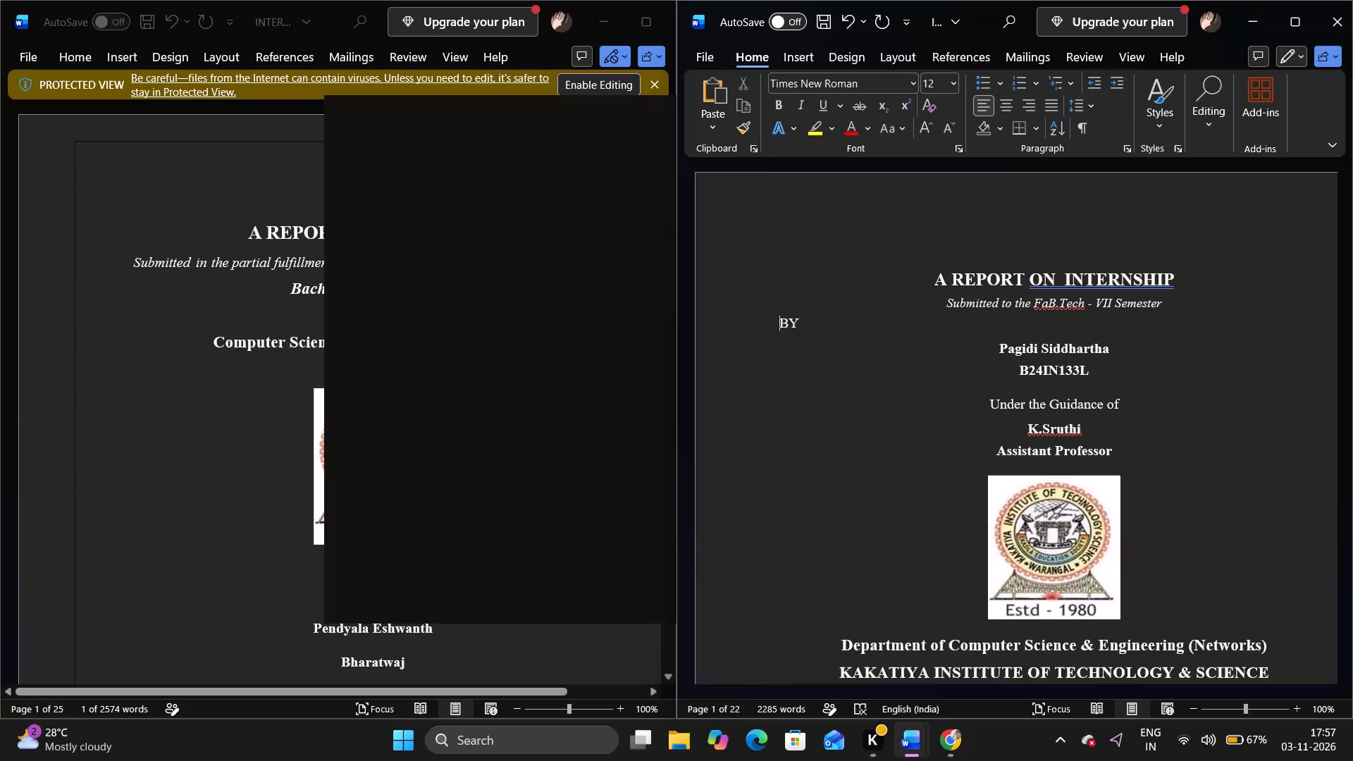
Delete the italic subtitle under the report title from its end back to "Submitt".
click(148, 456)
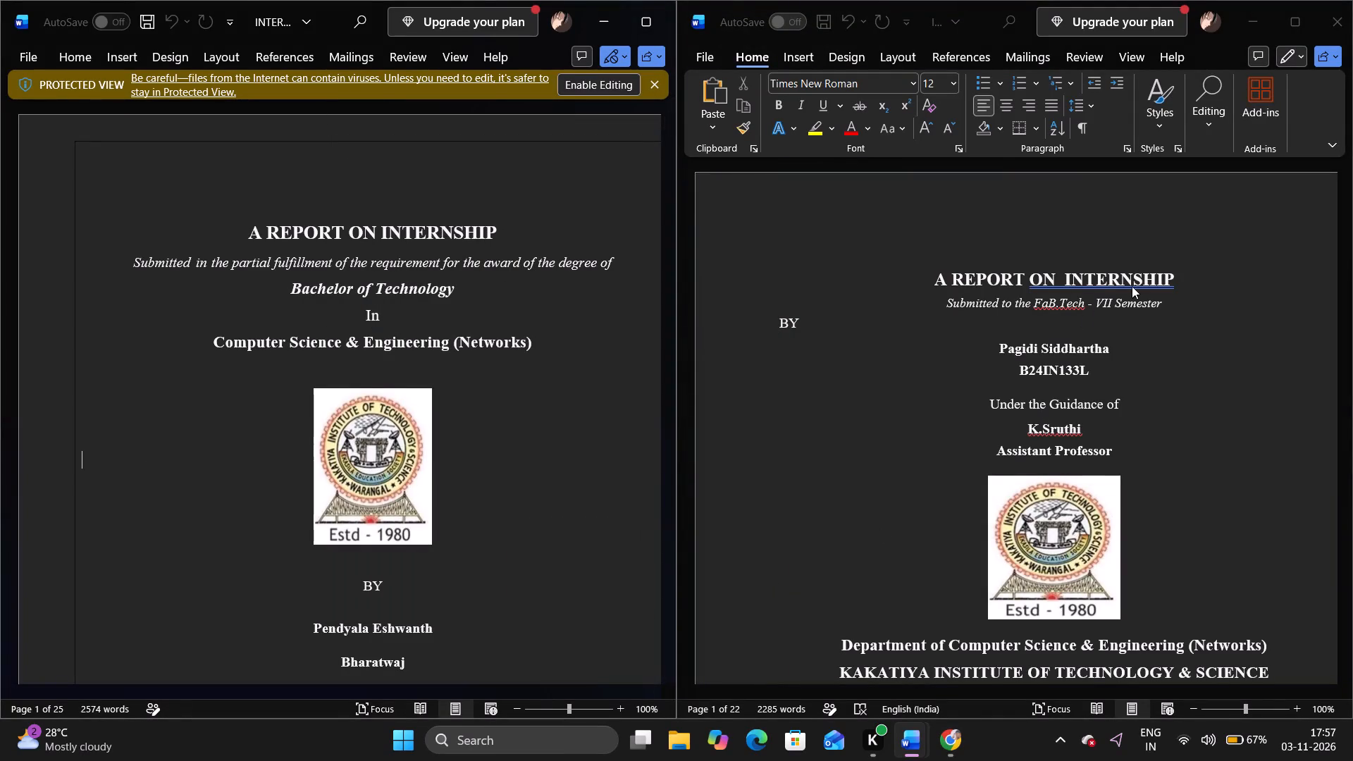
click(1161, 299)
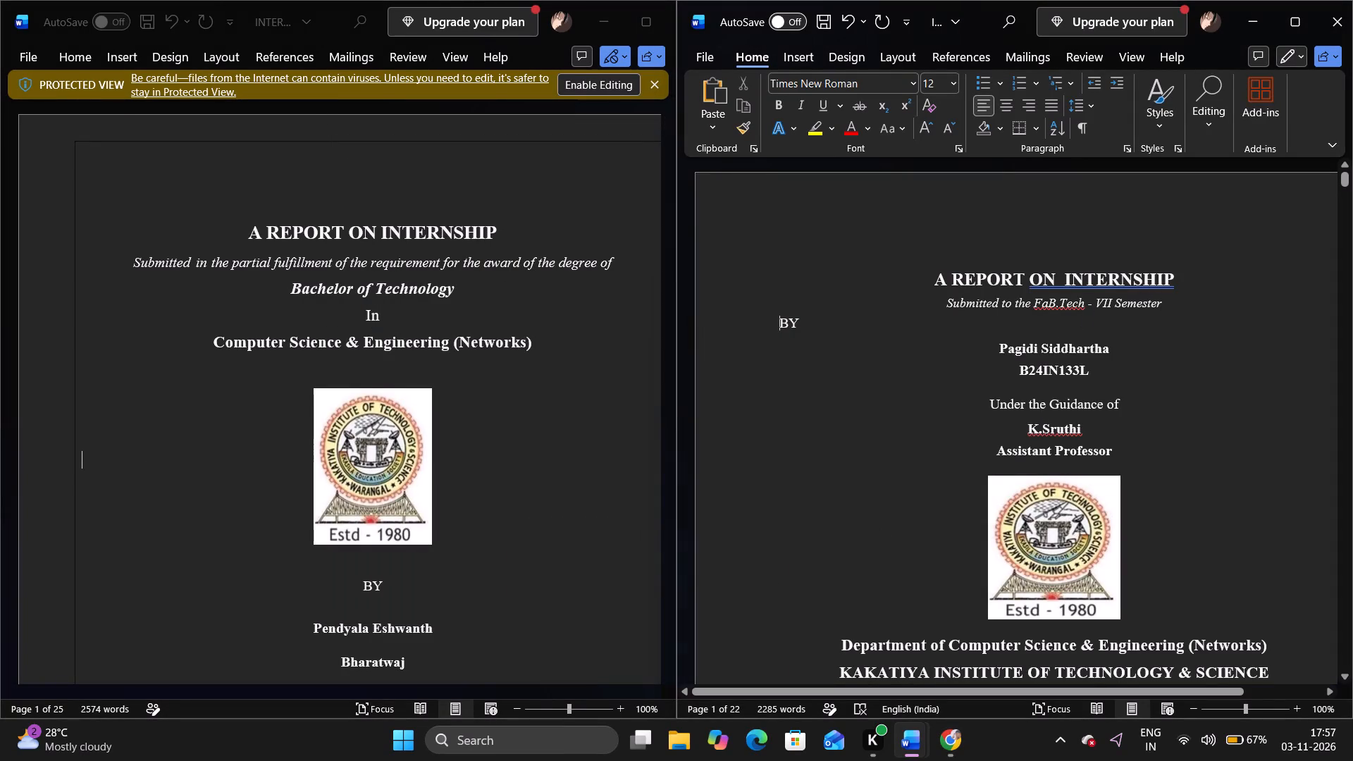
click(1166, 305)
key(BackSpace)
key(BackSpace)
key(BackSpace)
key(BackSpace)
key(BackSpace)
key(BackSpace)
key(BackSpace)
key(BackSpace)
key(BackSpace)
key(BackSpace)
key(BackSpace)
key(BackSpace)
key(BackSpace)
key(BackSpace)
key(BackSpace)
key(BackSpace)
key(BackSpace)
key(BackSpace)
key(BackSpace)
key(BackSpace)
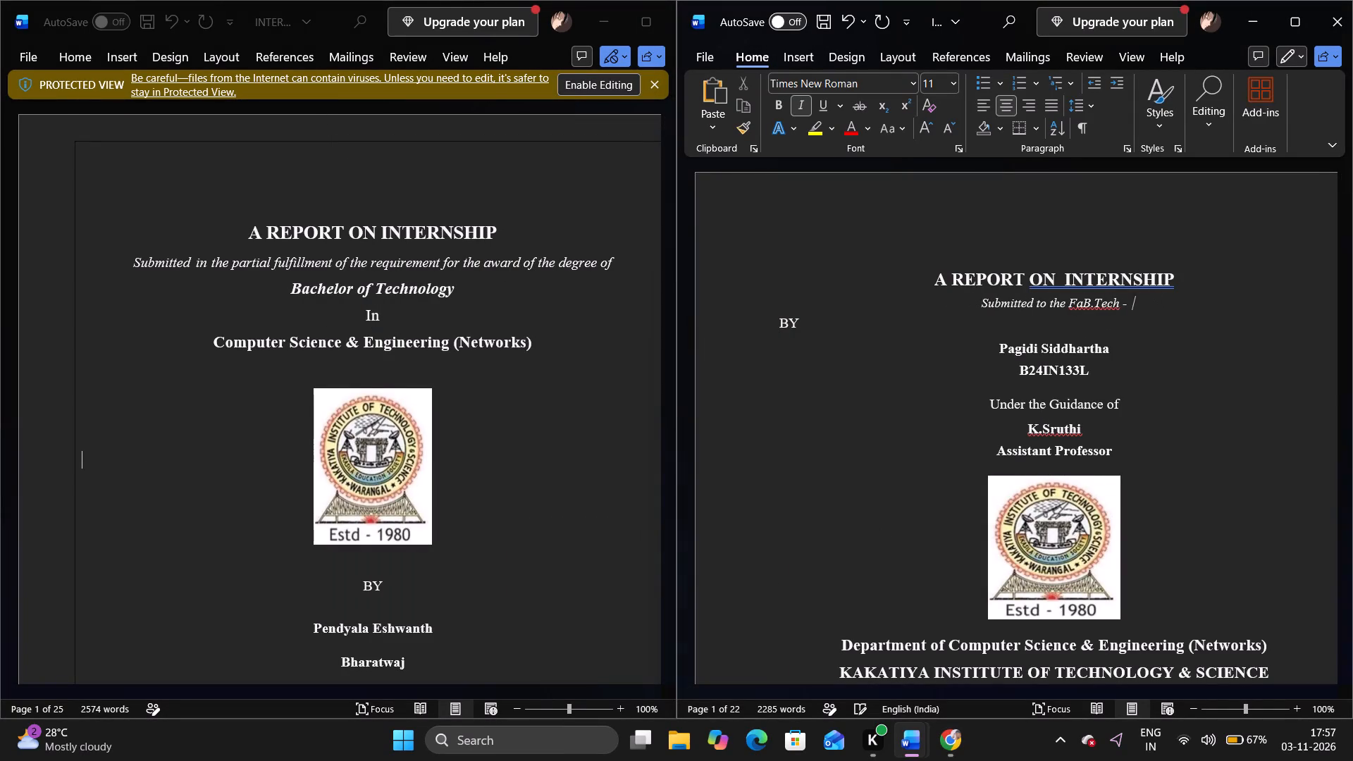
key(BackSpace)
key(BackSpace)
key(BackSpace)
key(BackSpace)
key(BackSpace)
key(BackSpace)
key(BackSpace)
key(BackSpace)
key(BackSpace)
key(BackSpace)
key(BackSpace)
key(BackSpace)
key(BackSpace)
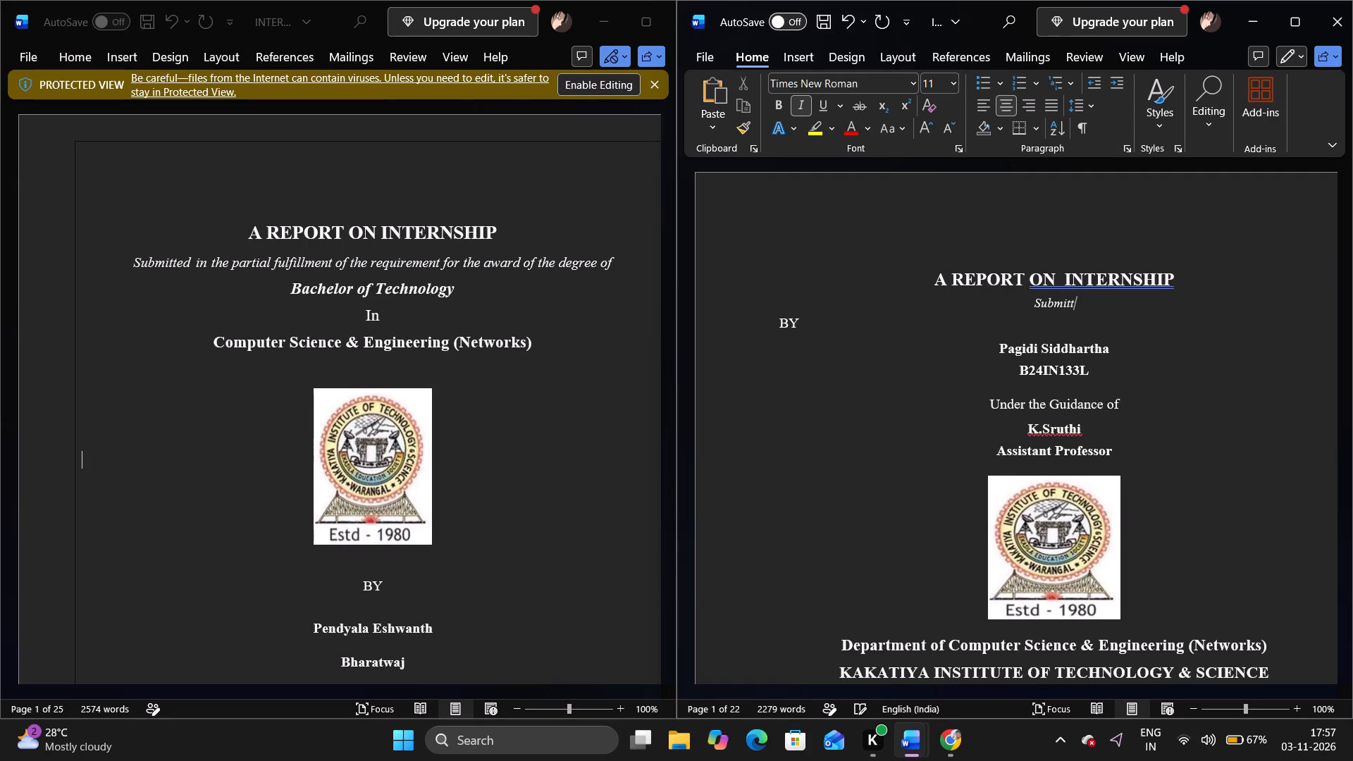
Complete the italic subtitle as "Submitted in the partial fulfilment of the requirement for the award of the degree of".
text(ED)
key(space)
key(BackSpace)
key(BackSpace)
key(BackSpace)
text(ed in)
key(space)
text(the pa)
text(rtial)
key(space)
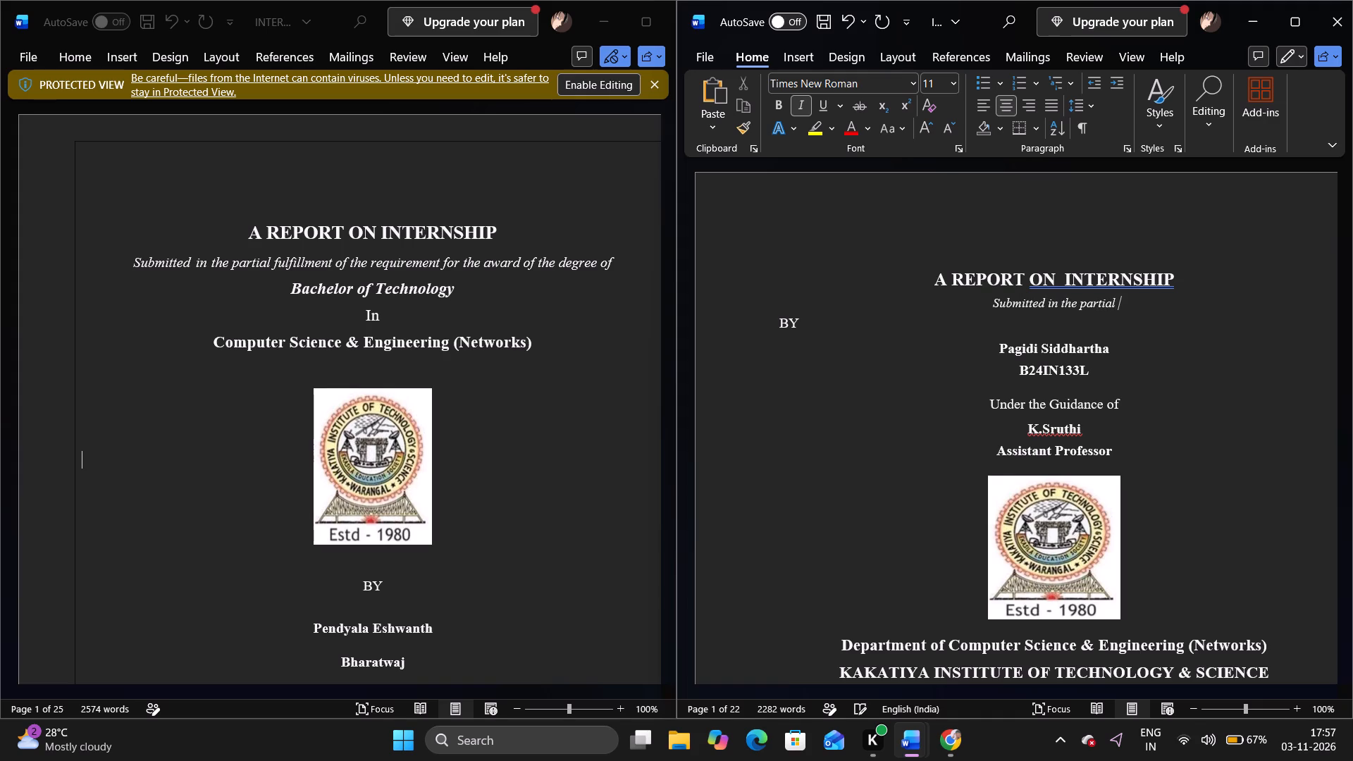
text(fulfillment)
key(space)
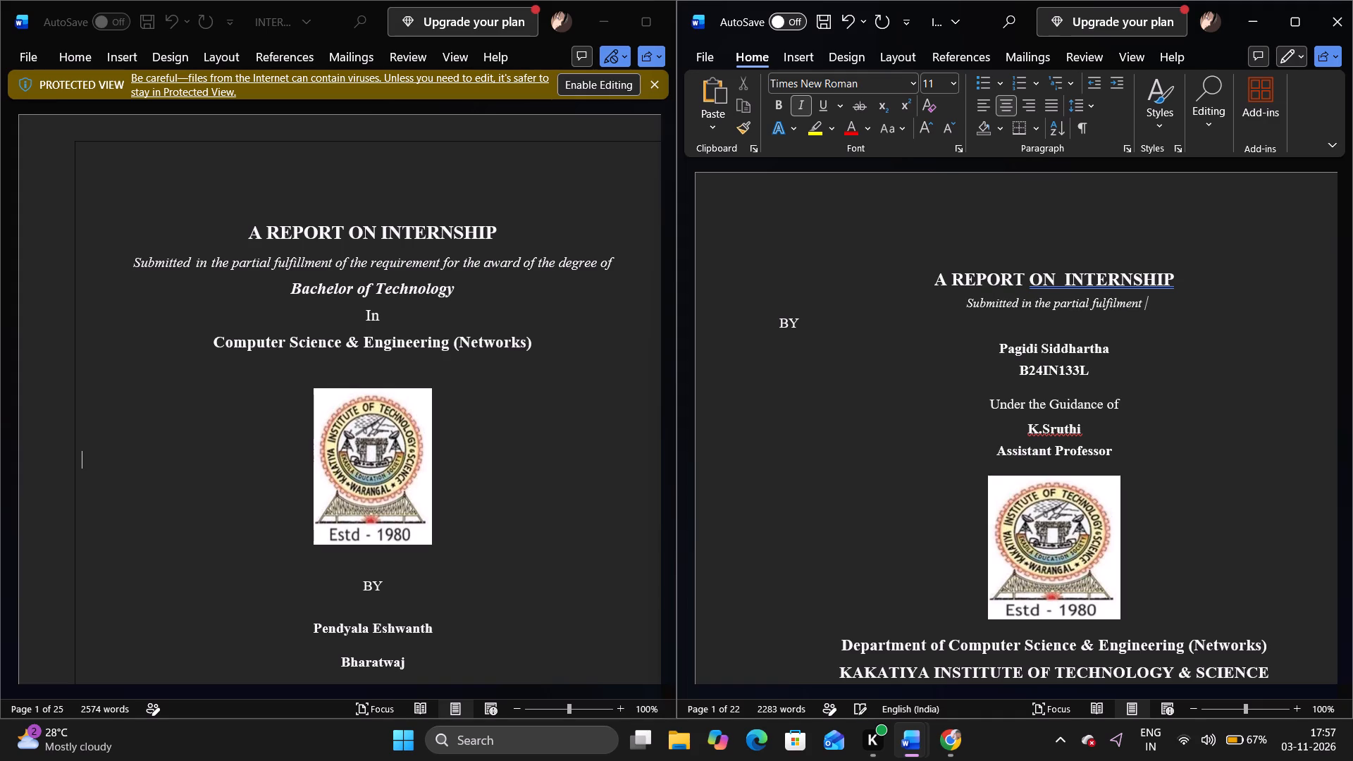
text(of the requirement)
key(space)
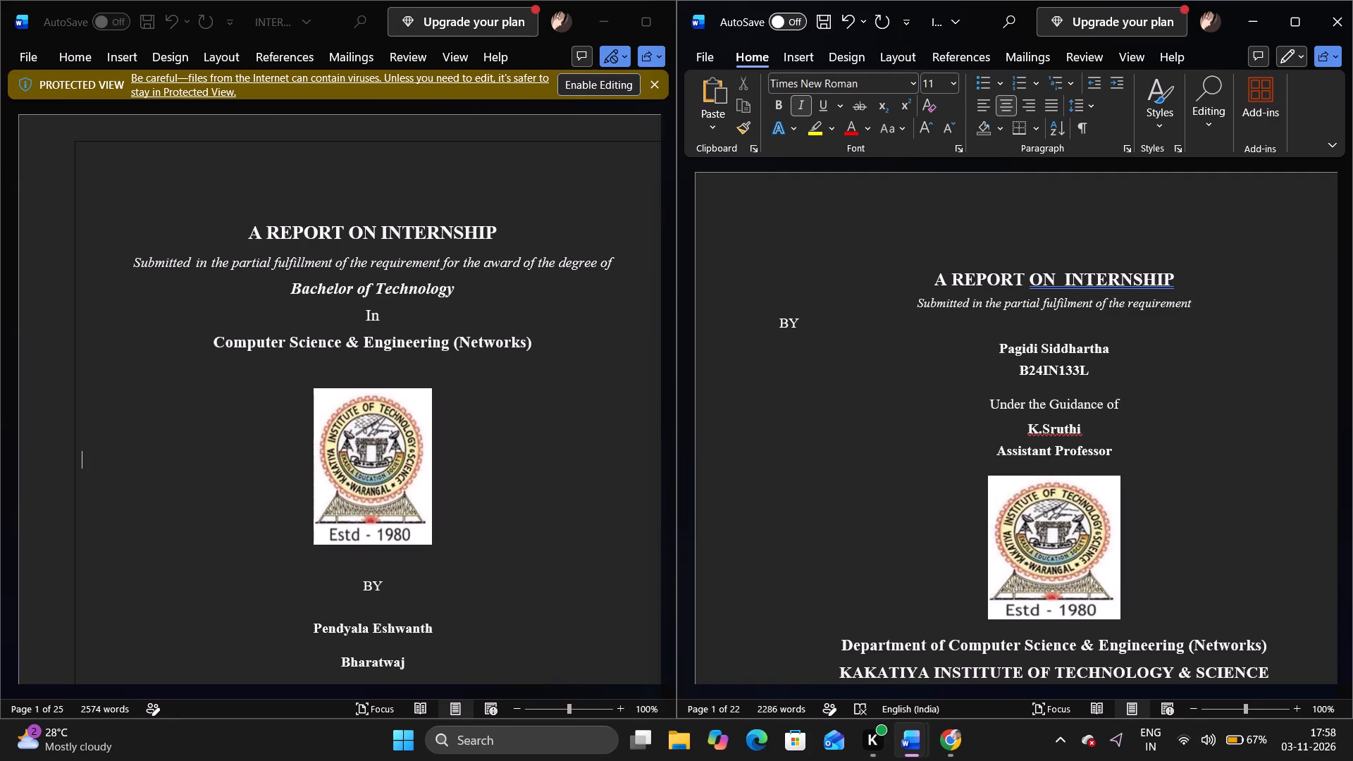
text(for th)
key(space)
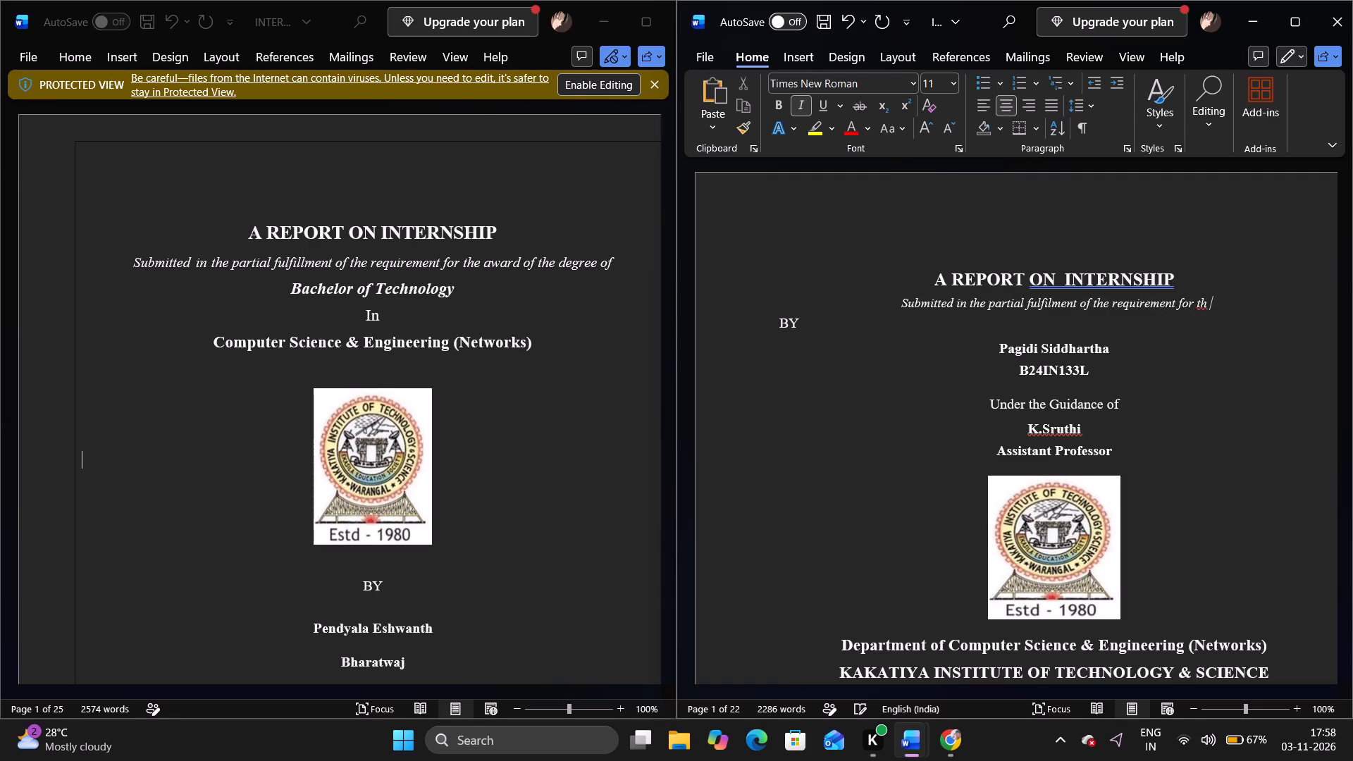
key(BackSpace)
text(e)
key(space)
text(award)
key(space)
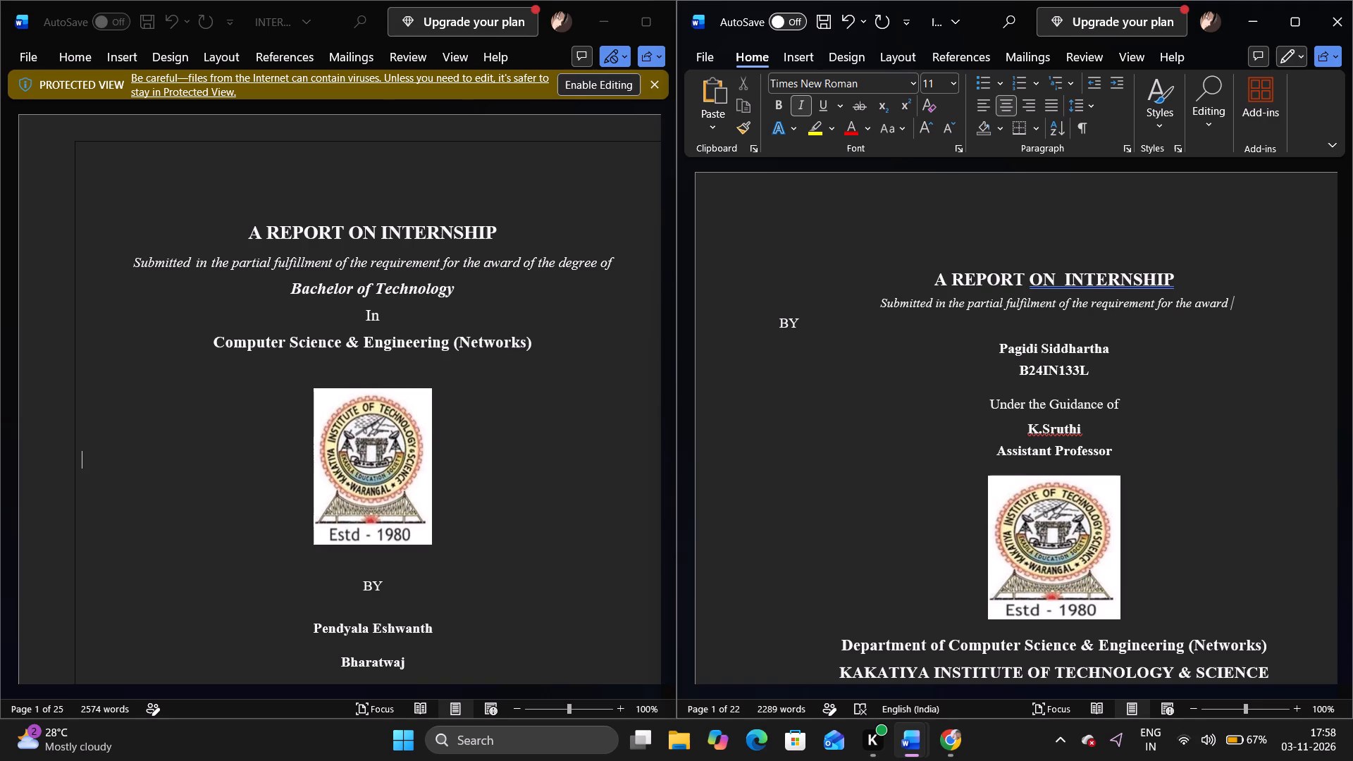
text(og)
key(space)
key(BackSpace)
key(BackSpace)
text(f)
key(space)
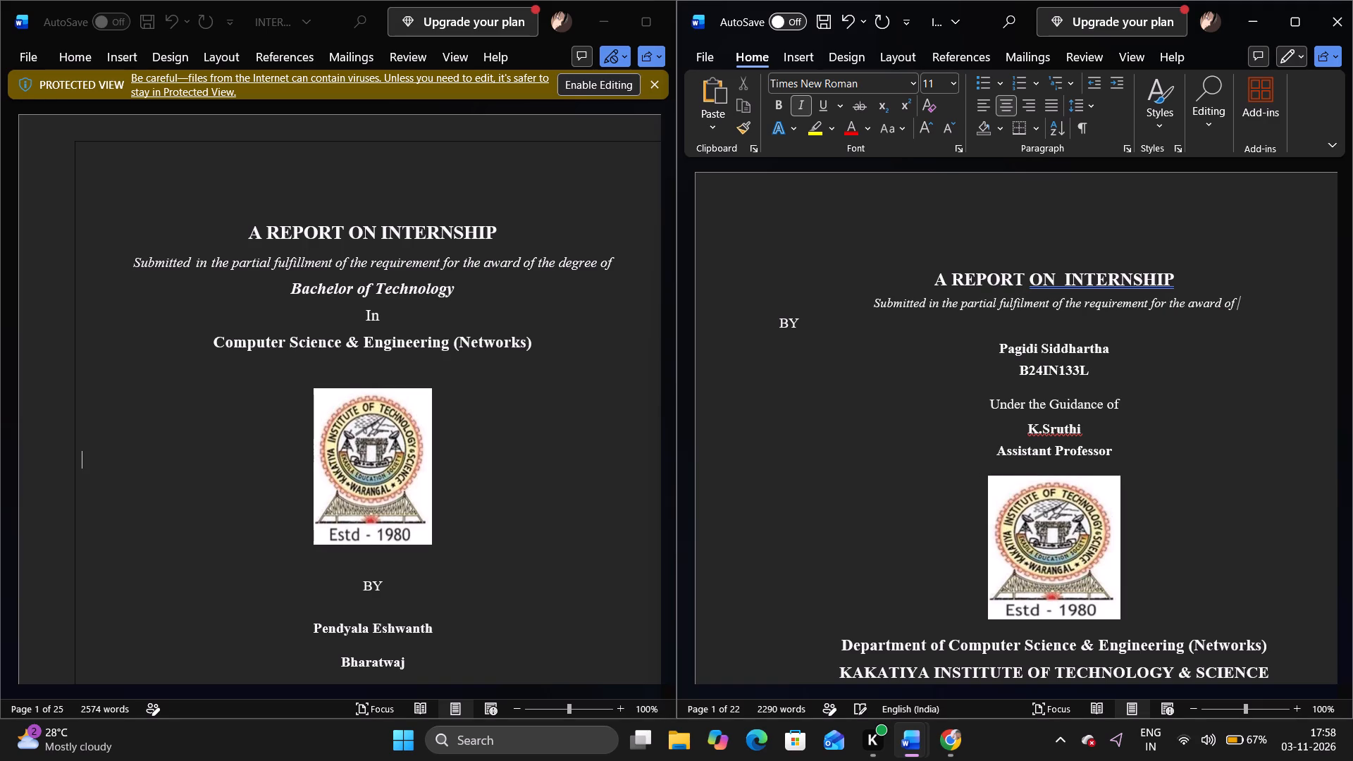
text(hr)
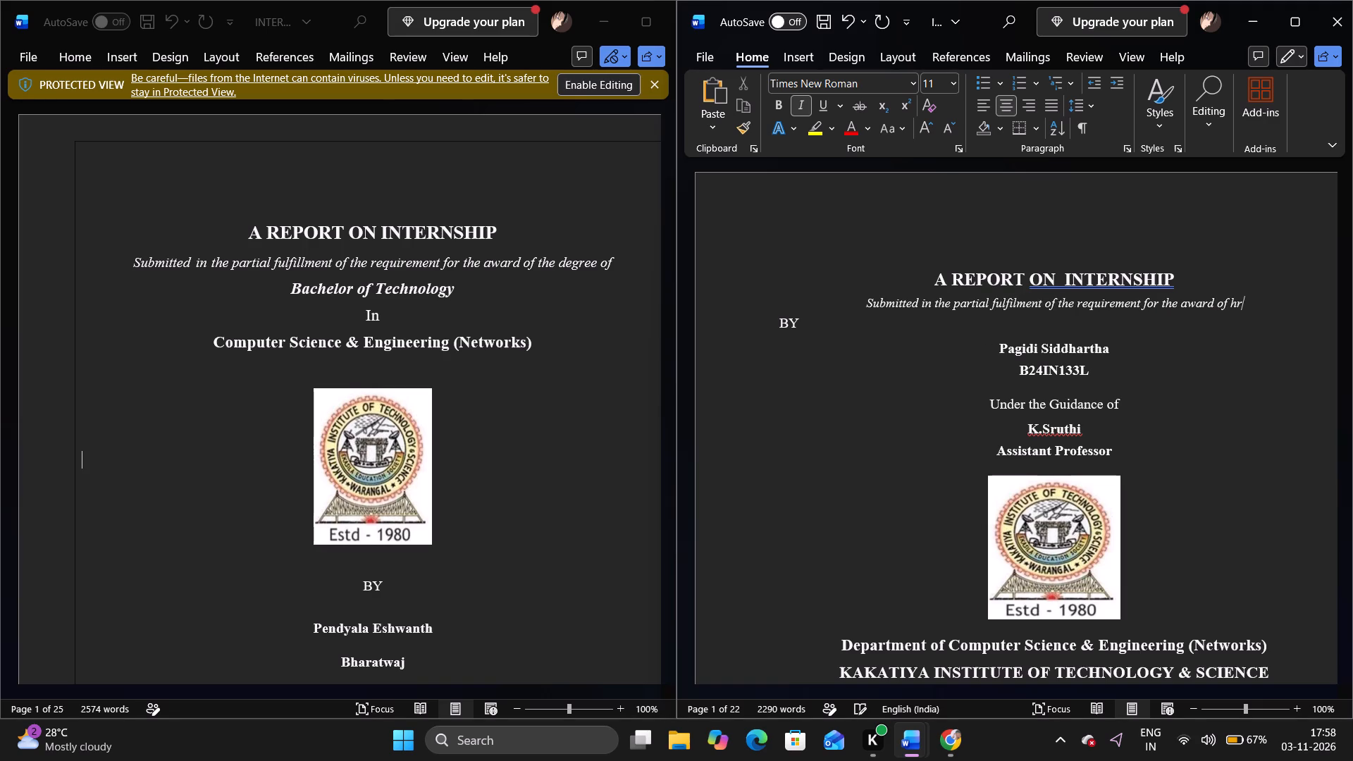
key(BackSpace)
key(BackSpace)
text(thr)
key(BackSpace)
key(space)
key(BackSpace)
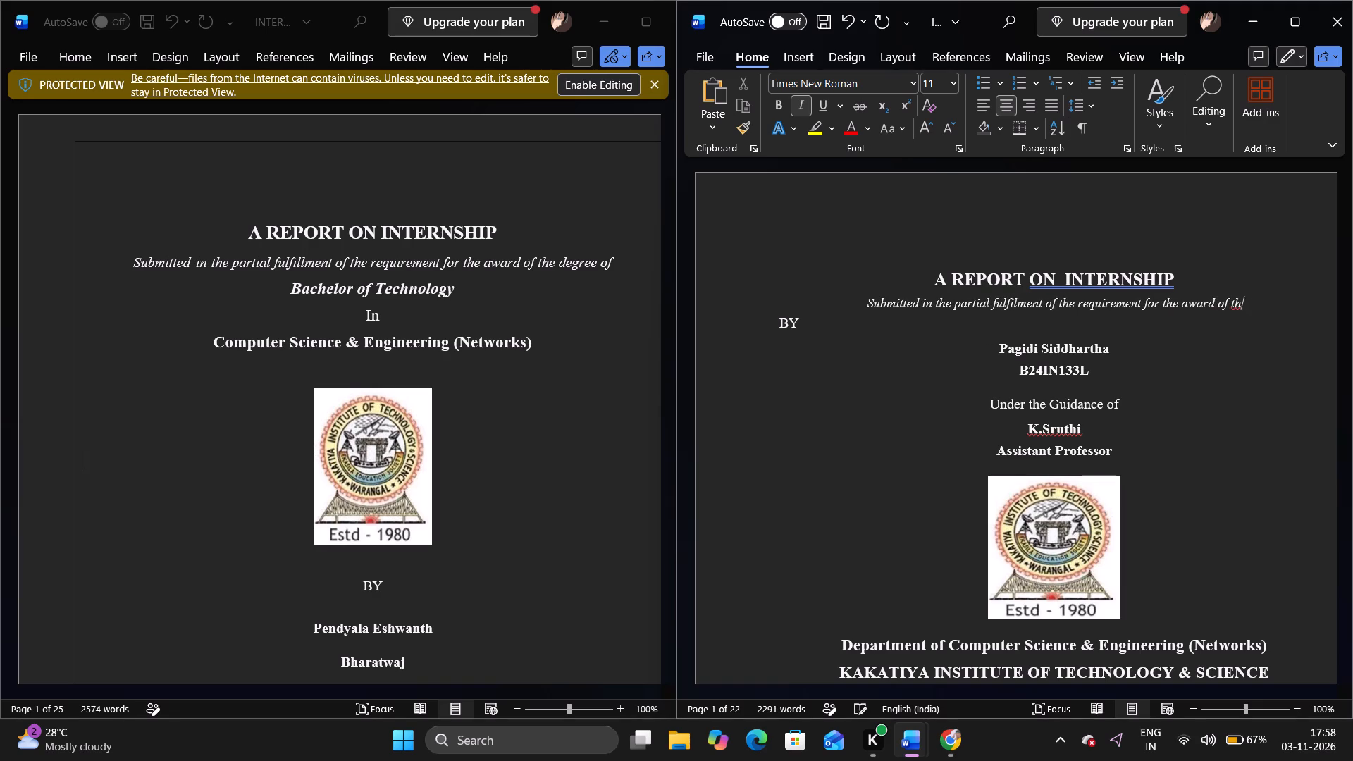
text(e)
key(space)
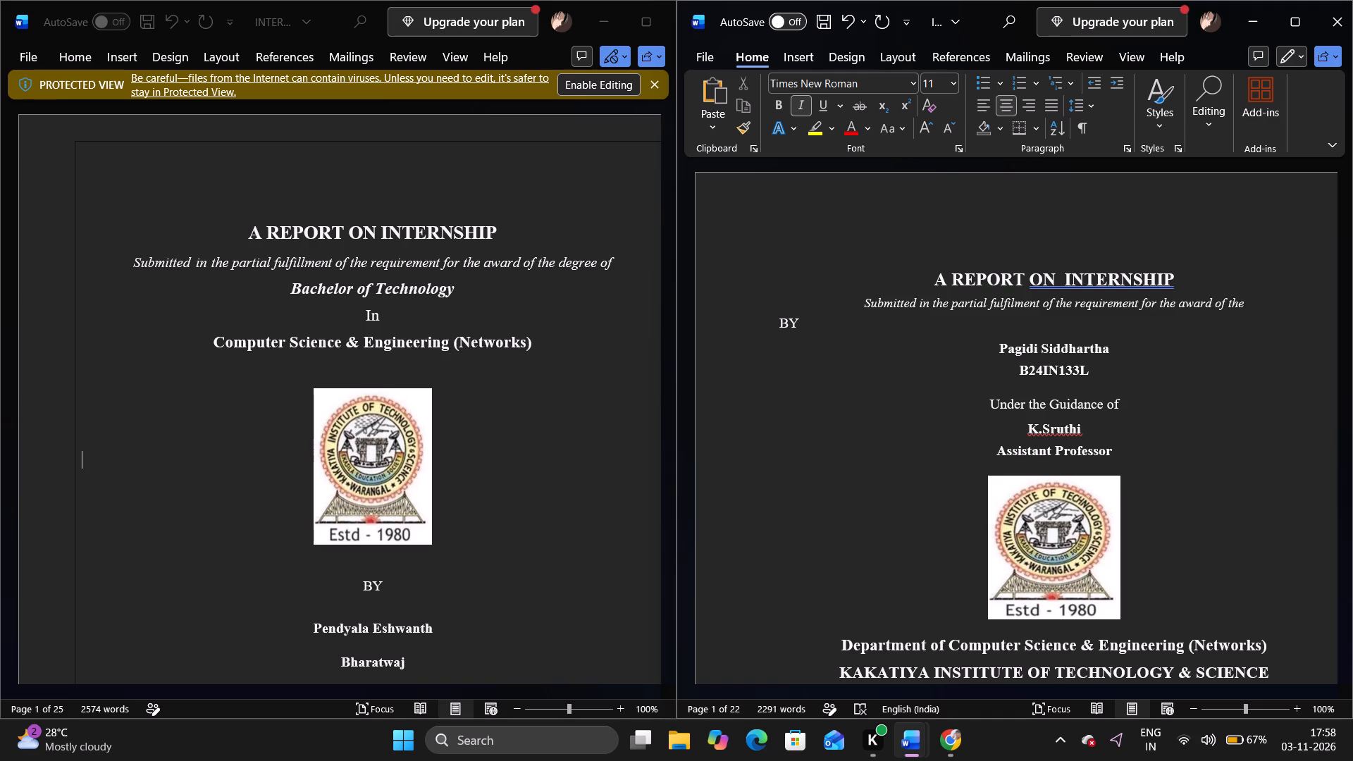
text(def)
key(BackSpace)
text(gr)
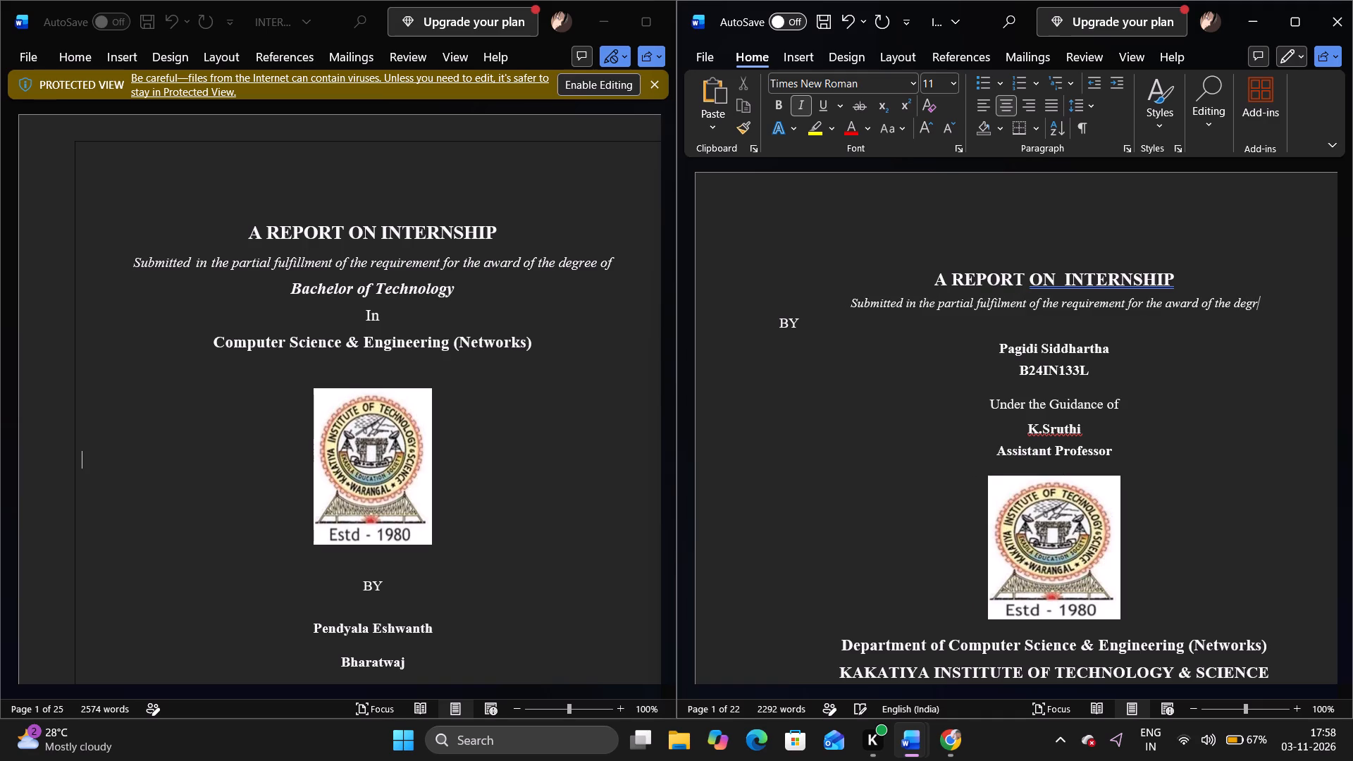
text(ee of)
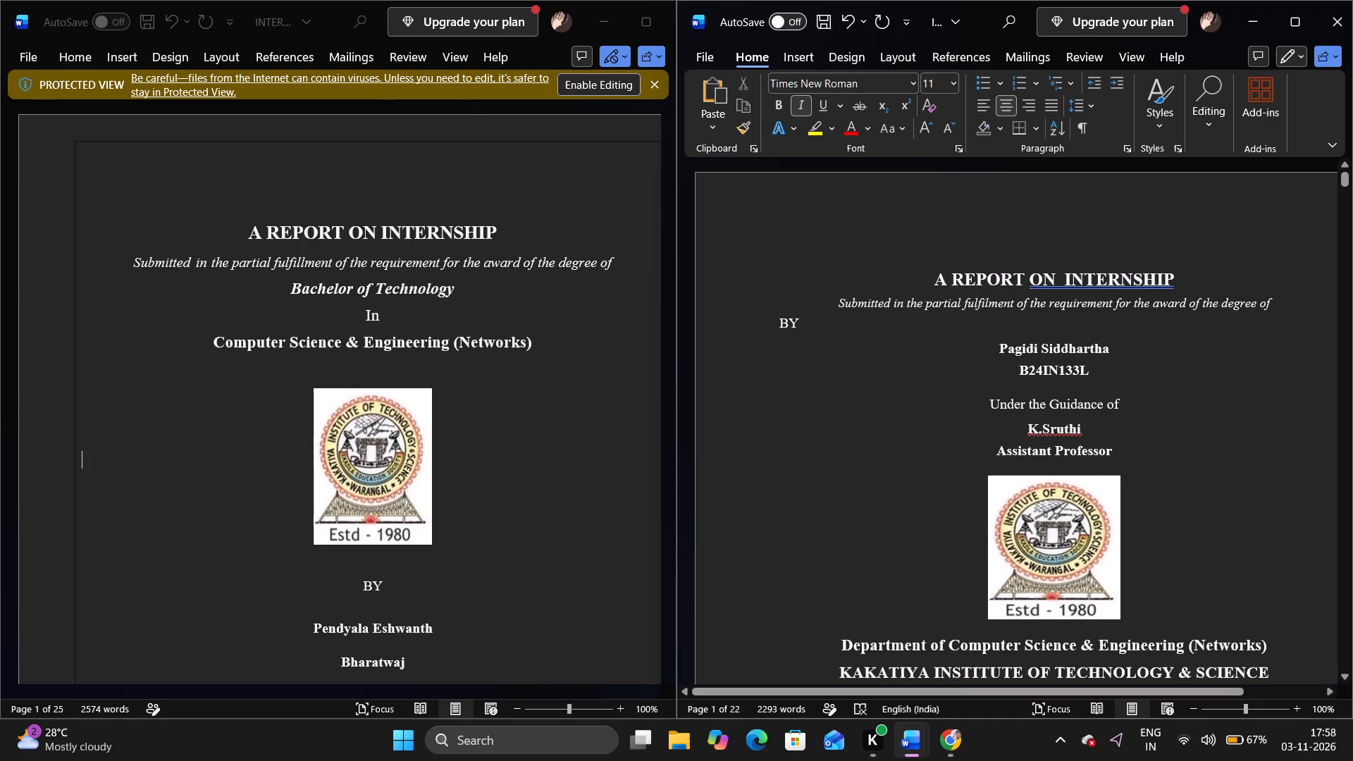
Remove the "BY" line below the subtitle and leave one empty centred line there.
click(1171, 314)
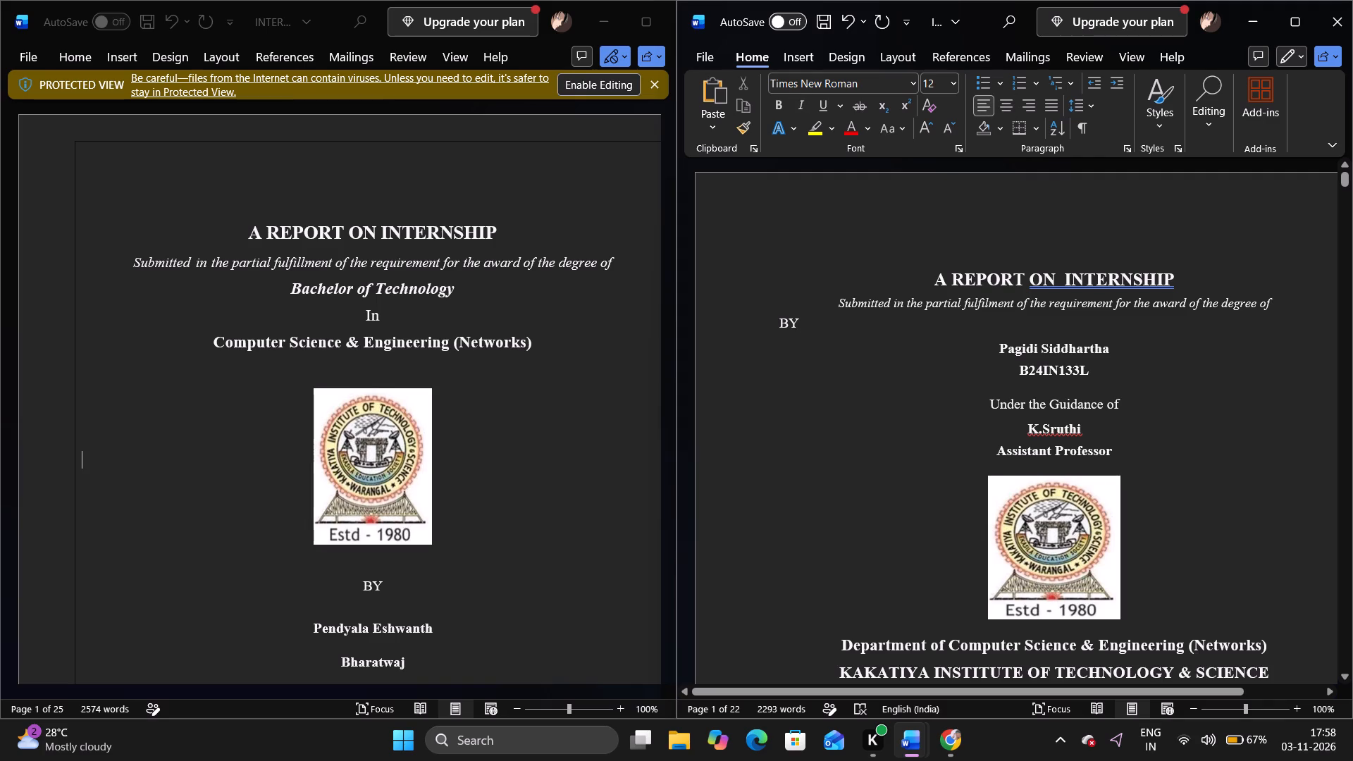
key(BackSpace)
key(BackSpace)
key(BackSpace)
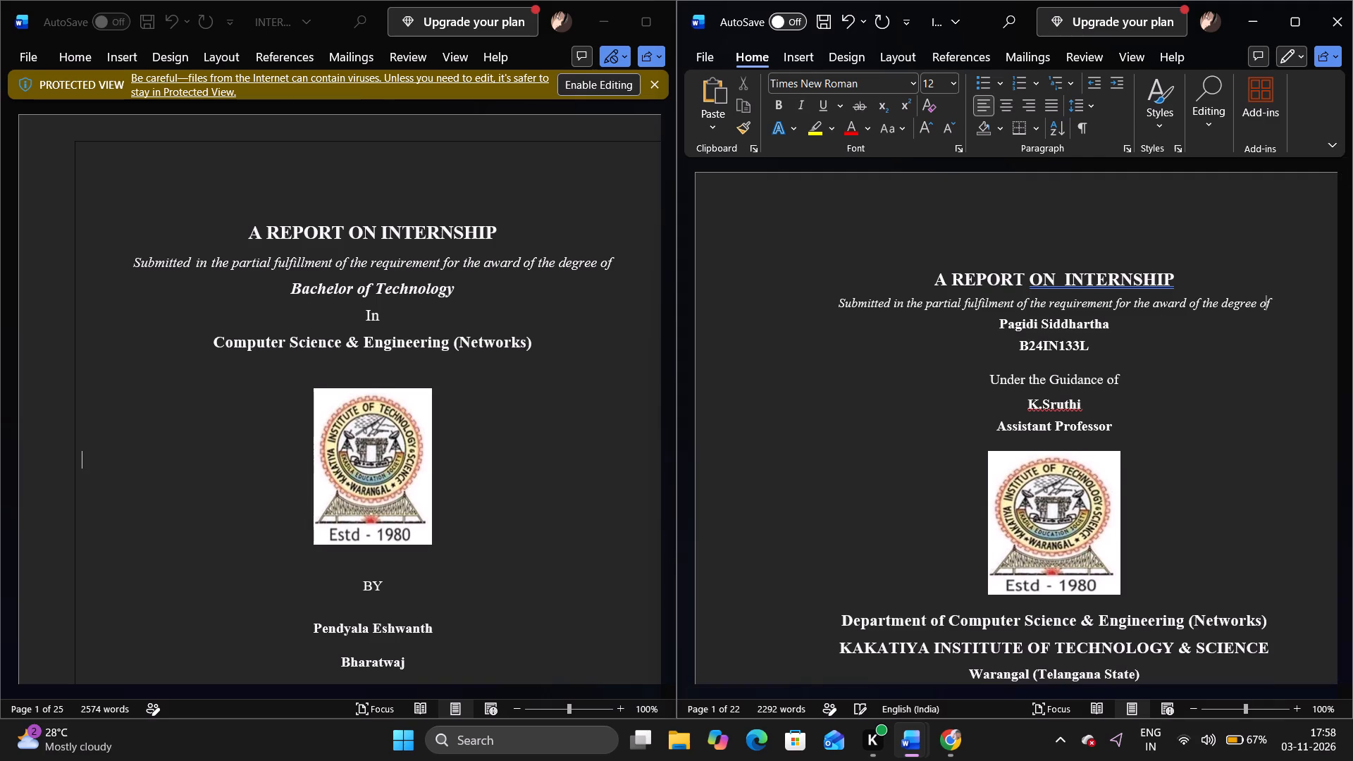
key(Return)
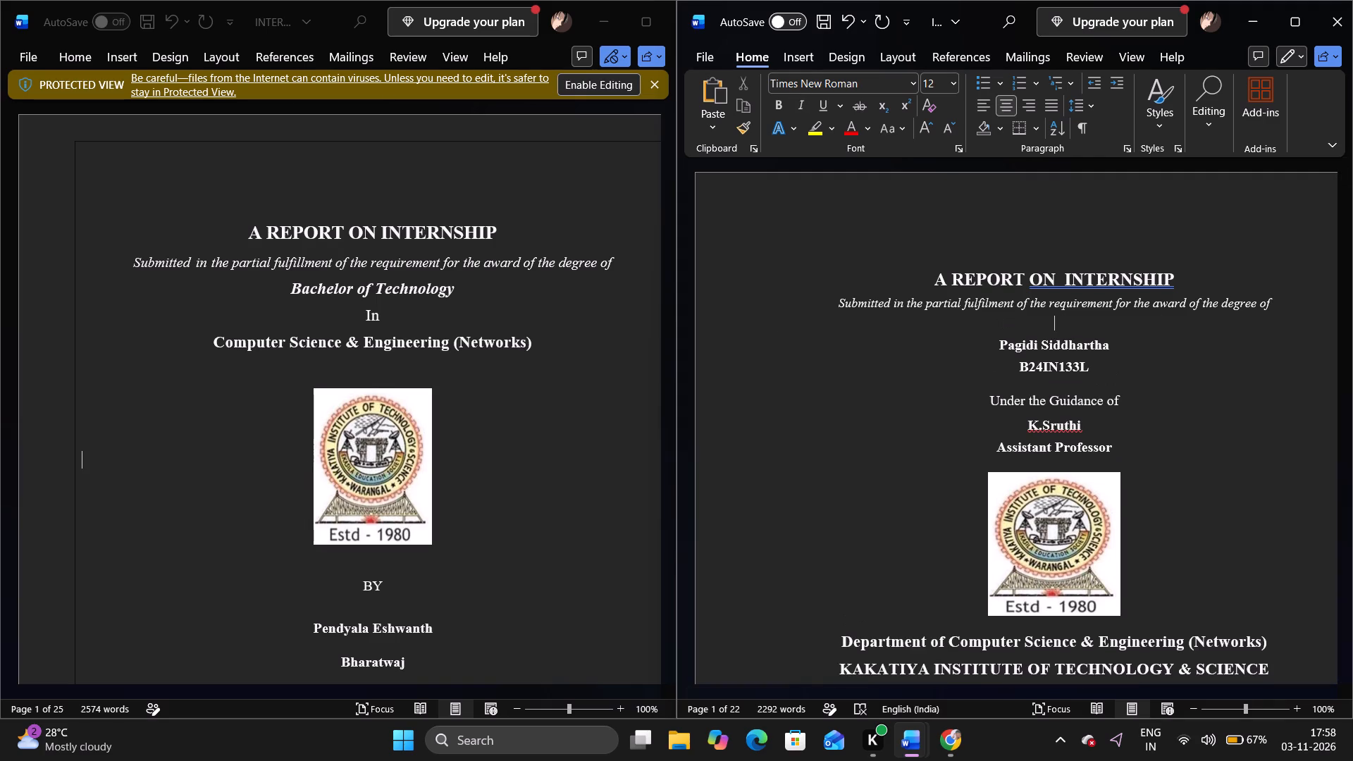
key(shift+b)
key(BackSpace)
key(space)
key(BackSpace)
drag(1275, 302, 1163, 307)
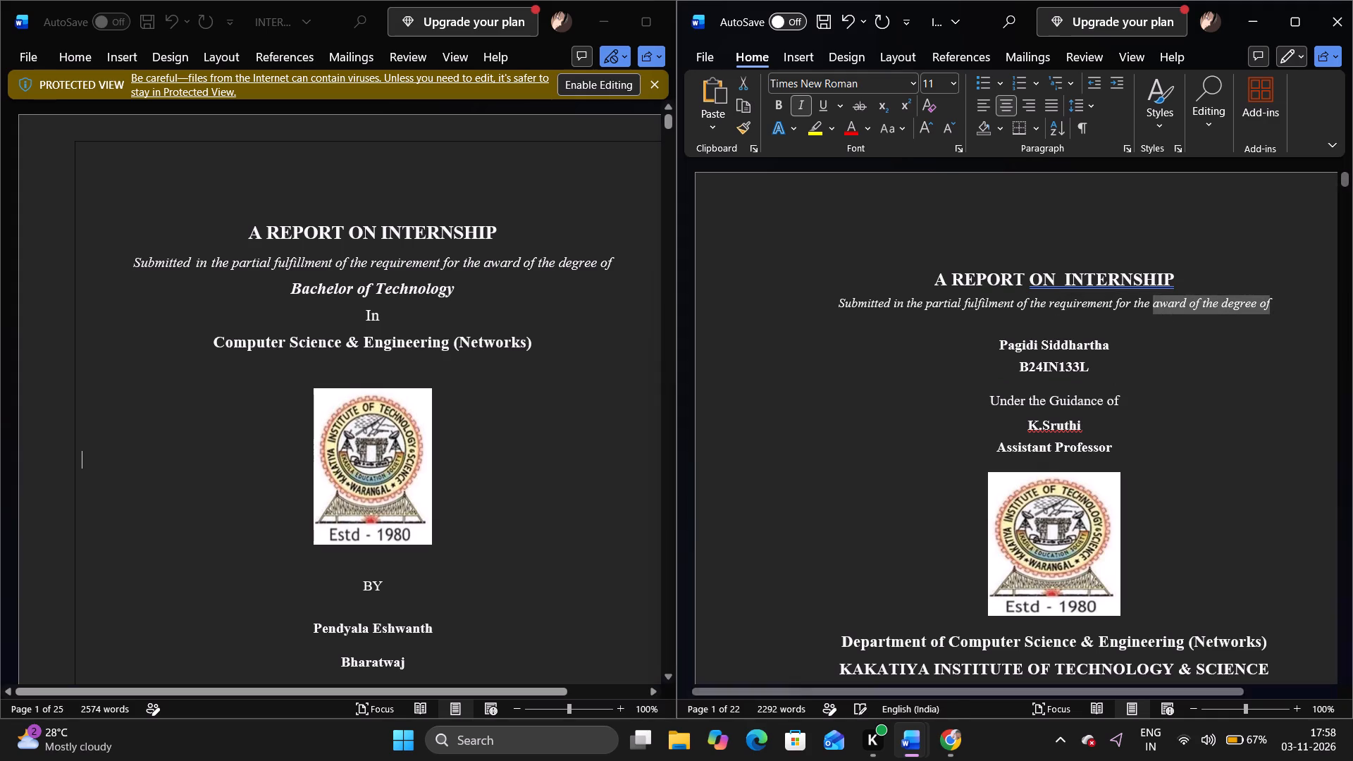
Enable editing in the protected reference report, keep its window side by side with the report being edited, and return to the latter.
click(587, 94)
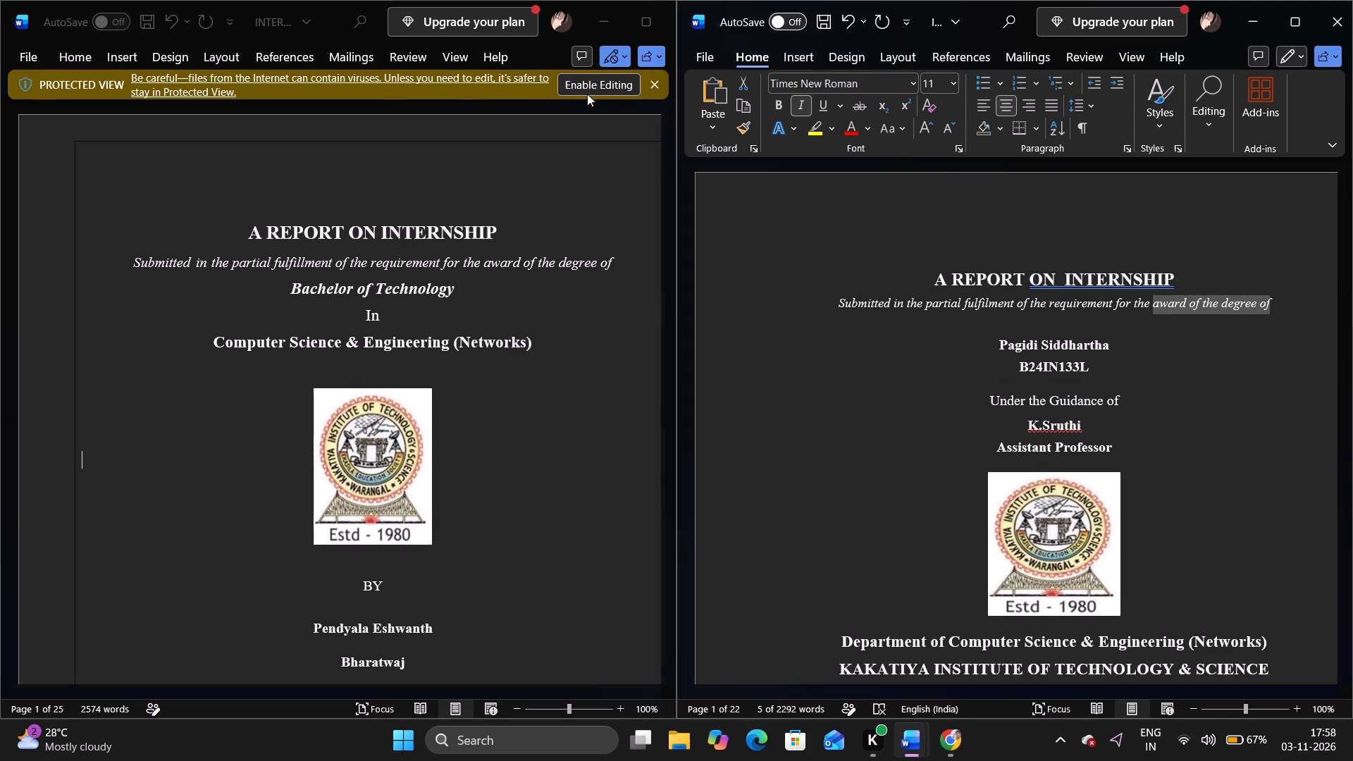
click(592, 84)
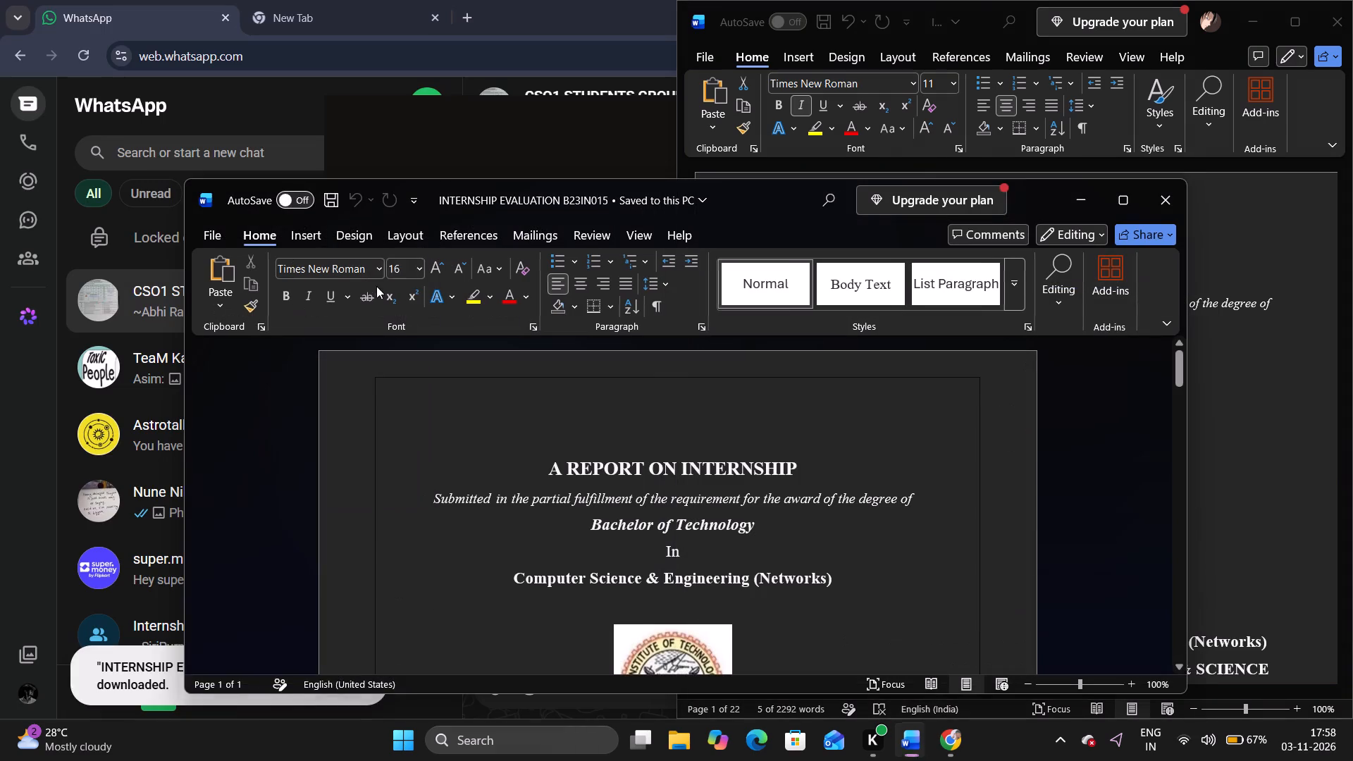
click(688, 431)
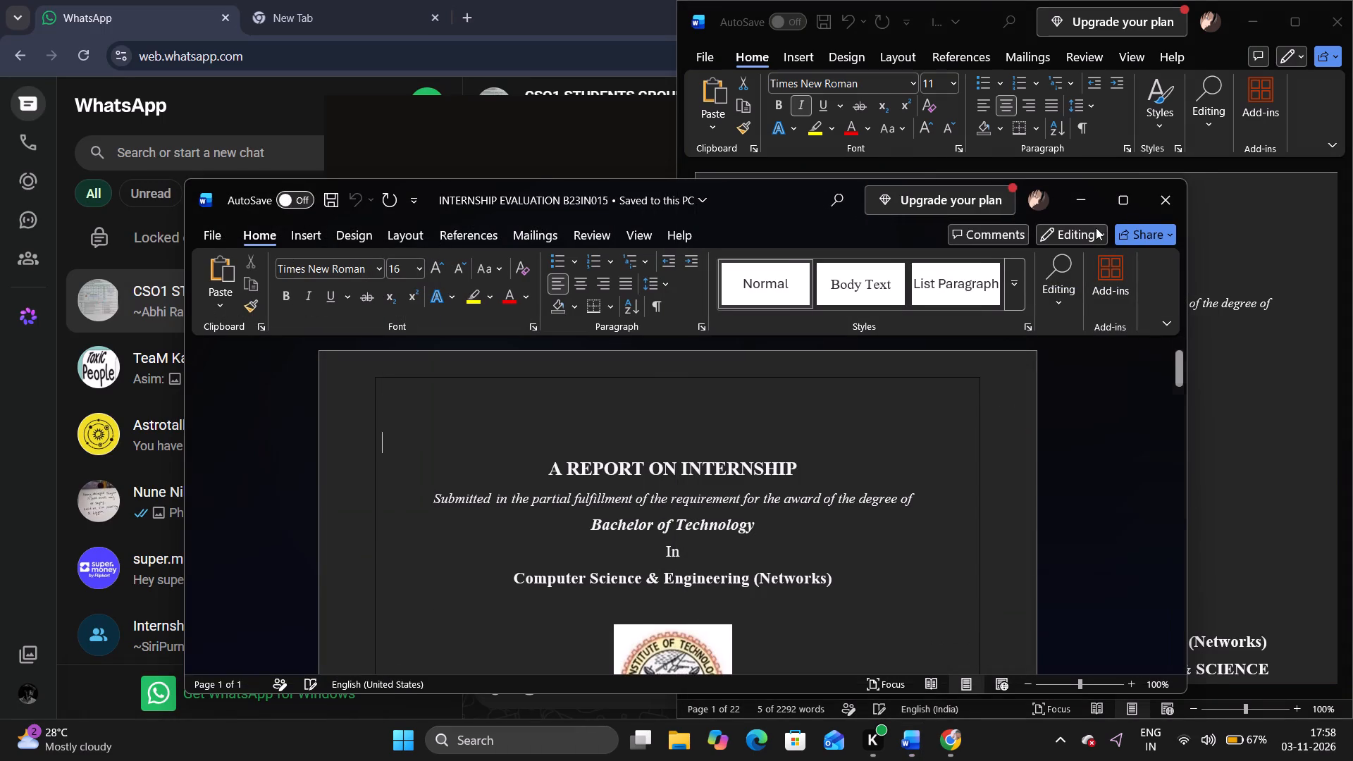
click(1092, 237)
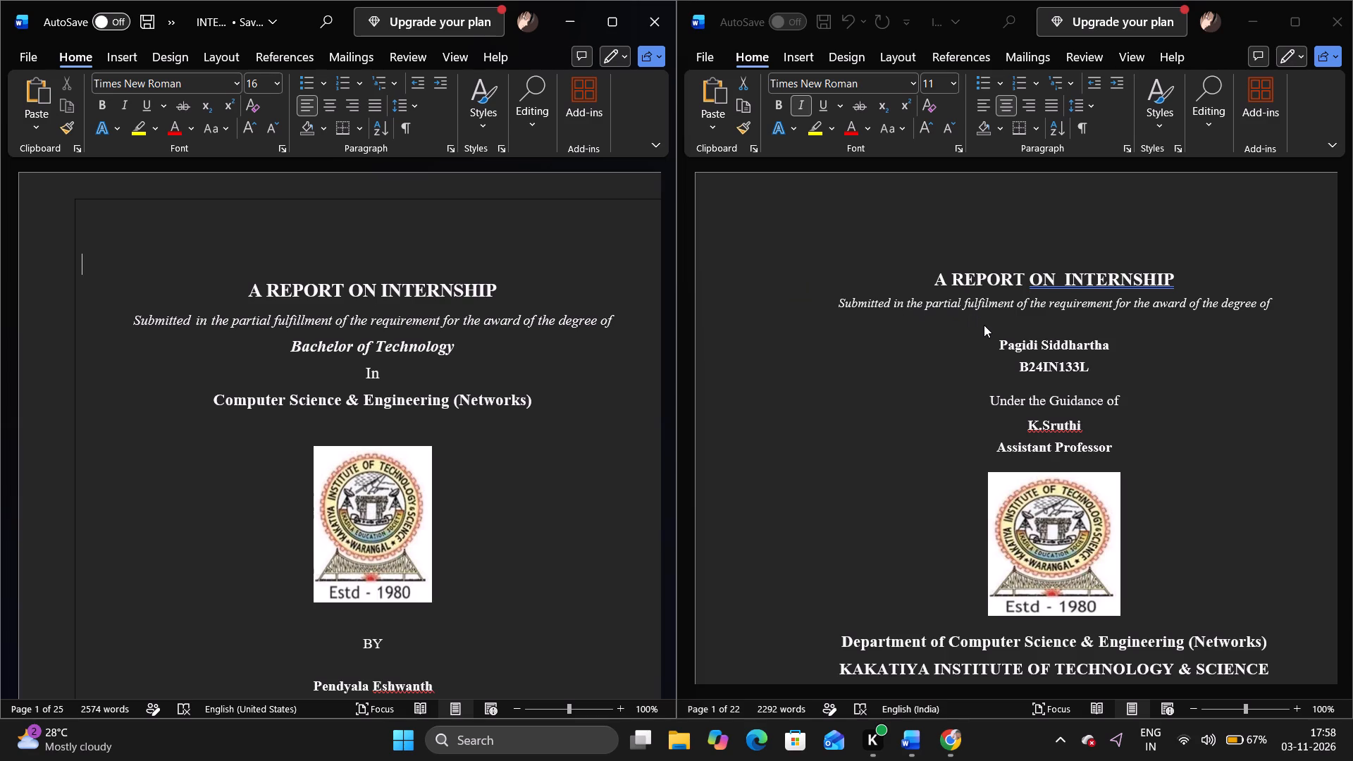
click(731, 250)
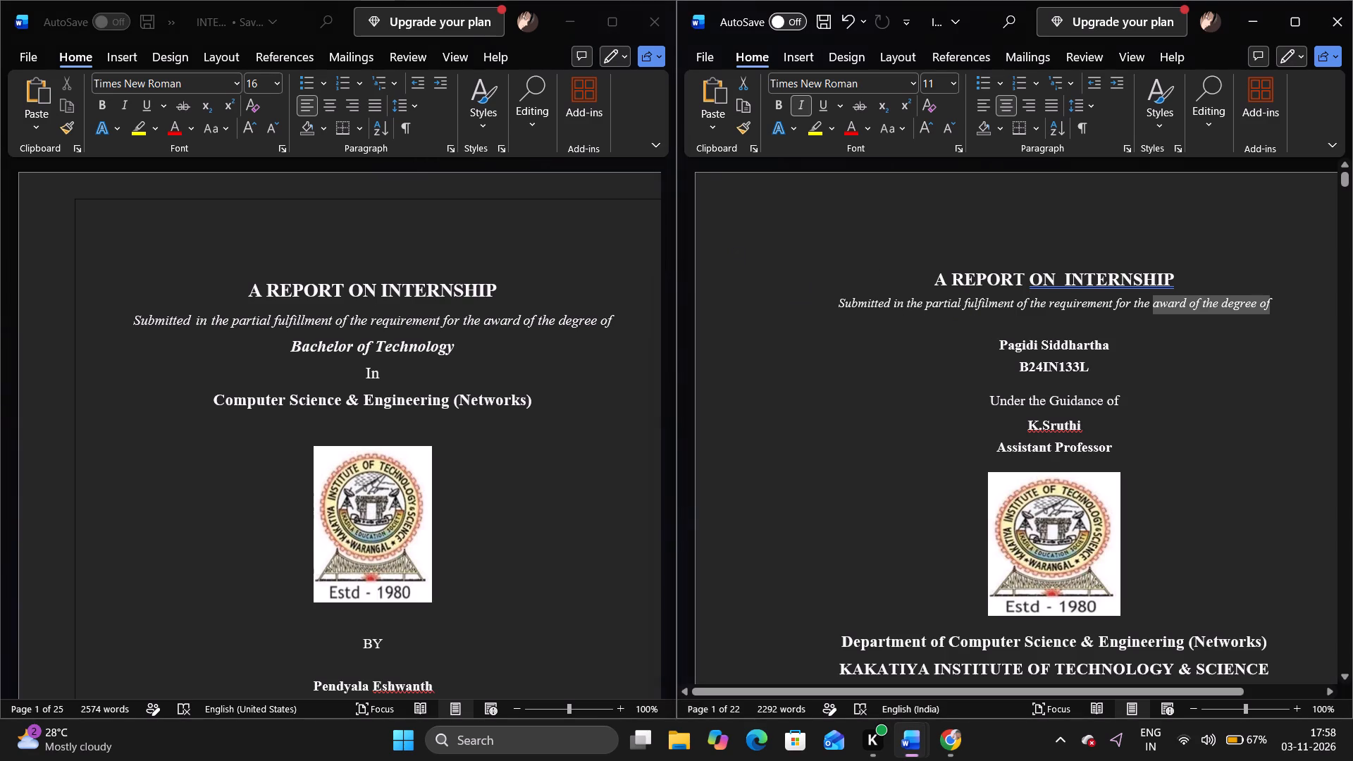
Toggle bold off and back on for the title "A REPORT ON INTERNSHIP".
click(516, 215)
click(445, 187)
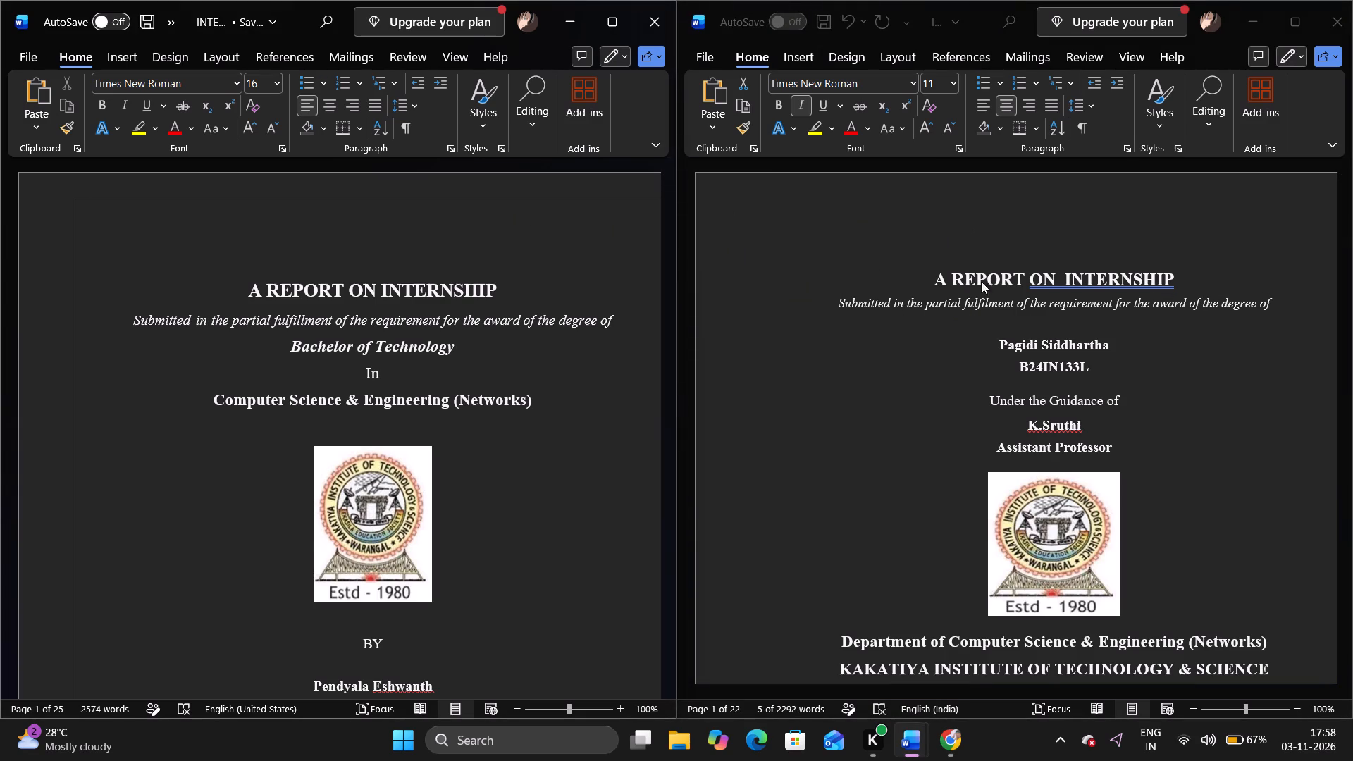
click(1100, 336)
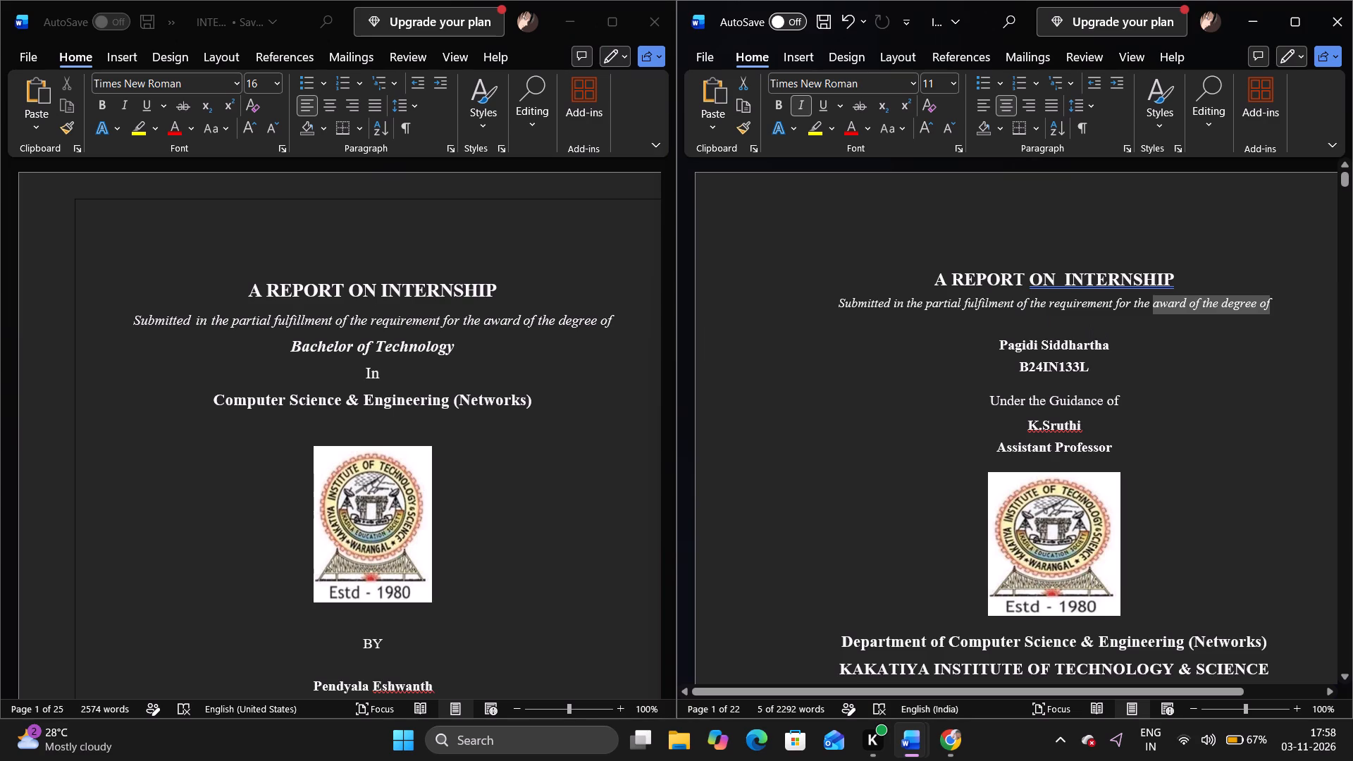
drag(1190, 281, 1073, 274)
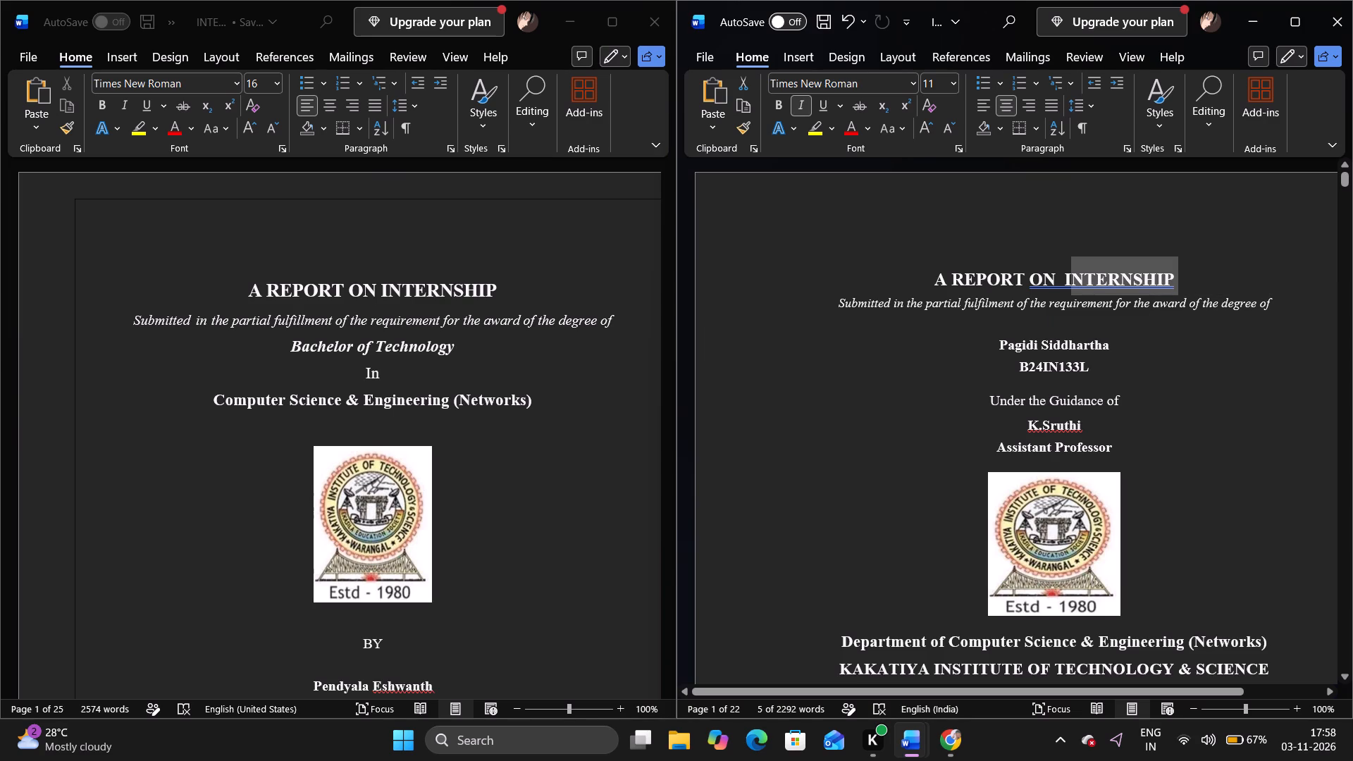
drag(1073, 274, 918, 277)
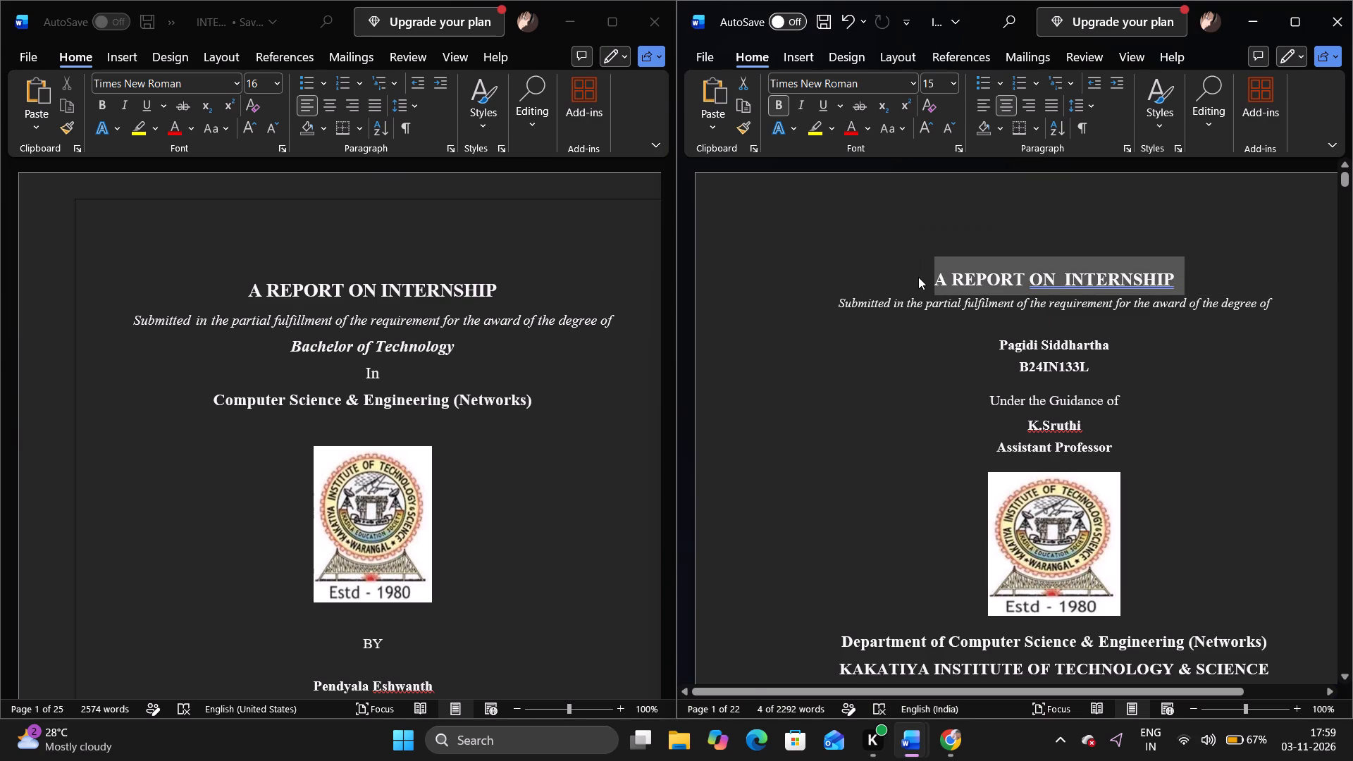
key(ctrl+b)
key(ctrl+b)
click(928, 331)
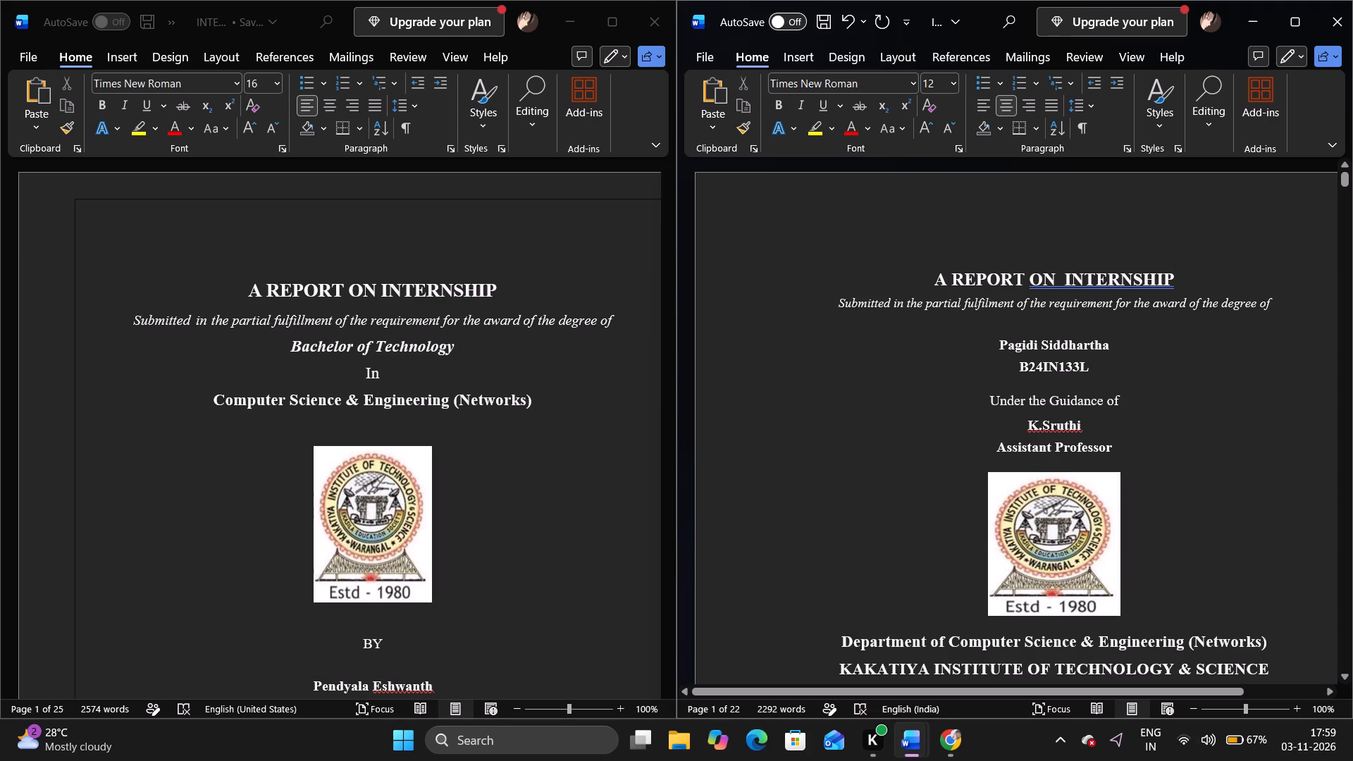
Copy the "Bachelor of Technology" line from the reference report and paste it below the subtitle, removing the extra blank line.
click(457, 345)
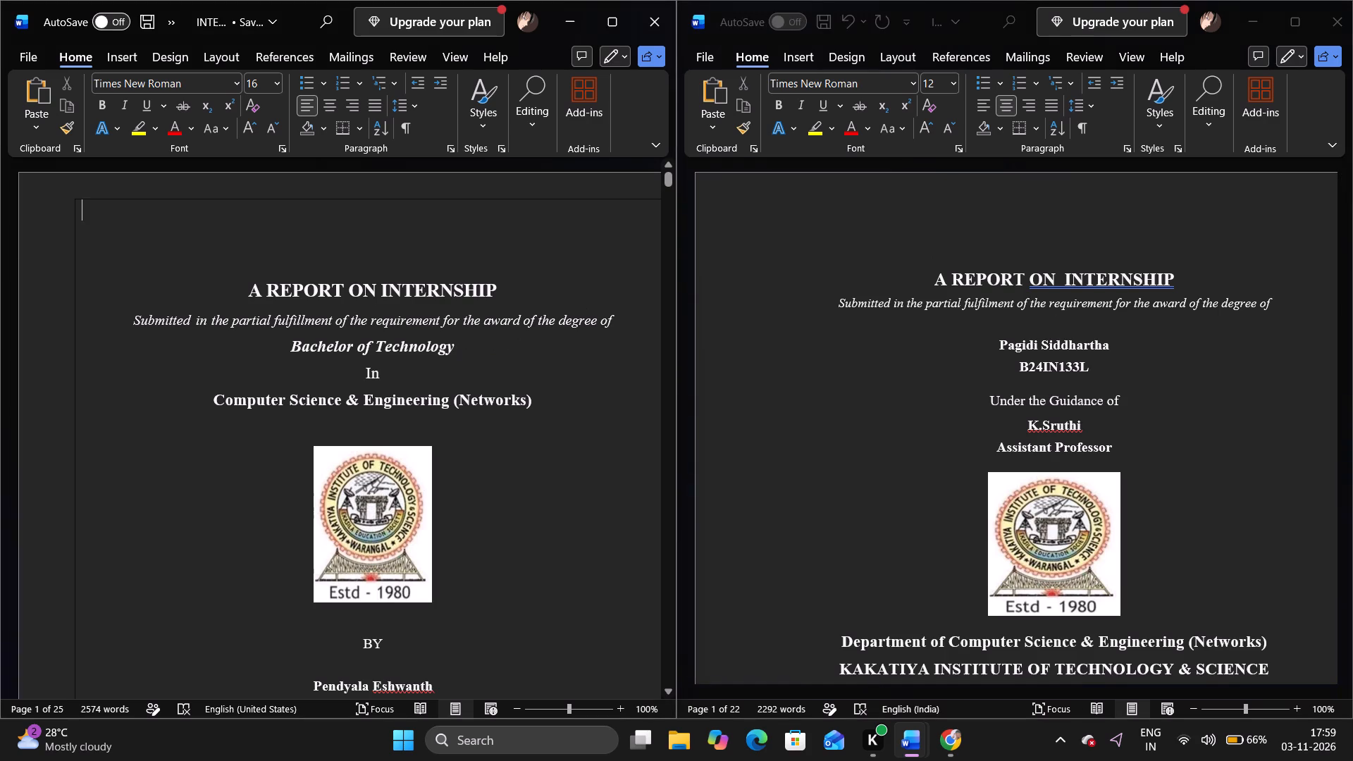
click(453, 347)
drag(453, 347, 330, 339)
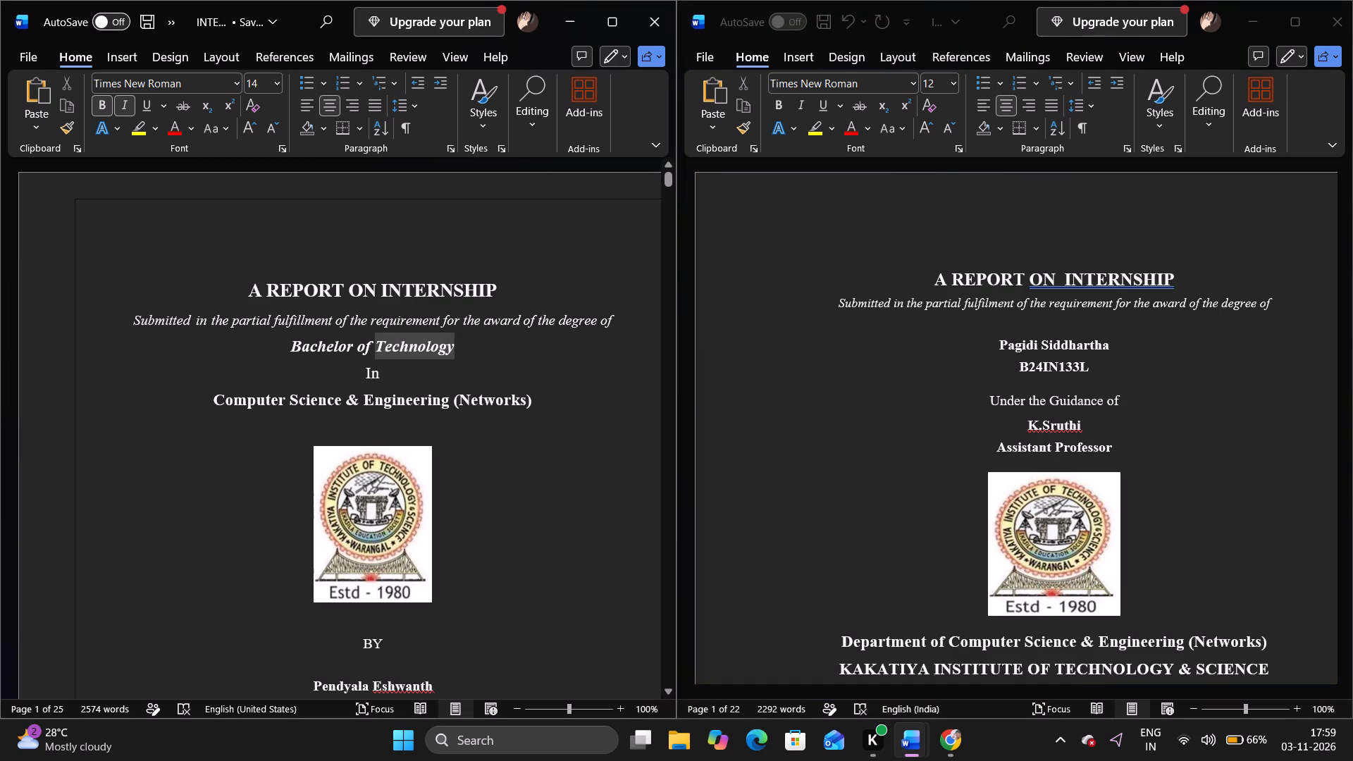
drag(330, 339, 252, 330)
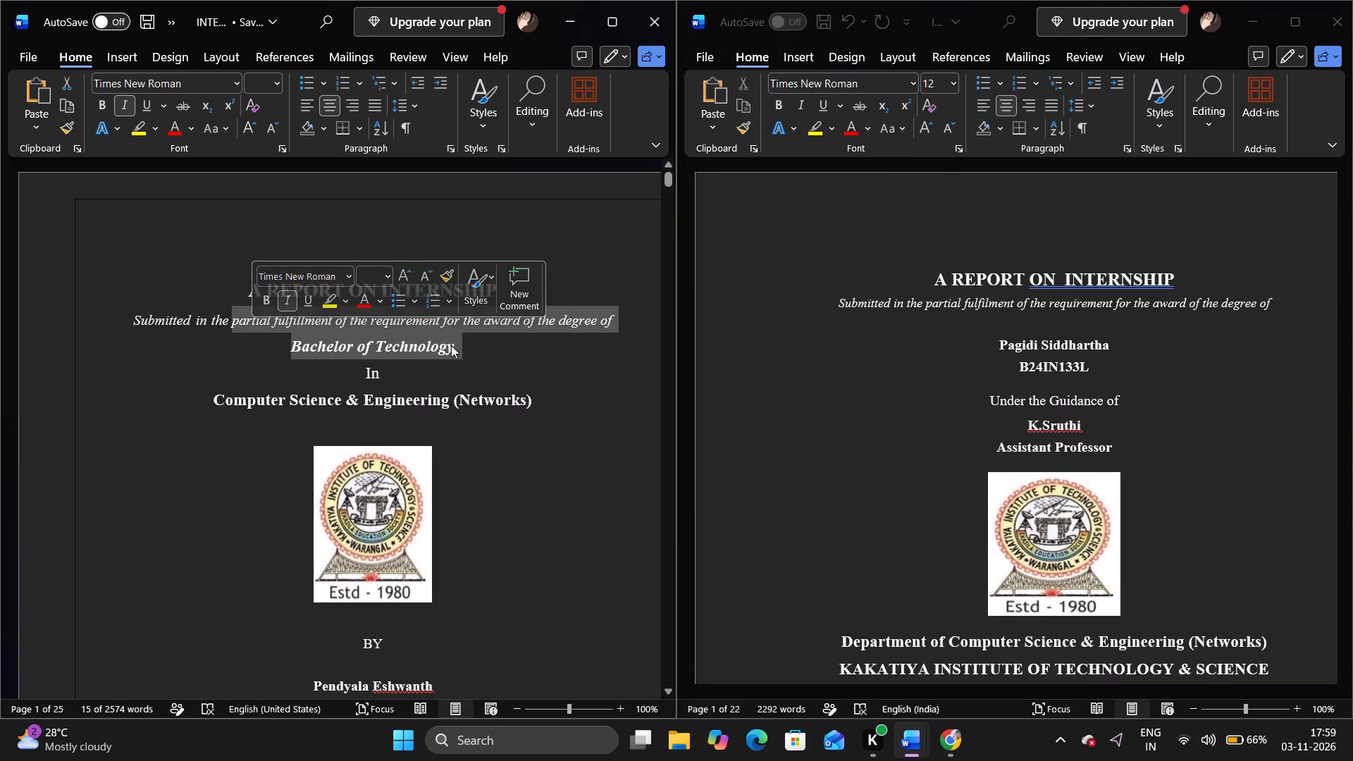
click(451, 345)
drag(459, 349, 271, 351)
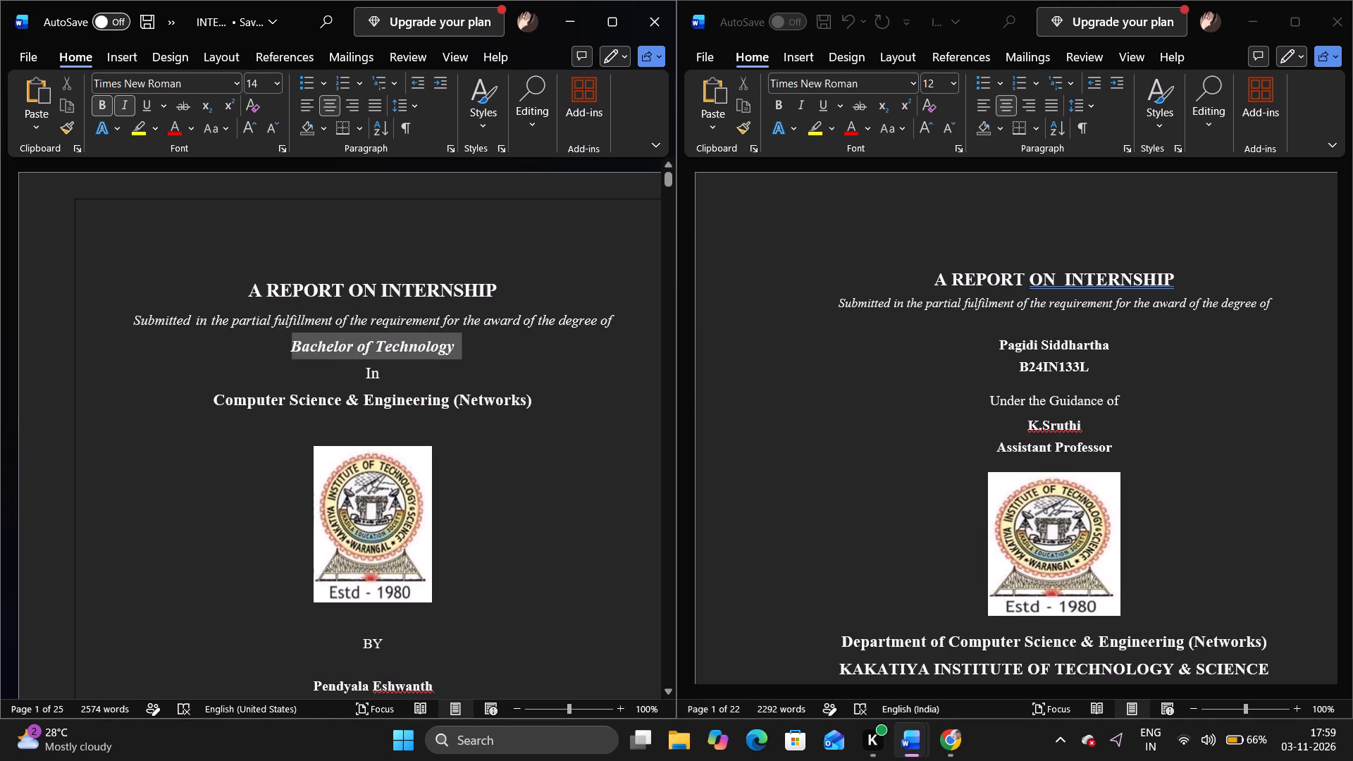
drag(271, 351, 269, 351)
key(ctrl+c)
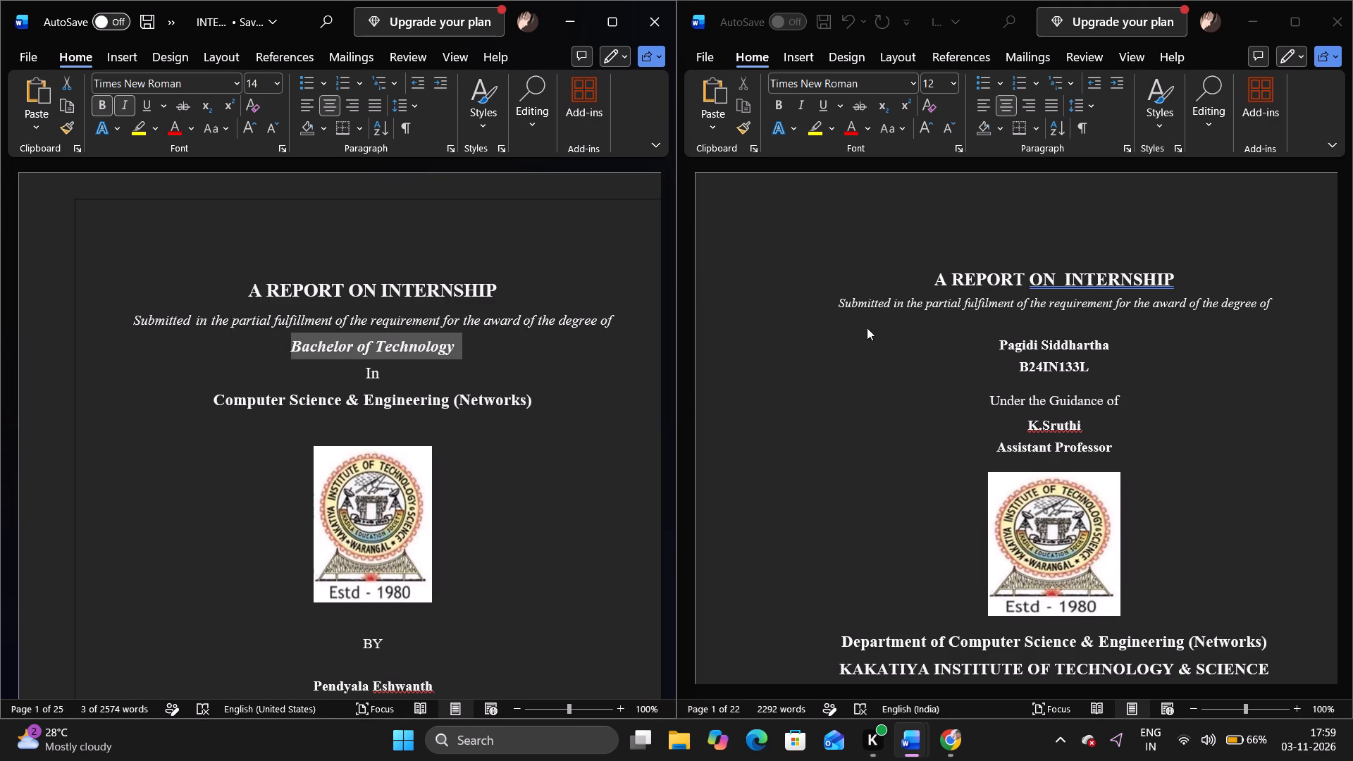
click(915, 316)
key(ctrl+v)
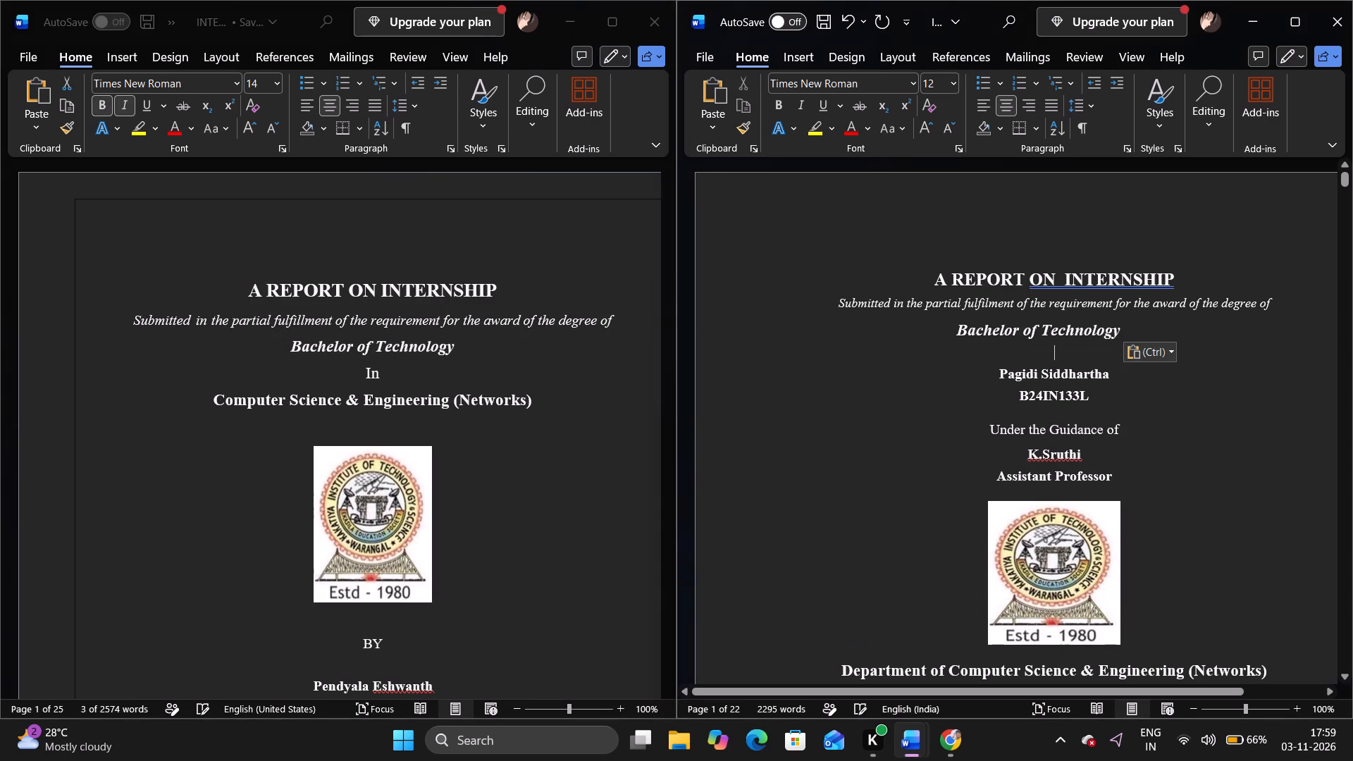
key(BackSpace)
key(BackSpace)
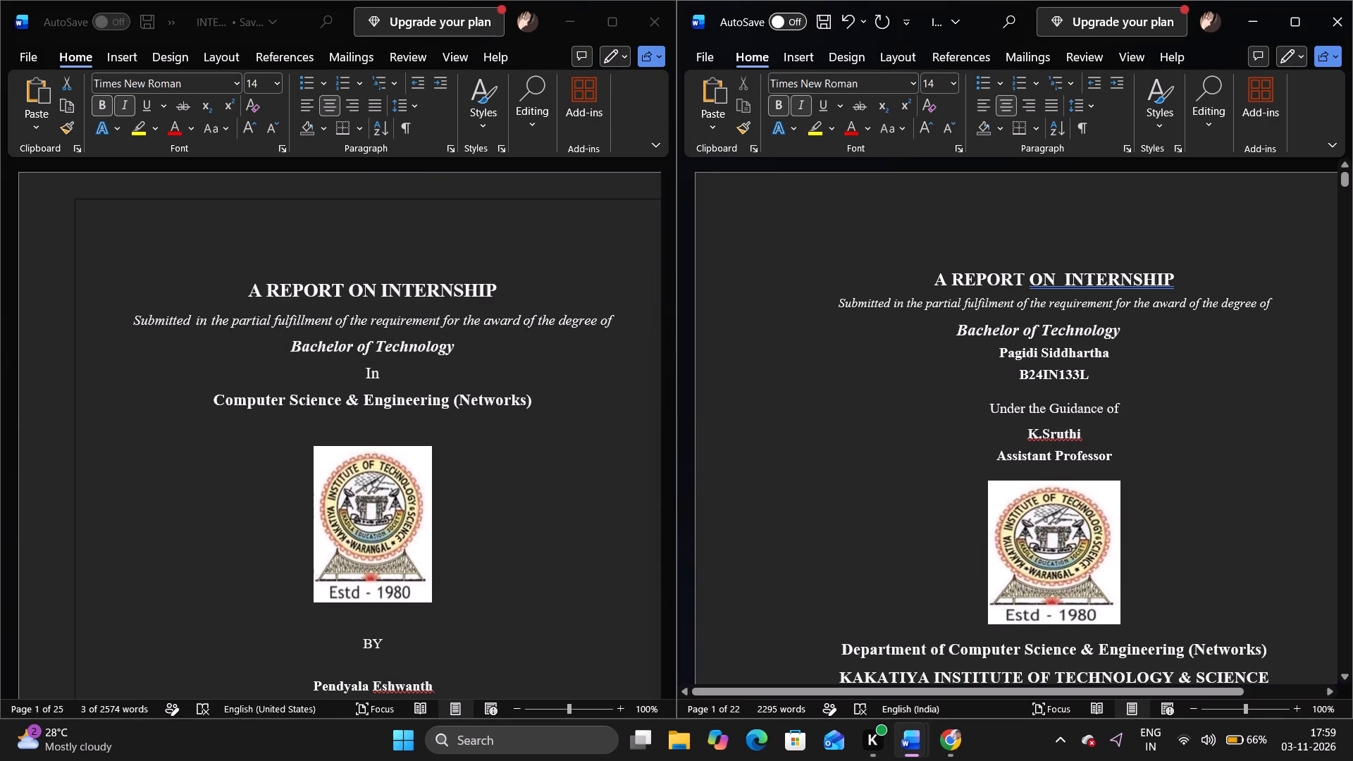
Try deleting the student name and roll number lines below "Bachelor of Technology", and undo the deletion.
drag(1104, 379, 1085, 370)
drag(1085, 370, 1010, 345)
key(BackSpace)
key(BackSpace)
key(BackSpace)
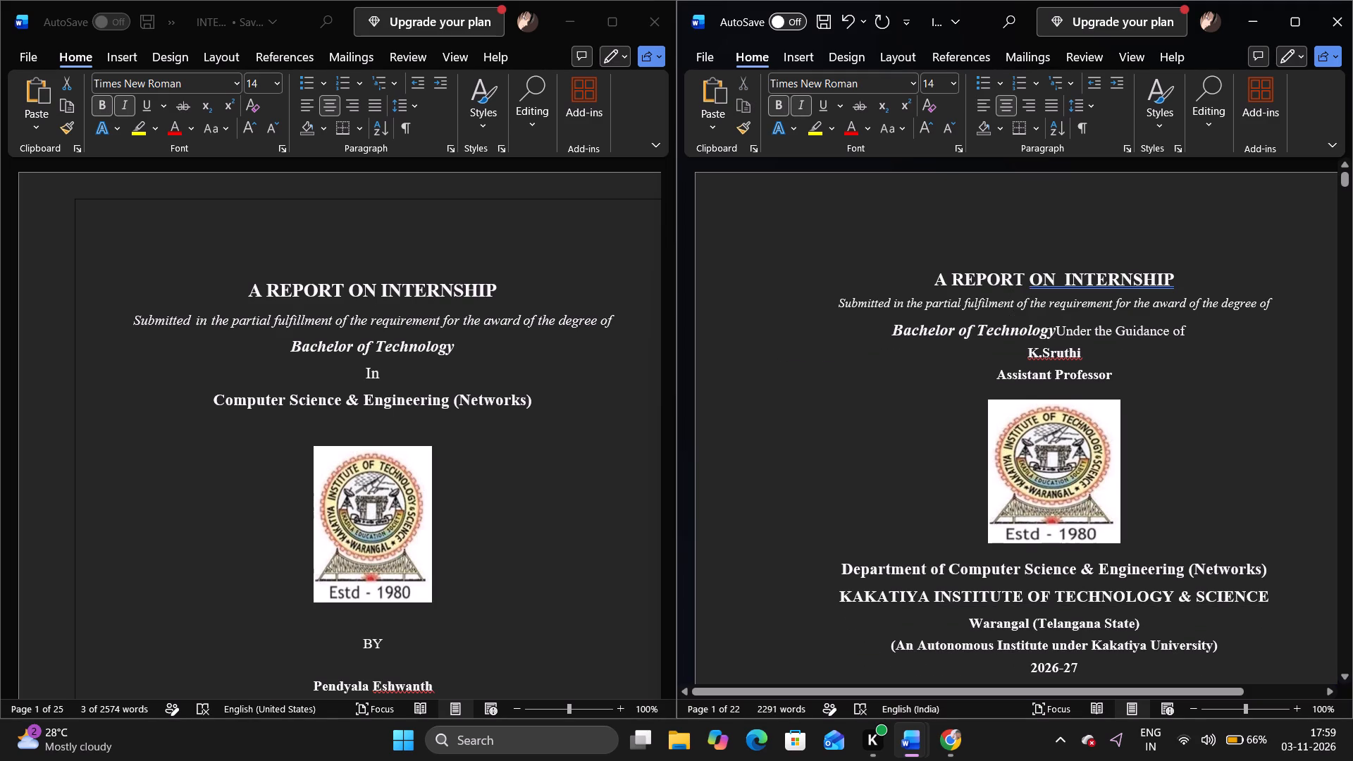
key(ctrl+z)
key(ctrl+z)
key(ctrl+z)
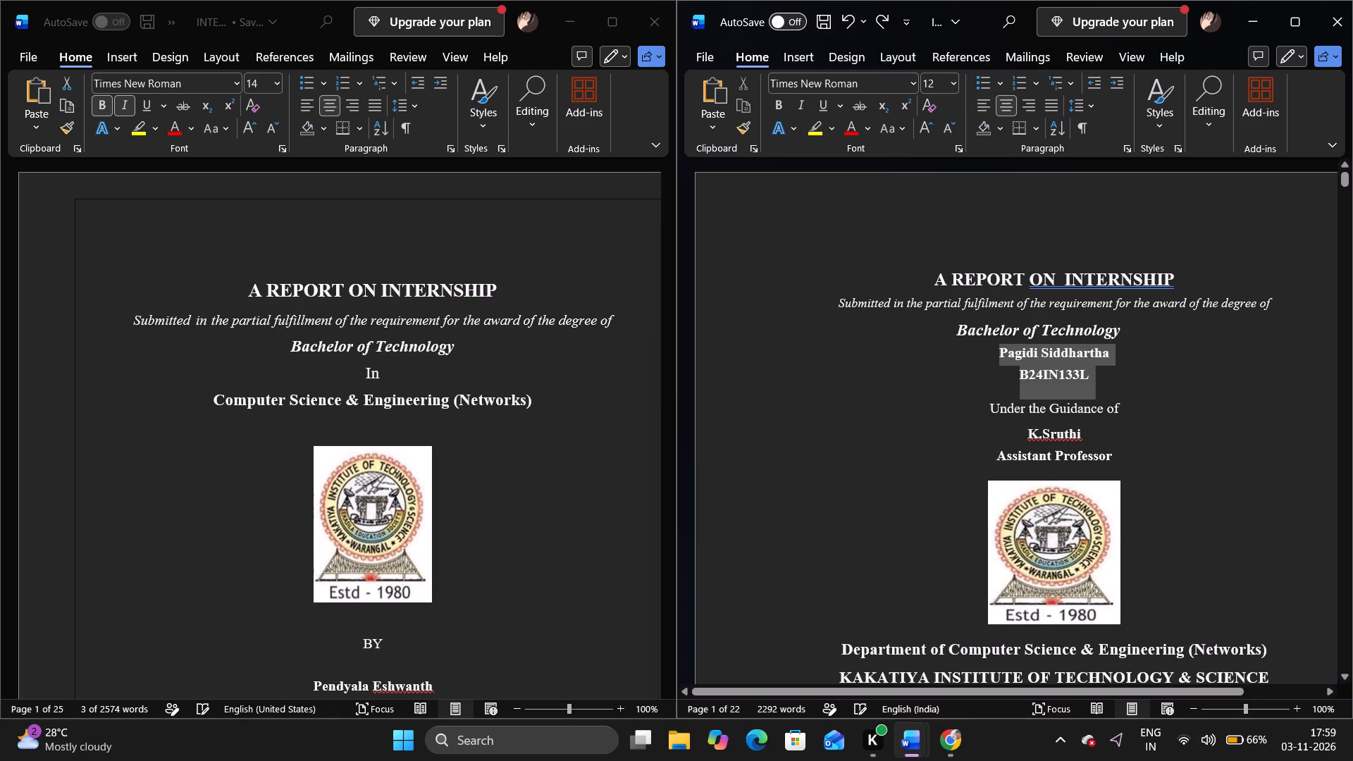
Delete the selected student name and roll number lines below "Bachelor of Technology".
key(BackSpace)
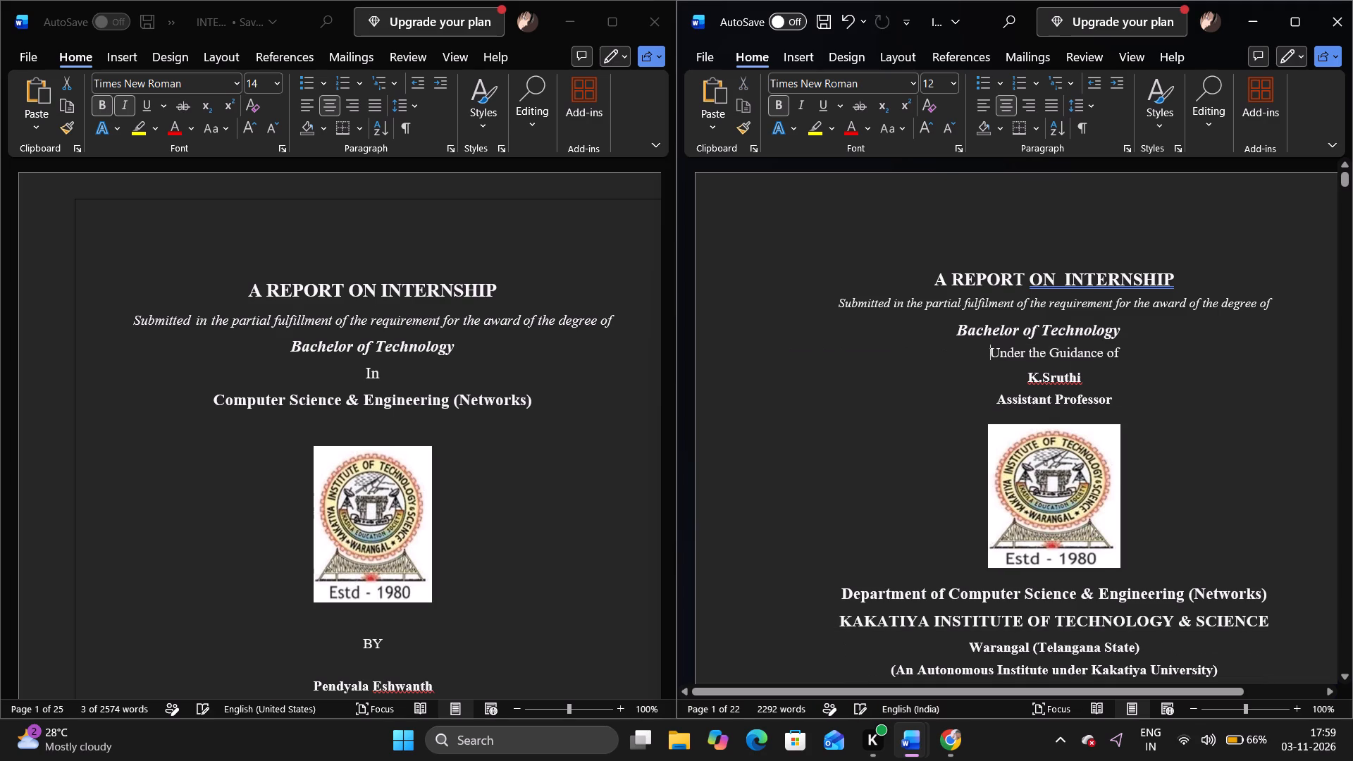
Copy the "In" and "Computer Science & Engineering (Networks)" lines from the reference report below "Bachelor of Technology", without the extra blank line between them.
click(538, 400)
drag(538, 400, 564, 424)
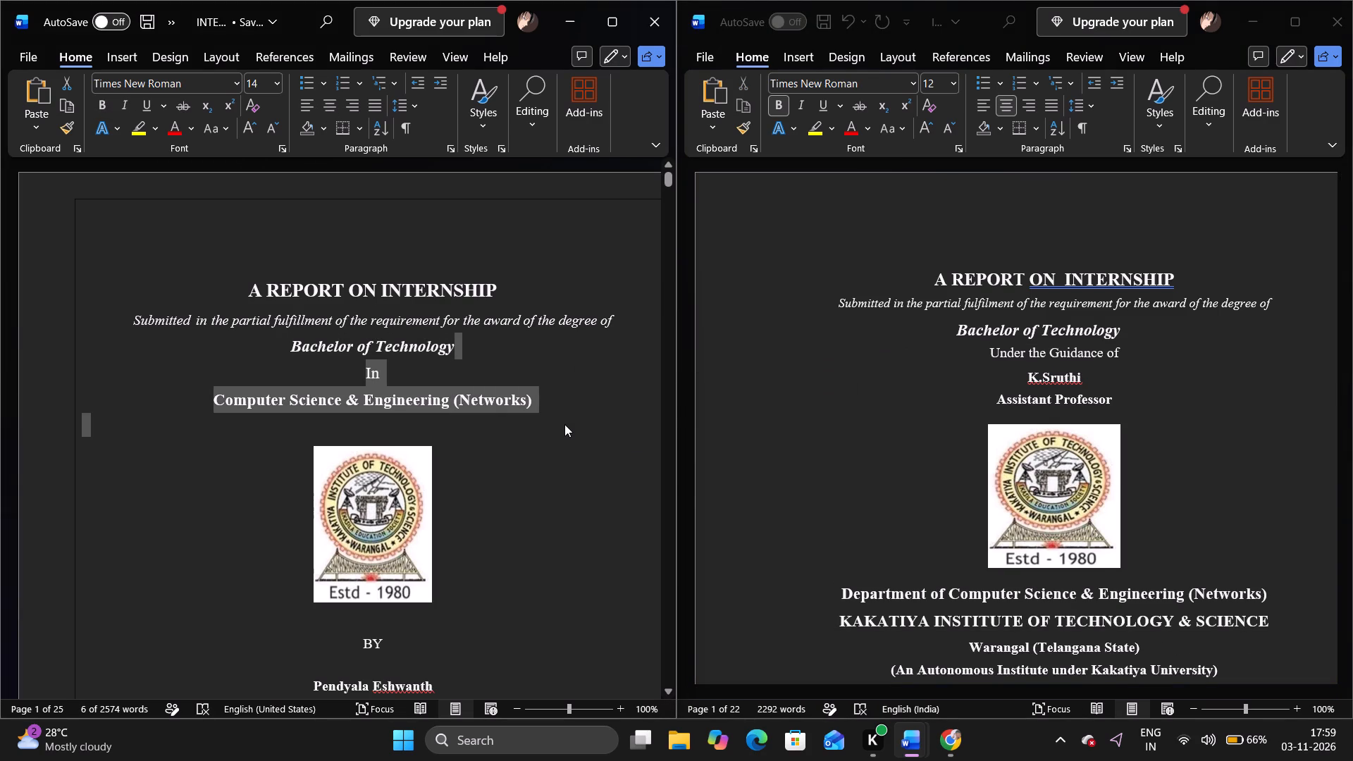
key(ctrl+c)
click(1125, 330)
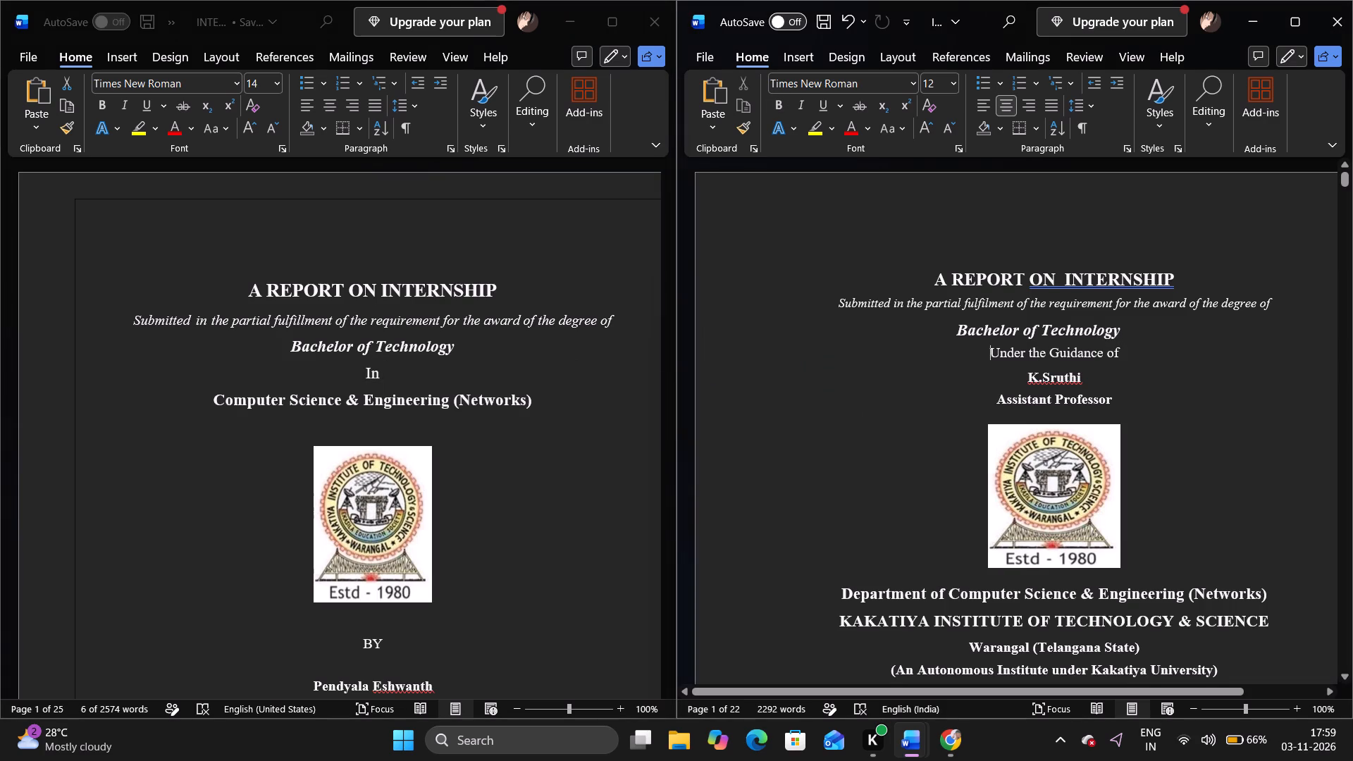
key(Return)
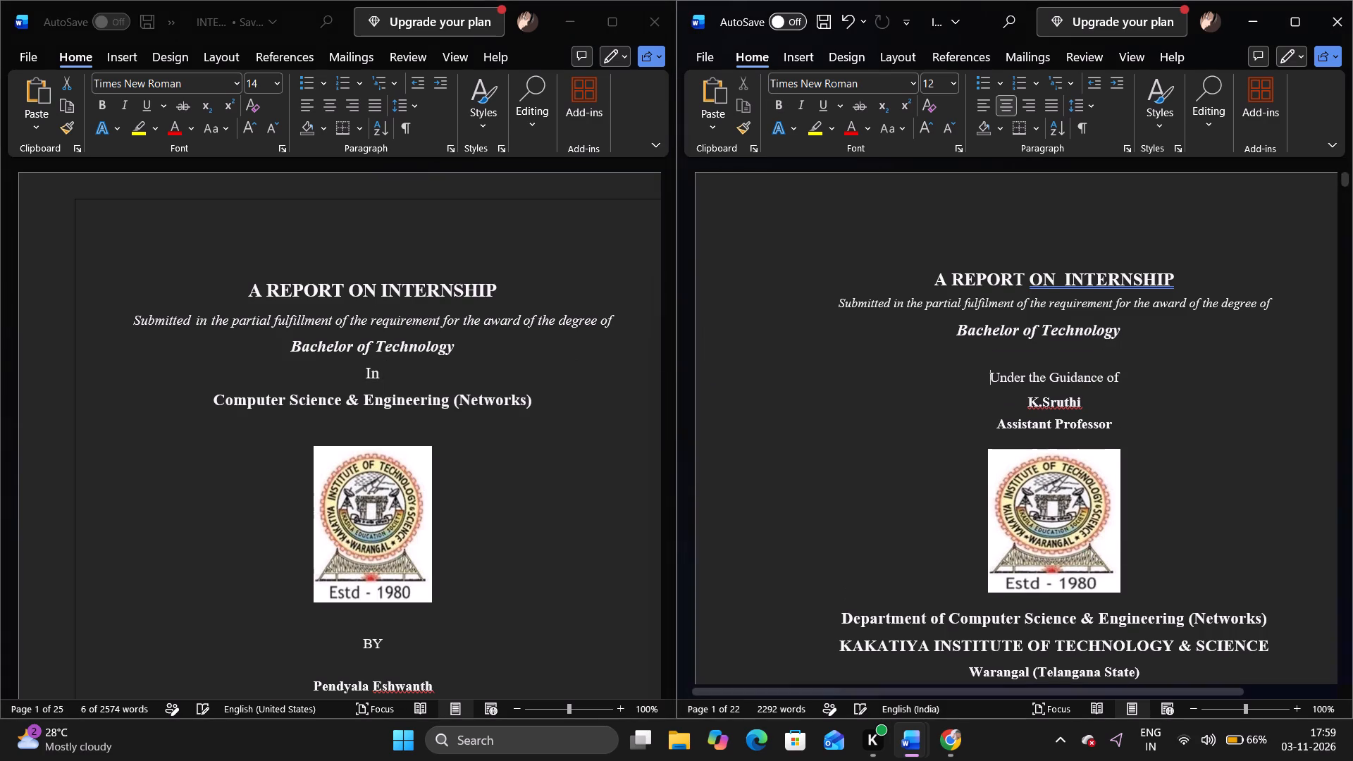
key(Up)
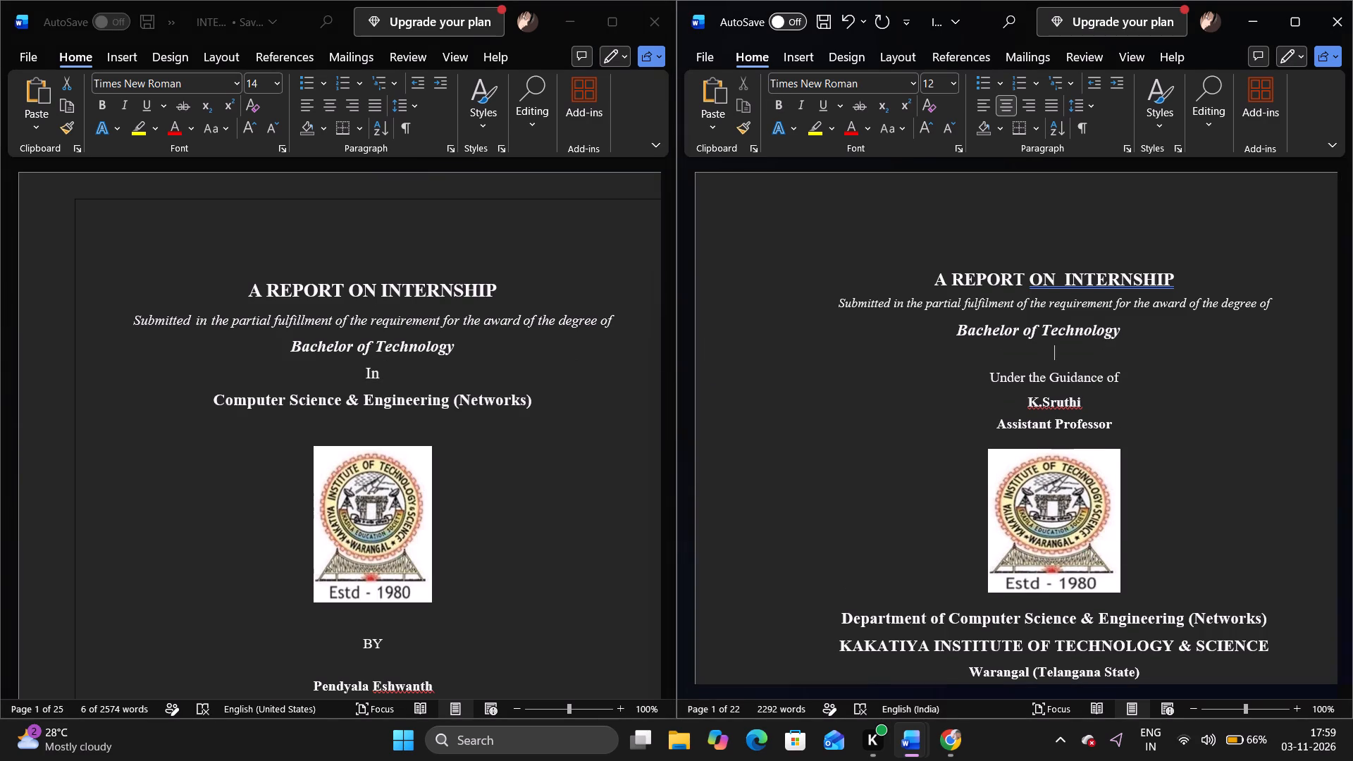
key(ctrl+v)
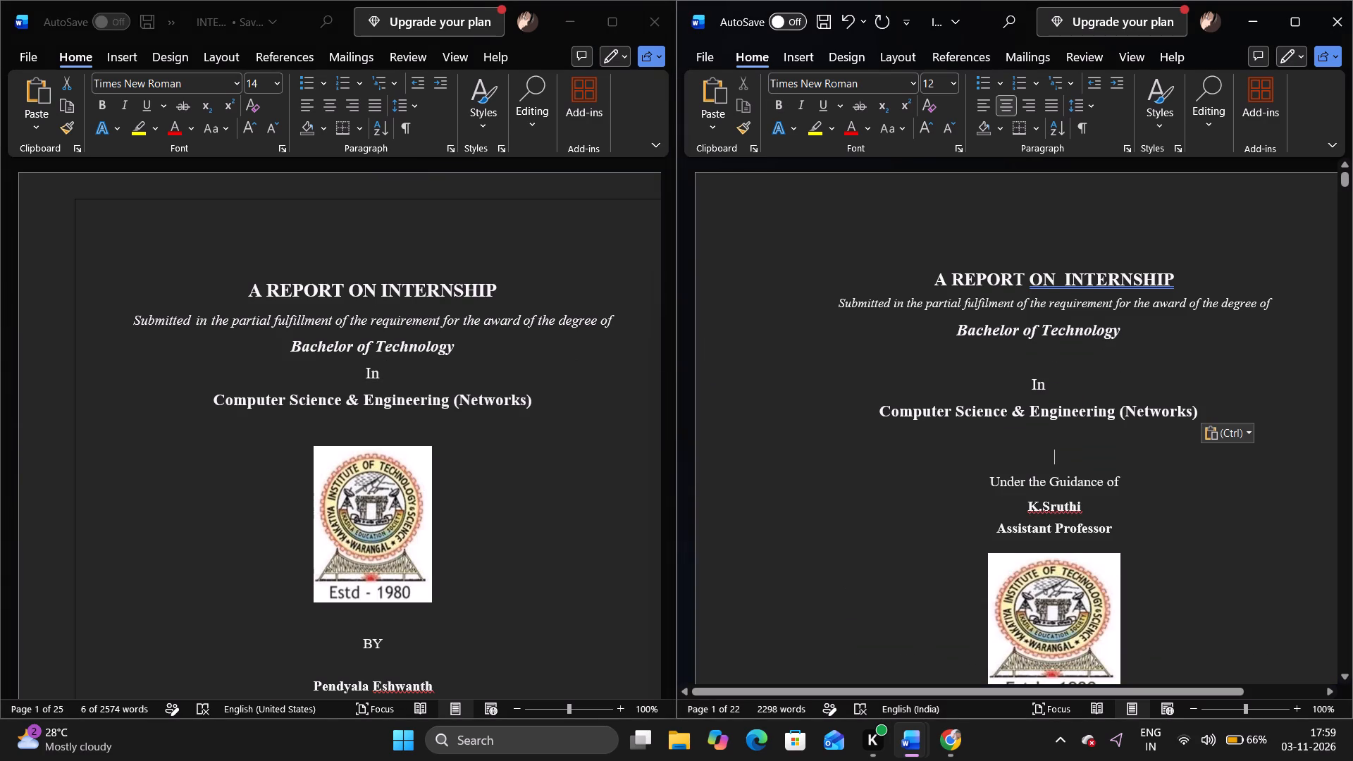
click(1083, 366)
key(BackSpace)
key(BackSpace)
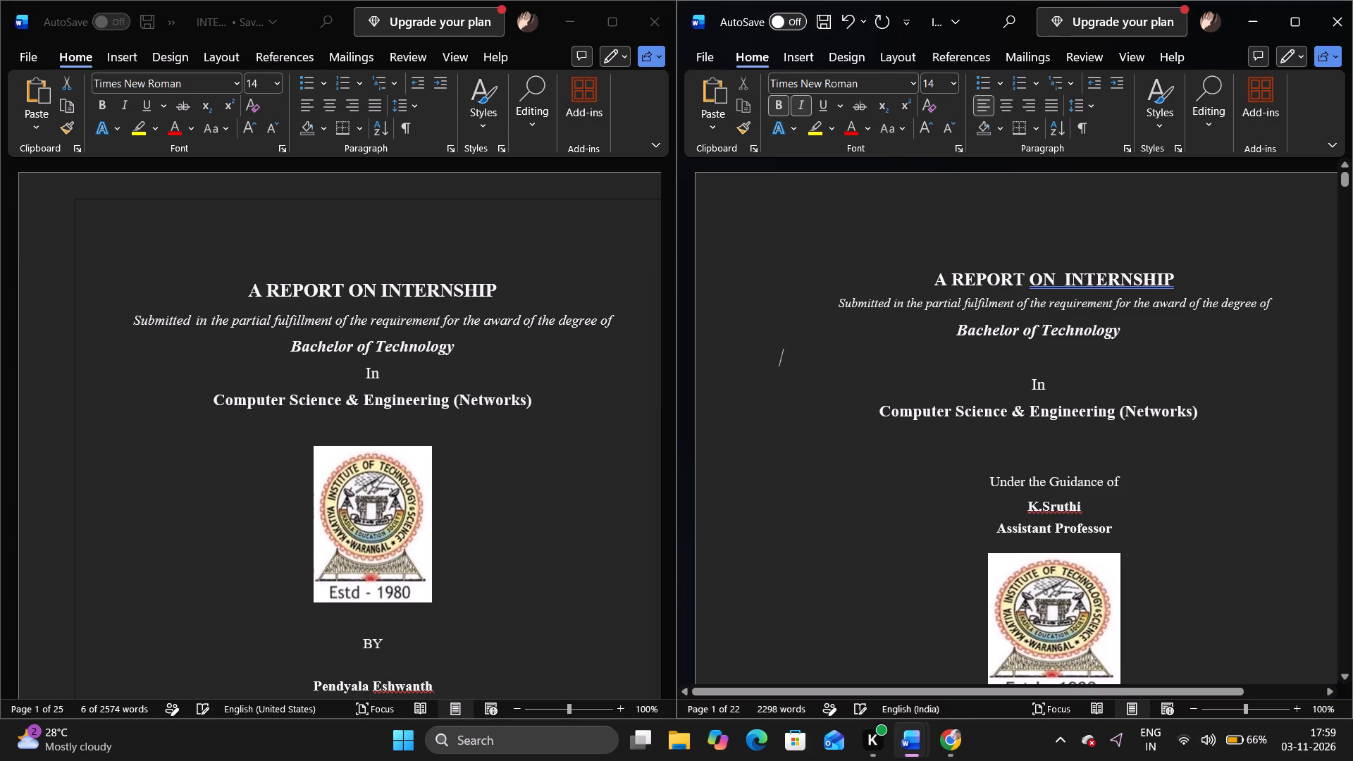
key(BackSpace)
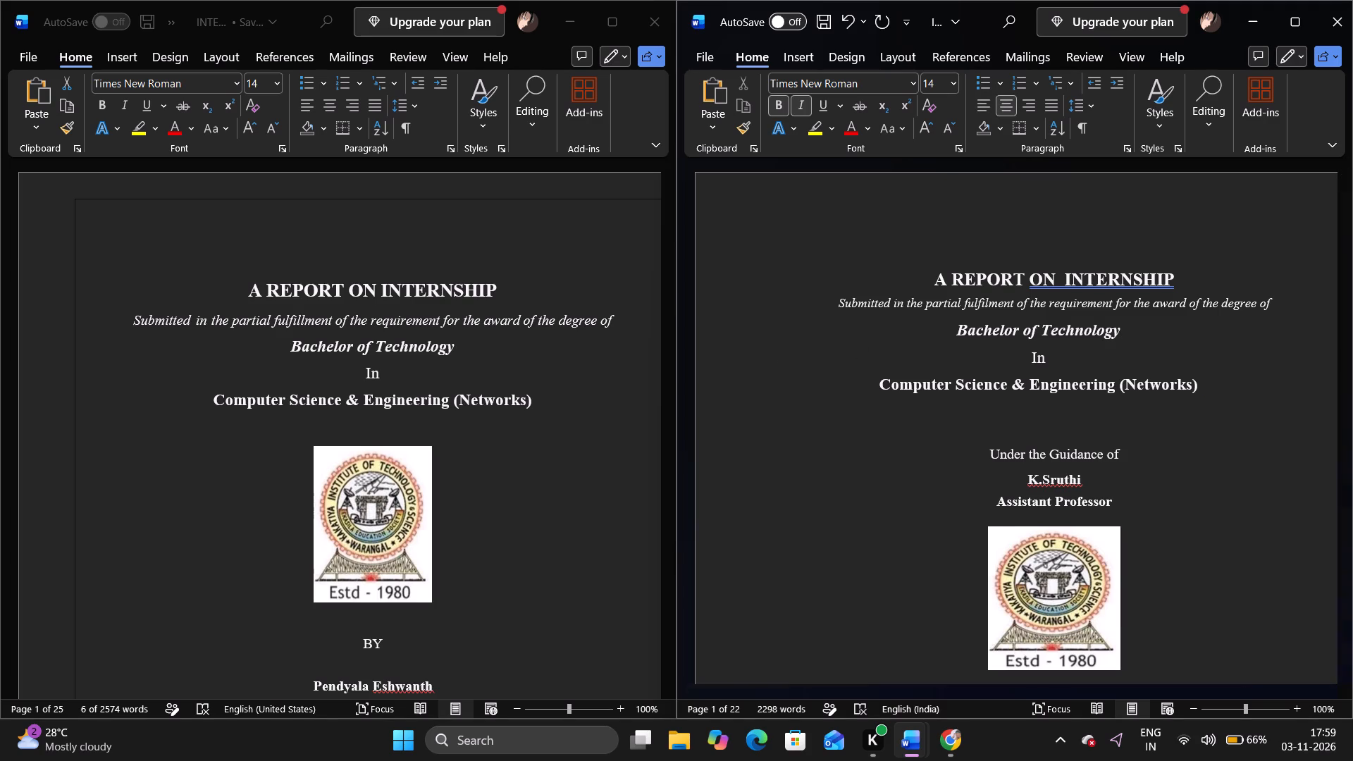
Copy the "Under the Guidance of" block, including the guide's name and "Assistant Professor", and delete it from above the logo.
drag(1114, 500, 982, 451)
key(ctrl+c)
key(BackSpace)
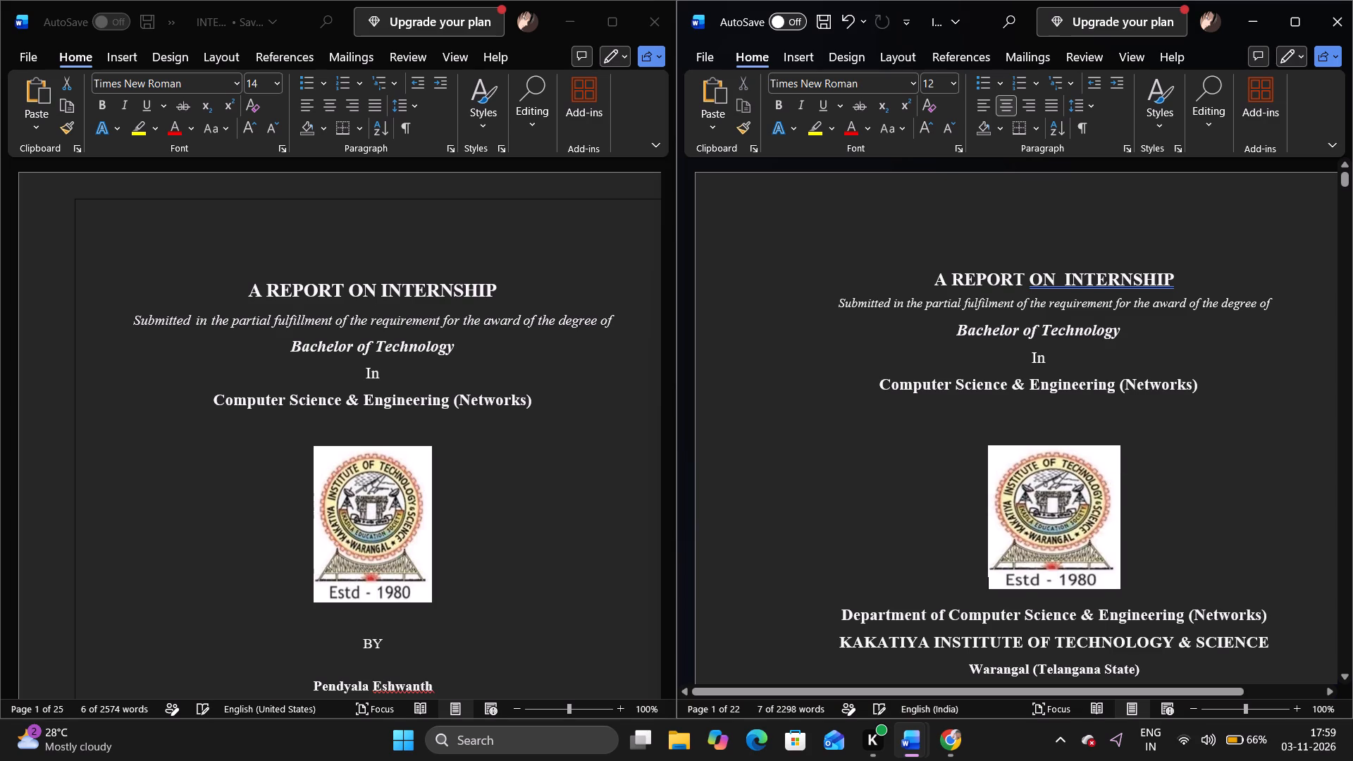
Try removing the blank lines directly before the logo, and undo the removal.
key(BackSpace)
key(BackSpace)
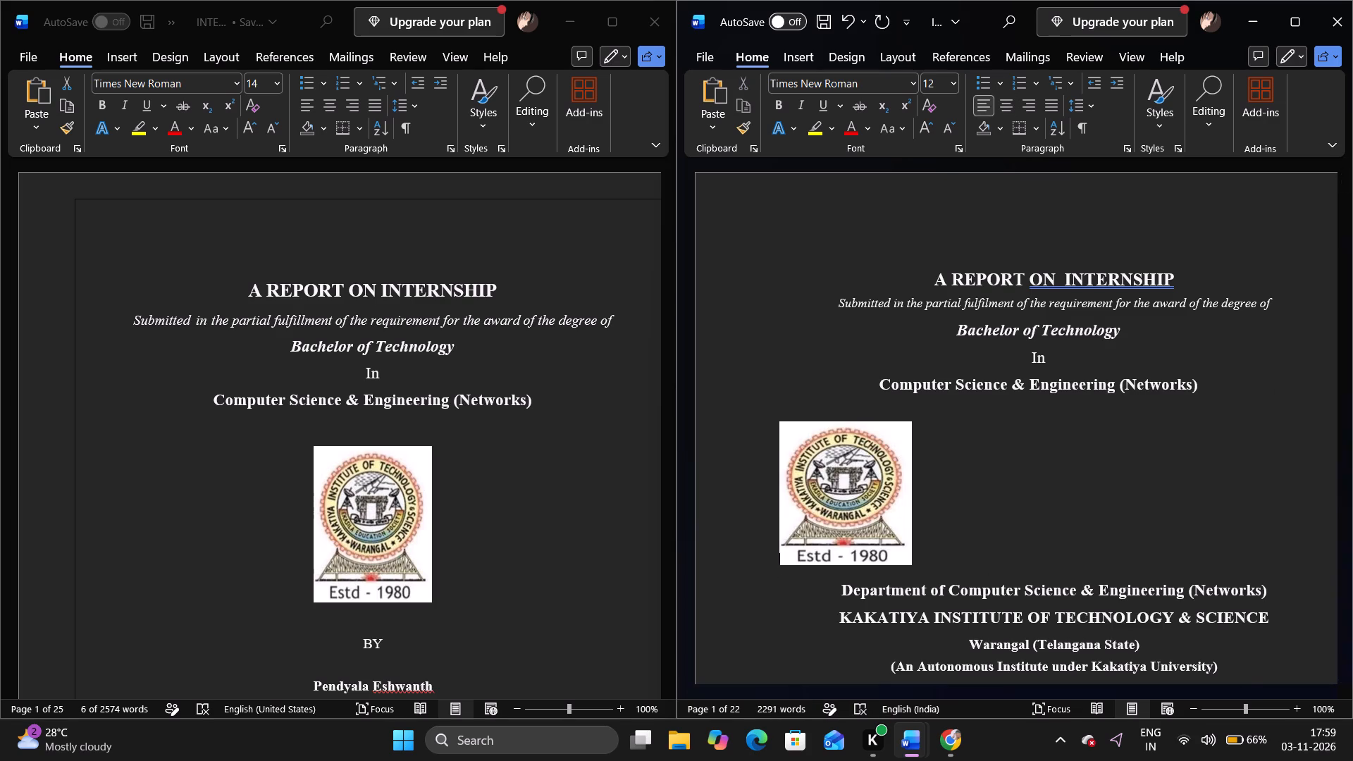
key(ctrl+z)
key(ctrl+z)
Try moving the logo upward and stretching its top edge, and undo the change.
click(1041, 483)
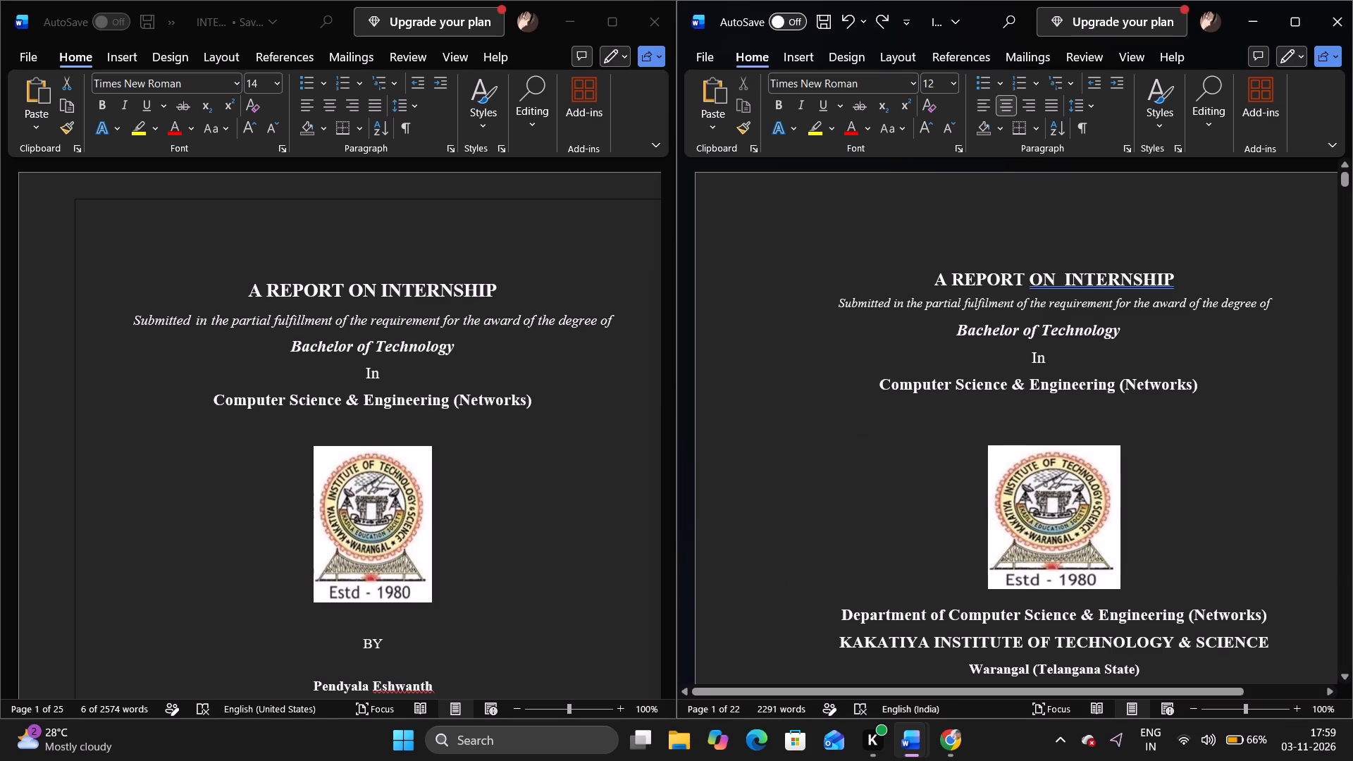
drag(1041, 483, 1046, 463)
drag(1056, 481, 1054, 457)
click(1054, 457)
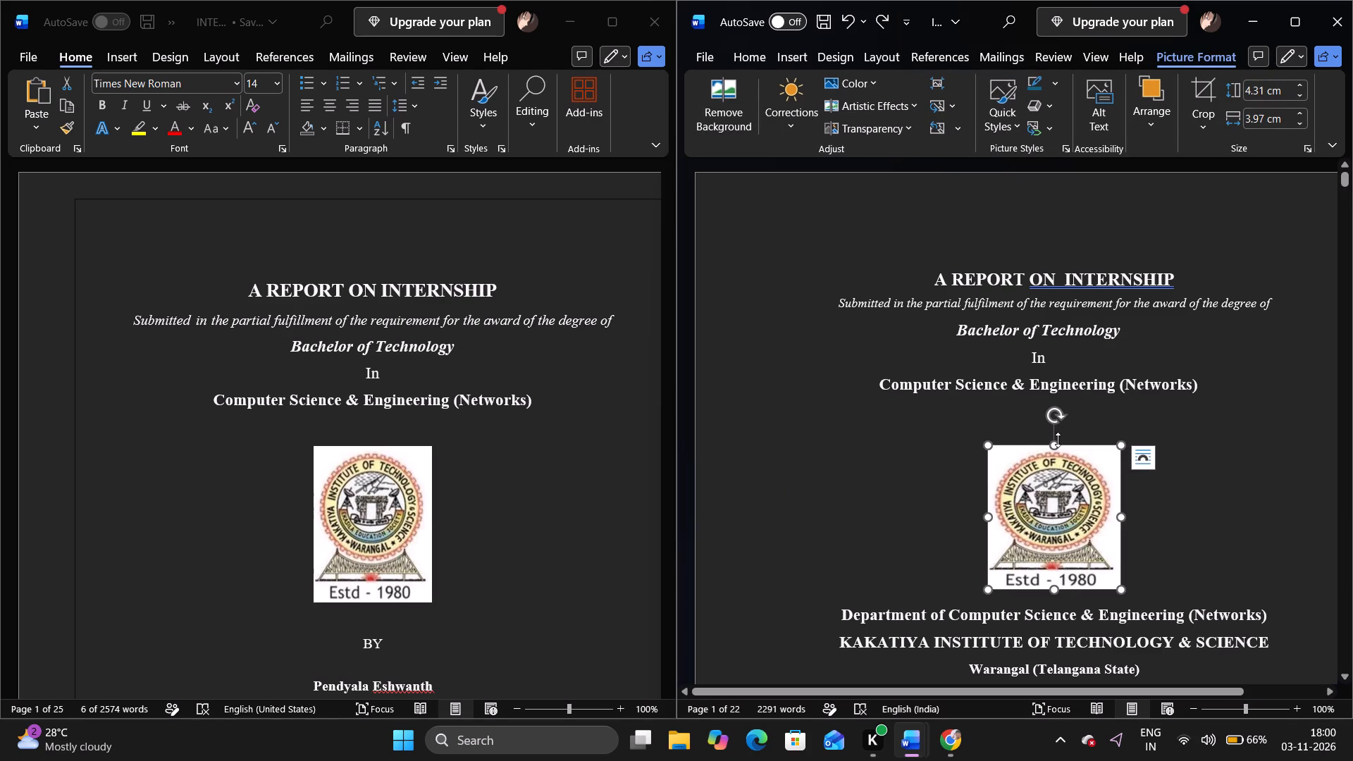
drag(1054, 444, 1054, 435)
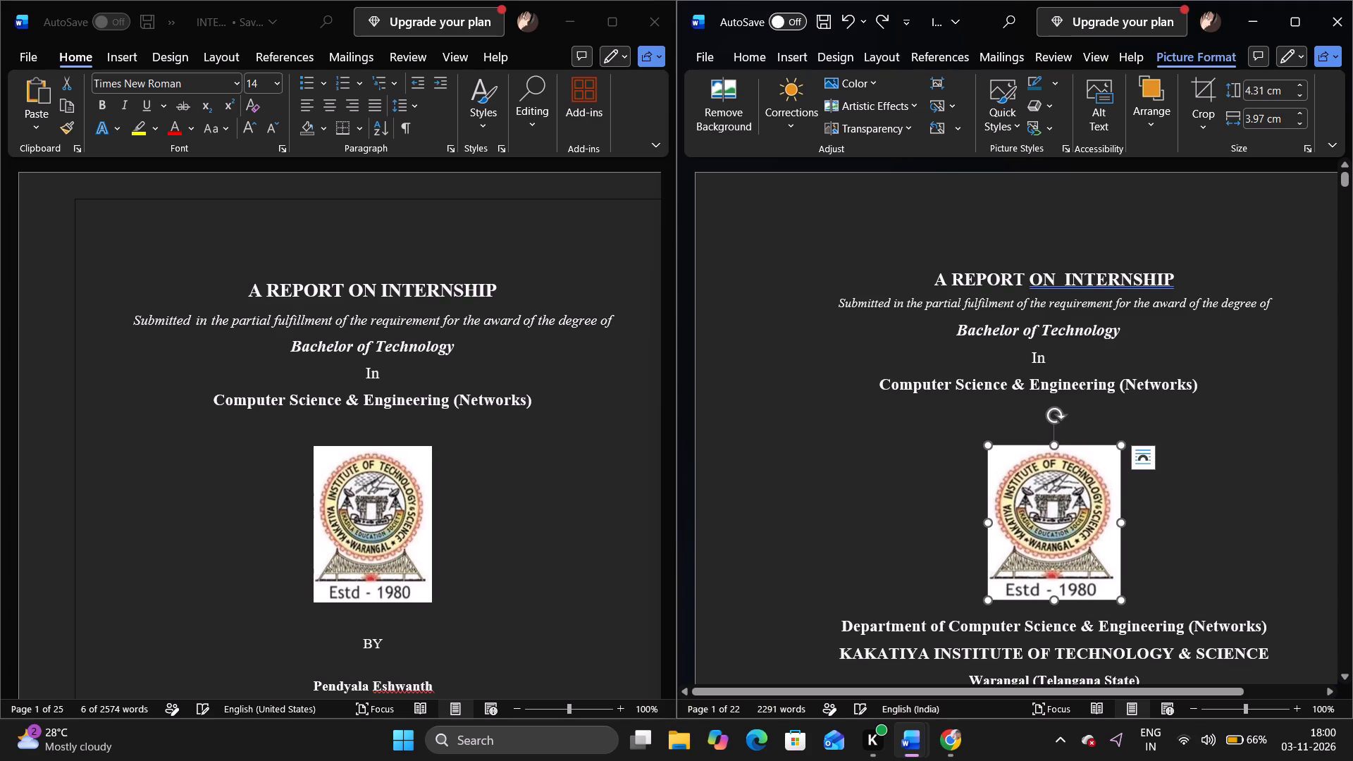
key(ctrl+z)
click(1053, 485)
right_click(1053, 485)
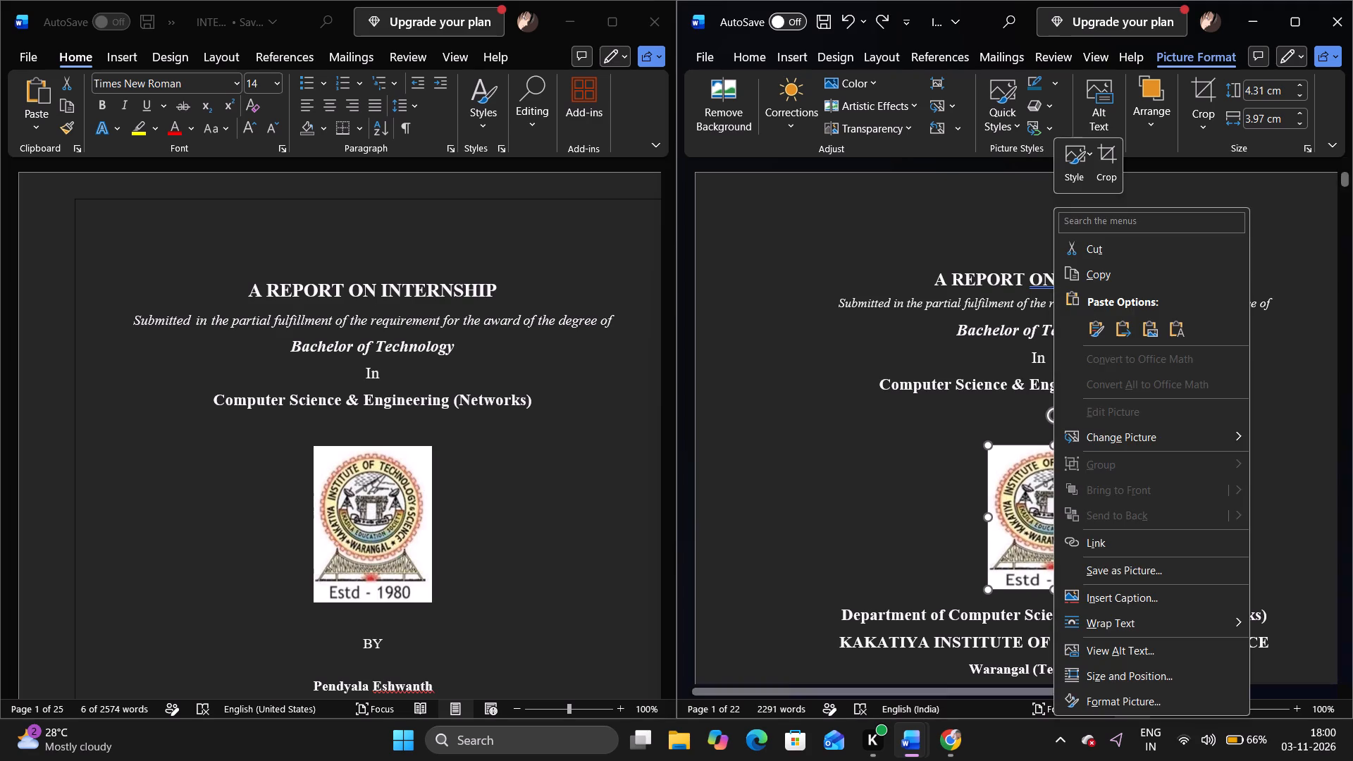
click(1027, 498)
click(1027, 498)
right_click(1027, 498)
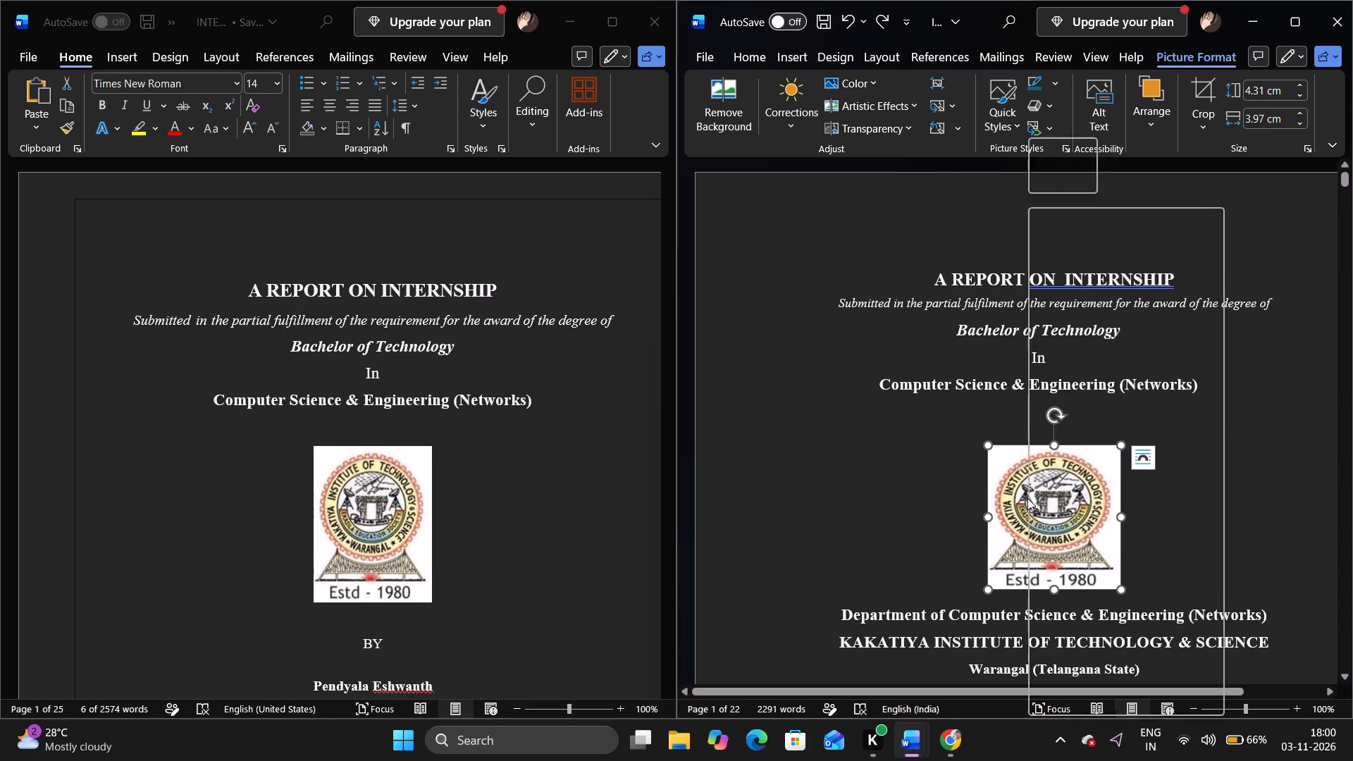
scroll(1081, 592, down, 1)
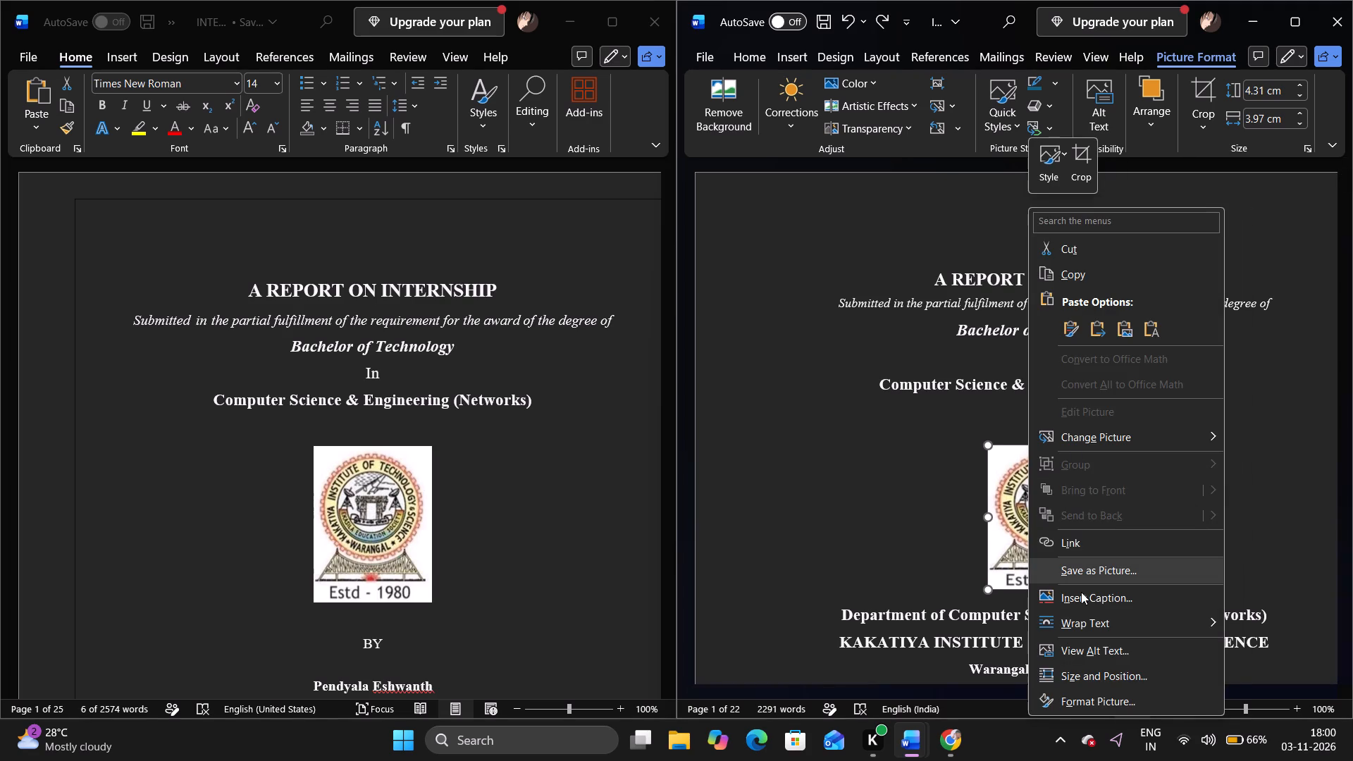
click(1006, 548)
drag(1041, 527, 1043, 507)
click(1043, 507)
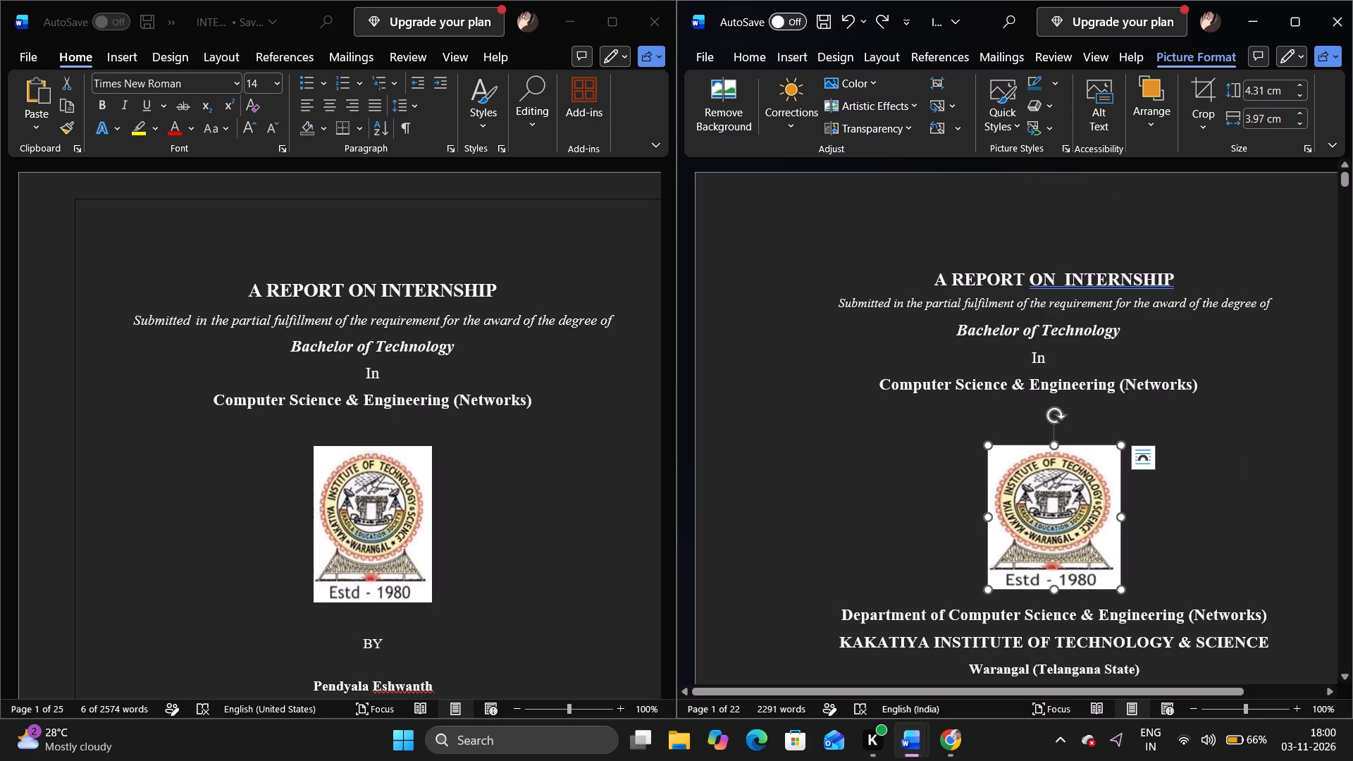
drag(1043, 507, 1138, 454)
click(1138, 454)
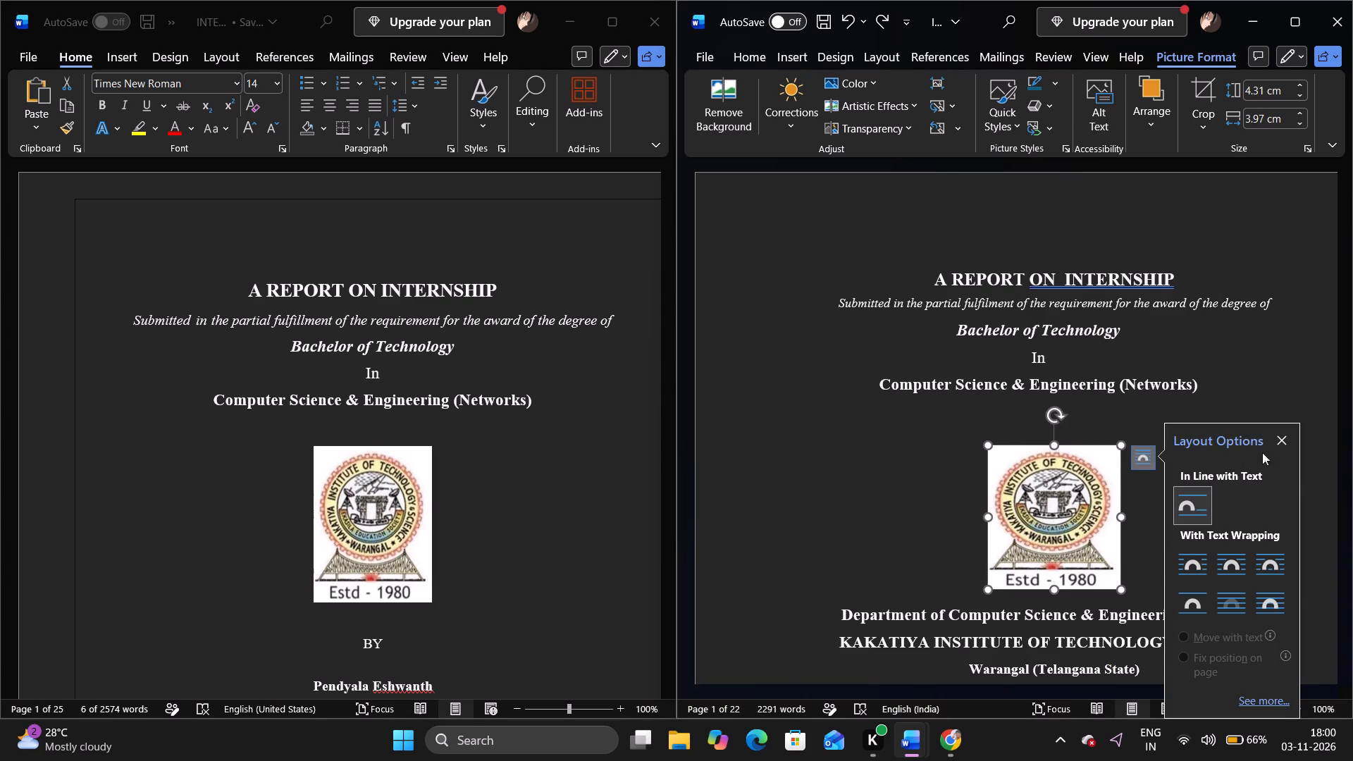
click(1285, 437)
Remove one blank line between "Computer Science & Engineering (Networks)" and the logo.
click(1125, 428)
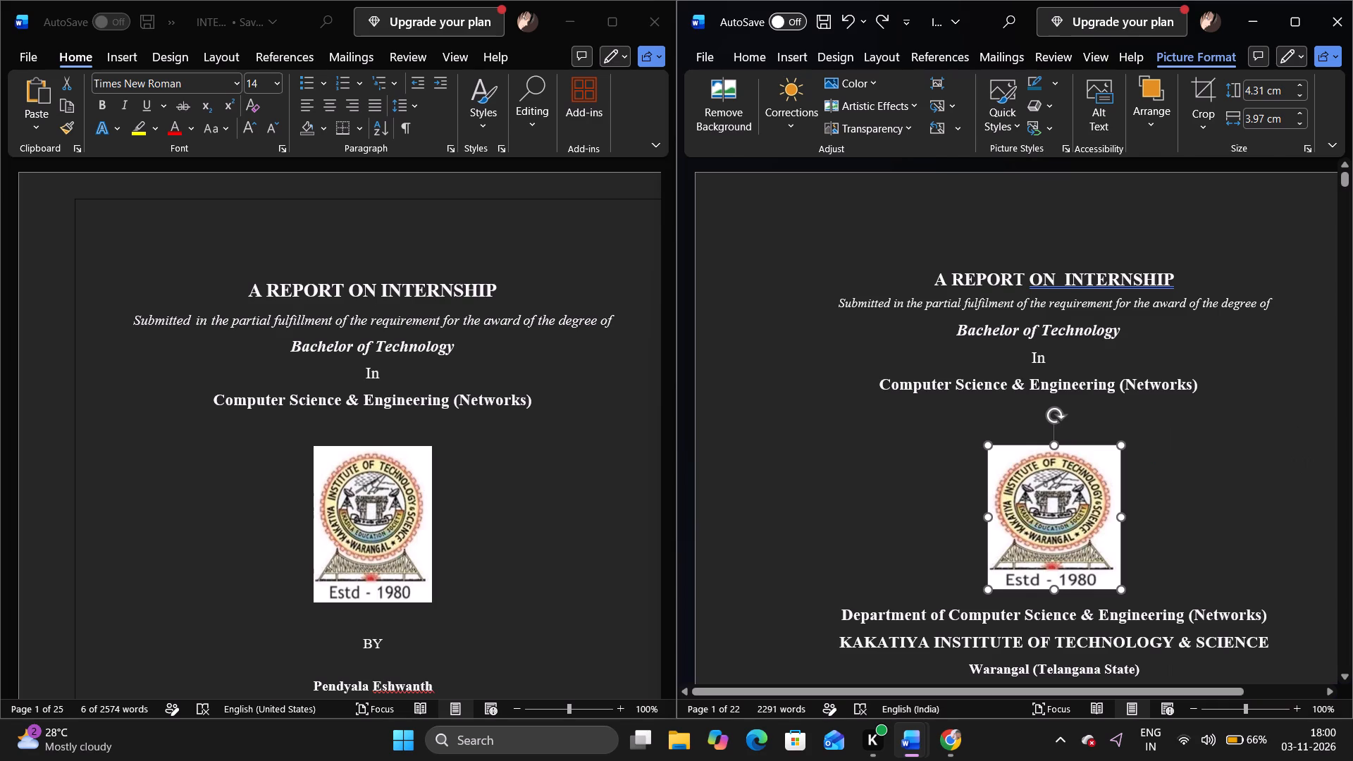
key(BackSpace)
key(BackSpace)
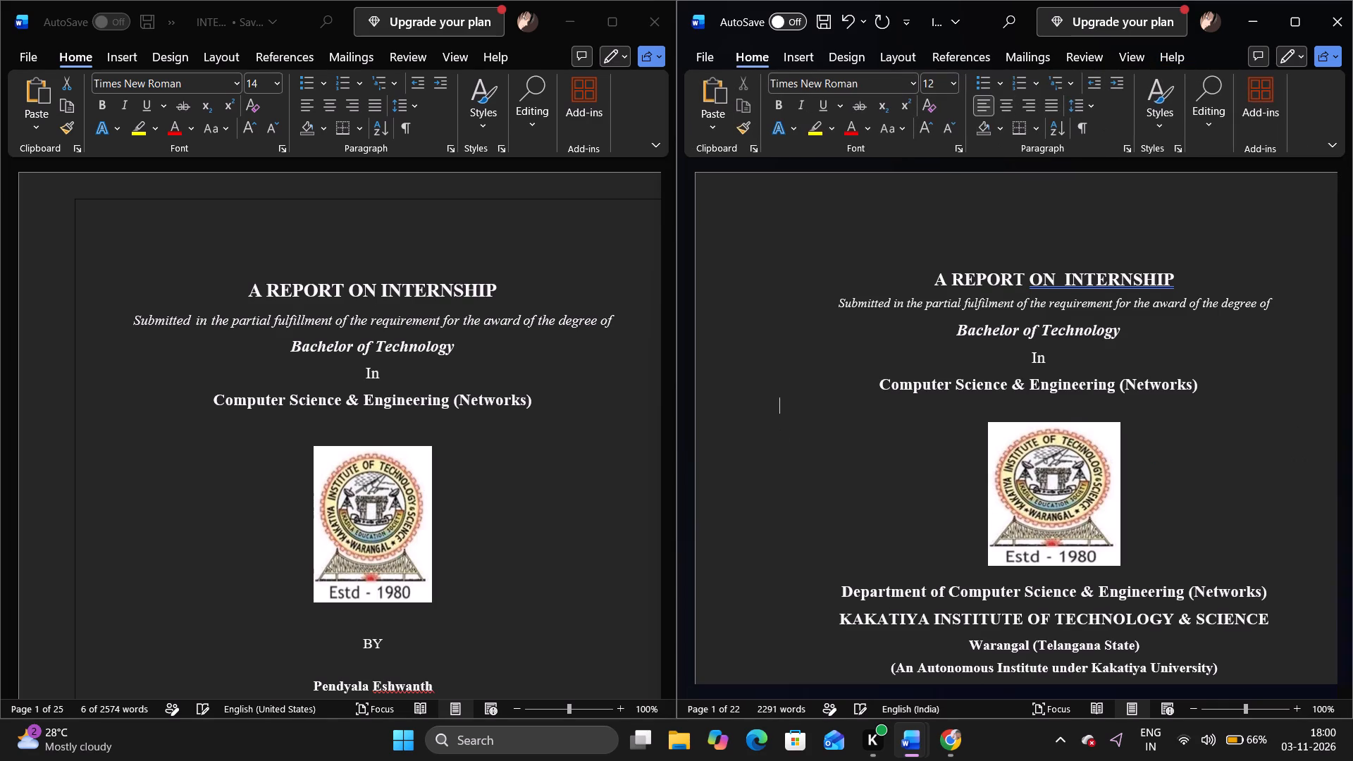
Add a centred "BY" line between the logo and the department line.
scroll(1100, 423, down, 2)
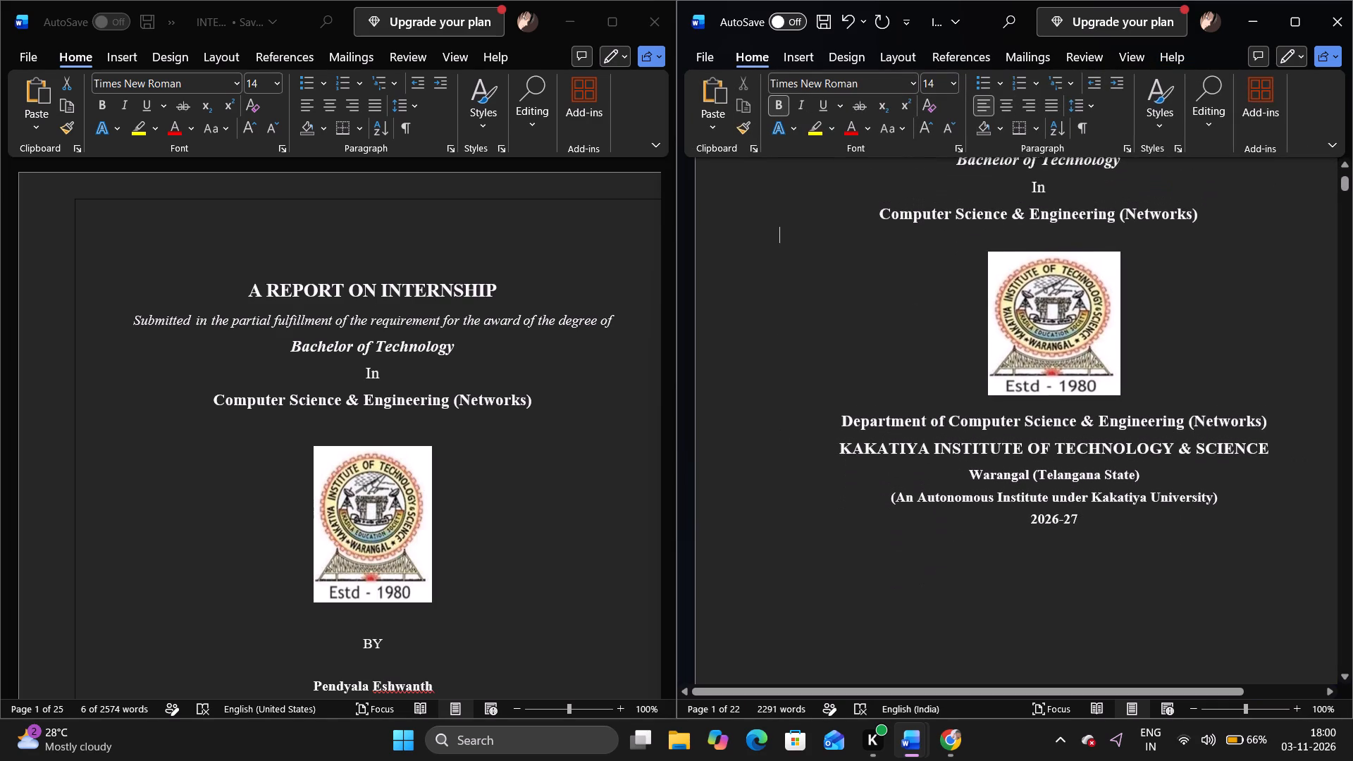
scroll(1100, 423, down, 1)
scroll(576, 480, down, 1)
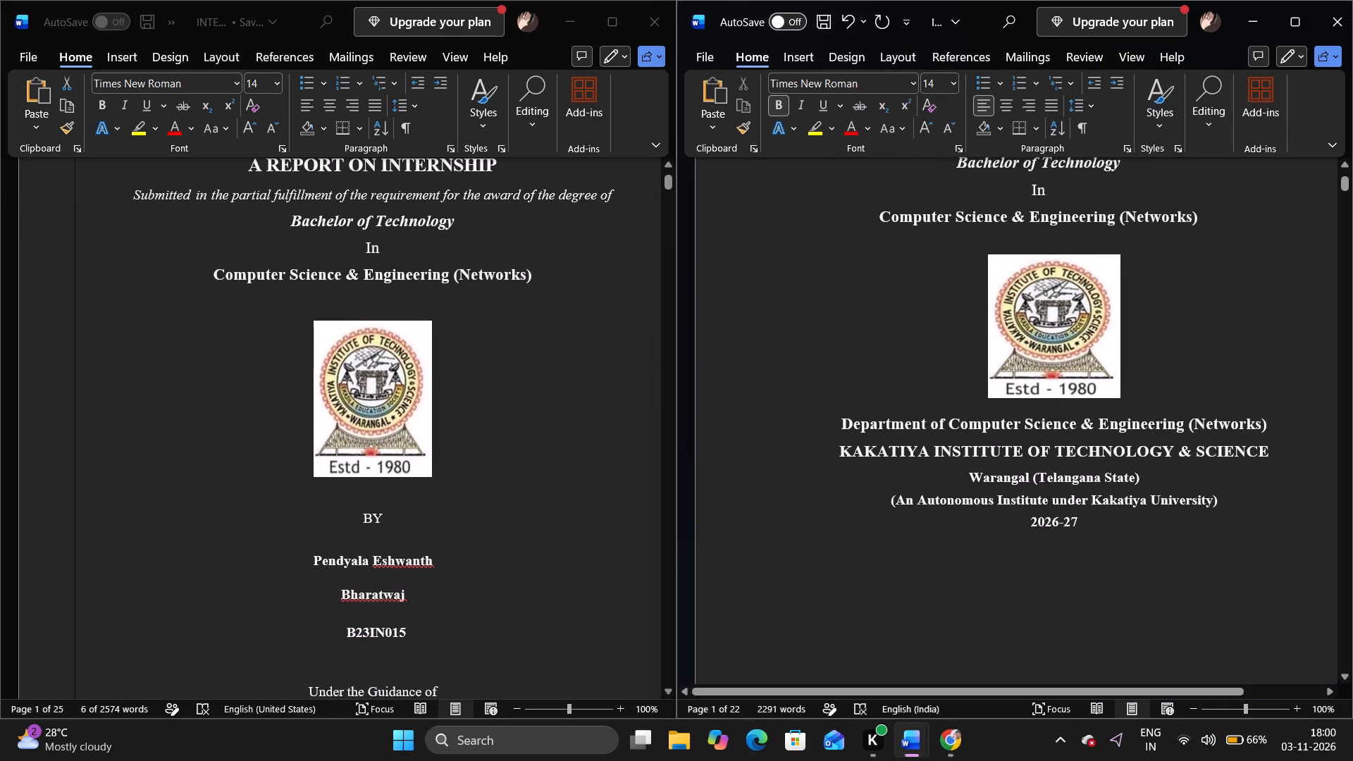
click(1118, 397)
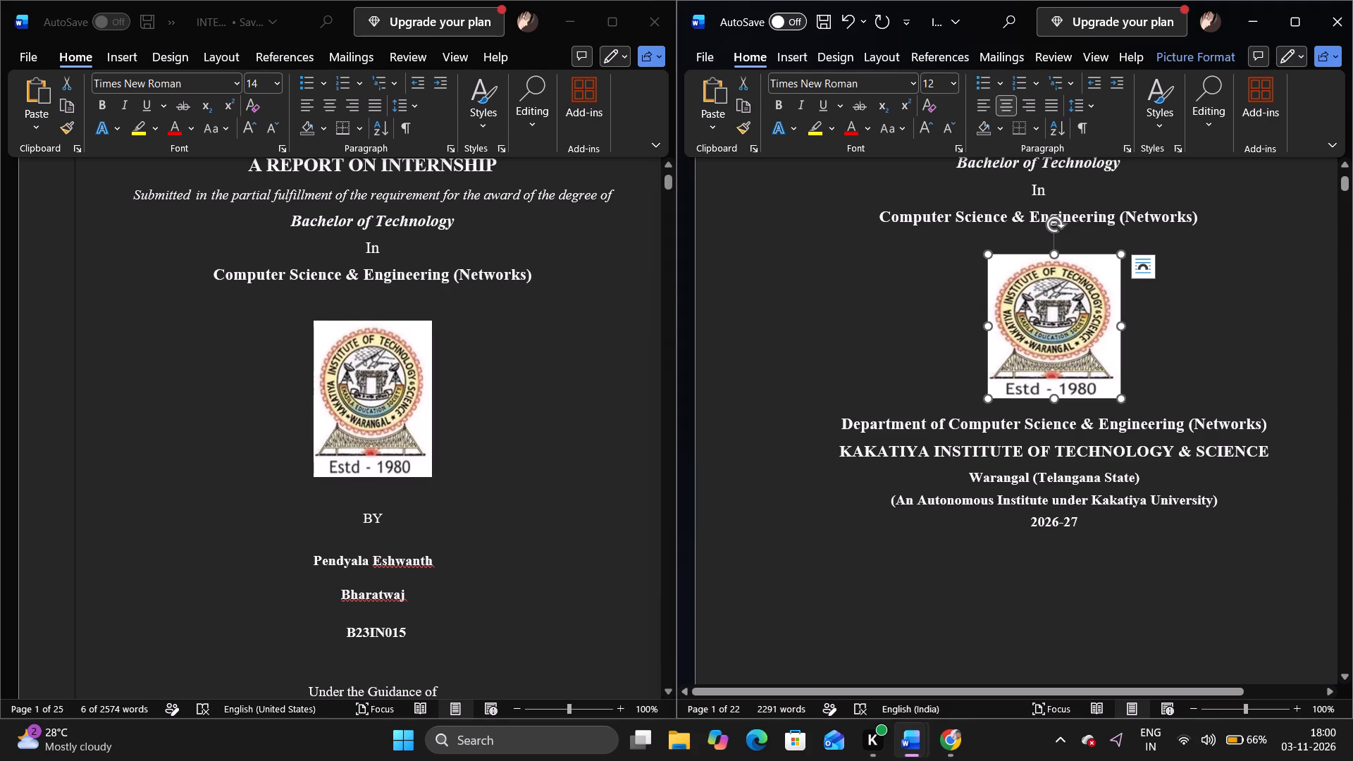
click(1126, 416)
click(1139, 404)
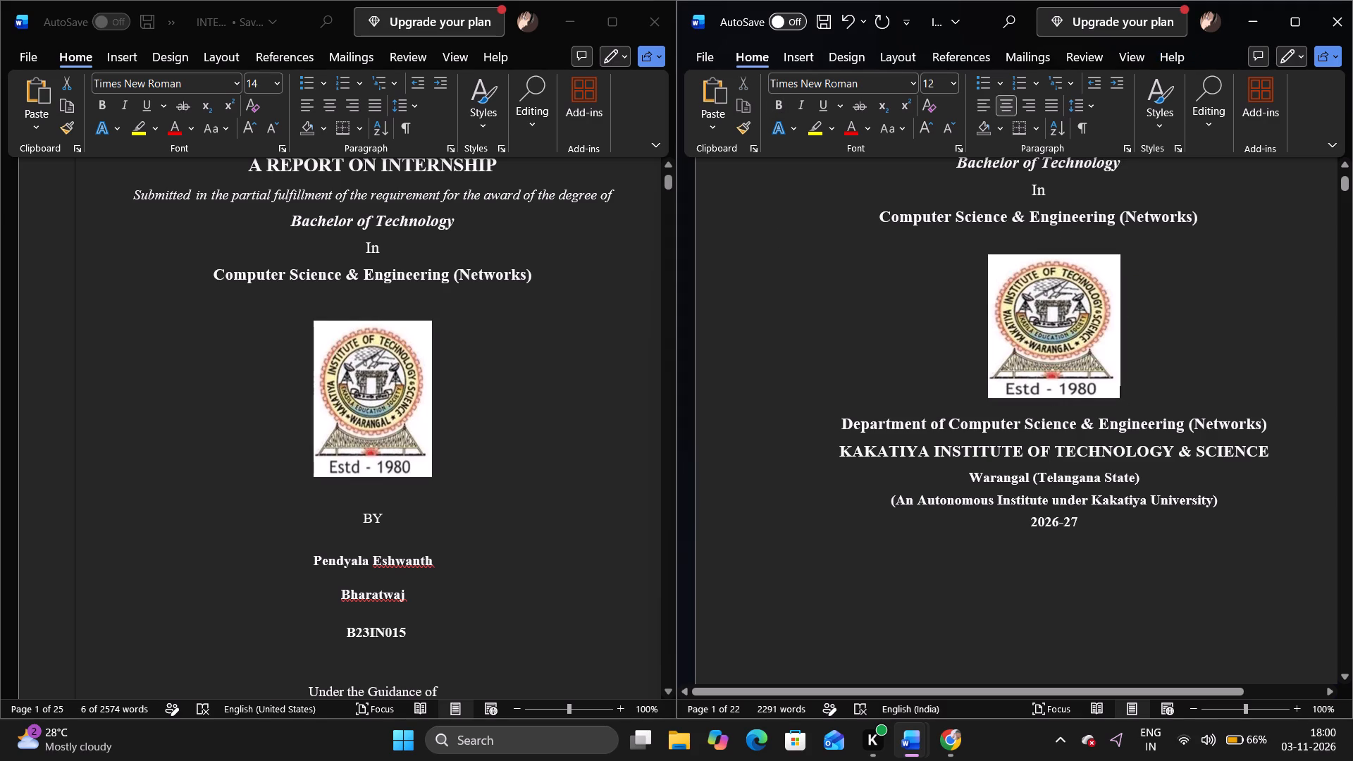
key(Return)
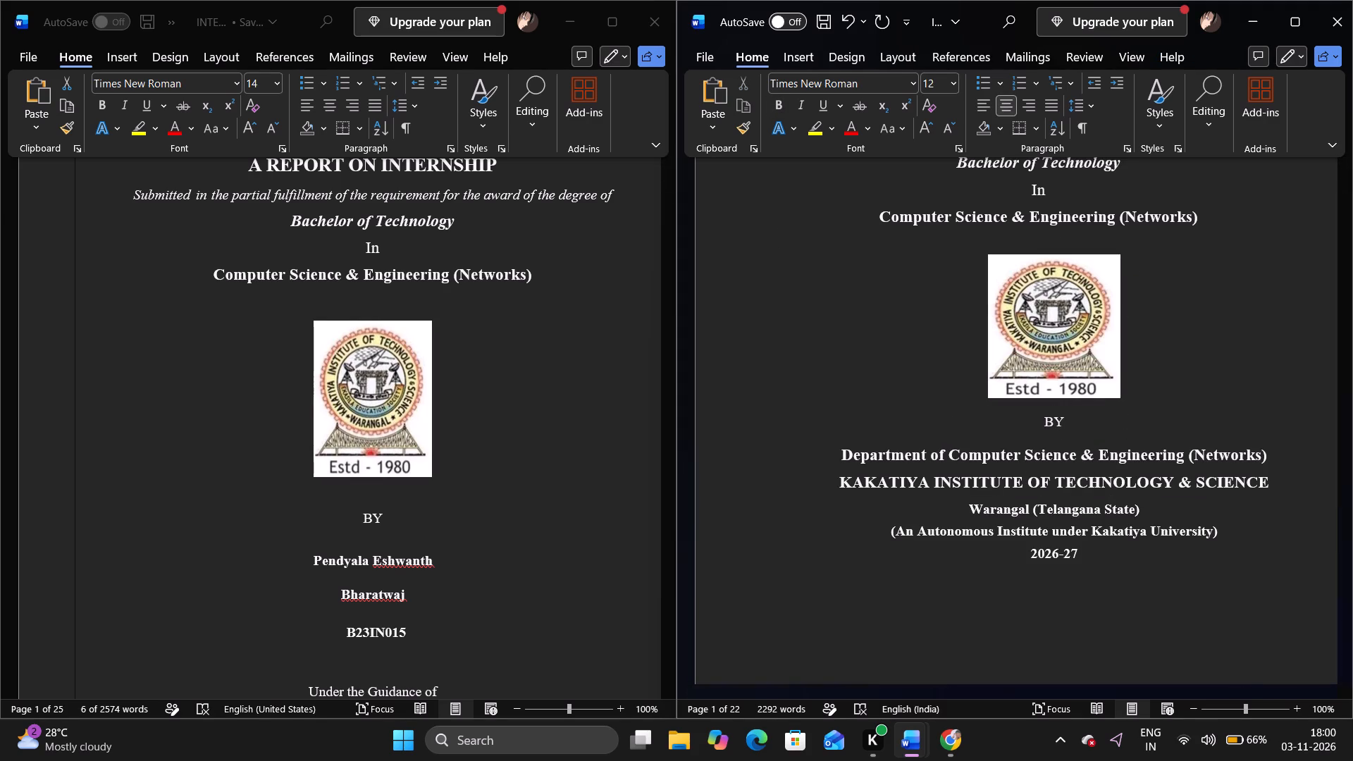
Enter the student's name on a new centred line below "BY" and make it bold.
key(Return)
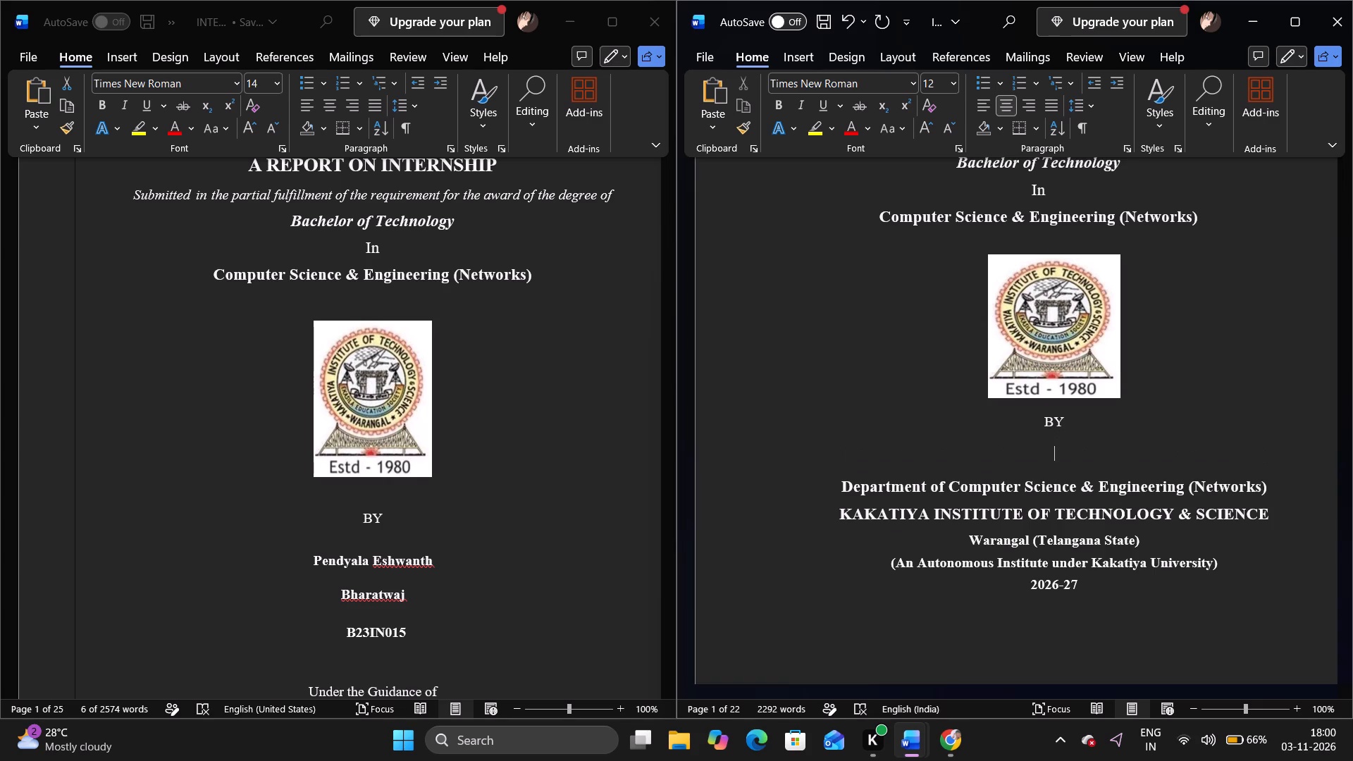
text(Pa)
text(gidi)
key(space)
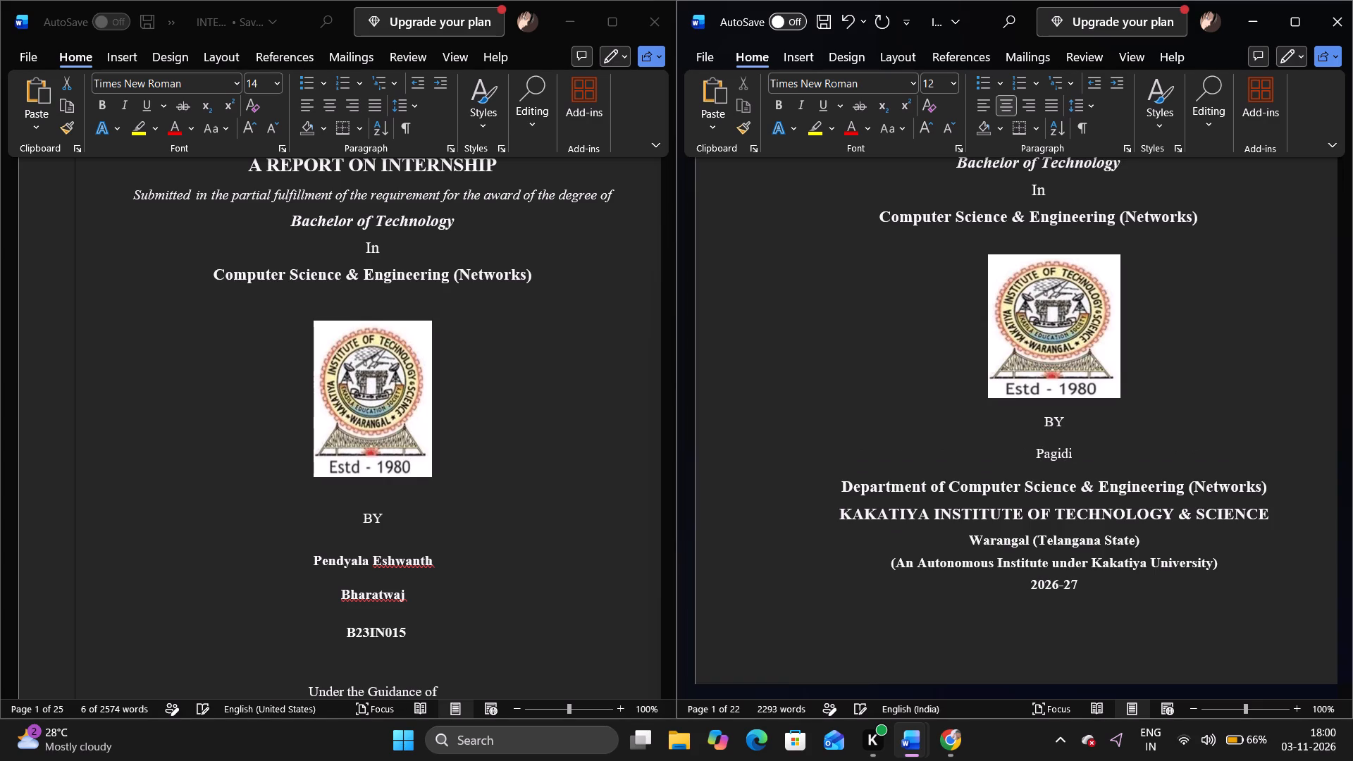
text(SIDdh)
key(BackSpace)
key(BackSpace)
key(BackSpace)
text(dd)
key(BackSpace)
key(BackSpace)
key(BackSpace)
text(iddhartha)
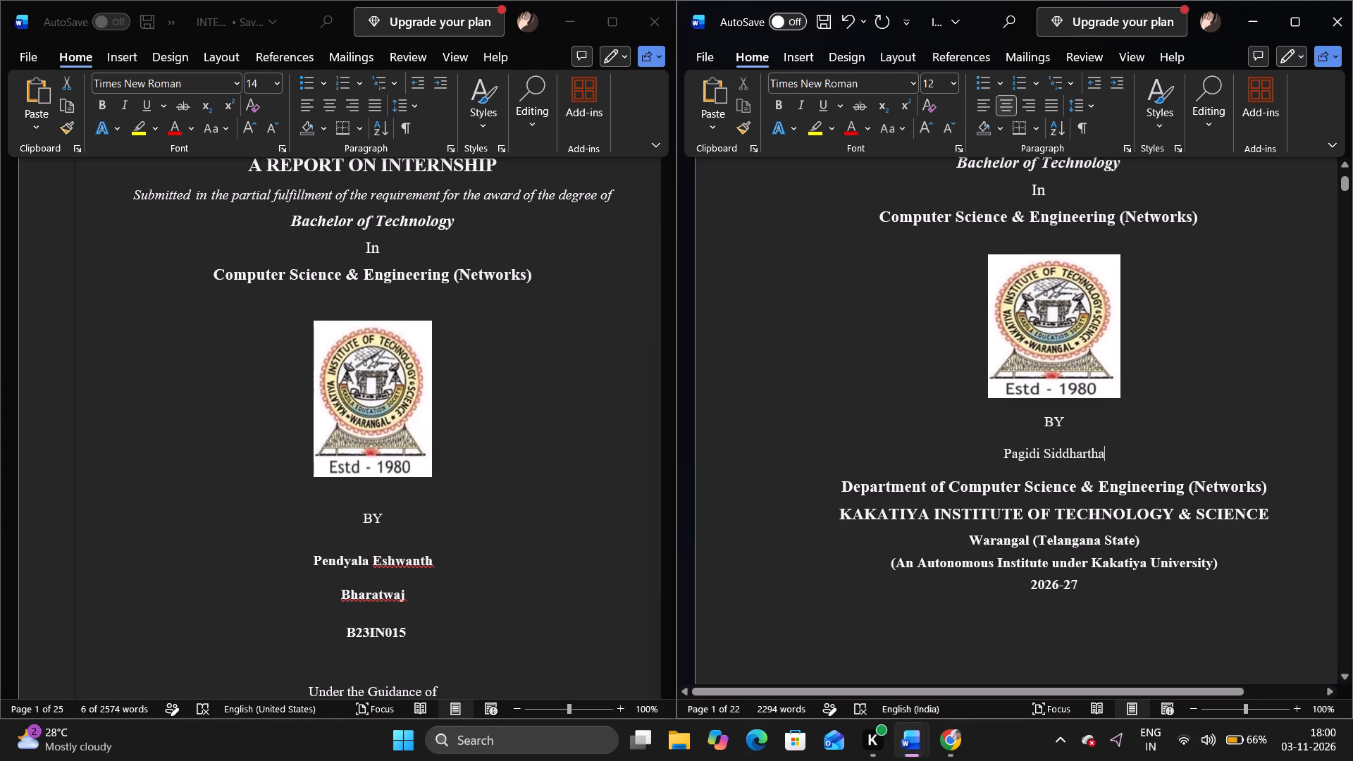
drag(1116, 459, 1002, 445)
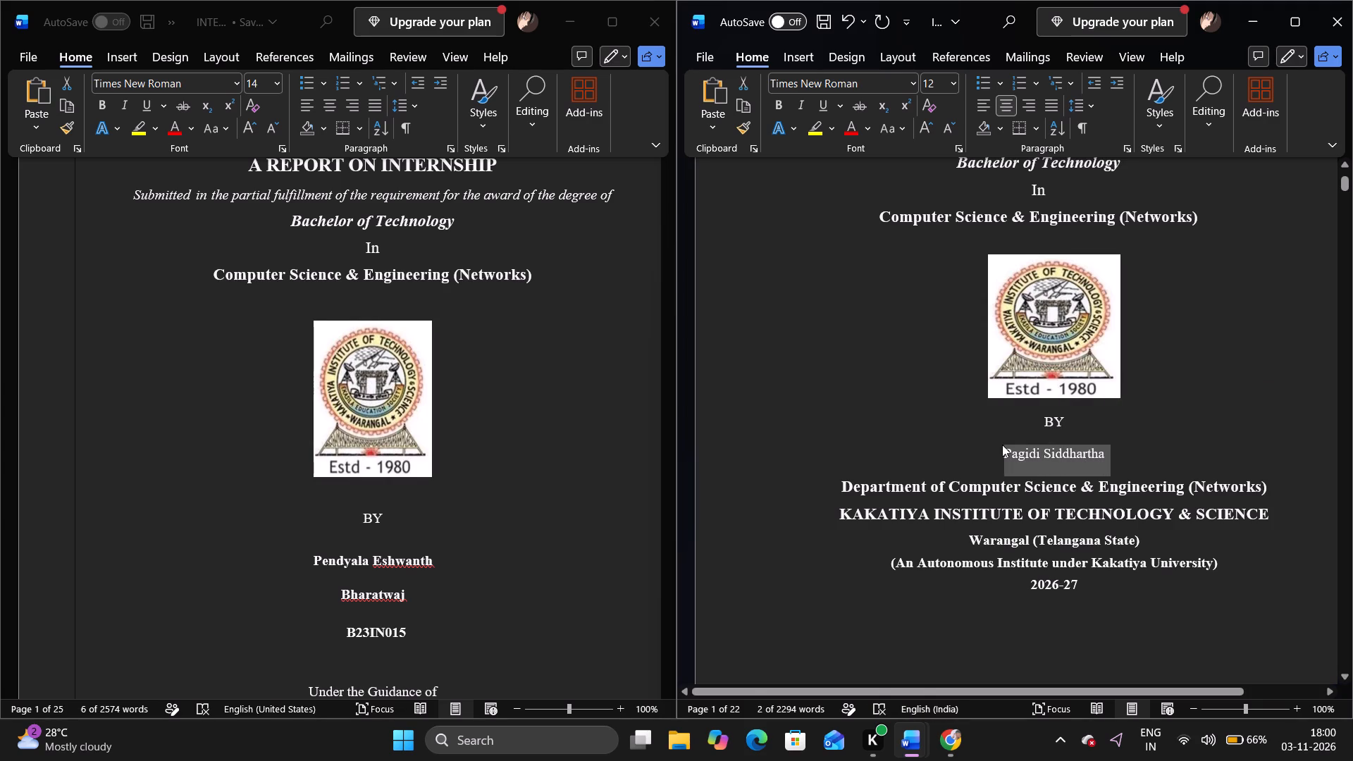
key(ctrl+b)
Compare the font formatting of the student name in the reference report with the newly entered name line.
click(466, 560)
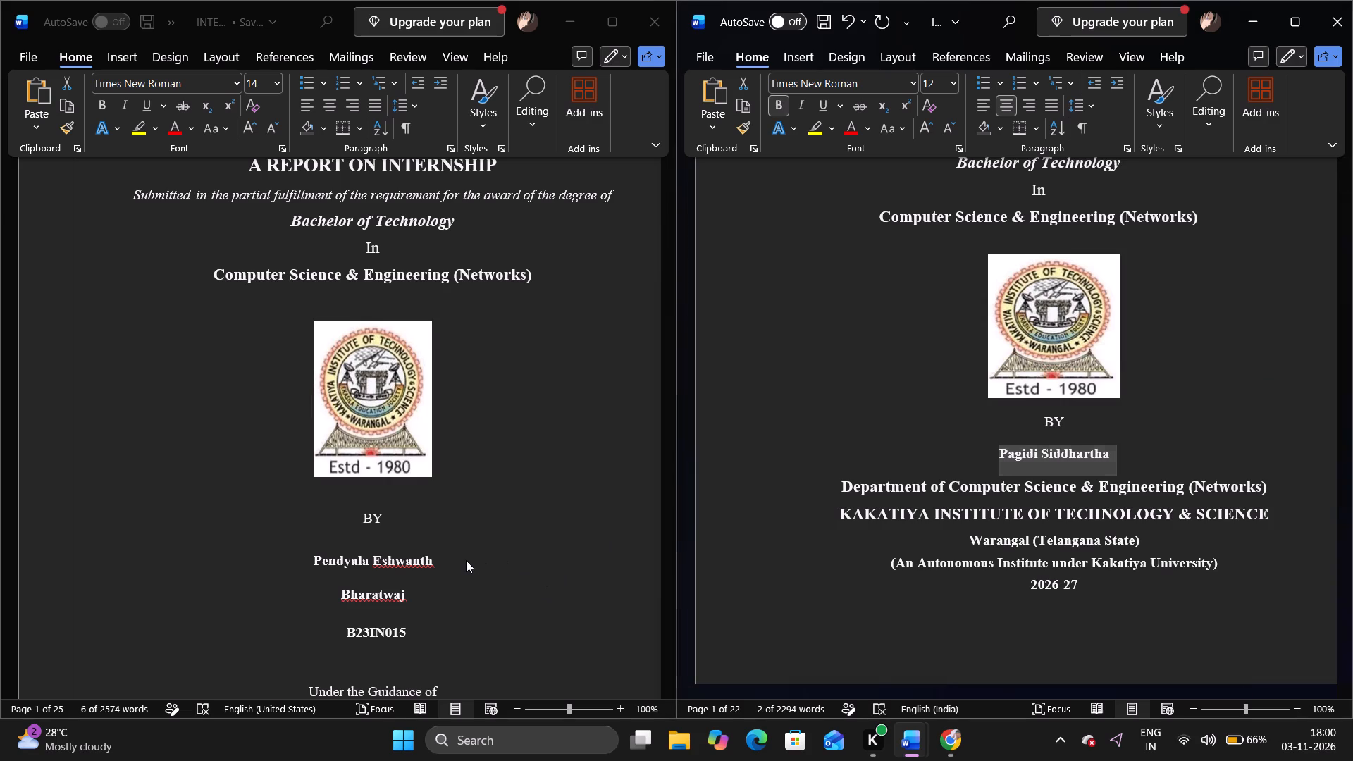
click(433, 564)
drag(433, 564, 307, 564)
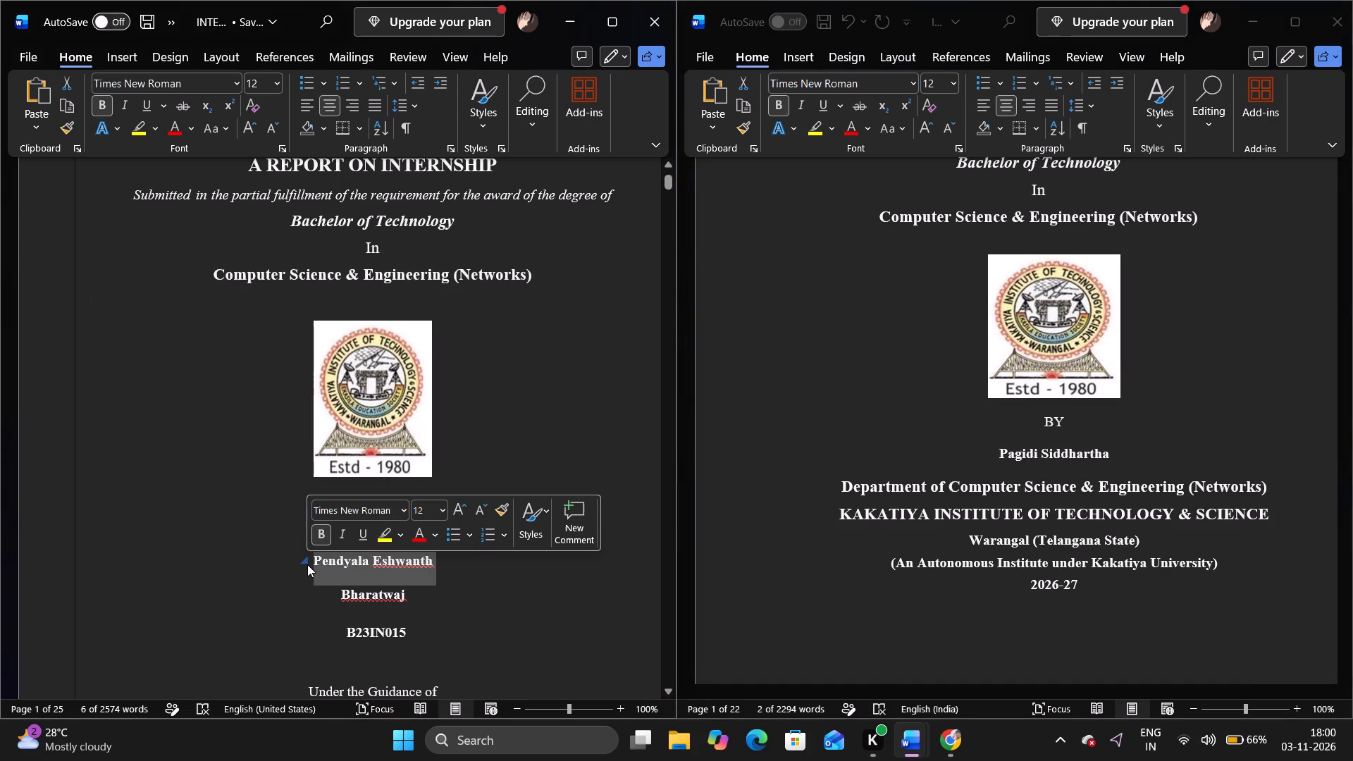
click(1109, 450)
double_click(1109, 450)
drag(1109, 450, 1034, 444)
Add the student's roll number in bold on a new line below the student's name.
click(1115, 450)
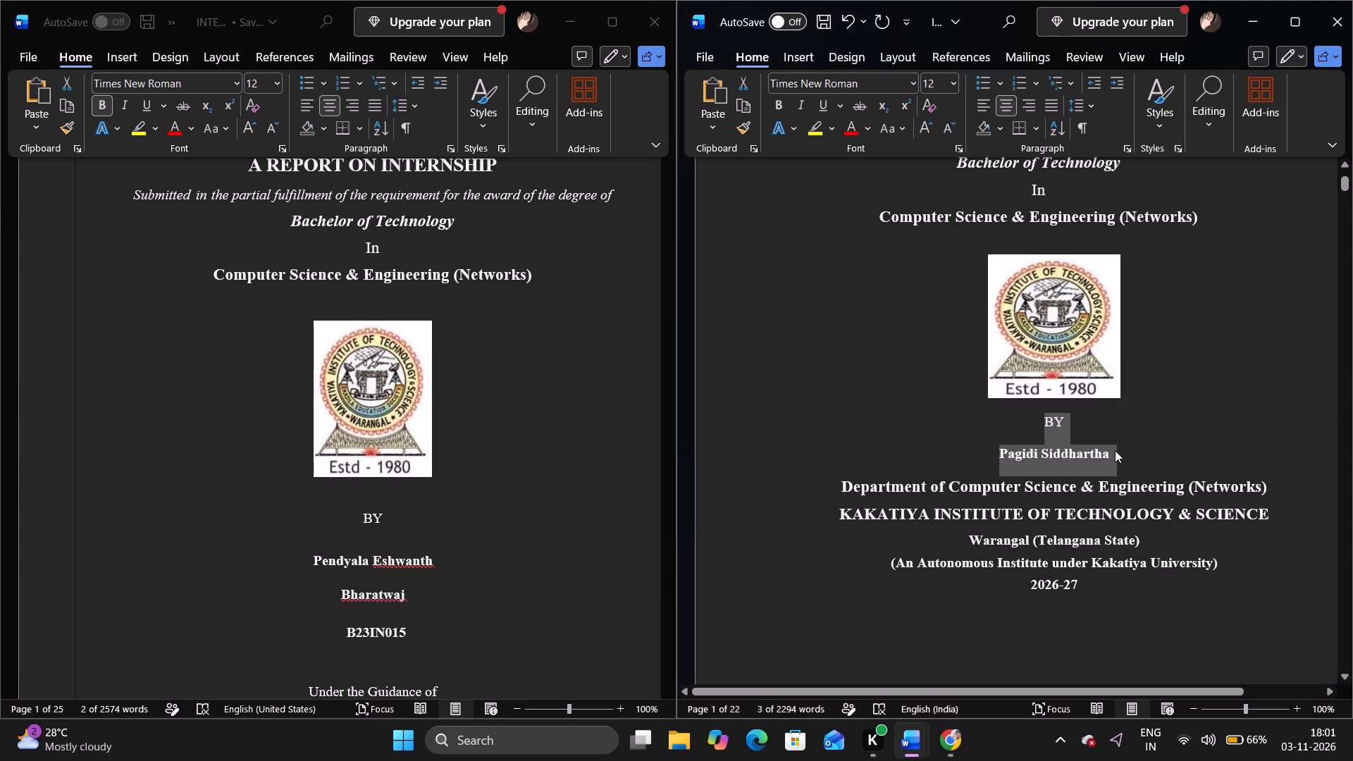
key(Return)
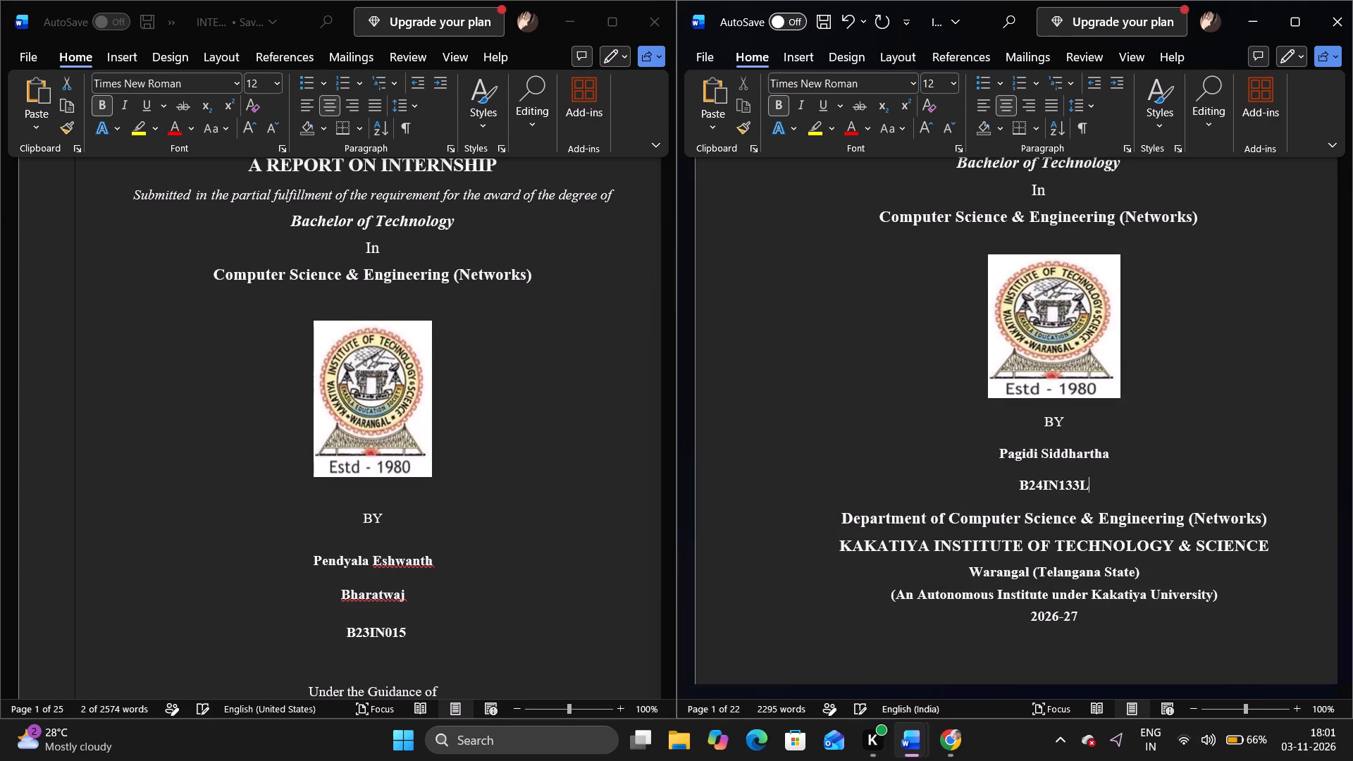
scroll(703, 488, down, 1)
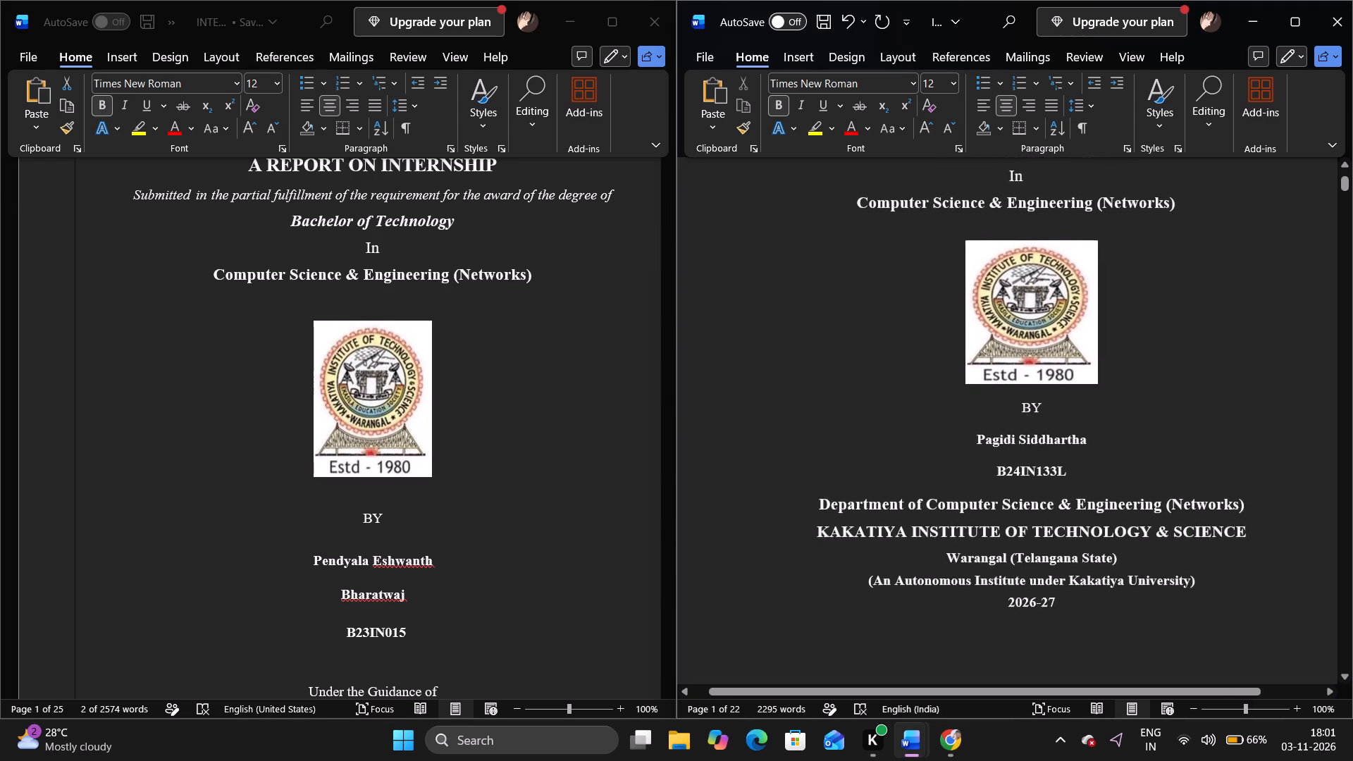
Paste the centred "Under the Guidance of" block with the guide's name and "Assistant Professor" between the roll number and department line, without trailing blank lines.
scroll(703, 488, down, 1)
scroll(443, 550, down, 1)
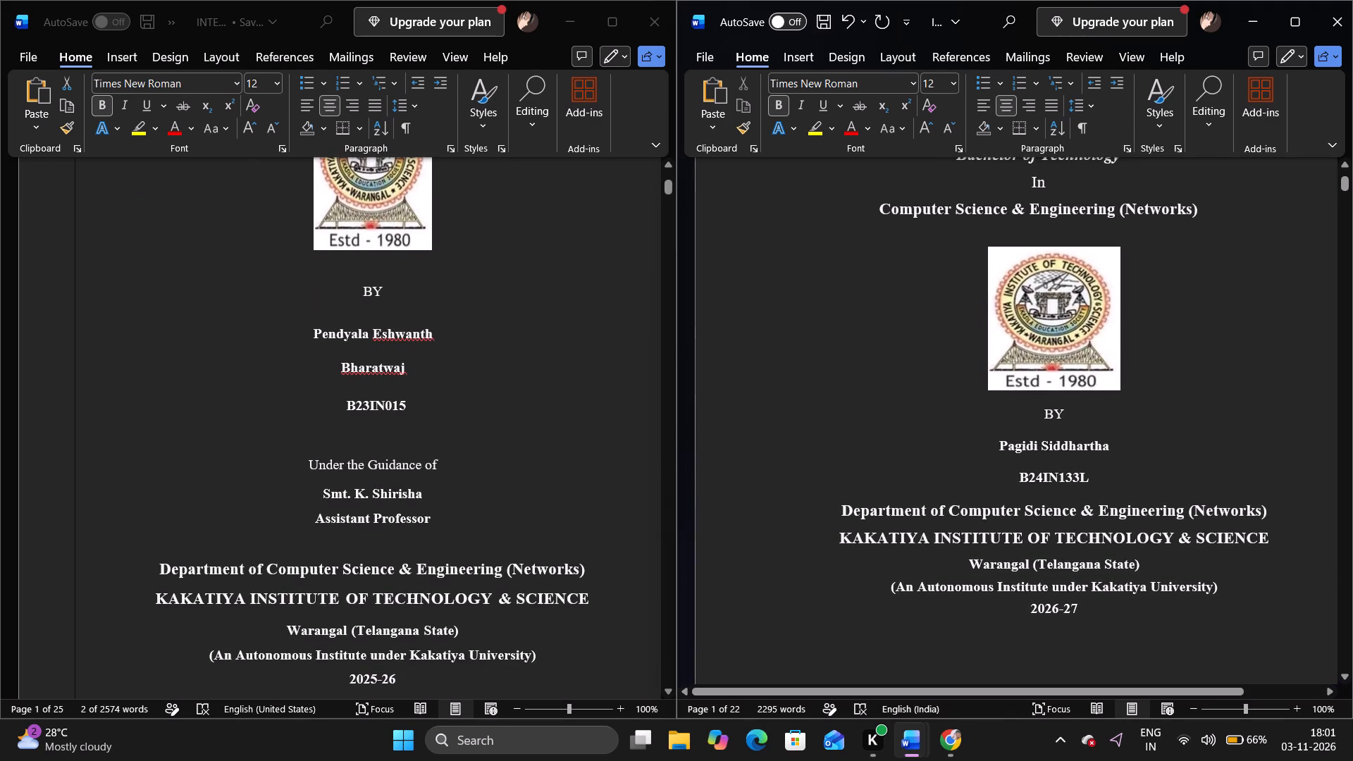
key(Return)
key(Return)
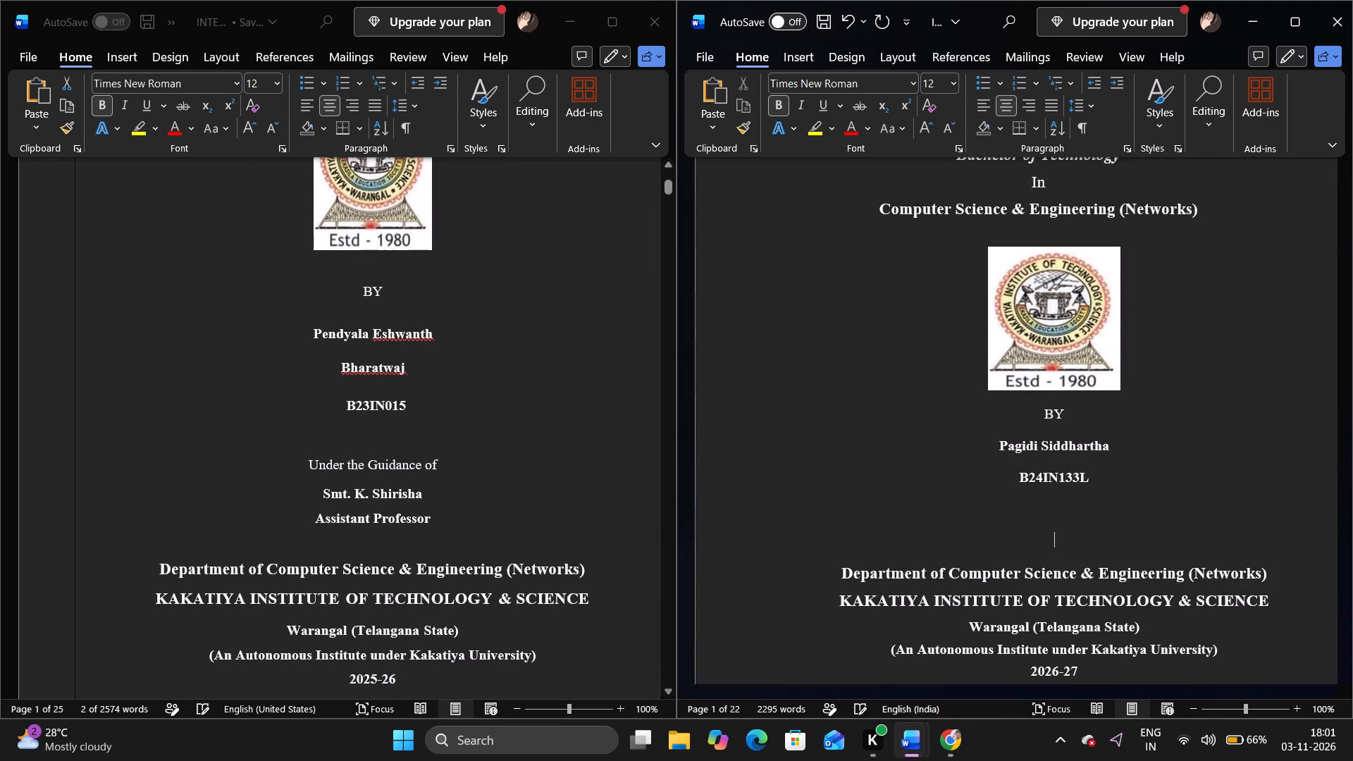
key(ctrl+v)
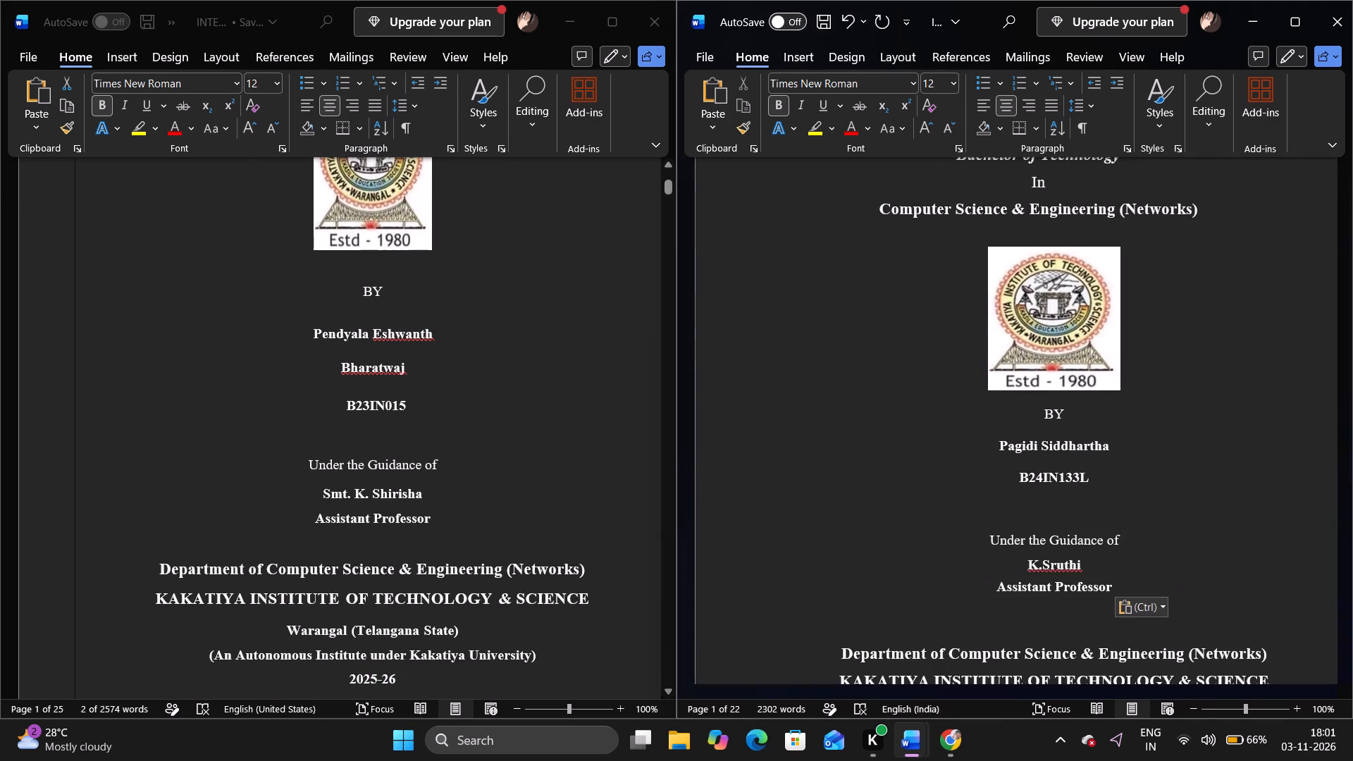
key(BackSpace)
key(BackSpace)
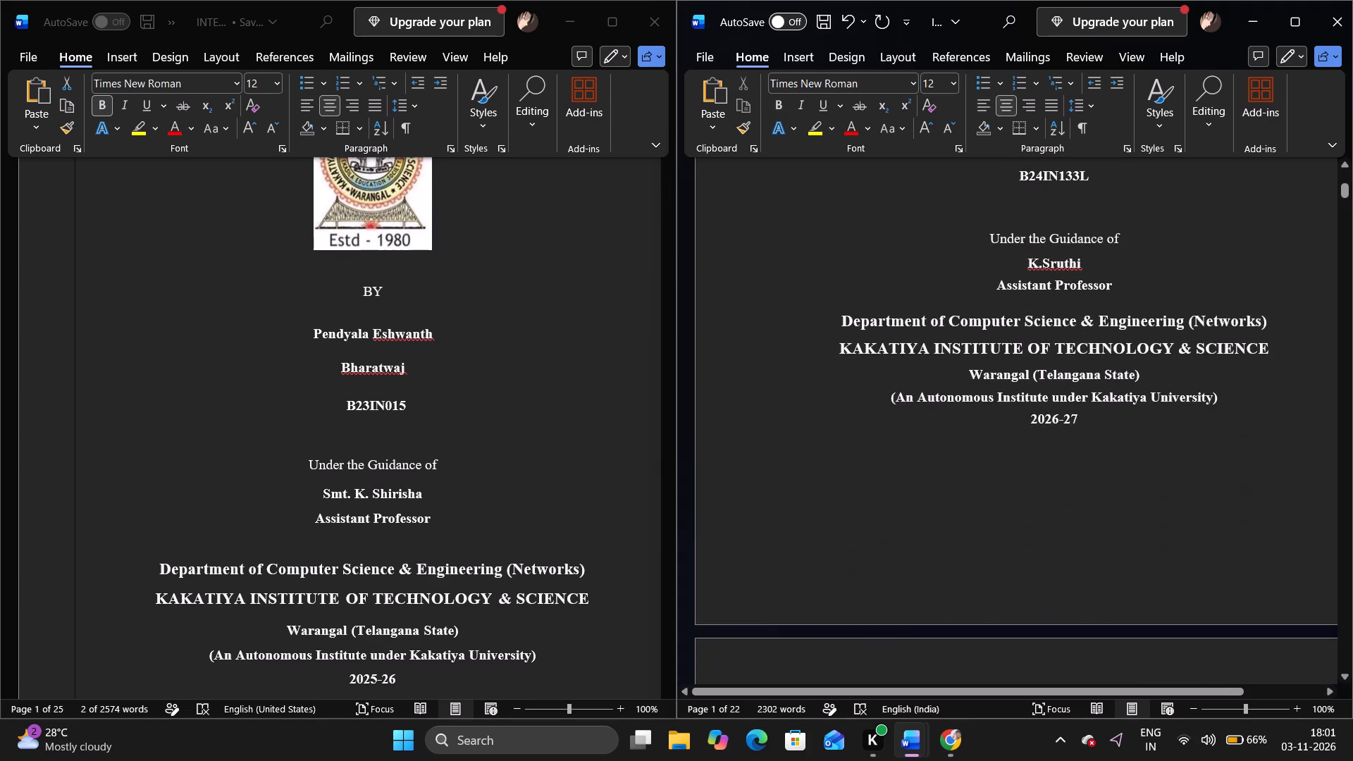
Compare the lower cover page and the certificate page, including its signatory blocks, between the reference report and the report being edited.
scroll(544, 483, down, 1)
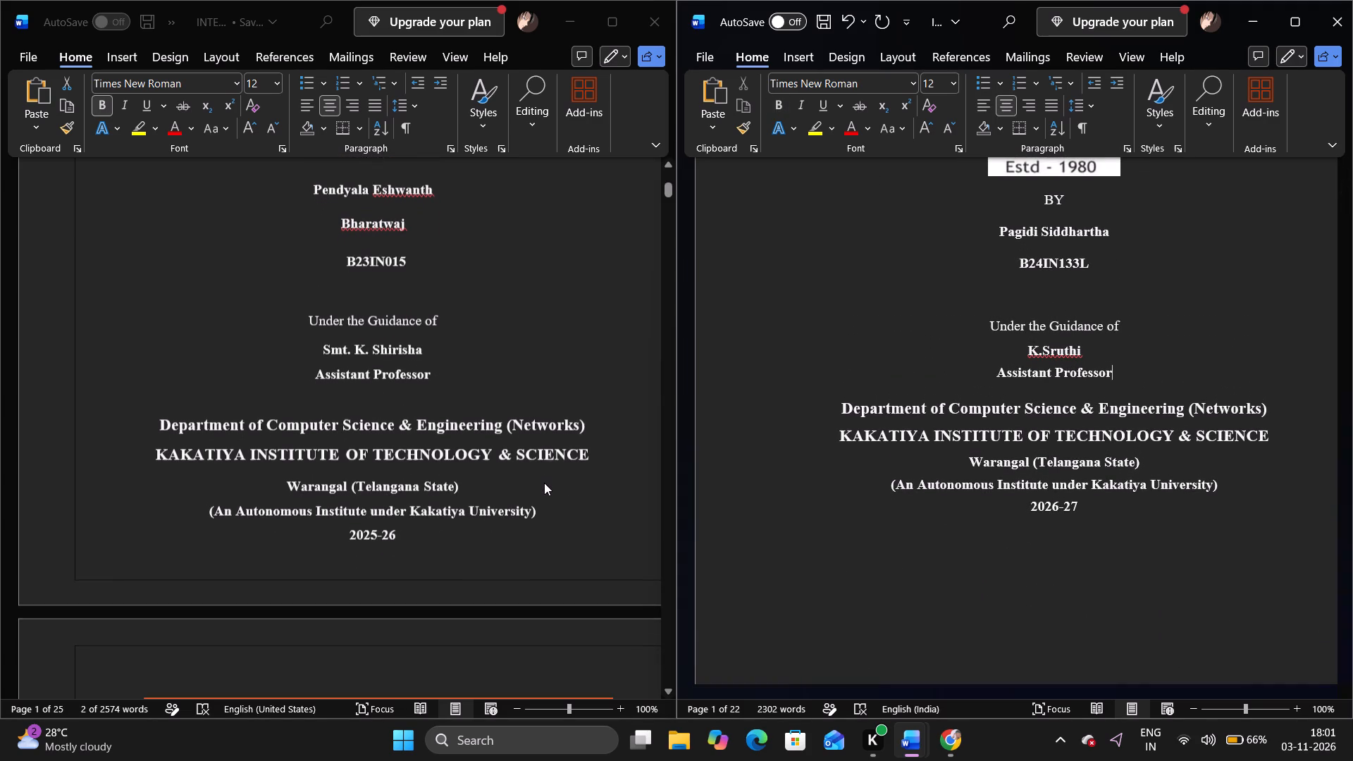
scroll(544, 483, down, 1)
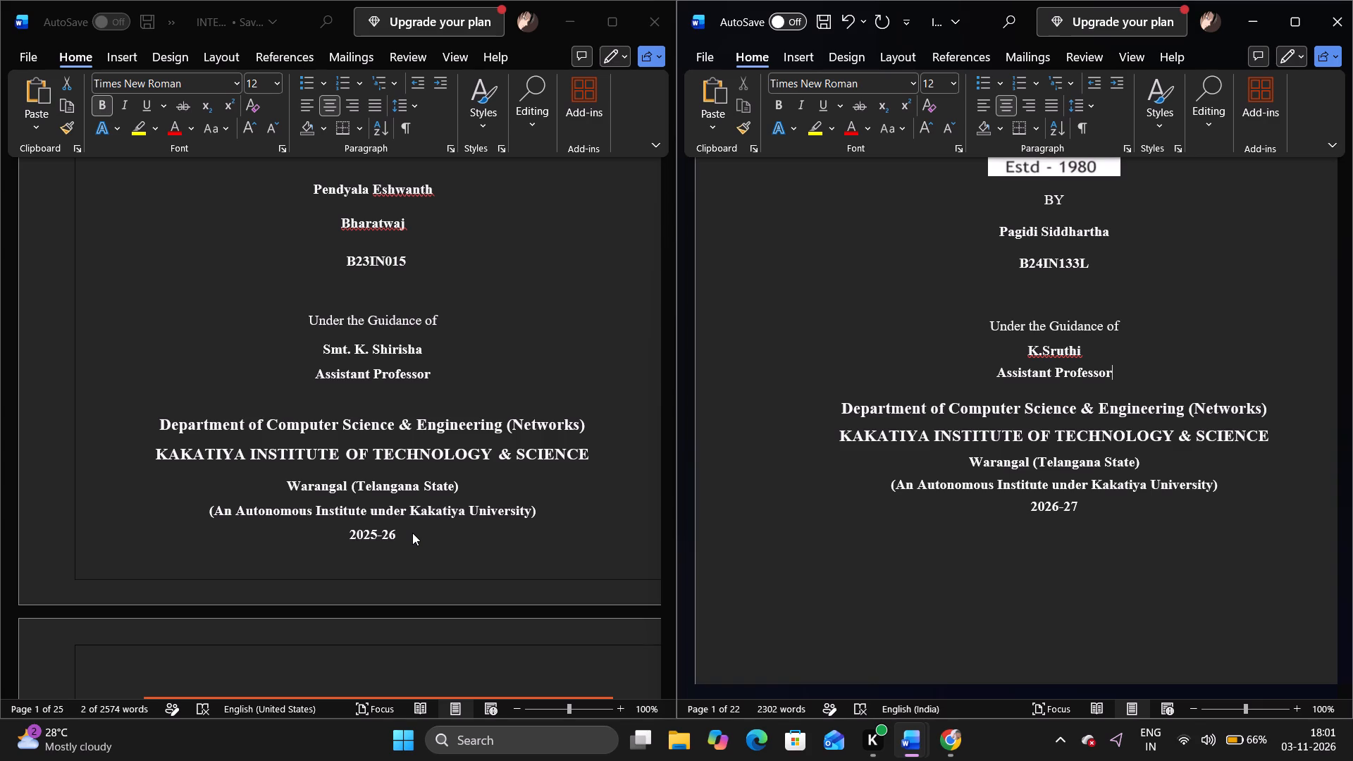
scroll(290, 599, down, 2)
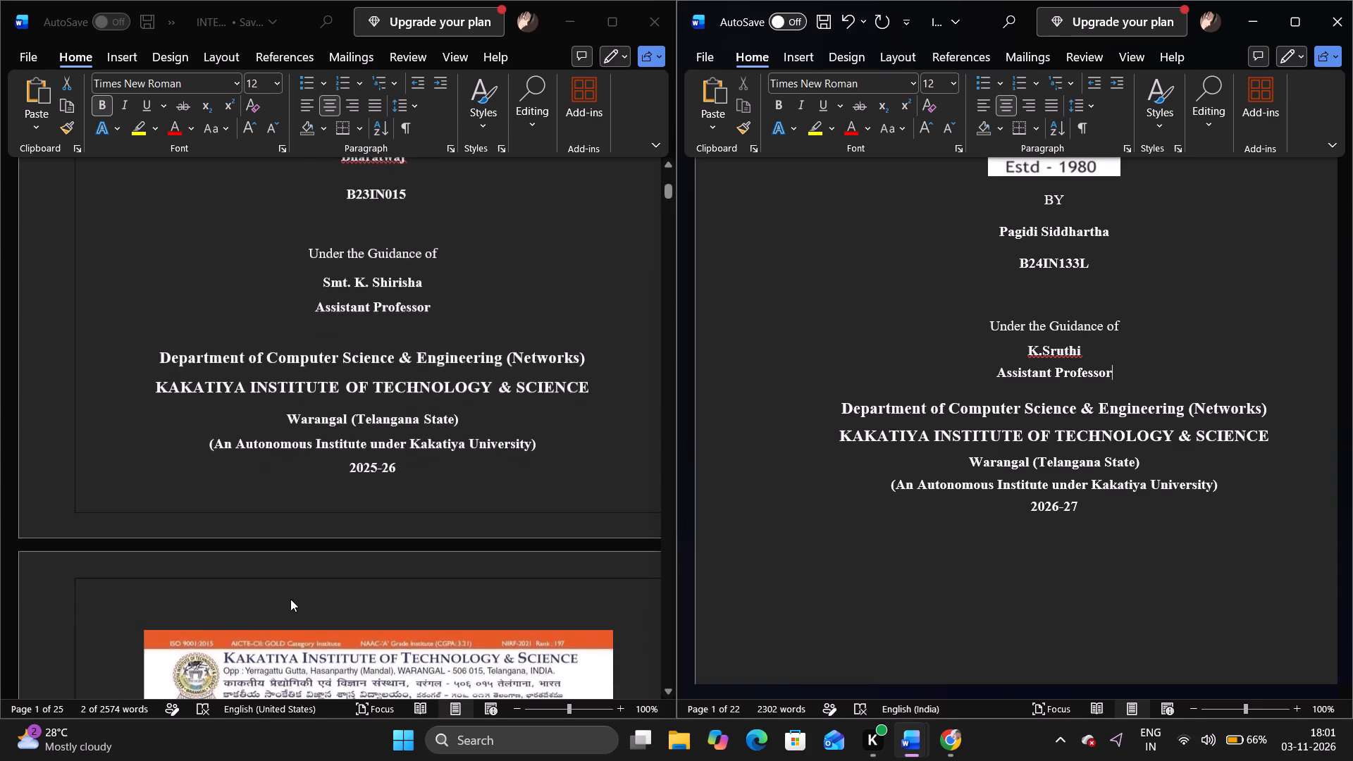
scroll(290, 599, down, 2)
scroll(952, 602, down, 3)
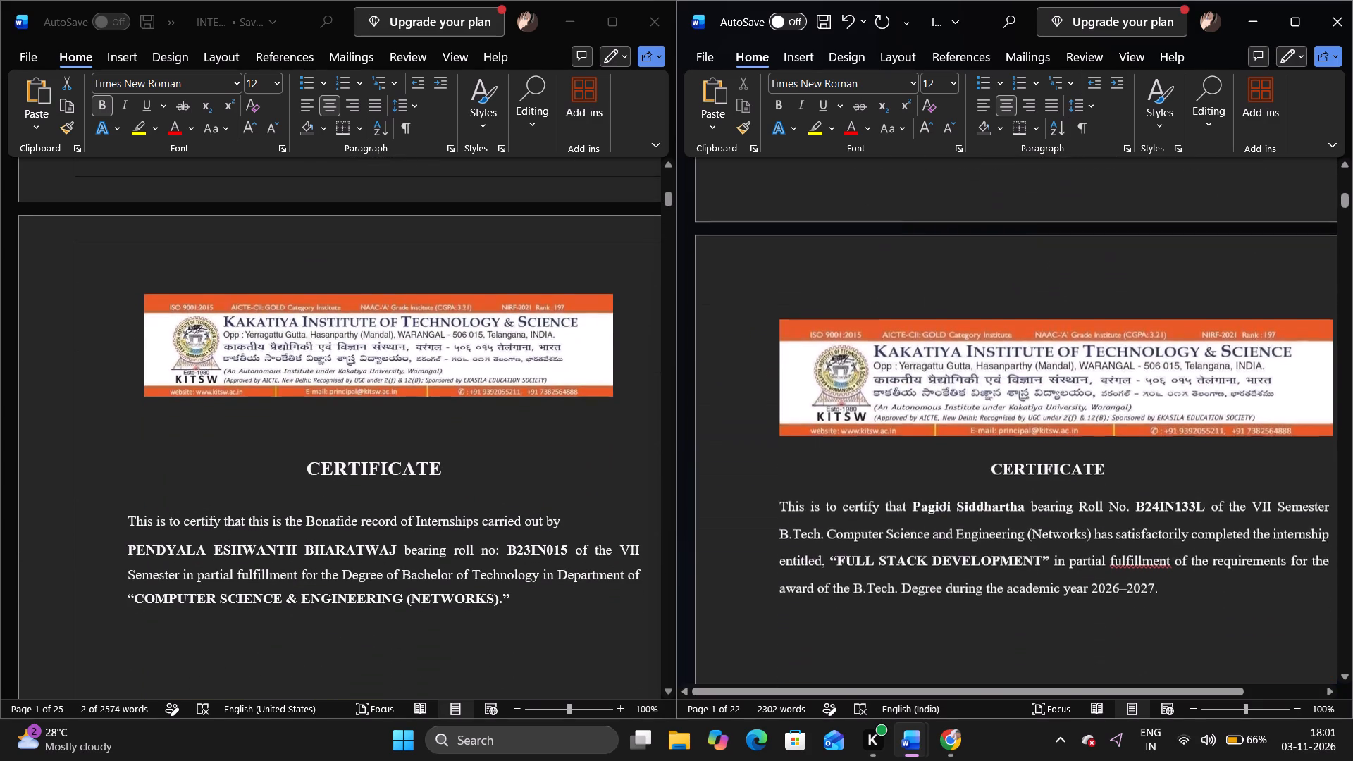
scroll(952, 602, down, 1)
scroll(952, 602, left, 1)
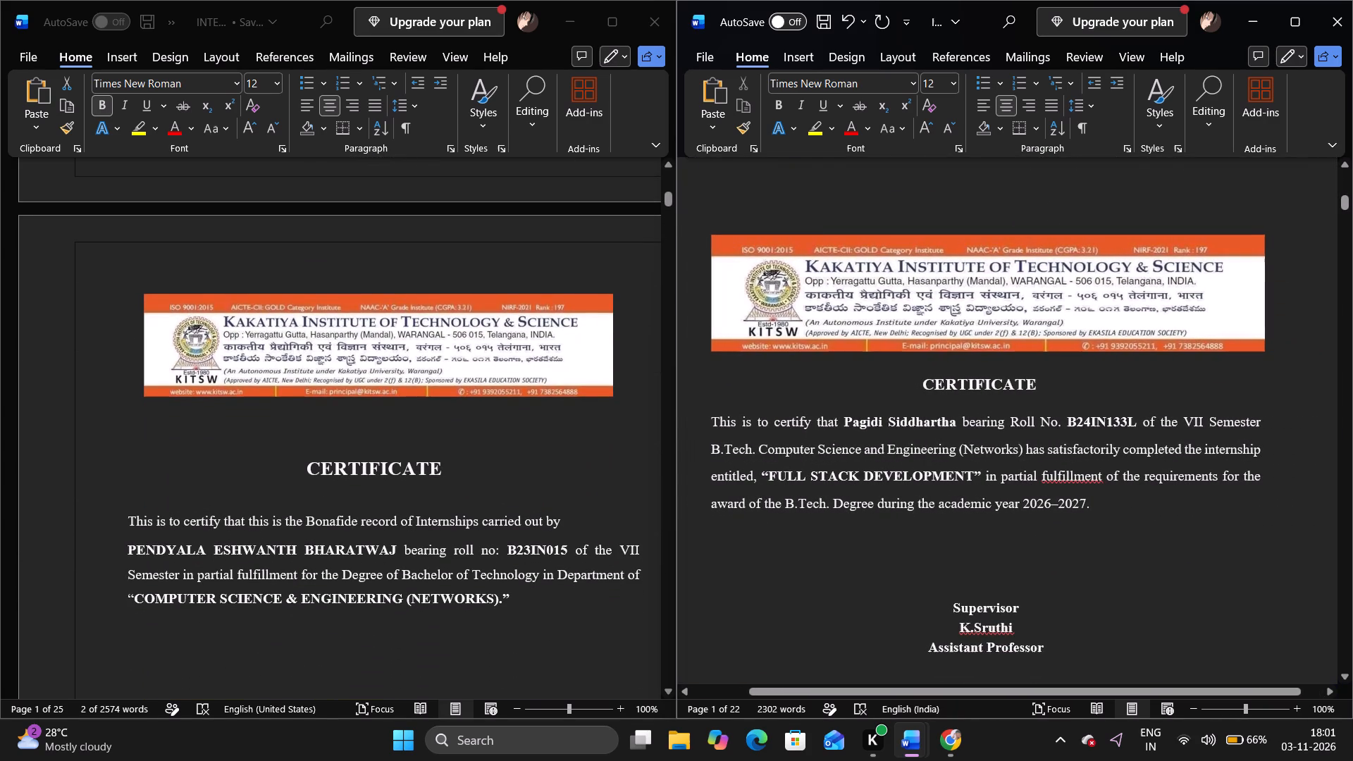
scroll(572, 564, down, 3)
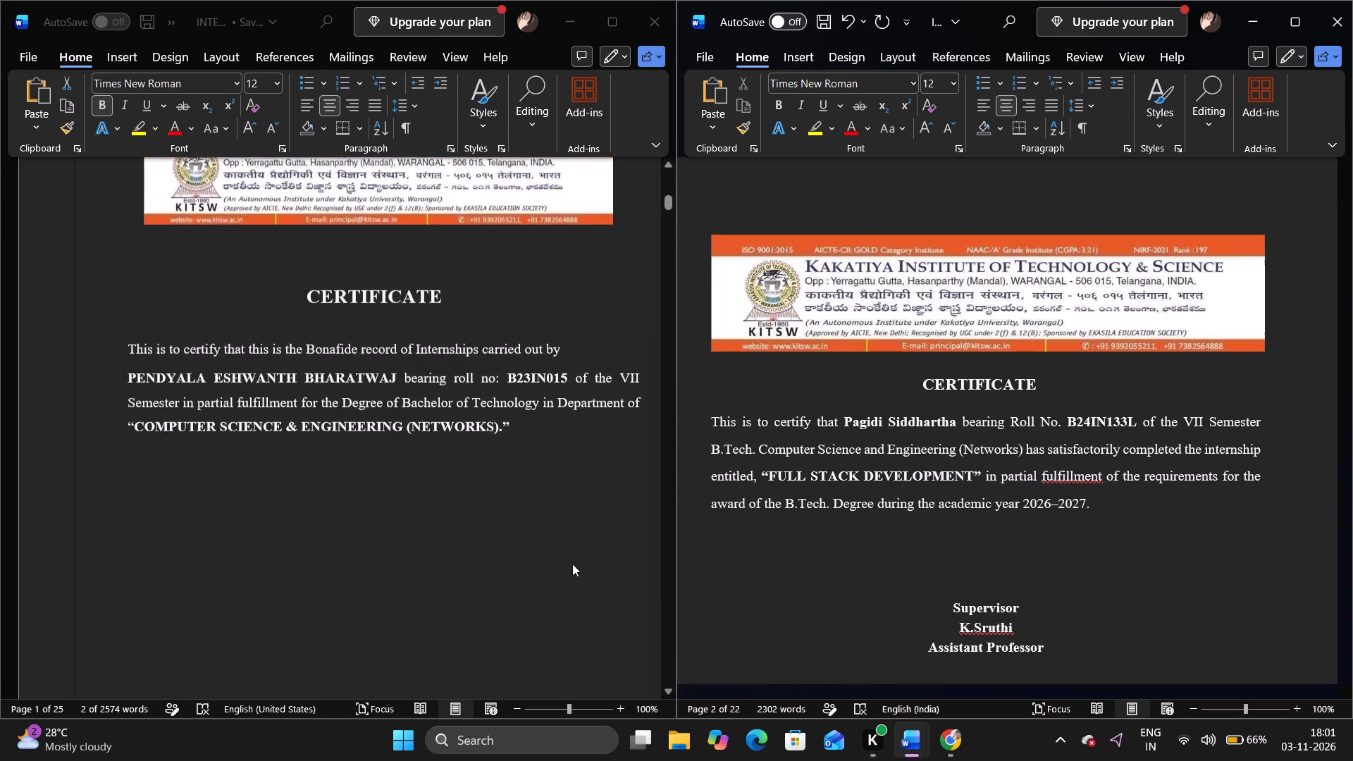
scroll(572, 564, down, 6)
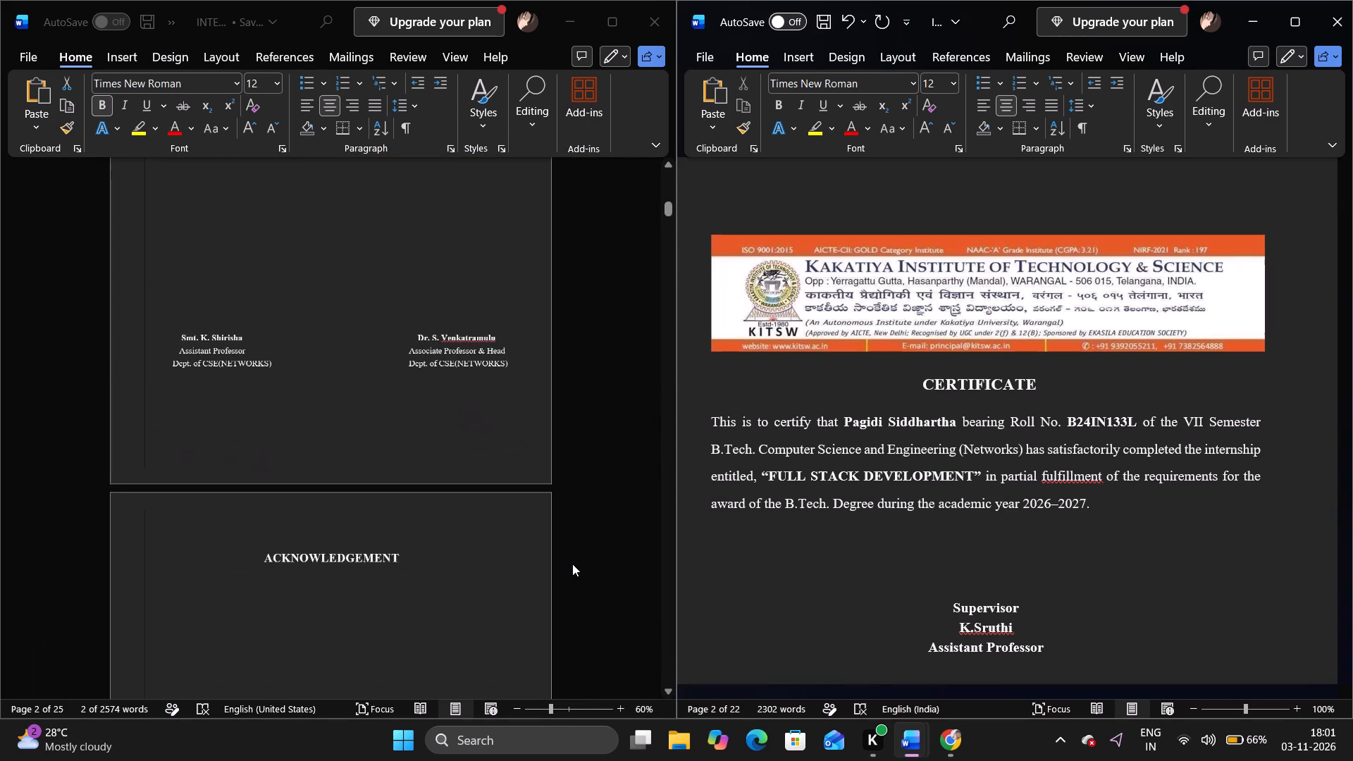
scroll(319, 440, up, 2)
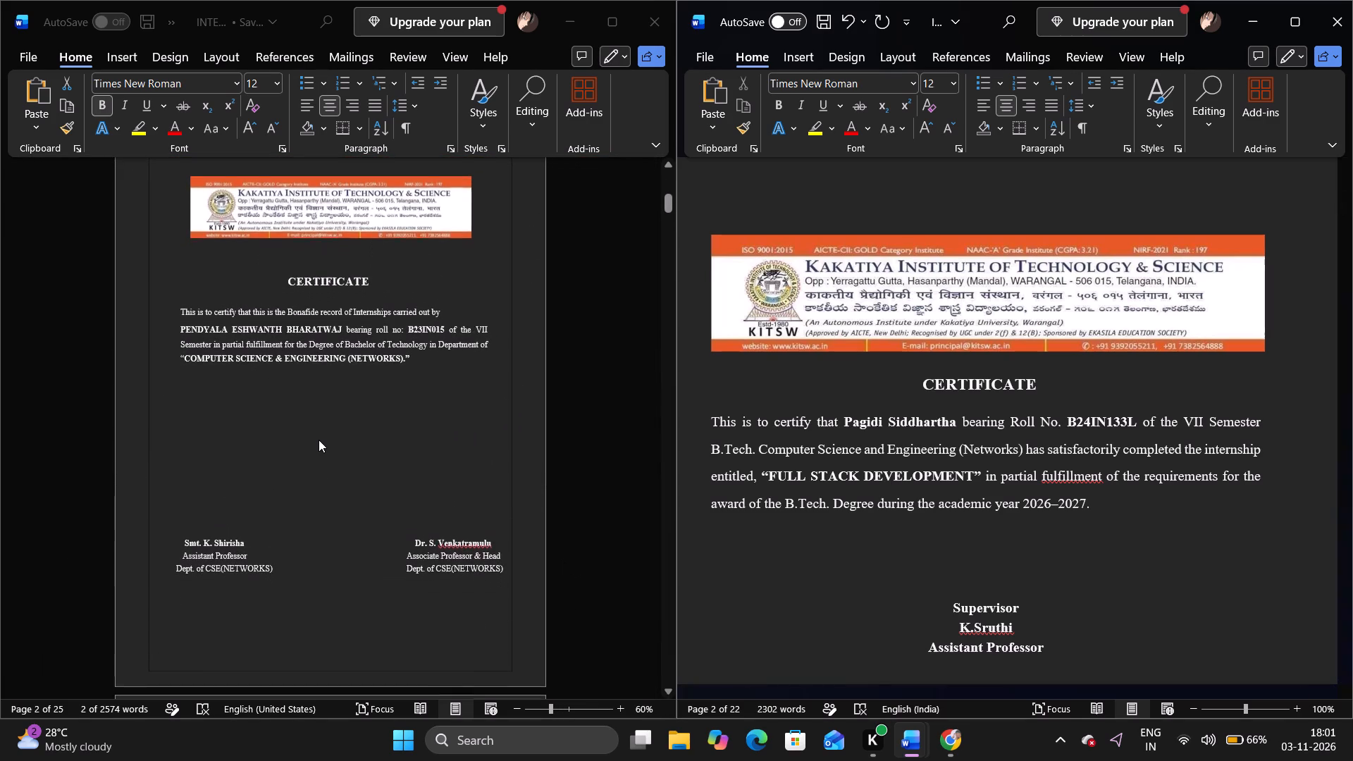
scroll(319, 440, up, 2)
scroll(765, 567, down, 1)
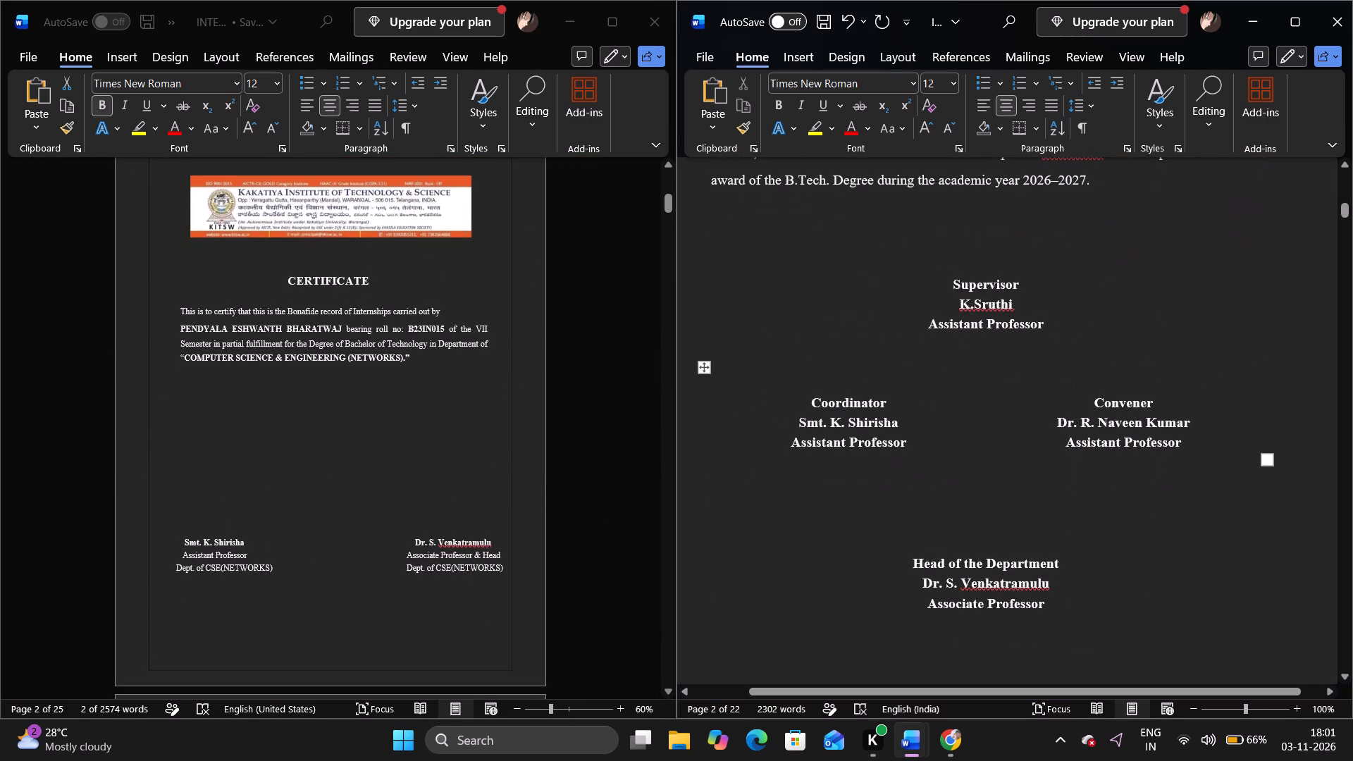
scroll(765, 567, down, 1)
scroll(384, 518, up, 5)
scroll(384, 518, down, 2)
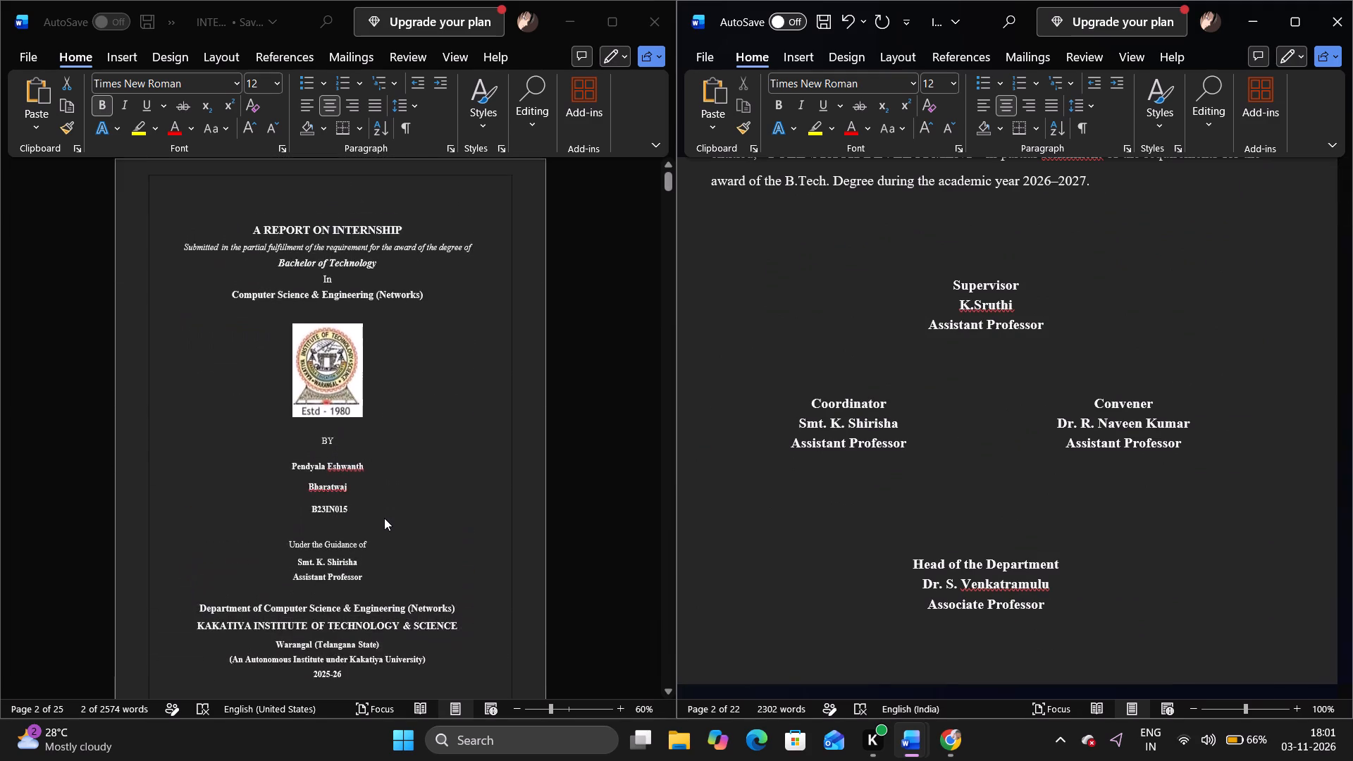
scroll(384, 518, down, 2)
scroll(384, 518, up, 3)
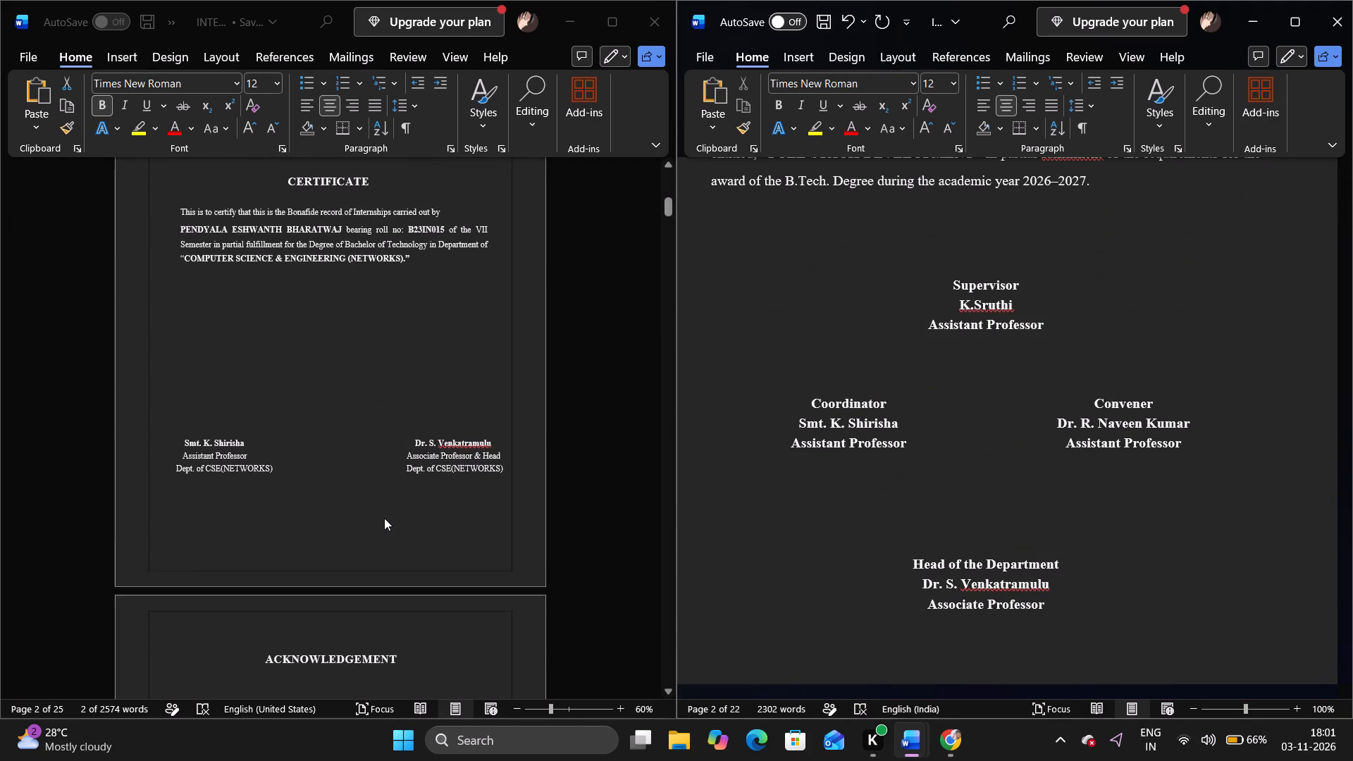
scroll(384, 518, up, 1)
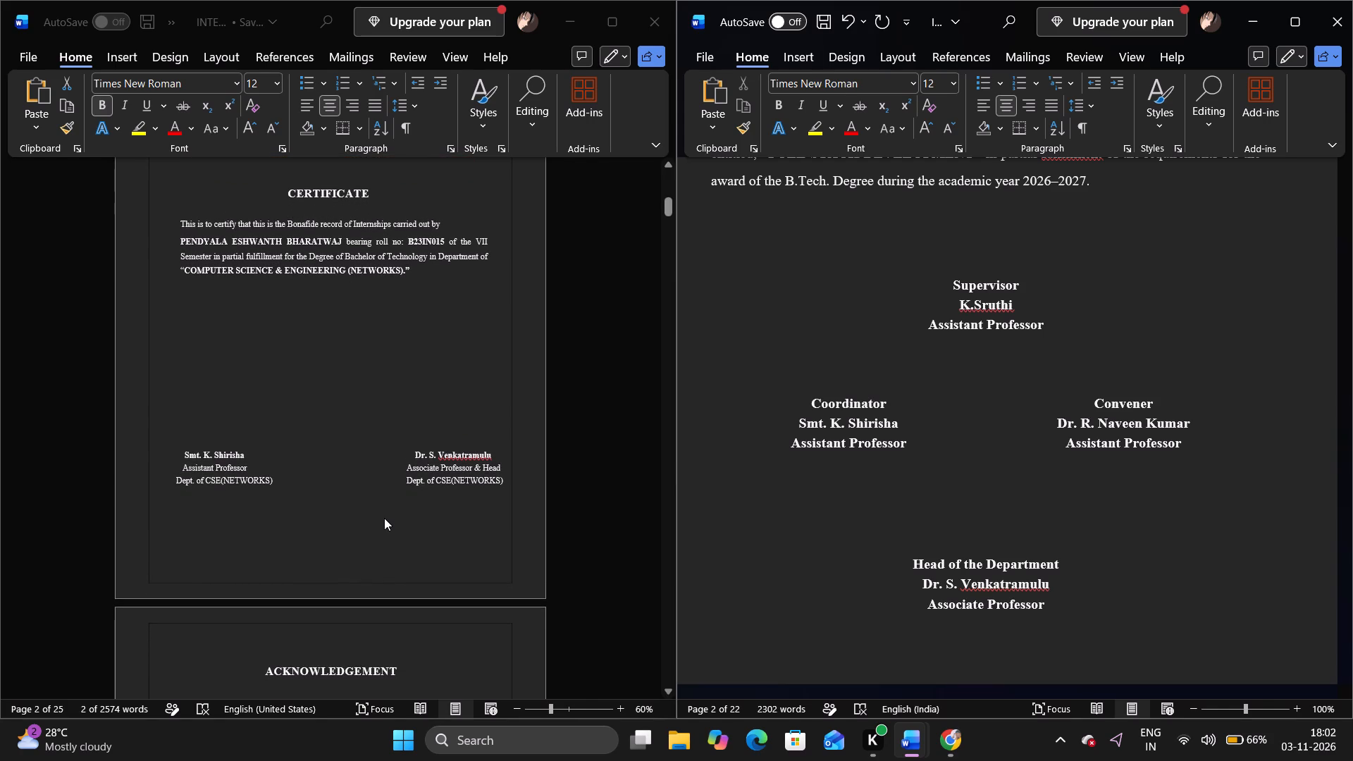
Examine the reference report's acknowledgement, abstract and content pages, and compare its contents list with the edited report's contents table.
scroll(384, 518, down, 3)
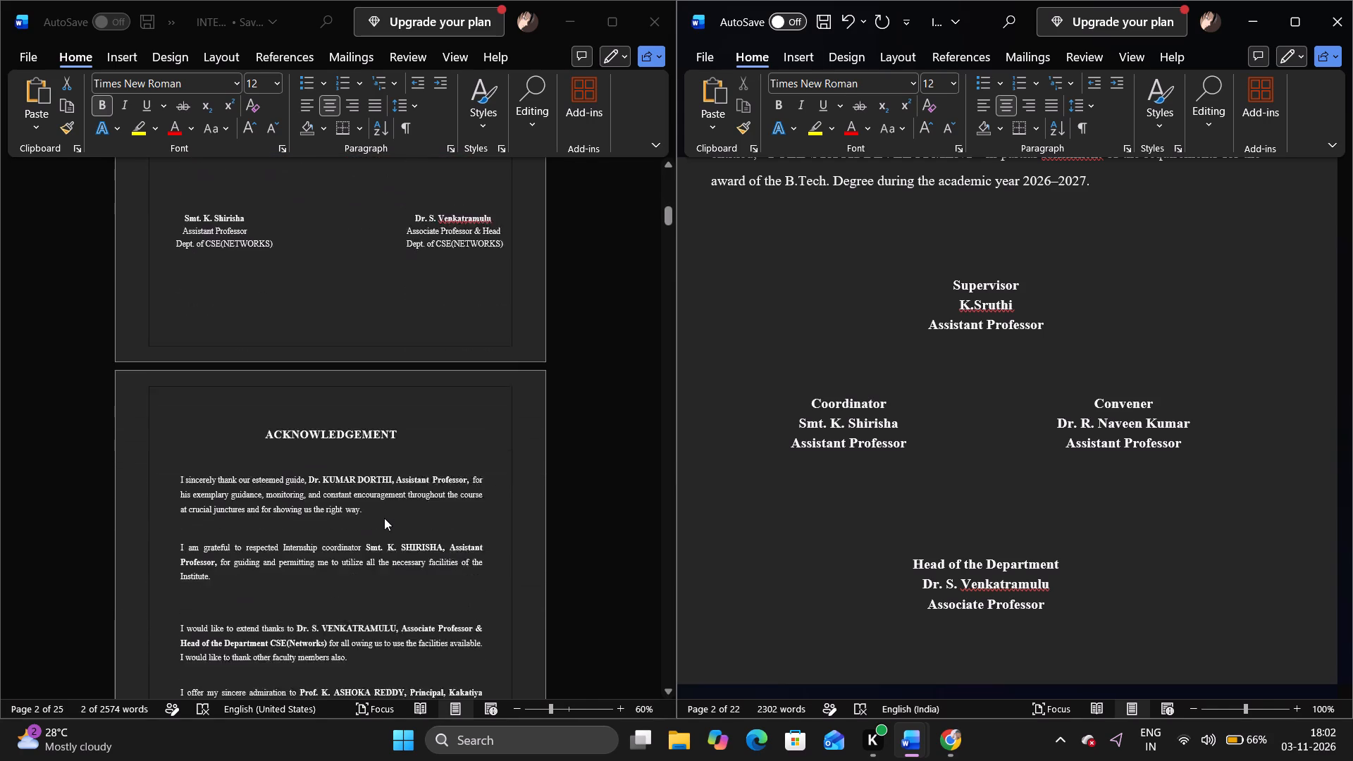
scroll(384, 518, down, 3)
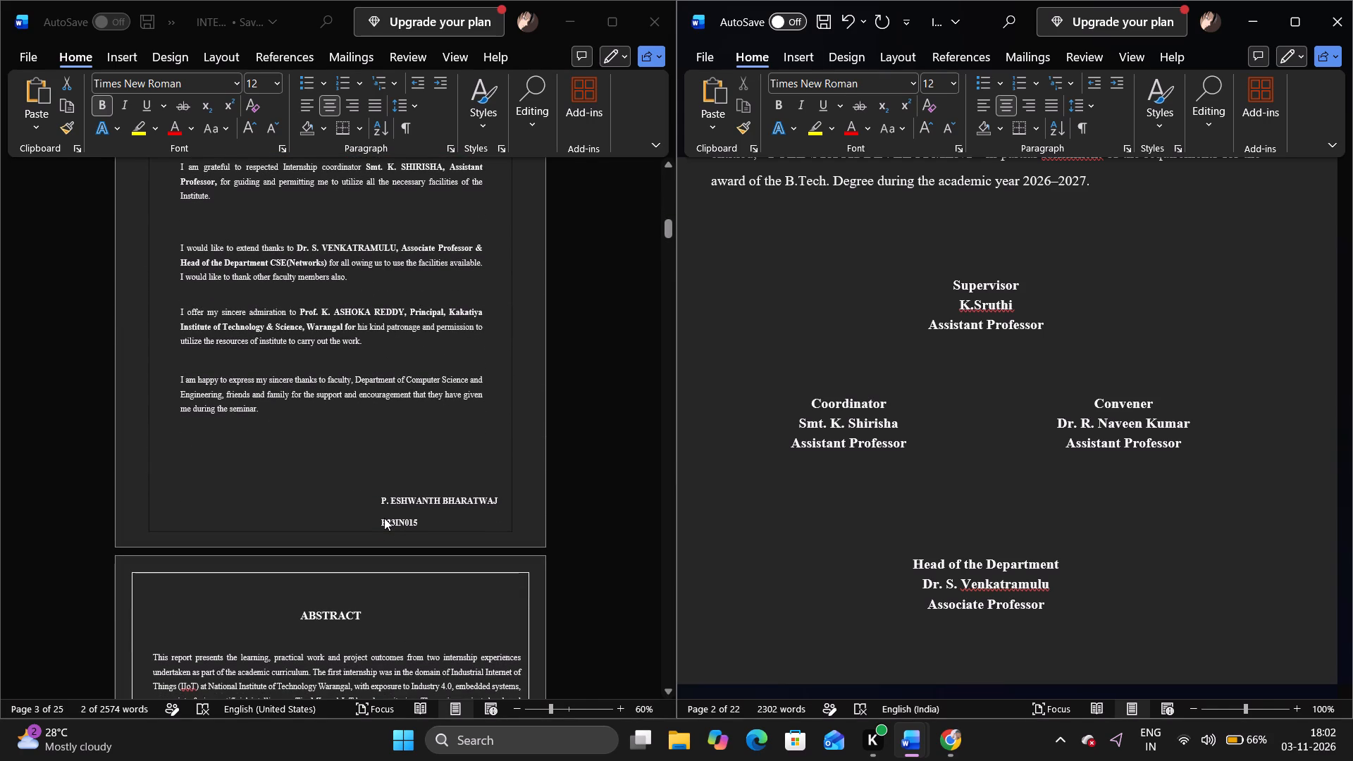
scroll(384, 518, down, 1)
scroll(665, 551, down, 4)
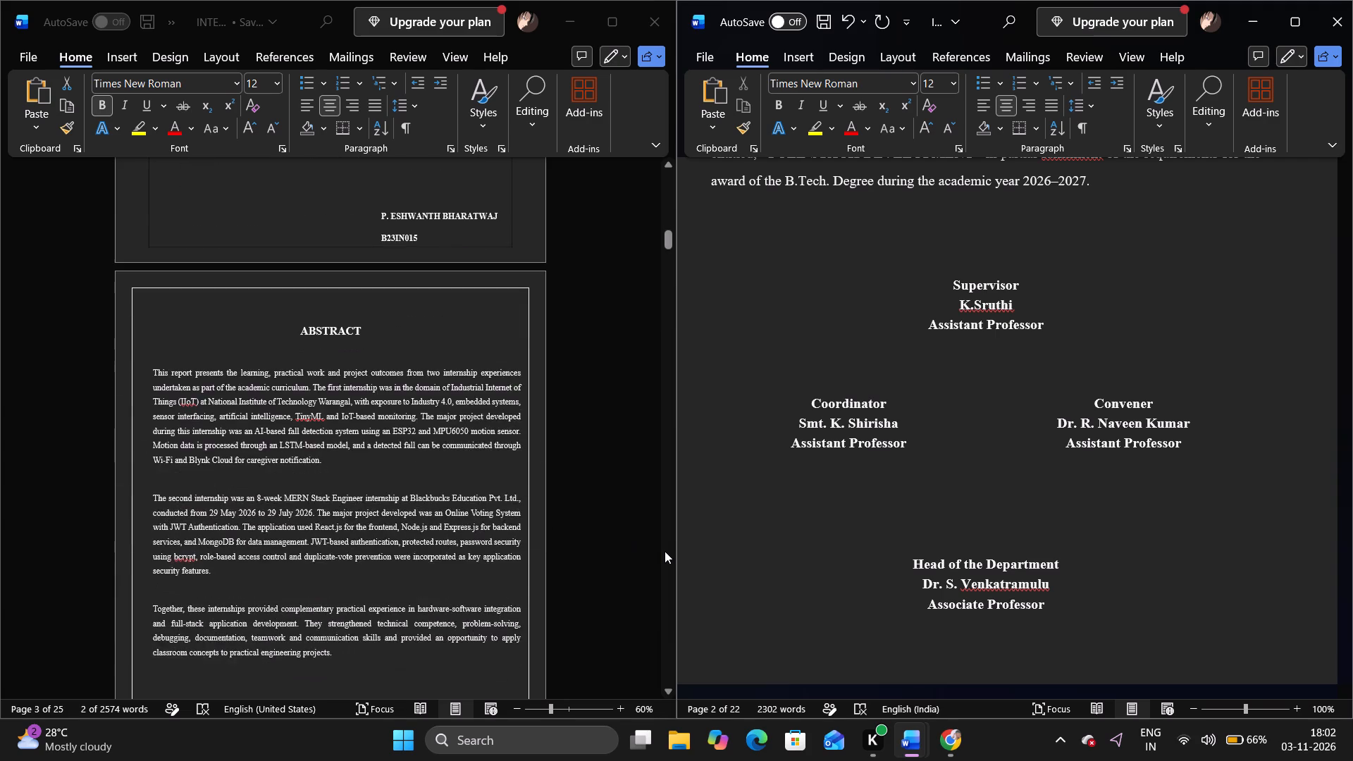
scroll(353, 552, down, 6)
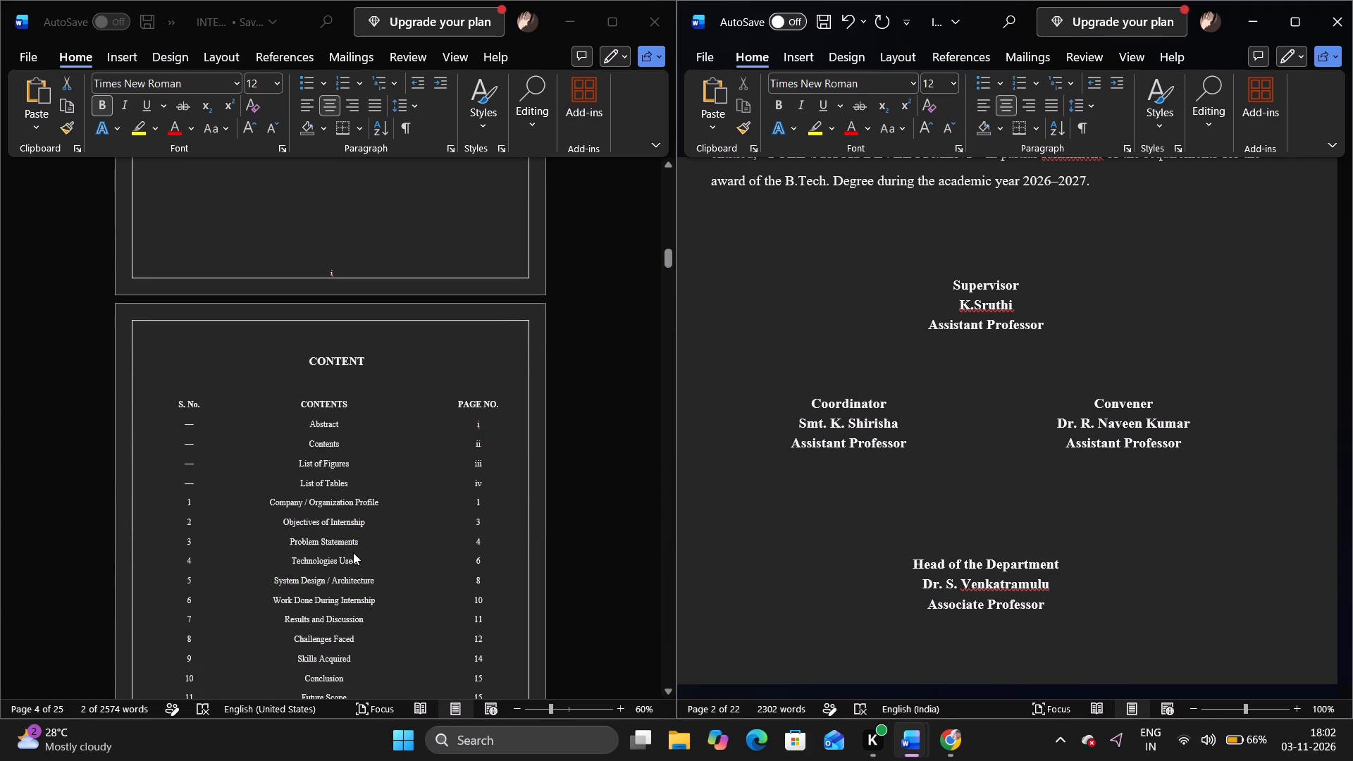
scroll(353, 552, down, 2)
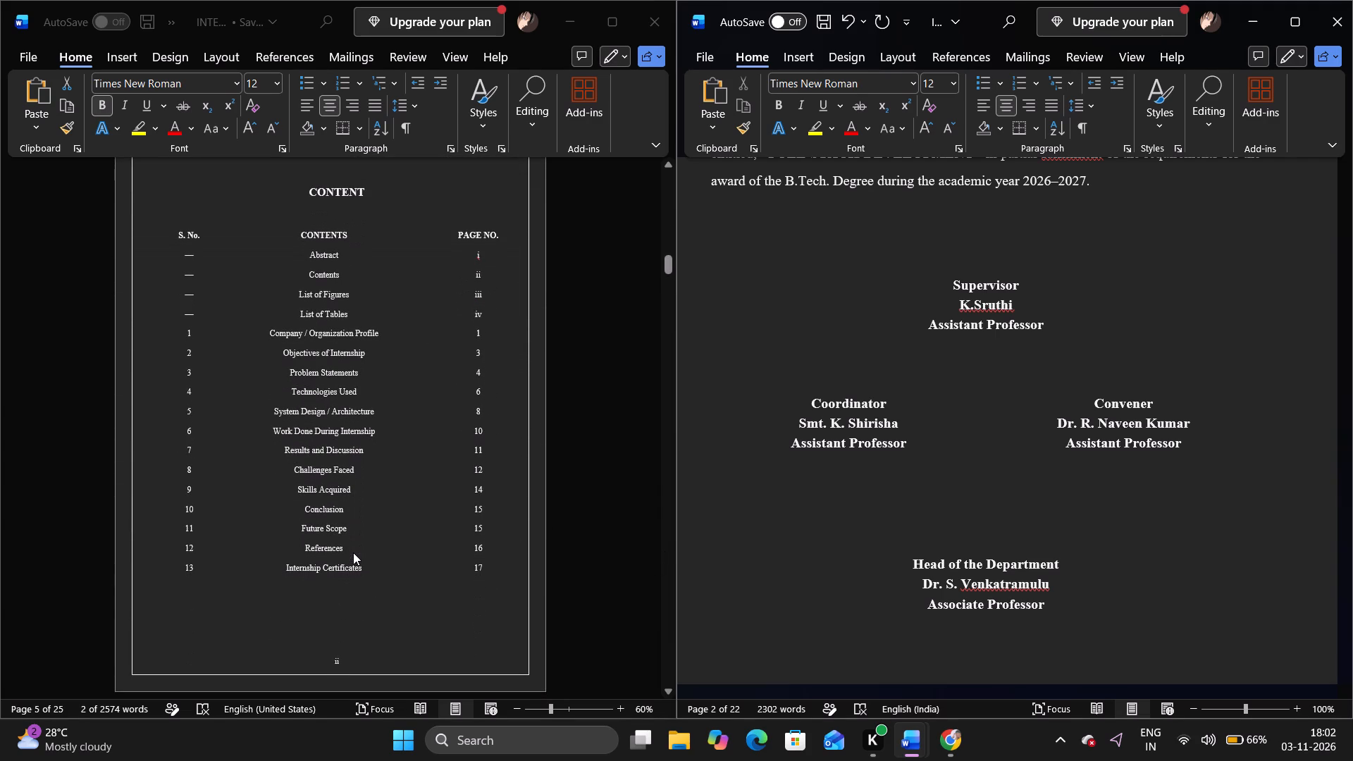
scroll(353, 552, down, 1)
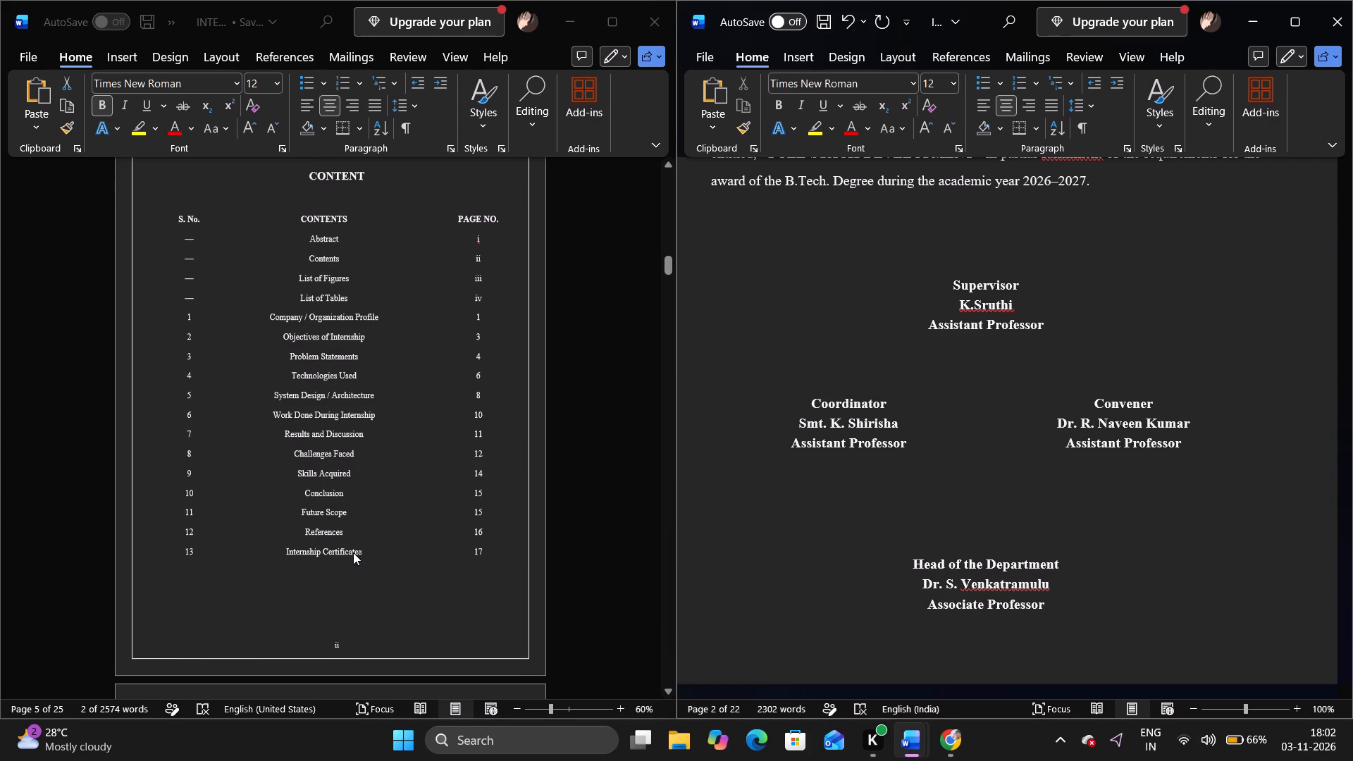
scroll(852, 497, down, 9)
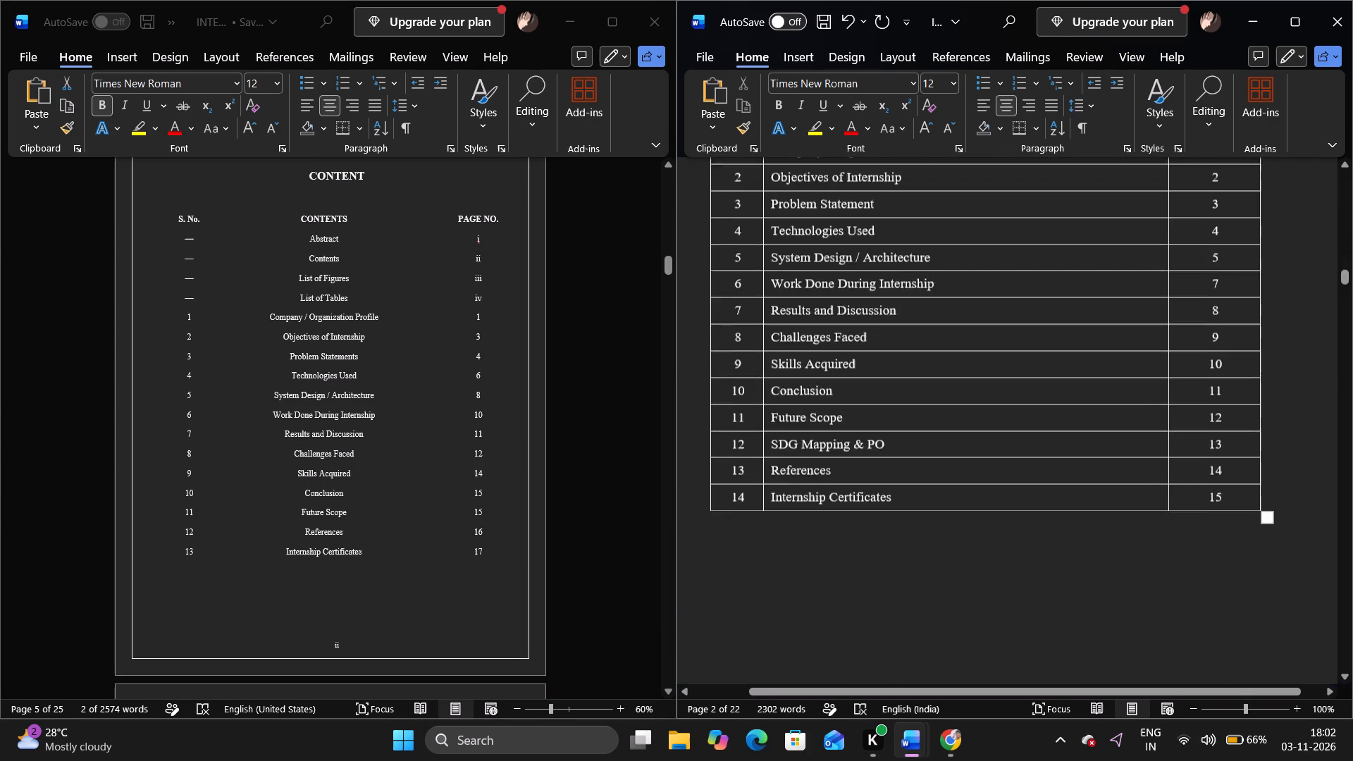
scroll(852, 497, down, 1)
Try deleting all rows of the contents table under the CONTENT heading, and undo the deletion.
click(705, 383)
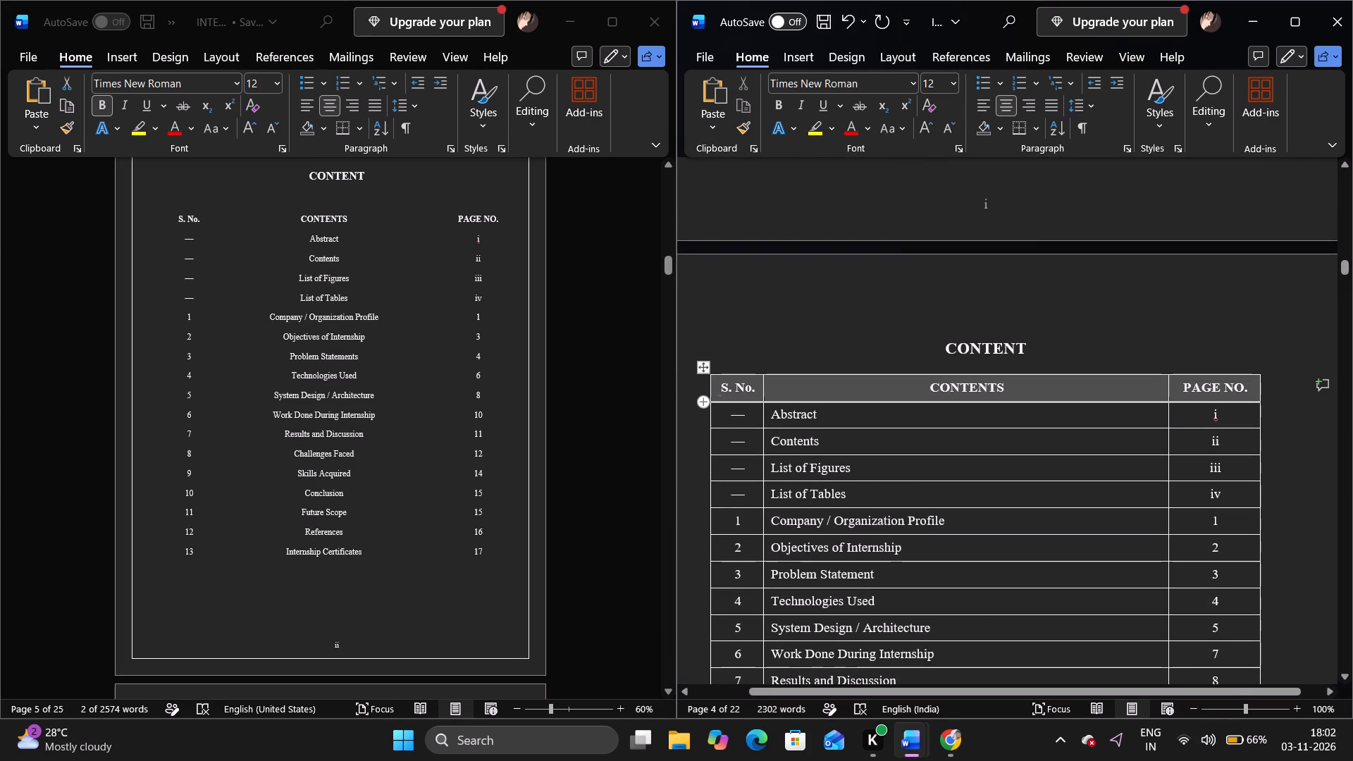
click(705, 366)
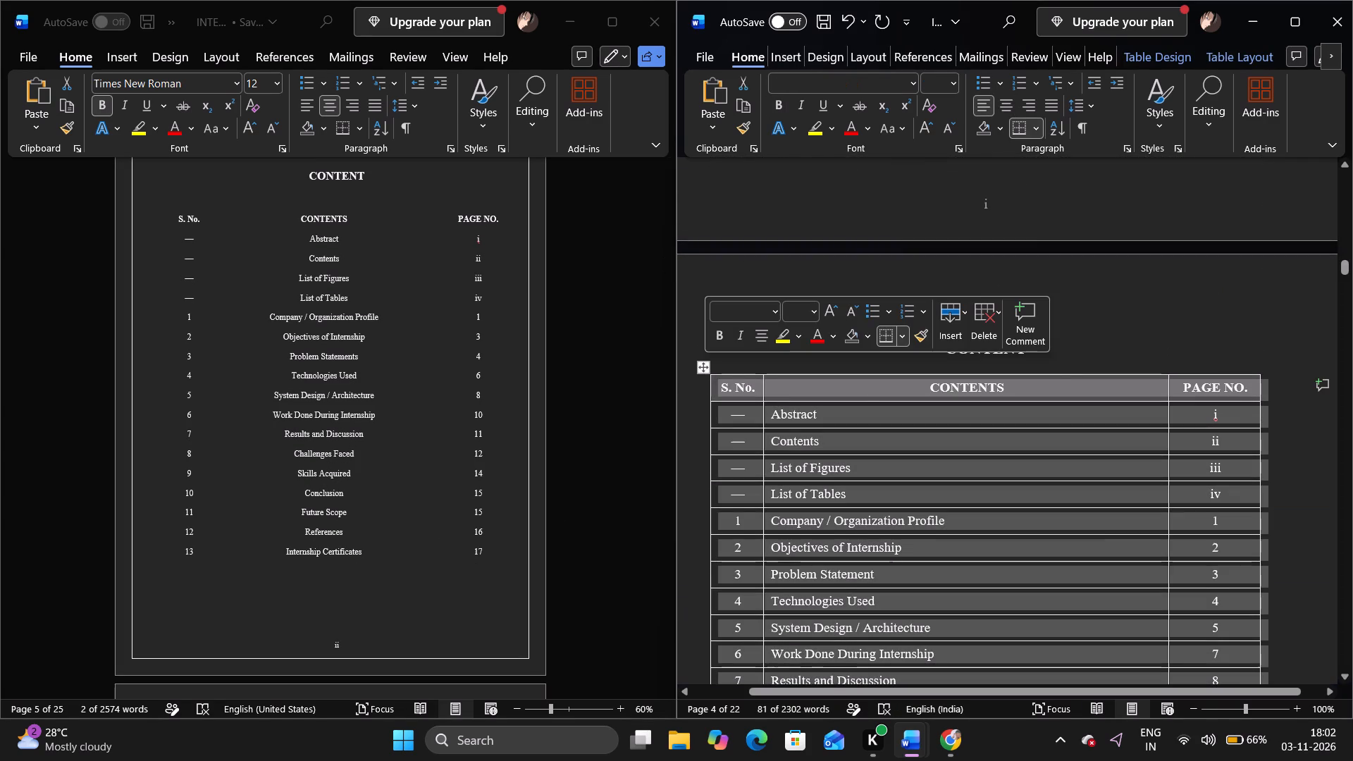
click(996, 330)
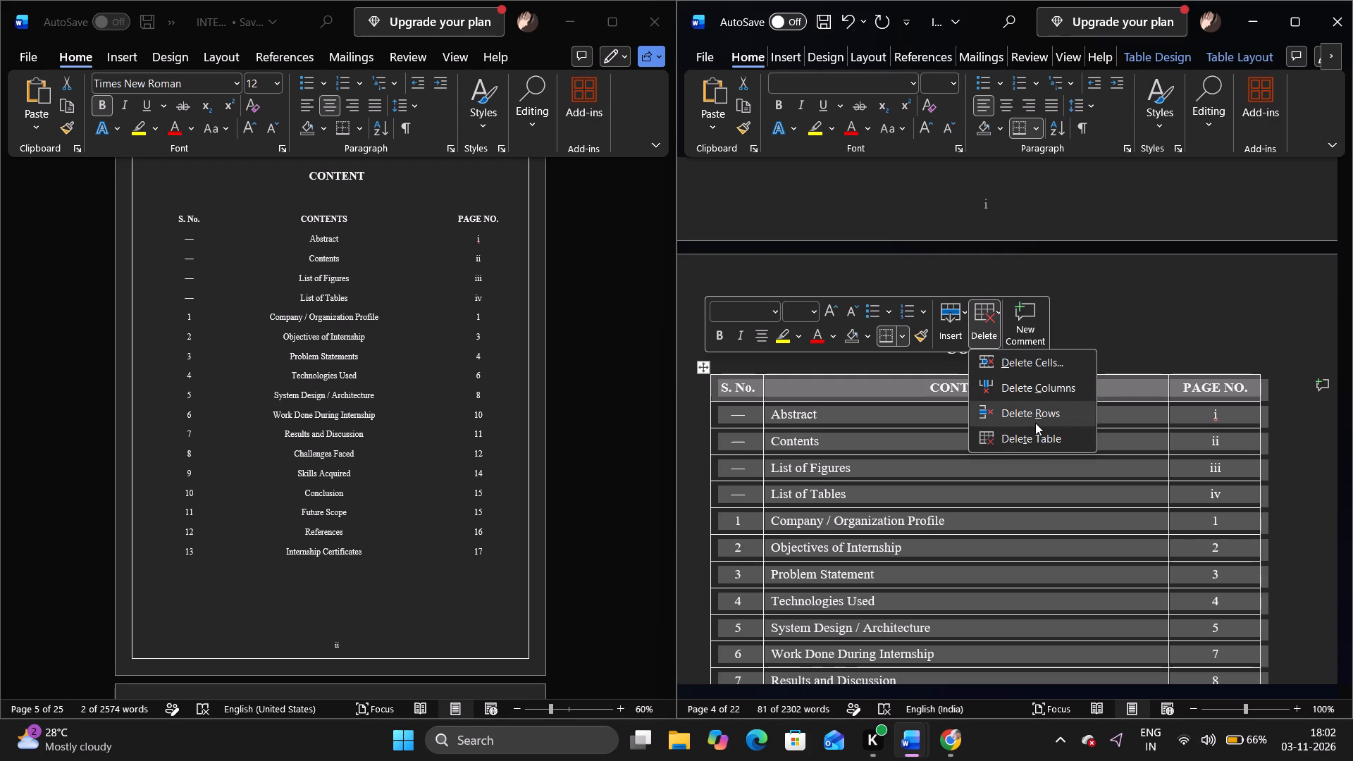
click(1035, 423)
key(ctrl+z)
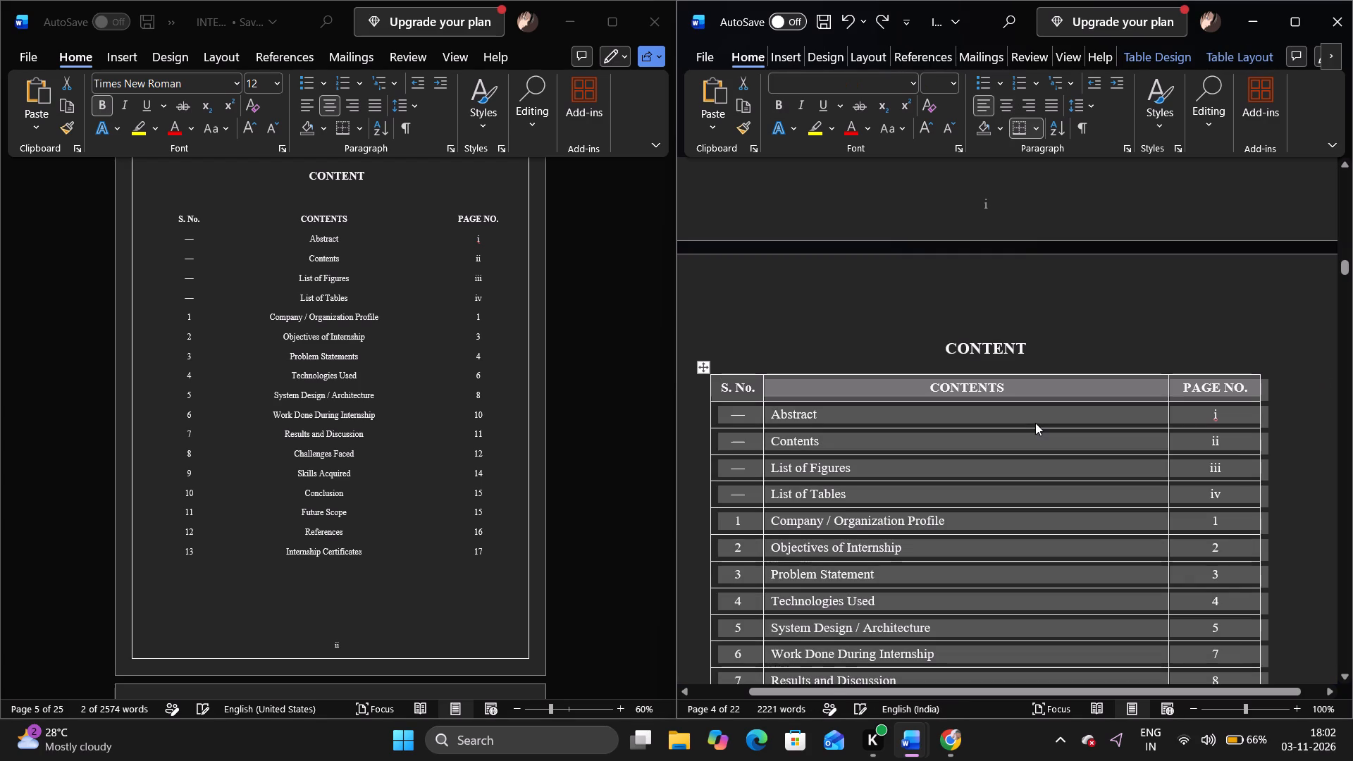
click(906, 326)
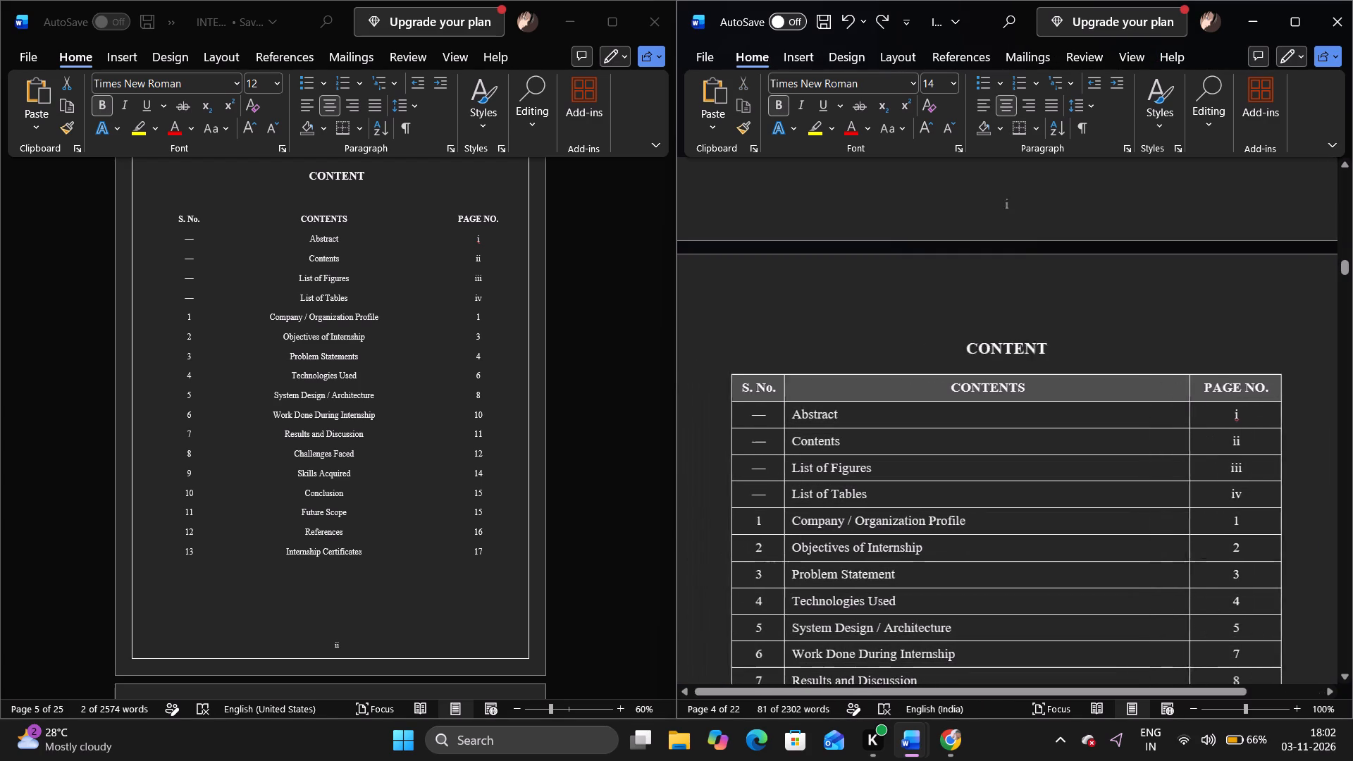
Copy the CONTENT heading together with its entire contents table, and delete both from the report being edited.
ctrl+scroll(887, 320, down, 3)
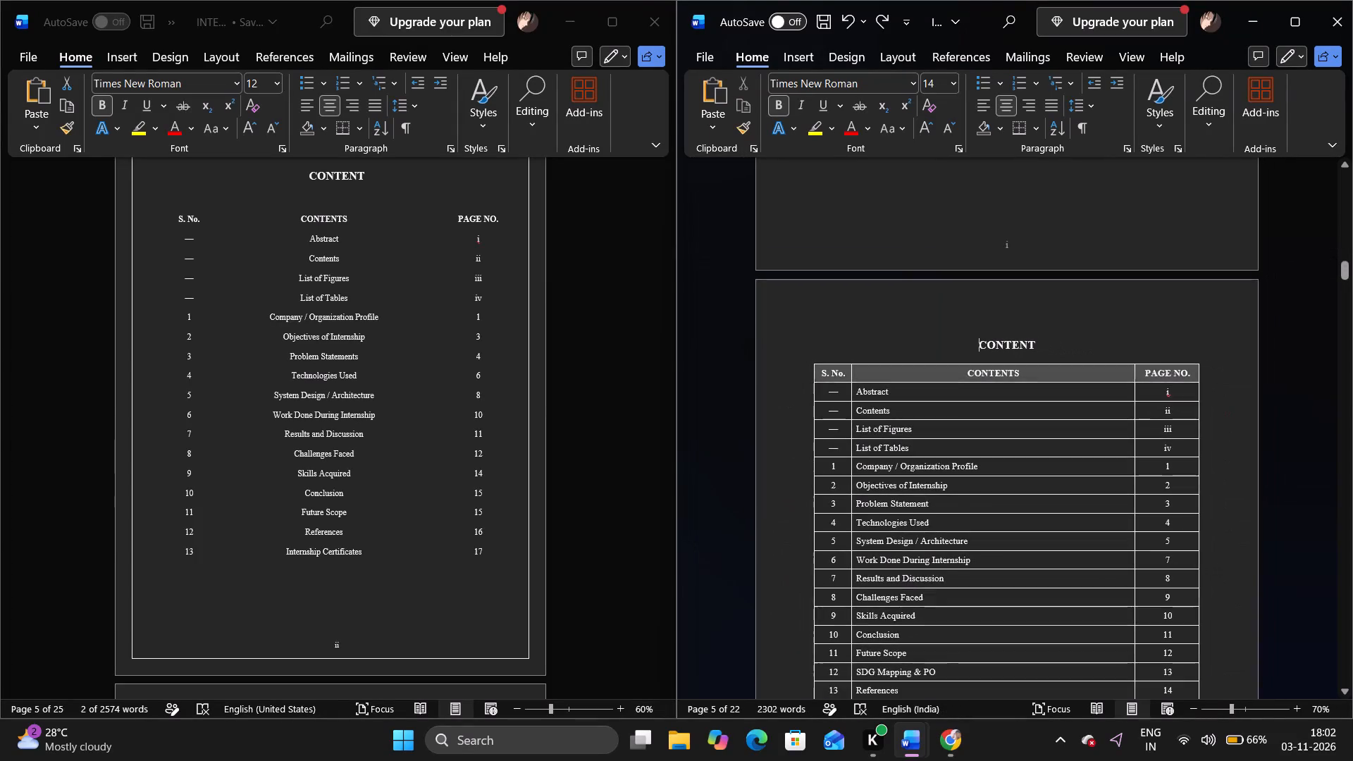
ctrl+scroll(887, 320, down, 1)
ctrl+scroll(887, 320, up, 2)
scroll(887, 320, down, 1)
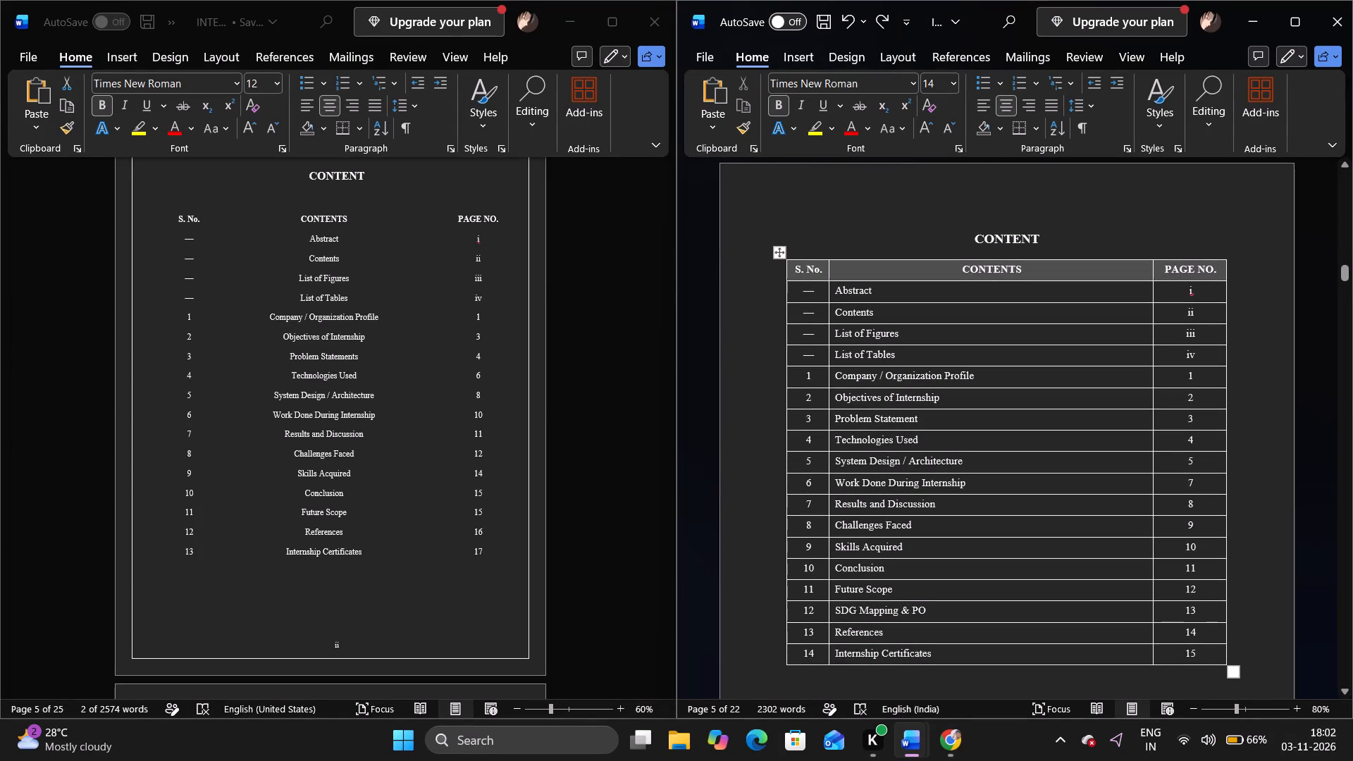
click(1236, 675)
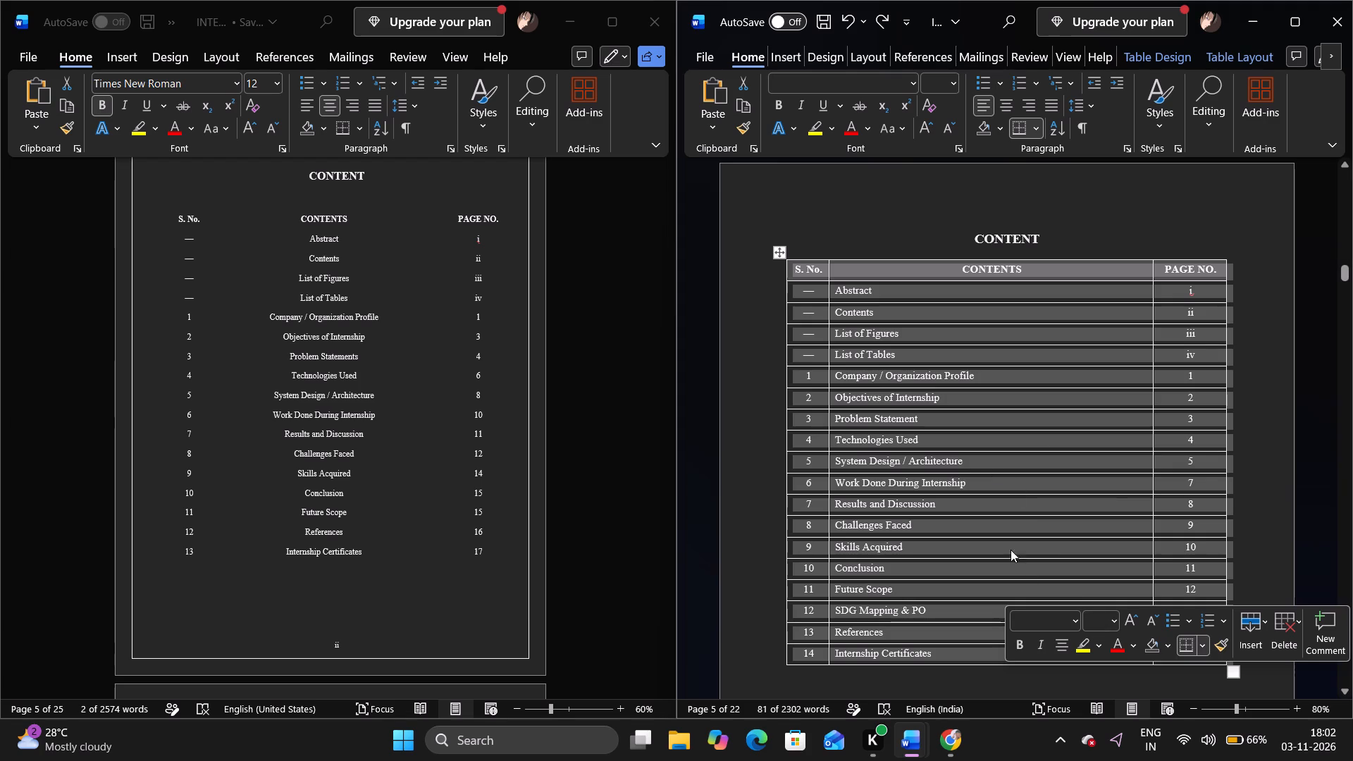
click(759, 271)
click(732, 227)
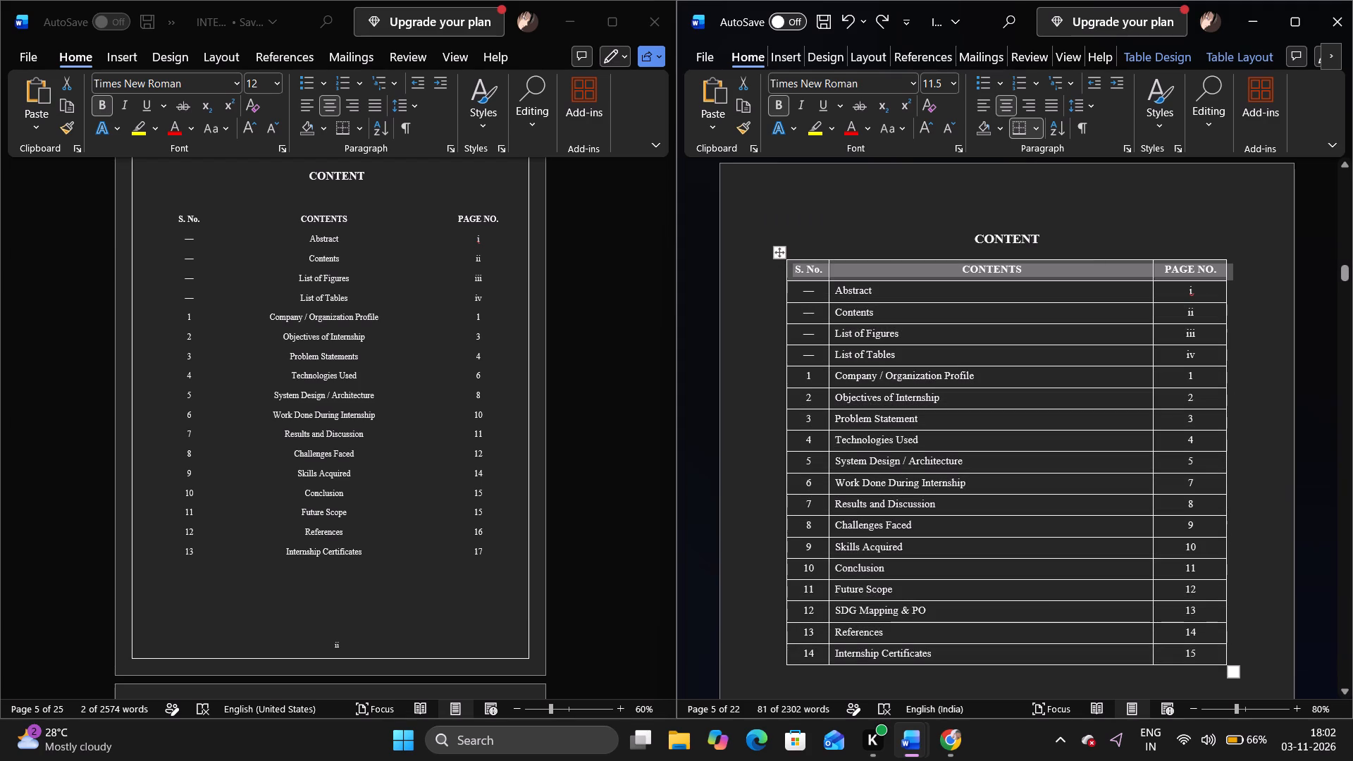
click(766, 250)
drag(766, 250, 1125, 641)
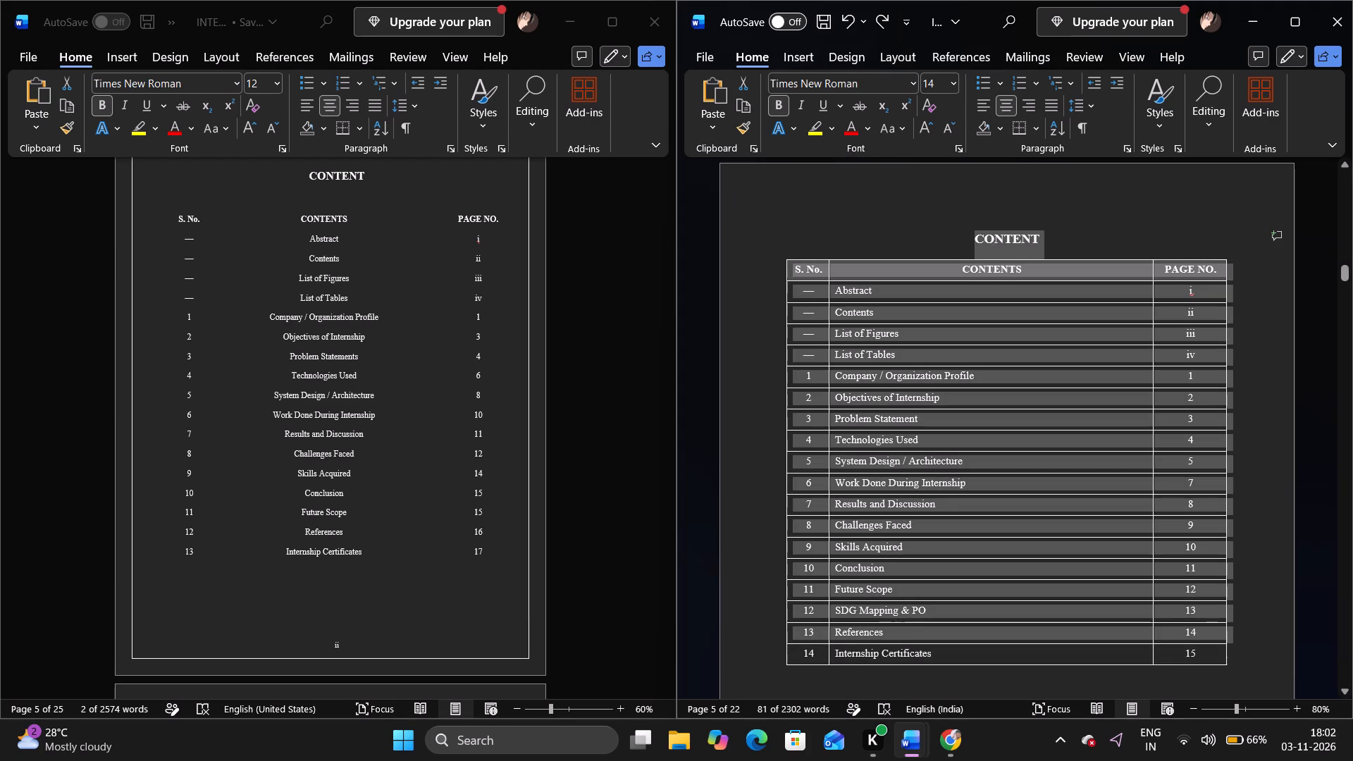
drag(1125, 641, 1185, 654)
key(ctrl+c)
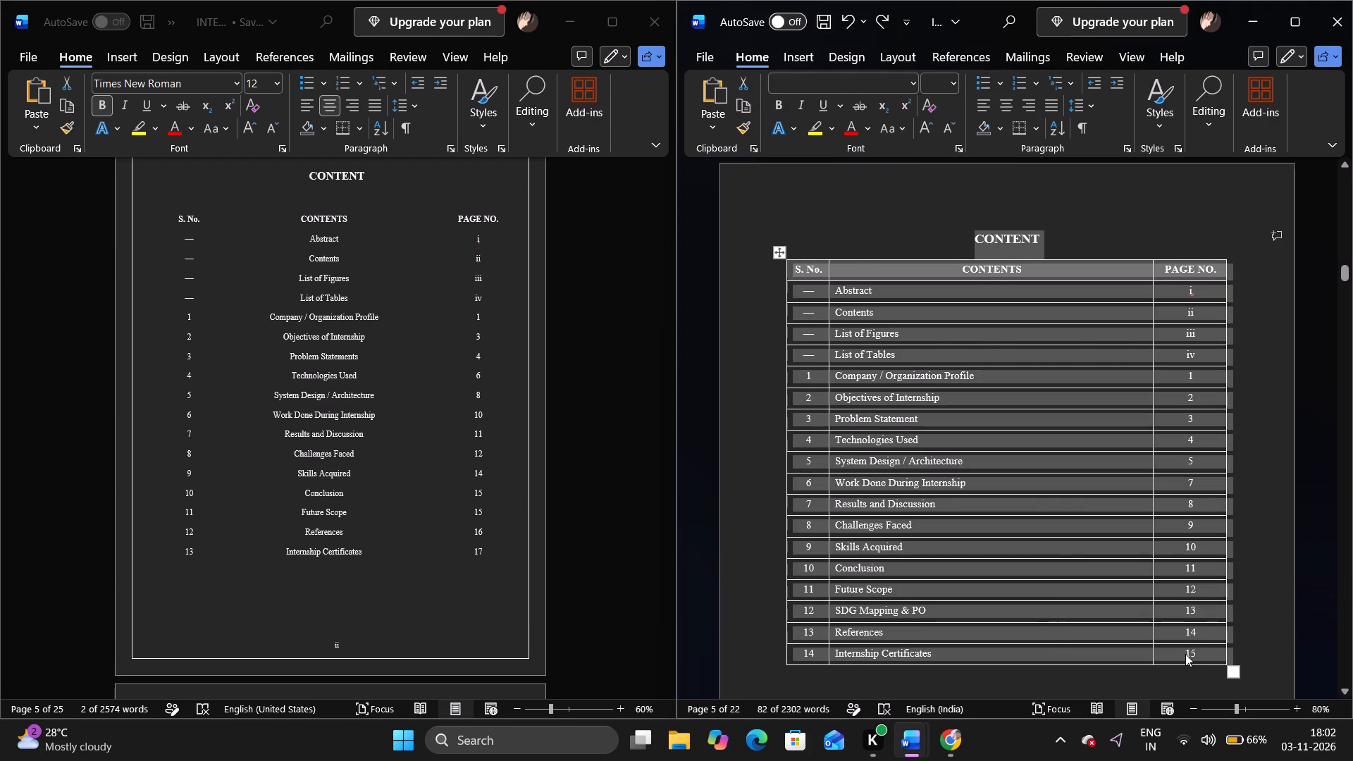
key(BackSpace)
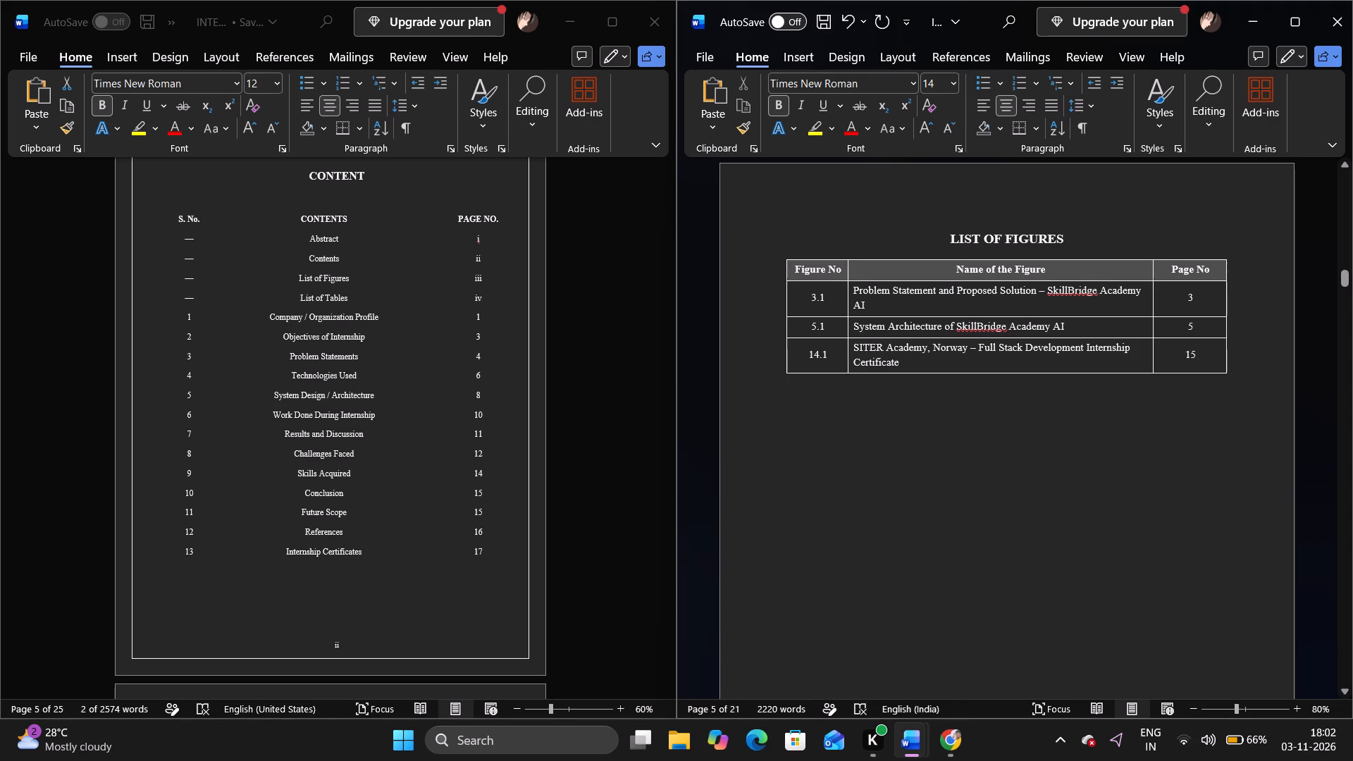
Add blank lines after the abstract's last paragraph until the insertion point reaches the following page.
scroll(1104, 593, up, 2)
click(1104, 593)
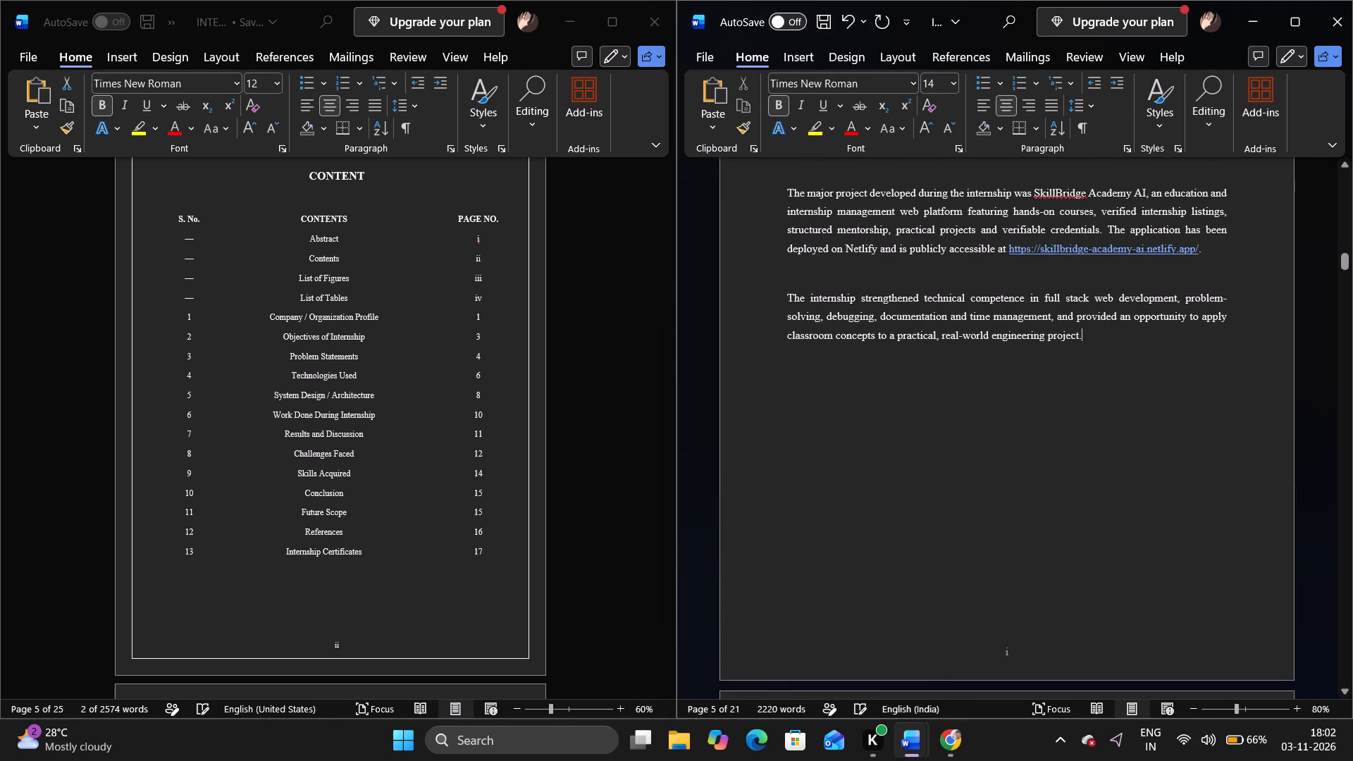
key(Return)
key(Return)
click(1080, 640)
key(Return)
key(Return)
key(Return)
key(Return)
key(Return)
key(Return)
key(Return)
key(Return)
key(Return)
key(Return)
key(Return)
key(Return)
key(BackSpace)
key(BackSpace)
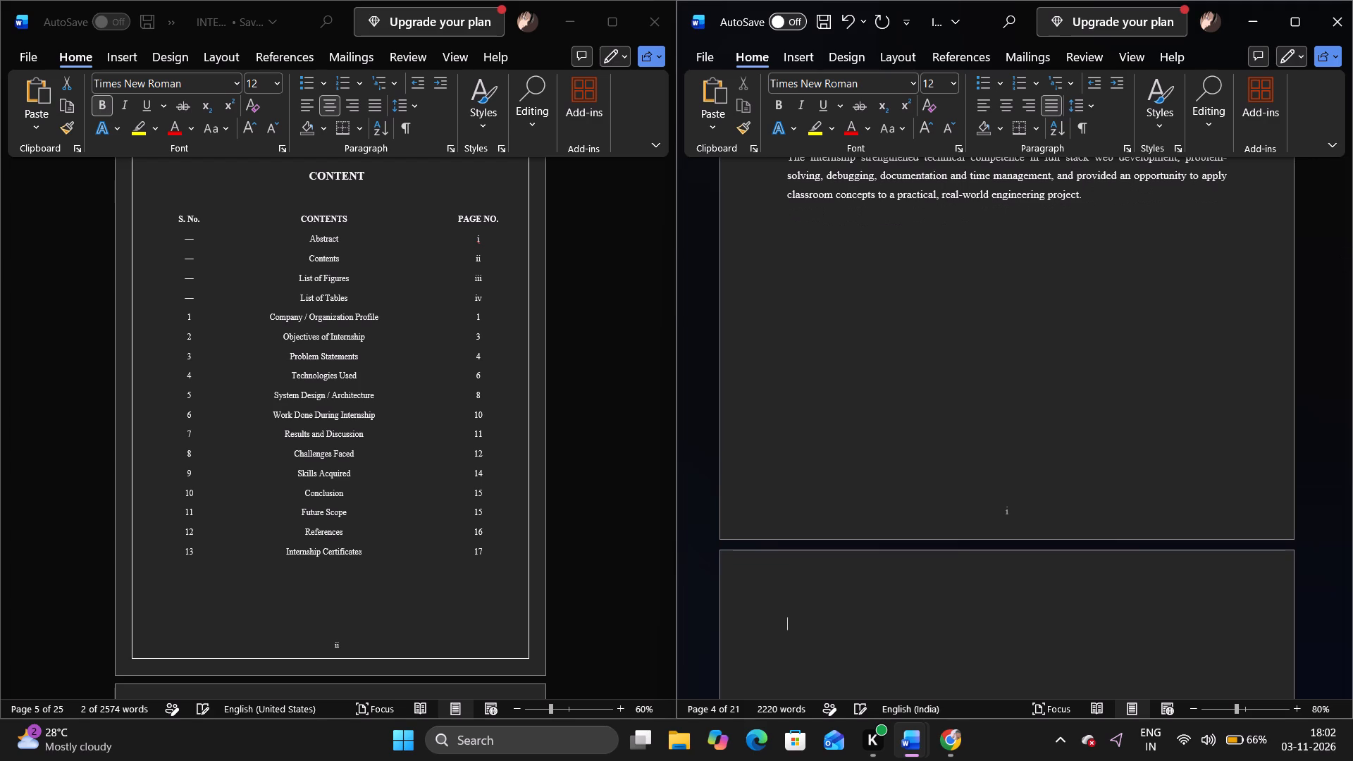
key(BackSpace)
Paste the copied CONTENT heading and its contents table on the new page after the abstract.
scroll(1080, 640, down, 1)
key(Return)
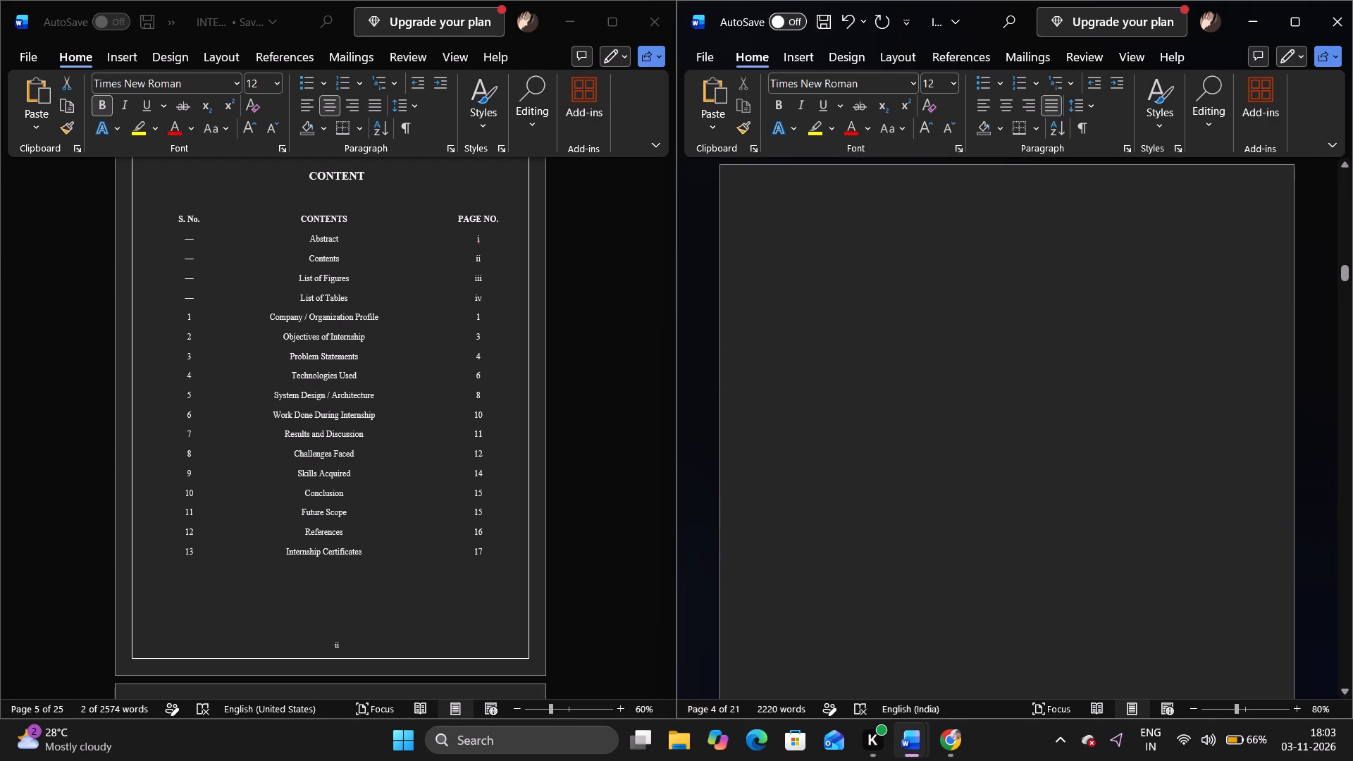
key(ctrl+v)
scroll(1080, 640, down, 1)
scroll(1080, 640, up, 3)
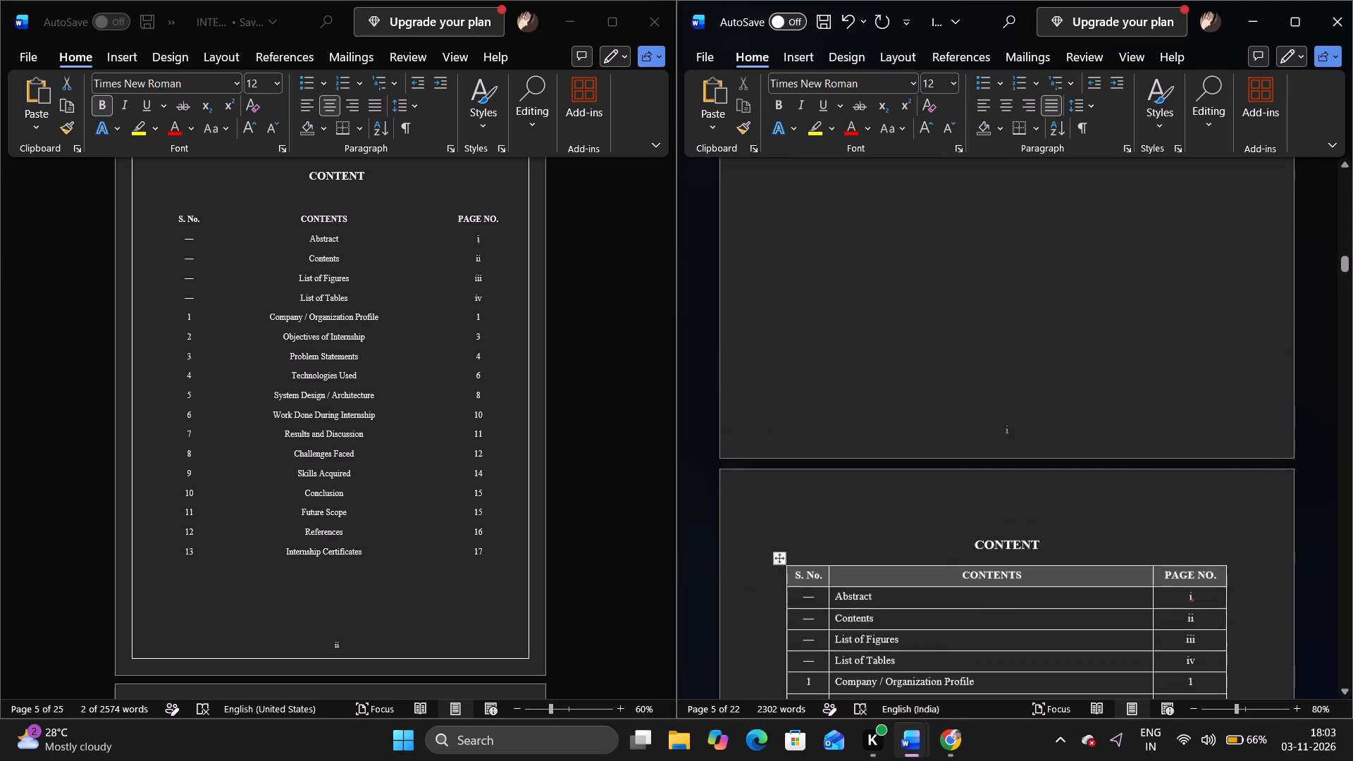
scroll(1080, 640, down, 1)
scroll(1080, 640, up, 1)
scroll(1080, 640, down, 4)
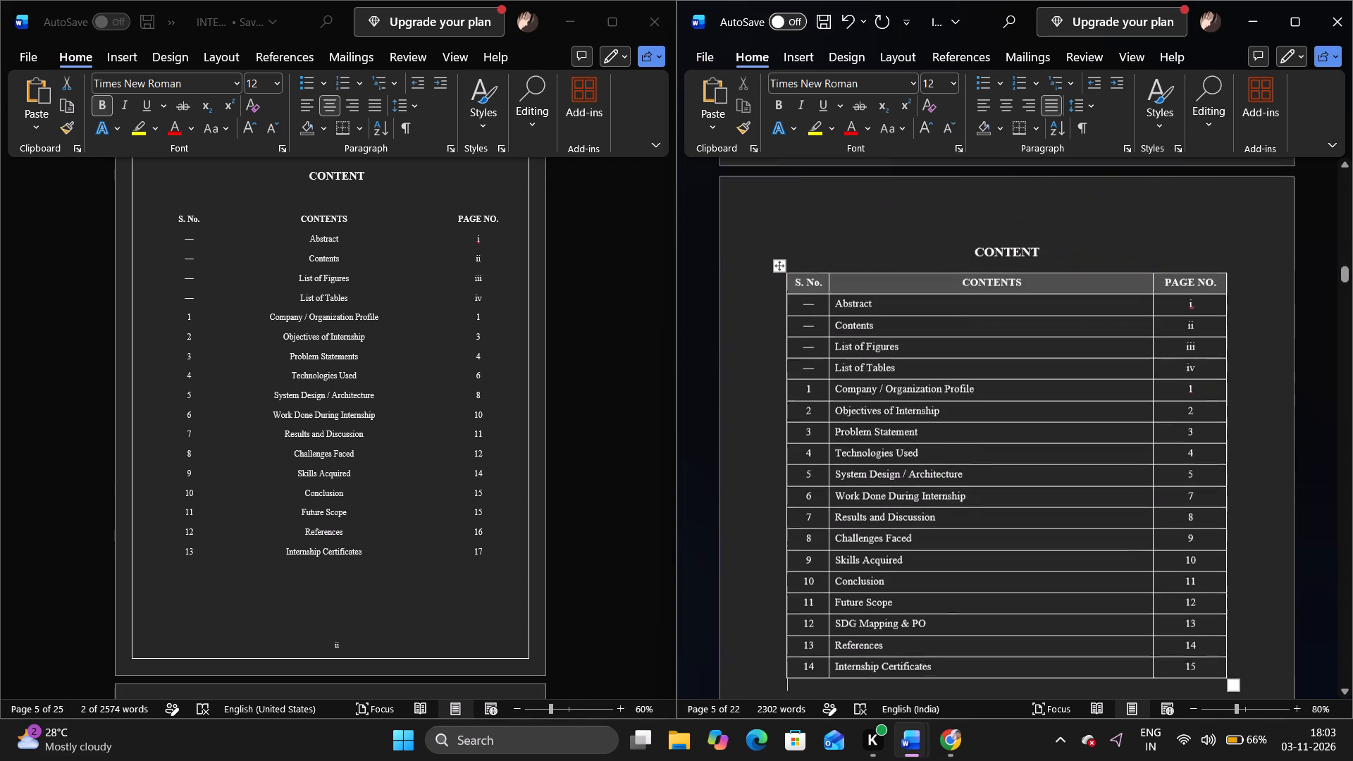
scroll(1020, 563, down, 1)
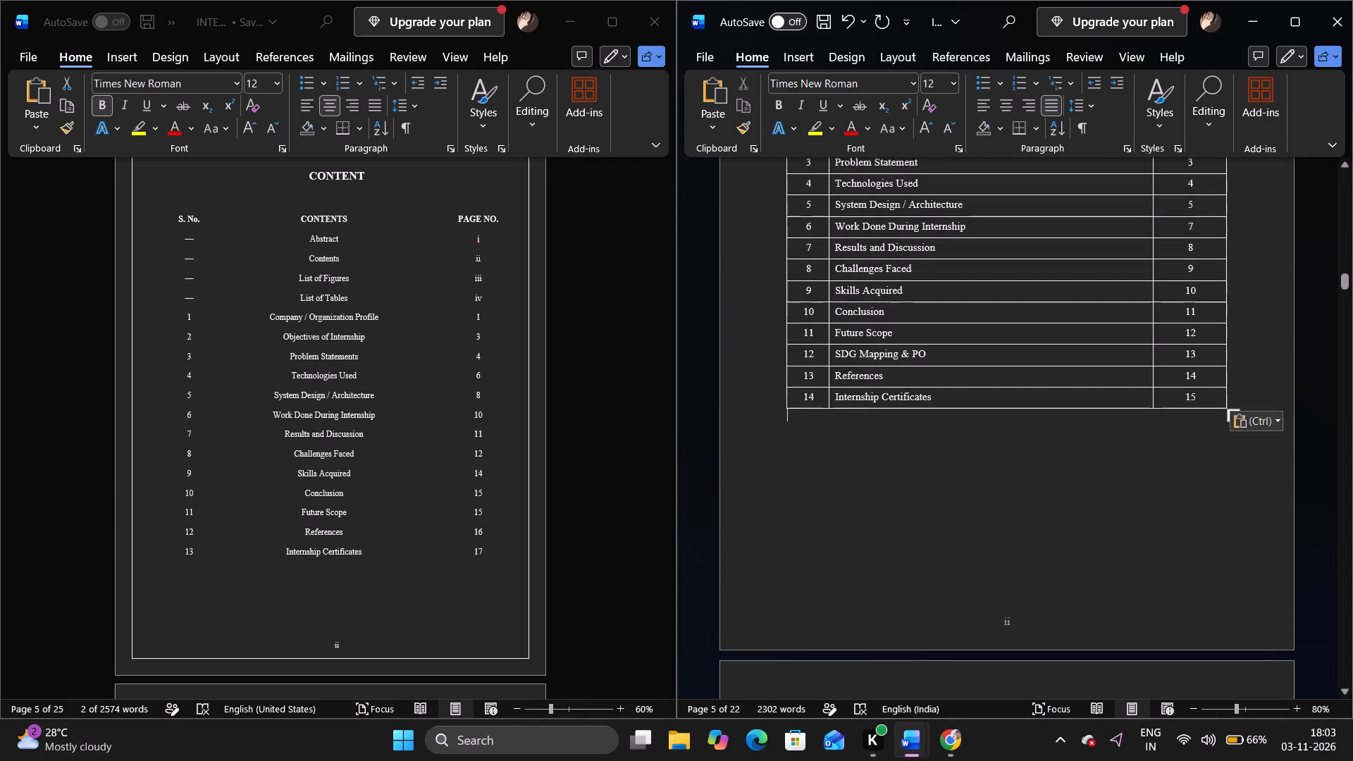
Compare the list of figures and list of tables pages between the reference report and the edited report.
scroll(1020, 563, down, 7)
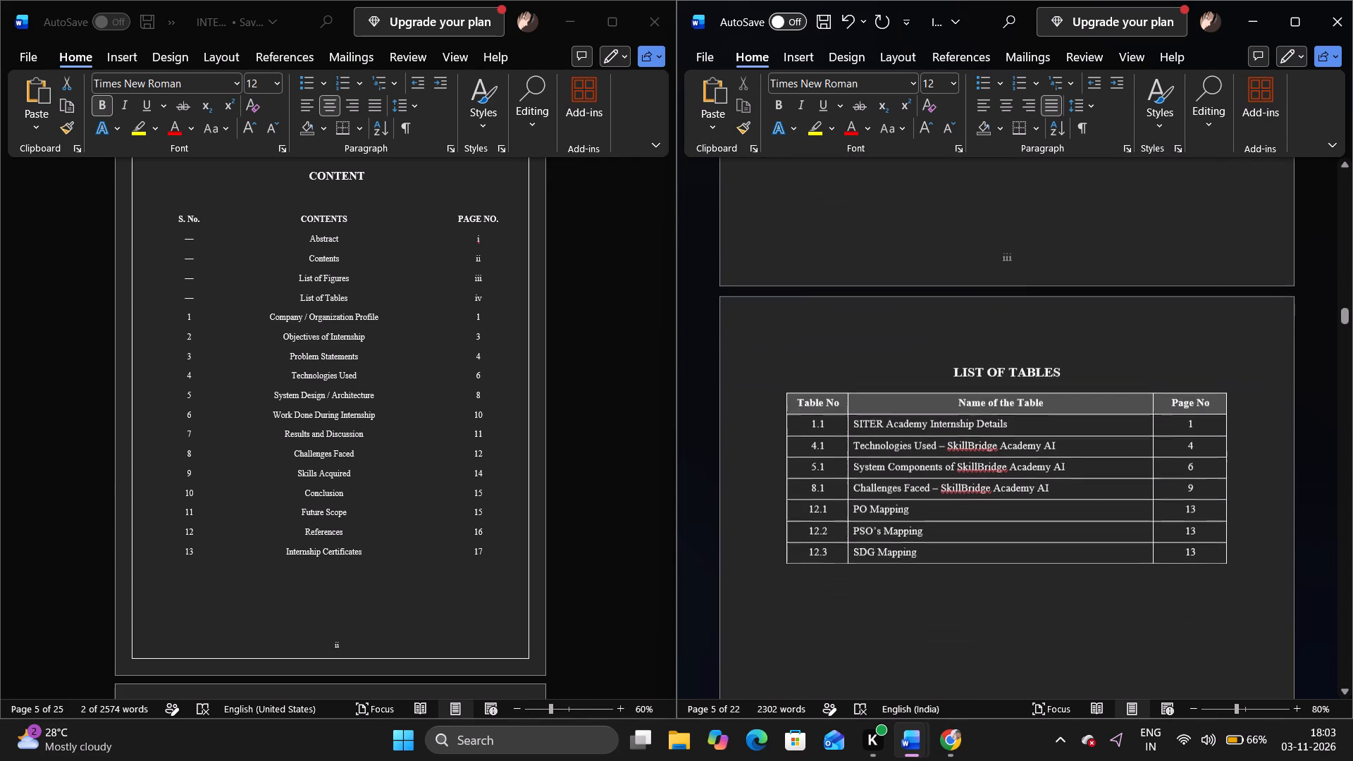
scroll(543, 488, down, 4)
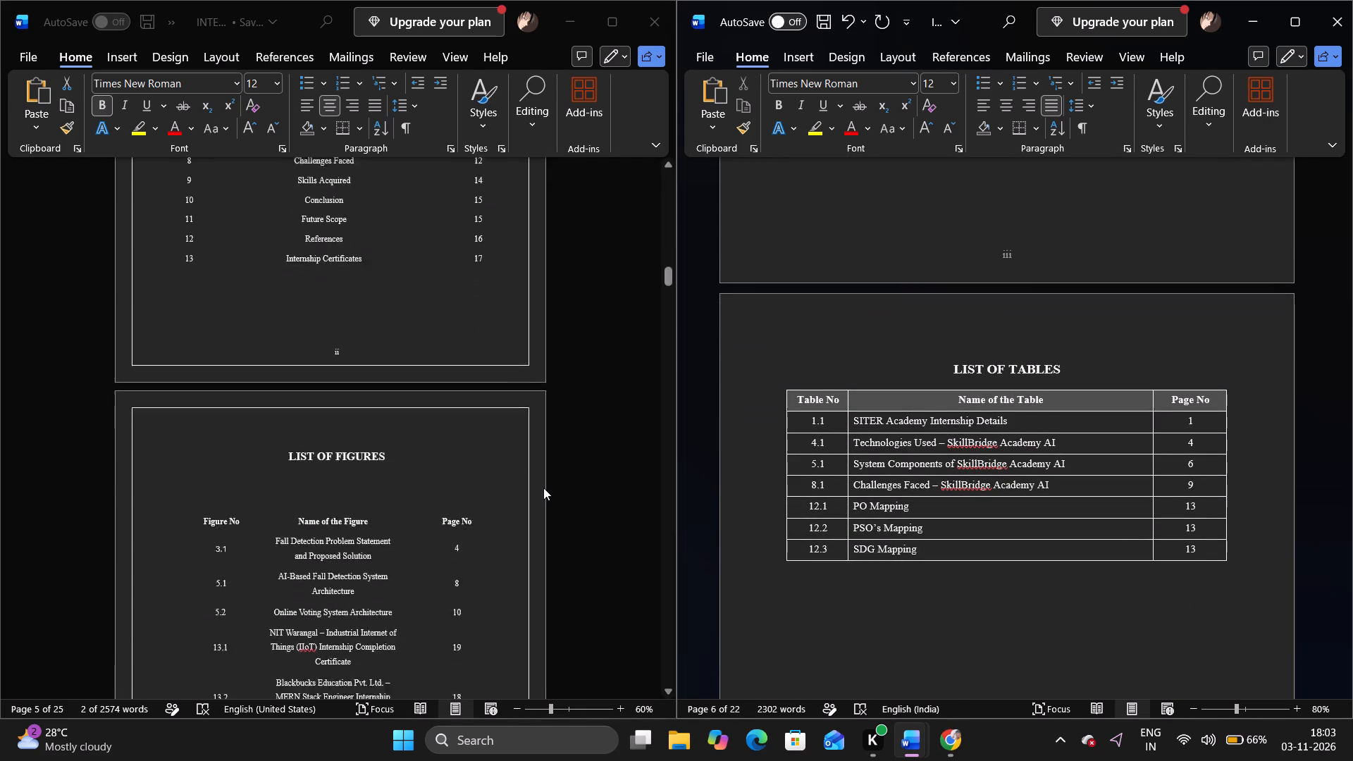
scroll(543, 488, down, 5)
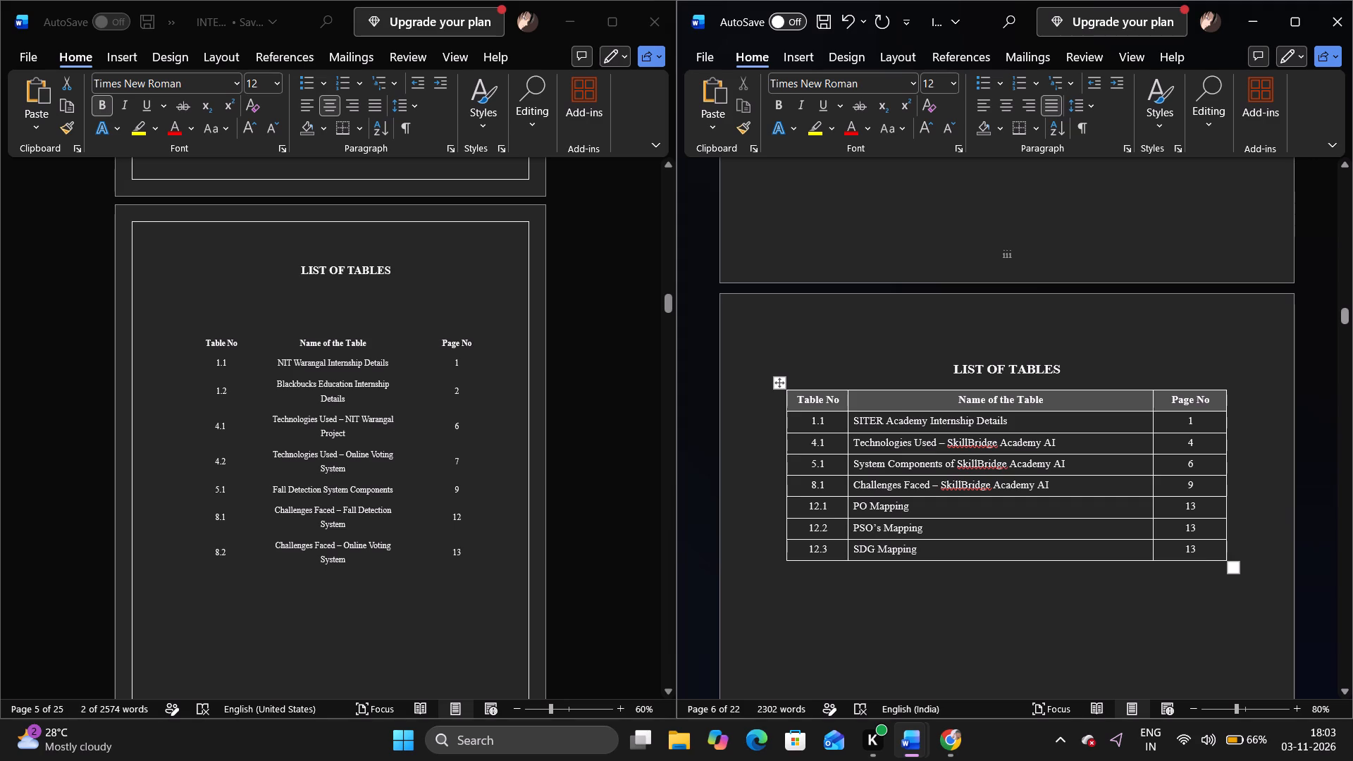
click(889, 586)
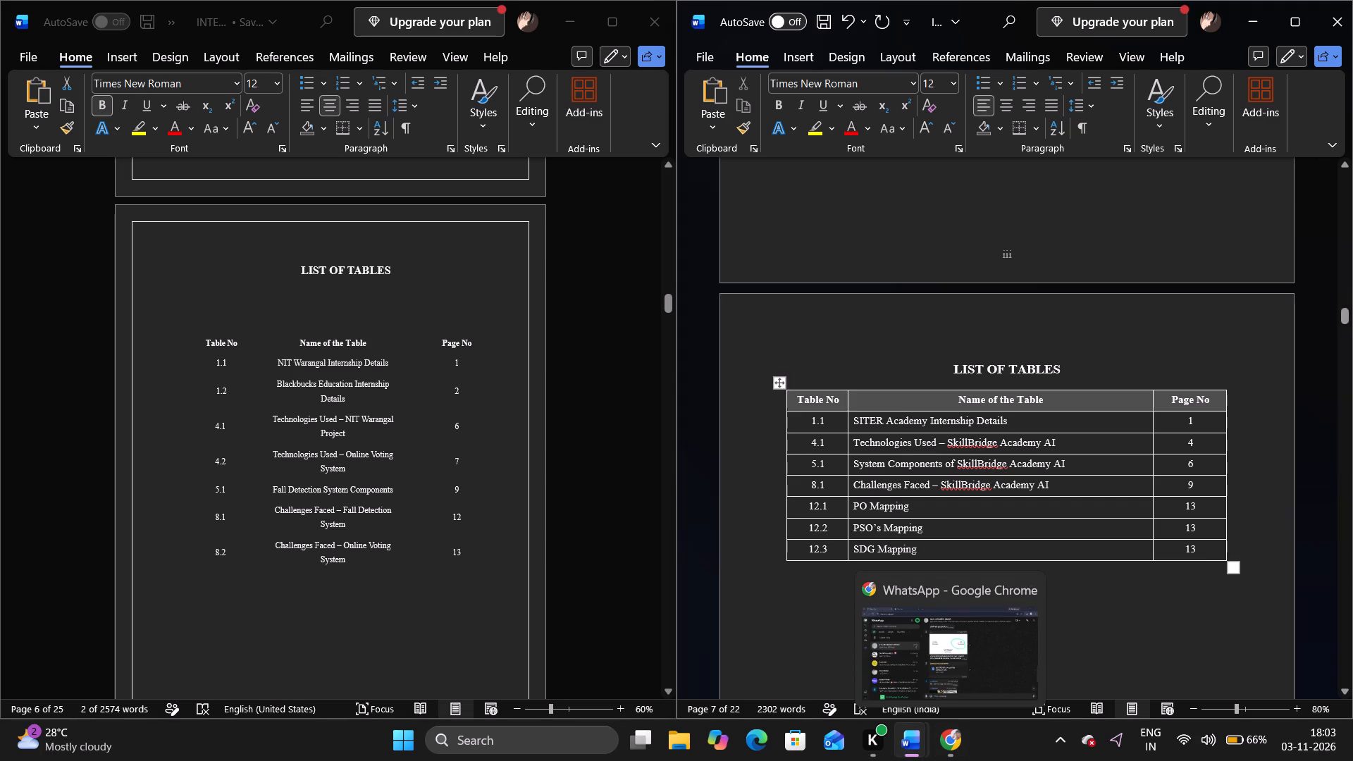
scroll(841, 371, up, 10)
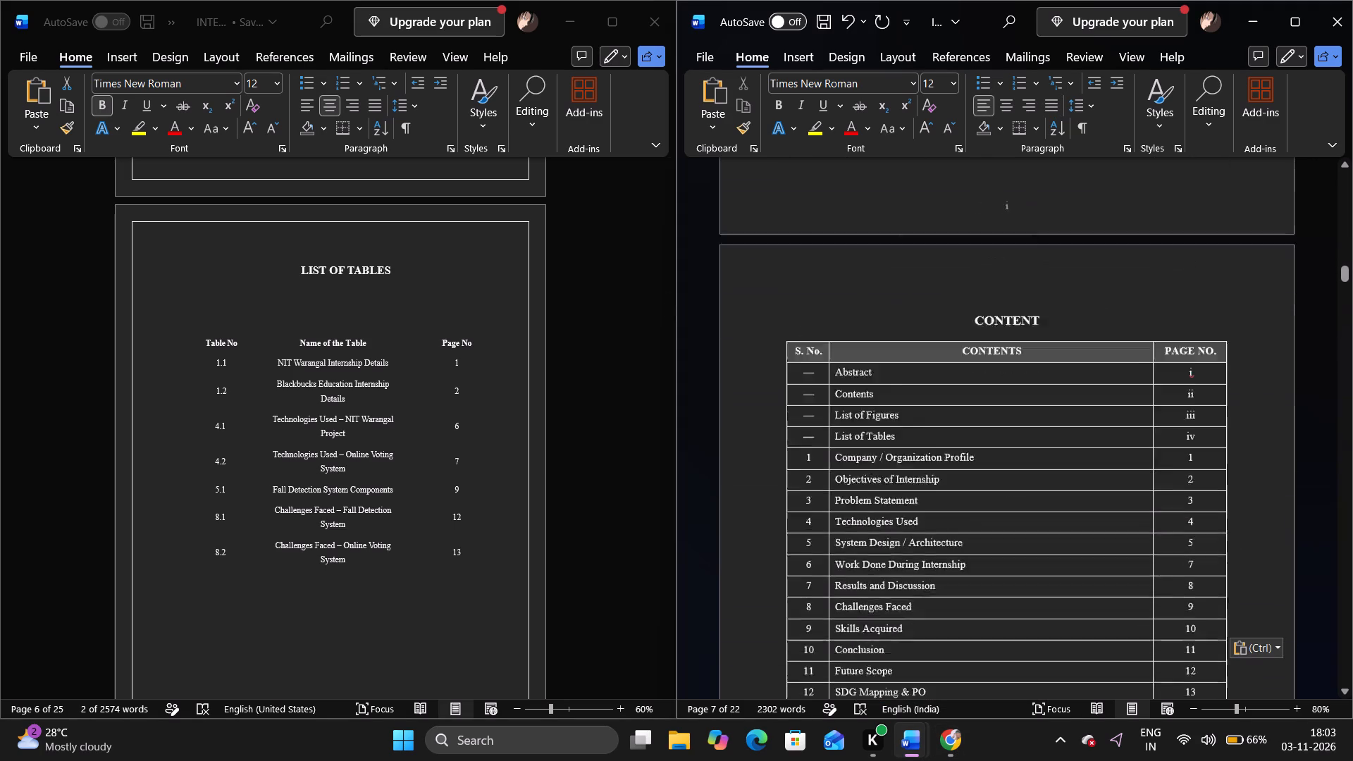
Compare the acknowledgement page's heading spacing and paragraphs in the edited report with those in the reference report.
scroll(841, 371, up, 1)
scroll(841, 371, down, 4)
scroll(841, 371, up, 1)
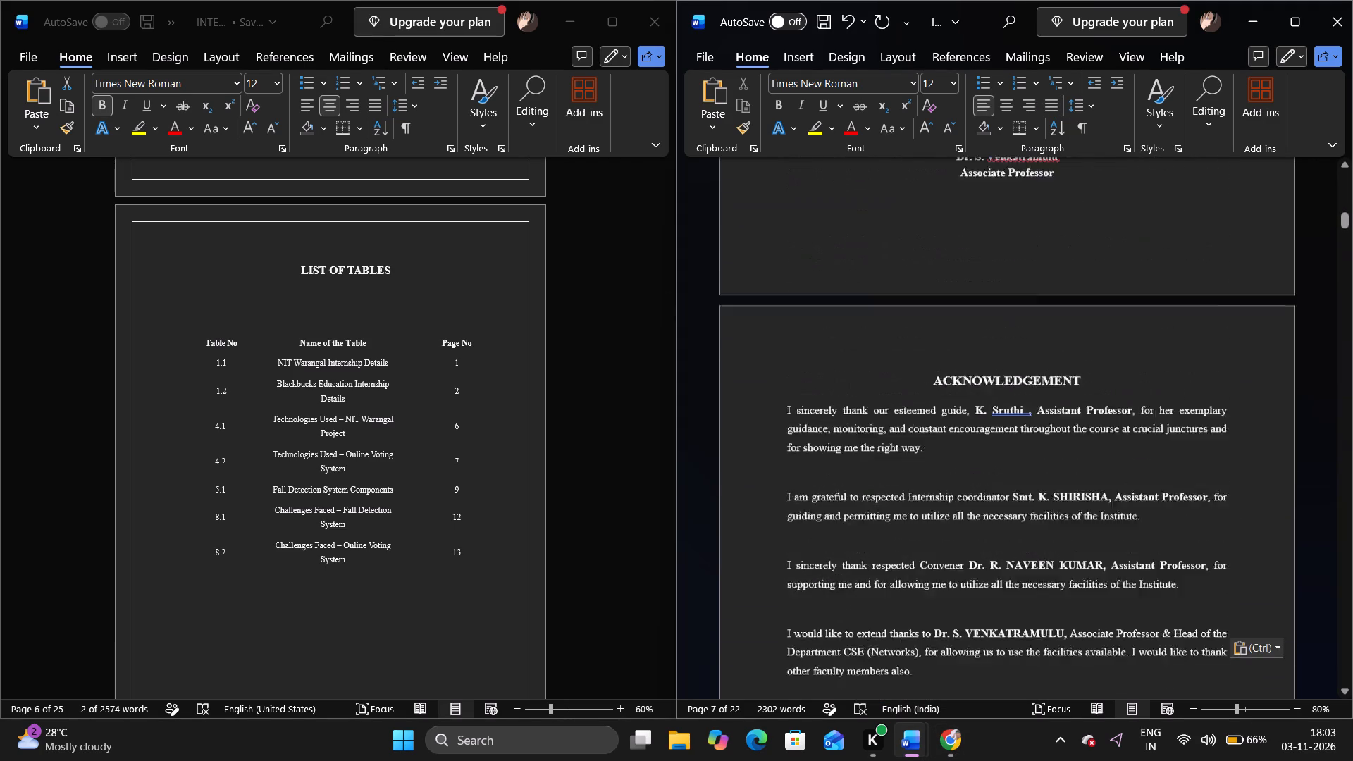
scroll(841, 371, up, 1)
scroll(427, 380, up, 10)
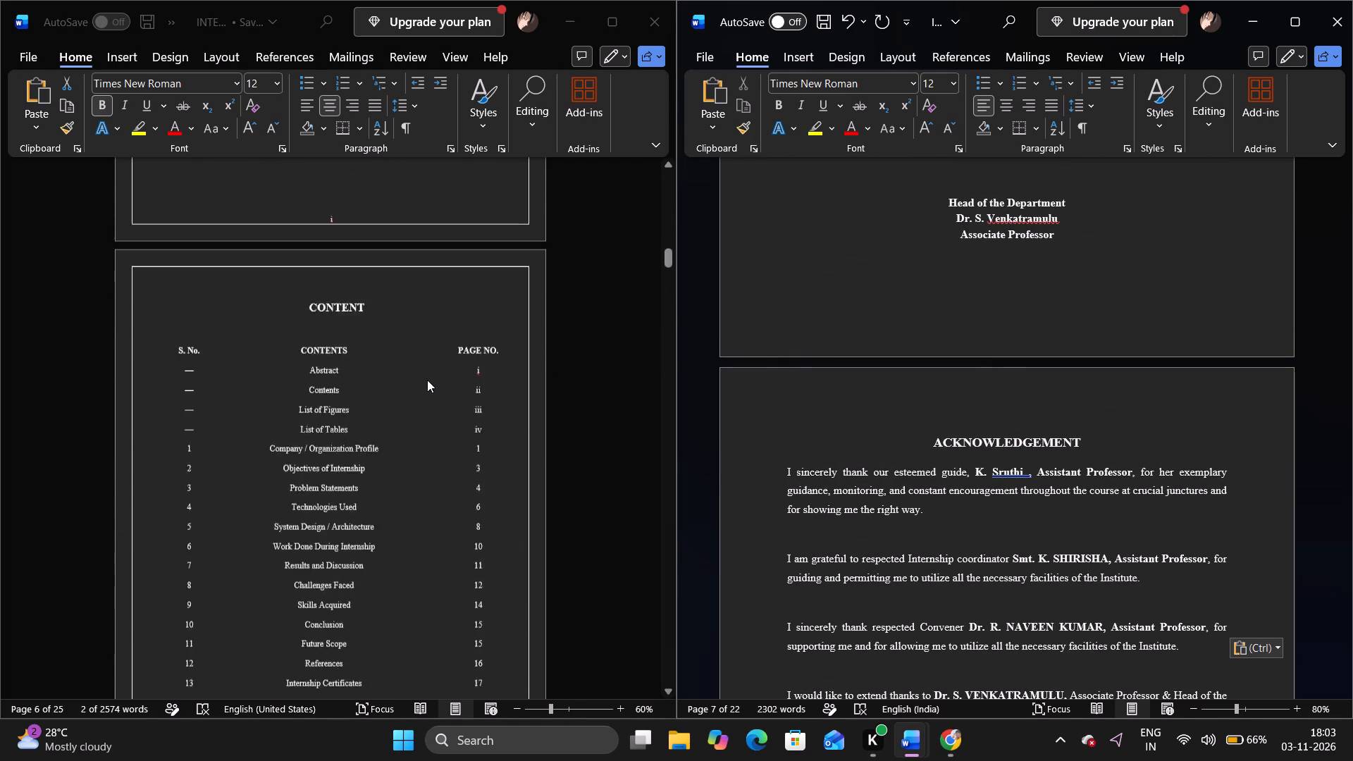
scroll(427, 380, up, 5)
scroll(427, 380, down, 4)
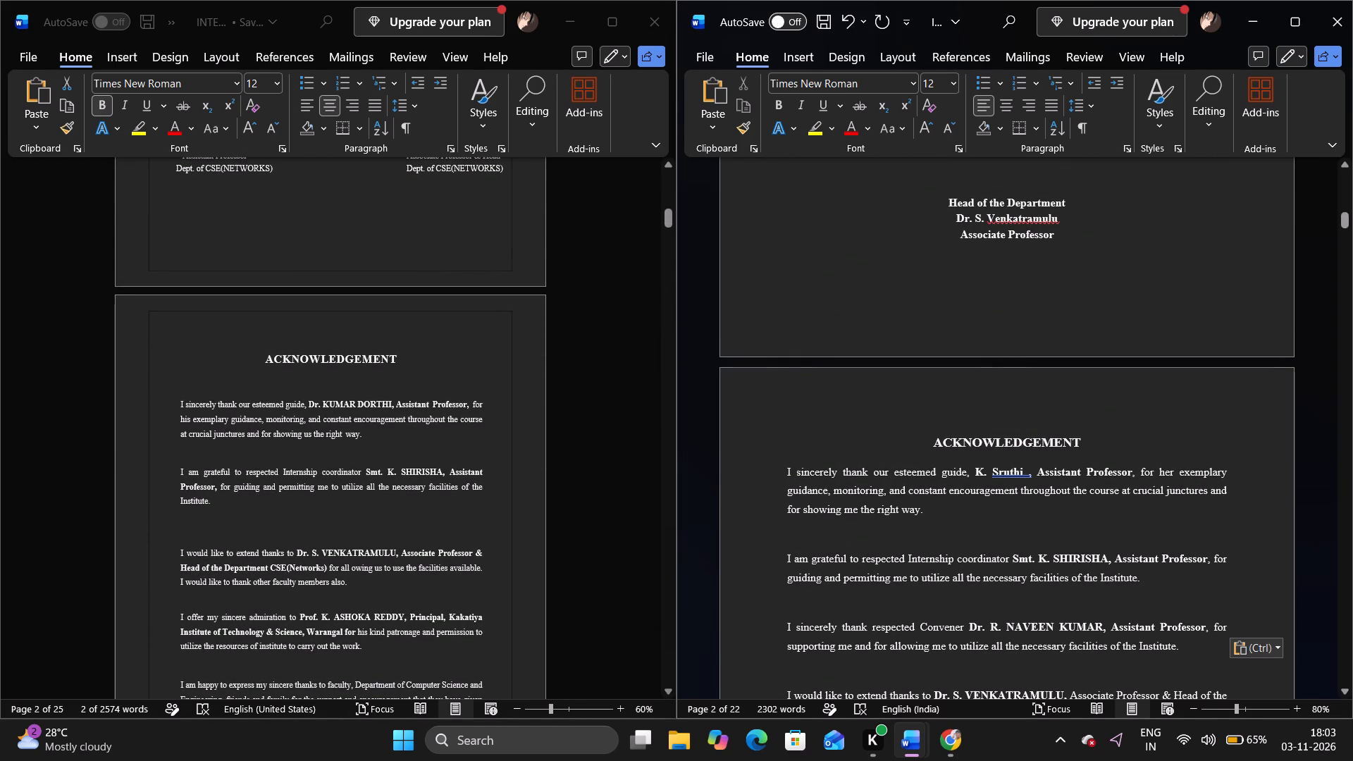
ctrl+scroll(808, 417, up, 1)
scroll(808, 417, down, 1)
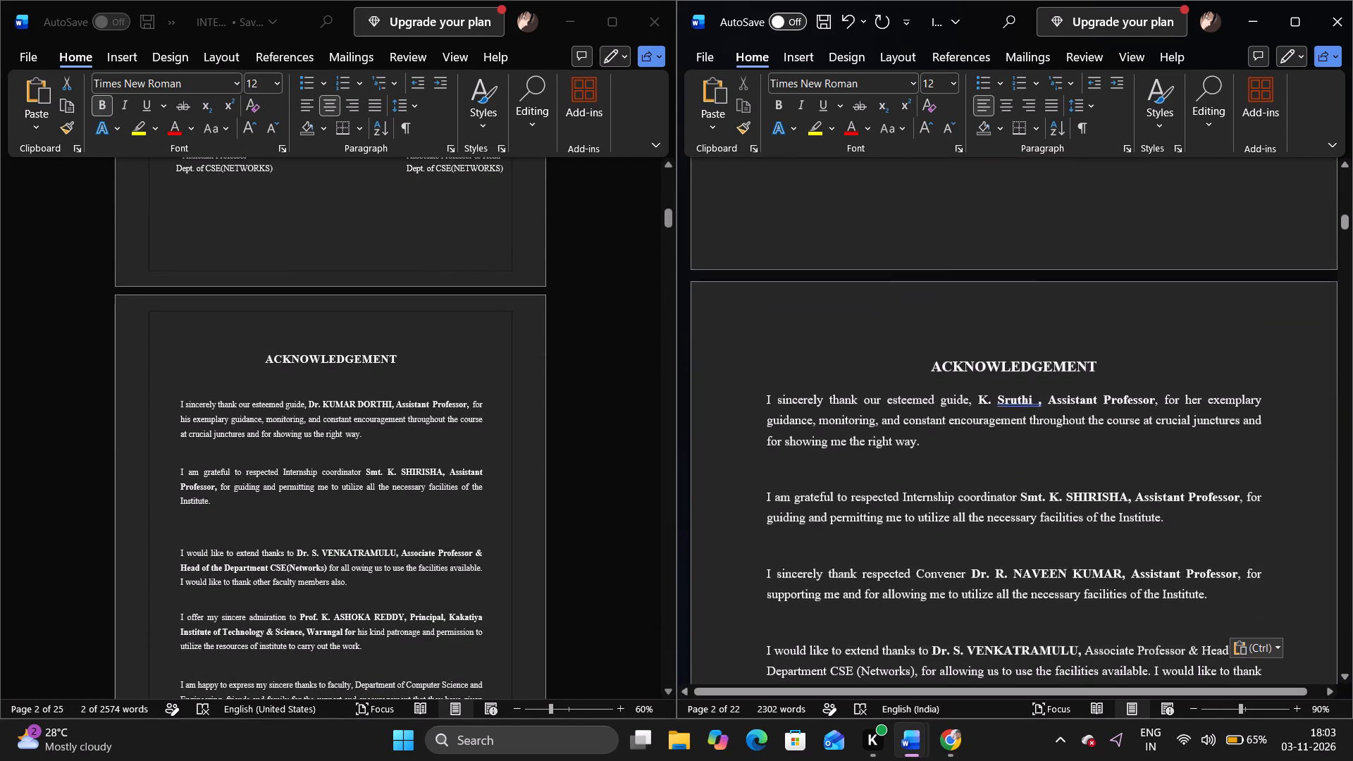
scroll(808, 417, down, 1)
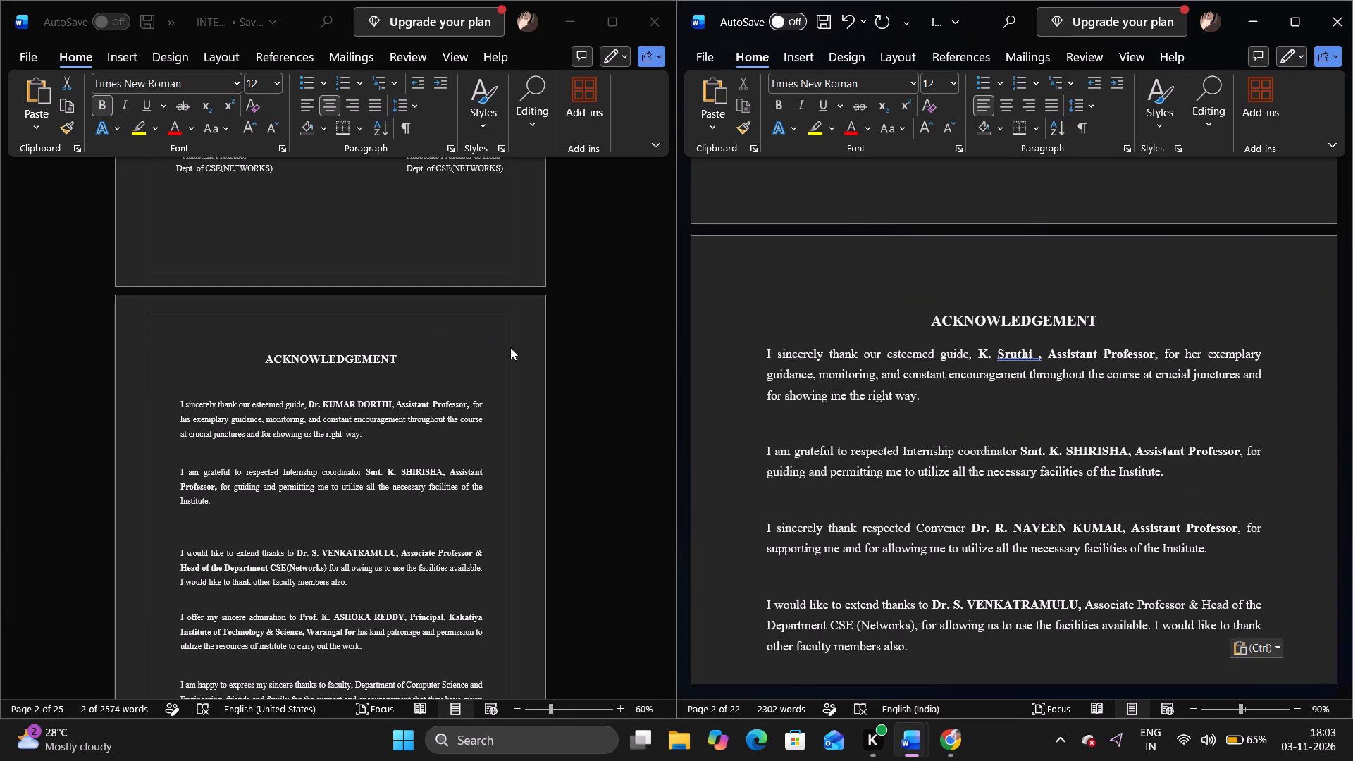
ctrl+scroll(918, 390, down, 6)
ctrl+scroll(918, 390, up, 1)
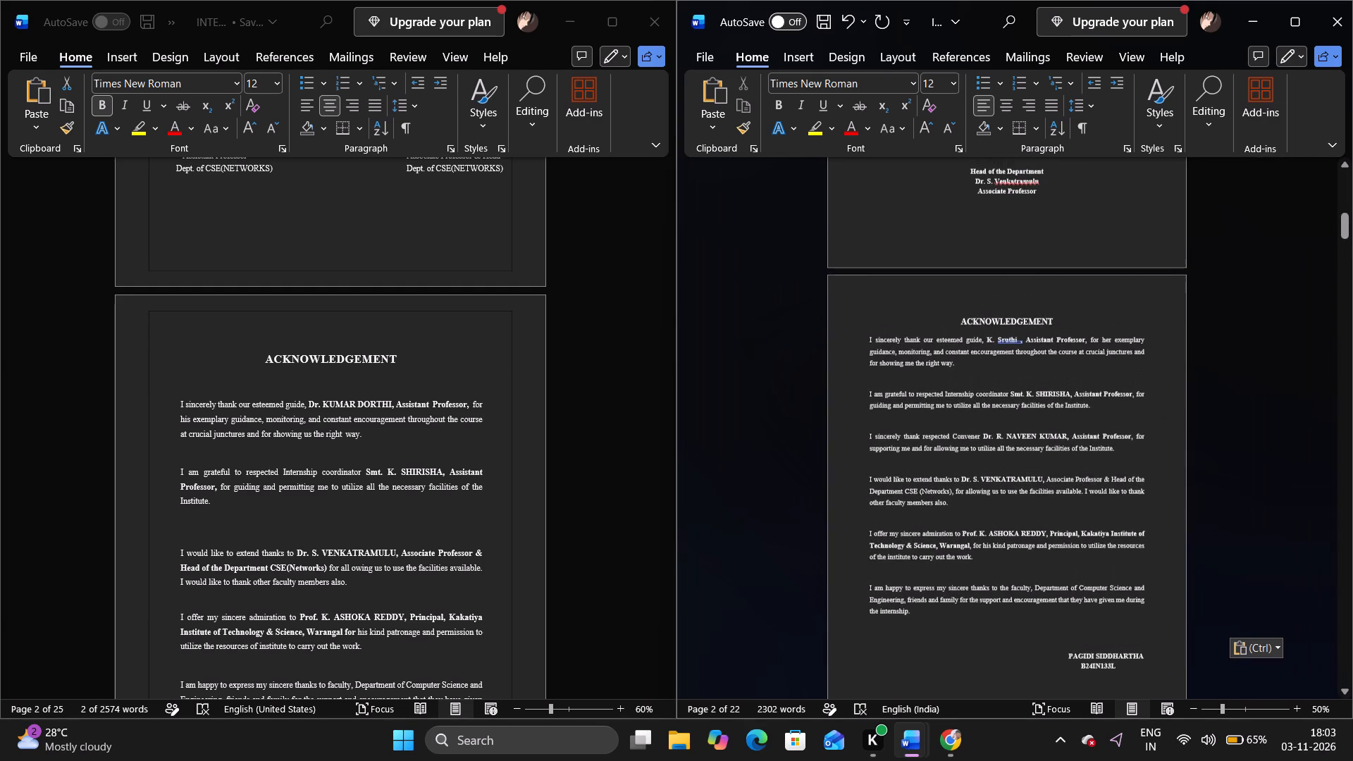
click(439, 438)
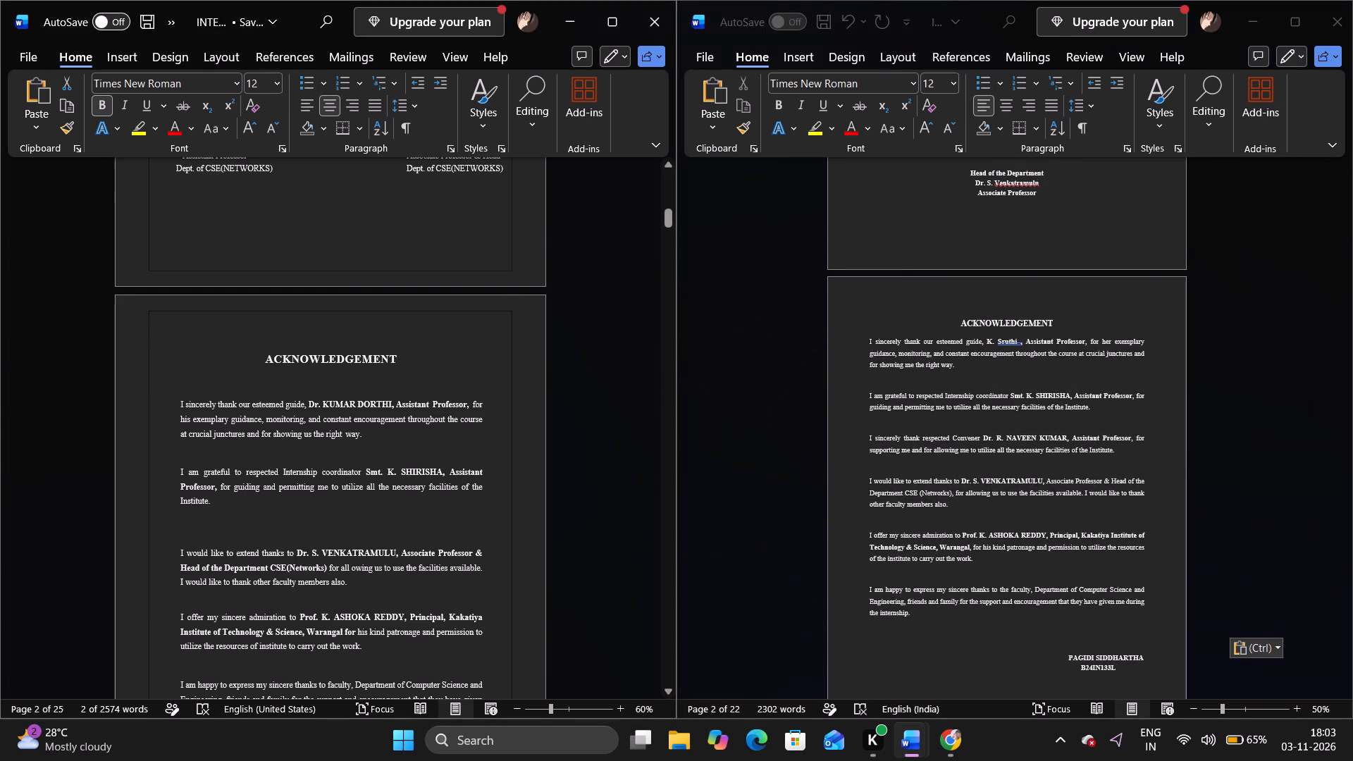
click(345, 419)
drag(345, 419, 298, 415)
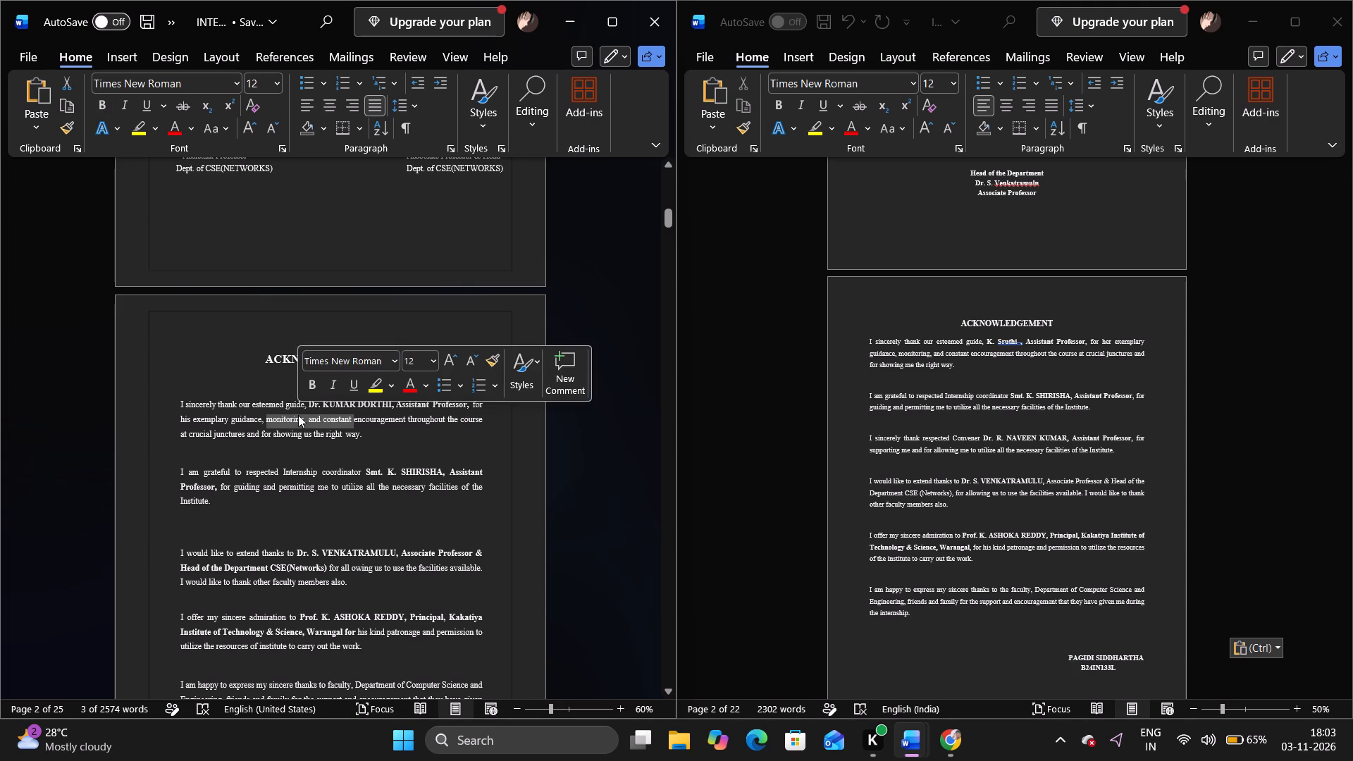
click(903, 359)
drag(903, 359, 888, 353)
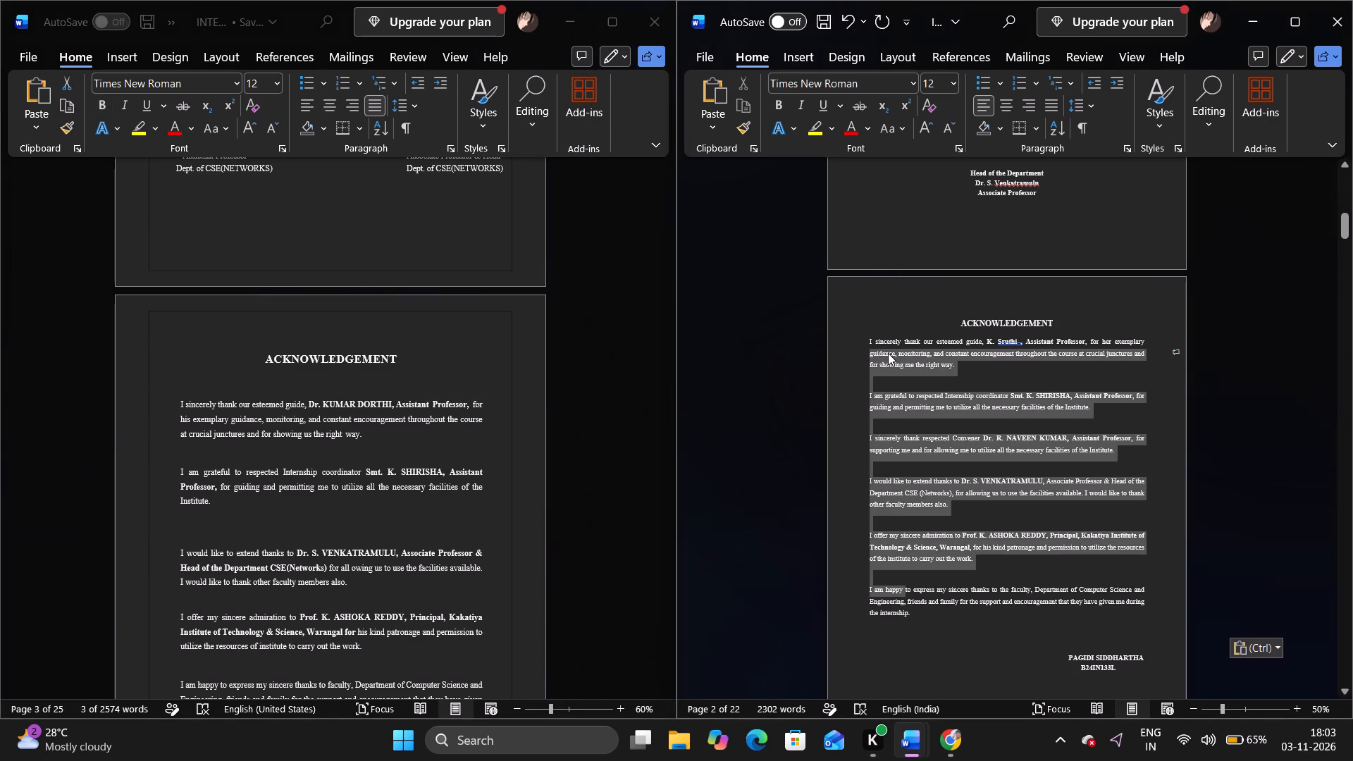
click(941, 371)
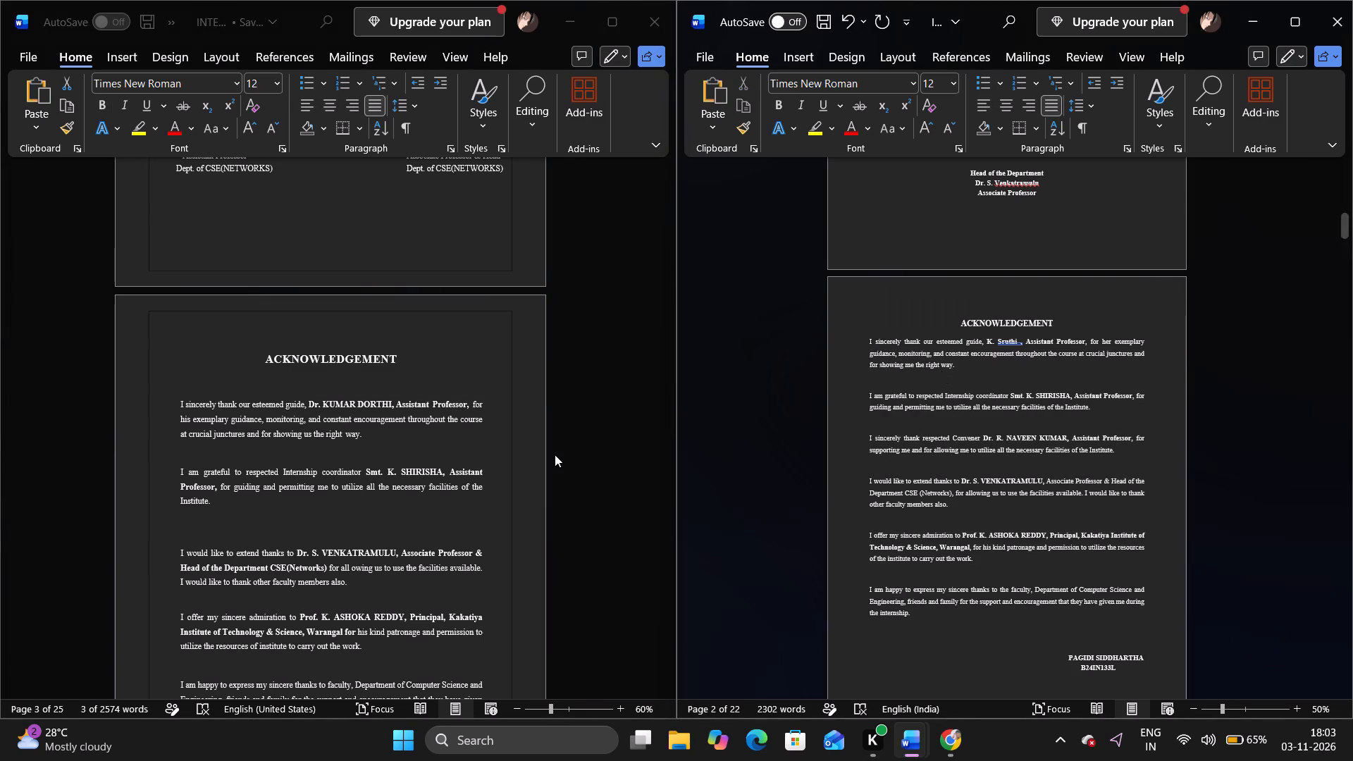
scroll(555, 454, down, 1)
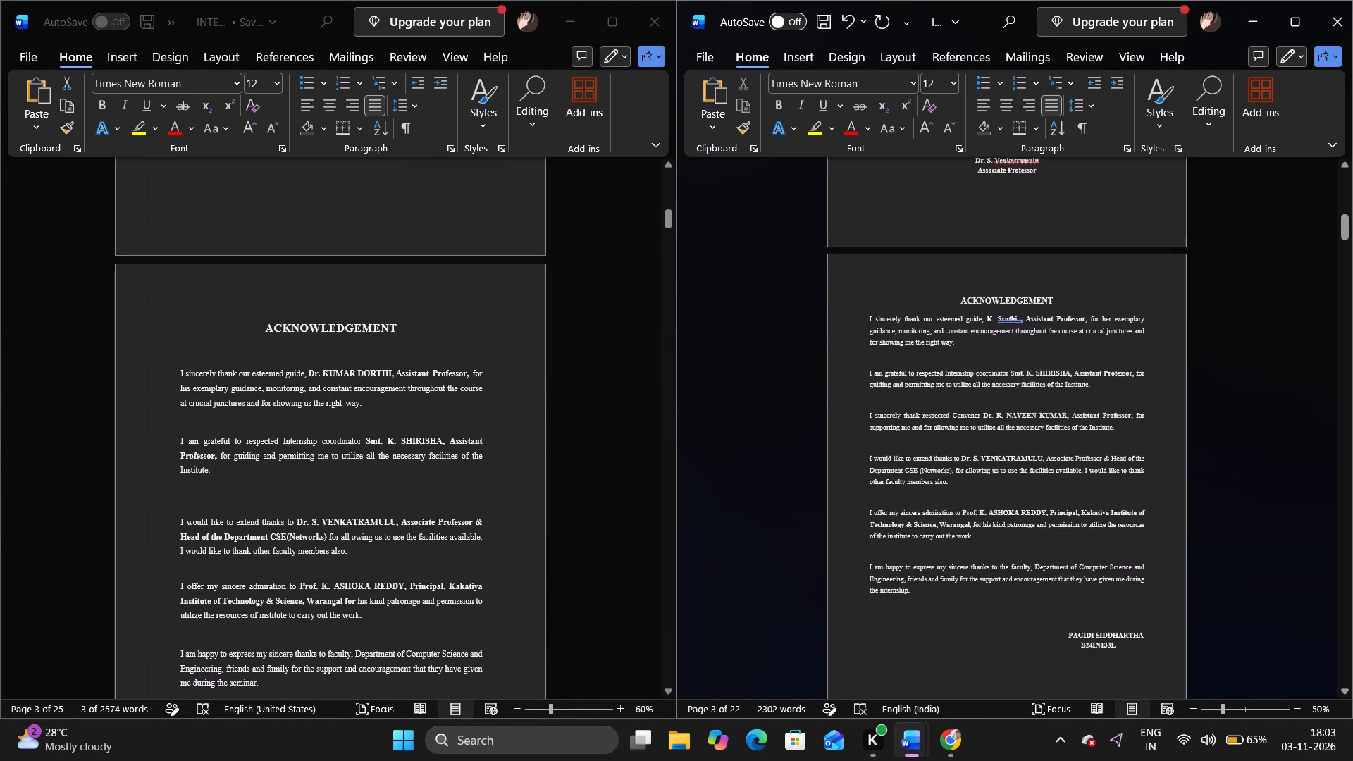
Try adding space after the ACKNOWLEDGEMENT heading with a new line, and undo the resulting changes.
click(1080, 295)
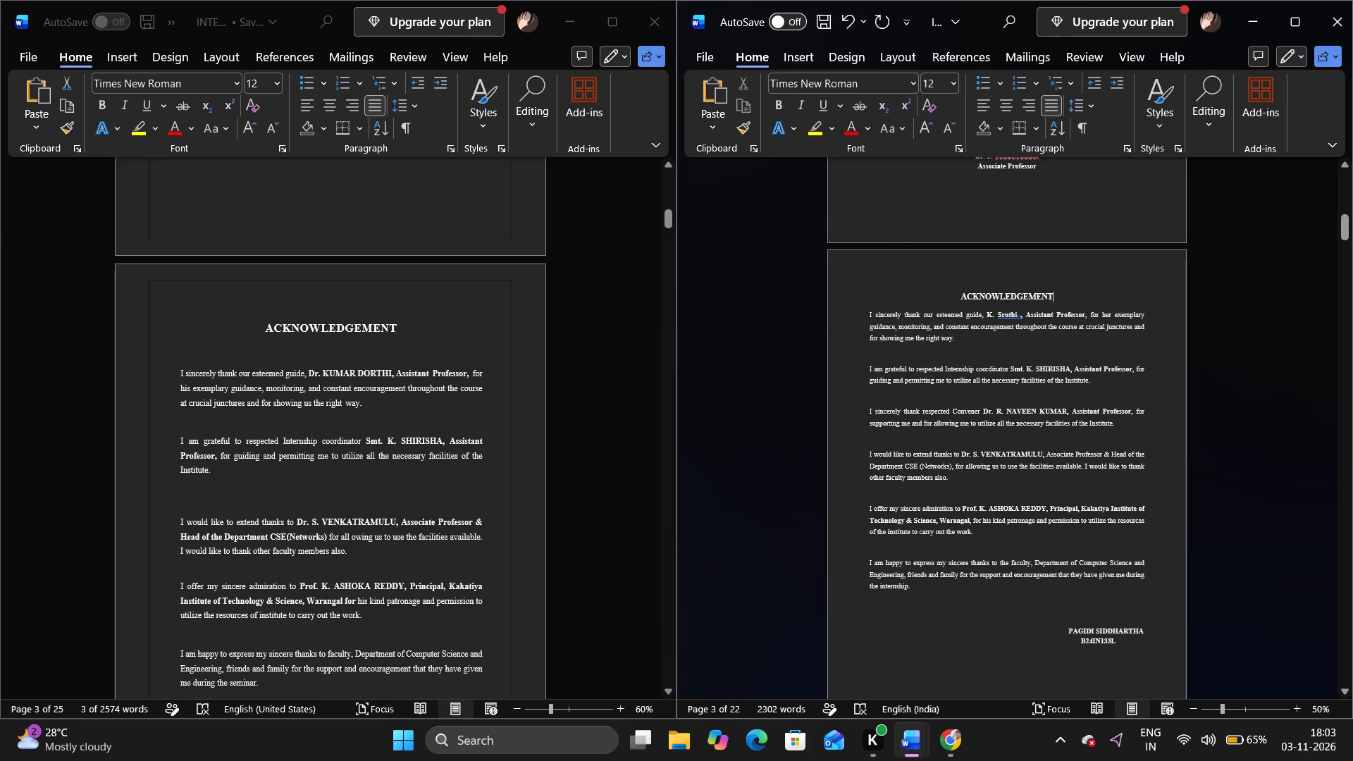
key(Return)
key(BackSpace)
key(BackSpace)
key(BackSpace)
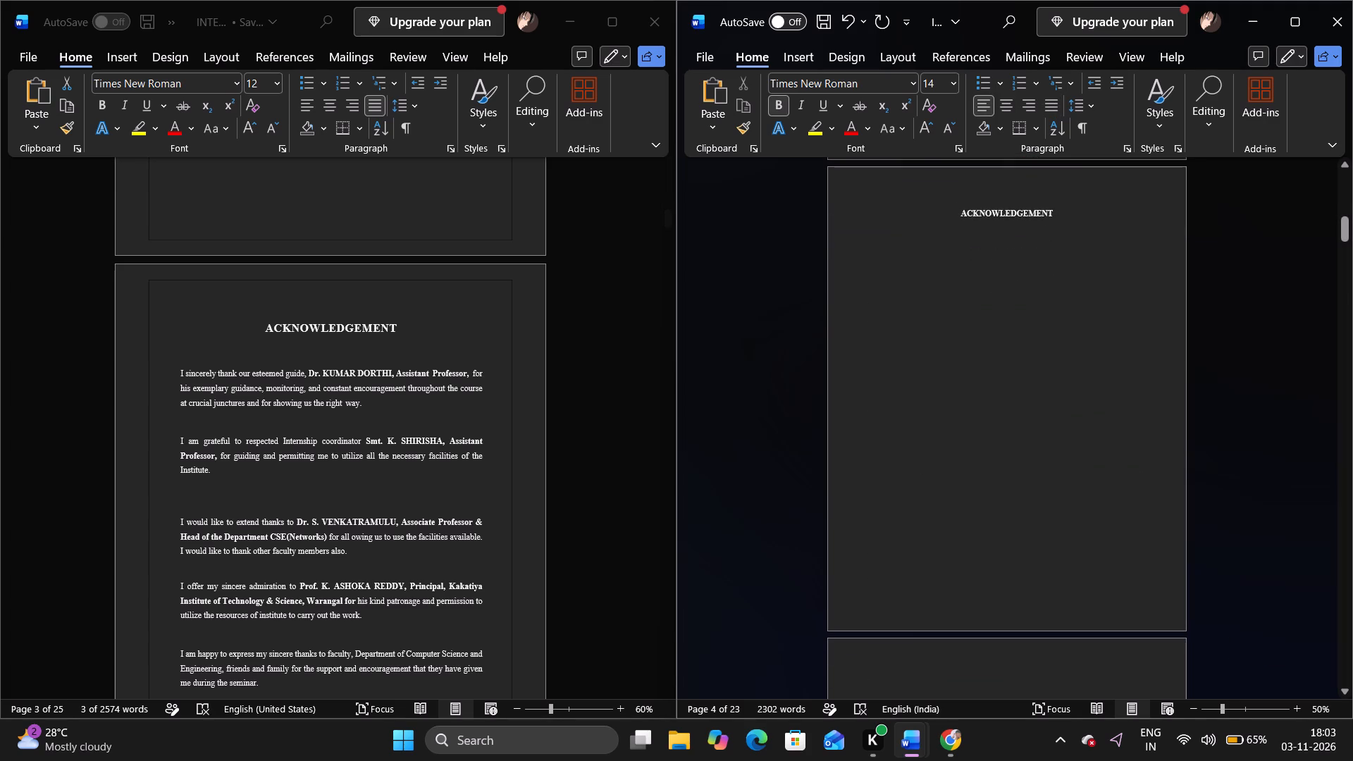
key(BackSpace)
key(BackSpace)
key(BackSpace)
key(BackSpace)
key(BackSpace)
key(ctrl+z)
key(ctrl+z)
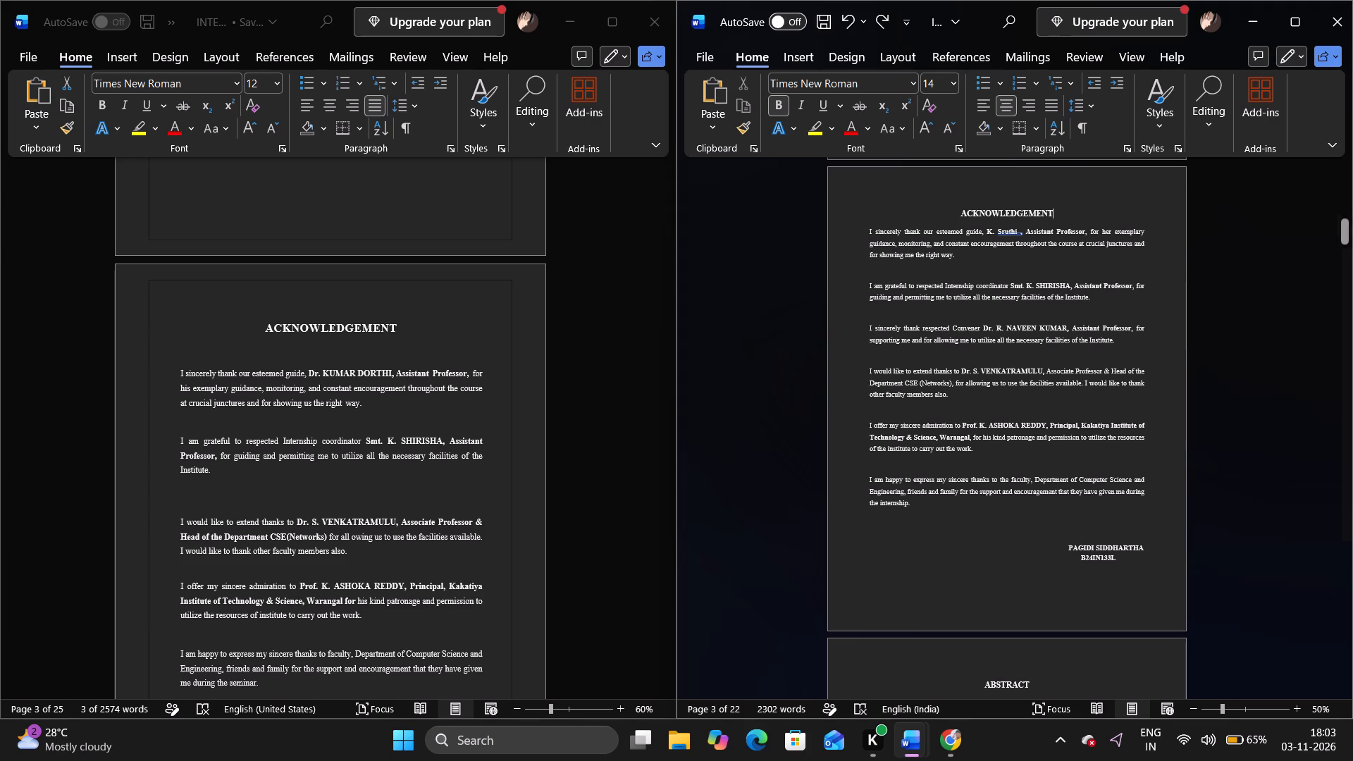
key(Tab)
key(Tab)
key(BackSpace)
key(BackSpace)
Insert a blank line between the ACKNOWLEDGEMENT heading and the paragraph beginning "I sincerely thank our esteemed guide".
click(963, 216)
click(860, 237)
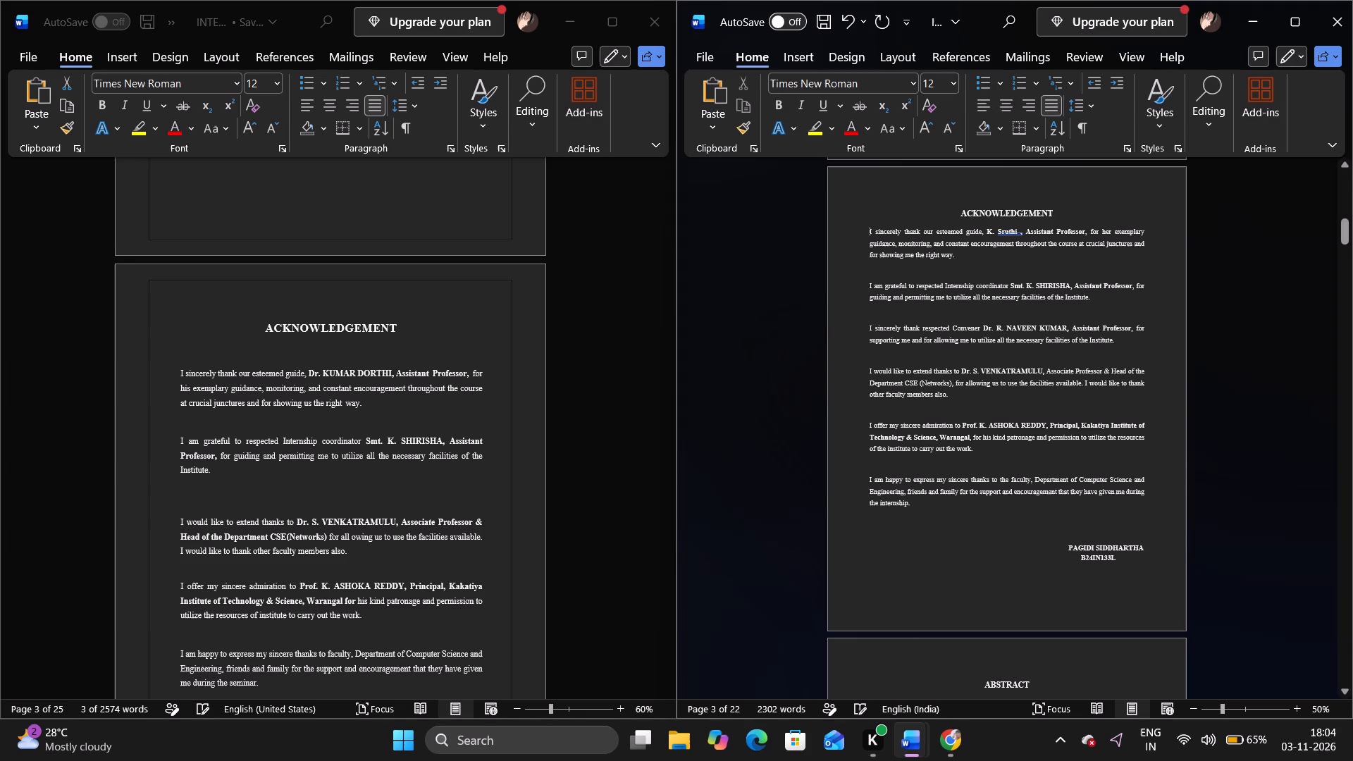
key(Return)
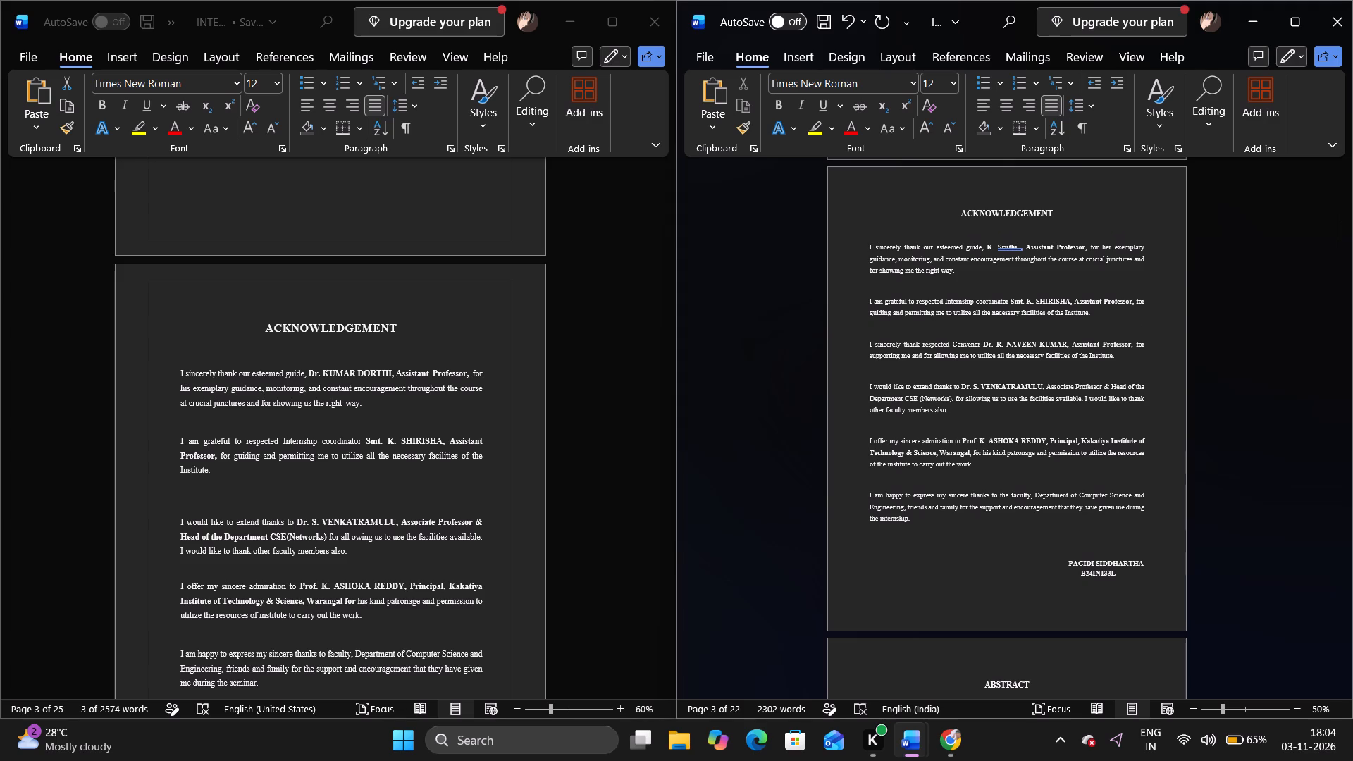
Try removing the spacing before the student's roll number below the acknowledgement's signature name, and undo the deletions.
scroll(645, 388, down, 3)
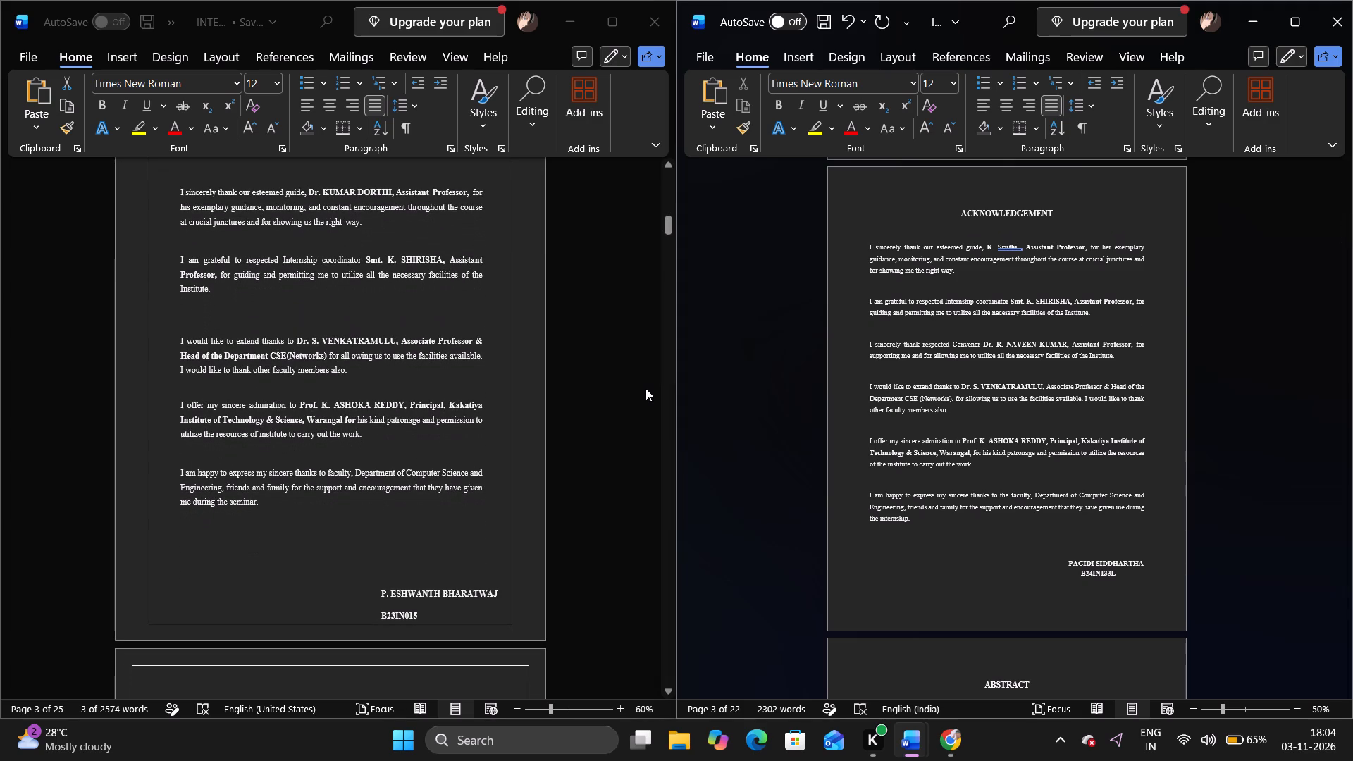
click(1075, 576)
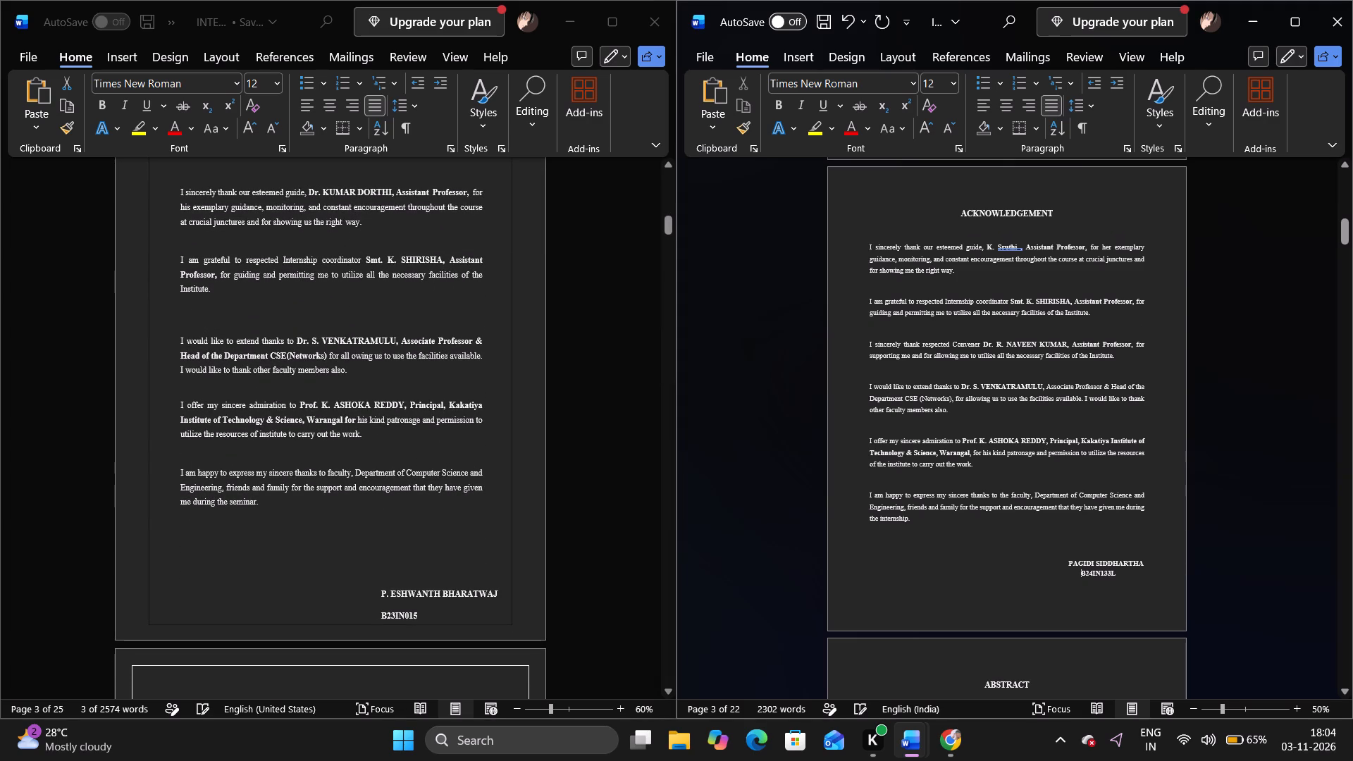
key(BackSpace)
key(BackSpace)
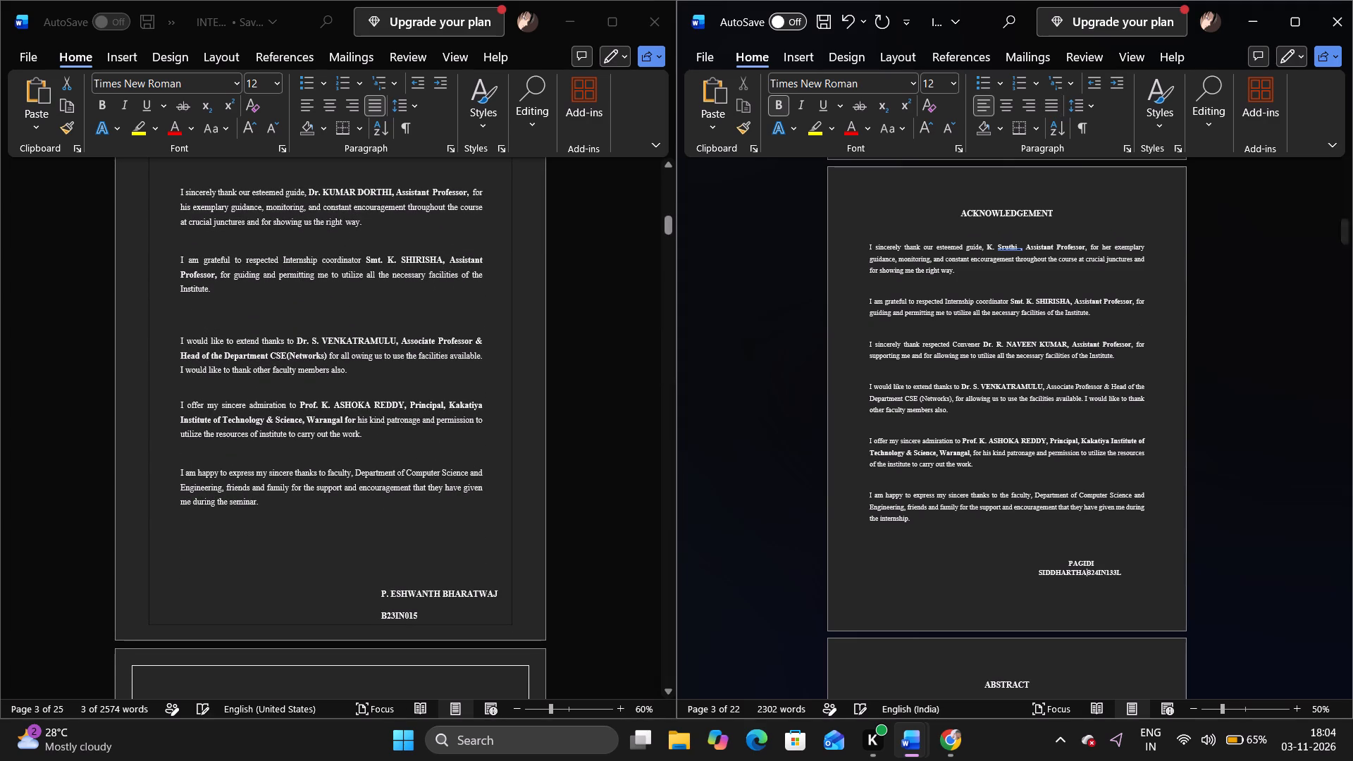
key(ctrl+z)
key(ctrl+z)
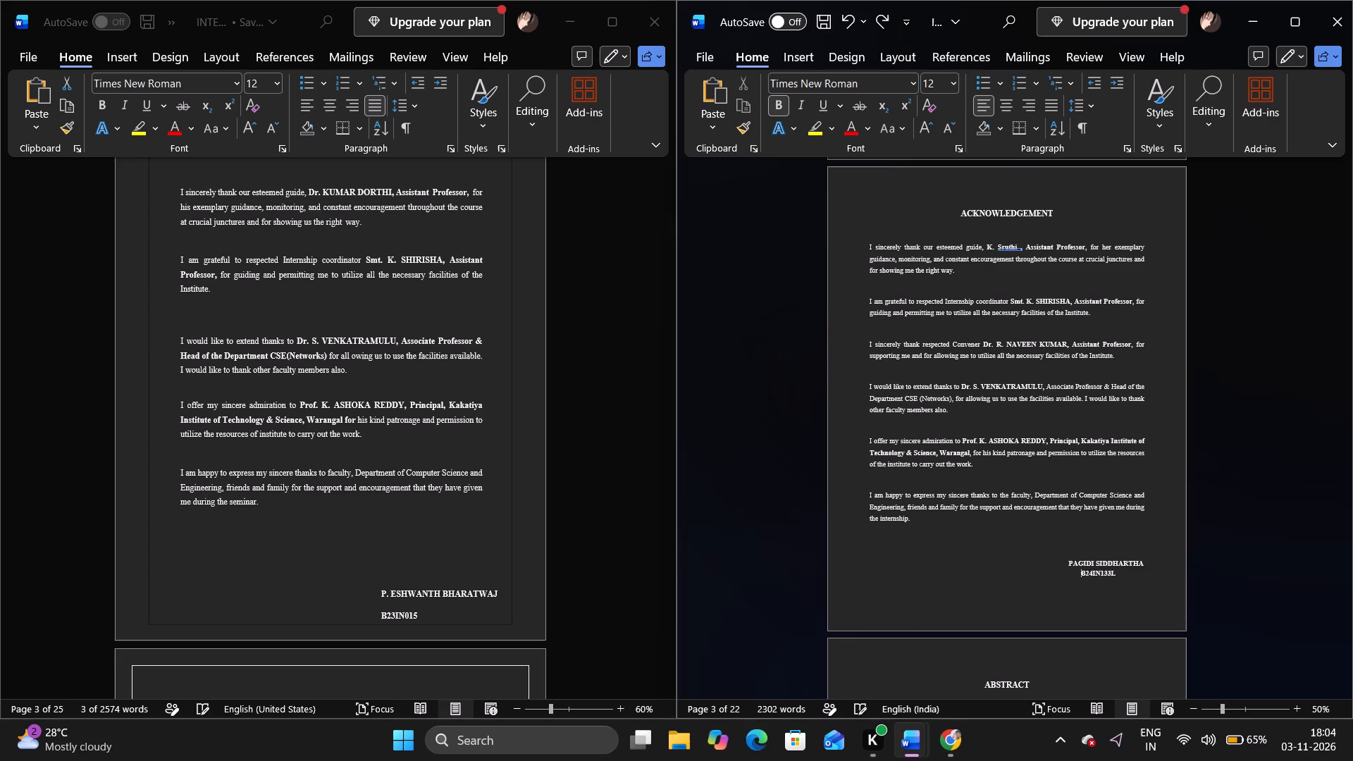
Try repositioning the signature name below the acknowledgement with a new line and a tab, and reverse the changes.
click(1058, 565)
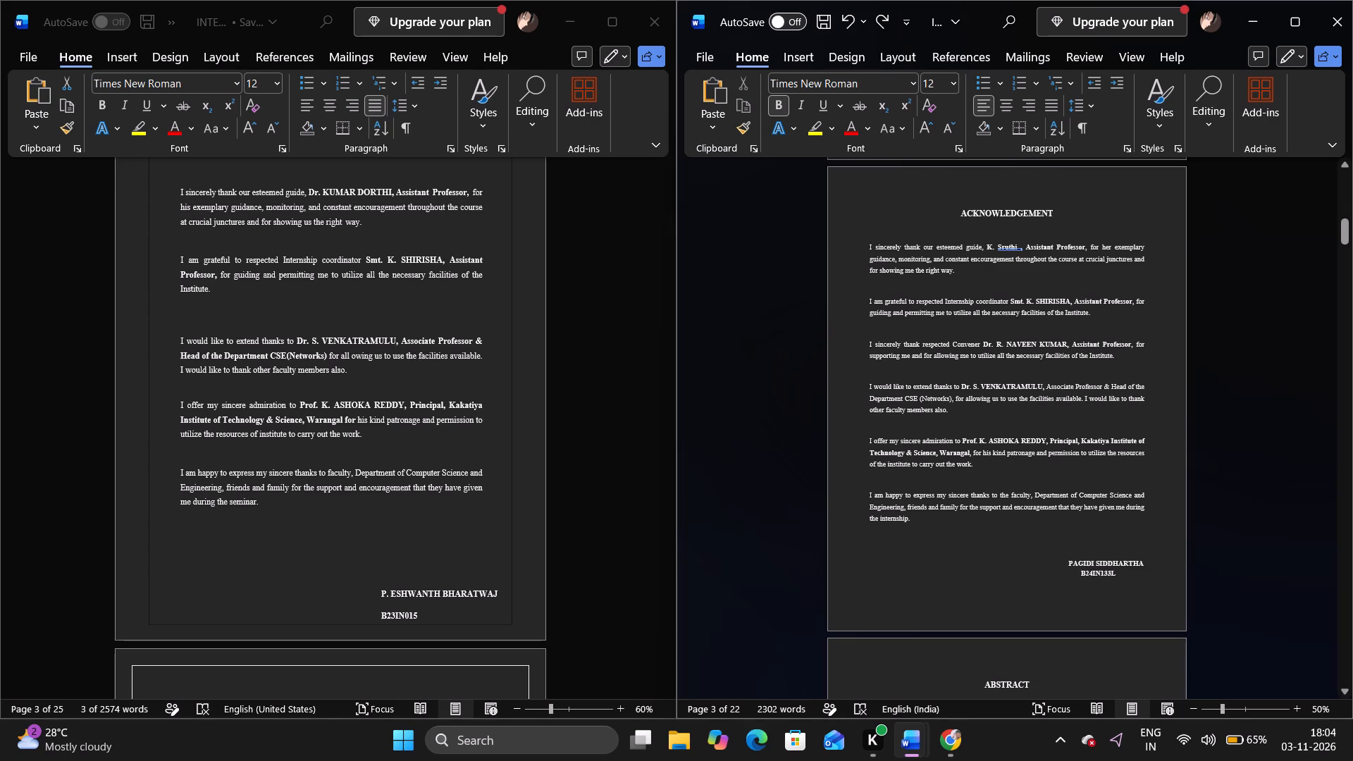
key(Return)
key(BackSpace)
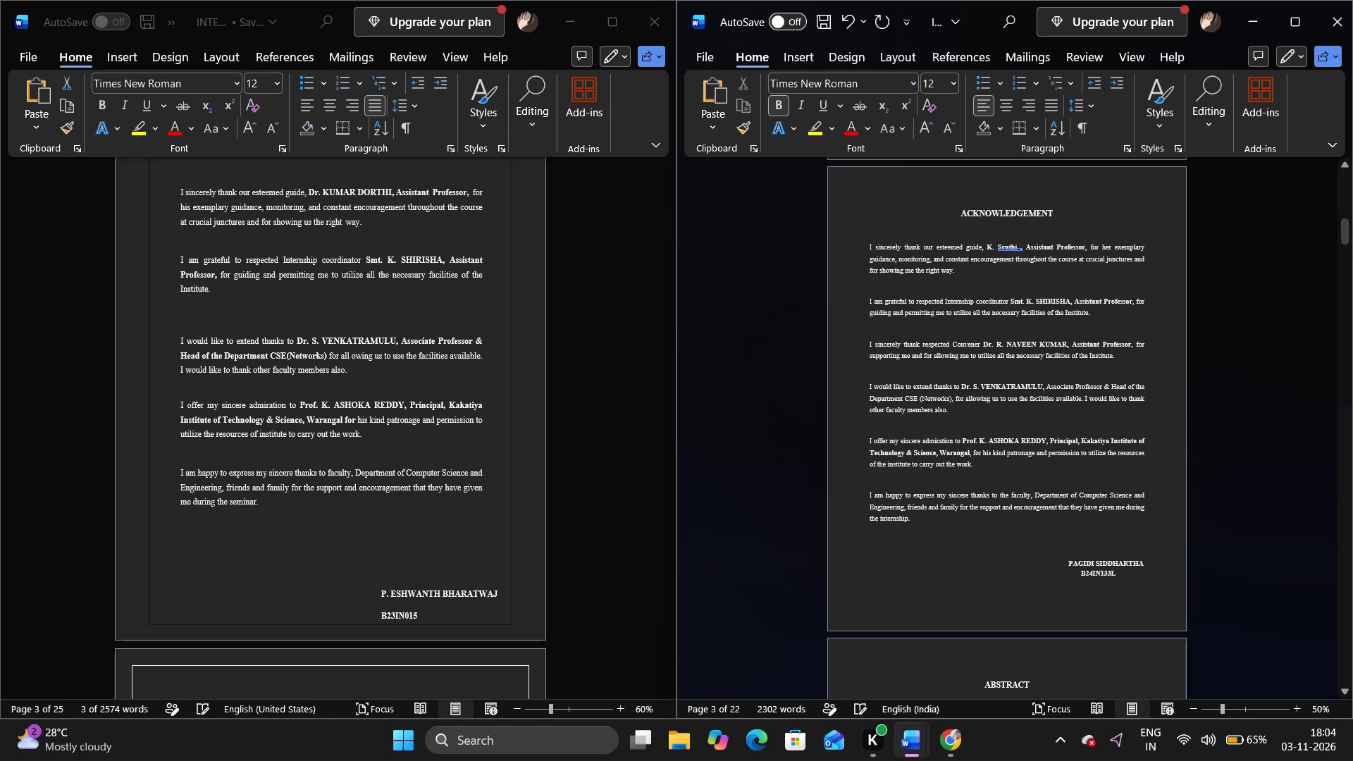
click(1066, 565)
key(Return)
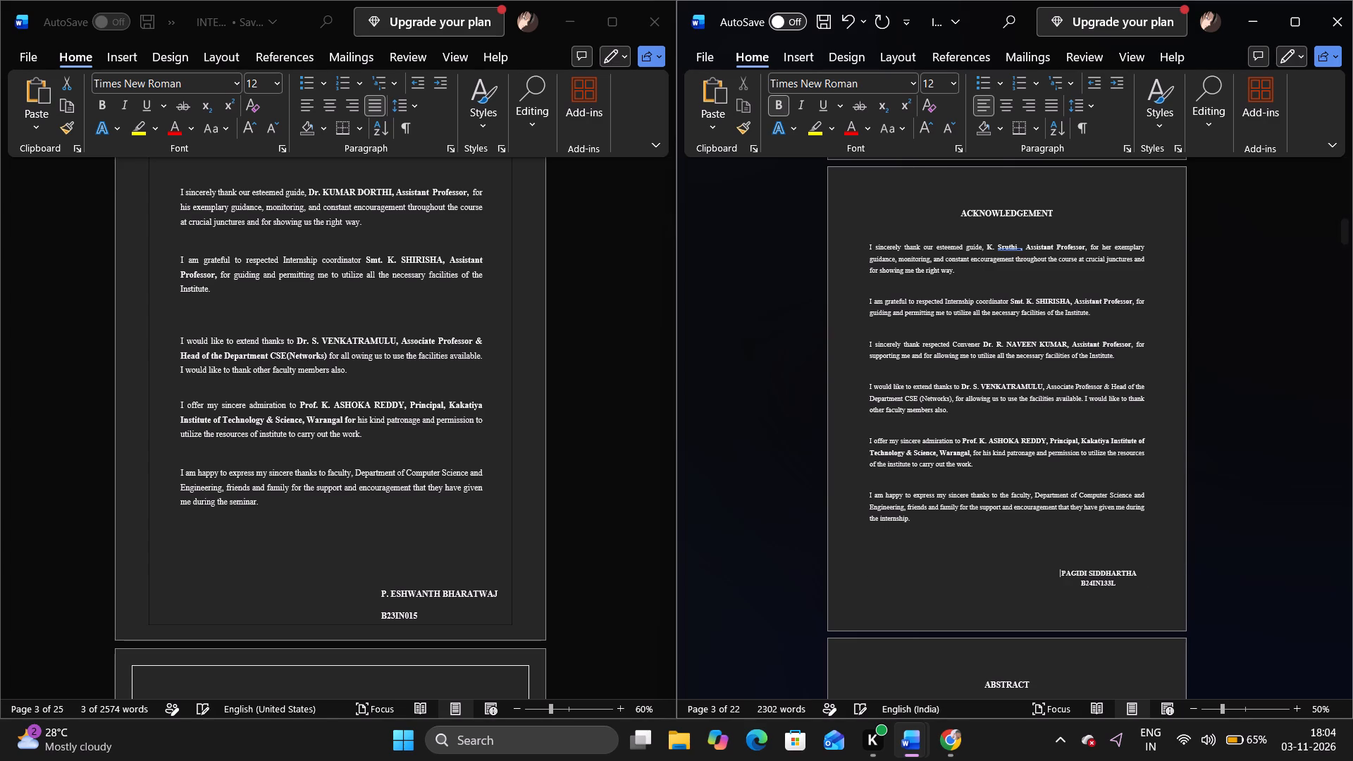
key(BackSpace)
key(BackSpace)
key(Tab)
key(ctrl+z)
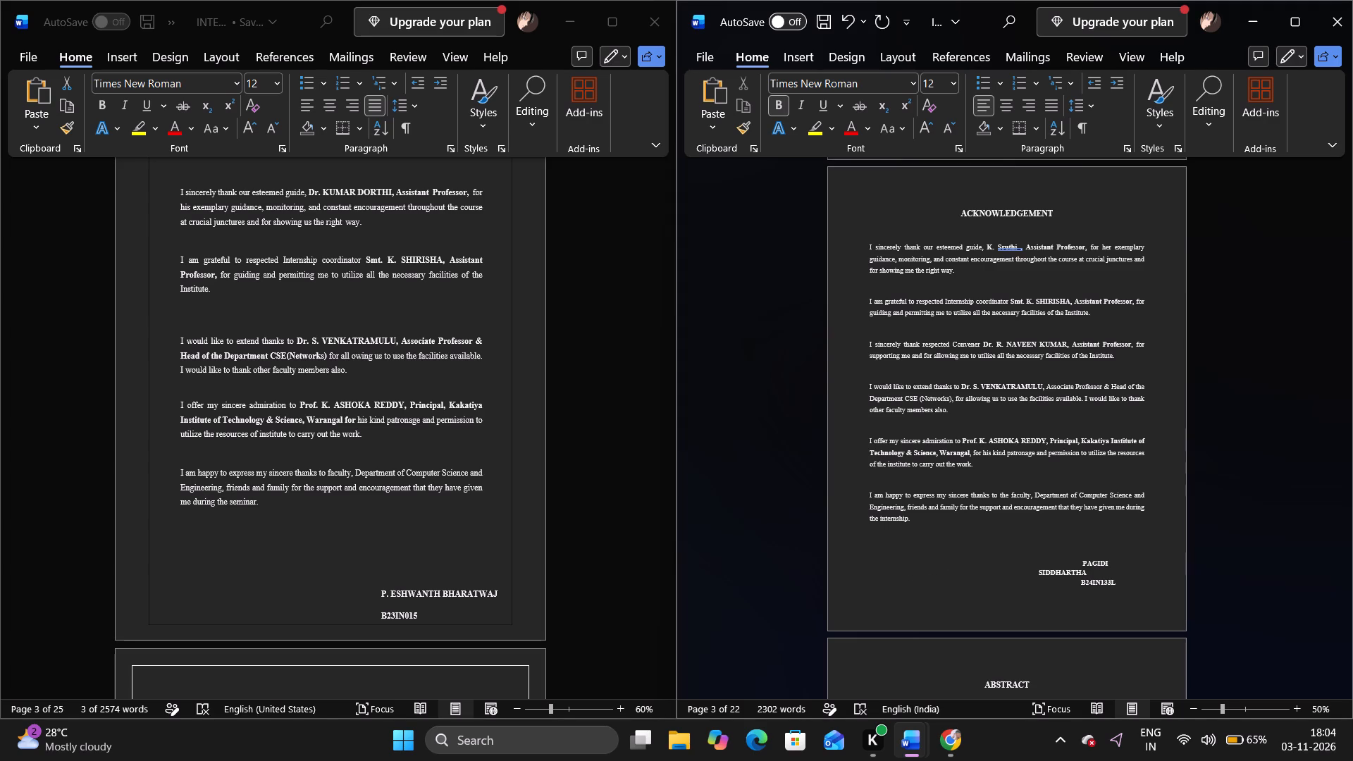
Replace the spacing before the student's roll number with five spaces so it starts directly under the acknowledgement's signature name.
click(1051, 620)
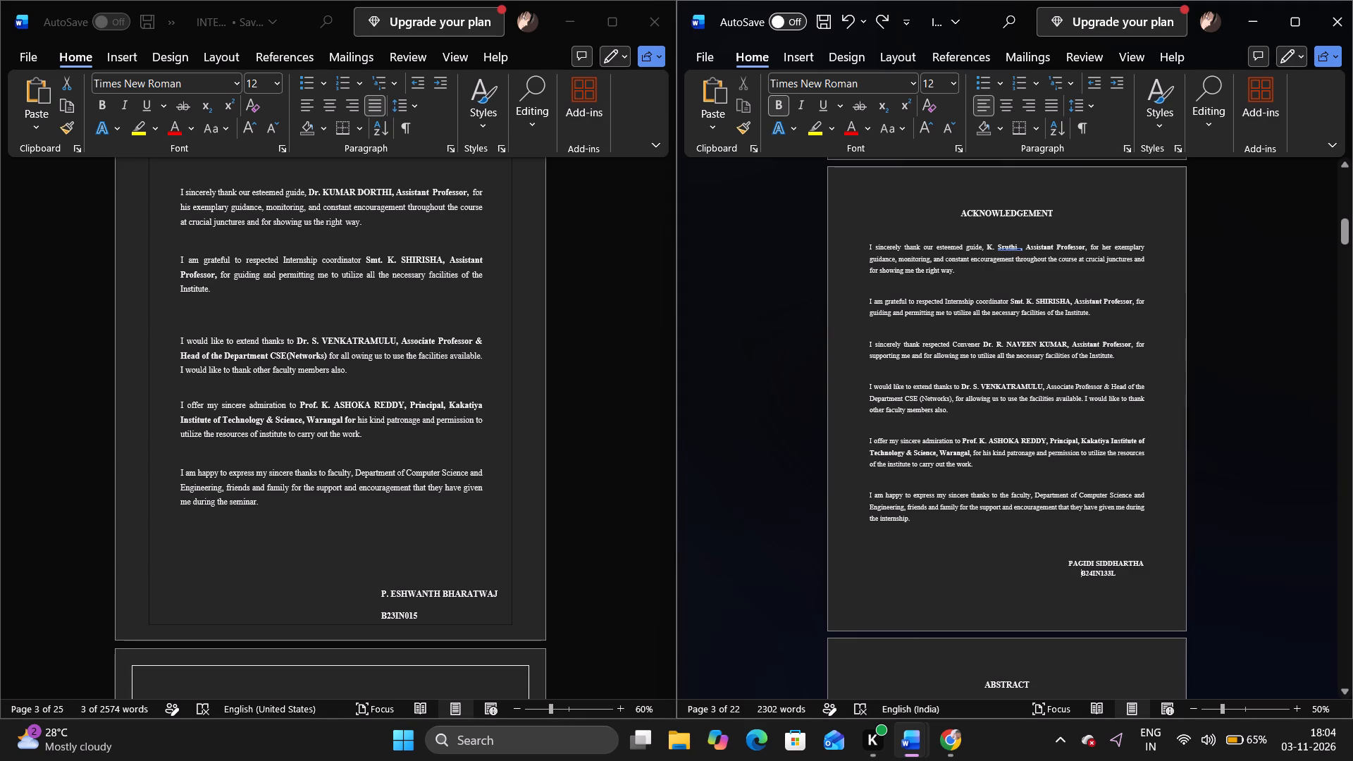
key(Tab)
key(BackSpace)
key(BackSpace)
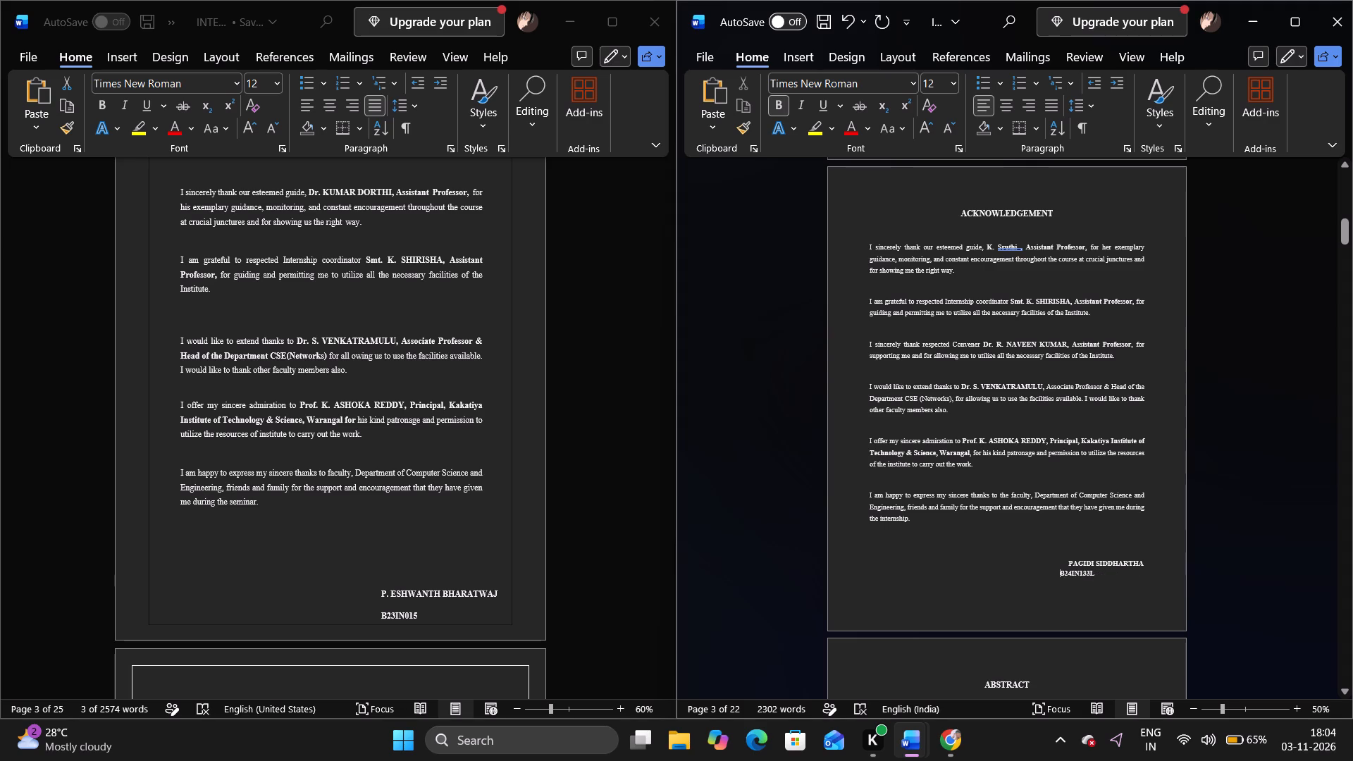
click(1068, 563)
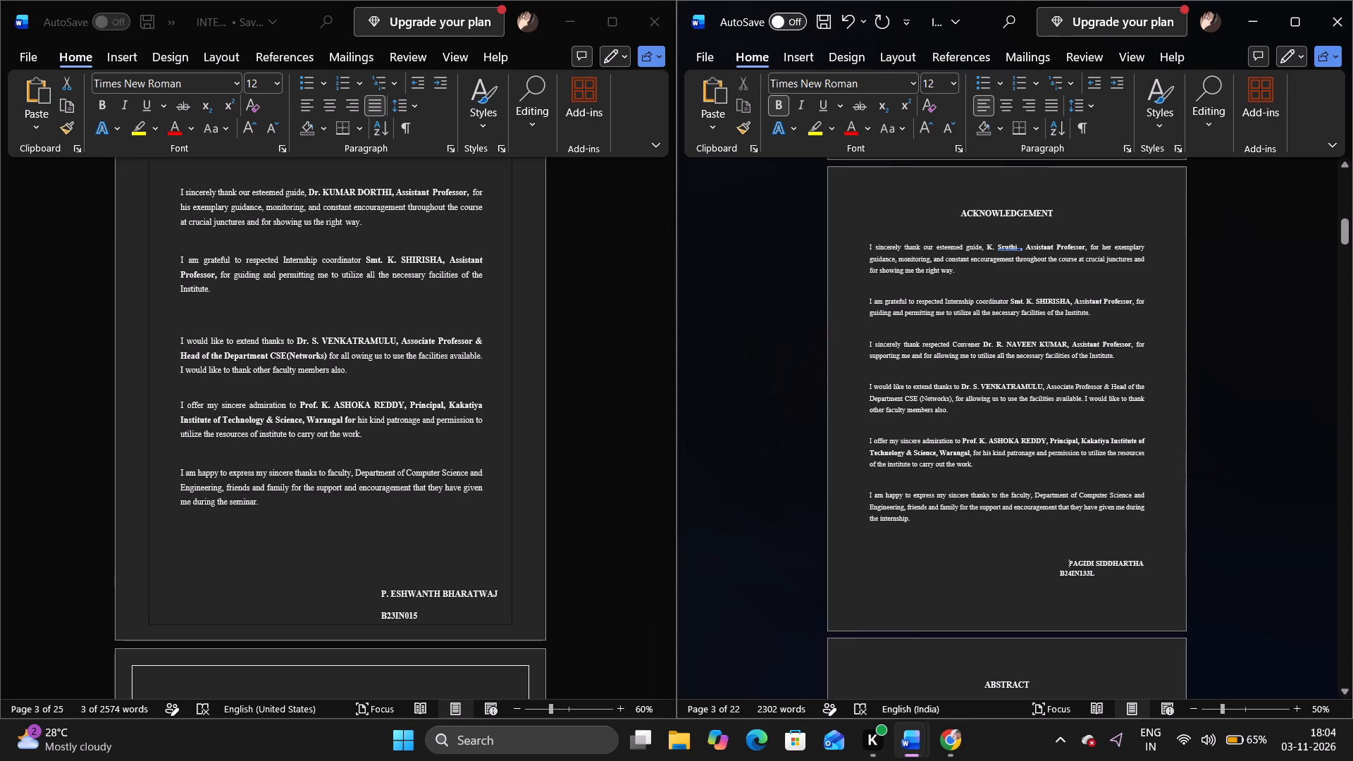
click(1054, 570)
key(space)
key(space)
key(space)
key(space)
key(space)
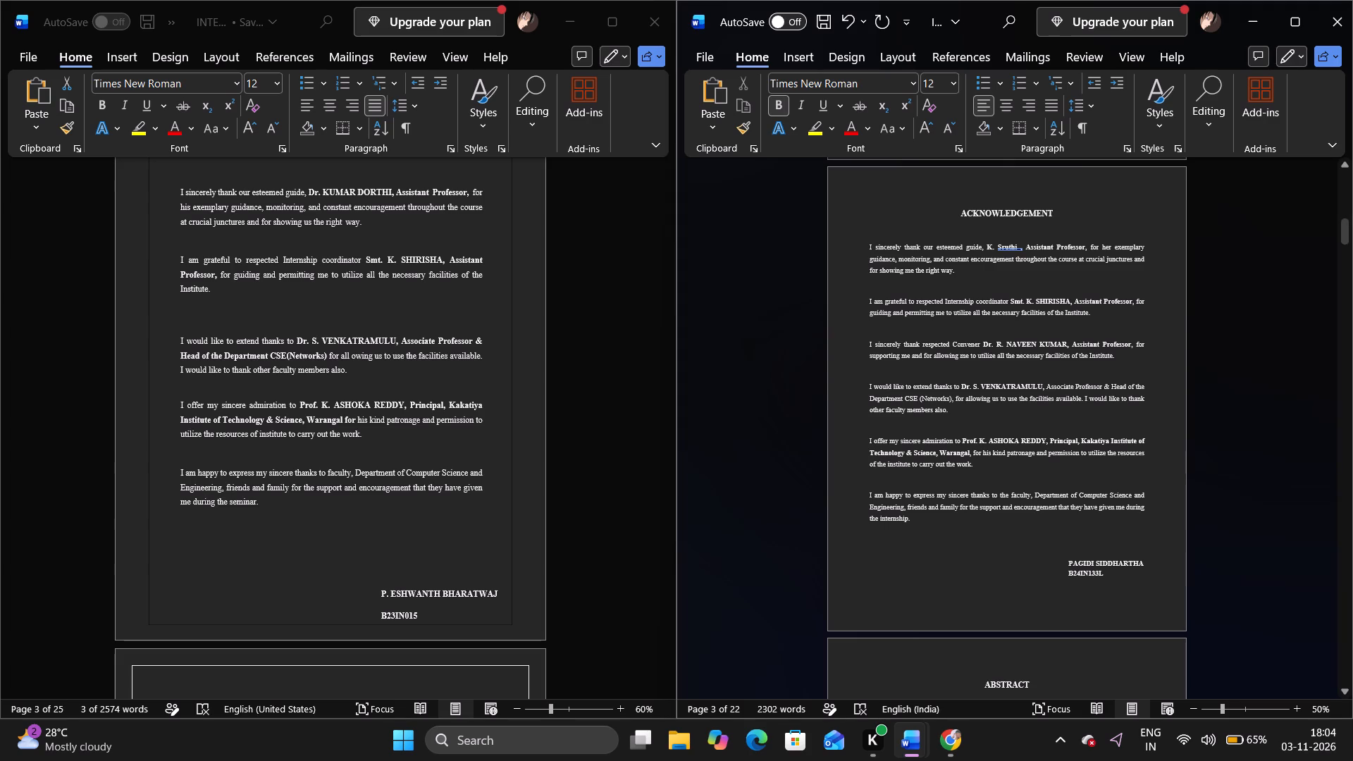
Compare the acknowledgement and abstract pages of the edited report with the reference report, continuing to the edited report's contents page.
ctrl+scroll(916, 566, up, 2)
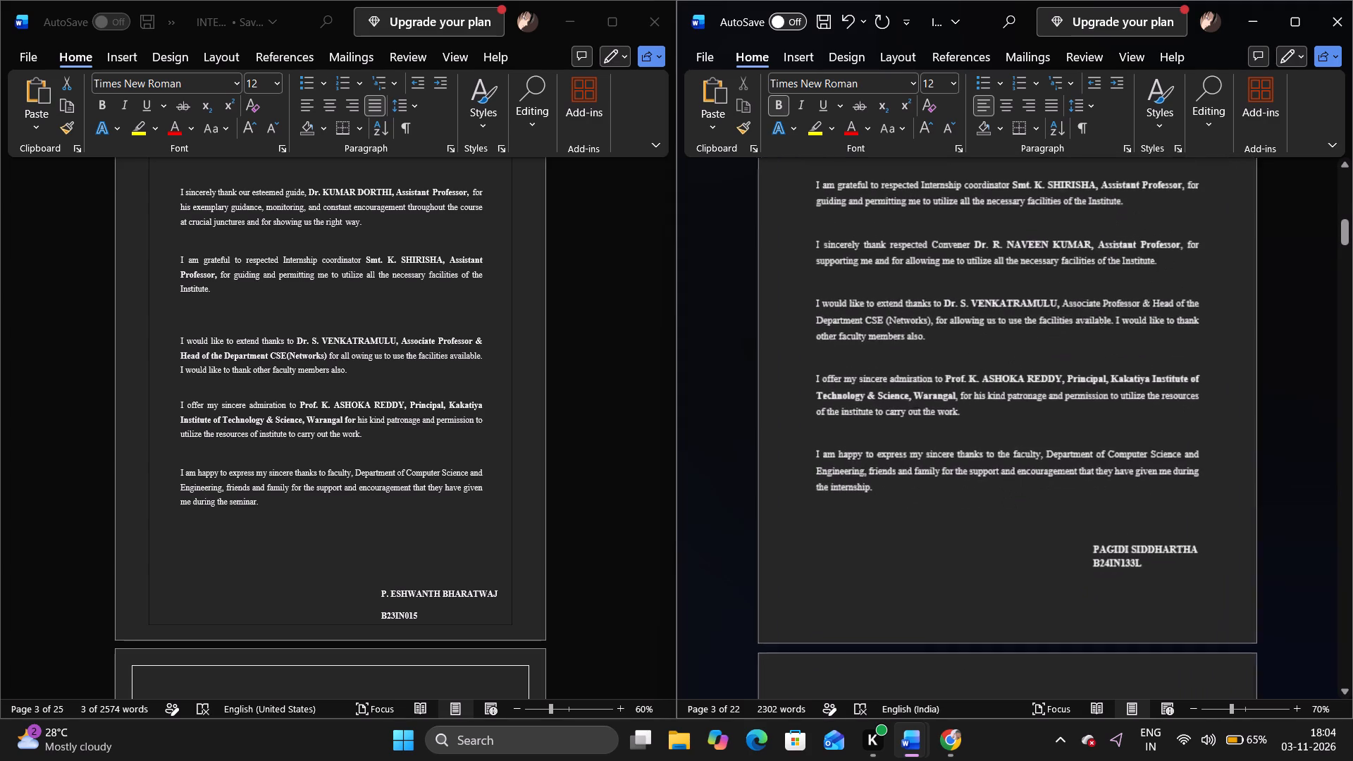
scroll(916, 566, up, 1)
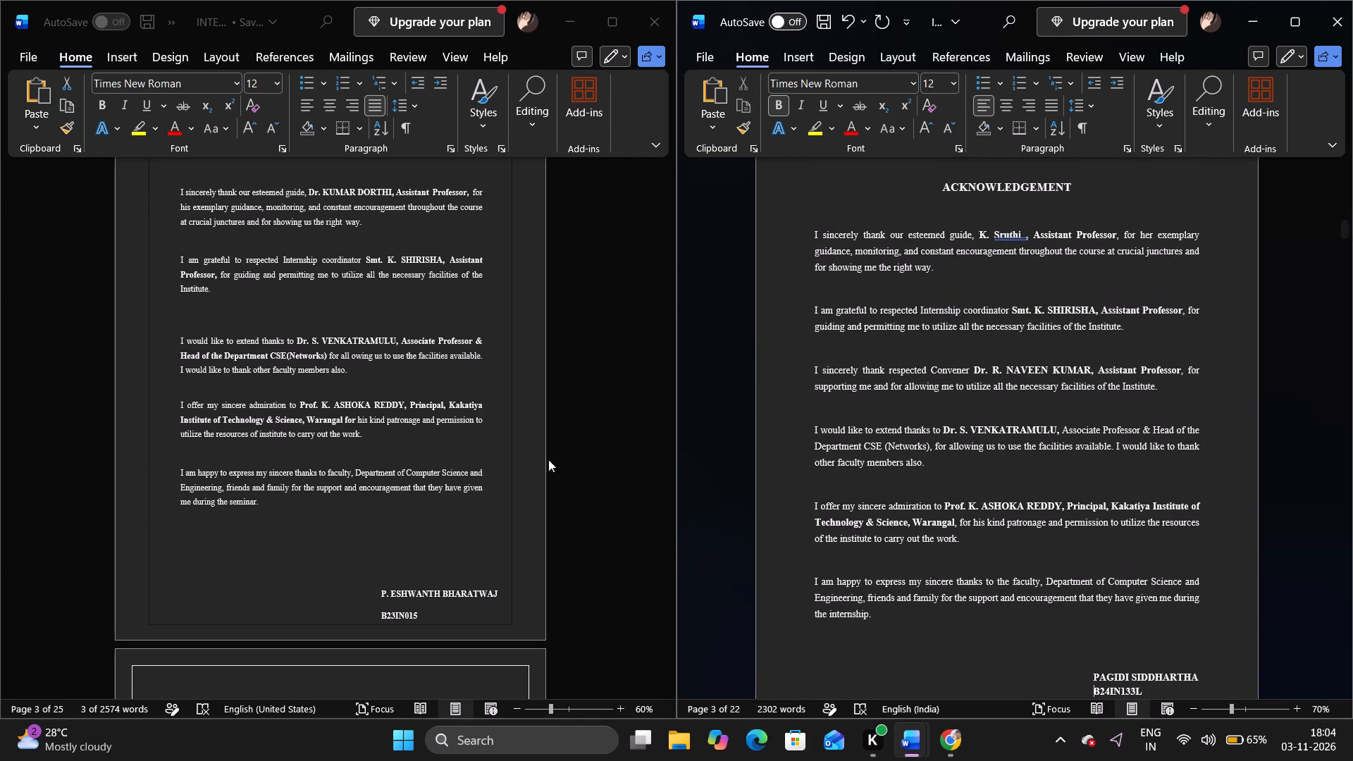
scroll(457, 441, up, 1)
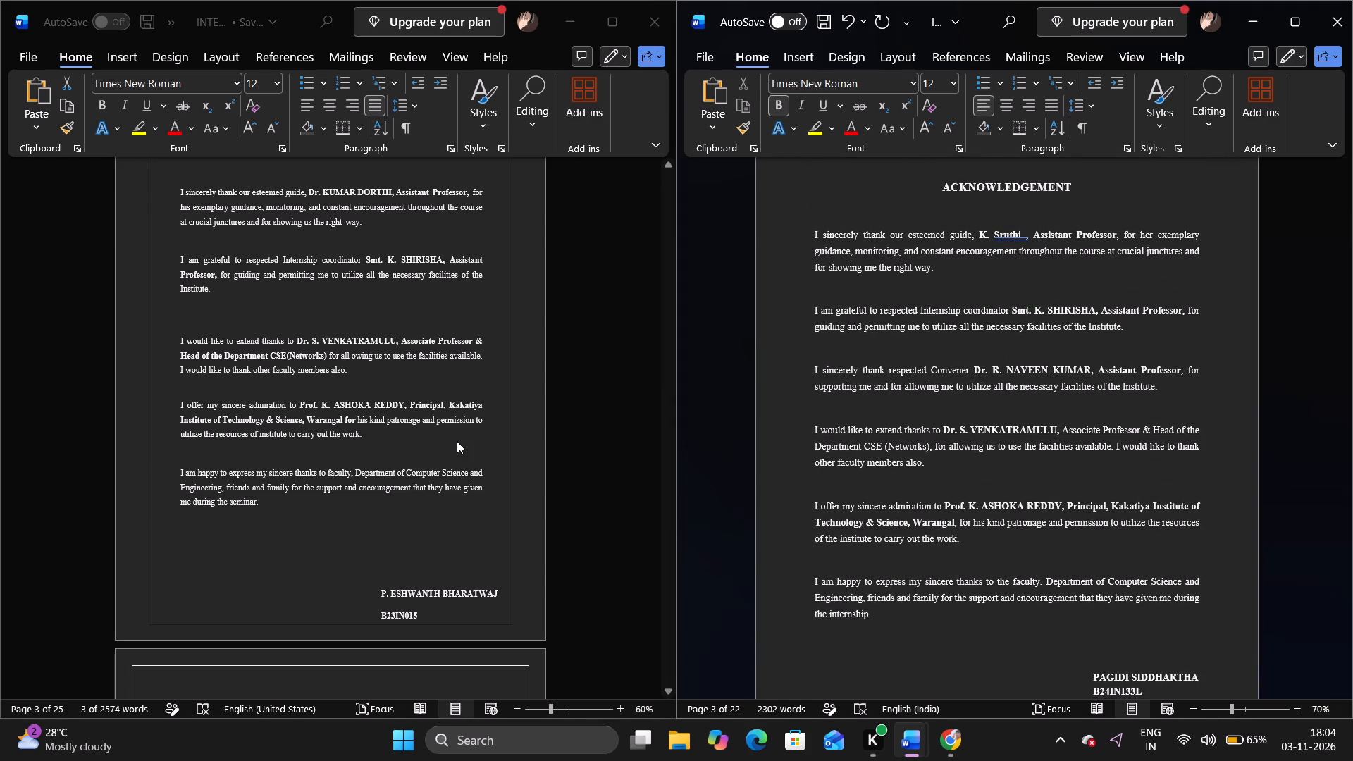
scroll(457, 441, up, 1)
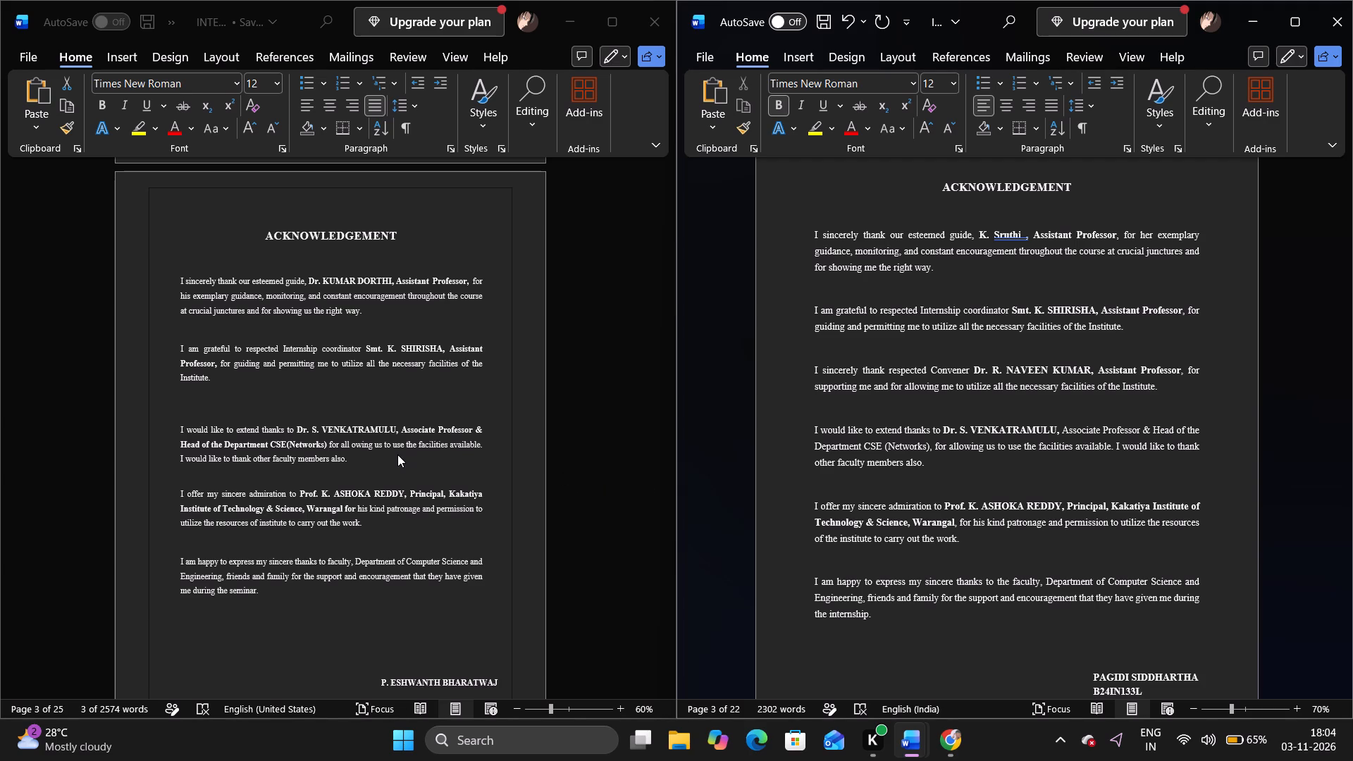
scroll(397, 454, down, 3)
scroll(849, 546, down, 5)
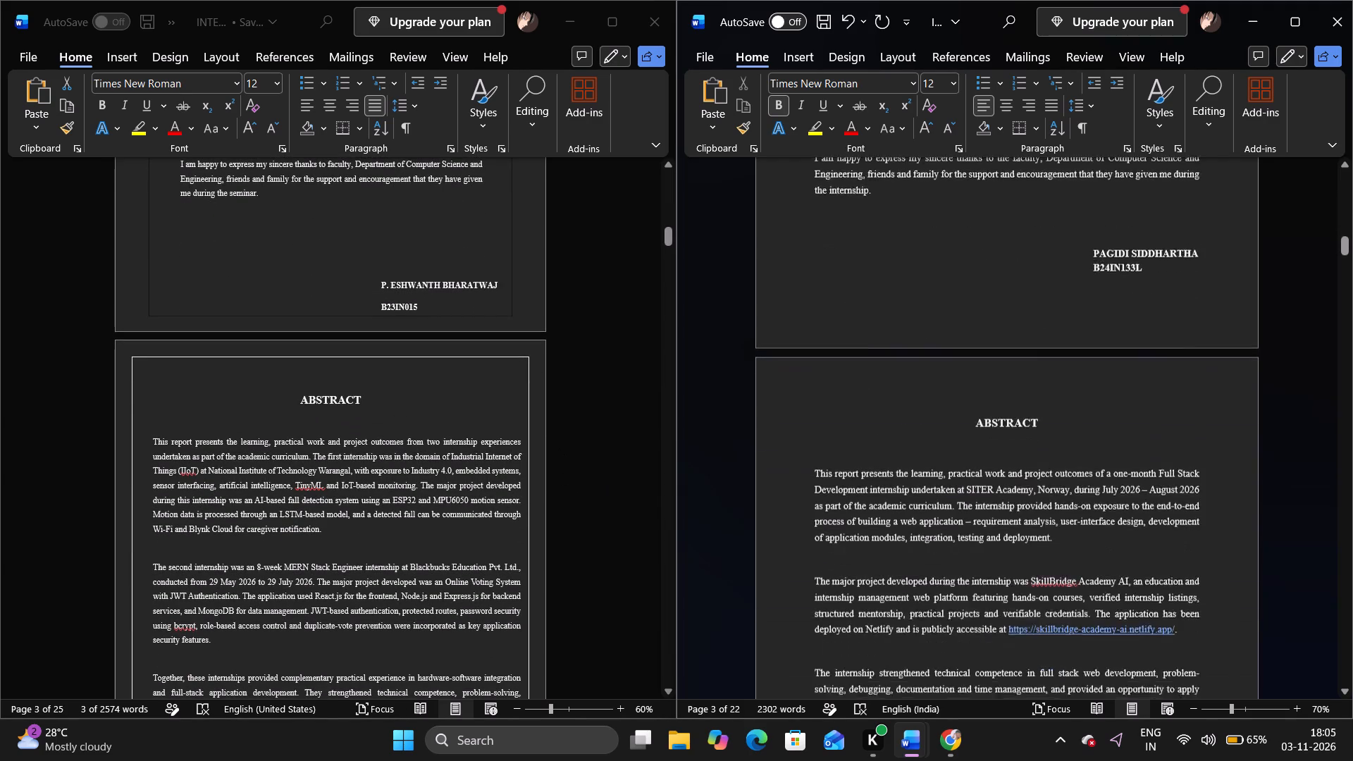
scroll(849, 546, down, 1)
scroll(421, 547, down, 1)
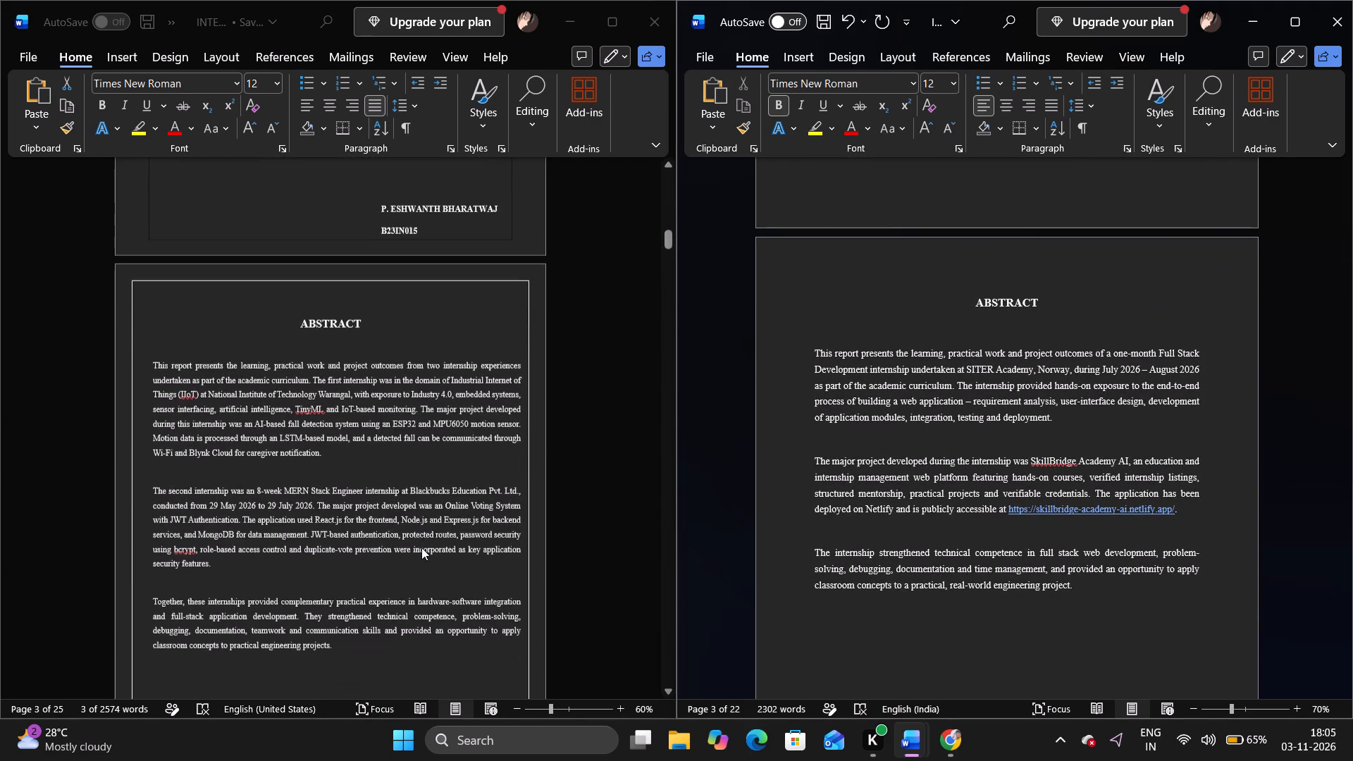
scroll(421, 547, down, 1)
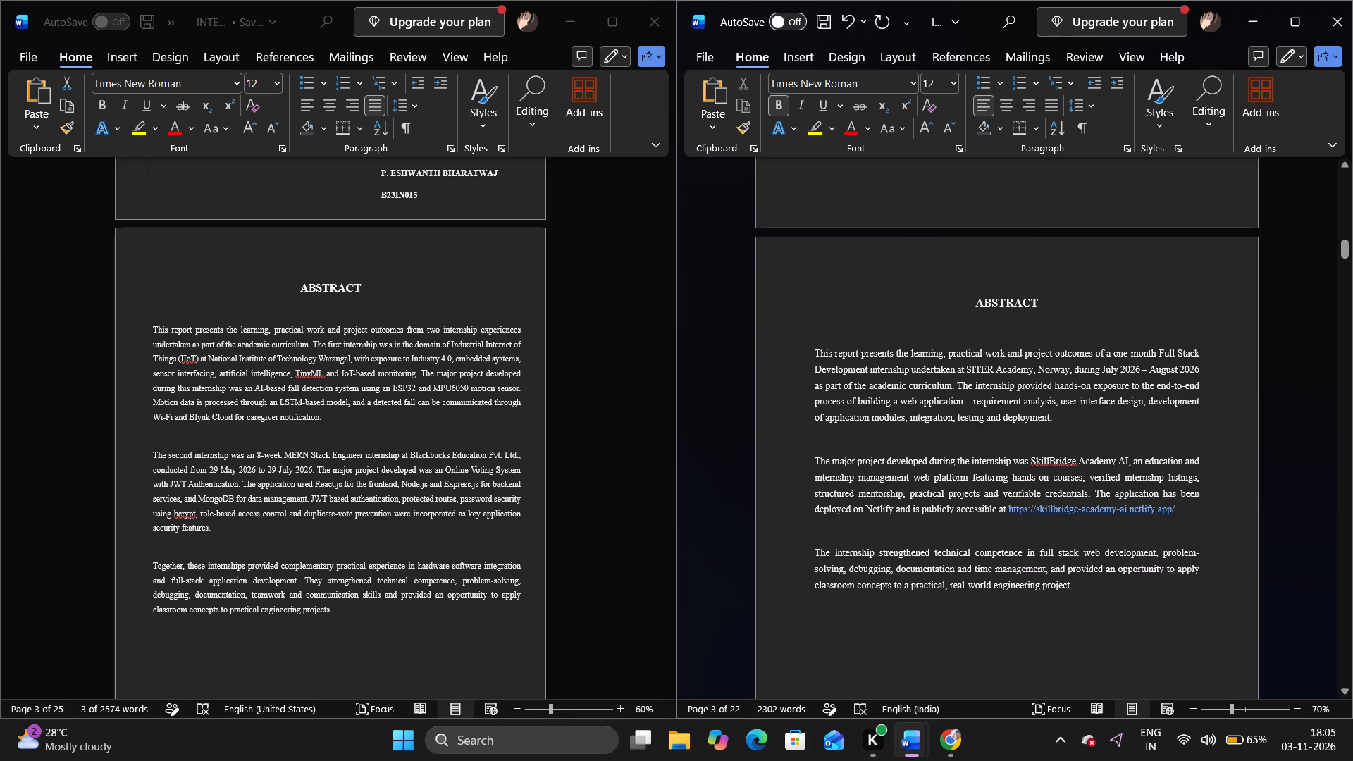
drag(1077, 593, 811, 330)
click(808, 351)
ctrl+scroll(295, 371, up, 1)
ctrl+scroll(295, 371, down, 2)
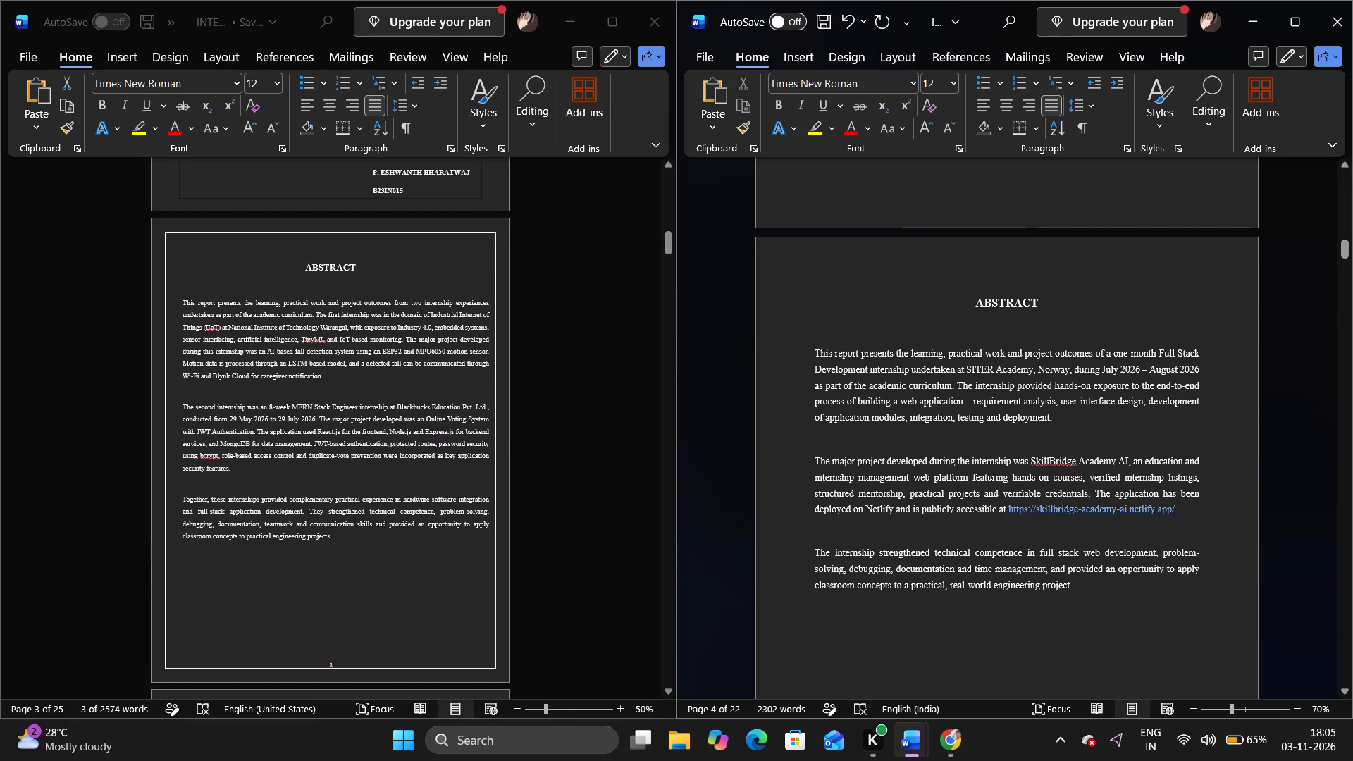
scroll(477, 507, down, 1)
scroll(855, 567, down, 2)
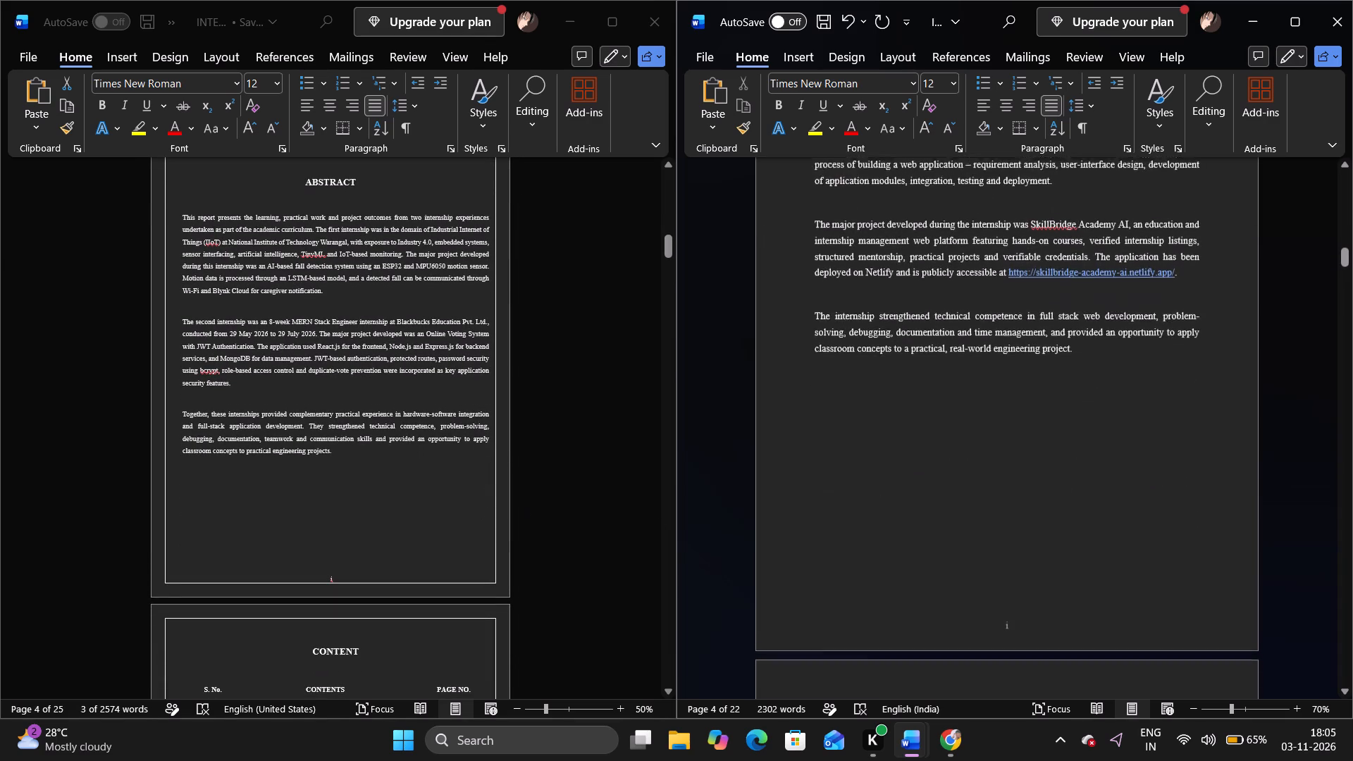
scroll(855, 567, down, 5)
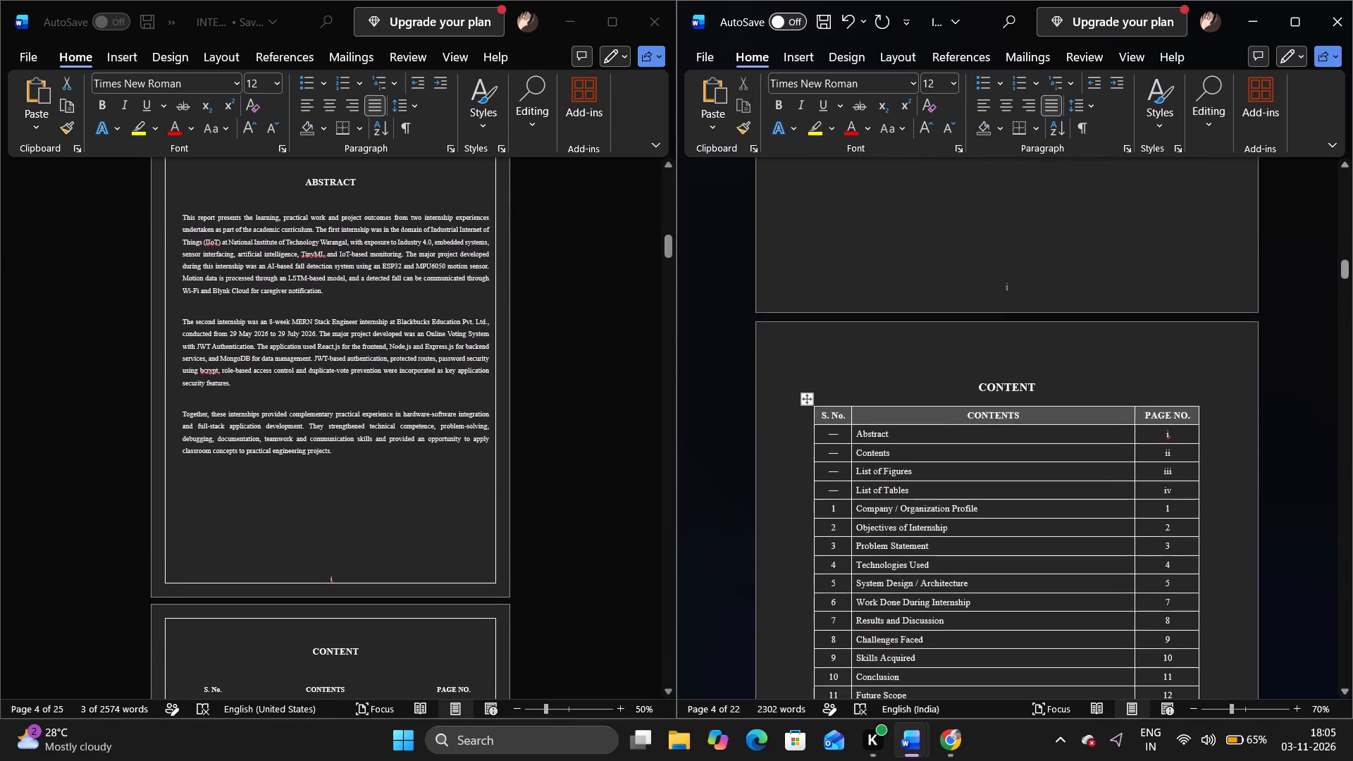
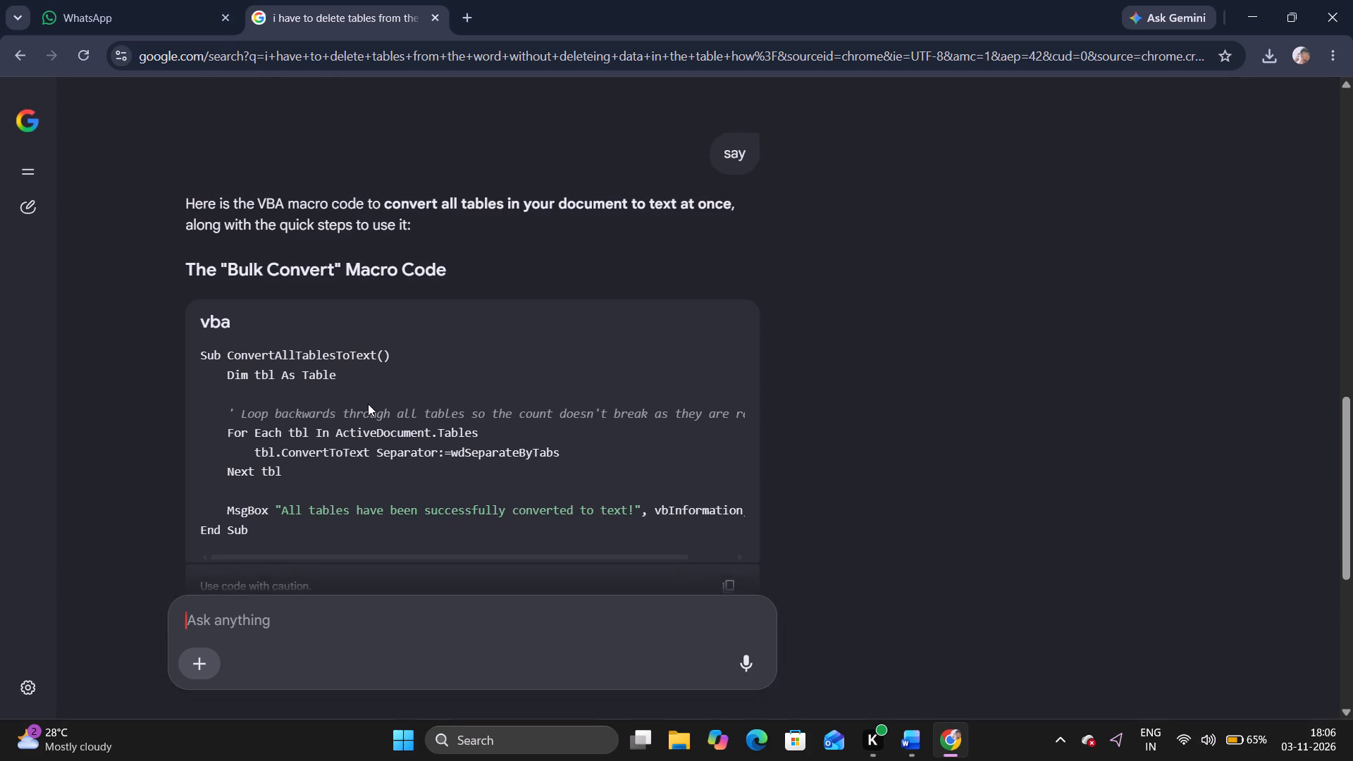
scroll(368, 404, down, 4)
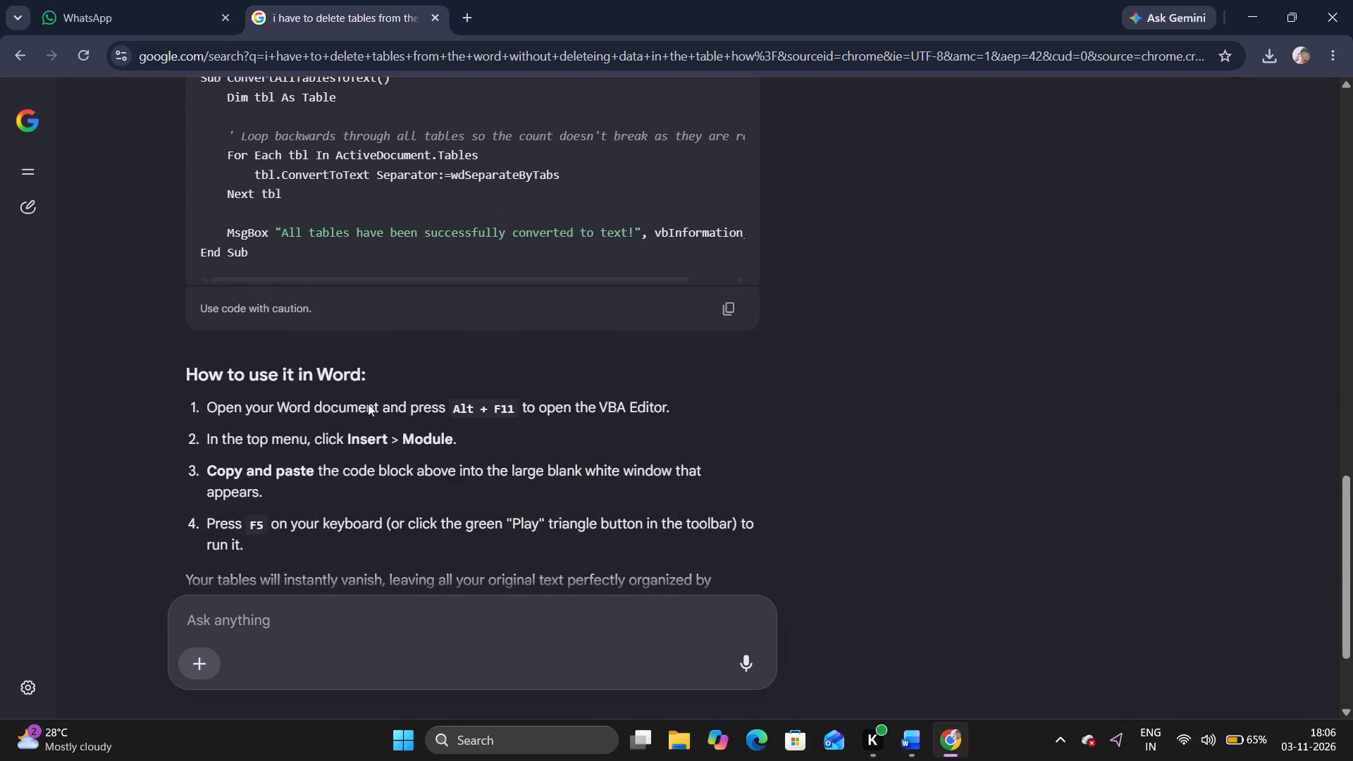
scroll(368, 404, down, 2)
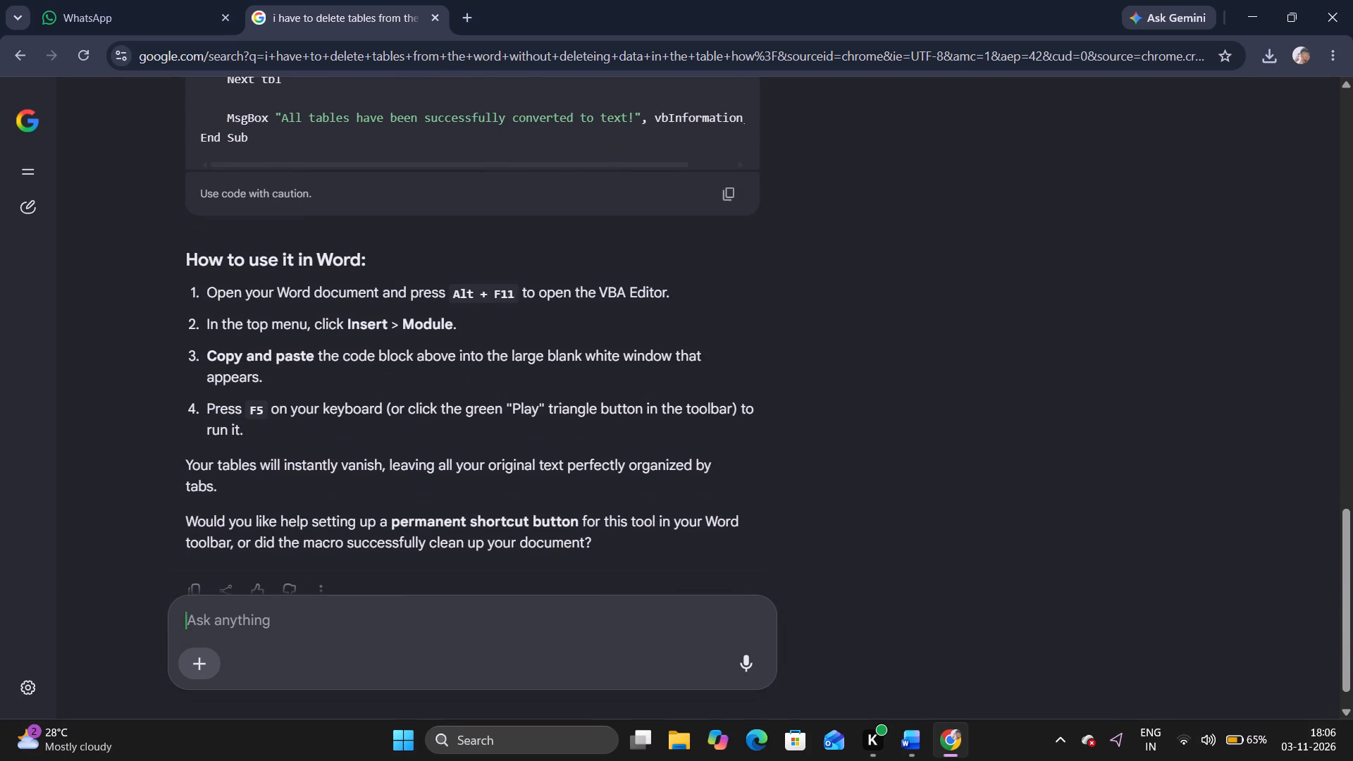
scroll(368, 404, down, 2)
Reject the macro suggestion by replying that it is not this, and read the alternative method offered.
text(not this)
key(space)
text(asshole)
key(Return)
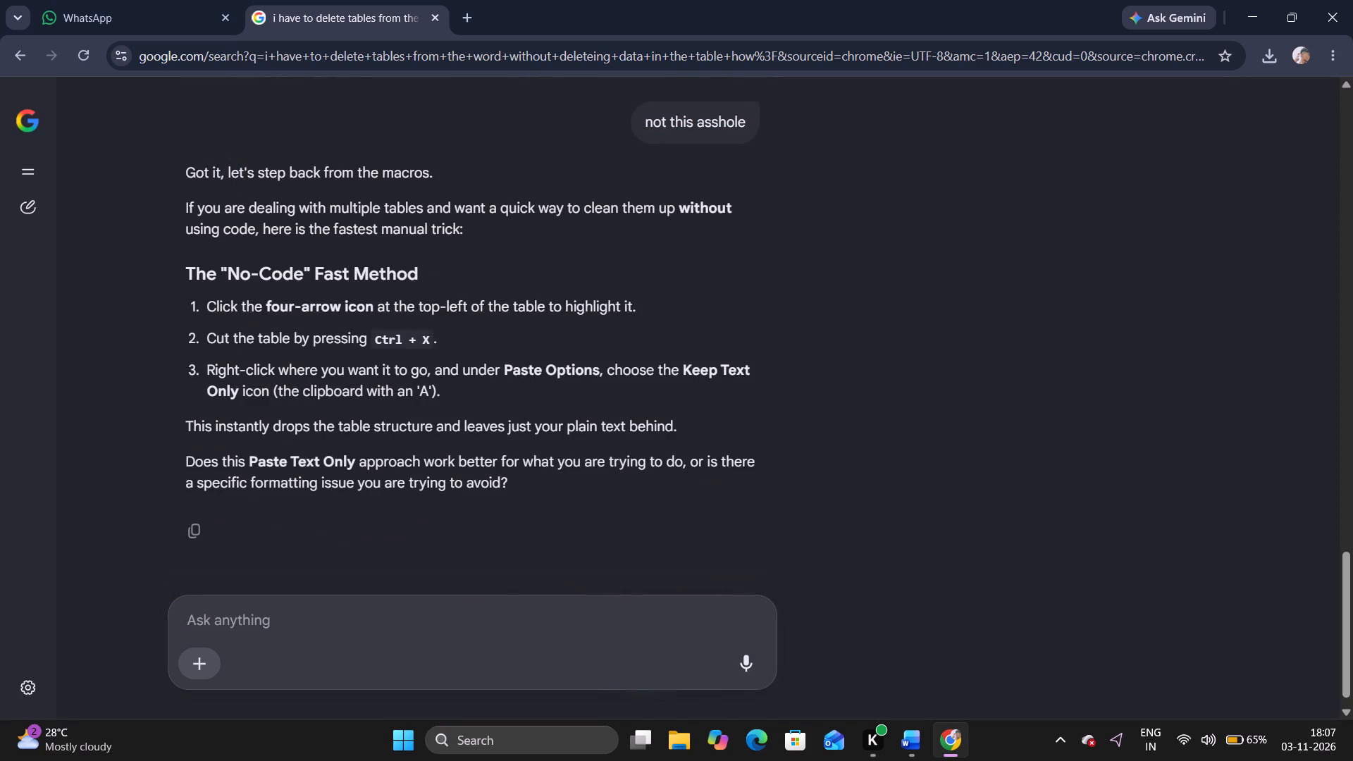
scroll(382, 390, down, 1)
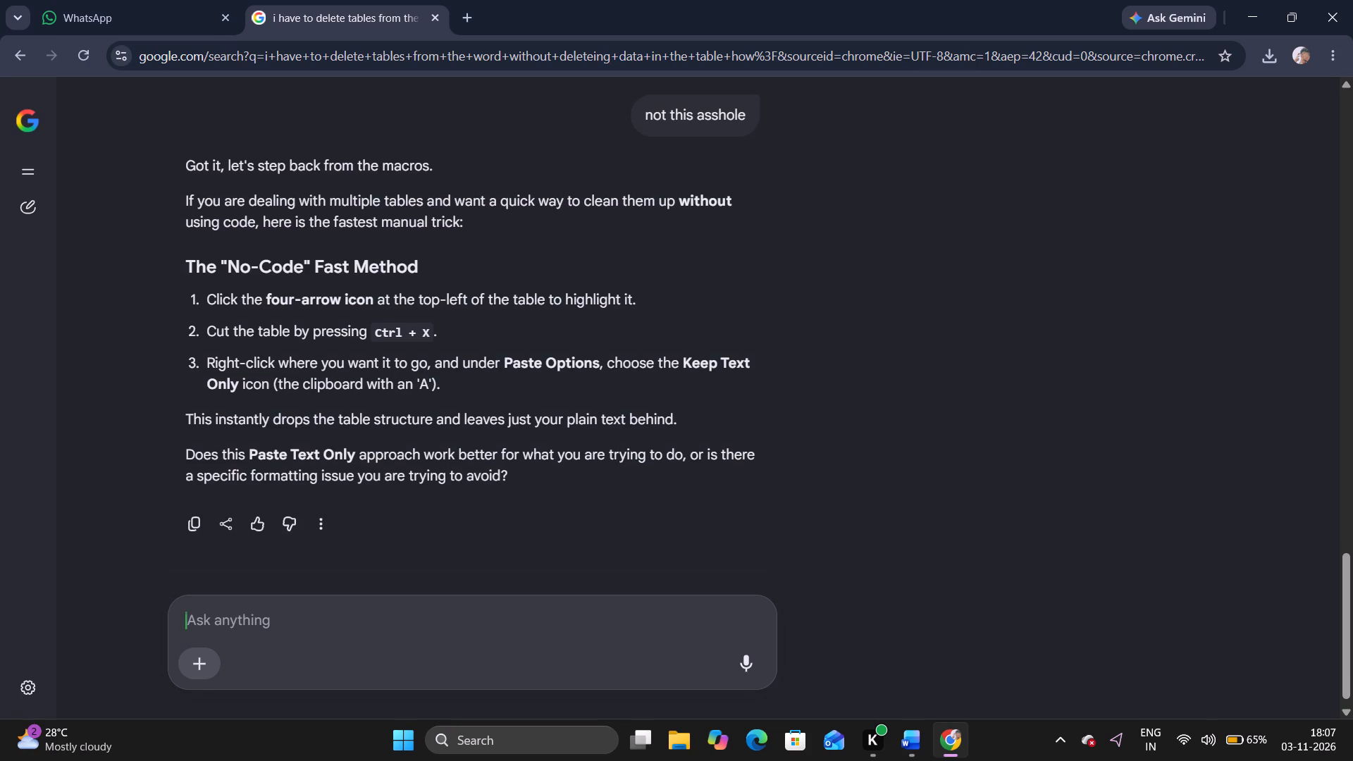
scroll(382, 390, down, 1)
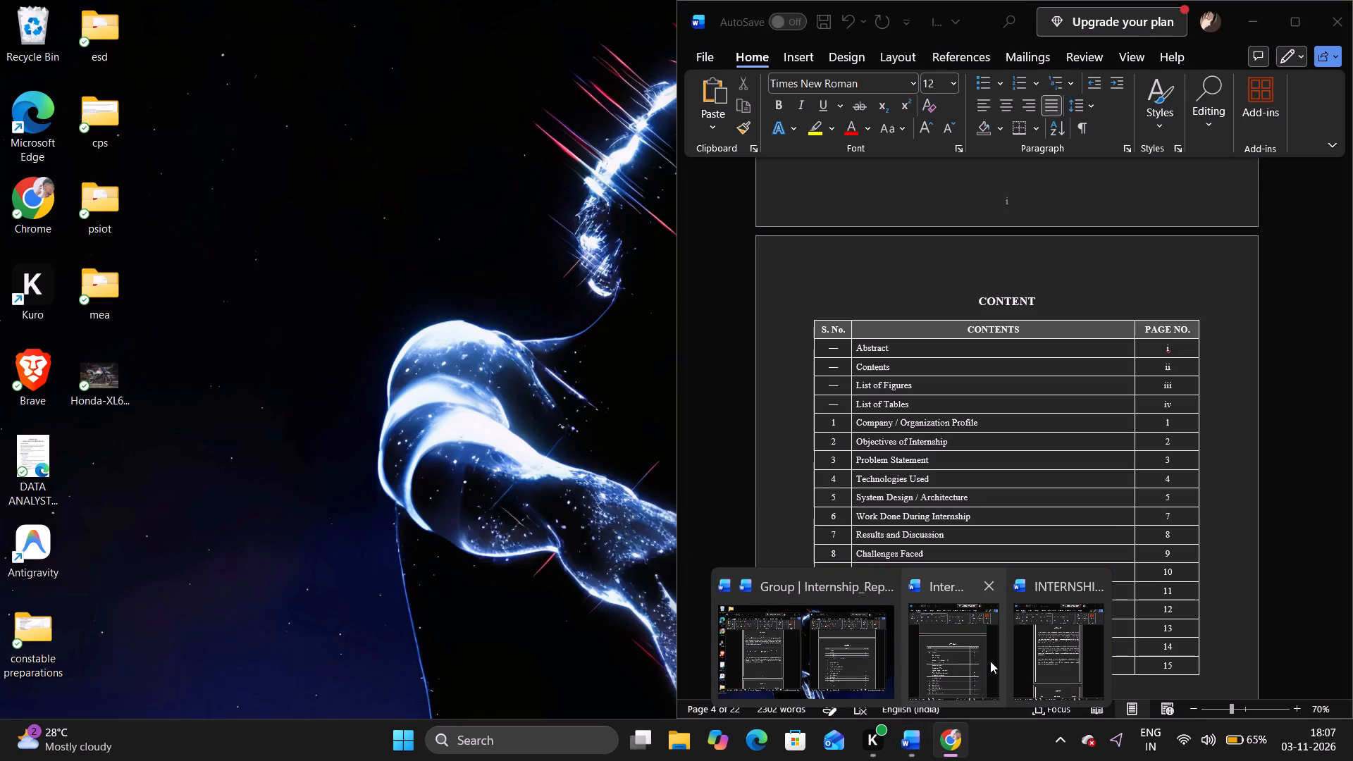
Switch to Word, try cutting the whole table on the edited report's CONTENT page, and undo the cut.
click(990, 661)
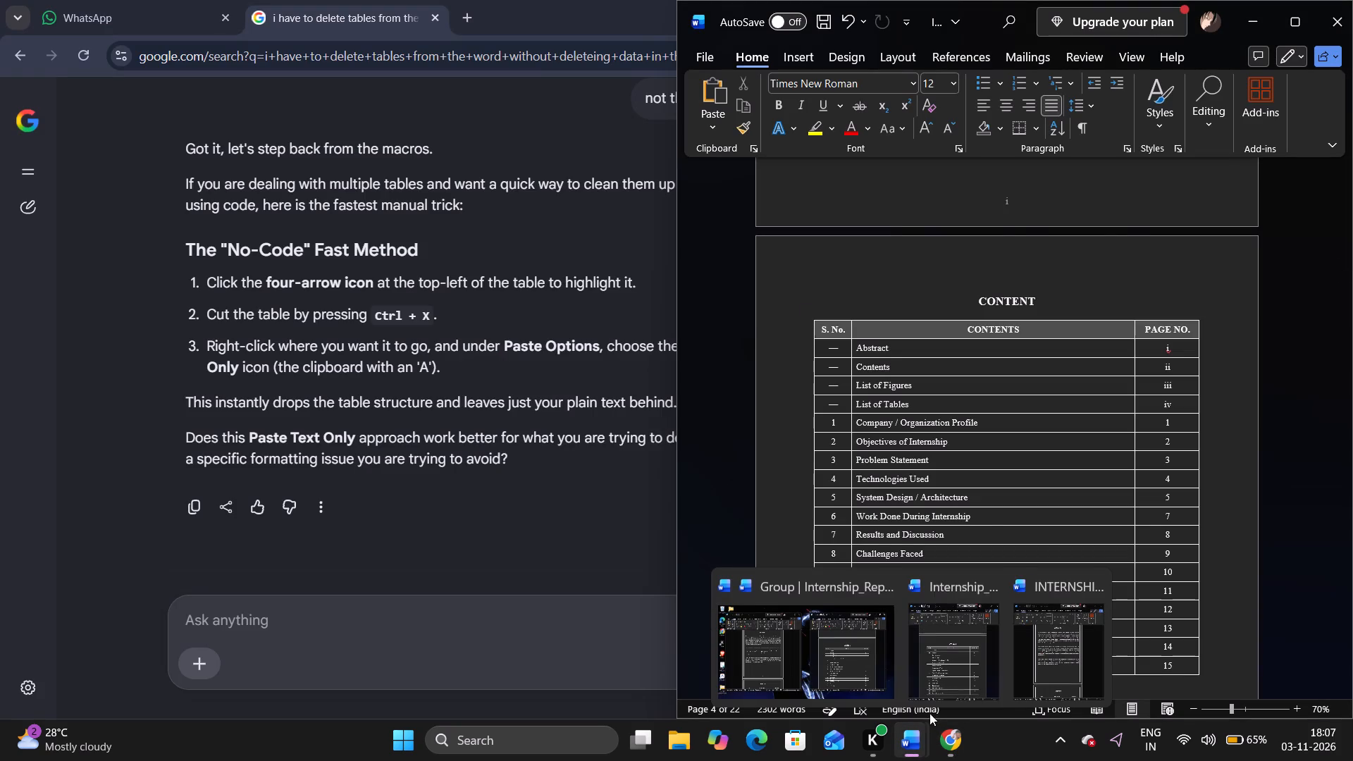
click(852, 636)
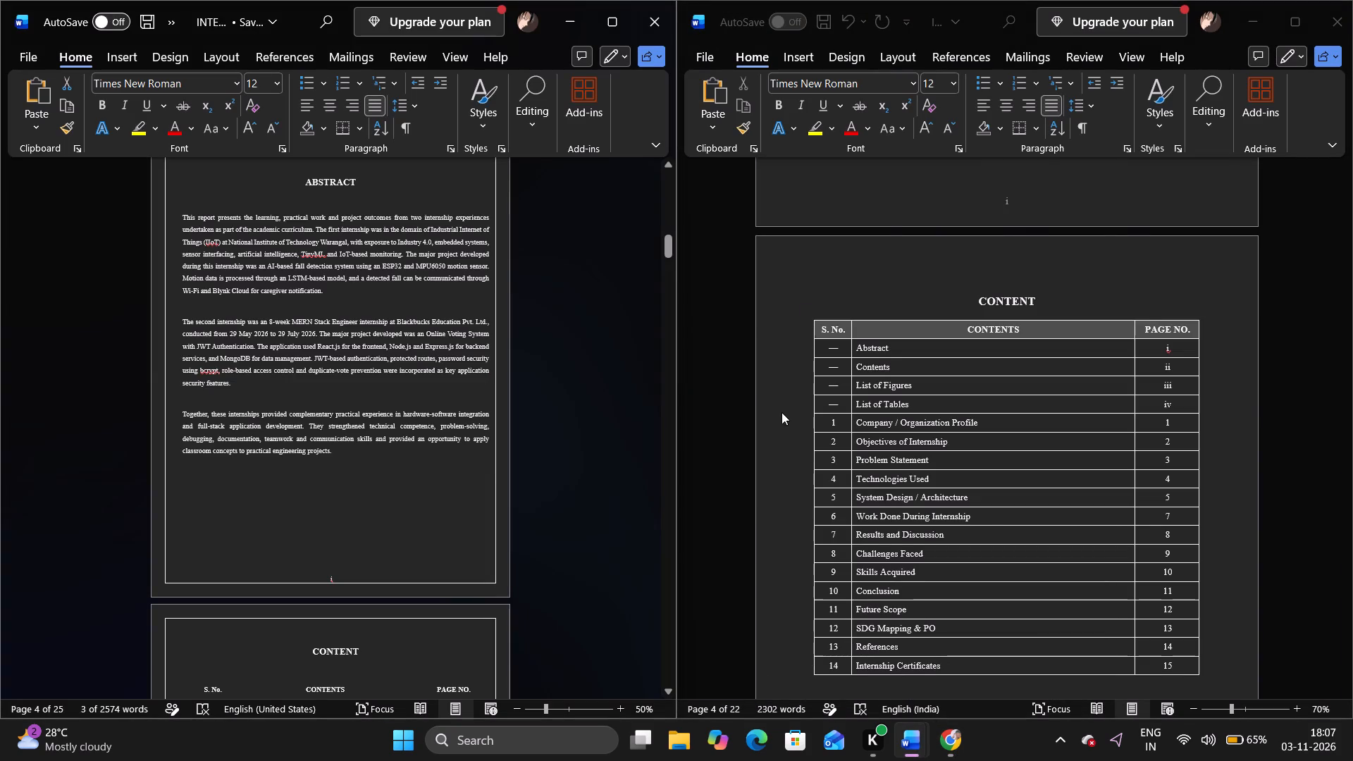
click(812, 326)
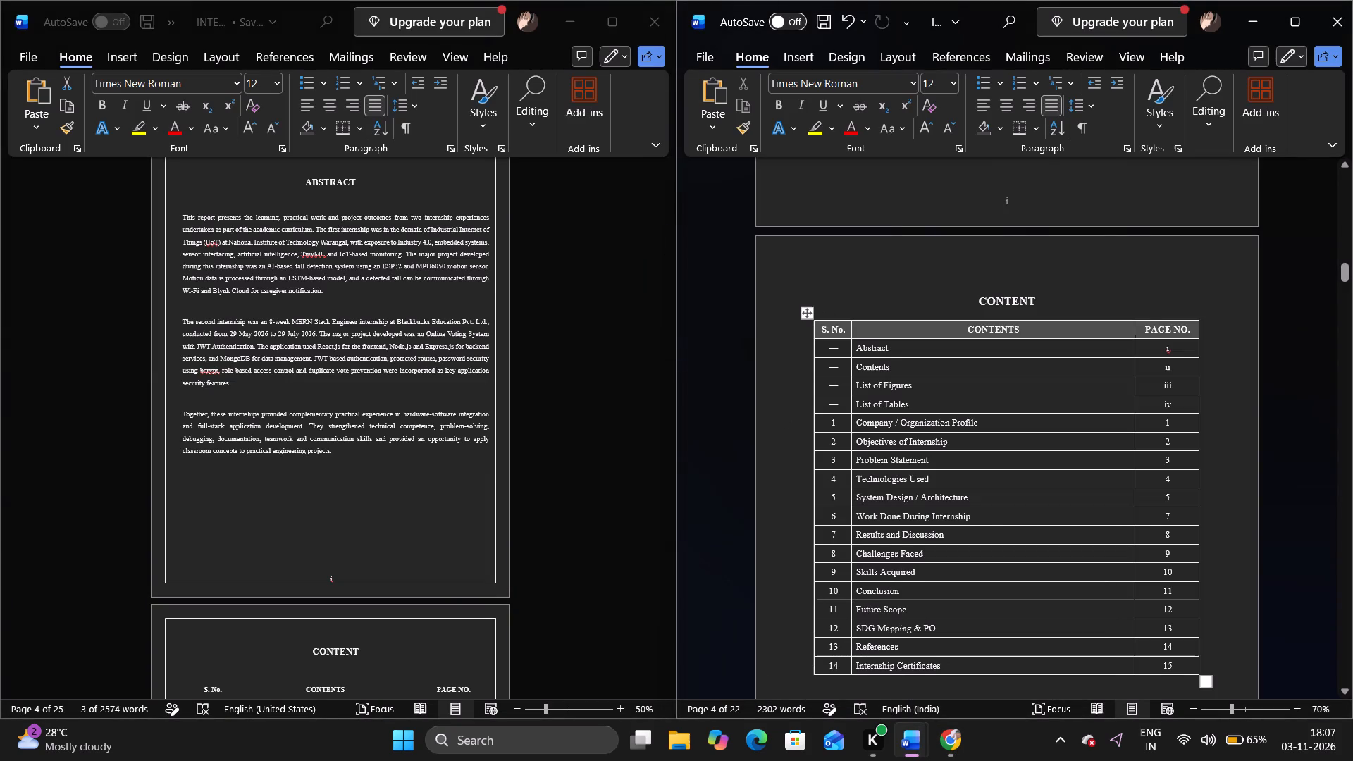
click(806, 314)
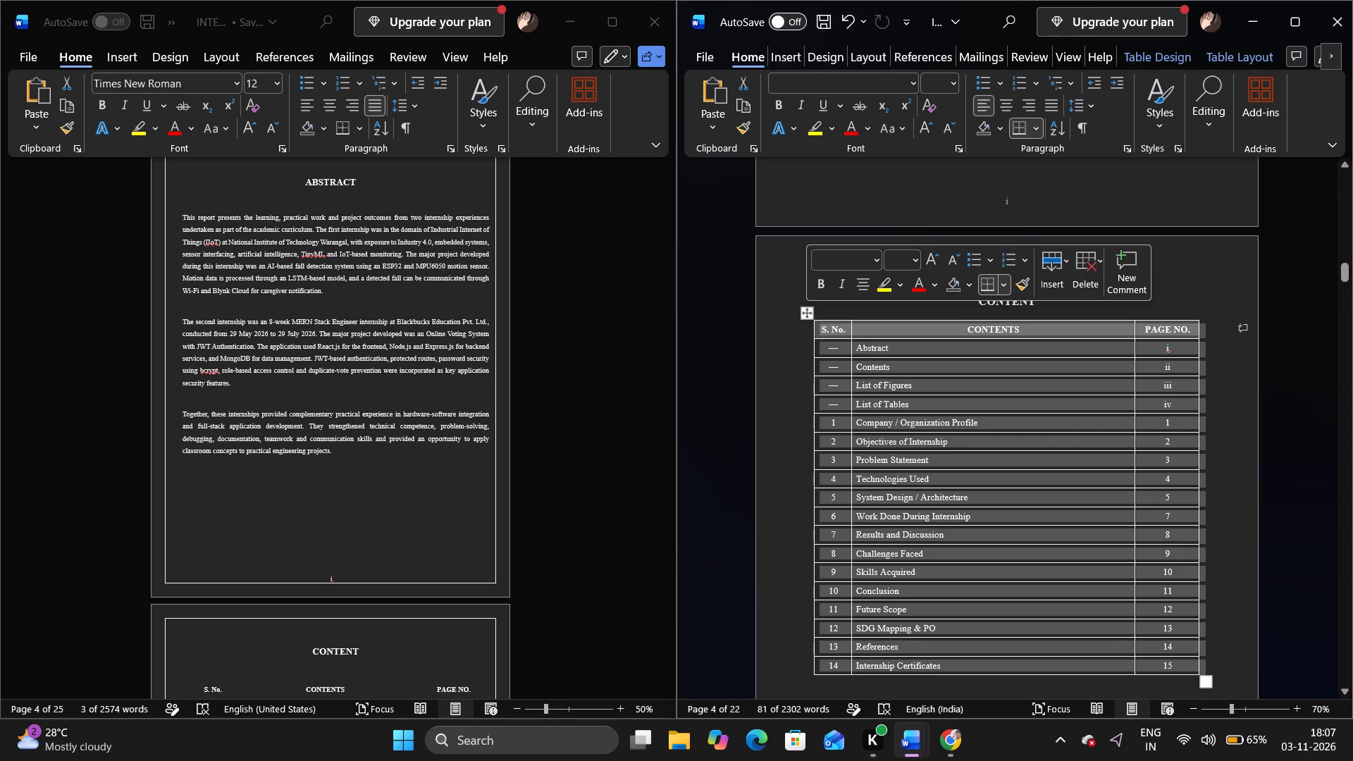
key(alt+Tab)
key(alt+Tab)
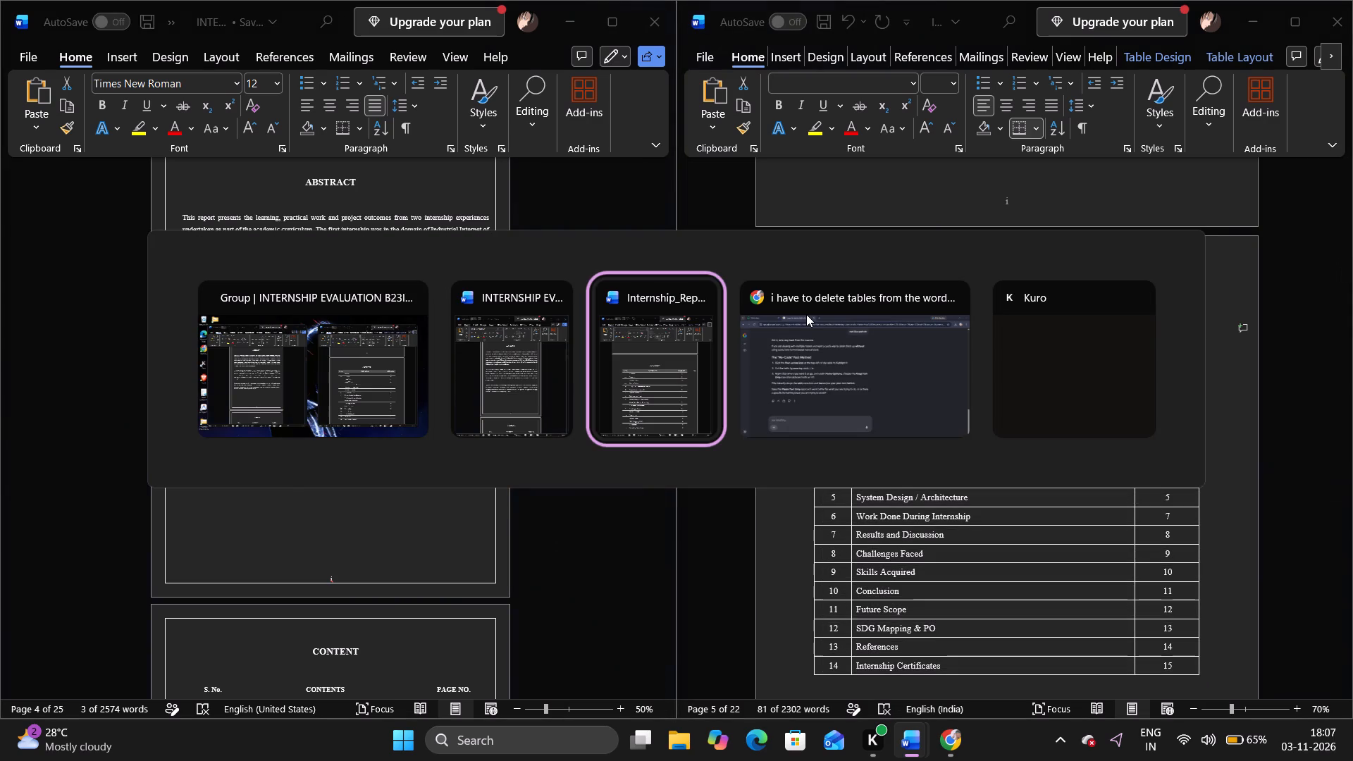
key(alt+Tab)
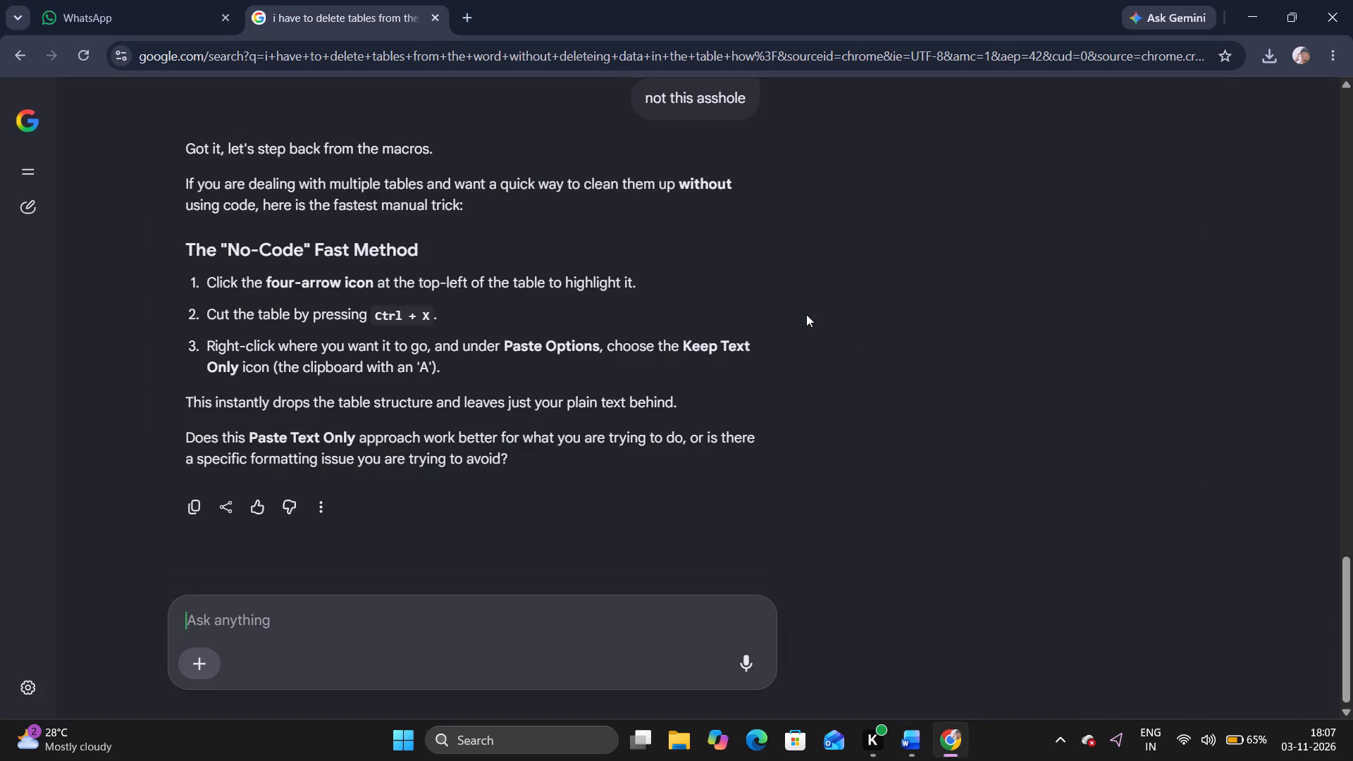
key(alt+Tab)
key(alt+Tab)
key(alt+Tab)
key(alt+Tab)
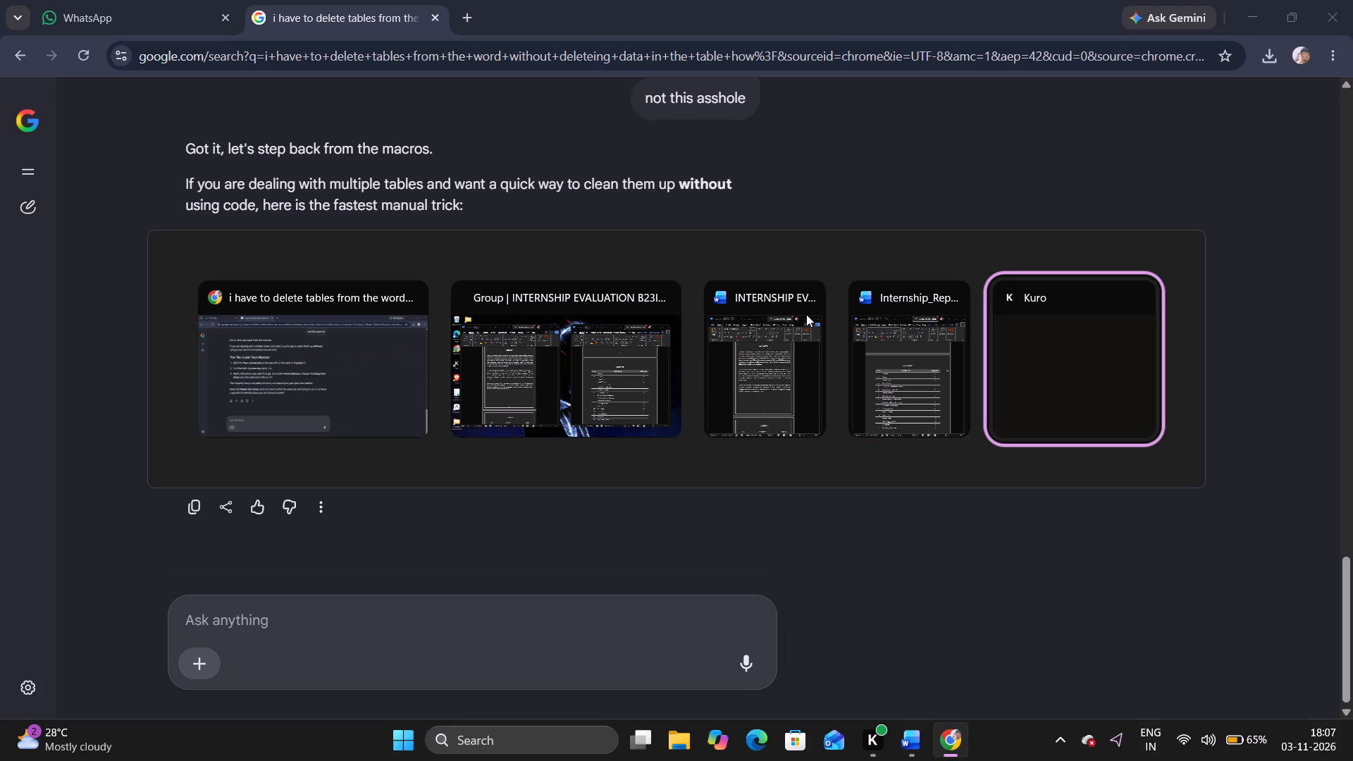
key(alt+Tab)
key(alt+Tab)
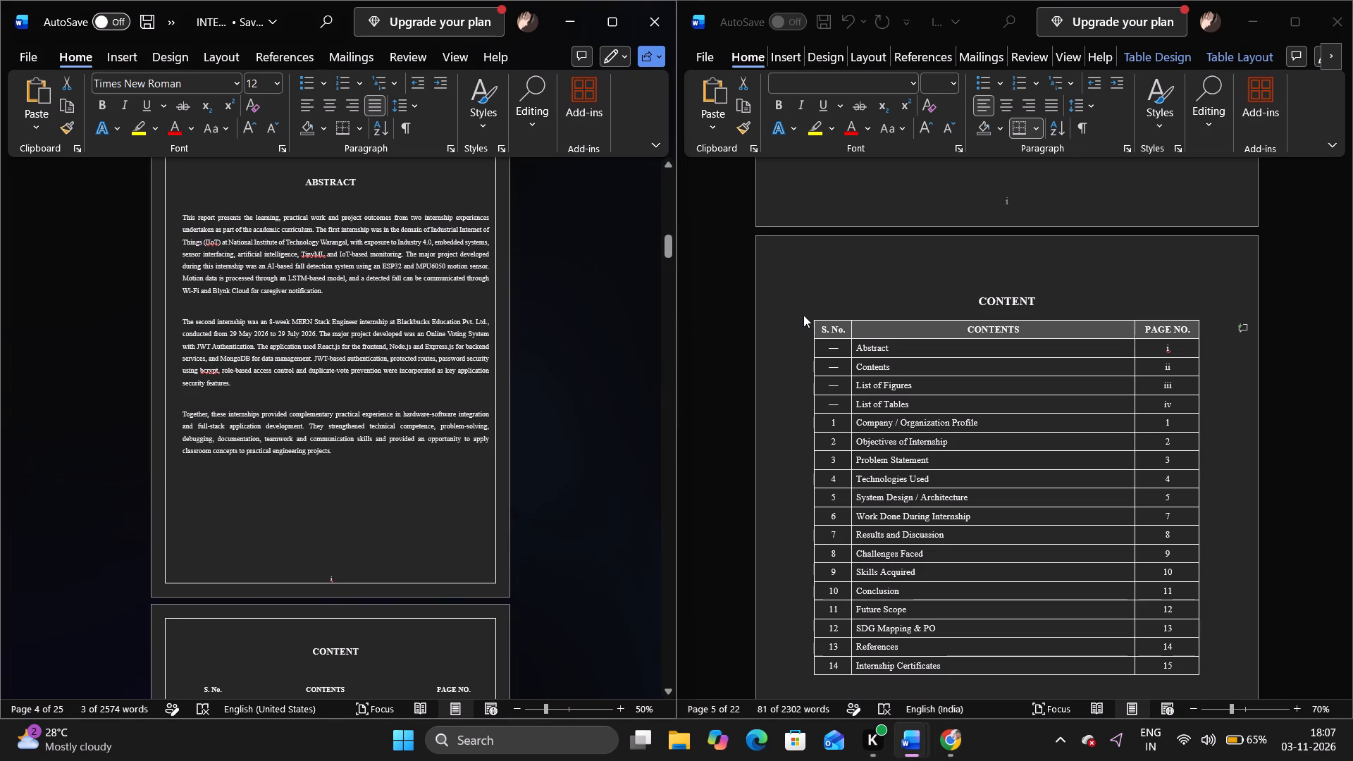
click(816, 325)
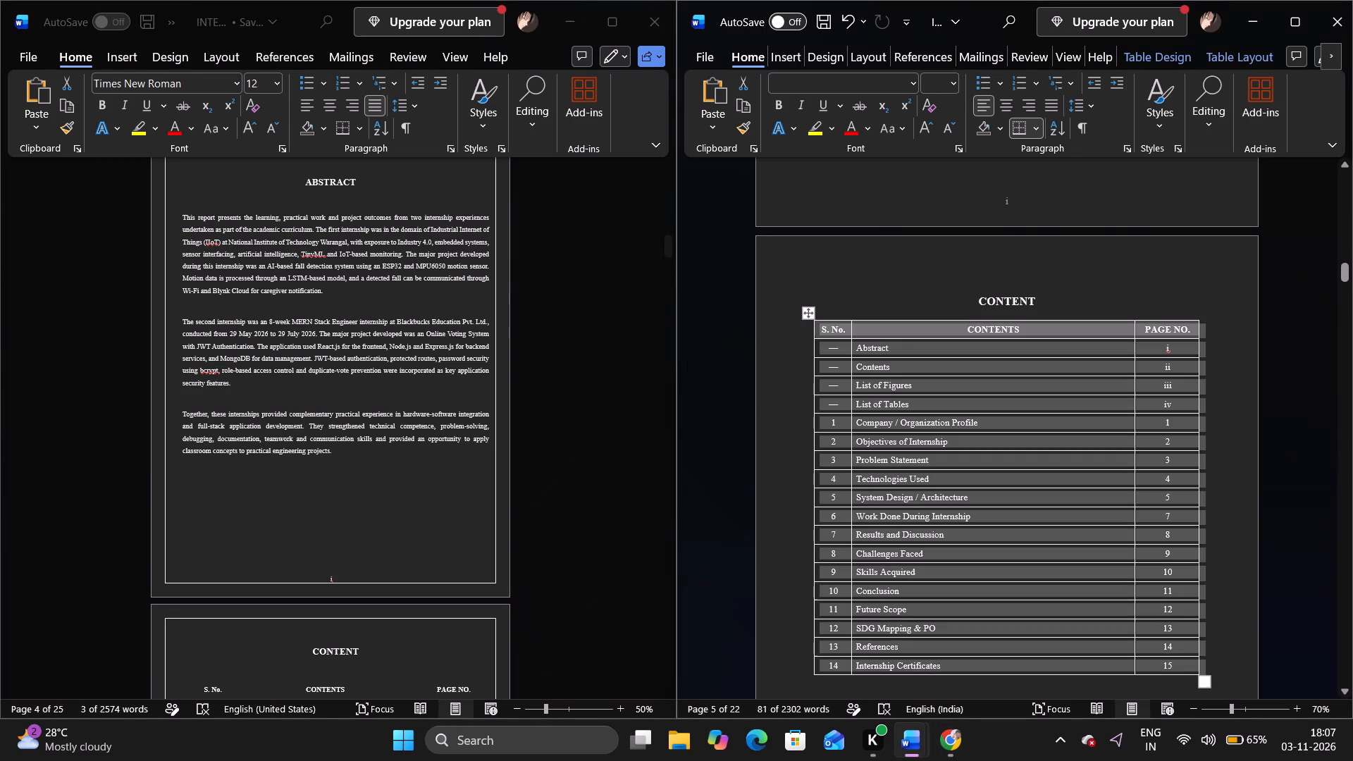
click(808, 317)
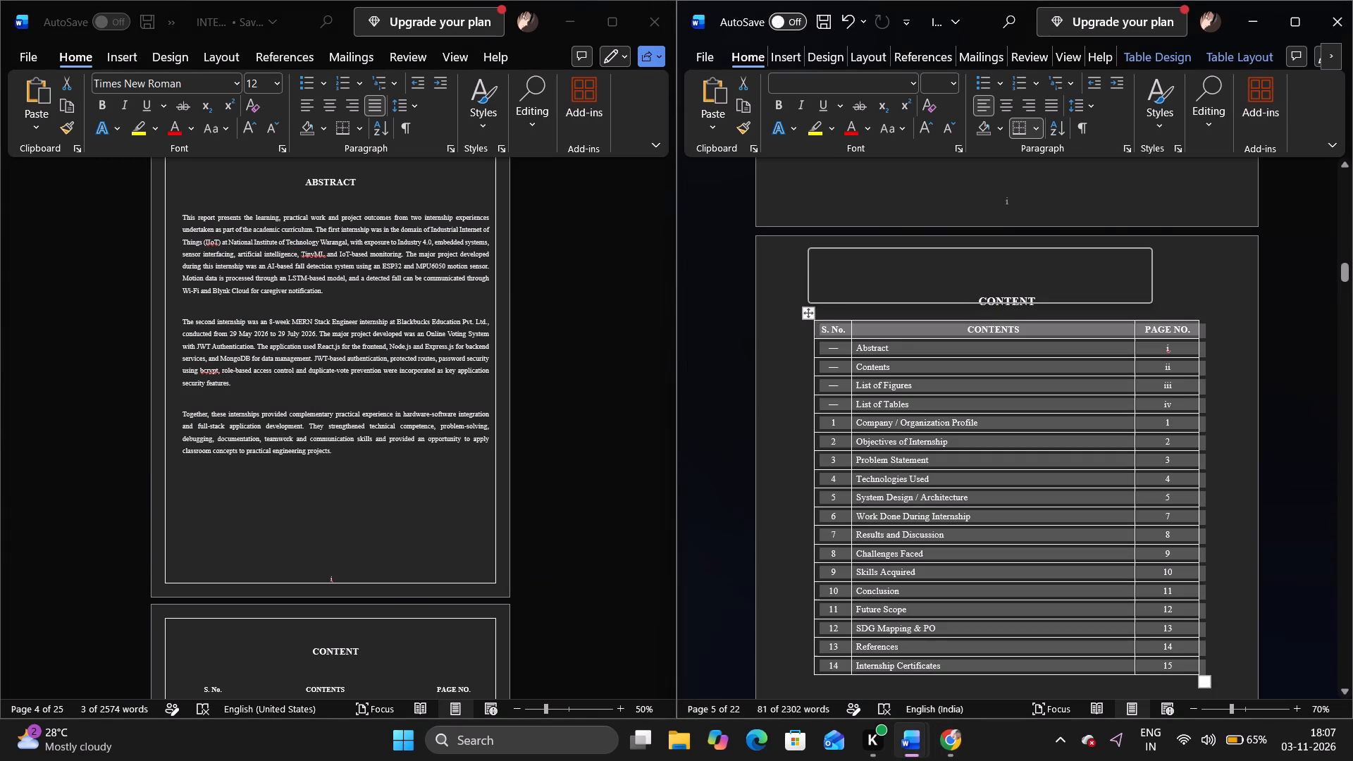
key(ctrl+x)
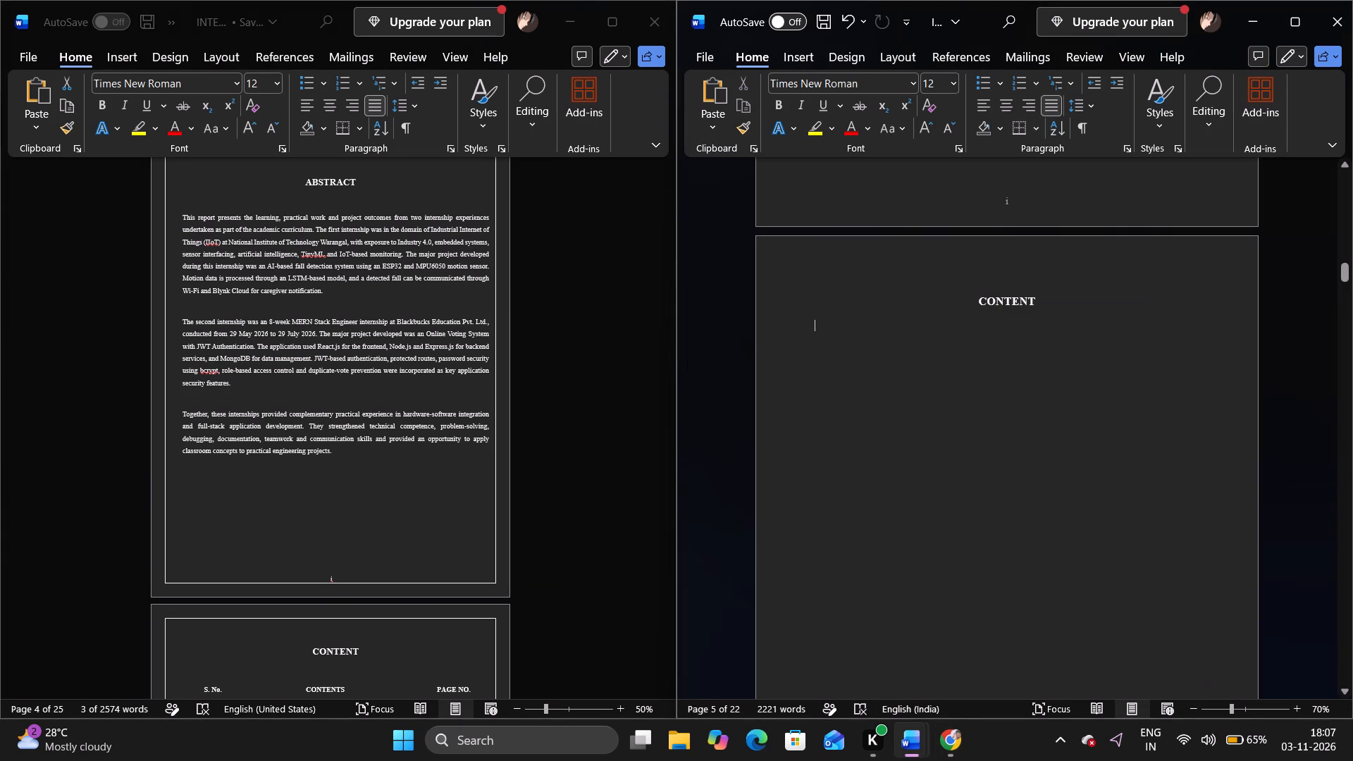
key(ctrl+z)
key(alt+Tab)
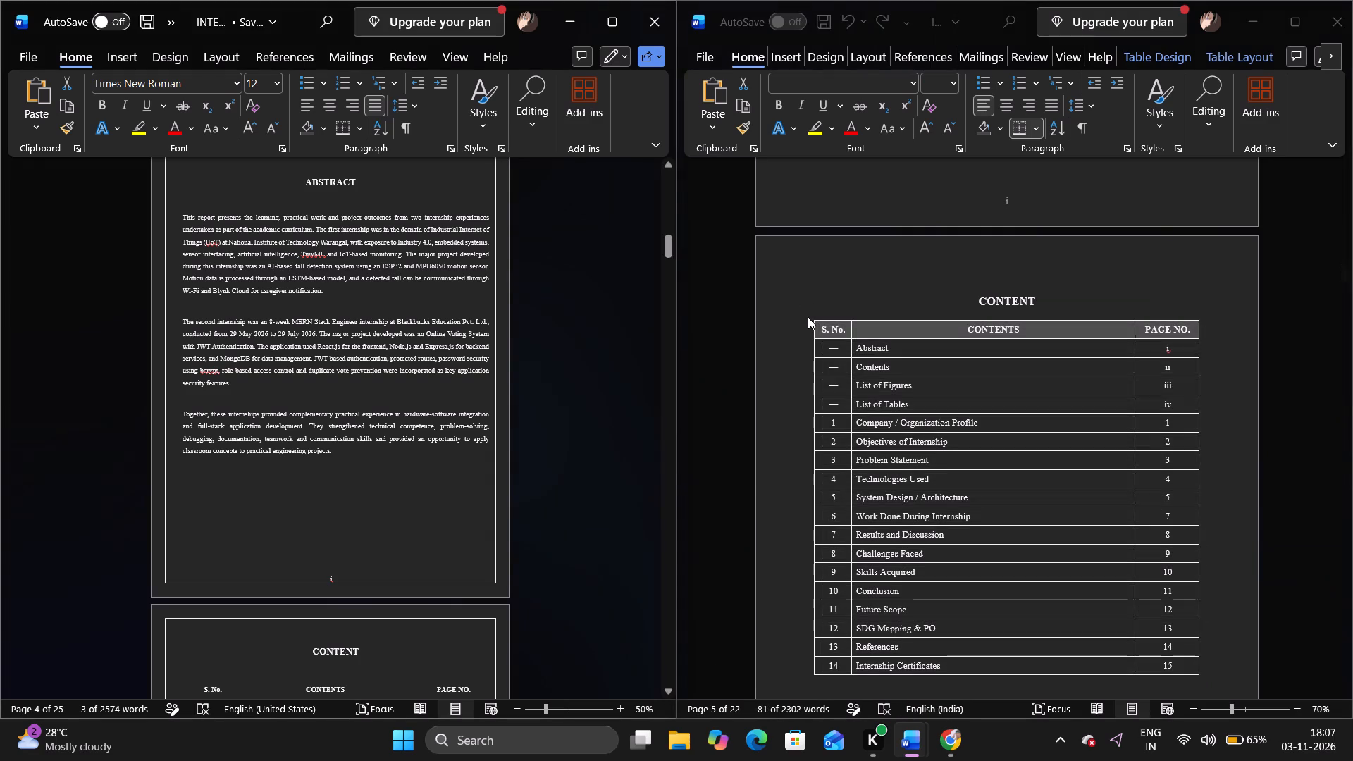
In Chrome, reply to the AI "cntrl+x meant the data also deleting i want to keep data and delete table" and read the method it offers.
key(alt+Tab)
key(alt+Tab)
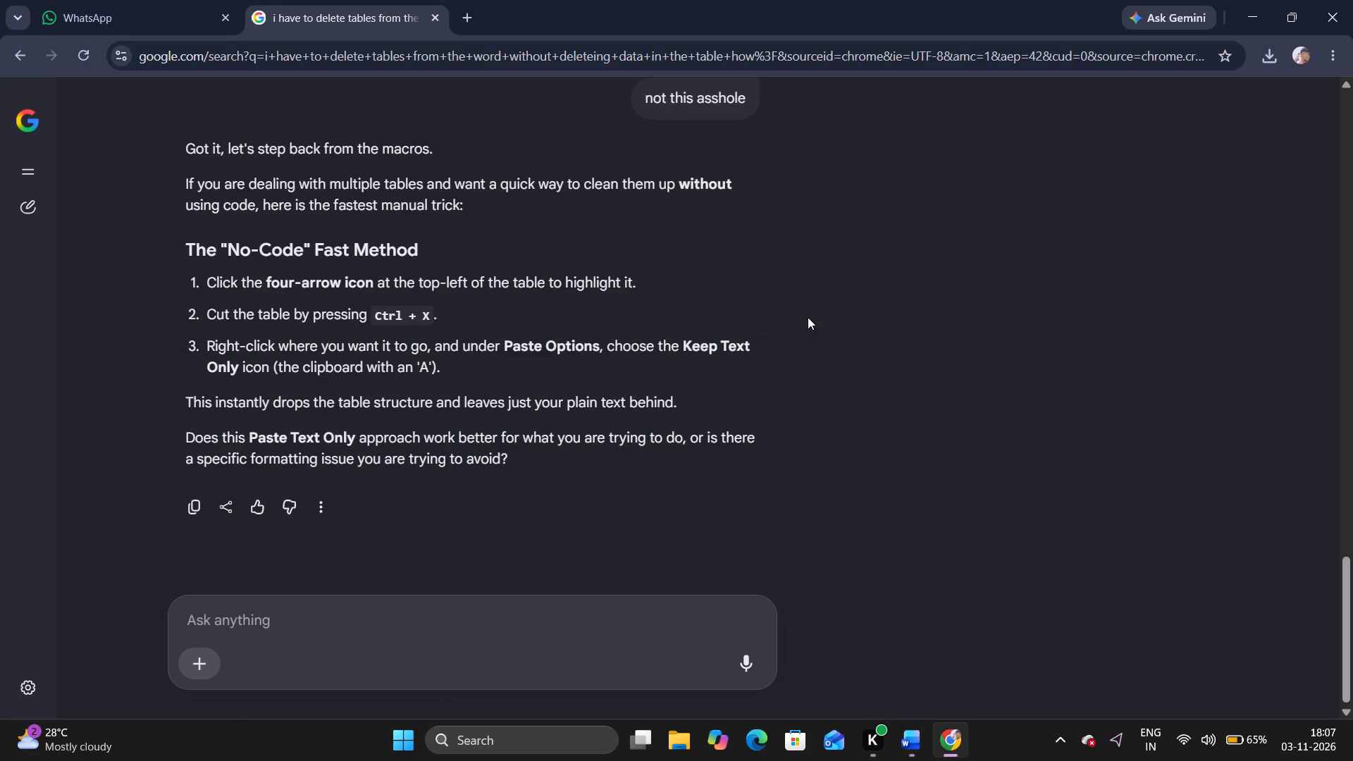
text(wgen)
key(space)
key(BackSpace)
key(BackSpace)
key(BackSpace)
key(BackSpace)
key(BackSpace)
text(cbtrk)
key(BackSpace)
key(BackSpace)
key(BackSpace)
key(BackSpace)
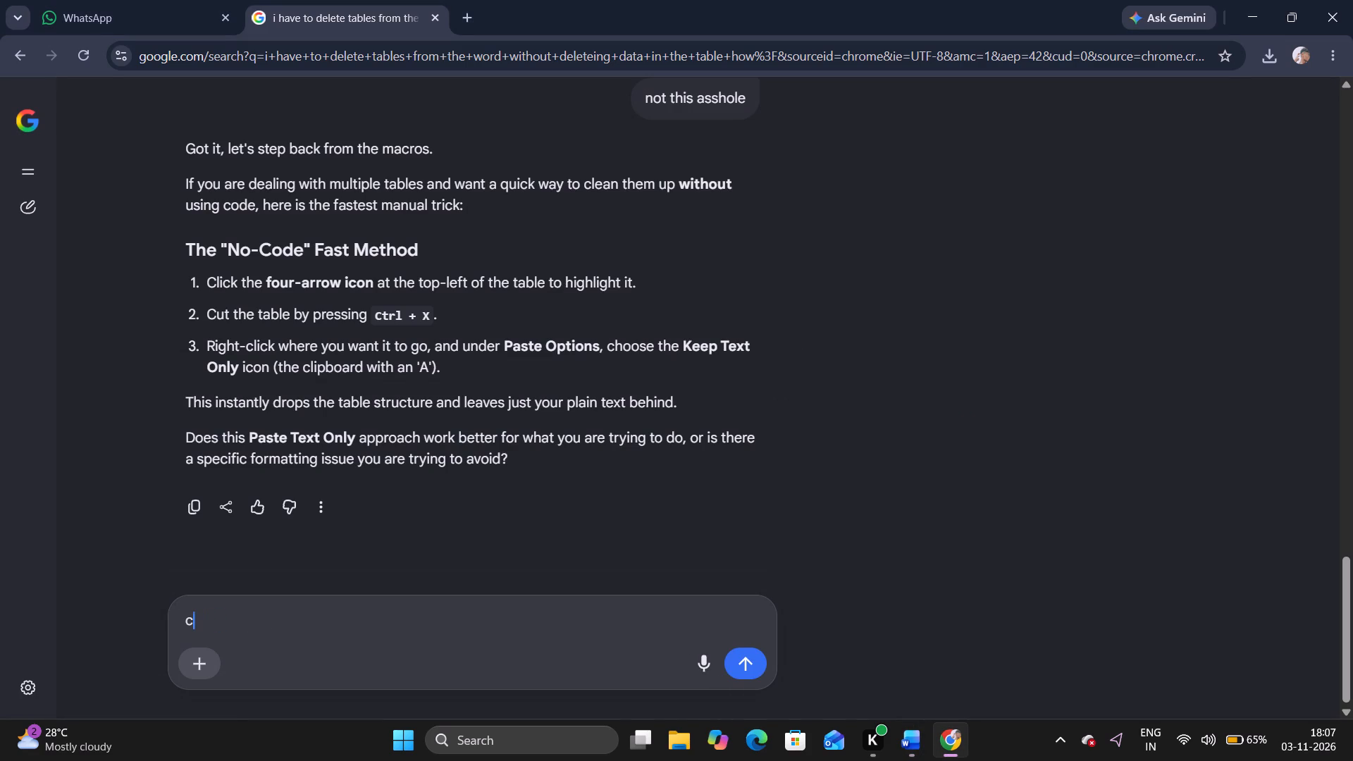
text(nr)
key(BackSpace)
text(trk)
key(BackSpace)
key(l)
key(shift+plus)
text(x)
key(space)
text(meant it)
key(space)
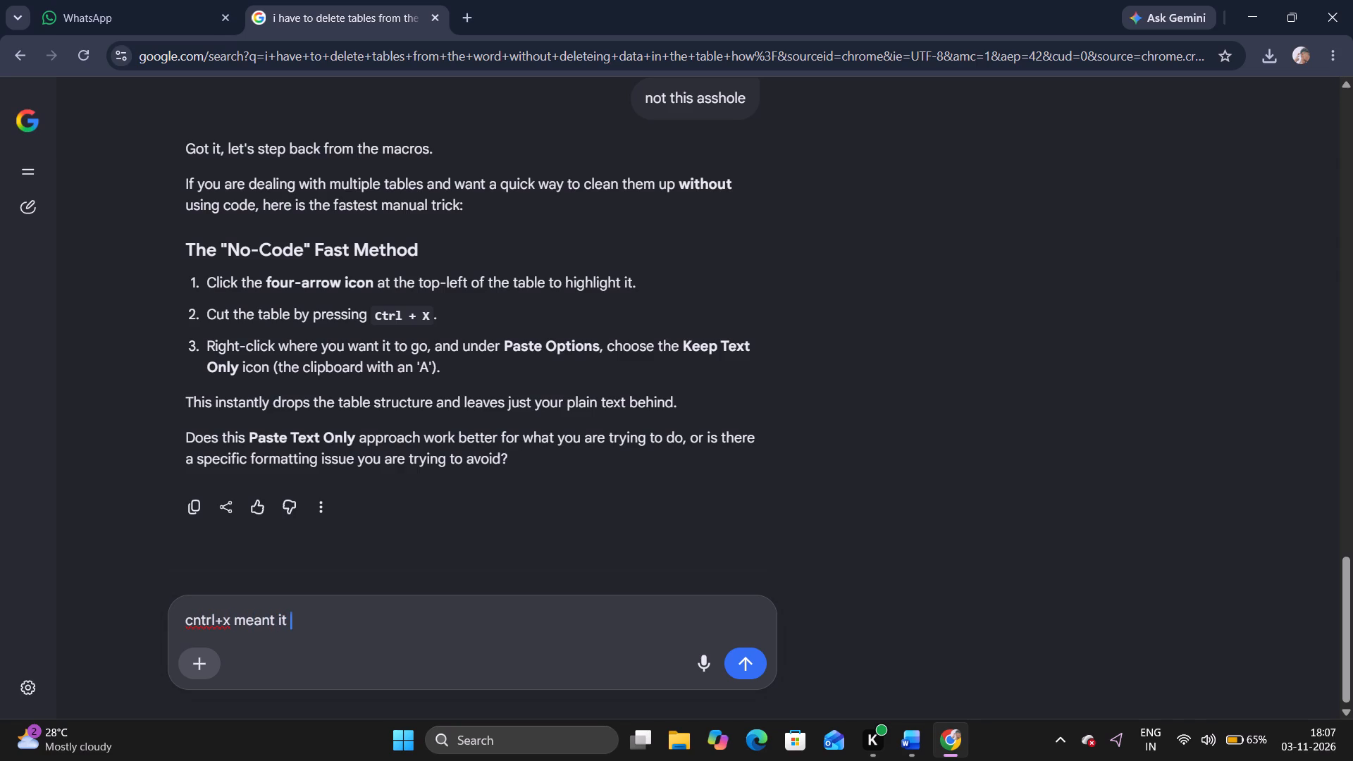
key(minus)
key(BackSpace)
key(BackSpace)
key(BackSpace)
key(BackSpace)
text(the data also go)
key(BackSpace)
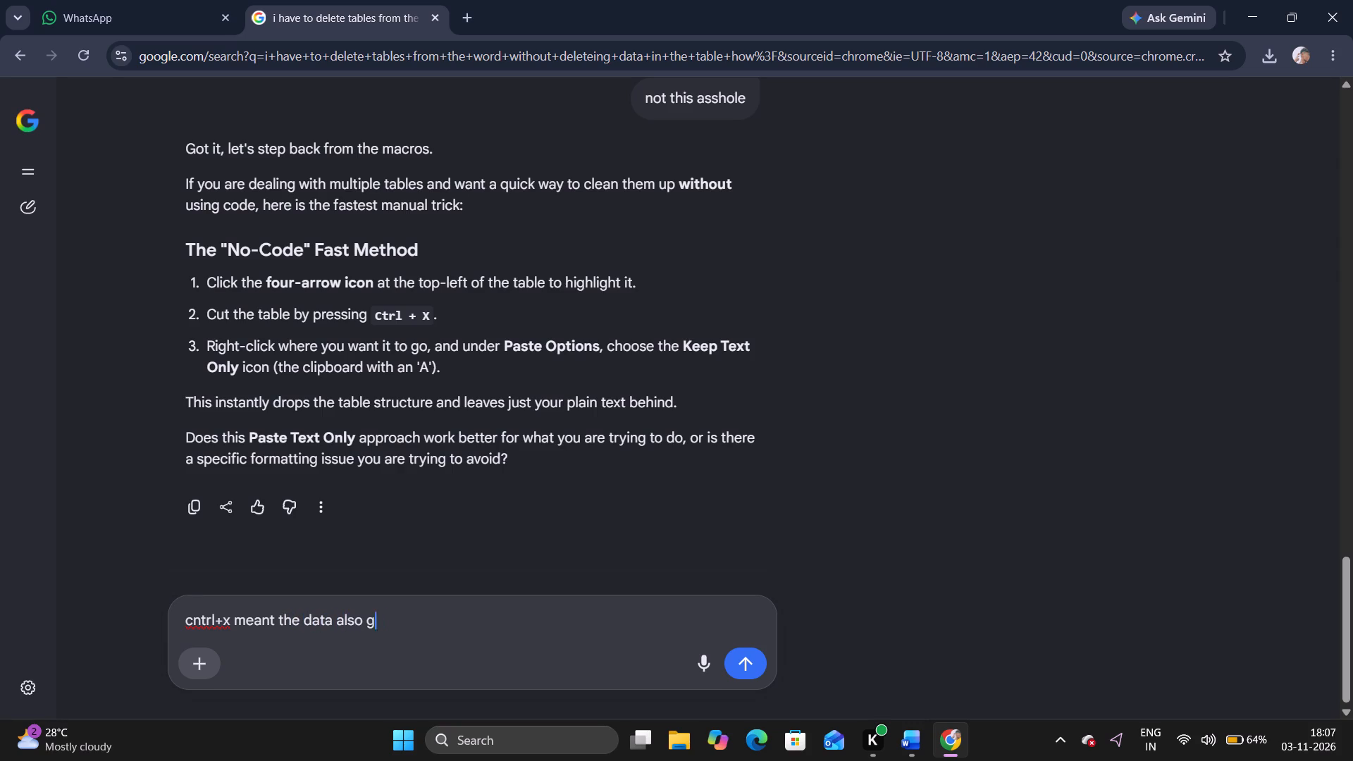
key(BackSpace)
text(deletig)
key(space)
key(BackSpace)
key(BackSpace)
text(ng i wanrt --)
key(BackSpace)
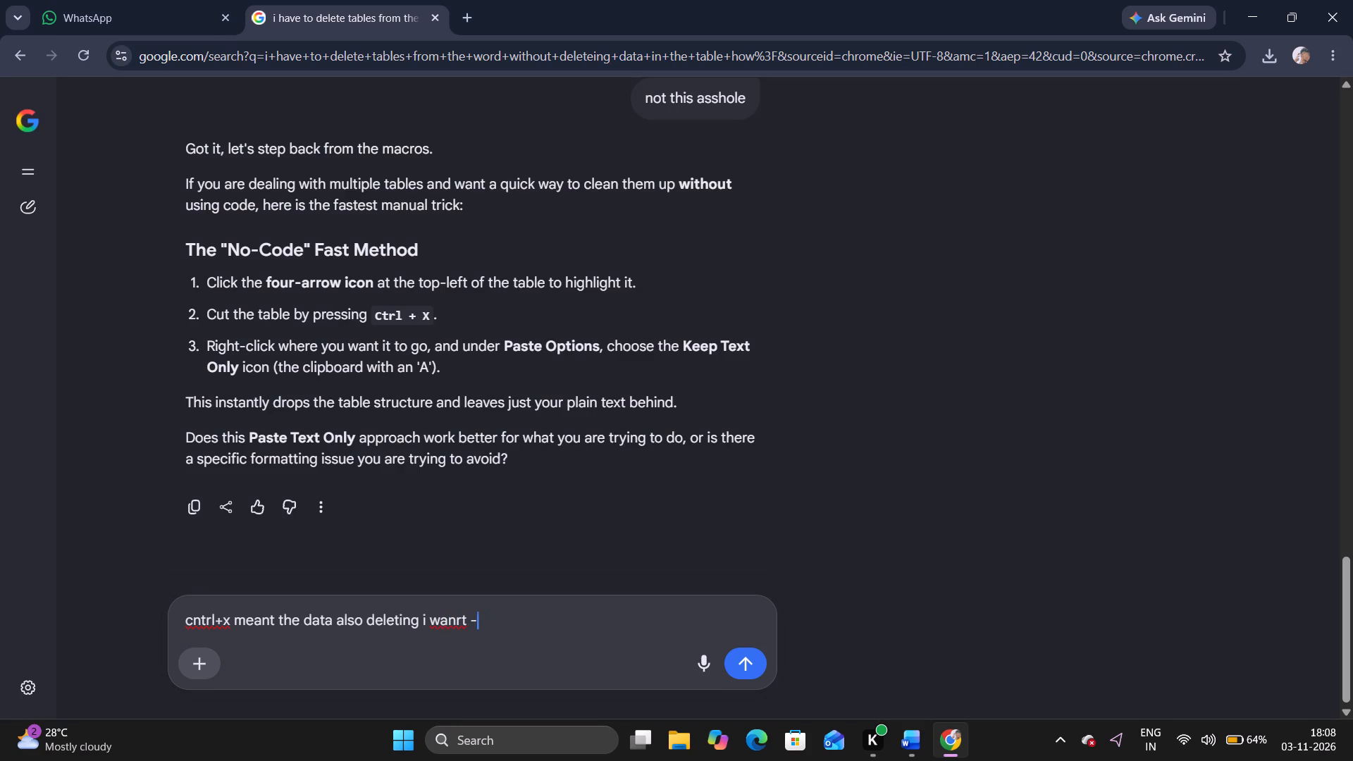
key(BackSpace)
key(BackSpace)
key(BackSpace)
key(BackSpace)
text(t t -)
key(BackSpace)
key(BackSpace)
text(o keep data and delete table)
key(Return)
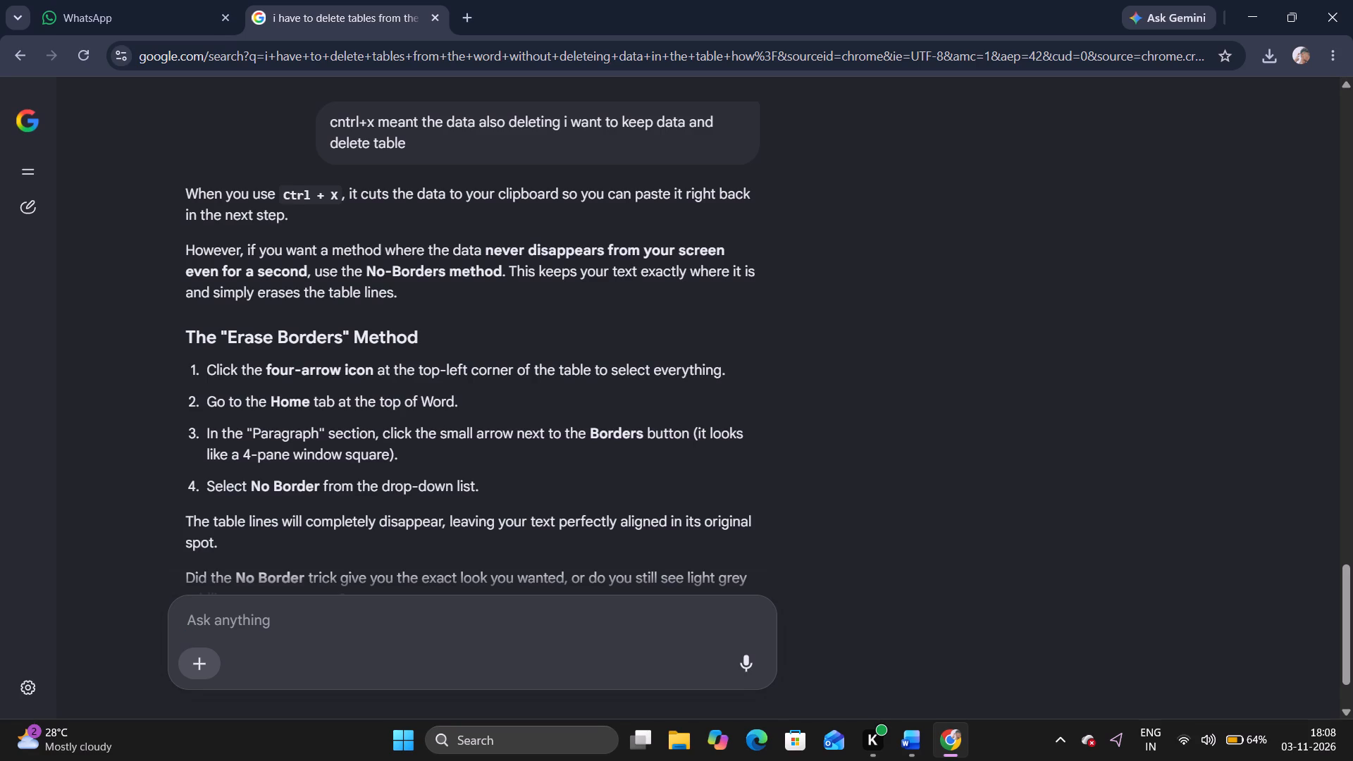
scroll(576, 380, down, 1)
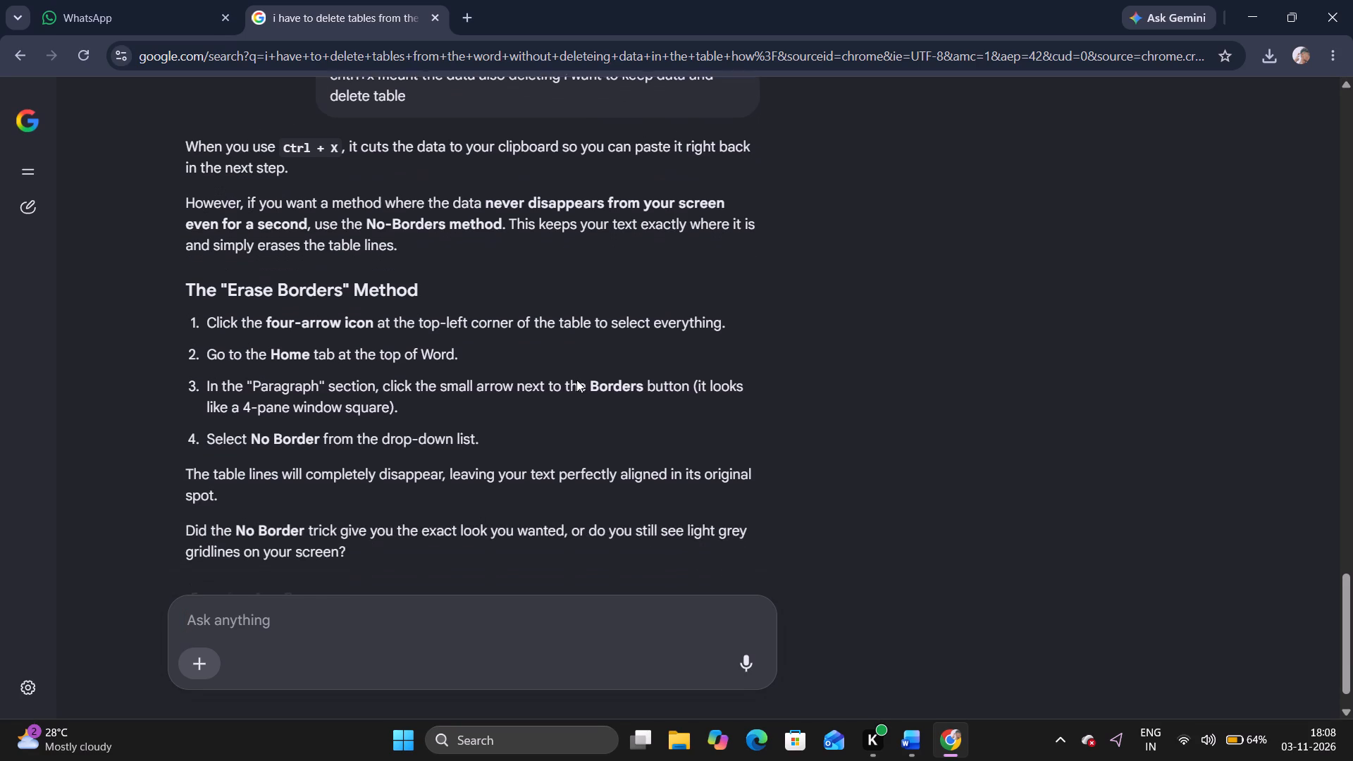
scroll(576, 380, down, 1)
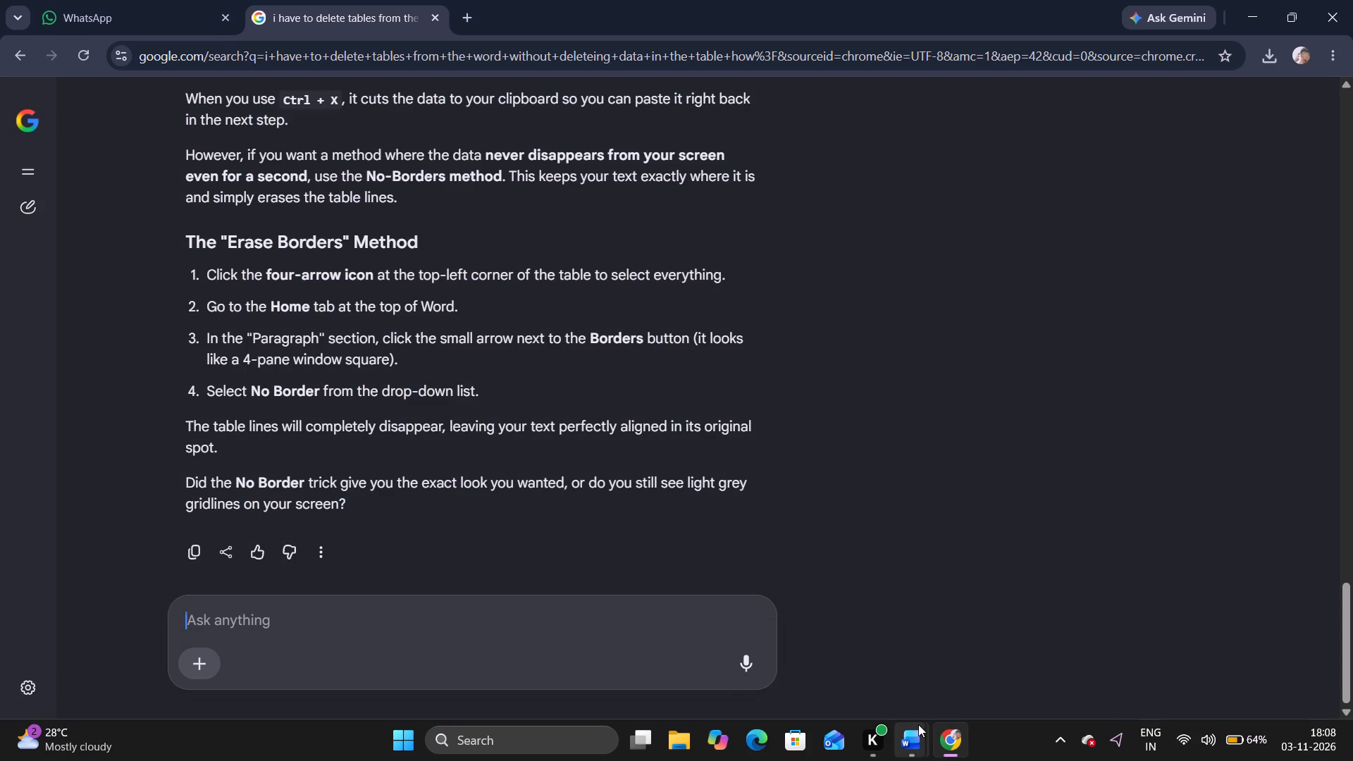
Switch to Word and apply No Border to the edited report's whole CONTENT page table, rechecking the AI's Erase Borders instructions in Chrome as needed.
click(858, 625)
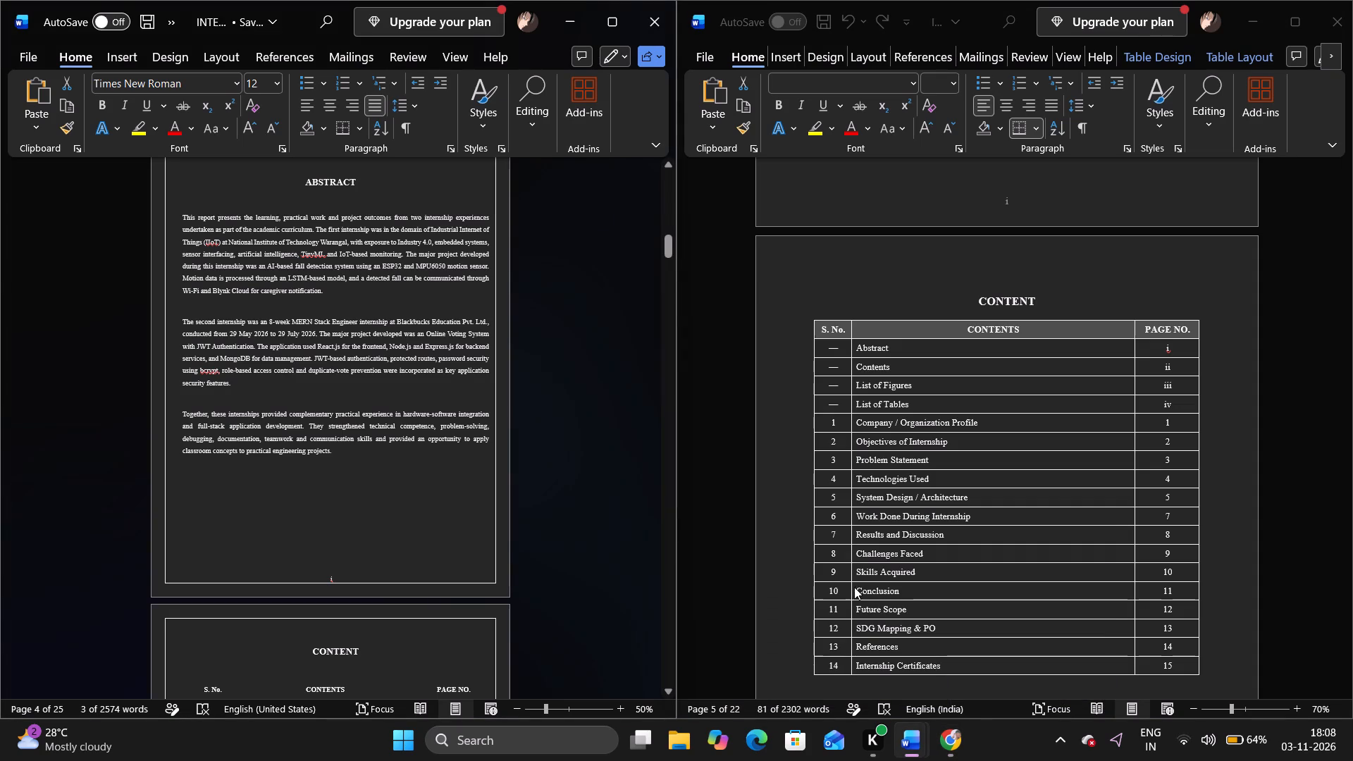
click(815, 323)
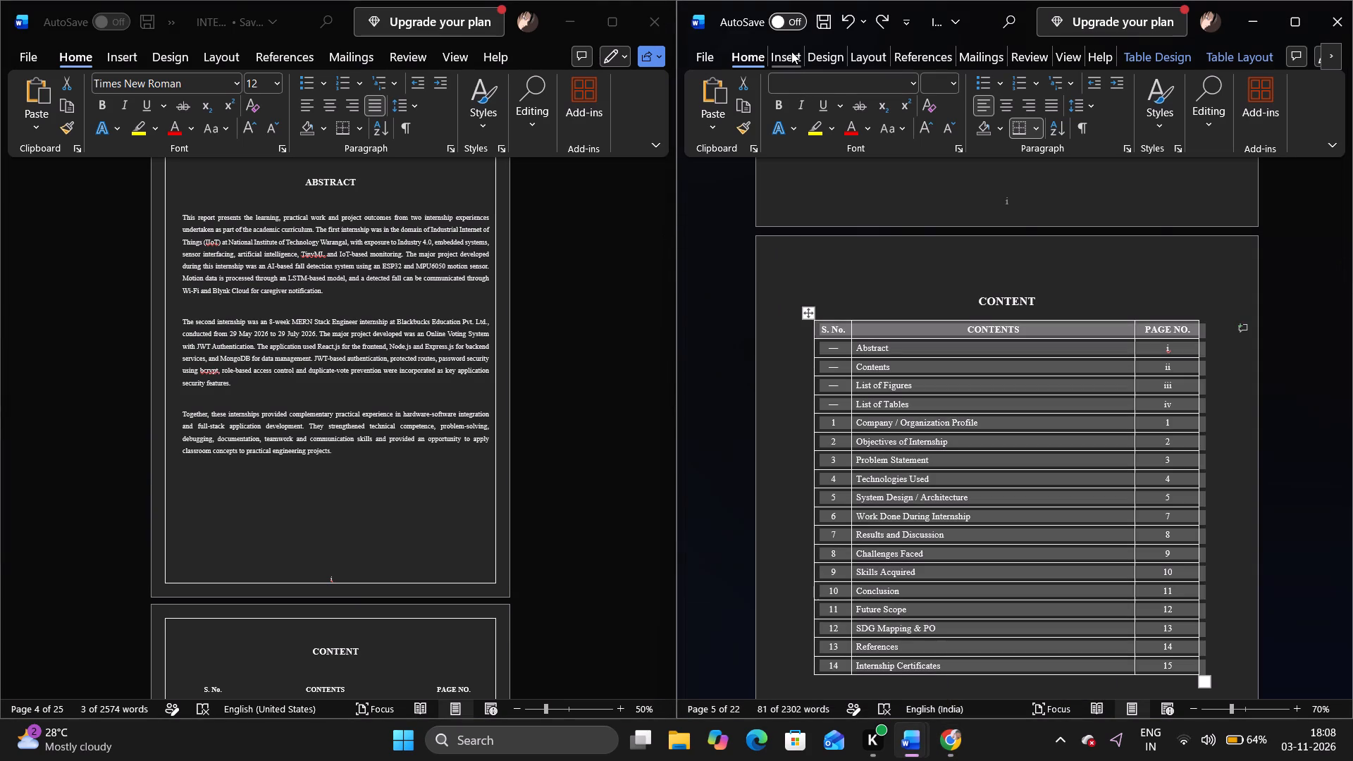
key(alt+Tab)
key(alt+Tab)
key(alt+Tab)
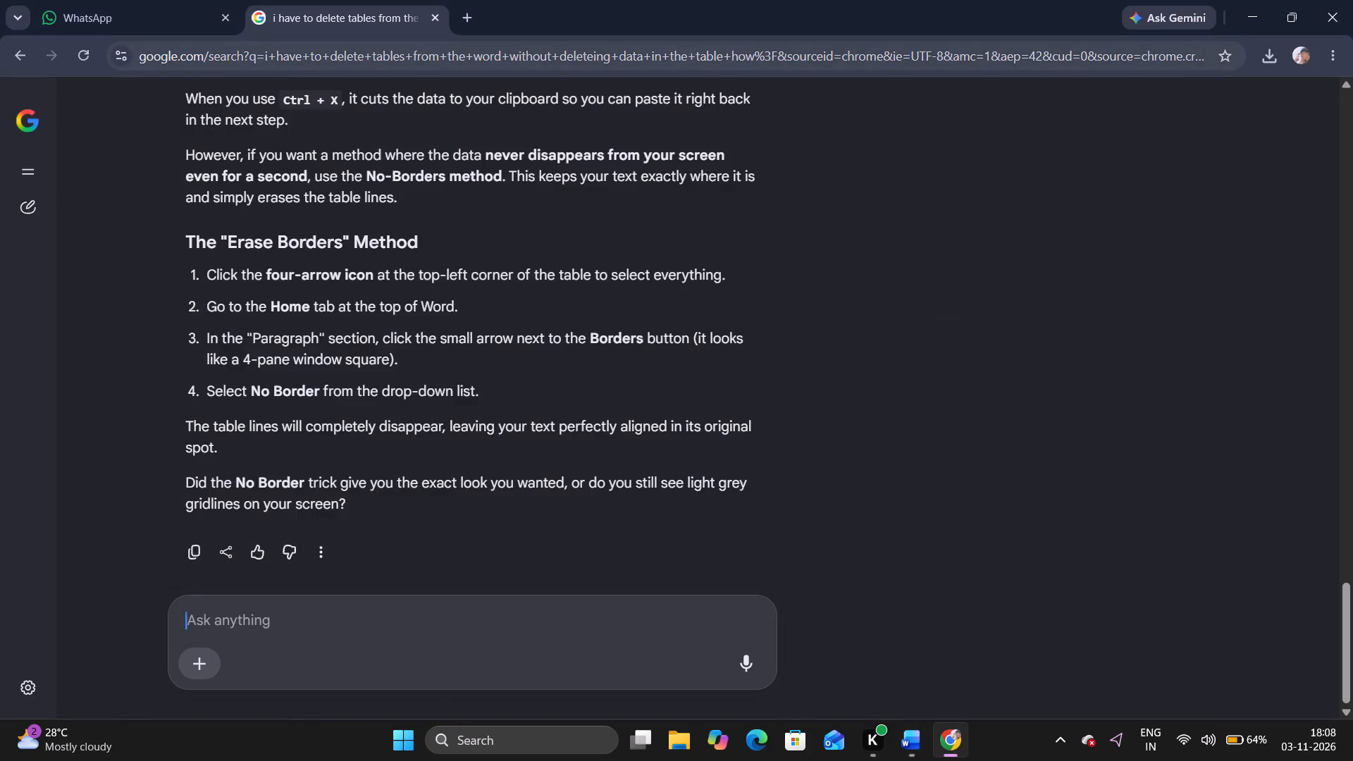
key(alt+Tab)
key(alt+Tab)
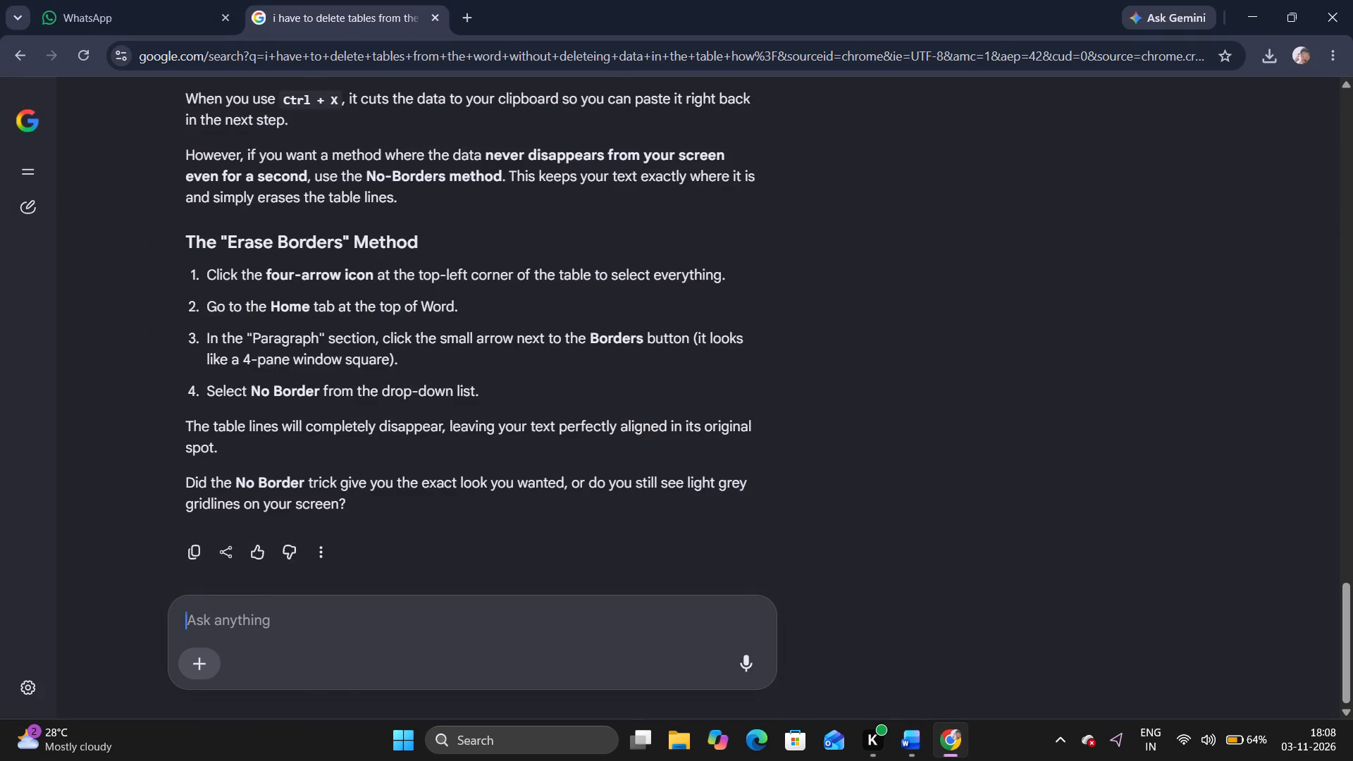
key(alt+Tab)
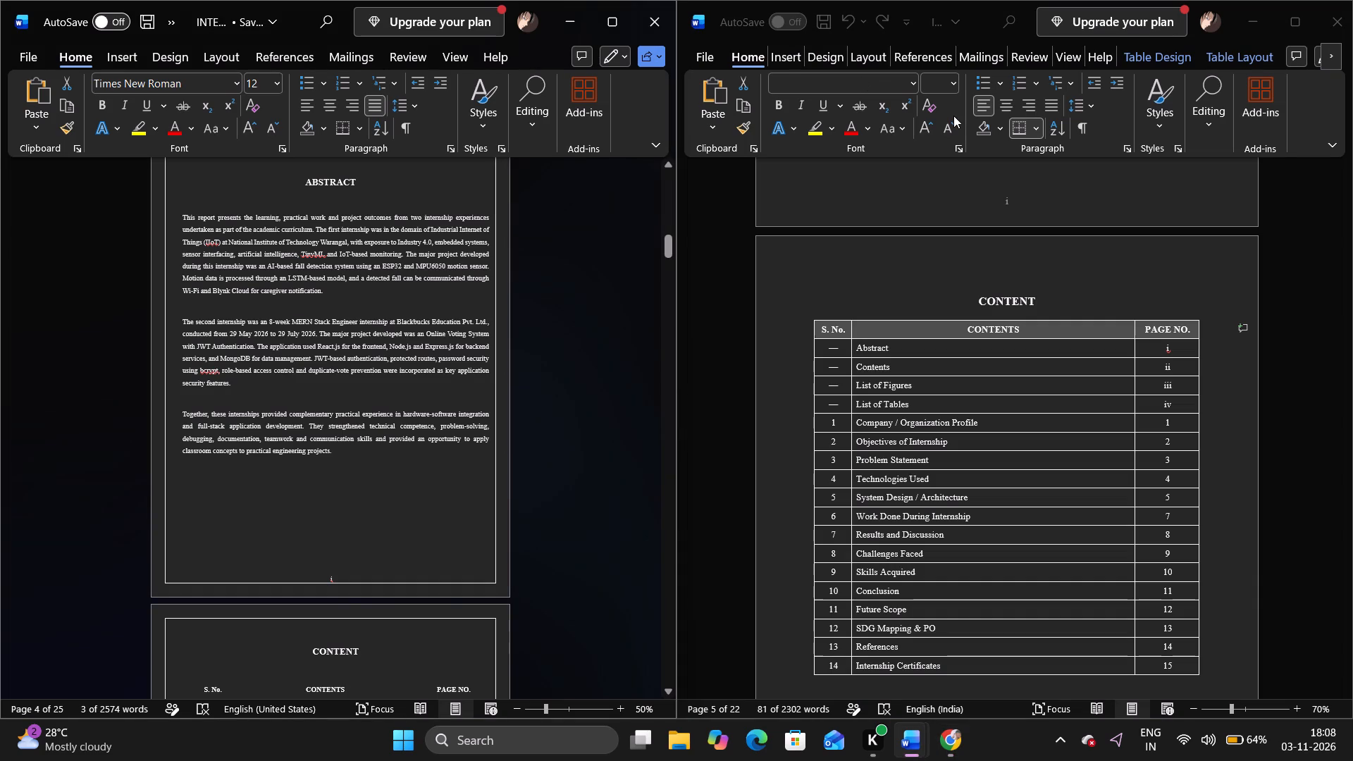
click(1049, 144)
key(alt+Tab)
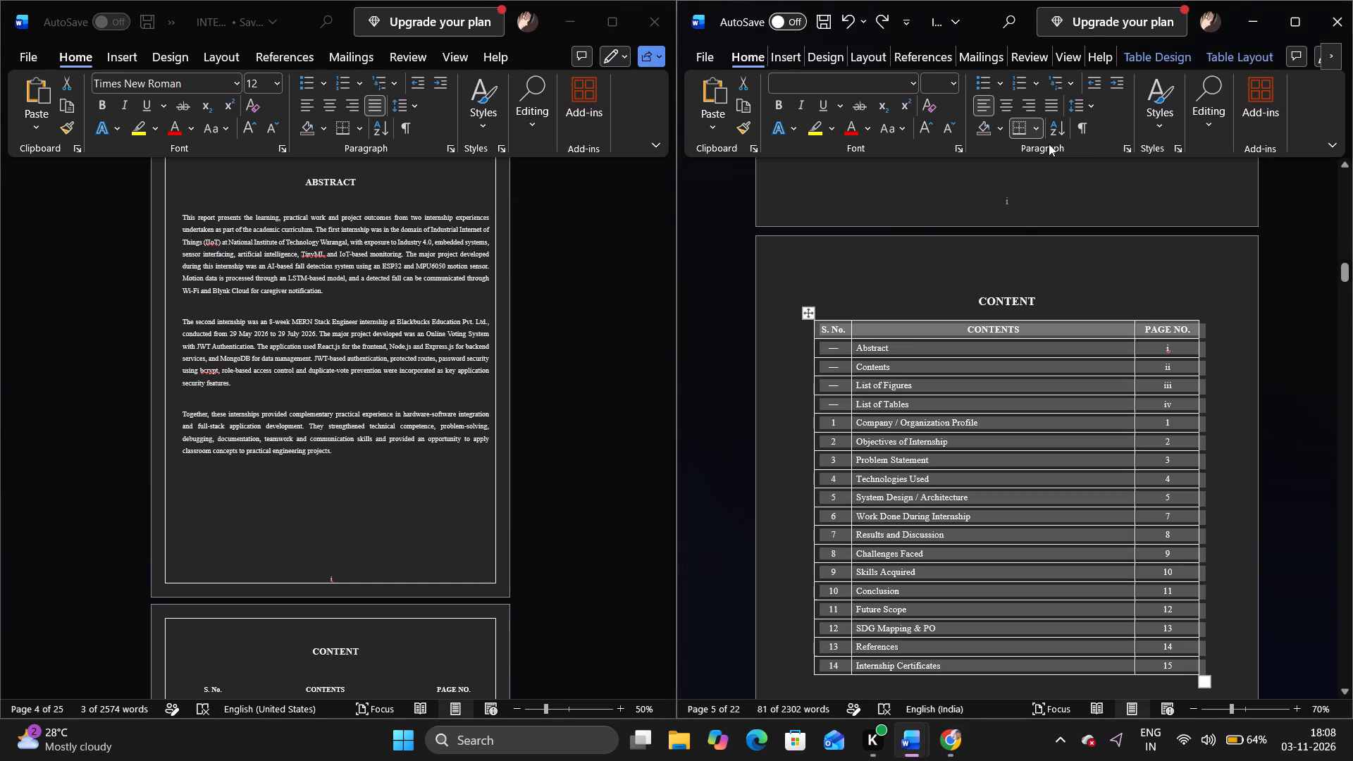
key(alt+Tab)
key(alt+Tab)
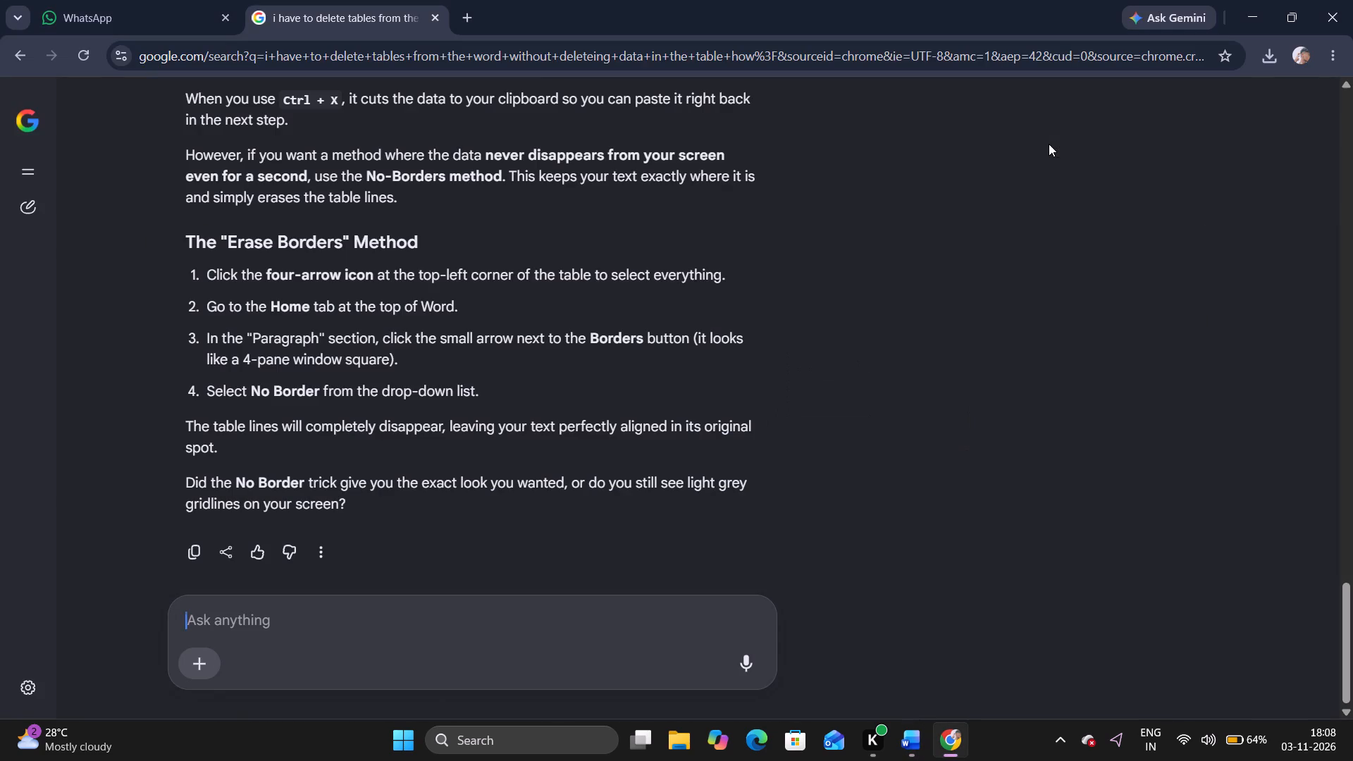
key(alt+Tab)
key(alt+Tab)
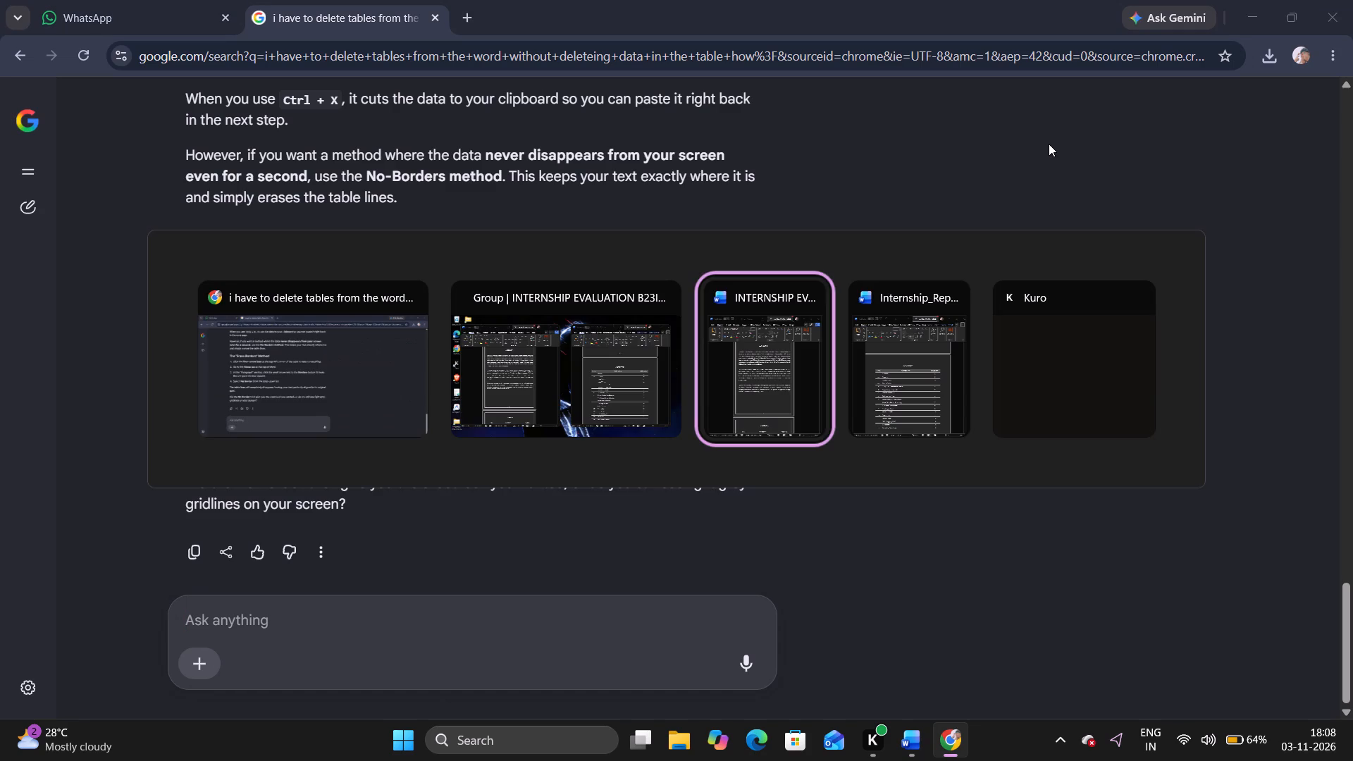
key(alt+Tab)
key(alt+Tab)
key(alt+Tab)
key(alt+Tab)
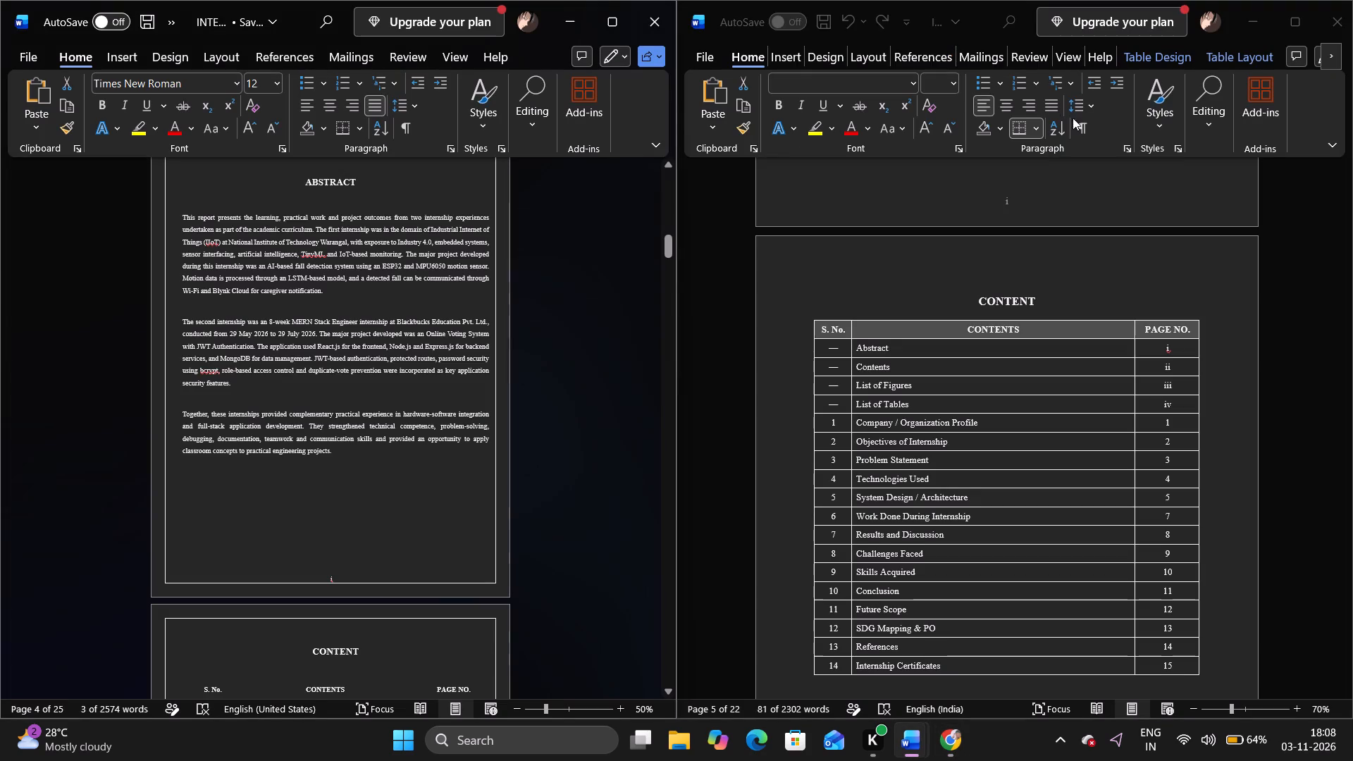
ctrl+scroll(1043, 200, up, 5)
ctrl+scroll(1043, 200, down, 3)
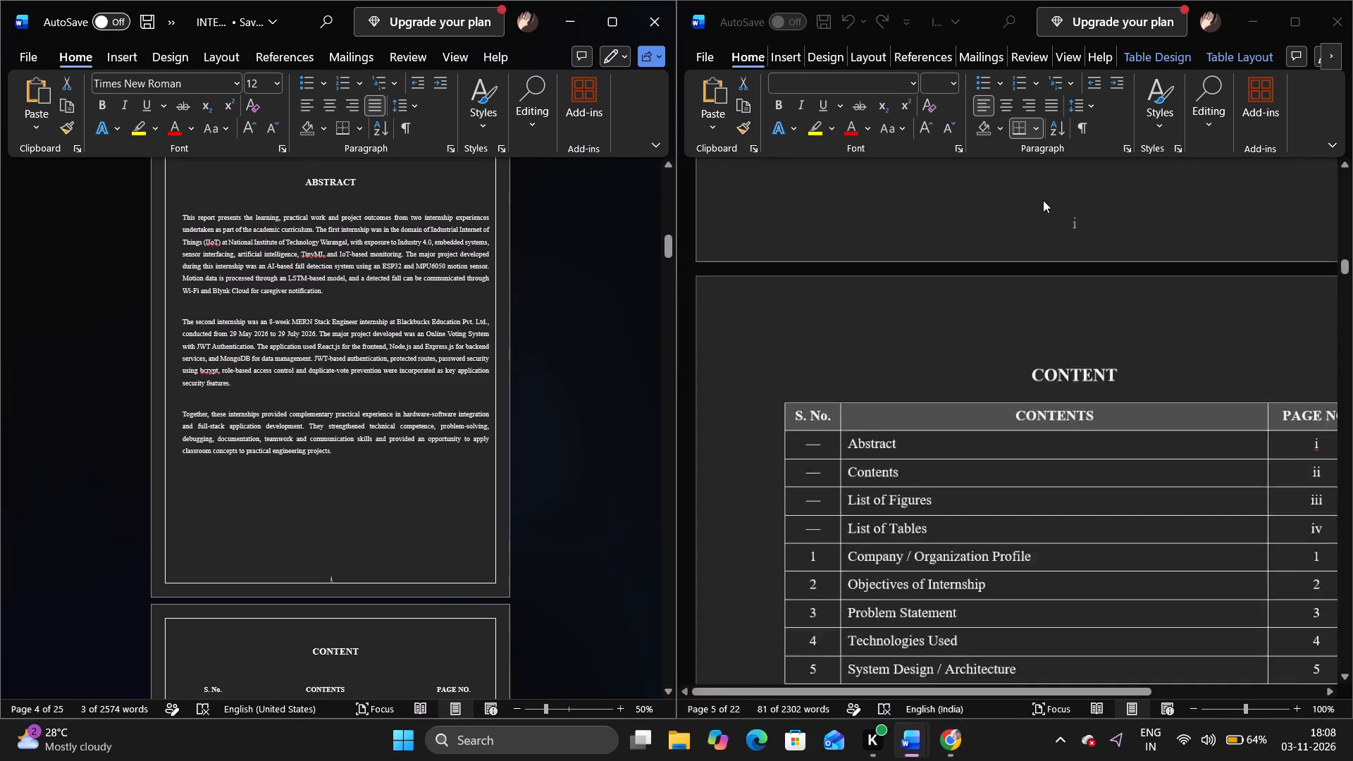
ctrl+scroll(1043, 200, down, 2)
click(1042, 142)
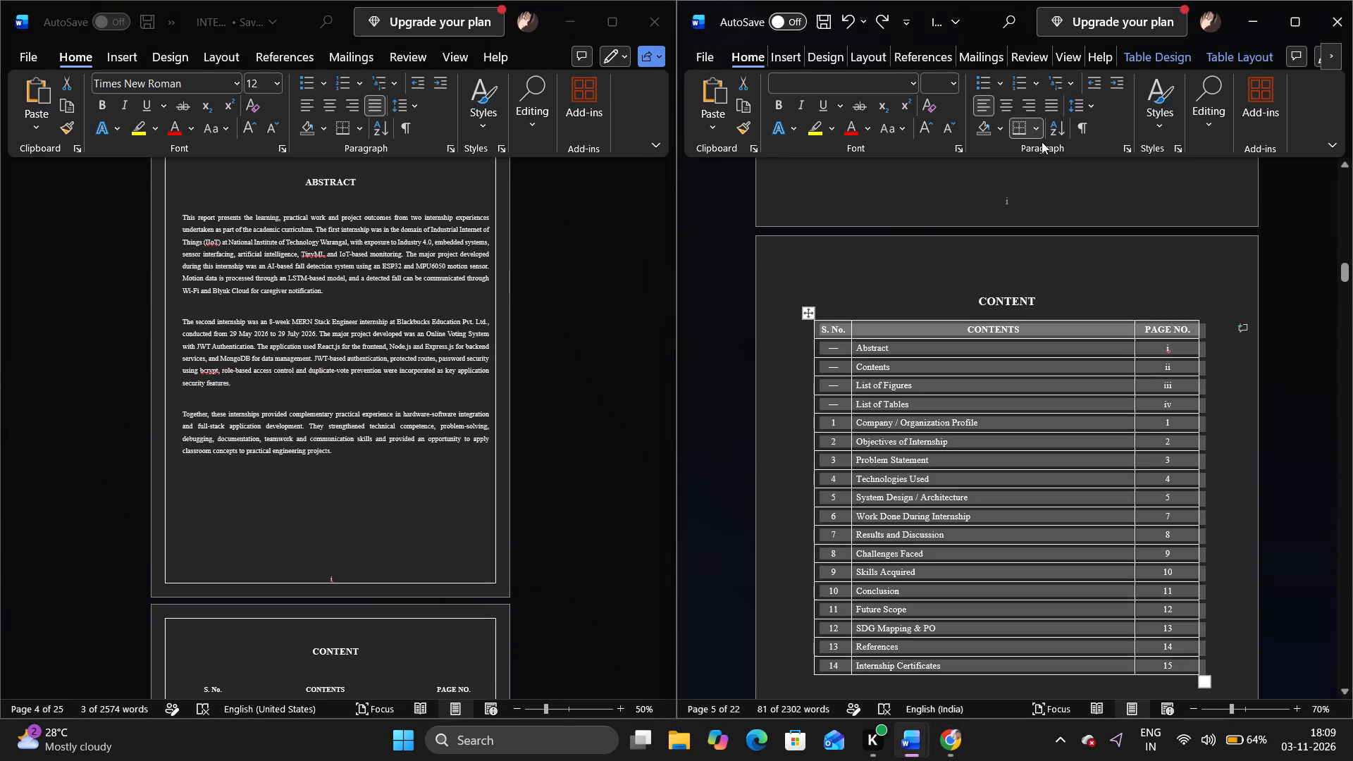
click(1042, 125)
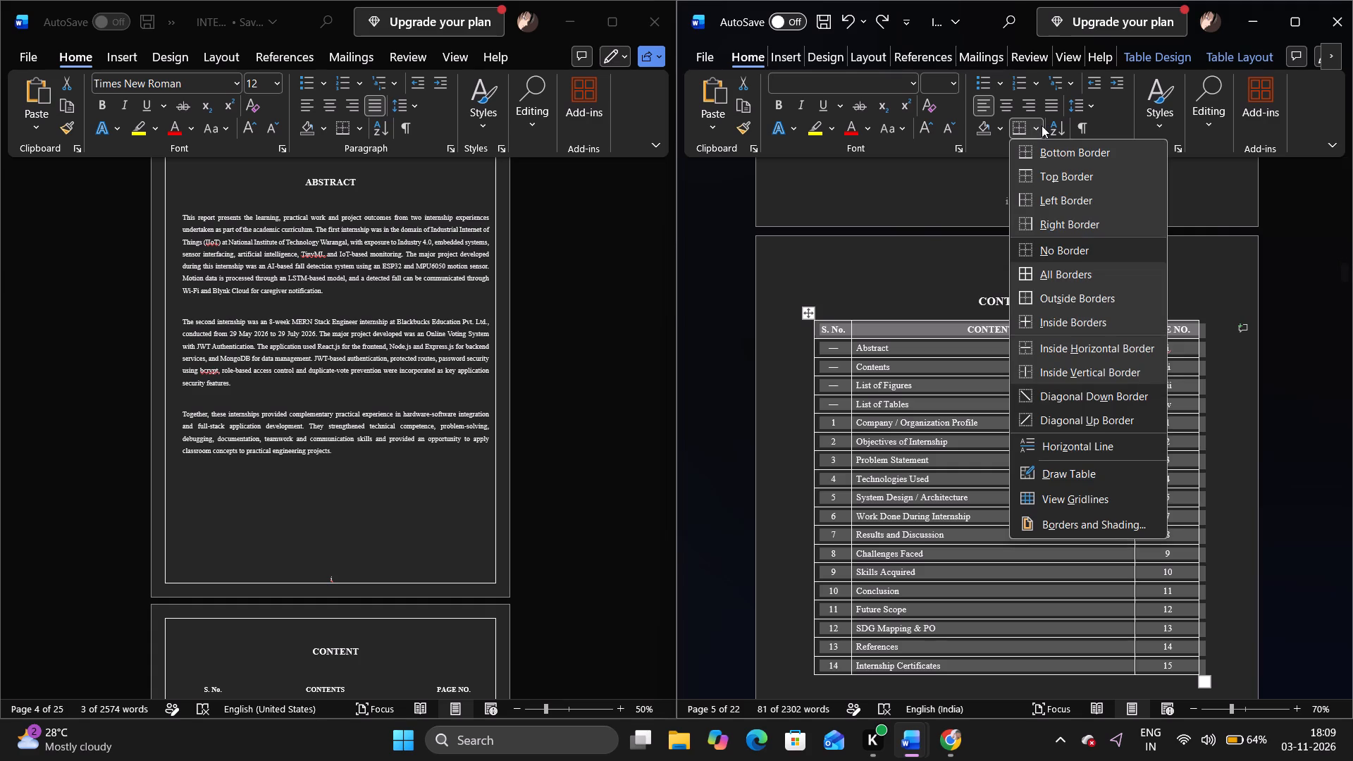
click(1045, 248)
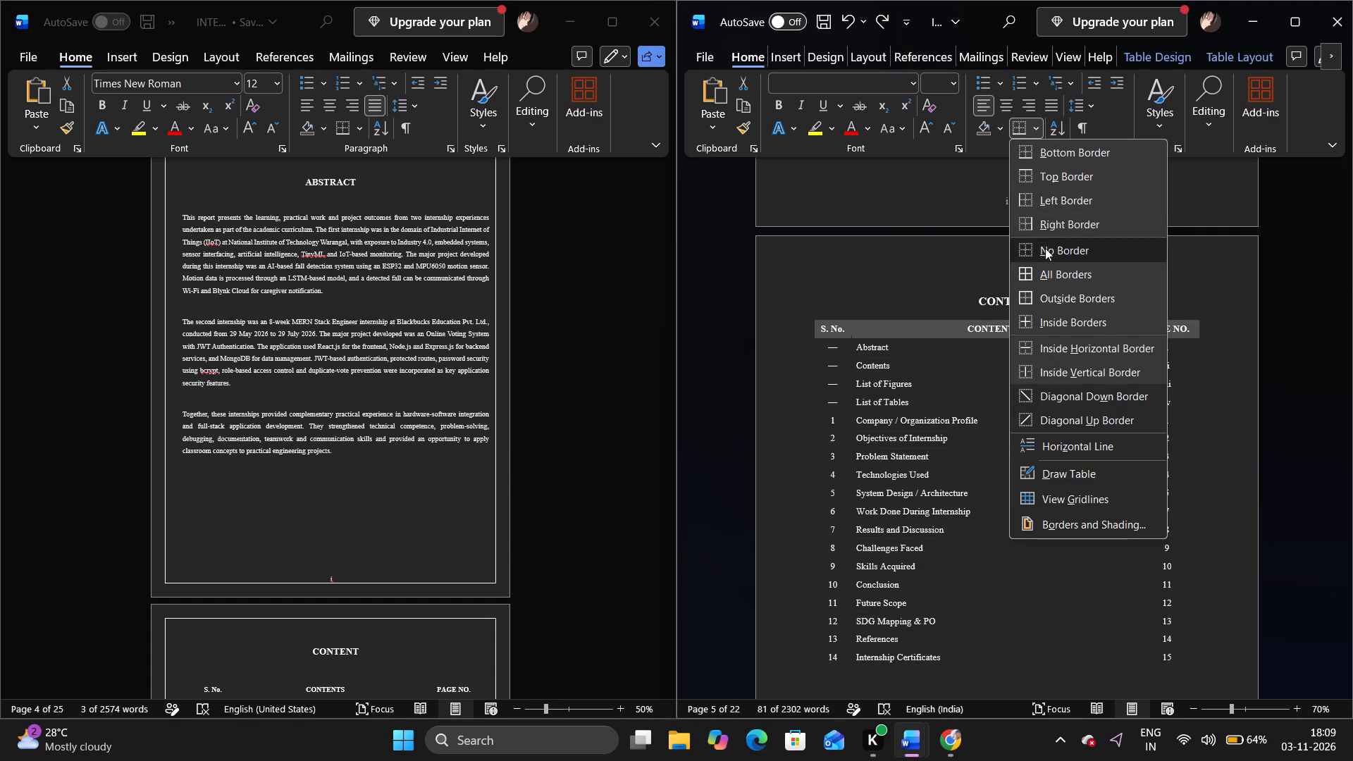
click(1078, 333)
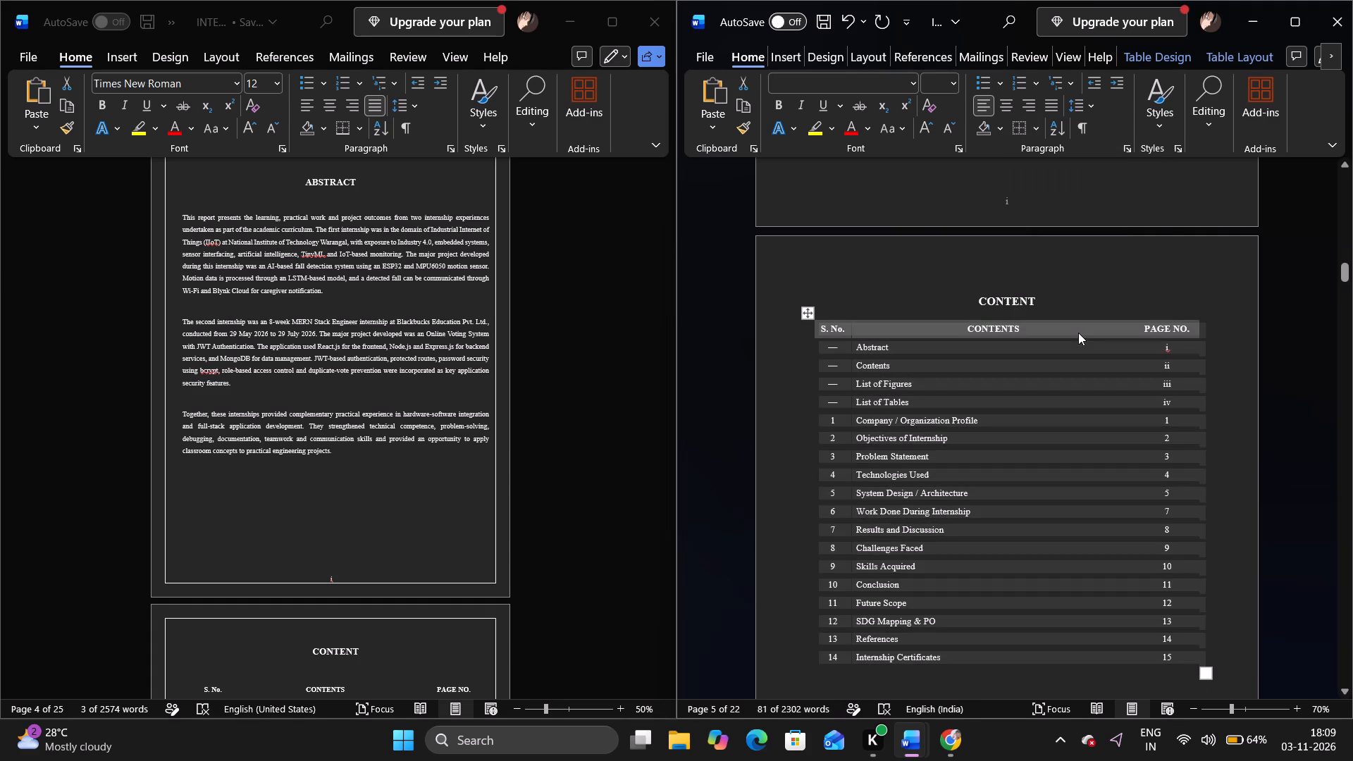
click(1122, 328)
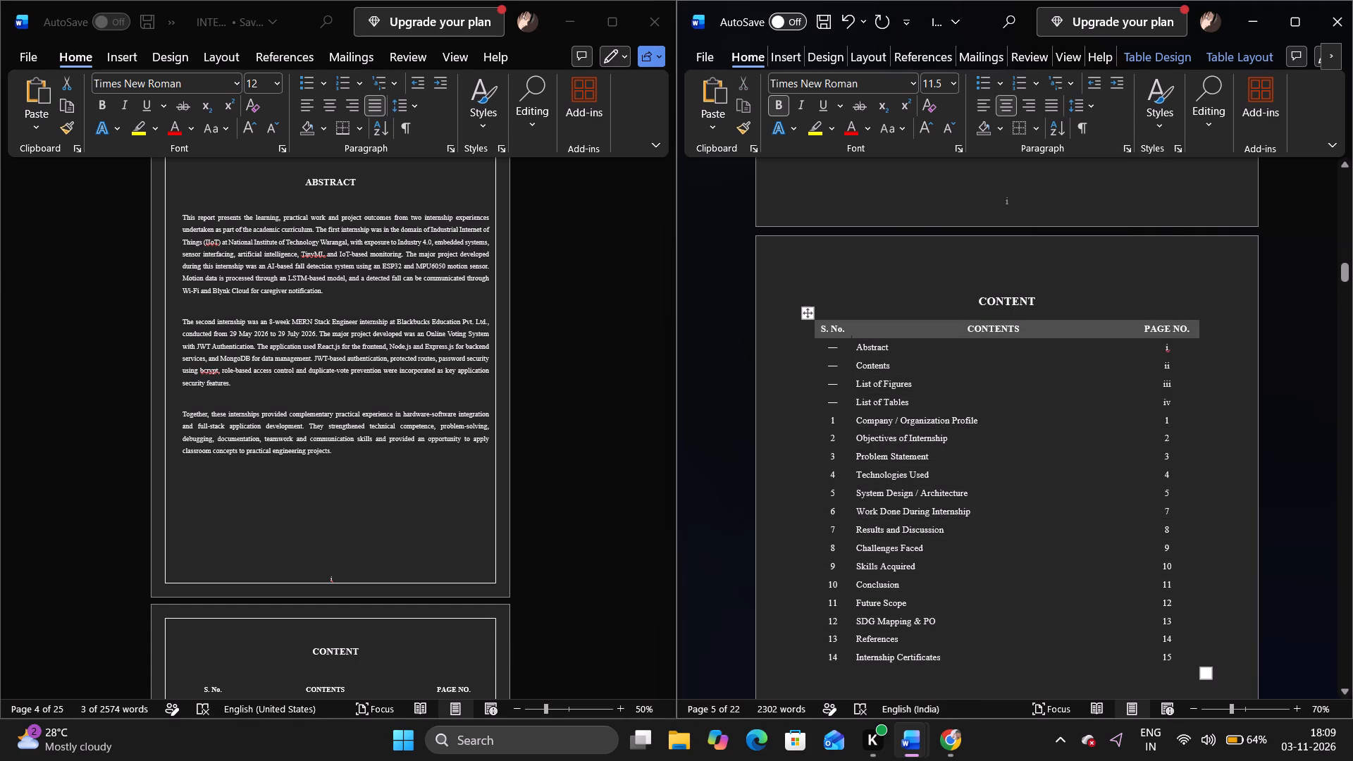
Compare both reports' LIST OF FIGURES pages and apply No Border to the whole figures table in the edited report.
scroll(1021, 370, down, 6)
scroll(1021, 370, up, 1)
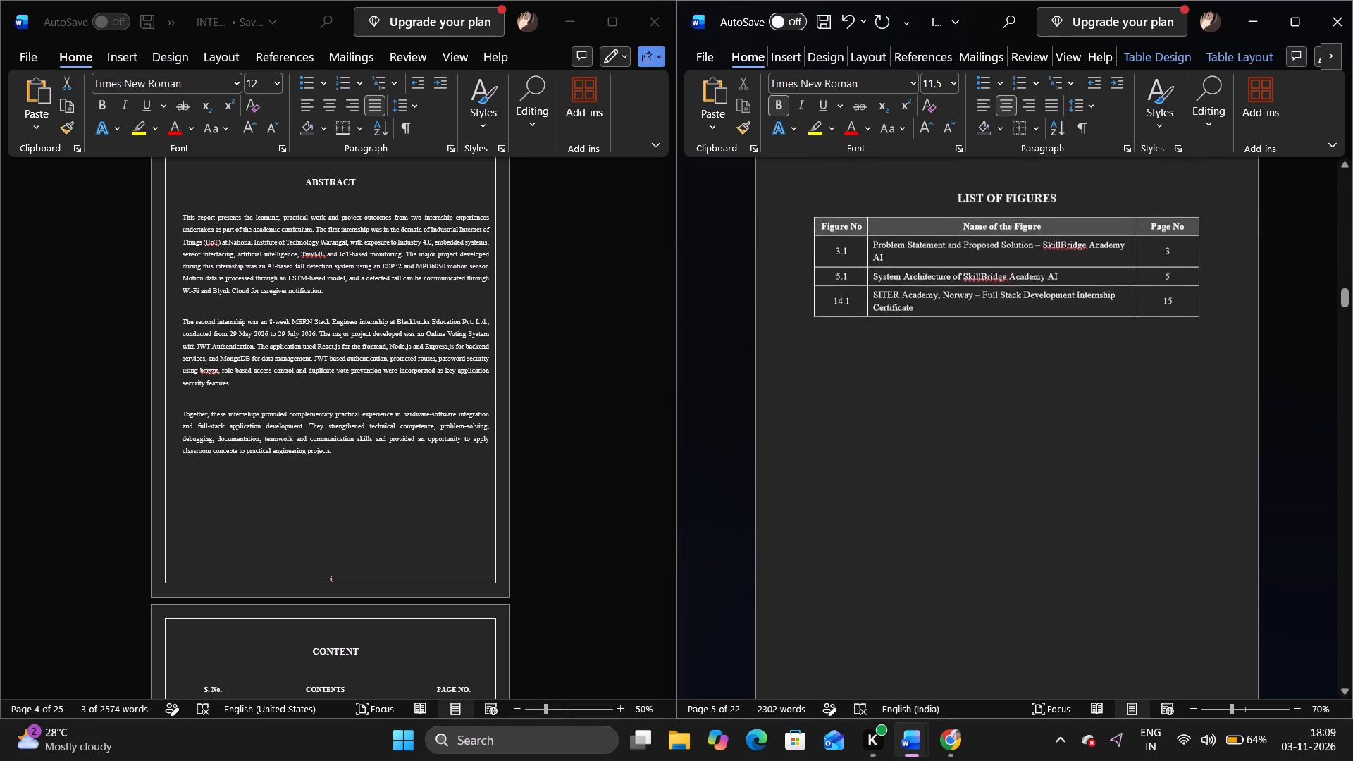
scroll(1021, 370, up, 1)
scroll(581, 430, down, 6)
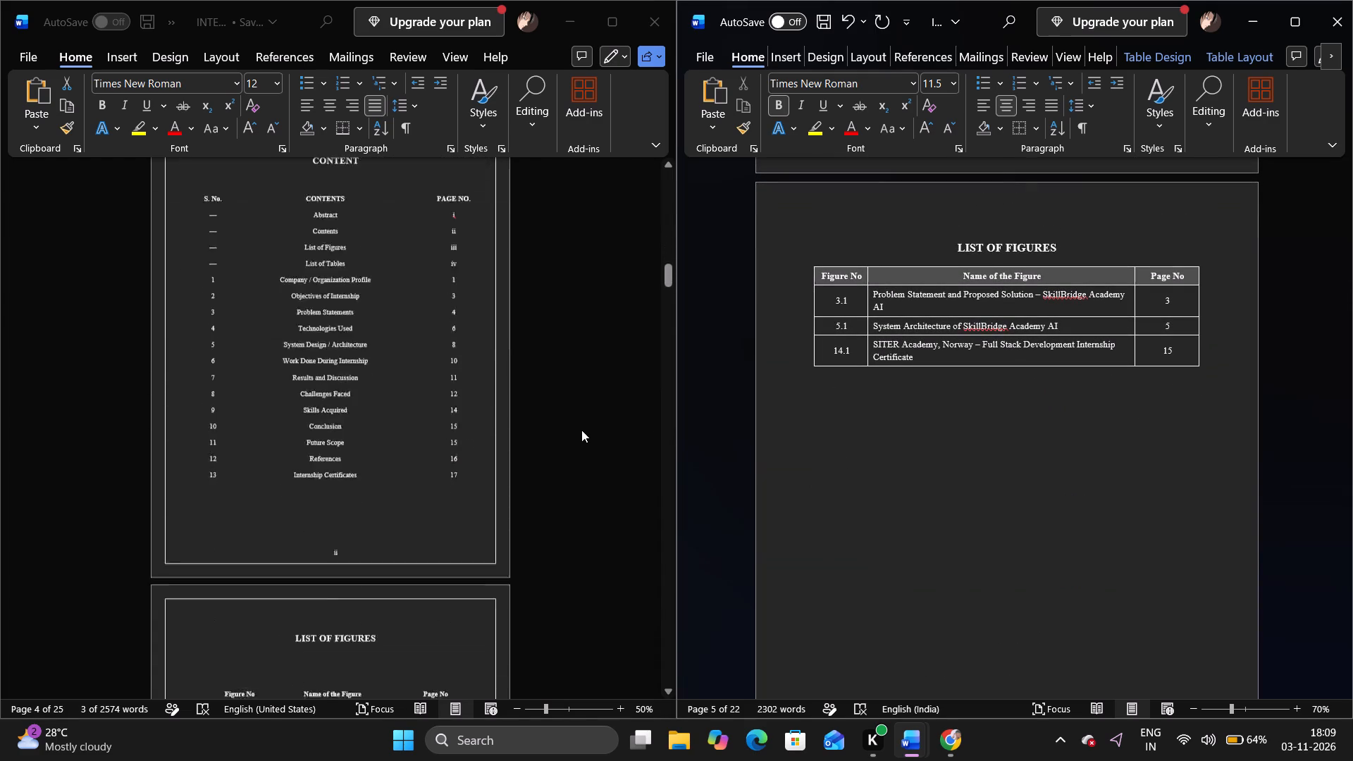
scroll(581, 430, down, 2)
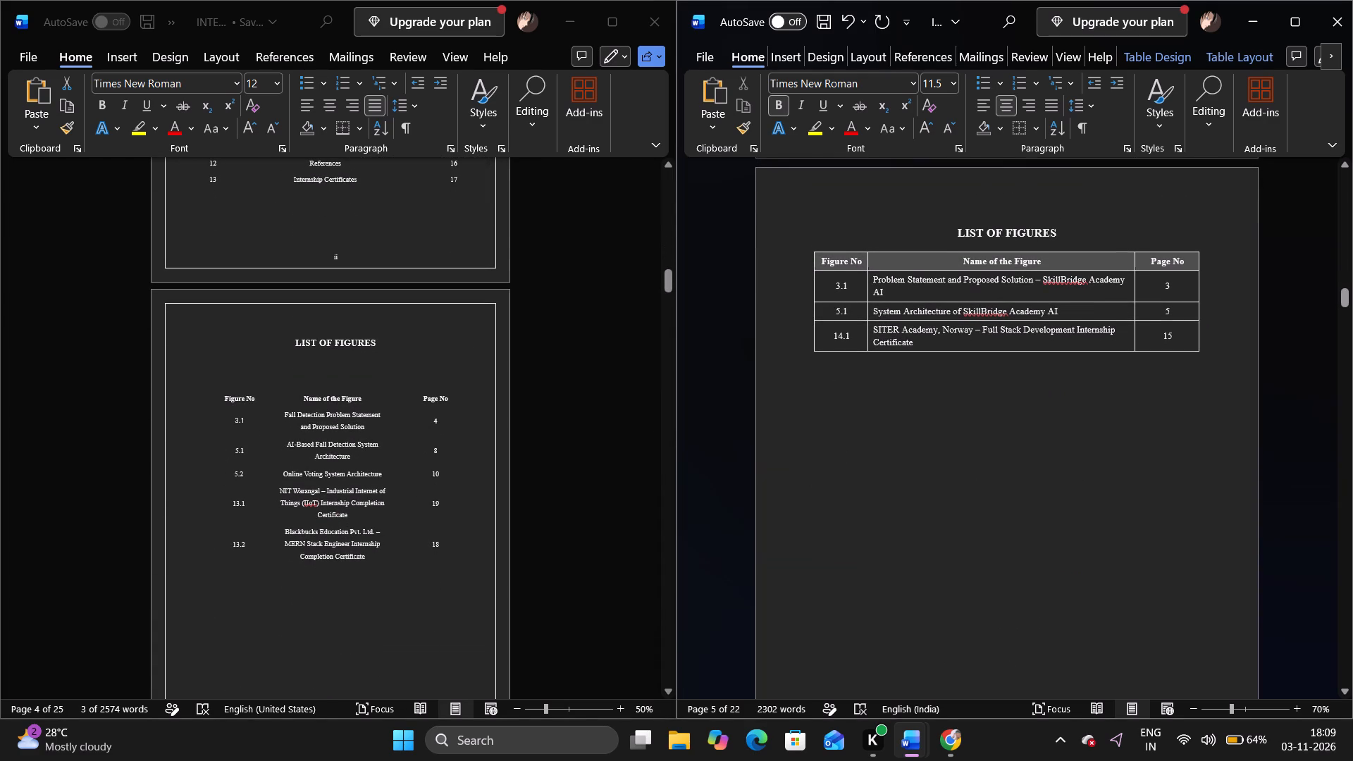
click(799, 236)
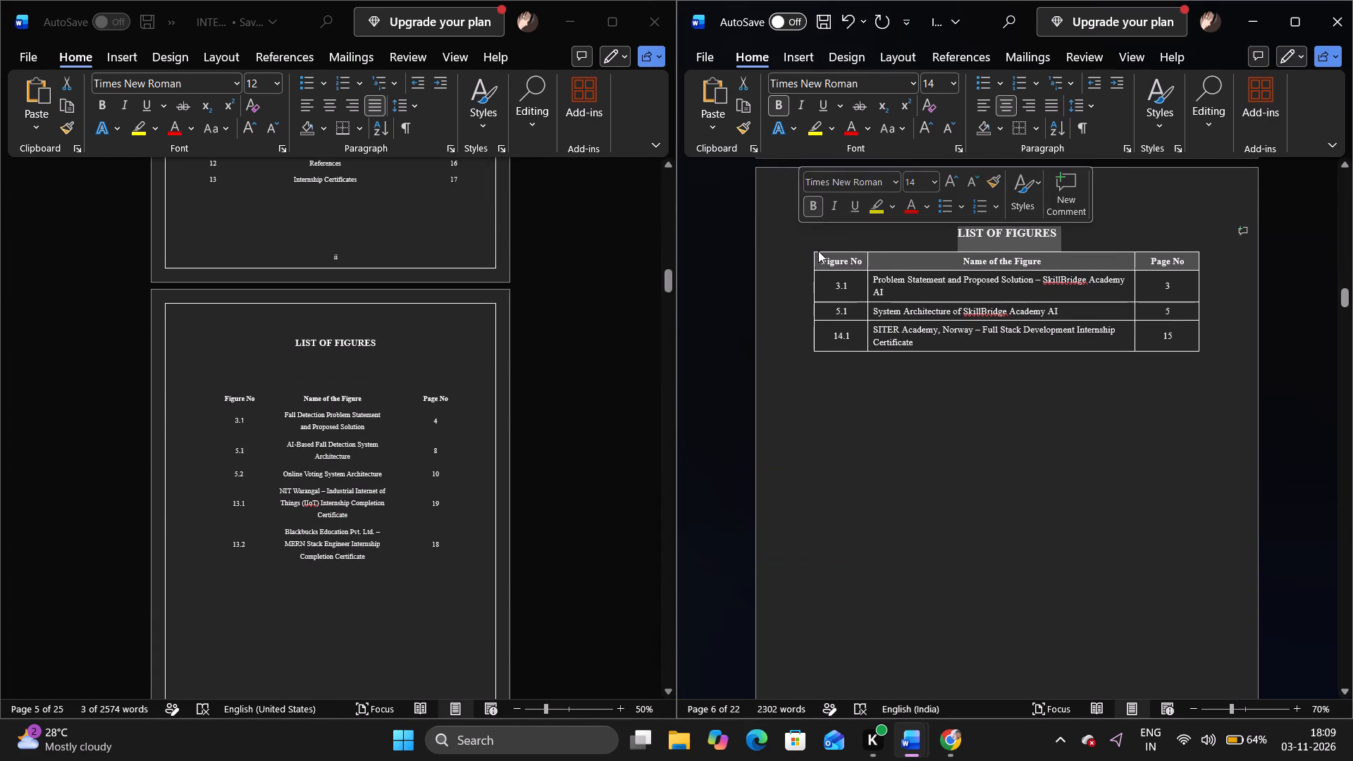
click(818, 251)
click(816, 261)
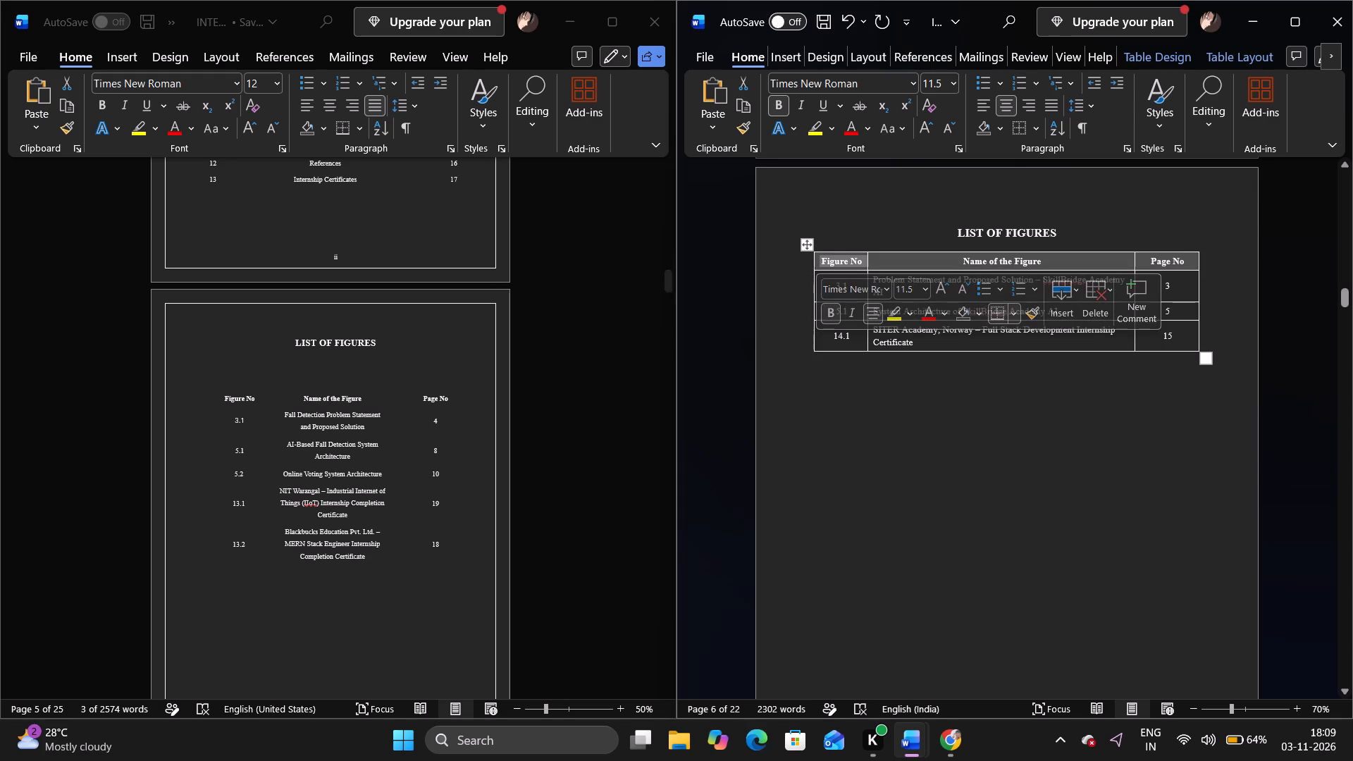
click(805, 244)
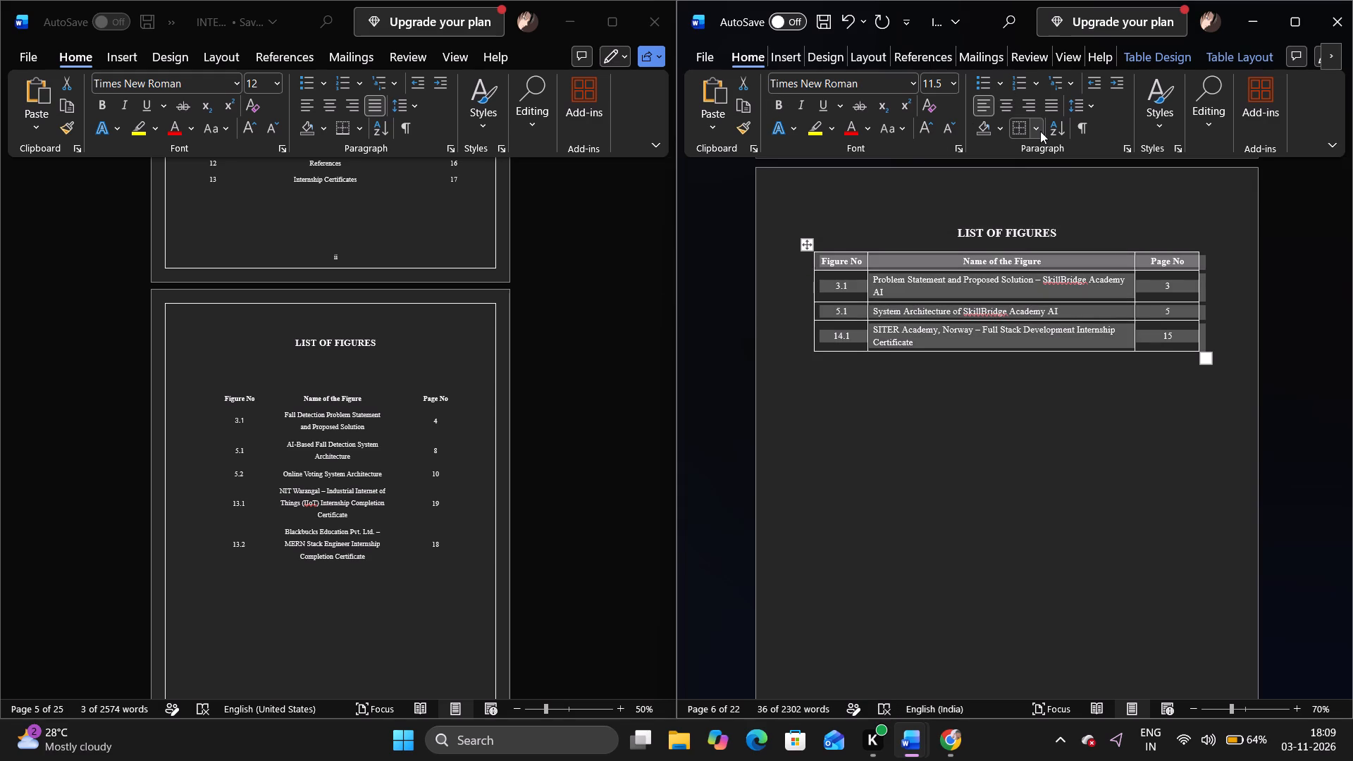
click(1031, 121)
click(1052, 250)
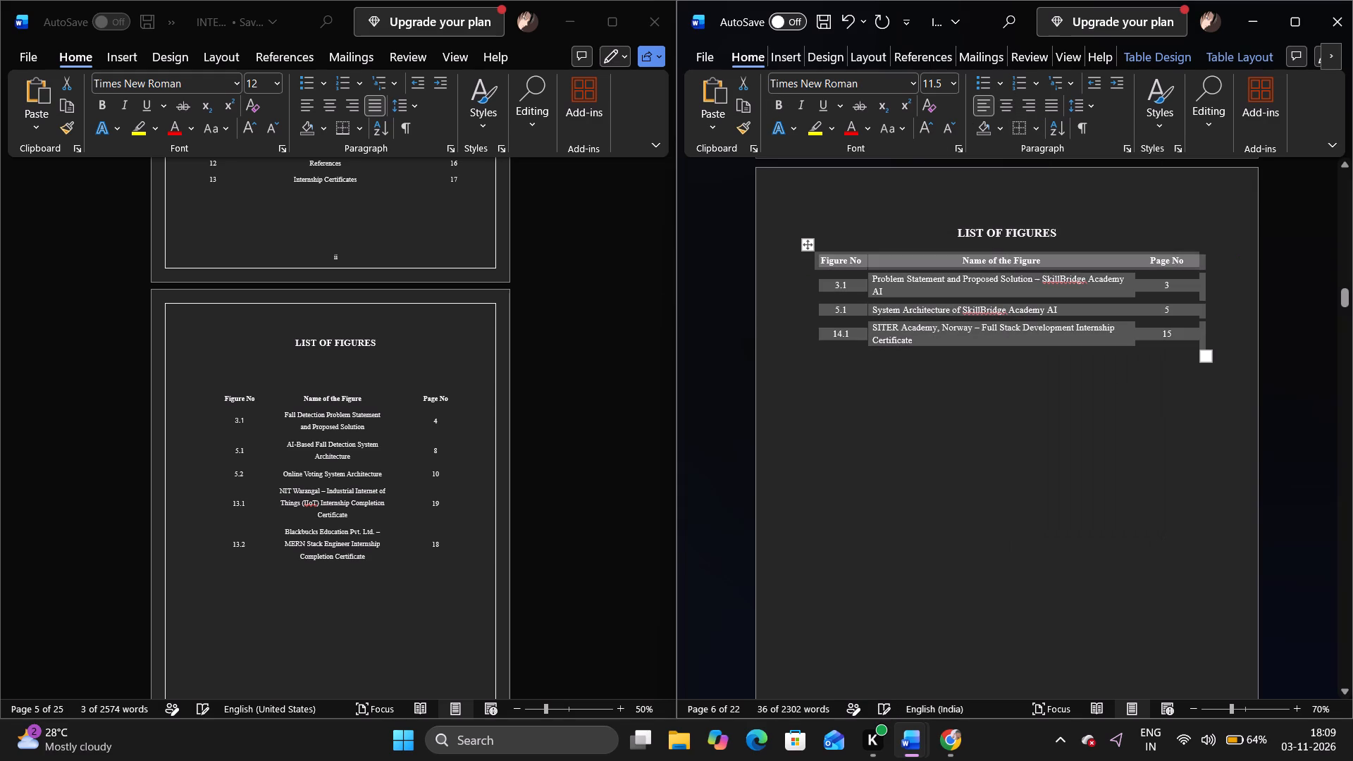
Change the shading of the LIST OF FIGURES table's header row to the white theme colour in the edited report.
click(1068, 416)
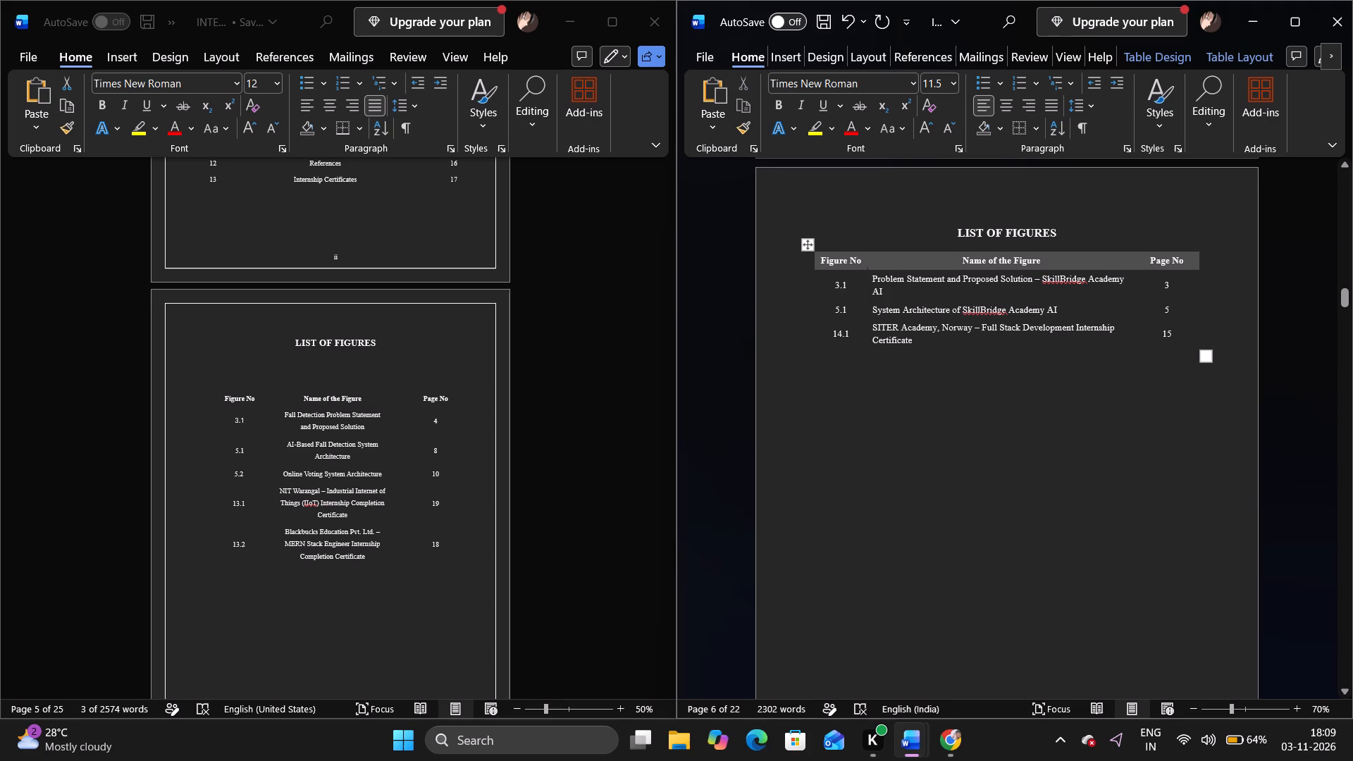
click(1092, 261)
drag(1206, 269, 808, 249)
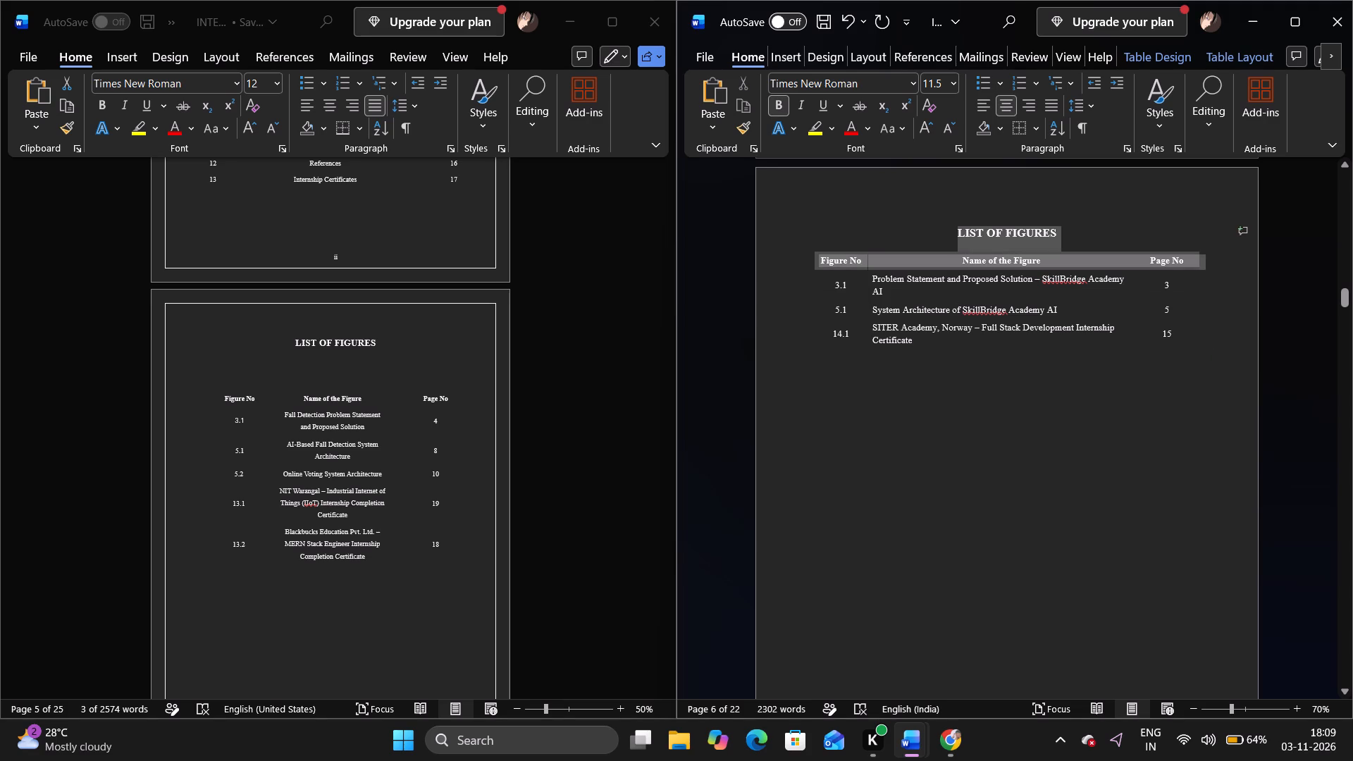
drag(808, 249, 807, 257)
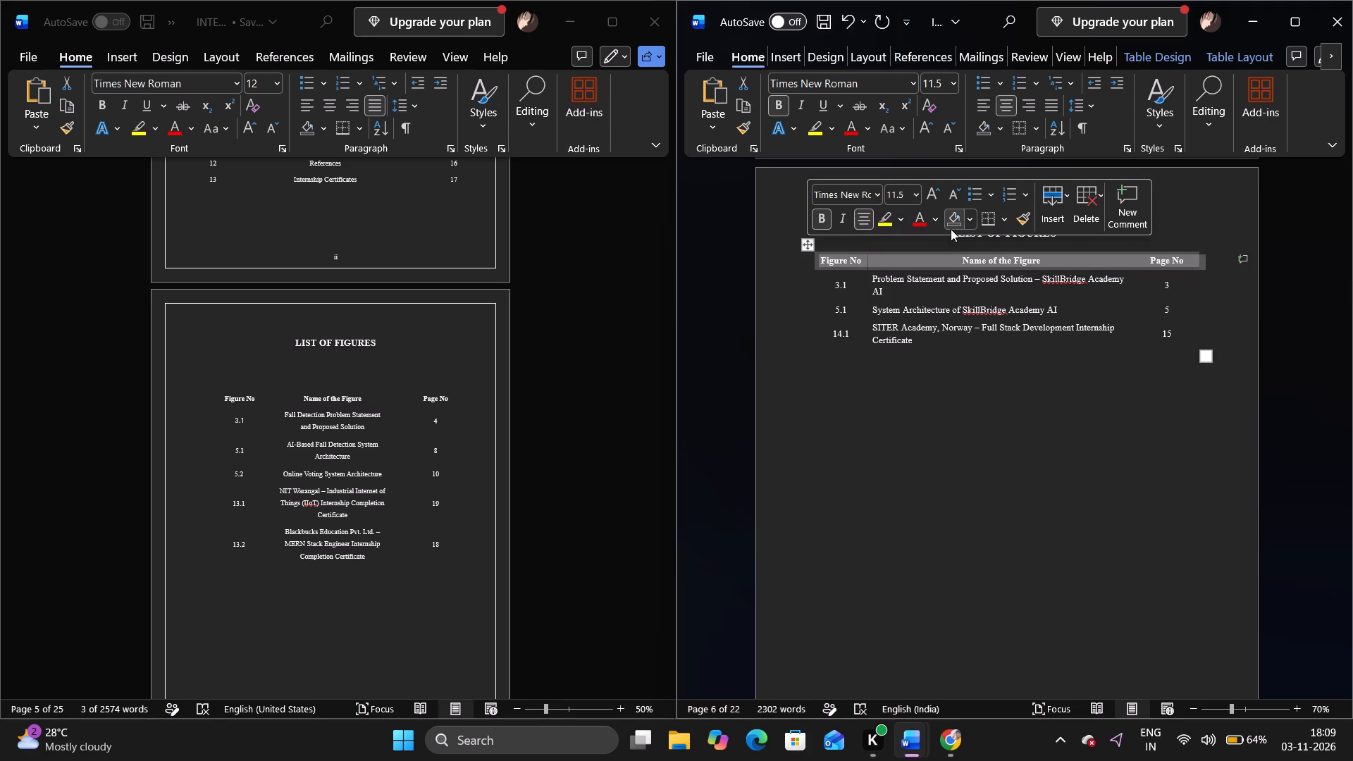
click(968, 225)
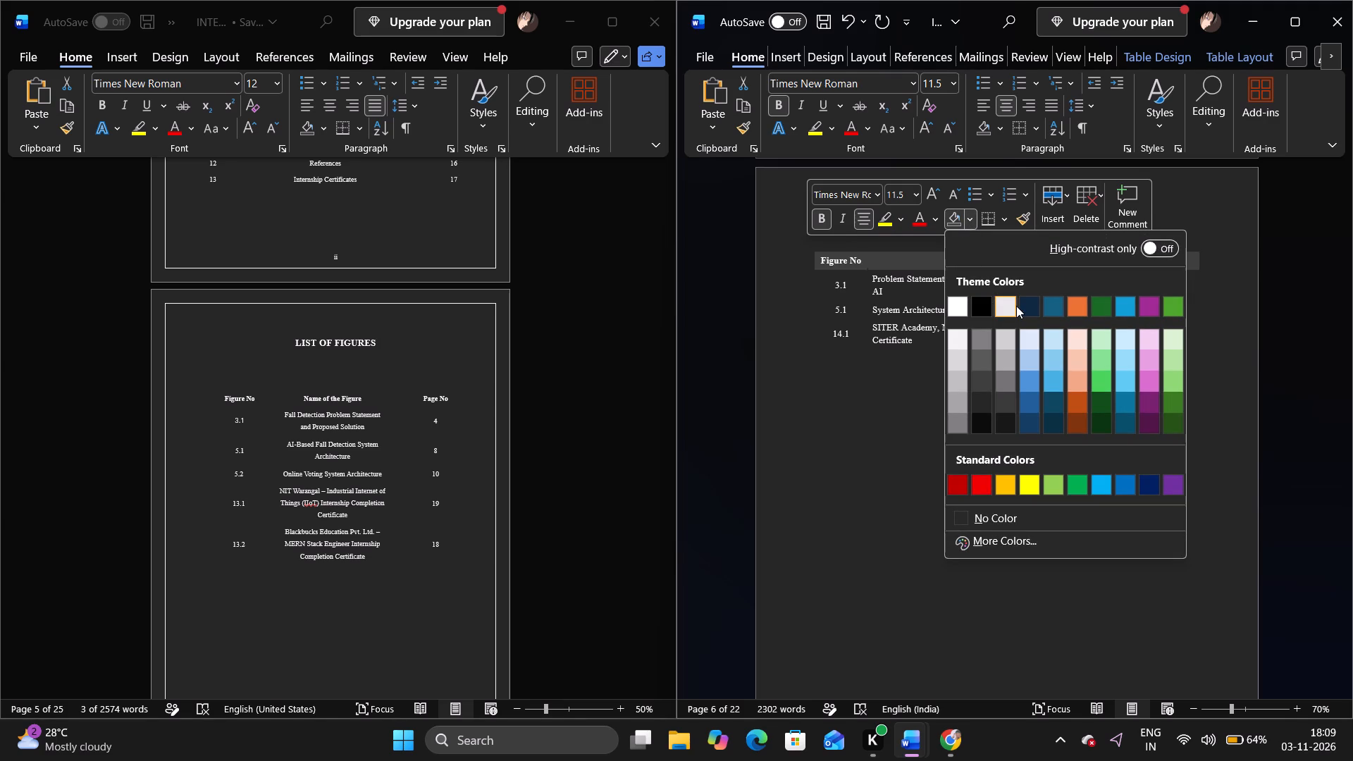
click(951, 301)
click(989, 402)
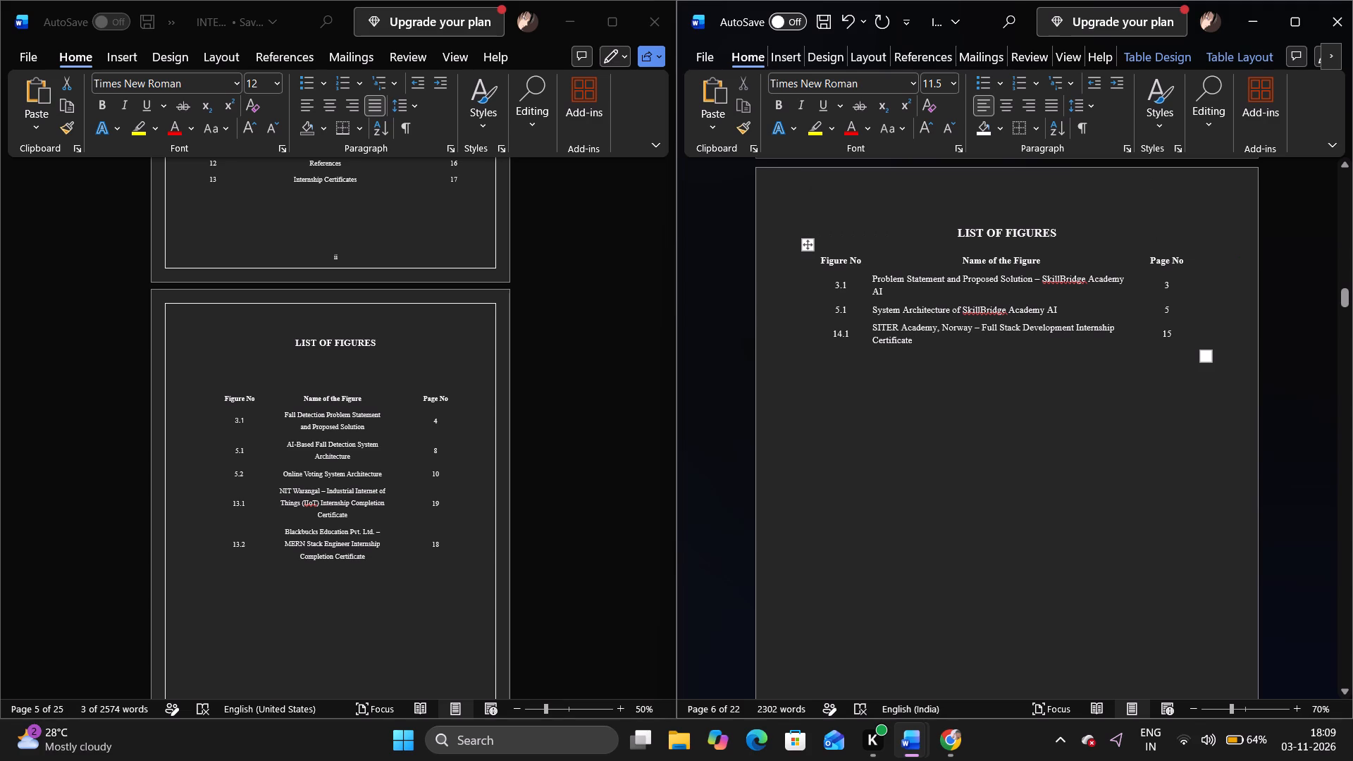
Insert a blank line above "Figure No" in the header cell of the LIST OF FIGURES table.
click(817, 260)
click(827, 261)
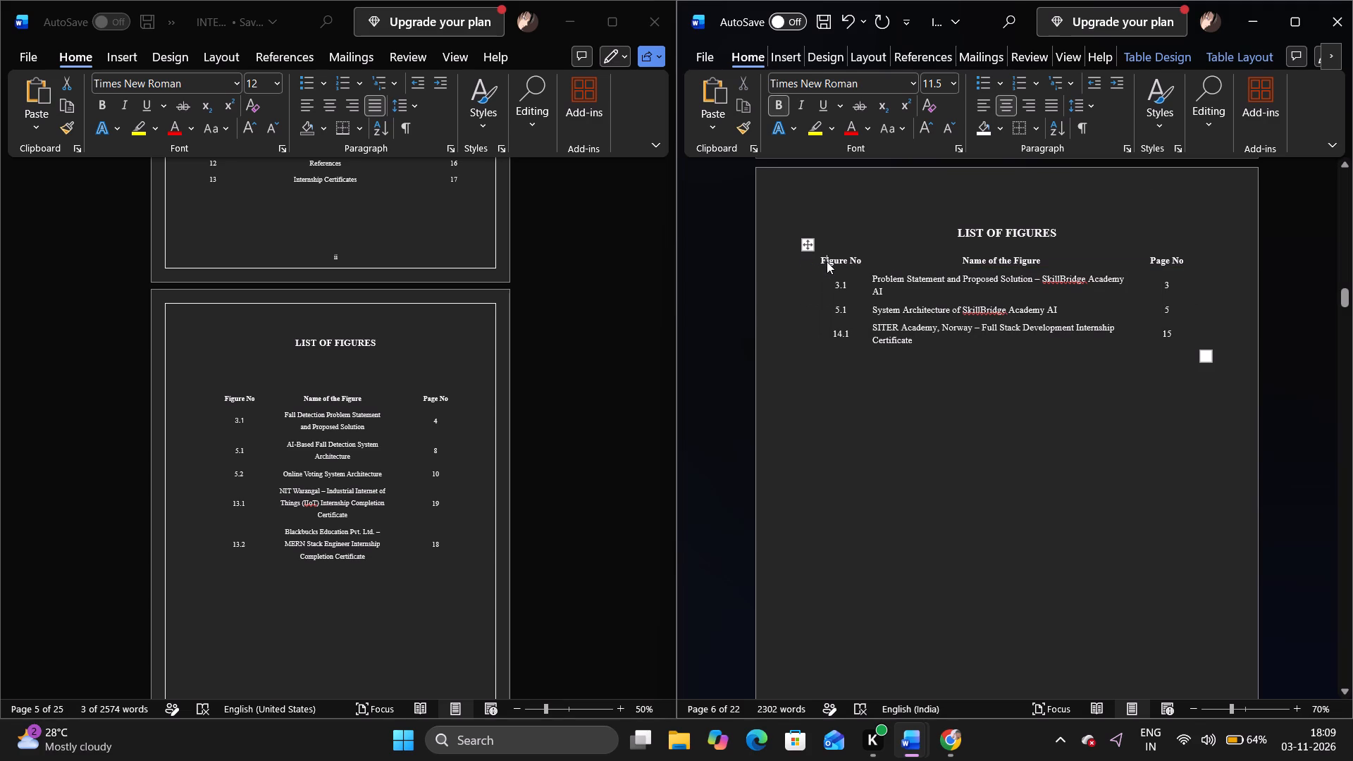
click(827, 261)
key(Left)
key(Return)
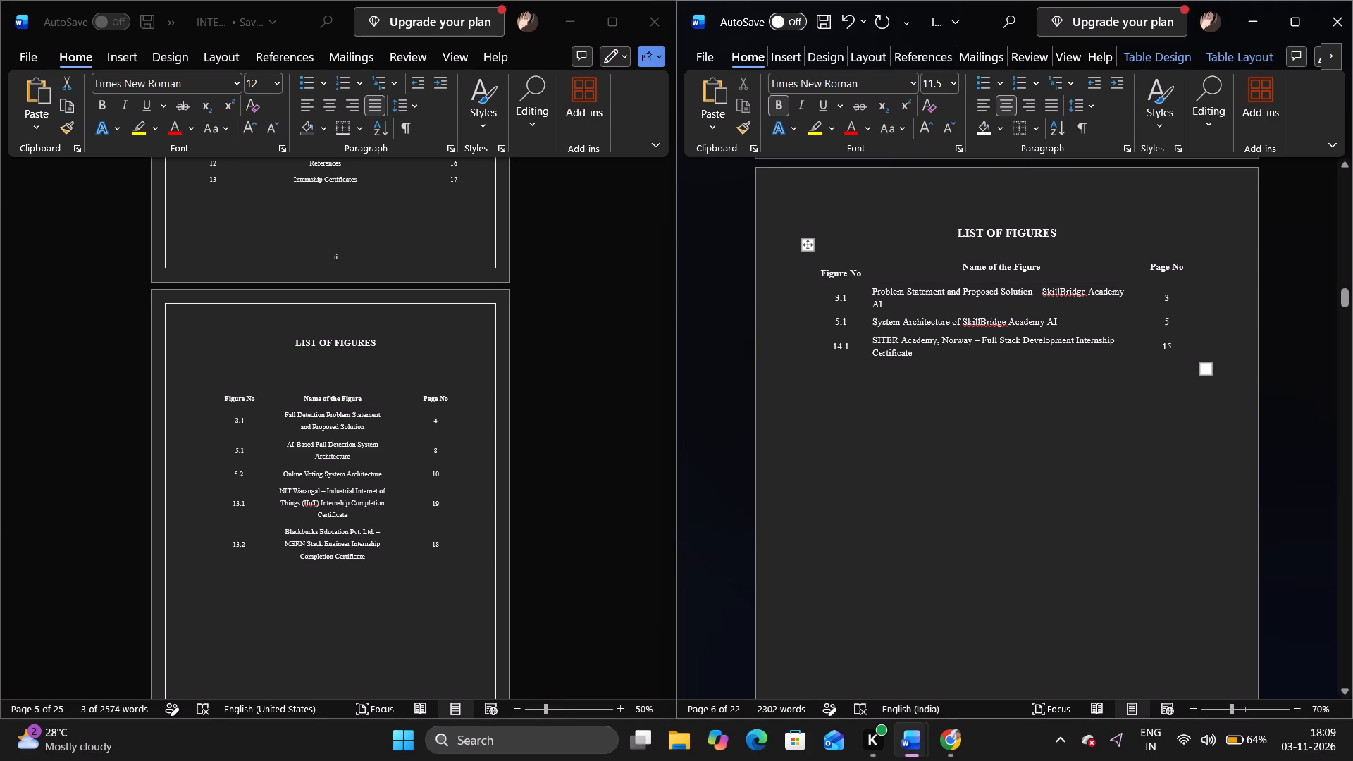
click(861, 272)
Widen the Figure No column of the figures table and shift the boundary before Page No slightly towards the table's outer edge.
click(808, 244)
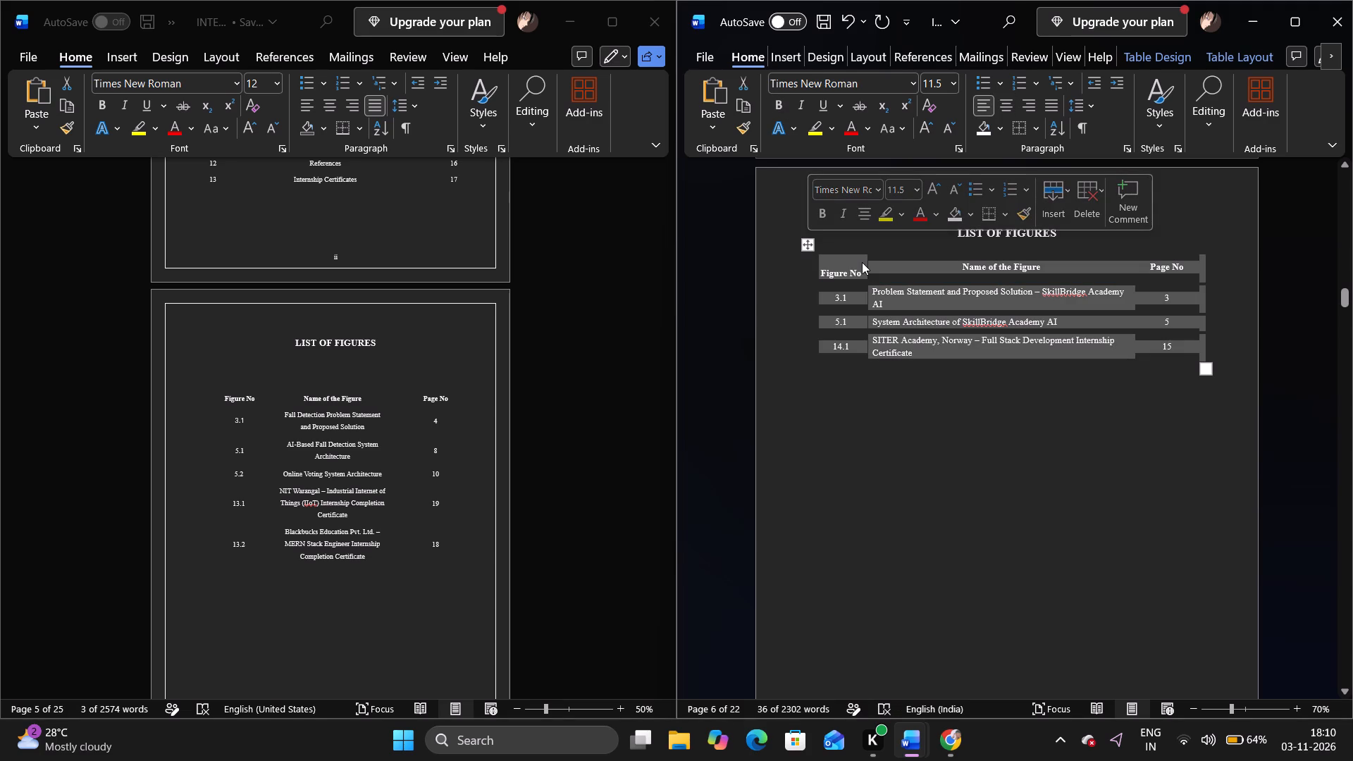
drag(867, 262, 875, 262)
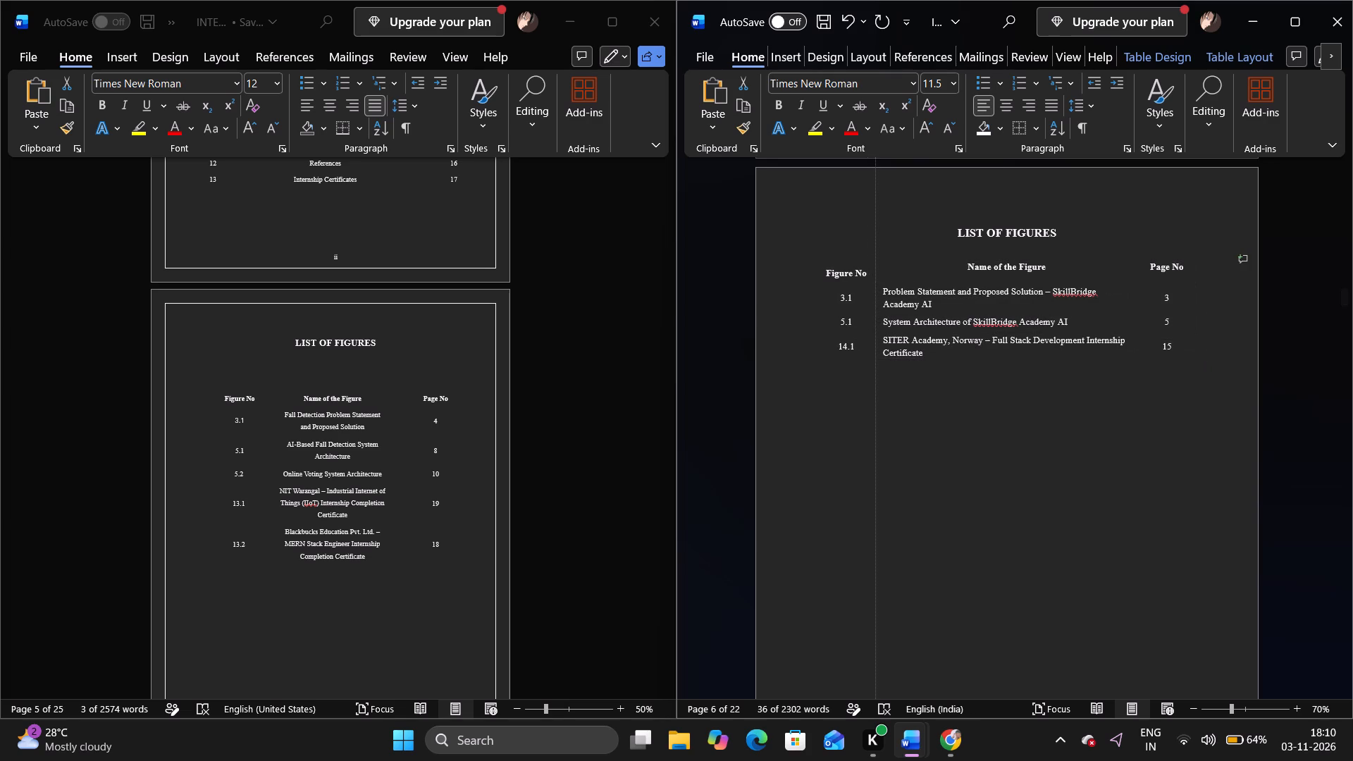
drag(875, 262, 866, 262)
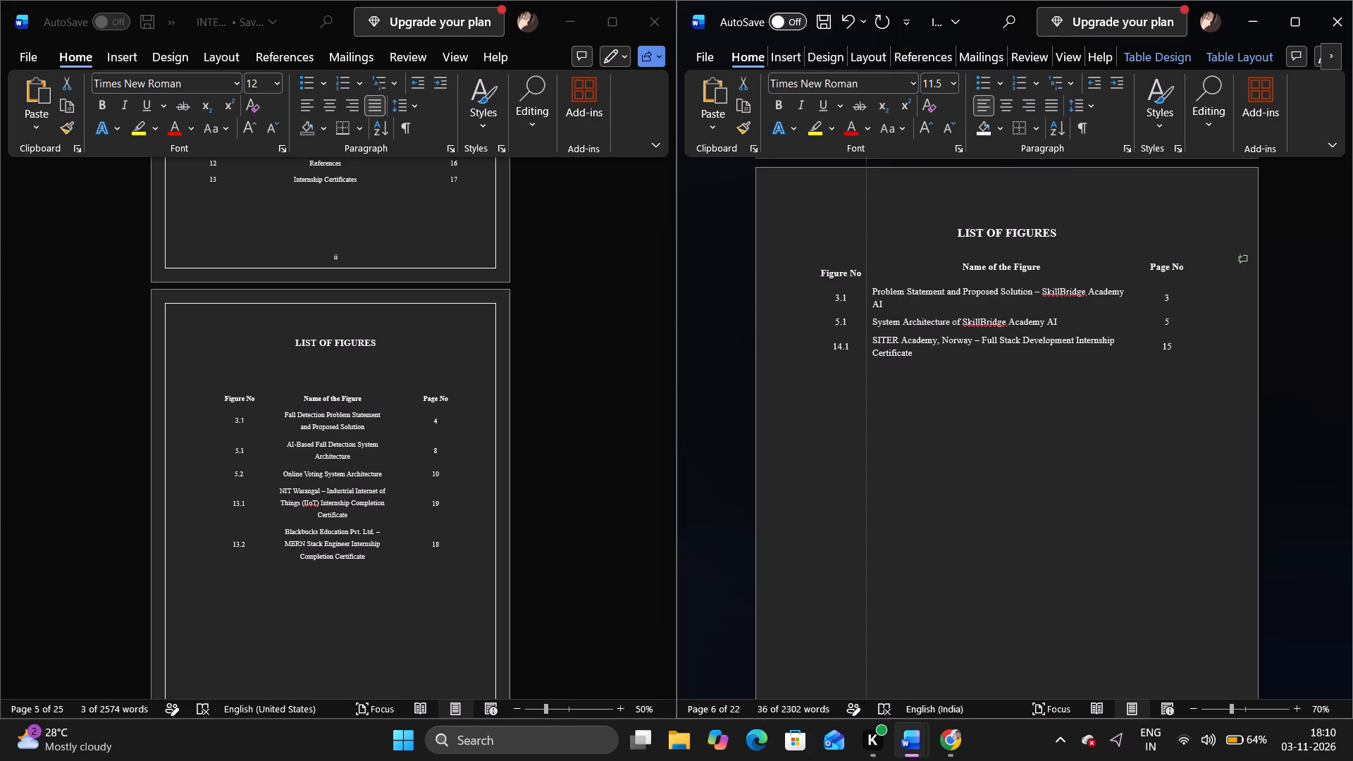
drag(866, 262, 889, 259)
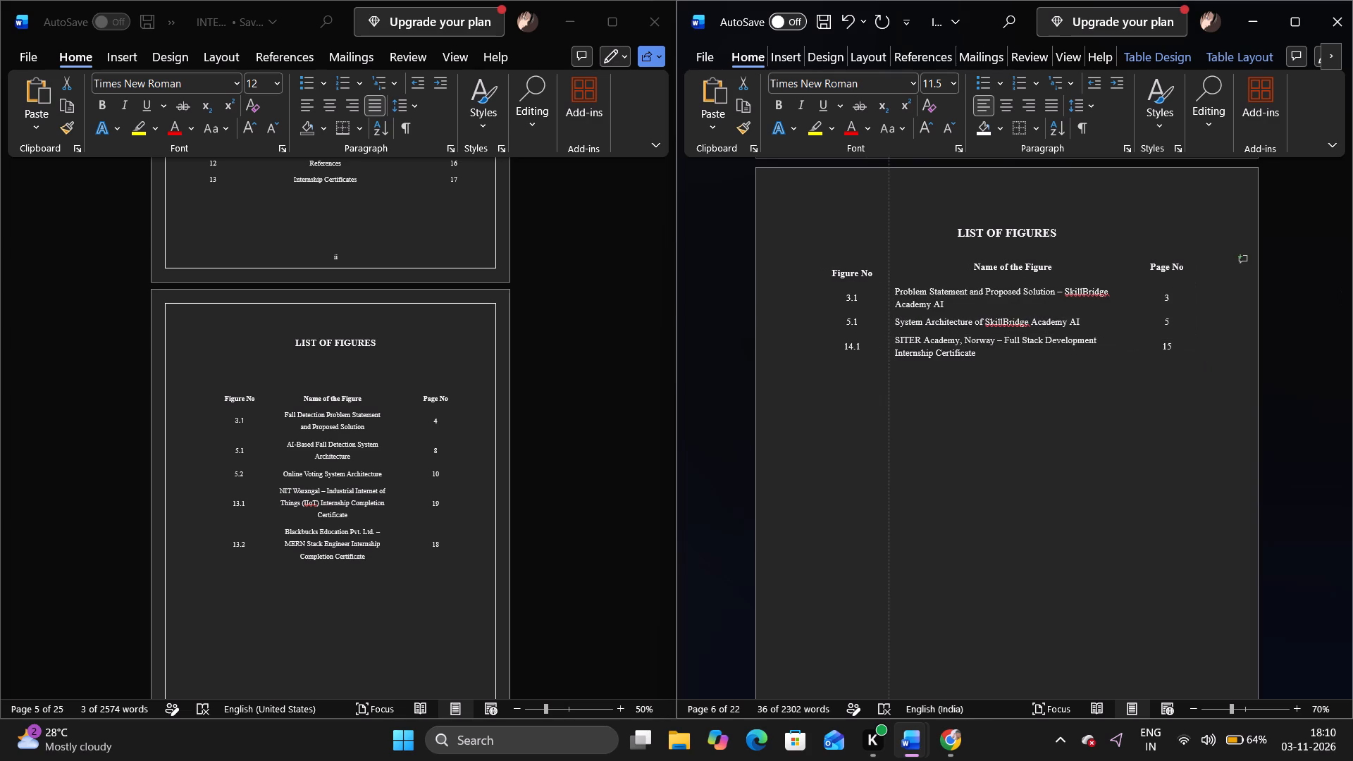
drag(889, 259, 899, 256)
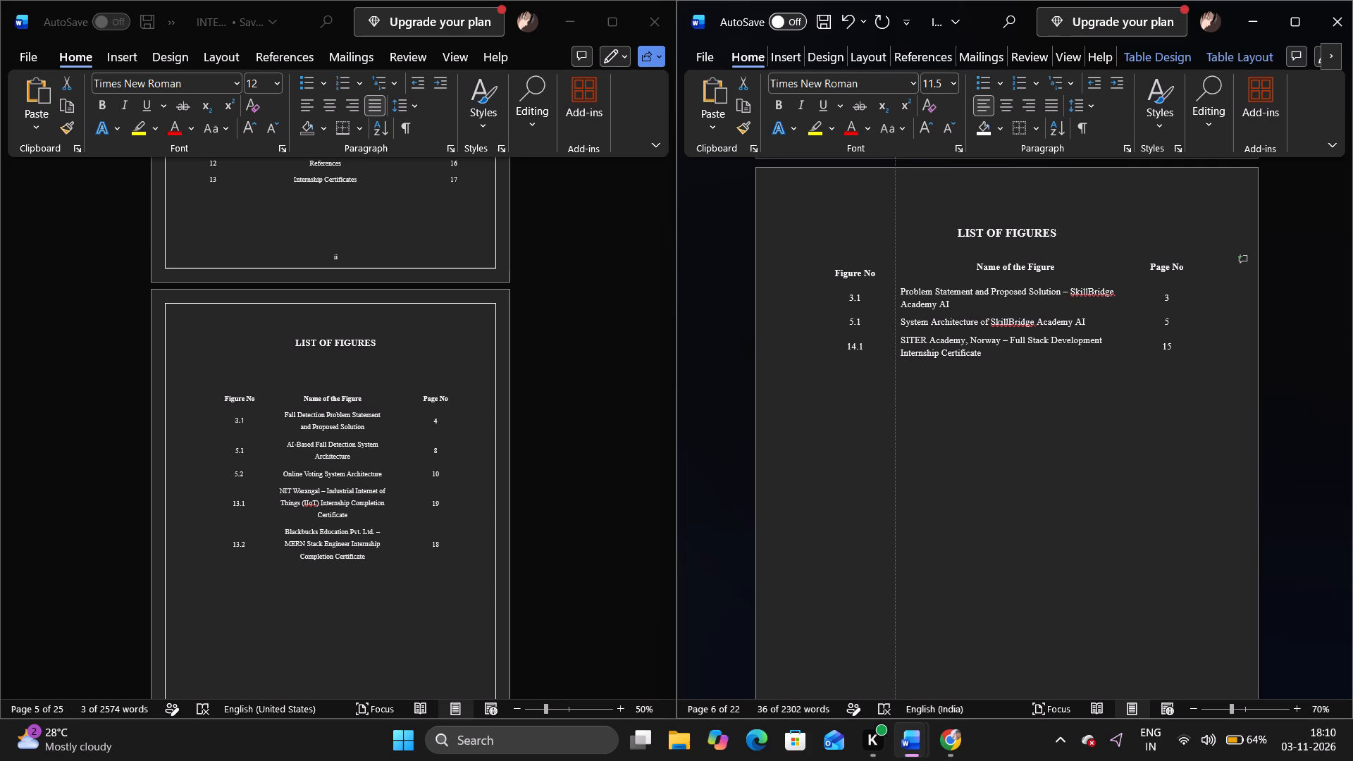
drag(899, 256, 901, 256)
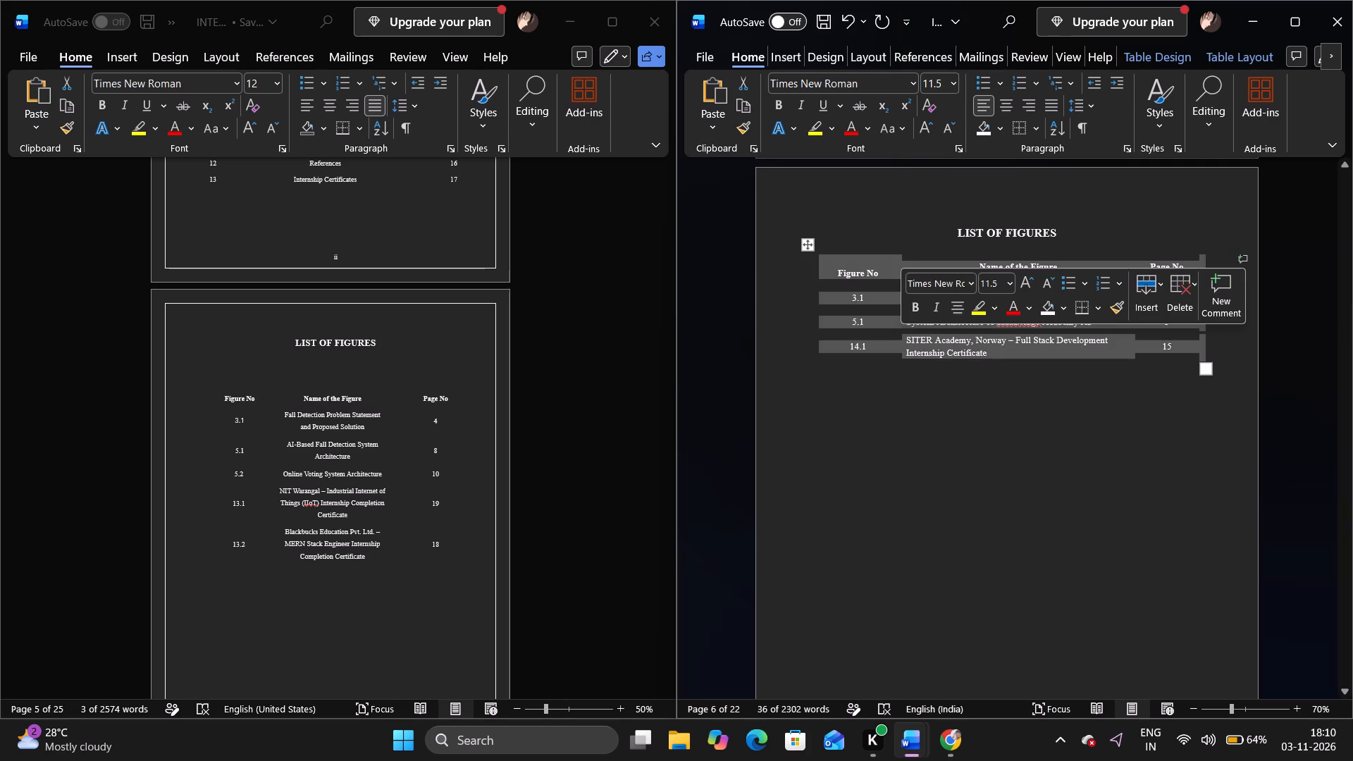
click(884, 278)
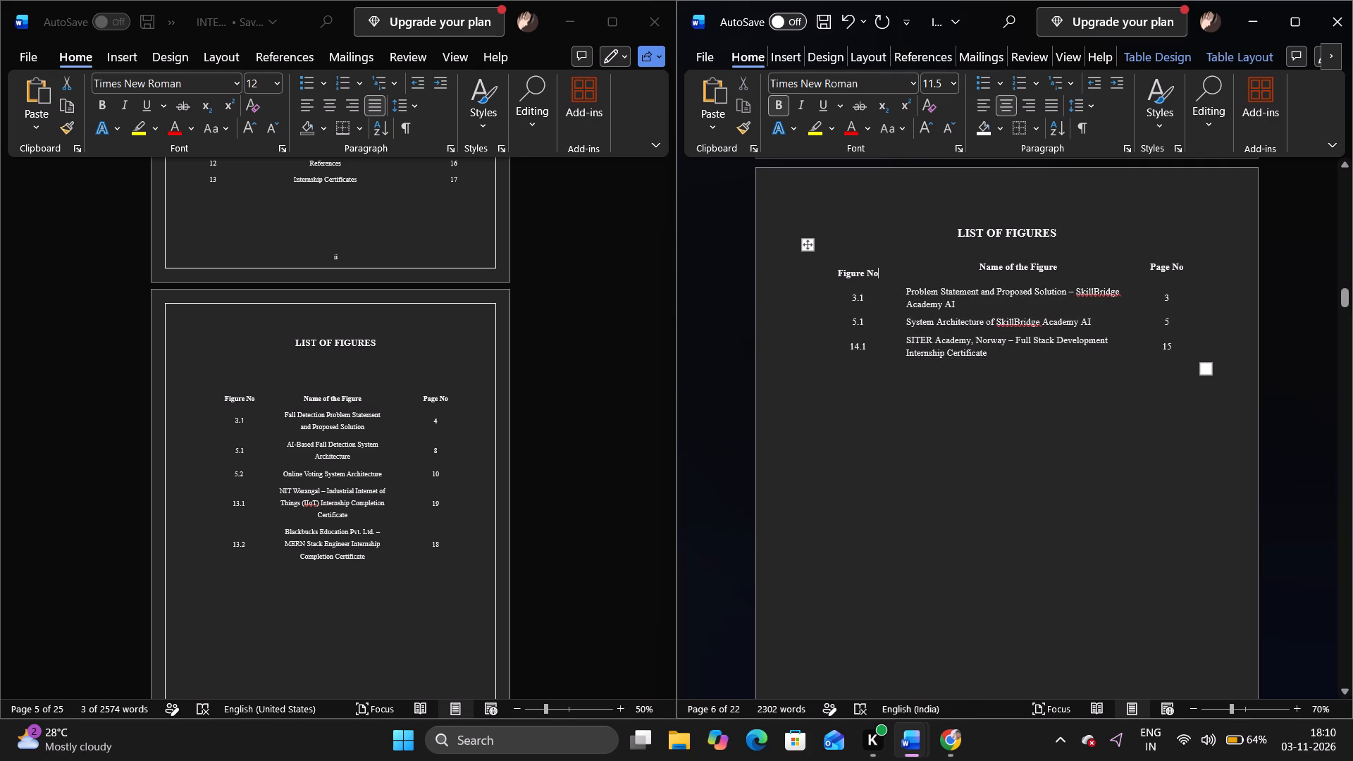
drag(1135, 264, 1142, 261)
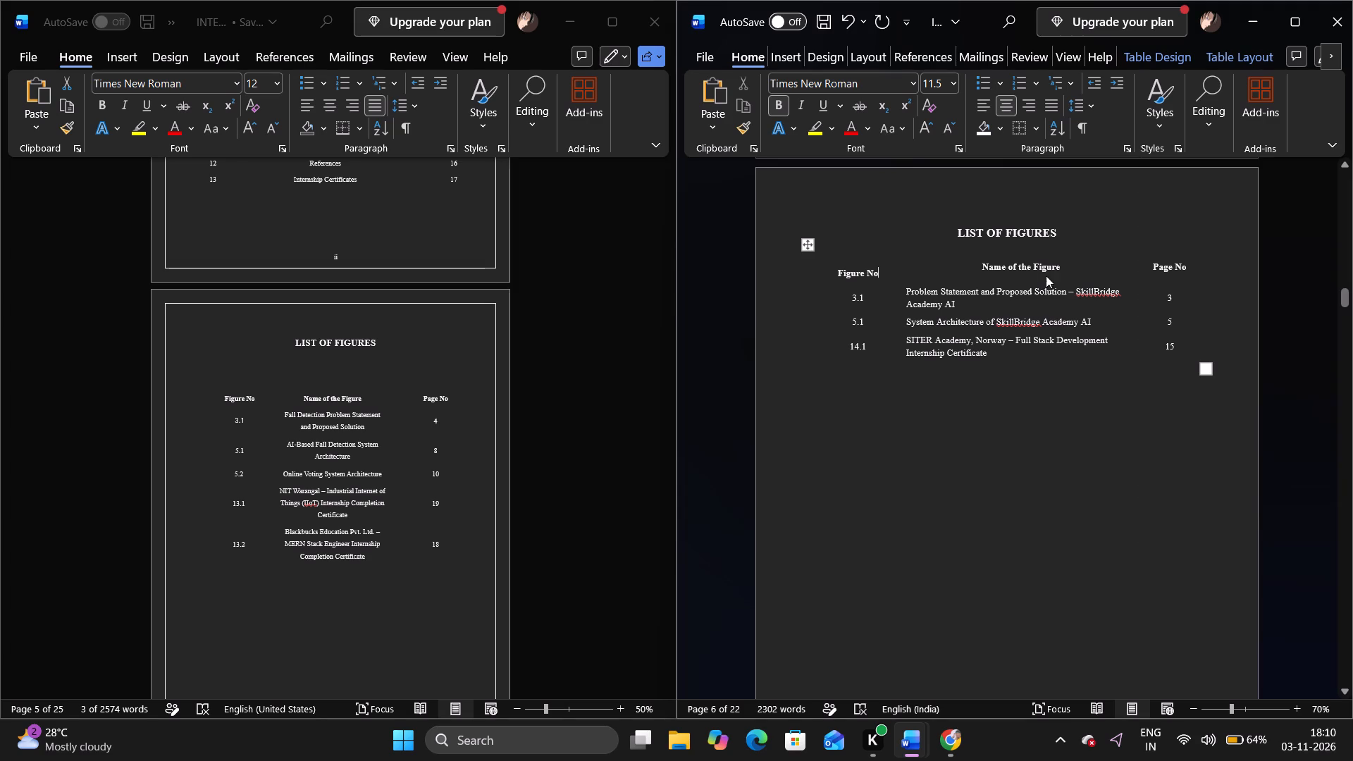
Add a blank line after the figure names in rows 3.1 and 5.1, and another above "Figure No" in the header.
click(965, 303)
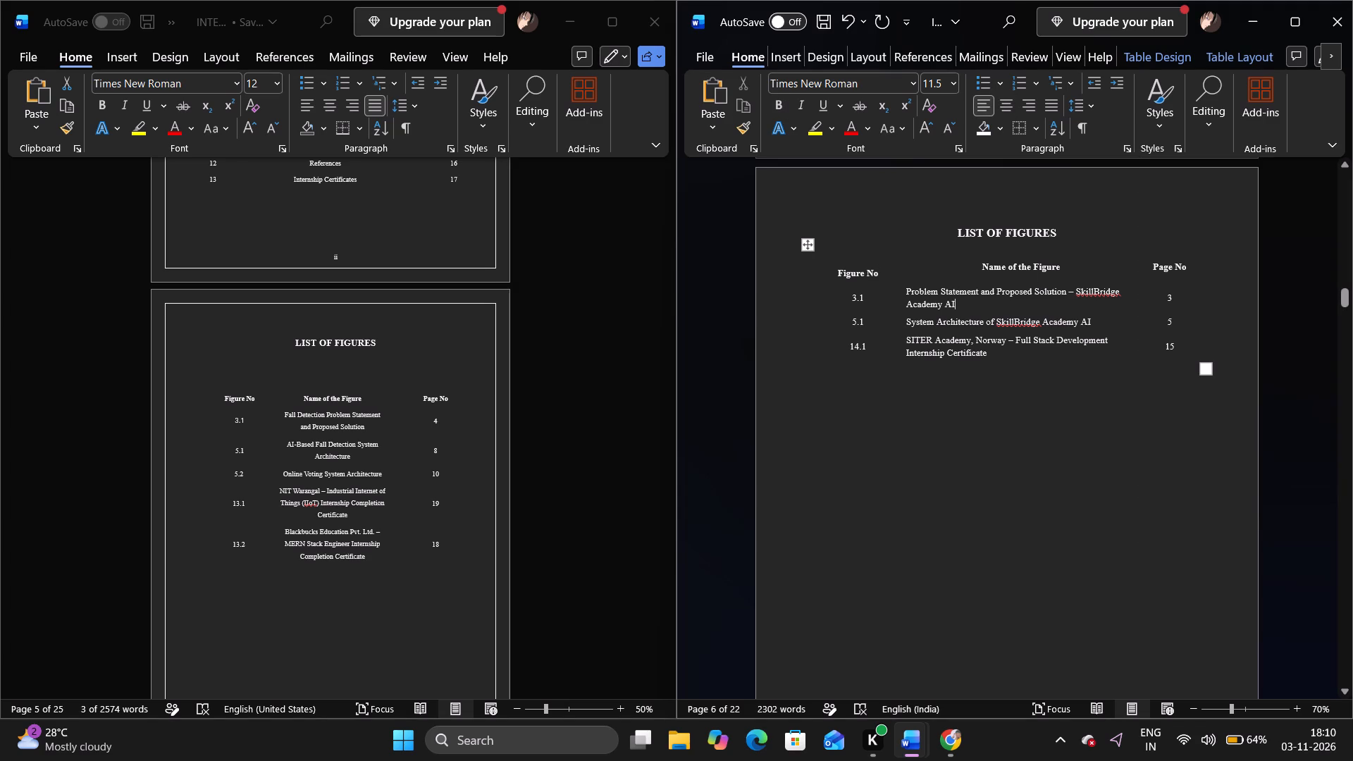
key(Return)
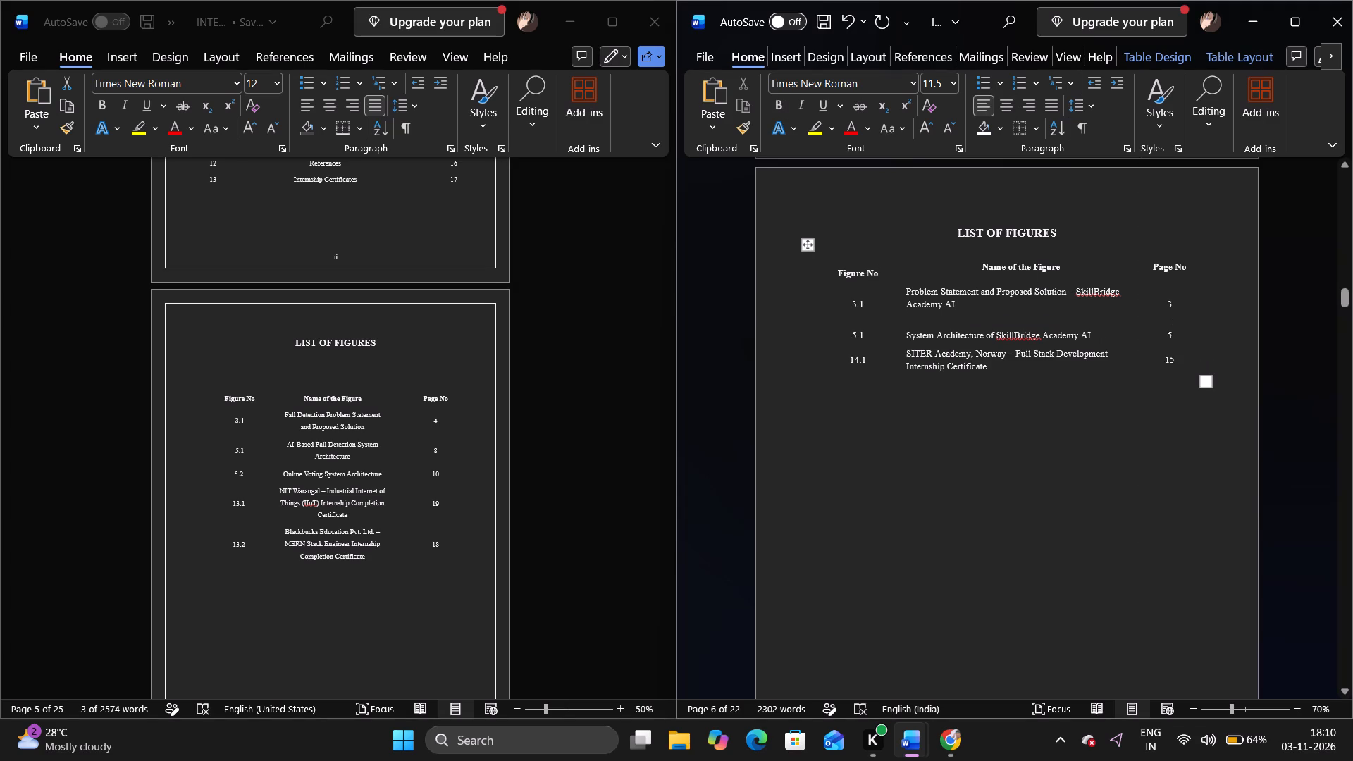
click(1096, 335)
key(Return)
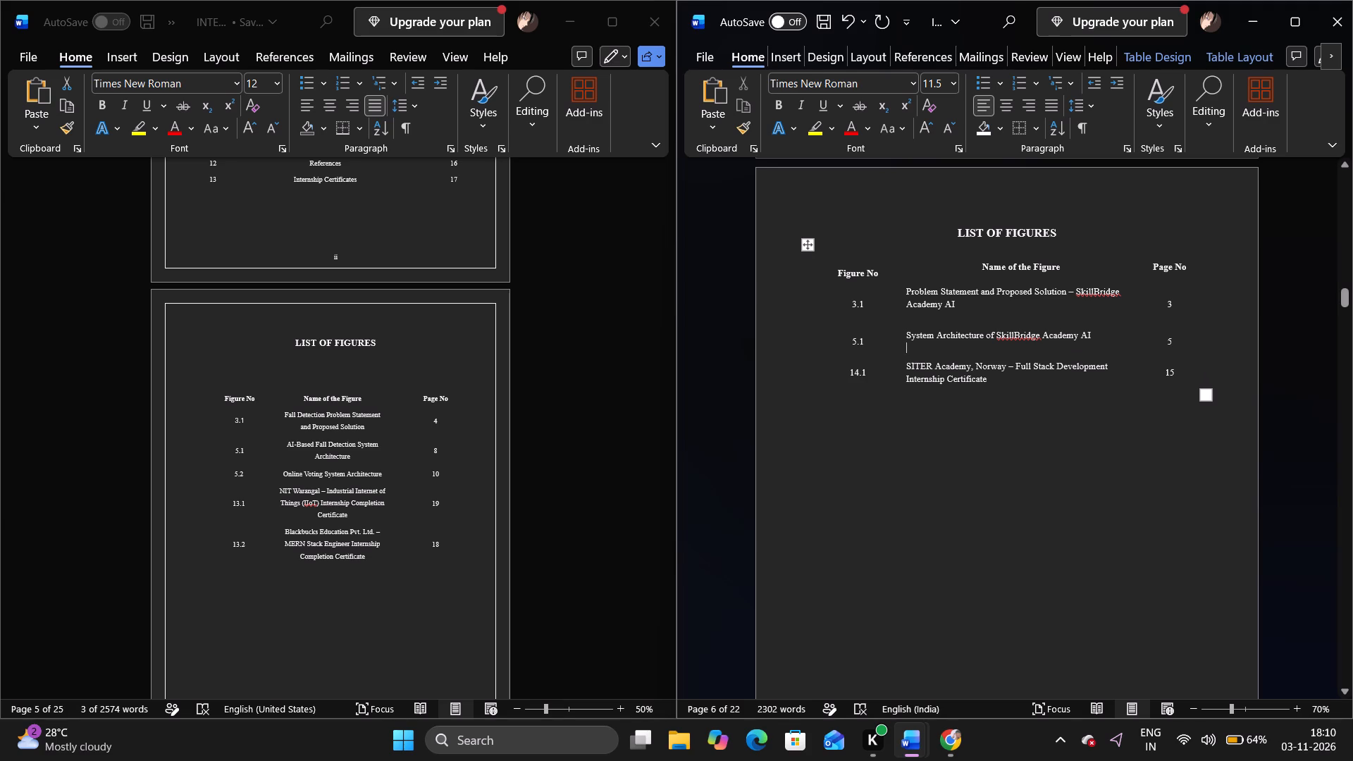
click(832, 271)
key(Return)
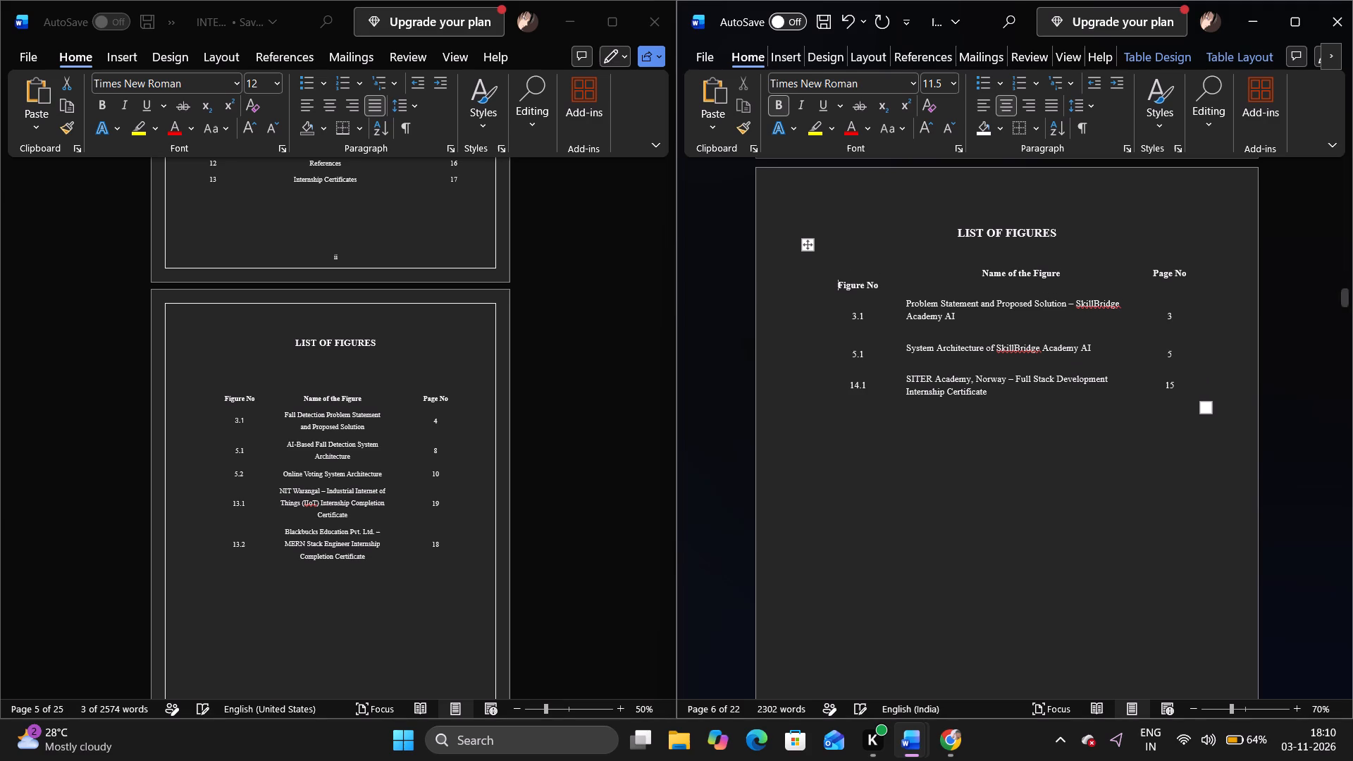
Insert two spaces before the LIST OF FIGURES heading in the edited report.
click(949, 231)
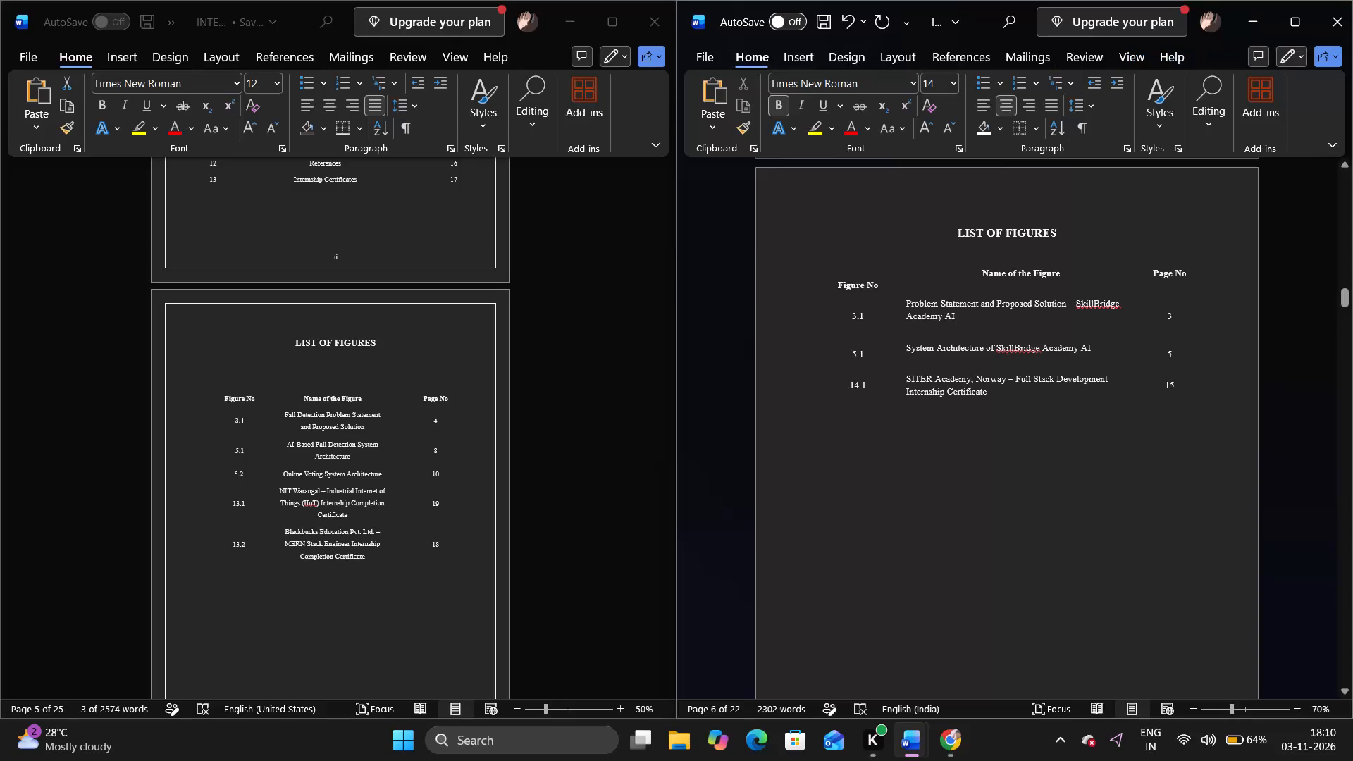
key(space)
key(space)
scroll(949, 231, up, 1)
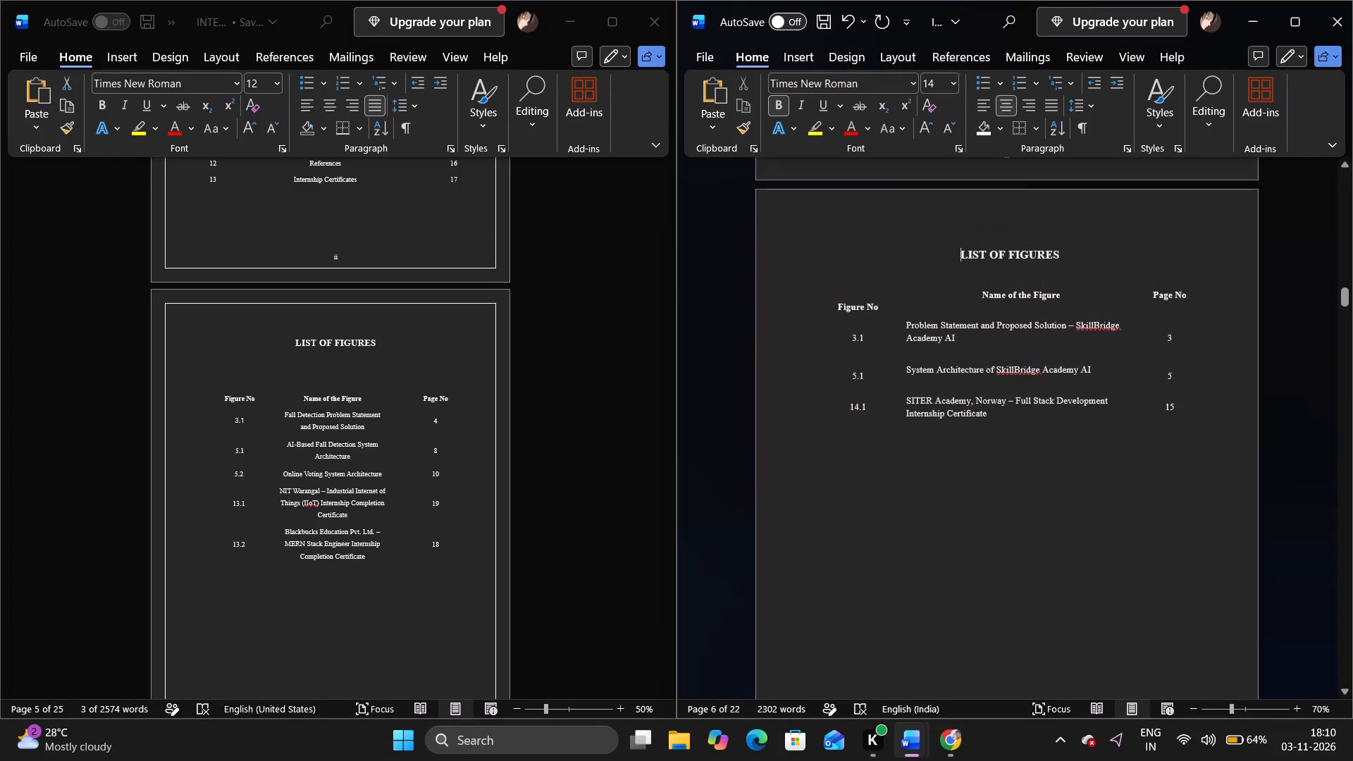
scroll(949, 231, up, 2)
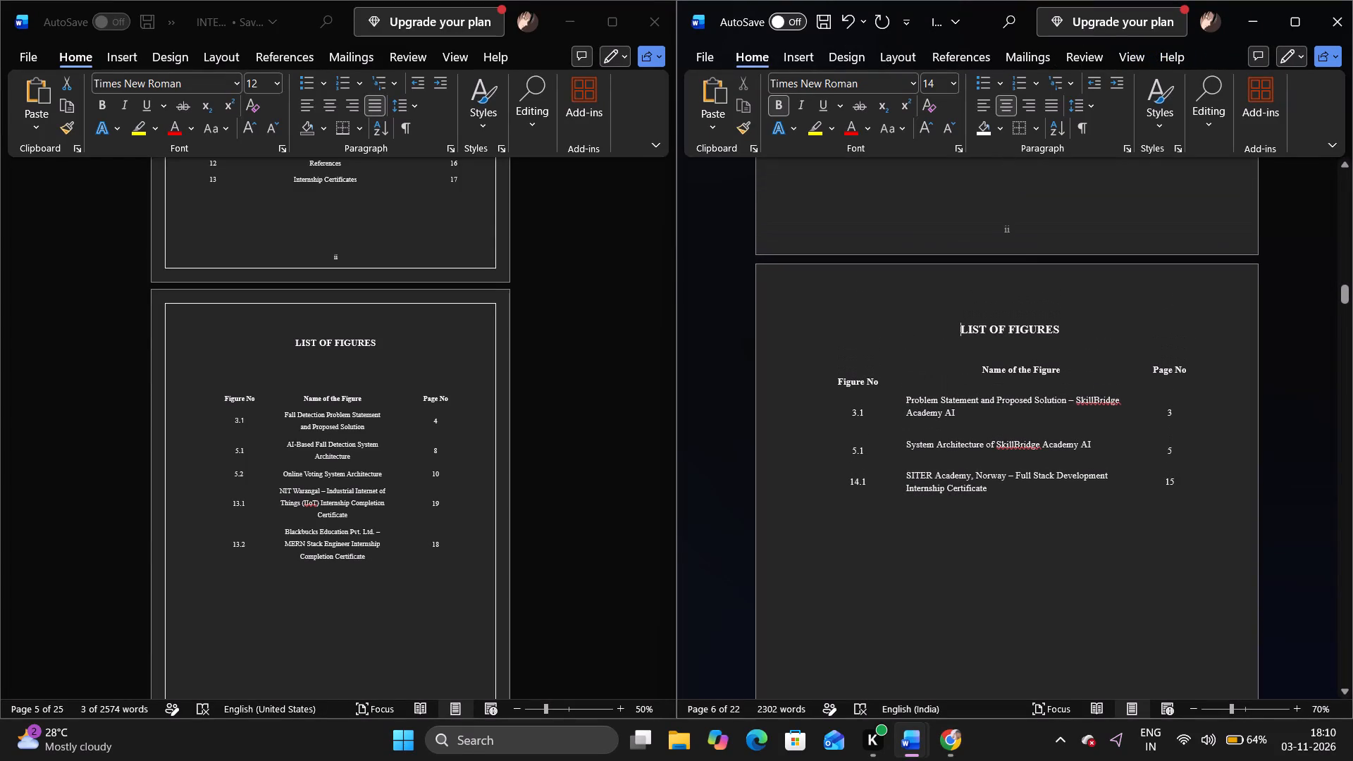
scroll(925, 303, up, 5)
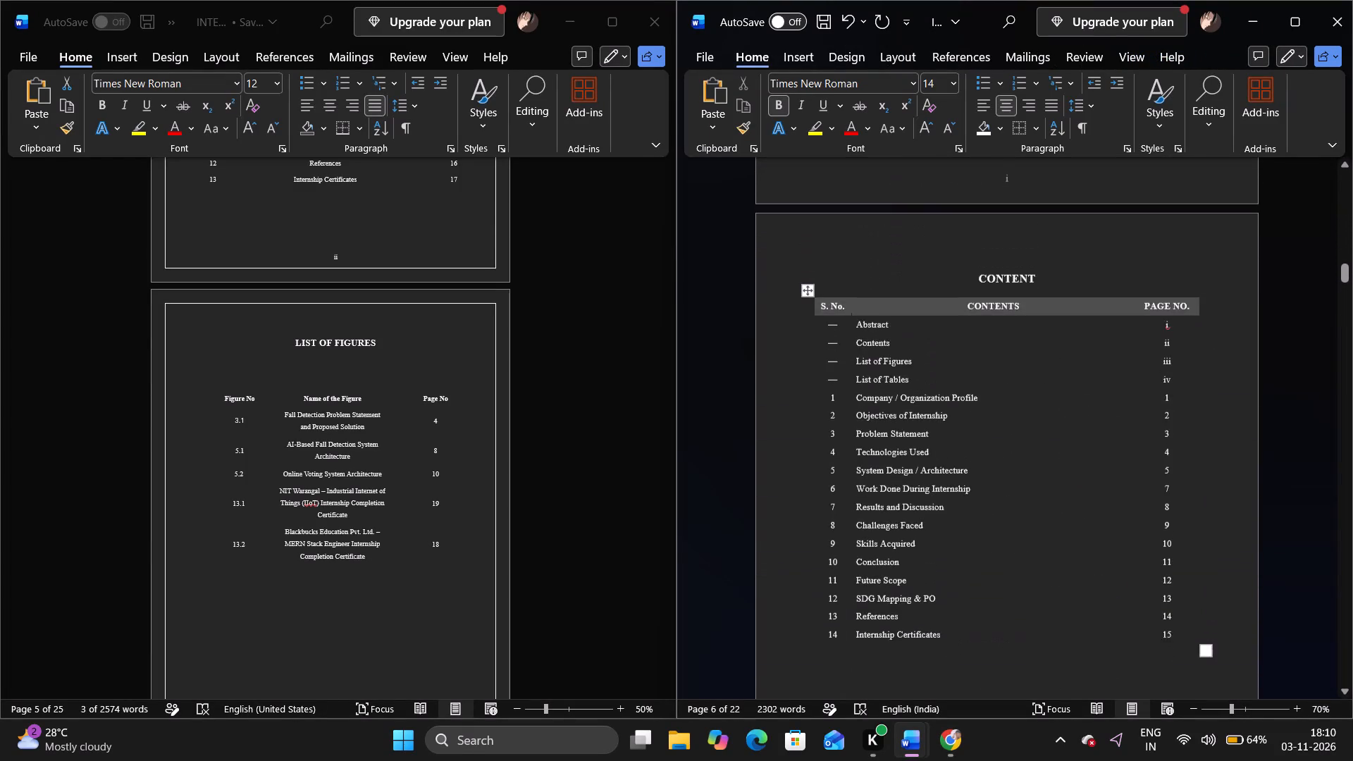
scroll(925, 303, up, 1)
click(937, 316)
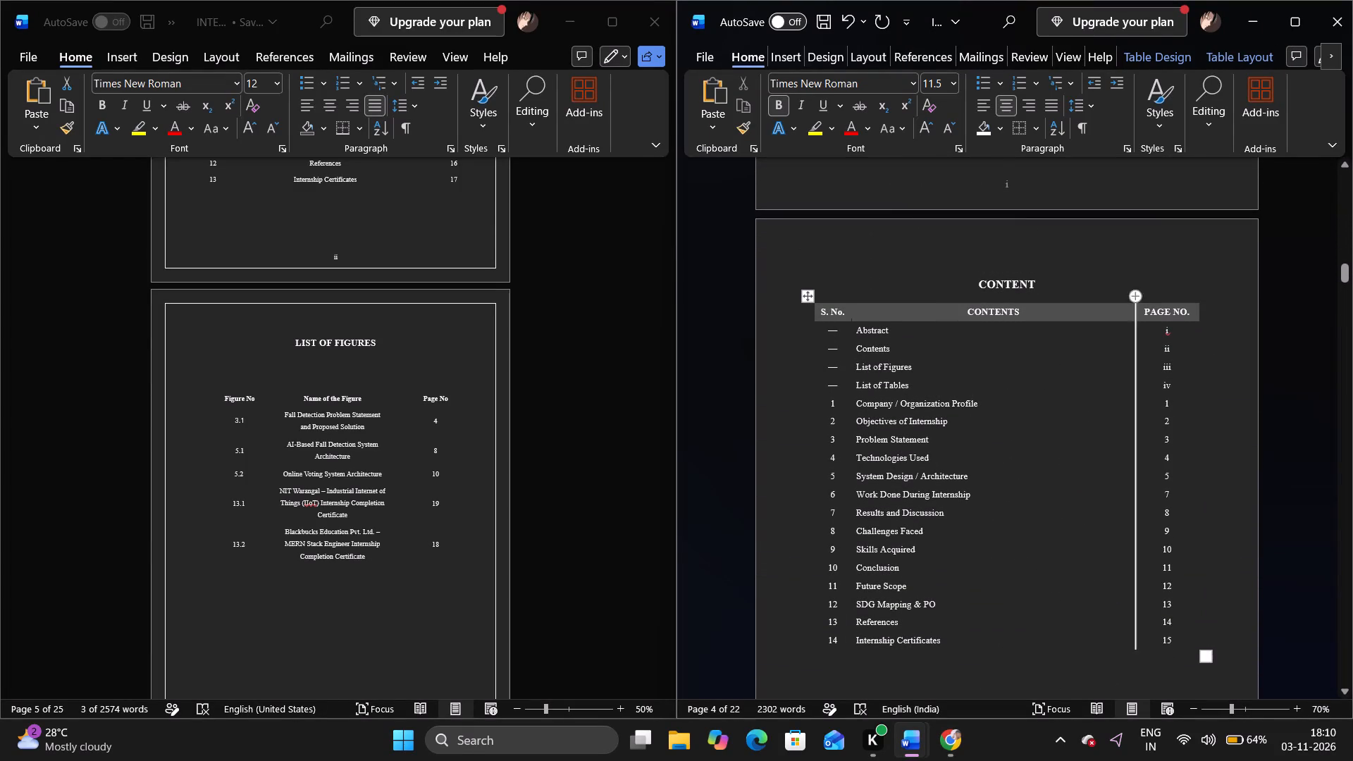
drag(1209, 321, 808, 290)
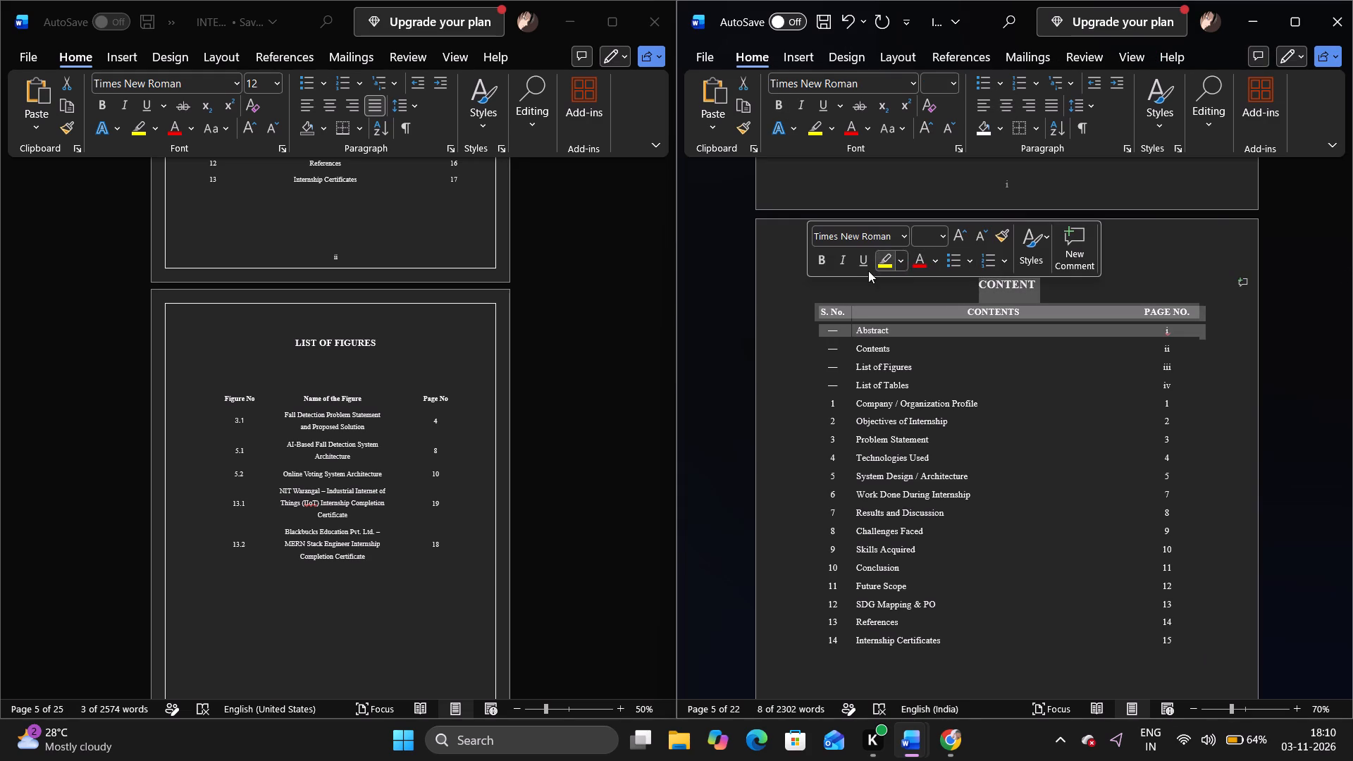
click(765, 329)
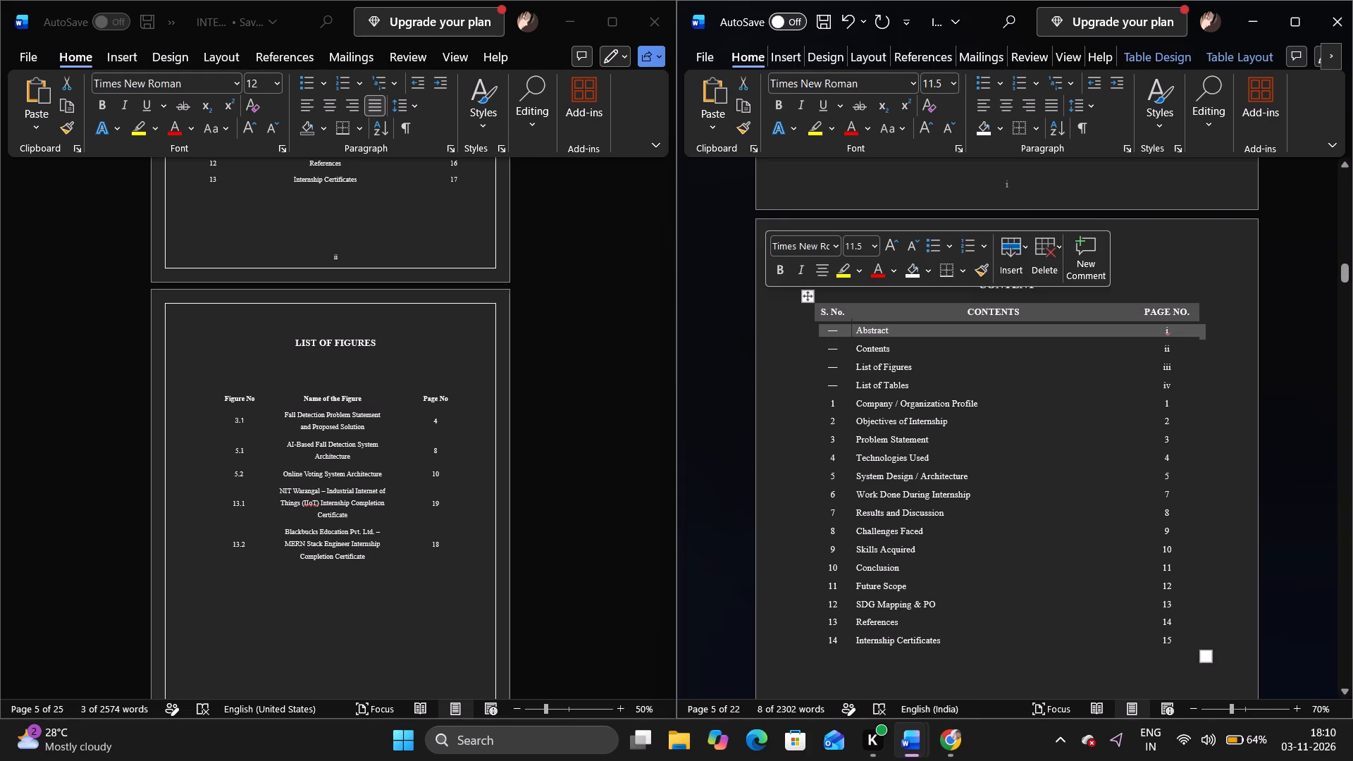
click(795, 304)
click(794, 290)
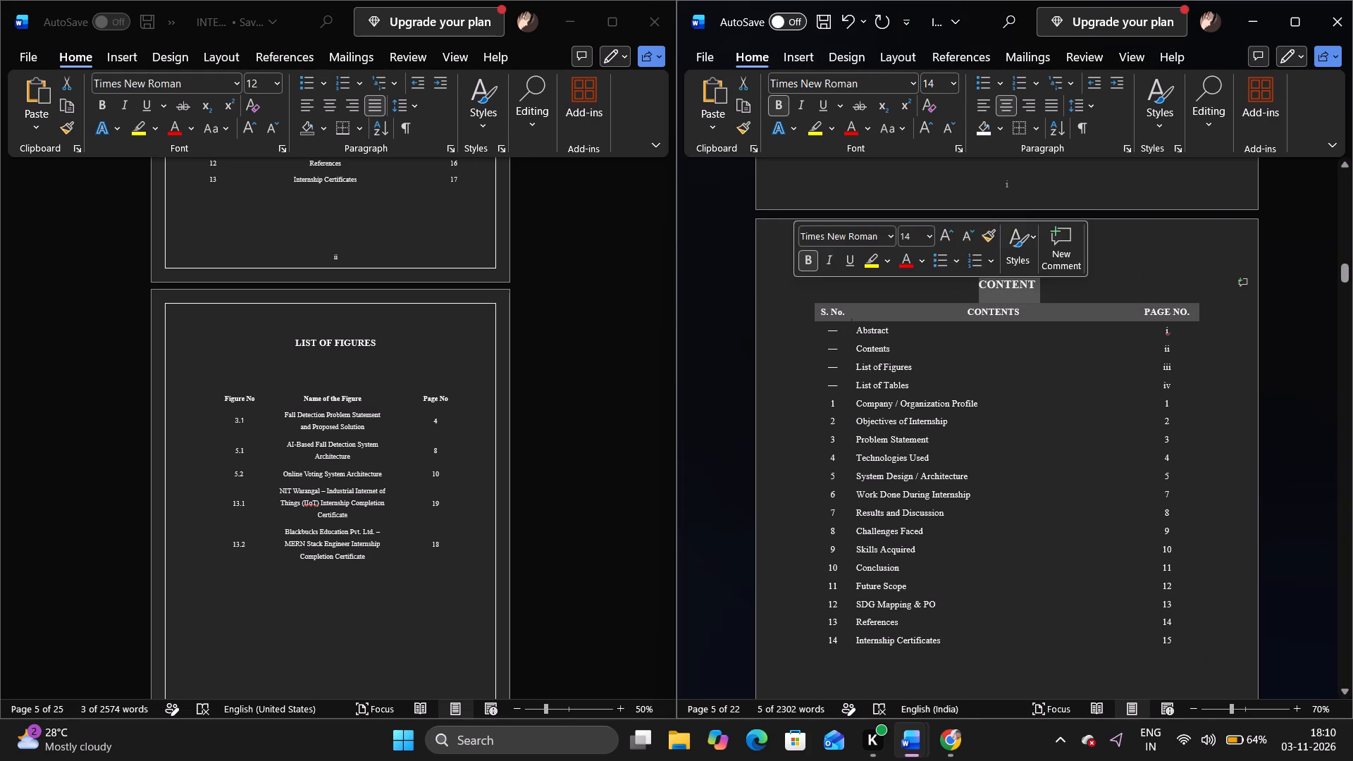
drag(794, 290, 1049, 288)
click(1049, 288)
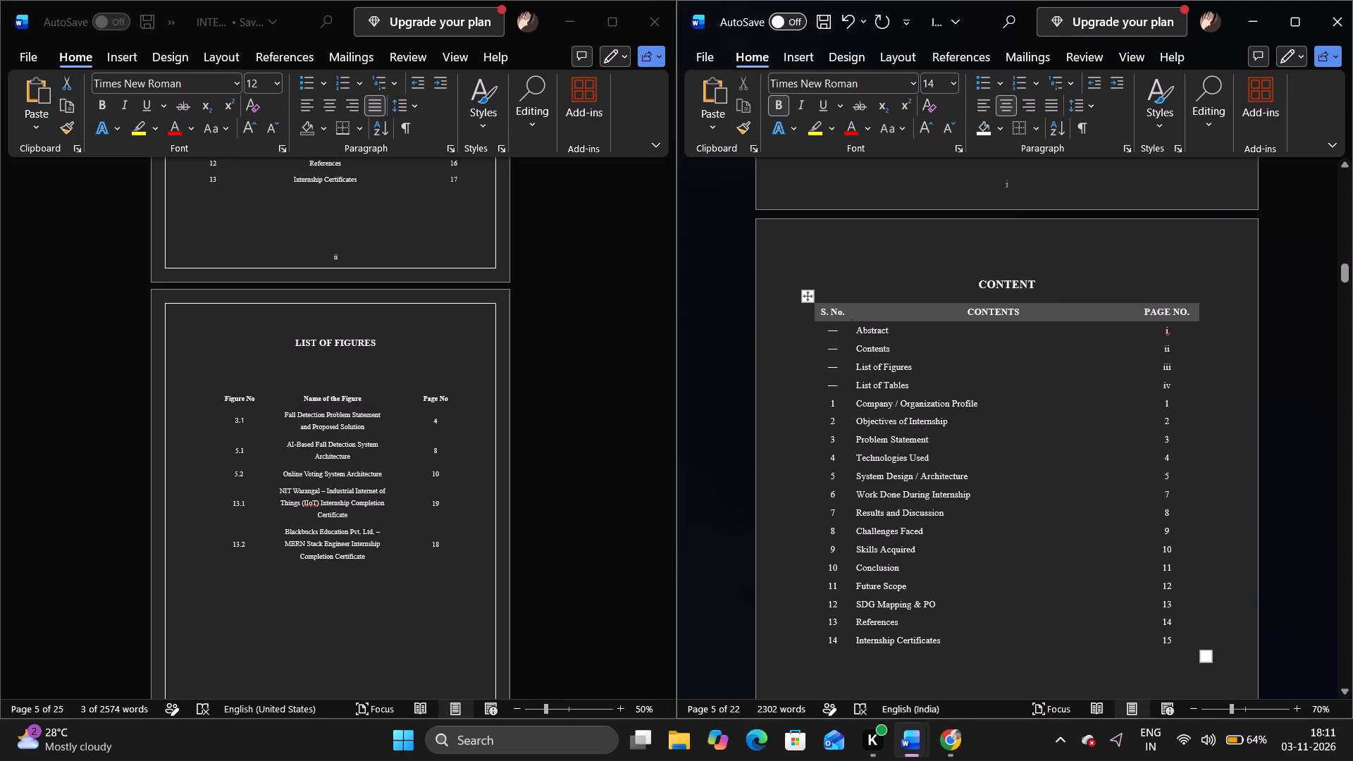
Change the "PAGE NO." header in the edited report's CONTENT table to "Page No".
click(1191, 313)
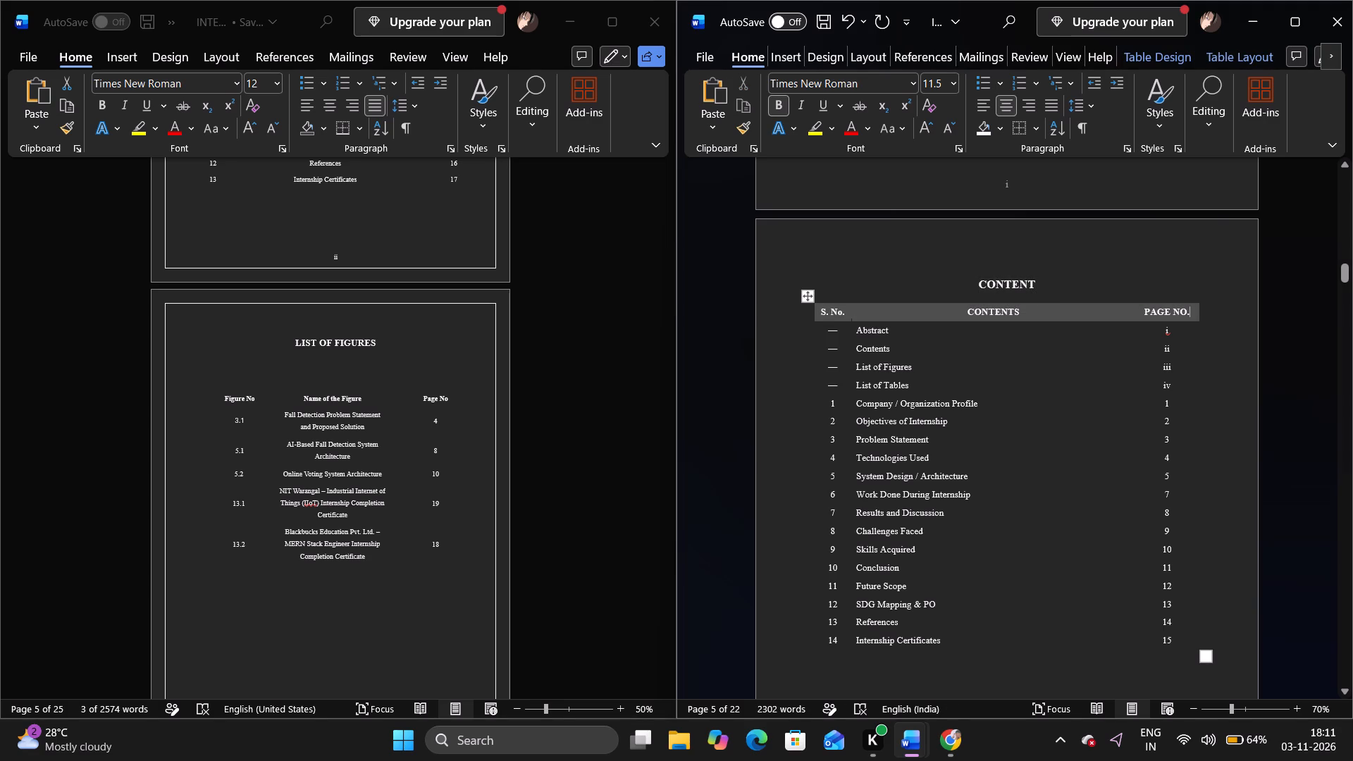
key(BackSpace)
key(BackSpace)
key(BackSpace)
key(BackSpace)
key(BackSpace)
key(BackSpace)
key(BackSpace)
text(age)
key(space)
text(No)
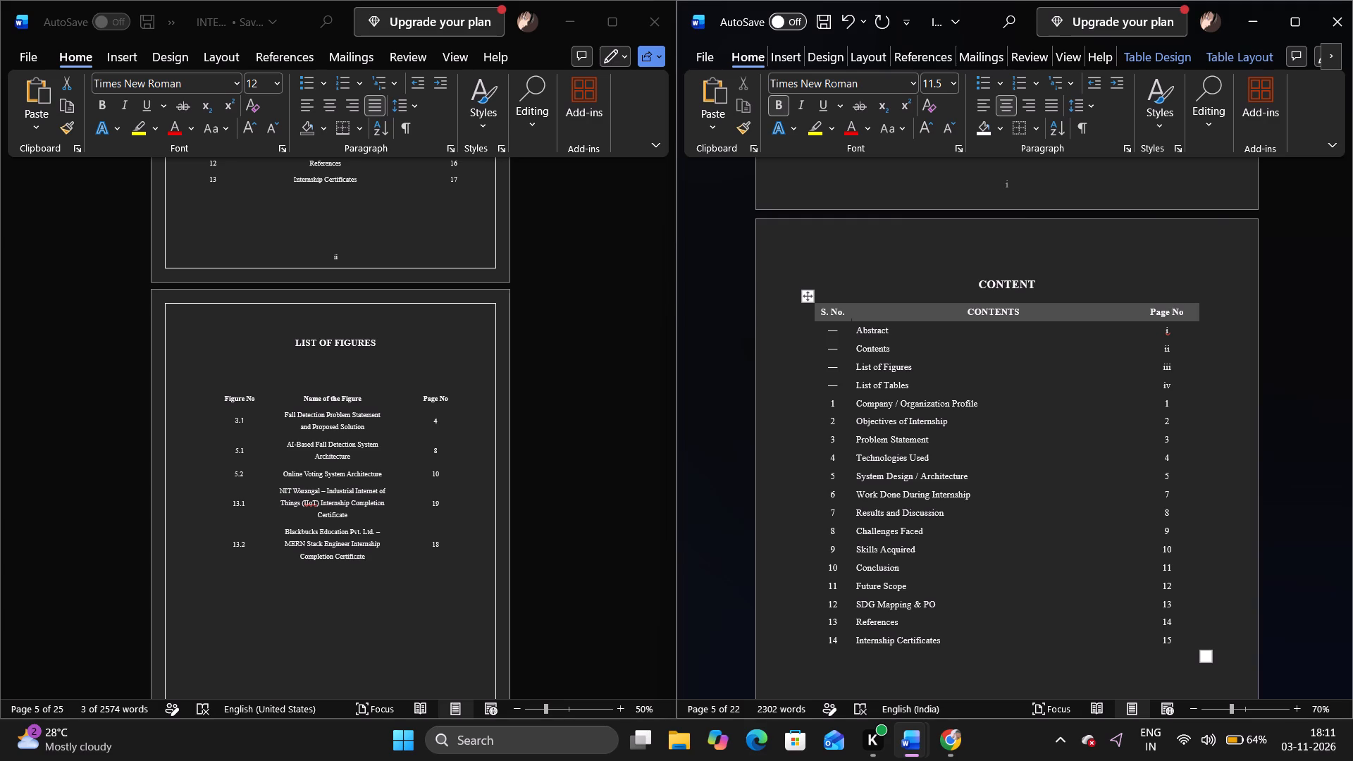
Compare with the reference report's CONTENT page and undo the header edit so the page column reads "PAGE NO.".
scroll(498, 434, up, 3)
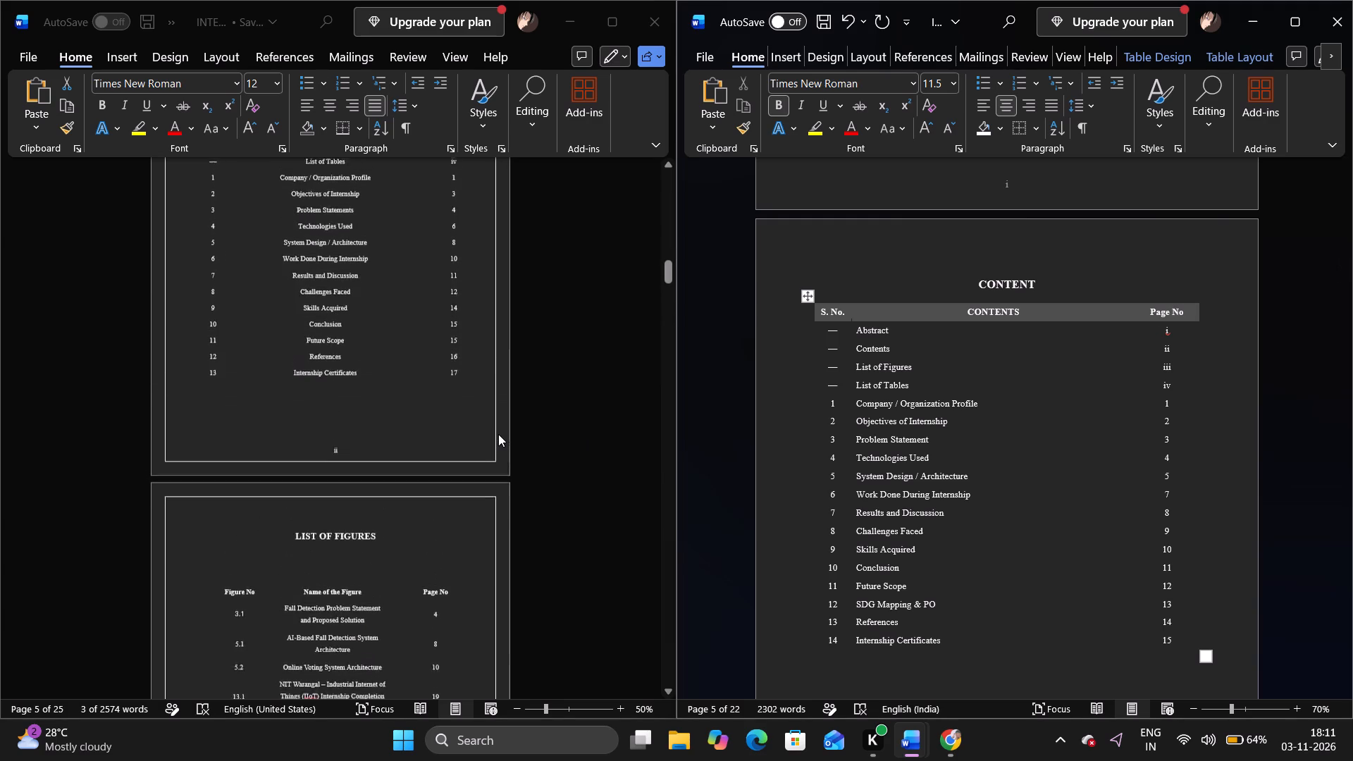
scroll(498, 434, up, 4)
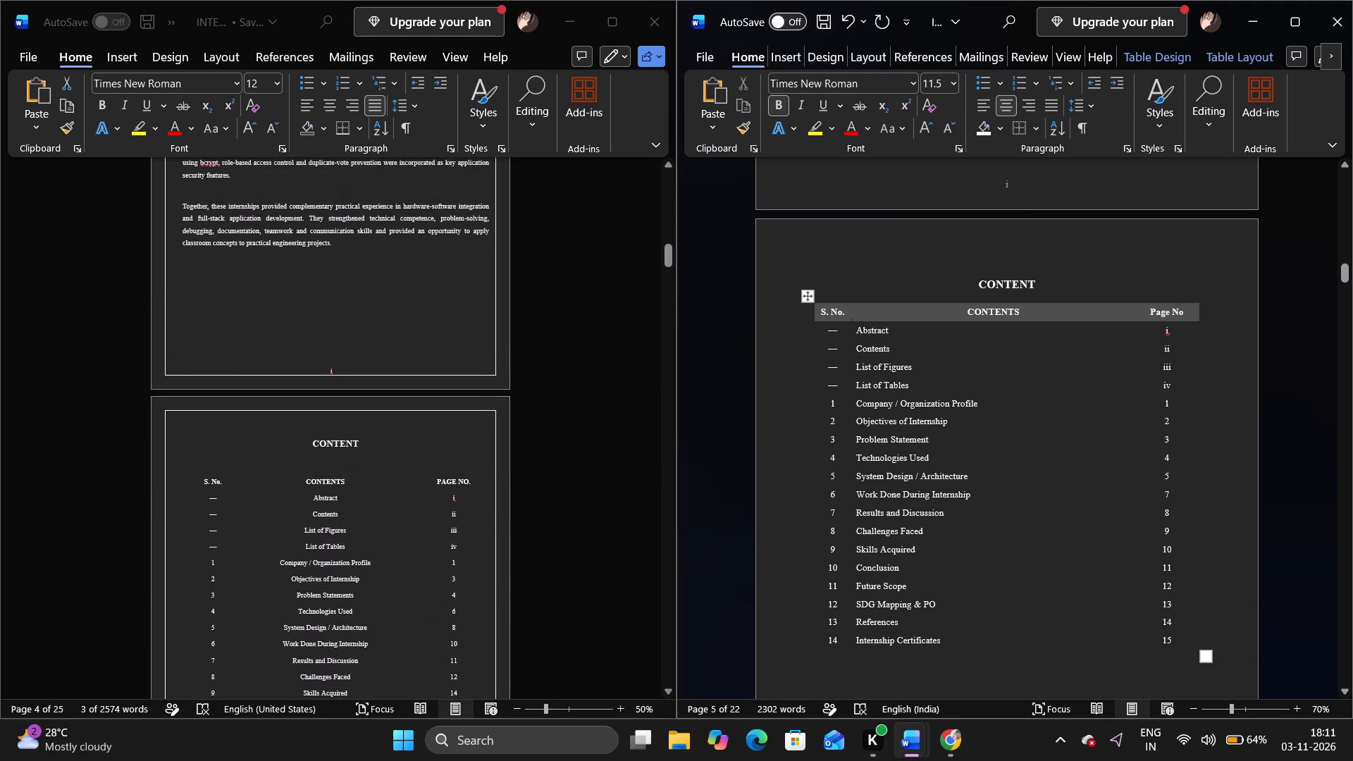
key(ctrl+z)
key(ctrl+z)
key(ctrl+z)
key(ctrl+z)
key(ctrl+z)
key(ctrl+z)
key(ctrl+z)
key(ctrl+z)
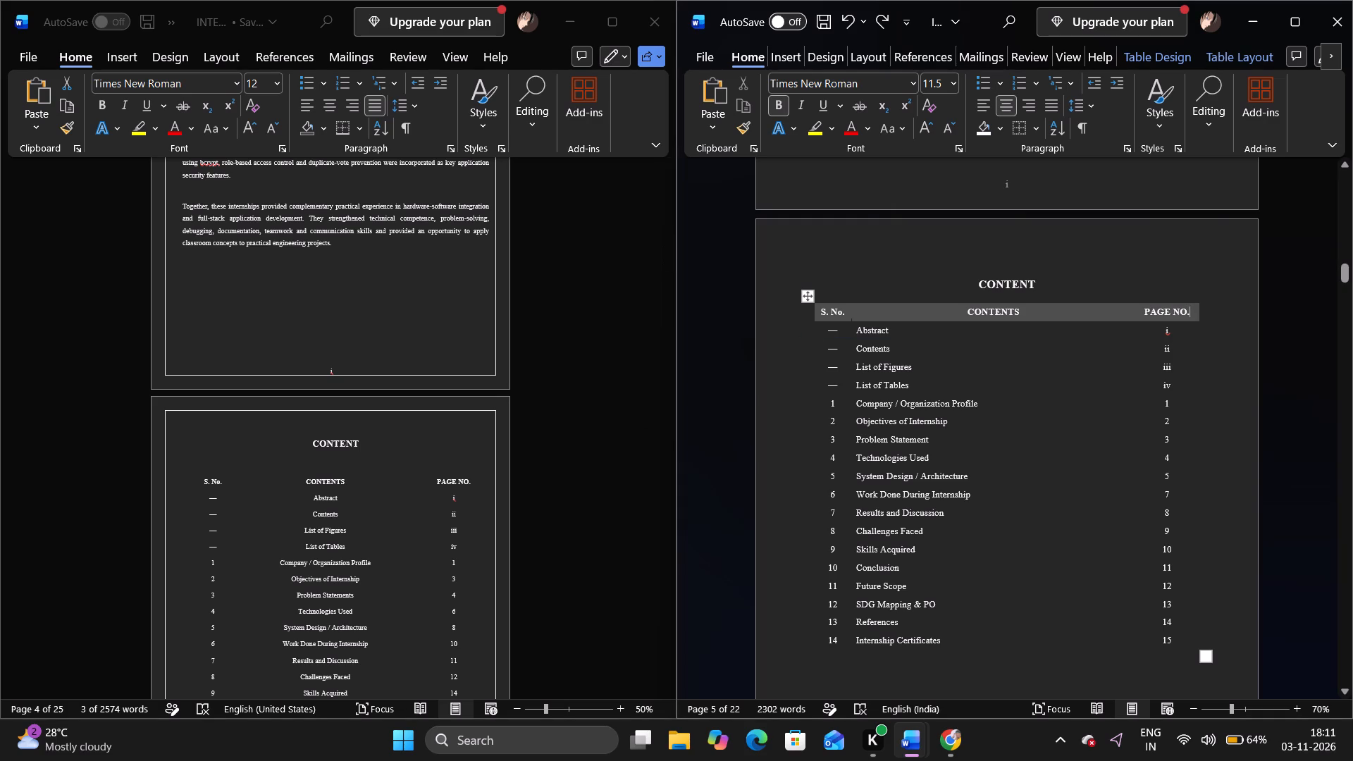
Widen the S. No. column of the edited report's CONTENT table to roughly three times its width.
drag(850, 312, 895, 310)
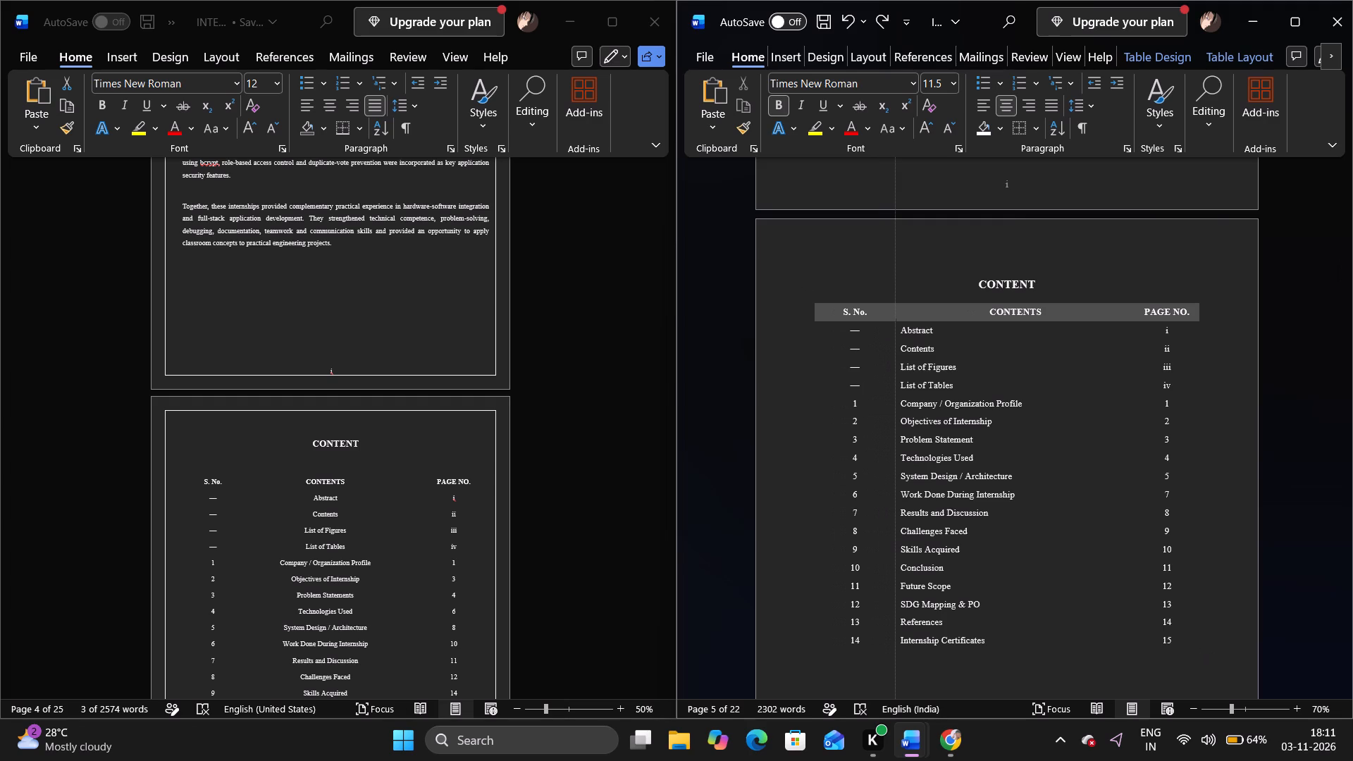
drag(895, 310, 928, 310)
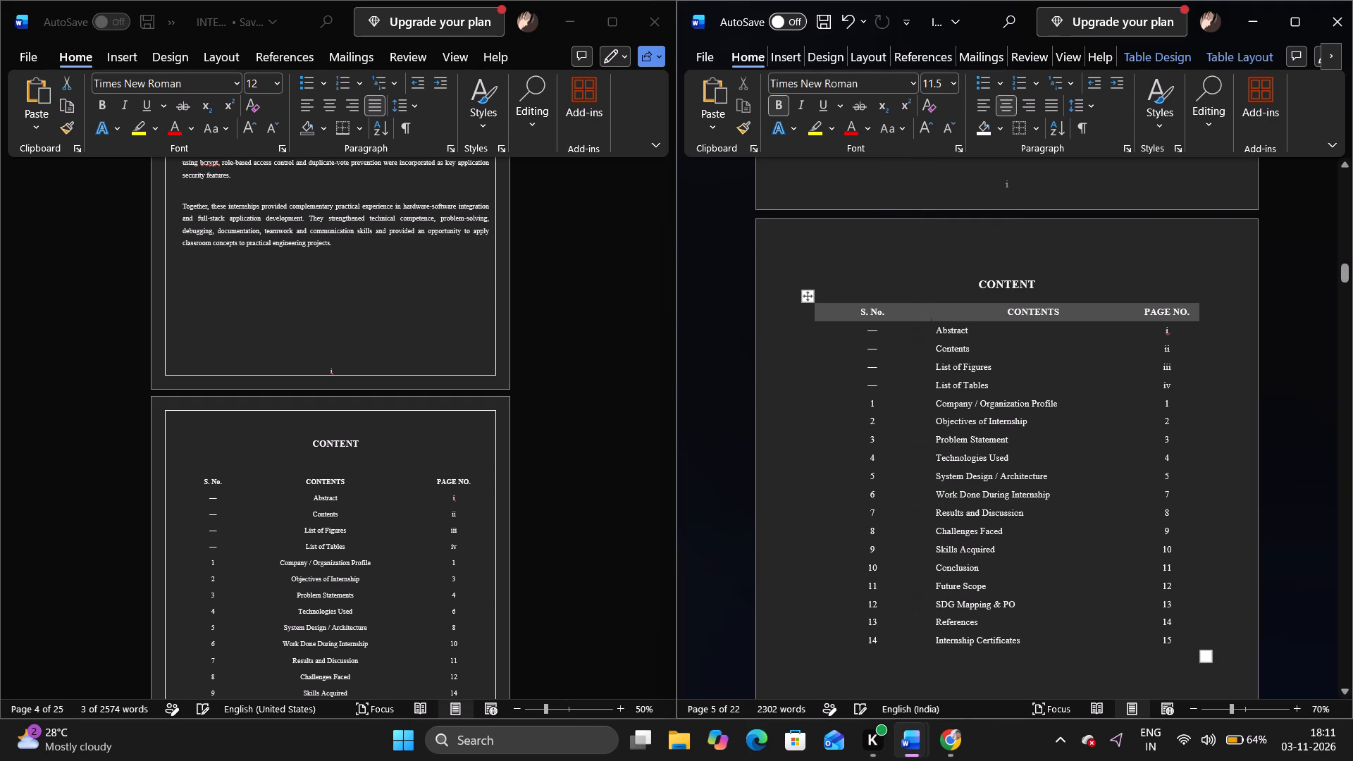
Left-align the "CONTENTS" header so it lines up with the entries below it.
click(993, 309)
key(BackSpace)
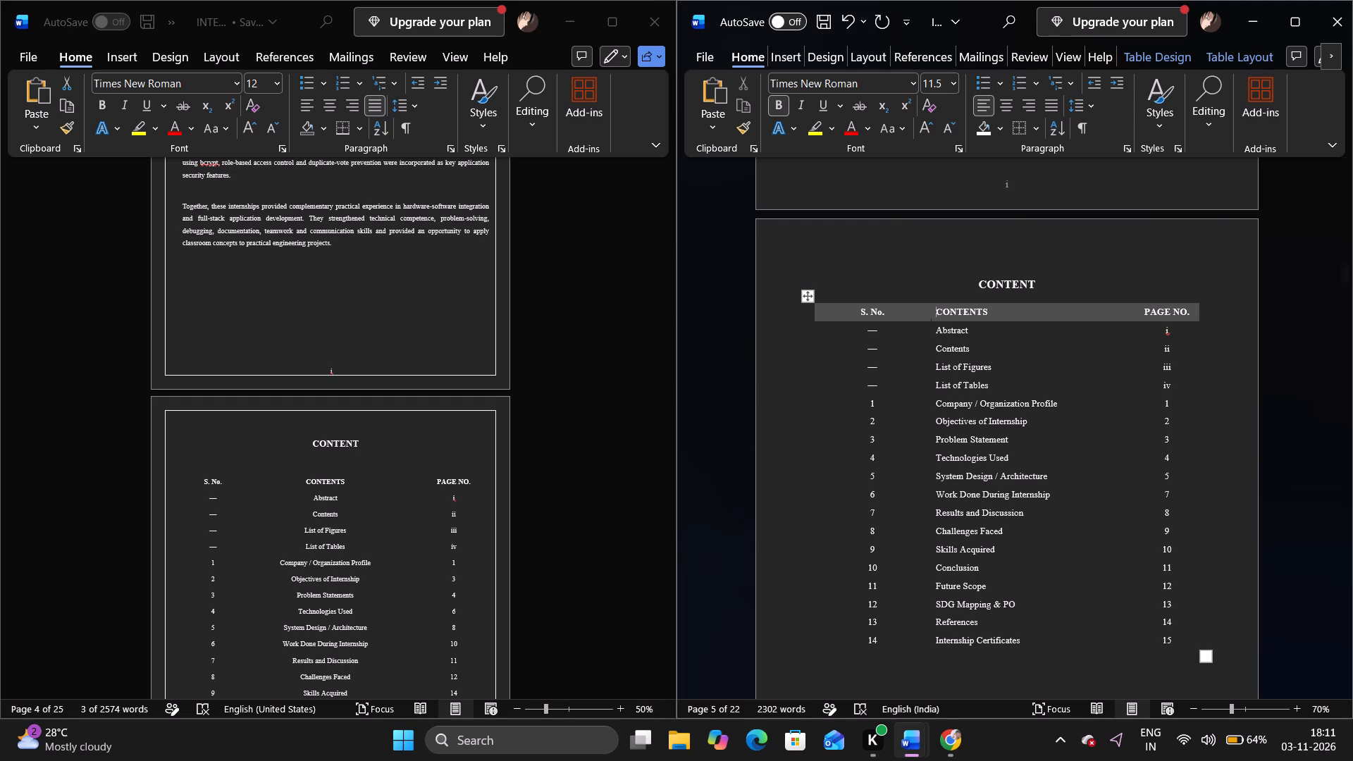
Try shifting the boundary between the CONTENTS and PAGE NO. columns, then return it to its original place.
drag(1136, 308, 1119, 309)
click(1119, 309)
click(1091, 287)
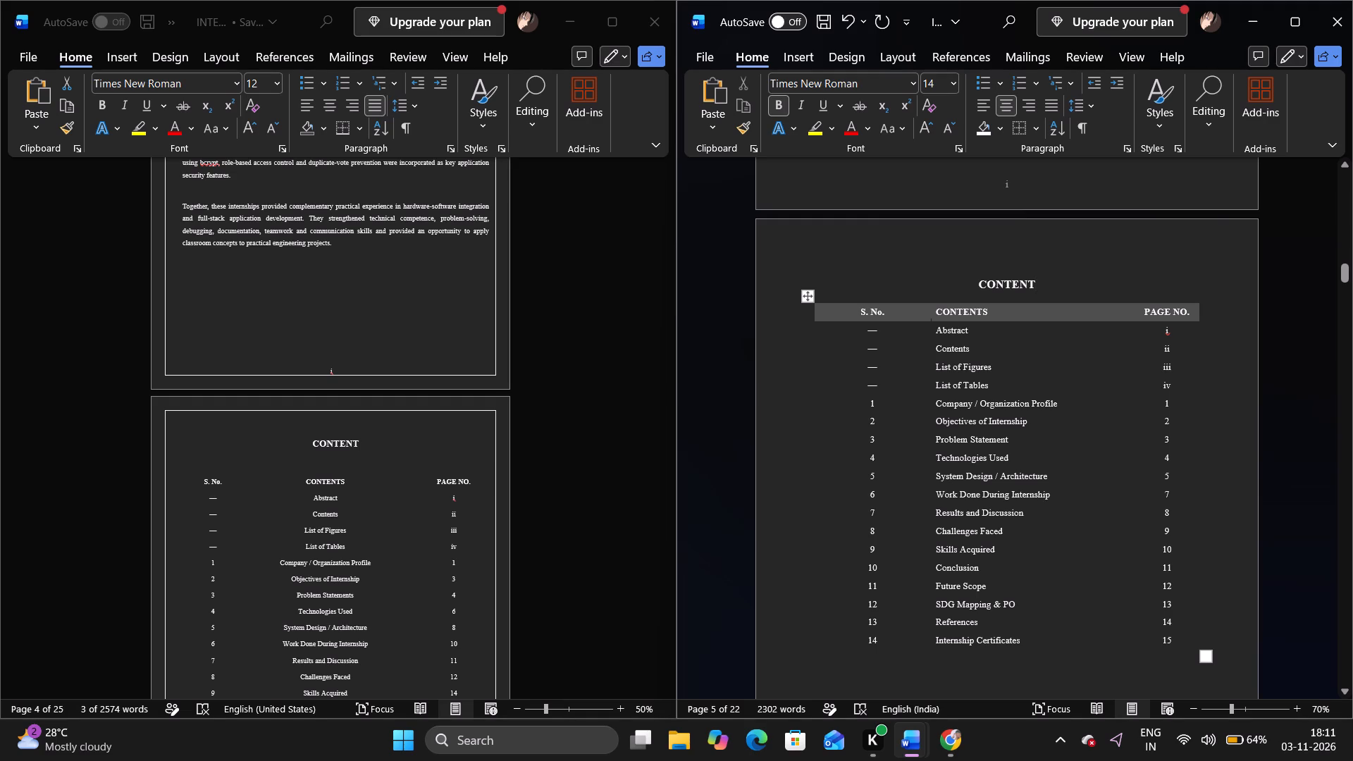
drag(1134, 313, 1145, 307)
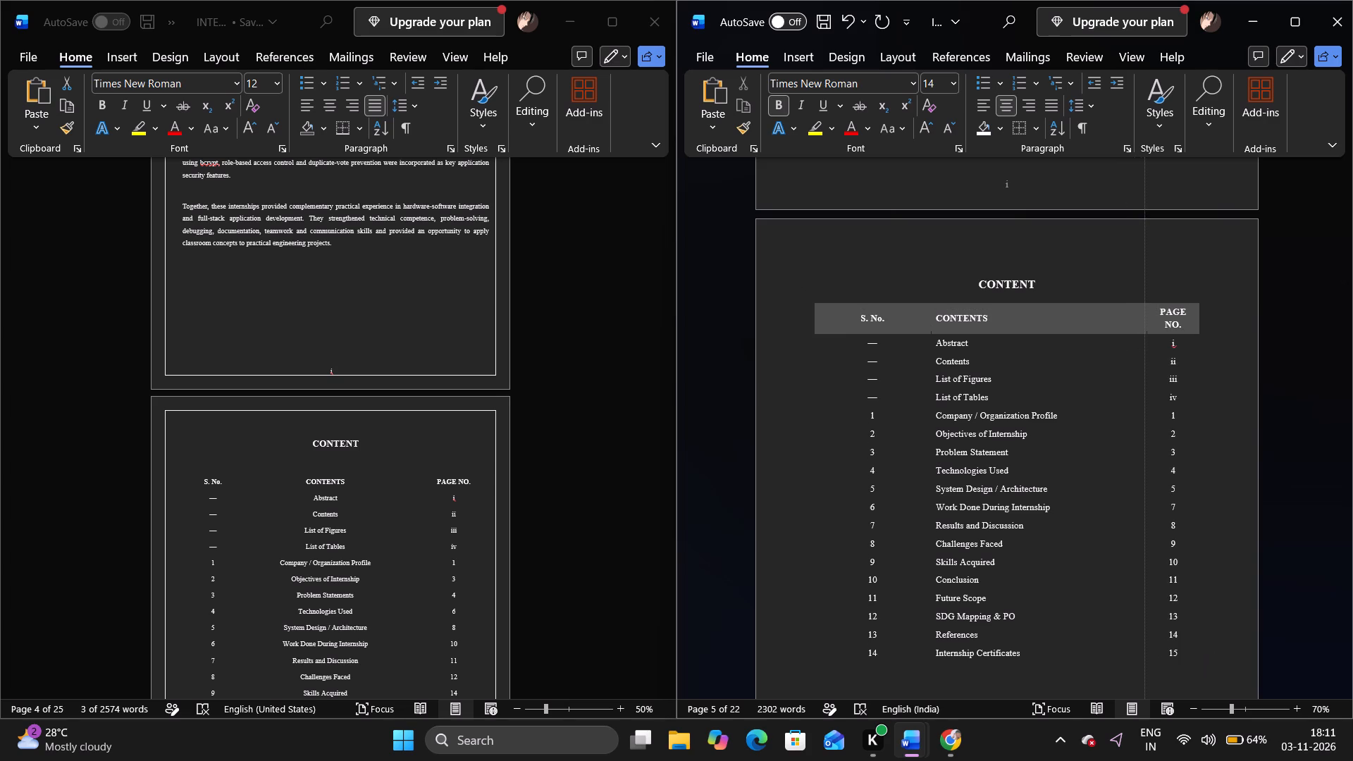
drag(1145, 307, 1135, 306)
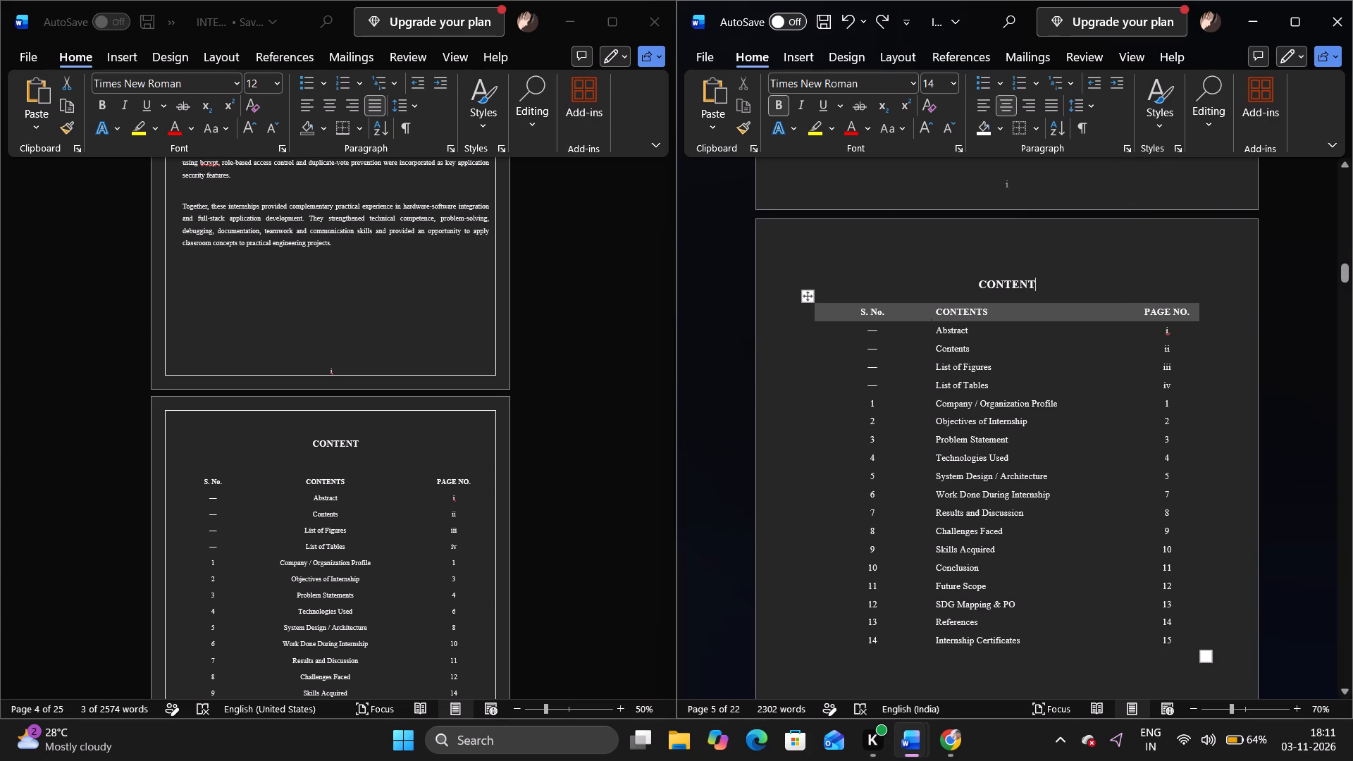
Widen the S. No. column of the CONTENT table further, bringing the contents entries closer to the page numbers.
click(909, 316)
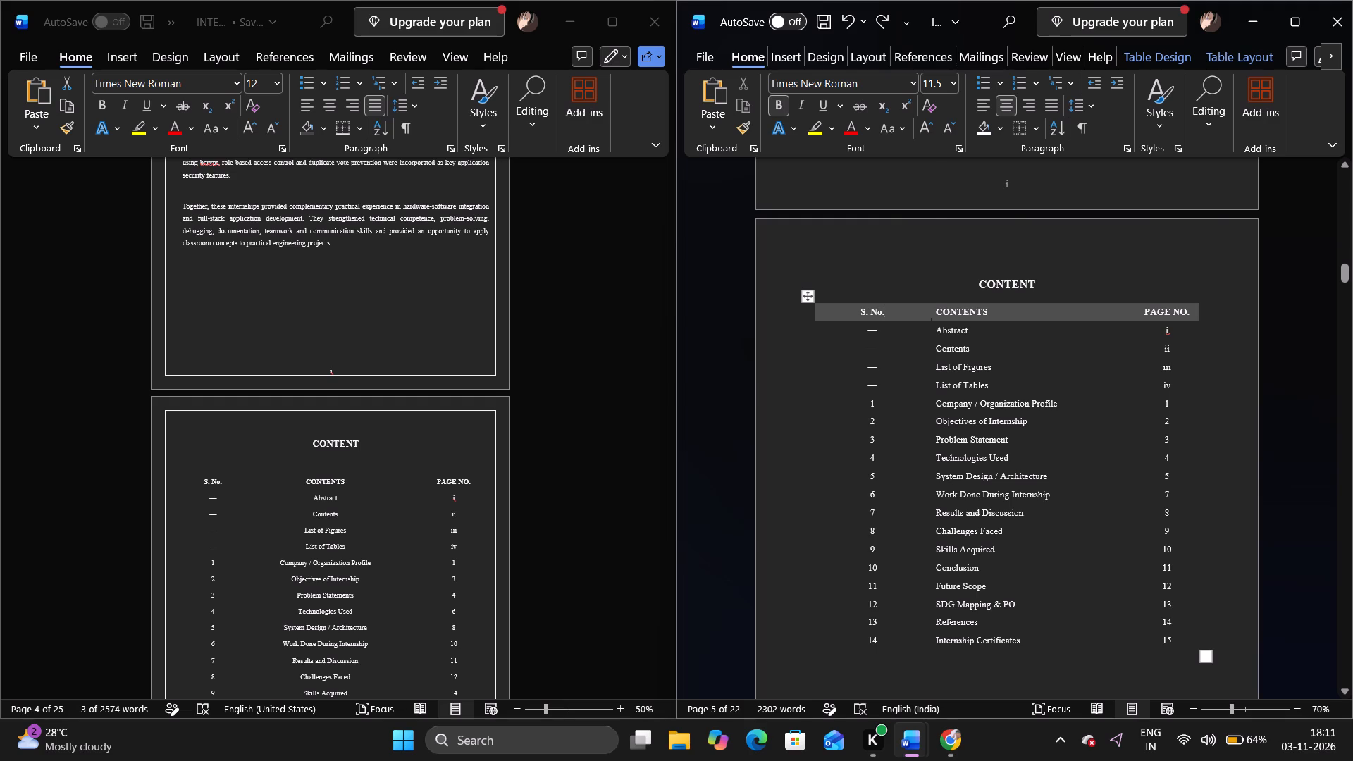
drag(929, 309, 973, 304)
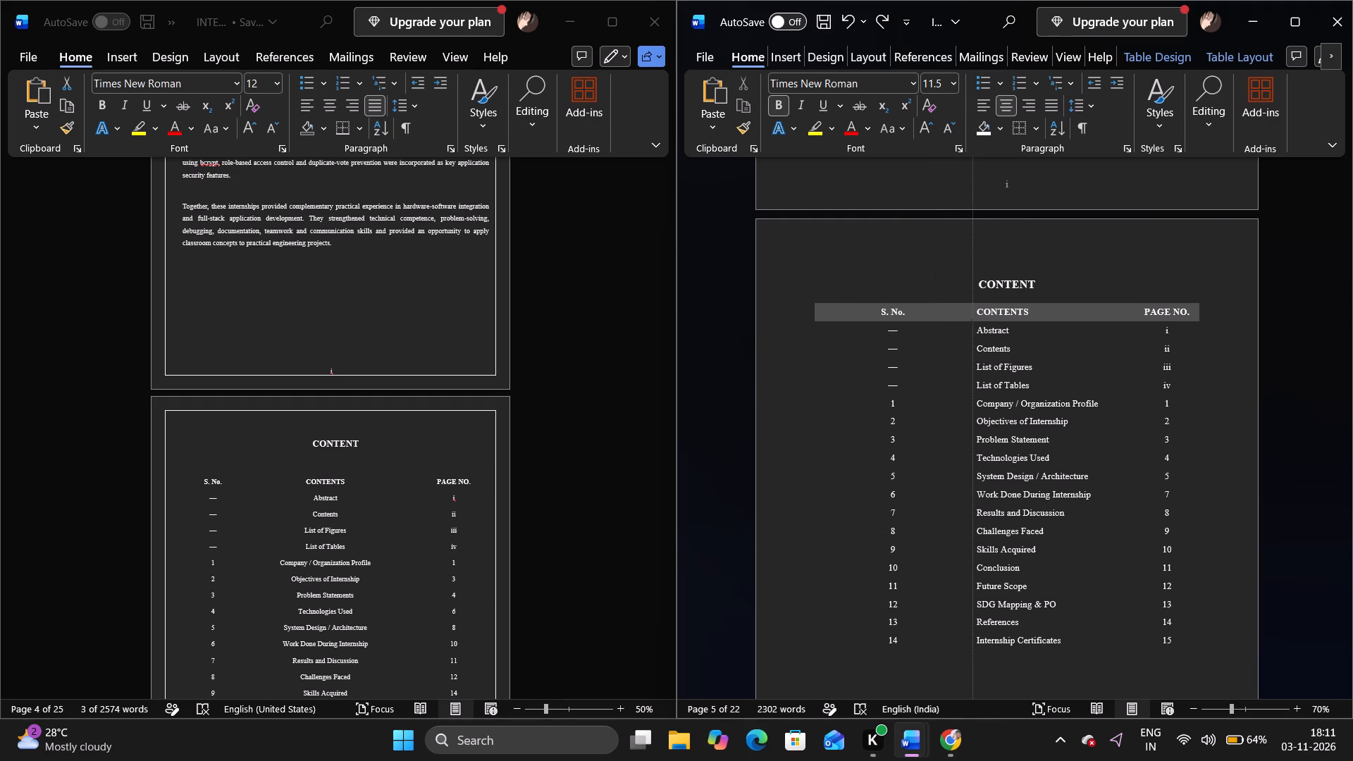
drag(973, 304, 974, 304)
scroll(974, 304, down, 1)
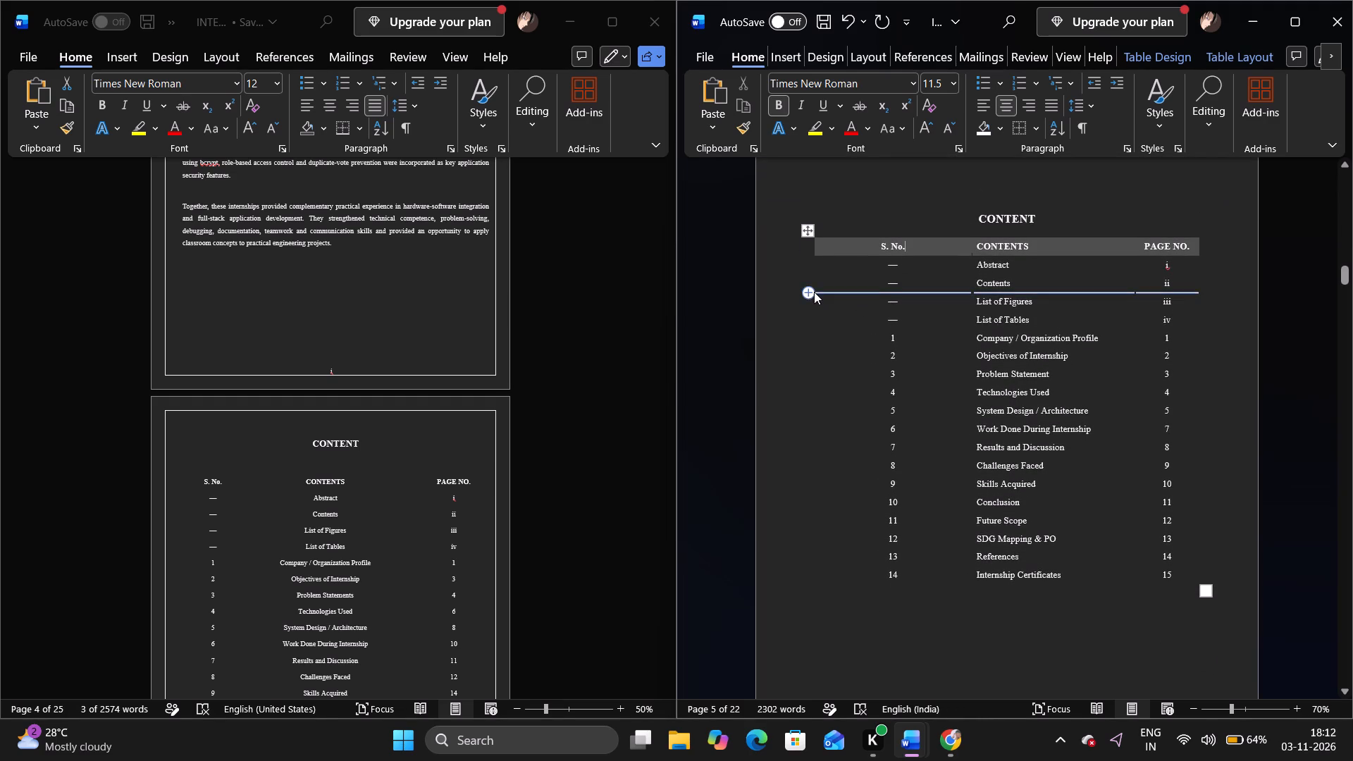
click(932, 252)
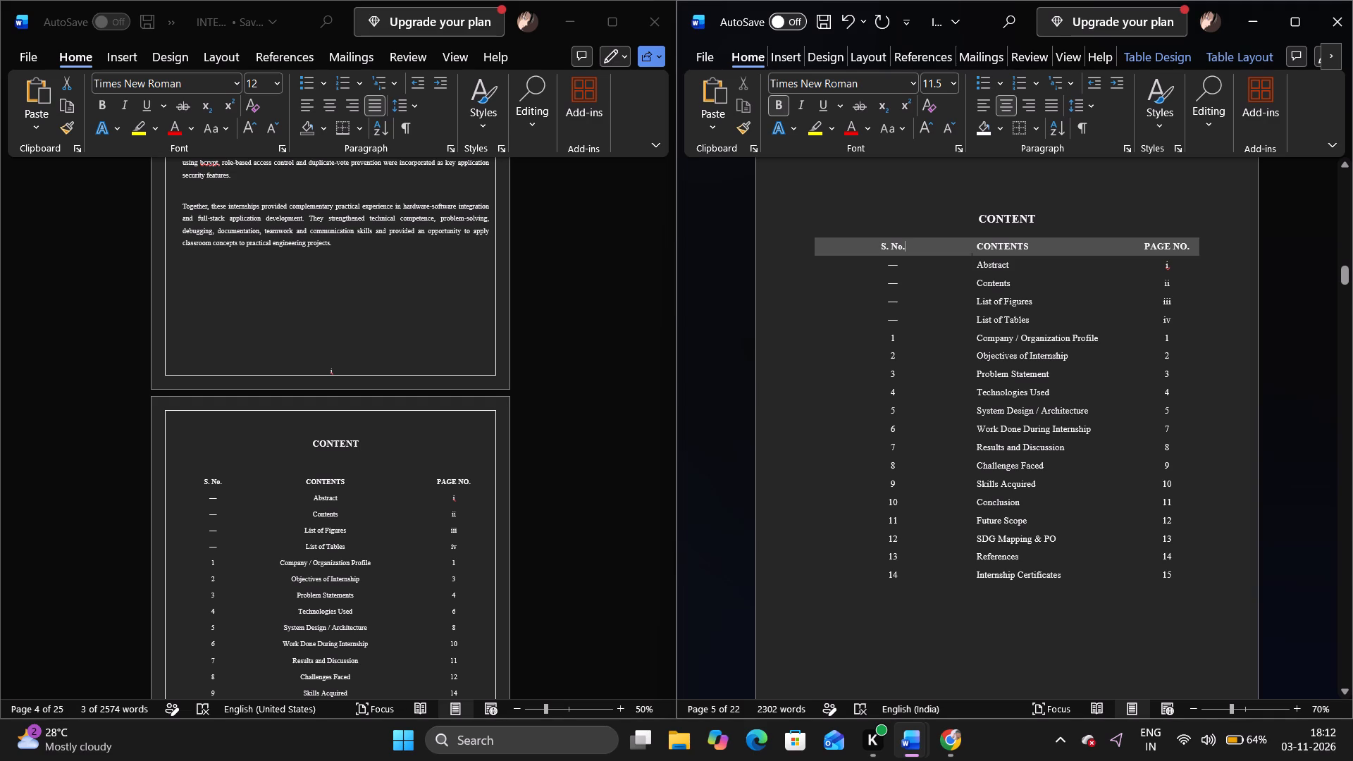
drag(793, 254, 956, 514)
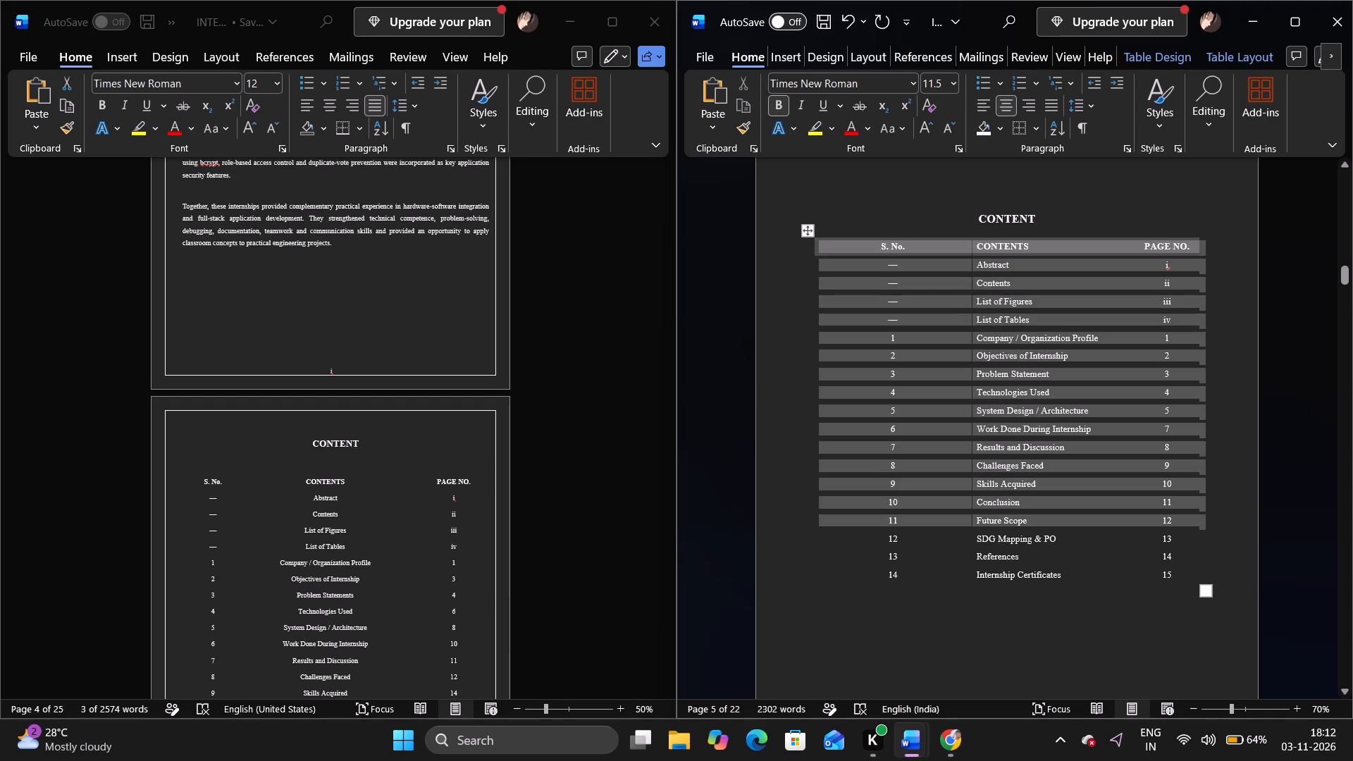
drag(956, 514, 956, 590)
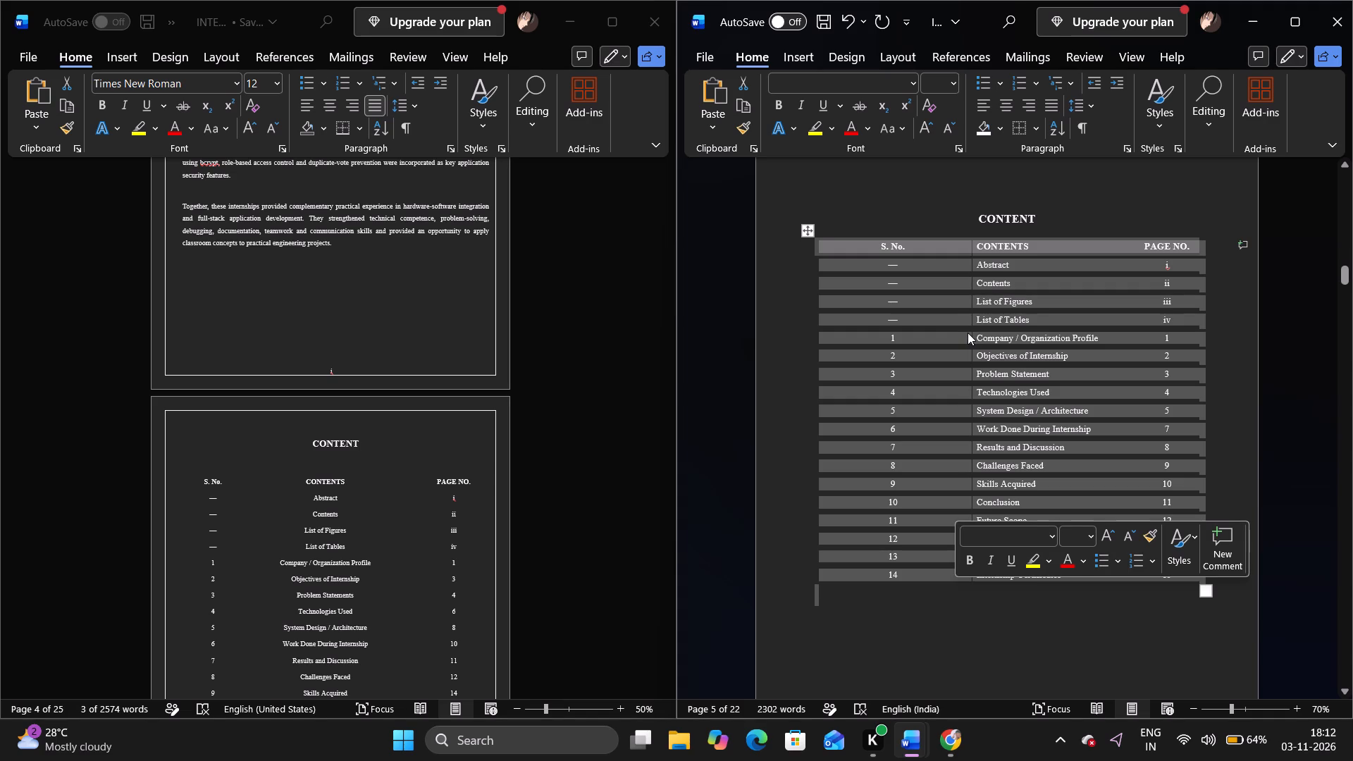
click(970, 333)
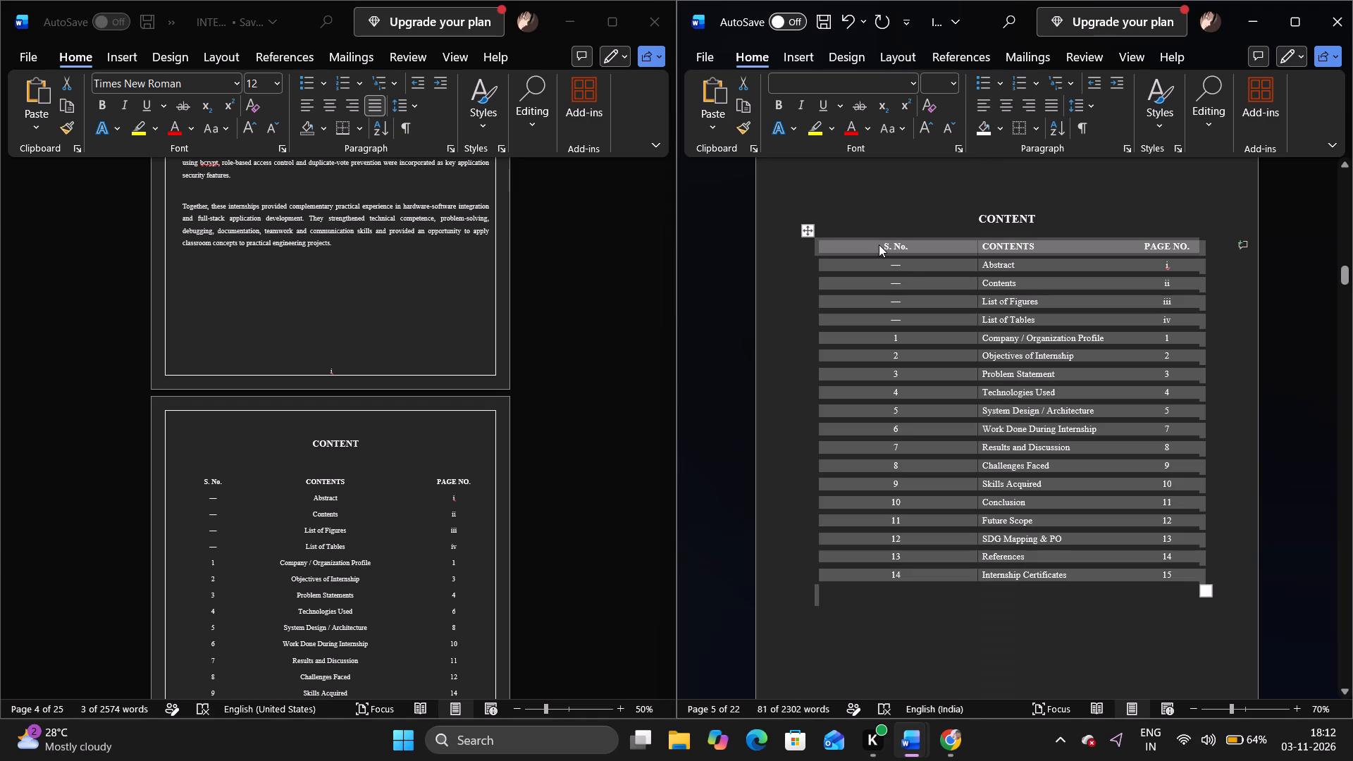
Try blank lines above the "S. No." header, remove them, and shift the header to left alignment.
click(879, 245)
key(backslash)
key(BackSpace)
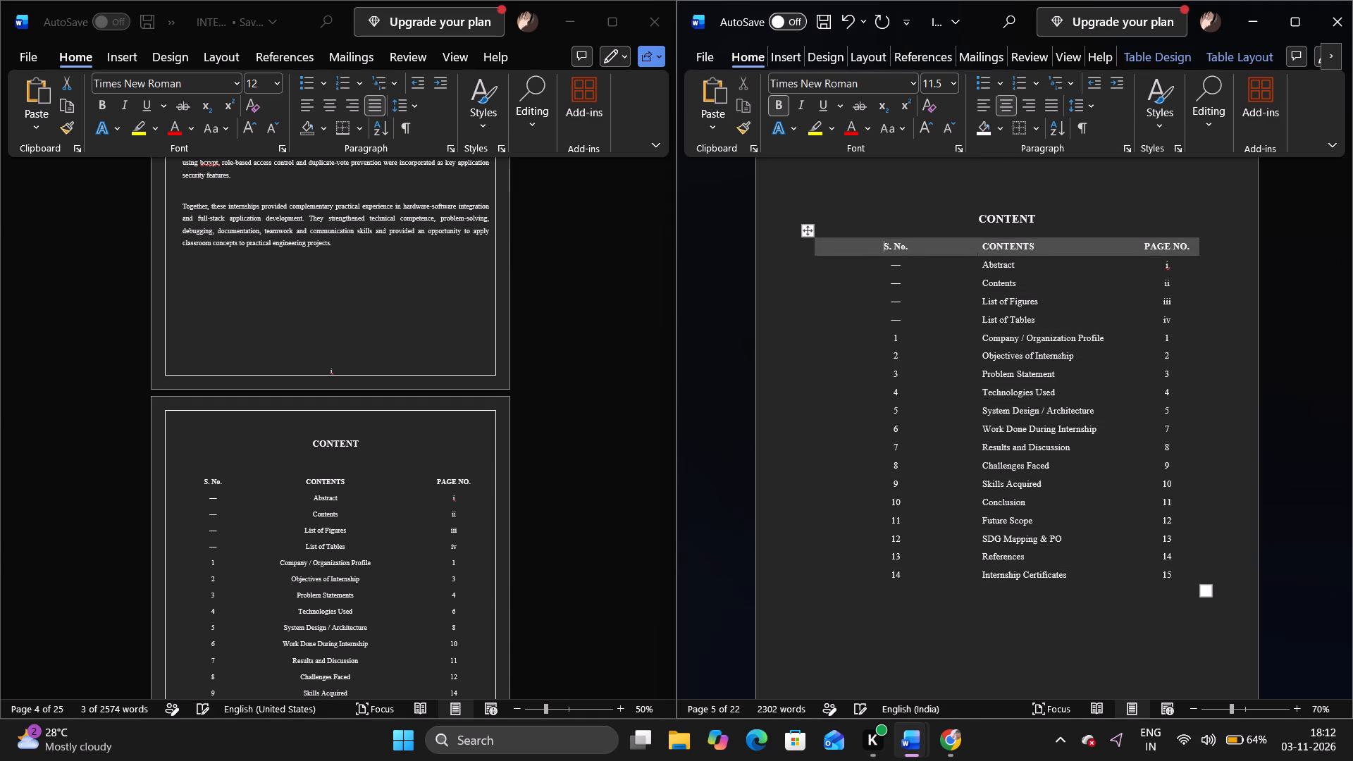
key(Return)
key(Return)
key(Return)
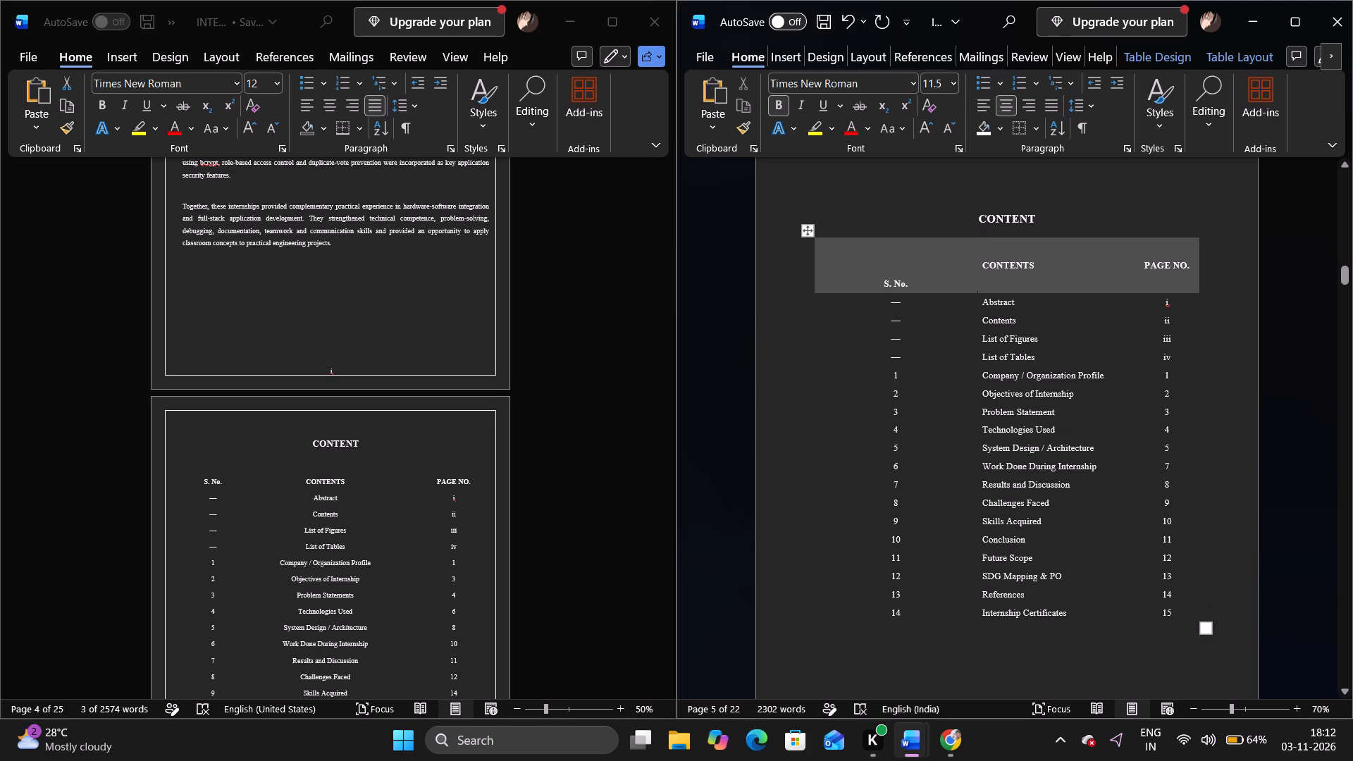
key(BackSpace)
key(BackSpace)
key(BackSpace)
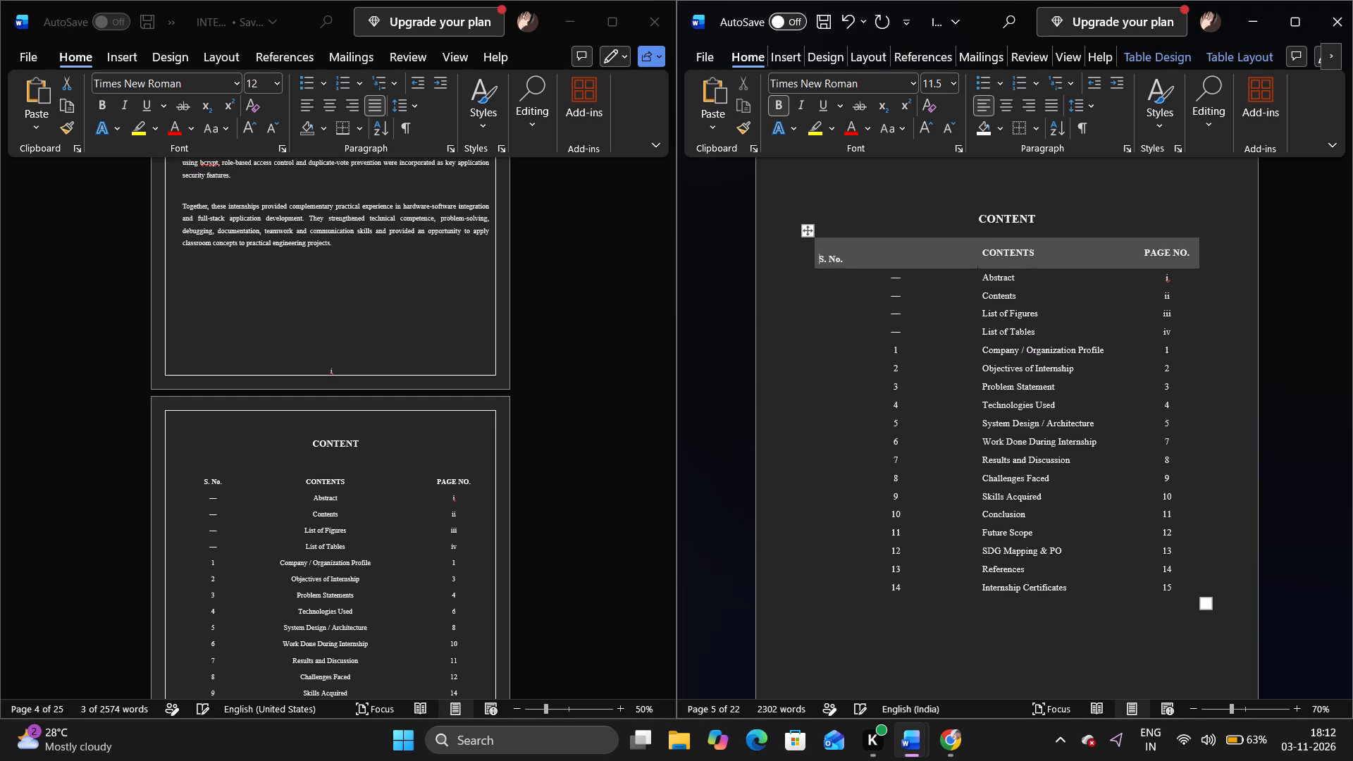
key(BackSpace)
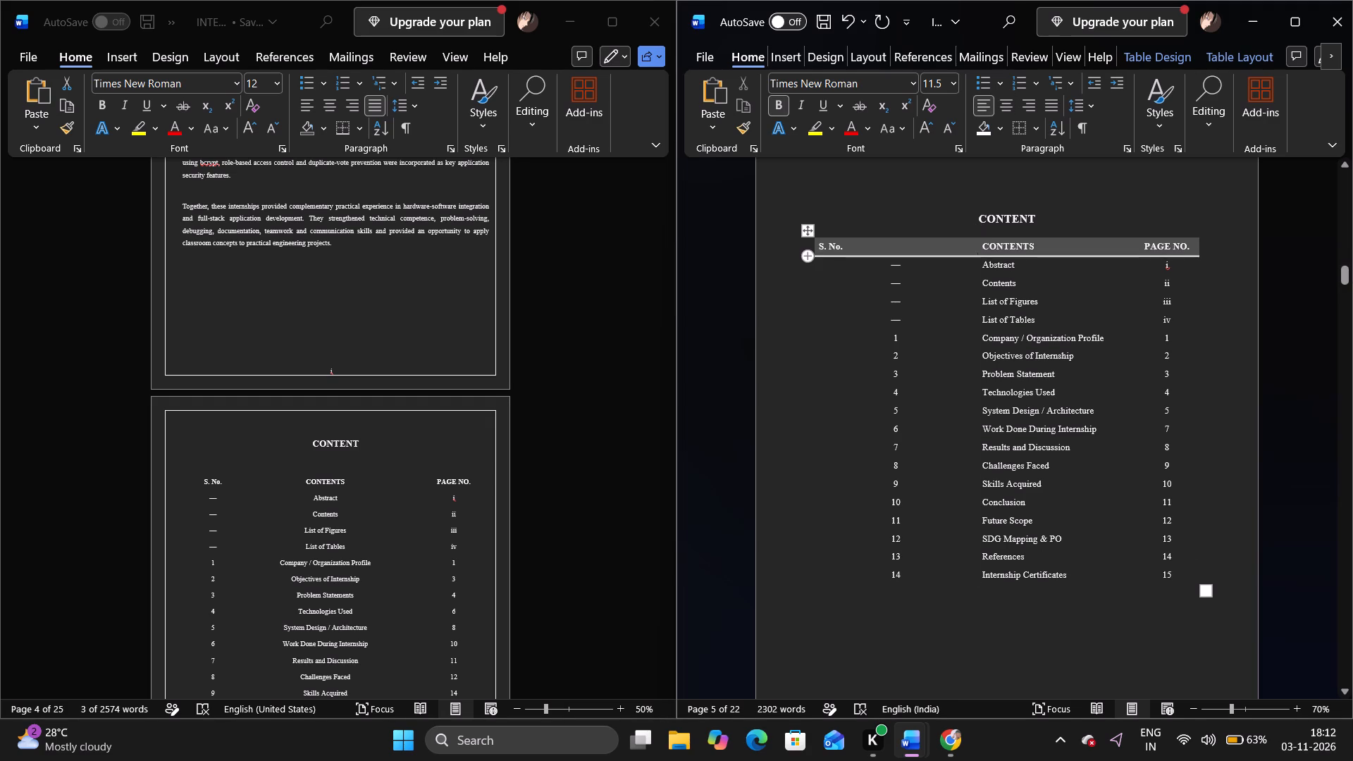
Replace the grey shading of the CONTENT table's header row with white.
drag(797, 233, 1187, 242)
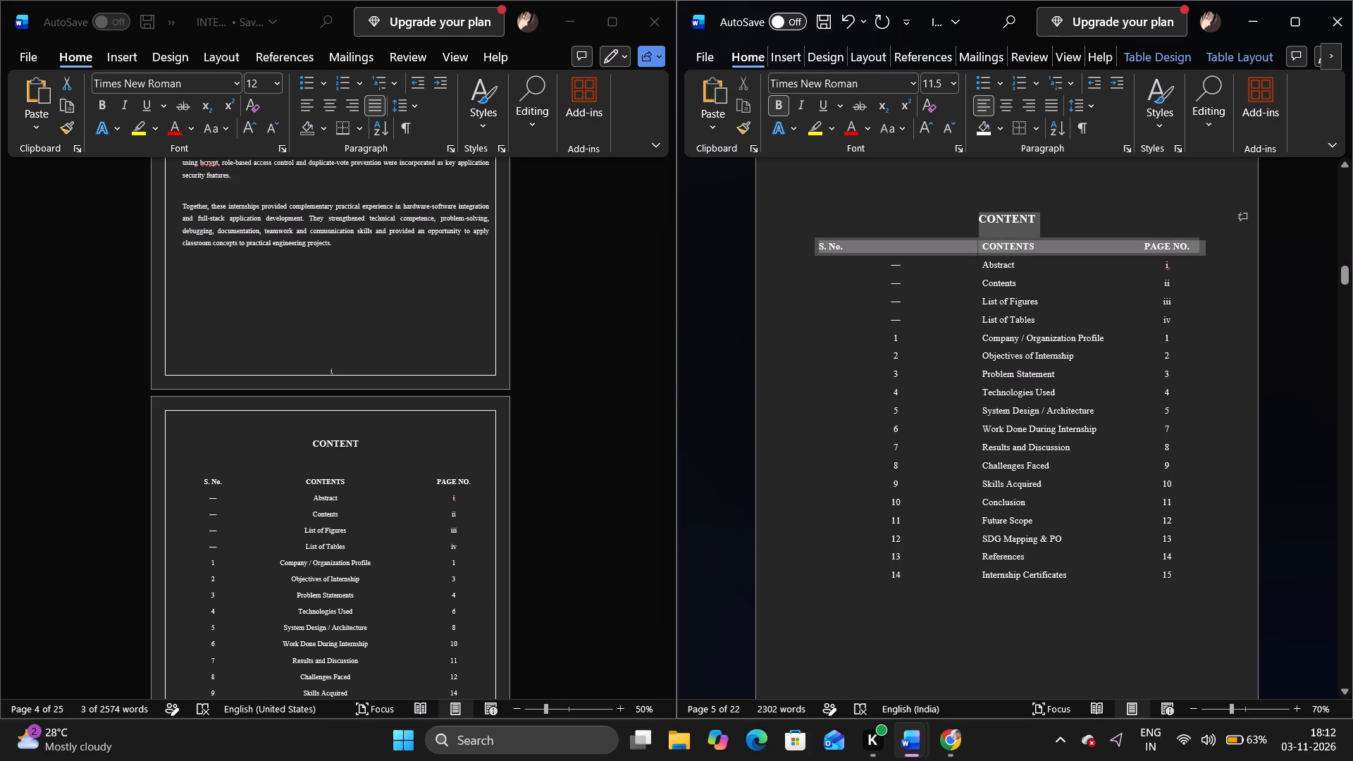
click(1210, 249)
drag(1210, 249, 857, 234)
drag(857, 234, 803, 250)
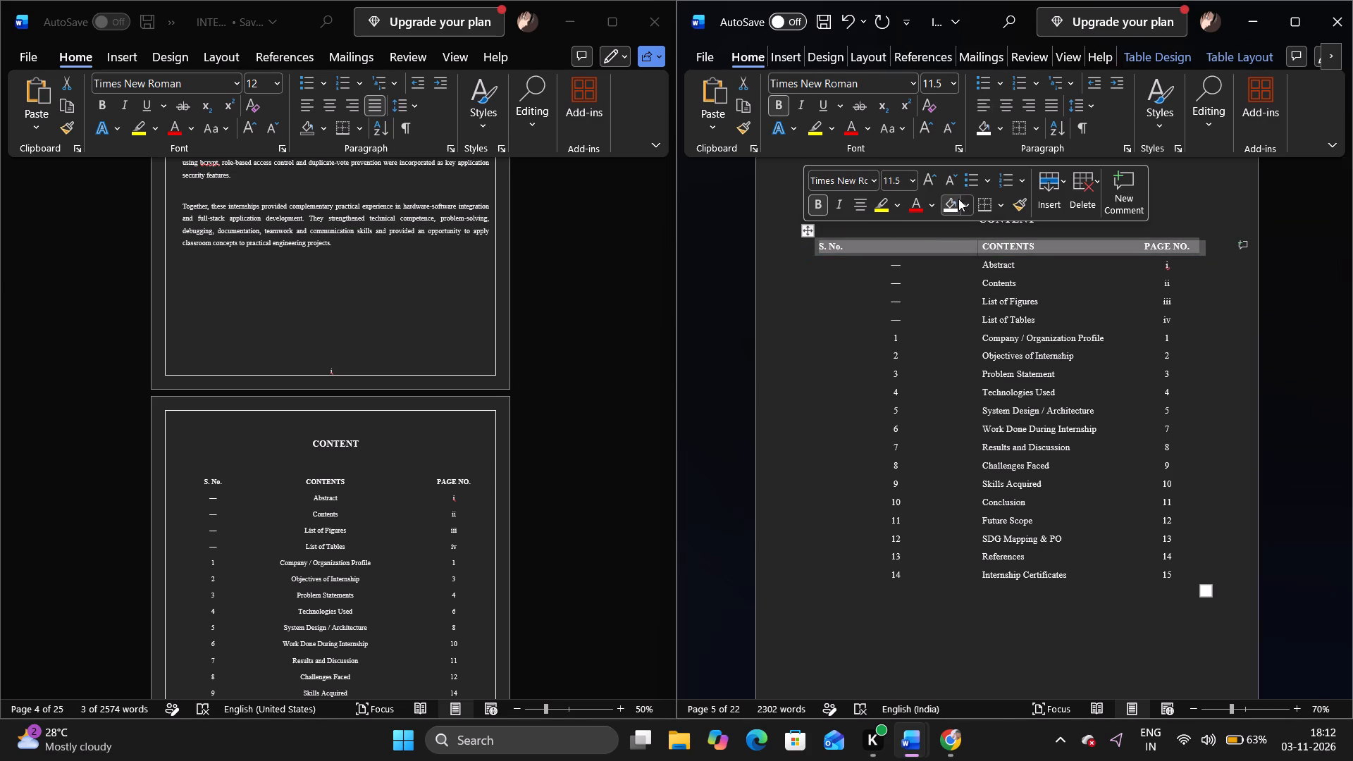
click(959, 199)
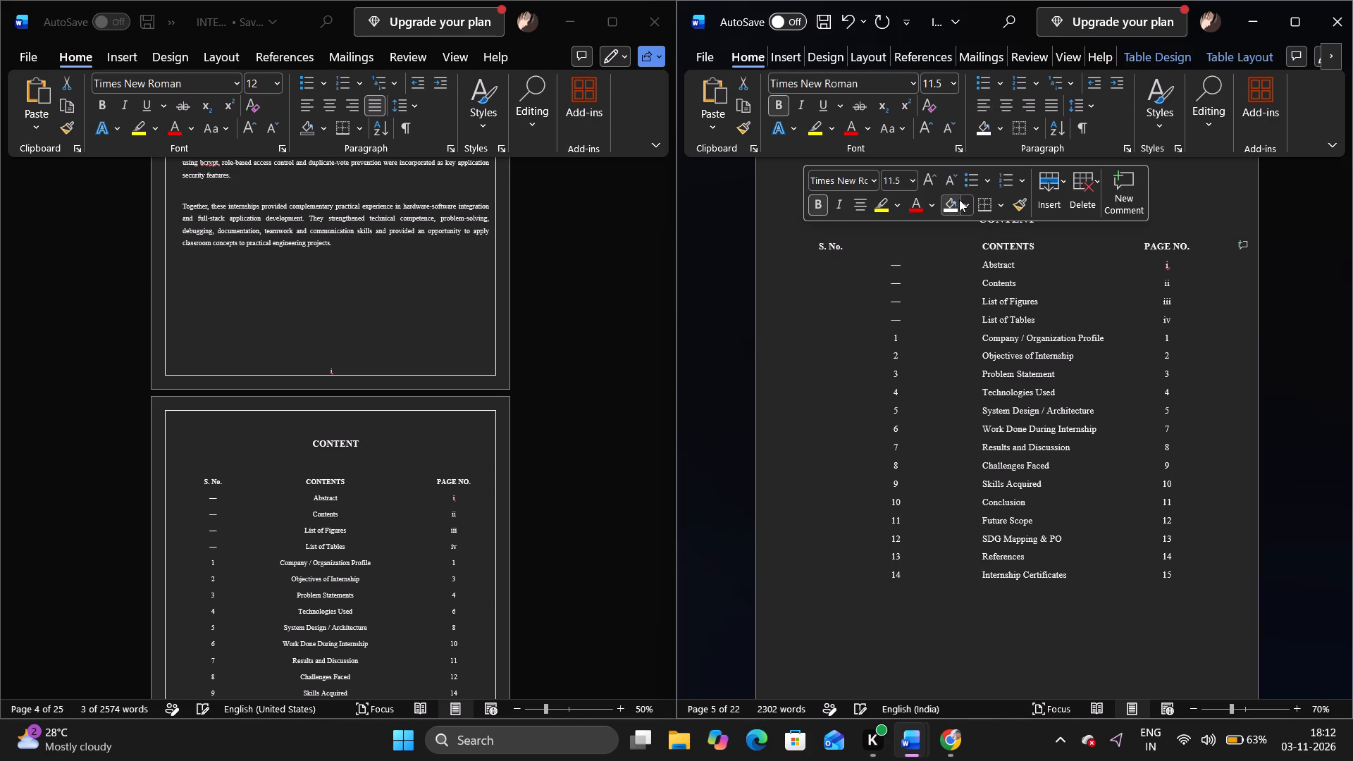
click(968, 203)
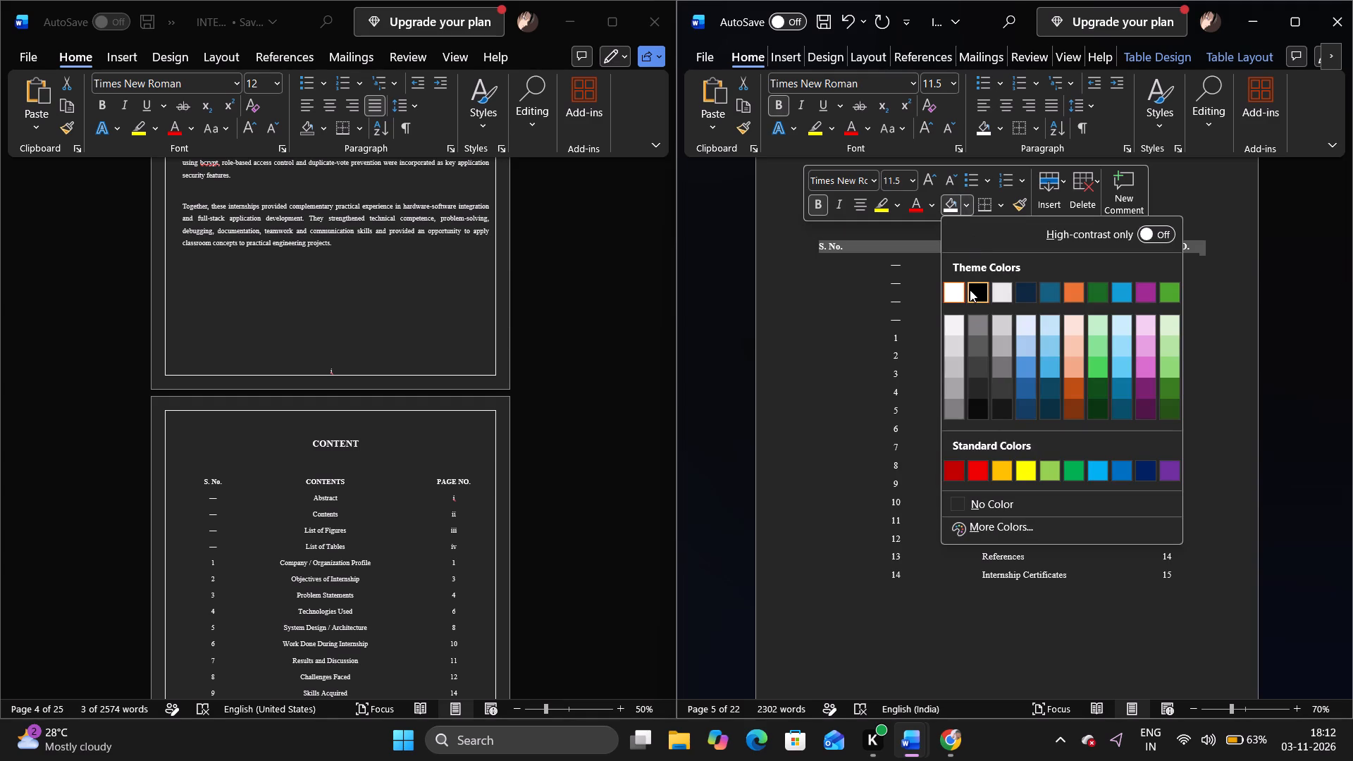
click(952, 290)
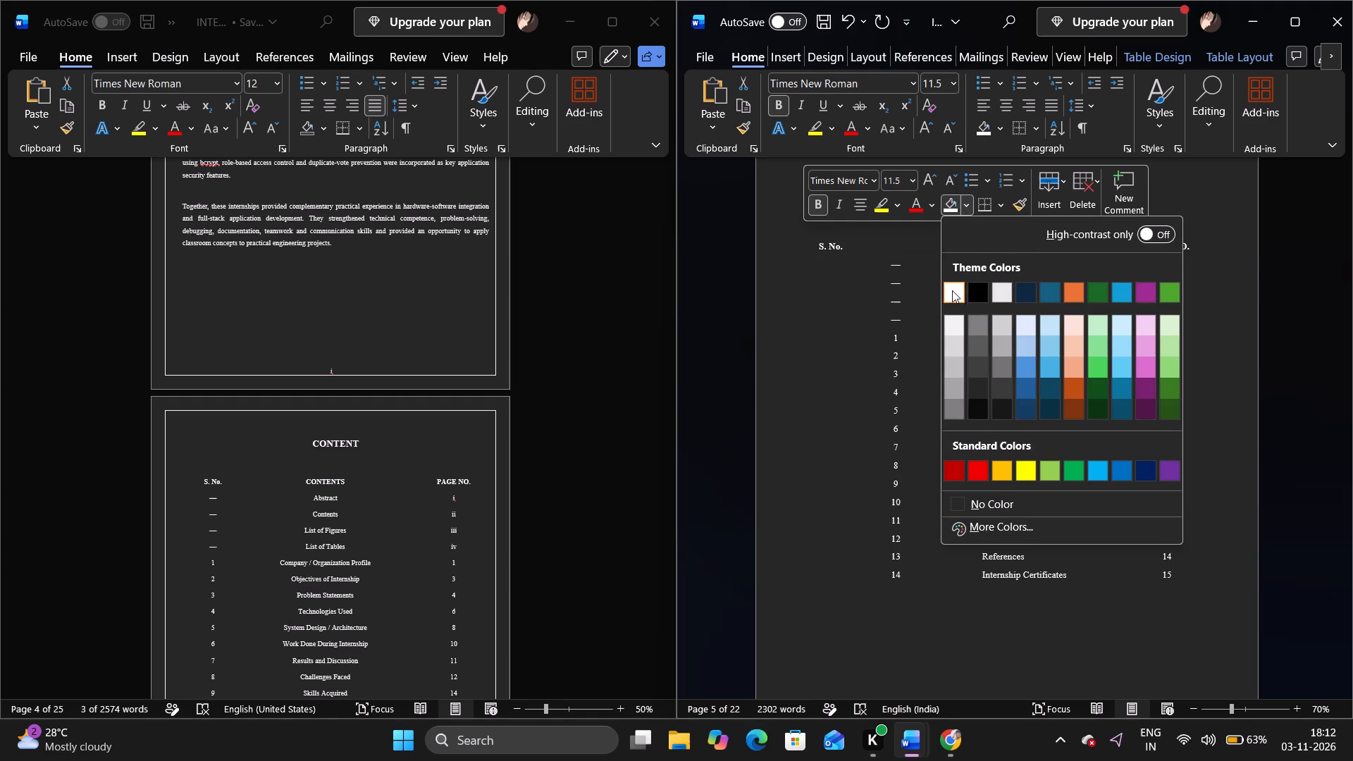
click(808, 323)
click(812, 388)
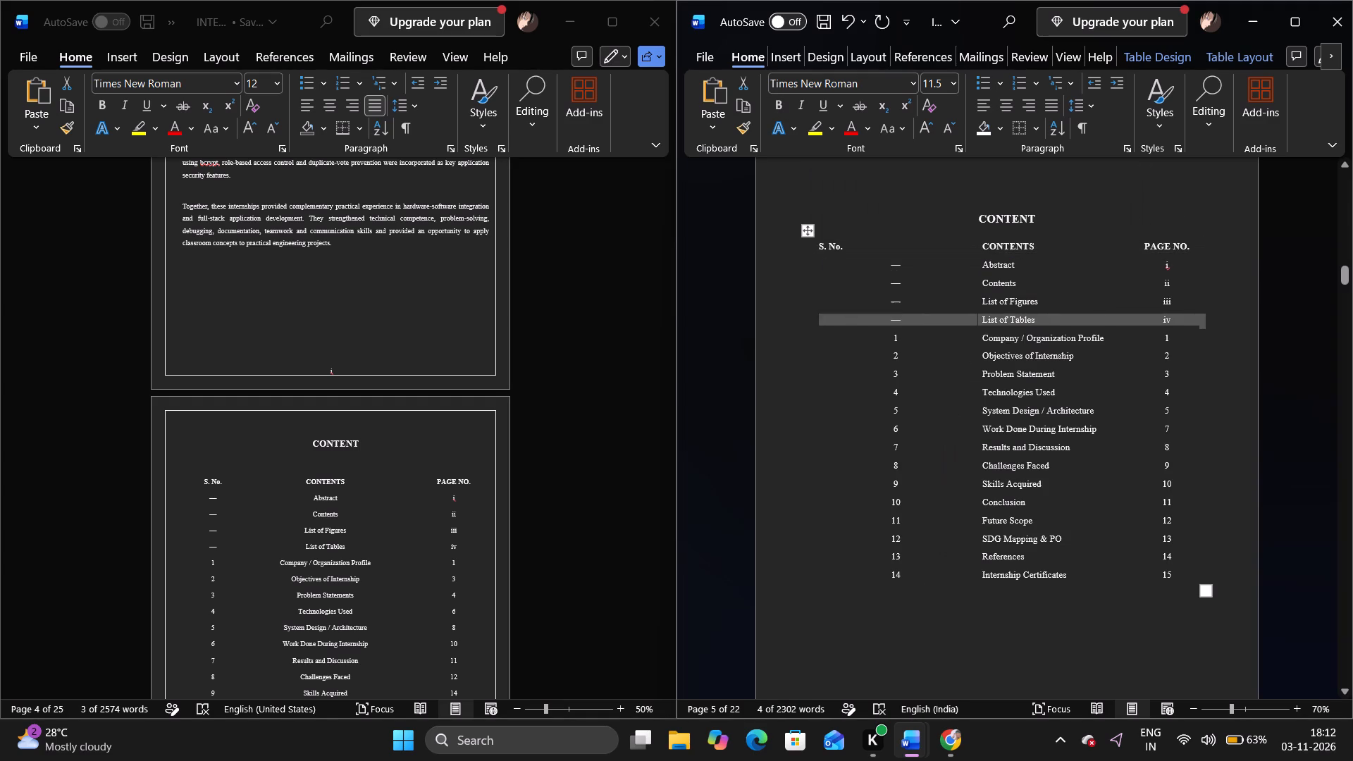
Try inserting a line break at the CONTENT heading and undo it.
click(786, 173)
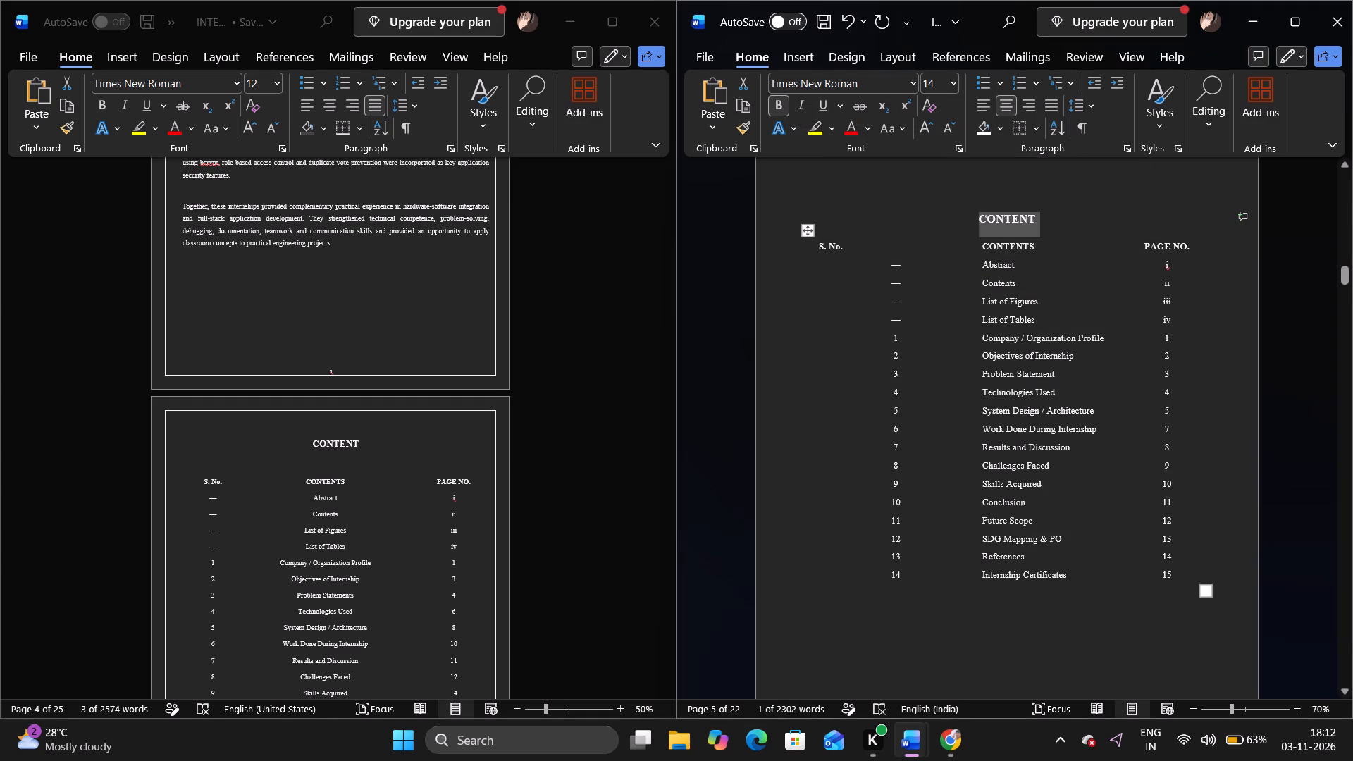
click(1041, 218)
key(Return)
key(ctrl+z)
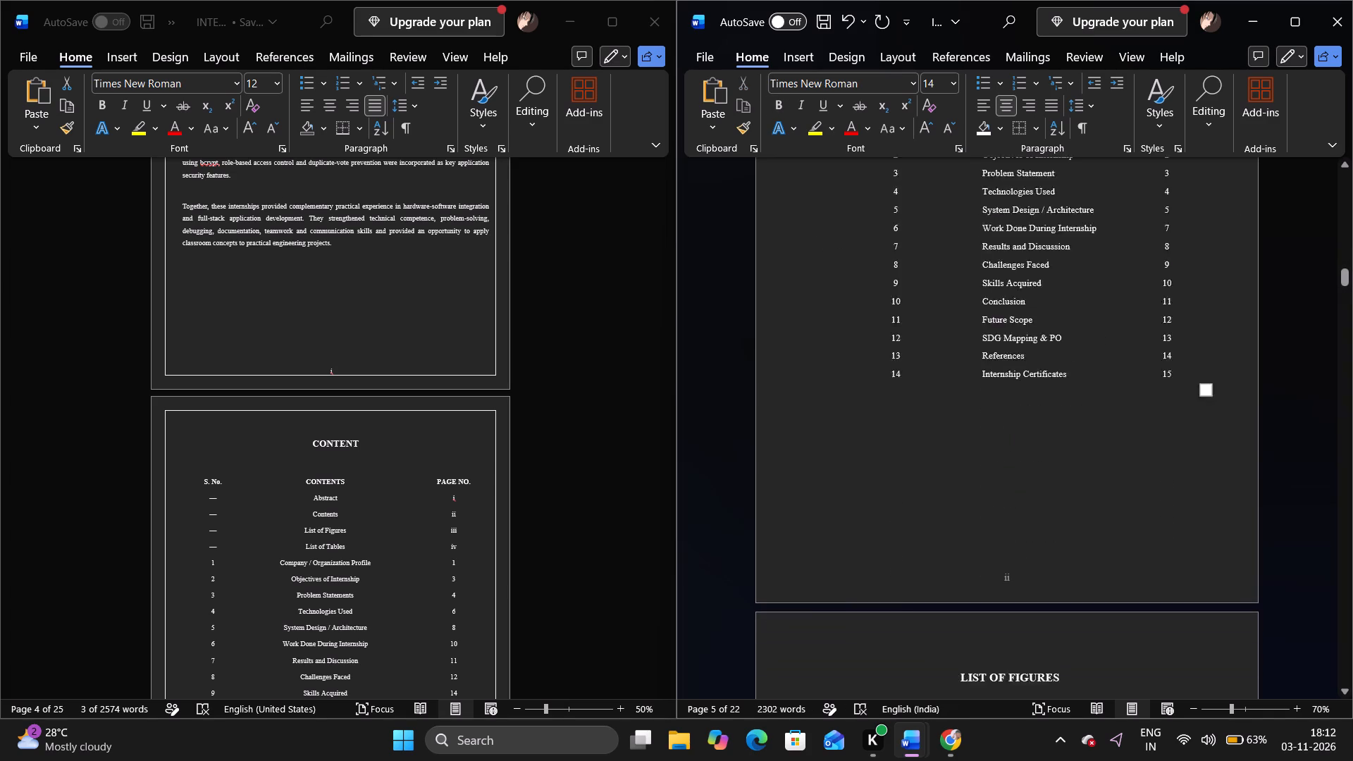
Indent the "S. No." header of the CONTENT table with spaces until it sits above the serial numbers.
scroll(867, 304, up, 1)
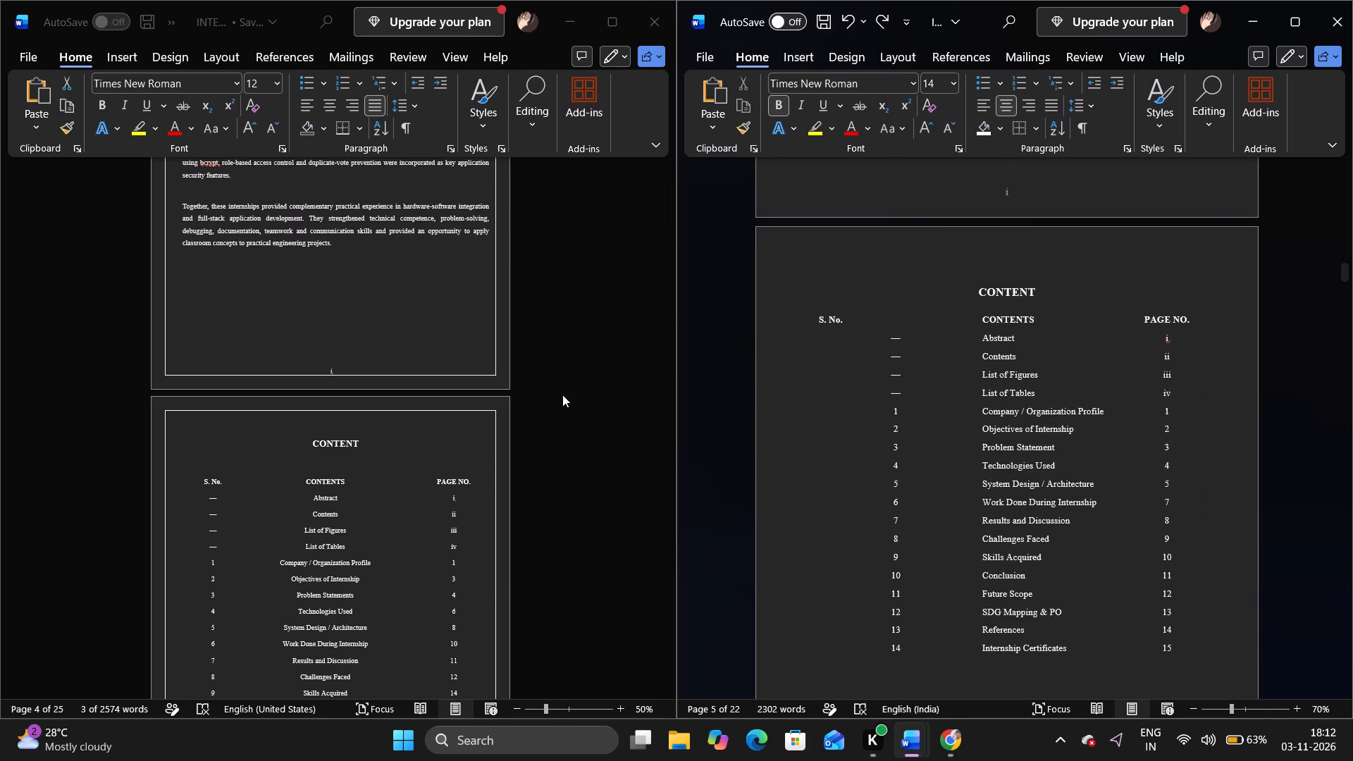
scroll(562, 395, down, 5)
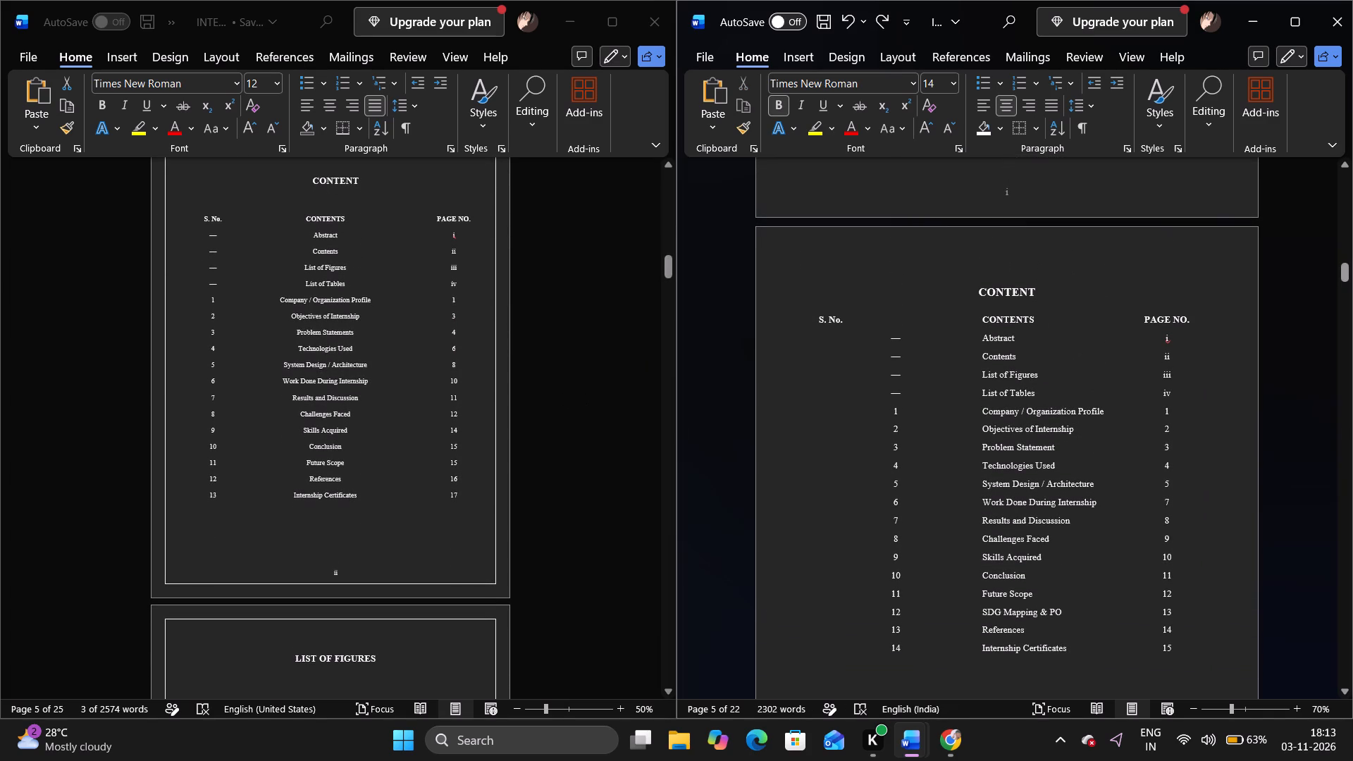
click(816, 319)
click(865, 322)
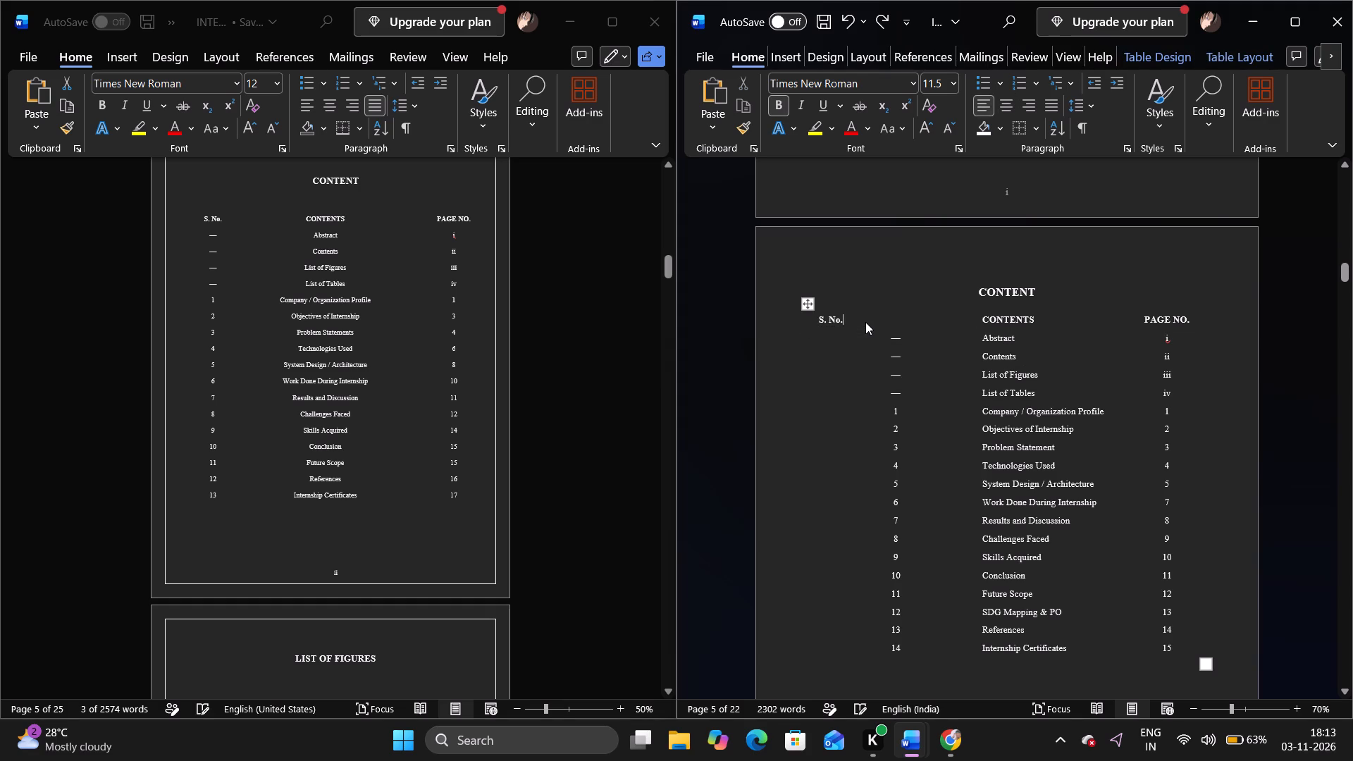
click(865, 322)
key(Left)
key(Left)
key(Left)
key(Left)
key(Left)
key(Left)
key(space)
key(space)
key(space)
key(space)
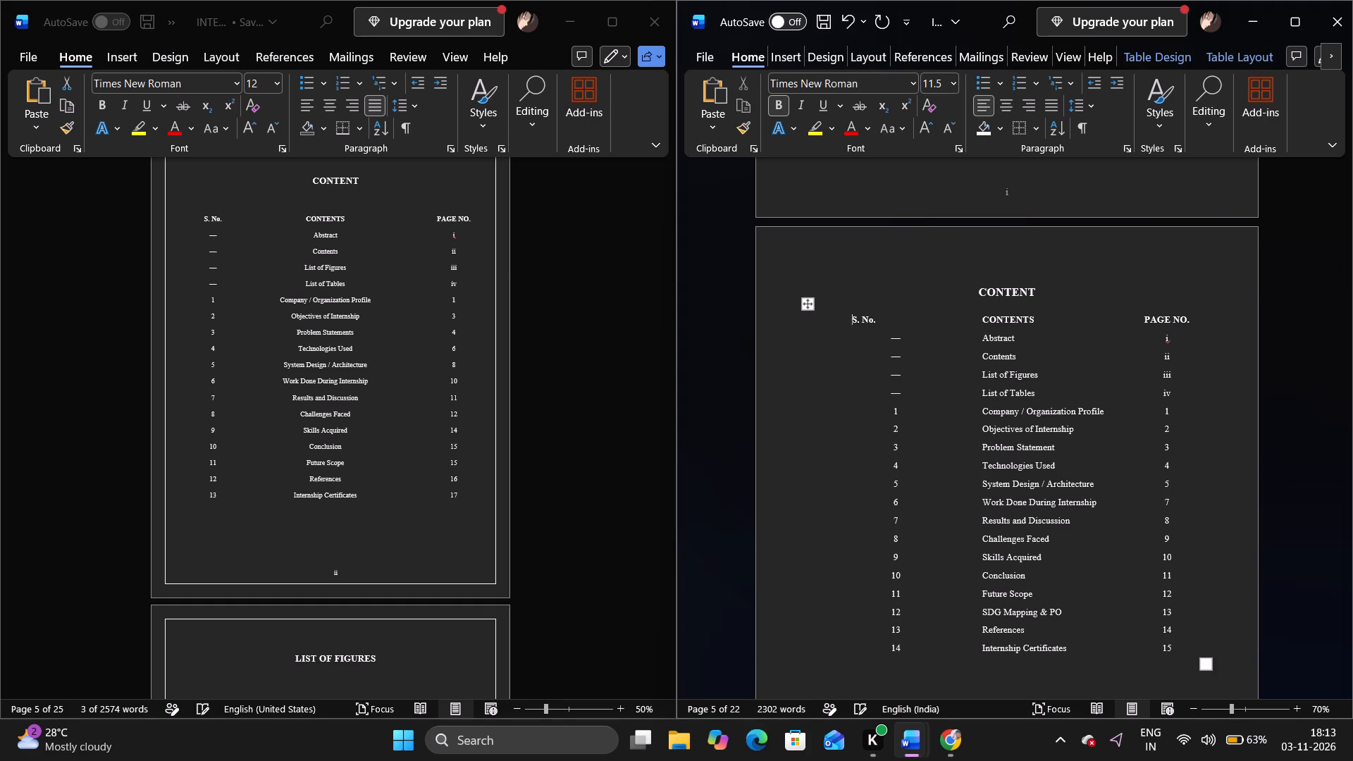
key(space)
key(space)
key(space)
key(space)
key(space)
key(space)
key(space)
key(space)
key(space)
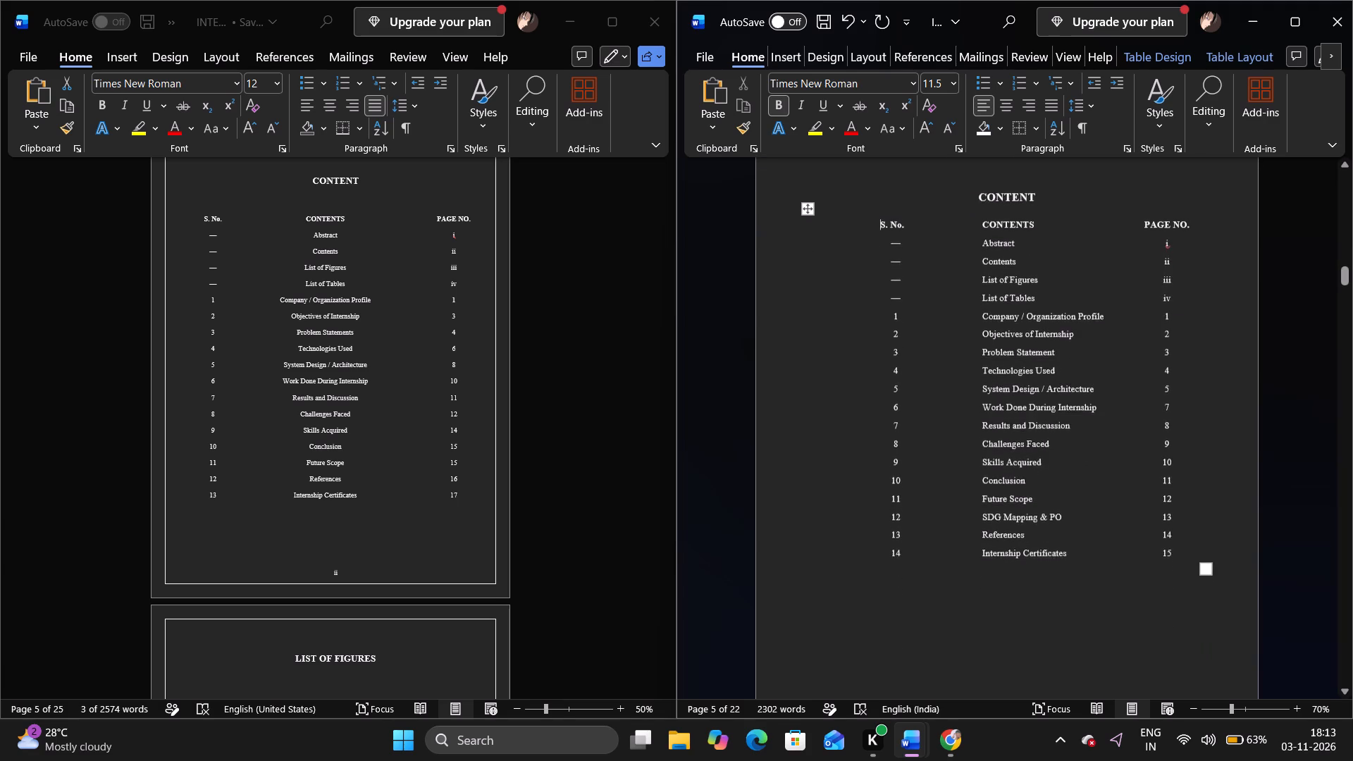
Move the "S. No." header down one line within its cell and re-space it to centre over the serial numbers.
key(Return)
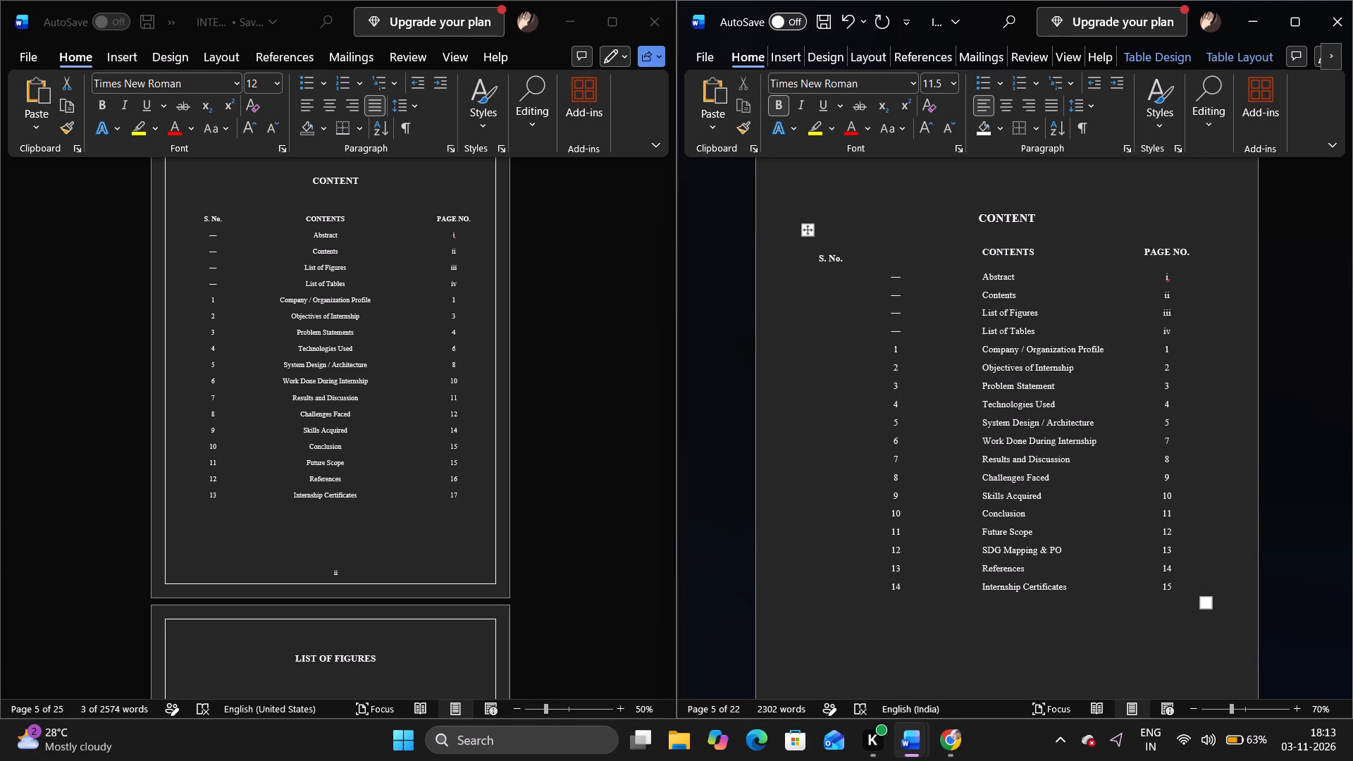
key(space)
key(space)
key(space)
key(space)
key(space)
key(space)
key(space)
key(space)
key(space)
key(space)
key(space)
key(space)
key(space)
key(space)
key(space)
key(space)
key(space)
key(space)
key(space)
key(space)
key(BackSpace)
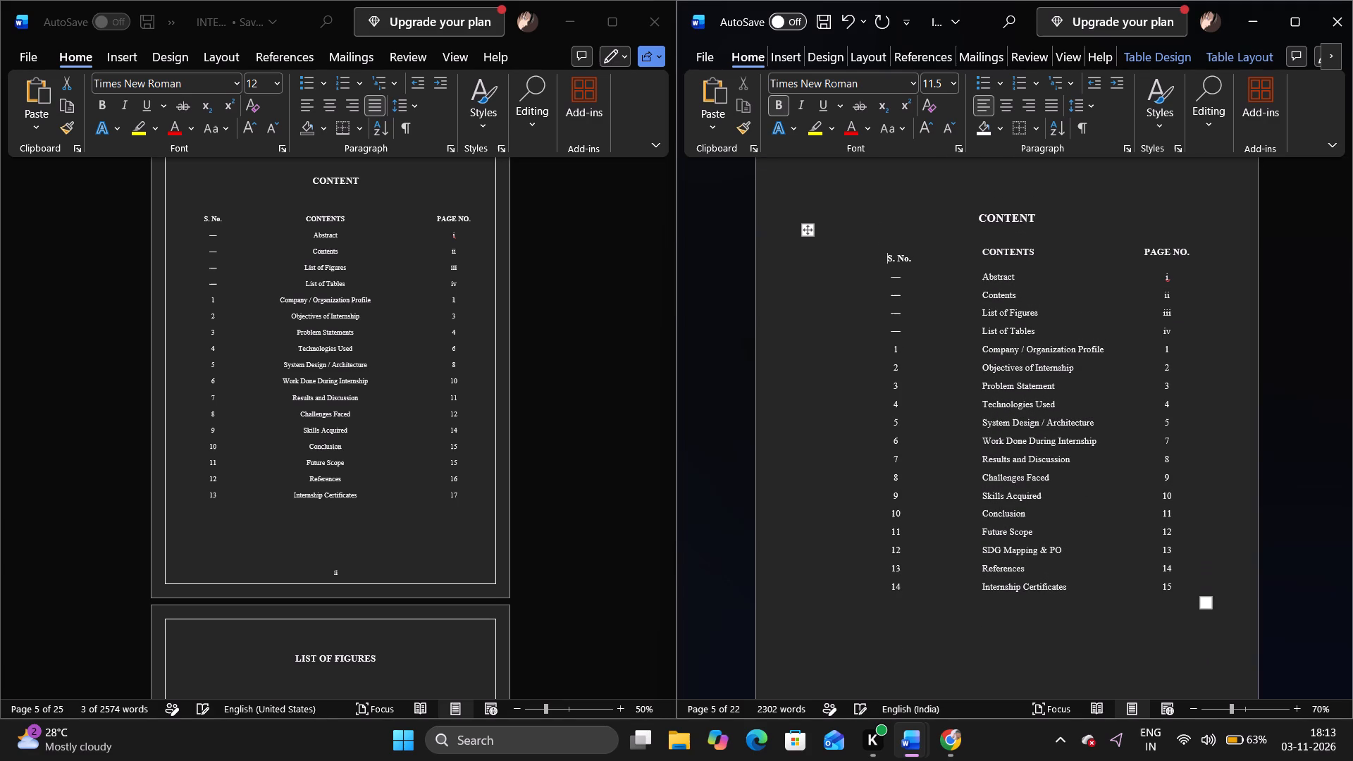
key(BackSpace)
Insert a blank line above the "CONTENTS" and "PAGE NO." headers to level them with "S. No.".
click(973, 256)
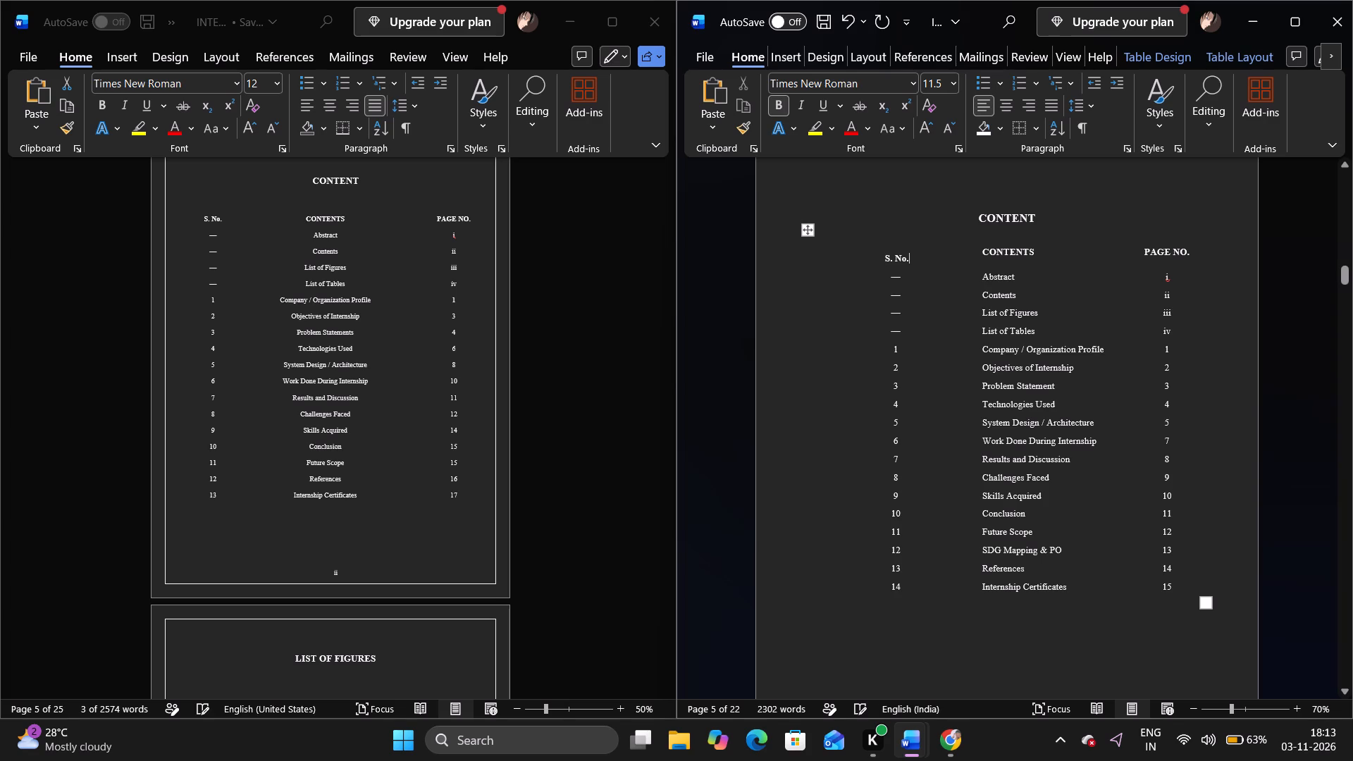
click(980, 249)
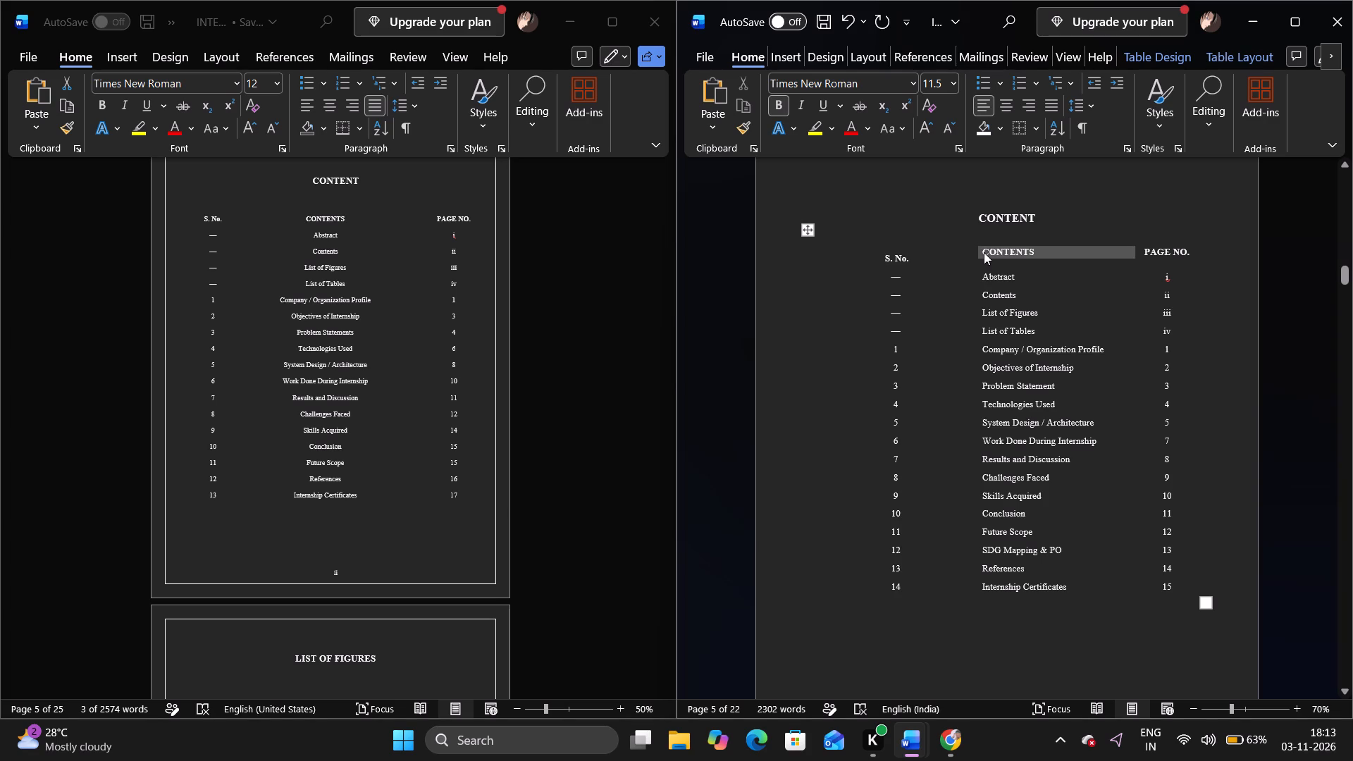
click(984, 252)
click(984, 252)
key(Return)
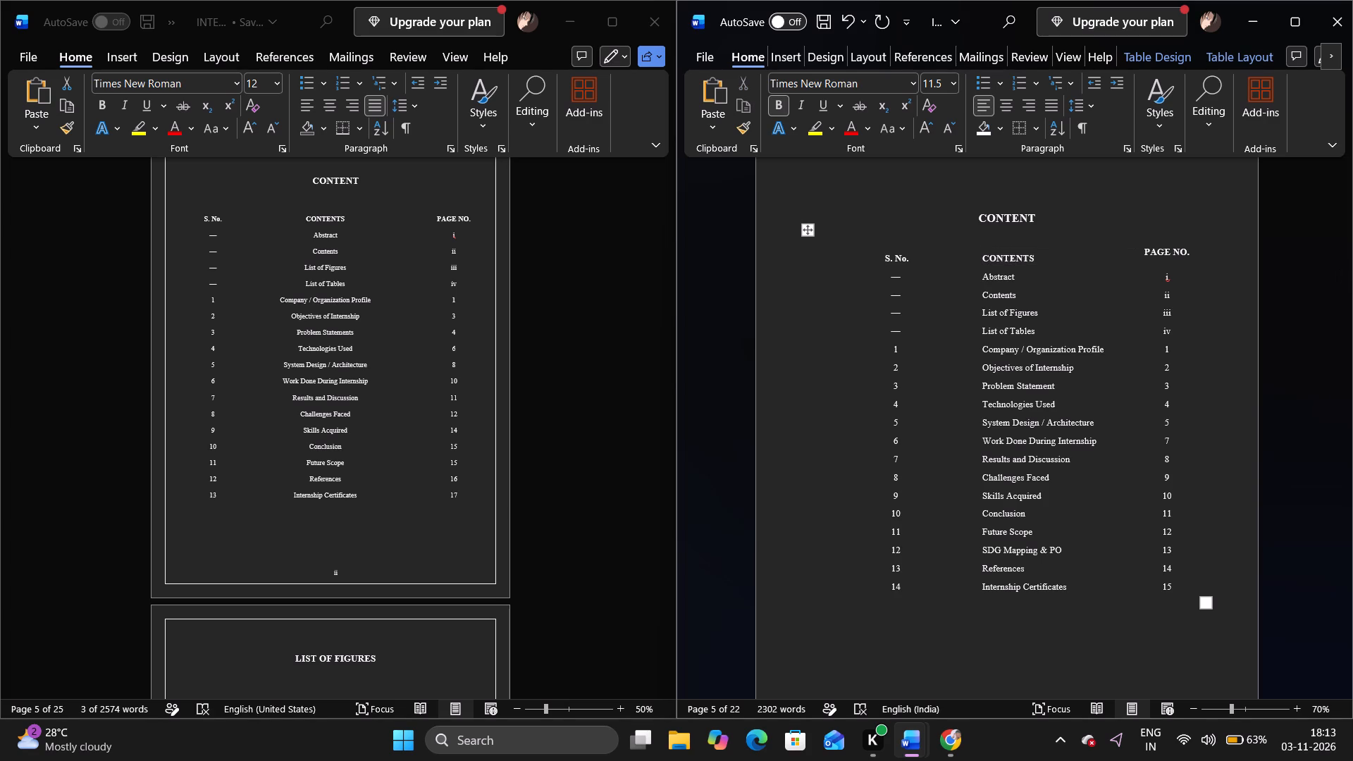
click(1135, 248)
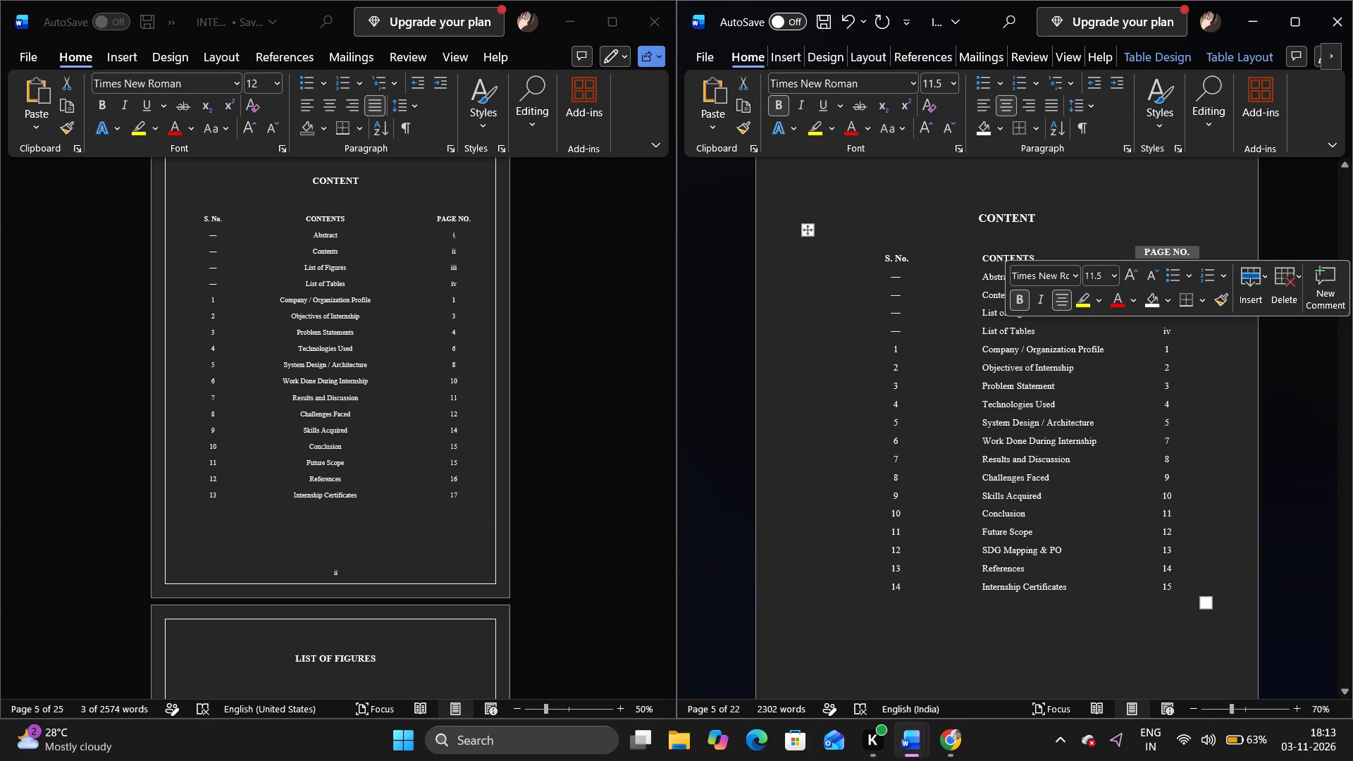
click(1148, 251)
key(Left)
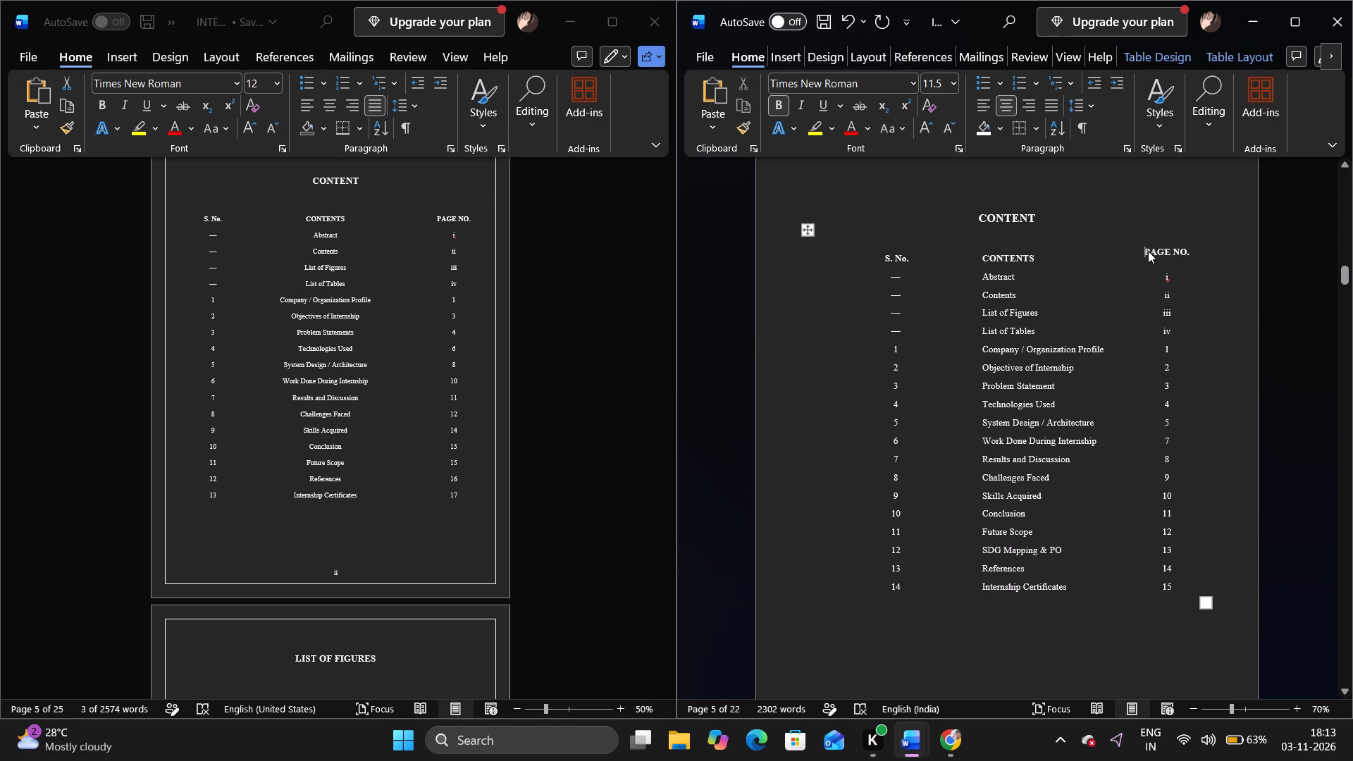
key(Return)
Shift the whole CONTENT table slightly to the left on the page.
scroll(928, 324, up, 1)
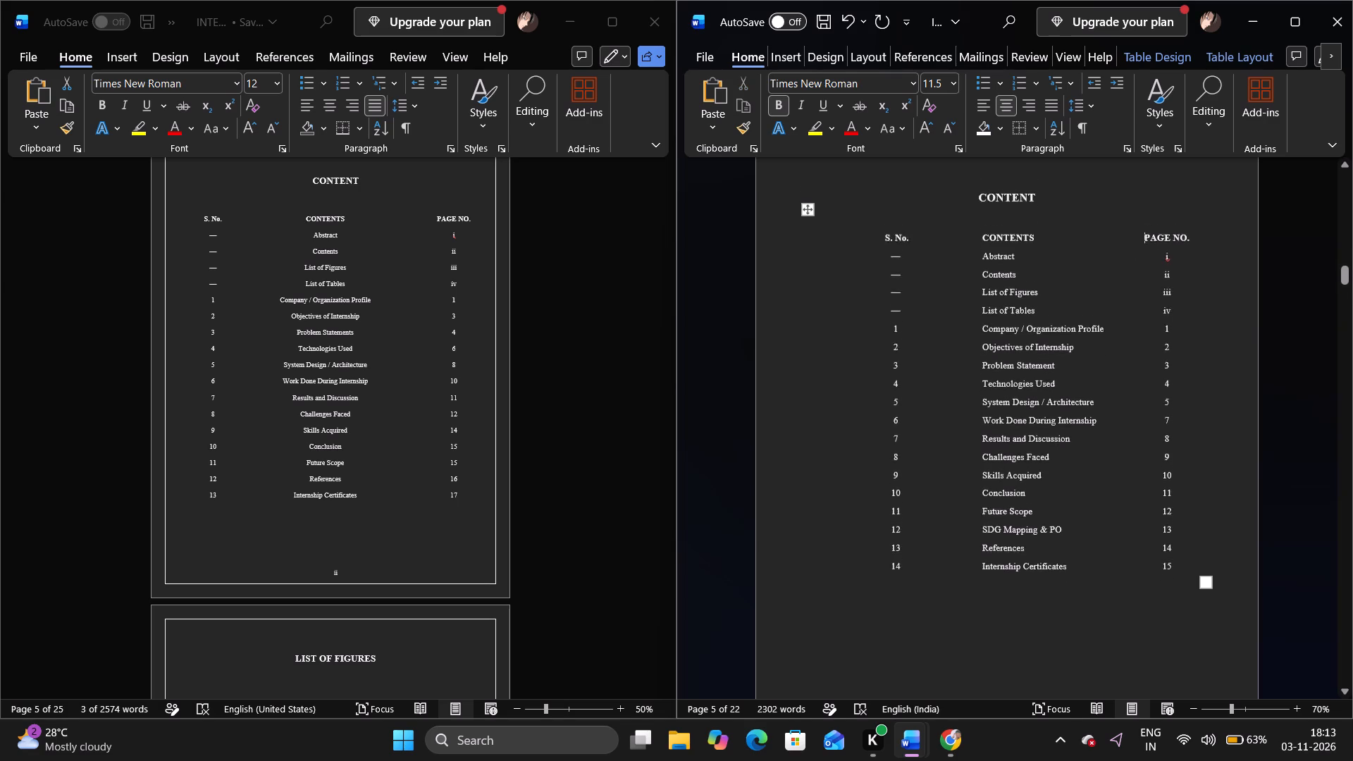
scroll(928, 324, up, 1)
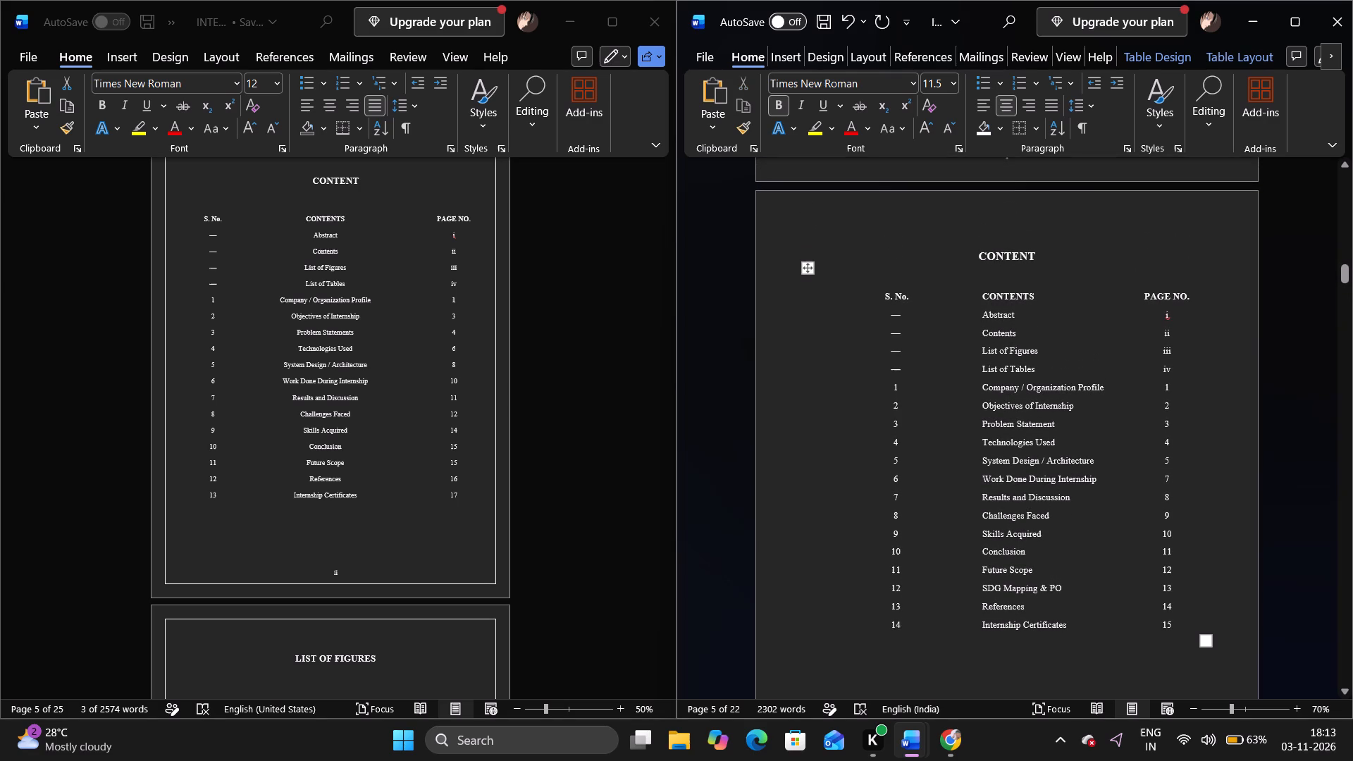
drag(804, 267, 793, 267)
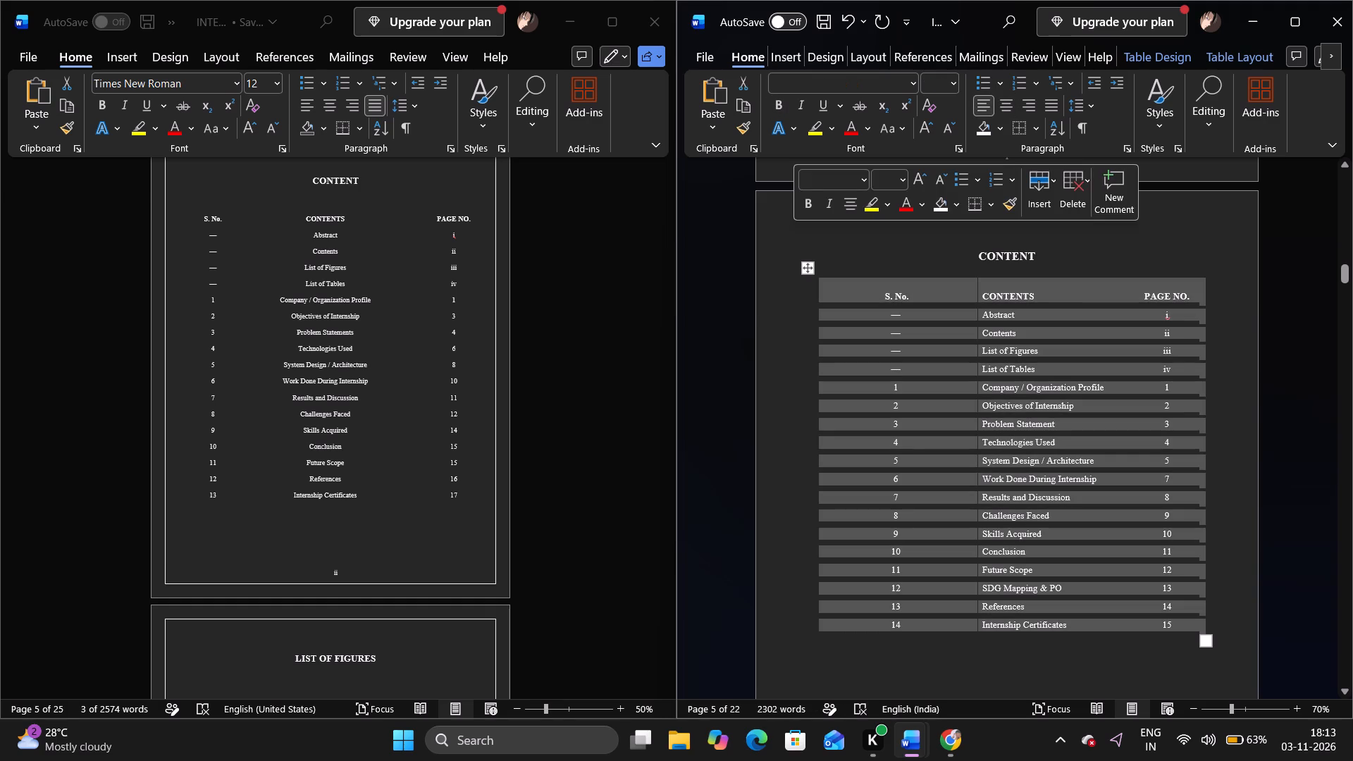
drag(808, 265, 791, 273)
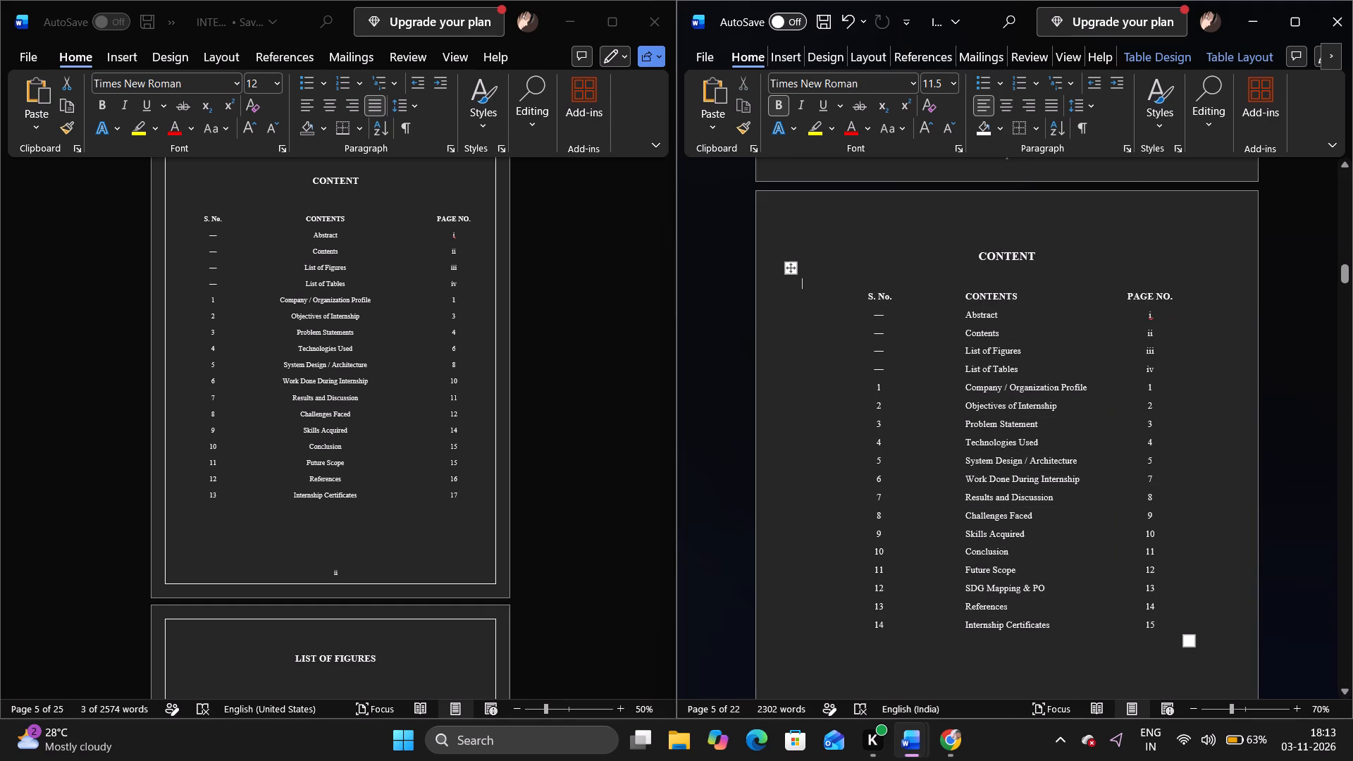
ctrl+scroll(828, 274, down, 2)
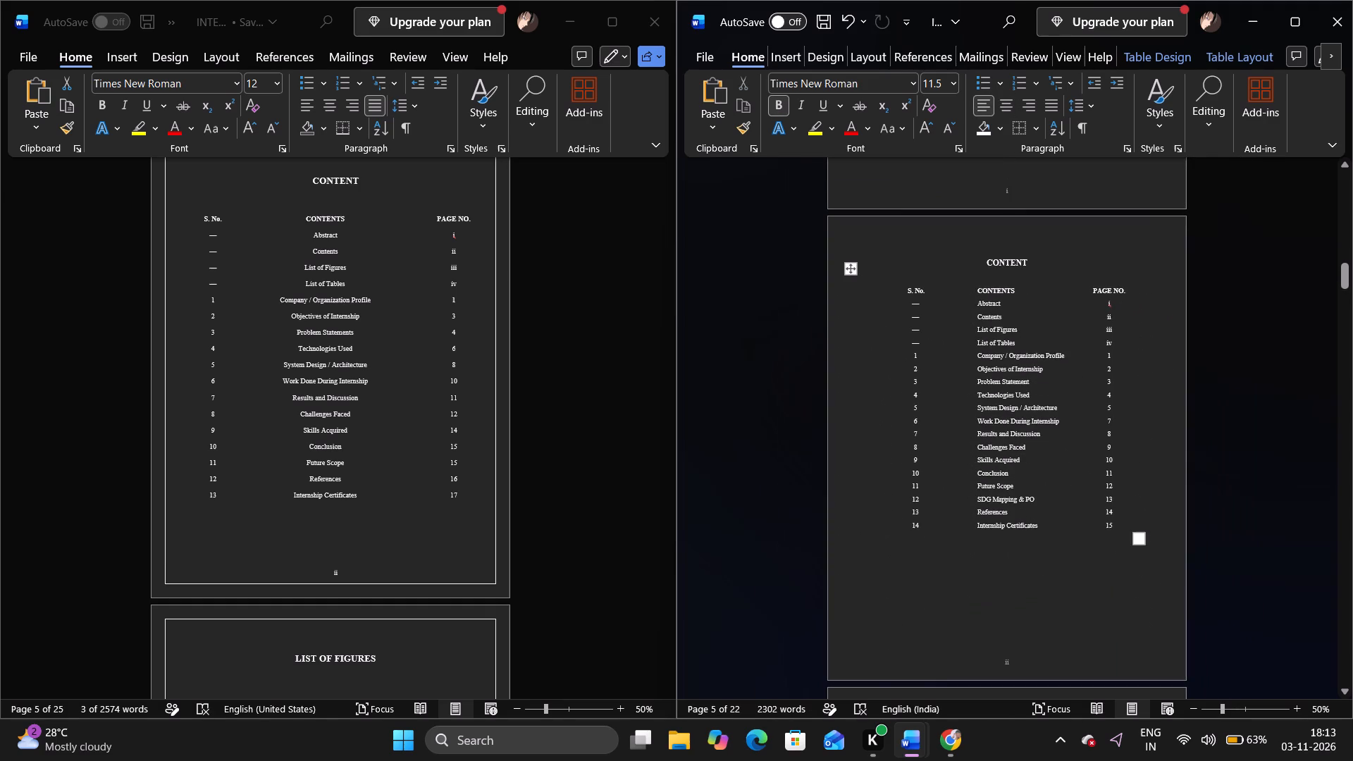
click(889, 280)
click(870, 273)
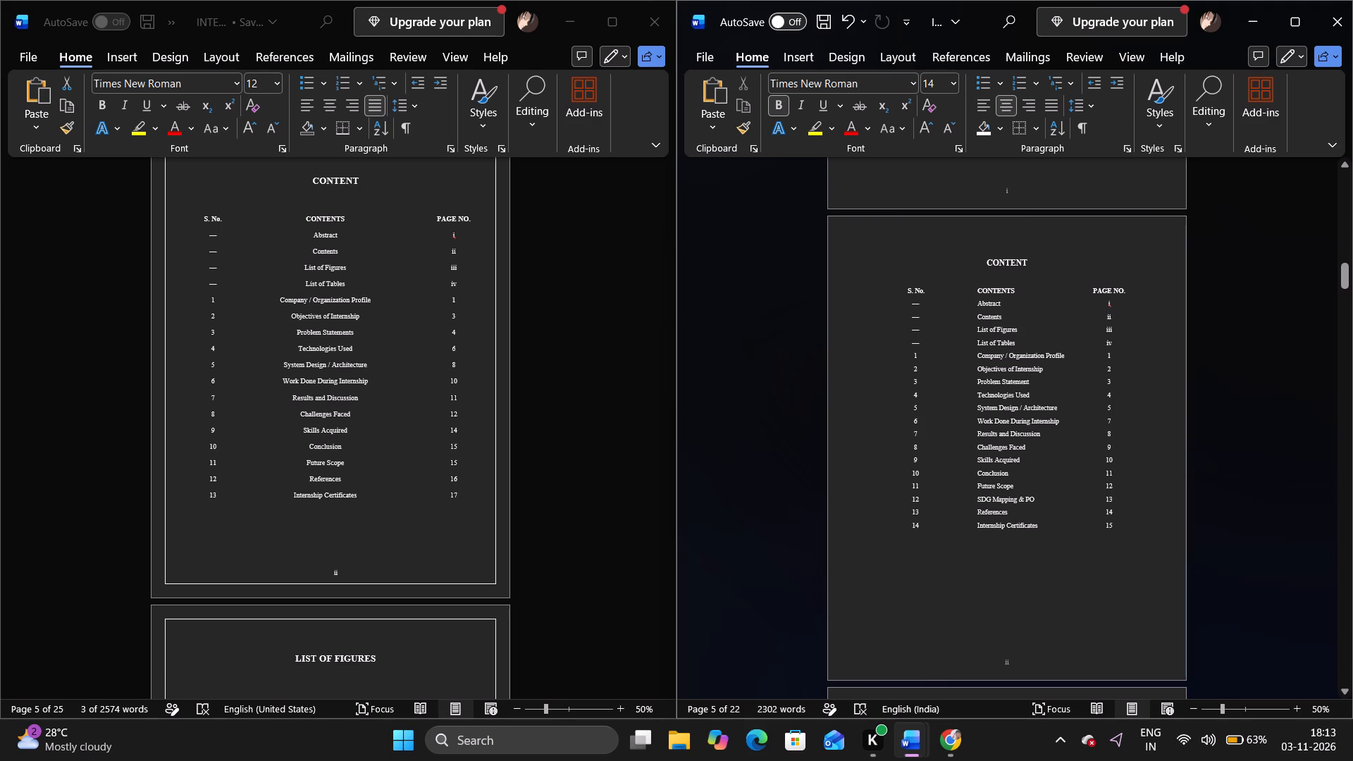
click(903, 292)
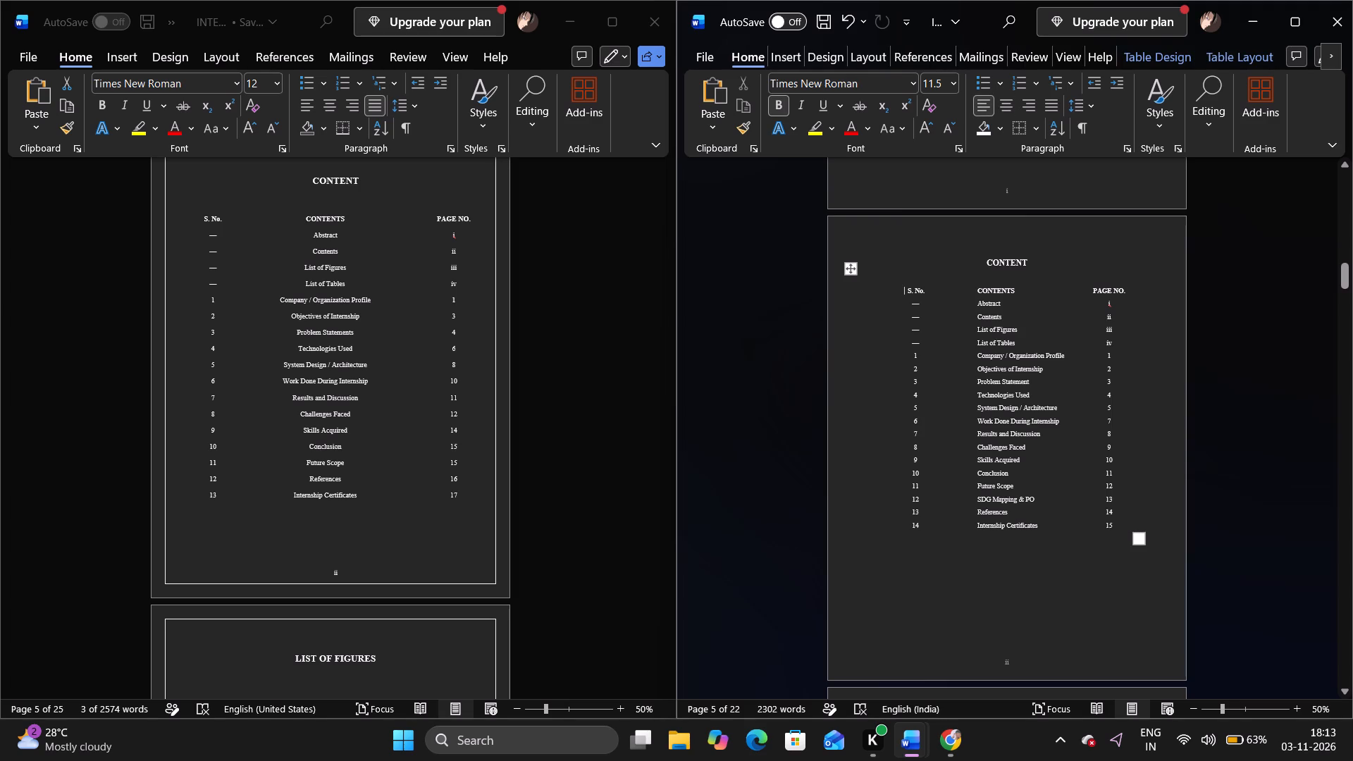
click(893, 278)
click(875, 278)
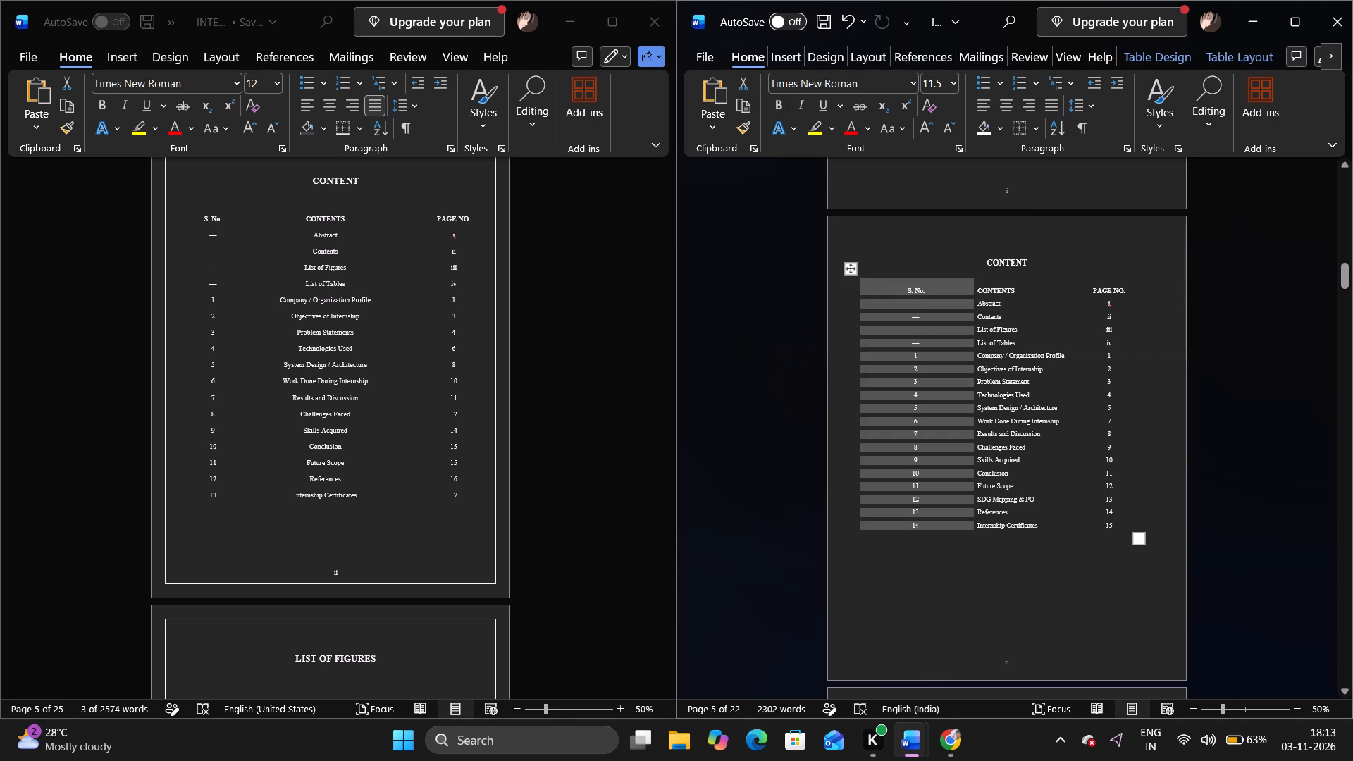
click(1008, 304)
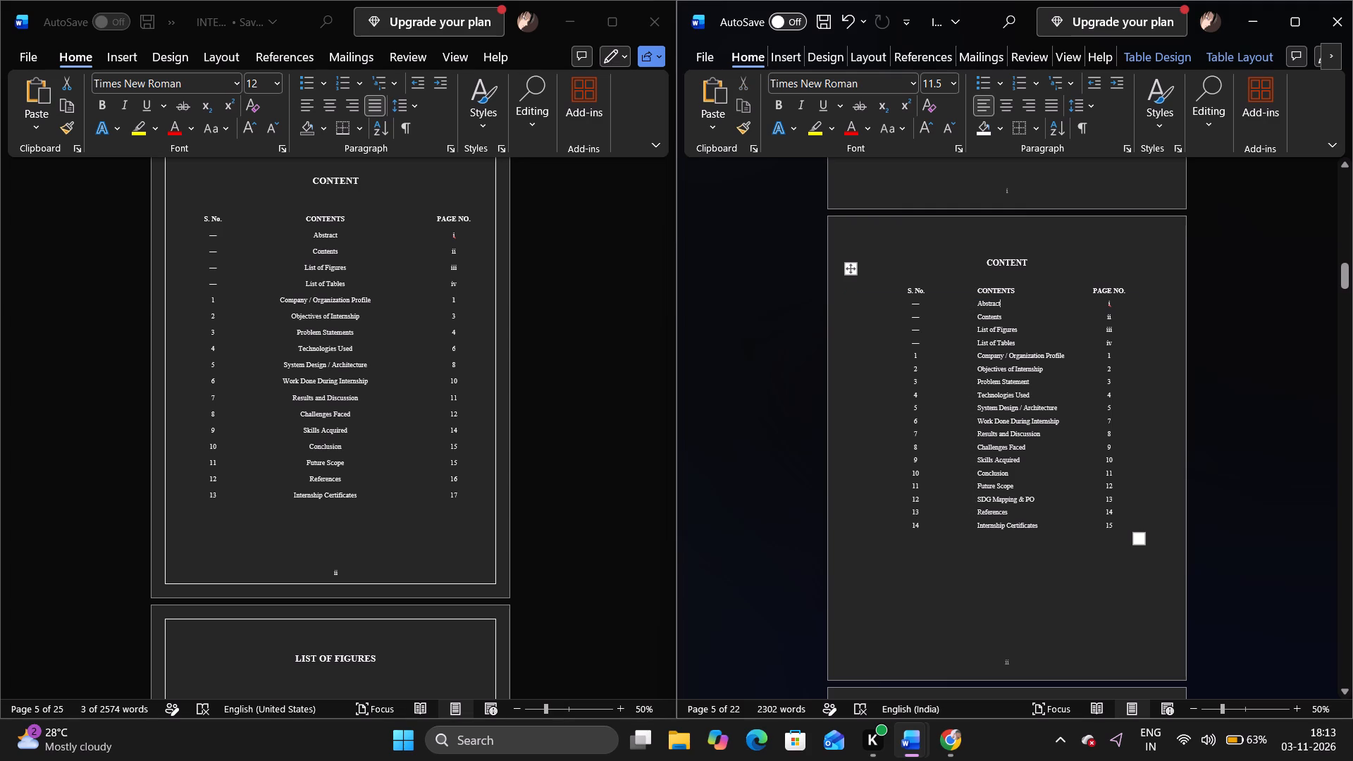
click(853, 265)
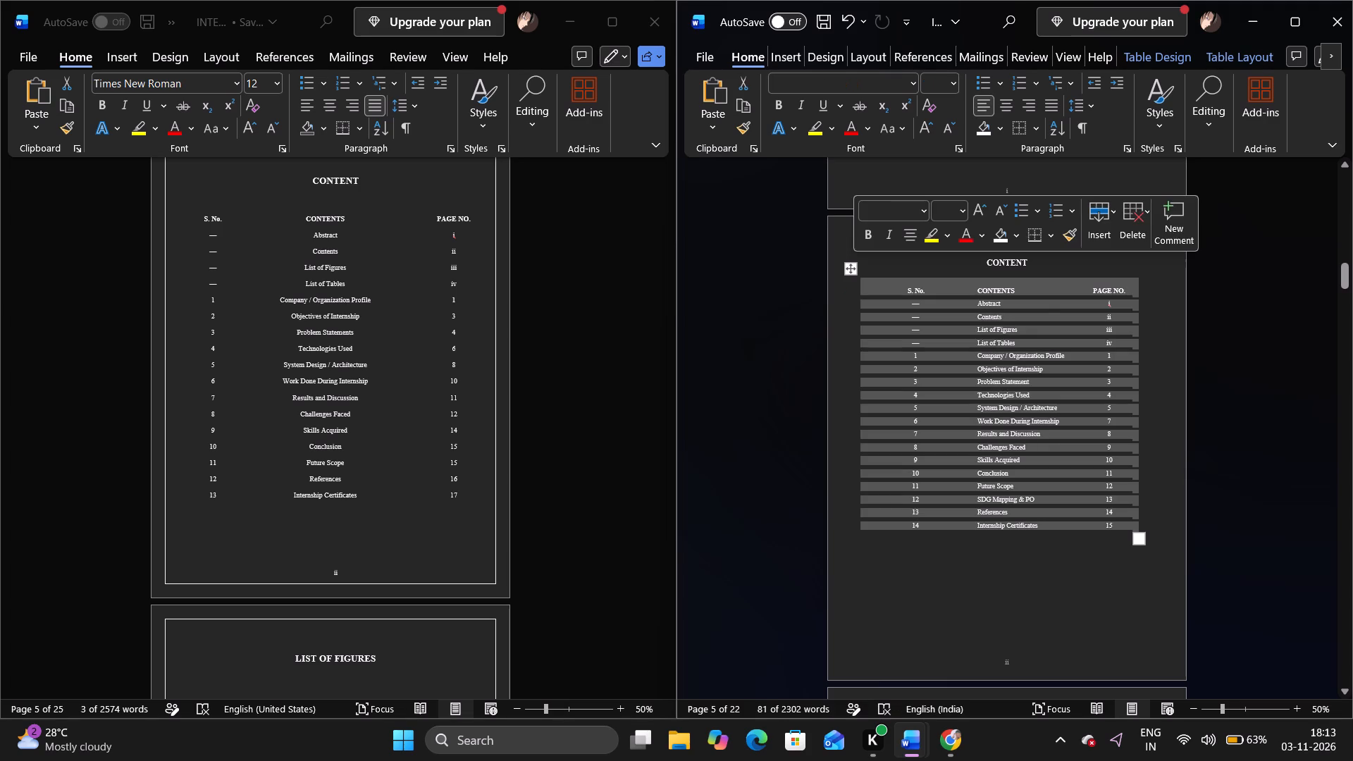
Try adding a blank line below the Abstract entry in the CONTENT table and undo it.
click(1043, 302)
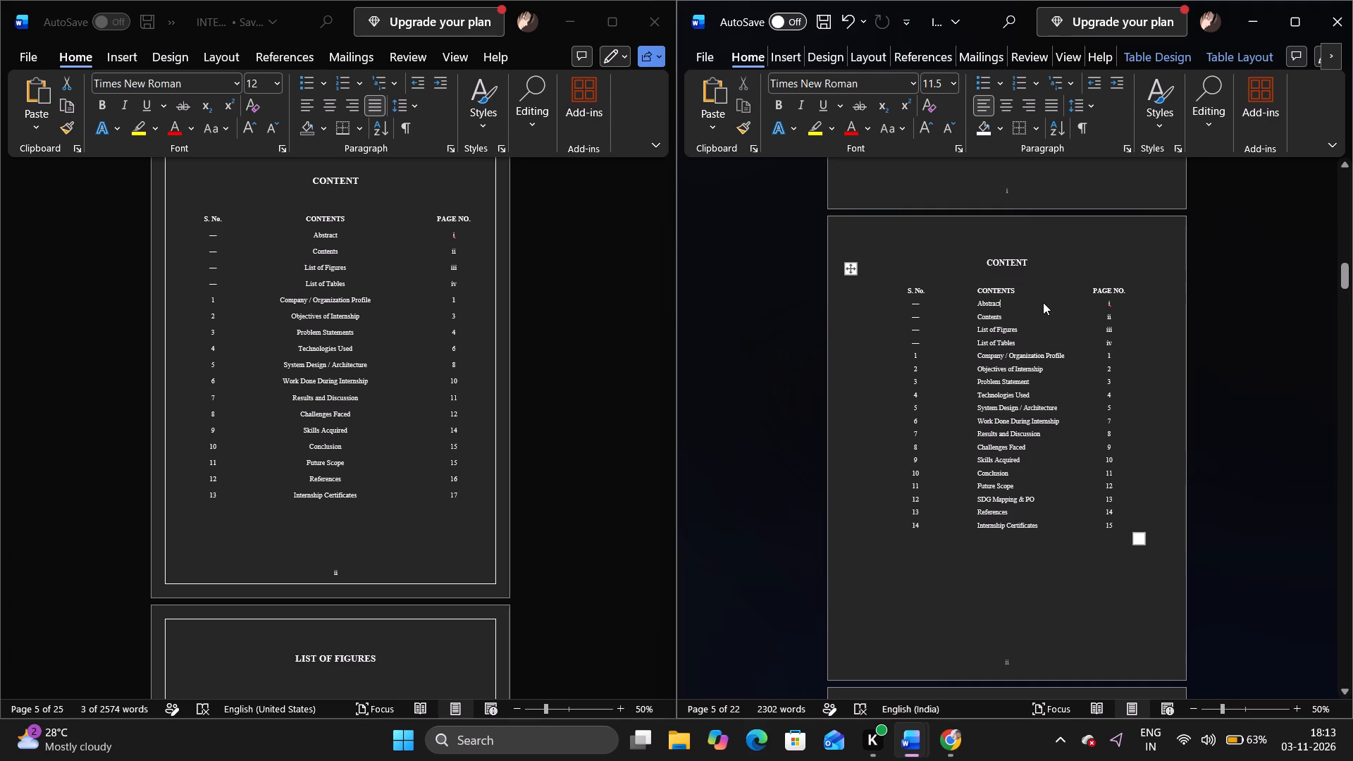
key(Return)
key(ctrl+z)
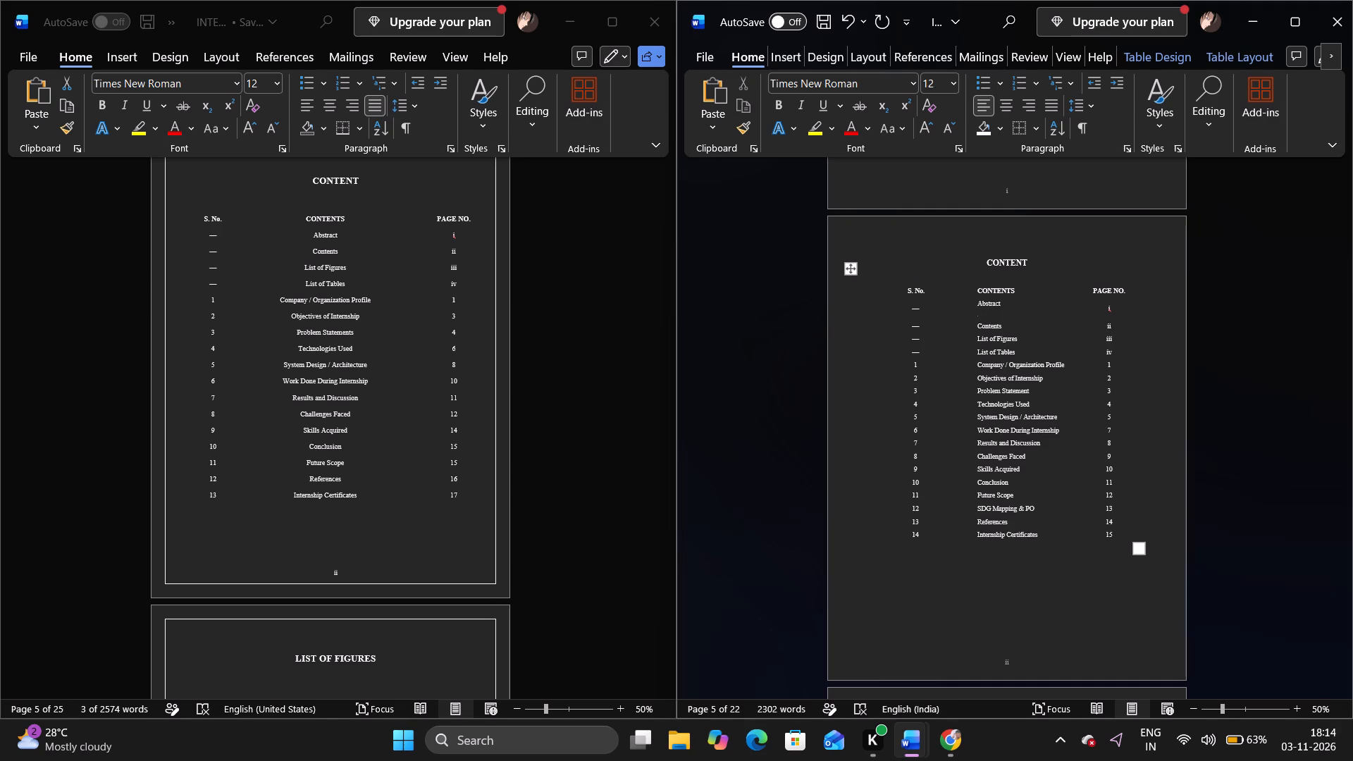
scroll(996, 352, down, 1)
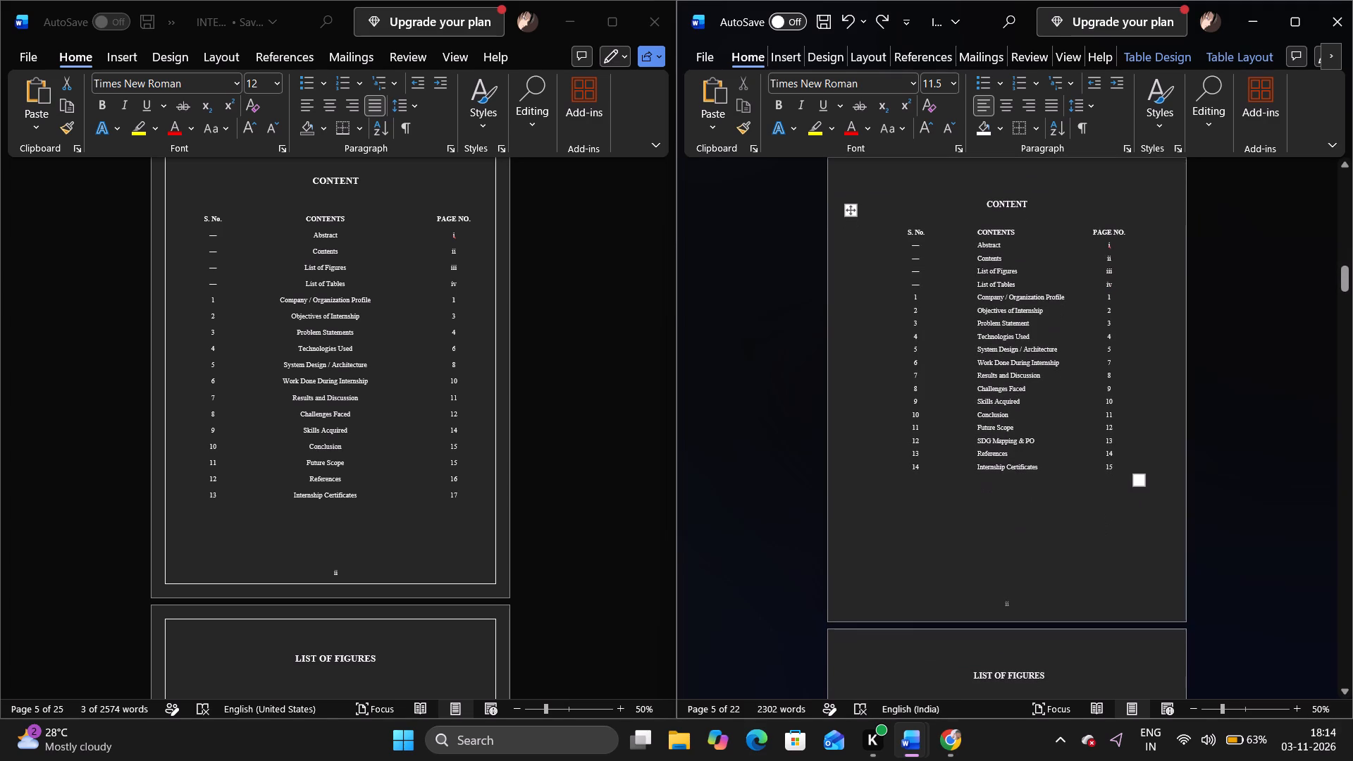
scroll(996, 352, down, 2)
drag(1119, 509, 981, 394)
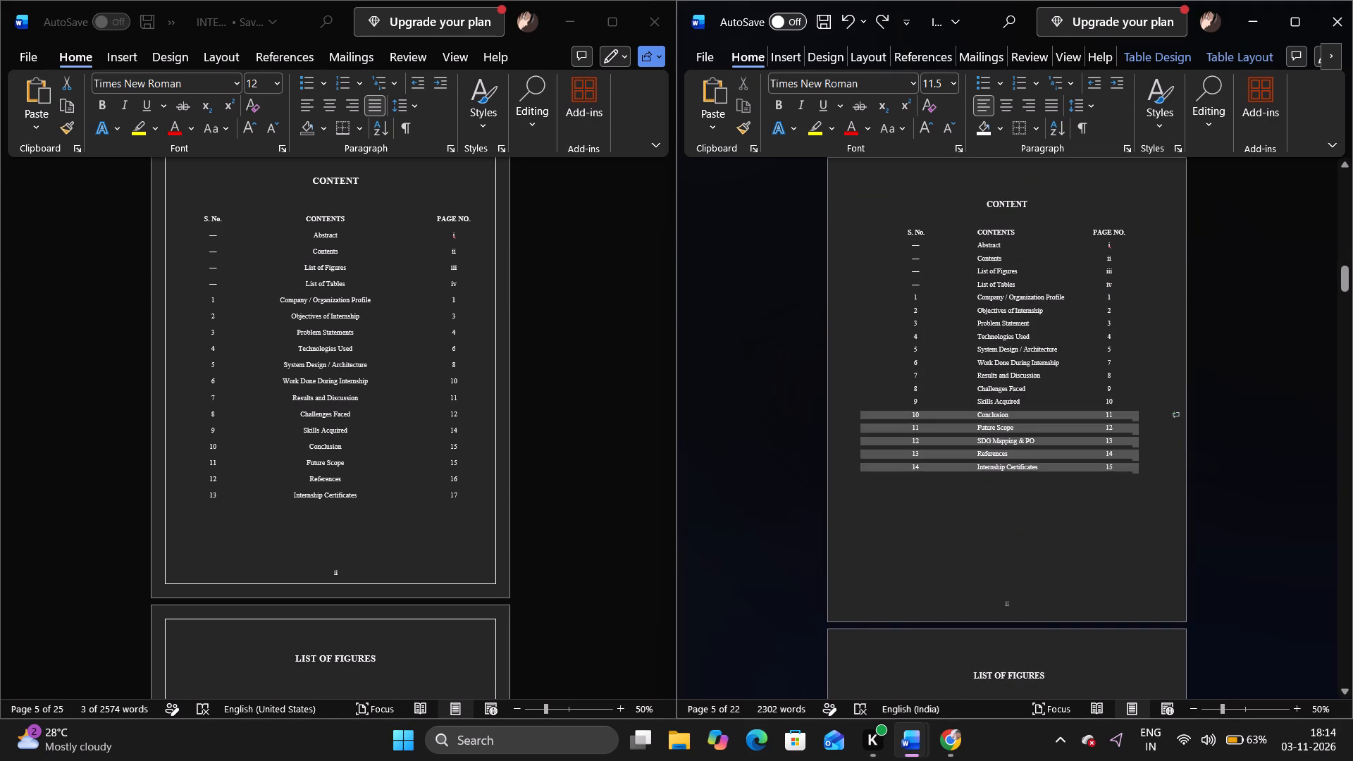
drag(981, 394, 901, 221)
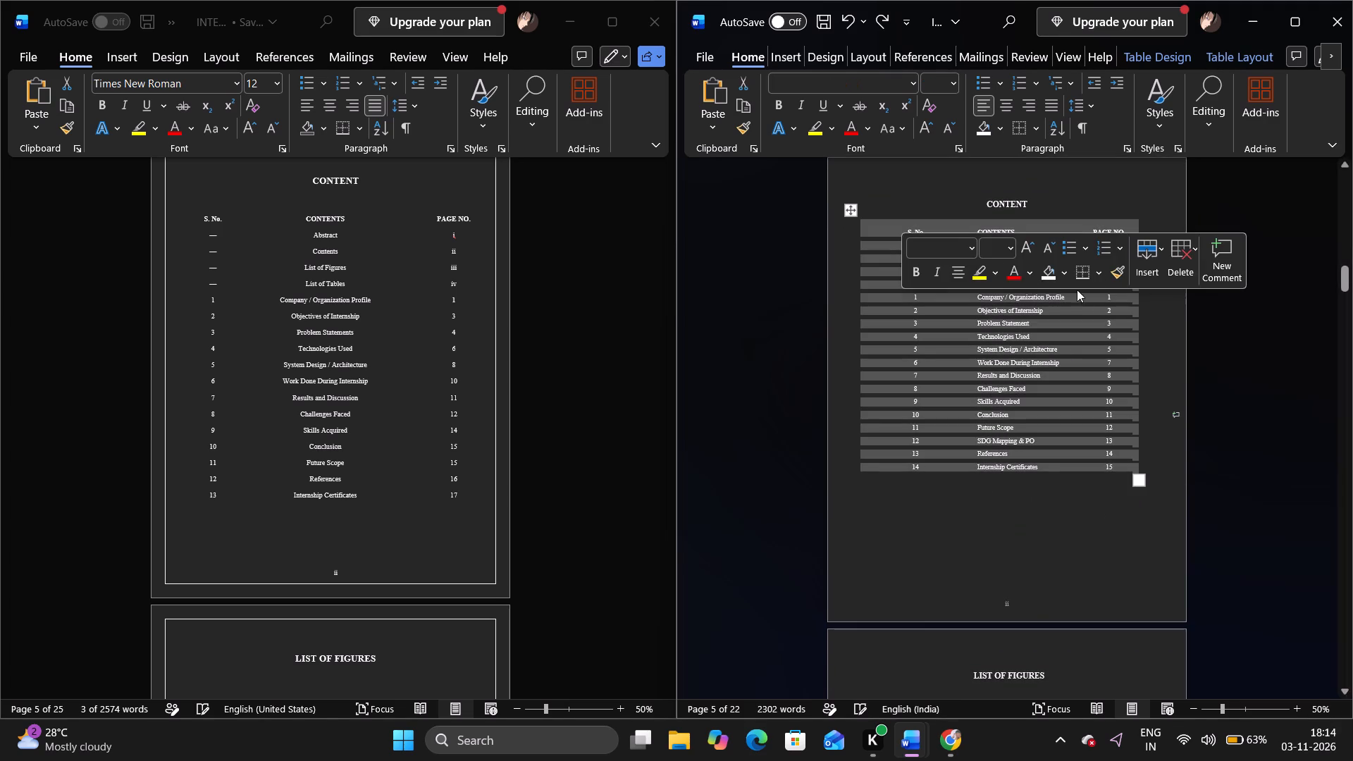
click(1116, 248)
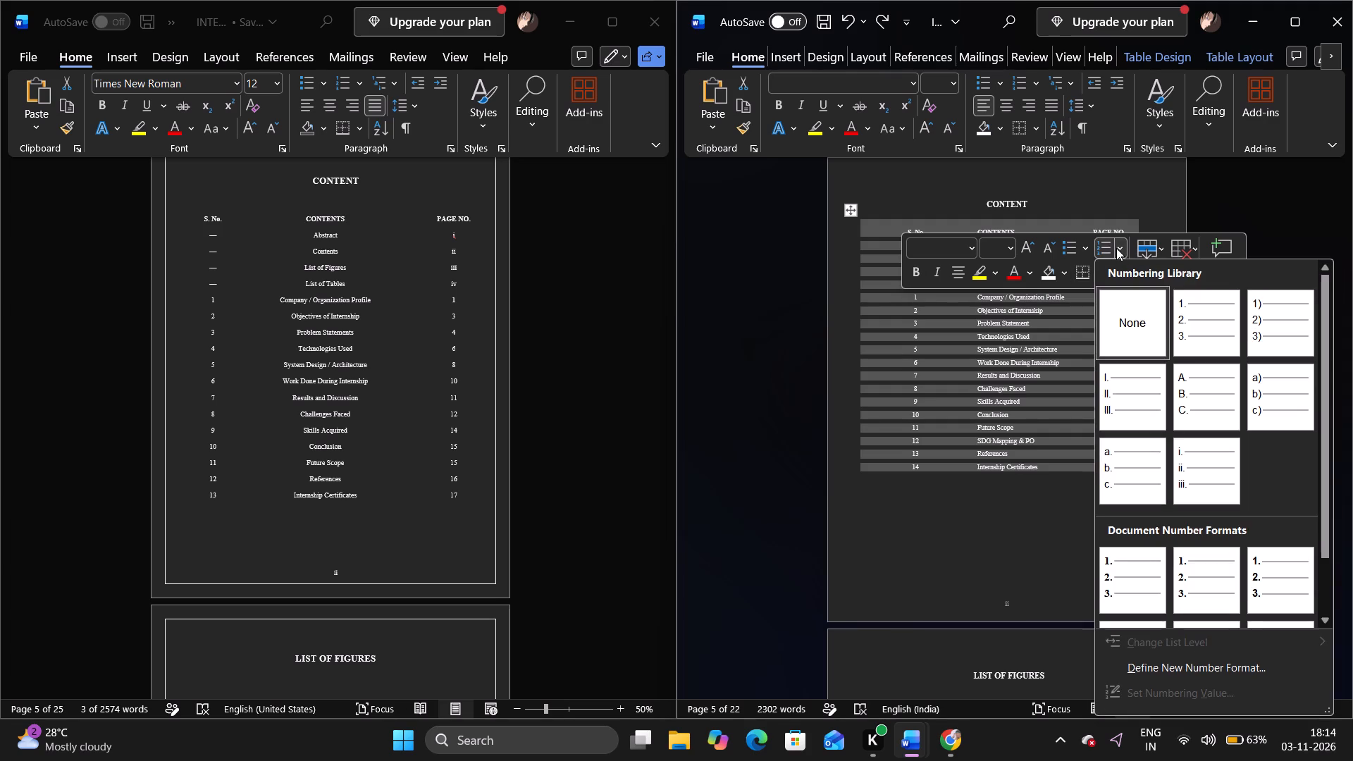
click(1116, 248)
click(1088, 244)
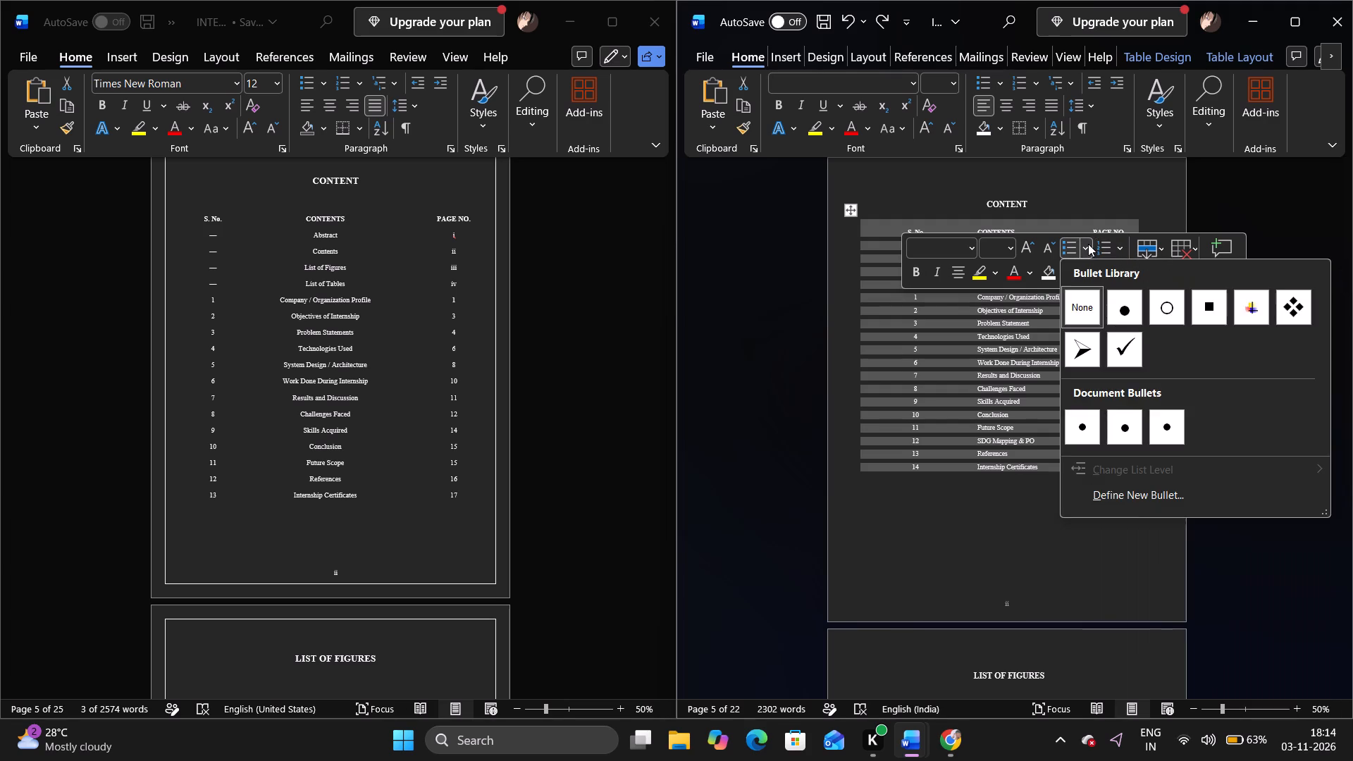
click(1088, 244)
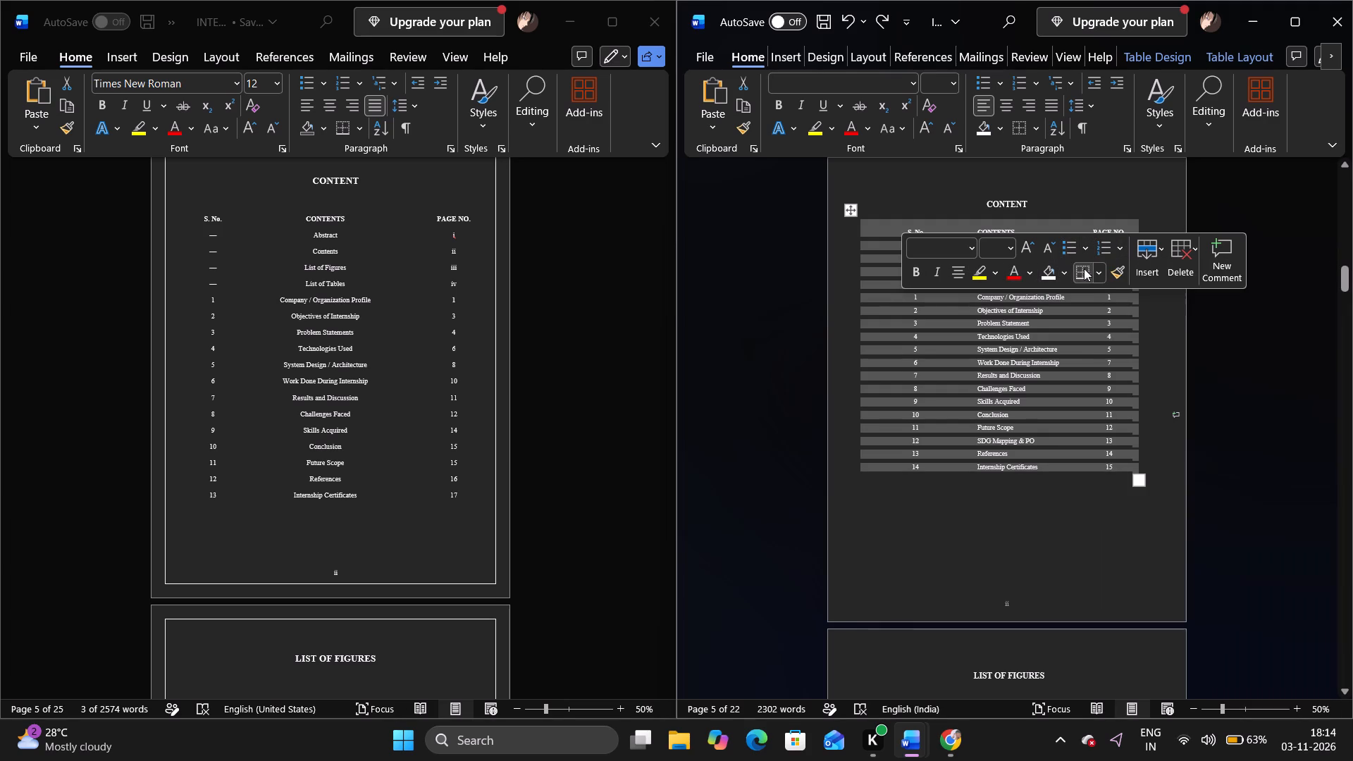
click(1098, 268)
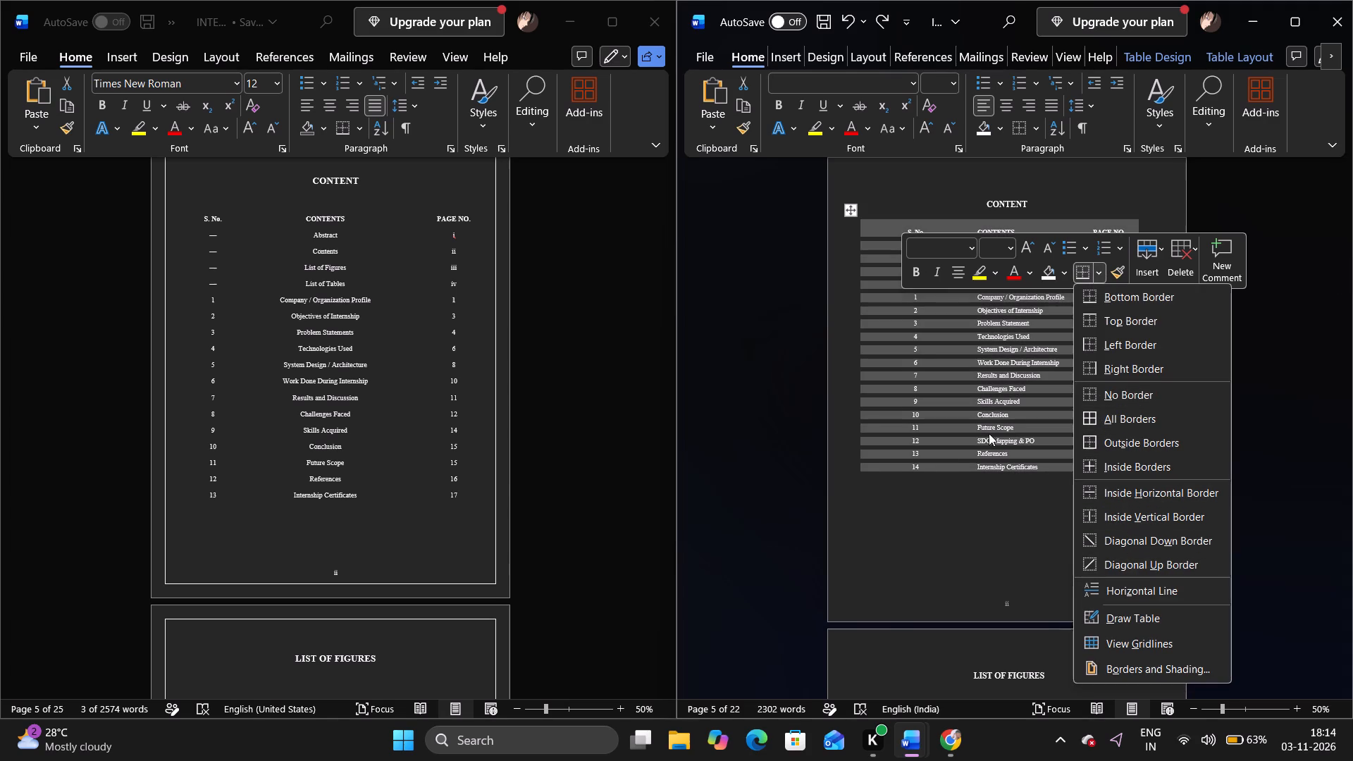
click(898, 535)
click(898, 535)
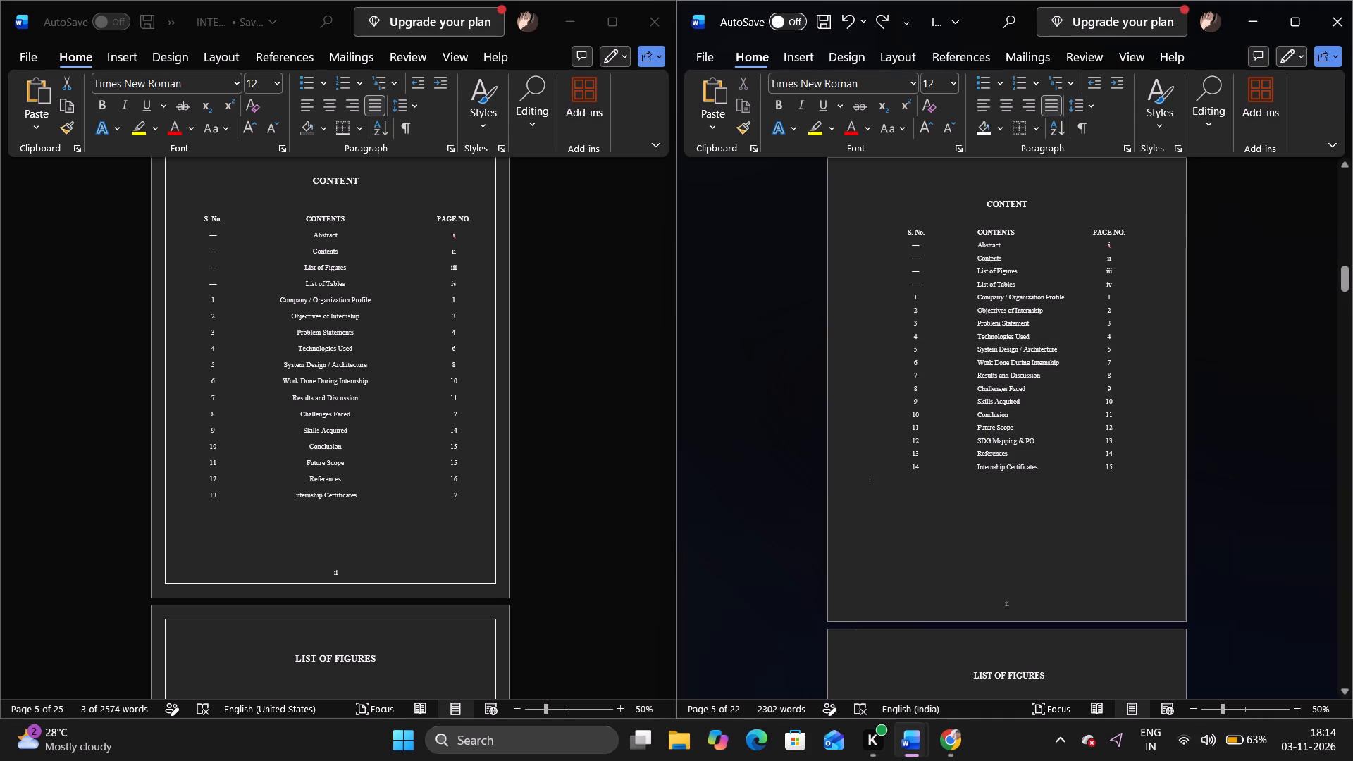
Compare the CONTENT, LIST OF FIGURES and LIST OF TABLES pages of the report with those of the reference report.
ctrl+scroll(954, 484, up, 1)
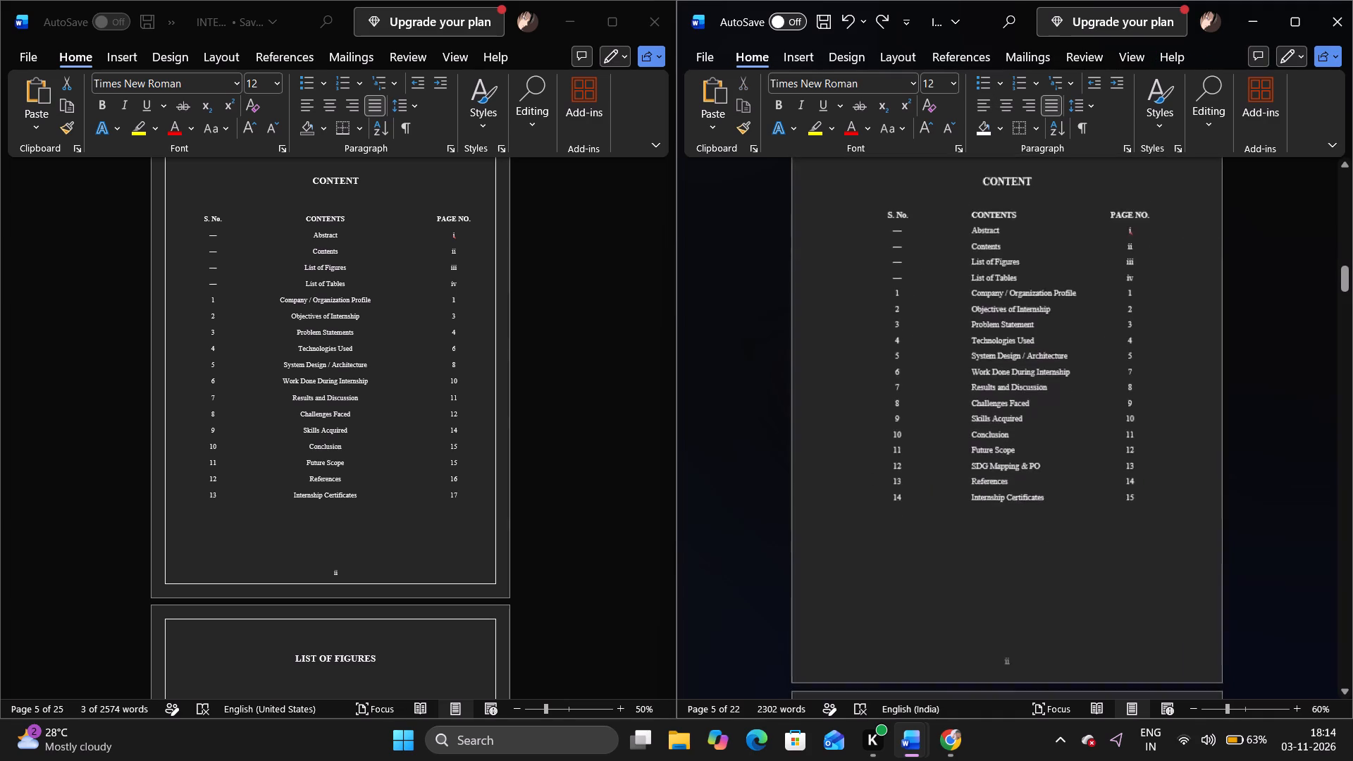
ctrl+scroll(954, 484, up, 1)
drag(339, 329, 299, 334)
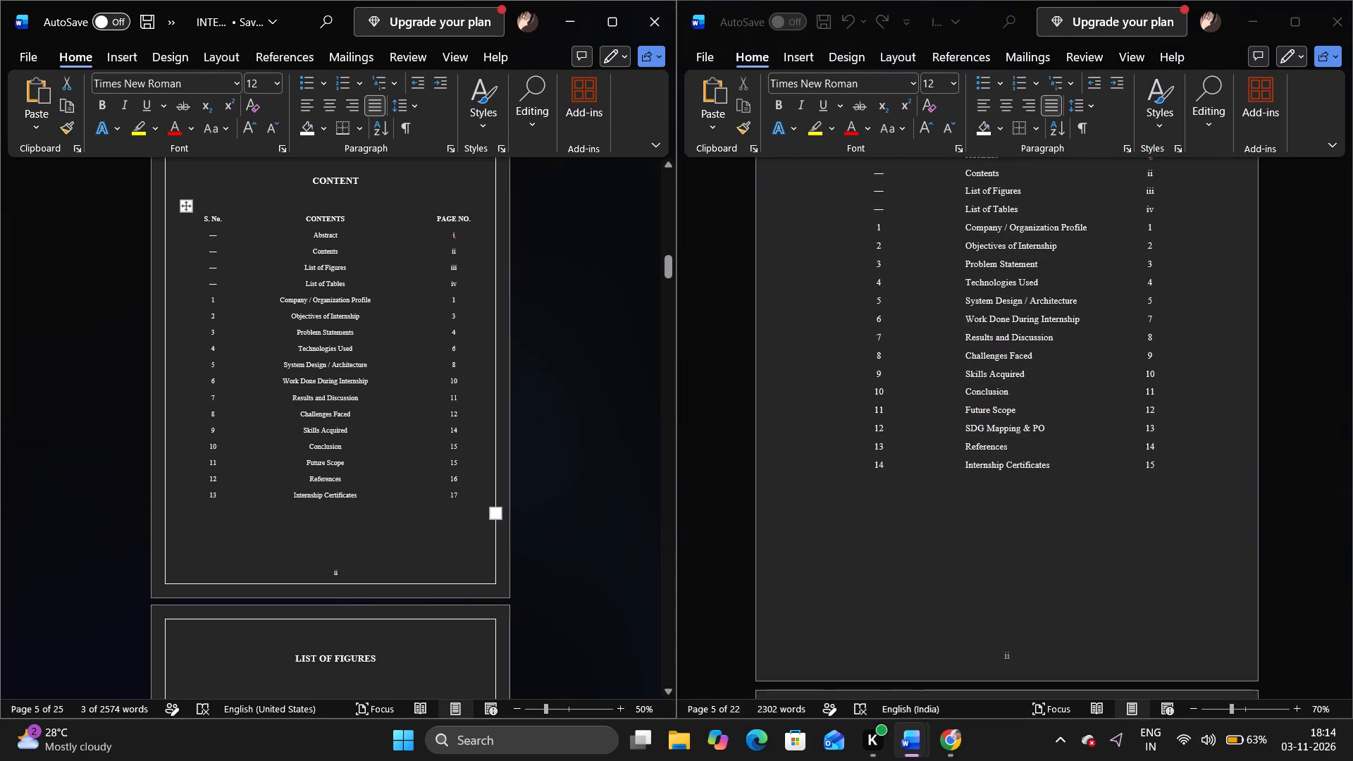
drag(299, 334, 313, 335)
click(313, 335)
drag(313, 335, 327, 335)
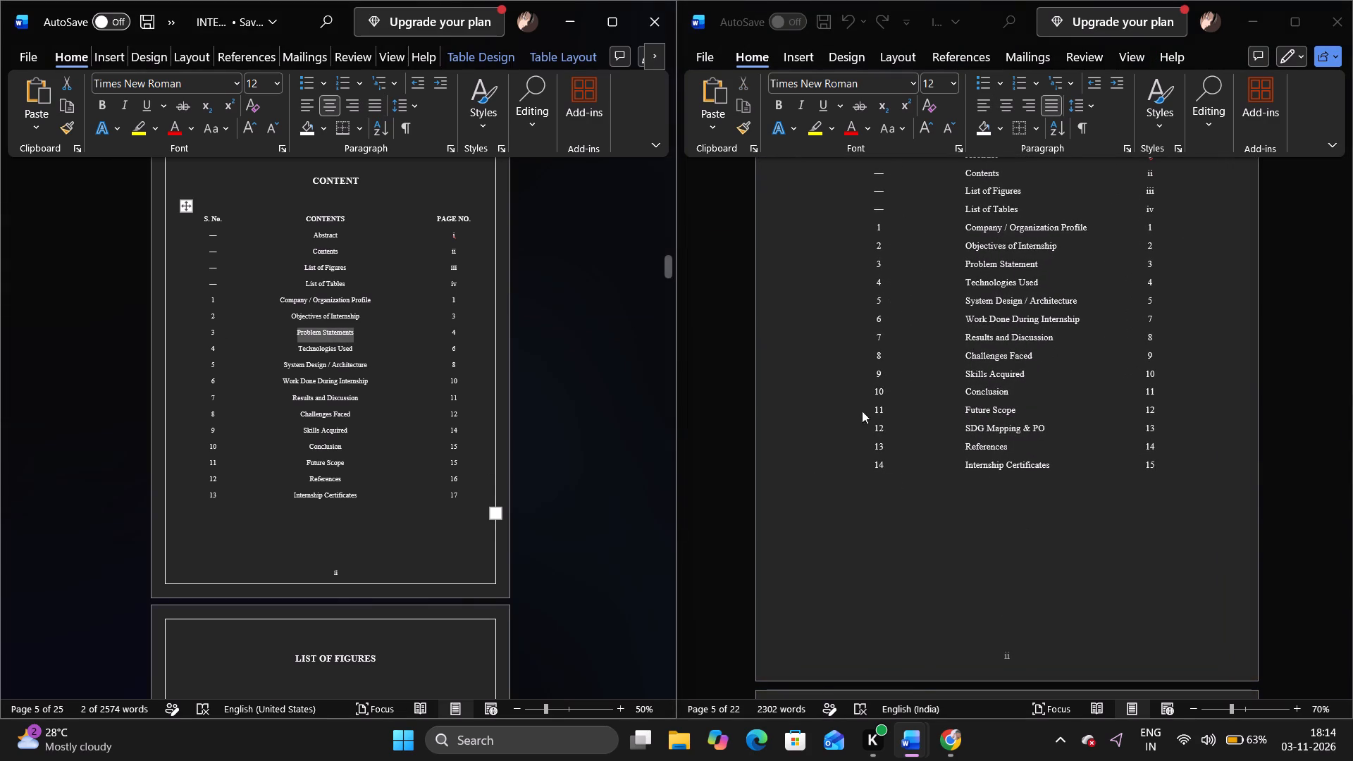
scroll(888, 539, up, 1)
scroll(888, 539, down, 3)
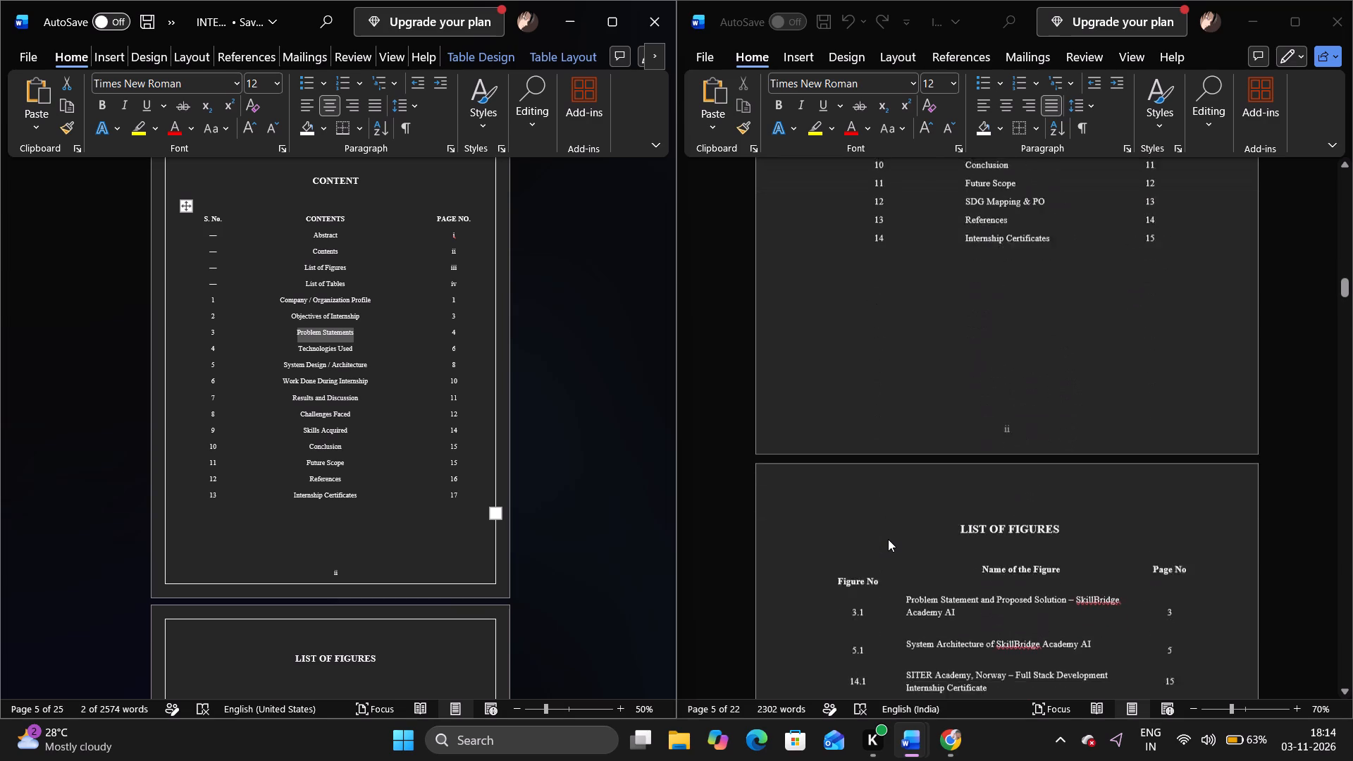
scroll(888, 539, down, 3)
click(888, 539)
scroll(888, 539, down, 2)
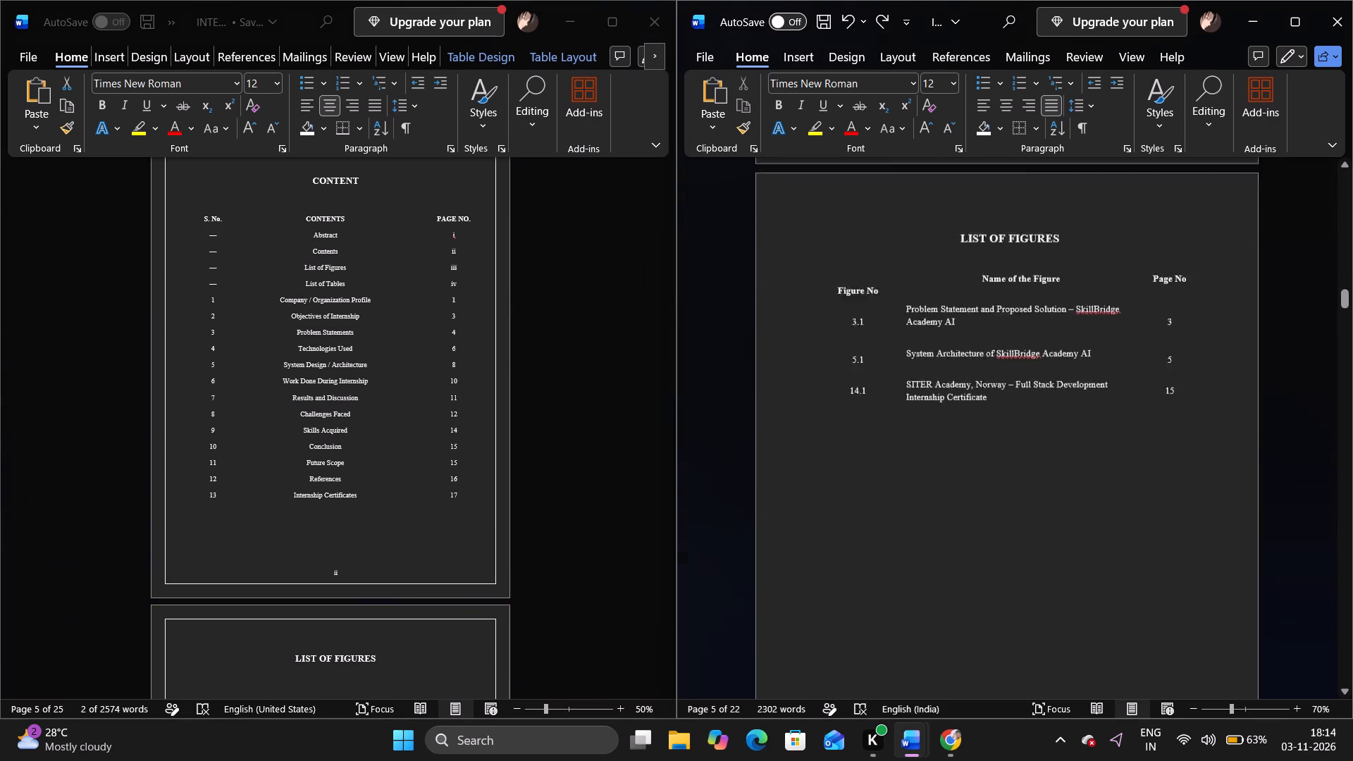
scroll(888, 539, down, 4)
scroll(444, 525, down, 5)
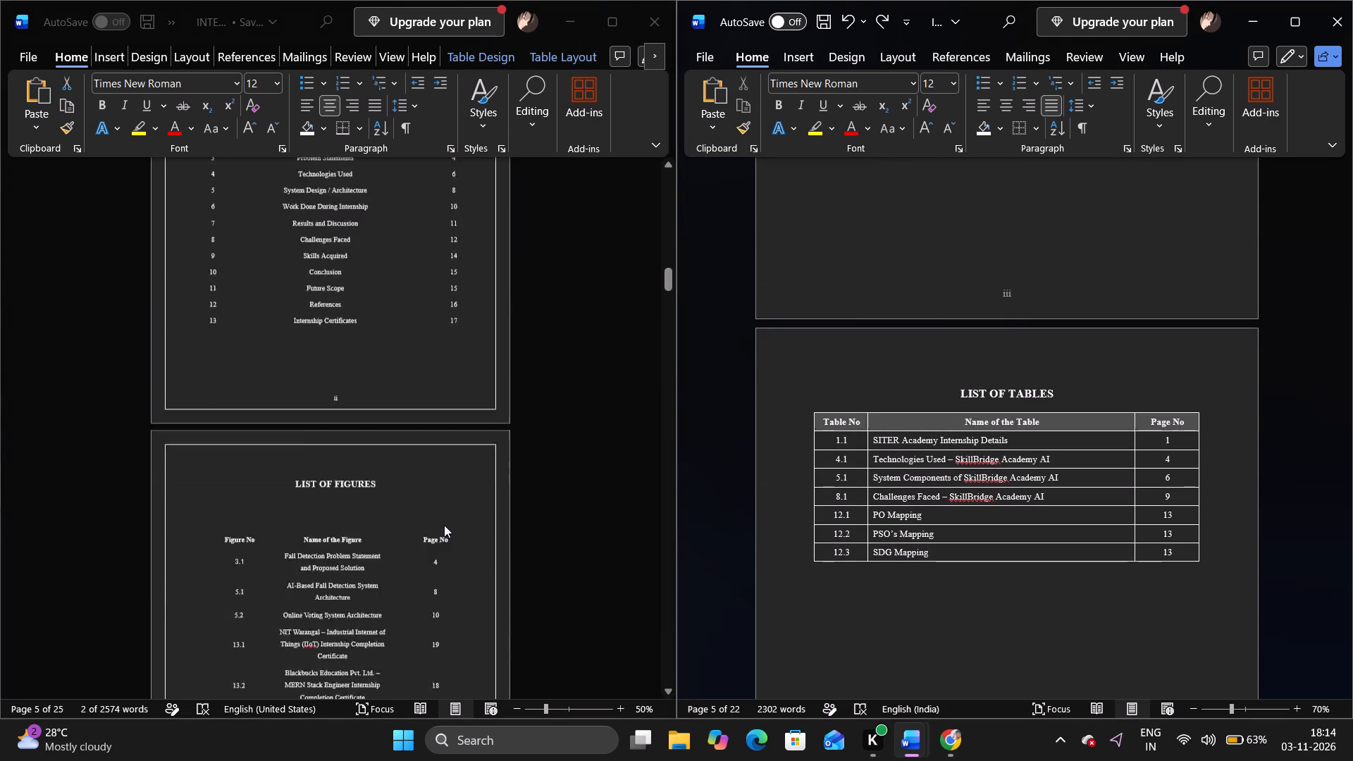
scroll(444, 525, down, 6)
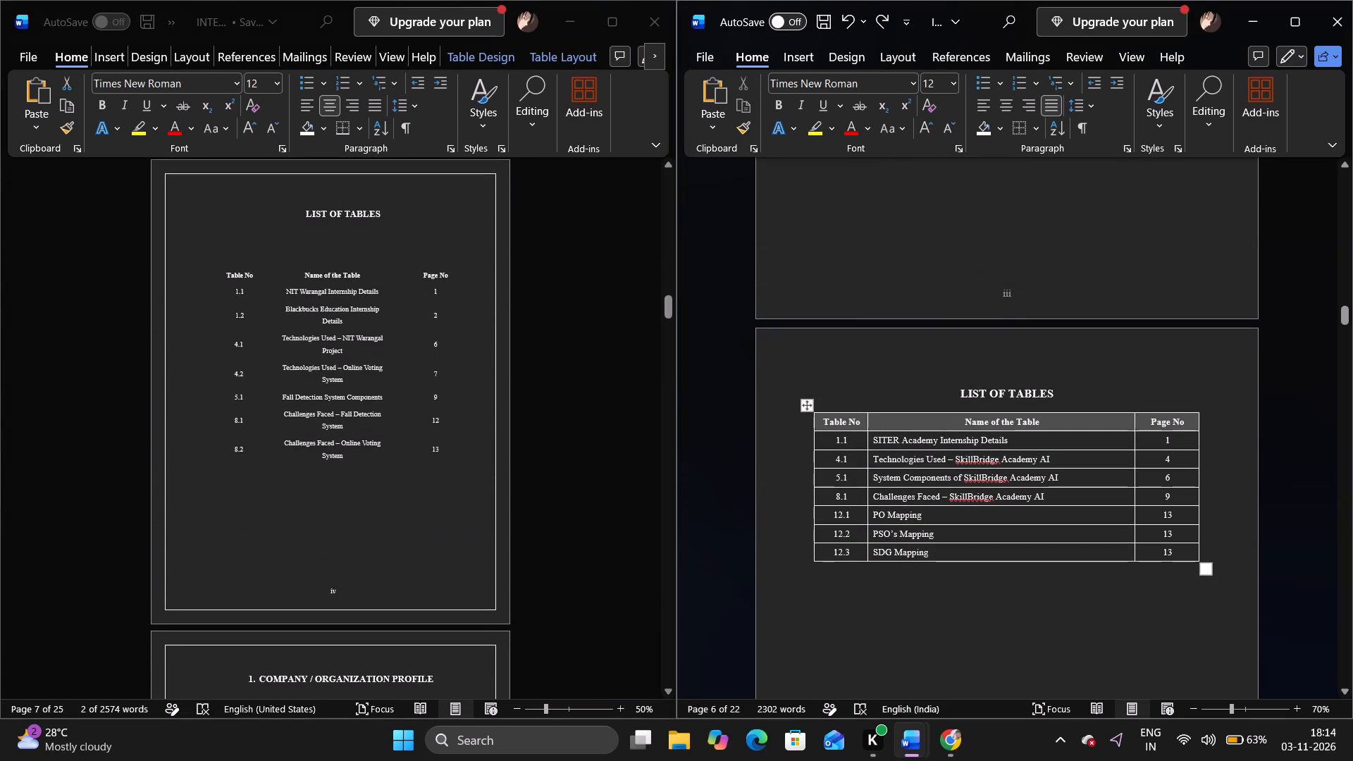
Remove all borders from the table under the LIST OF TABLES heading.
click(899, 398)
drag(808, 413, 987, 587)
click(1172, 562)
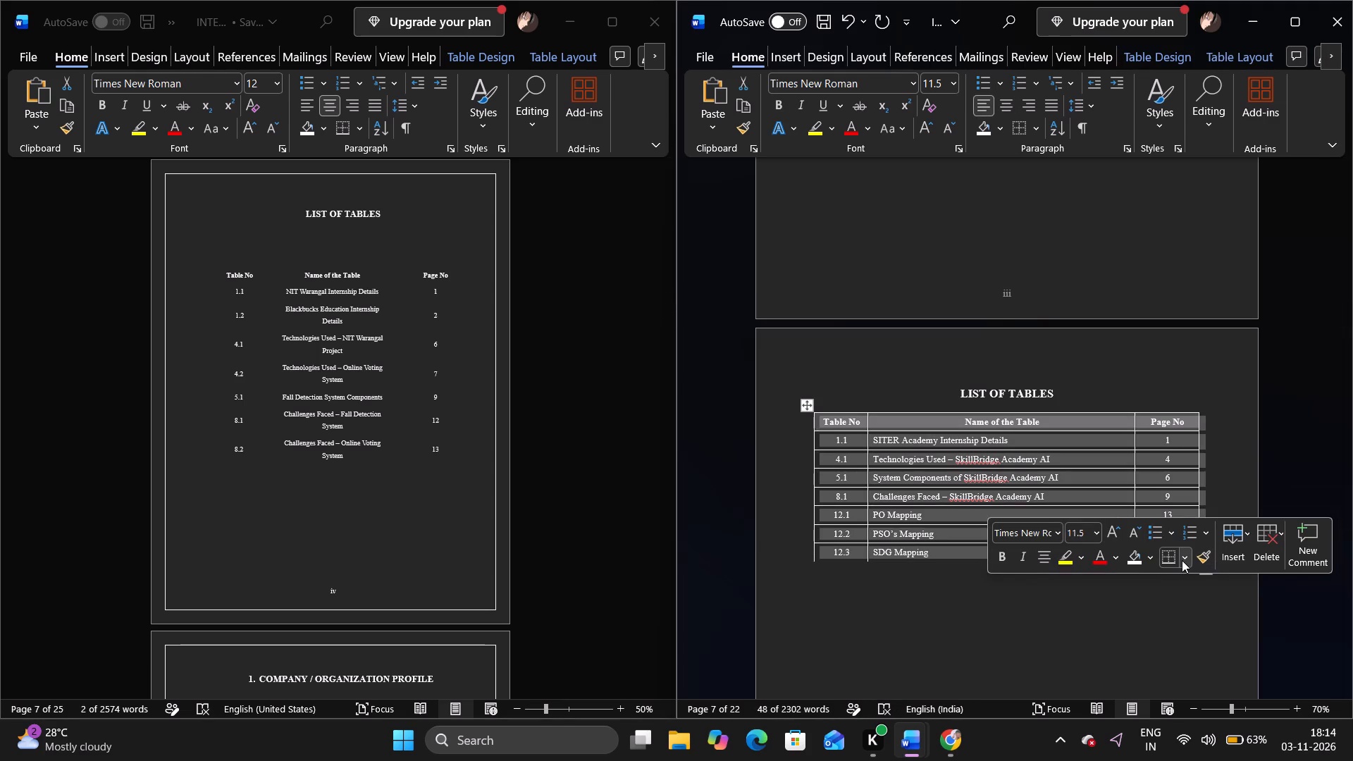
click(1182, 560)
click(1196, 264)
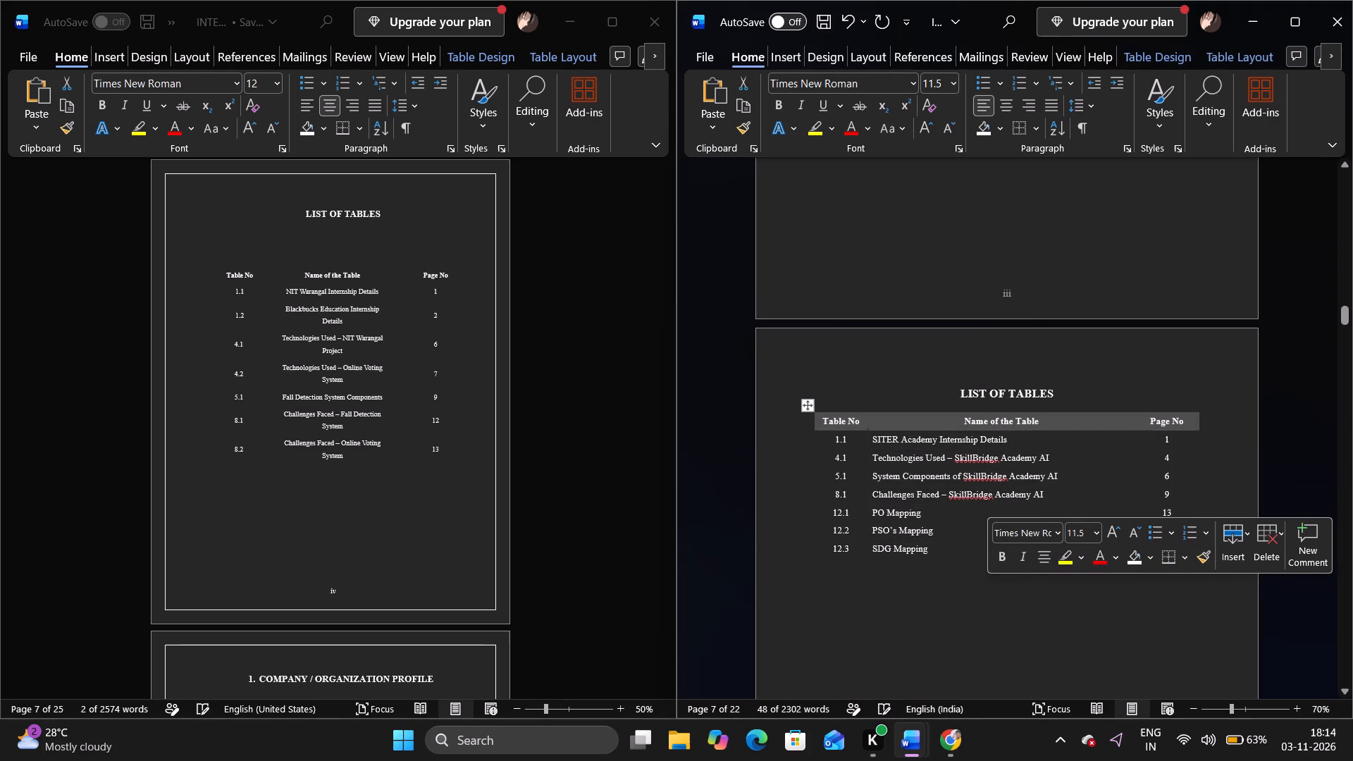
Remove the background shading from the header row of the LIST OF TABLES table.
click(1221, 422)
drag(1221, 422, 949, 402)
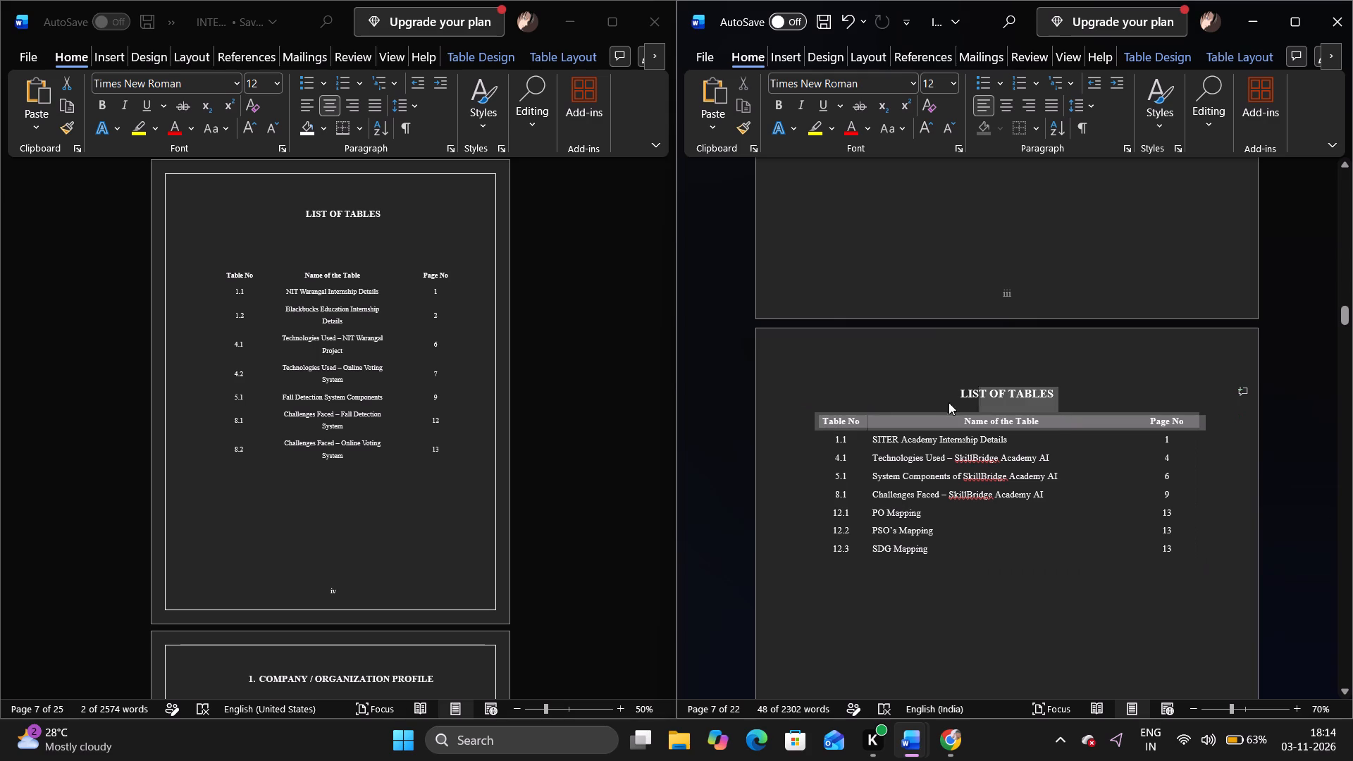
drag(949, 402, 827, 417)
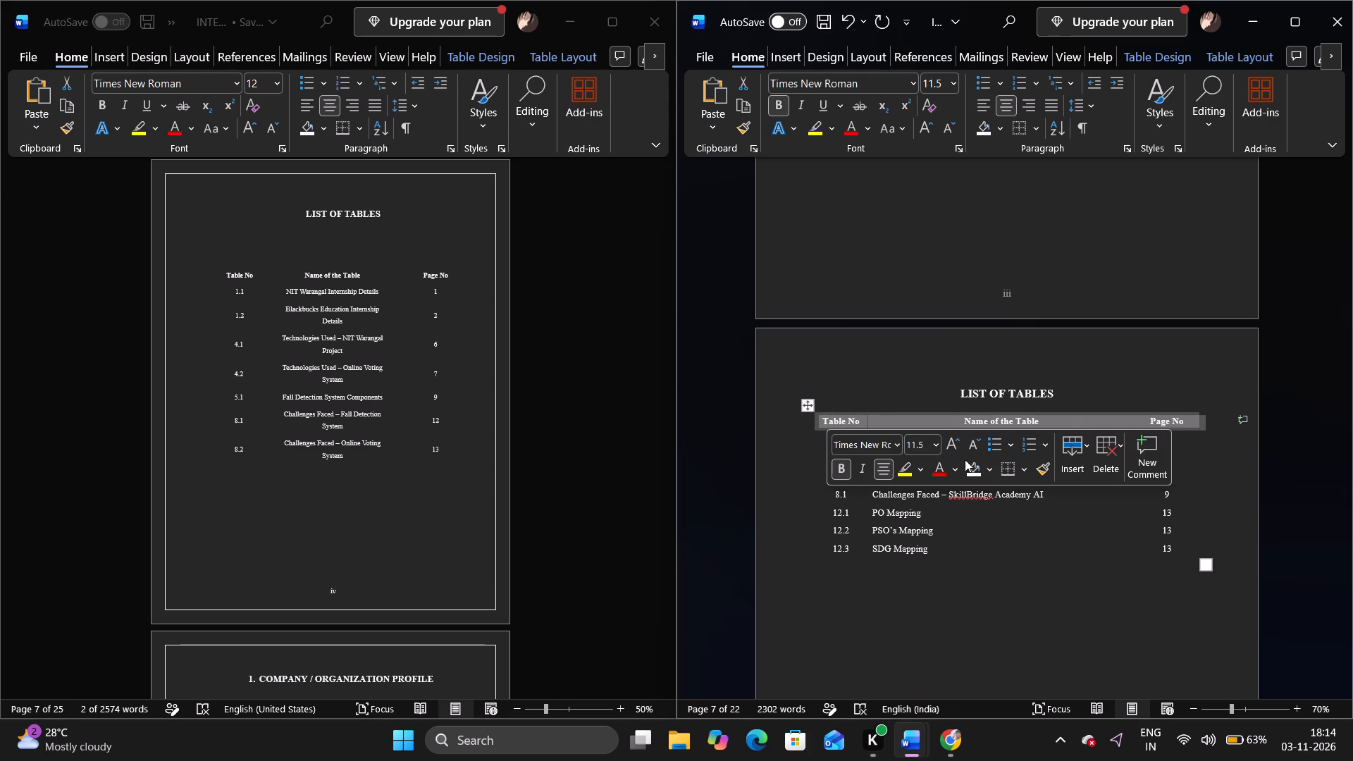
click(970, 460)
click(984, 618)
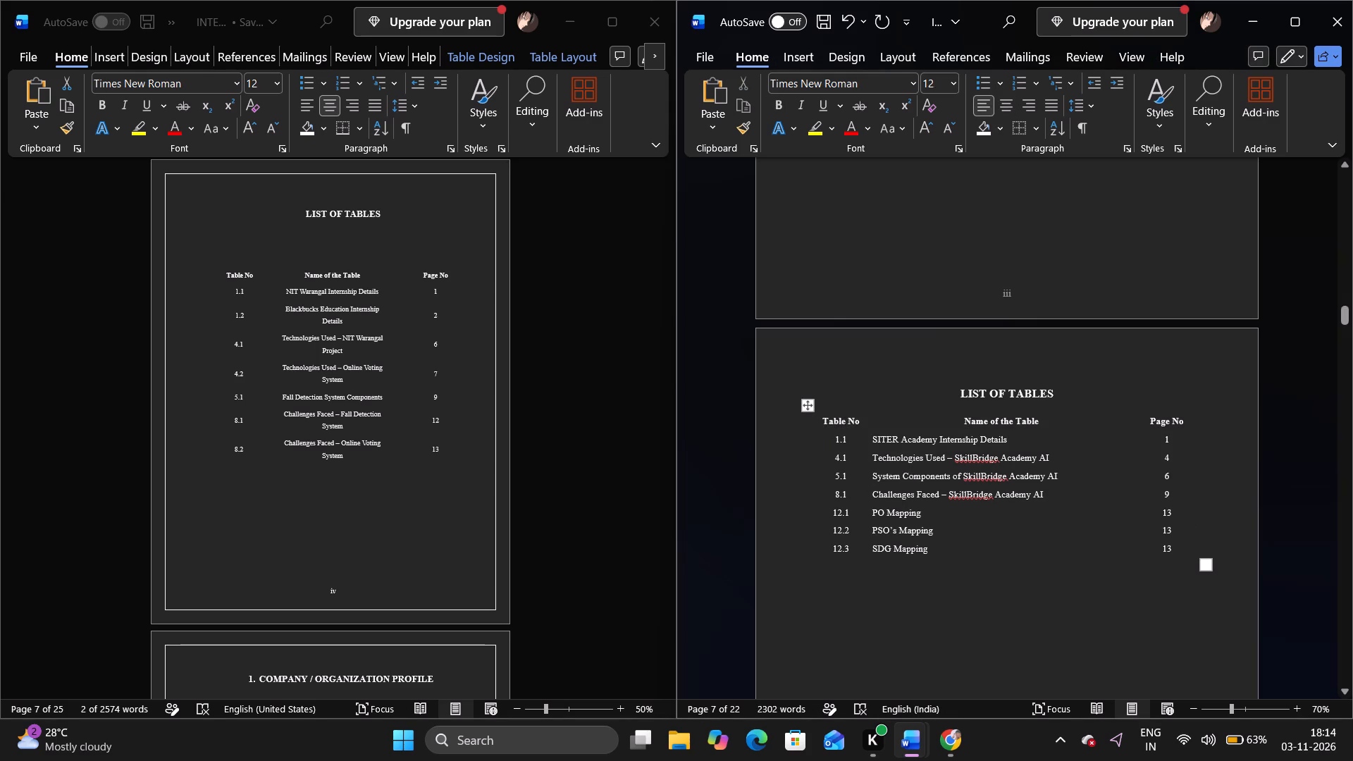
Insert two blank lines above each of the "Table No", "Name of the Table" and "Page No" headers in the LIST OF TABLES table.
click(824, 419)
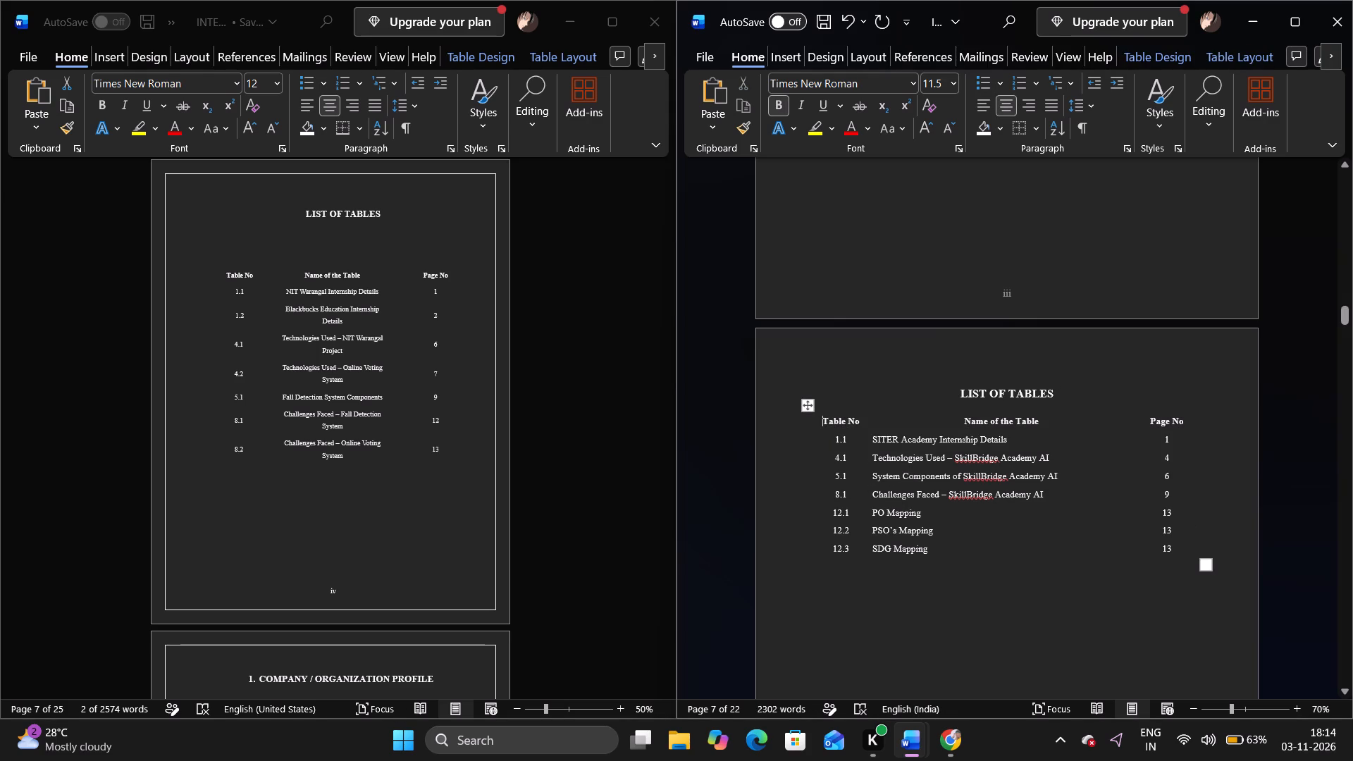
key(Return)
key(Return)
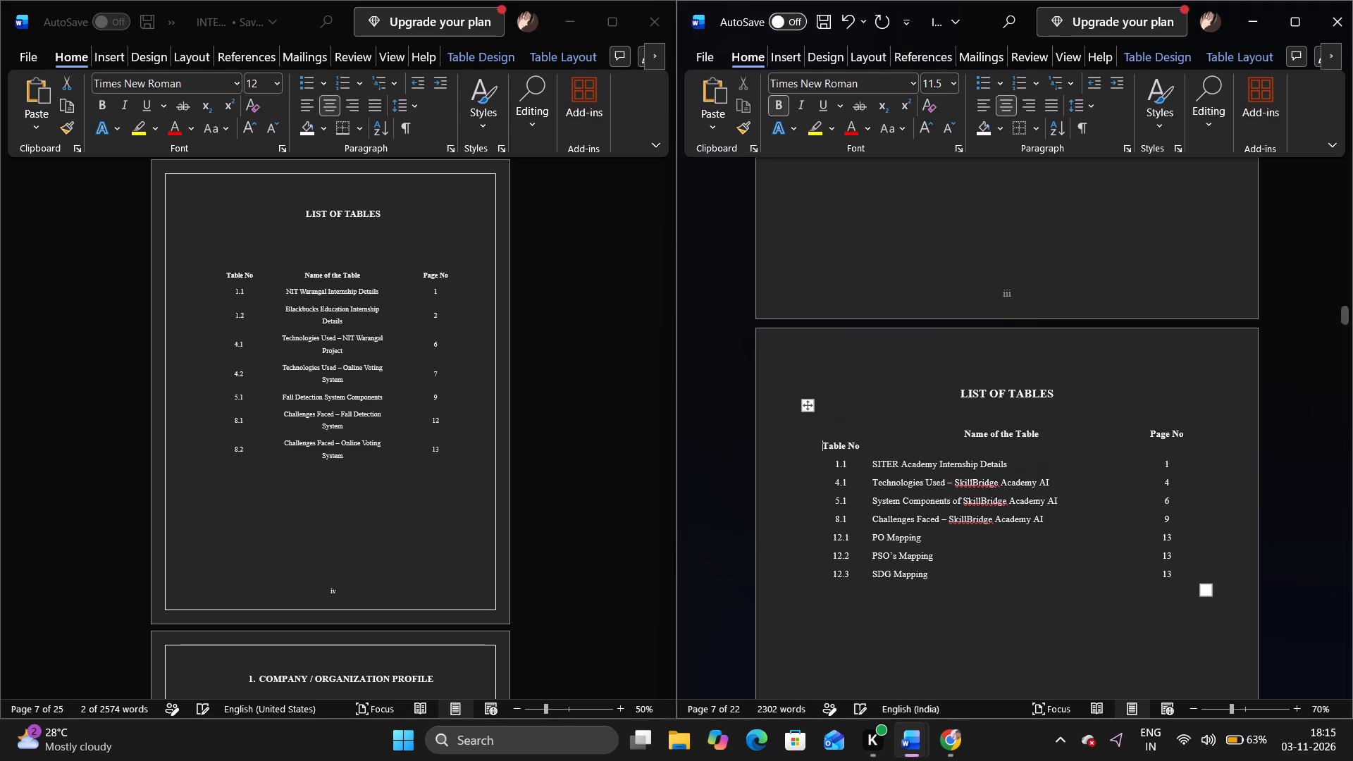
click(934, 431)
key(Return)
key(Return)
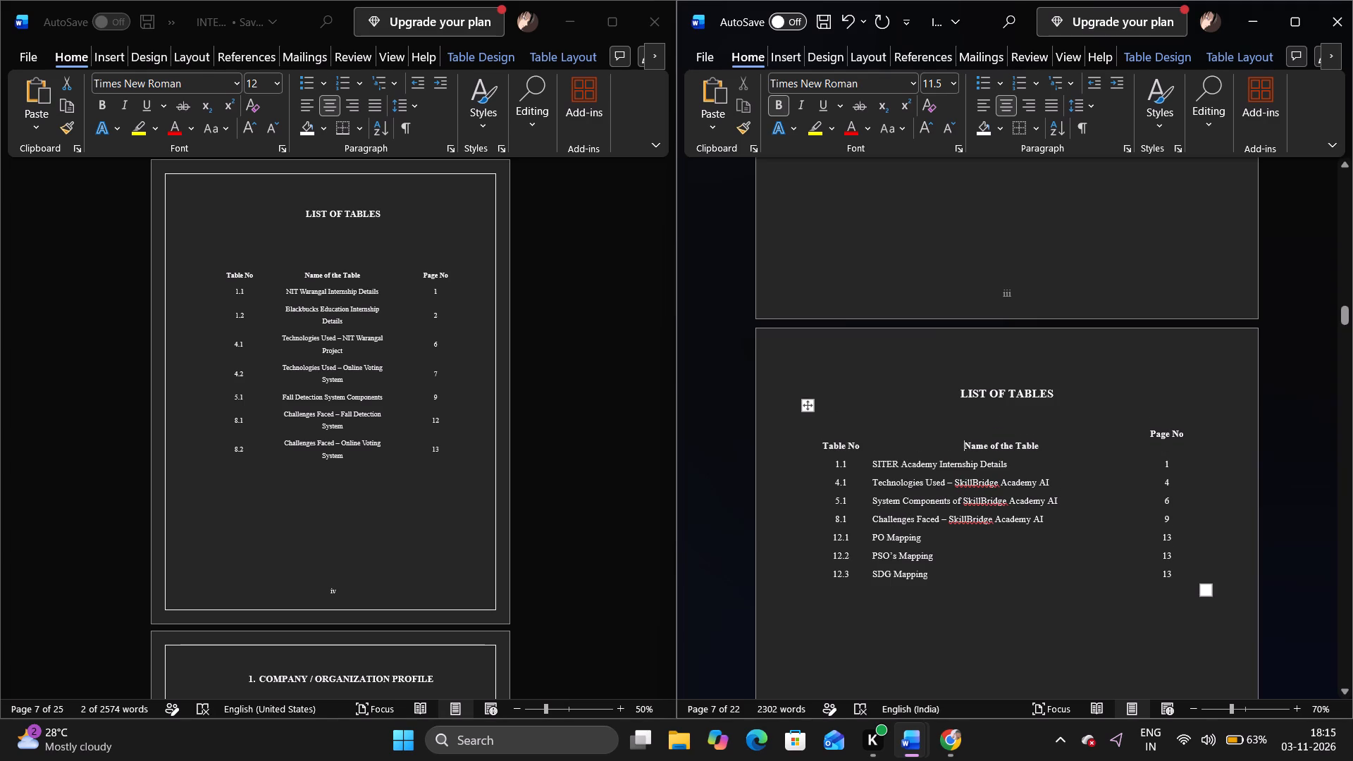
click(1123, 438)
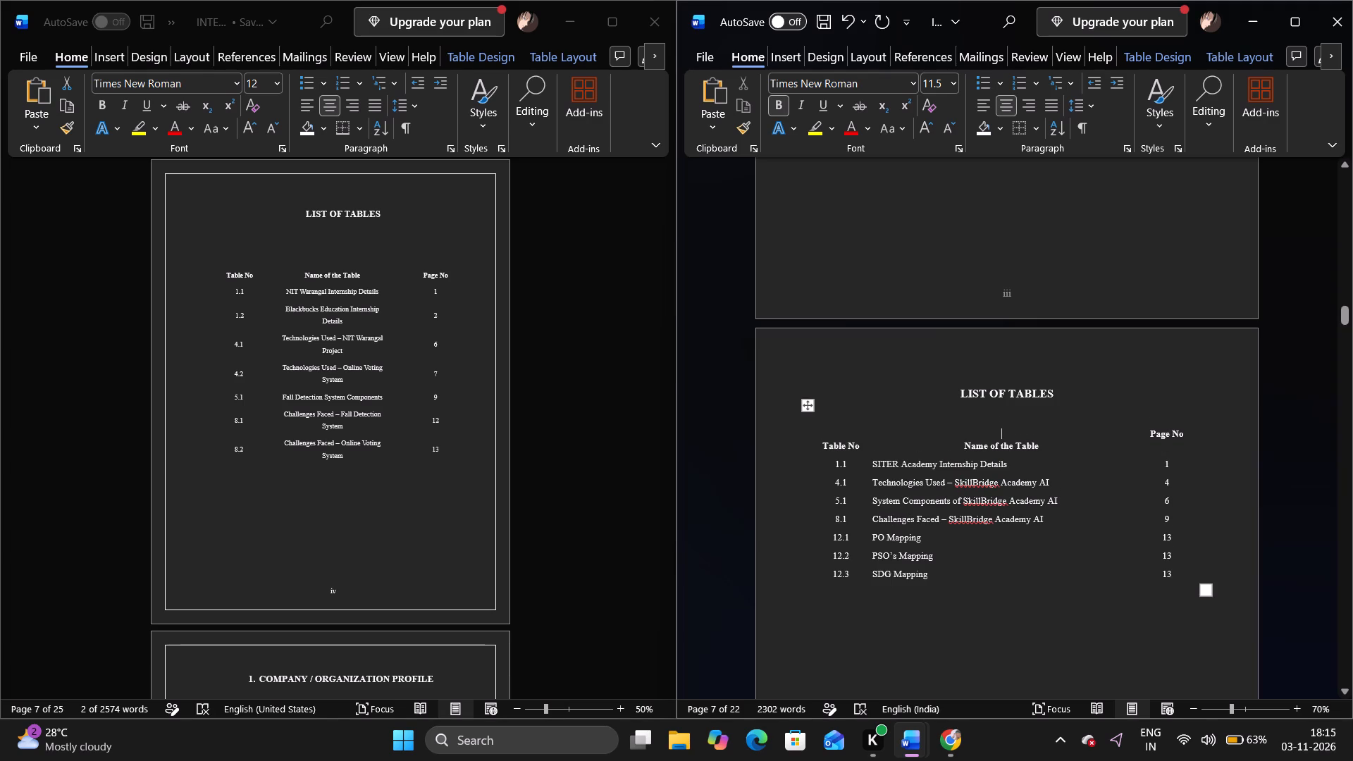
click(1148, 432)
key(Return)
key(Return)
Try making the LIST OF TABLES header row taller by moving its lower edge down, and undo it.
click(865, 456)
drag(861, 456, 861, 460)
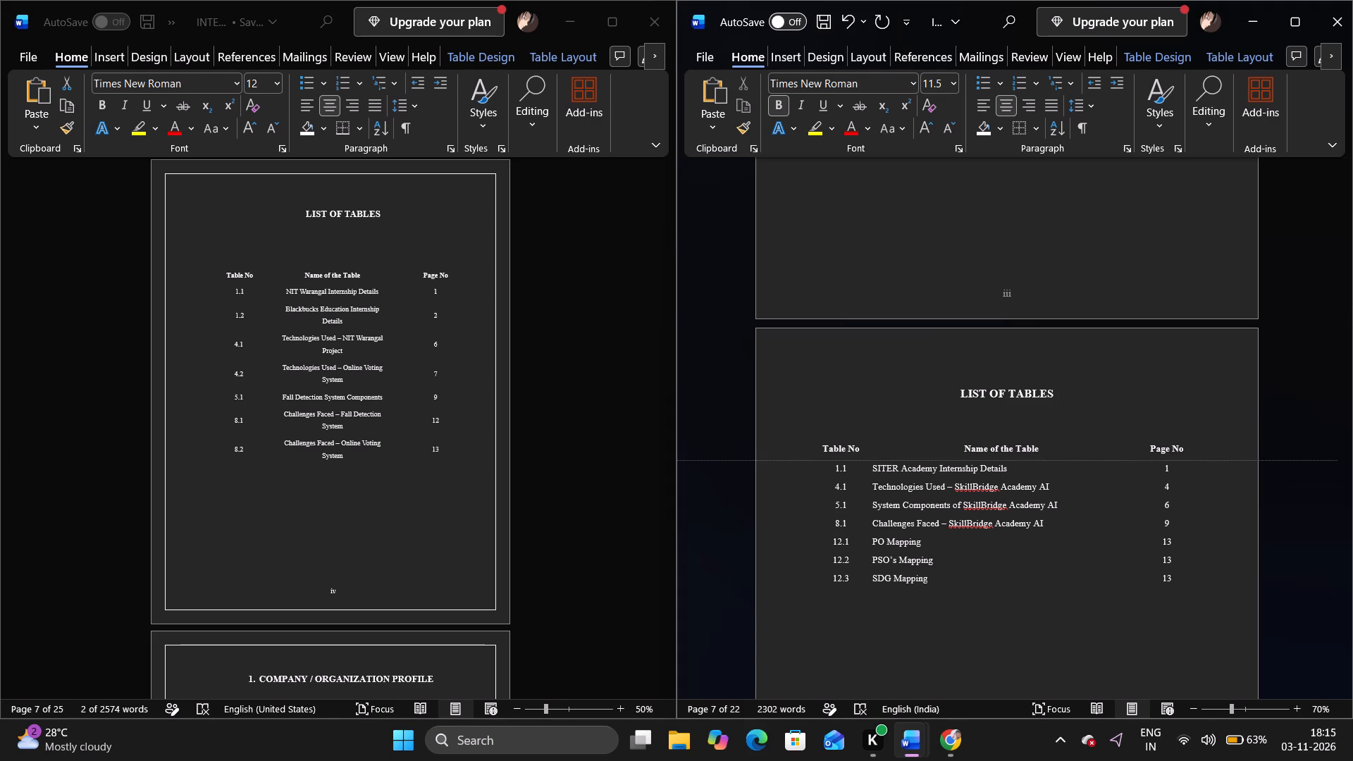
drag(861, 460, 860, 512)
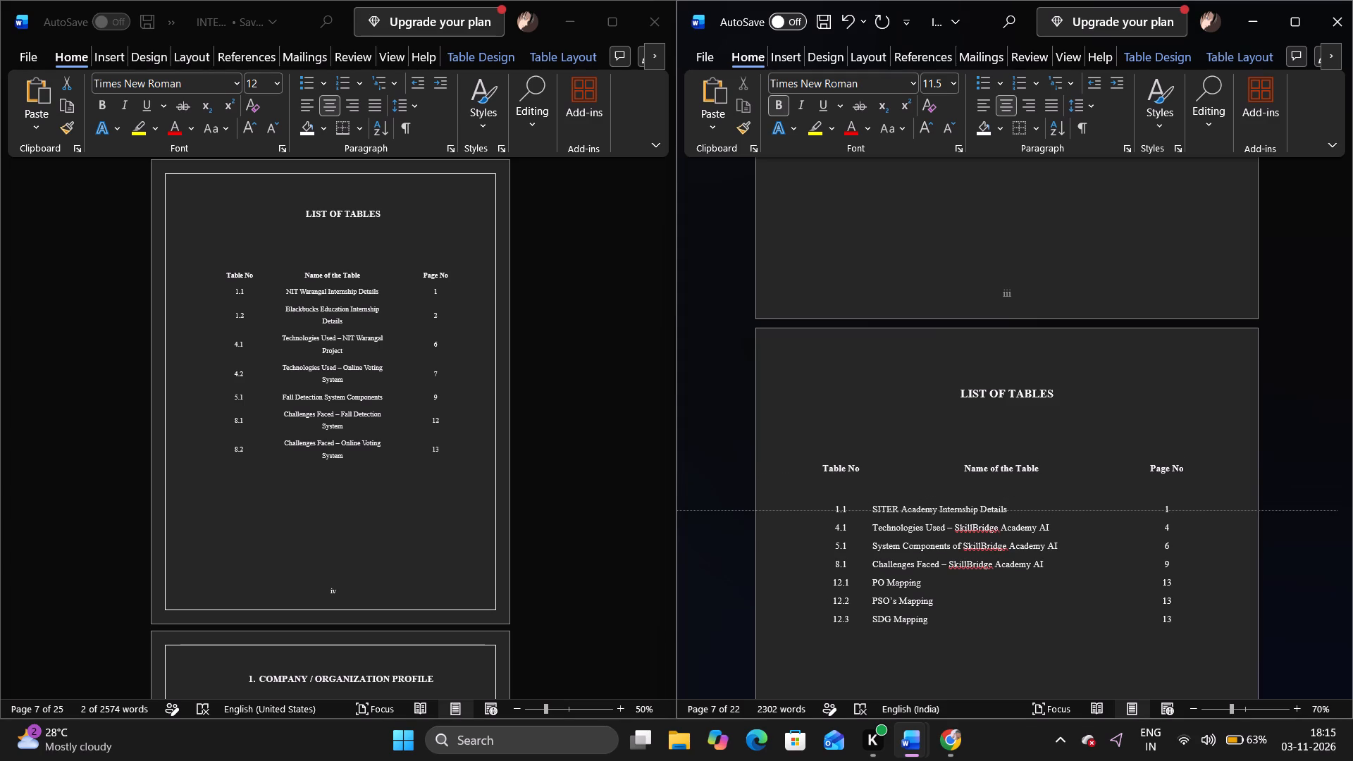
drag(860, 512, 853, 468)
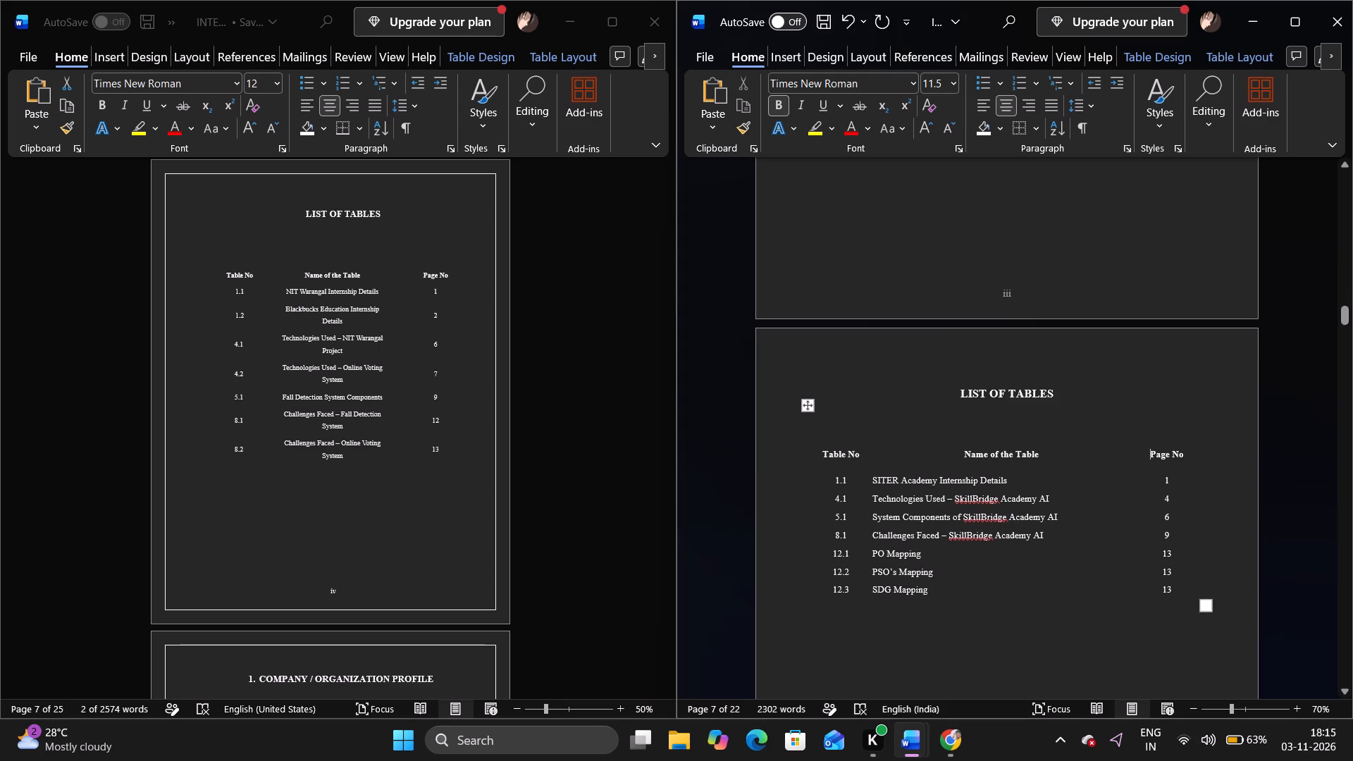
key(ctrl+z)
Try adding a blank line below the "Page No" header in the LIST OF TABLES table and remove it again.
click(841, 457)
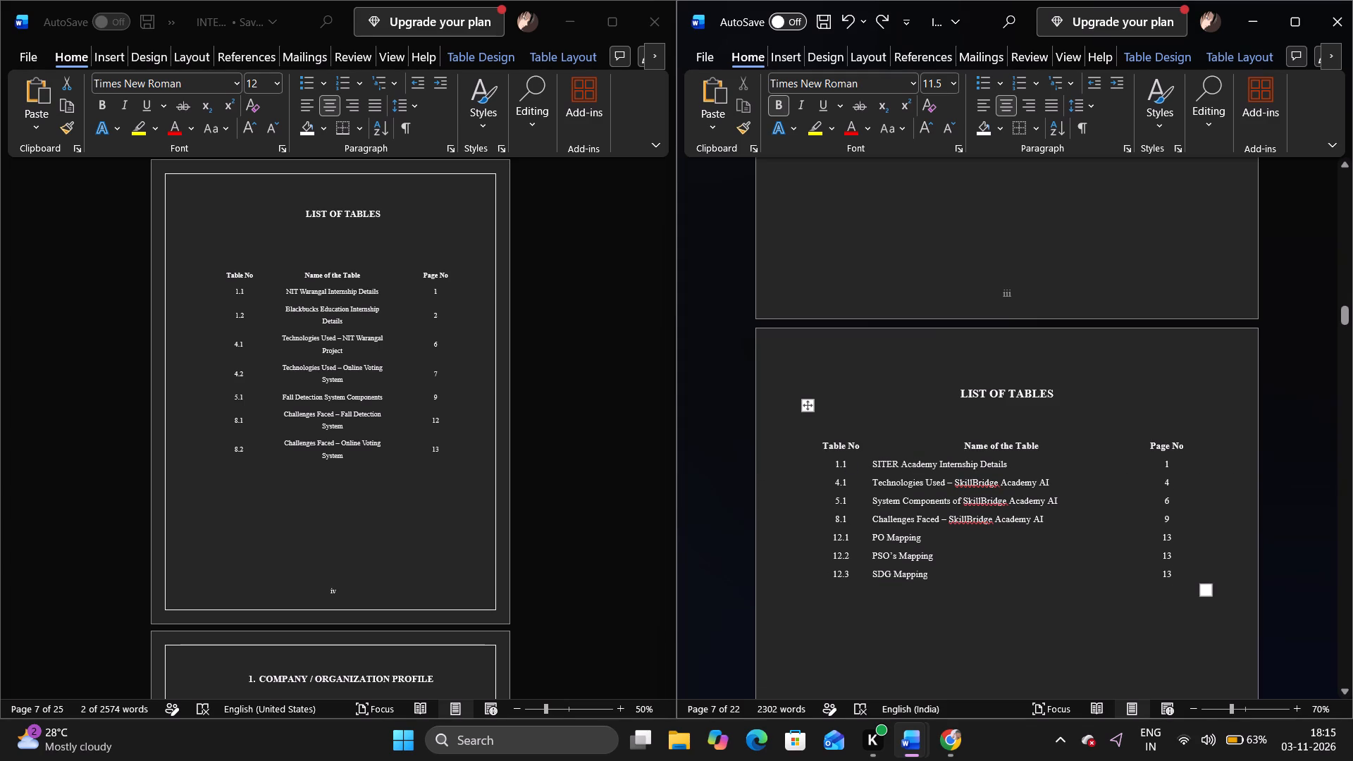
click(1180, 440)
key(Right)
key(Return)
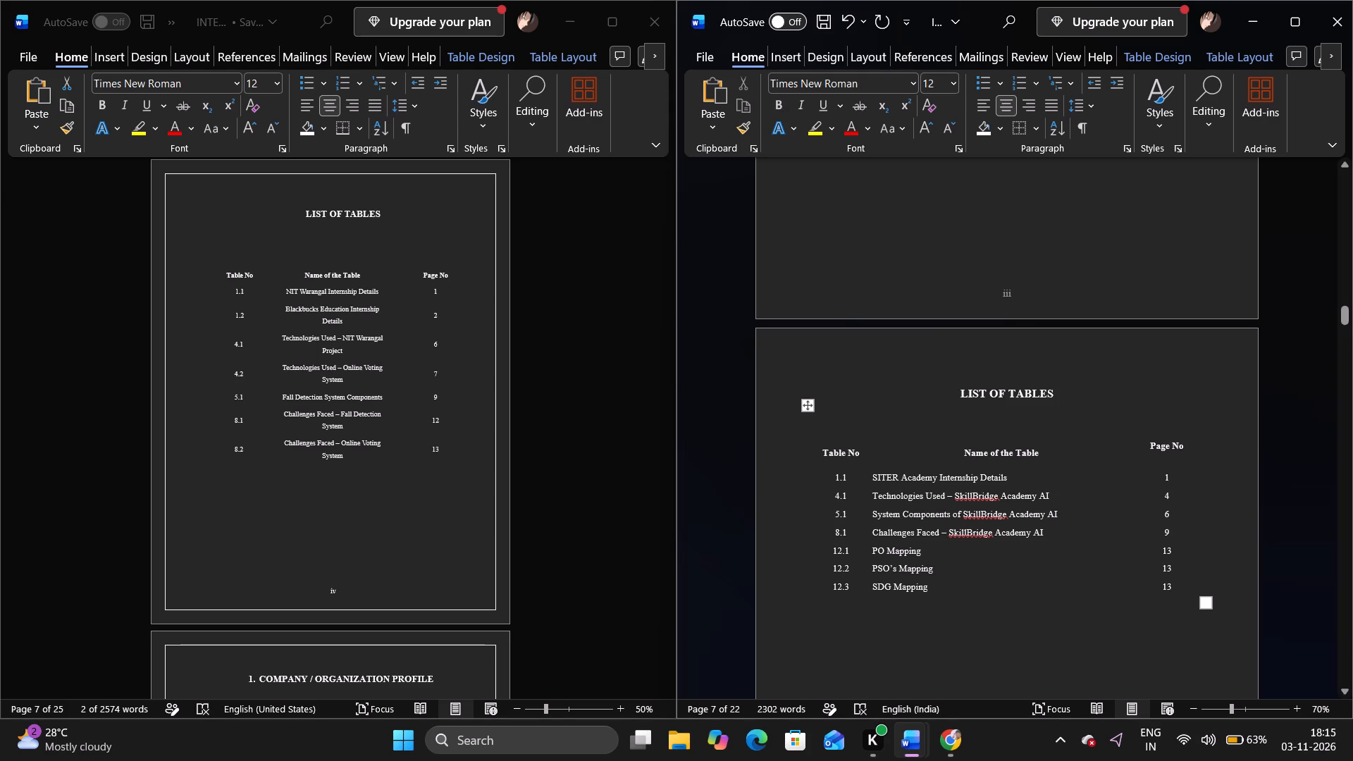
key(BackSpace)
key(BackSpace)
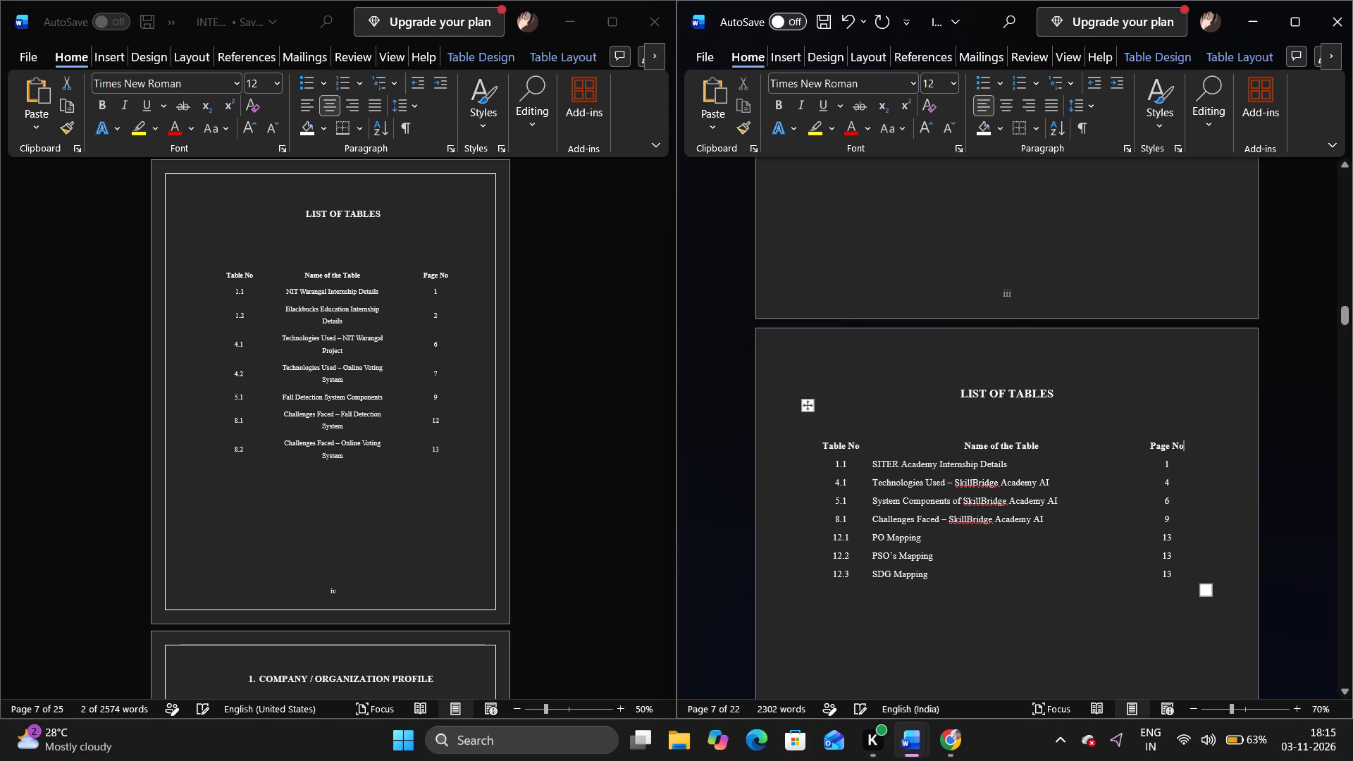
Insert a blank line above each entry of the 1.1 "SITER Academy Internship Details" row in the LIST OF TABLES table.
click(848, 470)
click(827, 454)
key(Down)
key(Return)
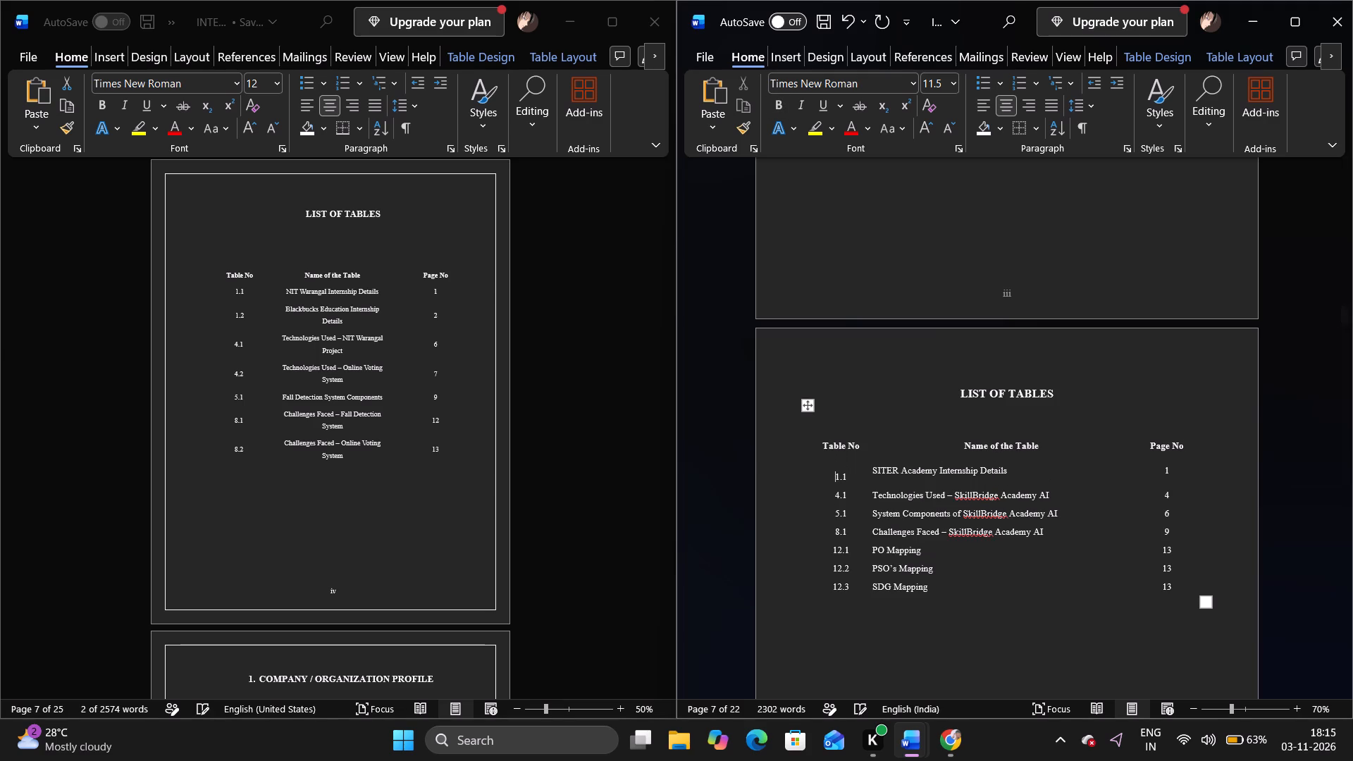
key(Right)
key(Right)
key(Right)
key(Right)
key(Return)
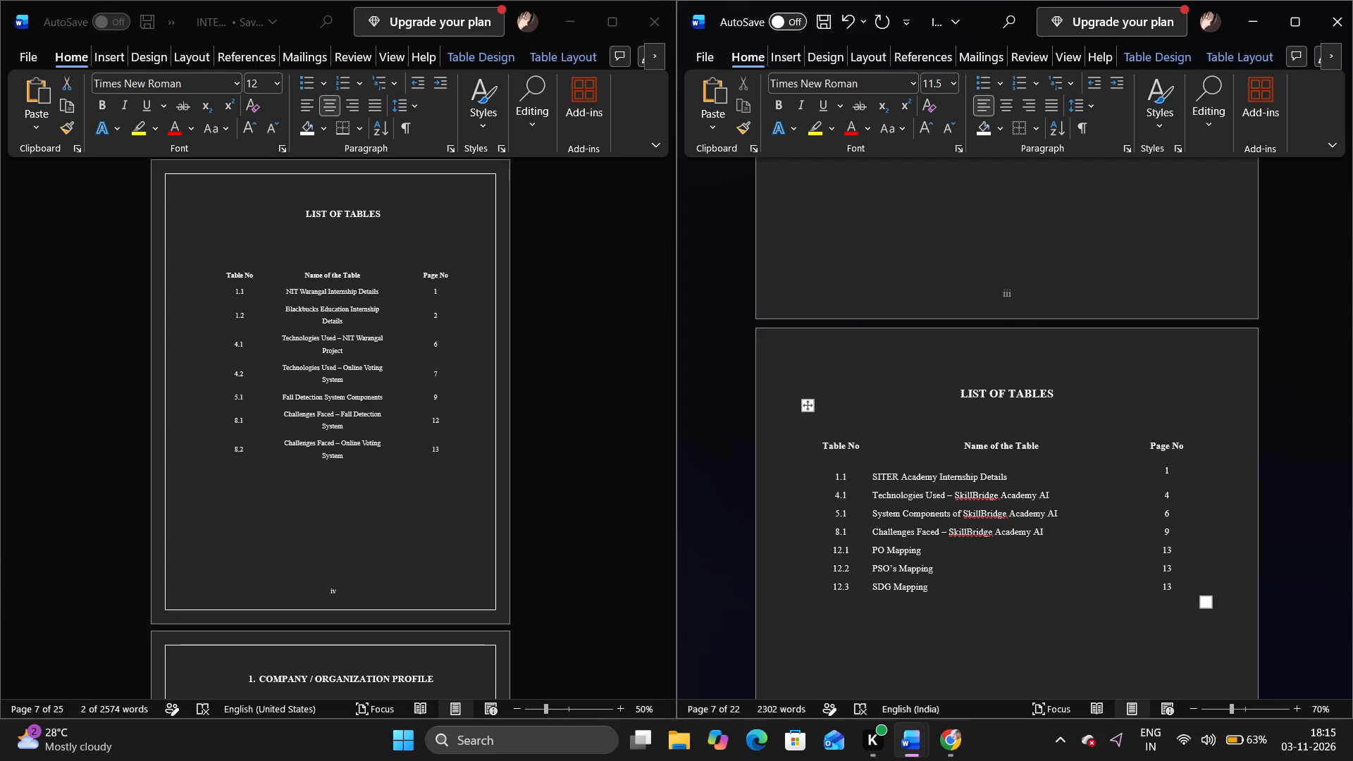
click(1163, 466)
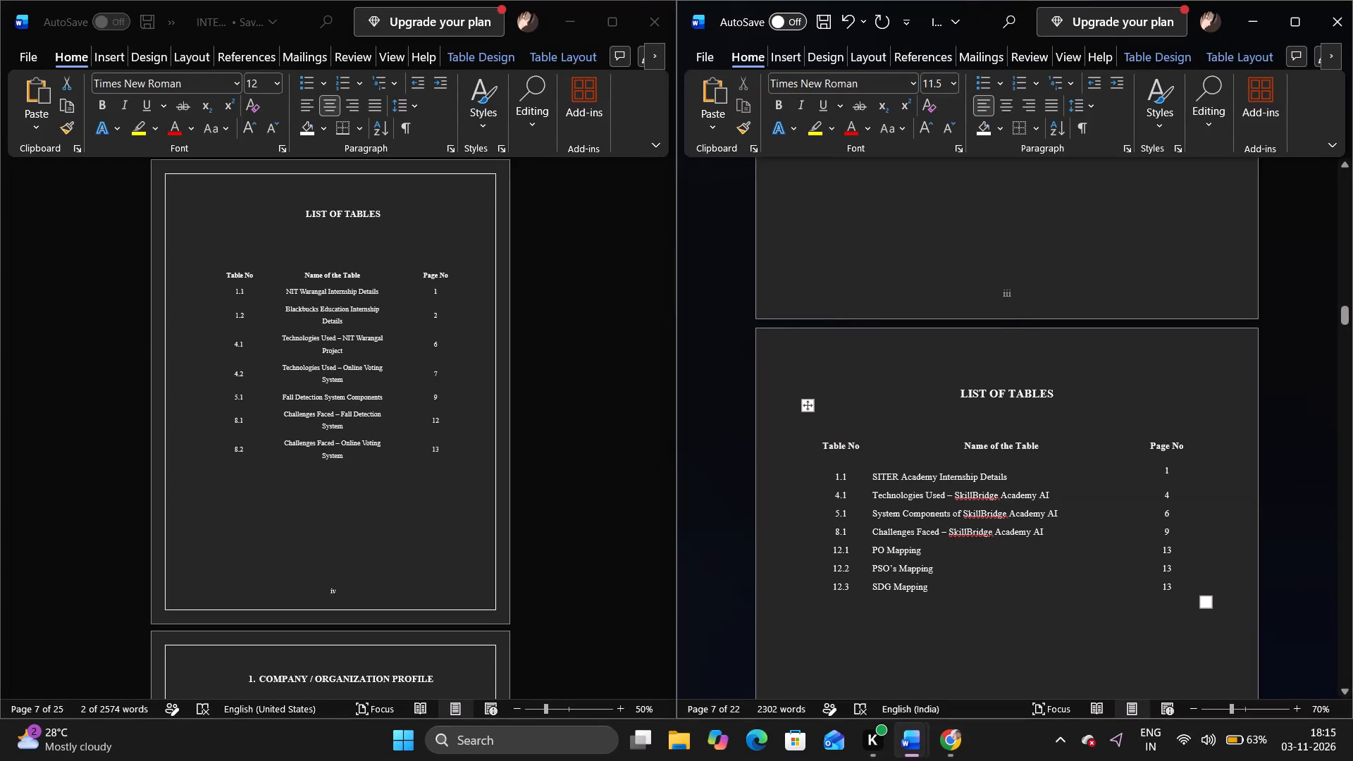
key(Return)
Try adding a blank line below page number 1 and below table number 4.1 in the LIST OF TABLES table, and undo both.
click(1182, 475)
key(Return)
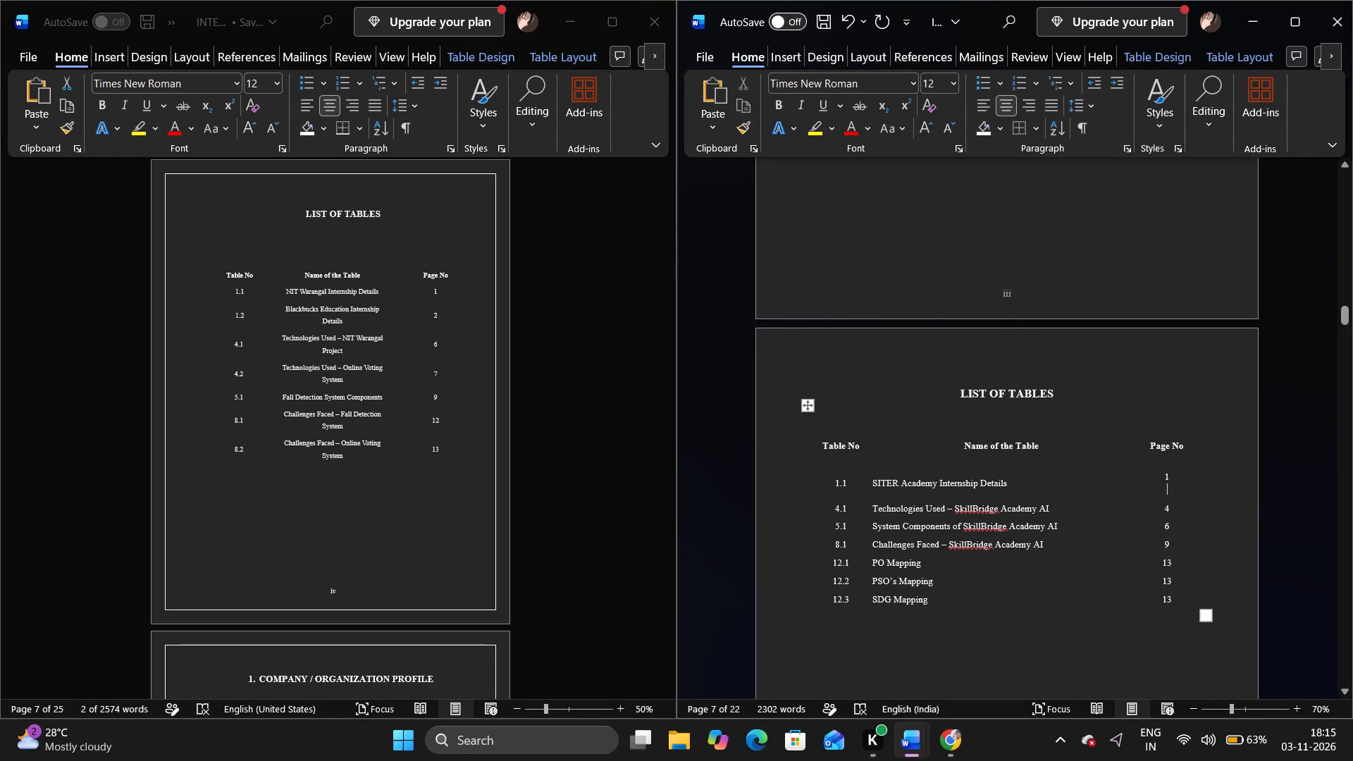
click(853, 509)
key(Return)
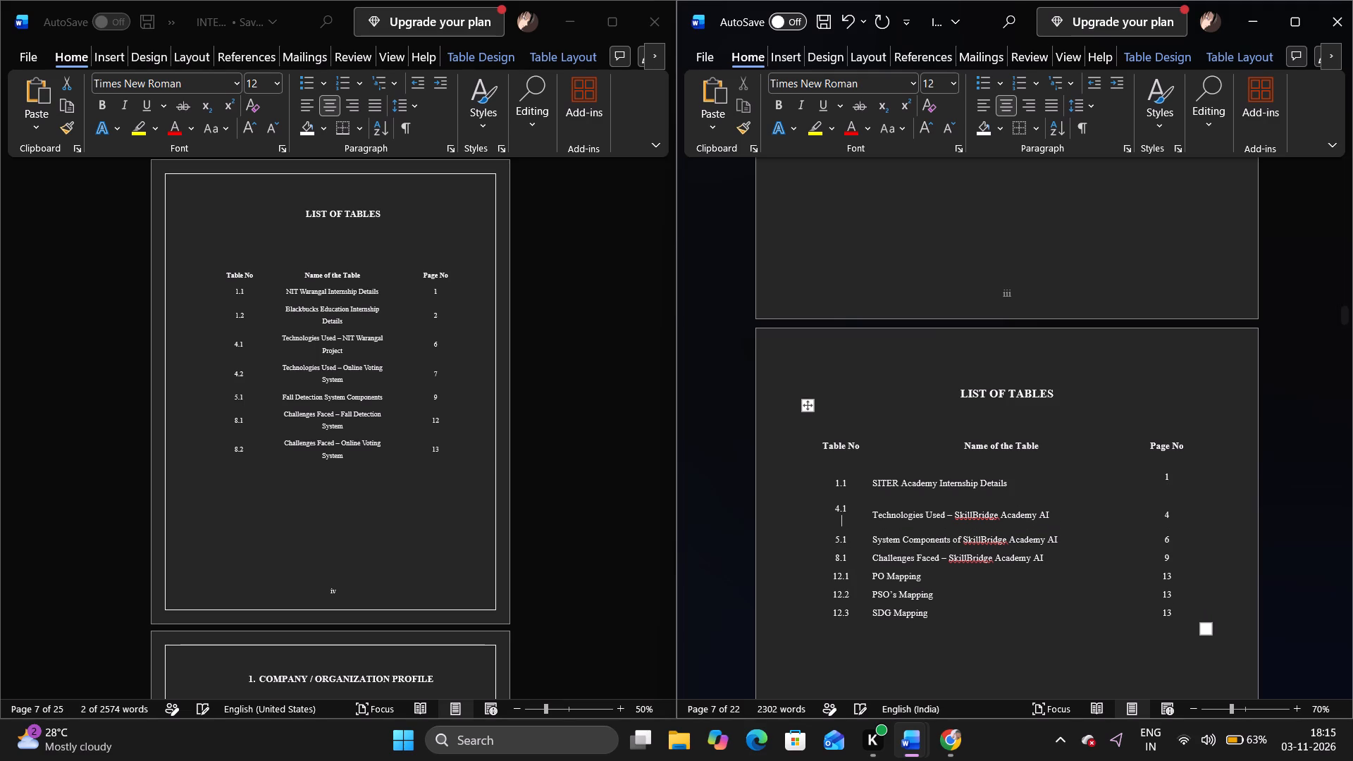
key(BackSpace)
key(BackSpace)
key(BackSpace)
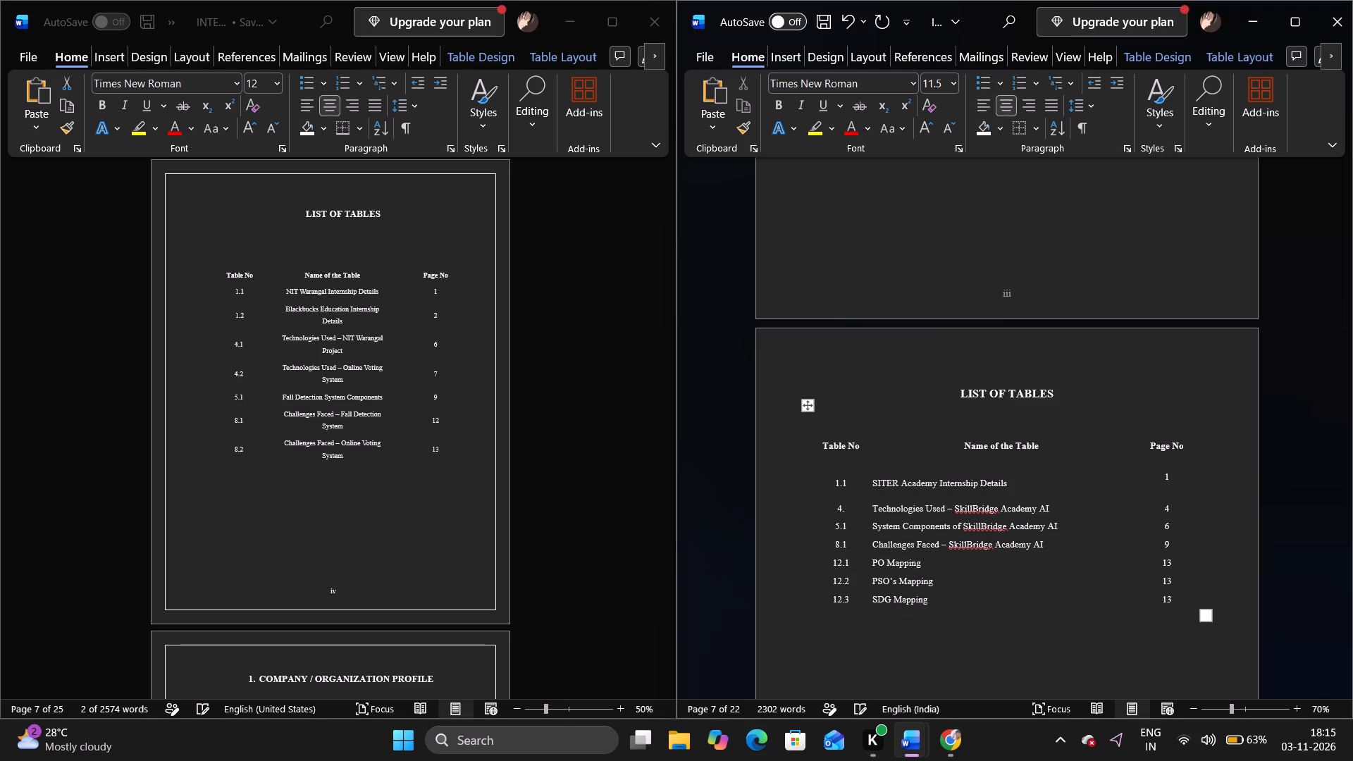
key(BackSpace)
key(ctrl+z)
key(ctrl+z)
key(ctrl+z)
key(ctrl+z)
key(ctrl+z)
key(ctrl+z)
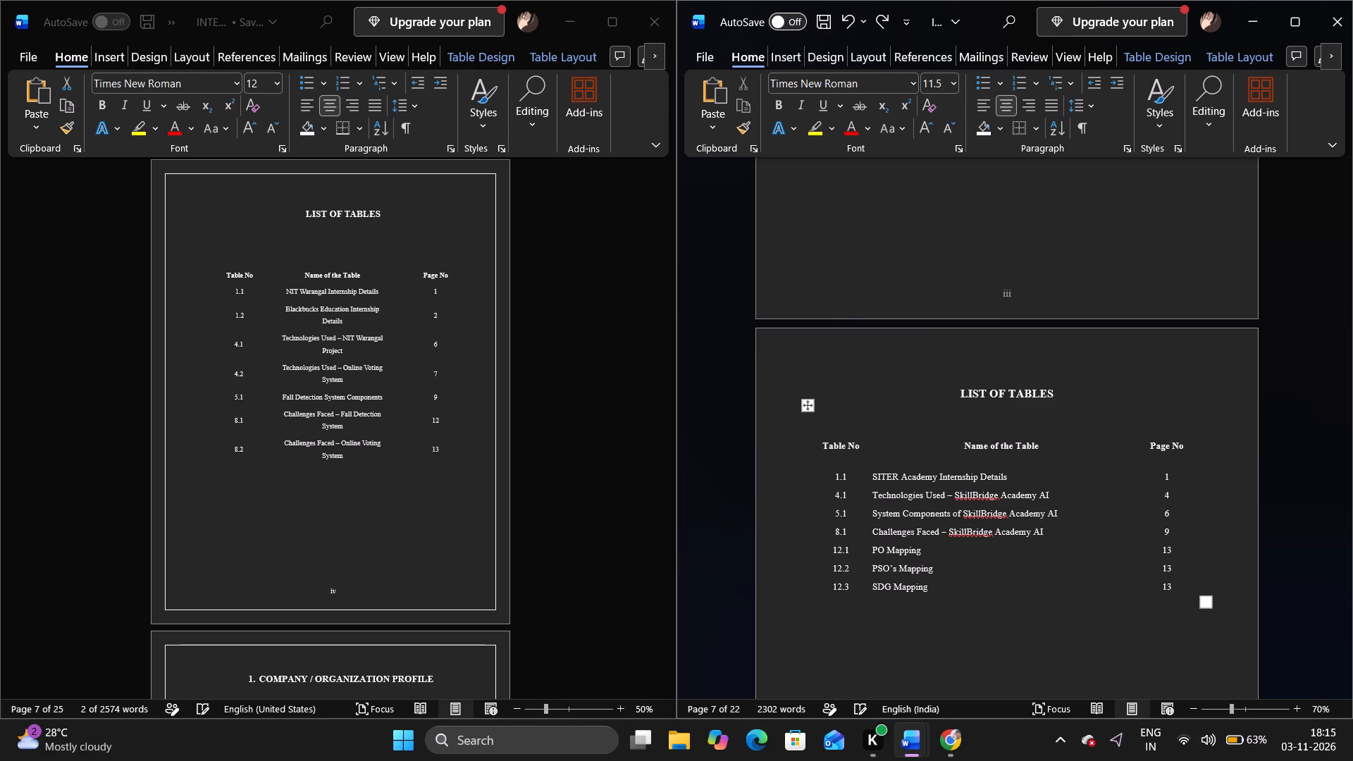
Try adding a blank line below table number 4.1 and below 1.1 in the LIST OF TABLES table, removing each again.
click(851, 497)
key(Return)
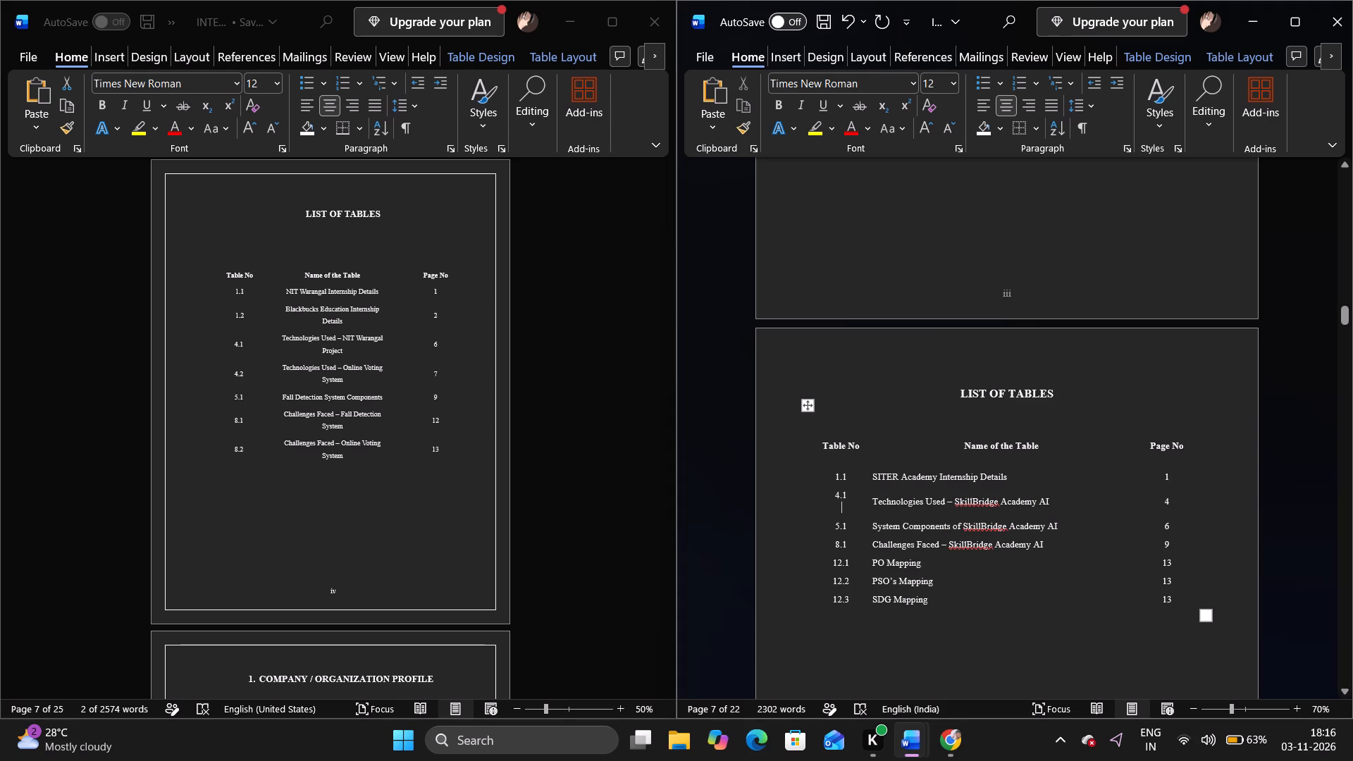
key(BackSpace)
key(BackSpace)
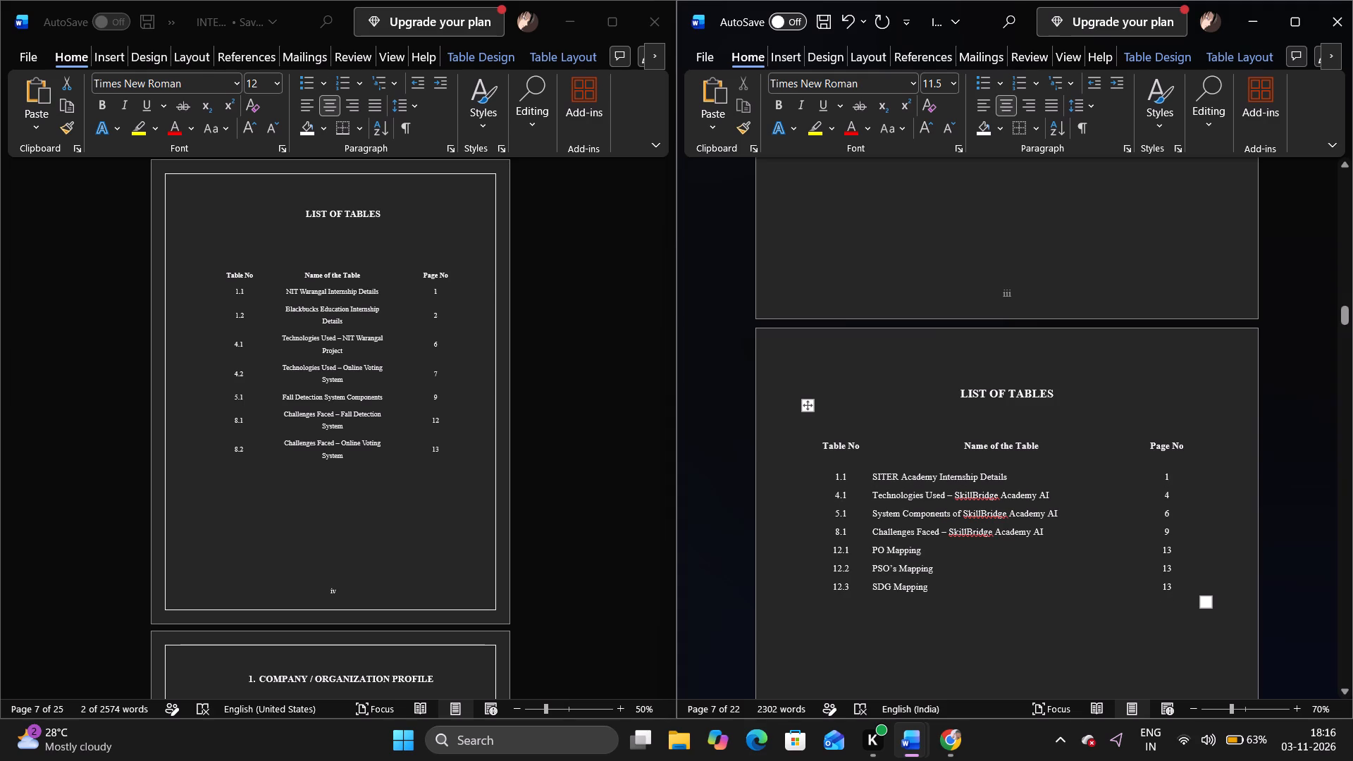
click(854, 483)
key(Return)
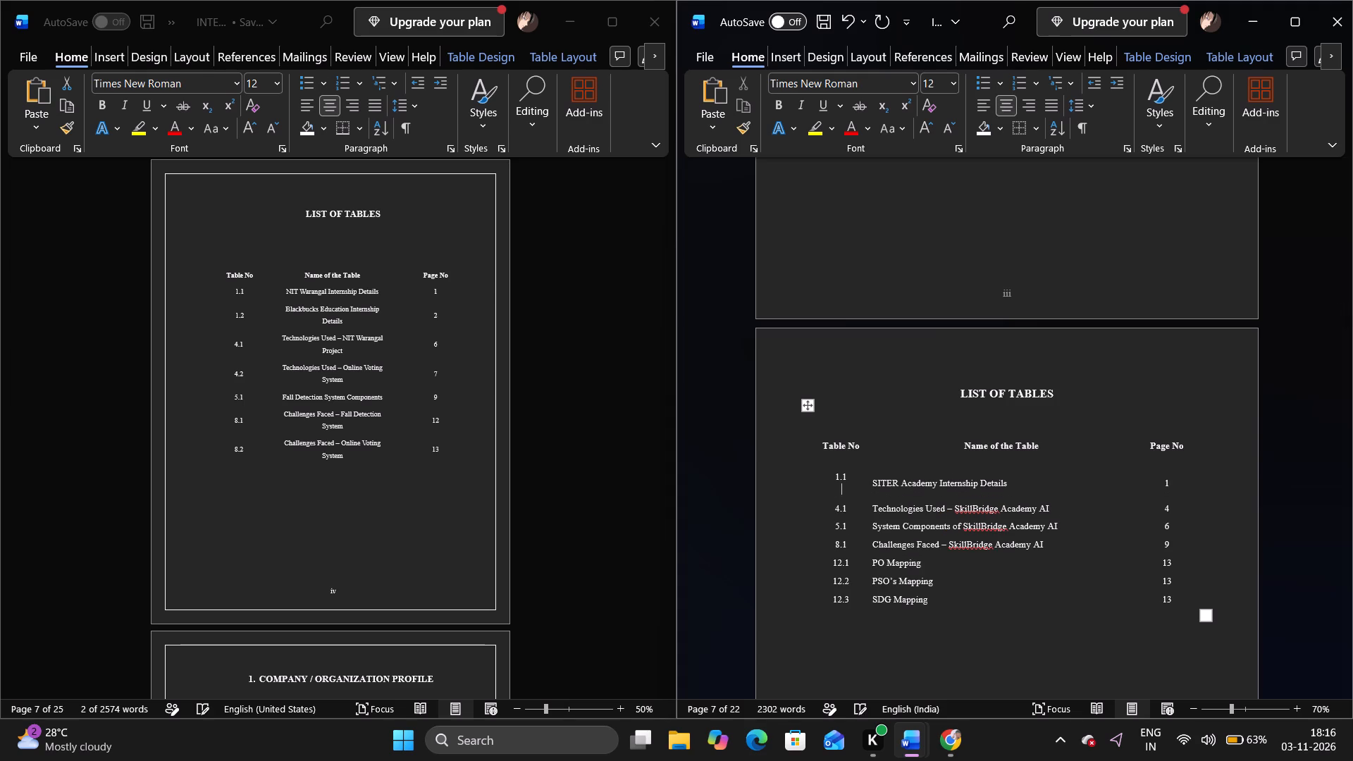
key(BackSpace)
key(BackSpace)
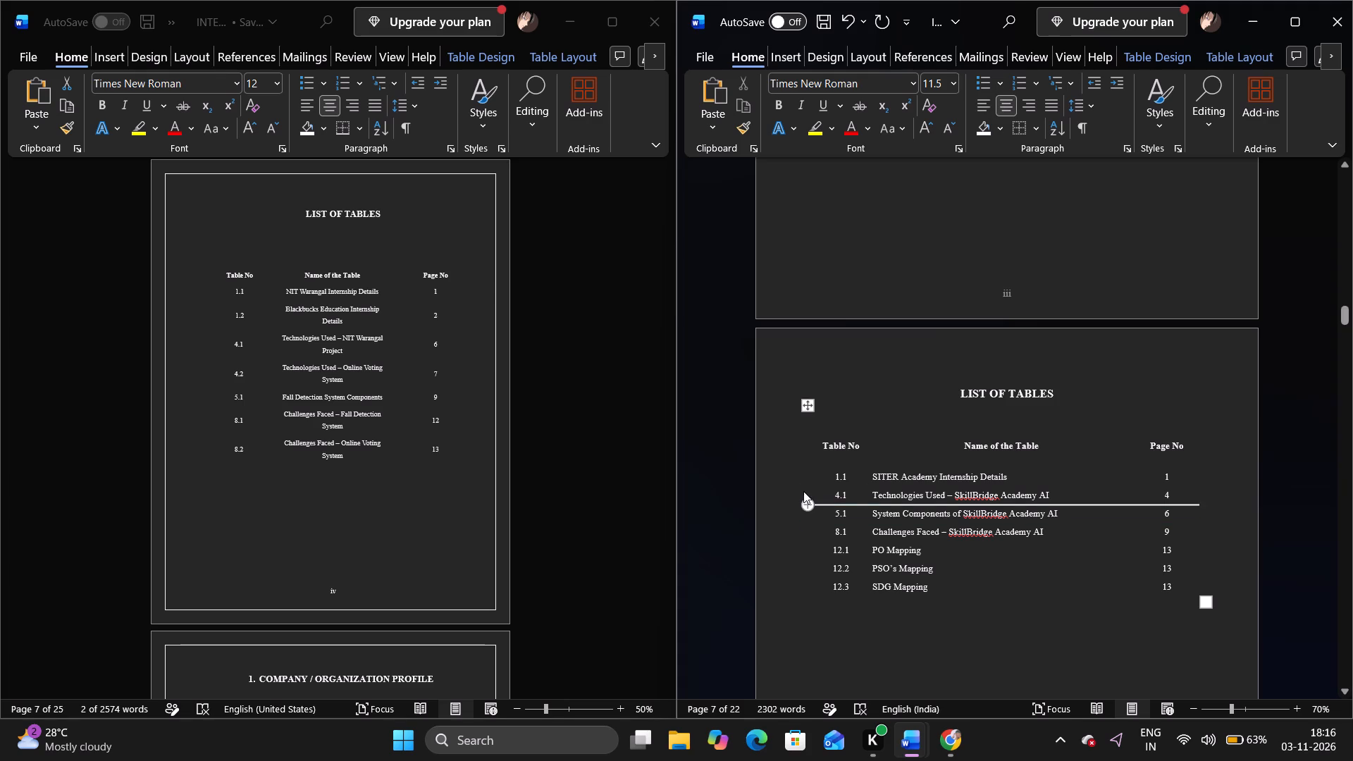
Set the font size of the entire LIST OF TABLES table, header row included, to 12.
drag(788, 399, 1020, 607)
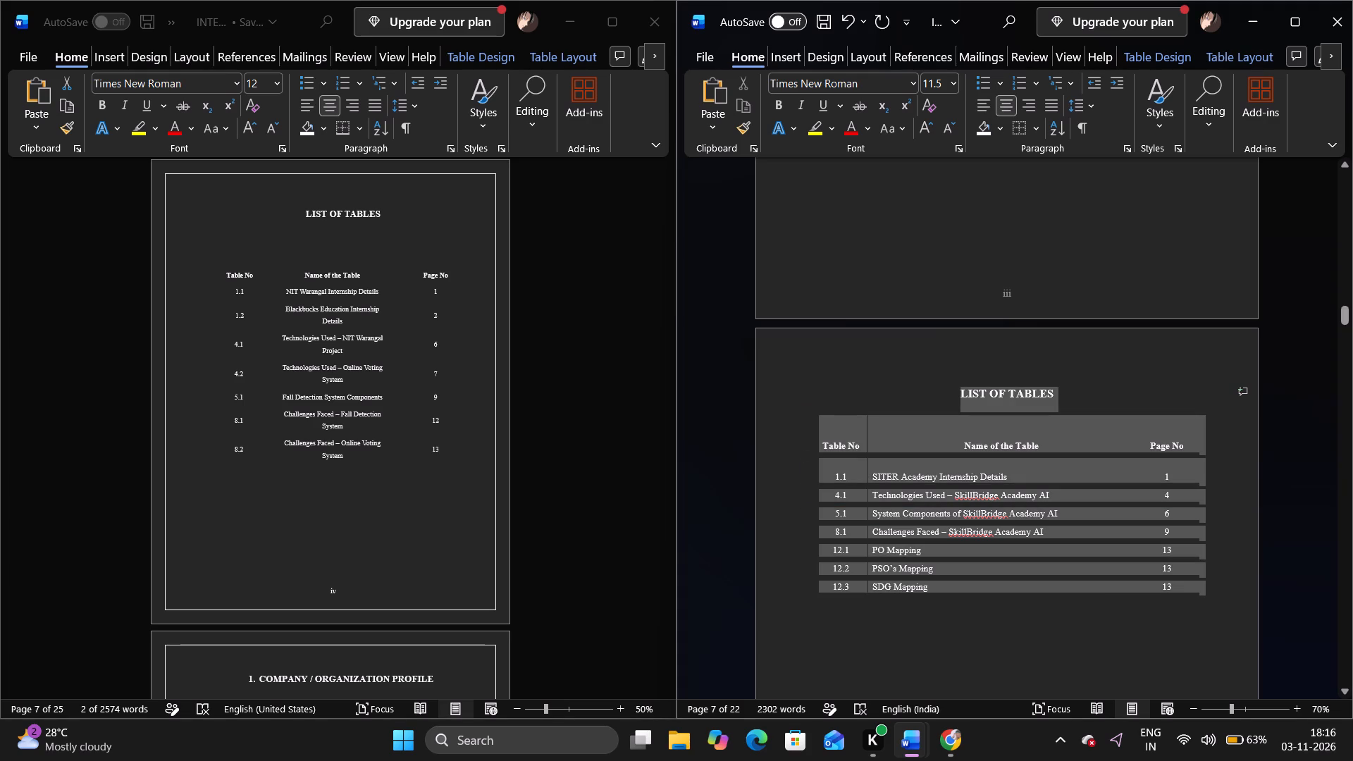
drag(1020, 607, 1067, 617)
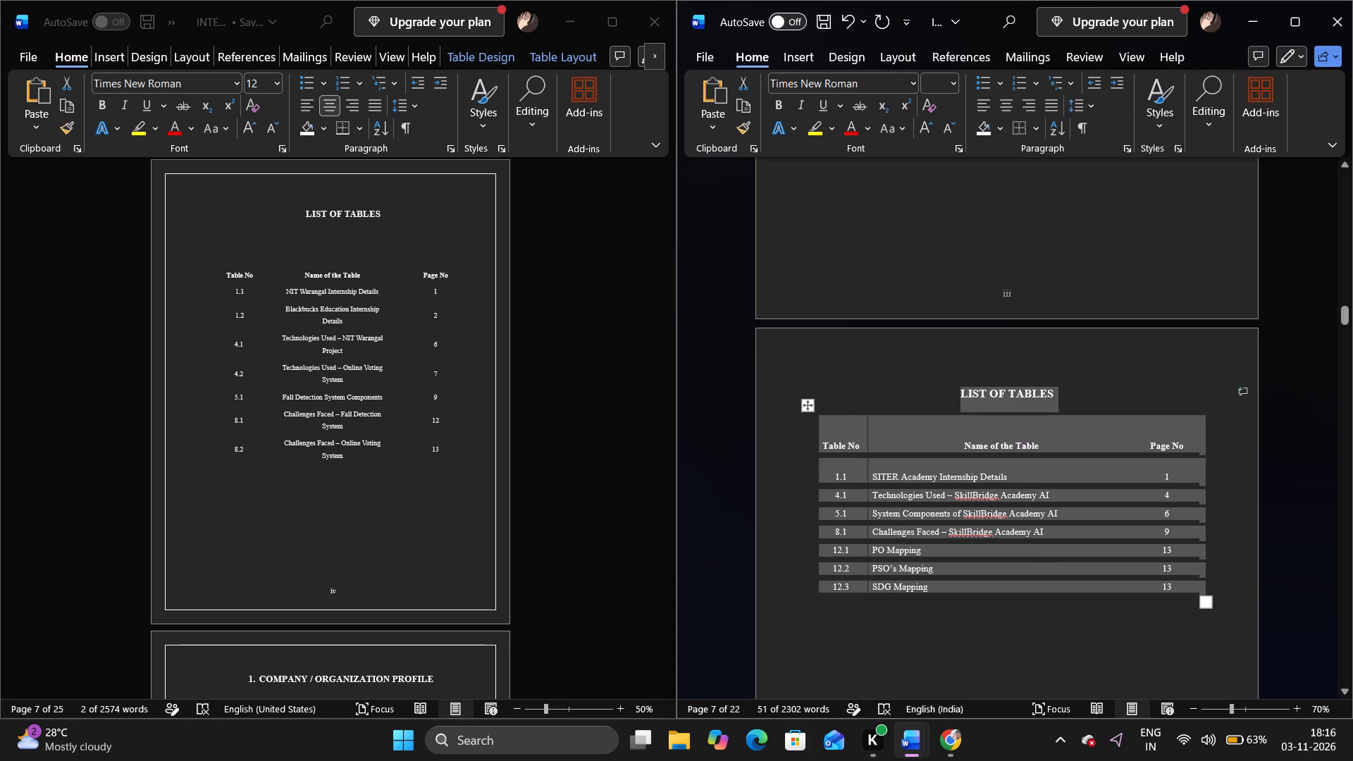
click(791, 395)
click(803, 418)
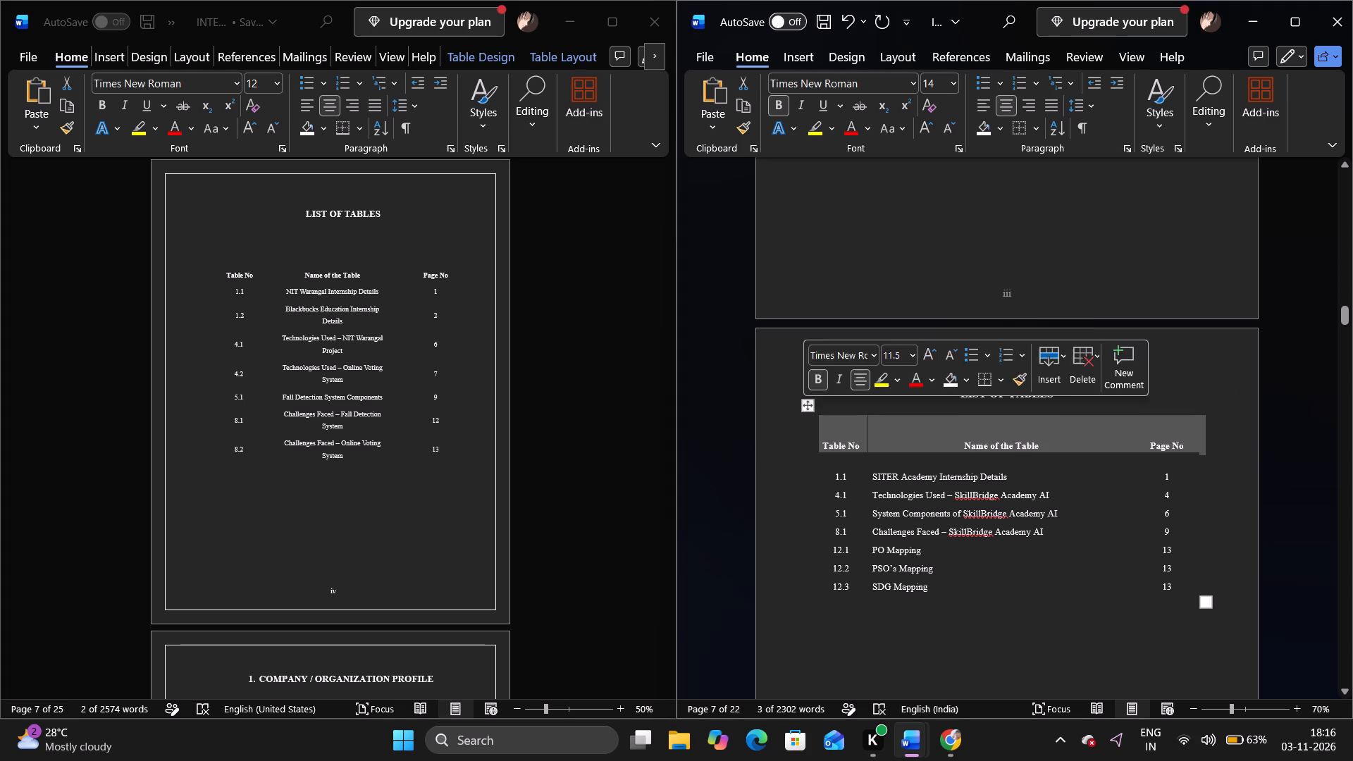
click(803, 418)
drag(791, 402, 1056, 622)
click(1056, 622)
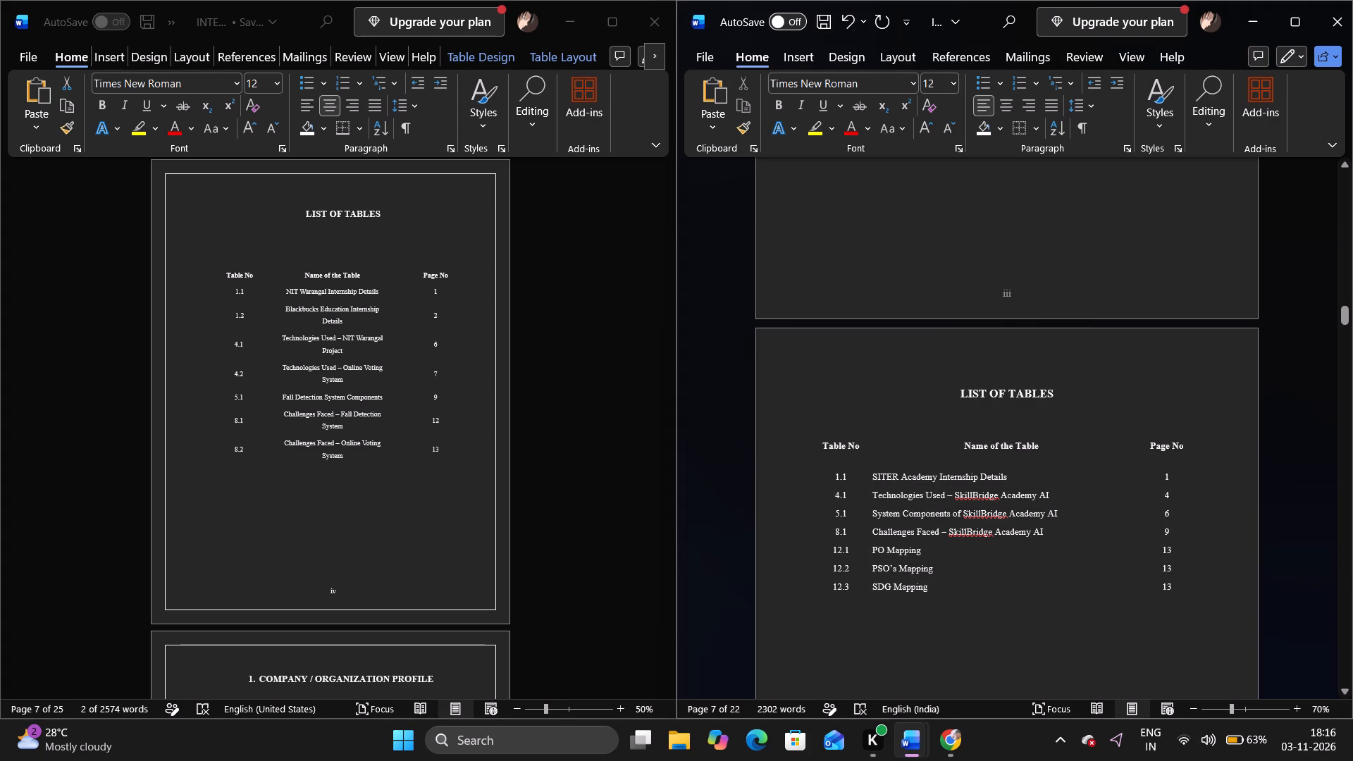
drag(1195, 616, 810, 428)
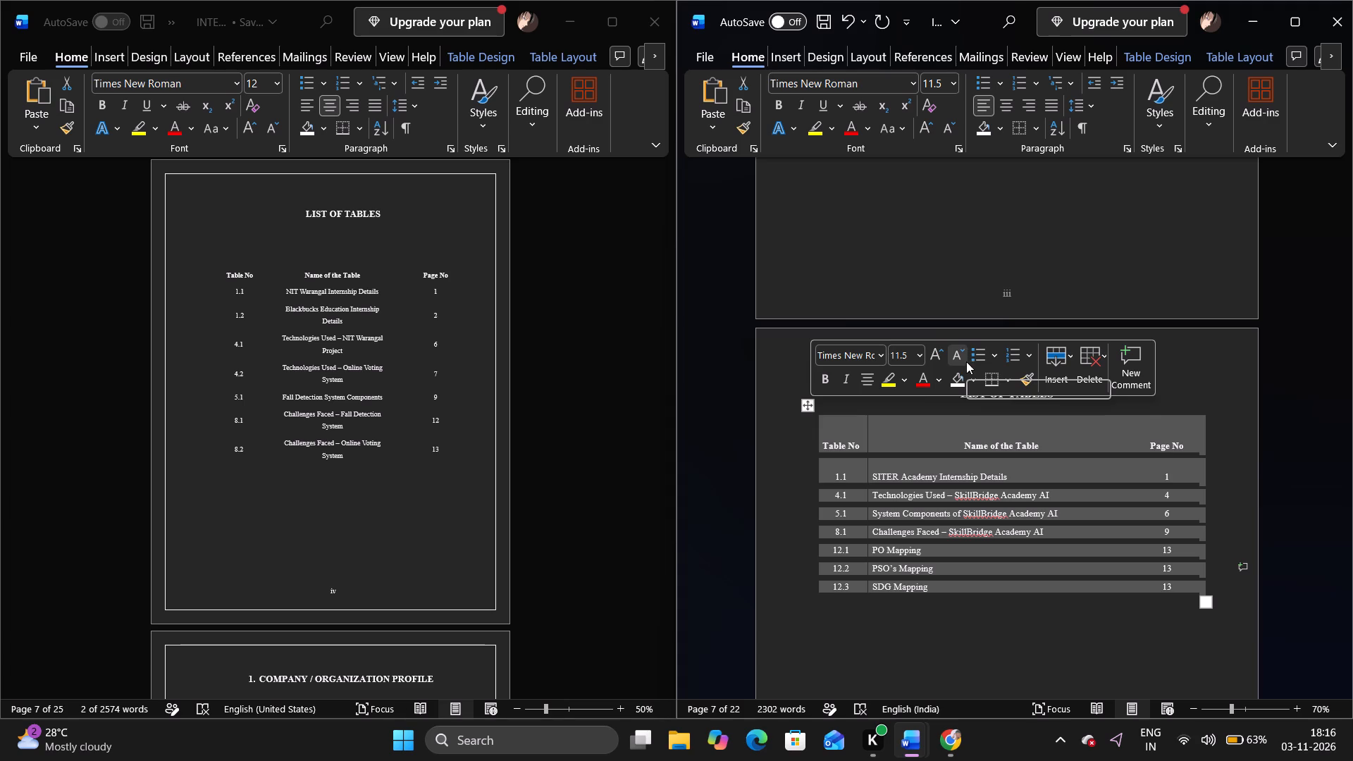
click(914, 355)
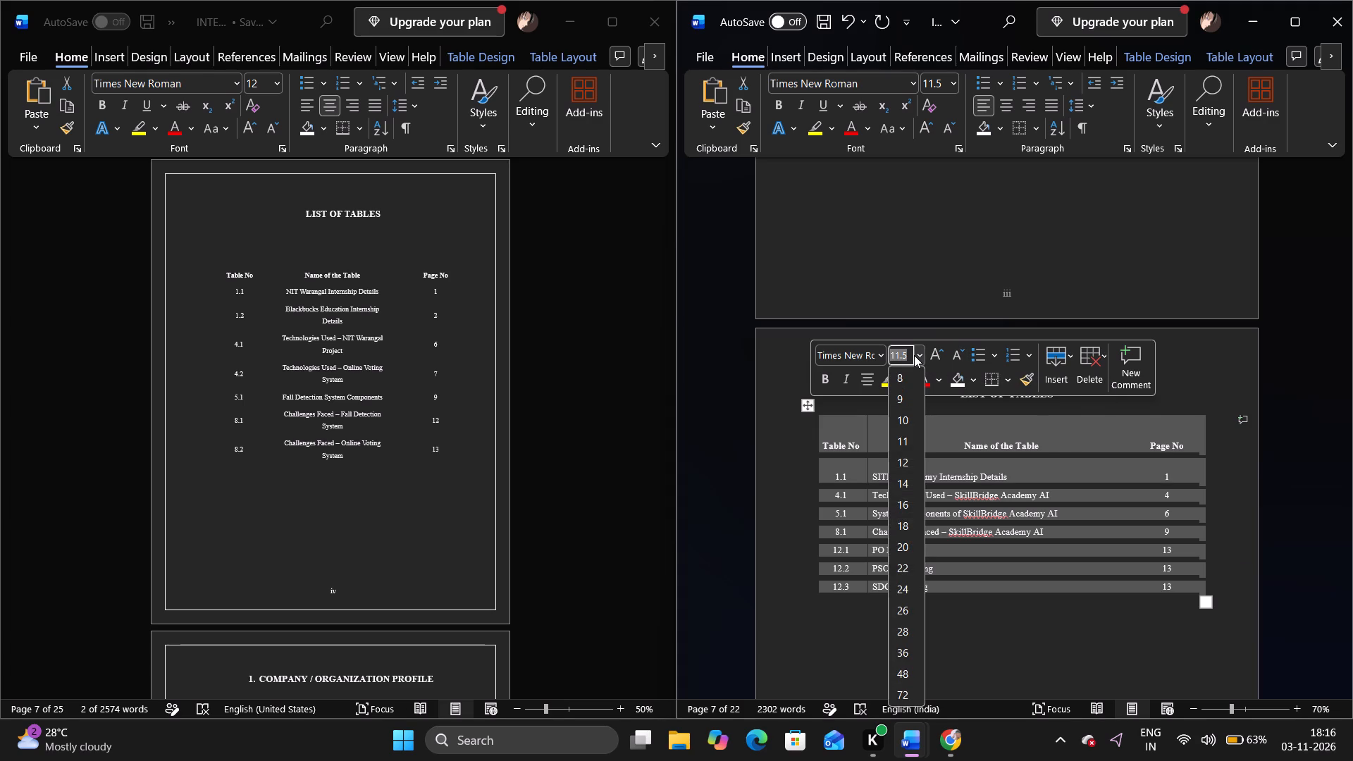
click(898, 466)
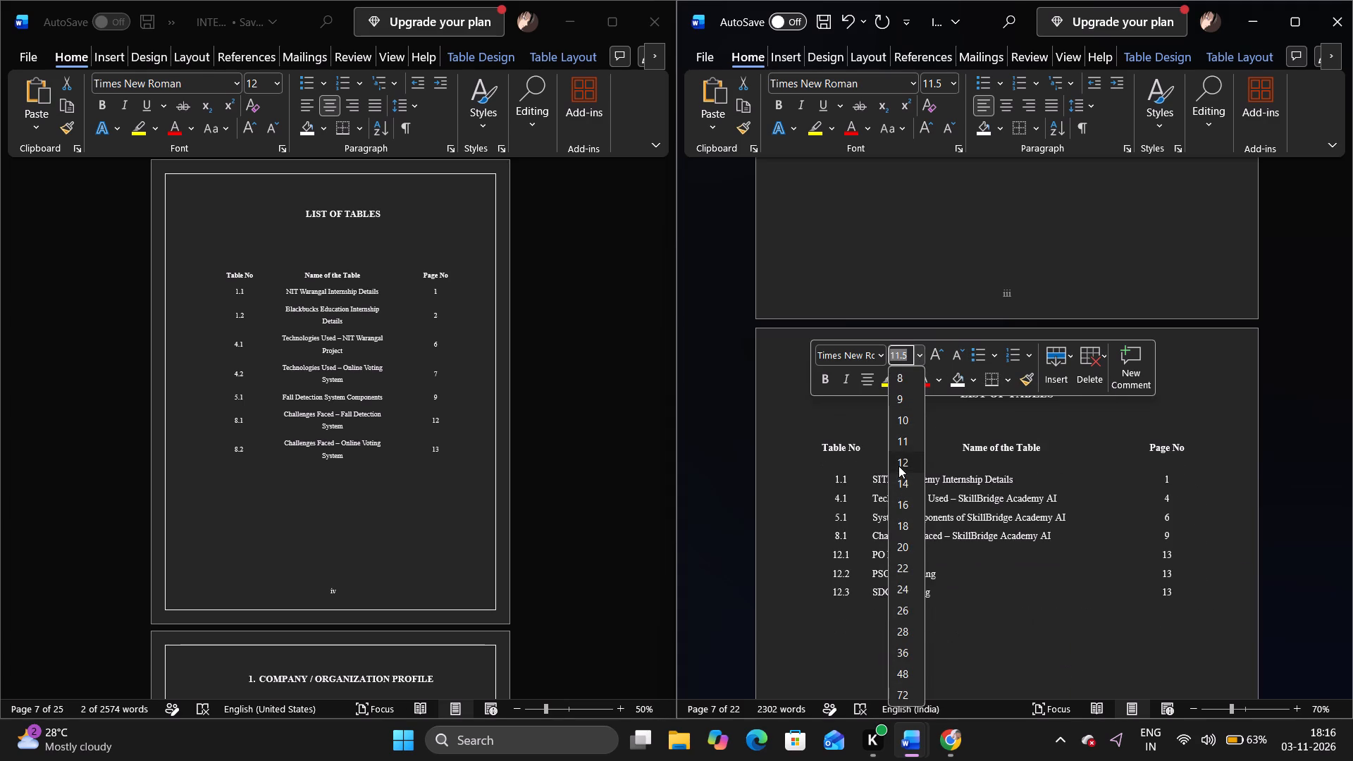
click(987, 656)
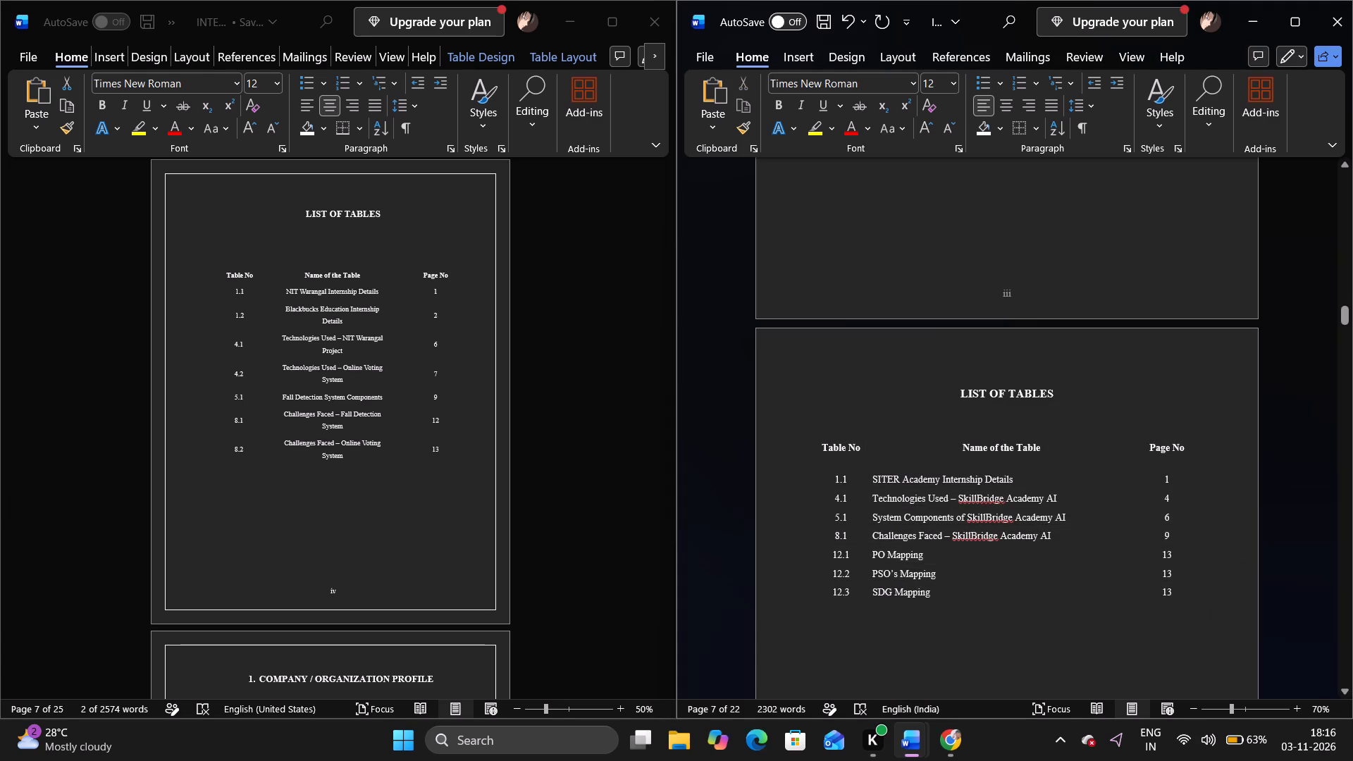
Examine the COMPANY / ORGANIZATION PROFILE pages in both reports, comparing headings, spacing and internship details tables.
scroll(914, 540, down, 2)
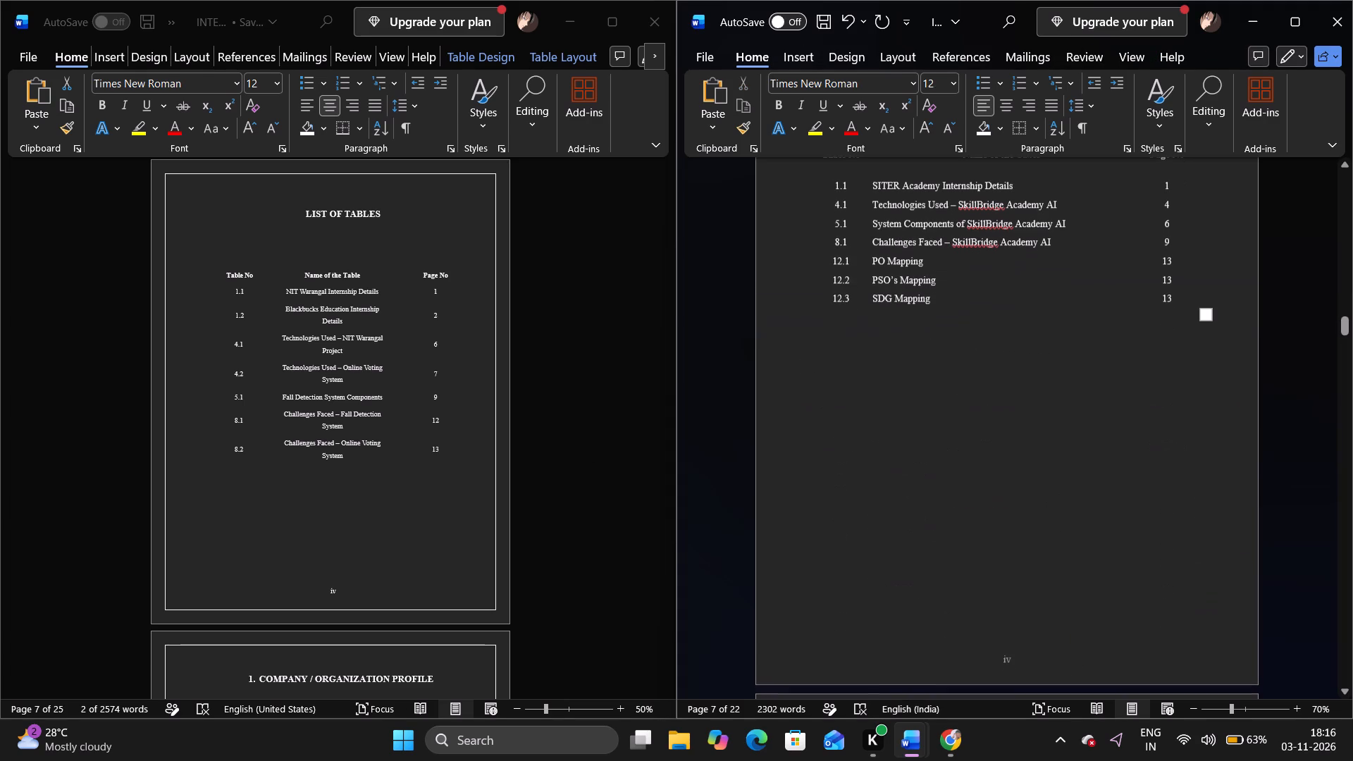
scroll(483, 407, down, 5)
scroll(910, 538, down, 4)
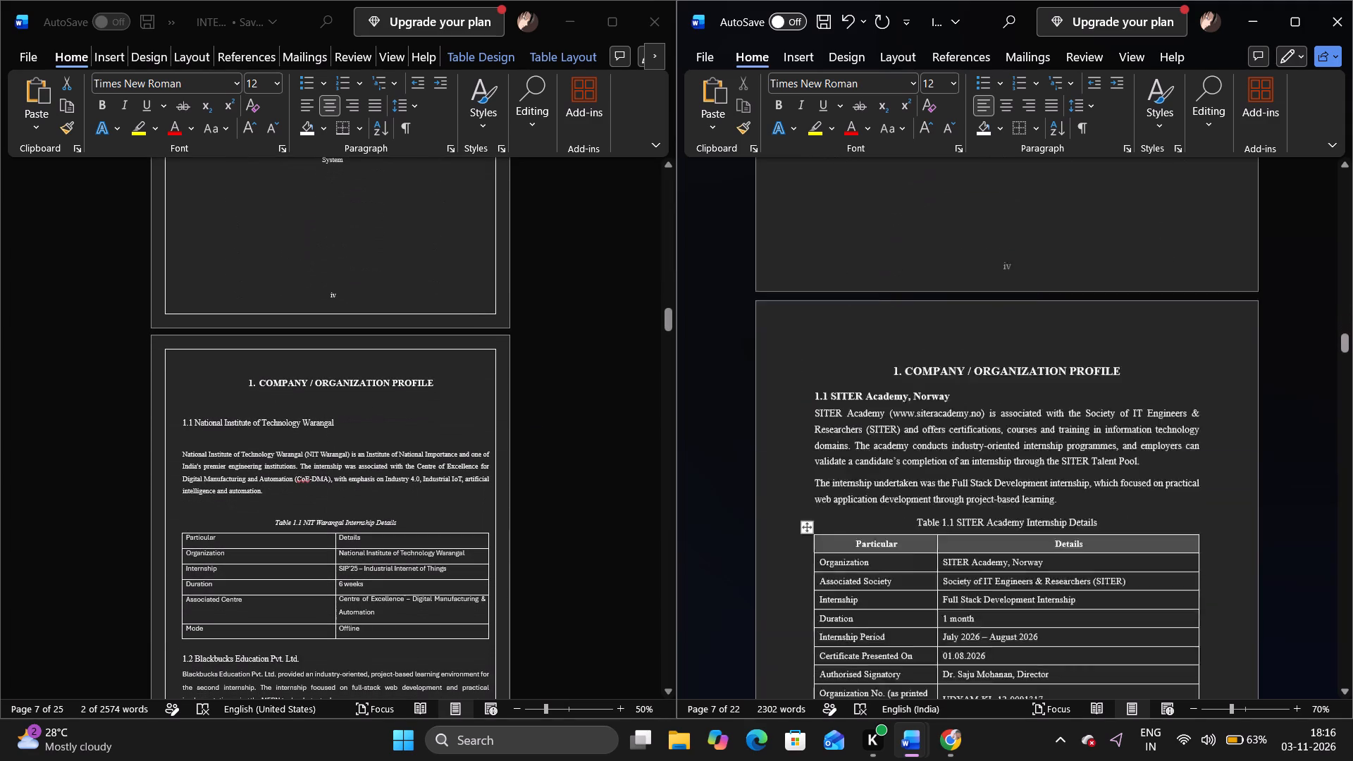
scroll(910, 538, down, 1)
scroll(514, 478, down, 1)
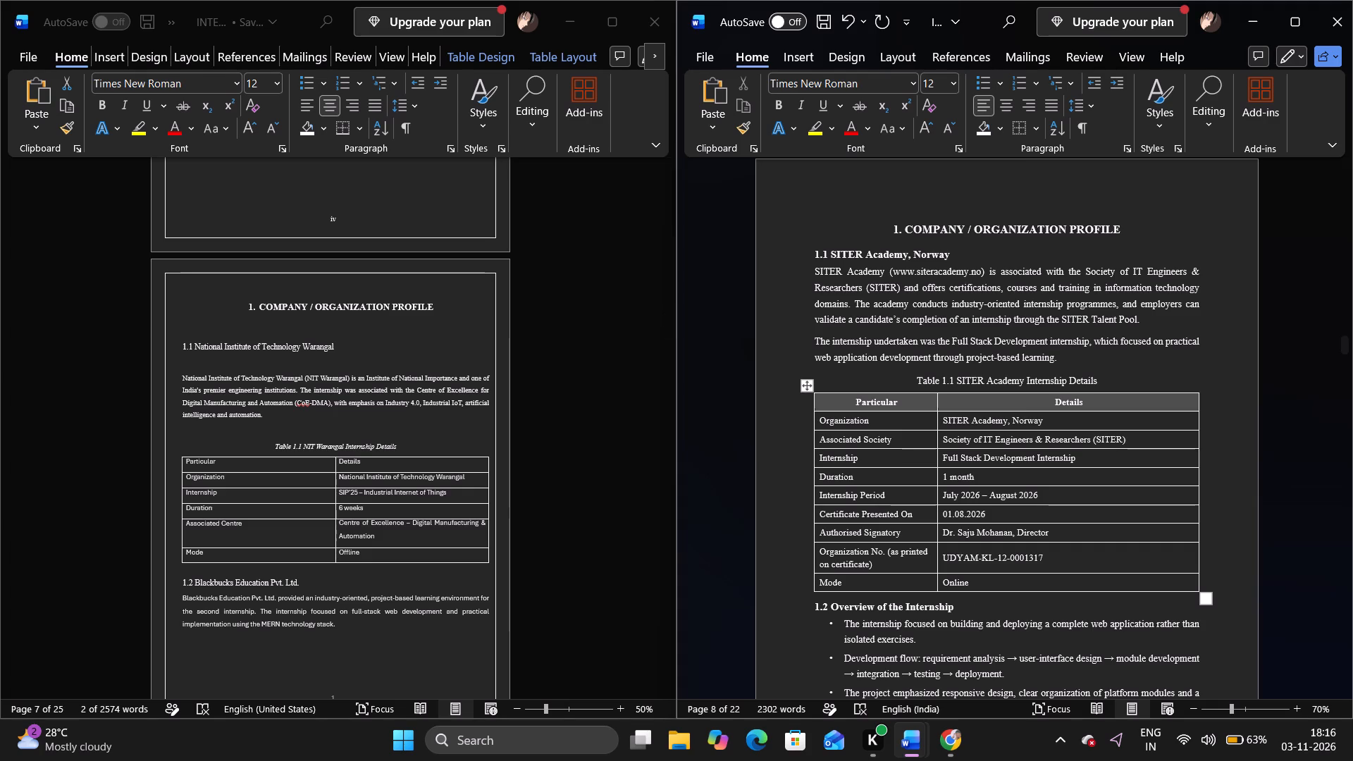
scroll(419, 452, down, 5)
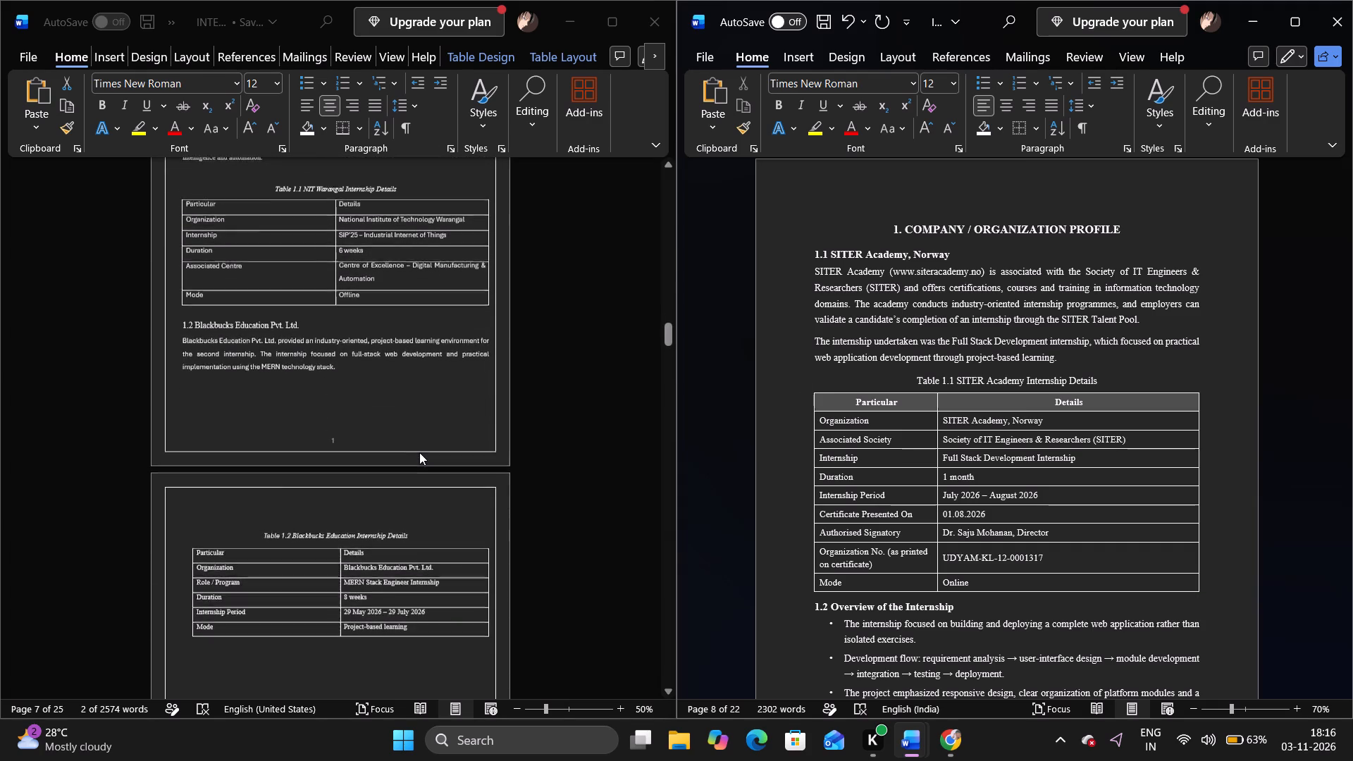
scroll(419, 452, right, 1)
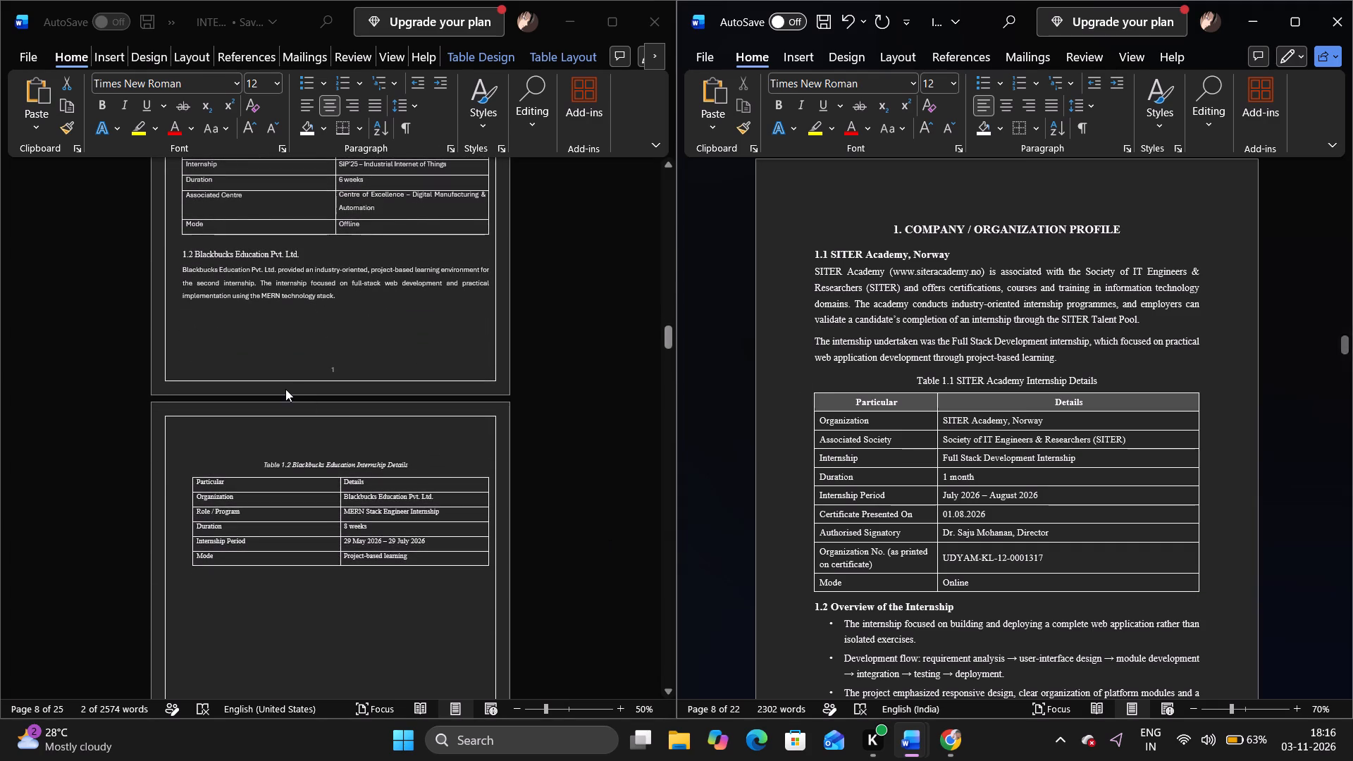
scroll(285, 389, down, 6)
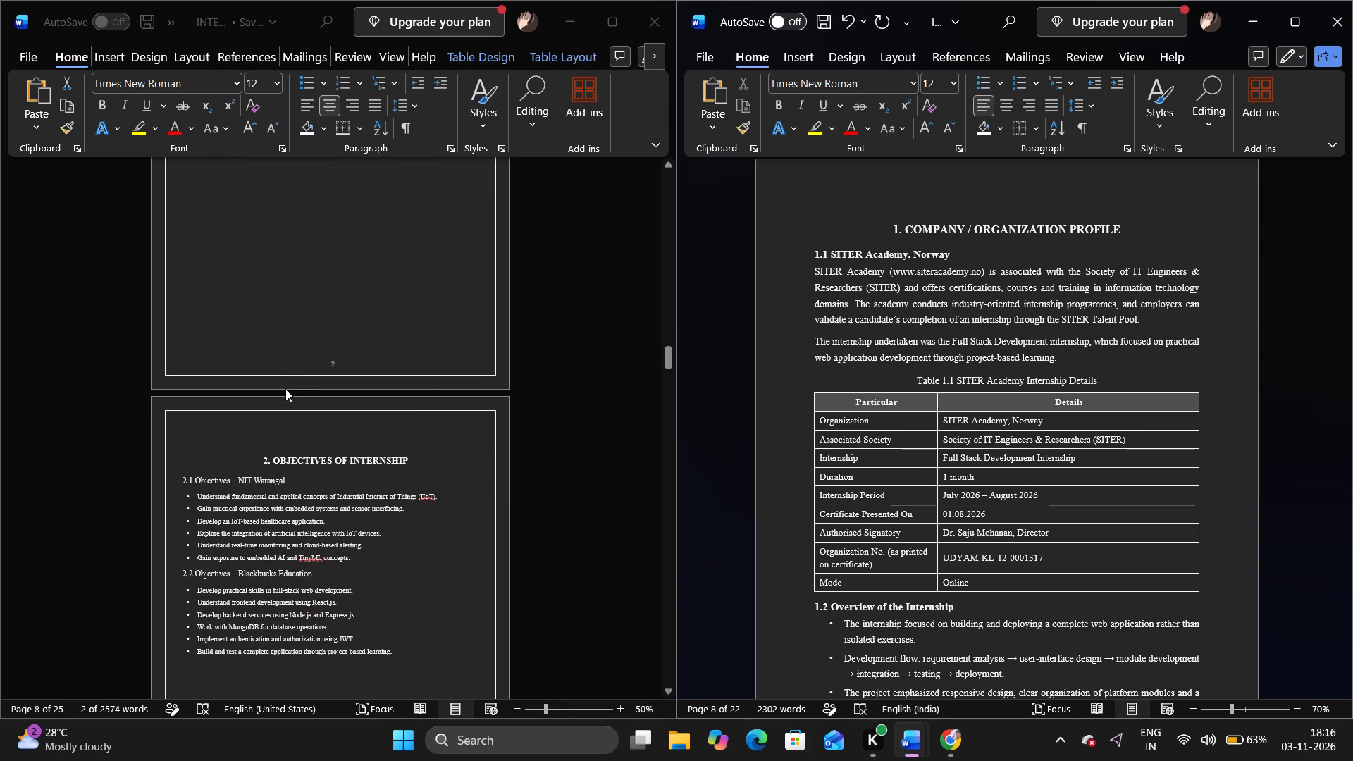
scroll(811, 543, down, 6)
scroll(811, 543, up, 2)
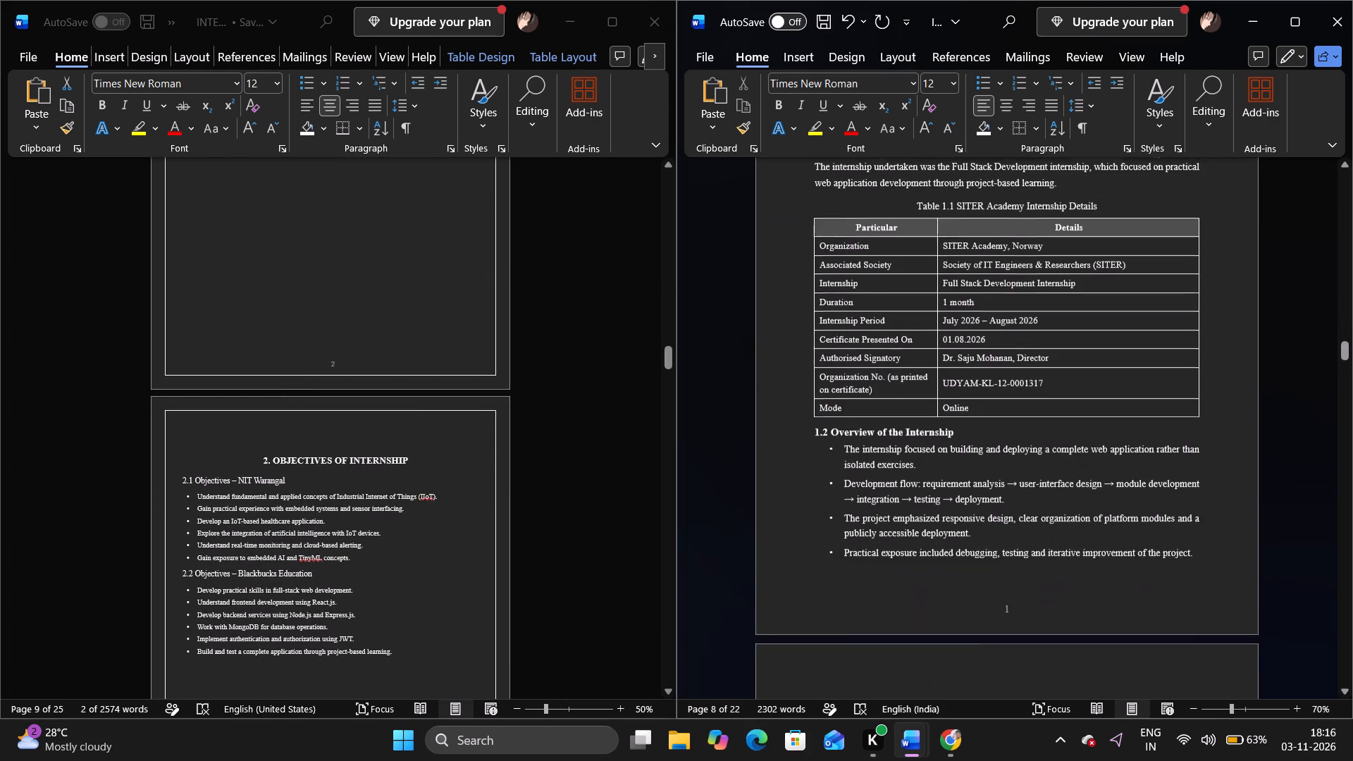
scroll(811, 543, up, 1)
scroll(470, 471, up, 3)
scroll(851, 447, up, 1)
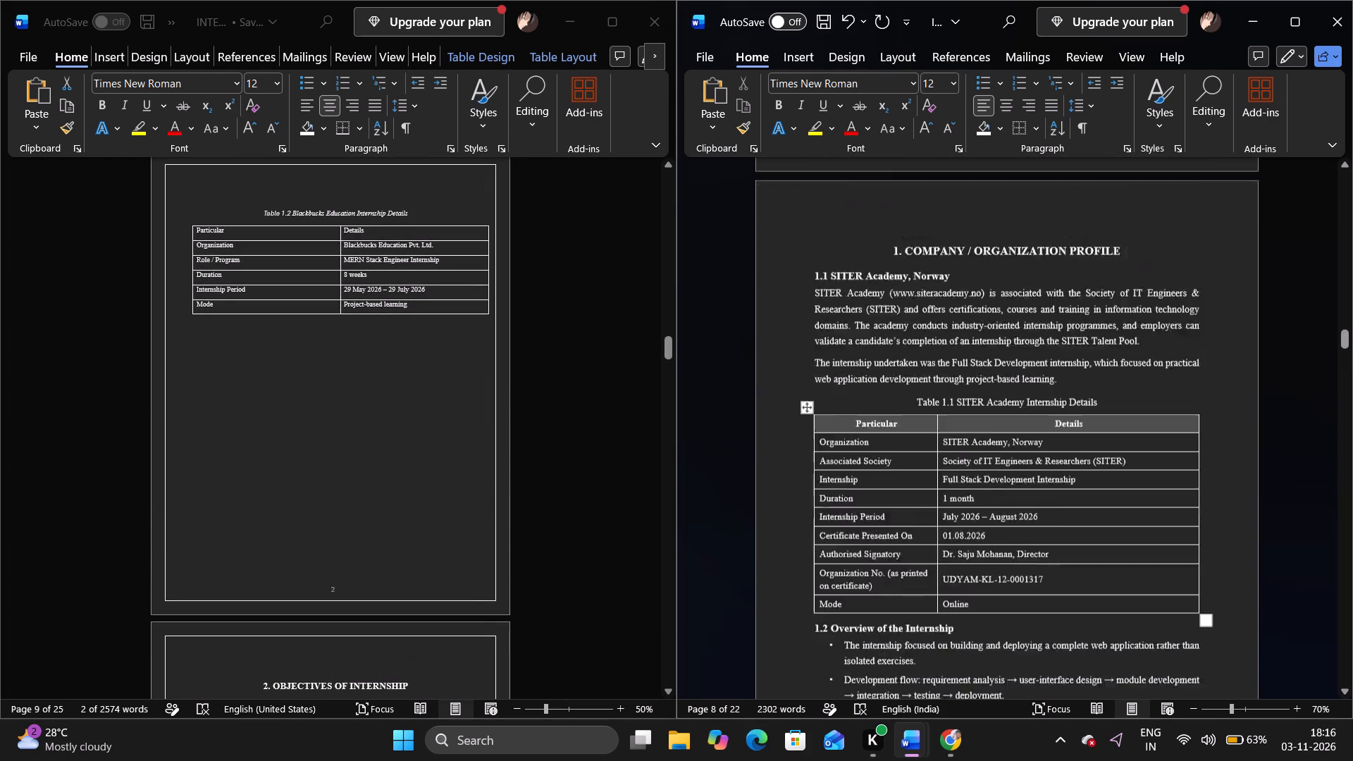
scroll(851, 447, up, 1)
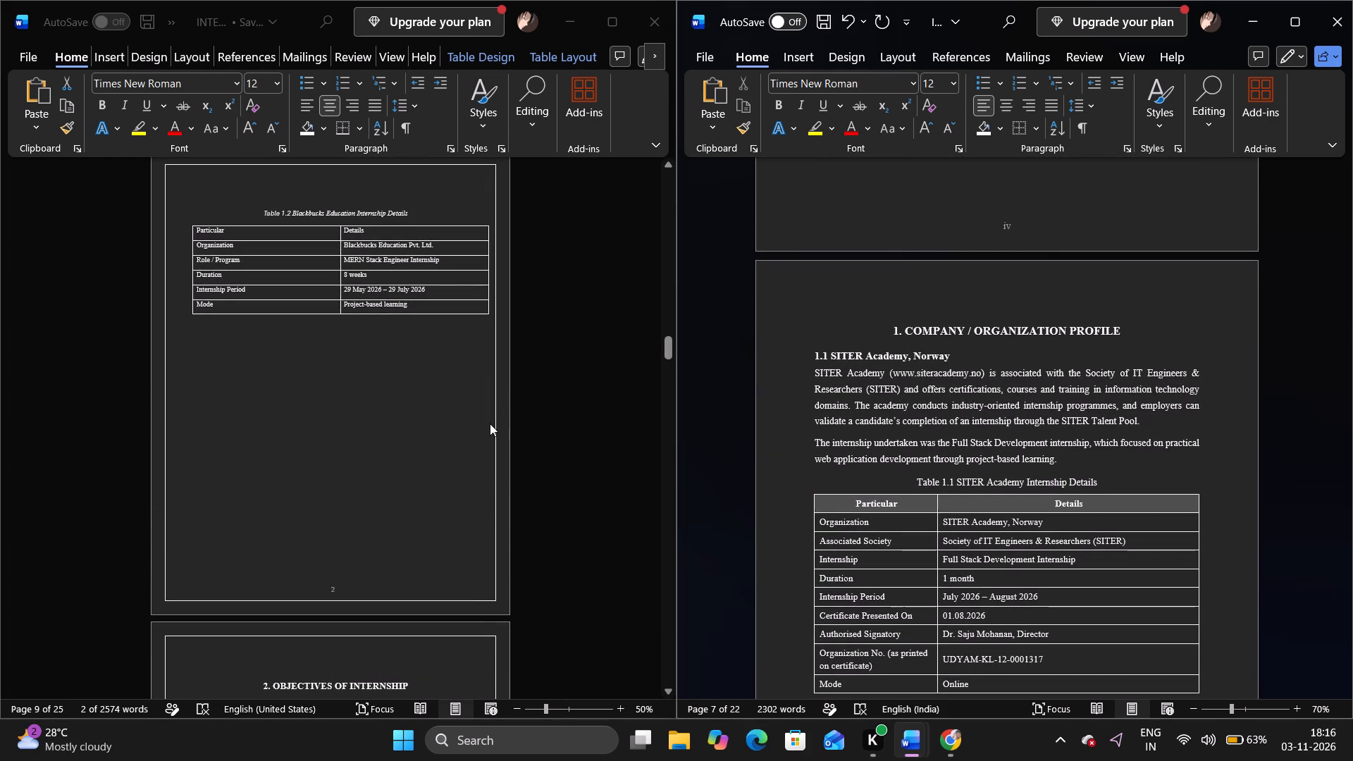
Examine the reference report's COMPANY / ORGANIZATION PROFILE section for its paragraph layout, table captions and internship details tables.
scroll(461, 478, up, 7)
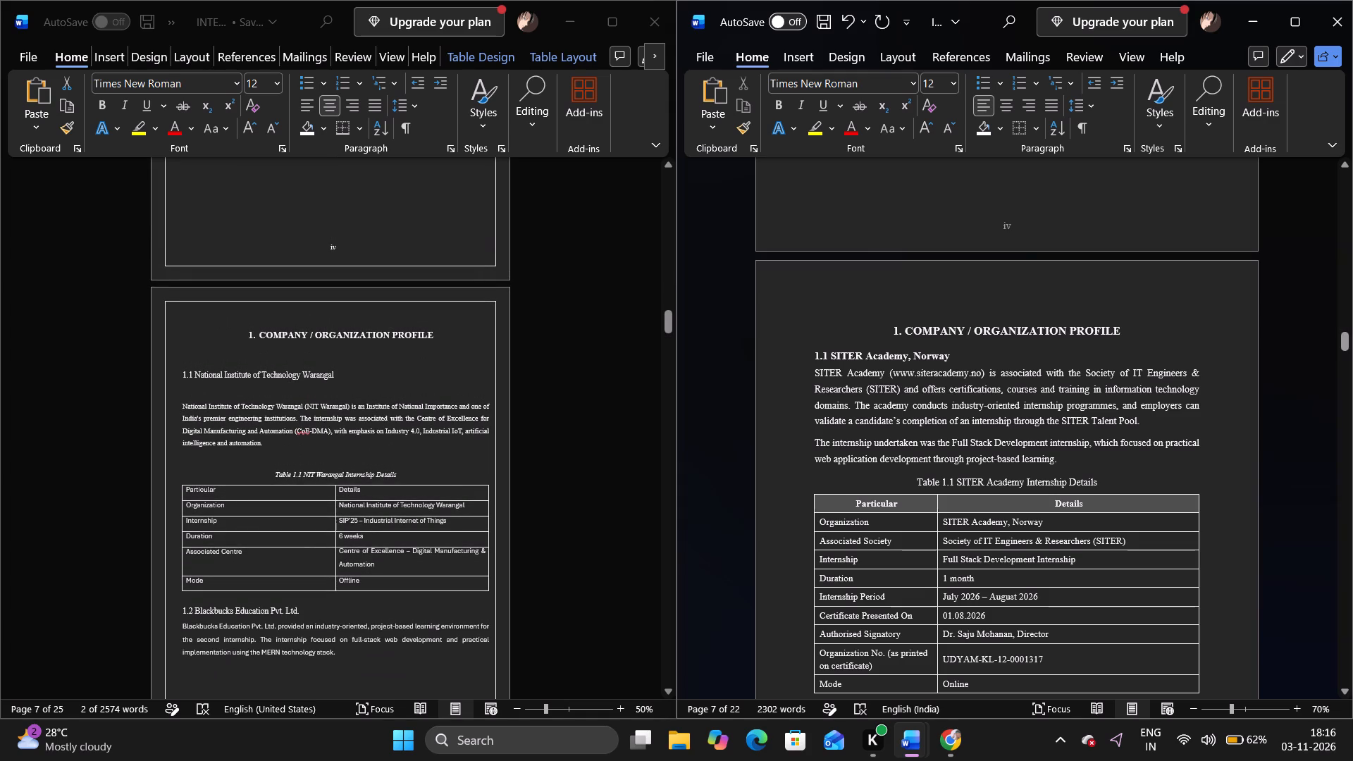
click(1057, 465)
drag(1057, 465, 827, 429)
scroll(371, 497, down, 4)
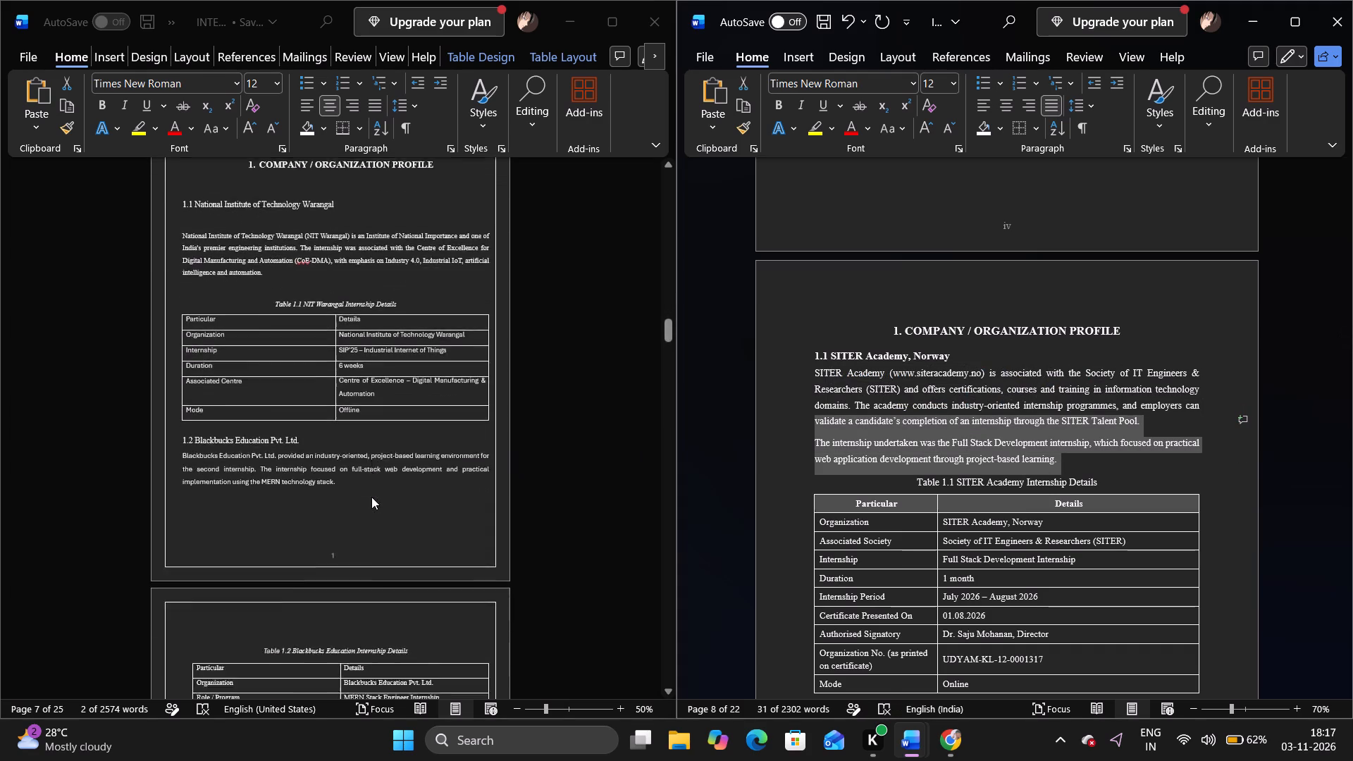
scroll(371, 497, down, 1)
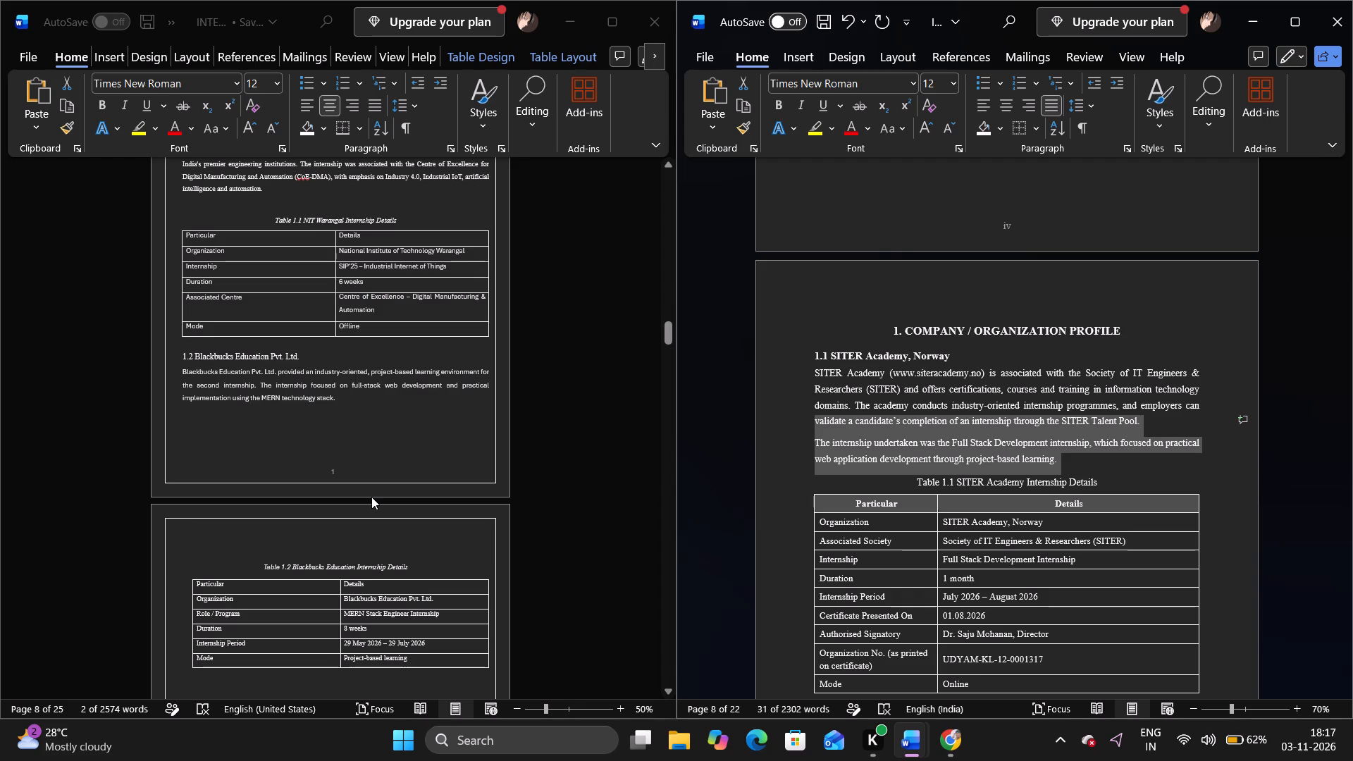
scroll(371, 497, up, 2)
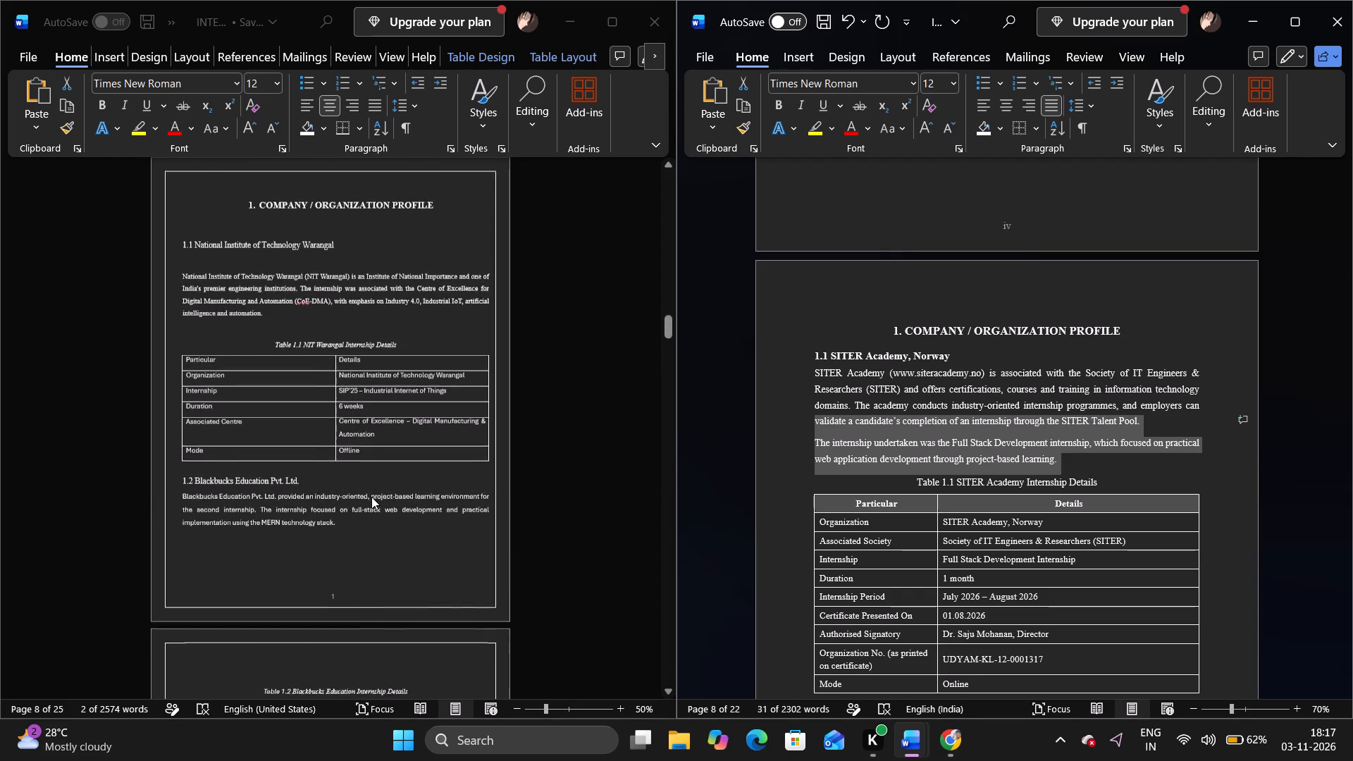
scroll(371, 497, up, 1)
ctrl+scroll(371, 497, up, 5)
ctrl+scroll(371, 497, down, 1)
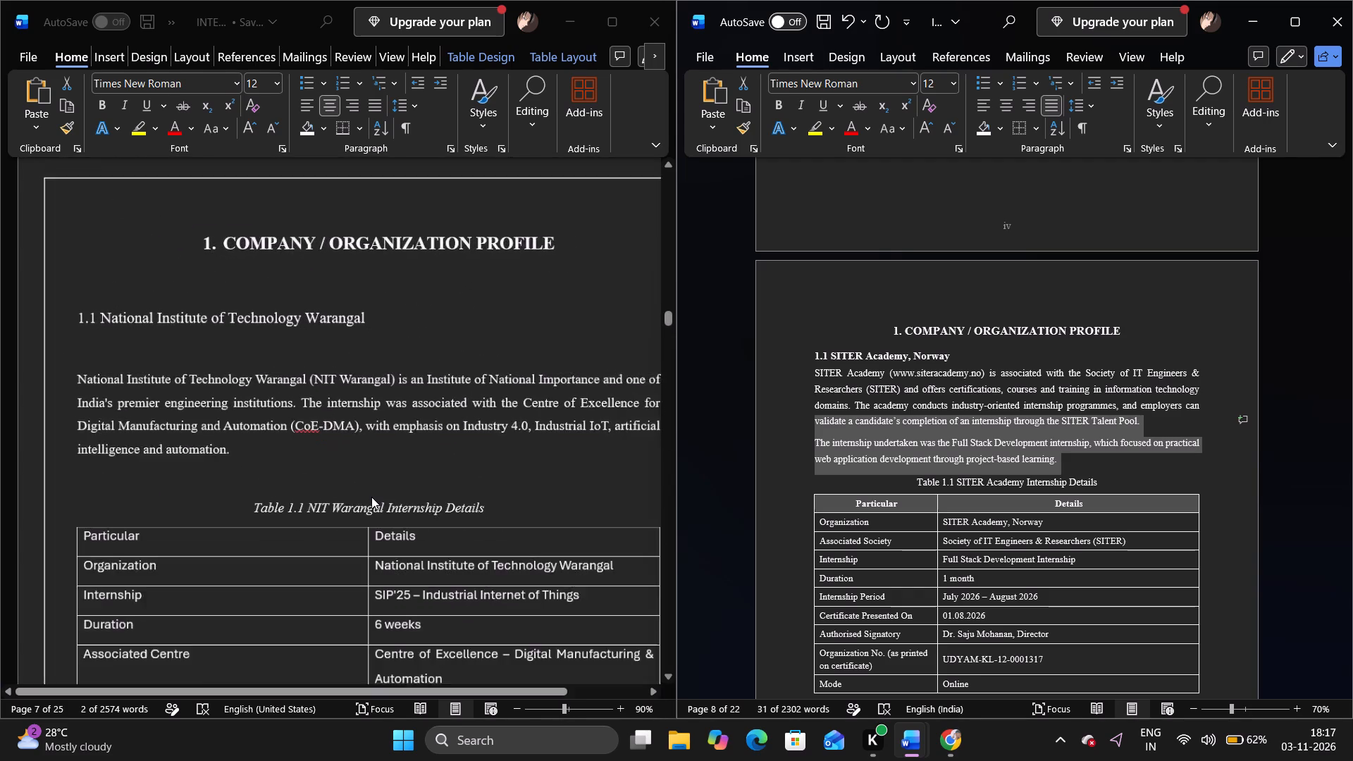
right_click(371, 497)
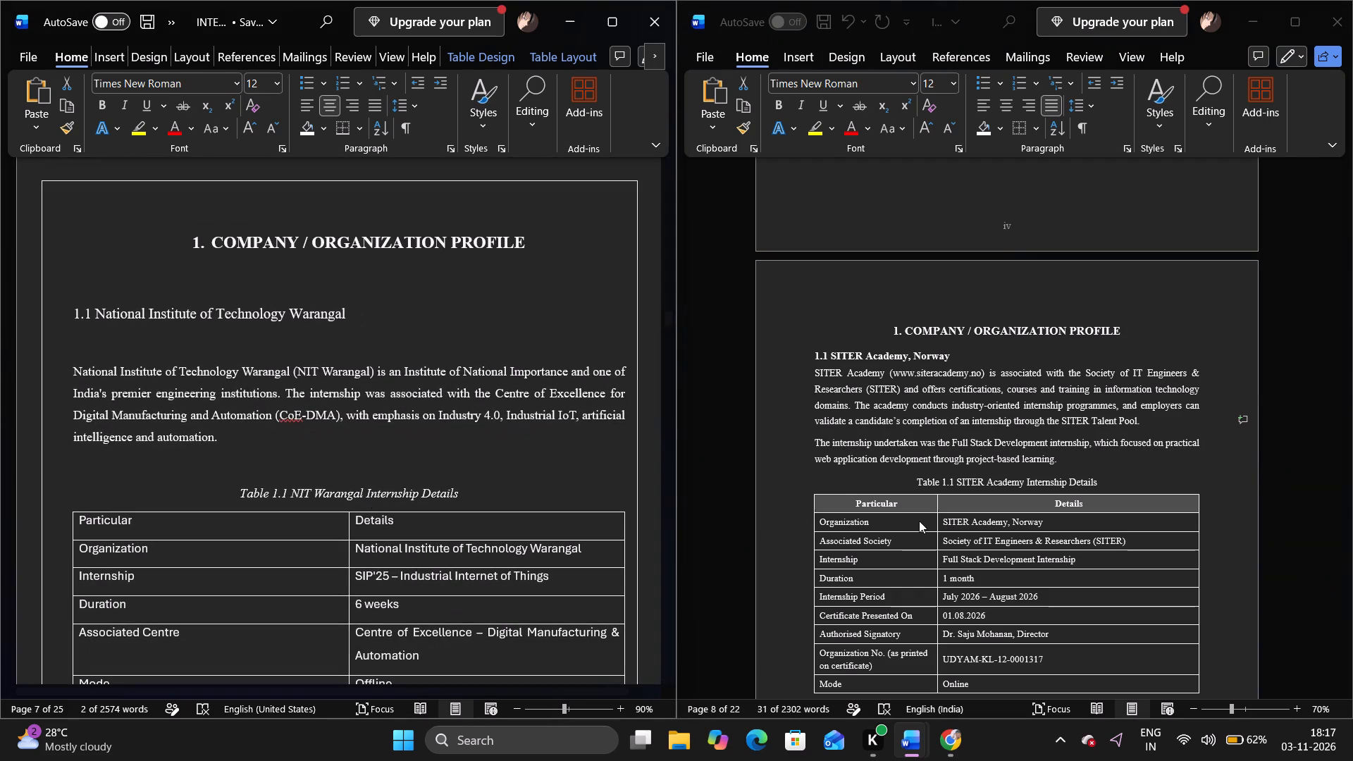
Delete the paragraph beginning "The internship undertaken was the Full Stack Development internship" from section 1.1 SITER Academy, Norway.
click(1061, 459)
drag(1061, 459, 949, 446)
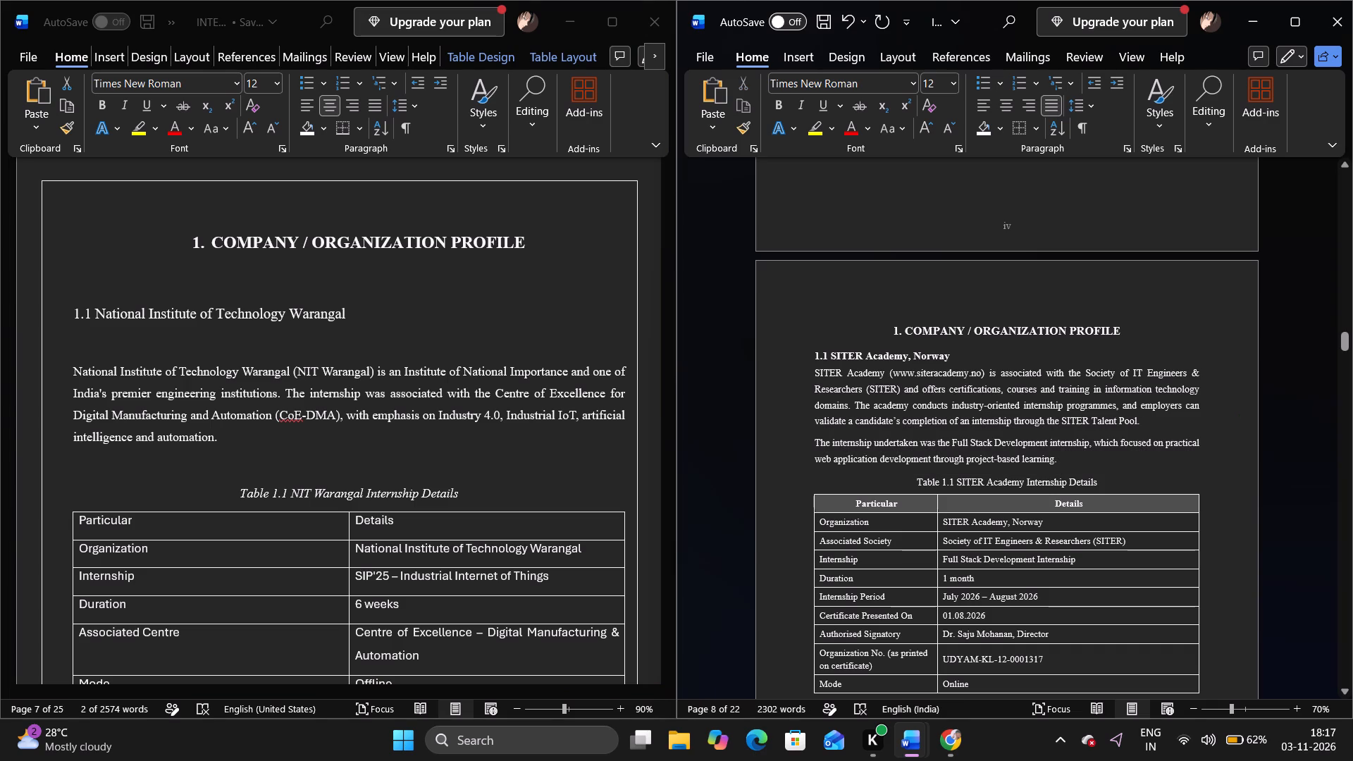
click(1073, 462)
drag(1073, 462, 813, 439)
key(BackSpace)
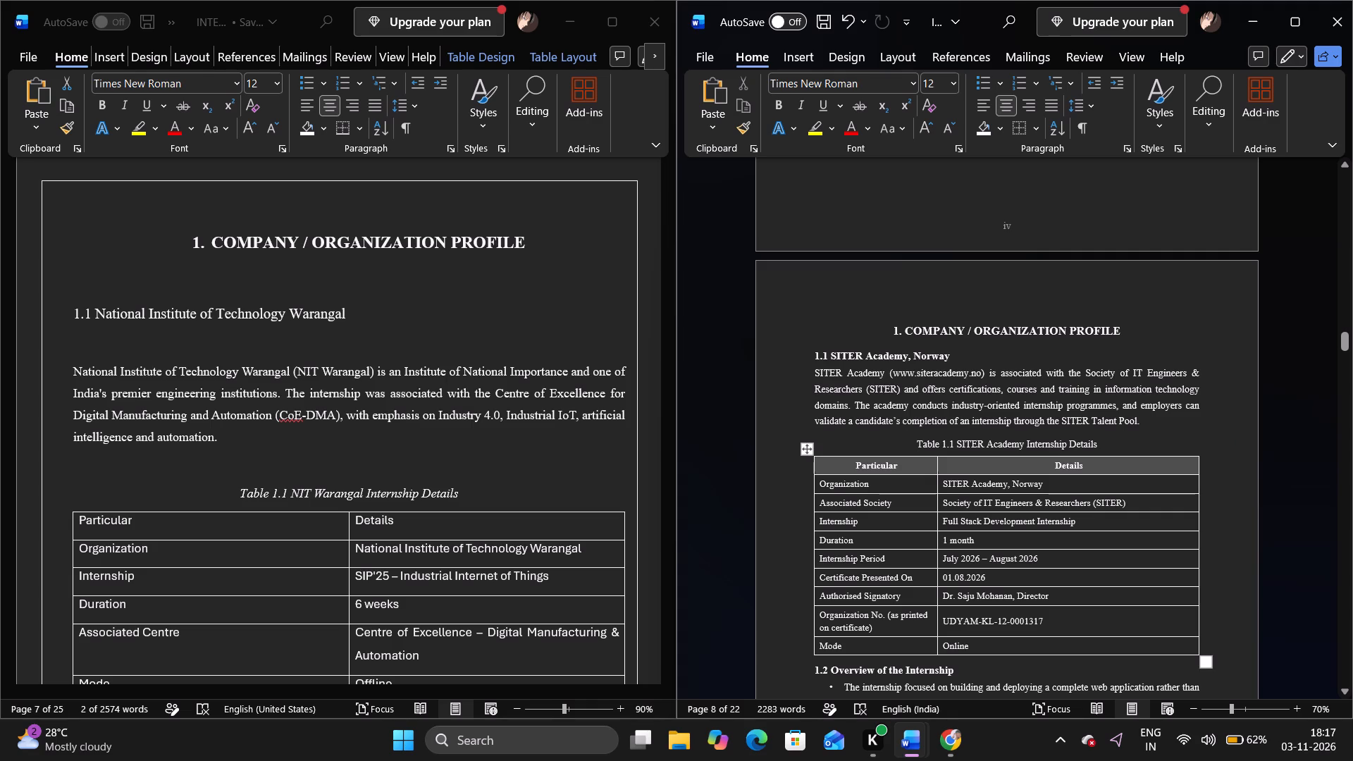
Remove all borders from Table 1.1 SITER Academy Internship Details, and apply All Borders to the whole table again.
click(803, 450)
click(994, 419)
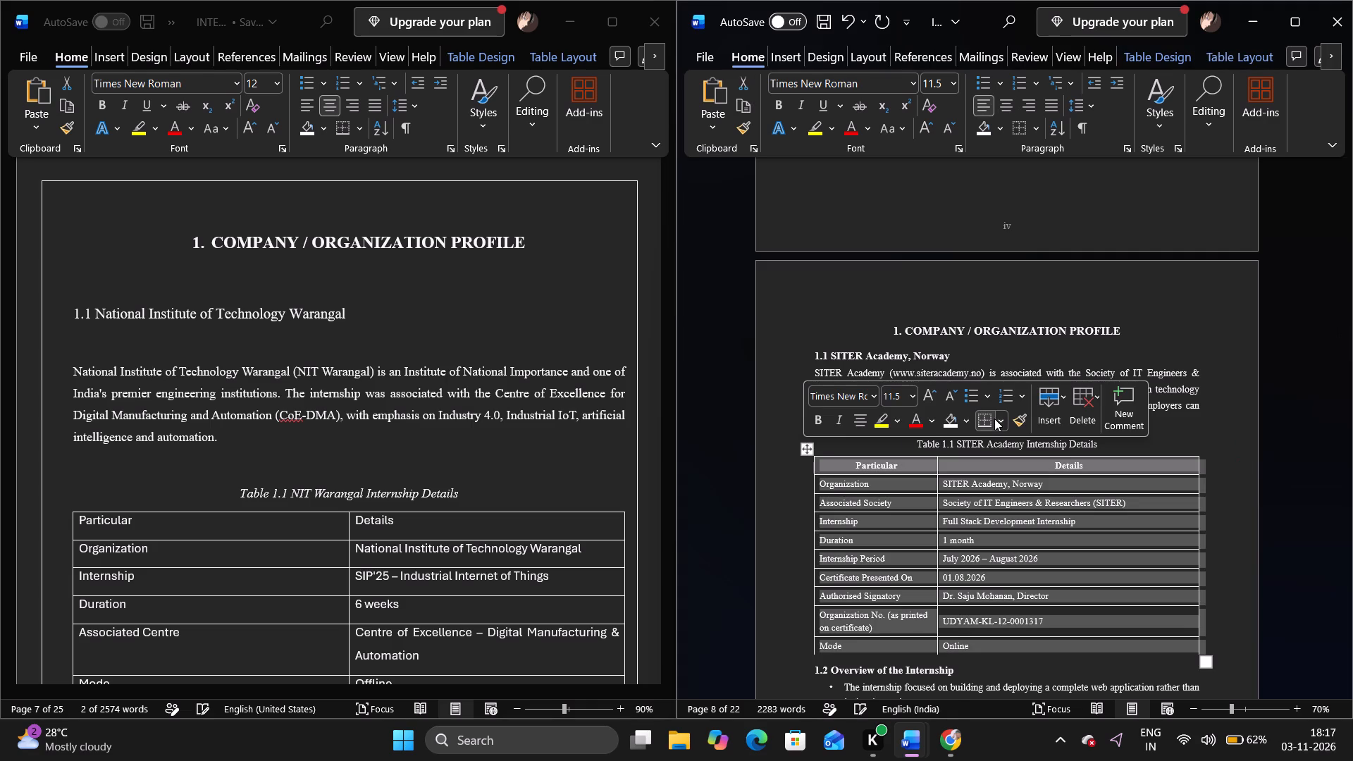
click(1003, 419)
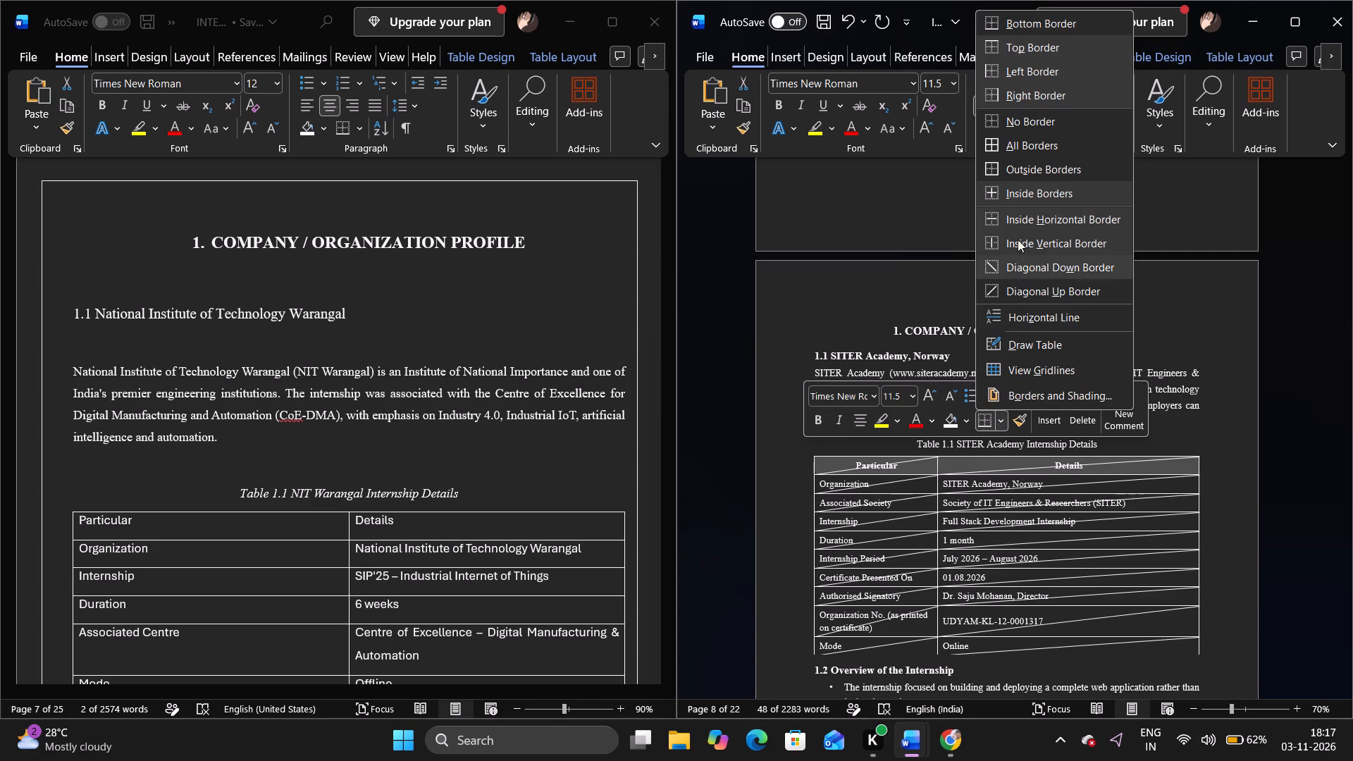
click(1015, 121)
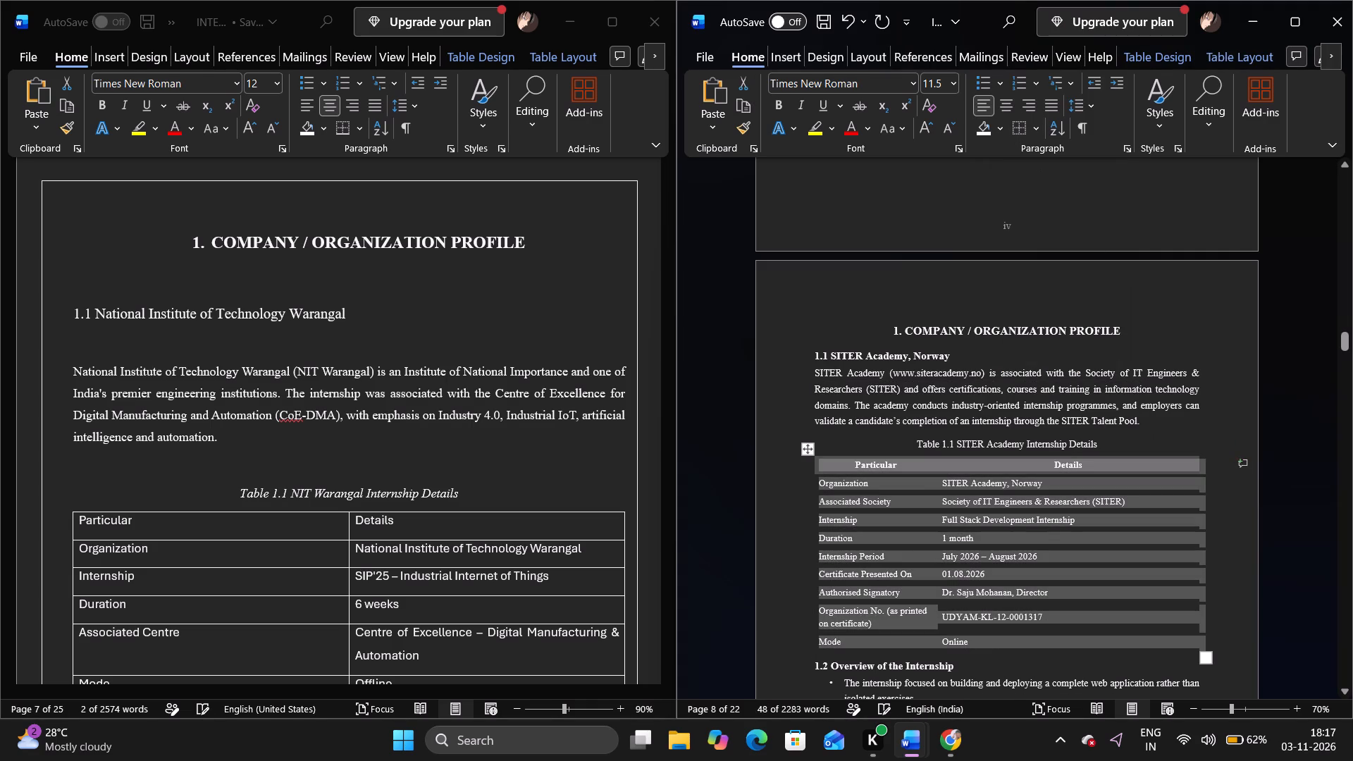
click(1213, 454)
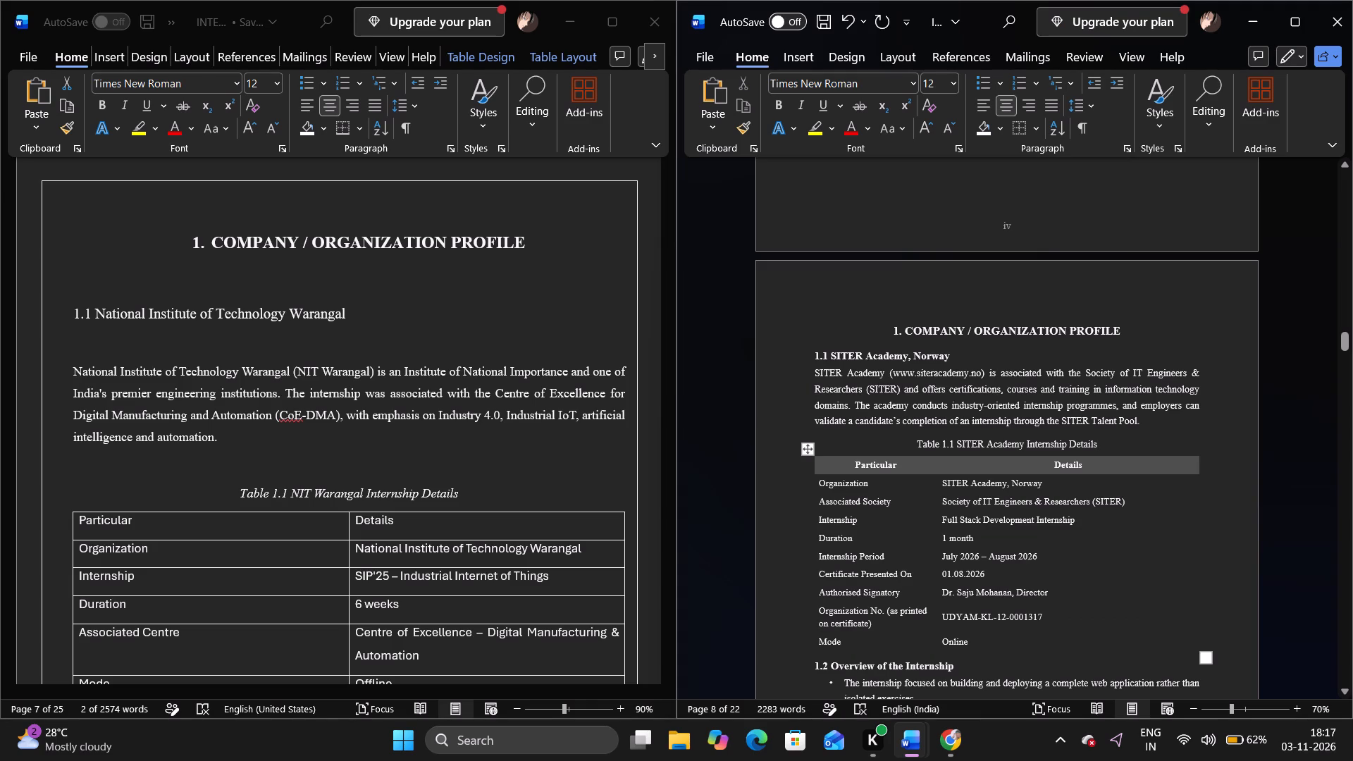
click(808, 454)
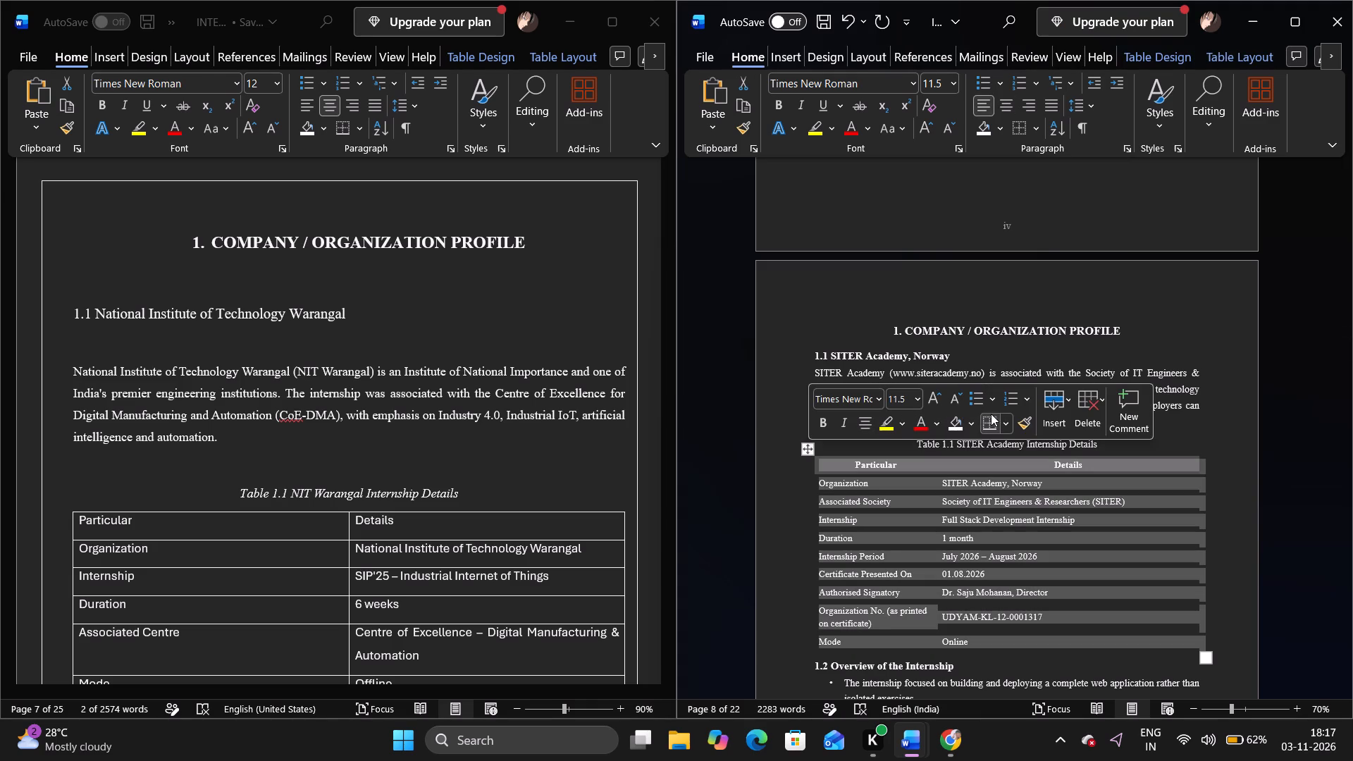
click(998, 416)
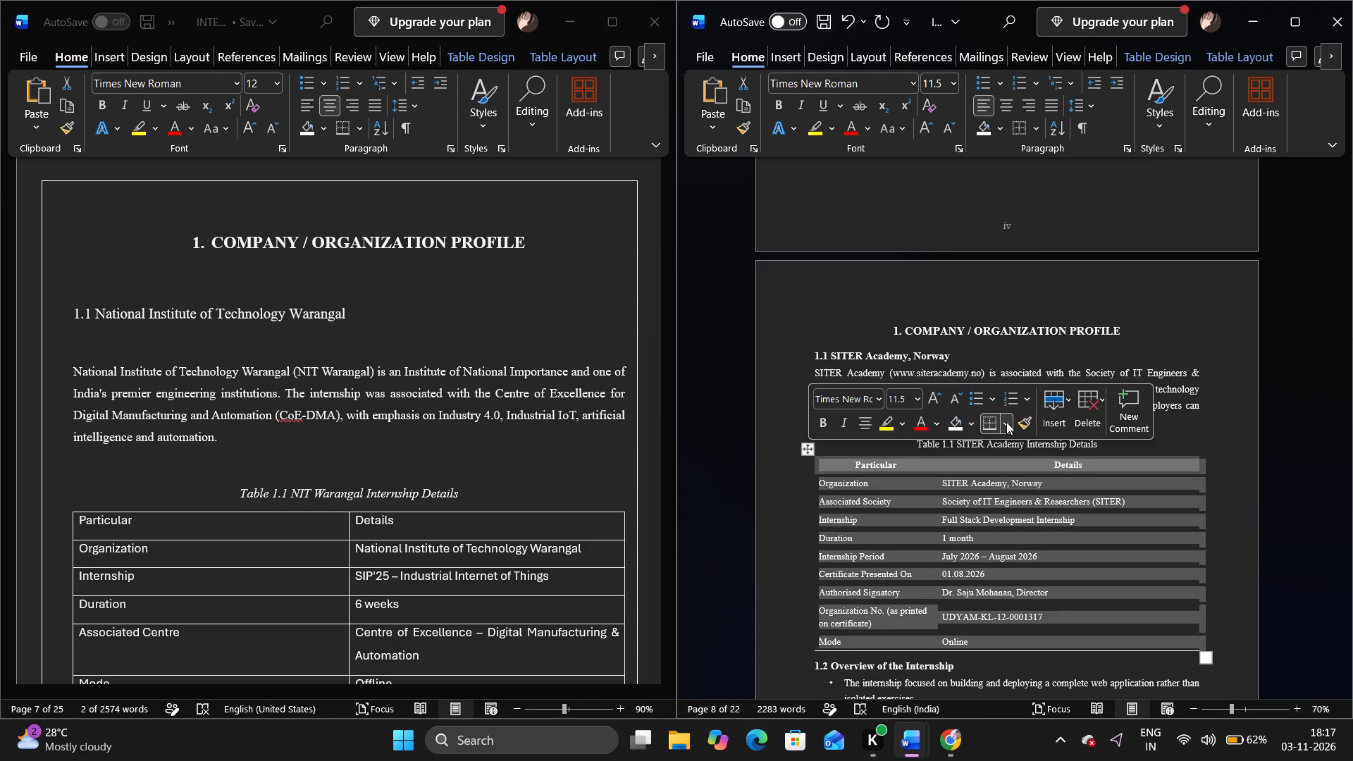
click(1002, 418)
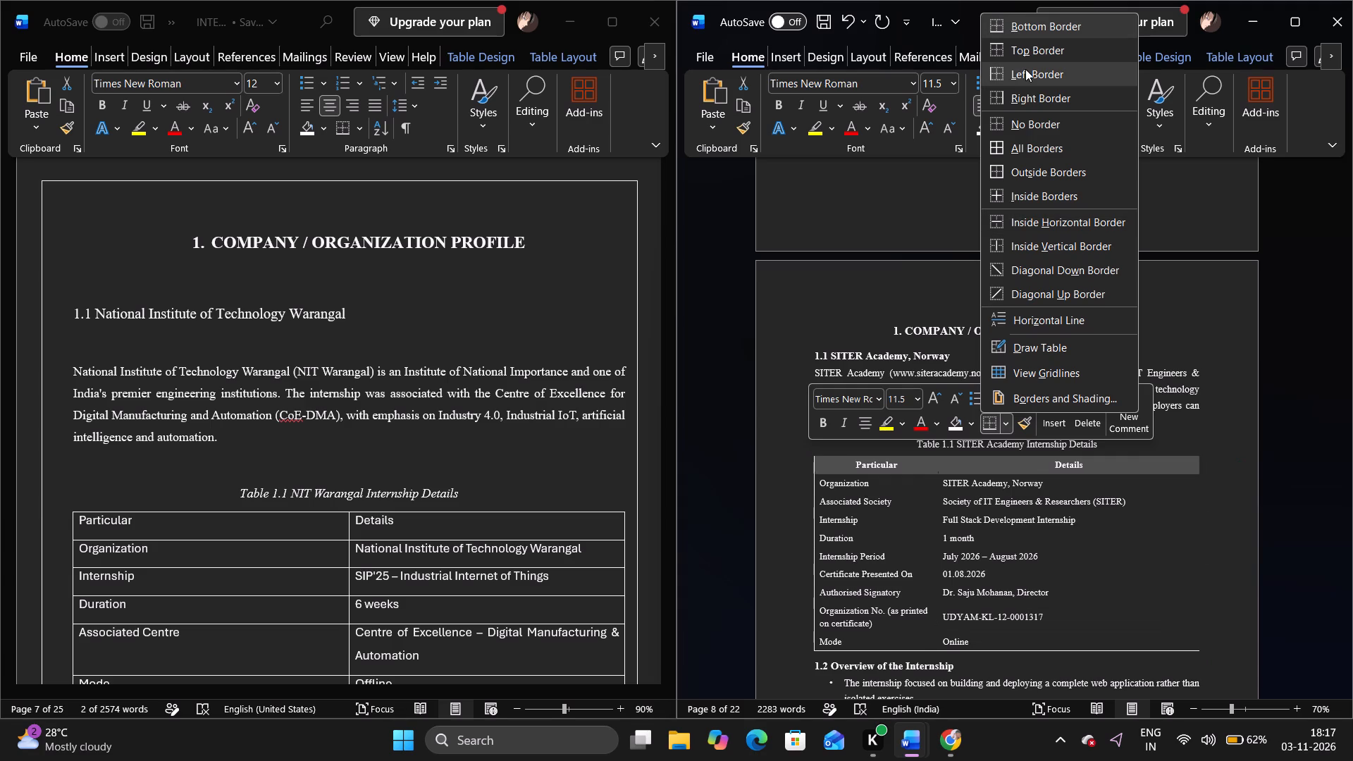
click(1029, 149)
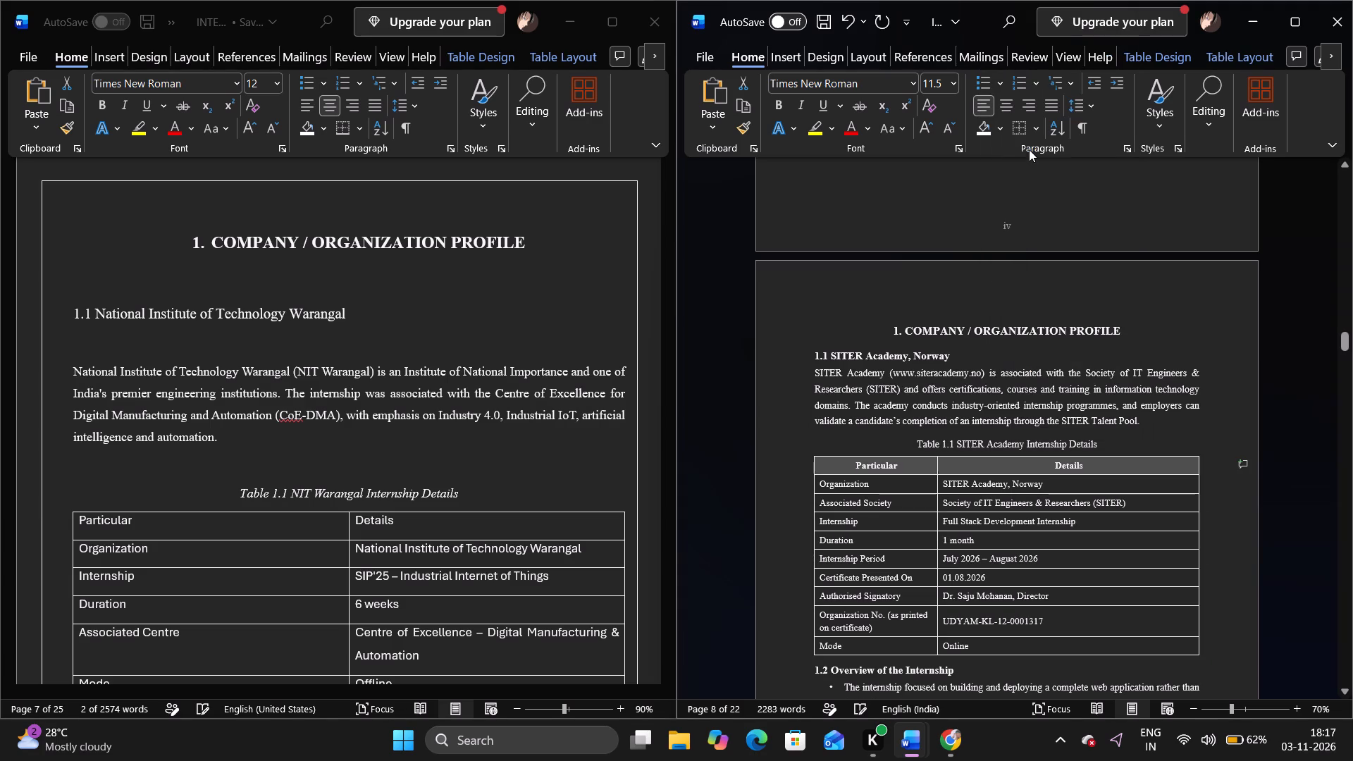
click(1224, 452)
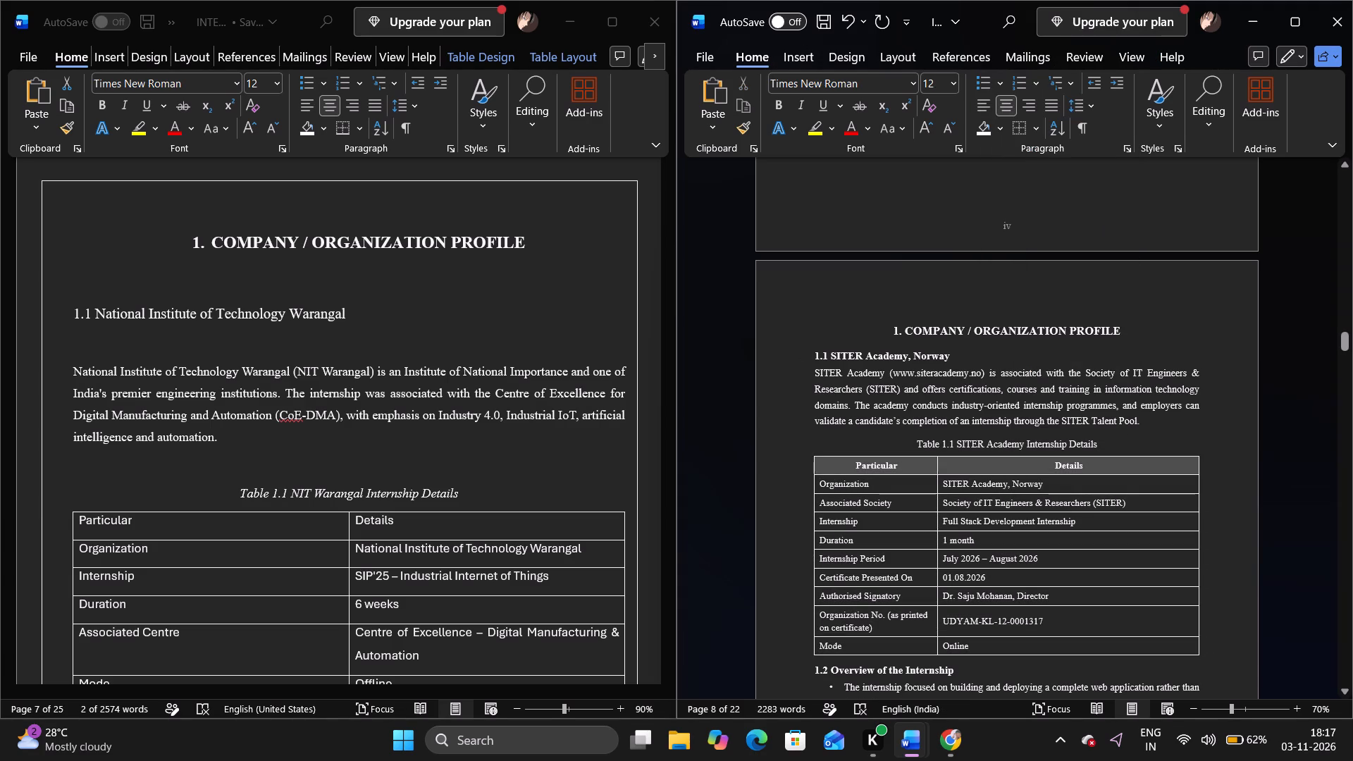
Set the shading of Table 1.1's header row, Particular and Details, to white.
drag(1216, 470, 776, 450)
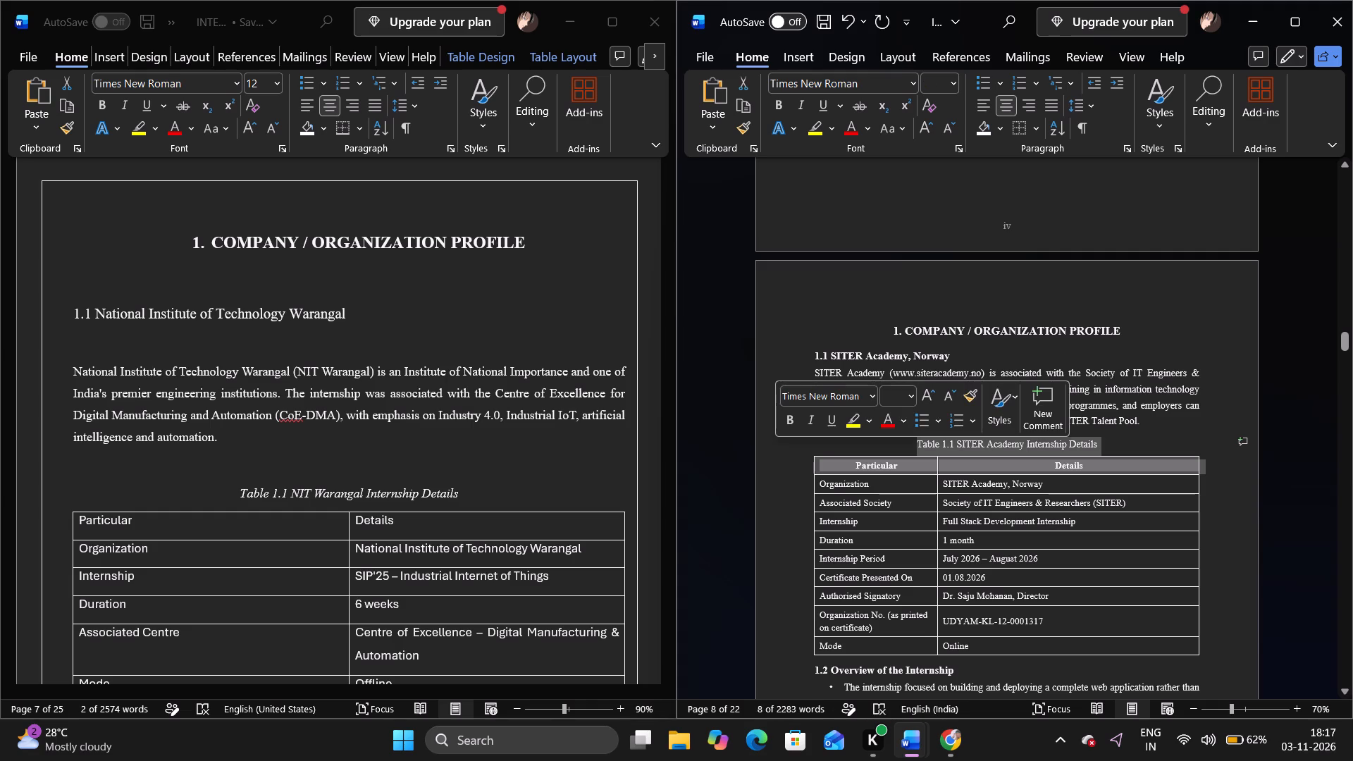
click(805, 459)
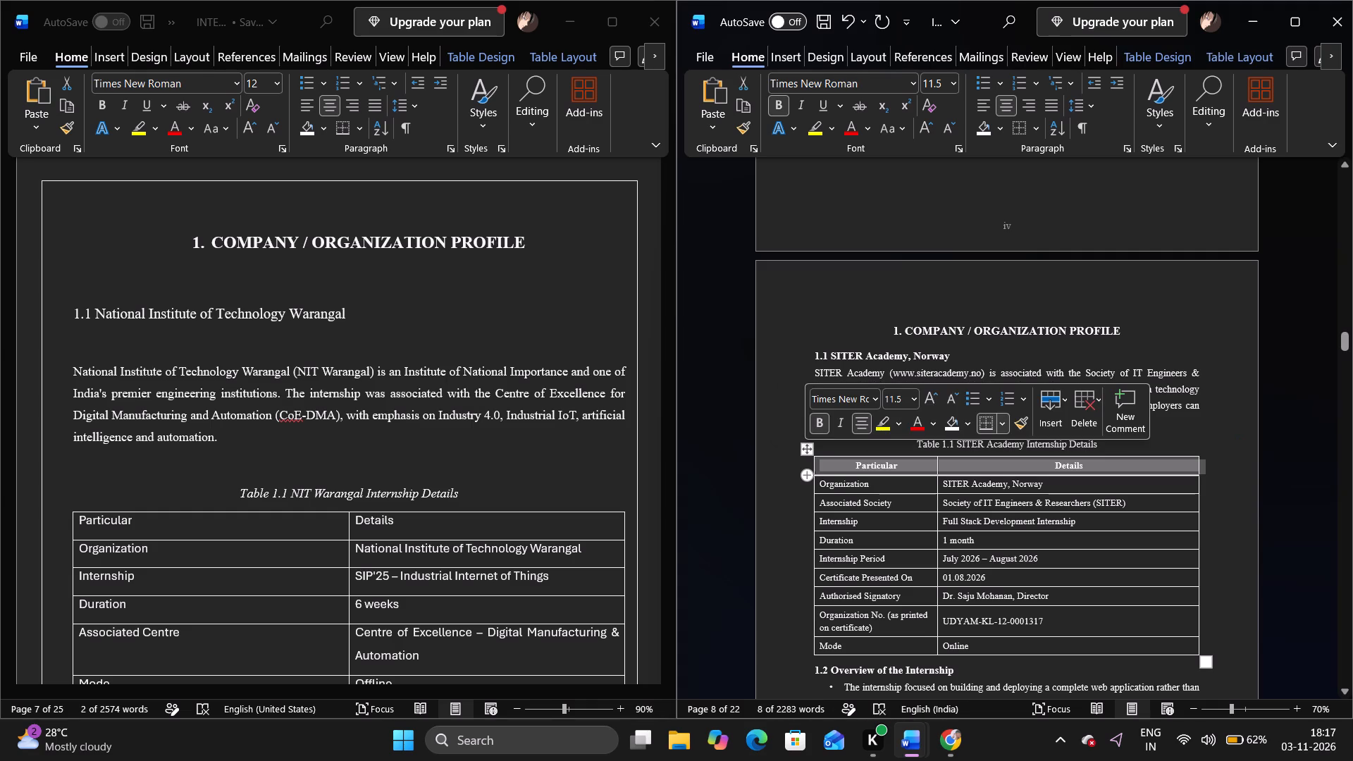
click(802, 459)
drag(802, 459, 1134, 460)
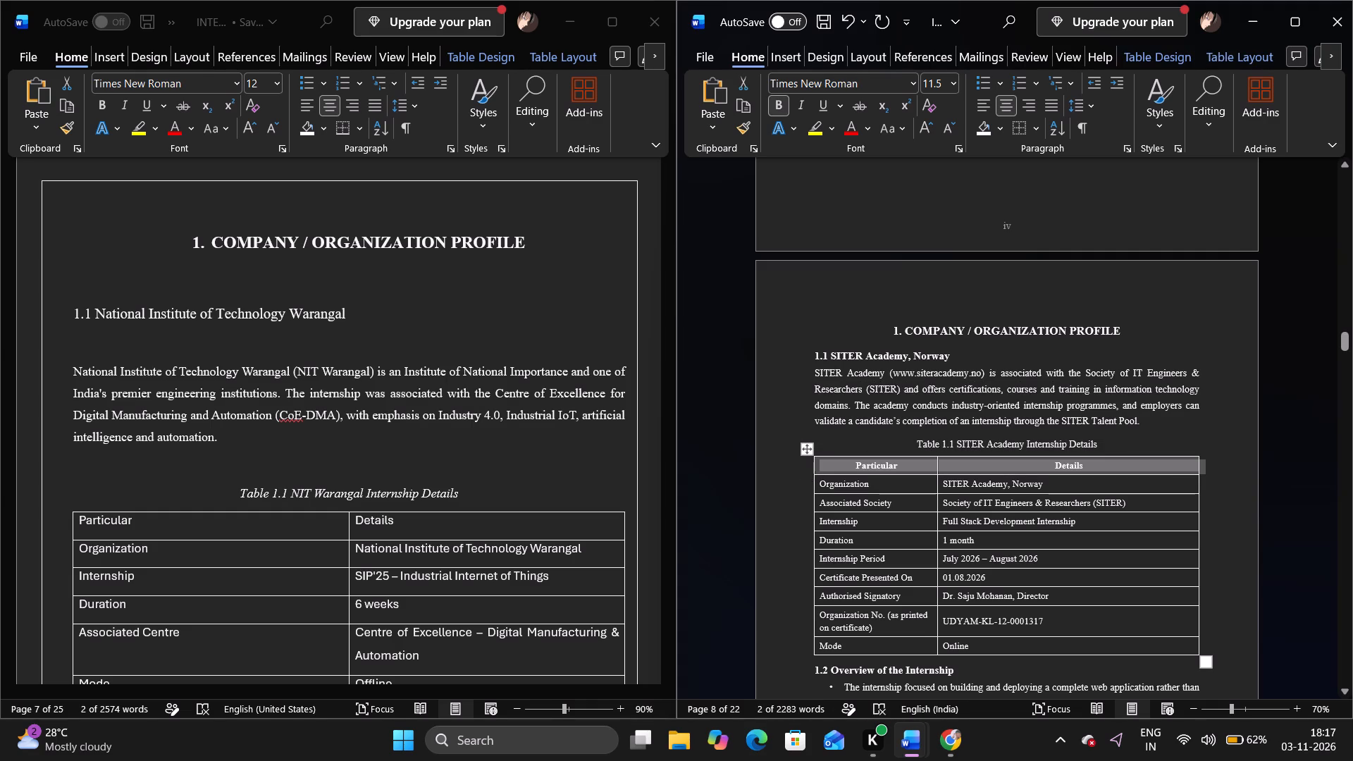
click(1215, 464)
drag(1215, 464, 896, 454)
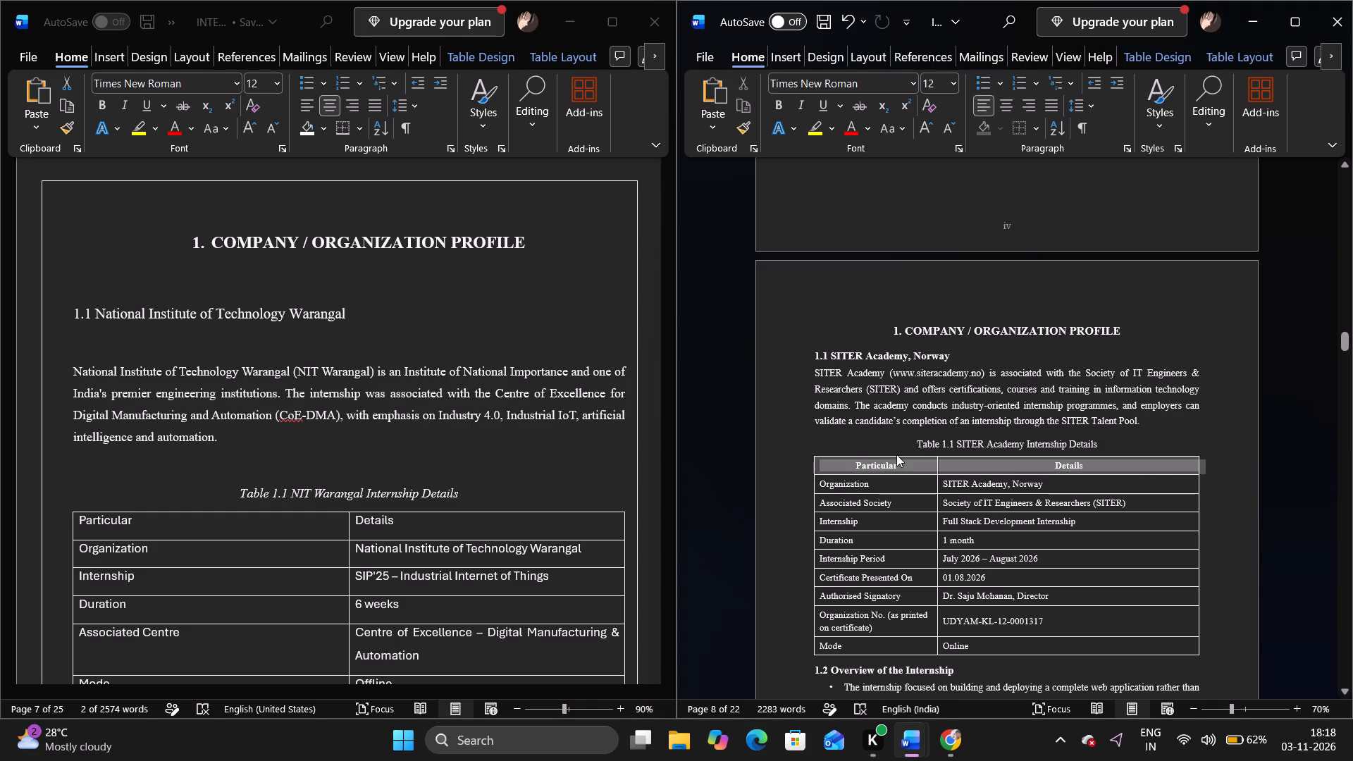
drag(896, 454, 815, 469)
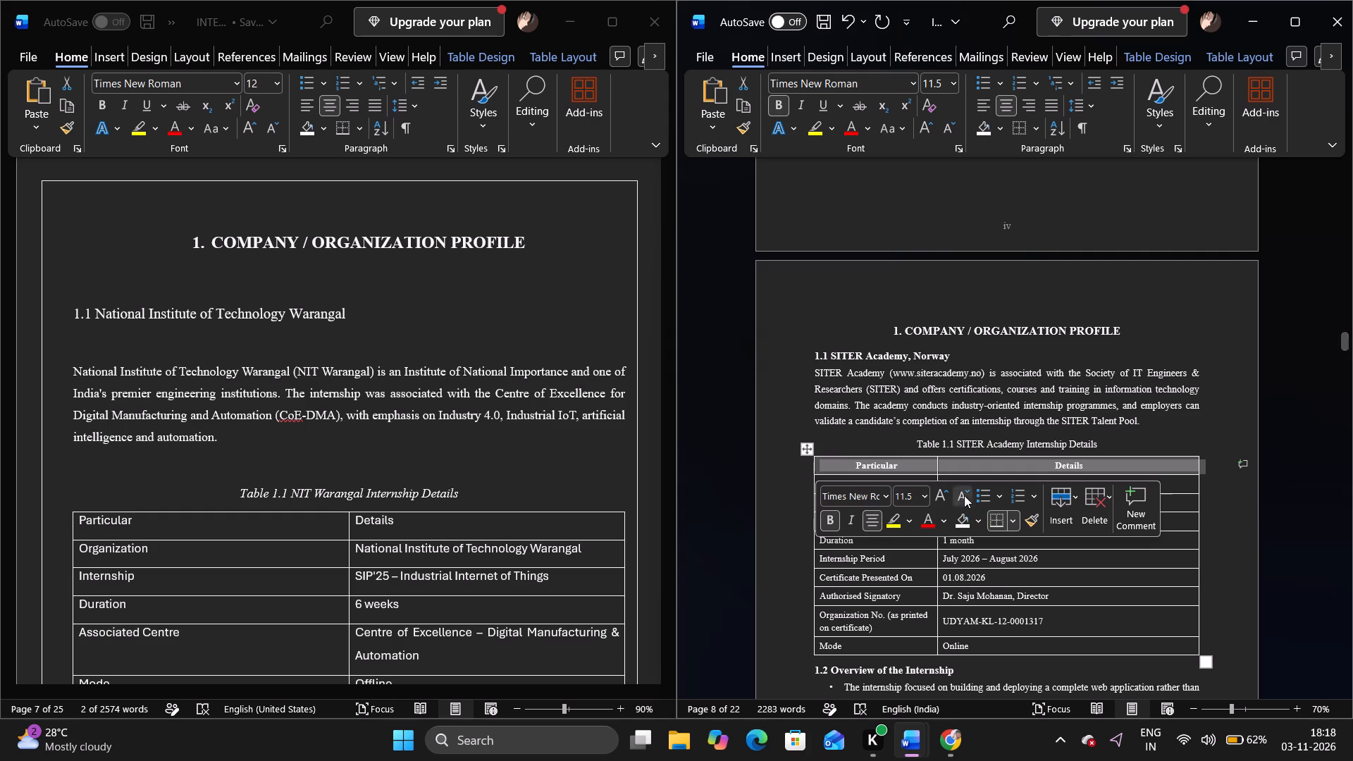
click(968, 521)
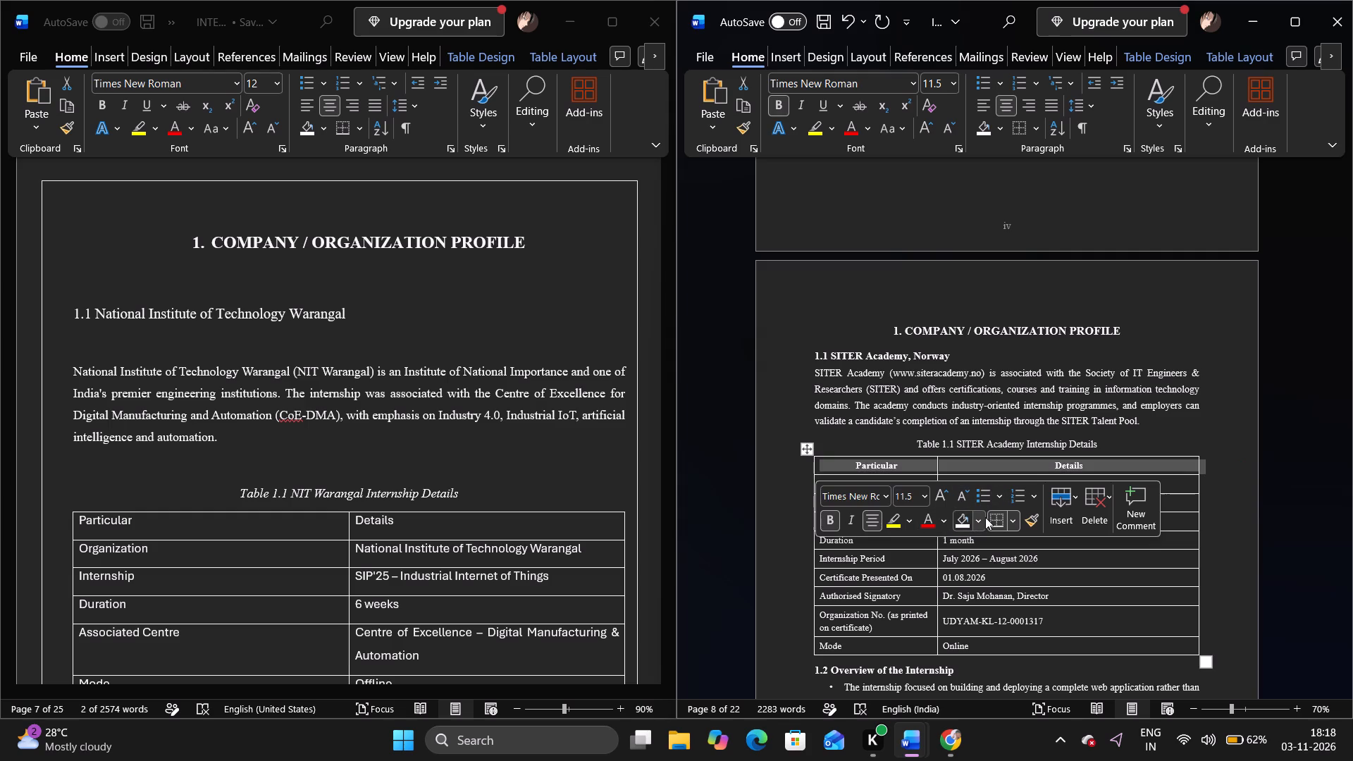
click(986, 517)
click(978, 518)
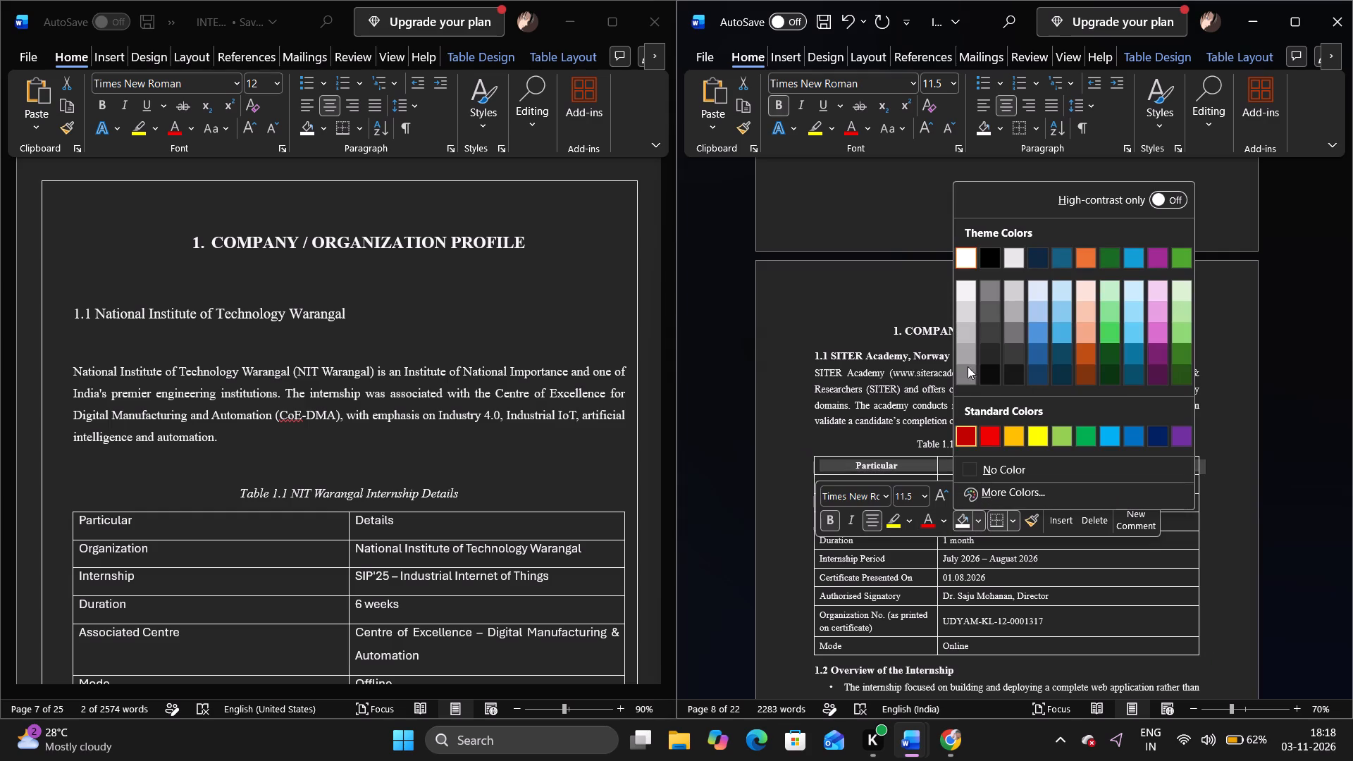
click(963, 249)
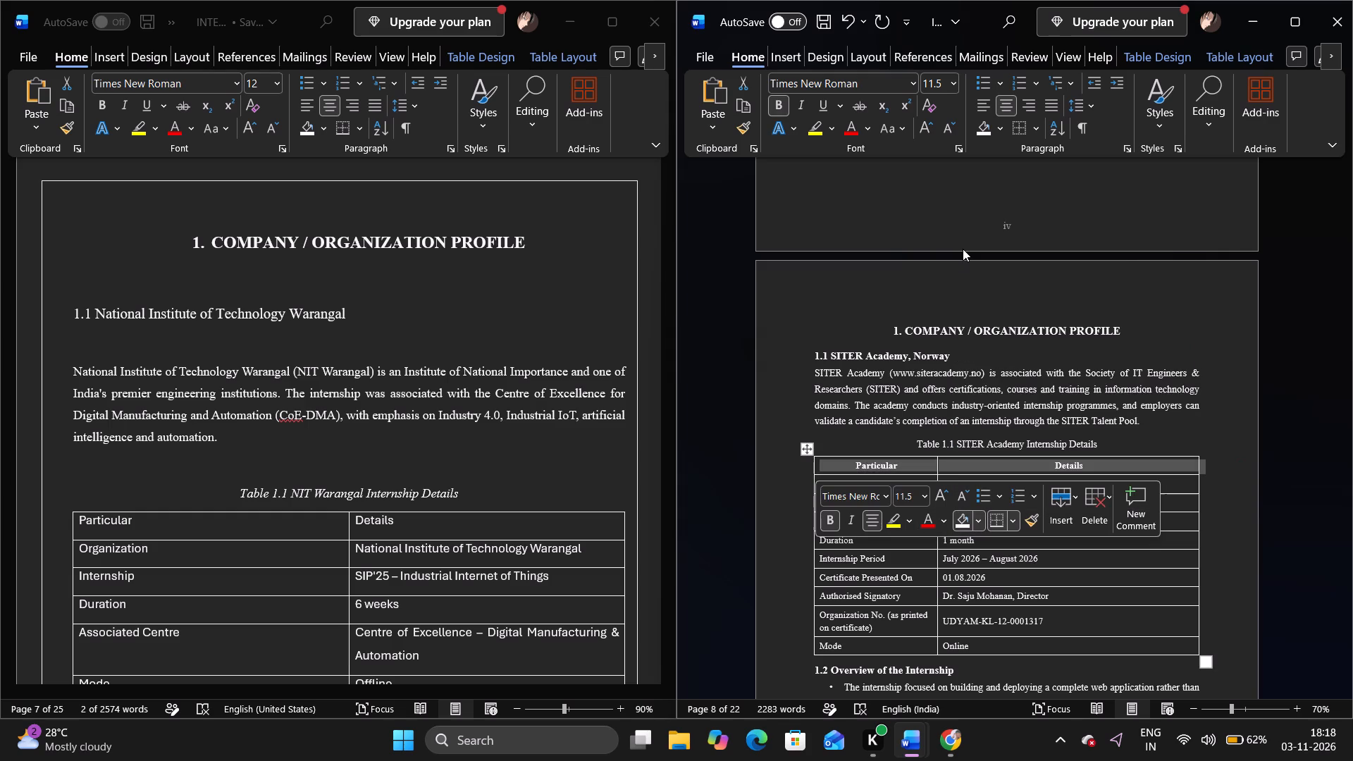
click(809, 308)
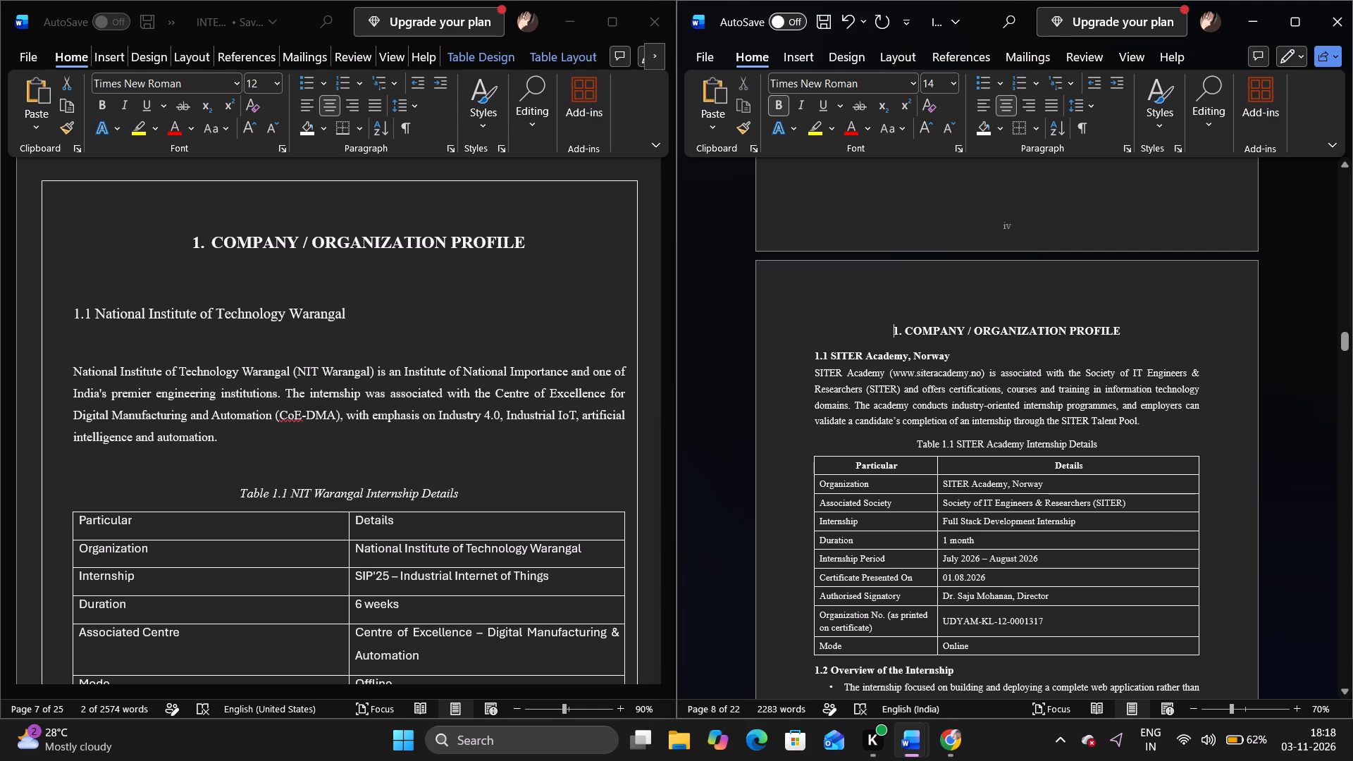
Remove the centring from the Details header cell in Table 1.1 so it is left-aligned.
click(1048, 466)
key(BackSpace)
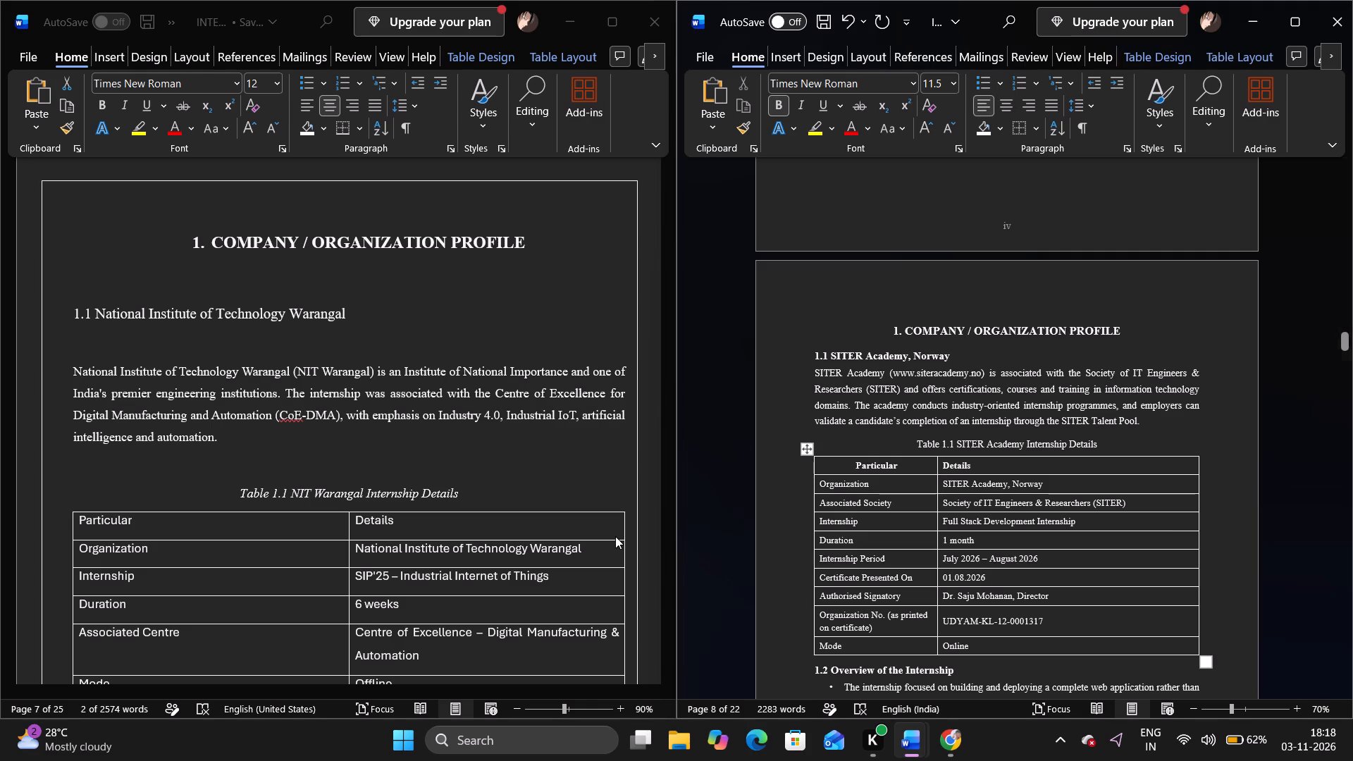
Clear both cells of the Certificate Presented On row in Table 1.1, removing the date 01.08.2026 and the label.
scroll(615, 536, down, 2)
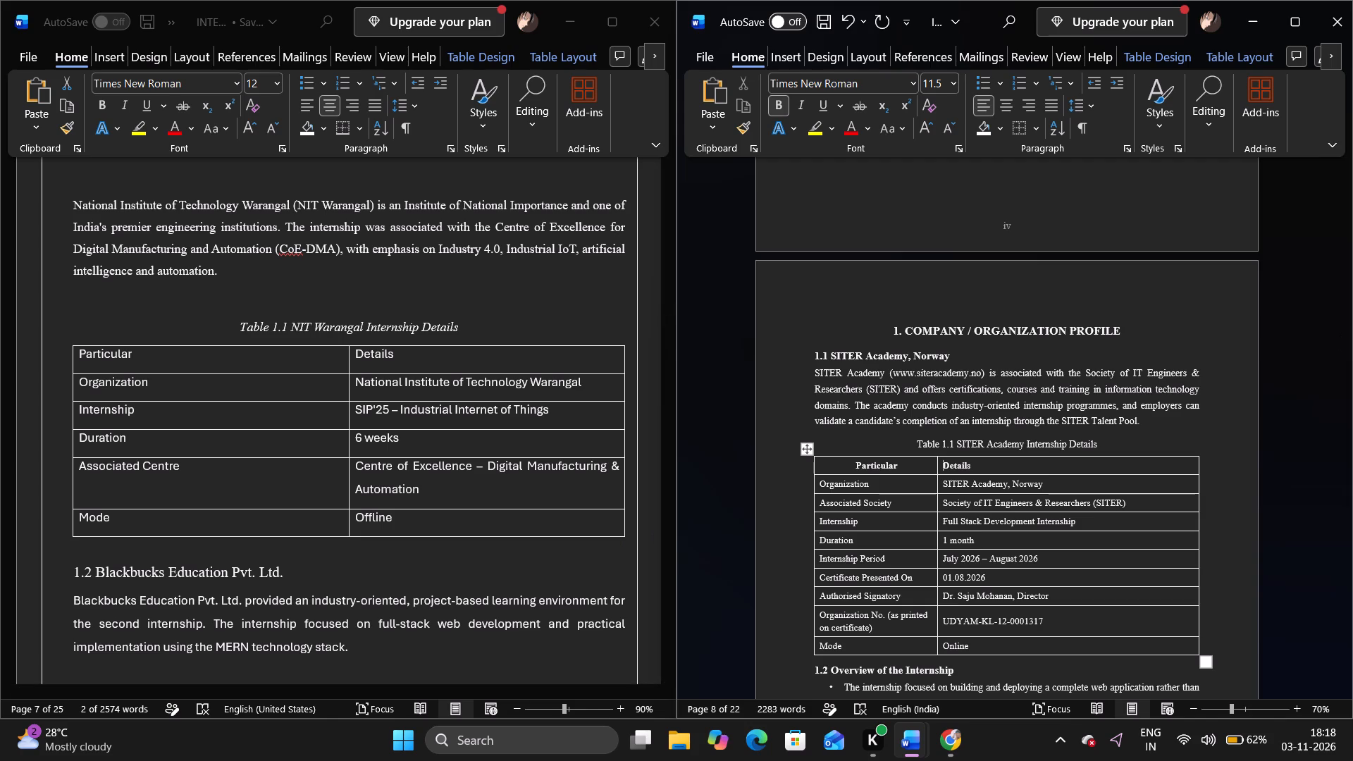
click(1002, 579)
key(BackSpace)
key(BackSpace)
key(BackSpace)
key(BackSpace)
key(BackSpace)
key(BackSpace)
key(BackSpace)
key(BackSpace)
key(BackSpace)
key(BackSpace)
key(BackSpace)
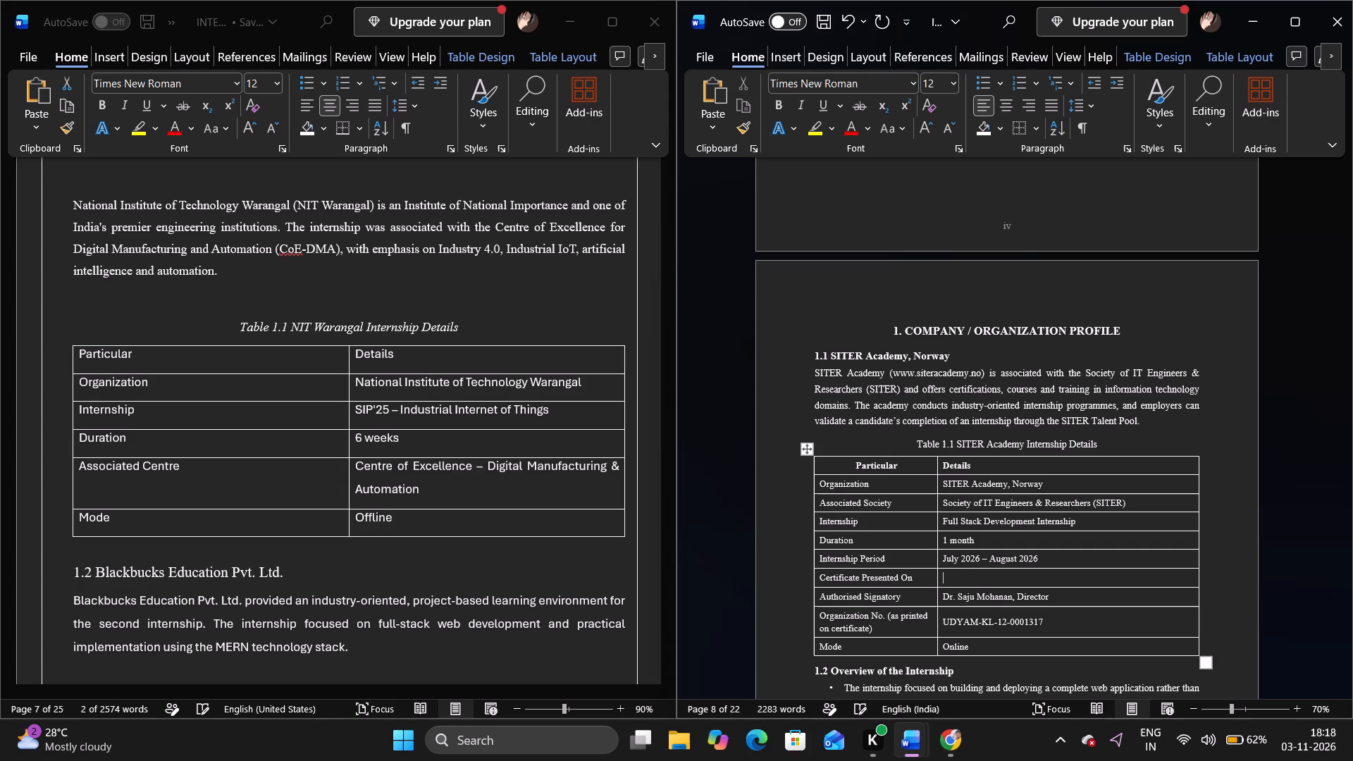
key(BackSpace)
click(921, 580)
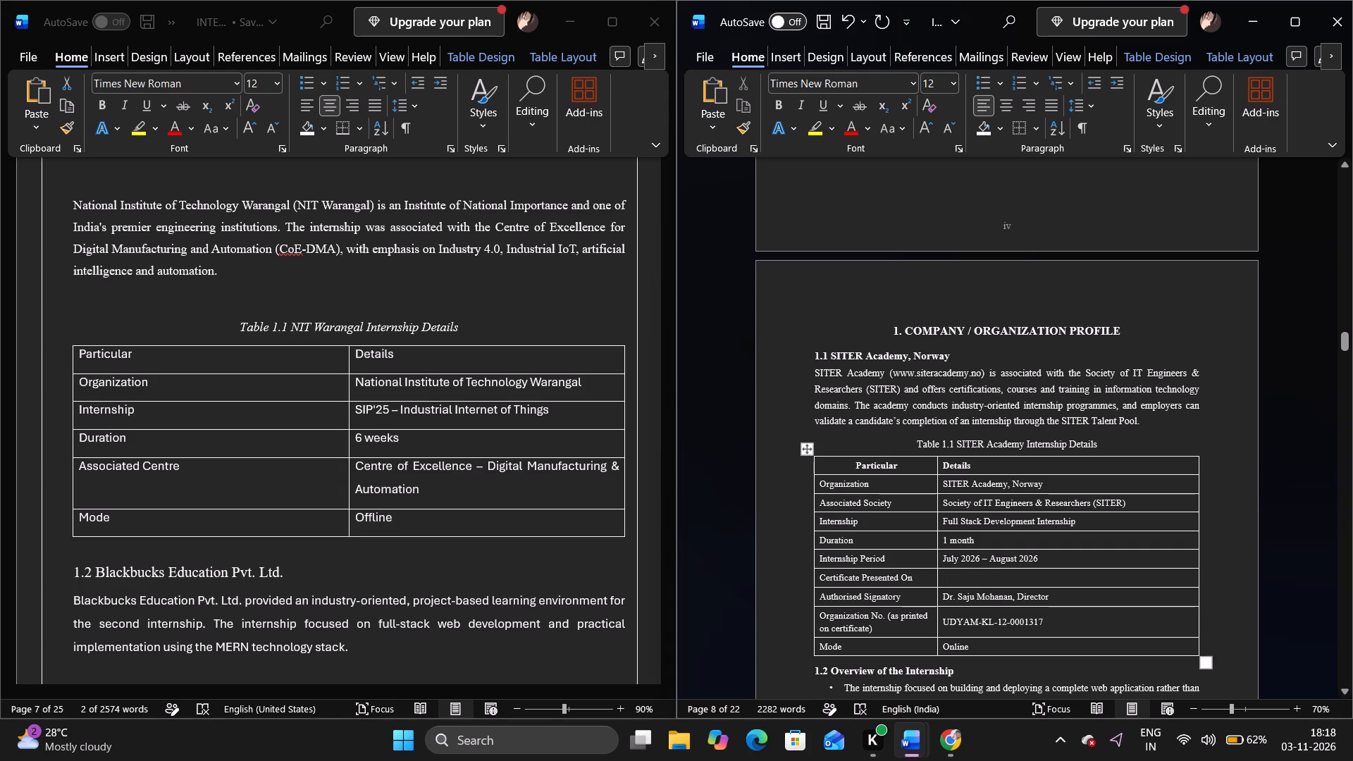
key(BackSpace)
key(BackSpace)
key(BackSpace)
key(BackSpace)
key(BackSpace)
key(BackSpace)
key(BackSpace)
key(BackSpace)
key(BackSpace)
key(BackSpace)
key(BackSpace)
key(BackSpace)
key(BackSpace)
key(BackSpace)
key(BackSpace)
key(BackSpace)
key(BackSpace)
key(BackSpace)
key(BackSpace)
key(BackSpace)
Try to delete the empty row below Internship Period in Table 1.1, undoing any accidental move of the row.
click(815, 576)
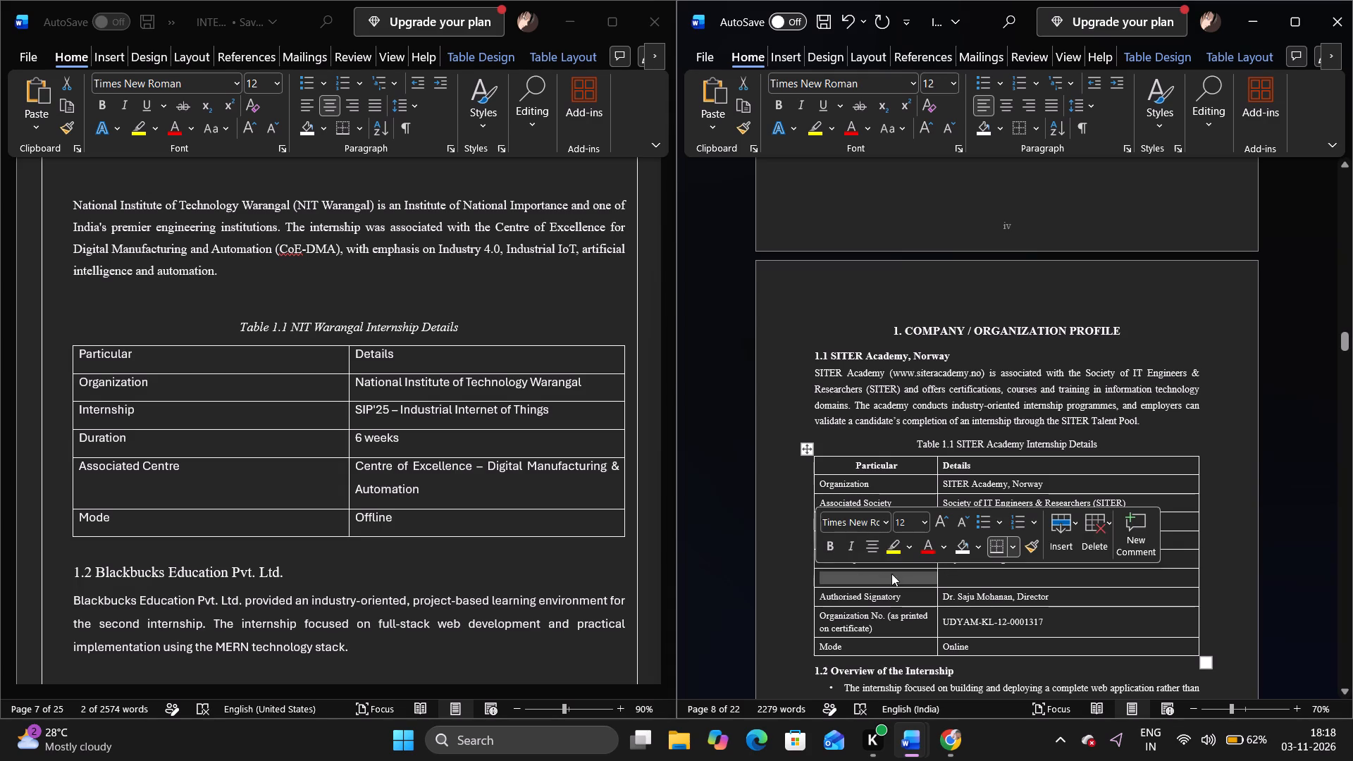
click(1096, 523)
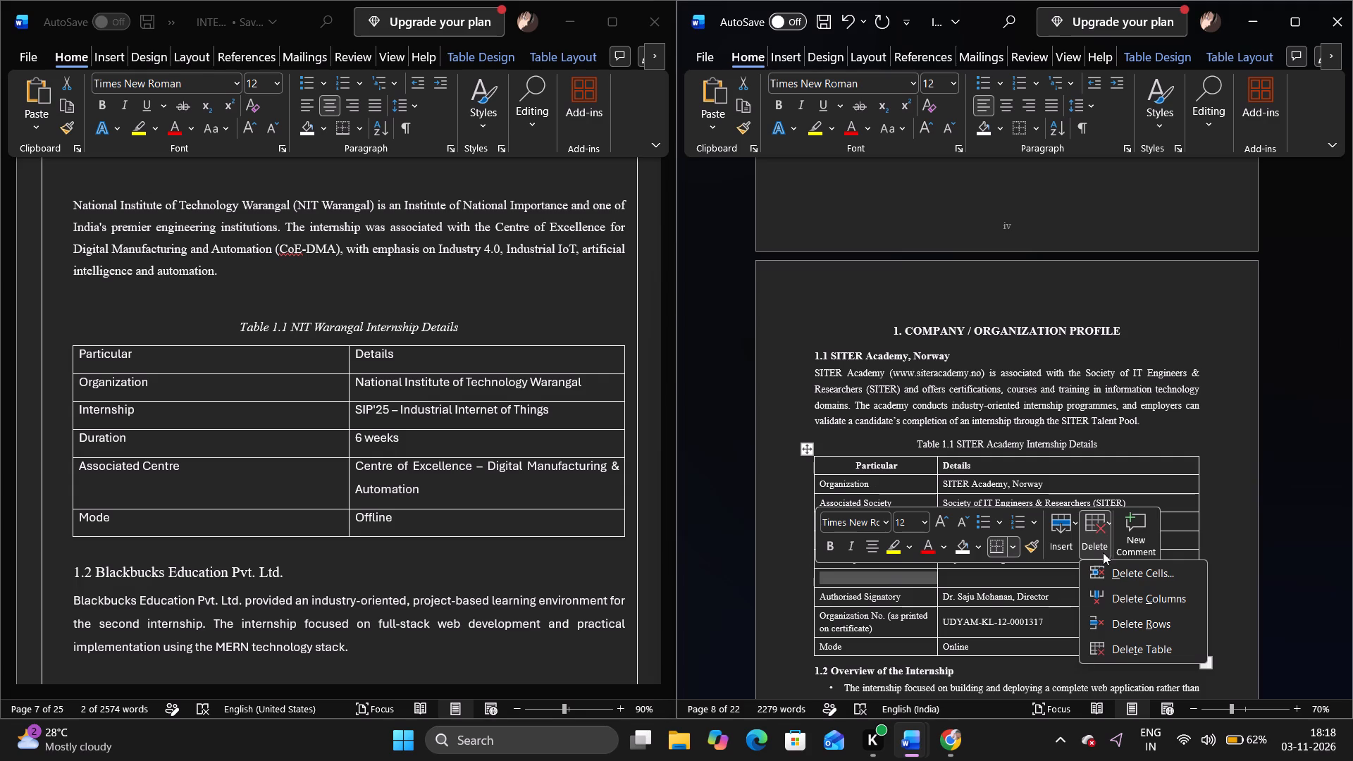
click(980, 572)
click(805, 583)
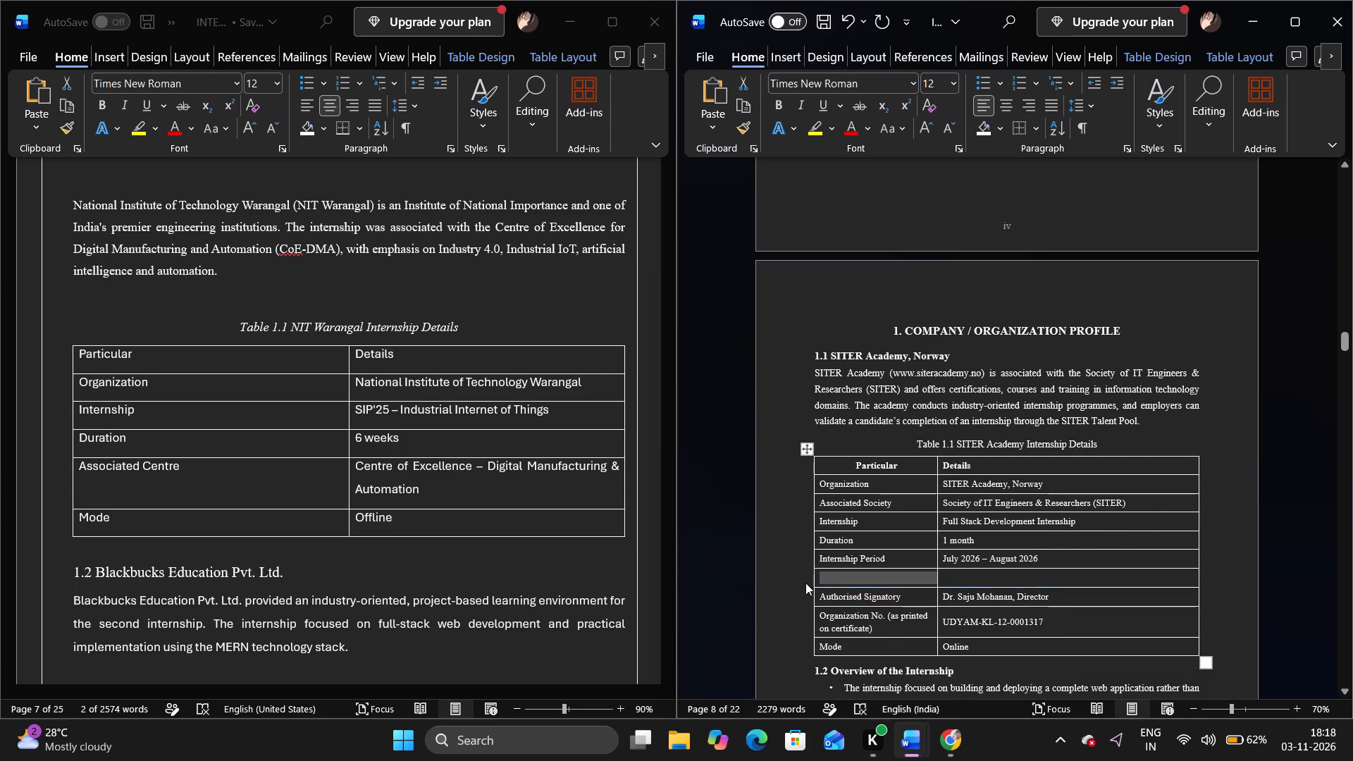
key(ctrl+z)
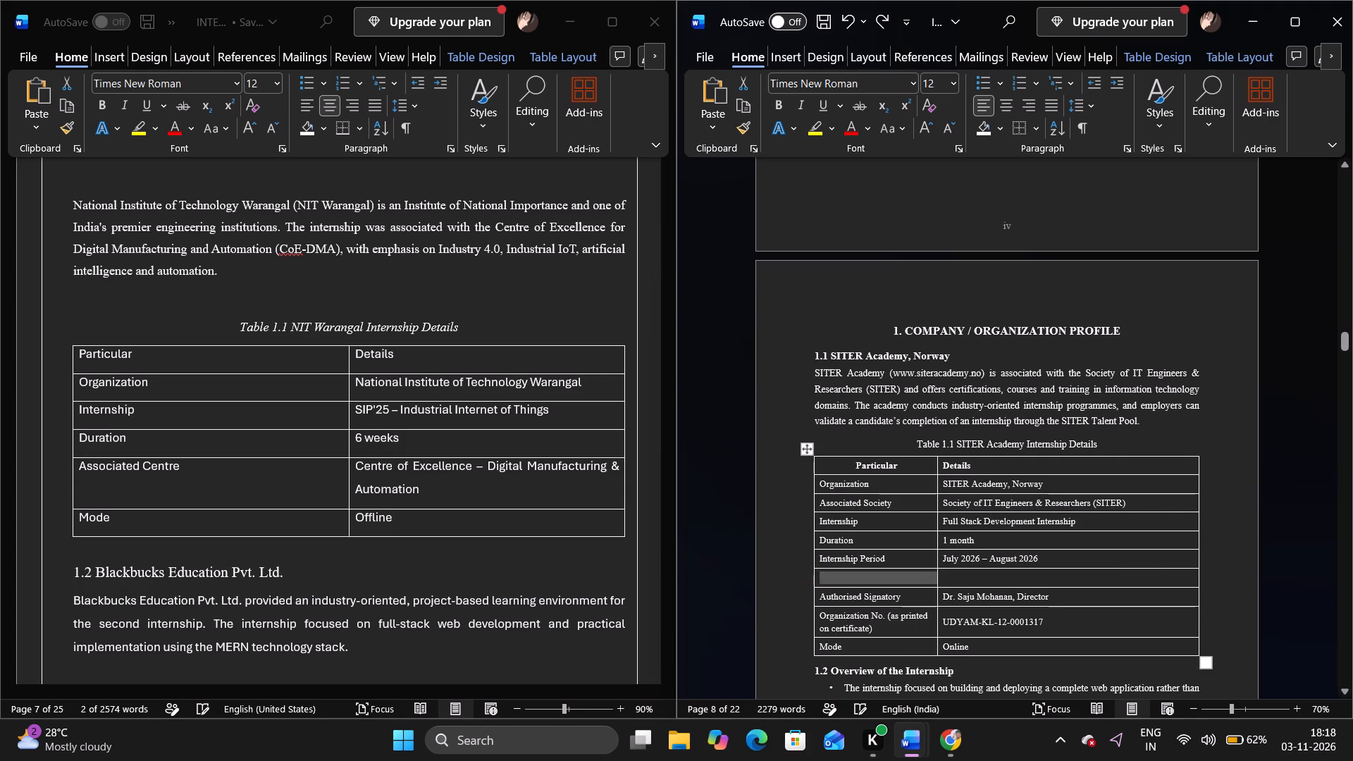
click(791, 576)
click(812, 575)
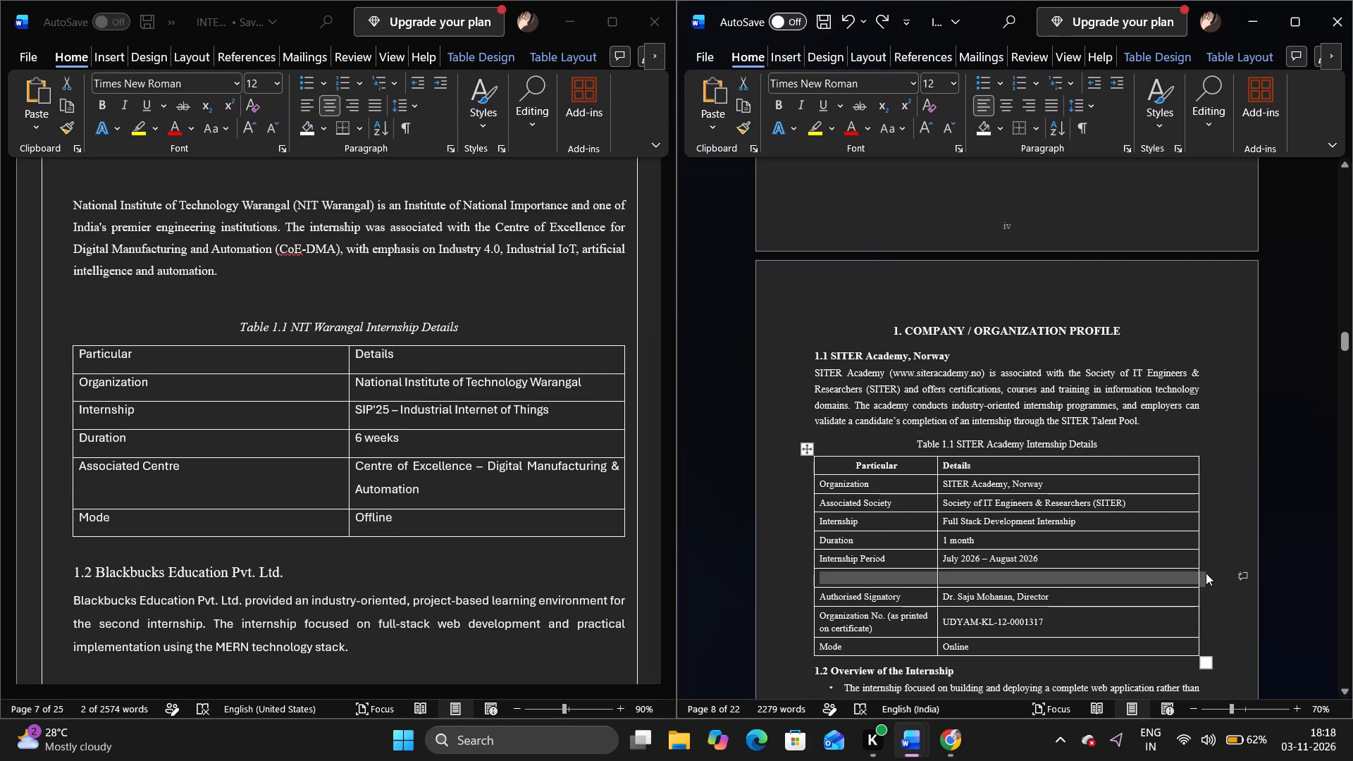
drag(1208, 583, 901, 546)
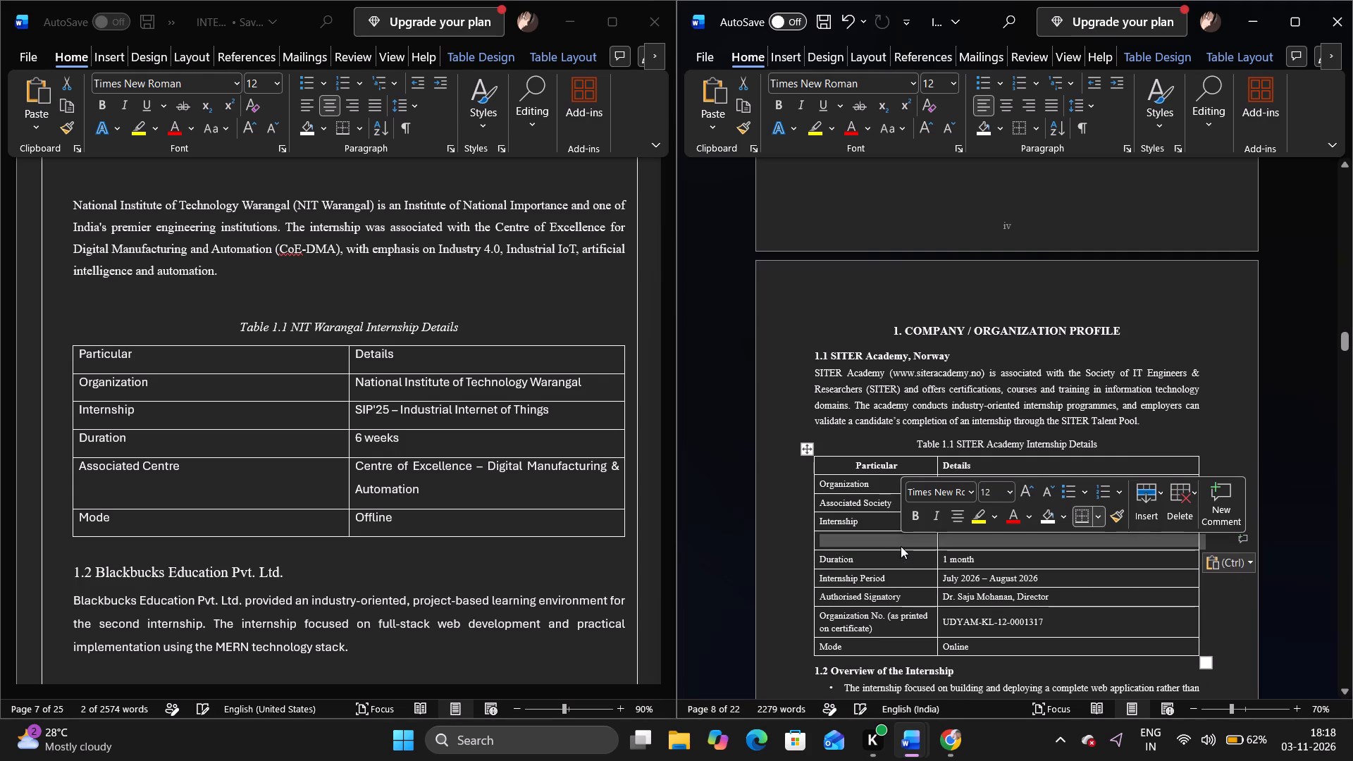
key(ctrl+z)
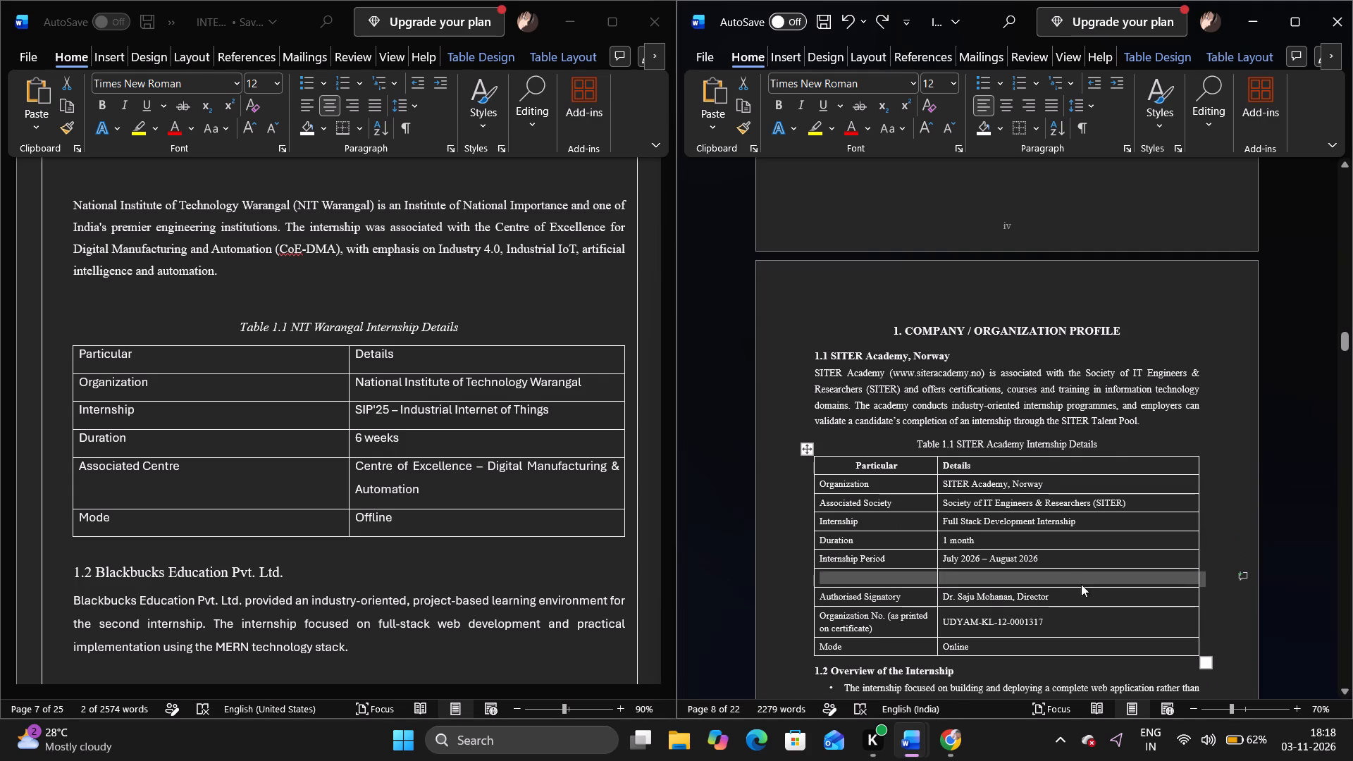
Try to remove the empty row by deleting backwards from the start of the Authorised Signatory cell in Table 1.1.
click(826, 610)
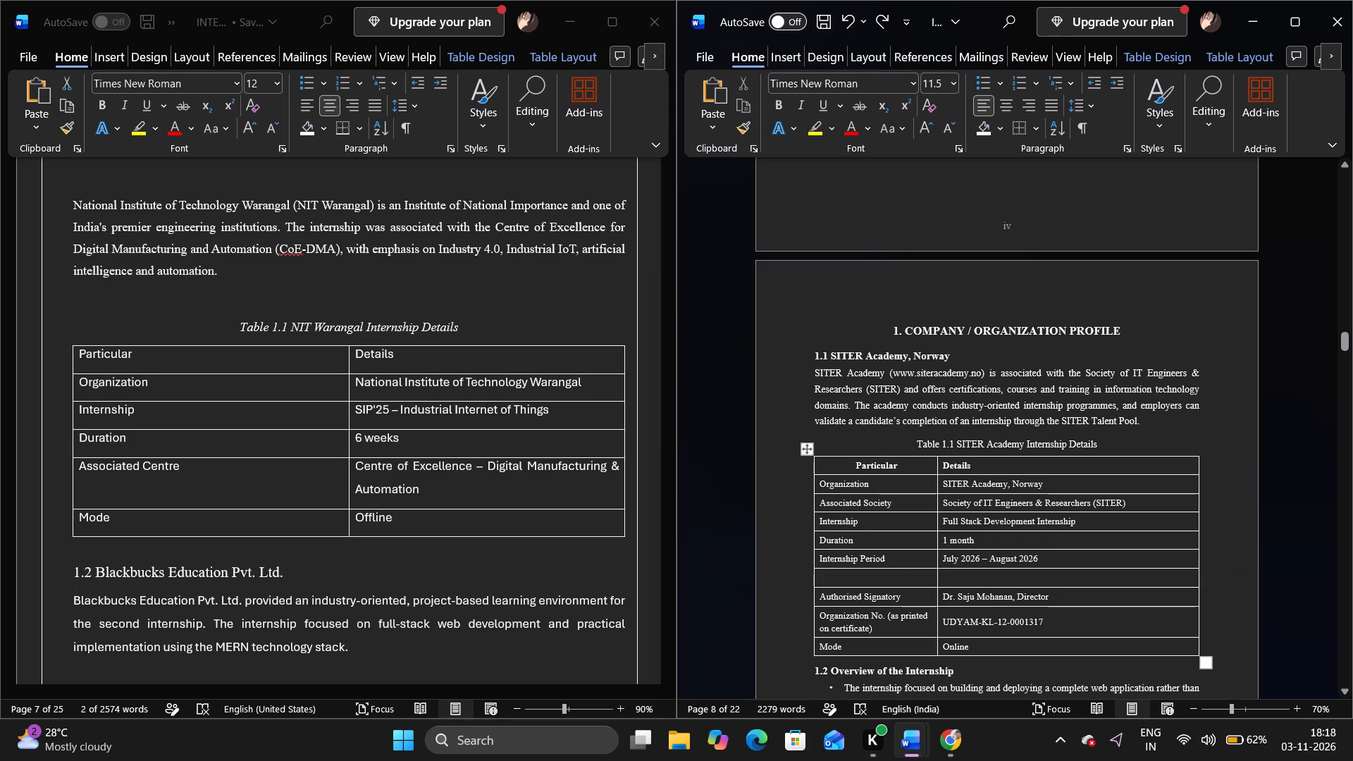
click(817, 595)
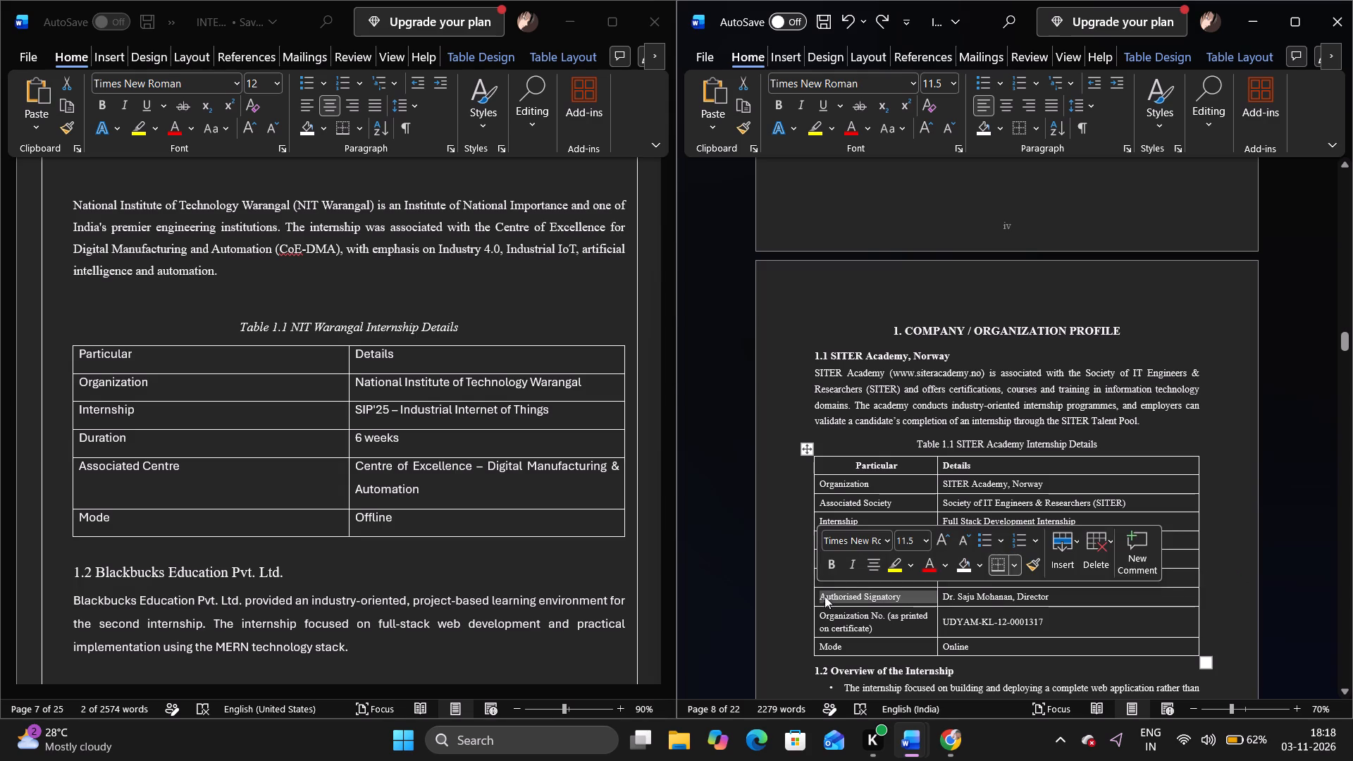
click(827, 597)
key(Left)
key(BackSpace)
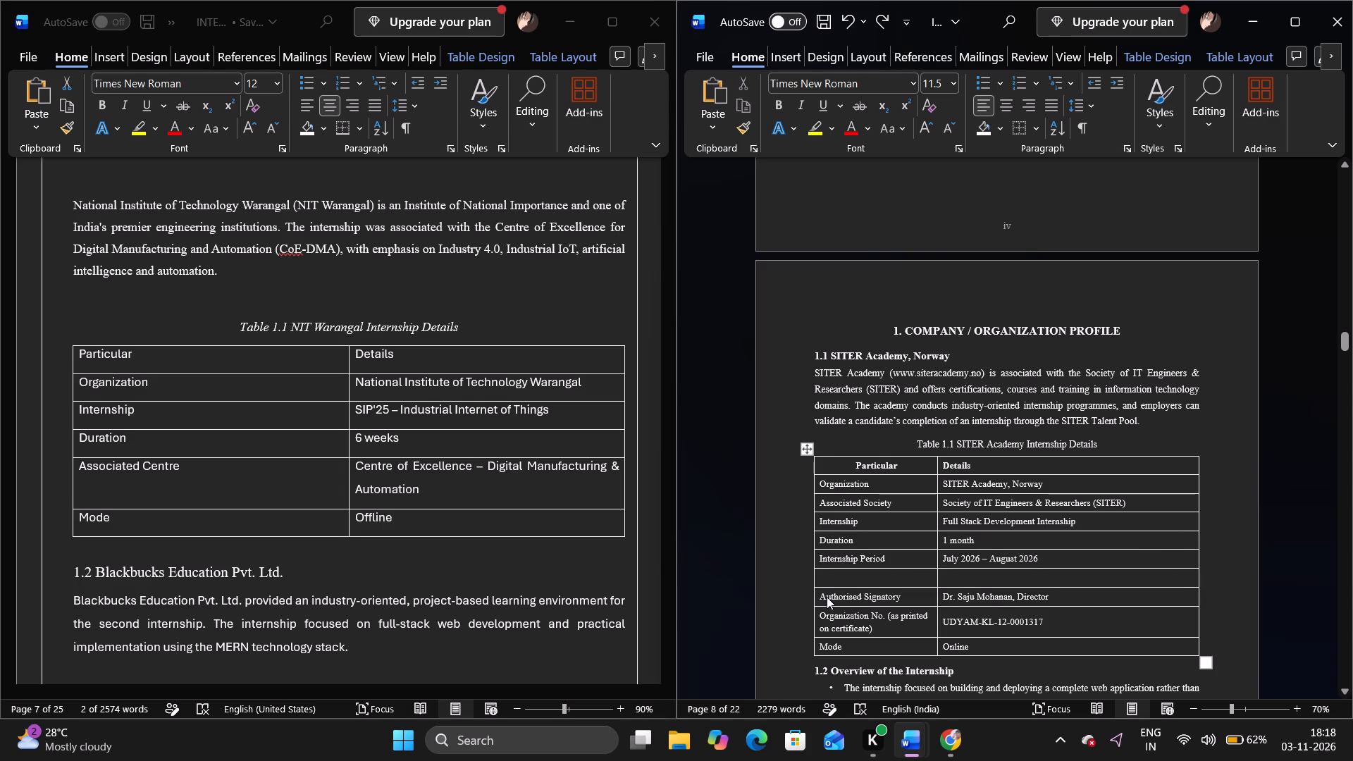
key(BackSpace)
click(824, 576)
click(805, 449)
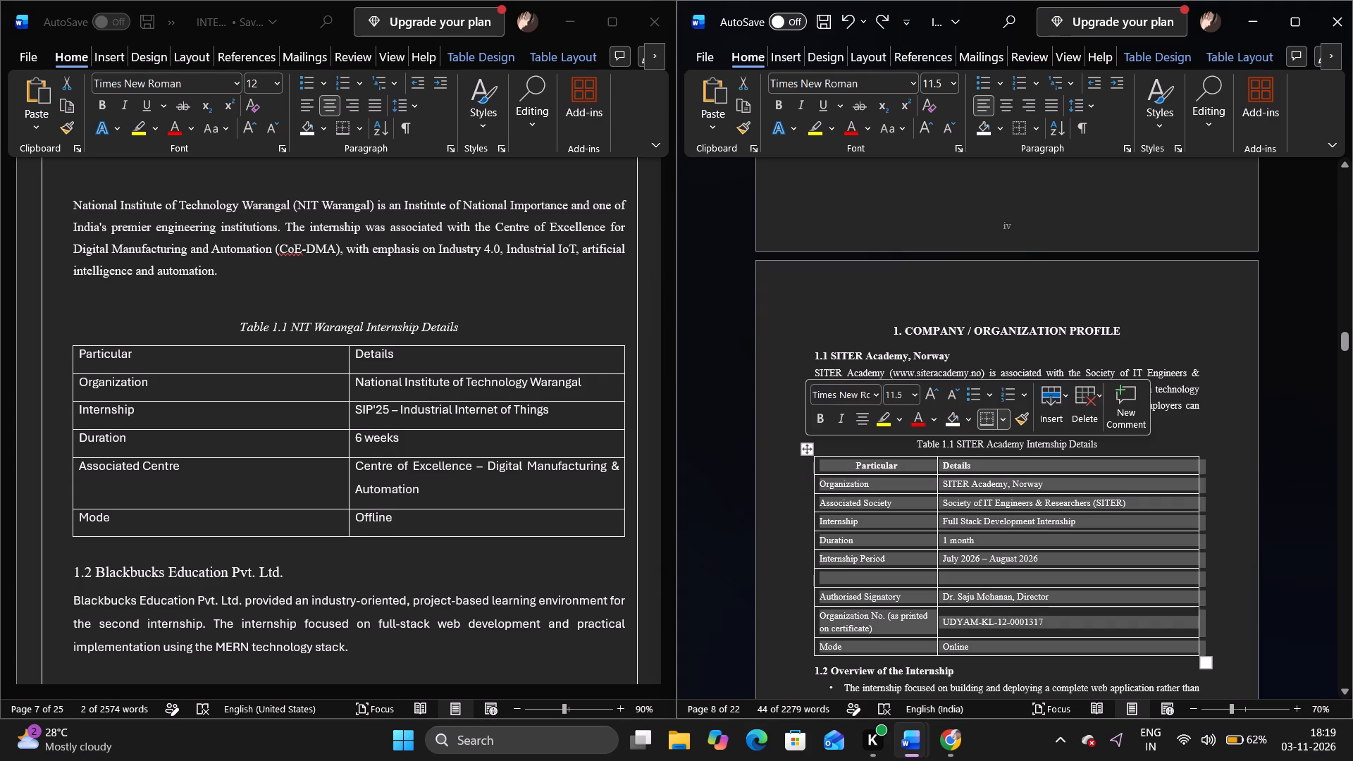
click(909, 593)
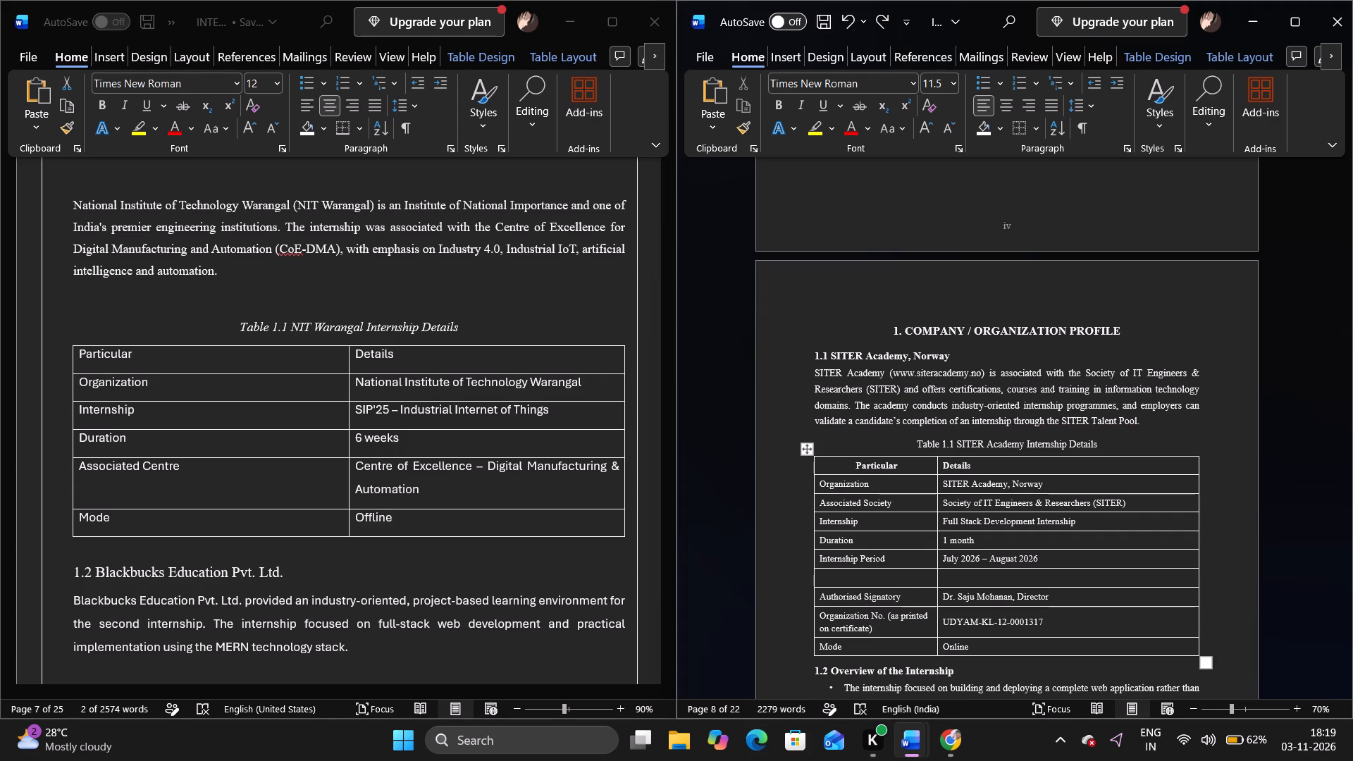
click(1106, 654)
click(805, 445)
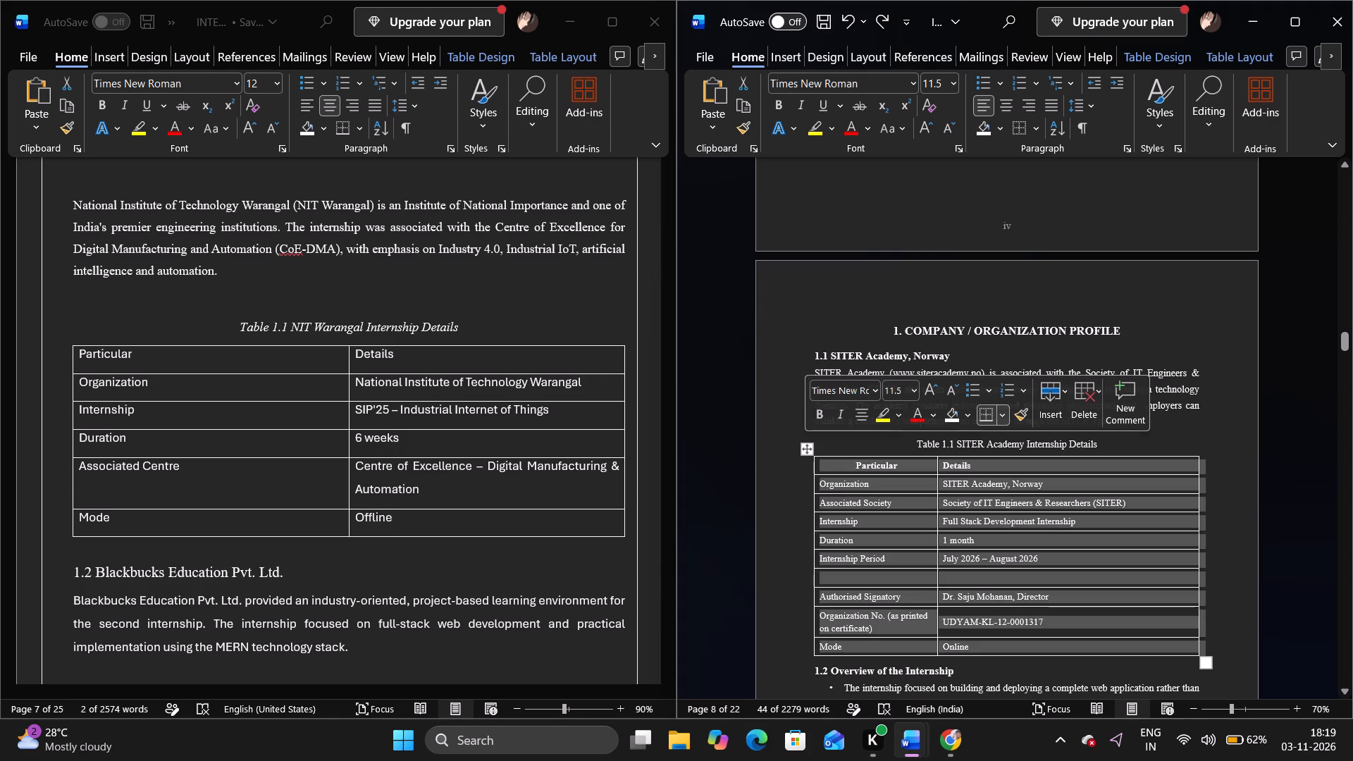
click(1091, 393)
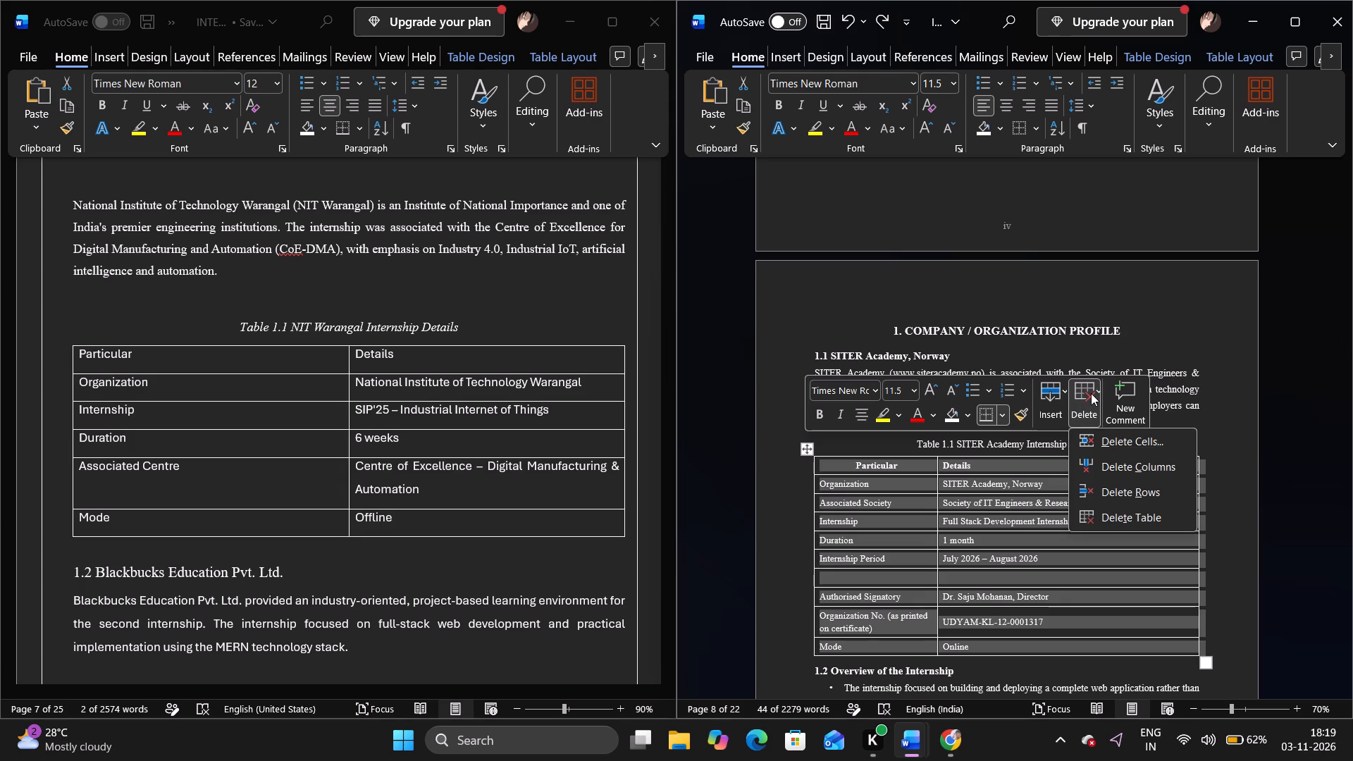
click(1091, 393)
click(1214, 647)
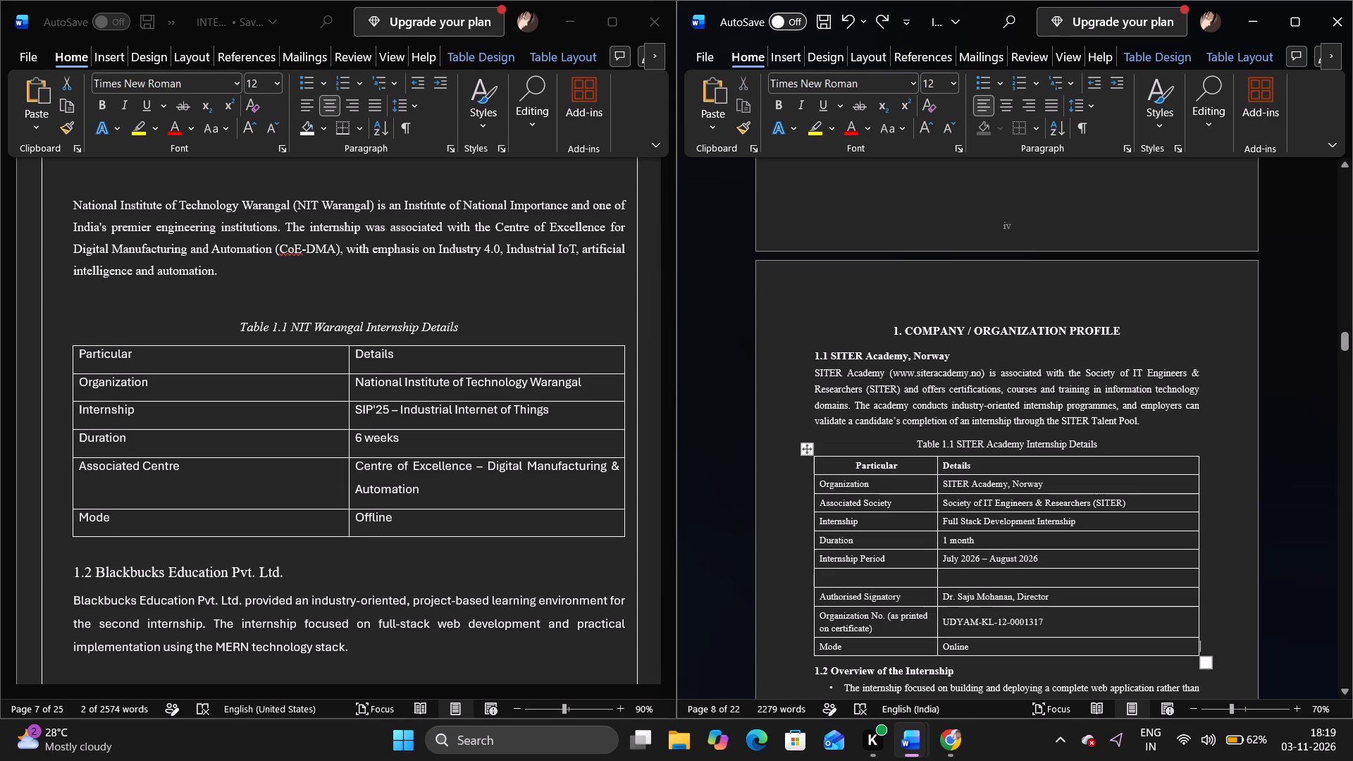
Delete the empty row between Internship Period and Authorised Signatory from Table 1.1 SITER Academy Internship Details.
drag(1204, 576, 796, 571)
click(1085, 520)
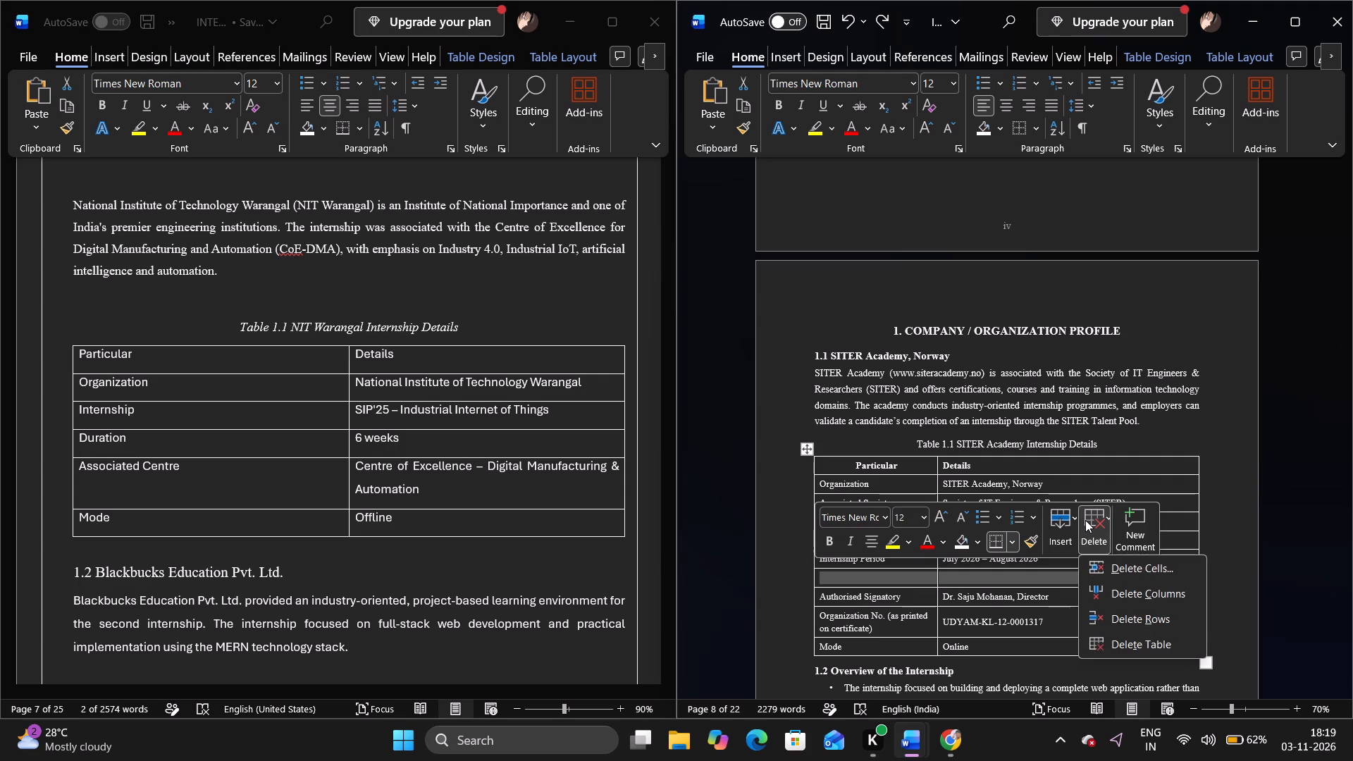
click(1102, 613)
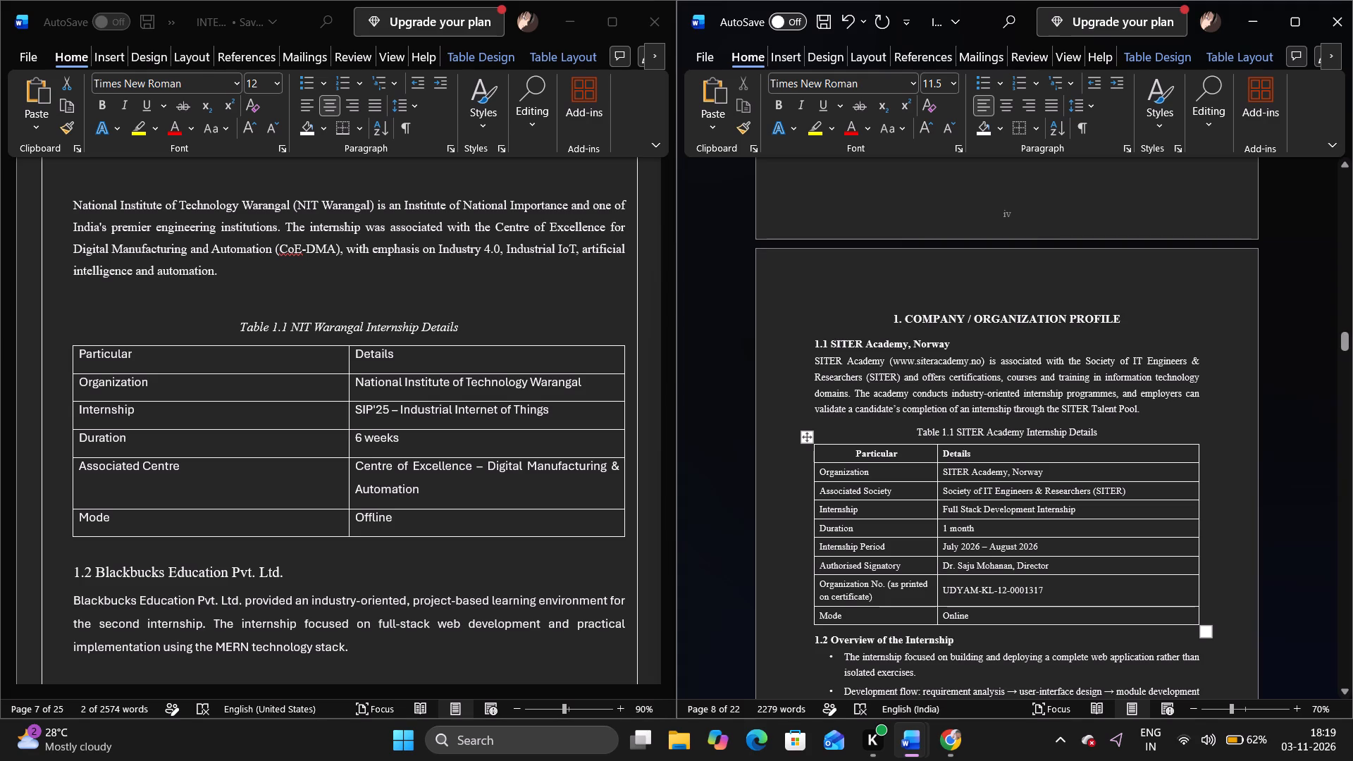
Delete the Authorised Signatory row from Table 1.1 SITER Academy Internship Details.
drag(1206, 569, 769, 563)
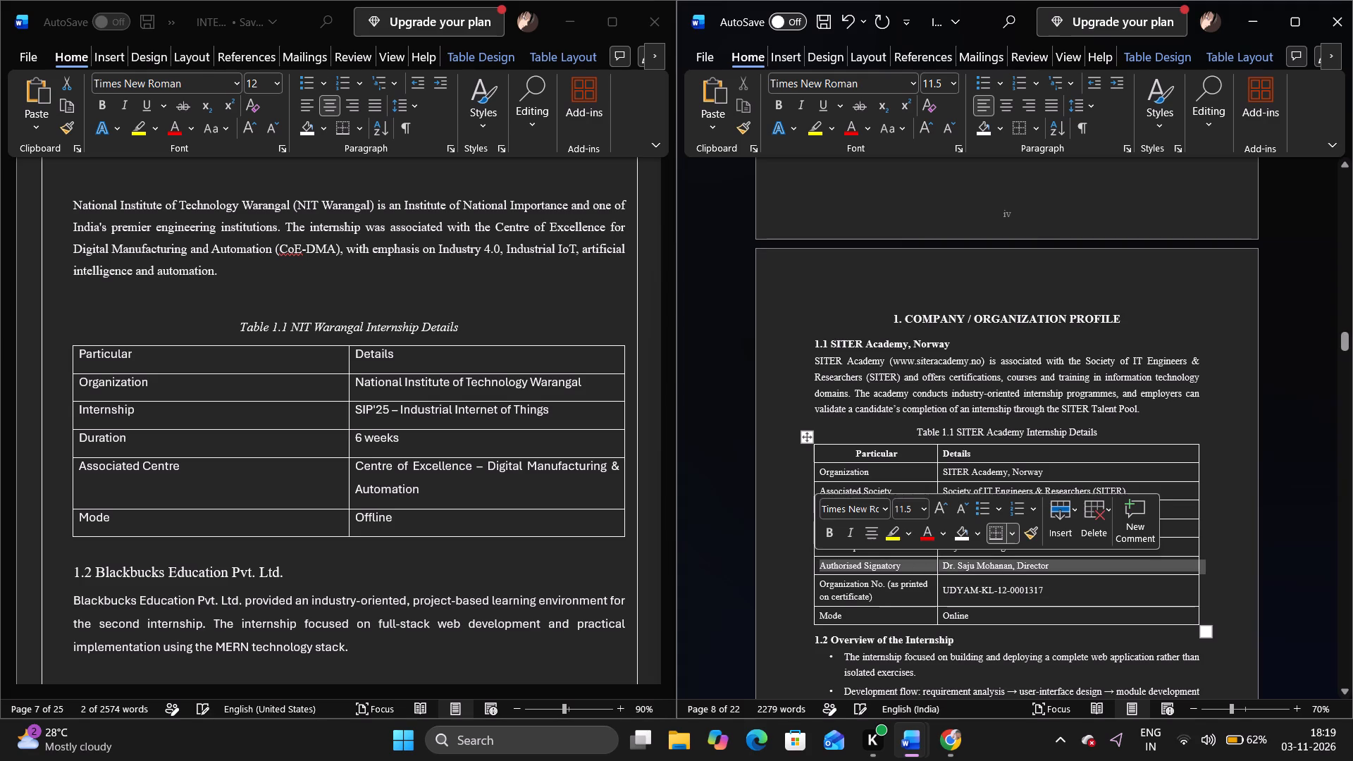
click(1092, 514)
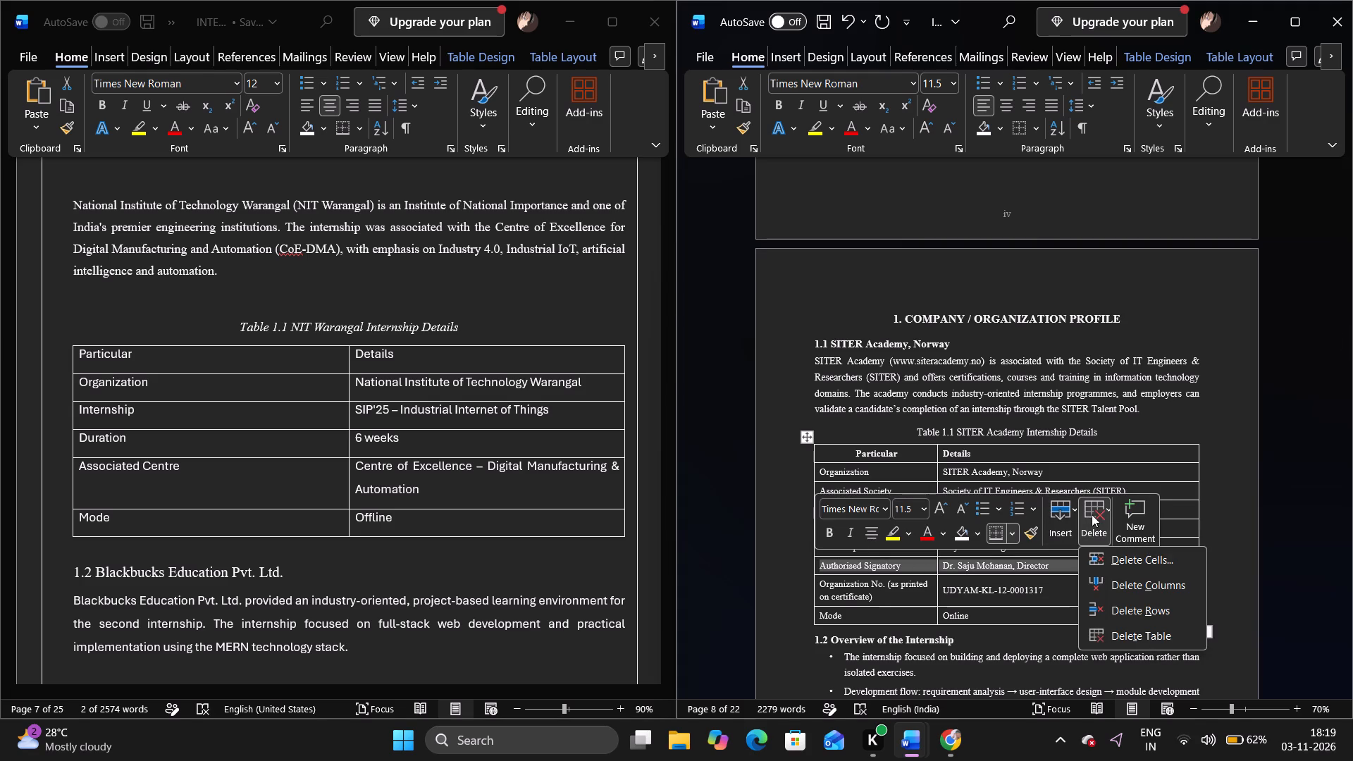
click(1116, 607)
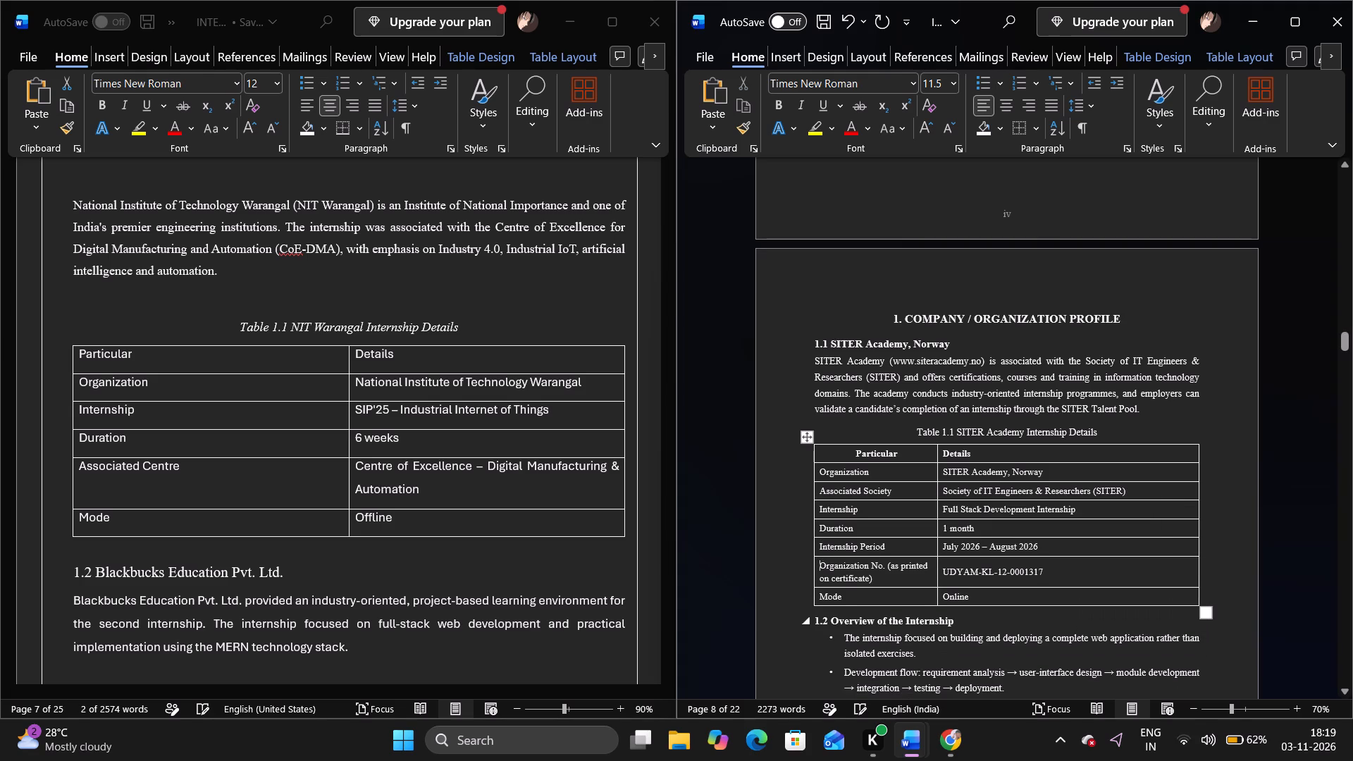
Delete the Organization No. (as printed on certificate) row from Table 1.1 SITER Academy Internship Details.
click(1239, 564)
drag(1225, 569, 747, 583)
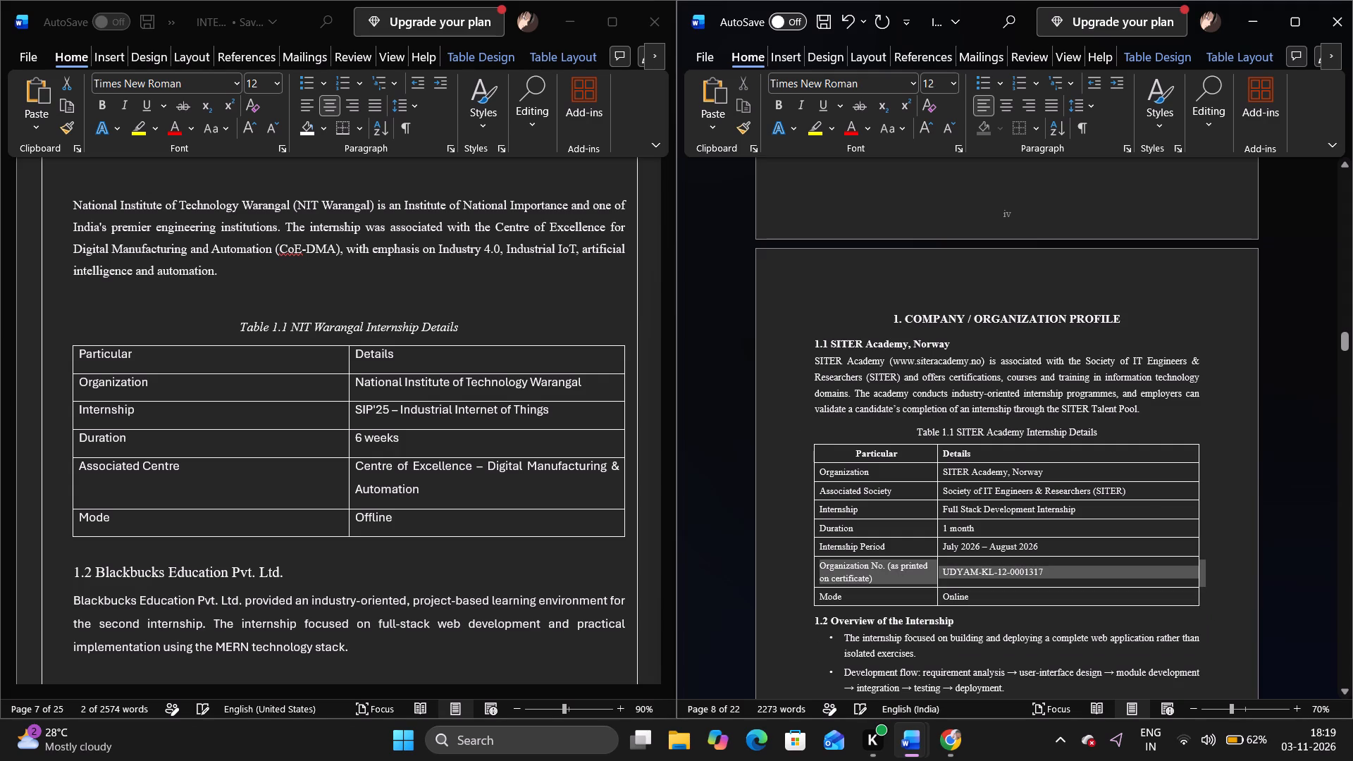
drag(747, 583, 815, 566)
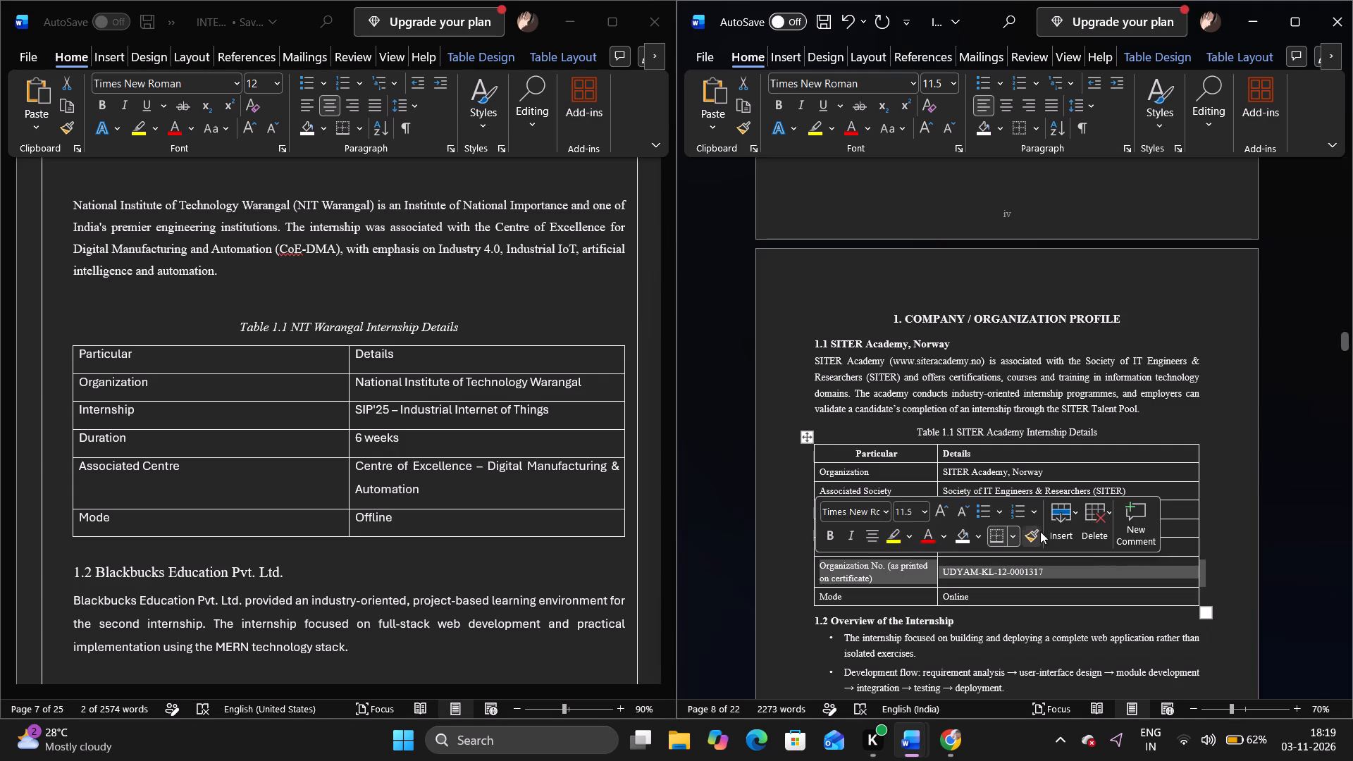
click(1094, 533)
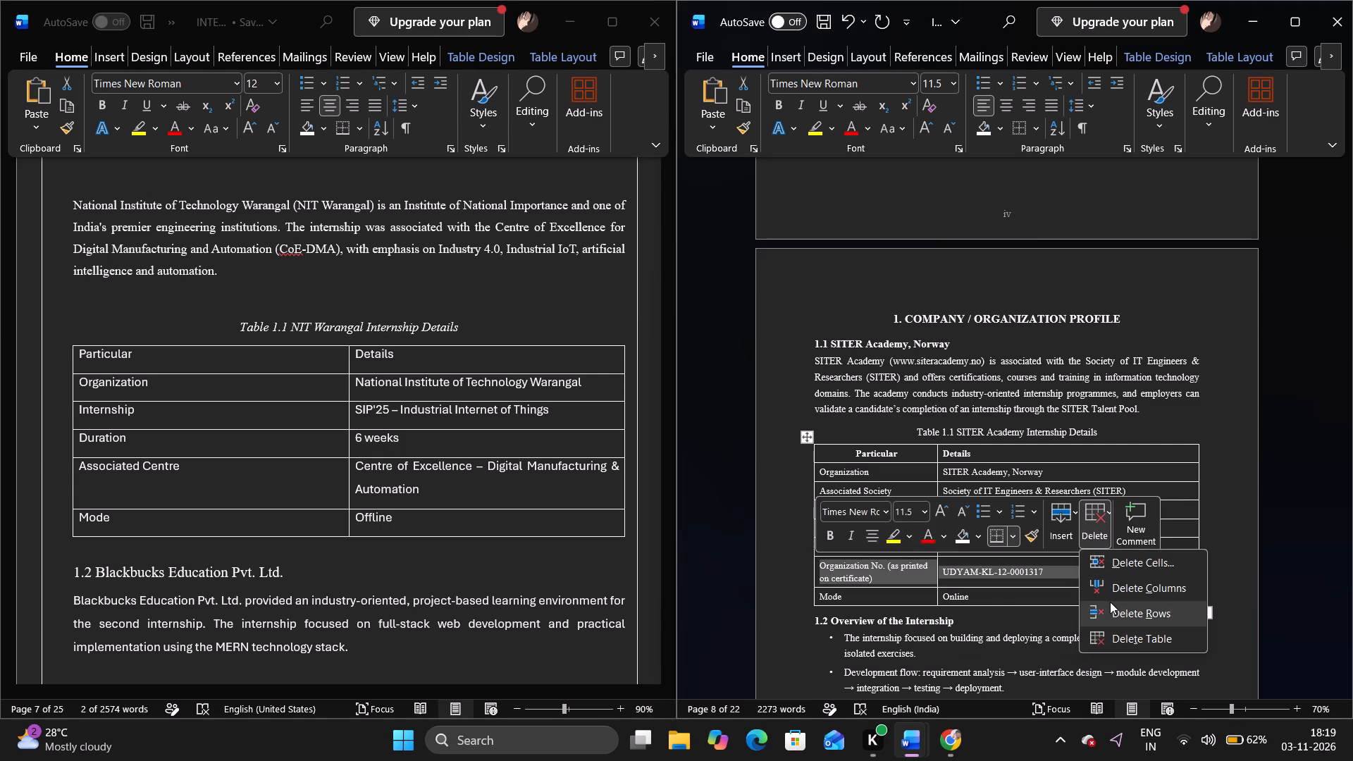
click(1110, 602)
Compare the company profile chapter and its Table 1.1 with the same chapter in the reference report.
scroll(1163, 538, down, 1)
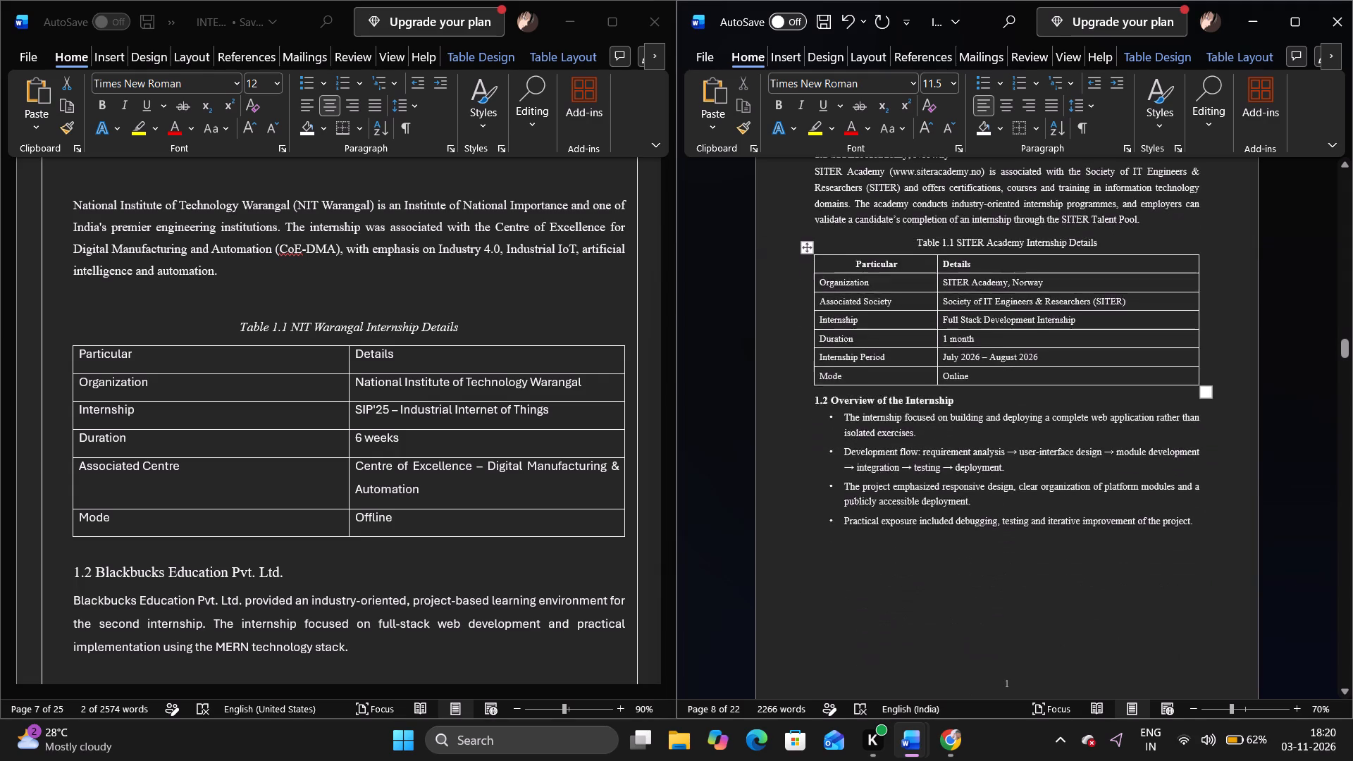
scroll(1163, 538, down, 2)
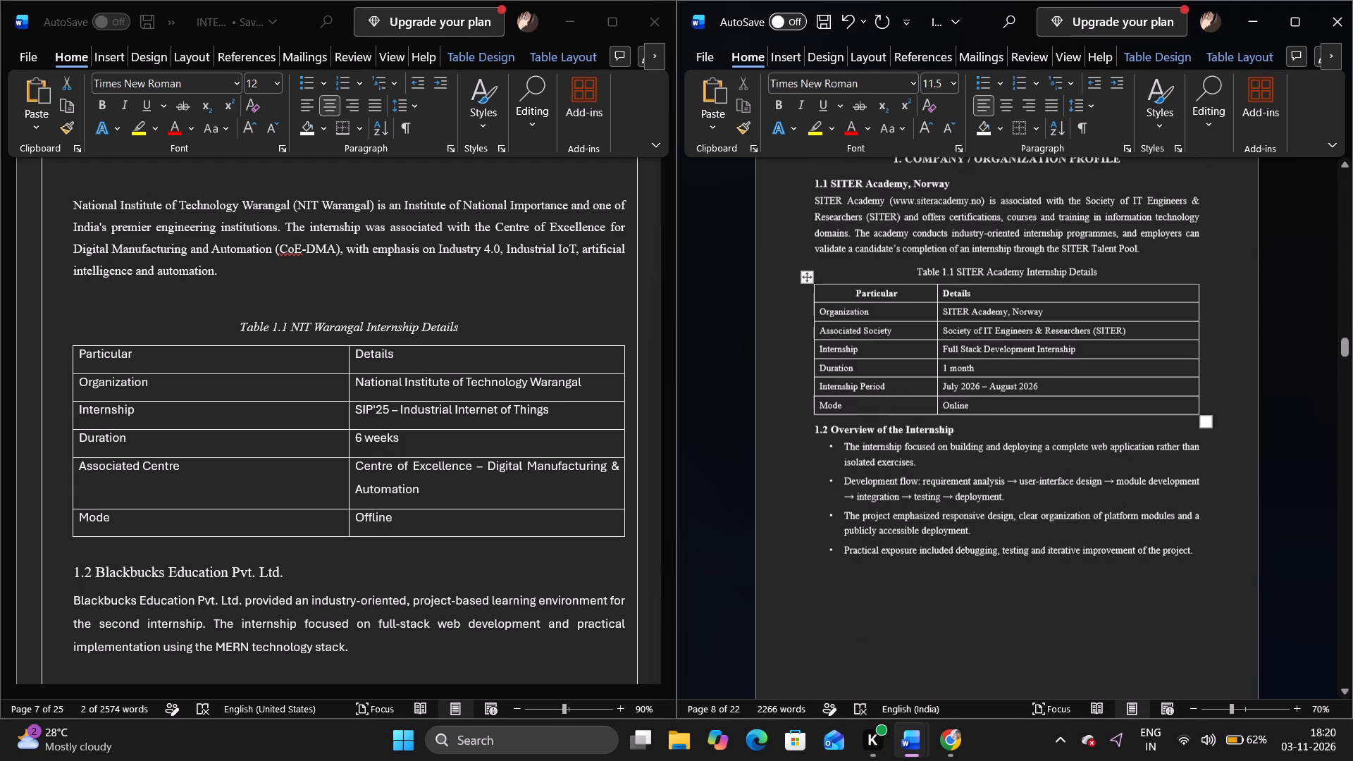
scroll(1163, 538, down, 1)
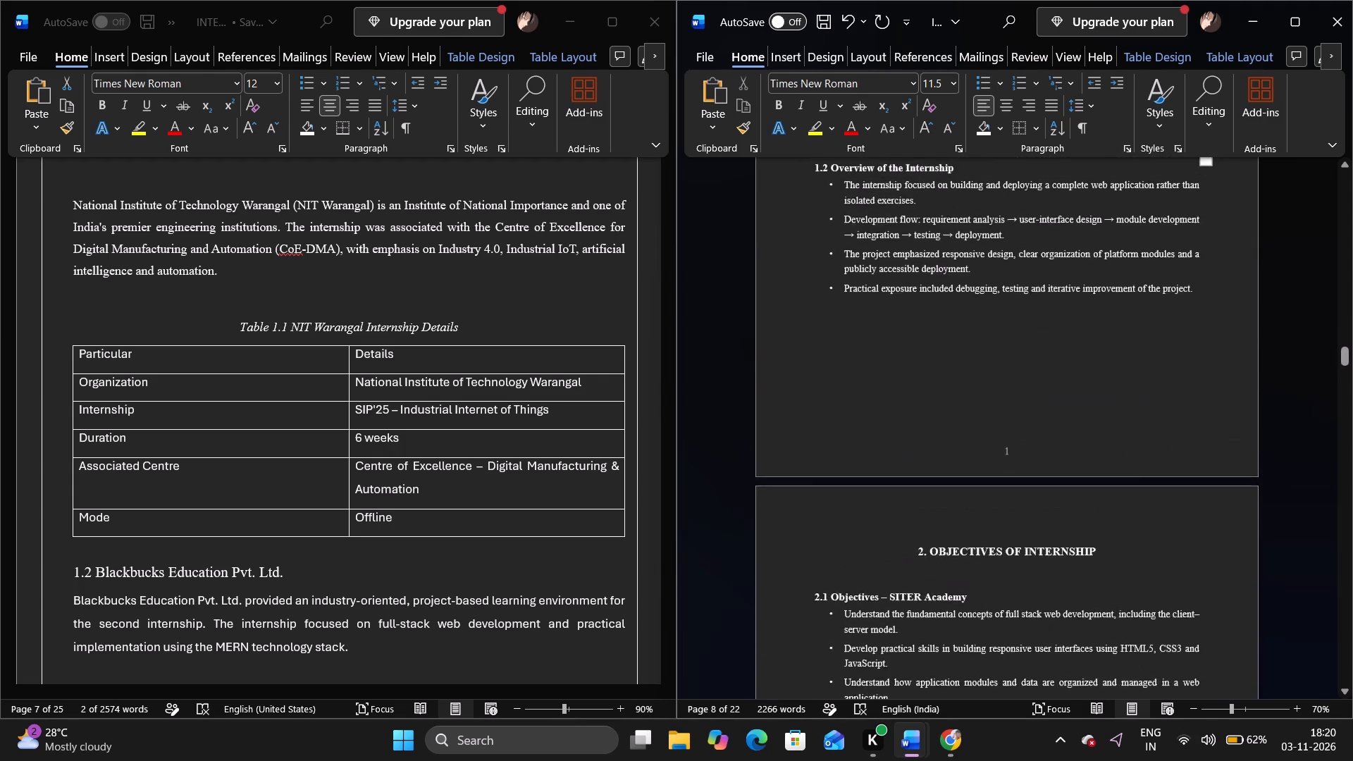
scroll(626, 507, right, 1)
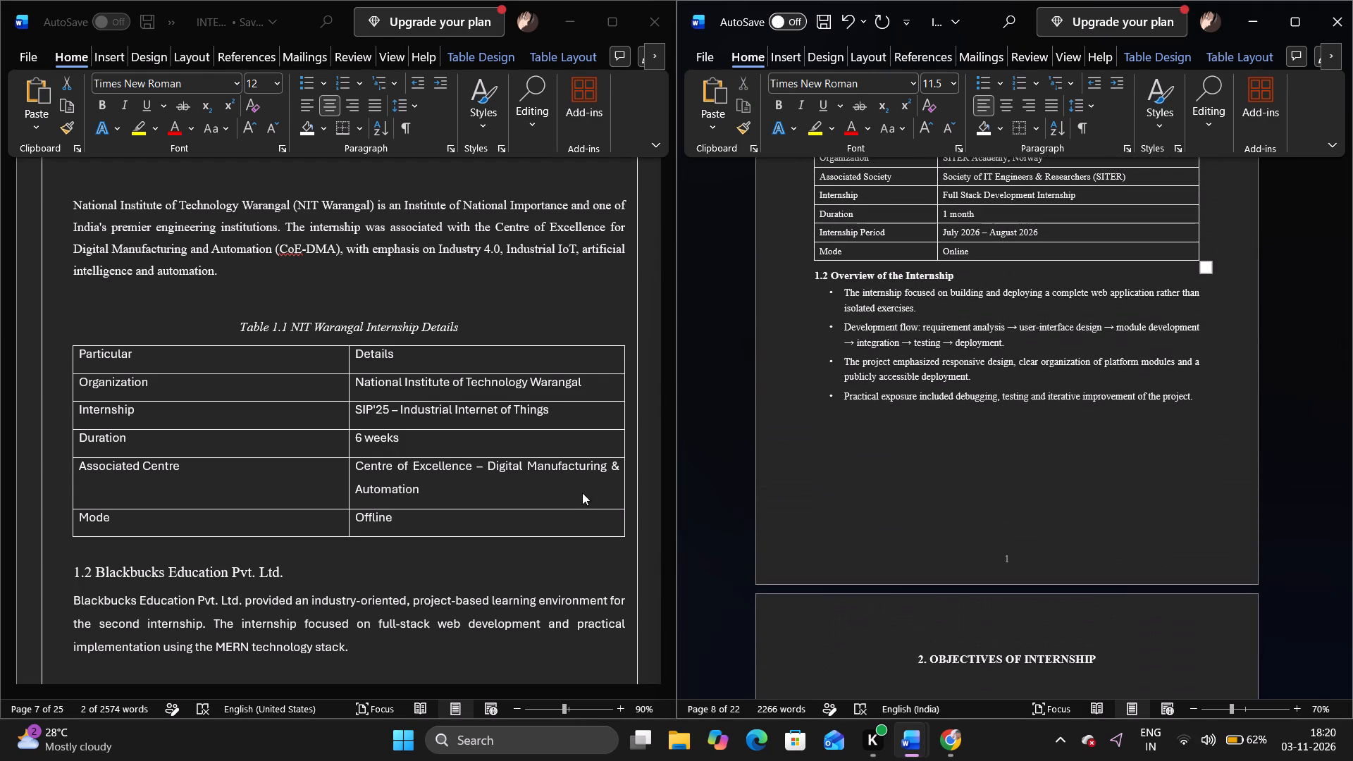
scroll(414, 467, up, 1)
scroll(812, 431, up, 1)
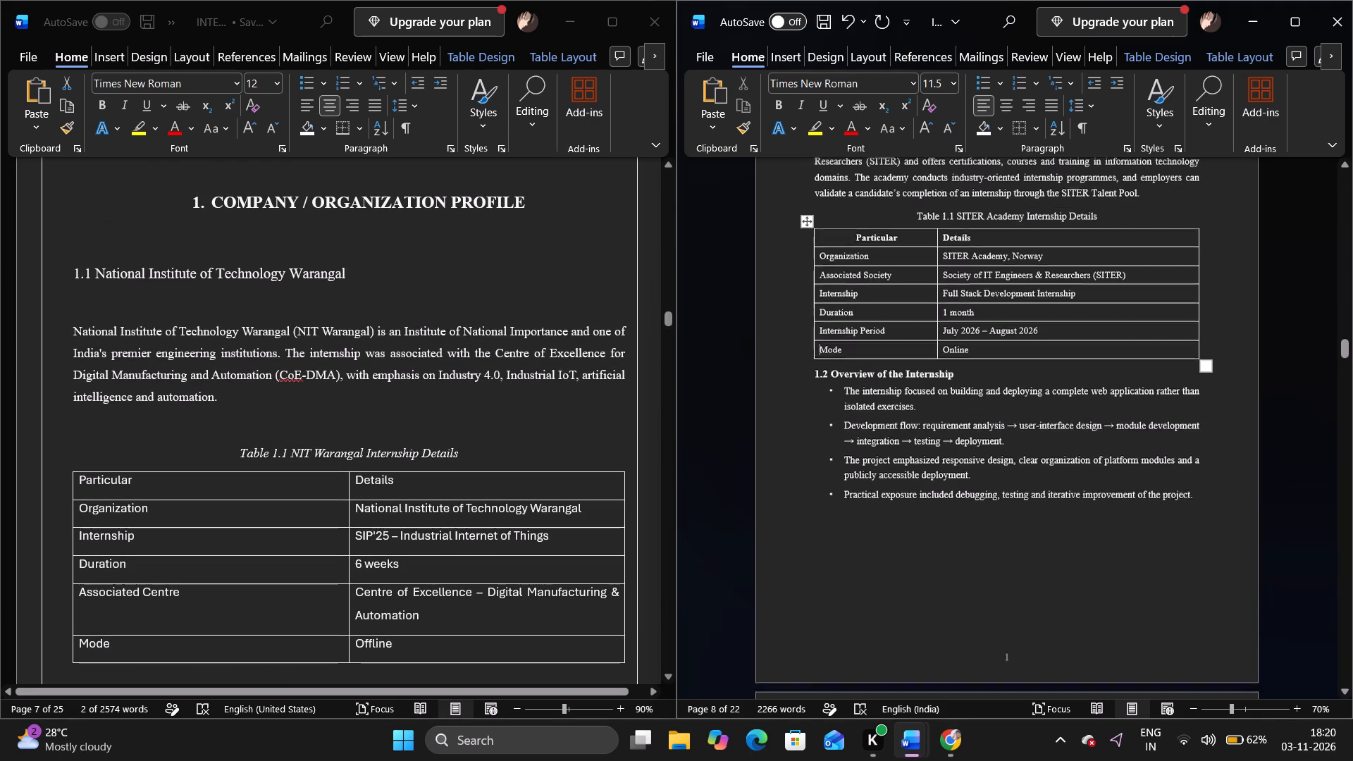
scroll(812, 431, up, 1)
scroll(556, 468, down, 1)
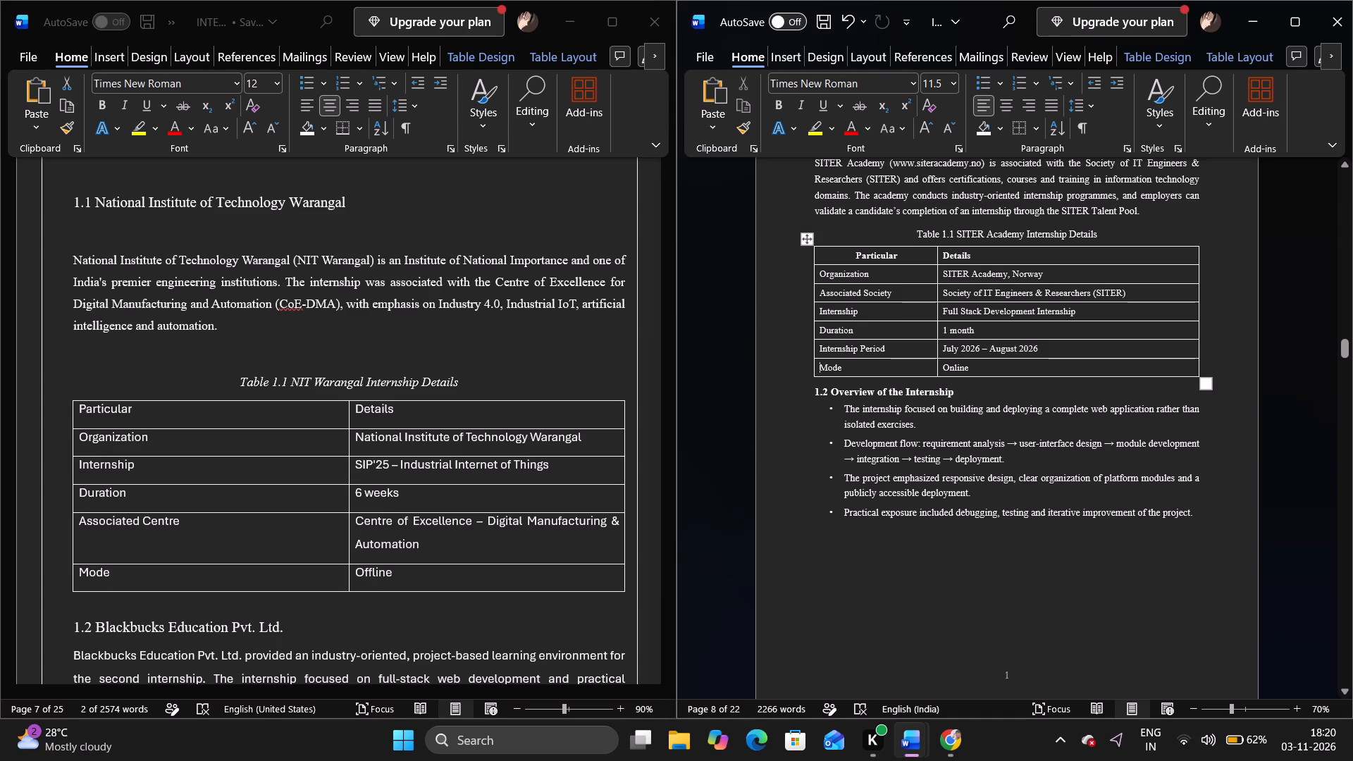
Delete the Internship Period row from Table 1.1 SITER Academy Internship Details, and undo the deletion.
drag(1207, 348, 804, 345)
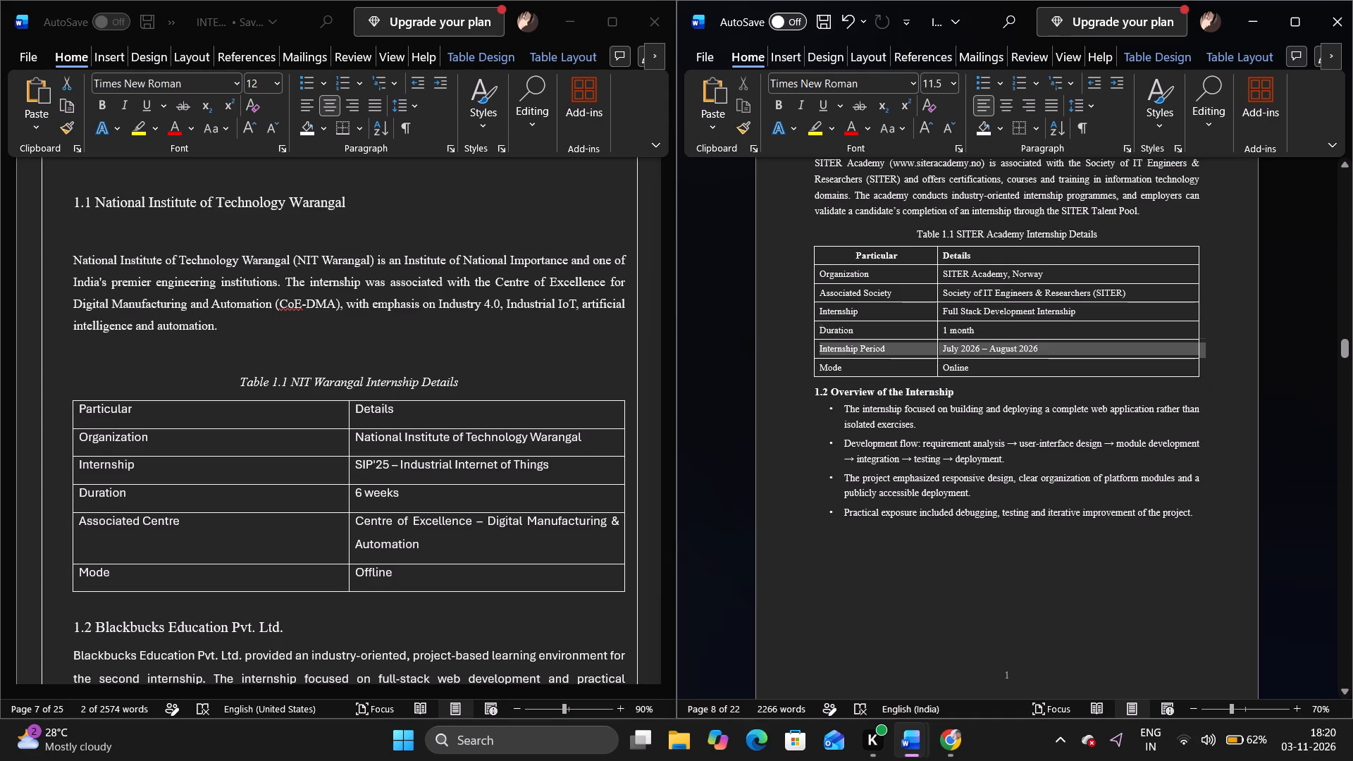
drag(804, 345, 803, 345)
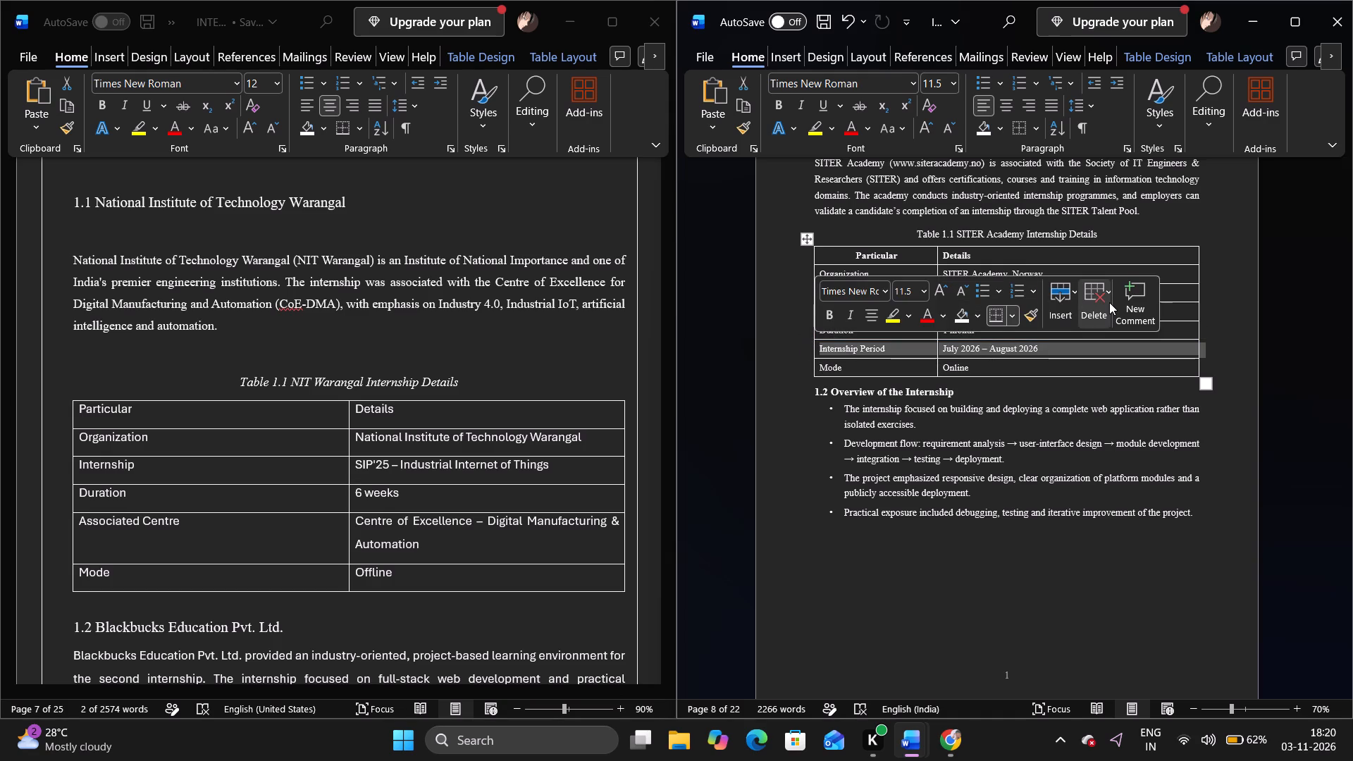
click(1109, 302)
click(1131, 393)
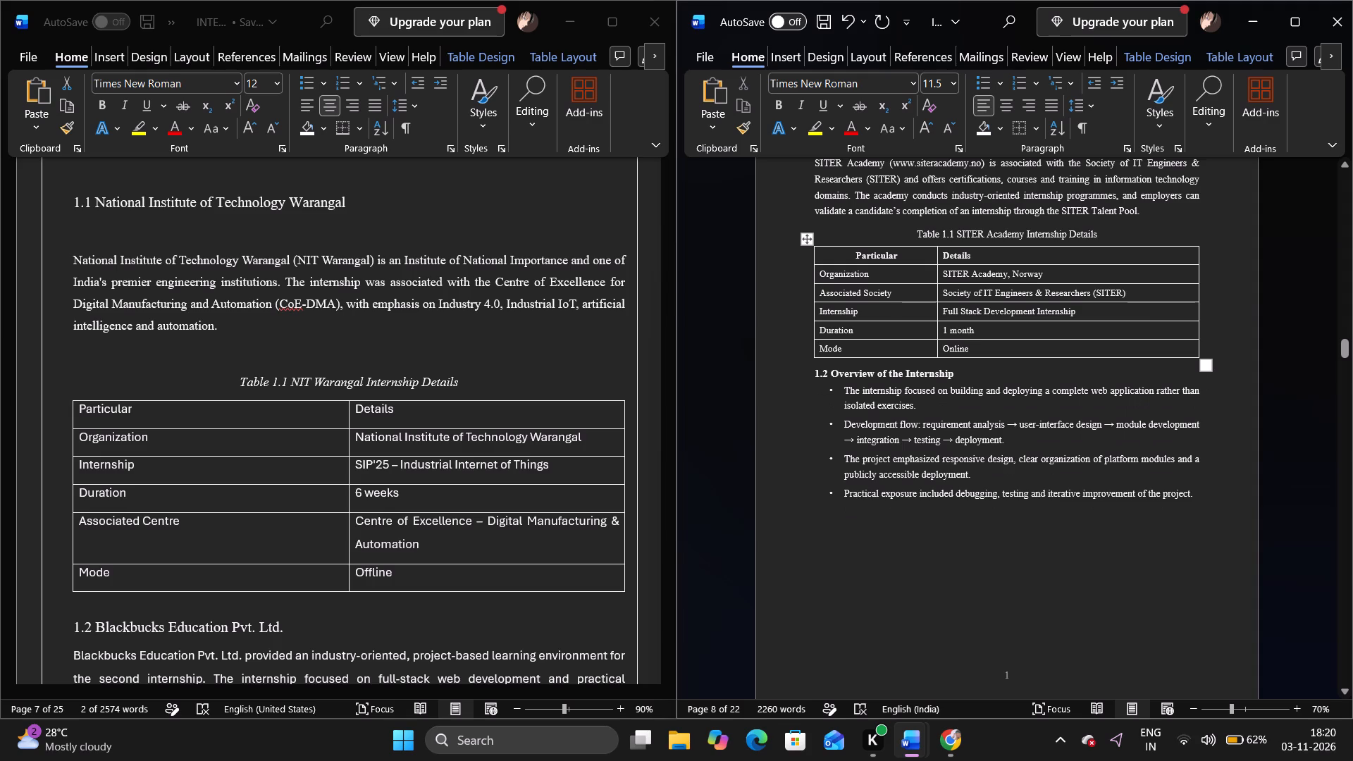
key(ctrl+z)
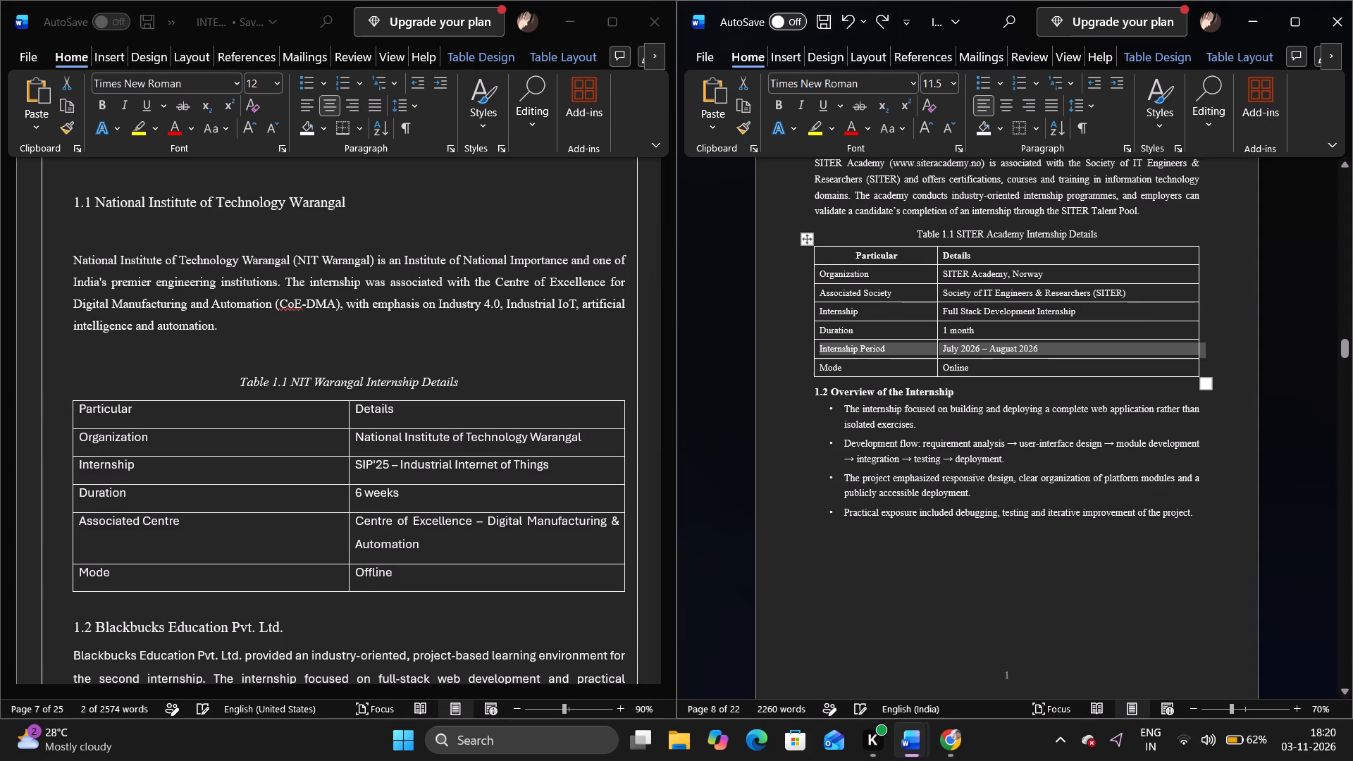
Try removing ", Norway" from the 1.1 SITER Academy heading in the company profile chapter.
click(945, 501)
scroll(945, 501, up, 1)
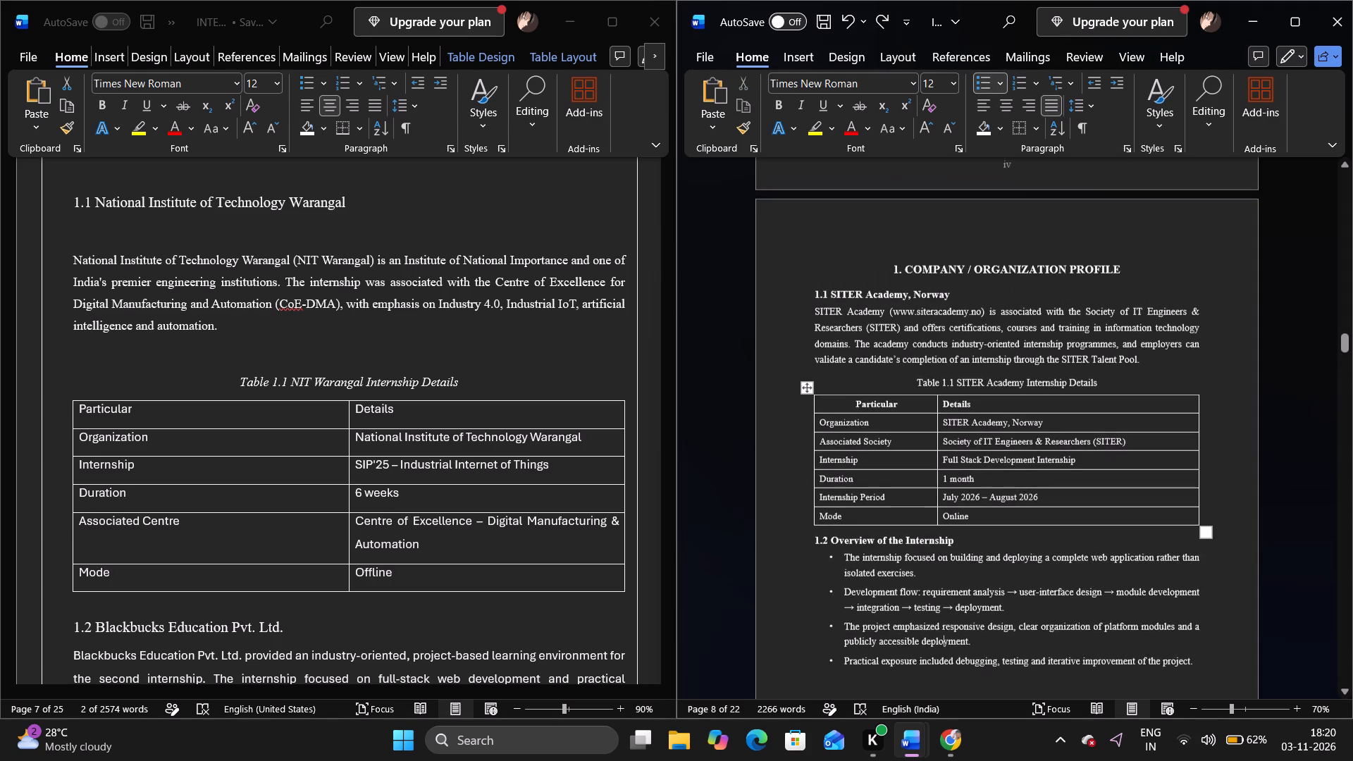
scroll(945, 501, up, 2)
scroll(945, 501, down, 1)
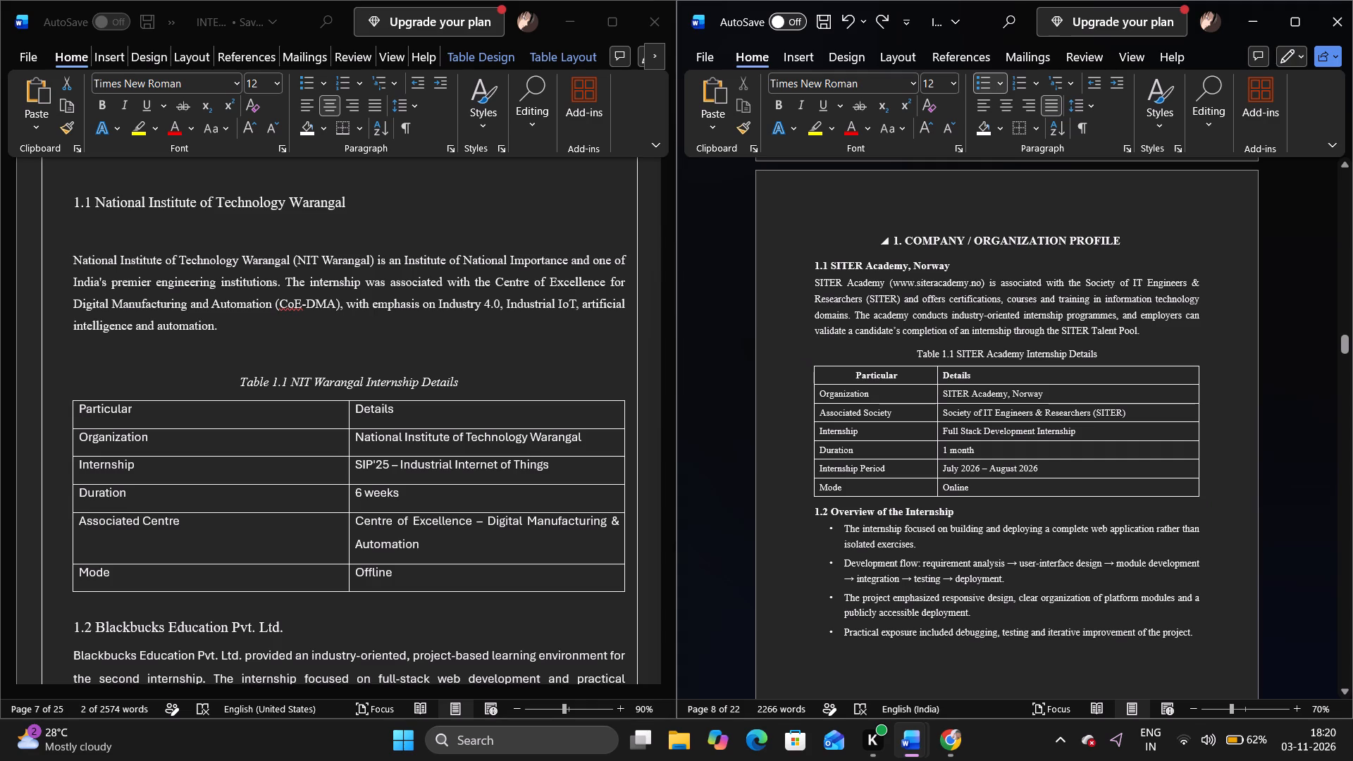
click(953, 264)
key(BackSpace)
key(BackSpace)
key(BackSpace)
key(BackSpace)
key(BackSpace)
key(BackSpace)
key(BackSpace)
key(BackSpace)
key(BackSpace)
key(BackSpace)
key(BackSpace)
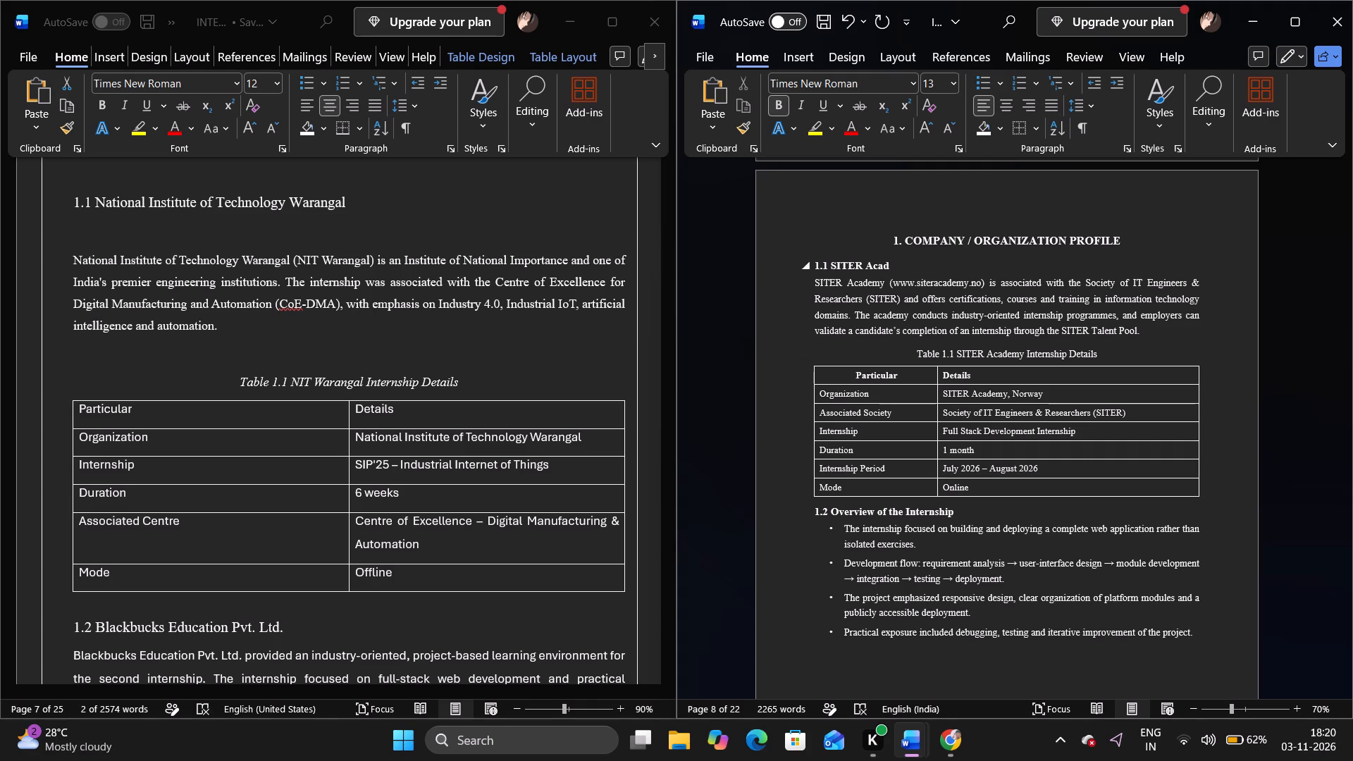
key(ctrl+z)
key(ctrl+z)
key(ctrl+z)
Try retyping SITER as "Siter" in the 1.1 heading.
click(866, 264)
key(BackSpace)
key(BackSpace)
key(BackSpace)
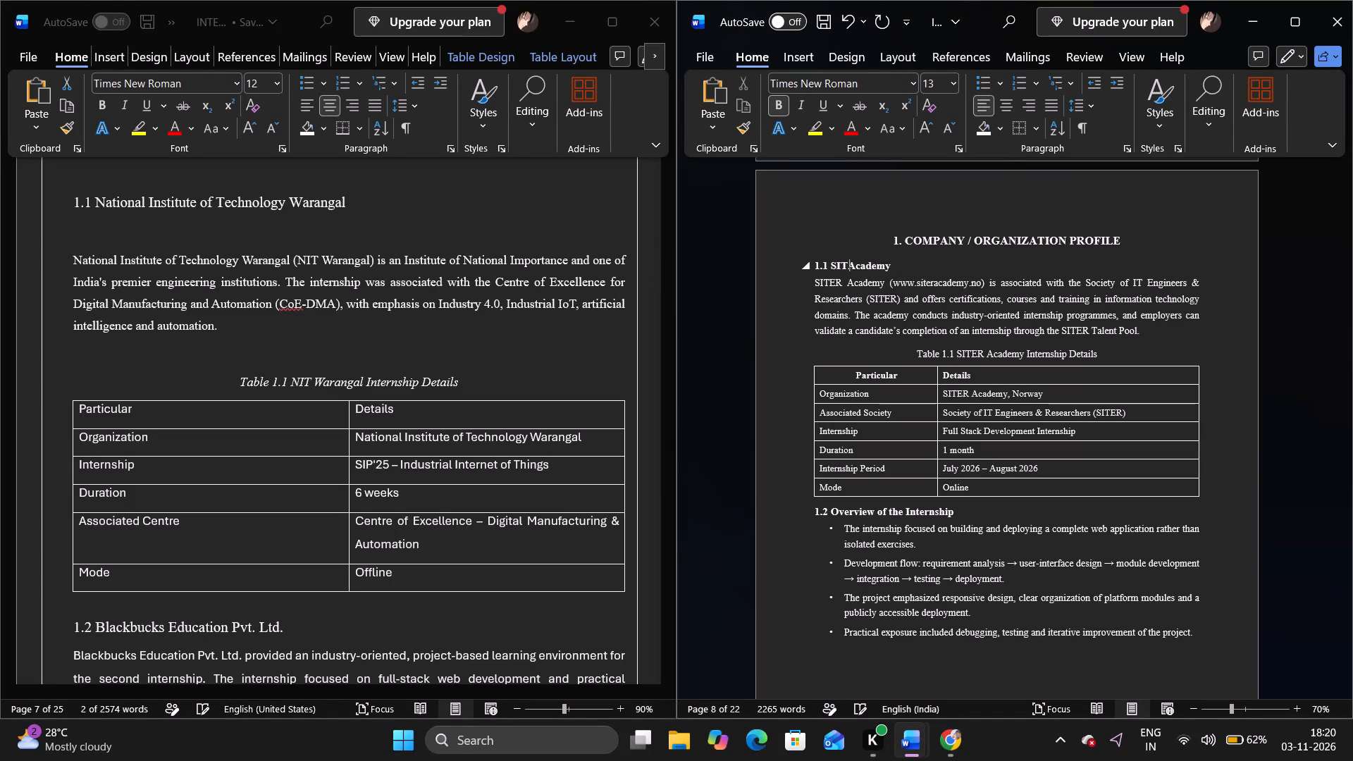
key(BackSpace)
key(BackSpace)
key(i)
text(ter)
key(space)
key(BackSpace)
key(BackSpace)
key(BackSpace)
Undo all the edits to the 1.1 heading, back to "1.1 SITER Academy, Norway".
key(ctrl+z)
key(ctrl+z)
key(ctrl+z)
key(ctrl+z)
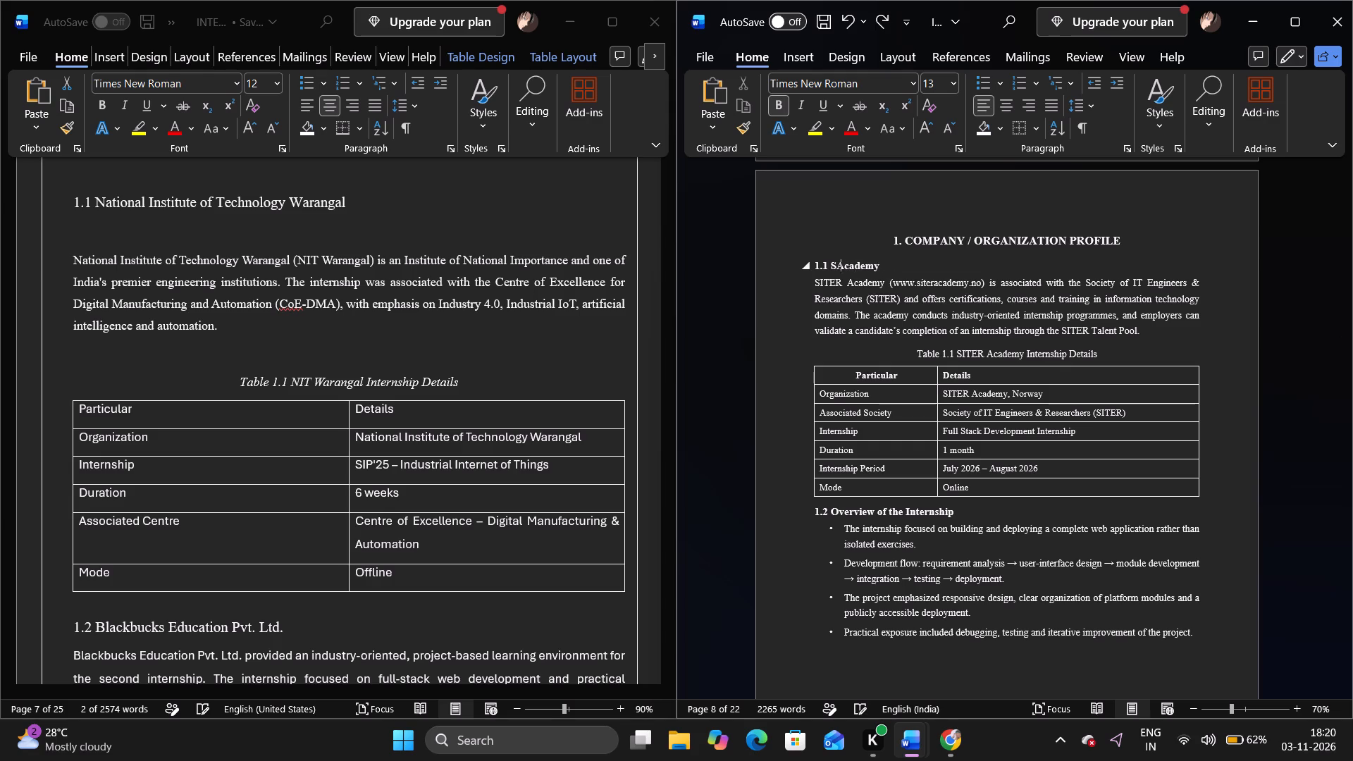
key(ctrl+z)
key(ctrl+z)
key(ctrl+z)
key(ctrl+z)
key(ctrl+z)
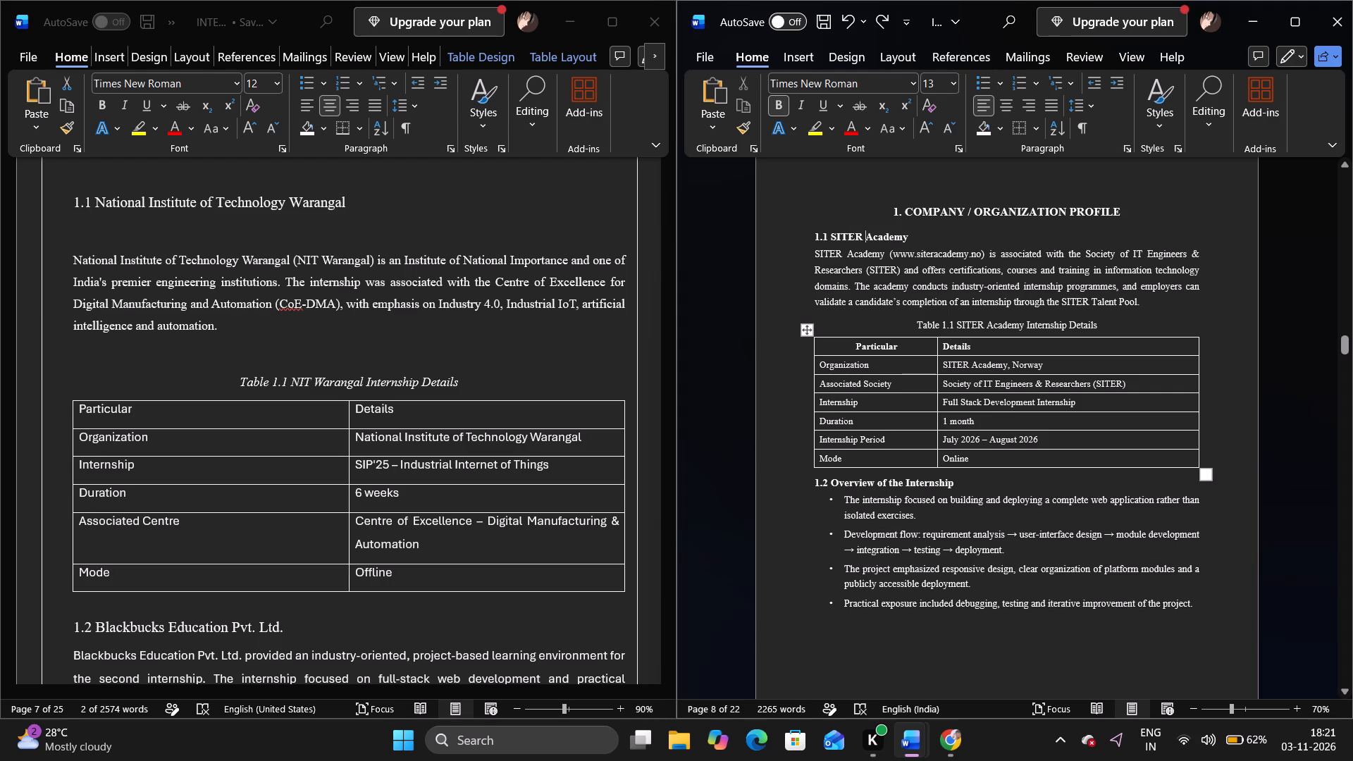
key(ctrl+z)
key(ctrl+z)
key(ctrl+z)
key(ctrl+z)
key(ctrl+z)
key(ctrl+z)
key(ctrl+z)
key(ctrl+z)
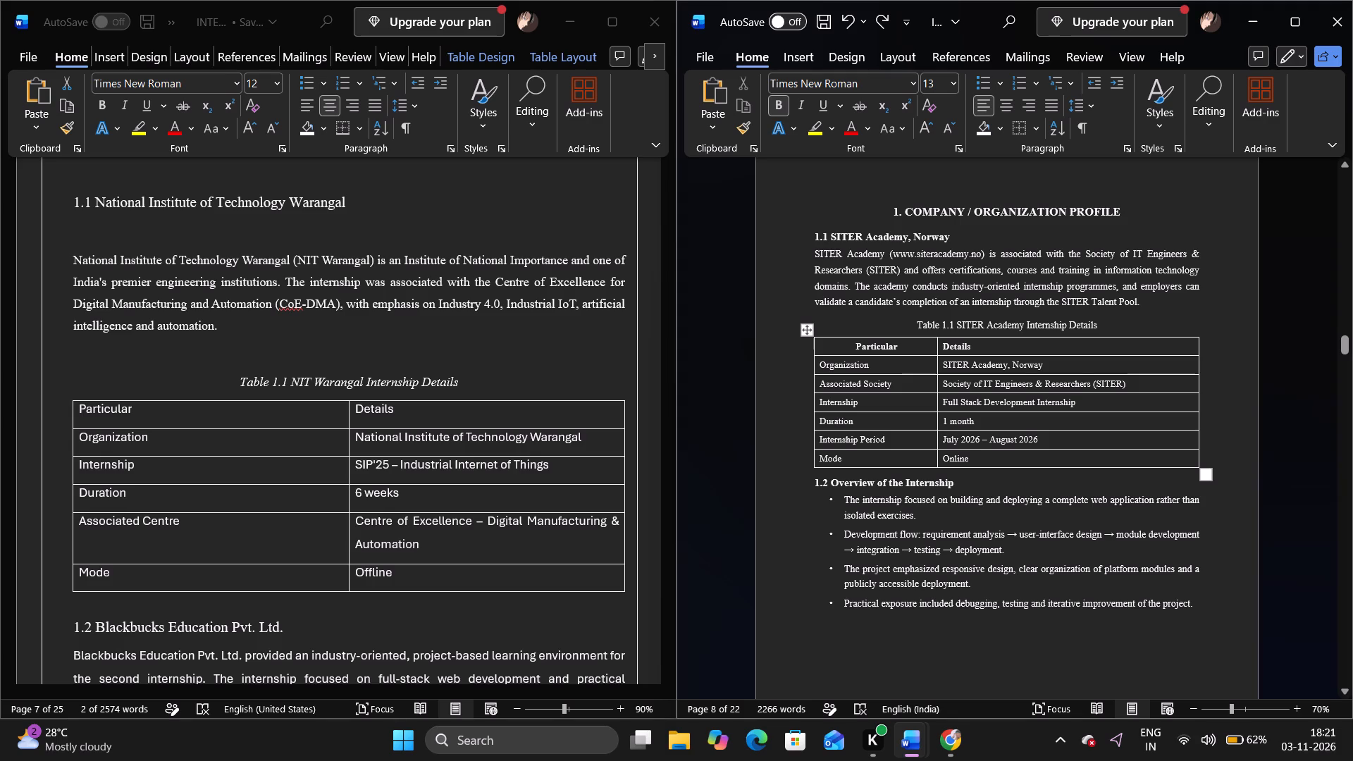
click(984, 248)
key(BackSpace)
key(BackSpace)
key(BackSpace)
key(BackSpace)
key(BackSpace)
key(BackSpace)
key(BackSpace)
key(BackSpace)
key(BackSpace)
key(BackSpace)
key(BackSpace)
key(BackSpace)
key(BackSpace)
key(BackSpace)
key(BackSpace)
key(BackSpace)
key(BackSpace)
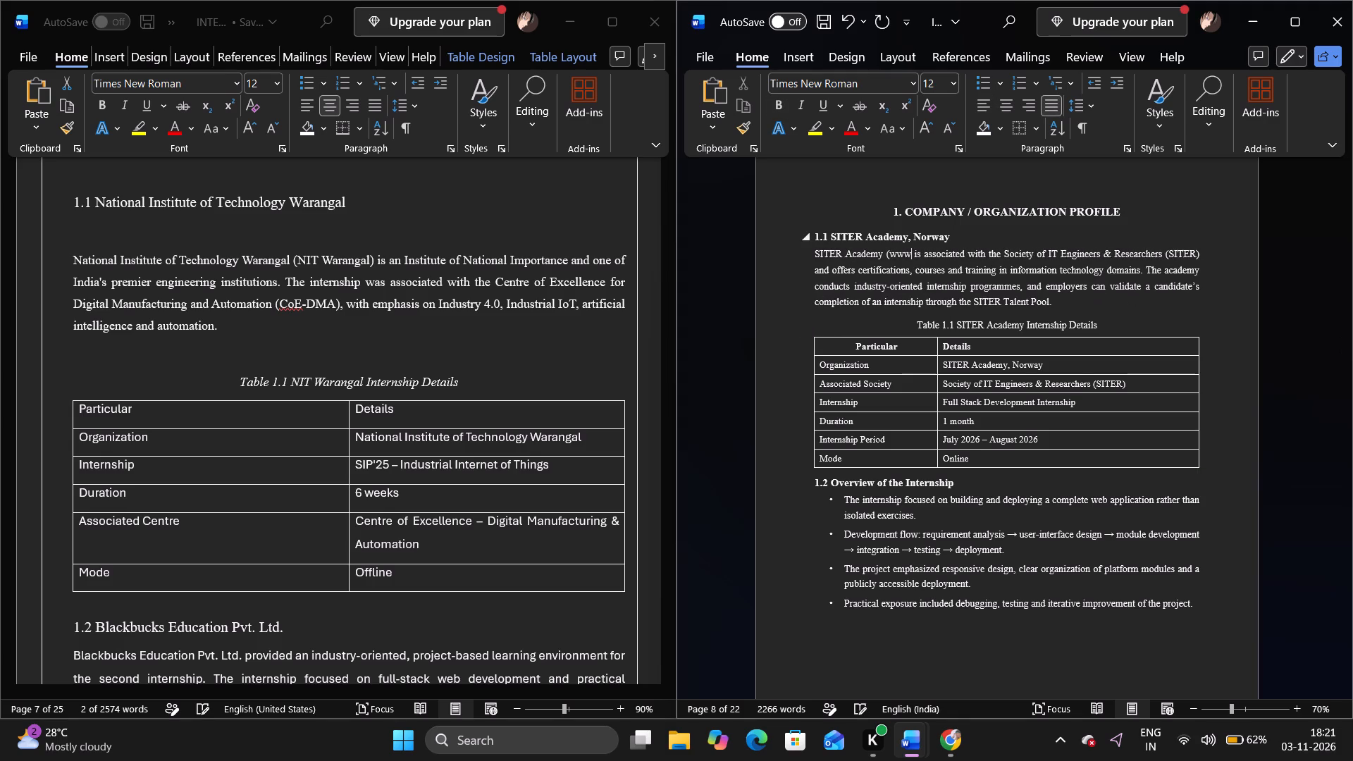
key(BackSpace)
key(BackSpace)
key(BackSpace)
key(BackSpace)
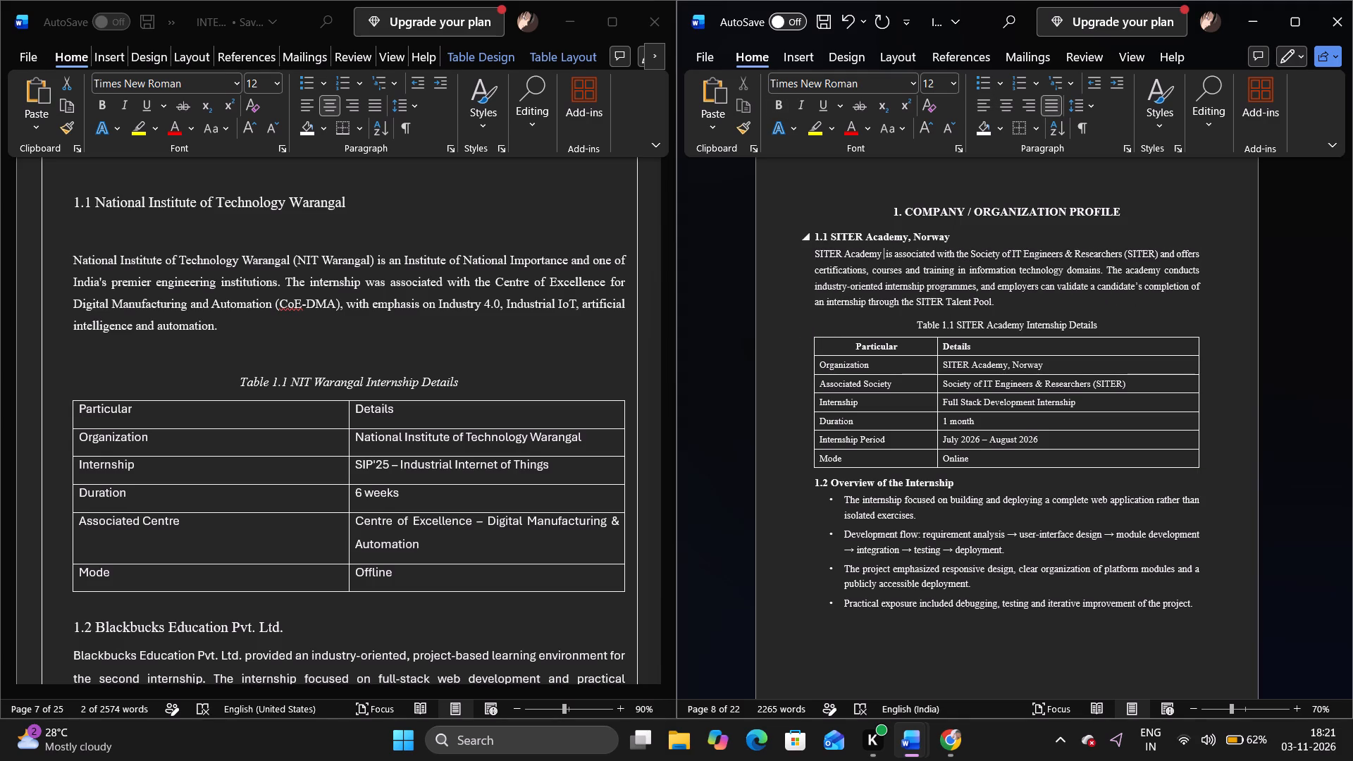
Compare the SITER Academy paragraph and table with the reference report's 1.1 paragraph and Table 1.2 Blackbucks Education Internship Details.
ctrl+scroll(1007, 285, up, 1)
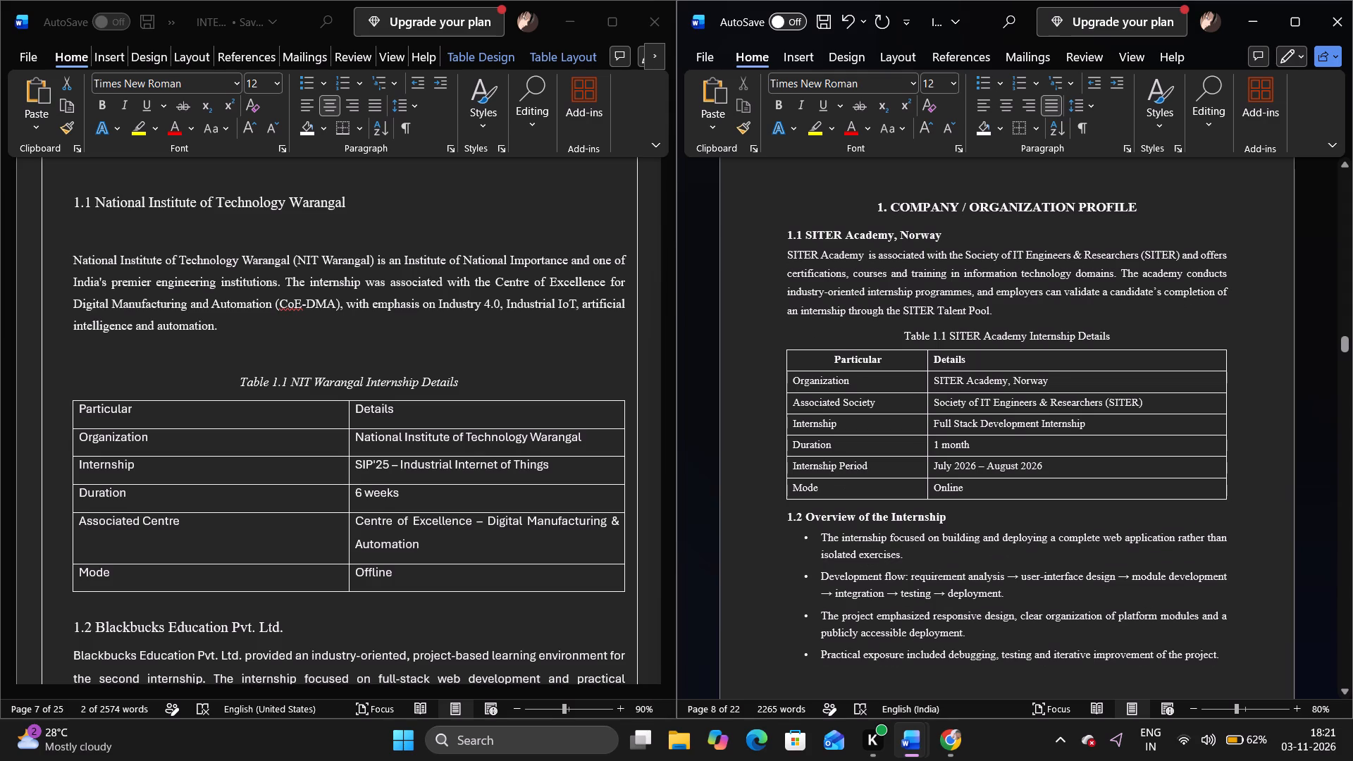
drag(1002, 281, 940, 274)
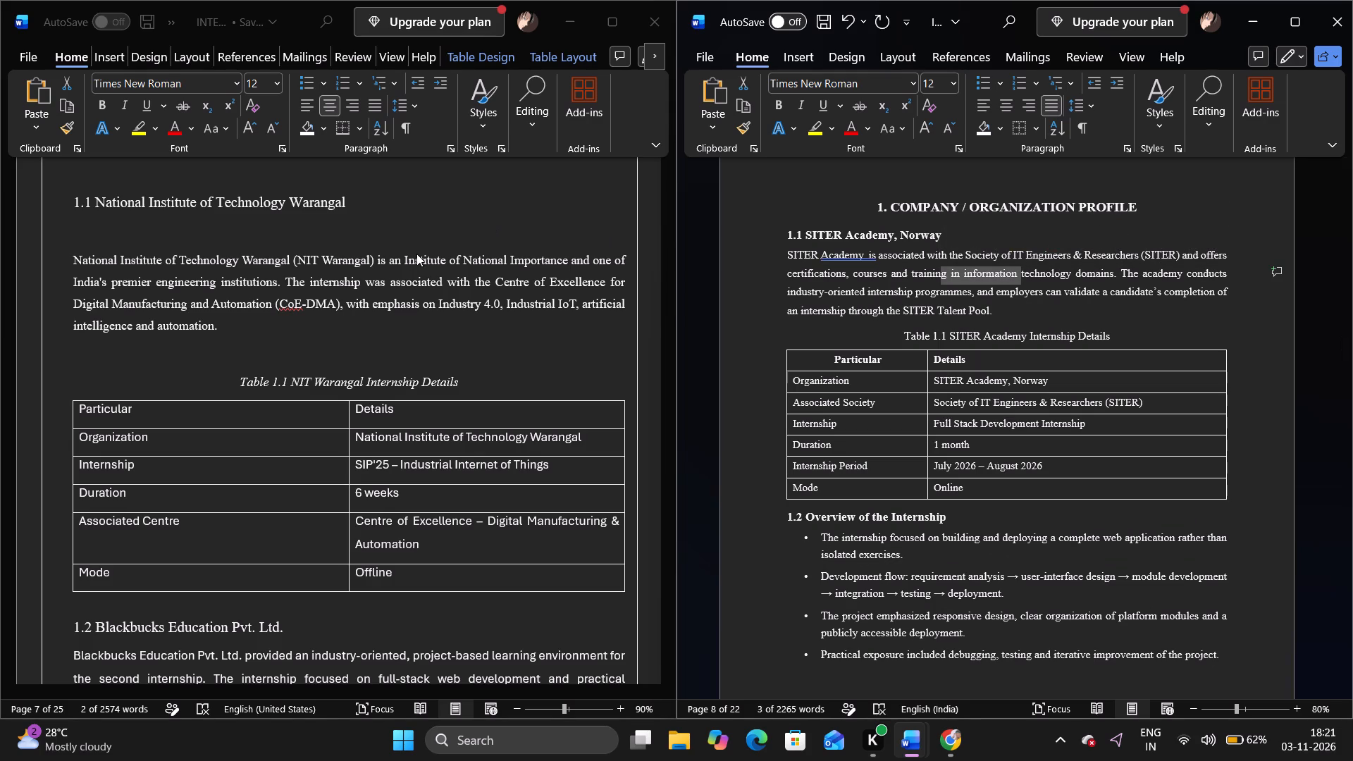
drag(416, 254, 471, 292)
click(471, 292)
drag(471, 292, 419, 281)
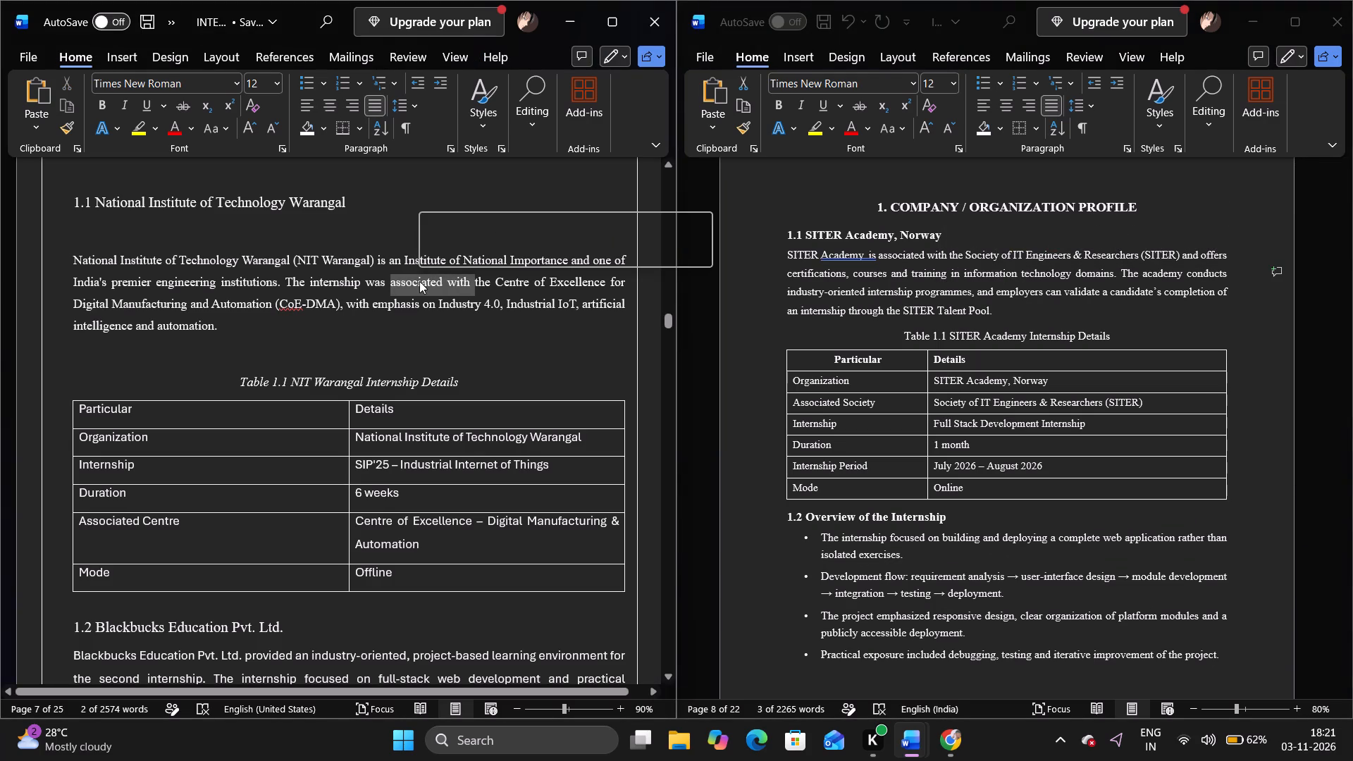
click(963, 321)
click(1008, 311)
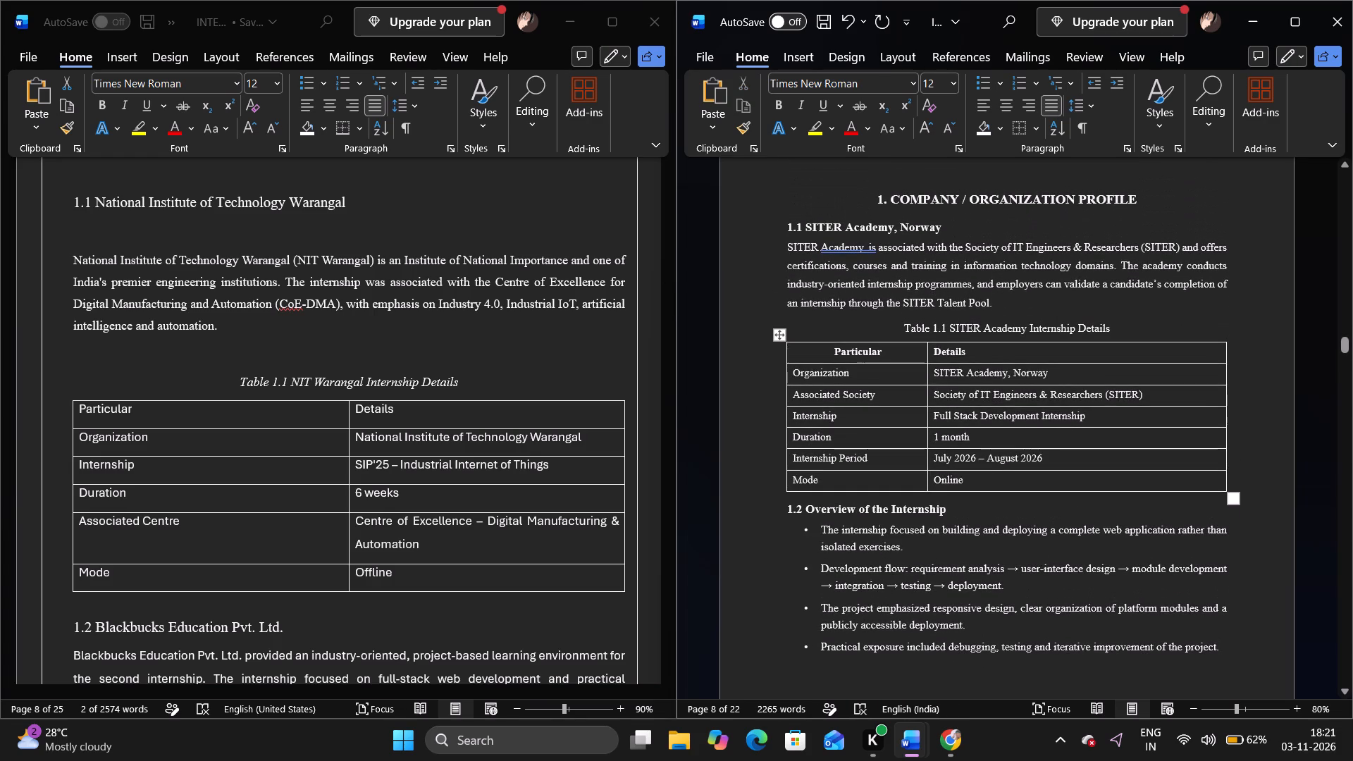
scroll(578, 355, down, 8)
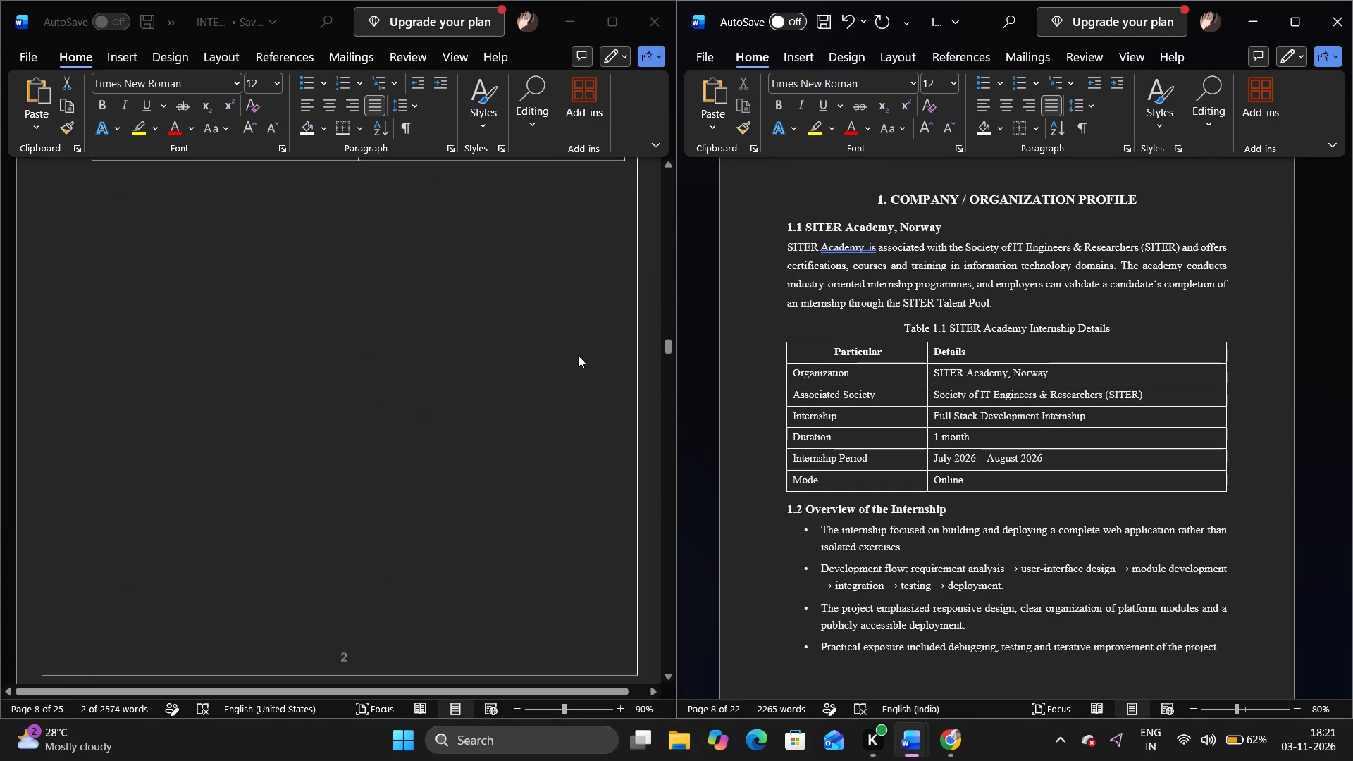
scroll(578, 355, up, 3)
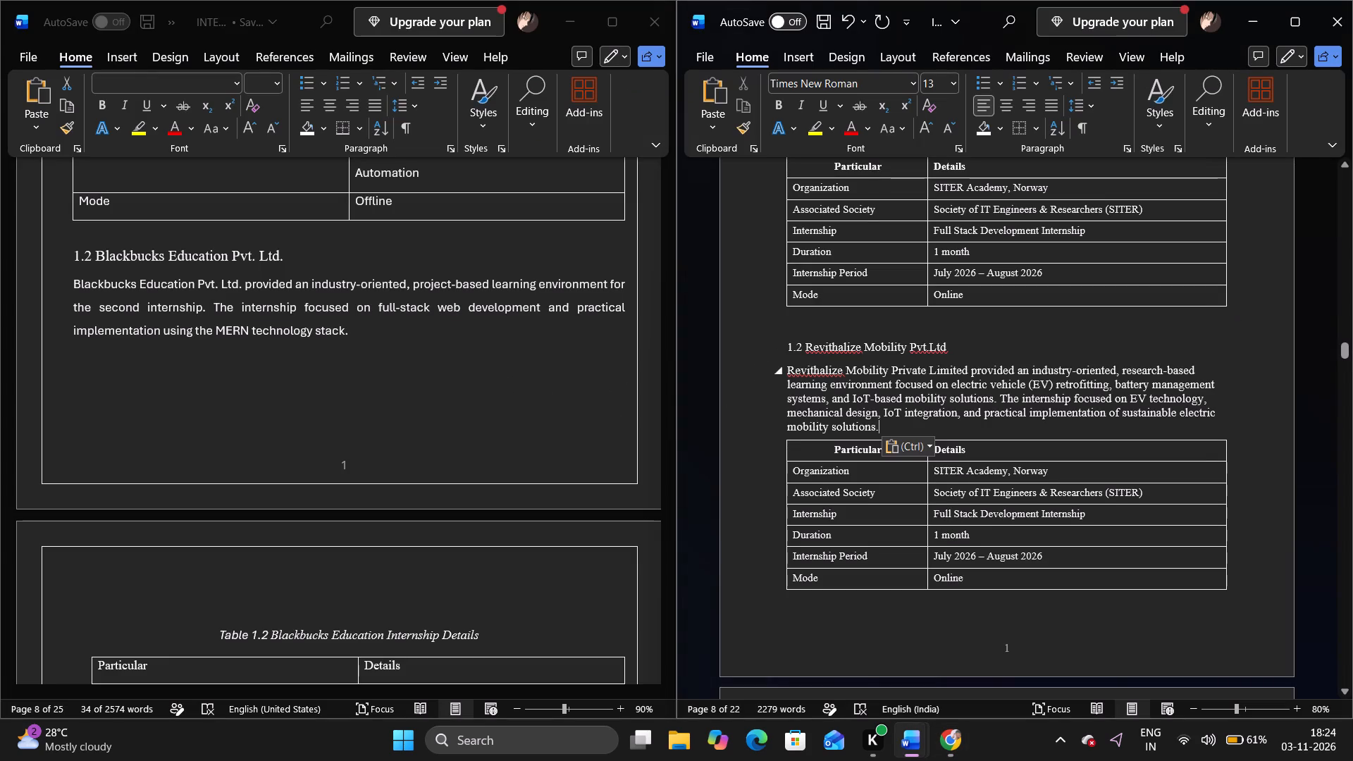
Insert an empty line between the Revithalize Mobility paragraph and the table below it.
click(895, 438)
click(888, 431)
key(Return)
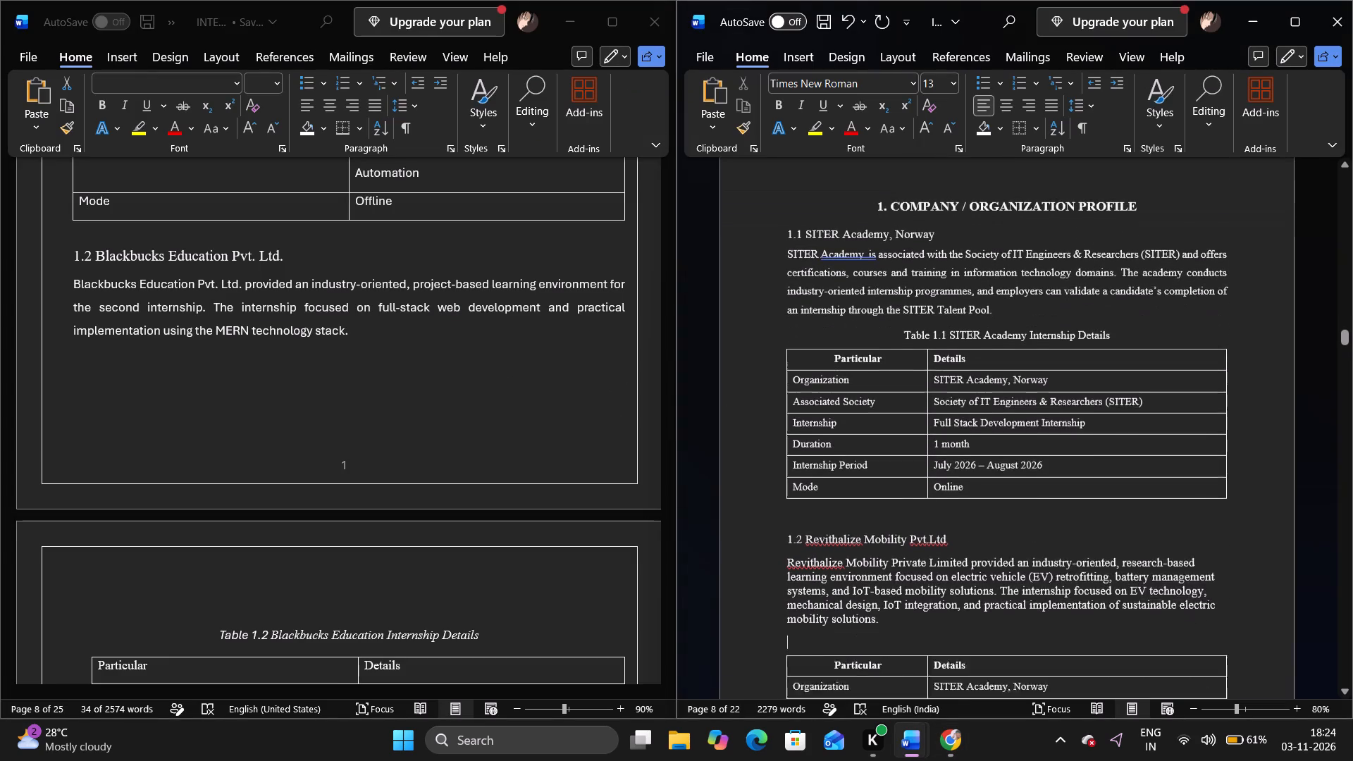
Set the Revithalize Mobility paragraph's font size to 12, matching the body text of section 1.1.
scroll(888, 431, up, 1)
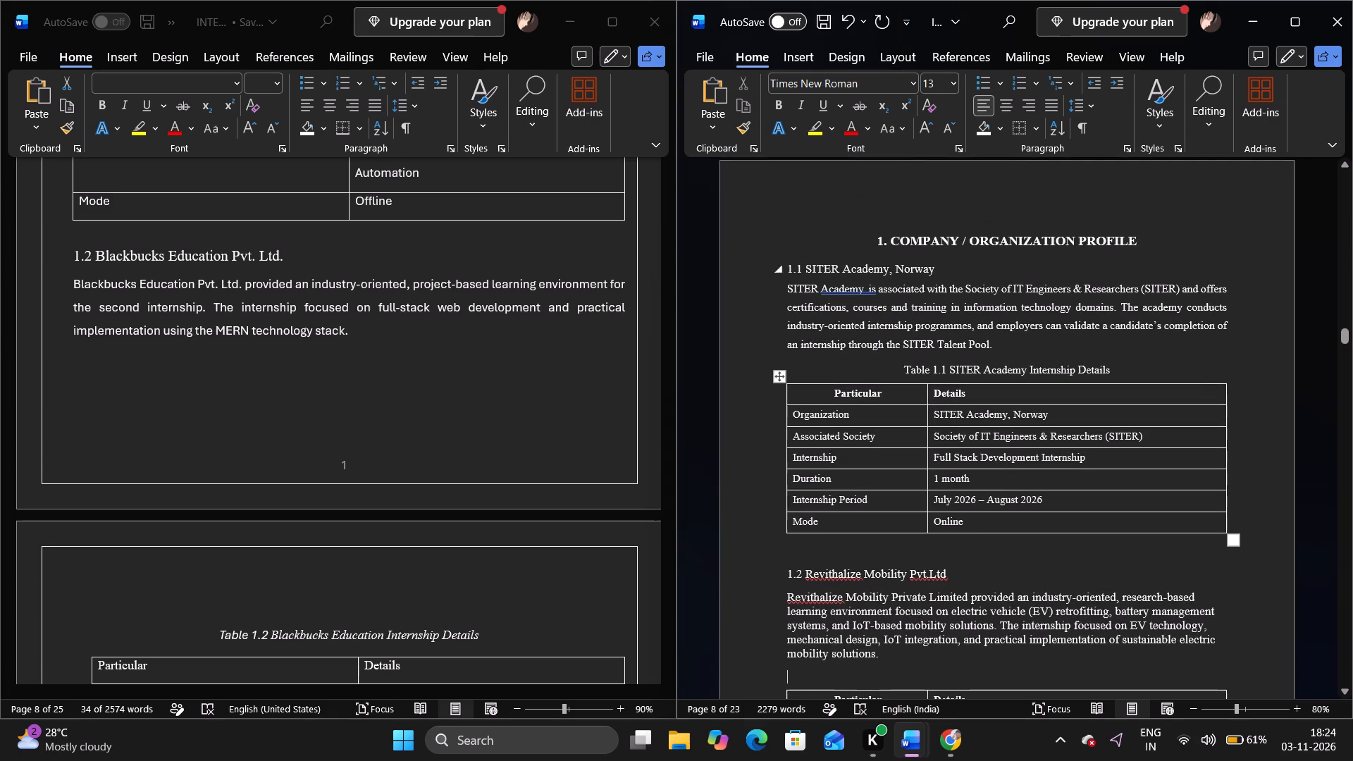
click(1008, 336)
scroll(968, 395, down, 1)
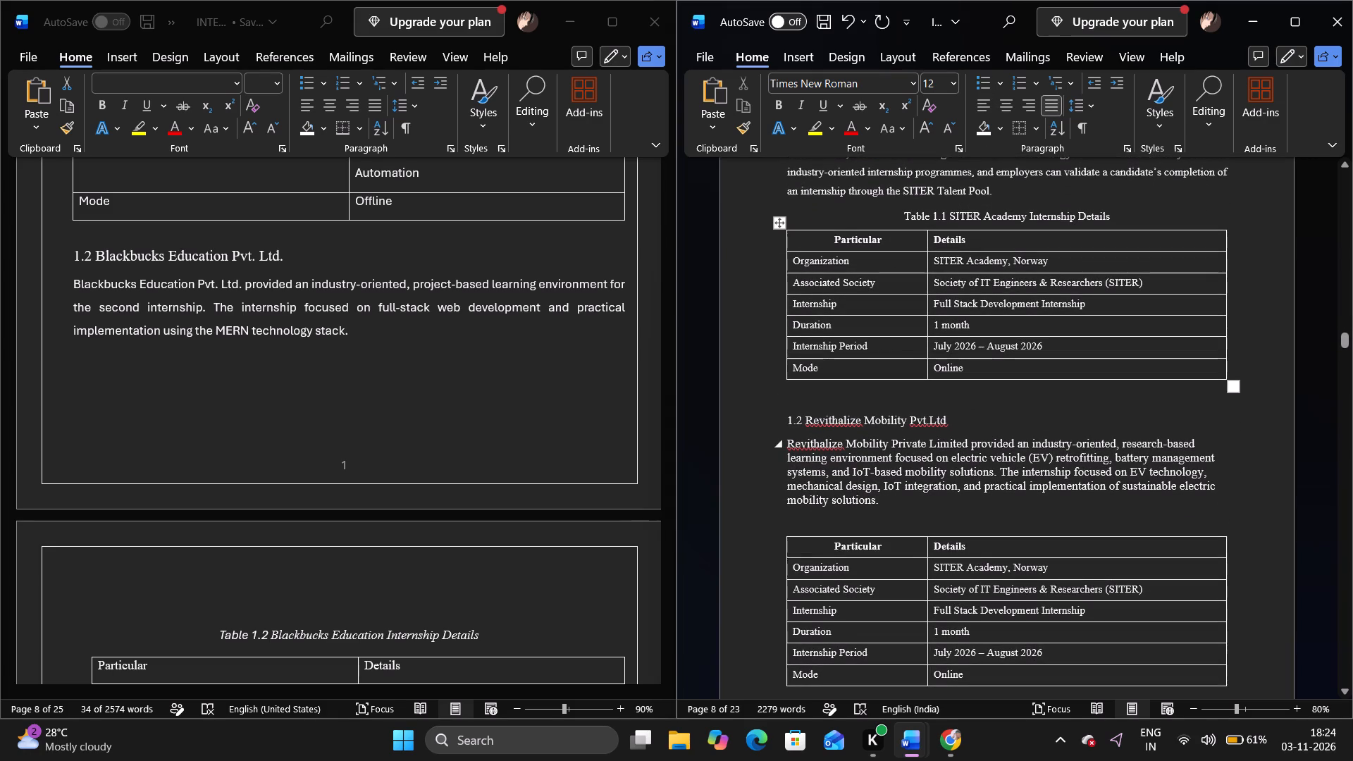
drag(884, 501, 773, 438)
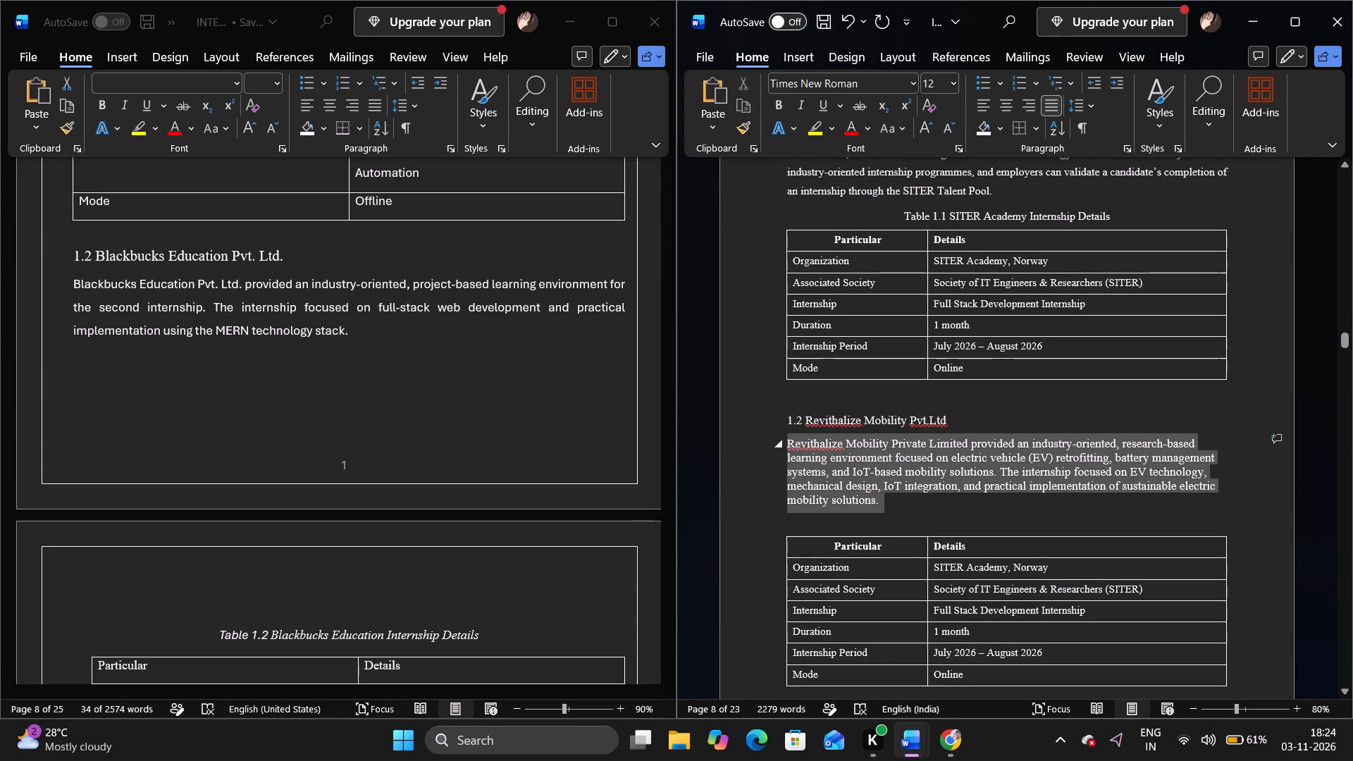
drag(773, 438, 773, 439)
click(892, 376)
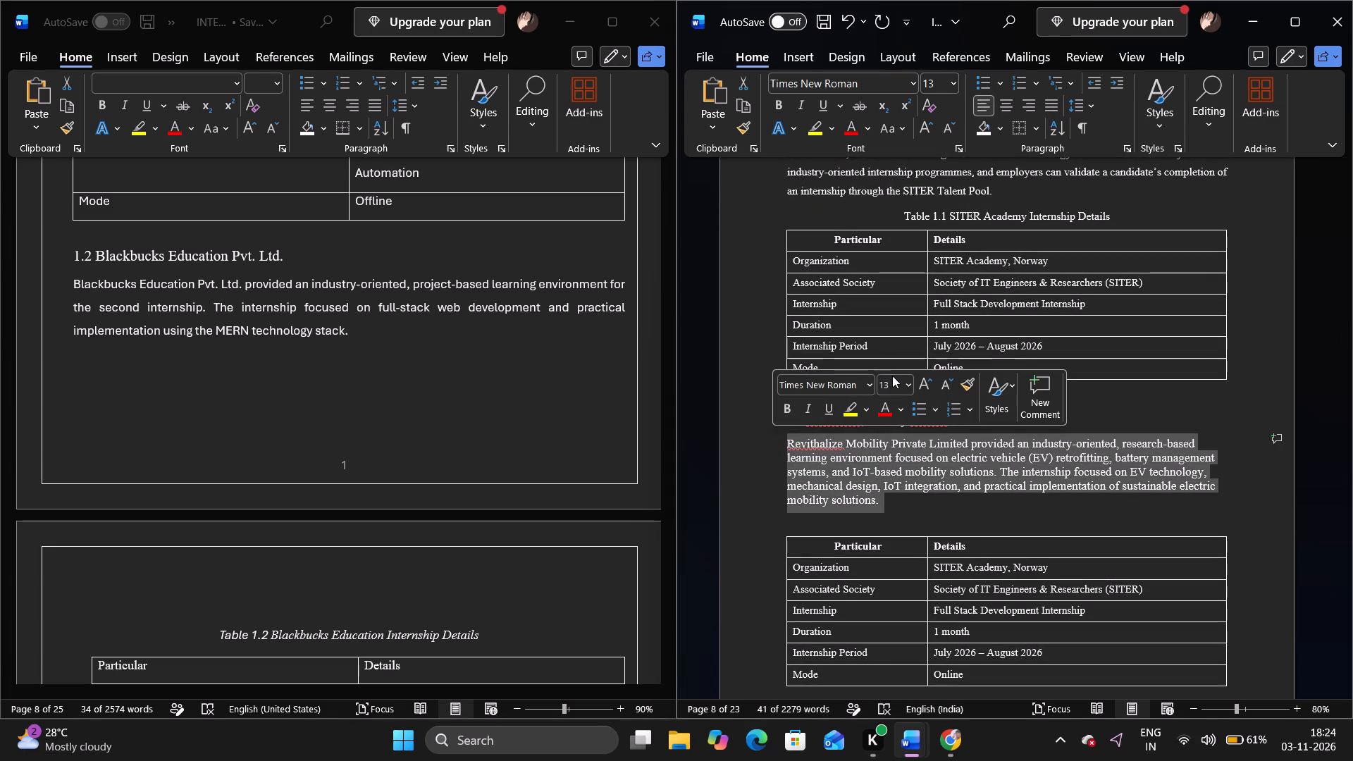
click(892, 376)
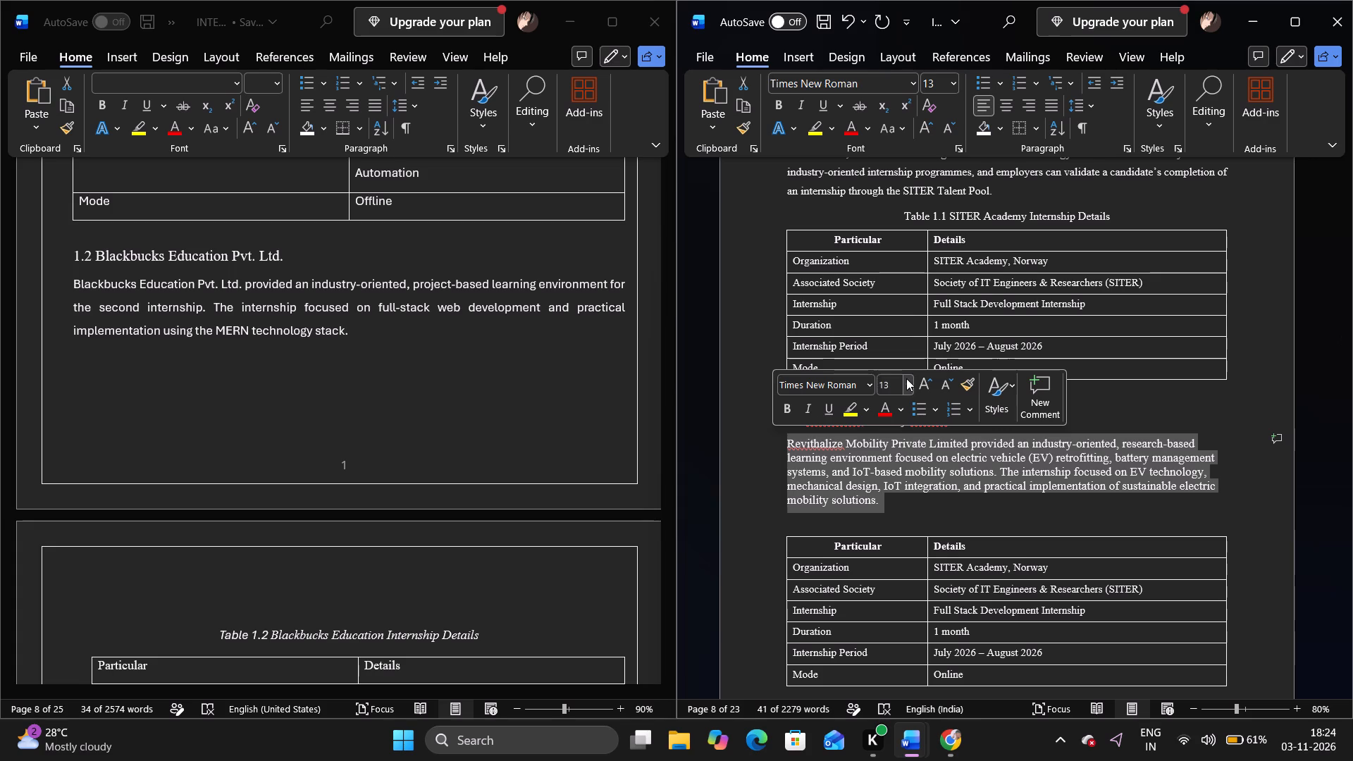
click(906, 378)
click(901, 125)
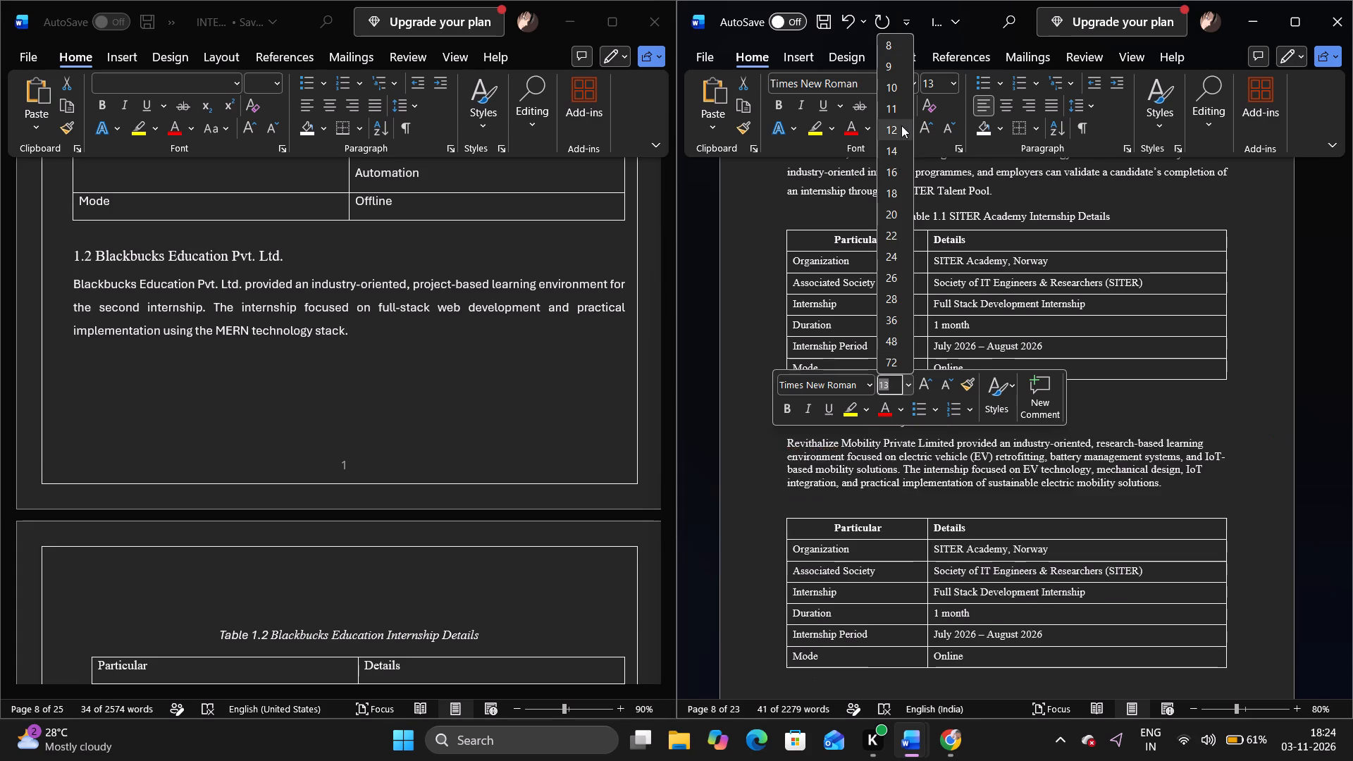
click(1058, 459)
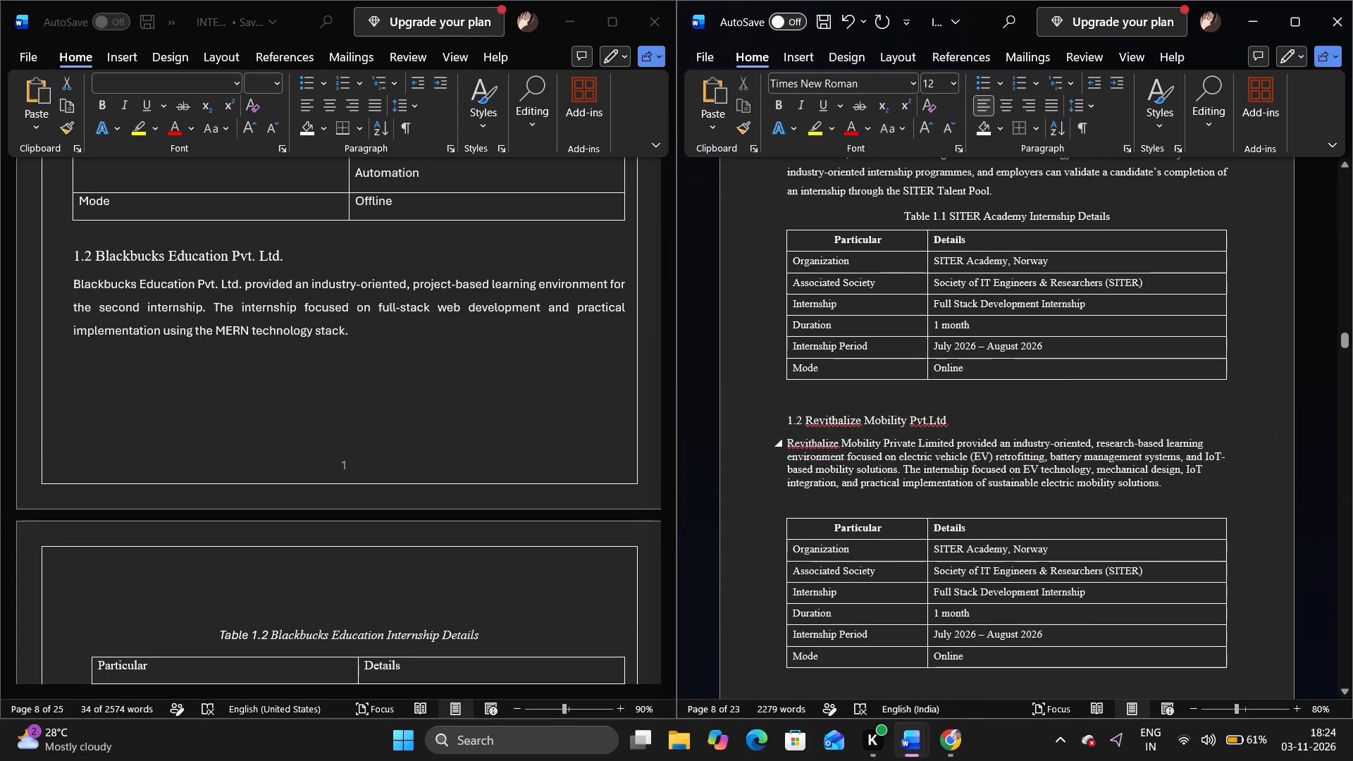
Justify the Revithalize Mobility paragraph under the 1.2 heading.
drag(1166, 488, 820, 455)
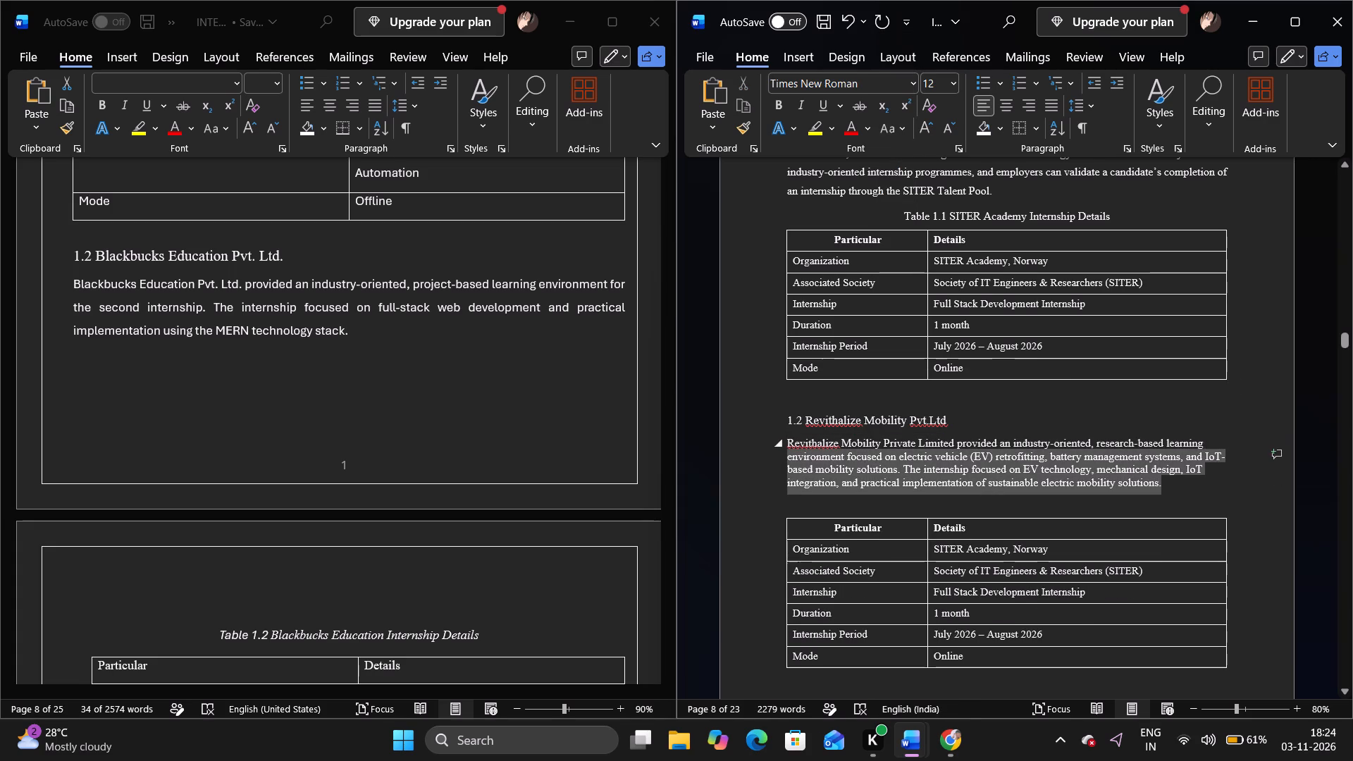
drag(820, 455, 783, 434)
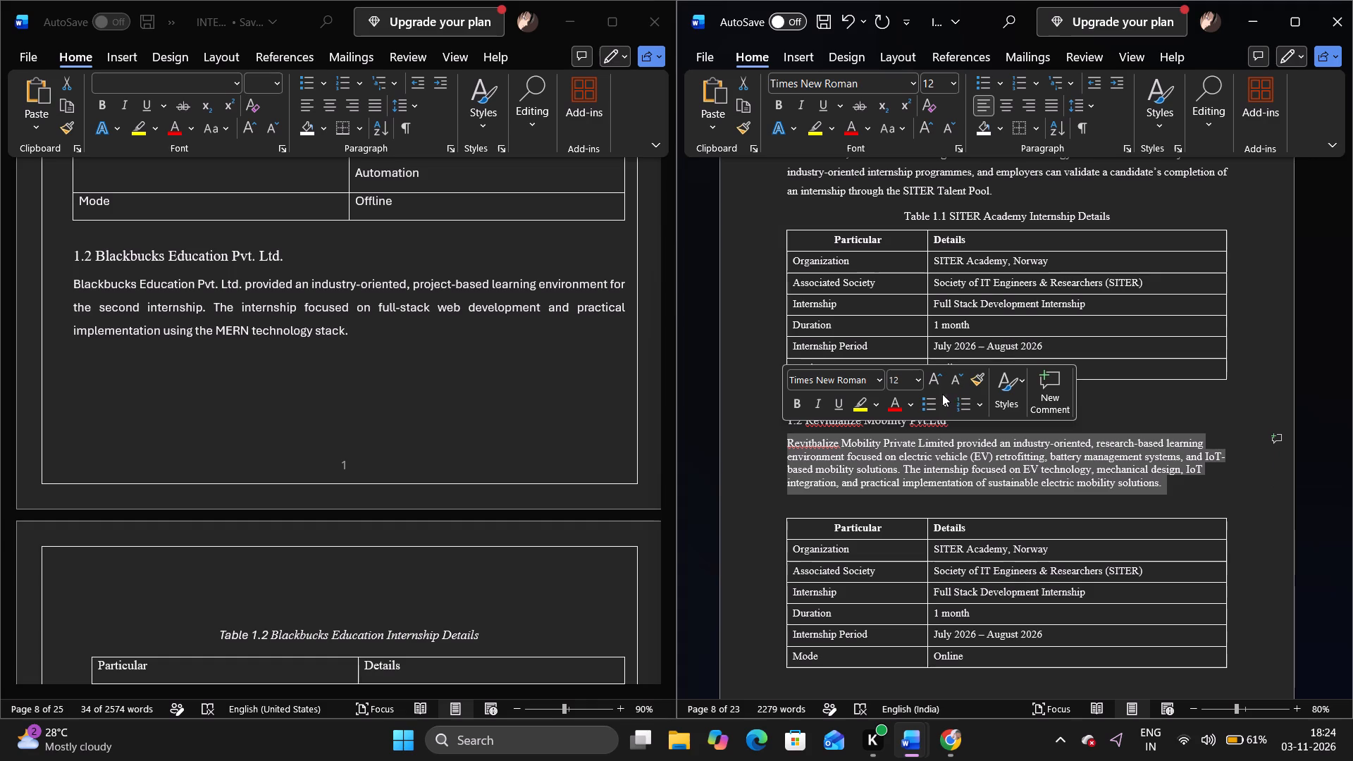
click(943, 415)
click(940, 405)
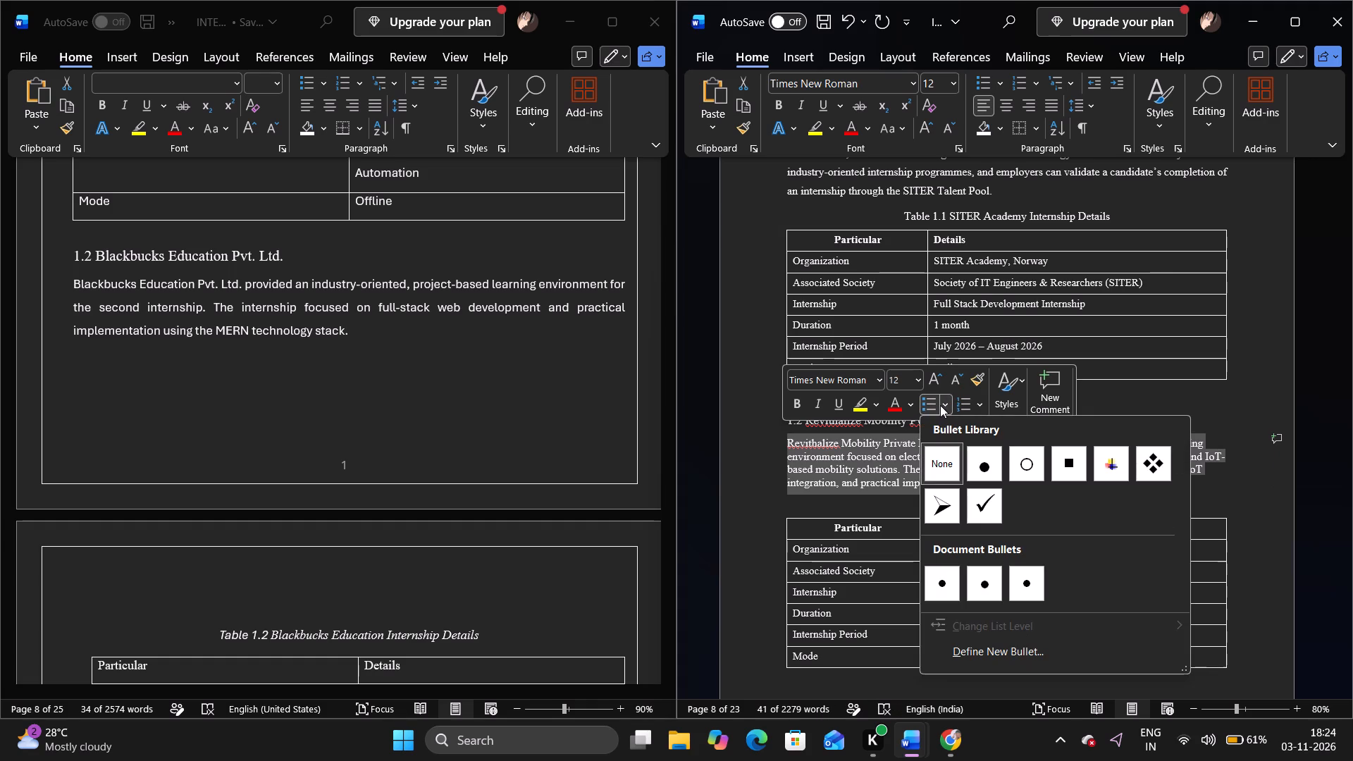
click(941, 405)
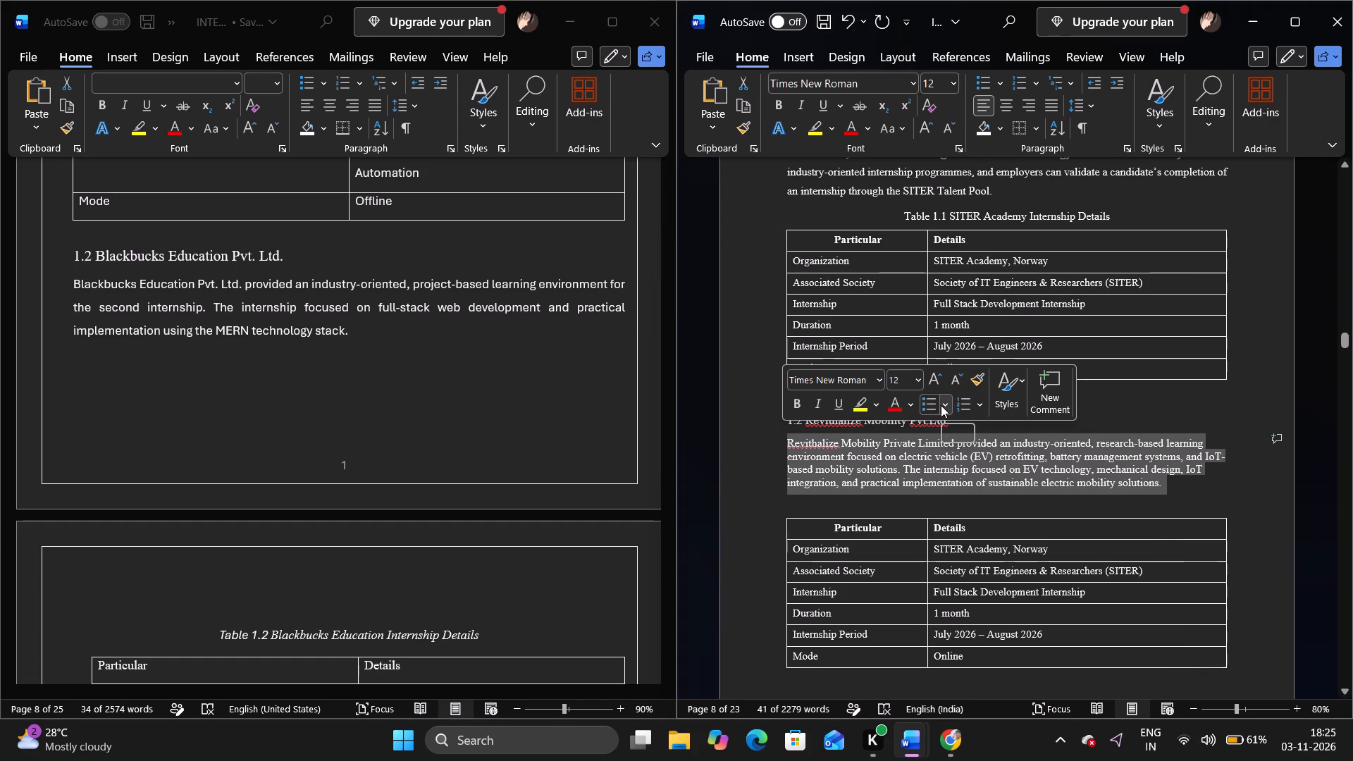
click(1043, 104)
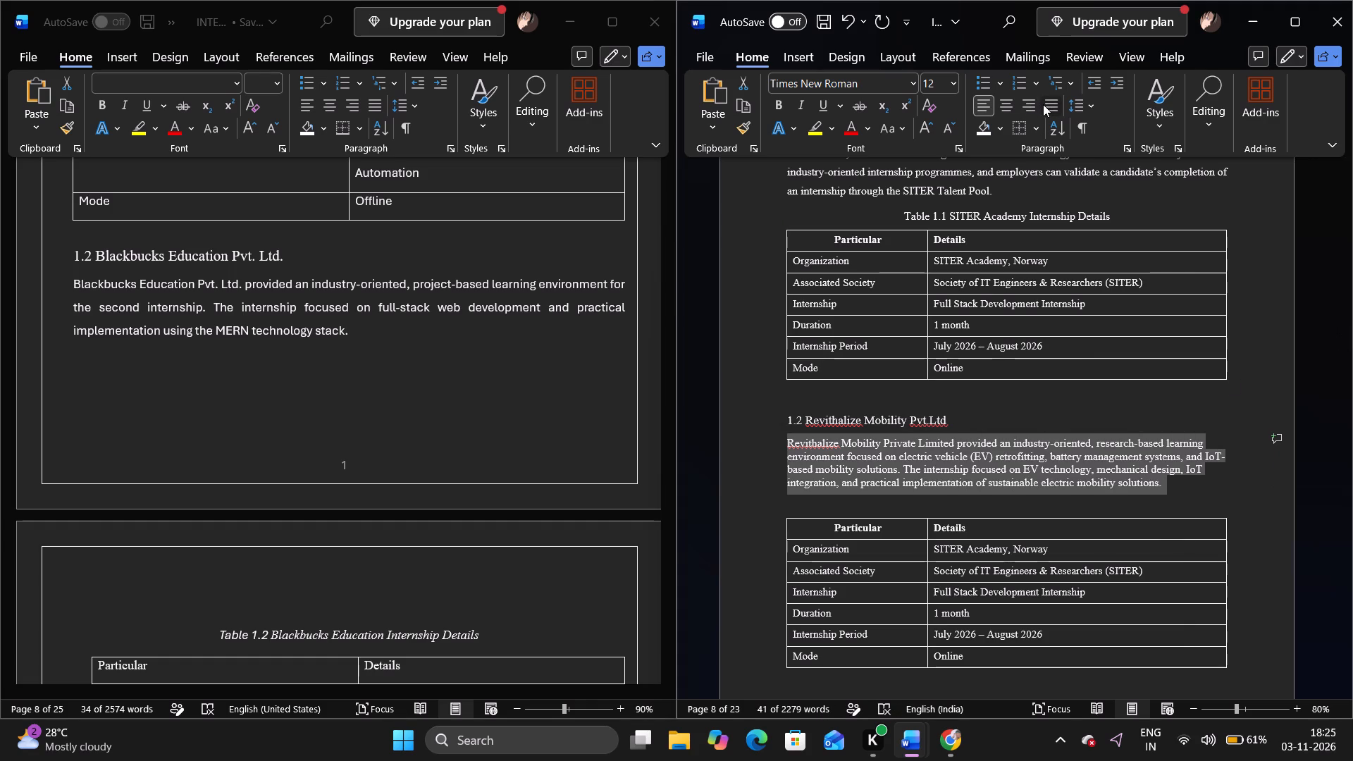
click(1043, 104)
click(991, 105)
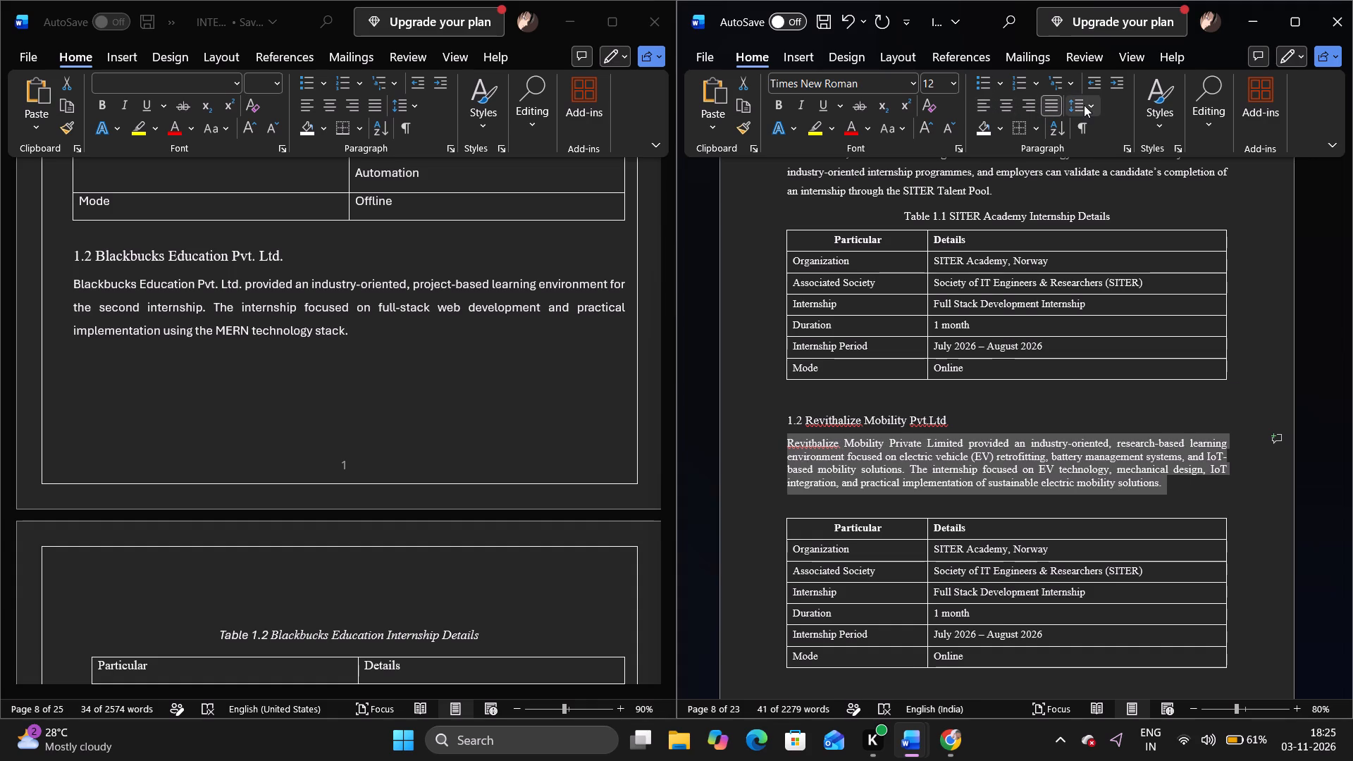
Set the line spacing of the Revithalize Mobility paragraph to 1.5.
click(1096, 105)
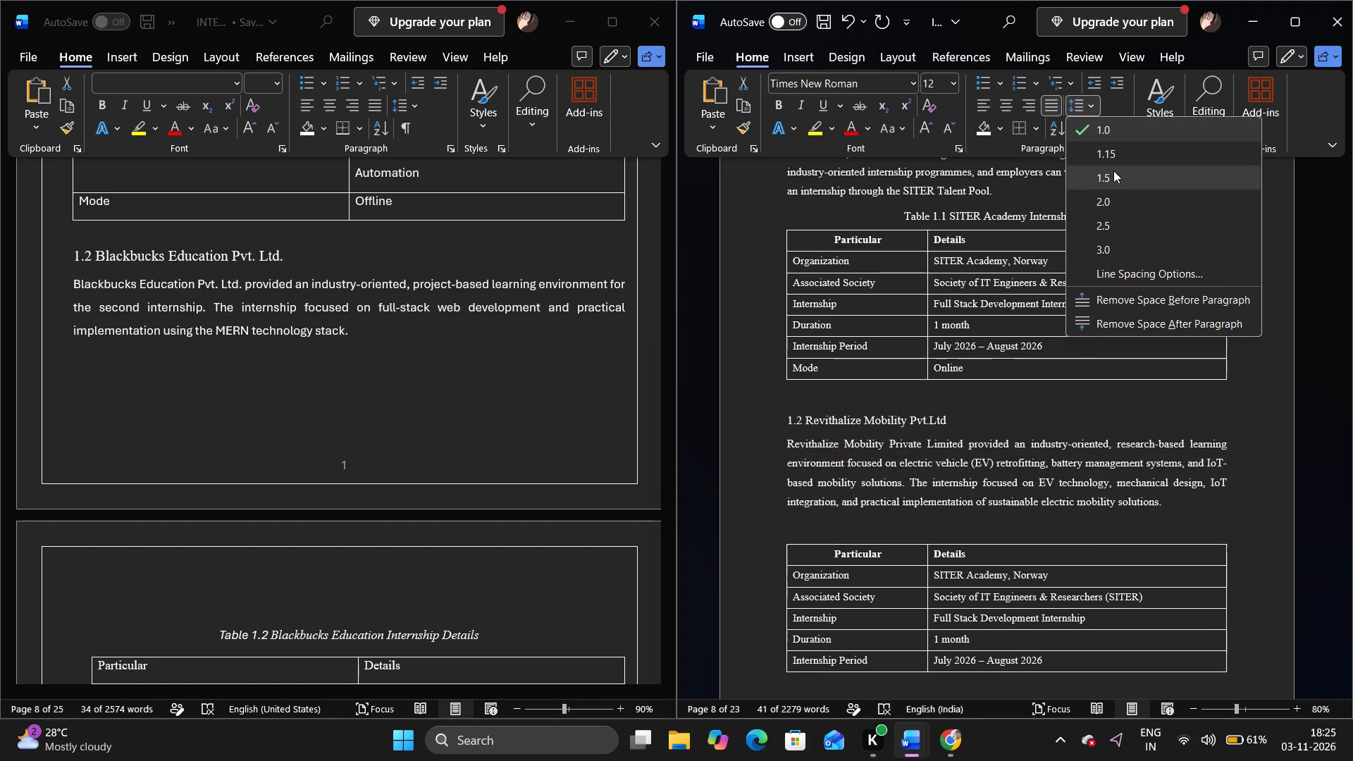
click(1113, 171)
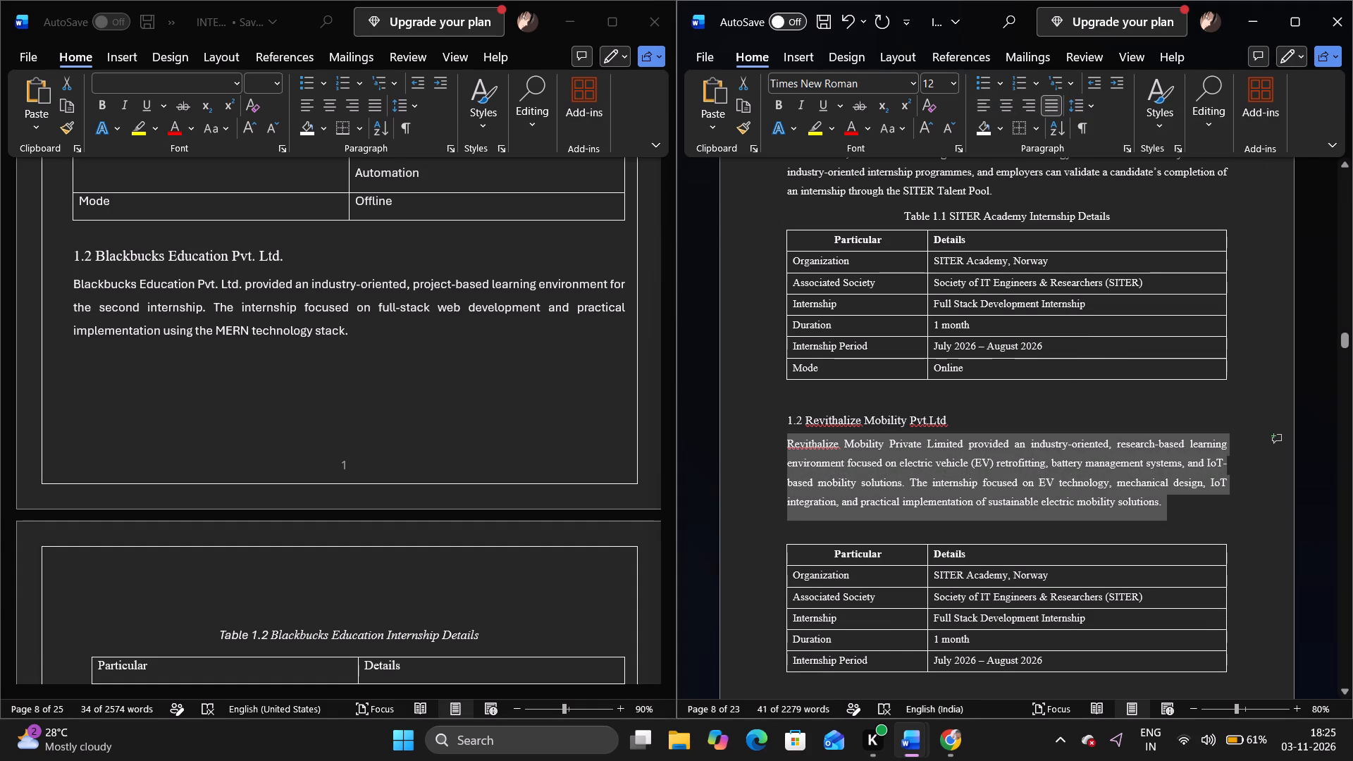
click(782, 549)
click(748, 462)
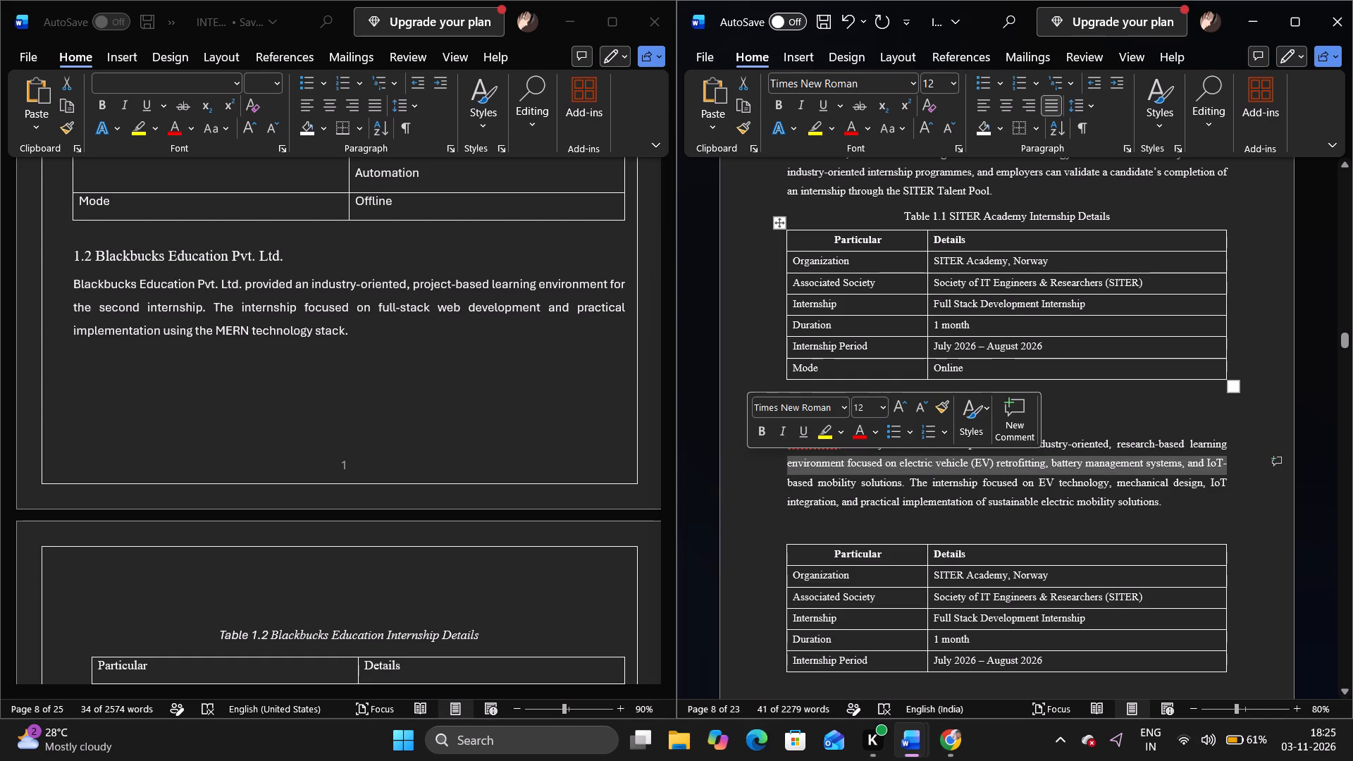
Copy the Table 1.1 caption onto the empty line above the table in section 1.2 and remove the extra line break.
drag(1112, 214, 882, 216)
key(ctrl+c)
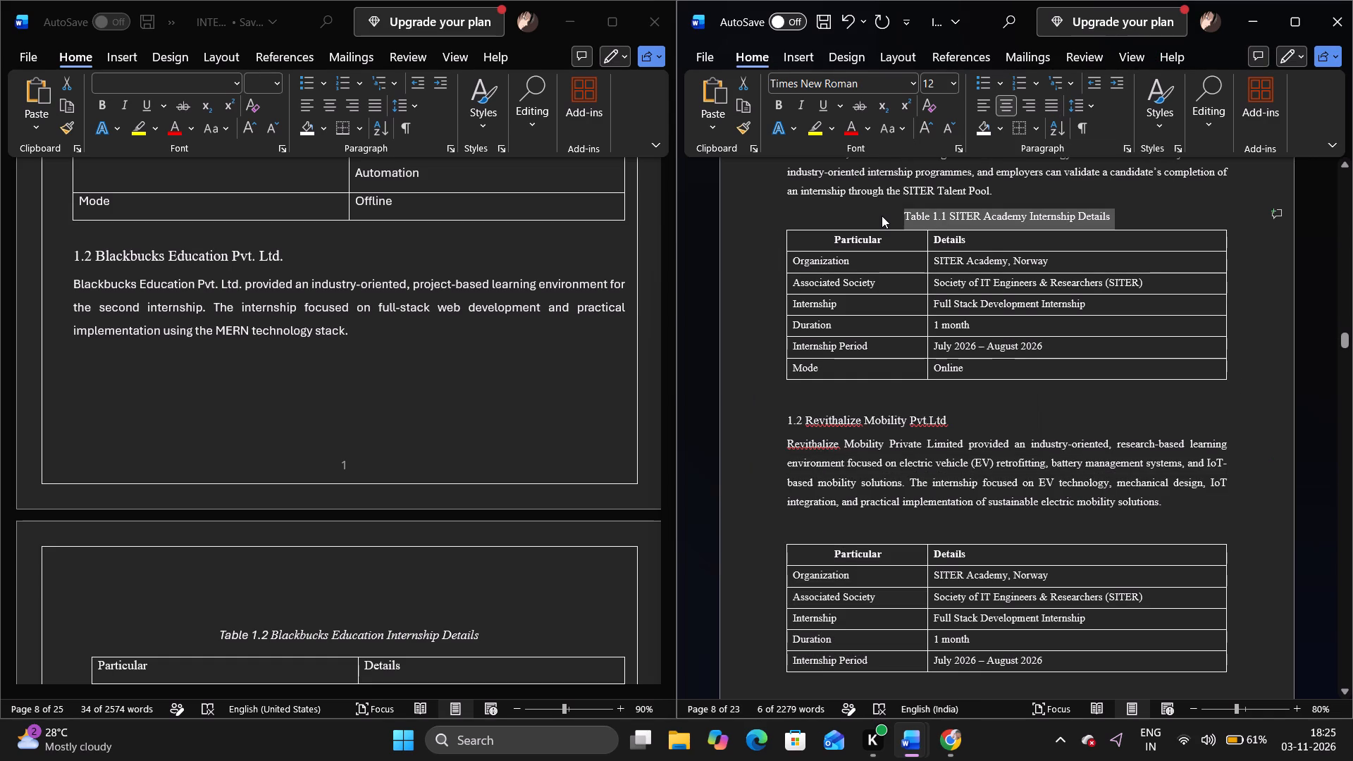
click(1034, 517)
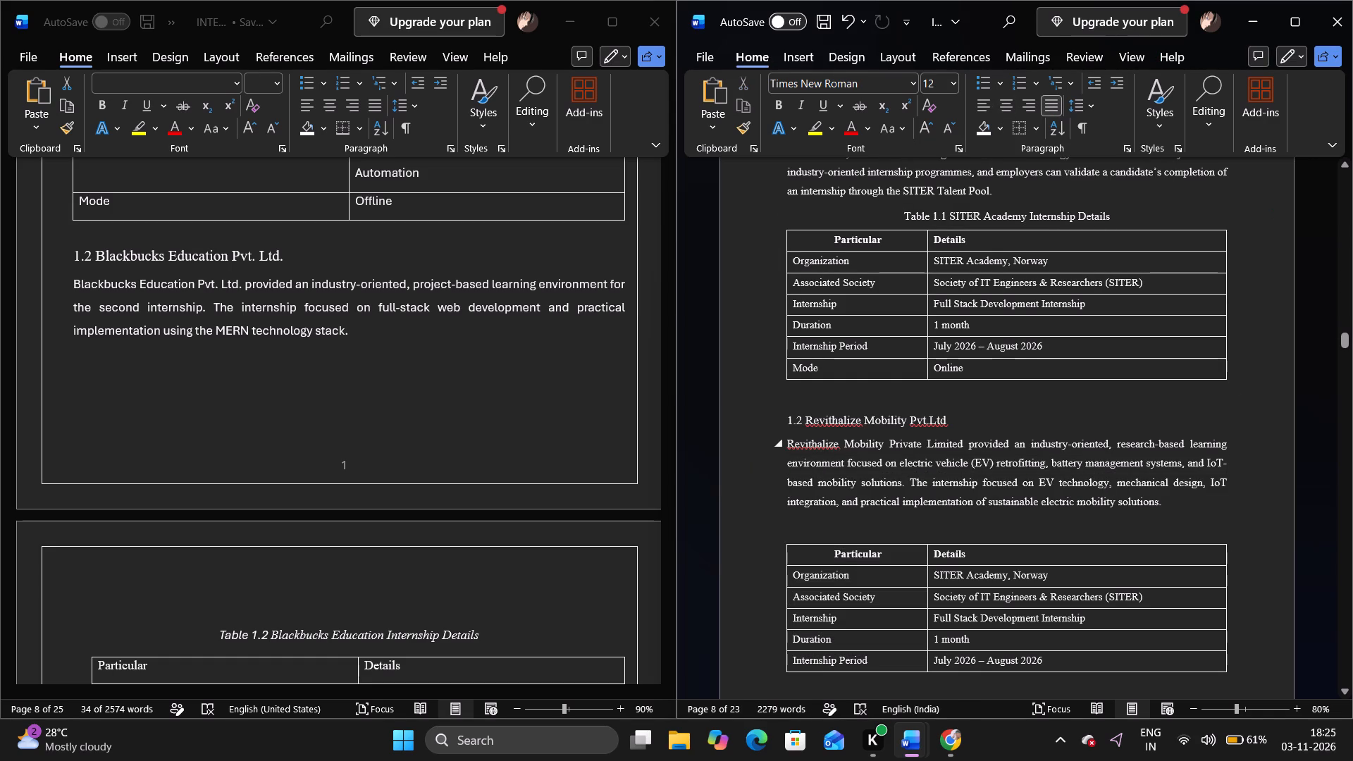
click(1016, 525)
key(ctrl+v)
key(BackSpace)
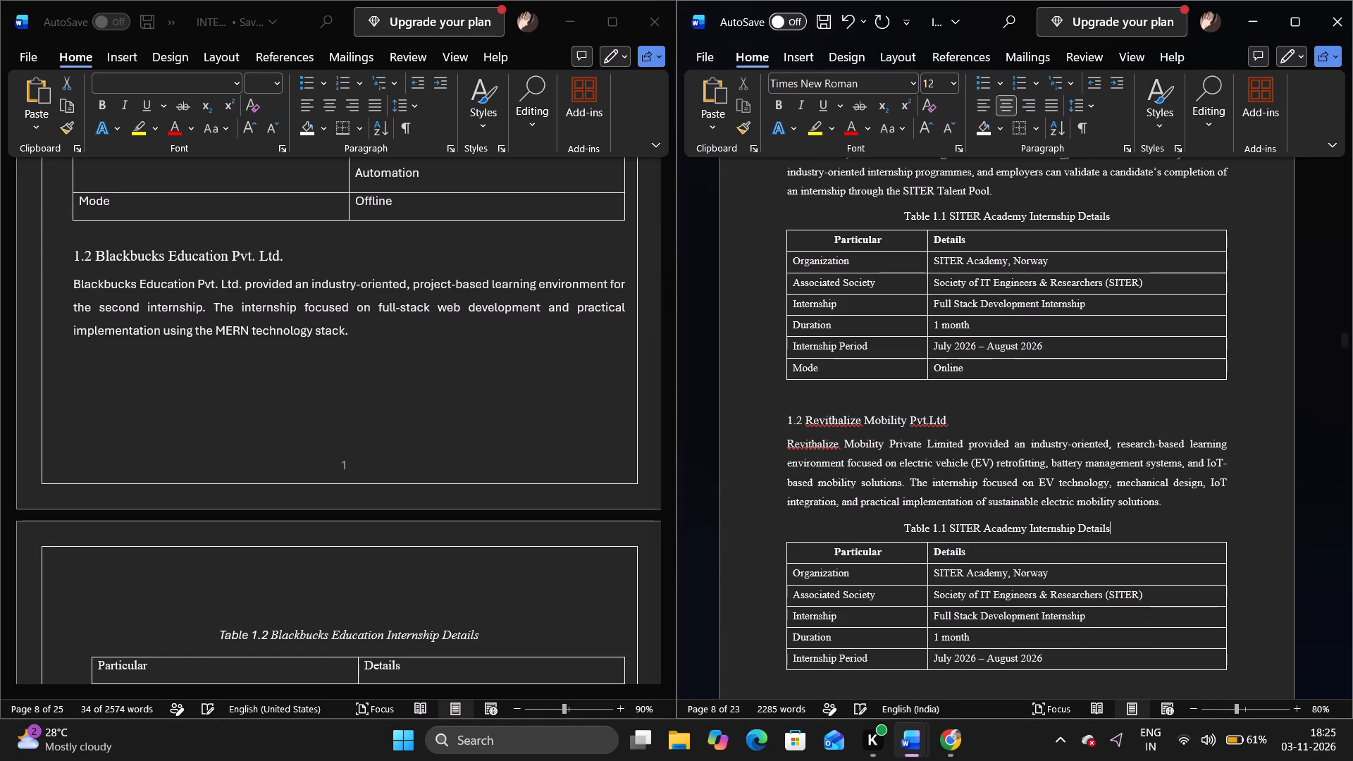
Renumber the copied caption above the second table as Table 1.2.
click(946, 524)
key(BackSpace)
text(2)
key(space)
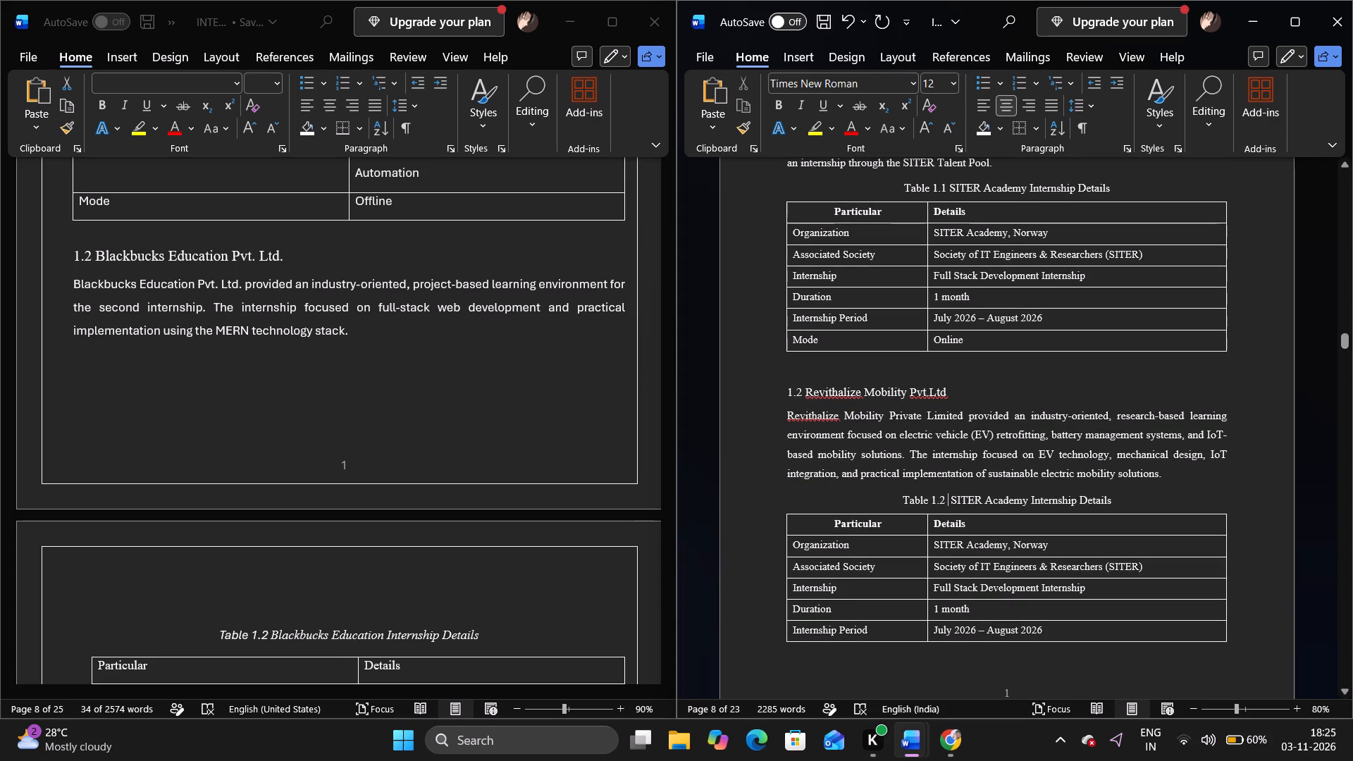
Replace "SITER Academy" in the Table 1.2 caption with "Revithalize Pvt.Ltd".
click(1025, 500)
key(BackSpace)
key(BackSpace)
key(BackSpace)
key(BackSpace)
key(BackSpace)
key(BackSpace)
key(BackSpace)
key(BackSpace)
key(BackSpace)
key(BackSpace)
key(BackSpace)
key(BackSpace)
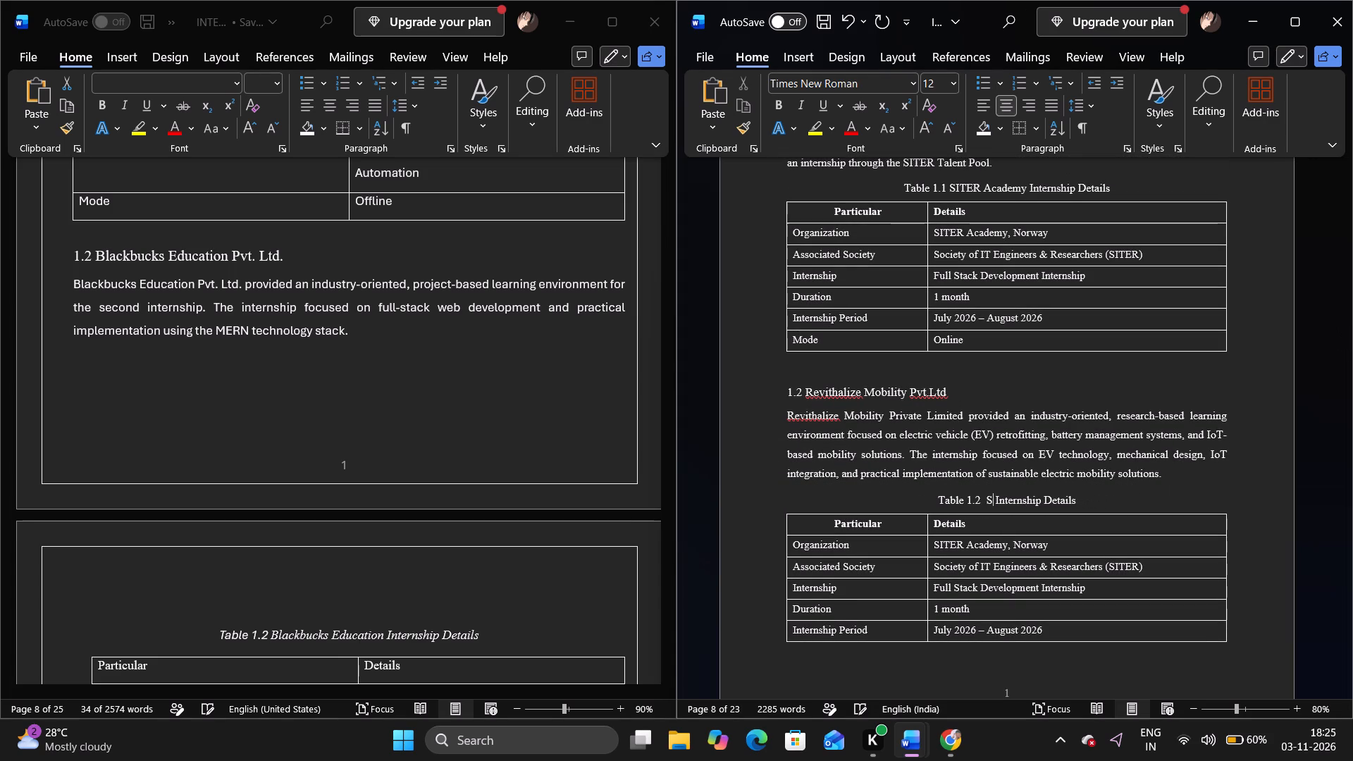
key(BackSpace)
text(RW)
key(BackSpace)
text(e u)
key(BackSpace)
key(BackSpace)
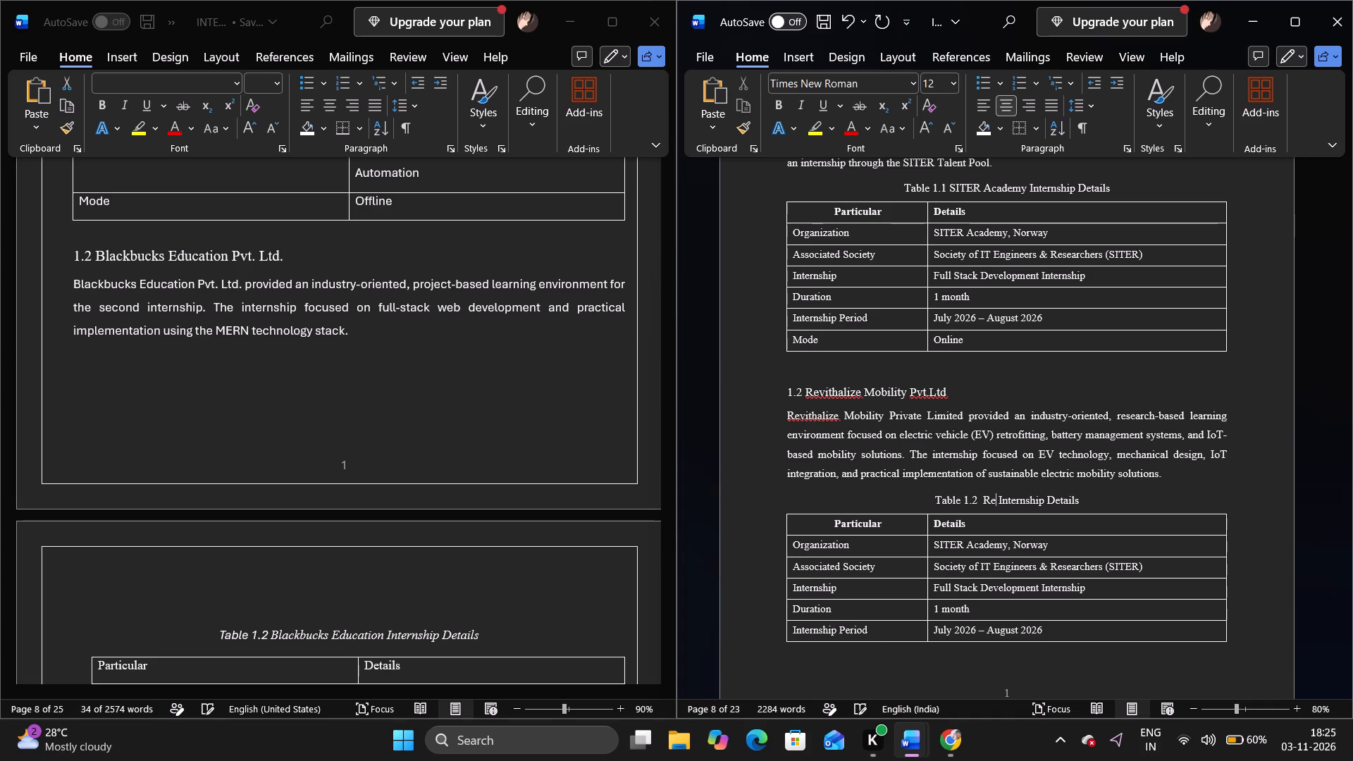
text(vithali)
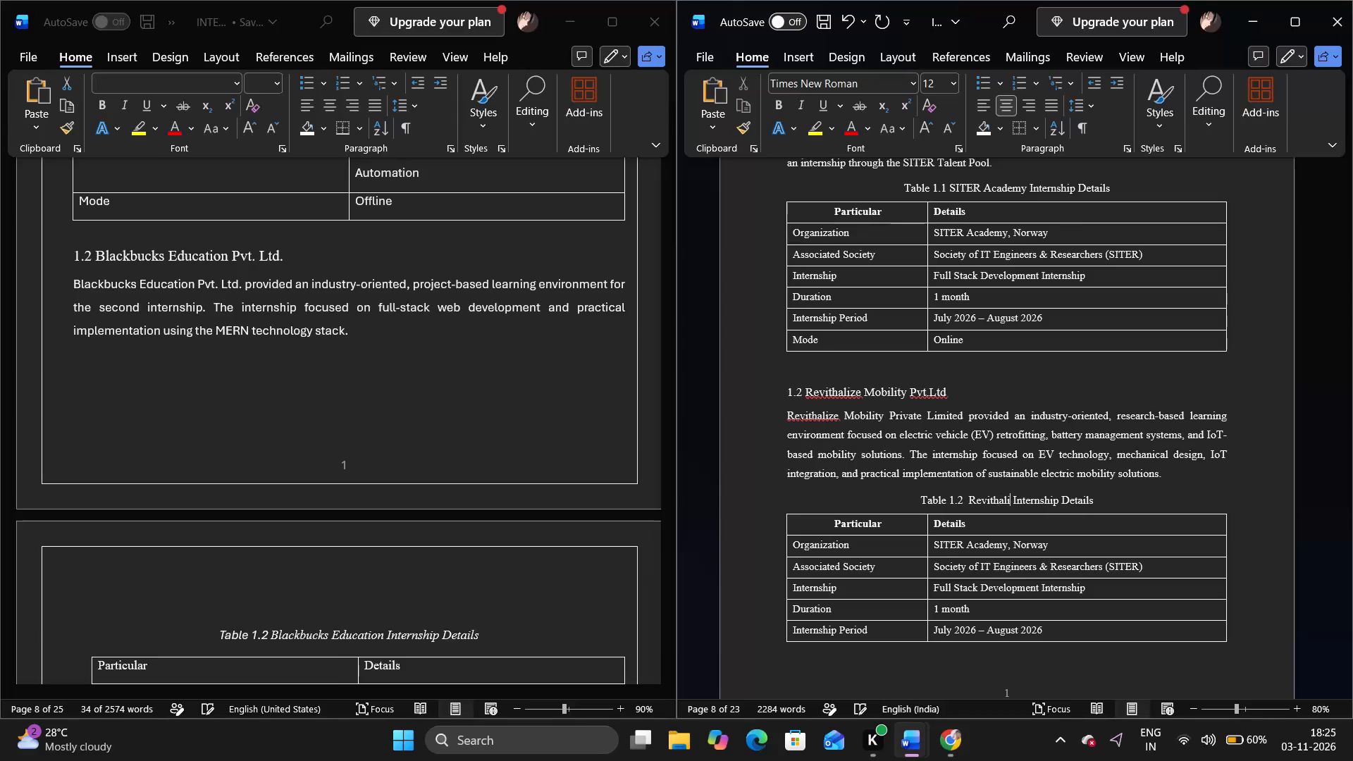
text(ze)
key(space)
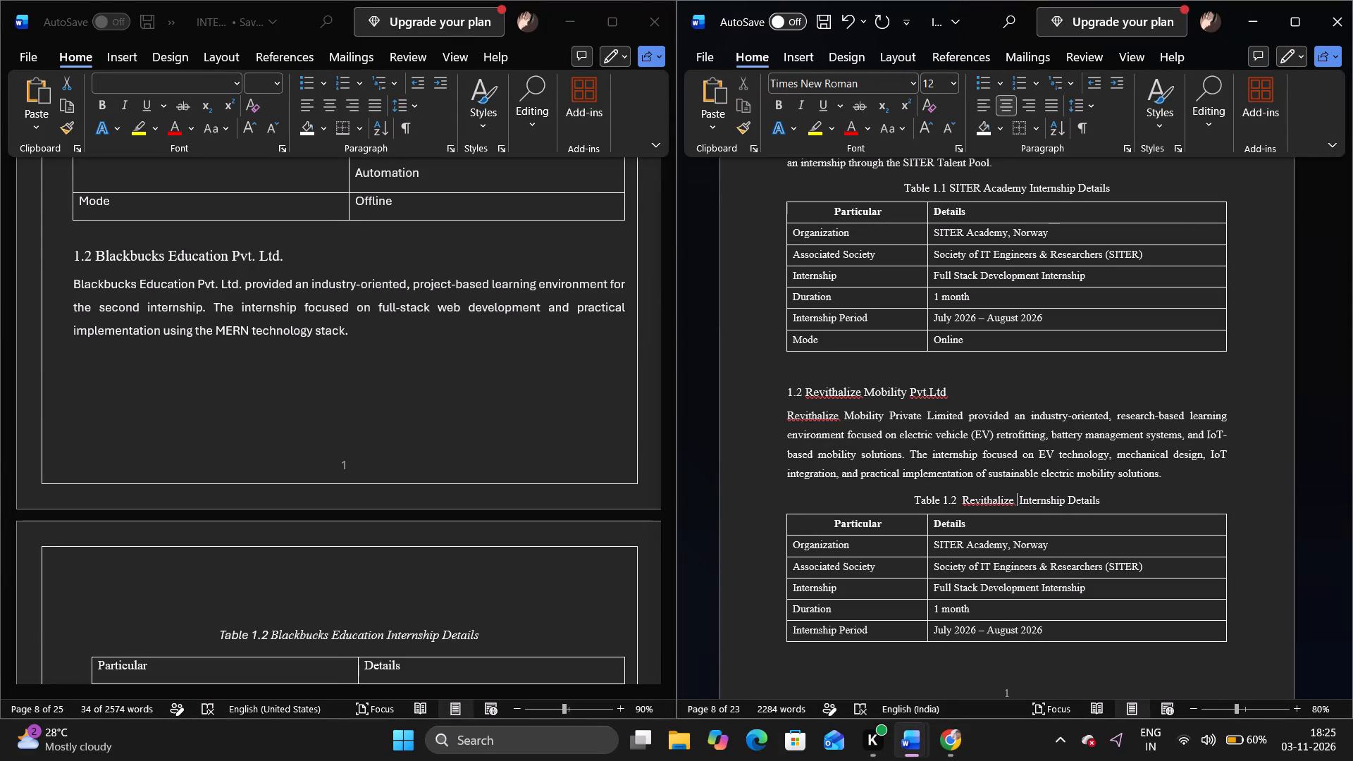
text(pvt.)
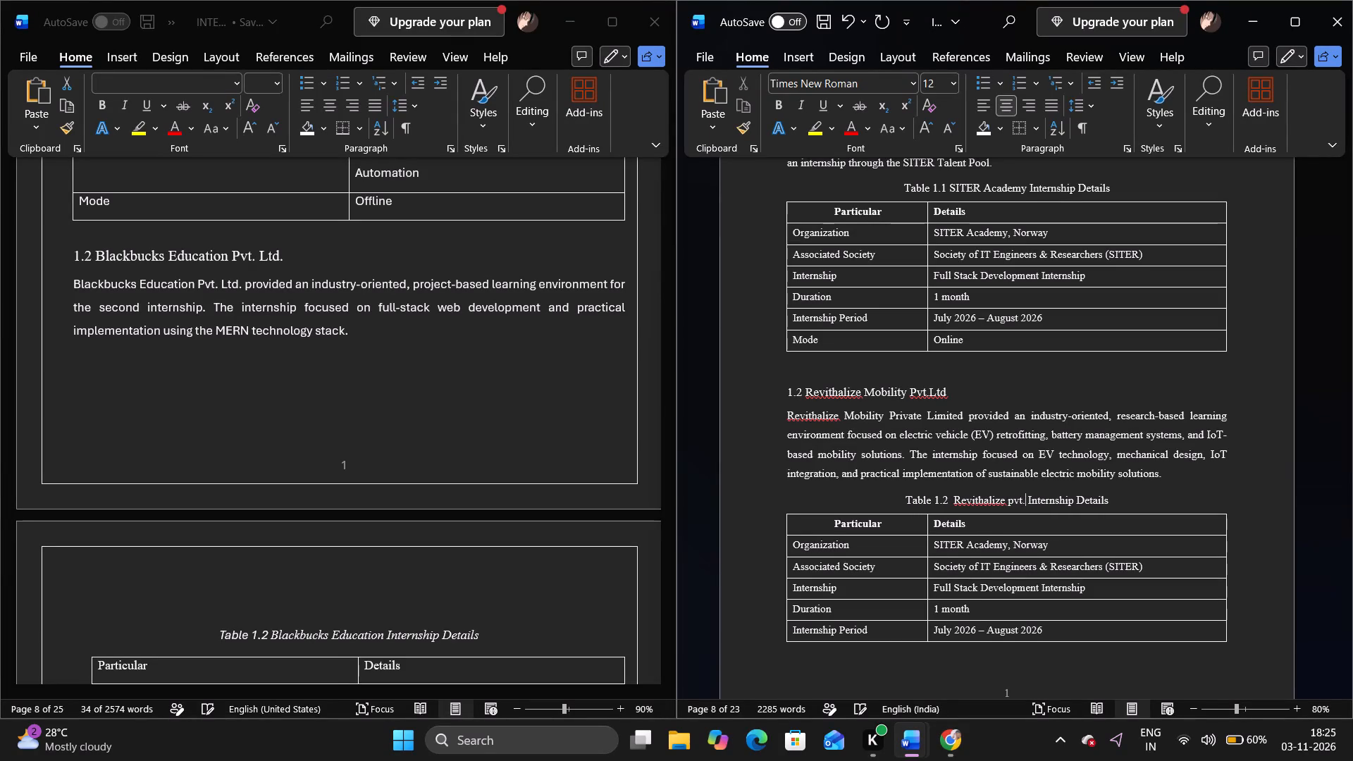
key(BackSpace)
key(BackSpace)
key(BackSpace)
key(BackSpace)
key(shift+p)
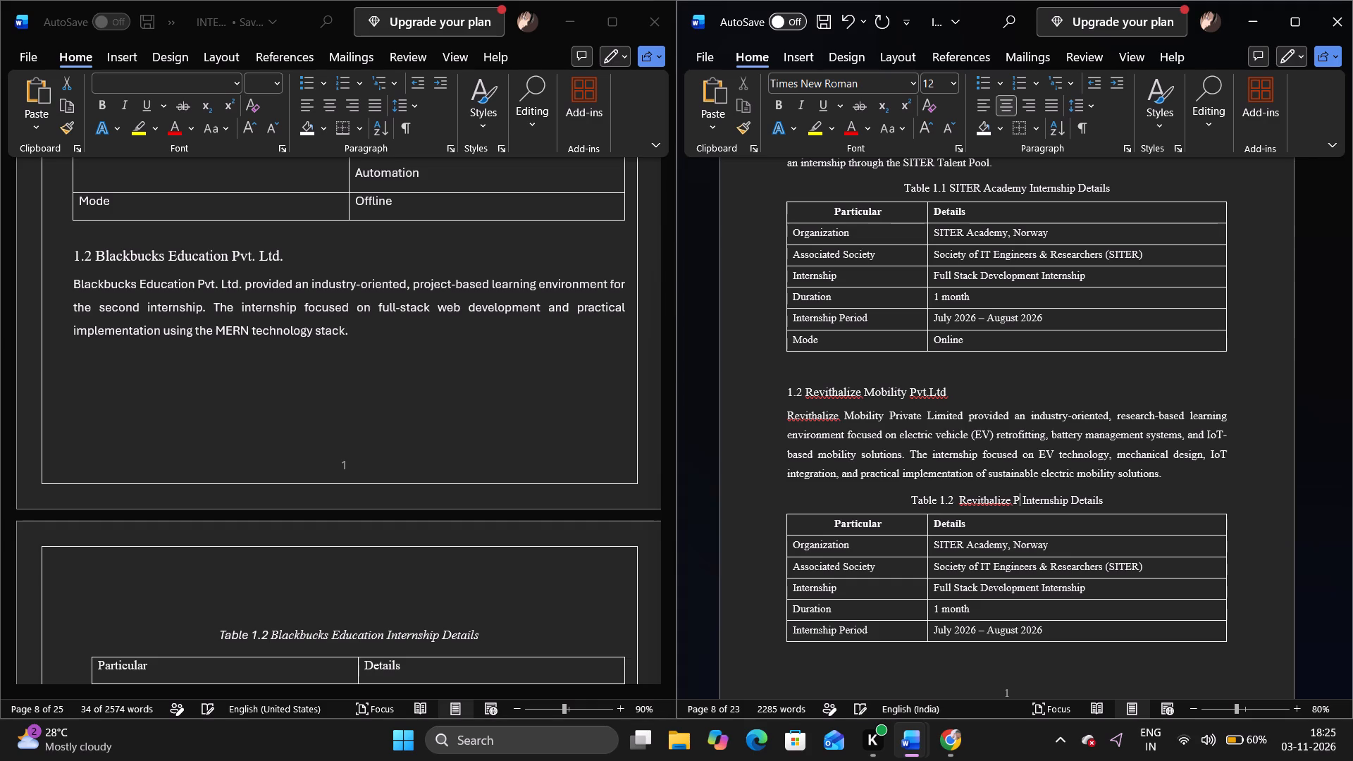
text(vt.)
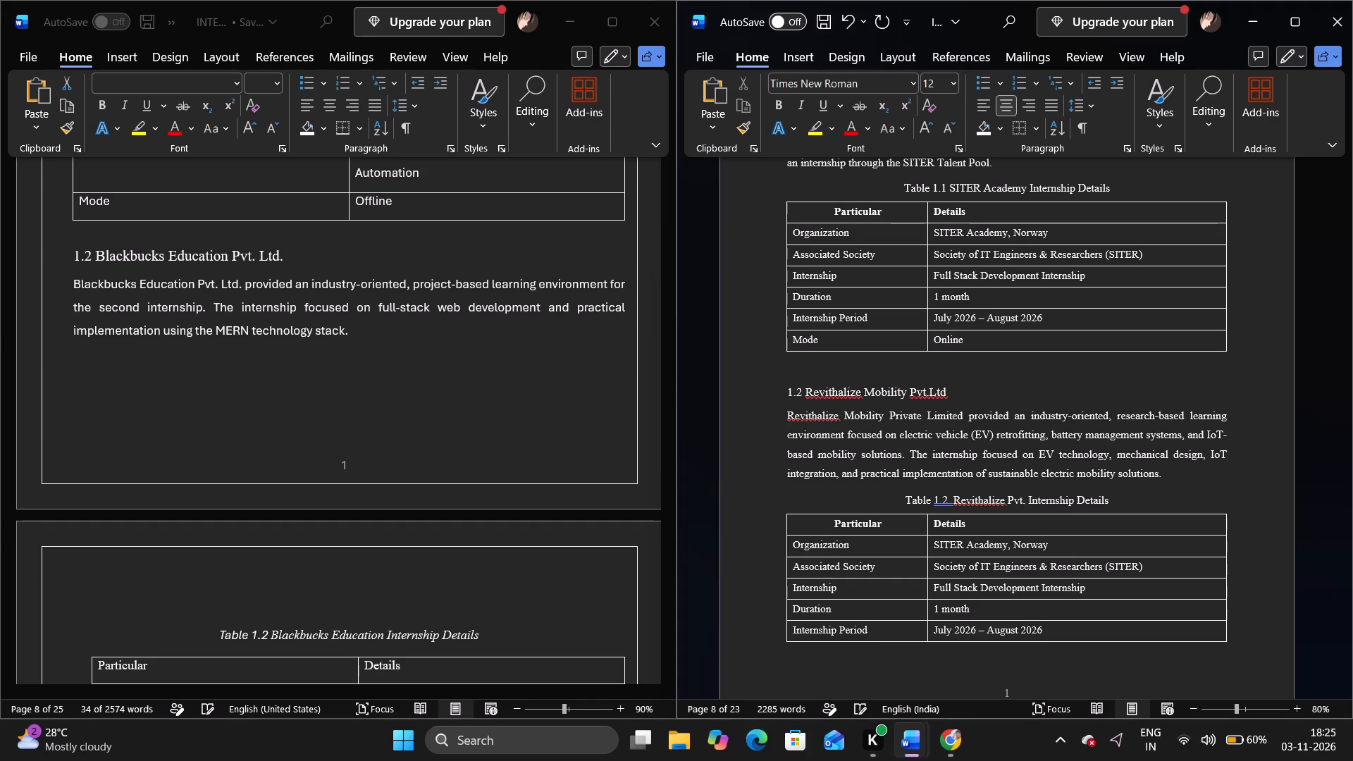
text(Ltd)
key(space)
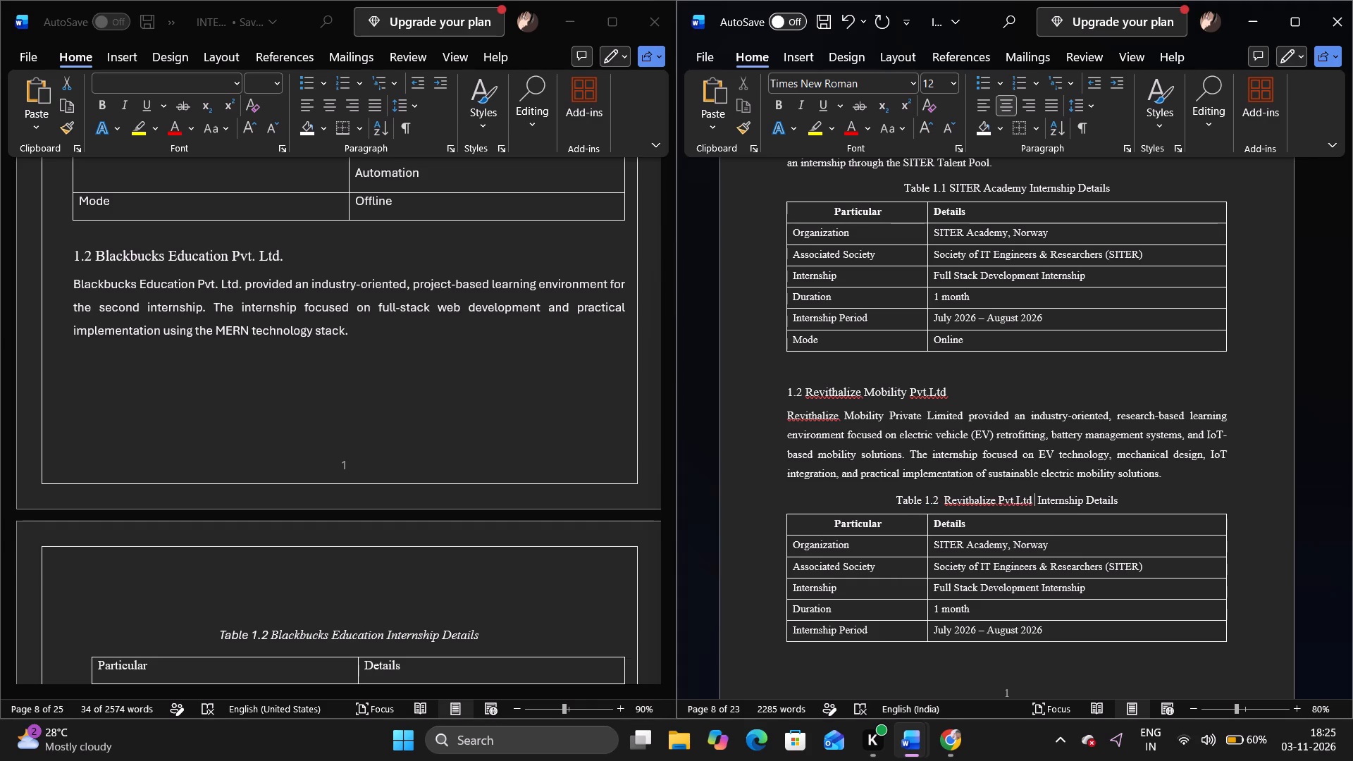
Italicize the whole Table 1.2 caption, keeping its font size at 12.
drag(1122, 495, 972, 500)
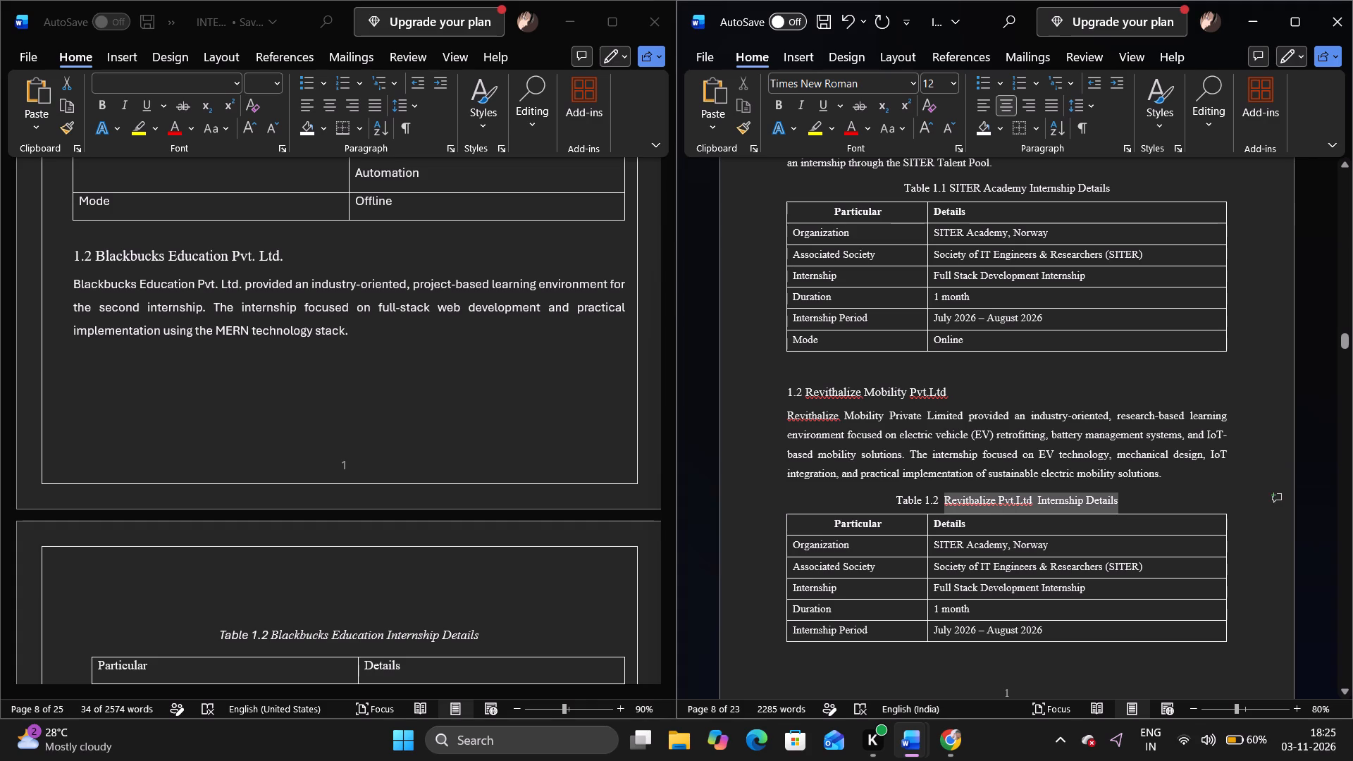
drag(972, 500, 896, 498)
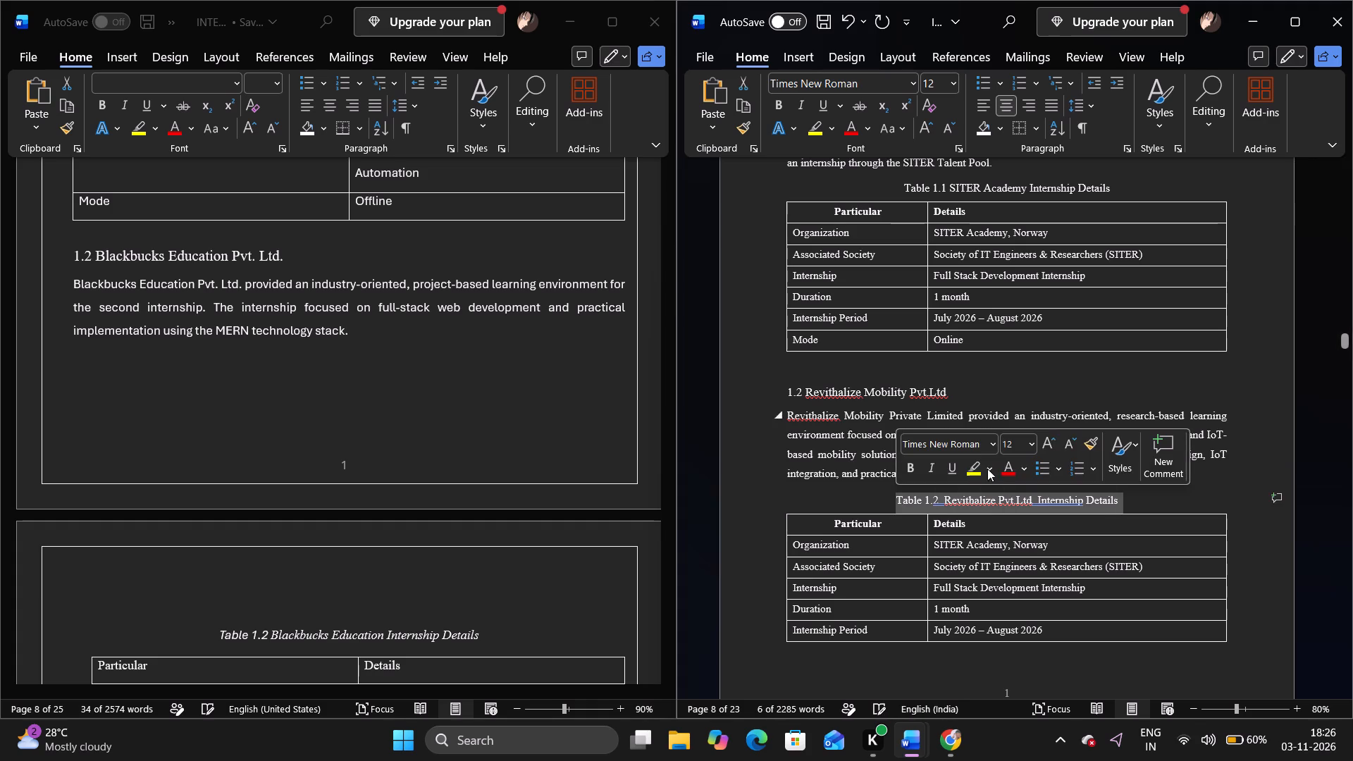
click(1076, 443)
click(1054, 444)
click(934, 467)
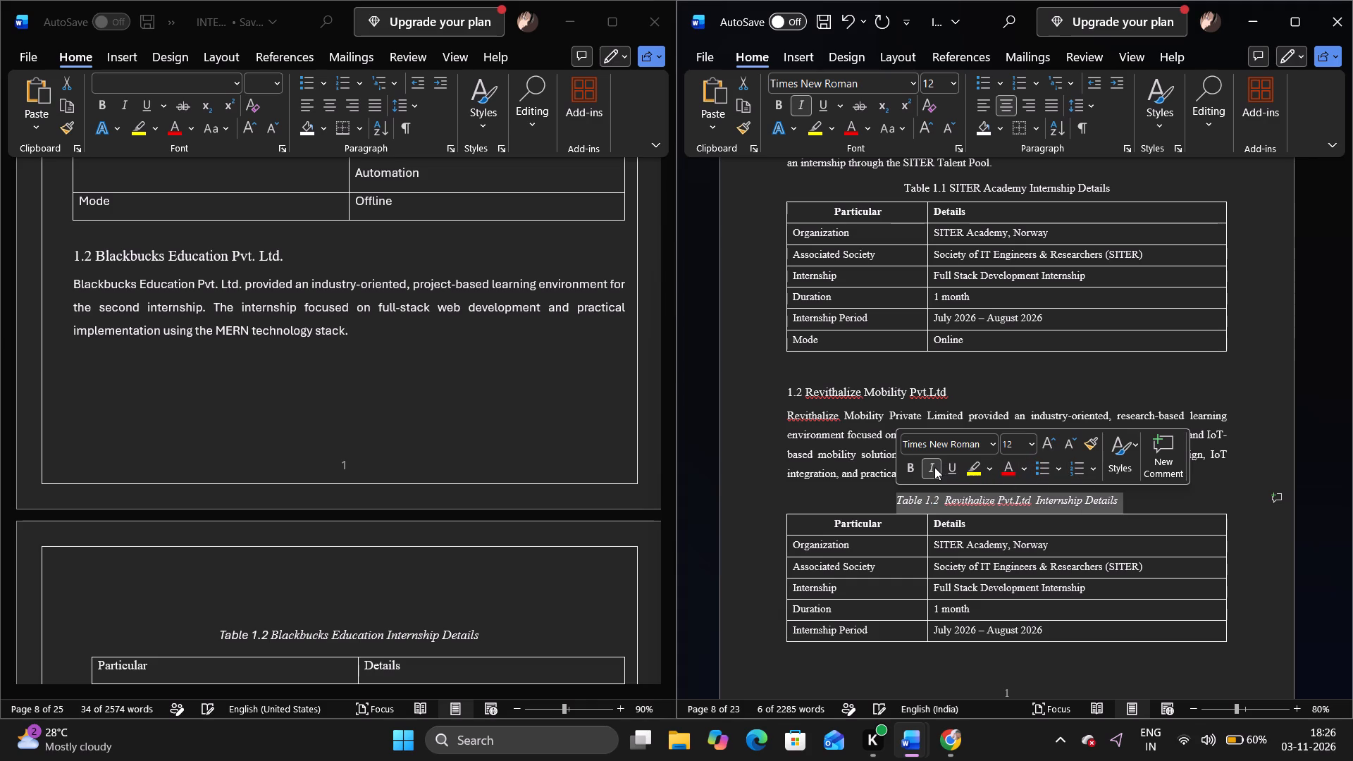
Italicize the Table 1.1 SITER Academy Internship Details caption.
drag(1119, 187, 985, 192)
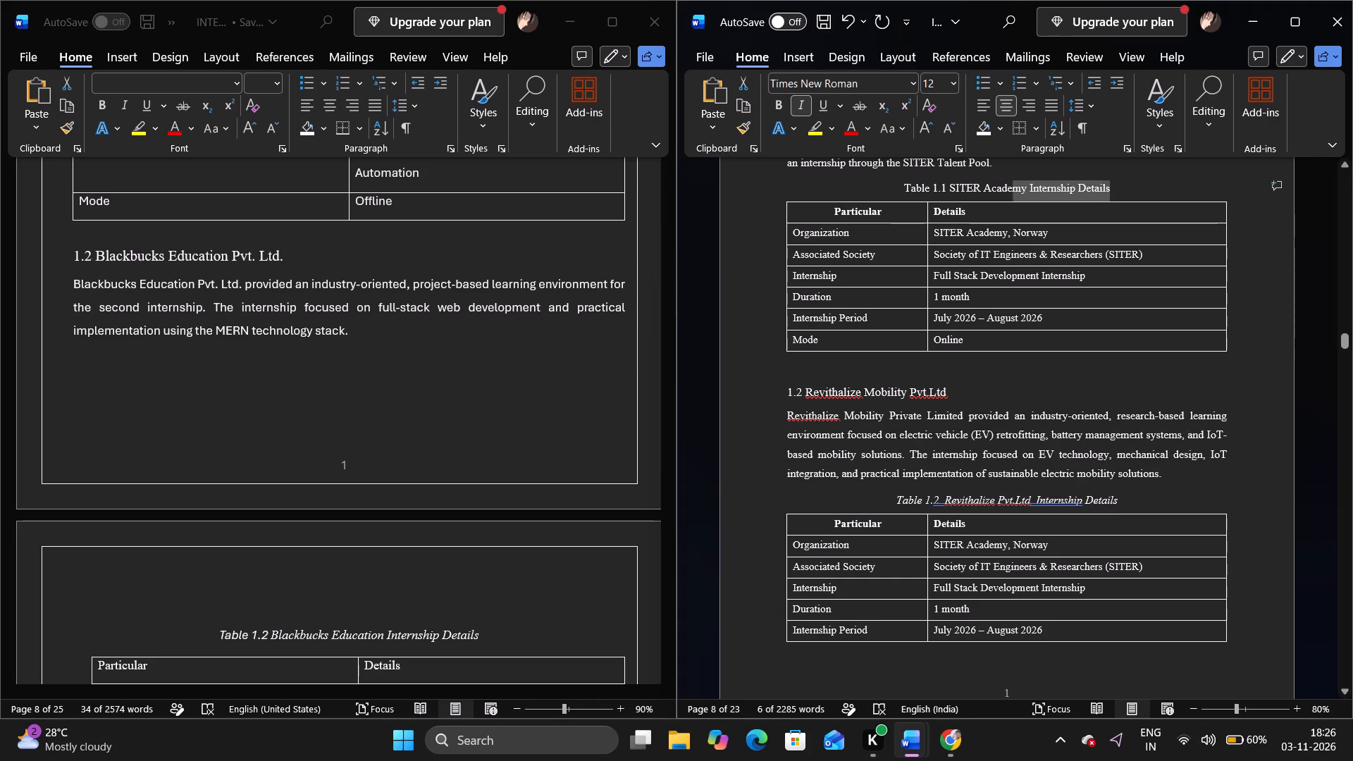
drag(985, 192, 899, 183)
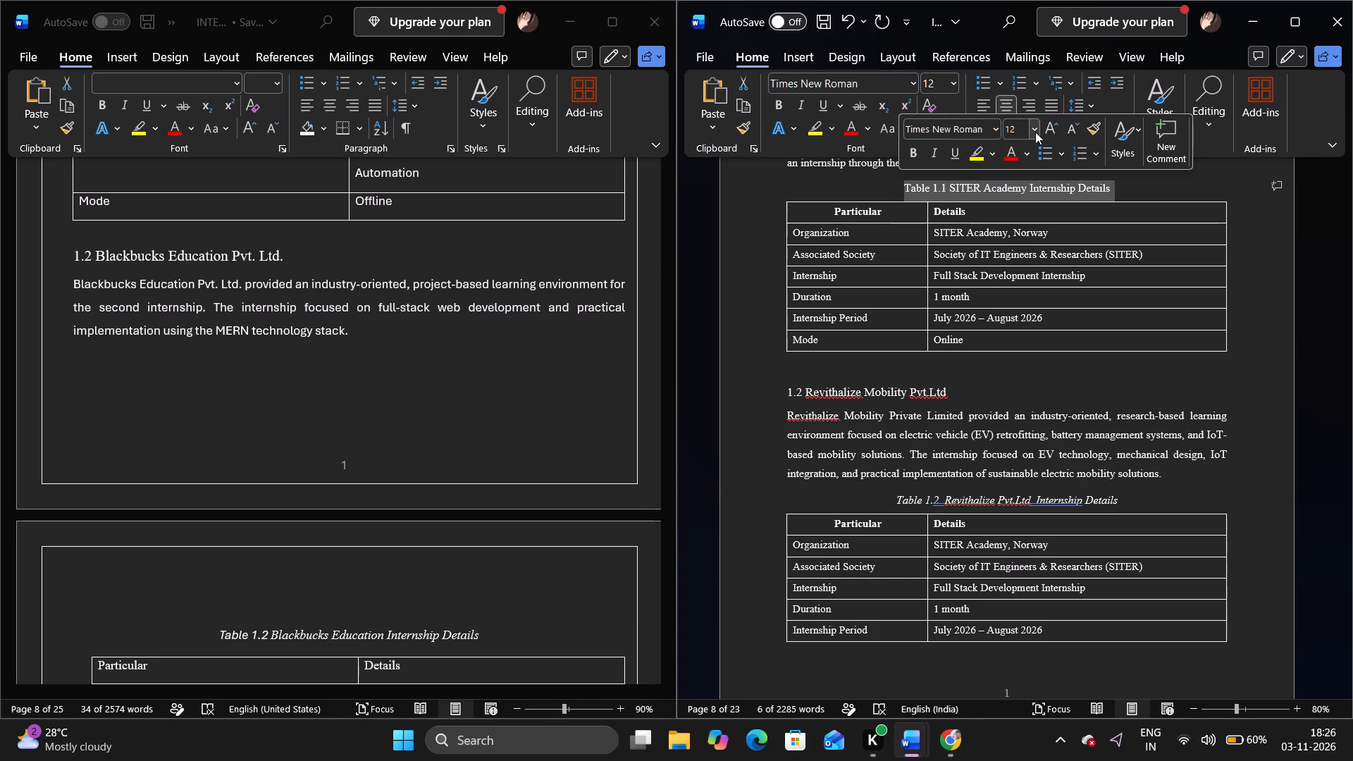
click(939, 161)
click(953, 351)
Compare the formatting of the 1.1 and 1.2 headings and review the company profile pages alongside the reference report.
scroll(938, 440, up, 1)
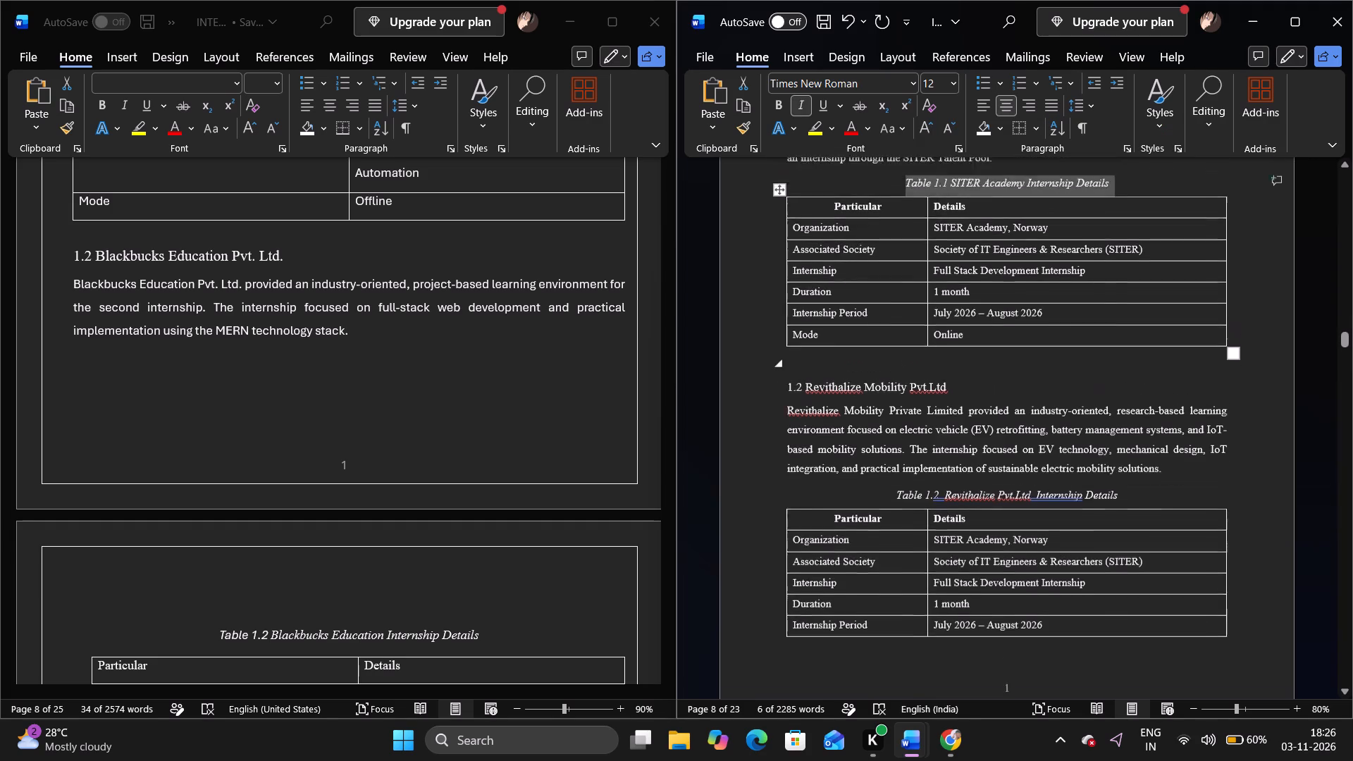
scroll(938, 440, up, 1)
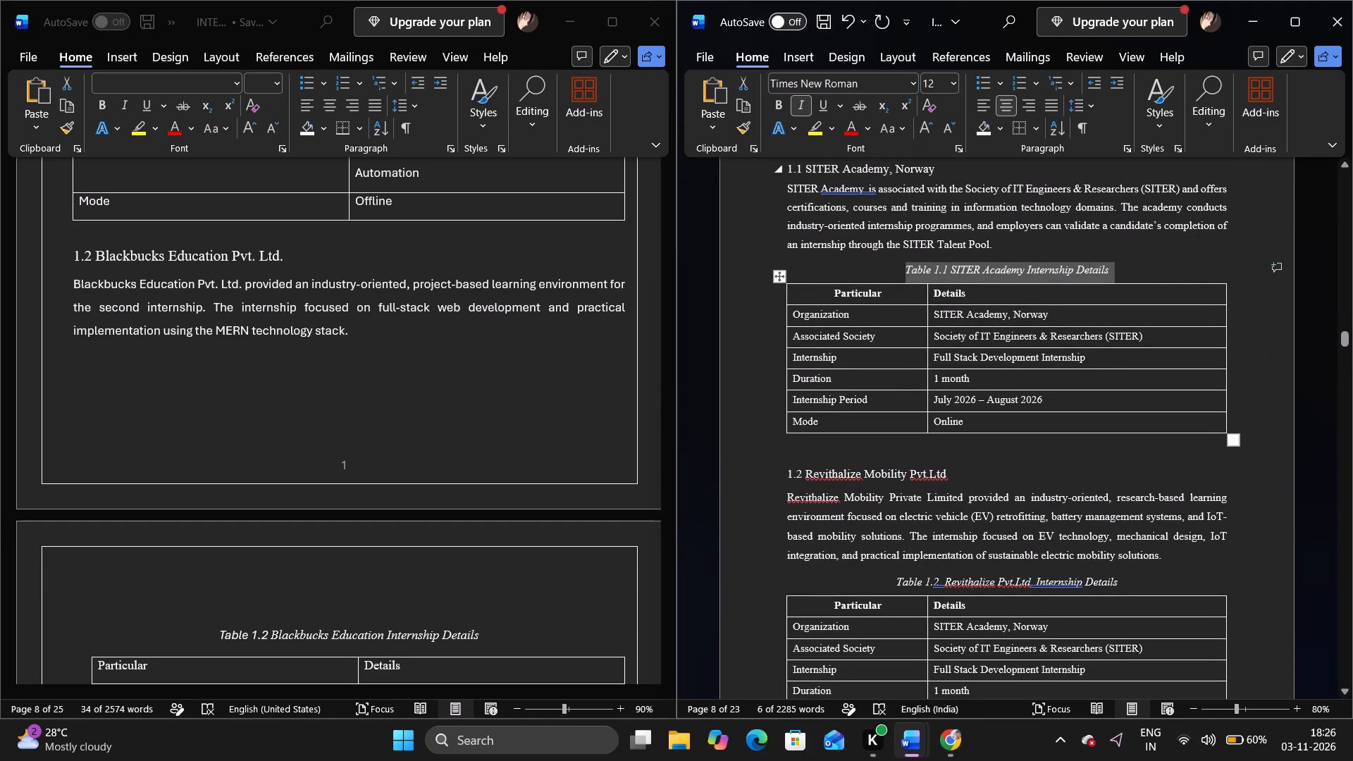
drag(931, 163, 915, 163)
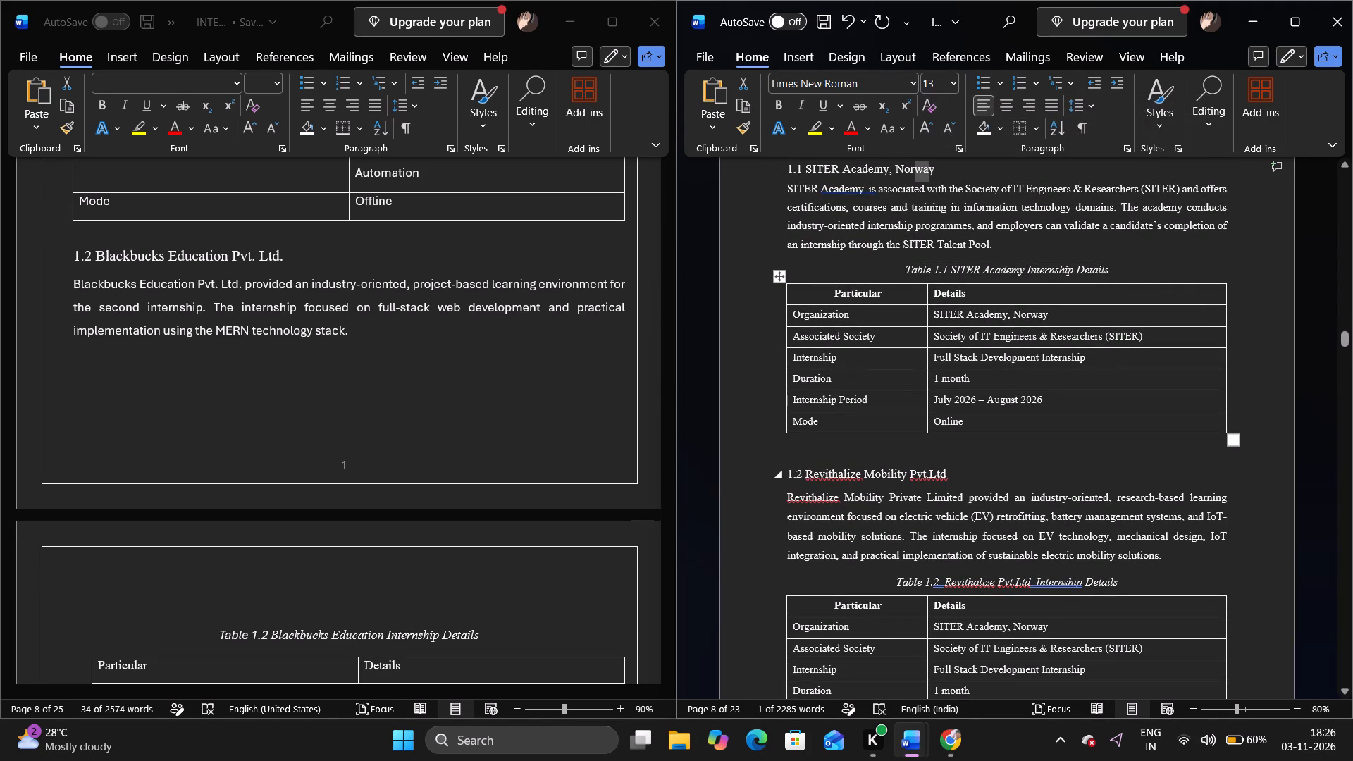
drag(954, 465, 805, 460)
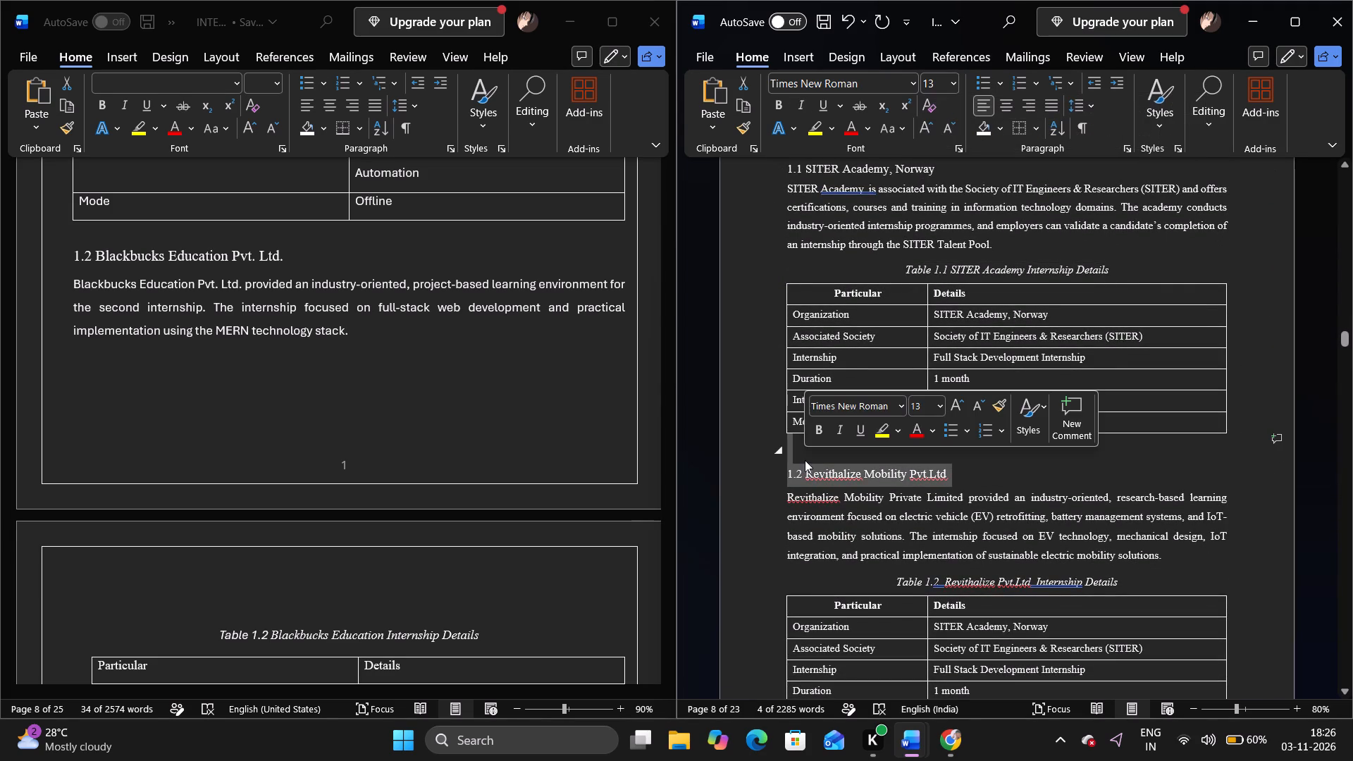
click(958, 465)
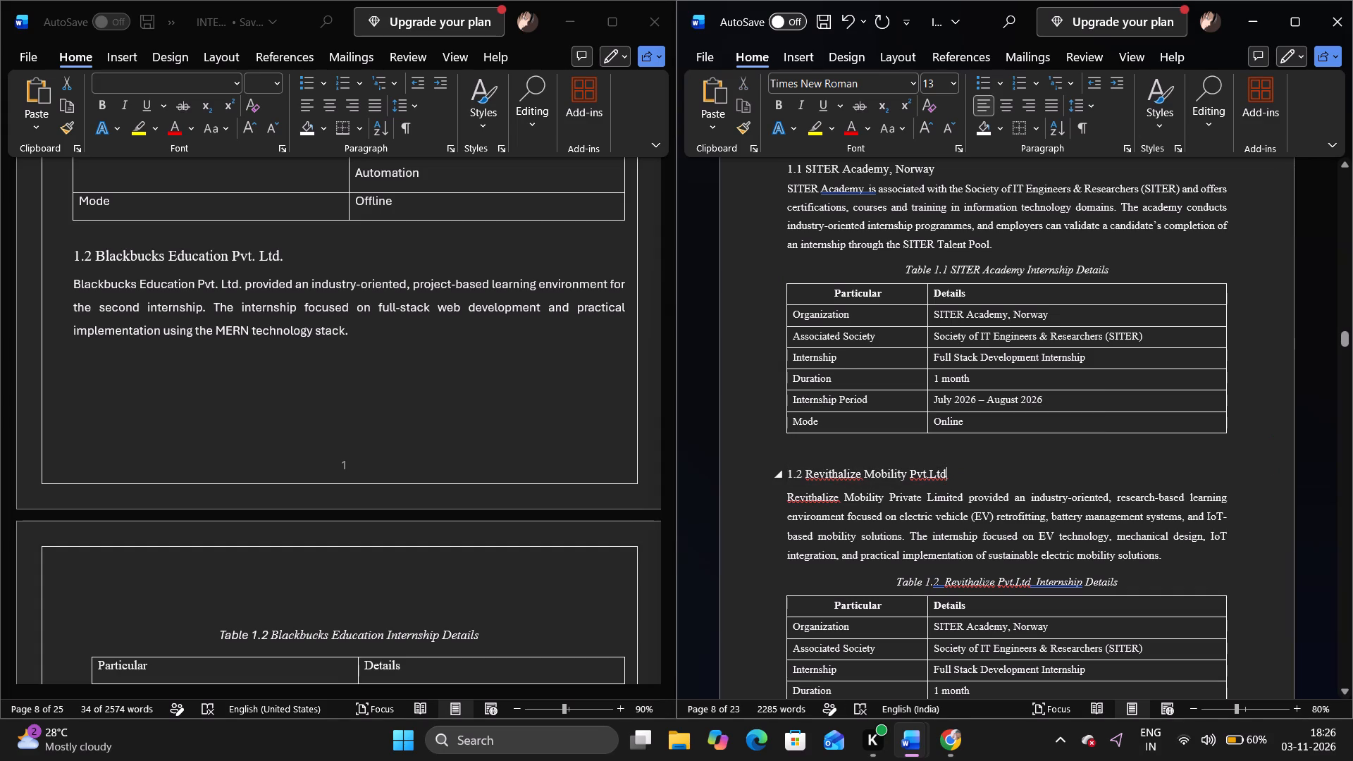
scroll(958, 465, down, 1)
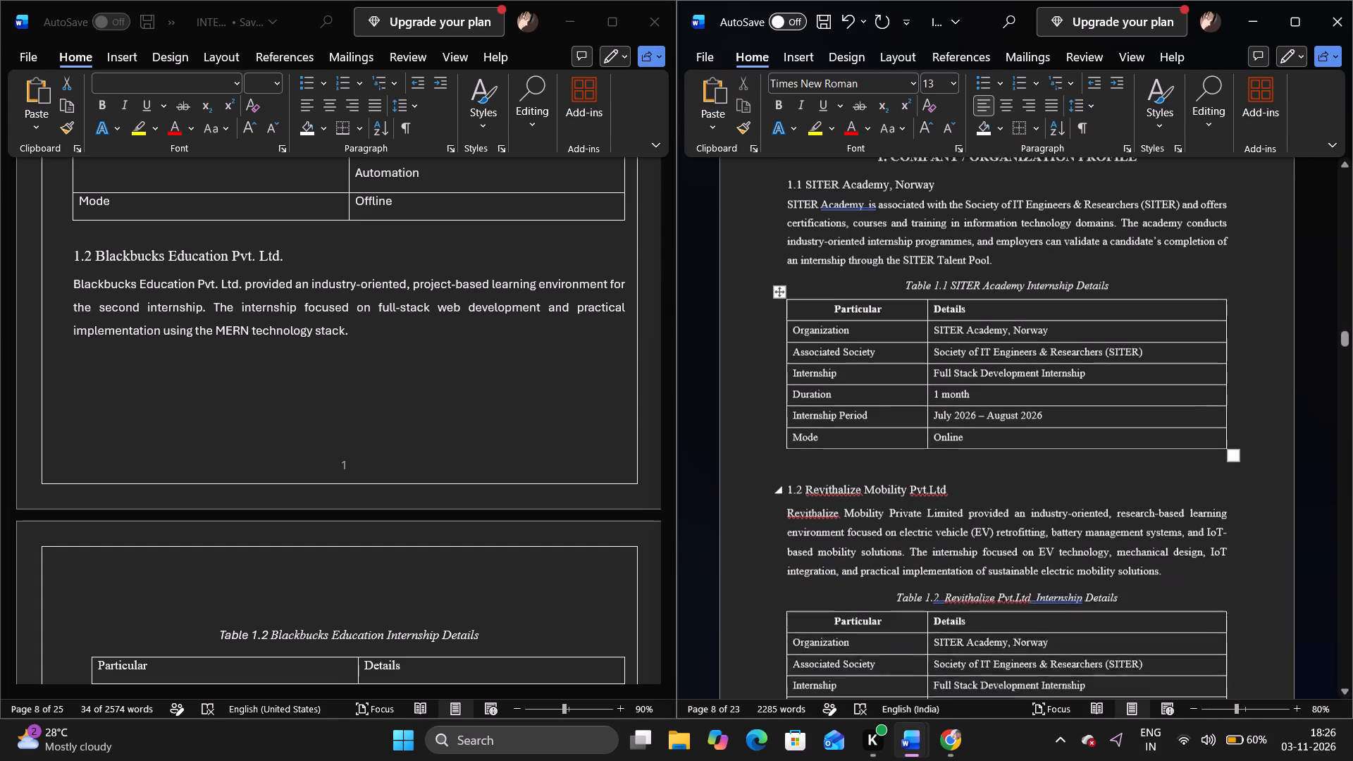
scroll(958, 465, down, 1)
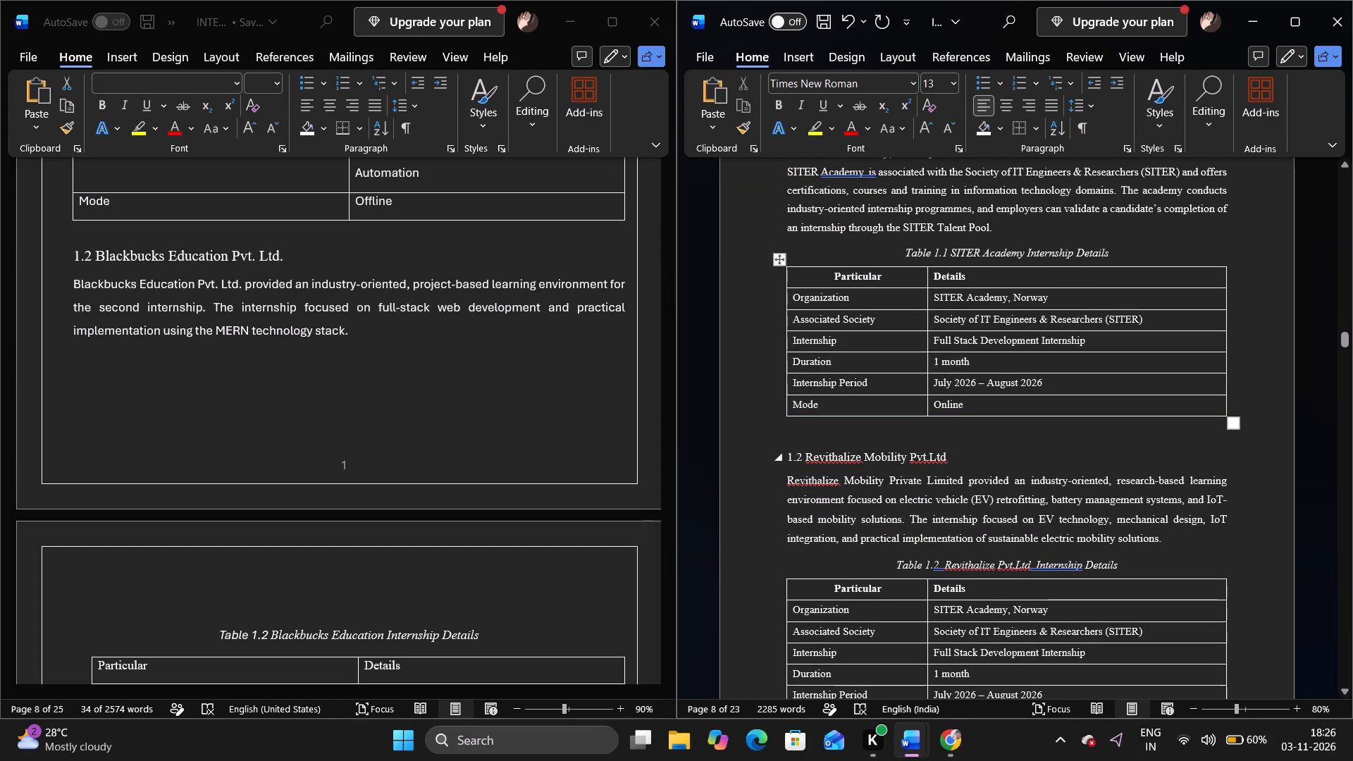
scroll(848, 509, down, 1)
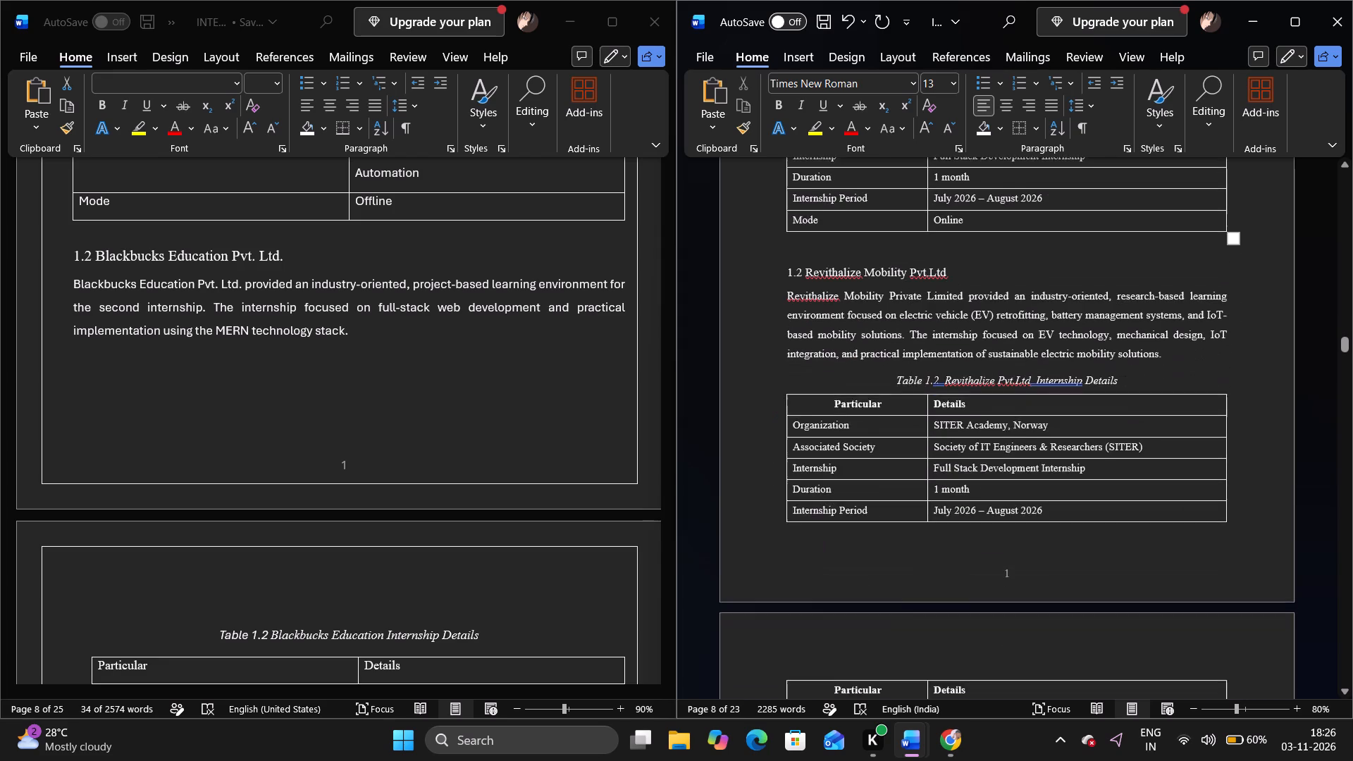
scroll(848, 509, down, 1)
scroll(542, 470, up, 1)
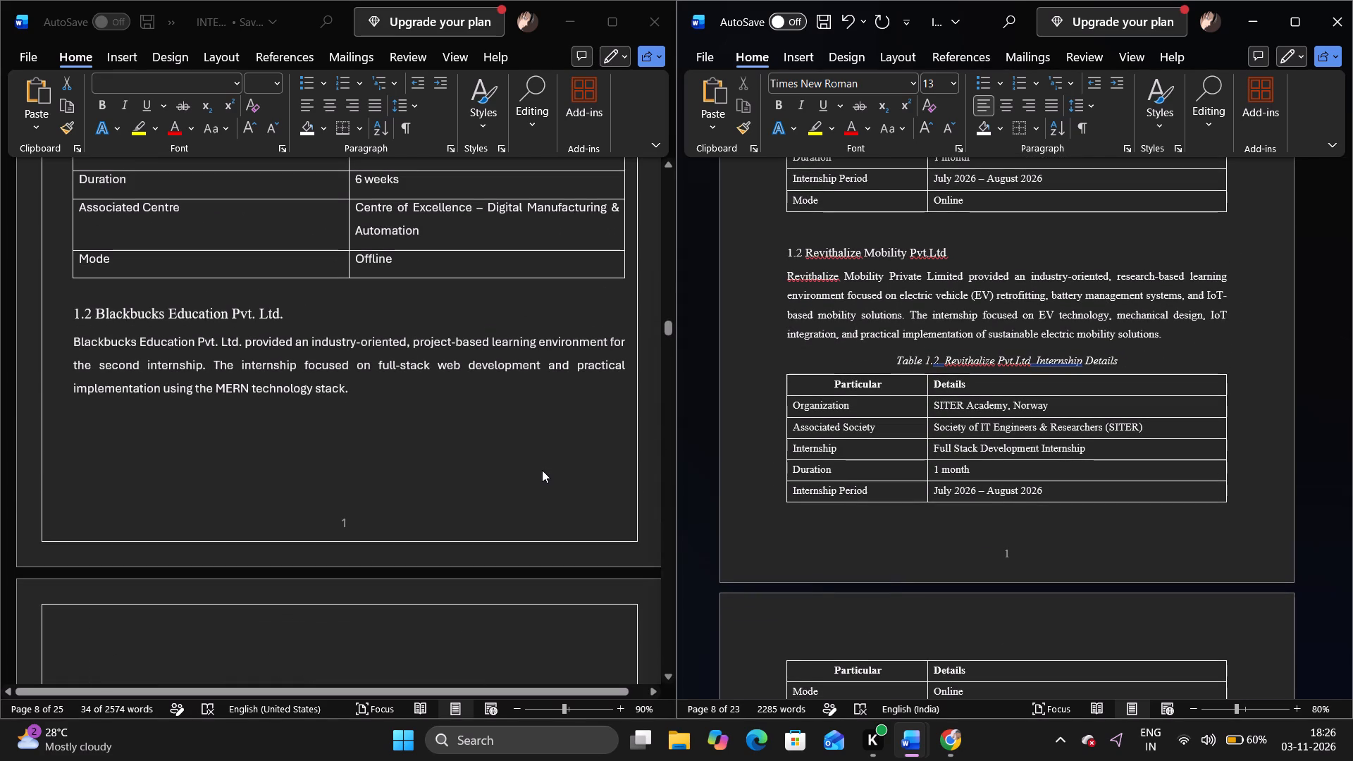
scroll(805, 518, up, 8)
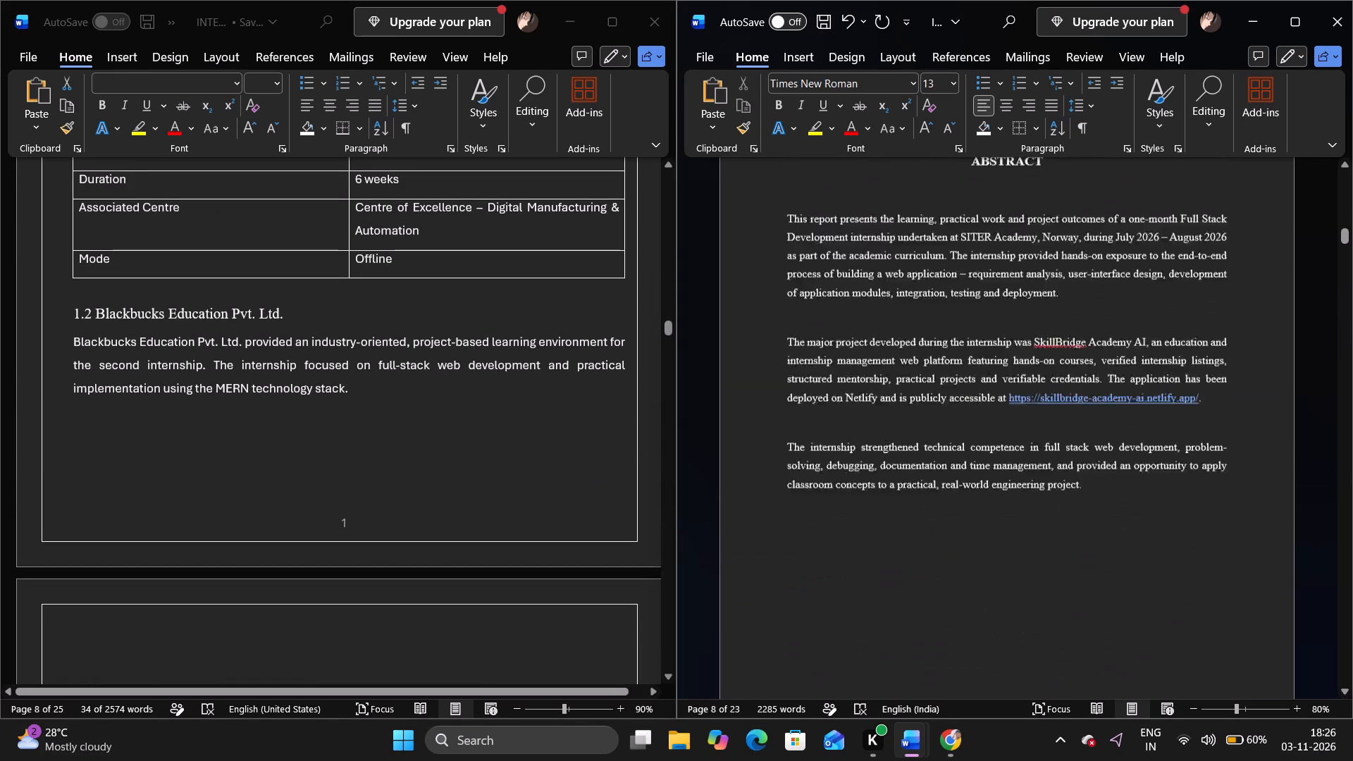
scroll(805, 518, down, 11)
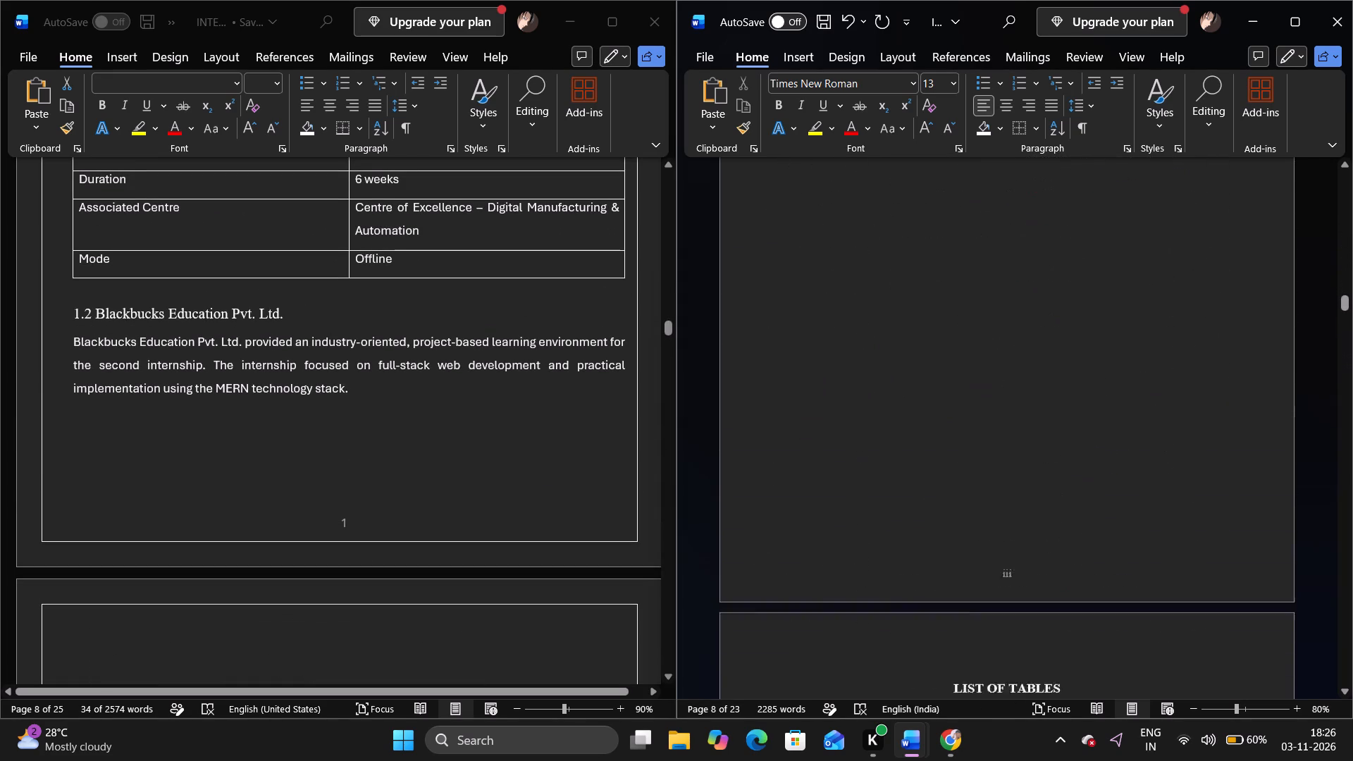
scroll(805, 518, down, 5)
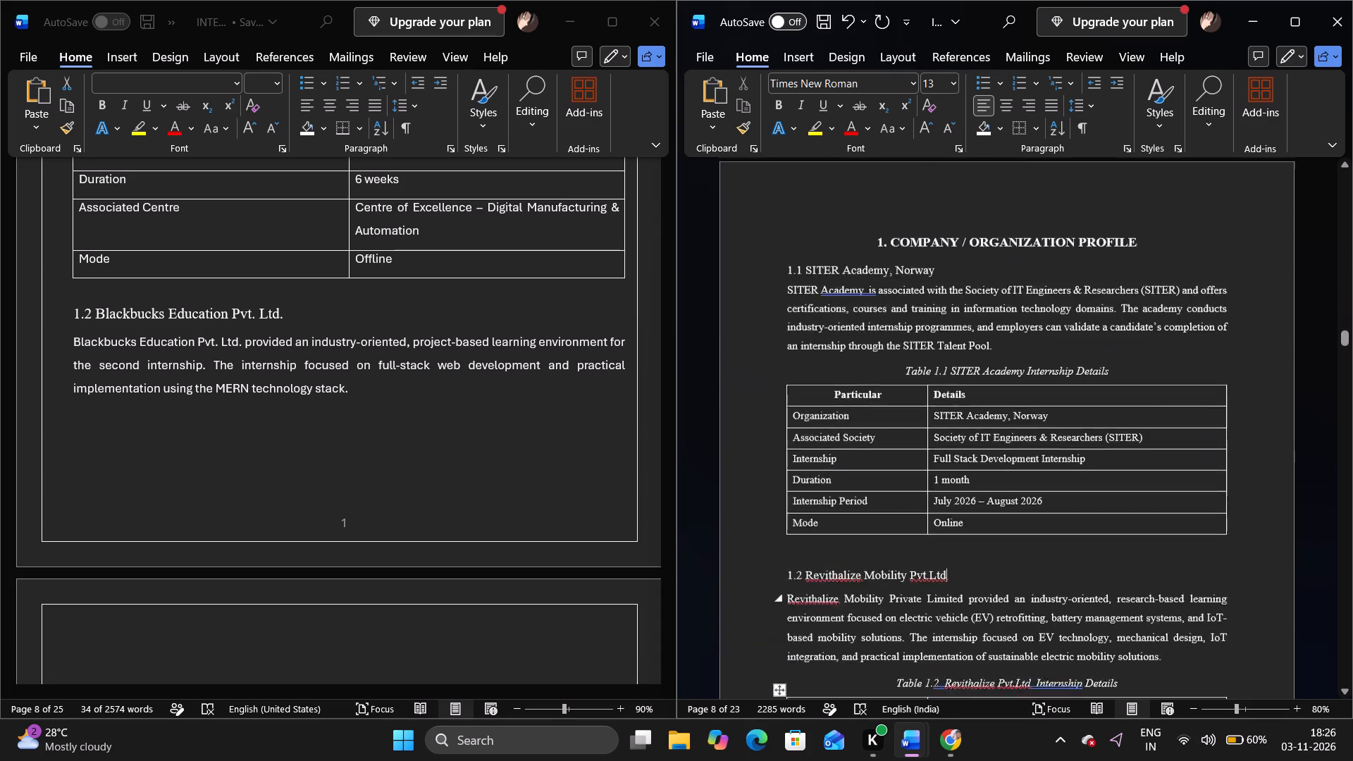
Insert an empty row below the 1.1 SITER Academy Internship Details entry in the List of Tables.
scroll(805, 518, up, 6)
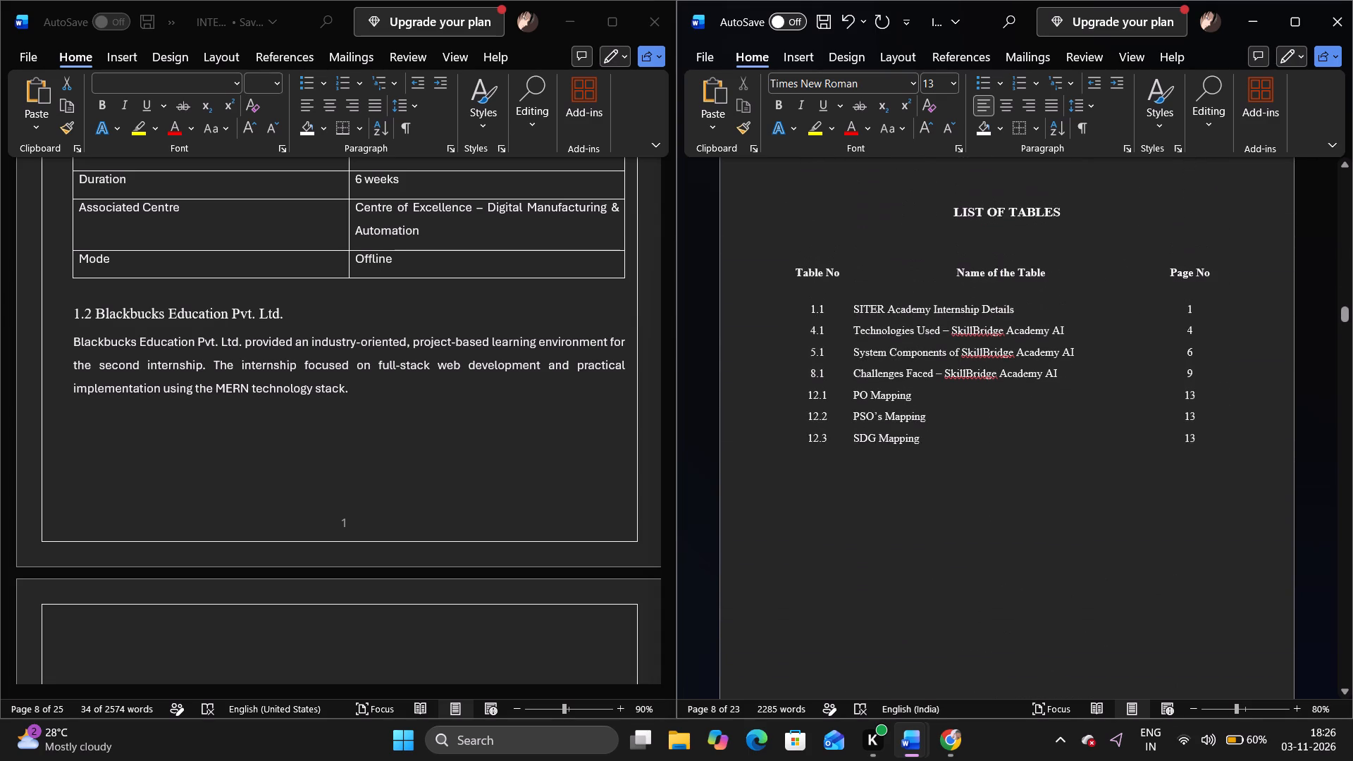
click(1044, 319)
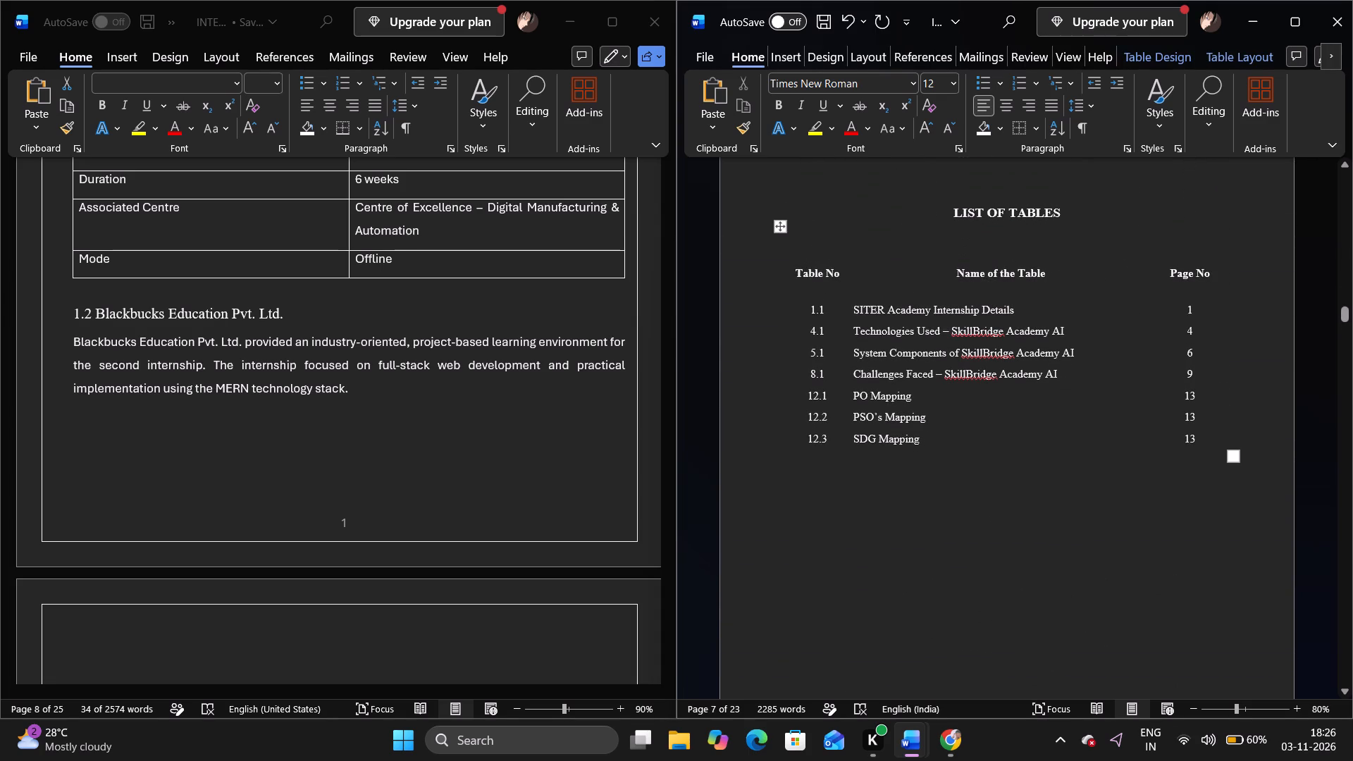
key(Return)
key(BackSpace)
drag(801, 321, 794, 316)
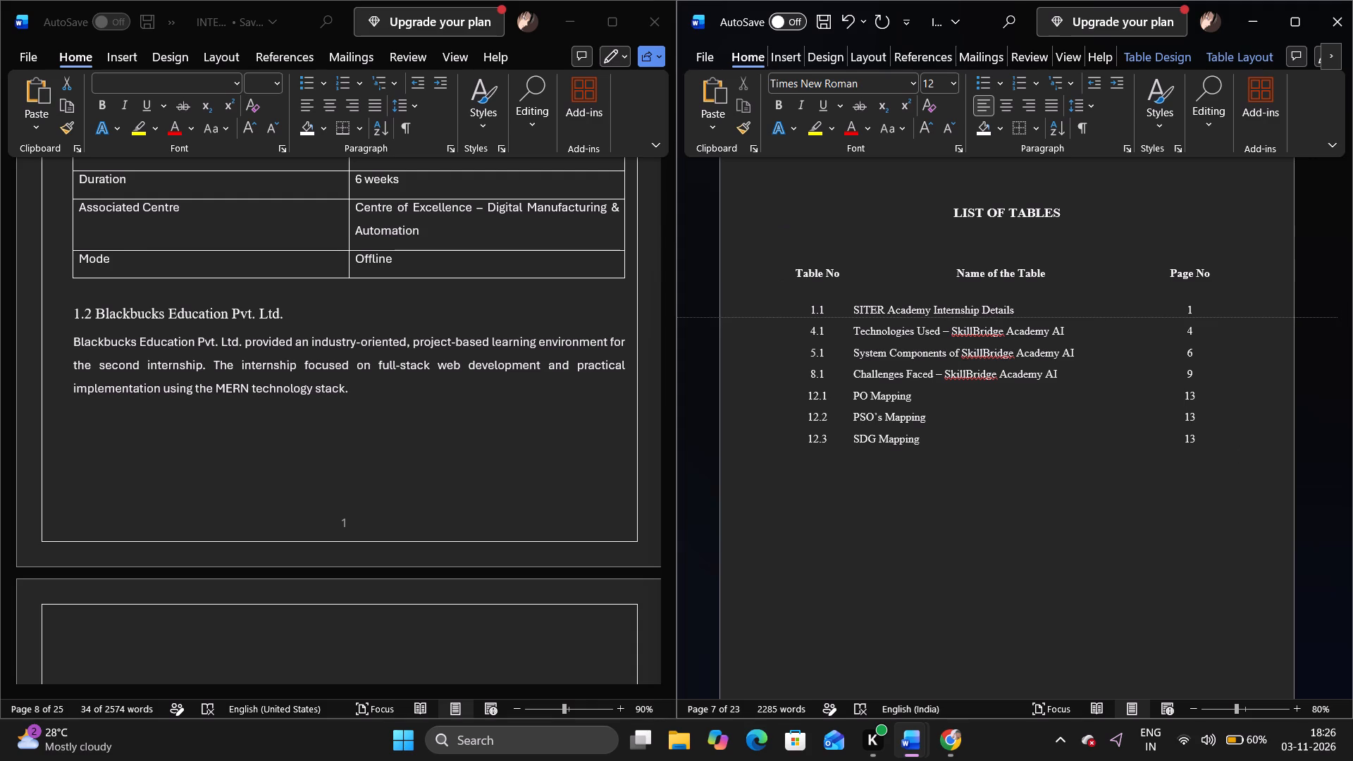
drag(794, 316, 762, 218)
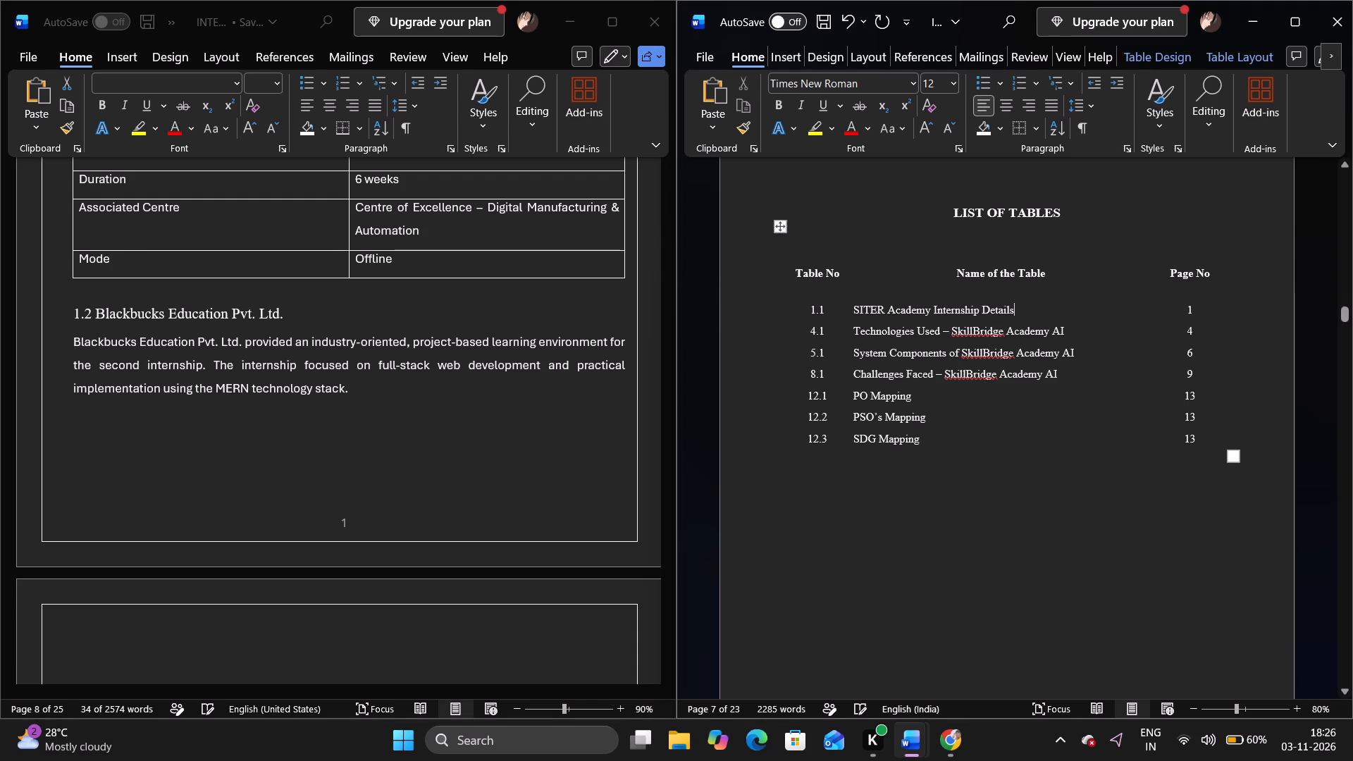
click(762, 218)
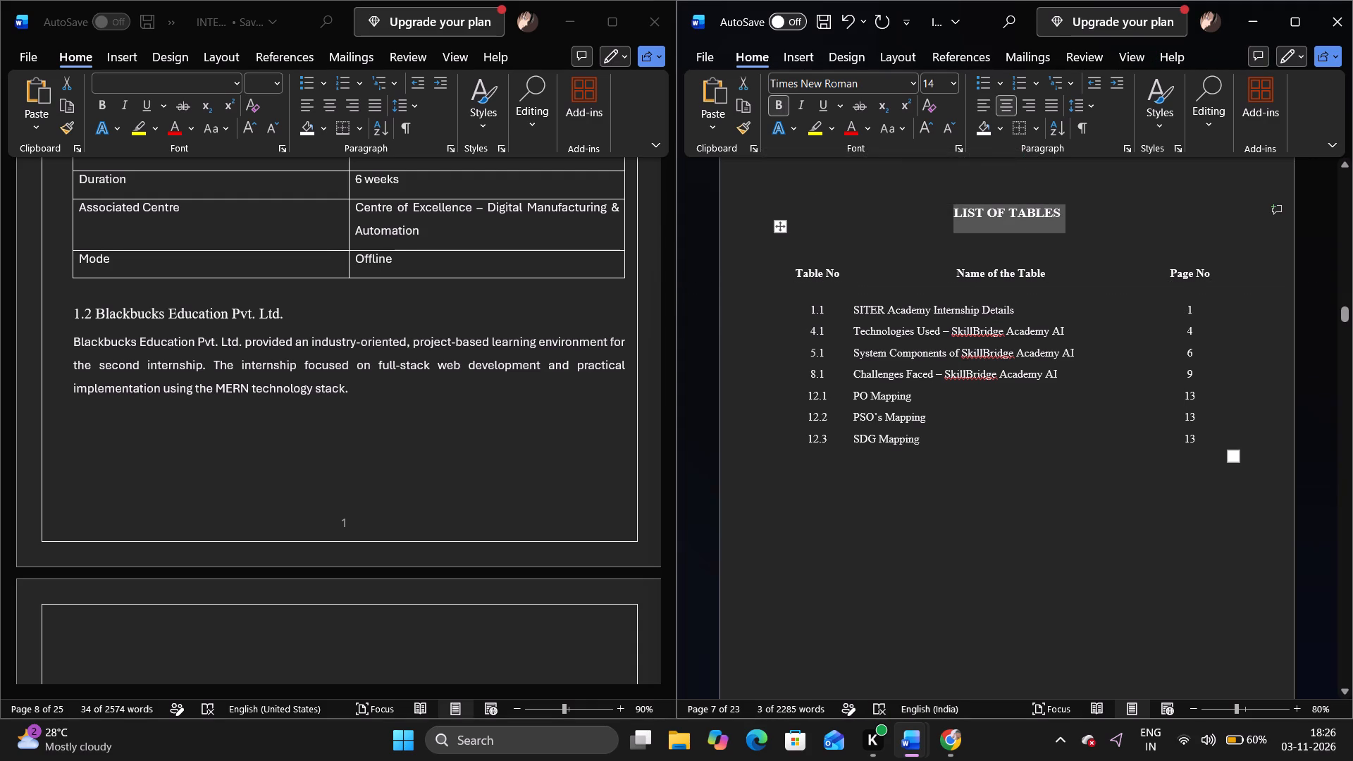
click(810, 317)
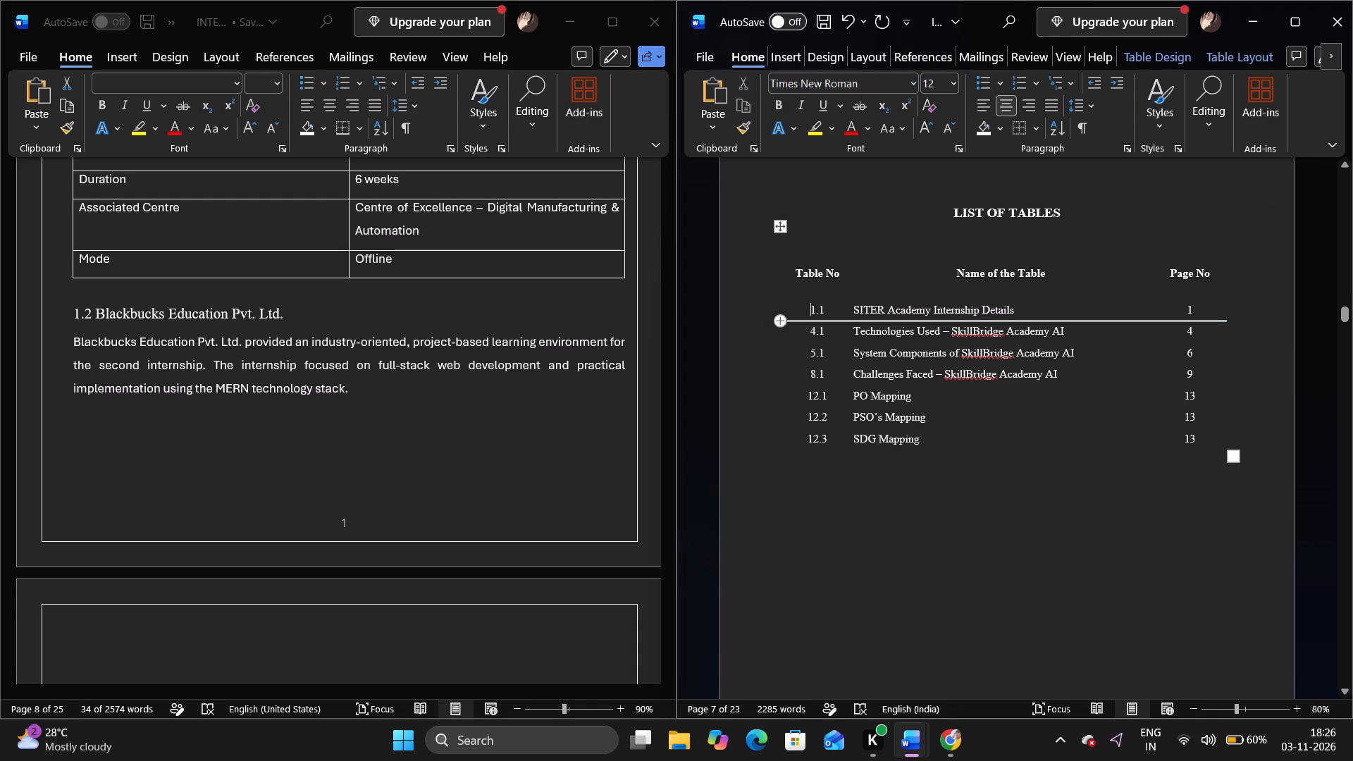
click(773, 321)
click(779, 318)
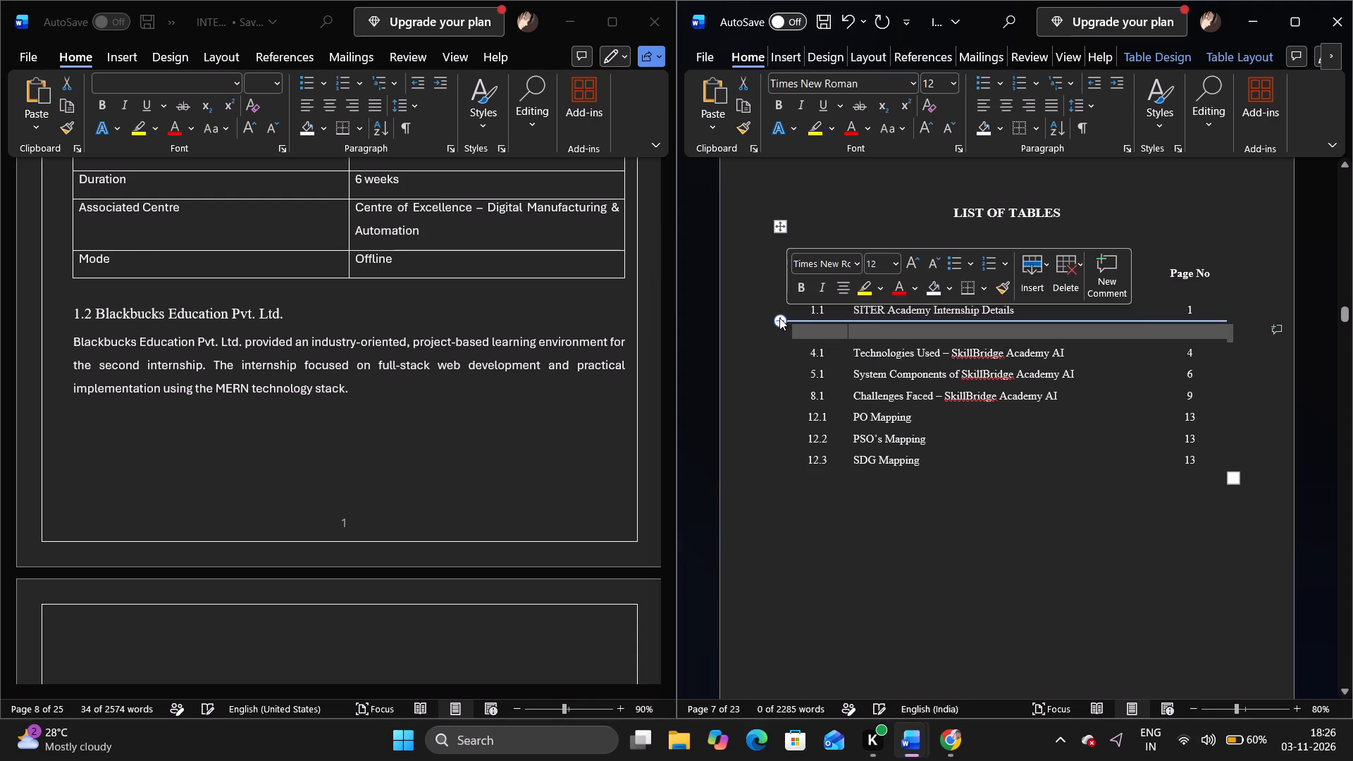
Fill the new List of Tables row with number 1.2, name "Revithalize Pvt.Ltd Internship Details" and page 1.
click(813, 344)
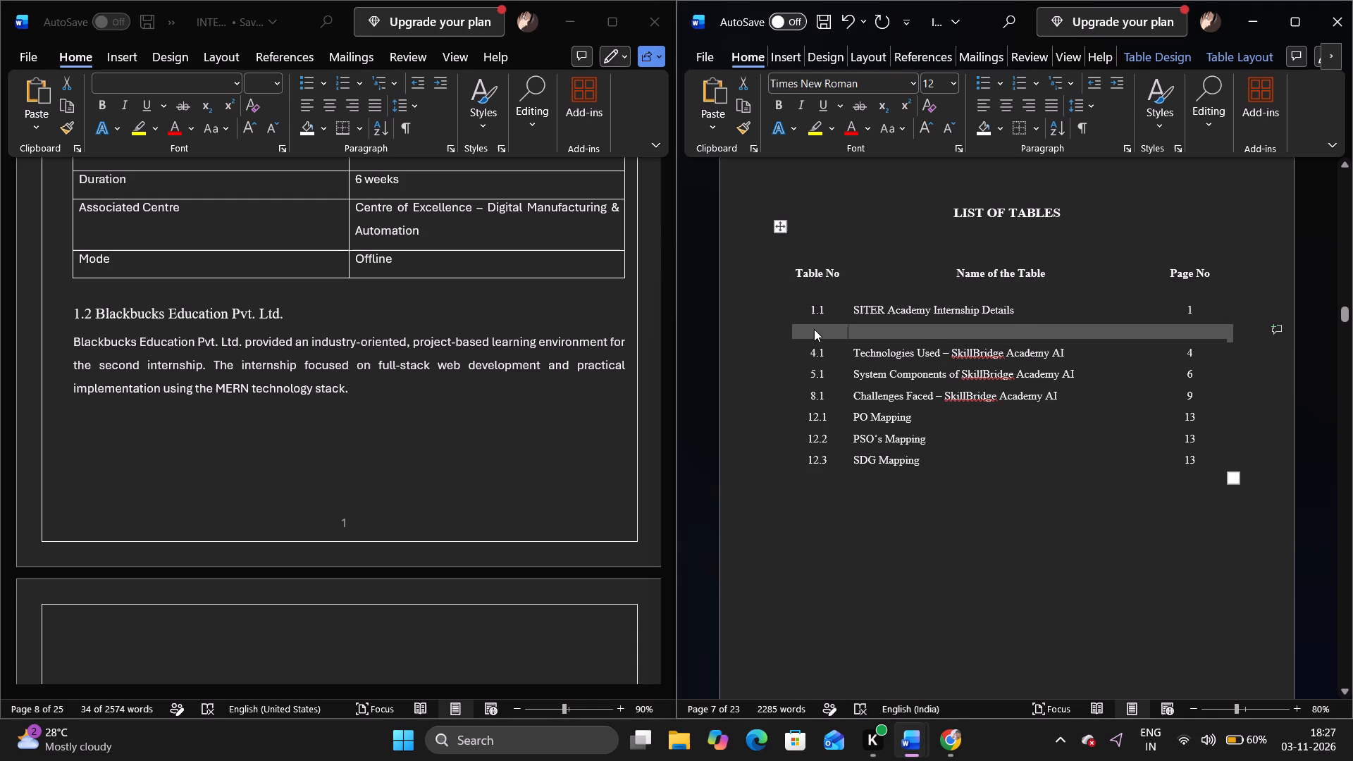
click(814, 329)
text(1.2)
key(space)
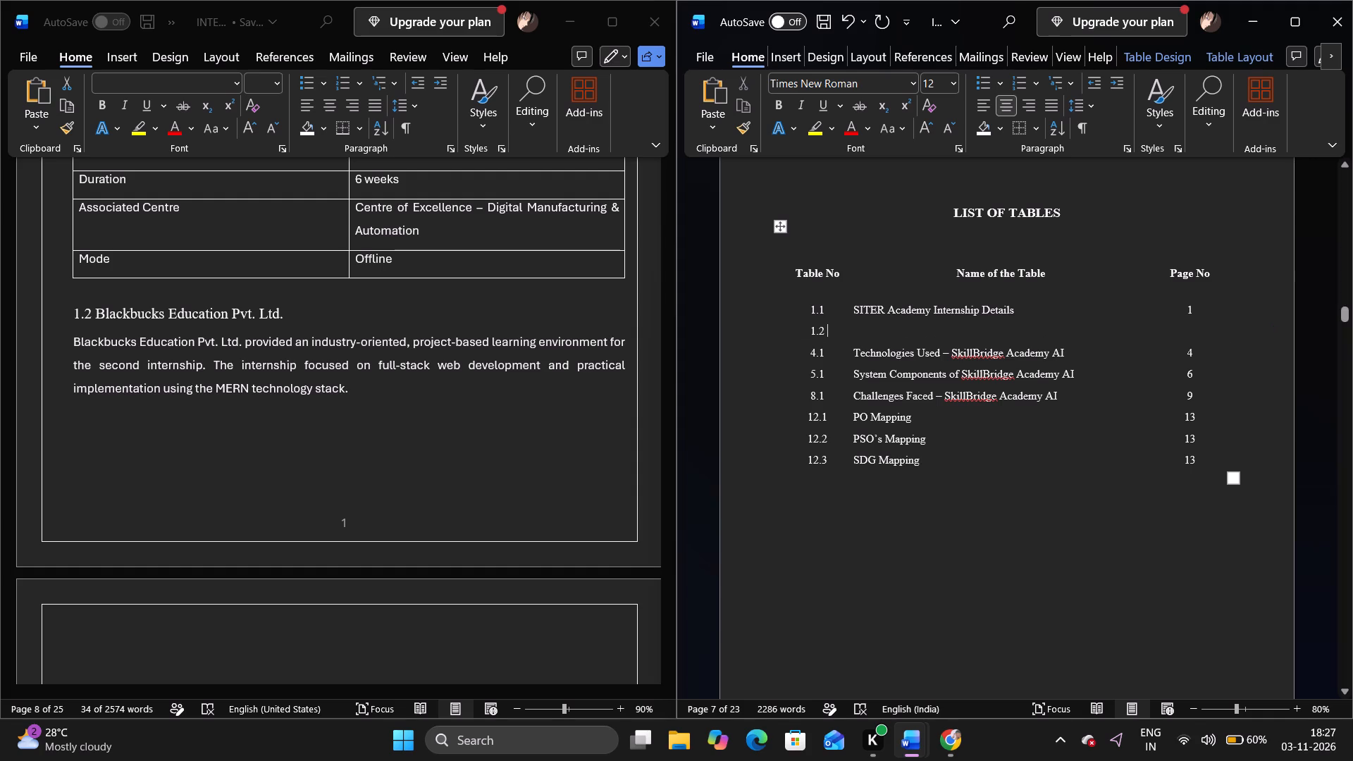
click(860, 330)
text(evitha)
text(lize)
key(space)
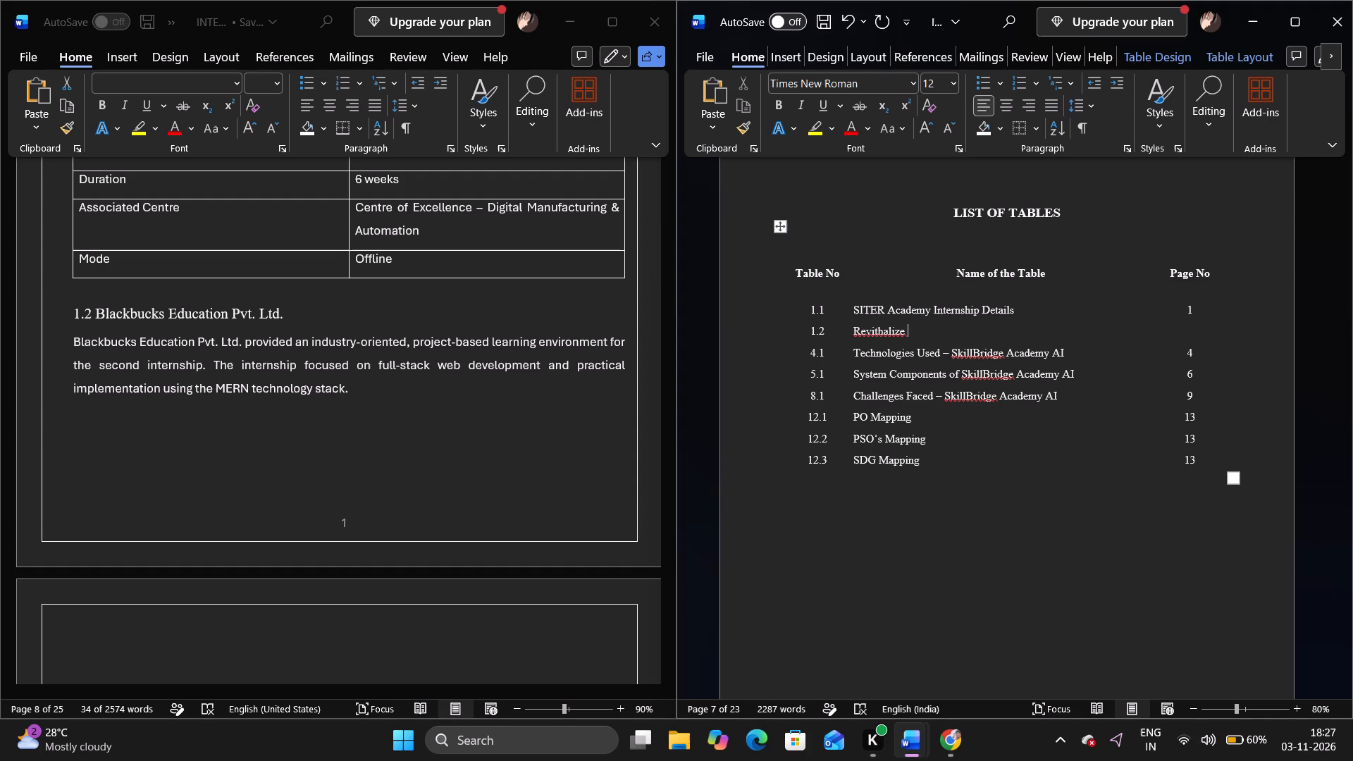
text(Pvt)
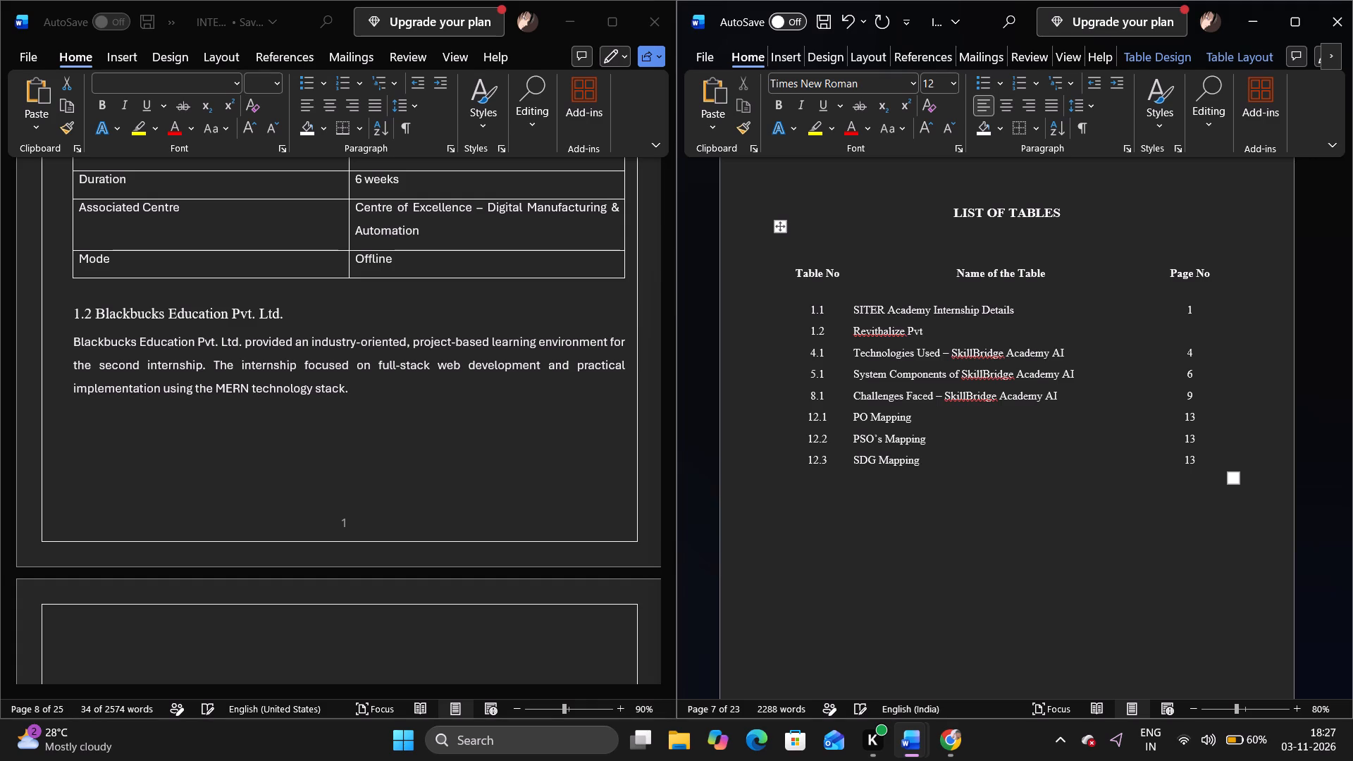
text(.Ltd)
key(space)
text(Internship)
key(space)
text(Detai)
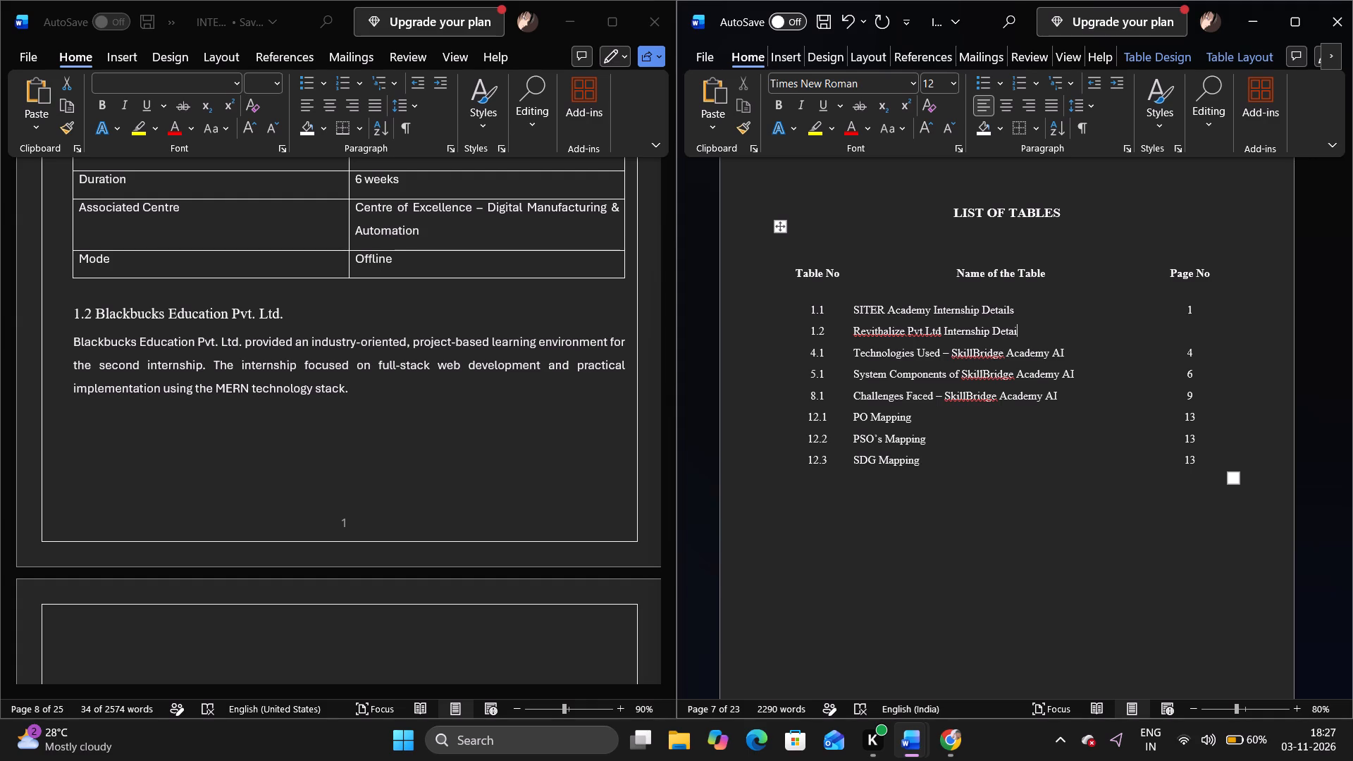
text(ls)
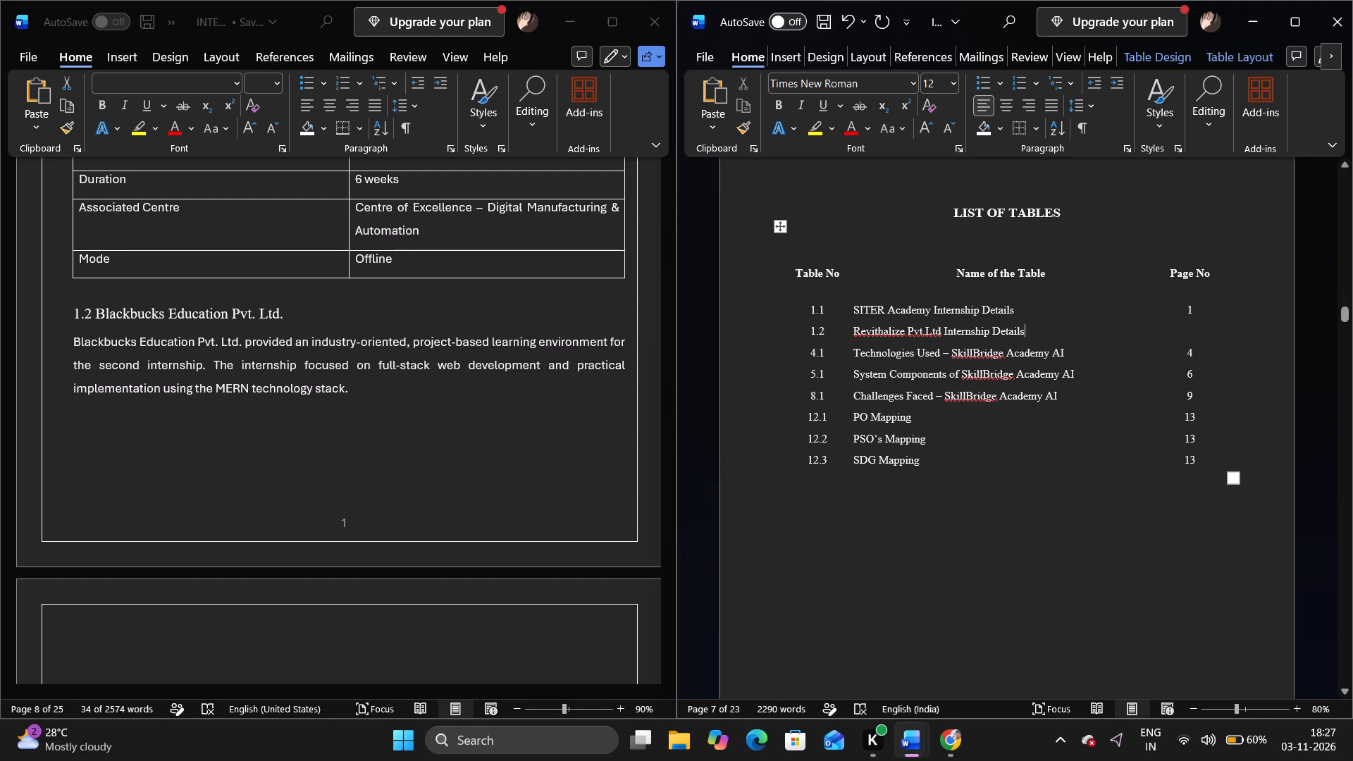
click(1190, 326)
key(1)
Compare the List of Tables with the reference report's list and look back through the reference chapters from certificates to section 3.2.
scroll(996, 490, down, 4)
scroll(555, 466, up, 3)
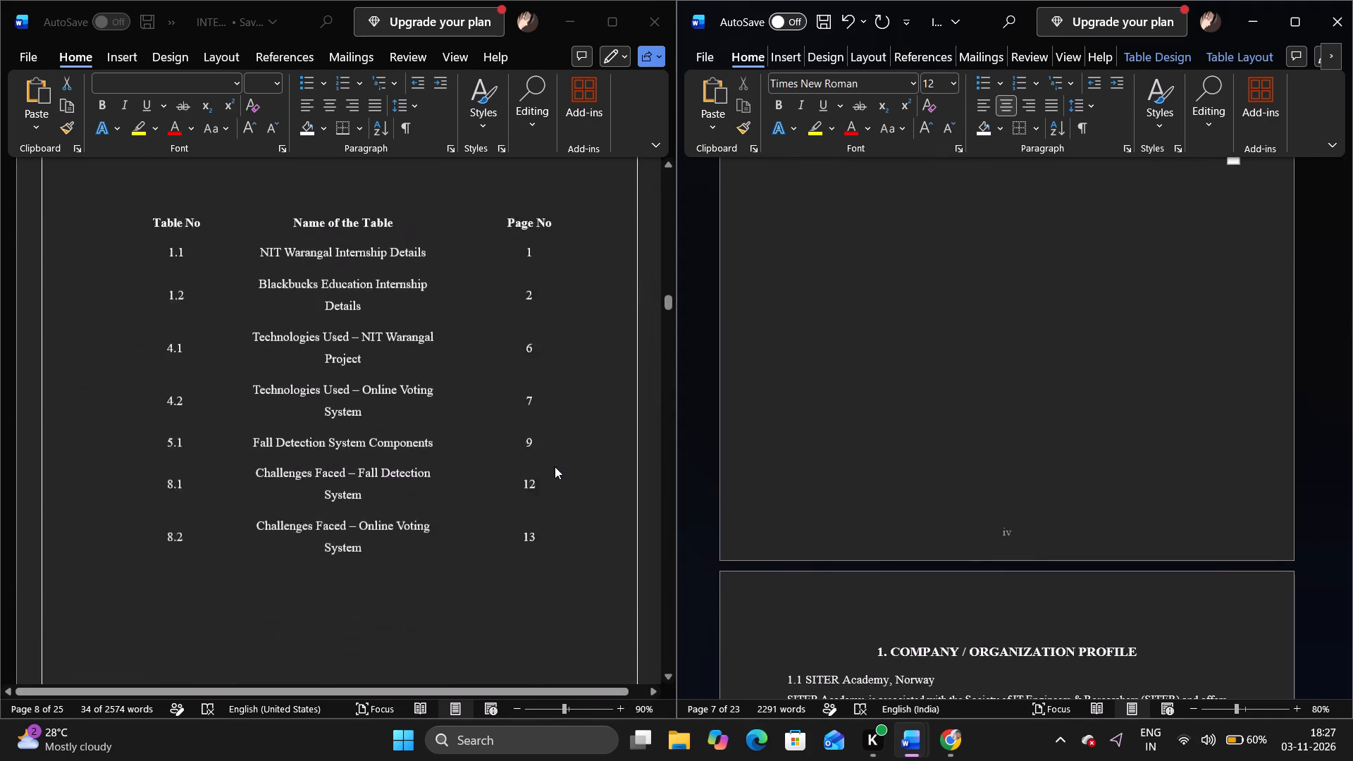
scroll(877, 411, up, 1)
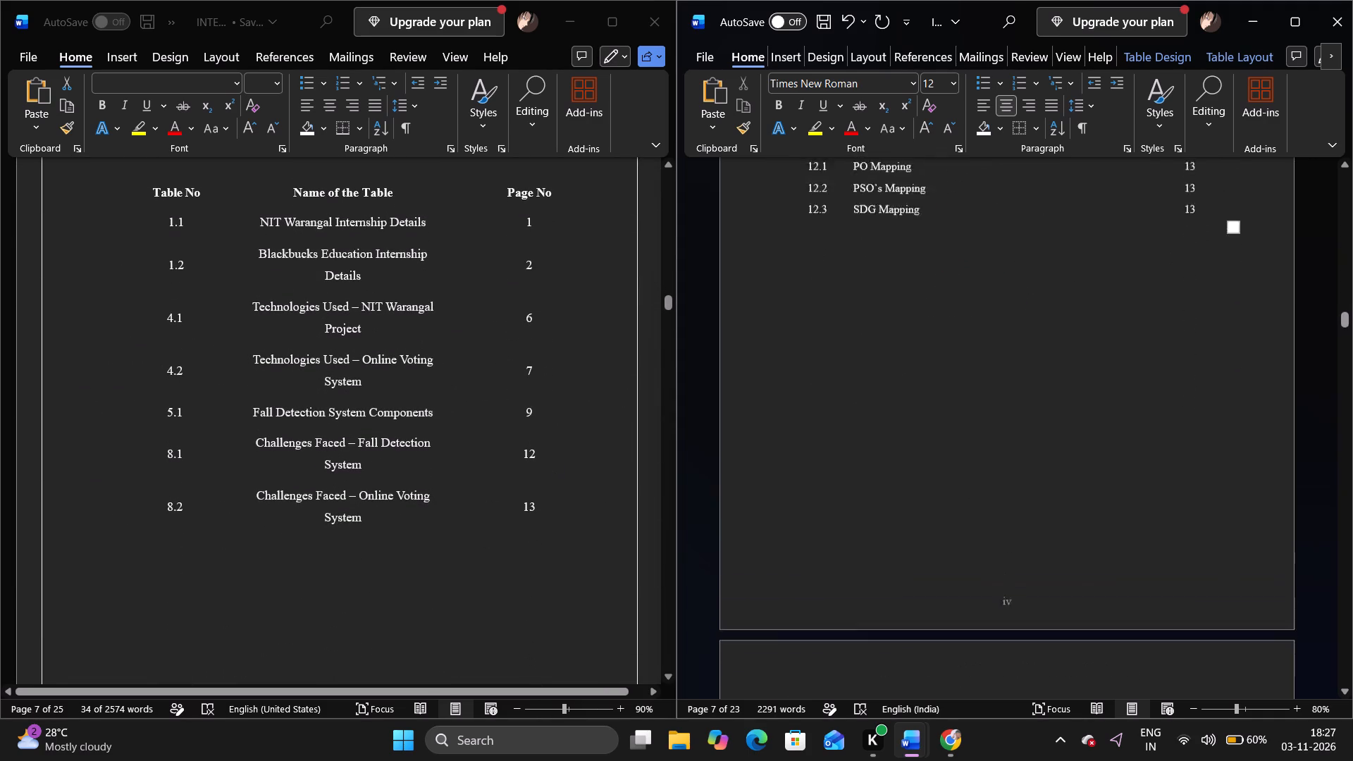
scroll(877, 411, up, 1)
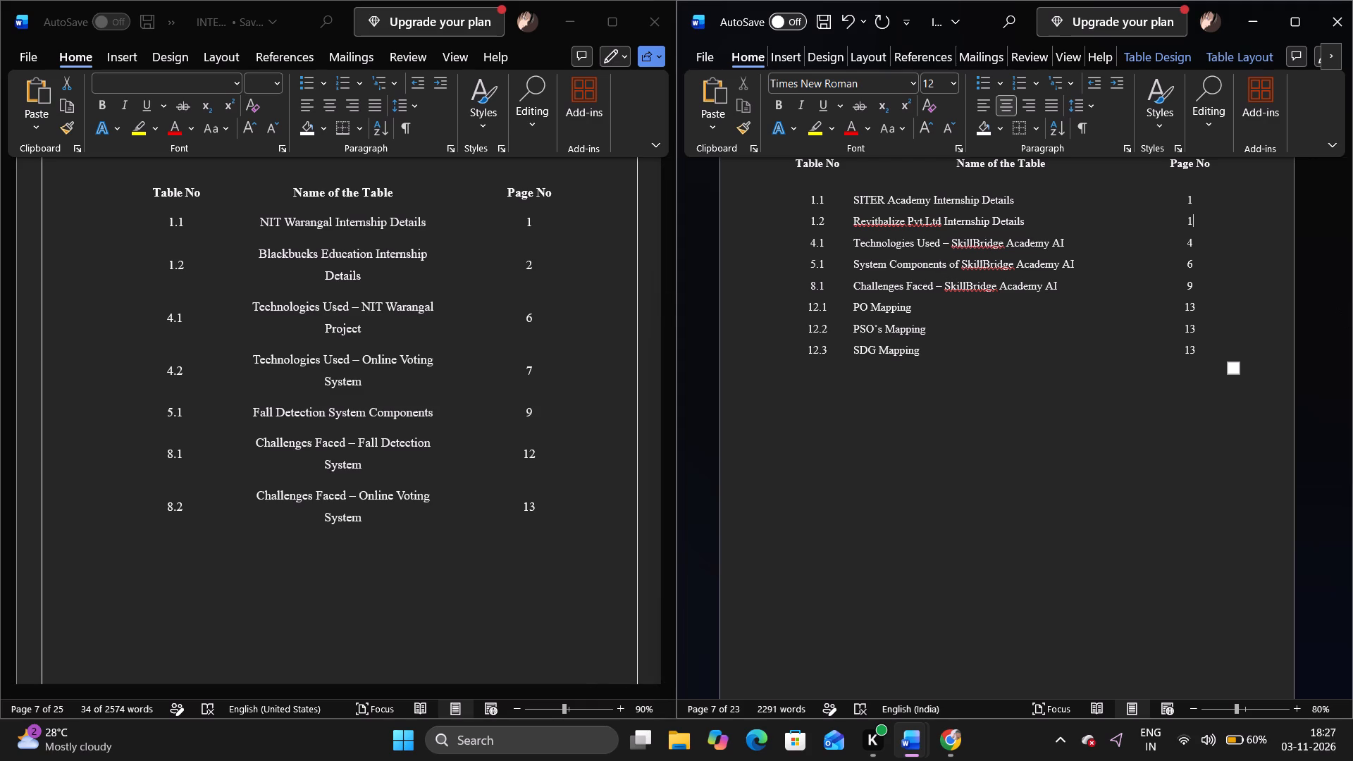
scroll(519, 448, down, 20)
scroll(519, 448, down, 4)
scroll(519, 448, up, 4)
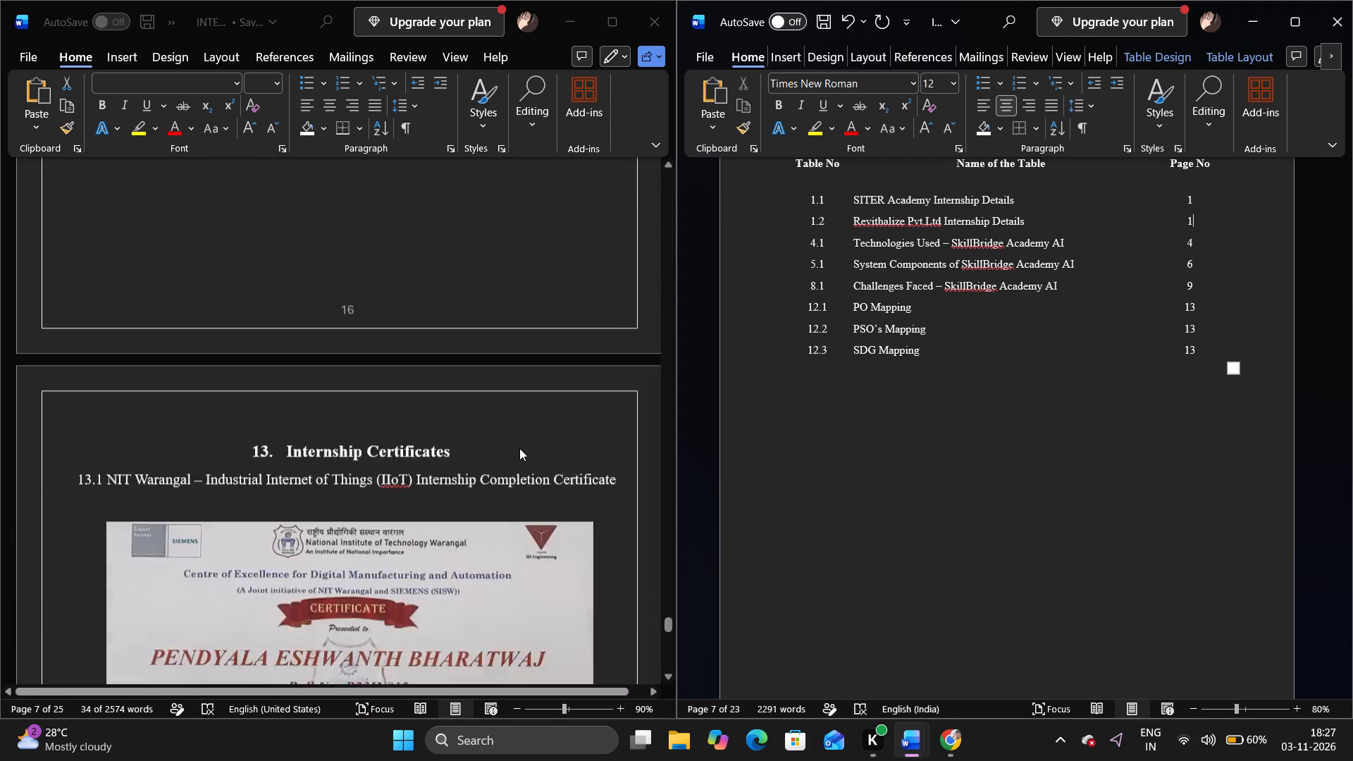
scroll(519, 448, up, 11)
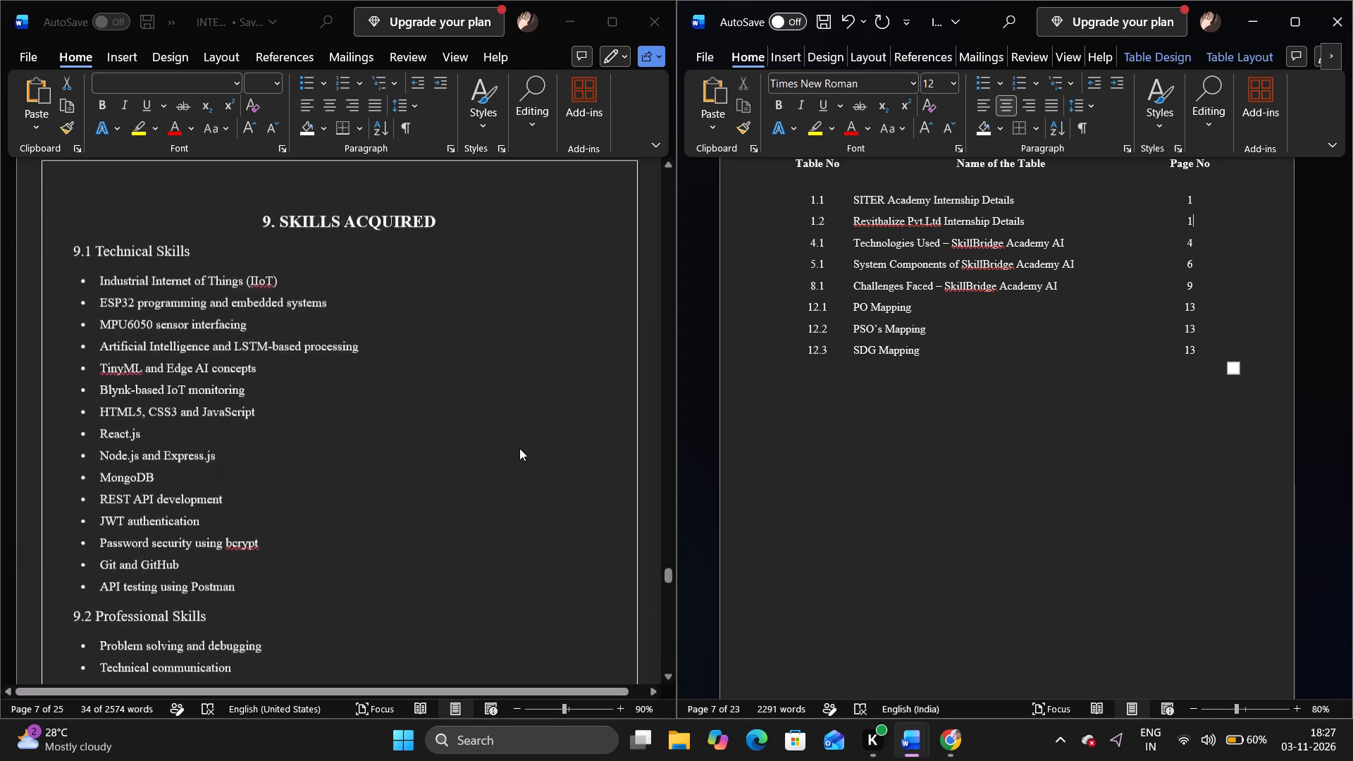
scroll(519, 448, up, 6)
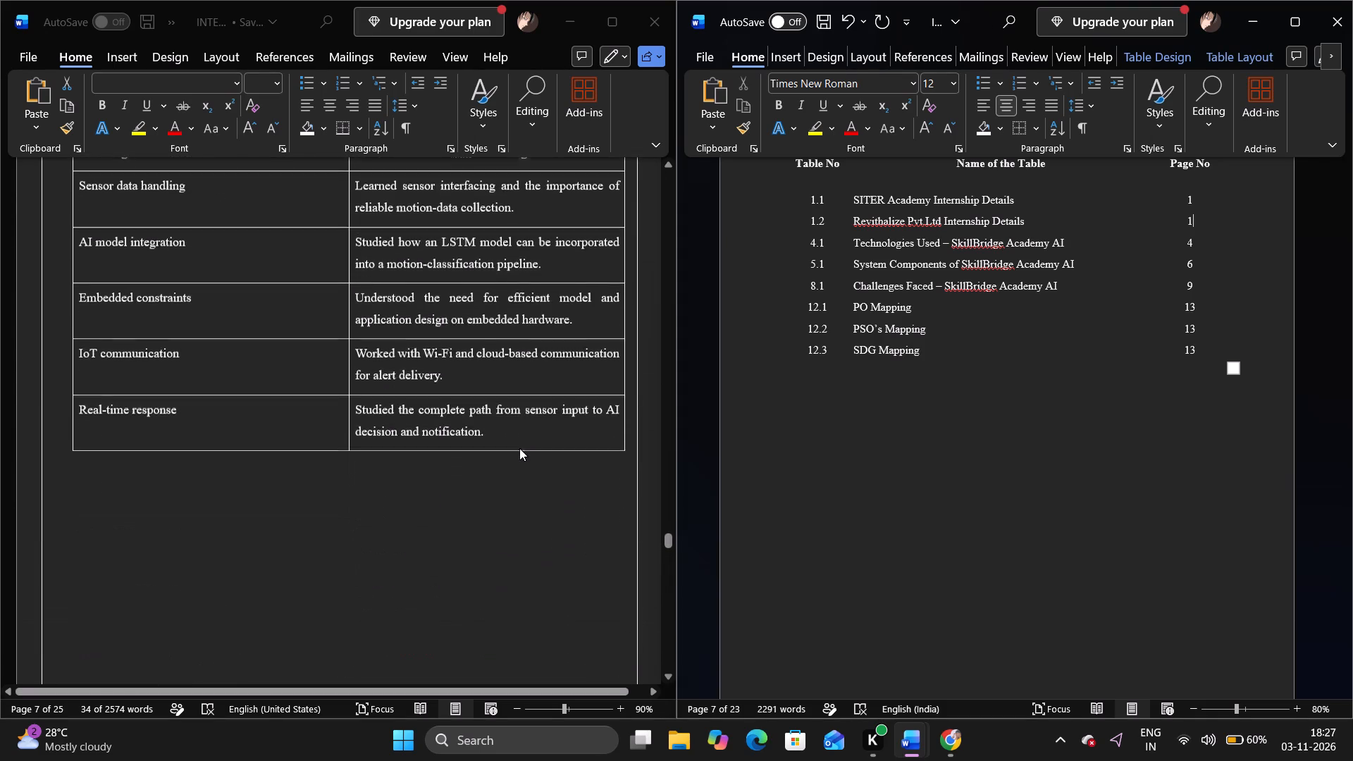
scroll(519, 448, up, 9)
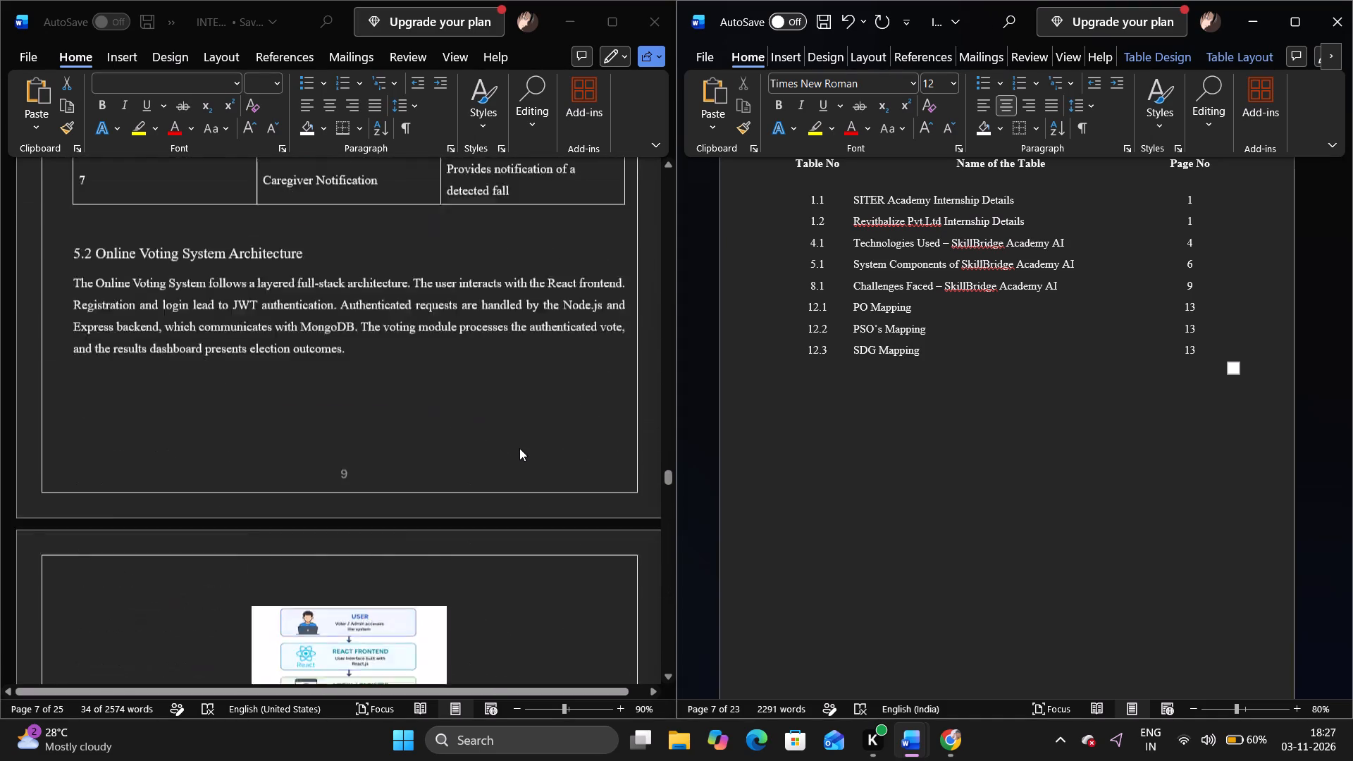
scroll(519, 448, up, 7)
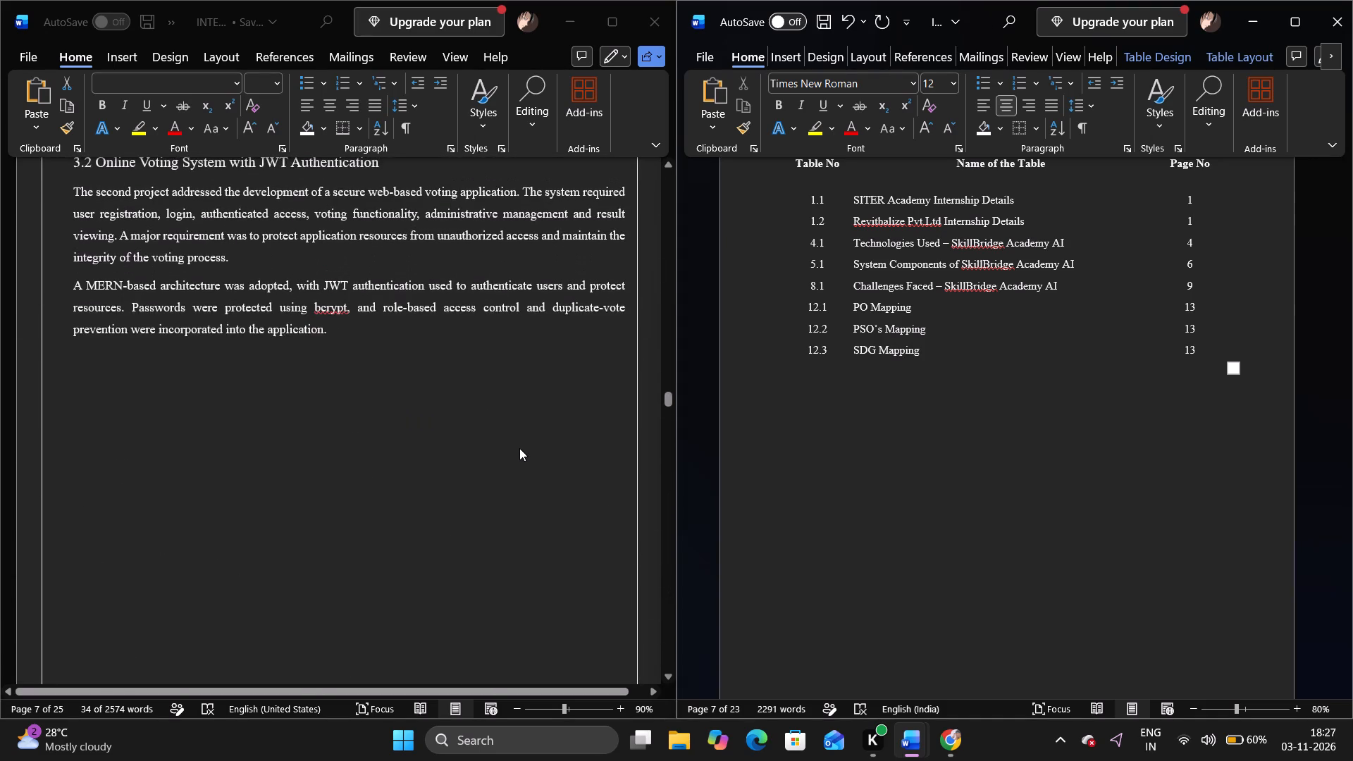
Review the report's certificates, references and section 12 mapping tables against the reference report's closing chapters.
scroll(519, 448, down, 20)
scroll(519, 448, down, 17)
scroll(984, 519, down, 14)
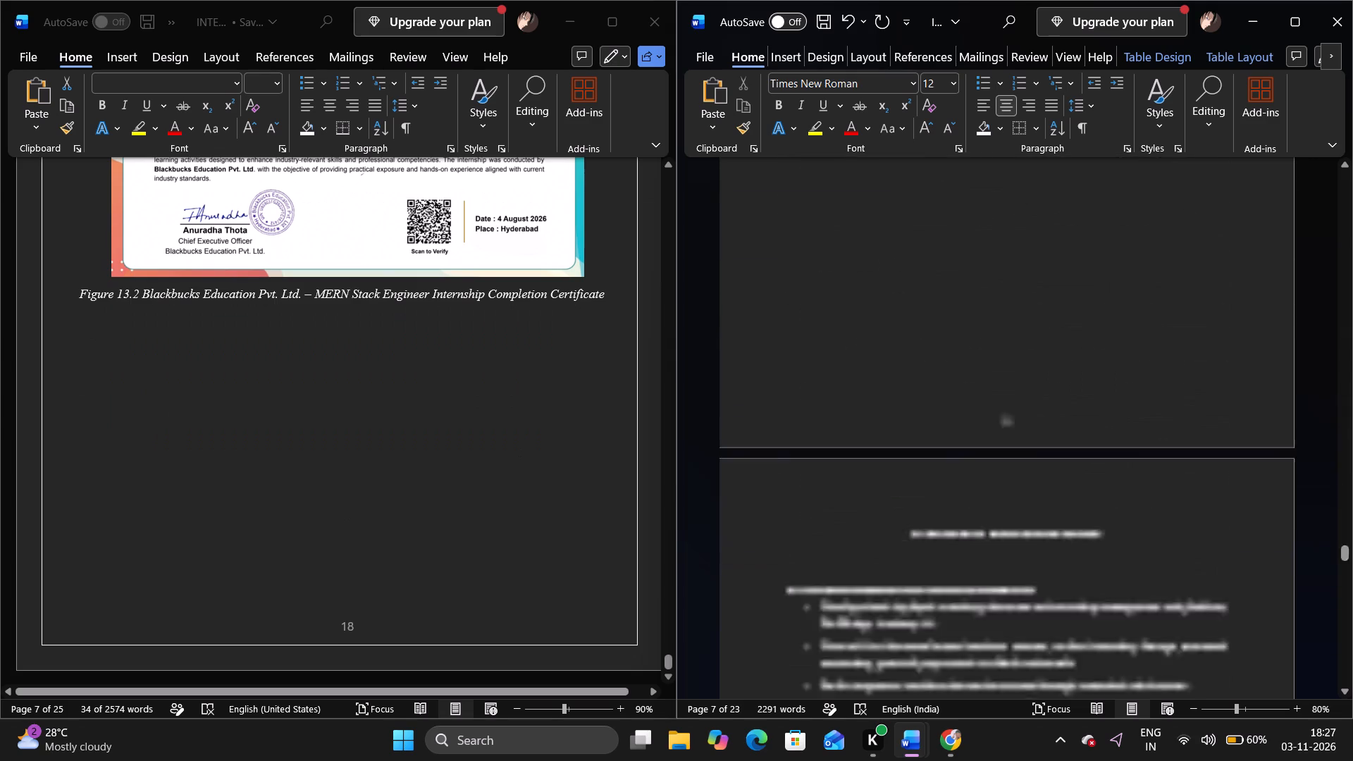
scroll(984, 519, down, 15)
scroll(984, 519, up, 5)
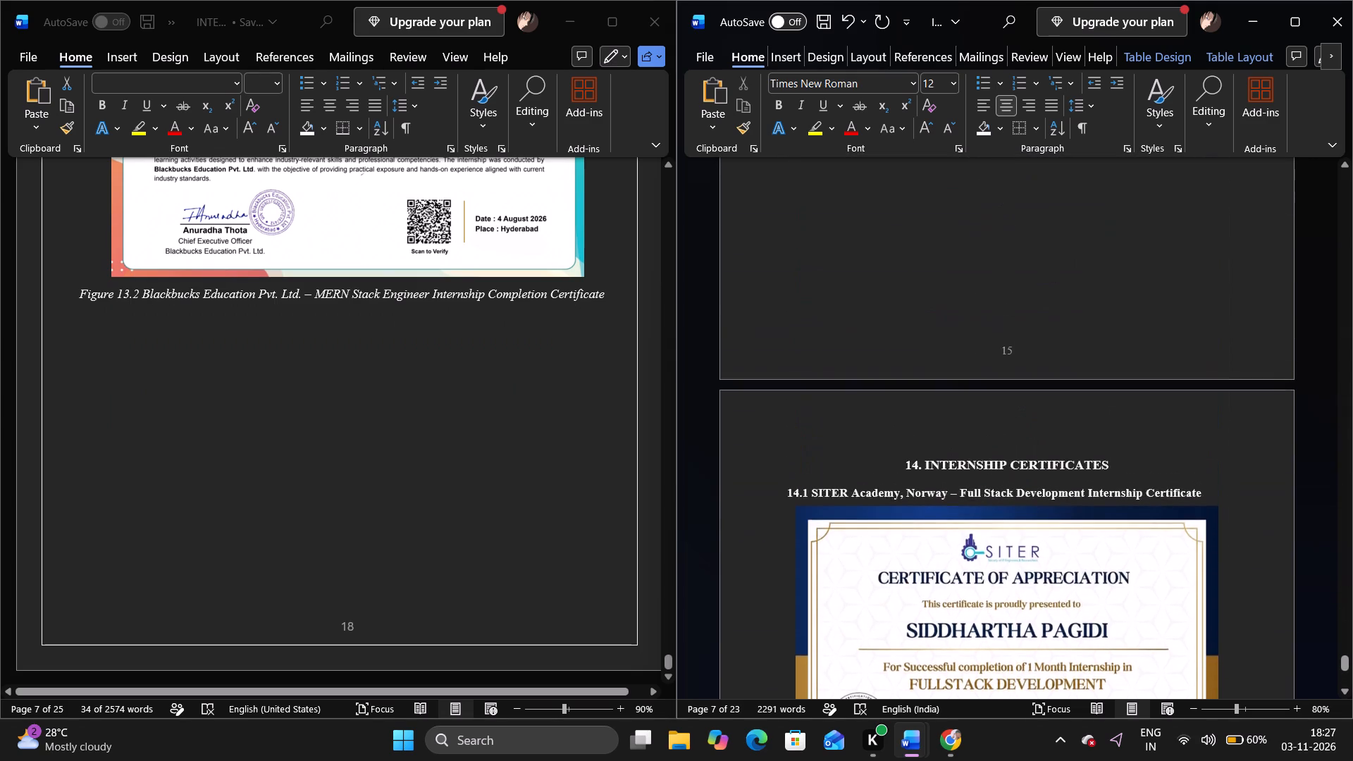
scroll(984, 519, up, 1)
scroll(495, 407, up, 11)
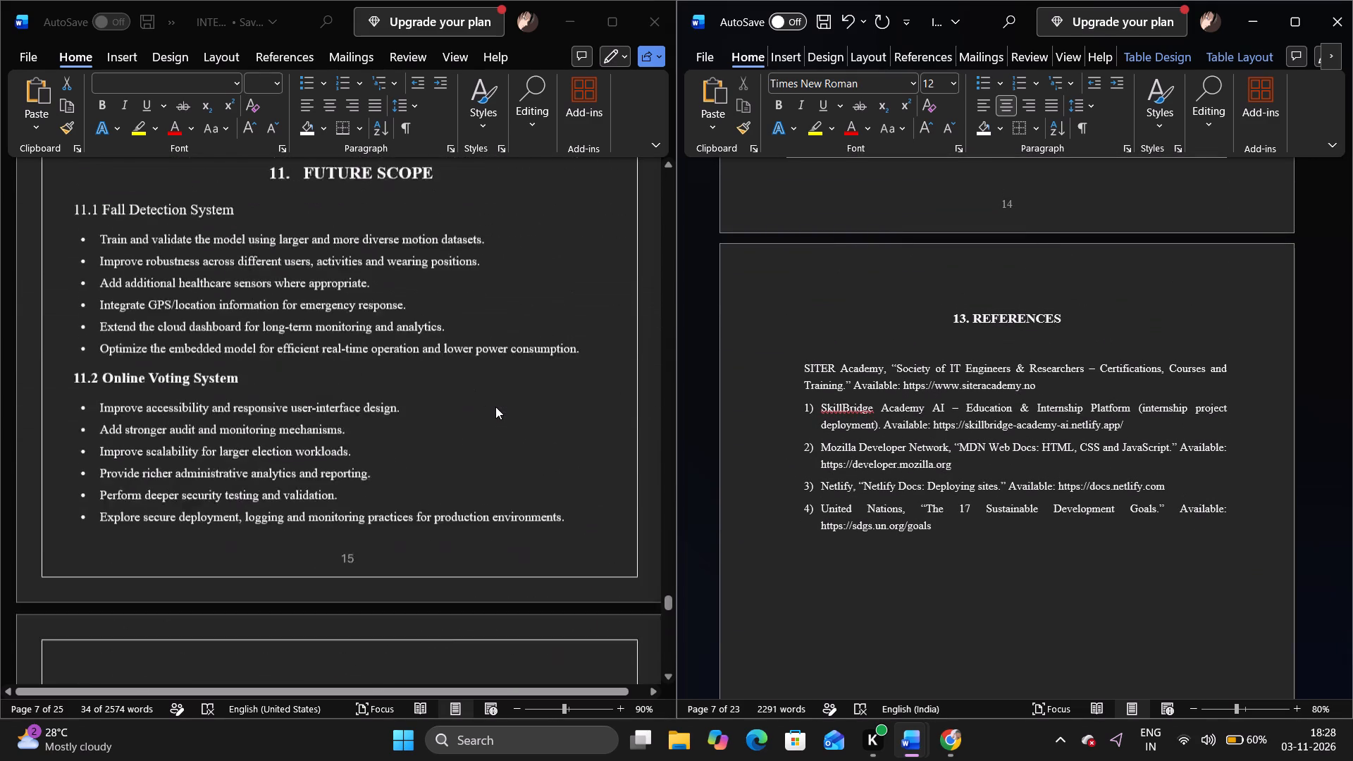
scroll(495, 407, up, 2)
scroll(762, 433, up, 3)
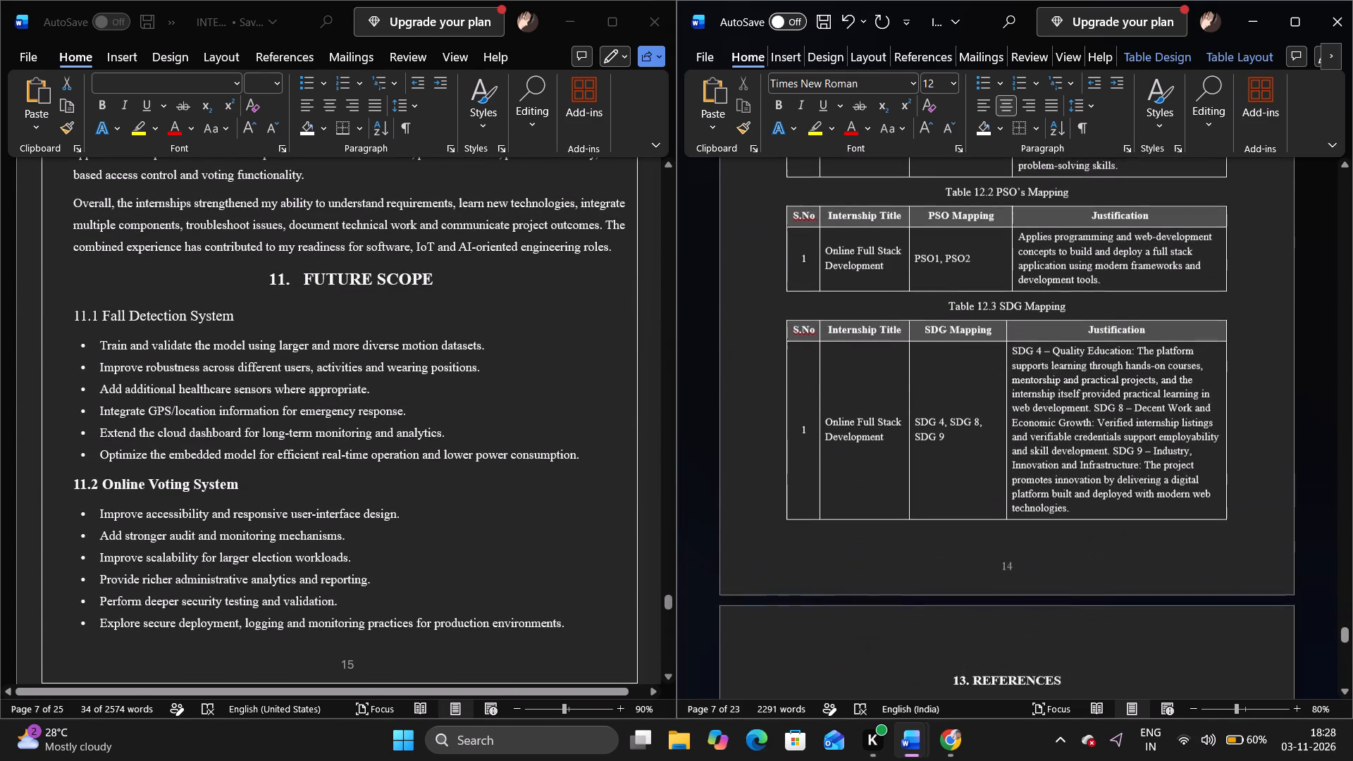
scroll(762, 433, up, 2)
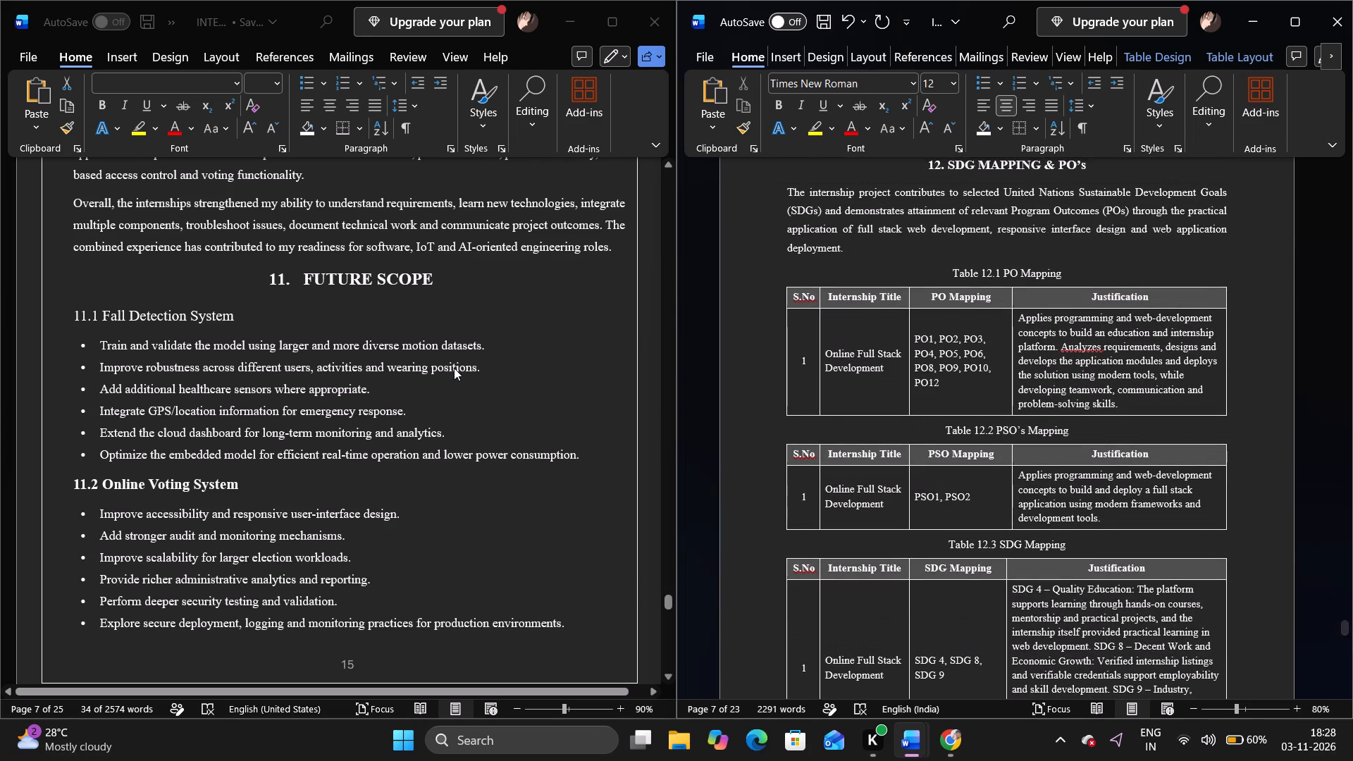
scroll(454, 368, up, 2)
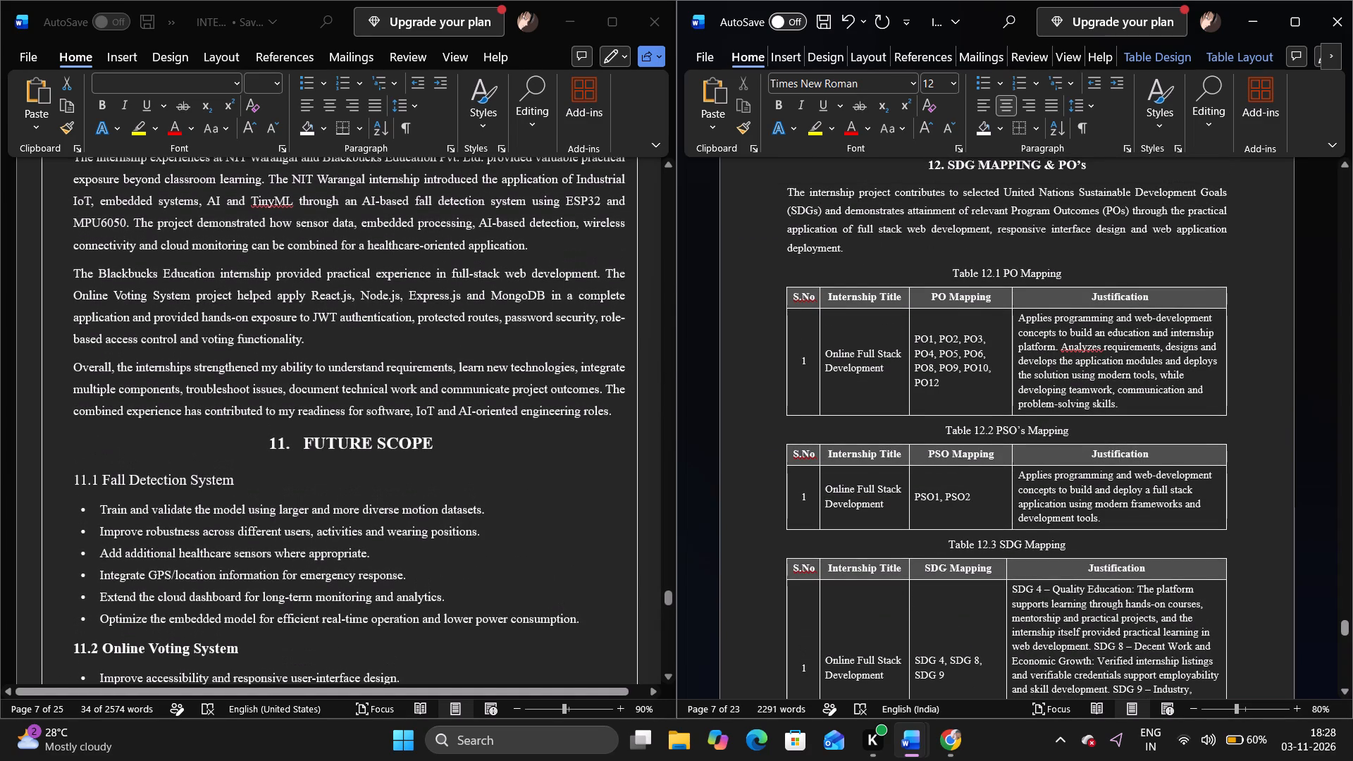
scroll(458, 379, down, 3)
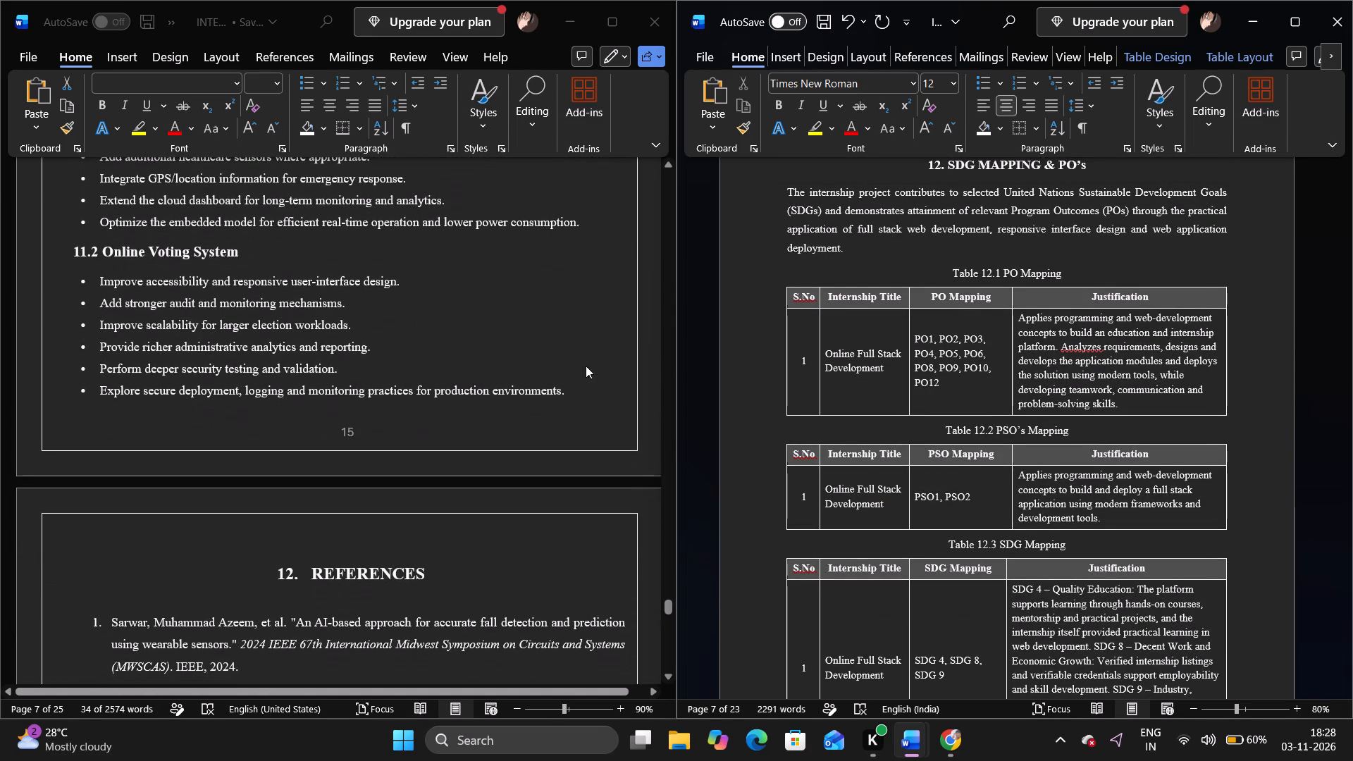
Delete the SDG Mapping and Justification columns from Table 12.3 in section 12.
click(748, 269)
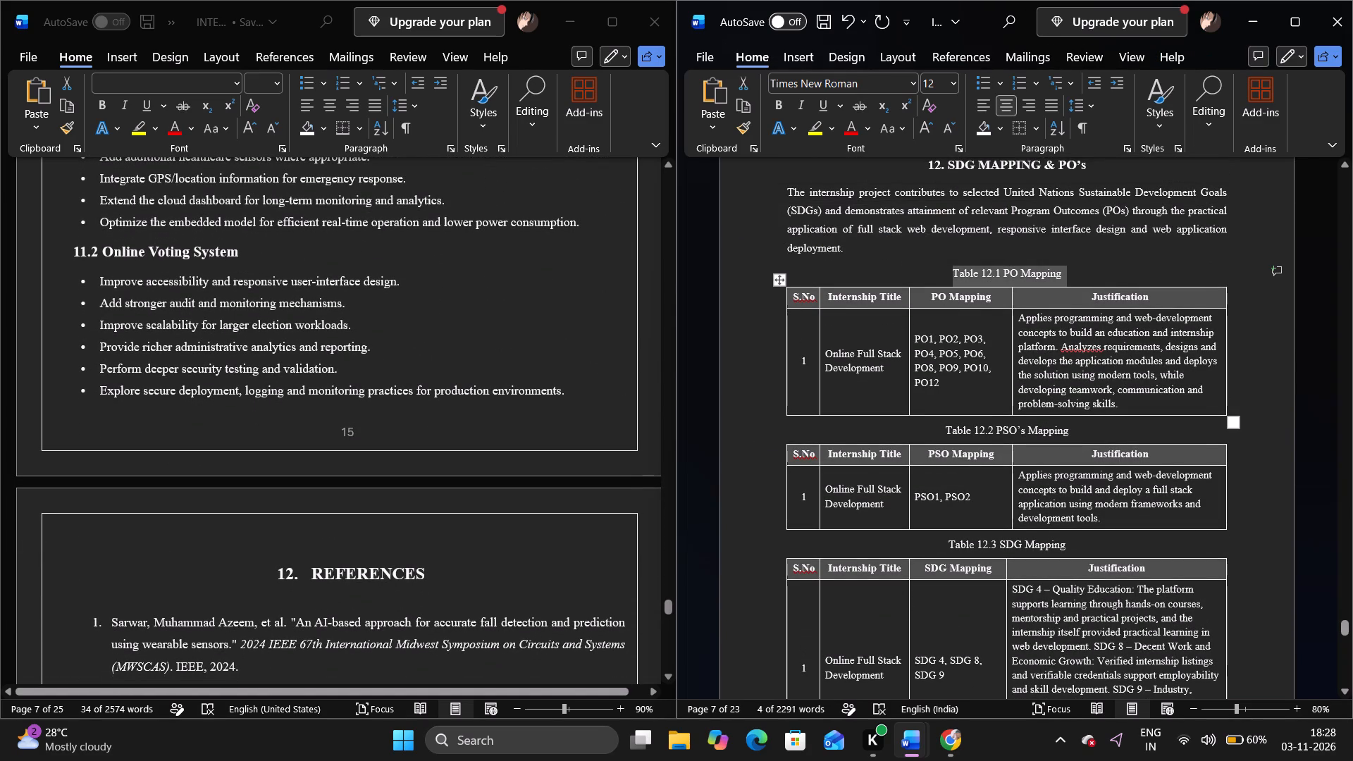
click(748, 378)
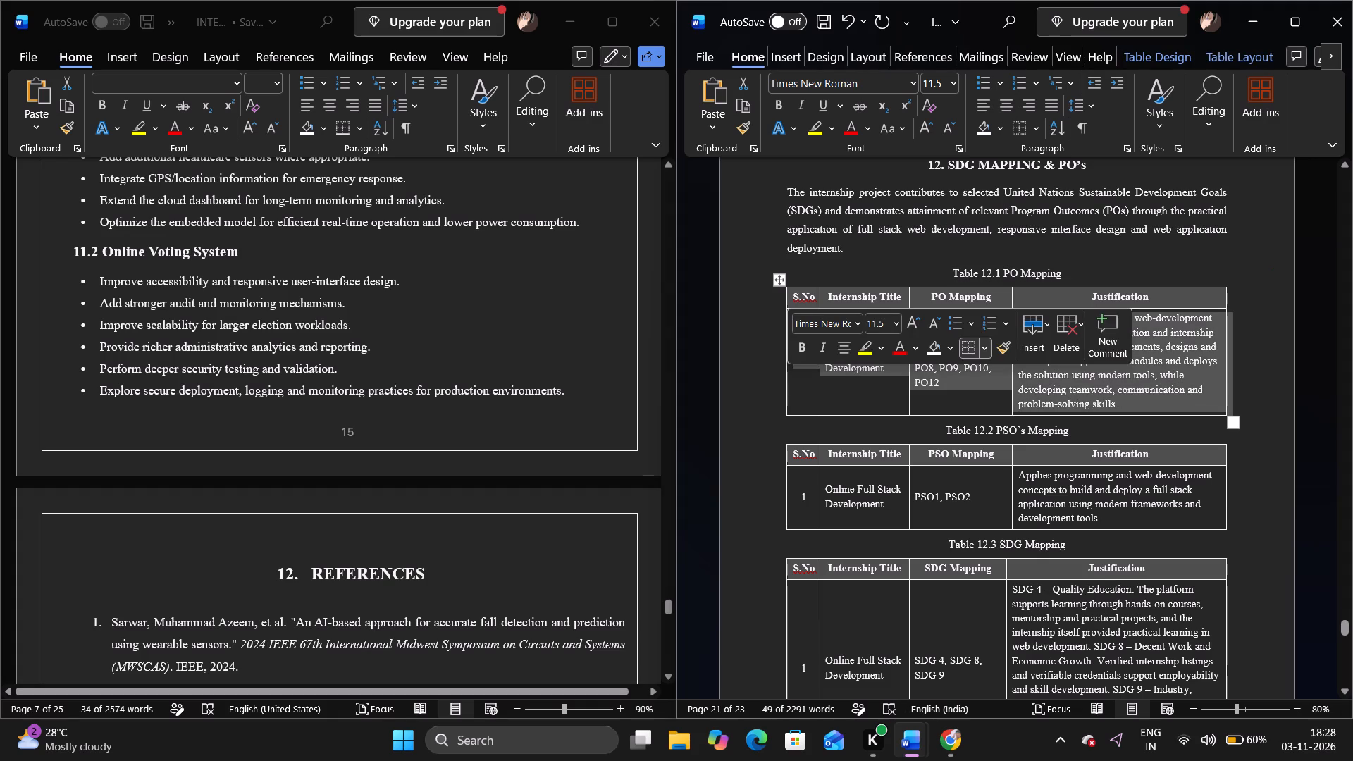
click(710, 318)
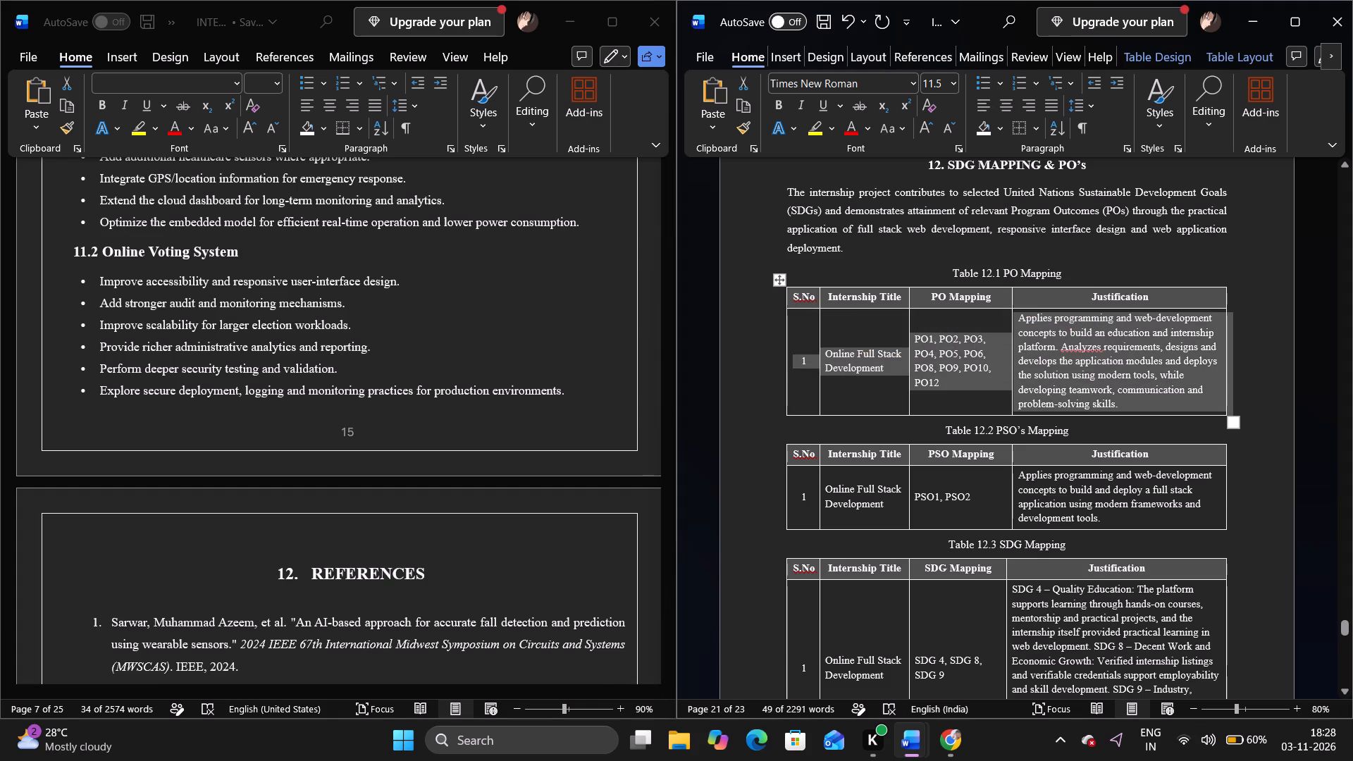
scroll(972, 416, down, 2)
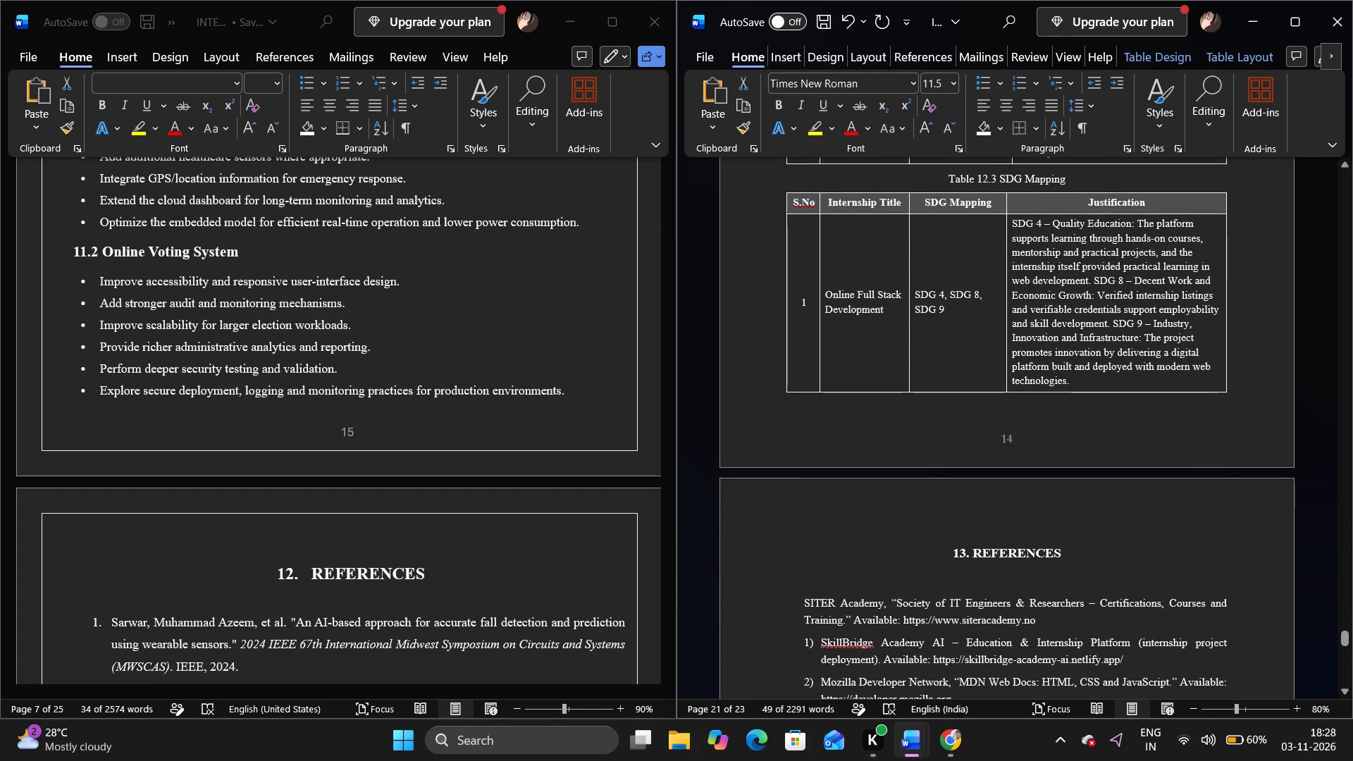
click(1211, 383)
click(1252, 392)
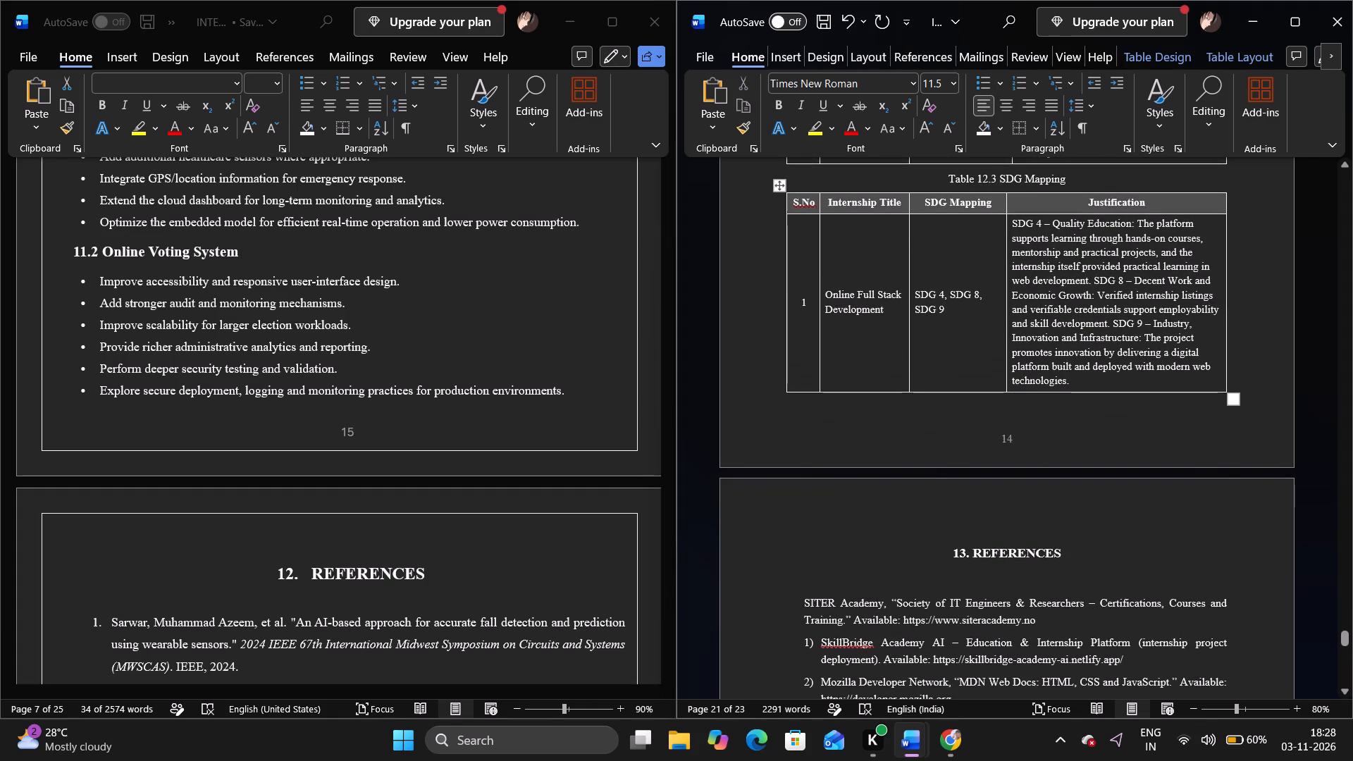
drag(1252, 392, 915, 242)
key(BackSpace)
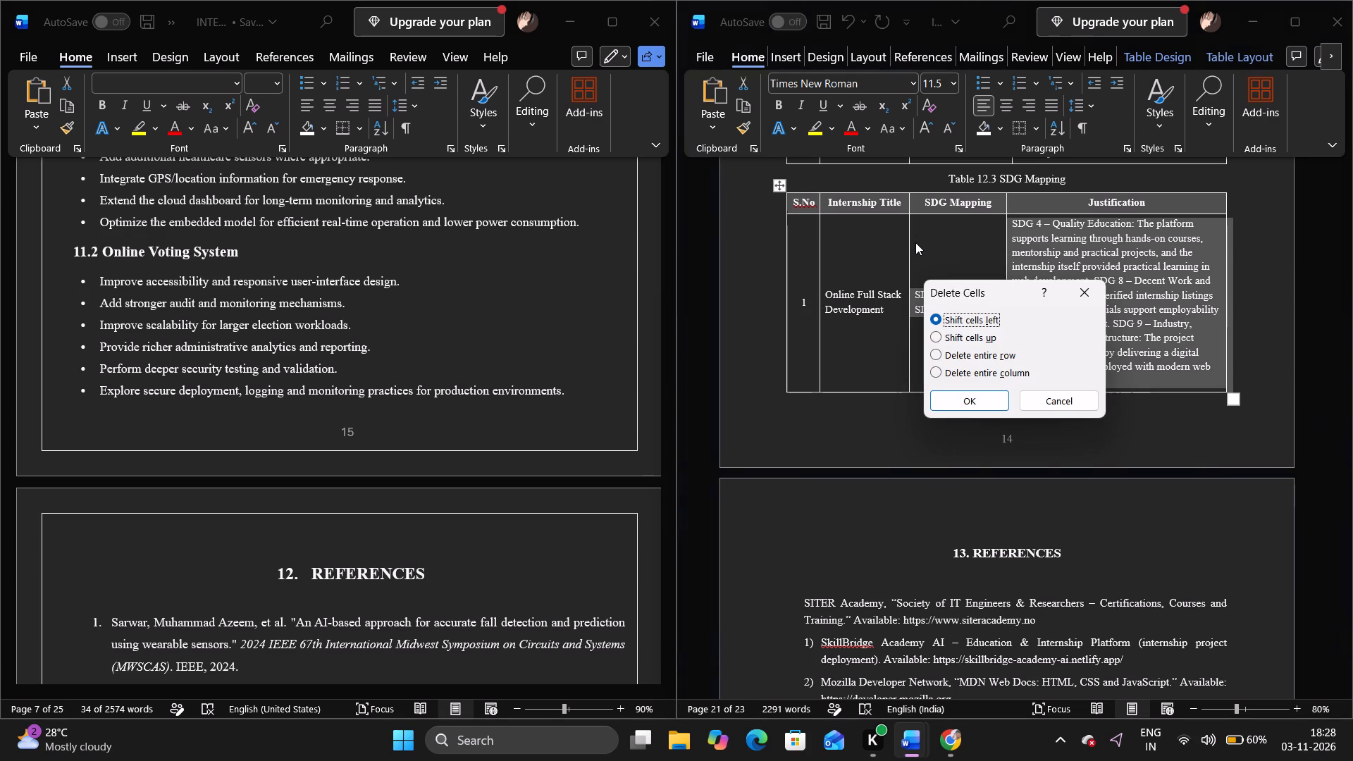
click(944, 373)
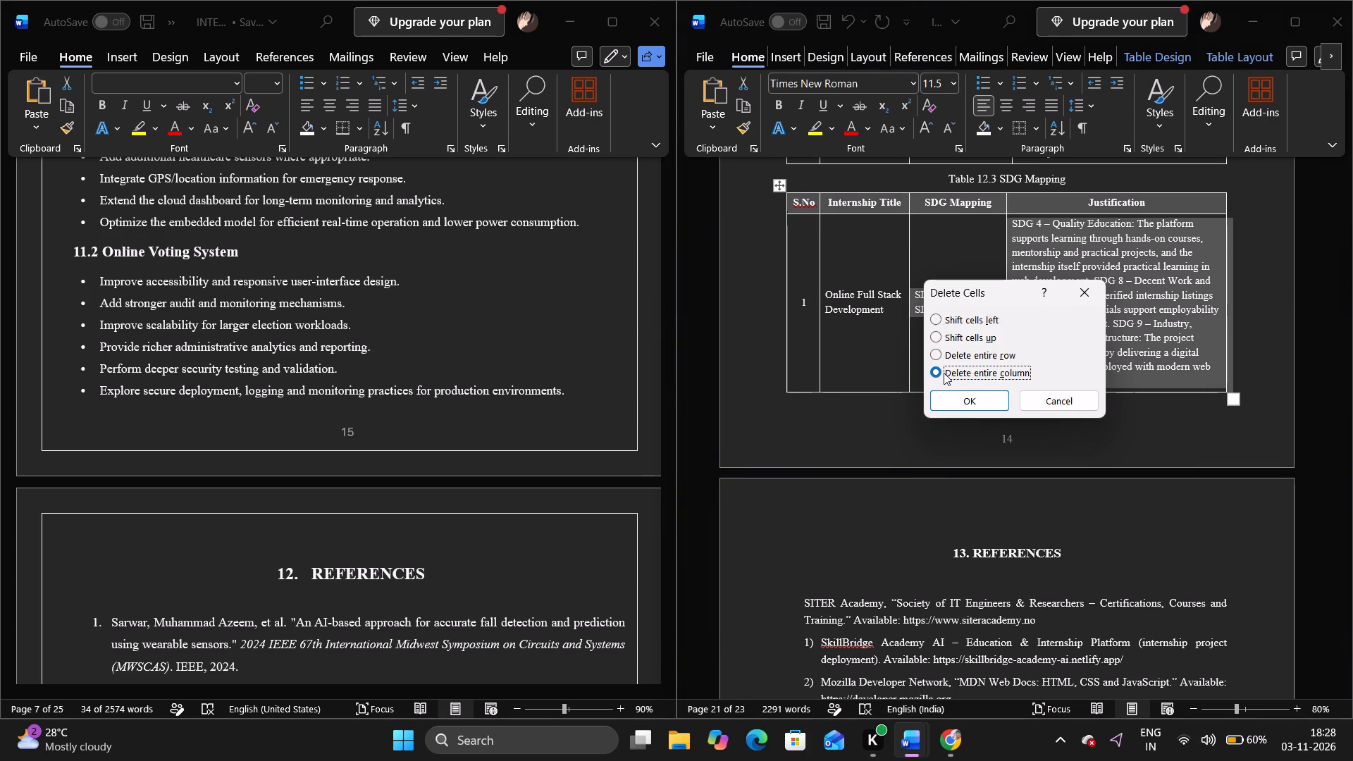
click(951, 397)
Delete the whole section 12 SDG Mapping & PO's, including its heading, introduction and mapping tables.
click(963, 330)
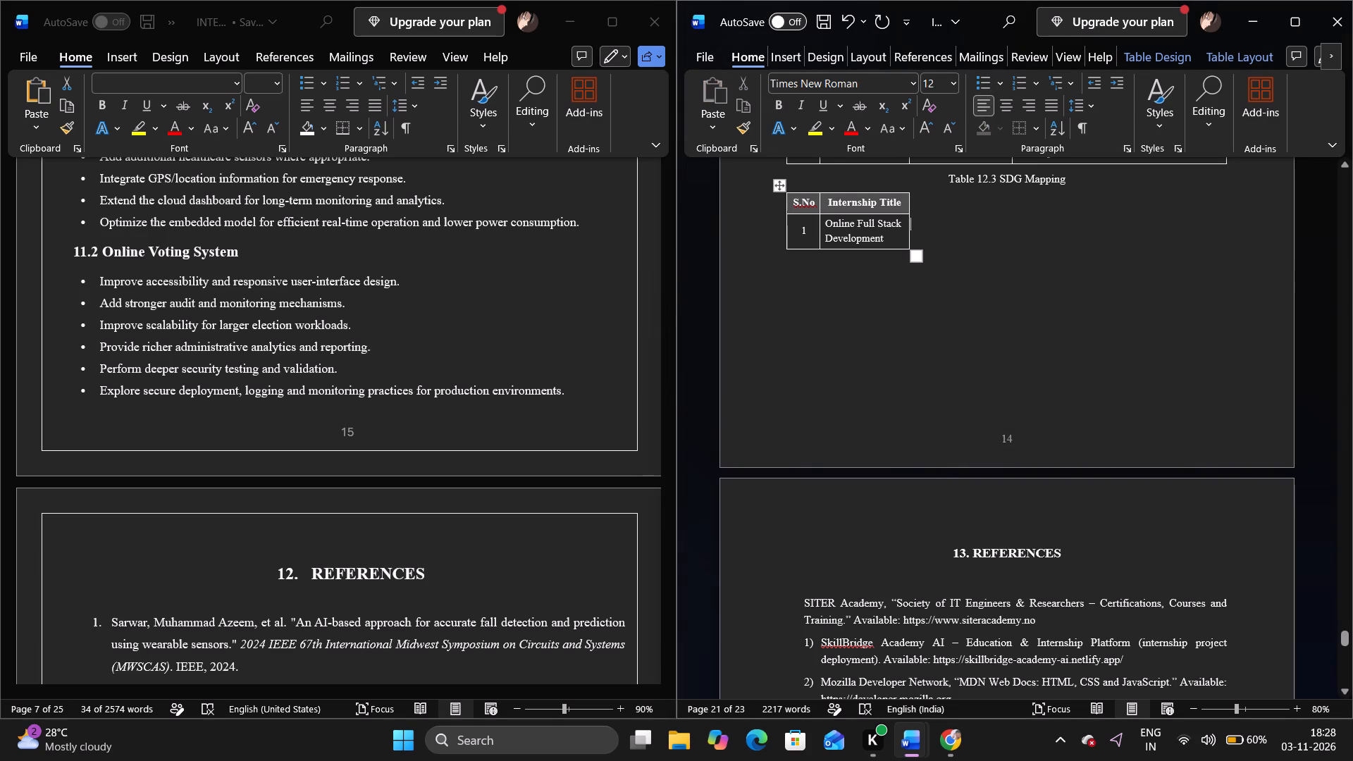
drag(947, 285, 817, 98)
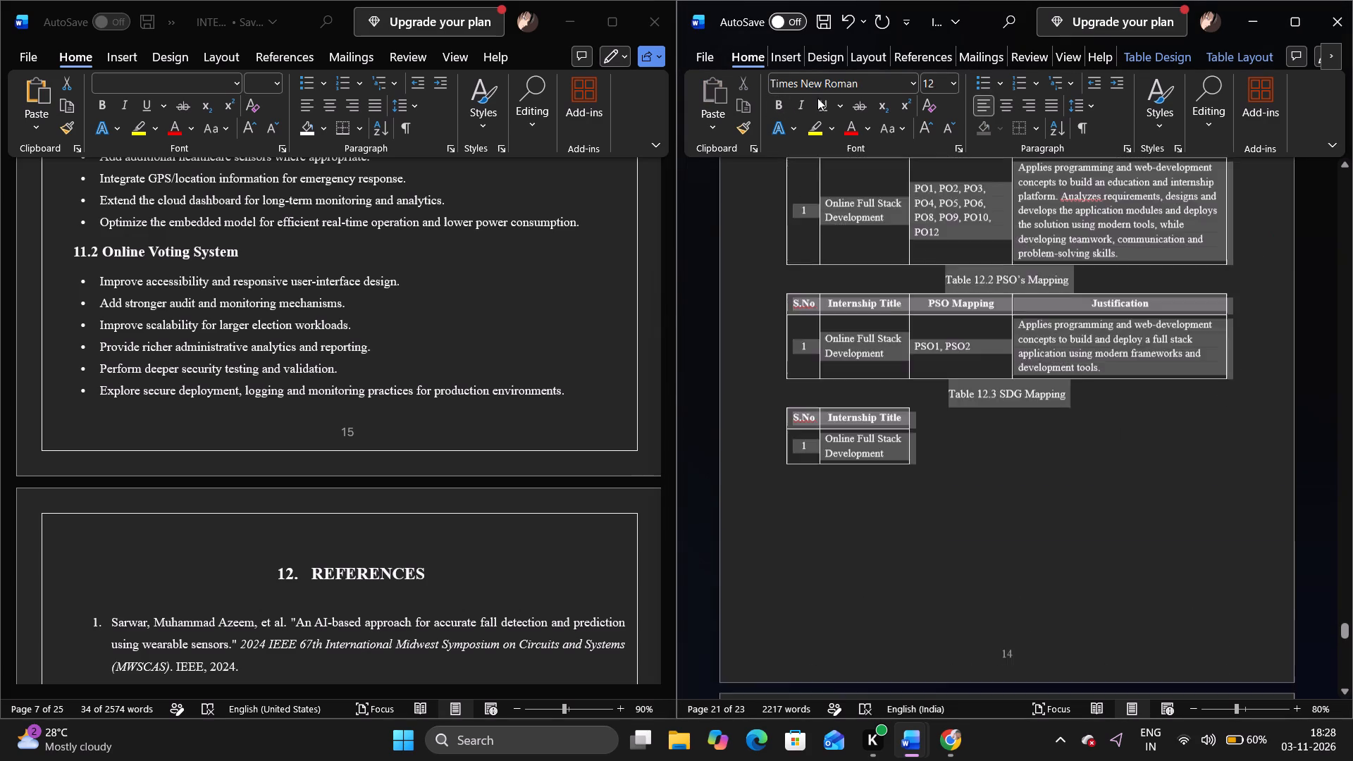
drag(817, 98, 808, 533)
key(BackSpace)
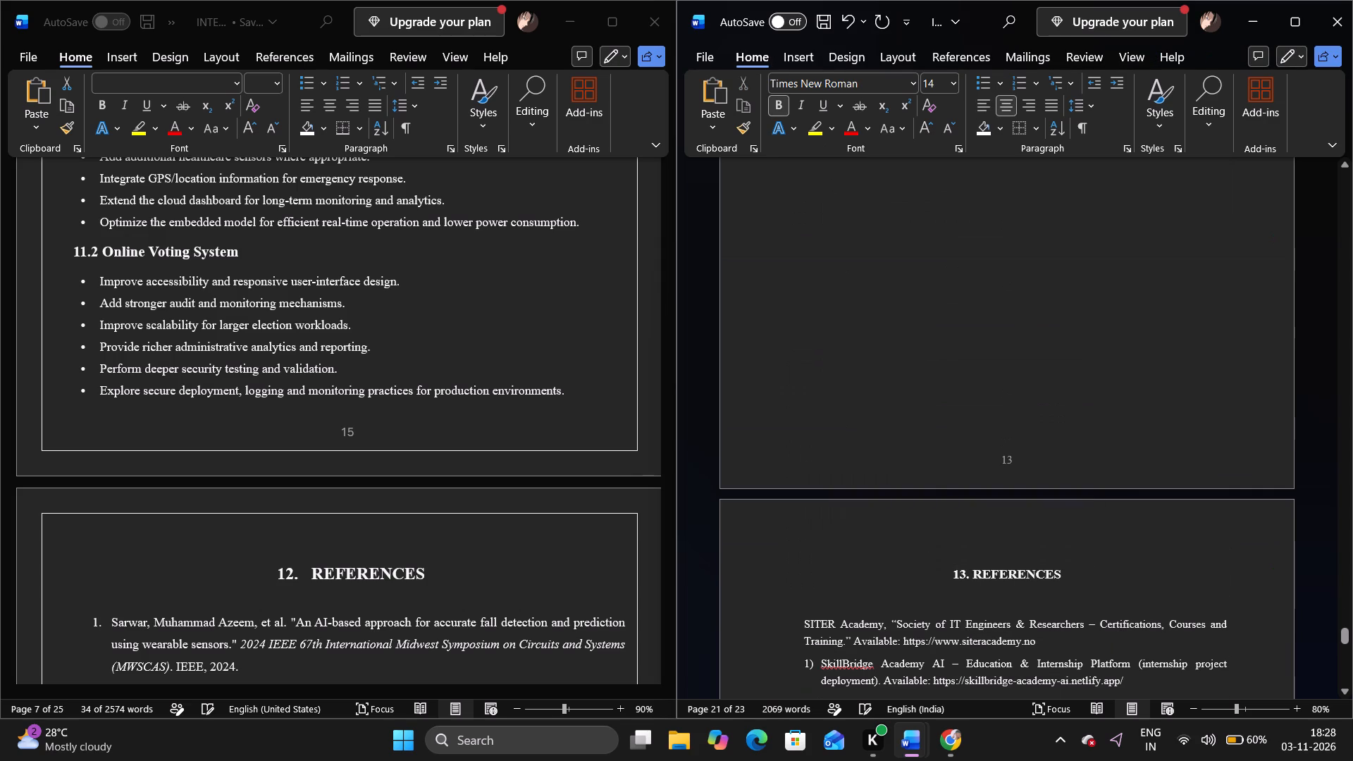
Renumber the References section heading as 12.
scroll(838, 461, up, 3)
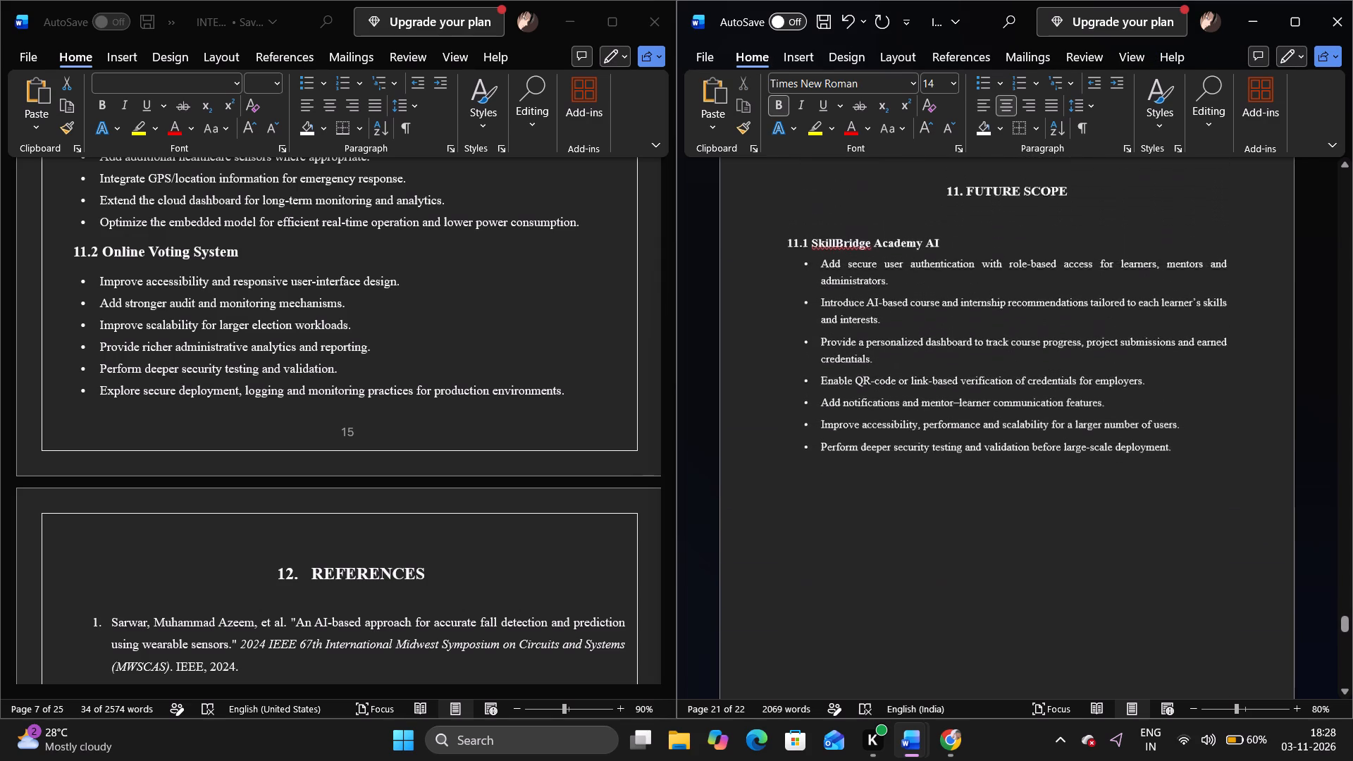
scroll(838, 461, up, 1)
scroll(838, 461, down, 4)
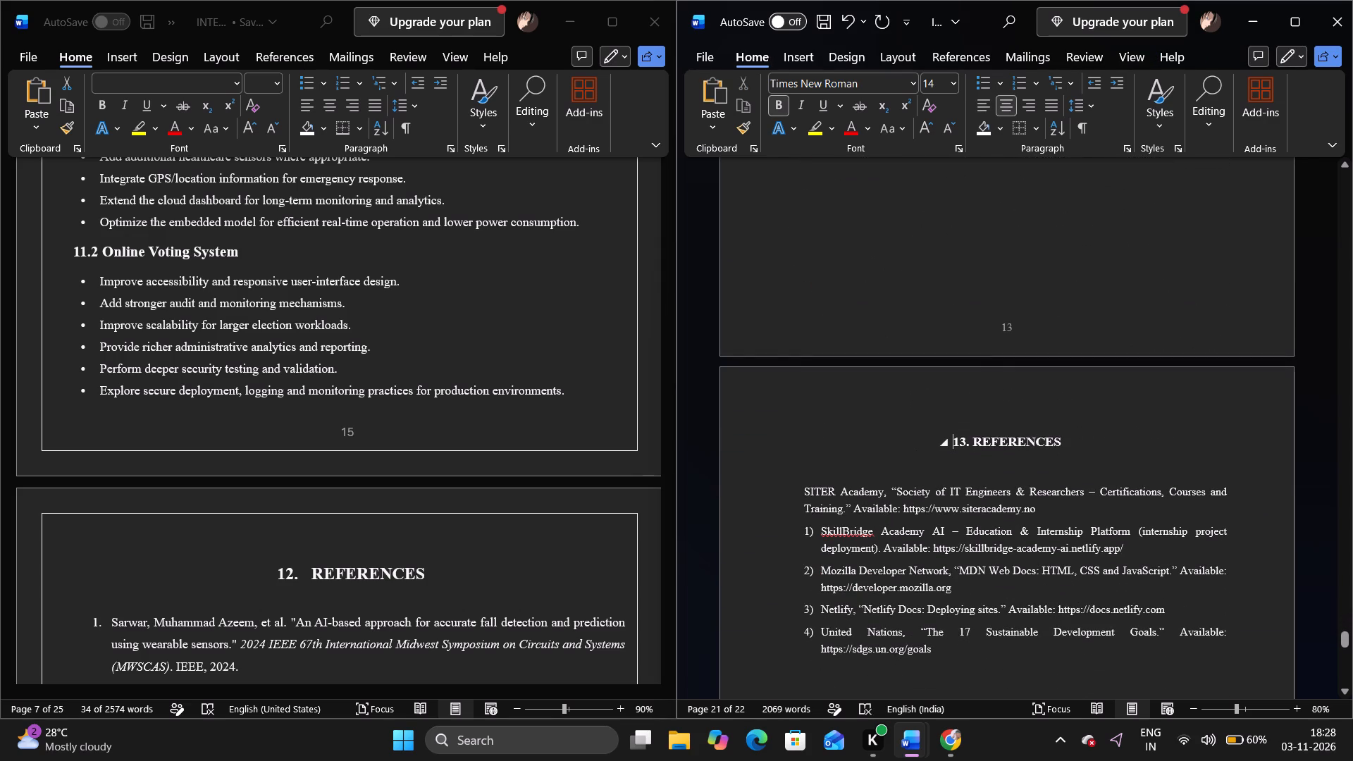
key(Right)
key(Right)
key(BackSpace)
key(2)
Change the certificates section heading to "13. INTERNSHIP CERTIFICATE", with the new number and singular wording.
scroll(915, 446, down, 6)
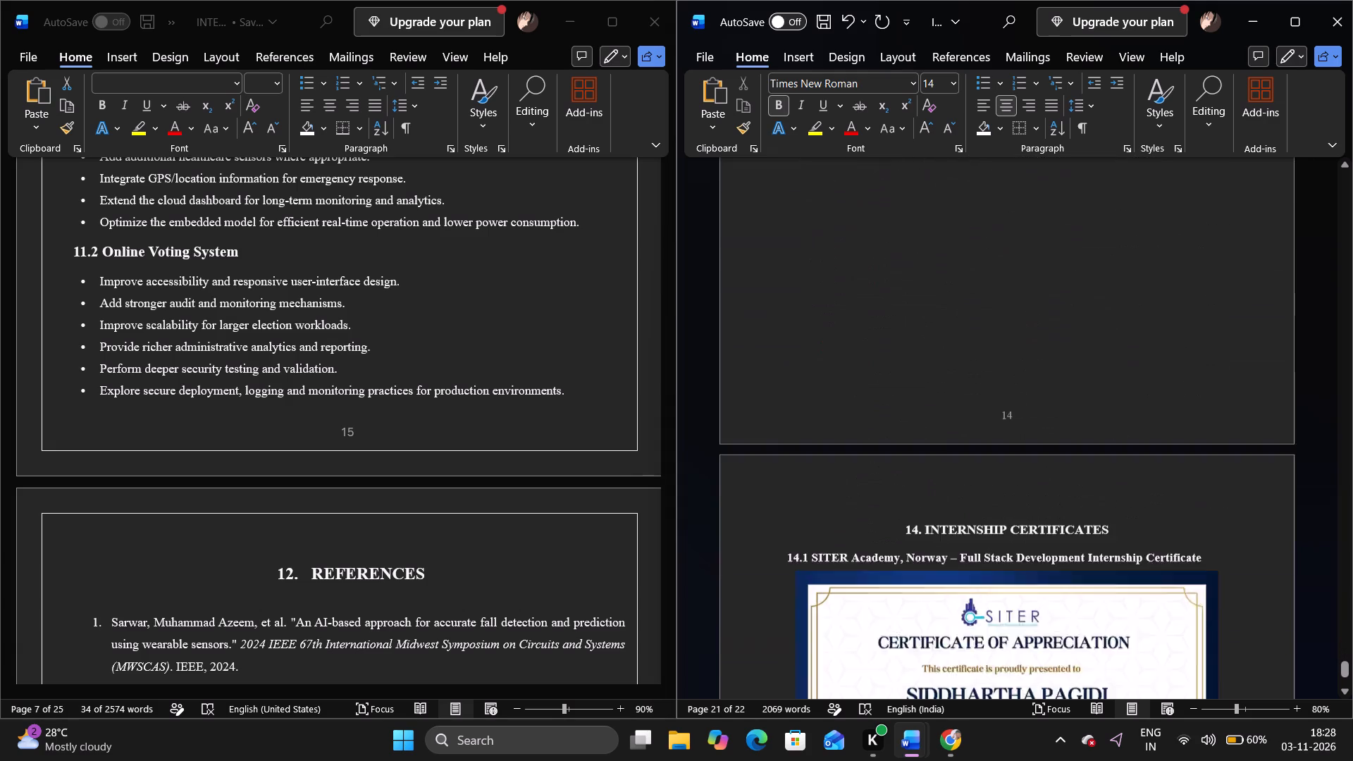
scroll(915, 446, down, 1)
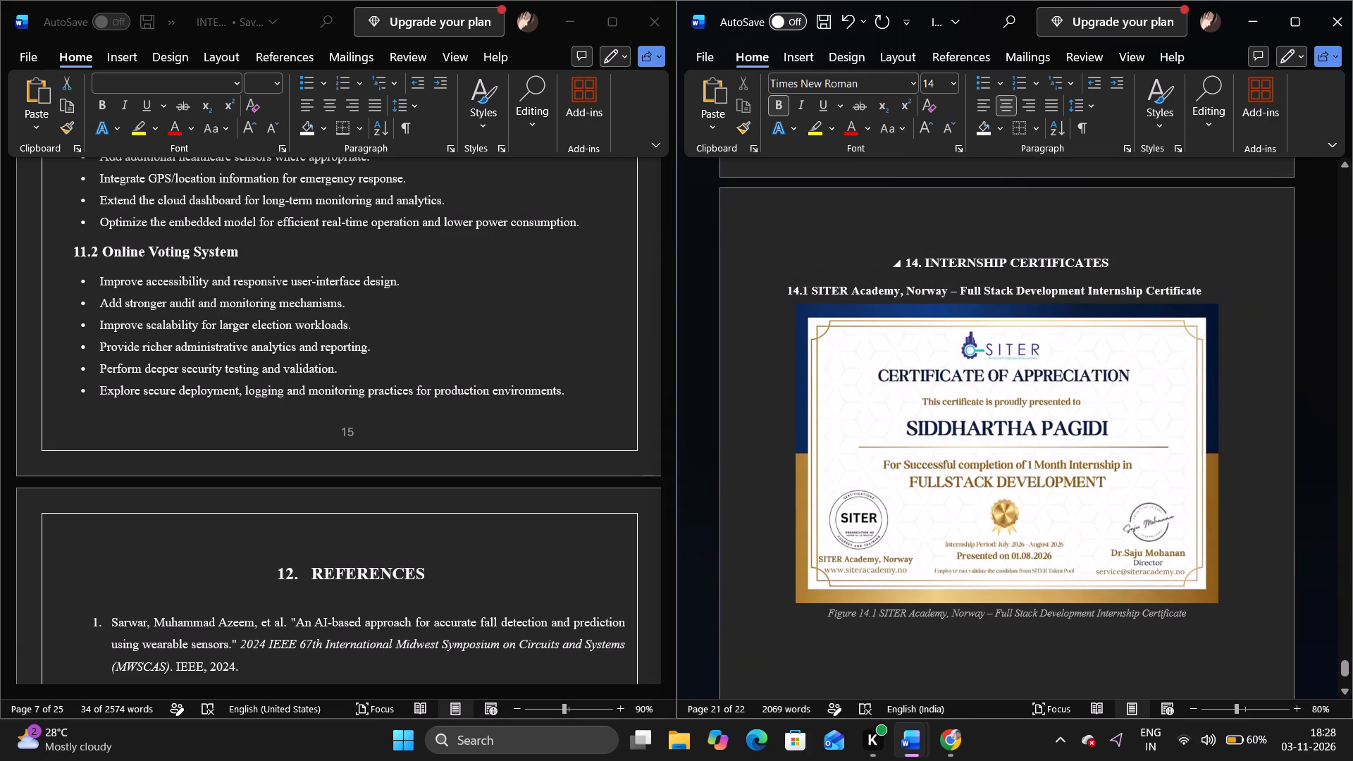
click(920, 264)
key(BackSpace)
key(3)
scroll(920, 264, up, 1)
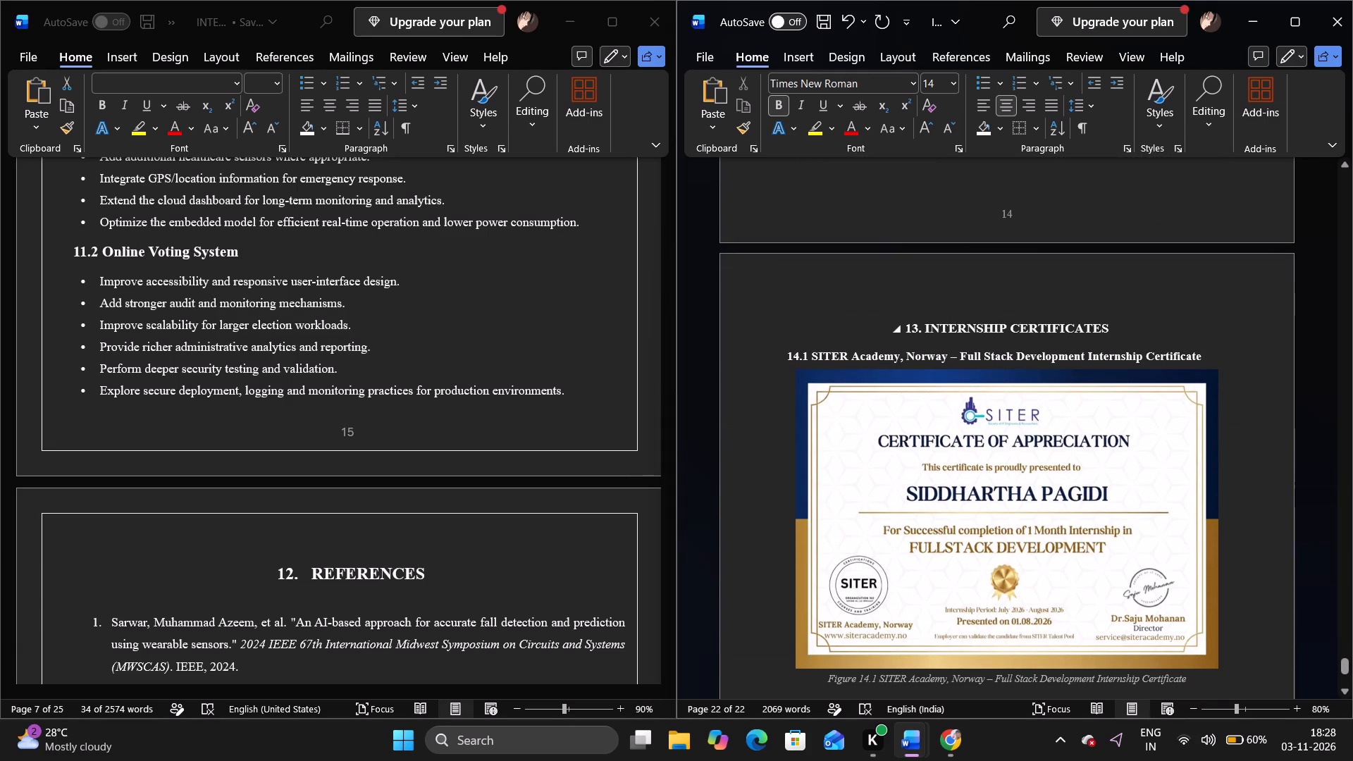
click(1118, 333)
key(BackSpace)
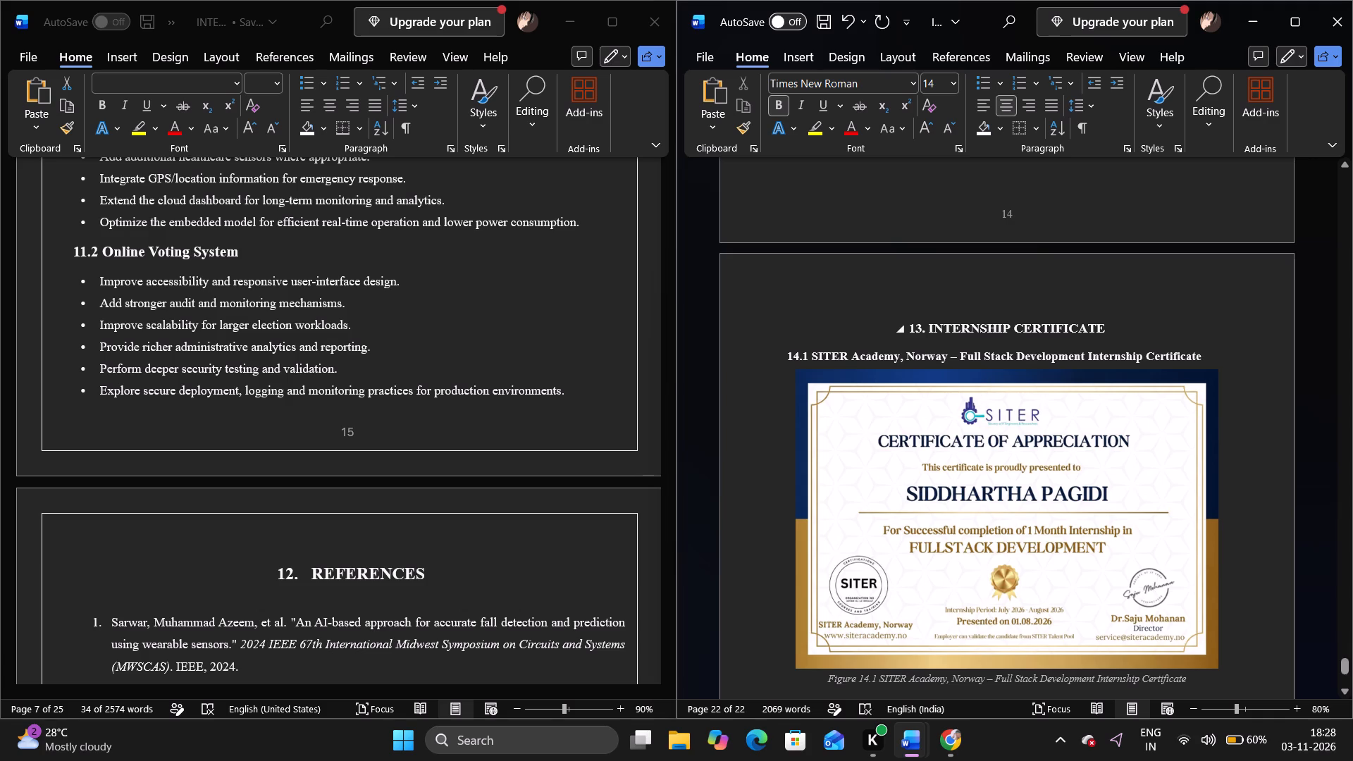
Delete the entire SDG Mapping & PO row from the report's table of contents.
scroll(912, 326, up, 20)
scroll(912, 326, up, 12)
scroll(912, 326, down, 2)
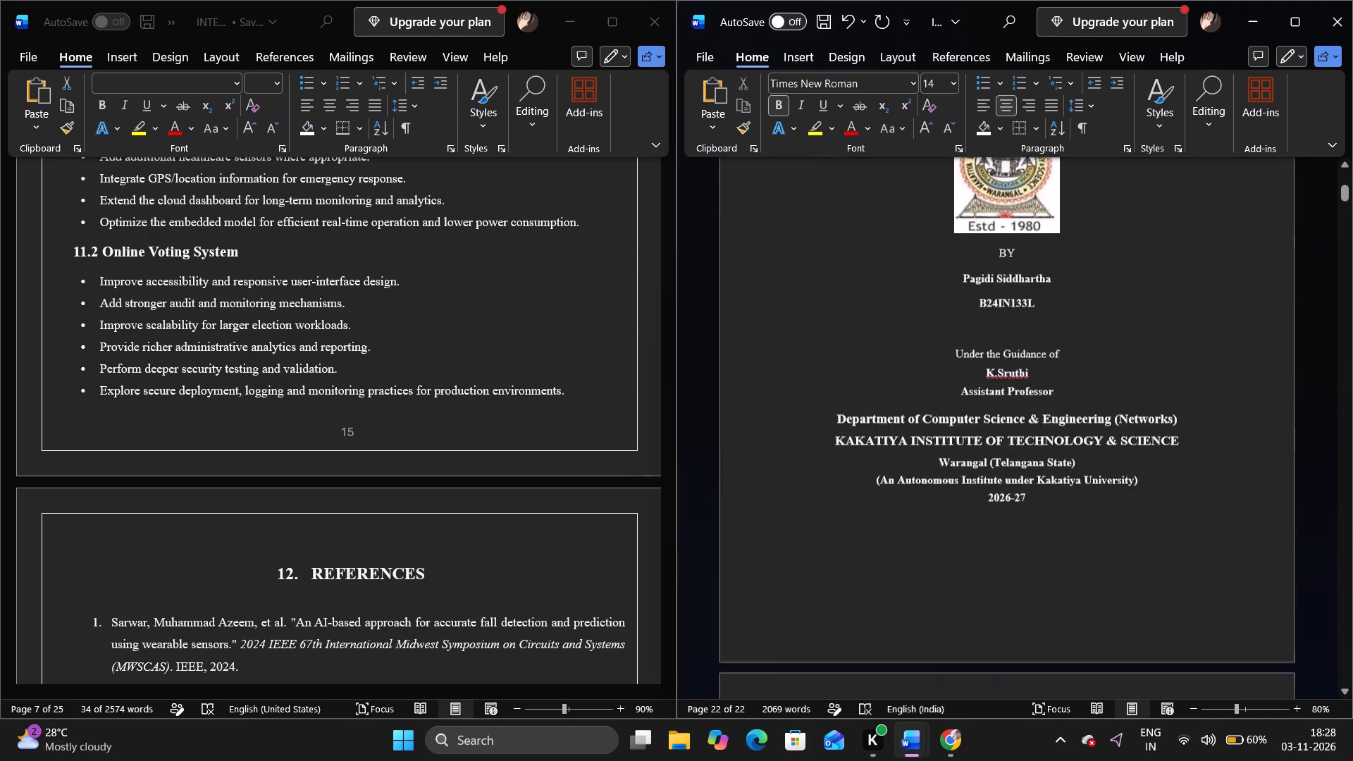
scroll(912, 326, down, 7)
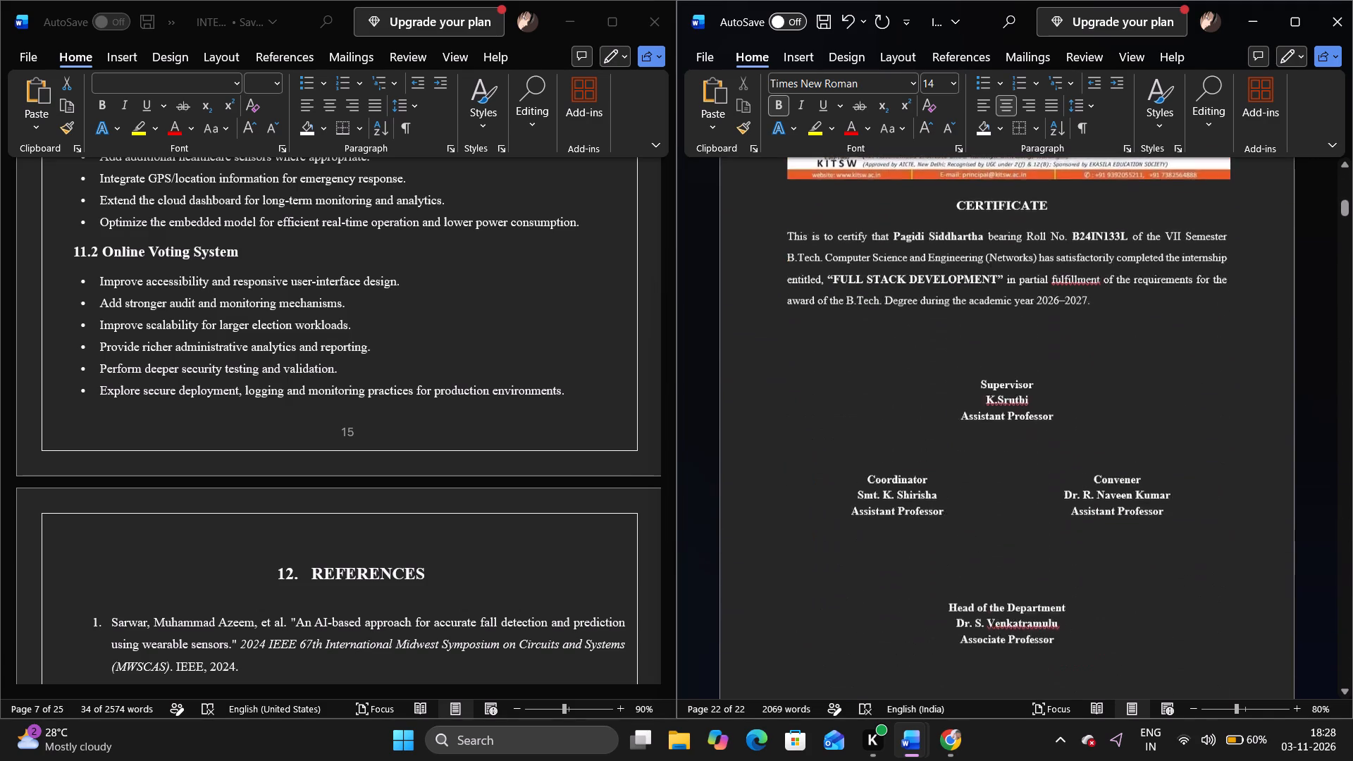
scroll(912, 326, down, 11)
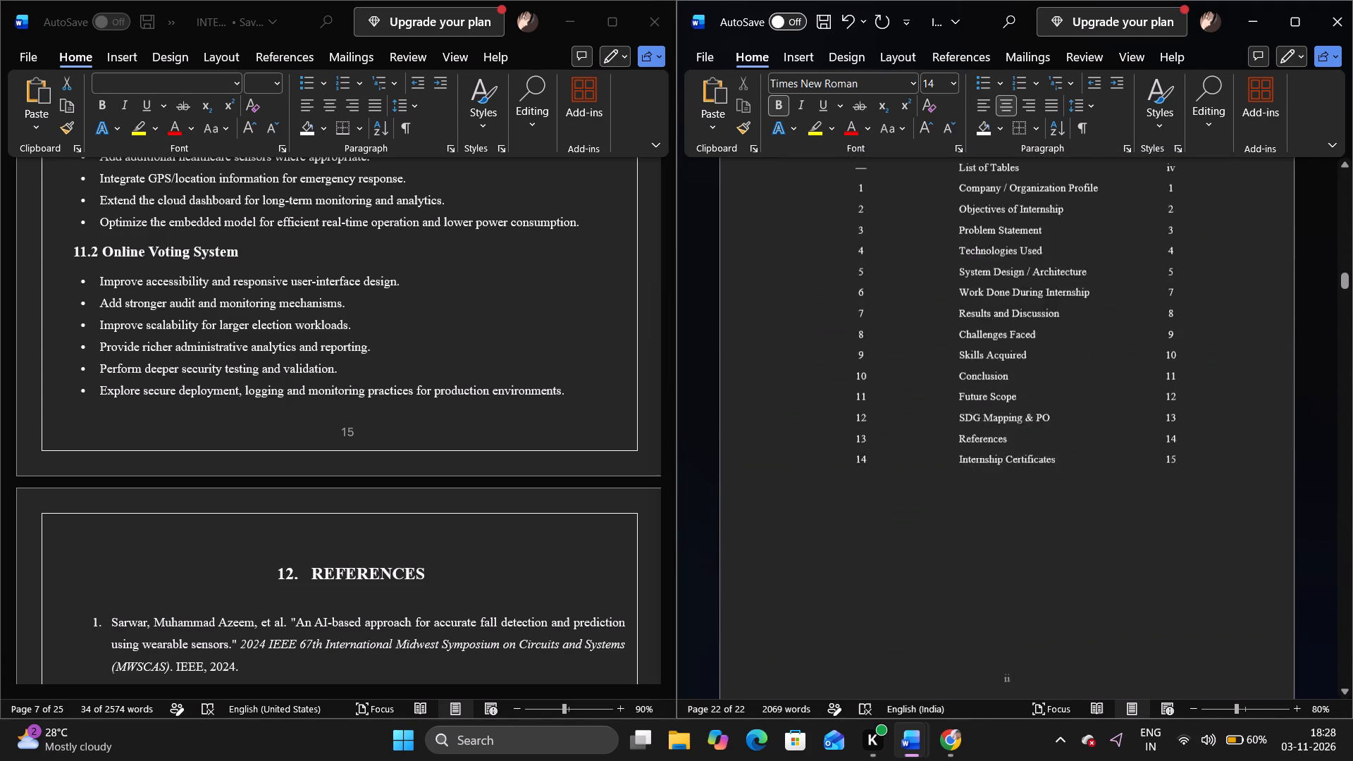
scroll(912, 326, down, 2)
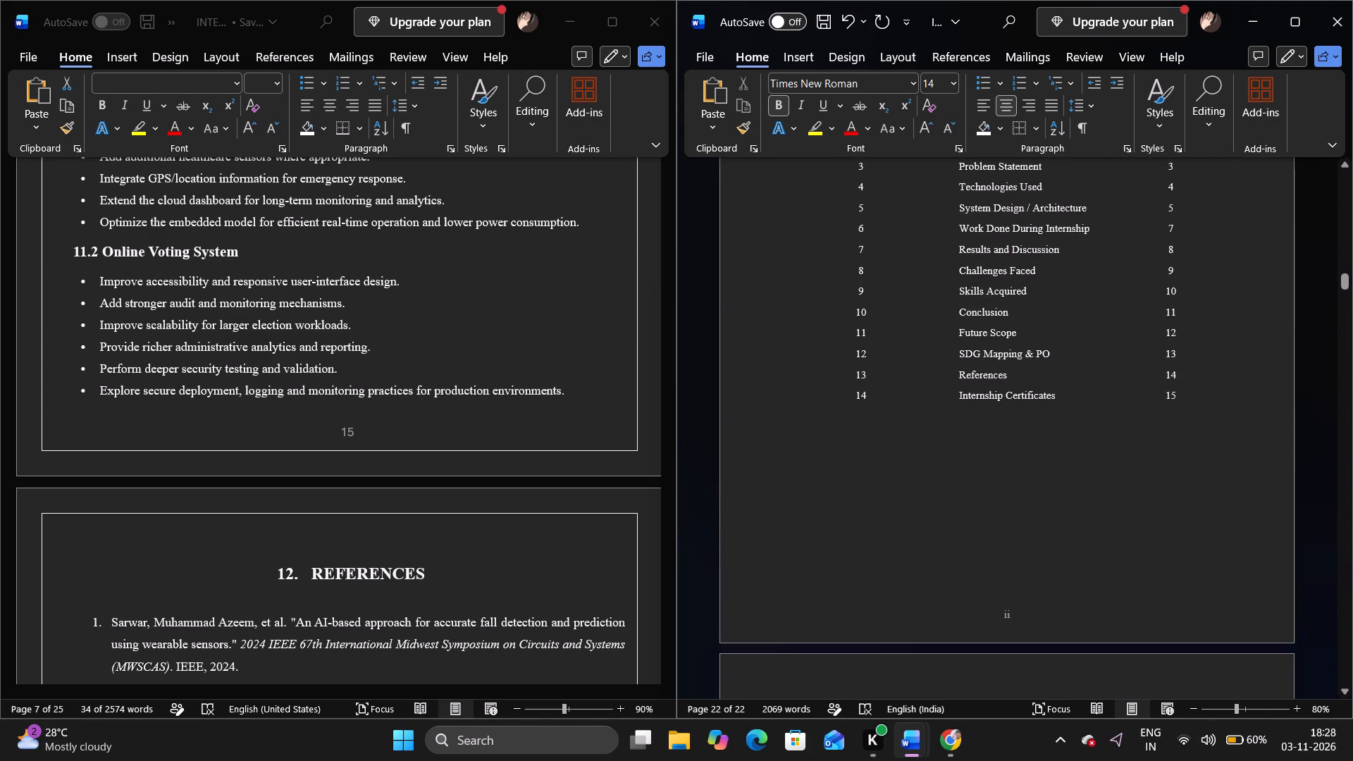
click(897, 353)
click(897, 353)
key(BackSpace)
key(BackSpace)
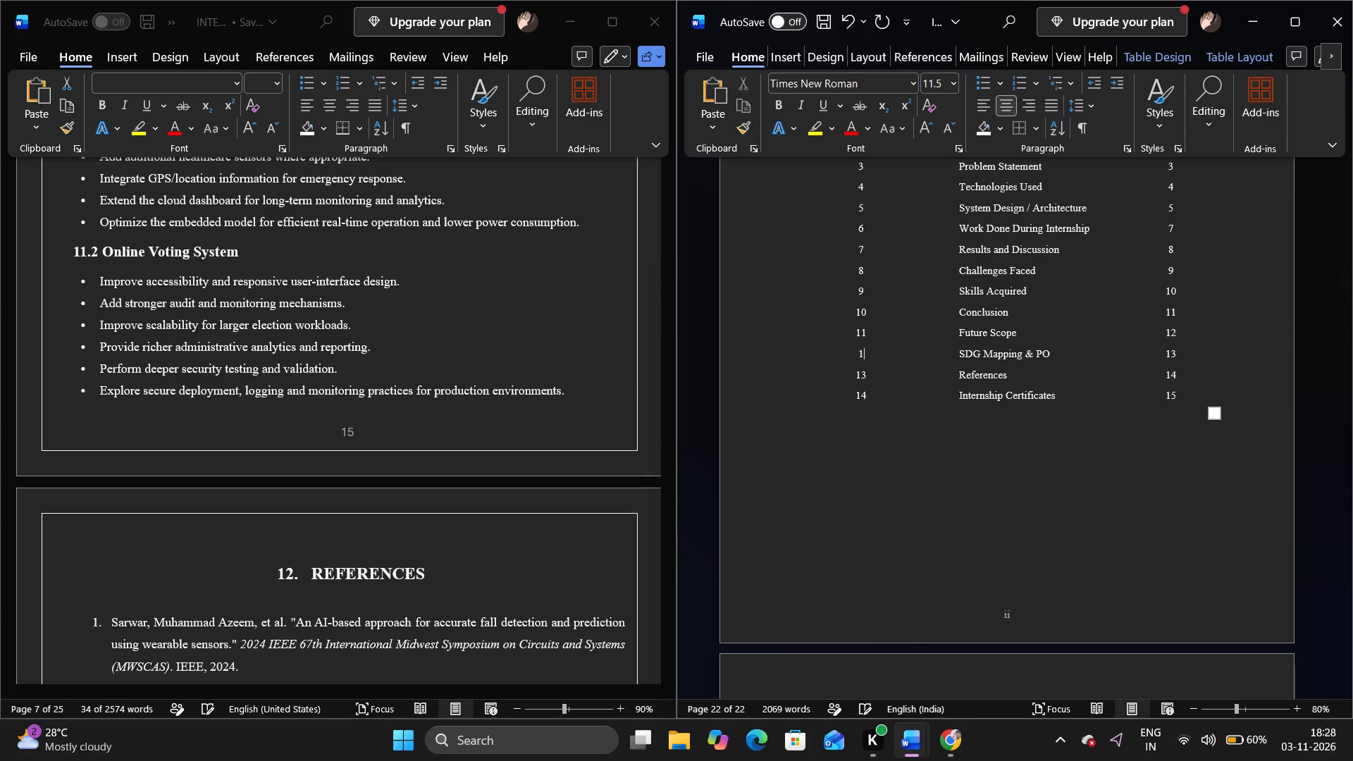
key(BackSpace)
key(BackSpace)
key(BackSpace)
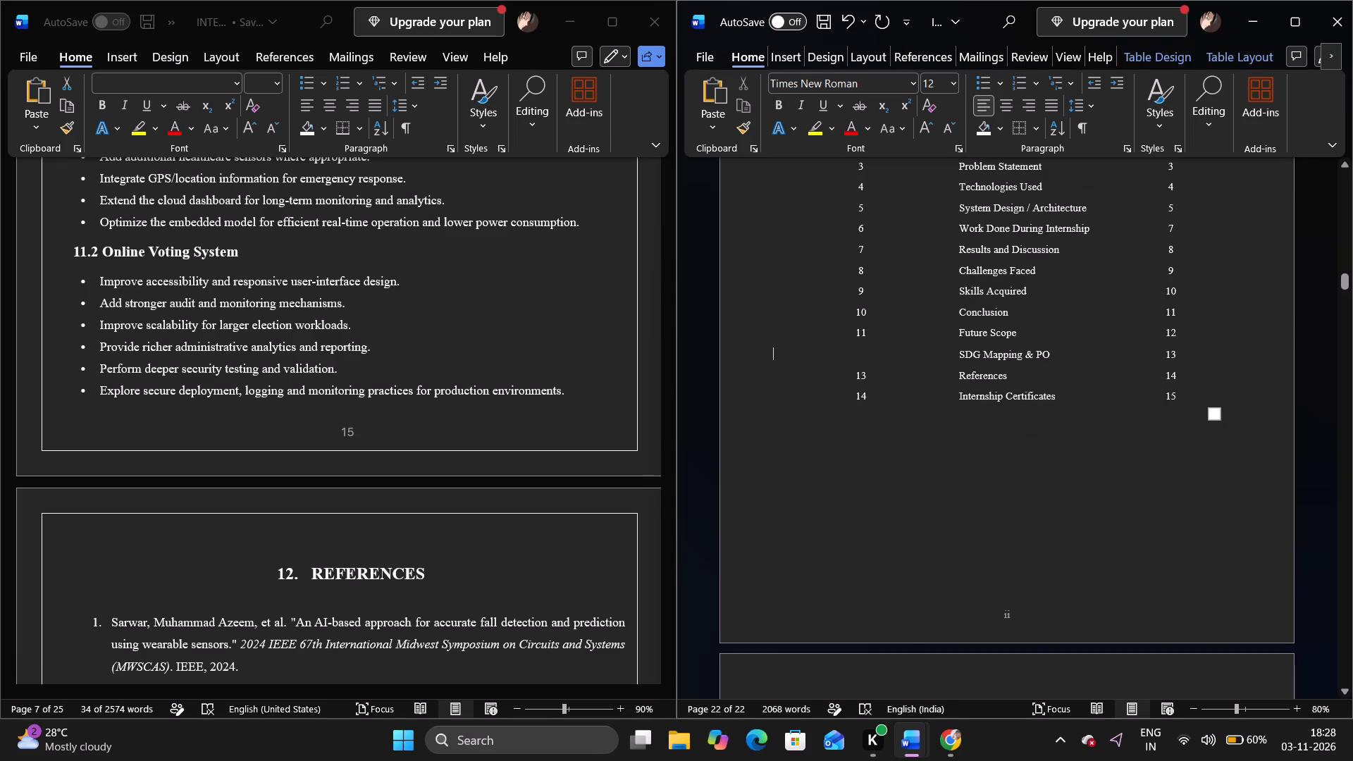
drag(1187, 353, 908, 371)
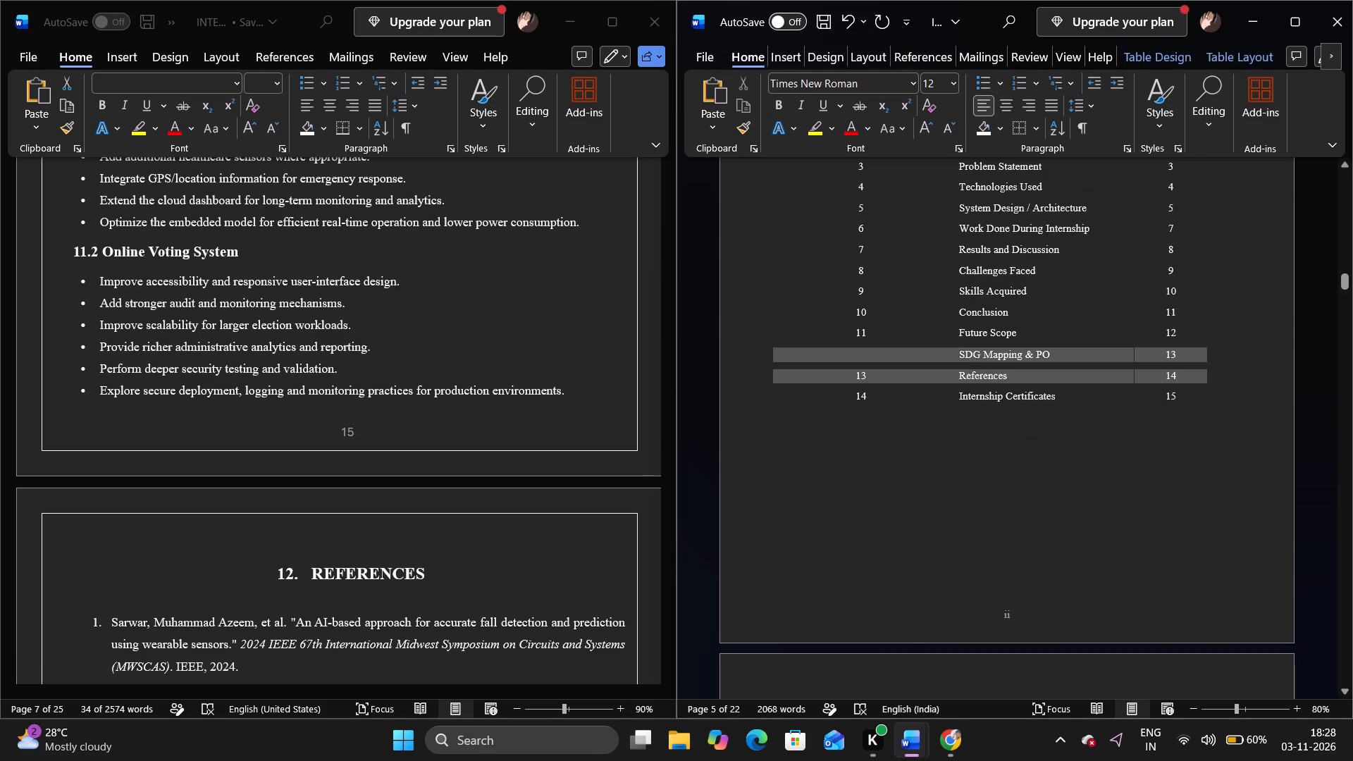
drag(908, 371, 816, 351)
key(BackSpace)
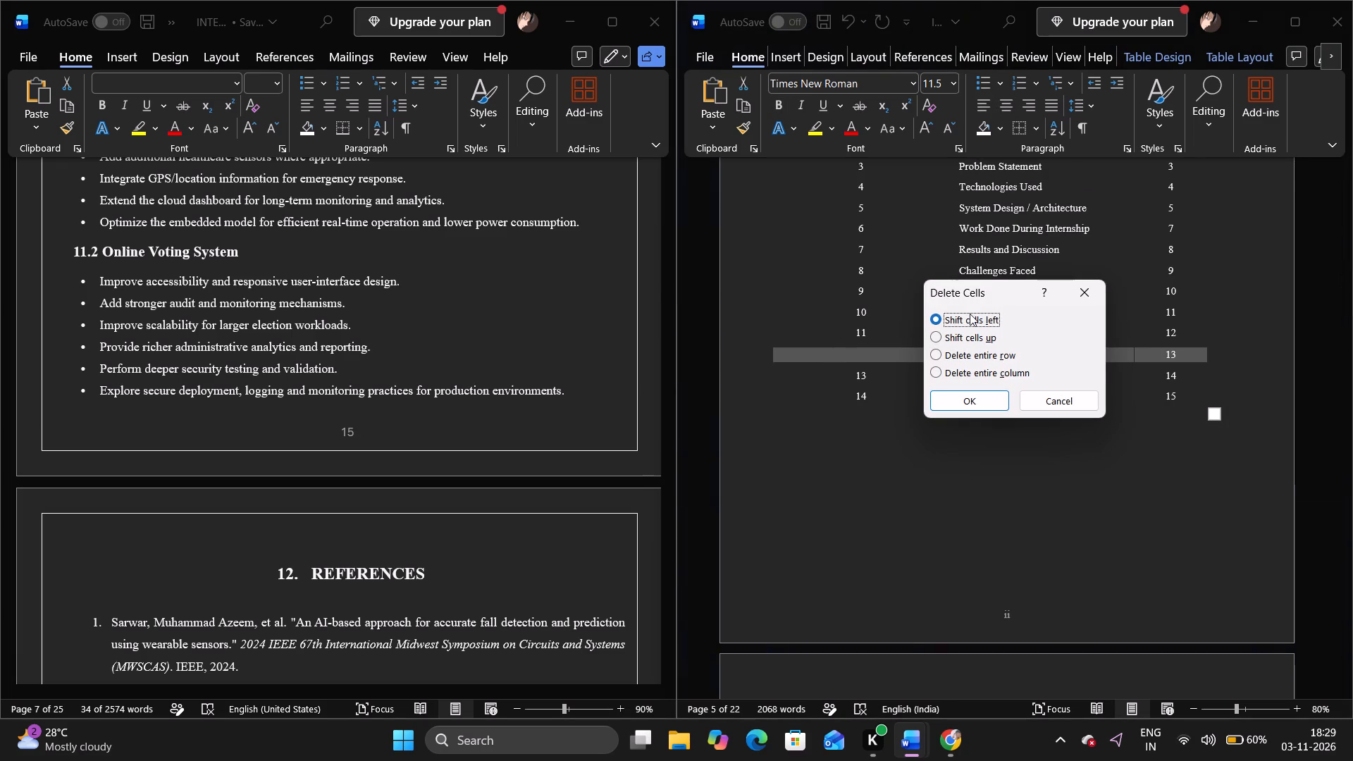
click(939, 357)
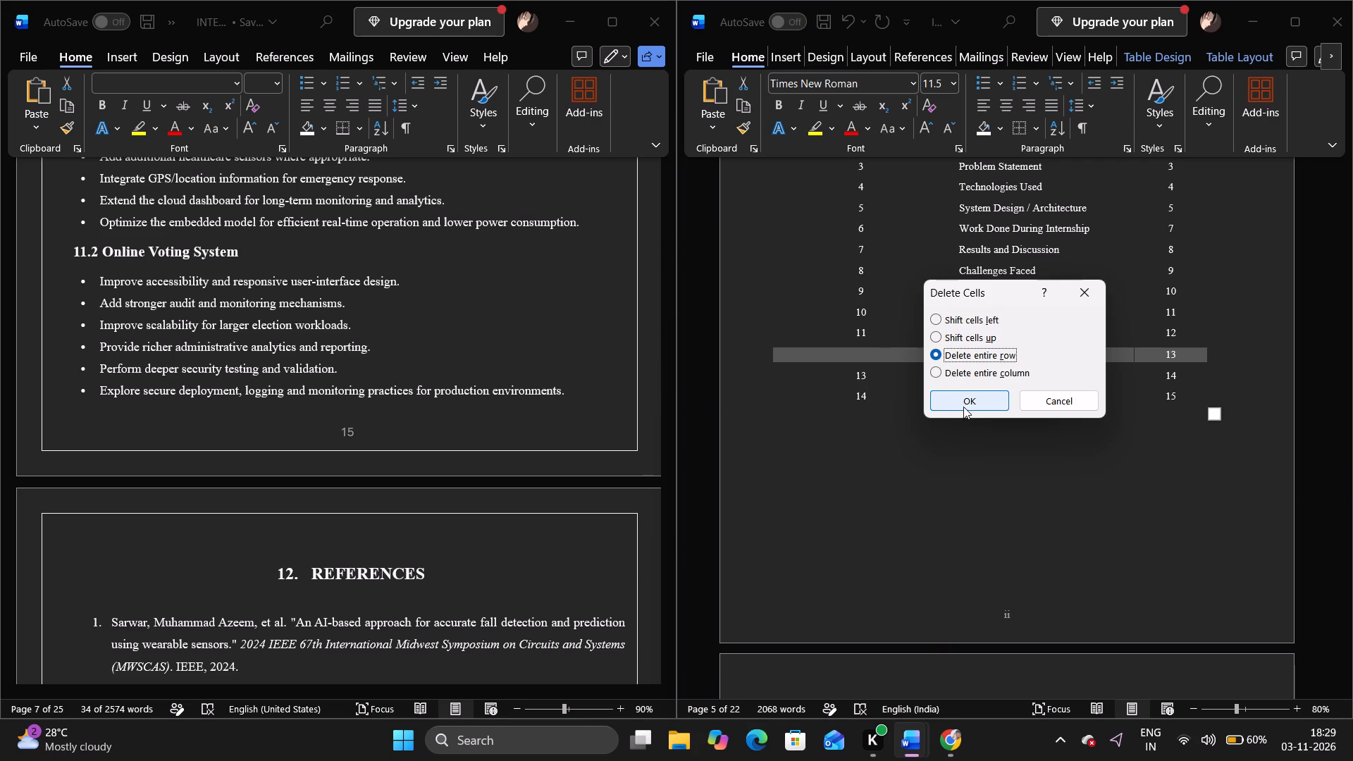
click(963, 407)
Renumber the References entry as 12 and the Internship Certificates entry as 13 in the table of contents.
key(Right)
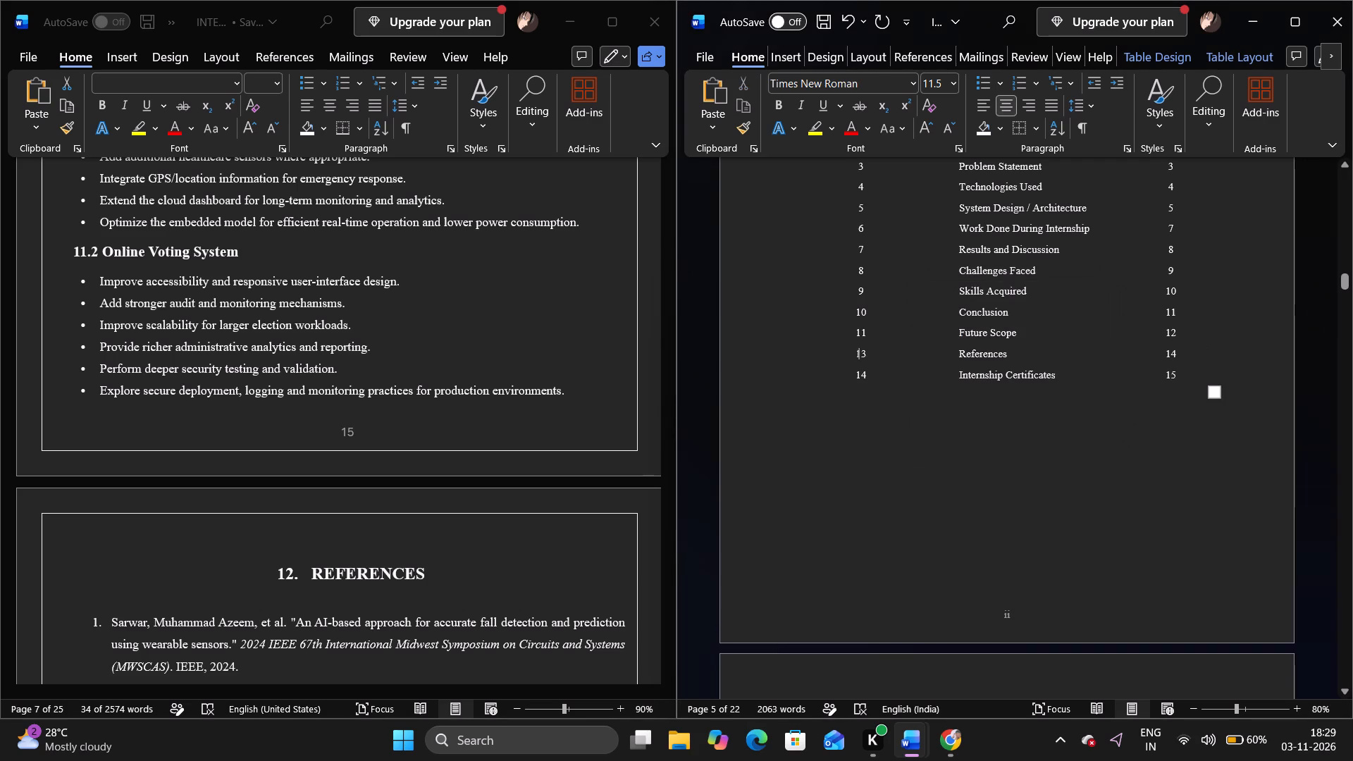
key(Right)
key(BackSpace)
key(2)
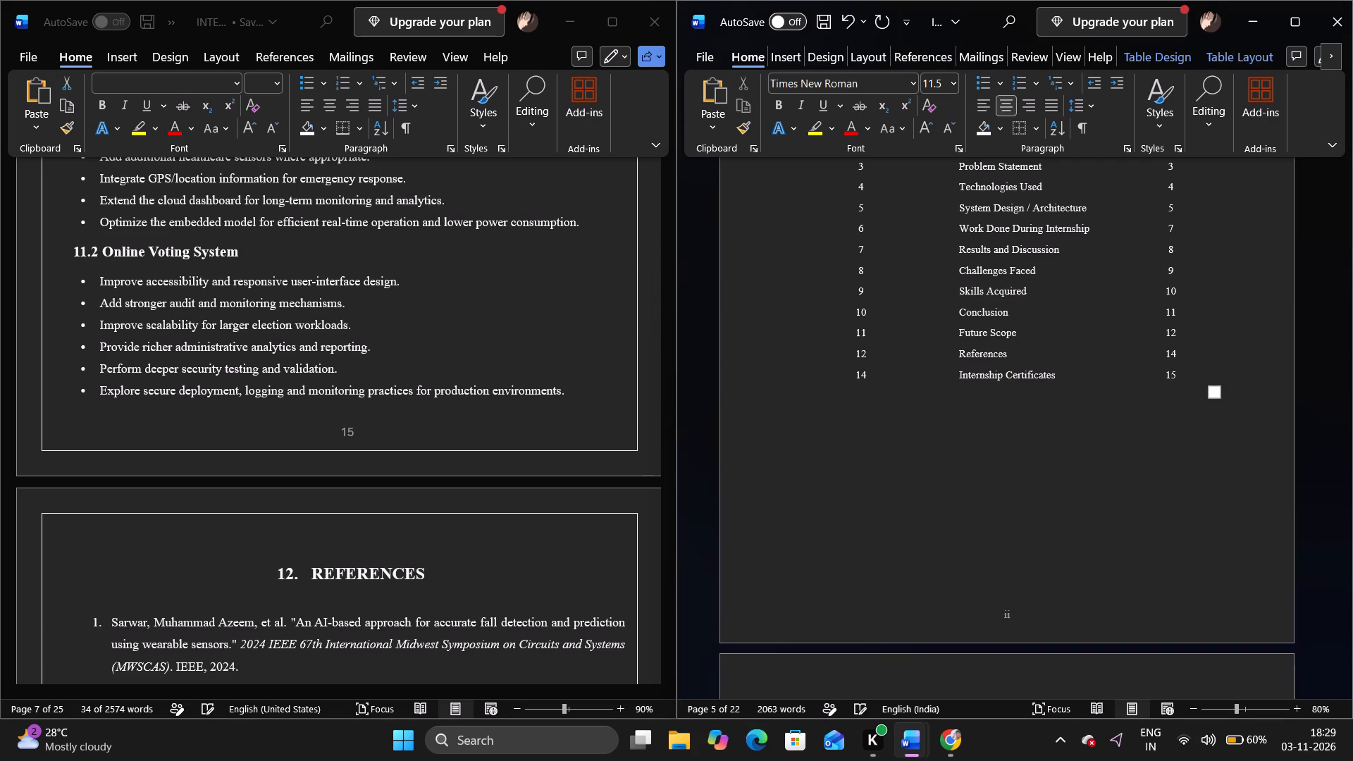
click(864, 376)
key(BackSpace)
key(3)
Review the renumbered report from the table of contents through the References and Internship Certificate pages, checking the entries in the contents.
scroll(845, 439, down, 16)
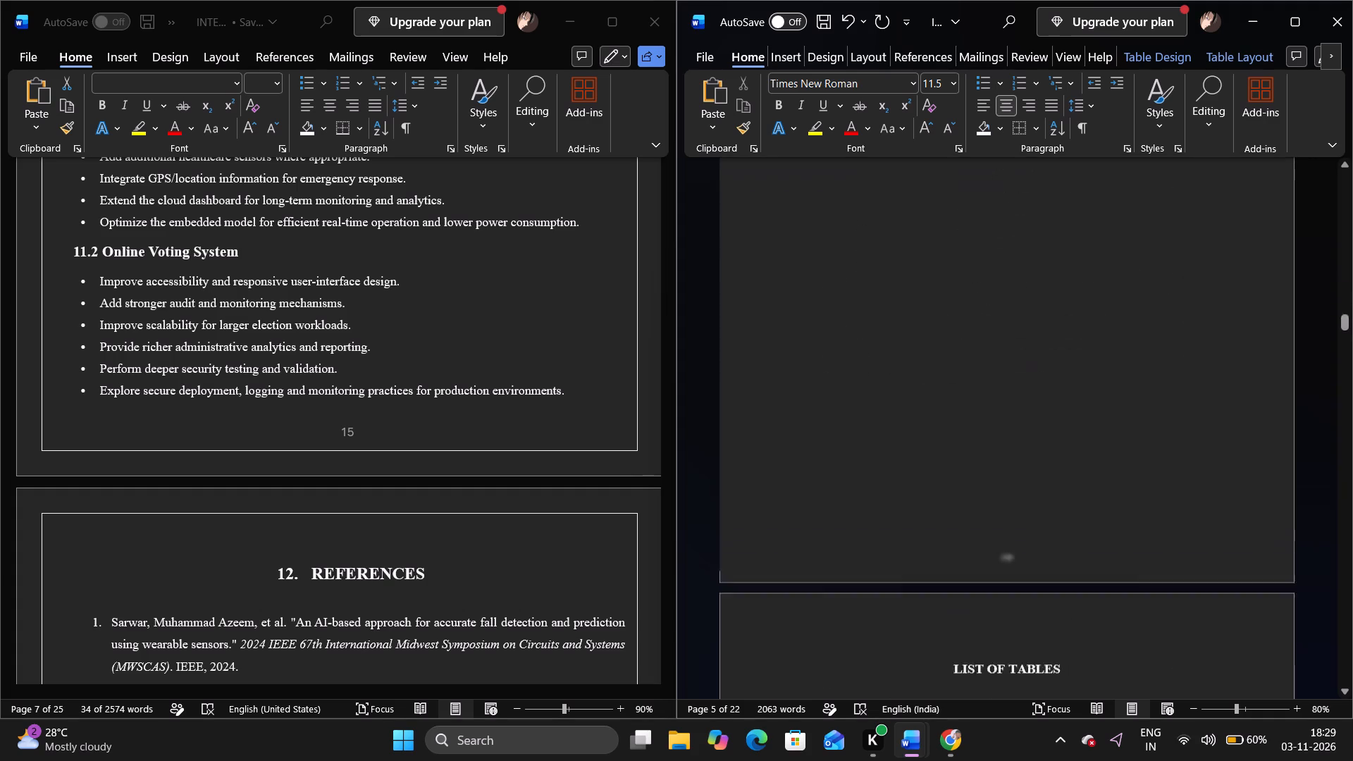
scroll(845, 439, down, 14)
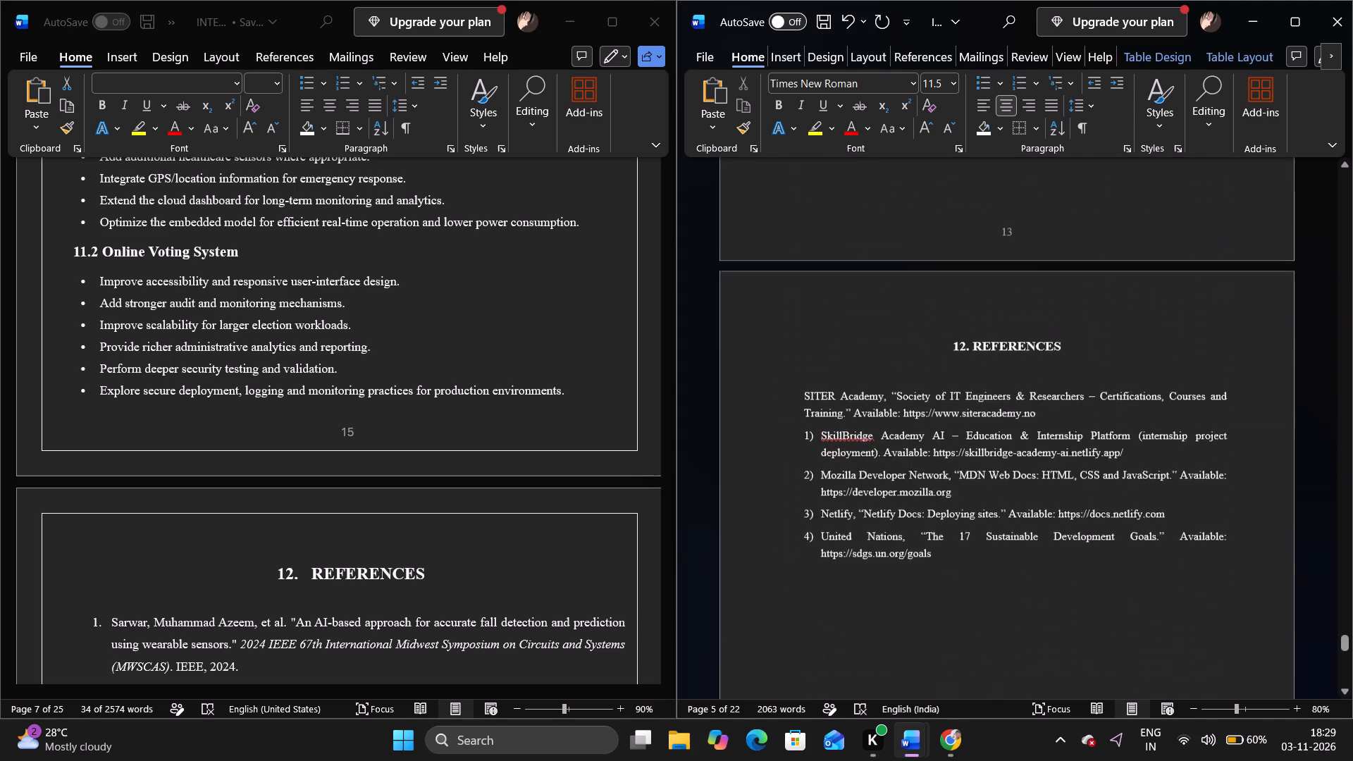
scroll(845, 439, down, 5)
scroll(845, 439, up, 3)
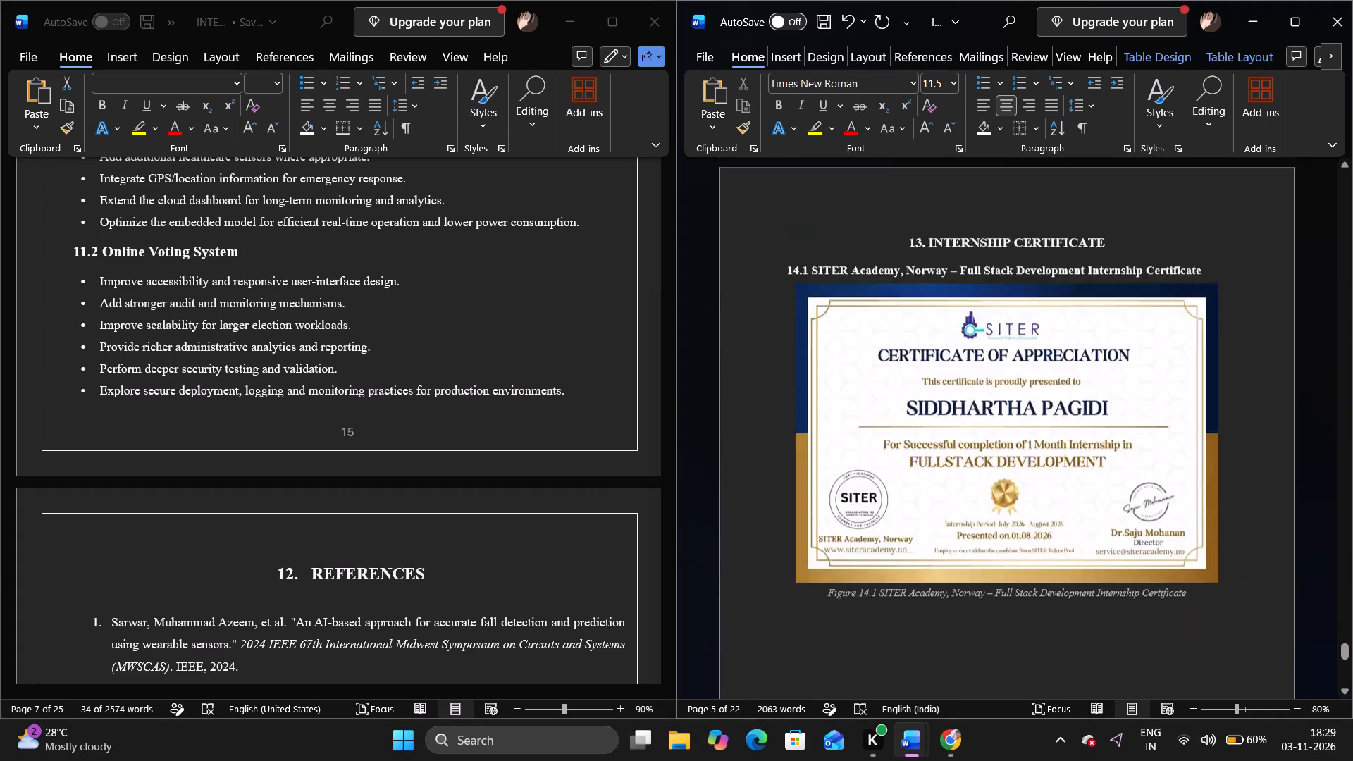
scroll(845, 439, up, 17)
scroll(845, 439, up, 4)
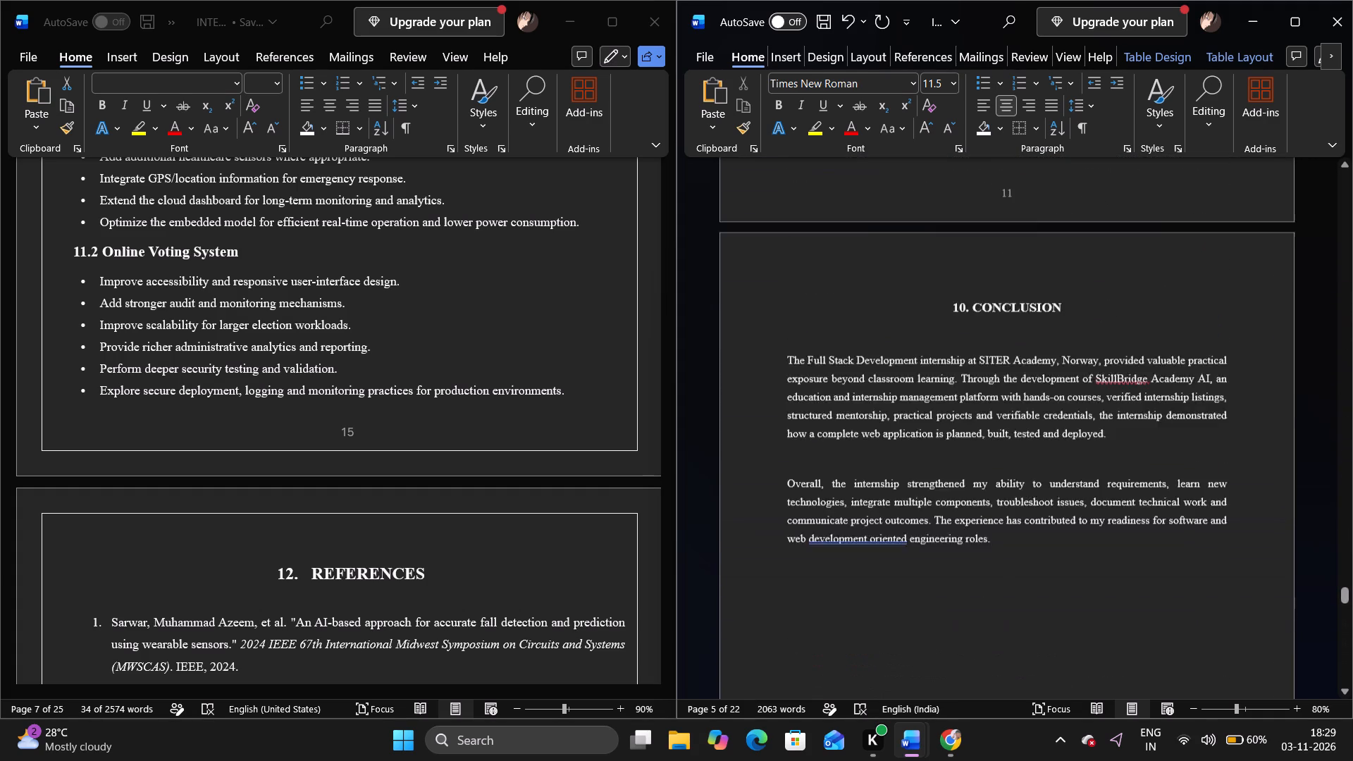
scroll(845, 439, up, 12)
scroll(845, 439, down, 2)
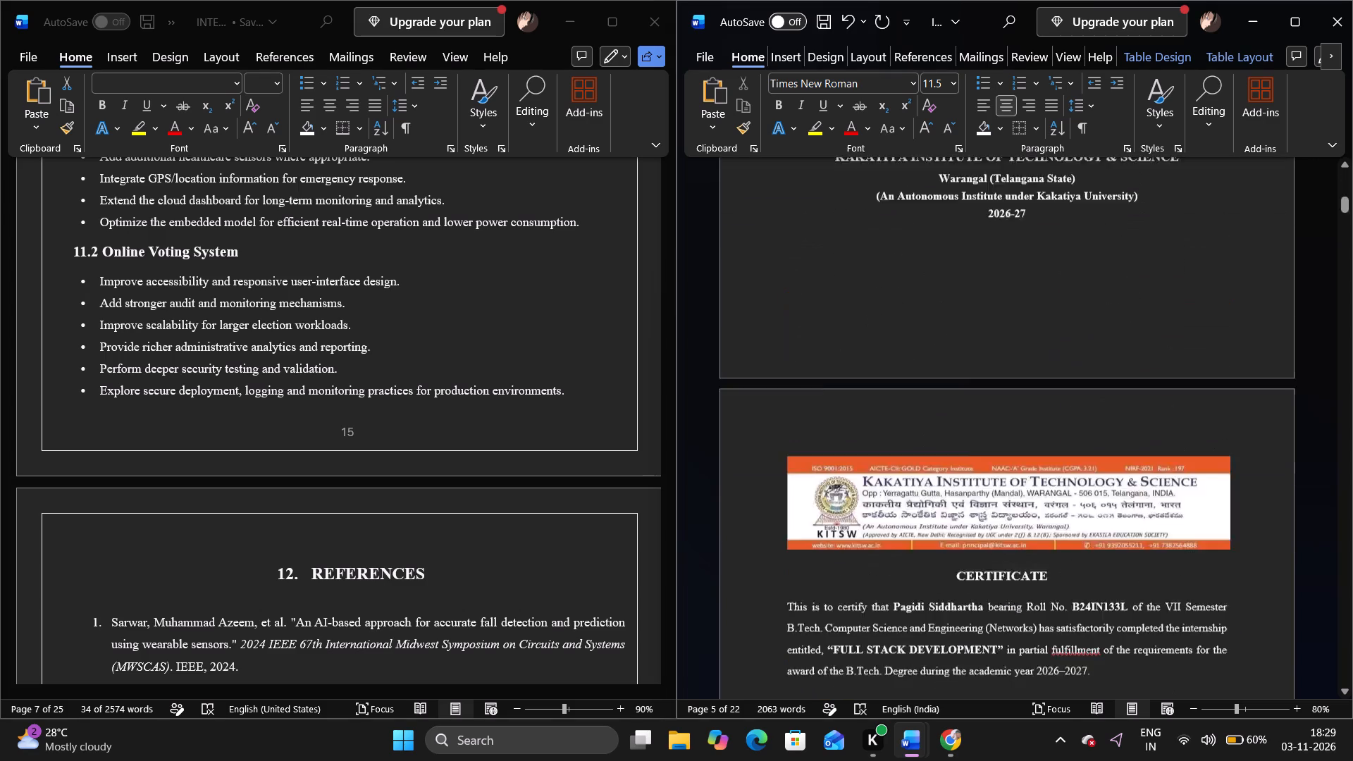
scroll(845, 439, down, 9)
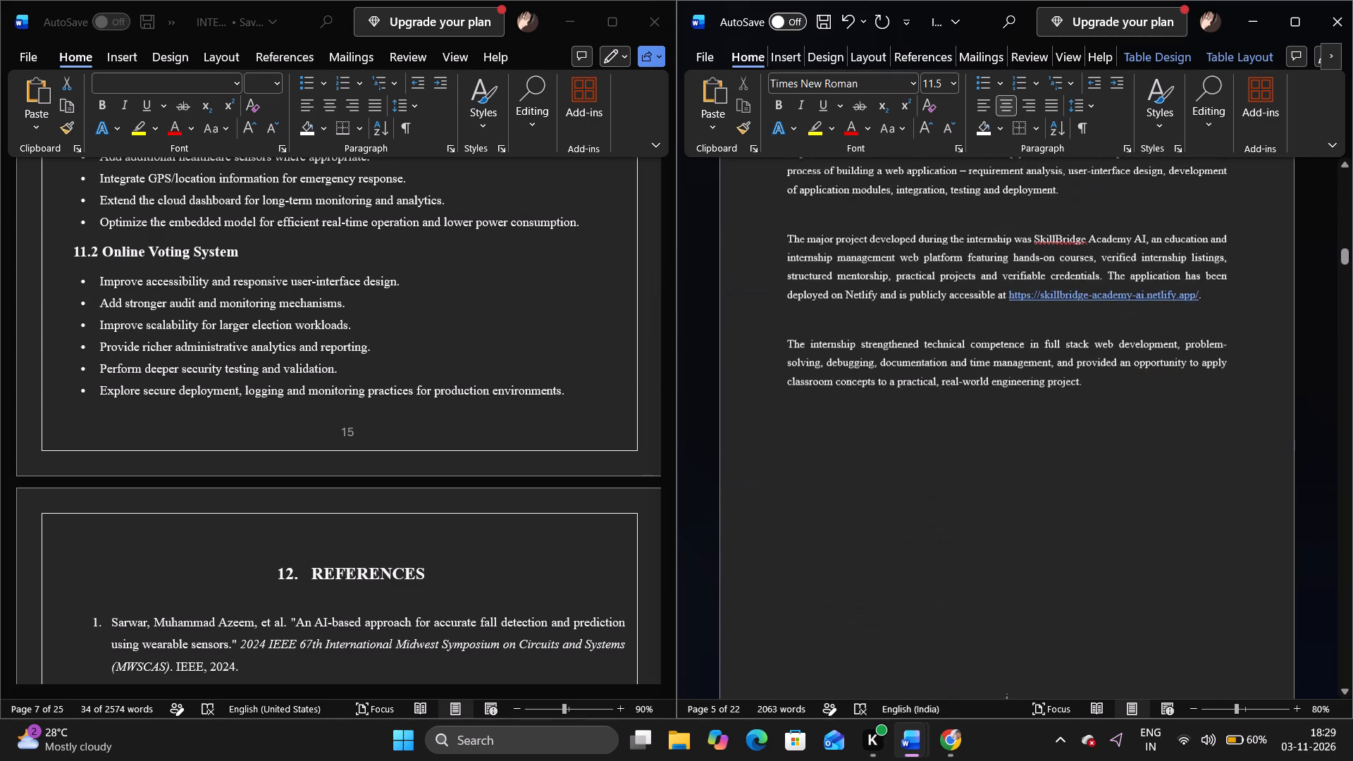
scroll(845, 439, down, 6)
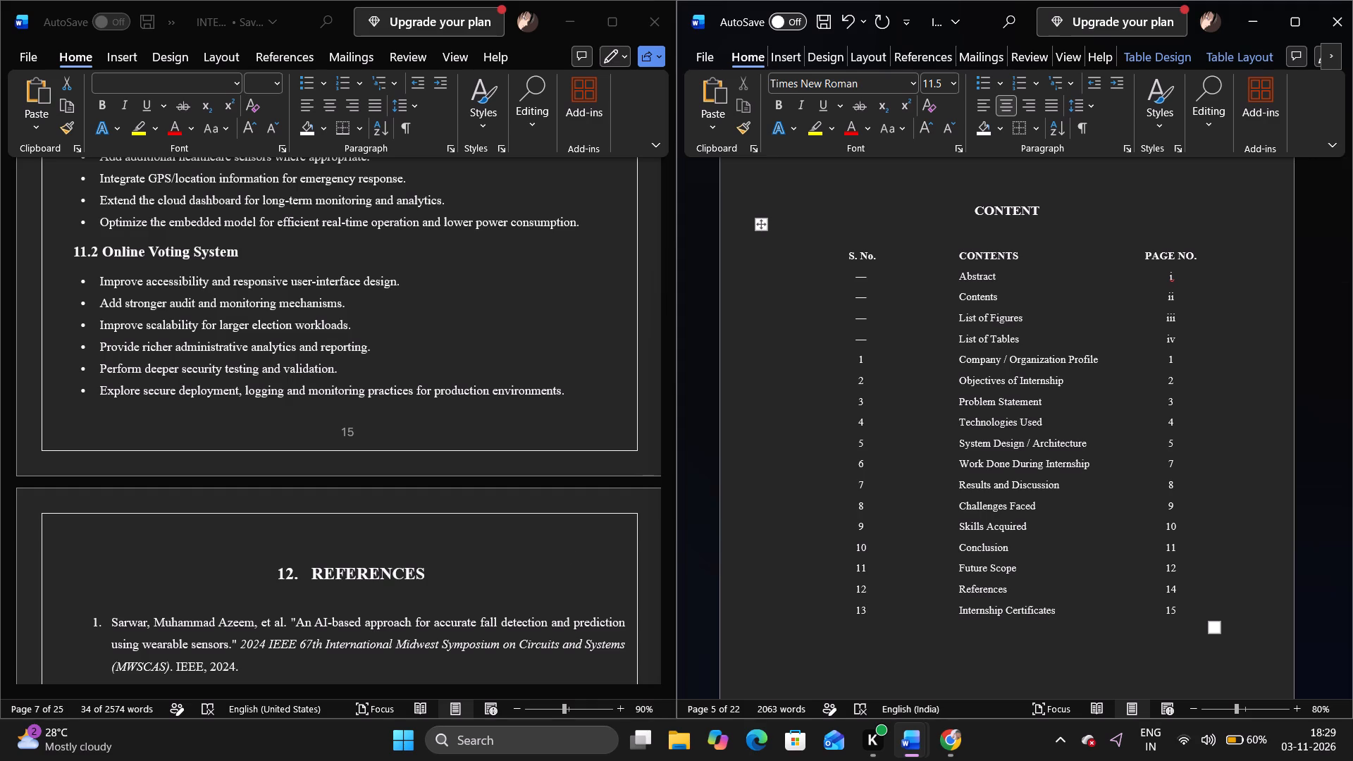
Compare the layout of the Conclusion, Future Scope, References and certificate pages with the Conclusion and Future Scope pages of the reference report.
scroll(328, 543, up, 2)
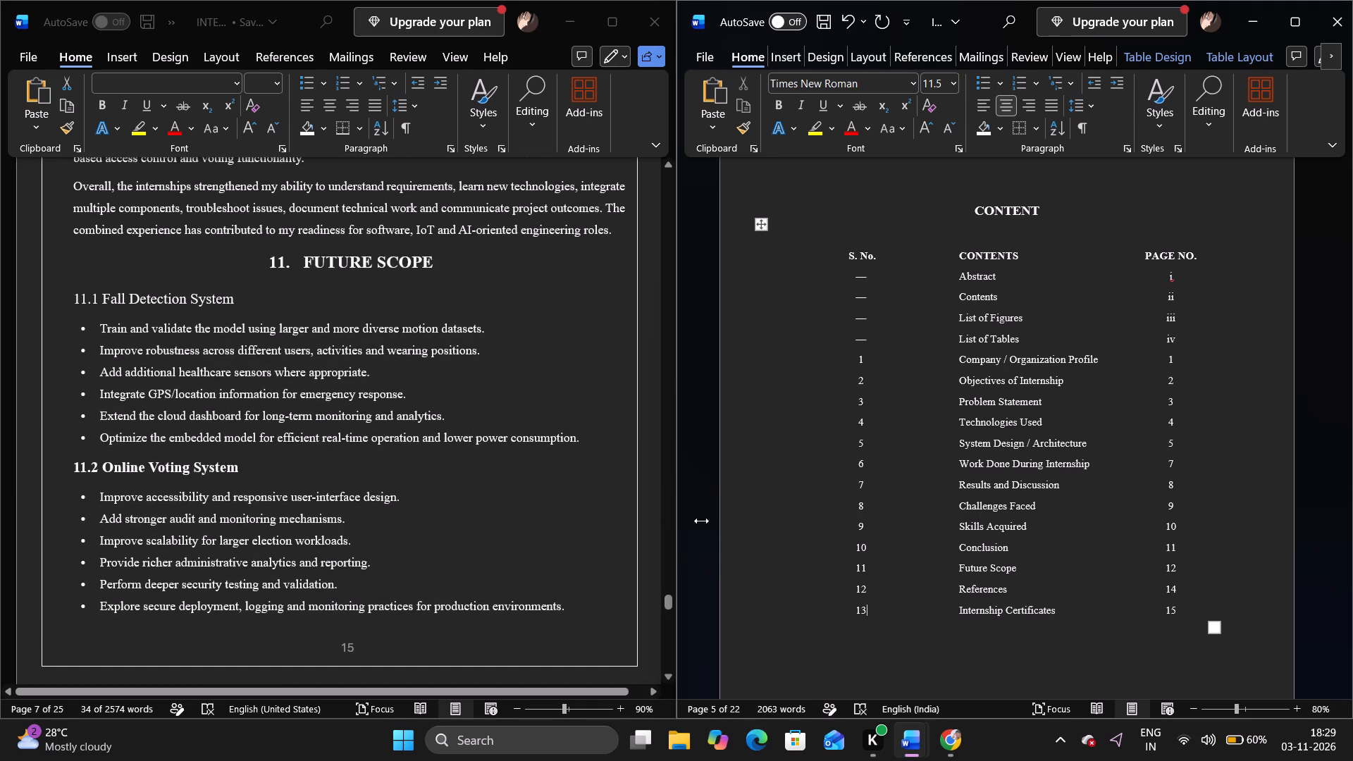
scroll(800, 520, down, 20)
scroll(800, 520, down, 16)
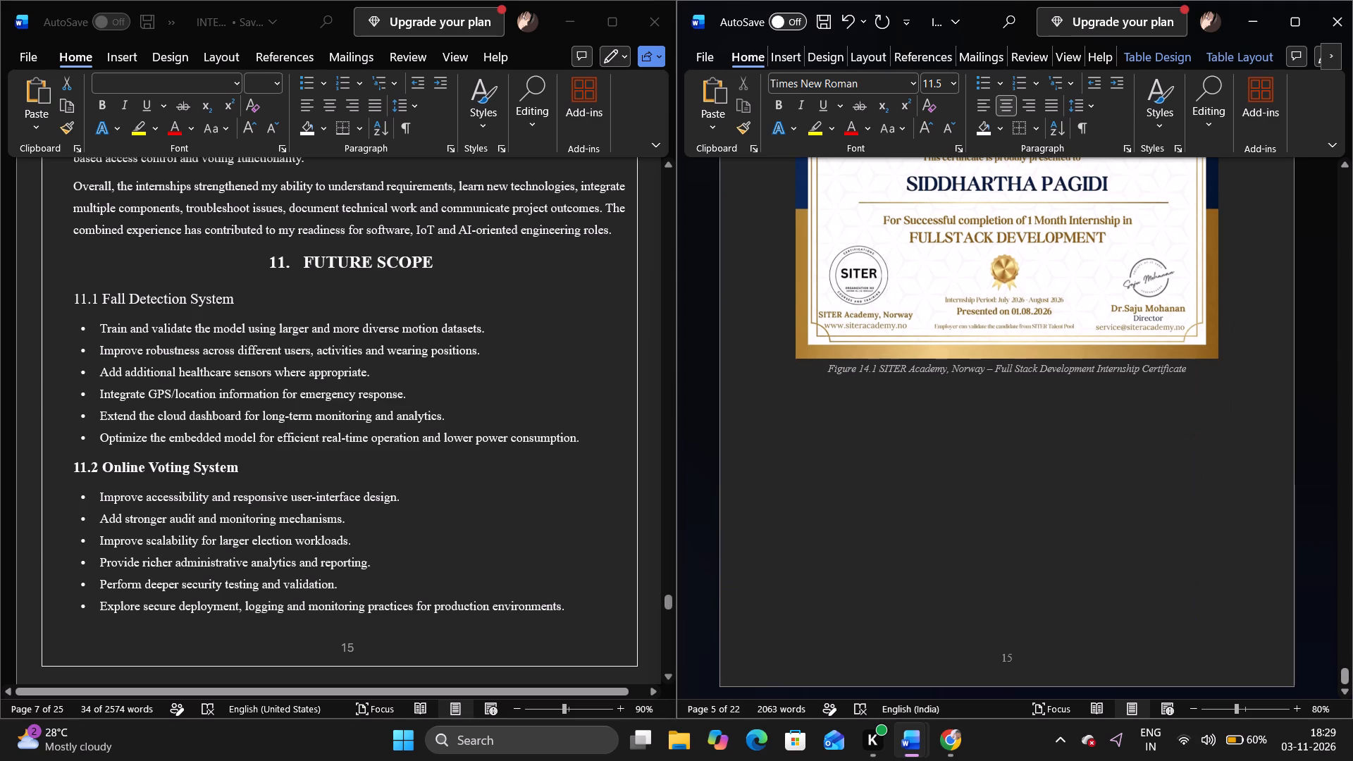
scroll(800, 520, down, 3)
scroll(800, 520, up, 1)
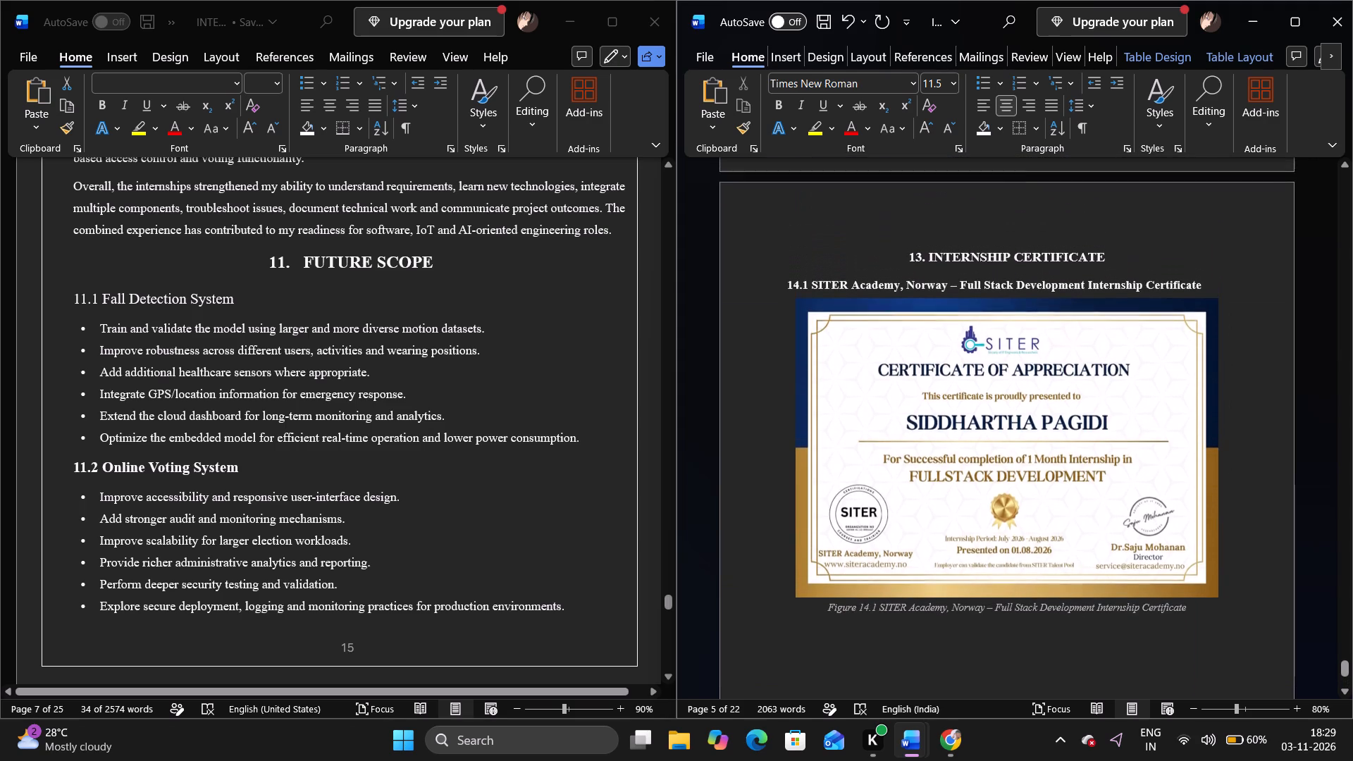
scroll(800, 520, up, 5)
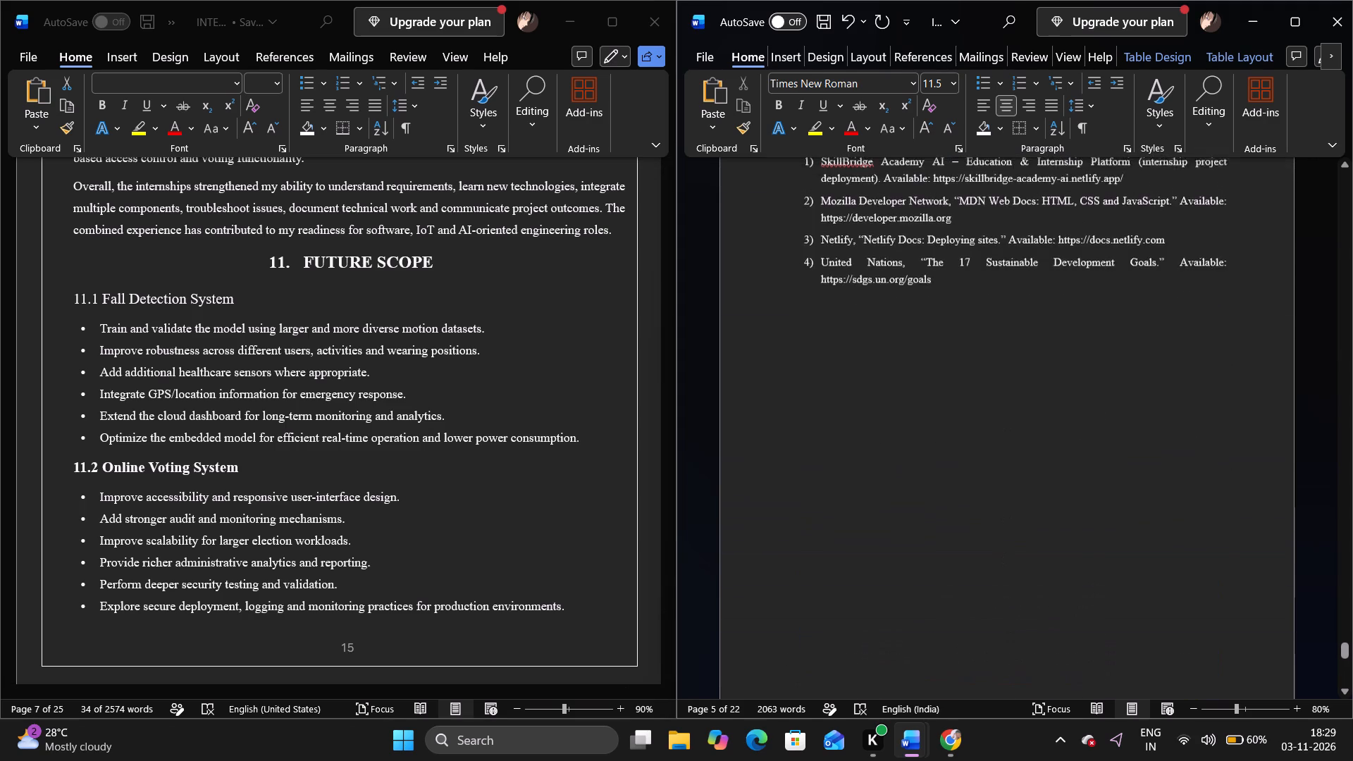
scroll(800, 520, up, 4)
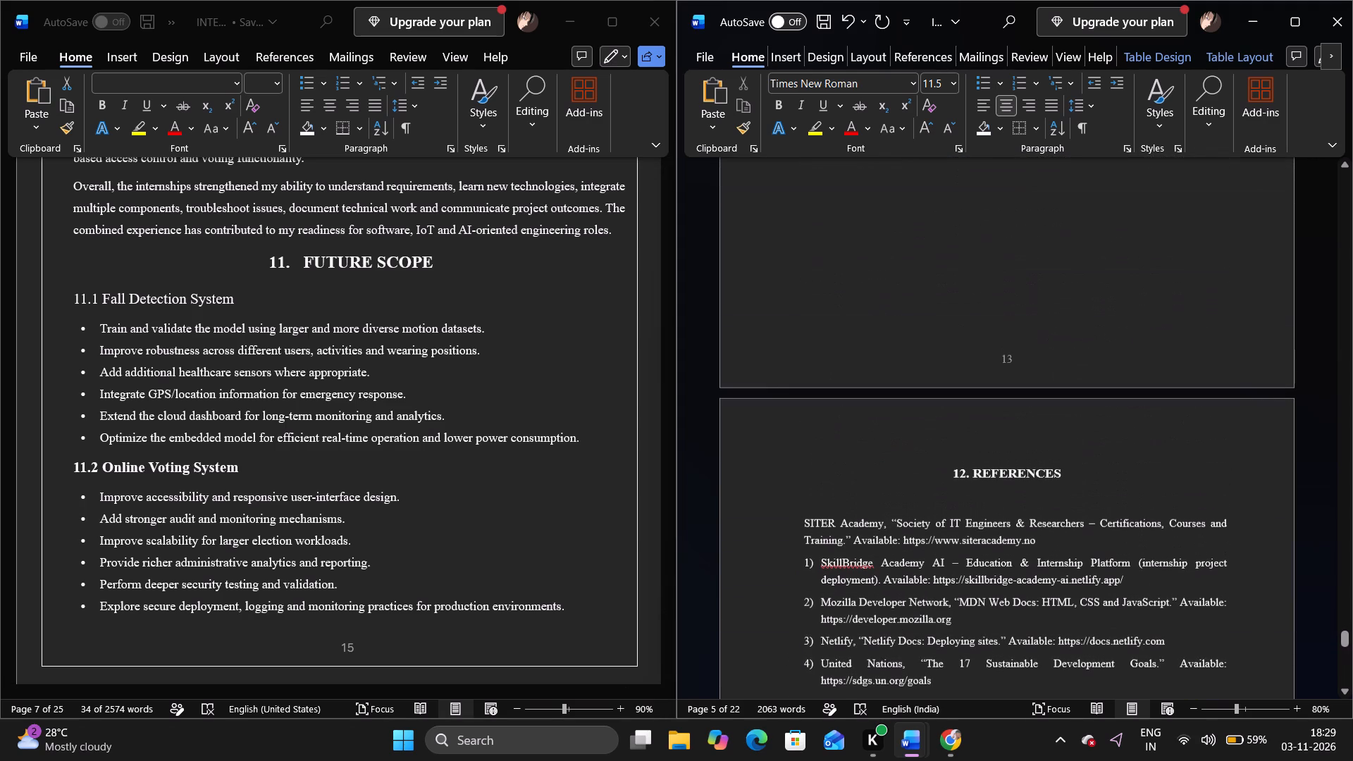
scroll(800, 520, up, 4)
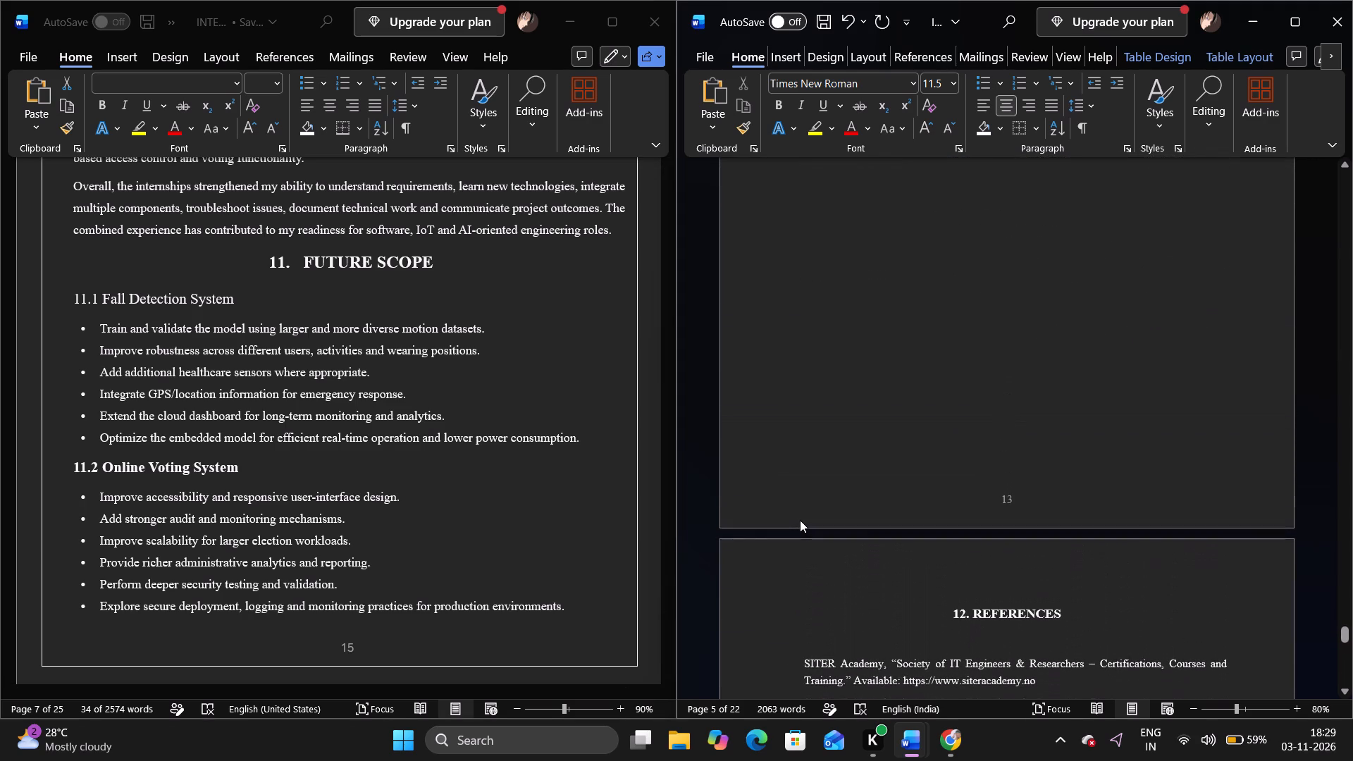
scroll(800, 520, up, 5)
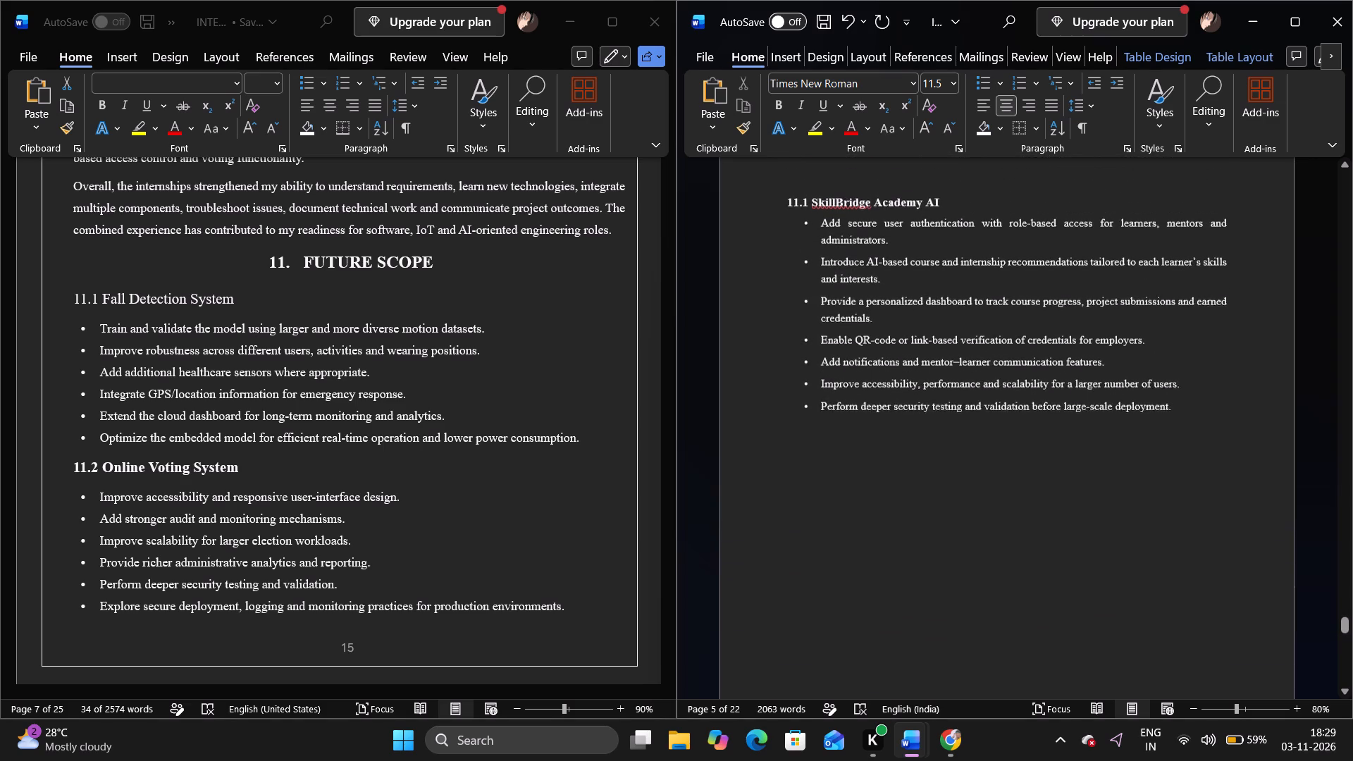
scroll(800, 520, up, 1)
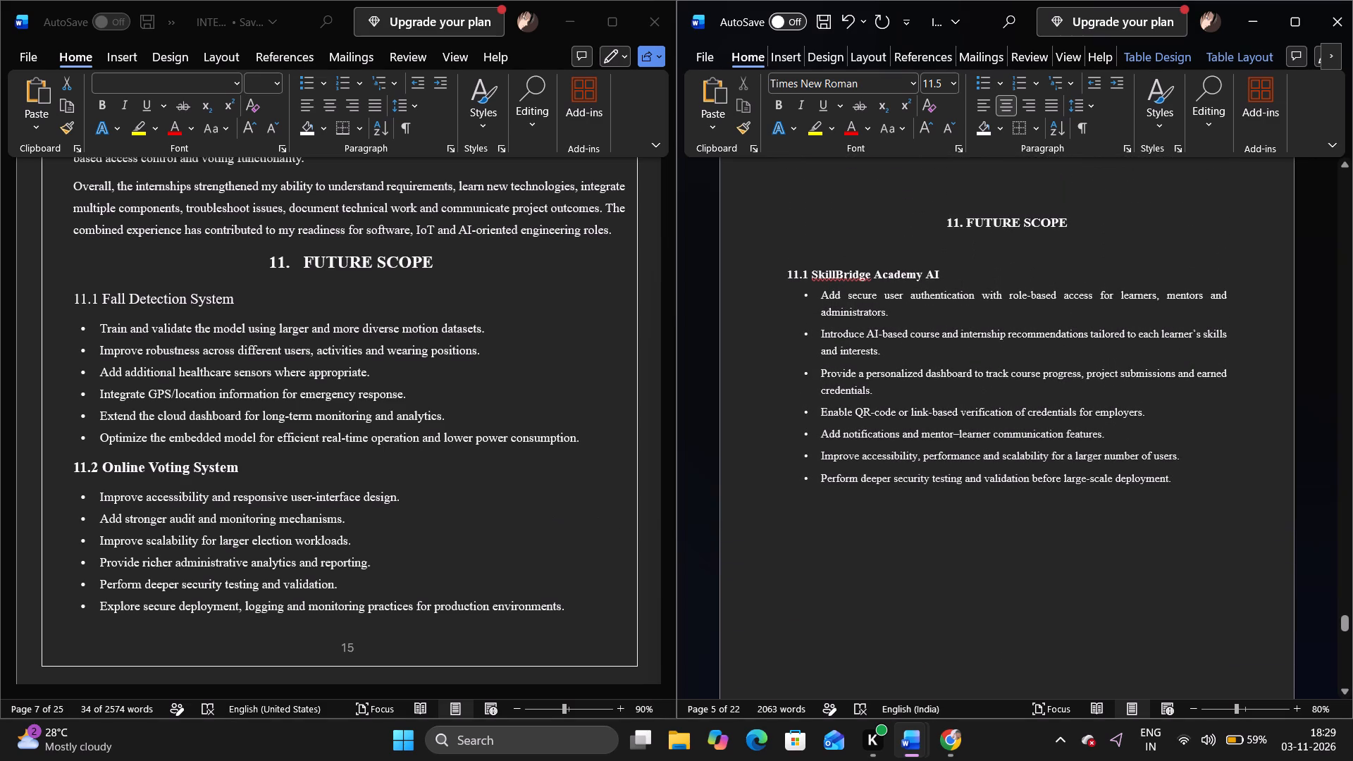
scroll(715, 501, up, 5)
scroll(352, 415, up, 1)
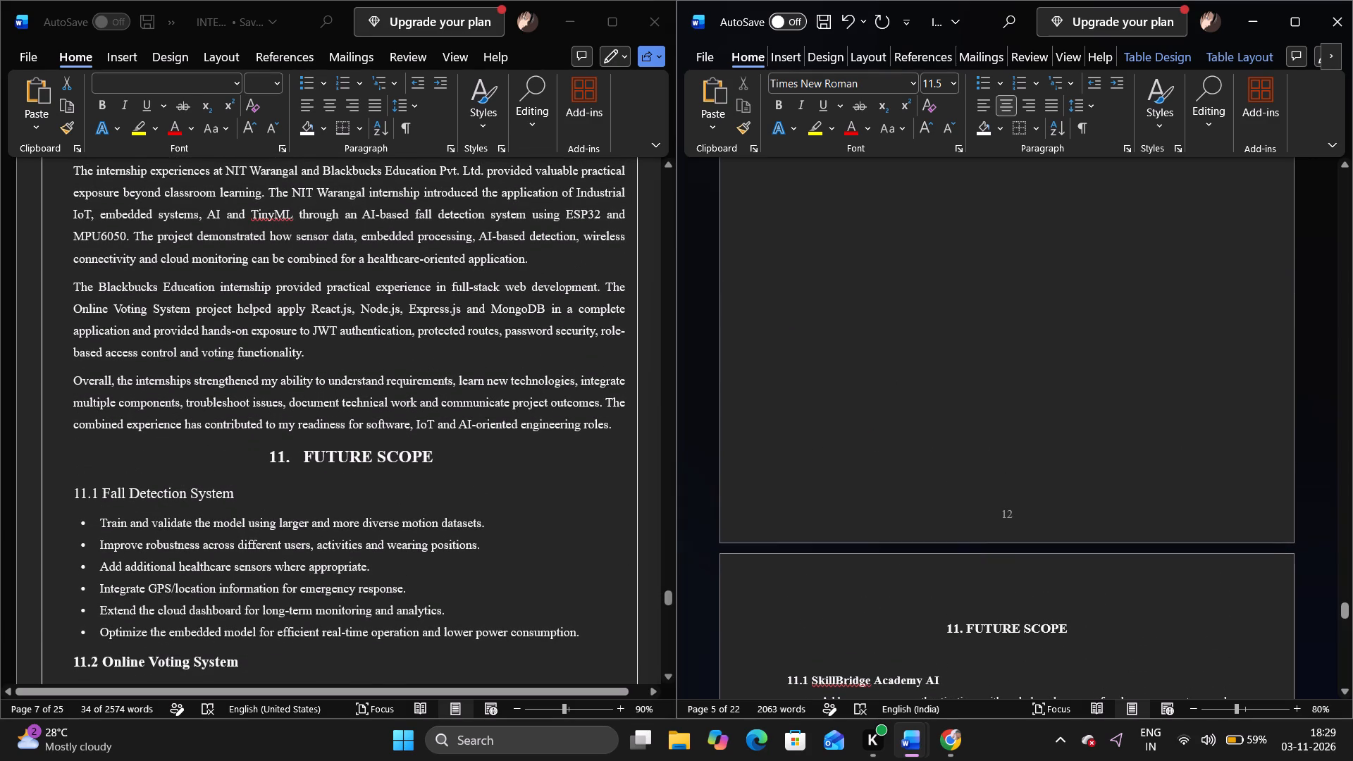
scroll(842, 385, up, 3)
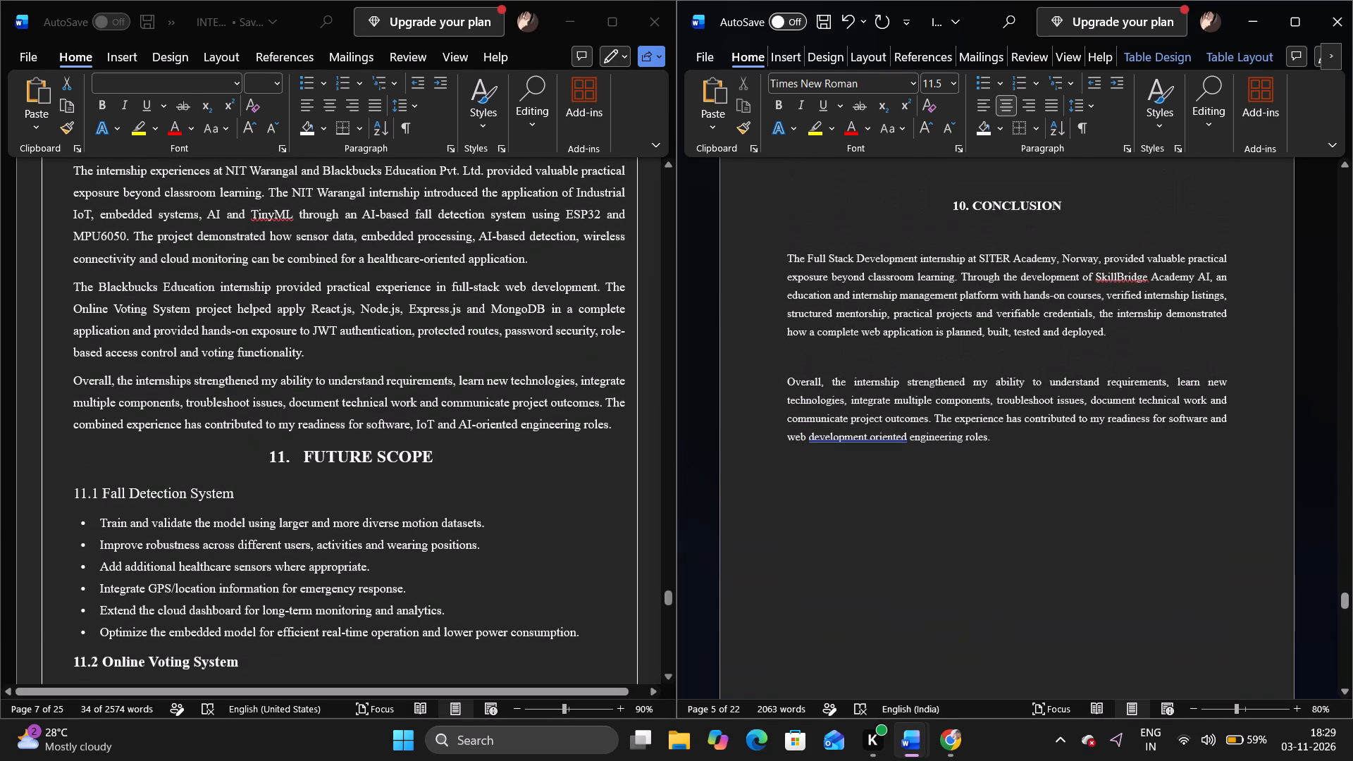
scroll(471, 336, up, 2)
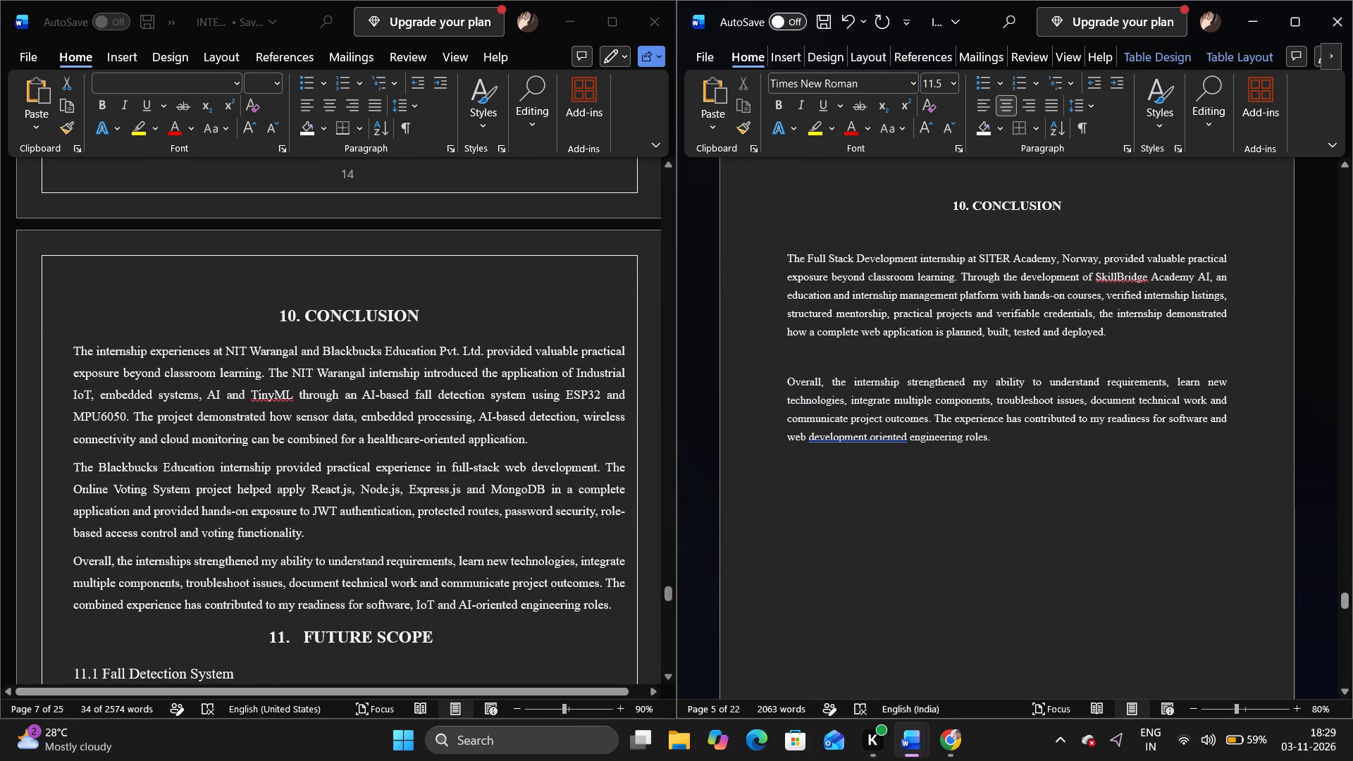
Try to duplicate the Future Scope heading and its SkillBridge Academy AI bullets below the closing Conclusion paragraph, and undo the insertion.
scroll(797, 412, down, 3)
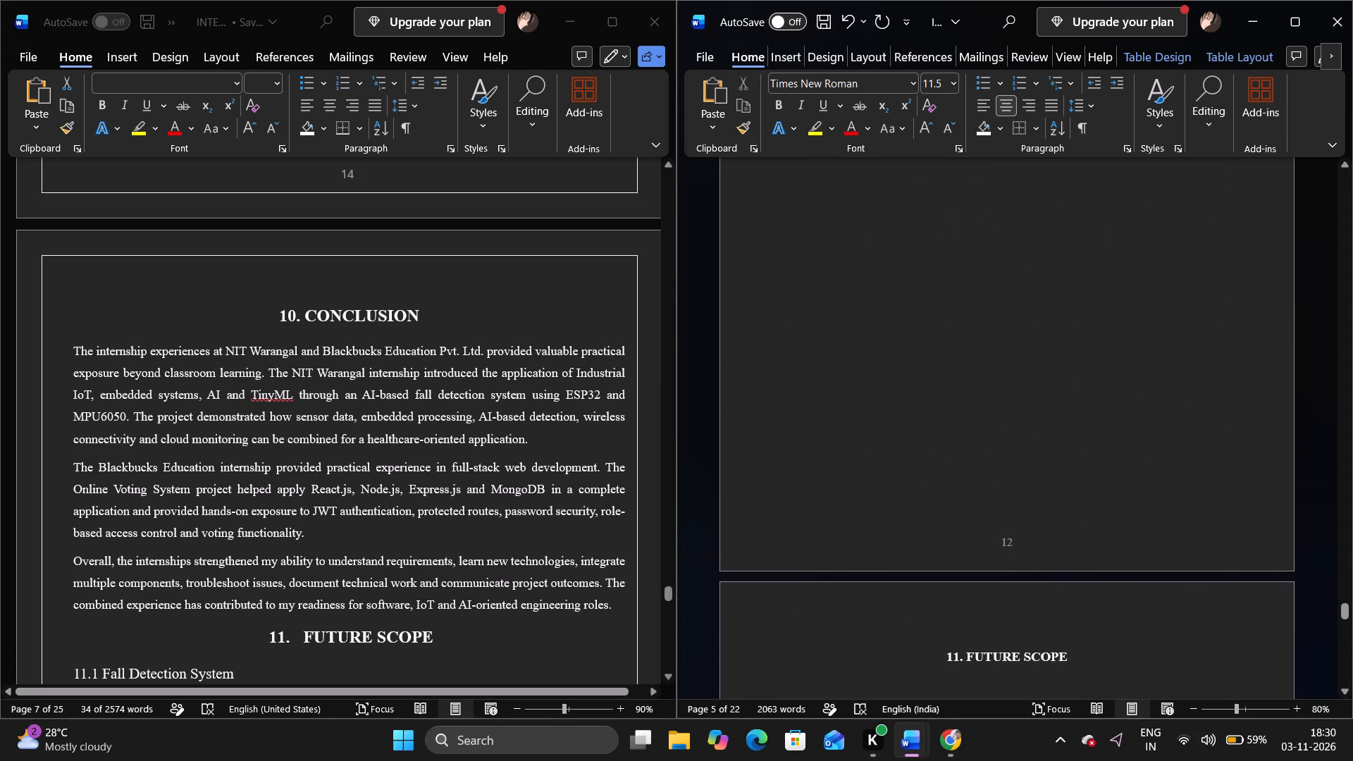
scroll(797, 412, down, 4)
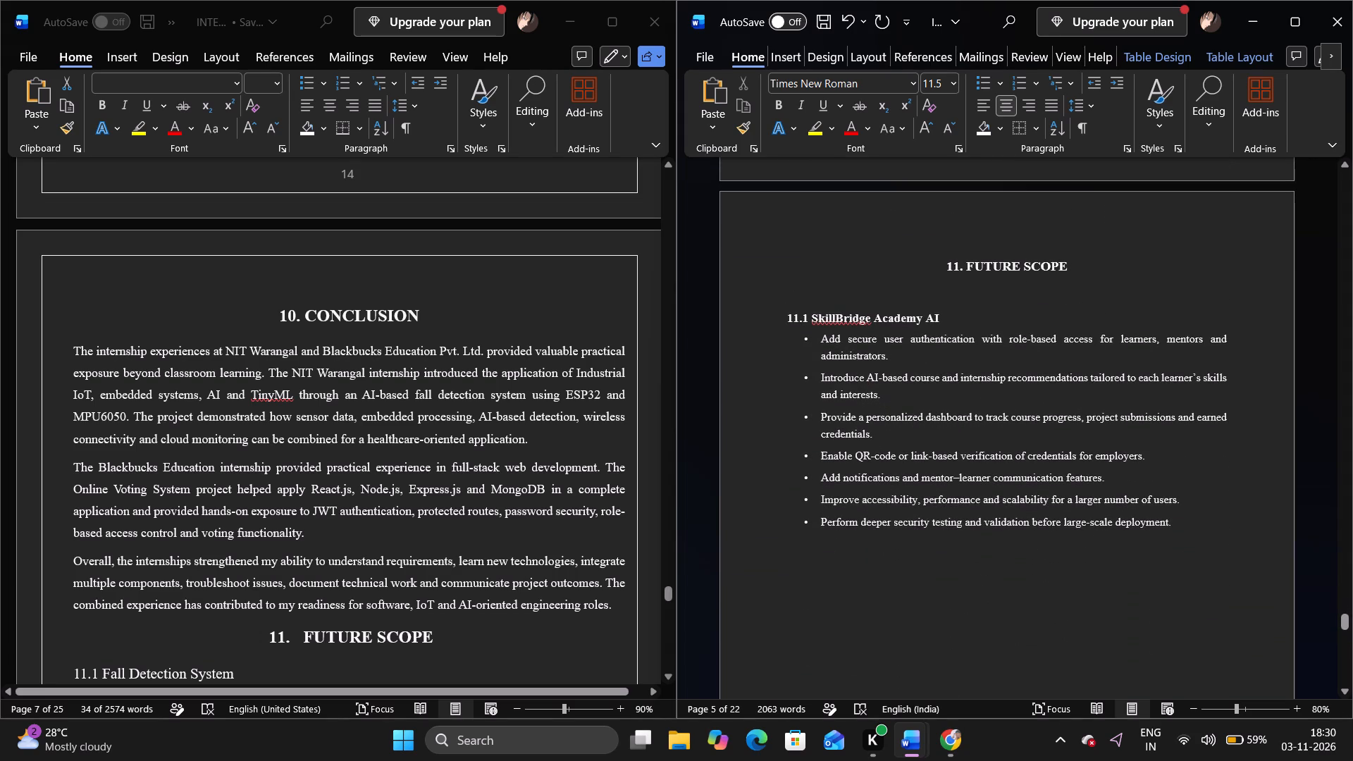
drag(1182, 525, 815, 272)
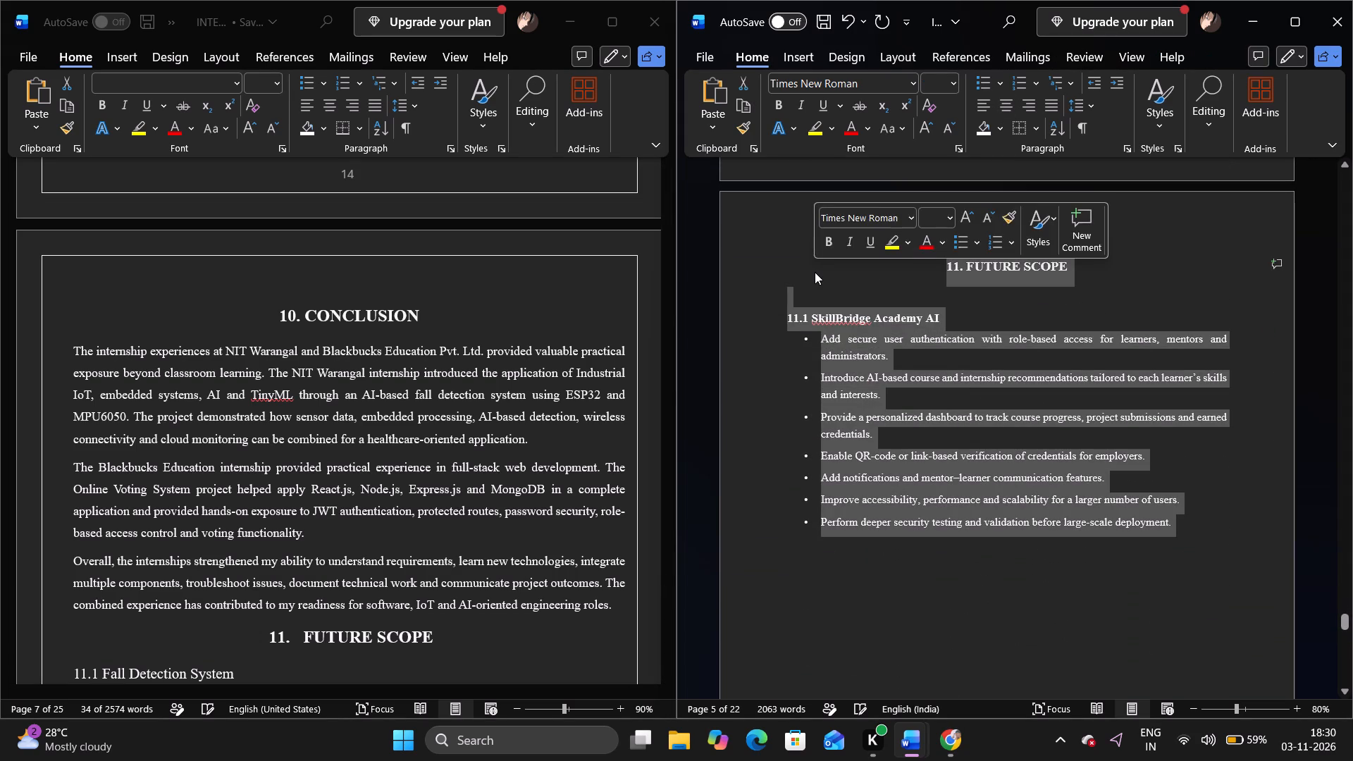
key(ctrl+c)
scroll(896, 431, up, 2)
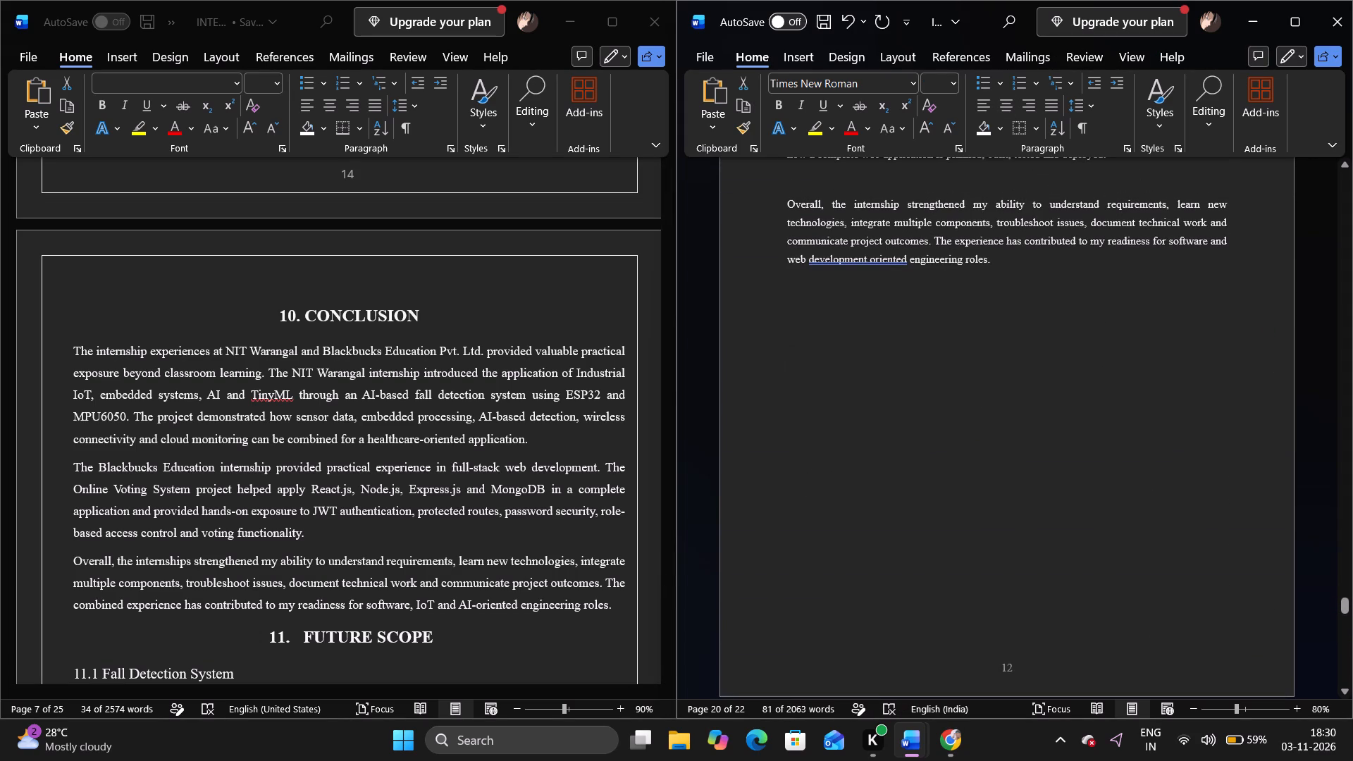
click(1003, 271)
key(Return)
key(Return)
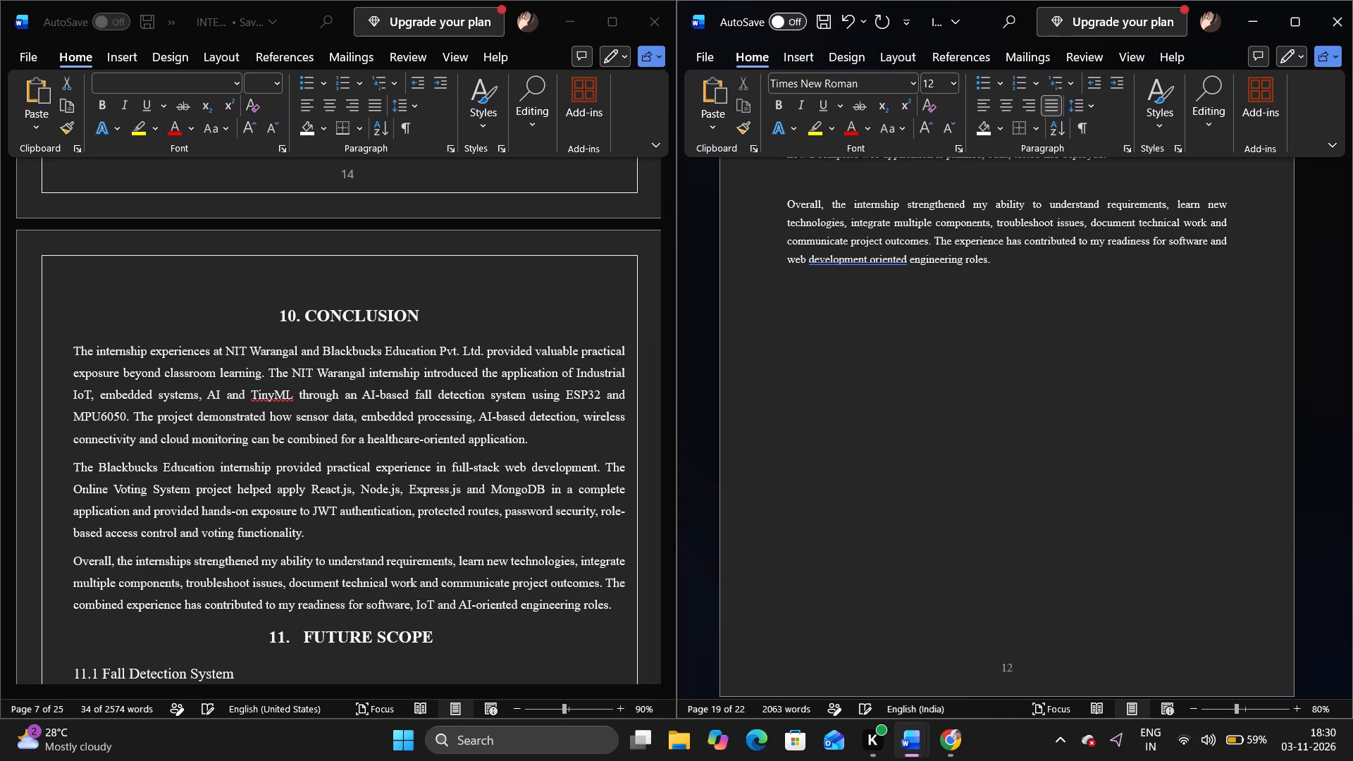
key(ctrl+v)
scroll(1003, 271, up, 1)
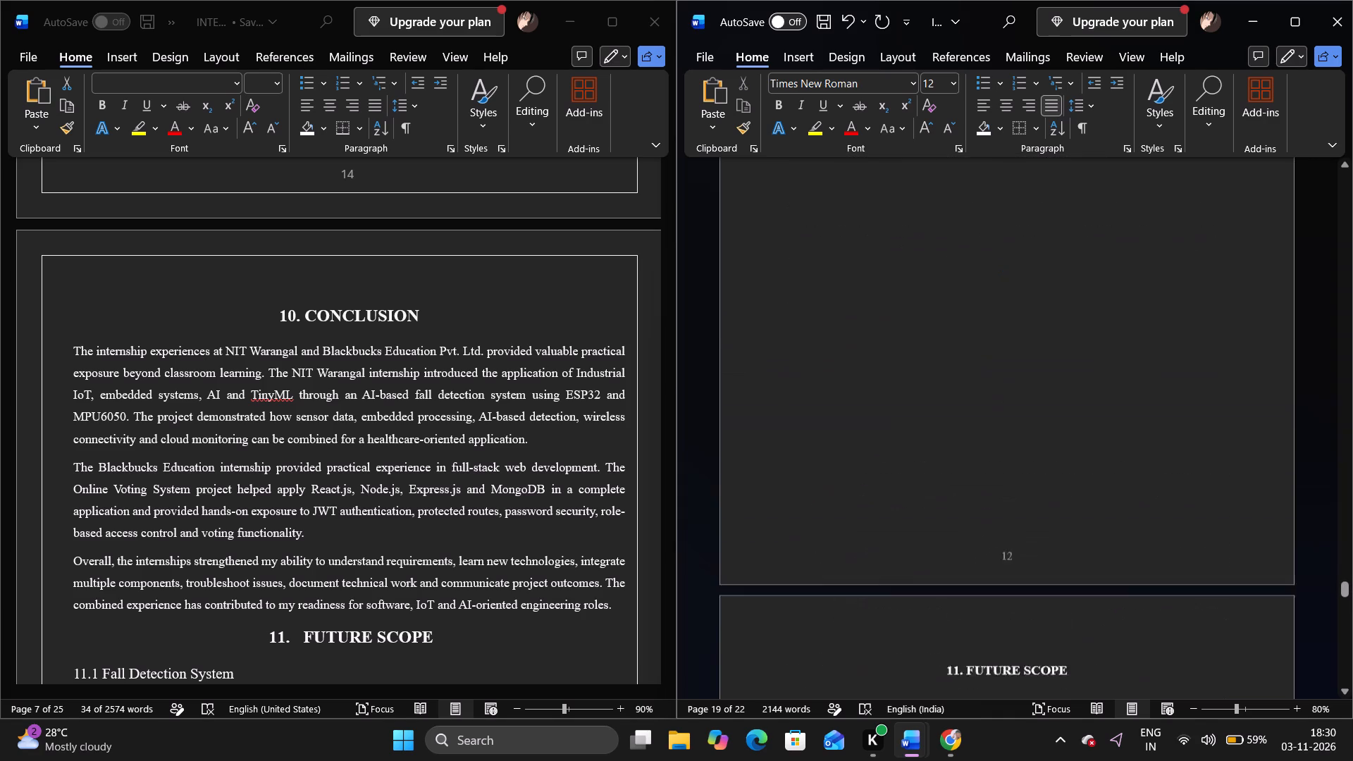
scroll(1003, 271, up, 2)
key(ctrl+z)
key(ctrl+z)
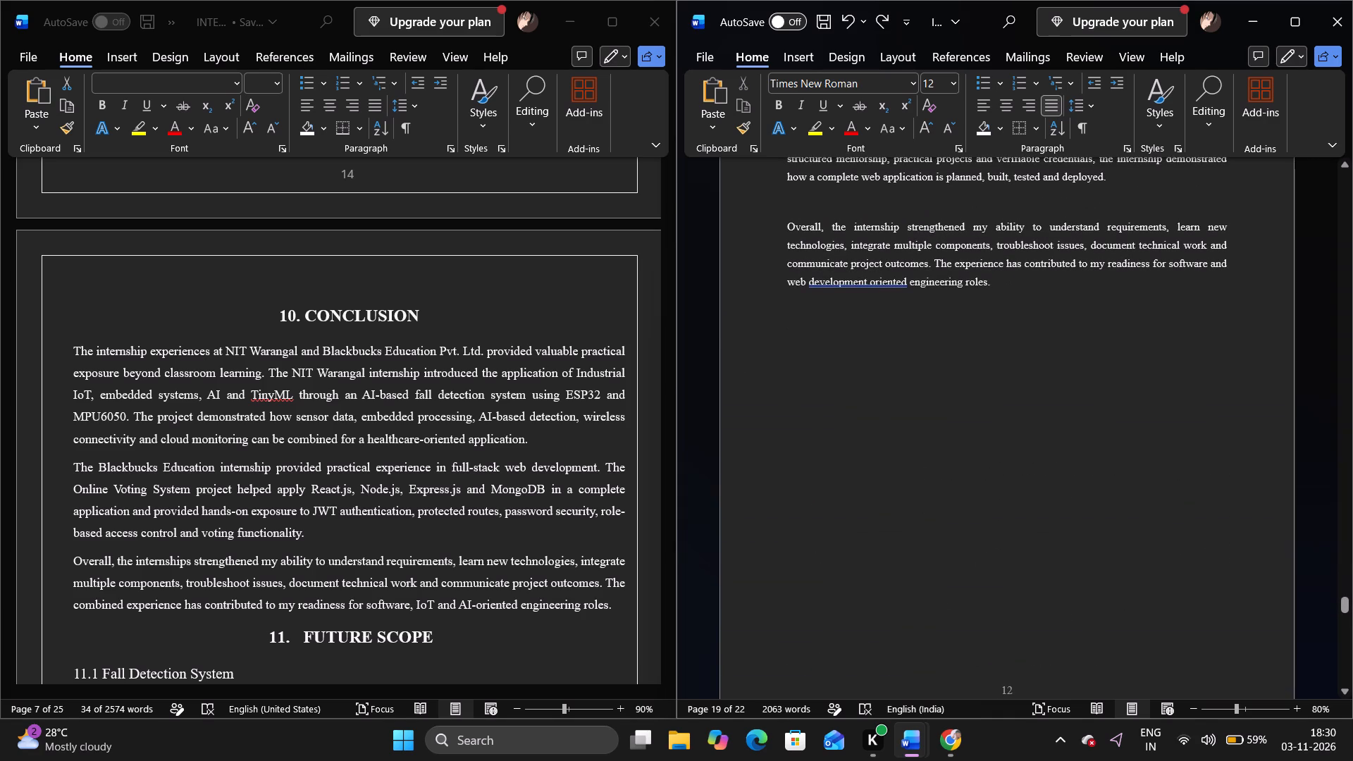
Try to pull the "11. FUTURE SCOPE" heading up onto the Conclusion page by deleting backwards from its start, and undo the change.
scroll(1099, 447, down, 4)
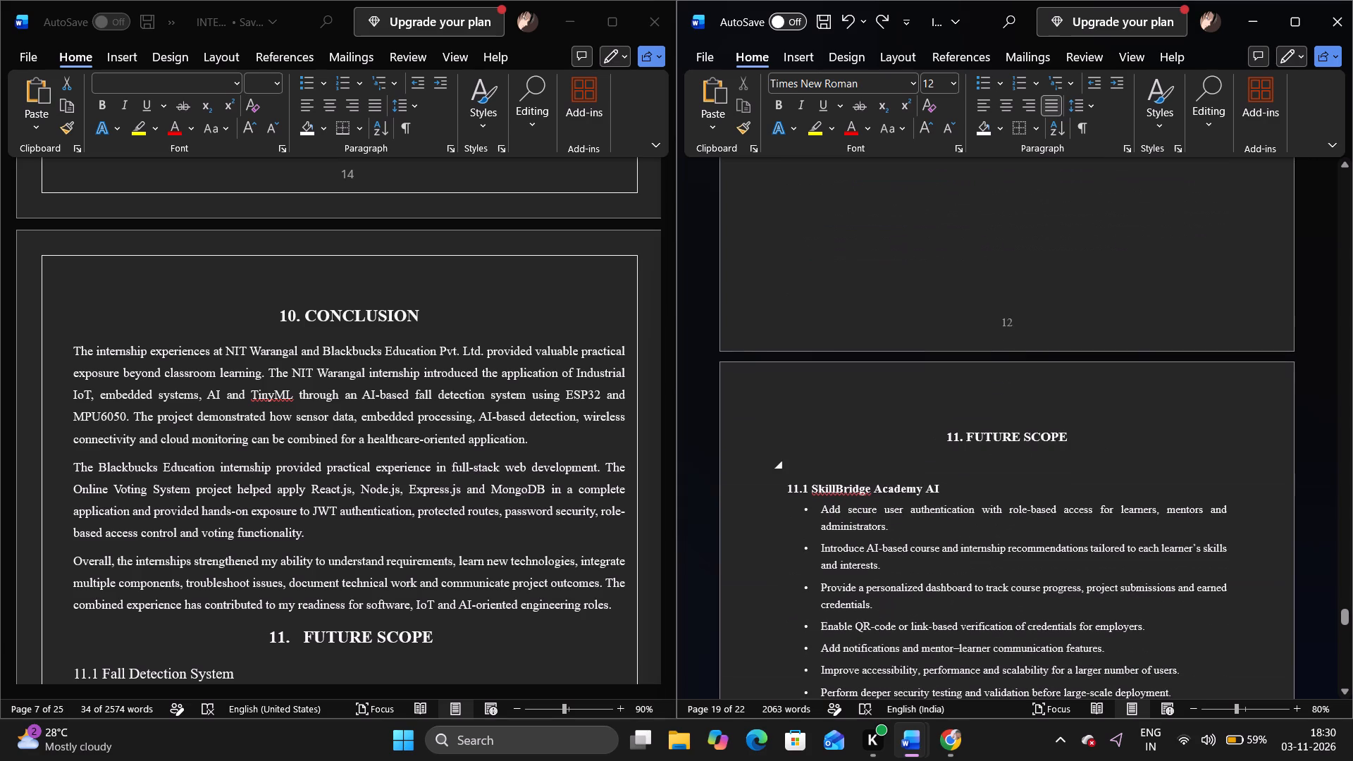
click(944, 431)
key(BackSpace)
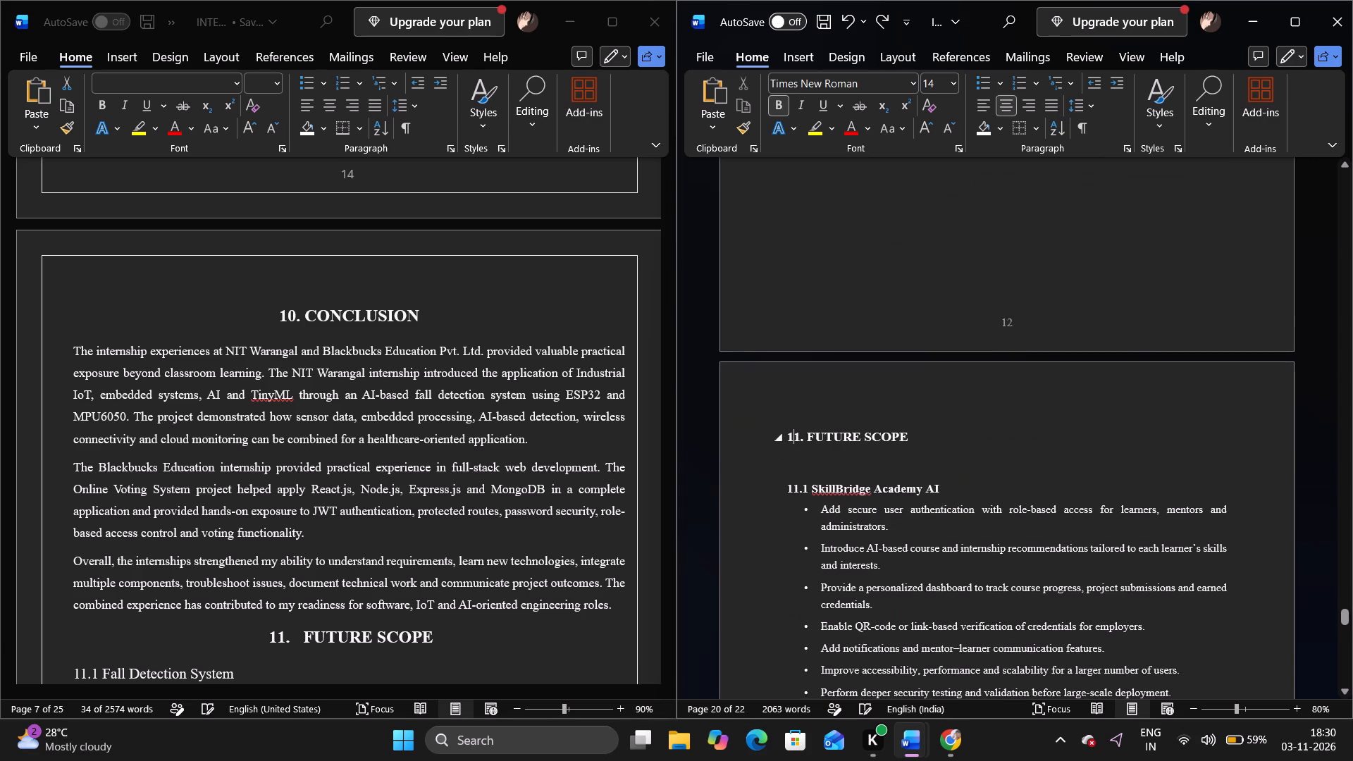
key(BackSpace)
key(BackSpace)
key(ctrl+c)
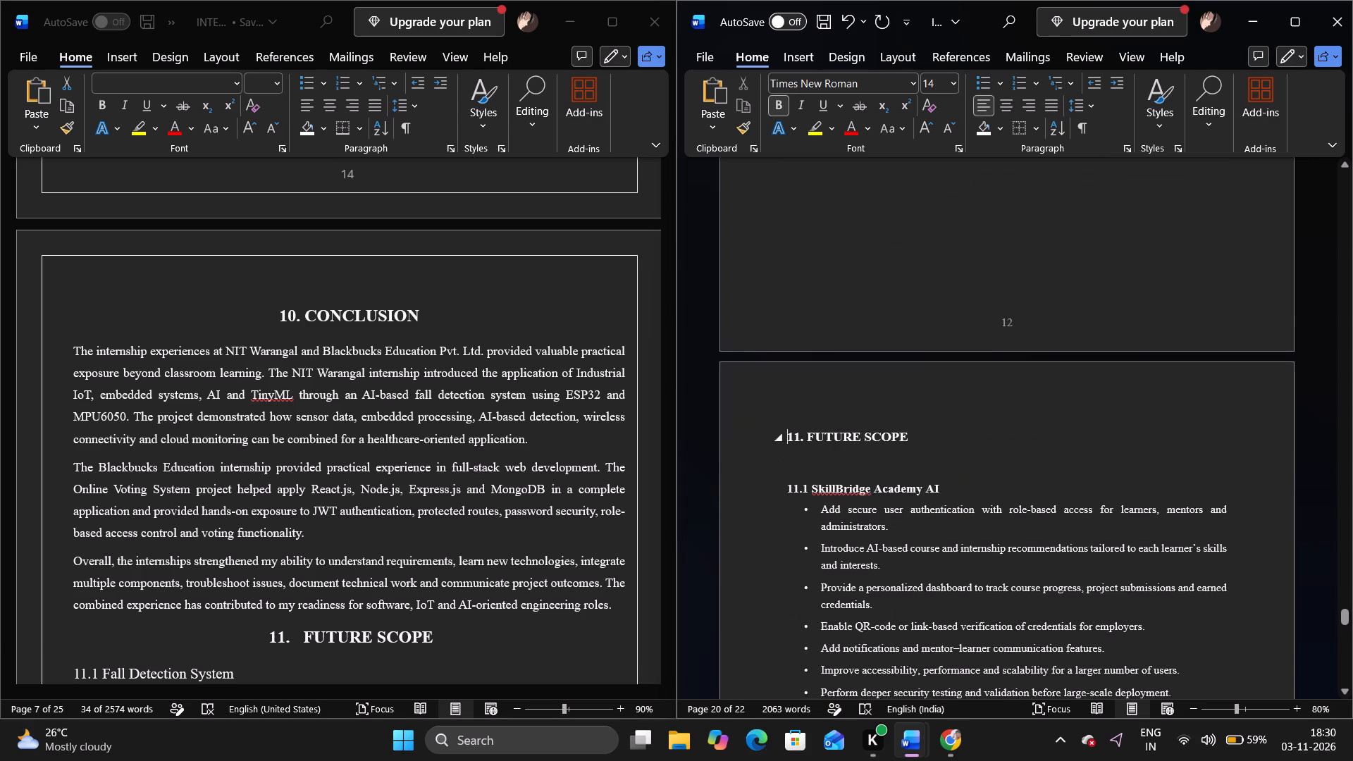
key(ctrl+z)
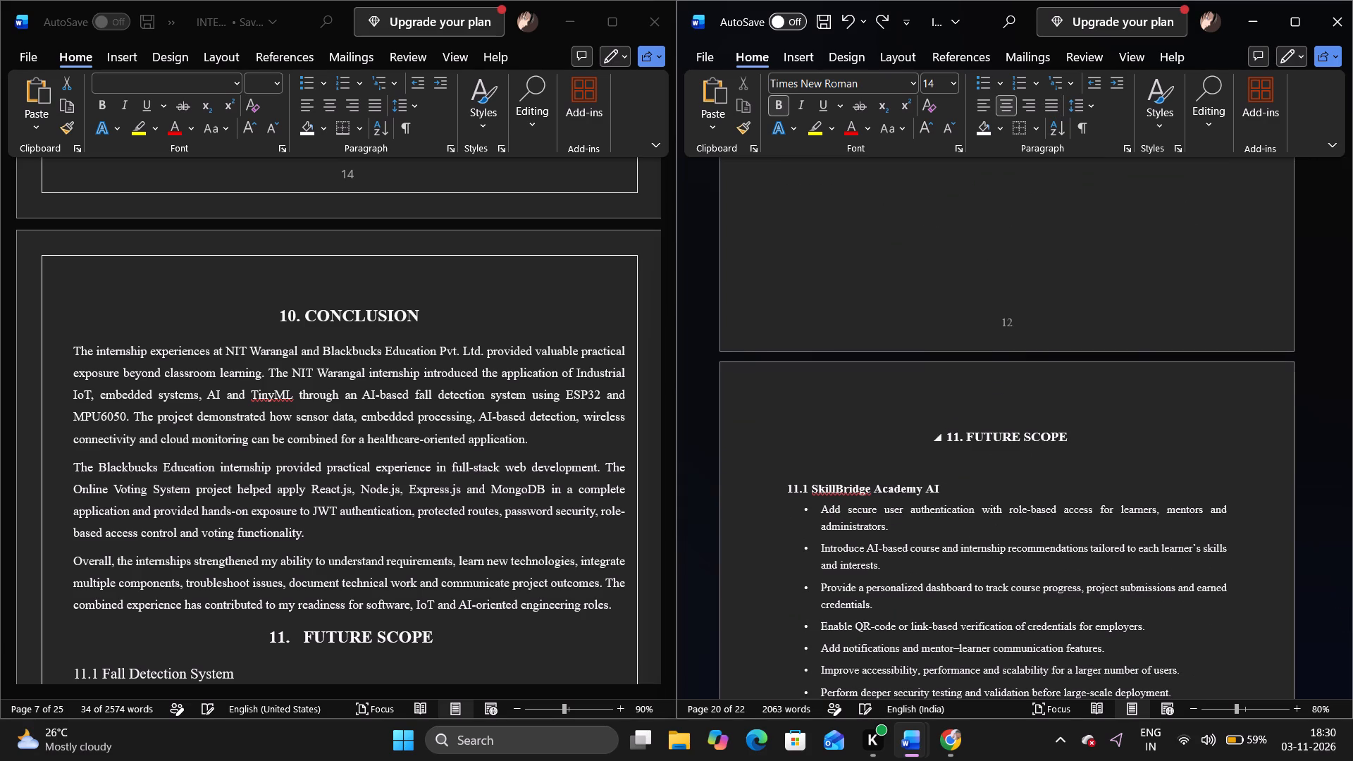
Copy only the "11. FUTURE SCOPE" heading and paste it after the closing paragraph of the Conclusion section.
scroll(944, 431, up, 3)
click(944, 431)
scroll(944, 431, up, 1)
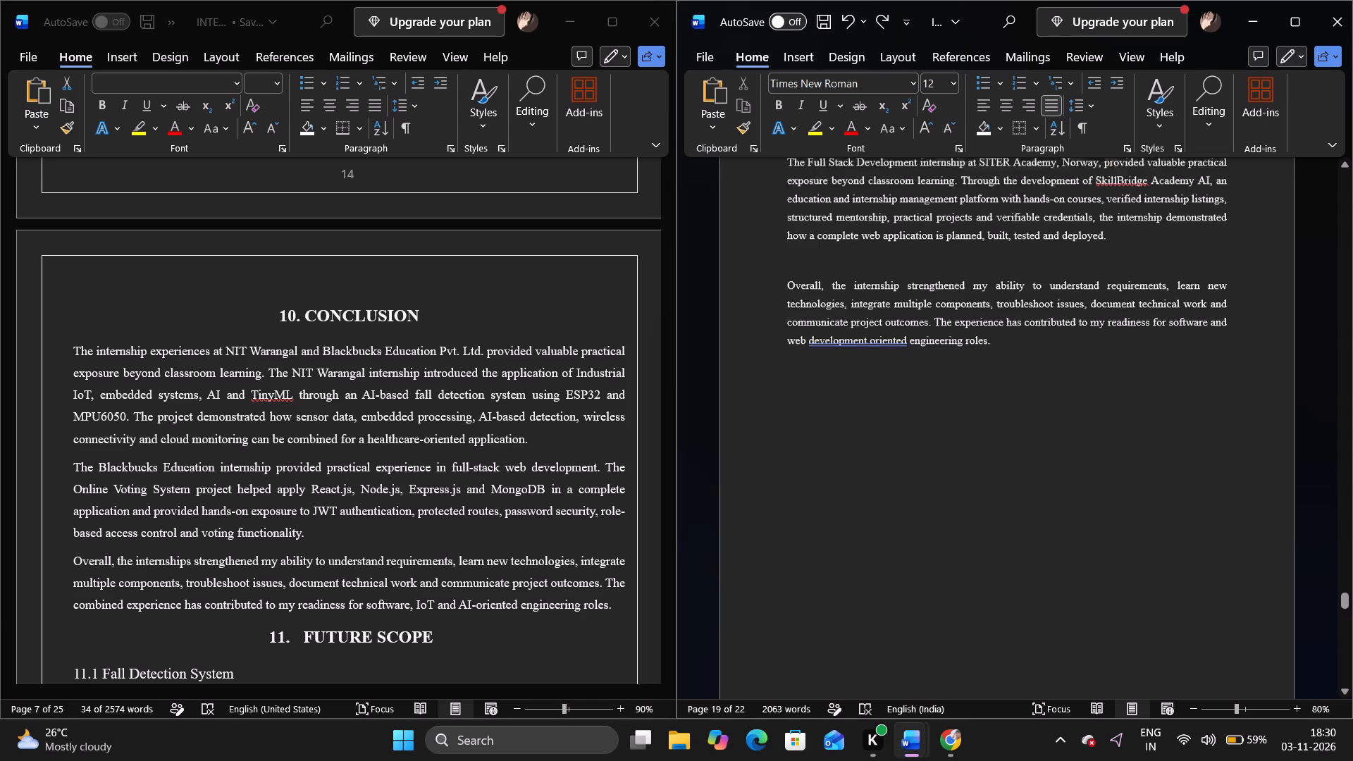
scroll(944, 431, up, 1)
double_click(1066, 268)
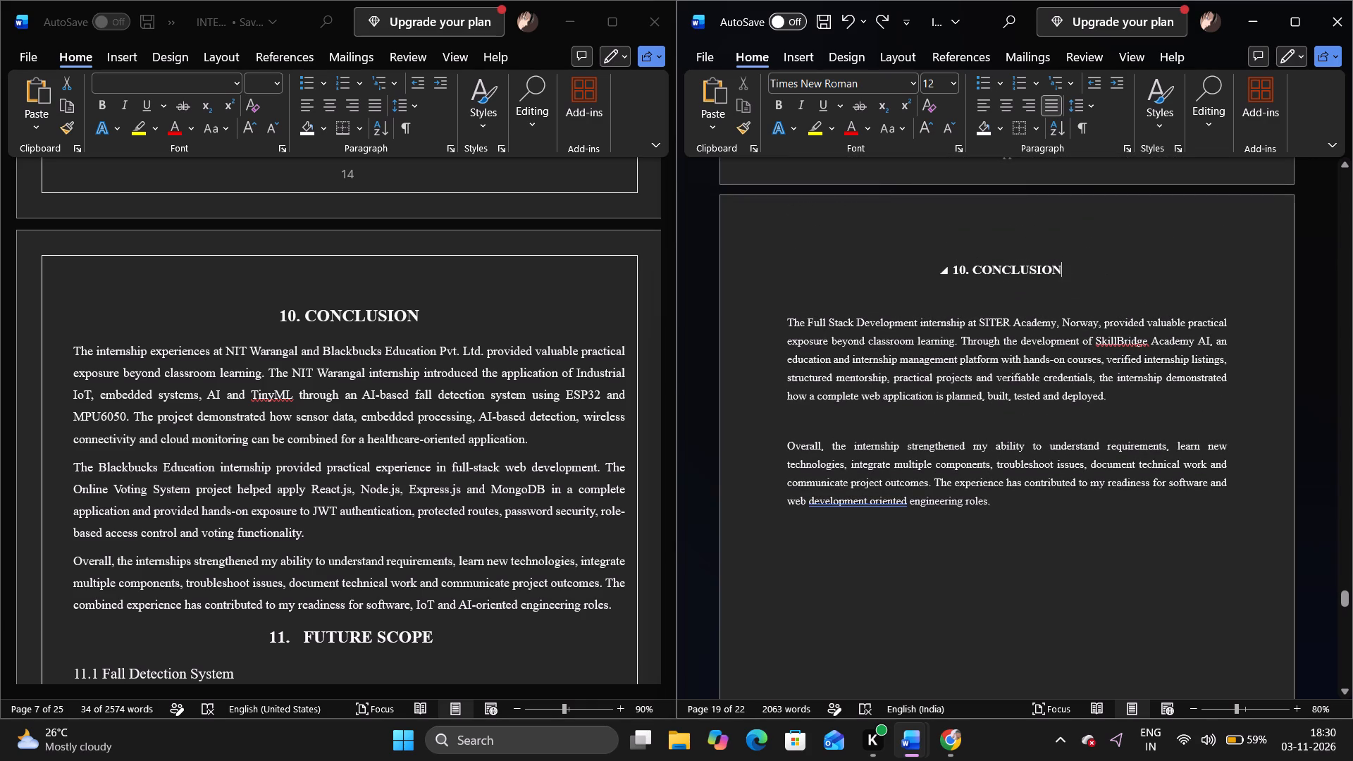
scroll(1066, 268, down, 5)
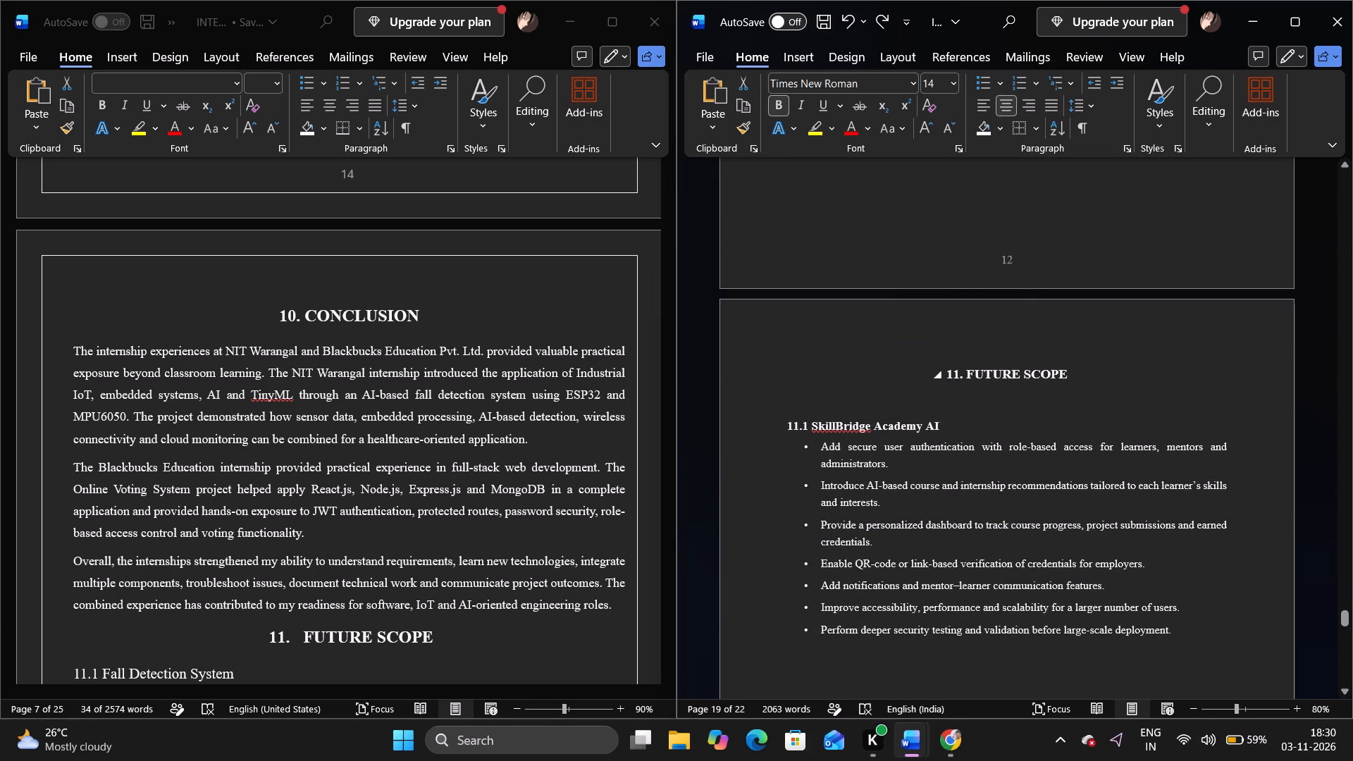
drag(1068, 382, 952, 376)
key(ctrl+c)
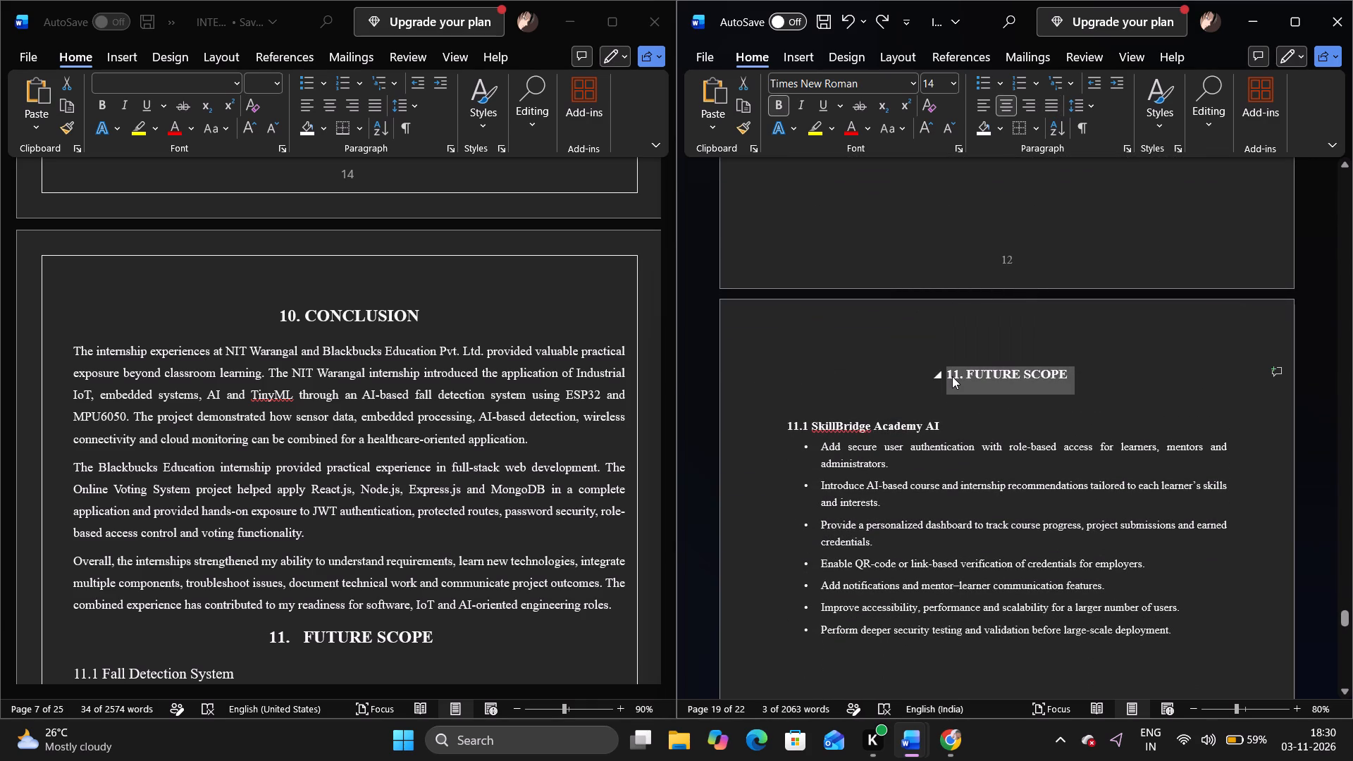
scroll(952, 376, up, 4)
click(952, 376)
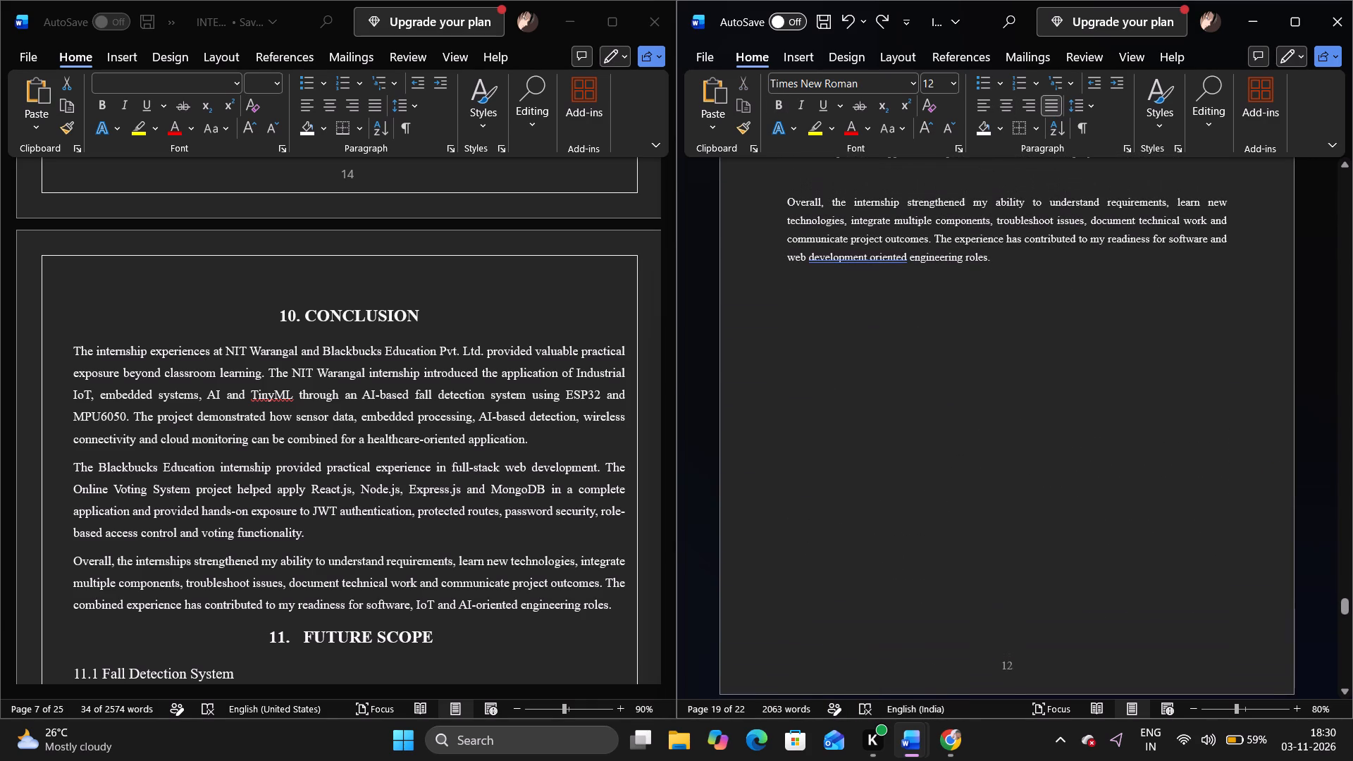
key(ctrl+v)
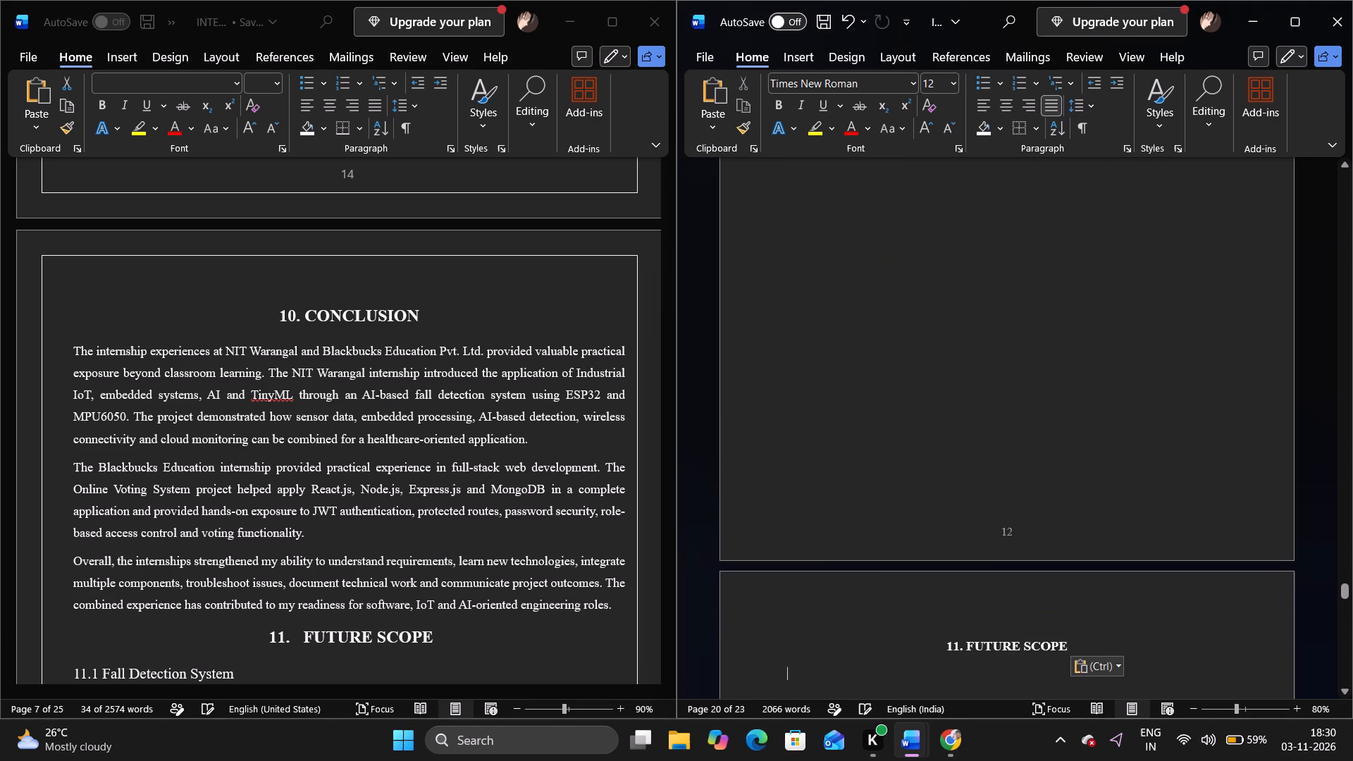
Start a new line directly below the closing paragraph of the Conclusion section.
scroll(952, 354, up, 1)
click(952, 354)
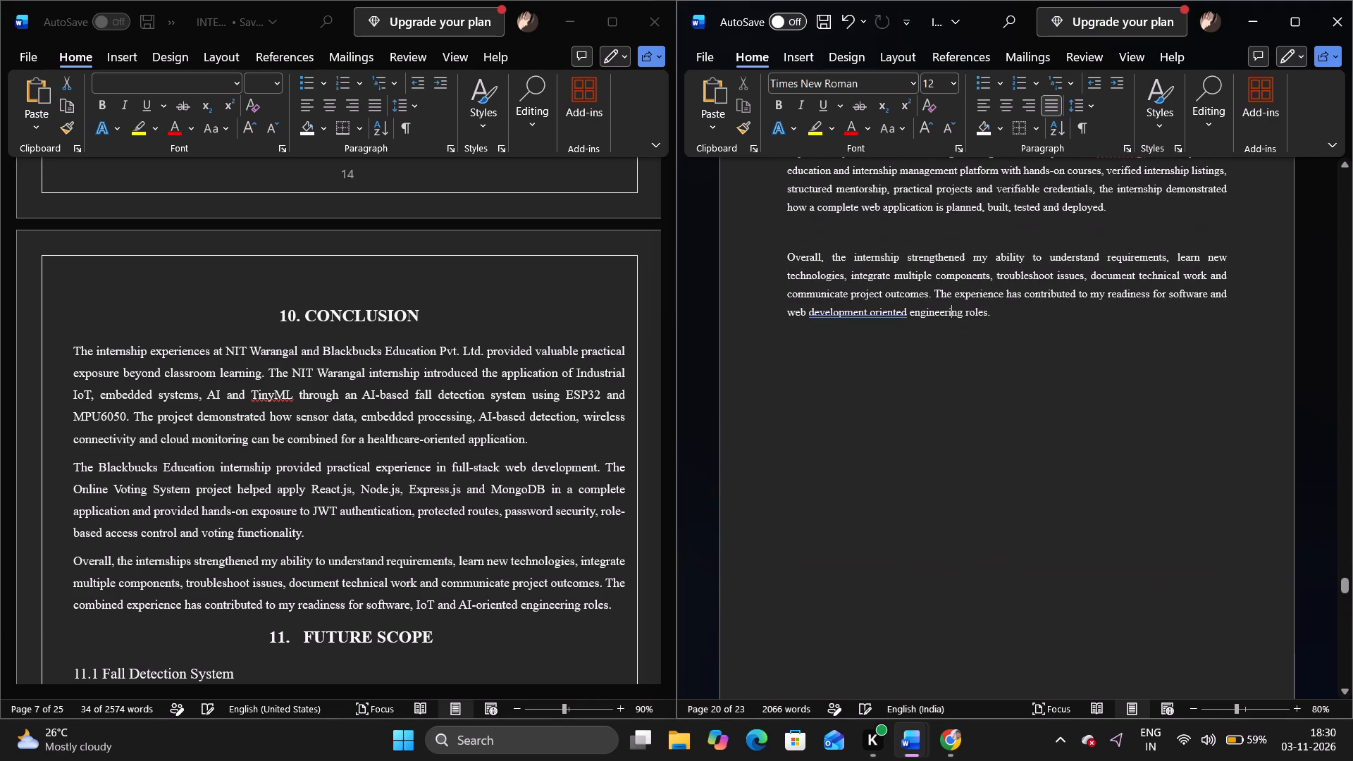
key(Right)
key(Right)
key(Right)
key(Right)
key(Right)
key(Right)
key(Right)
key(Right)
key(Right)
key(Right)
key(Right)
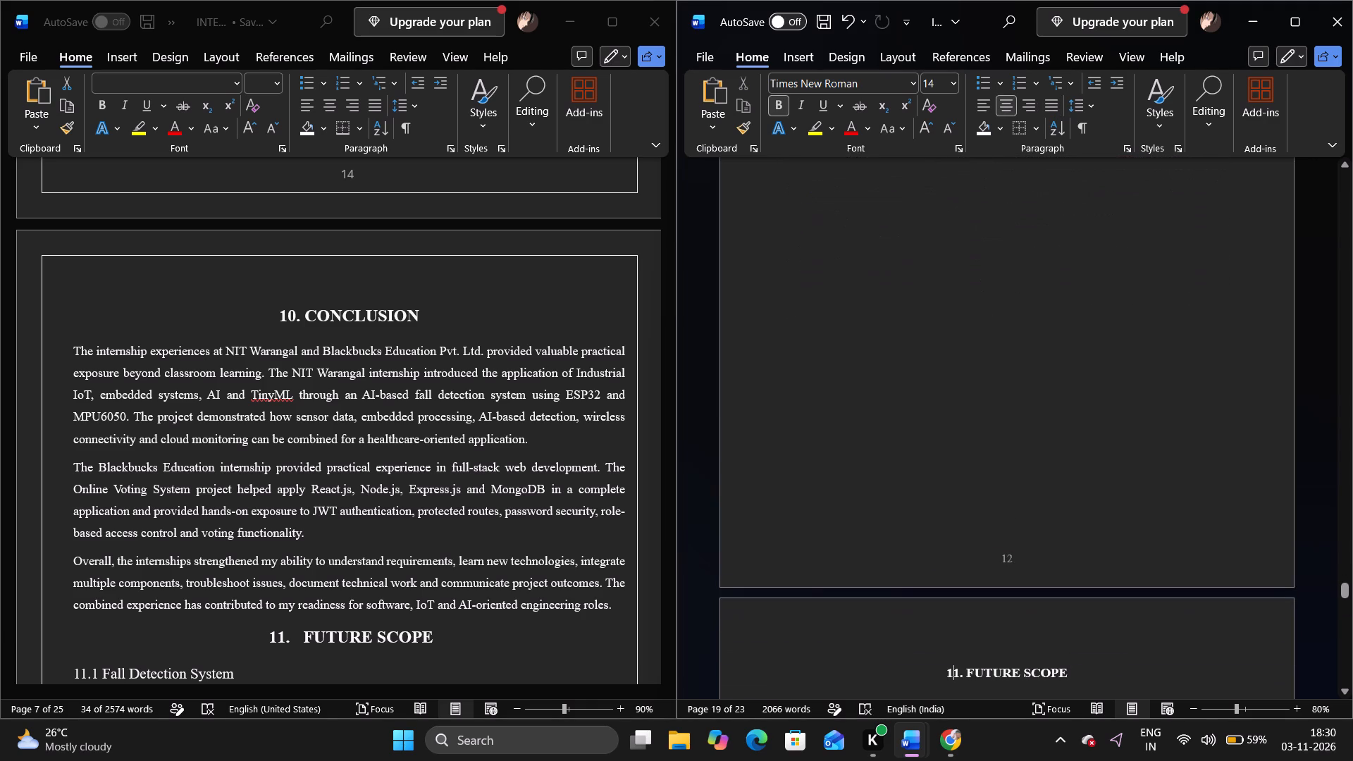
click(1006, 292)
scroll(1006, 292, up, 1)
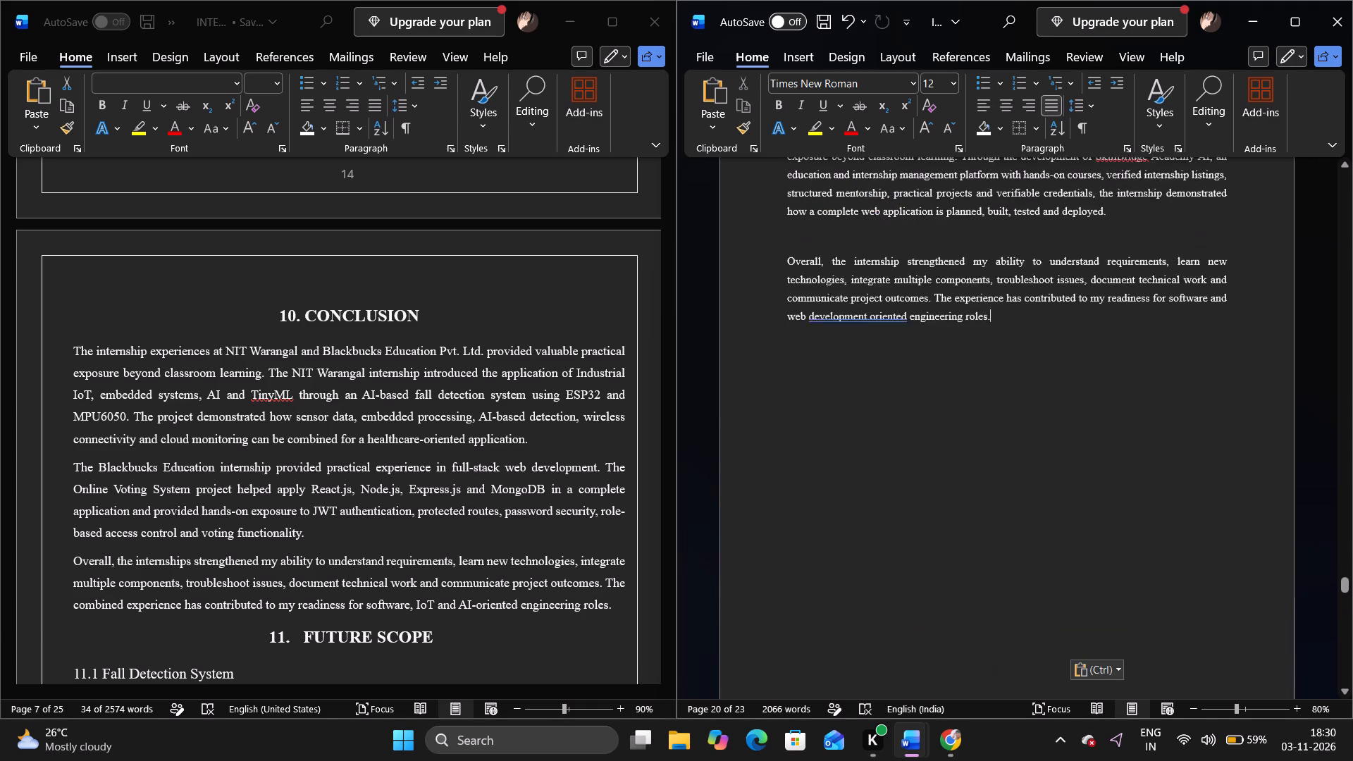
scroll(1006, 292, up, 1)
key(Return)
text(fg)
key(BackSpace)
key(BackSpace)
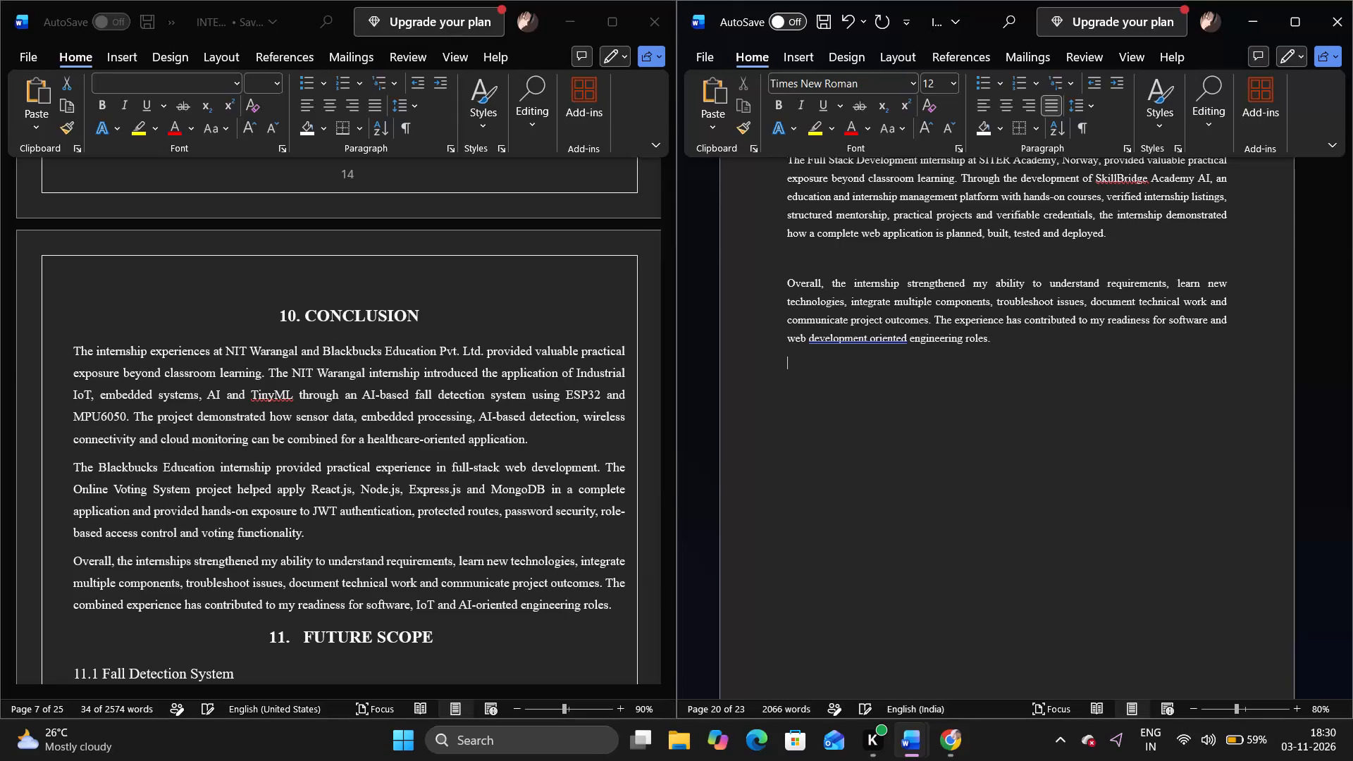
scroll(1006, 292, up, 1)
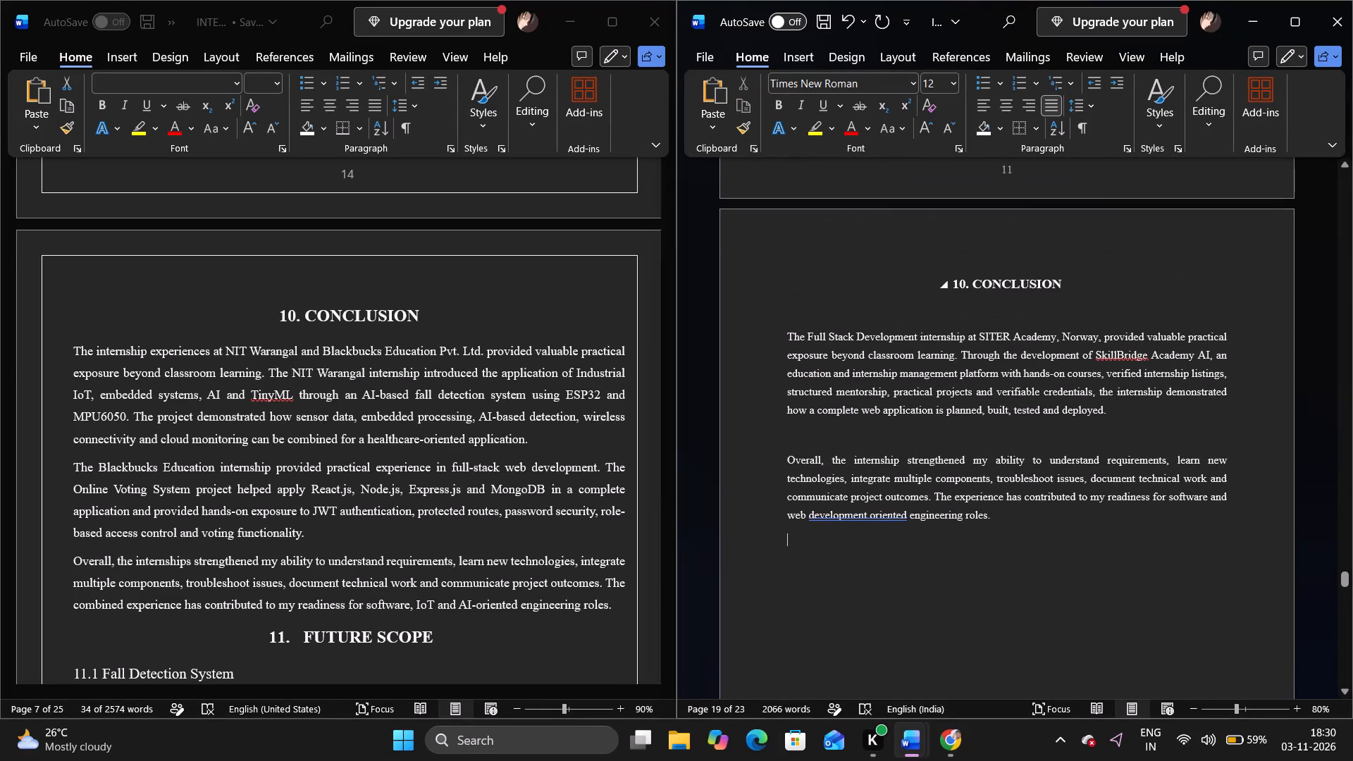
Write the heading "11.FUTURE SCOPE" on the new line below the Conclusion text.
text(11)
key(period)
key(shift+f)
key(BackSpace)
key(f)
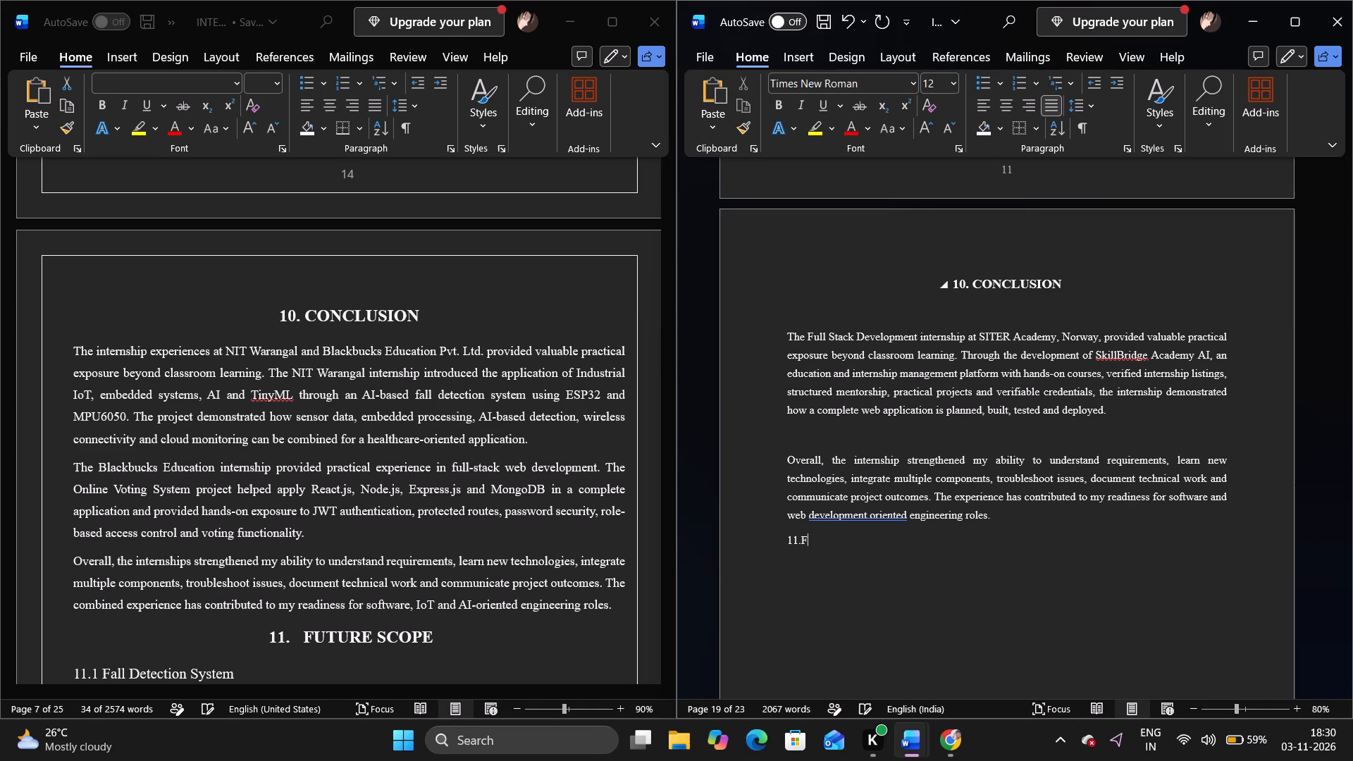
text(UTURE SCOPE)
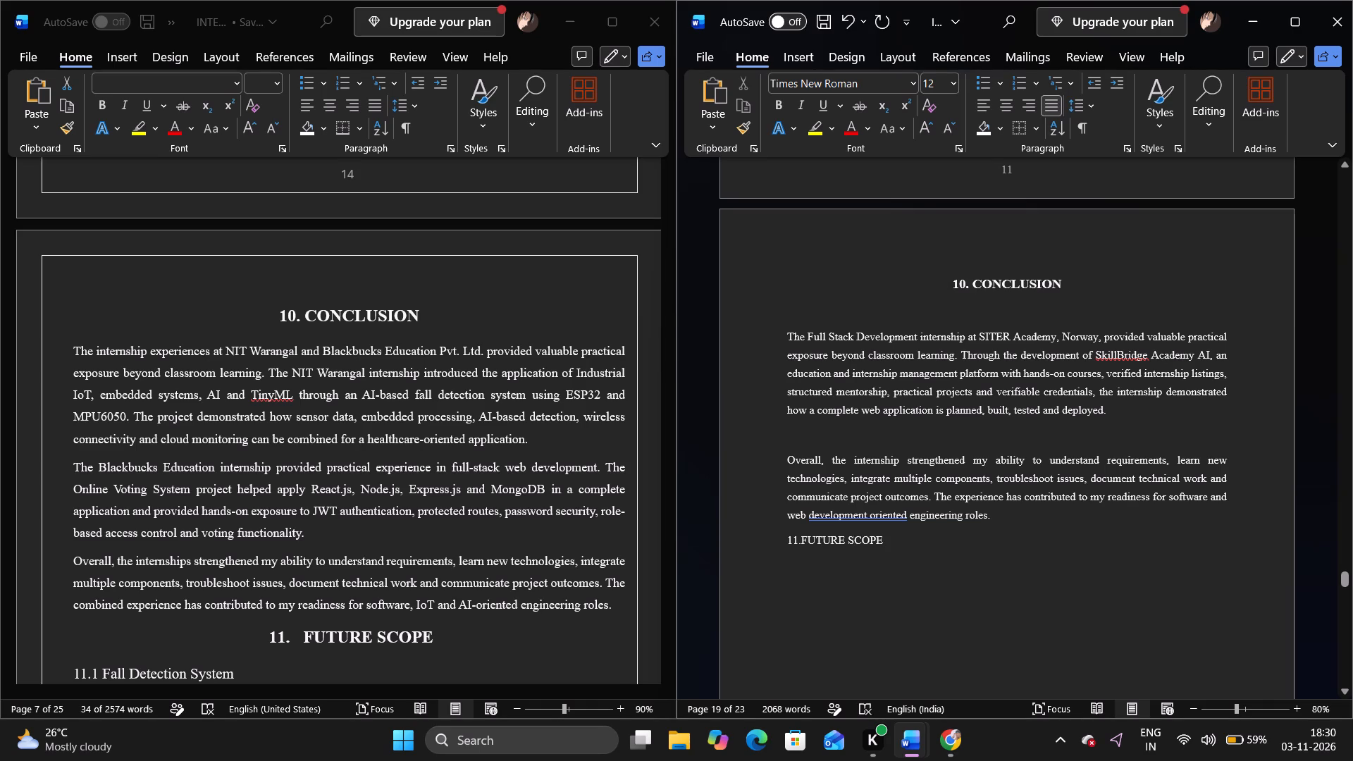
Format the new "11.FUTURE SCOPE" heading as 14 pt bold, like the Conclusion heading.
drag(1025, 293, 989, 292)
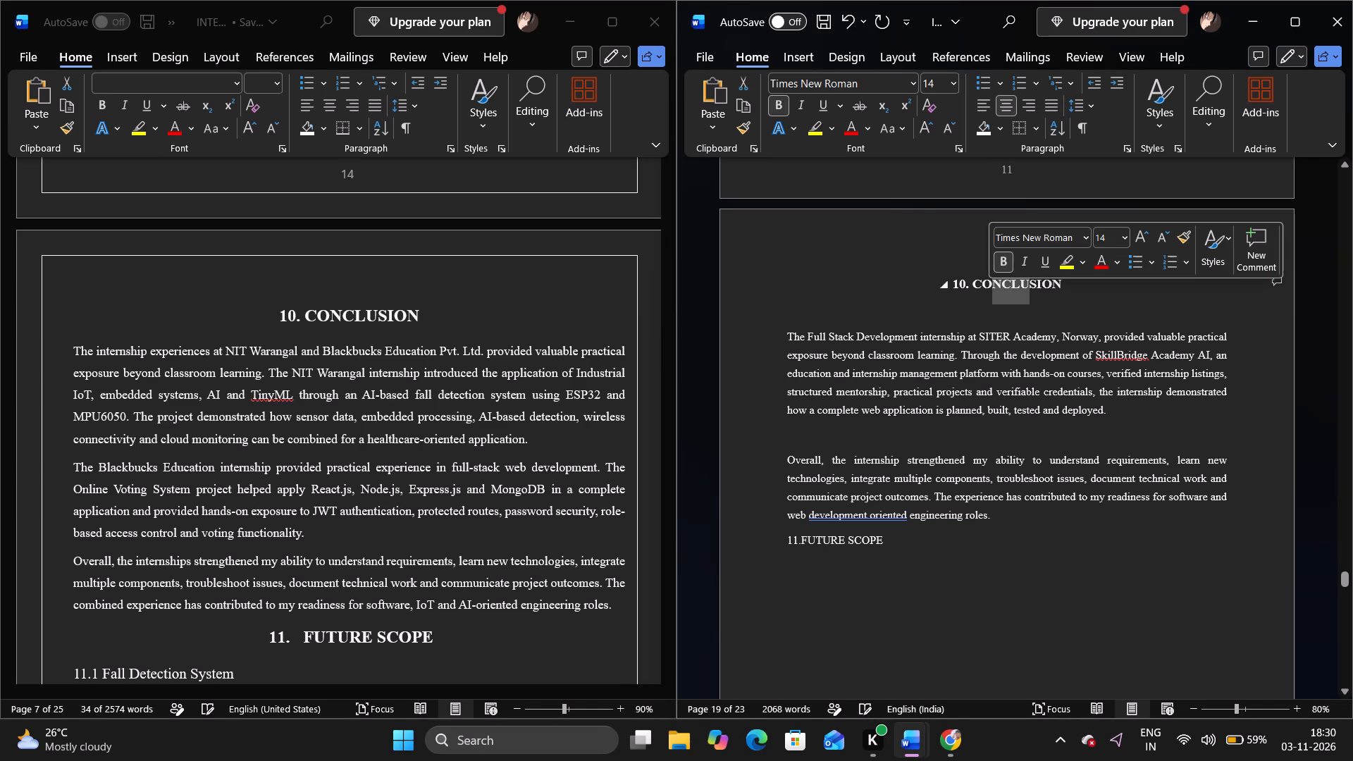
drag(895, 550, 795, 539)
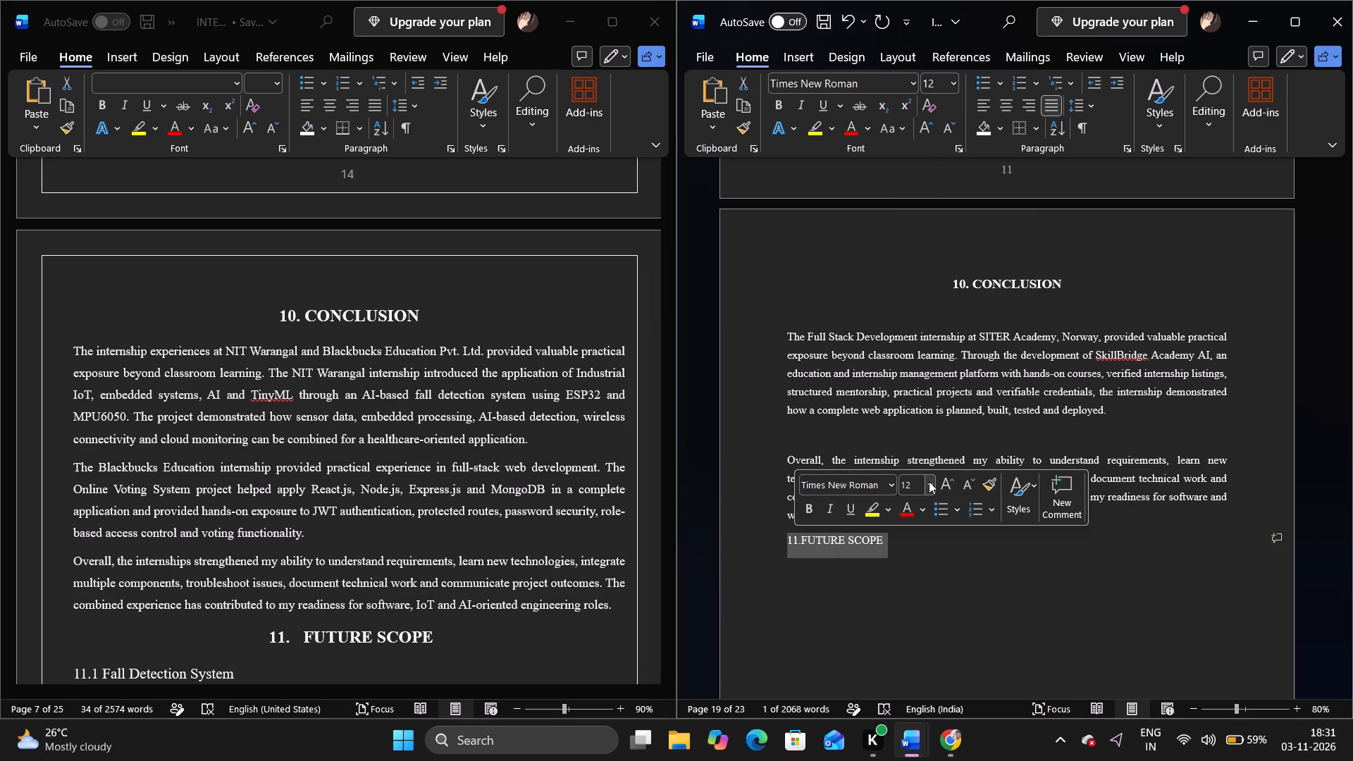
click(929, 481)
click(925, 247)
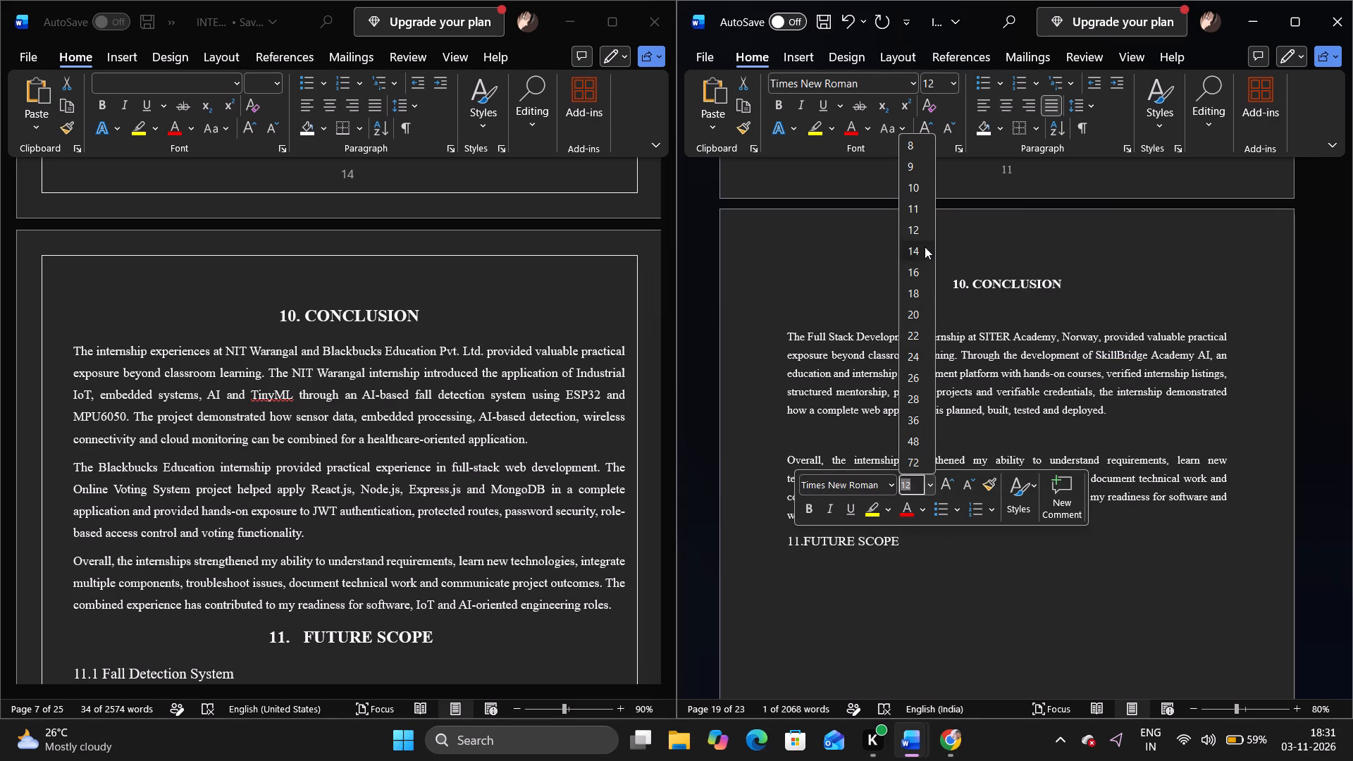
click(808, 505)
Insert an empty line between the closing Conclusion paragraph and the new "11.FUTURE SCOPE" heading.
click(785, 543)
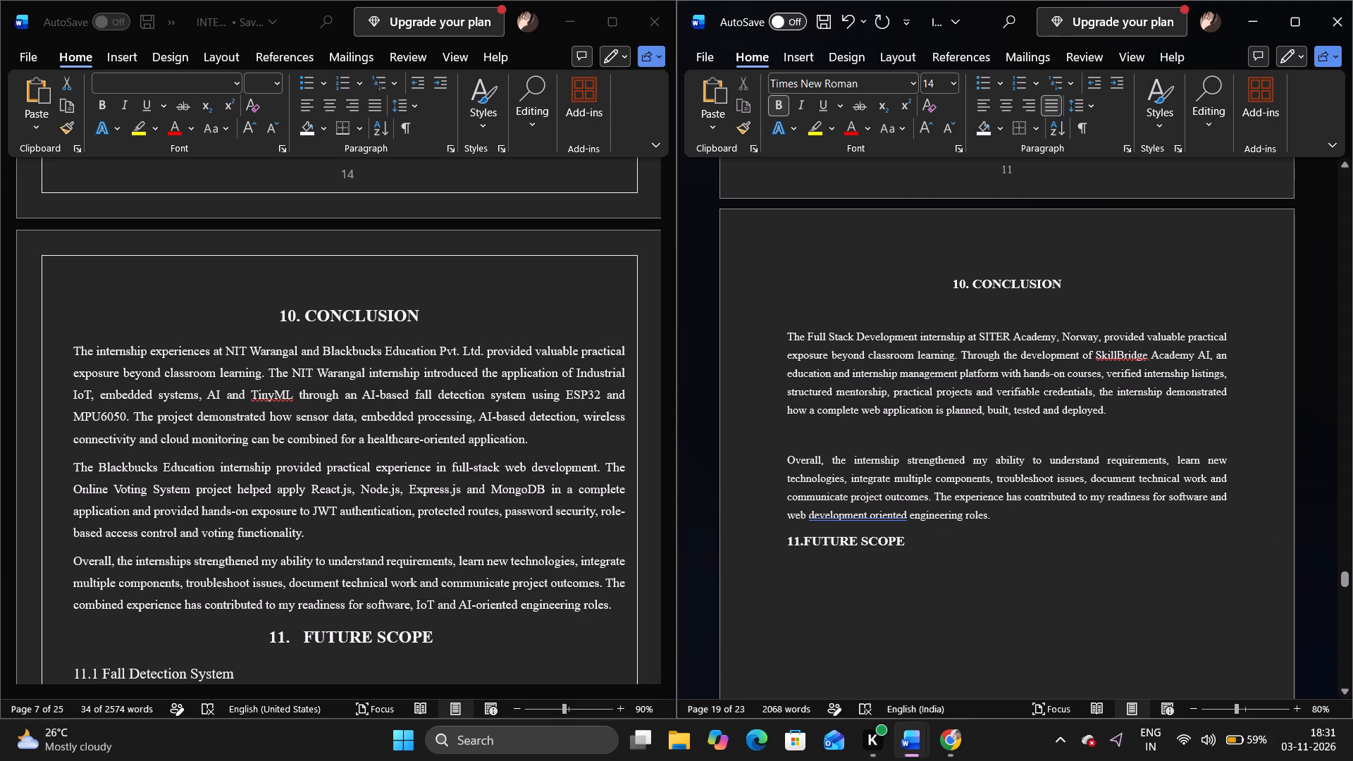
key(Return)
key(Left)
key(Left)
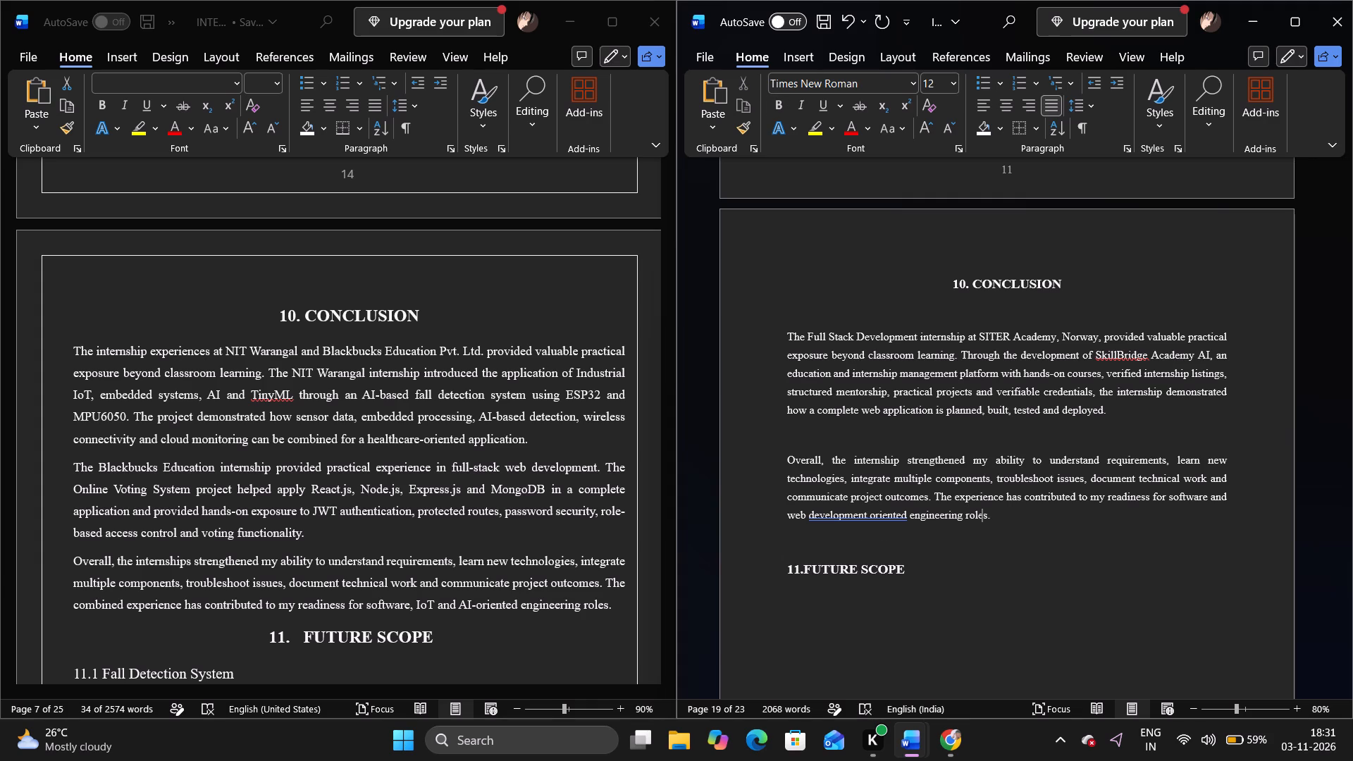
Shift the new "11.FUTURE SCOPE" heading to the middle of its line with leading spaces and tabs.
key(Down)
key(Down)
key(Left)
key(Left)
key(Left)
key(Left)
key(Left)
key(Left)
key(Left)
key(Left)
key(Left)
key(Left)
key(Left)
key(Left)
key(Left)
key(Left)
key(Left)
key(space)
key(space)
key(space)
key(space)
key(space)
key(space)
key(space)
key(space)
key(space)
key(space)
key(space)
key(space)
key(space)
key(space)
key(space)
key(space)
key(space)
key(space)
key(space)
key(space)
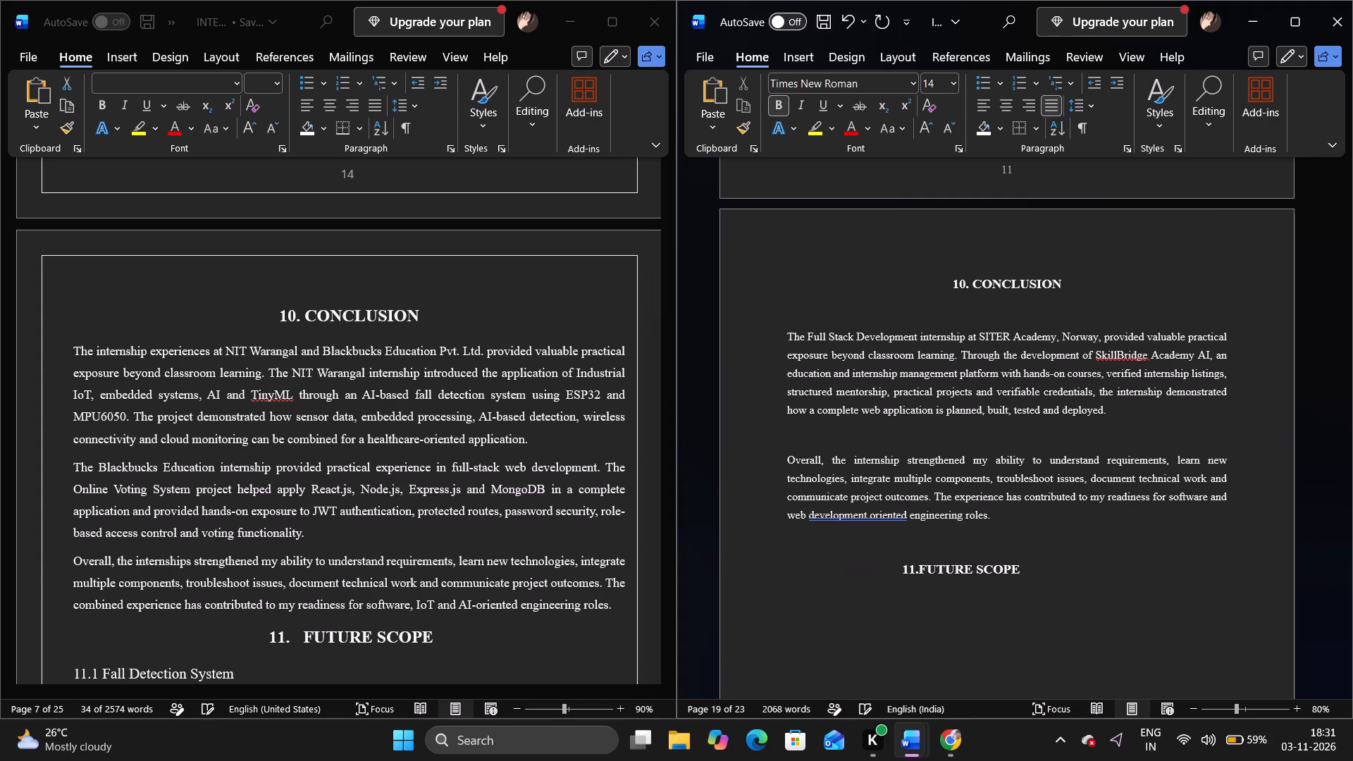
key(Tab)
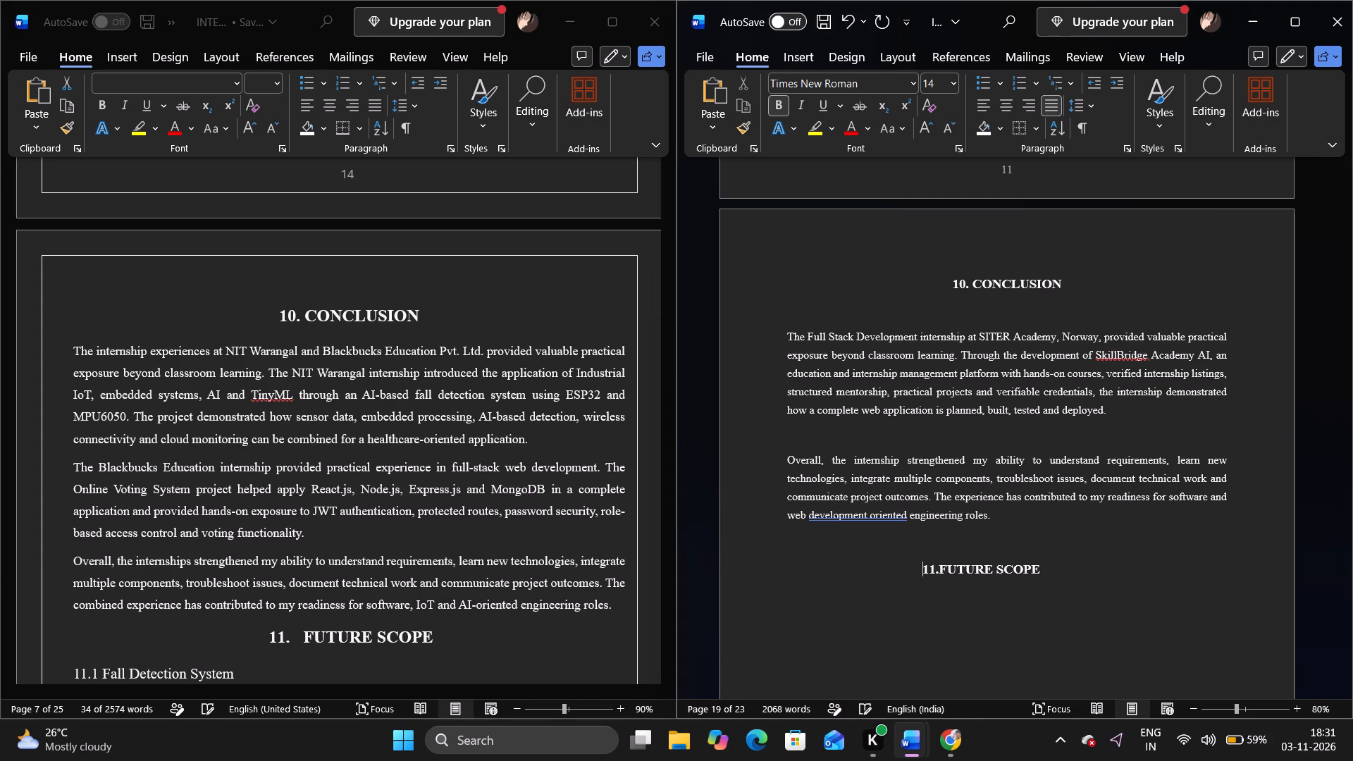
key(Tab)
Delete the duplicate "11. FUTURE SCOPE" heading that stands alone on the page after the Conclusion.
scroll(727, 612, down, 4)
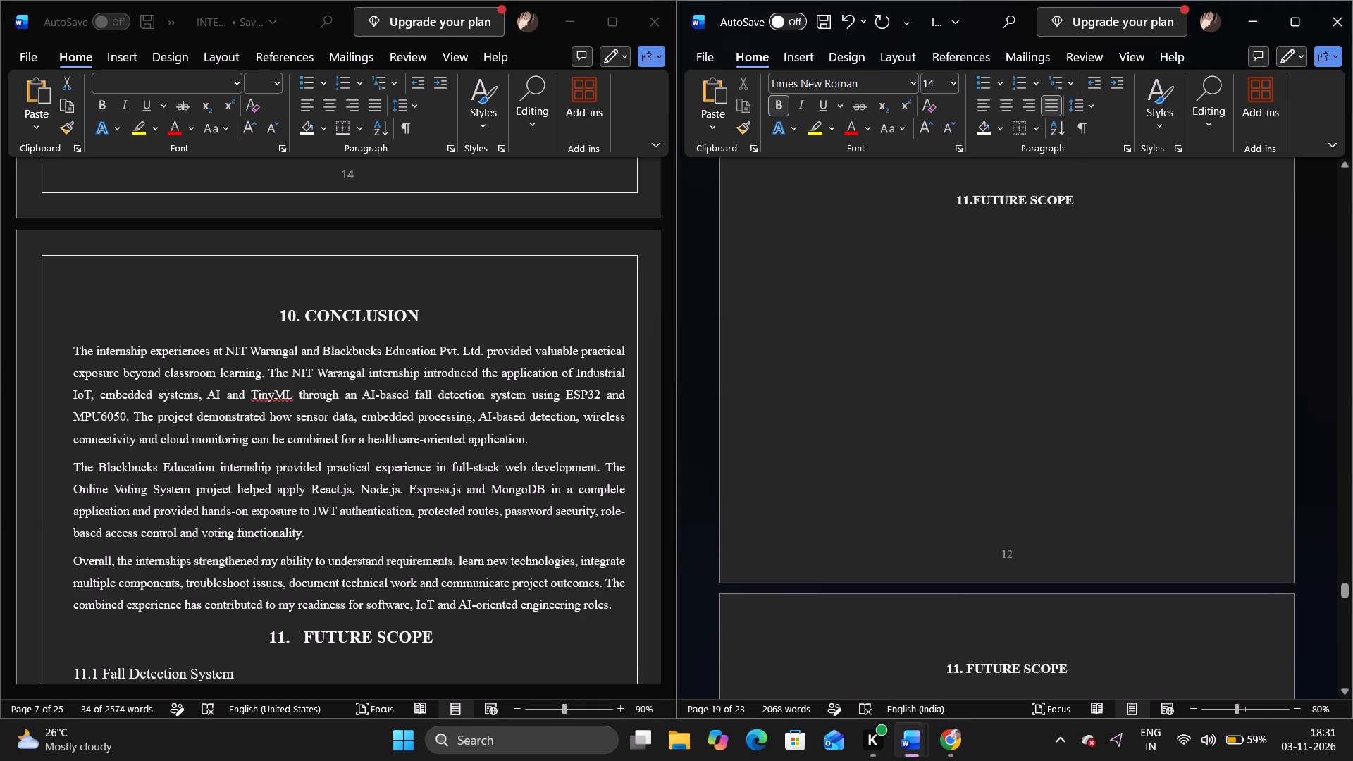
scroll(727, 612, down, 5)
scroll(727, 612, up, 1)
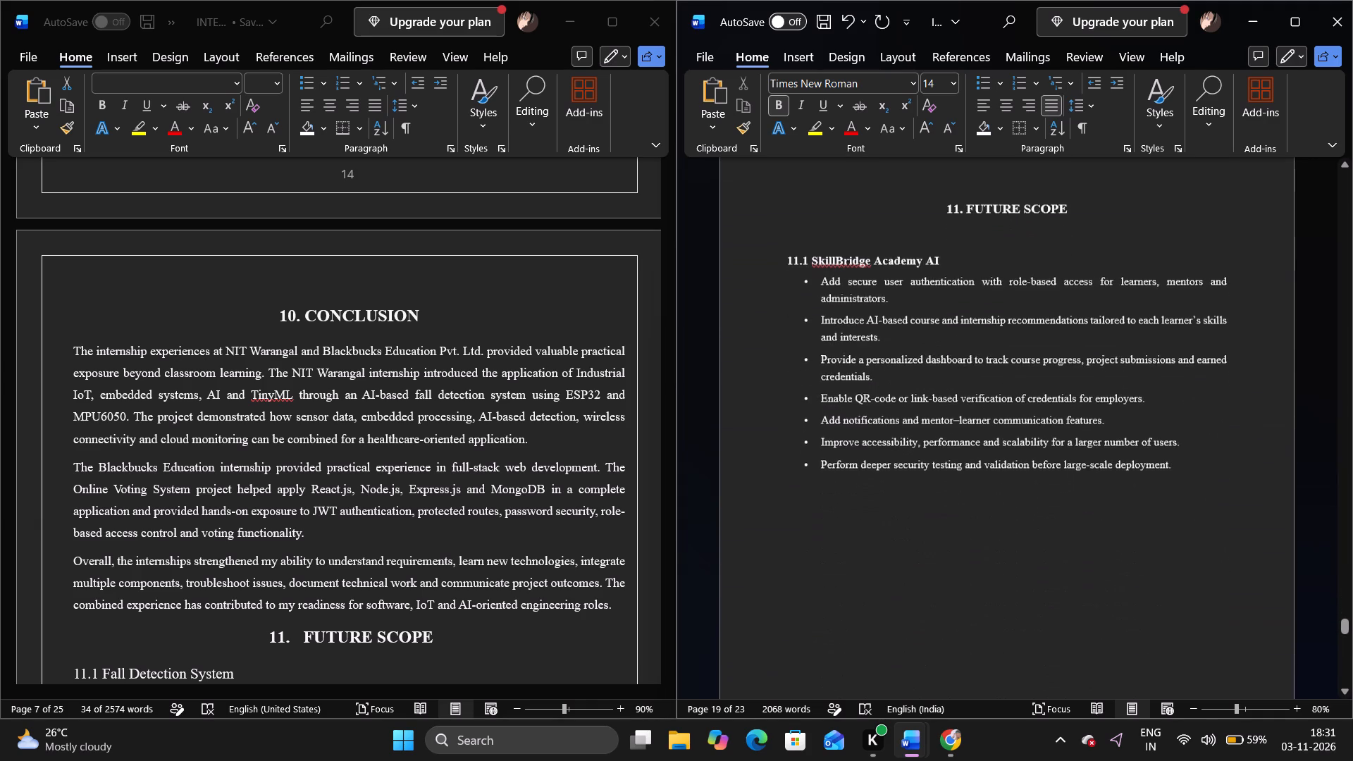
scroll(727, 612, up, 1)
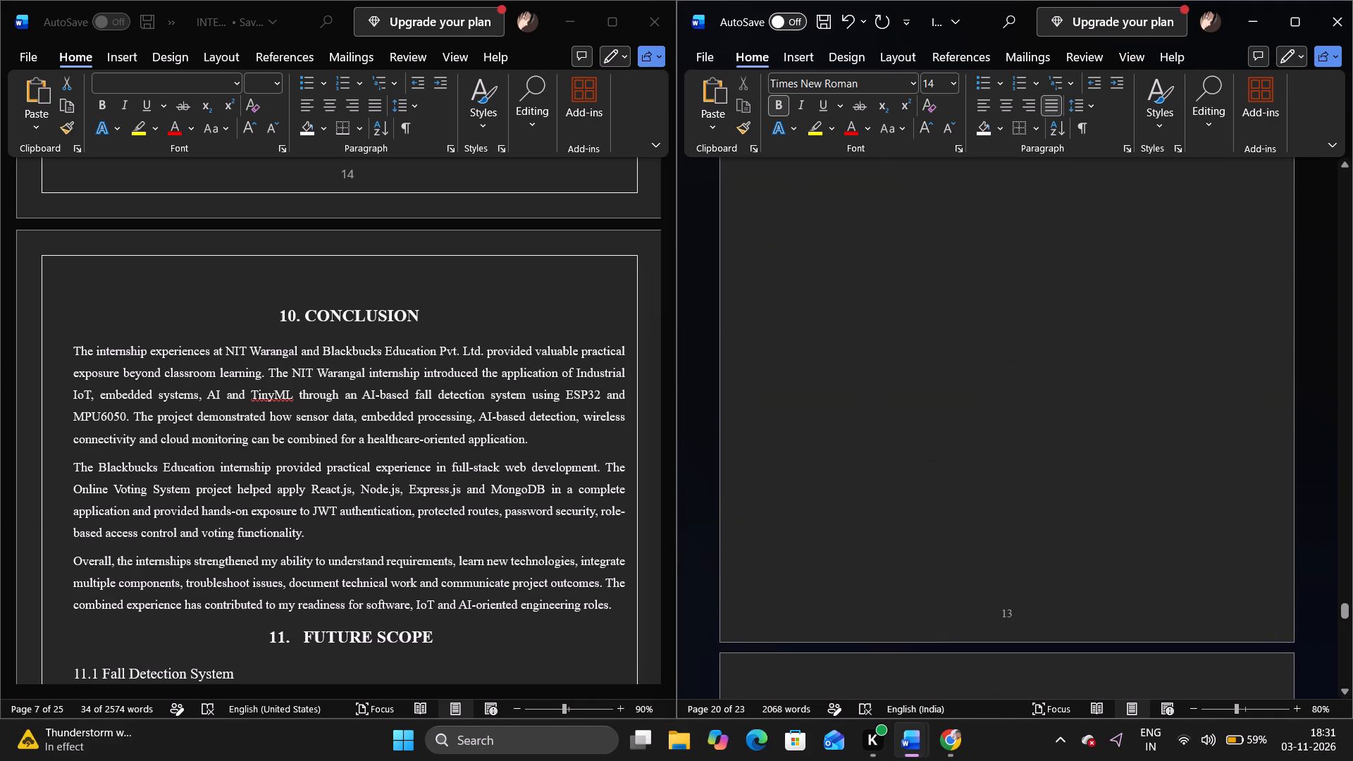
click(762, 580)
scroll(762, 580, up, 2)
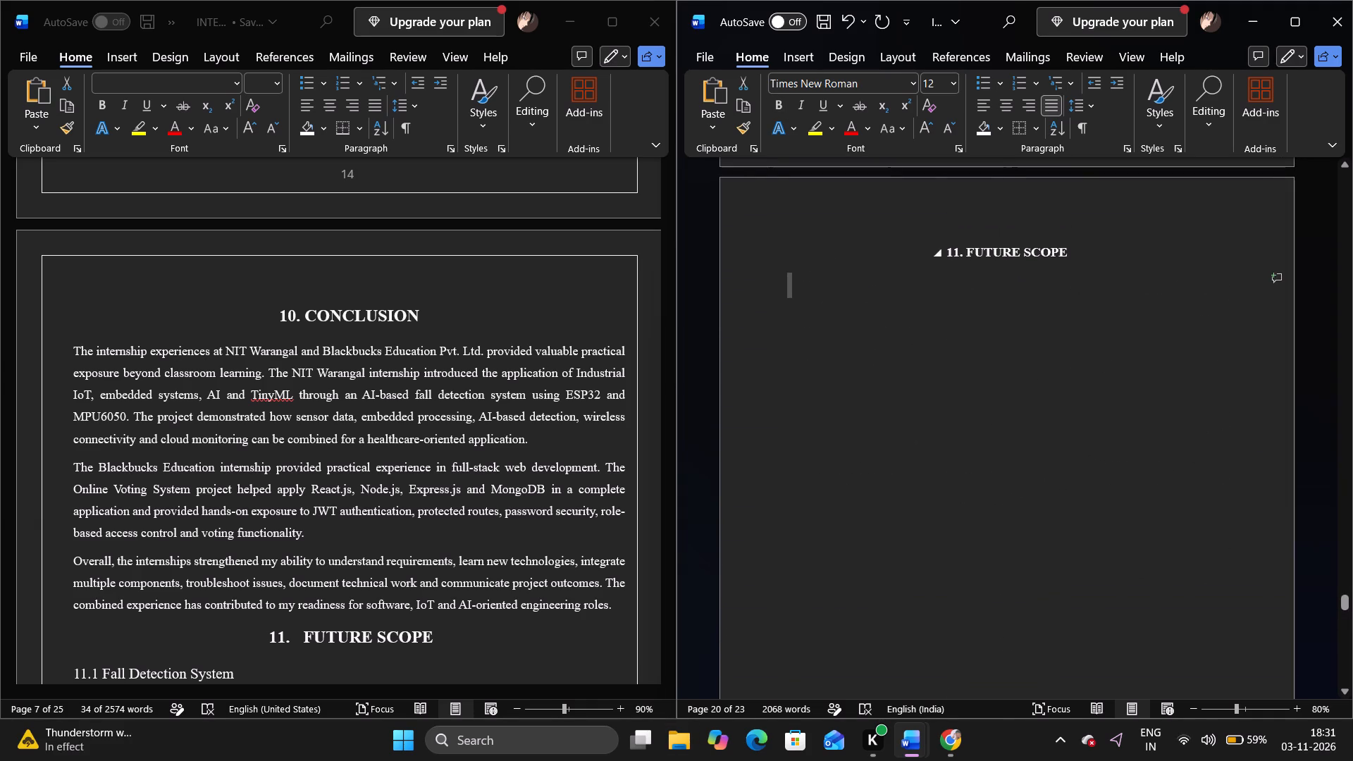
drag(1075, 259, 922, 259)
key(BackSpace)
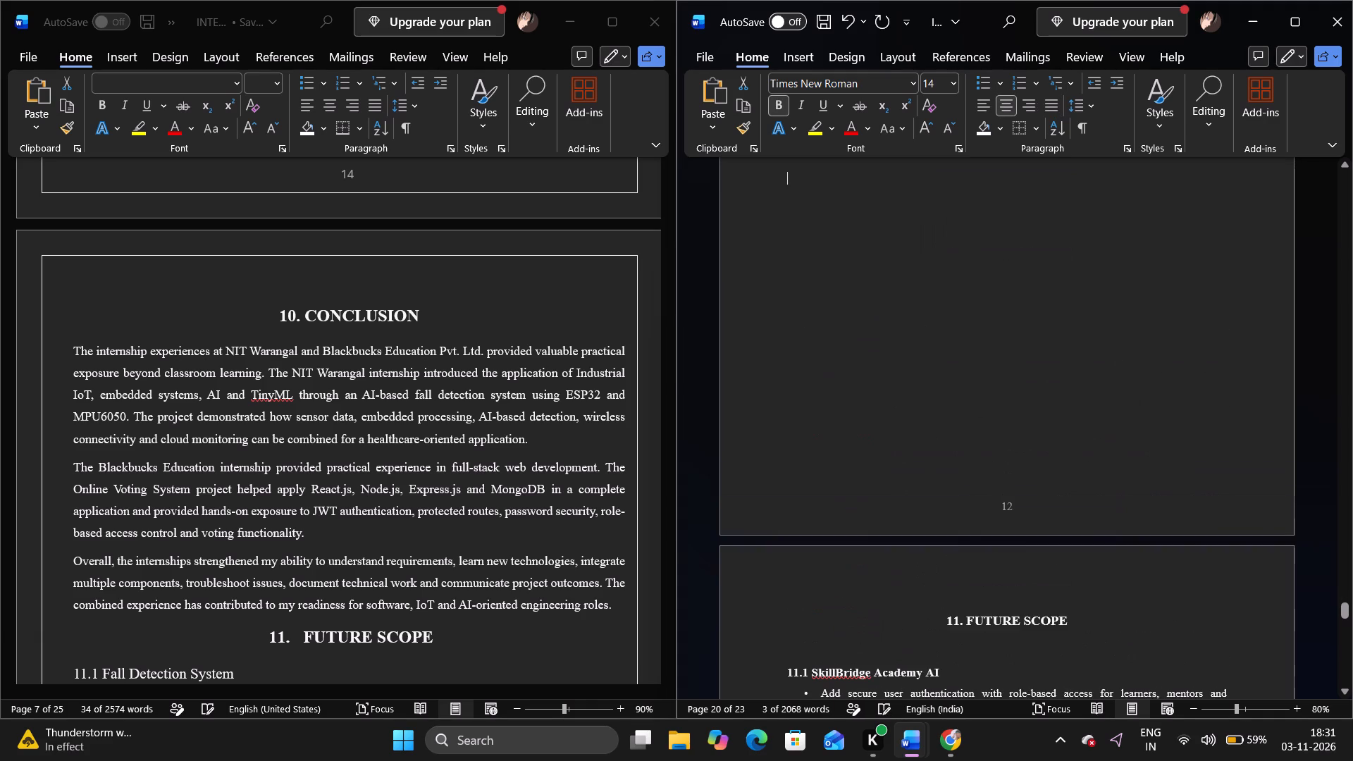
Copy the "SkillBridge Academy AI" subheading text with its bullets and paste it below the new "11.FUTURE SCOPE" heading.
scroll(922, 259, down, 1)
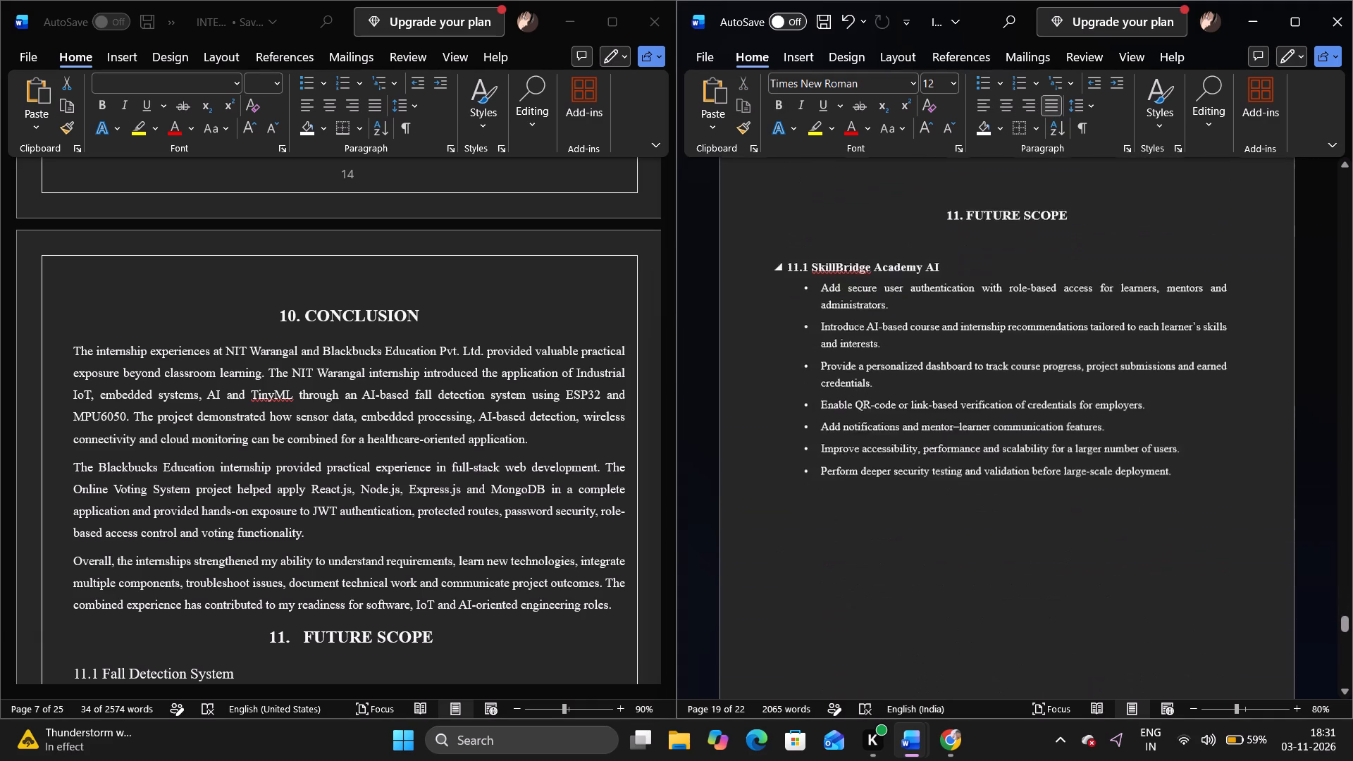
scroll(922, 259, up, 1)
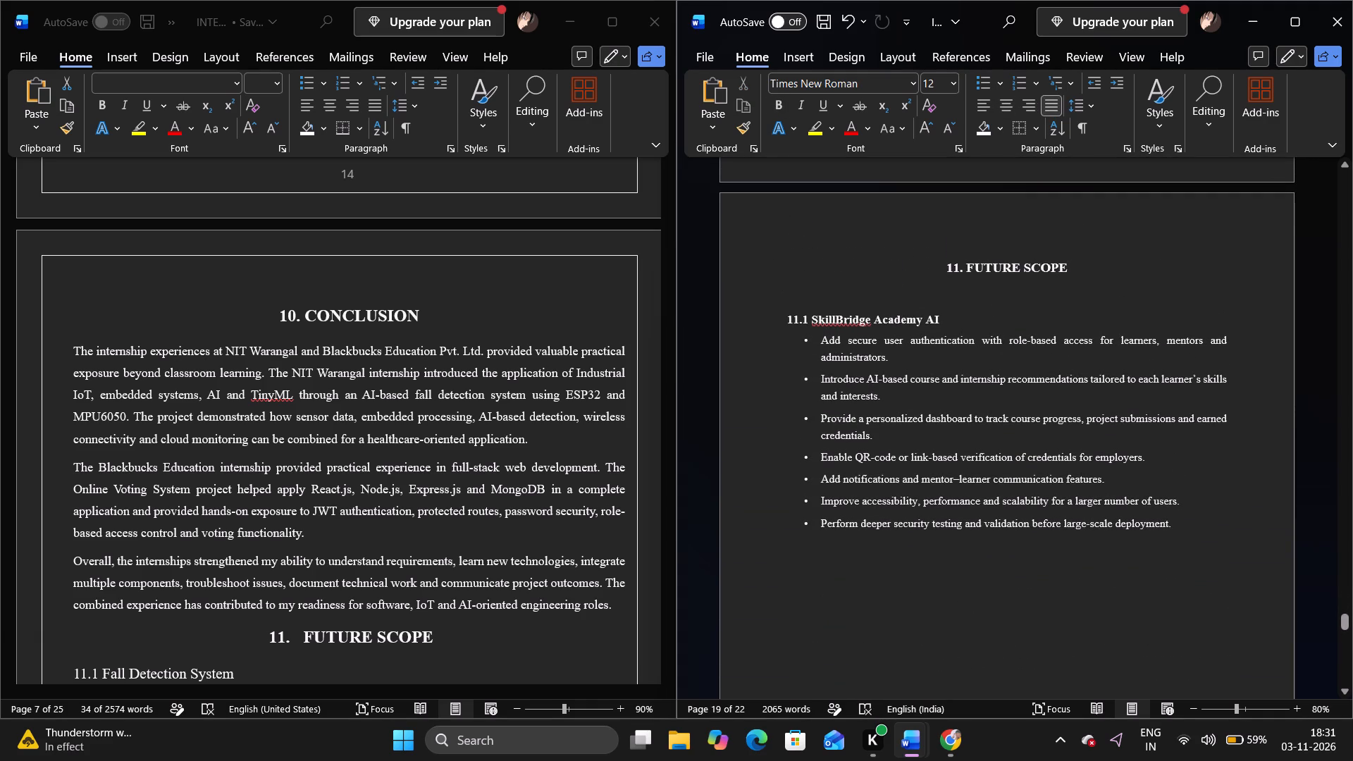
drag(1169, 523, 811, 326)
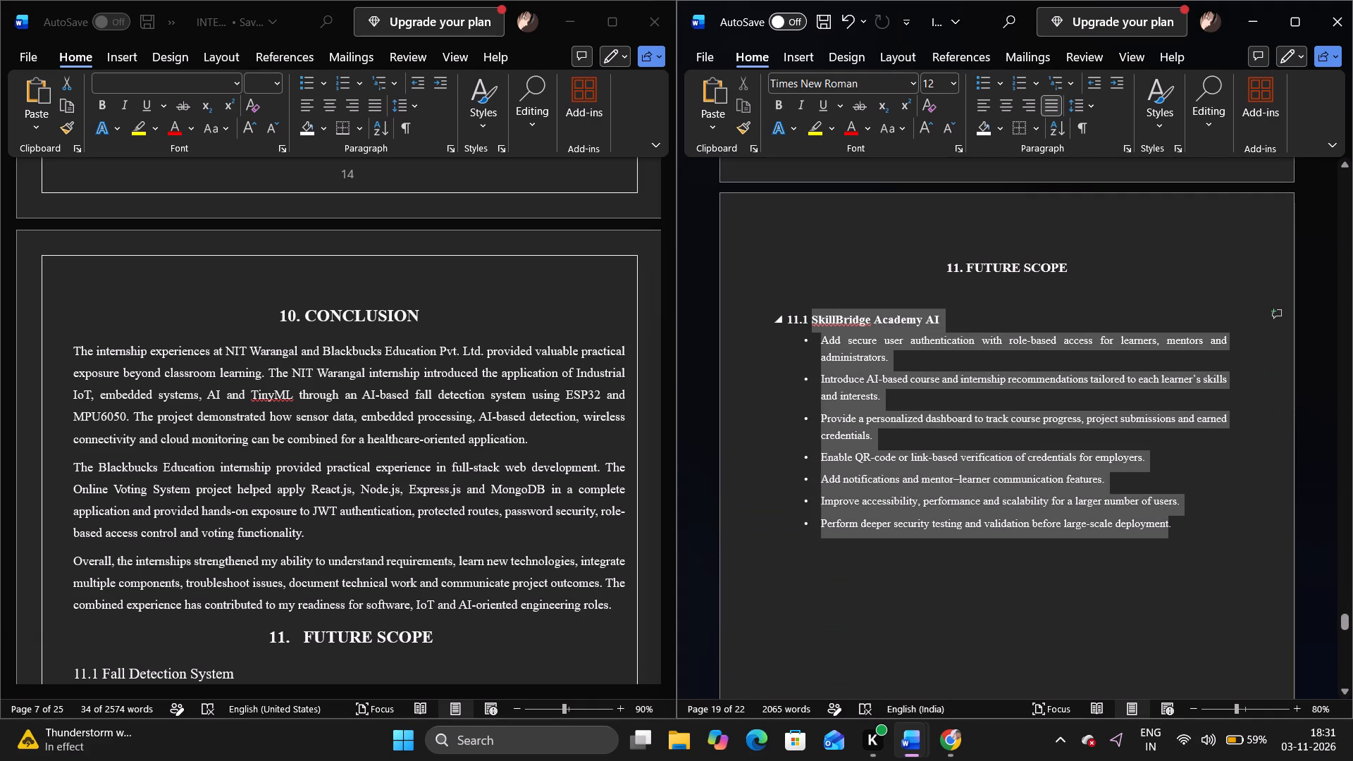
drag(811, 326, 810, 325)
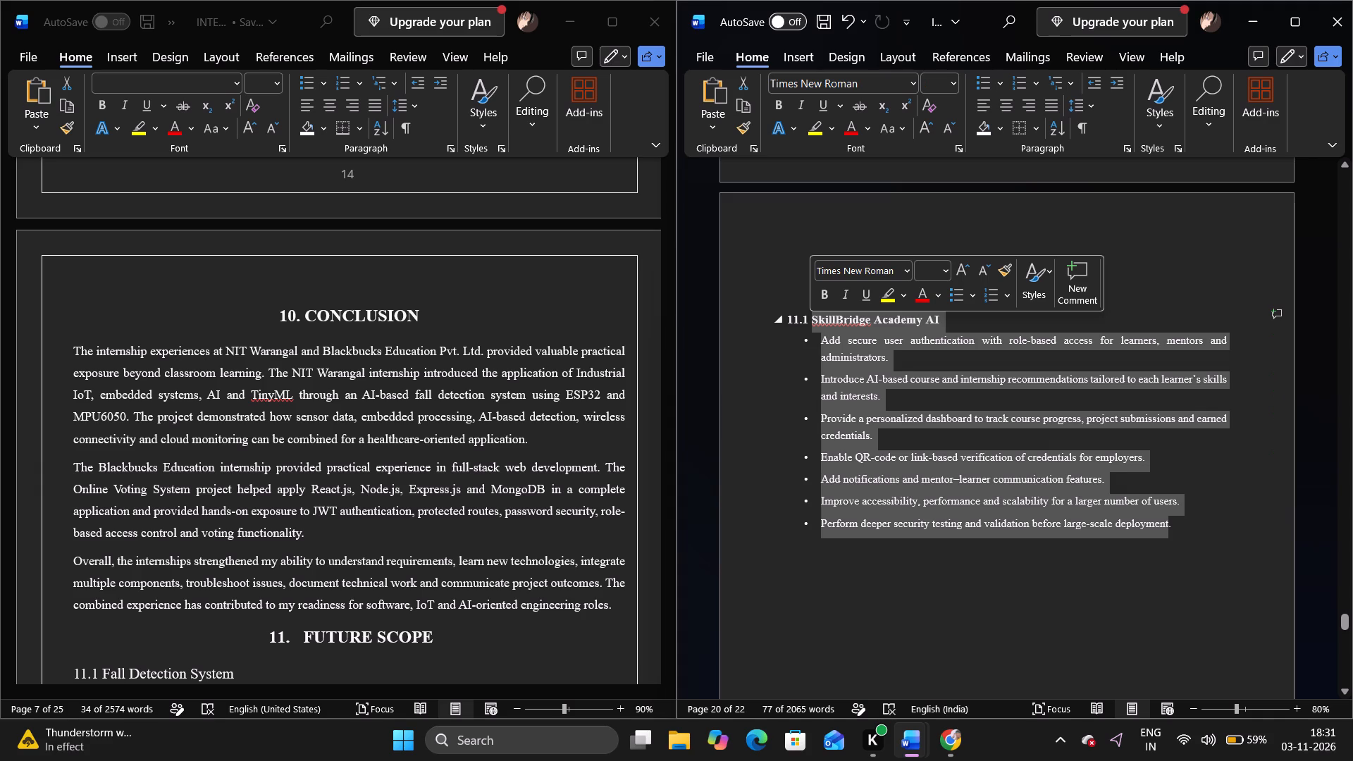
key(ctrl+c)
scroll(810, 325, up, 5)
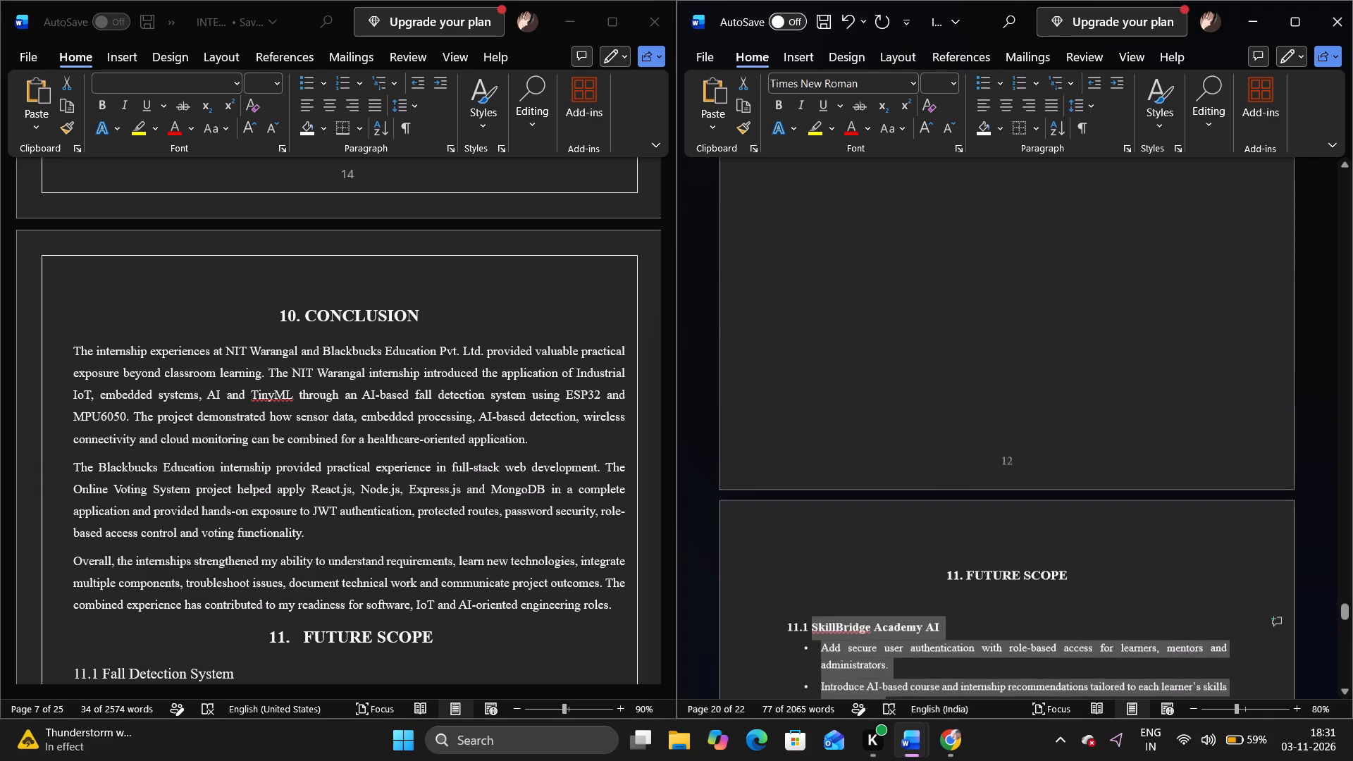
scroll(810, 325, up, 1)
click(810, 325)
drag(810, 325, 1040, 502)
key(ctrl+v)
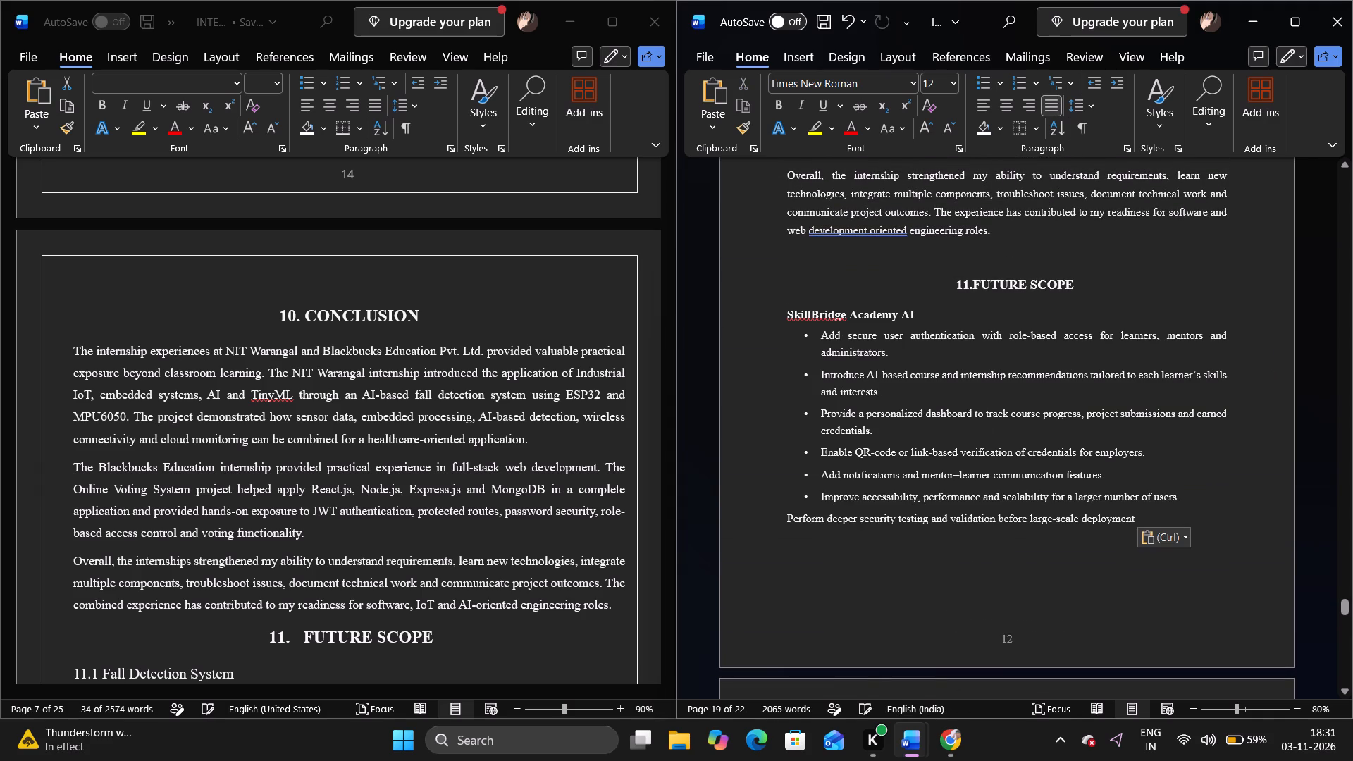
Delete the original Future Scope section, including its heading, 11.1 subheading and bullets, from the page before References.
scroll(980, 543, down, 4)
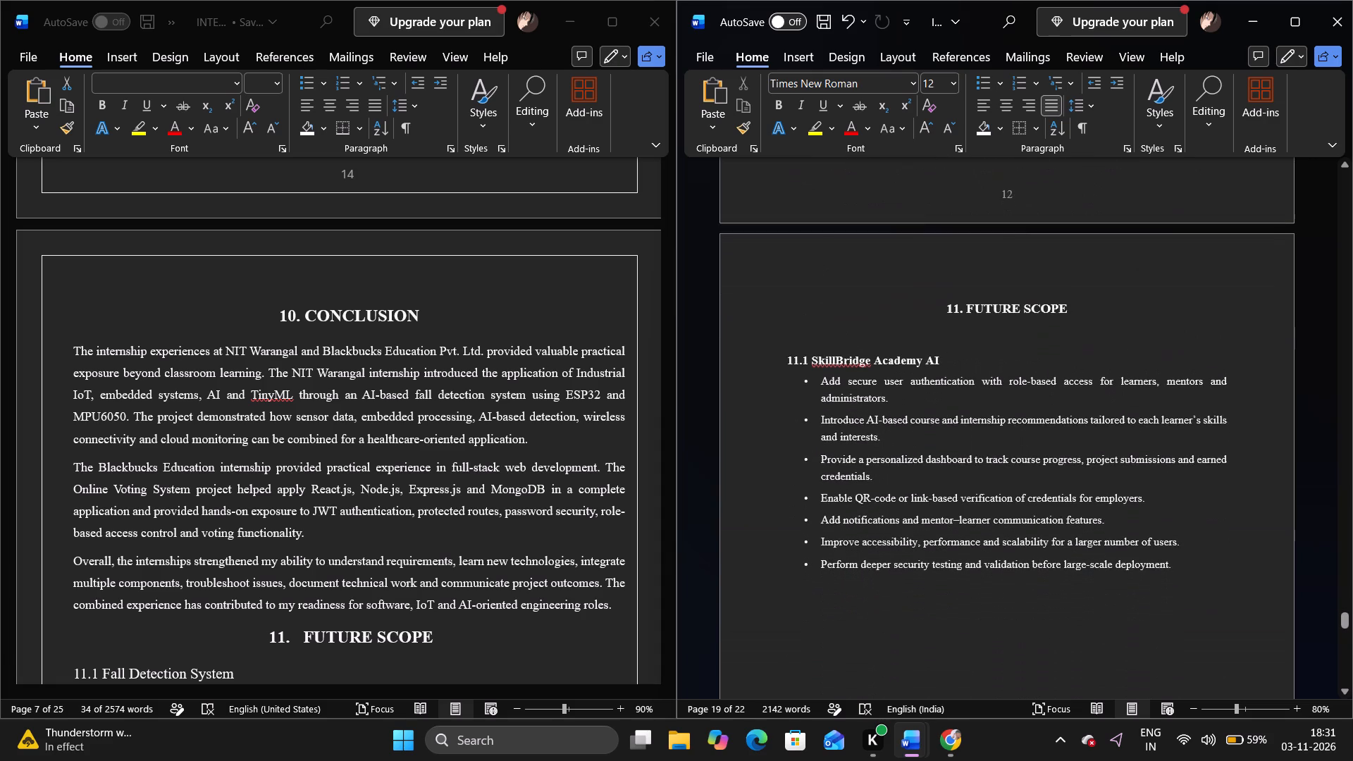
drag(1192, 572, 803, 302)
key(BackSpace)
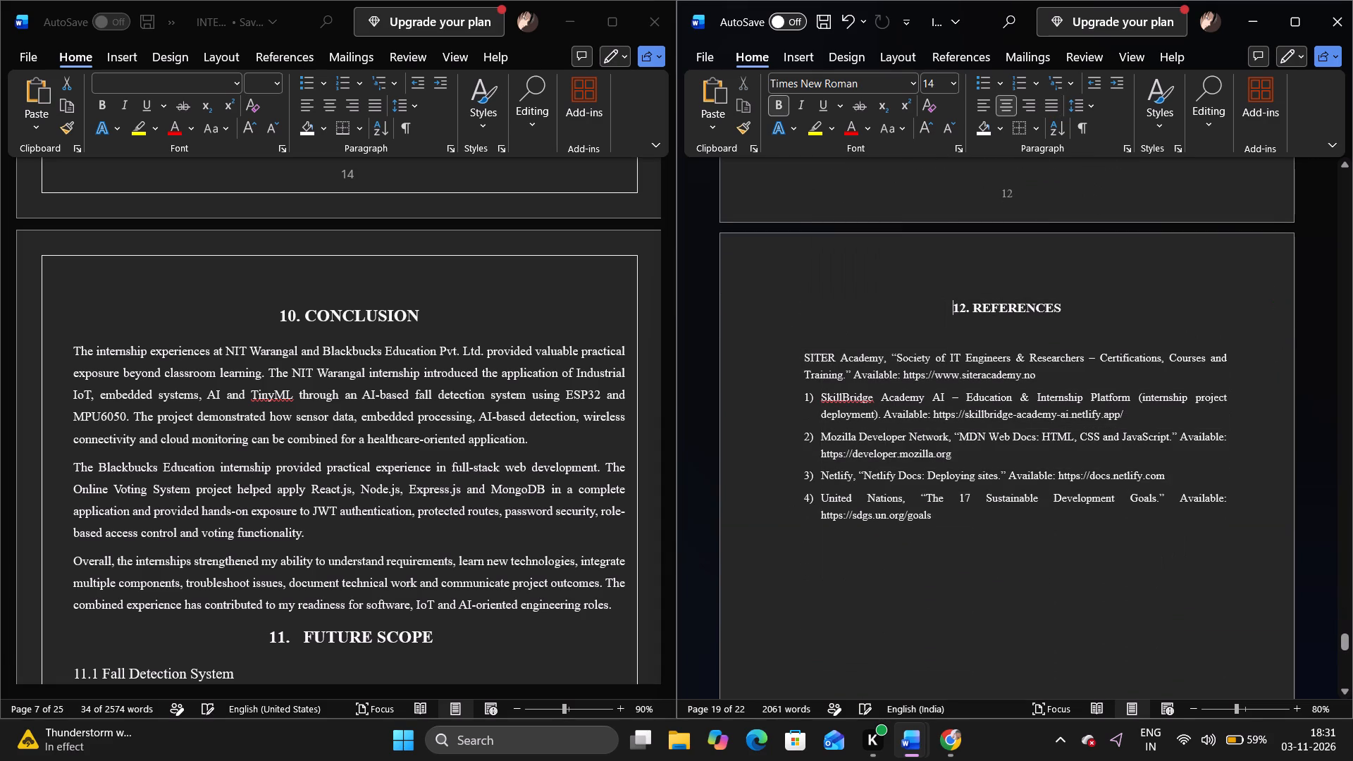
Compare the combined Conclusion and Future Scope page with the same sections in the reference report.
scroll(803, 302, up, 4)
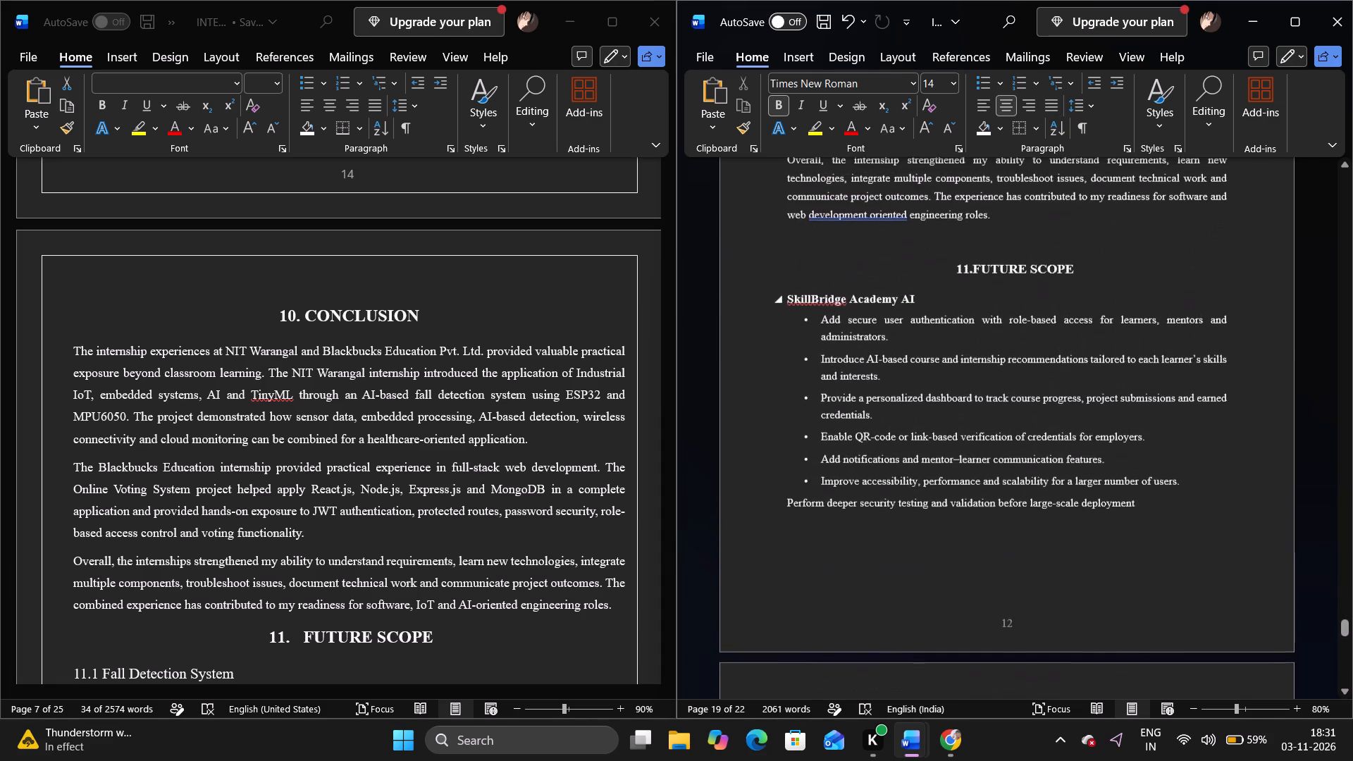
scroll(803, 302, up, 2)
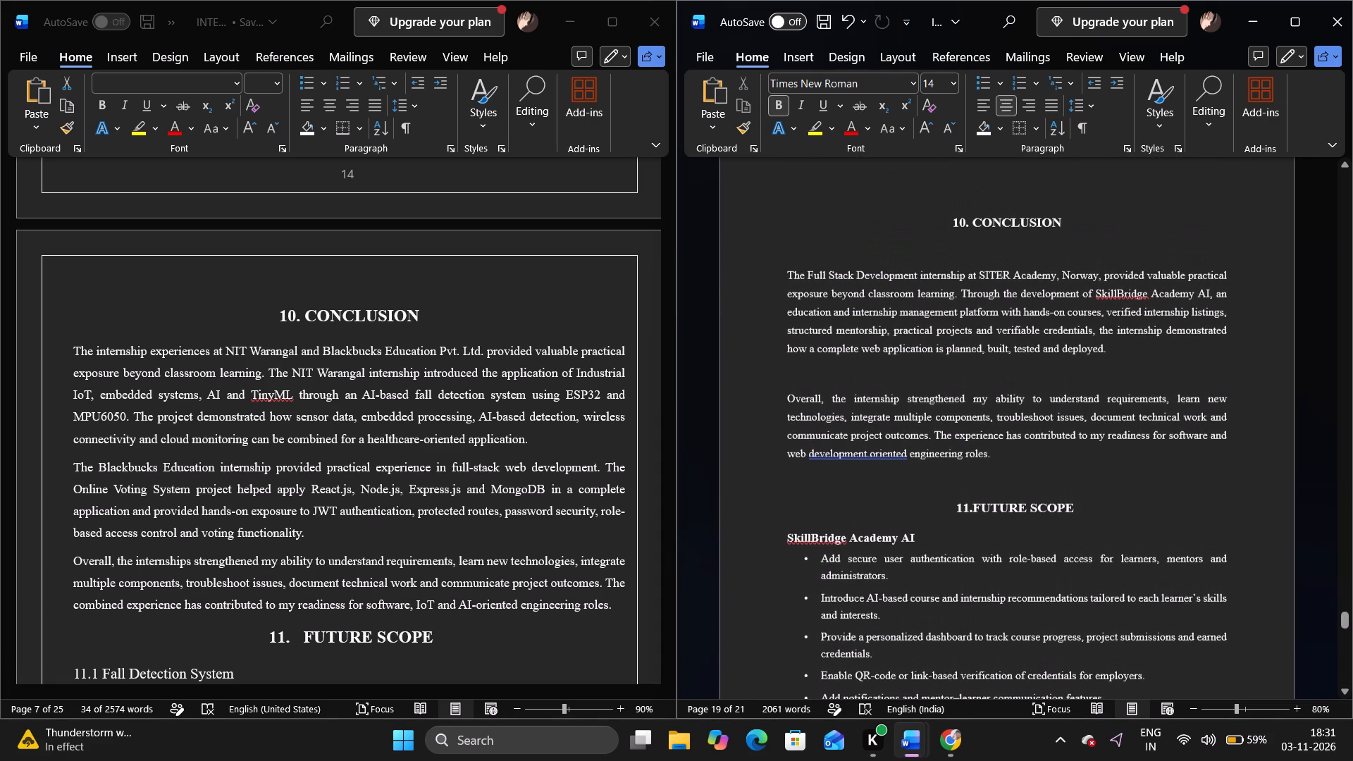
scroll(803, 302, up, 1)
drag(813, 205, 1033, 541)
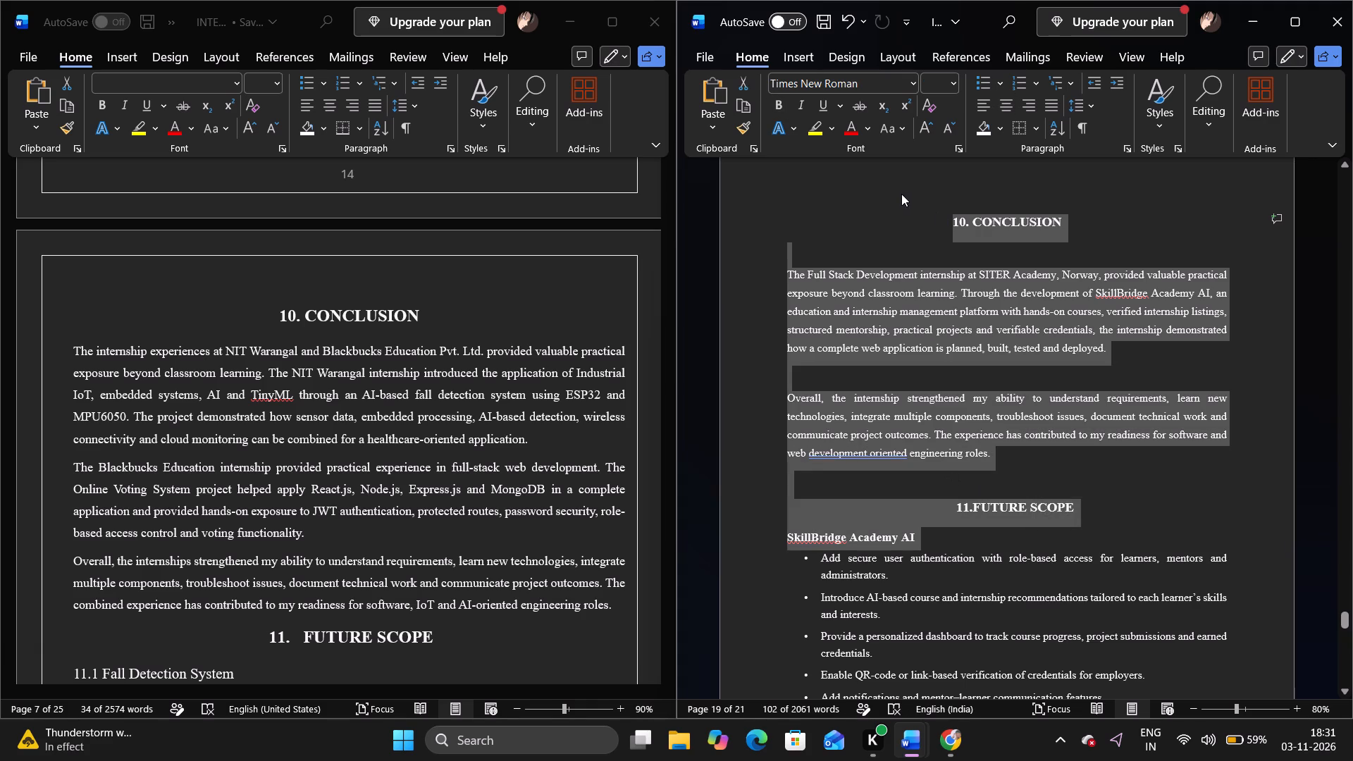
click(901, 195)
scroll(535, 400, down, 1)
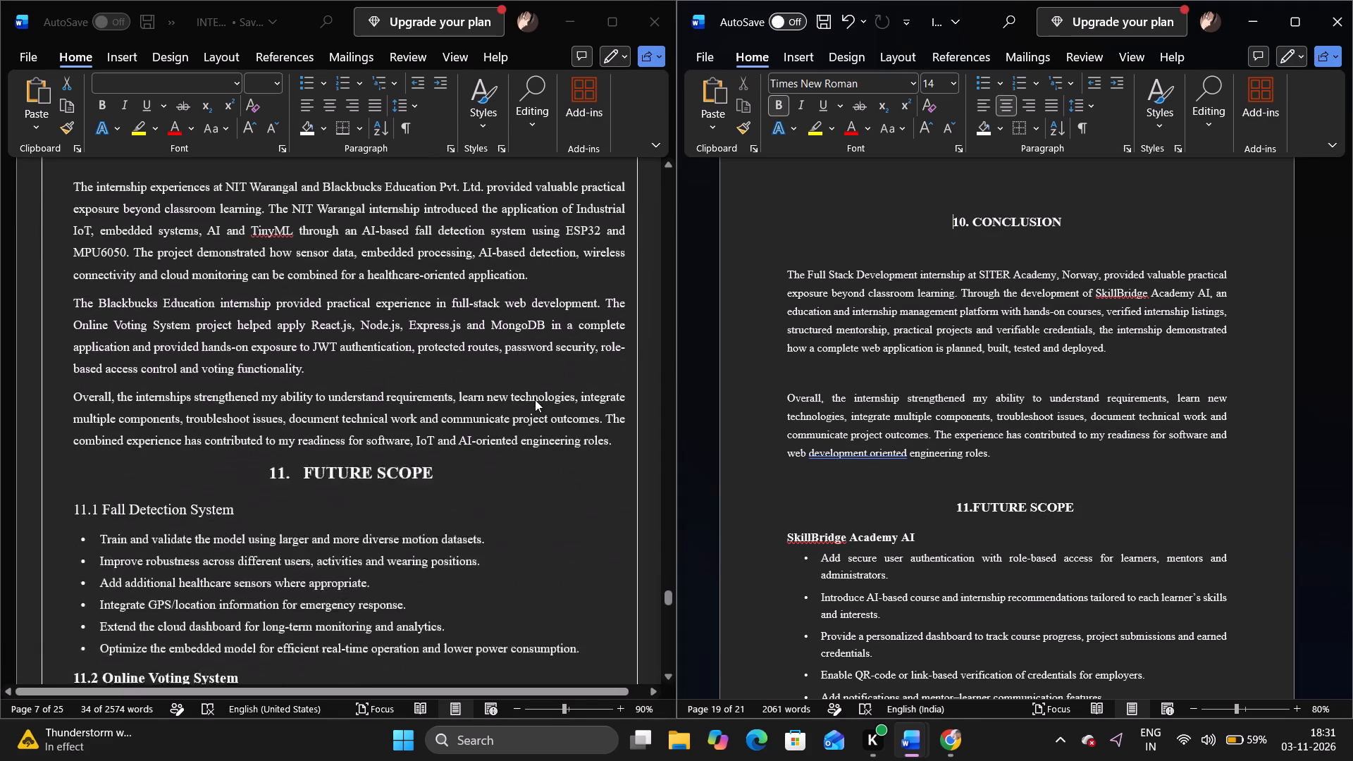
scroll(535, 400, down, 3)
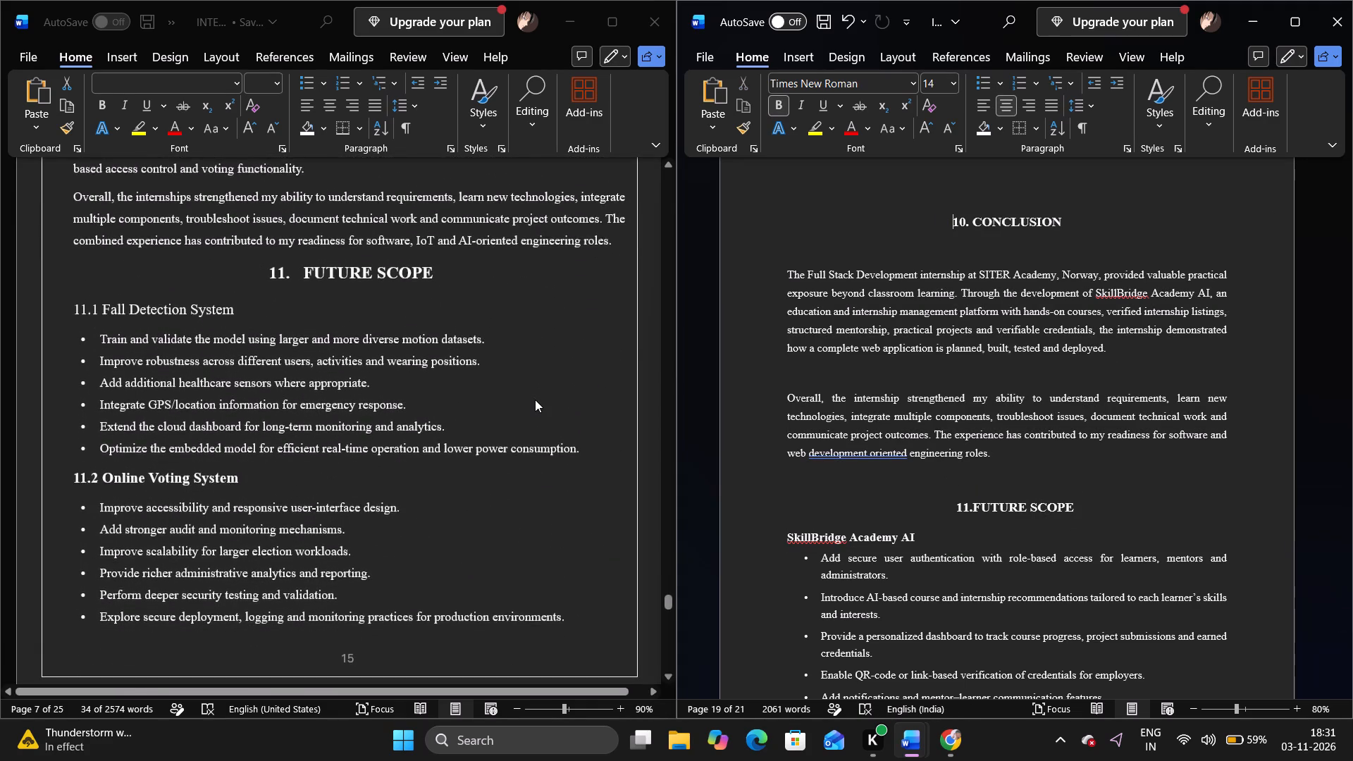
Review the report's Conclusion, Future Scope and References pages and their page numbers.
scroll(535, 400, down, 3)
scroll(897, 473, down, 2)
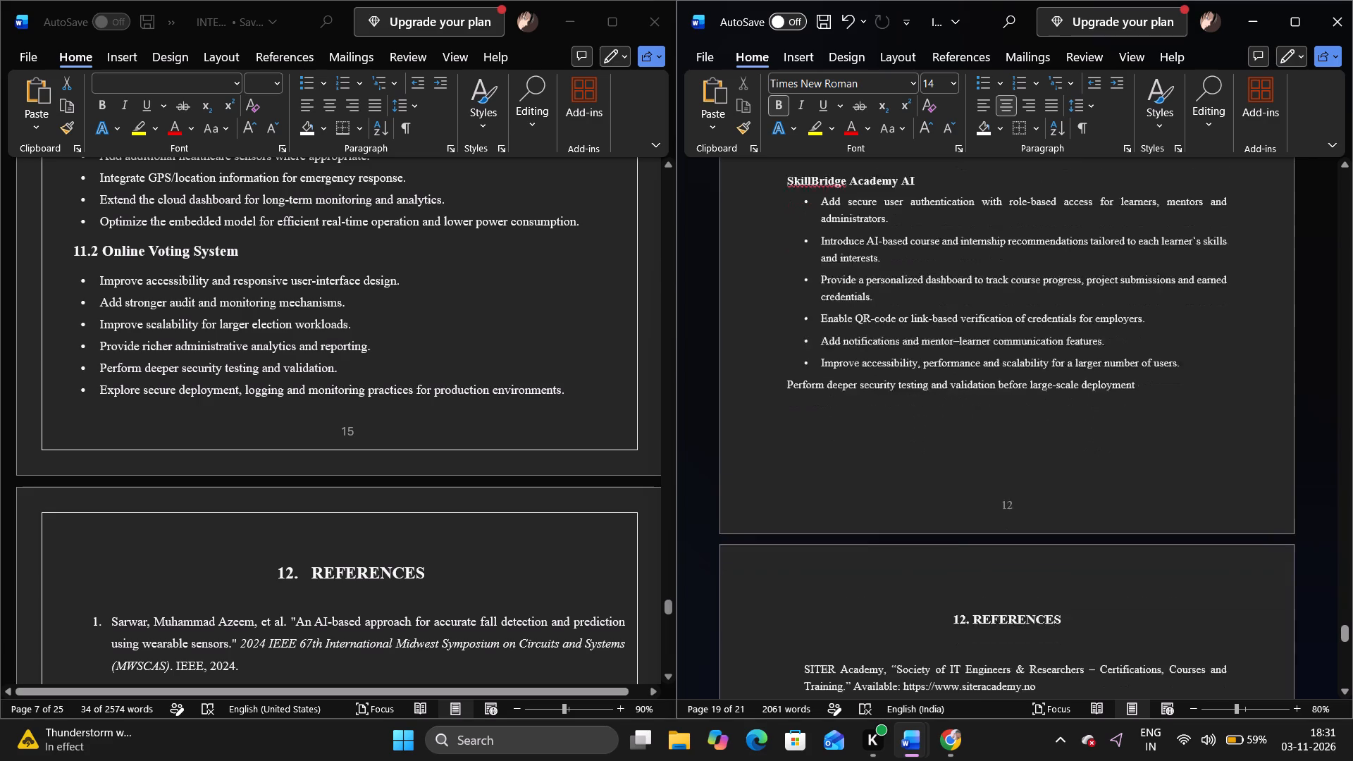
scroll(897, 473, down, 2)
scroll(897, 473, up, 6)
scroll(897, 473, down, 2)
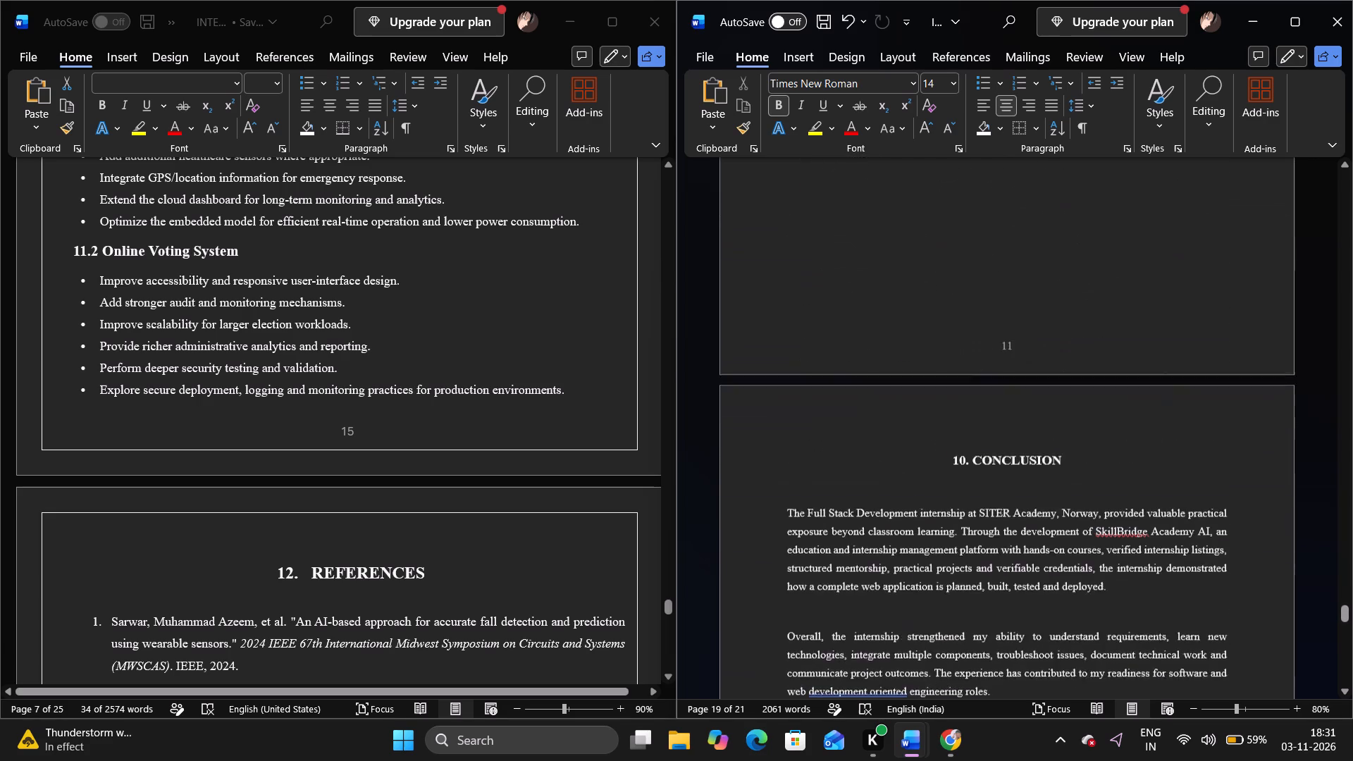
scroll(897, 473, down, 2)
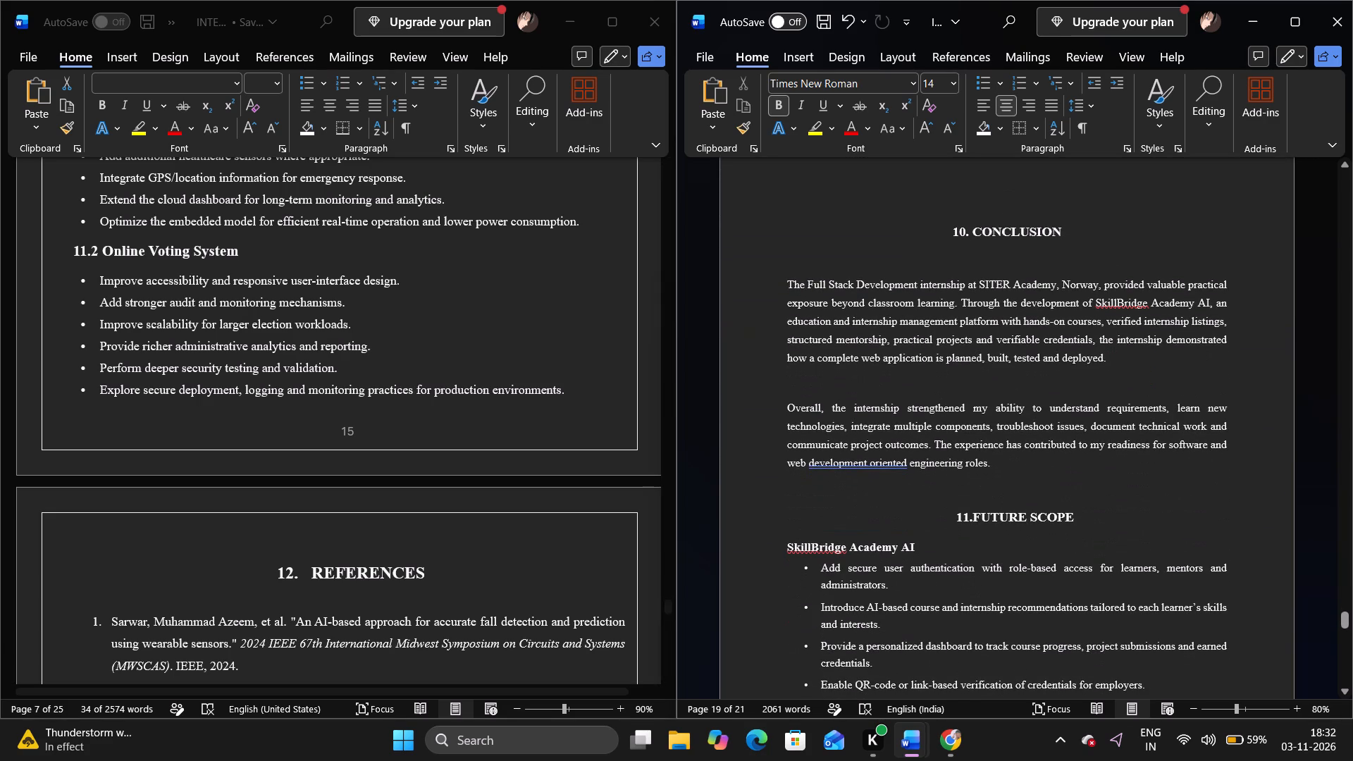
scroll(897, 473, up, 20)
scroll(897, 473, up, 6)
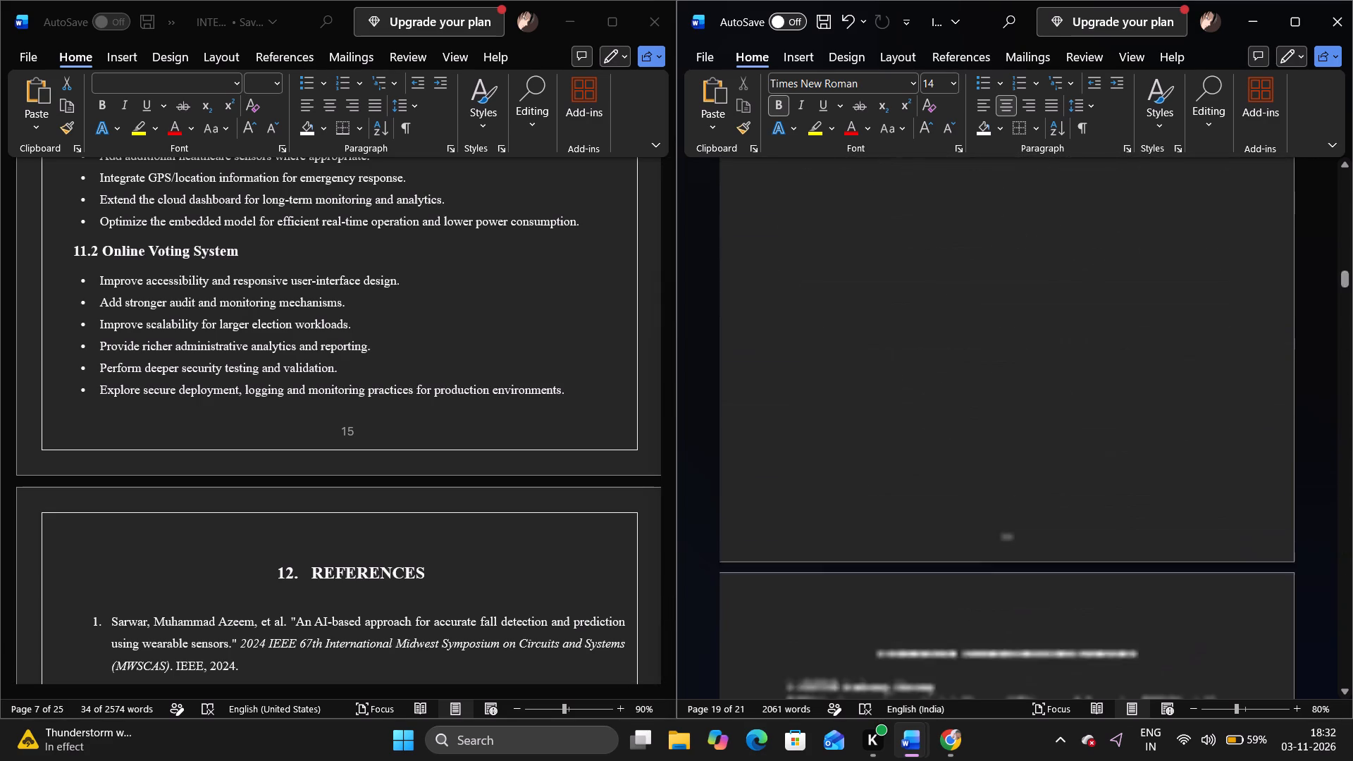
Check the CONTENT table's entries and page numbers for the Conclusion, Future Scope, References and Internship Certificates.
scroll(897, 473, up, 15)
scroll(897, 473, down, 8)
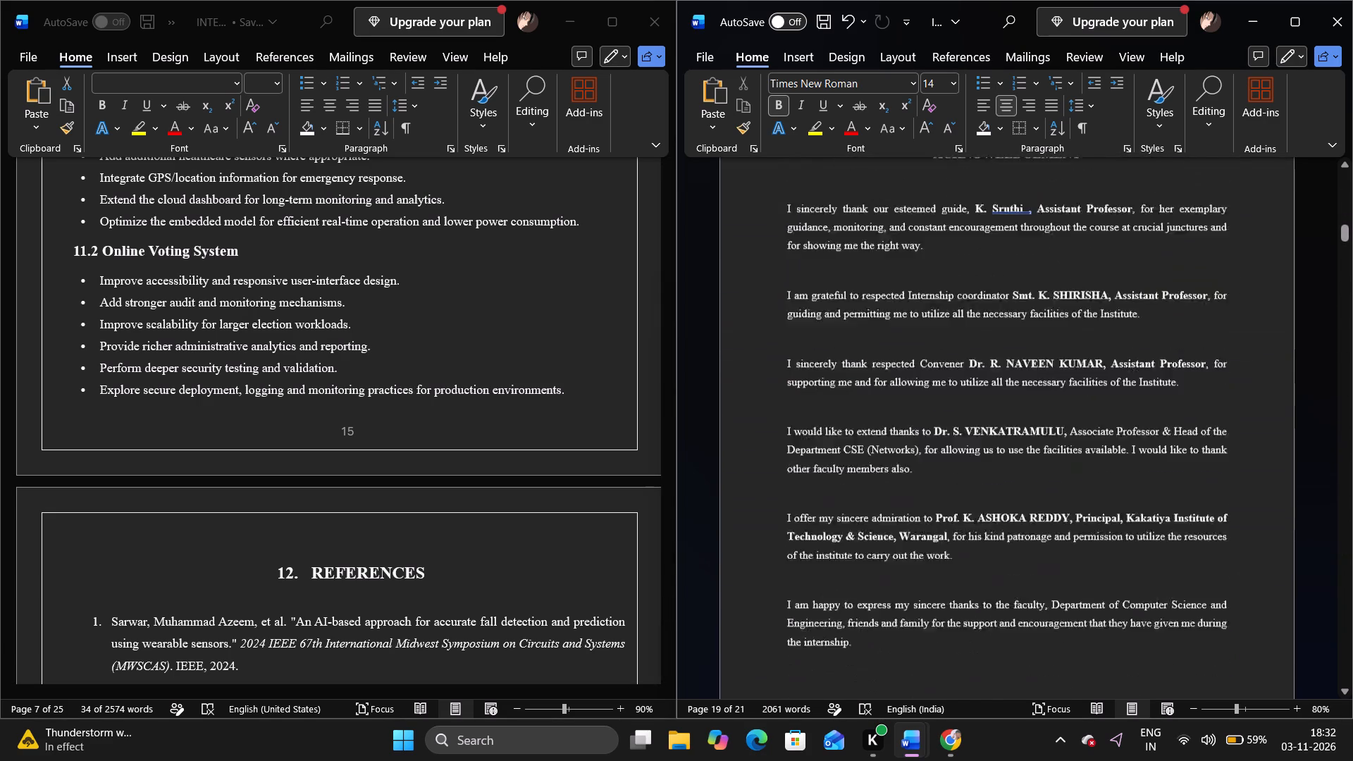
scroll(897, 473, down, 2)
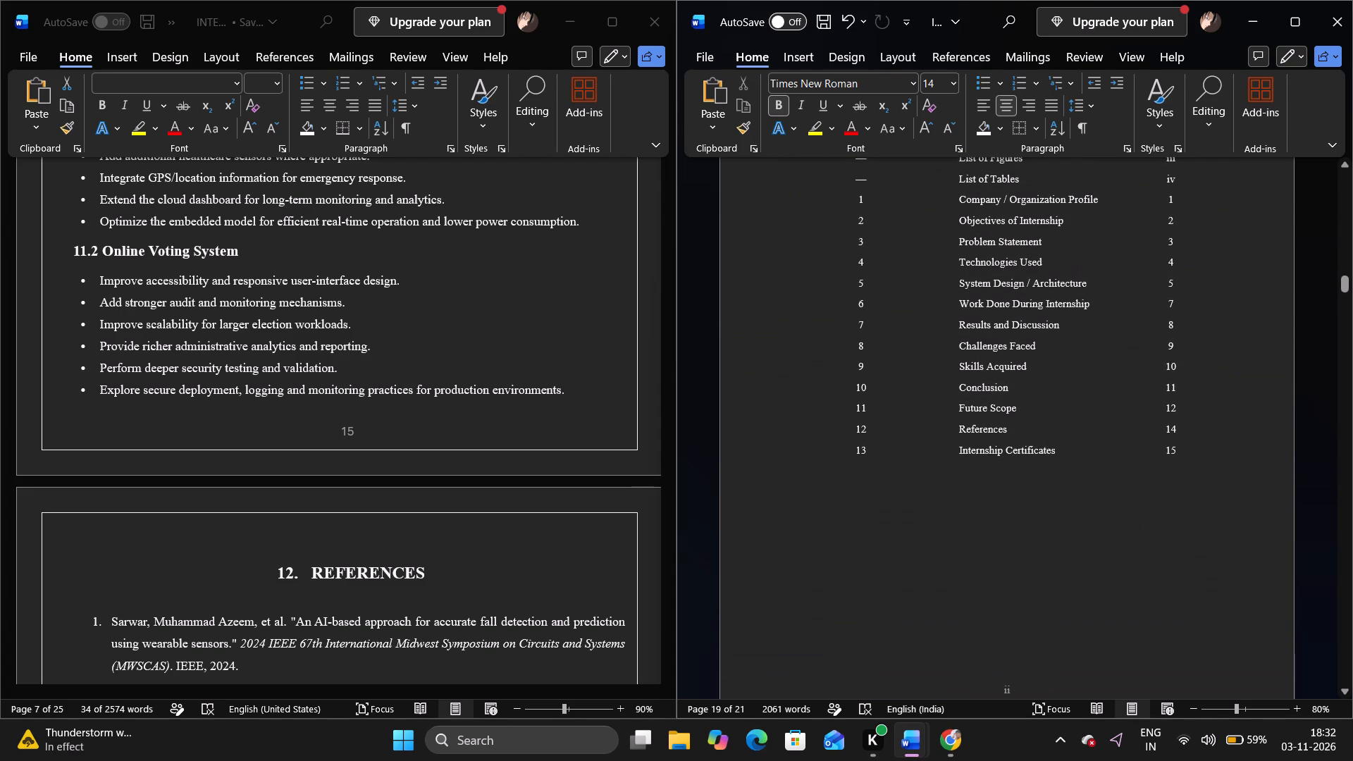
click(865, 403)
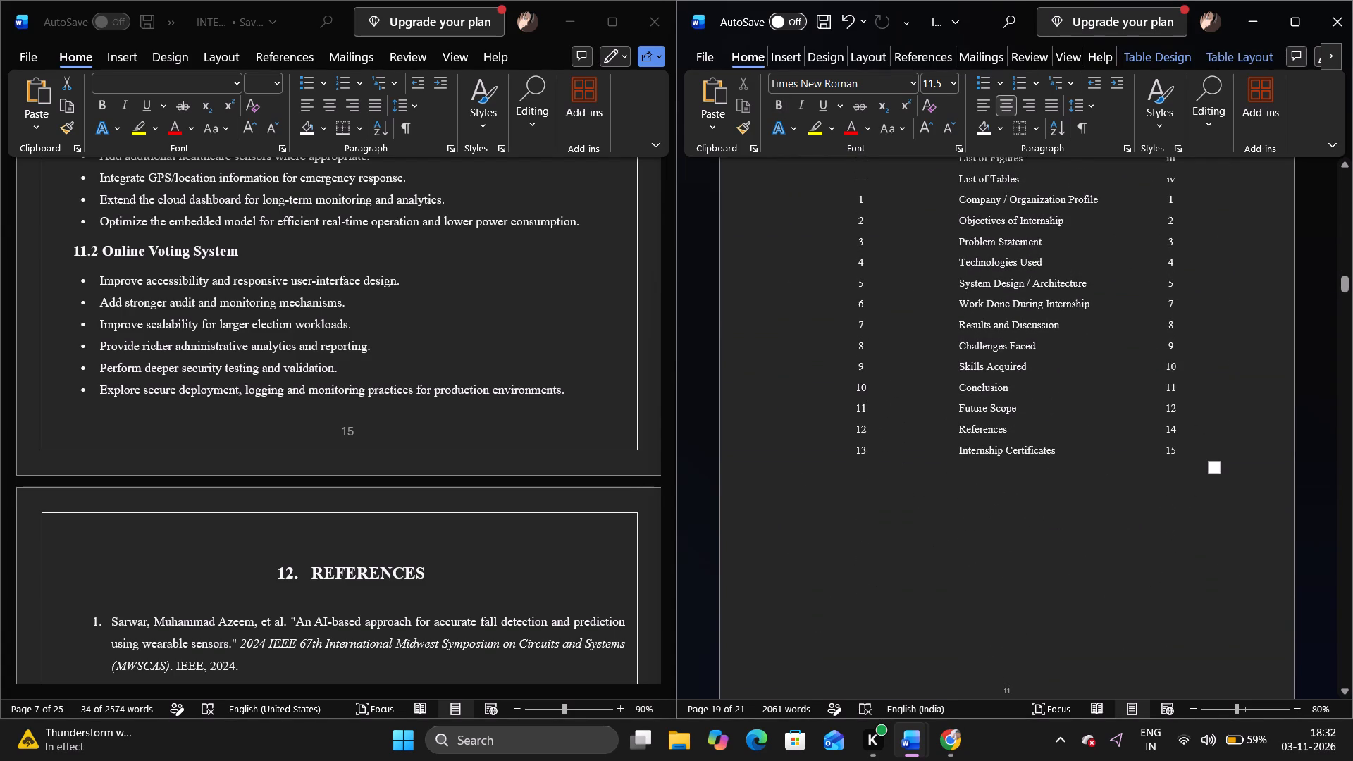
scroll(865, 403, up, 2)
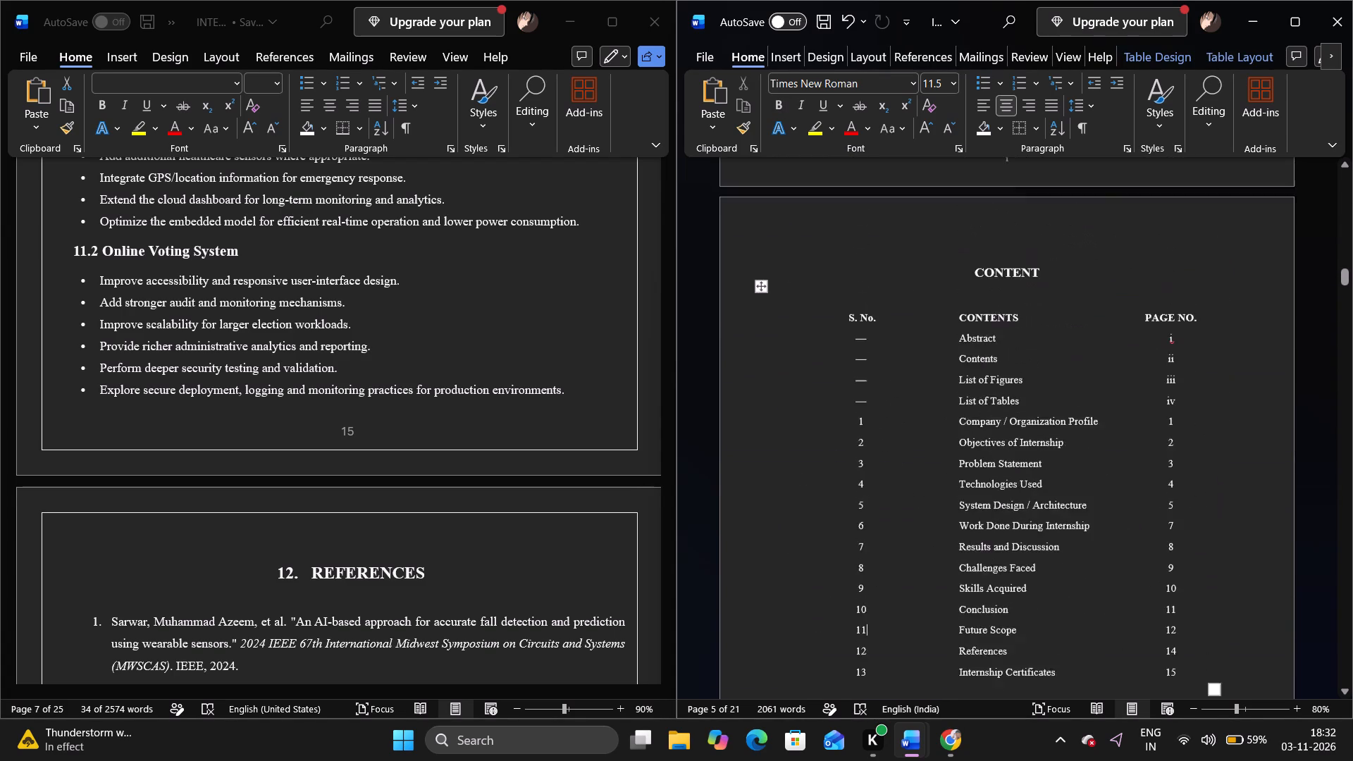
scroll(865, 403, up, 1)
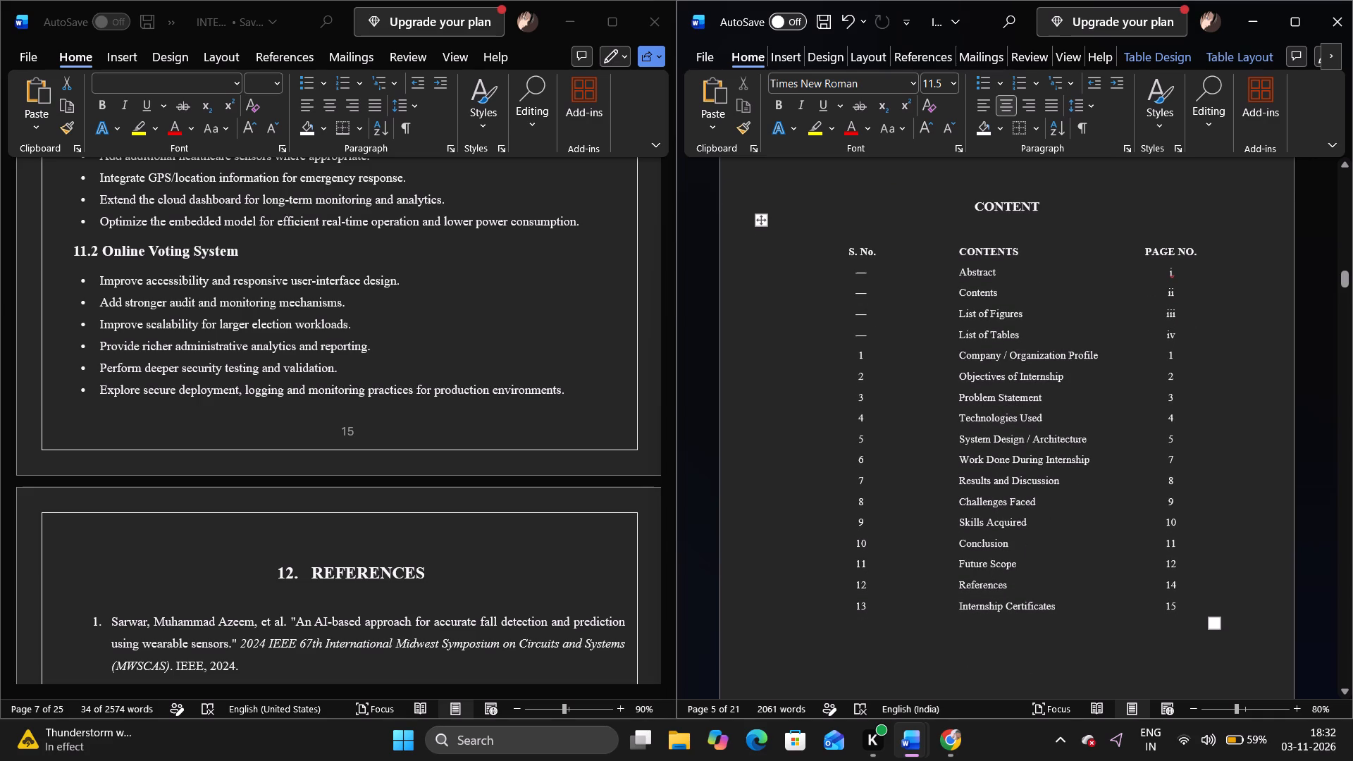
click(1180, 543)
scroll(1181, 553, down, 3)
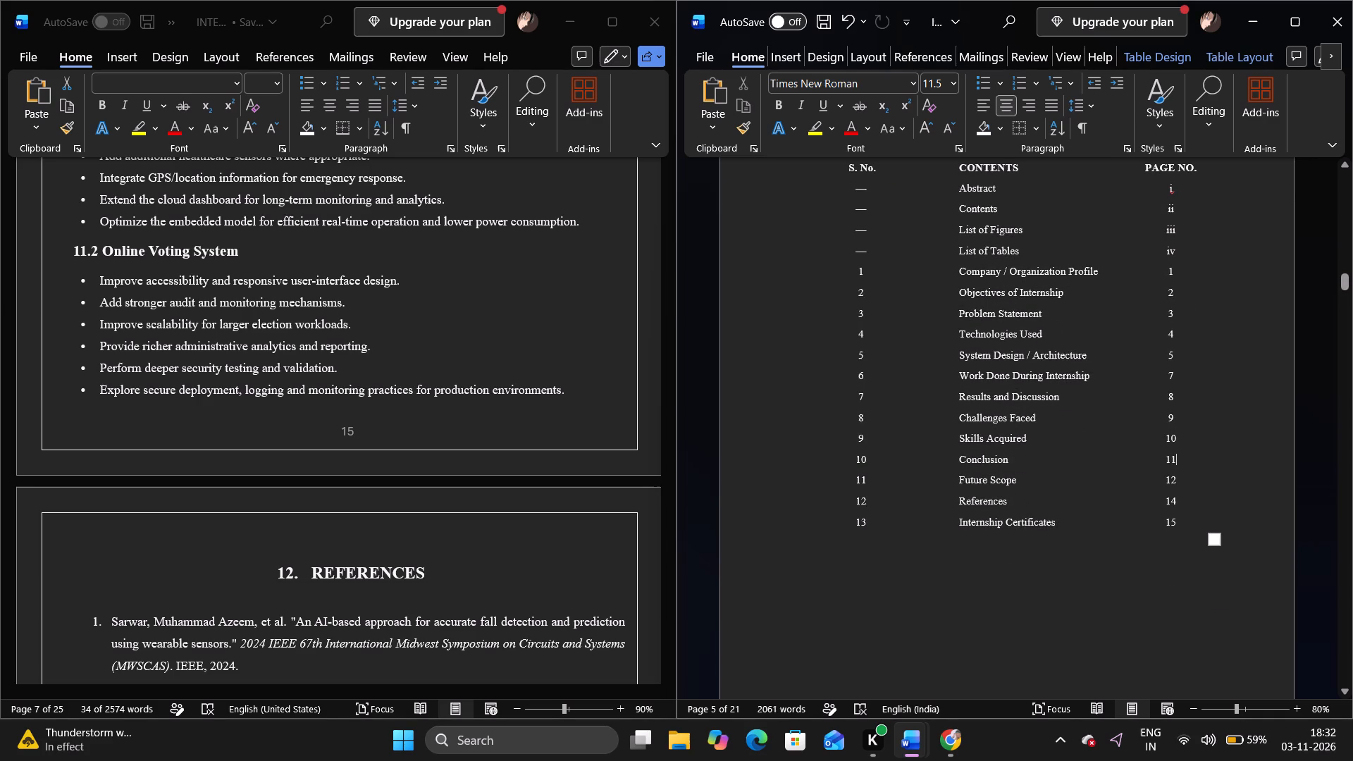
scroll(1181, 553, down, 1)
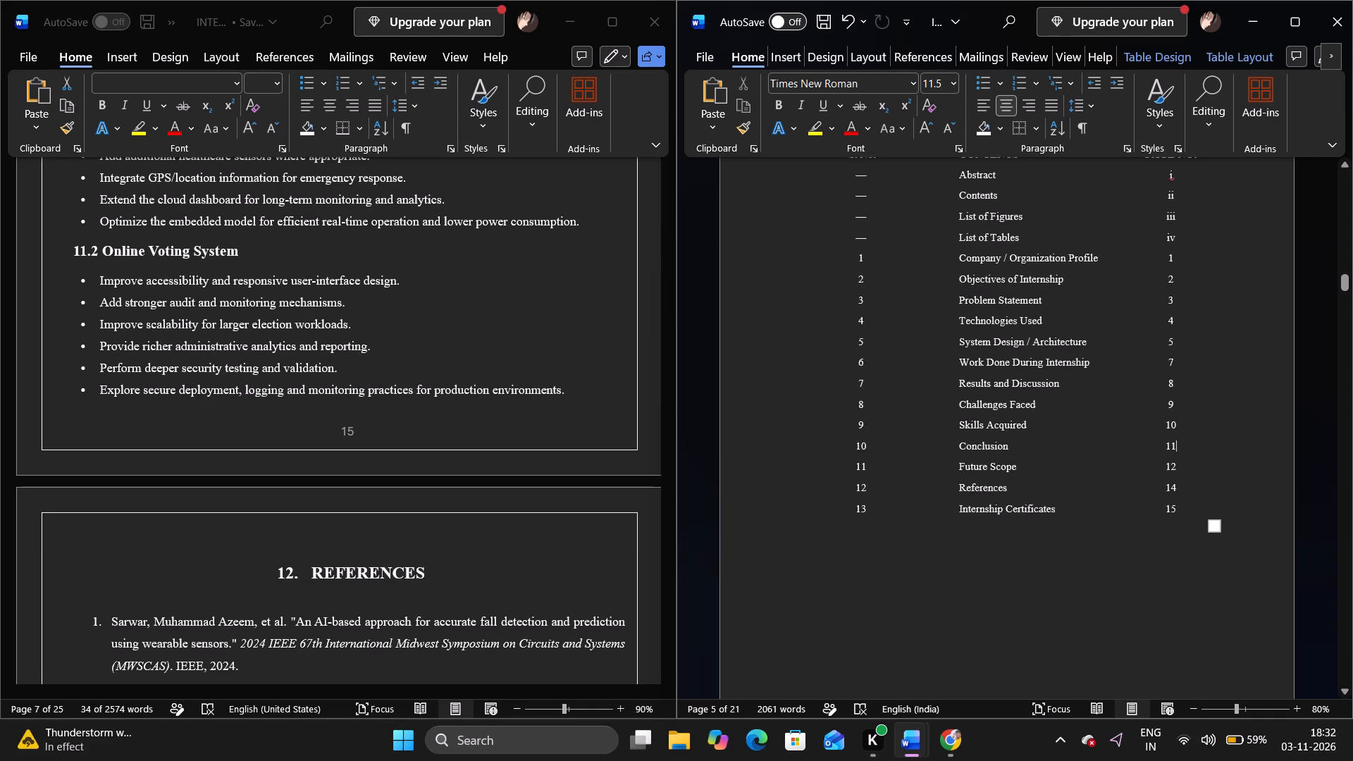
Compare the internship certificate pages and figure captions at the end of the report with those in the reference report.
scroll(1181, 553, down, 12)
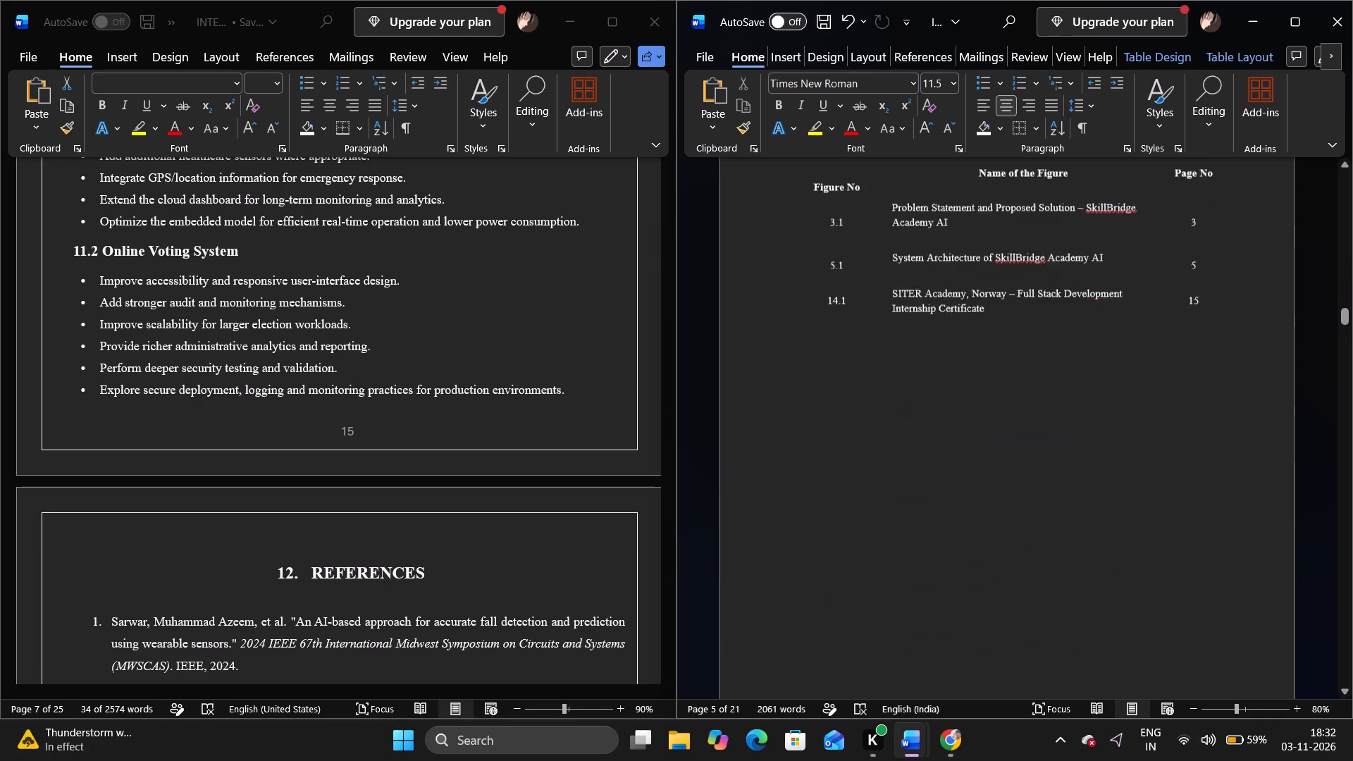
scroll(1181, 553, down, 18)
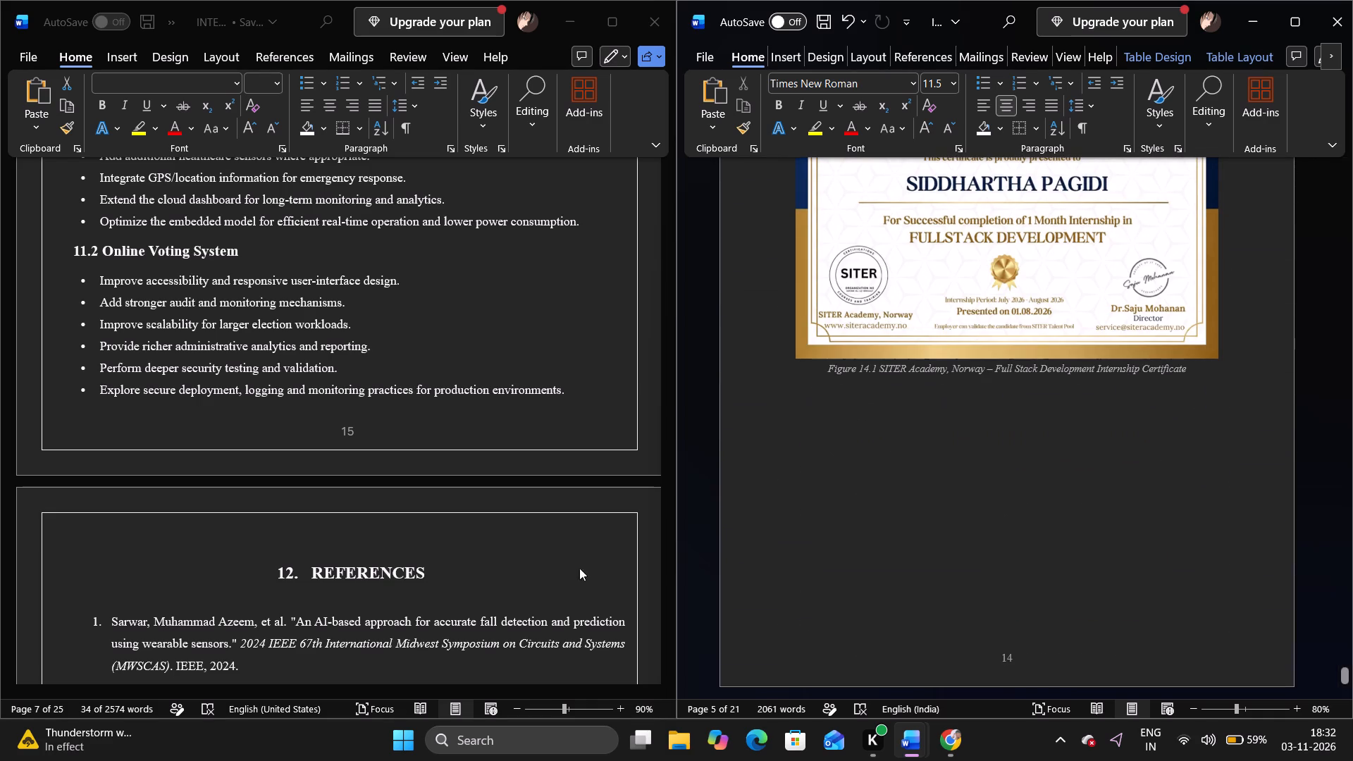
scroll(536, 550, down, 7)
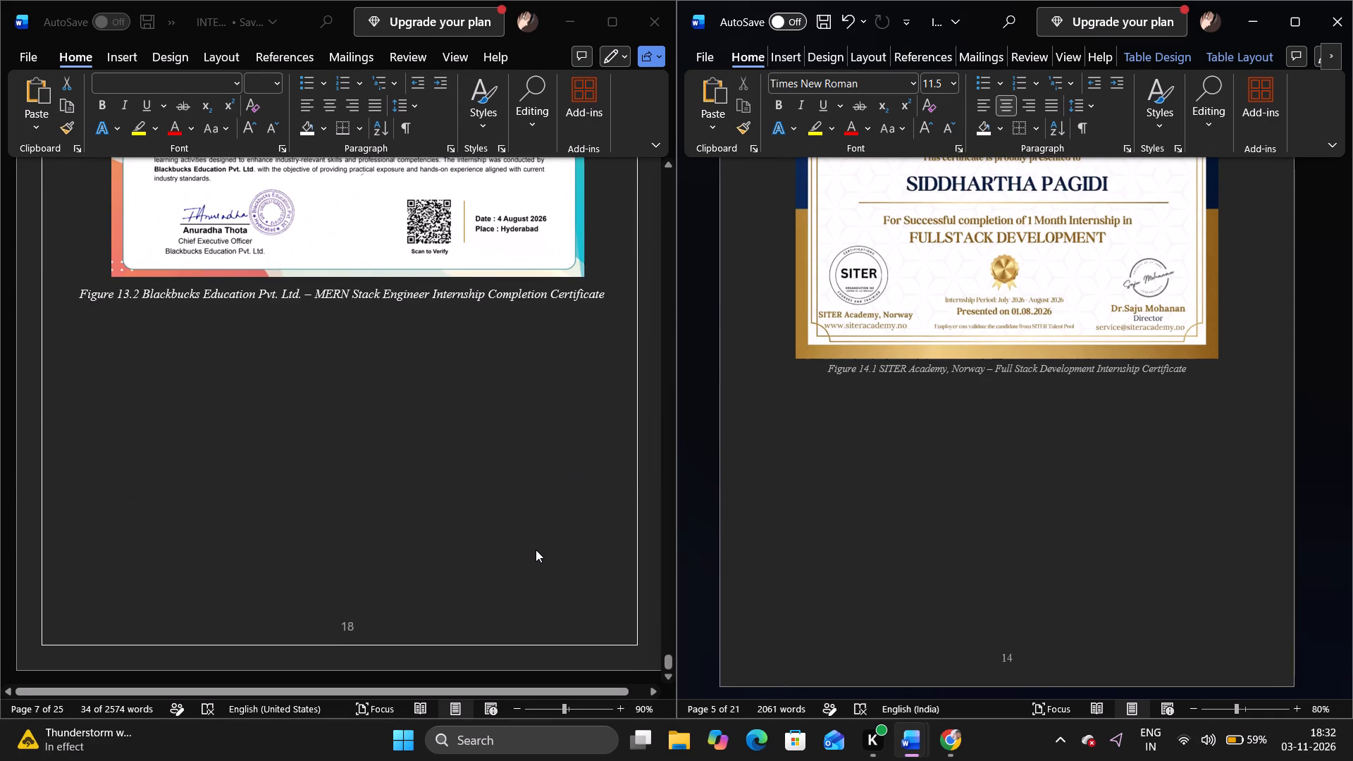
scroll(536, 550, up, 3)
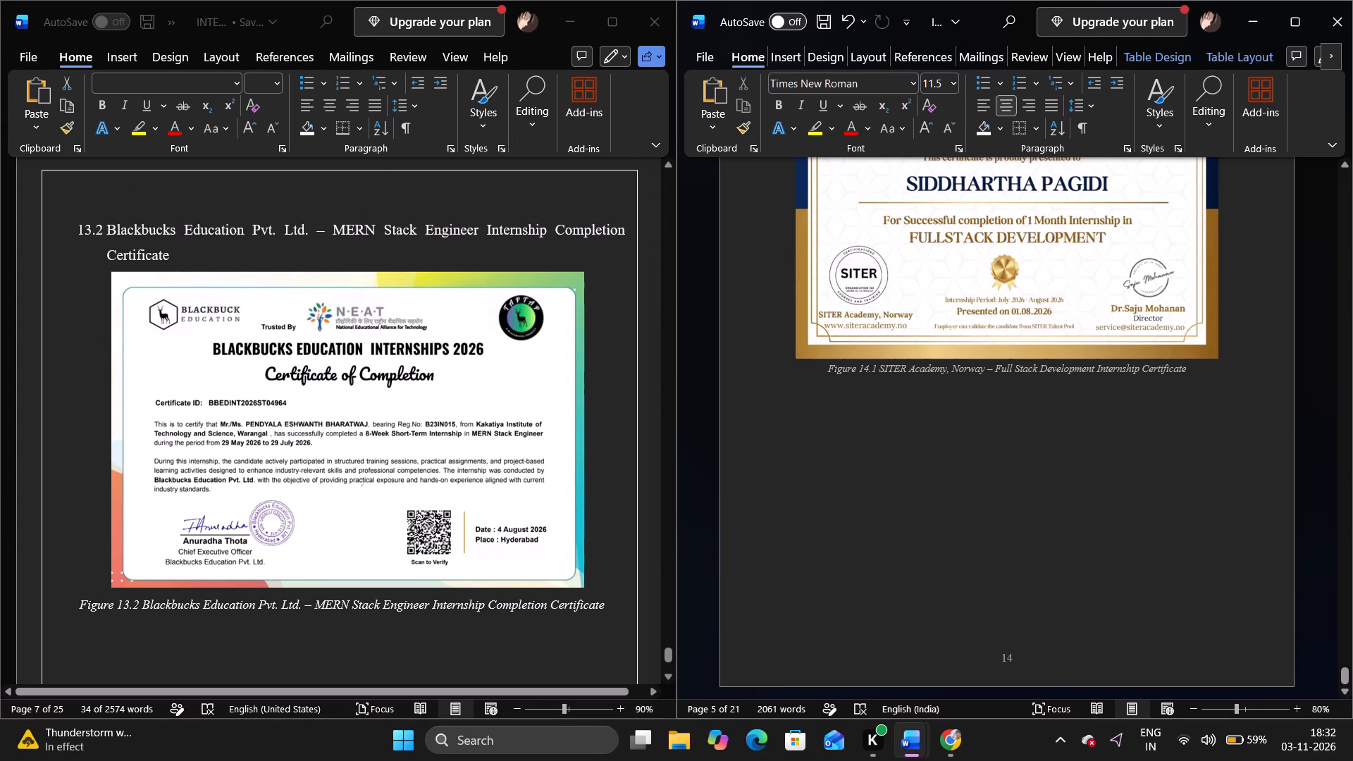
scroll(507, 547, up, 4)
scroll(507, 547, down, 4)
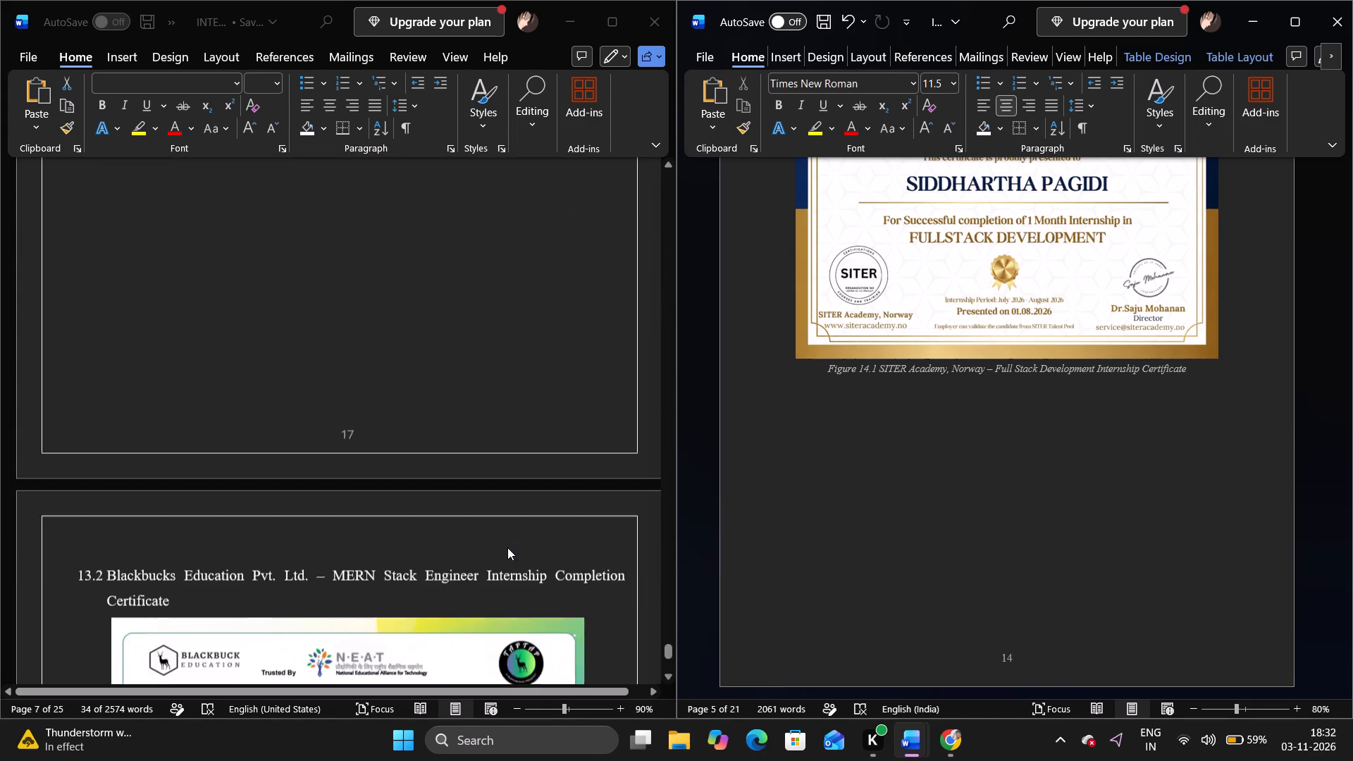
scroll(507, 547, down, 1)
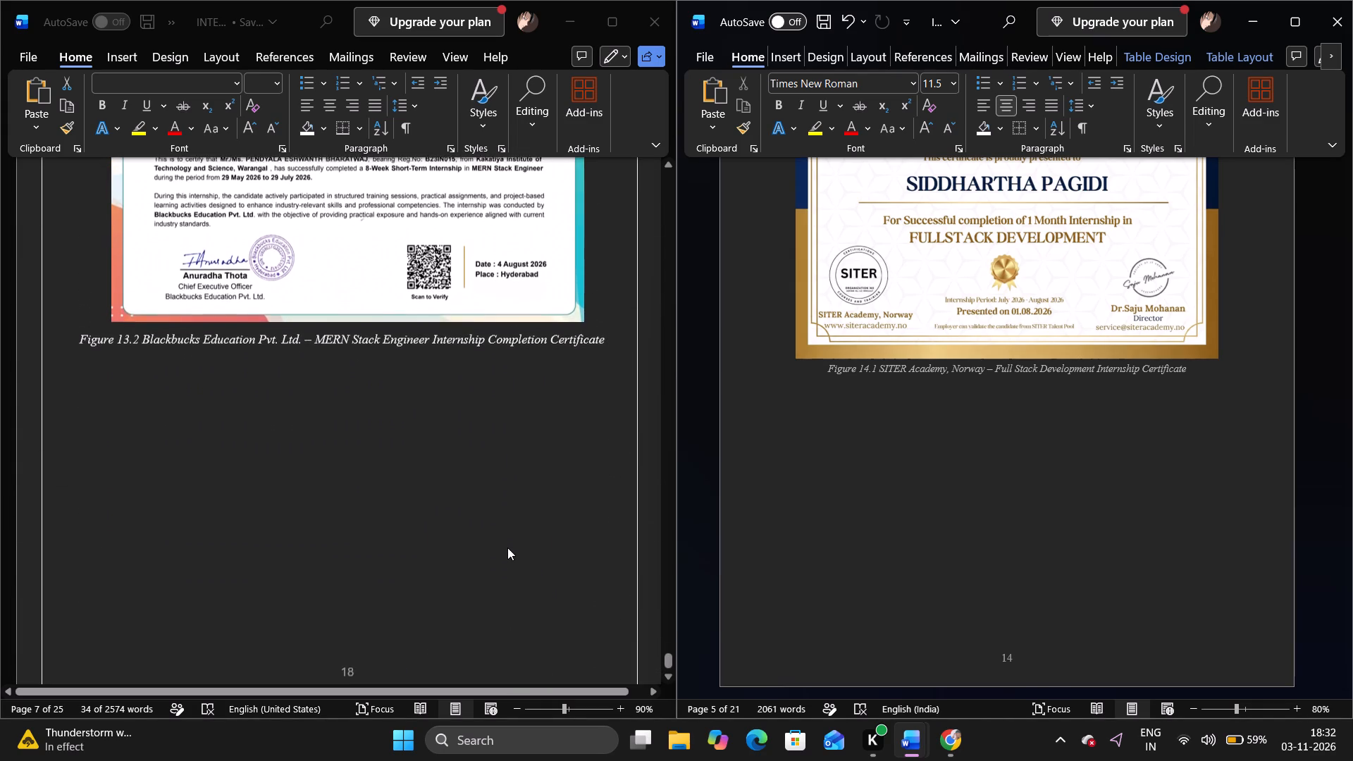
scroll(507, 547, up, 4)
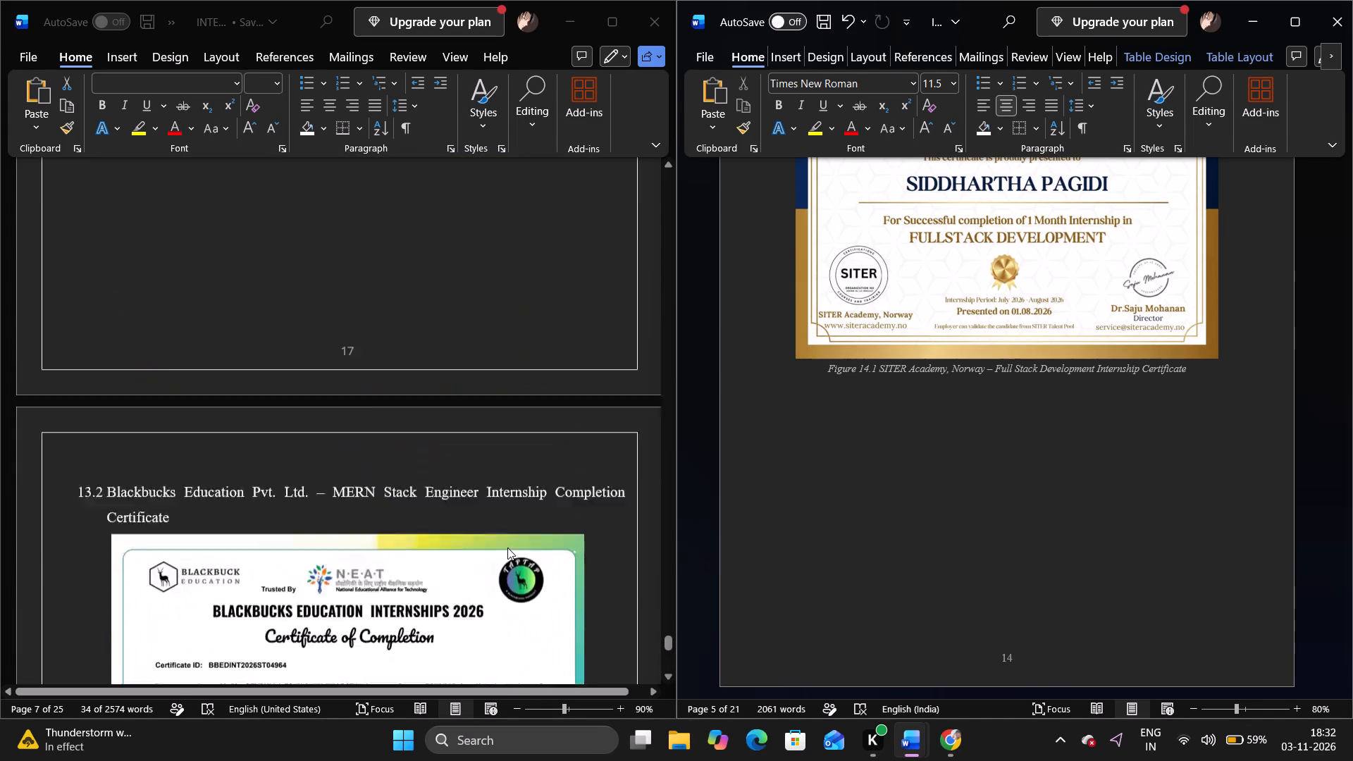
scroll(507, 547, up, 1)
scroll(984, 530, up, 8)
scroll(984, 530, down, 4)
scroll(428, 287, up, 2)
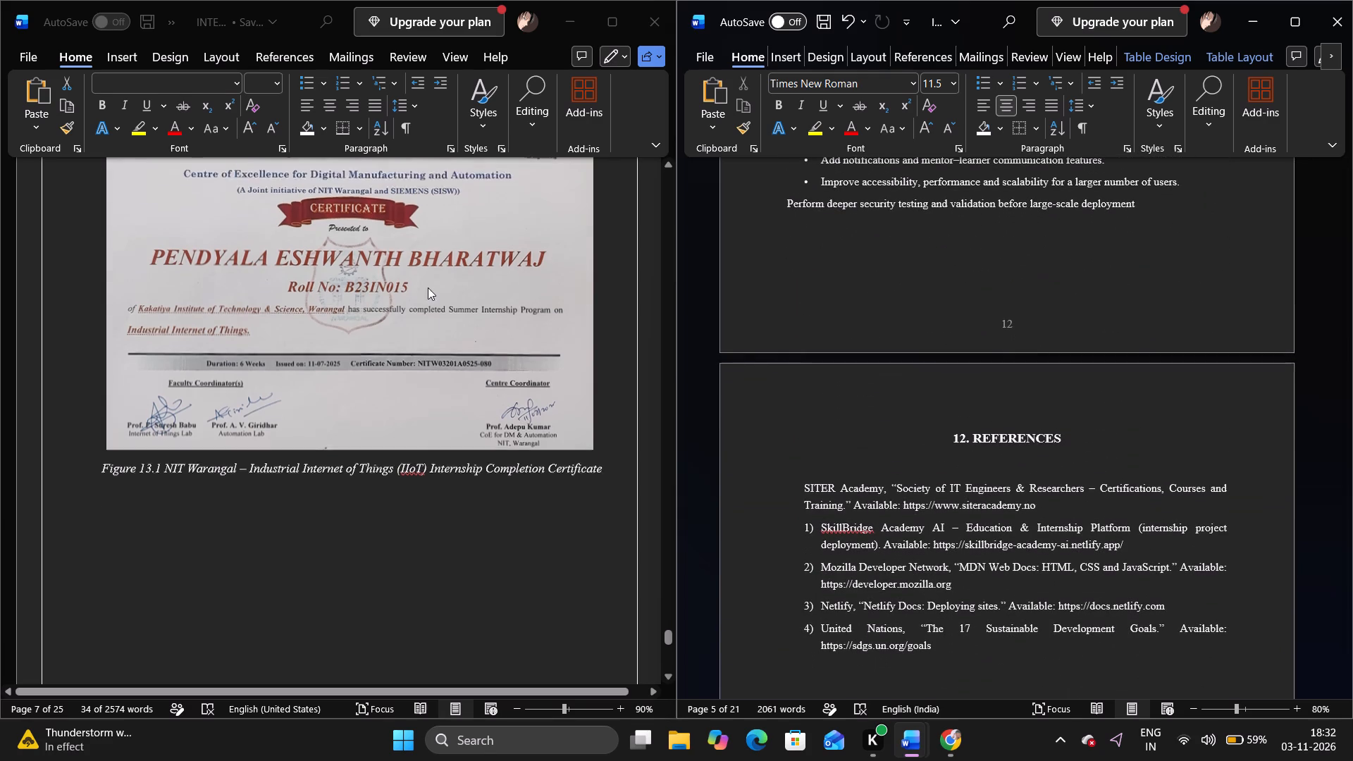
Compare the layout of the References, Future Scope and Conclusion sections in both reports.
scroll(428, 287, up, 8)
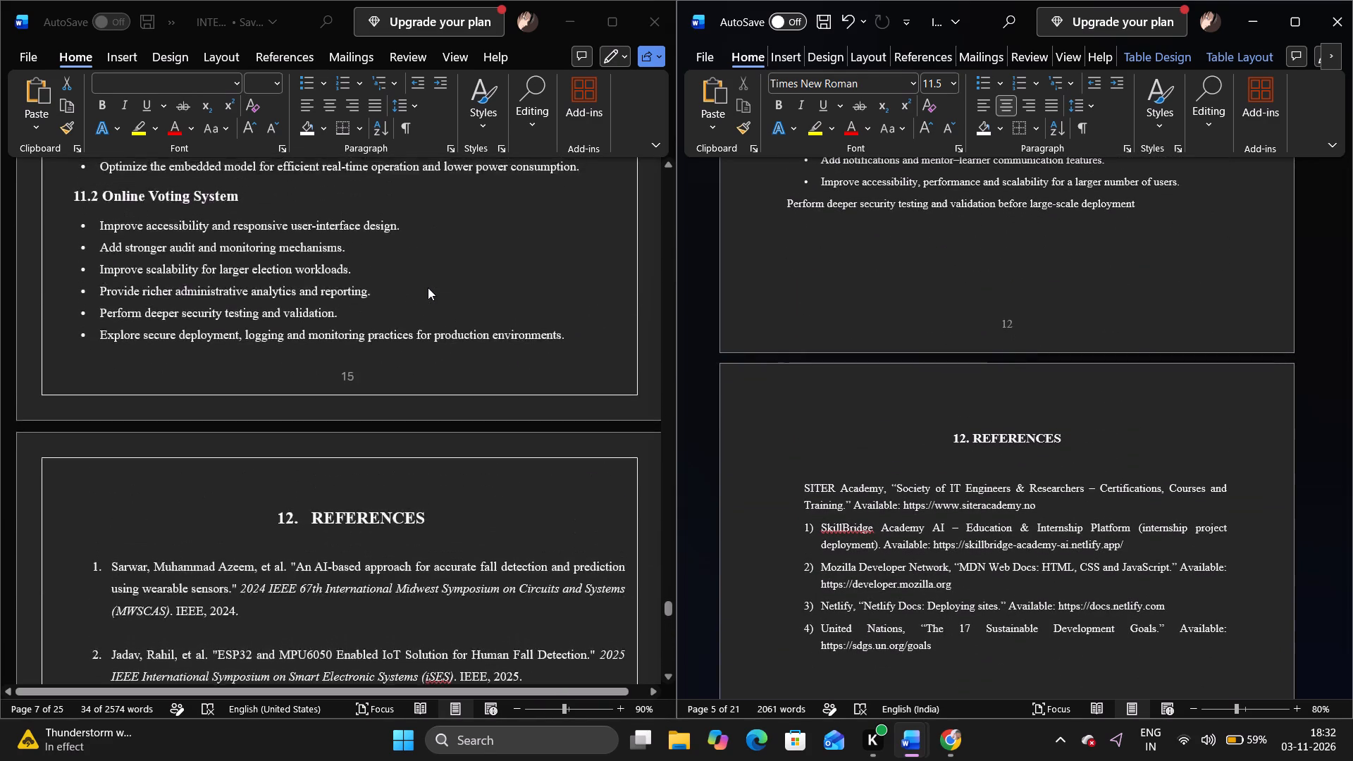
scroll(428, 287, up, 2)
scroll(708, 281, up, 2)
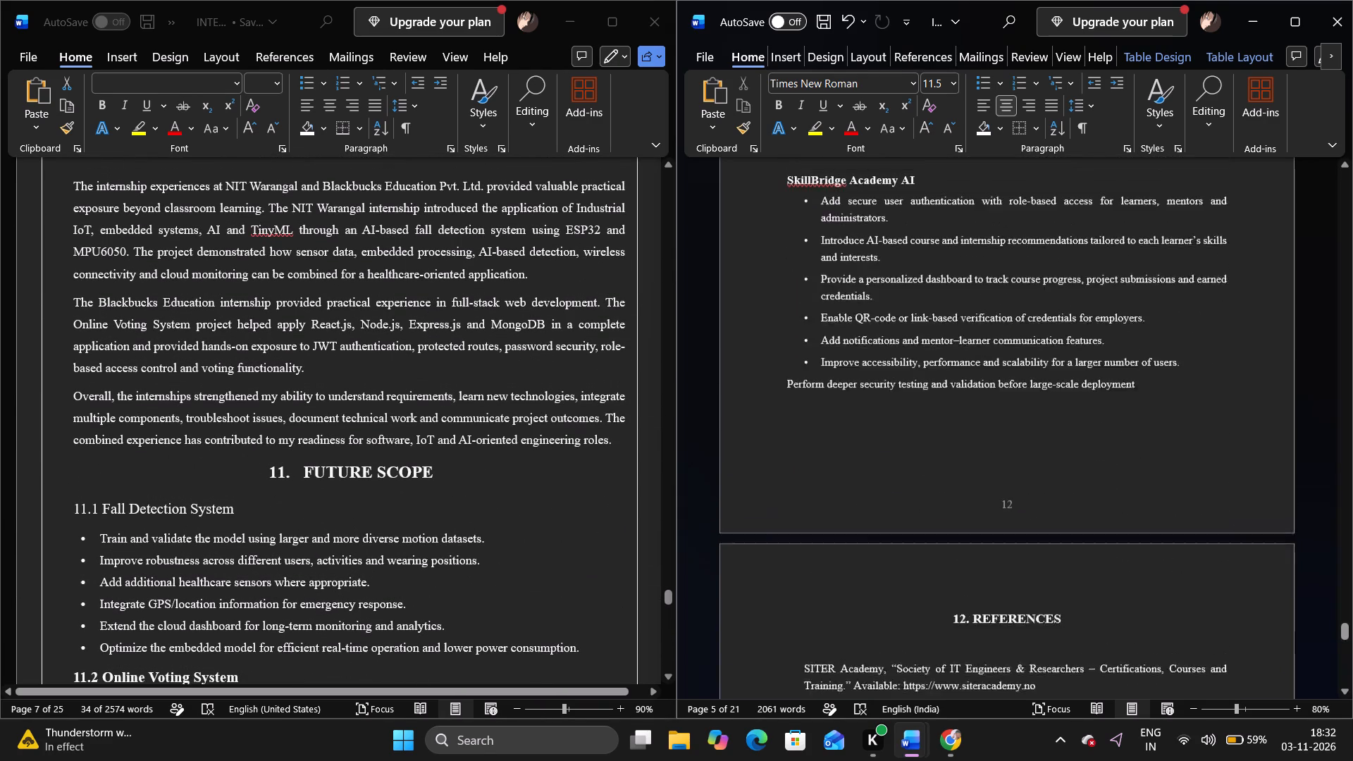
scroll(708, 281, up, 5)
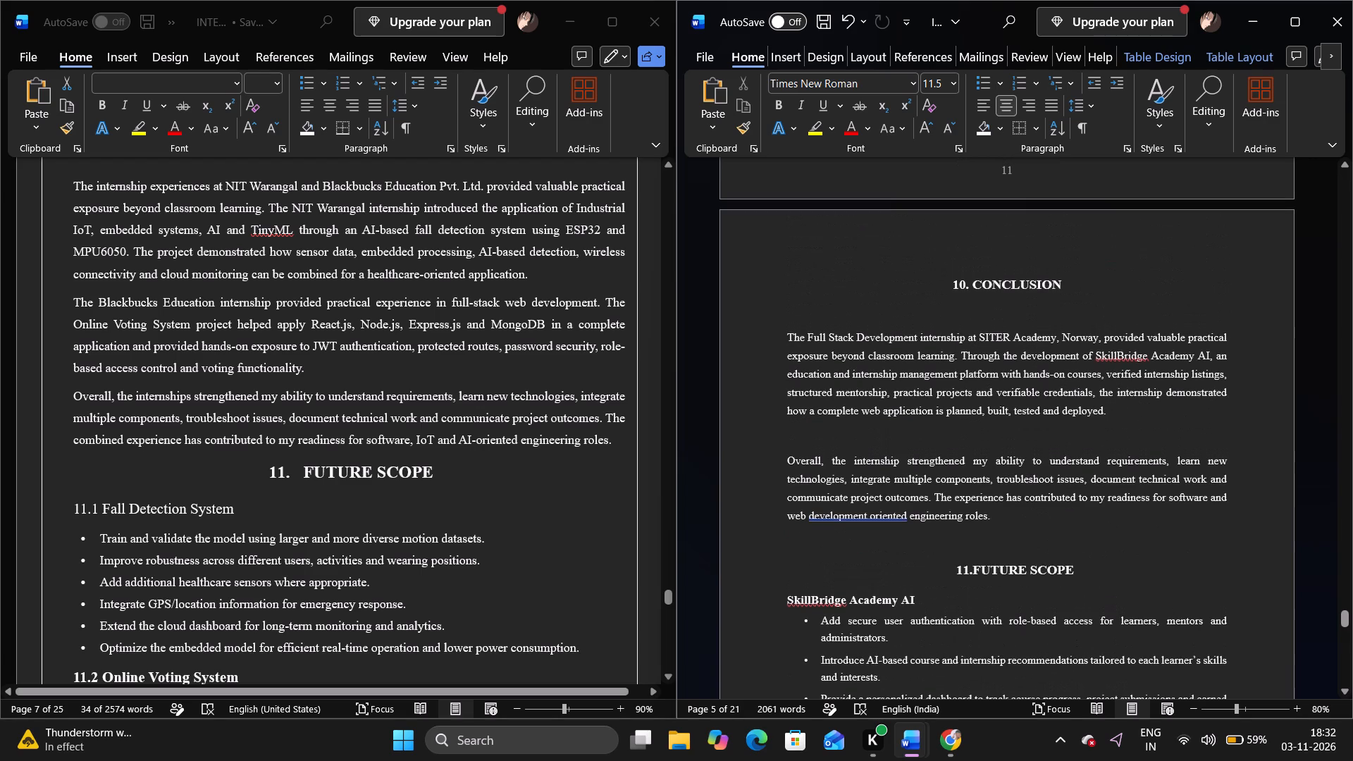
scroll(708, 281, up, 1)
scroll(318, 347, up, 3)
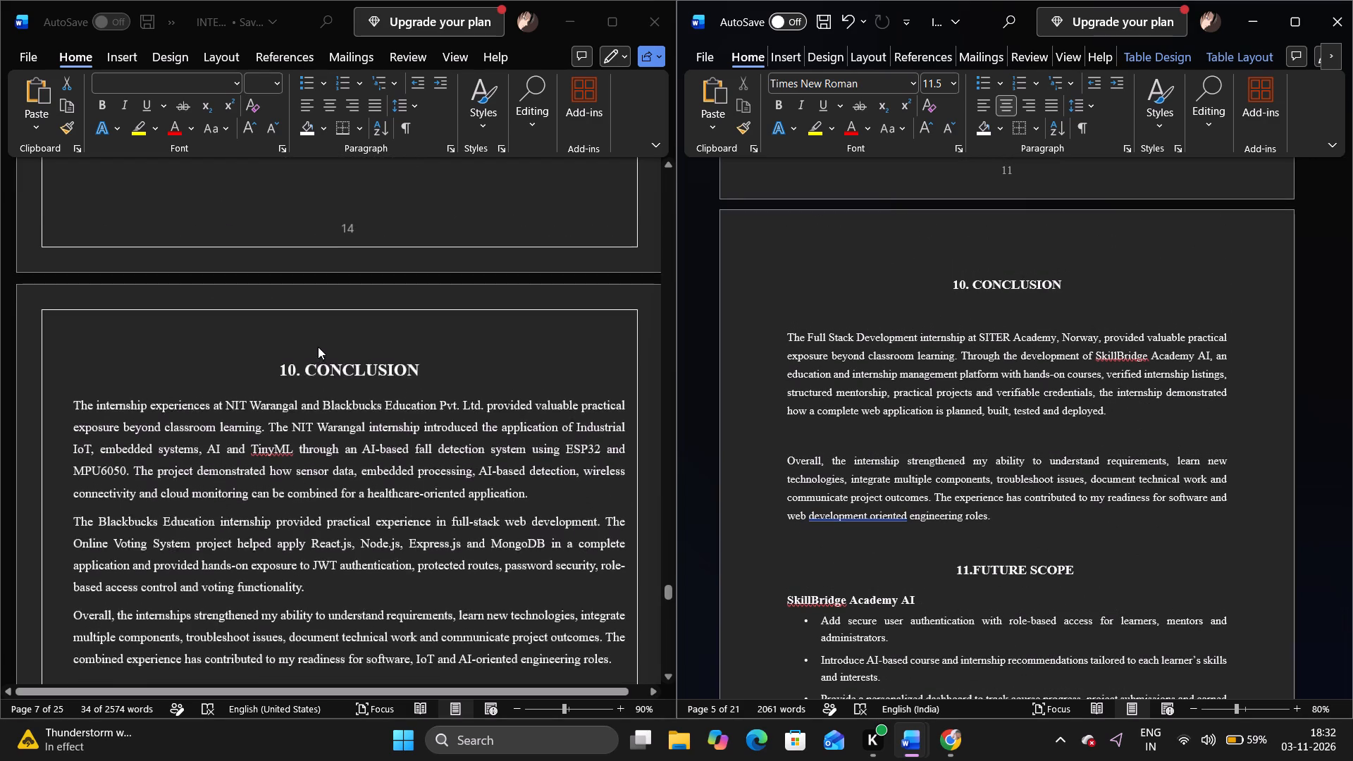
Compare the Skills Acquired section with the same section in the reference report, continuing back to the reference's challenges tables.
scroll(318, 347, up, 4)
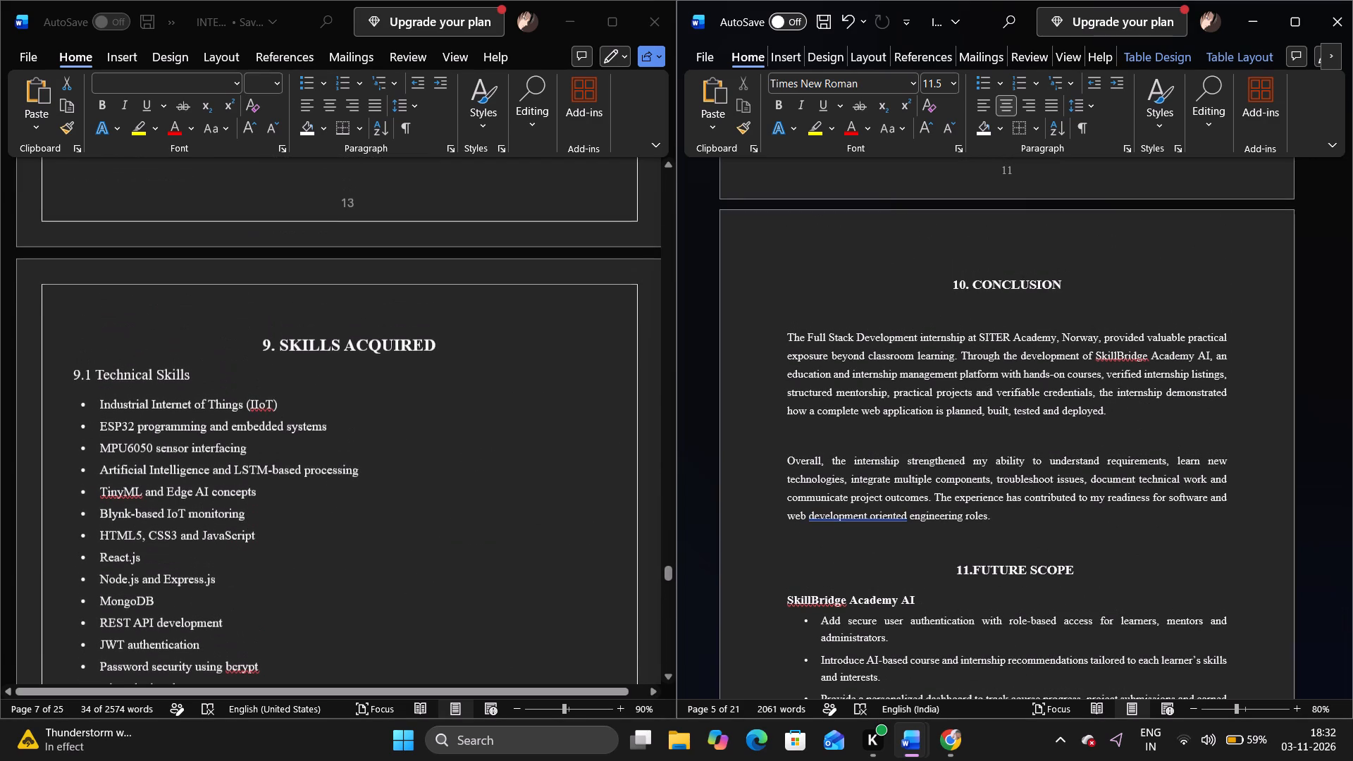
scroll(976, 323, up, 8)
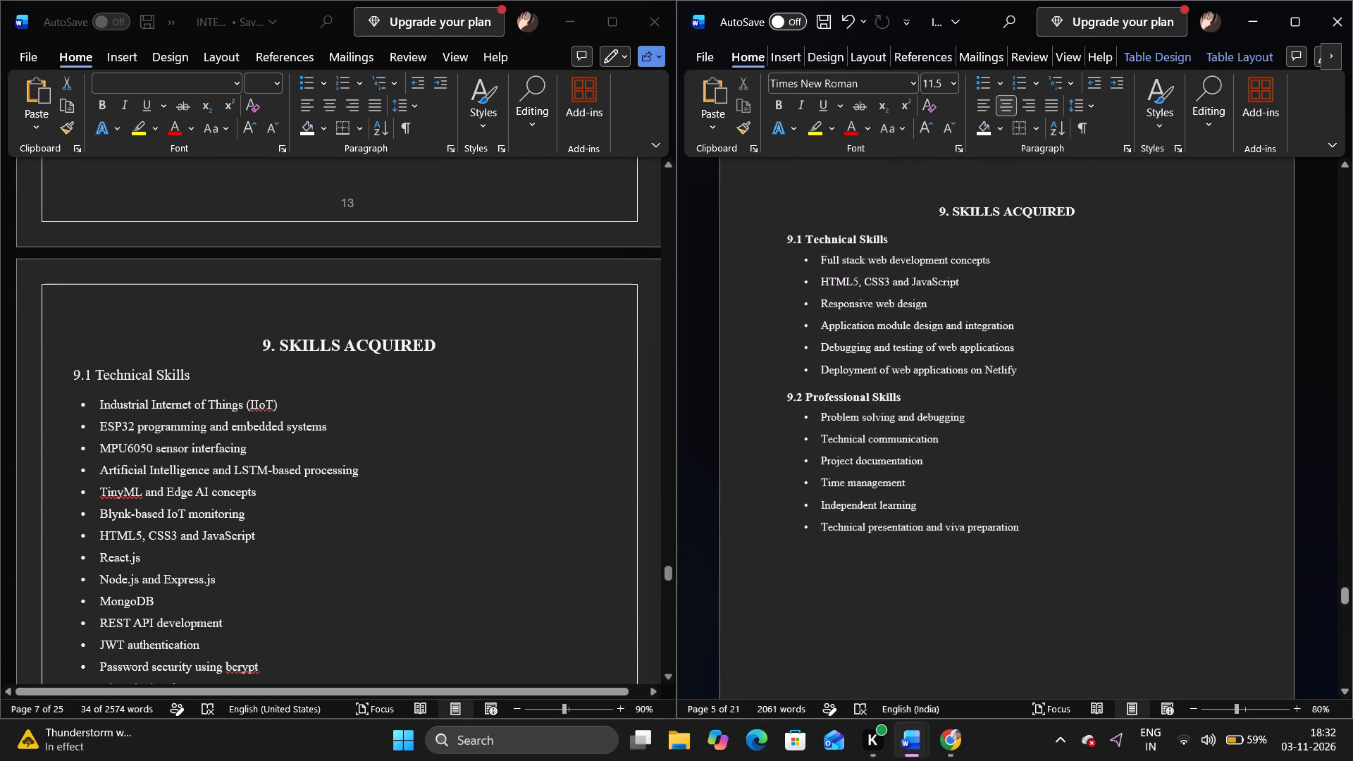
scroll(976, 323, up, 1)
scroll(472, 339, up, 1)
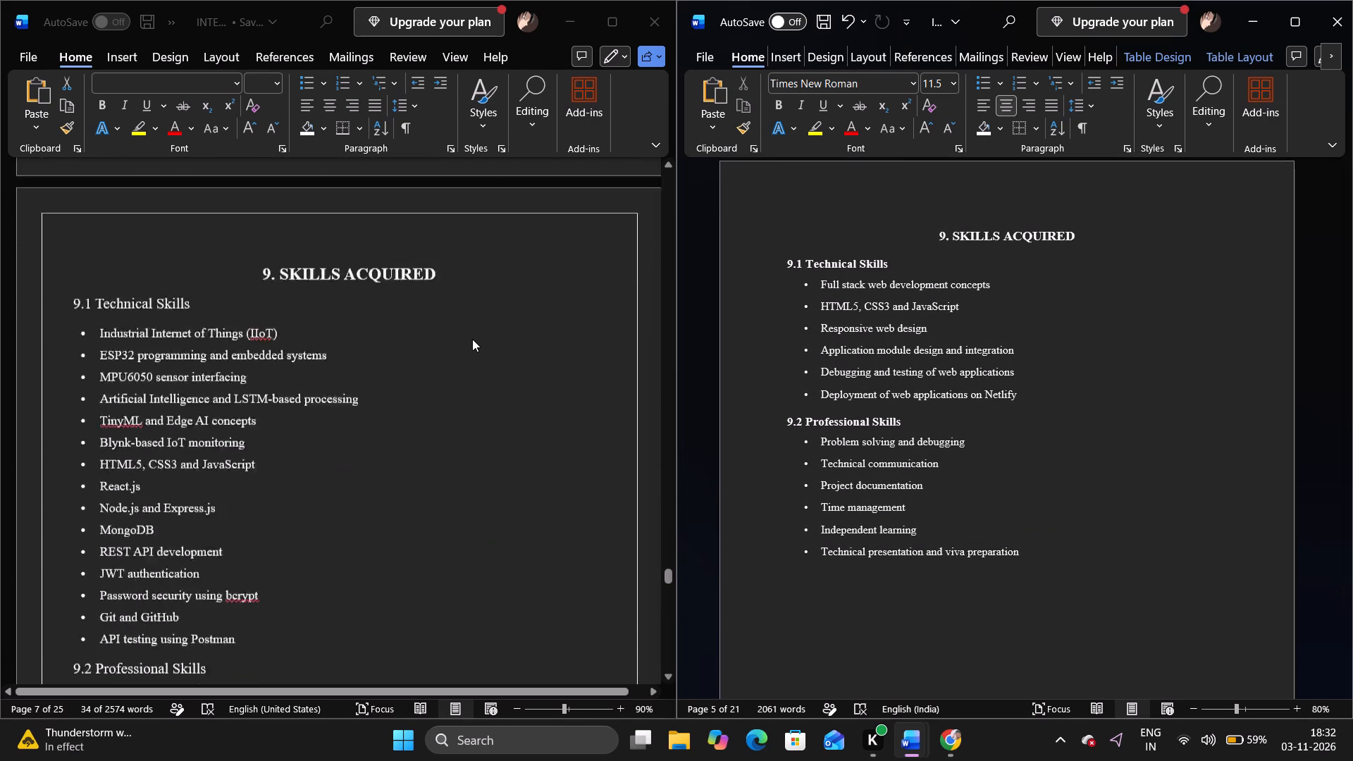
scroll(472, 339, up, 3)
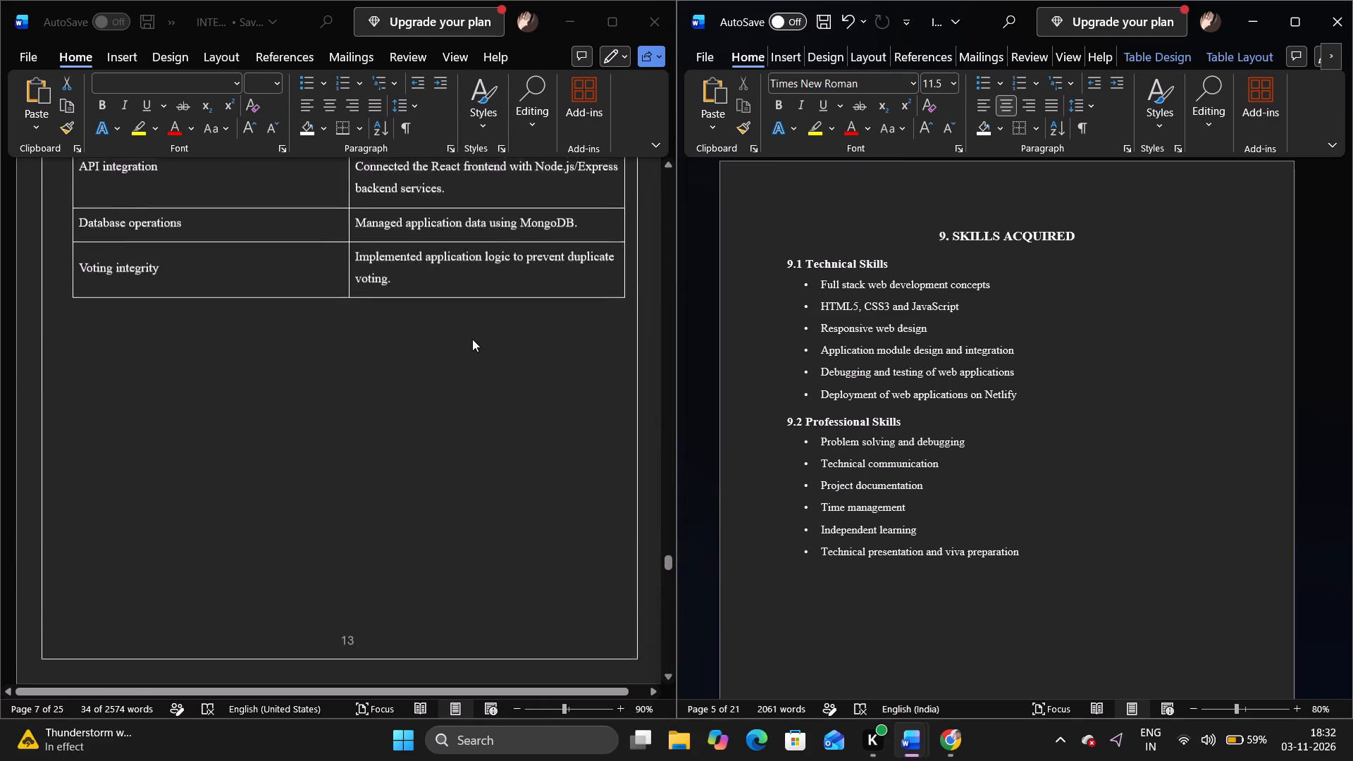
scroll(472, 339, up, 6)
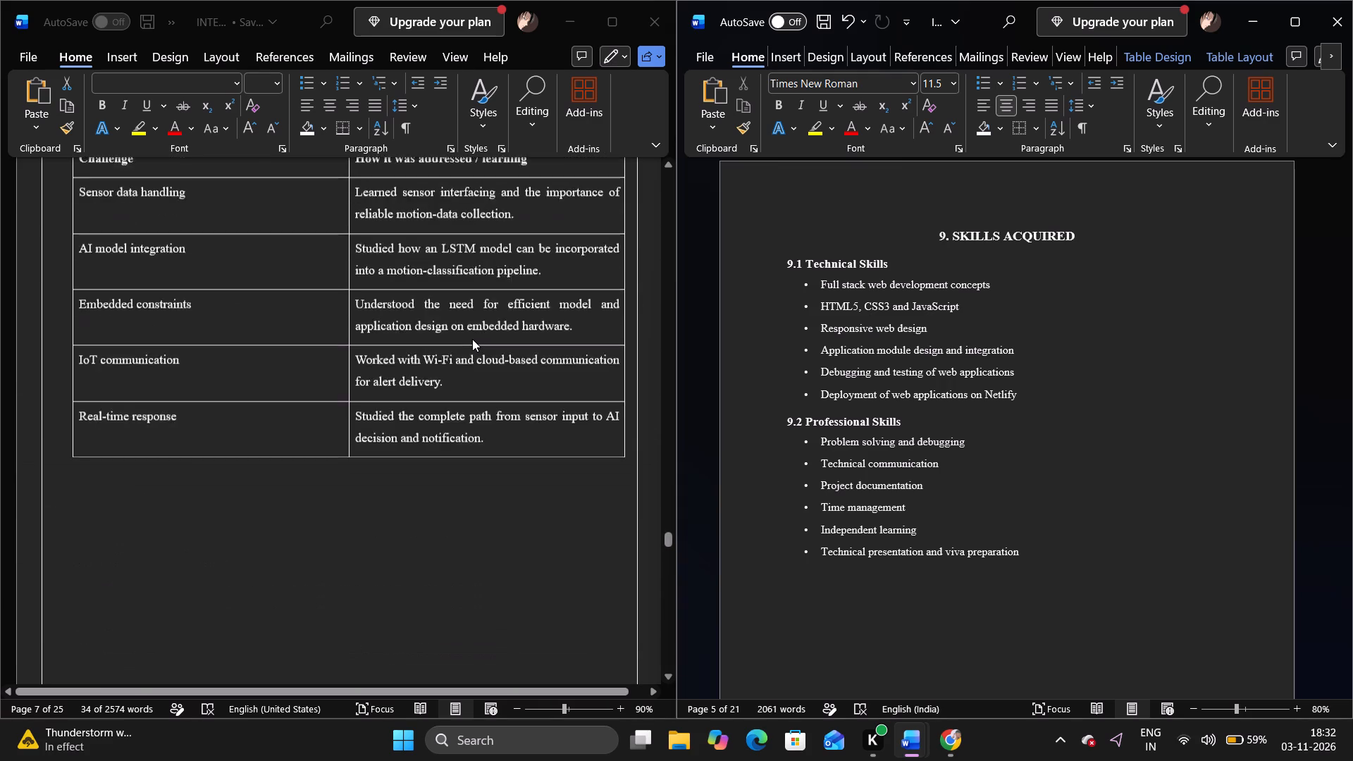
Remove the shading from the header row of Table 8.1 in the Challenges Faced section, matching the reference table.
scroll(472, 339, up, 1)
scroll(861, 423, up, 4)
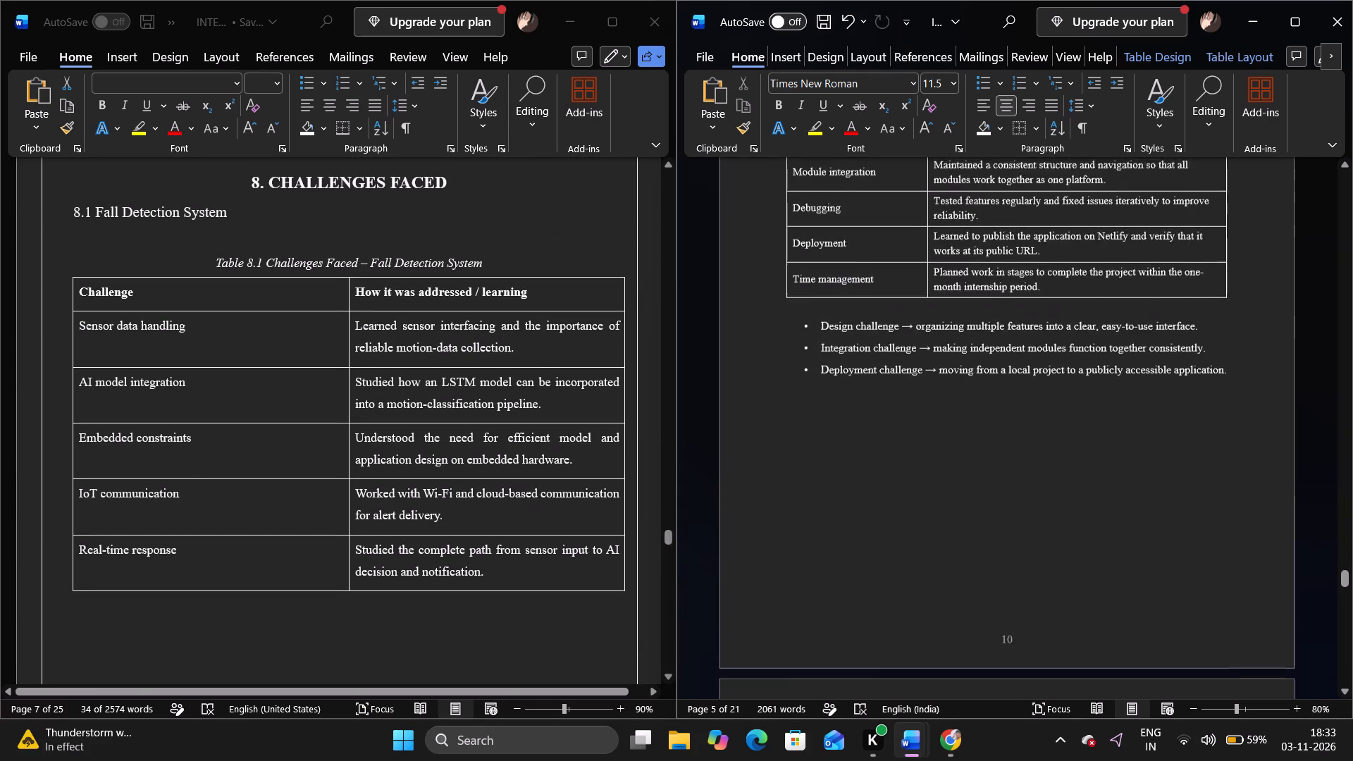
scroll(861, 423, up, 1)
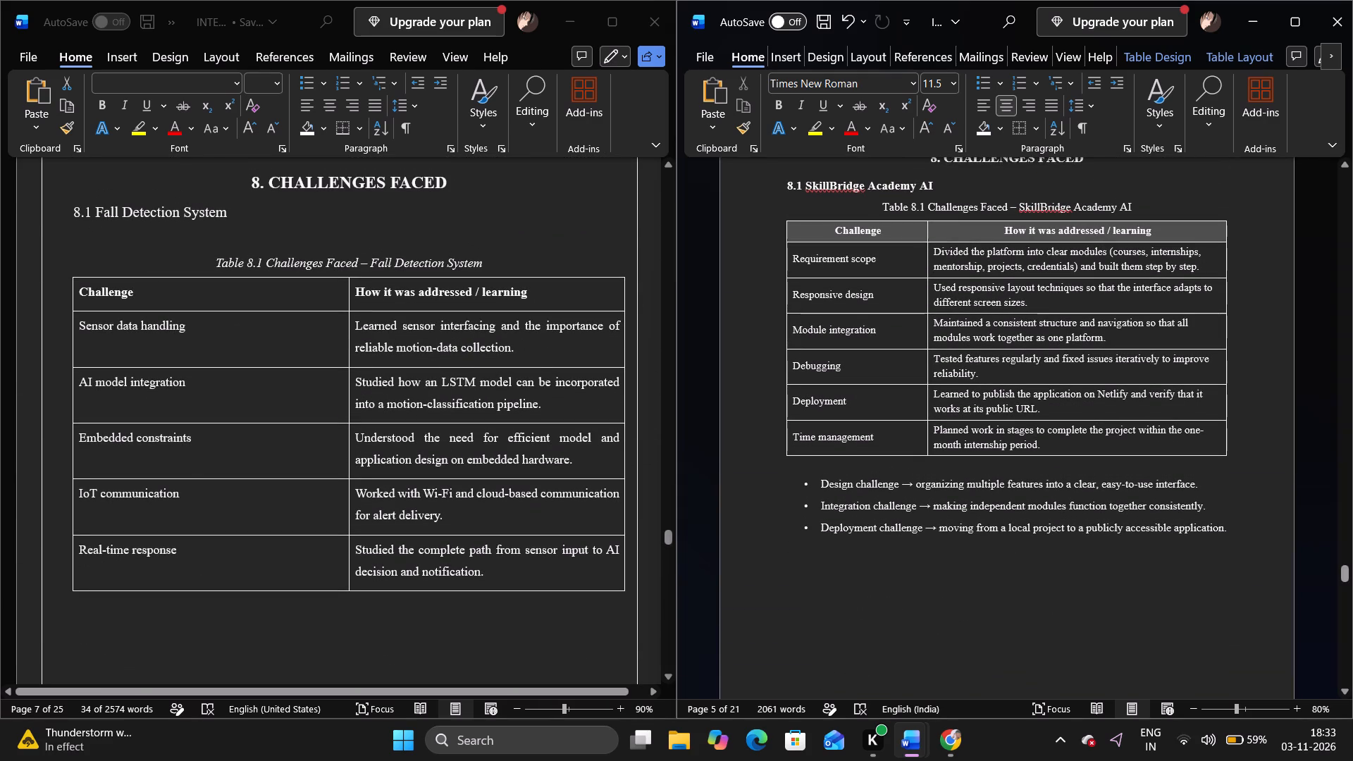
drag(767, 223, 1238, 222)
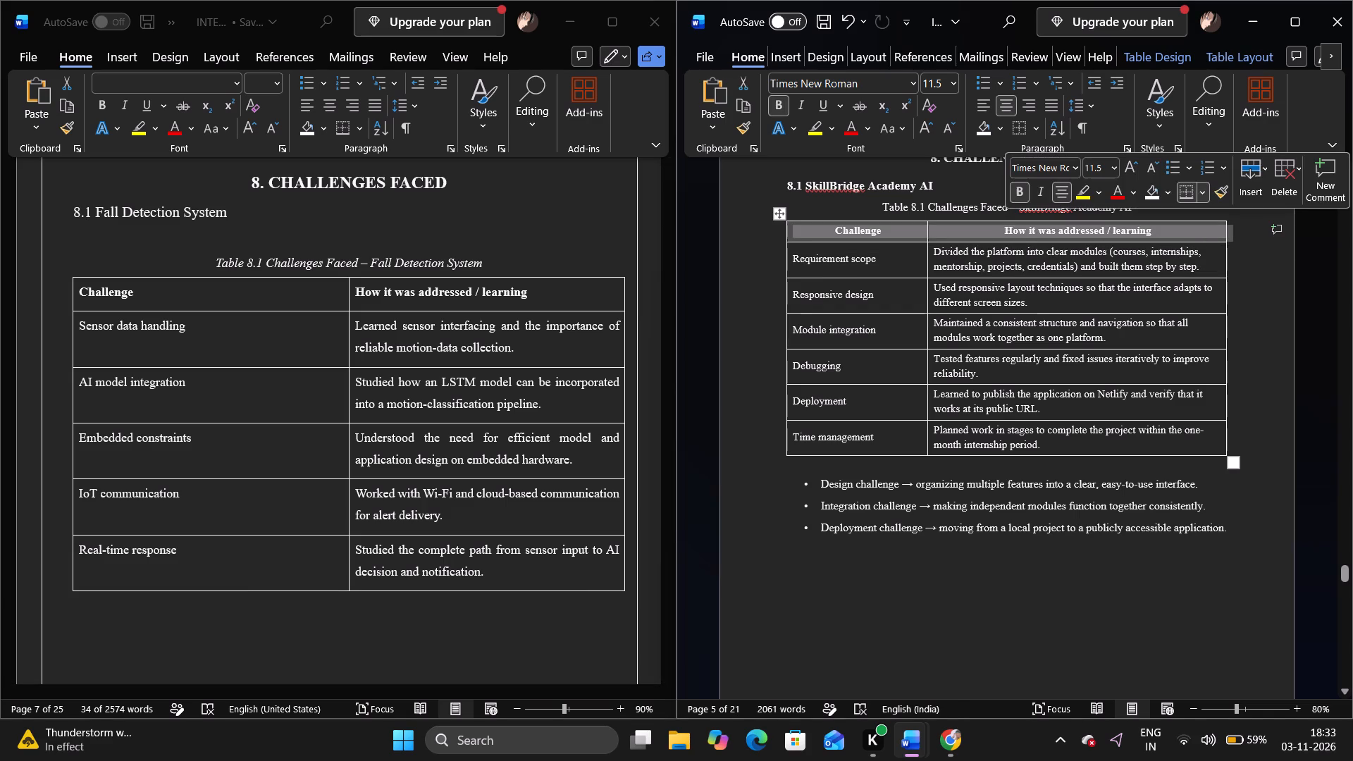
click(1155, 192)
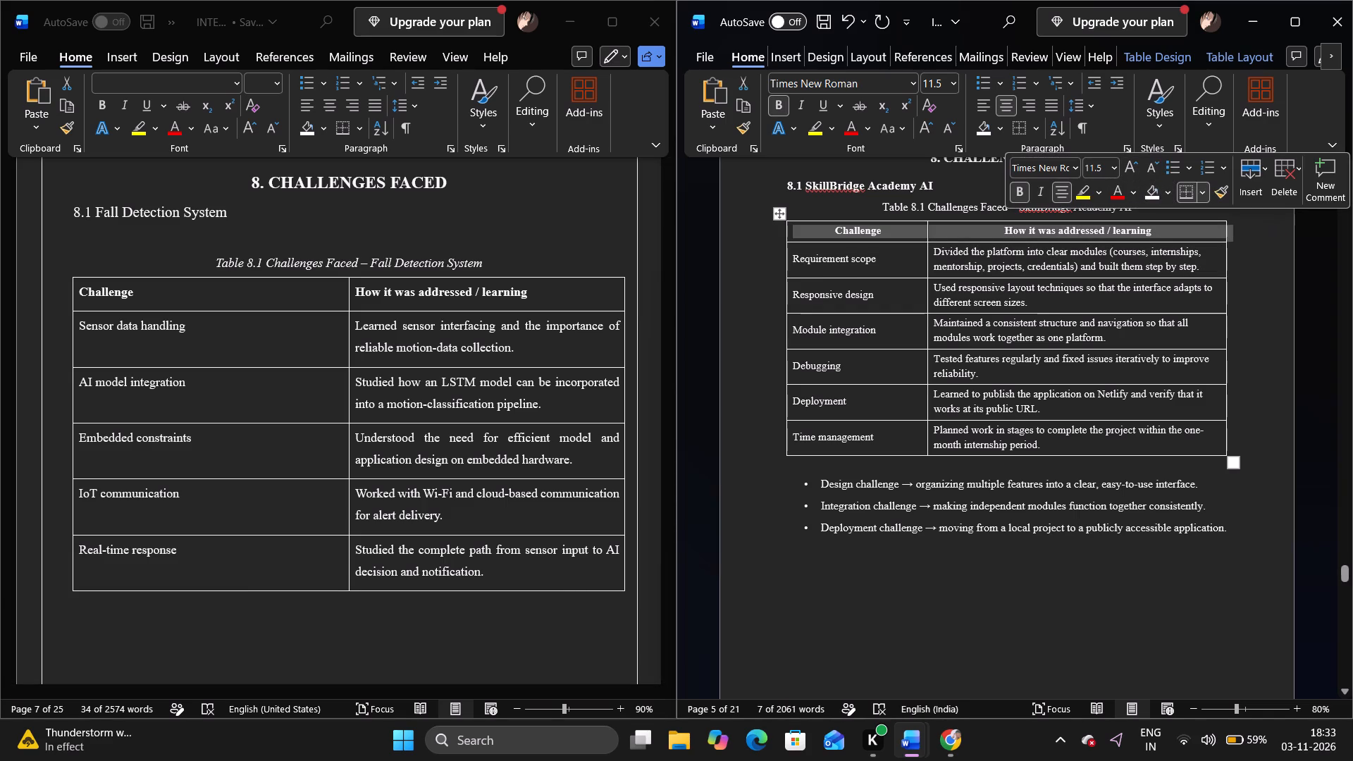
click(1239, 327)
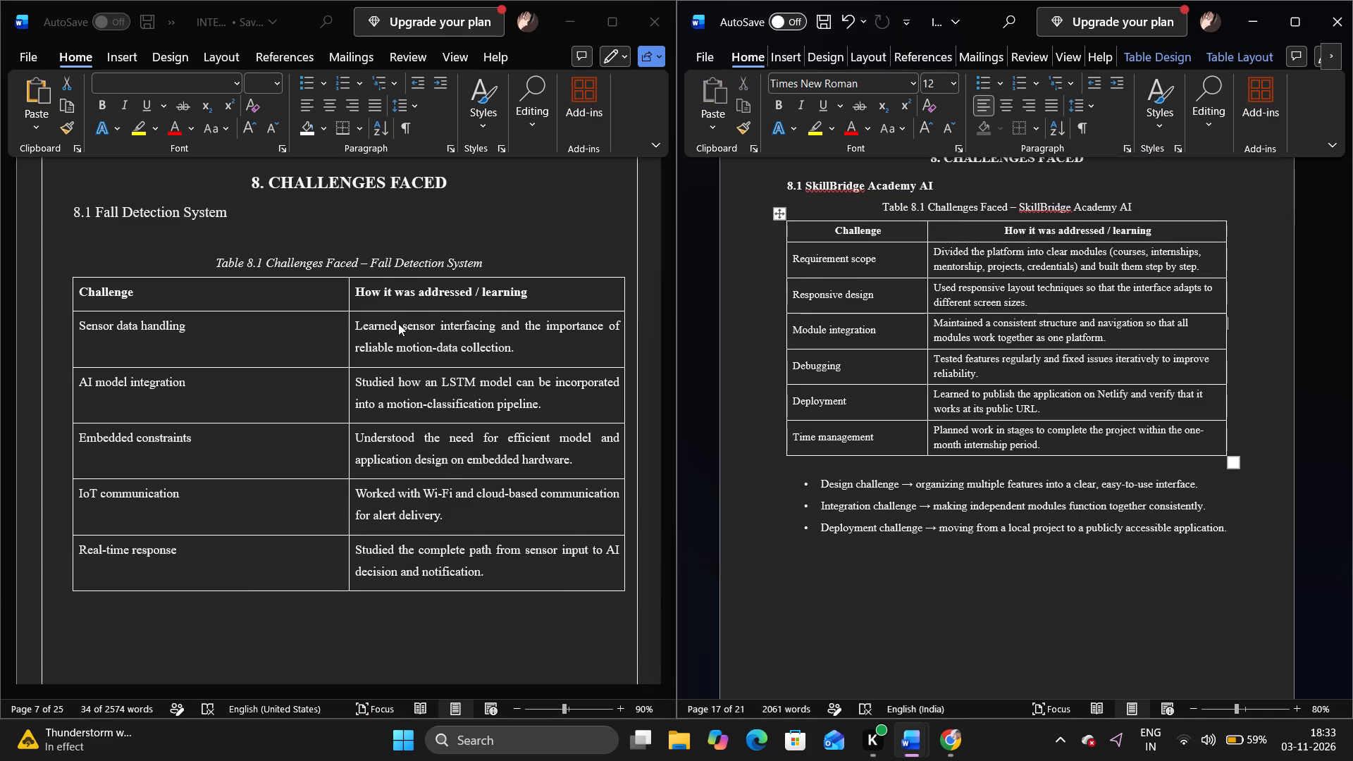
Compare the Results and Discussion and Work Done During Internship sections with the same sections in the reference report.
scroll(398, 323, down, 1)
scroll(398, 323, up, 6)
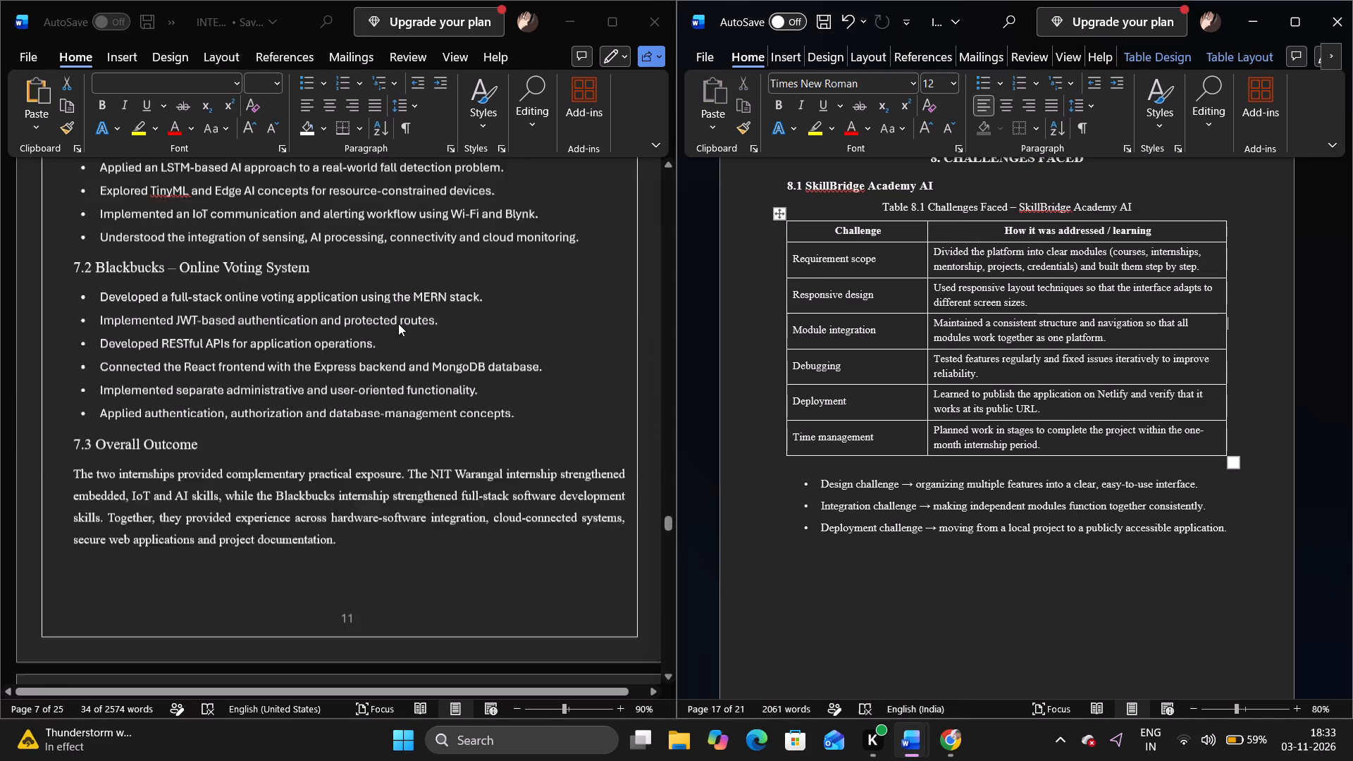
scroll(398, 323, up, 2)
scroll(803, 426, up, 3)
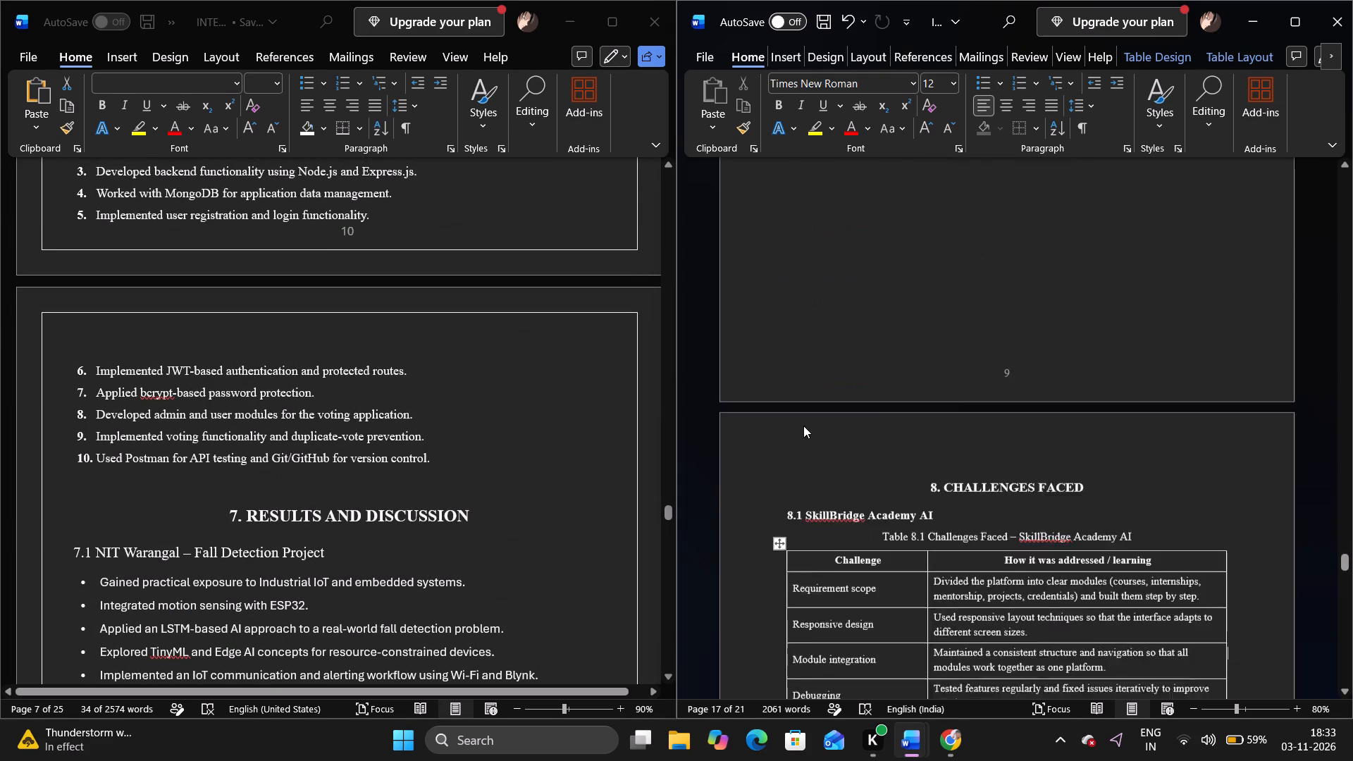
scroll(803, 426, up, 3)
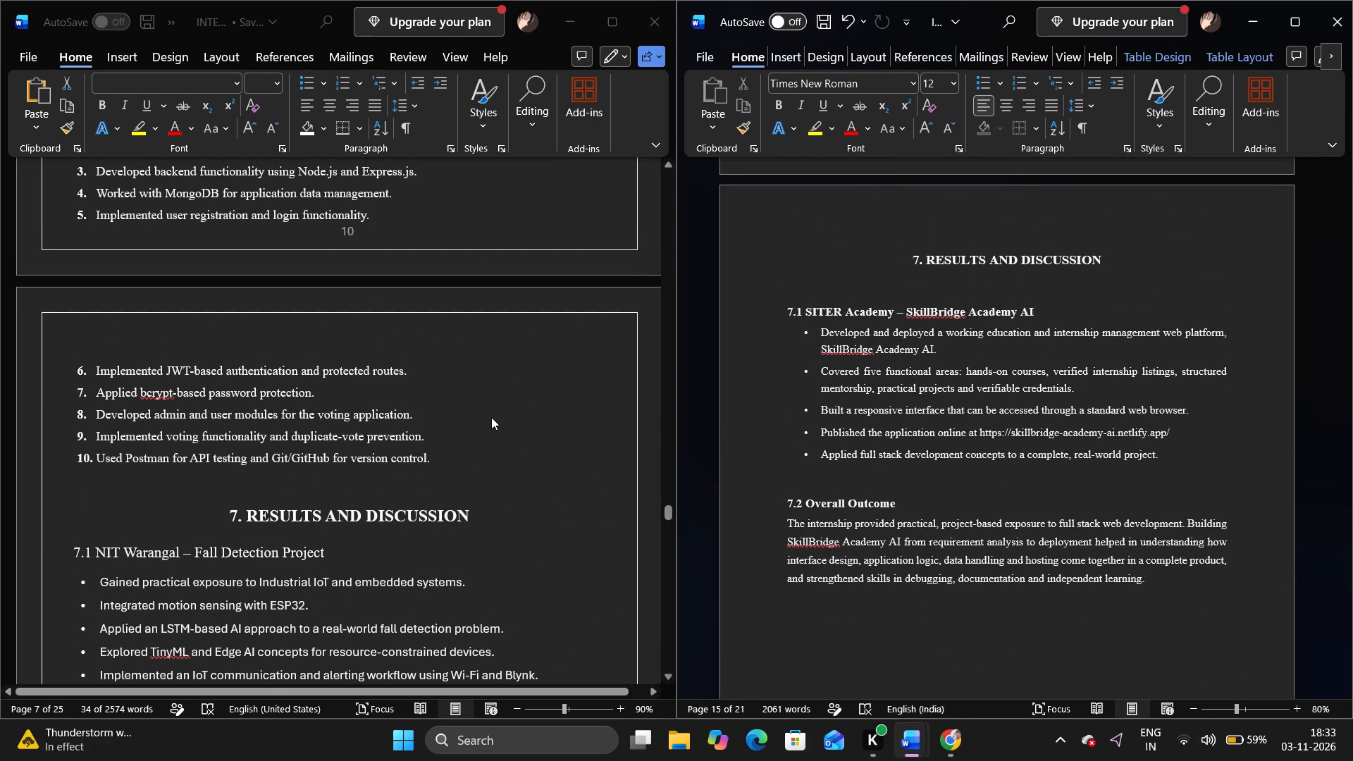
scroll(491, 417, up, 3)
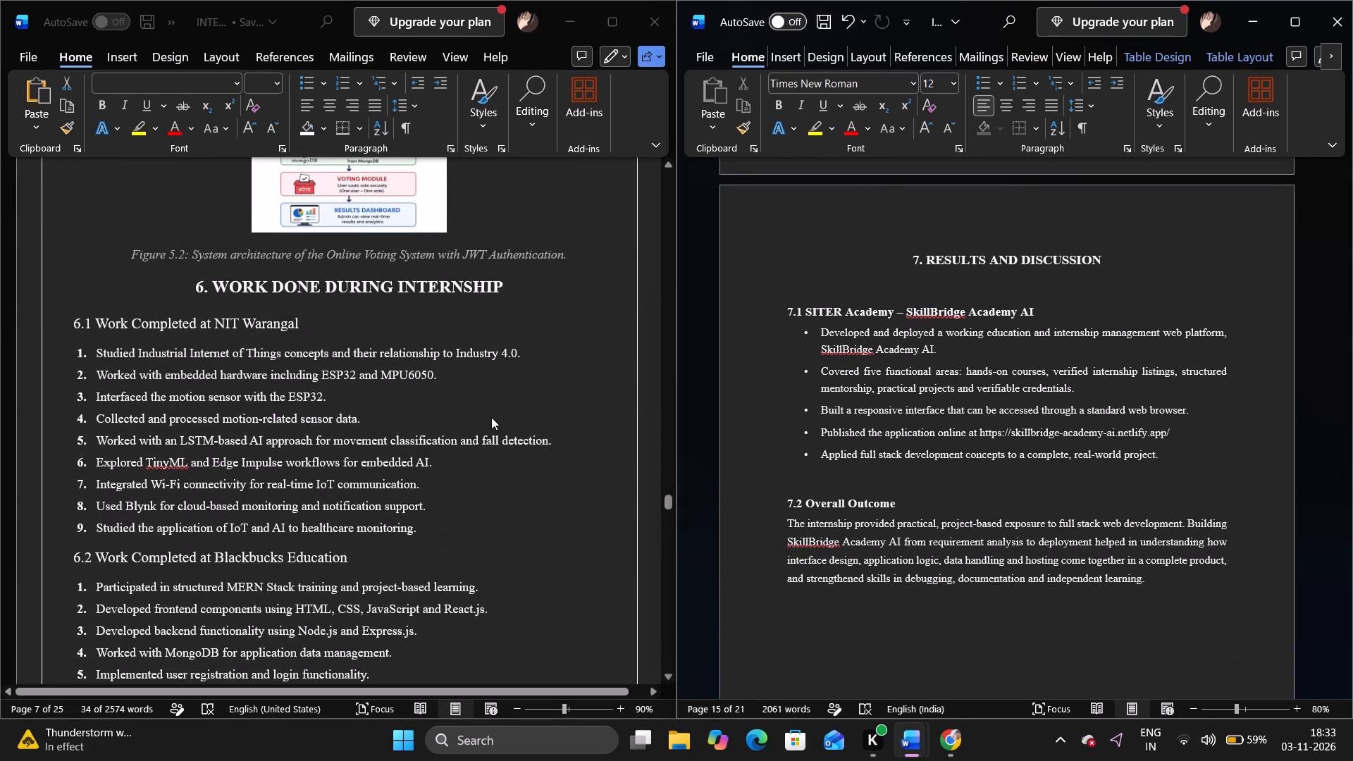
scroll(866, 406, up, 6)
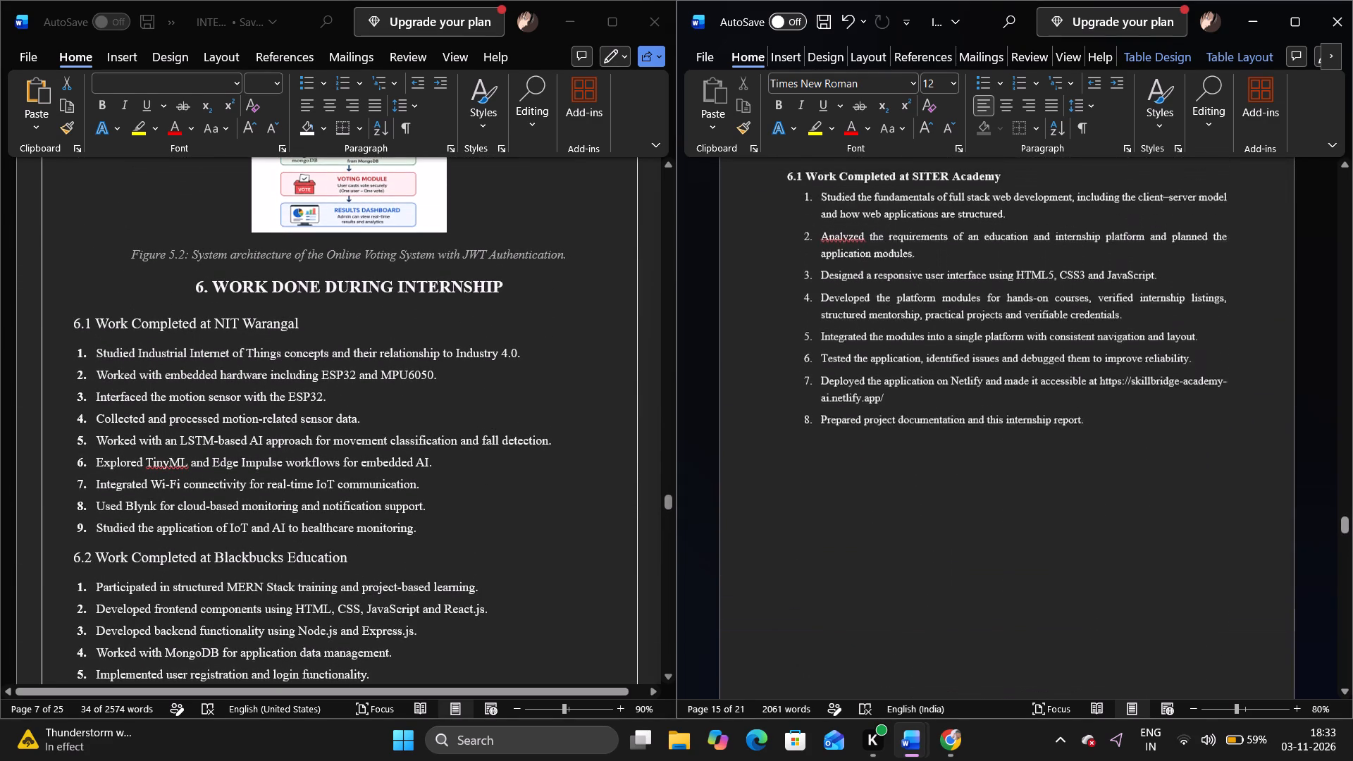
scroll(866, 406, up, 1)
scroll(866, 406, down, 2)
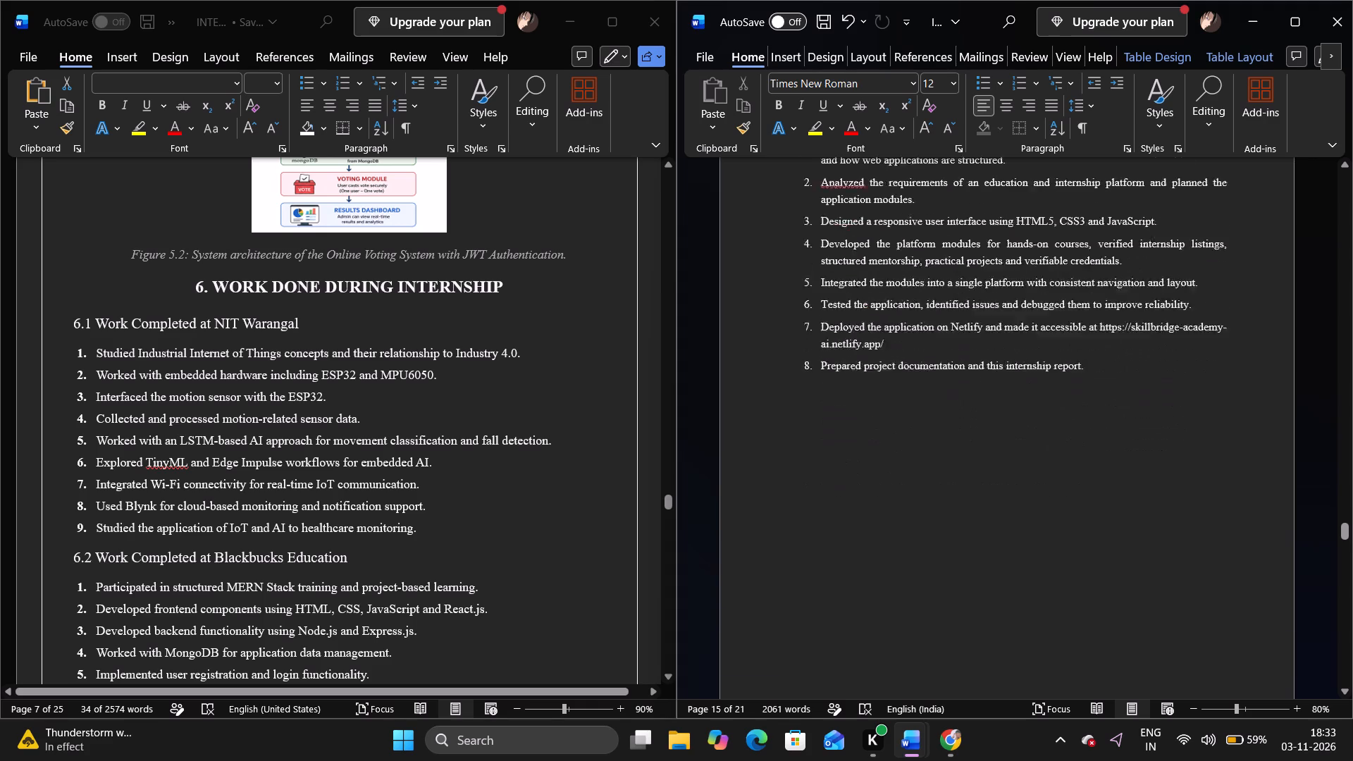
scroll(866, 406, down, 3)
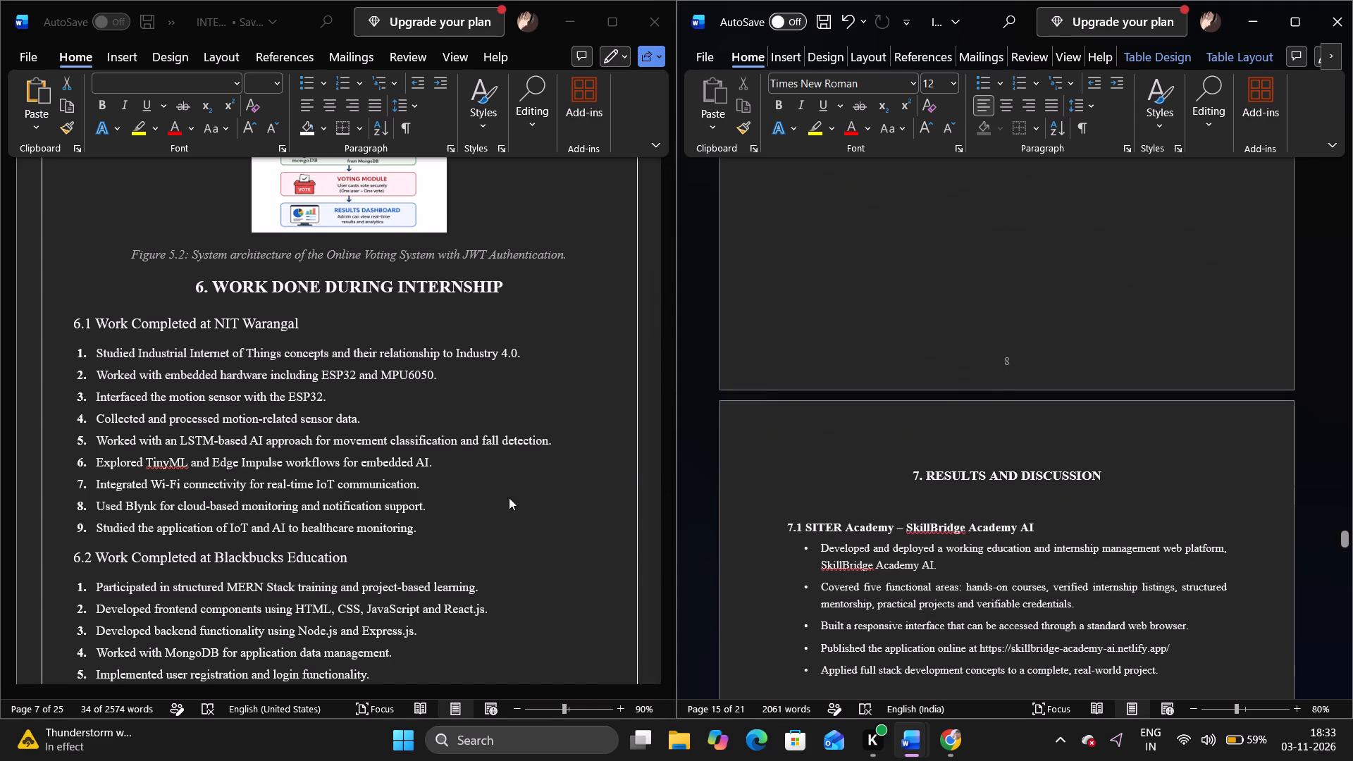
Examine the reference's Table 5.1 and Figure 5.2 pages, and recheck sections 6 to 8 of the report.
scroll(474, 527, up, 1)
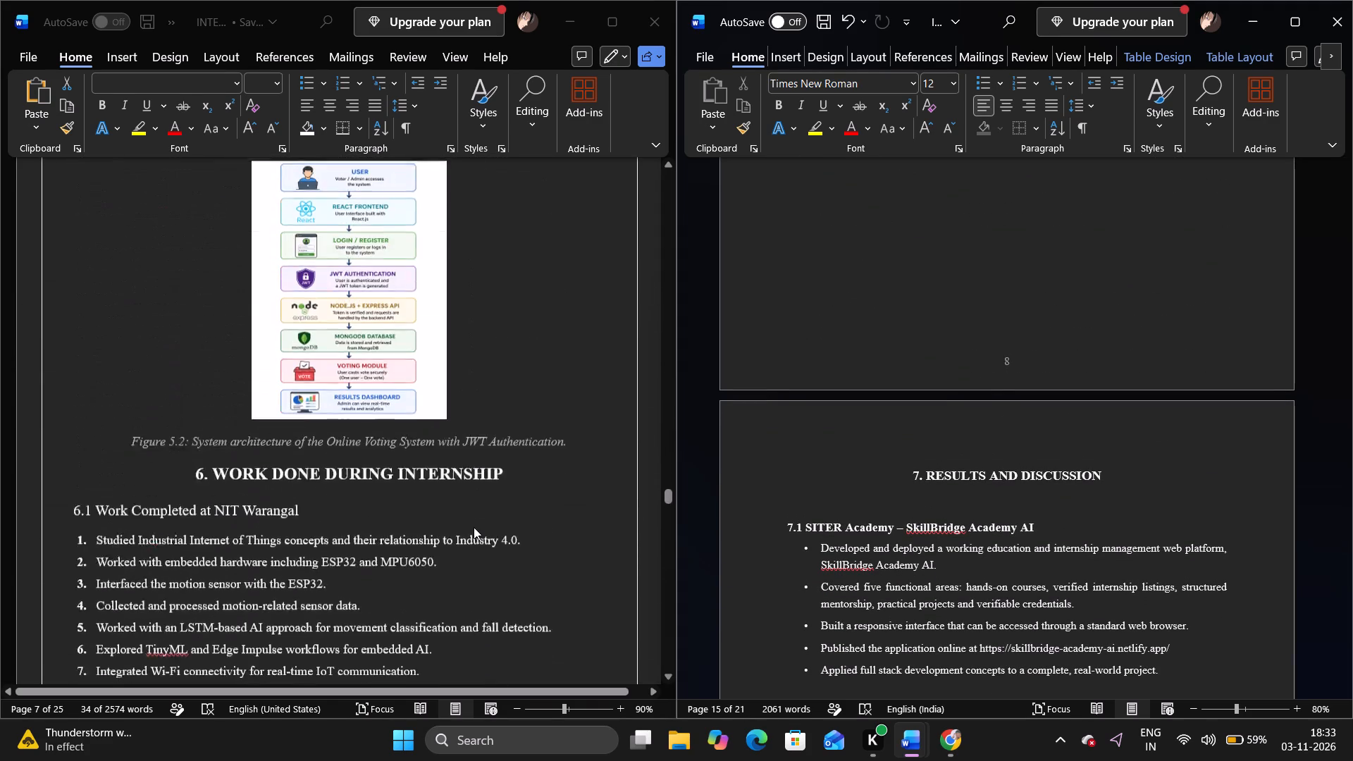
scroll(474, 527, up, 8)
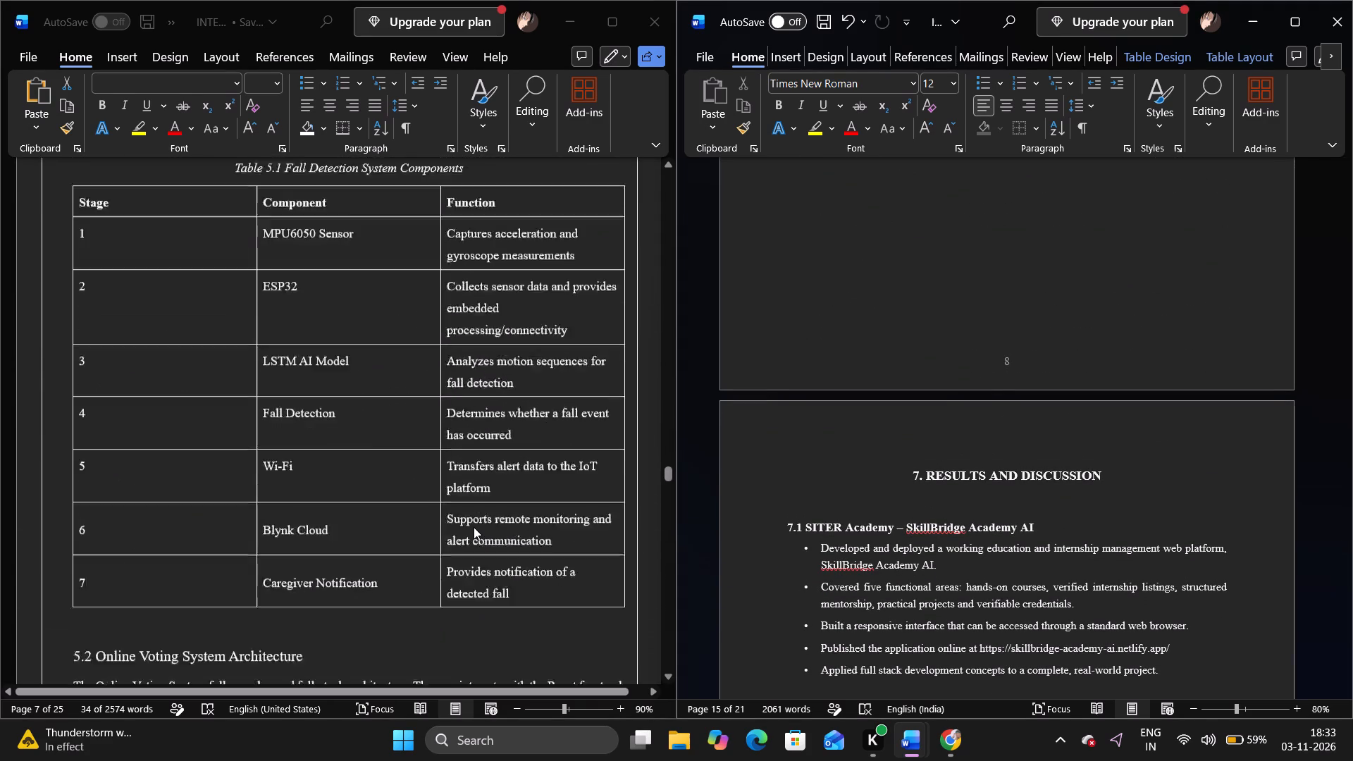
scroll(474, 527, up, 6)
scroll(474, 527, down, 8)
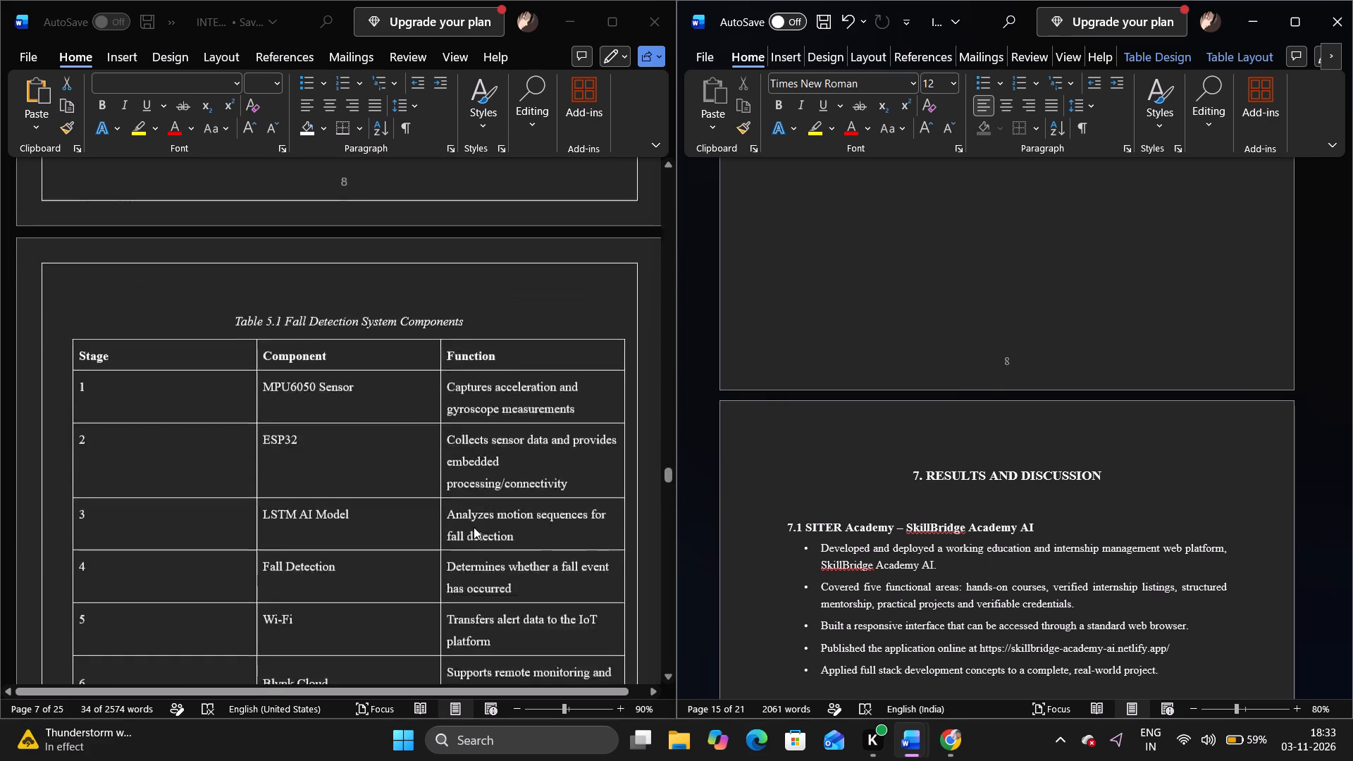
scroll(474, 527, down, 6)
scroll(474, 527, up, 1)
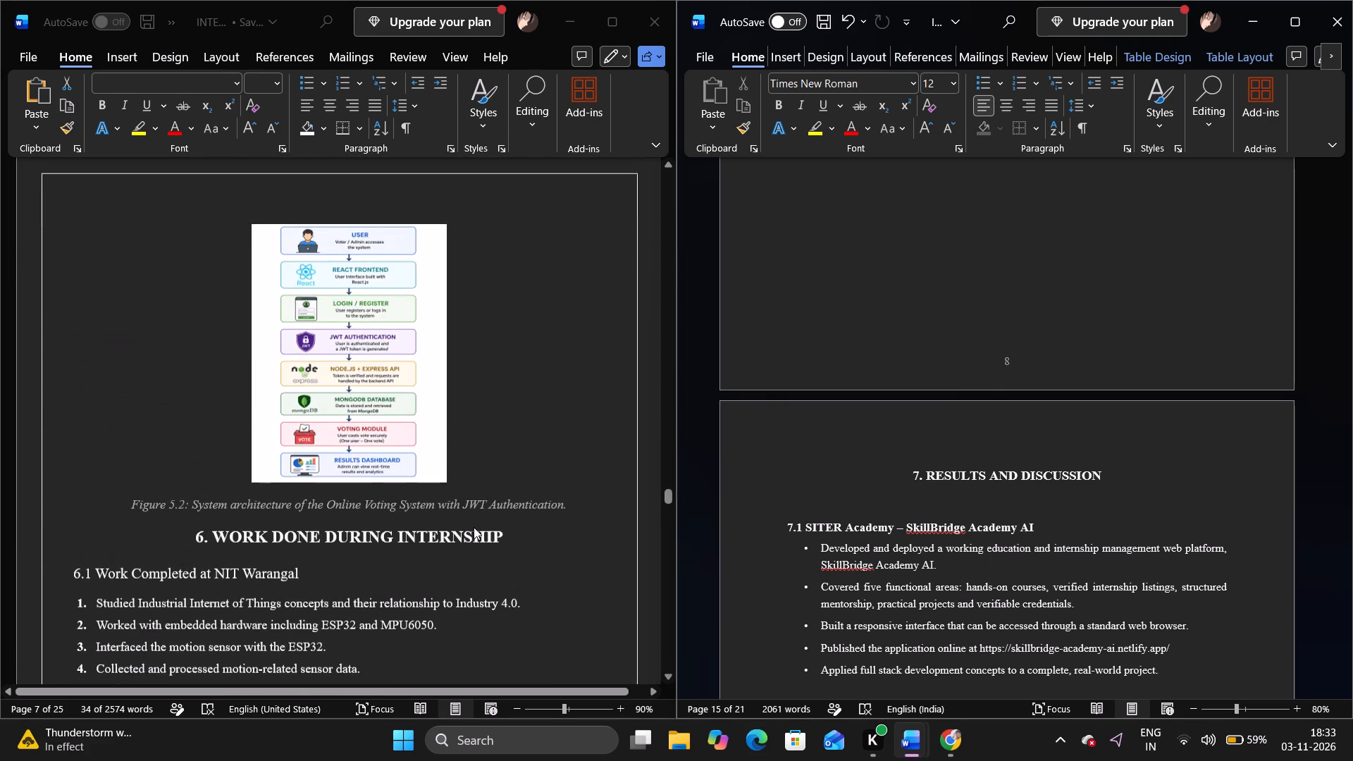
scroll(474, 527, up, 1)
scroll(862, 514, up, 5)
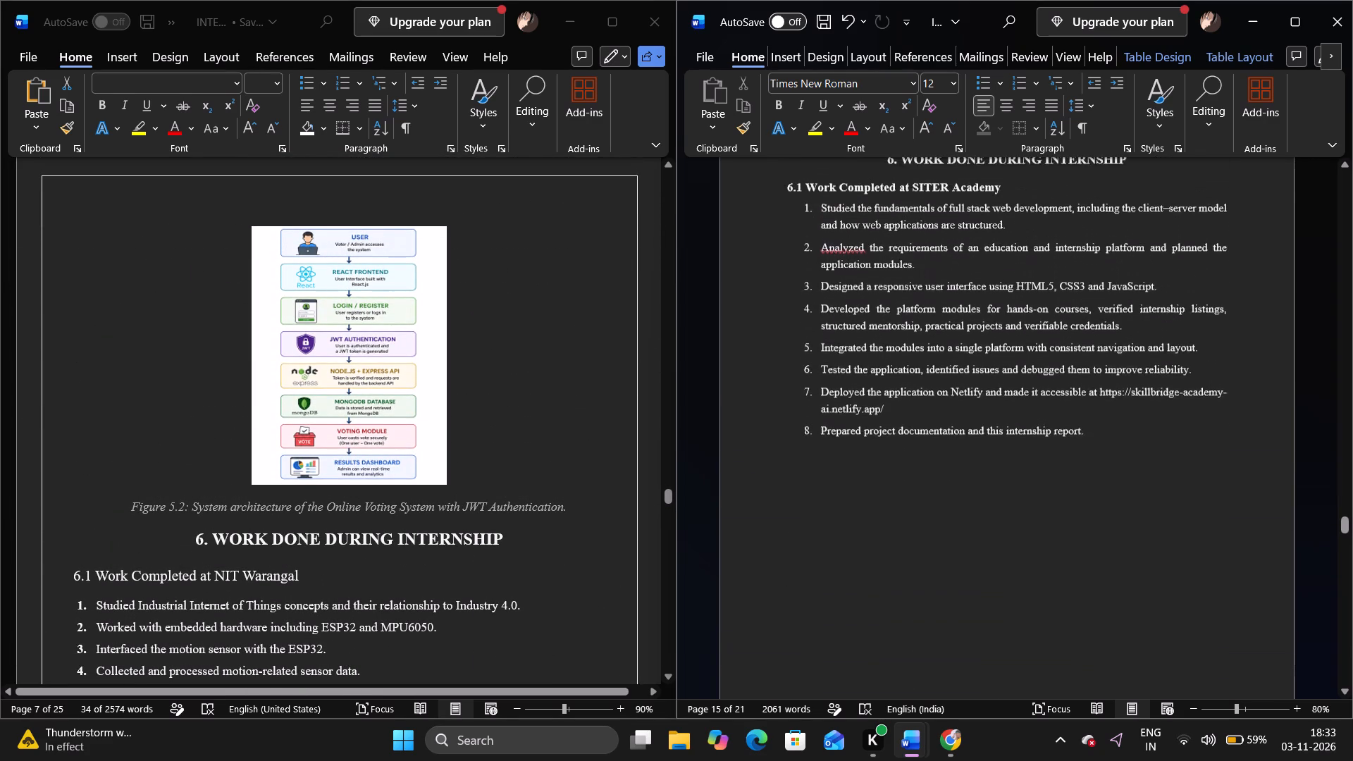
scroll(862, 514, down, 5)
scroll(862, 514, up, 2)
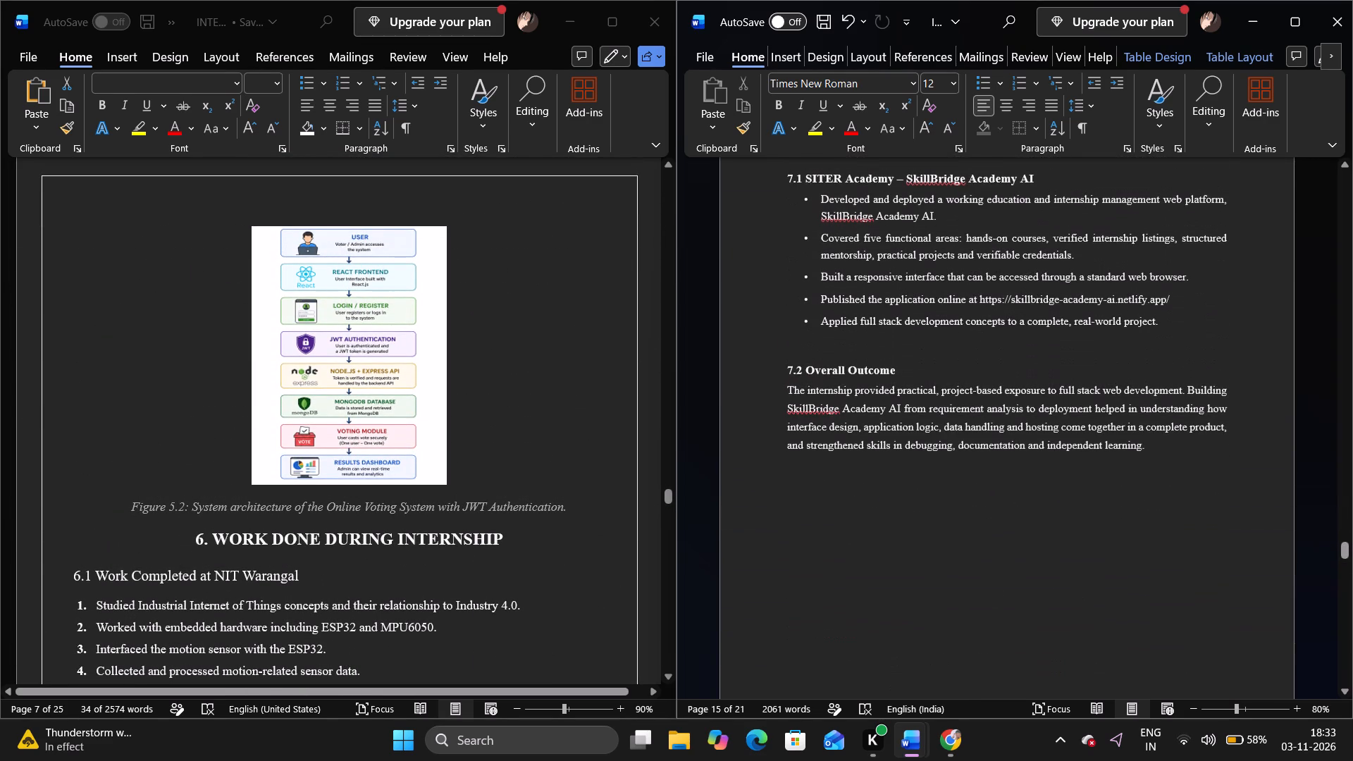
scroll(906, 383, up, 2)
scroll(906, 383, down, 2)
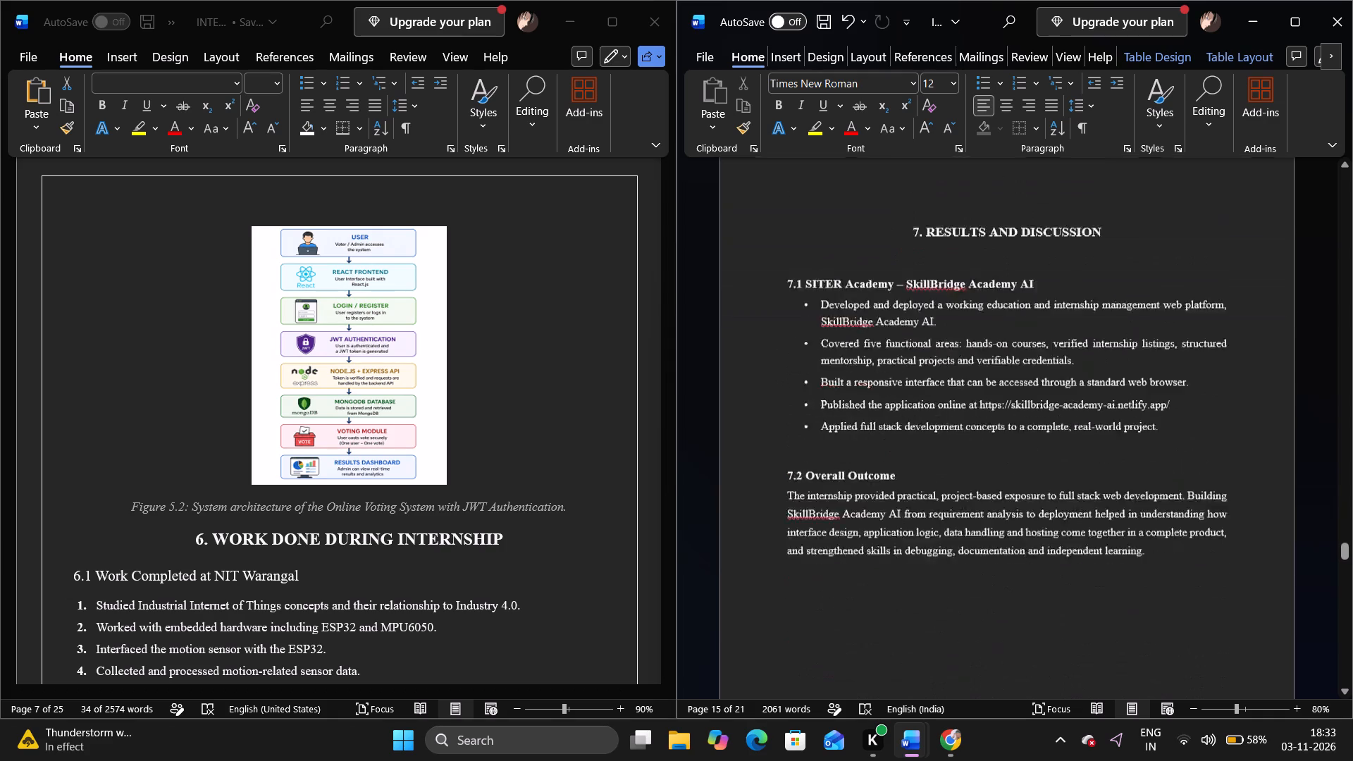
scroll(906, 383, down, 7)
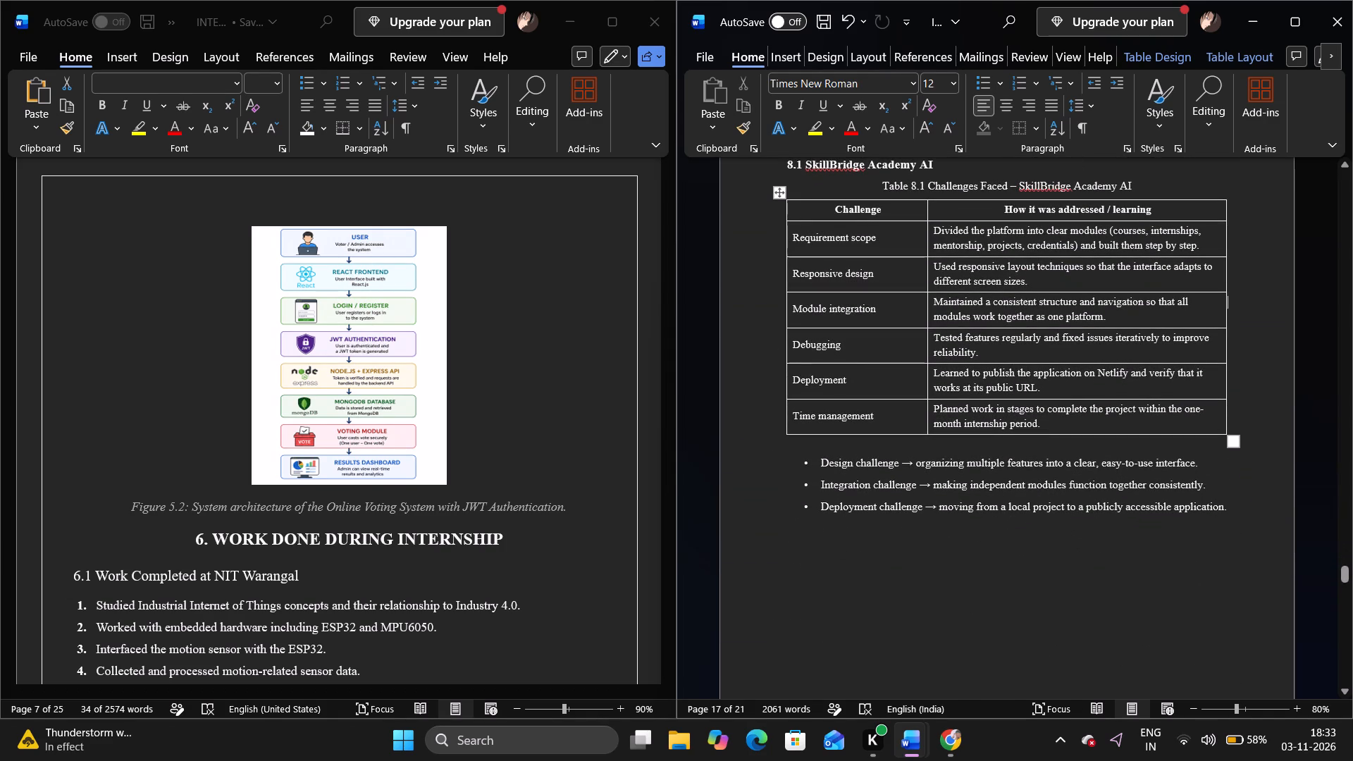
scroll(906, 383, up, 2)
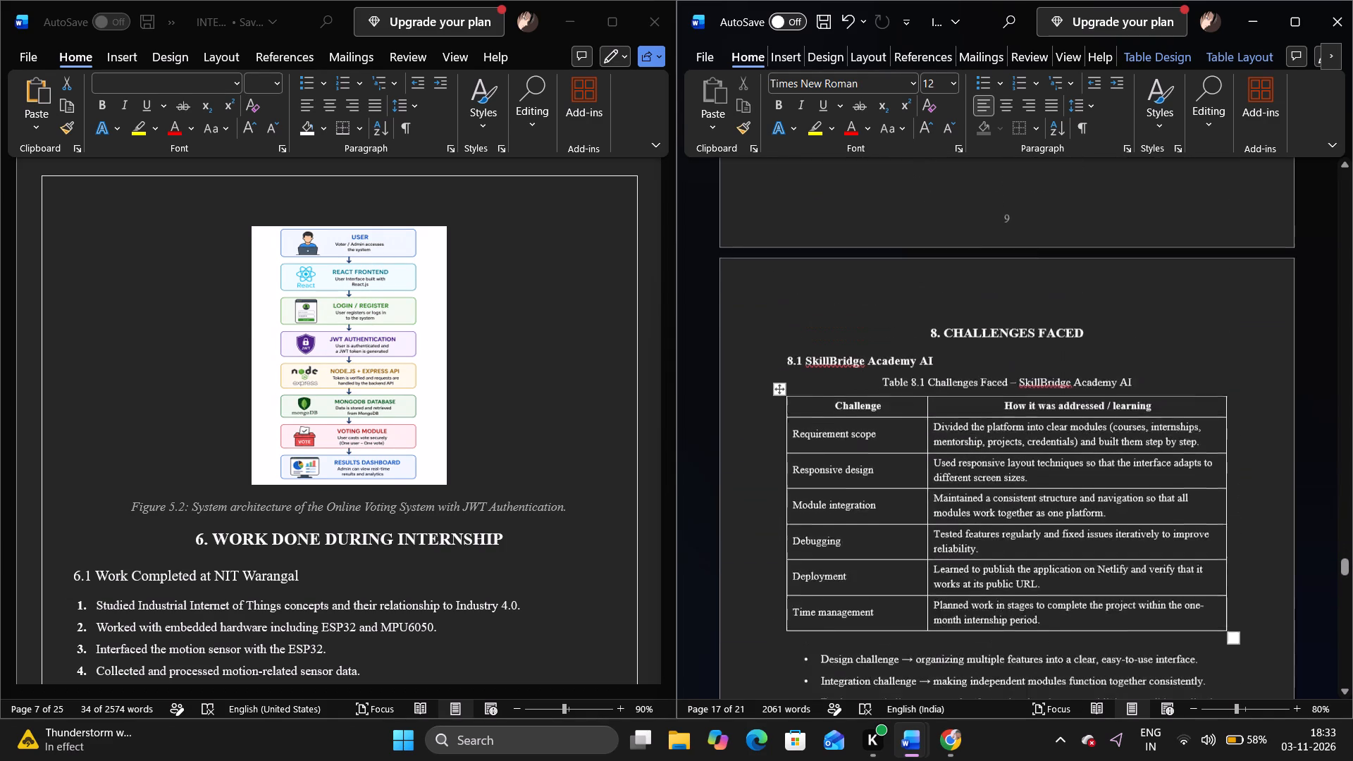
Compare the Problem Statements and Technologies Used sections, including the technology tables and figure captions, with the reference report.
scroll(906, 383, up, 1)
scroll(501, 403, up, 10)
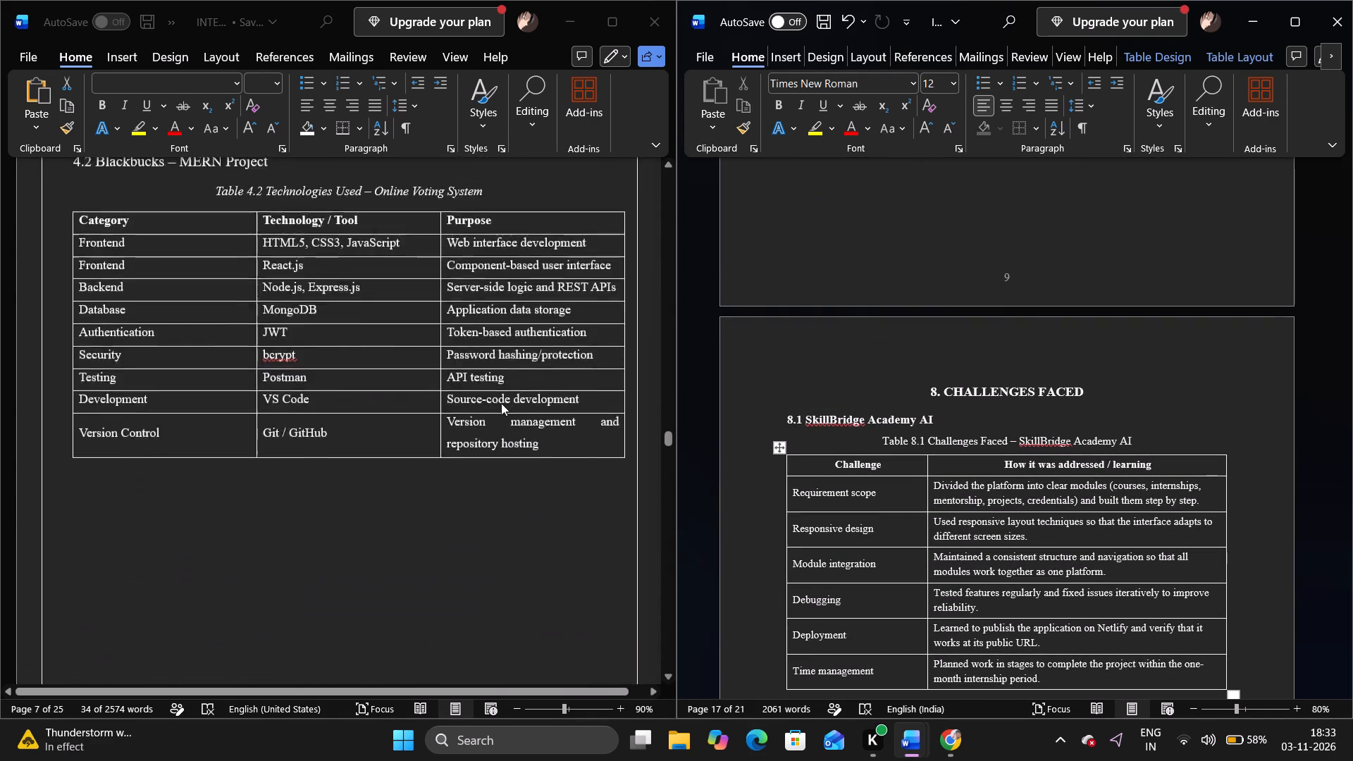
scroll(501, 403, up, 3)
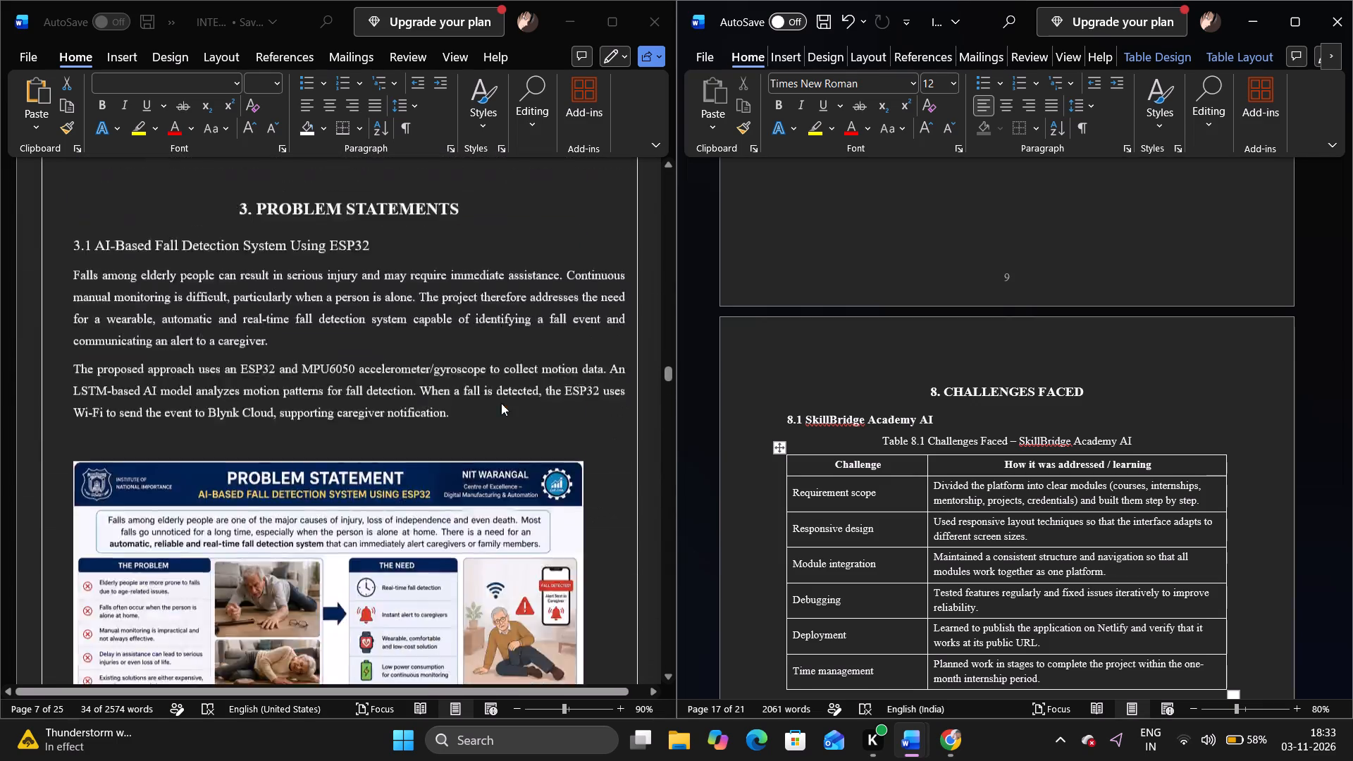
scroll(782, 450, up, 5)
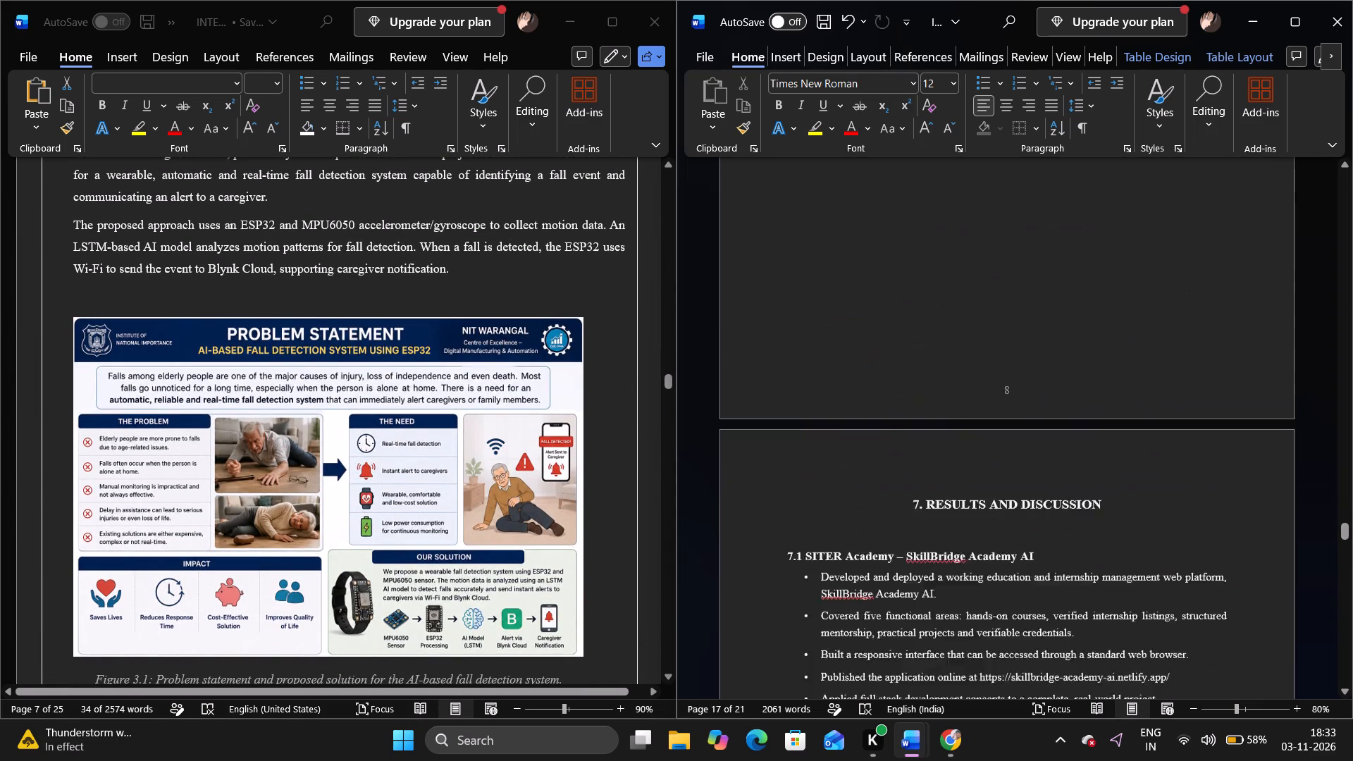
scroll(782, 450, up, 8)
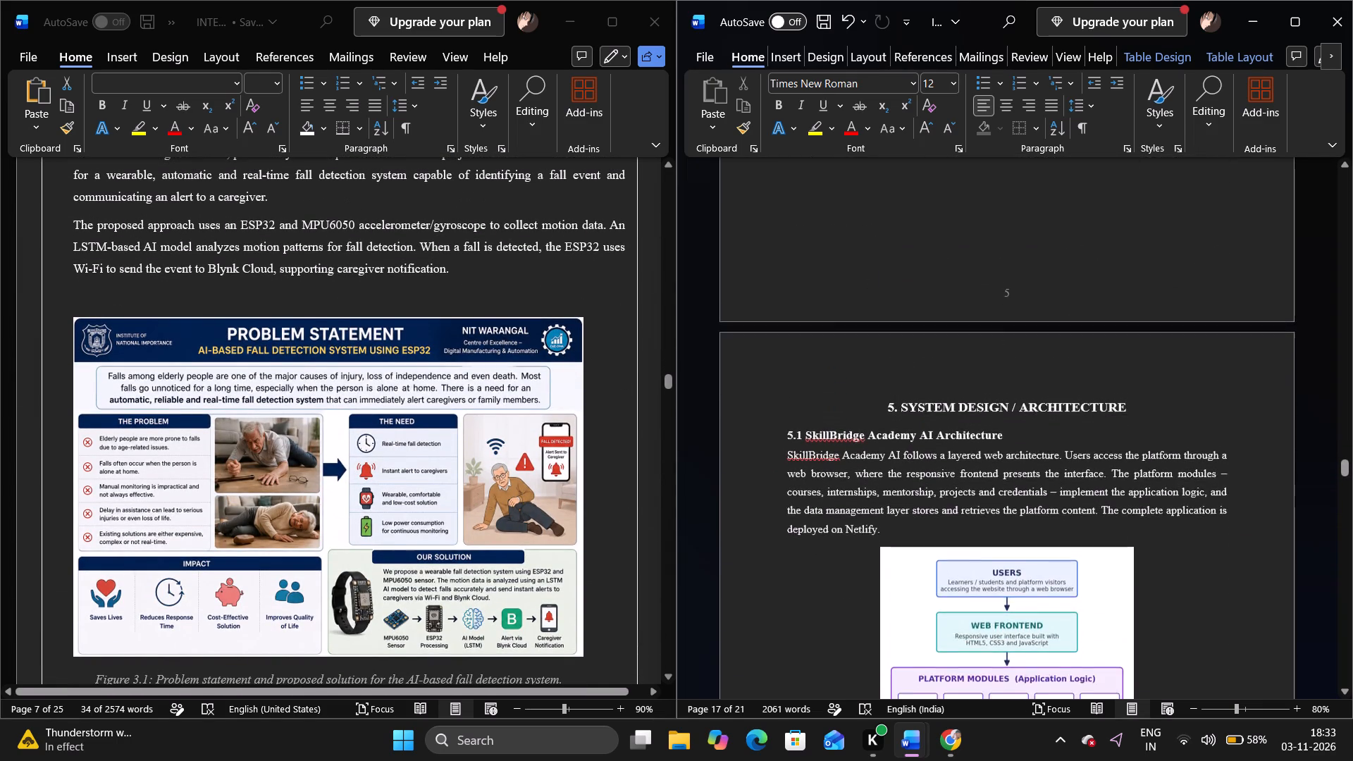
scroll(782, 450, up, 3)
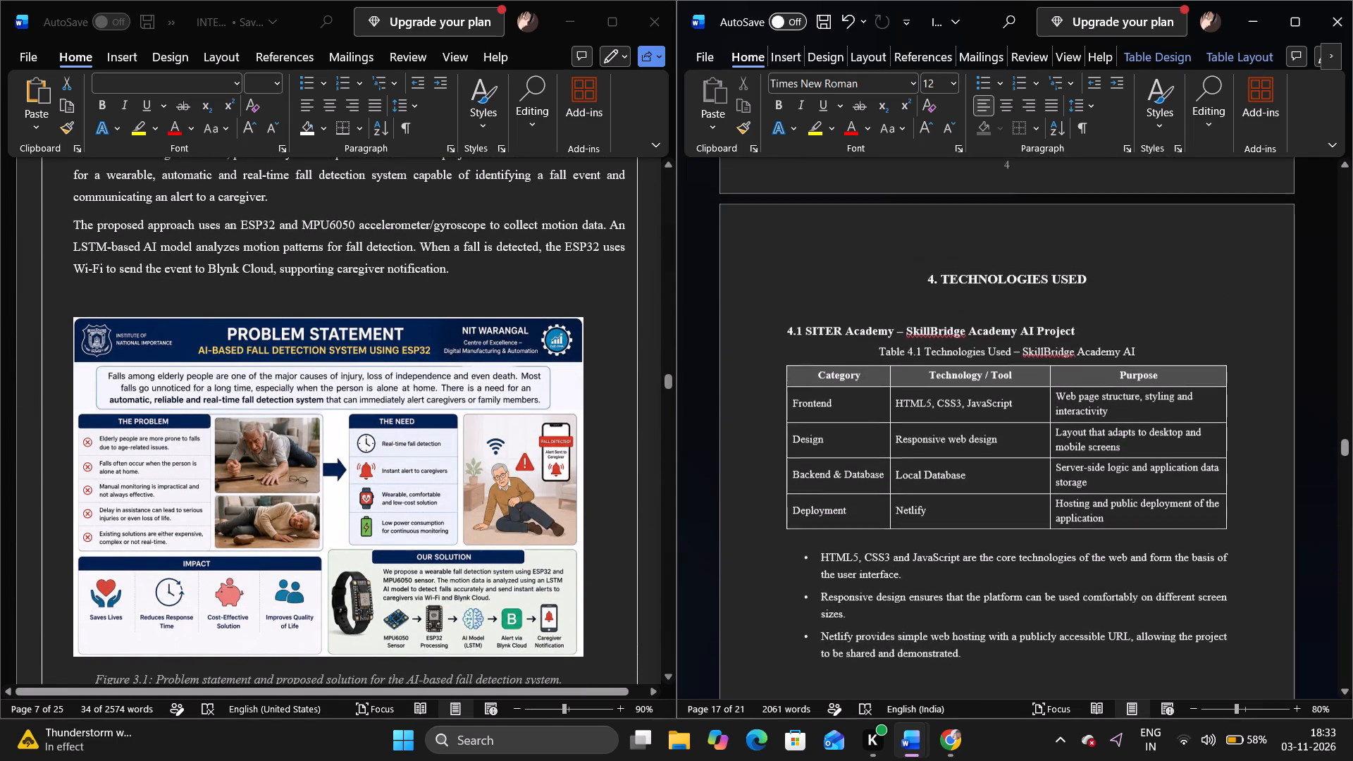
scroll(782, 450, up, 1)
scroll(494, 354, up, 5)
scroll(494, 354, down, 2)
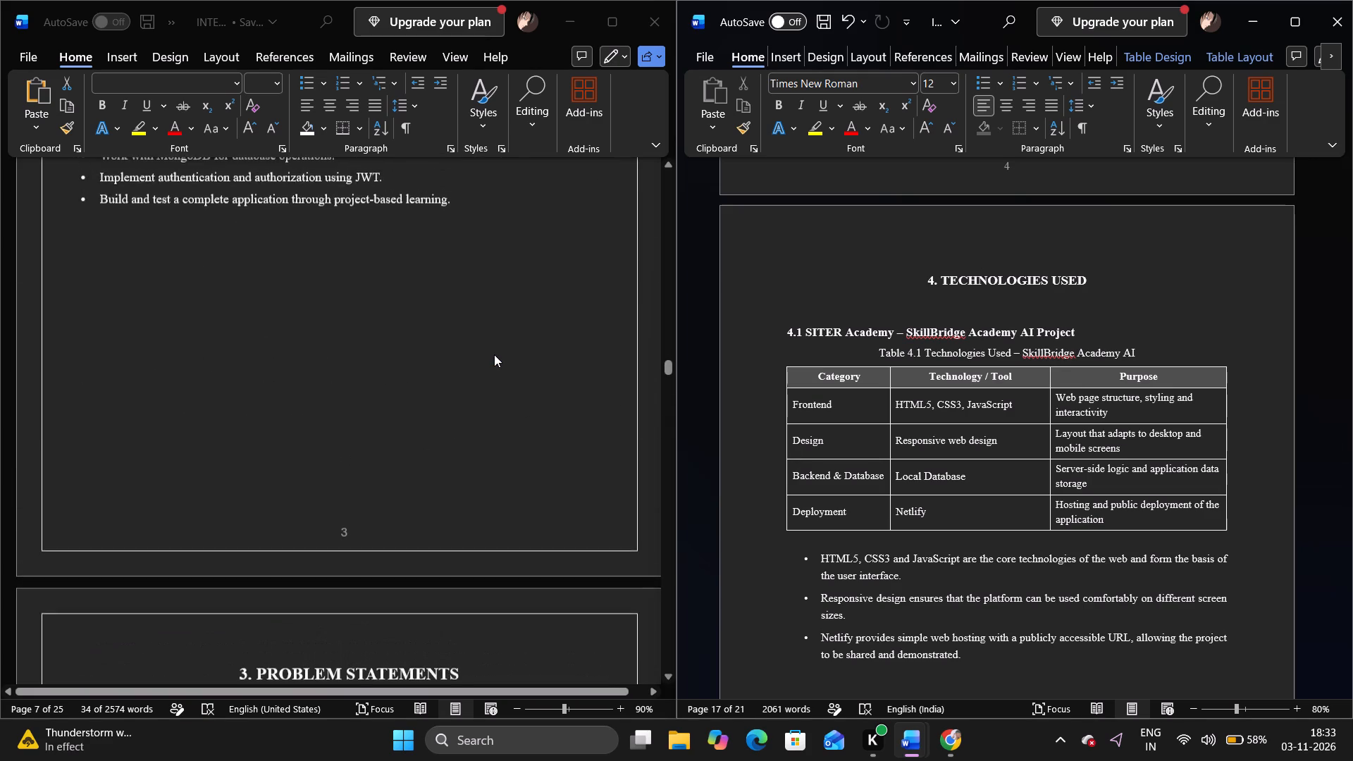
scroll(494, 354, down, 5)
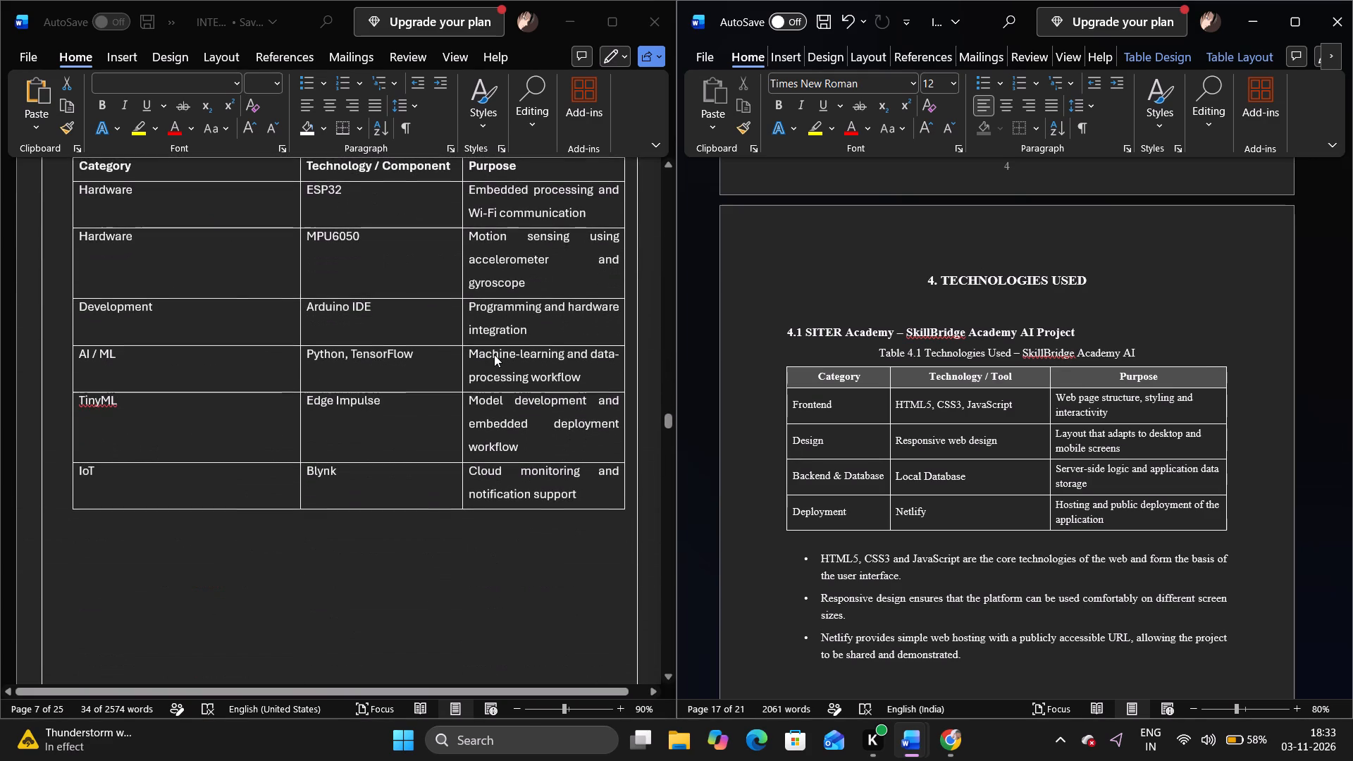
scroll(806, 549, up, 6)
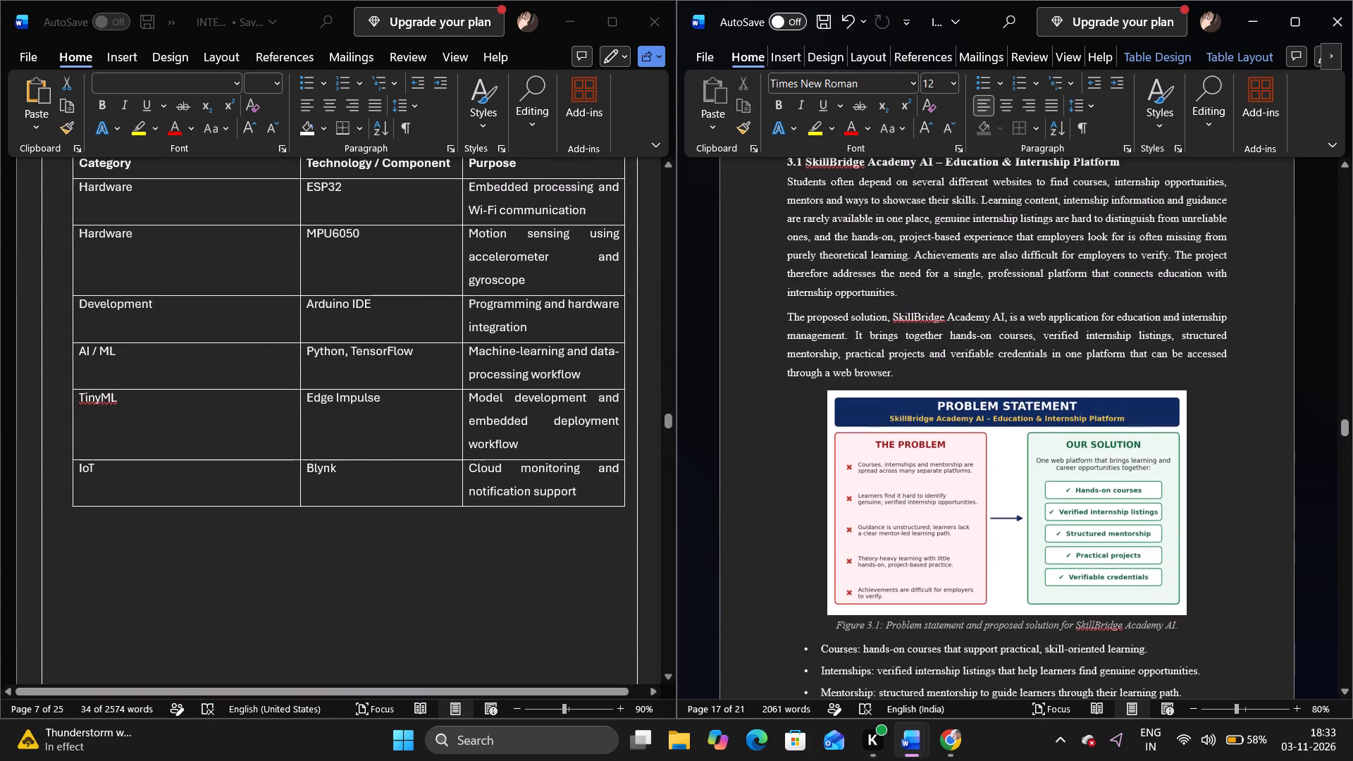
scroll(806, 549, up, 1)
scroll(827, 497, down, 1)
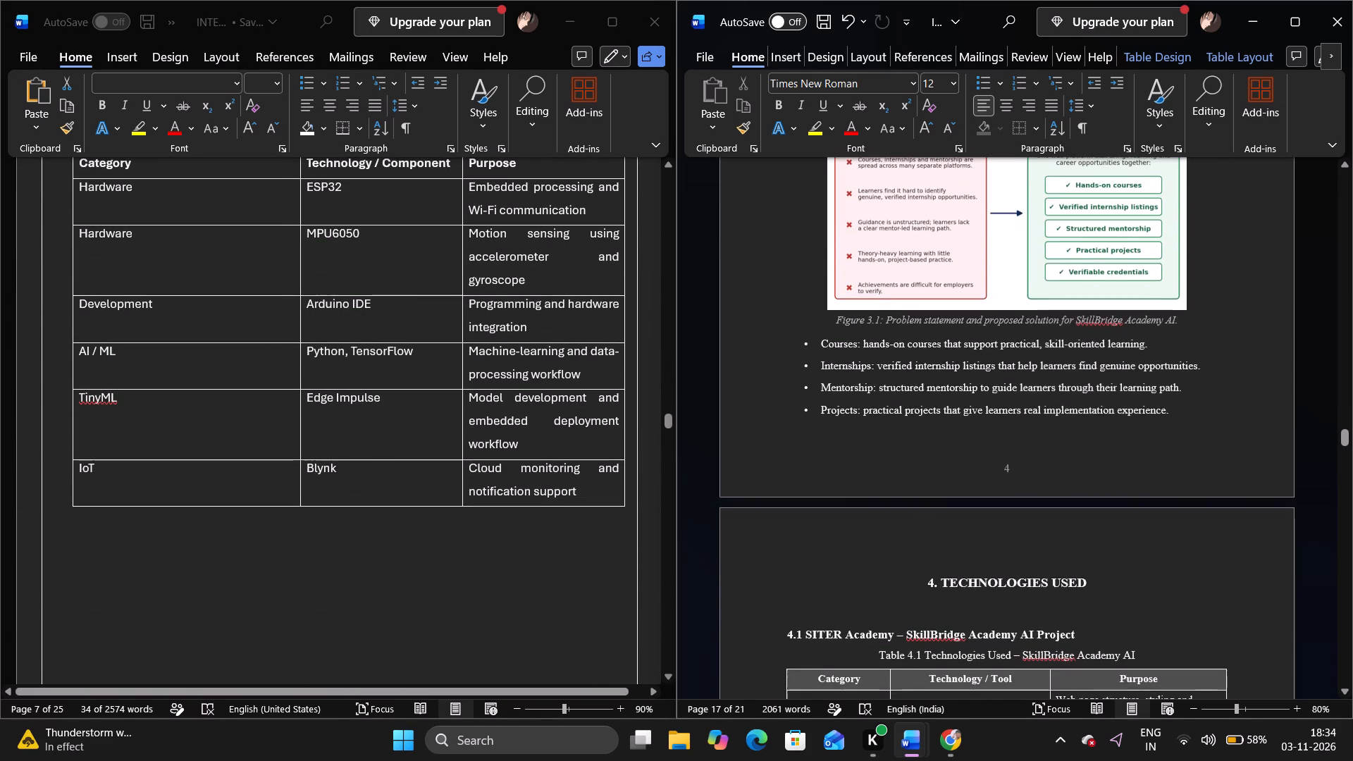
scroll(827, 497, down, 1)
scroll(755, 500, down, 7)
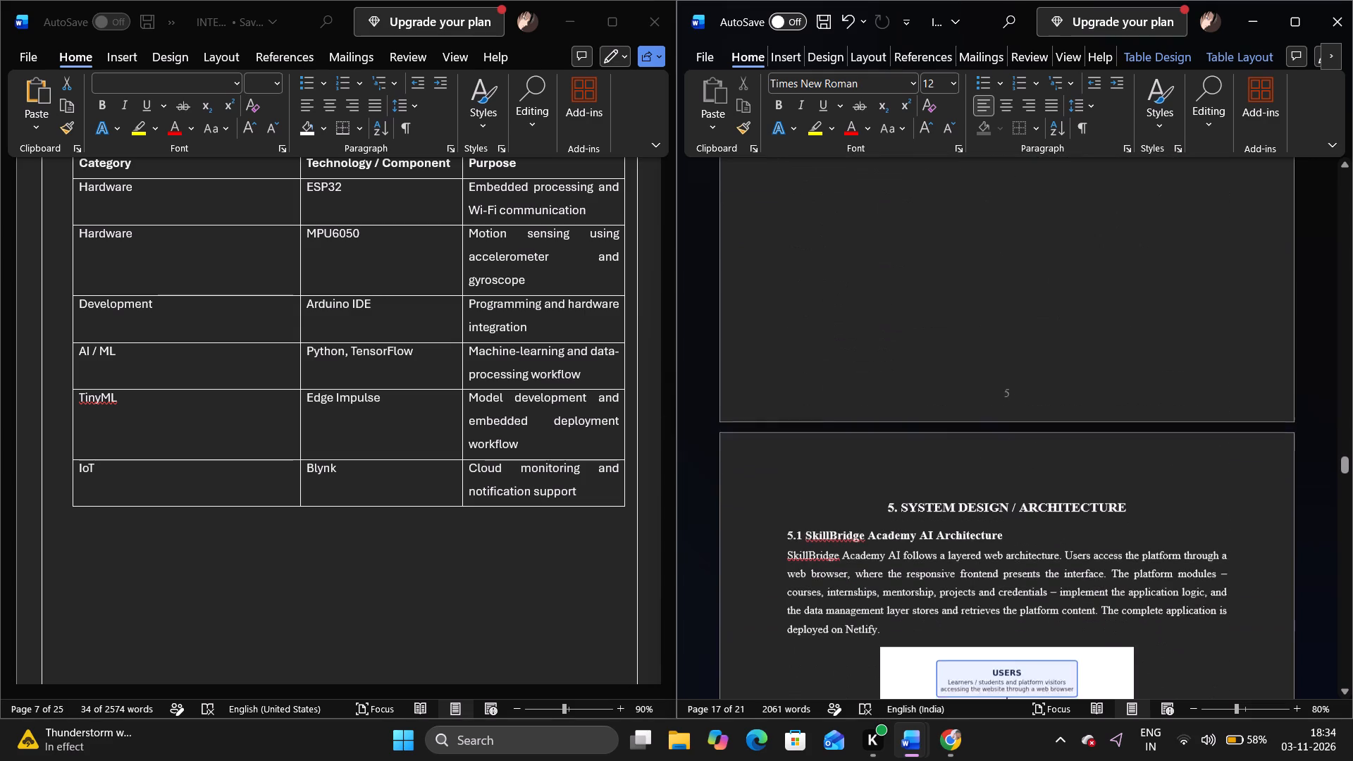
scroll(456, 454, up, 1)
Compare the System Design / Architecture section and its Figure 5.1 with the same section in the reference report.
scroll(456, 454, down, 3)
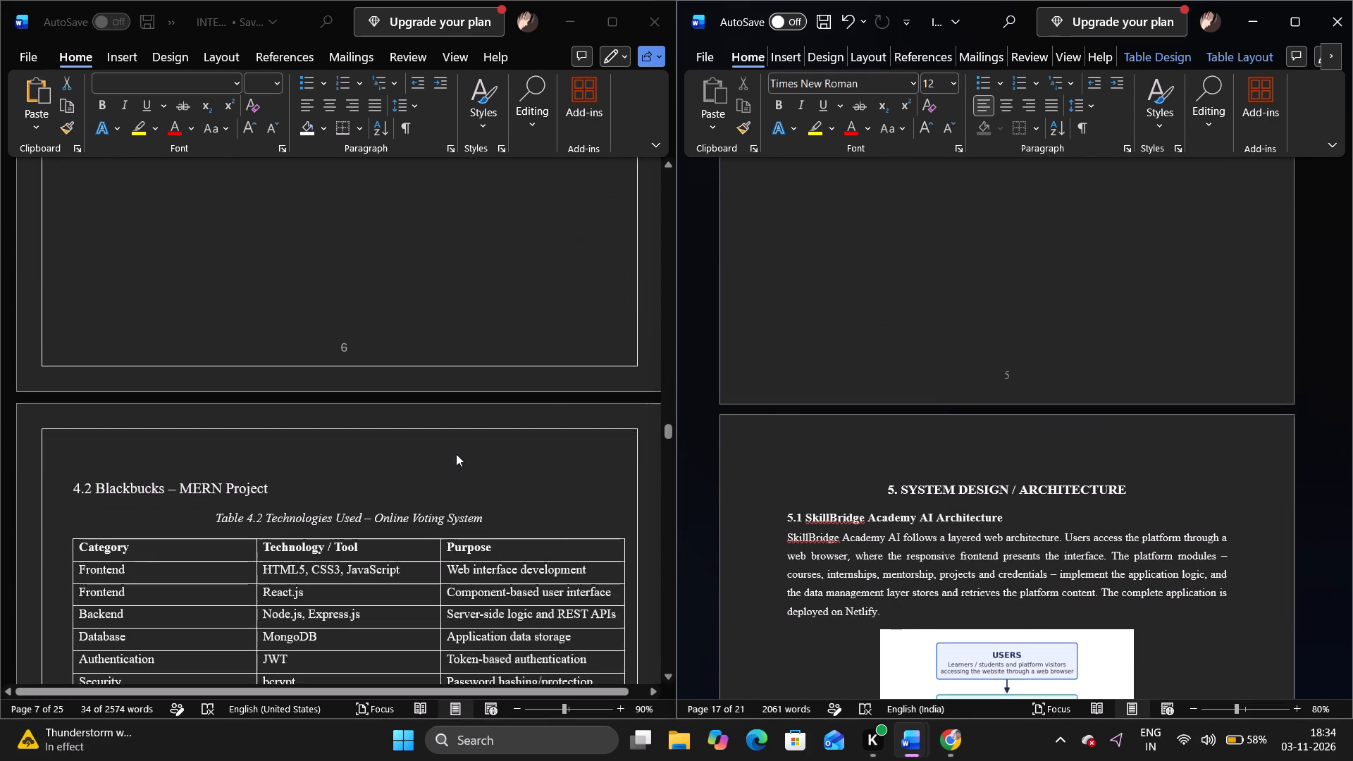
scroll(703, 524, up, 1)
scroll(511, 500, down, 2)
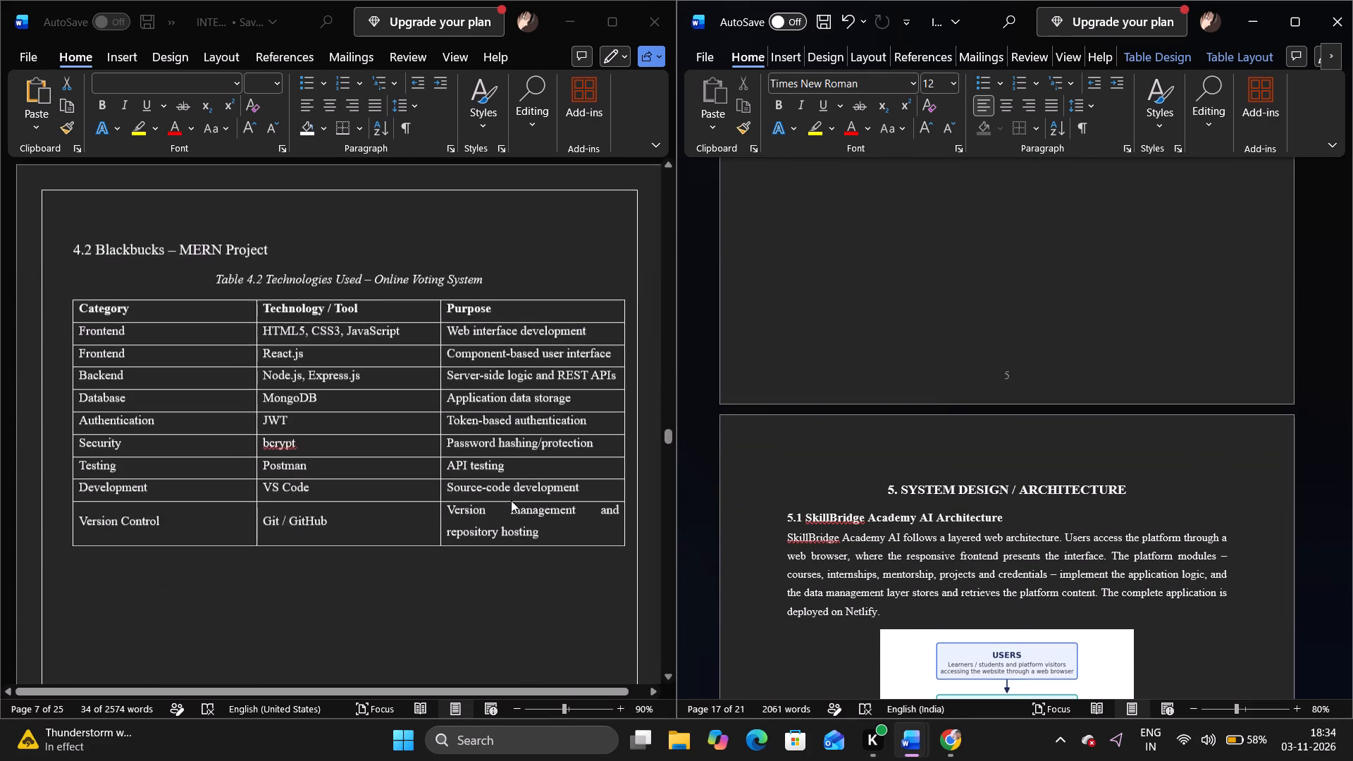
scroll(511, 500, down, 4)
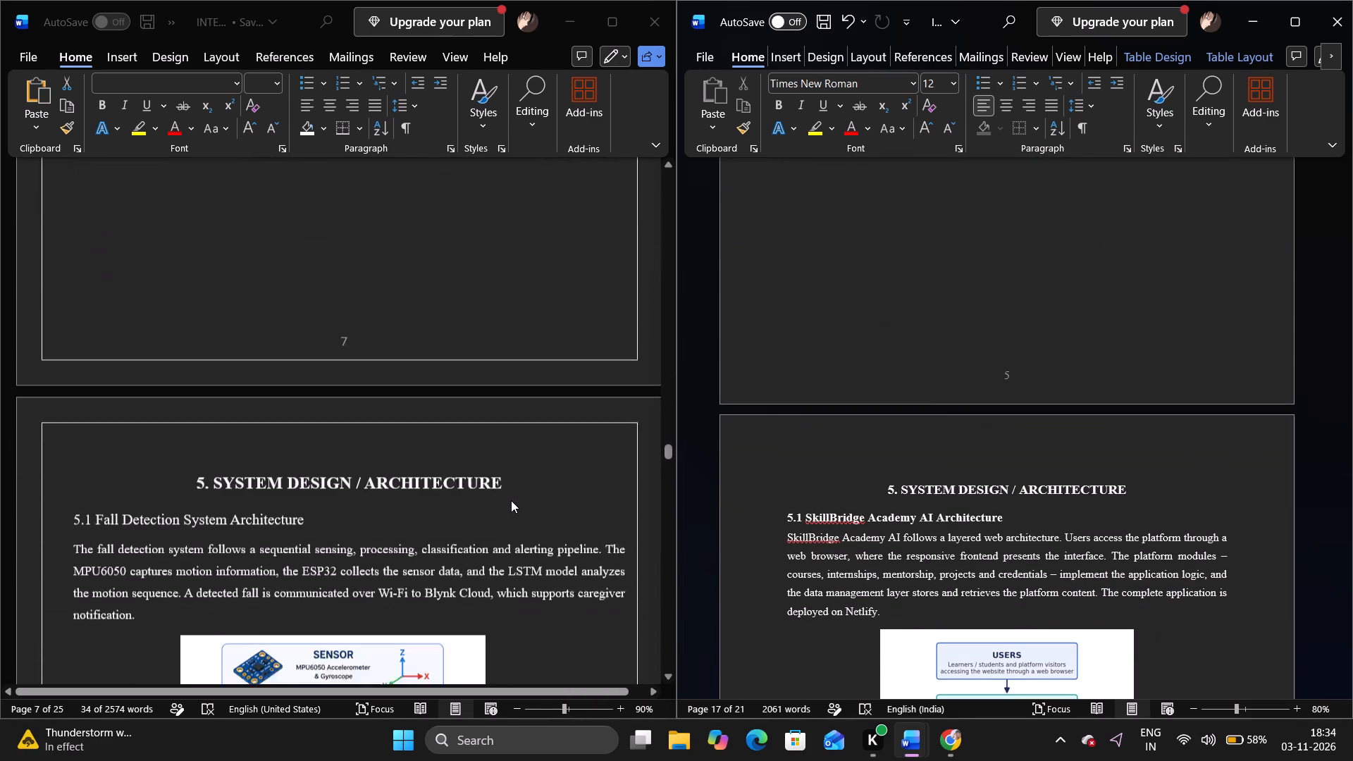
scroll(511, 500, down, 1)
scroll(758, 541, down, 3)
scroll(522, 554, down, 1)
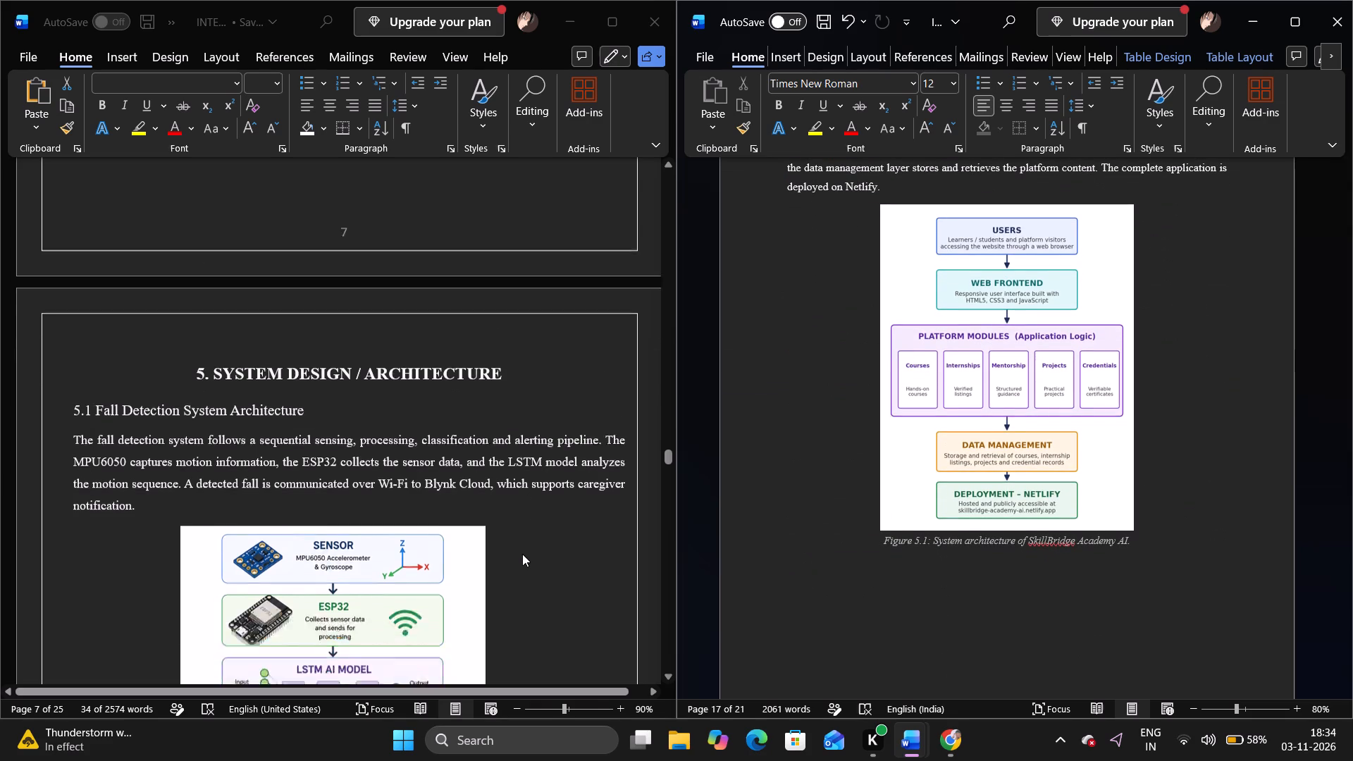
scroll(522, 554, down, 3)
scroll(760, 600, down, 1)
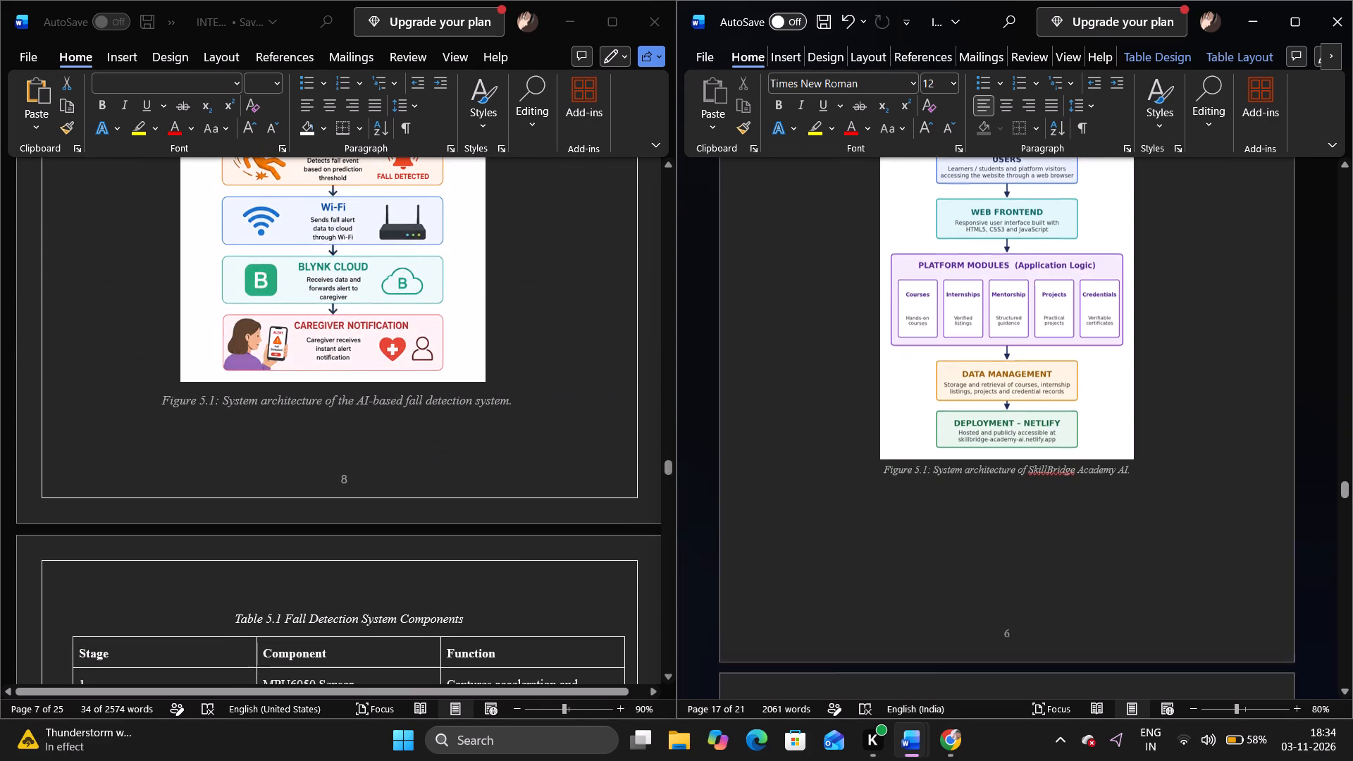
Remove the shading from the header row of Table 5.1 in the System Components section, matching the reference table.
scroll(760, 600, down, 2)
scroll(557, 602, down, 1)
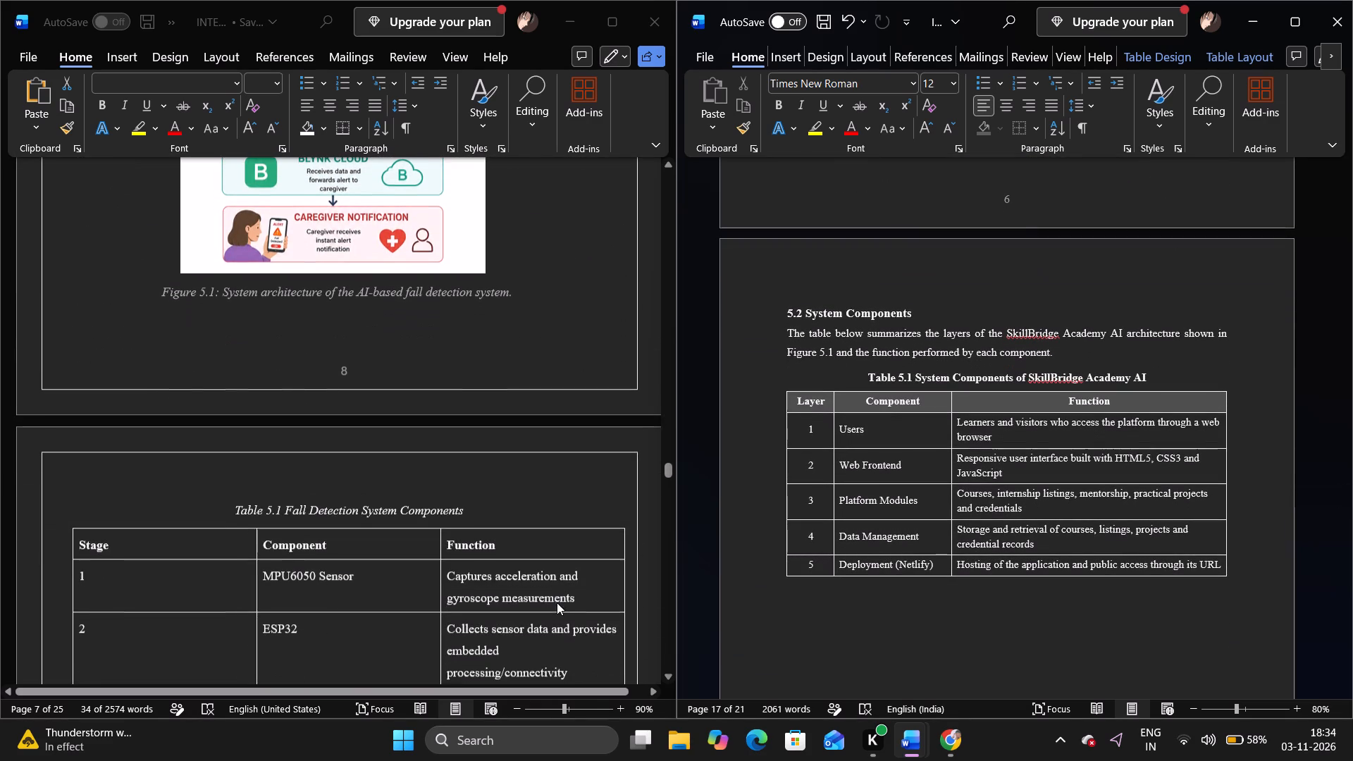
drag(1241, 408, 839, 370)
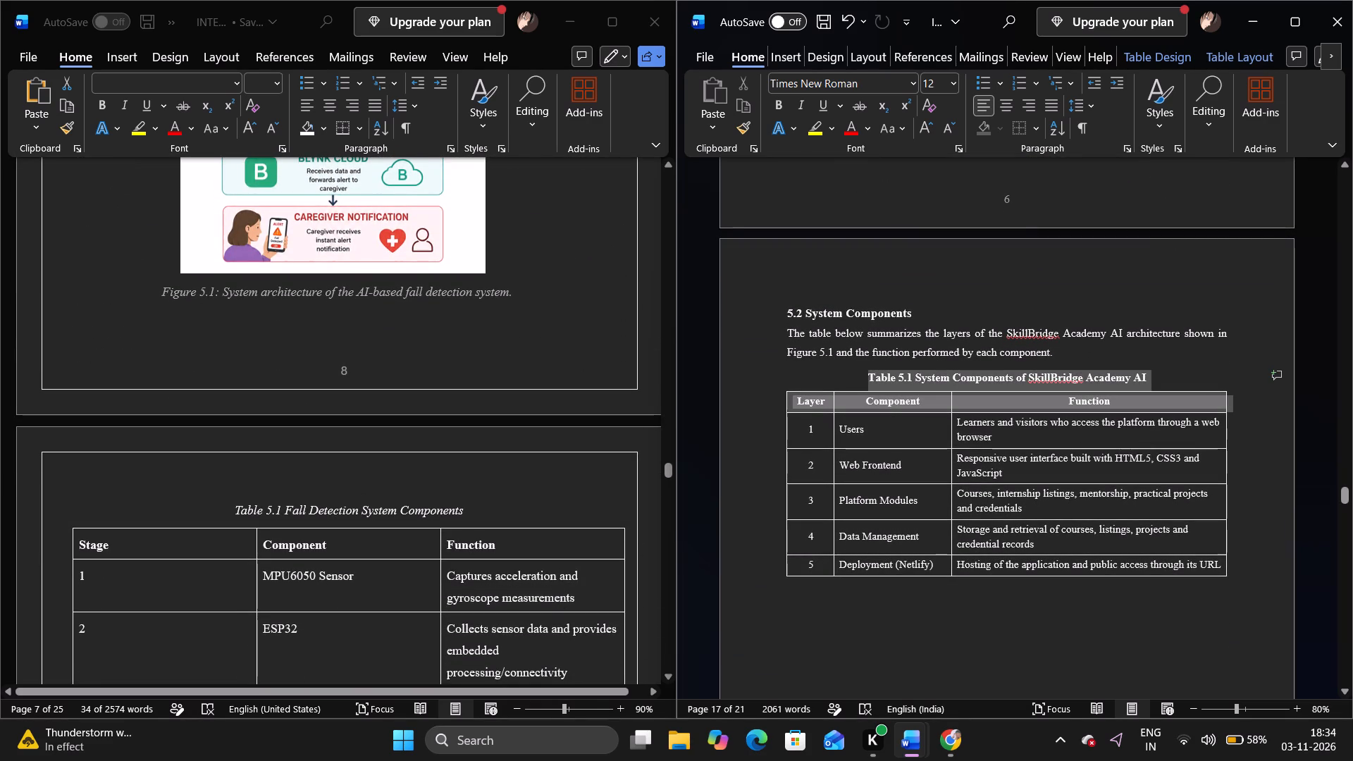
drag(839, 370, 779, 401)
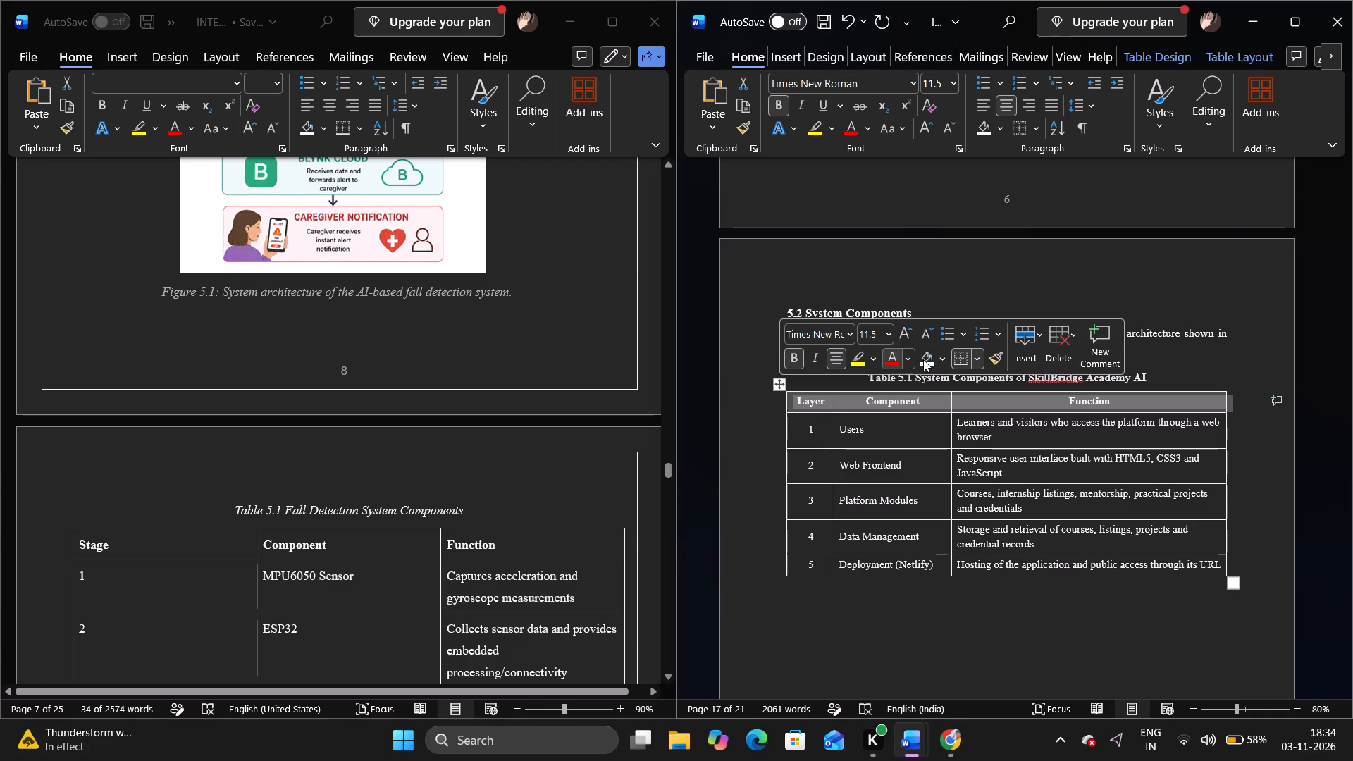
click(922, 359)
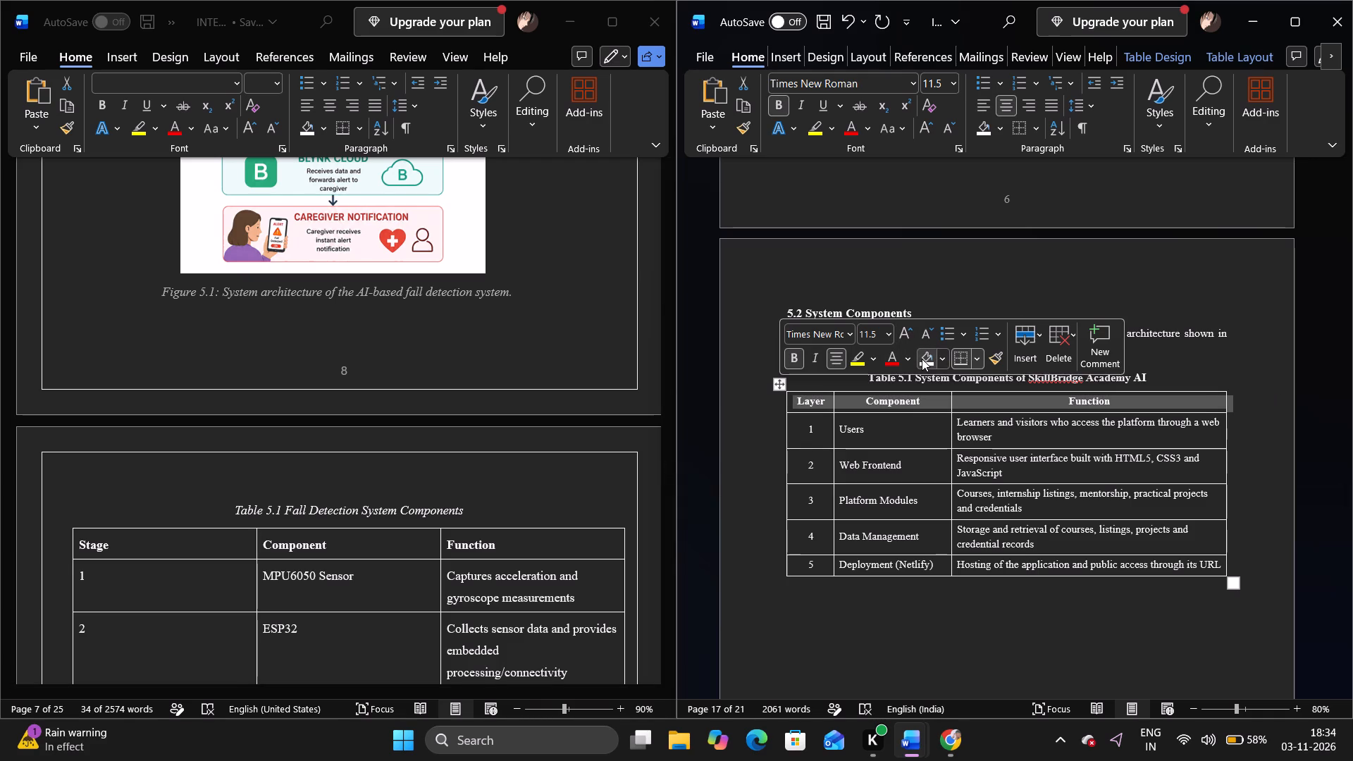
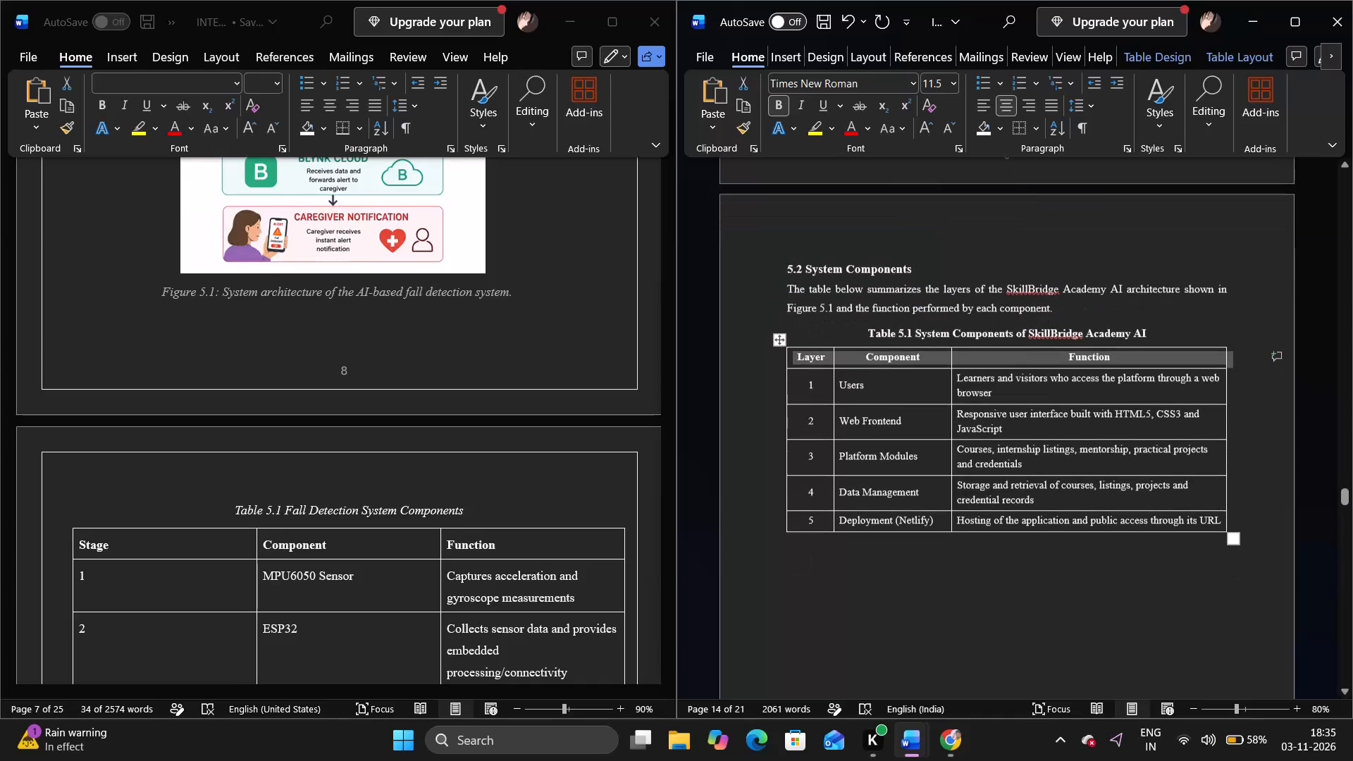
Look through the reference fall detection internship report, from its system architecture pages up to the abstract and down to the closing certificates.
scroll(569, 349, up, 6)
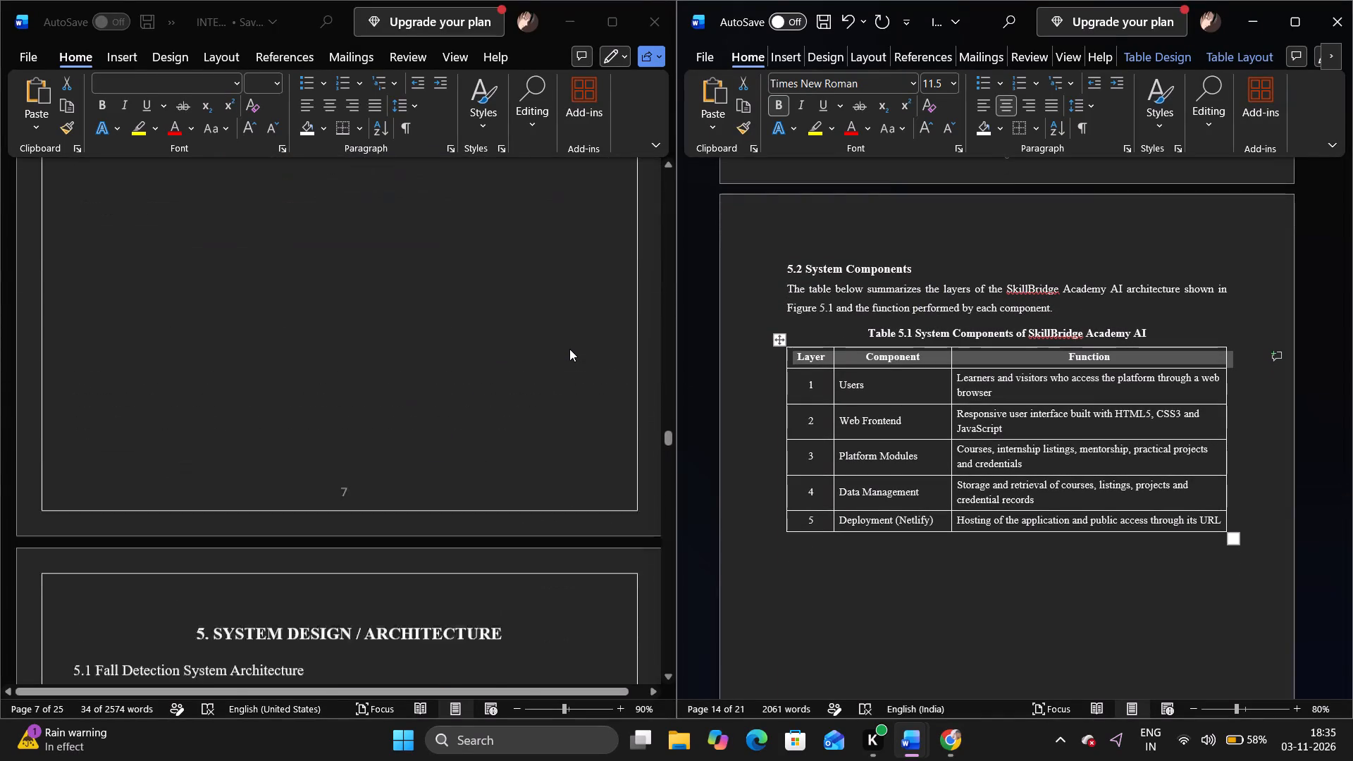
scroll(569, 349, up, 9)
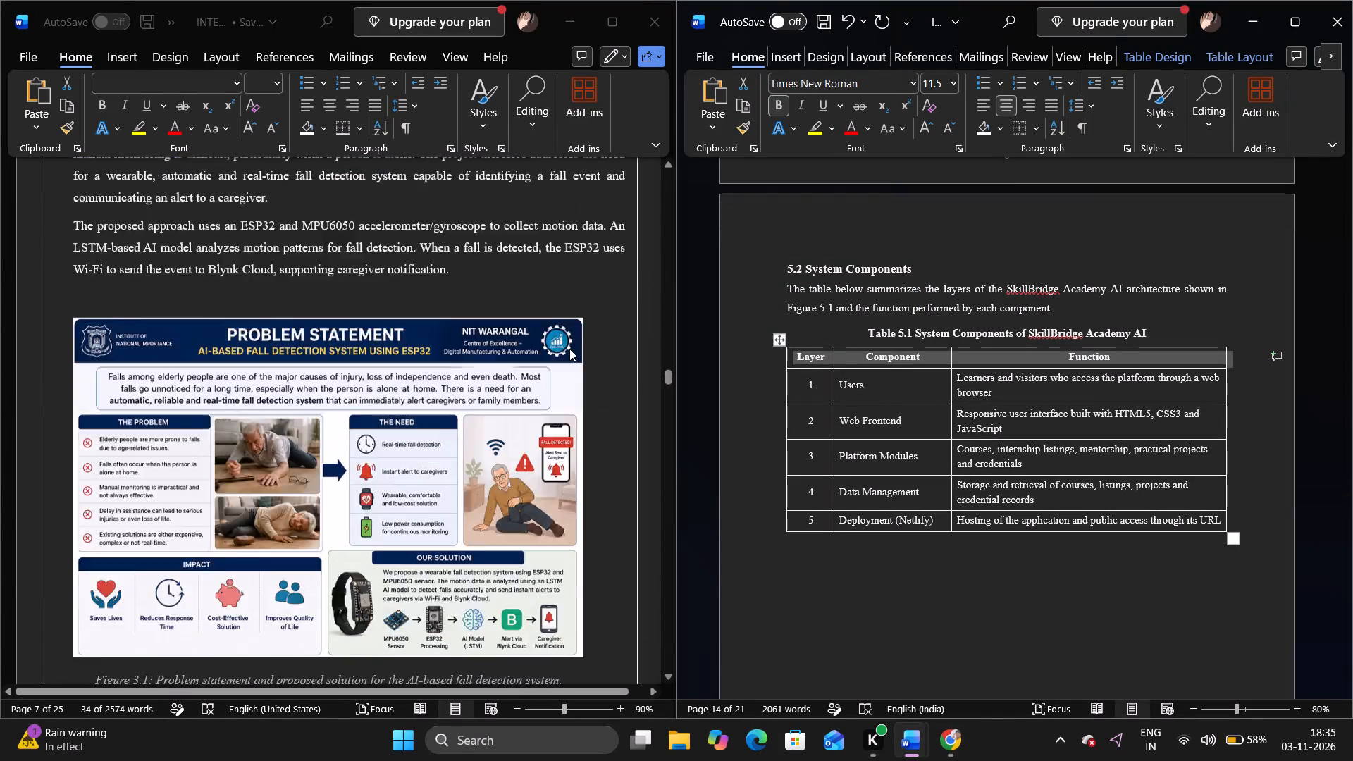
scroll(569, 349, up, 8)
scroll(569, 349, up, 14)
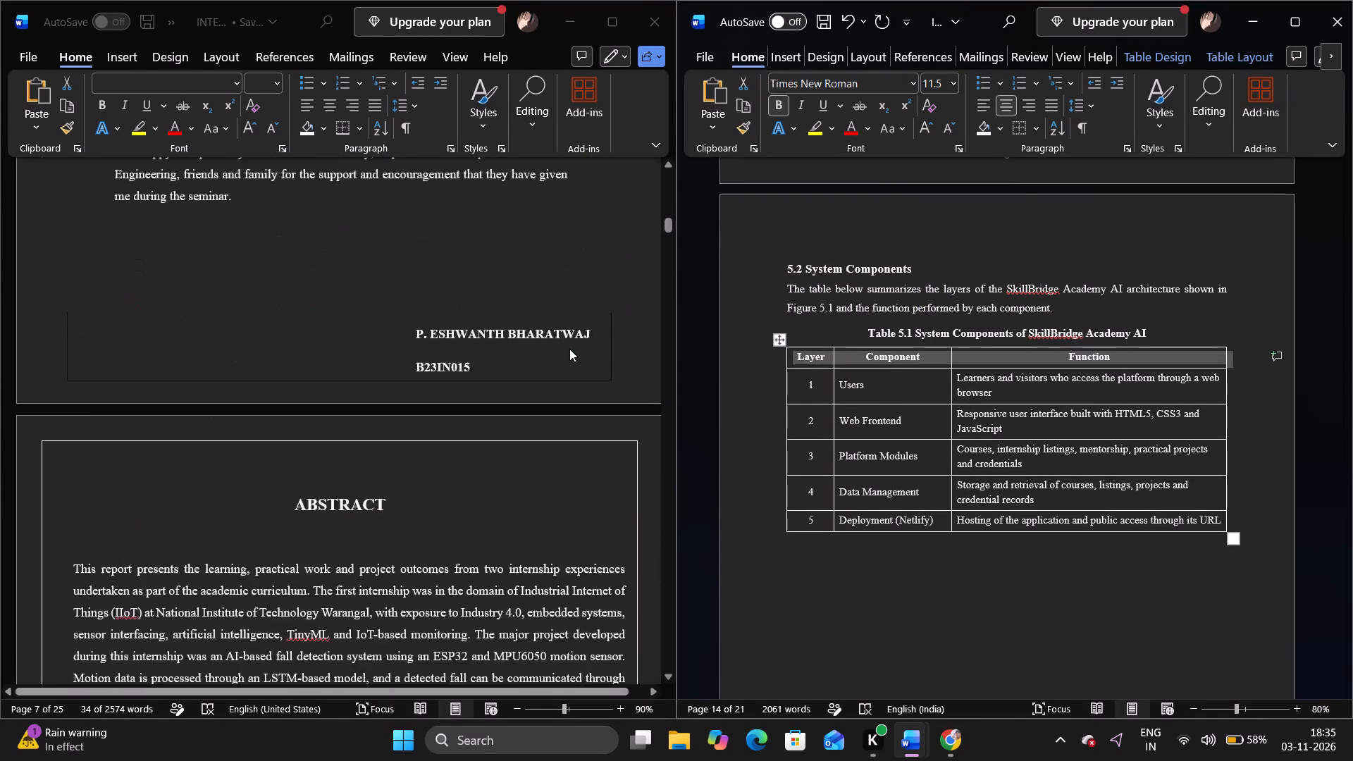
scroll(569, 349, down, 13)
scroll(569, 349, down, 9)
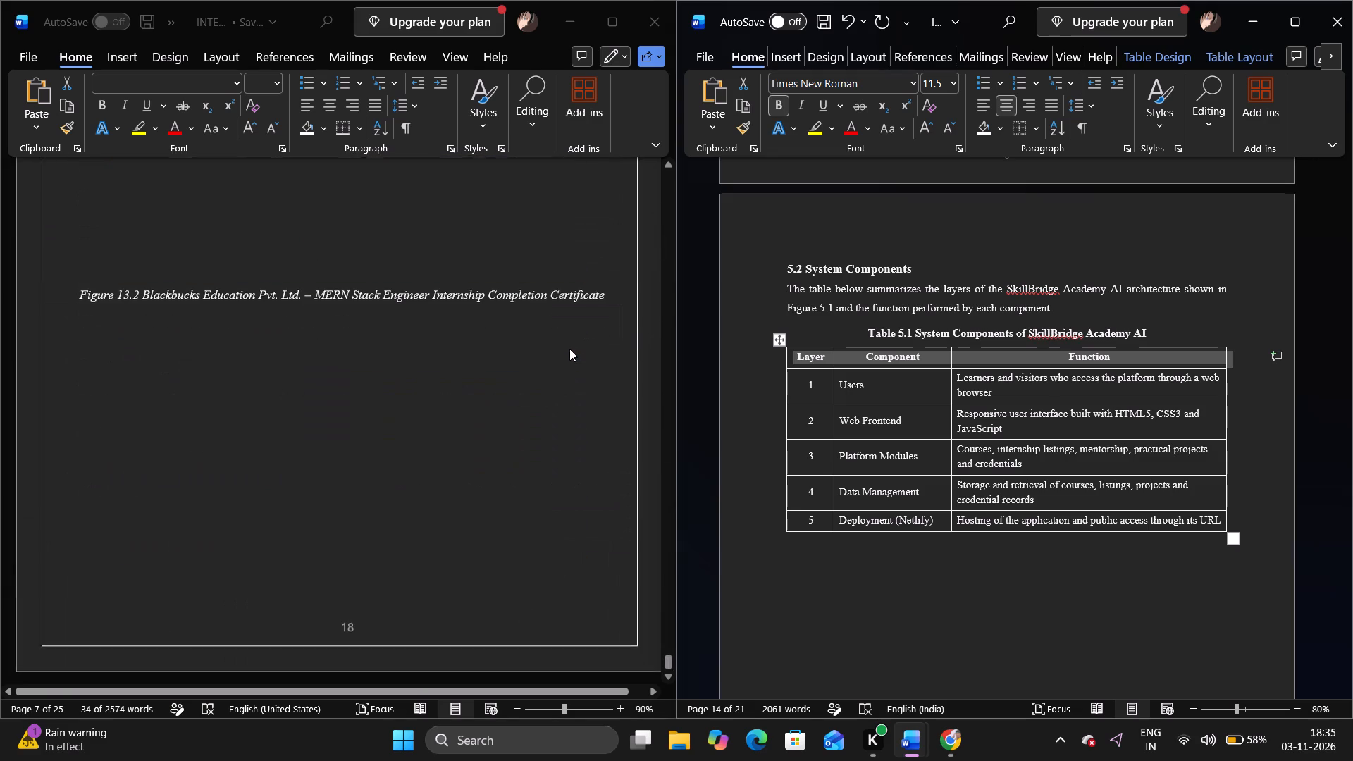
scroll(569, 349, up, 1)
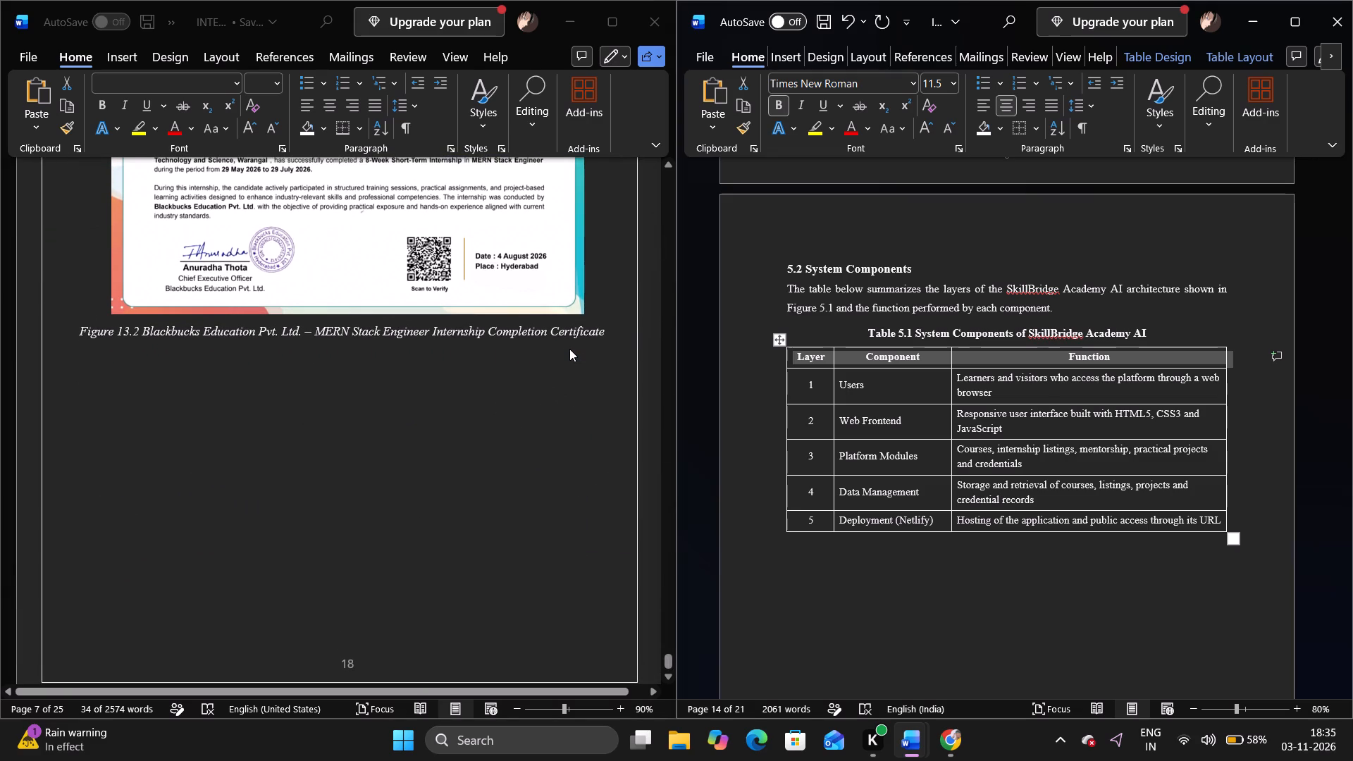
Skim the SkillBridge Academy AI internship report from the internship certificate page at its end back to the cover page.
scroll(985, 503, down, 11)
scroll(985, 503, down, 16)
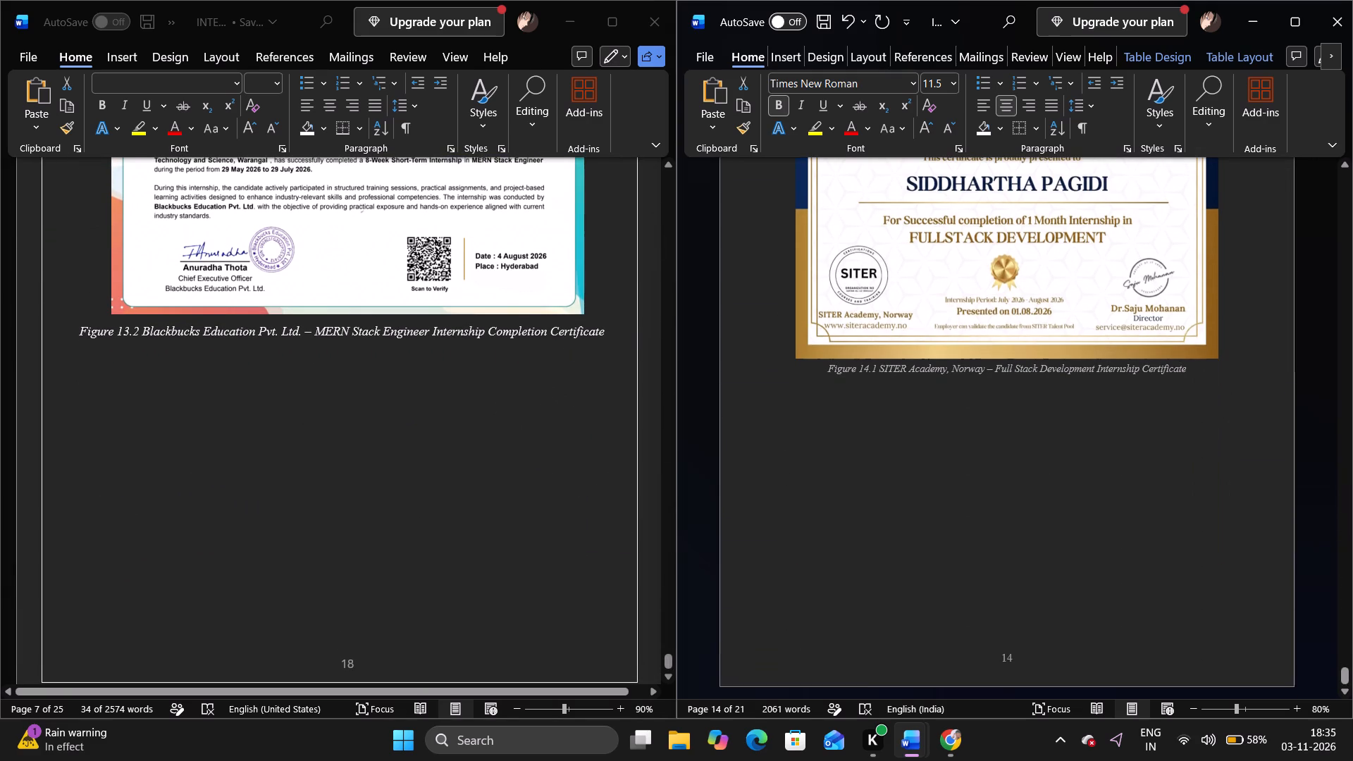
scroll(985, 503, down, 2)
scroll(985, 503, up, 4)
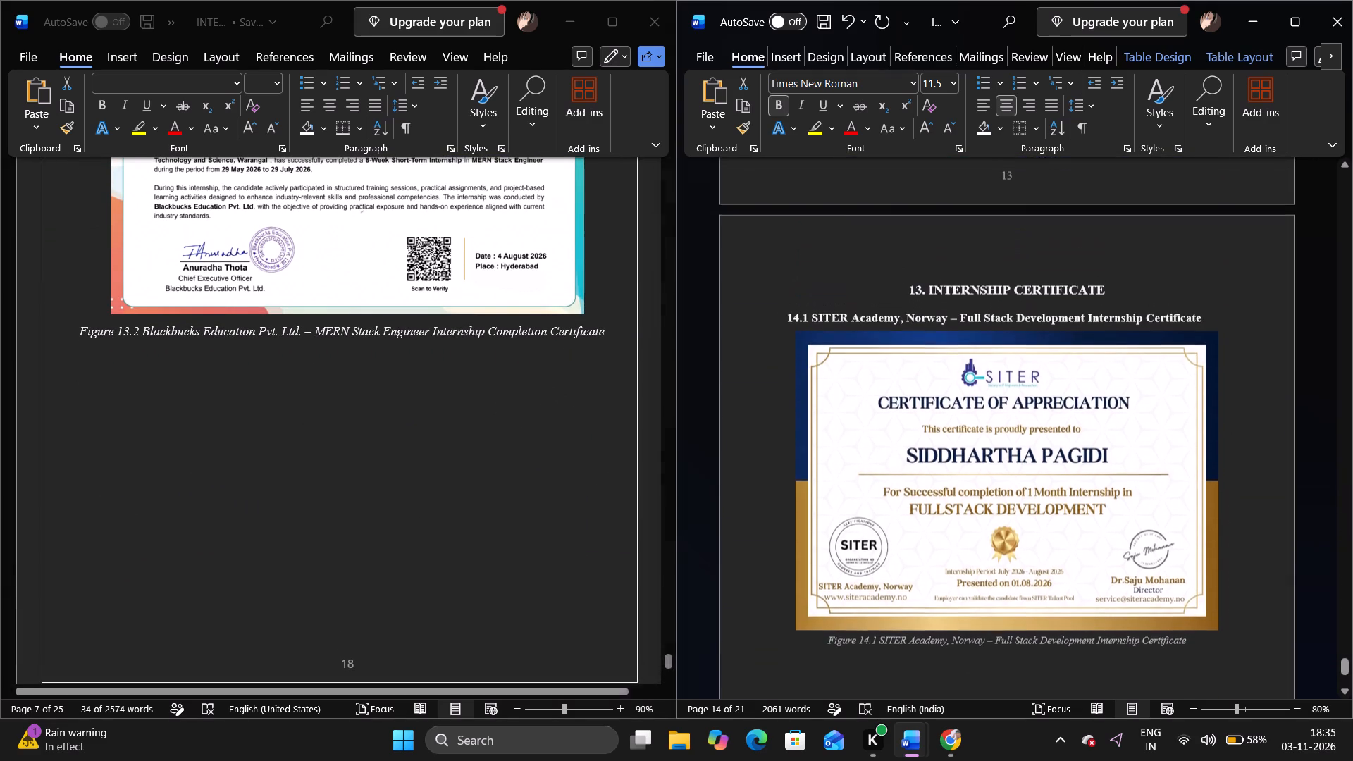
scroll(985, 503, up, 2)
scroll(686, 389, up, 1)
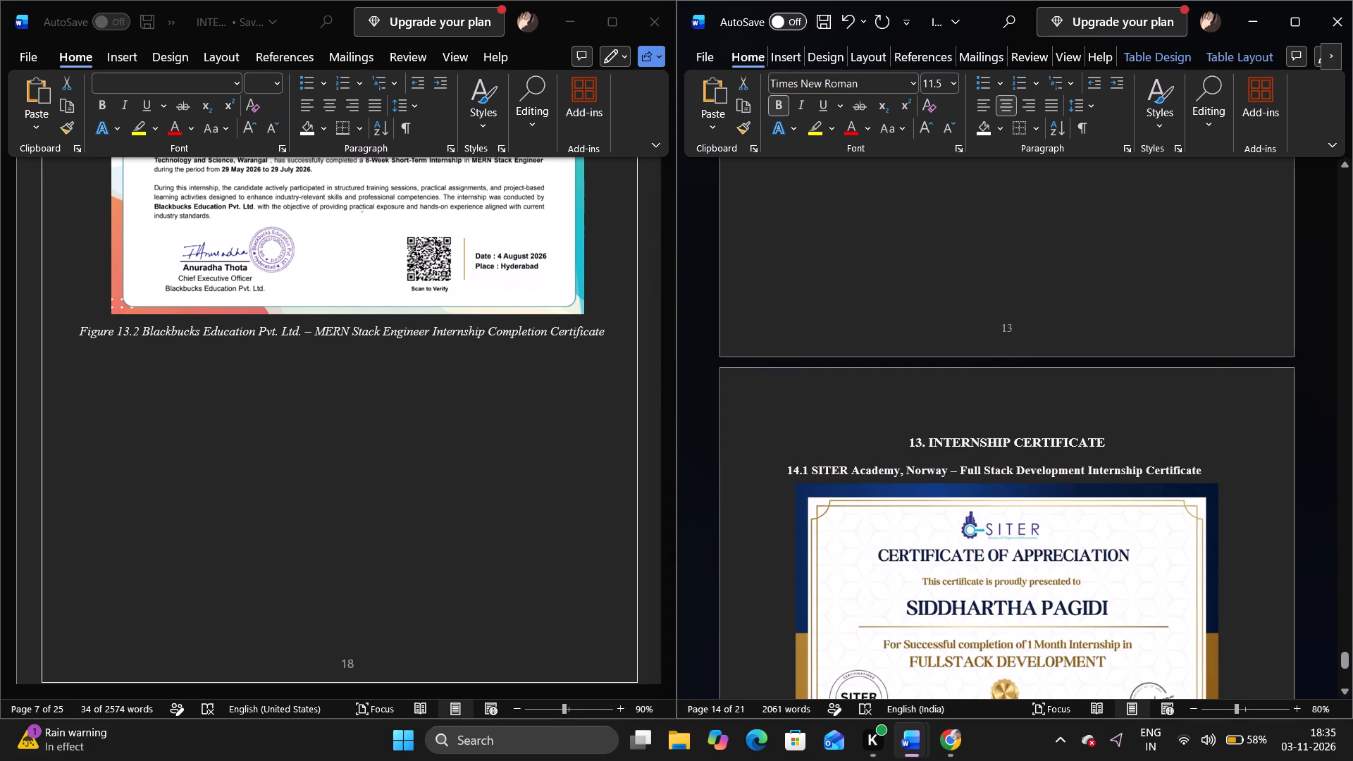
scroll(686, 389, up, 11)
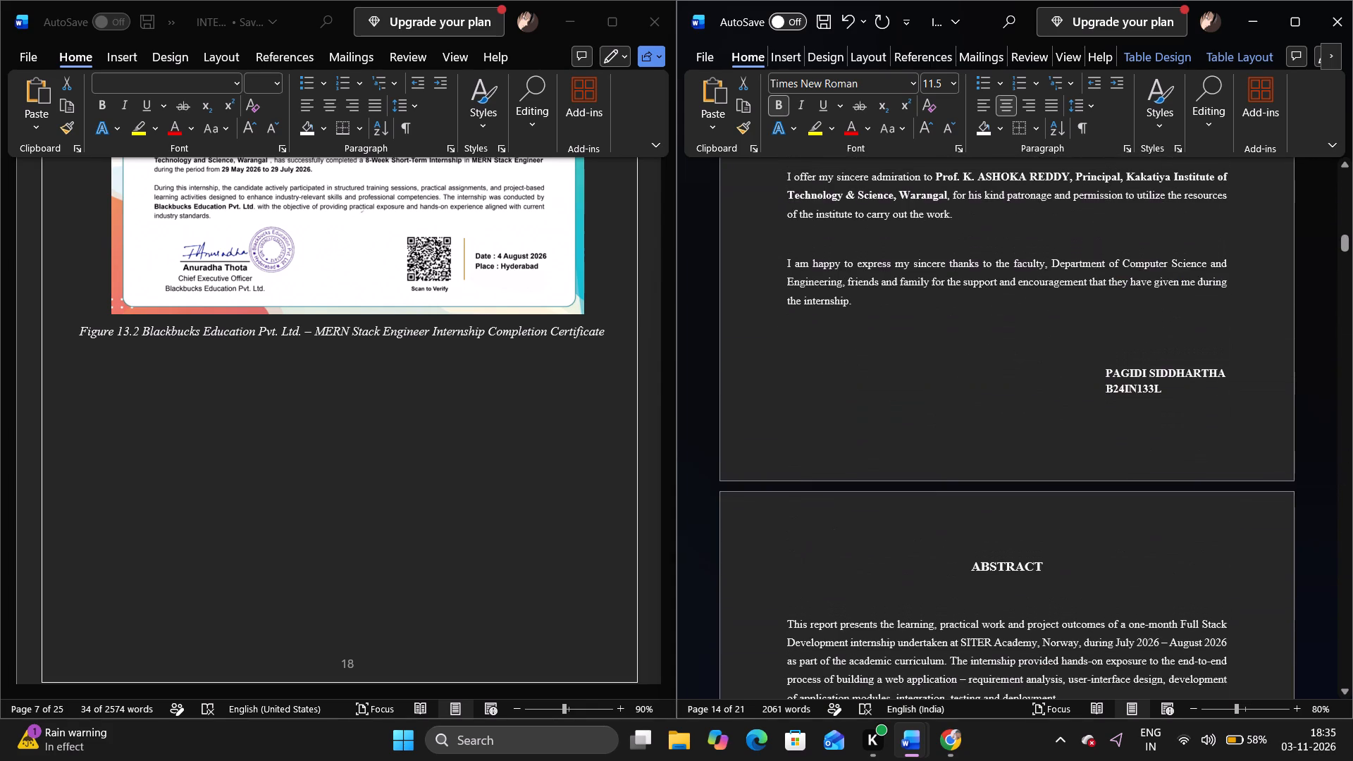
scroll(888, 465, up, 6)
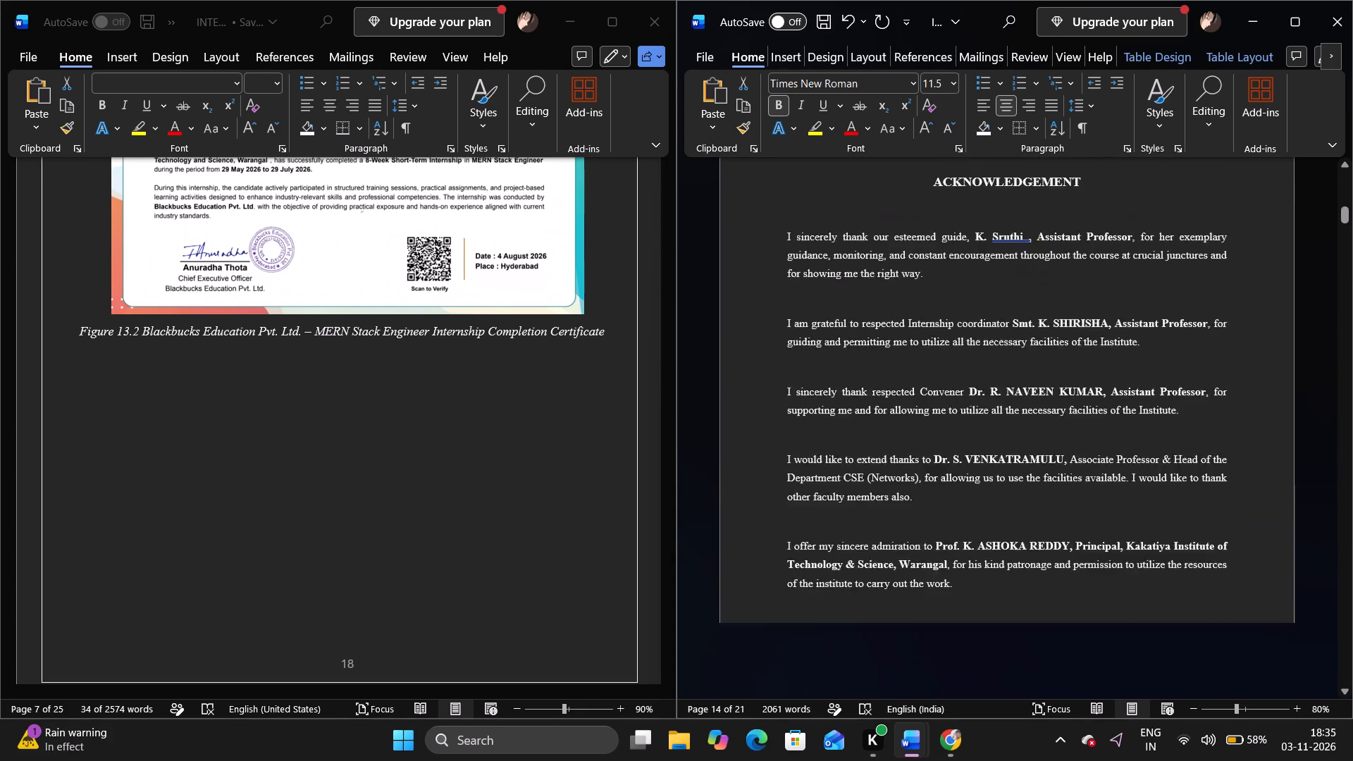
scroll(888, 465, up, 12)
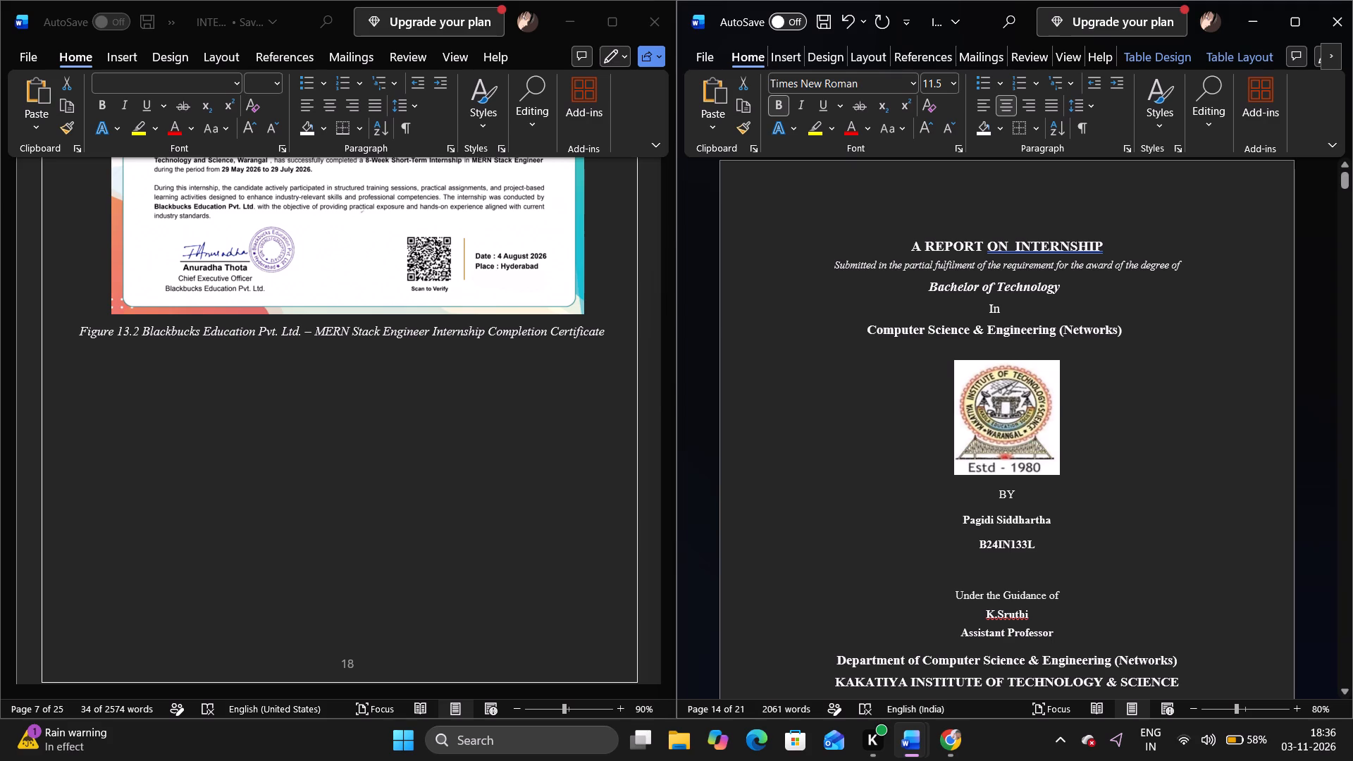
Examine the layout and text of the Full Stack Development report's cover page.
scroll(954, 443, down, 2)
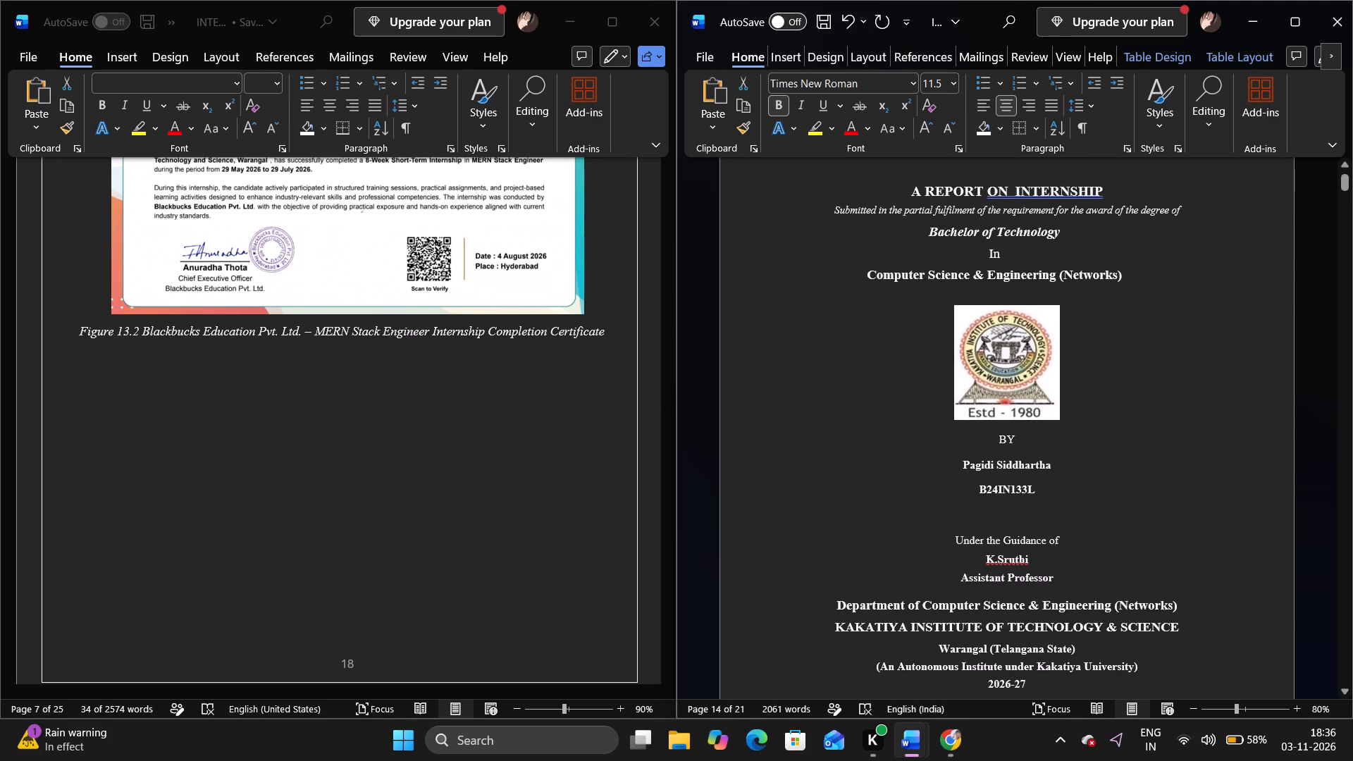
scroll(954, 443, down, 1)
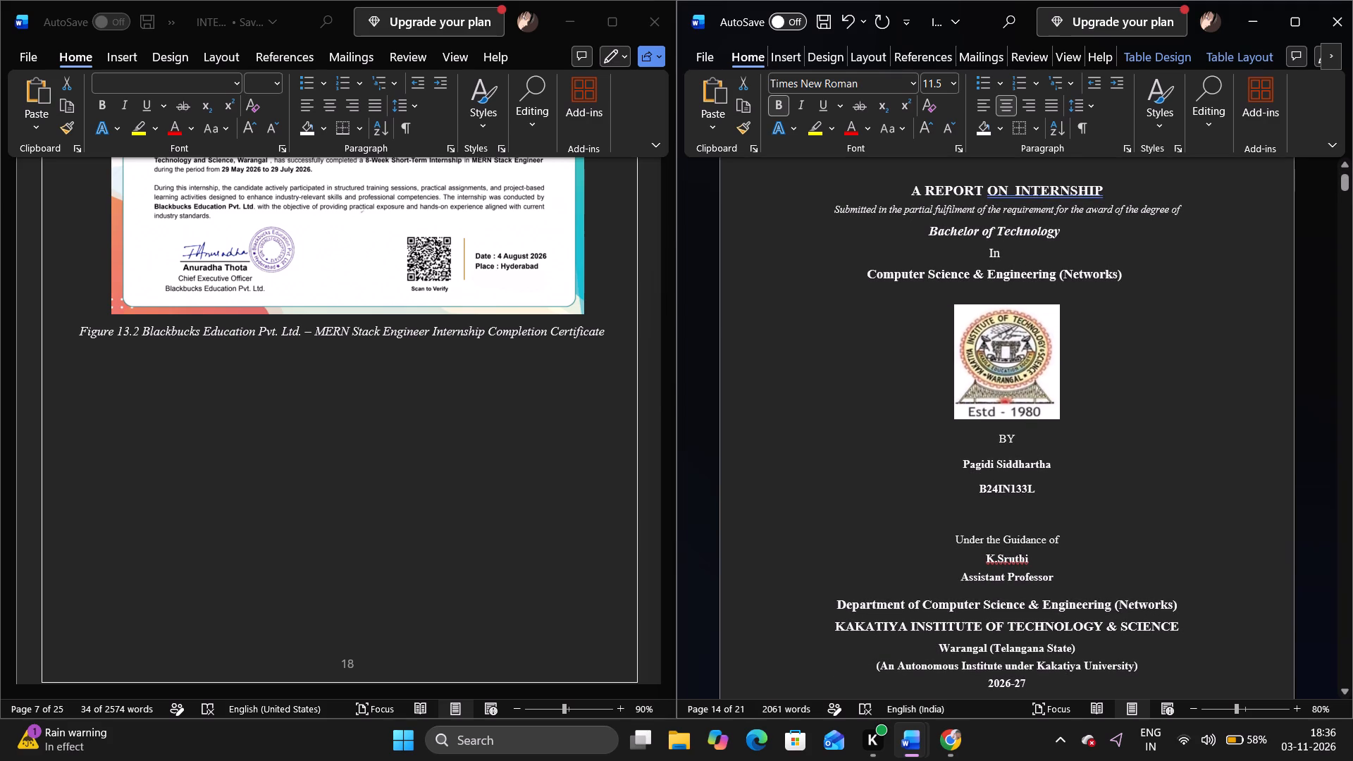
scroll(954, 443, down, 2)
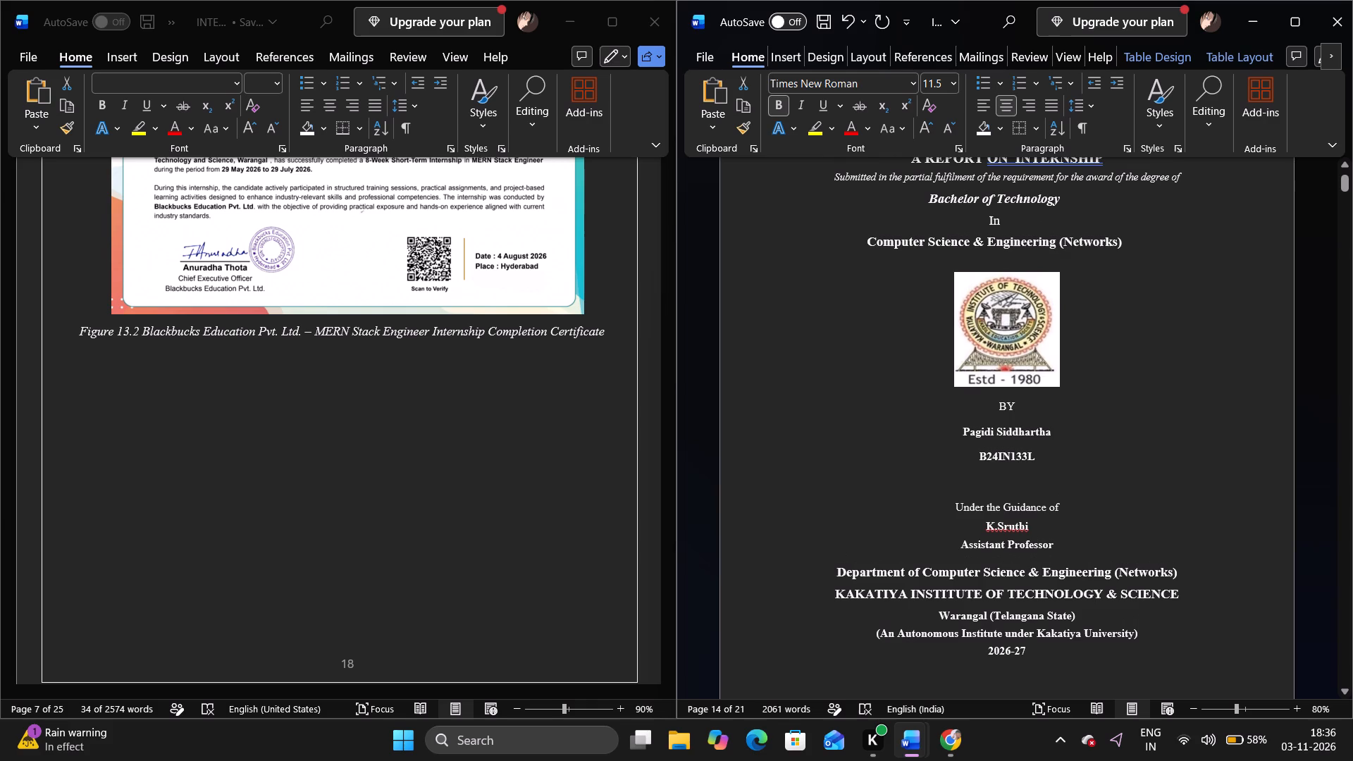
scroll(954, 443, down, 2)
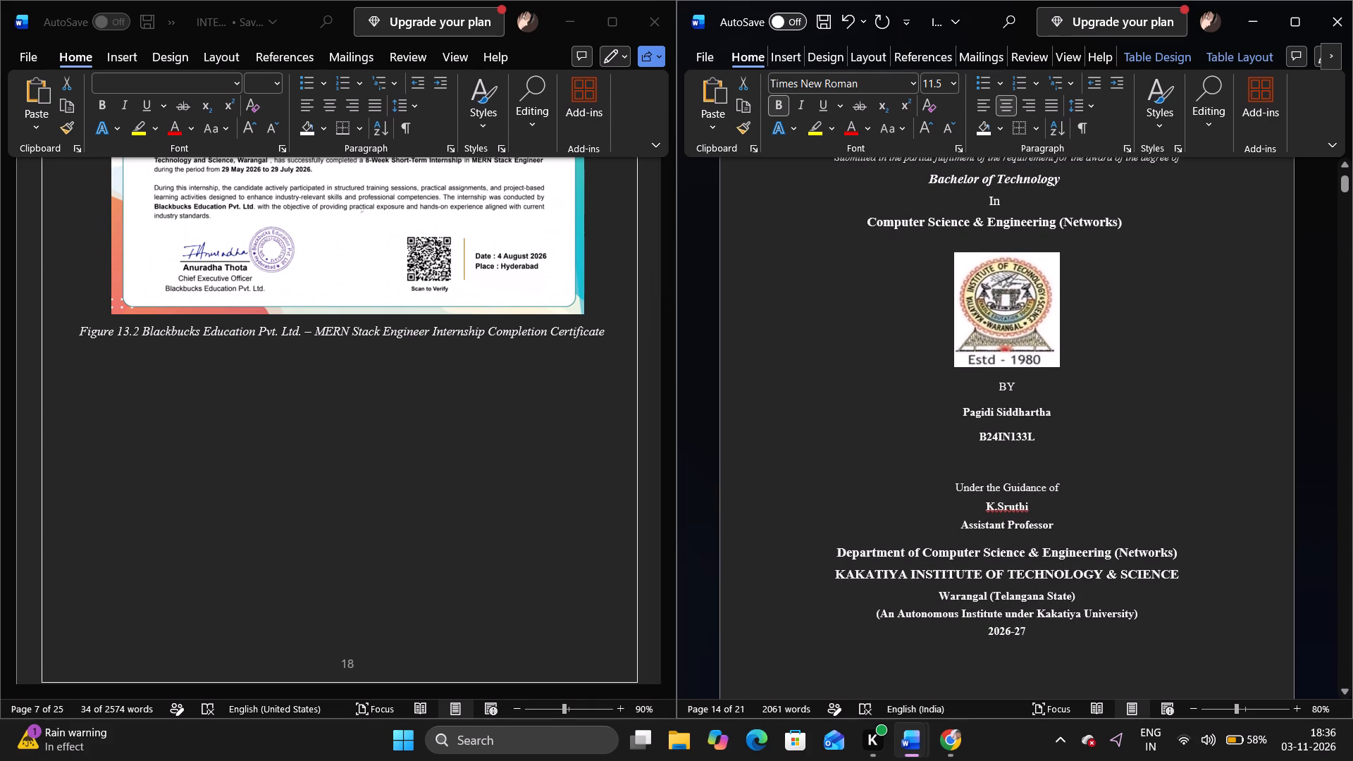
scroll(954, 443, down, 2)
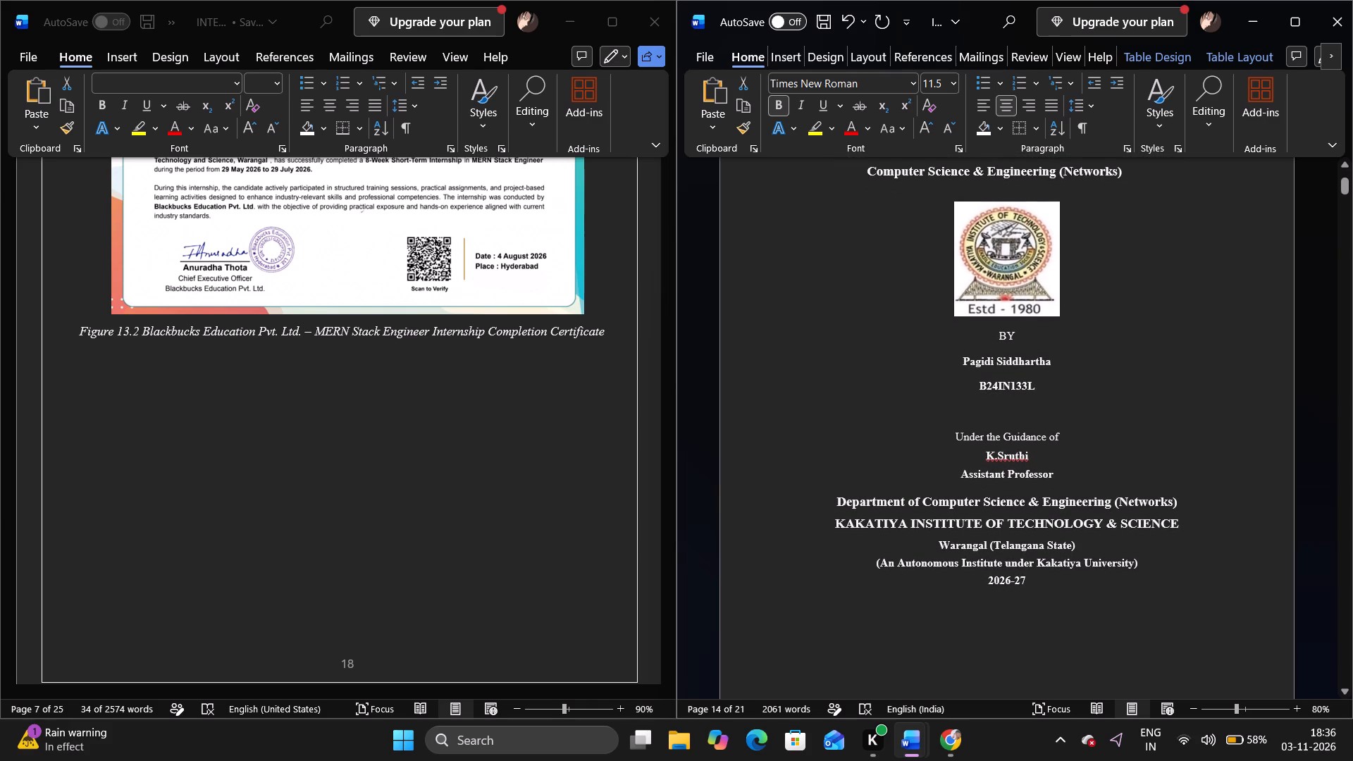
scroll(954, 443, down, 3)
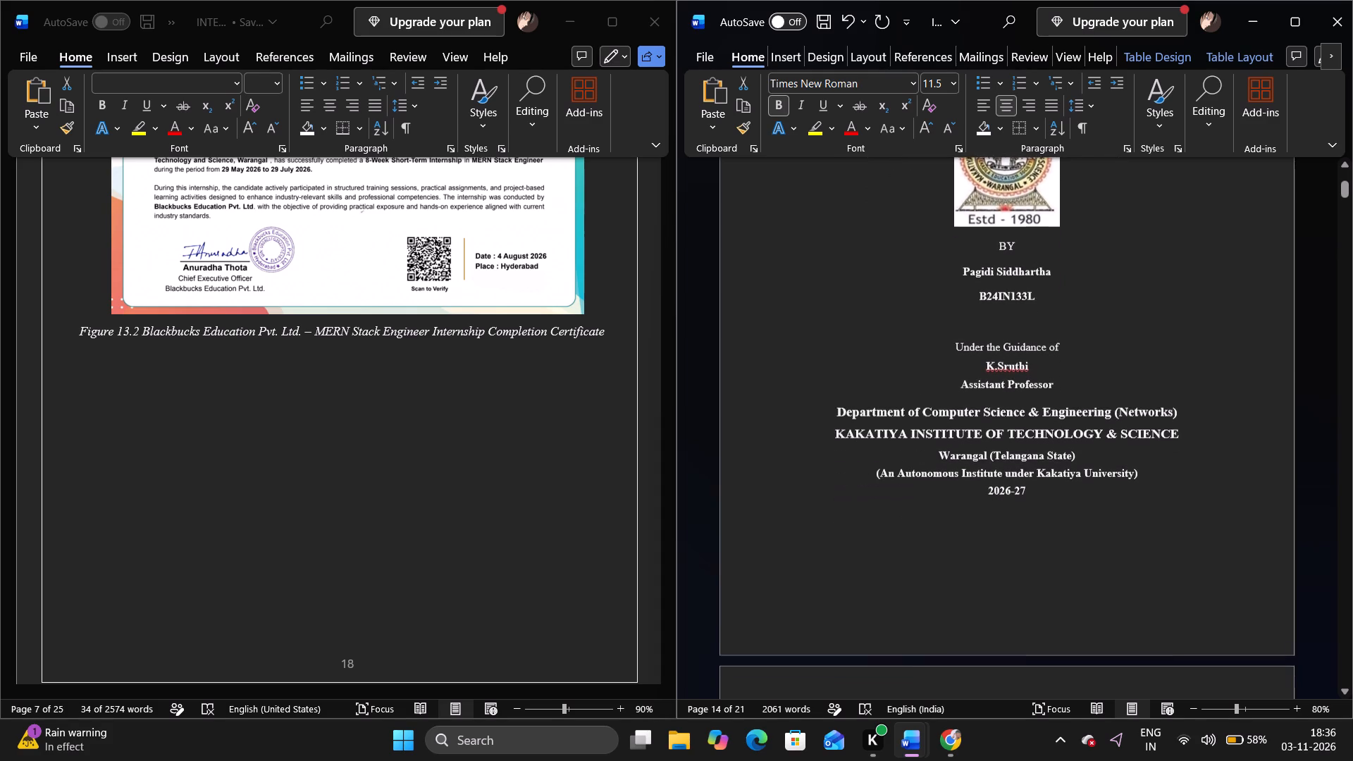
Examine the institute certificate page of the Full Stack Development report, including its wording and the supervisor, coordinator, convener and department head blocks.
scroll(954, 443, down, 2)
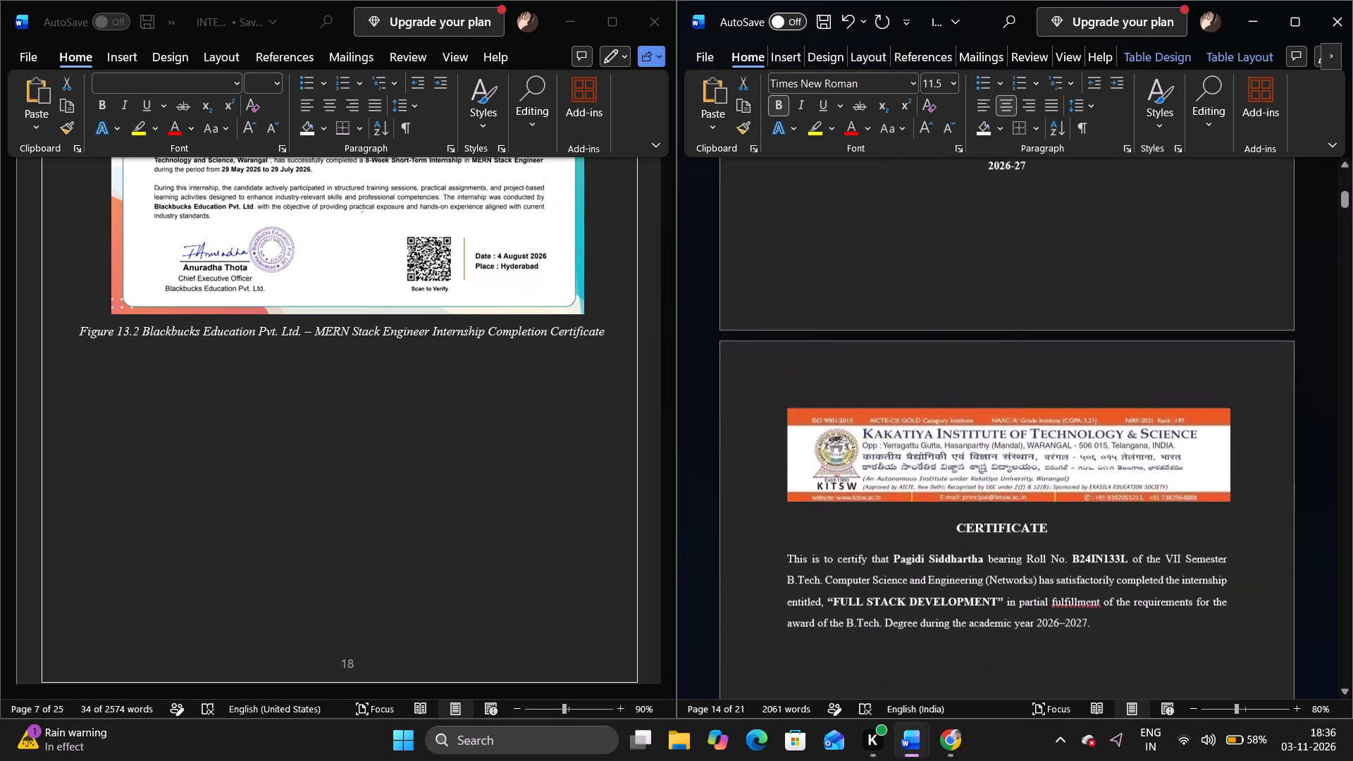
scroll(954, 443, down, 3)
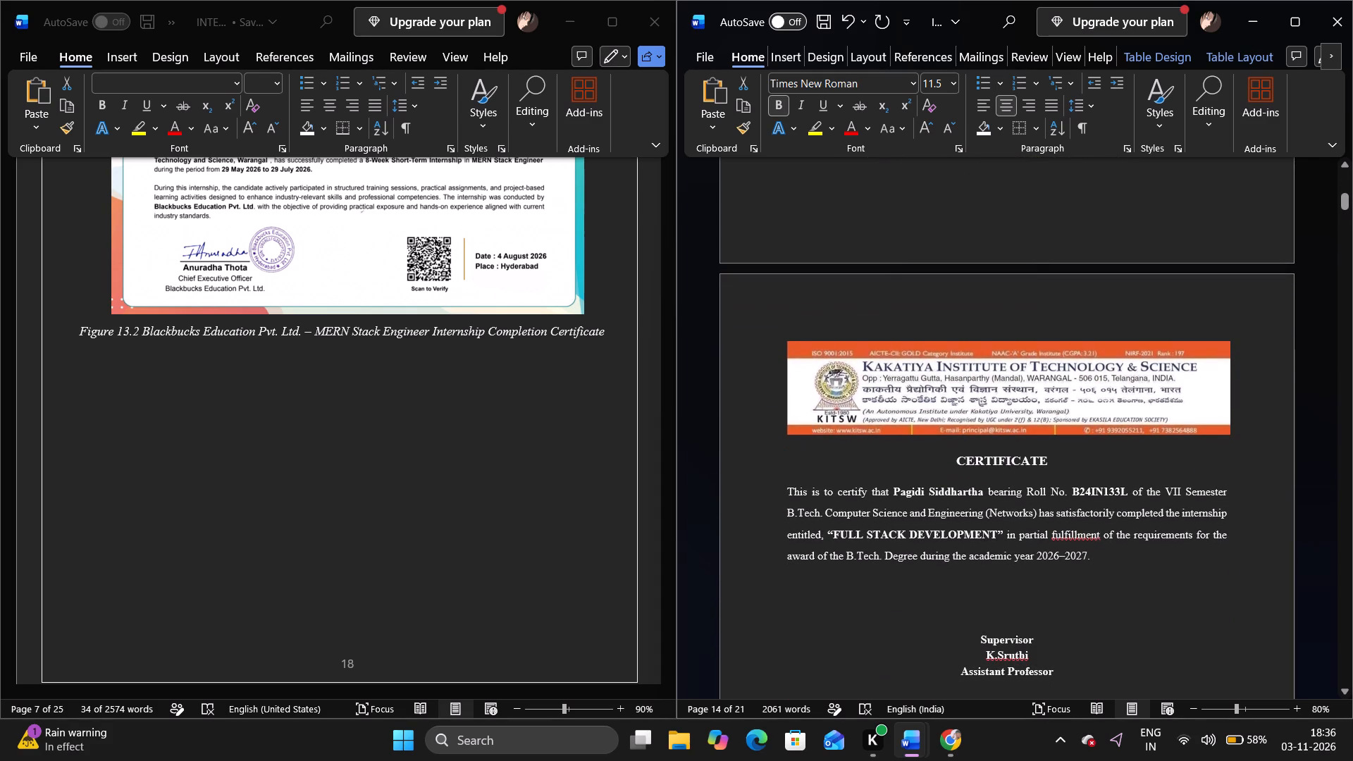
scroll(954, 443, down, 2)
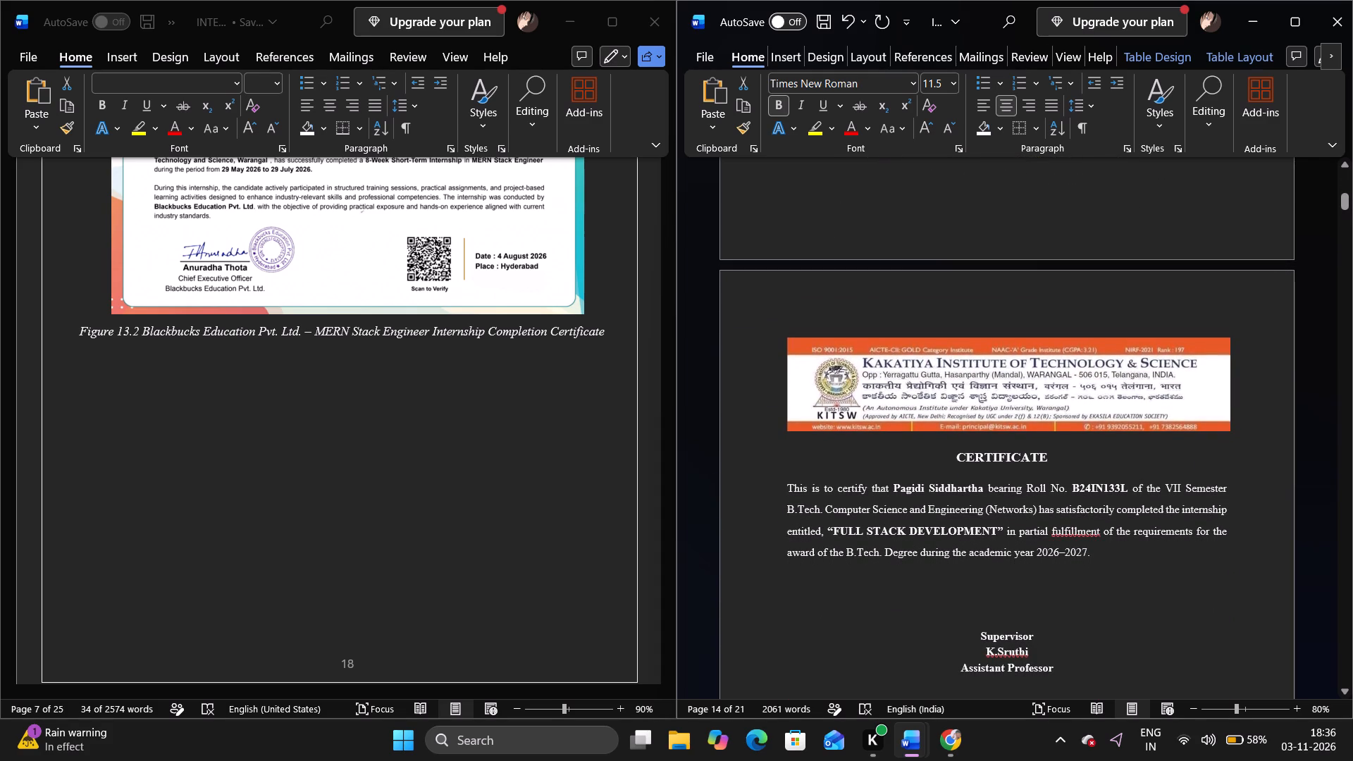
scroll(954, 443, down, 1)
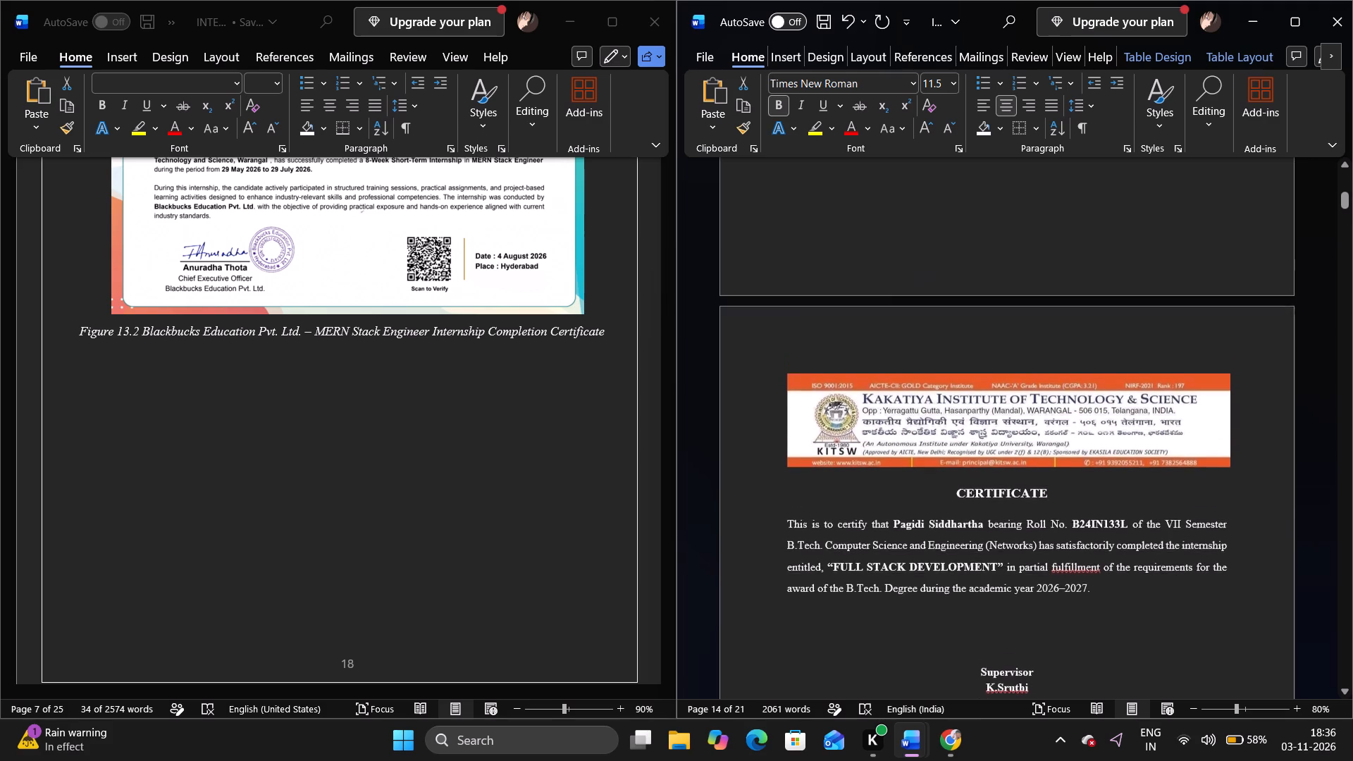
scroll(954, 443, down, 2)
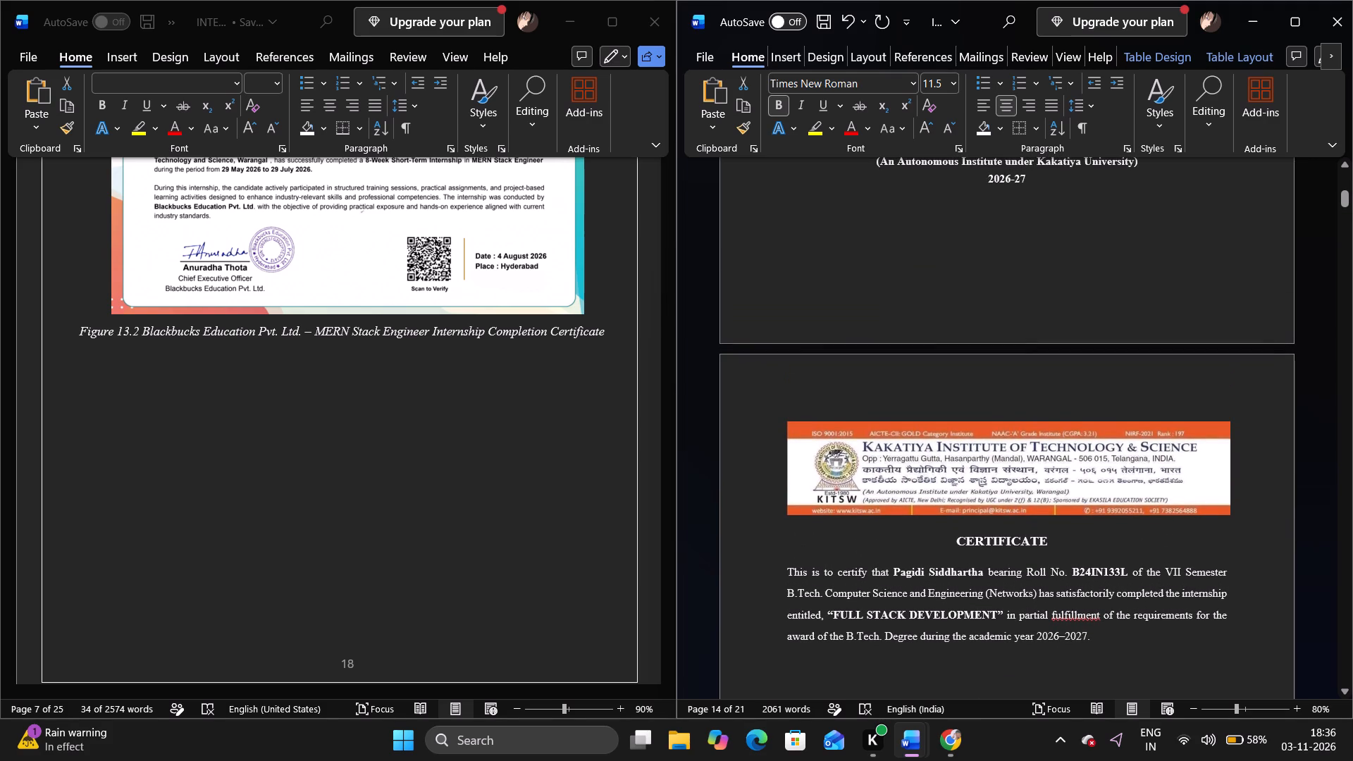
scroll(954, 443, down, 5)
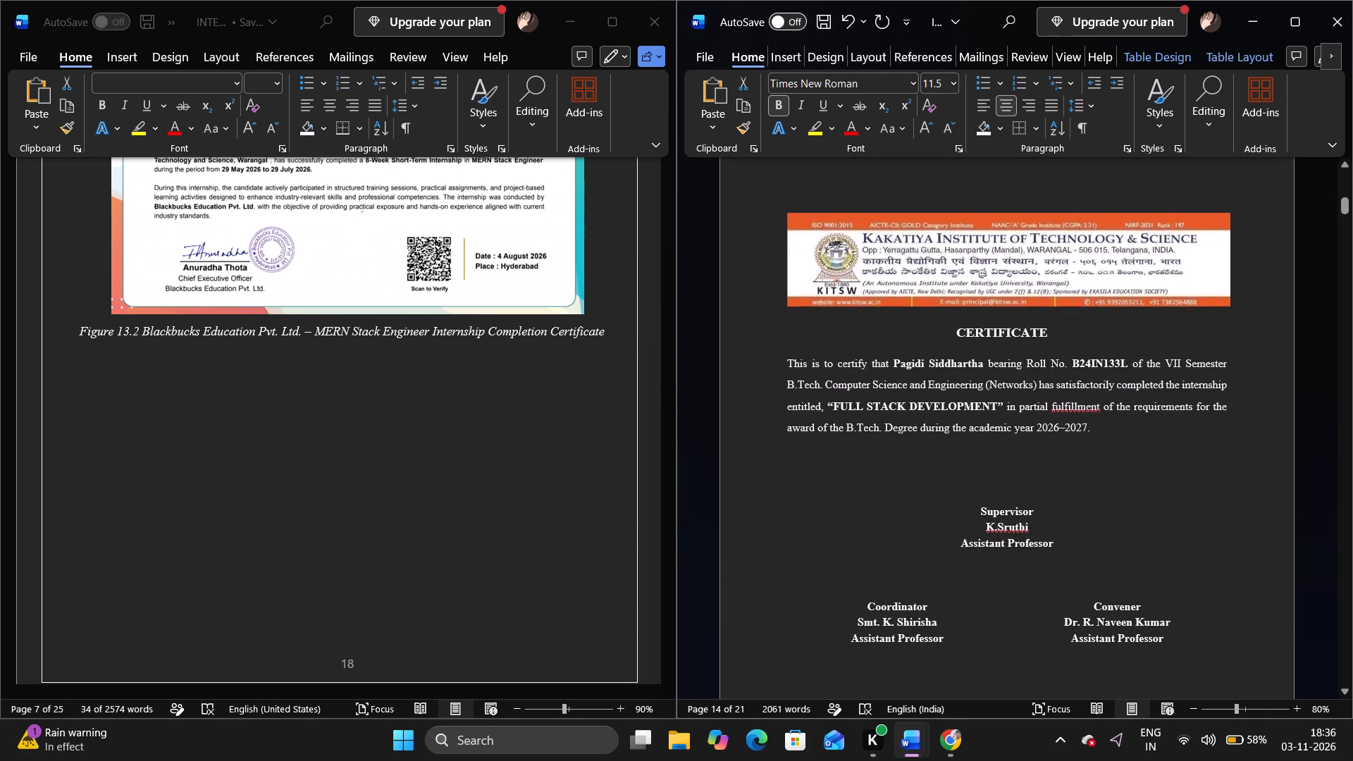
scroll(954, 443, down, 1)
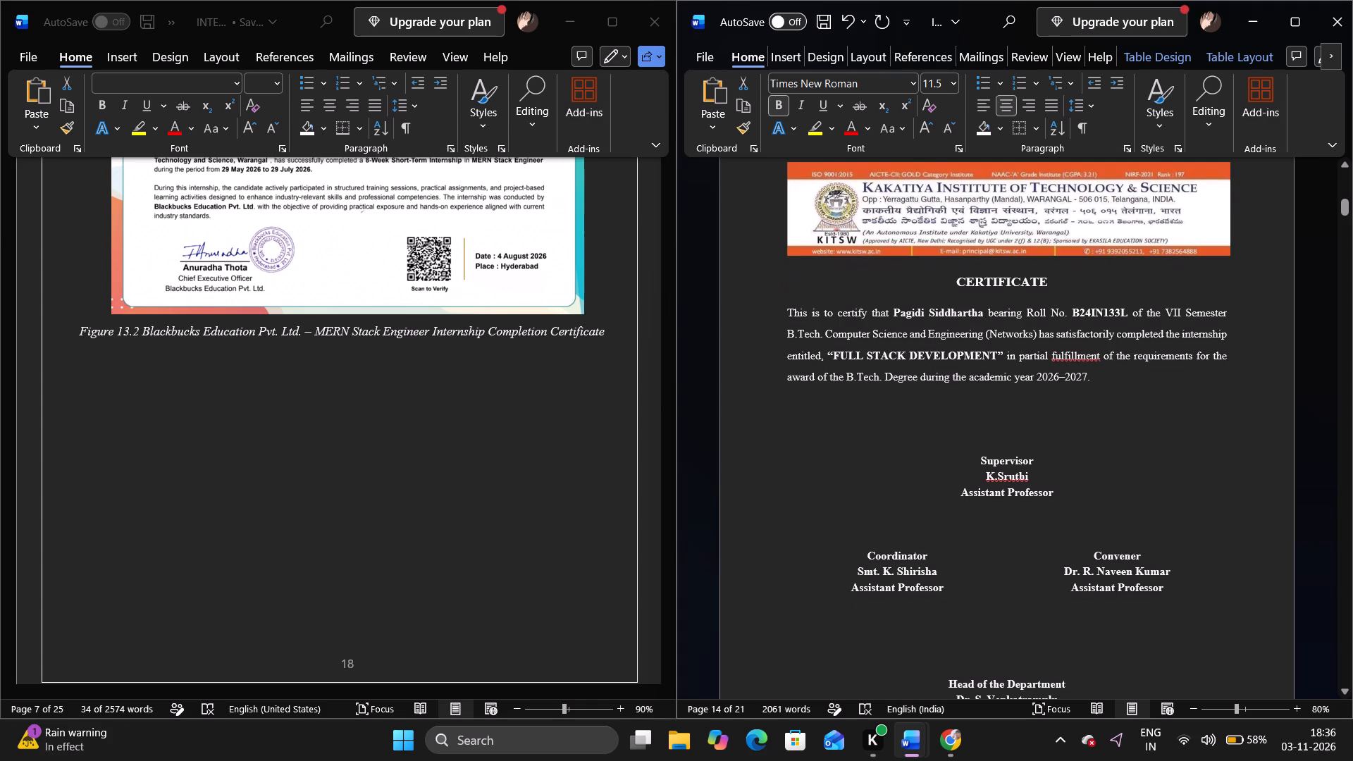
scroll(954, 443, down, 2)
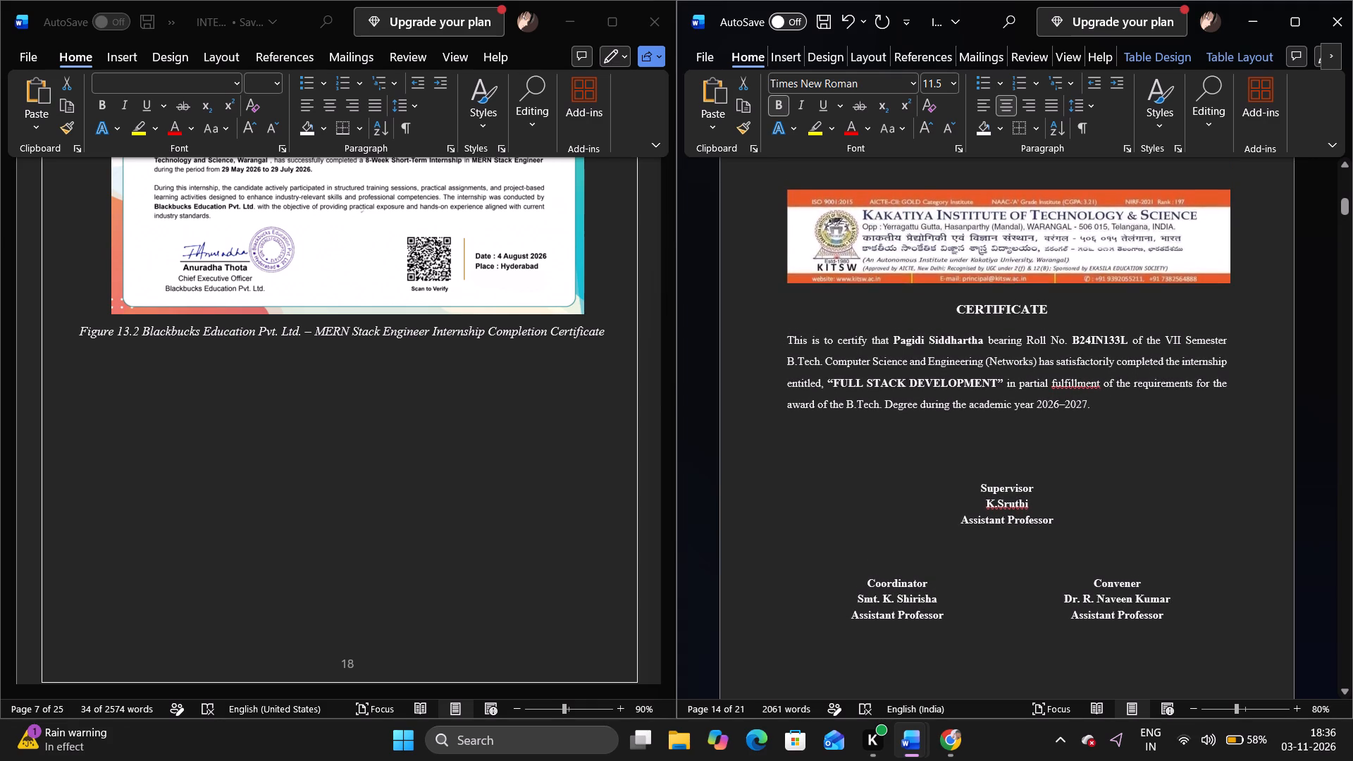
scroll(954, 443, down, 2)
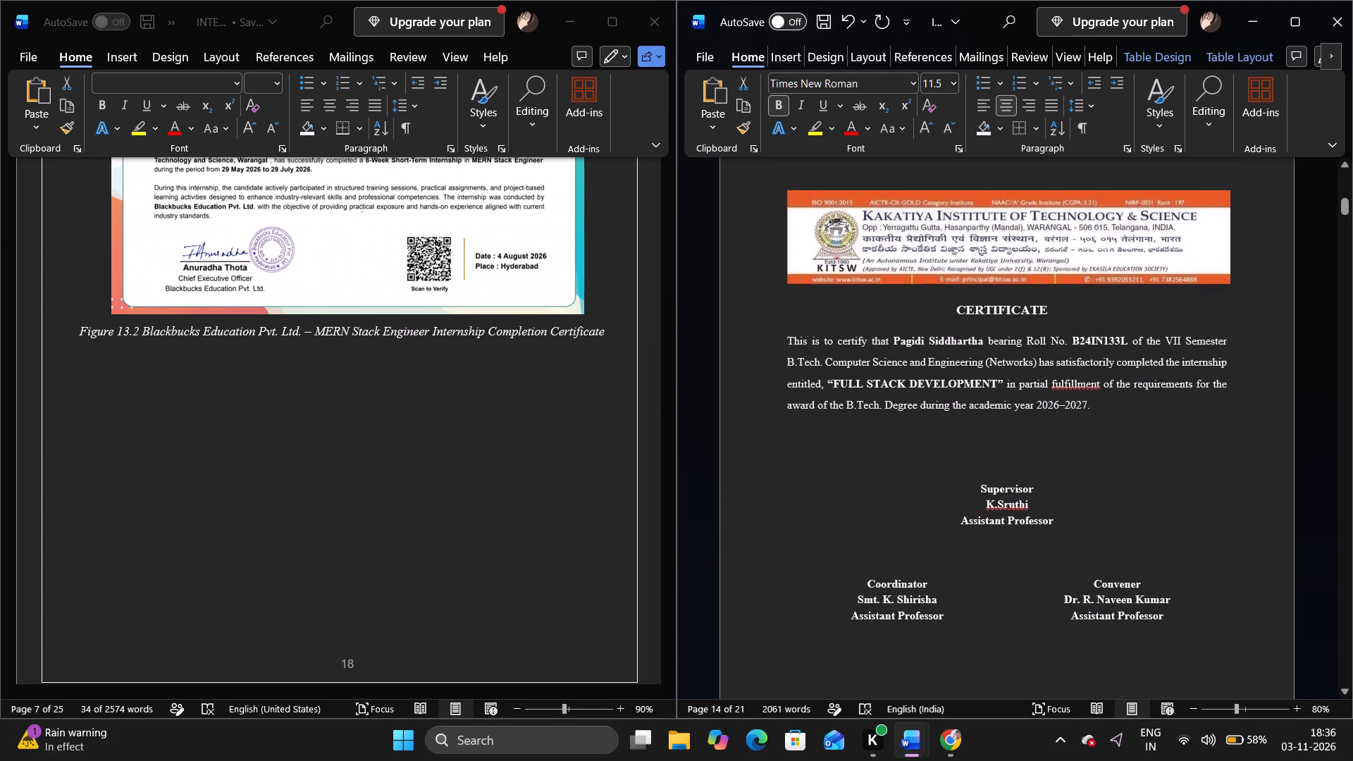
scroll(954, 443, down, 1)
scroll(841, 643, down, 1)
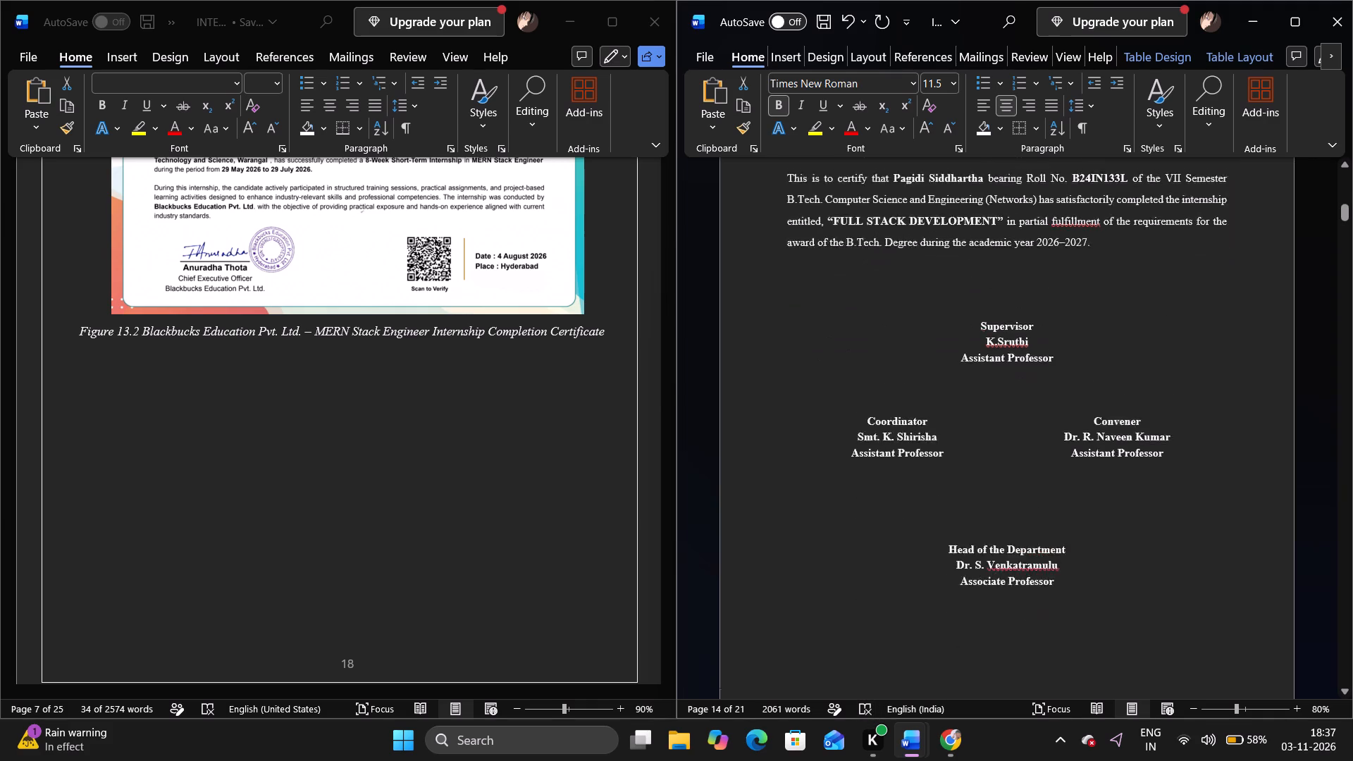
scroll(841, 643, down, 1)
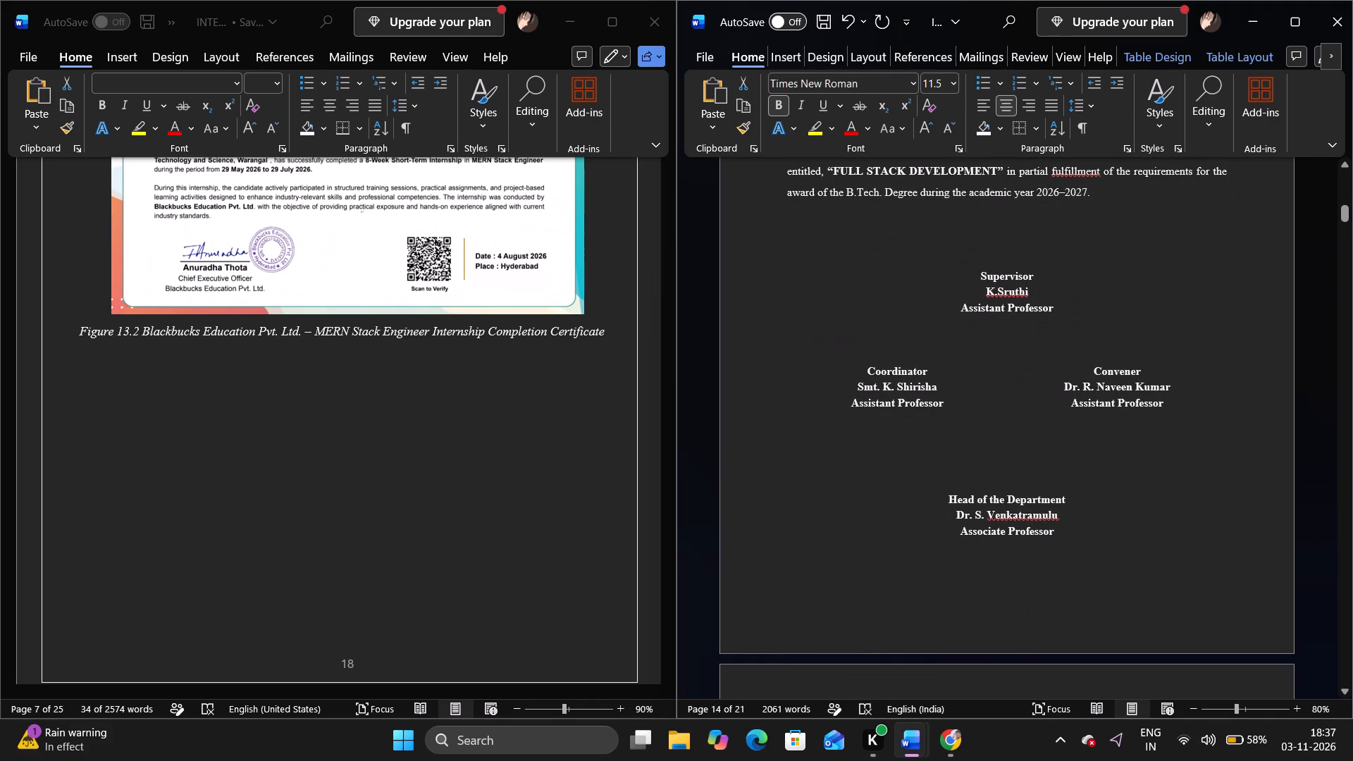
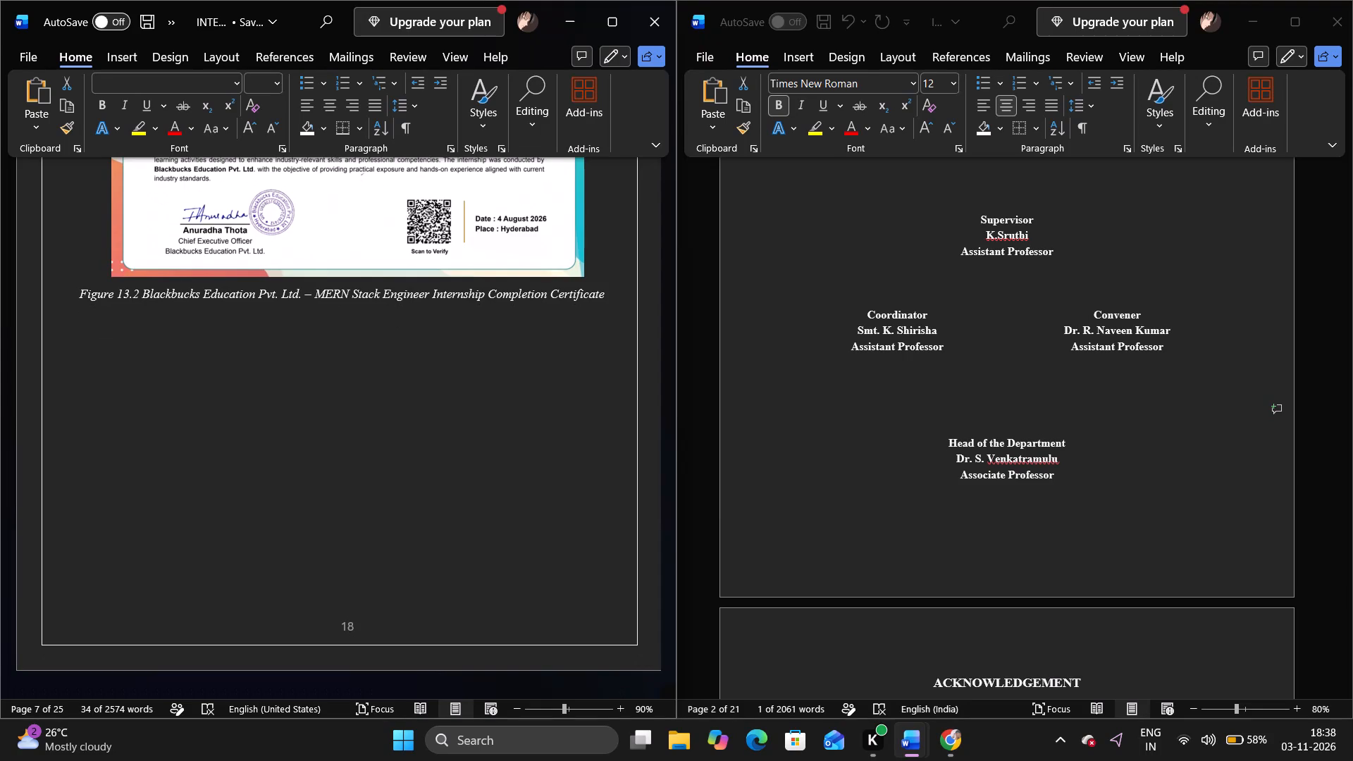
Compare the reference report's pages, from its completion certificates back to the institute certificate, with the Full Stack Development certificate page.
scroll(237, 392, up, 1)
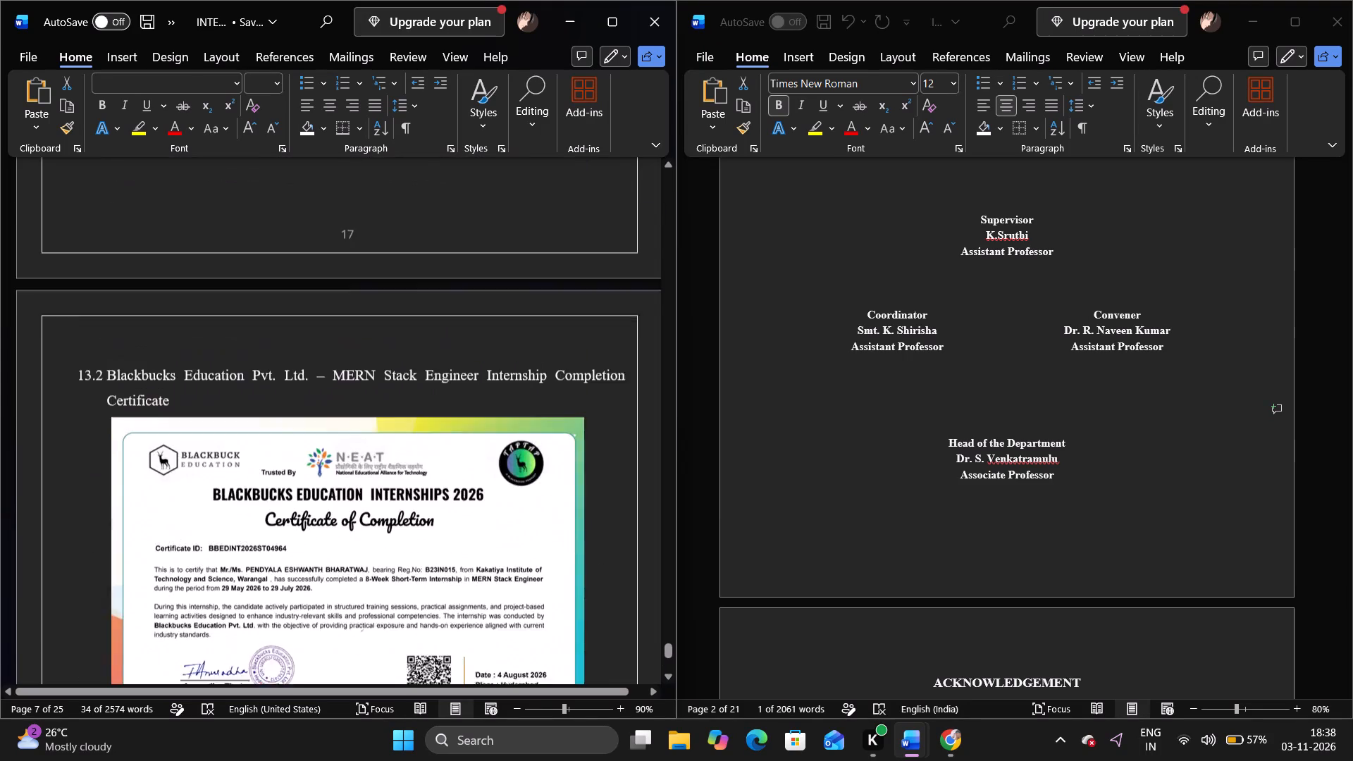
scroll(237, 392, up, 5)
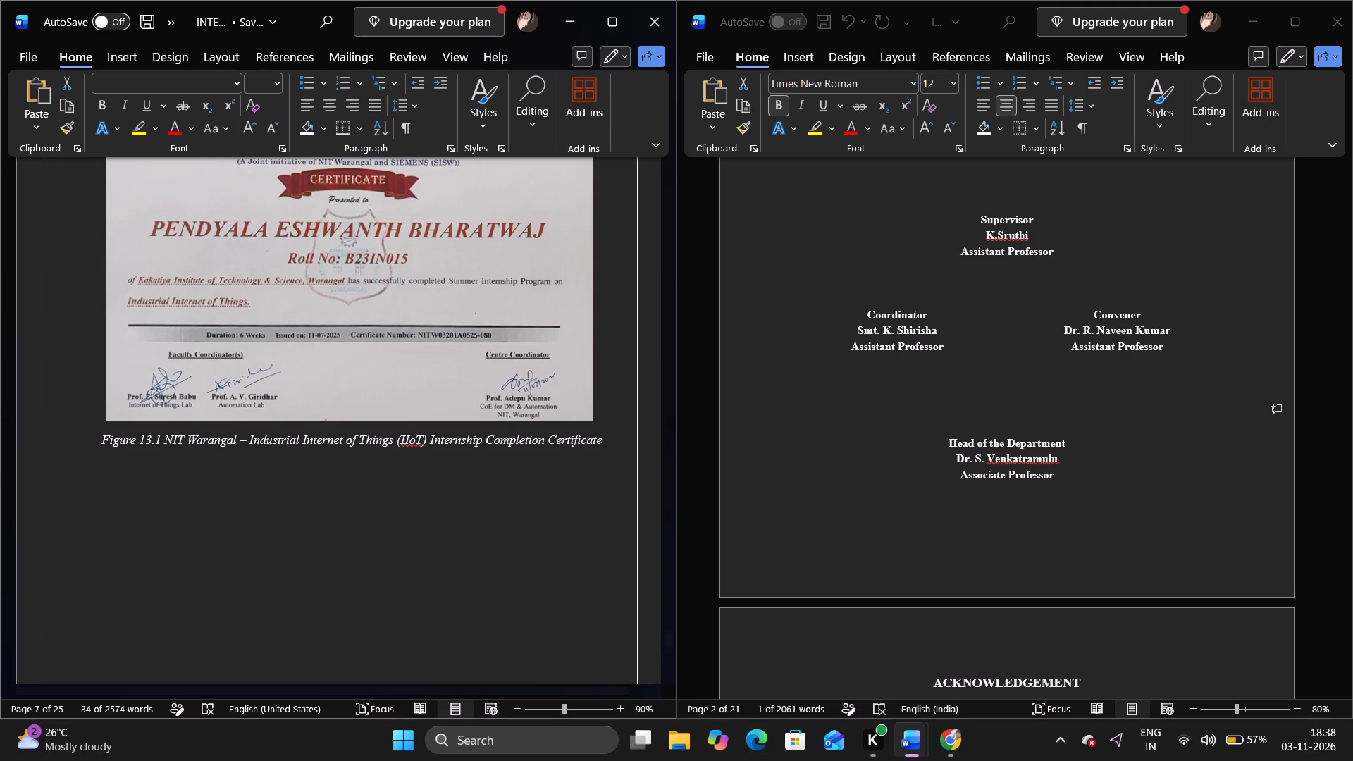
scroll(237, 392, up, 2)
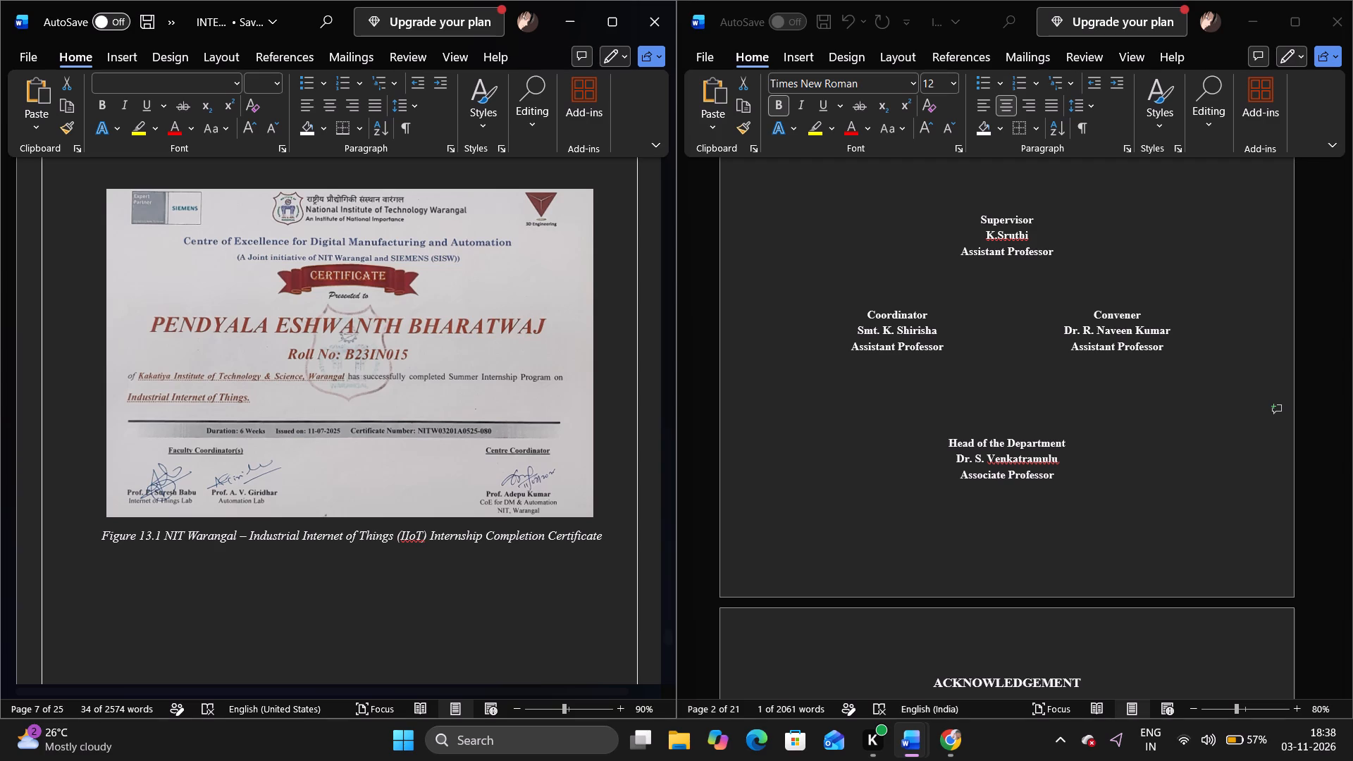
scroll(722, 609, up, 2)
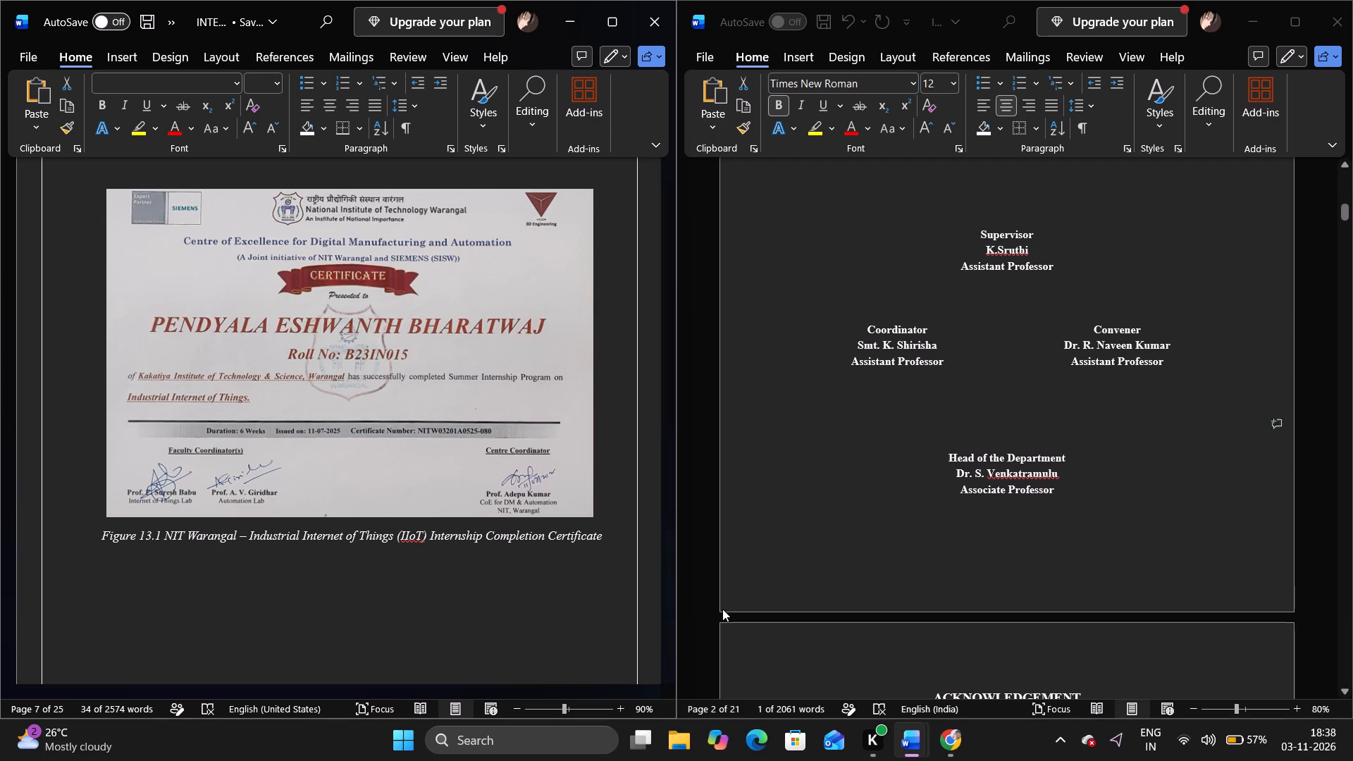
scroll(722, 609, up, 3)
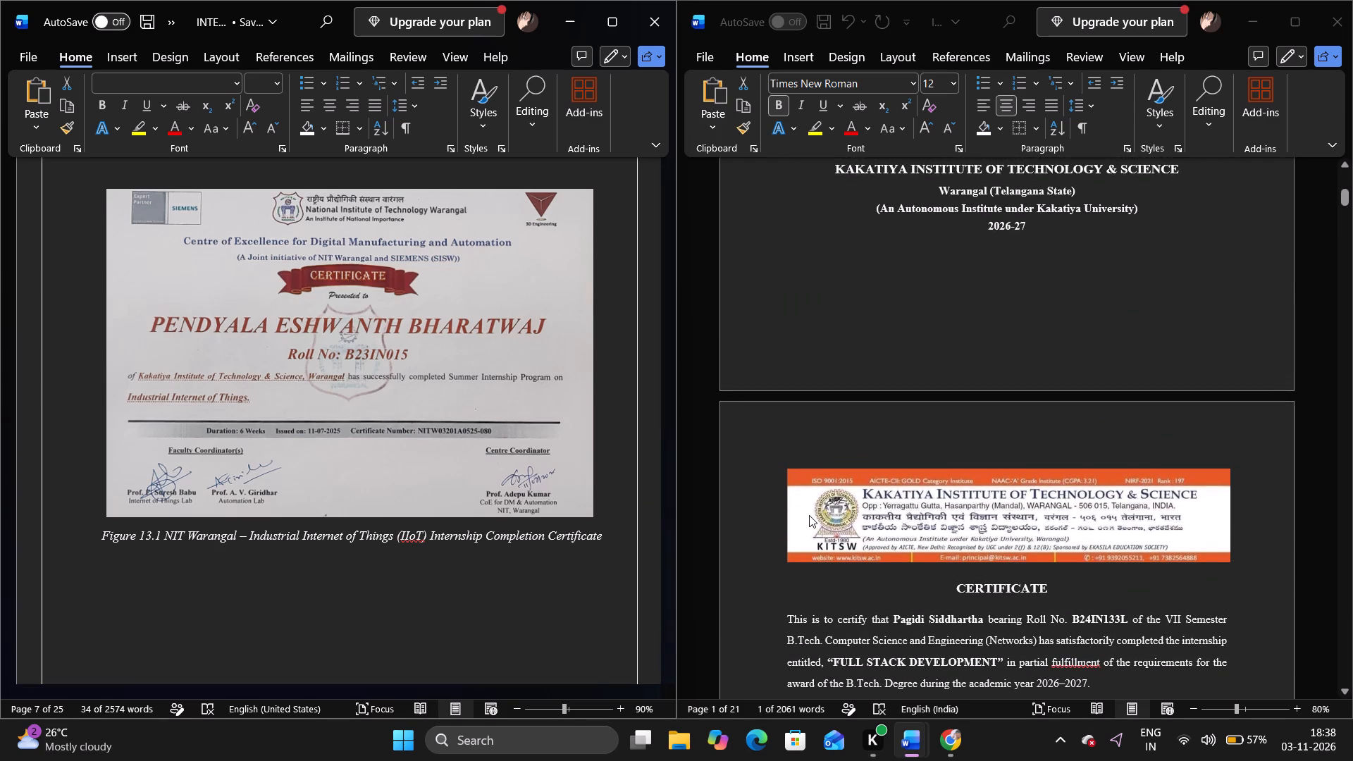
scroll(926, 518, down, 1)
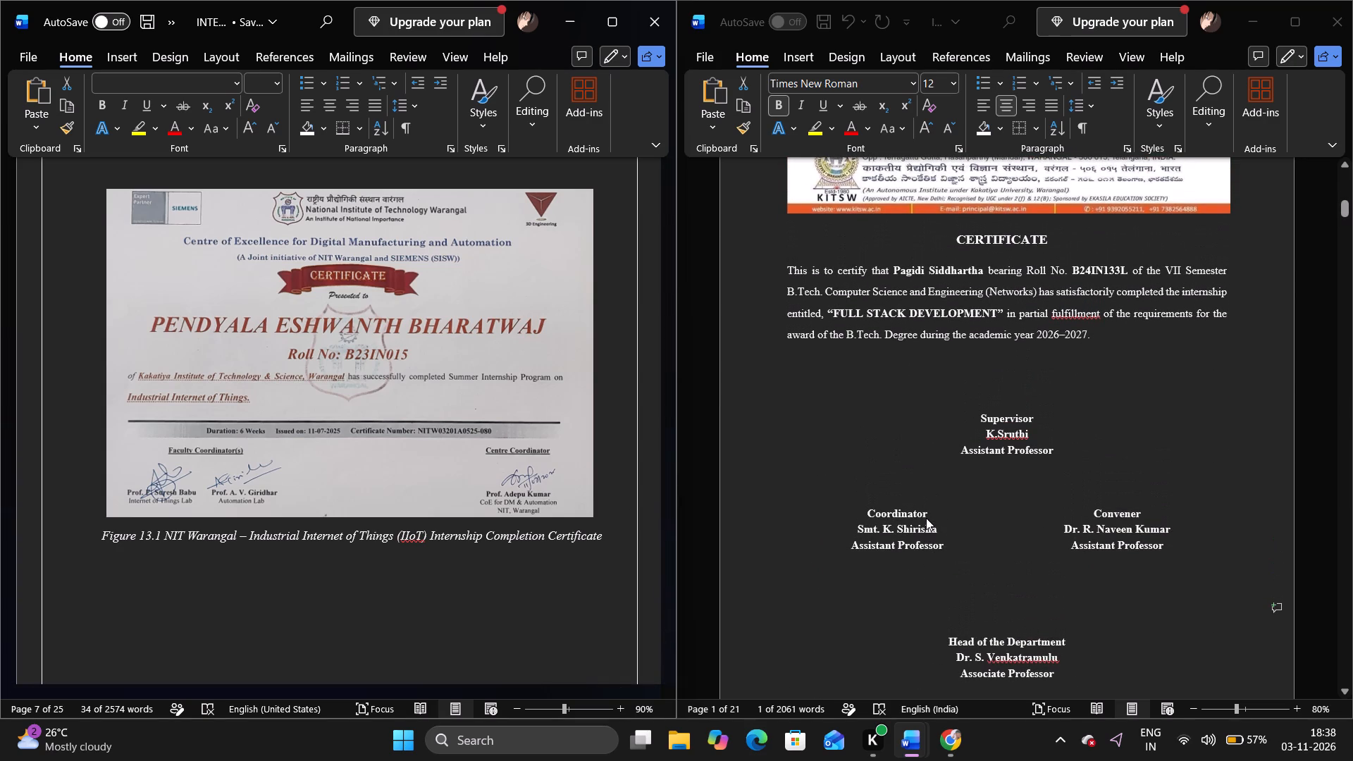
scroll(461, 363, up, 20)
scroll(461, 363, up, 10)
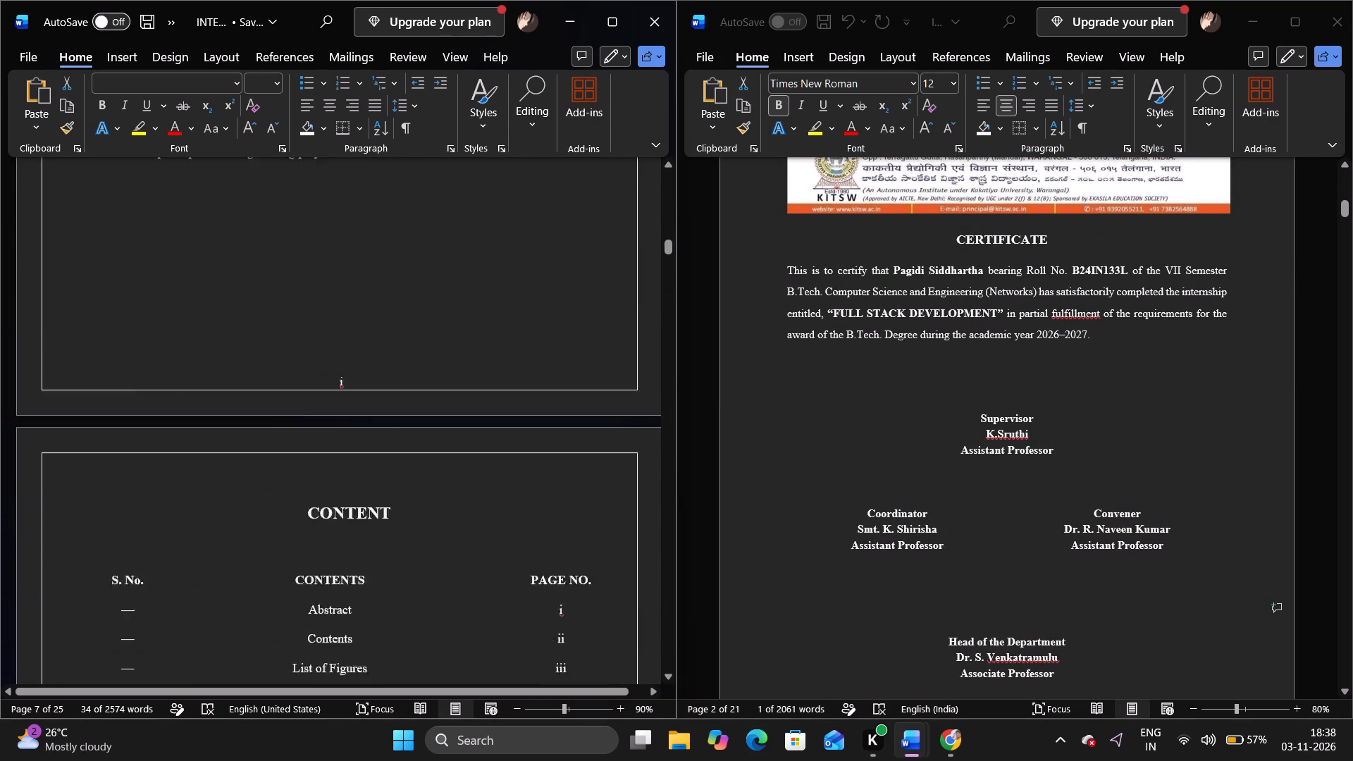
scroll(461, 363, up, 8)
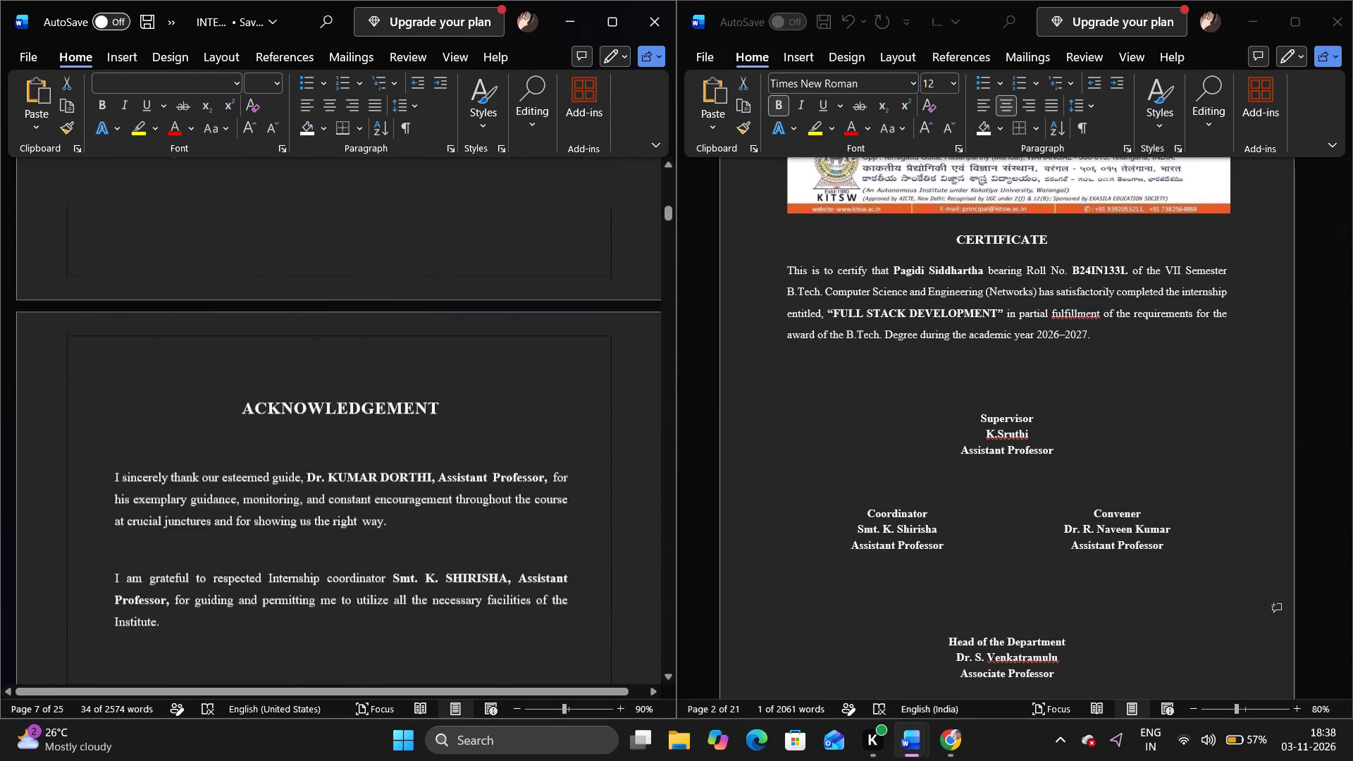
scroll(461, 363, up, 2)
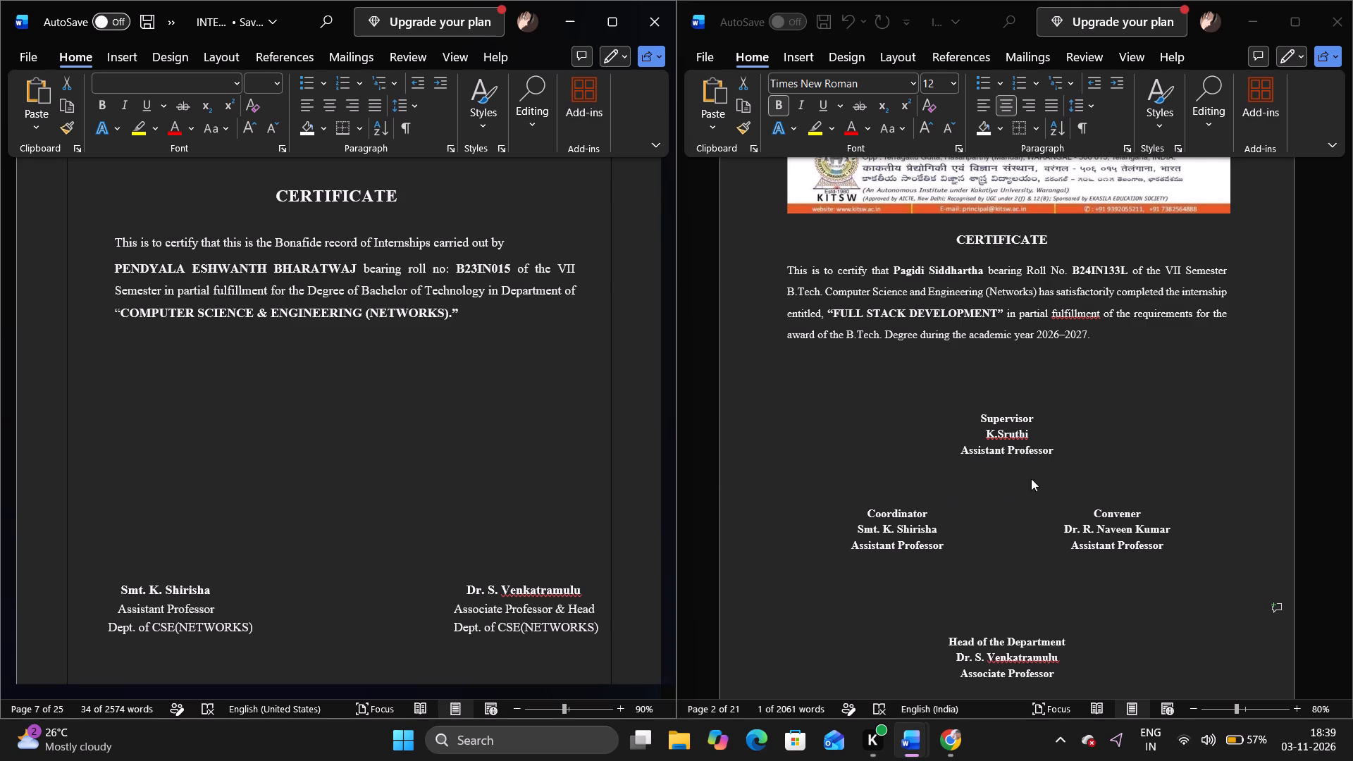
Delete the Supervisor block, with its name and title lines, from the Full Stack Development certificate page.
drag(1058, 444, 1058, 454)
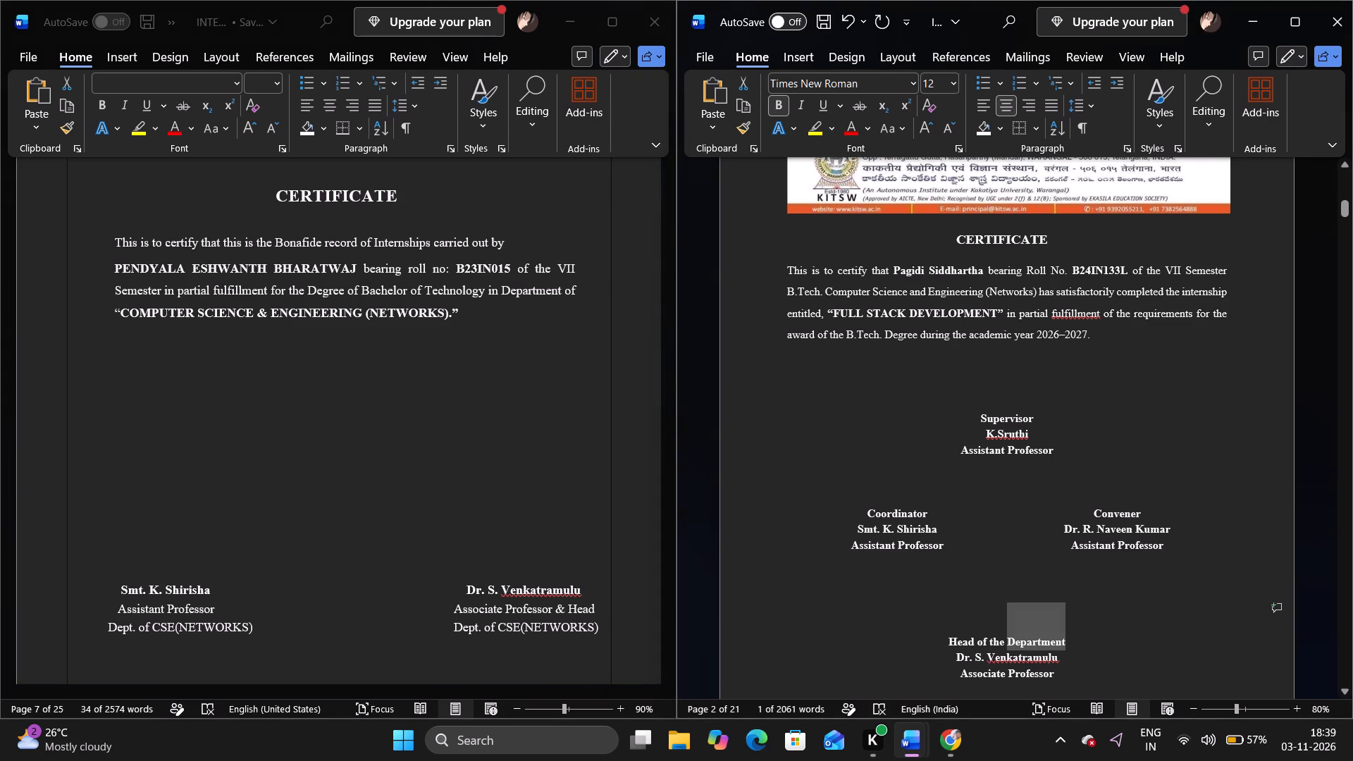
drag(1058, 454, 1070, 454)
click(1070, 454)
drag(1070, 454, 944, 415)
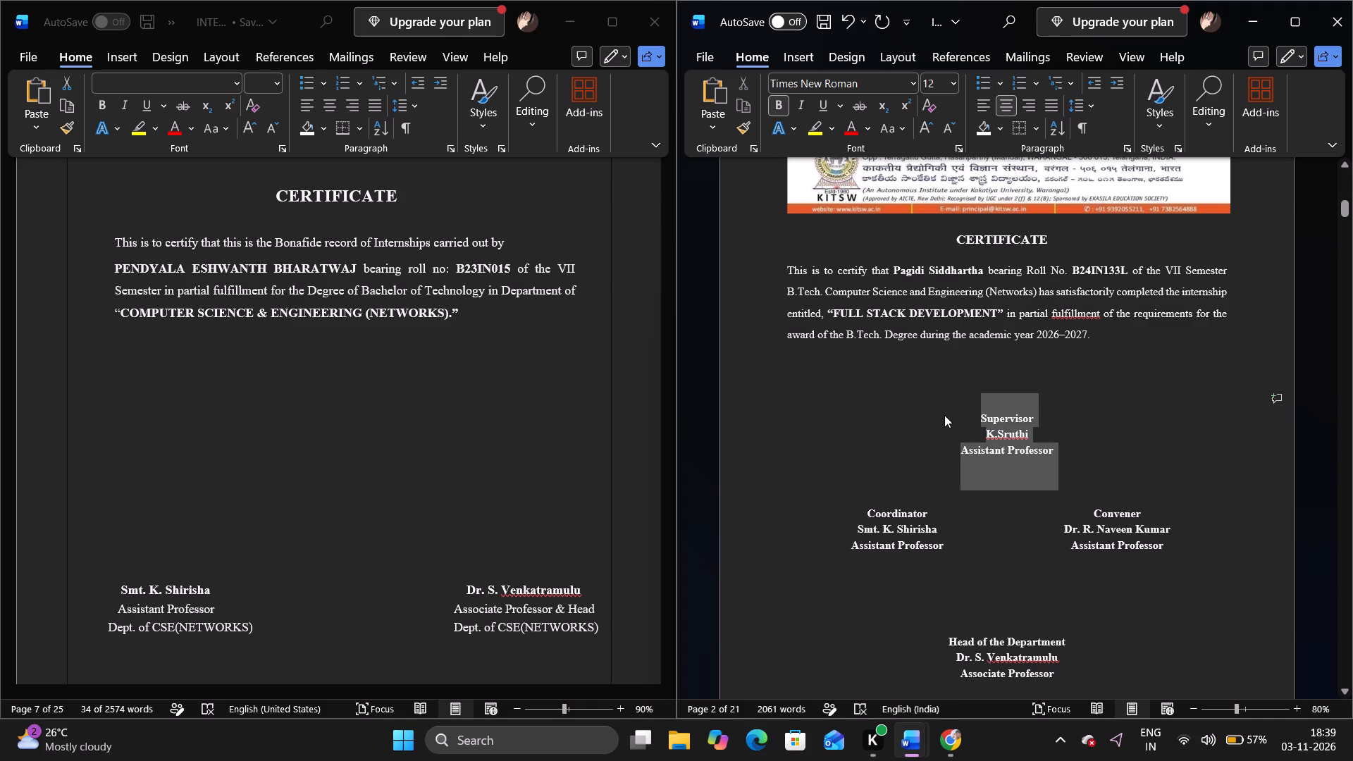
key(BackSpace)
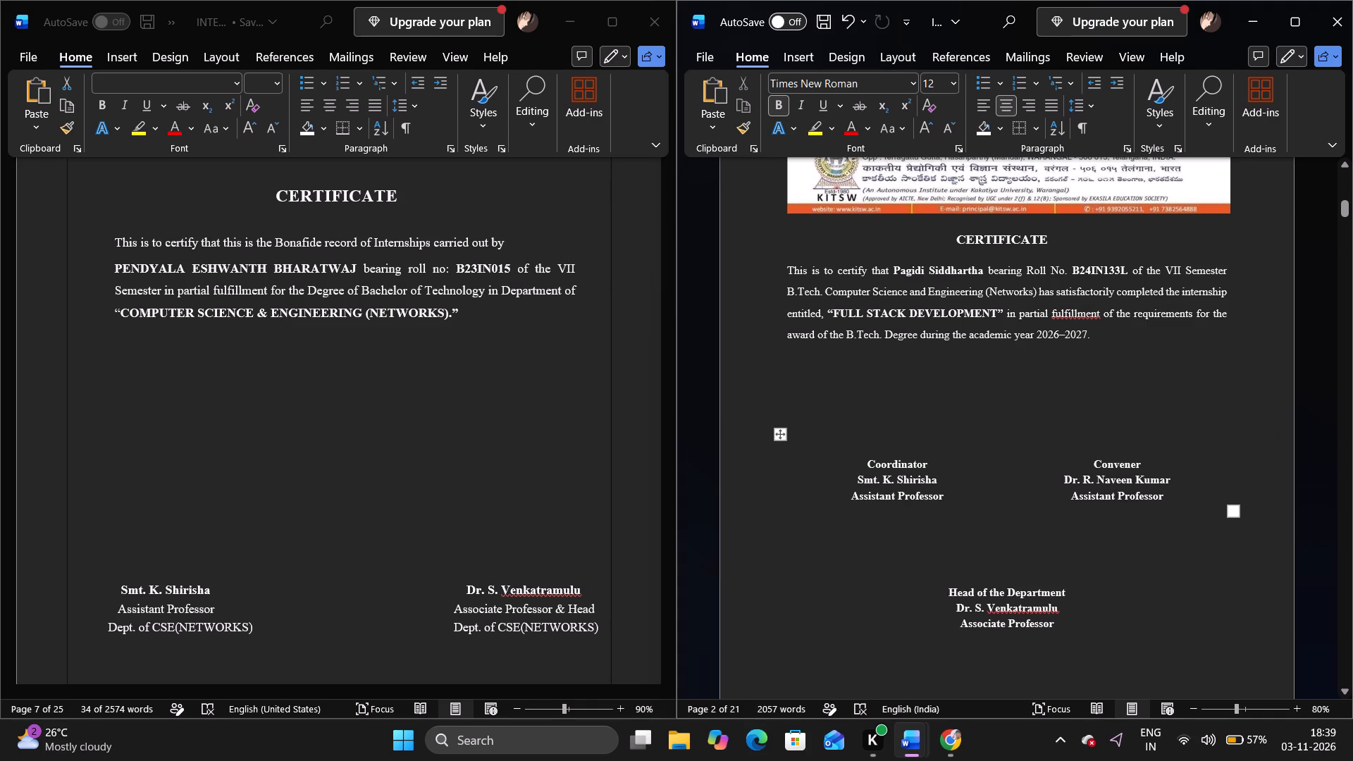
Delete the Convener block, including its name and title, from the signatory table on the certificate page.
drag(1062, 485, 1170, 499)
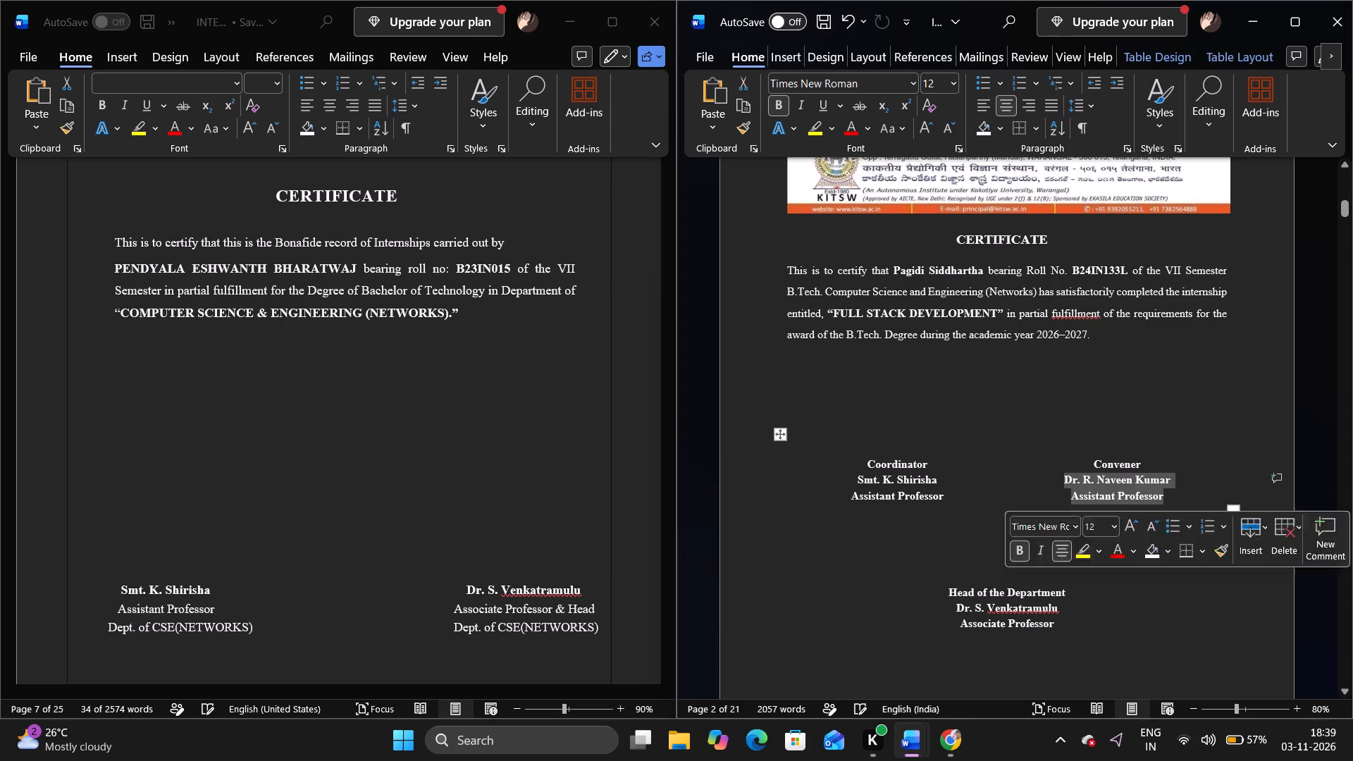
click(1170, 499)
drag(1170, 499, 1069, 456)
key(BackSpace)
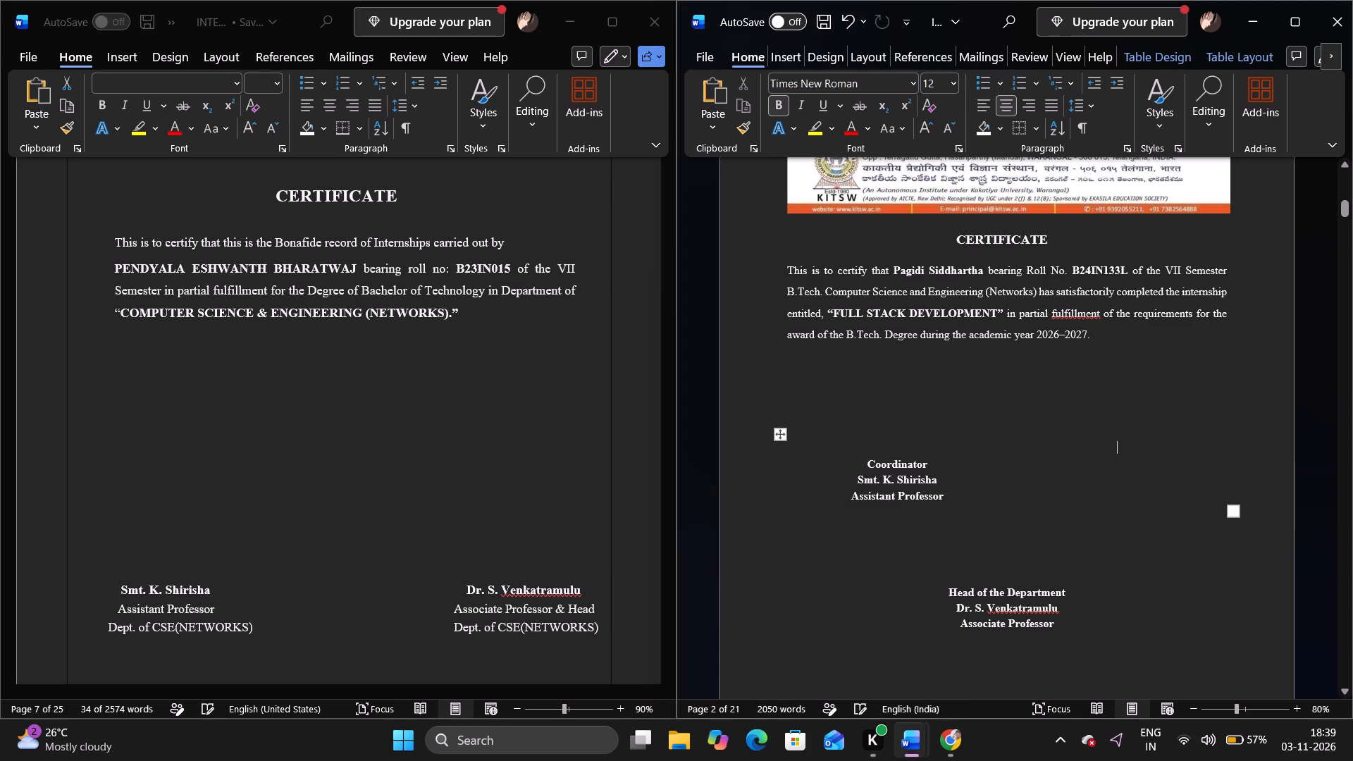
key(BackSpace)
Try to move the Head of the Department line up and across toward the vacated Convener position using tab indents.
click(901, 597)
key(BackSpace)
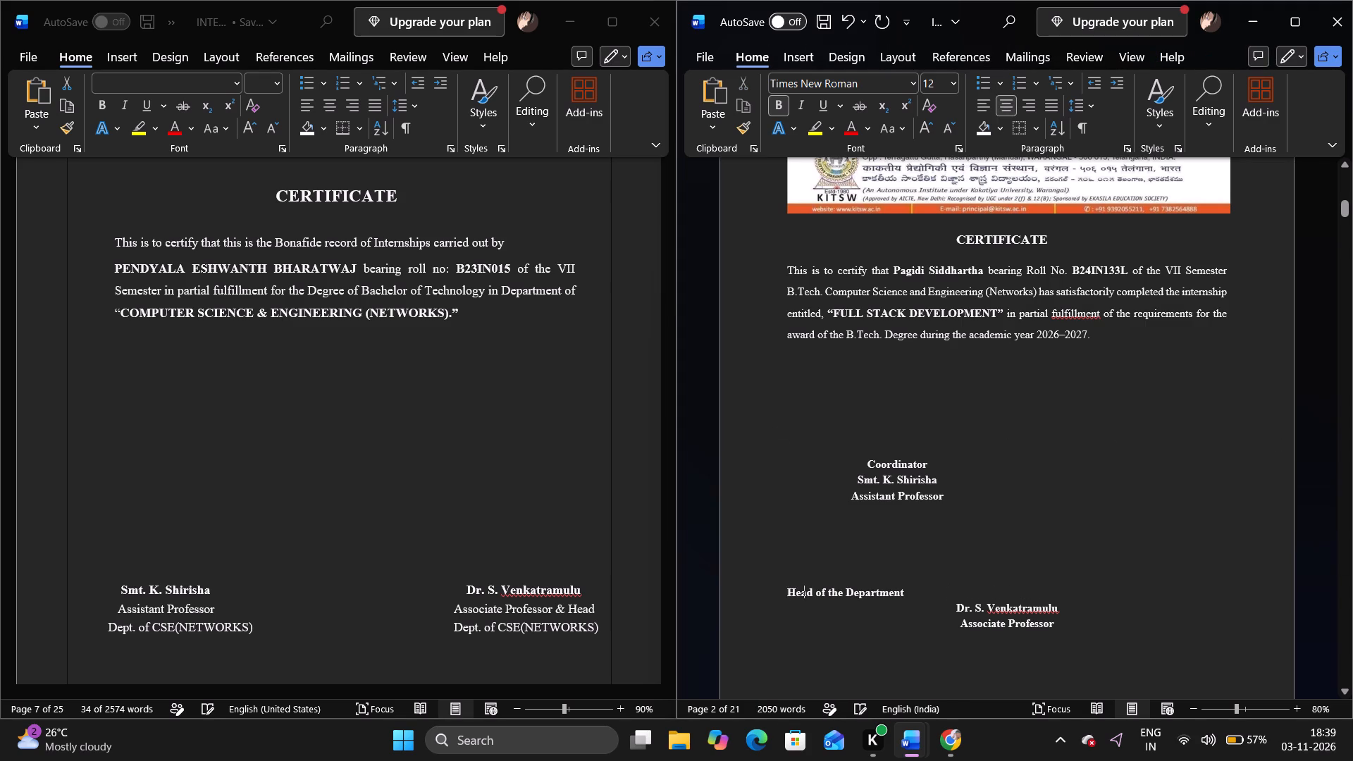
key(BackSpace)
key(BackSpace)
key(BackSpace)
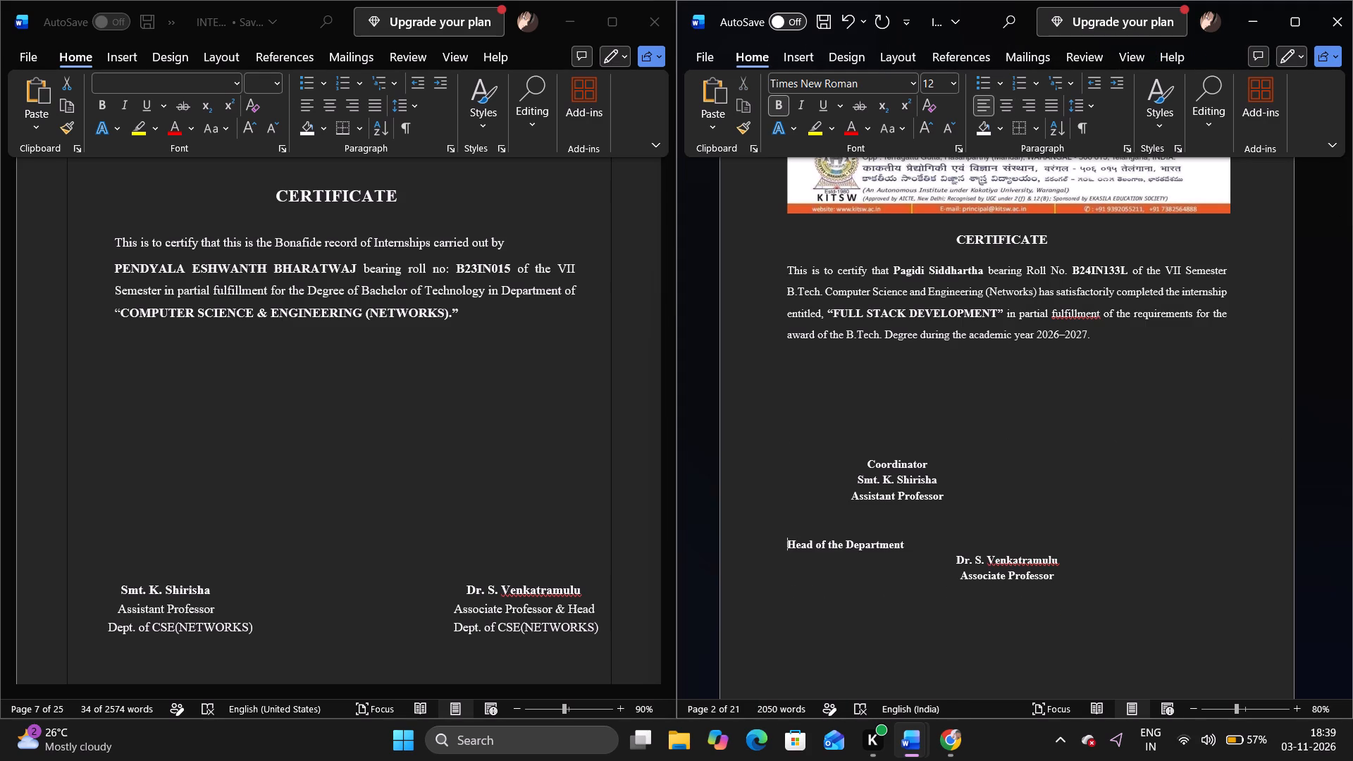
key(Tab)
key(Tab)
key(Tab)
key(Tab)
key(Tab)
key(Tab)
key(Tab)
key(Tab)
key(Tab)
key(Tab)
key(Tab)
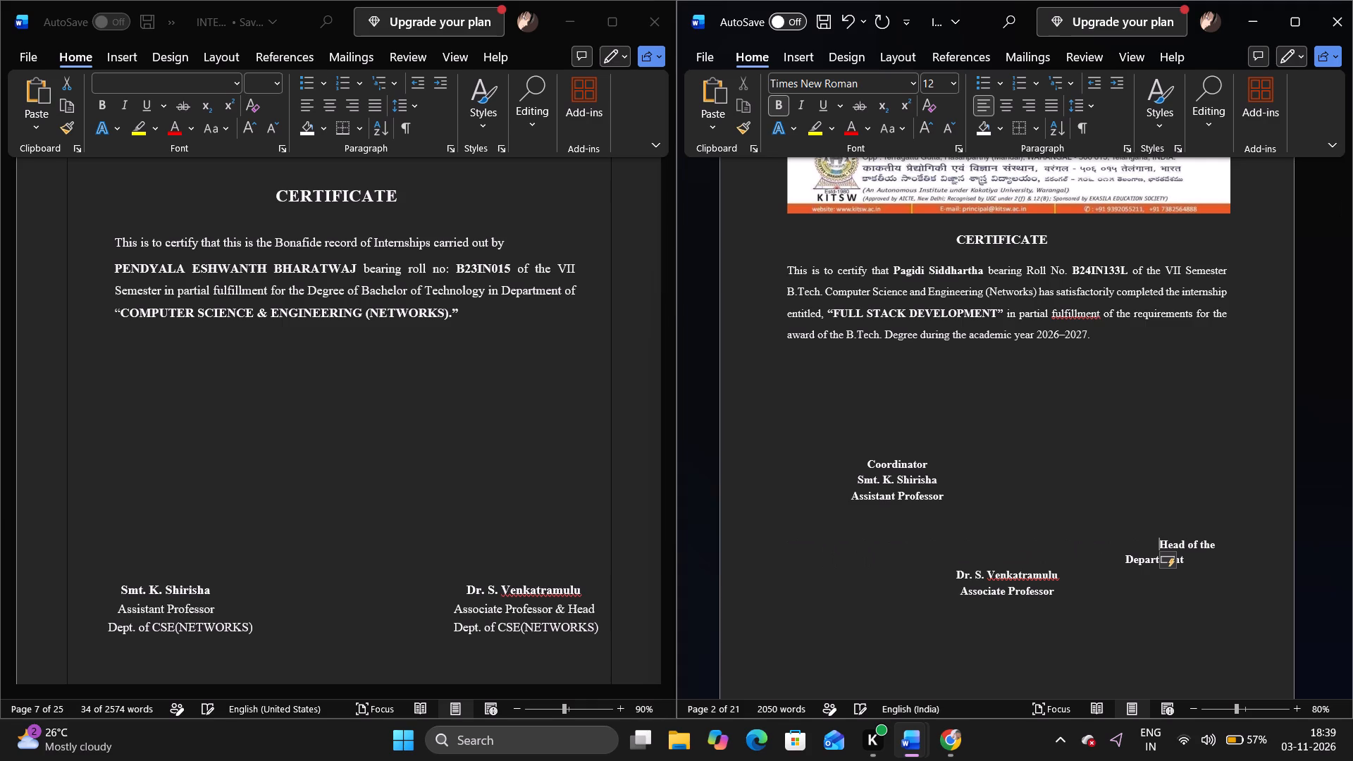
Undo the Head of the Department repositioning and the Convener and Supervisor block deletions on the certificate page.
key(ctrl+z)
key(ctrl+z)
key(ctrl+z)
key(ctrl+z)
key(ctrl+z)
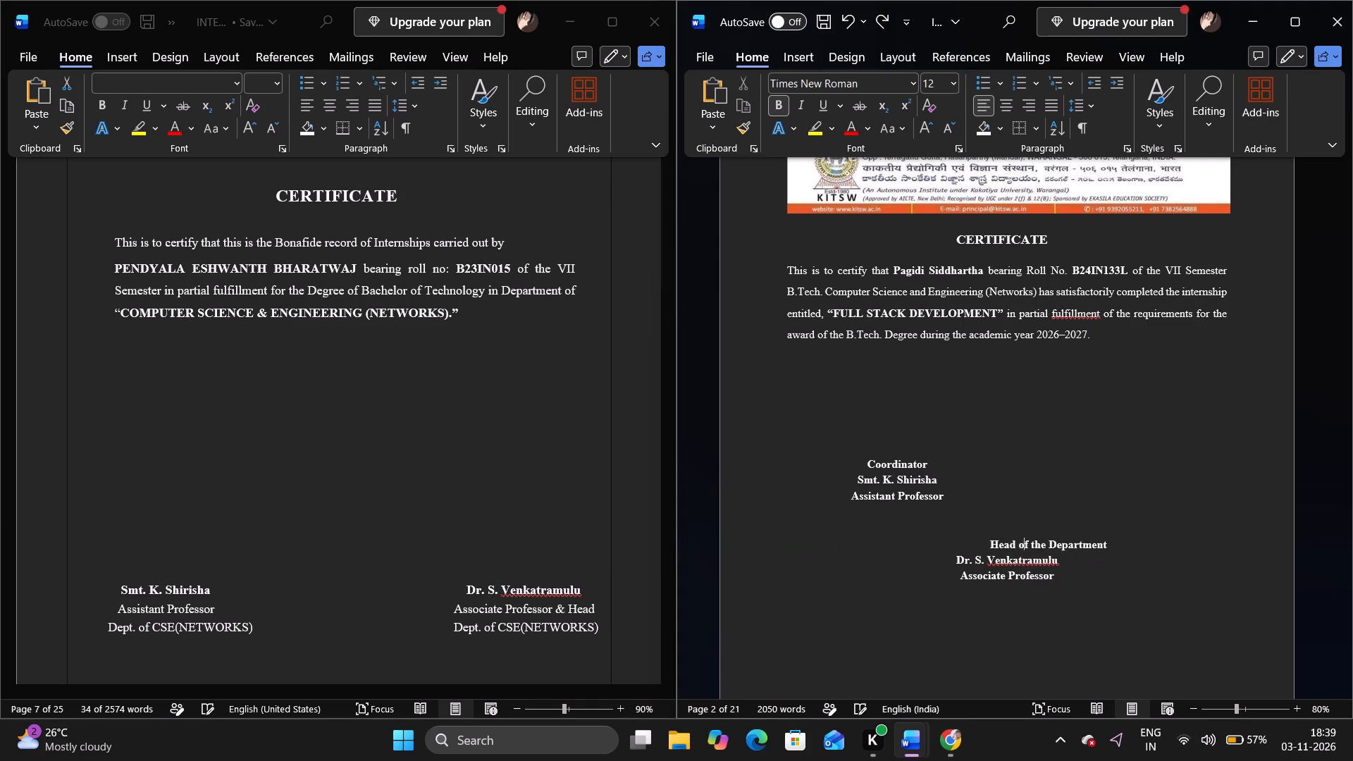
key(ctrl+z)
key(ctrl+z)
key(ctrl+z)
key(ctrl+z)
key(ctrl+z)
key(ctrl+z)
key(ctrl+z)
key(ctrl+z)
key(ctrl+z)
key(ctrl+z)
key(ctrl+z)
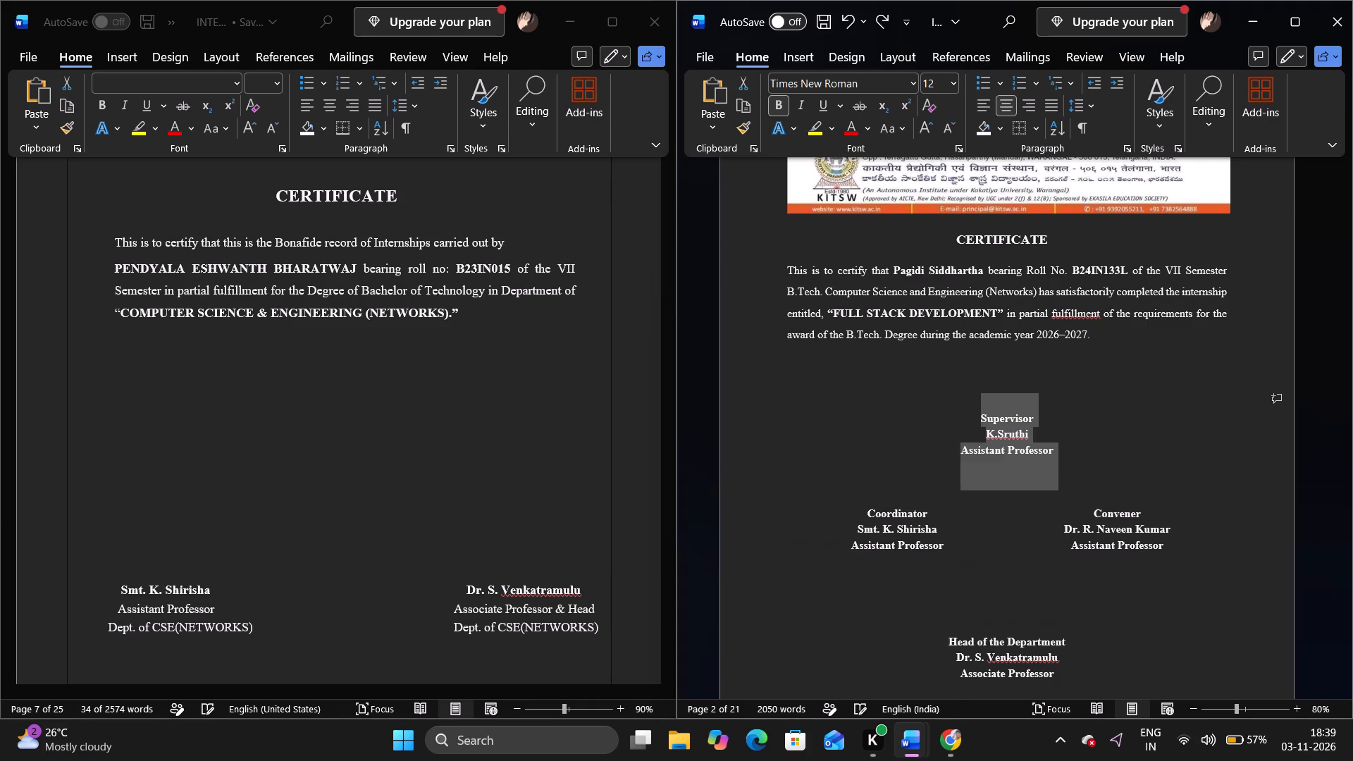
Delete the Supervisor block, with its name and Assistant Professor title, from the Full Stack Development certificate page.
click(999, 521)
scroll(999, 521, down, 1)
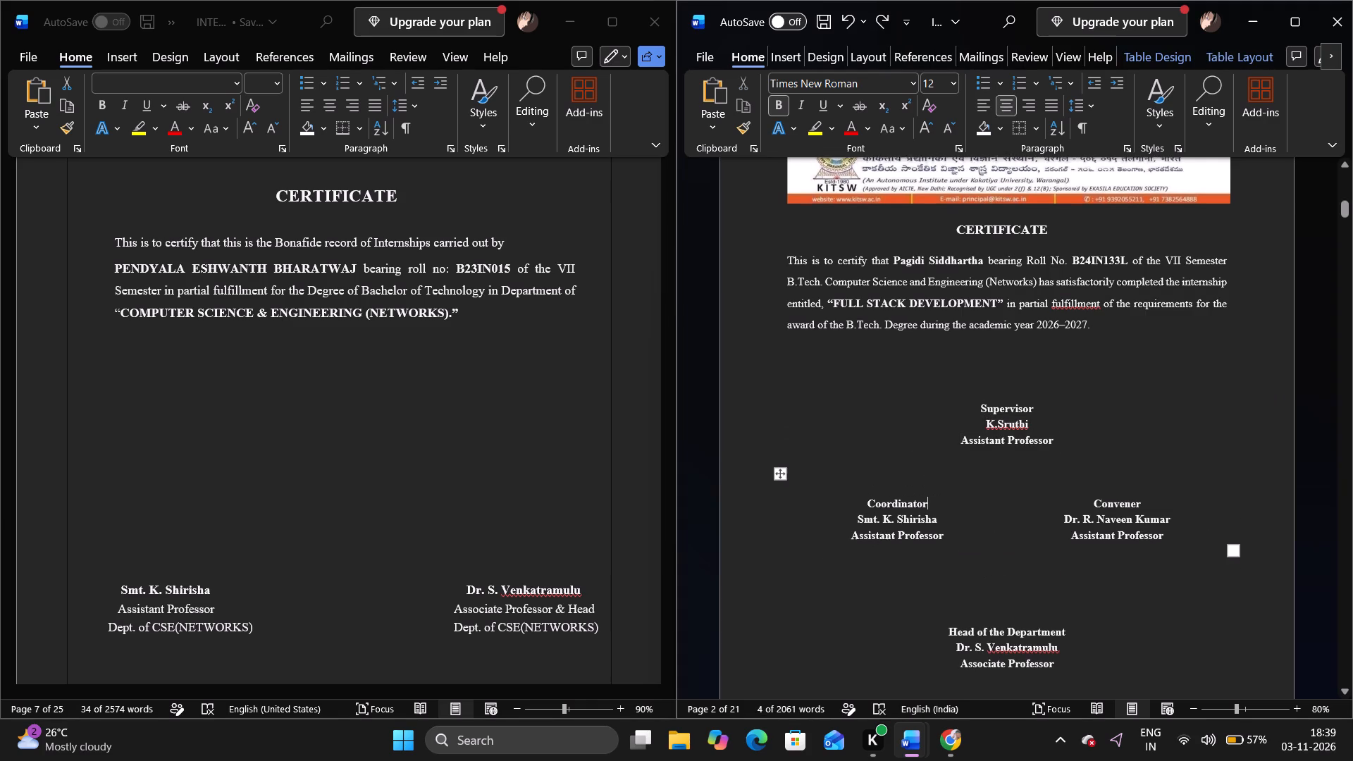
scroll(999, 521, down, 1)
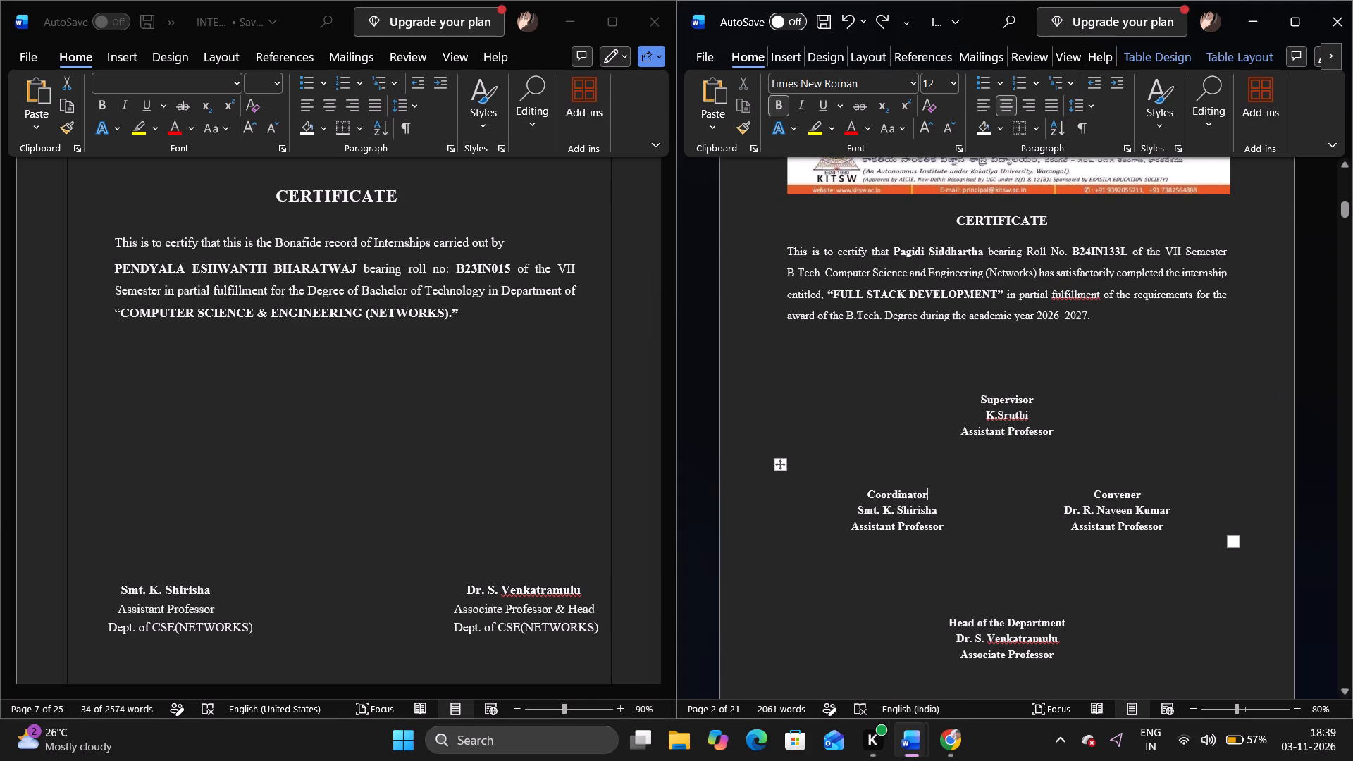
drag(1058, 425, 971, 389)
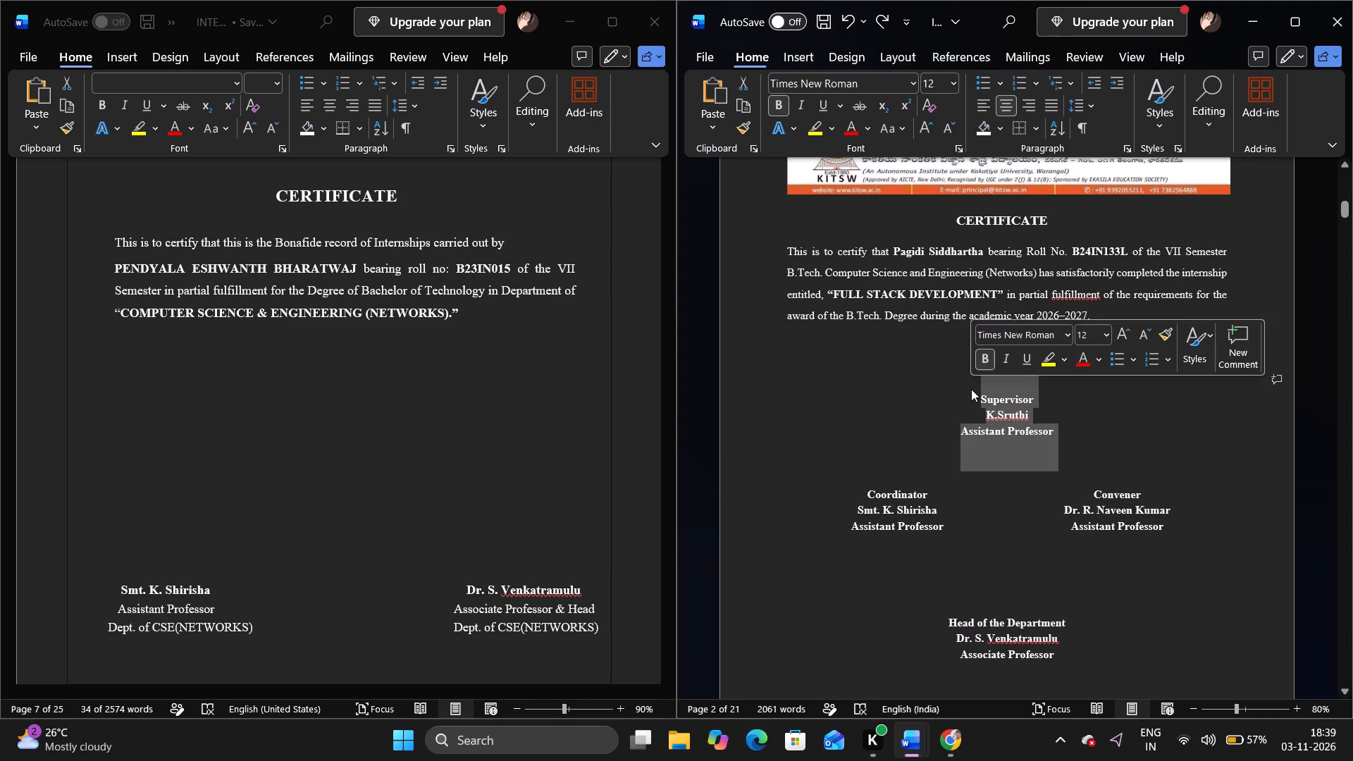
key(Delete)
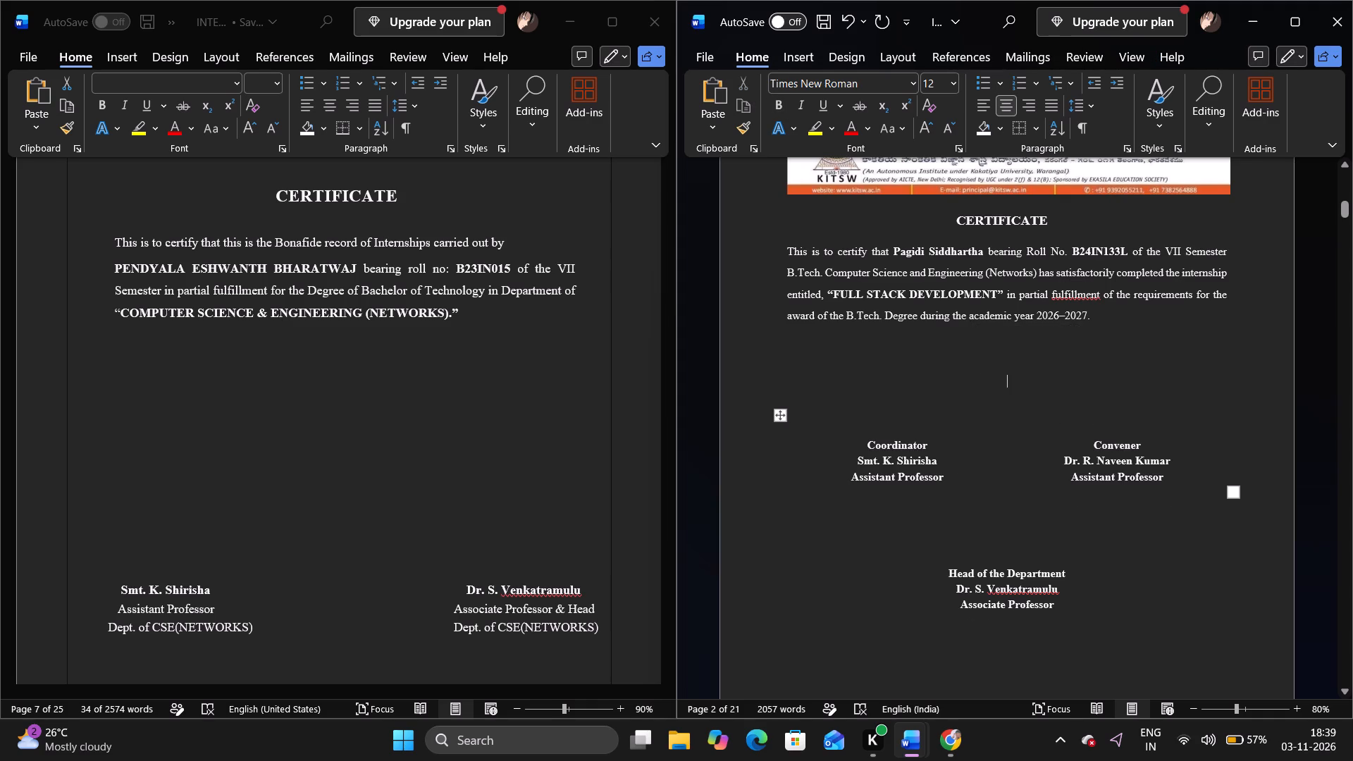
Replace the Convener label in the signatory table with a copy of the Head of the Department label.
drag(1066, 574, 965, 574)
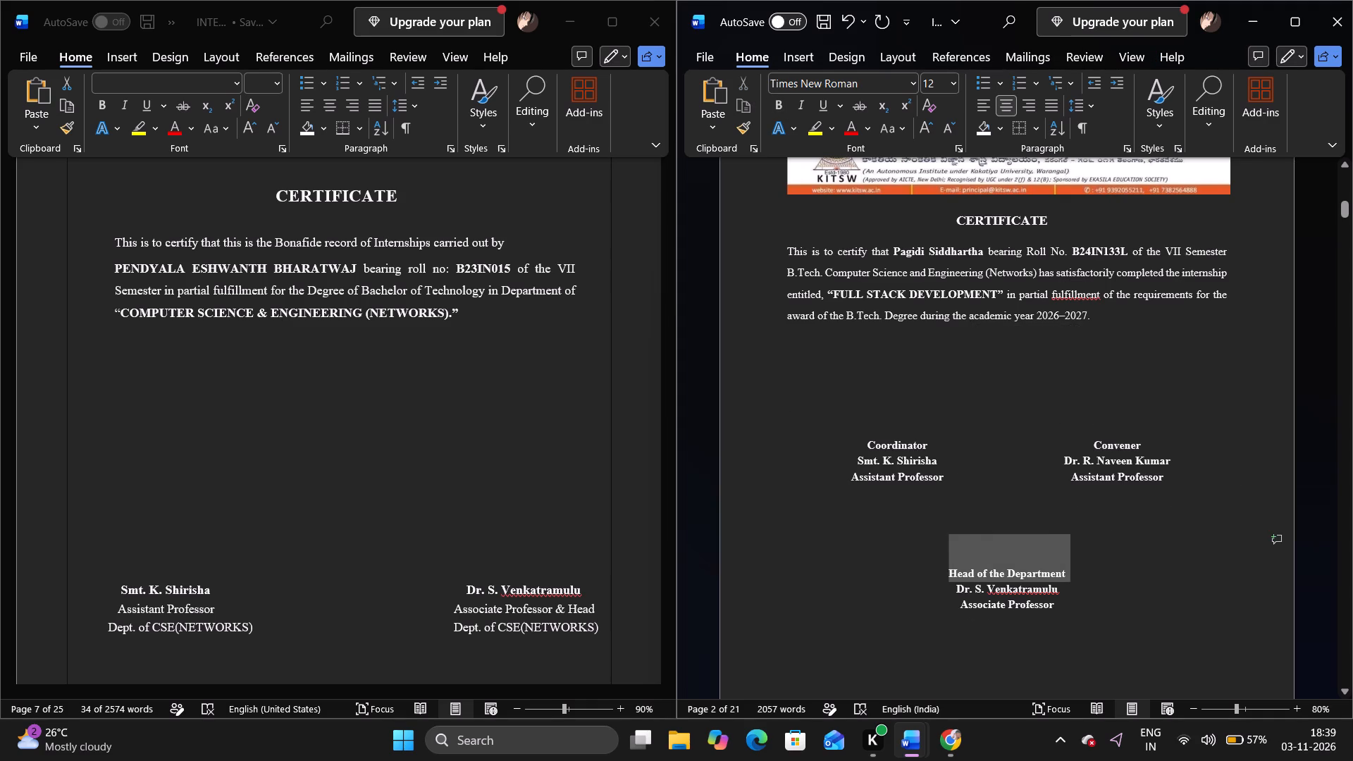
drag(965, 574, 957, 572)
key(ctrl+c)
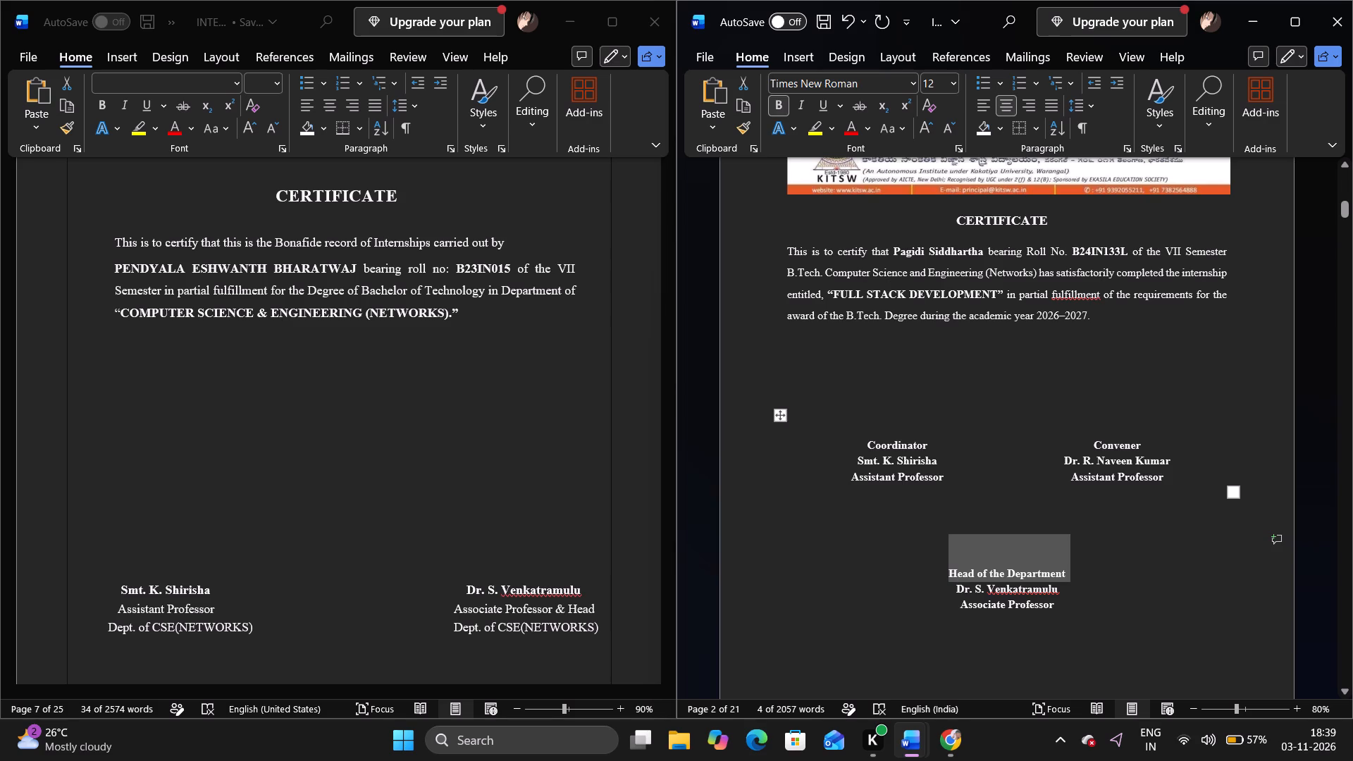
drag(1142, 447, 1085, 452)
key(ctrl+v)
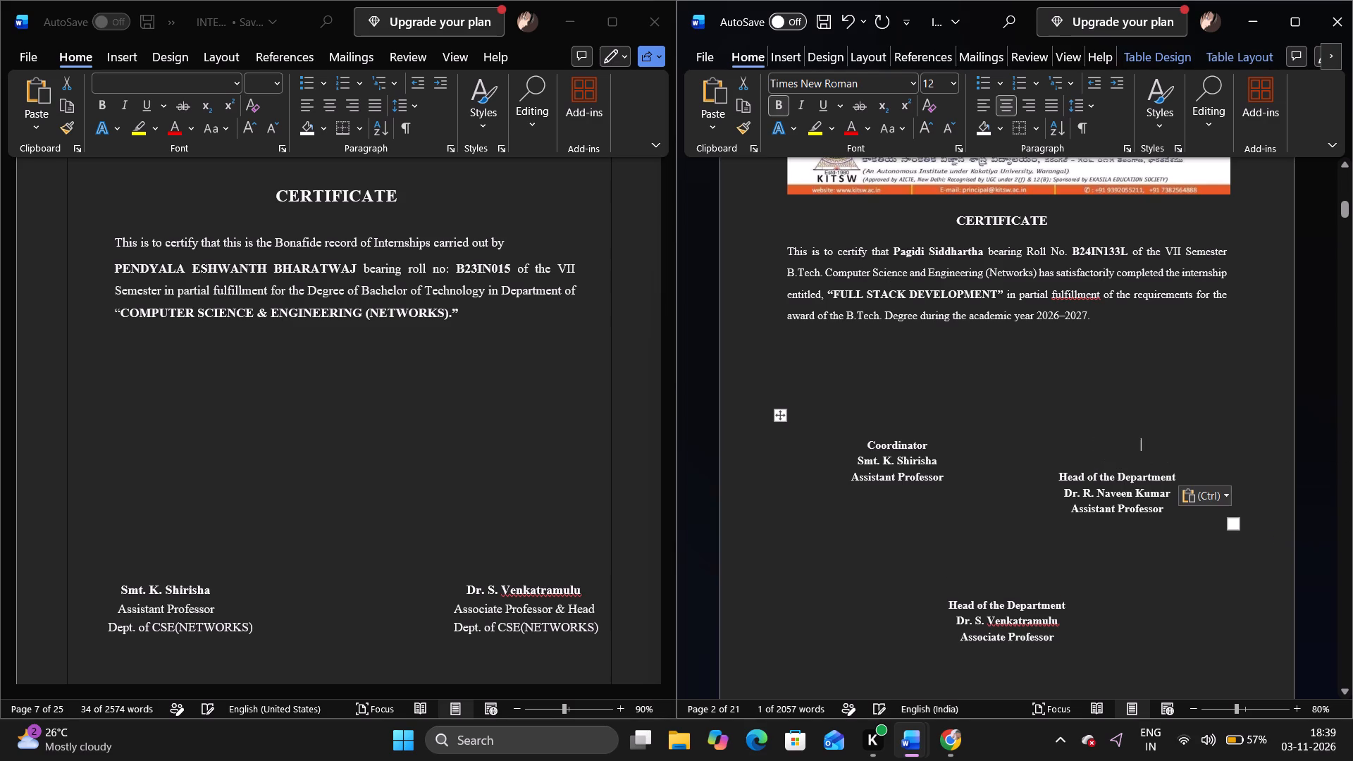
Remove the empty line above the pasted Head of the Department label and indent it with spaces over the name below.
click(1057, 474)
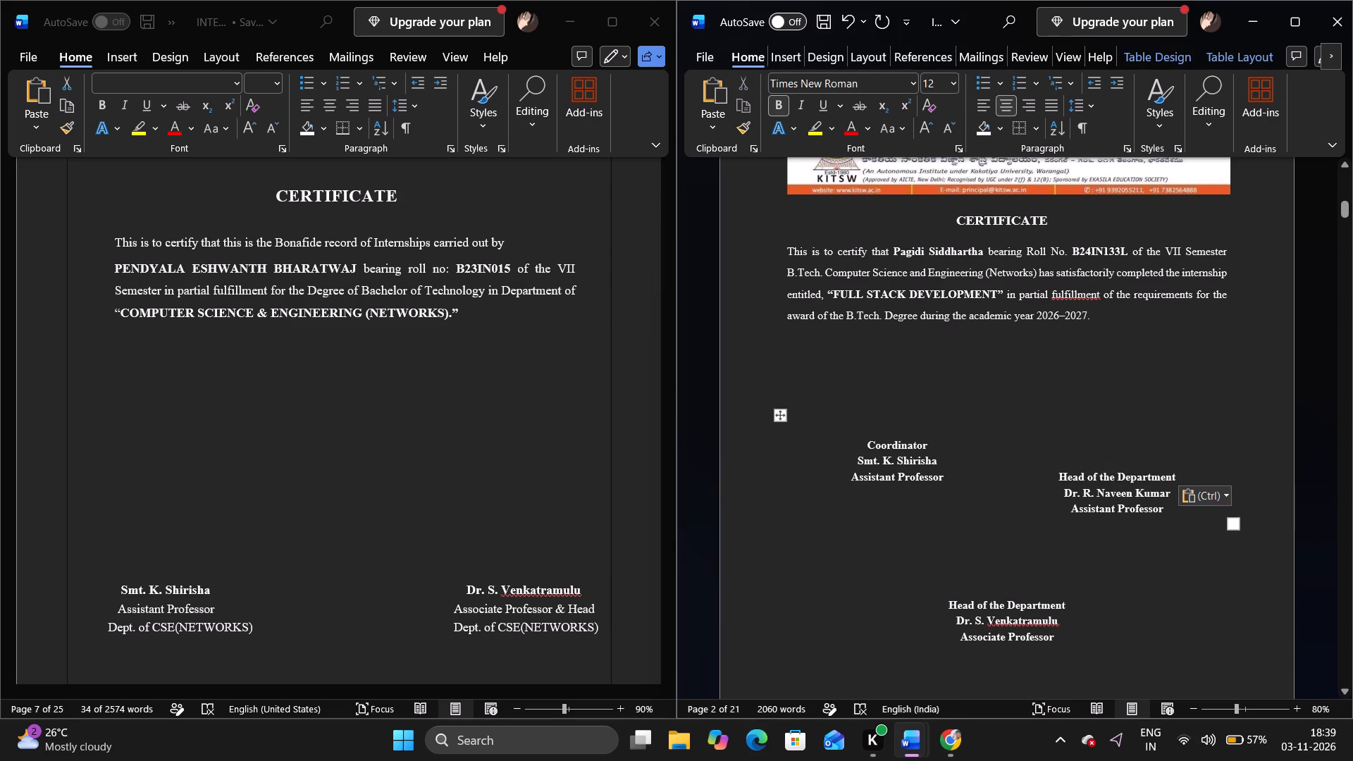
key(Return)
key(BackSpace)
key(BackSpace)
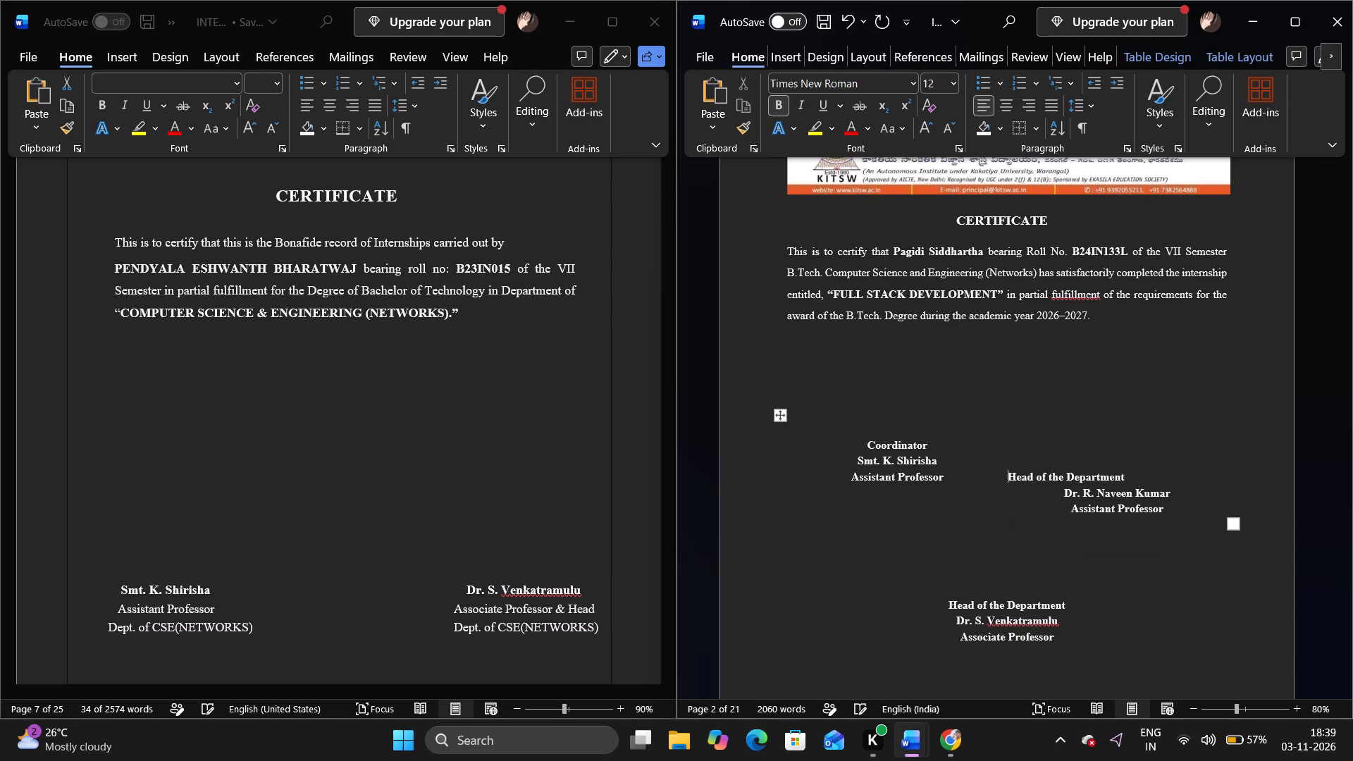
key(BackSpace)
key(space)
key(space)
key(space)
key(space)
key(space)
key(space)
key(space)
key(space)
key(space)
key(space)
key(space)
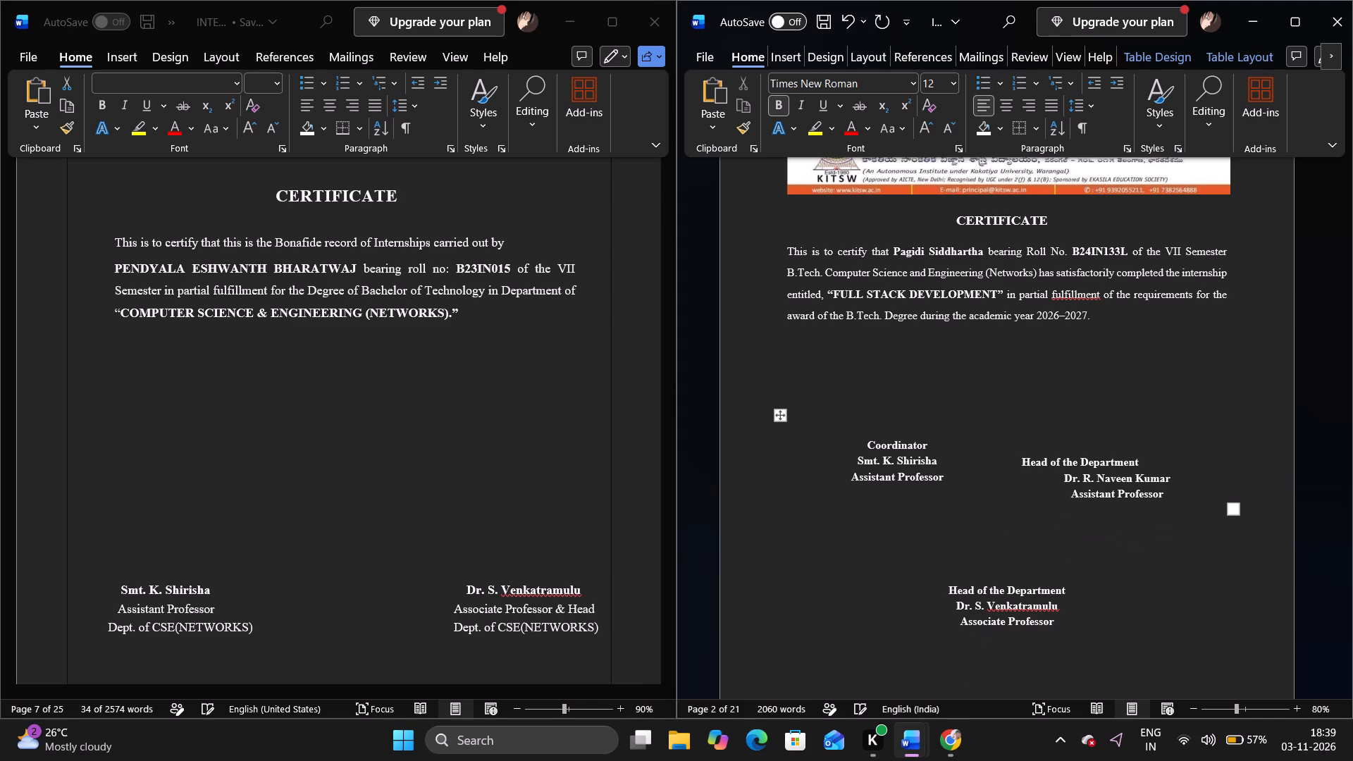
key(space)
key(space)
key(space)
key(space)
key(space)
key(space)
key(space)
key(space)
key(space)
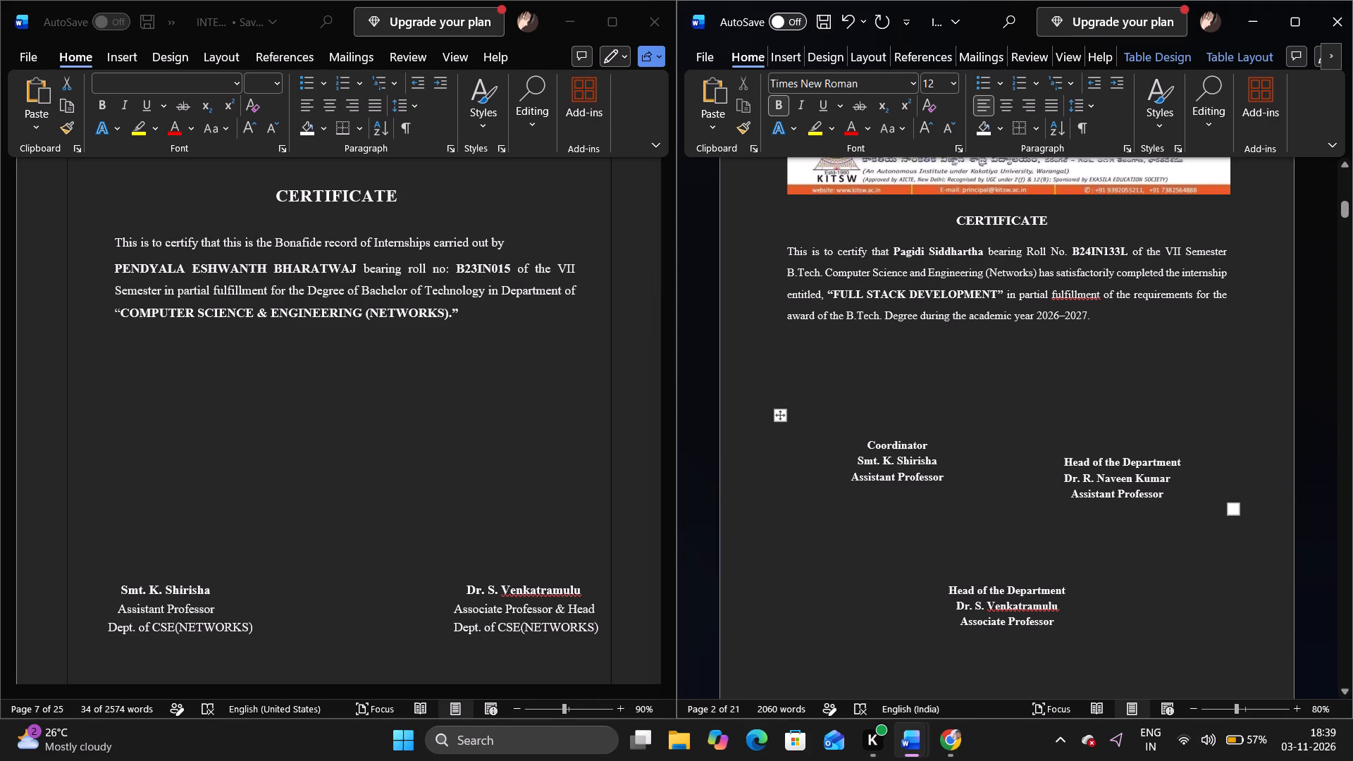
Replace the convener's name under the pasted Head of the Department label with a copy of the department head's name.
drag(1058, 606, 949, 605)
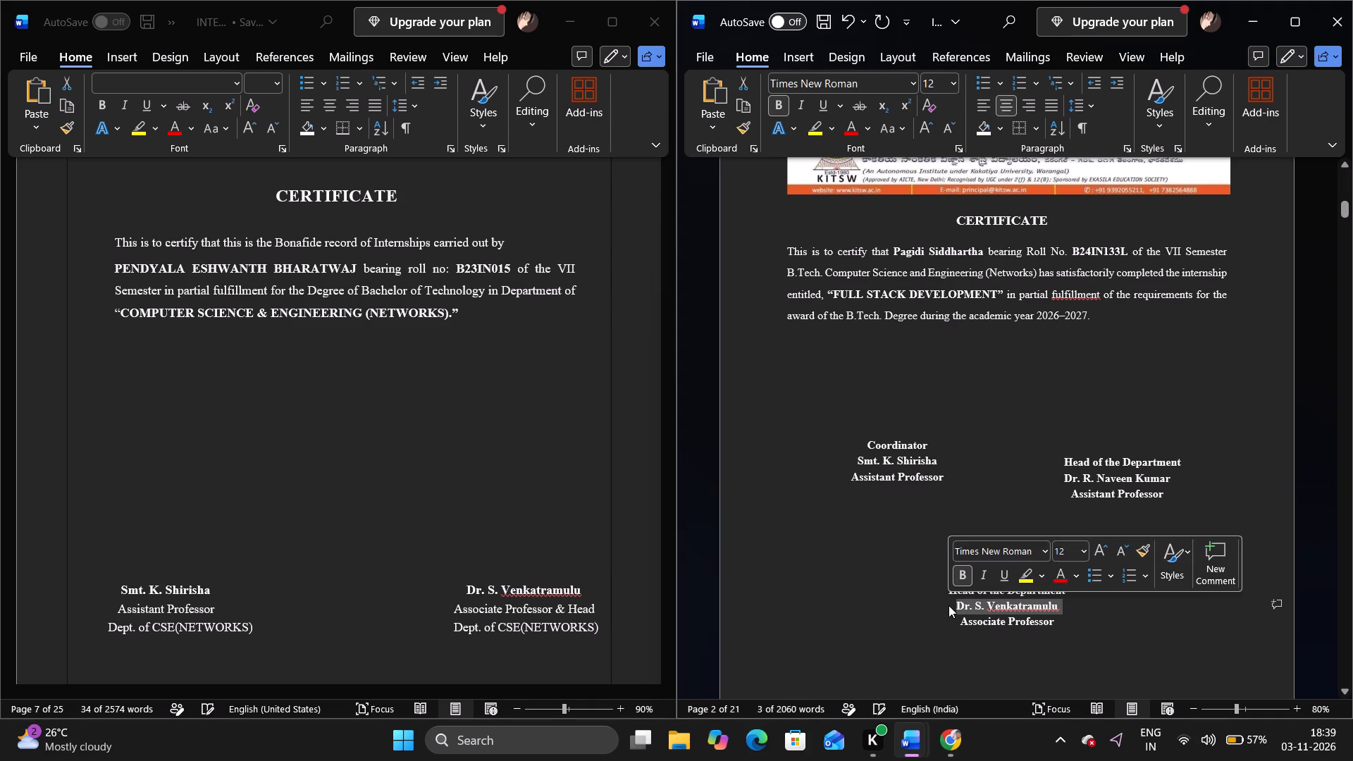
key(ctrl+c)
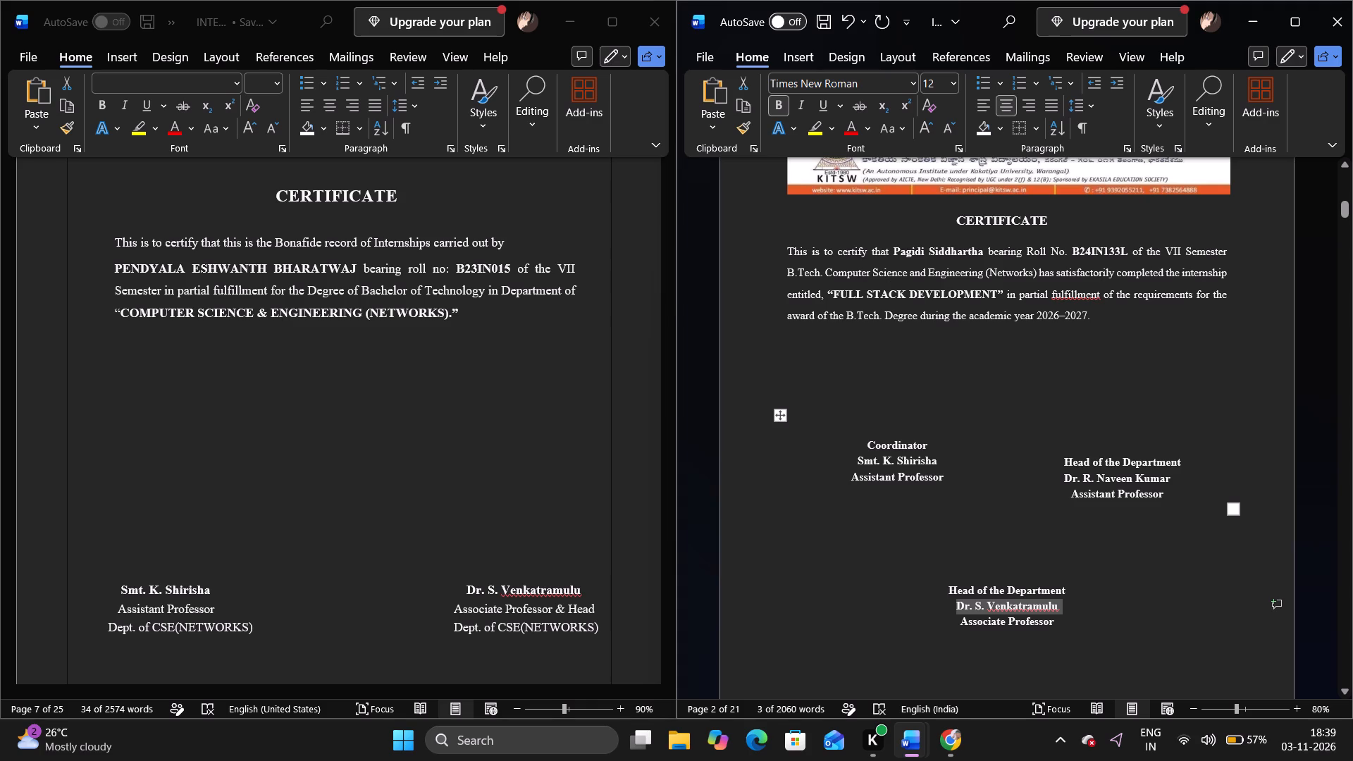
drag(1170, 480, 1058, 476)
key(ctrl+v)
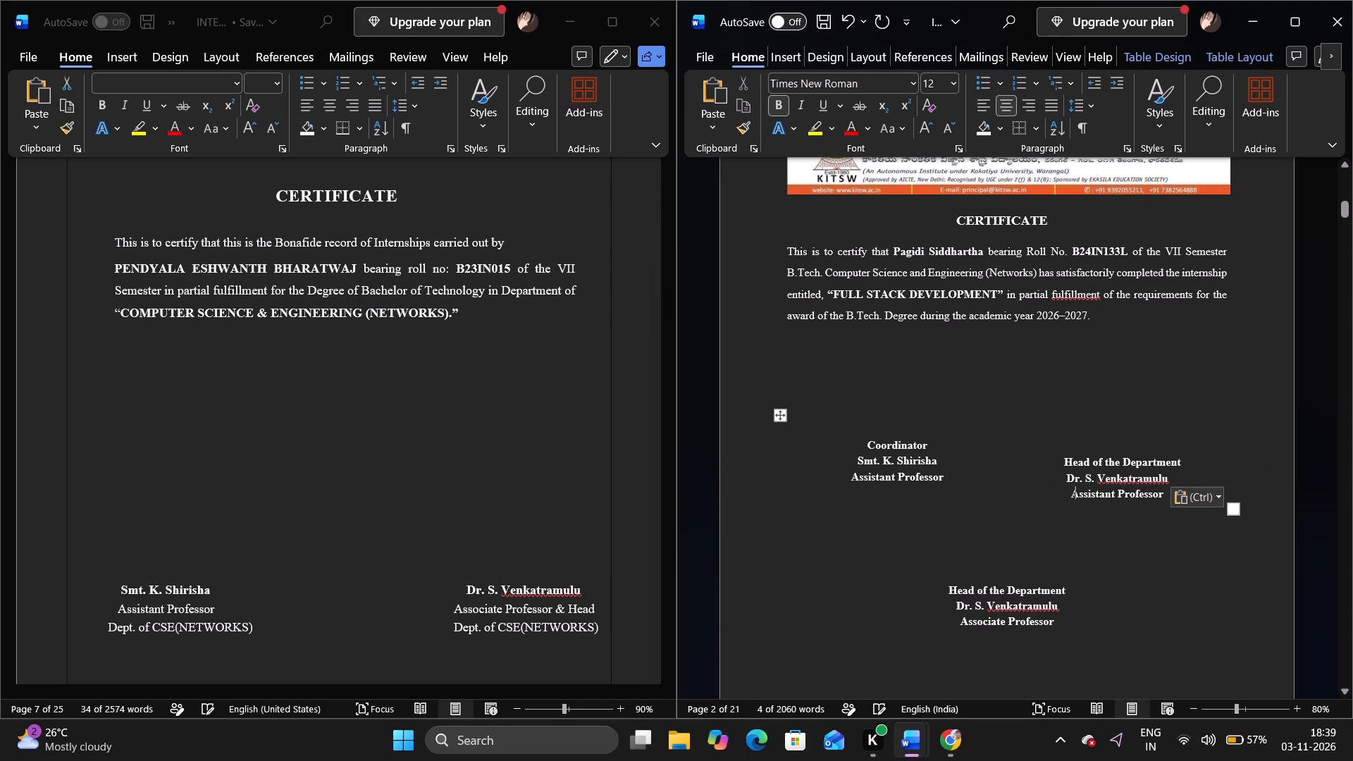
Change the title under the department head's name in the signatory table to Associate Professor.
click(1104, 608)
click(1107, 496)
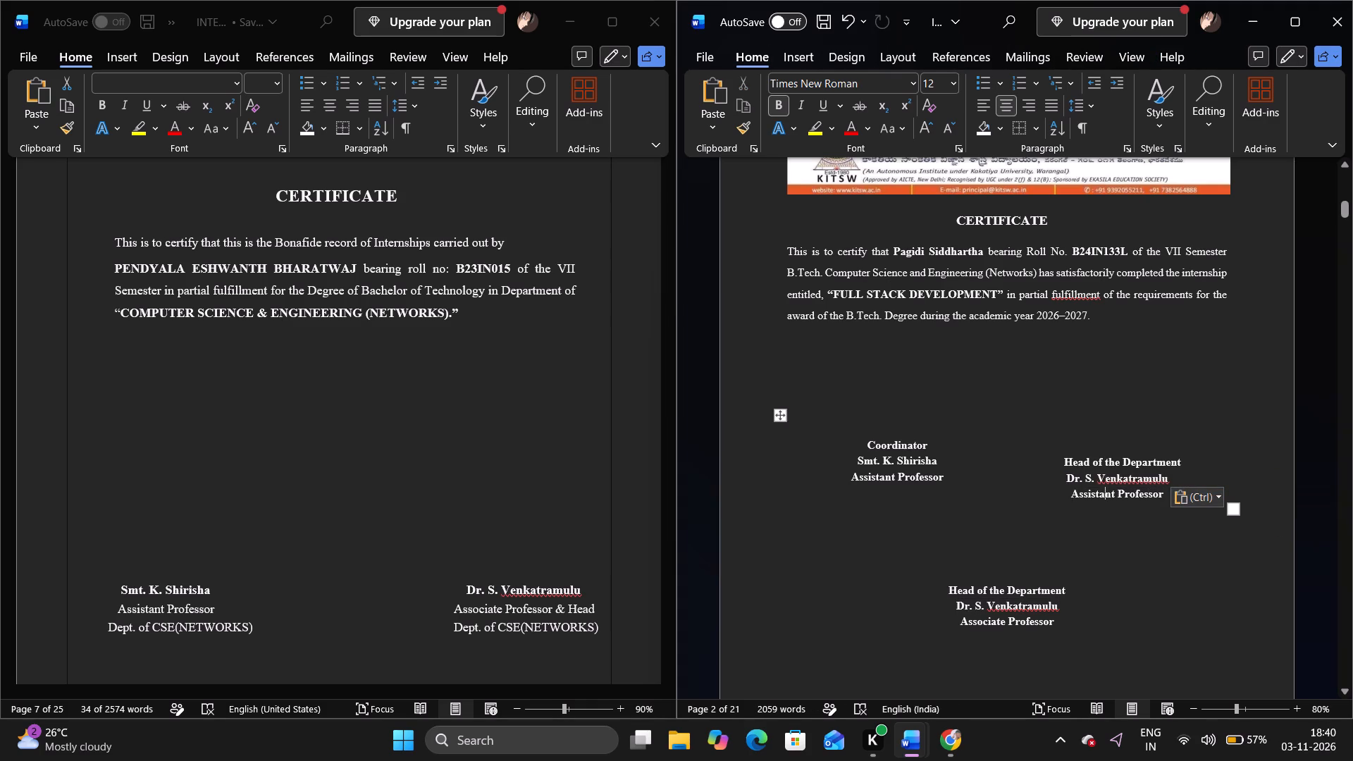
key(Right)
key(Right)
key(Right)
key(BackSpace)
key(BackSpace)
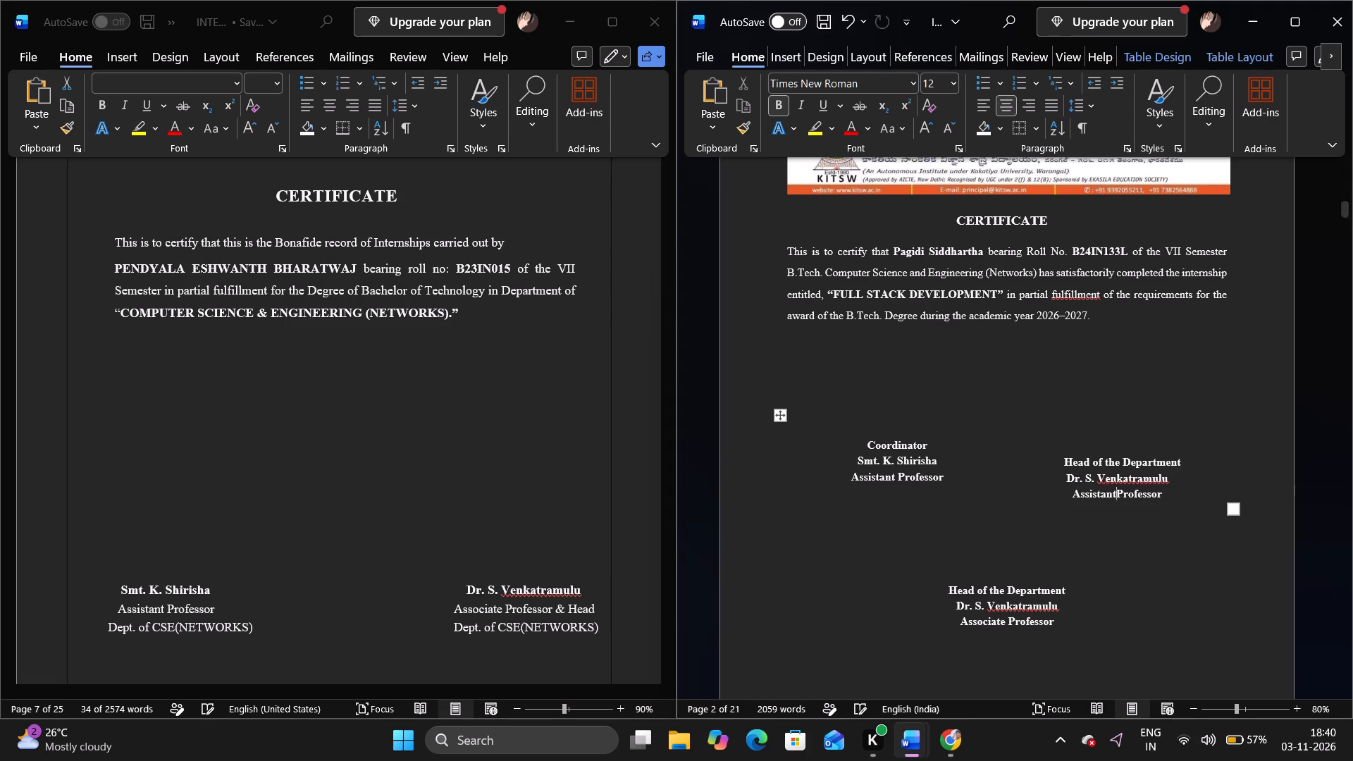
key(BackSpace)
key(BackSpace)
key(BackSpace)
key(BackSpace)
key(BackSpace)
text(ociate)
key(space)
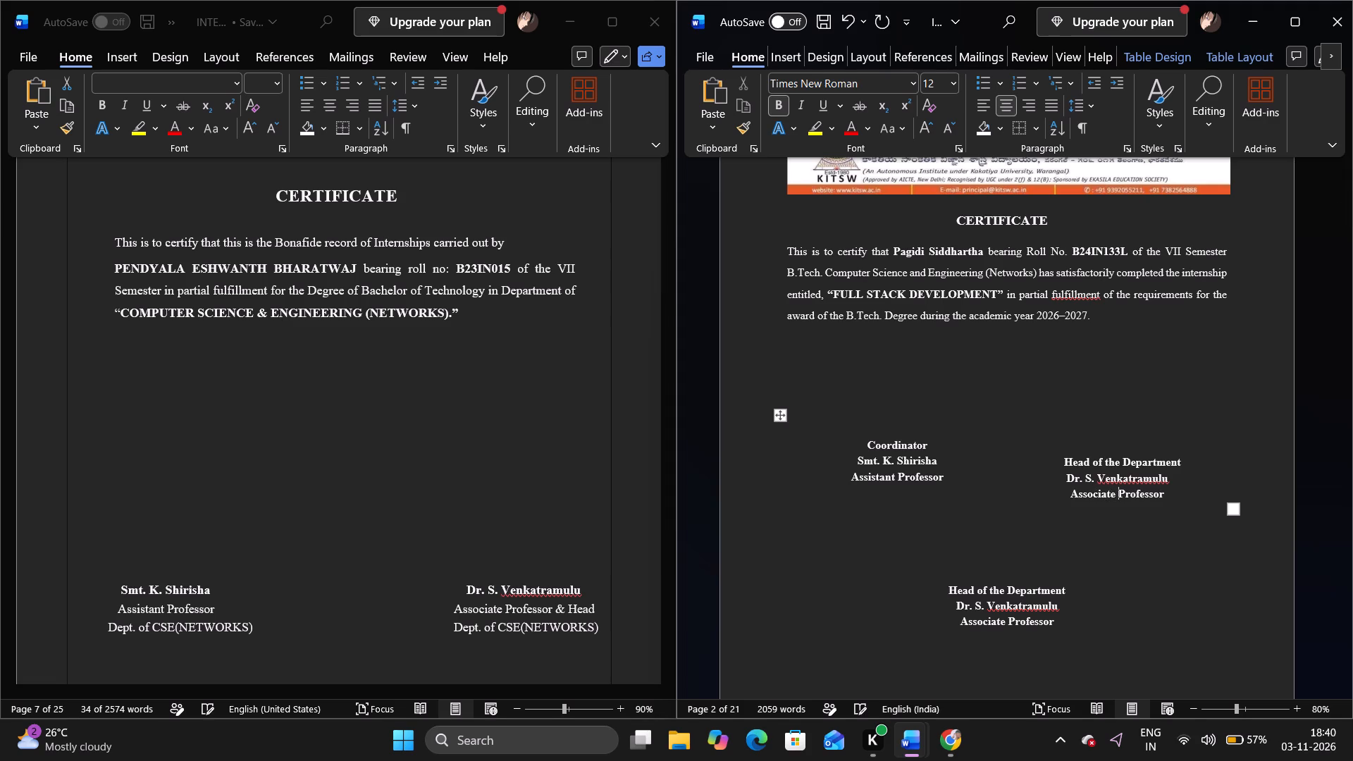
Apply All Borders to the whole signatory table on the certificate page.
click(1005, 466)
click(854, 438)
drag(854, 438, 1071, 488)
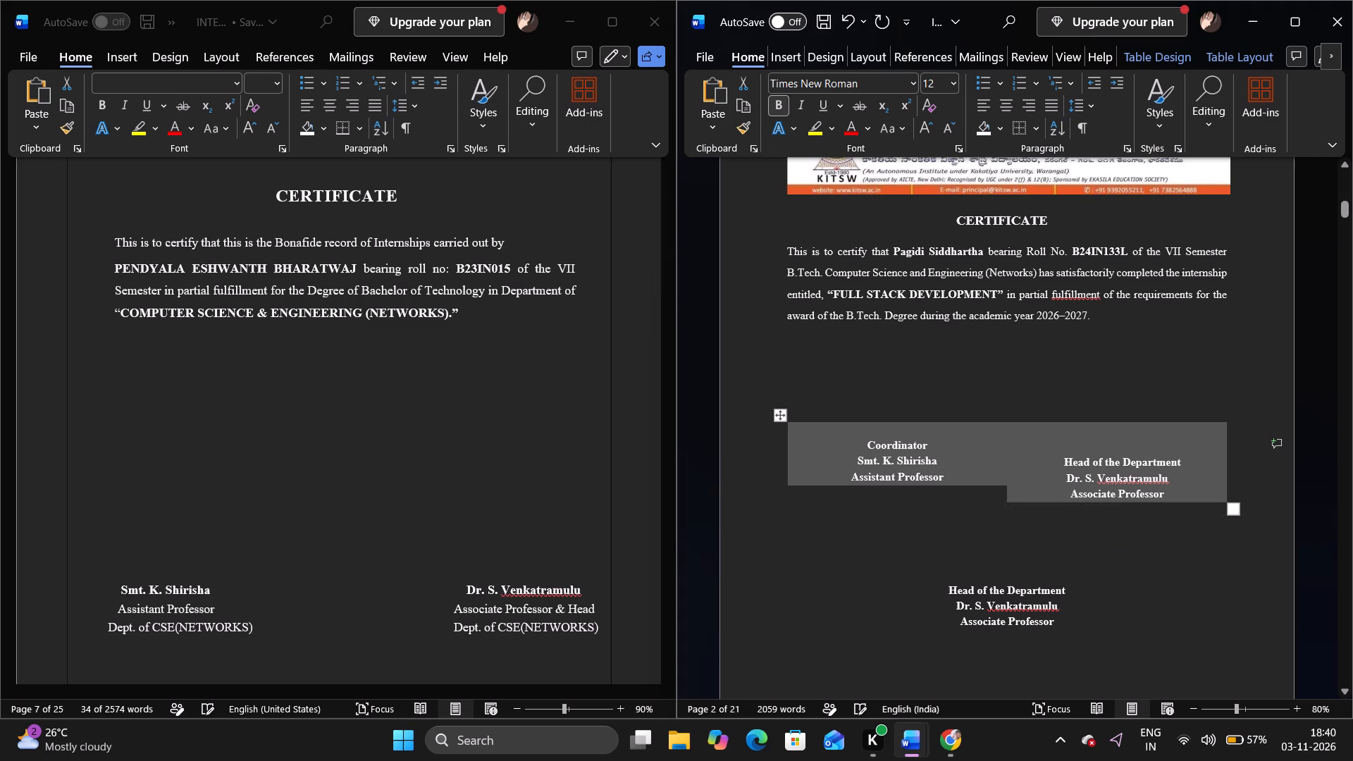
click(778, 413)
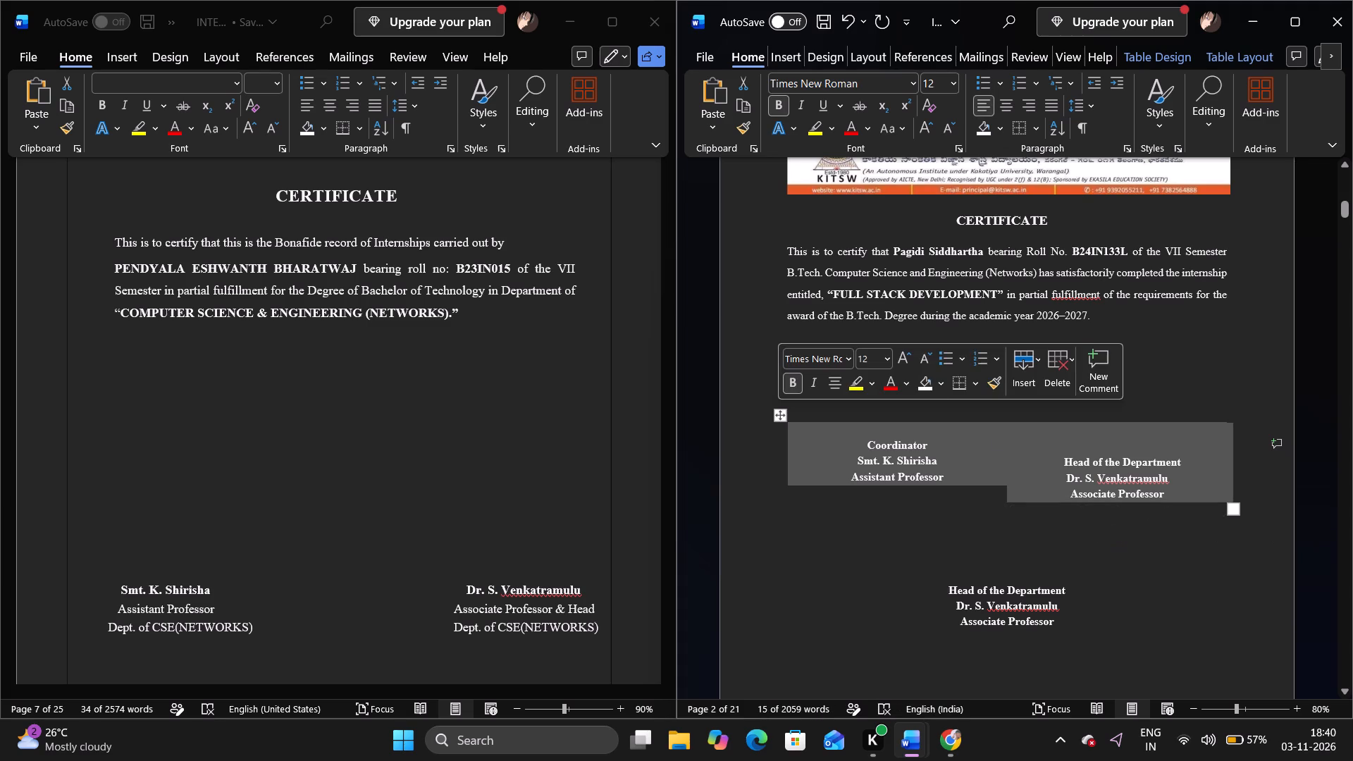
click(972, 378)
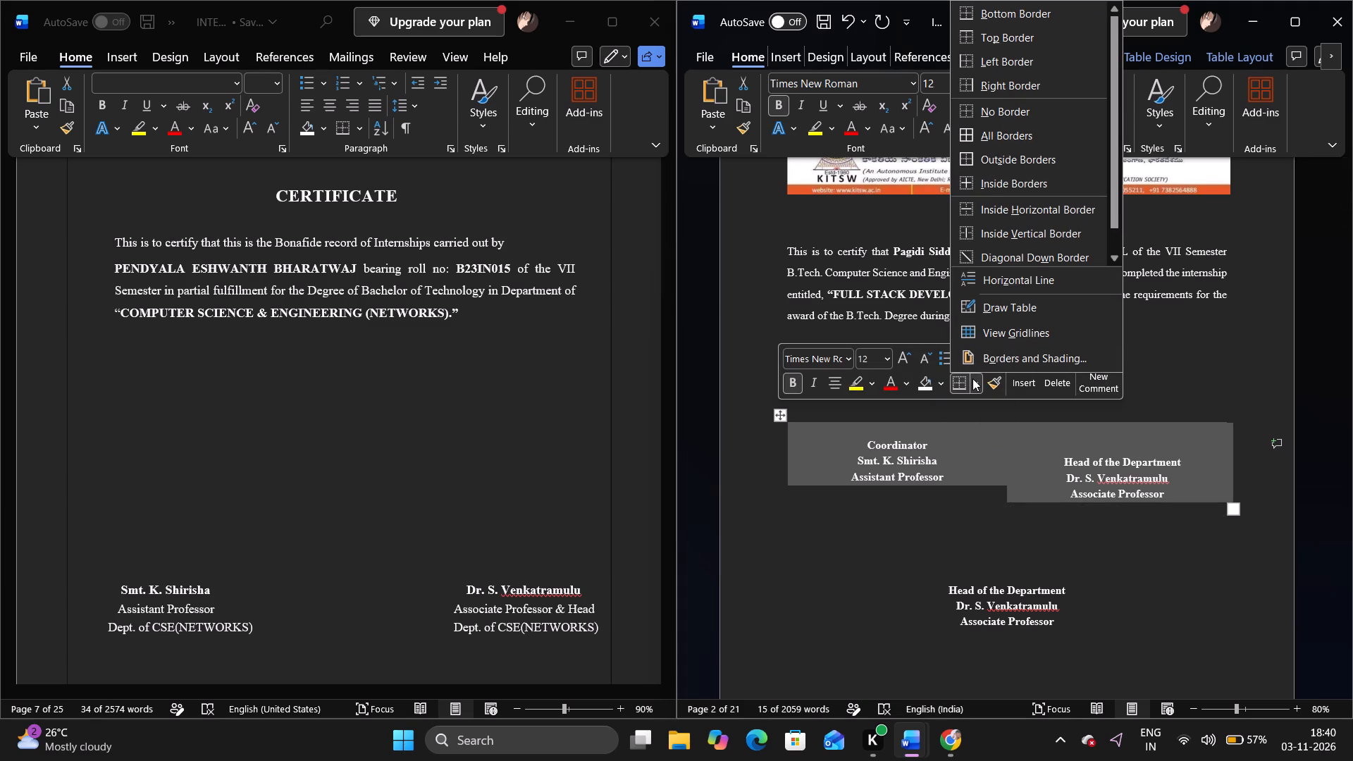
click(991, 132)
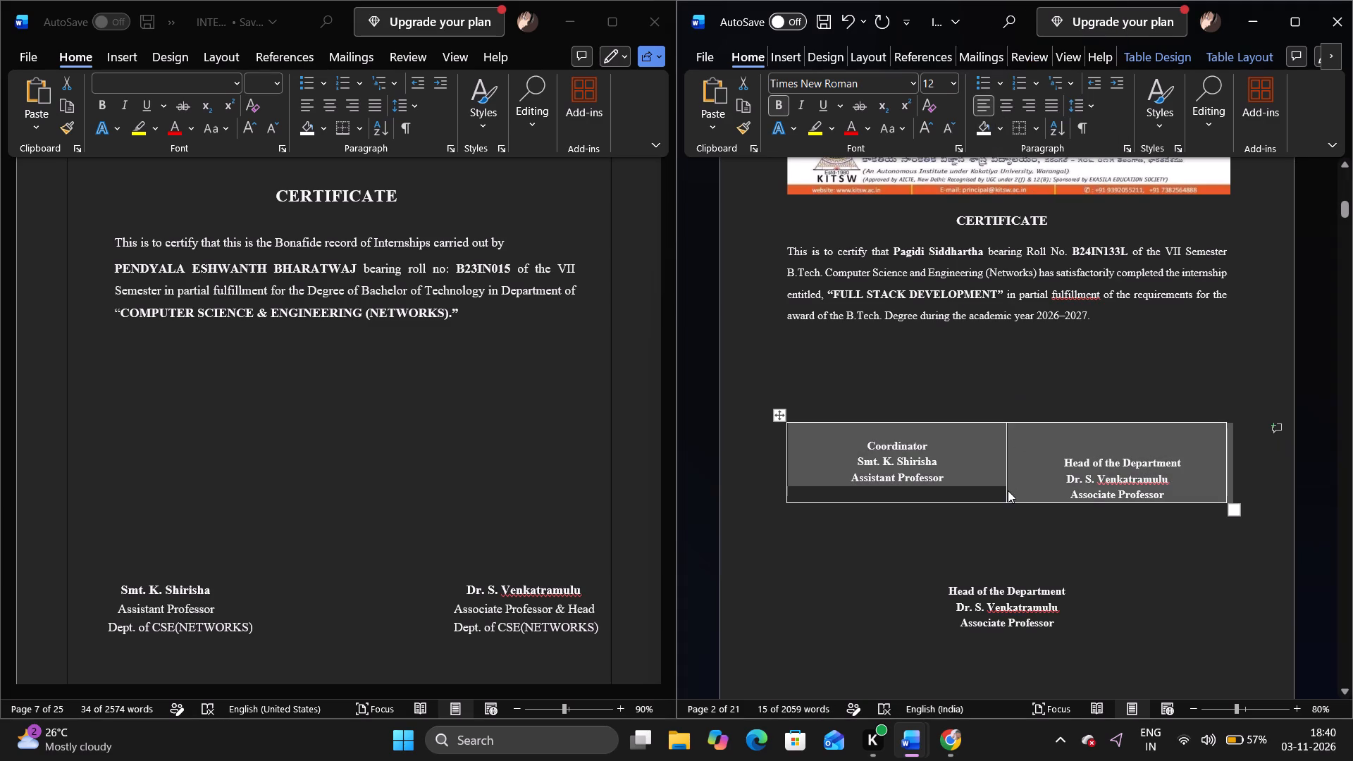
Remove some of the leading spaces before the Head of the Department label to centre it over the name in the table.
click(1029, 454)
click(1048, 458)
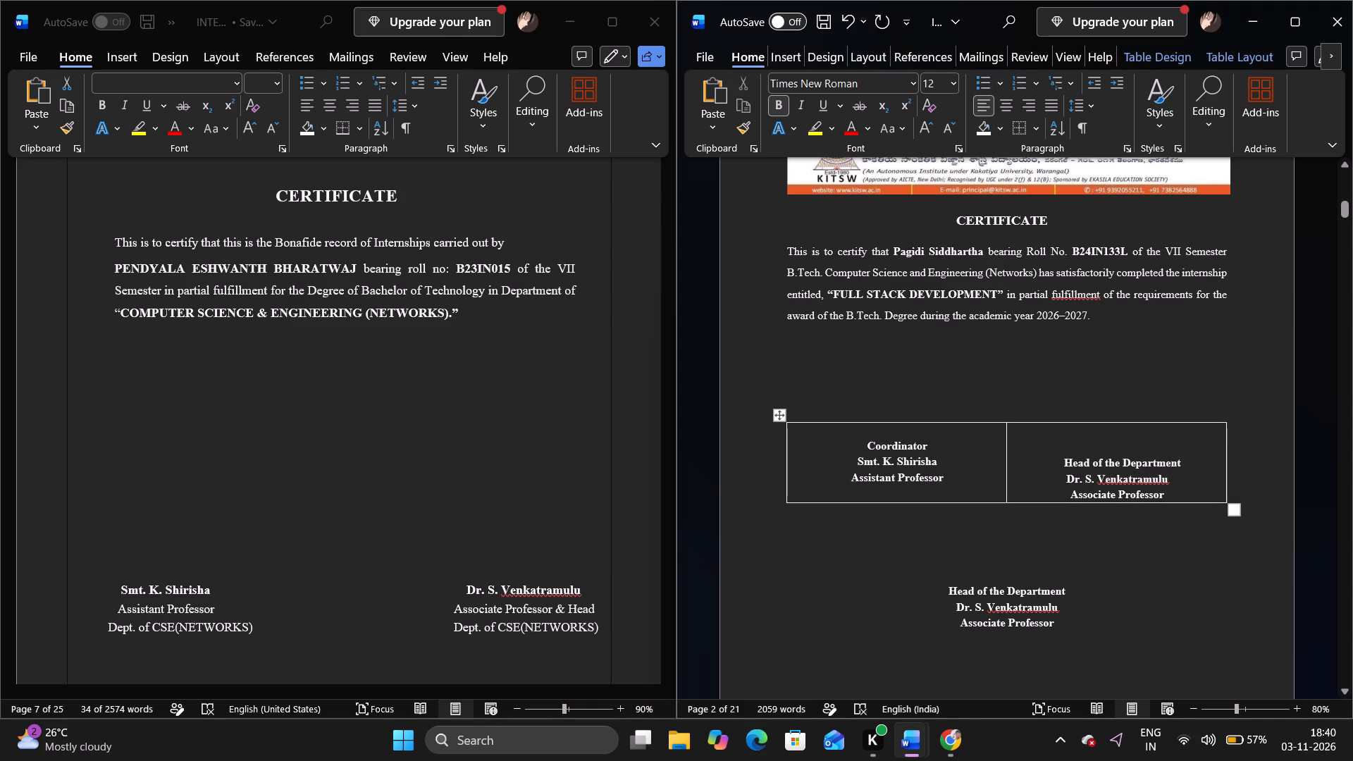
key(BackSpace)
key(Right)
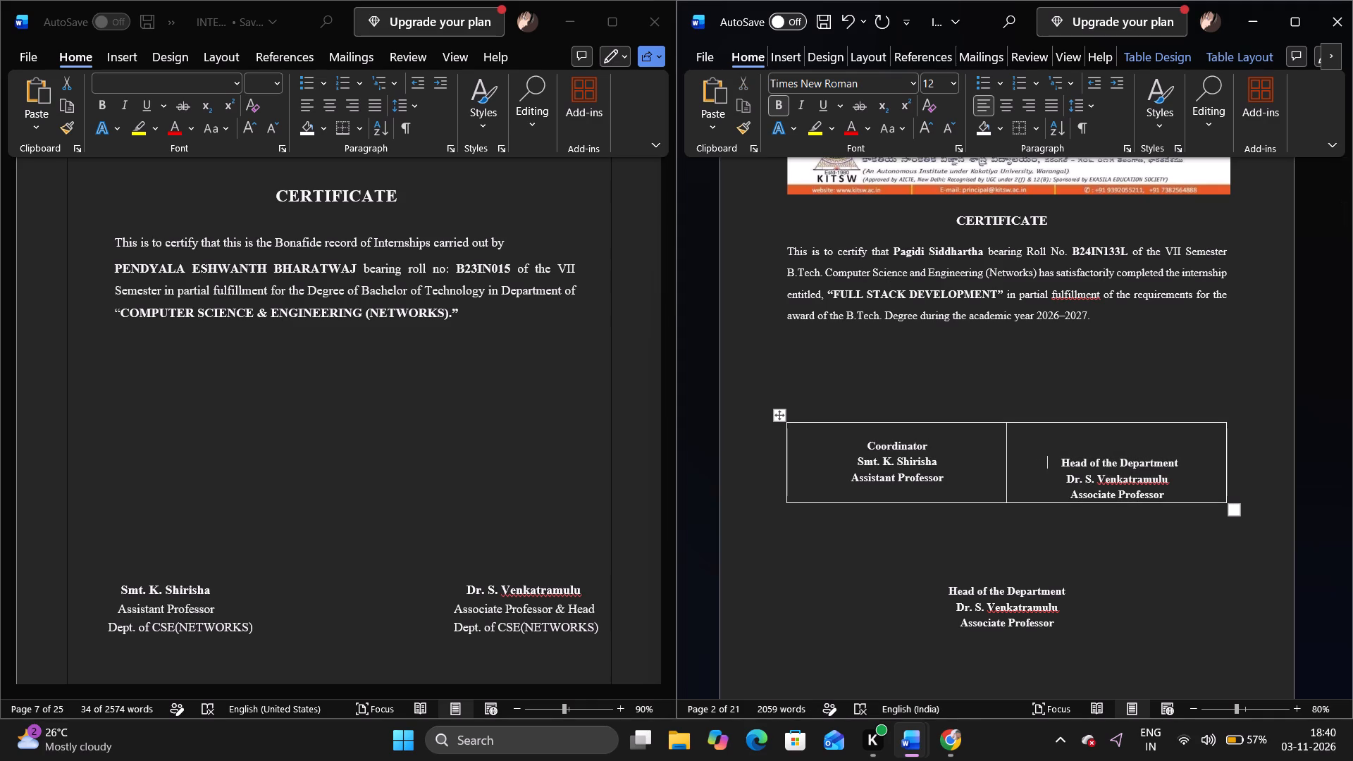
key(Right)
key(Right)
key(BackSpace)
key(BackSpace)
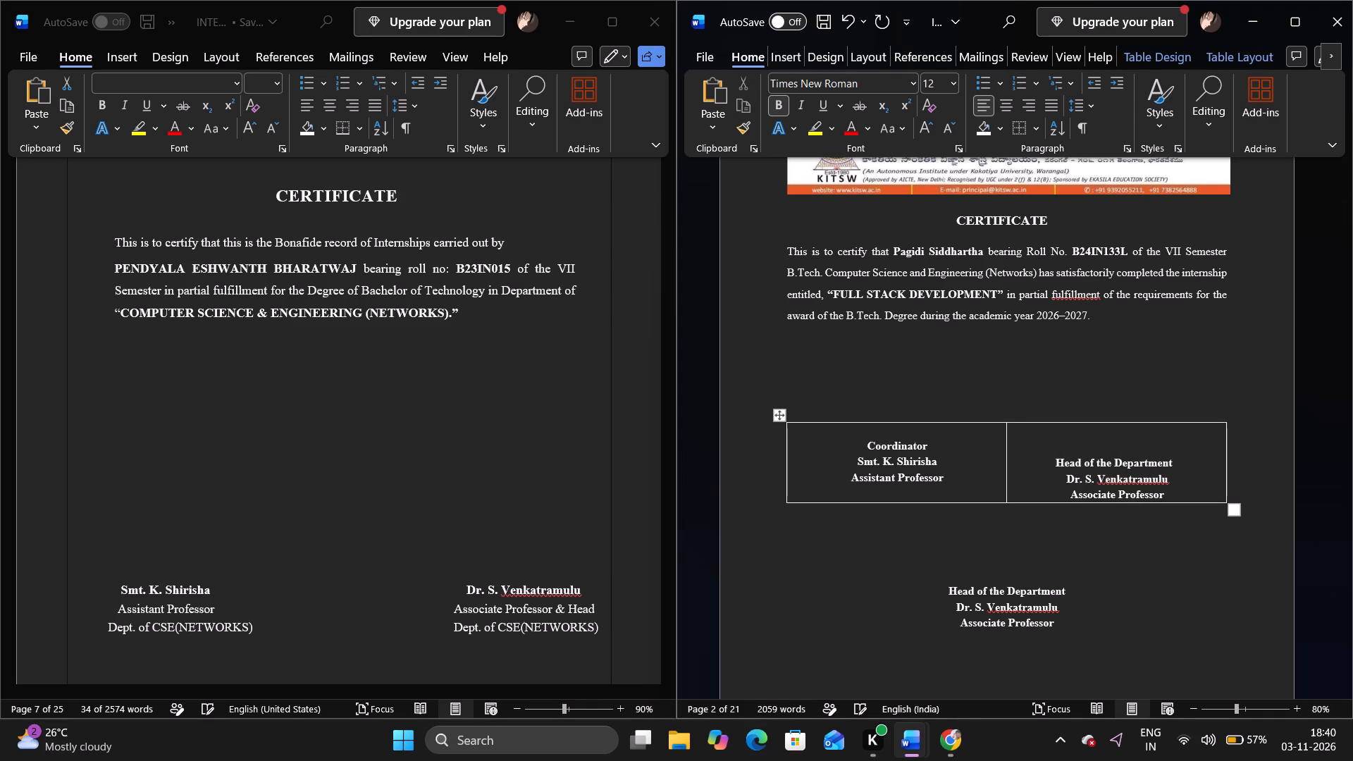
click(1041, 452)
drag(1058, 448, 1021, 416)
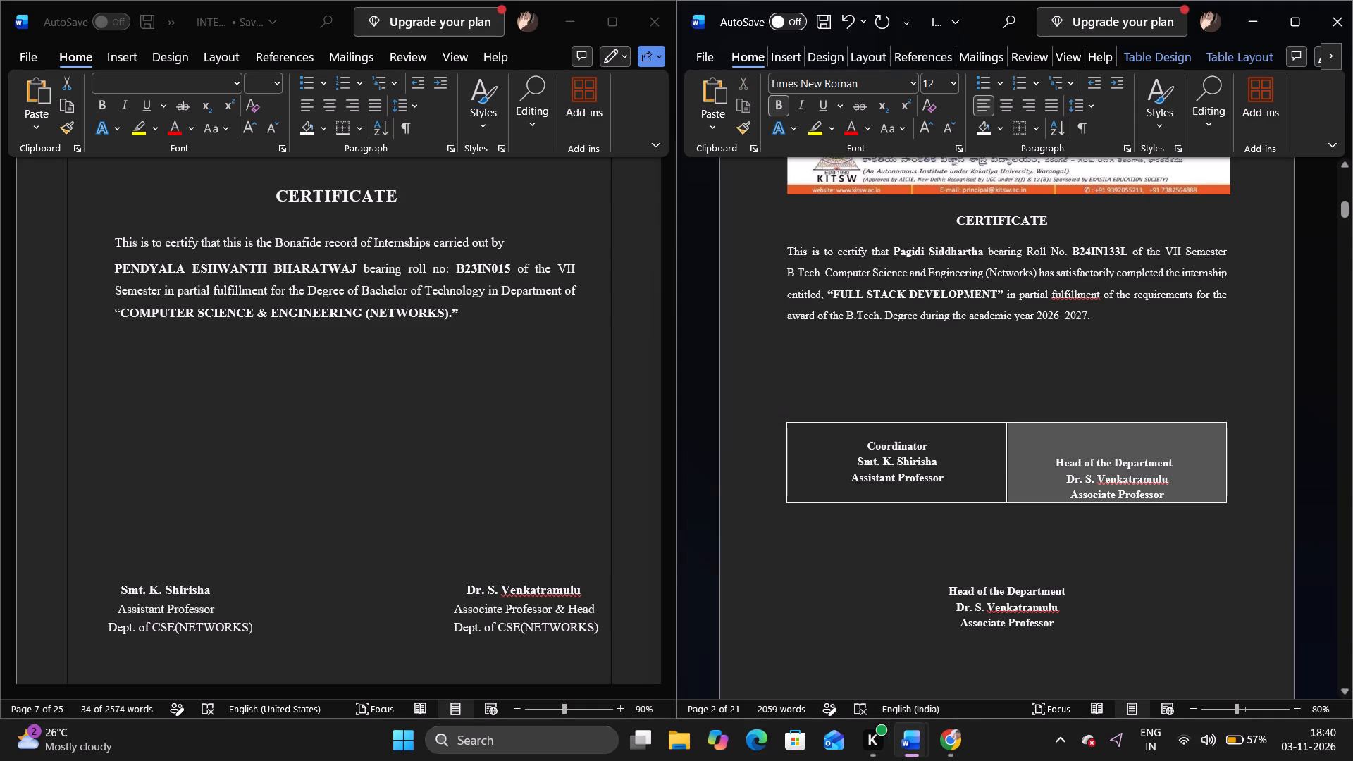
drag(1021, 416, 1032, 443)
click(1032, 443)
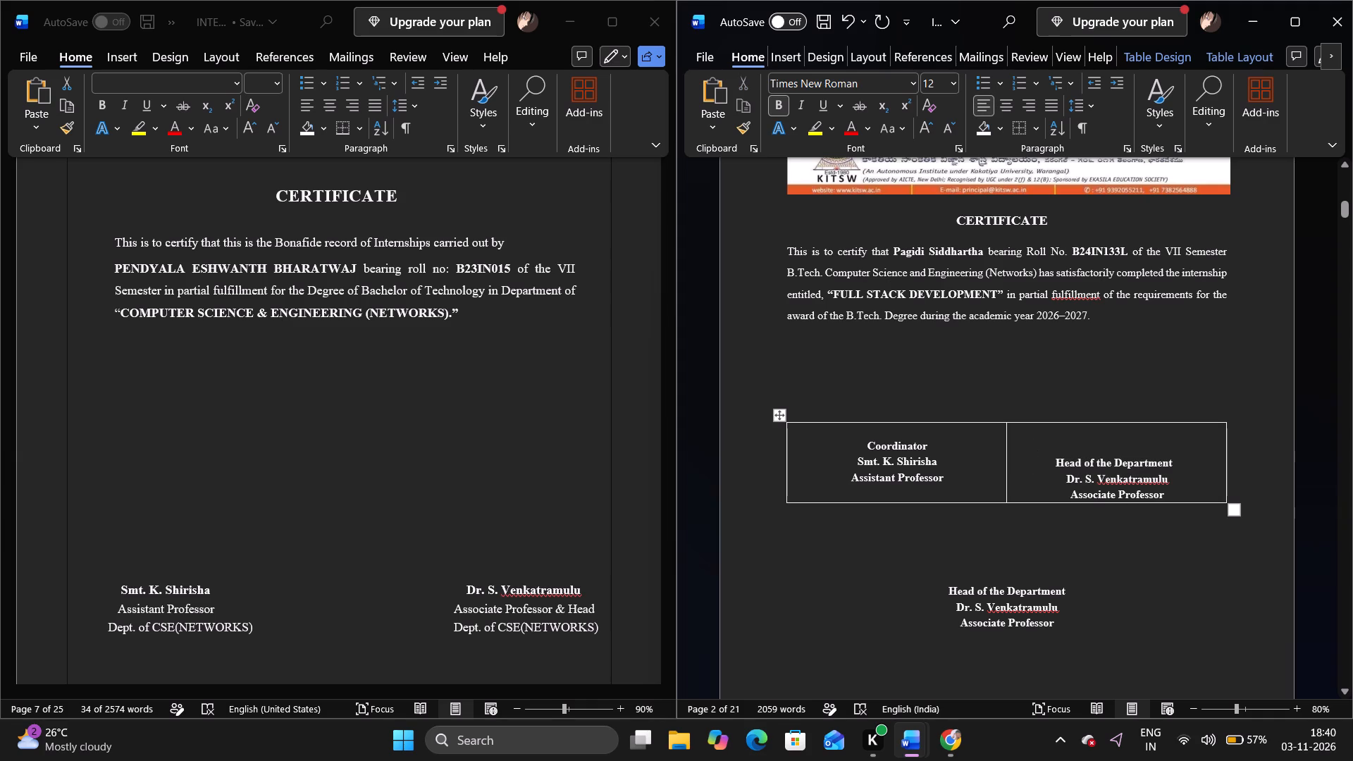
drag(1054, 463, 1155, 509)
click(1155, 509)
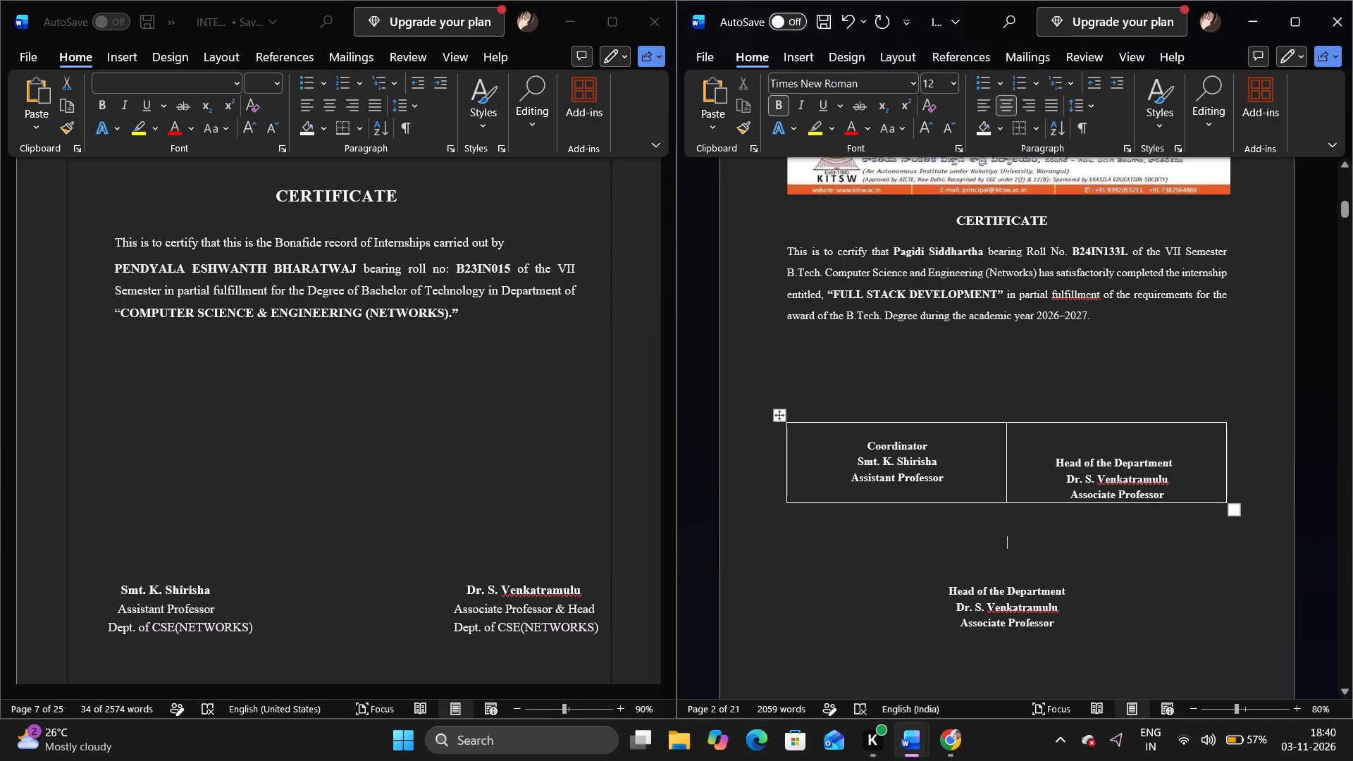
Insert an empty line above the Coordinator label to level its block with the department head's block.
click(813, 448)
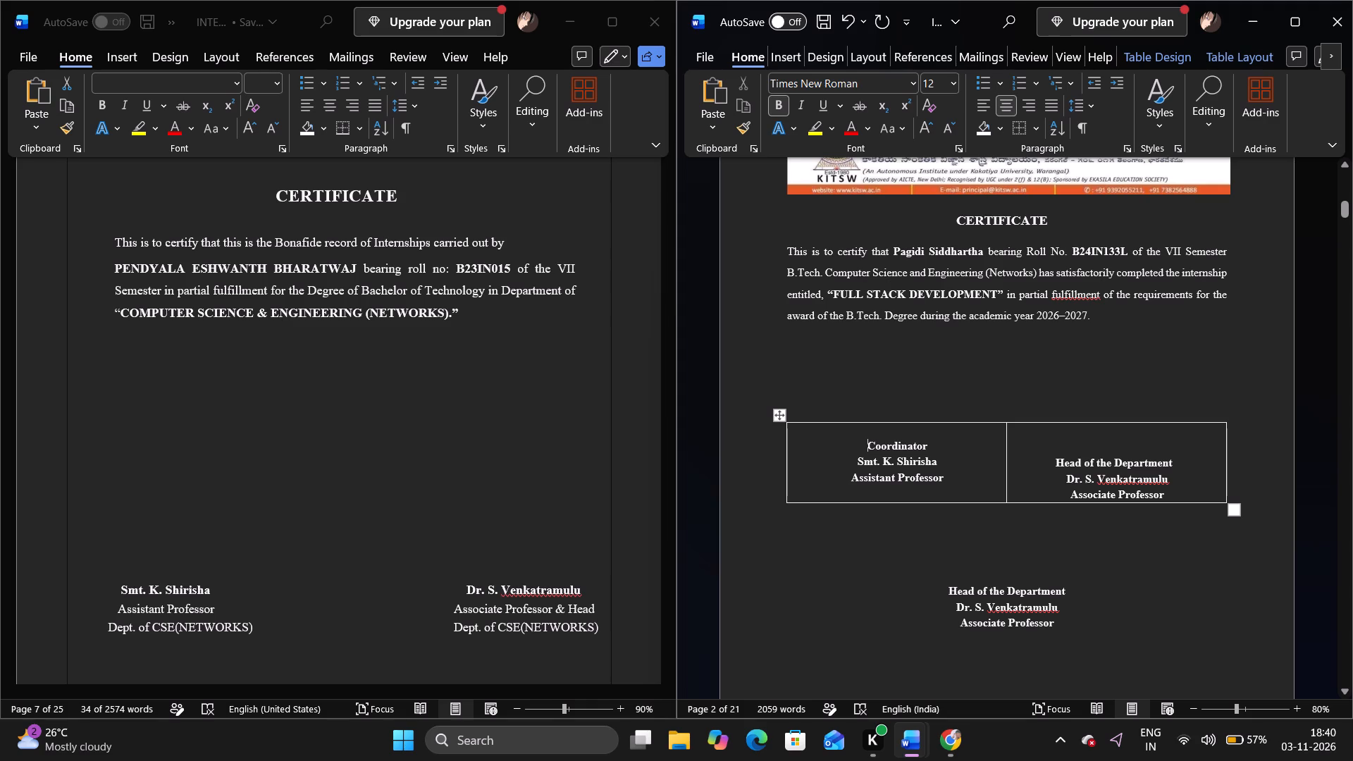
key(Return)
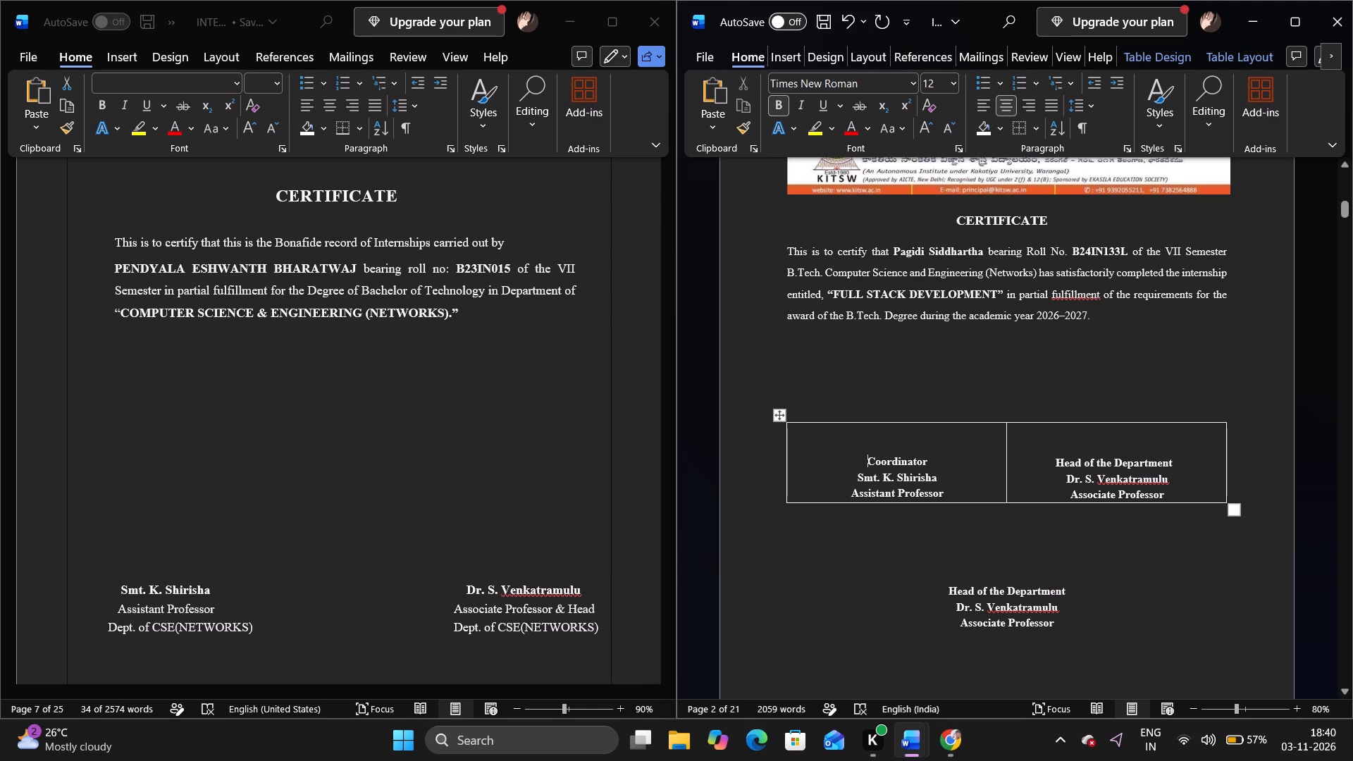
Shift the signatory table's column divider slightly toward the department head's cell and extend both outer table edges into the page margins.
drag(1005, 460, 1070, 463)
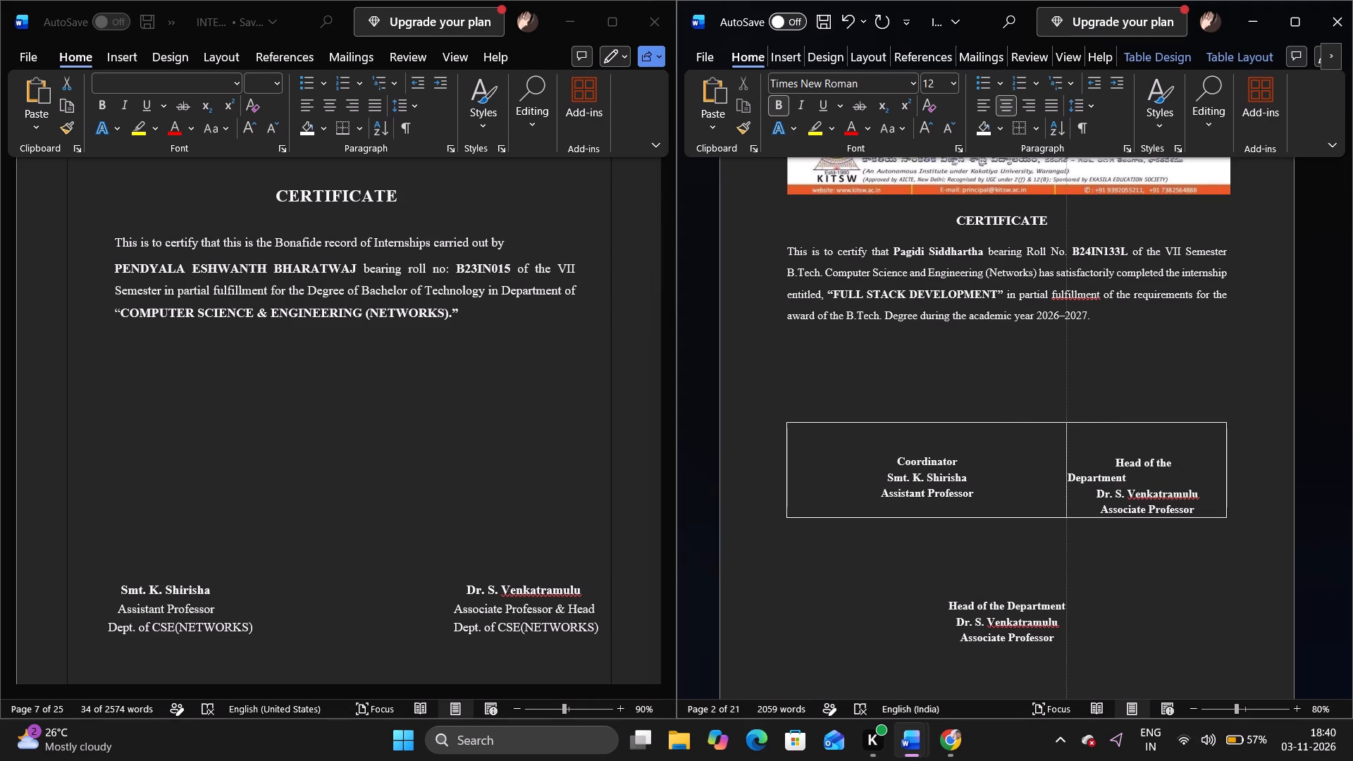
drag(1070, 463, 984, 468)
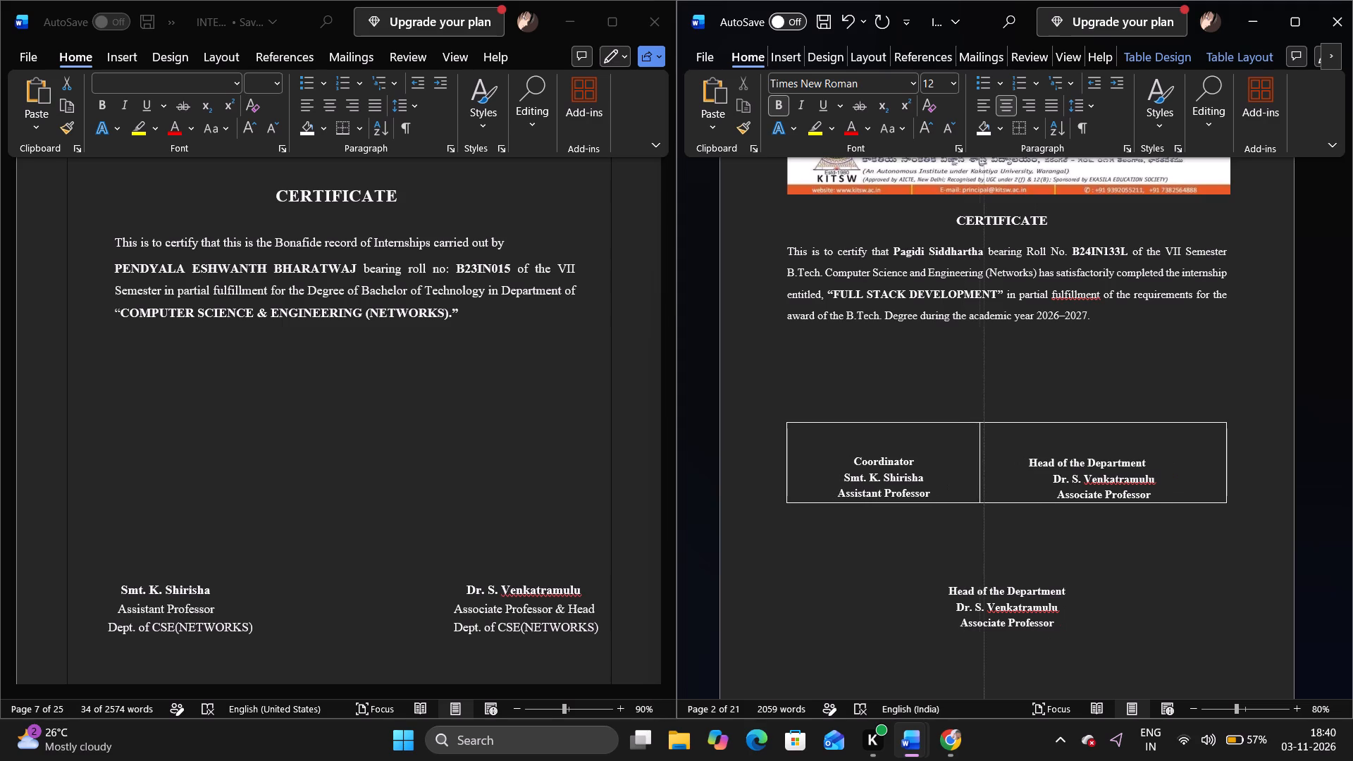
drag(984, 468, 1014, 466)
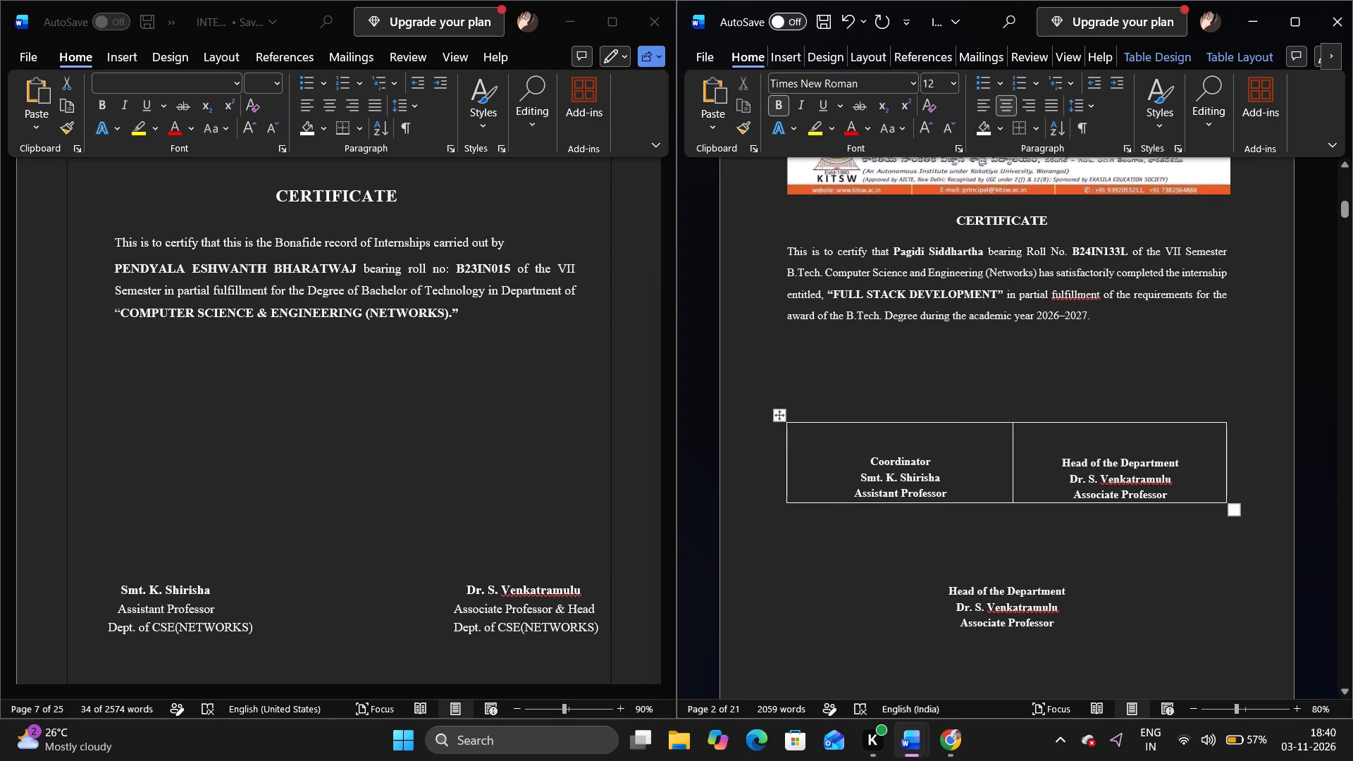
drag(785, 450, 727, 454)
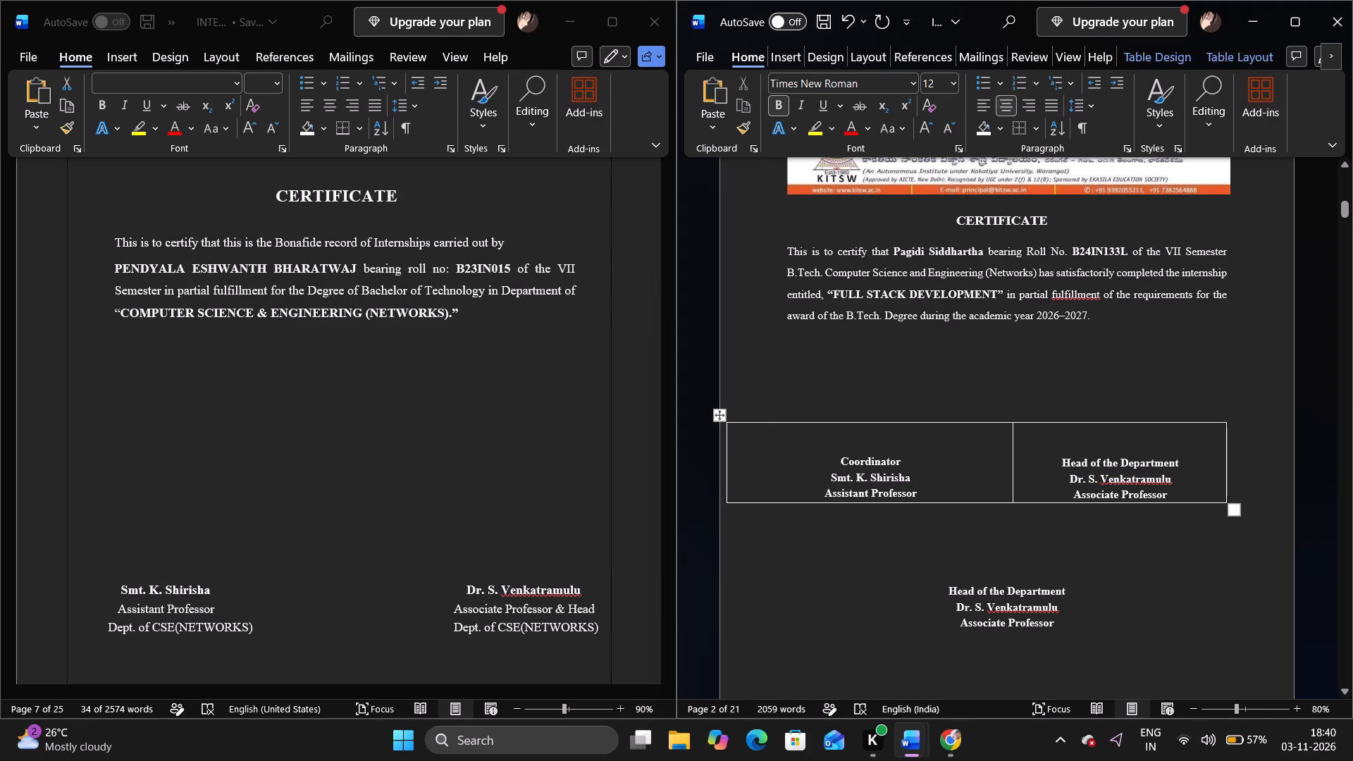
drag(1225, 458, 1272, 459)
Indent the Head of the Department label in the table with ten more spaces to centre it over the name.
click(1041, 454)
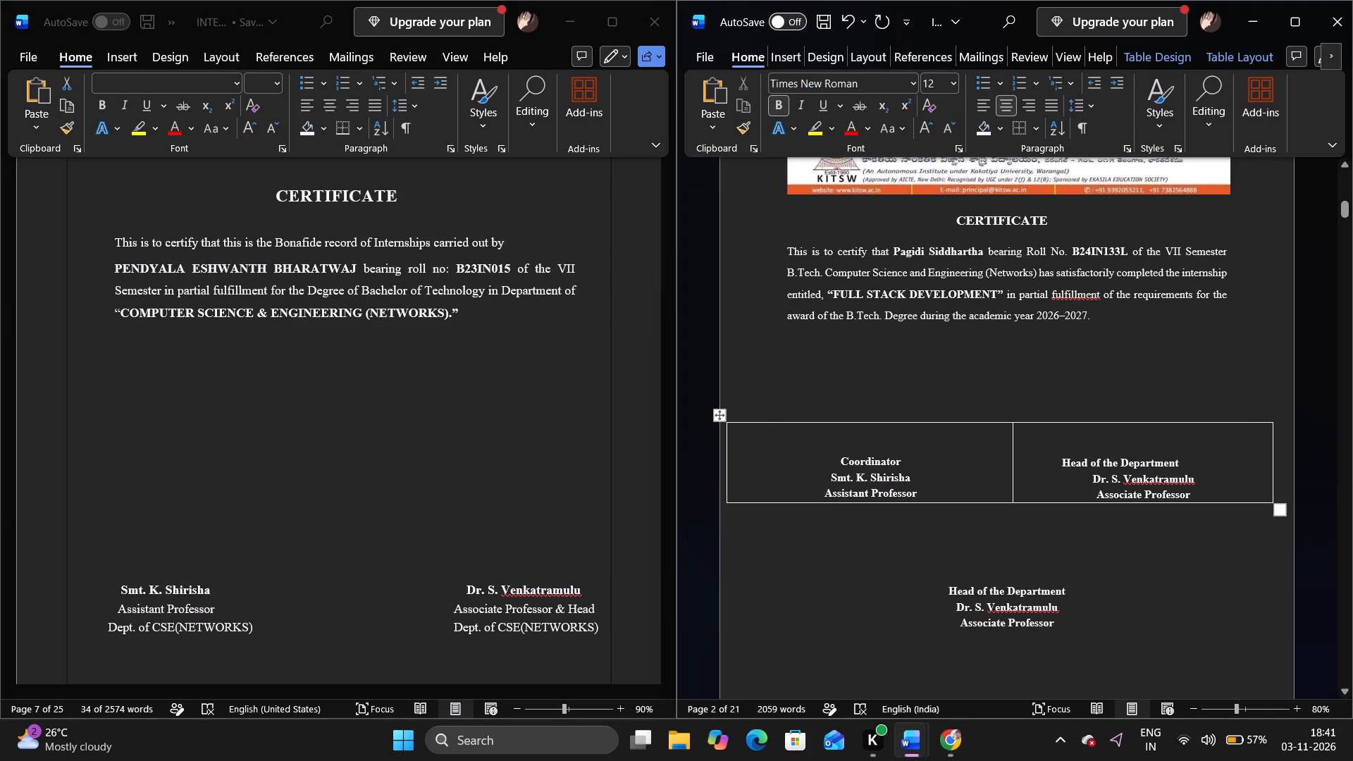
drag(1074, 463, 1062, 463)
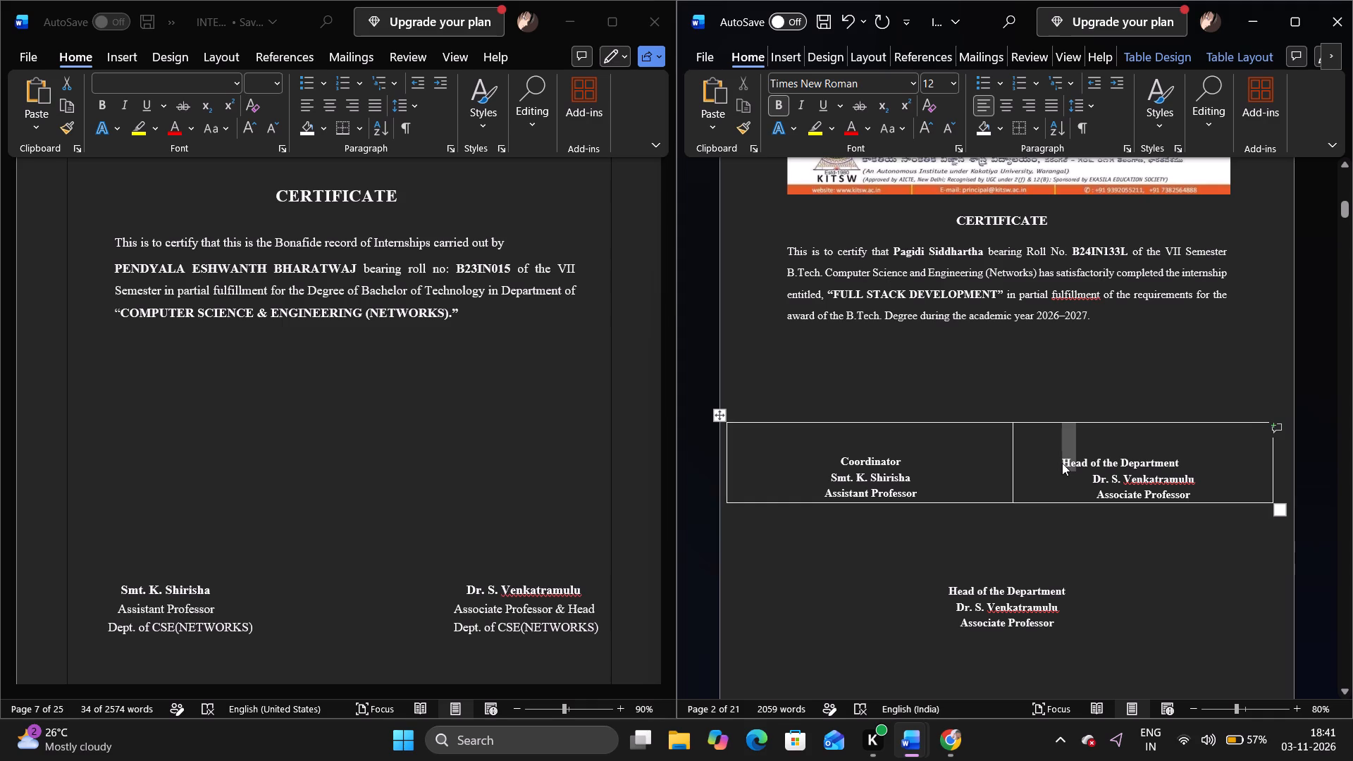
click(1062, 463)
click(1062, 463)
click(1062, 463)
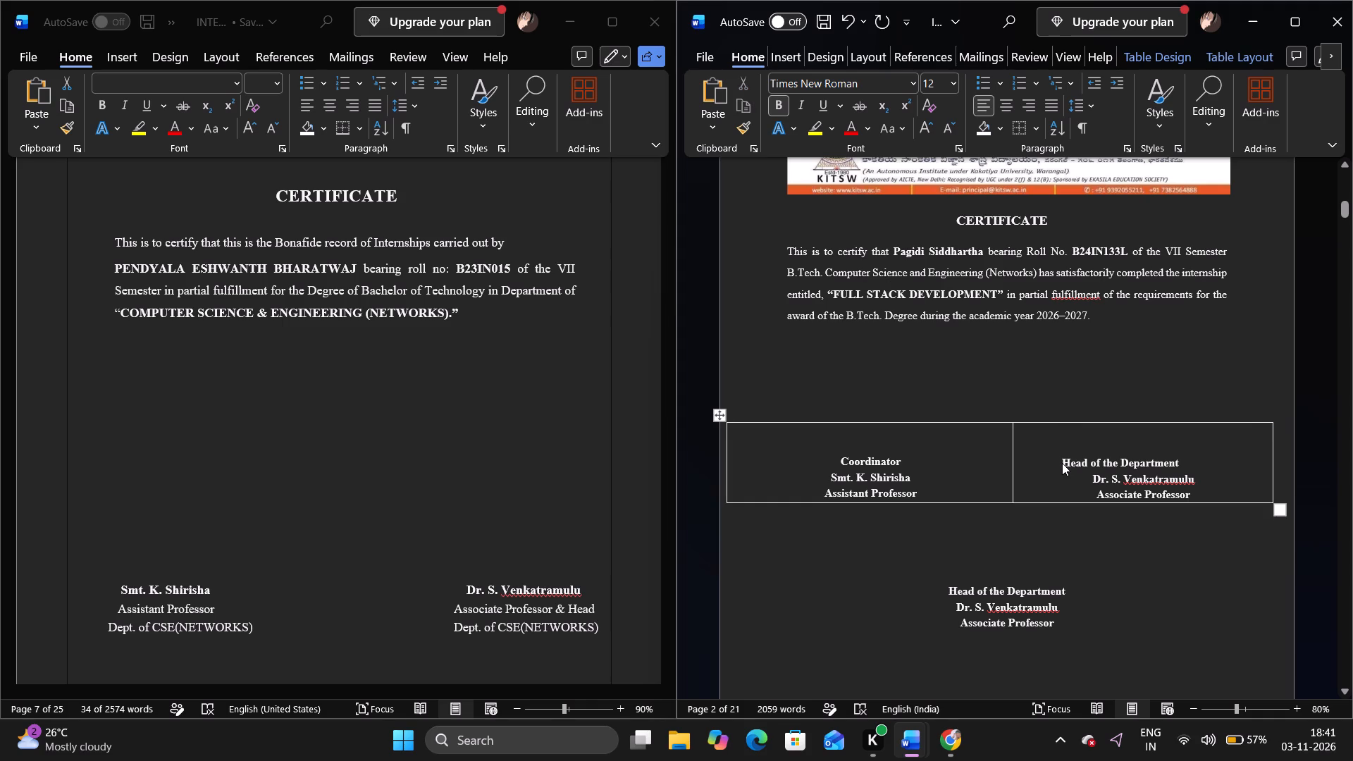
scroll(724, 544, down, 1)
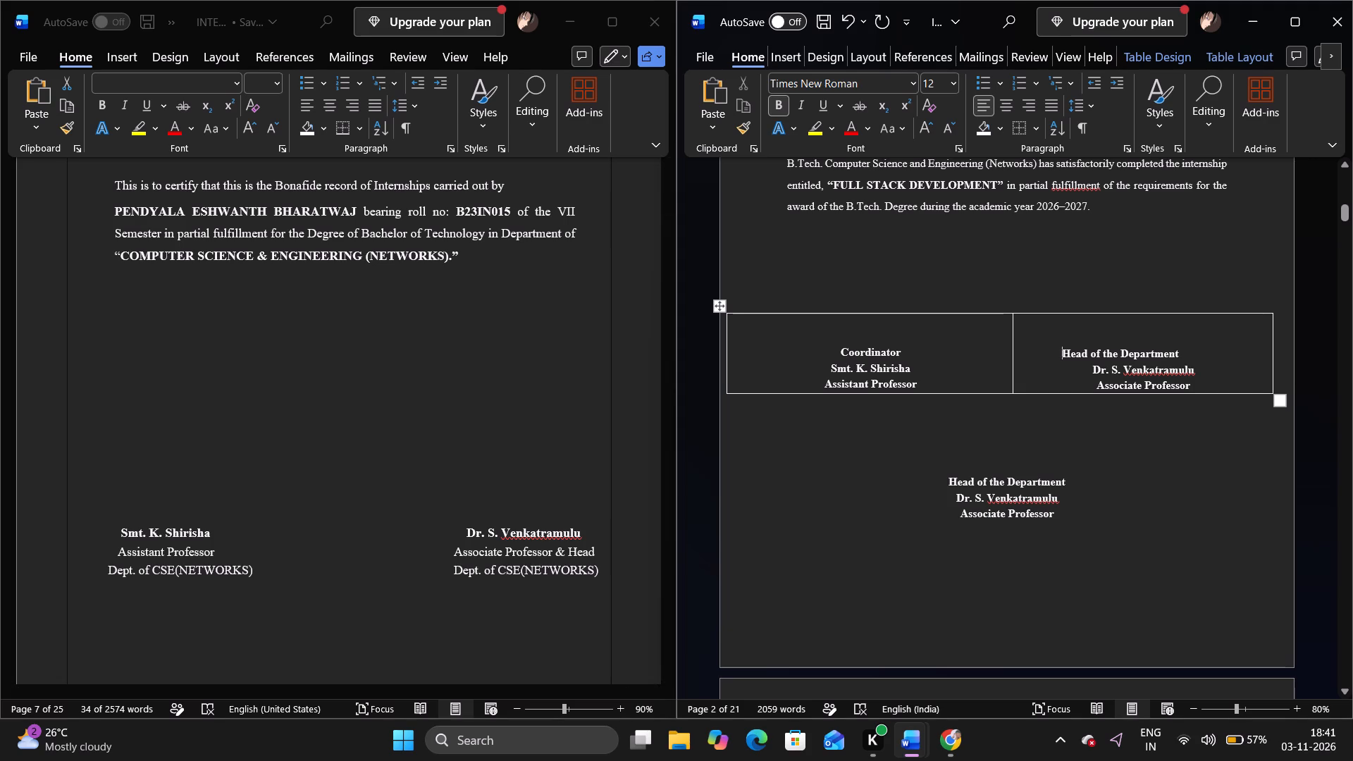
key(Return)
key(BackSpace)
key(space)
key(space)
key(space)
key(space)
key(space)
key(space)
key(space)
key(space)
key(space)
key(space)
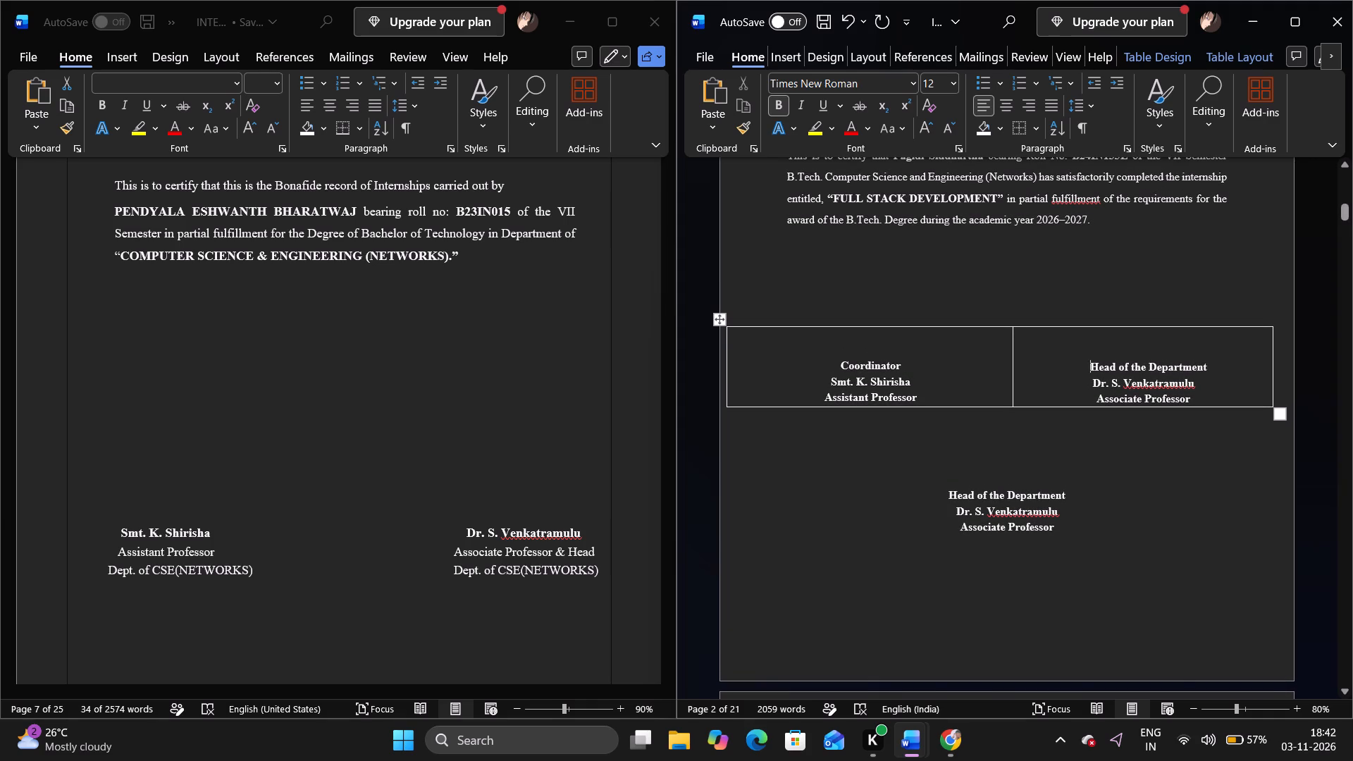
Delete the Head of the Department label above the department head's name in the signatory table.
drag(1210, 369, 1067, 359)
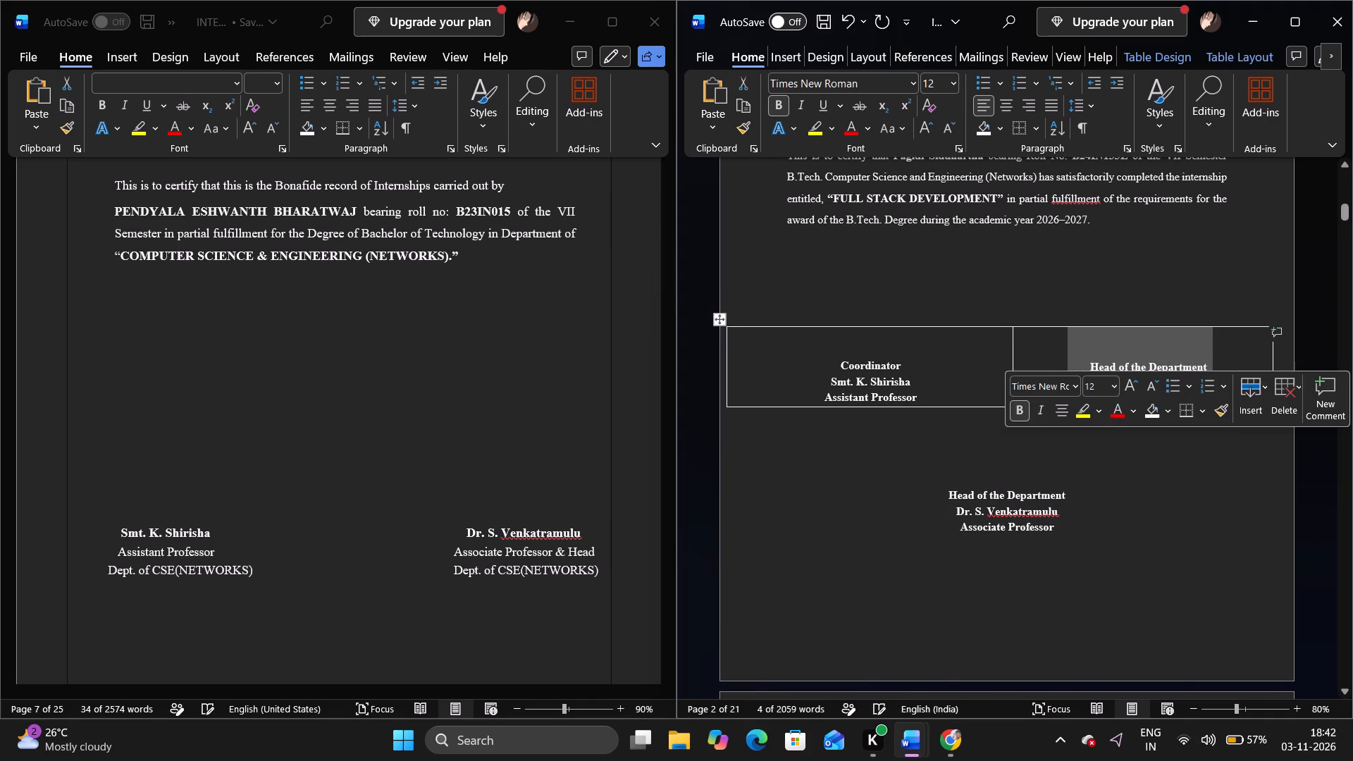
key(BackSpace)
key(BackSpace)
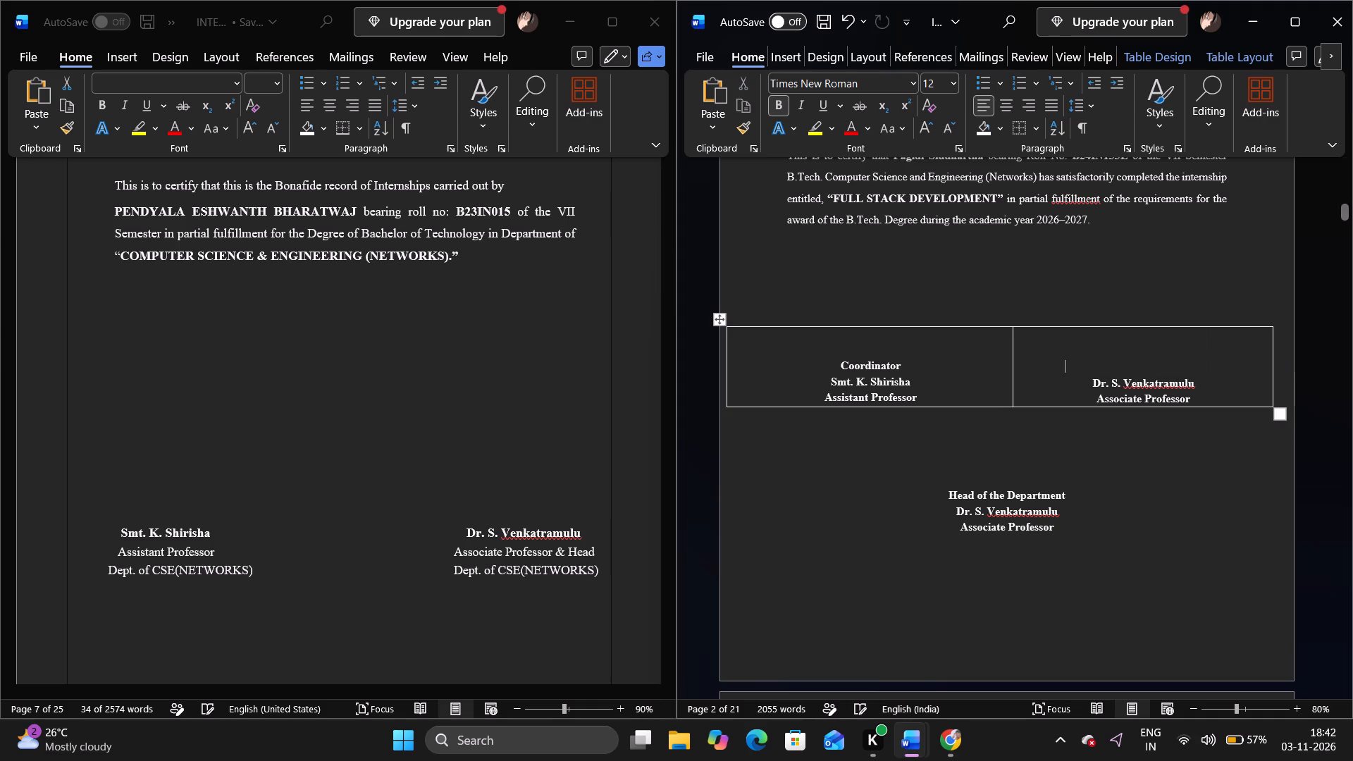
Extend the department head's title in the signatory table to "Associate Professor & Head".
click(1198, 392)
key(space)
key(shift+ampersand)
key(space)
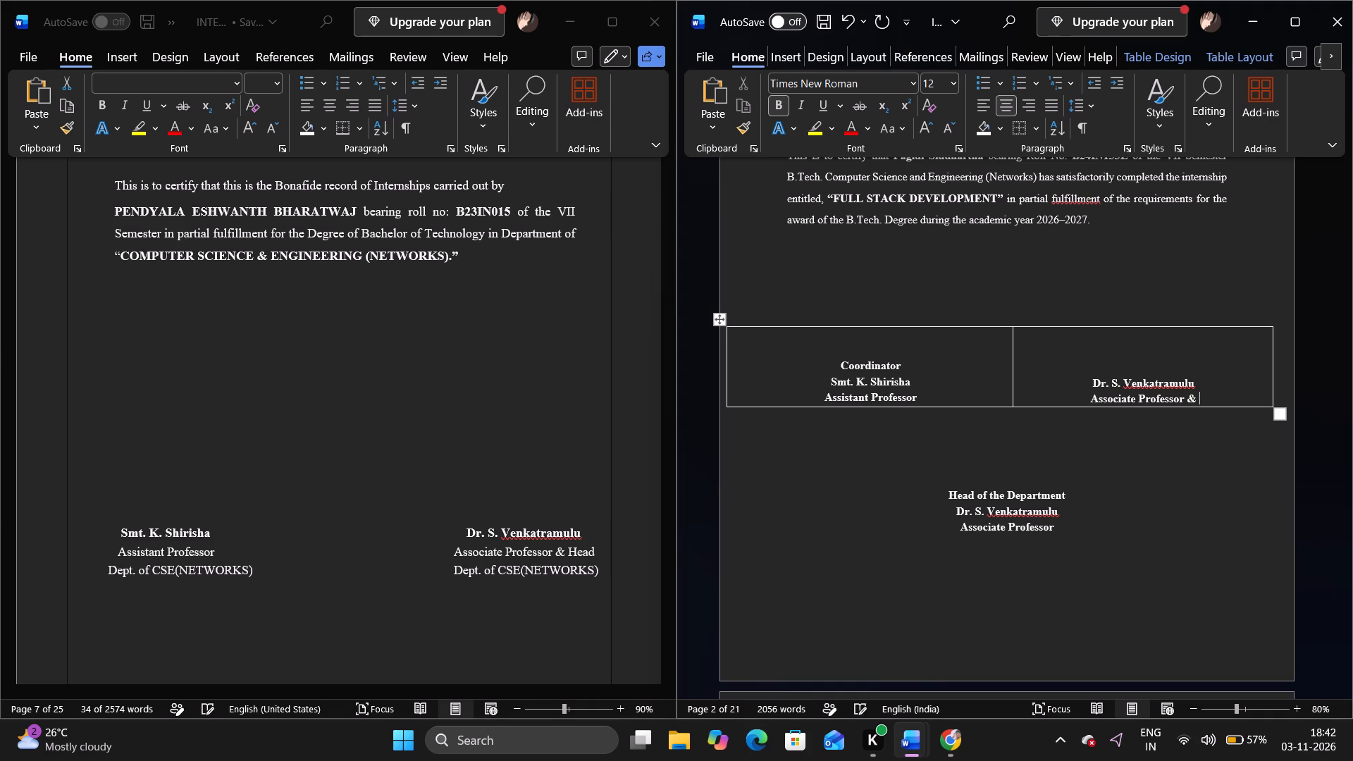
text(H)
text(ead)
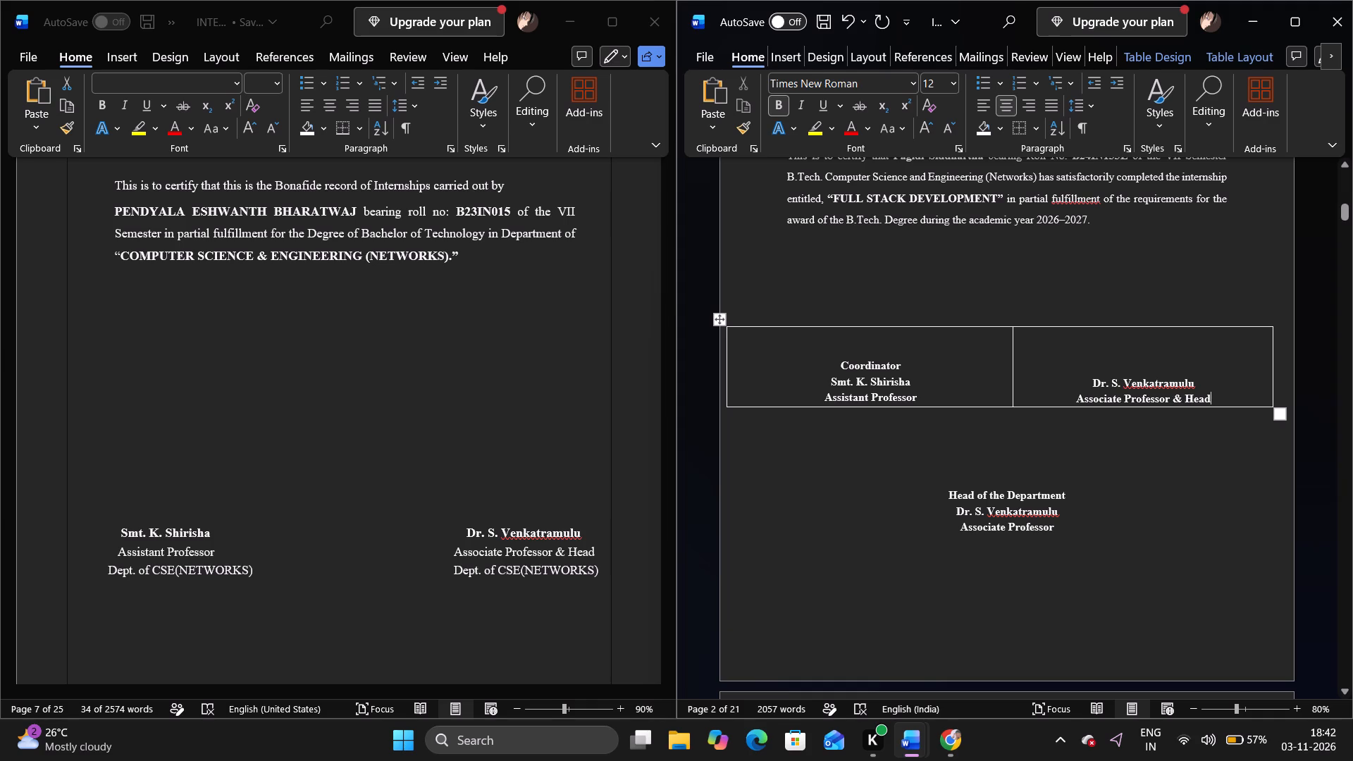
Copy "Dept. of CSE(NETWORKS)" from the reference report onto a new line under the department head's title in the signatory table.
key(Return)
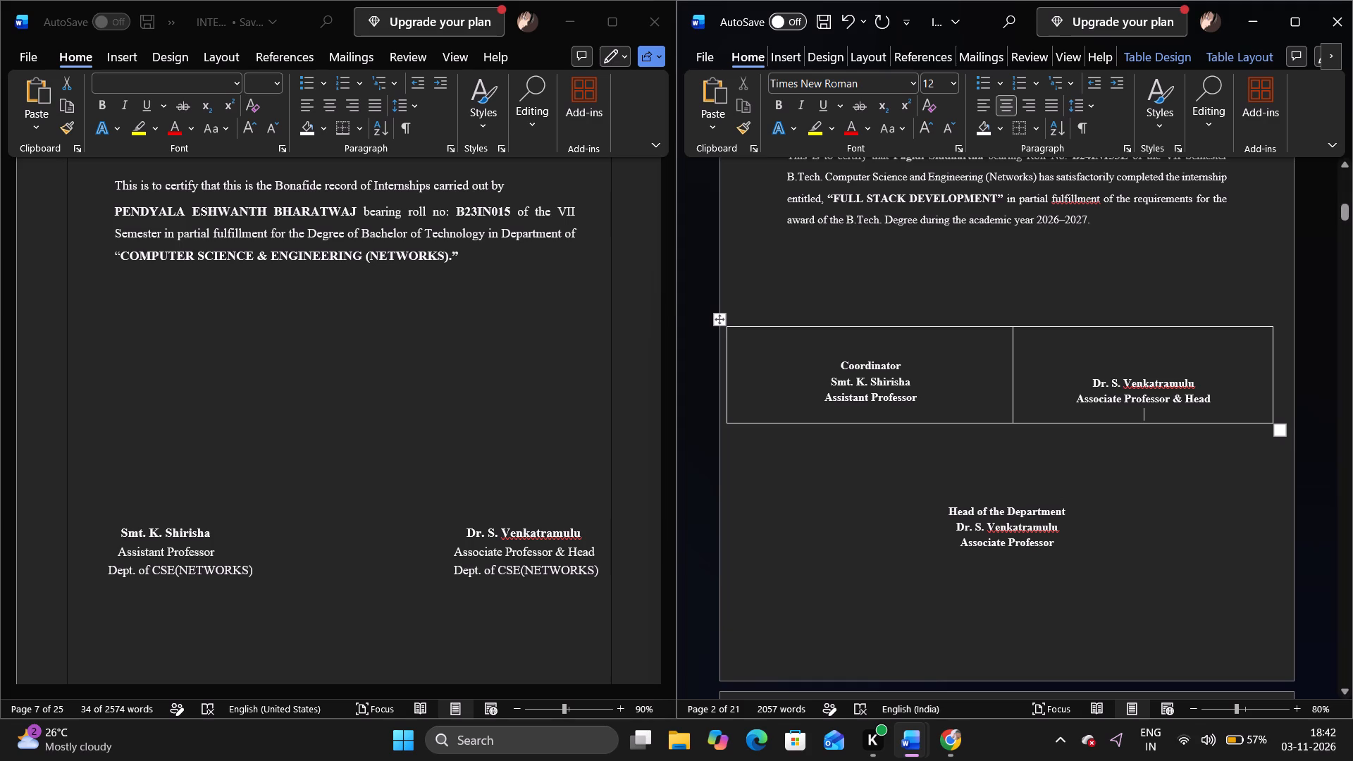
drag(600, 568, 565, 571)
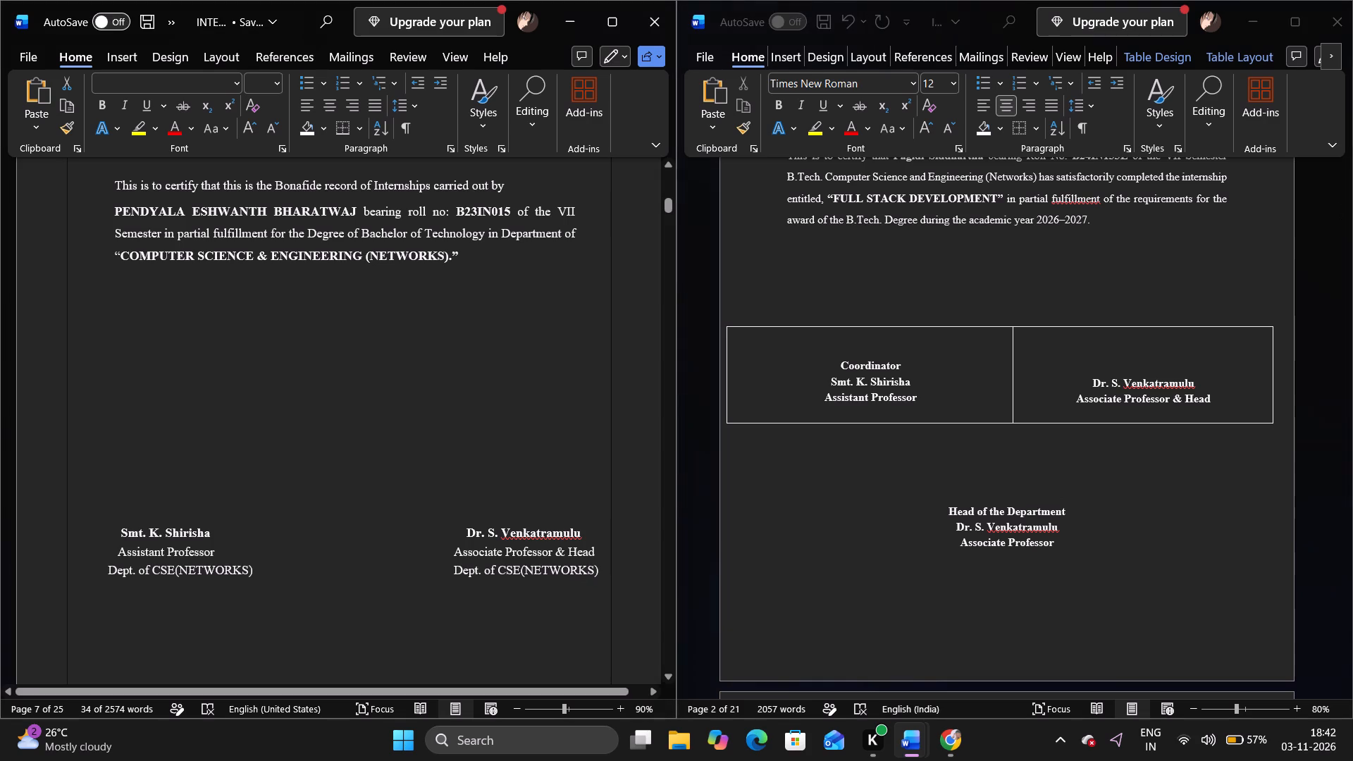
drag(565, 571, 456, 581)
drag(452, 572, 598, 572)
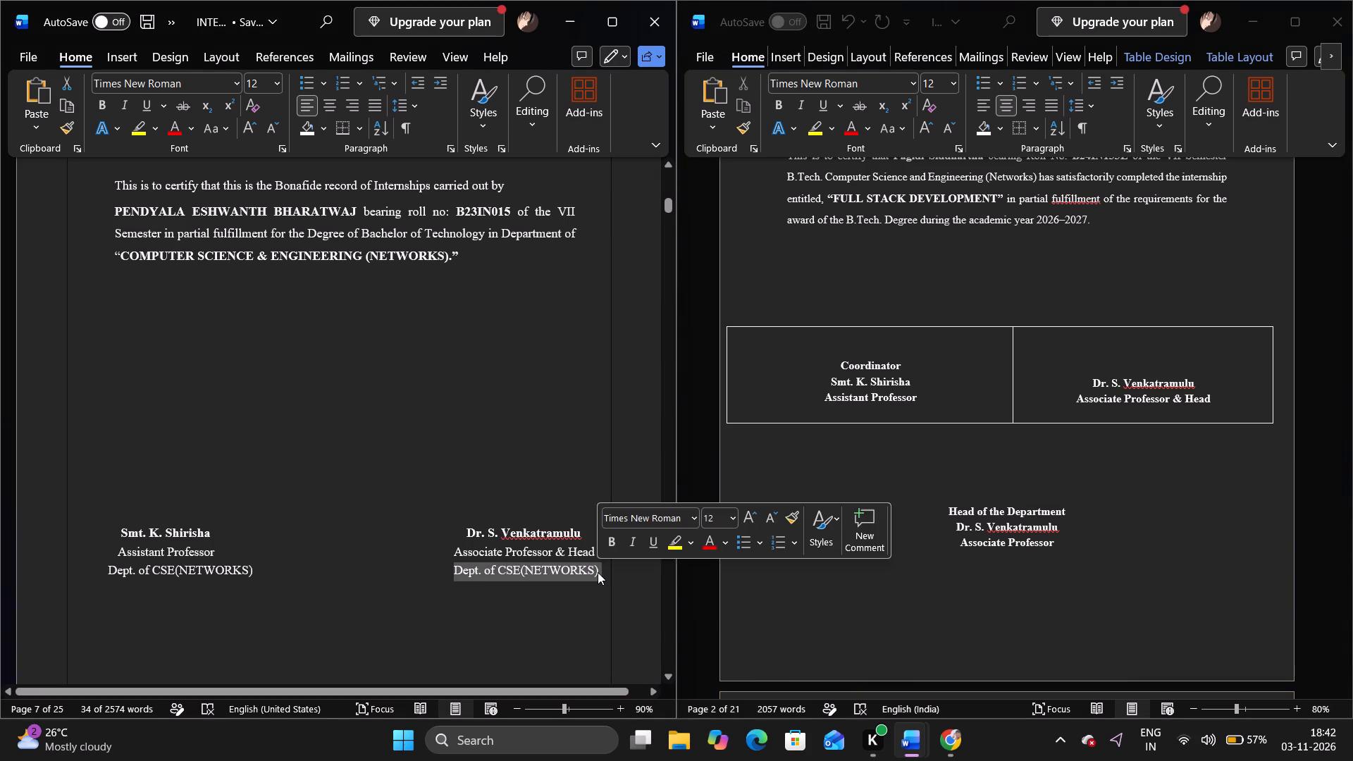
key(ctrl+c)
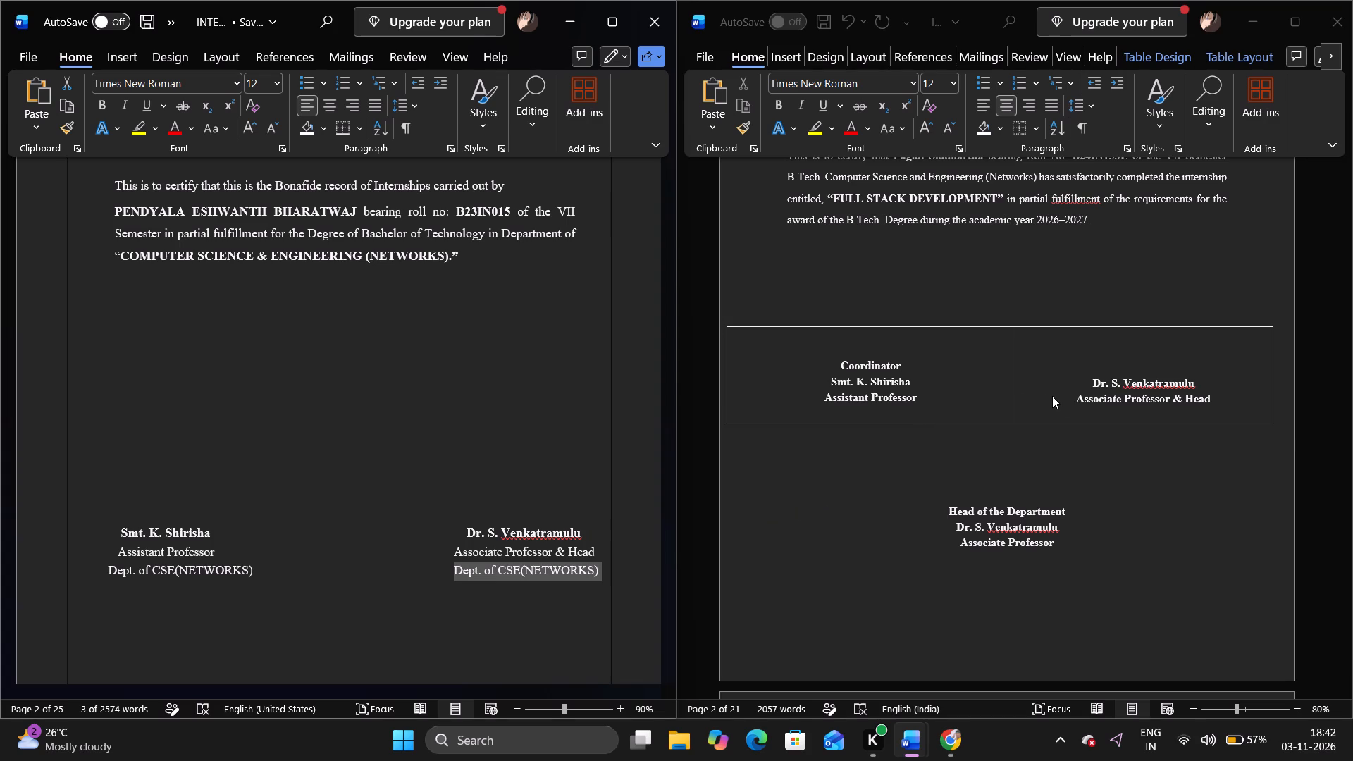
click(1063, 400)
key(ctrl+v)
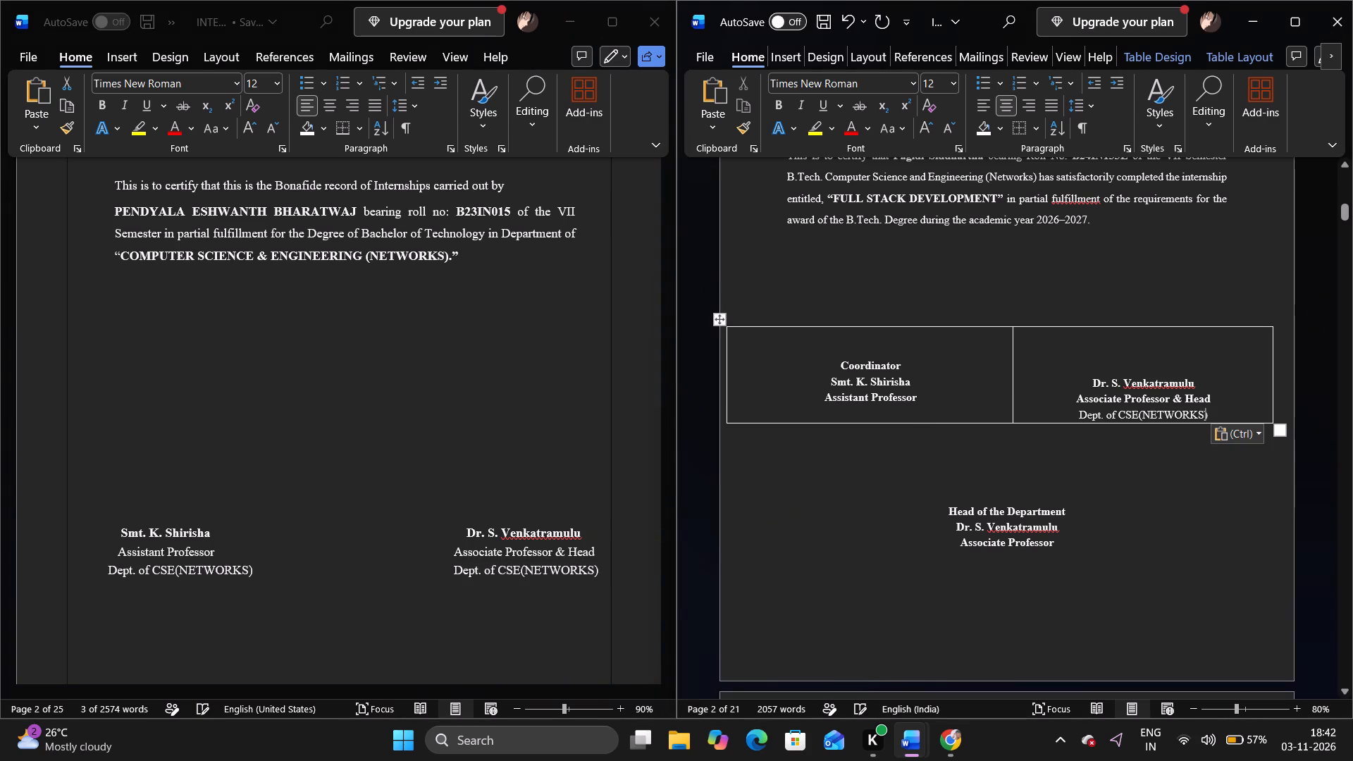
Remove bold from the department head's name, title and department lines in the signatory table.
drag(1218, 413, 1088, 377)
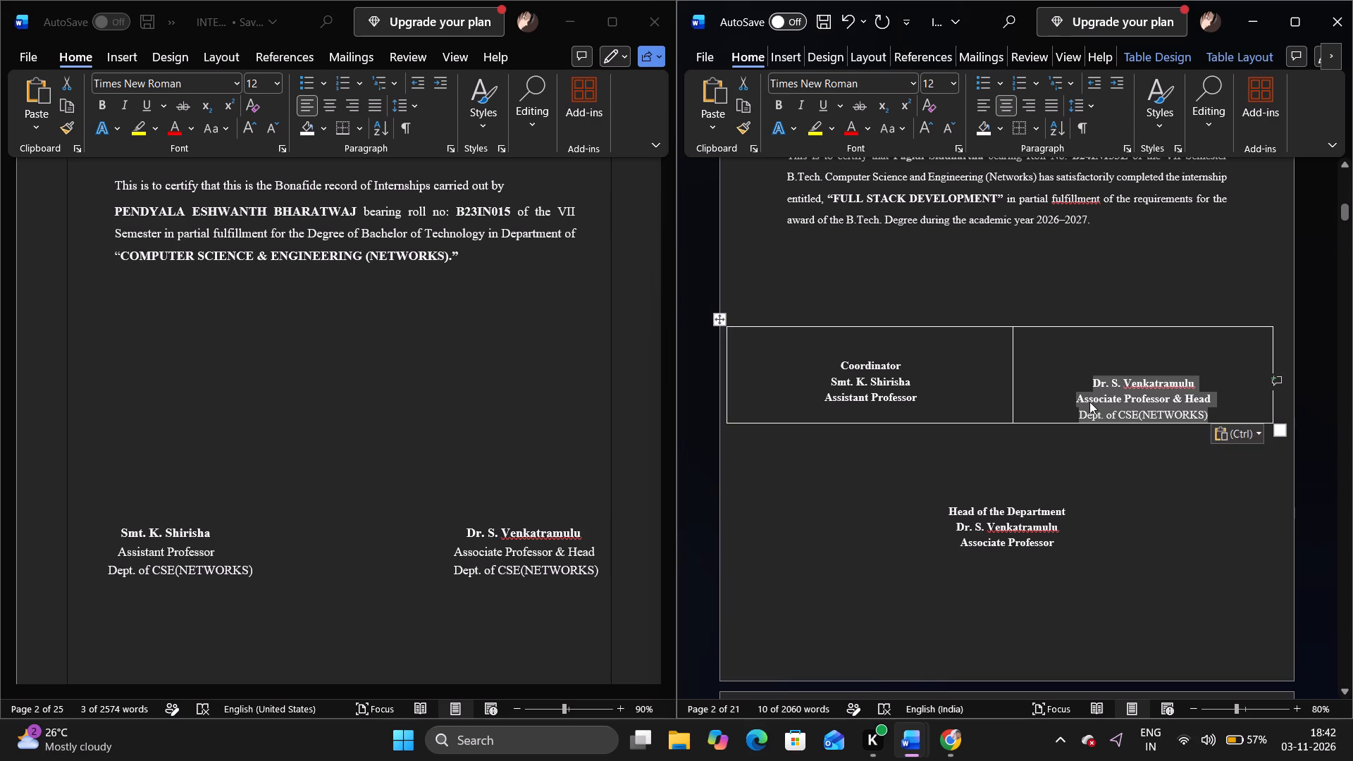
key(ctrl+b)
key(ctrl+b)
key(ctrl+b)
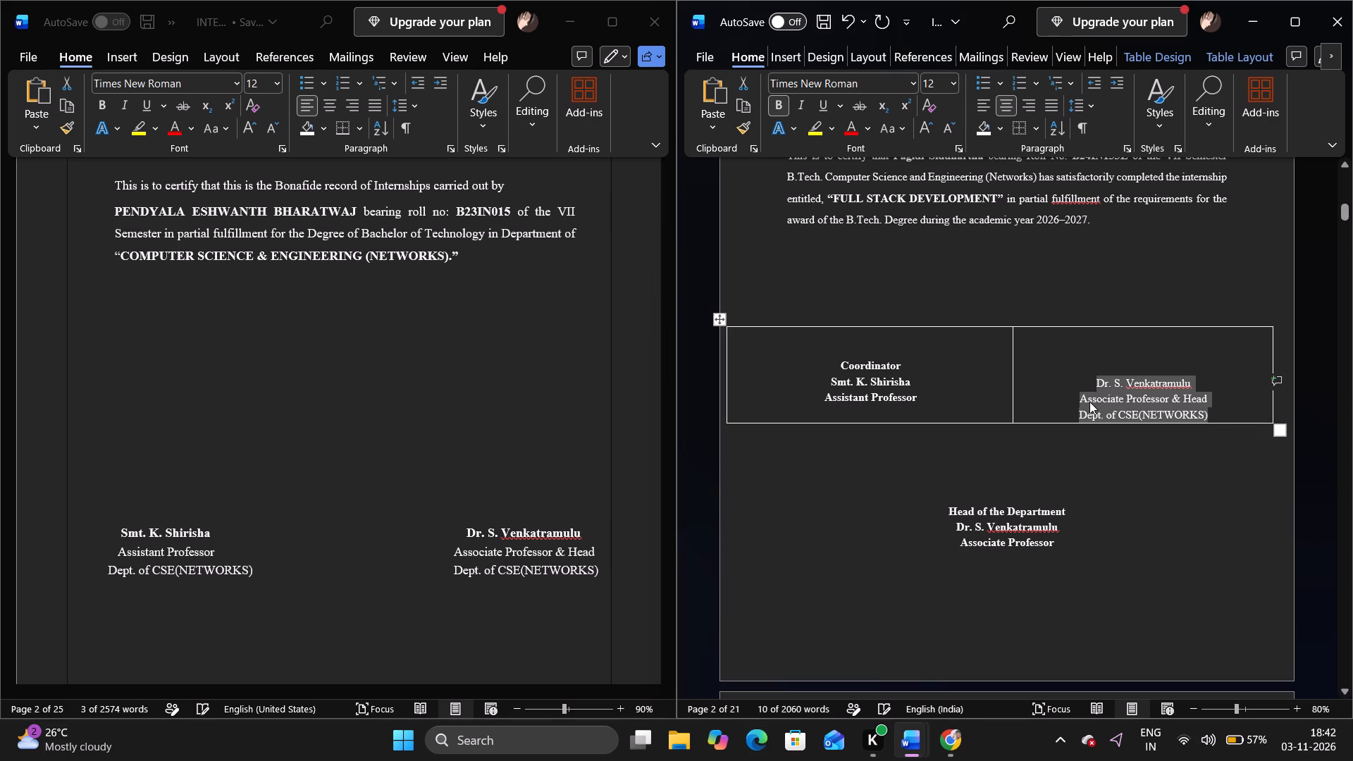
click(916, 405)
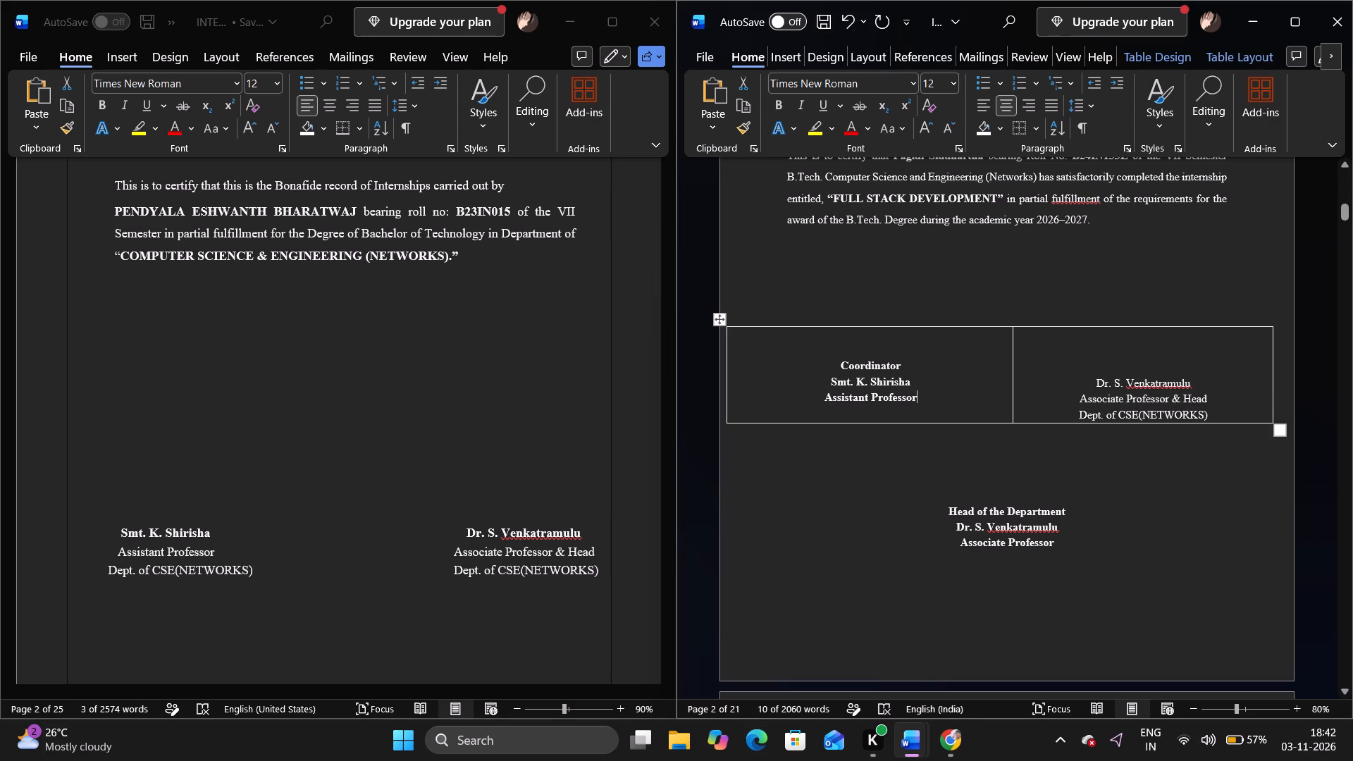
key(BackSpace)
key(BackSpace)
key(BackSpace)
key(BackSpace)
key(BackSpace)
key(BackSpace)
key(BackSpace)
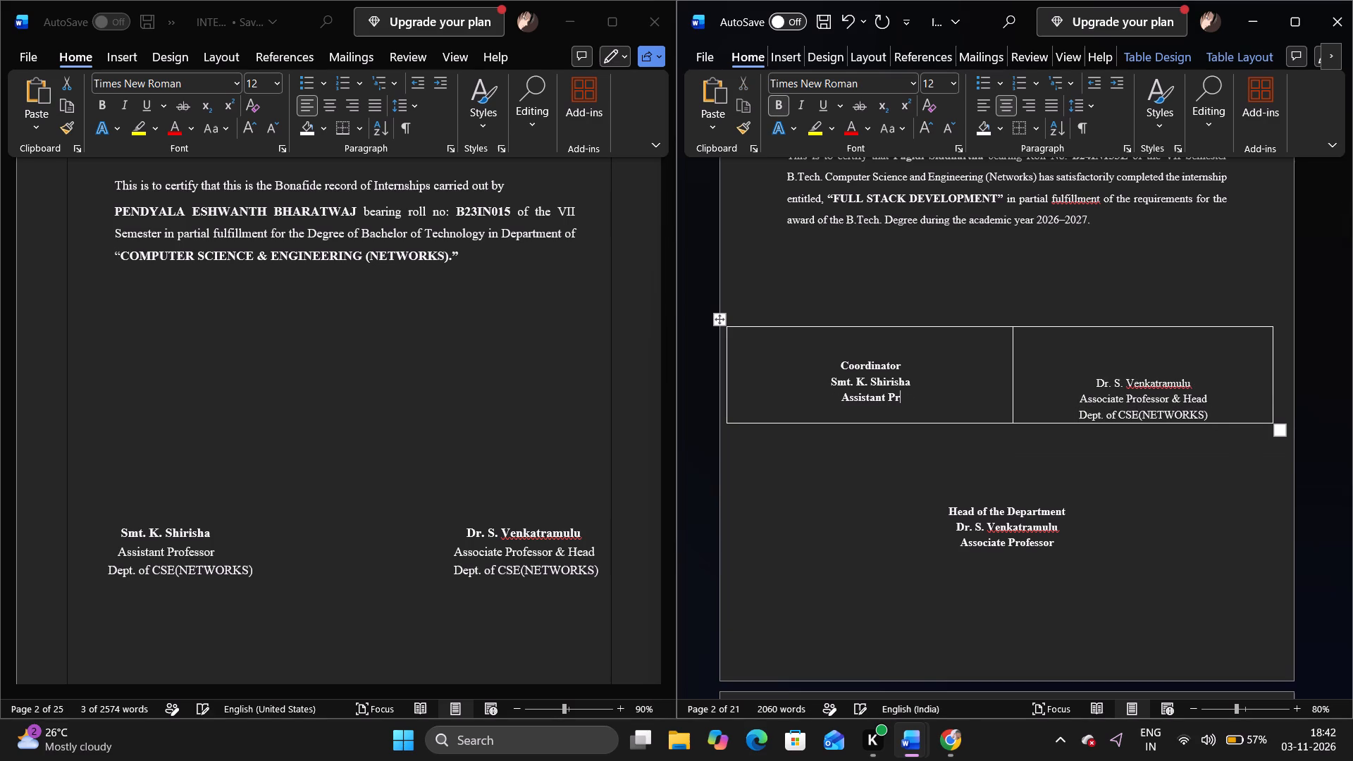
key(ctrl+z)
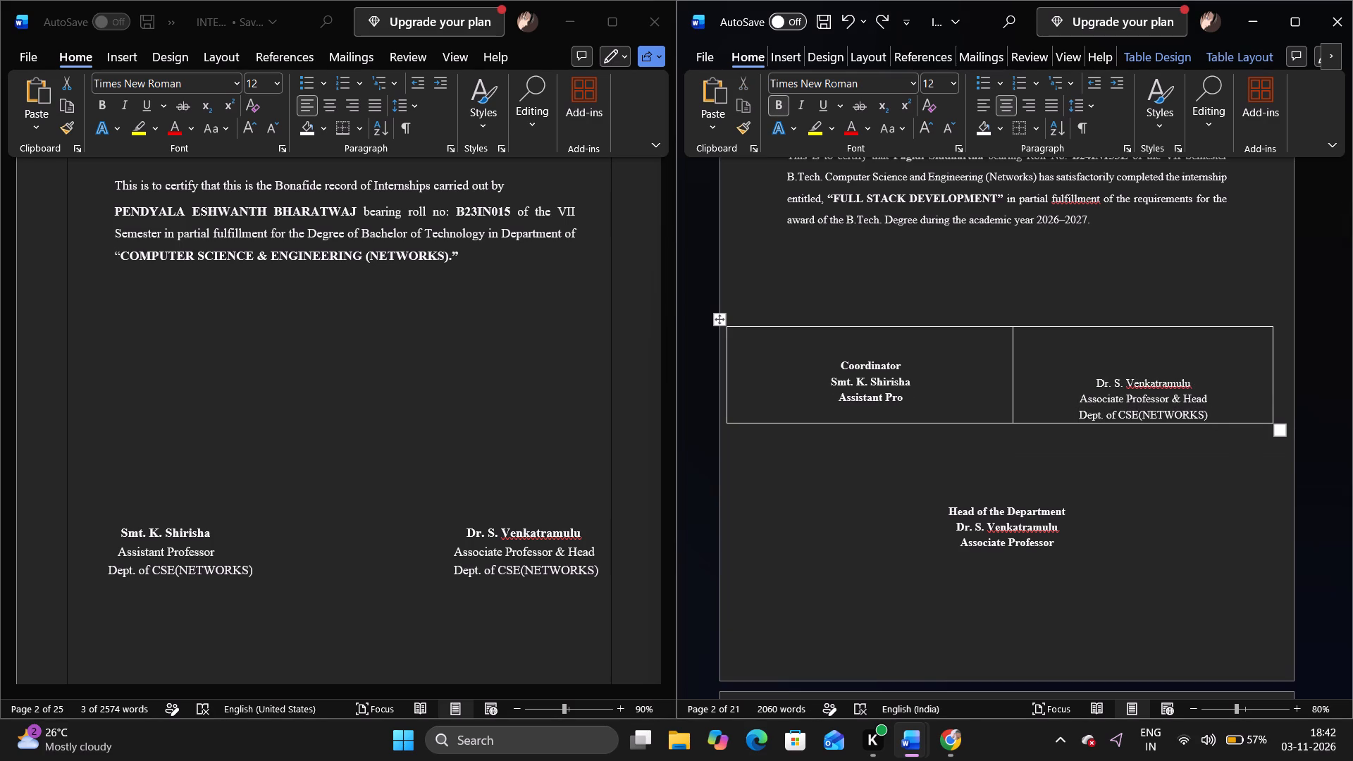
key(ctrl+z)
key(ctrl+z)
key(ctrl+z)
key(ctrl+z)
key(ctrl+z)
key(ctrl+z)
Delete the Coordinator label above the coordinator's name in the signatory table.
drag(900, 364, 836, 367)
key(BackSpace)
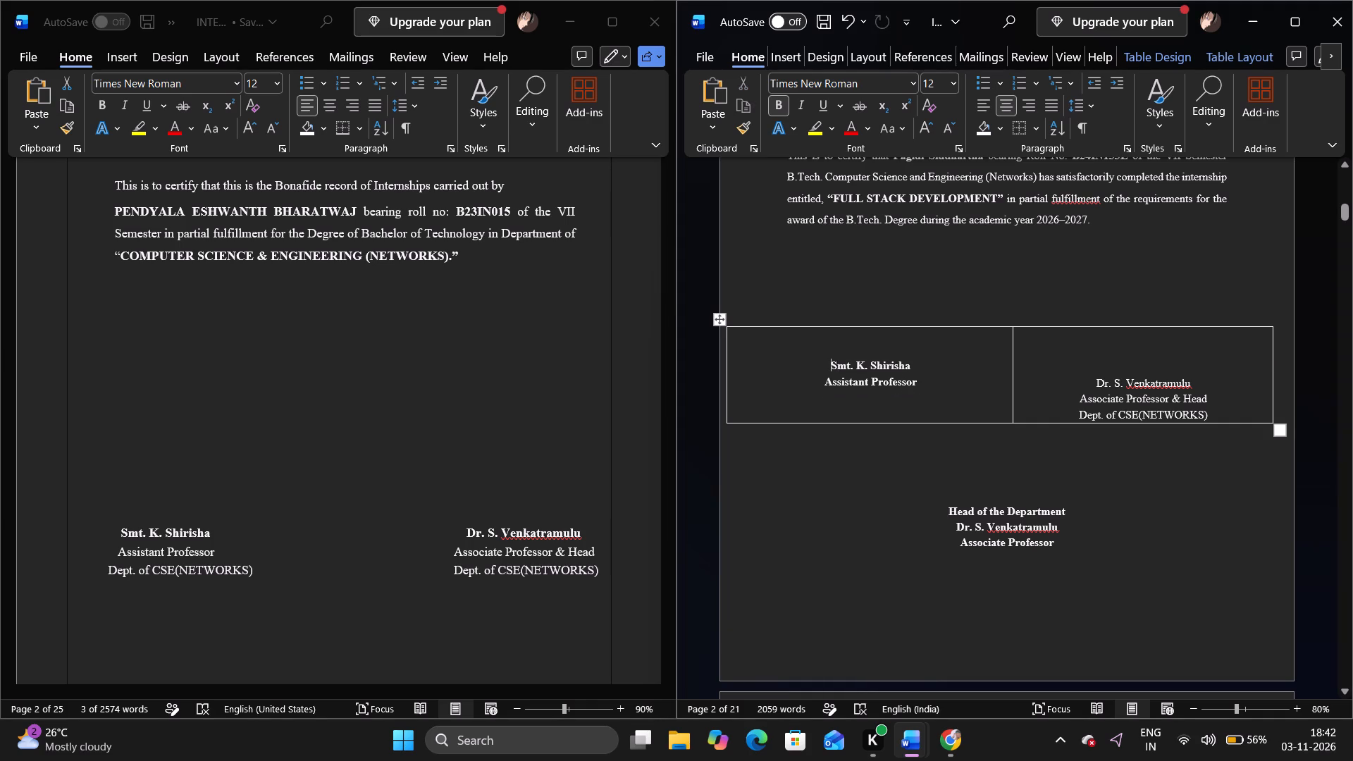
Add the copied "Dept. of CSE(NETWORKS)" on a new line under the coordinator's Assistant Professor title.
click(854, 407)
key(Right)
key(Right)
key(Right)
key(Right)
key(Right)
key(Right)
key(Right)
key(Right)
key(Right)
key(Right)
key(Right)
key(Right)
key(Right)
key(Right)
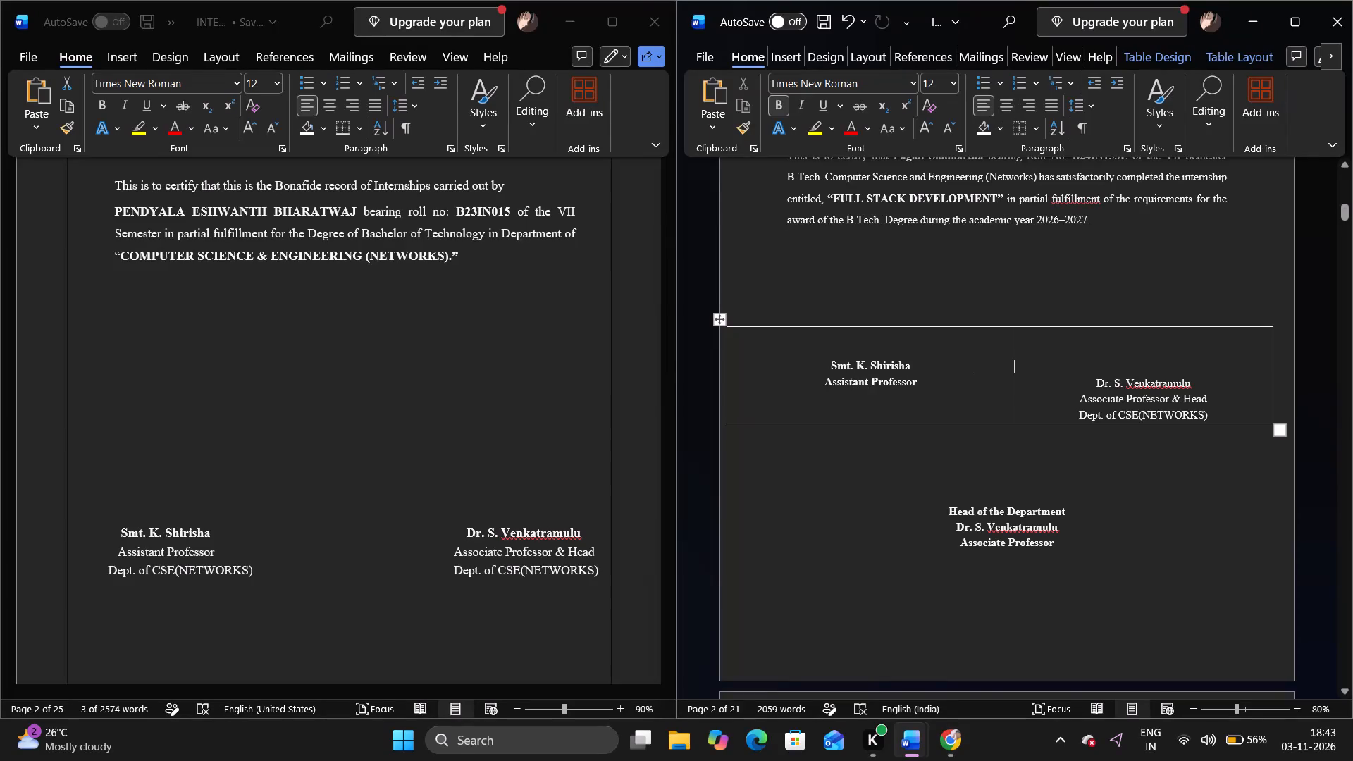
key(Left)
key(Down)
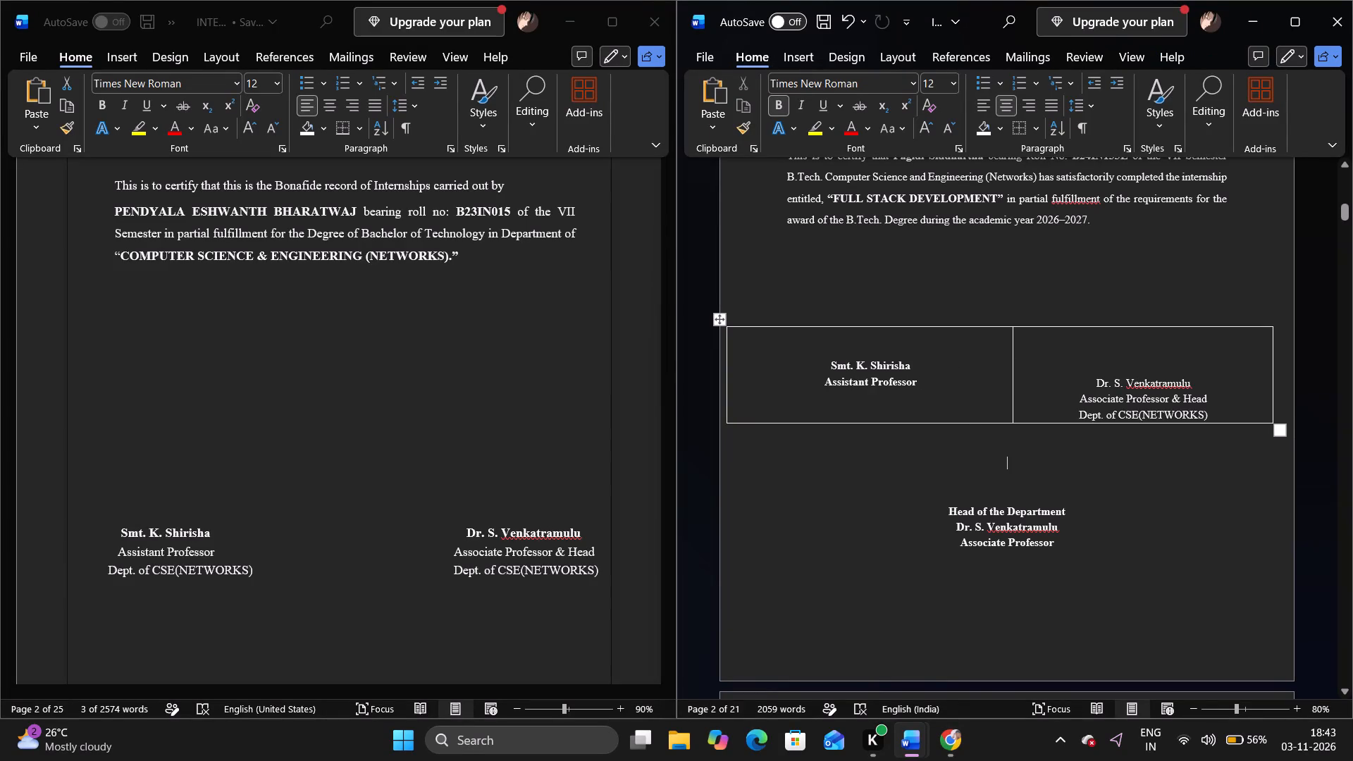
click(888, 390)
click(918, 384)
key(Return)
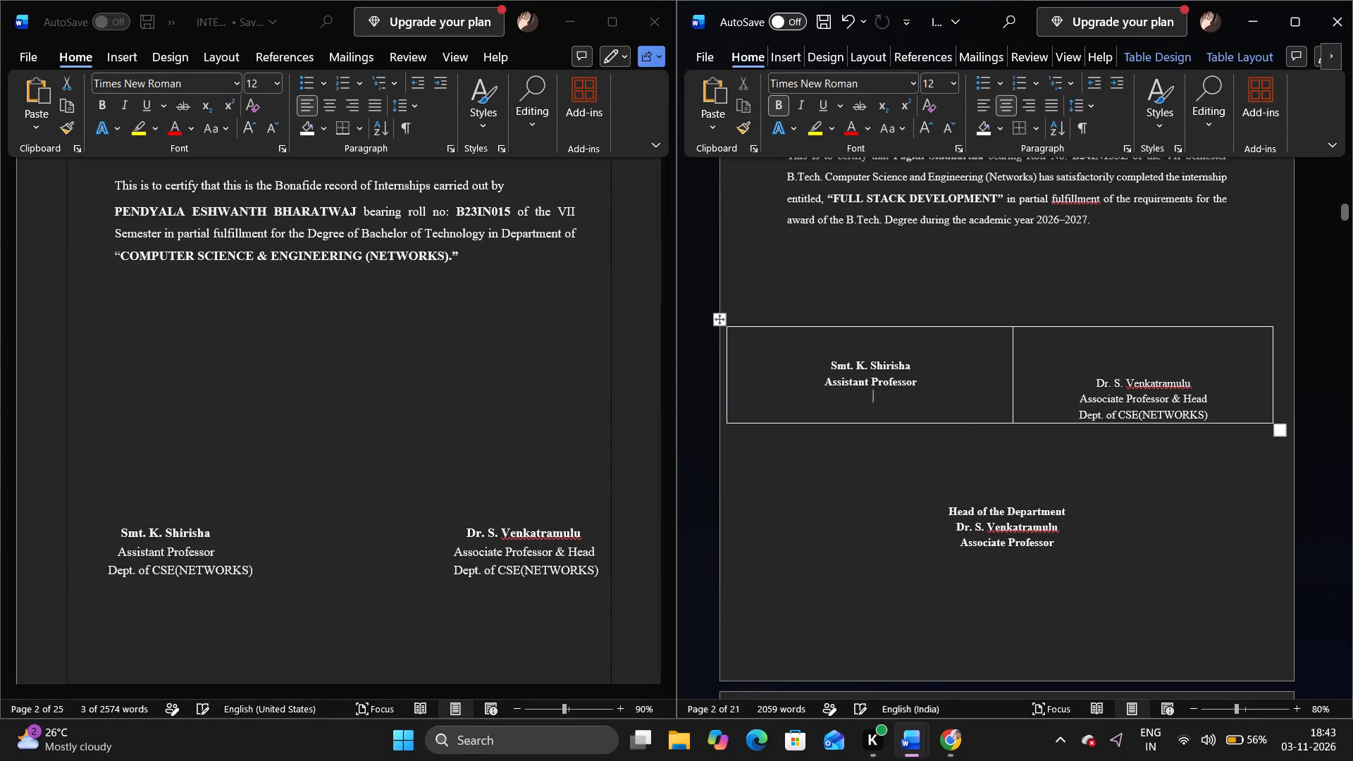
key(ctrl+v)
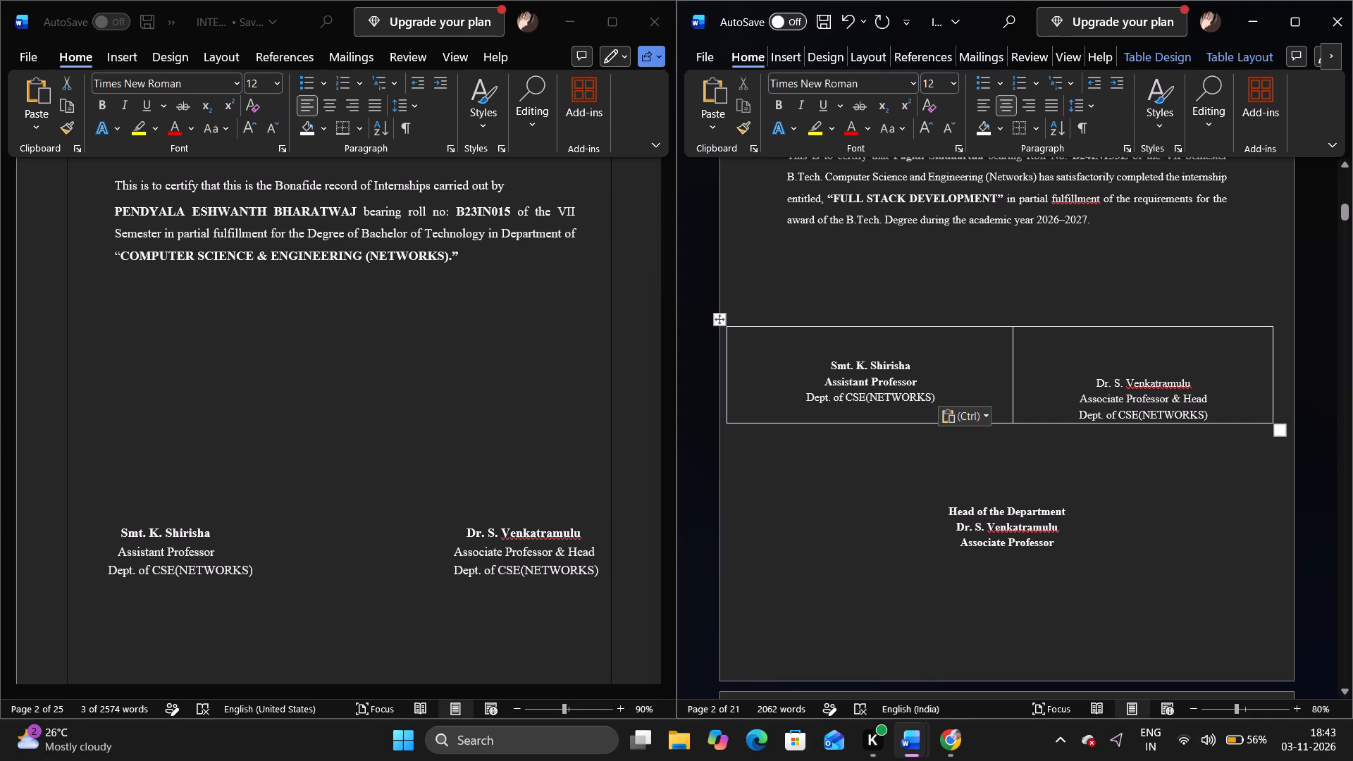
Remove bold from the coordinator's name, title and department lines in the signatory table.
drag(810, 367, 906, 413)
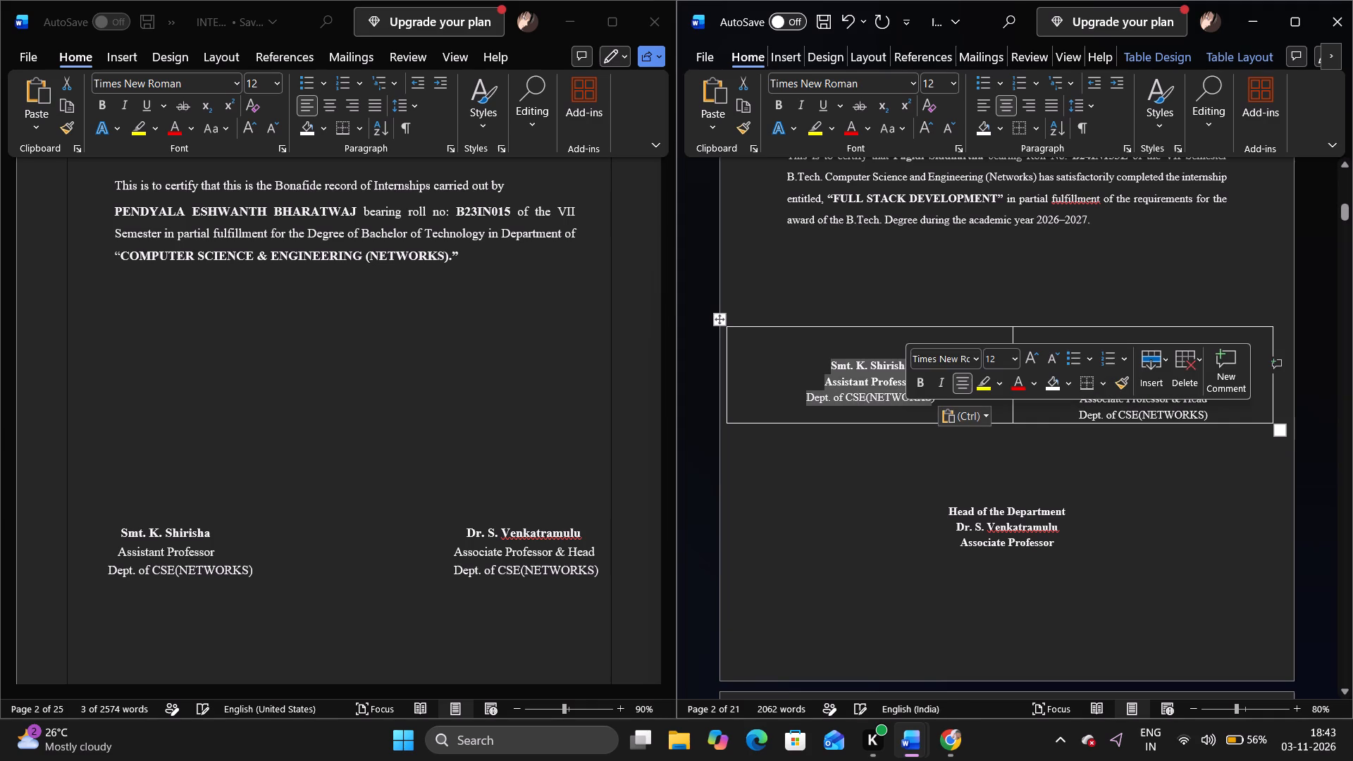
click(915, 388)
click(915, 388)
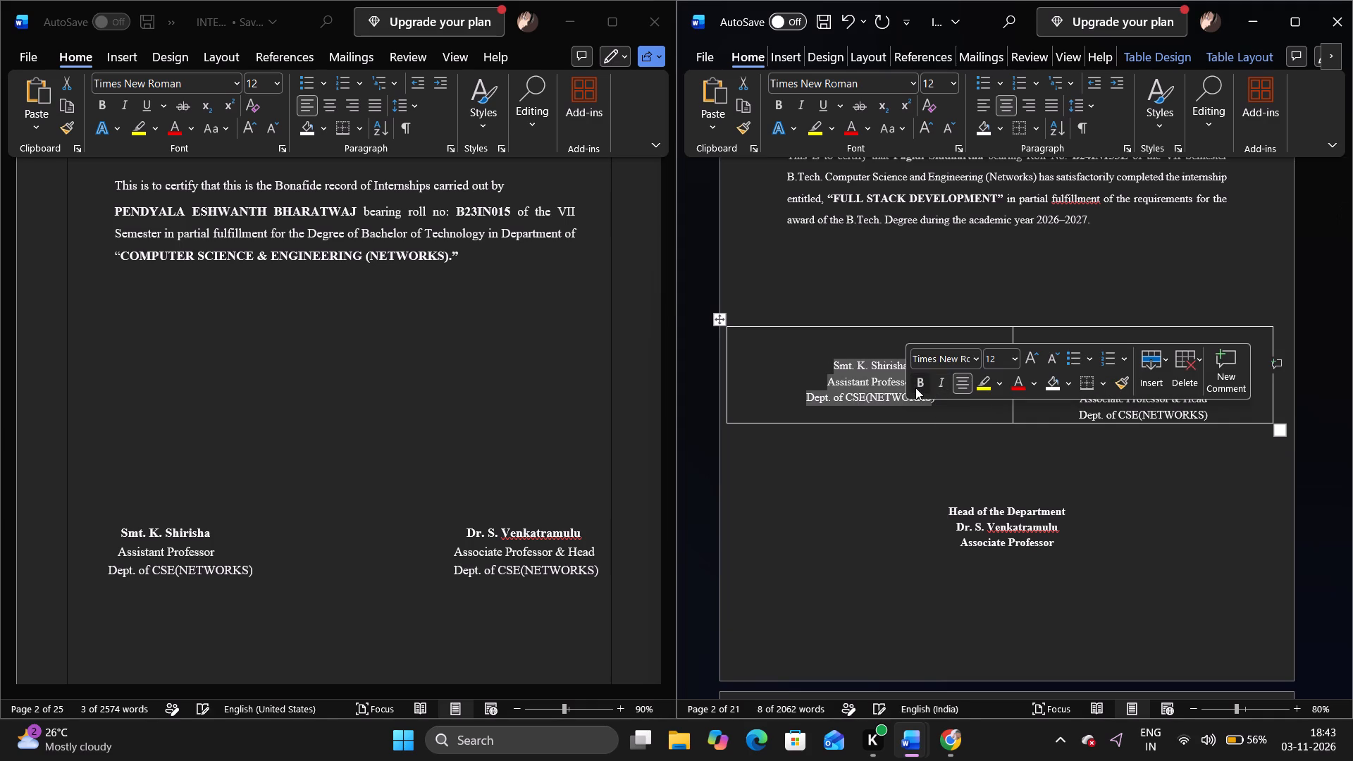
click(915, 388)
Delete the leftover Head of the Department signature block below the signatory table.
drag(940, 496, 974, 519)
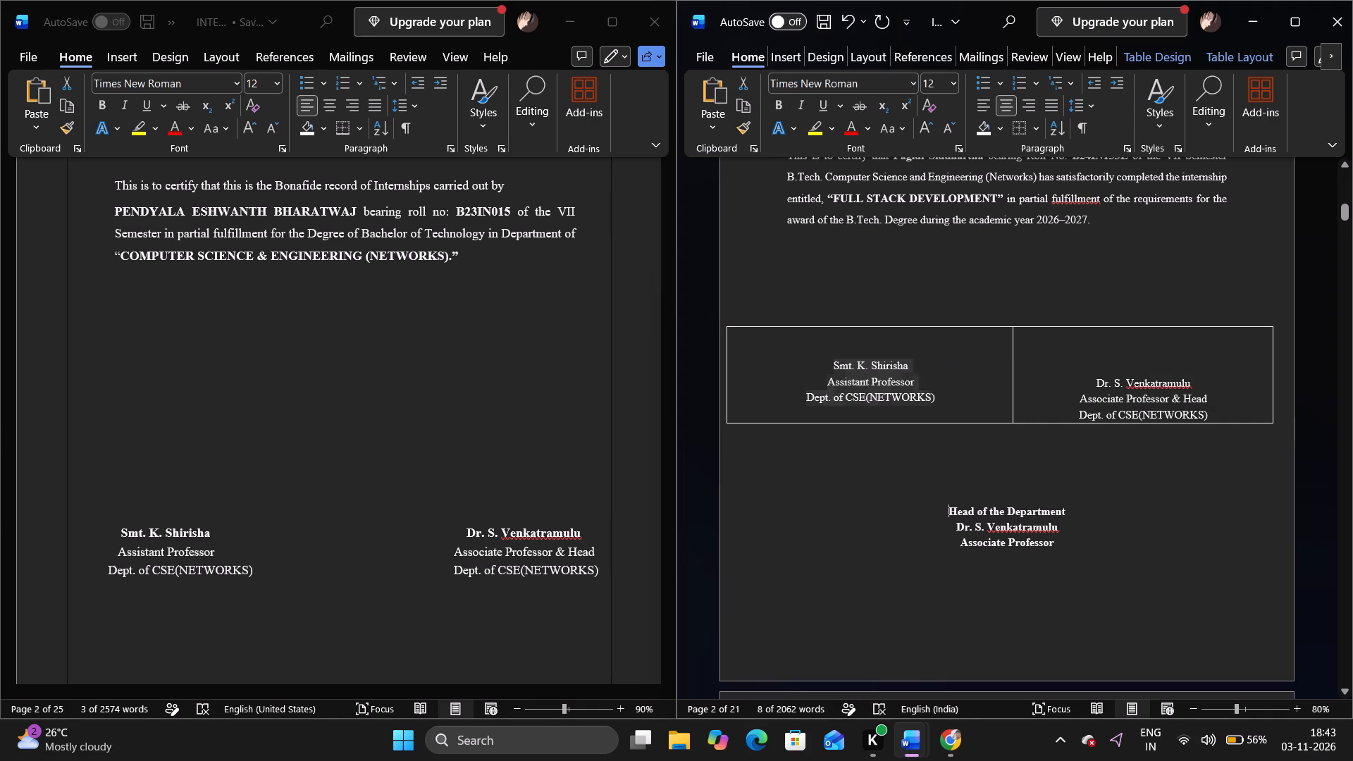
drag(974, 519, 1050, 547)
key(BackSpace)
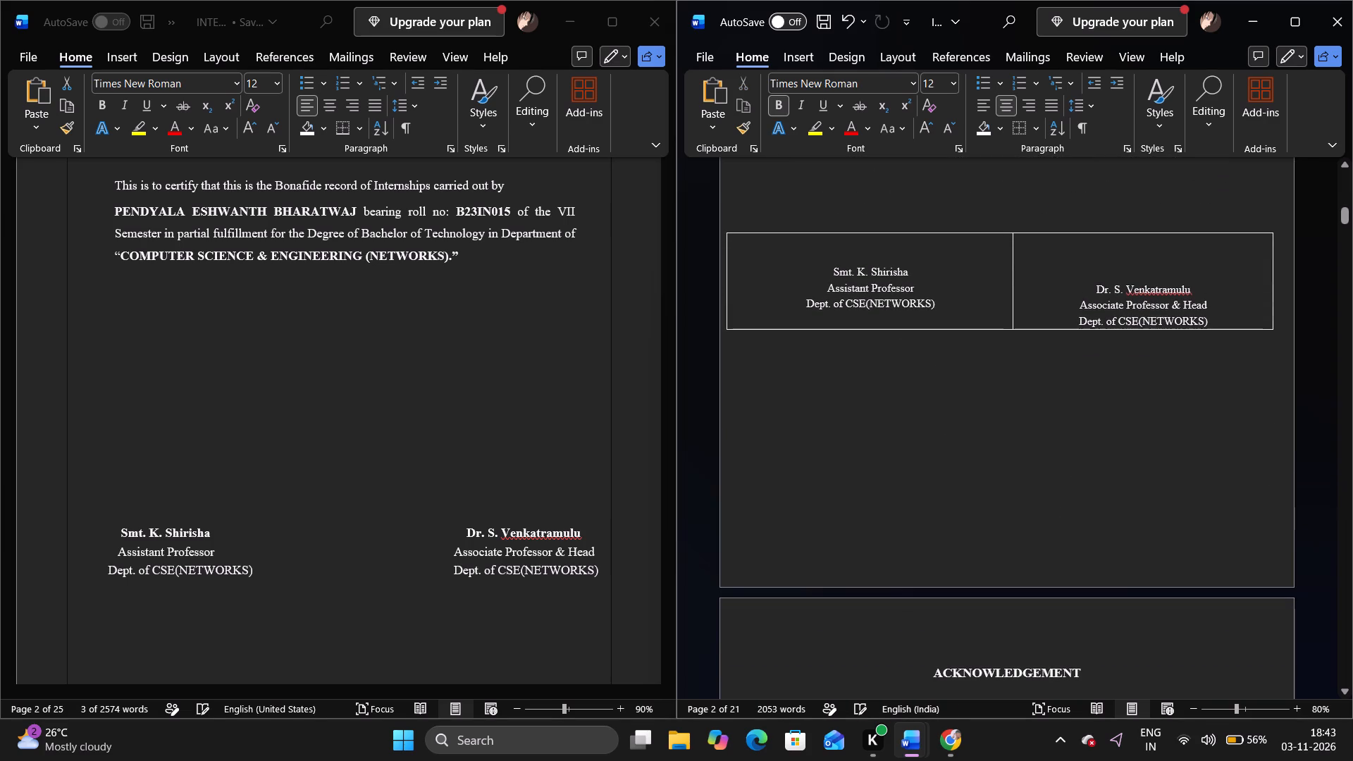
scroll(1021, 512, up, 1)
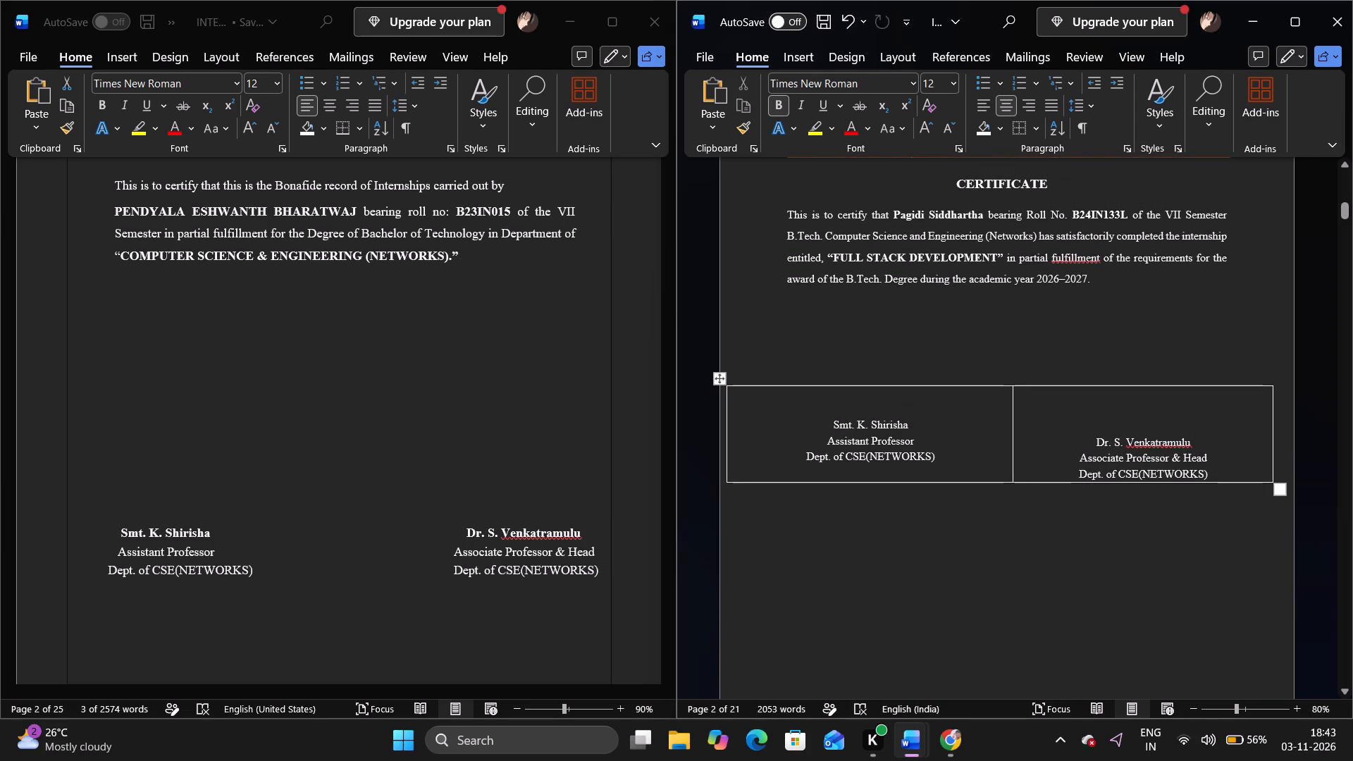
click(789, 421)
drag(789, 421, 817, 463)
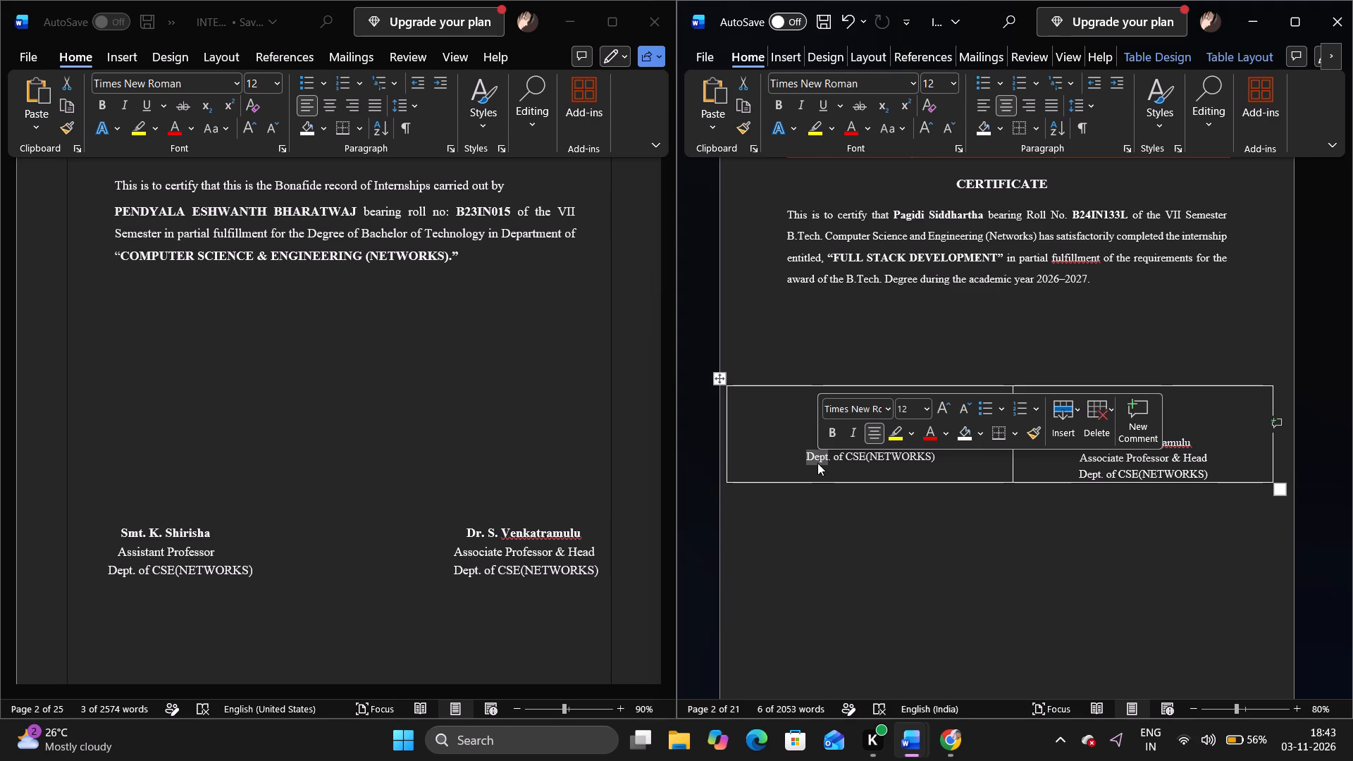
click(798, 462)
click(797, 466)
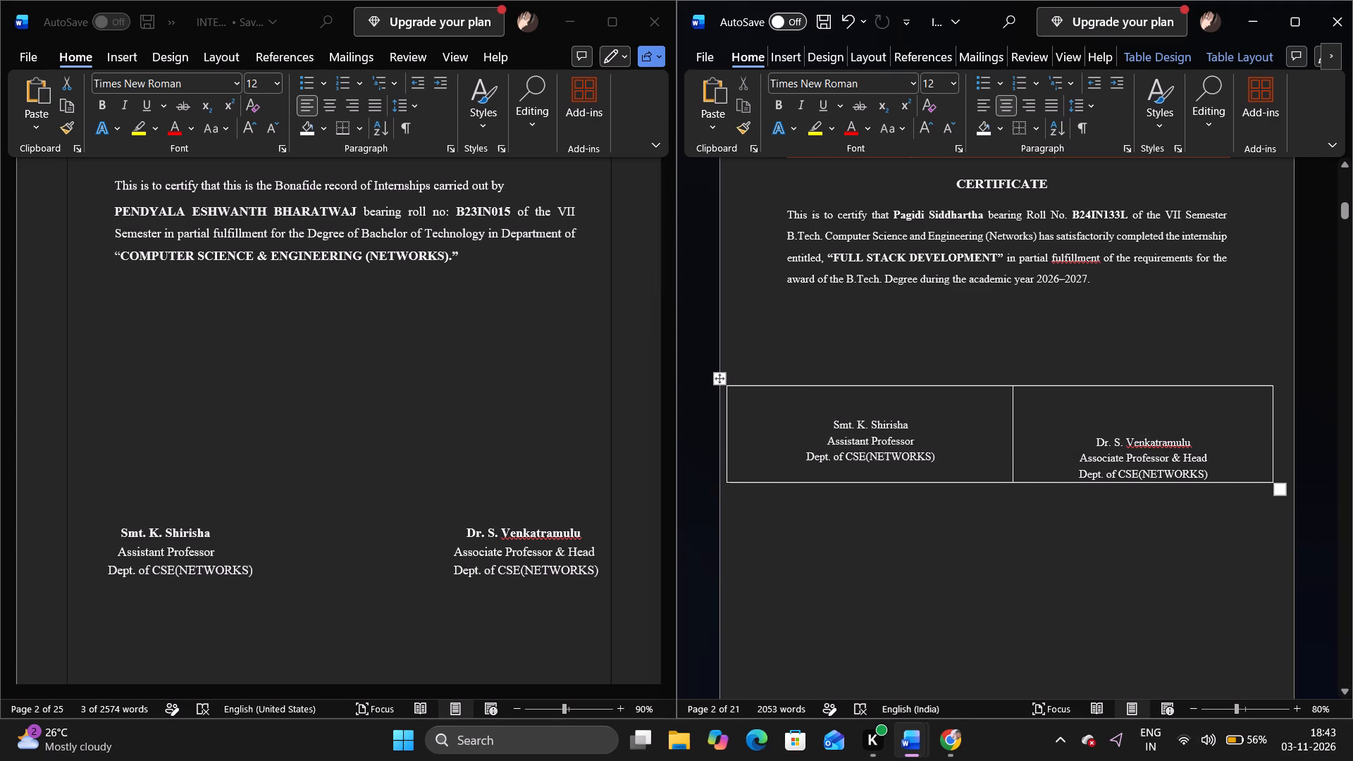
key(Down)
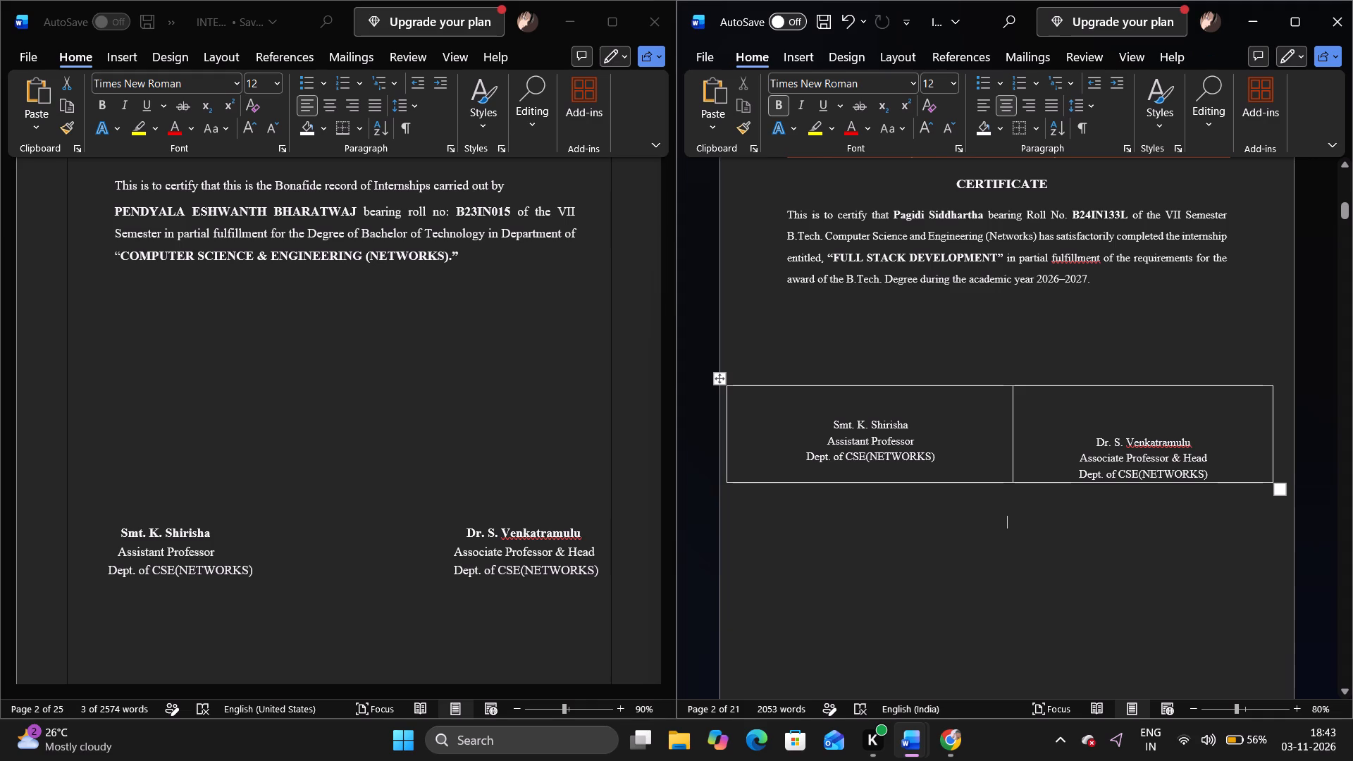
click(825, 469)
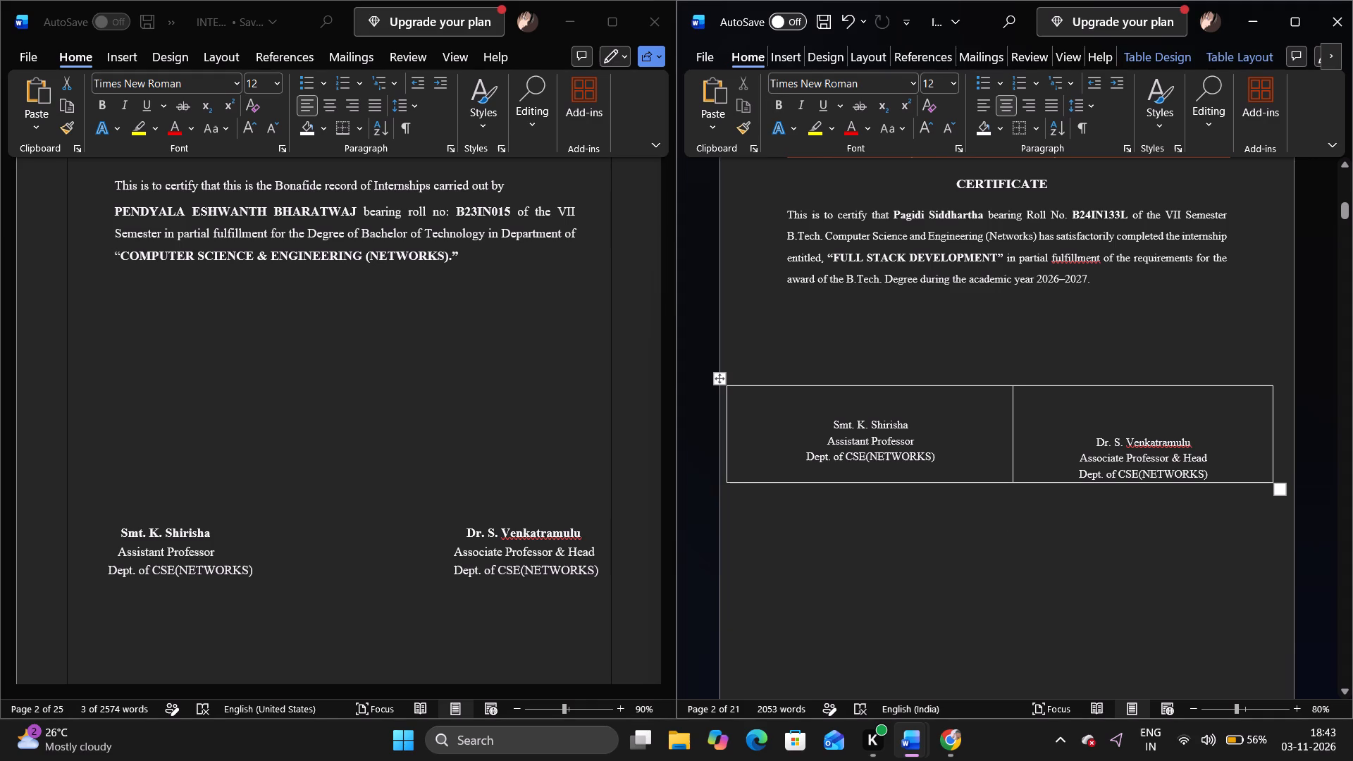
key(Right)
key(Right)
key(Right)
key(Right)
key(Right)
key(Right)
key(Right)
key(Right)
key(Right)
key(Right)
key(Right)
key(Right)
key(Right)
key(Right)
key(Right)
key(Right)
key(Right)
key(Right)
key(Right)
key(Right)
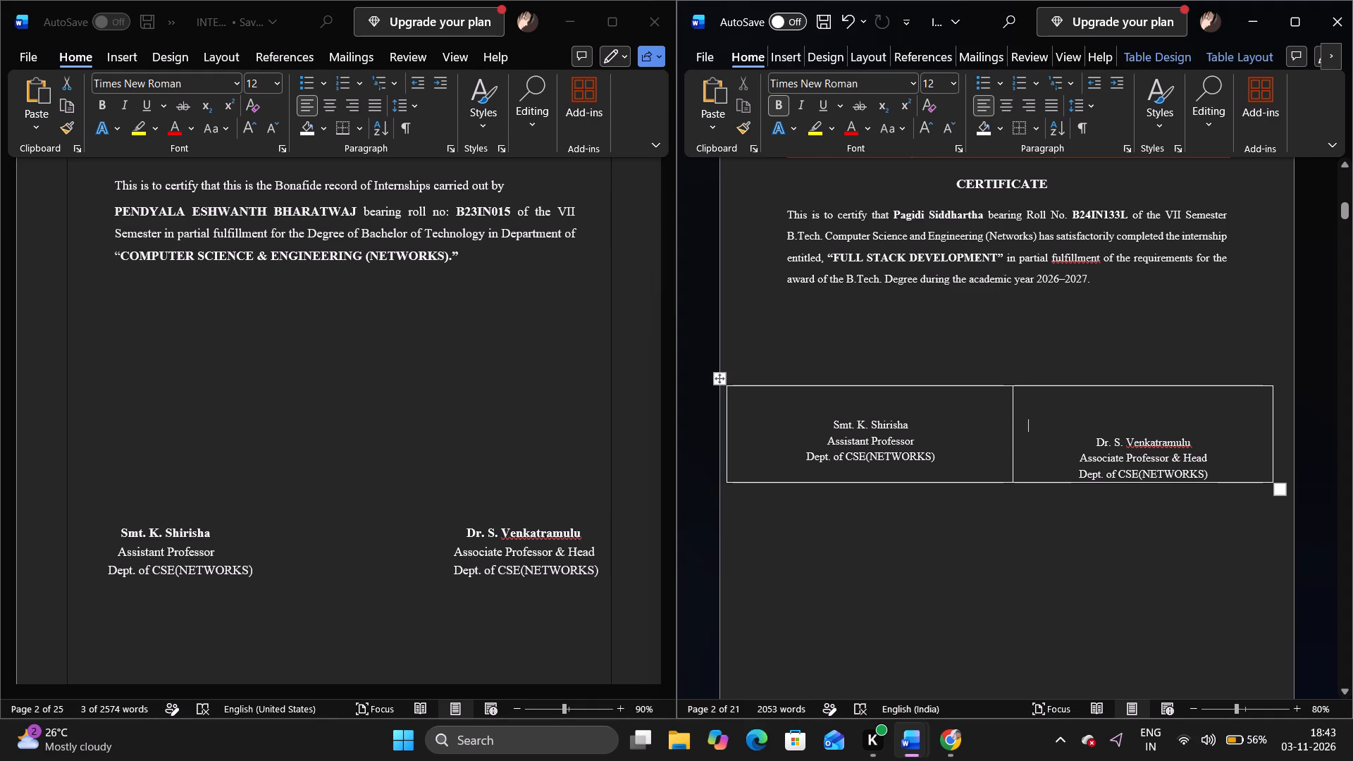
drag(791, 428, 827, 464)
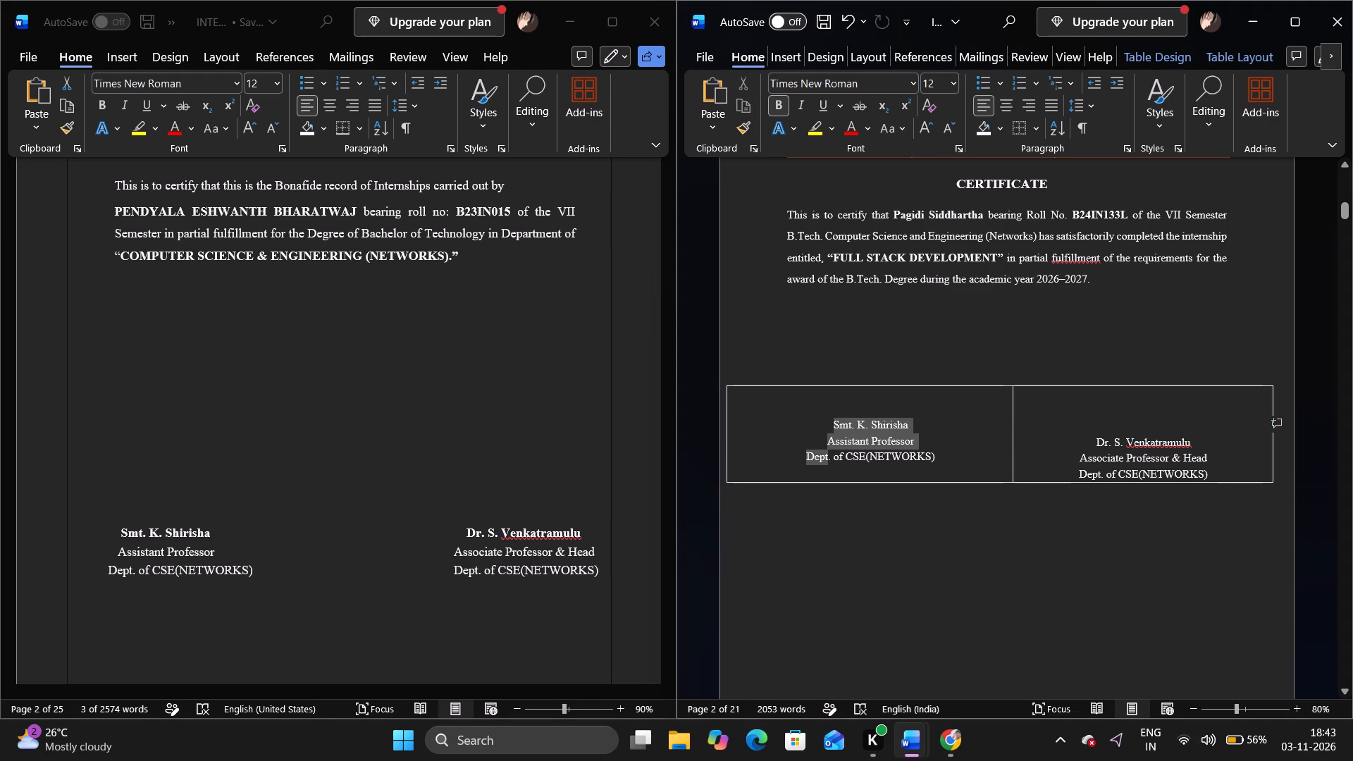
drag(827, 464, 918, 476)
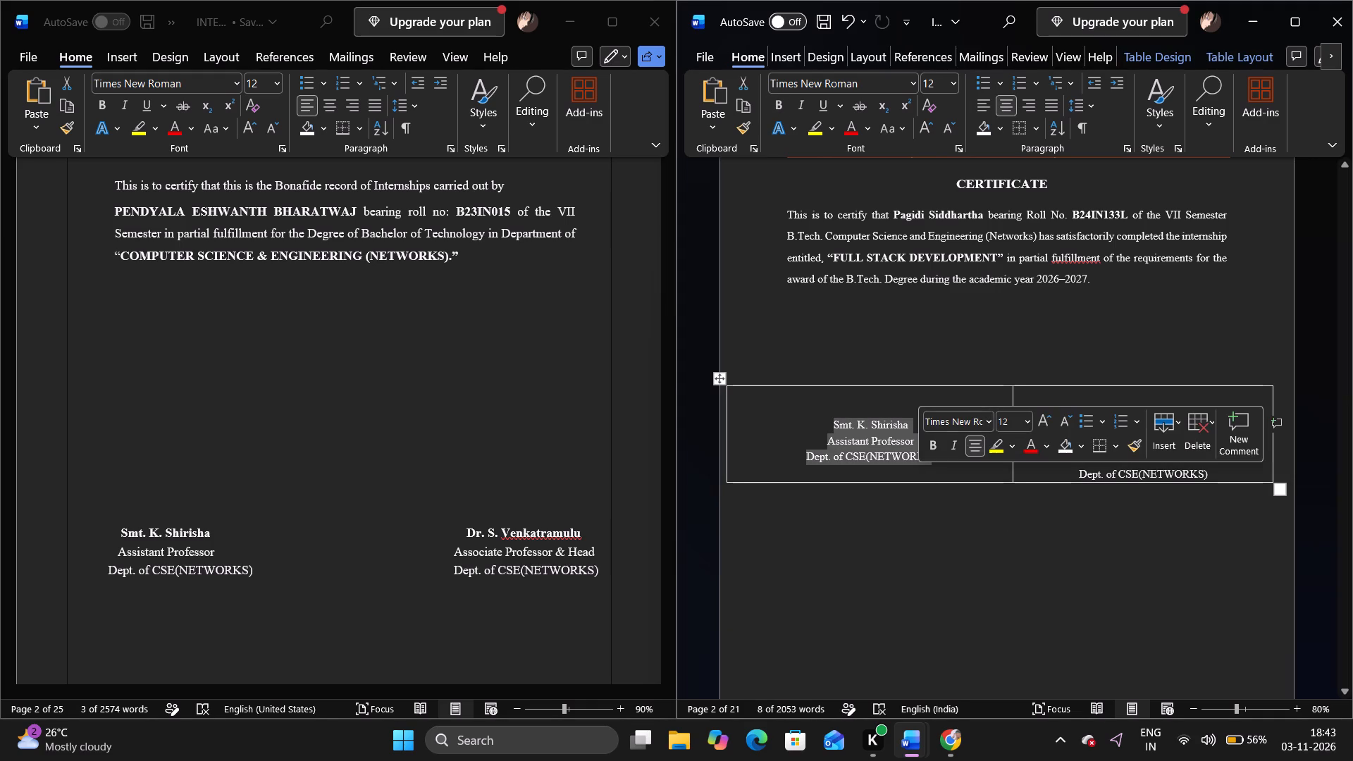
Insert a blank line above the coordinator's name to level the block with the department head's lines.
click(832, 410)
click(825, 414)
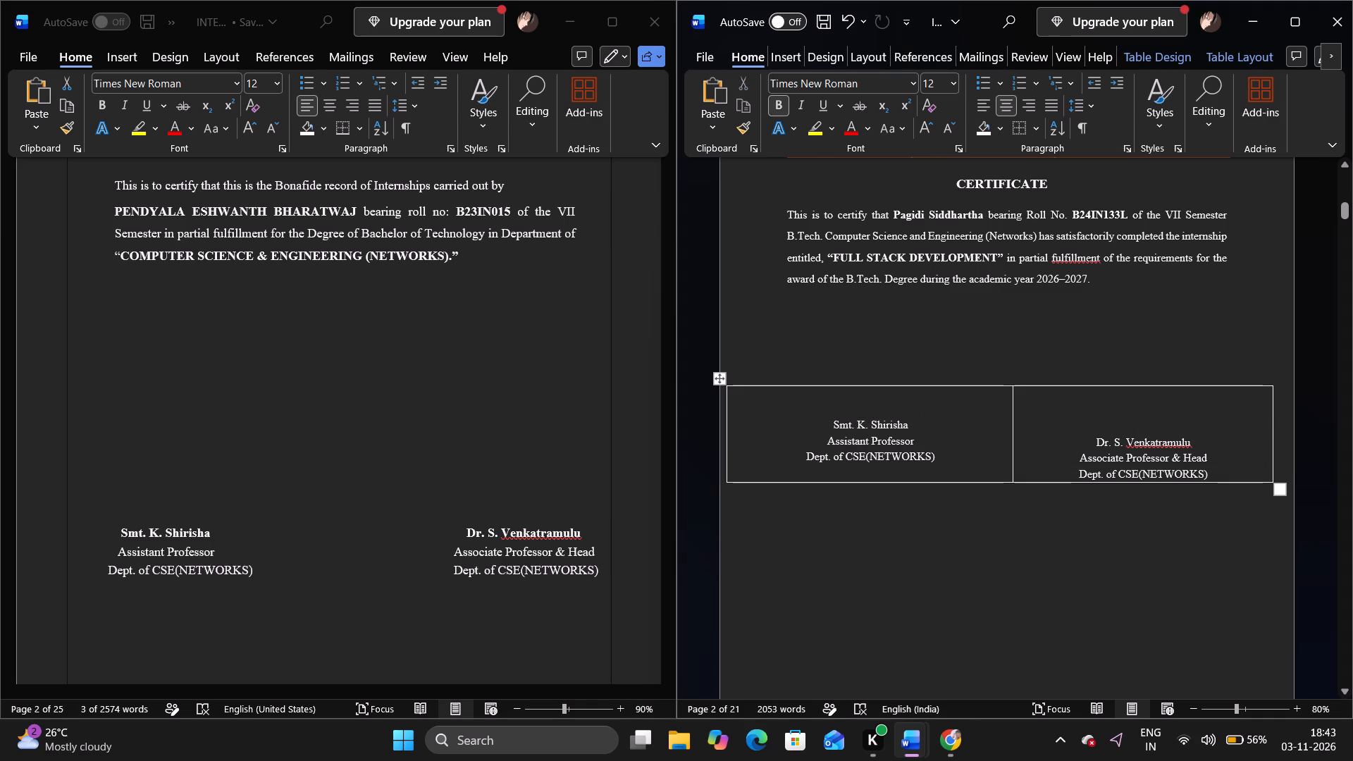
click(820, 422)
key(Return)
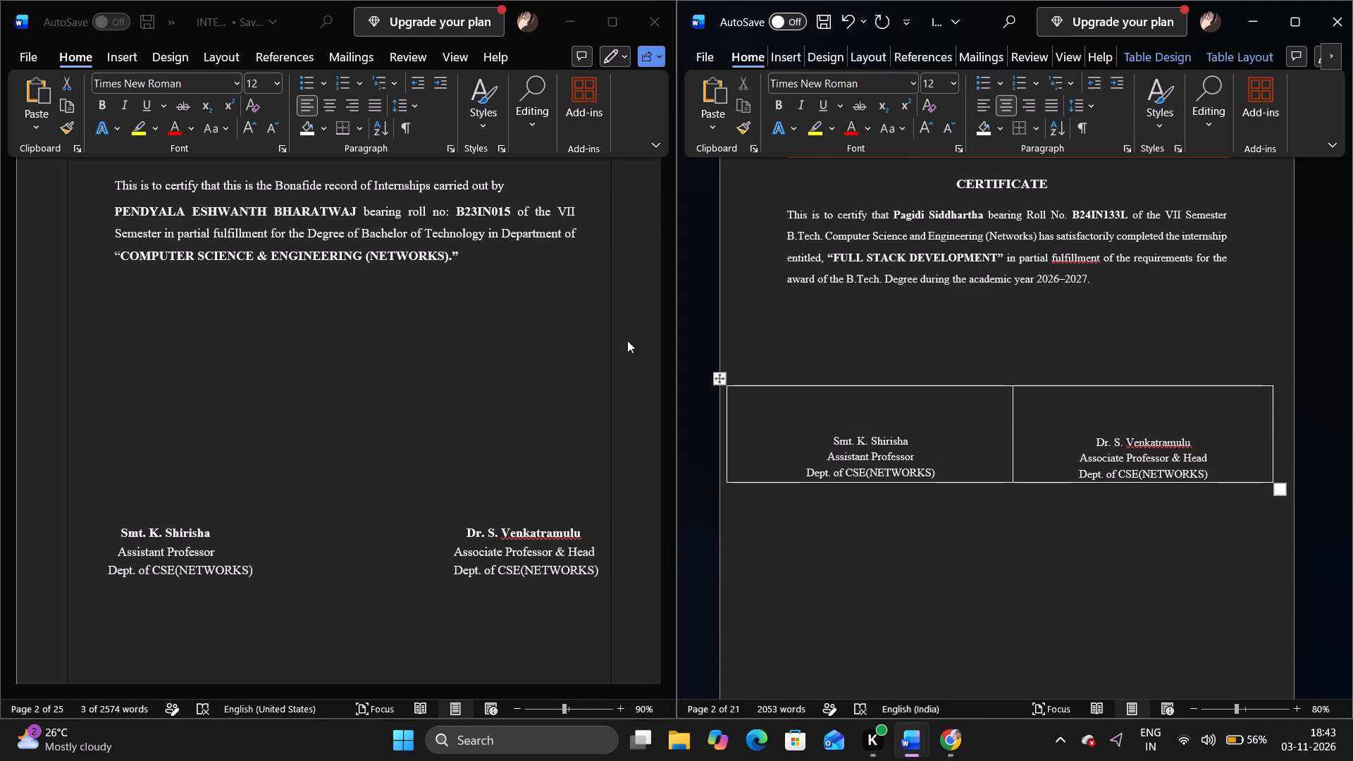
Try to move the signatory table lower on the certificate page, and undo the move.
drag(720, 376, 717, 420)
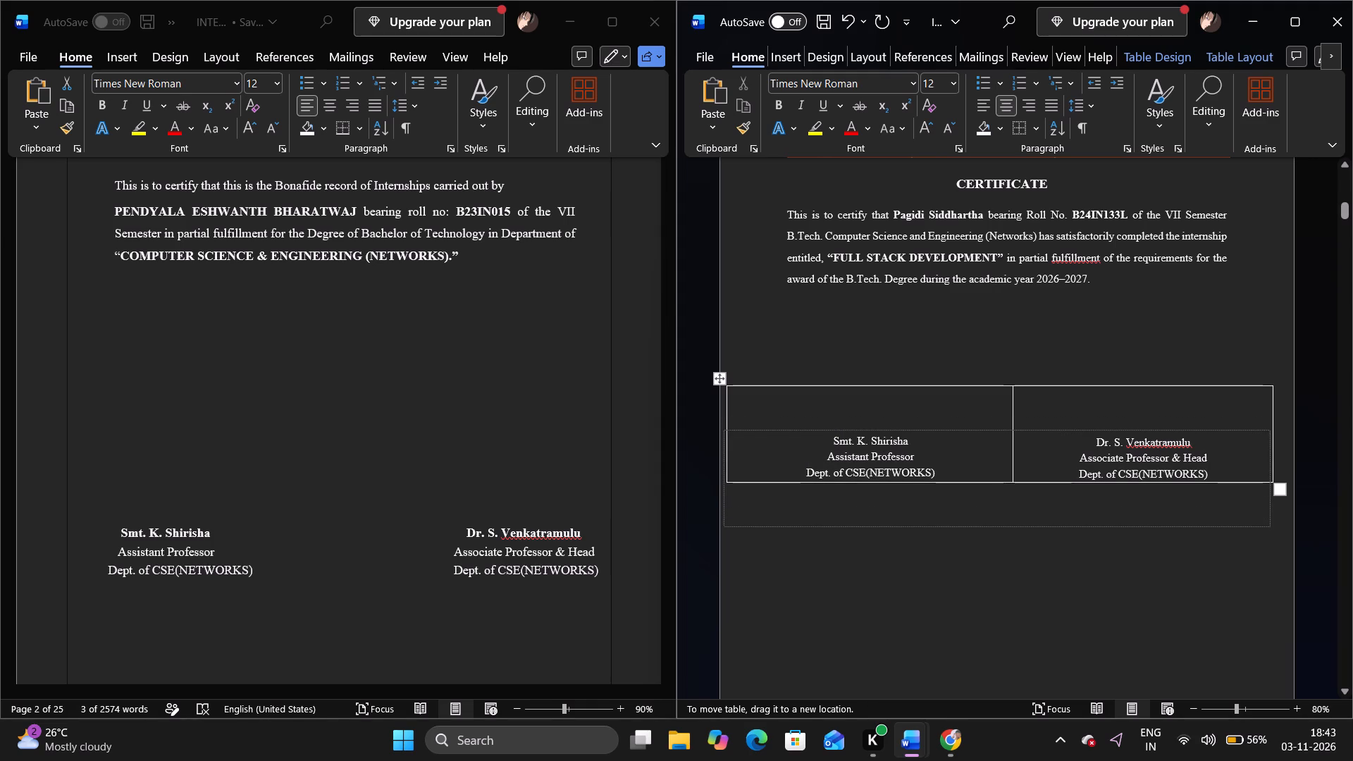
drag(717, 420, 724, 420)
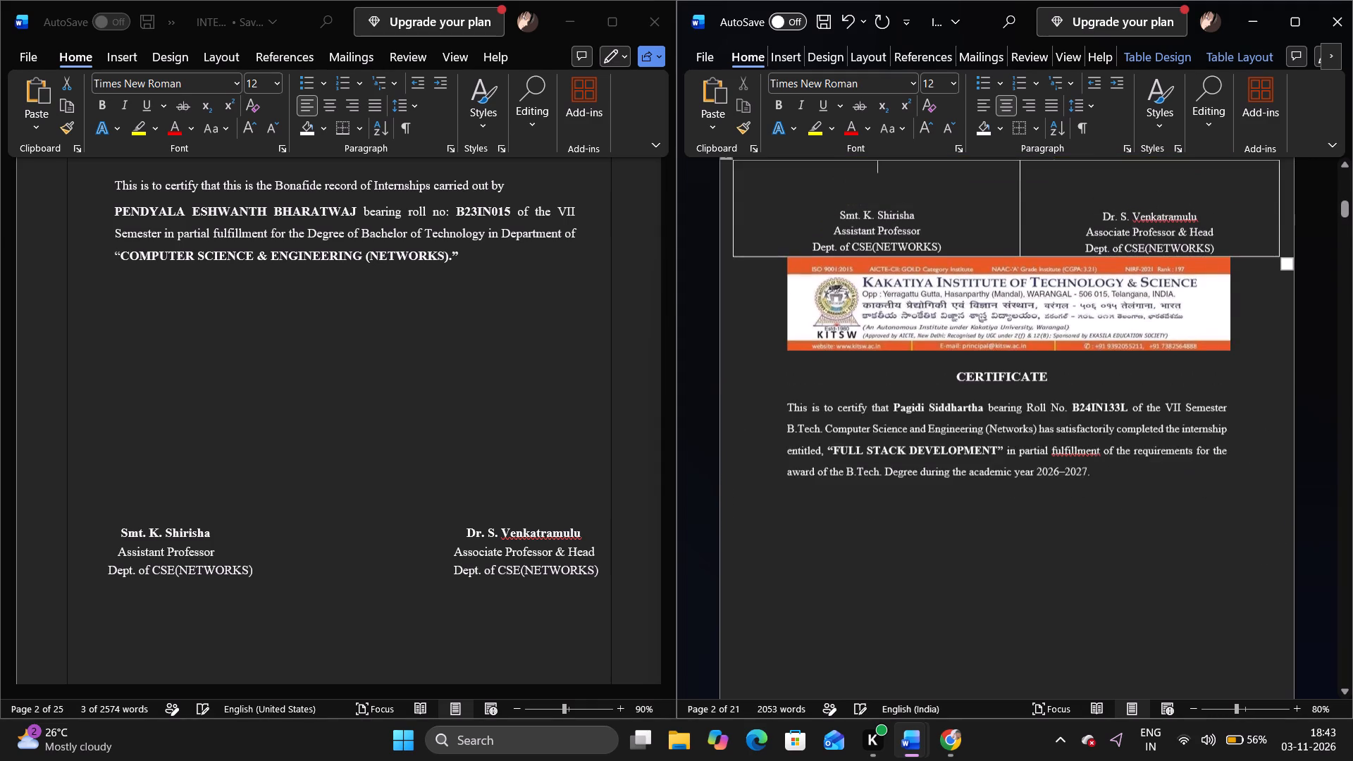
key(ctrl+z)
Remove all borders from the two-column signatory table on the certificate page.
scroll(724, 420, up, 1)
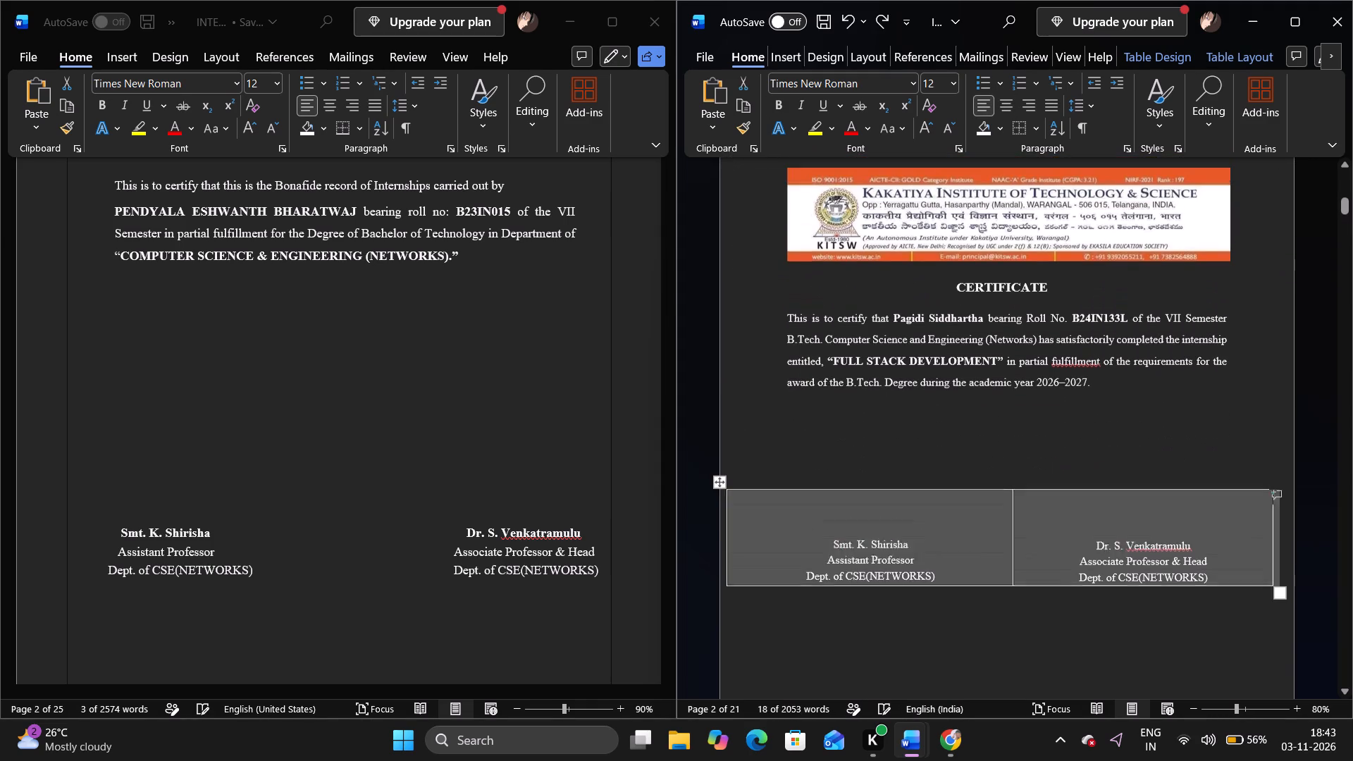
scroll(724, 420, up, 1)
click(818, 490)
scroll(818, 490, down, 1)
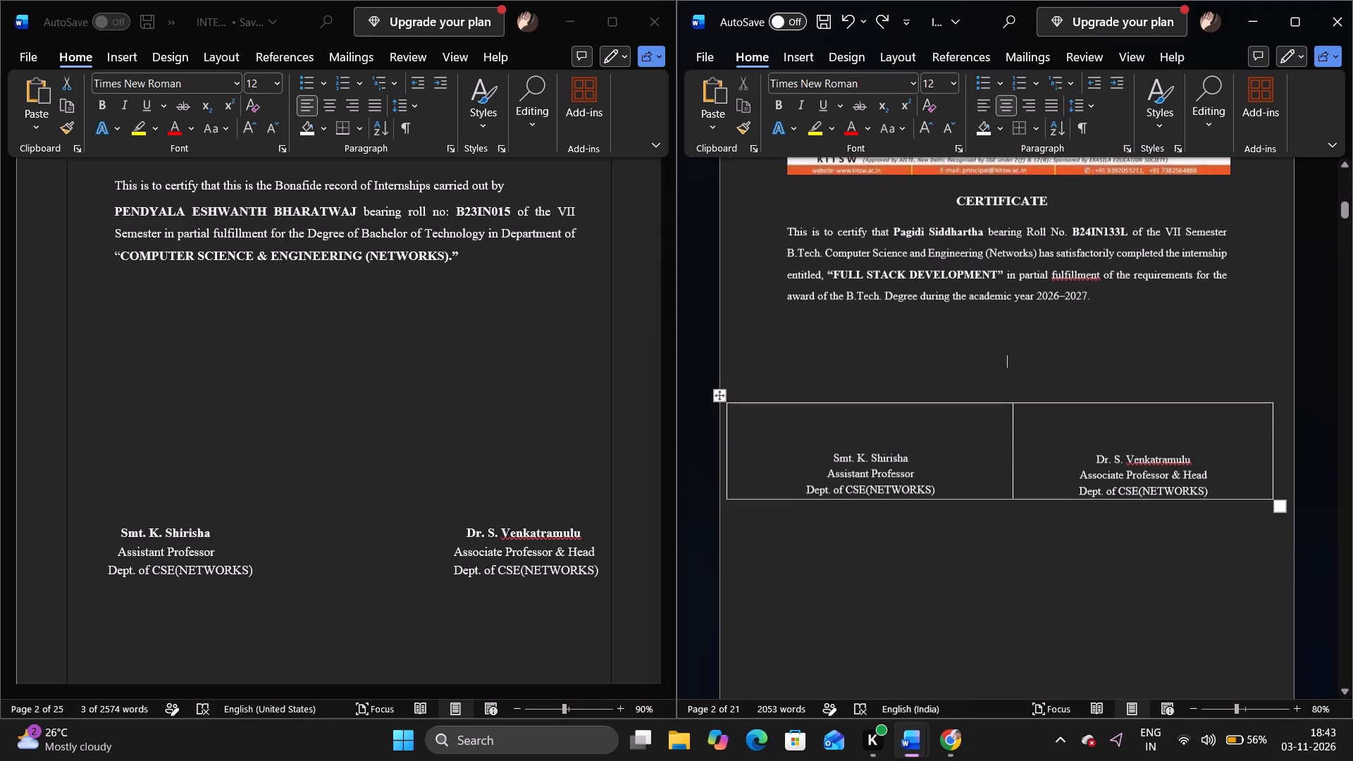
scroll(818, 490, down, 1)
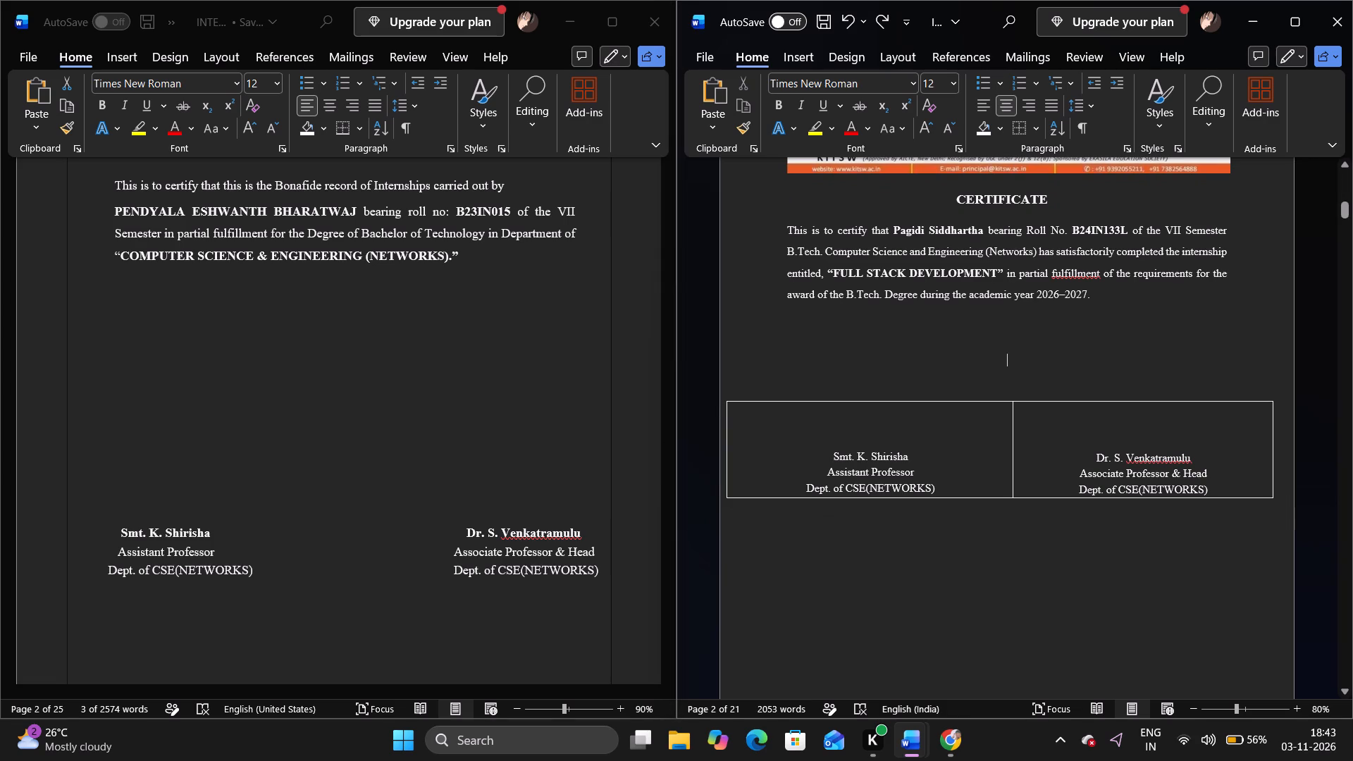
click(715, 400)
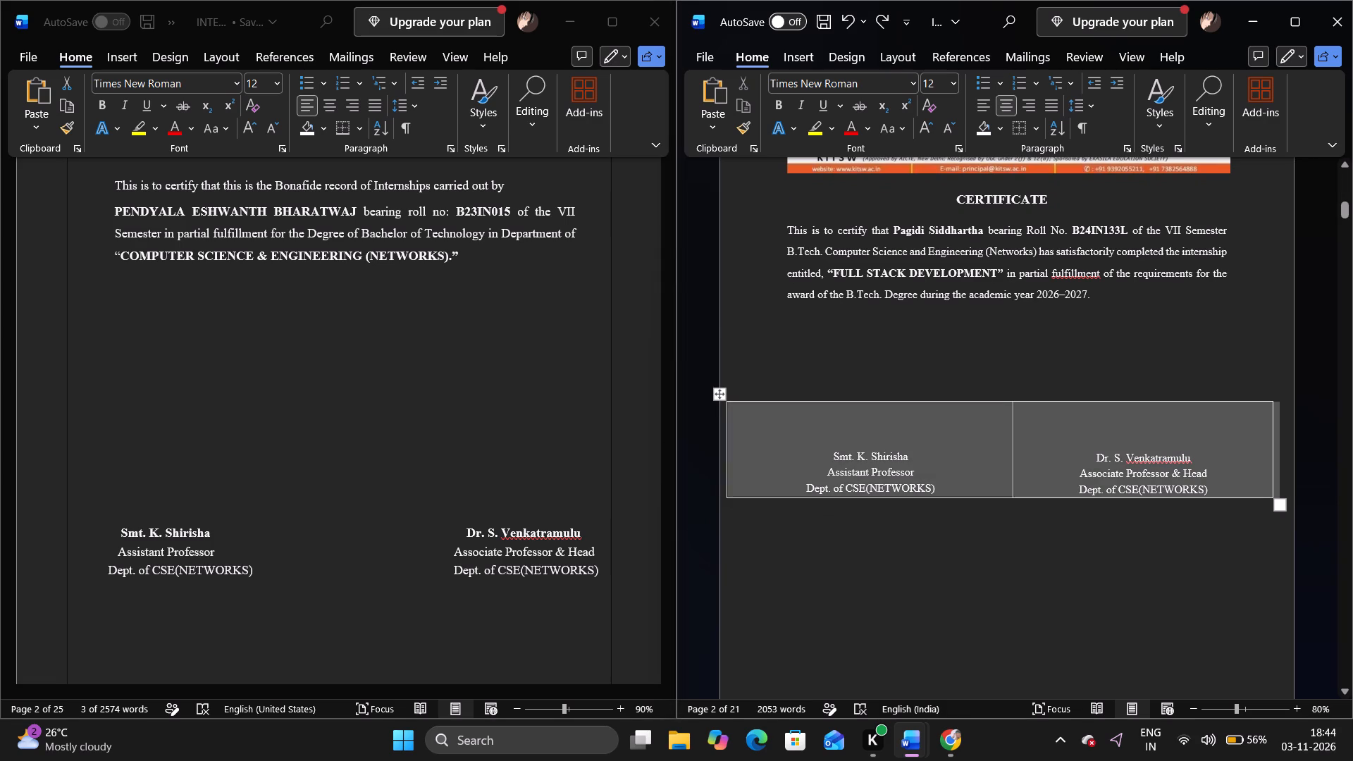
click(908, 364)
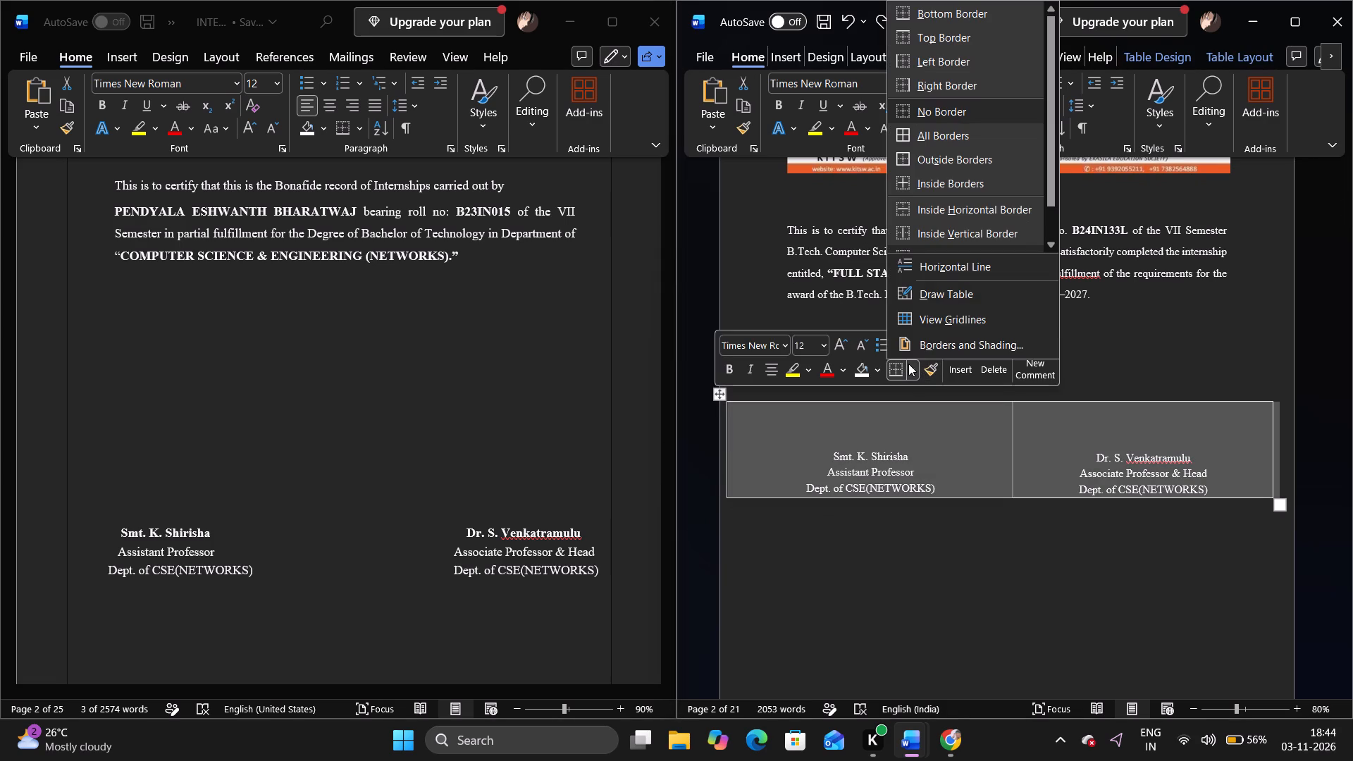
click(911, 109)
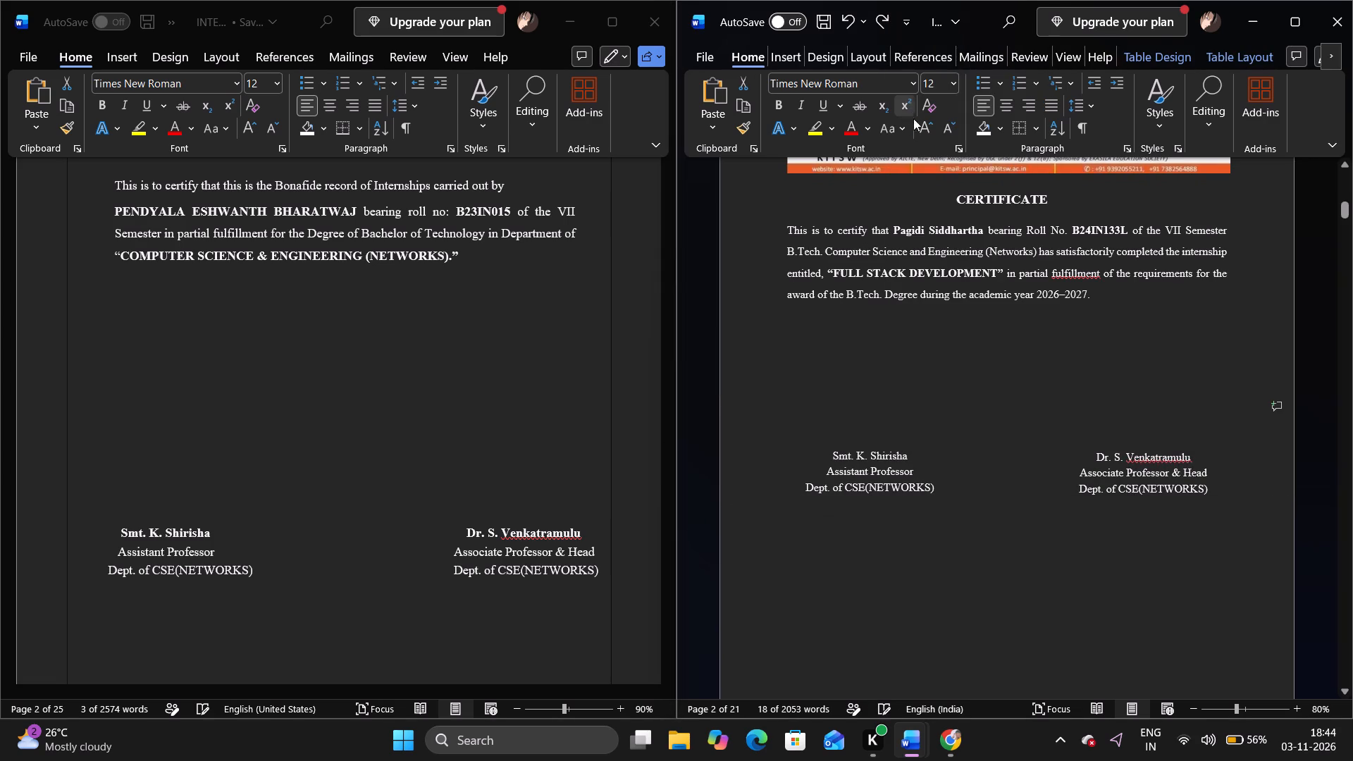
click(977, 519)
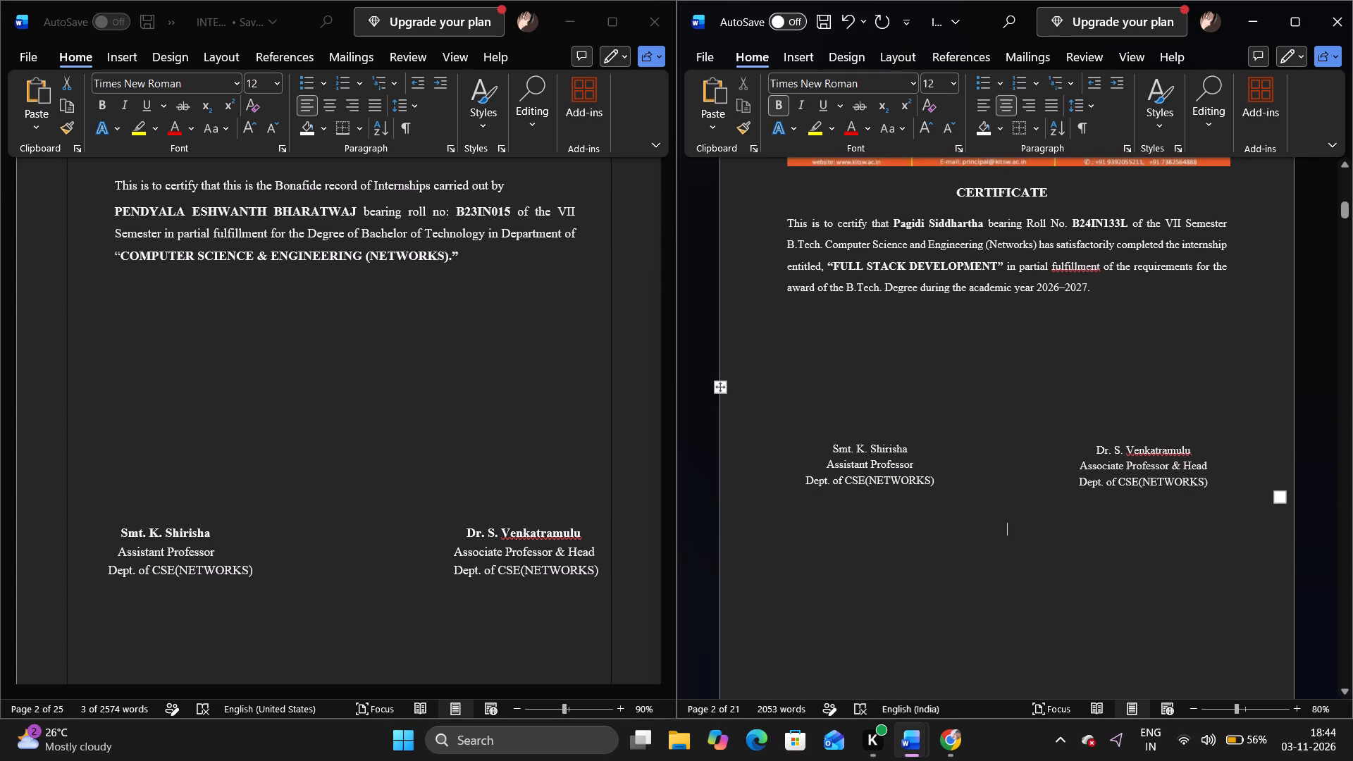
Insert three blank lines above both the coordinator's name and the department head's name in the signatory table.
click(813, 439)
click(817, 447)
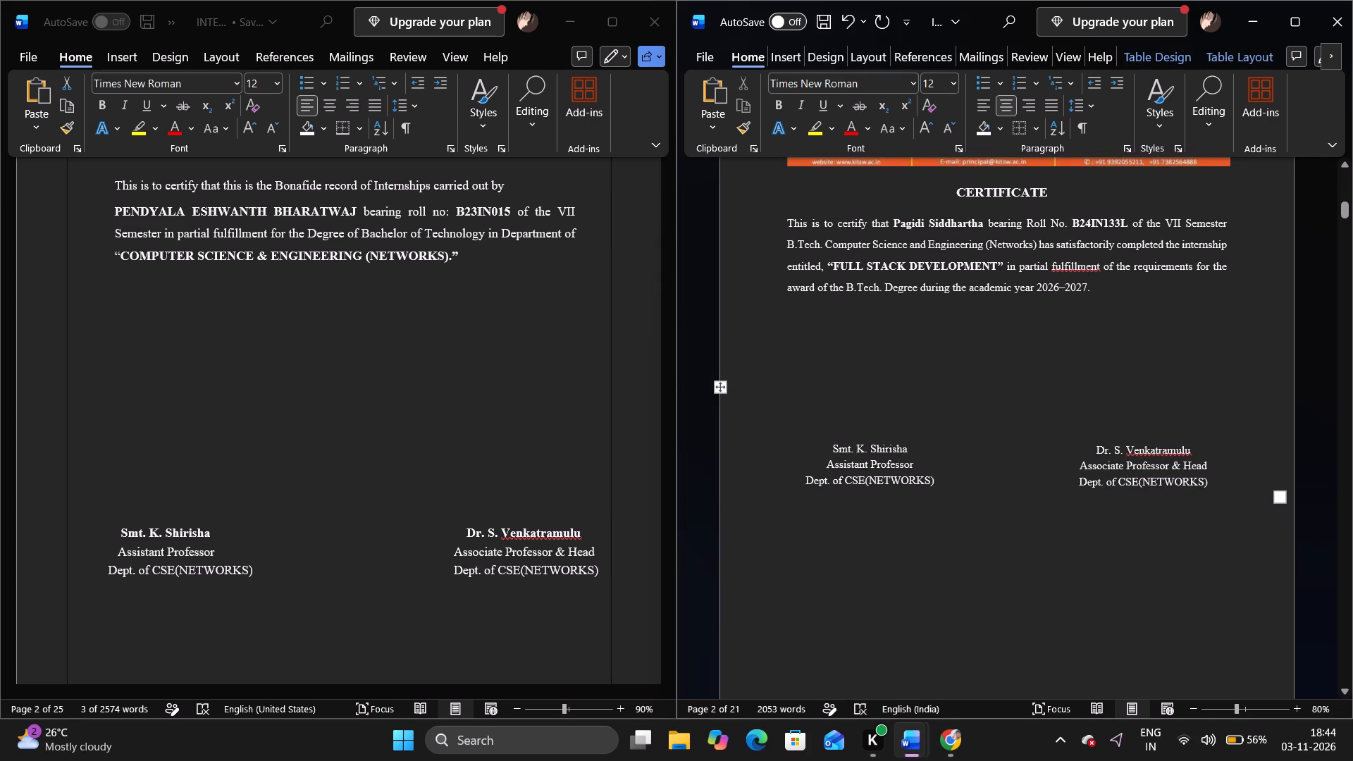
key(Return)
key(Return)
key(Return)
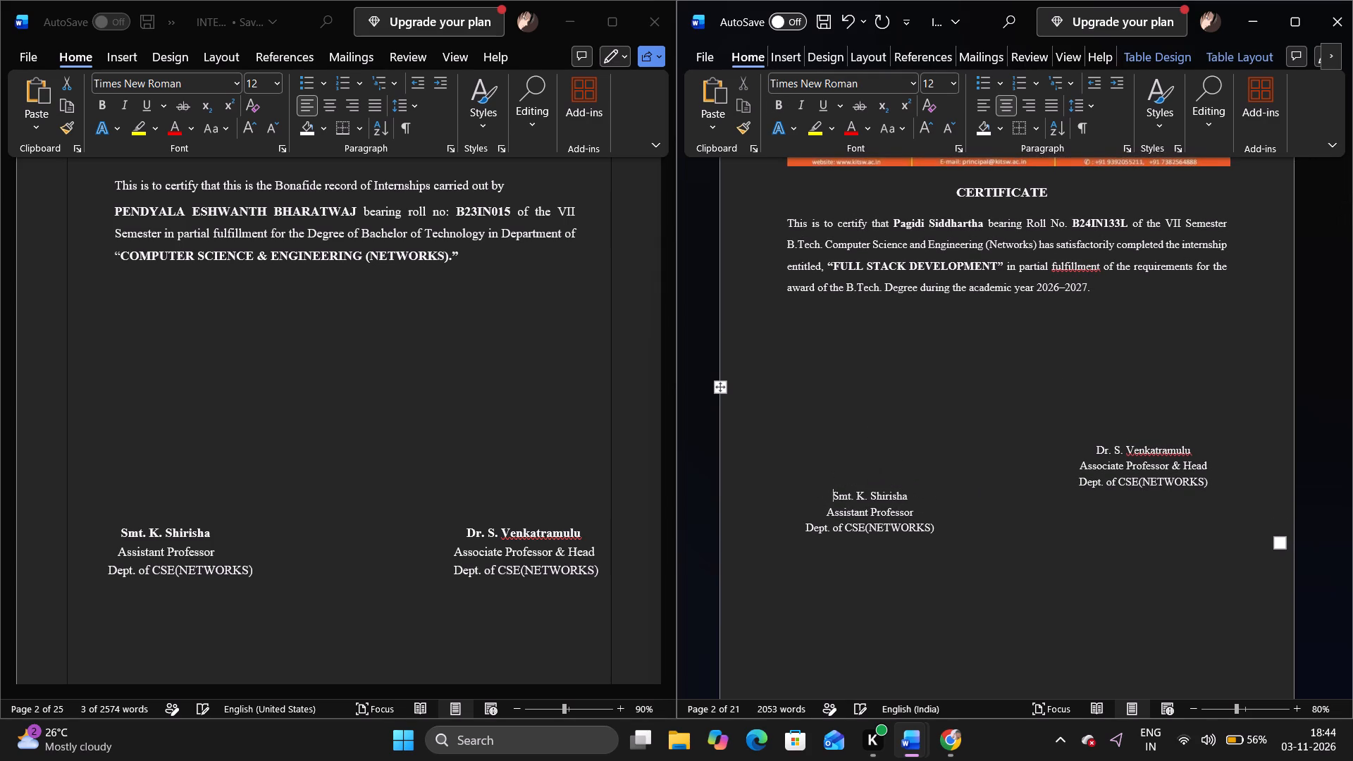
click(1035, 440)
click(1088, 450)
key(Return)
key(Return)
key(Return)
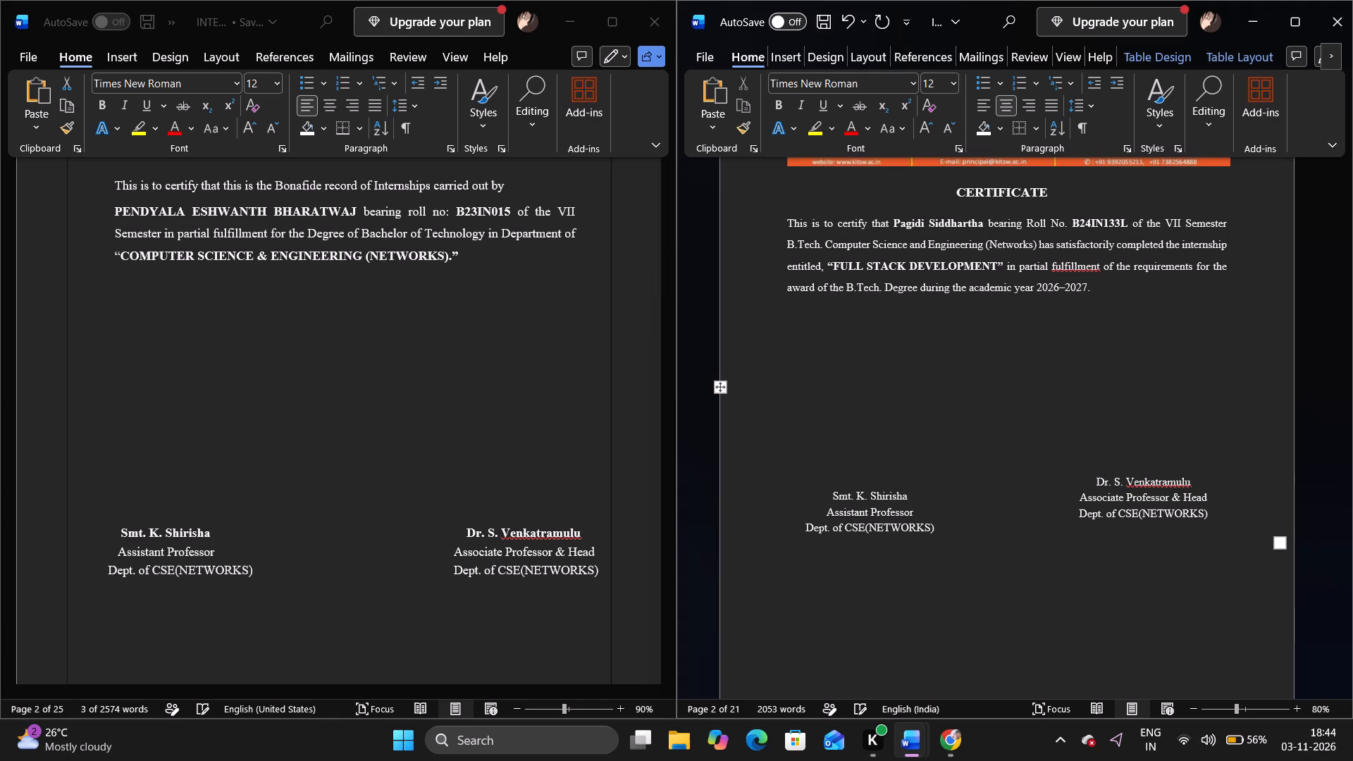
Compare the certificate page's layout and signature placement with the reference internship report's certificate page.
scroll(1088, 450, down, 1)
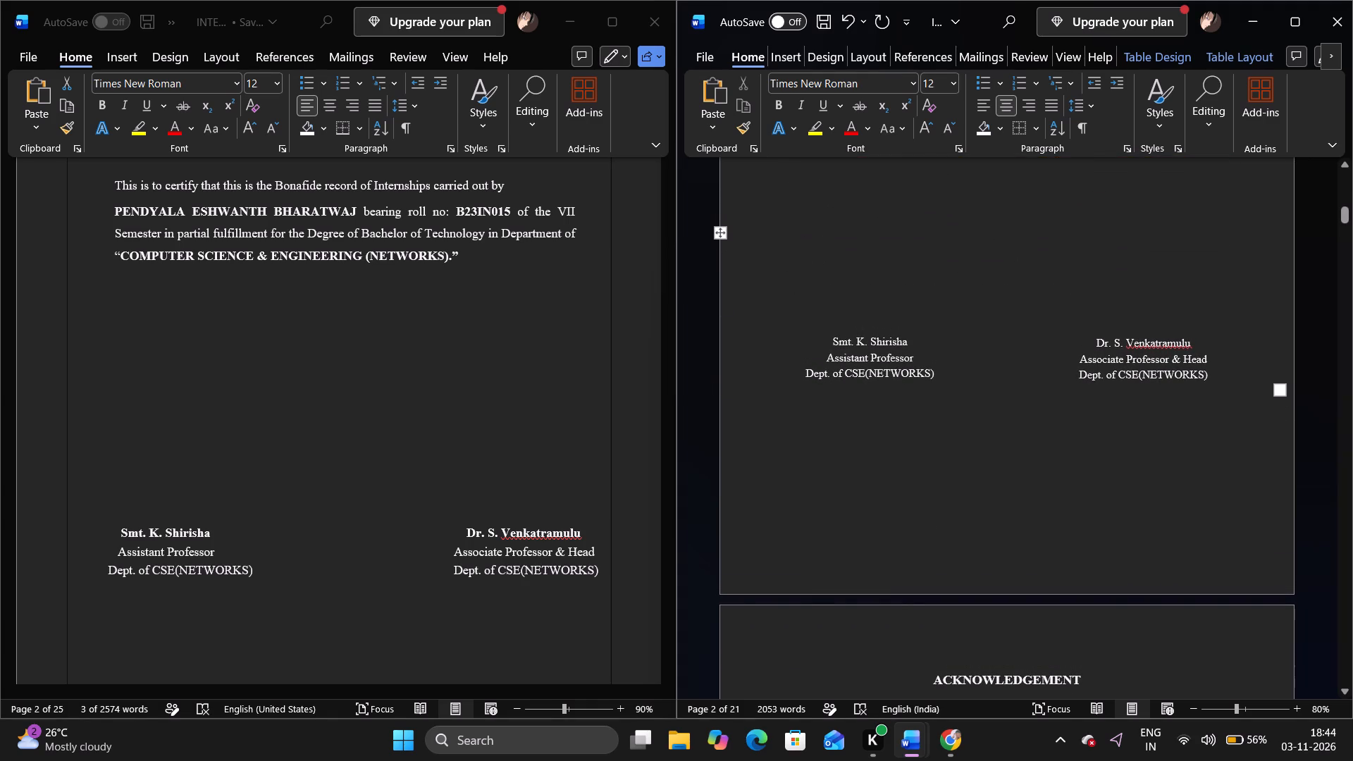
scroll(631, 494, down, 2)
scroll(453, 543, left, 2)
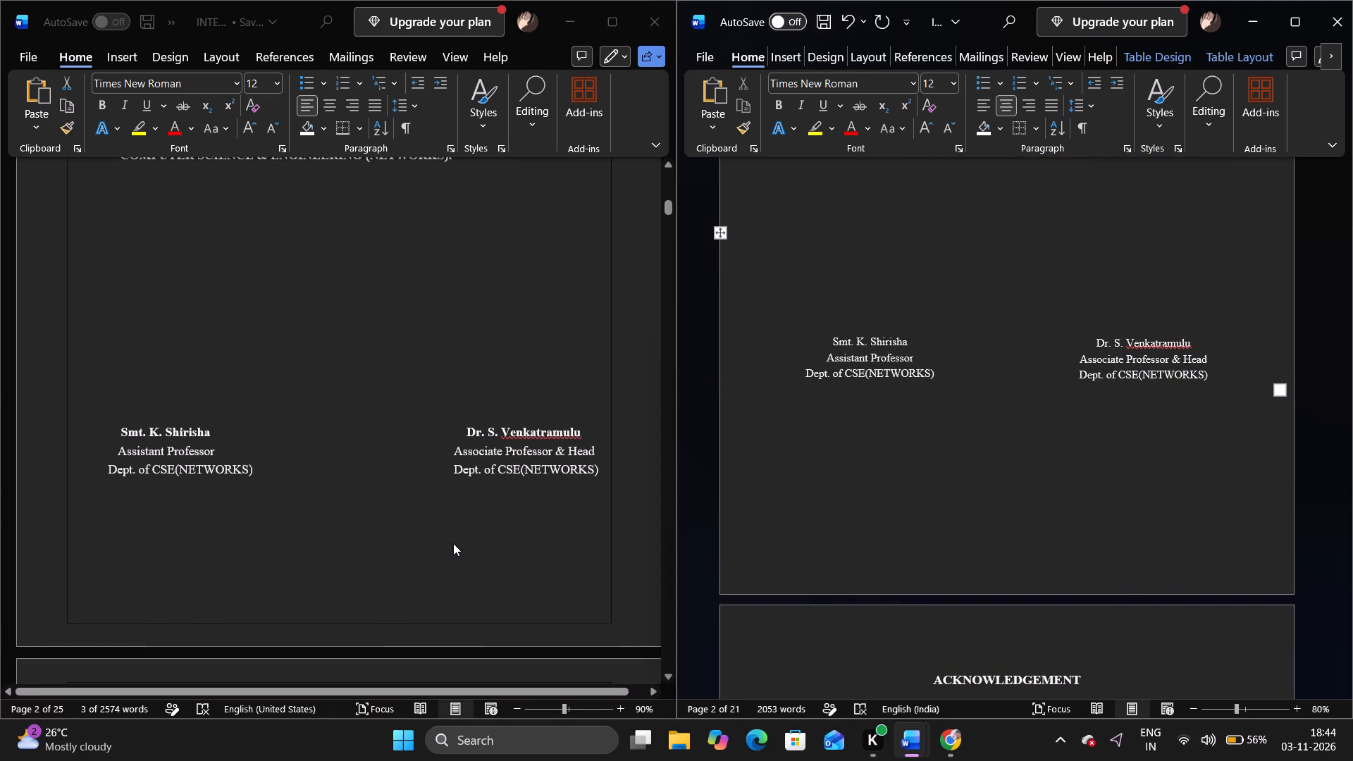
scroll(453, 543, left, 2)
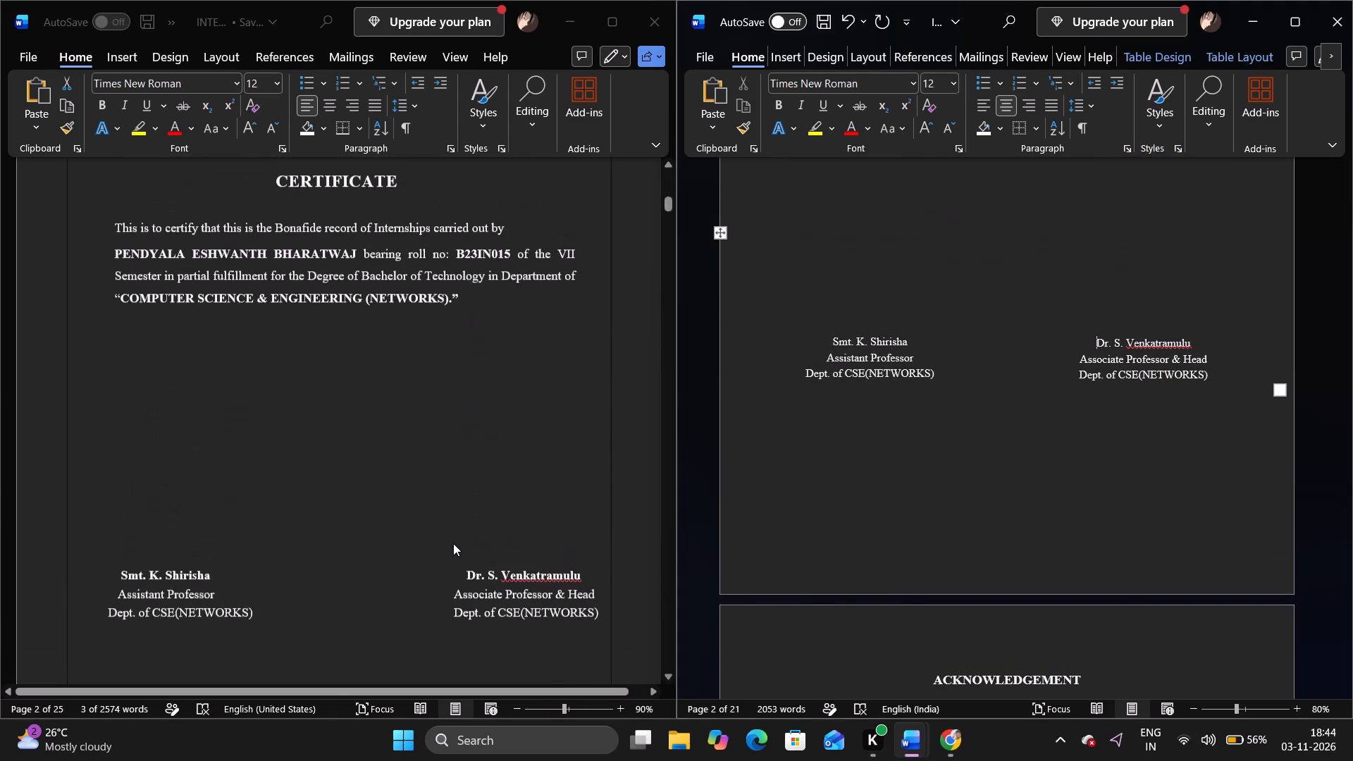
scroll(453, 543, down, 1)
scroll(455, 576, up, 2)
scroll(465, 511, up, 1)
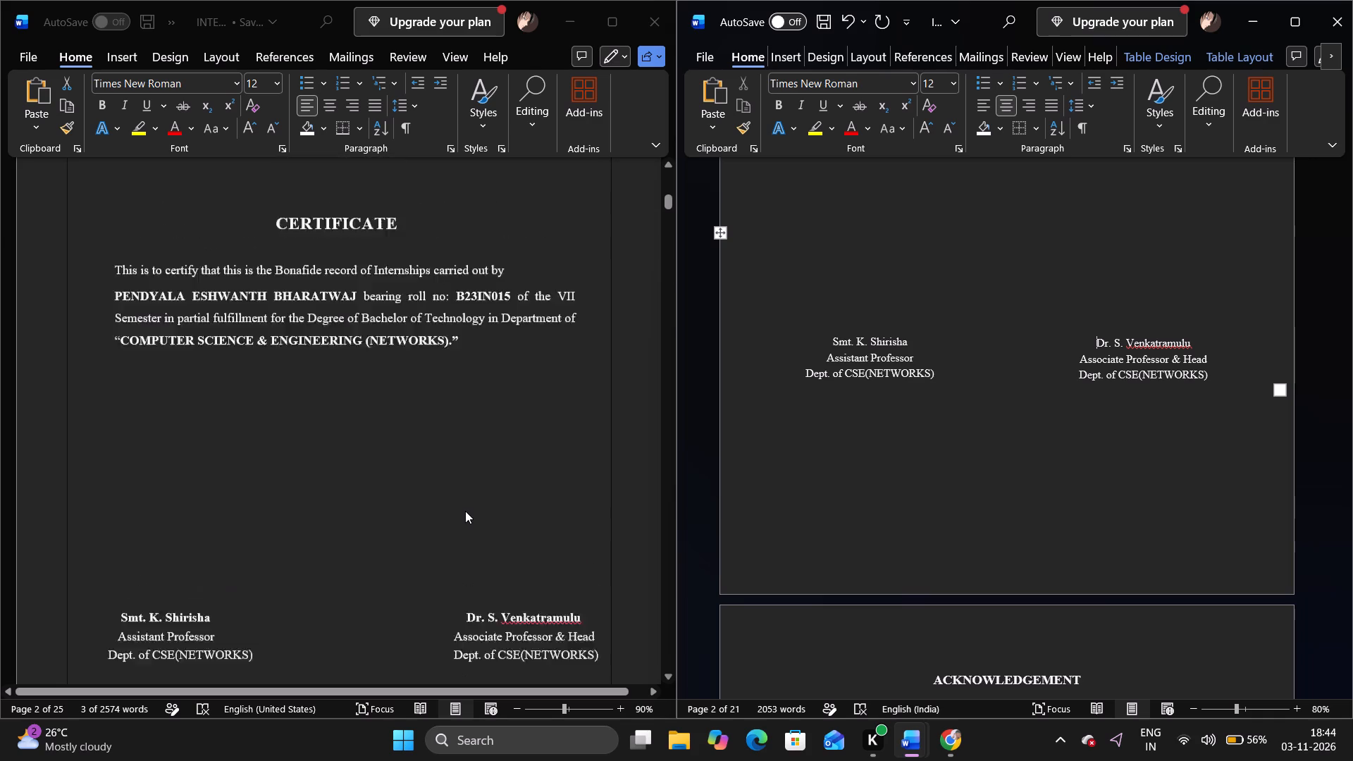
scroll(465, 511, up, 1)
scroll(845, 336, up, 2)
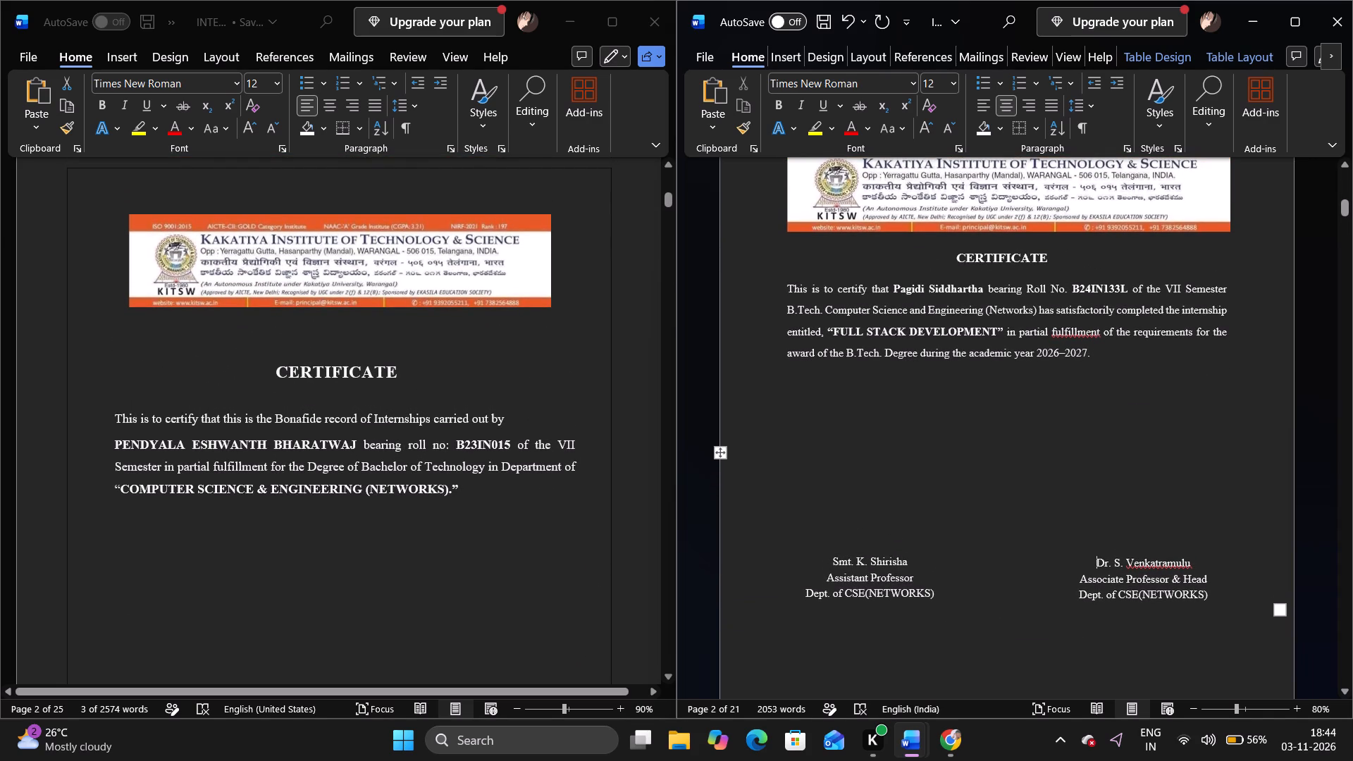
scroll(595, 423, down, 1)
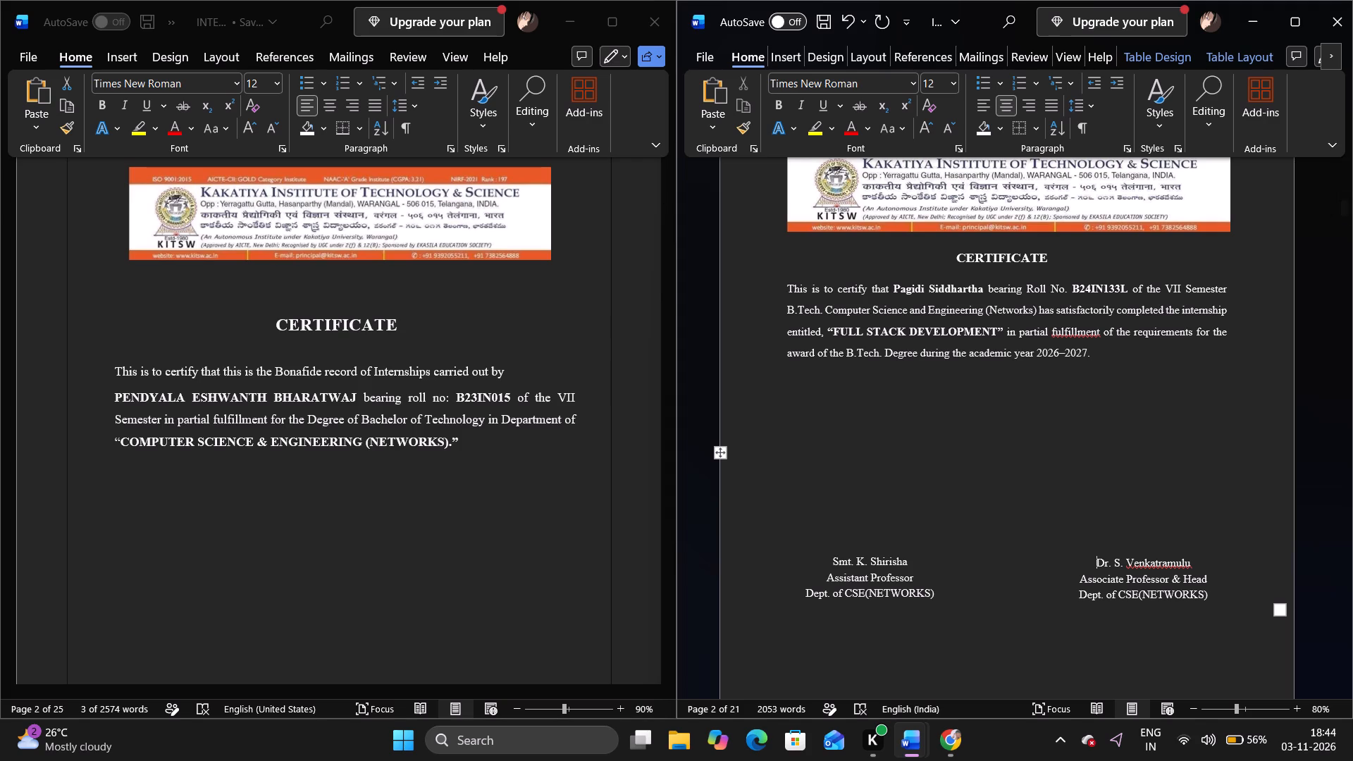
scroll(481, 380, down, 2)
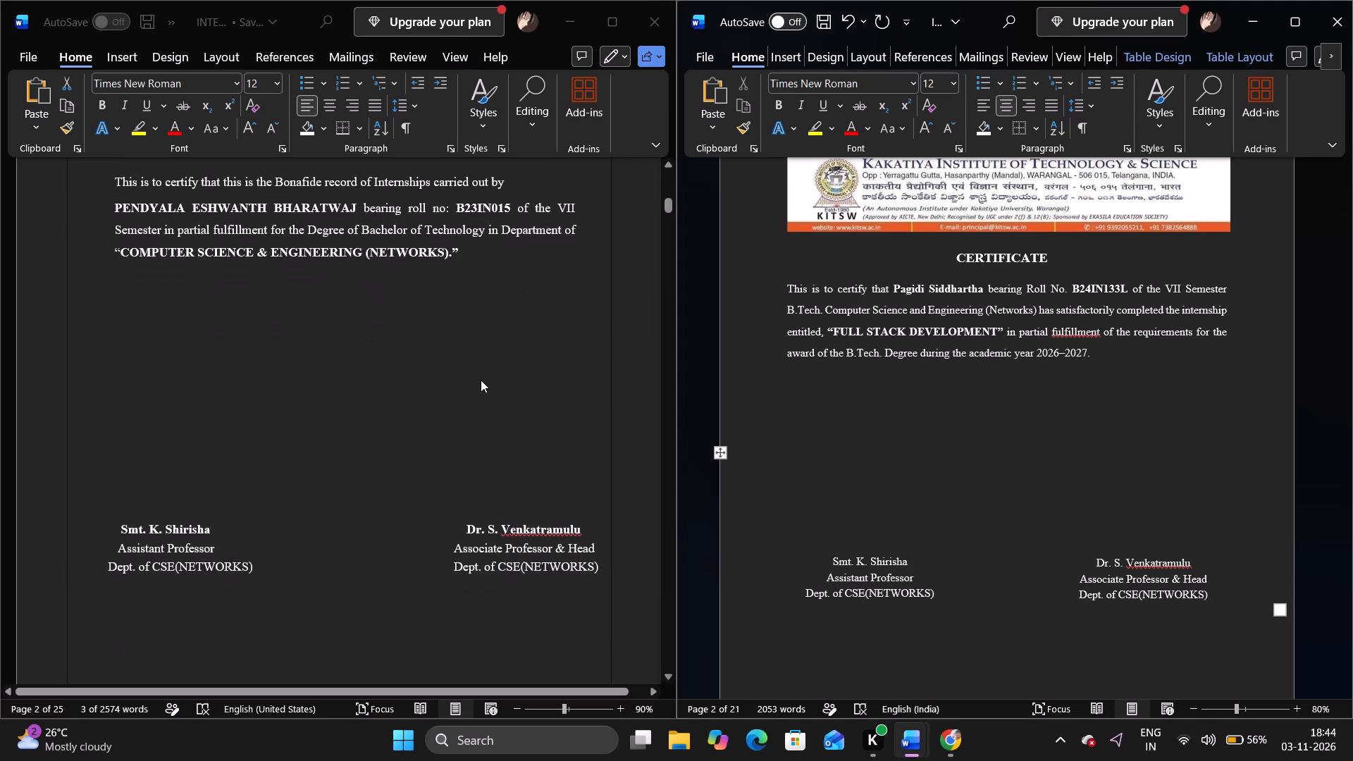
scroll(481, 380, up, 1)
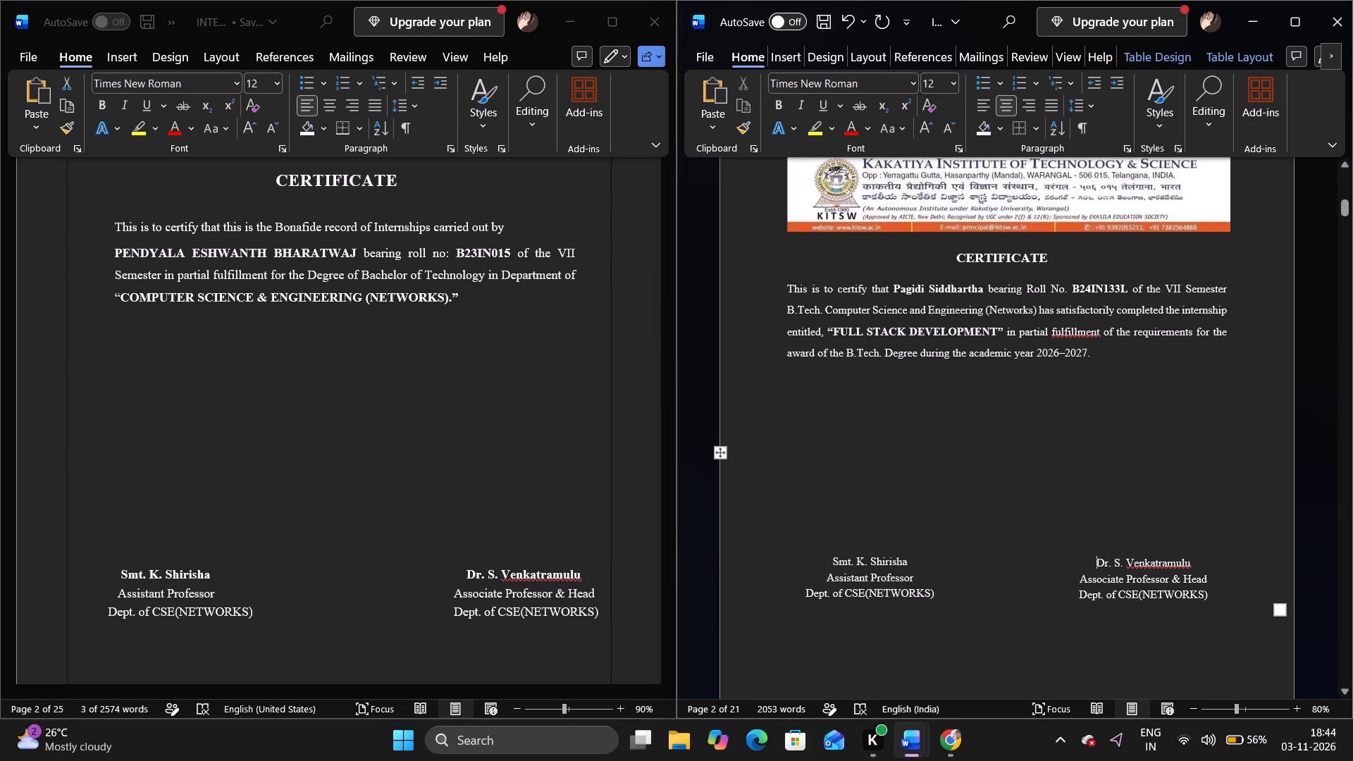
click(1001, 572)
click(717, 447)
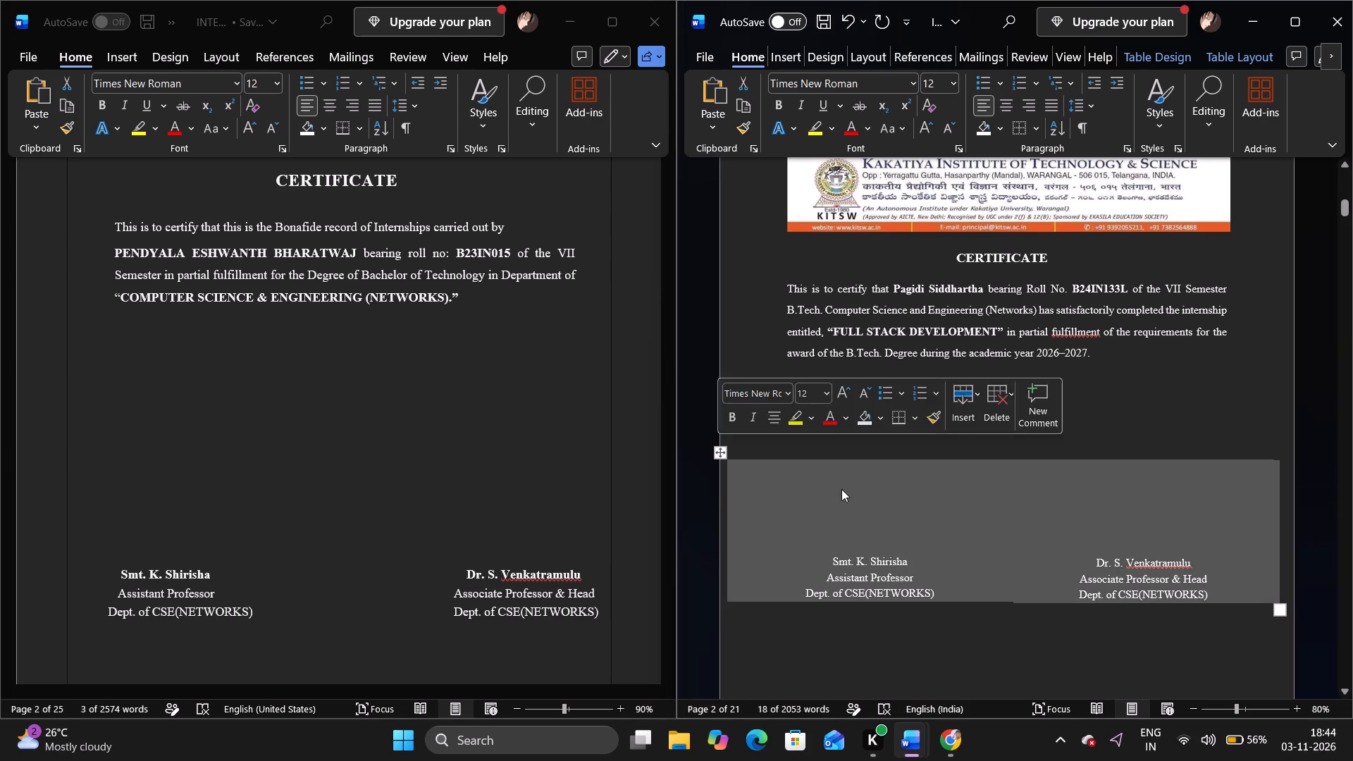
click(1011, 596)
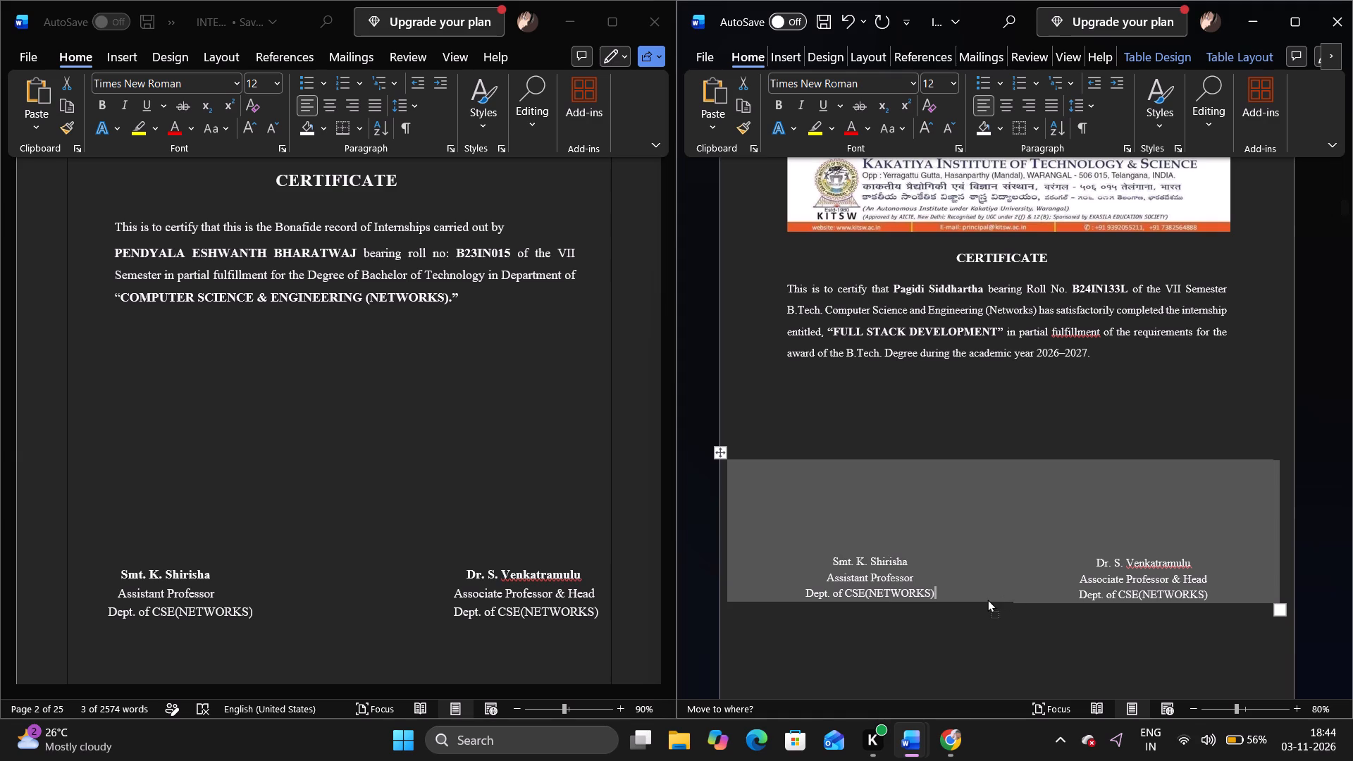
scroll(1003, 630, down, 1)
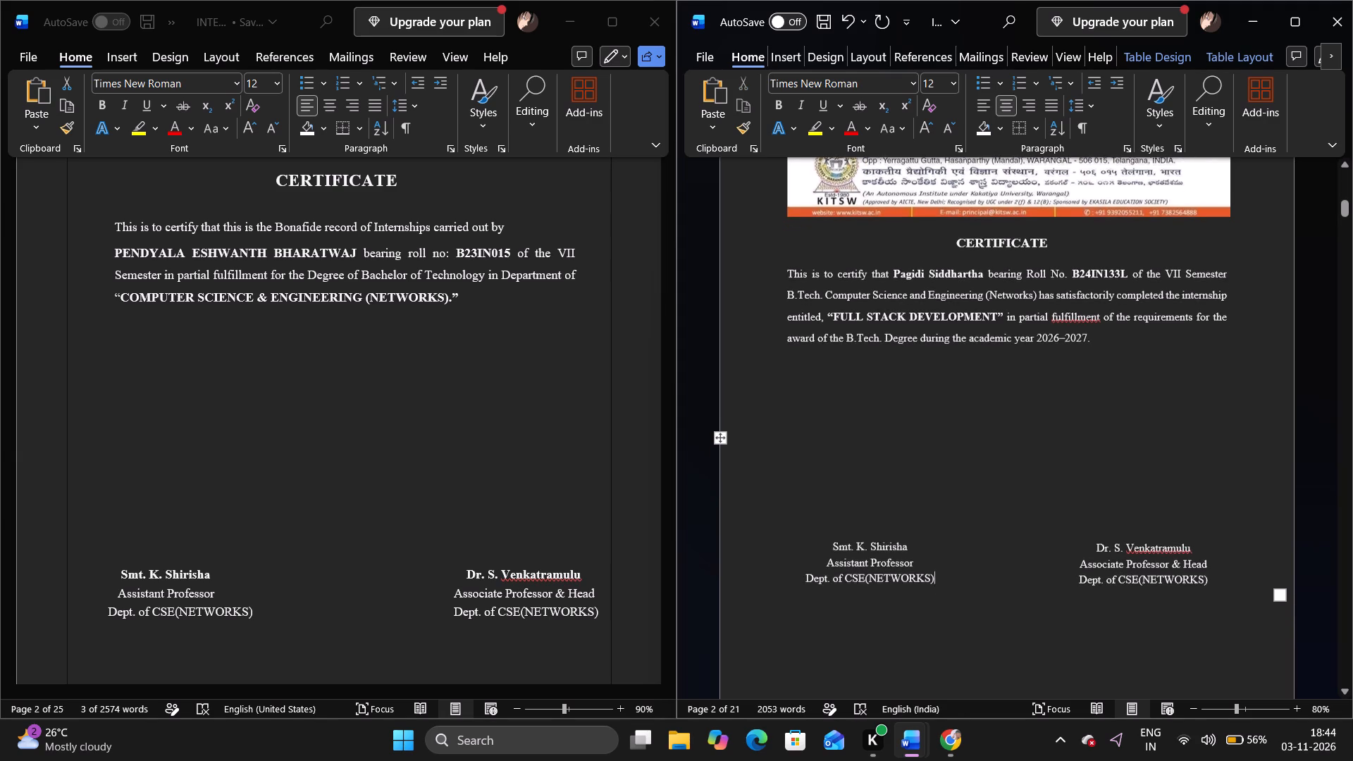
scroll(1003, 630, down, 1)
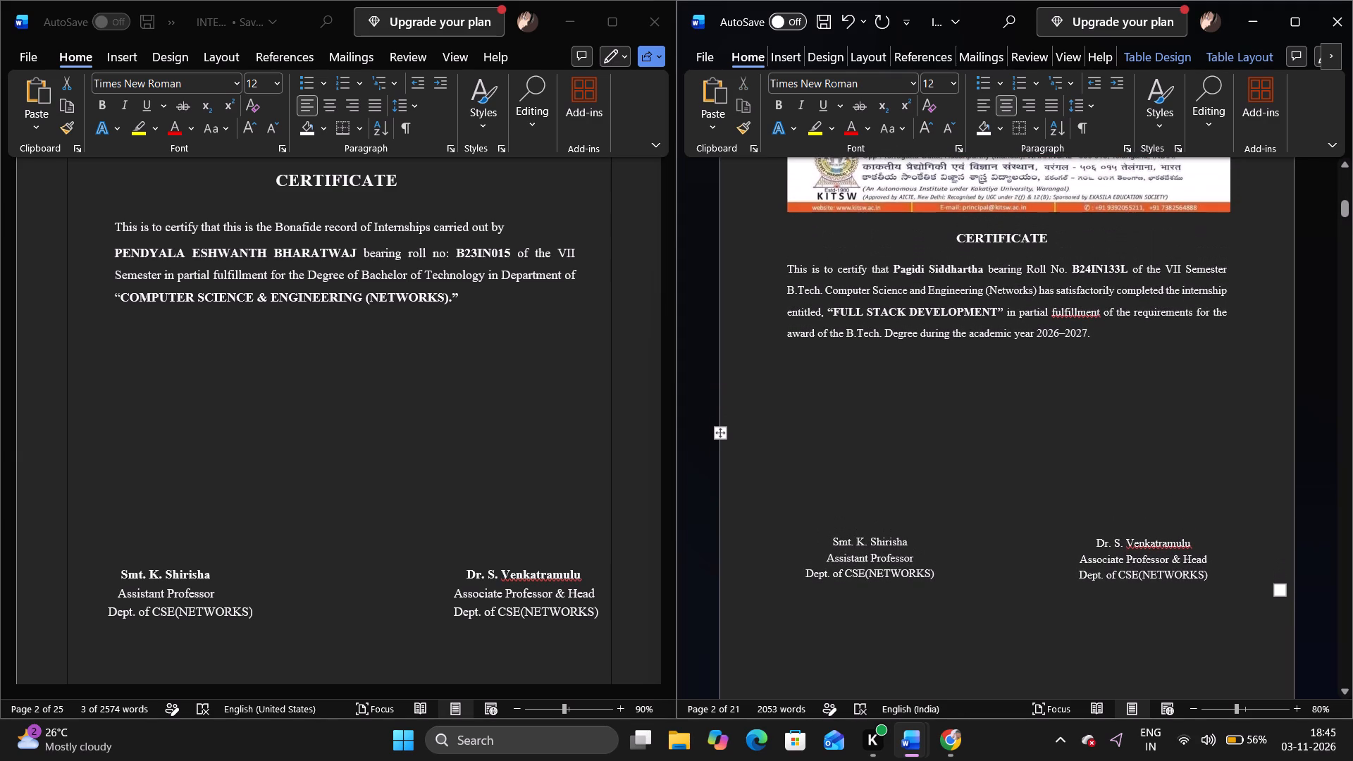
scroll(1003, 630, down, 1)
Retype the student's name in capital letters in the certificate paragraph, keeping a space before "bearing".
drag(977, 267, 989, 268)
drag(989, 268, 896, 268)
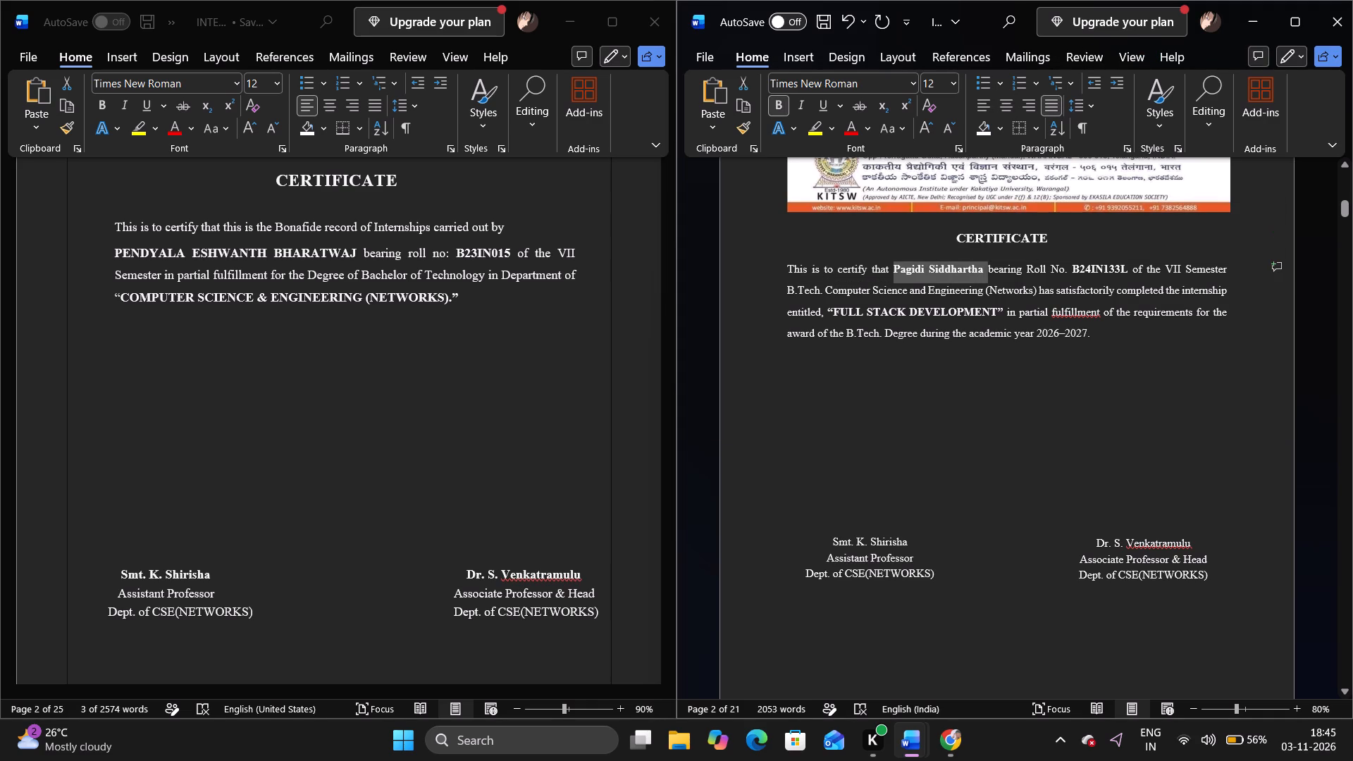
drag(896, 268, 907, 268)
key(BackSpace)
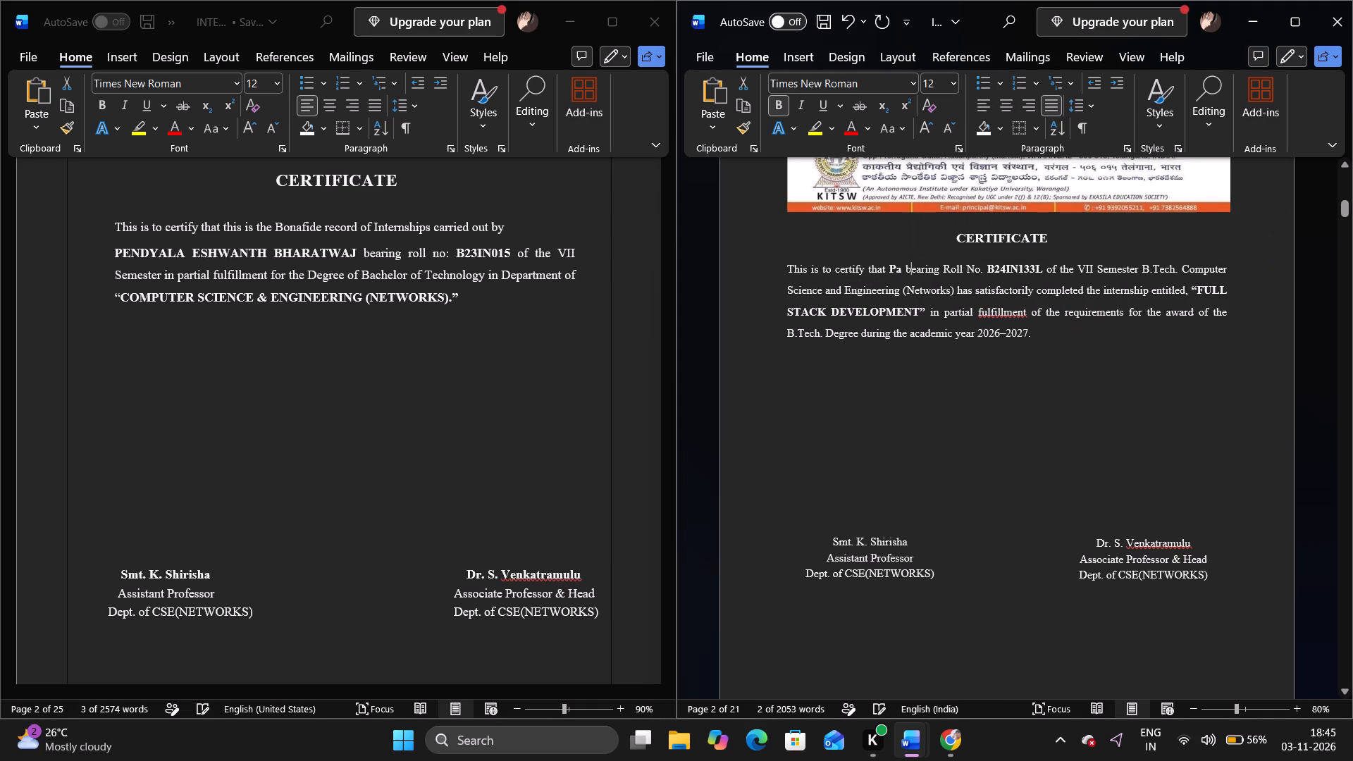
key(BackSpace)
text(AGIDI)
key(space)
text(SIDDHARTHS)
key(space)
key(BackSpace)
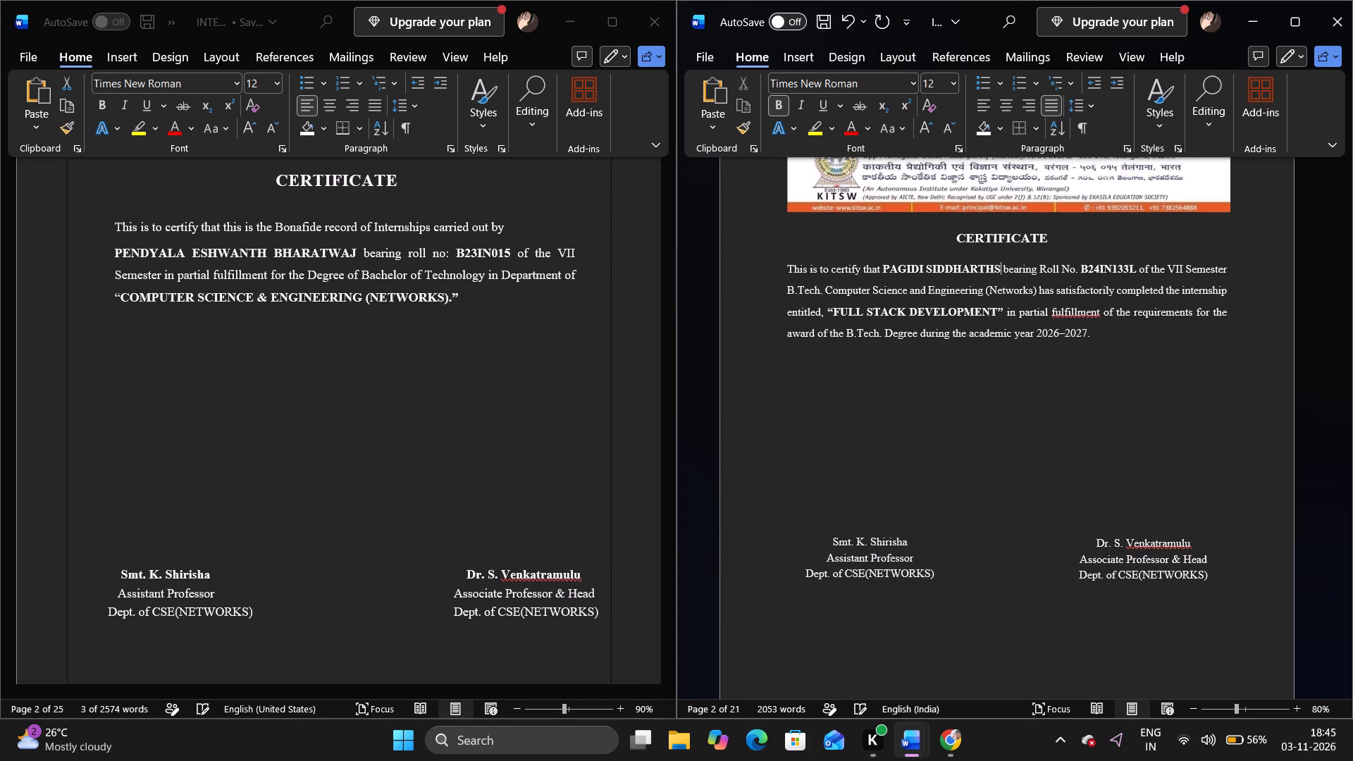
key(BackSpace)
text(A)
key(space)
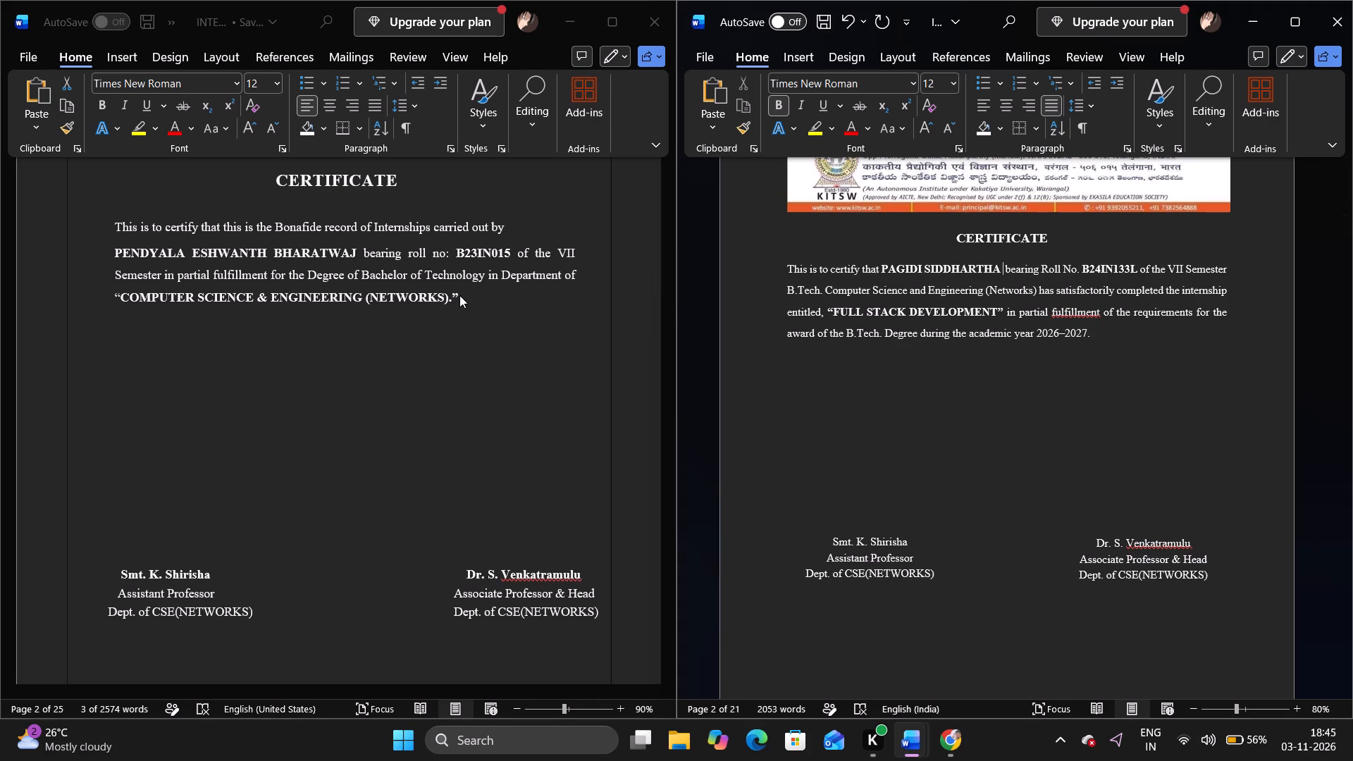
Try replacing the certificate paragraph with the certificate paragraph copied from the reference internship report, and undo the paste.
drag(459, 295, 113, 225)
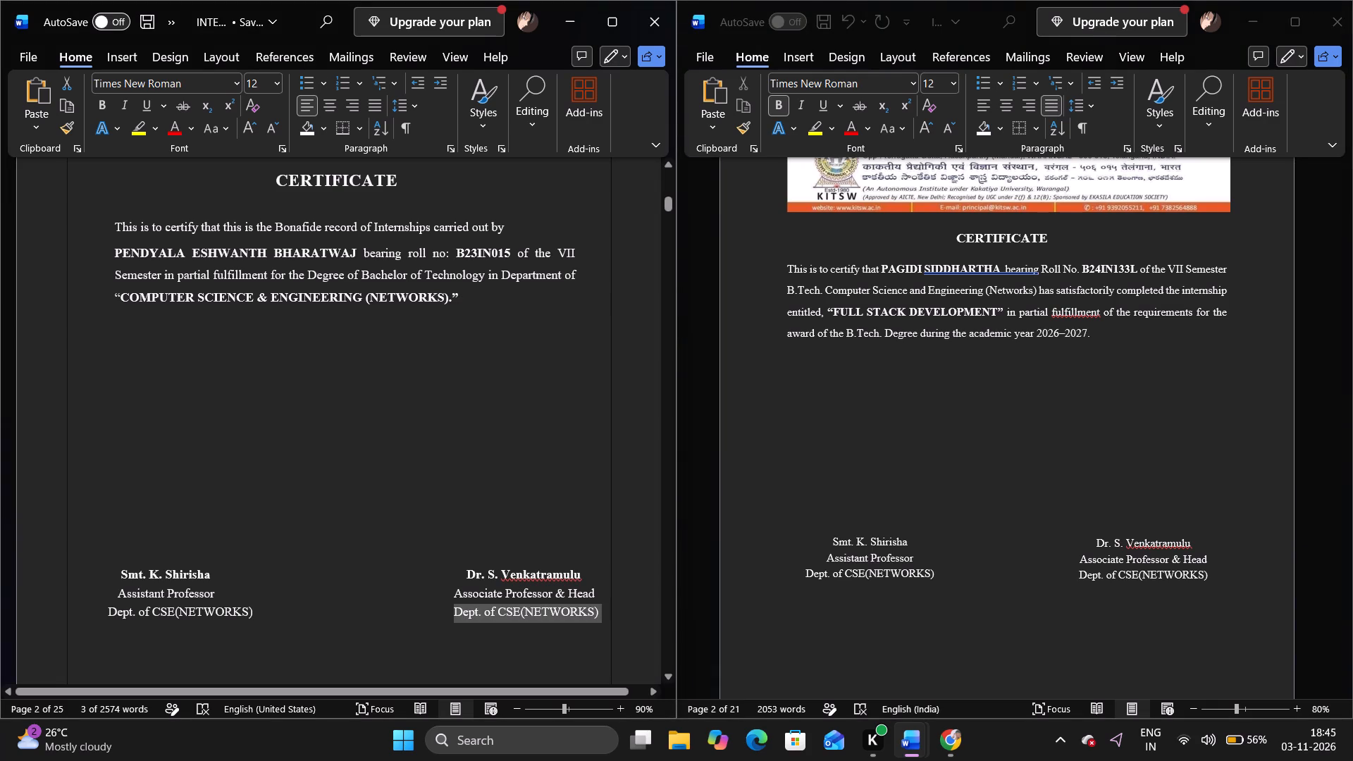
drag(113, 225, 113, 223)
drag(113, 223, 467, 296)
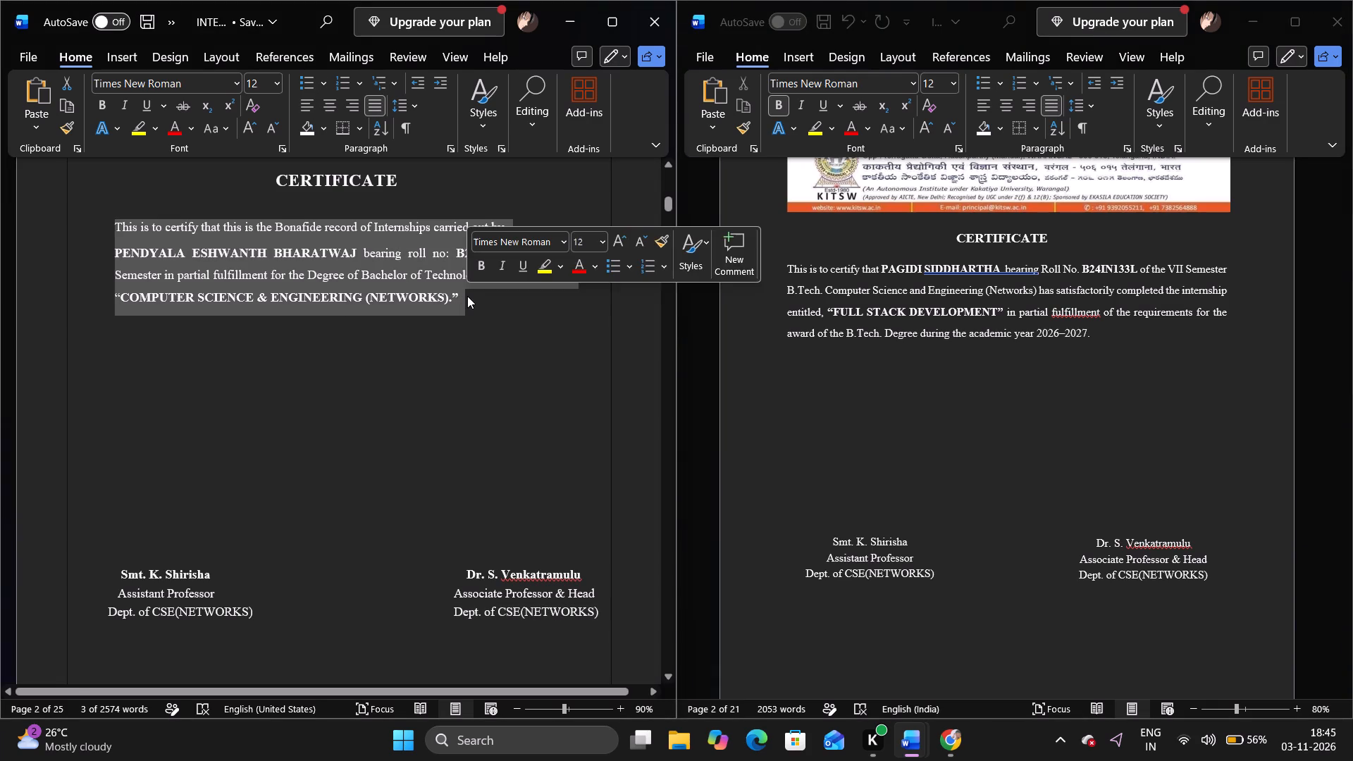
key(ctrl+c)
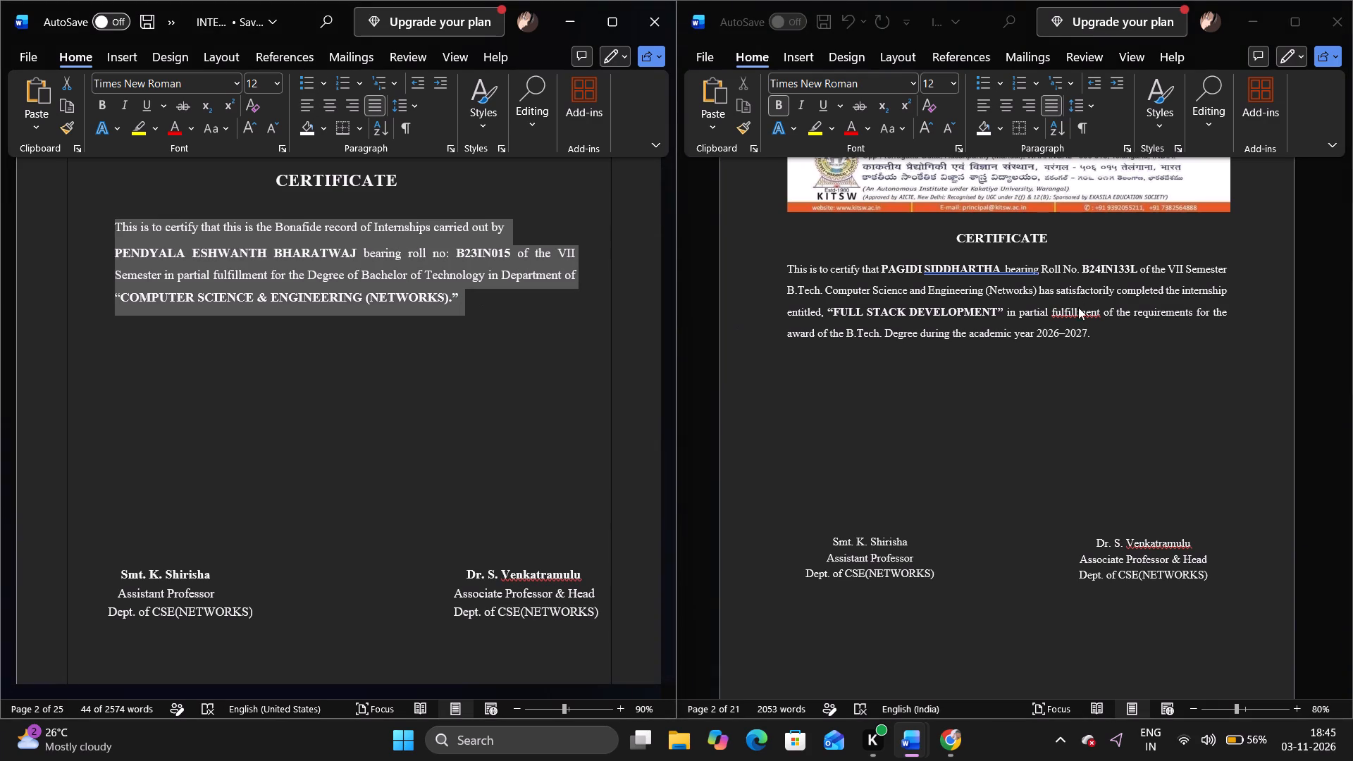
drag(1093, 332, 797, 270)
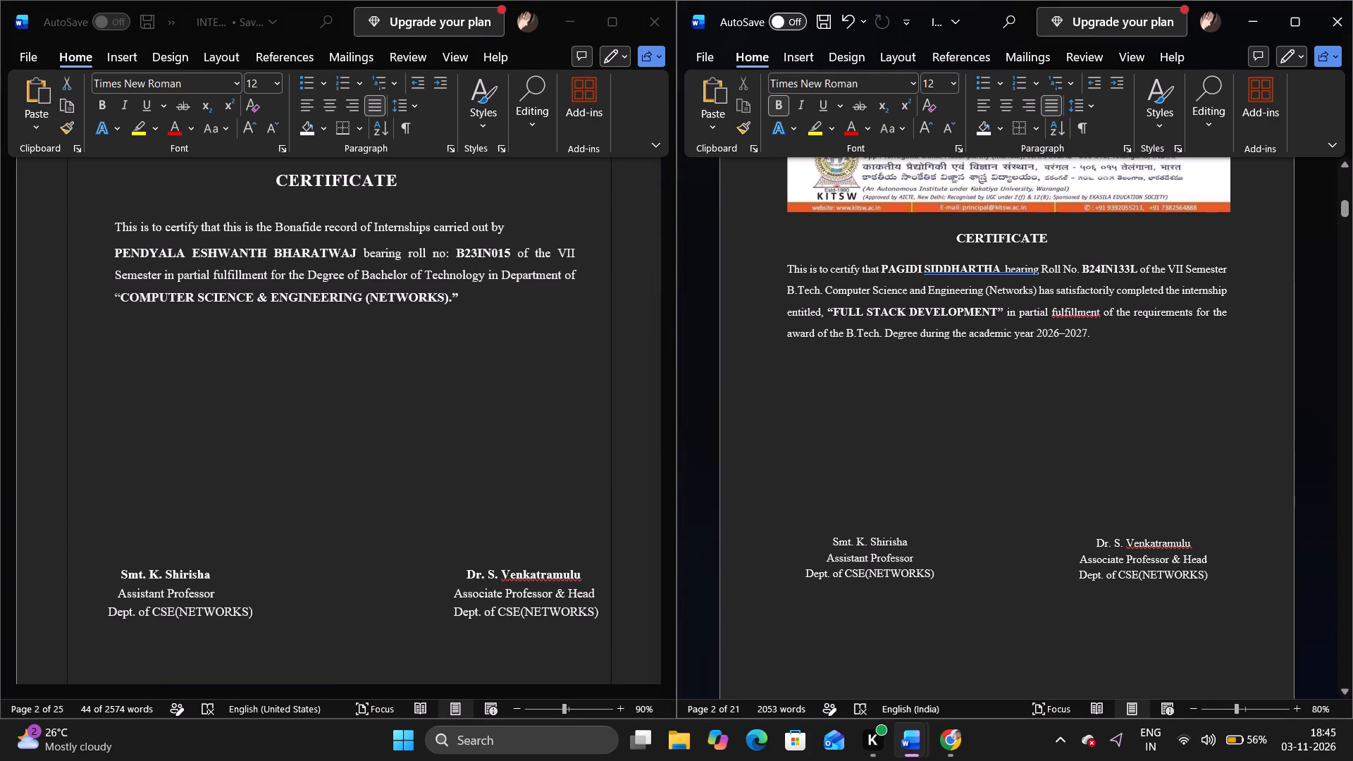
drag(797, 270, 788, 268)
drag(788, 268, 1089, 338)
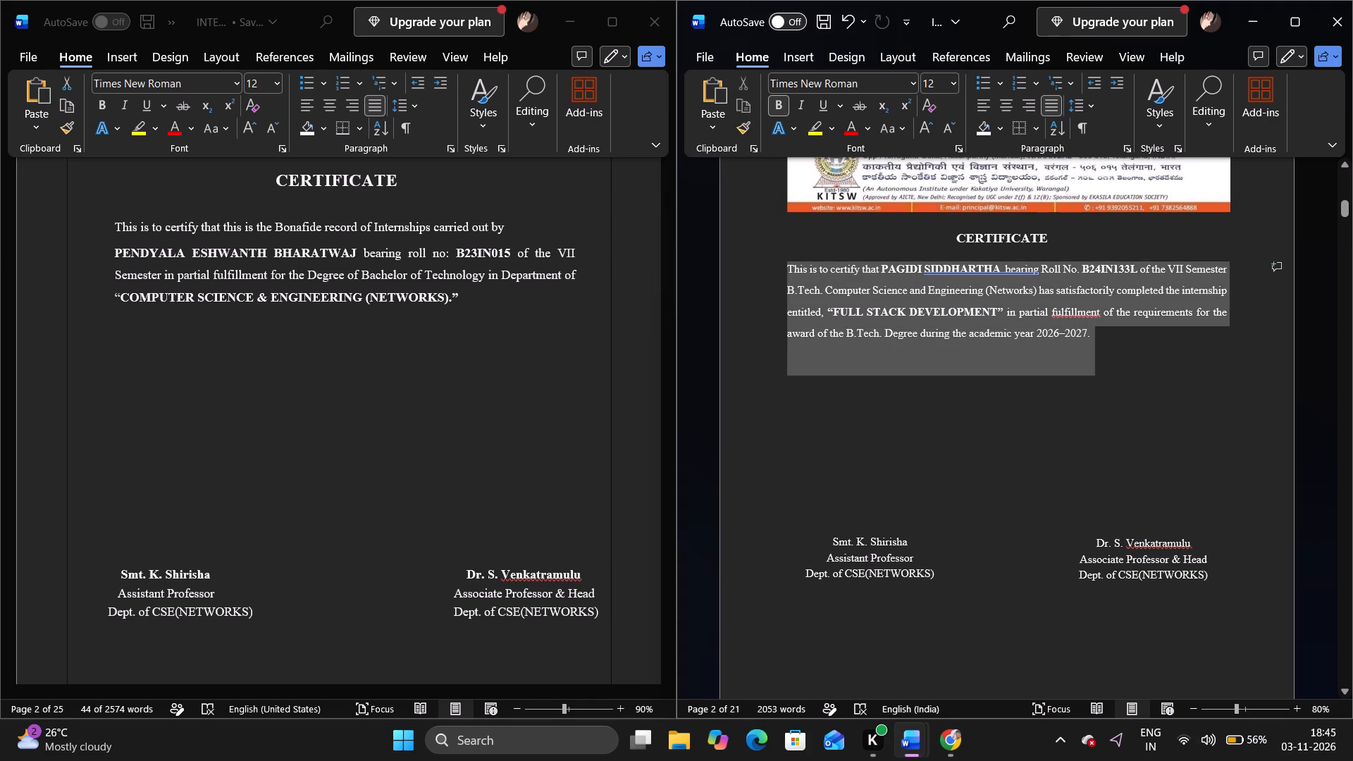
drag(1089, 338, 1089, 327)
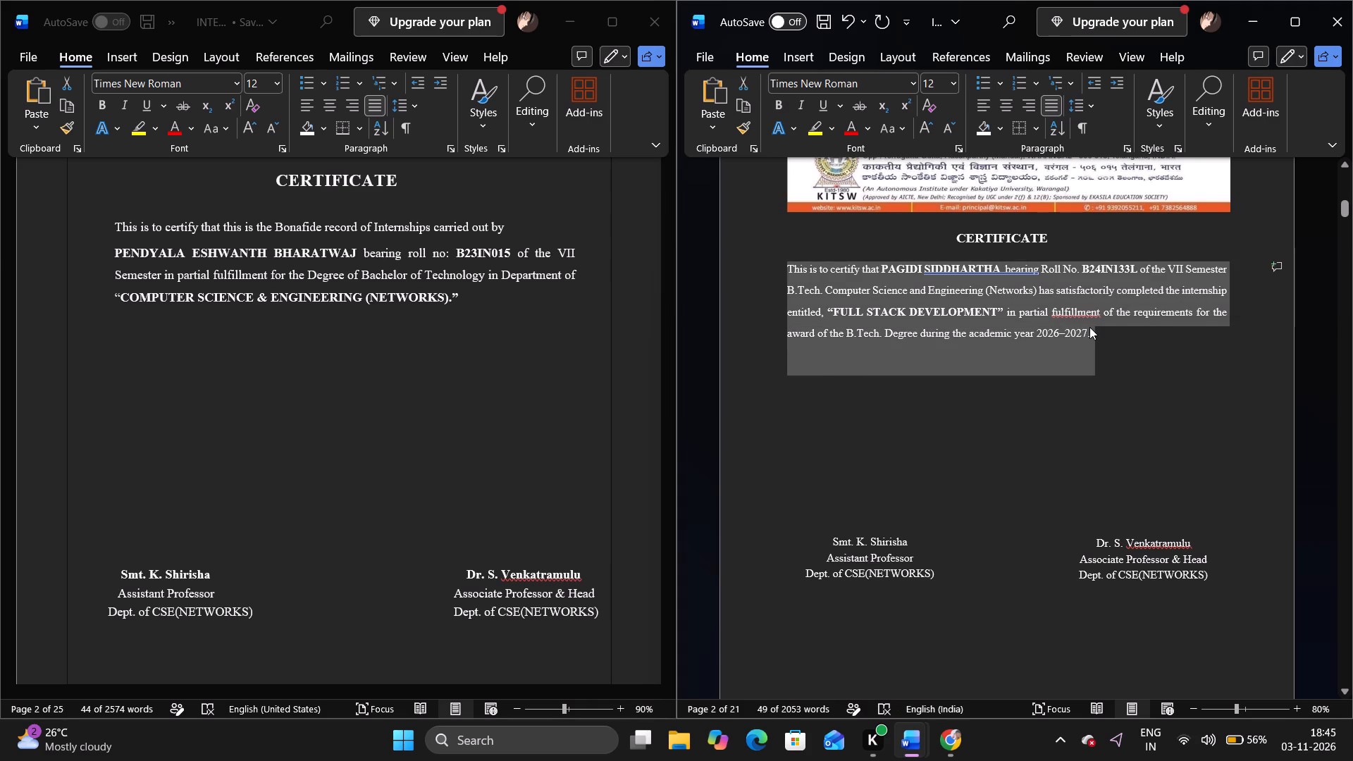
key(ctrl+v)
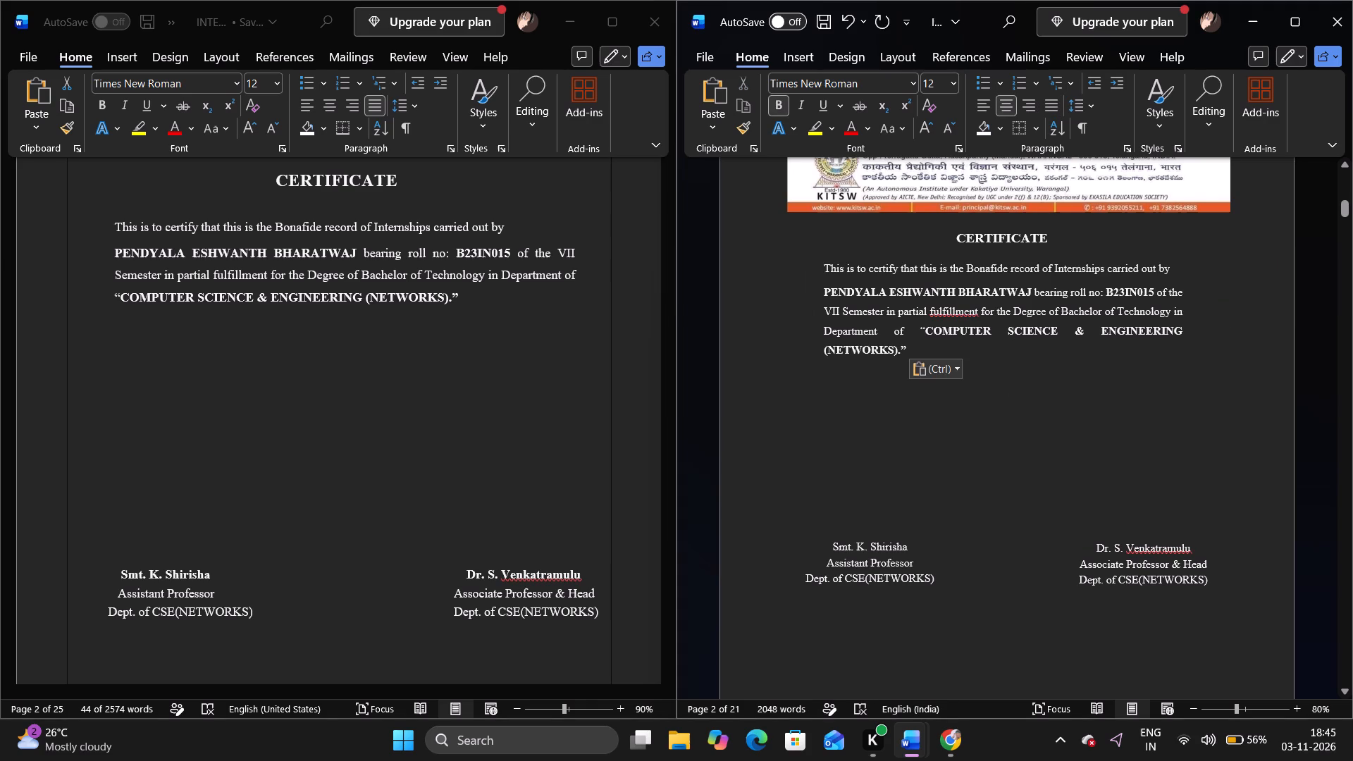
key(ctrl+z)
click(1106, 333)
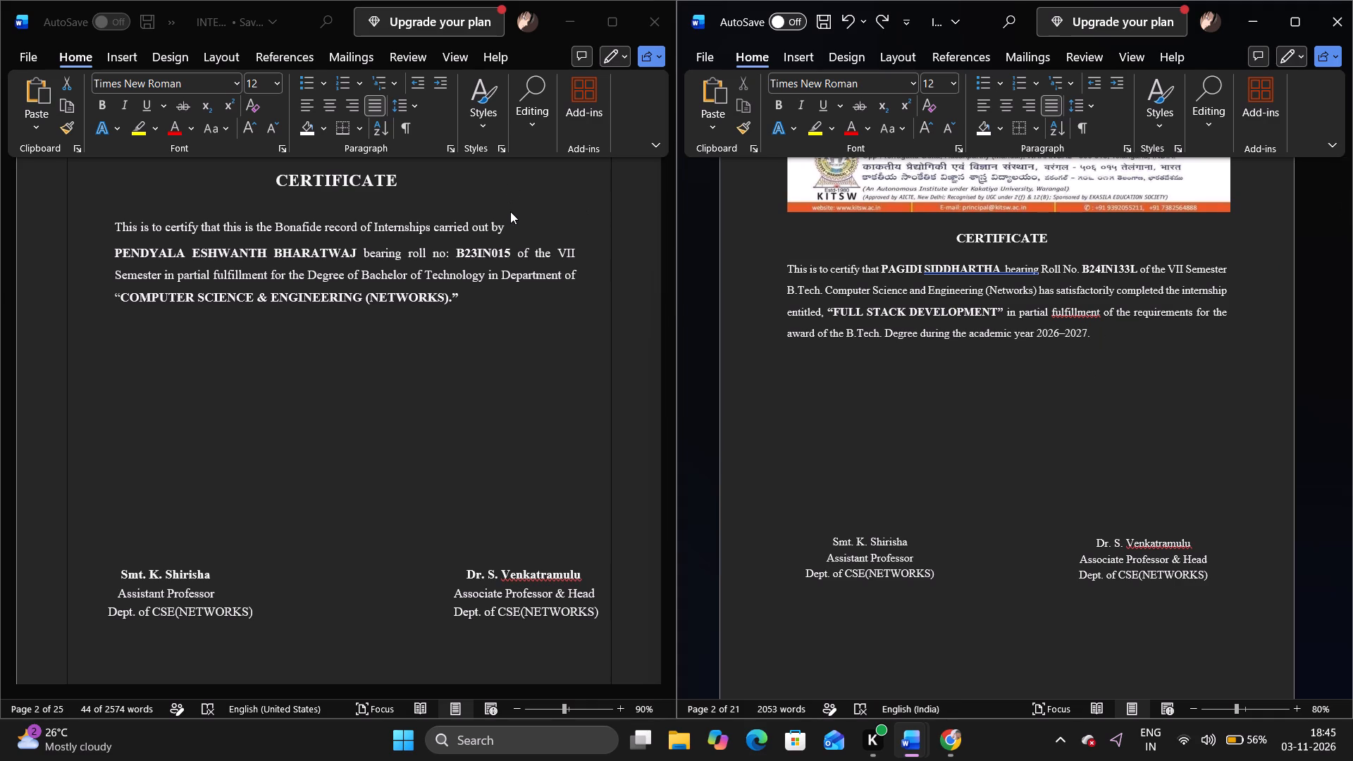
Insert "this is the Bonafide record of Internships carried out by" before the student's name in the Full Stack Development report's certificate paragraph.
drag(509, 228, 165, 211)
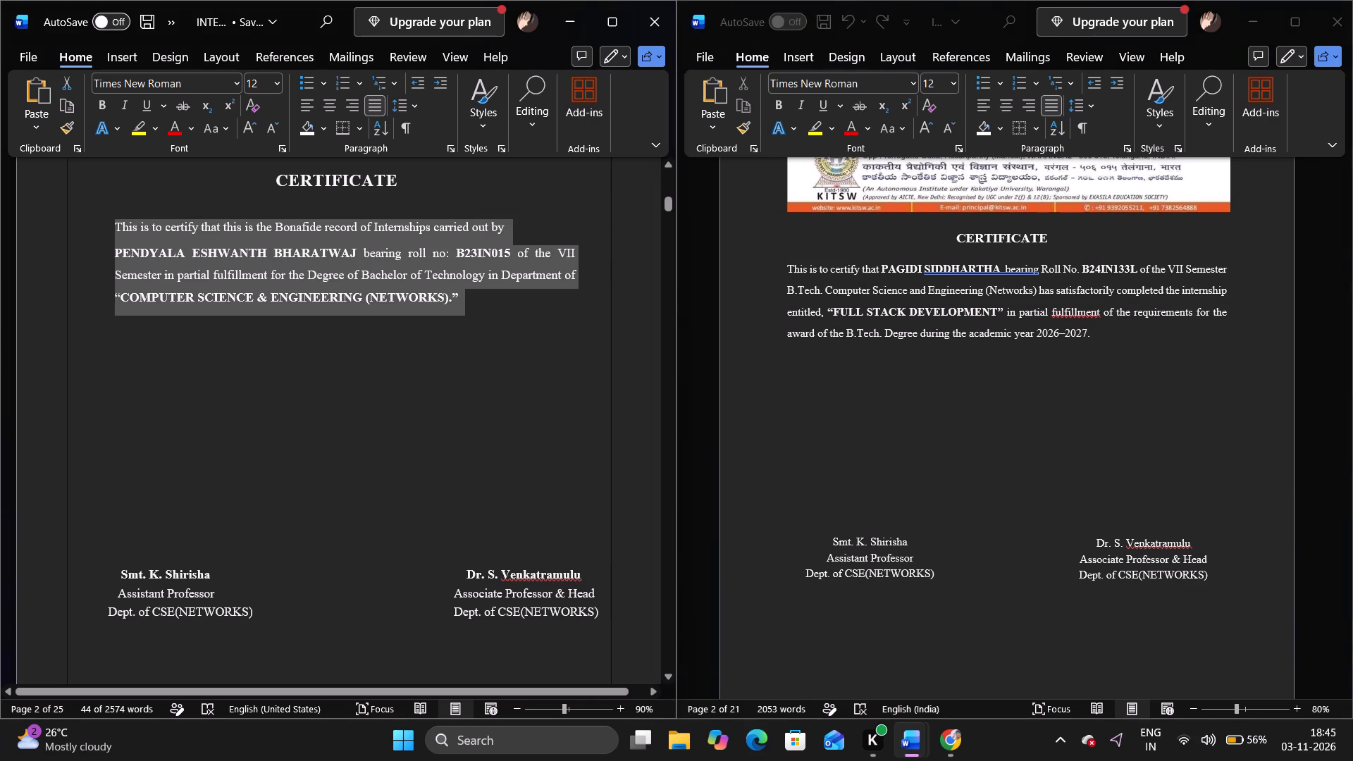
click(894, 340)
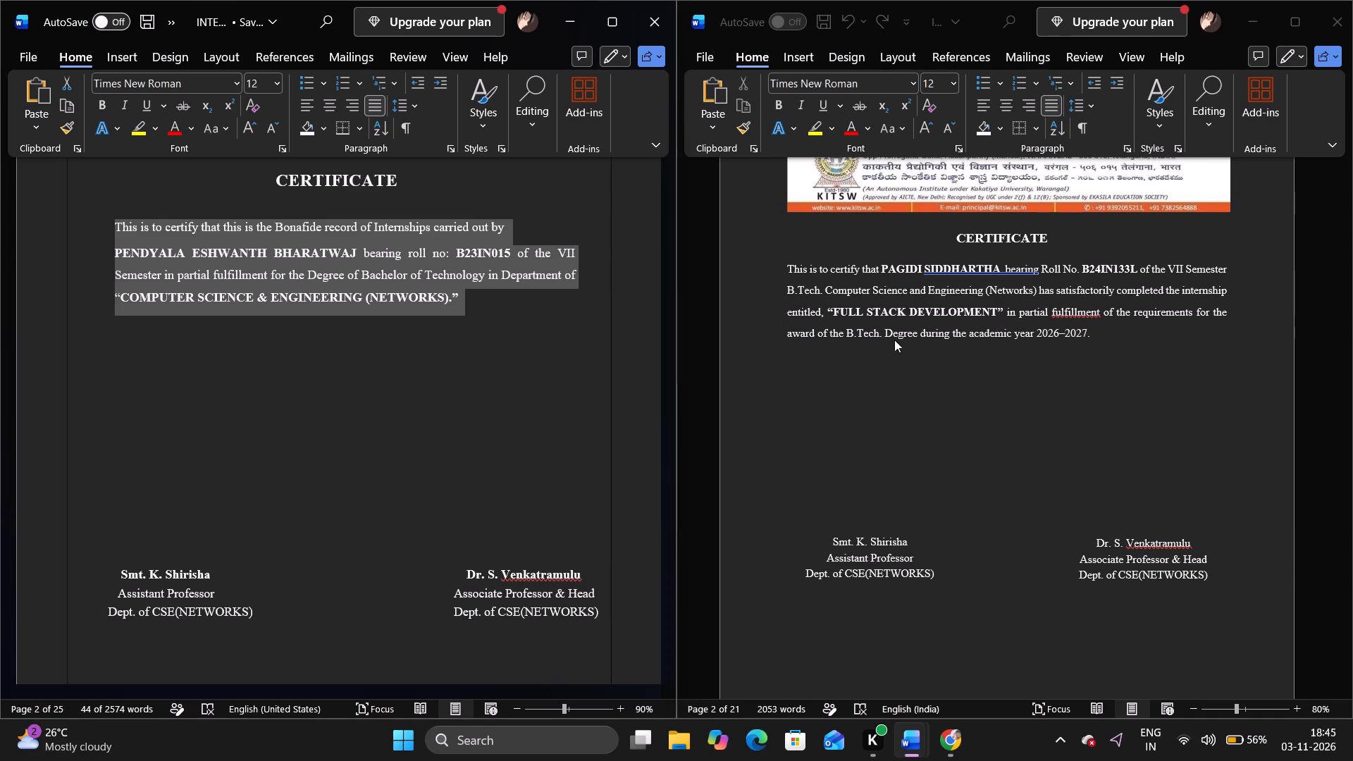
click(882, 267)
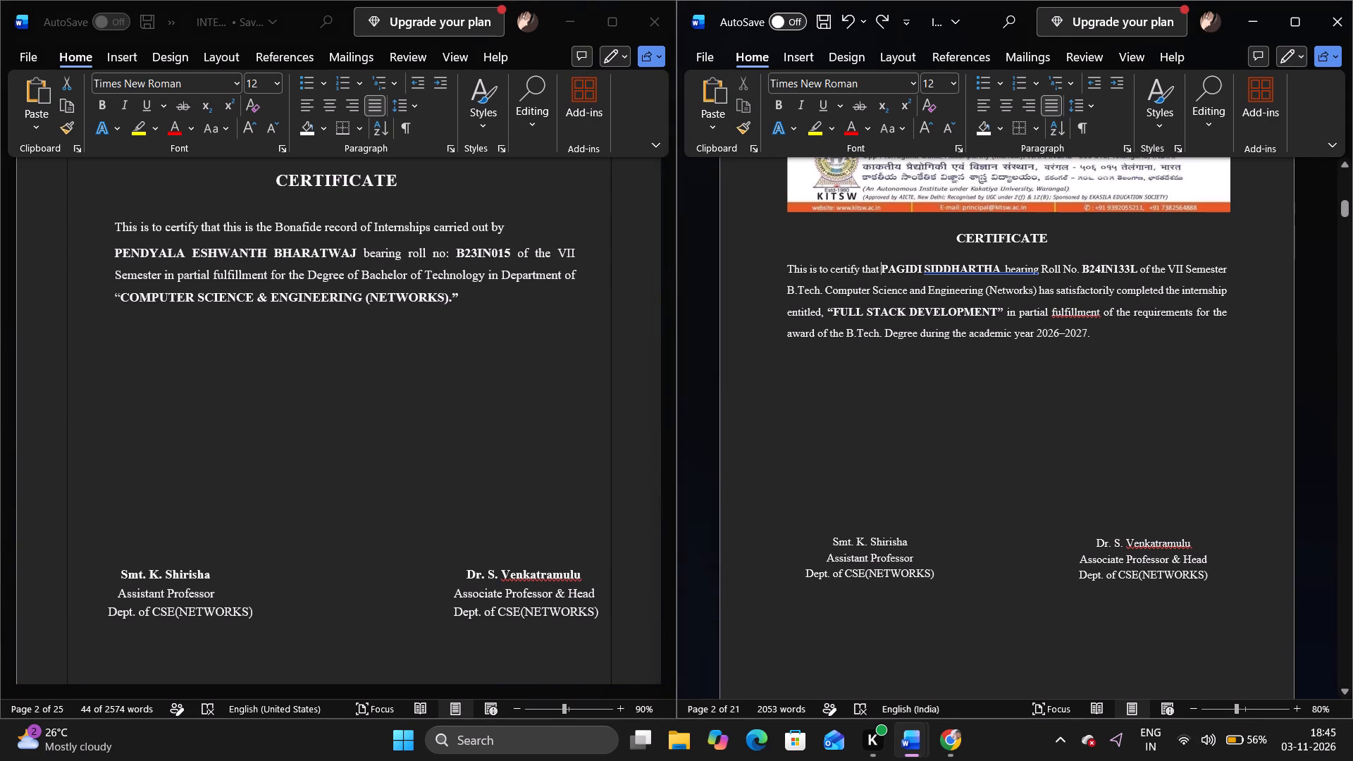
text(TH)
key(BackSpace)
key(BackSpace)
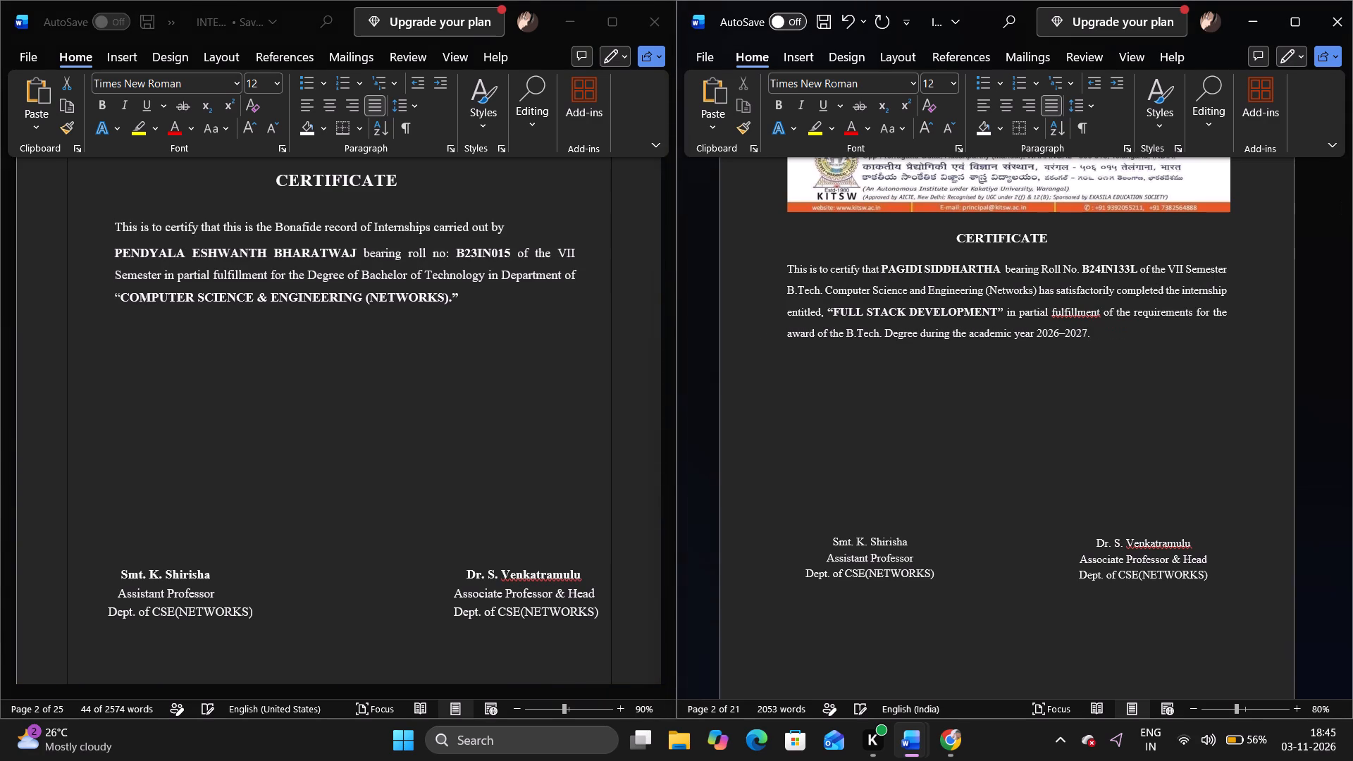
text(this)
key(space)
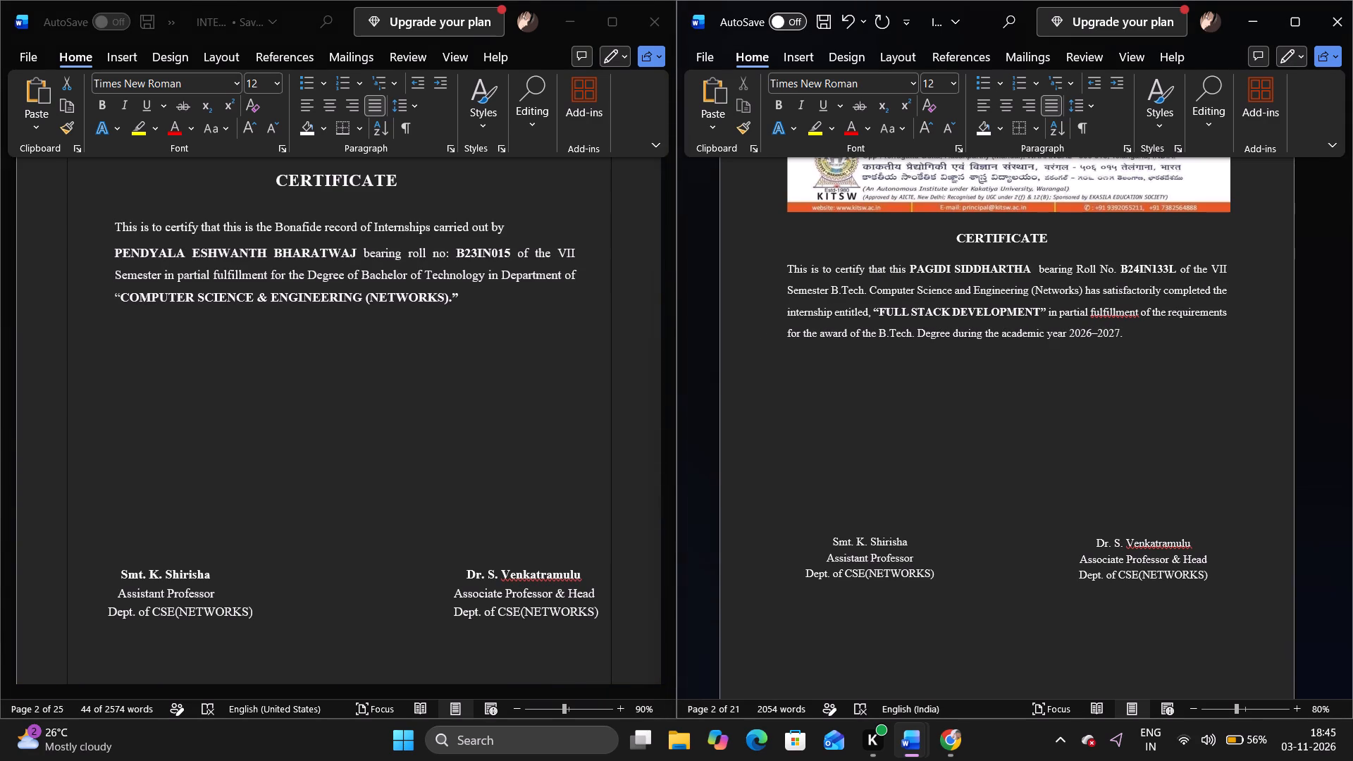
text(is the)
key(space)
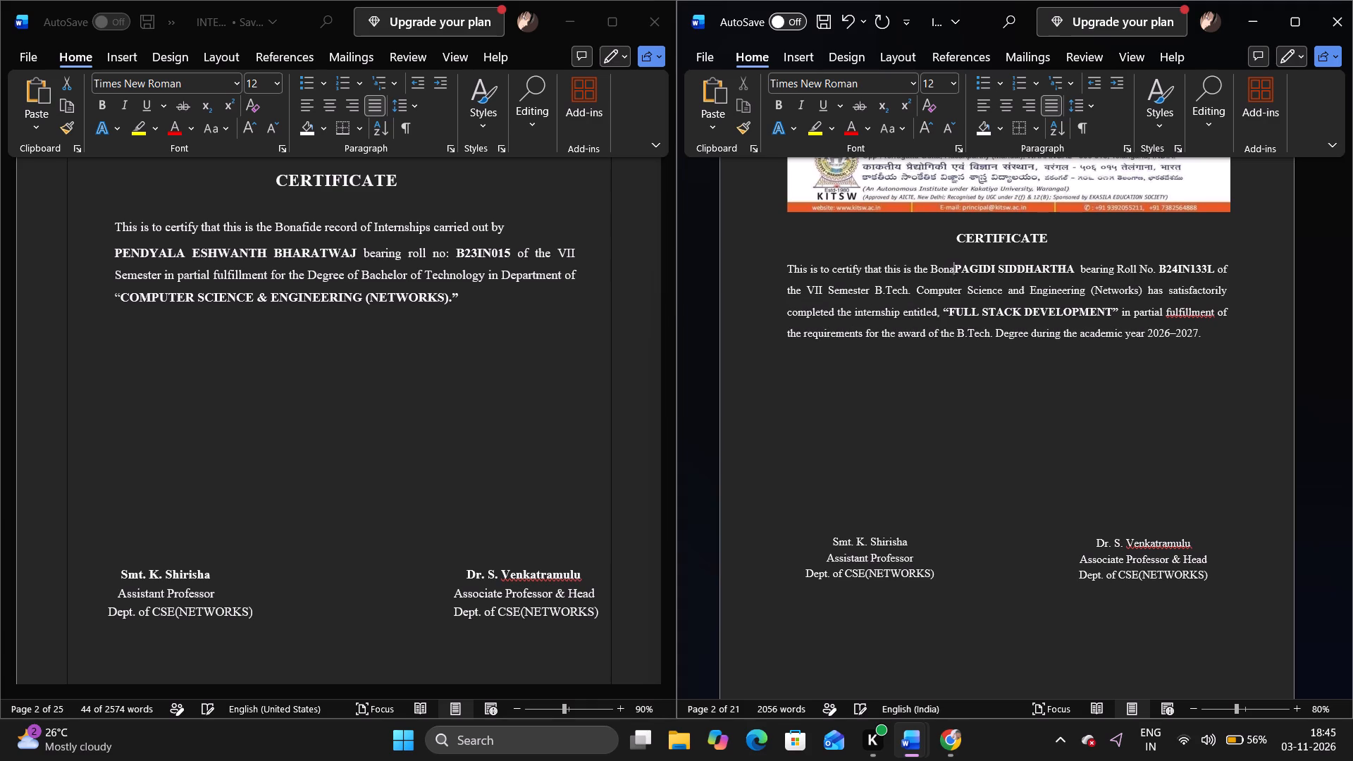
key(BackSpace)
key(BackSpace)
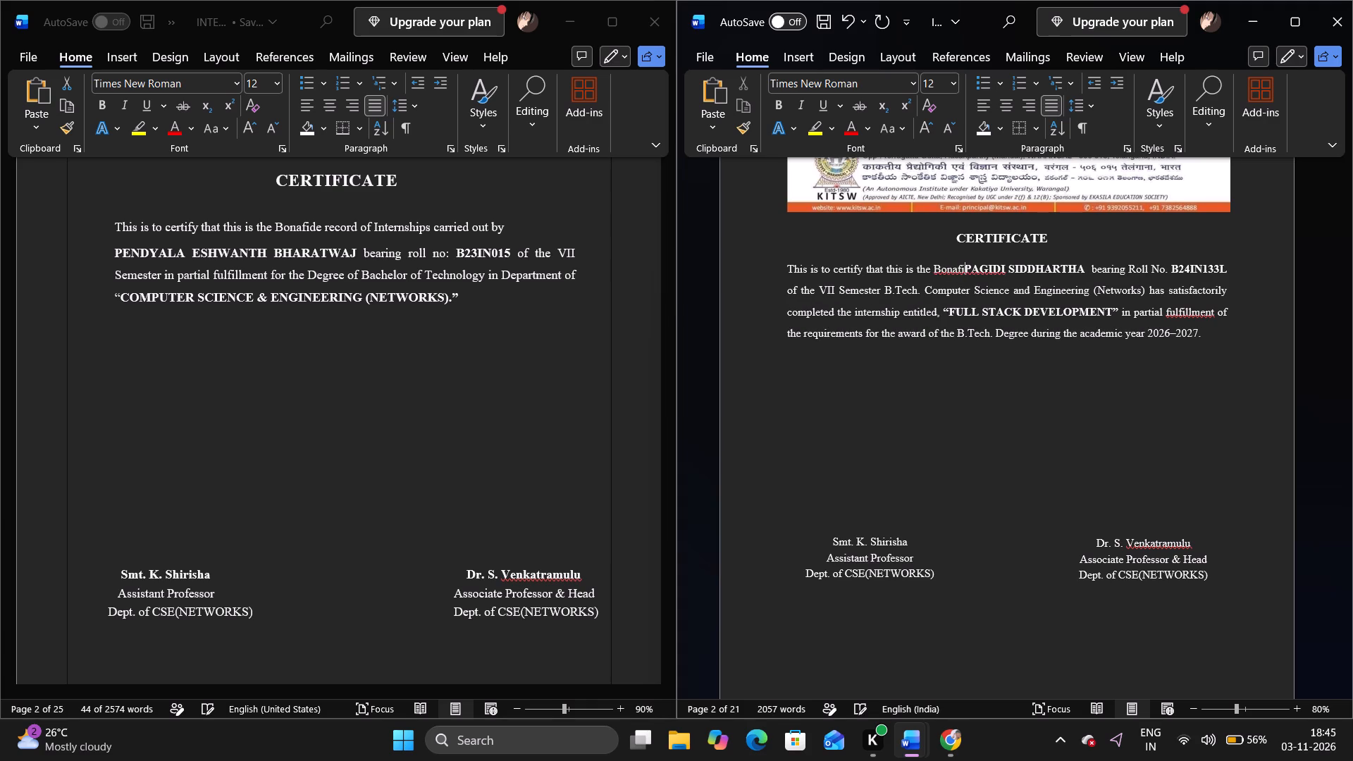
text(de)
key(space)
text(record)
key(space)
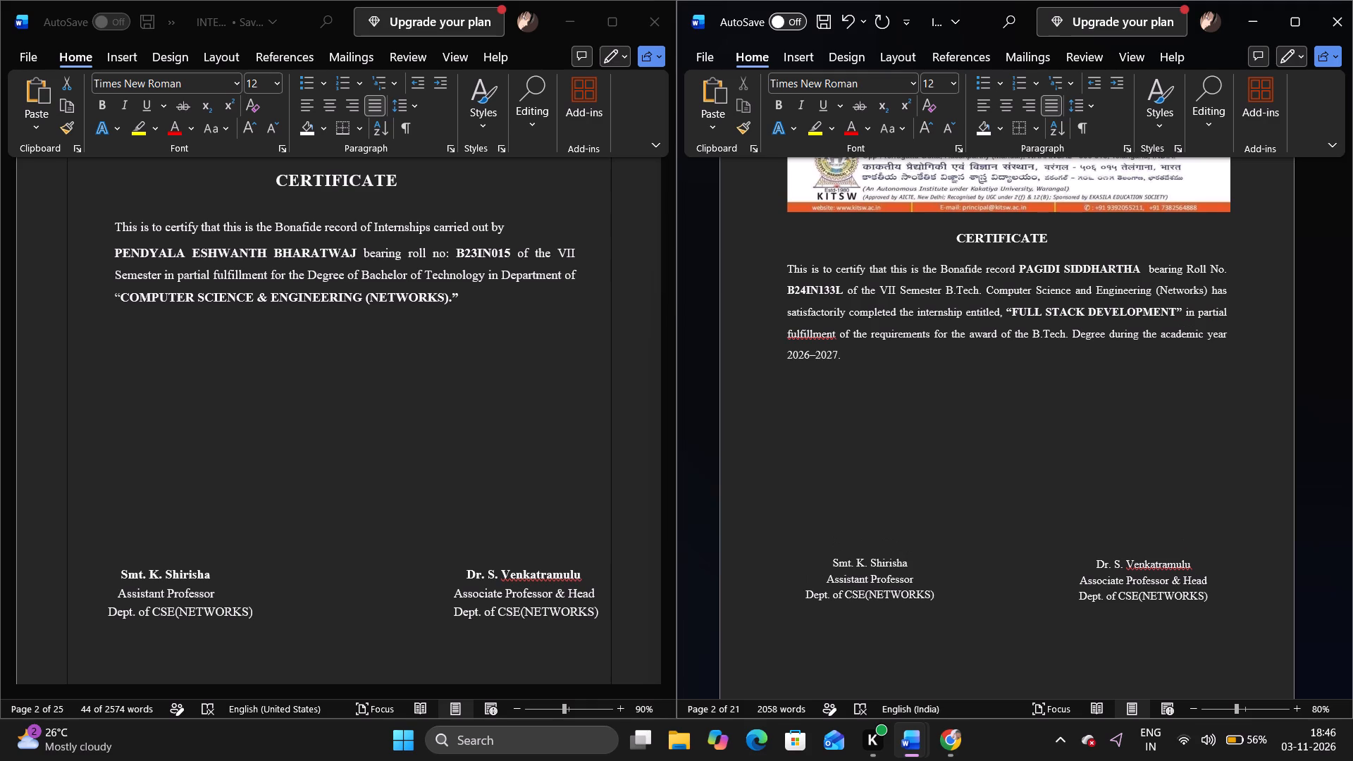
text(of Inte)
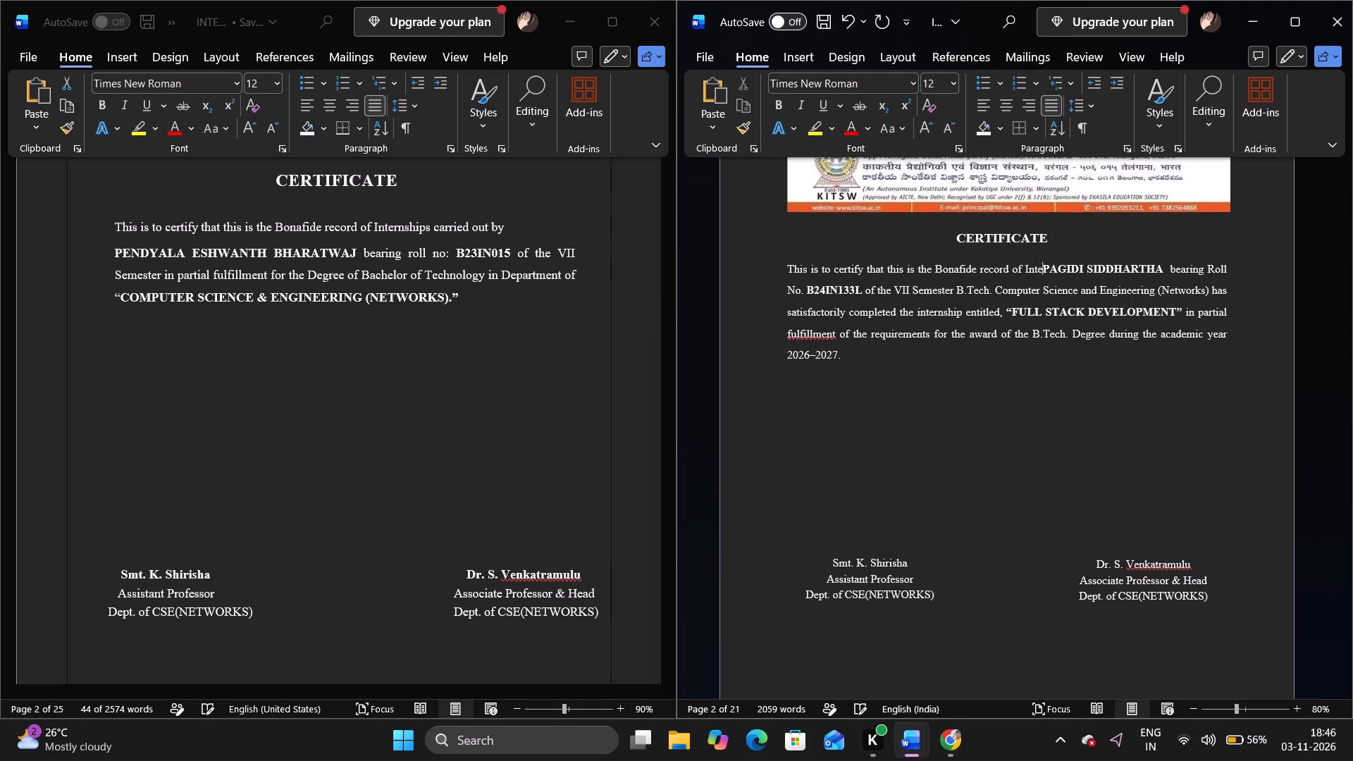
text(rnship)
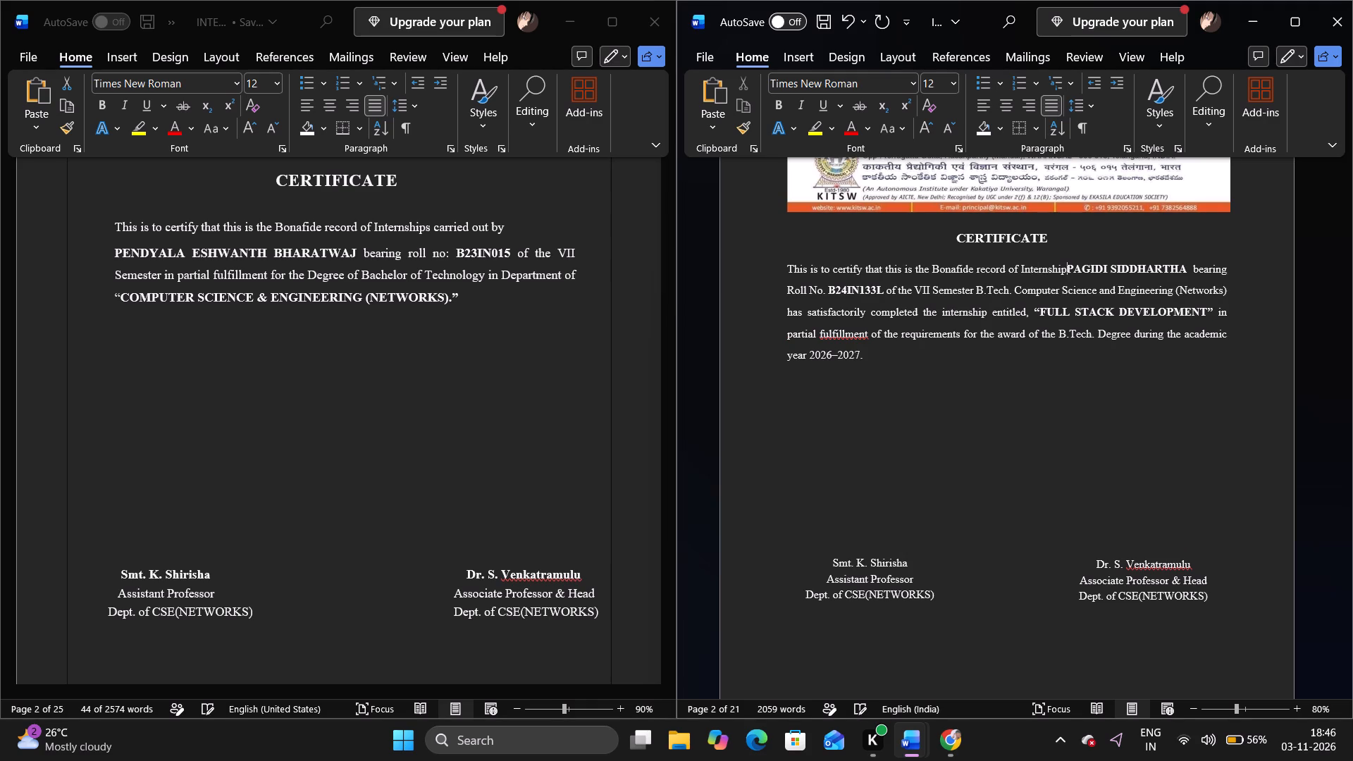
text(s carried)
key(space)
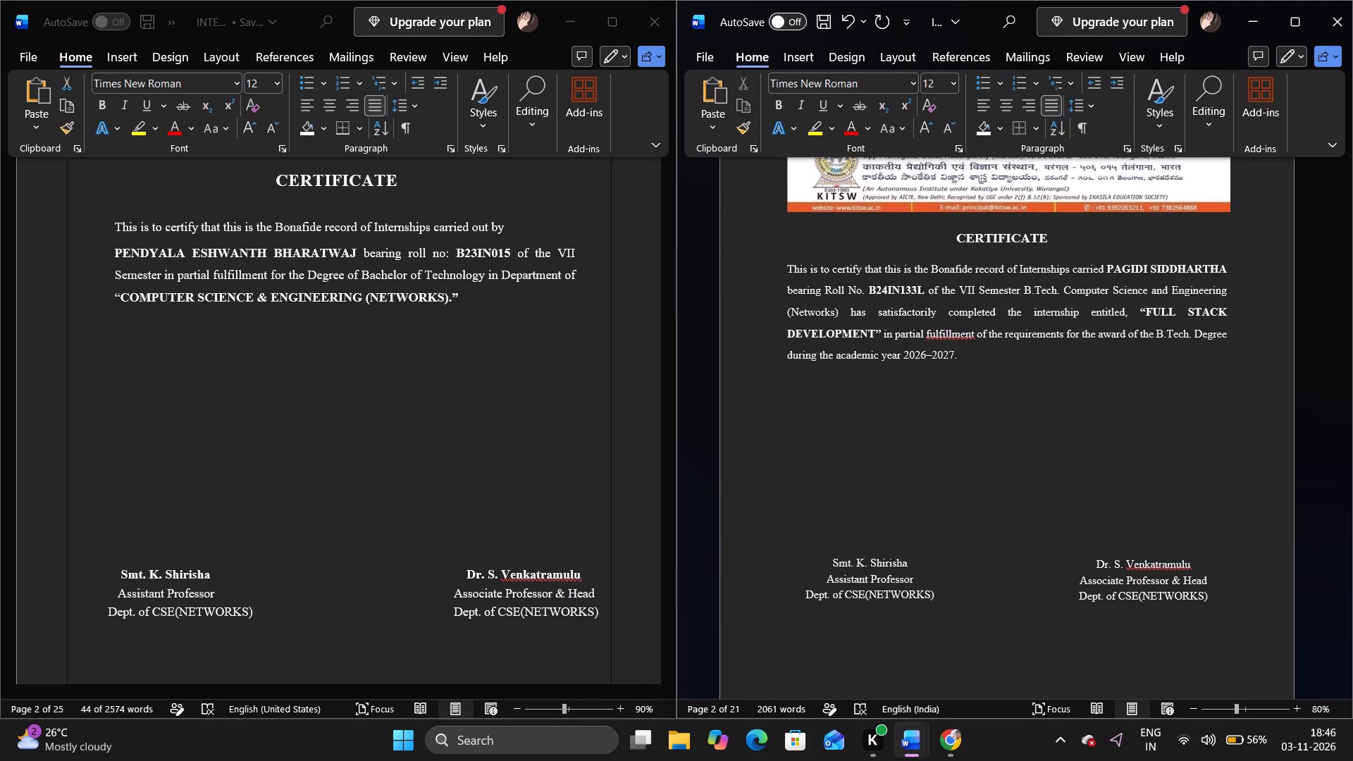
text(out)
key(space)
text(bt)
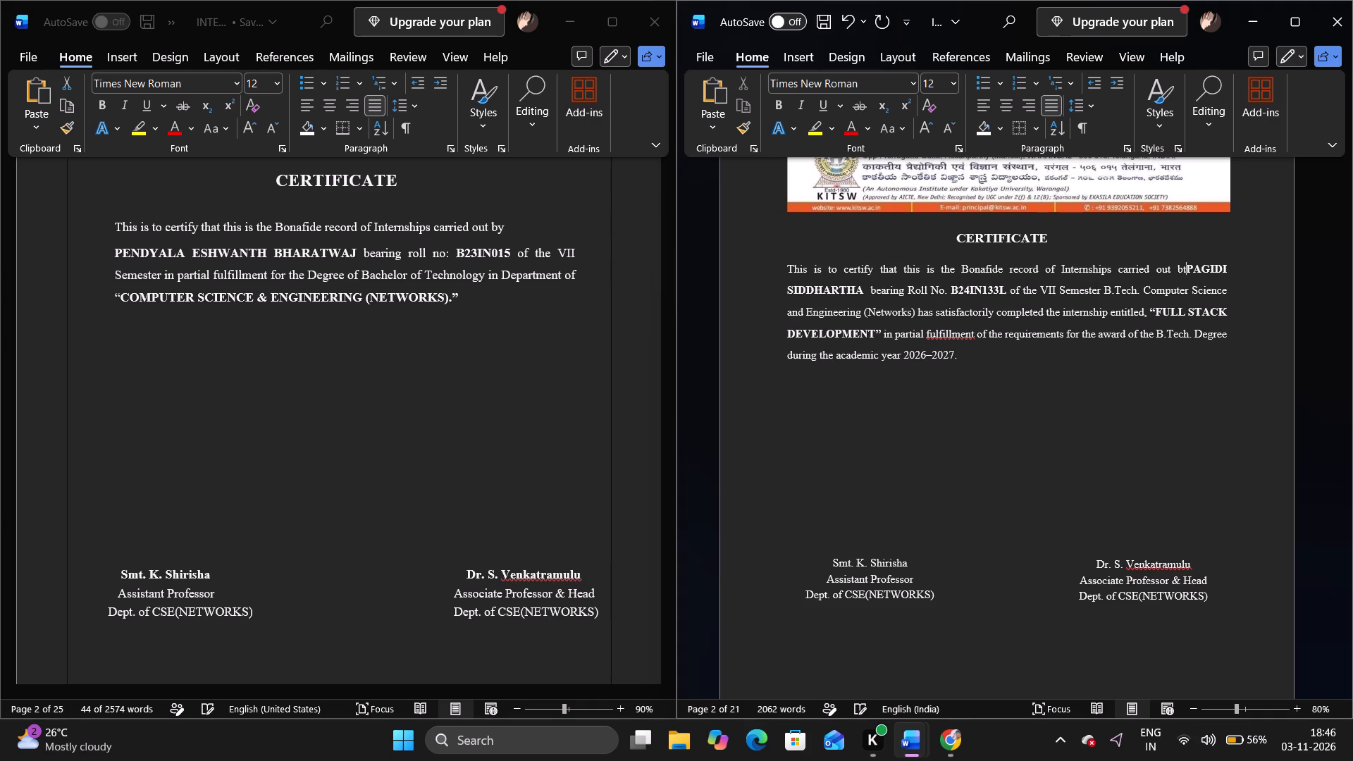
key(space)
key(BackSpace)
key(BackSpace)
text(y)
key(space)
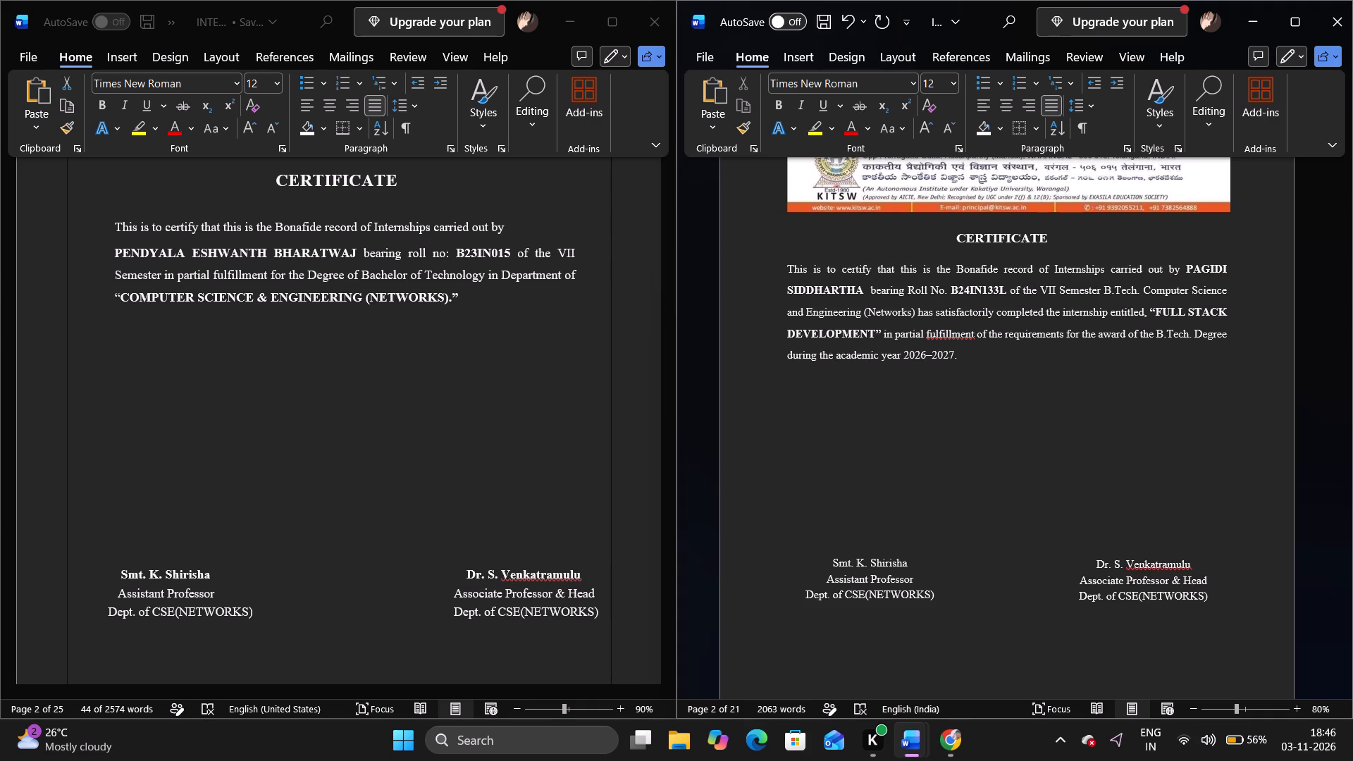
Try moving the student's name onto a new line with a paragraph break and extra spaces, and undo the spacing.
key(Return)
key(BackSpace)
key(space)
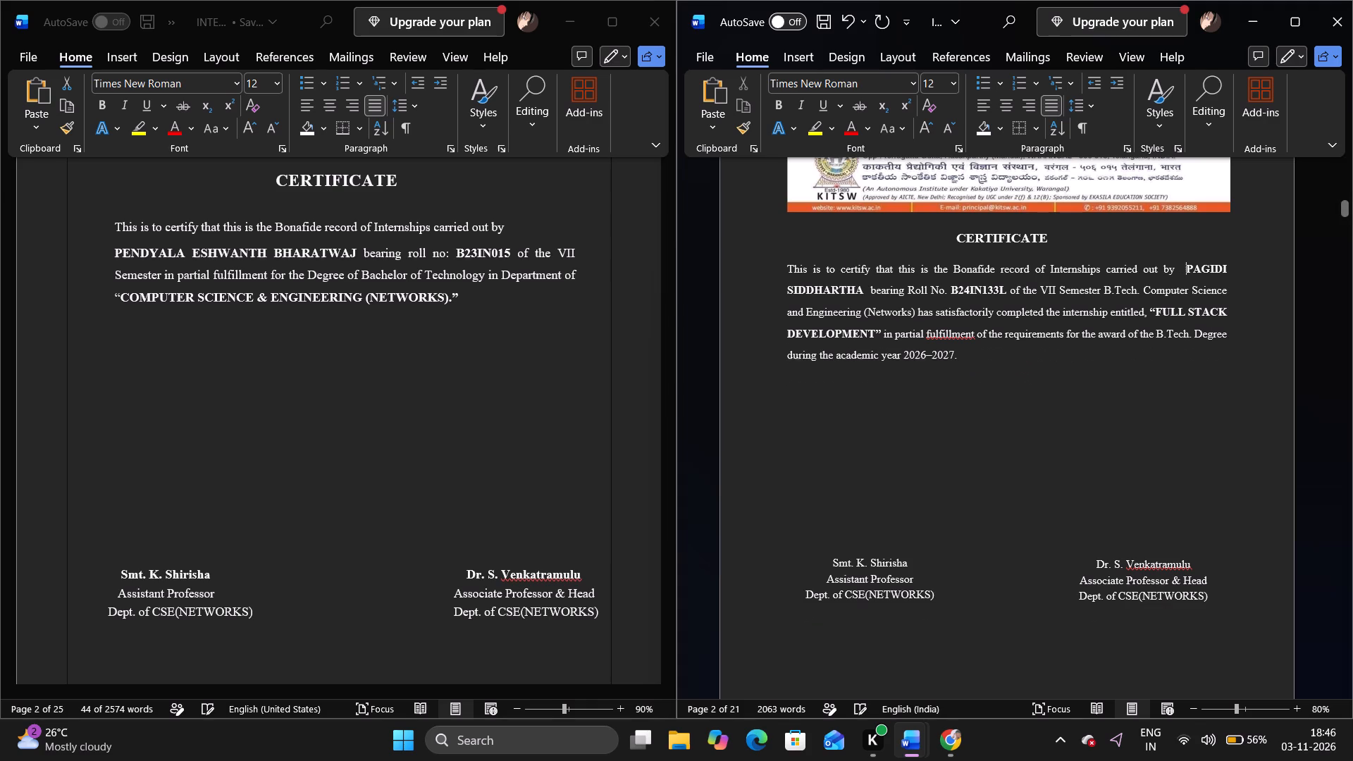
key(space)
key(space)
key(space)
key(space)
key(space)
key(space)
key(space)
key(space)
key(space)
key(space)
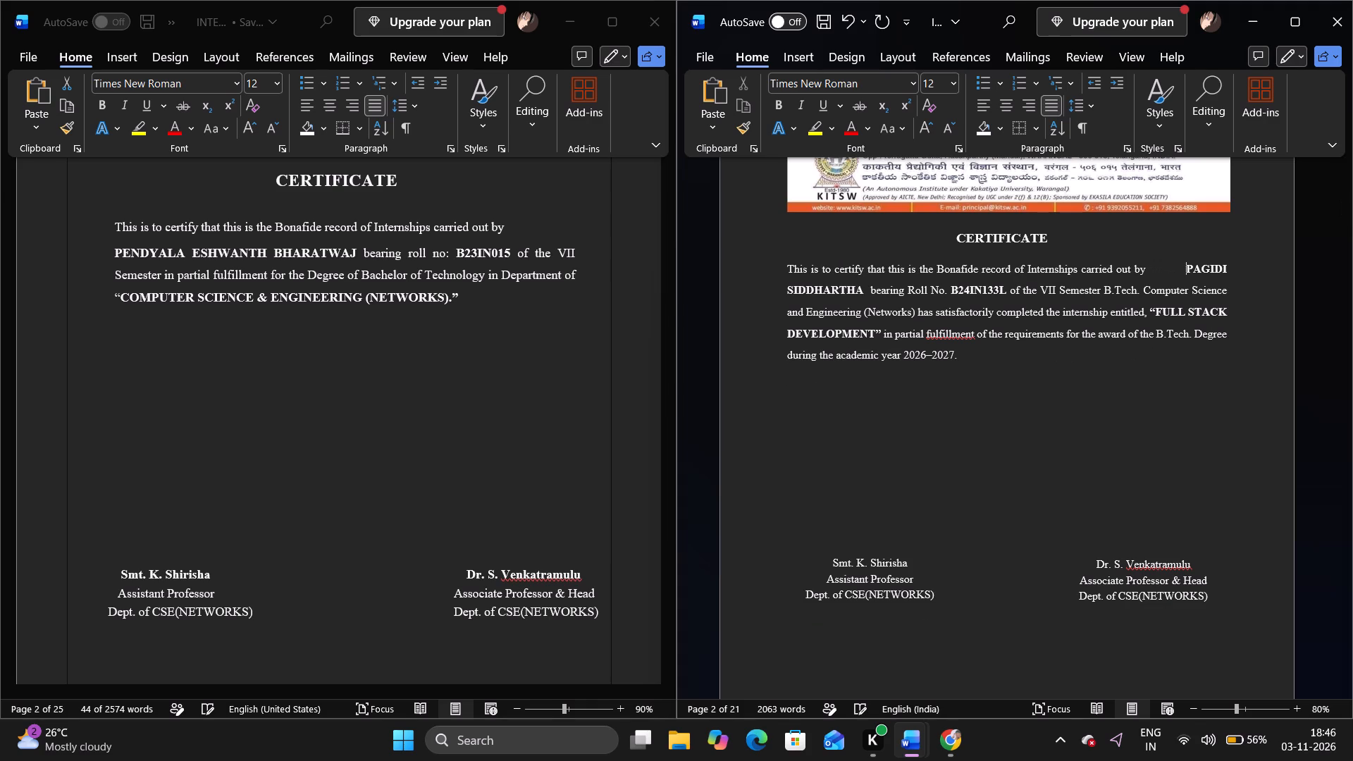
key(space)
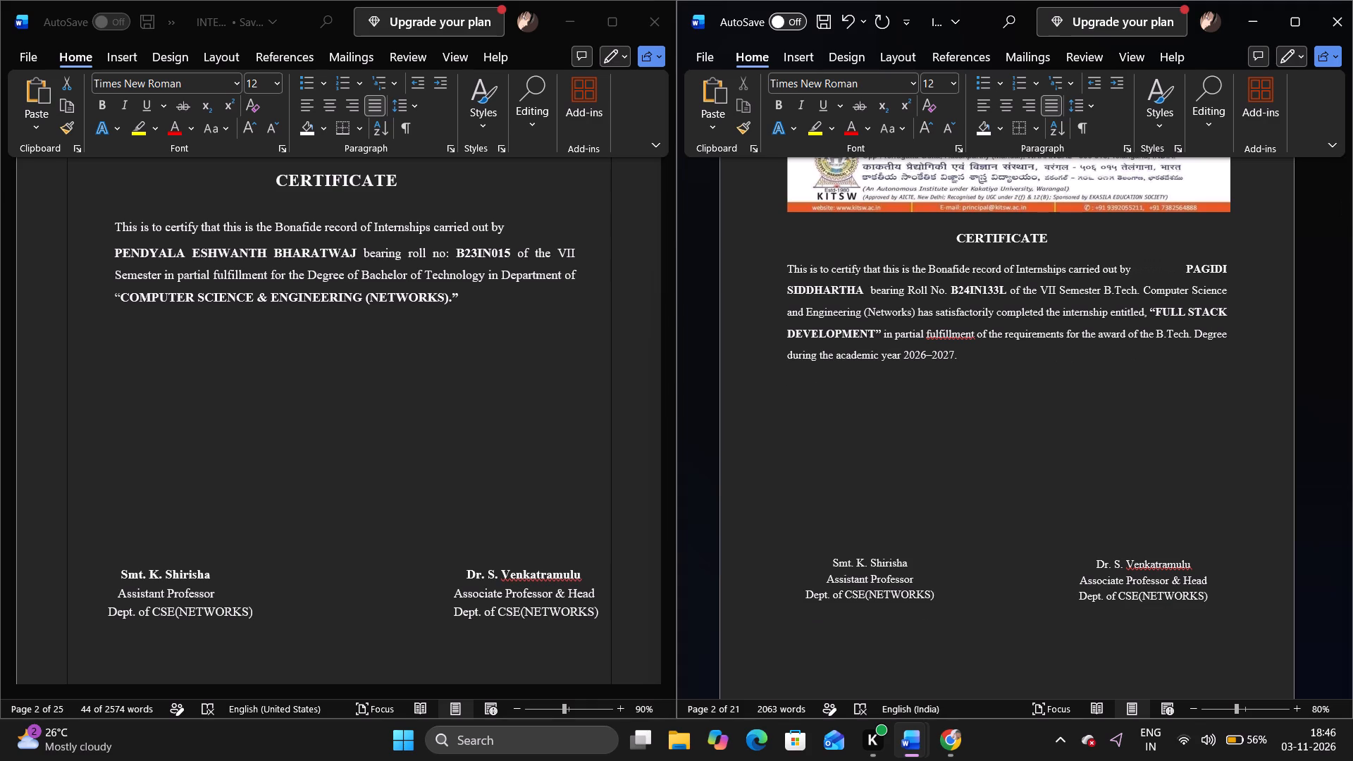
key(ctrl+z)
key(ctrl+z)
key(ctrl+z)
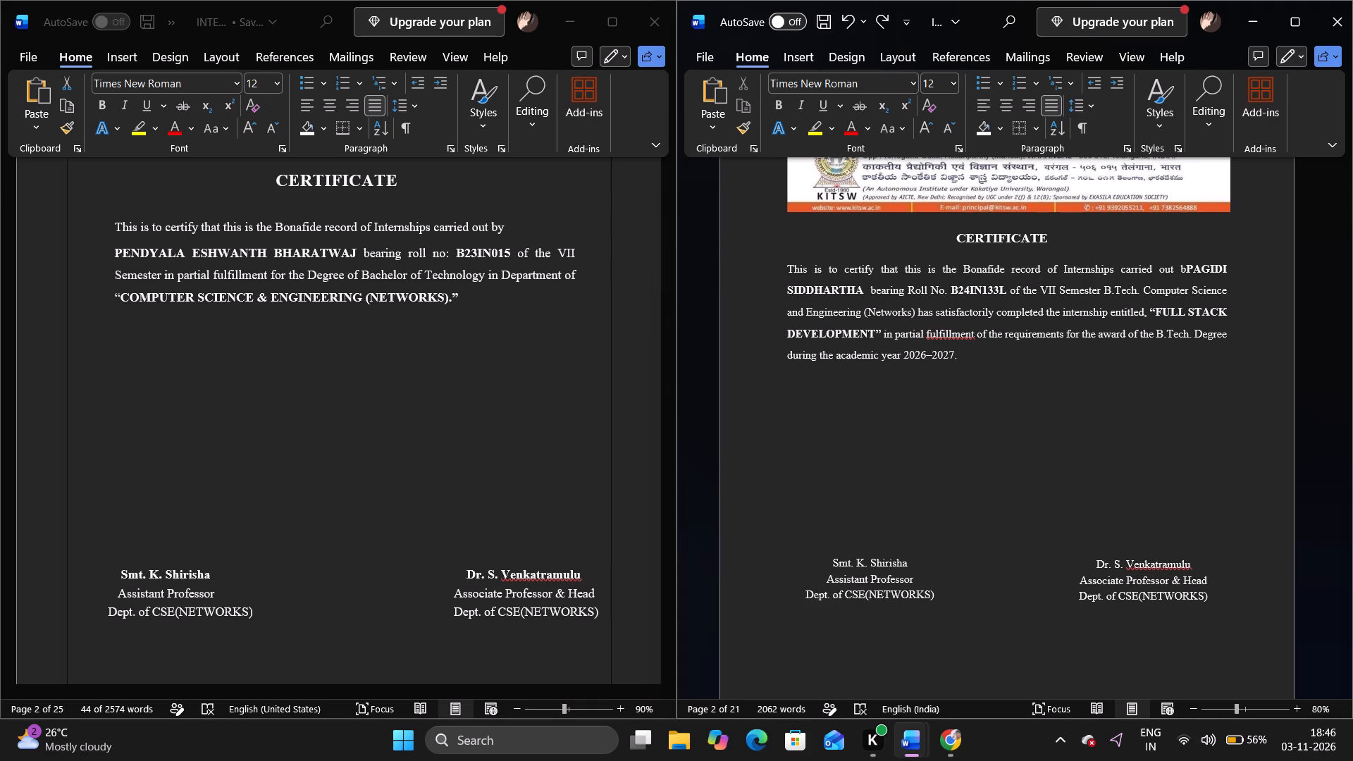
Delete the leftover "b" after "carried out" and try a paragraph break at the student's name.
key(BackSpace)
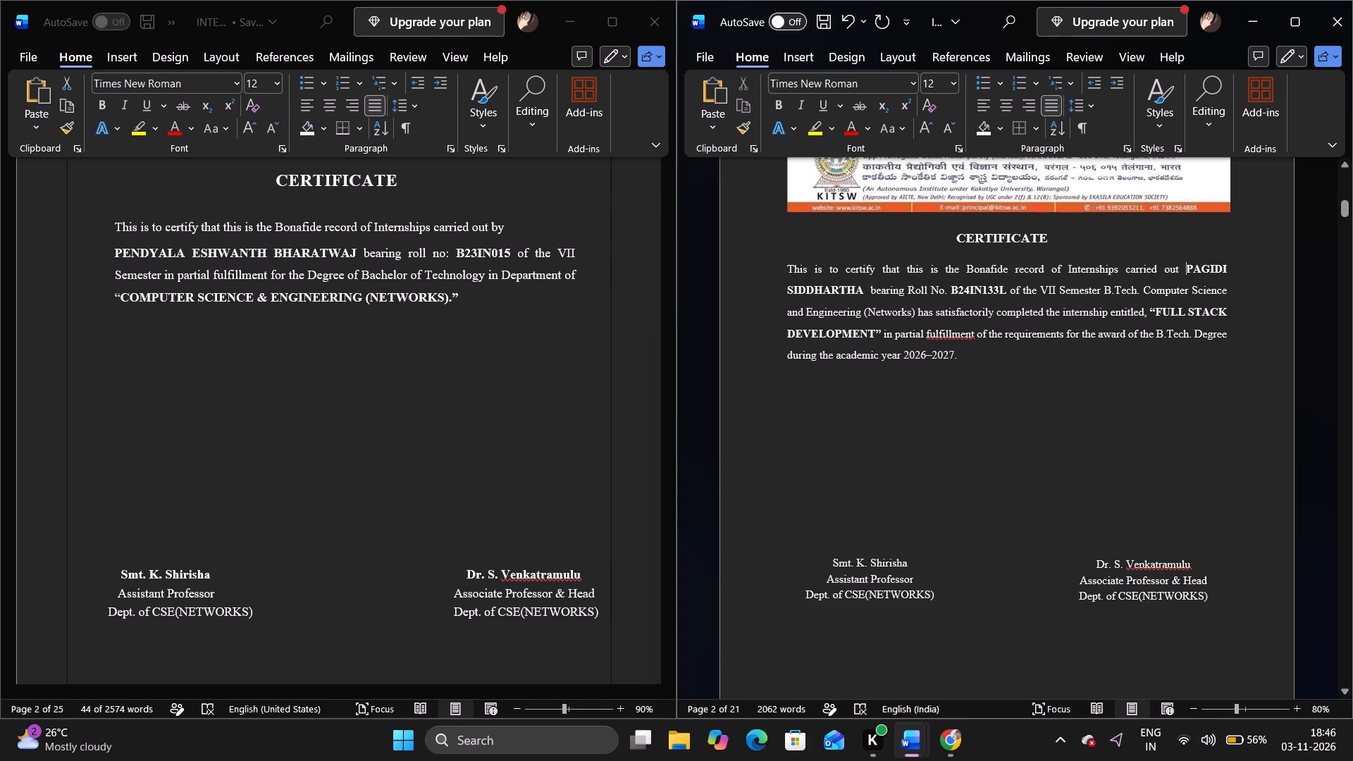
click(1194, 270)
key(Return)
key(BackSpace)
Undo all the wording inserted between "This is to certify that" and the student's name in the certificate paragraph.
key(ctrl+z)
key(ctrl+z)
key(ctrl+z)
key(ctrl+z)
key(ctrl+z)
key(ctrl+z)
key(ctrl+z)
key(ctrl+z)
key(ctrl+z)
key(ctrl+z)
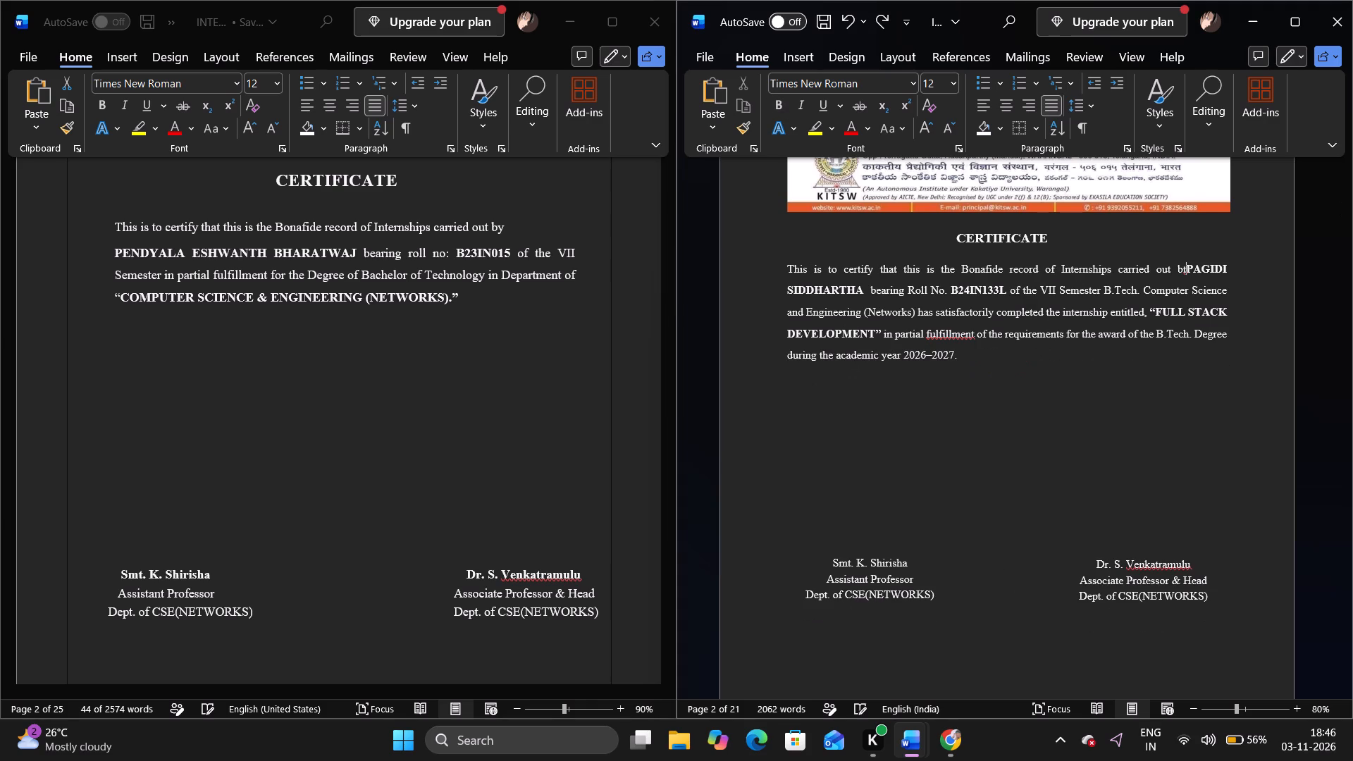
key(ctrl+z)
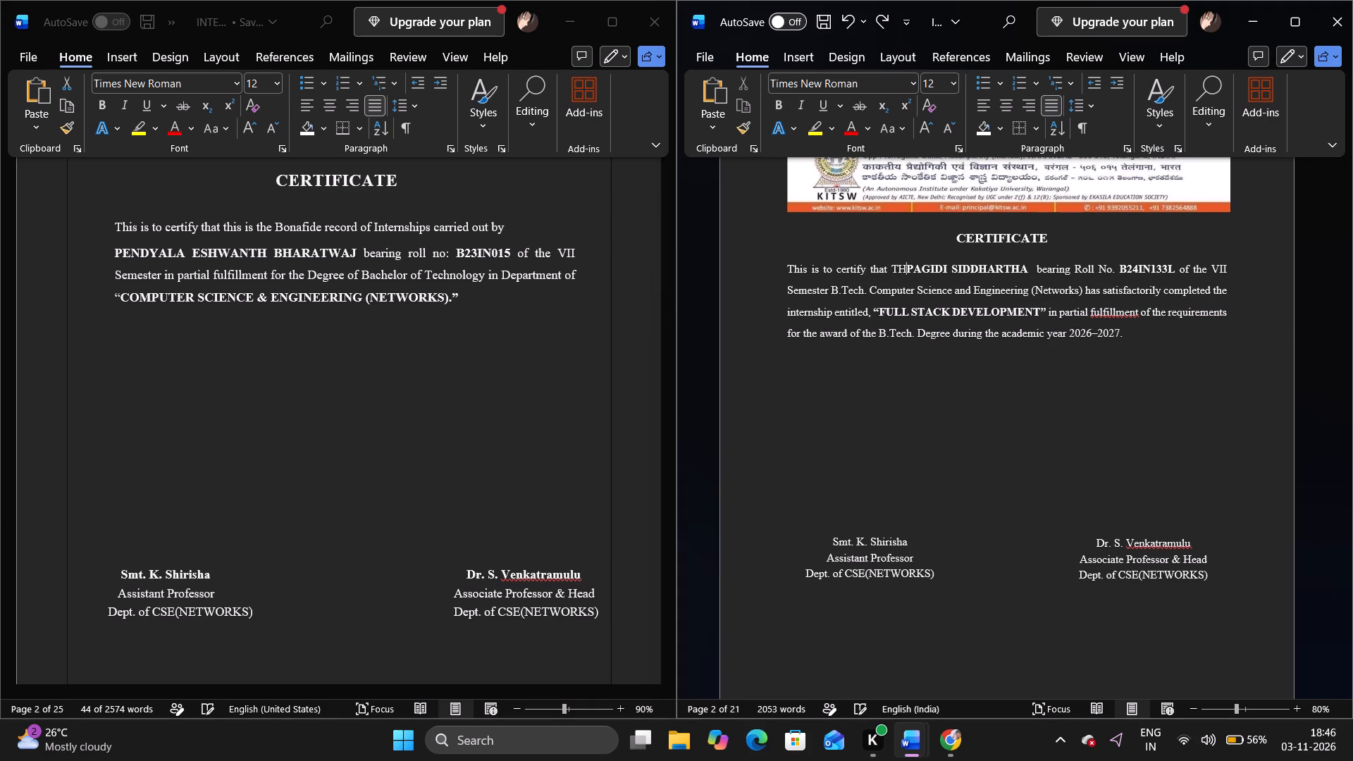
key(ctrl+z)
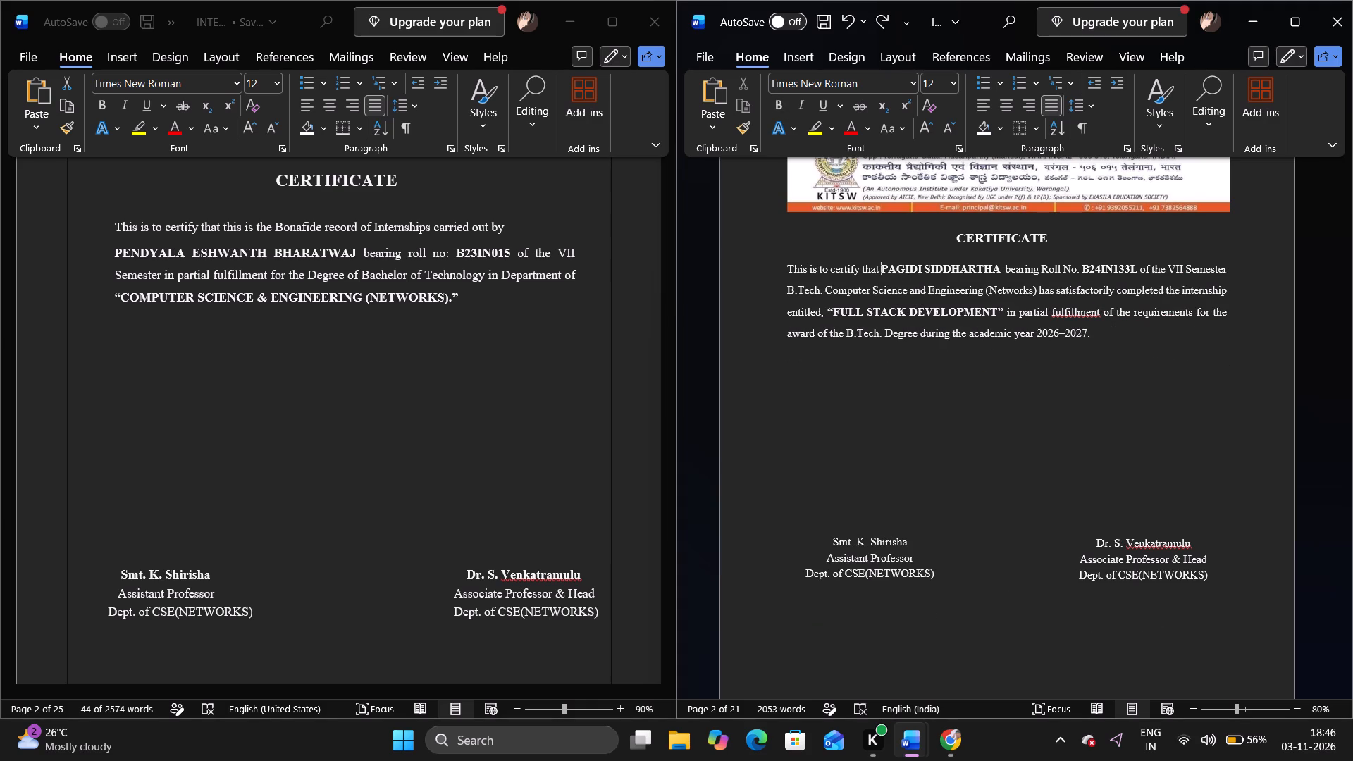
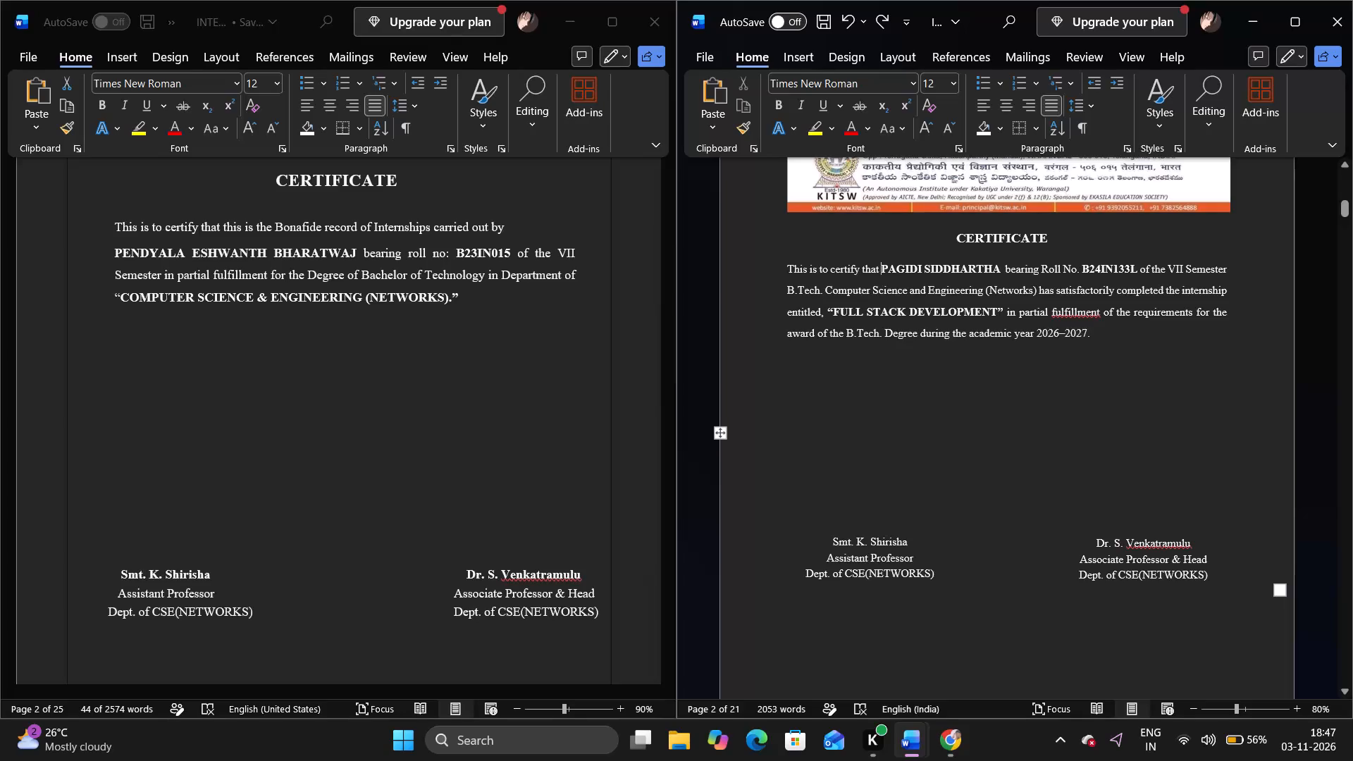
Remove the centring from the Assistant Professor signatory's name line on the certificate page and indent it with leading spaces.
click(820, 543)
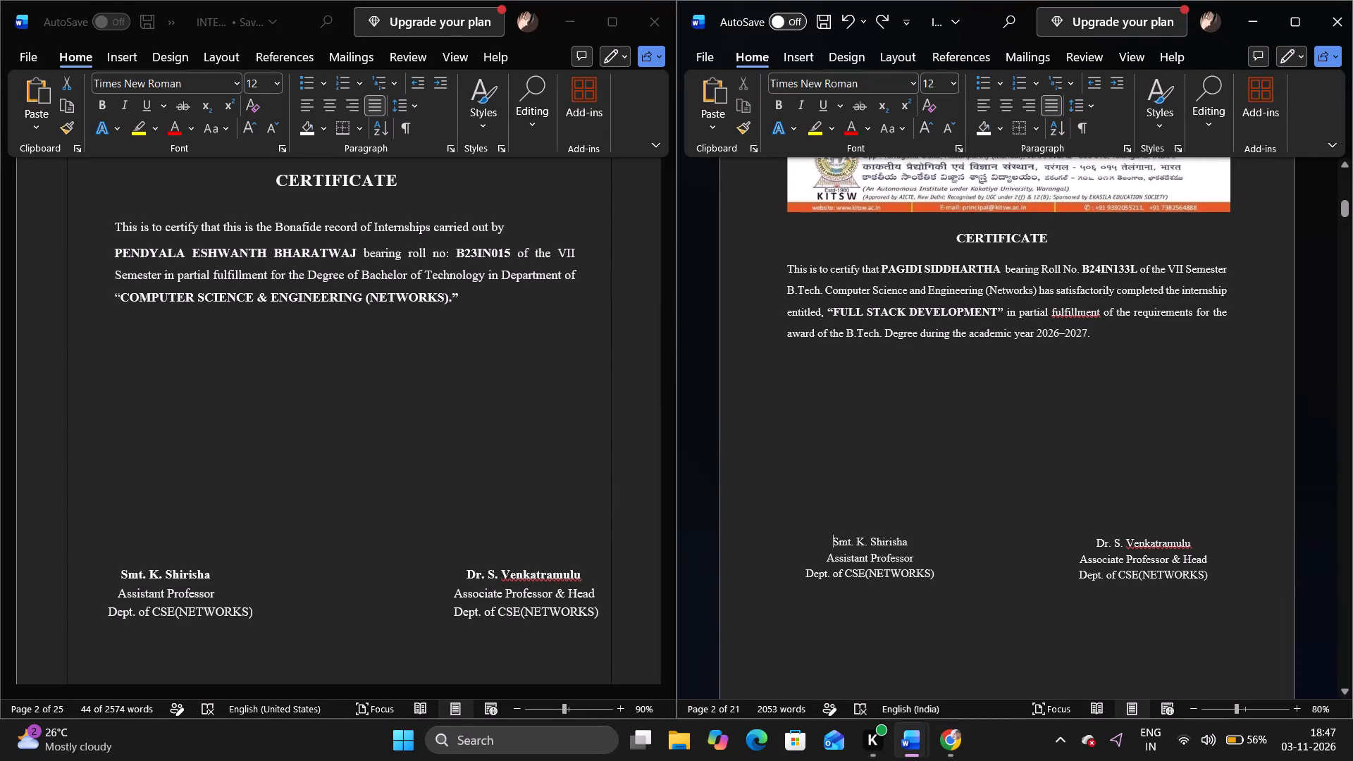
click(720, 432)
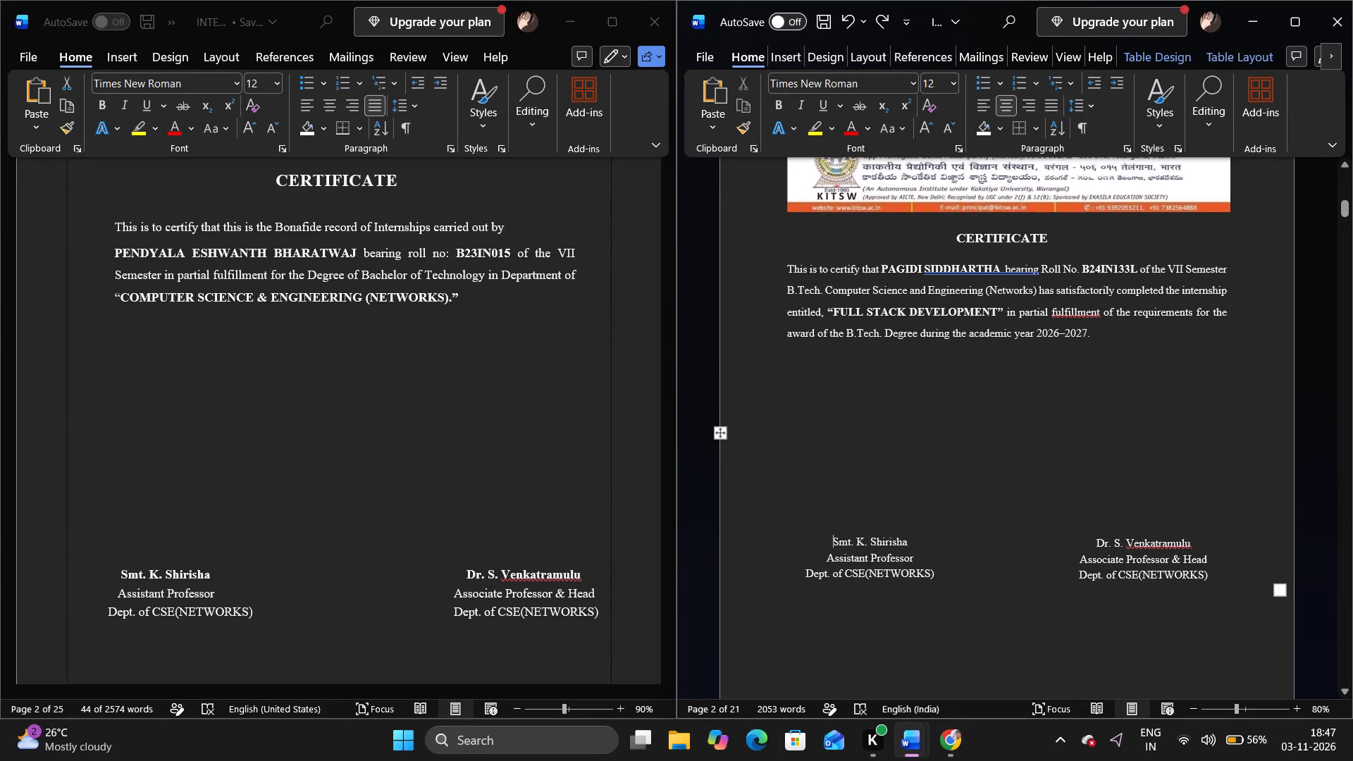
click(833, 543)
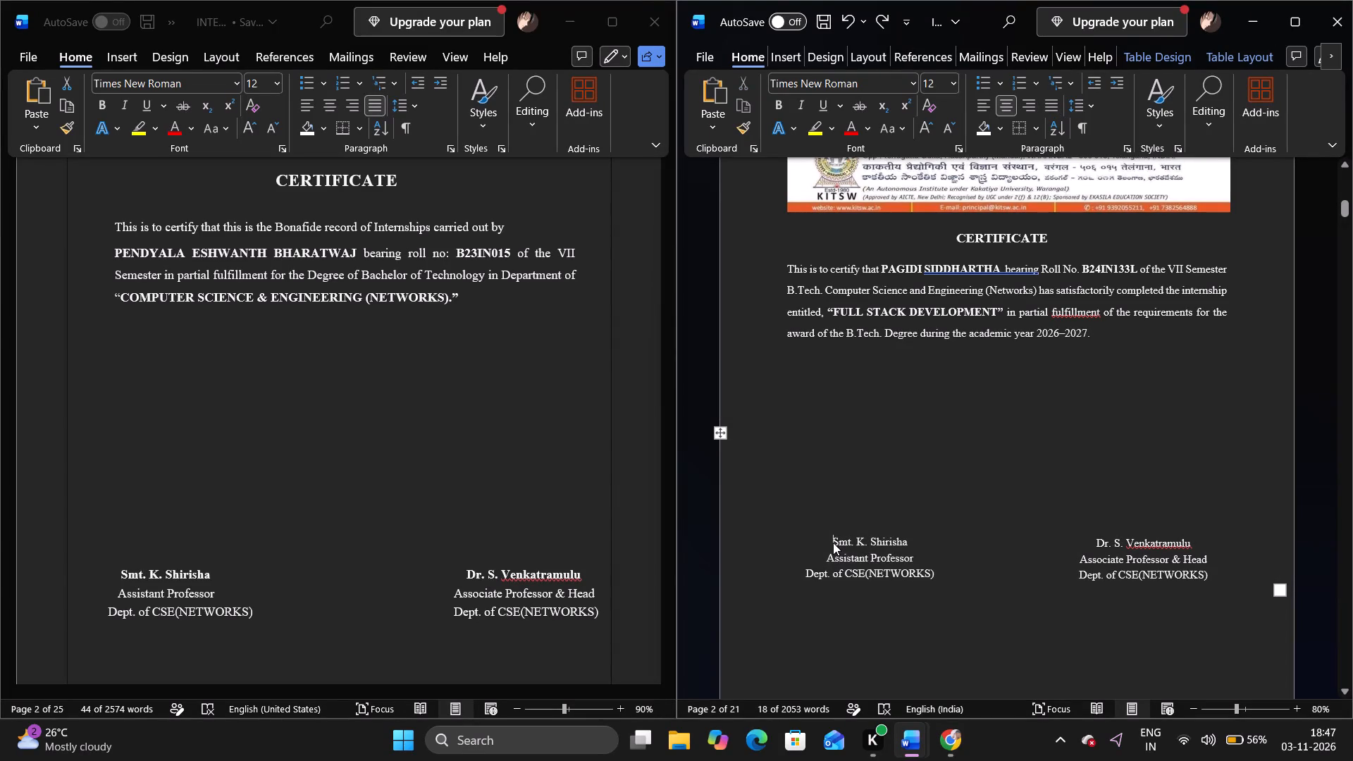
key(BackSpace)
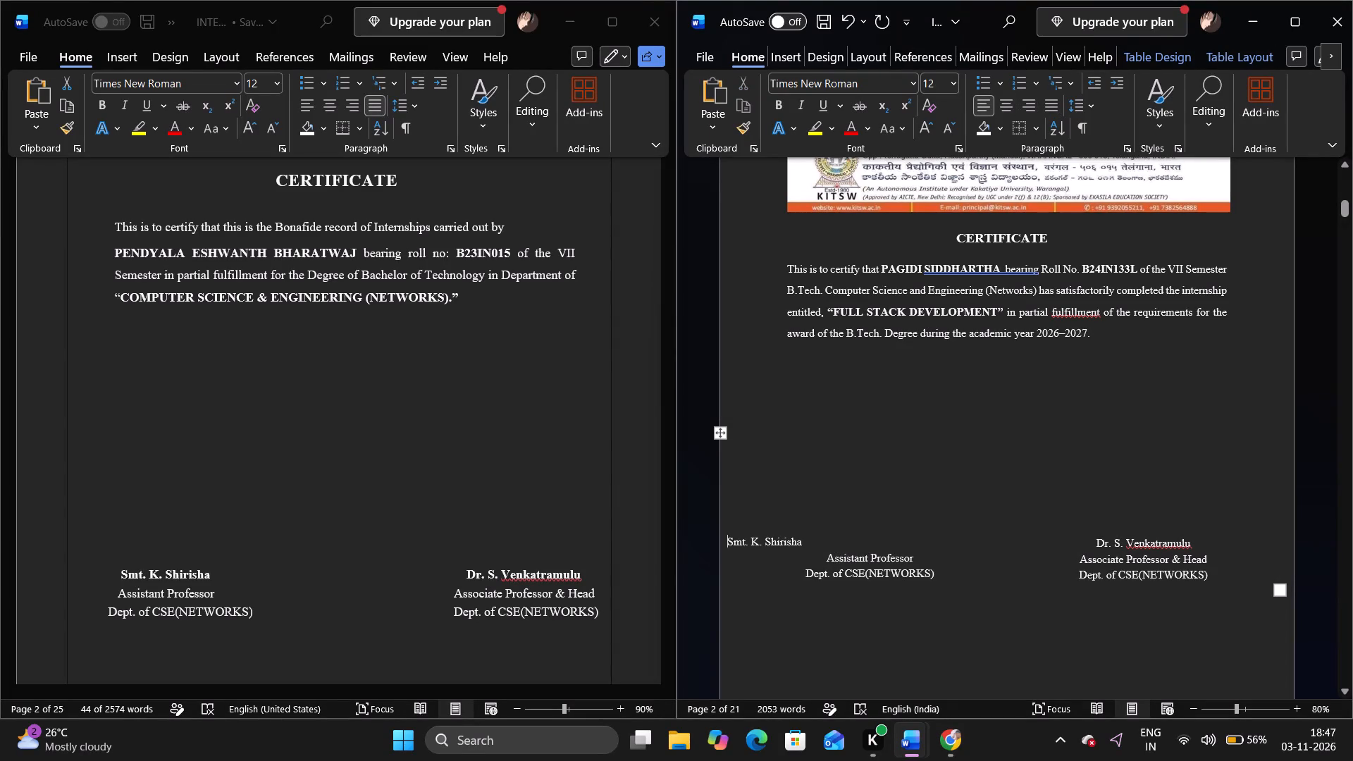
key(space)
key(space)
key(space)
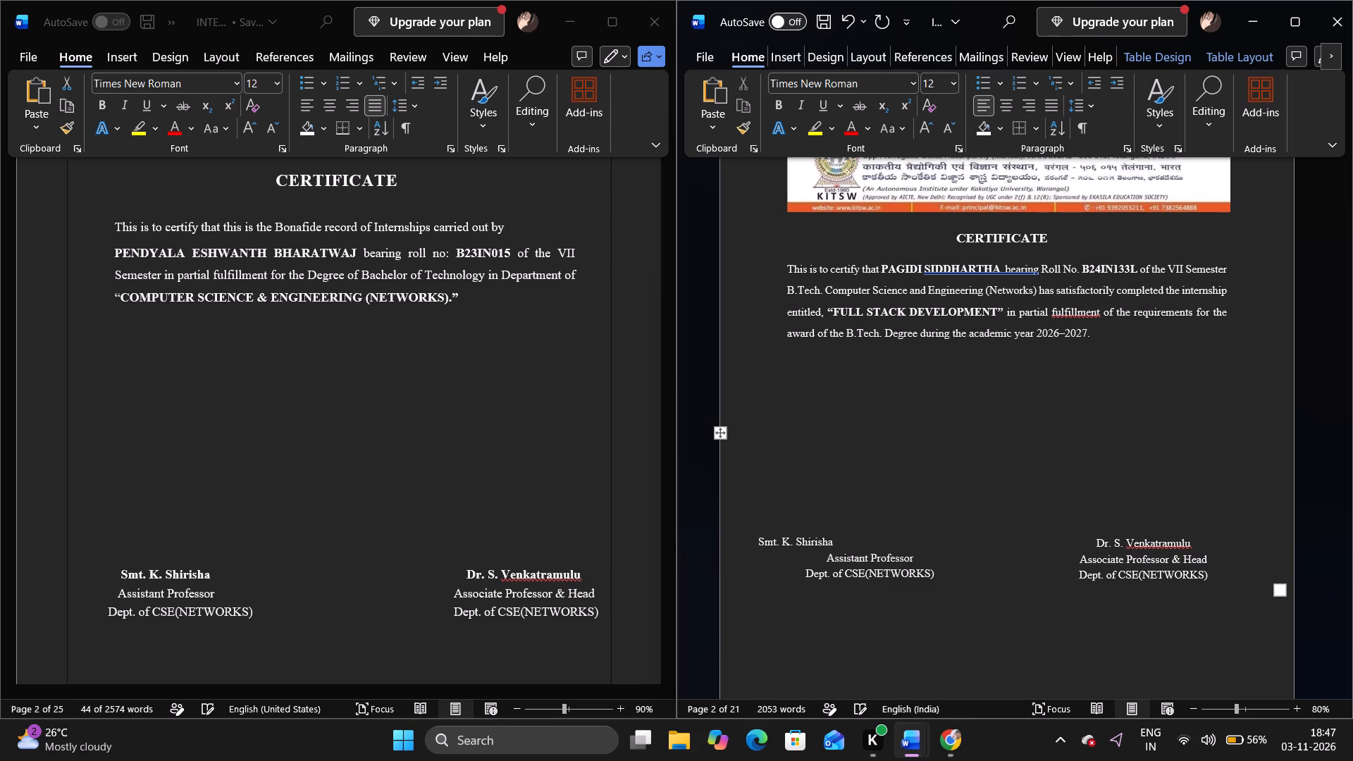
key(space)
key(space)
key(space)
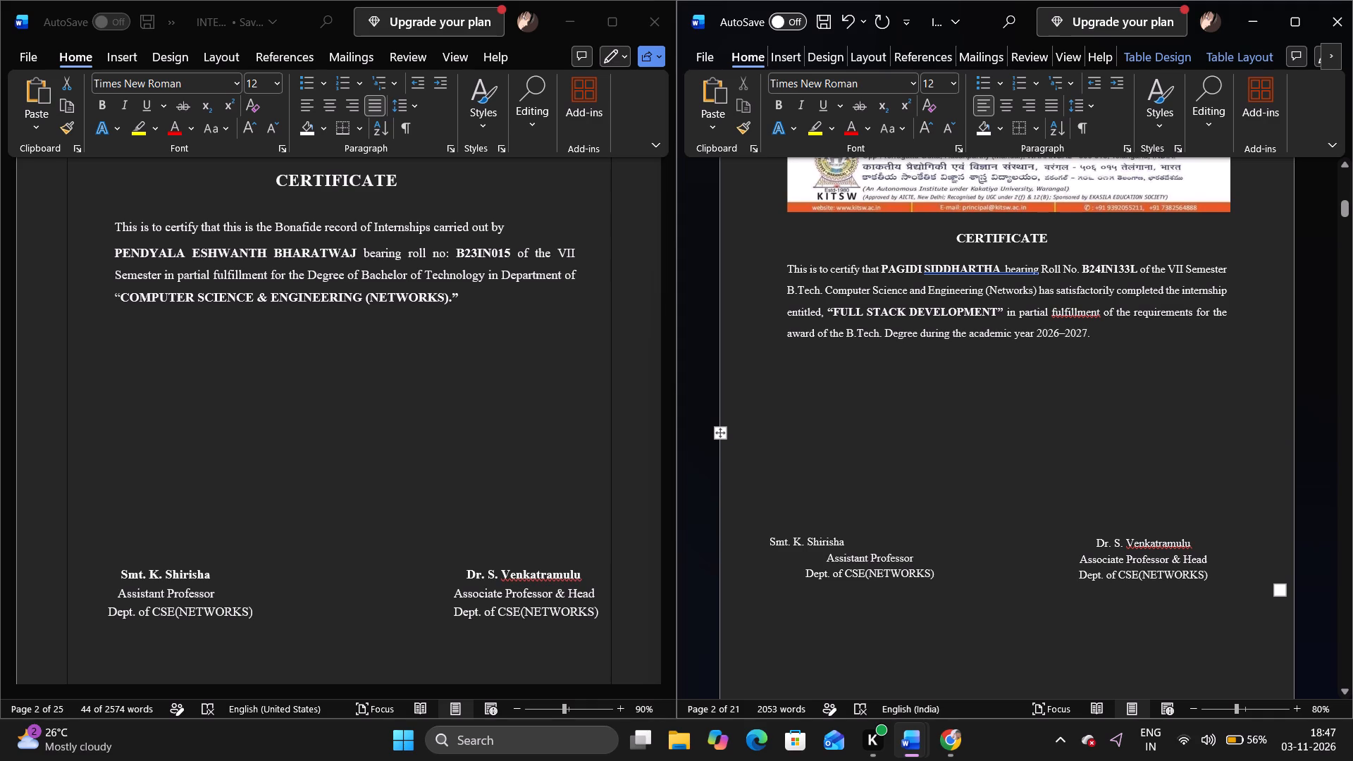
Remove the centring from the "Assistant Professor" line and indent it with leading spaces to sit under the signatory's name.
double_click(846, 559)
click(826, 559)
key(BackSpace)
key(space)
key(space)
key(space)
key(space)
key(space)
key(space)
key(space)
key(space)
key(space)
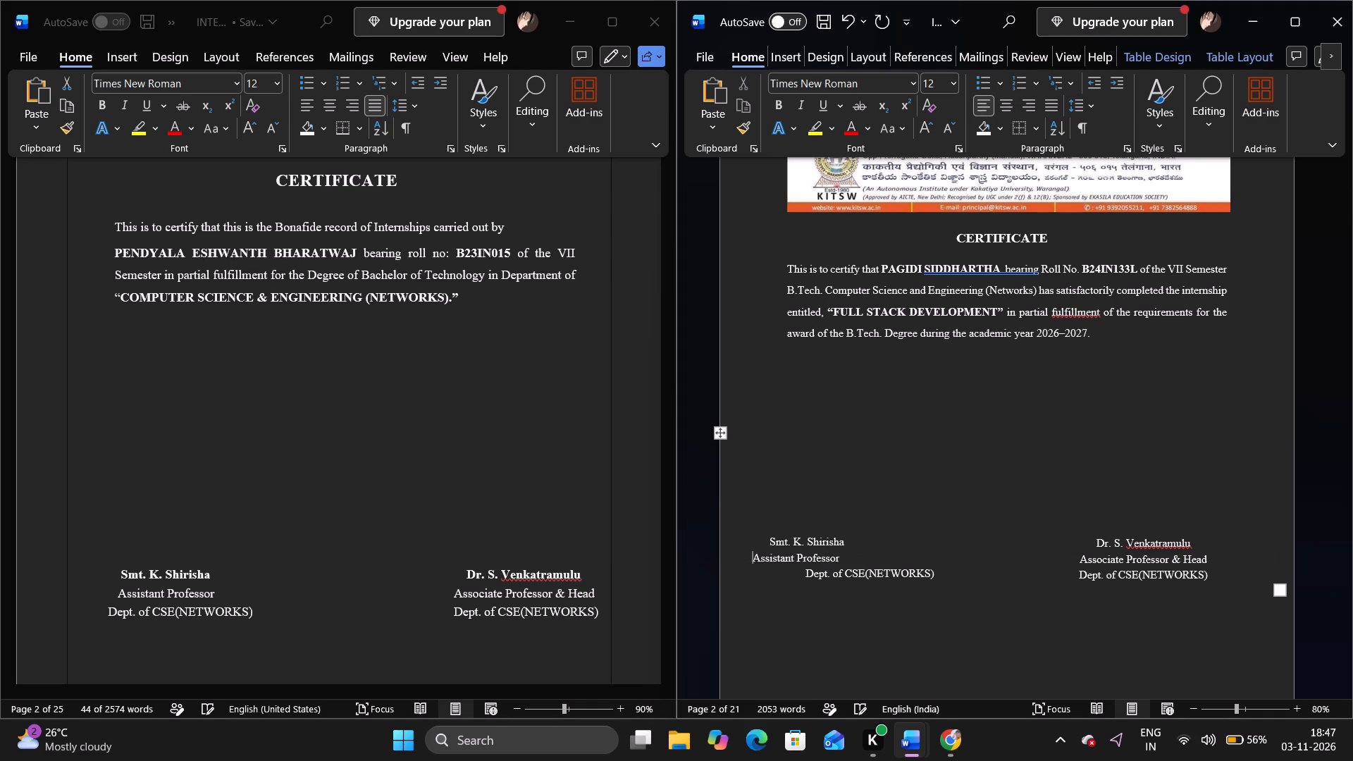
key(space)
key(space)
key(space)
key(space)
Remove the centring from the Assistant Professor's "Dept. of CSE(NETWORKS)" line and indent it with leading spaces.
click(793, 574)
key(BackSpace)
key(space)
key(space)
key(space)
key(space)
key(space)
key(space)
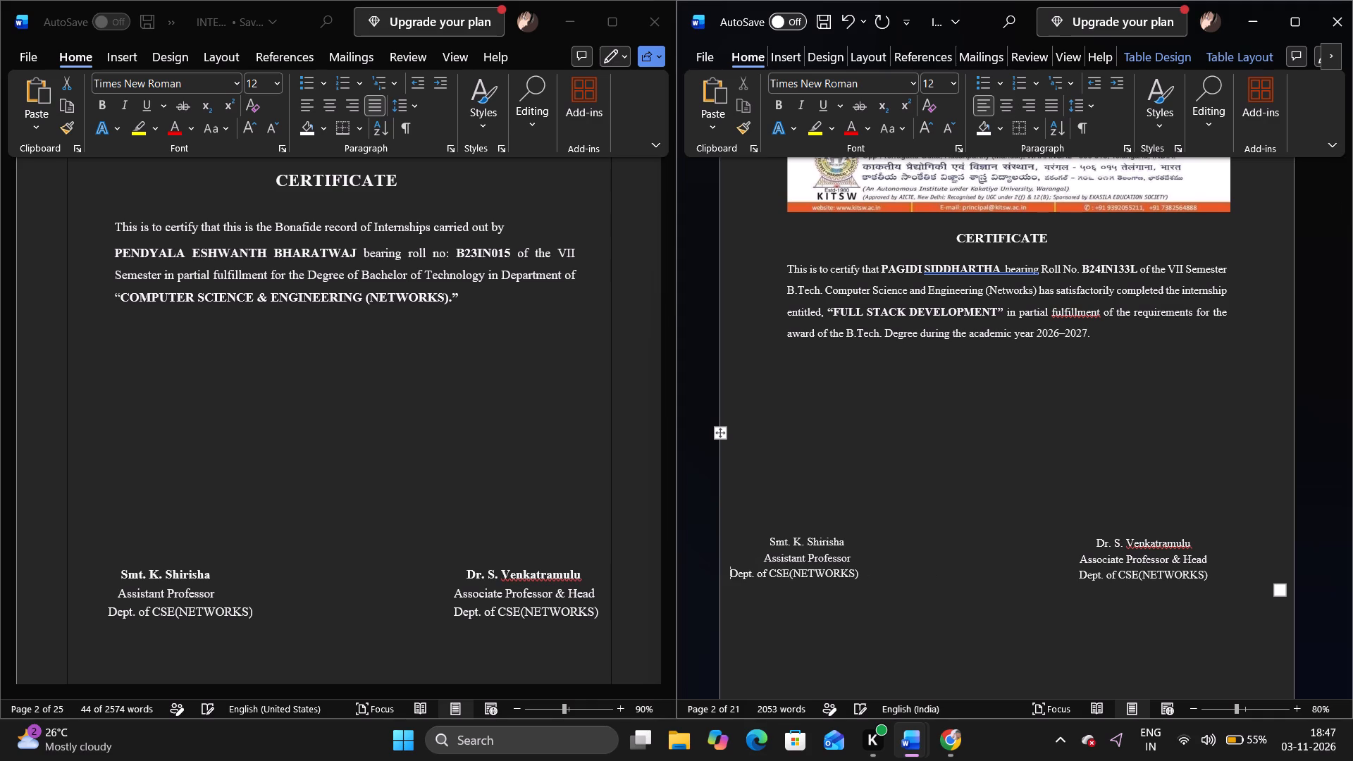
key(space)
key(space)
key(space)
key(space)
key(space)
key(space)
key(space)
key(space)
key(space)
key(space)
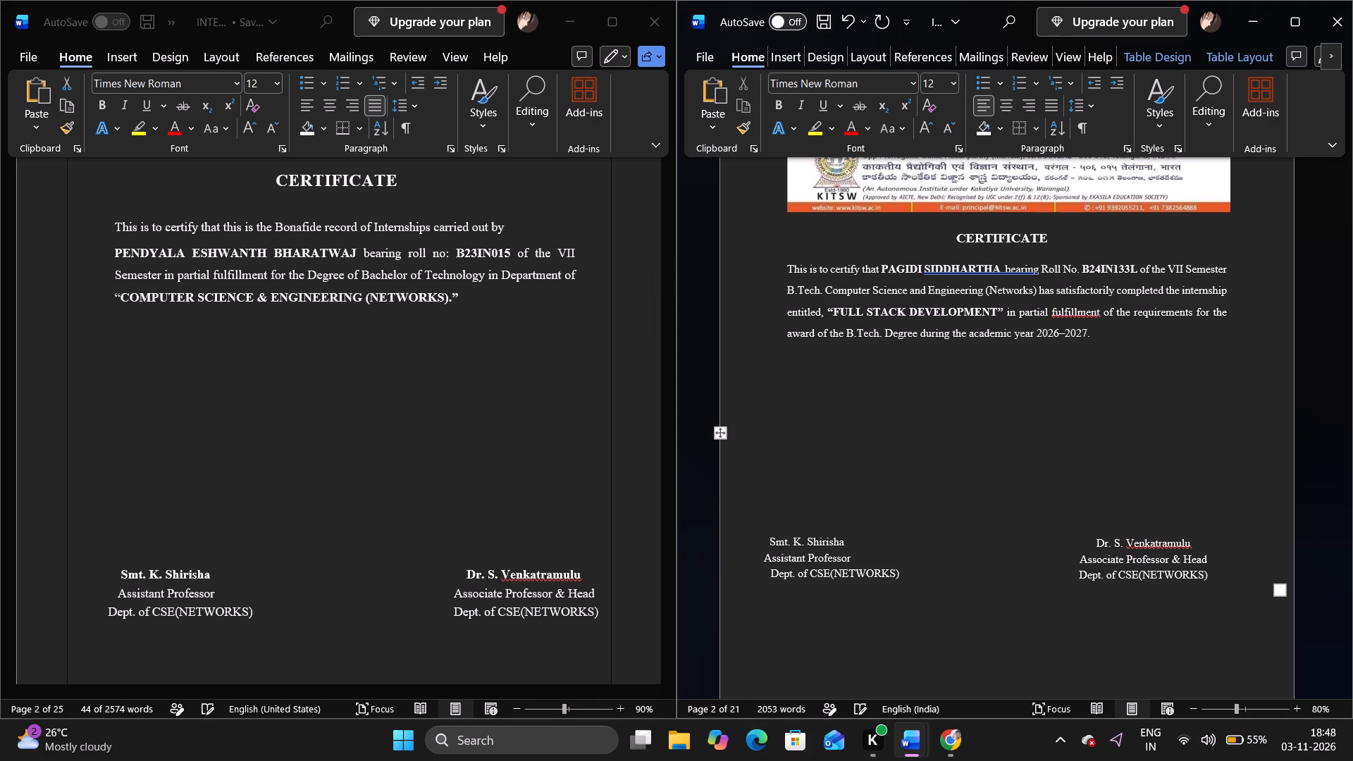
Add more leading spaces to the "Assistant Professor" line so it centres over the department line.
click(753, 552)
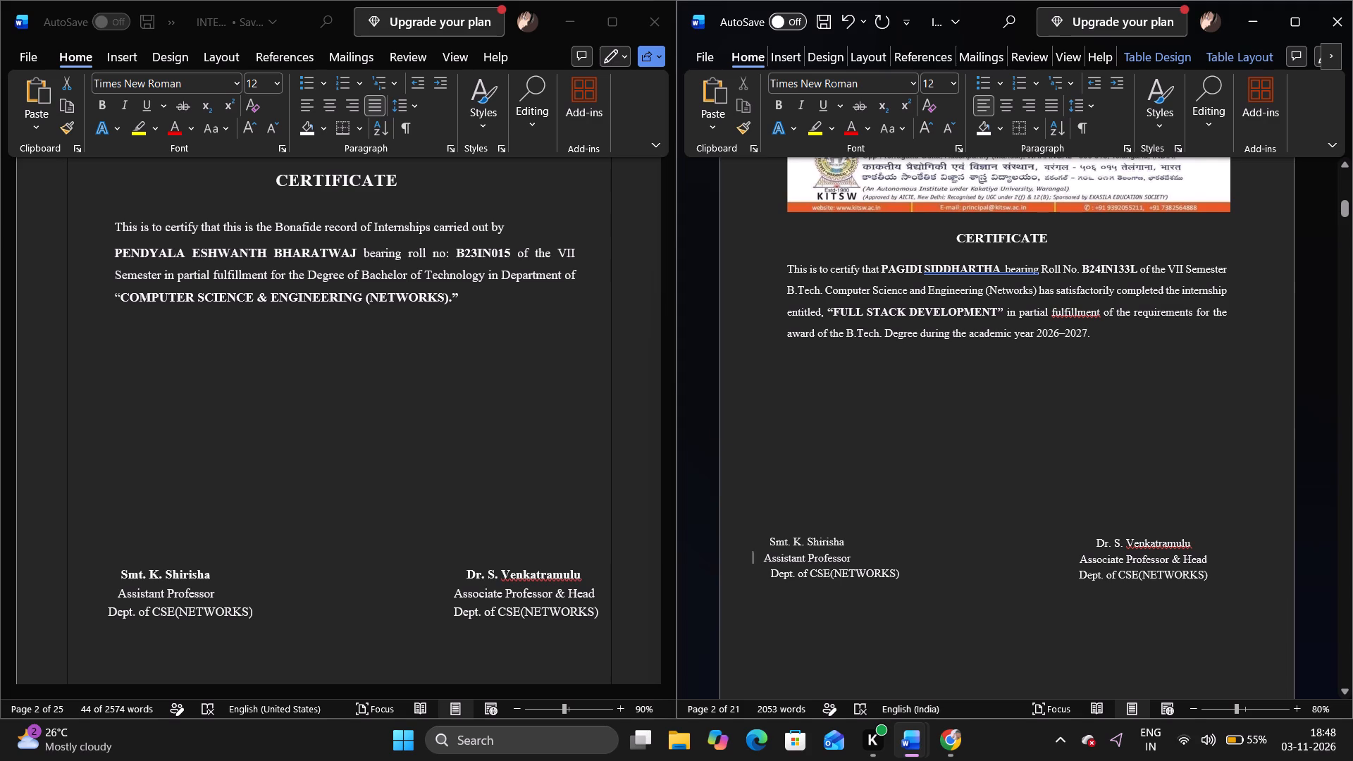
key(space)
key(space)
key(space)
key(space)
key(space)
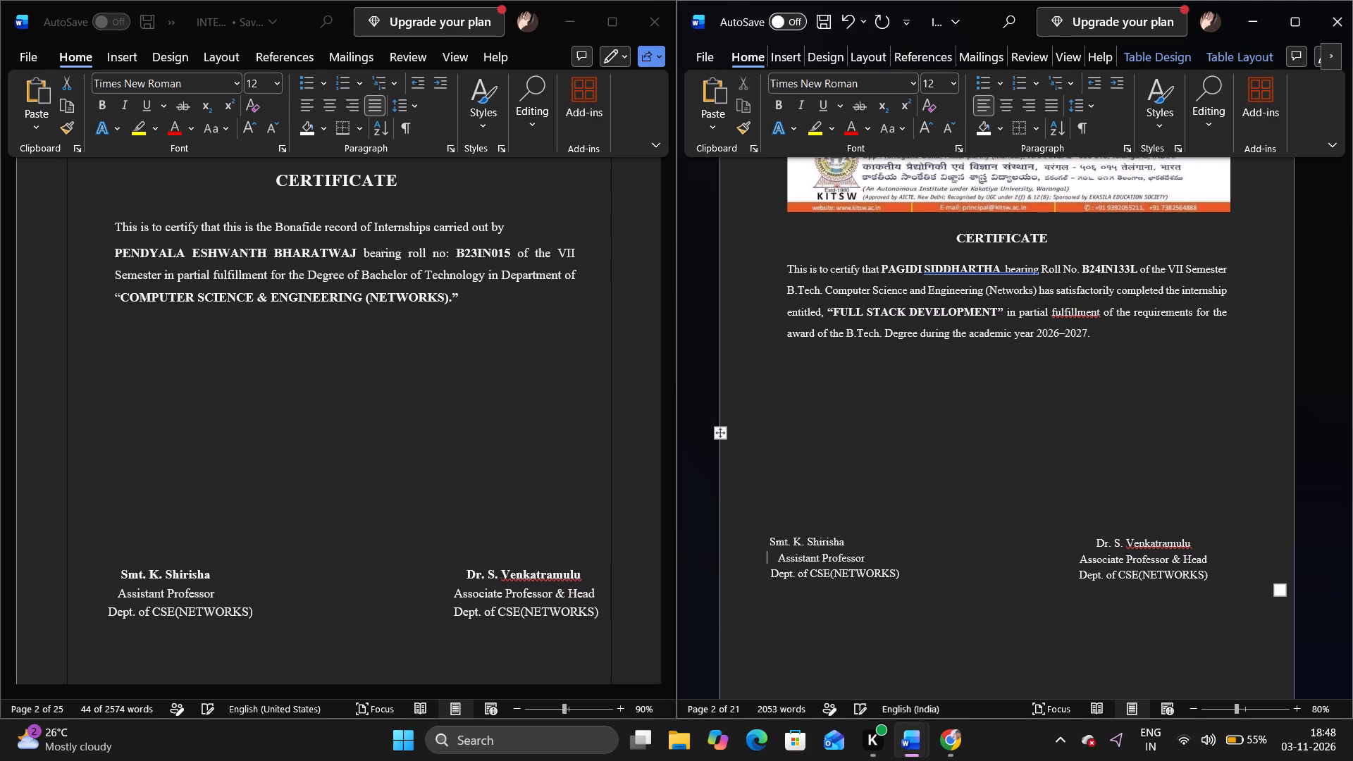
key(space)
click(761, 555)
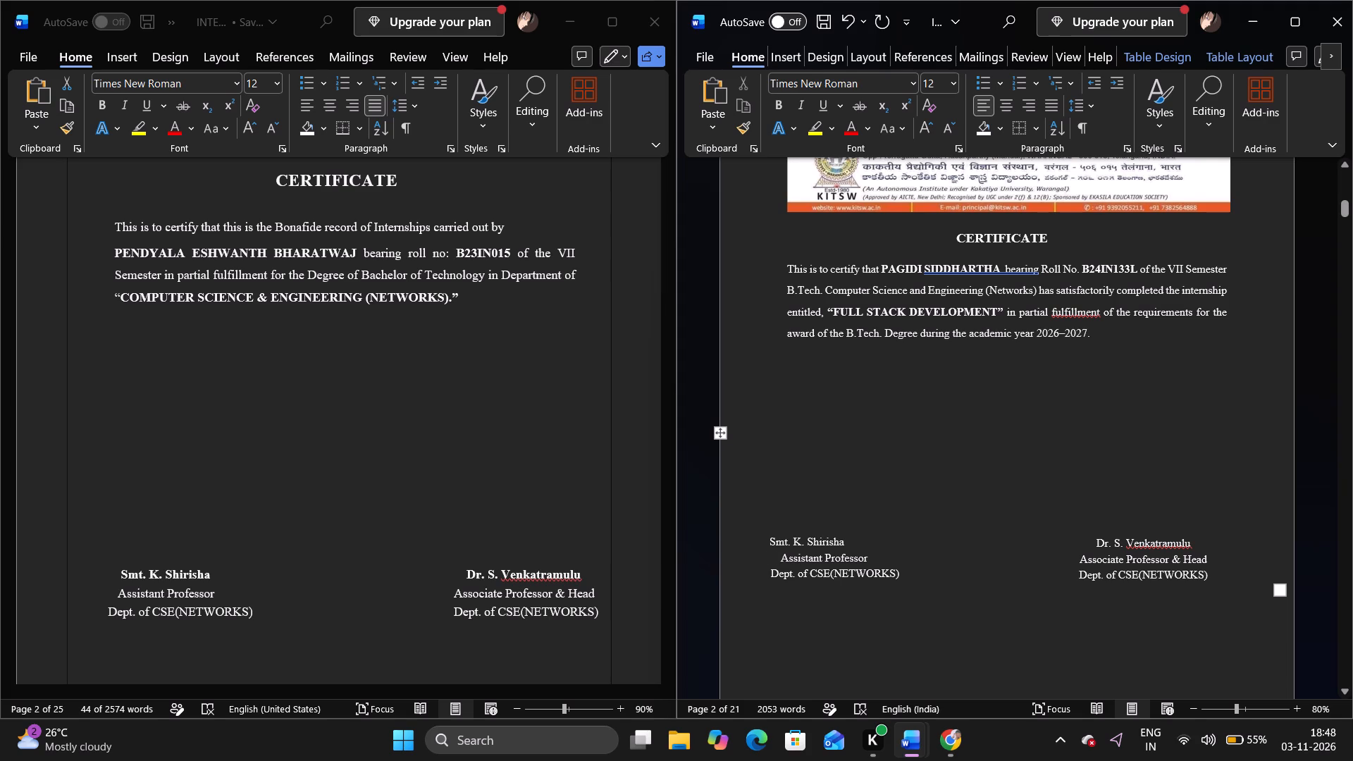
key(space)
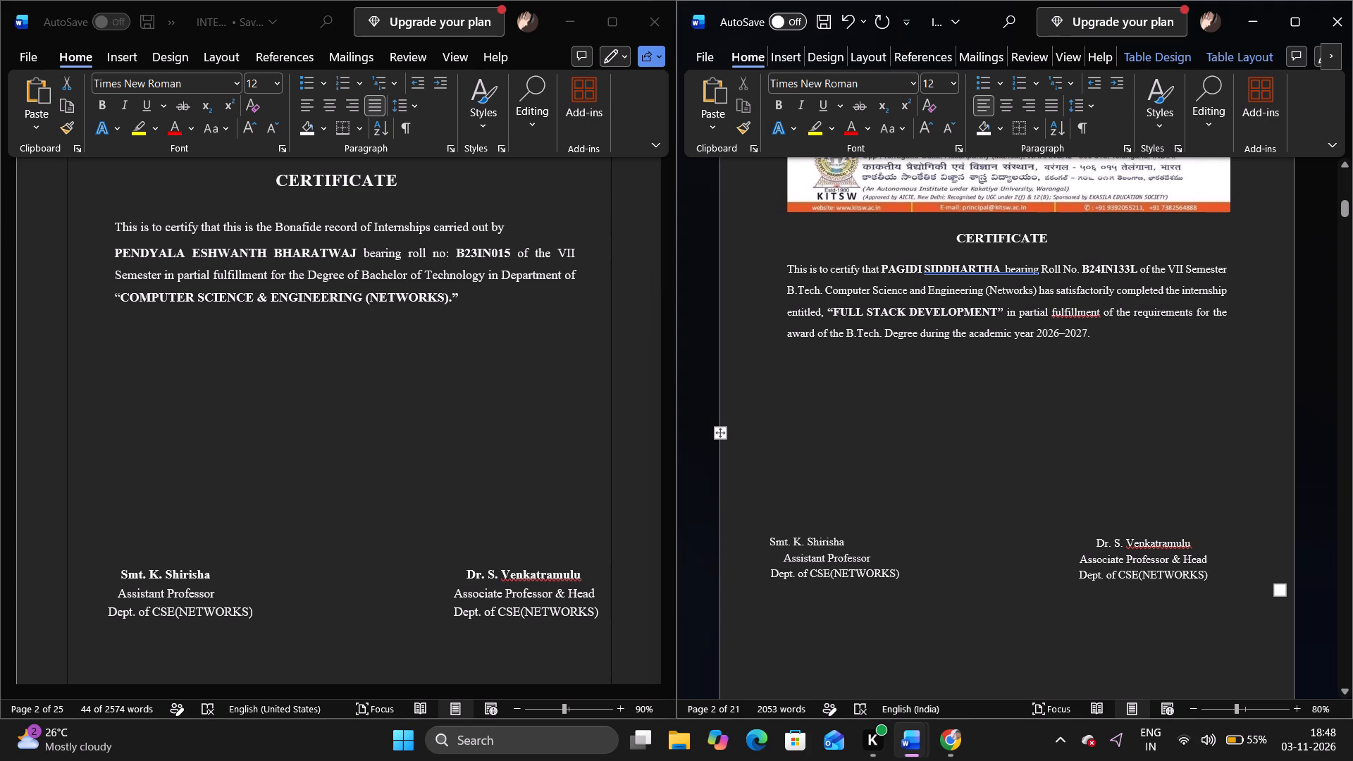
Add more leading spaces before the Assistant Professor's name so it centres over the title line.
click(762, 540)
key(space)
key(space)
key(space)
key(space)
key(space)
key(space)
key(space)
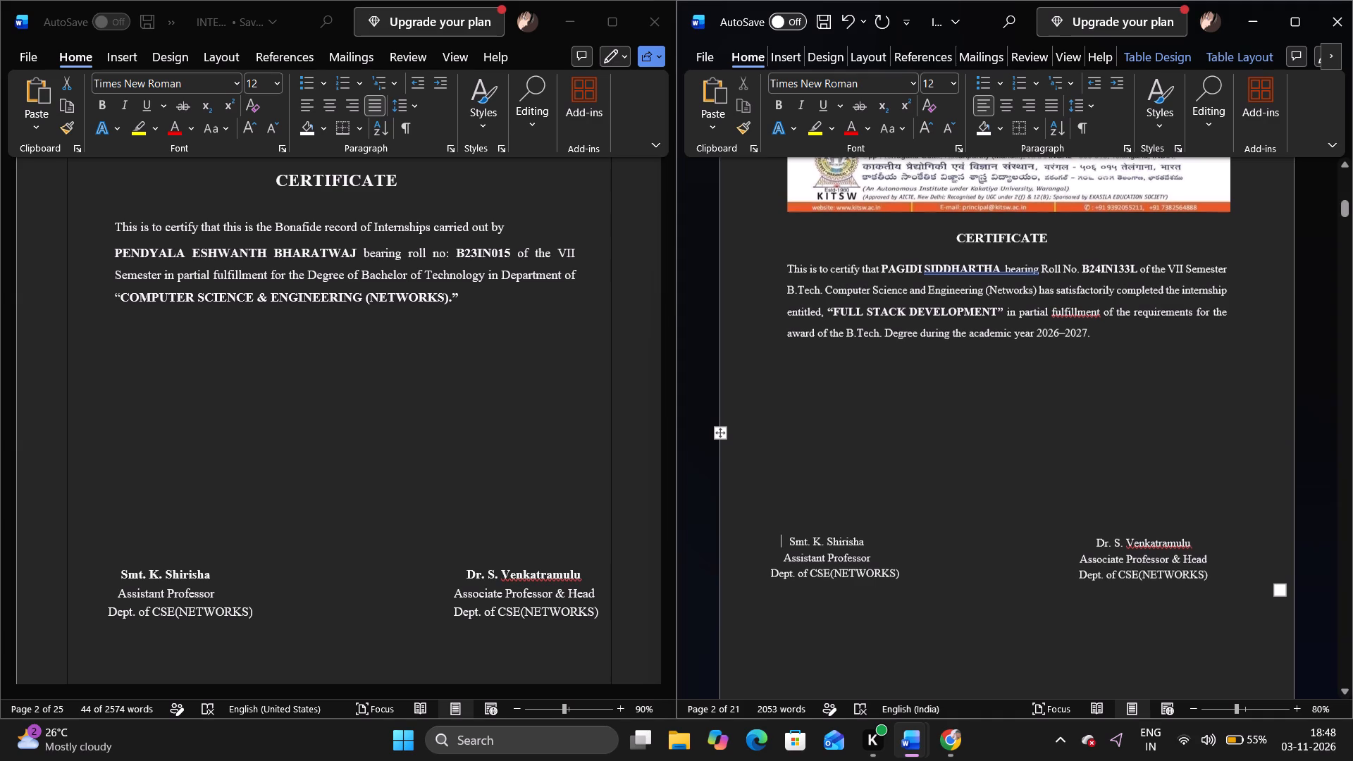
Shift the department head's name further right in the certificate's signatory block by adding leading spaces.
click(1069, 530)
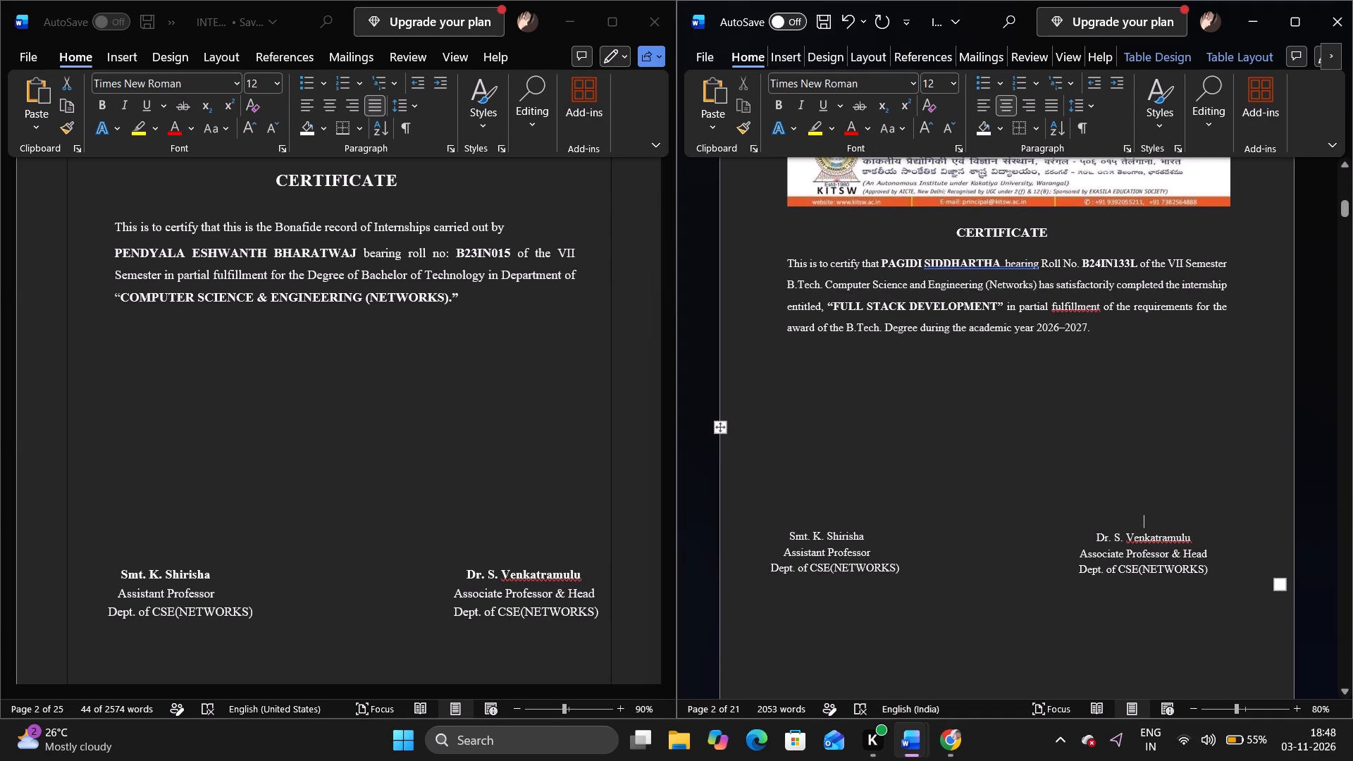
click(1084, 538)
key(space)
key(space)
key(space)
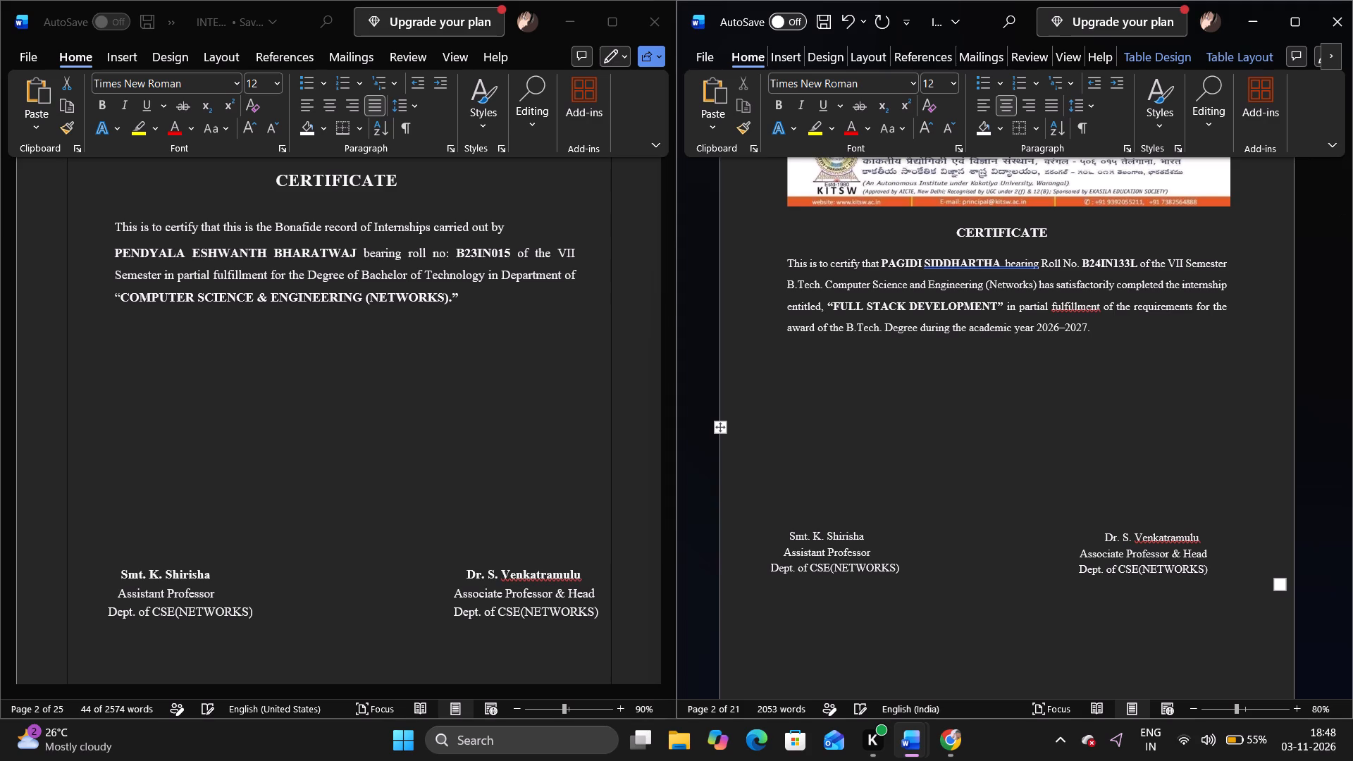
key(space)
key(space)
key(space)
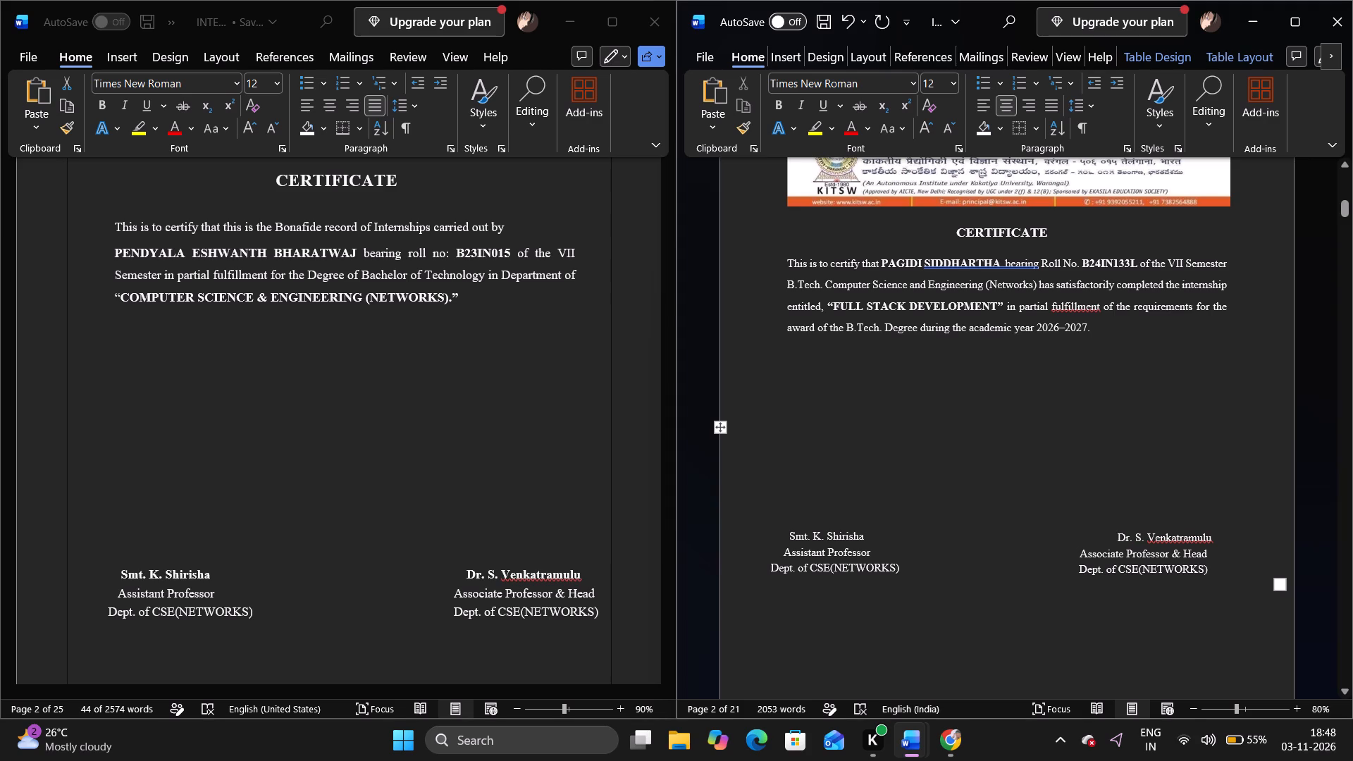
Shift the "Associate Professor & Head" line right with leading spaces to sit under the department head's name.
click(1044, 553)
key(space)
key(space)
key(space)
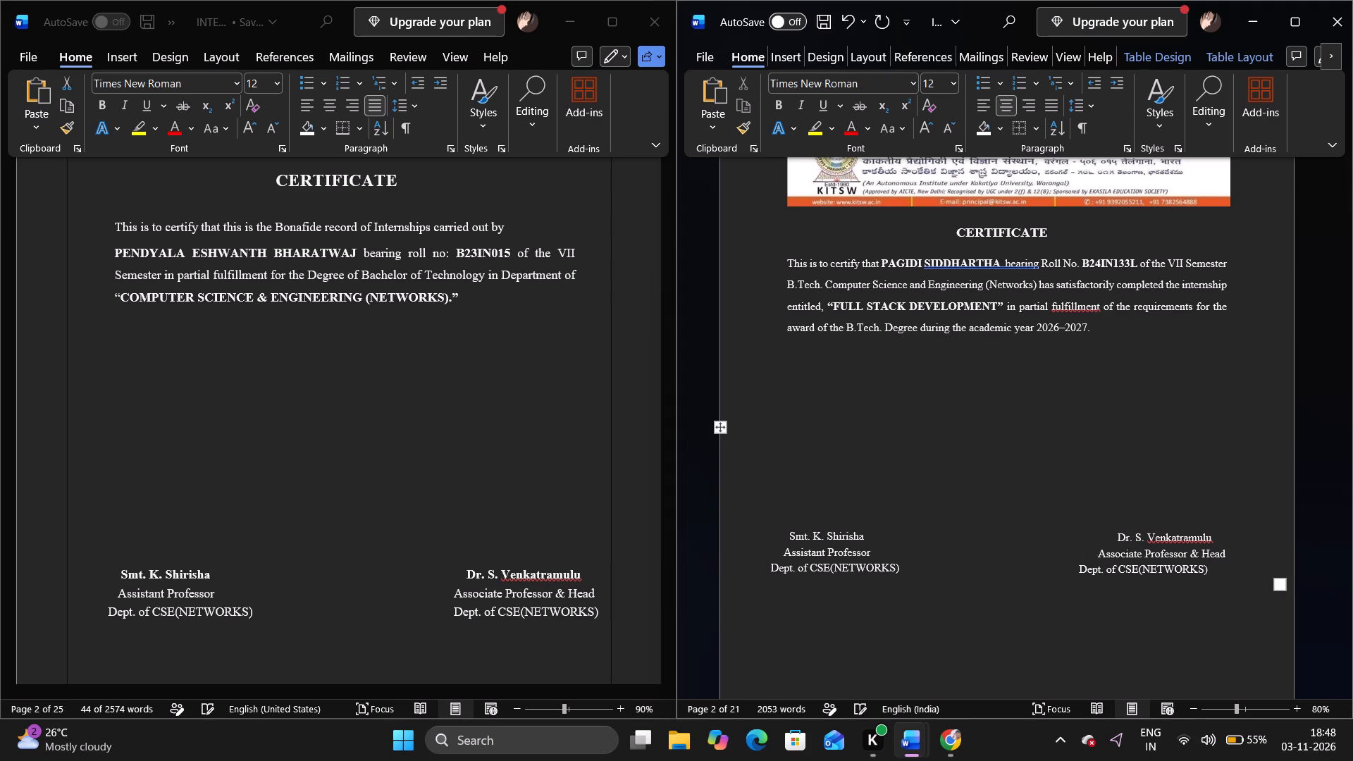
key(space)
key(space)
key(space)
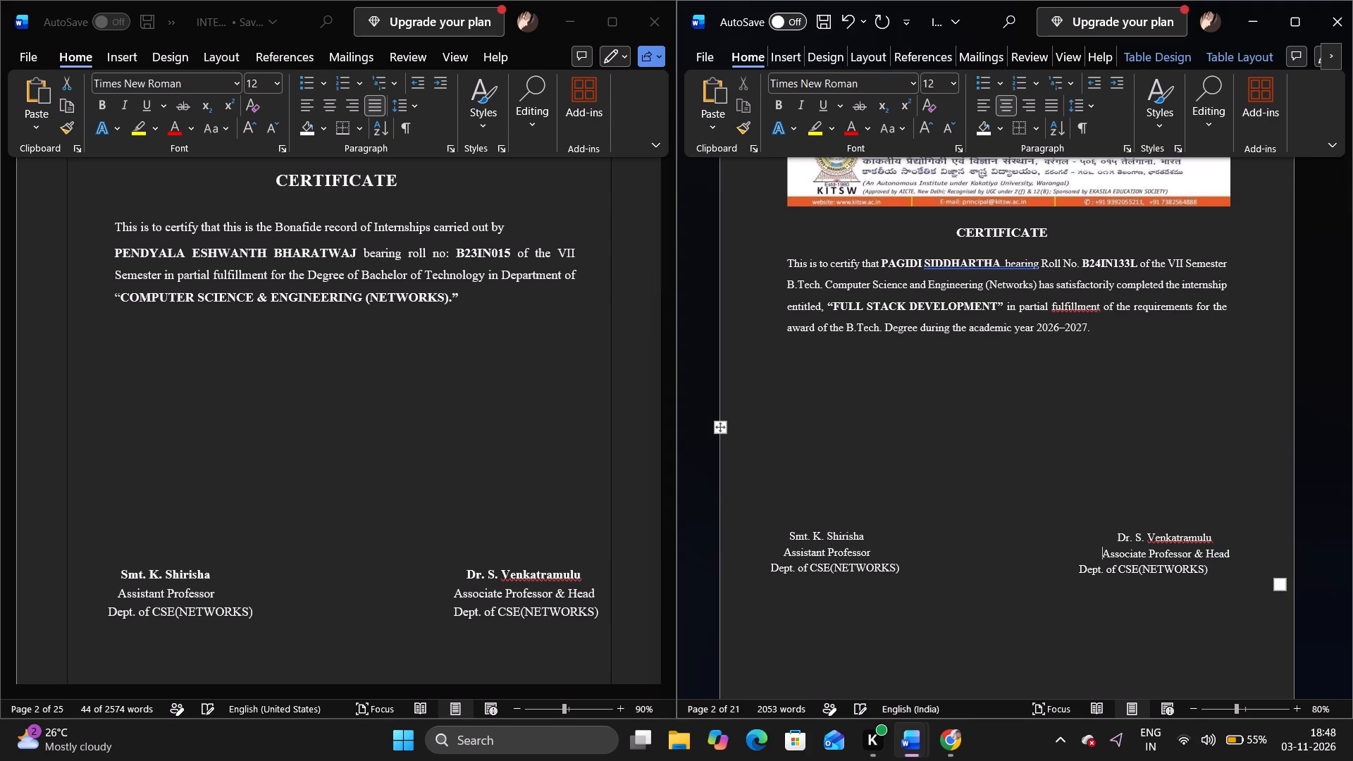
key(space)
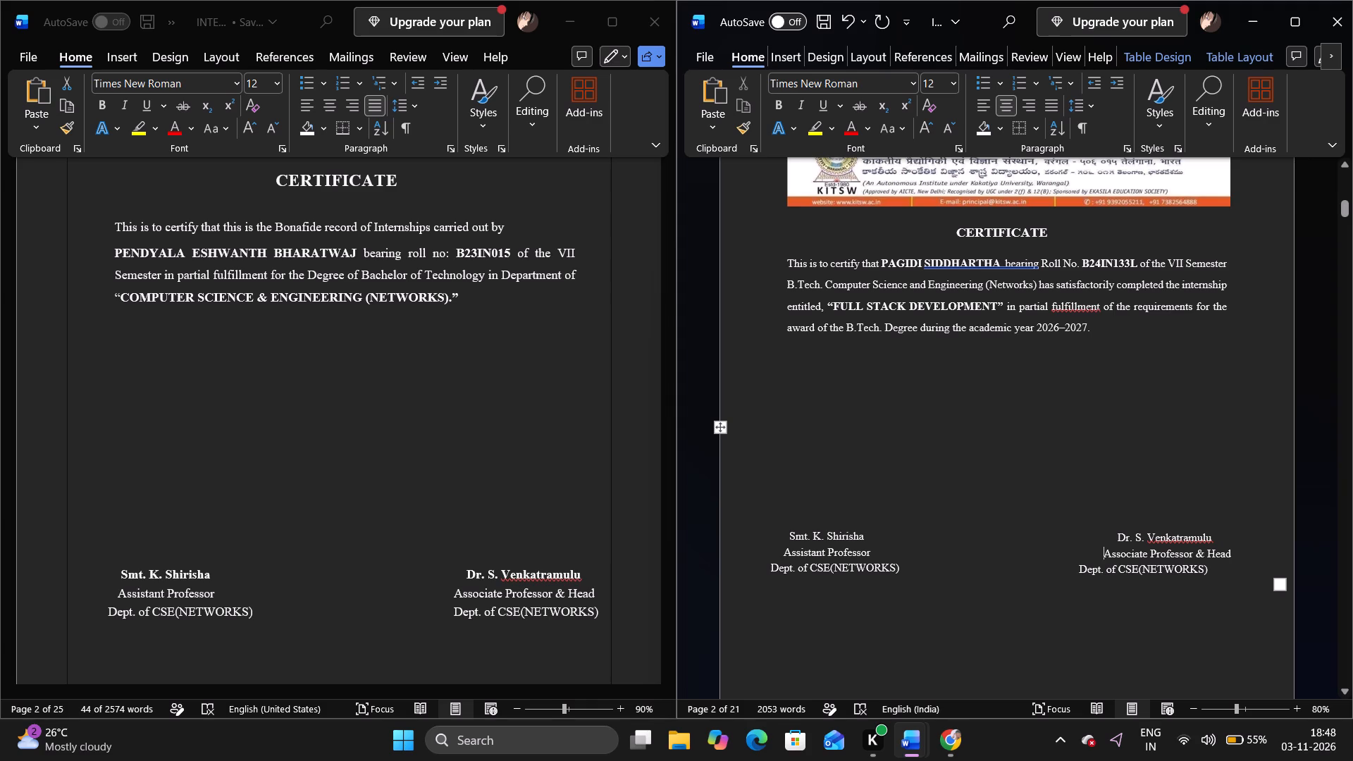
Shift the department head's "Dept. of CSE(NETWORKS)" line right with leading spaces to align with the lines above.
click(1051, 564)
key(space)
key(space)
key(space)
key(space)
key(space)
key(space)
key(space)
key(space)
key(space)
key(space)
key(space)
key(space)
key(space)
key(space)
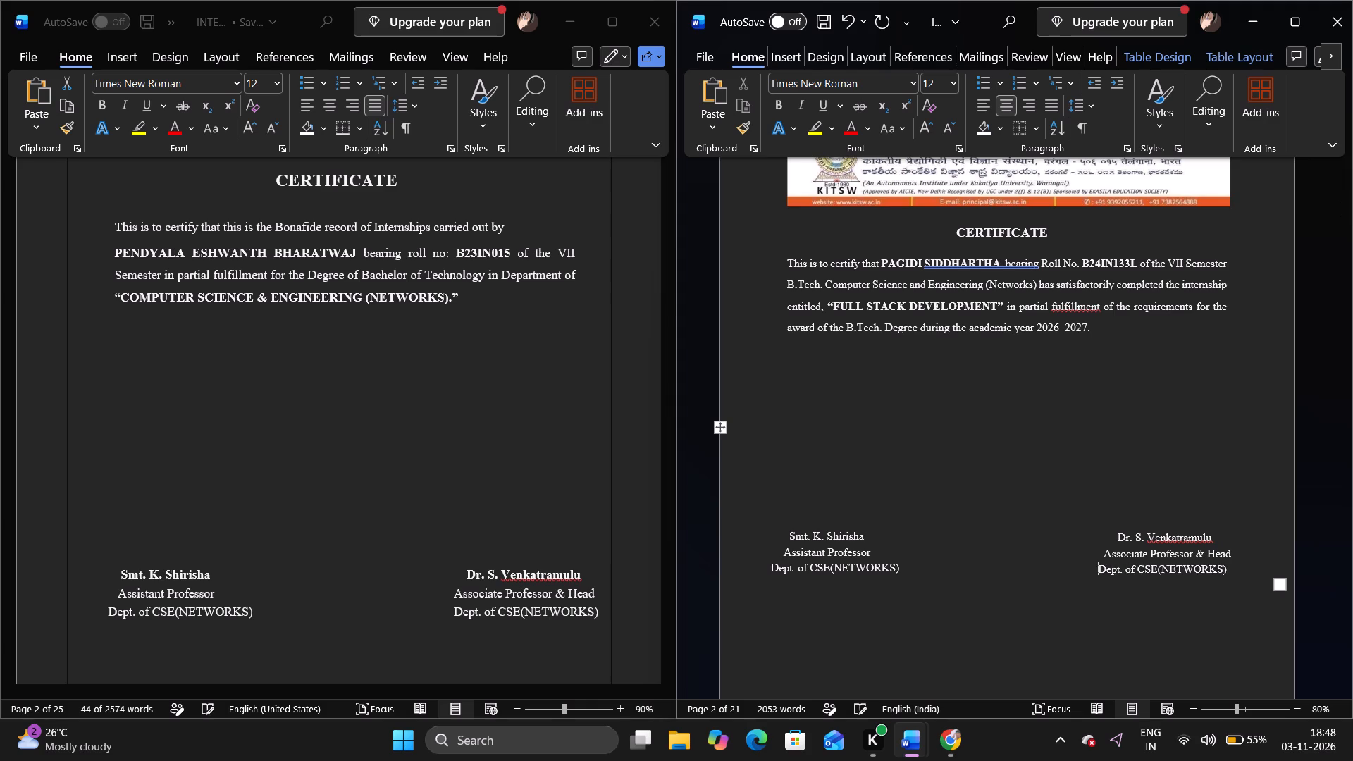
key(space)
key(space)
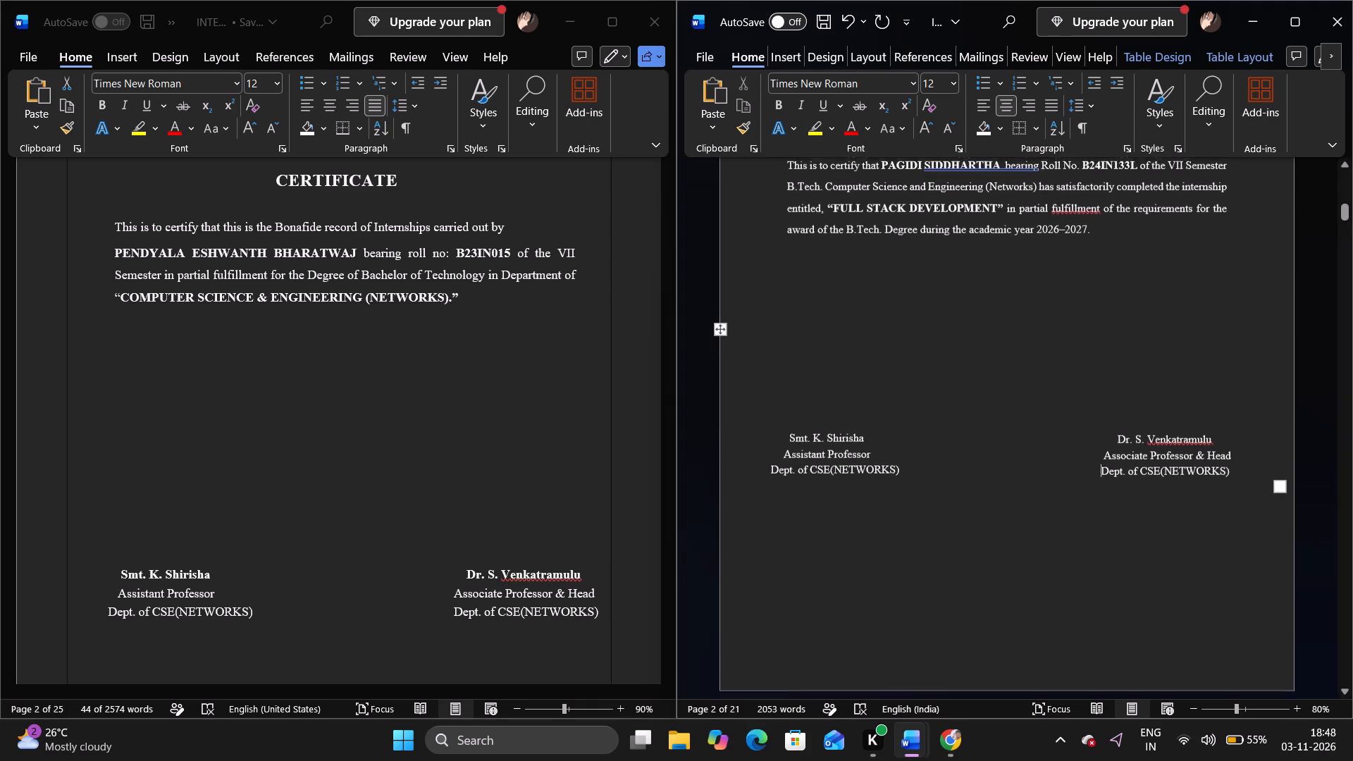
Delete the paragraph thanking the Convener from the Full Stack Development report's Acknowledgement, keeping one blank line in its place.
scroll(1051, 564, down, 1)
scroll(1051, 564, up, 1)
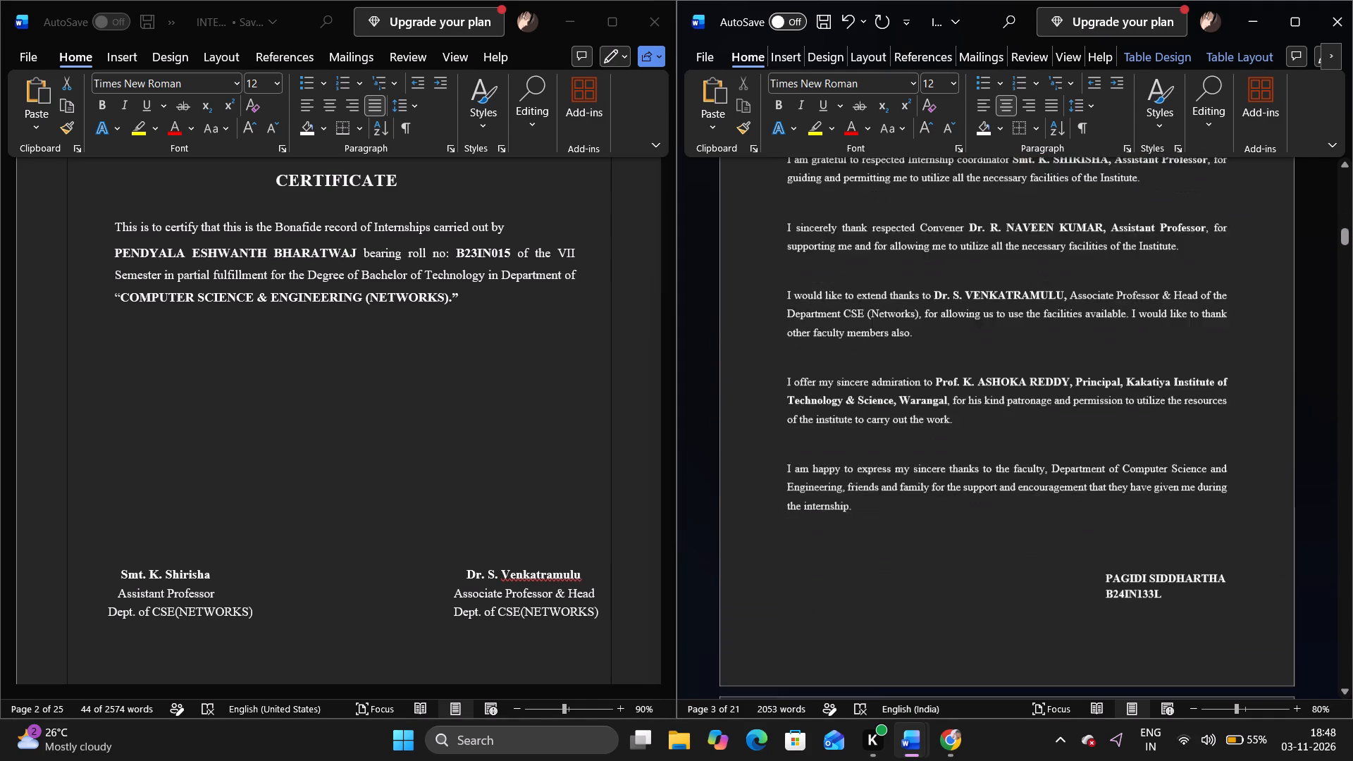
scroll(1051, 564, up, 2)
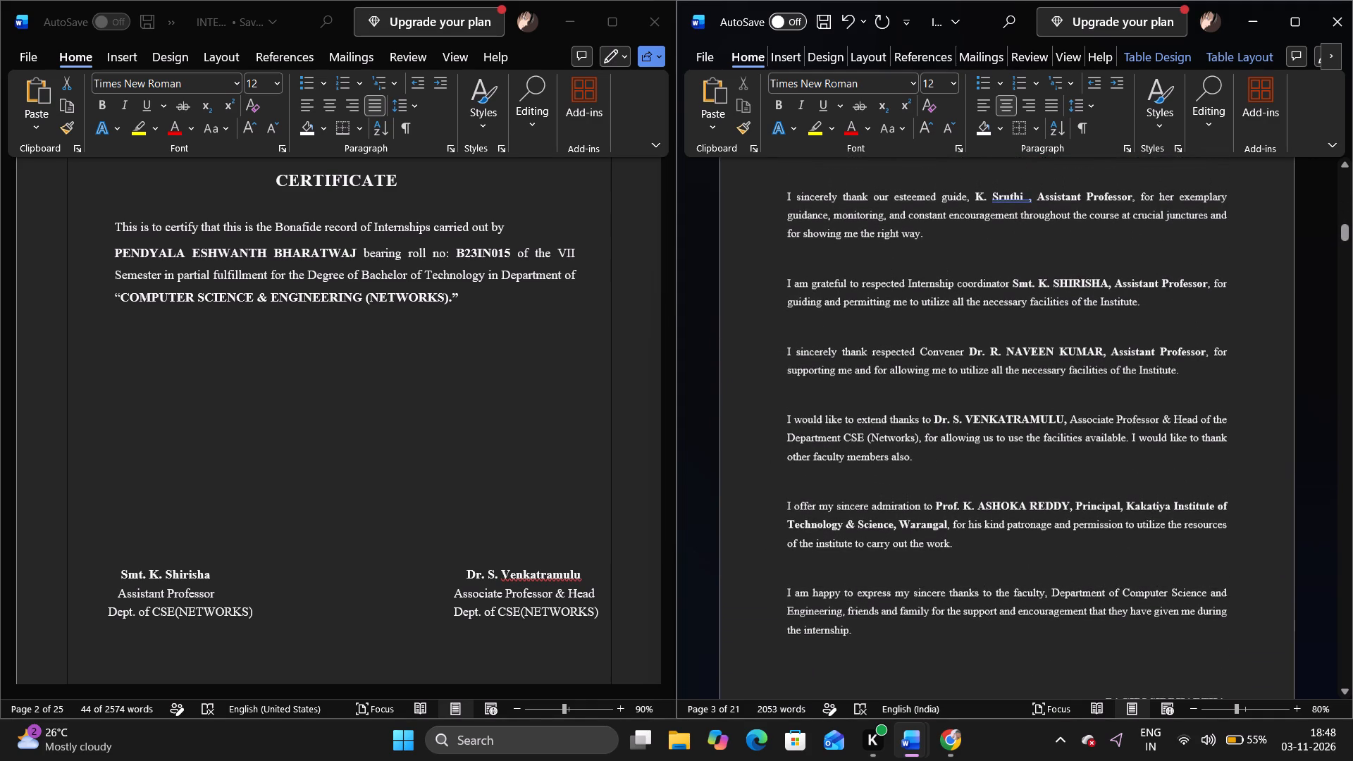
scroll(1051, 564, up, 1)
scroll(577, 579, down, 3)
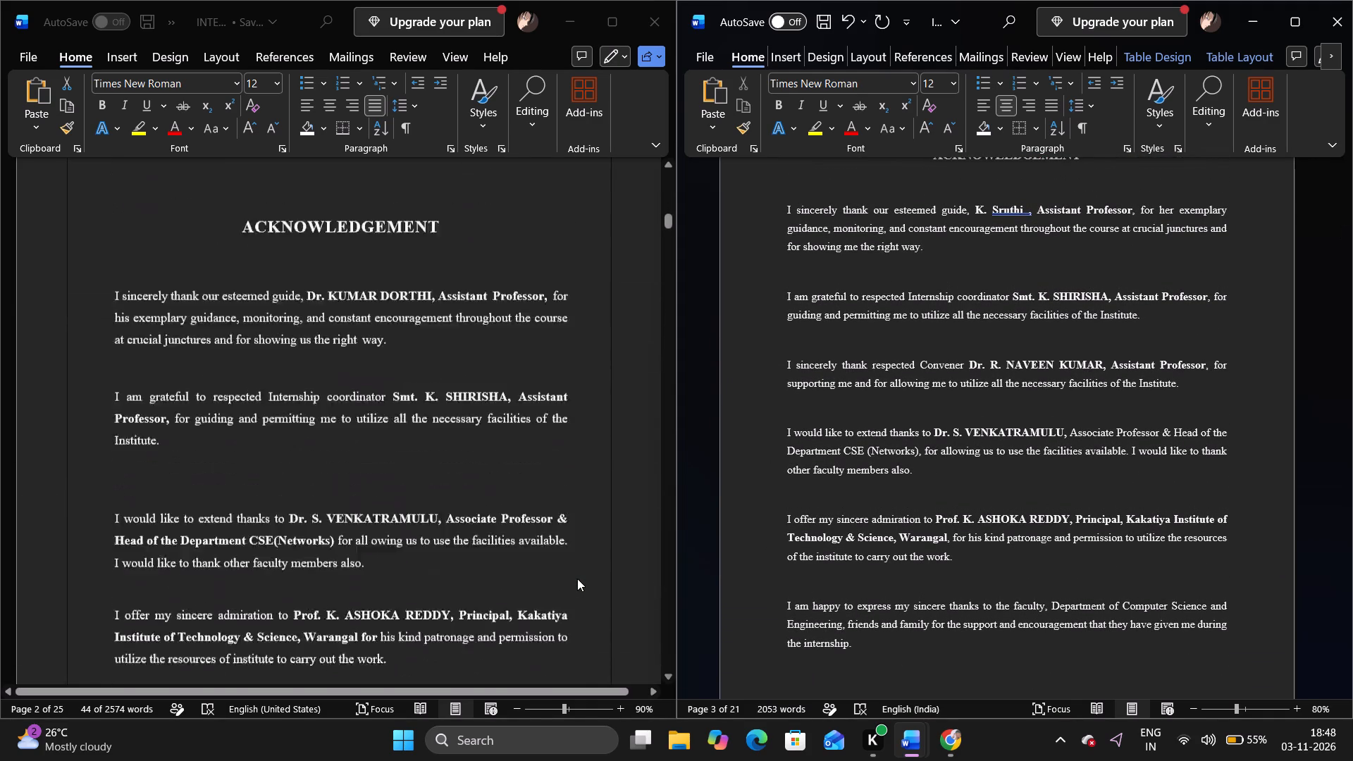
scroll(577, 579, down, 1)
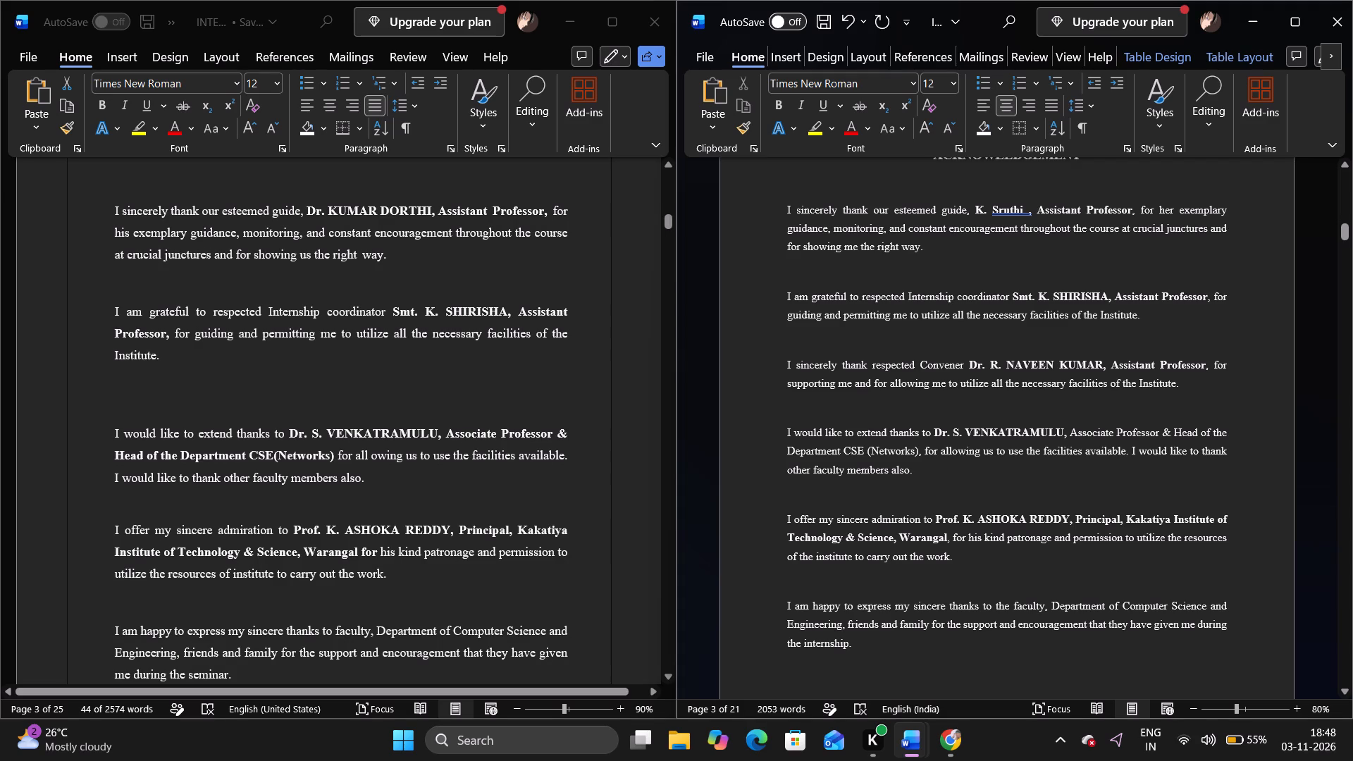
drag(1185, 385, 784, 347)
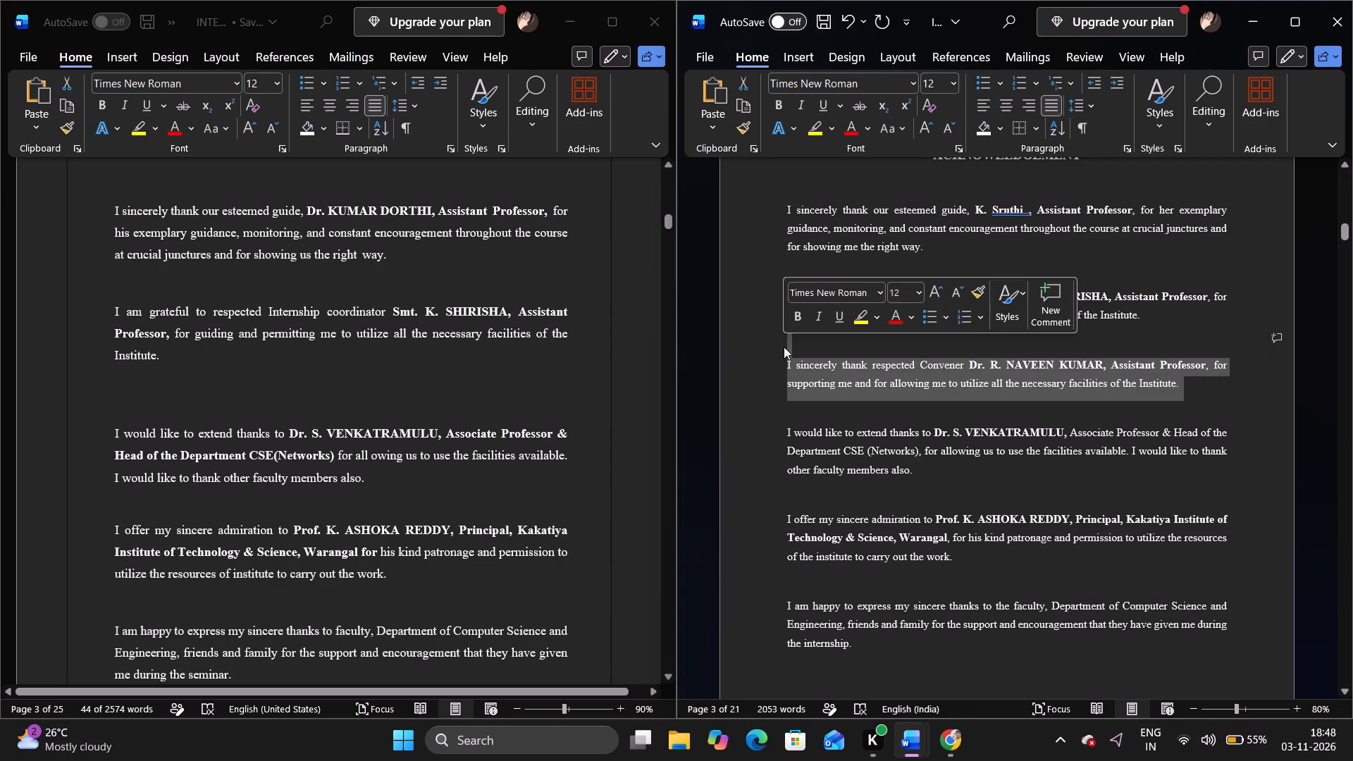
key(BackSpace)
key(BackSpace)
key(Return)
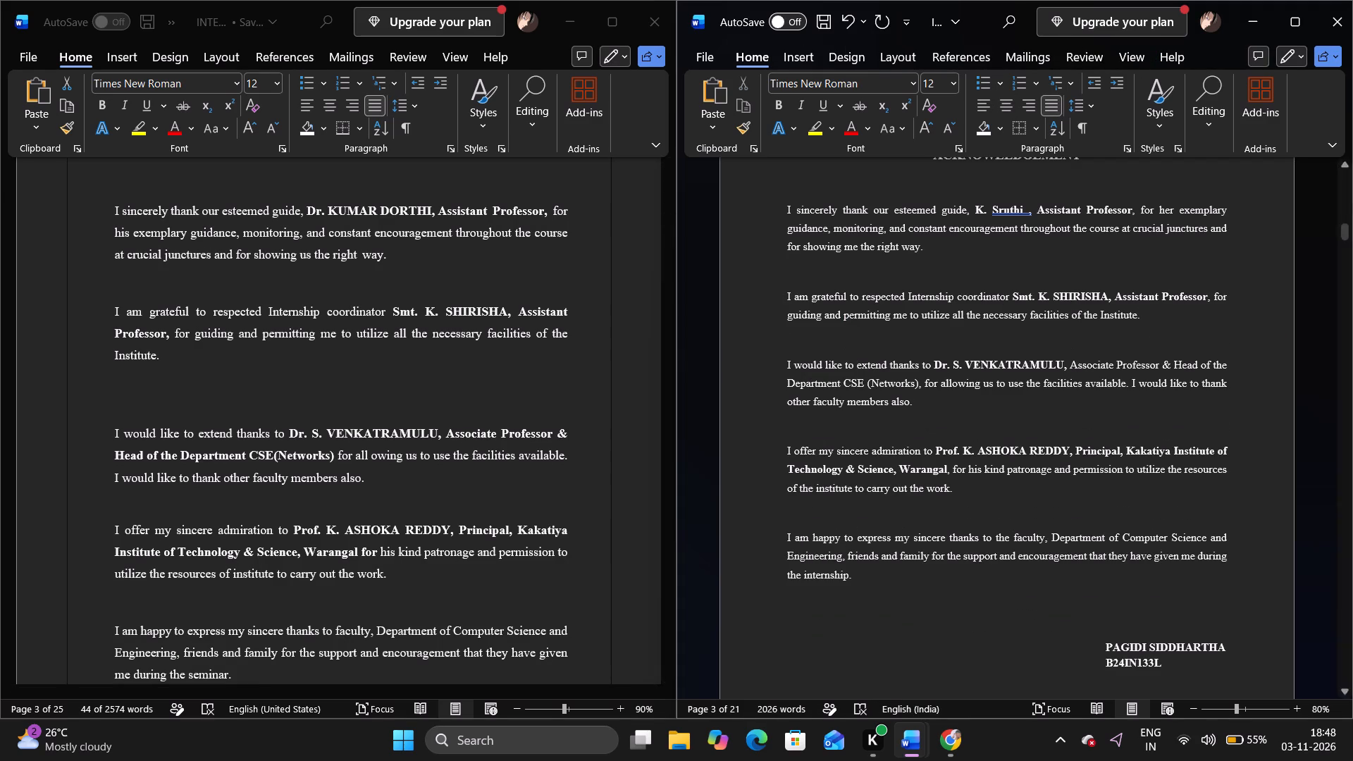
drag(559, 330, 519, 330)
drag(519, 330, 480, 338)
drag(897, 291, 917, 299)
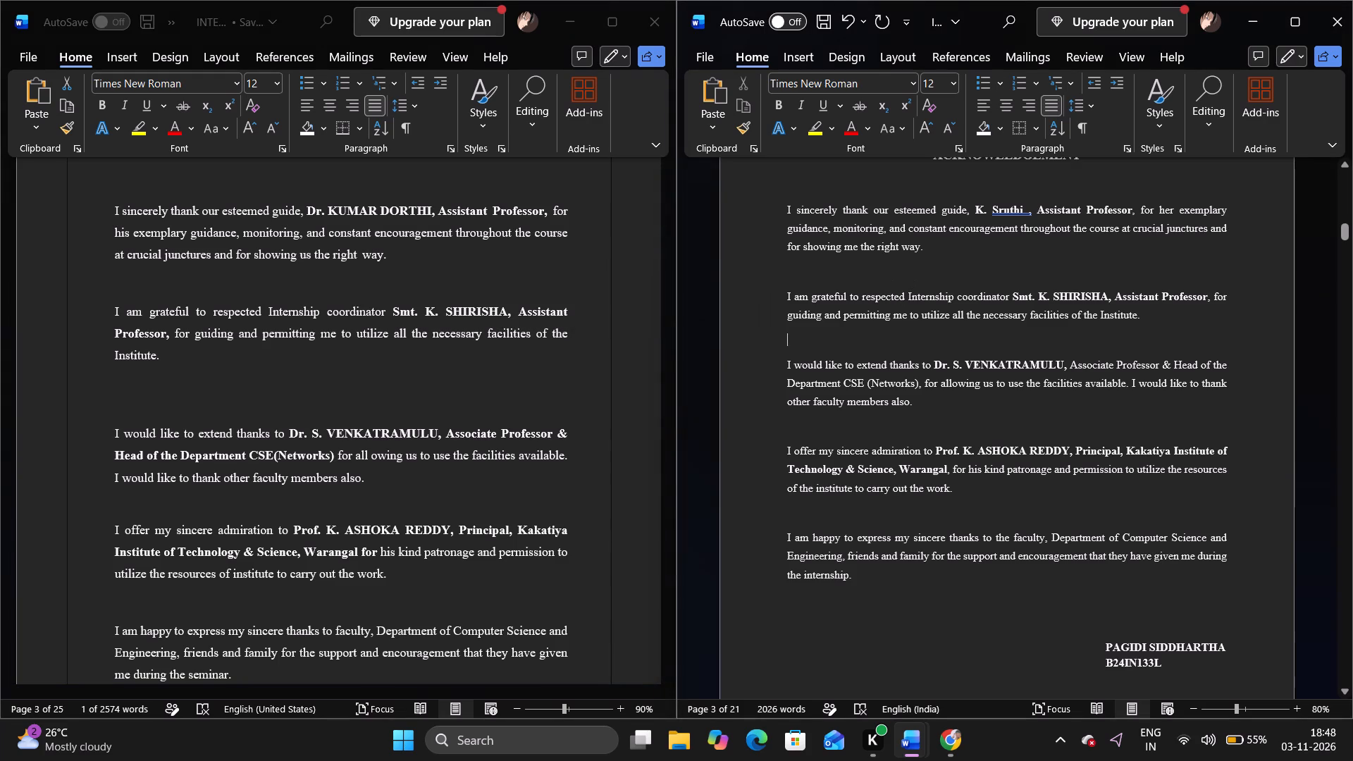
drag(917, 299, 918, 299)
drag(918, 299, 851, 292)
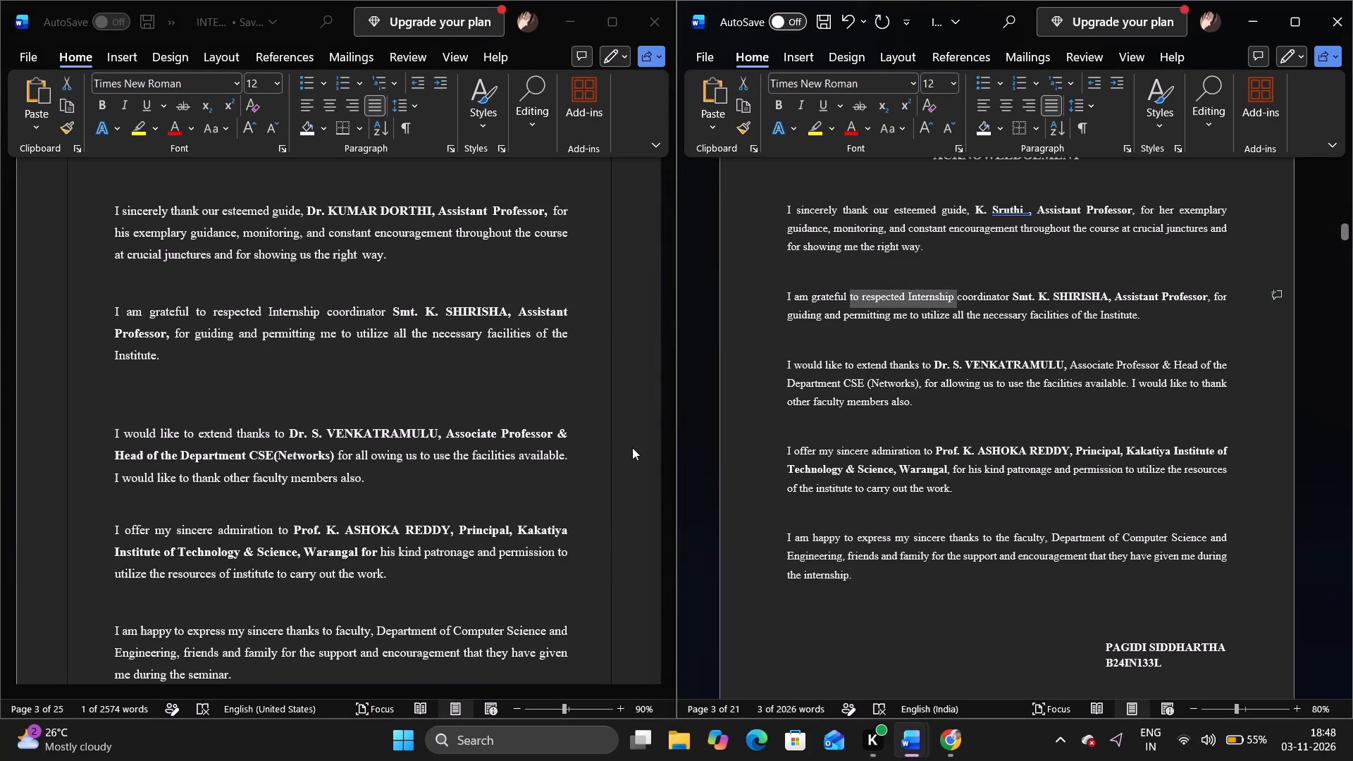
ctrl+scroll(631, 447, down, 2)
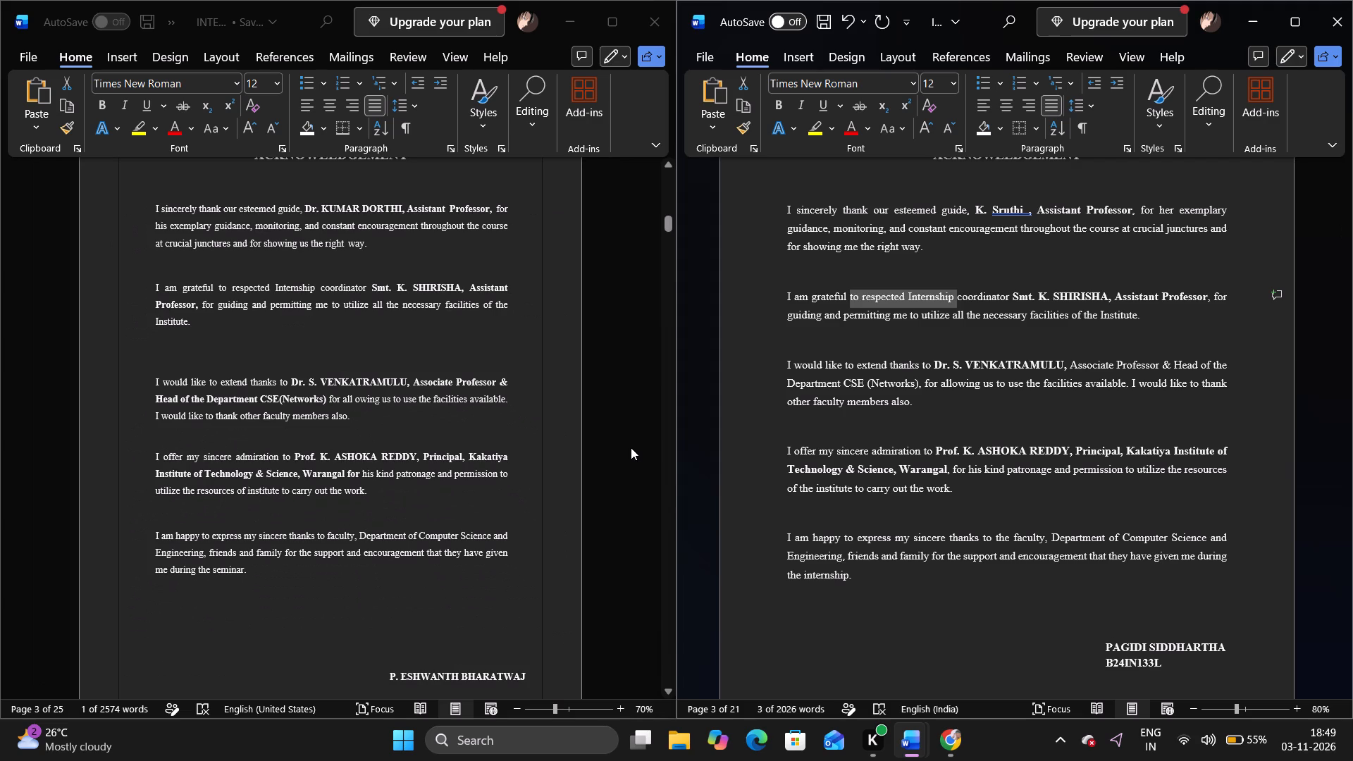
Set the line spacing of the Acknowledgement's first paragraph, thanking the guide, to 1.5.
drag(327, 301, 370, 303)
double_click(370, 303)
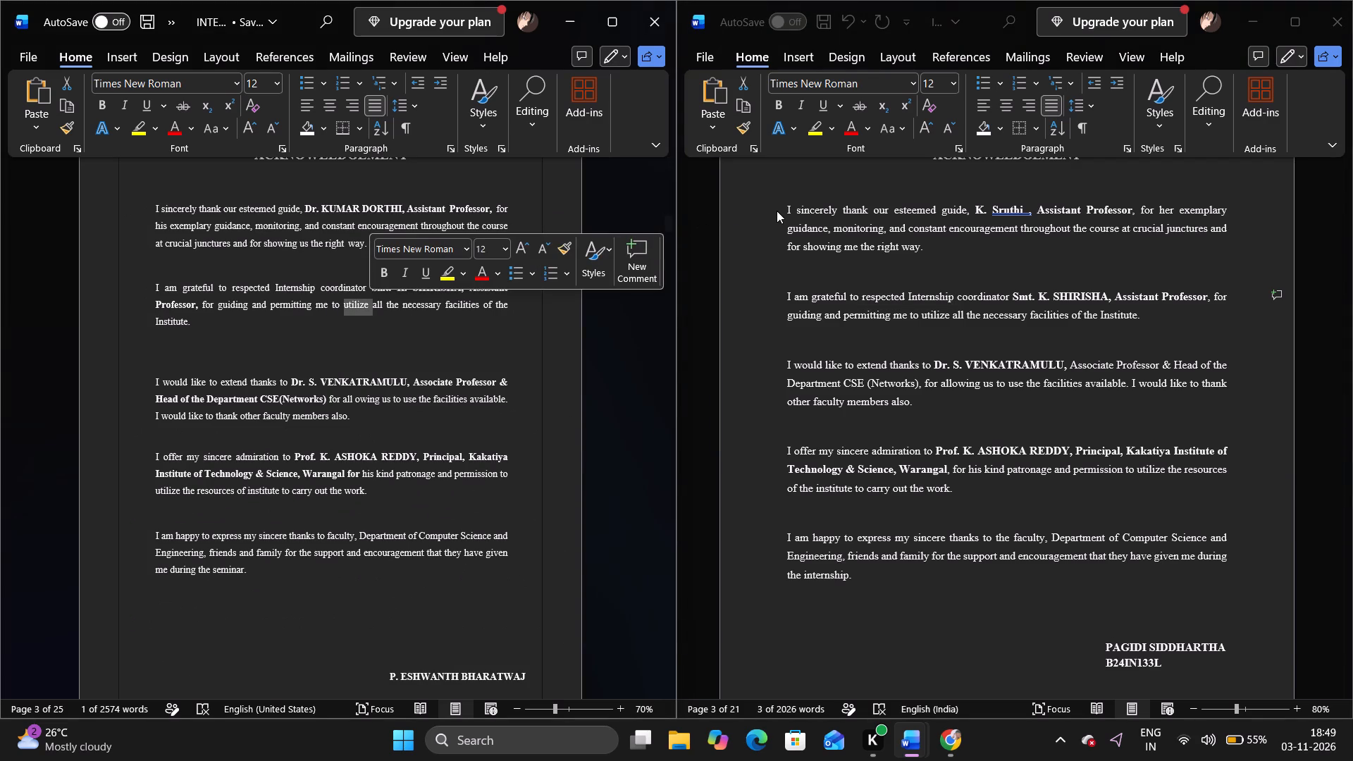
drag(777, 211, 929, 245)
drag(929, 245, 820, 221)
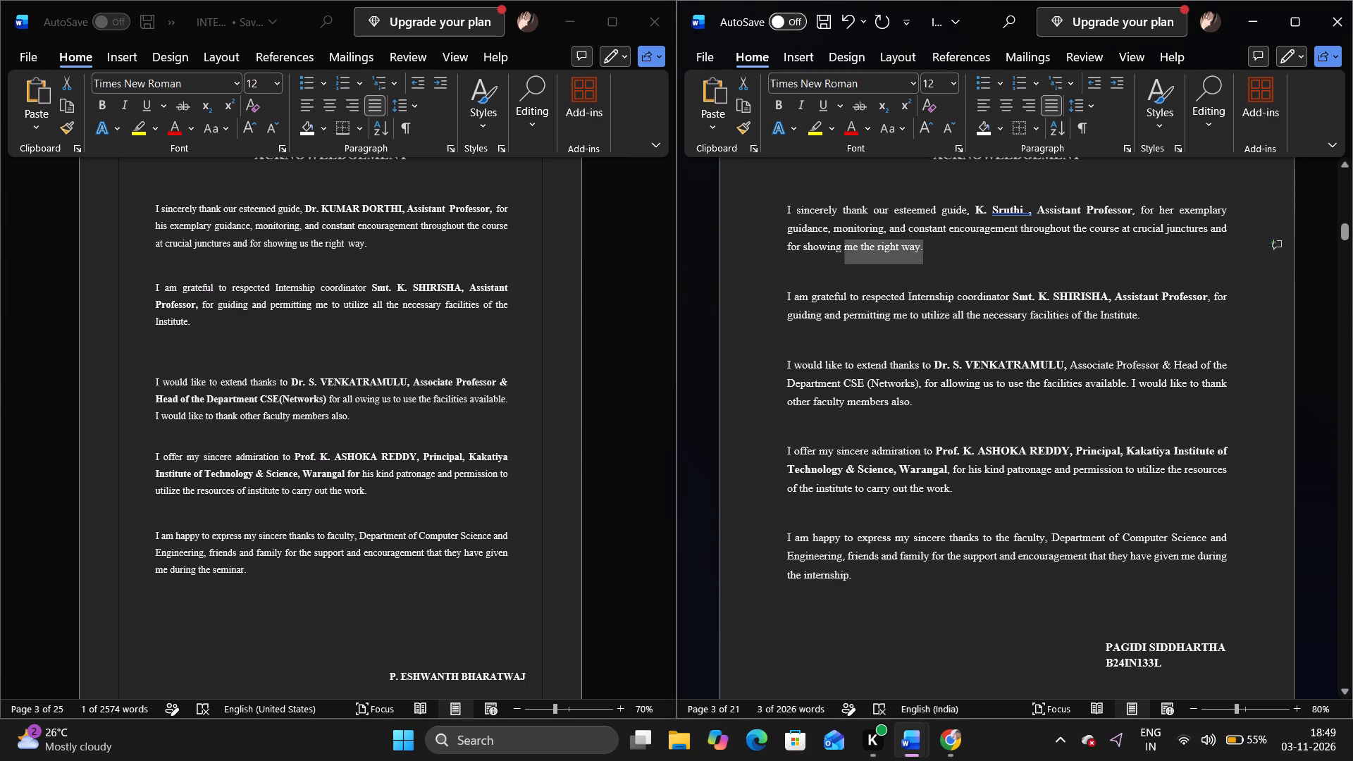
drag(820, 221, 759, 181)
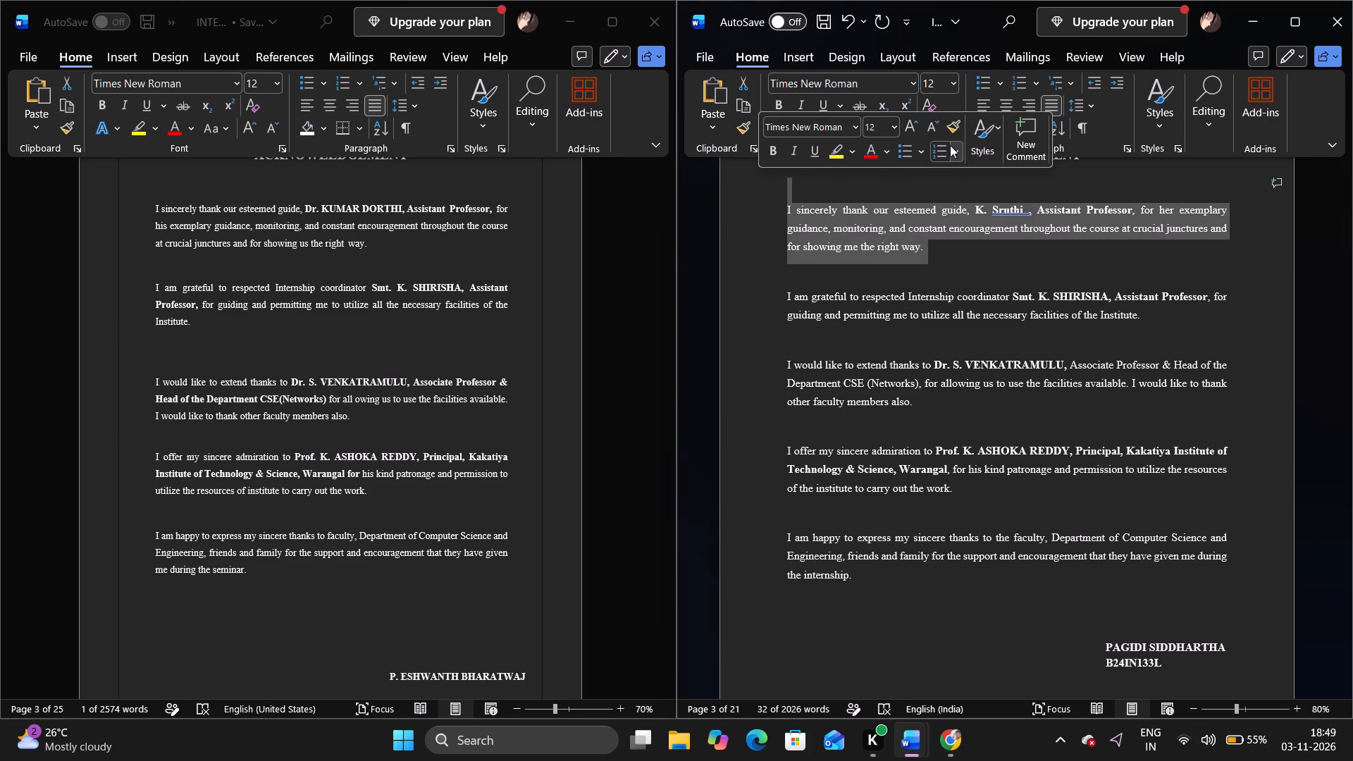
click(1084, 106)
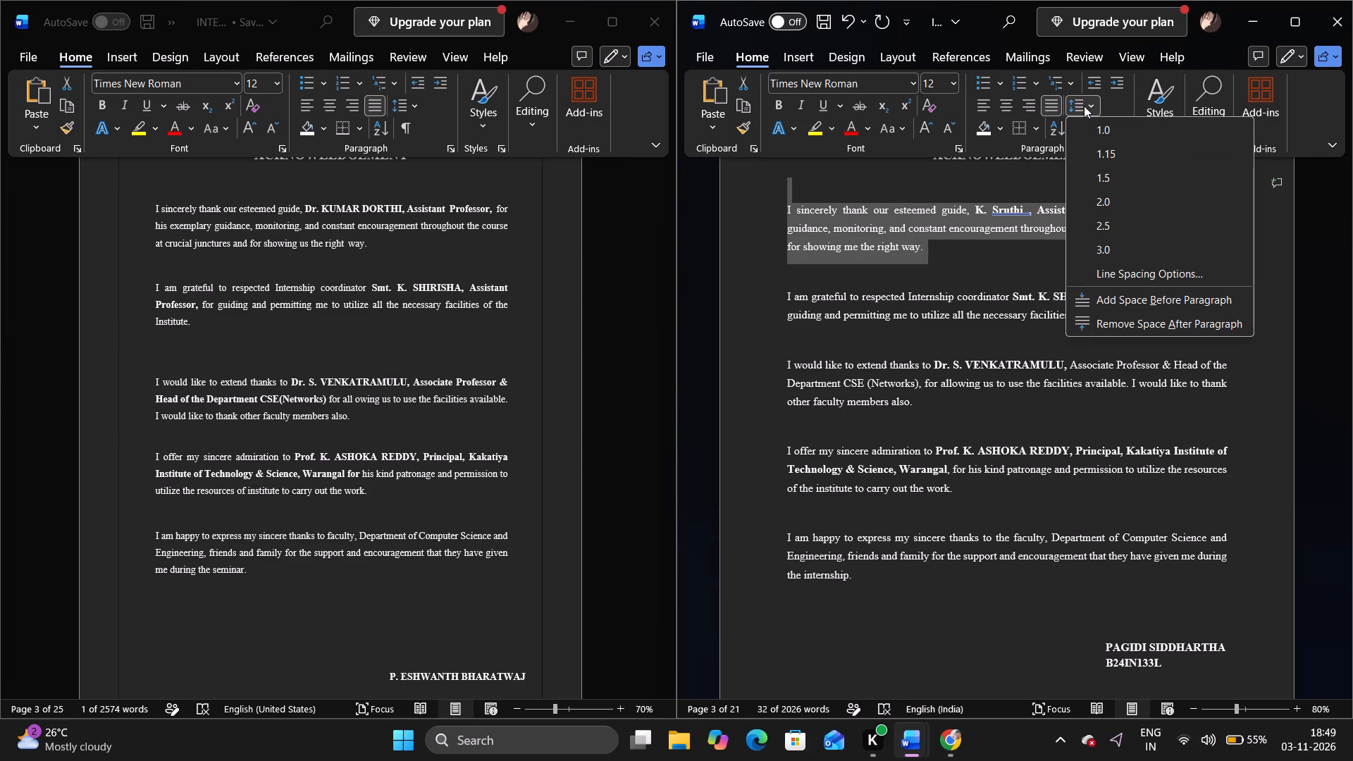
click(1106, 182)
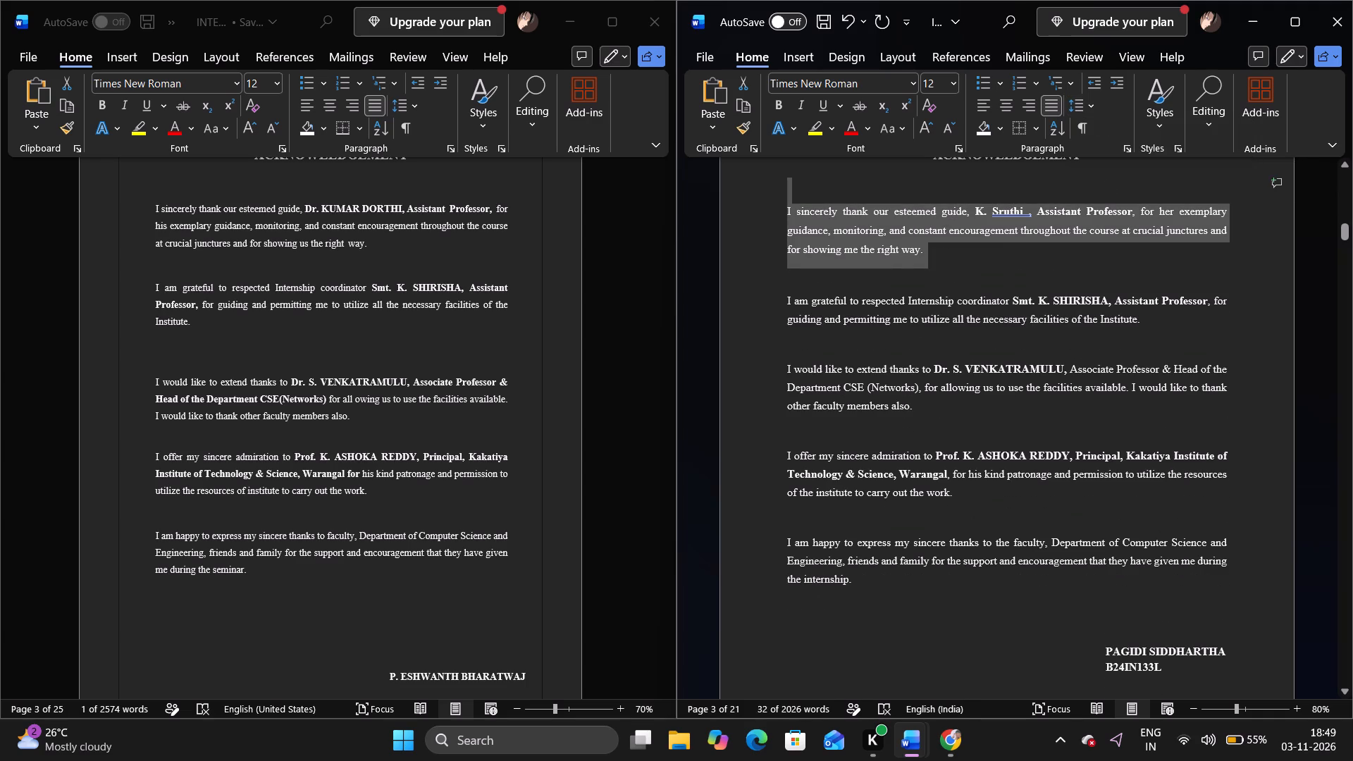
Set 1.5 line spacing for the remaining Acknowledgement paragraphs, from the internship coordinator's to the closing thanks to faculty, friends and family.
drag(777, 291, 870, 623)
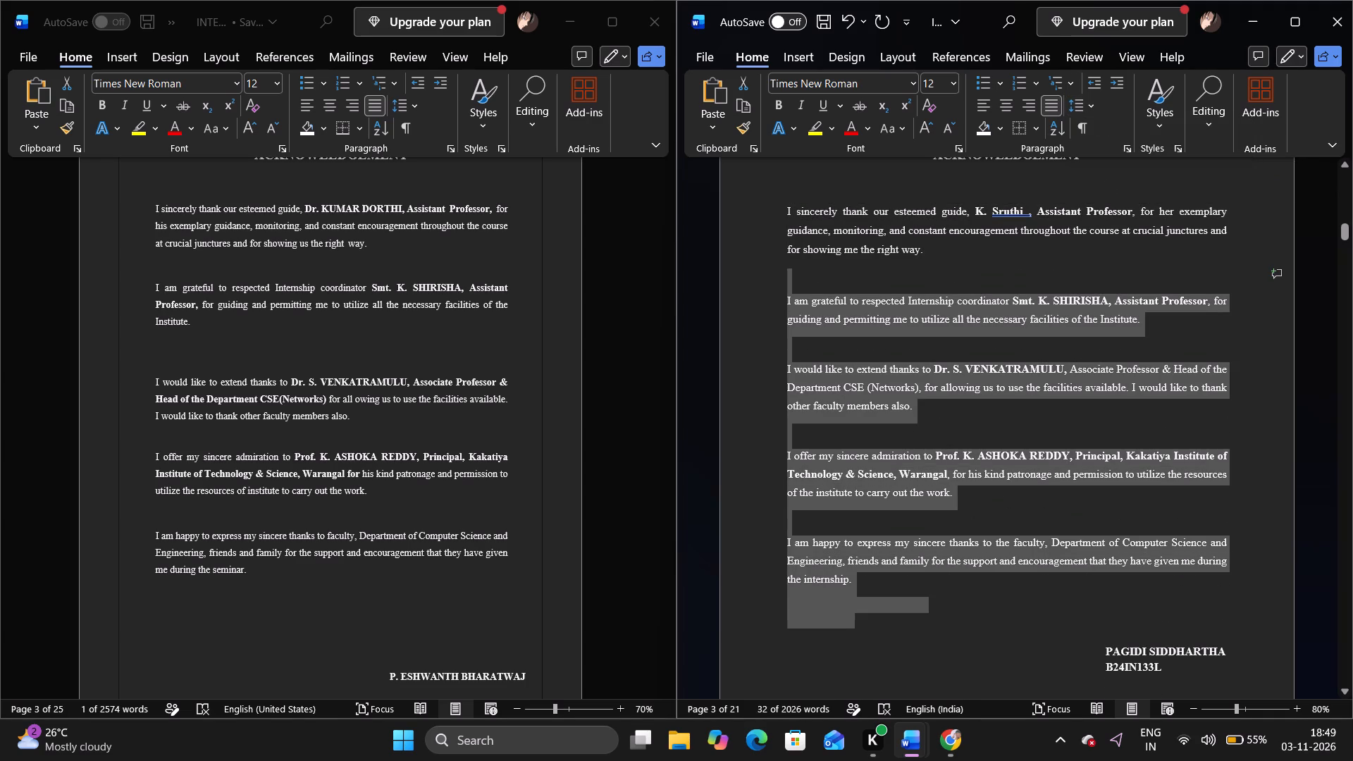
drag(870, 623, 867, 597)
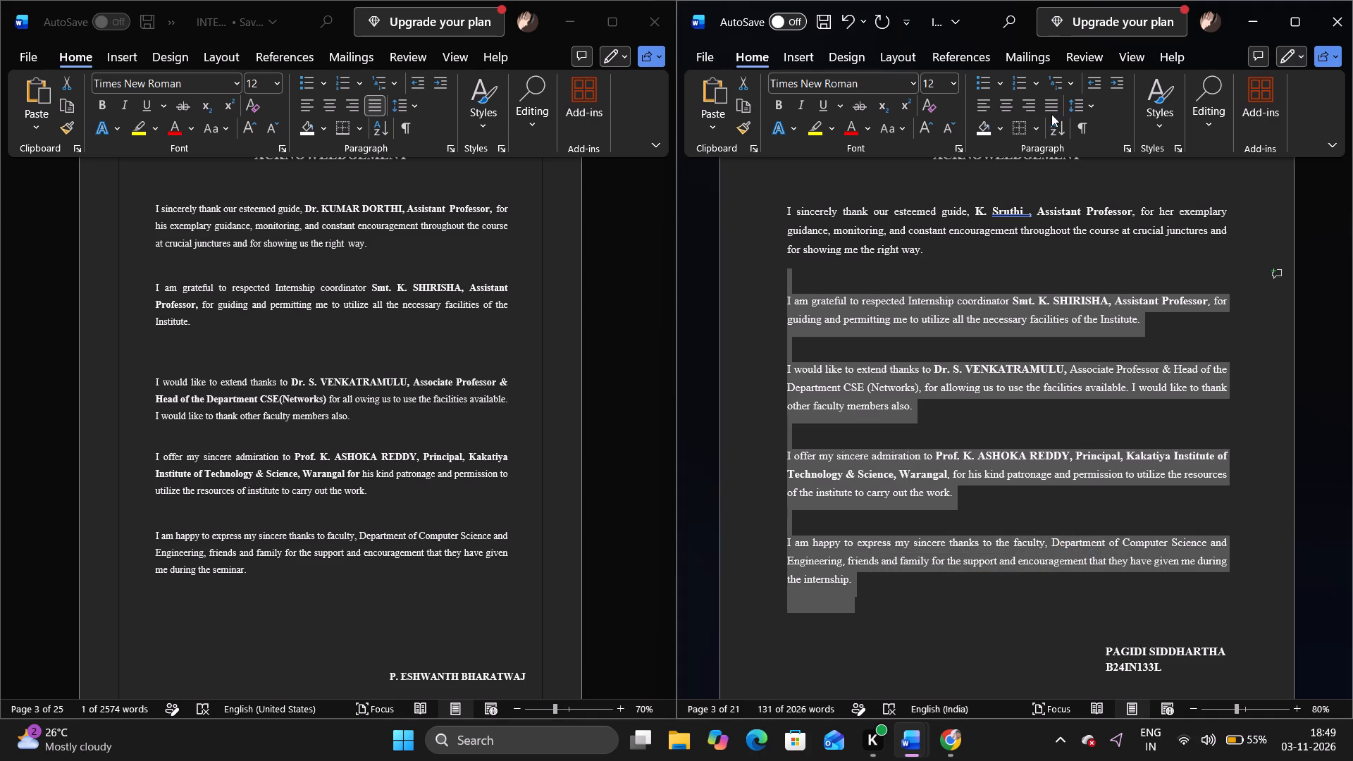
click(1089, 113)
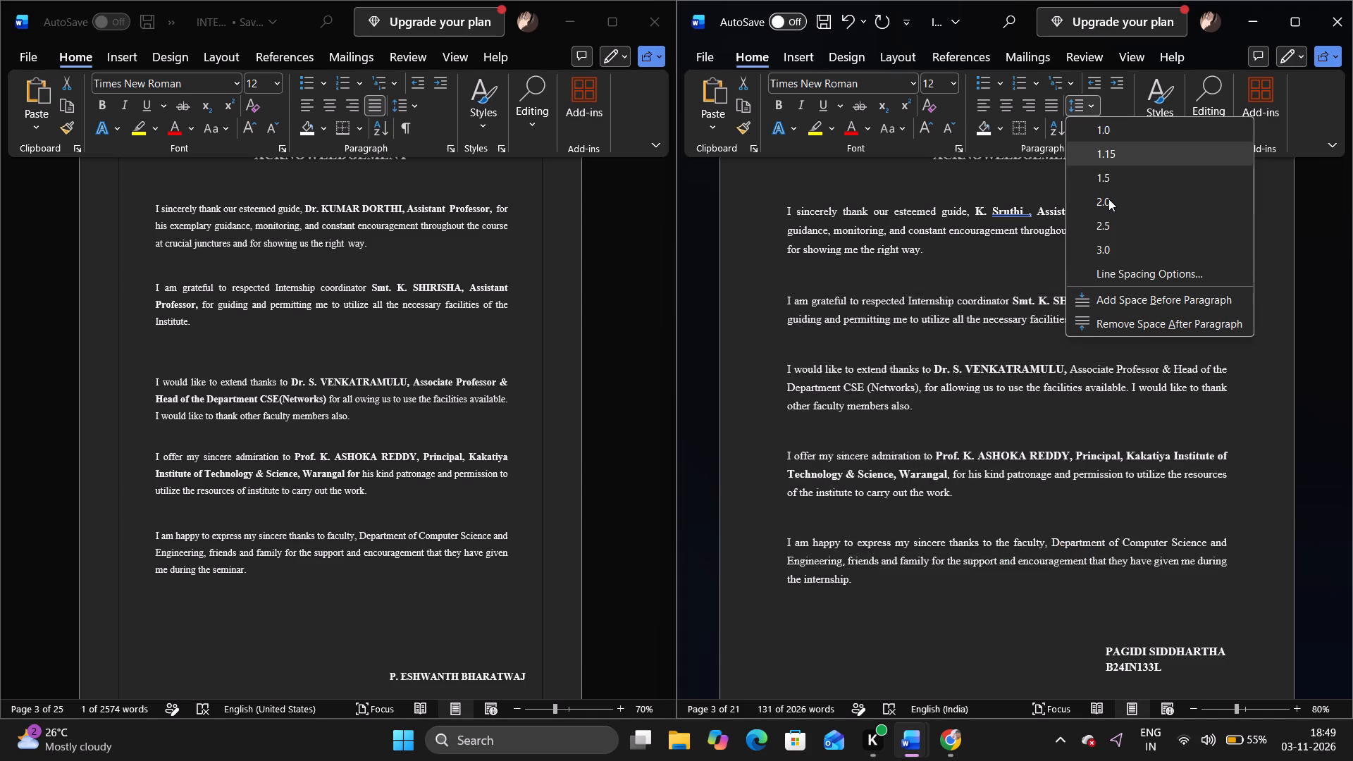
click(1104, 187)
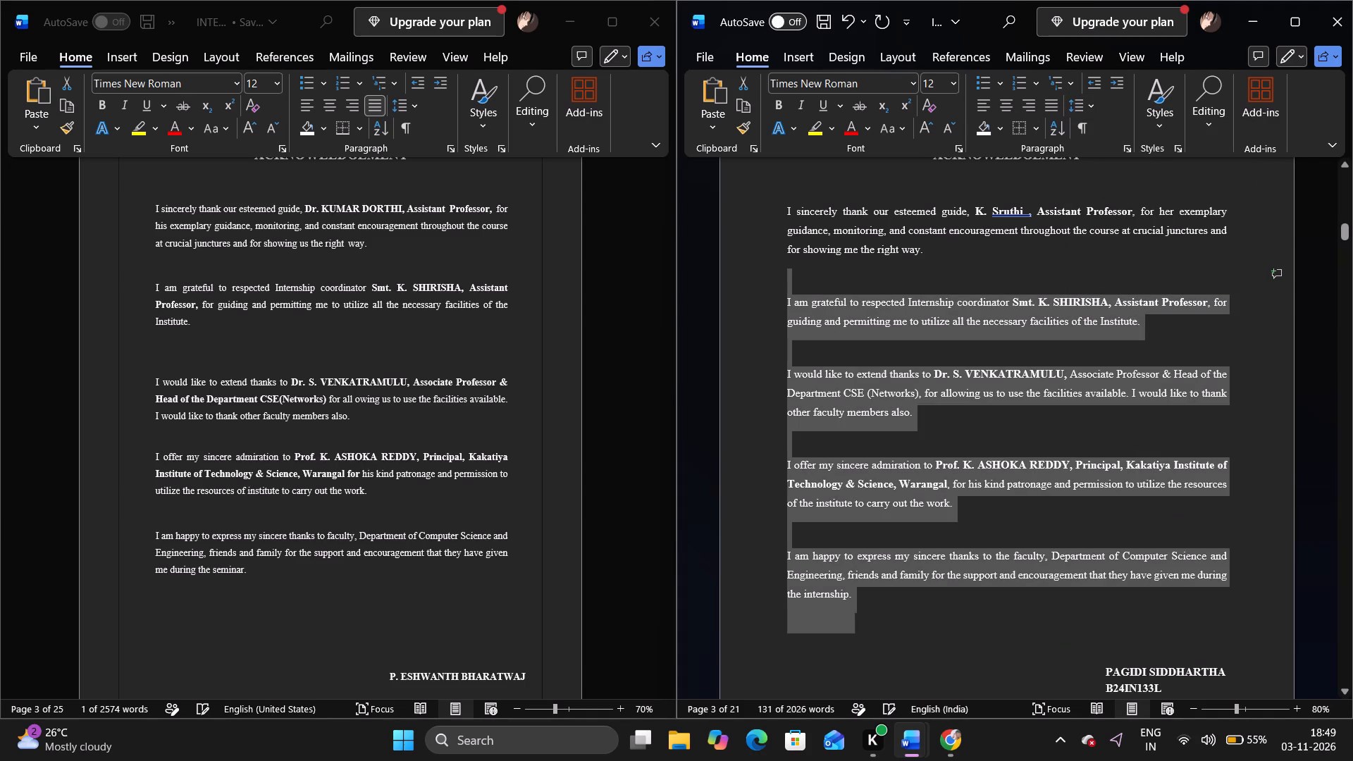
click(799, 286)
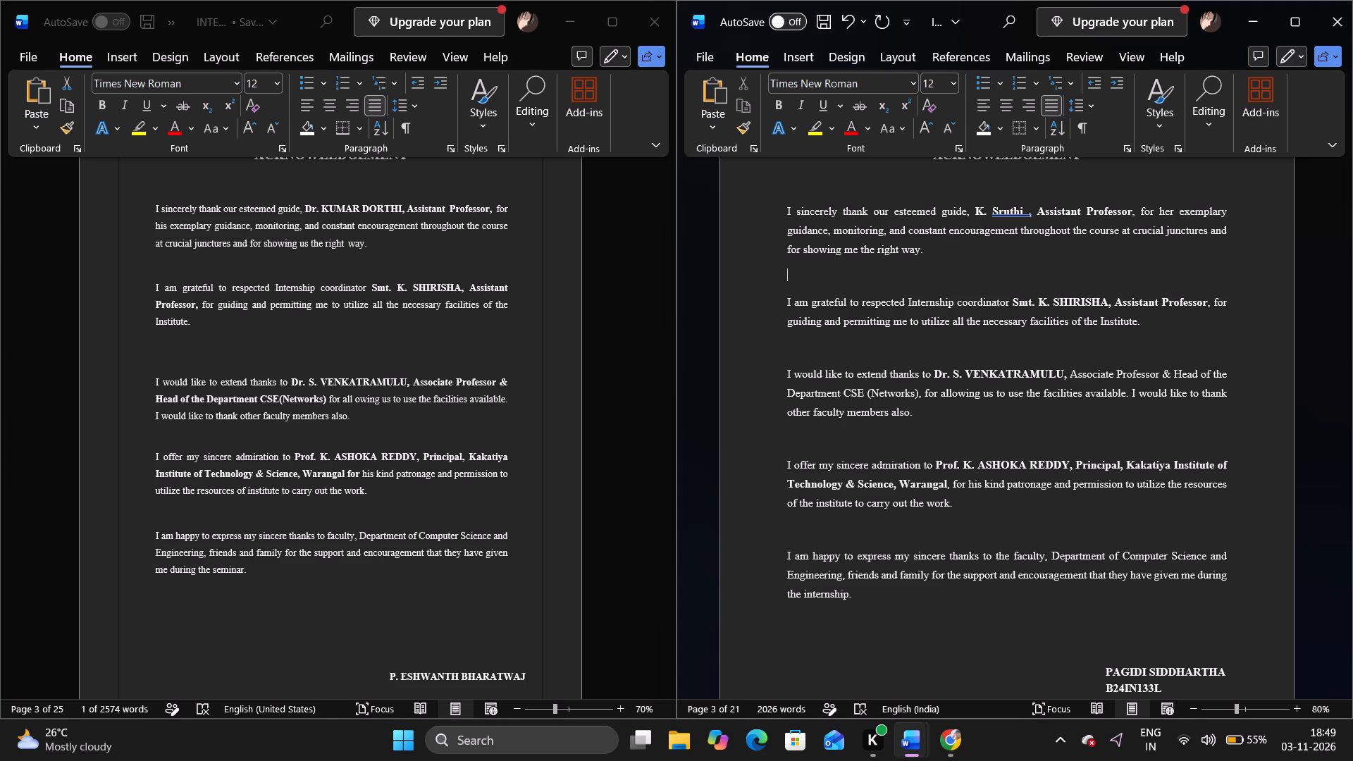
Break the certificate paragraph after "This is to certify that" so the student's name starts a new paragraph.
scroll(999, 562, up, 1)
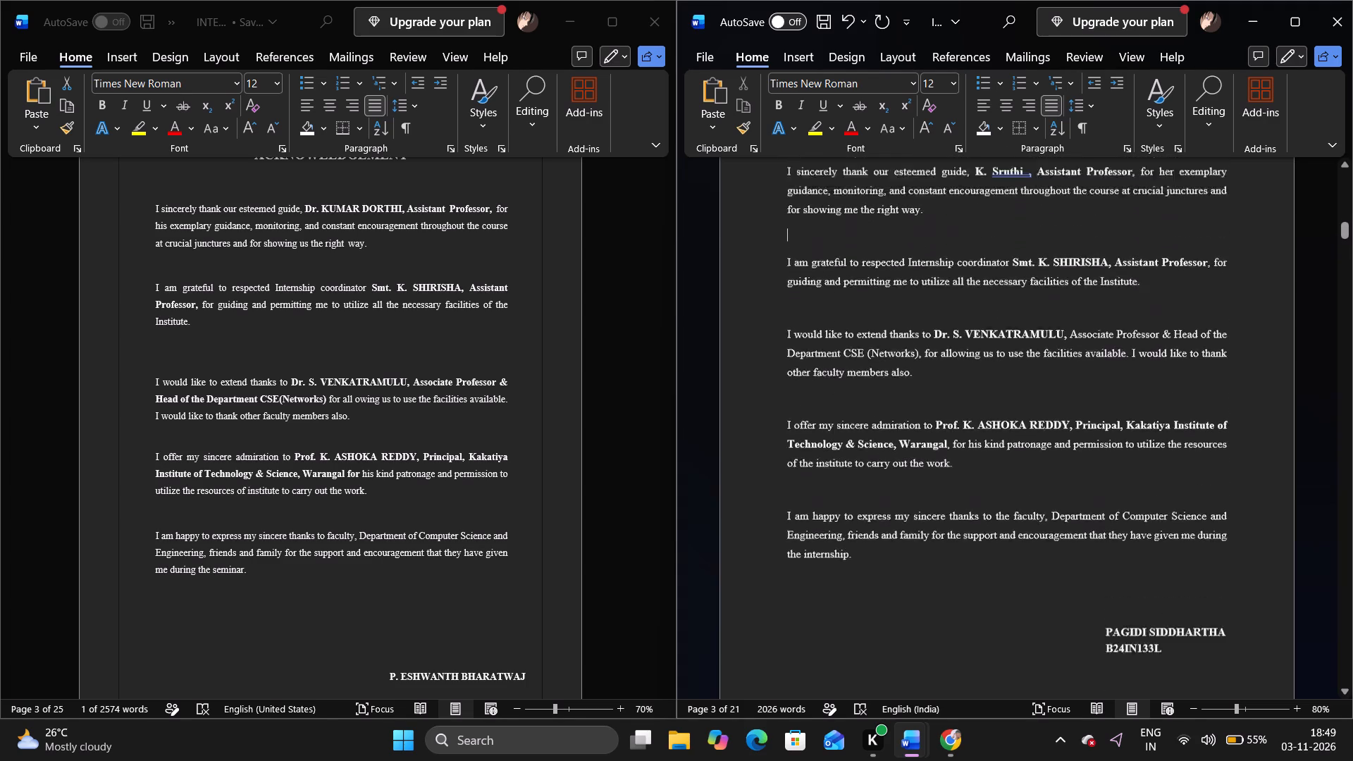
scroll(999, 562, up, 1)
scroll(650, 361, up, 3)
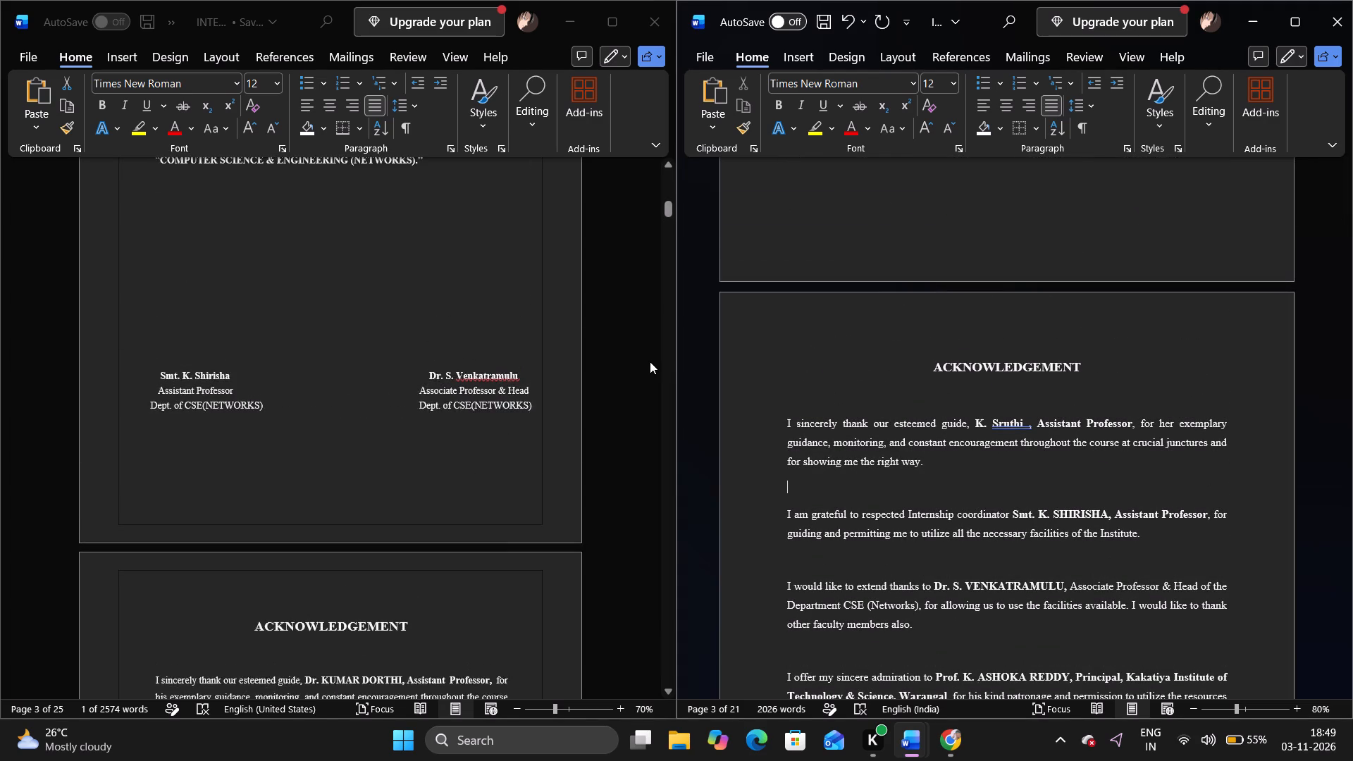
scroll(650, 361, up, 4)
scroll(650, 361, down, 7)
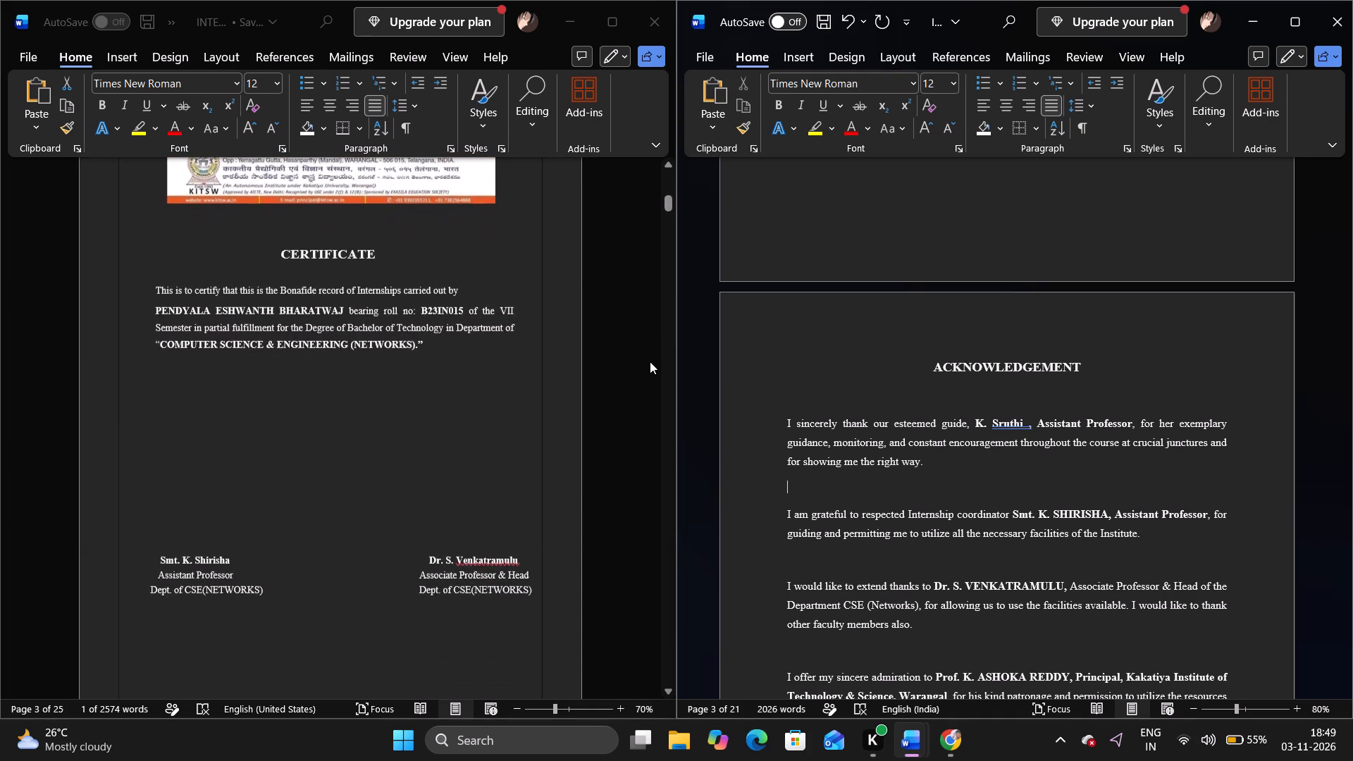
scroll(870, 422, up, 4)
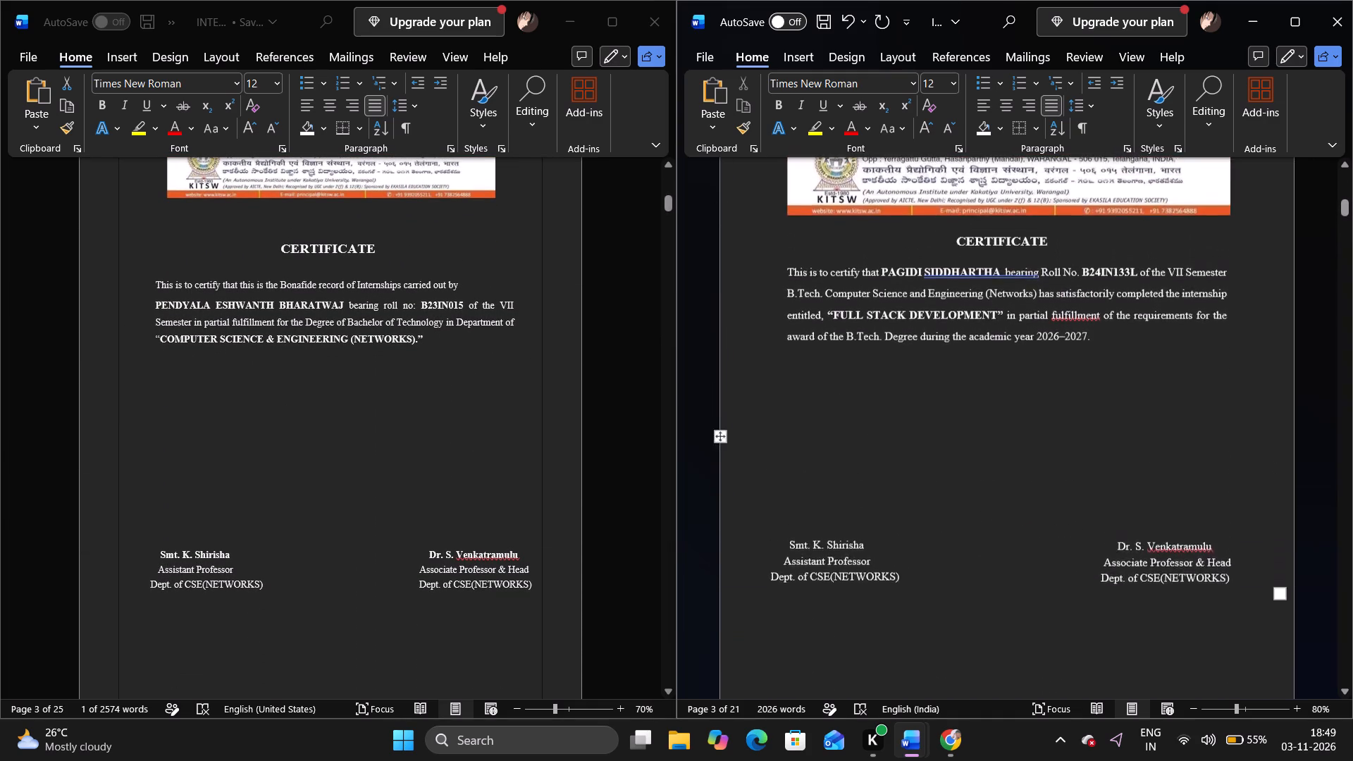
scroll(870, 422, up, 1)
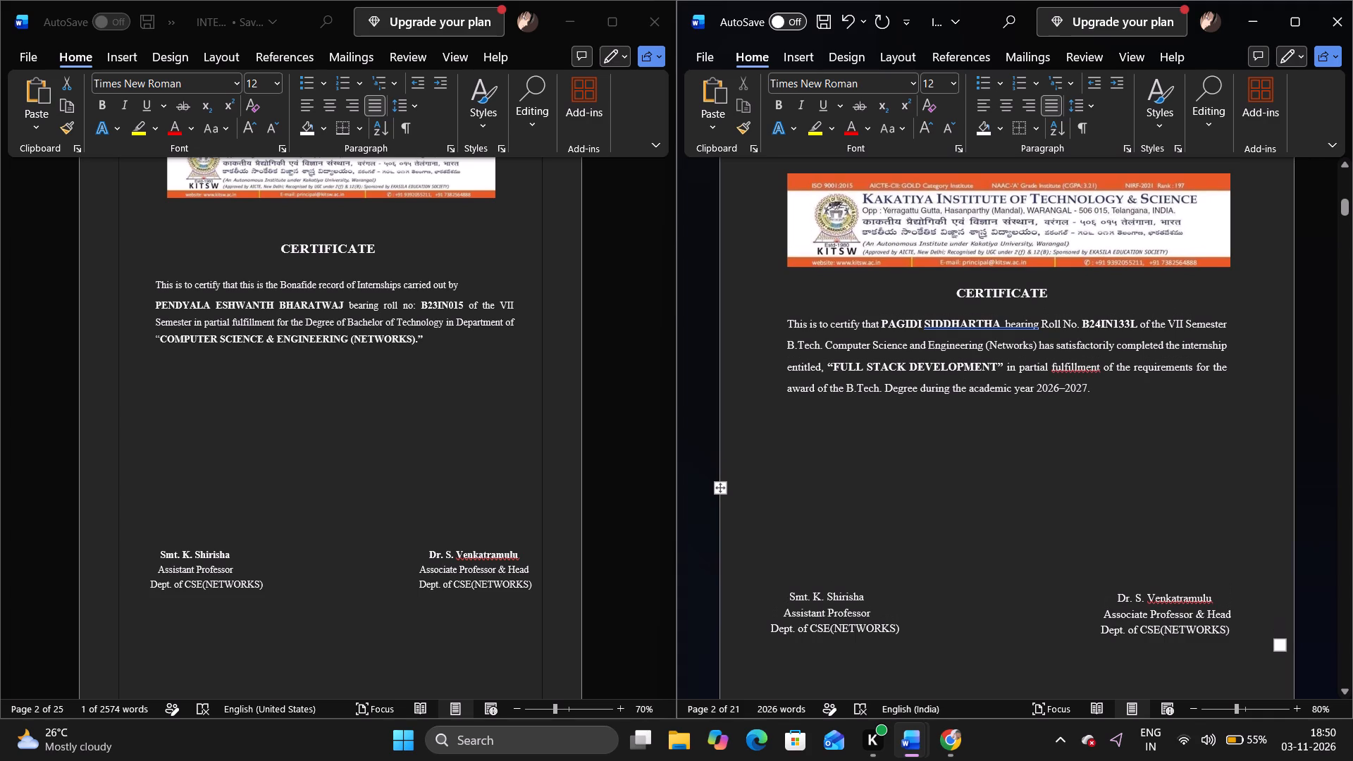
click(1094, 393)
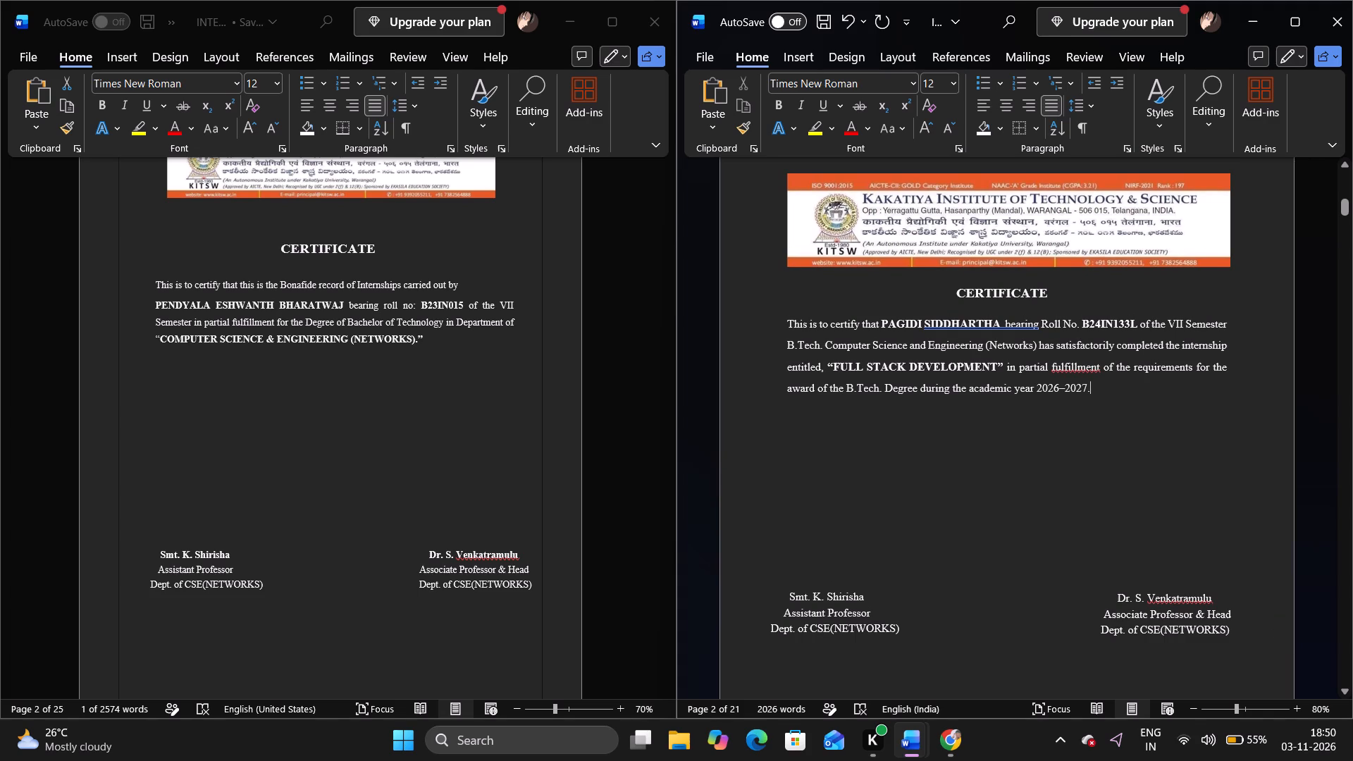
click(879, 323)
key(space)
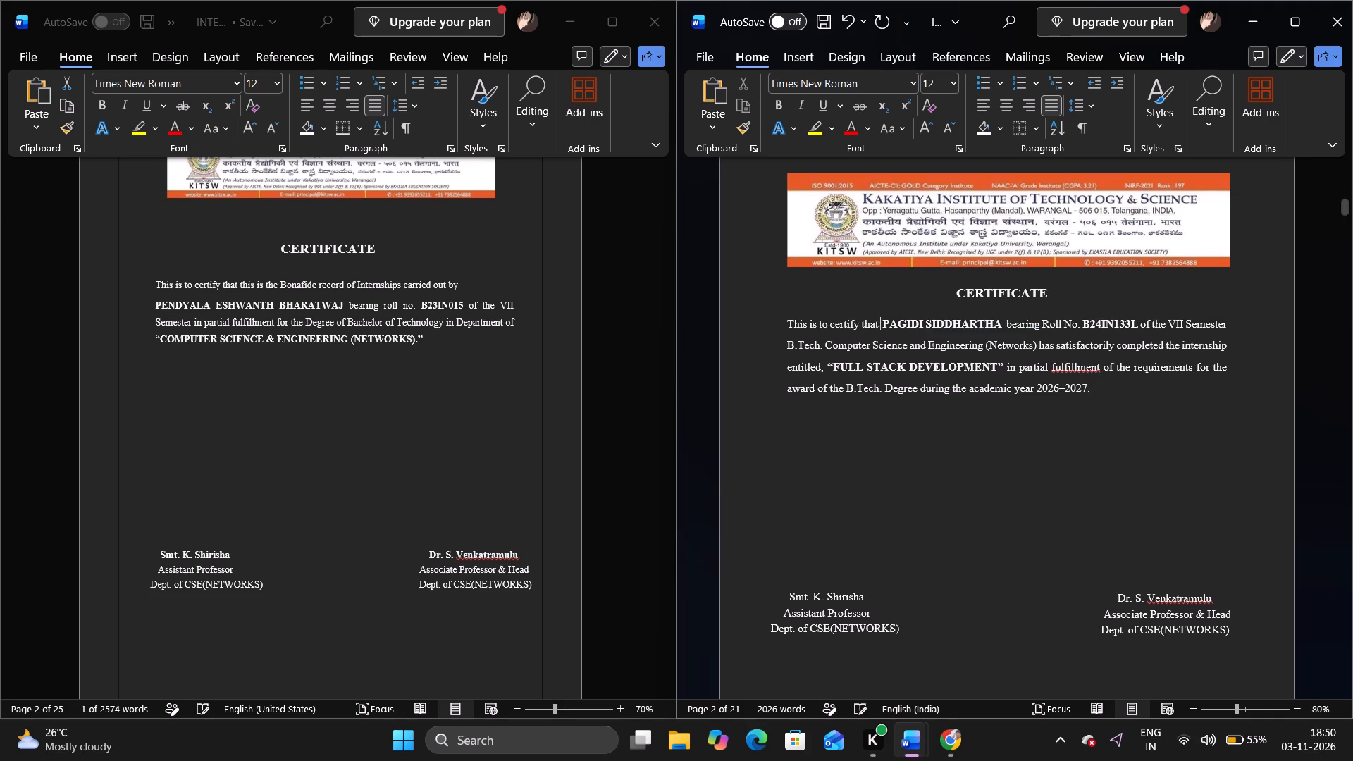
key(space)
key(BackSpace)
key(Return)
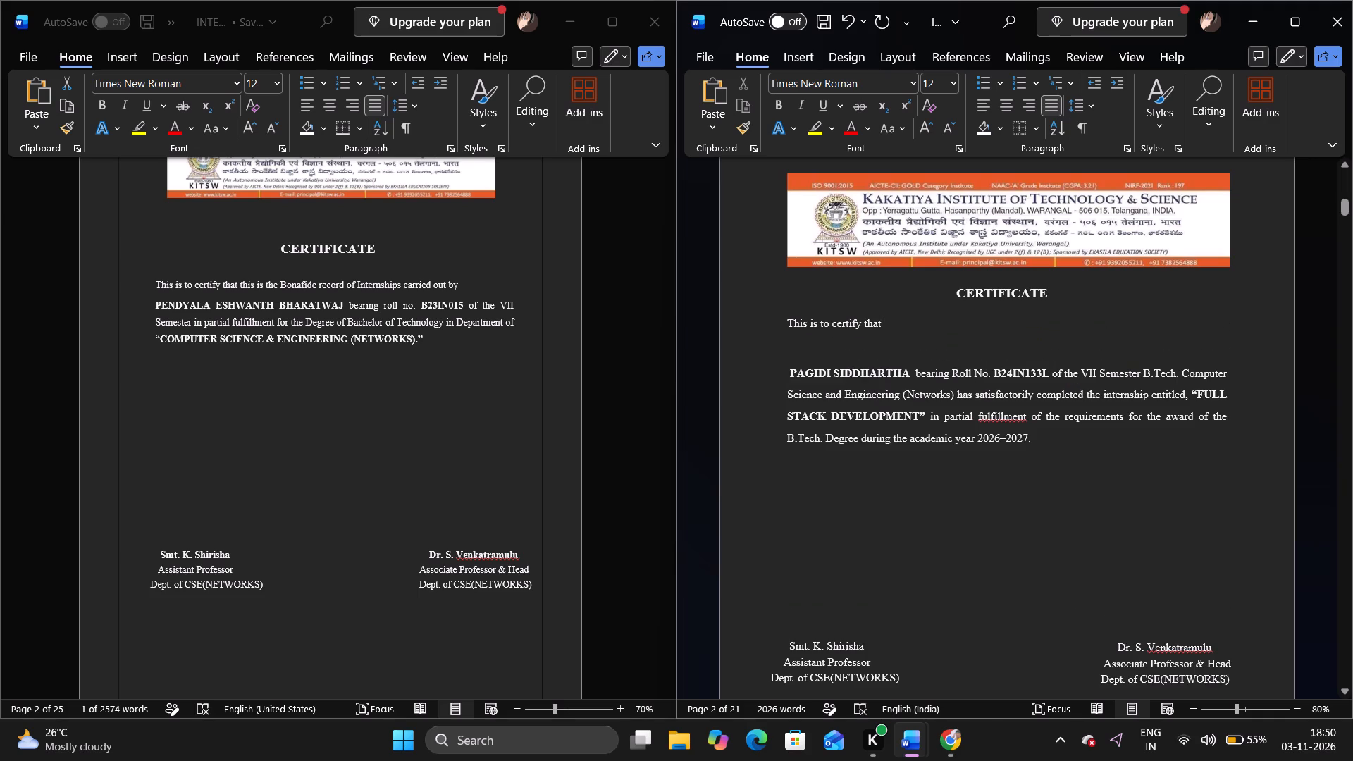
Copy "this is the Bonafide record of Internships carried out by" from the reference certificate into the report's certificate after "This is to certify that".
click(930, 331)
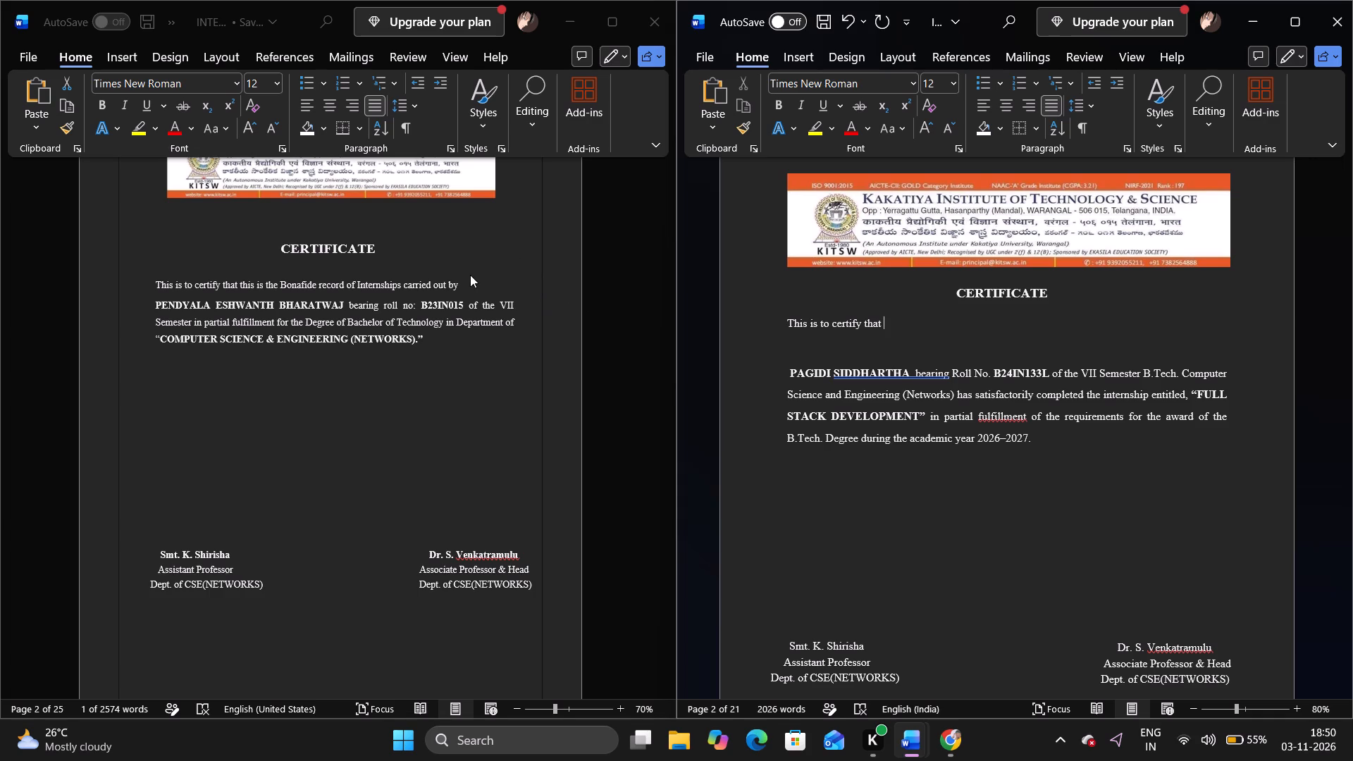
drag(467, 275, 452, 280)
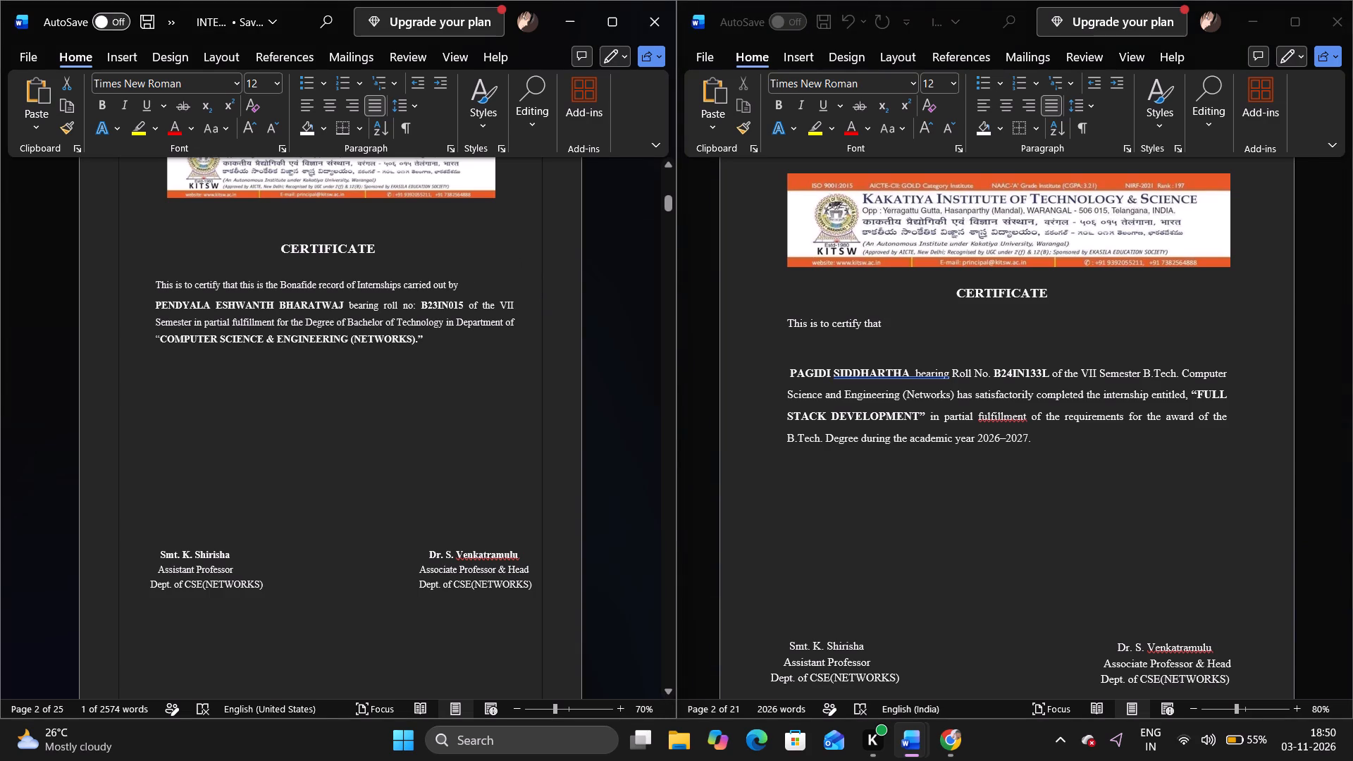
drag(452, 280, 452, 281)
drag(452, 281, 461, 285)
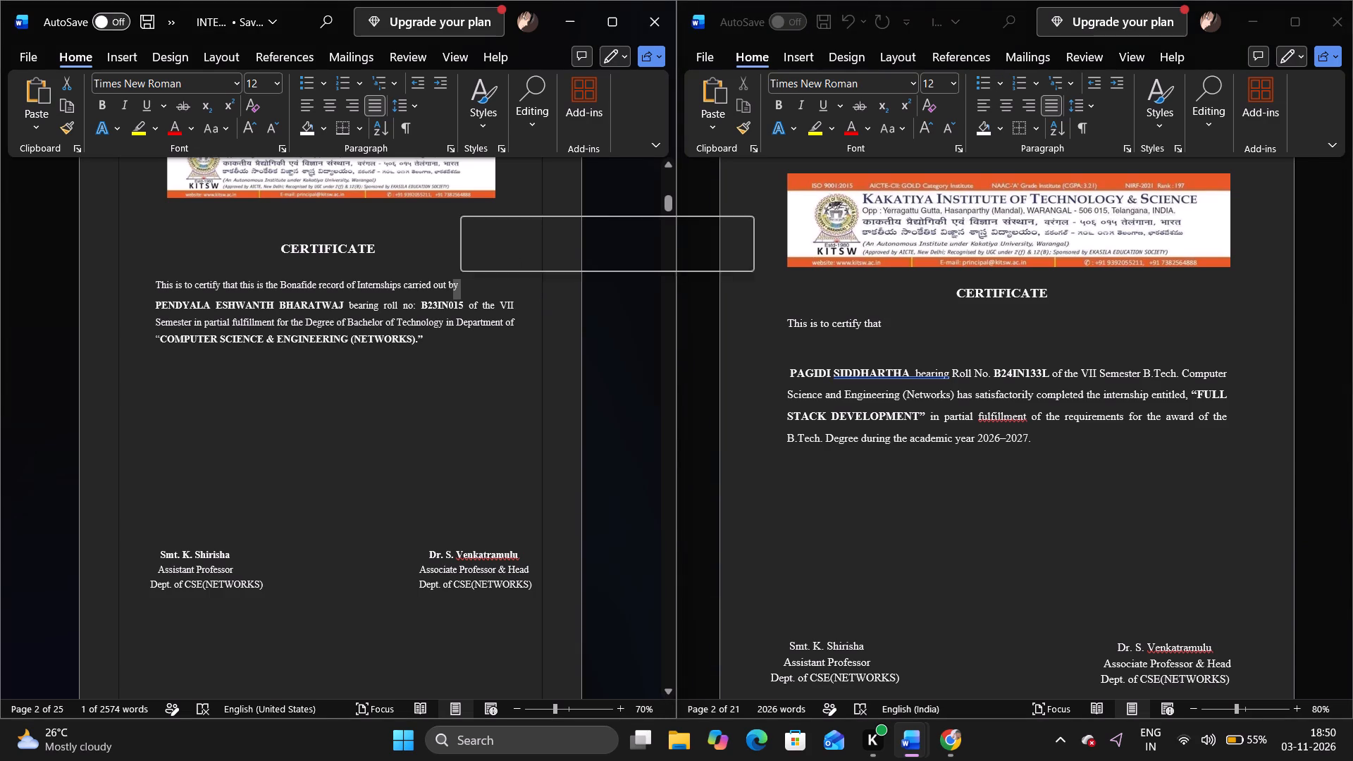
double_click(461, 285)
drag(461, 285, 228, 271)
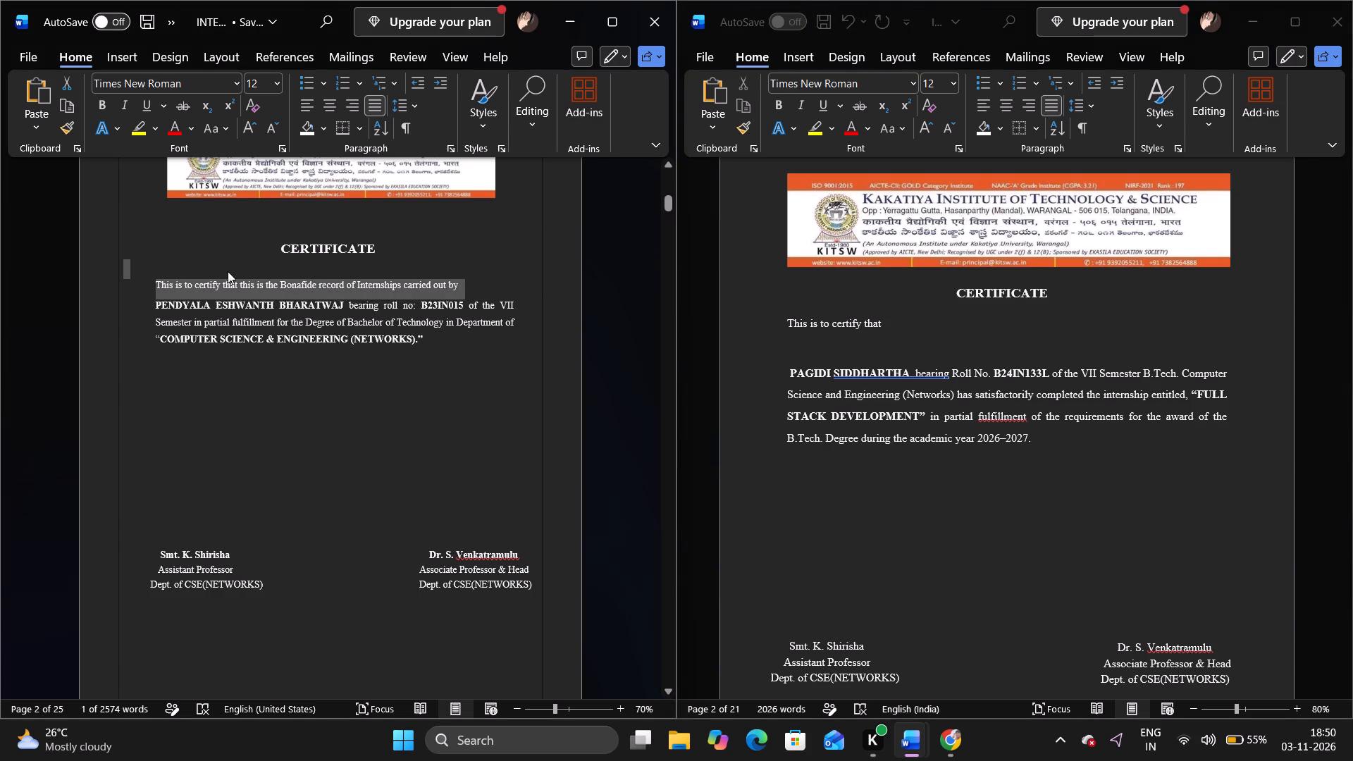
drag(228, 271, 258, 282)
click(258, 282)
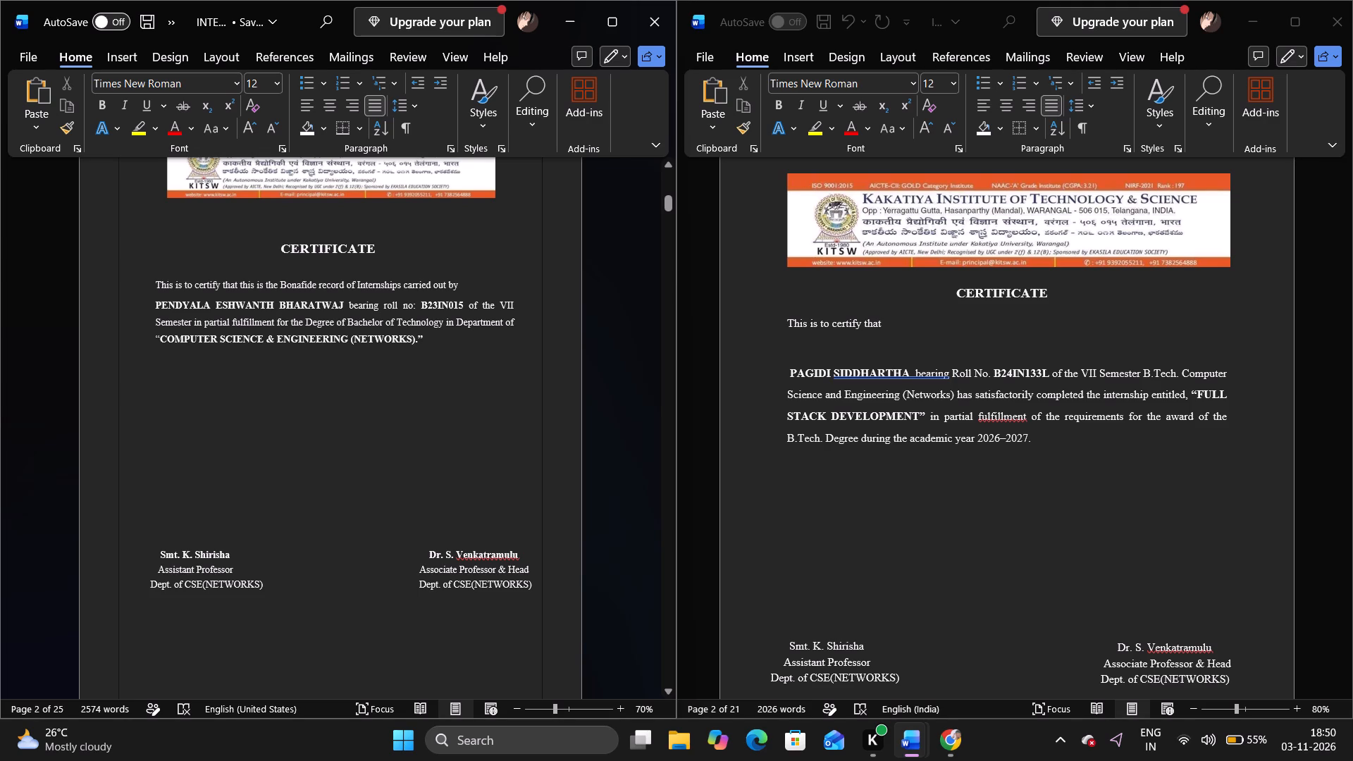
drag(455, 281, 276, 300)
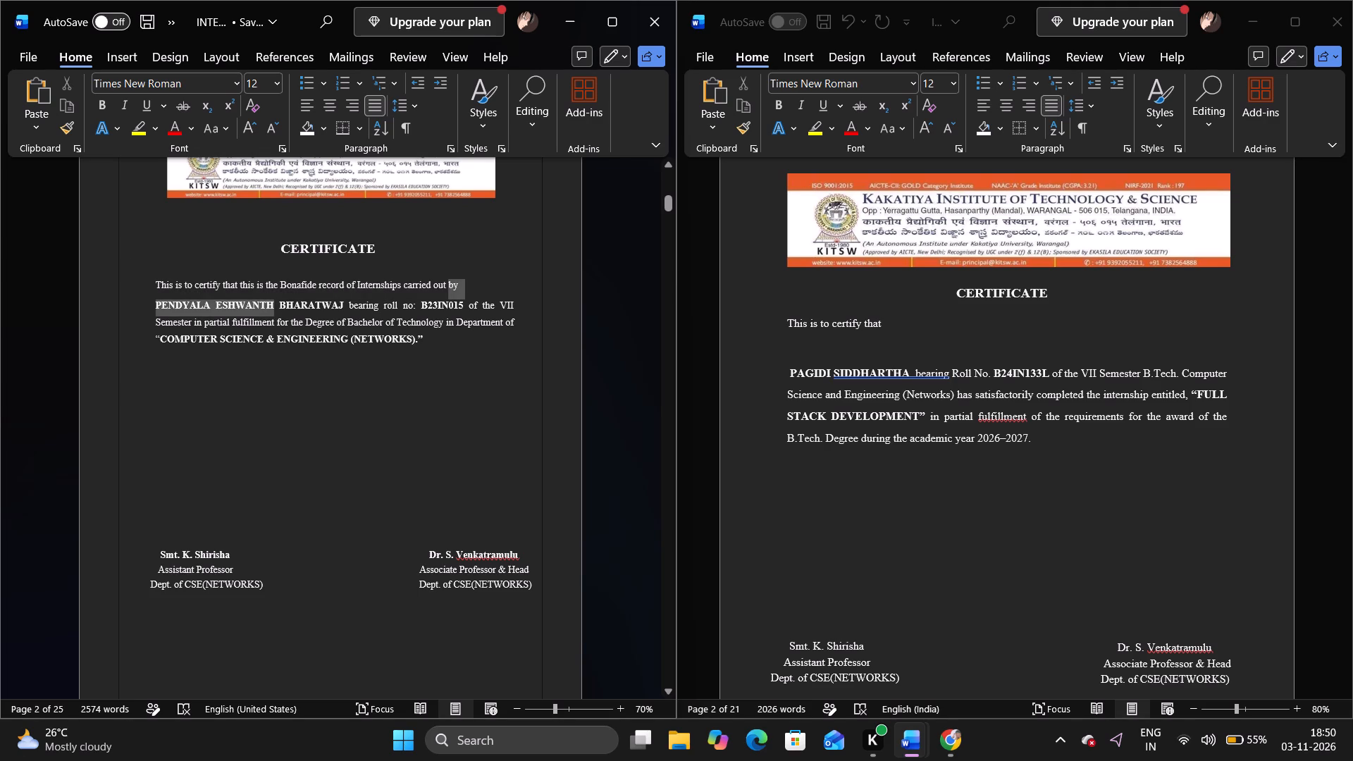
drag(276, 300, 252, 282)
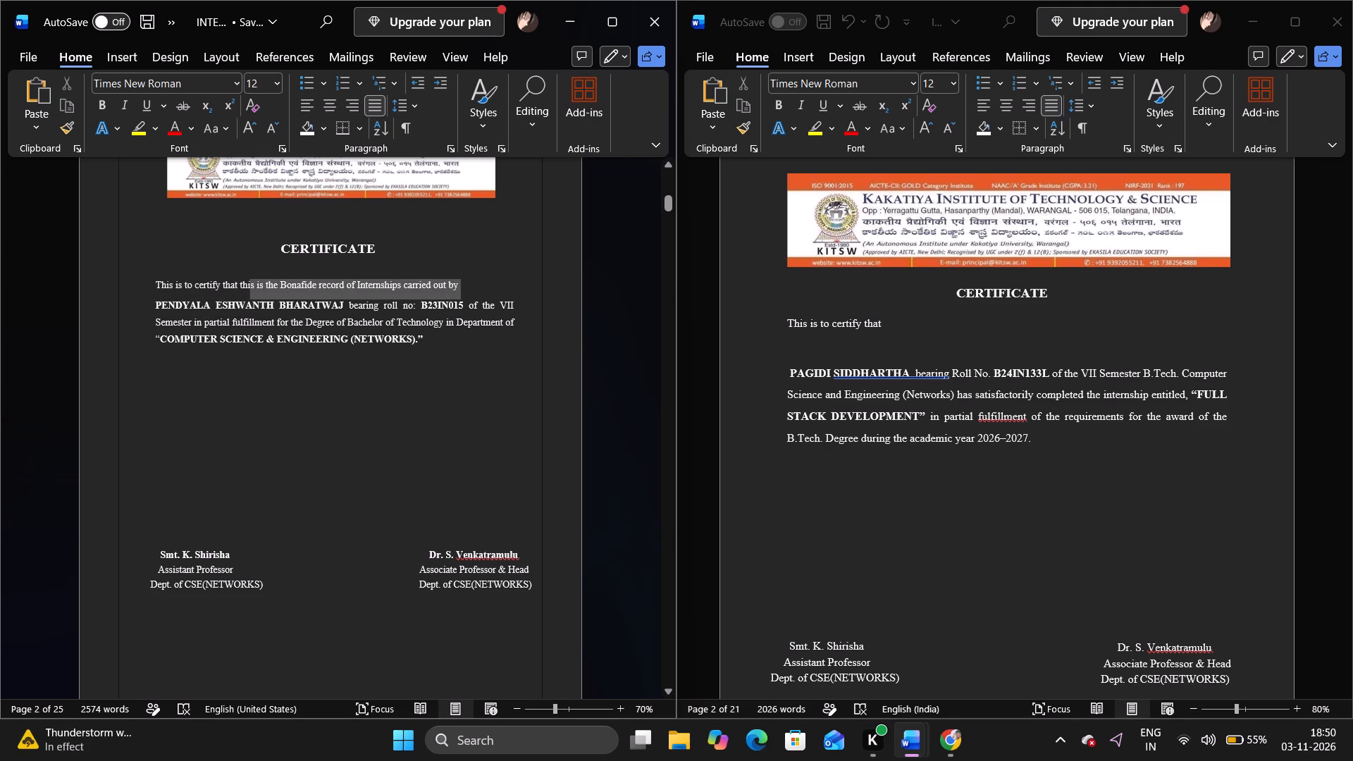
drag(252, 282, 249, 285)
drag(249, 285, 244, 285)
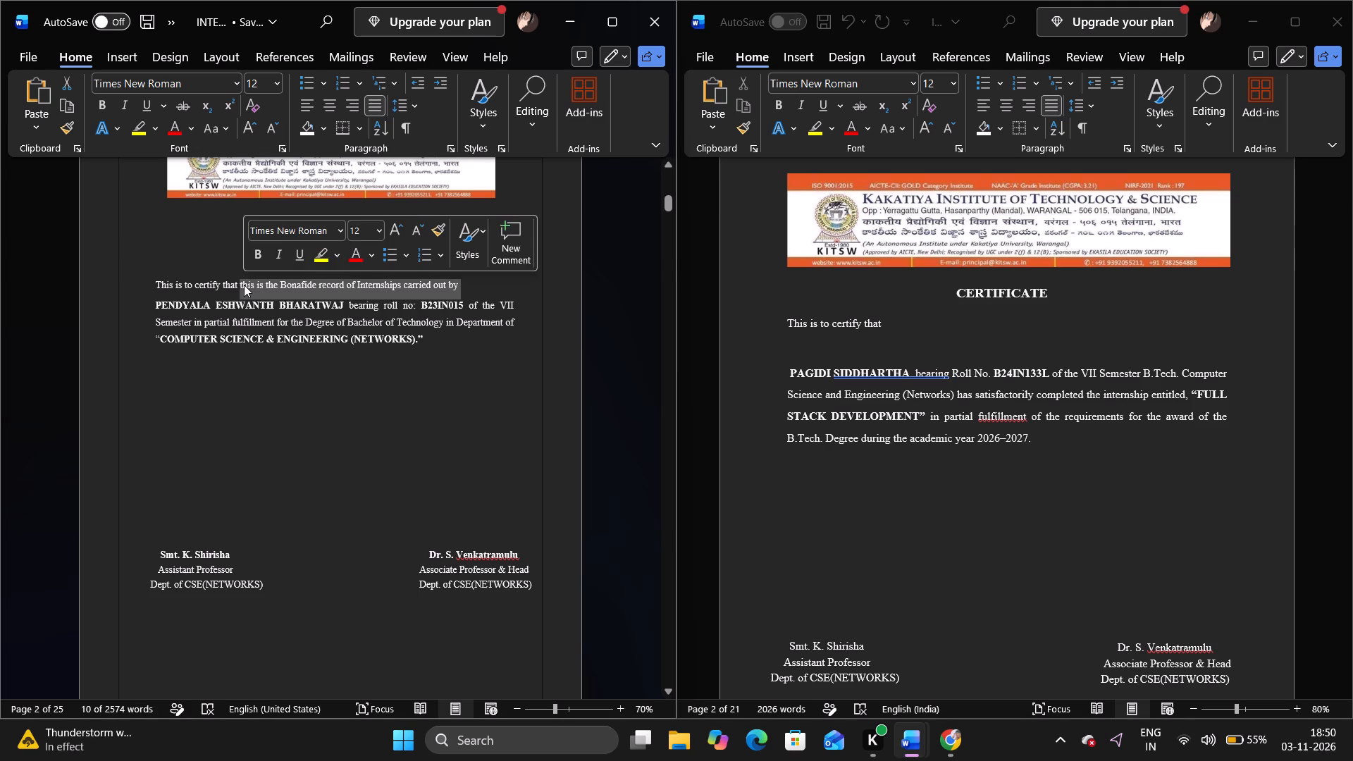
key(ctrl+c)
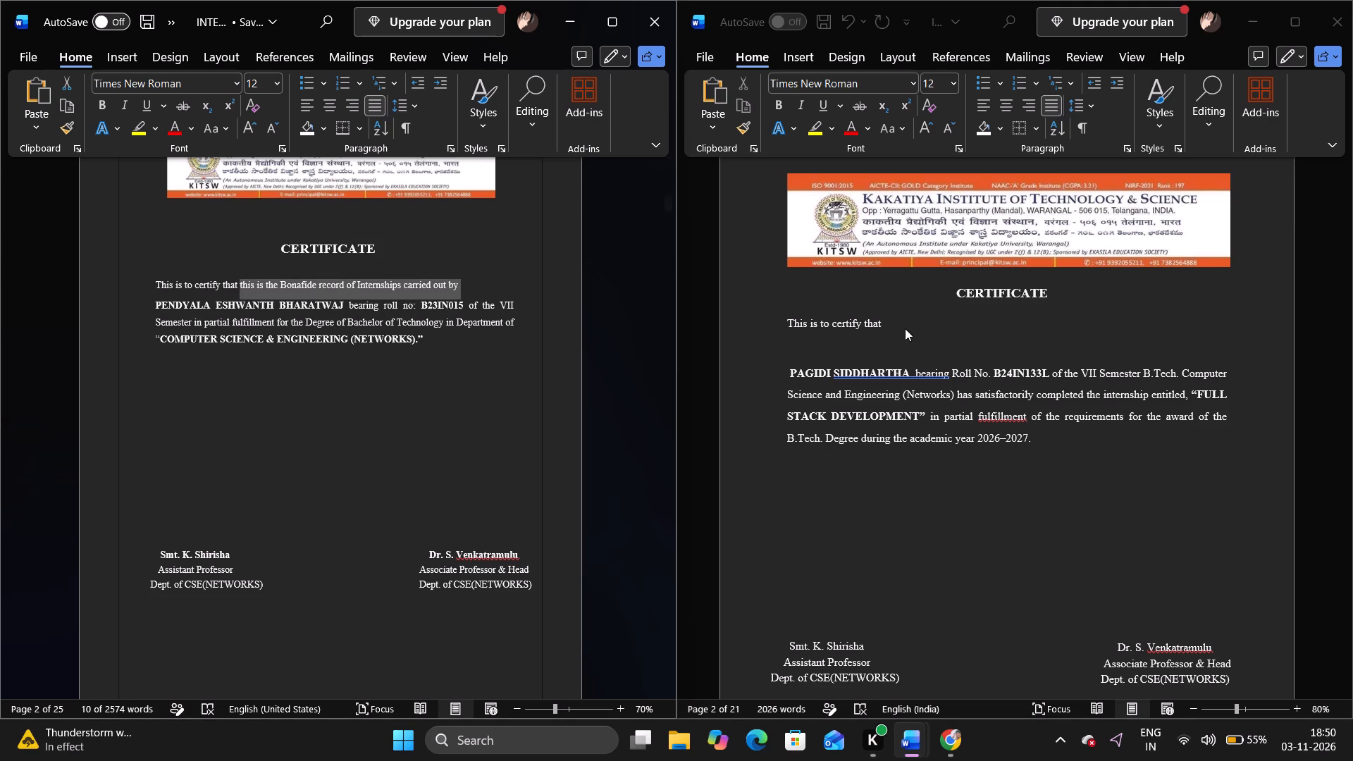
click(905, 328)
key(ctrl+v)
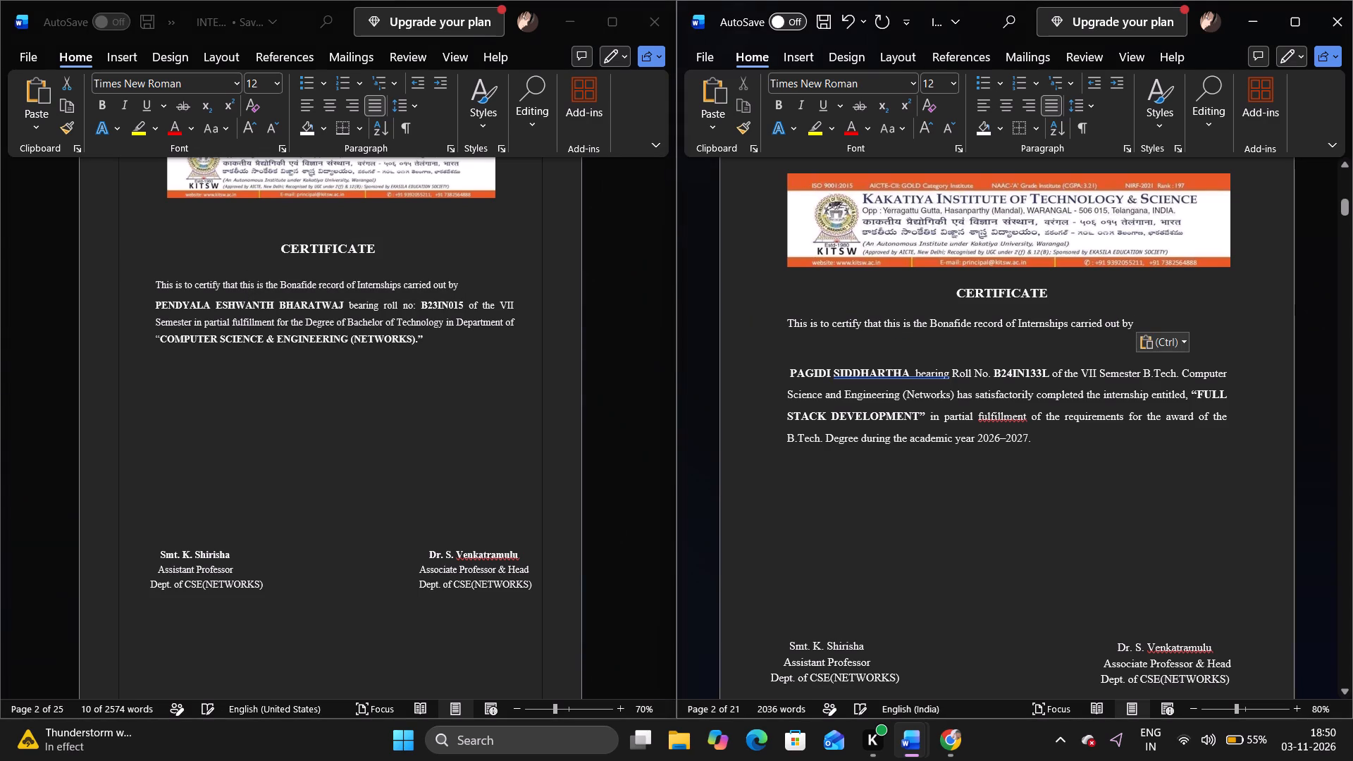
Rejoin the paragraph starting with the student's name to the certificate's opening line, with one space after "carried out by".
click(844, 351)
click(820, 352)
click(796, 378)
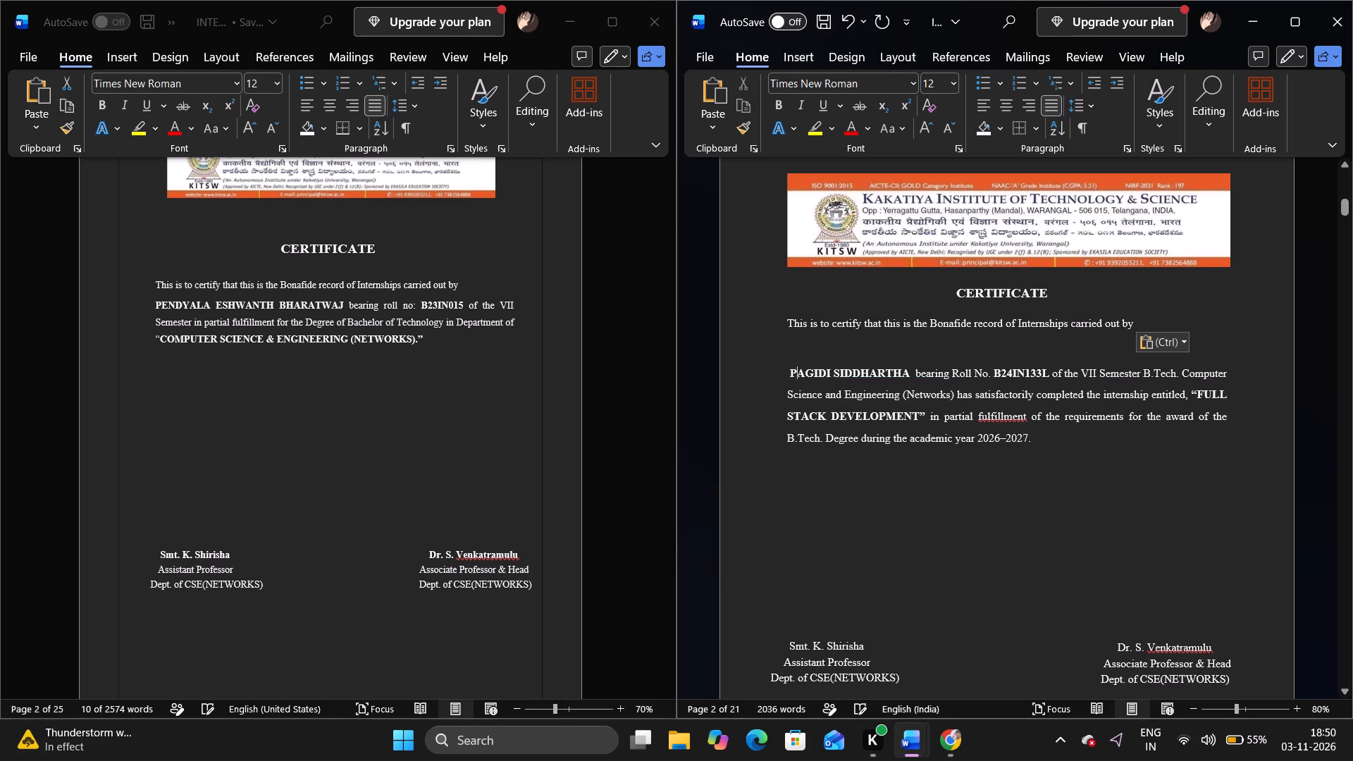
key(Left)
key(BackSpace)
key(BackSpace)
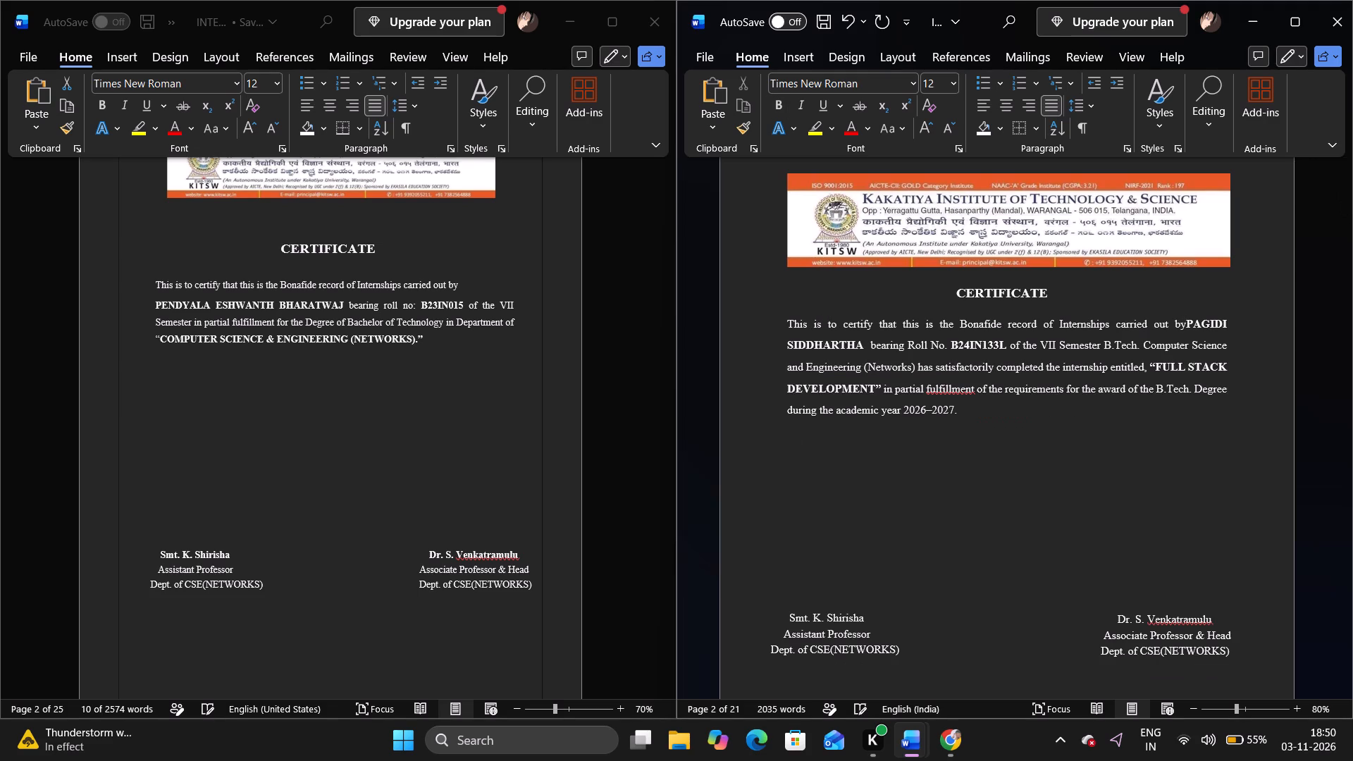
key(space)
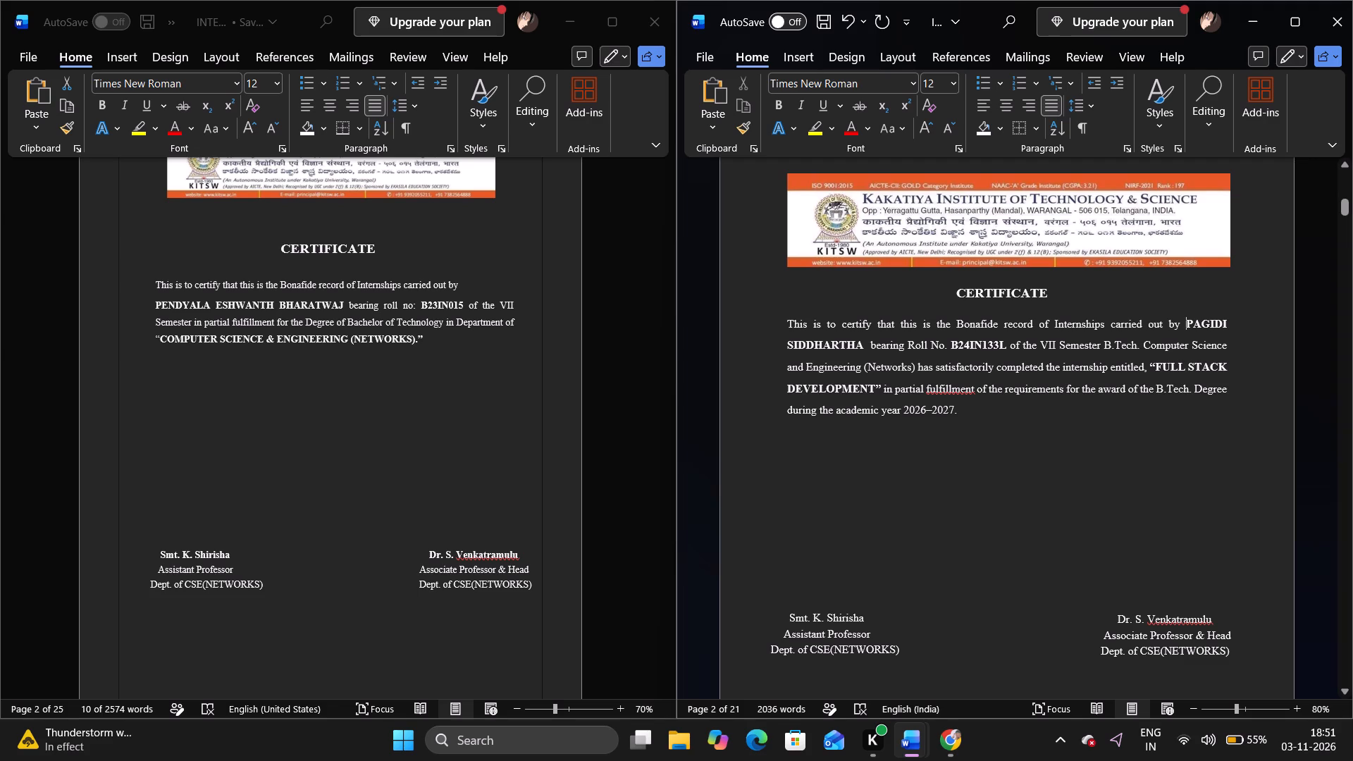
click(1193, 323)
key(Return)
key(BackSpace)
Undo the recent certificate edits until "This is to certify that" is again followed directly by the student's name.
key(Return)
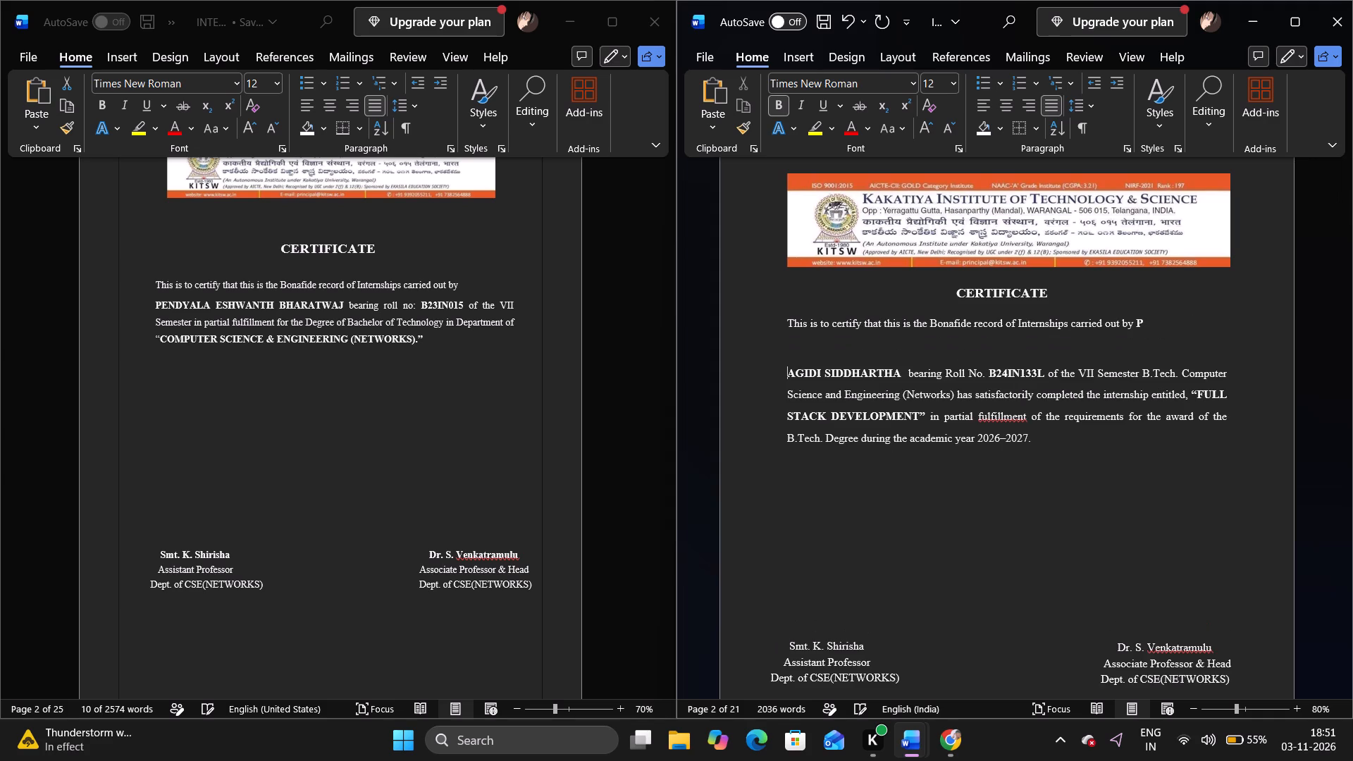
key(BackSpace)
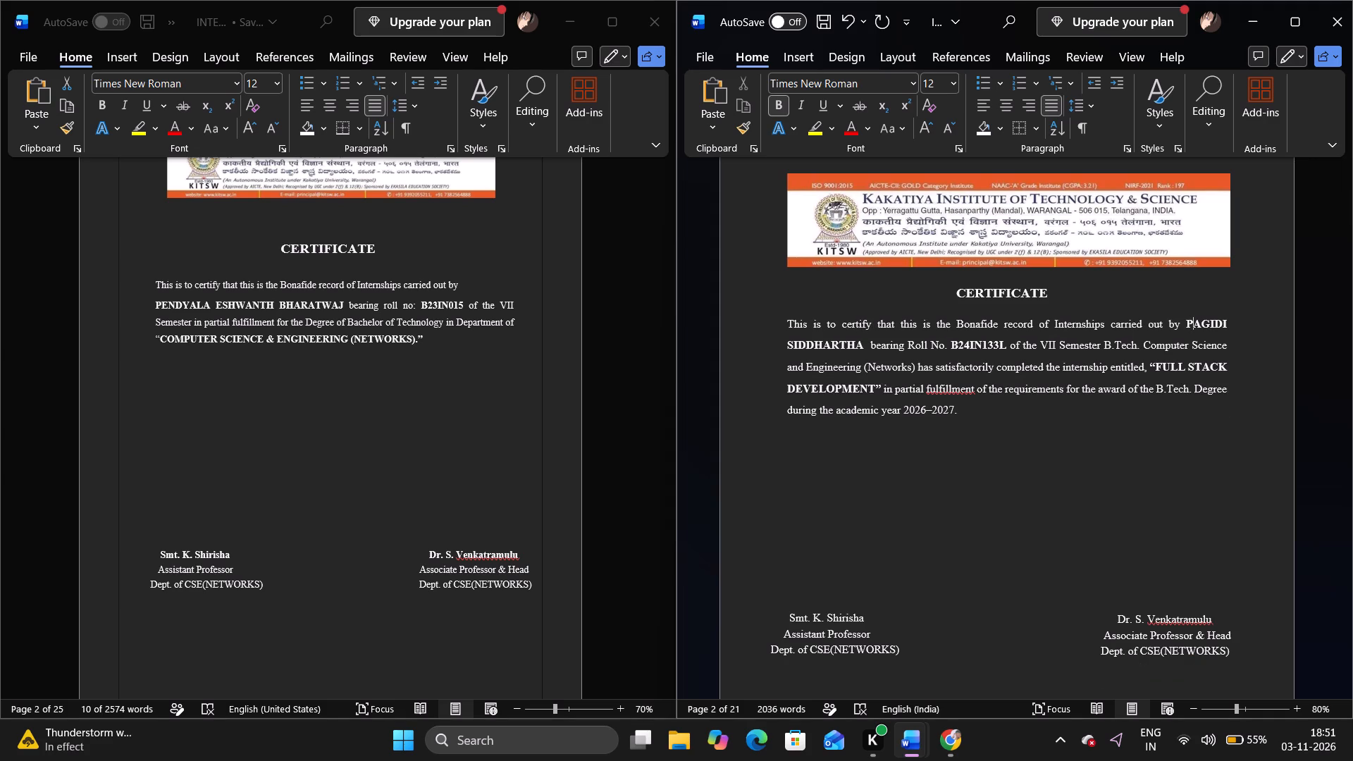
key(ctrl+z)
key(ctrl+z)
key(ctrl+z)
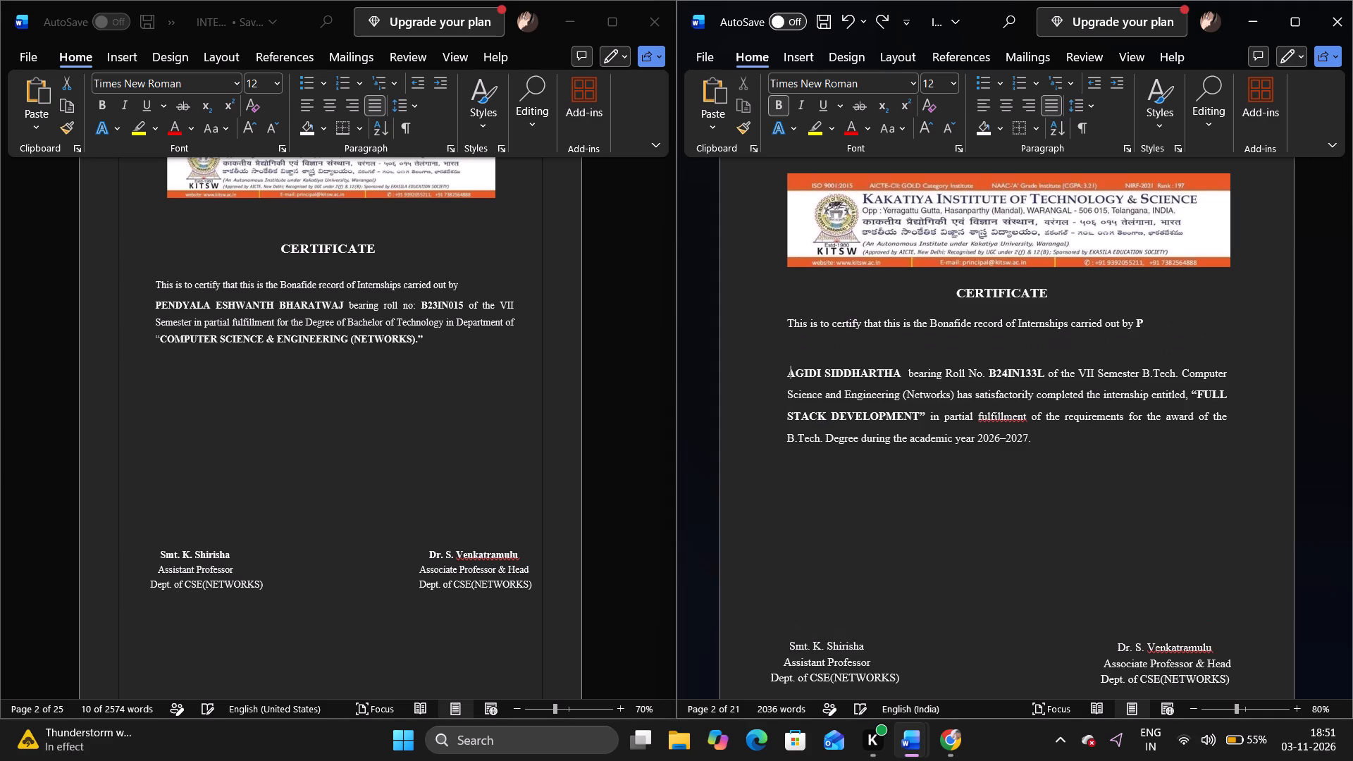
key(ctrl+z)
key(ctrl+z)
key(ctrl+z)
key(ctrl+z)
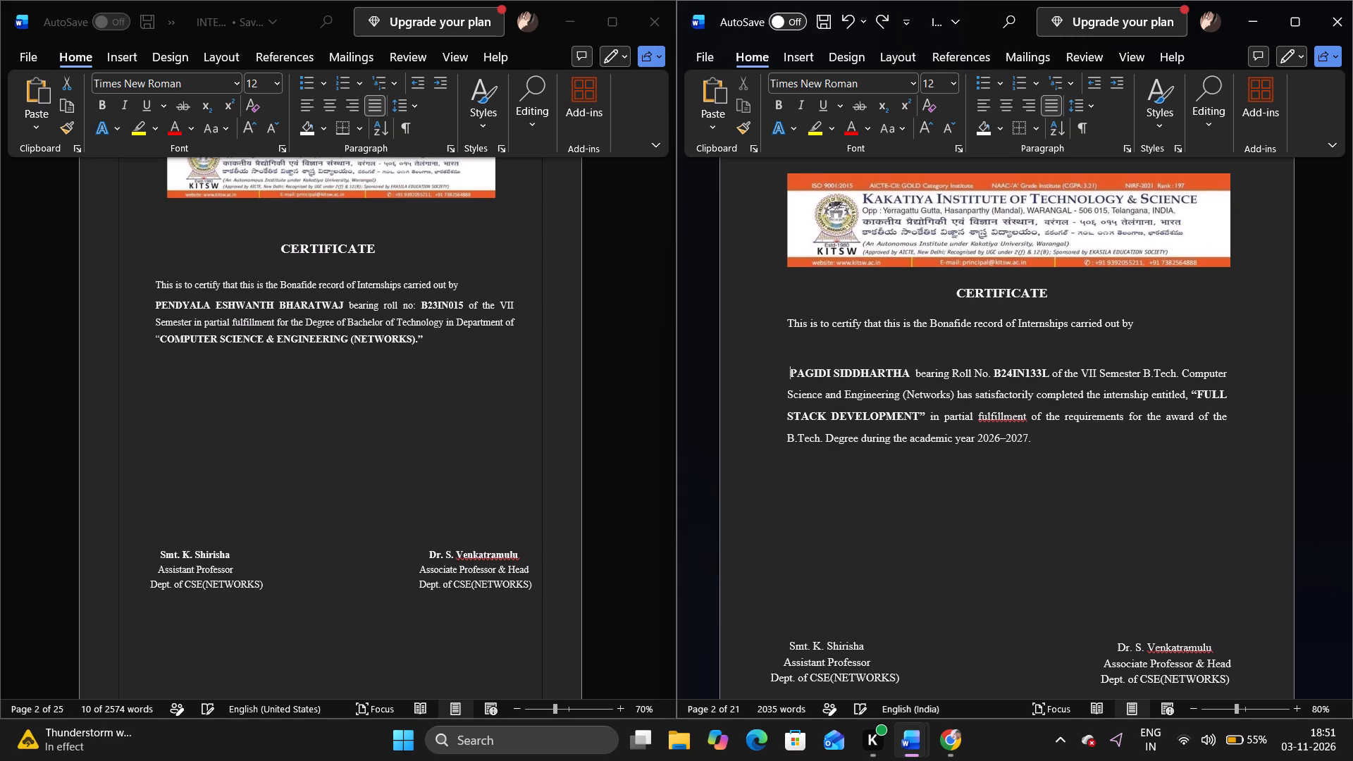
key(ctrl+z)
key(ctrl+z)
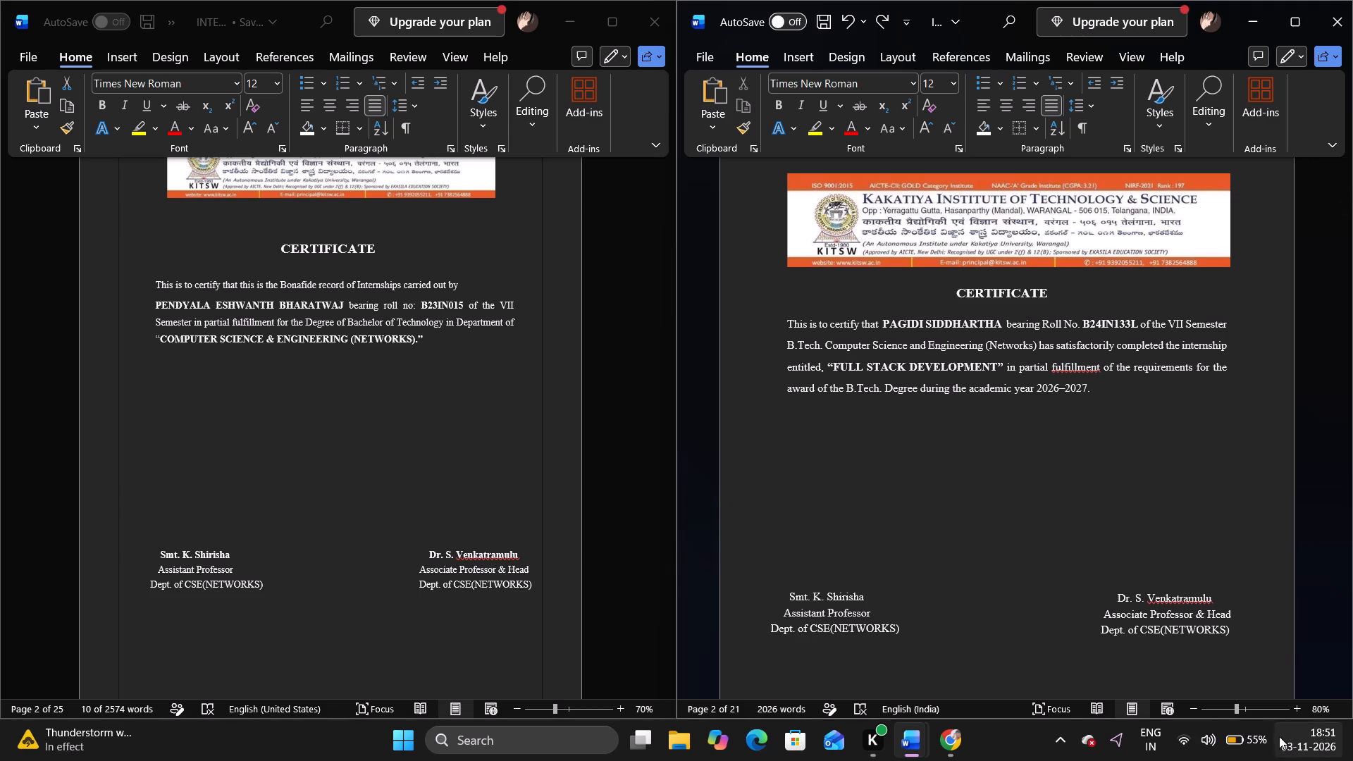
Set the report's zoom to 70% and line up its certificate page with the reference certificate for comparison.
click(1319, 712)
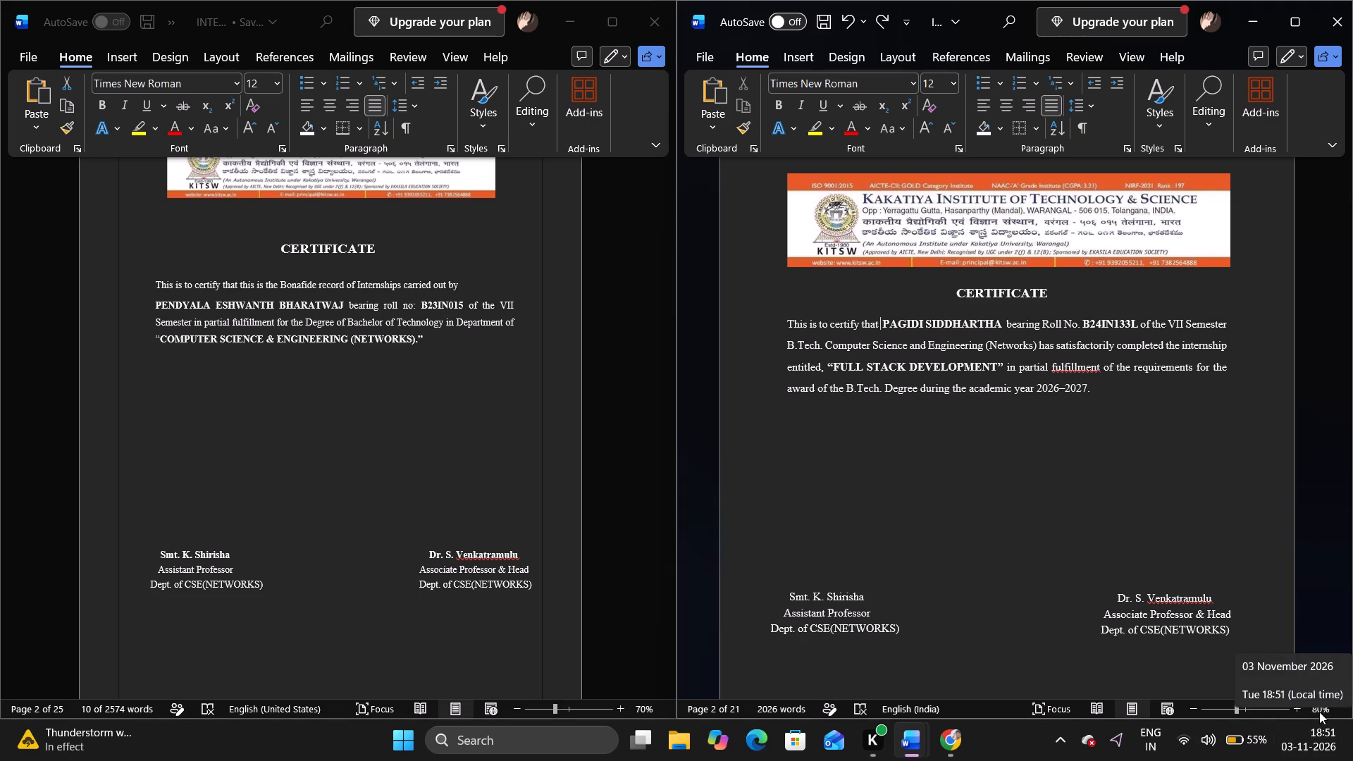
drag(1236, 712, 1221, 709)
click(1221, 709)
drag(1221, 709, 1240, 711)
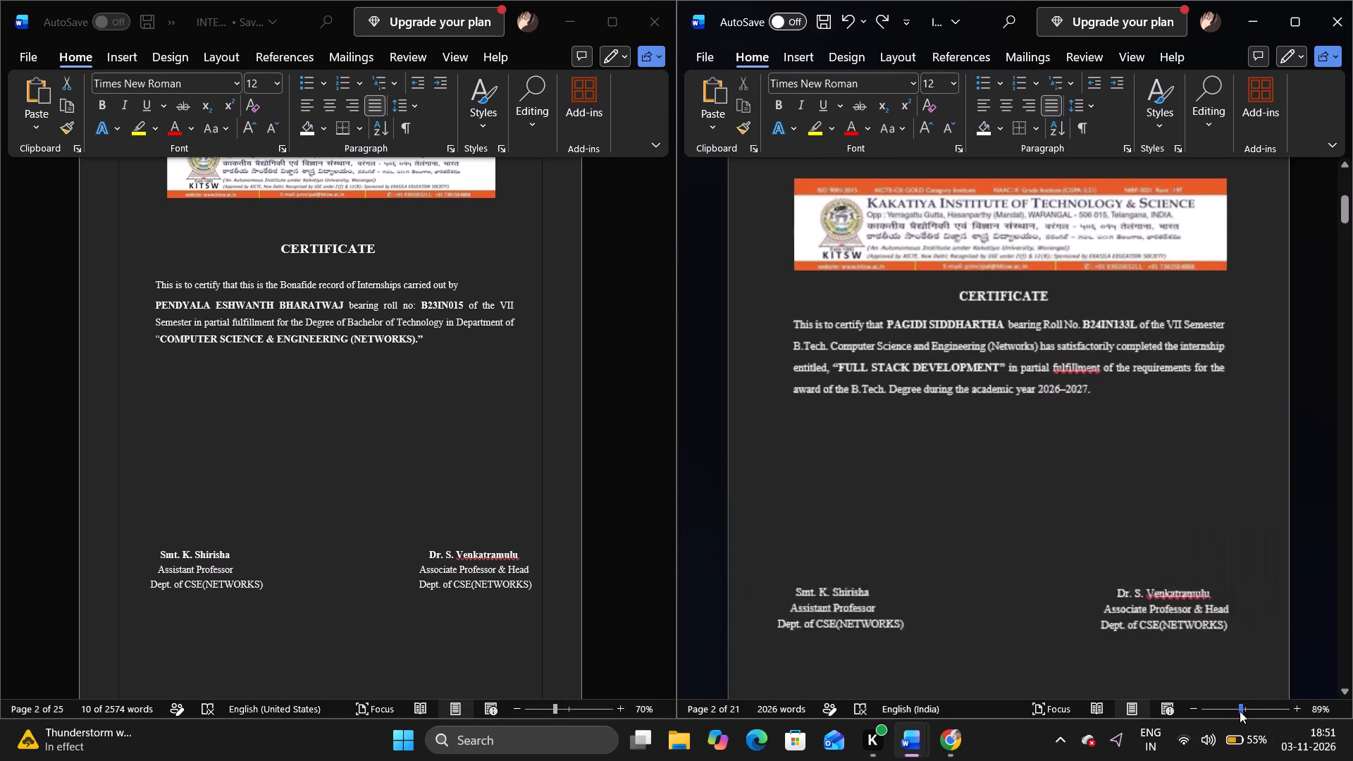
drag(1240, 711, 1230, 711)
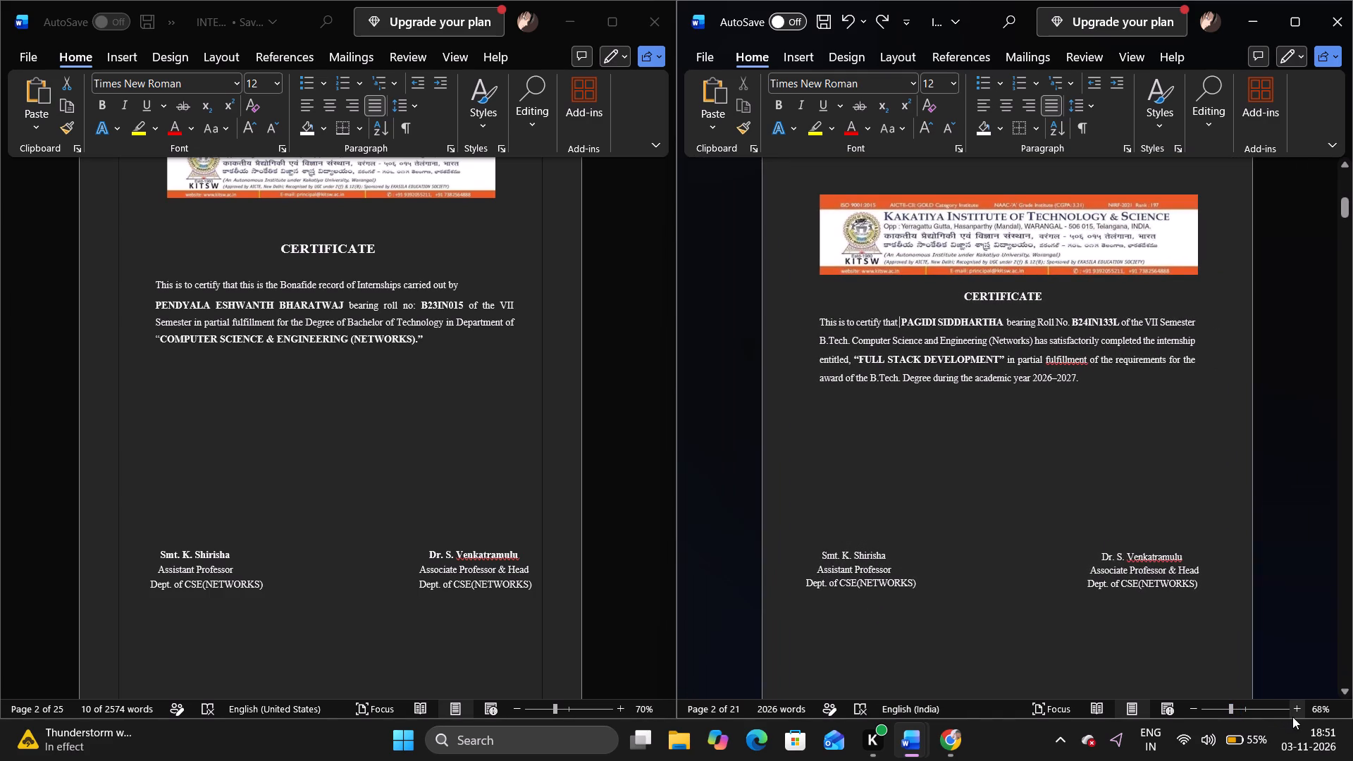
double_click(1292, 714)
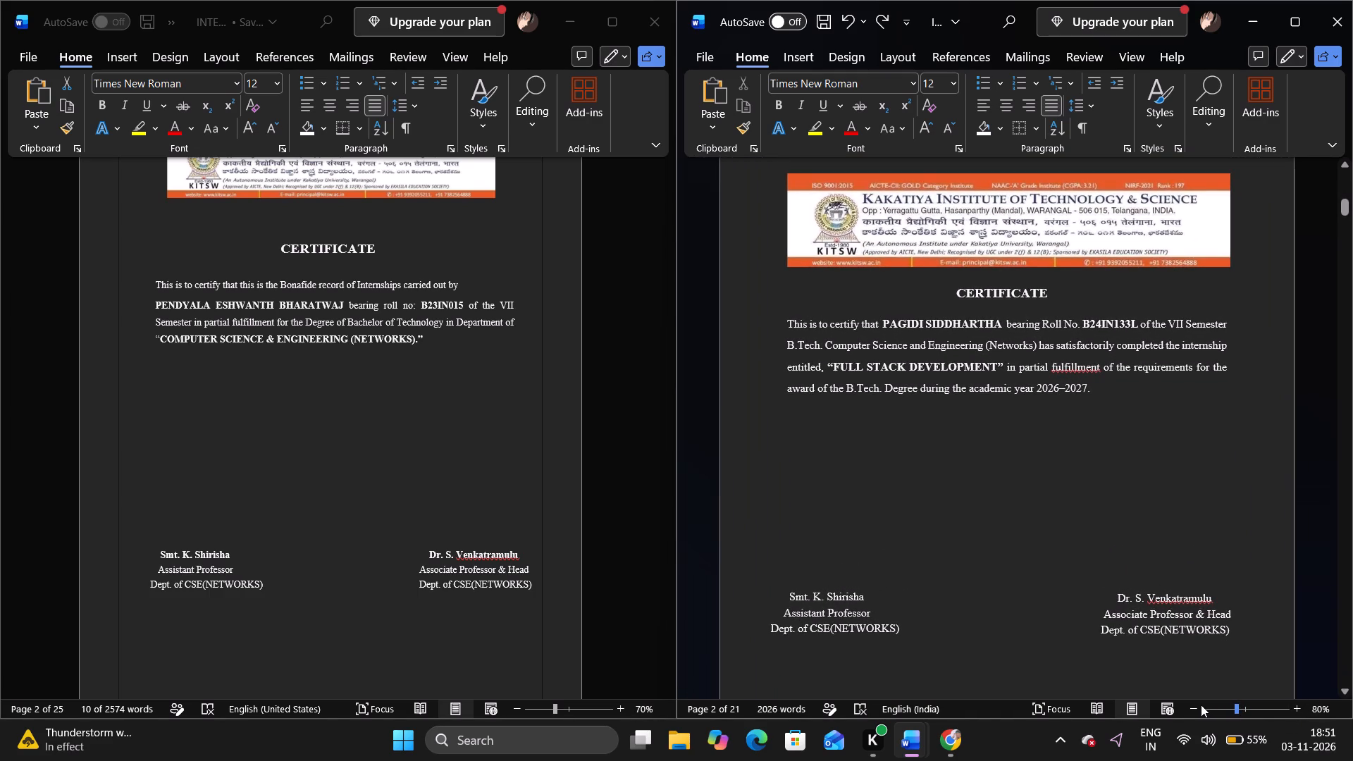
click(1196, 705)
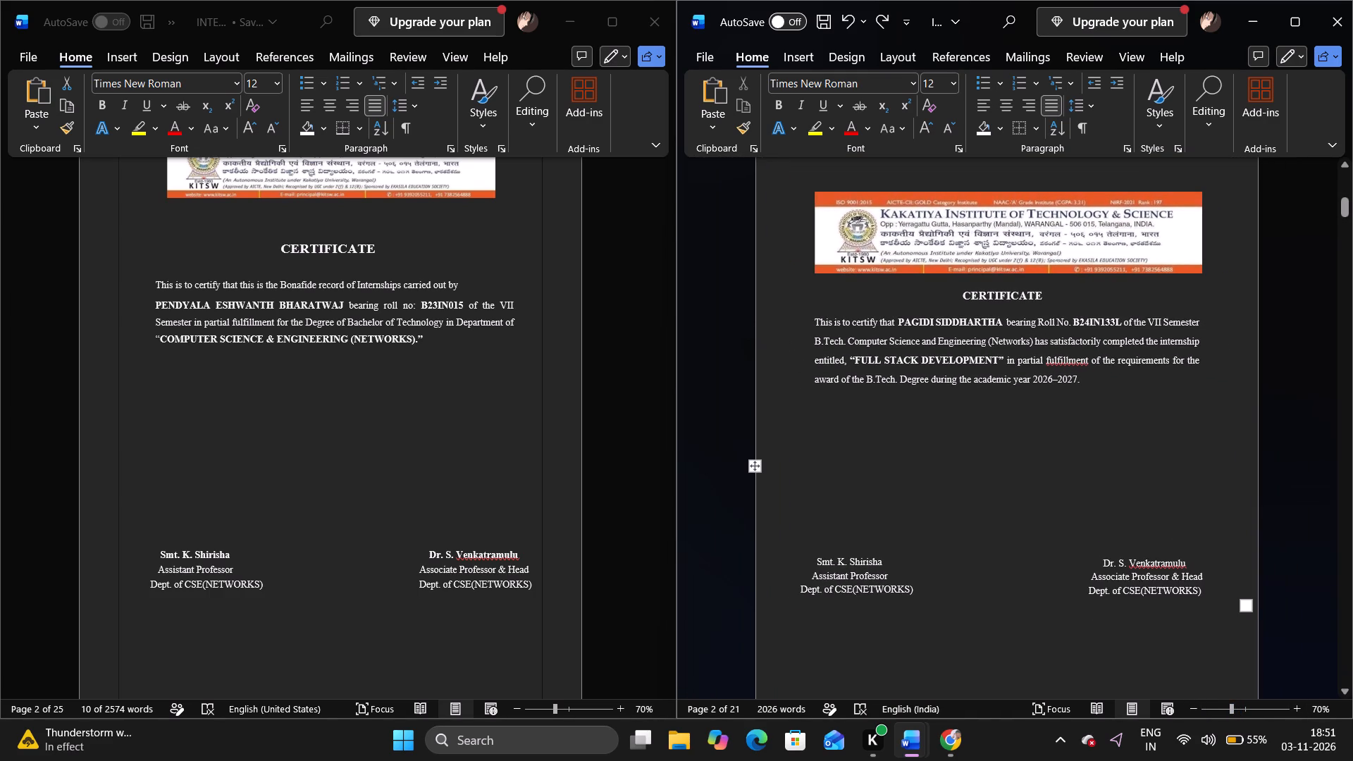
scroll(1106, 495, down, 1)
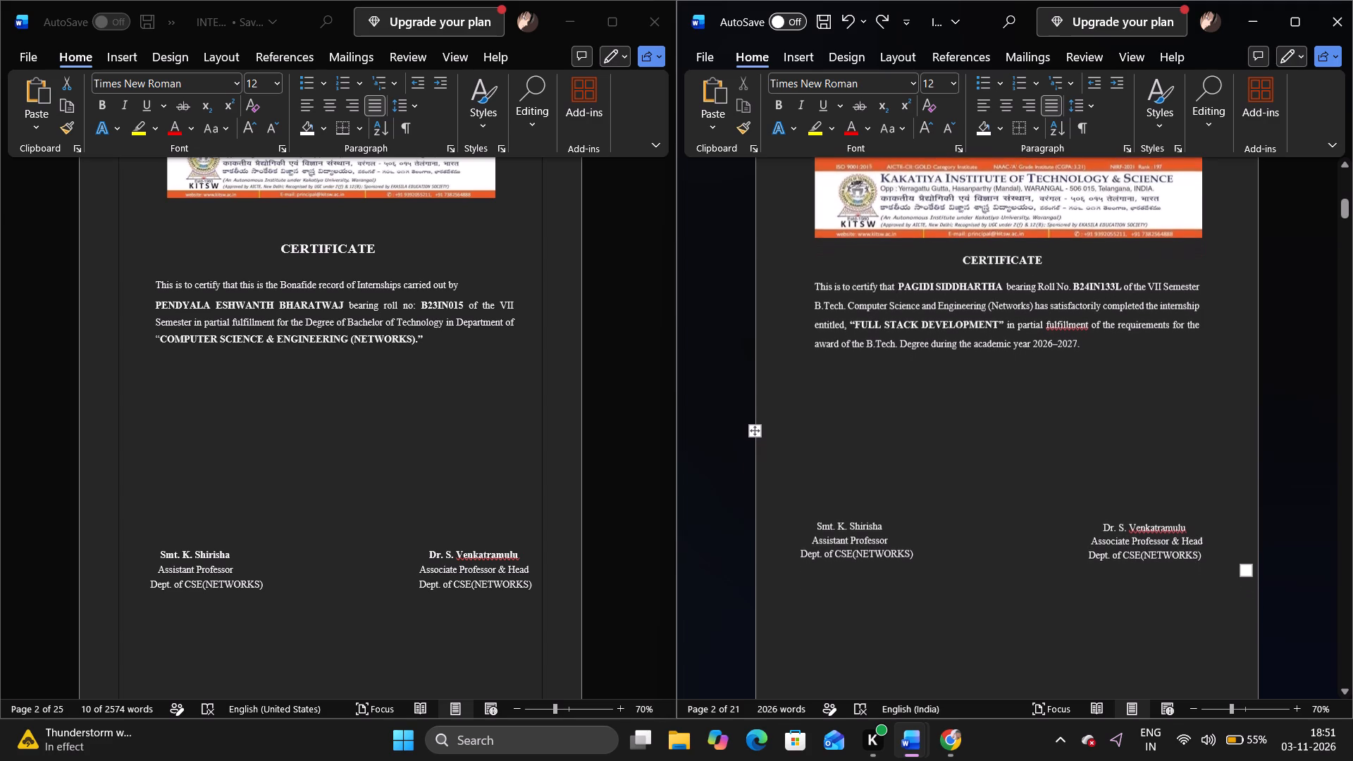
scroll(1106, 492, down, 1)
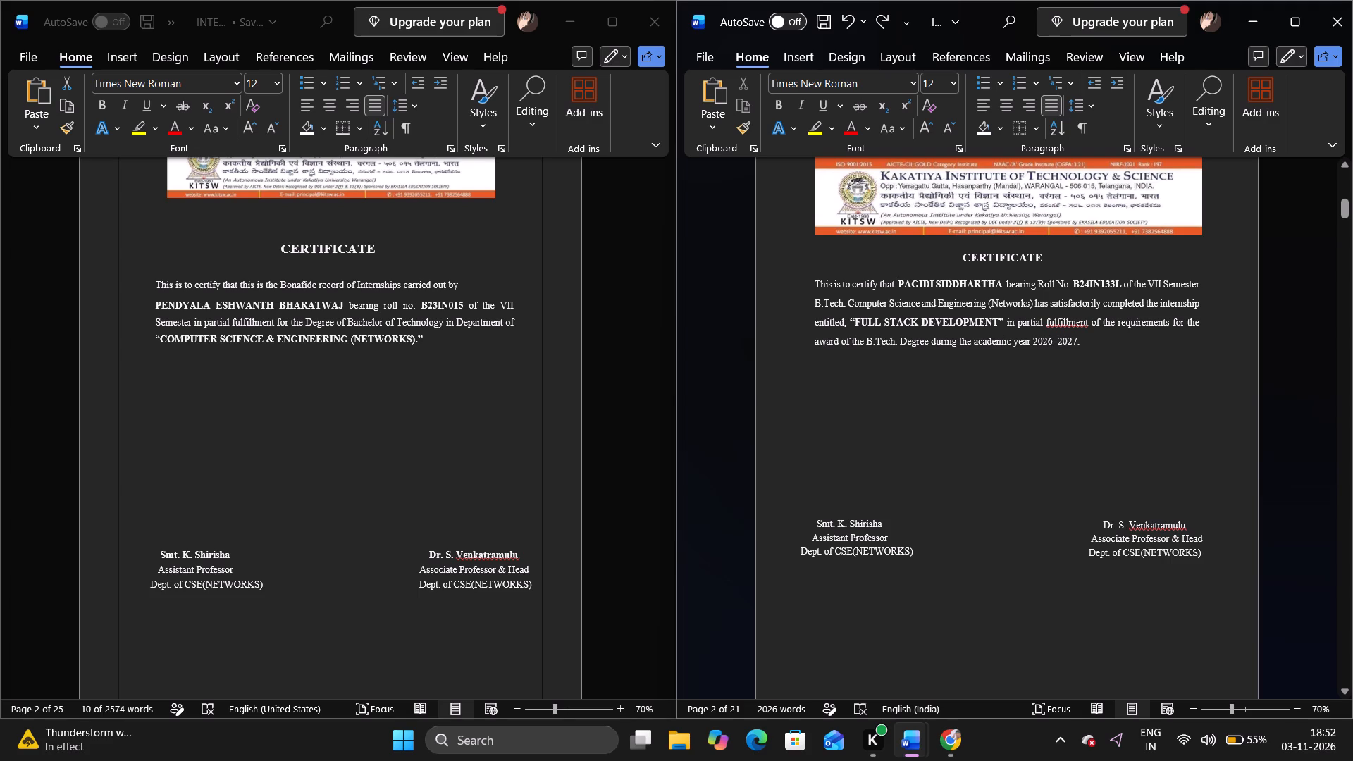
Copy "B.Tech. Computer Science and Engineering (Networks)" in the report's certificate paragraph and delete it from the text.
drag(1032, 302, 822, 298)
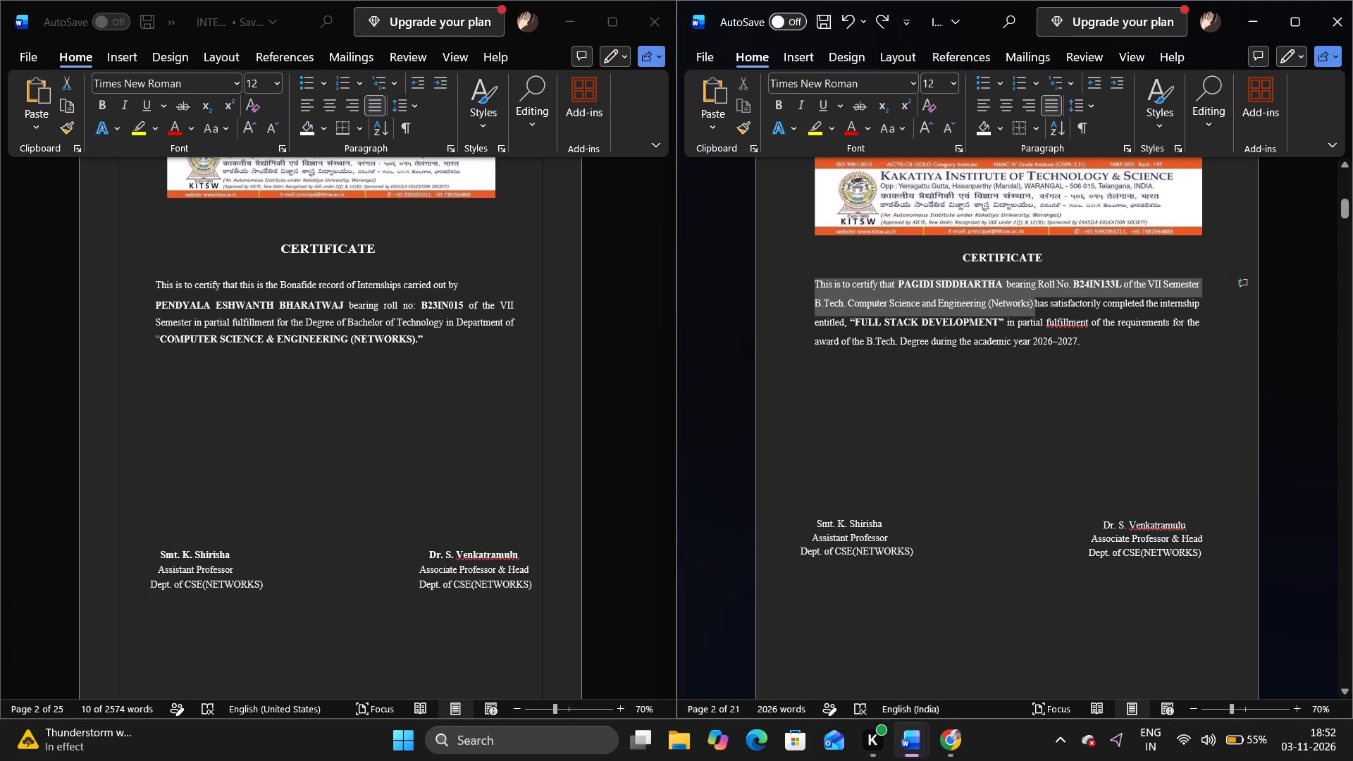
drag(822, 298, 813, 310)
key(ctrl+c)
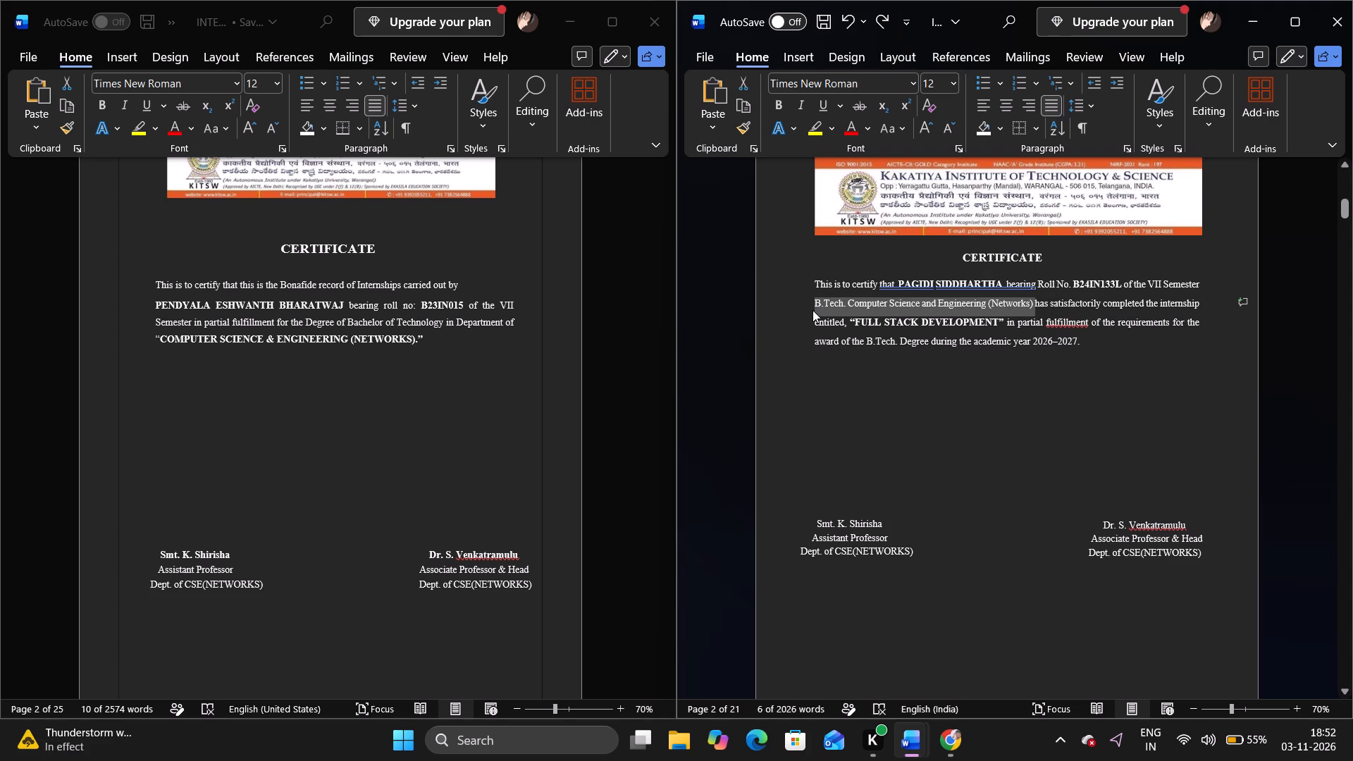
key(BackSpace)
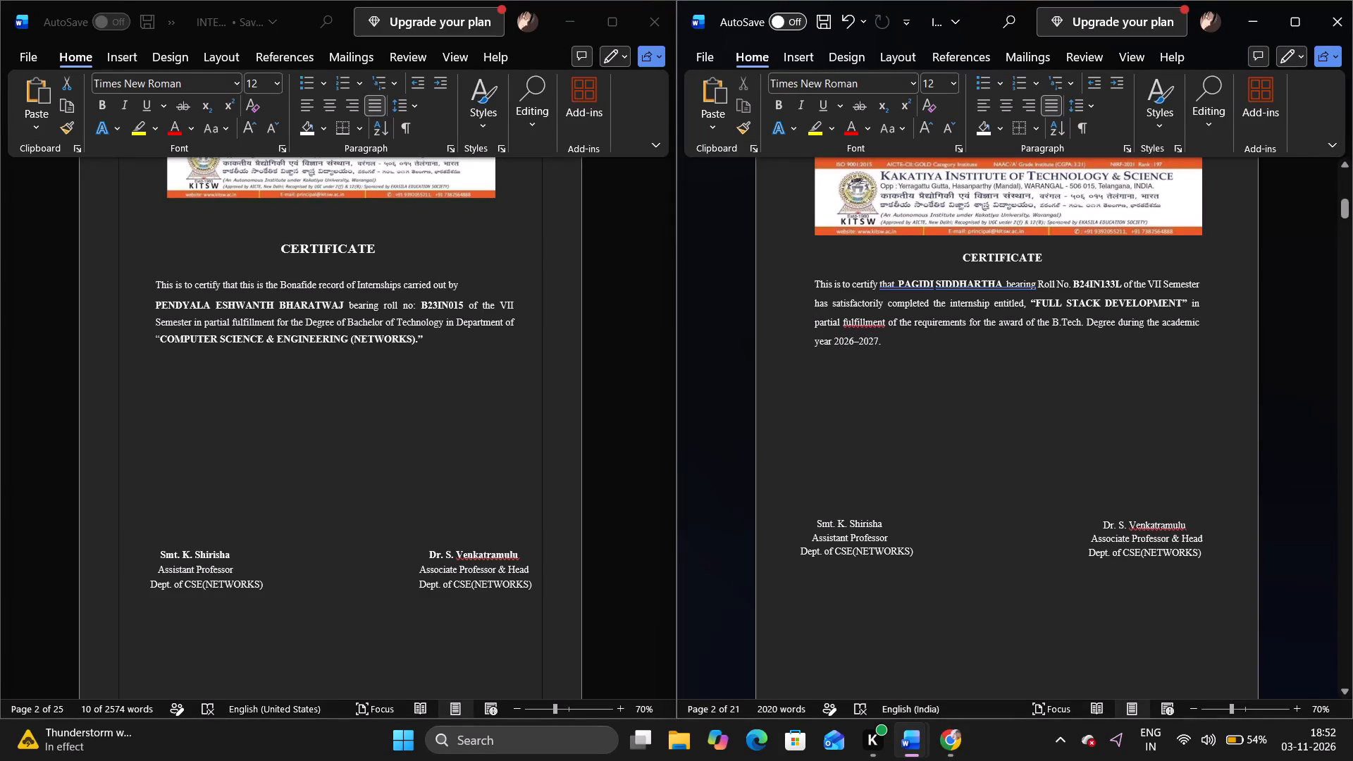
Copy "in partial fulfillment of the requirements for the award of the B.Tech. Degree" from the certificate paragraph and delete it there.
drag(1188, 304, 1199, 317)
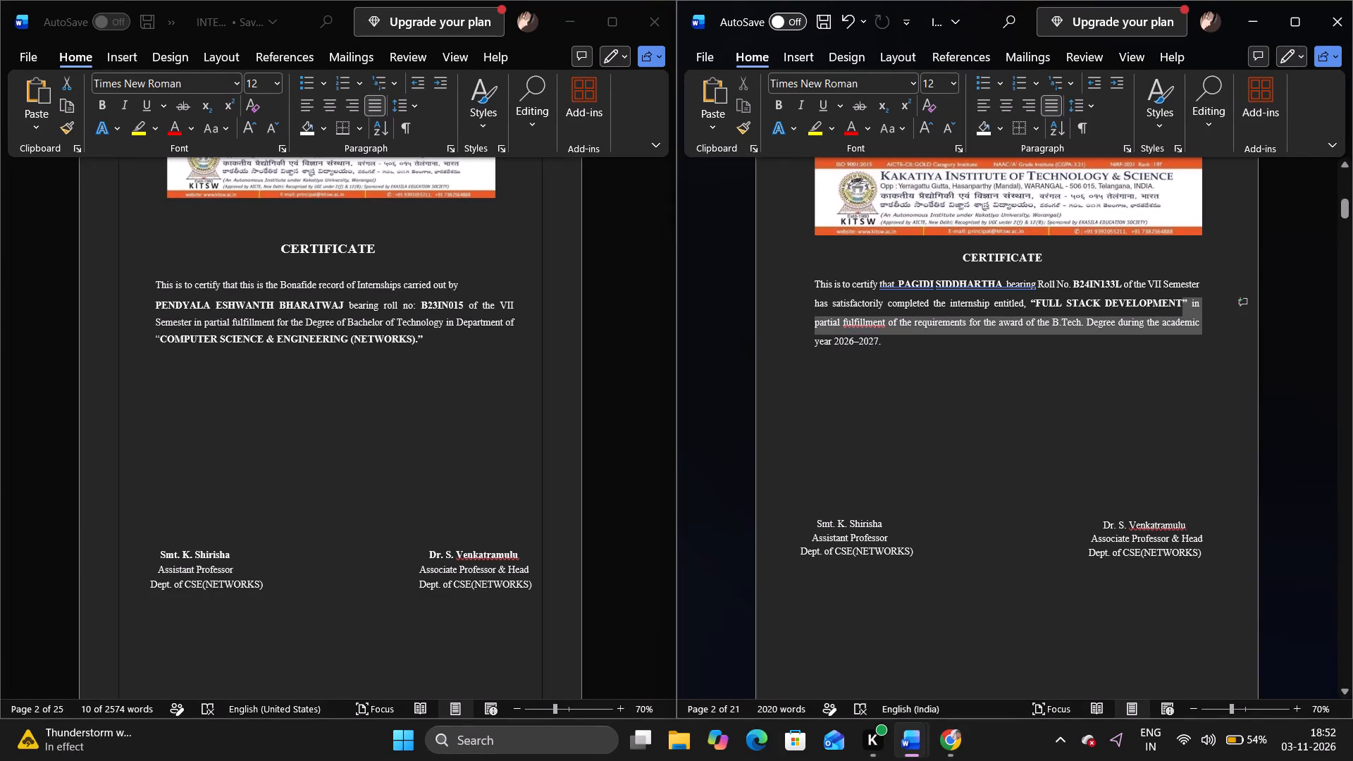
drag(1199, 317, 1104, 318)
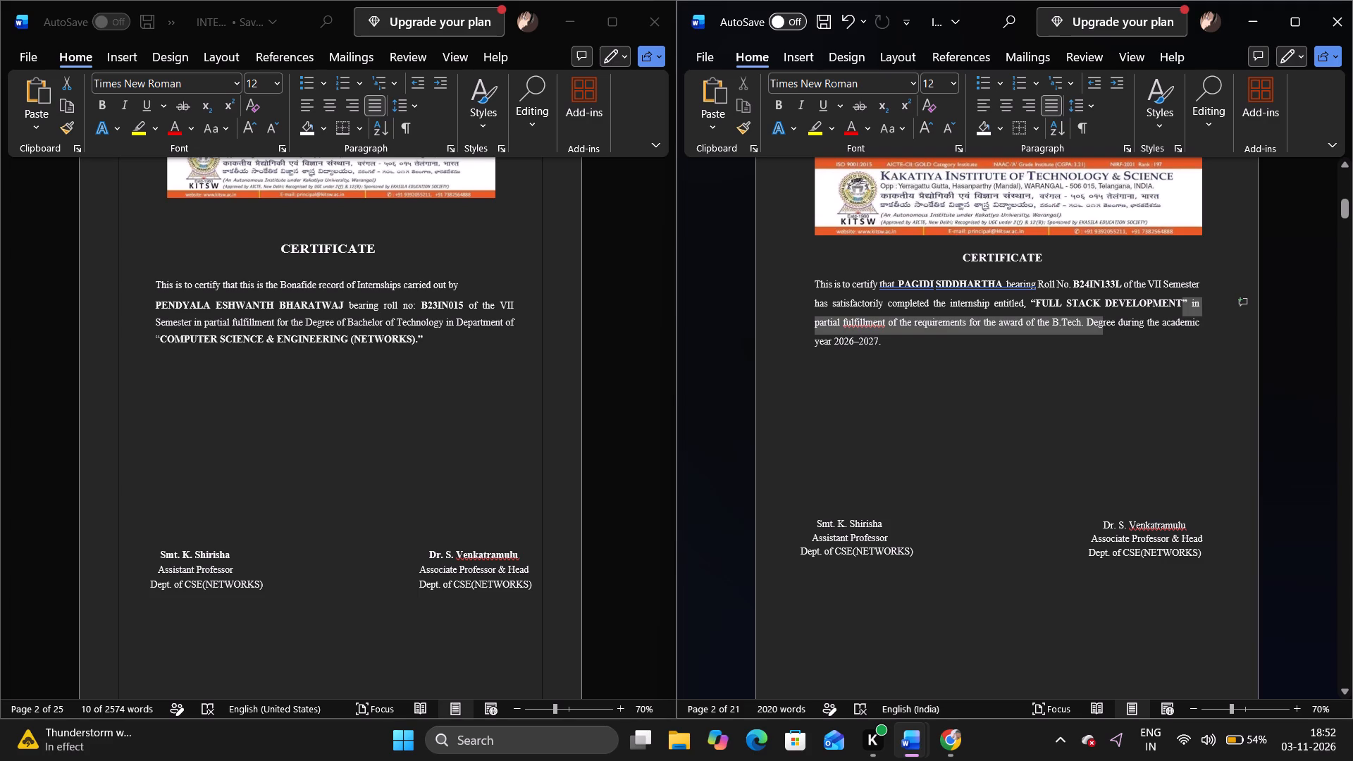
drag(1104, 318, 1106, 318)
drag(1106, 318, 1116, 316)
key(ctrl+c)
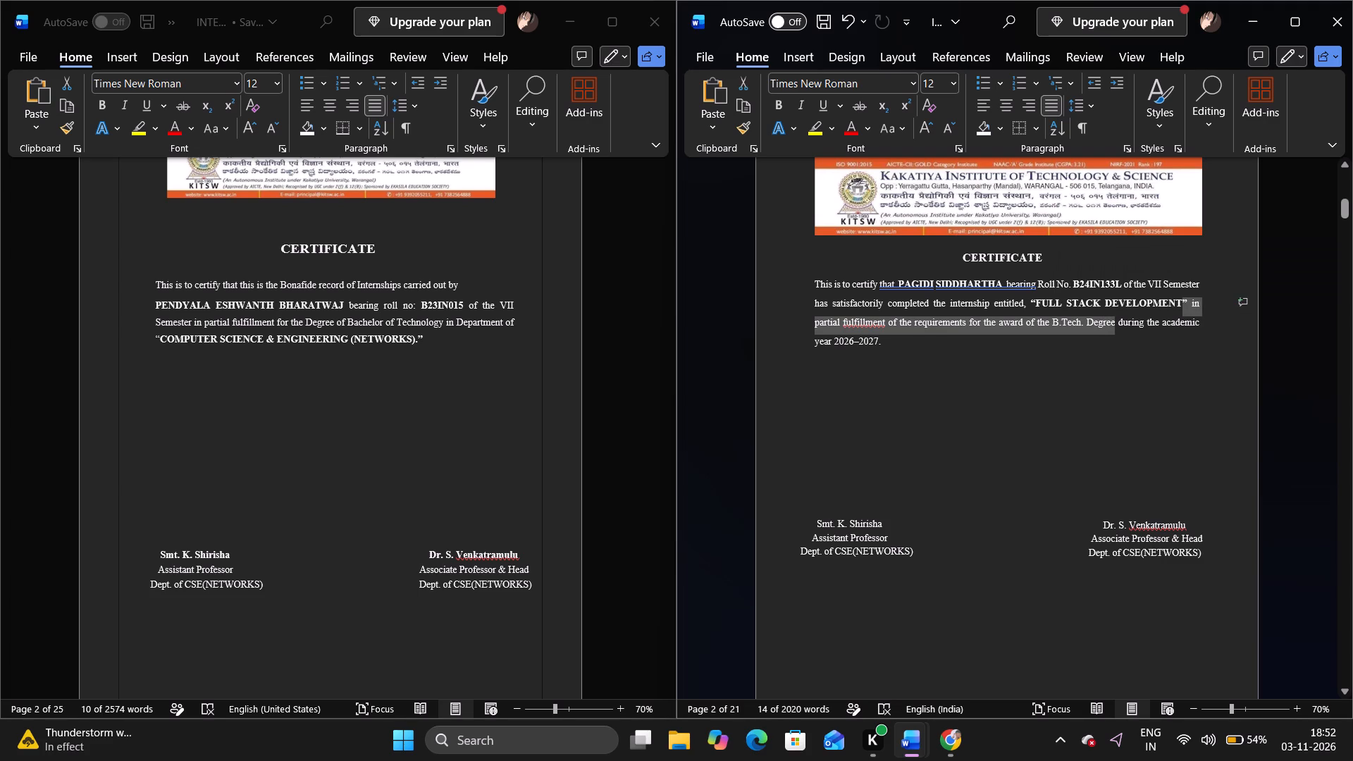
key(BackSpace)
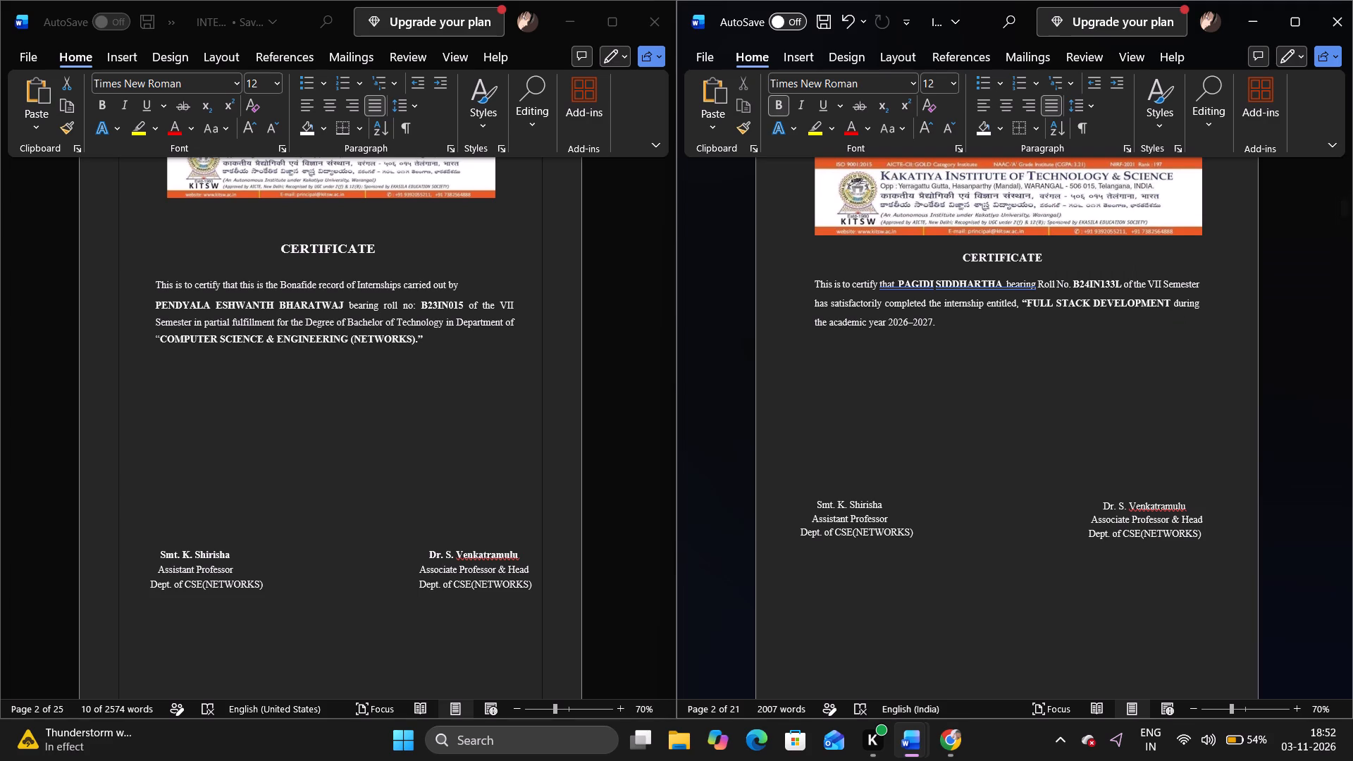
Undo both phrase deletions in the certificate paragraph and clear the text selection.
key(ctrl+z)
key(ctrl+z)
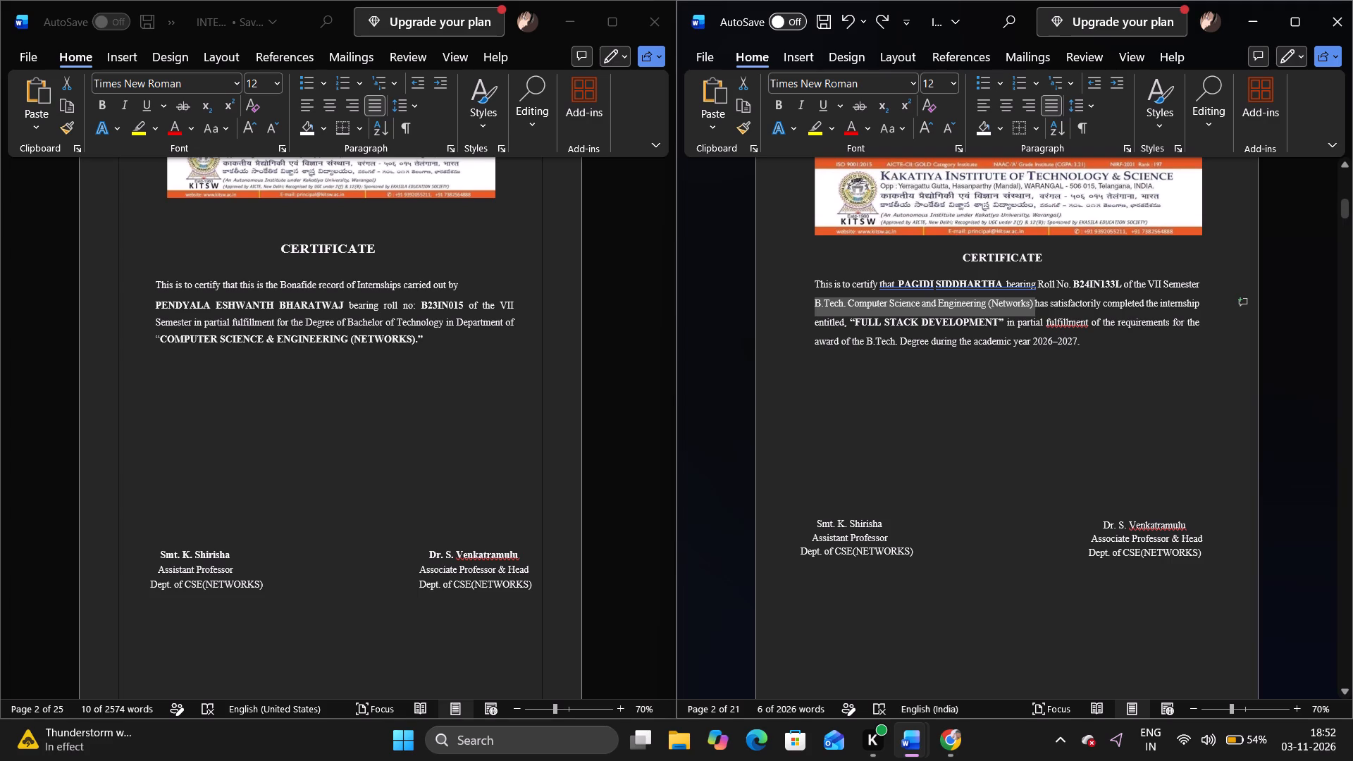
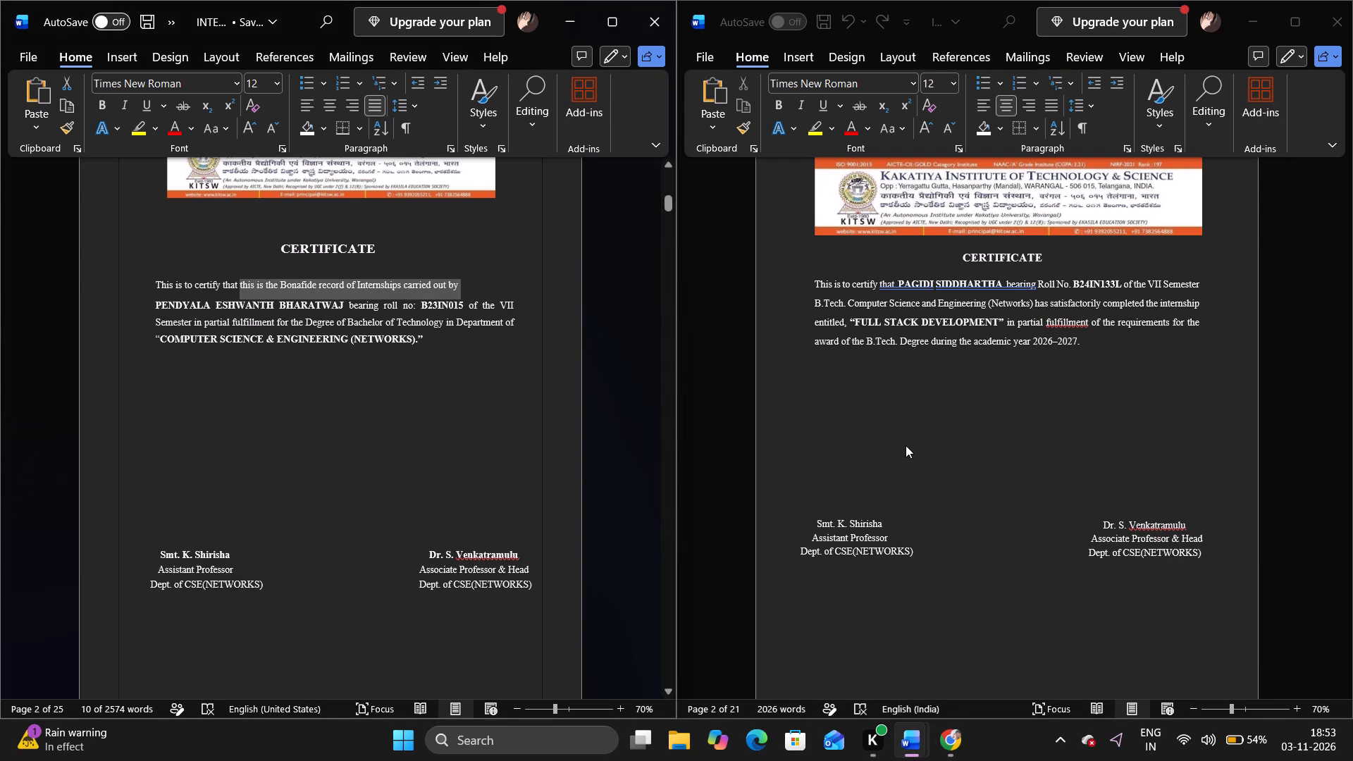
click(953, 415)
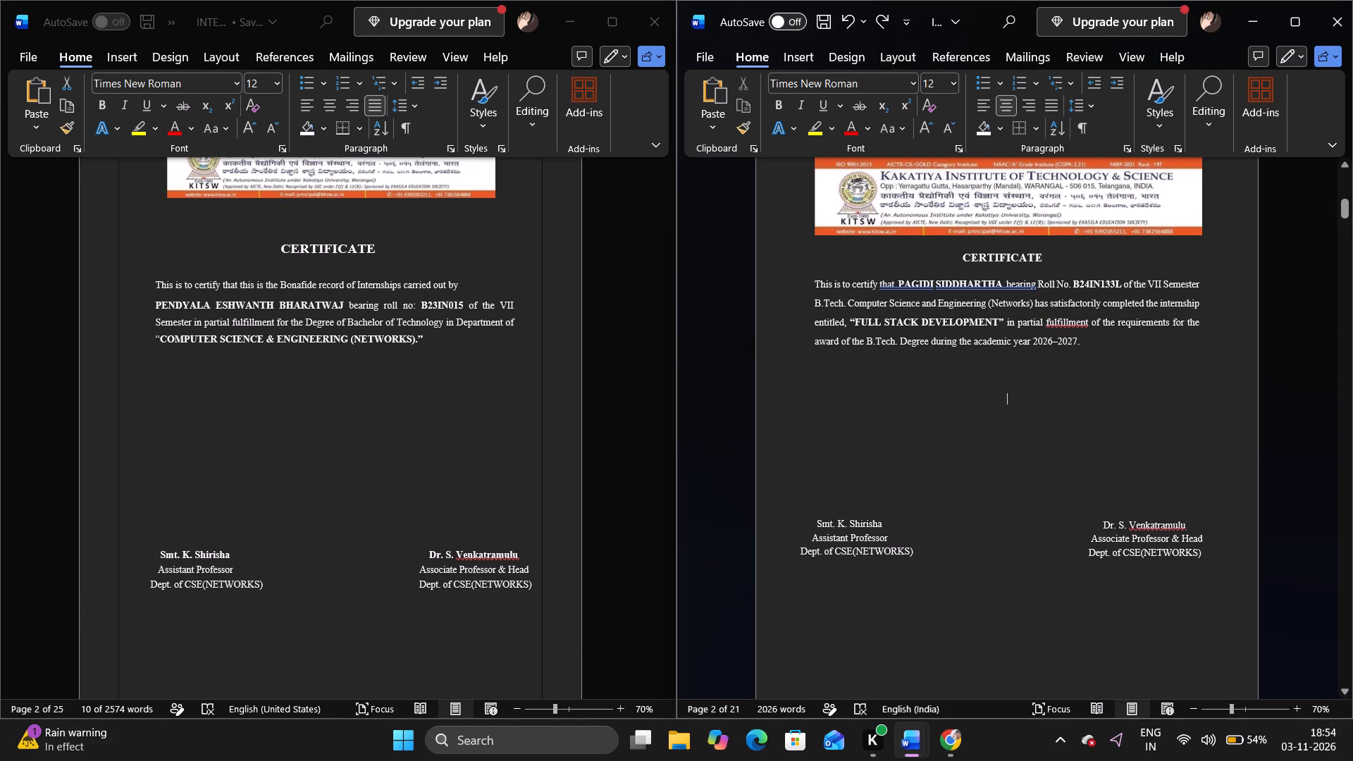
drag(1006, 318, 982, 318)
key(BackSpace)
key(BackSpace)
key(BackSpace)
key(BackSpace)
key(BackSpace)
key(BackSpace)
key(BackSpace)
key(BackSpace)
key(BackSpace)
key(BackSpace)
key(BackSpace)
key(BackSpace)
key(BackSpace)
key(BackSpace)
key(BackSpace)
key(BackSpace)
key(BackSpace)
key(BackSpace)
key(BackSpace)
key(BackSpace)
key(BackSpace)
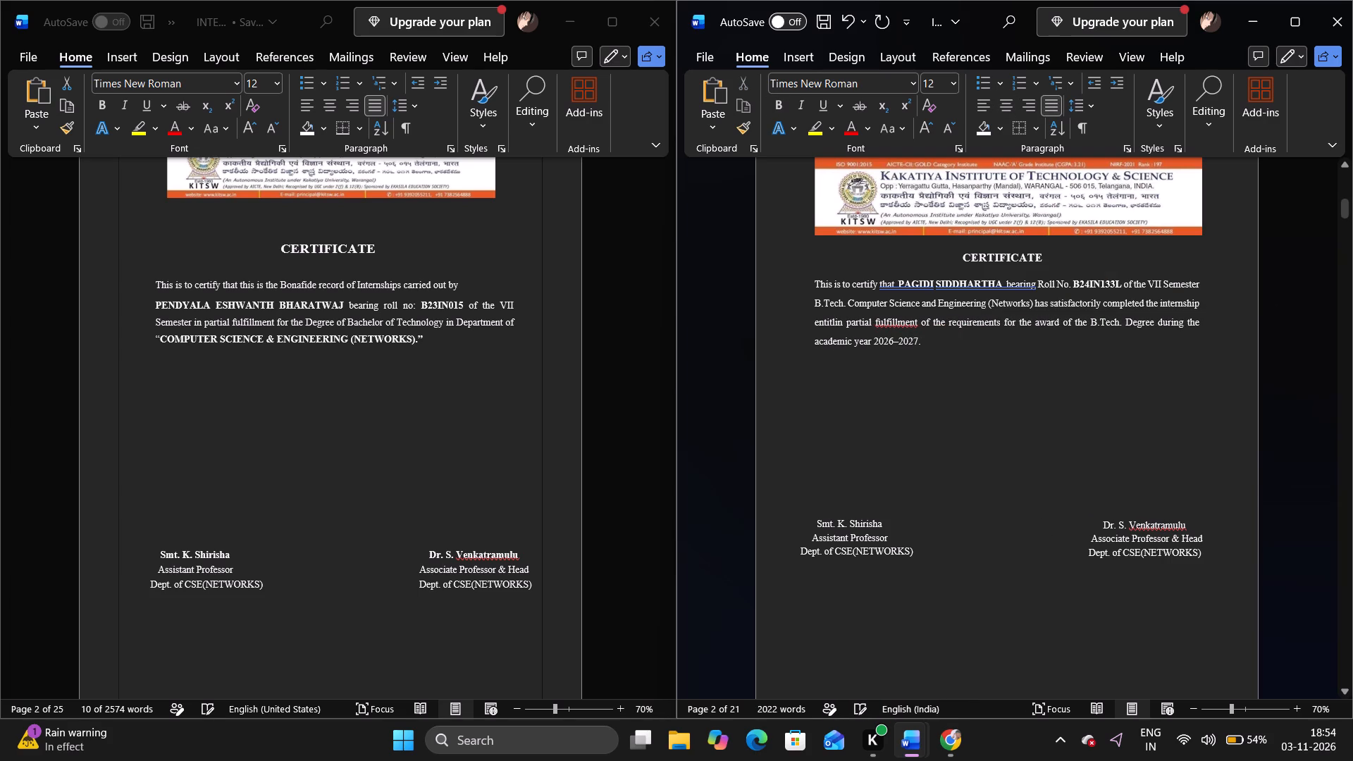
Delete the rest of the report's certificate paragraph from its end back into the roll number.
click(971, 347)
key(BackSpace)
key(BackSpace)
key(BackSpace)
key(BackSpace)
key(BackSpace)
key(BackSpace)
key(BackSpace)
key(BackSpace)
key(BackSpace)
key(BackSpace)
key(BackSpace)
key(BackSpace)
key(BackSpace)
key(BackSpace)
key(BackSpace)
key(BackSpace)
key(BackSpace)
key(BackSpace)
key(BackSpace)
key(BackSpace)
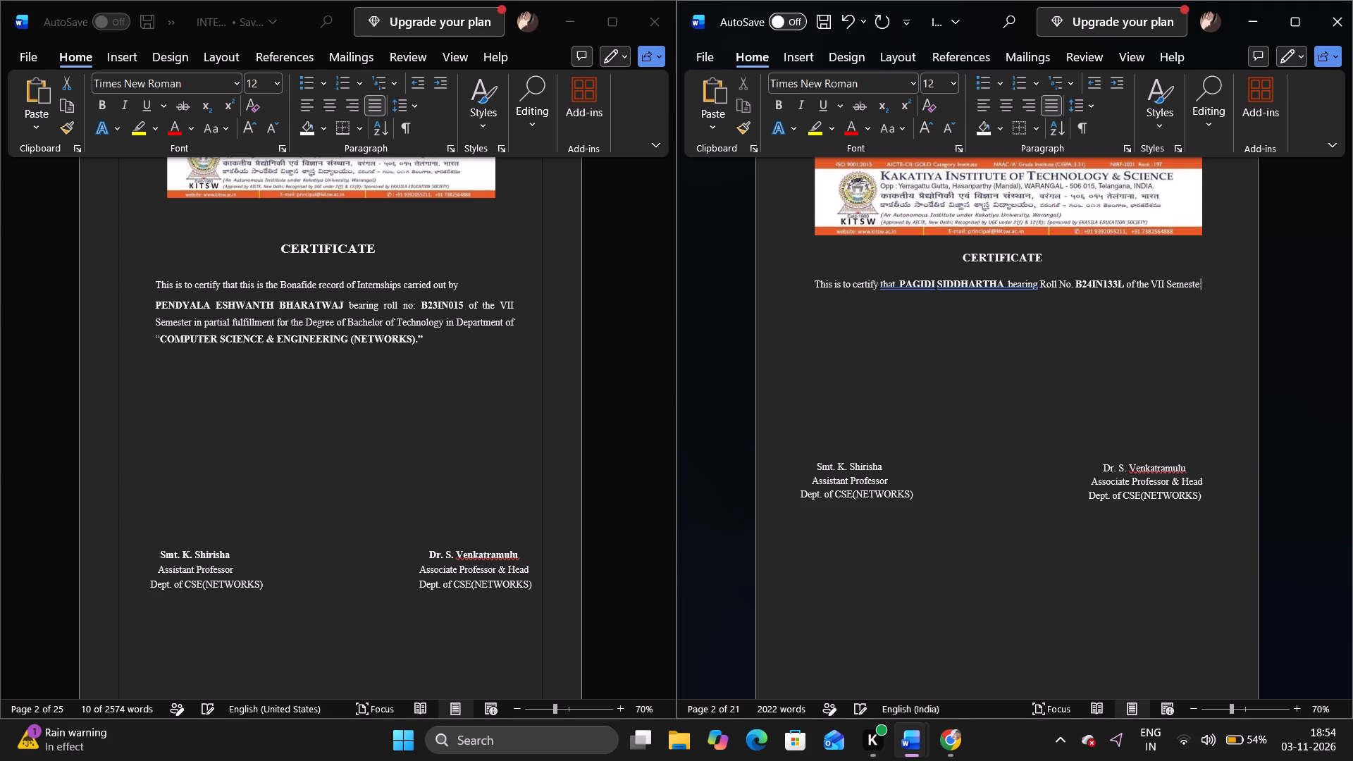
Undo the excess deletions in the certificate paragraph until its text is restored through "of the VII Semester B.".
key(ctrl+z)
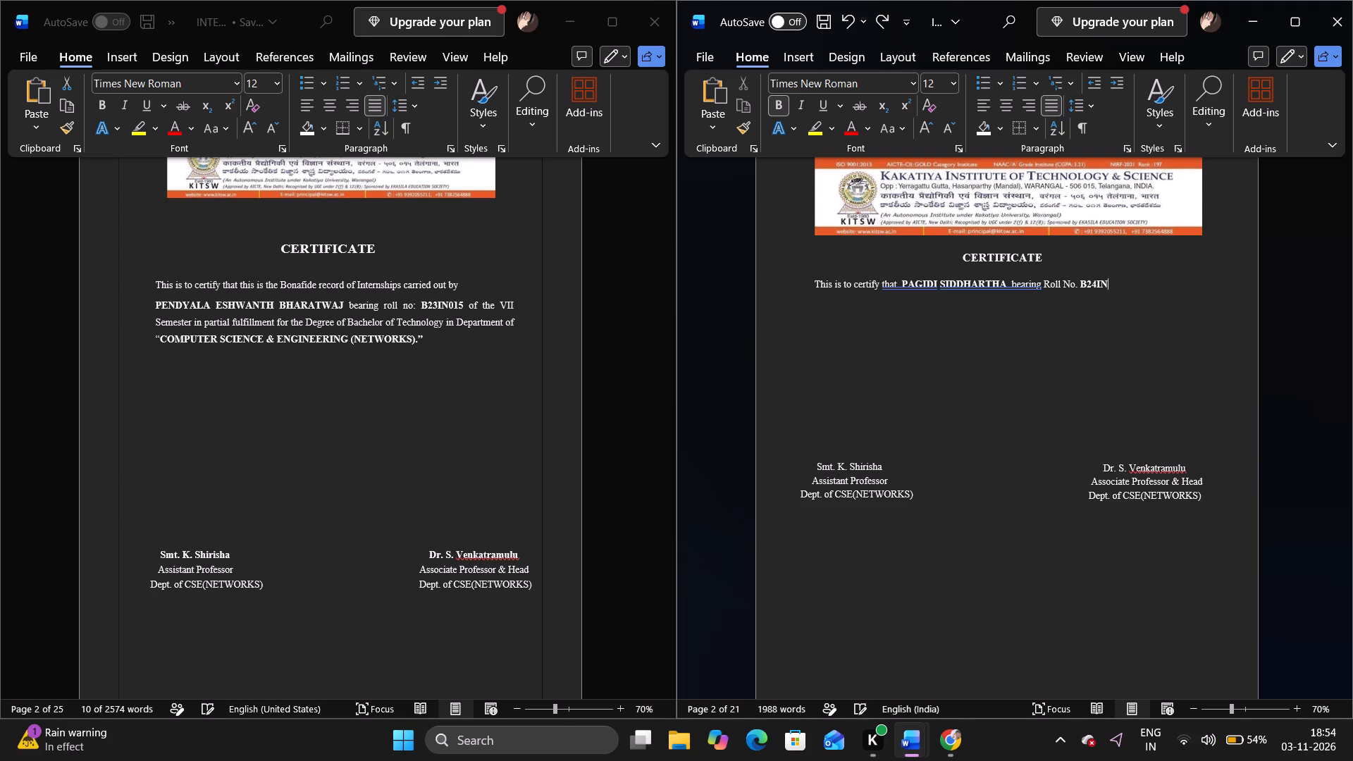
key(ctrl+z)
key(ctrl+z)
key(ctrl+z)
key(ctrl+z)
key(ctrl+z)
key(ctrl+z)
key(ctrl+z)
key(ctrl+z)
key(ctrl+z)
key(ctrl+z)
key(ctrl+z)
key(ctrl+z)
key(ctrl+z)
key(ctrl+z)
key(ctrl+z)
key(ctrl+z)
key(ctrl+z)
key(ctrl+z)
key(ctrl+z)
key(ctrl+z)
key(ctrl+z)
key(ctrl+z)
key(ctrl+z)
key(ctrl+z)
key(ctrl+z)
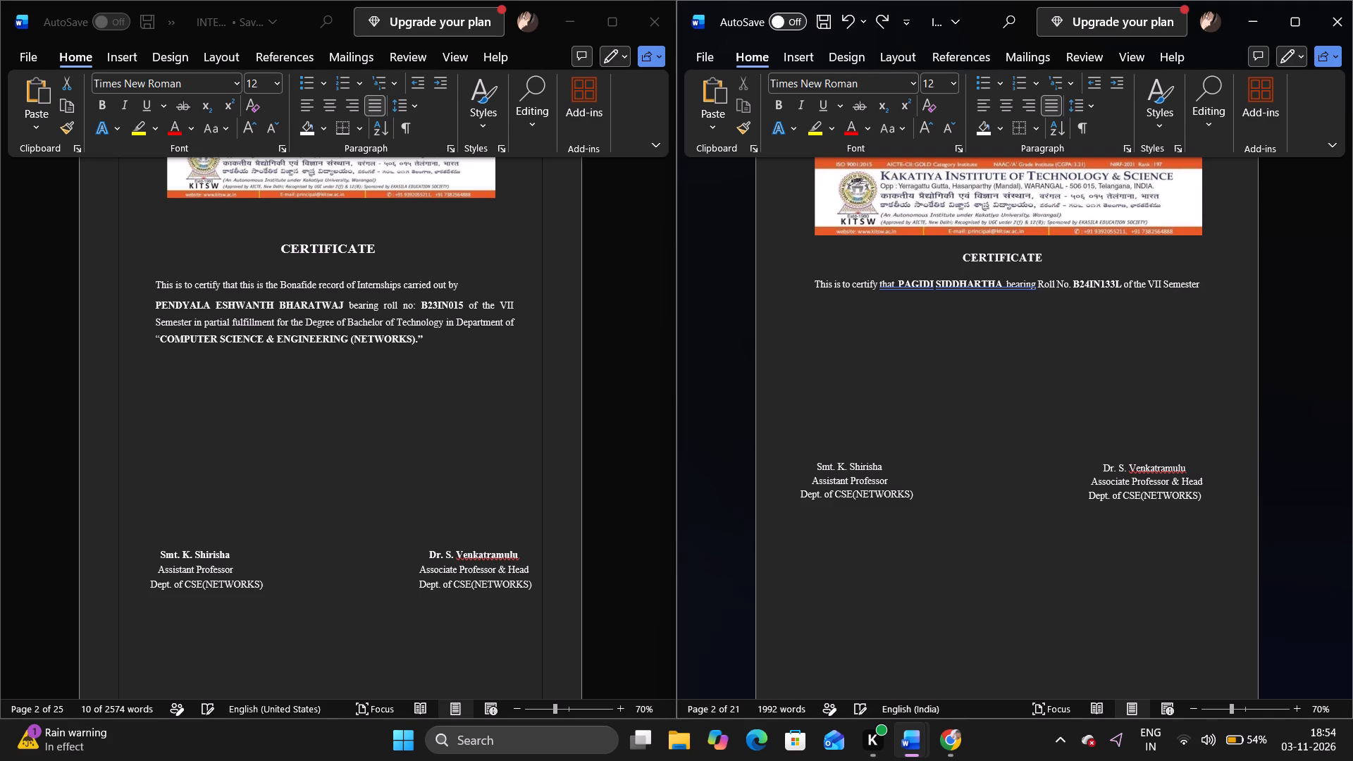
key(ctrl+z)
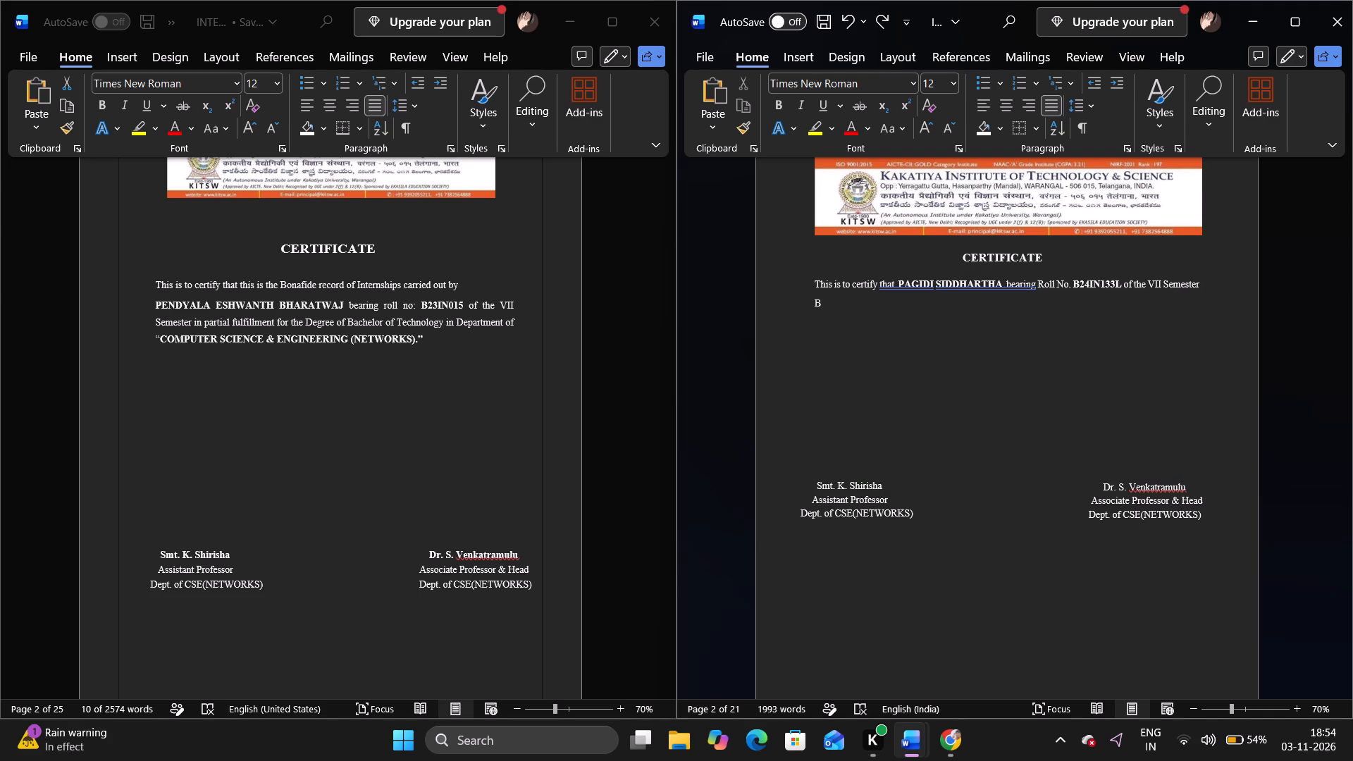
key(BackSpace)
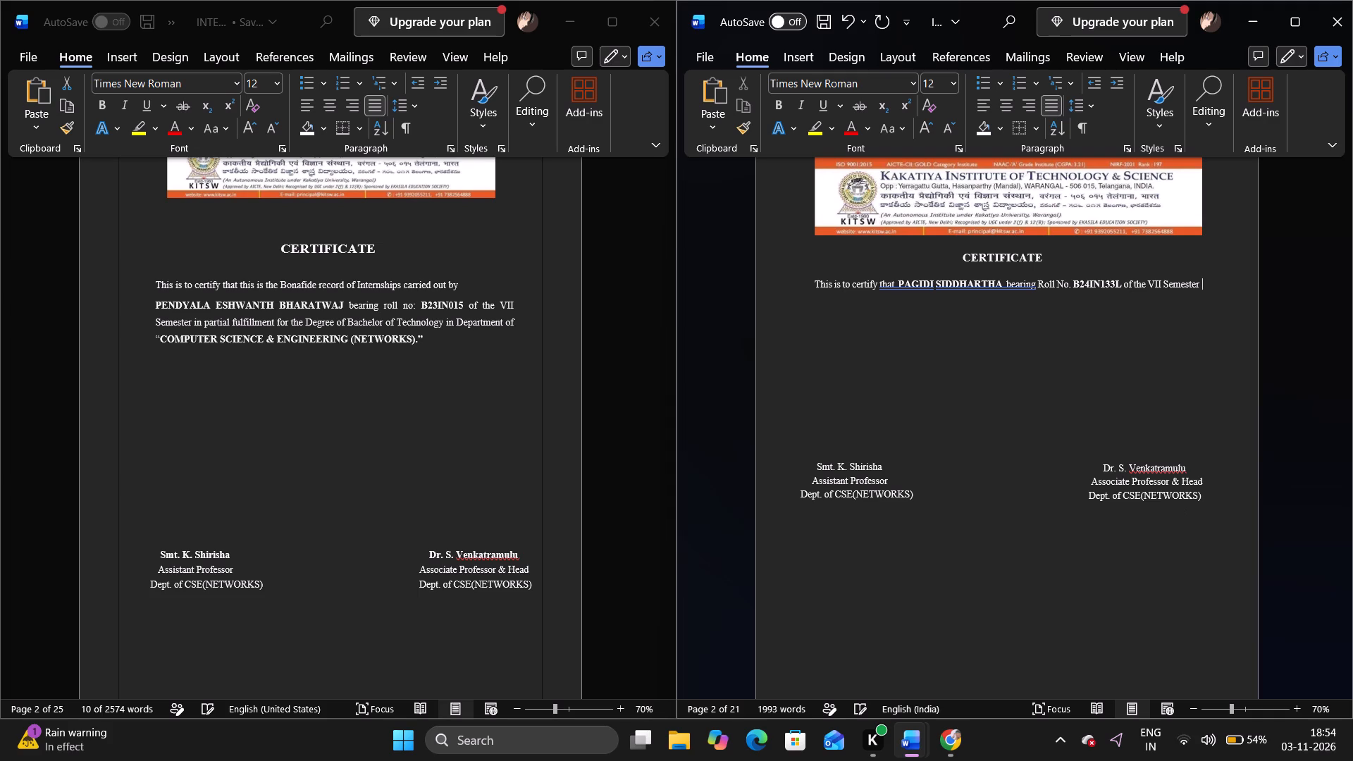
key(Return)
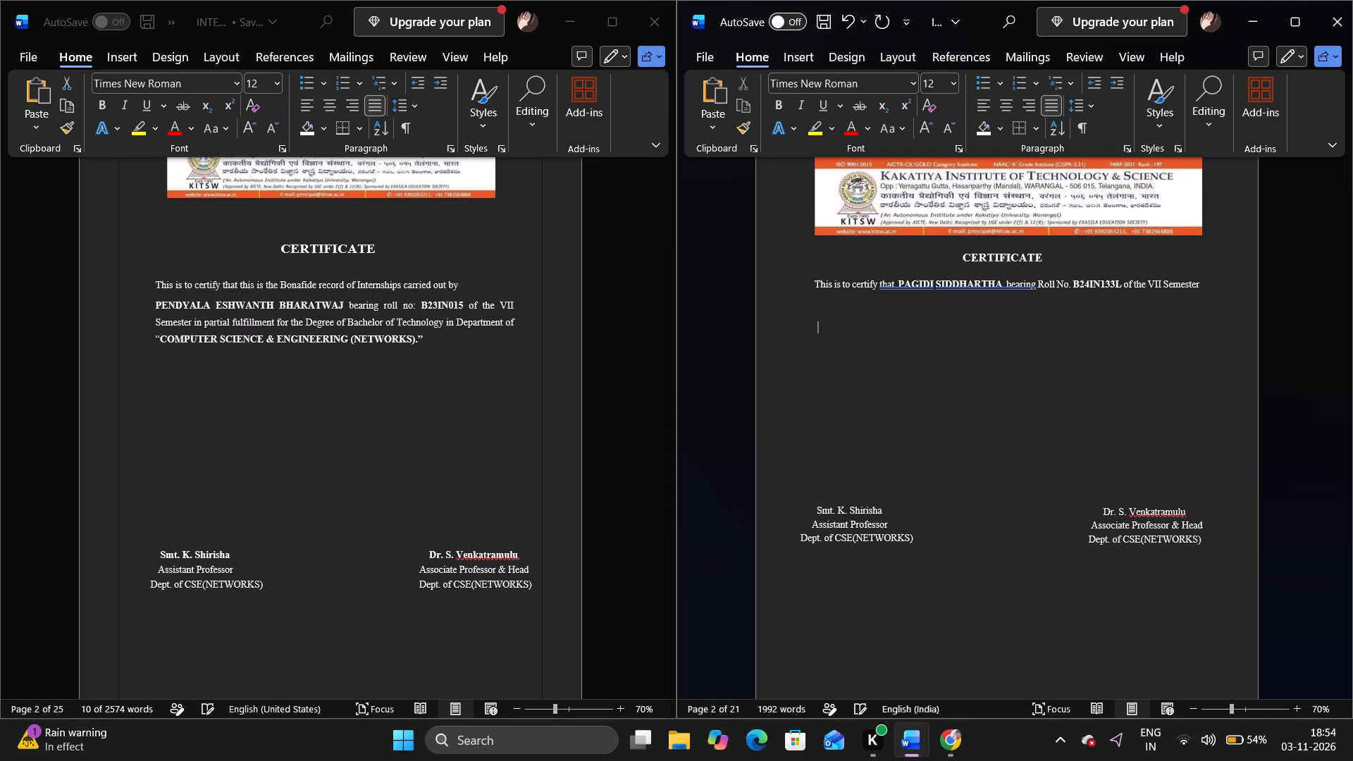
key(BackSpace)
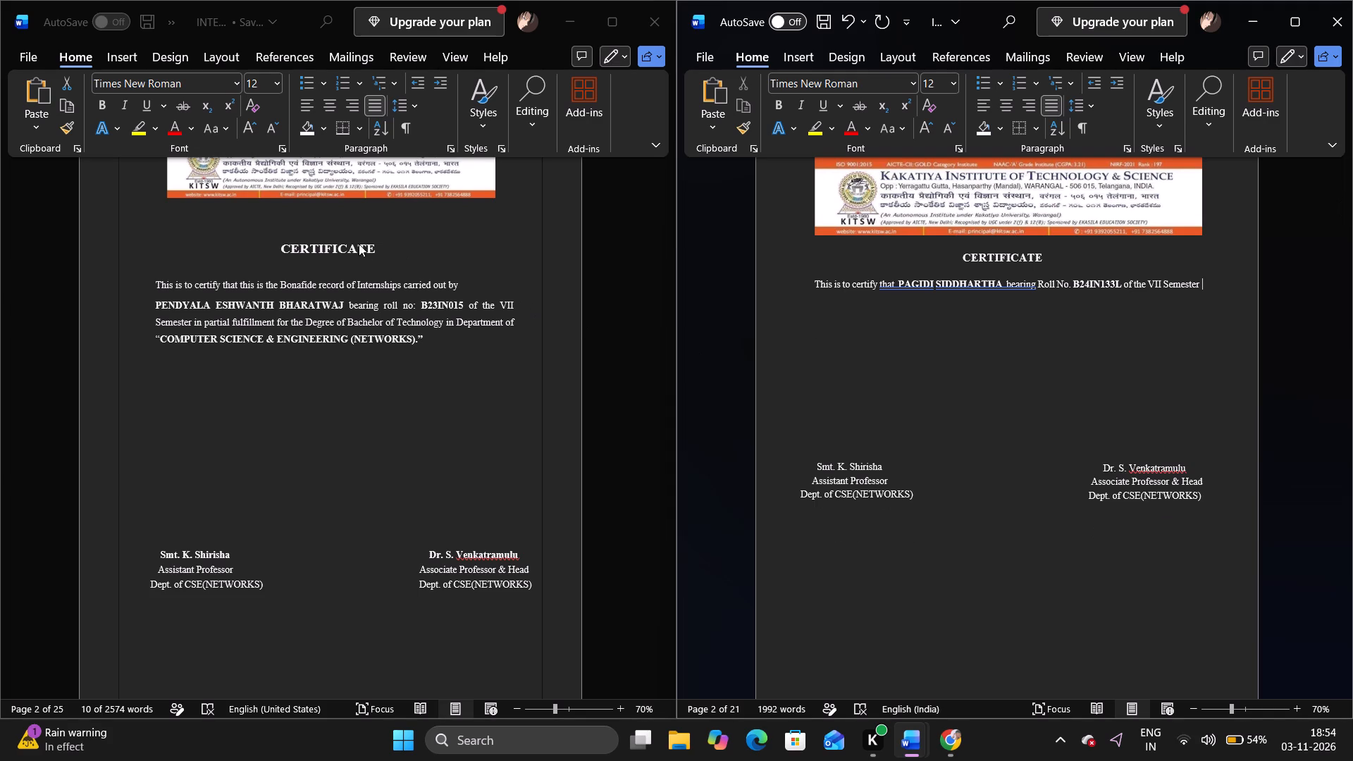
key(ctrl+z)
key(ctrl+z)
key(ctrl+z)
key(ctrl+z)
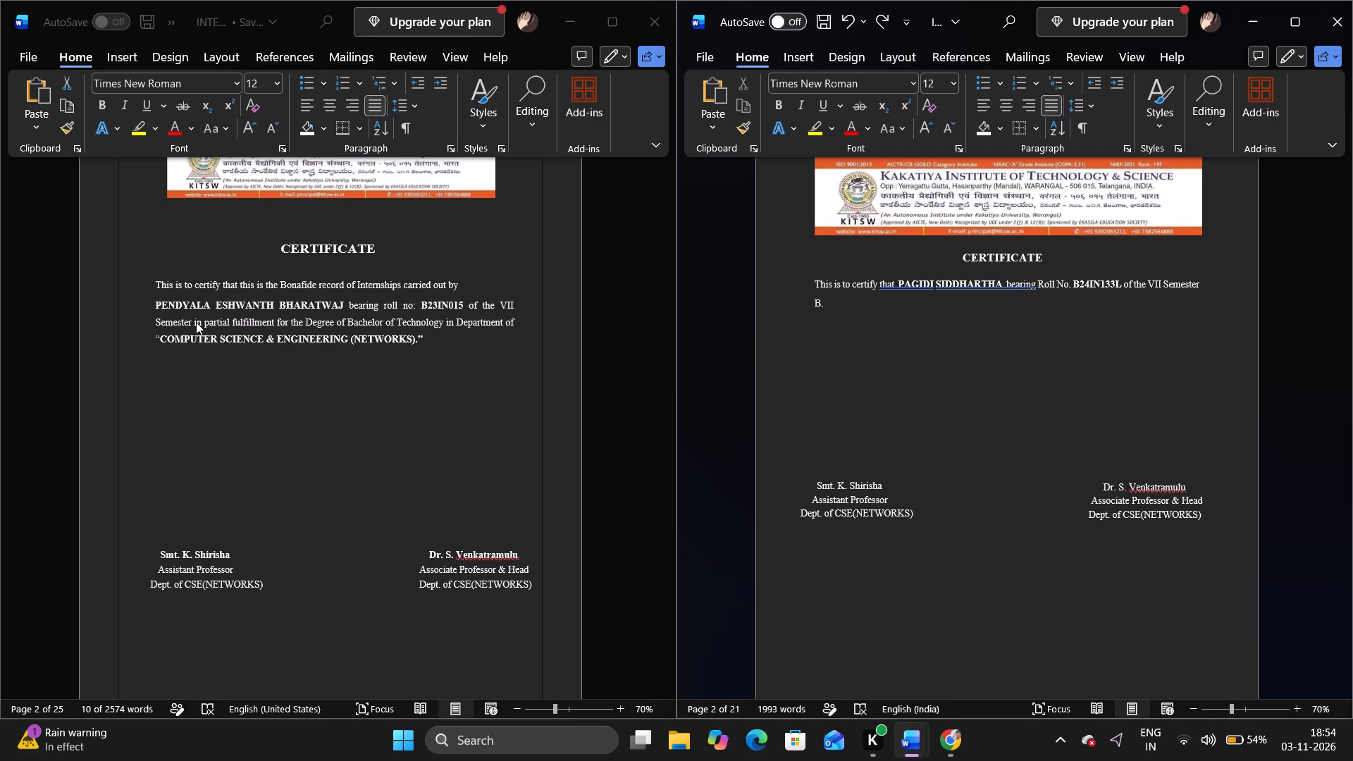
Copy the reference certificate's wording from "in partial fulfillment" through "(NETWORKS" and paste it at the end of the report's certificate paragraph.
click(196, 320)
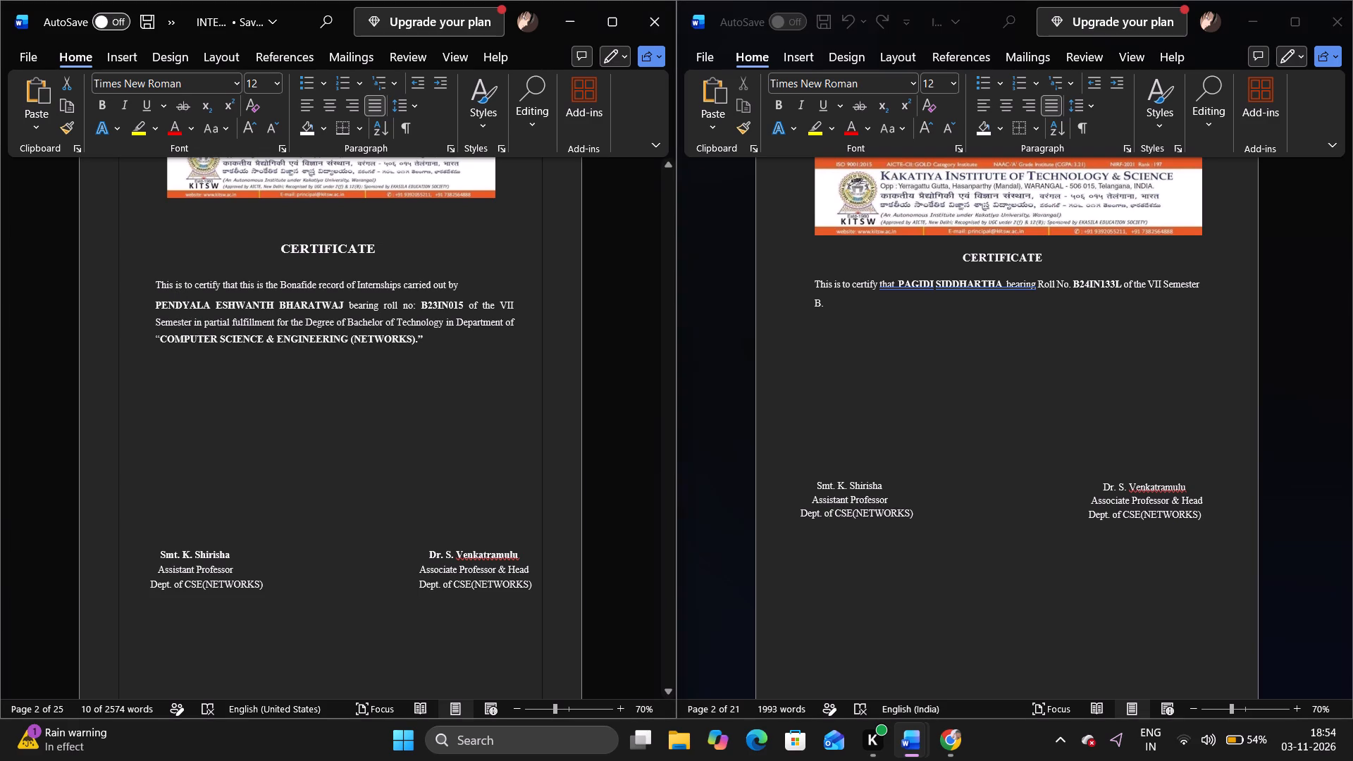
drag(192, 321, 260, 358)
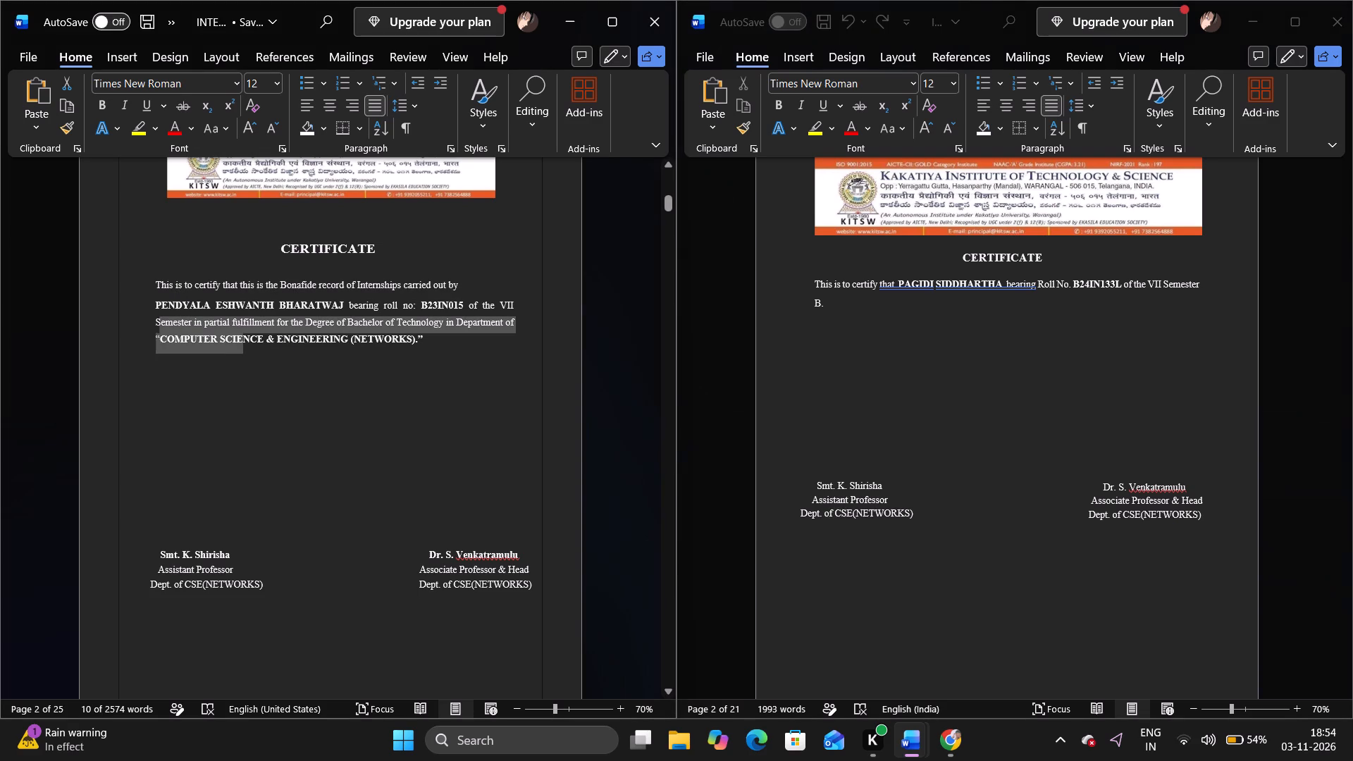
drag(260, 358, 175, 278)
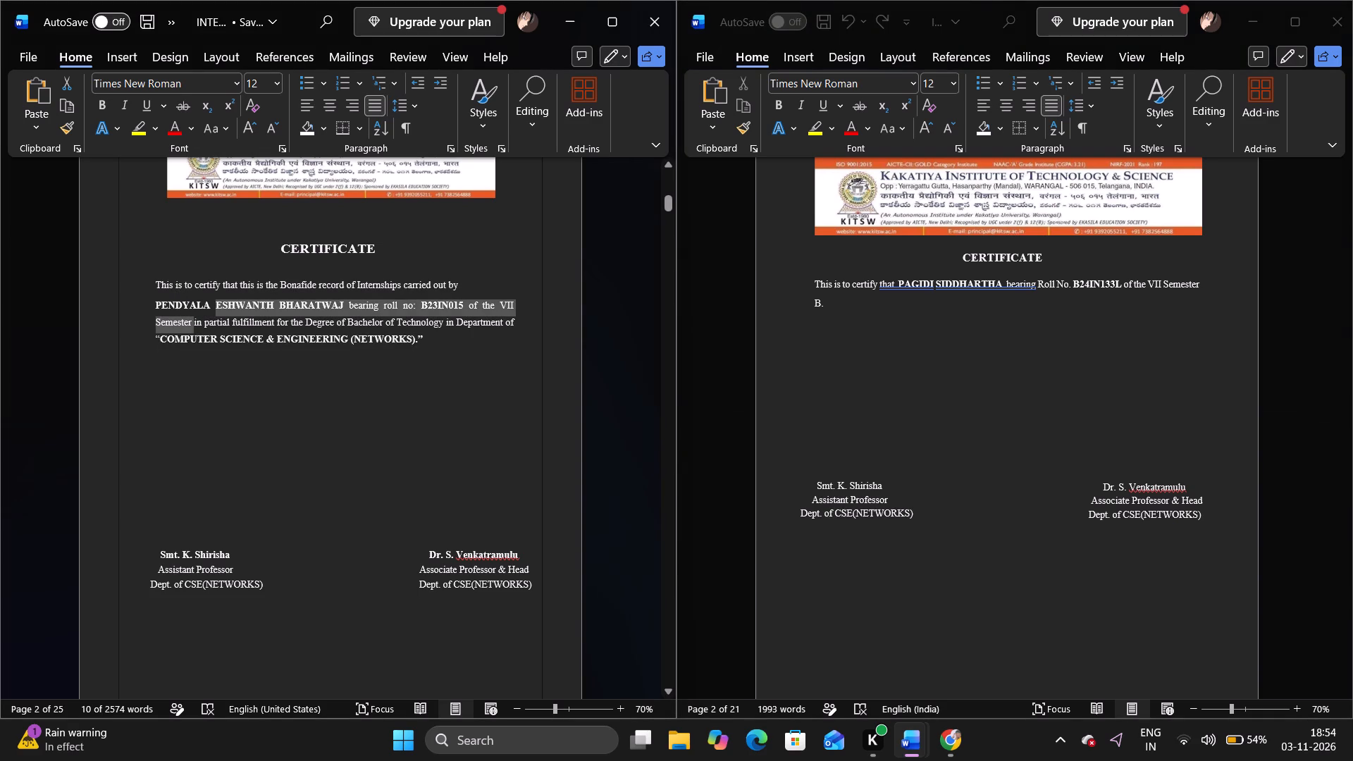
drag(175, 278, 195, 314)
click(195, 314)
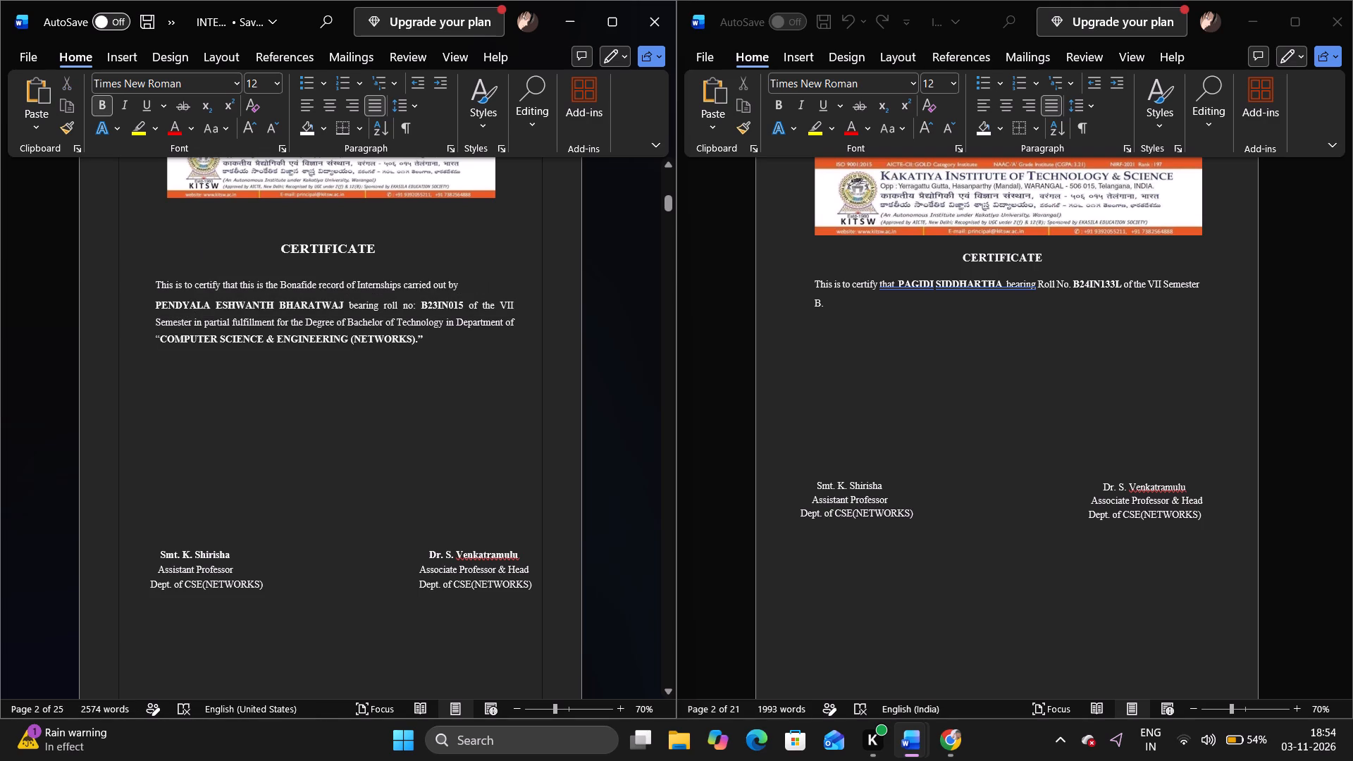
drag(195, 324, 412, 353)
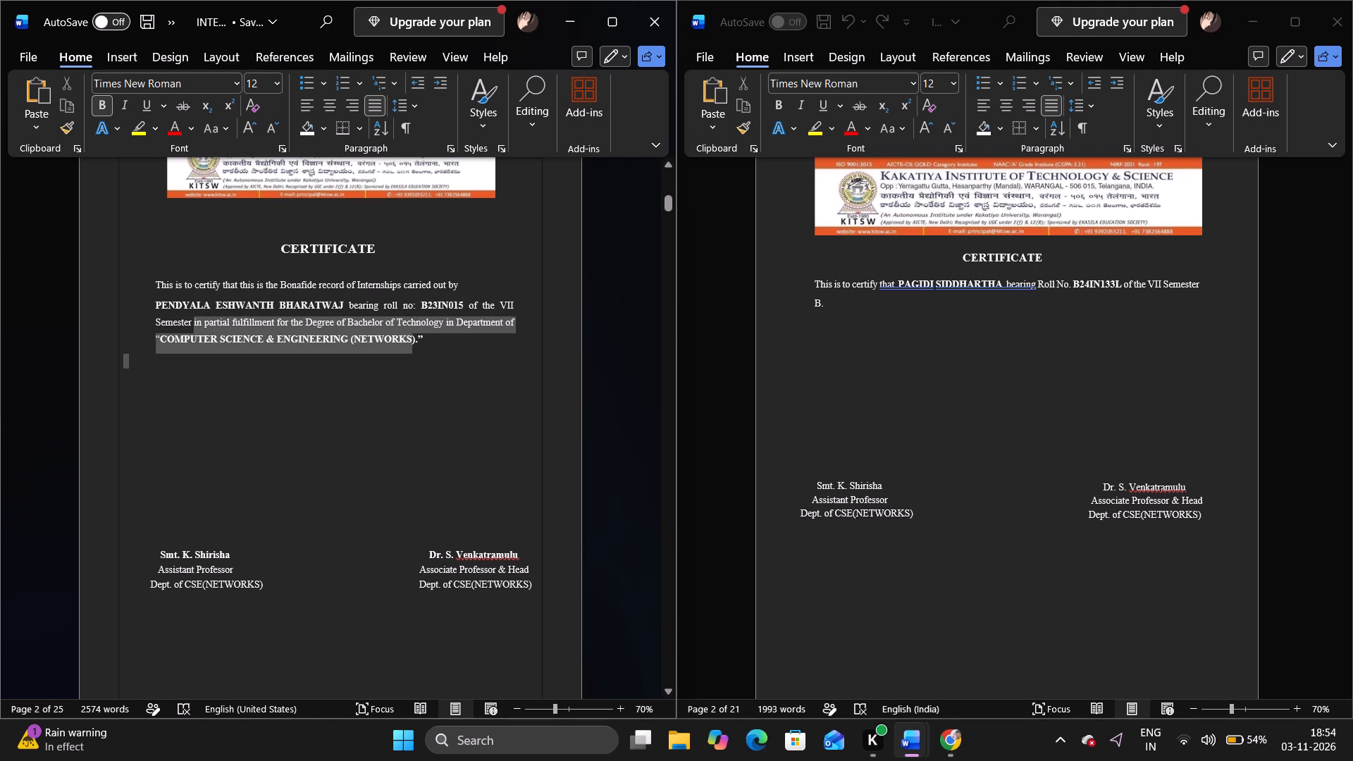
drag(412, 353, 413, 352)
key(ctrl+c)
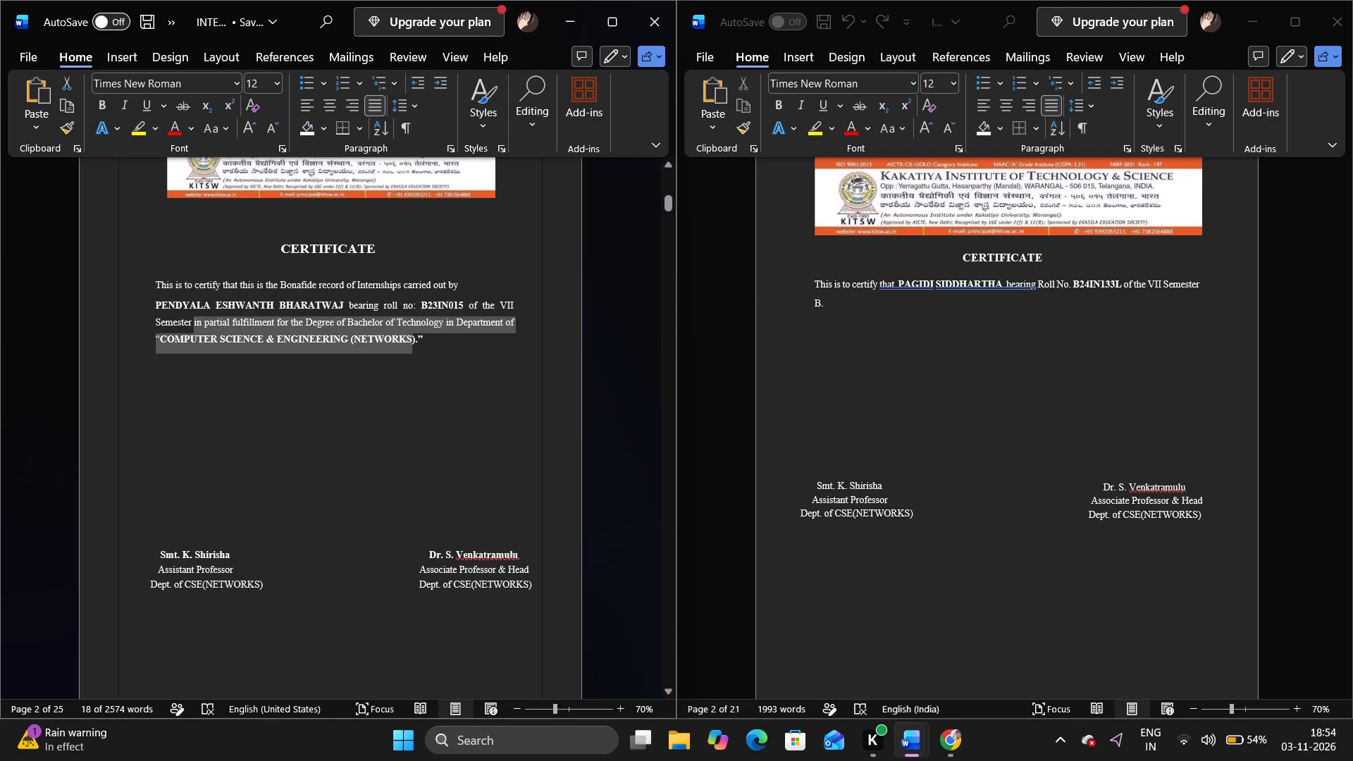
click(842, 304)
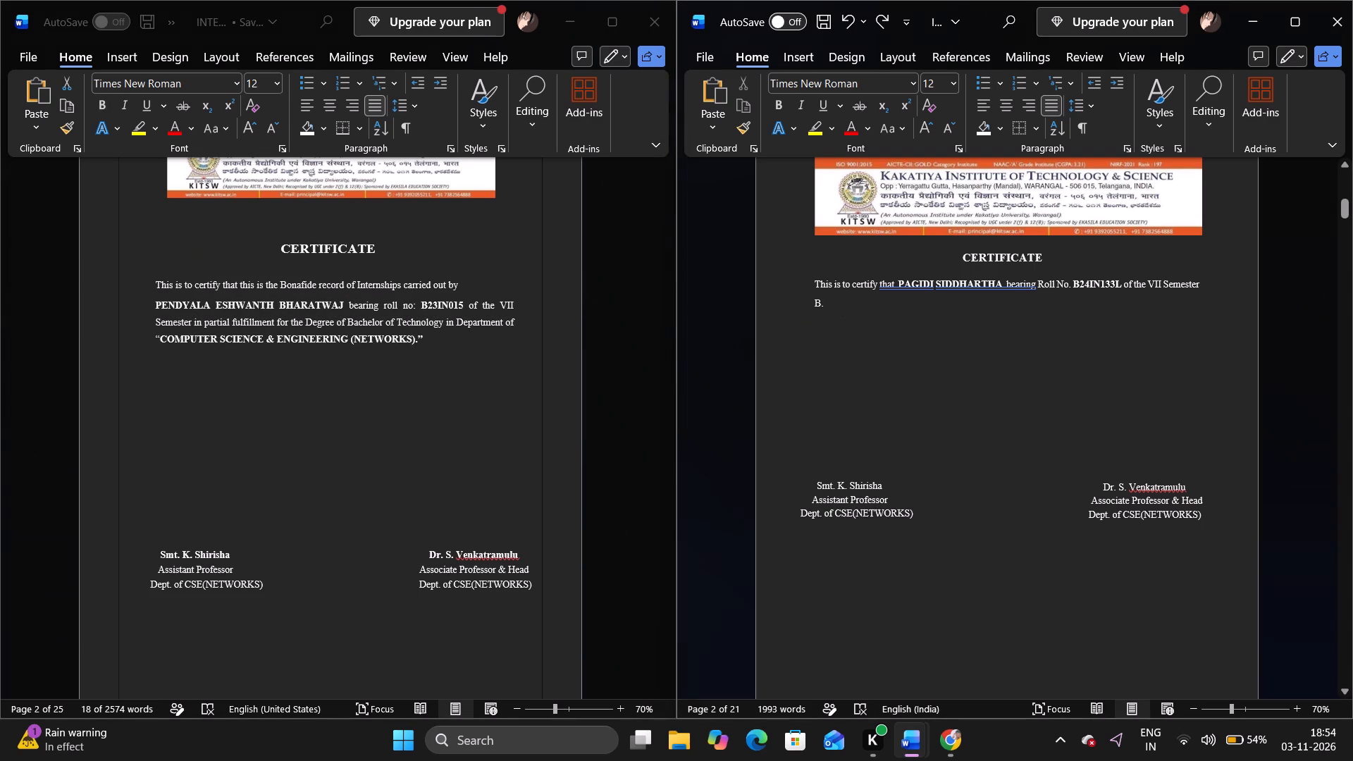
key(ctrl+v)
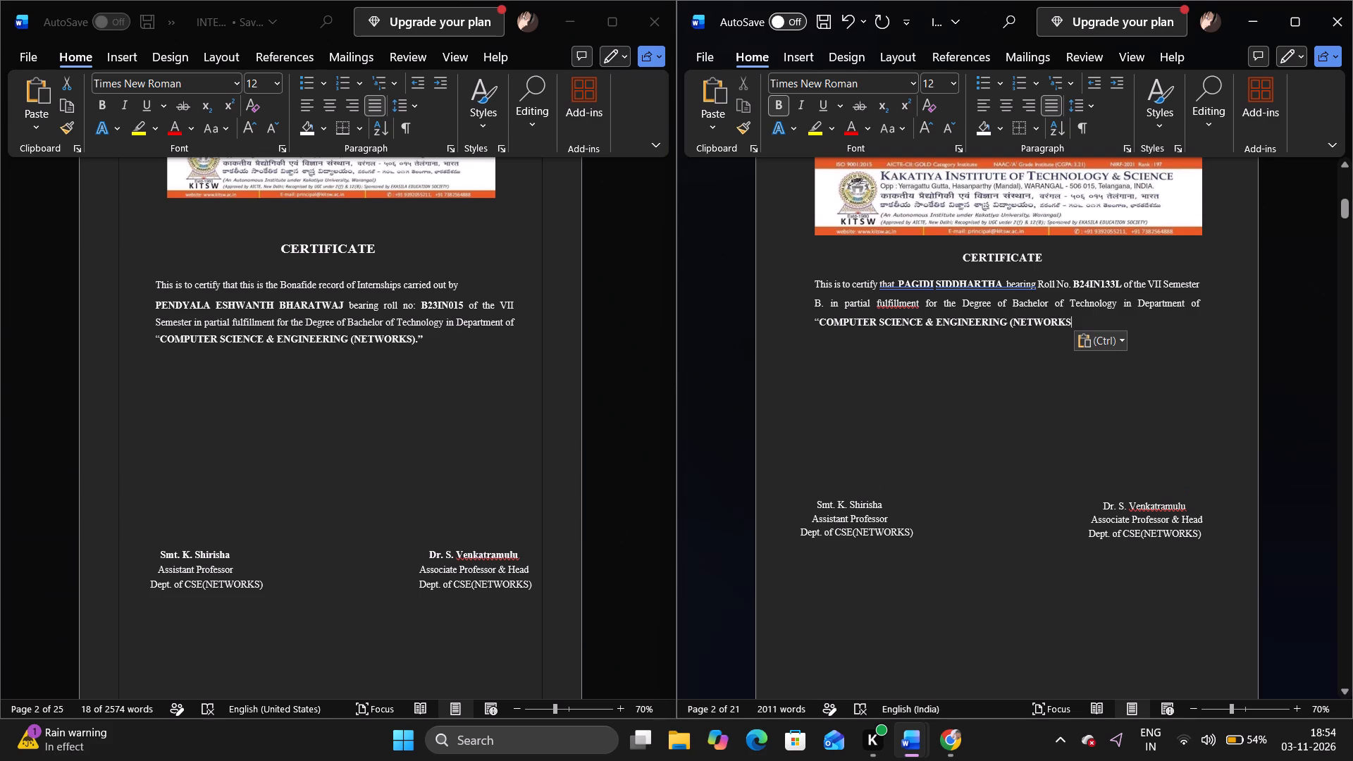
Remove the leftover "B." before "in partial fulfillment" in the report's certificate paragraph.
click(831, 307)
key(BackSpace)
key(BackSpace)
key(BackSpace)
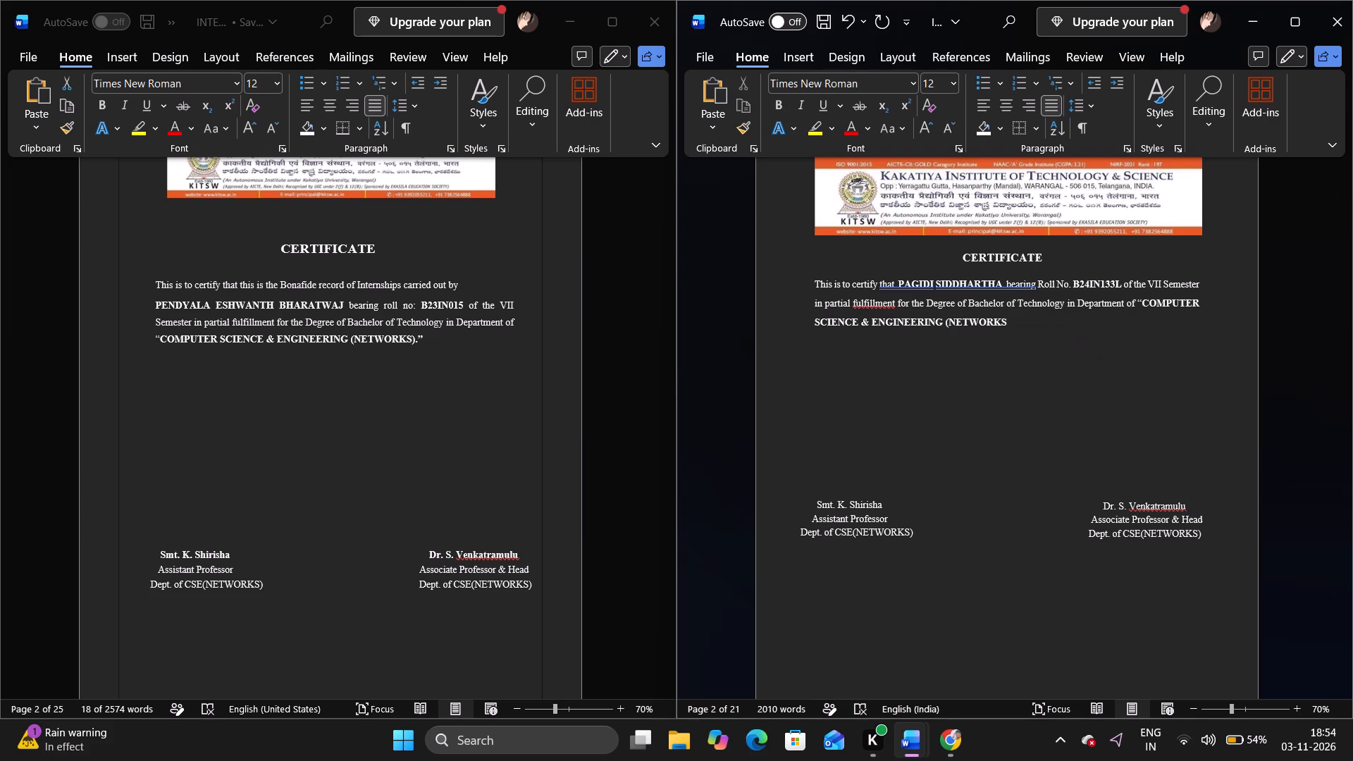
Finish the certificate paragraph after "NETWORKS" with a closing parenthesis, closing quotation mark and full stop.
click(1024, 323)
key(shift+parenright)
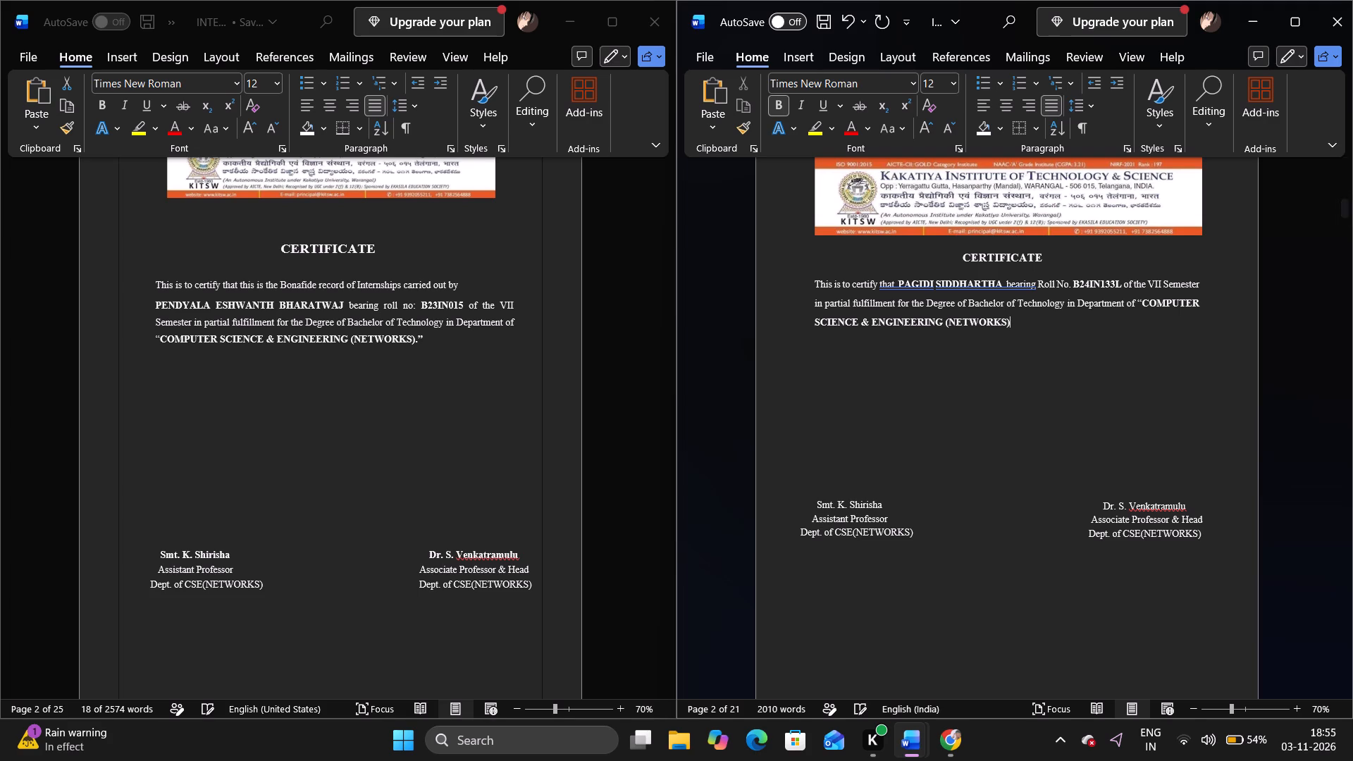
key(shift+quotedbl)
key(period)
key(space)
key(BackSpace)
Insert "this is the record of Internship carried out by" after "This is to certify that" in the report's certificate paragraph, before the student's name.
click(894, 283)
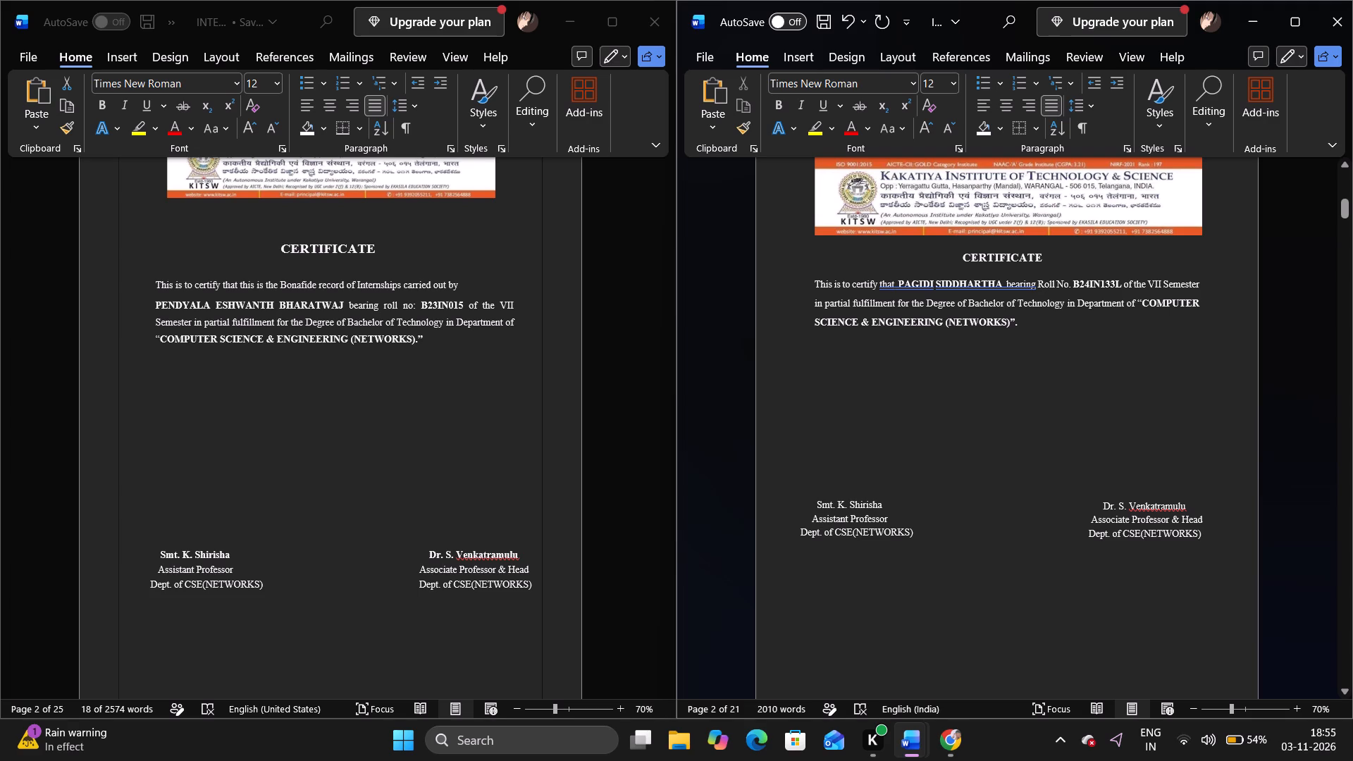
key(space)
text(this i)
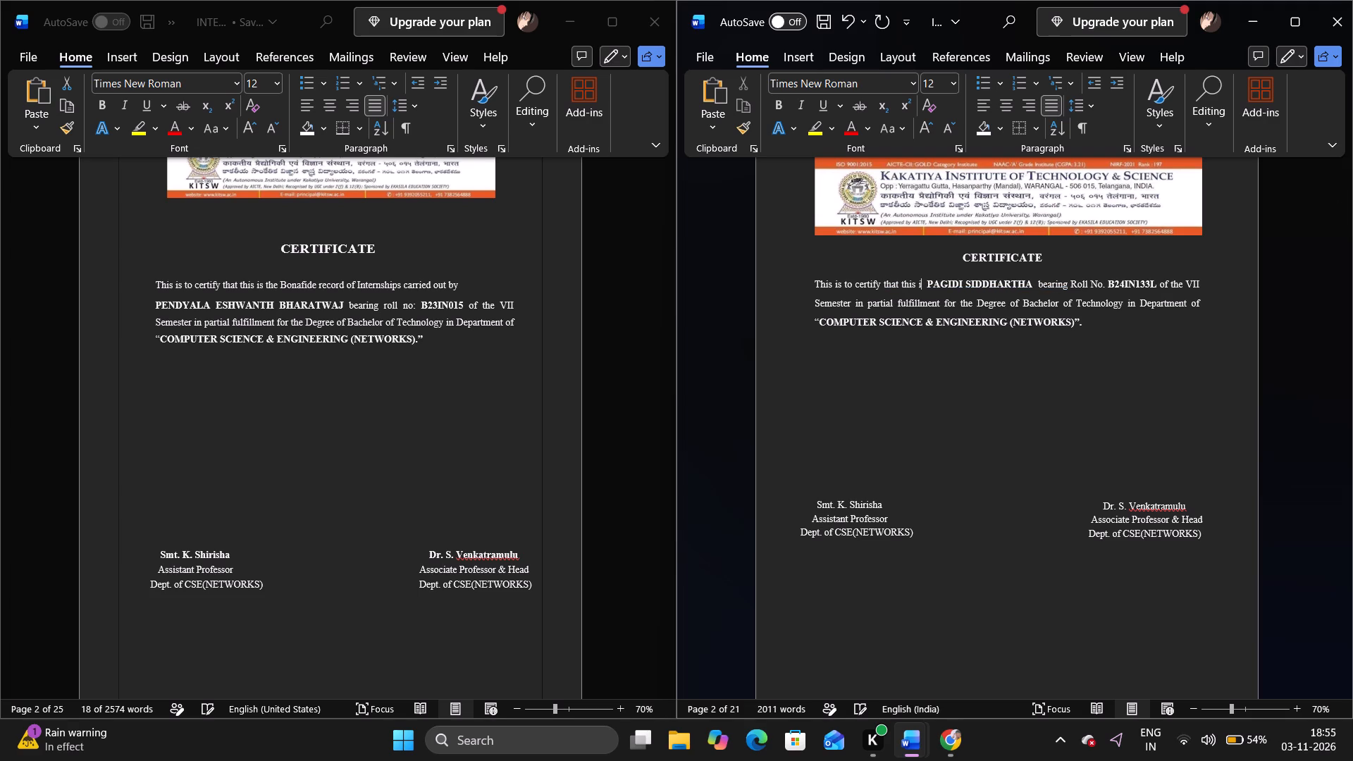
text(s the)
key(space)
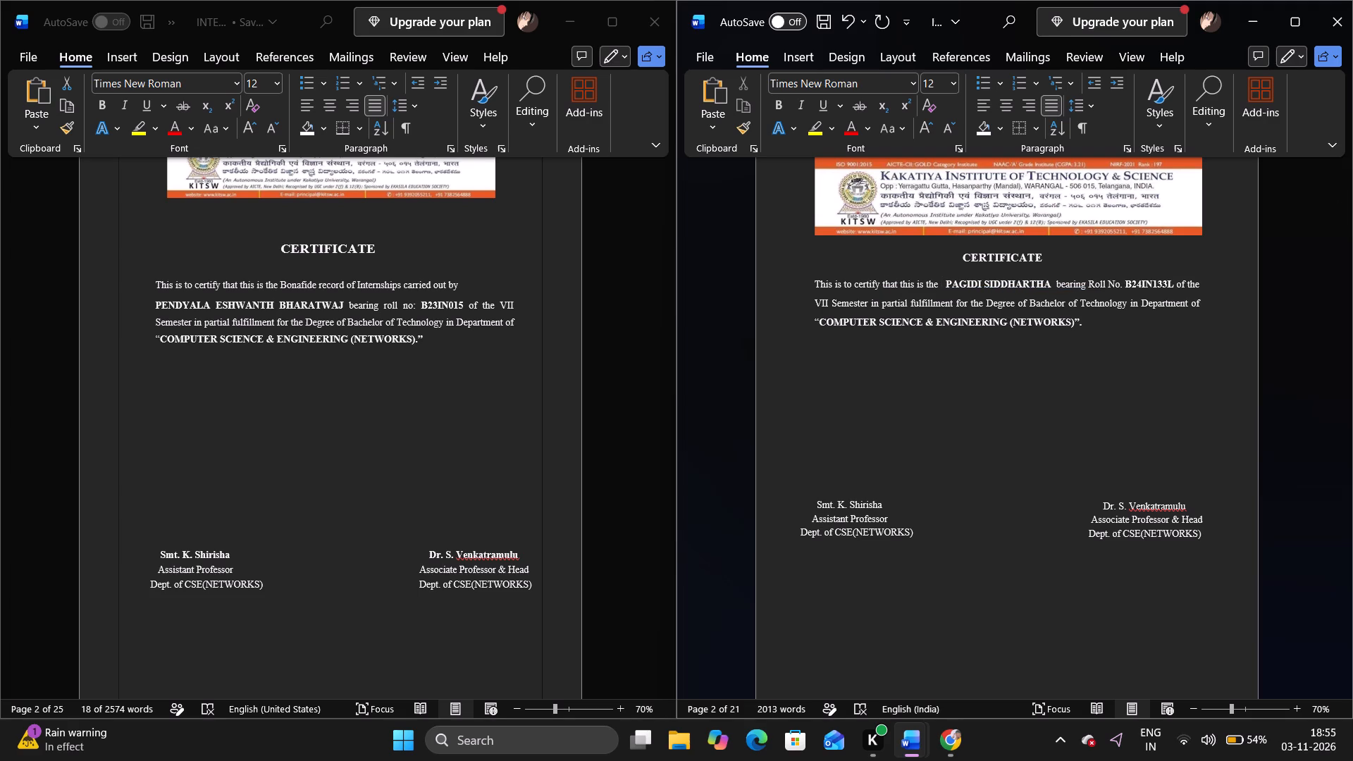
text(bonda)
key(BackSpace)
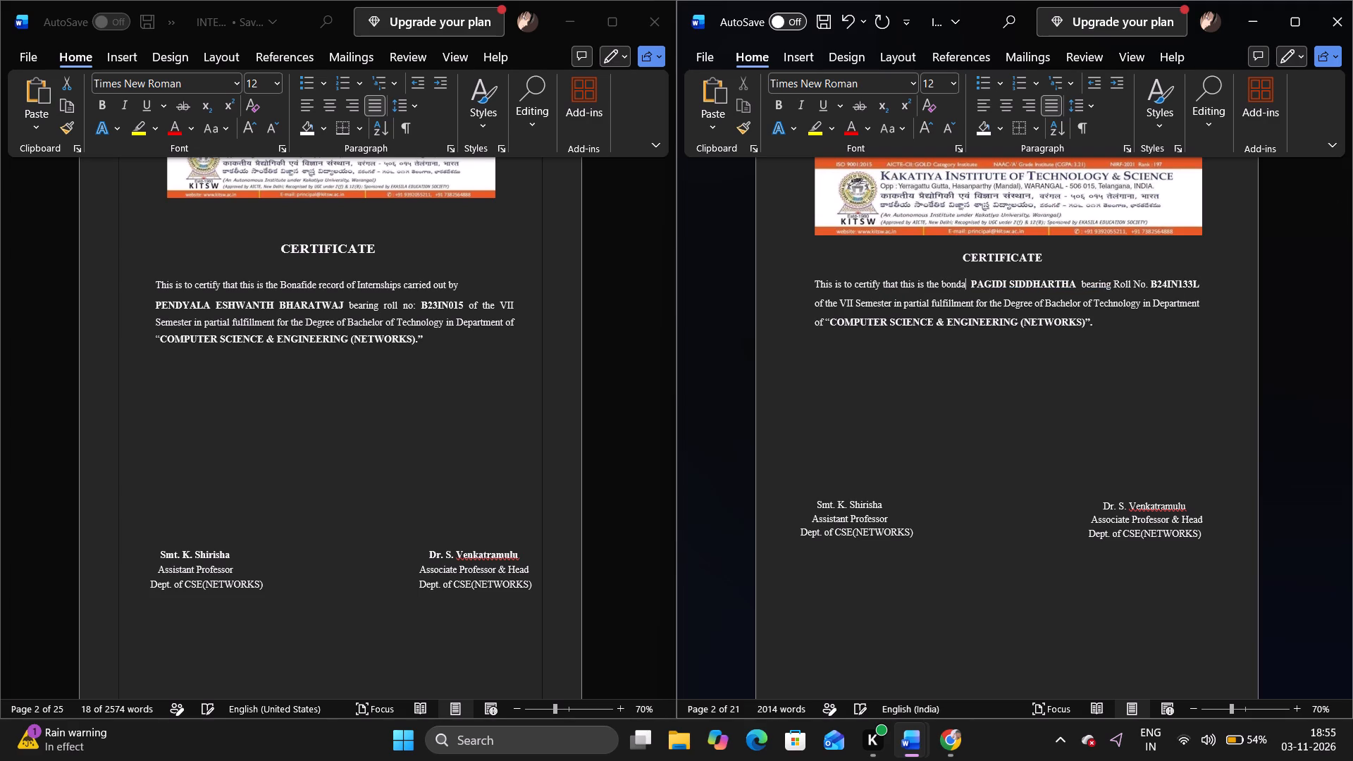
key(BackSpace)
key(BackSpace)
key(BackSpace)
key(BackSpace)
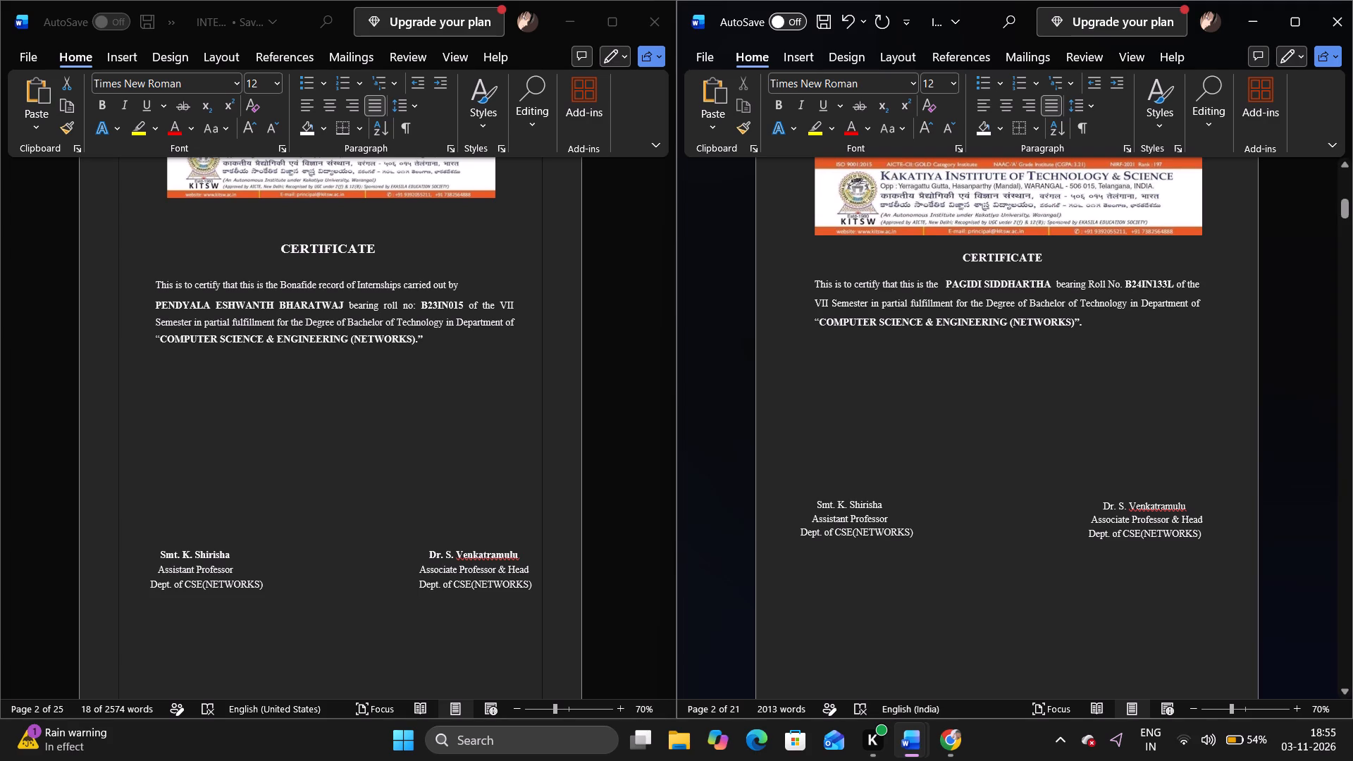
text(recordd)
key(space)
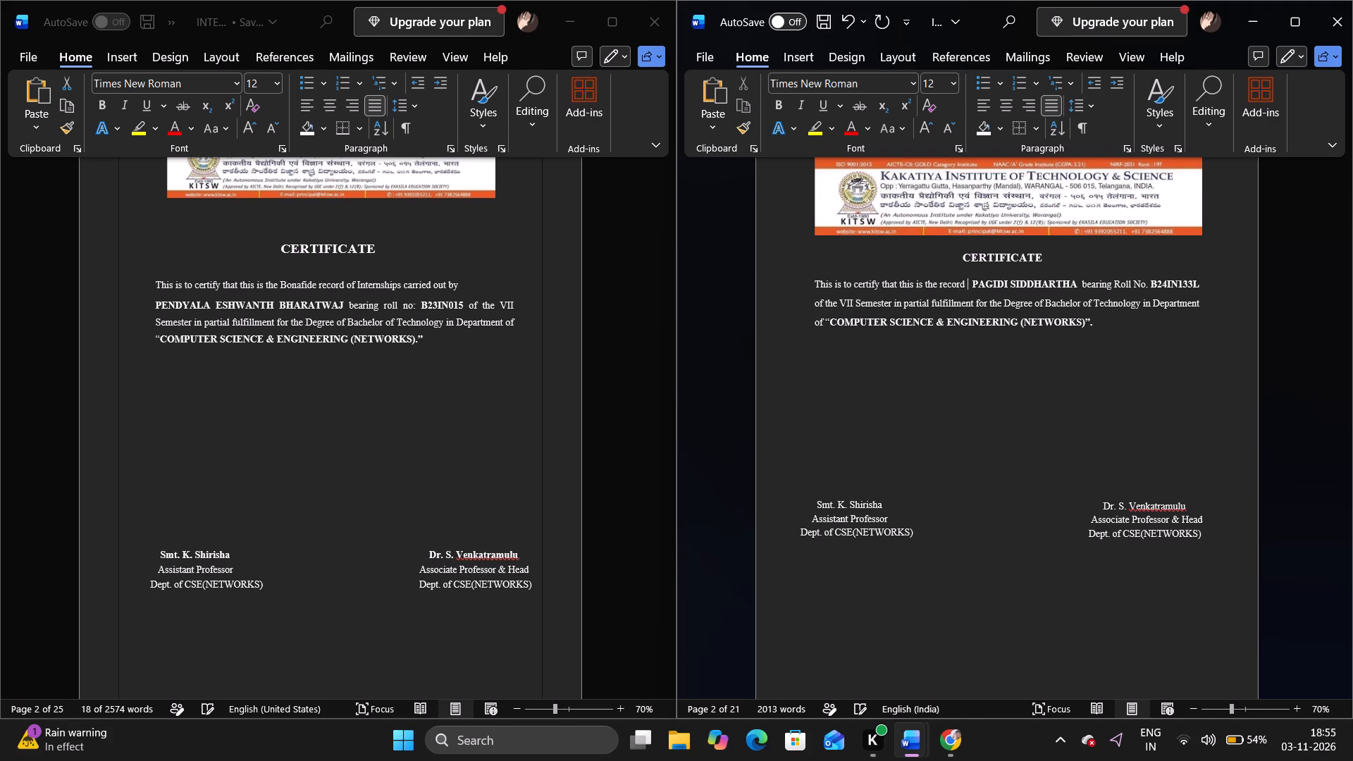
text(of)
key(space)
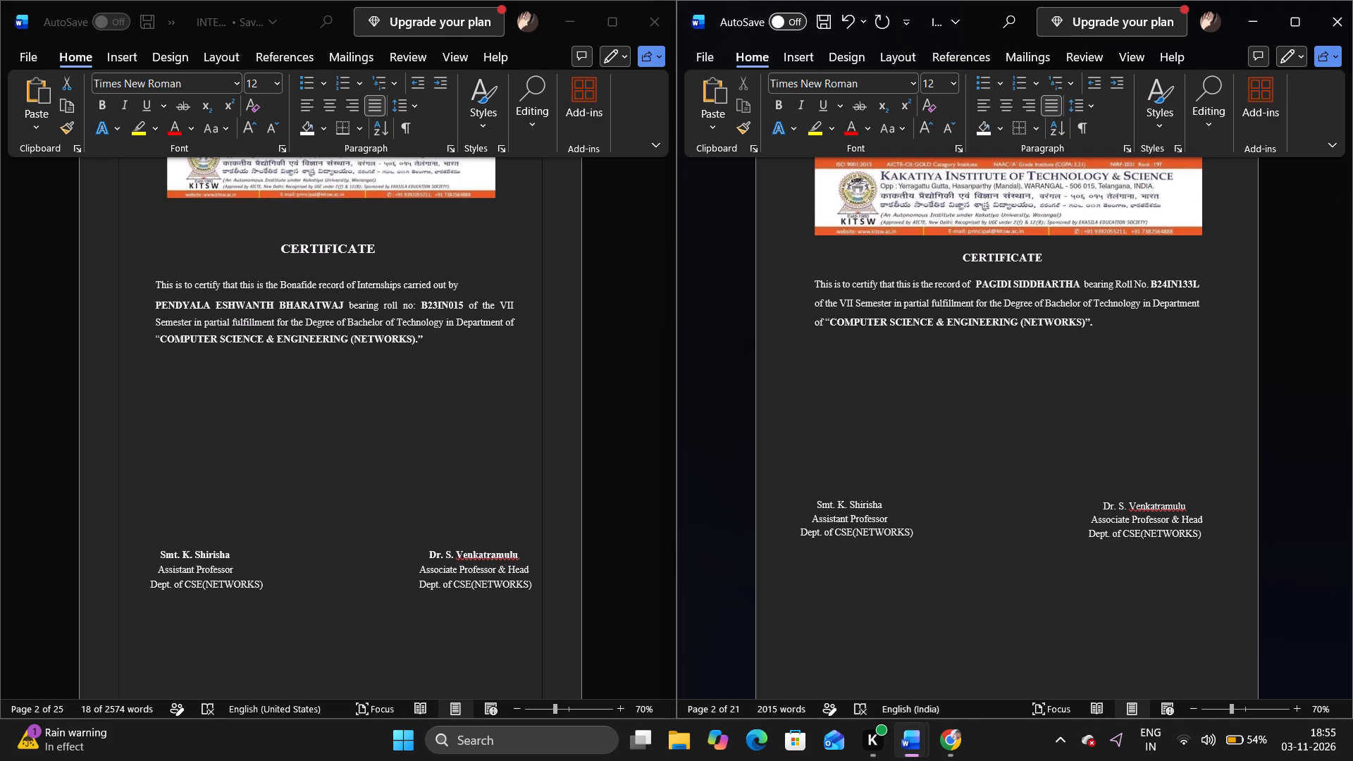
text(Internship)
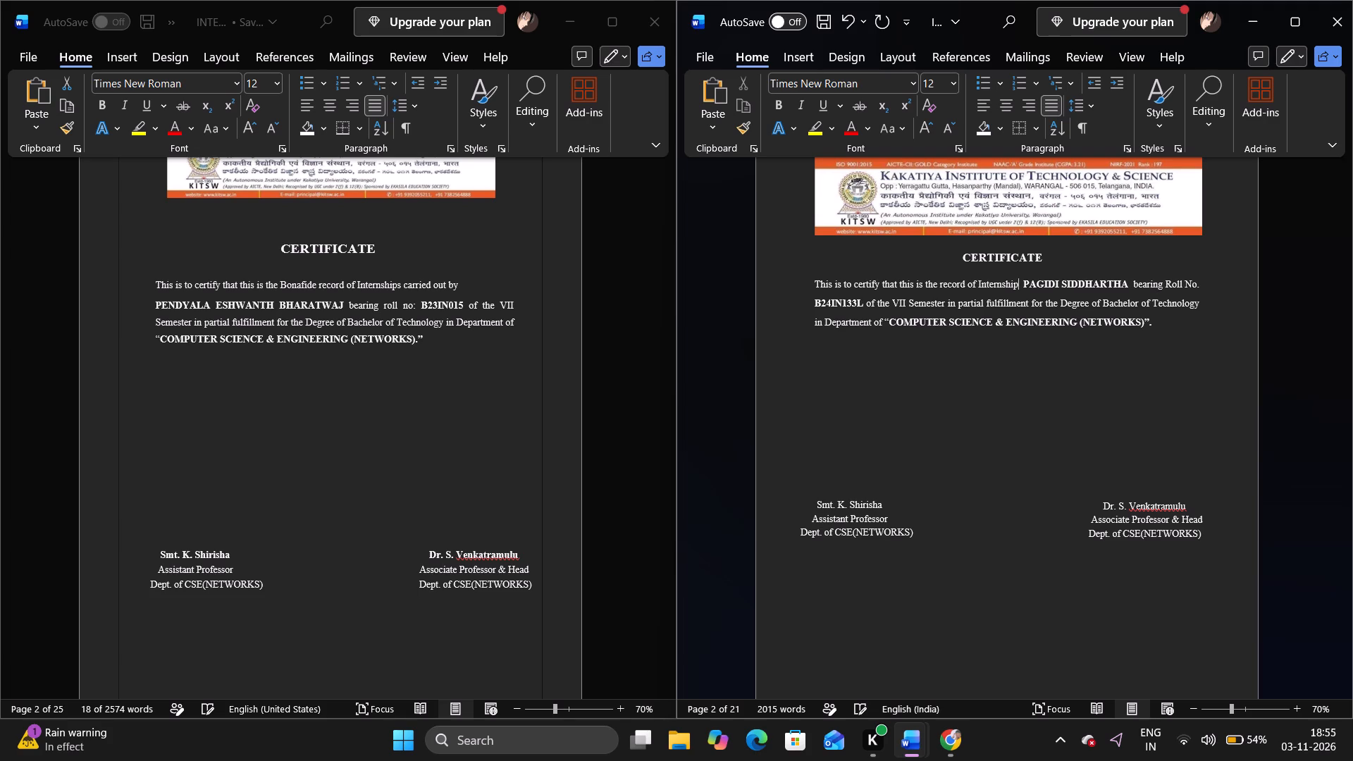
key(space)
text(carreifd)
key(space)
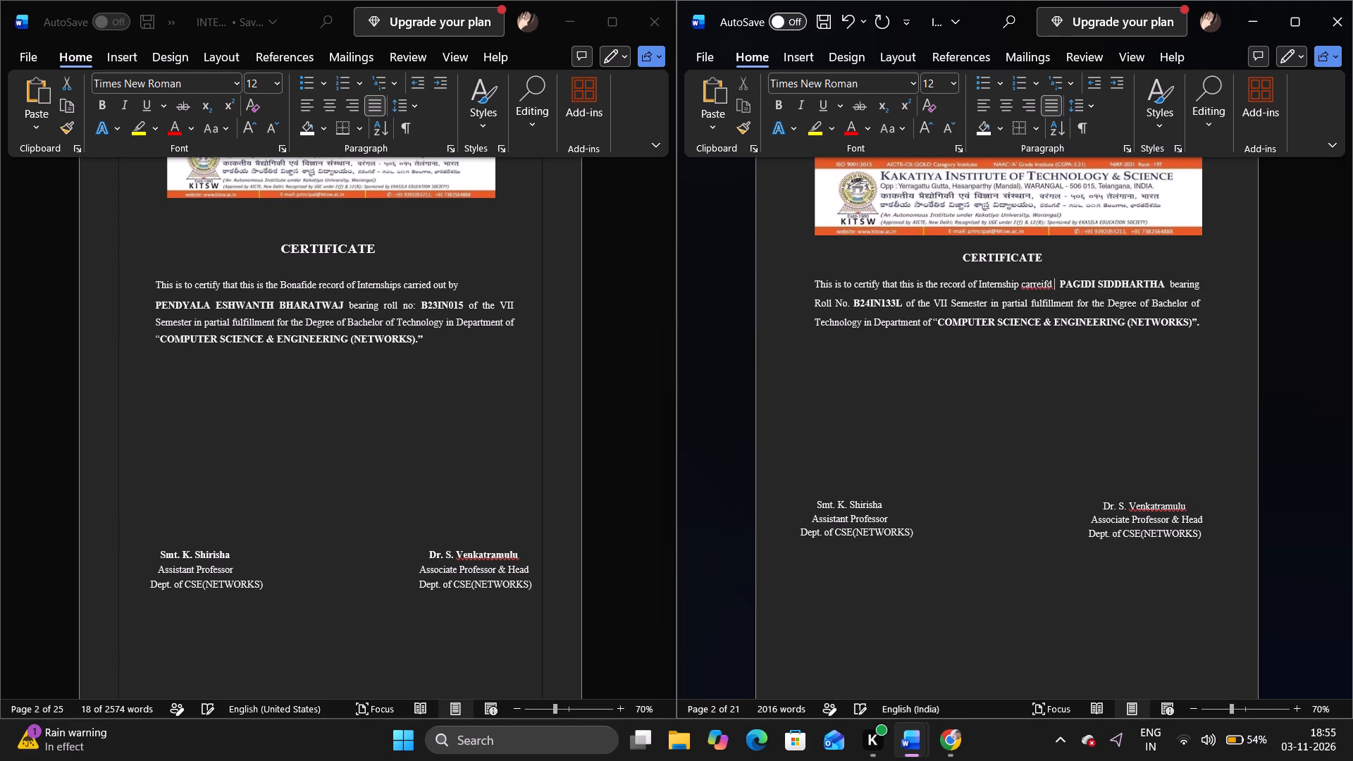
key(BackSpace)
key(BackSpace)
key(BackSpace)
key(BackSpace)
key(BackSpace)
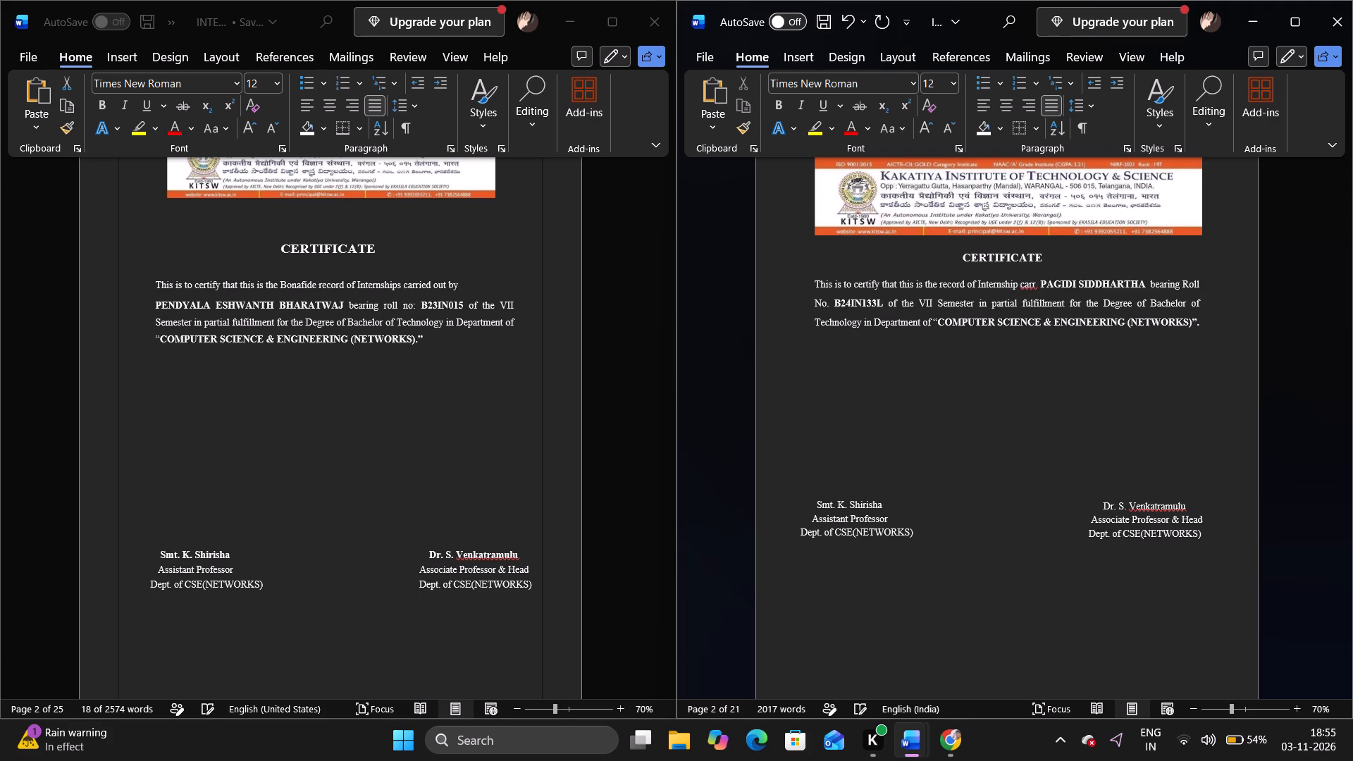
text(ied out by)
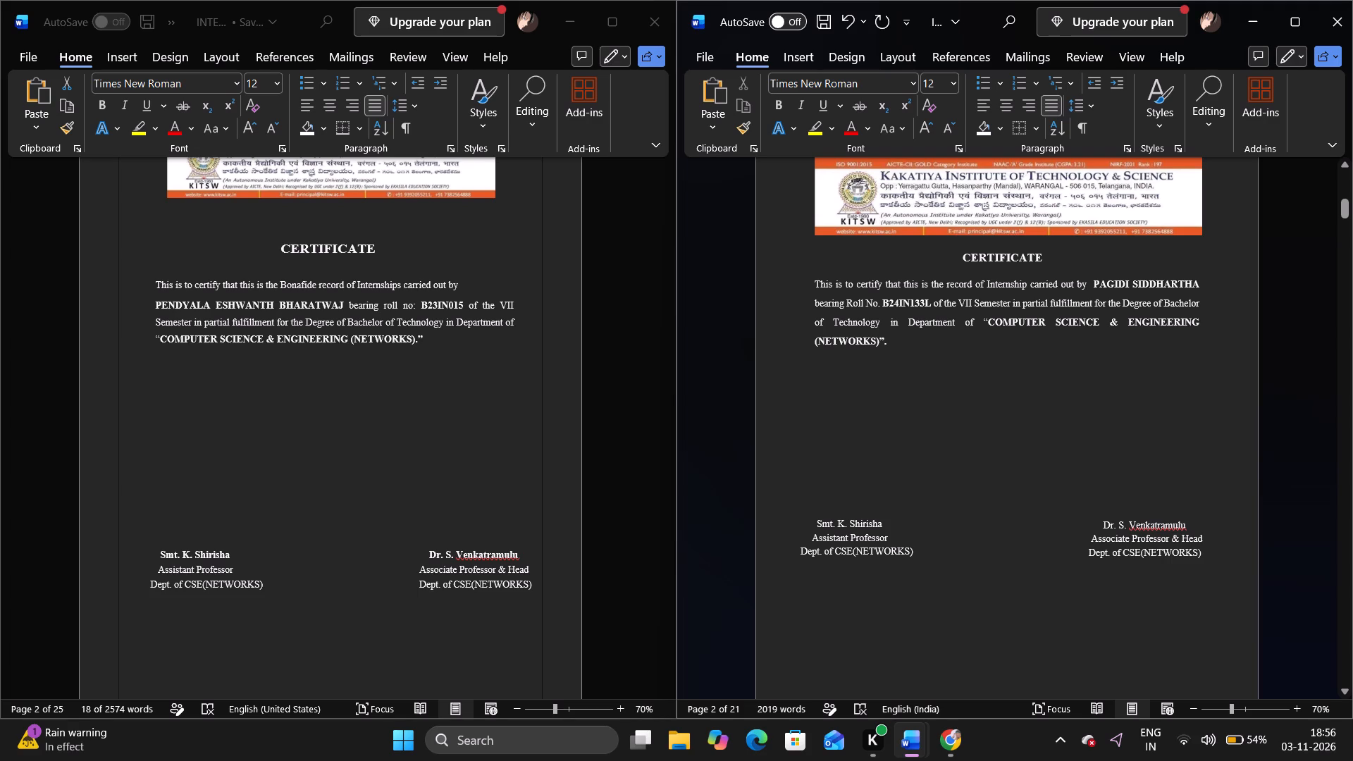
Review the report's certificate page and the acknowledgement pages that follow it in the reference and the report.
scroll(895, 366, up, 1)
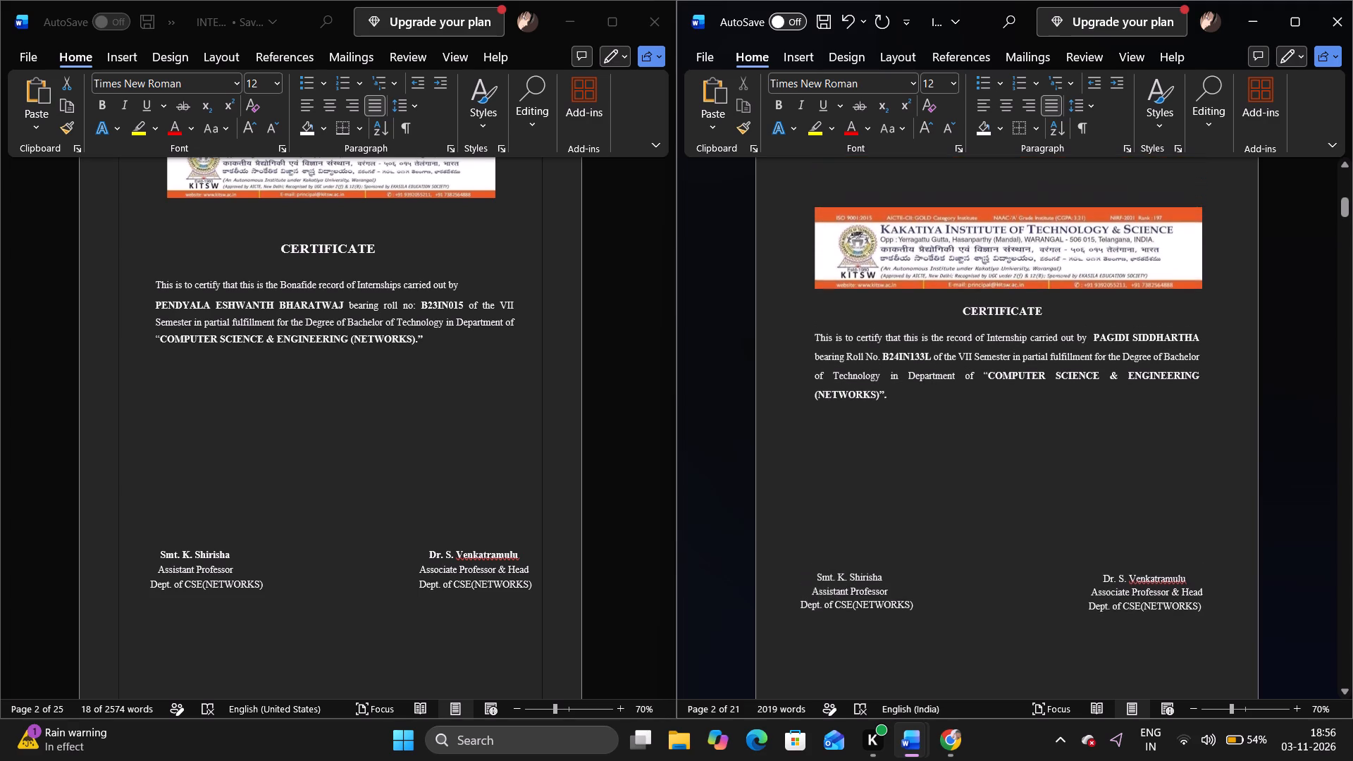
scroll(895, 366, up, 1)
click(901, 287)
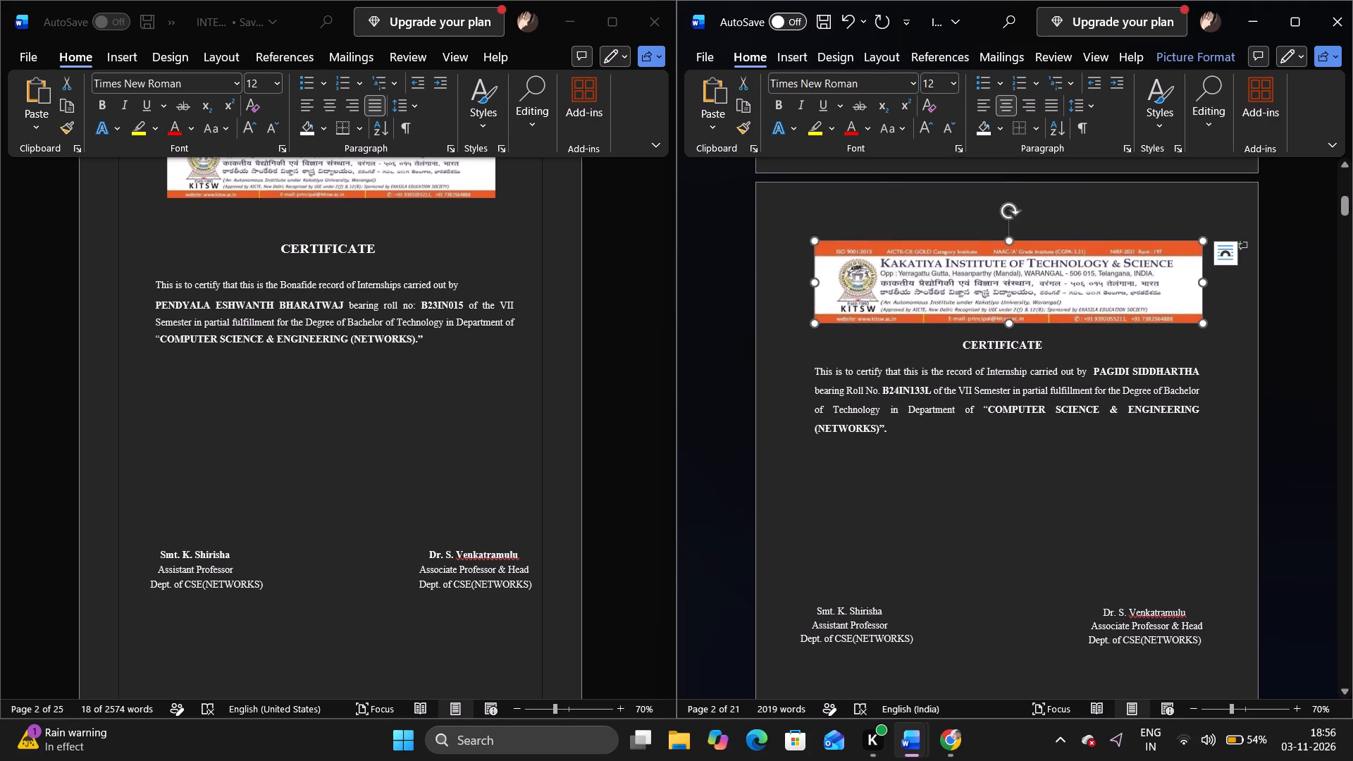
scroll(429, 433, down, 4)
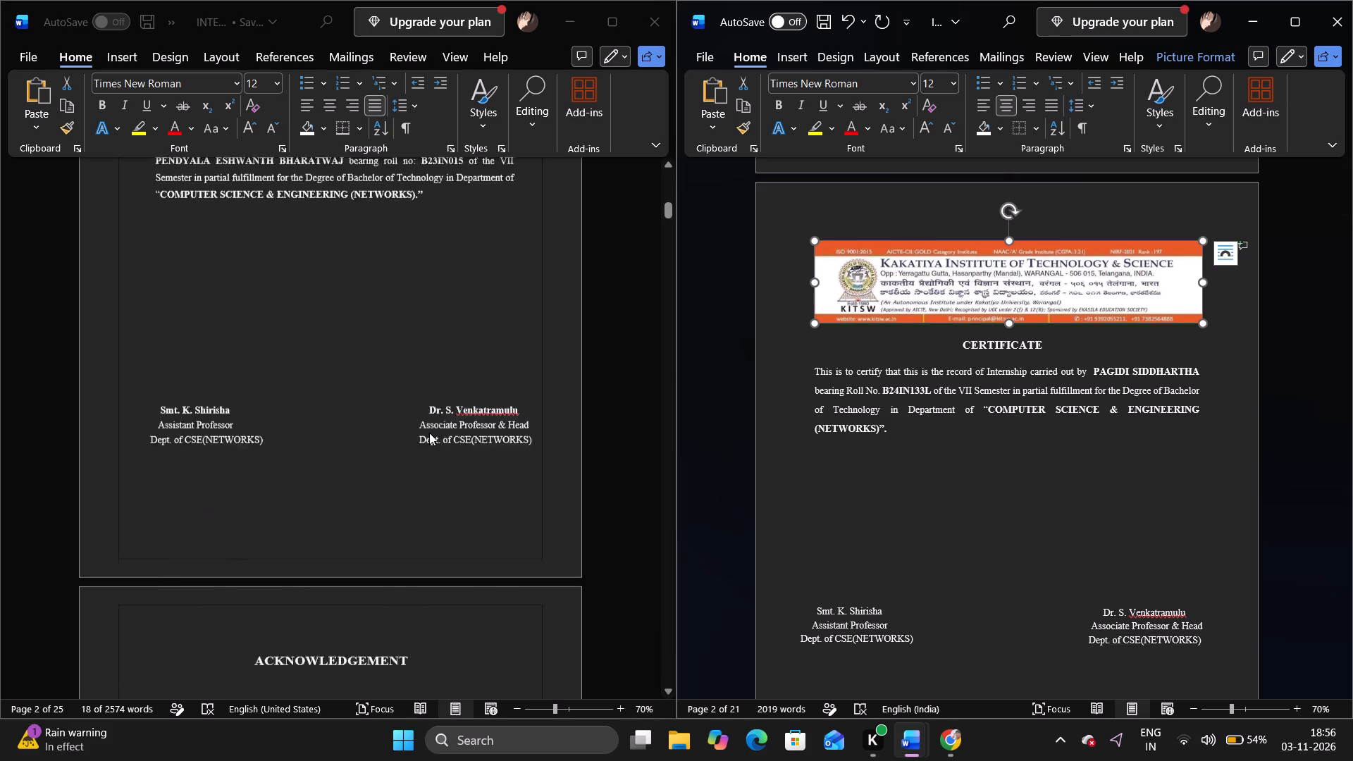
scroll(429, 433, down, 7)
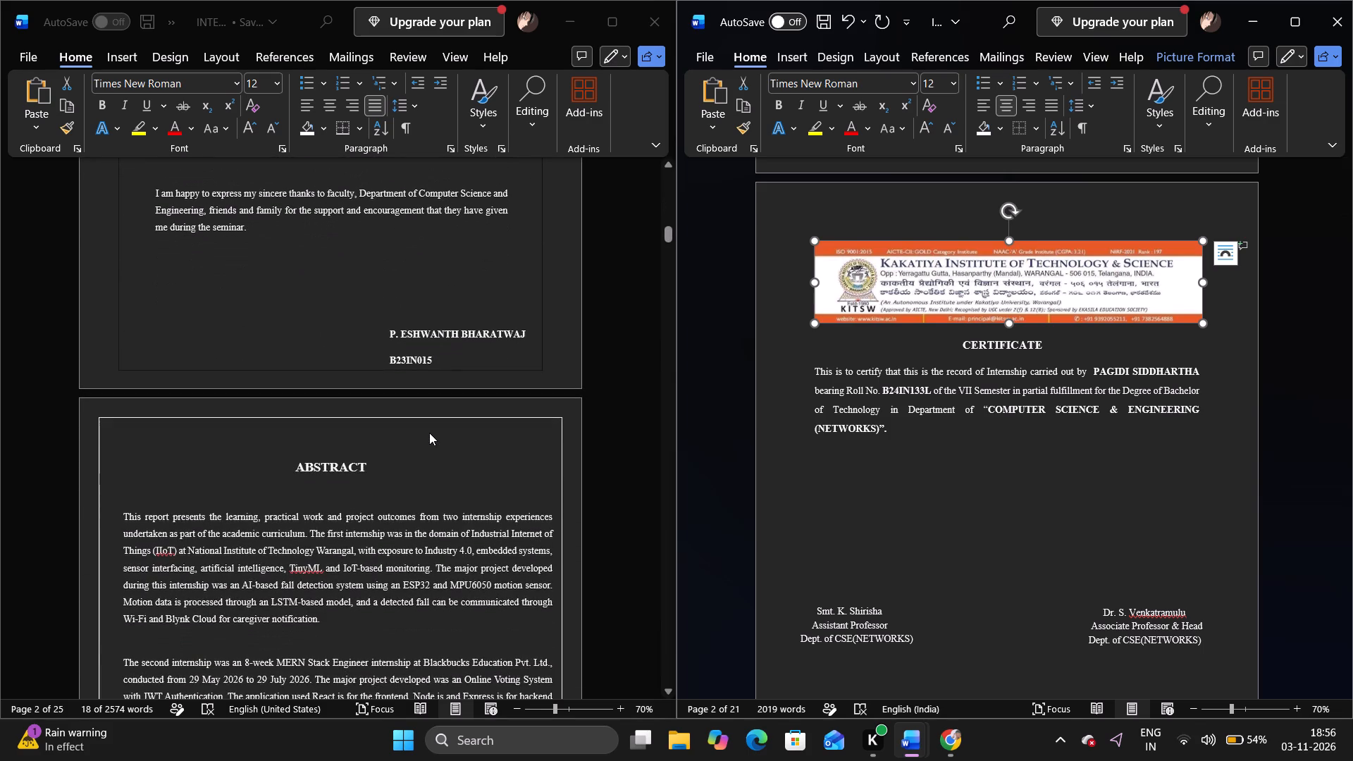
scroll(767, 477, down, 6)
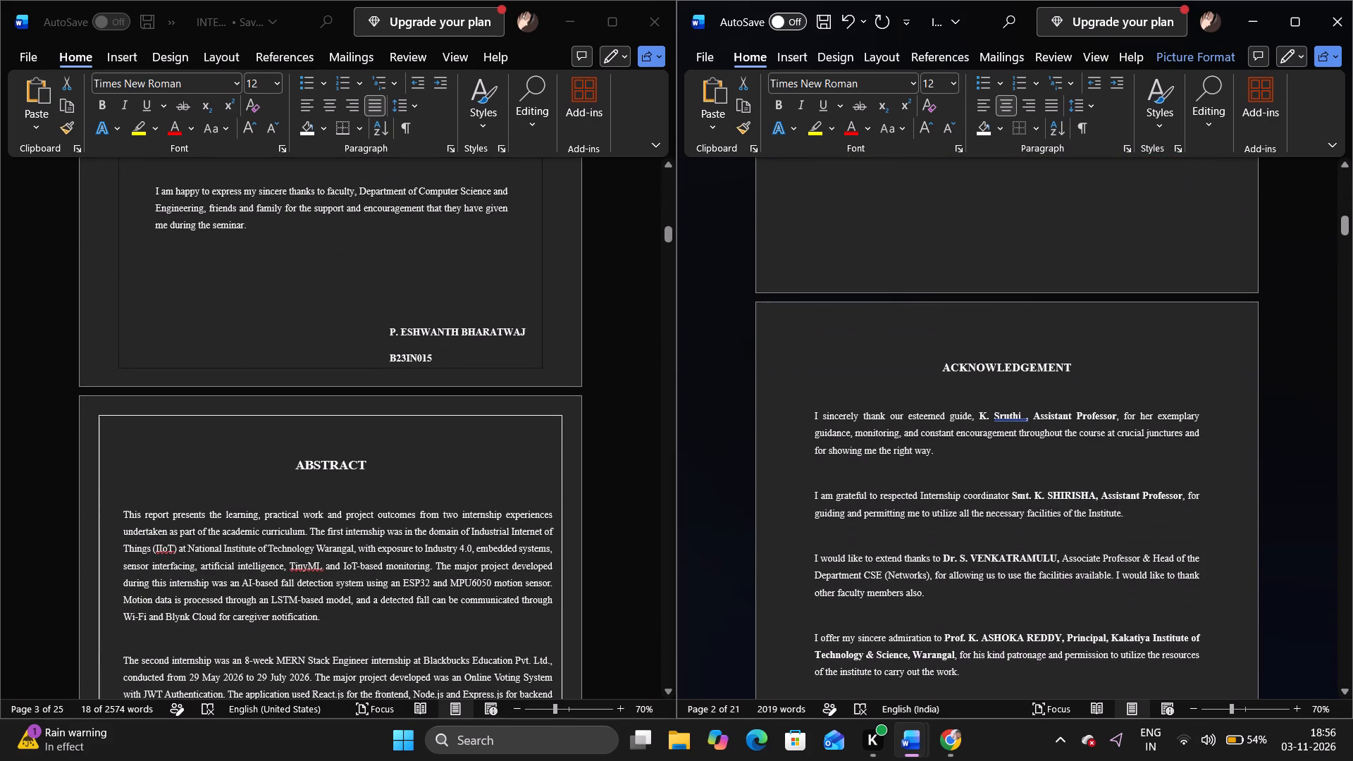
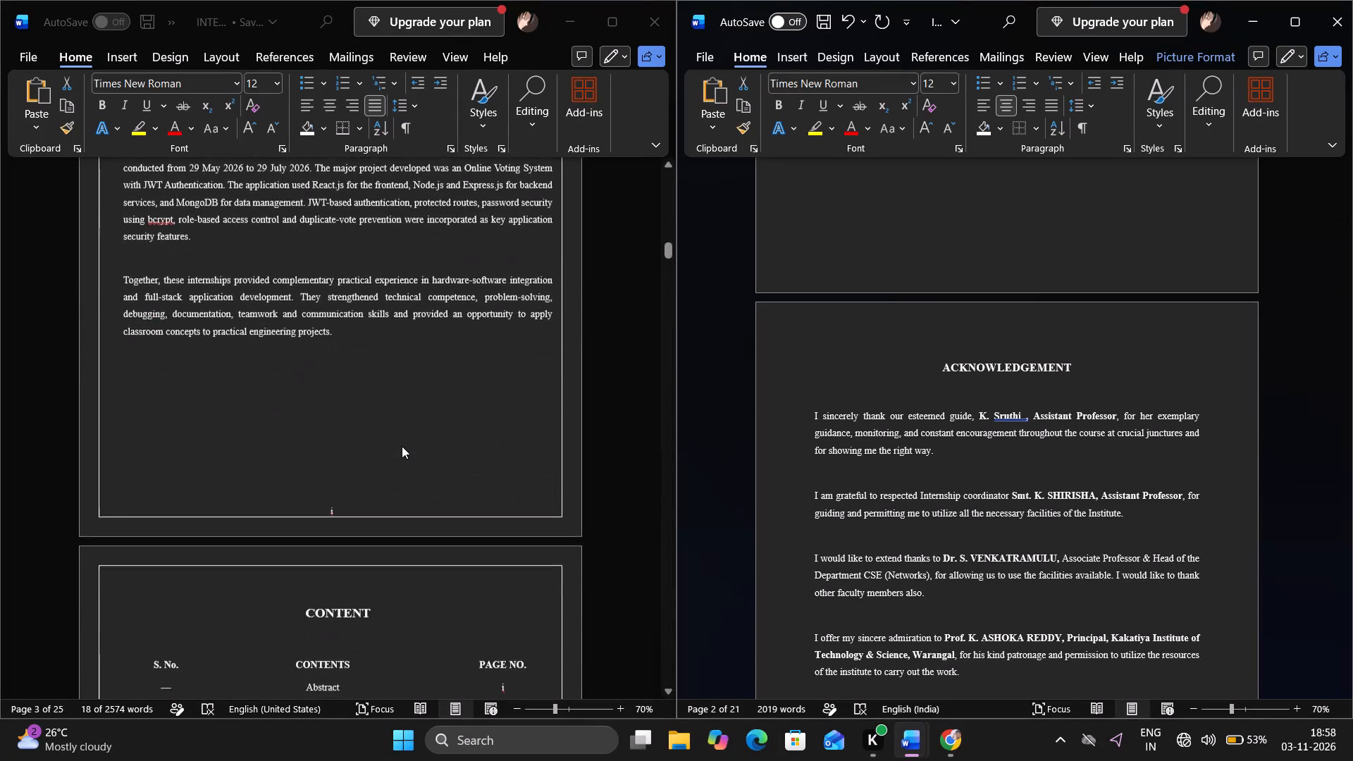
Review the report's front pages from the acknowledgement through the abstract, contents and list of figures to the list of tables.
scroll(402, 446, up, 1)
scroll(836, 472, down, 1)
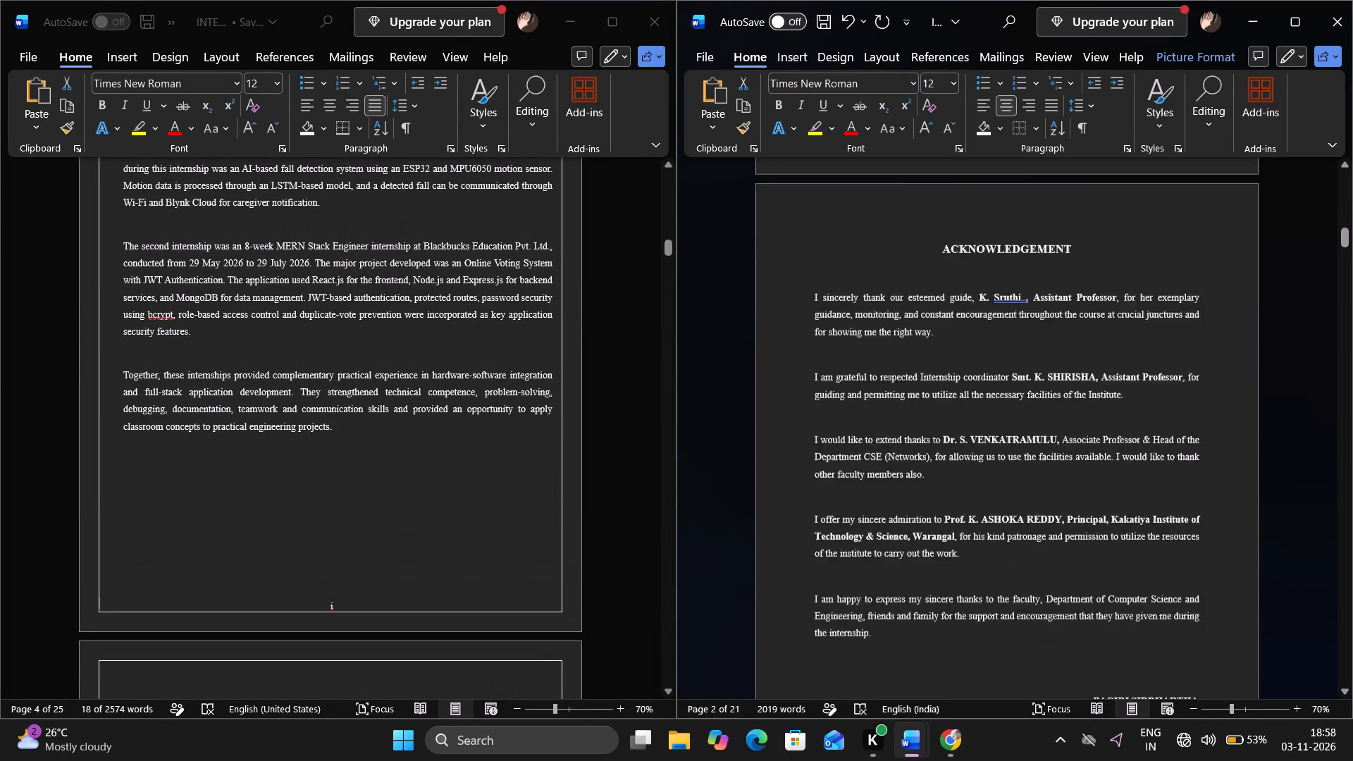
scroll(836, 472, down, 5)
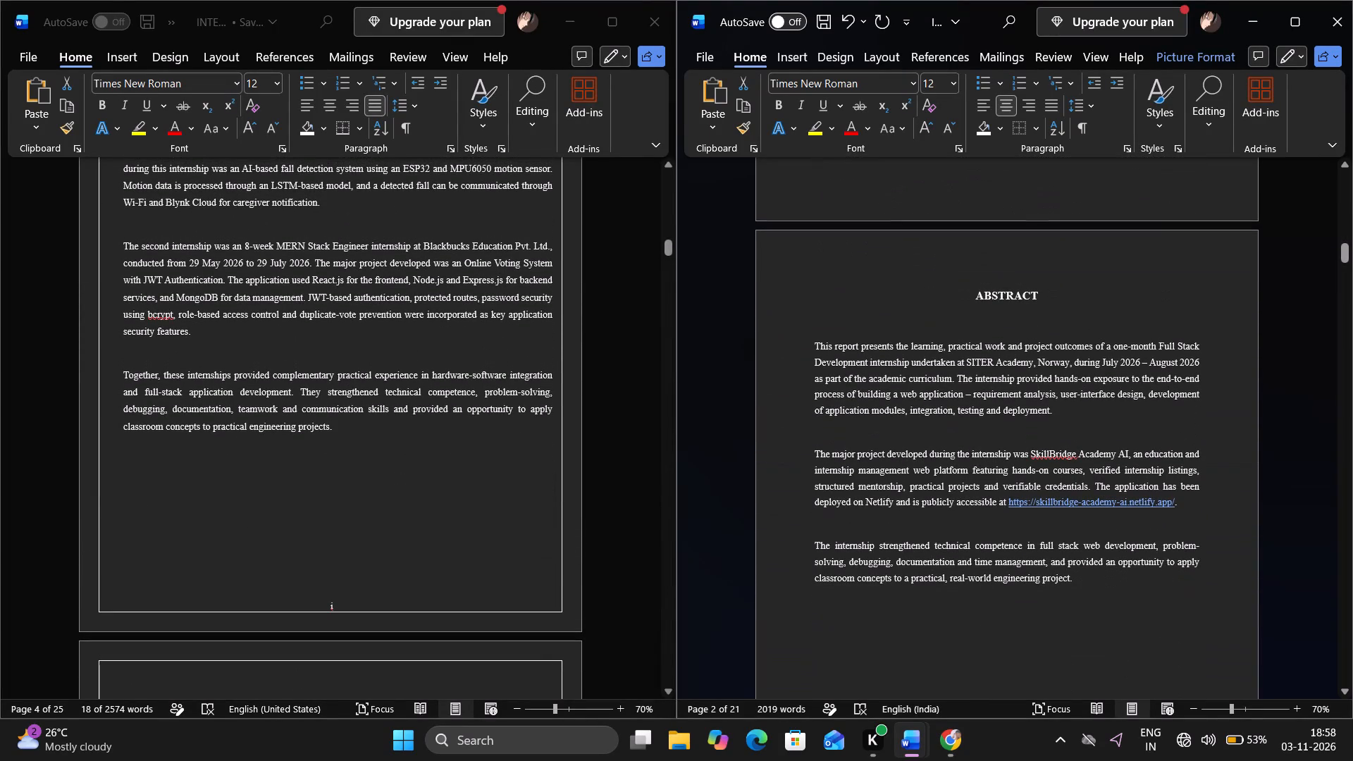
scroll(836, 472, down, 1)
scroll(996, 567, down, 1)
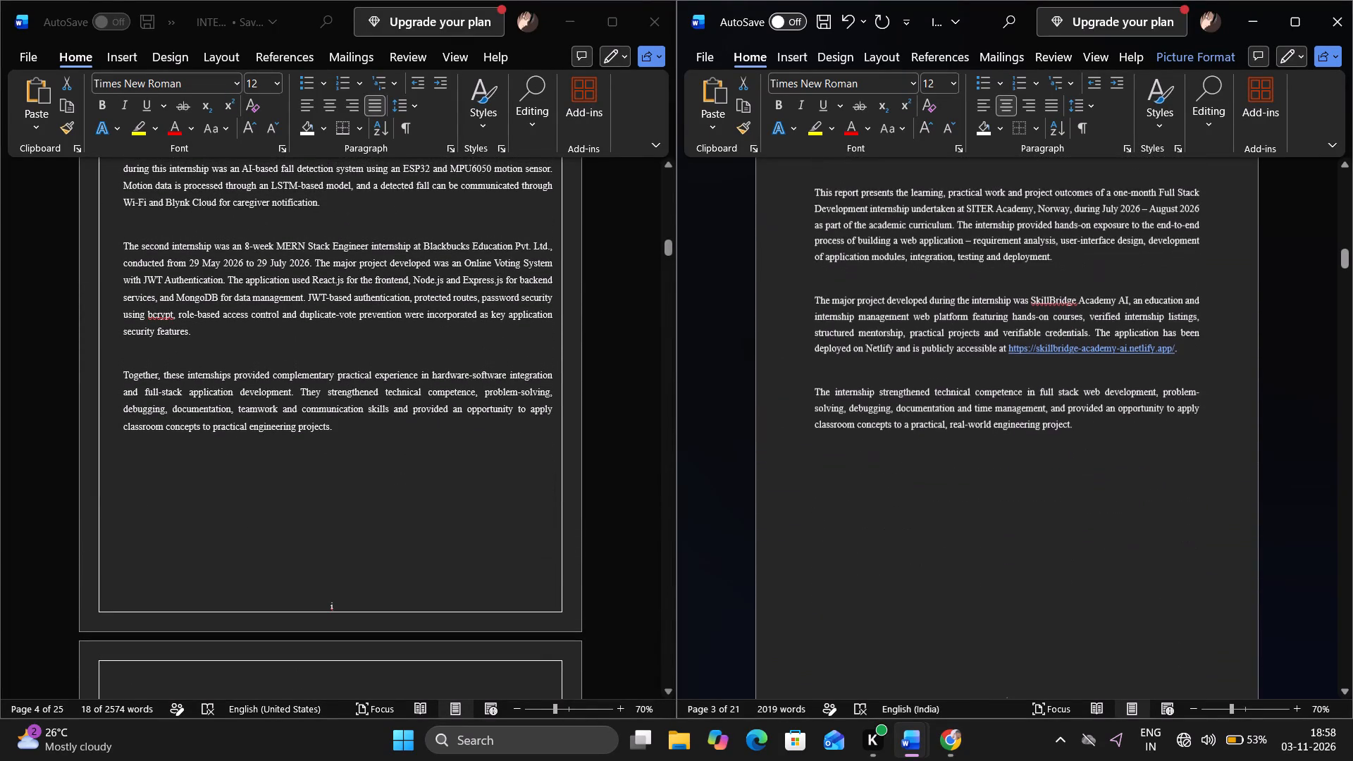
scroll(996, 567, down, 7)
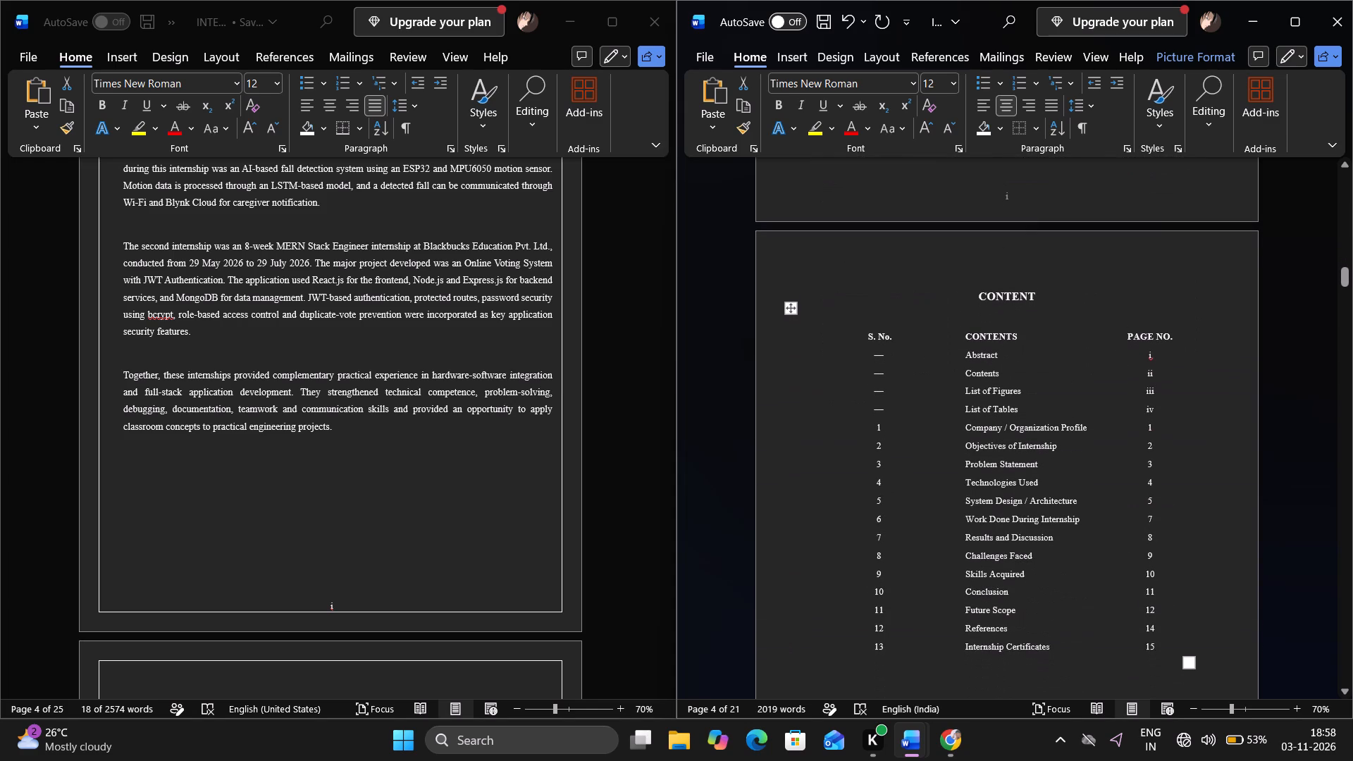
scroll(934, 505, down, 5)
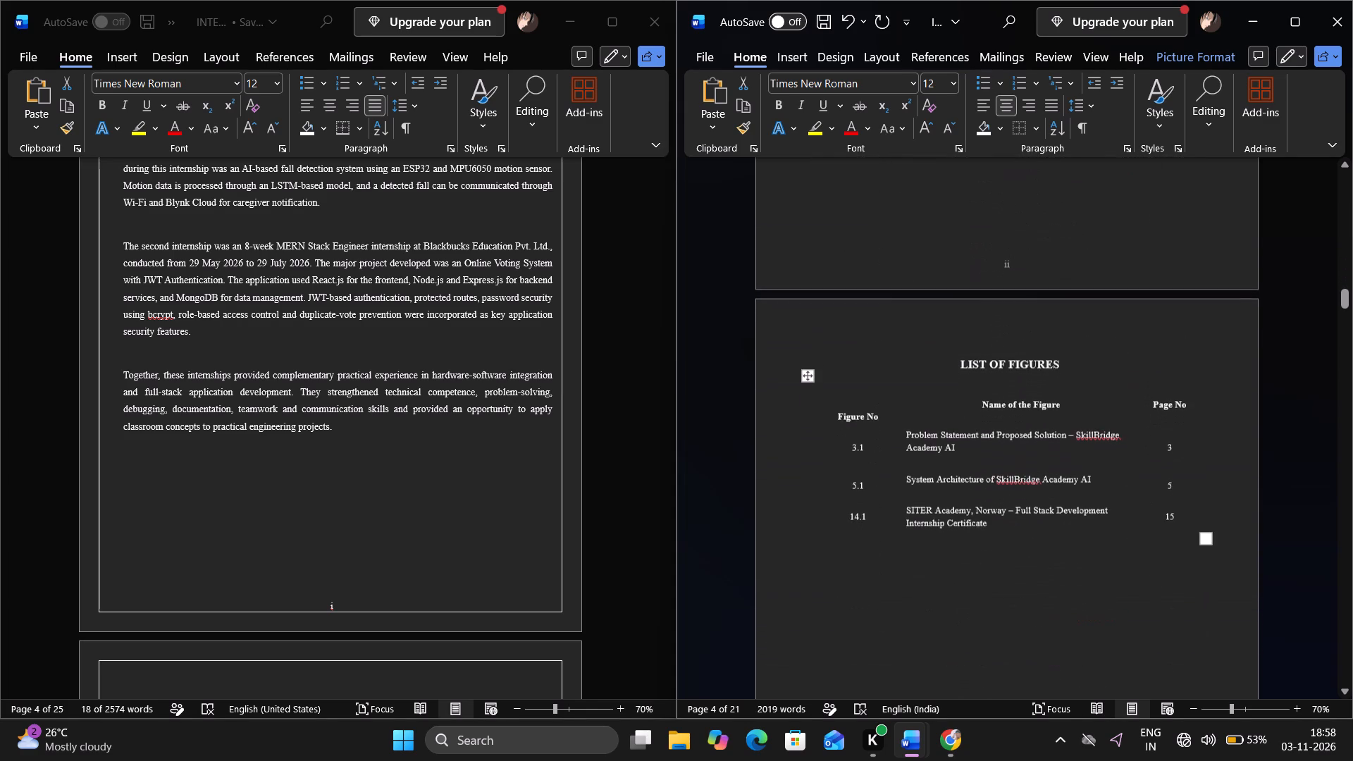
scroll(934, 505, down, 5)
scroll(934, 505, up, 2)
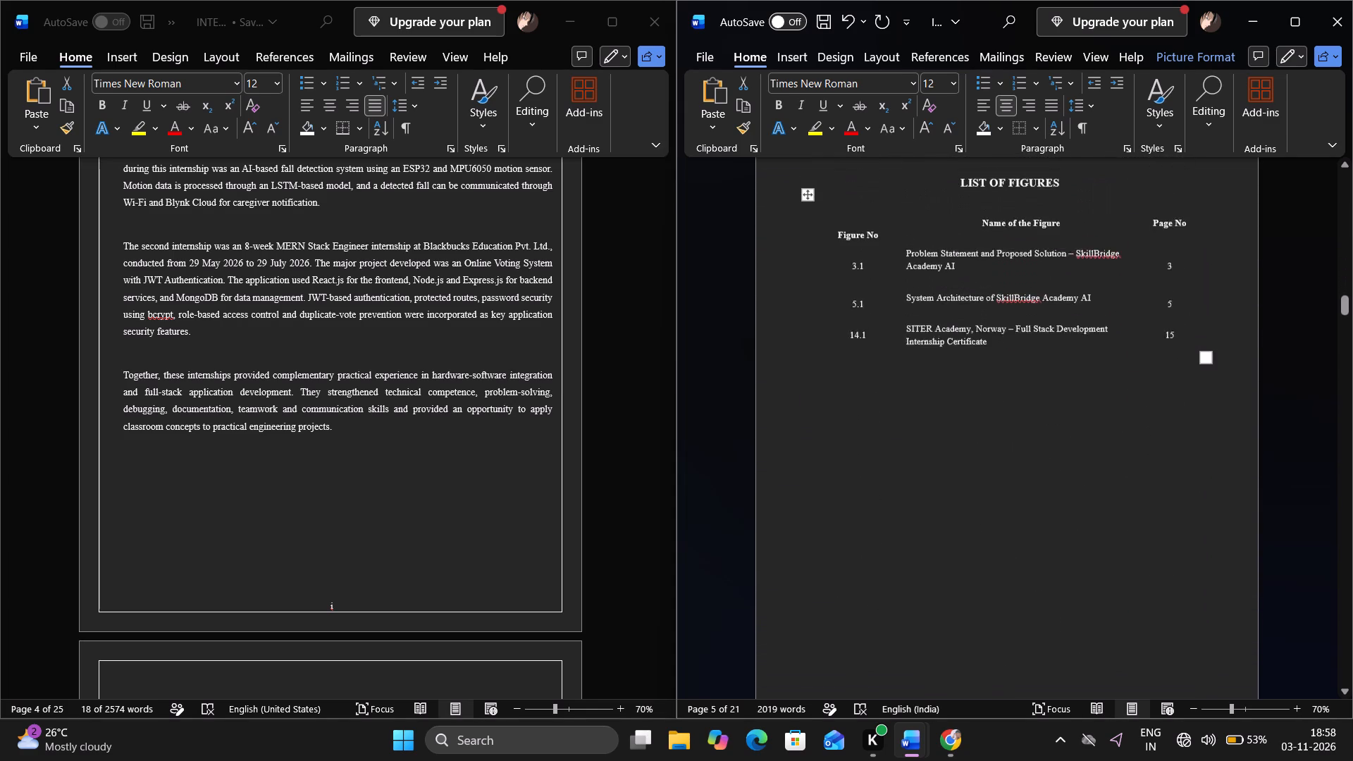
scroll(934, 505, up, 2)
scroll(934, 505, down, 10)
scroll(934, 505, up, 1)
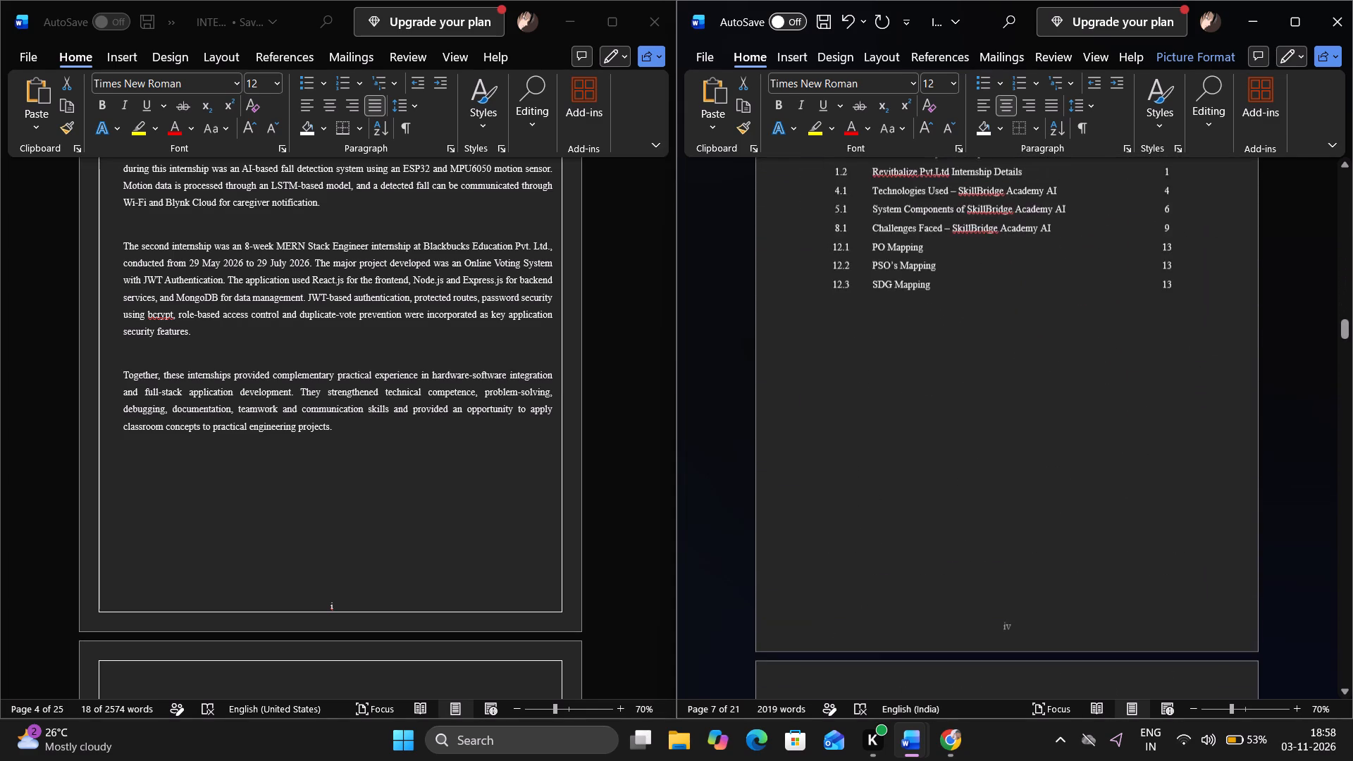
scroll(934, 505, up, 1)
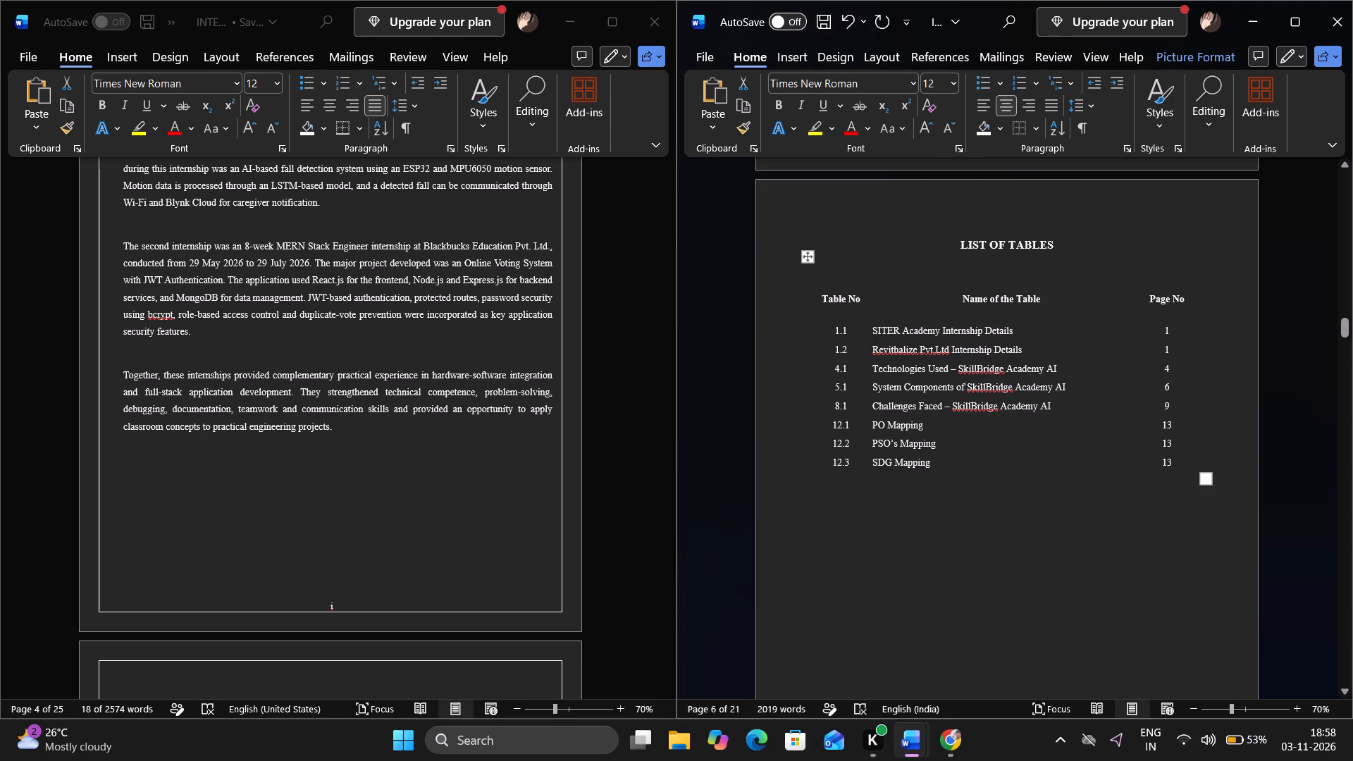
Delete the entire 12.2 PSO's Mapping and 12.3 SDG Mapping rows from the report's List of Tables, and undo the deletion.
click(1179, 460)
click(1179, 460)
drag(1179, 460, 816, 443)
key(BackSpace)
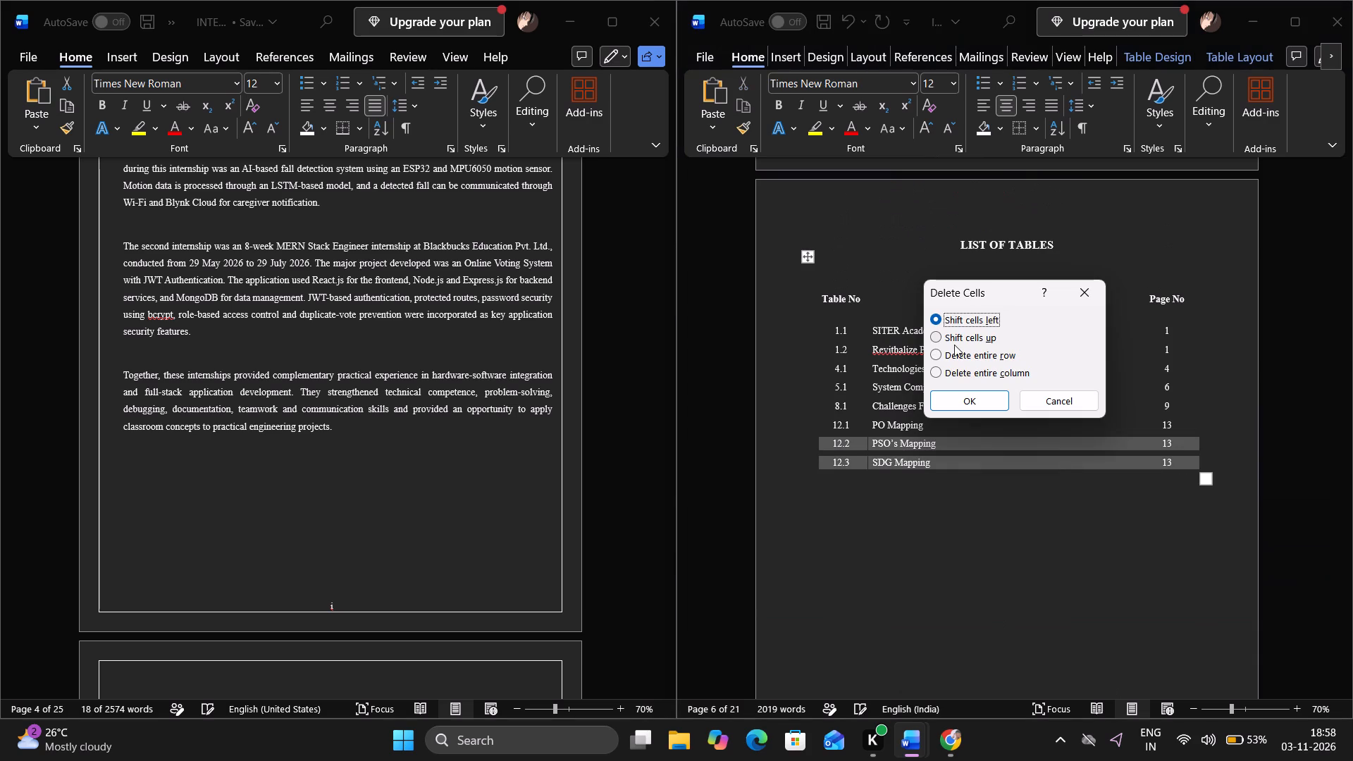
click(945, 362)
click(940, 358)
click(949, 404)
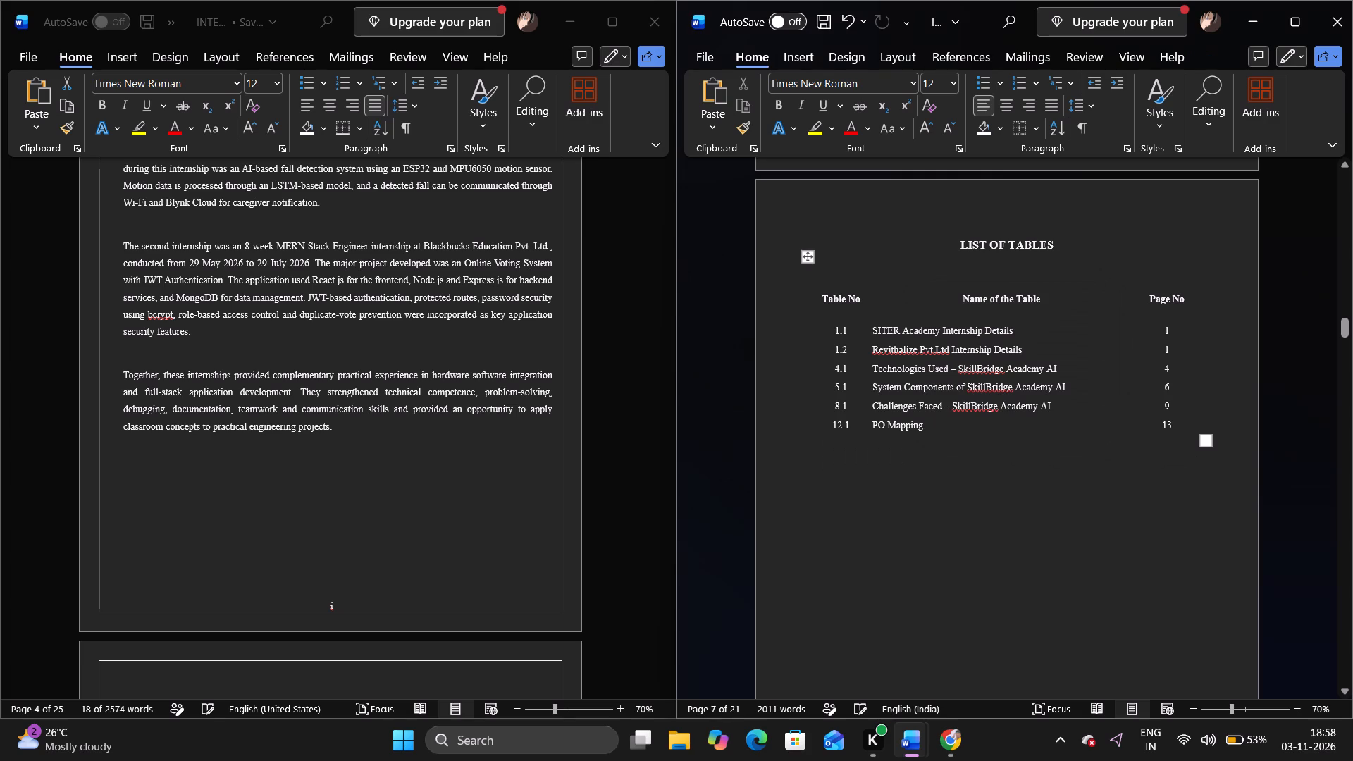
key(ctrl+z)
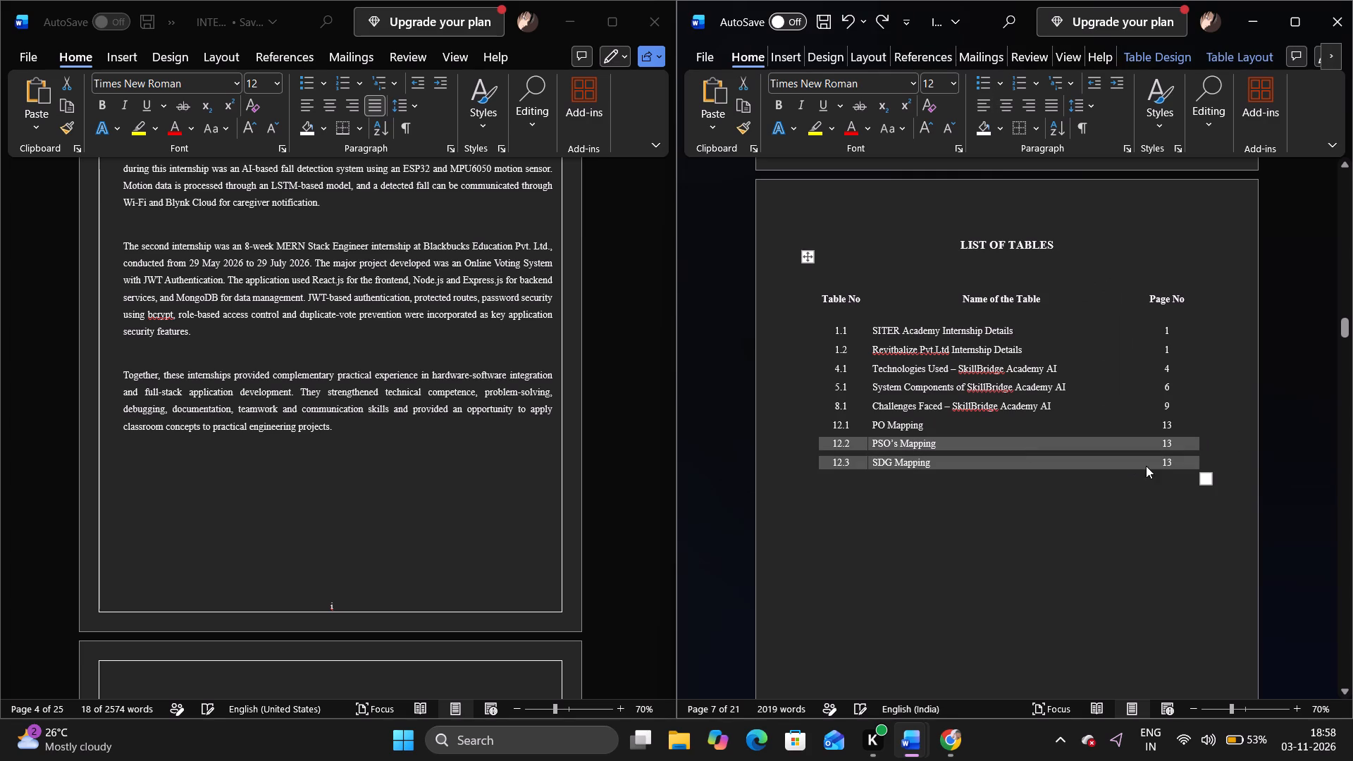
Delete the 12.1 PO Mapping, 12.2 PSO's Mapping and 12.3 SDG Mapping rows from the report's List of Tables.
drag(790, 427, 812, 414)
click(796, 418)
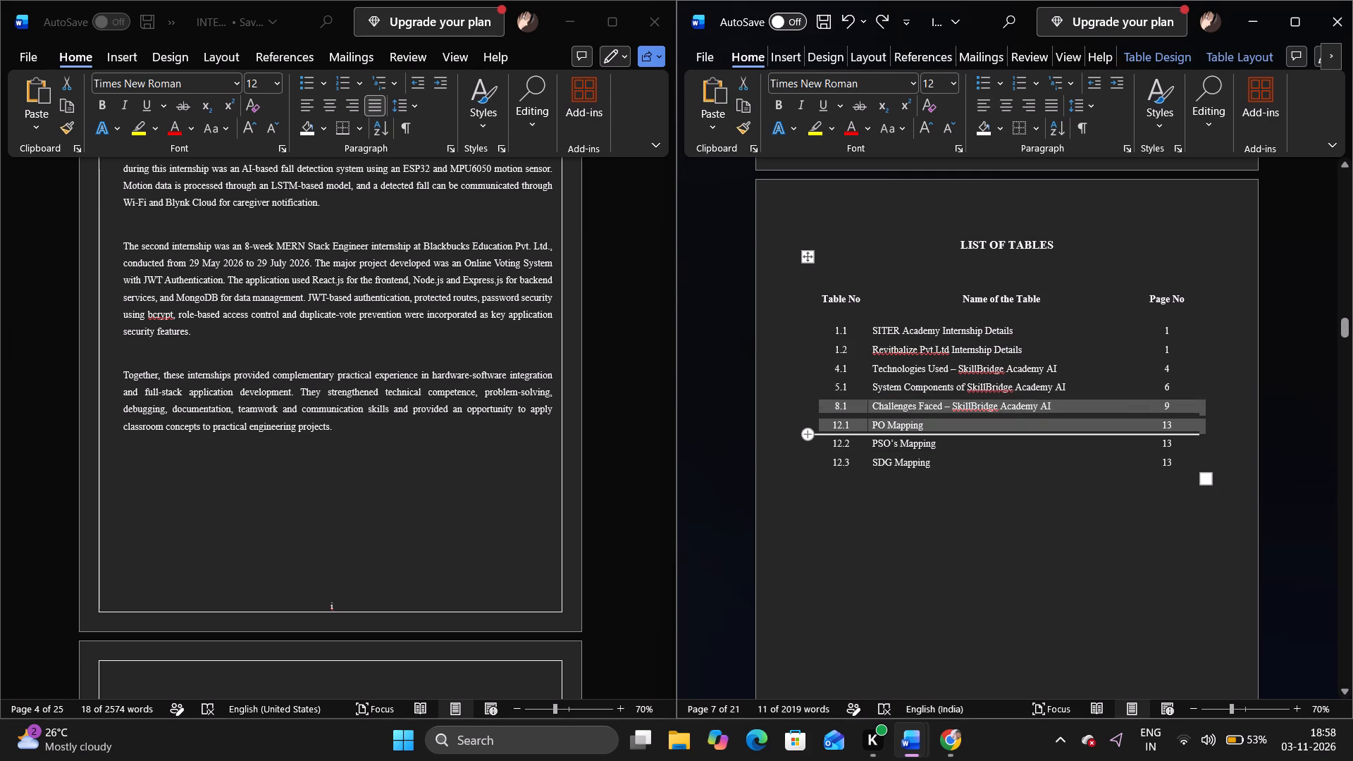
drag(796, 418, 891, 503)
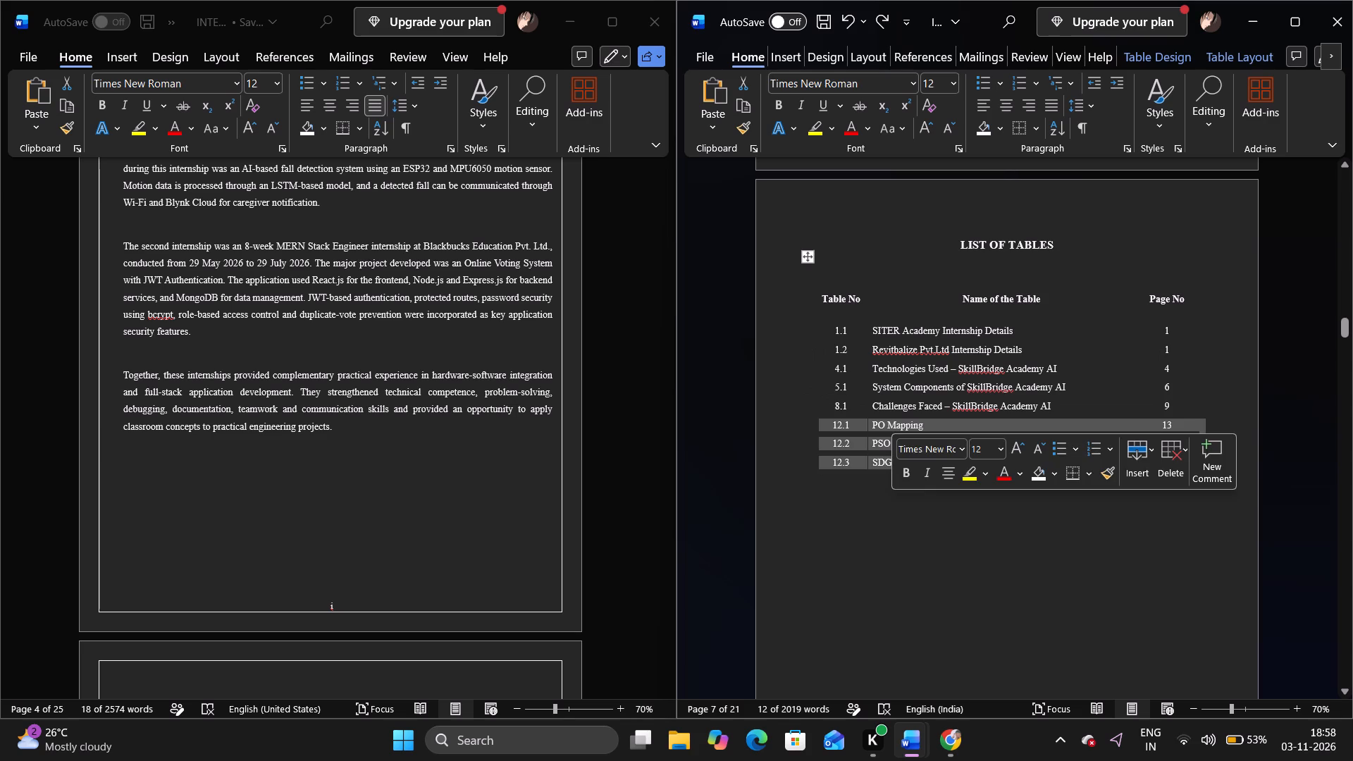
key(BackSpace)
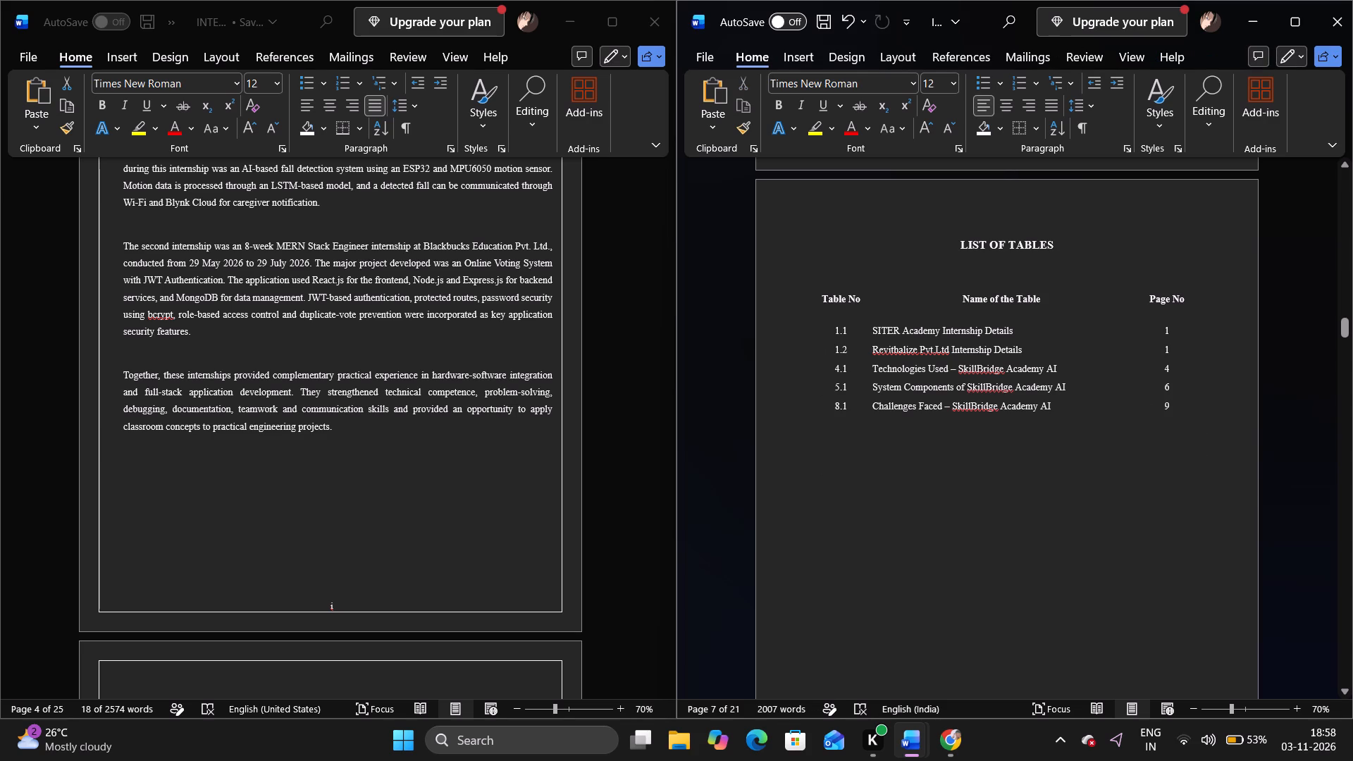
Compare with the reference's List of Tables page and set the line spacing of the report's whole List of Tables table to 2.0.
scroll(609, 521, down, 8)
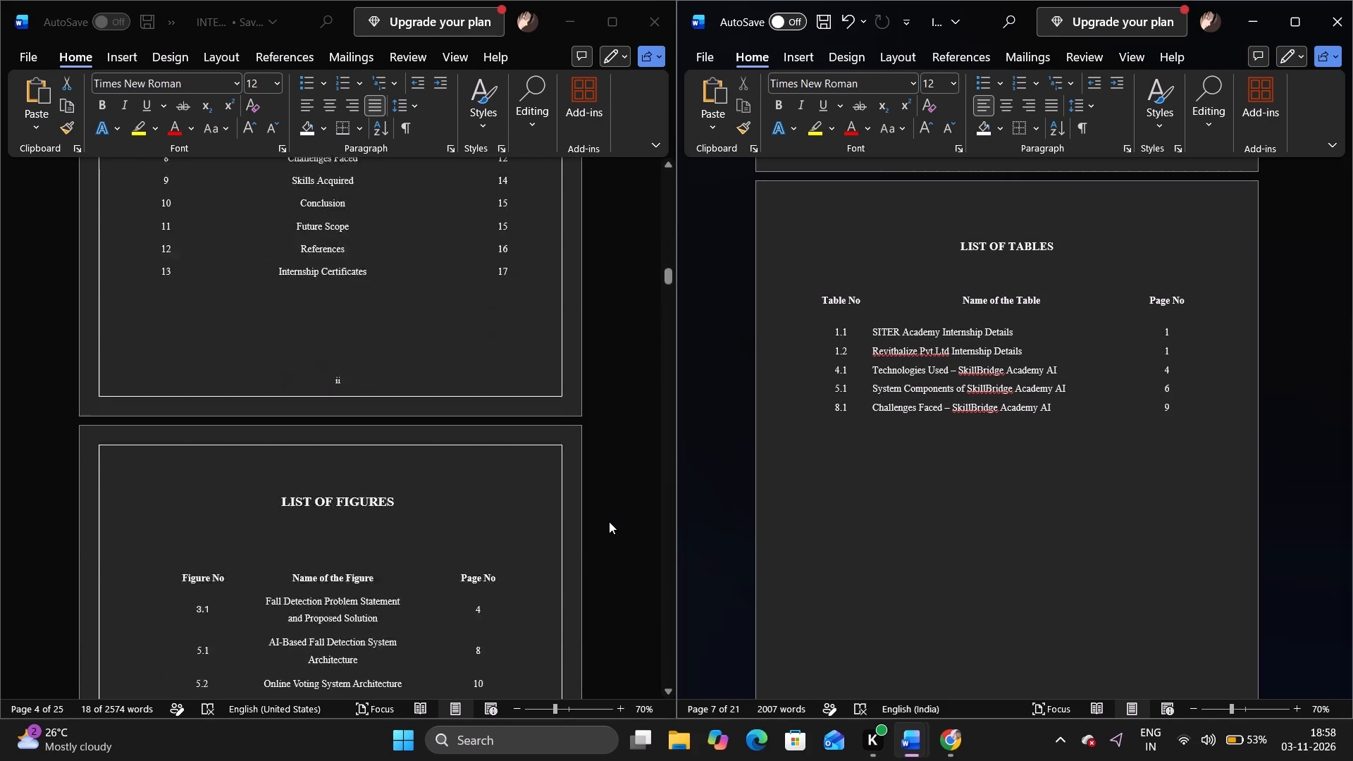
scroll(609, 521, down, 5)
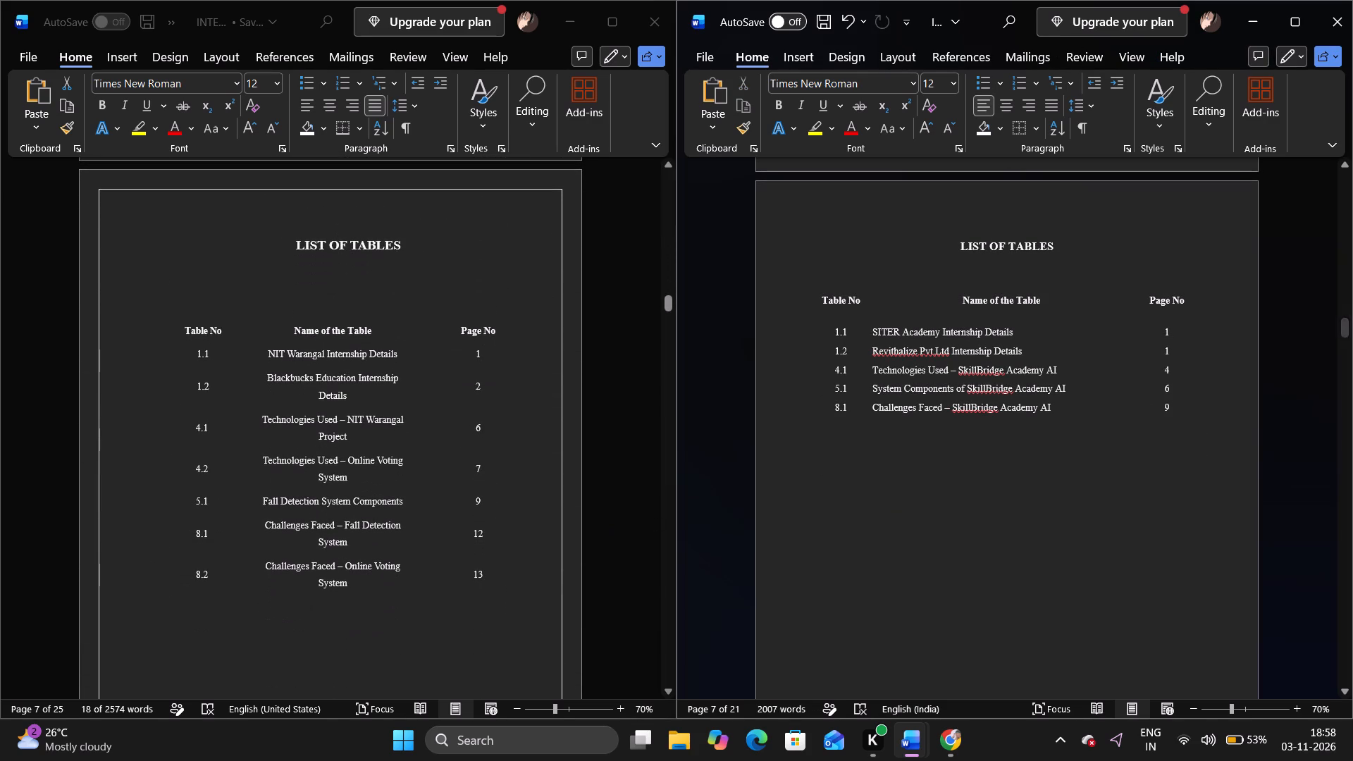
click(805, 256)
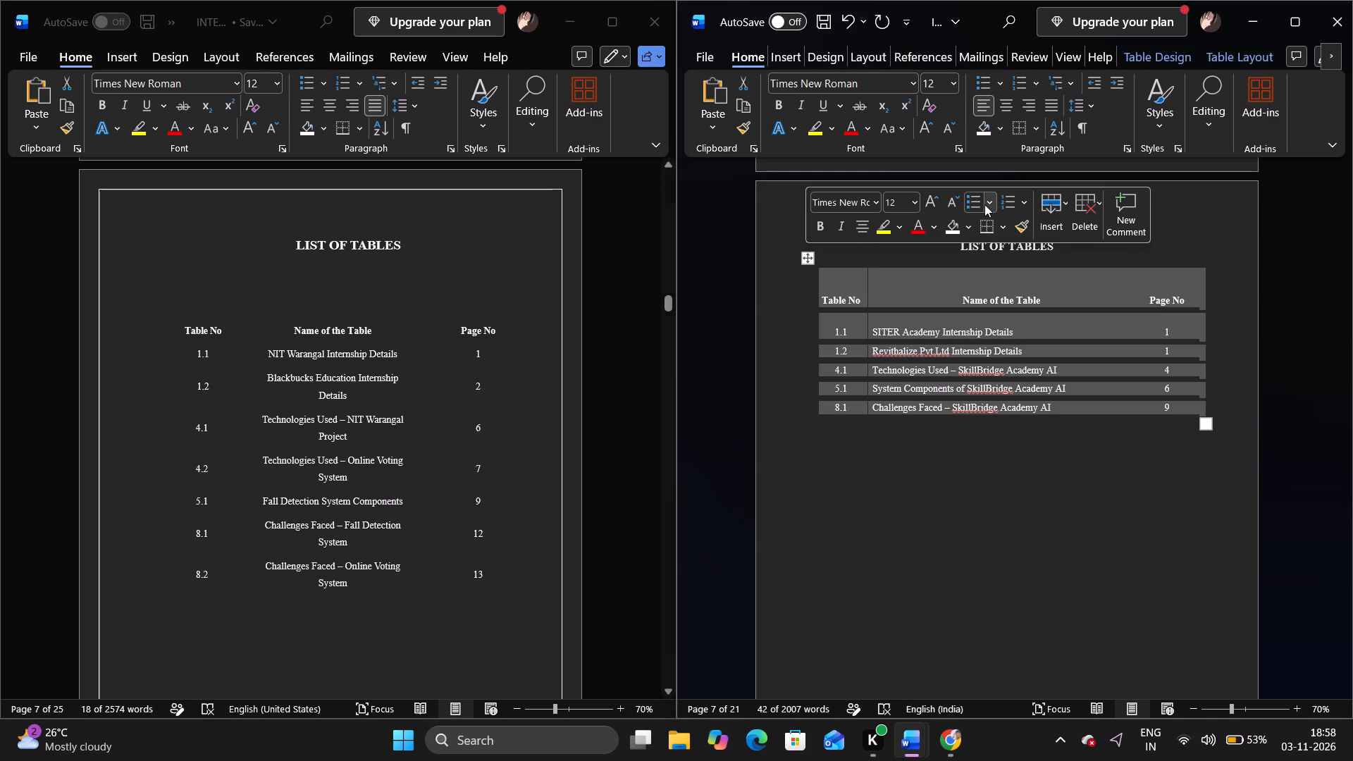
click(984, 204)
click(984, 204)
click(1087, 106)
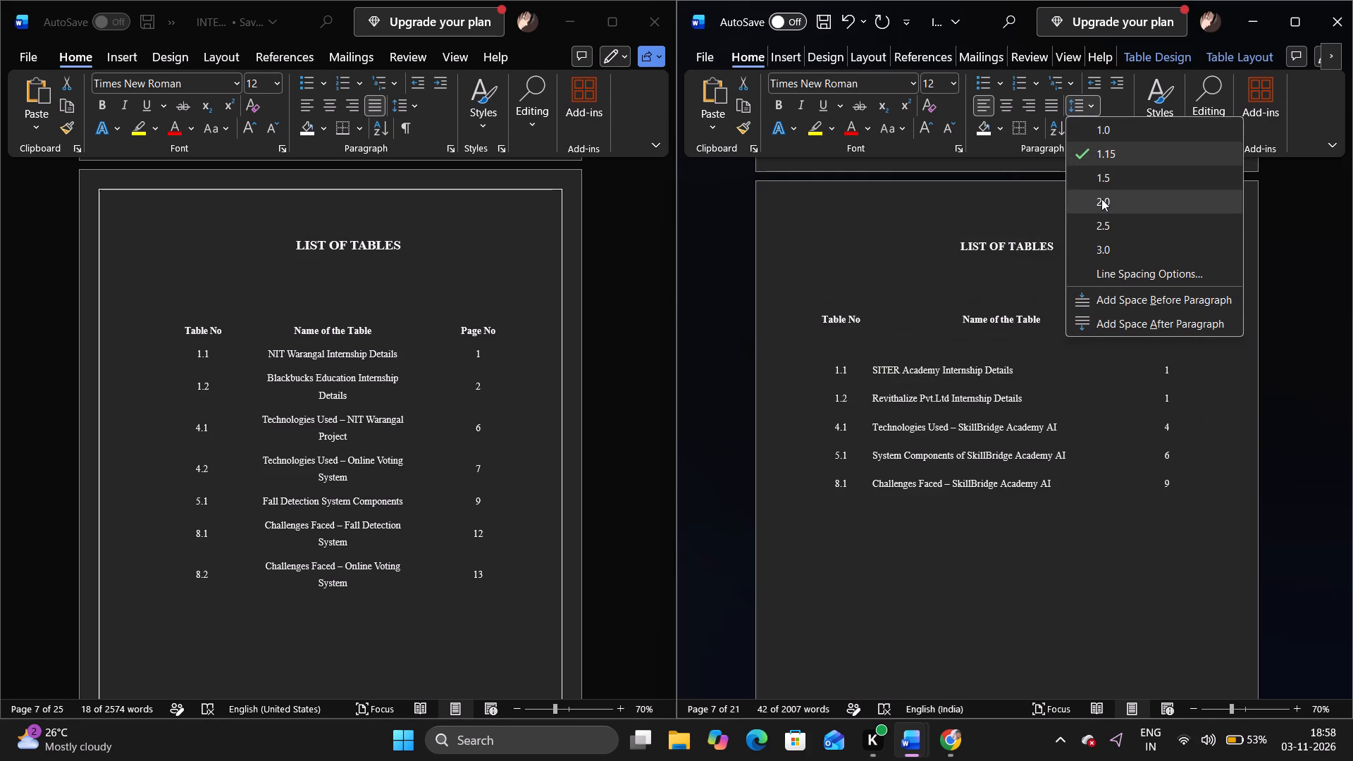
click(1101, 199)
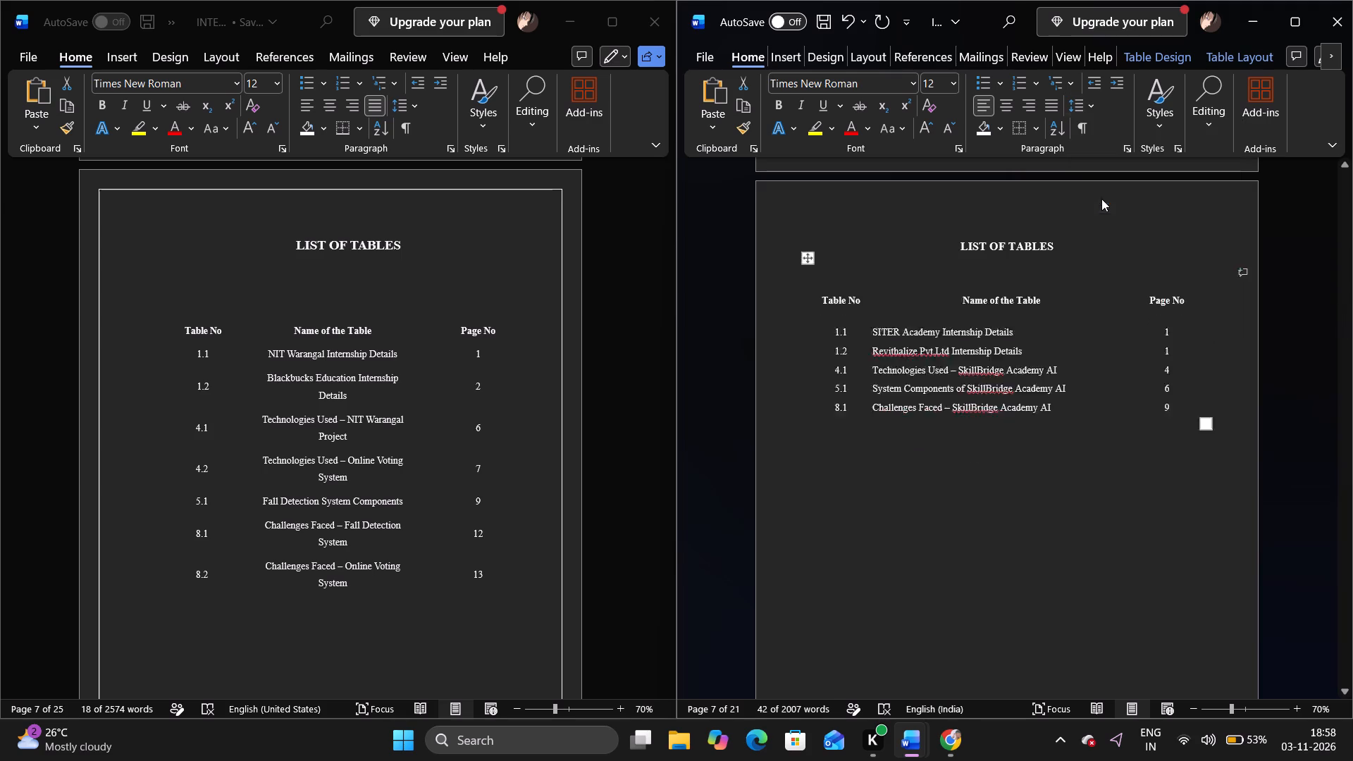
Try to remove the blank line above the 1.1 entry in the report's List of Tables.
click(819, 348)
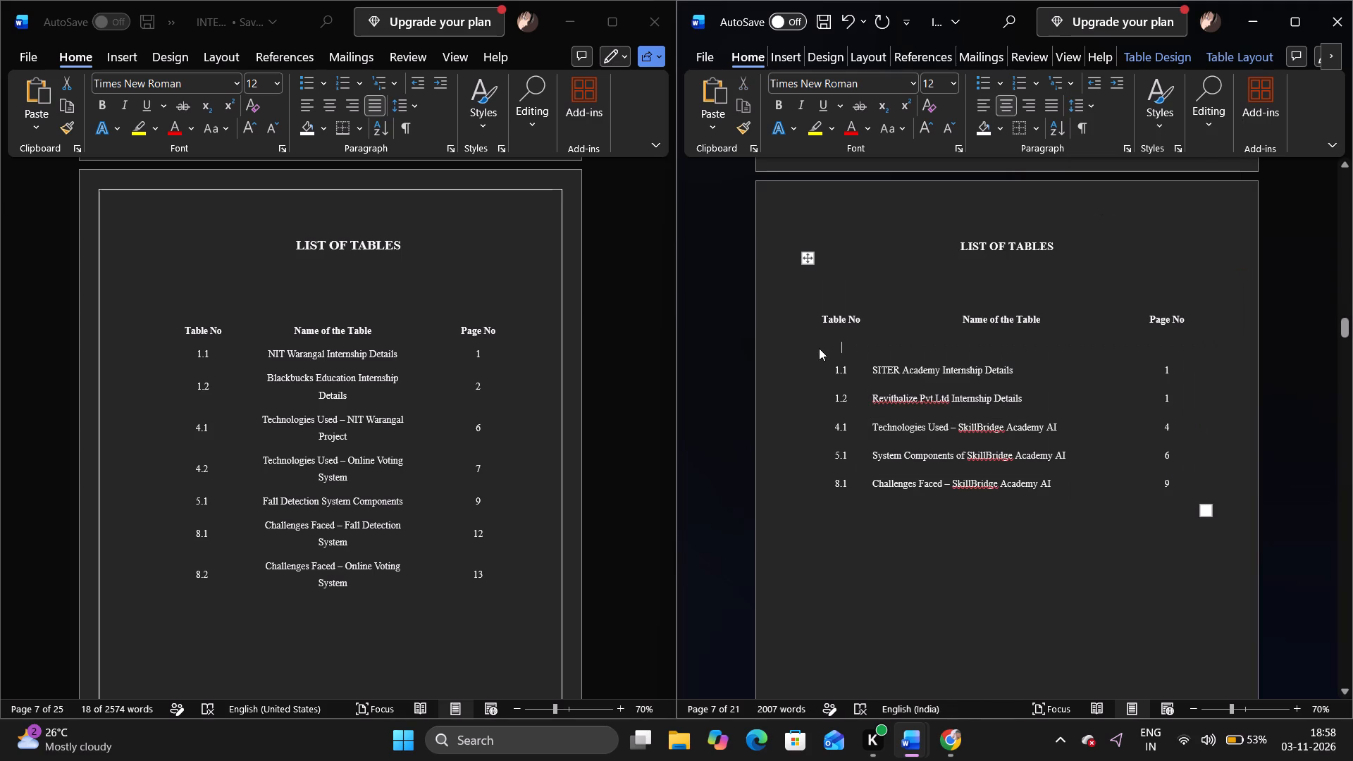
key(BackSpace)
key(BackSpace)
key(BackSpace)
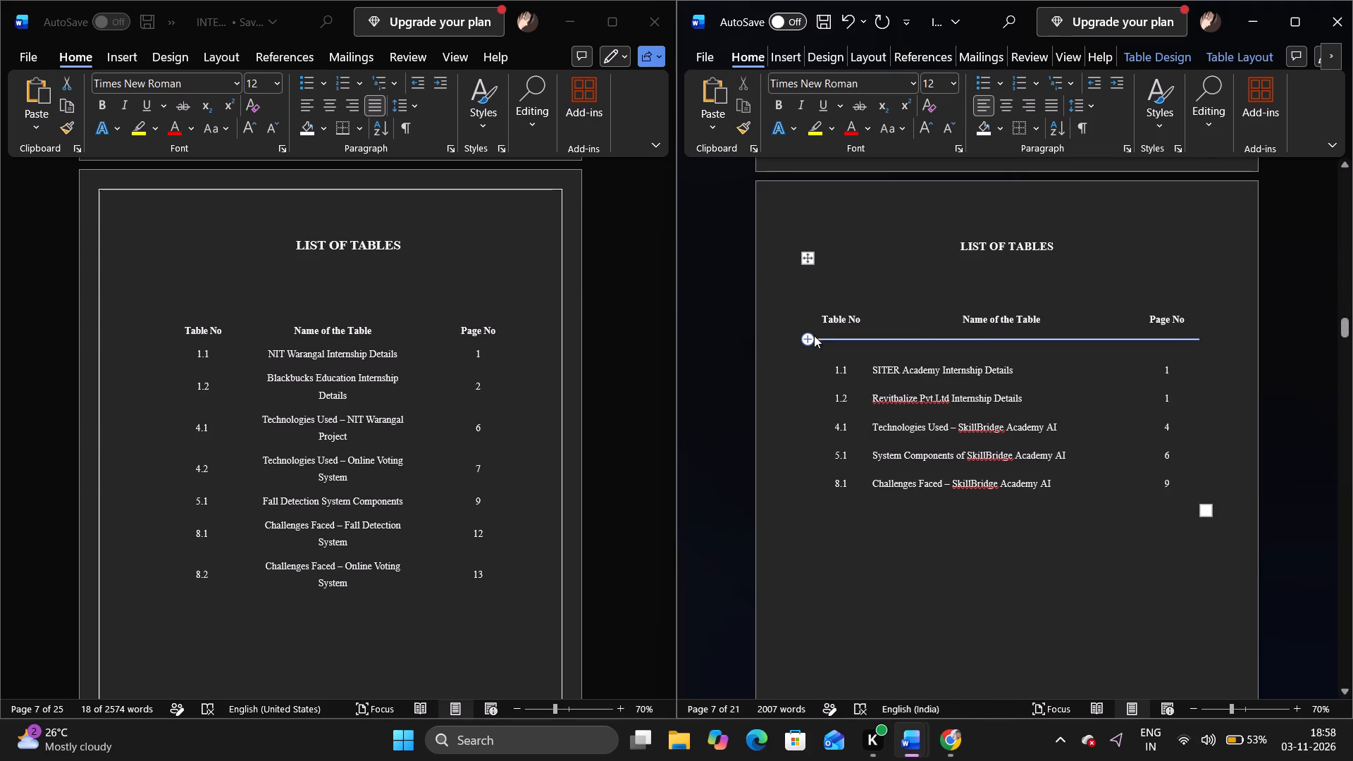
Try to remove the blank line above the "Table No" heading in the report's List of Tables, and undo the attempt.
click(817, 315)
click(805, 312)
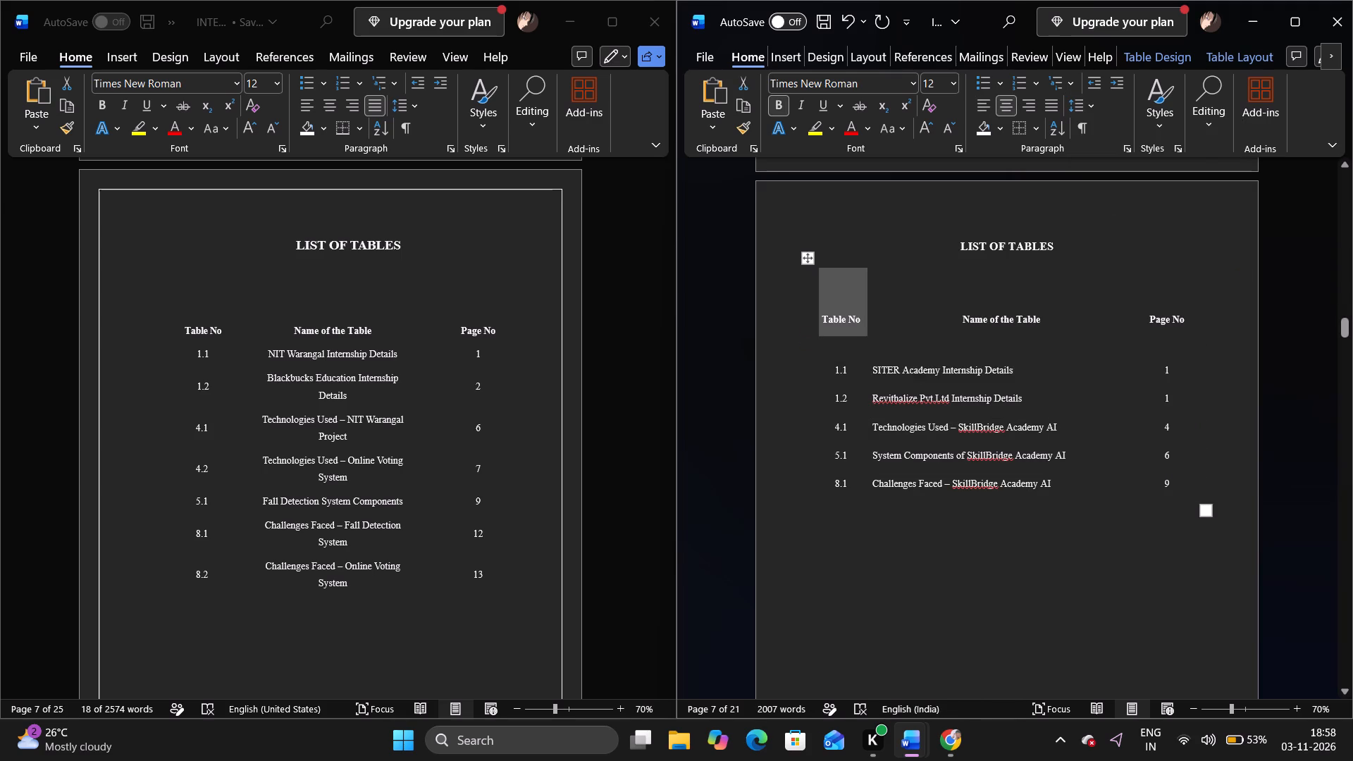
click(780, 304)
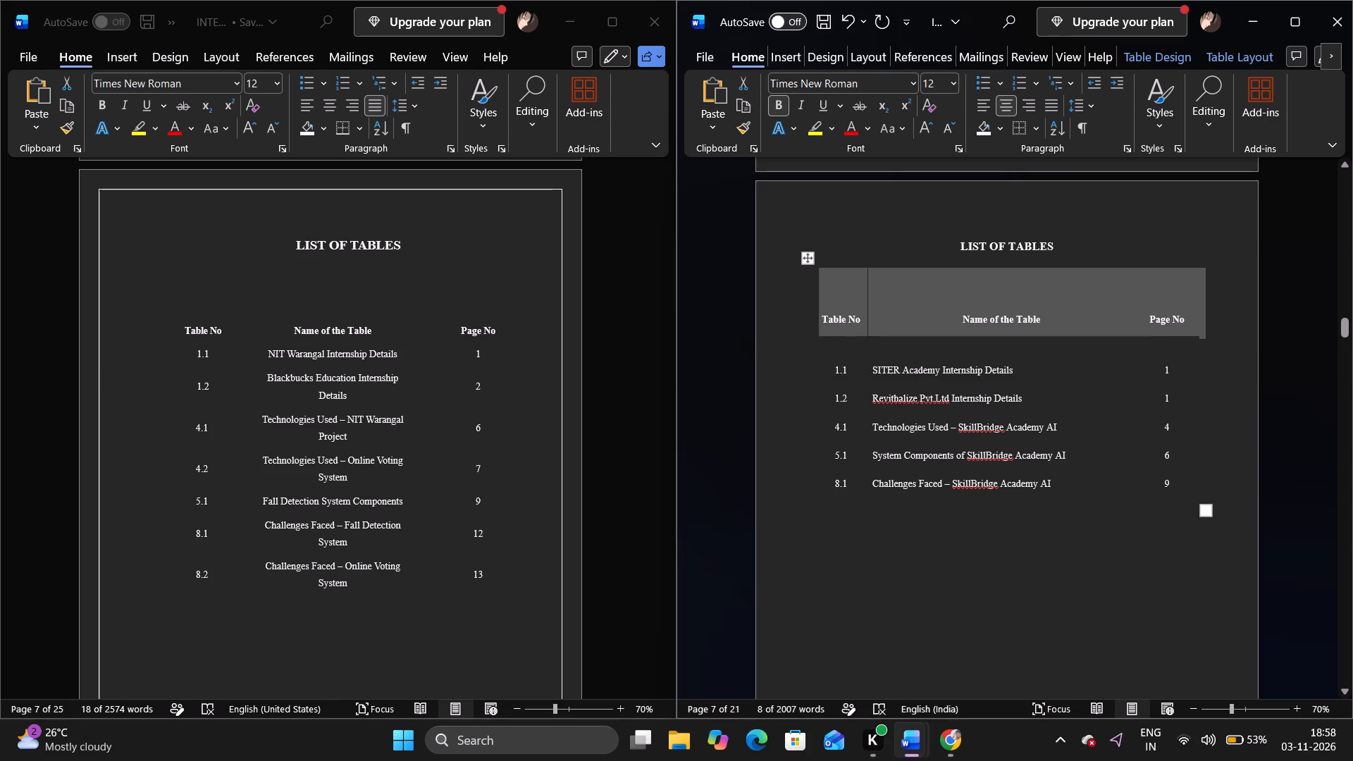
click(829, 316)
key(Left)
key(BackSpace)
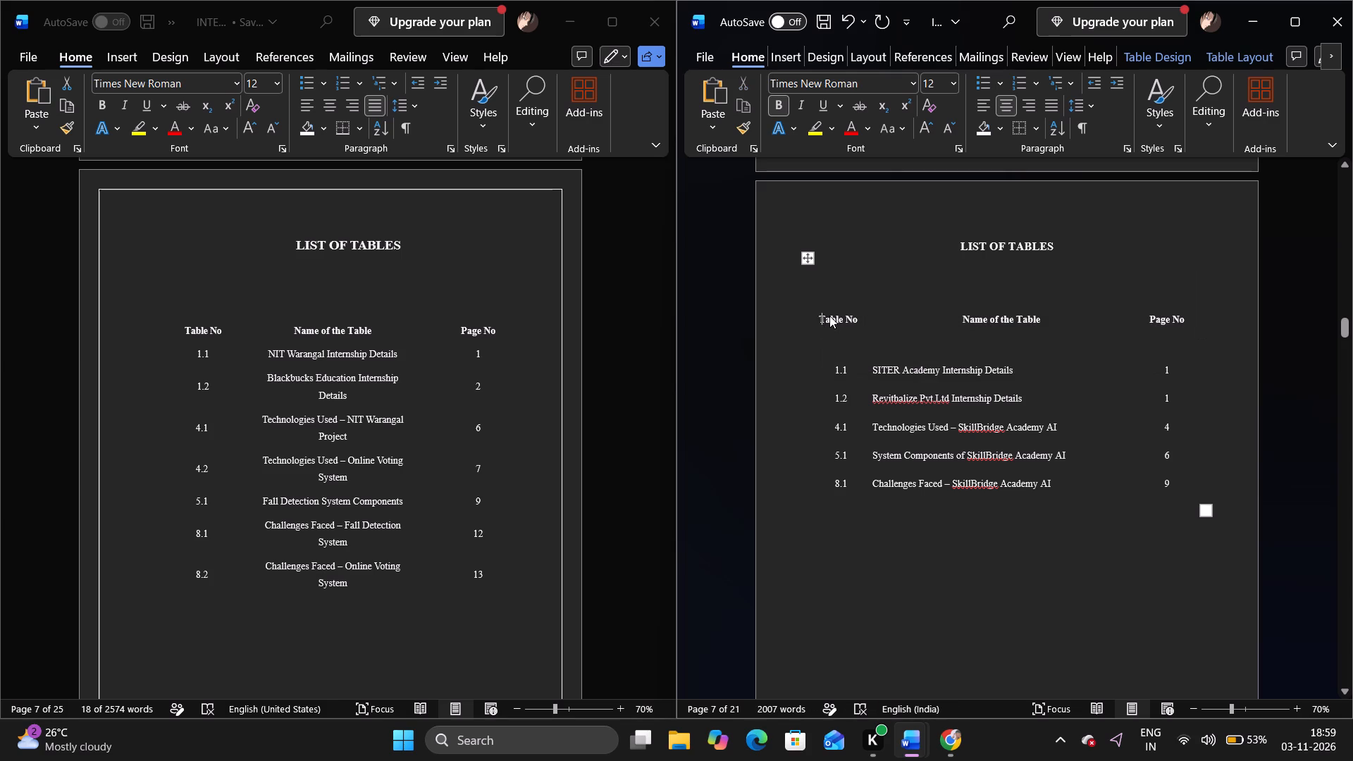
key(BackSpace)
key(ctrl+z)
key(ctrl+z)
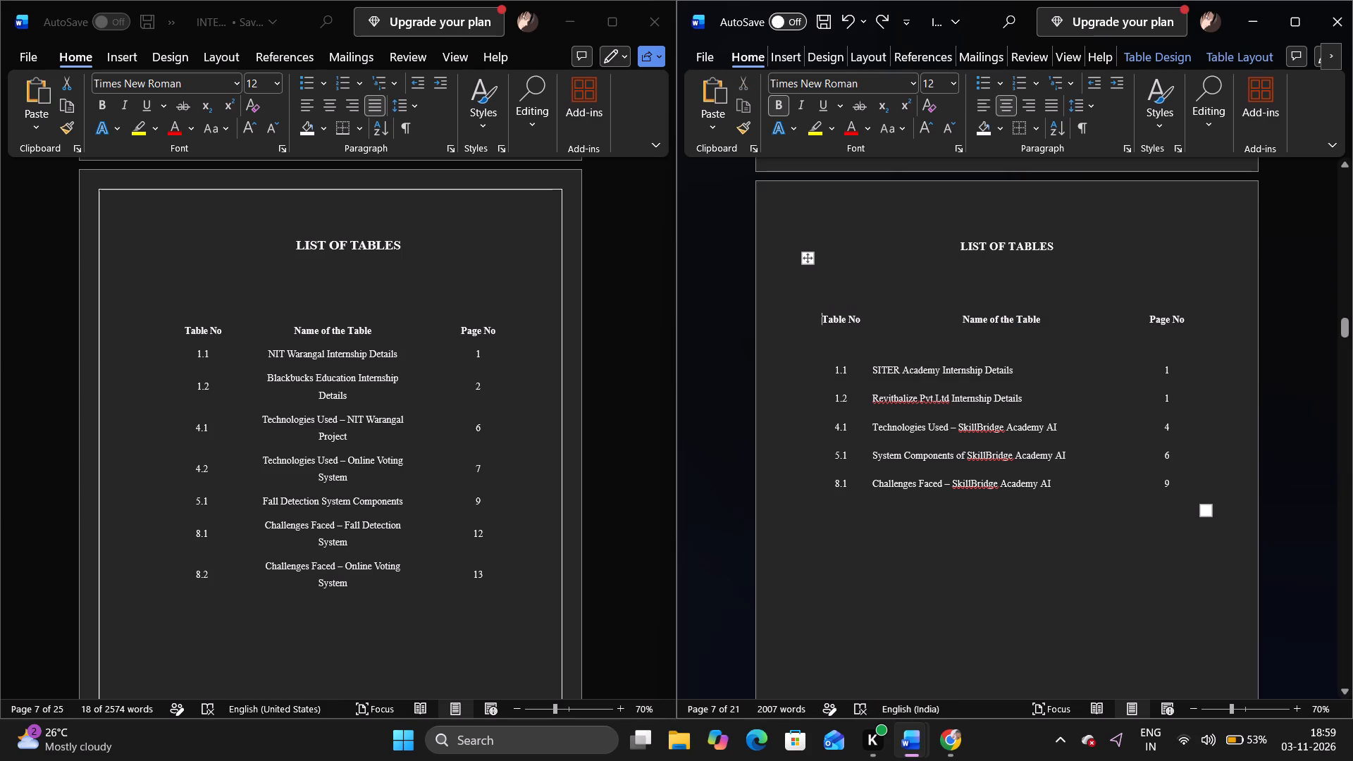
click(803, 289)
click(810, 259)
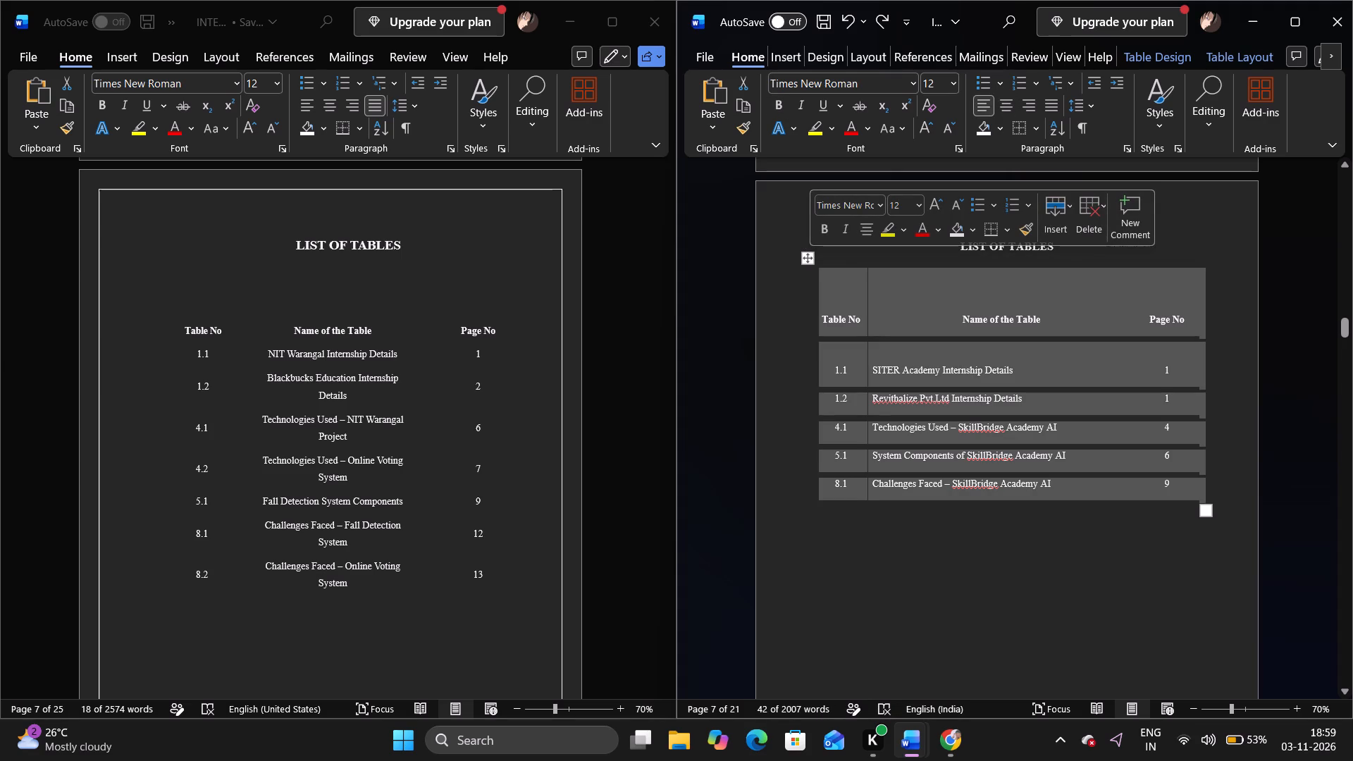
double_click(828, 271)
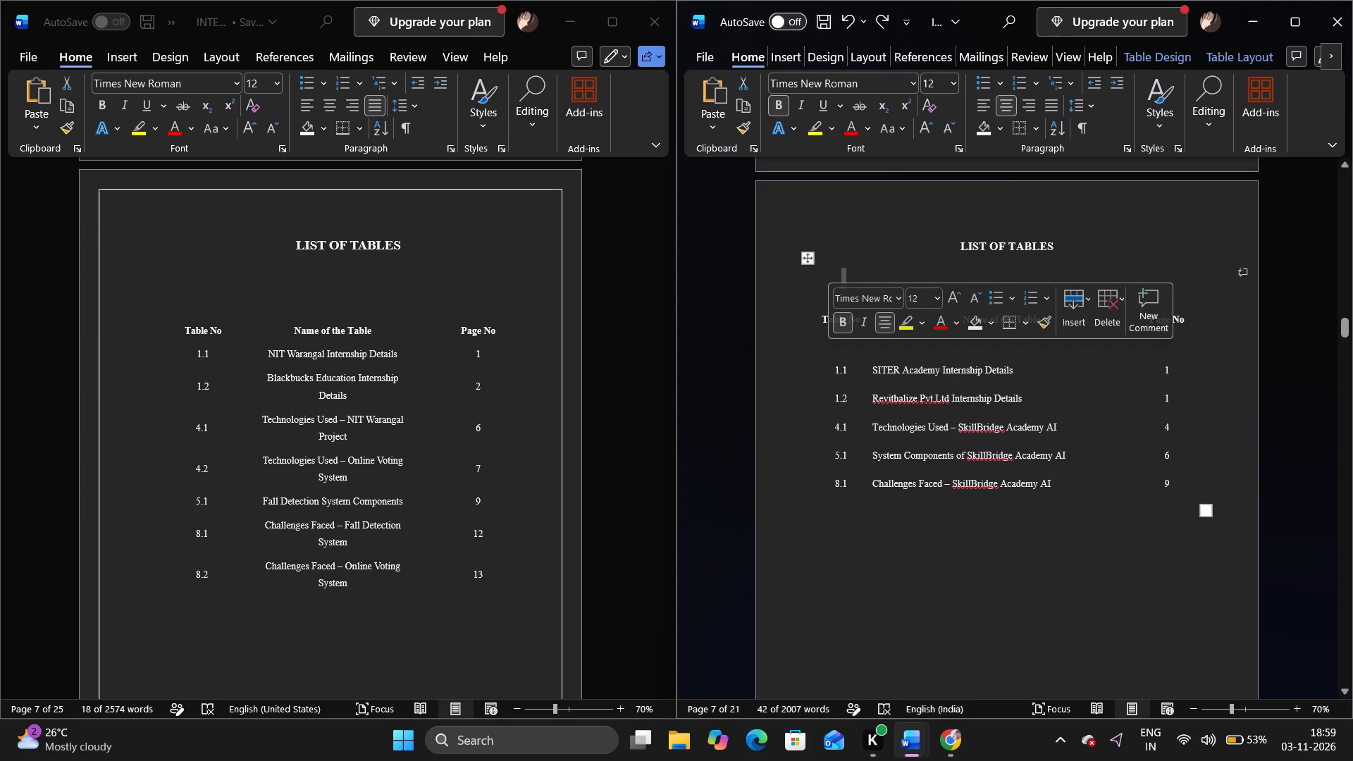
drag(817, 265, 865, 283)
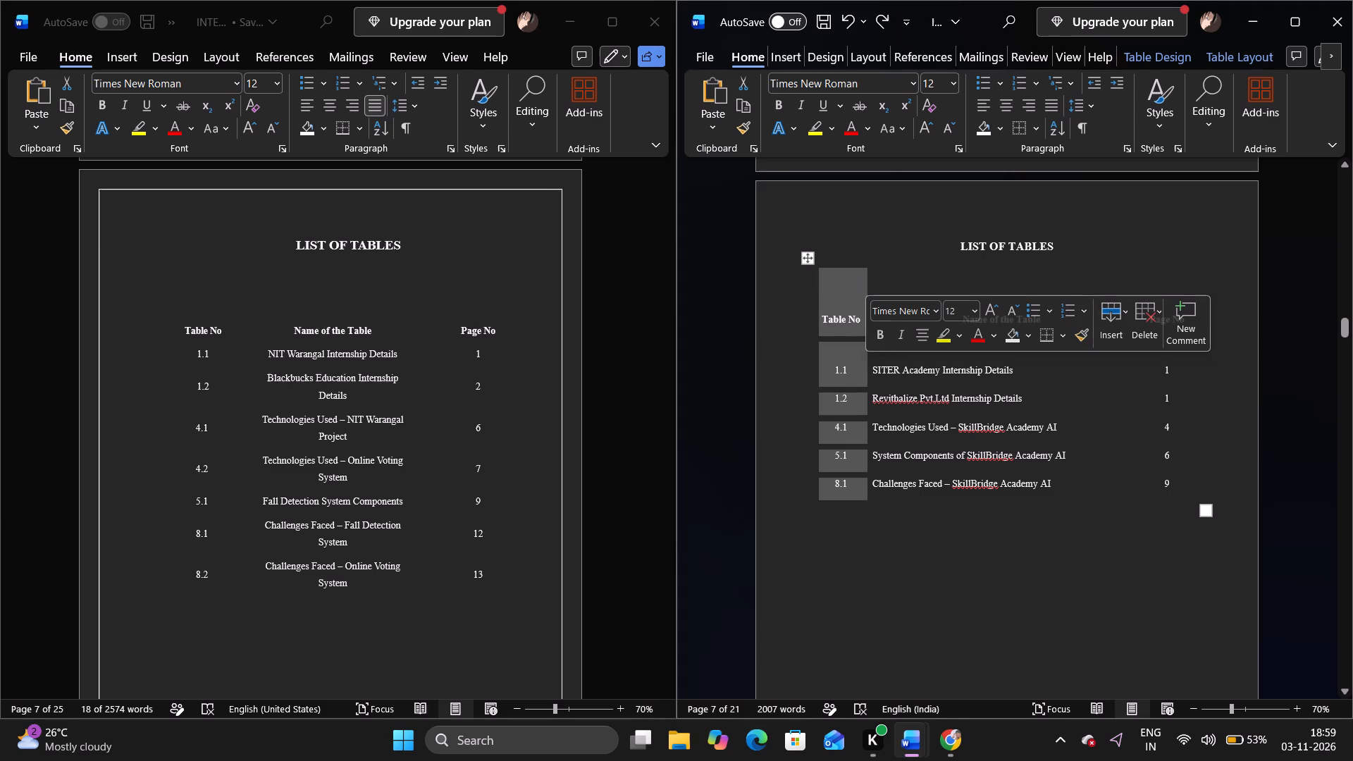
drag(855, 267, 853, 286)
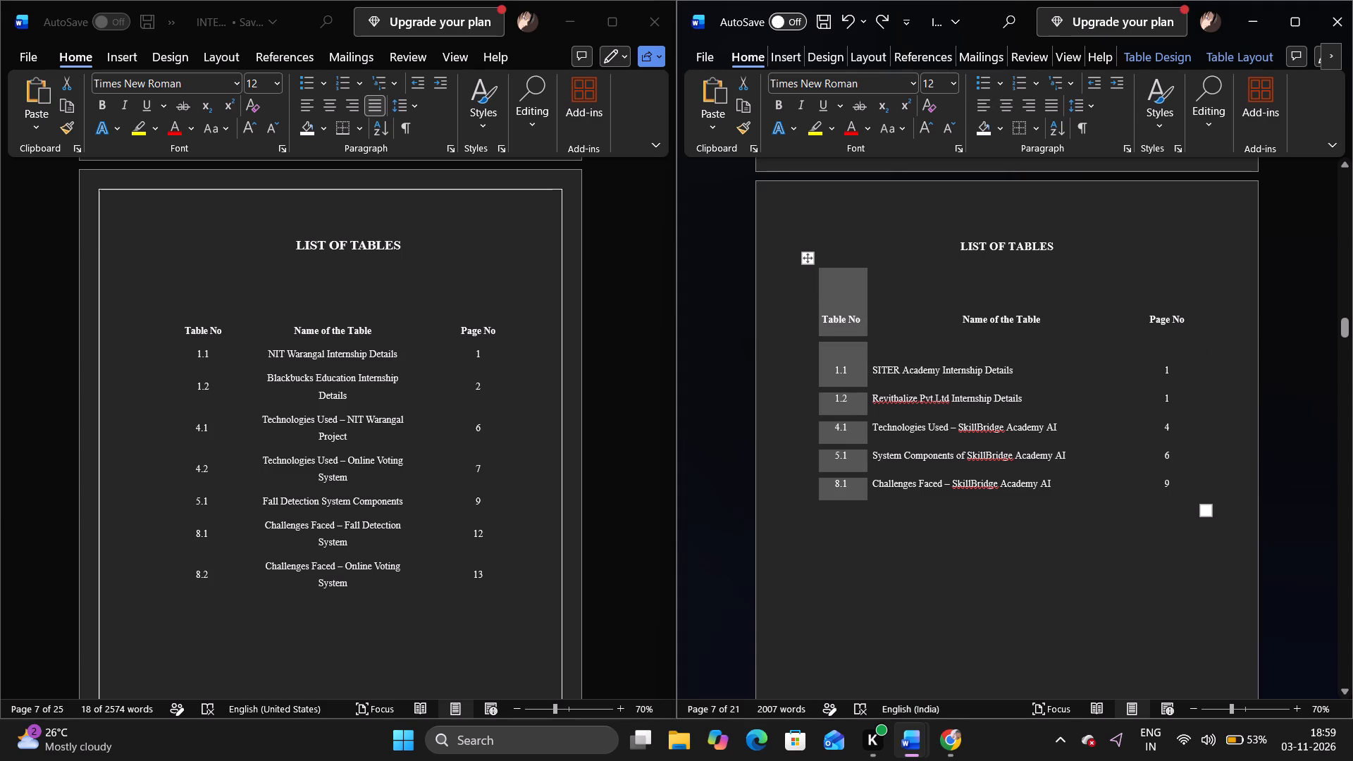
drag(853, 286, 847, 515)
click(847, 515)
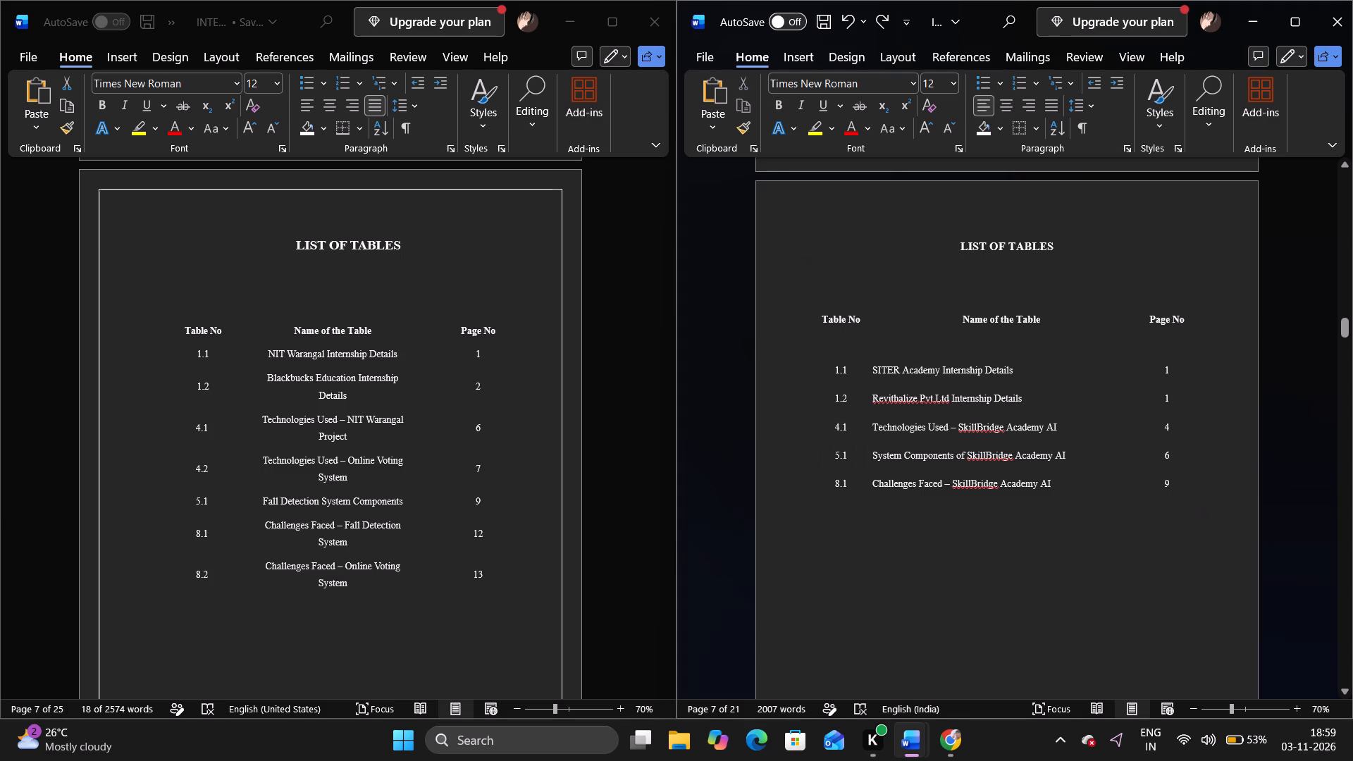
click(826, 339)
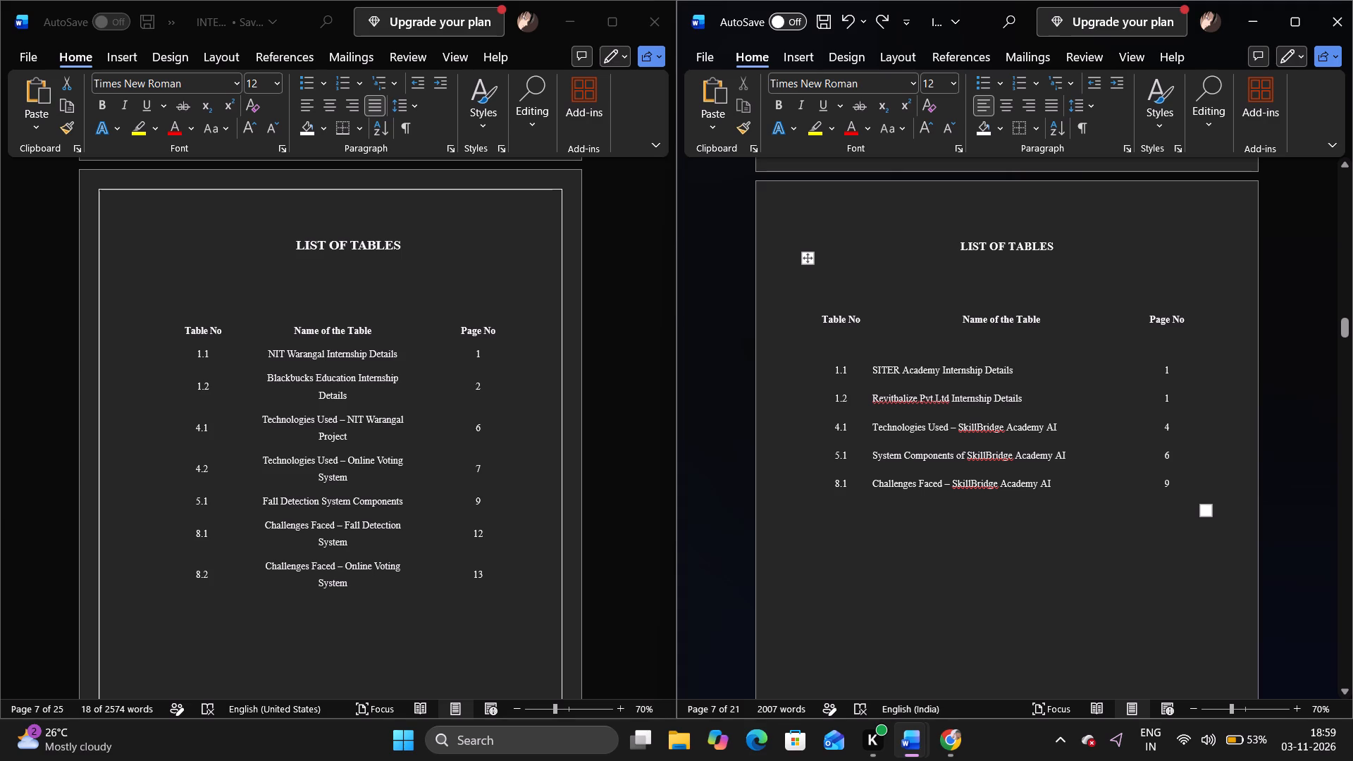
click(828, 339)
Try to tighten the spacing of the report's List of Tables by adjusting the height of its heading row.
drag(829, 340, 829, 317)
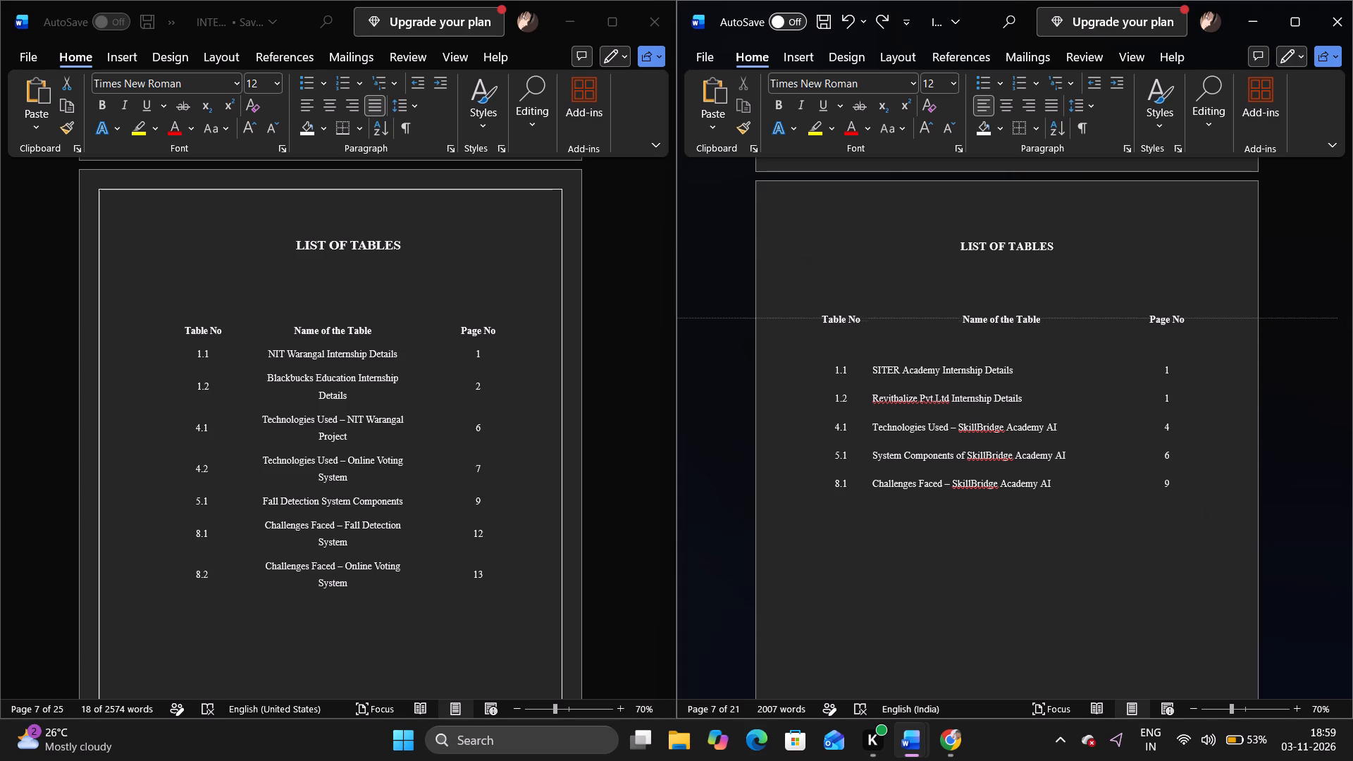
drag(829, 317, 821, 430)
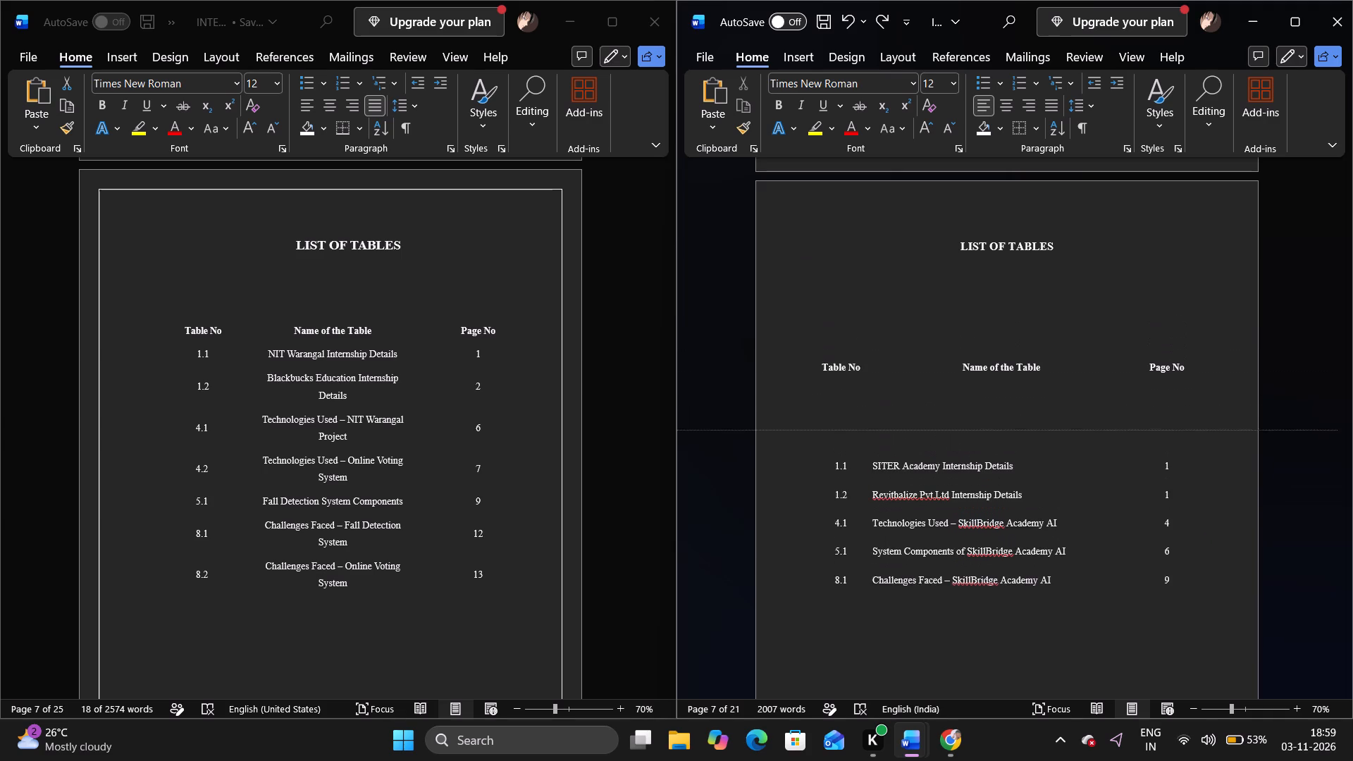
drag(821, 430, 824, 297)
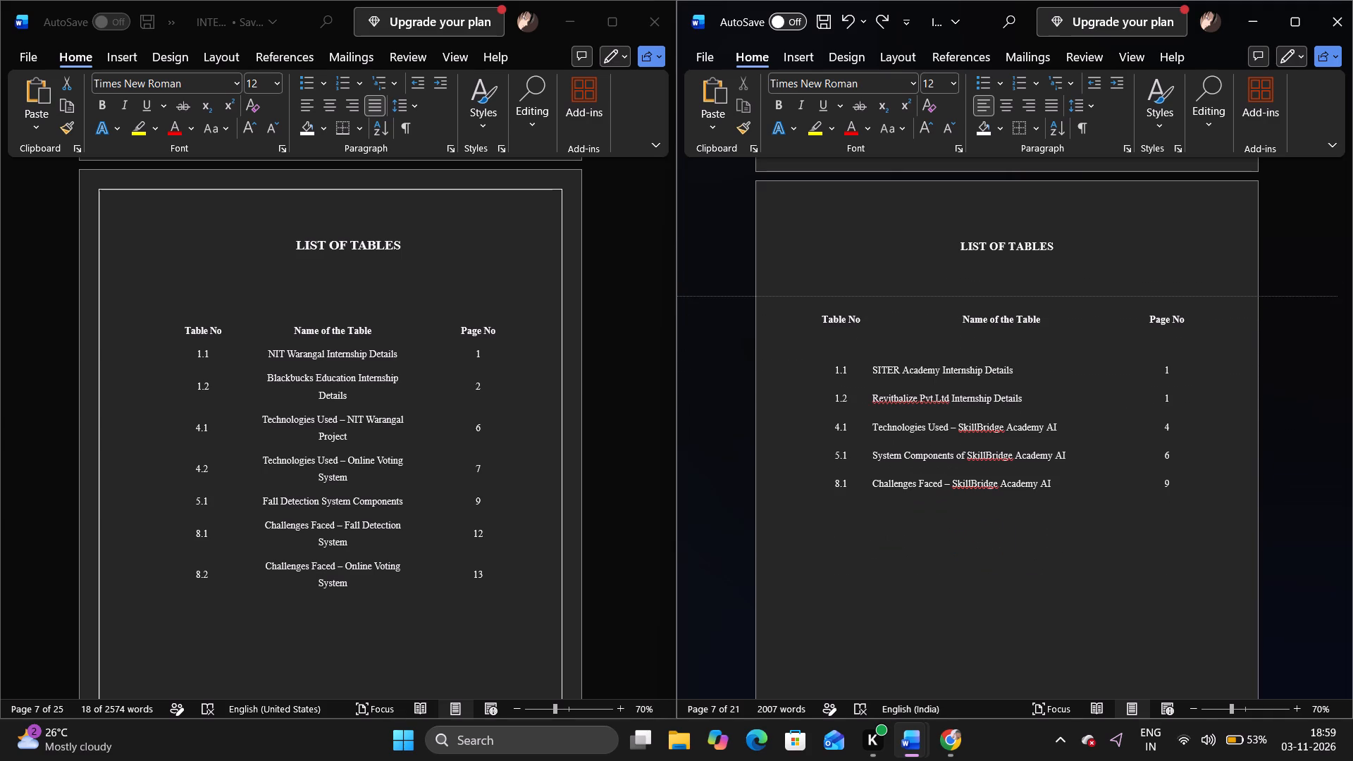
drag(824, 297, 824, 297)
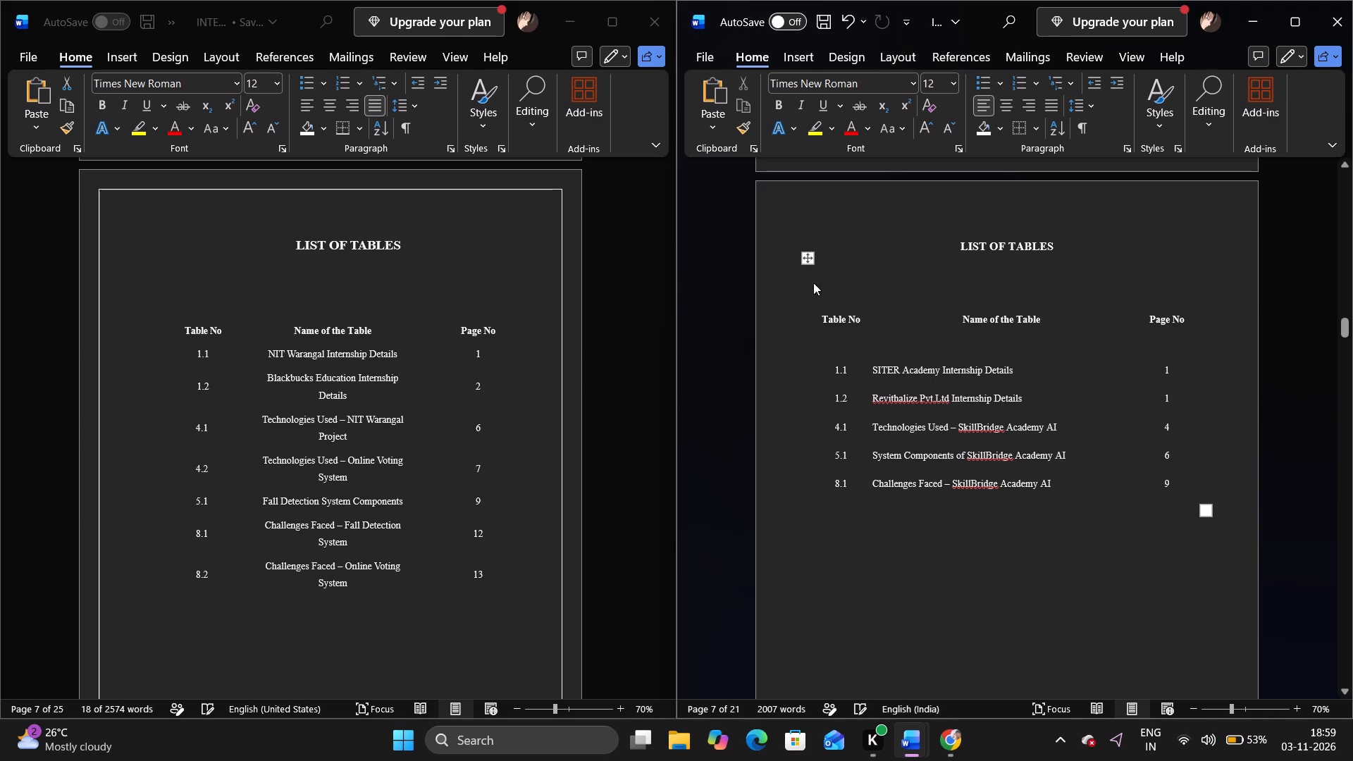
Keep the heading row of the report's List of Tables centred and set its line spacing to 1.5.
click(808, 260)
click(858, 304)
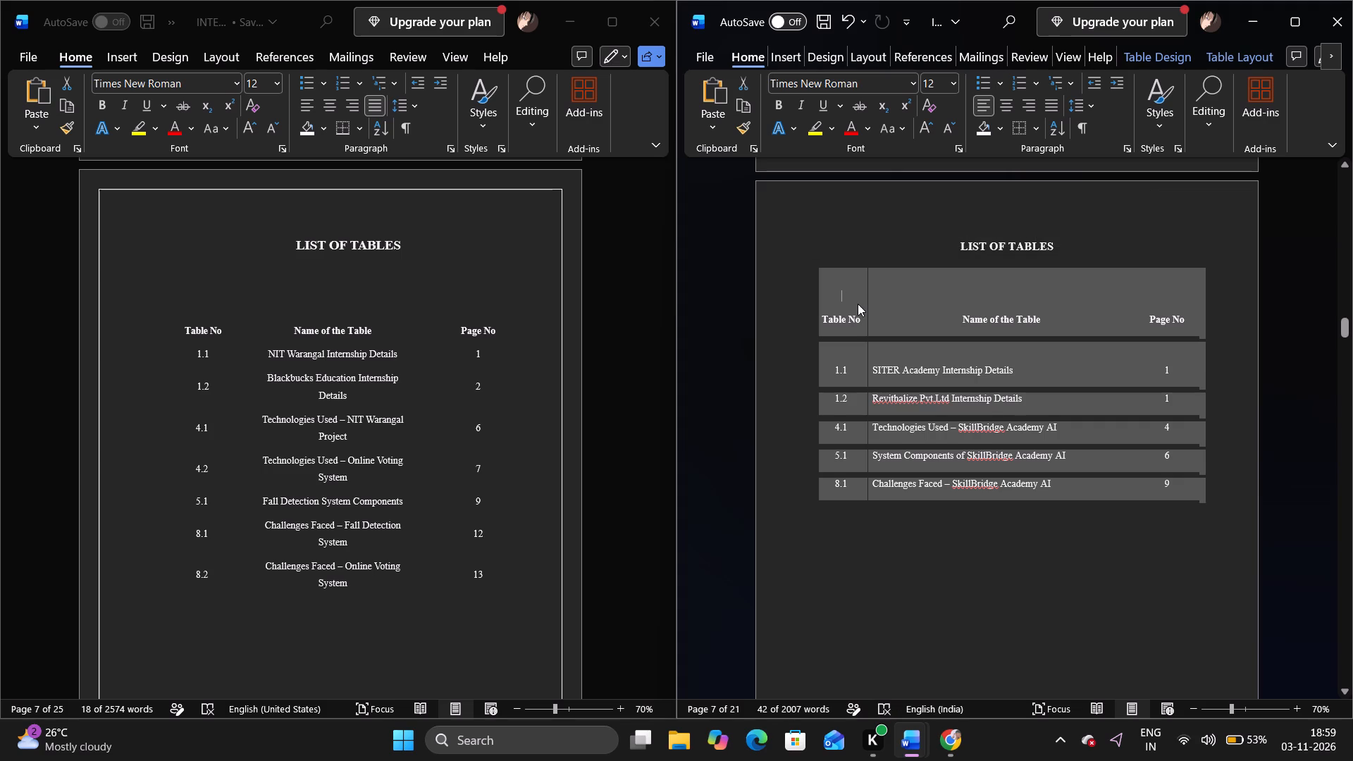
drag(1203, 341, 929, 308)
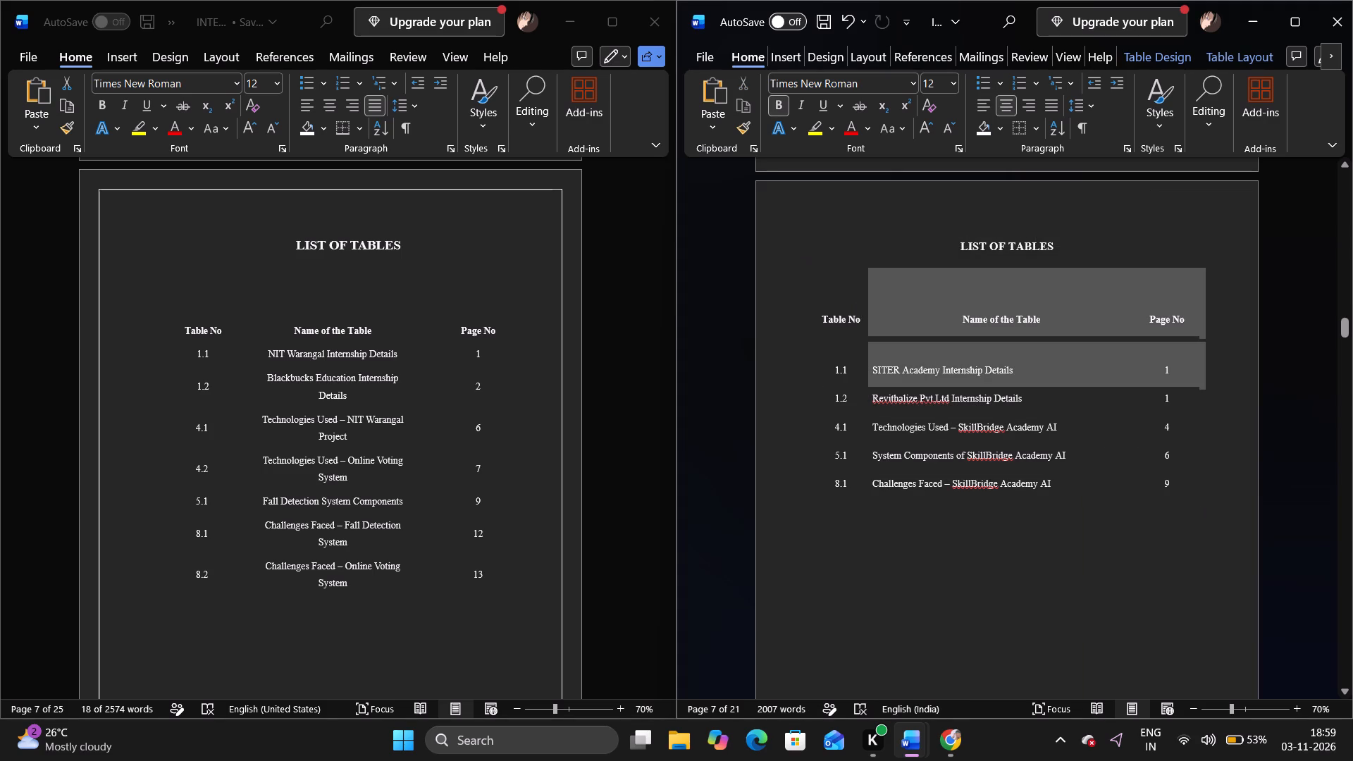
drag(929, 308, 1190, 338)
click(1190, 338)
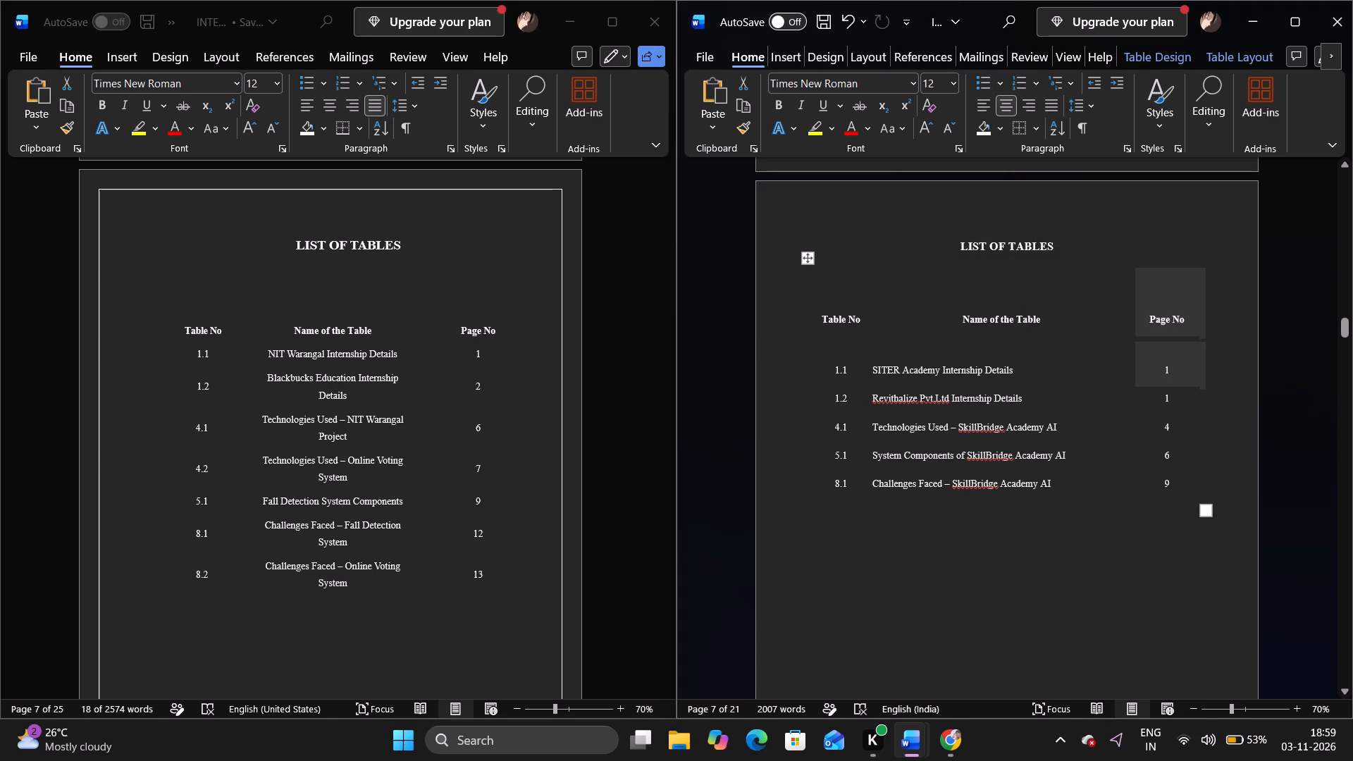
drag(1209, 336, 763, 314)
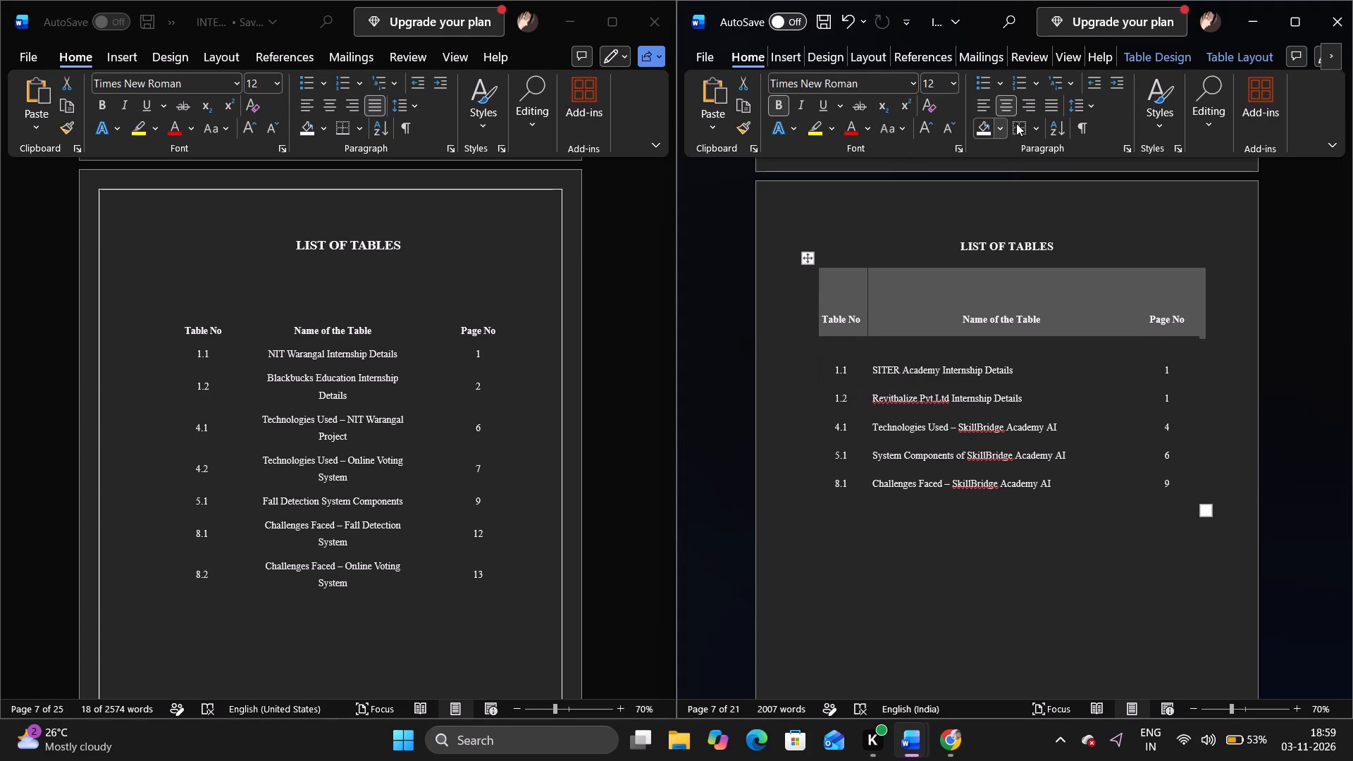
click(1051, 97)
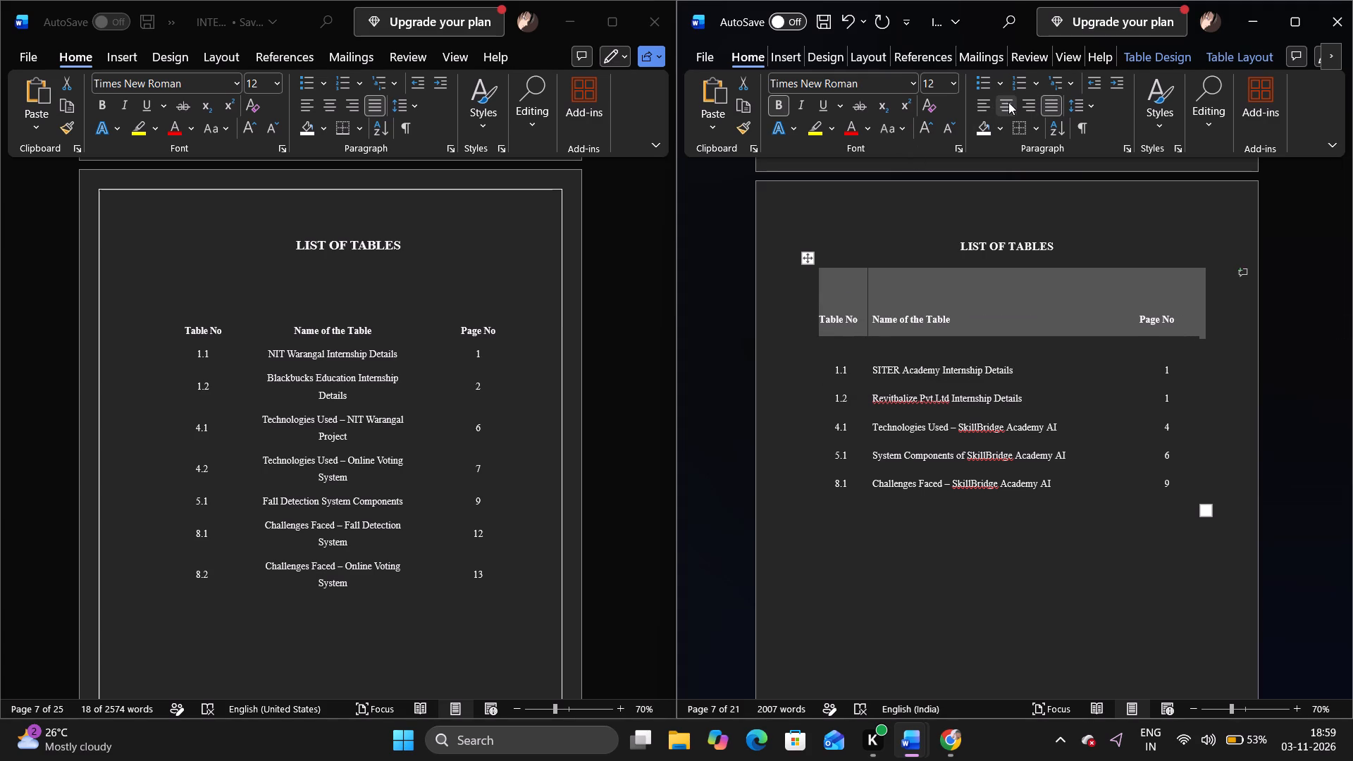
click(991, 102)
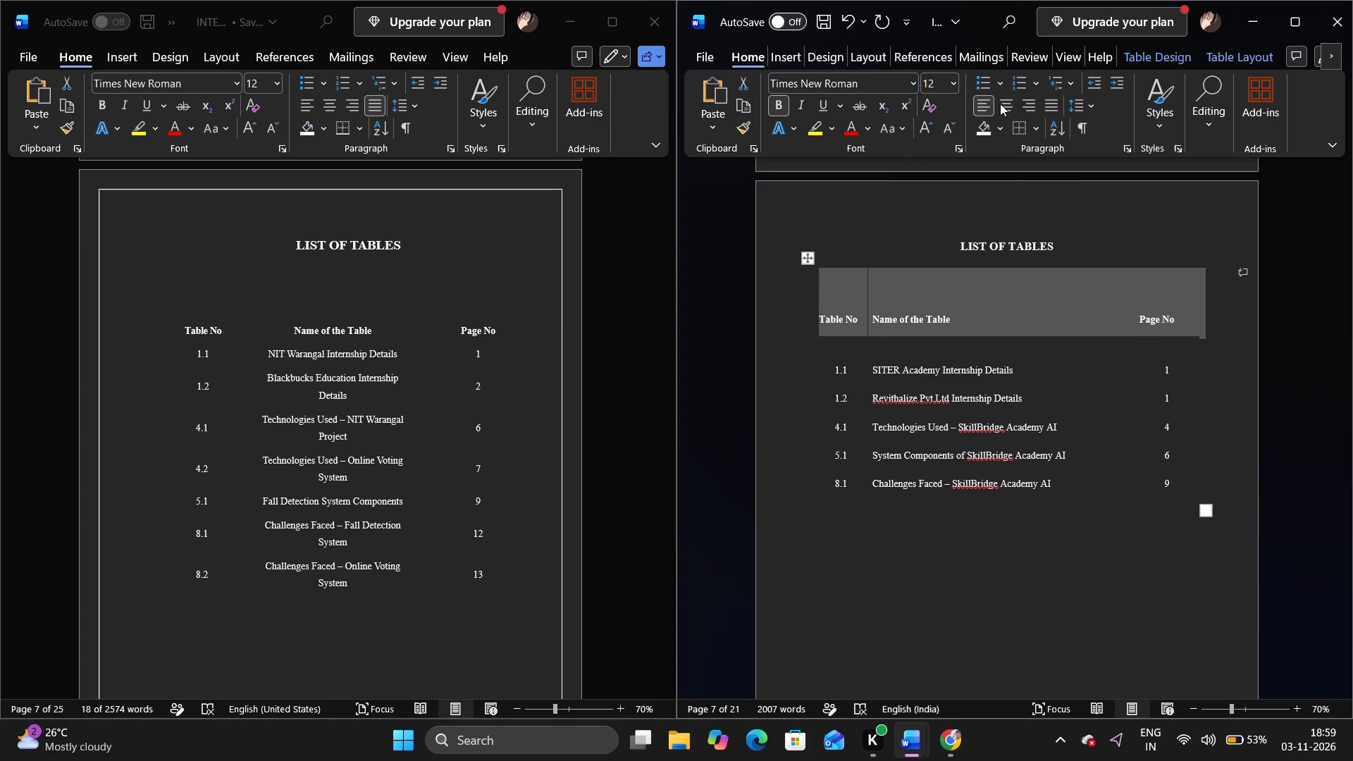
click(1003, 104)
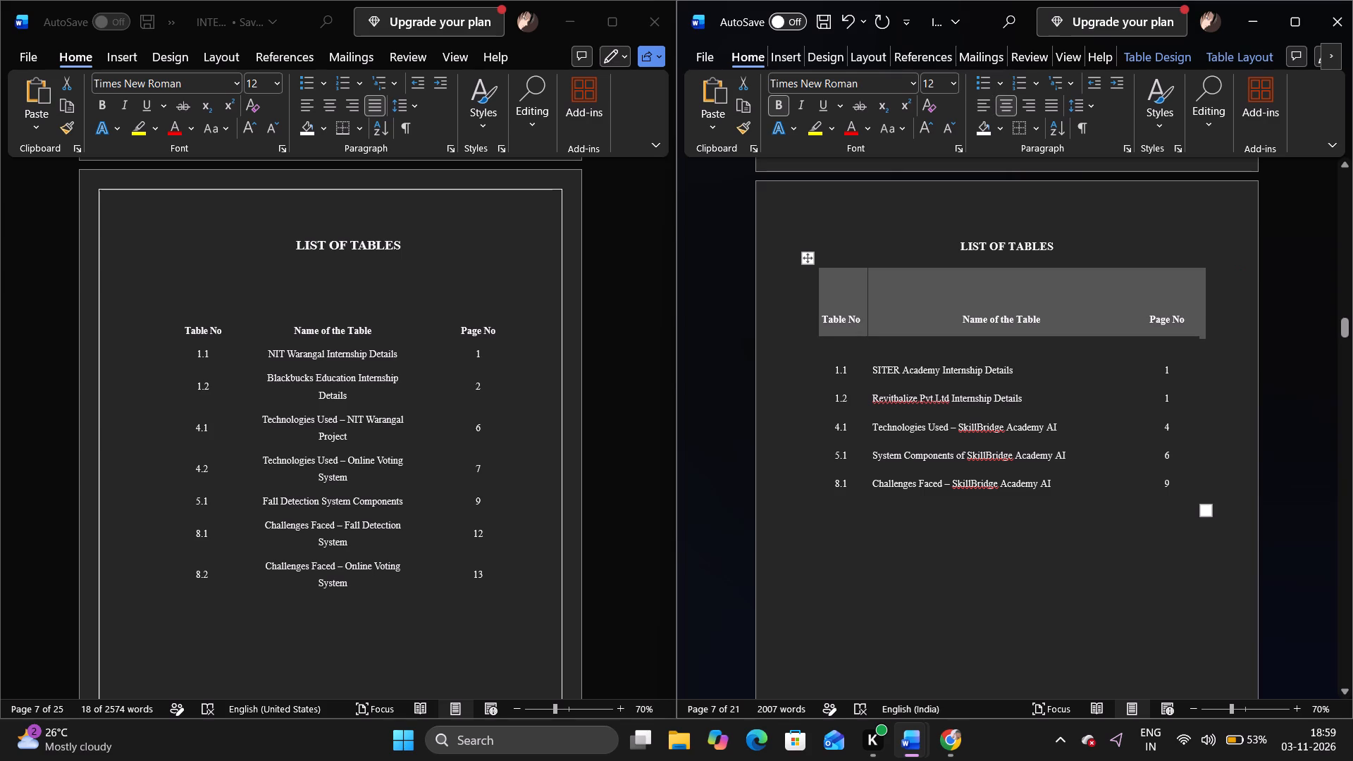
click(1087, 111)
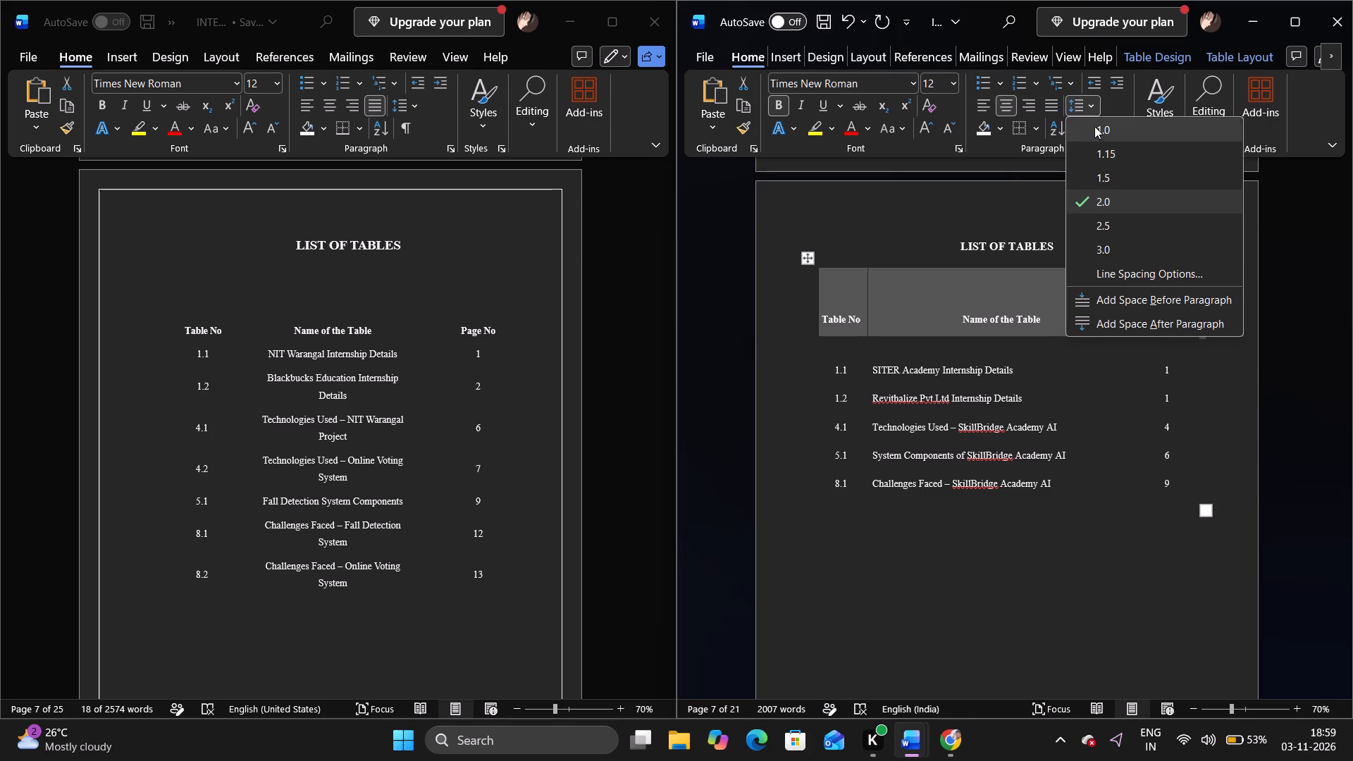
click(1099, 170)
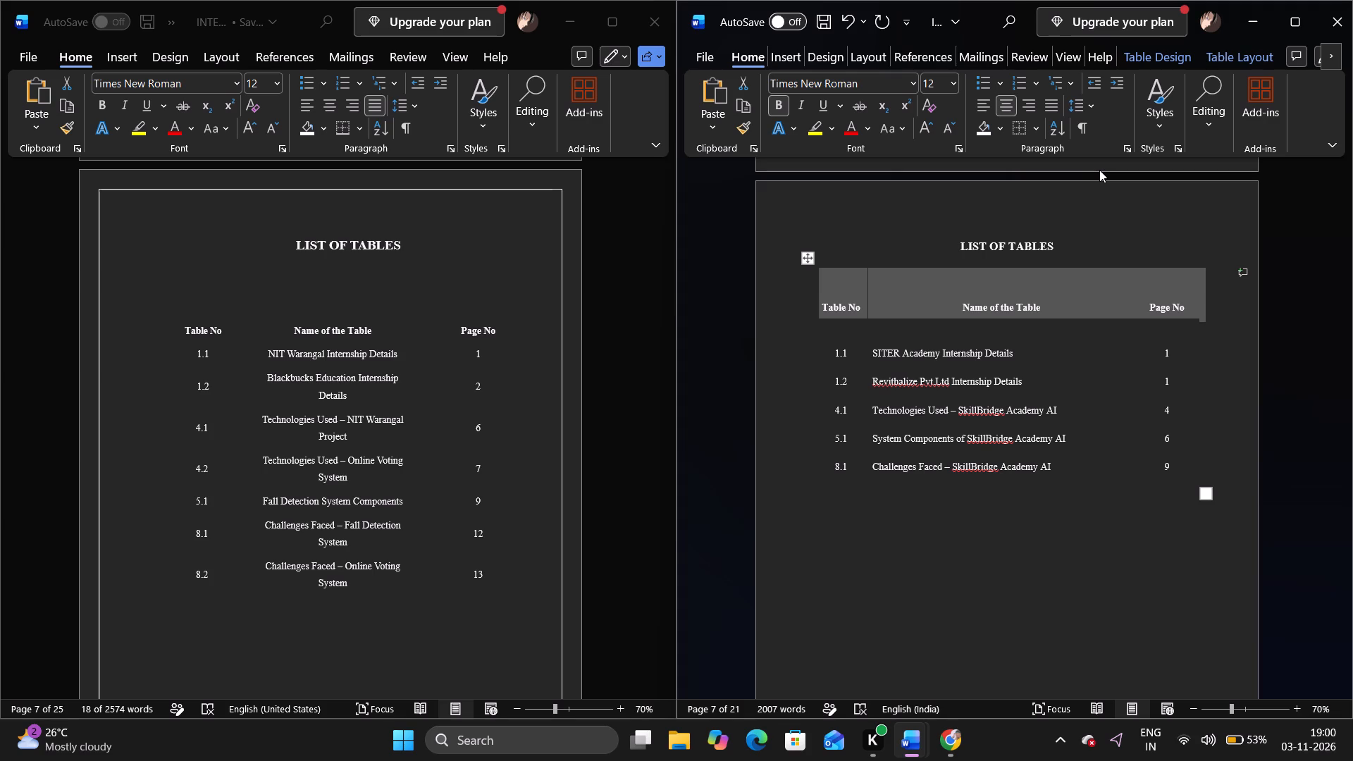
click(961, 433)
Delete the Mode row of Table 1.2 that spills onto a second page, together with the blank paragraph after it.
scroll(961, 433, down, 3)
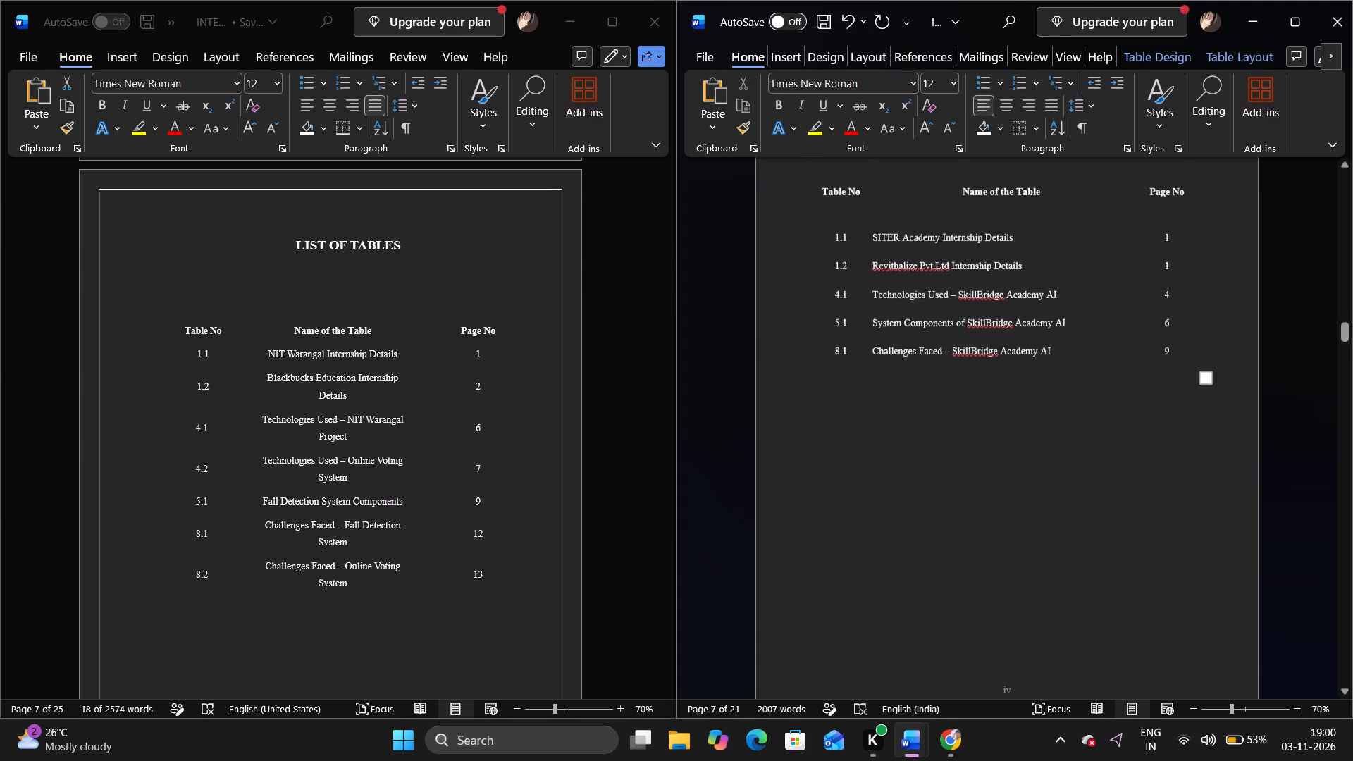
scroll(961, 433, down, 4)
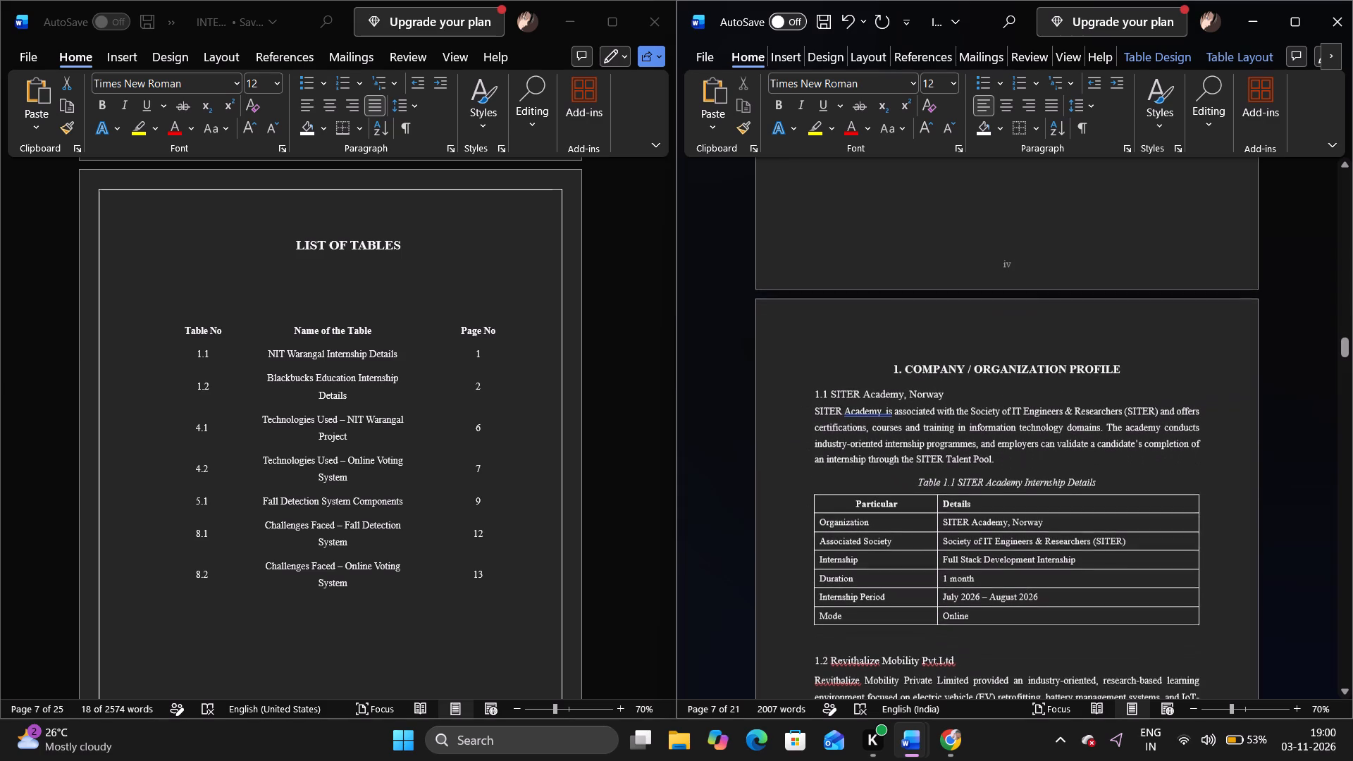
scroll(953, 412, down, 1)
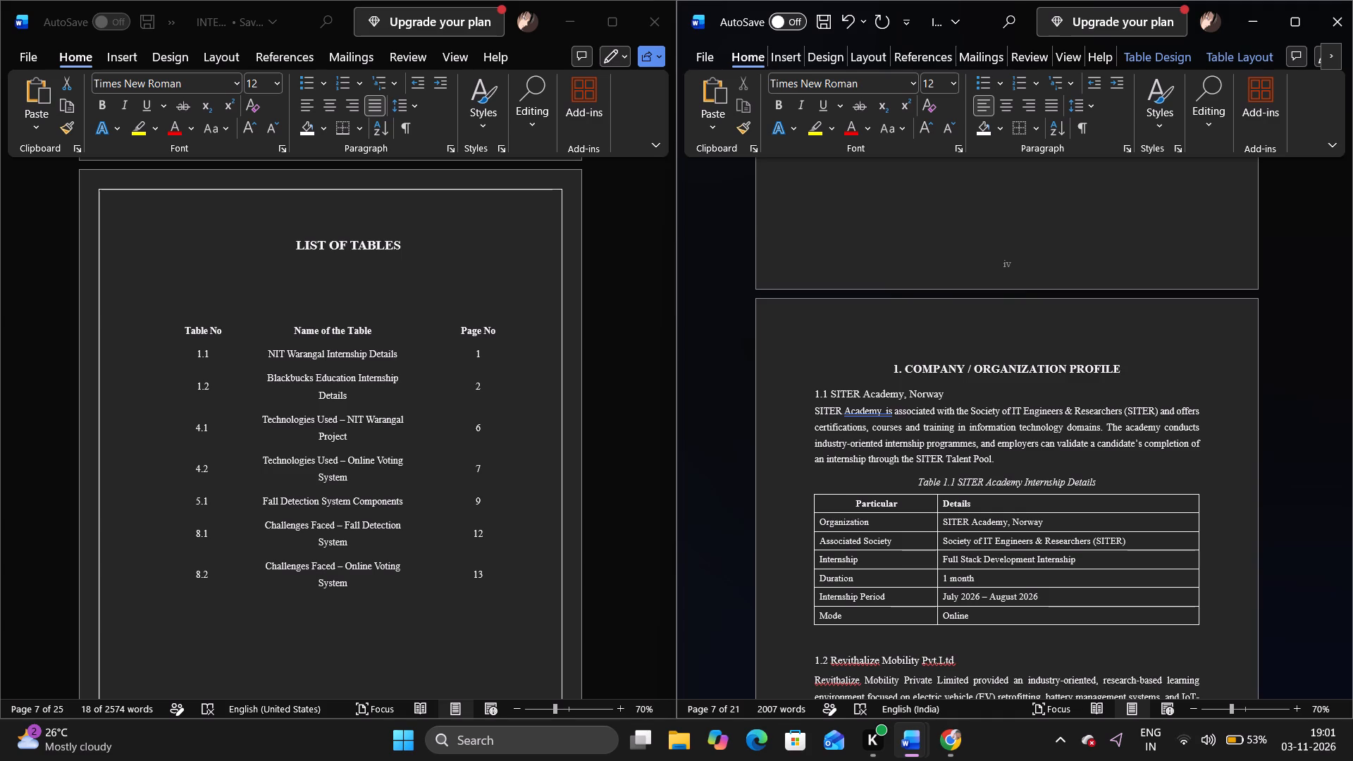
scroll(518, 520, down, 3)
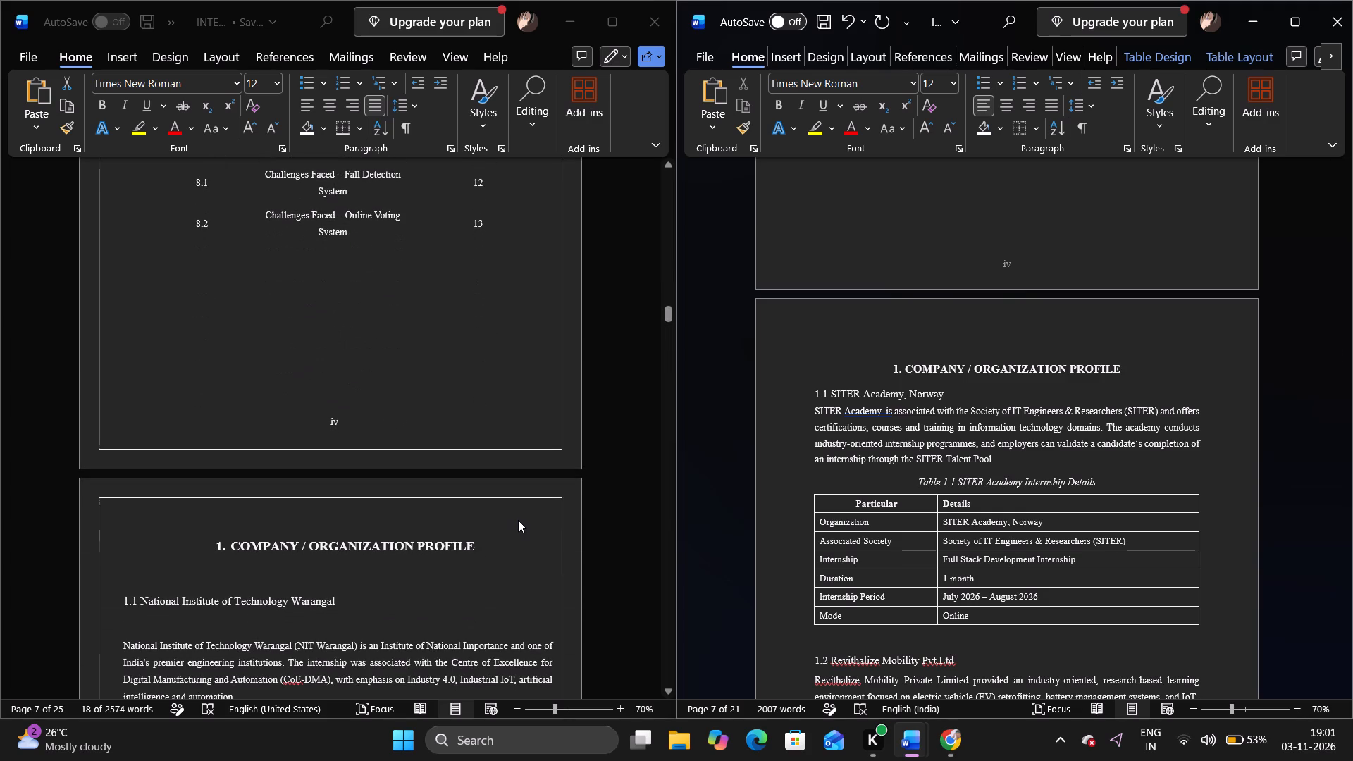
scroll(819, 571, down, 4)
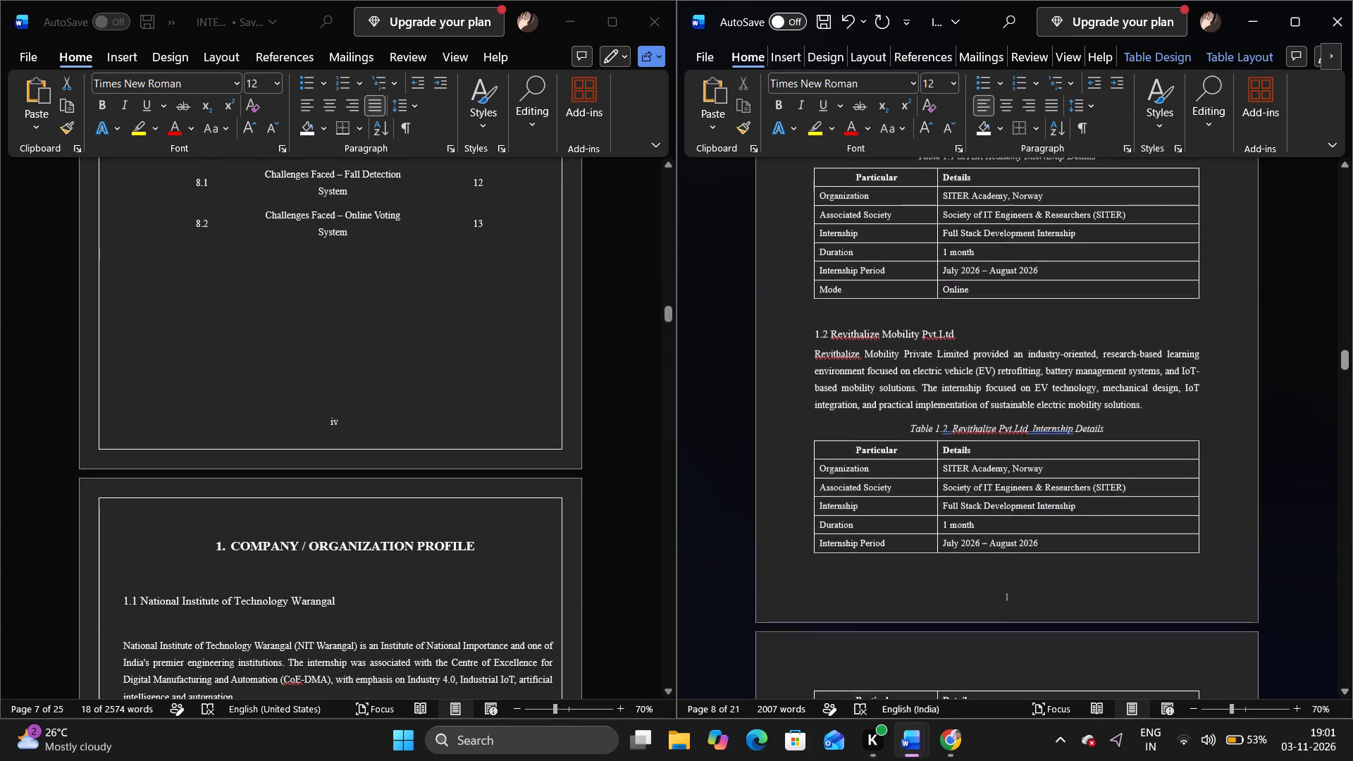
scroll(819, 571, down, 1)
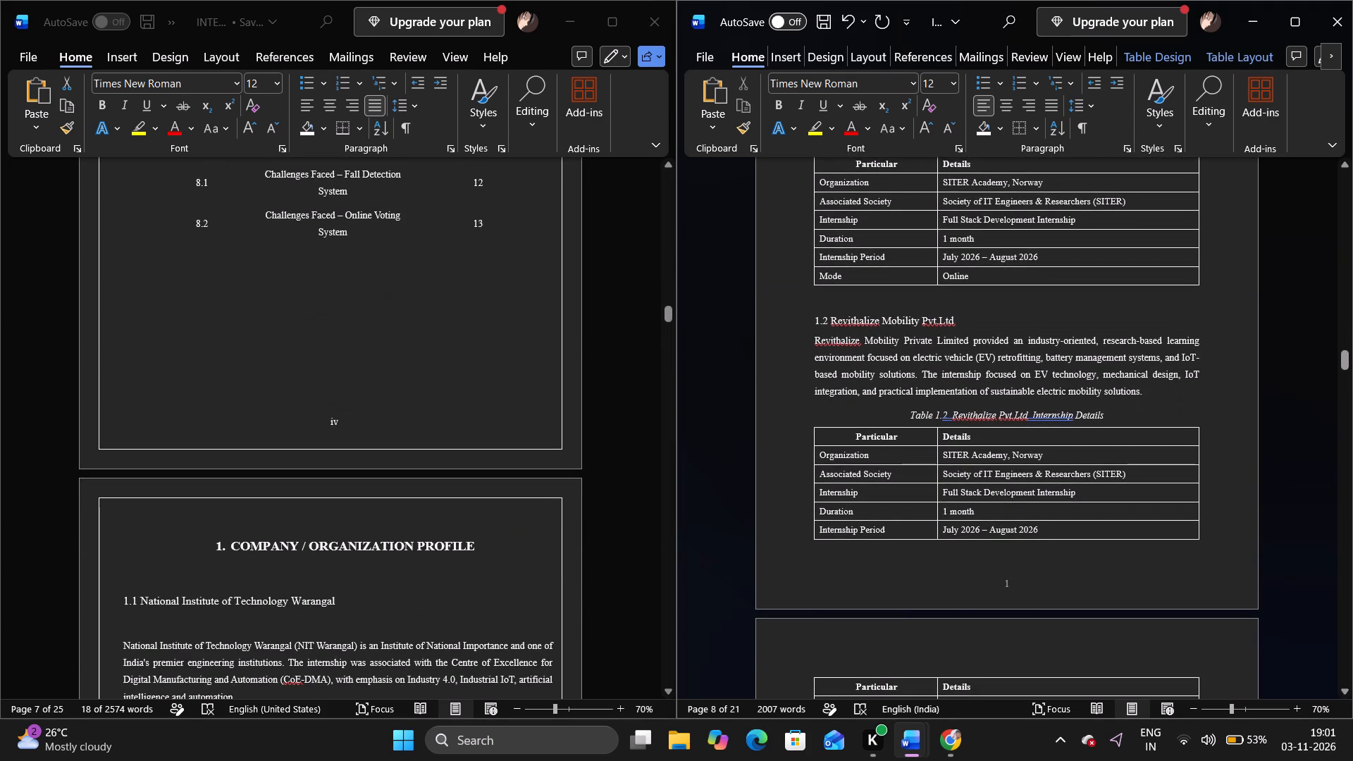
click(934, 561)
scroll(934, 561, down, 1)
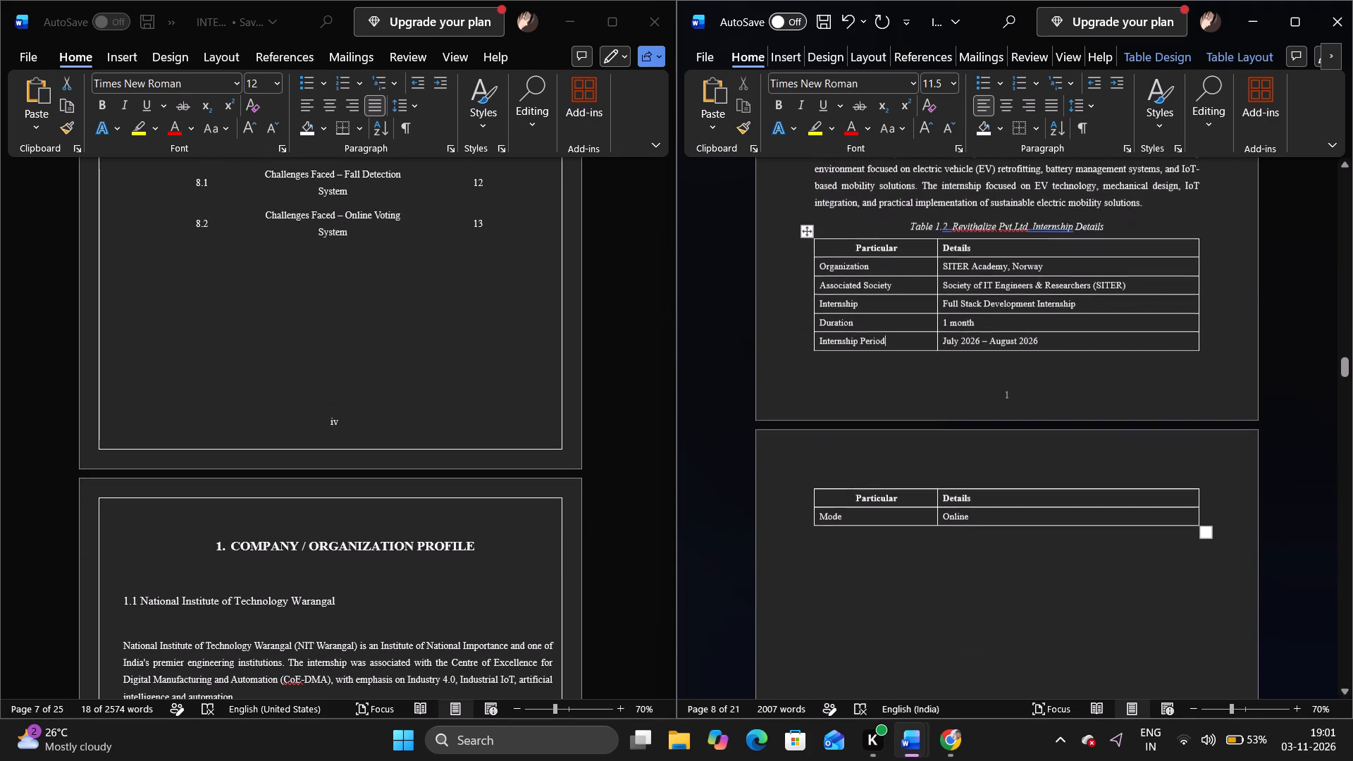
scroll(934, 561, down, 1)
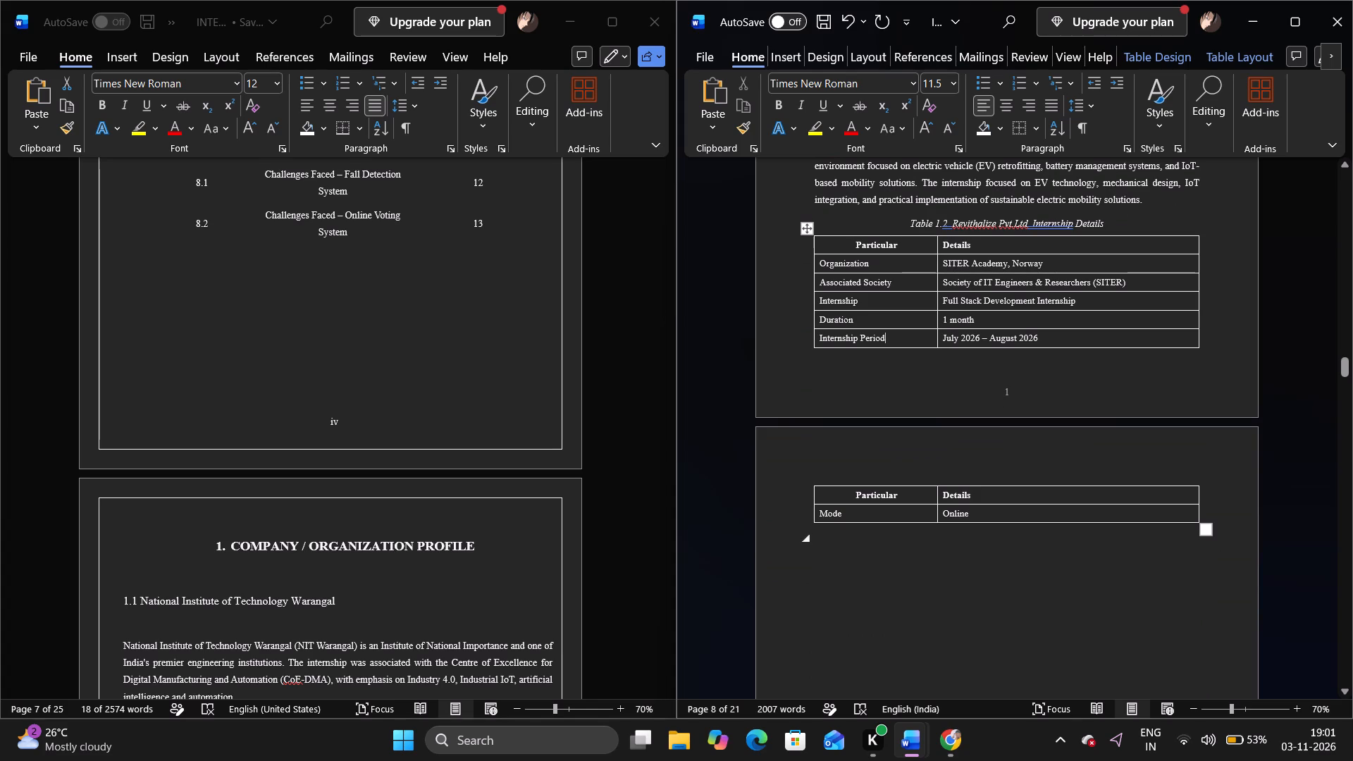
click(1198, 532)
drag(1198, 532, 810, 492)
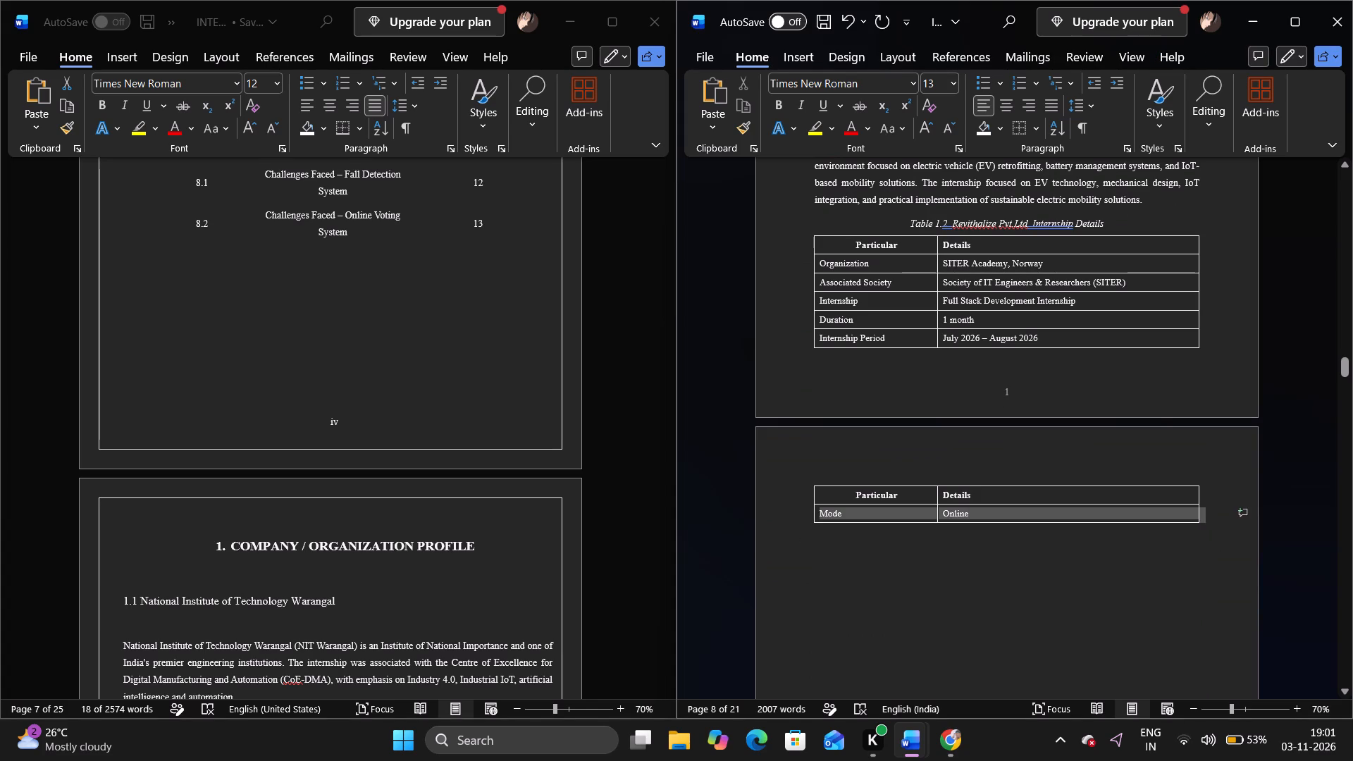
drag(810, 492, 810, 493)
drag(798, 478, 918, 531)
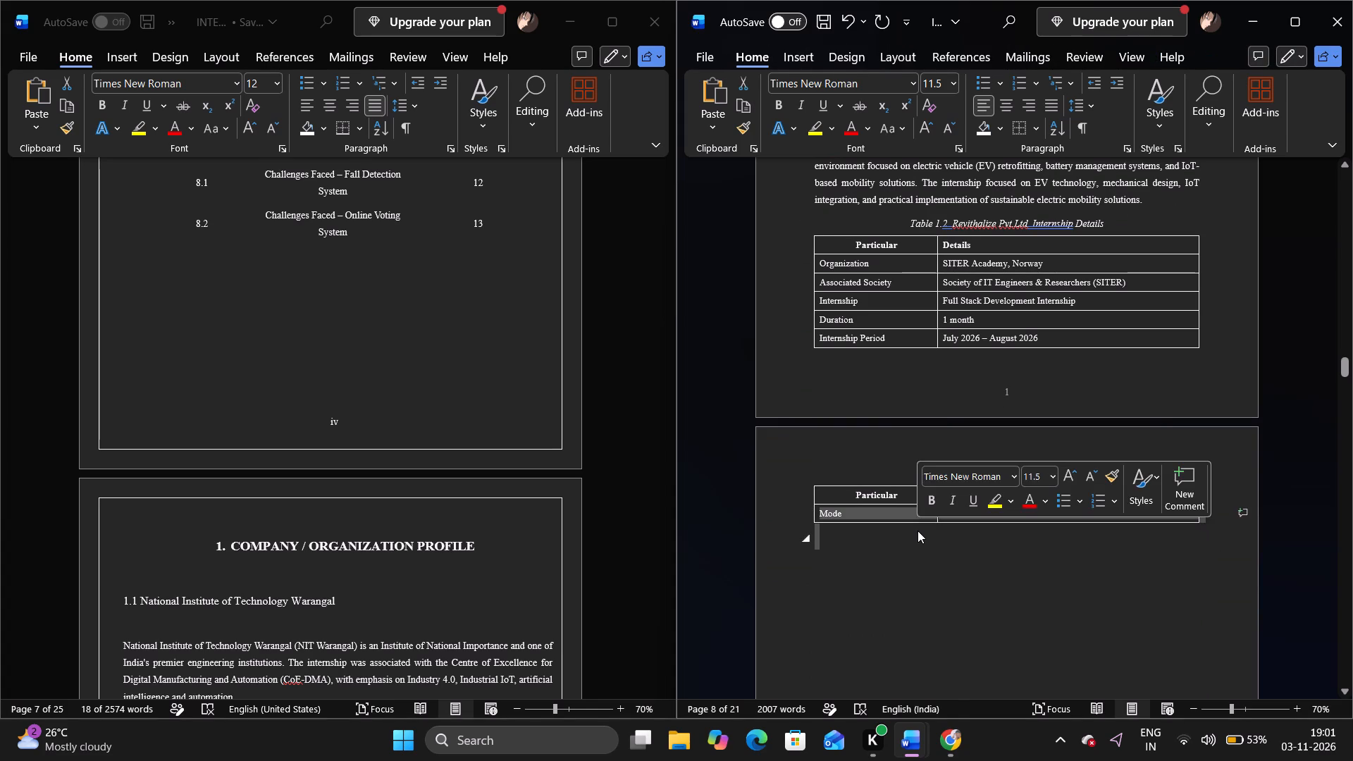
key(BackSpace)
Review the report's Content, List of Figures and List of Tables pages.
scroll(918, 531, up, 2)
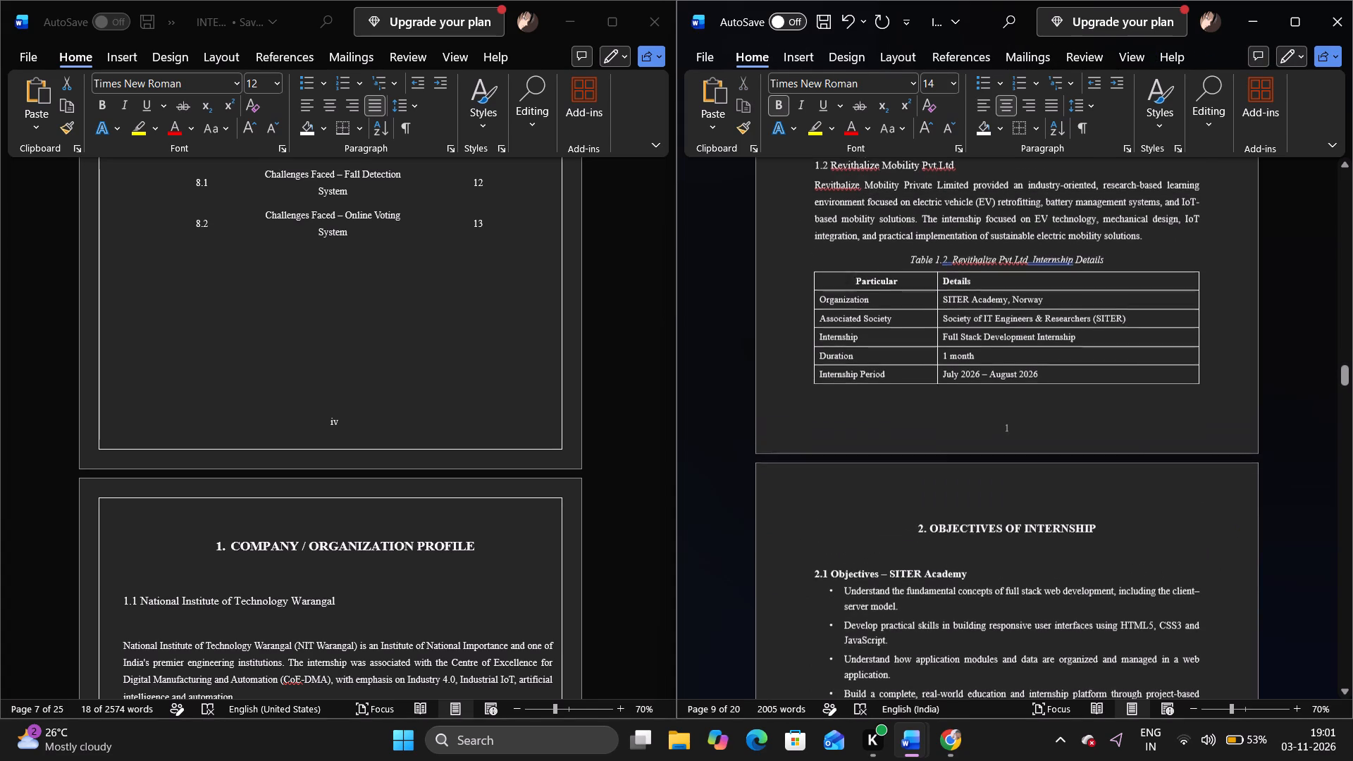
scroll(918, 531, up, 6)
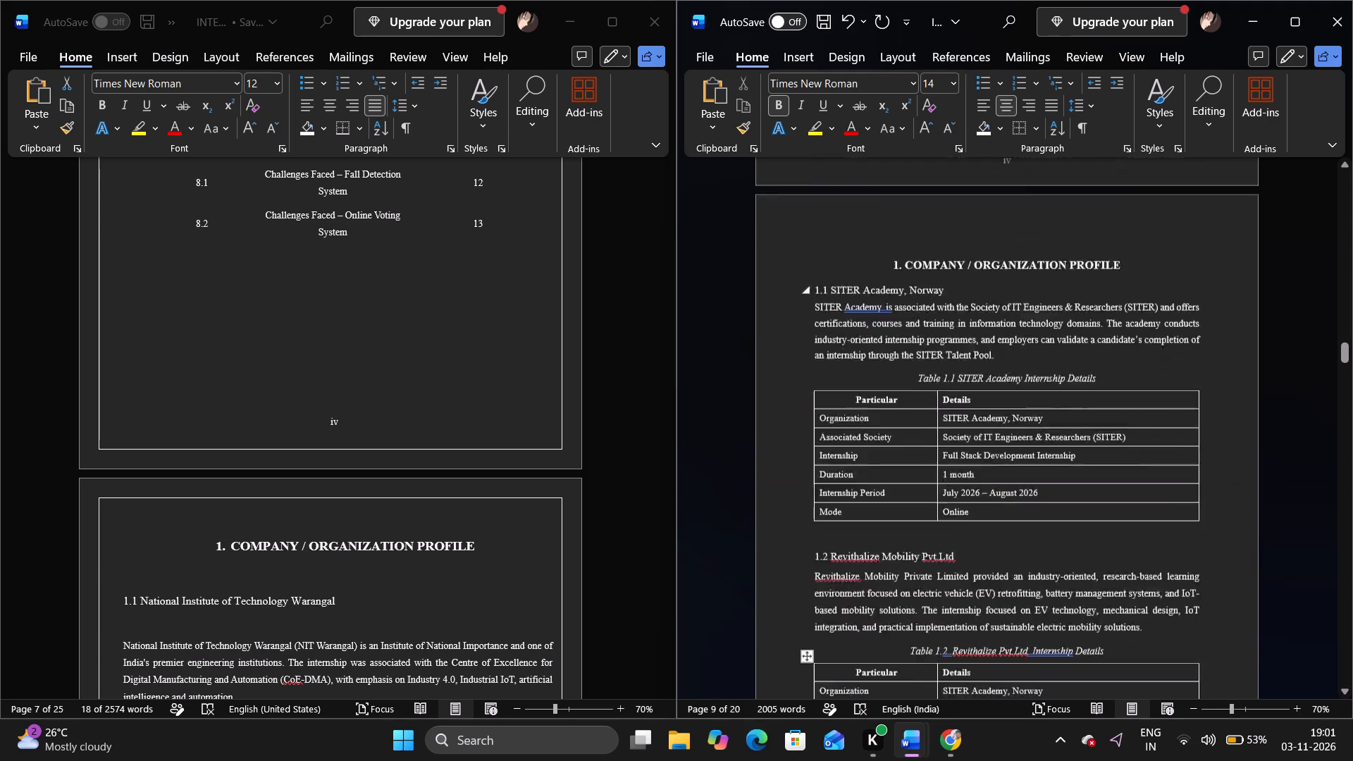
scroll(918, 531, up, 9)
scroll(918, 531, down, 3)
scroll(918, 531, up, 3)
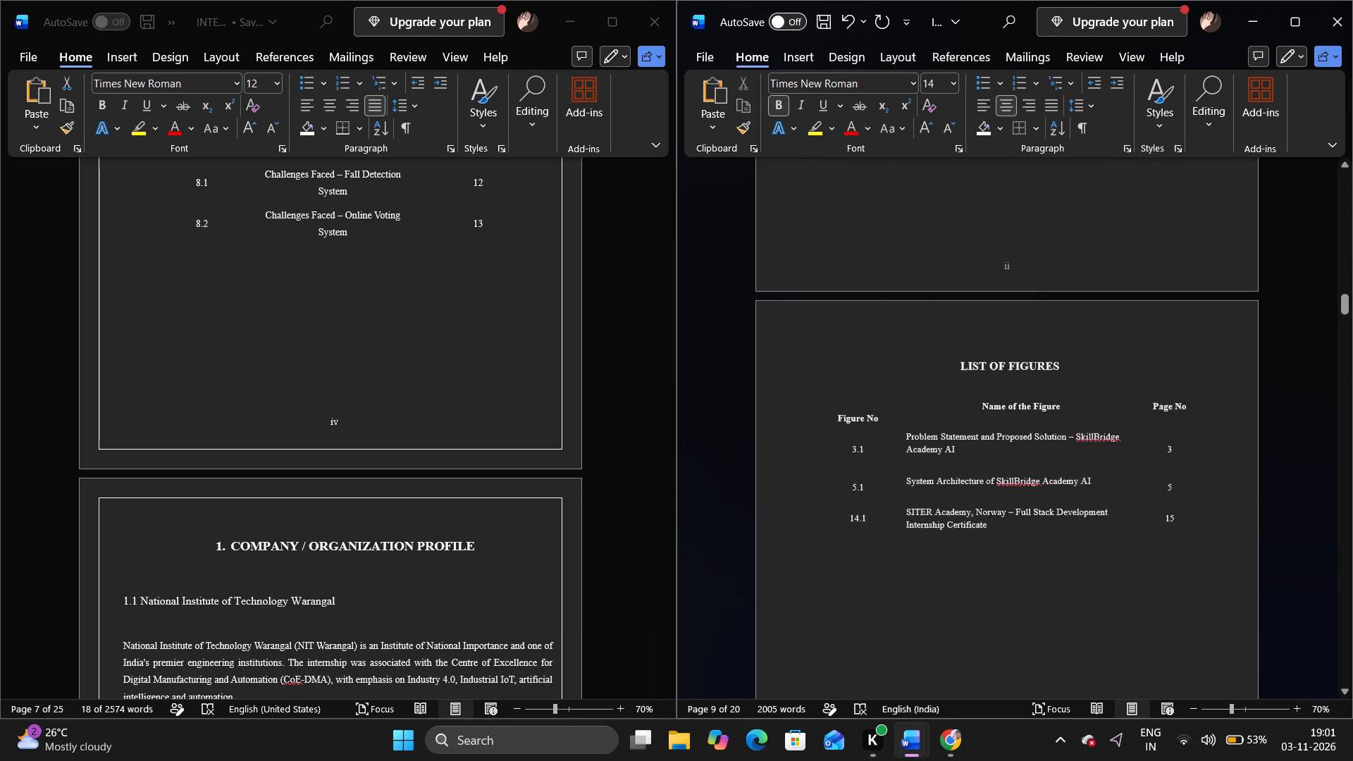
scroll(918, 531, up, 3)
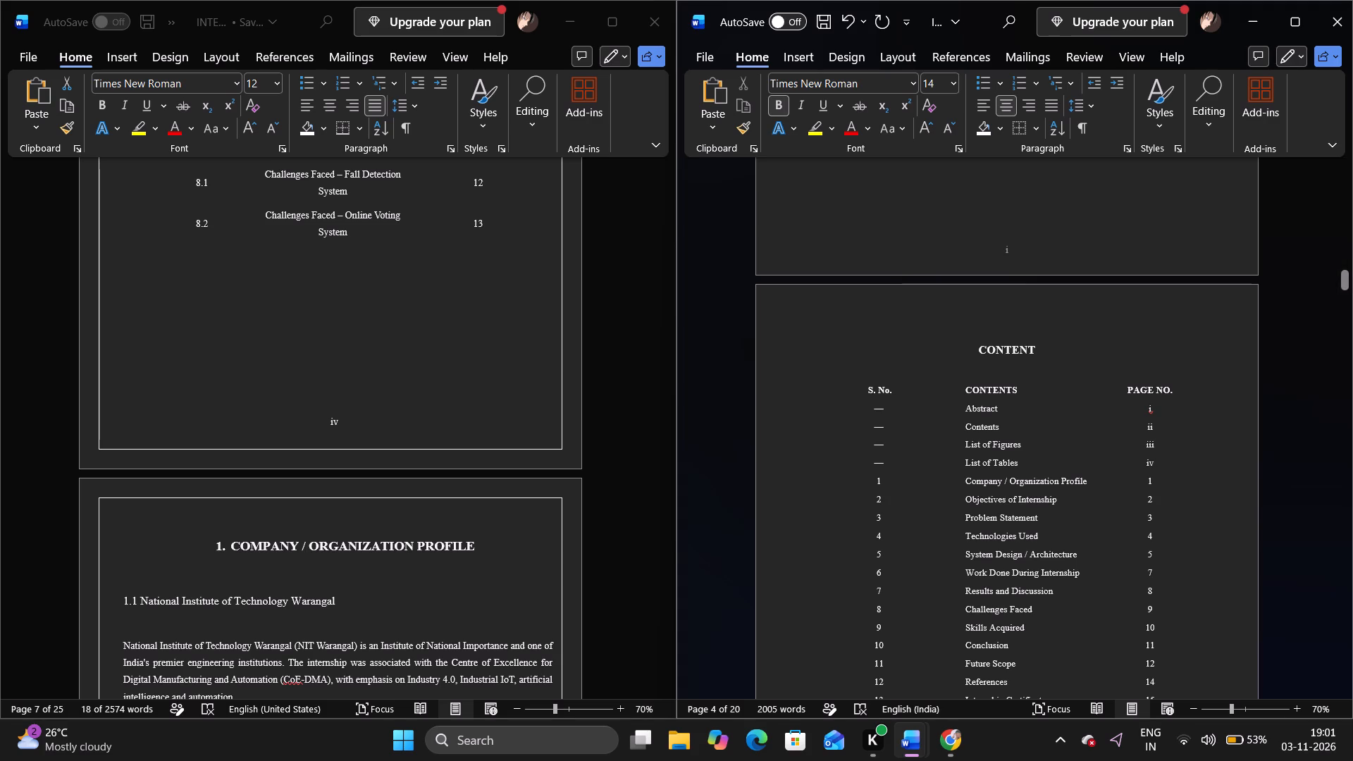
scroll(918, 531, down, 2)
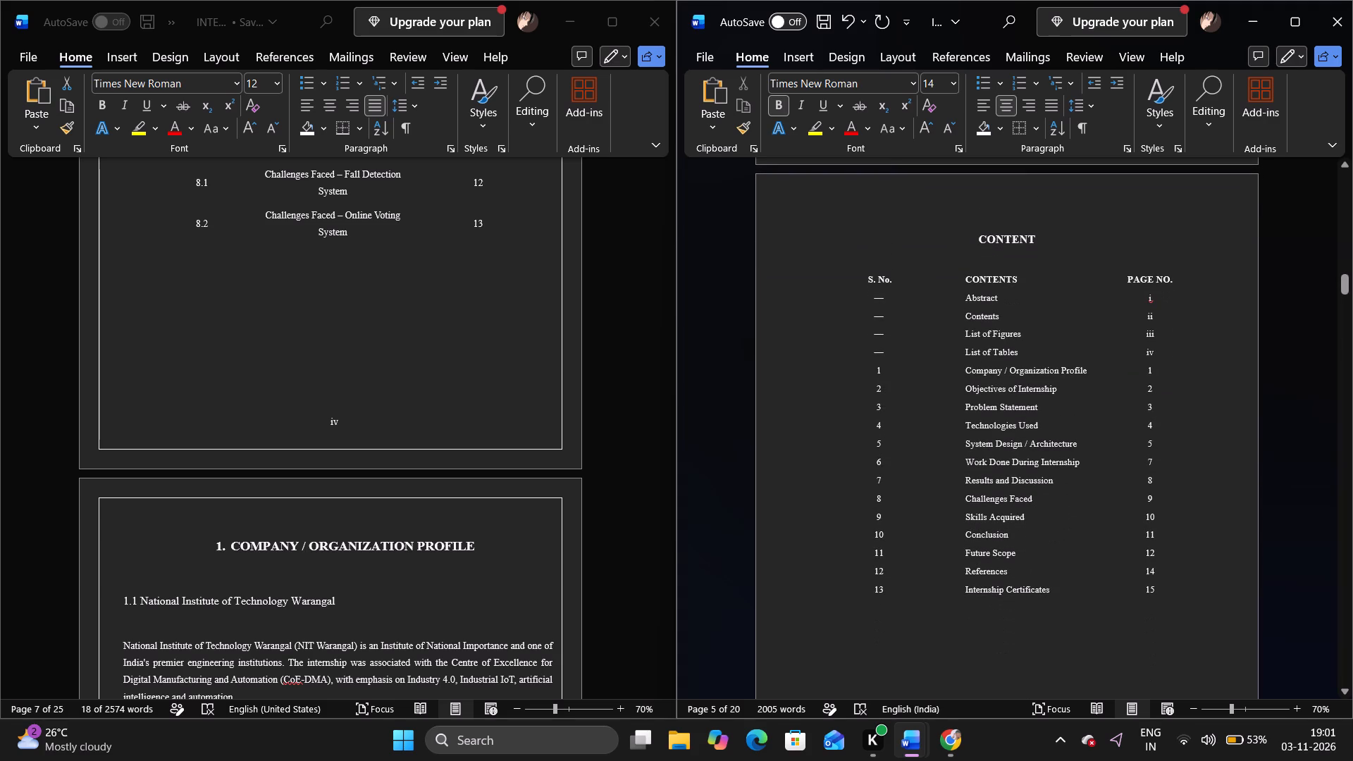
scroll(918, 531, down, 8)
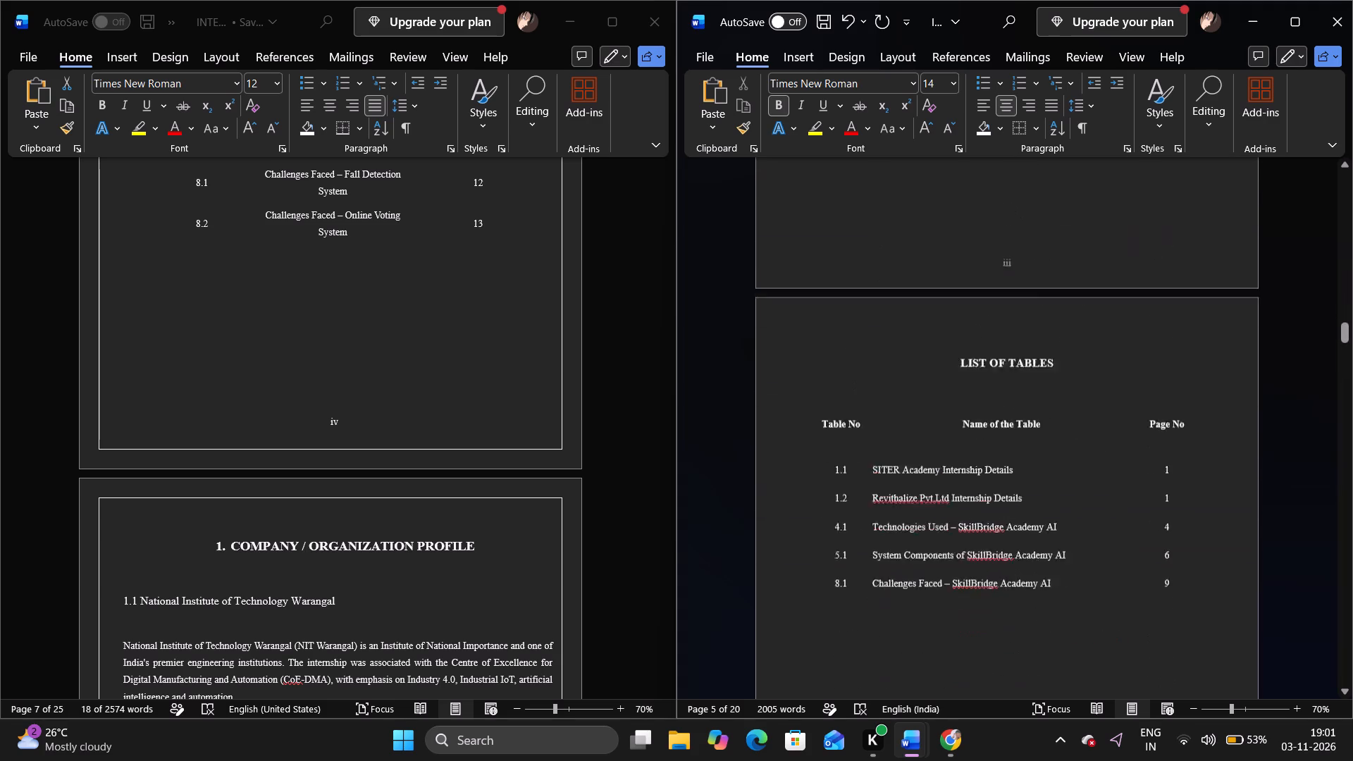
Compare the report's opening chapters with the reference's Company / Organization Profile and Objectives of Internship pages.
scroll(918, 531, down, 8)
scroll(918, 531, up, 5)
scroll(918, 531, down, 1)
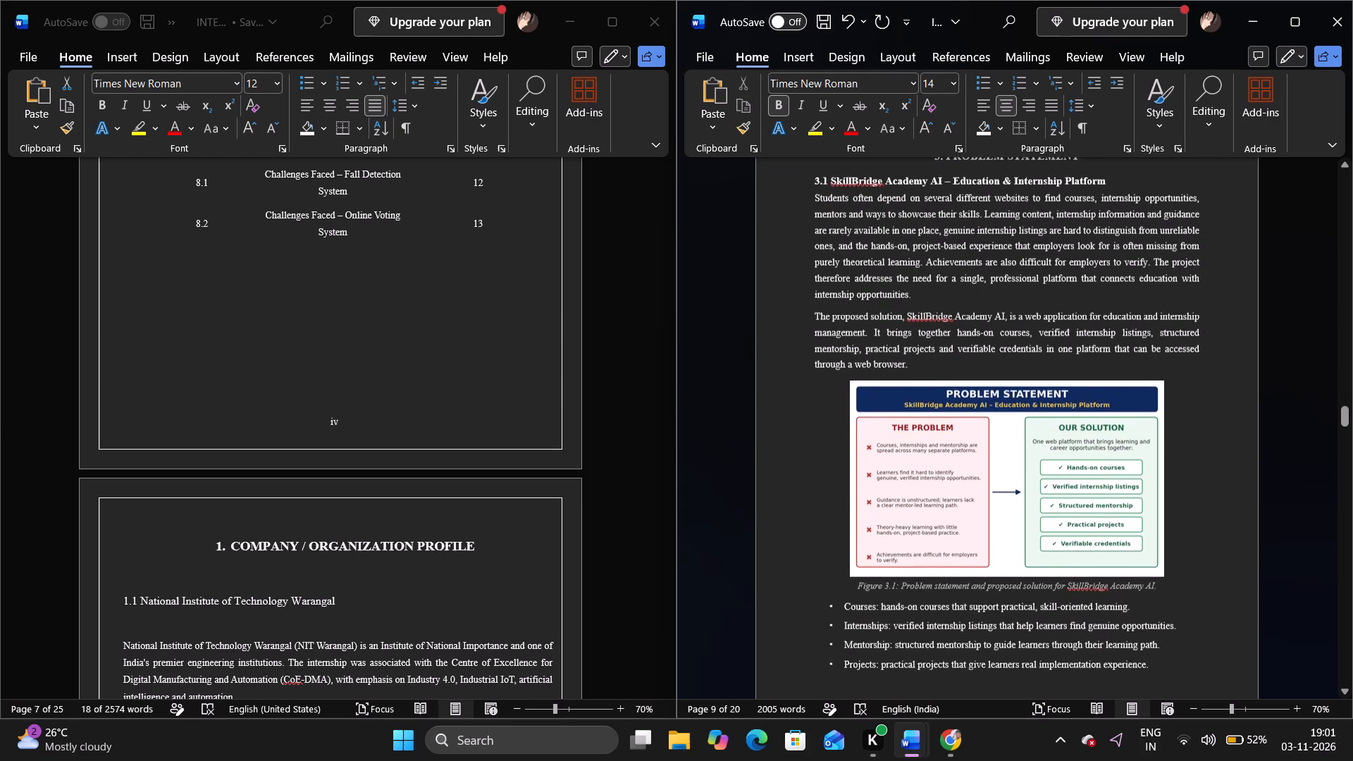
scroll(918, 531, down, 1)
scroll(324, 510, down, 6)
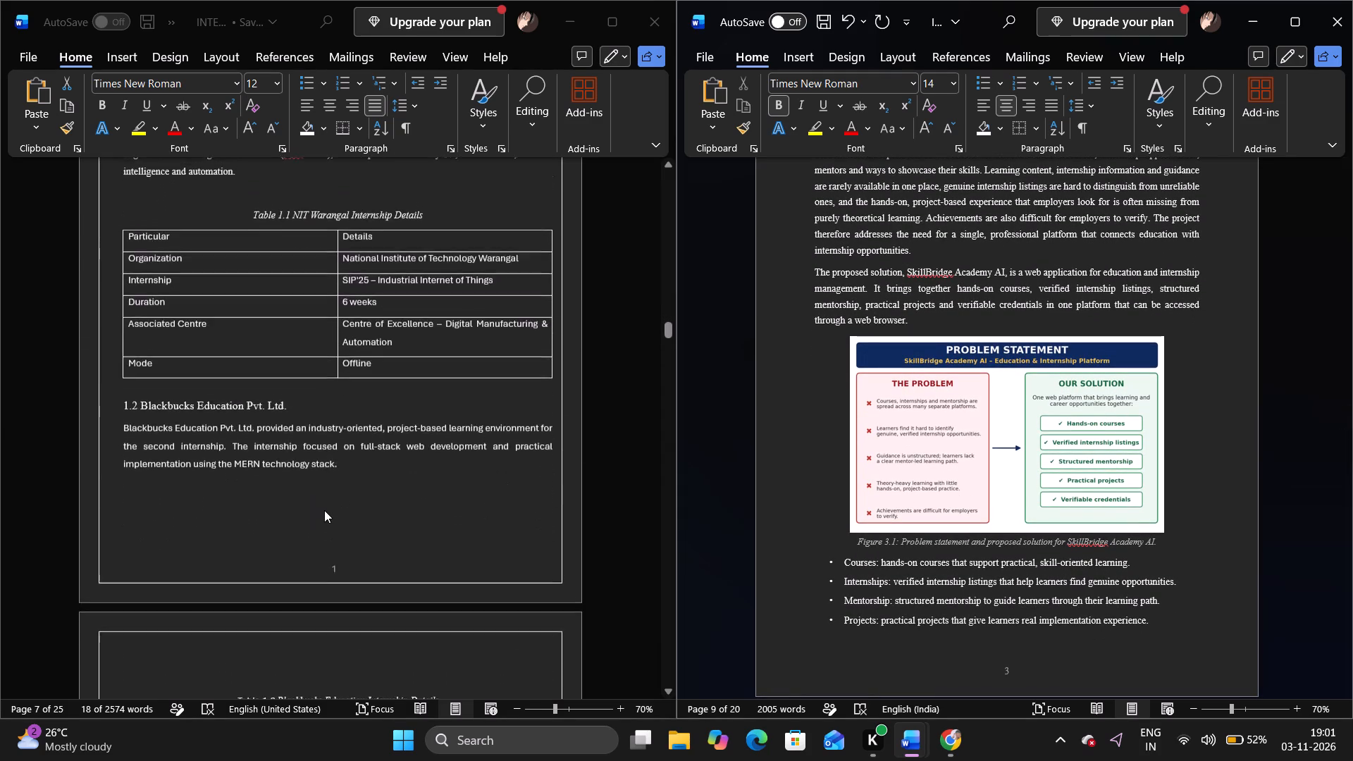
scroll(324, 510, down, 8)
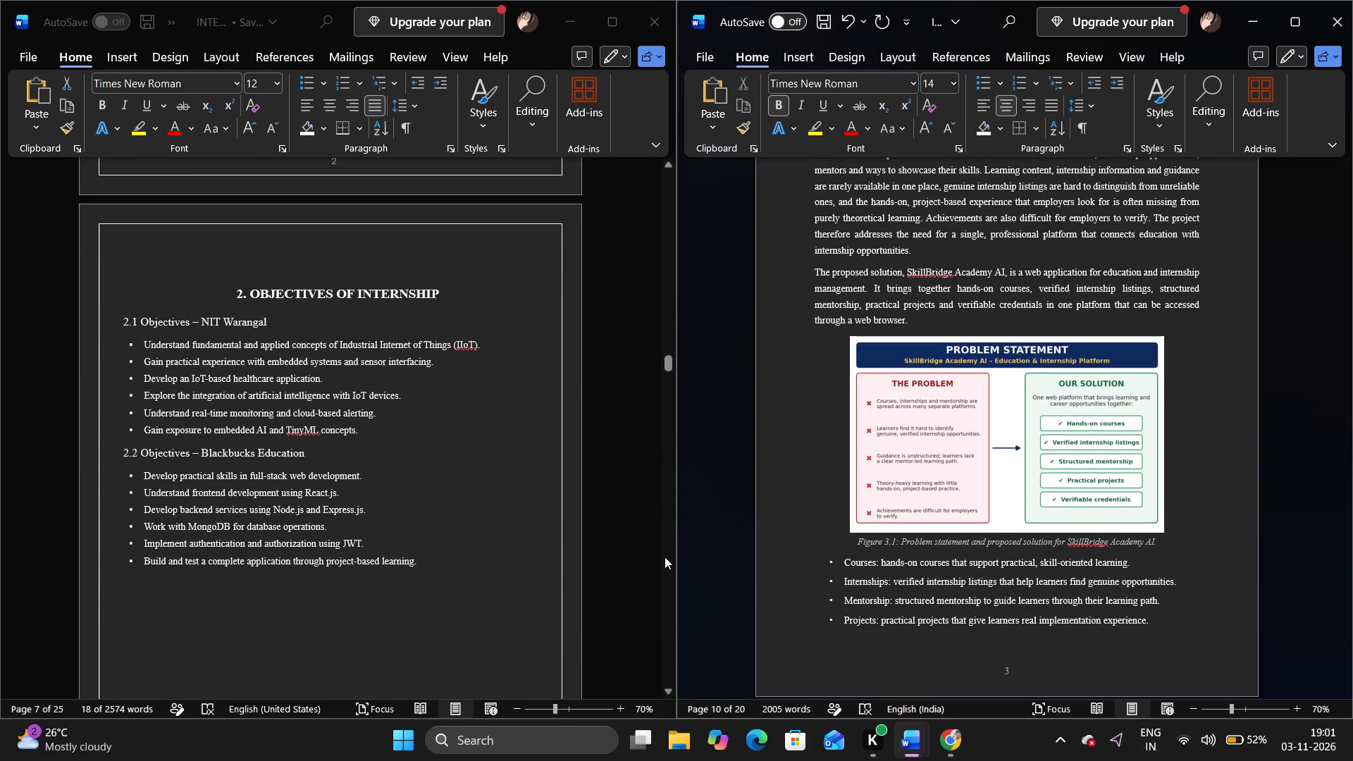
scroll(665, 557, up, 1)
scroll(890, 529, up, 7)
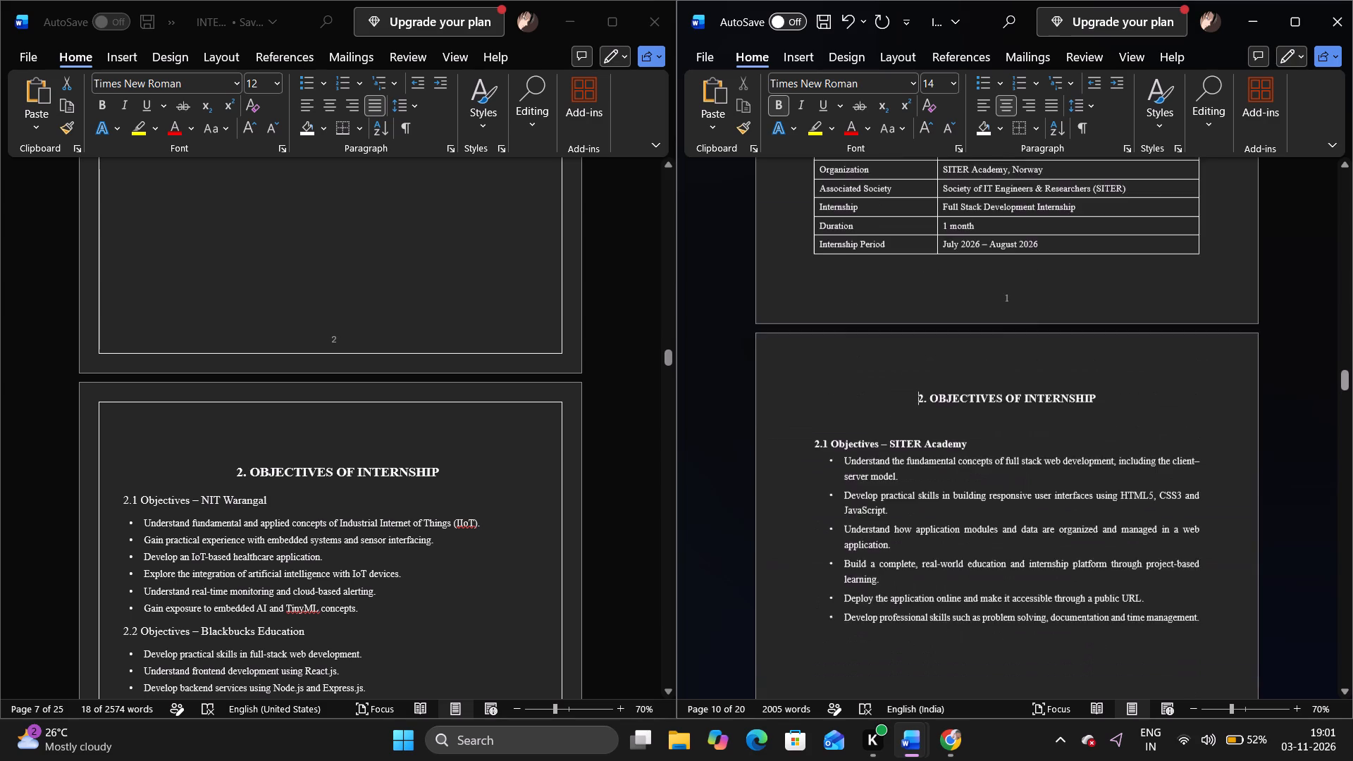
scroll(389, 545, down, 1)
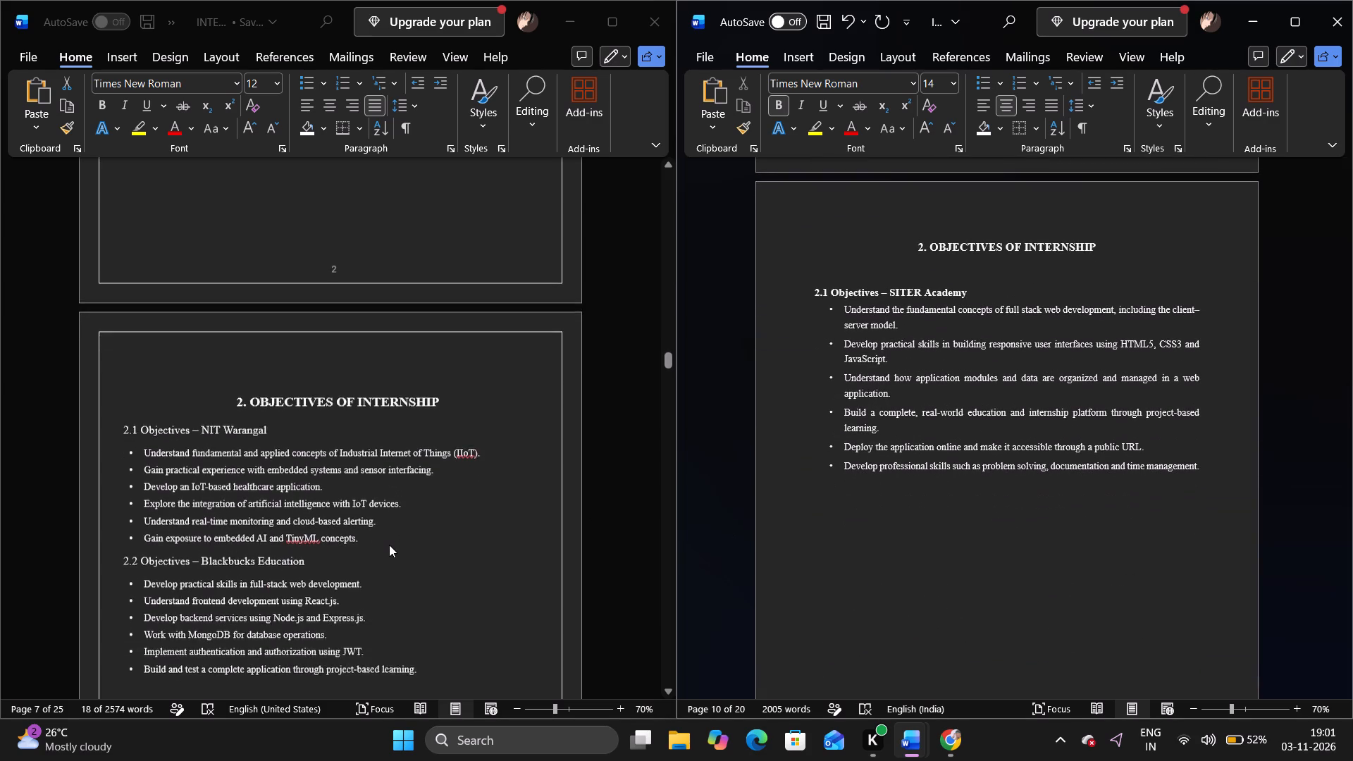
Compare the report's Objectives of Internship page with the same page in the reference report.
scroll(389, 545, down, 1)
scroll(937, 598, down, 1)
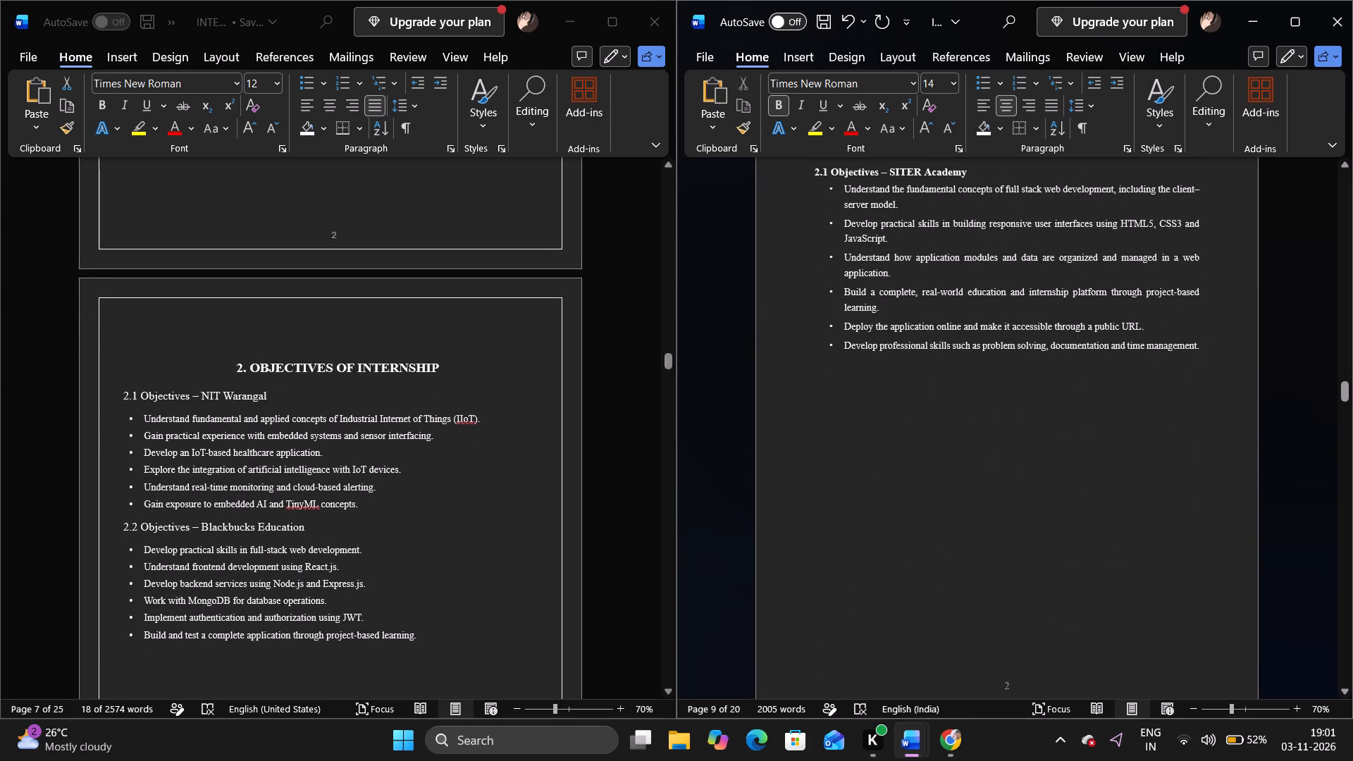
scroll(937, 598, down, 1)
scroll(441, 504, down, 1)
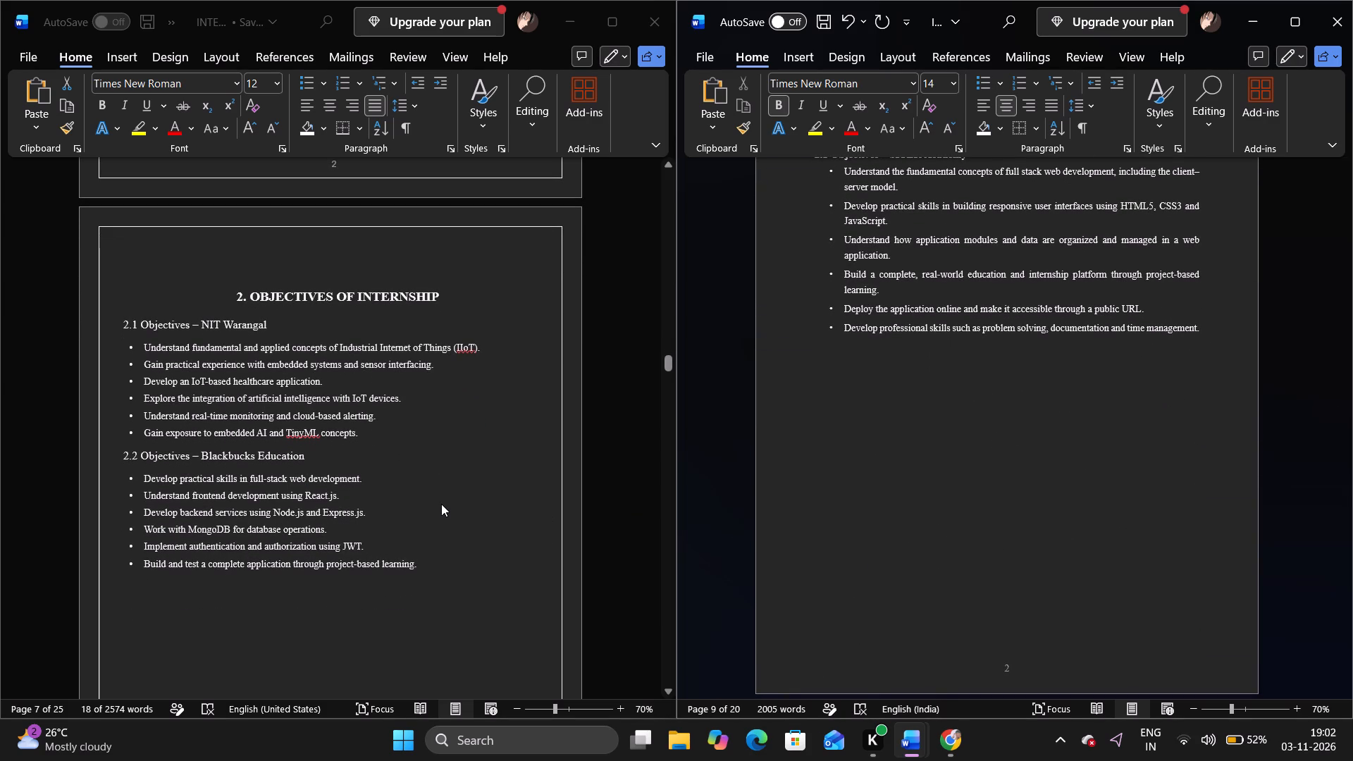
scroll(441, 504, up, 1)
scroll(898, 524, up, 1)
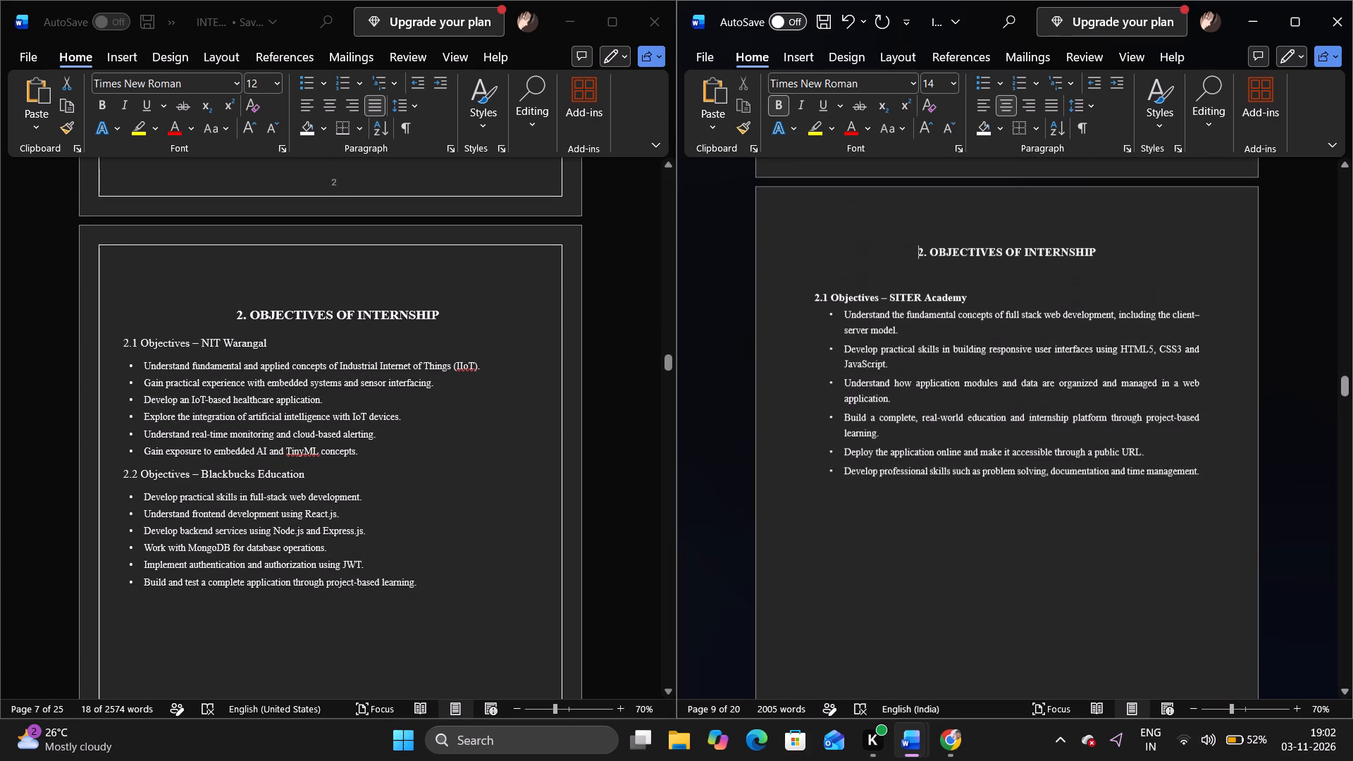
scroll(898, 524, up, 1)
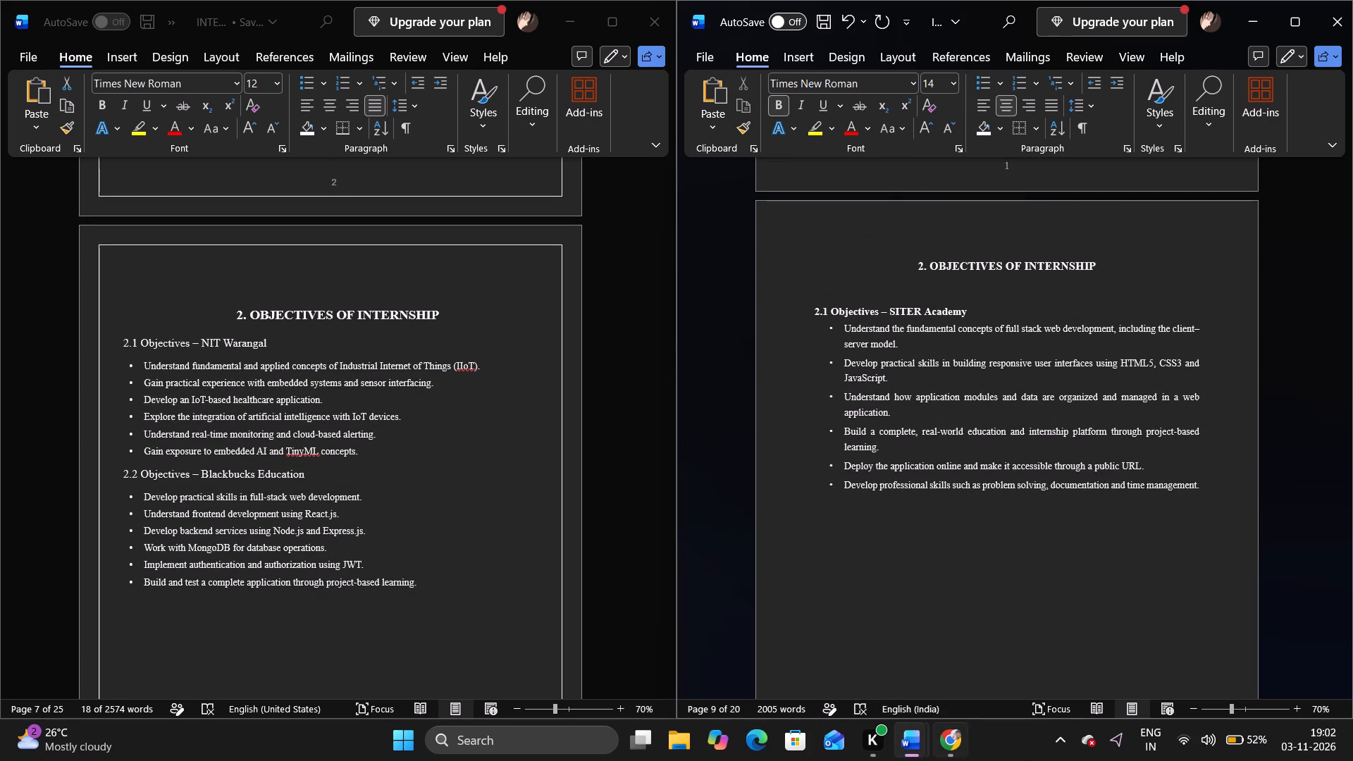
click(963, 748)
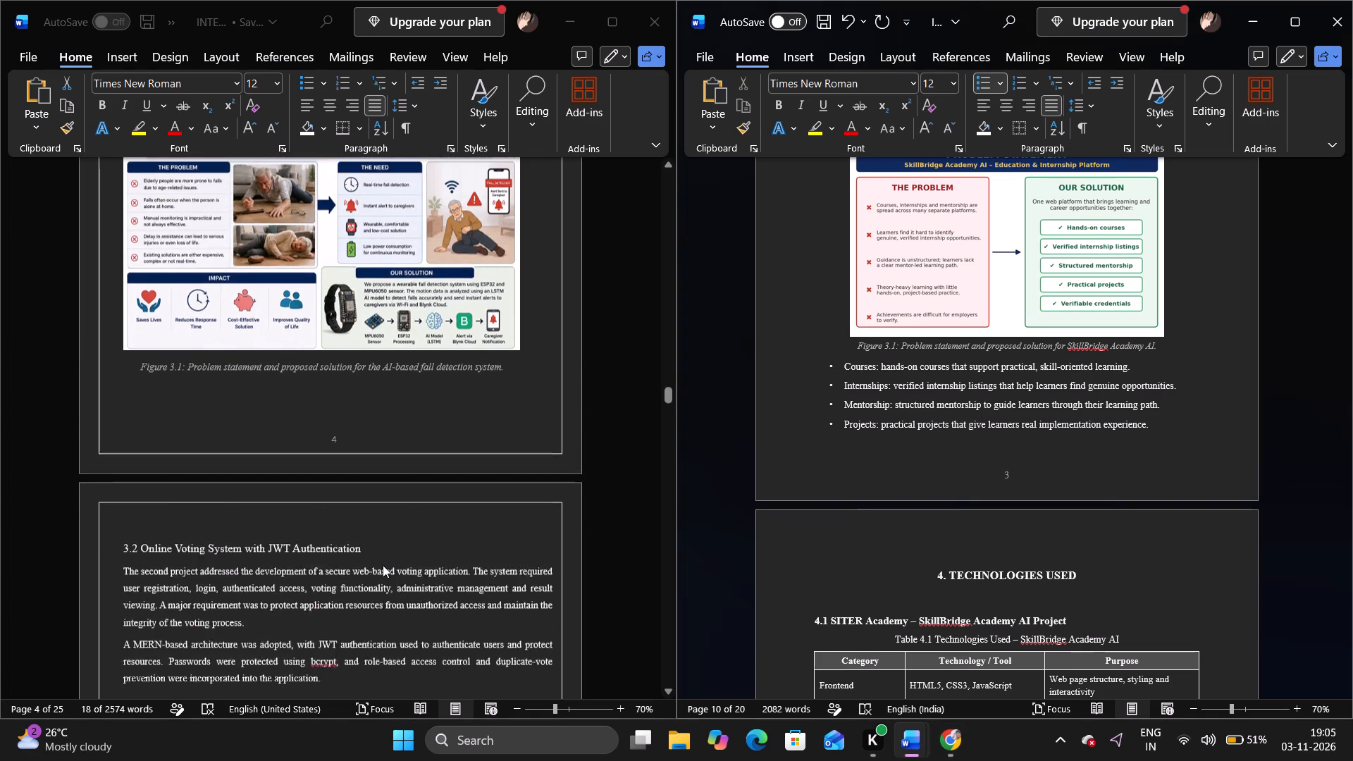
scroll(383, 565, up, 1)
scroll(977, 519, up, 1)
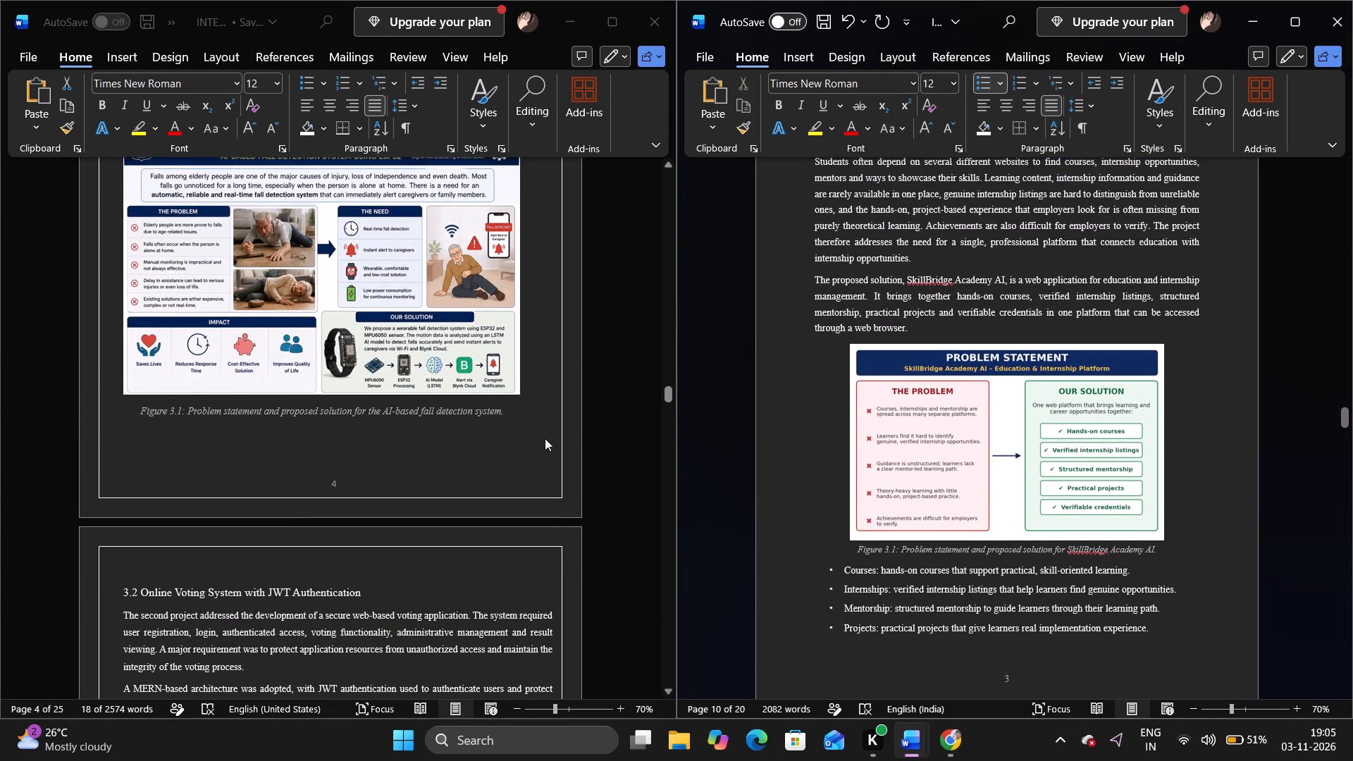
scroll(545, 438, up, 3)
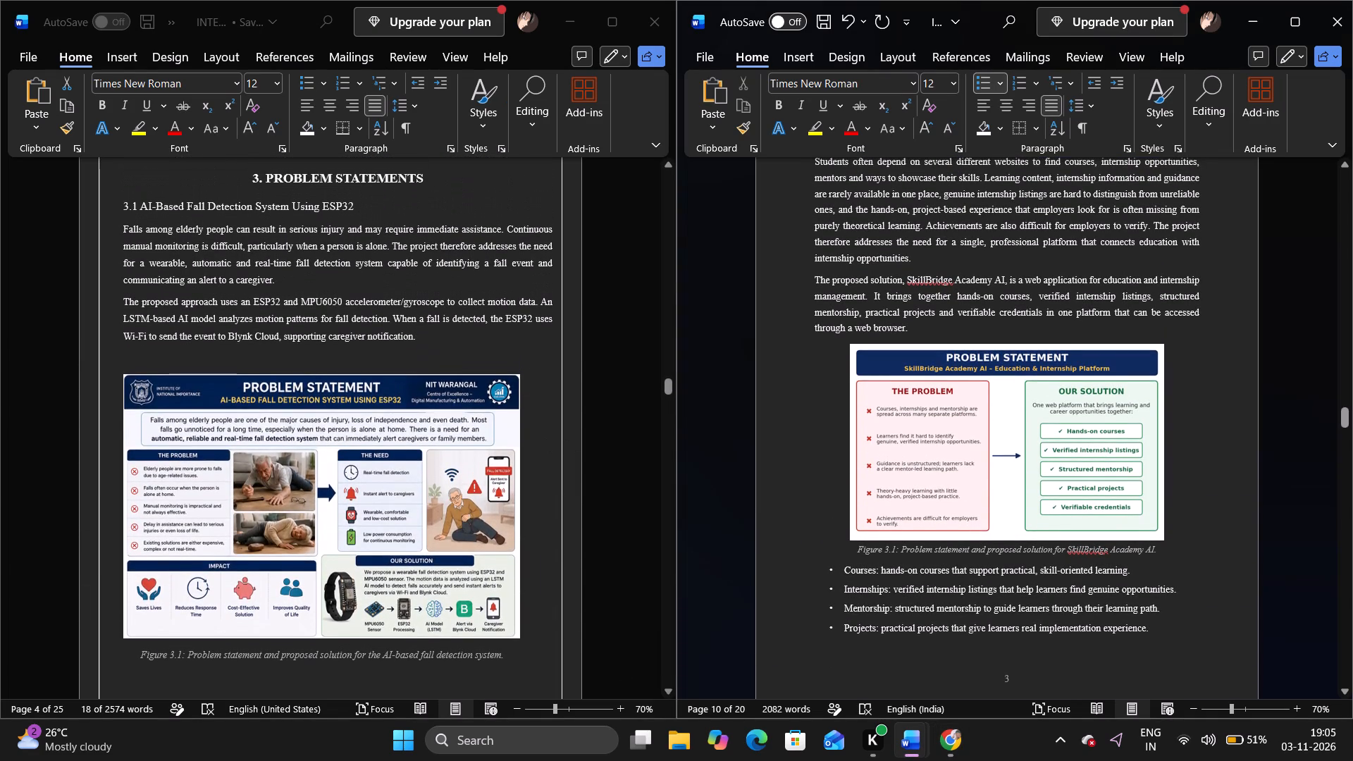
scroll(1097, 443, up, 1)
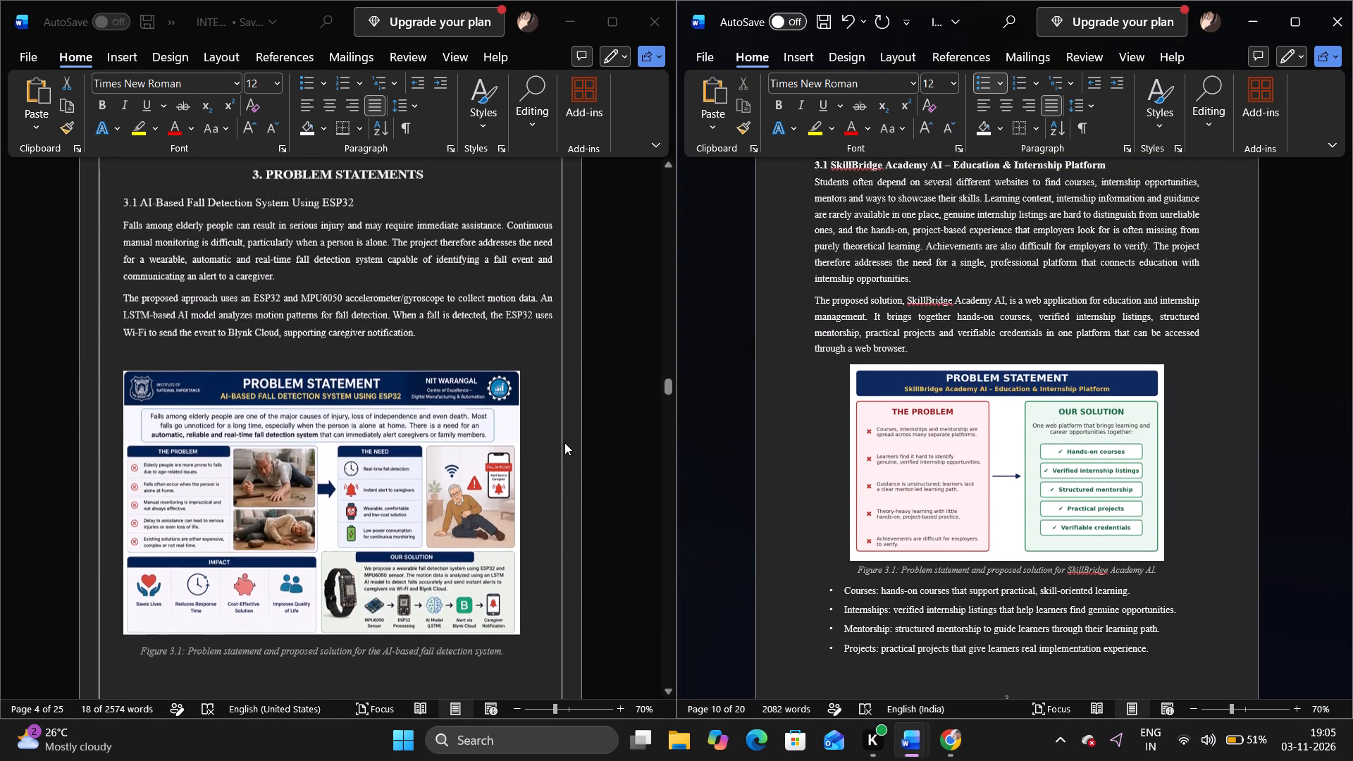
scroll(947, 422, up, 1)
scroll(947, 422, down, 1)
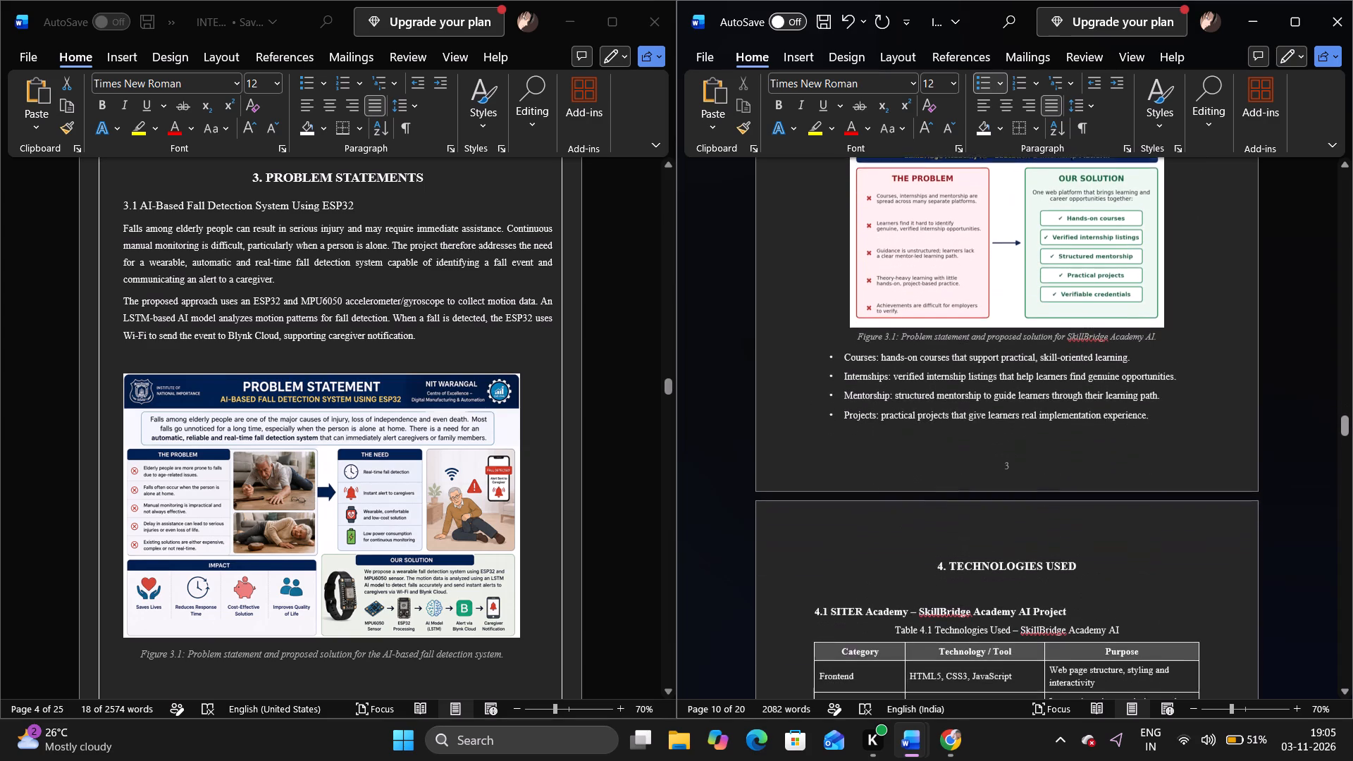
scroll(947, 422, down, 1)
scroll(467, 417, down, 6)
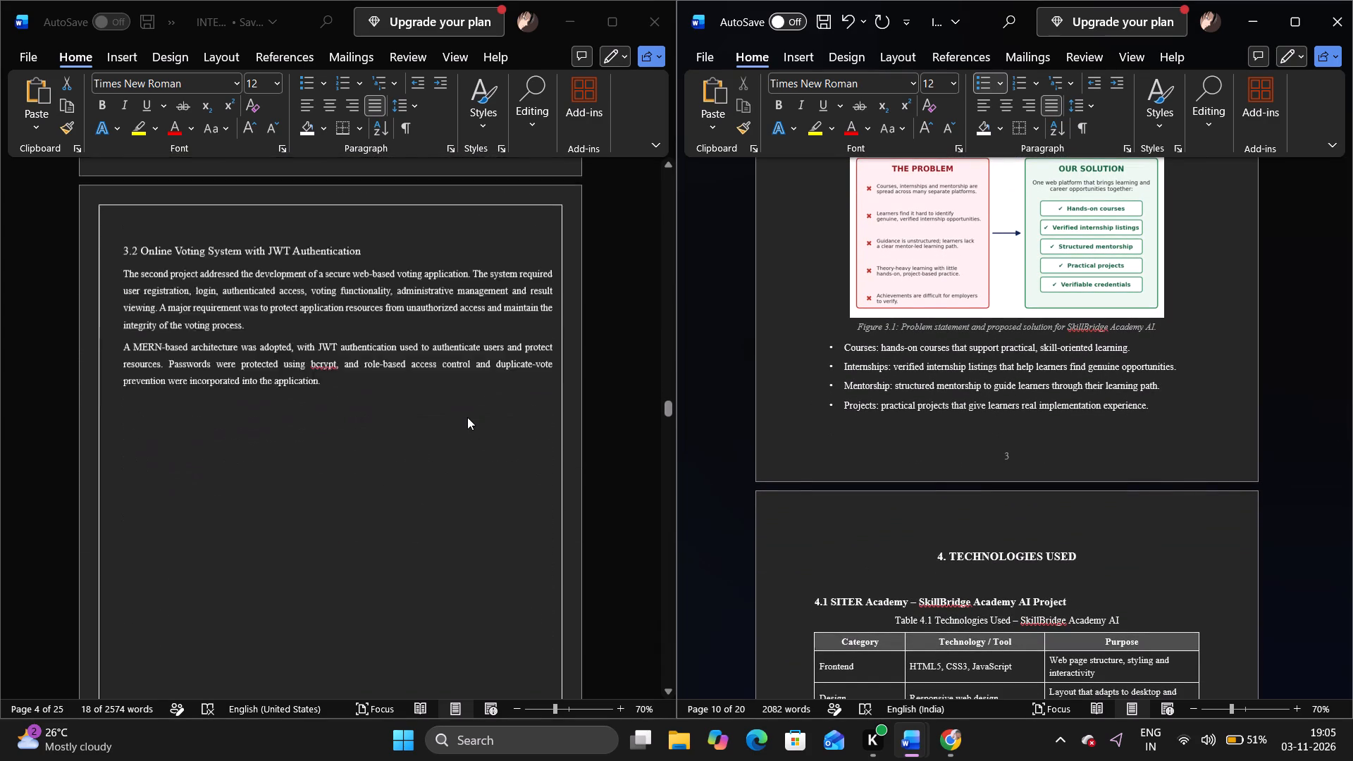
scroll(467, 417, up, 1)
scroll(799, 467, up, 1)
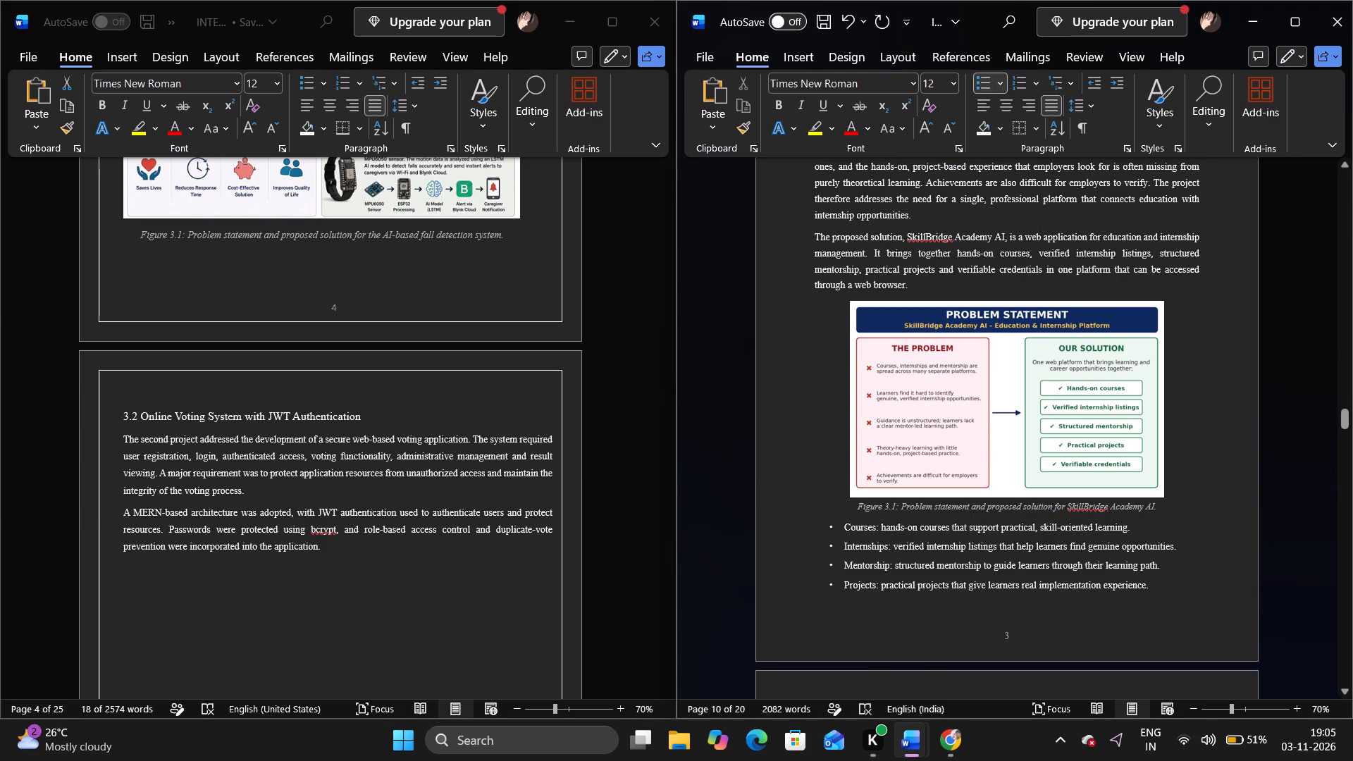
Add an empty, unbulleted paragraph after the "Projects" bullet that ends the Problem Statement chapter.
click(1157, 583)
key(Return)
scroll(1157, 583, down, 1)
key(BackSpace)
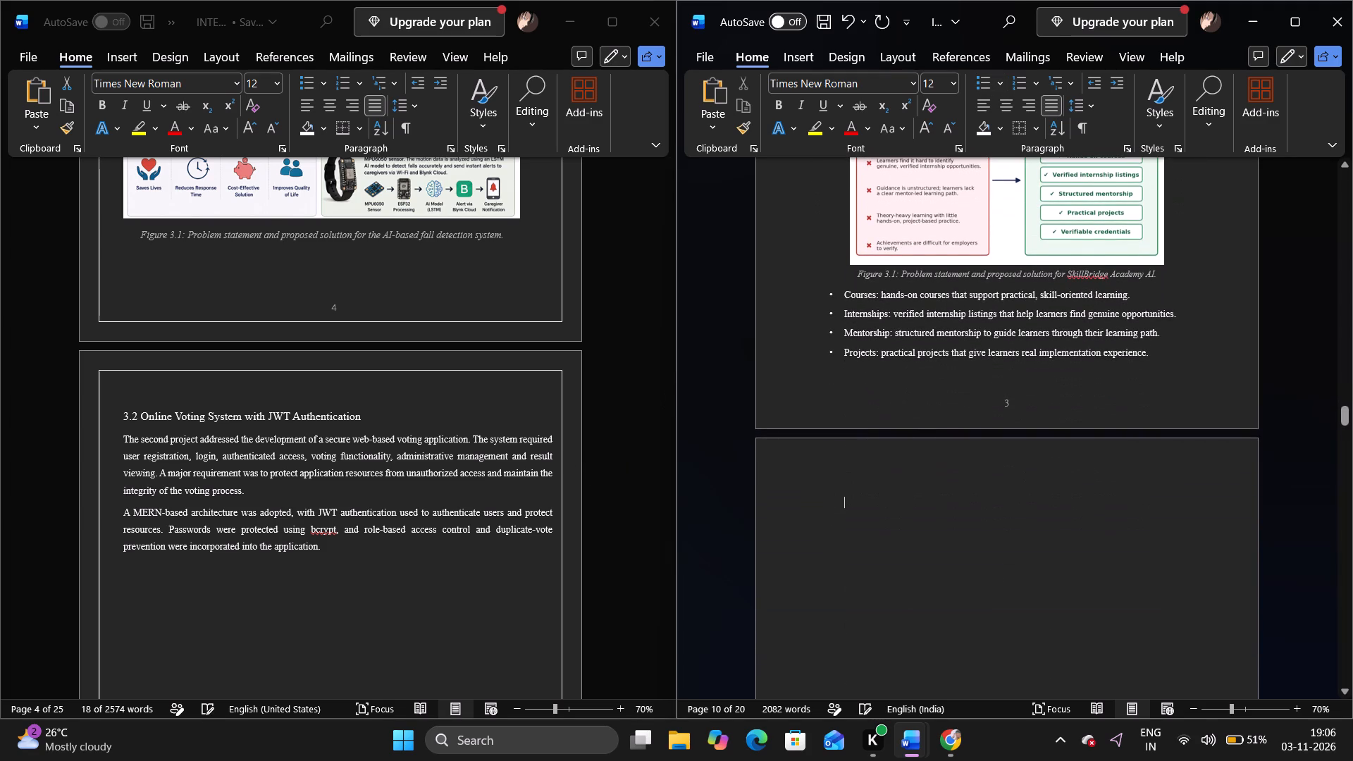
scroll(1157, 583, up, 3)
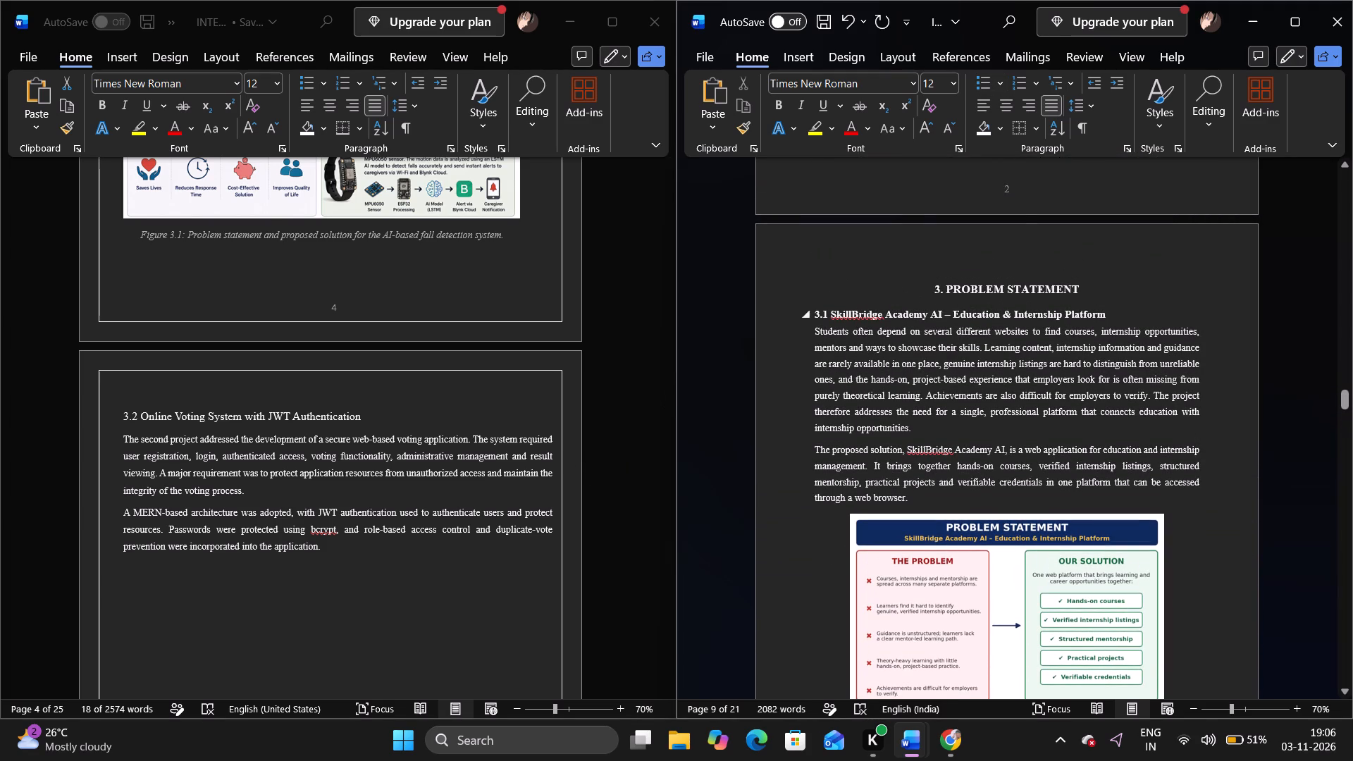
Copy the heading "3.1 SkillBridge Academy AI – Education & Internship Platform" into the empty paragraph after the "Projects" bullet.
drag(1108, 311, 819, 294)
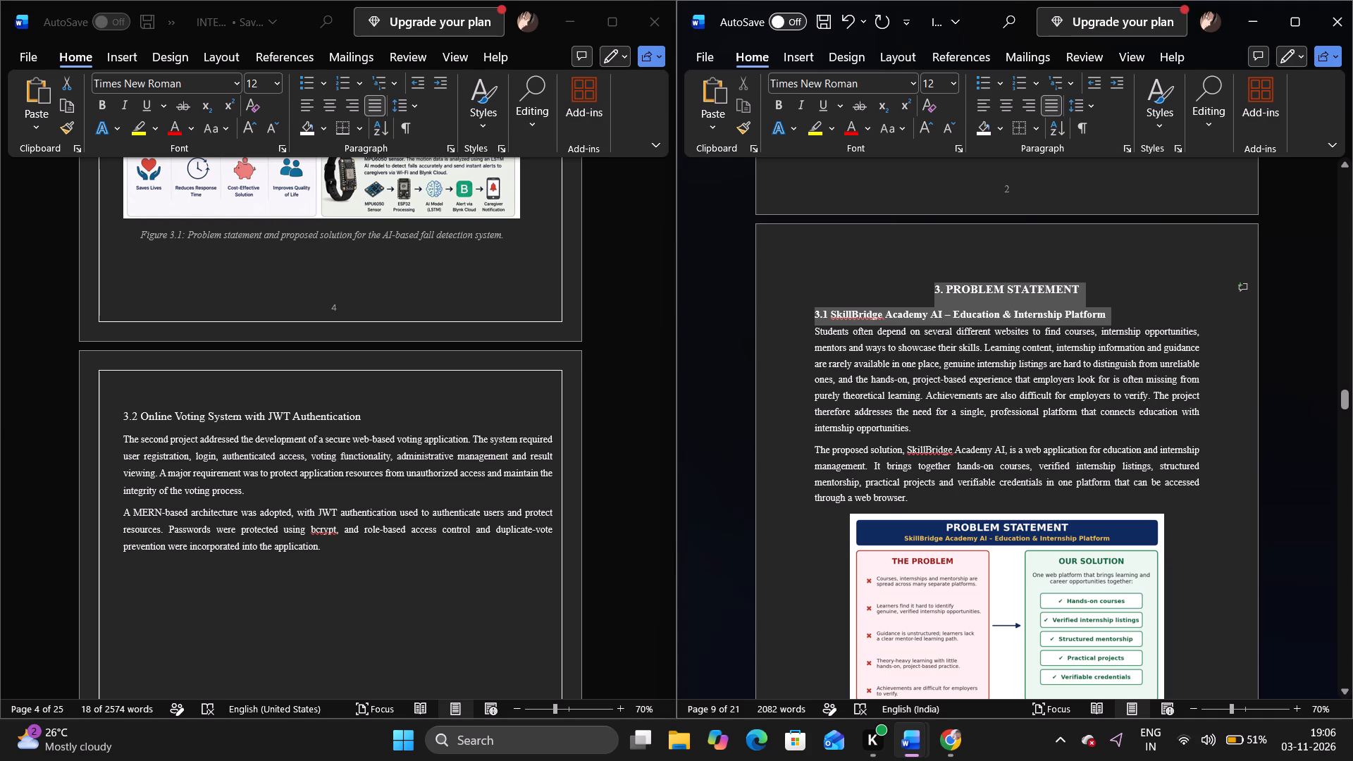
drag(819, 294, 805, 321)
key(ctrl+c)
key(alt+Tab)
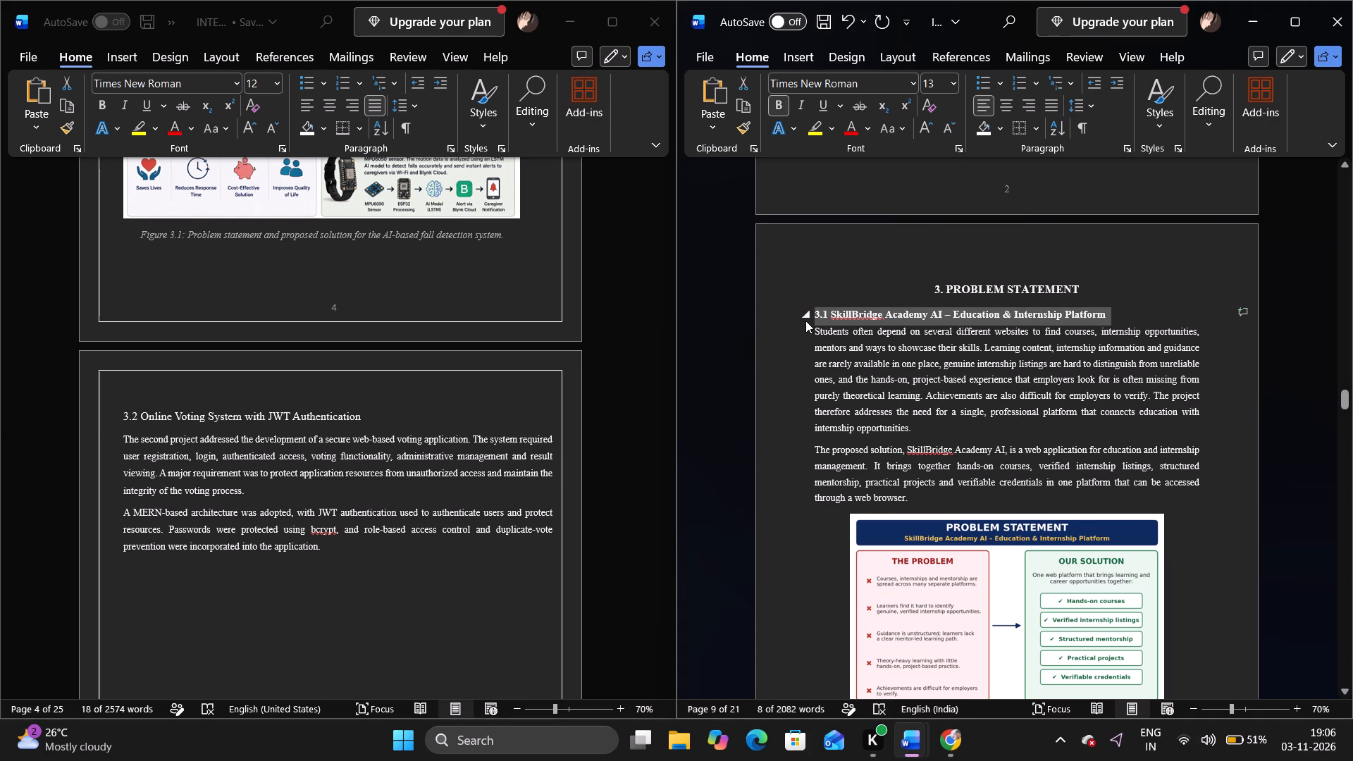
key(alt+Tab)
scroll(901, 555, down, 1)
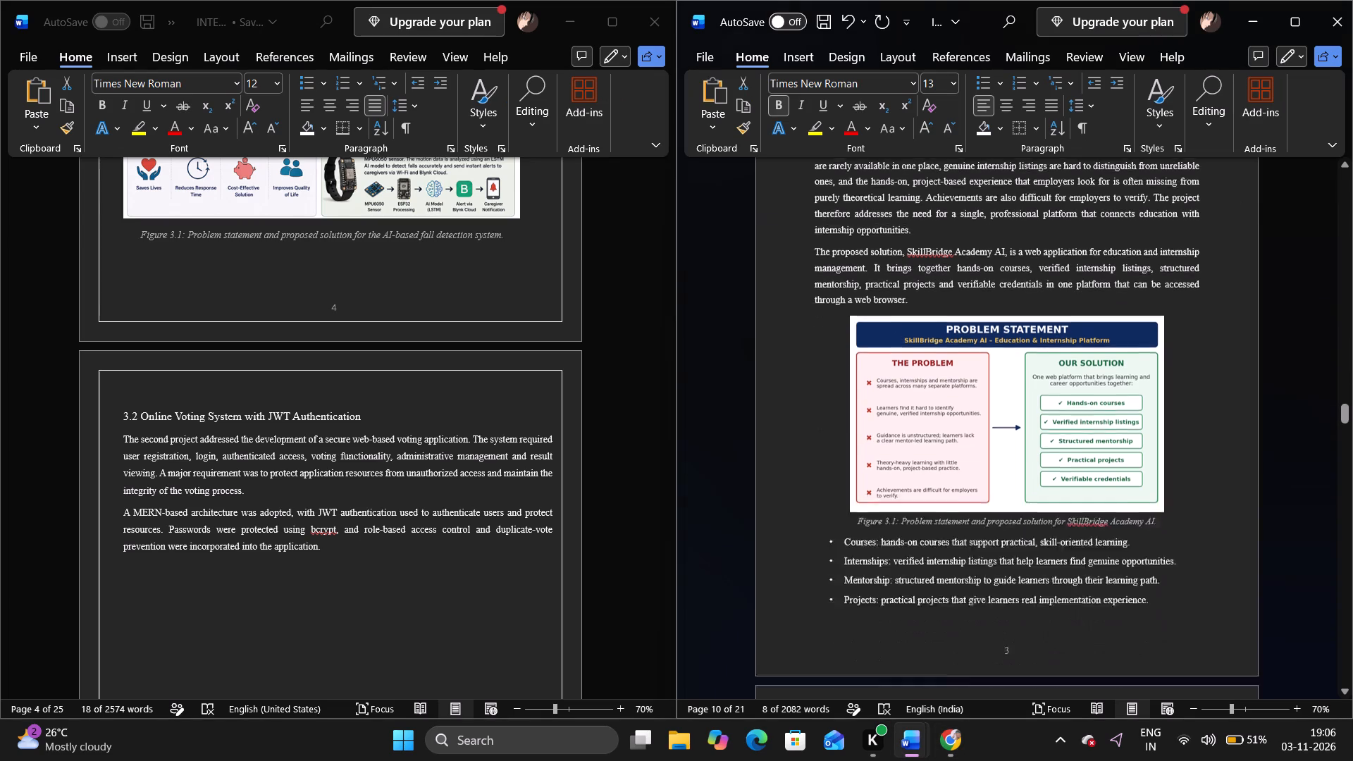
scroll(901, 555, down, 1)
click(889, 540)
key(ctrl+v)
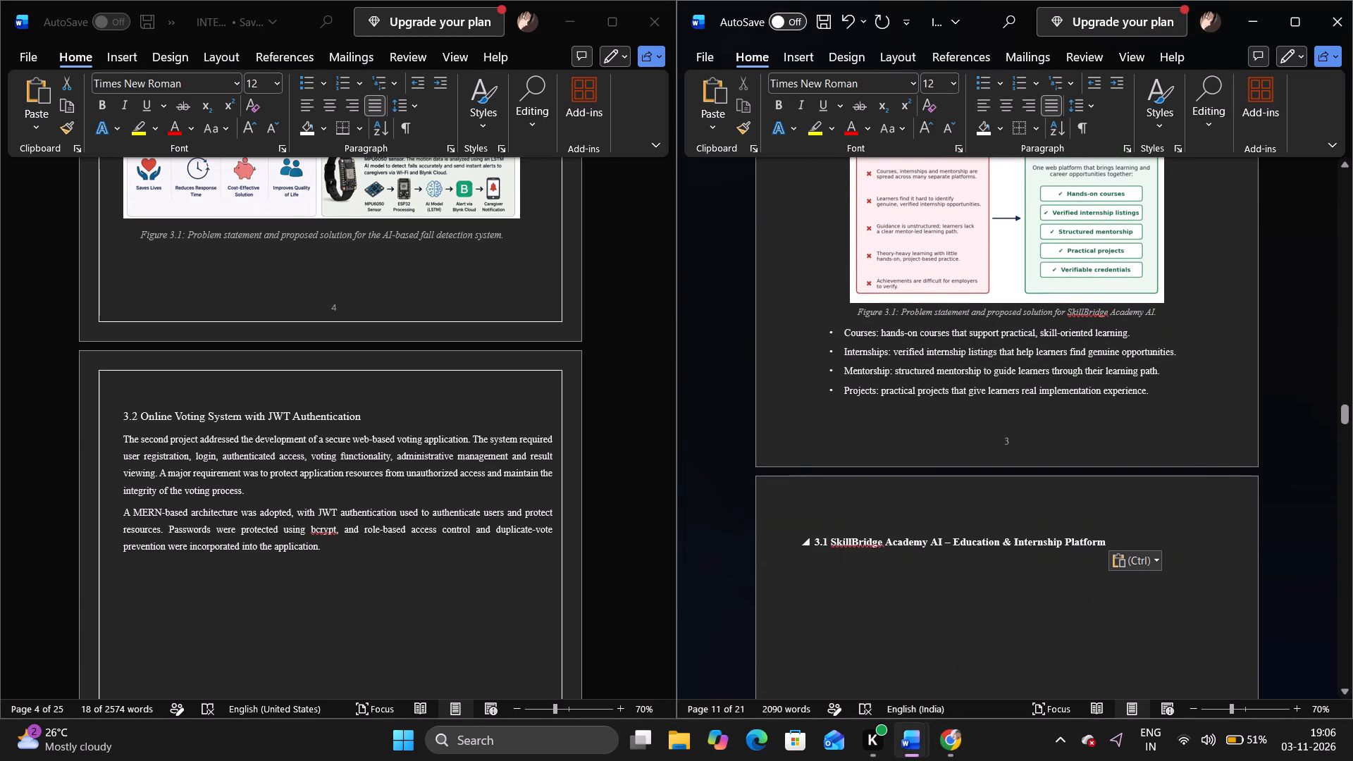
Change the pasted heading's text to "3.2 Revithalize Pvt.Ltd".
drag(1113, 536, 829, 523)
key(BackSpace)
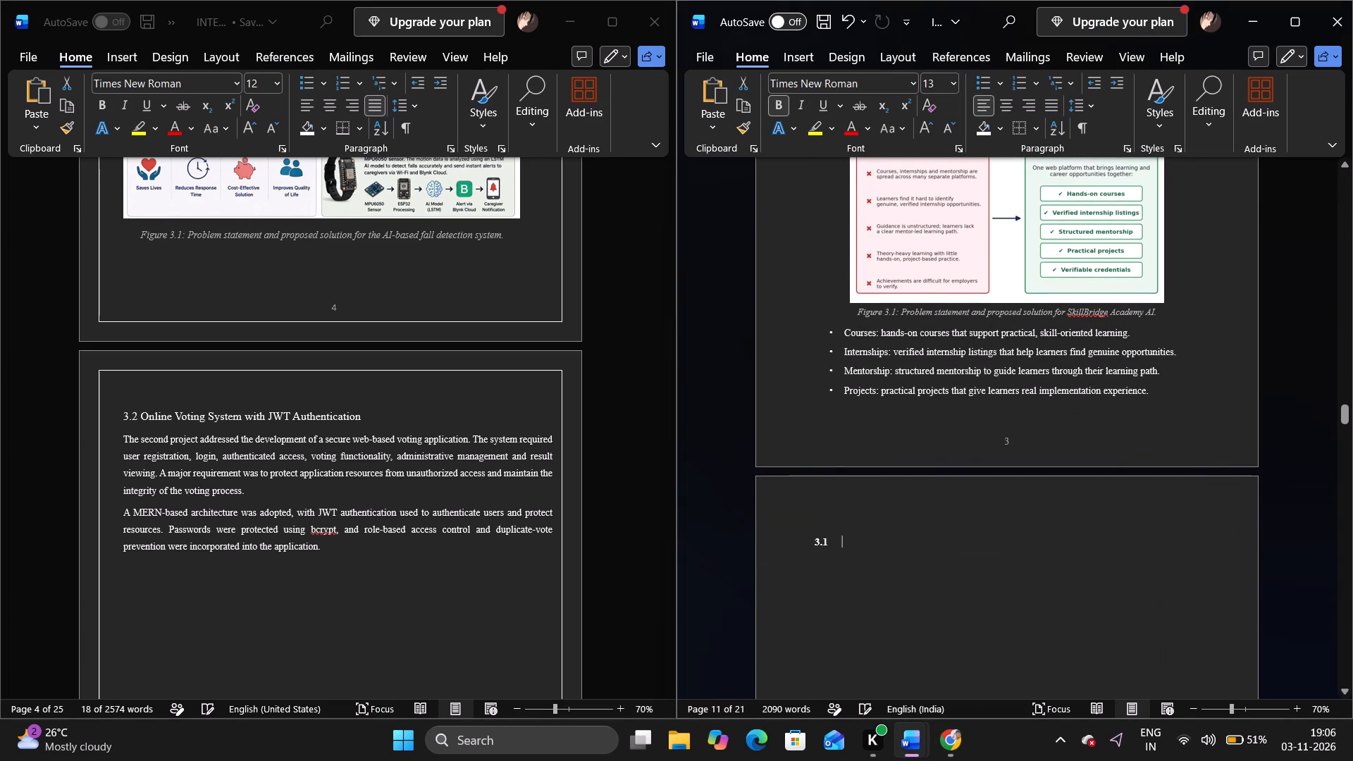
key(BackSpace)
key(BackSpace)
text(2)
key(space)
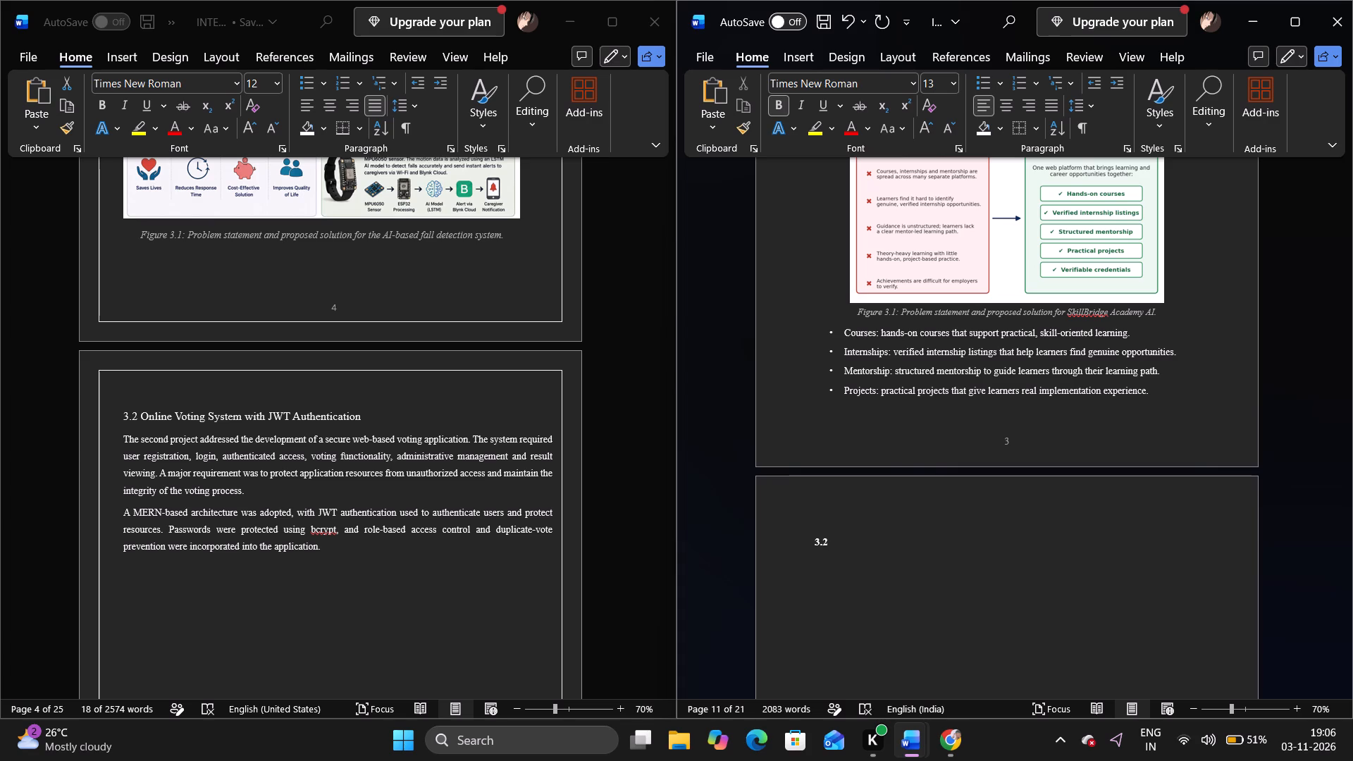
text(RE)
key(BackSpace)
text(evr)
key(BackSpace)
text(ih)
scroll(829, 523, up, 1)
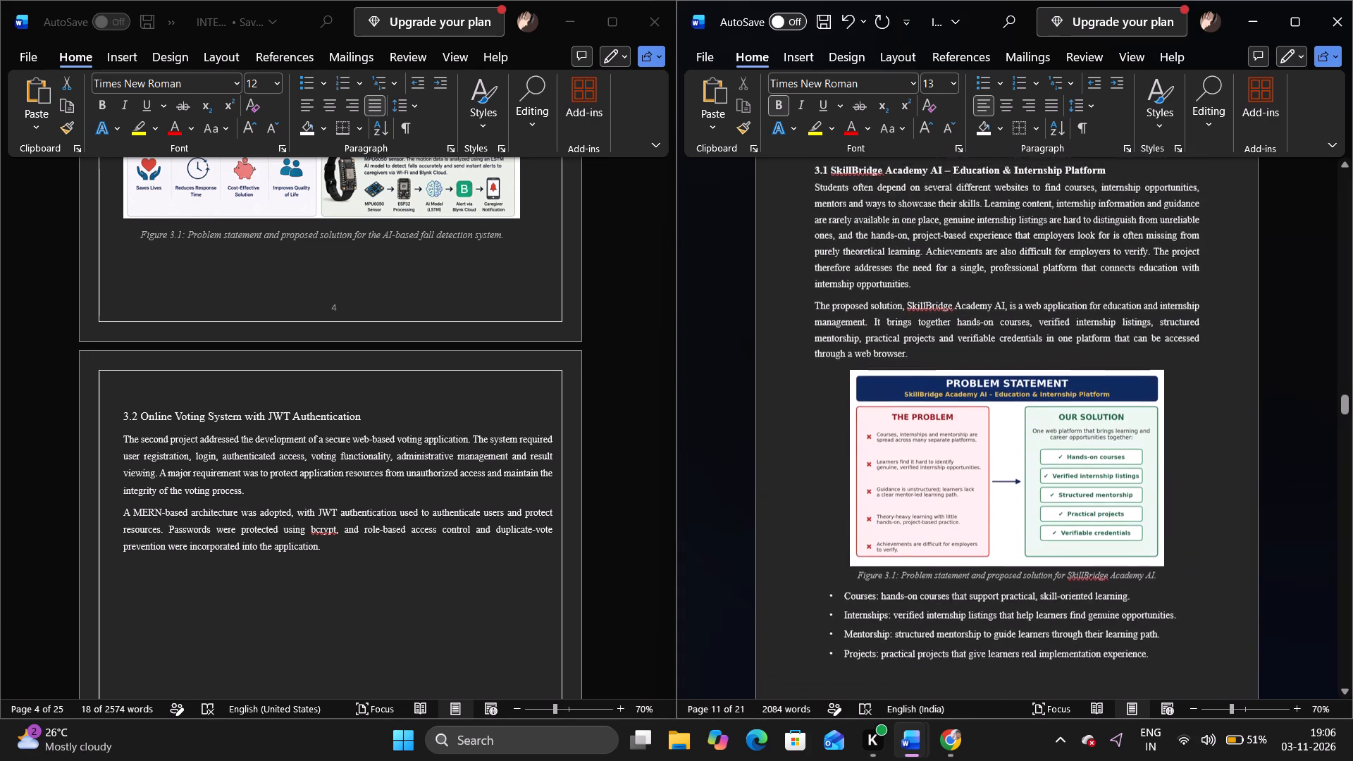
scroll(829, 523, up, 2)
key(BackSpace)
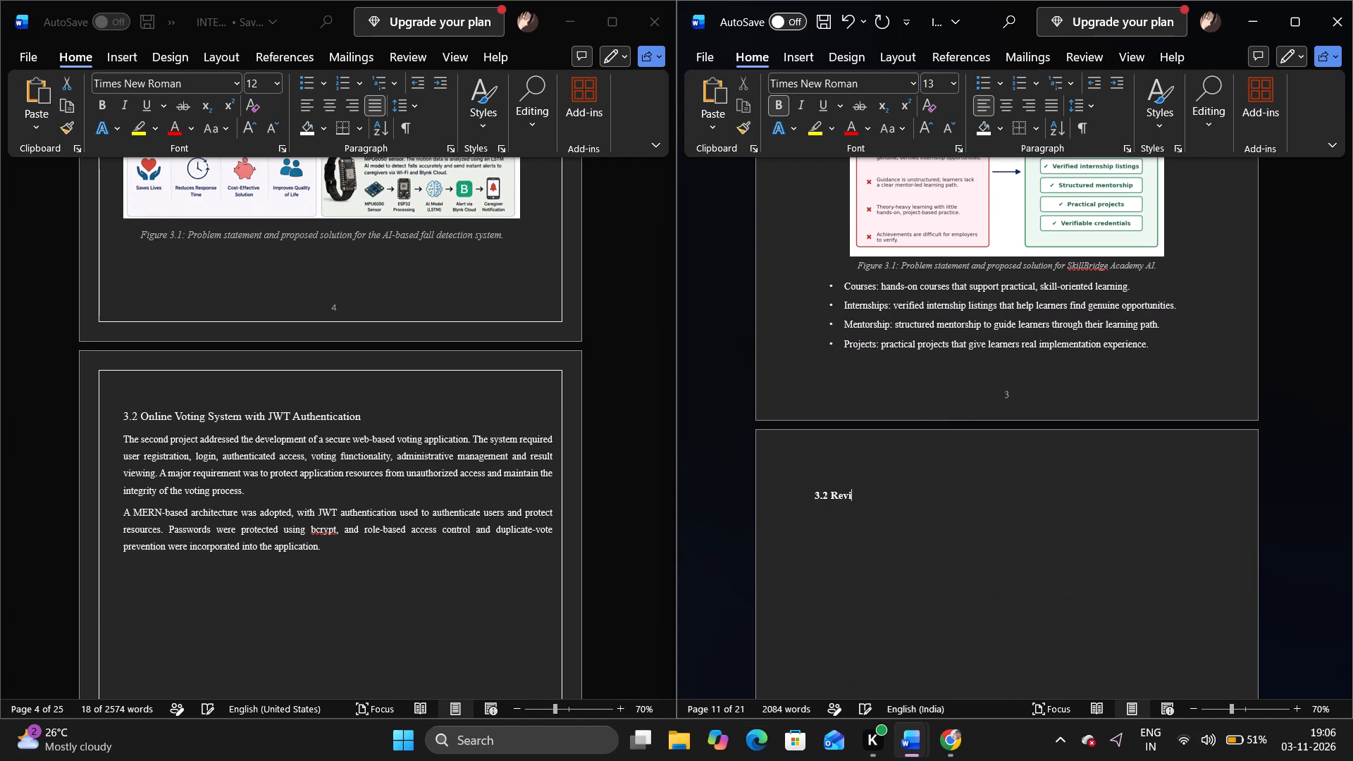
text(thalize Pvt)
text(.Ltv)
key(BackSpace)
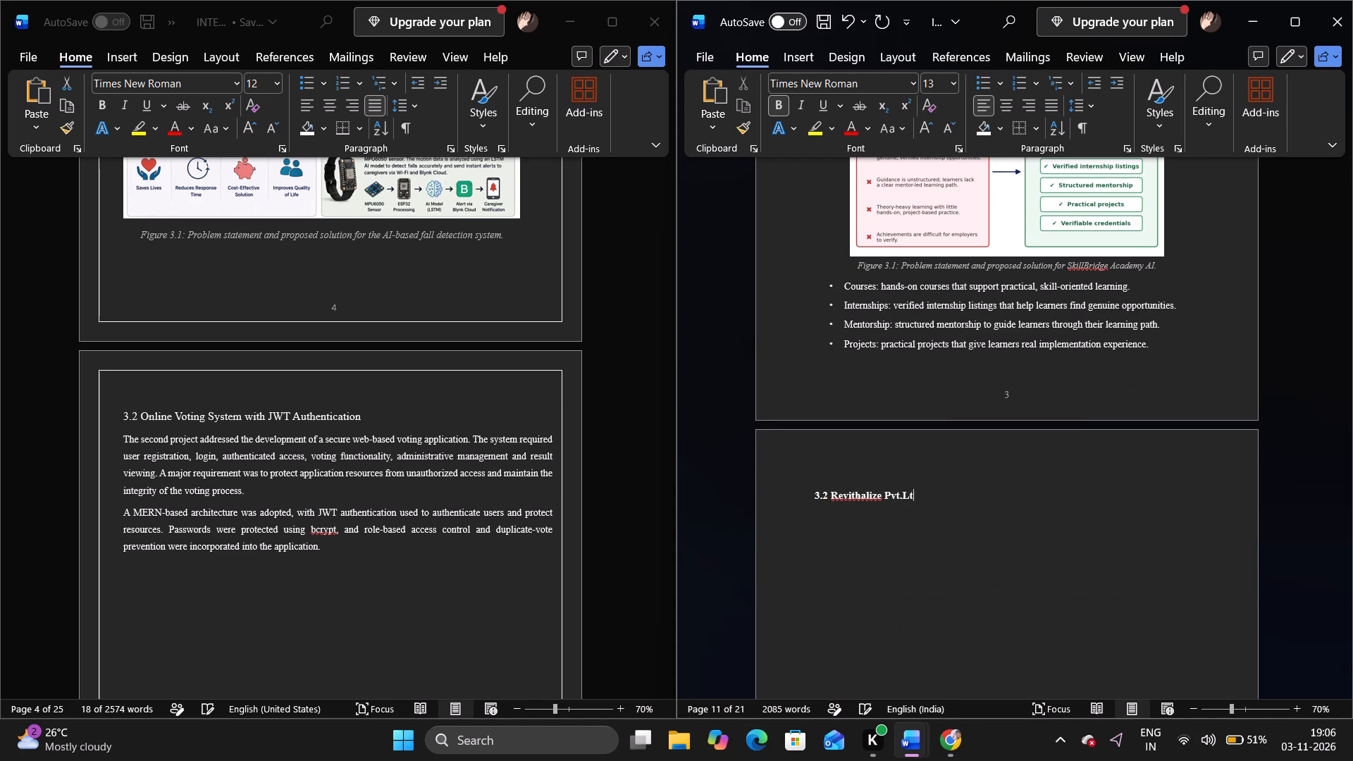
key(d)
Append "(EV retrofitting)" to the end of the 3.2 Revithalize heading.
scroll(829, 523, up, 3)
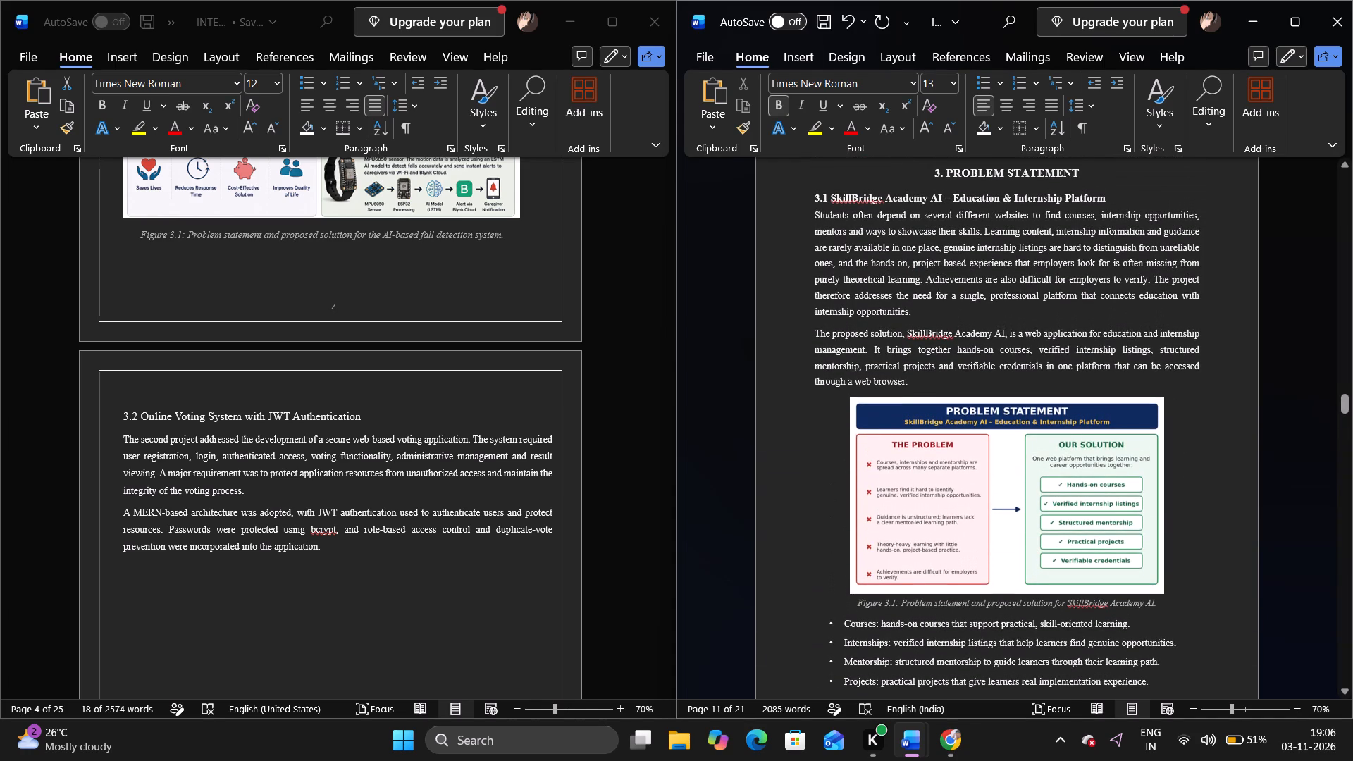
key(alt+Tab)
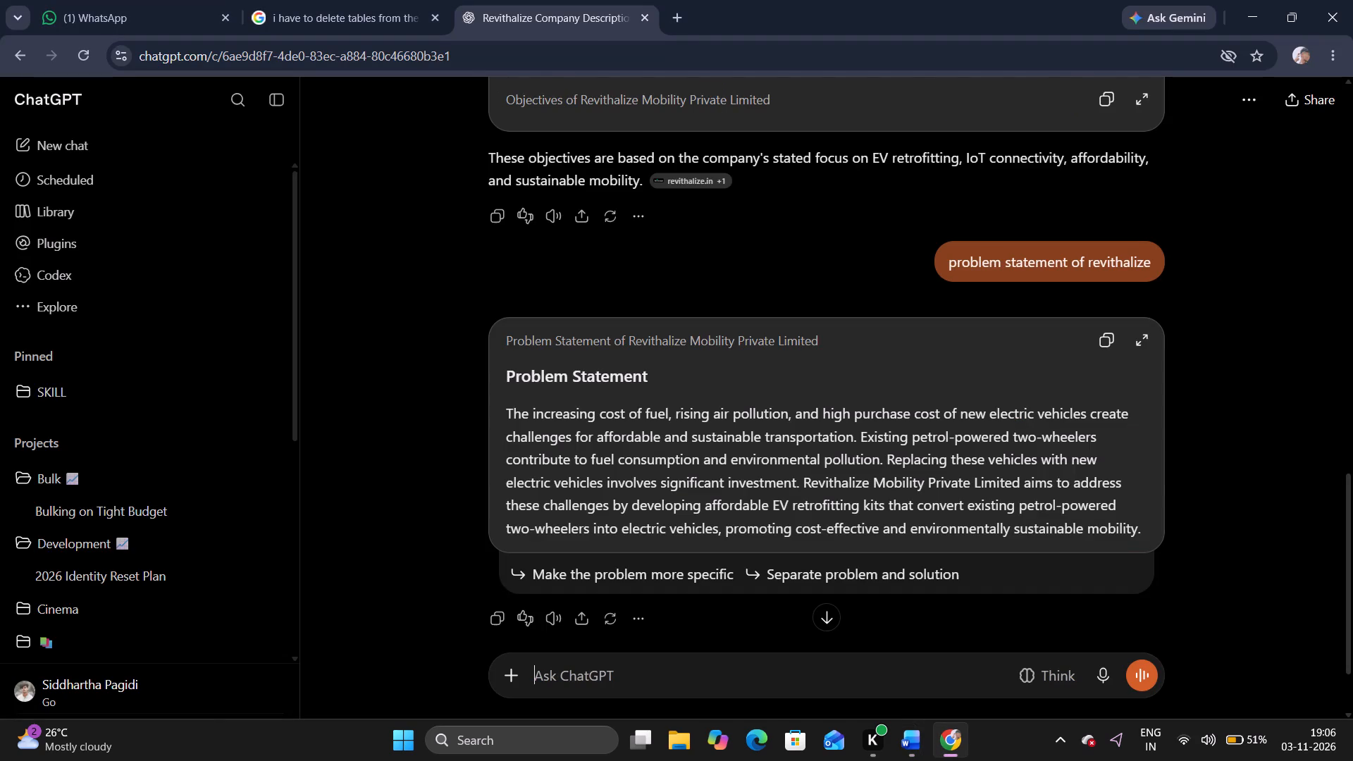
key(alt+Tab)
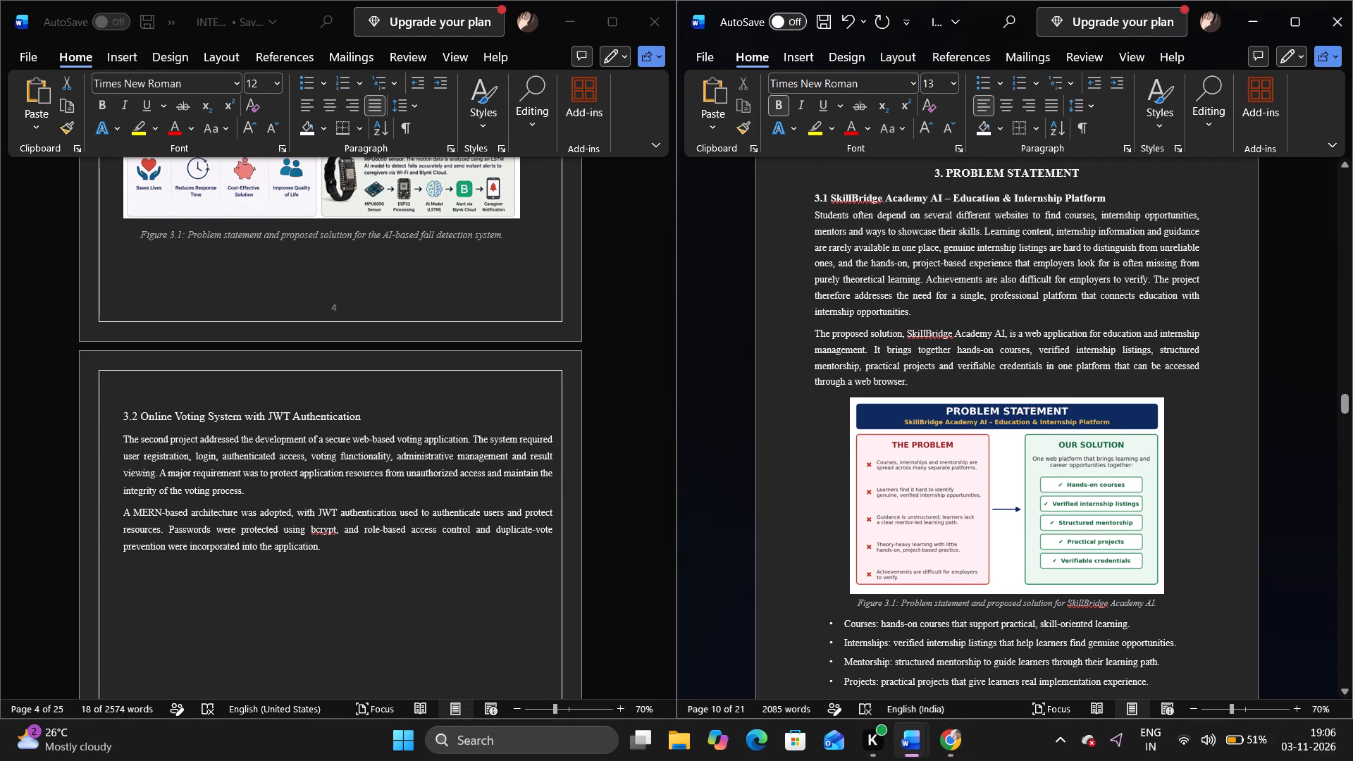
scroll(829, 523, down, 3)
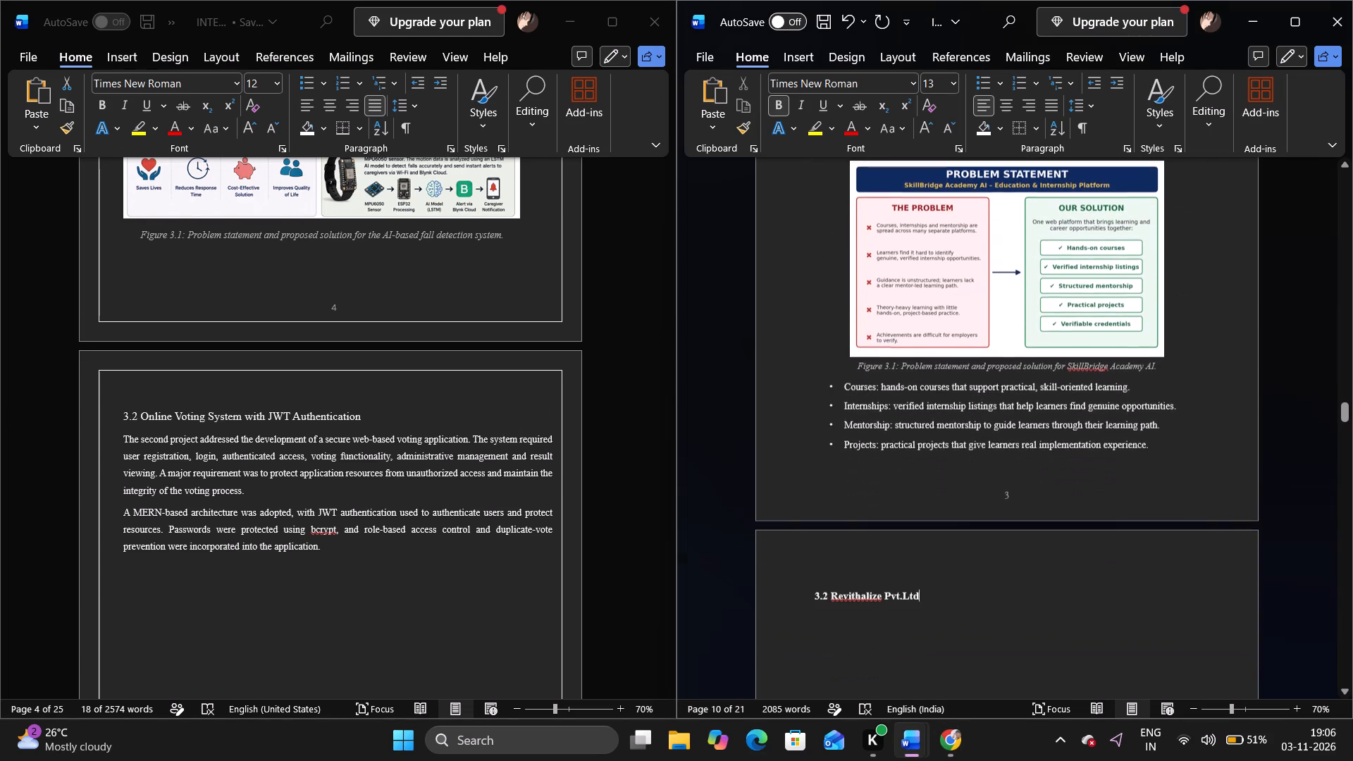
scroll(829, 523, down, 1)
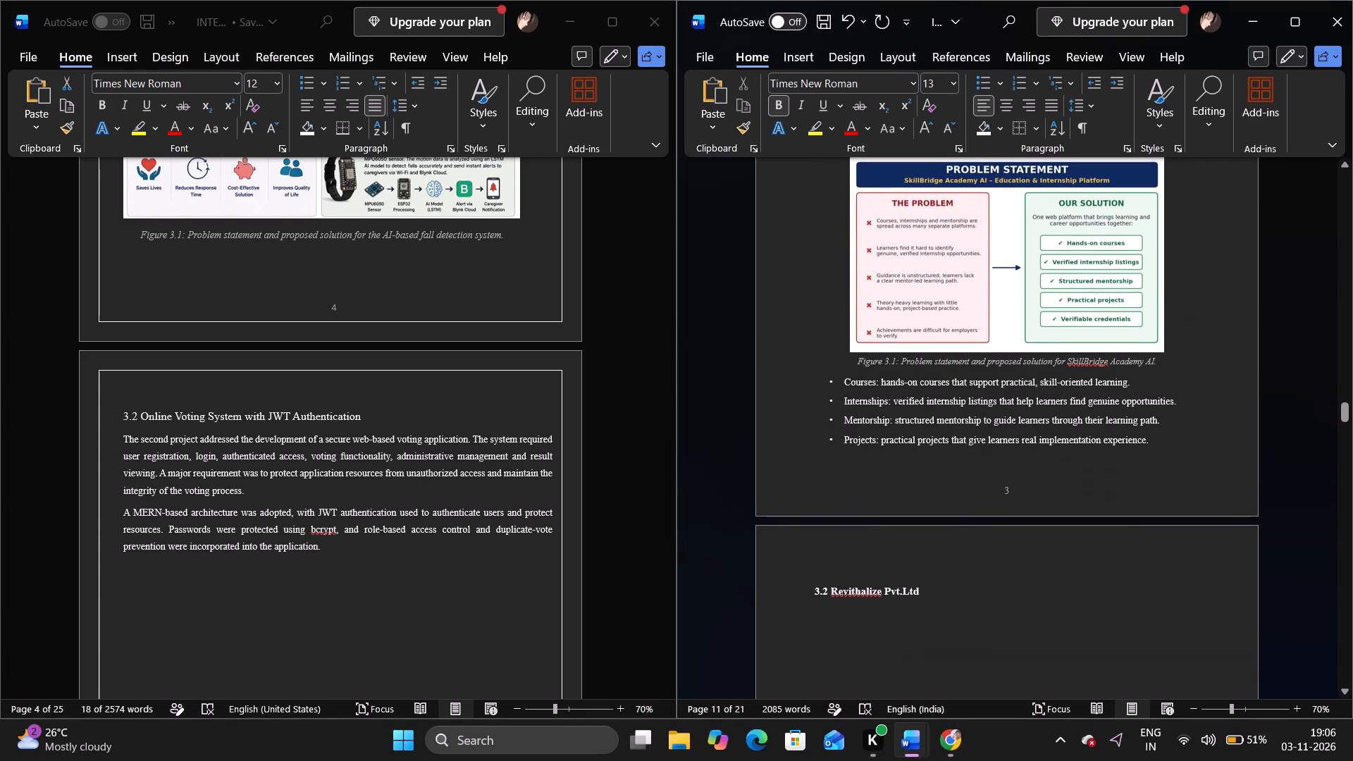
key(shift+parenleft)
text(EV)
key(space)
text(retrifitting)
key(BackSpace)
key(BackSpace)
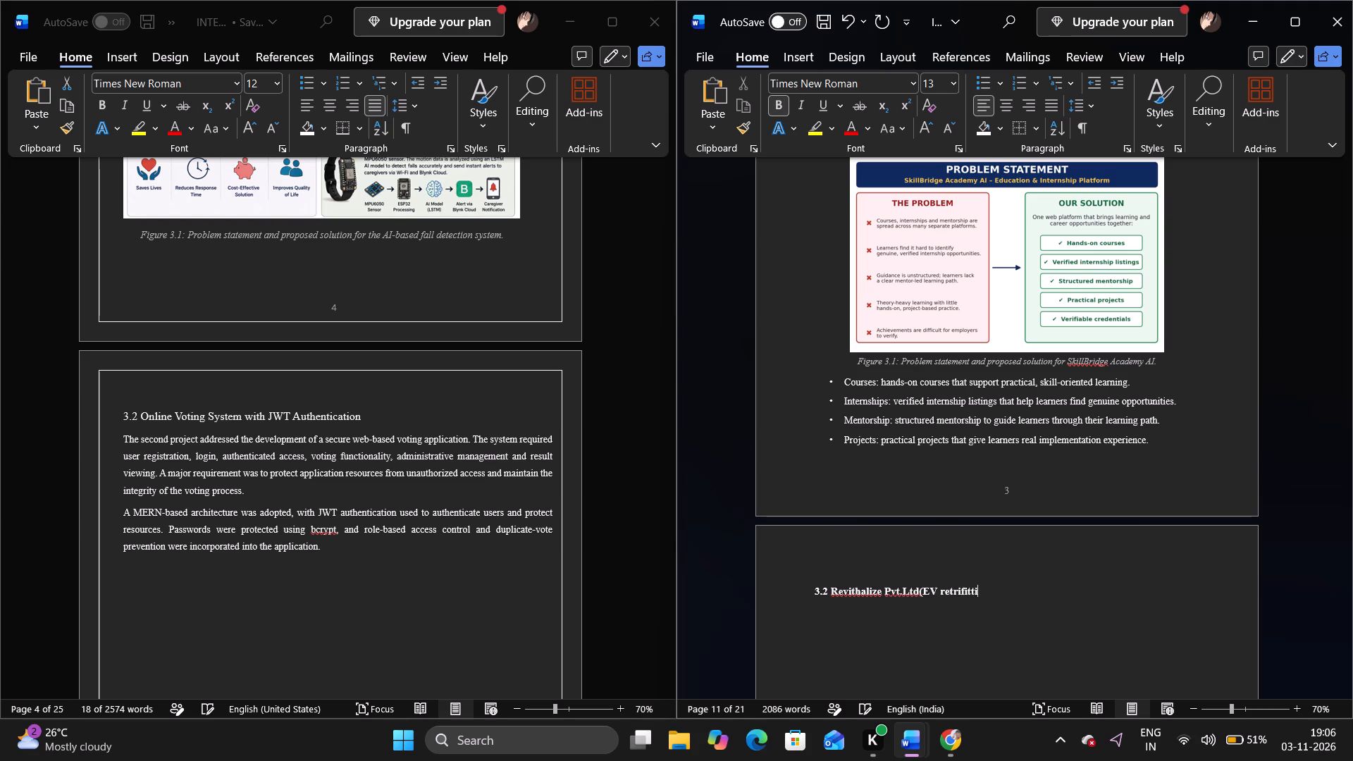
key(BackSpace)
key(BackSpace)
key(BackSpace)
key(BackSpace)
key(BackSpace)
key(BackSpace)
text(ofitting)
key(shift+parenright)
key(Return)
key(alt+Tab)
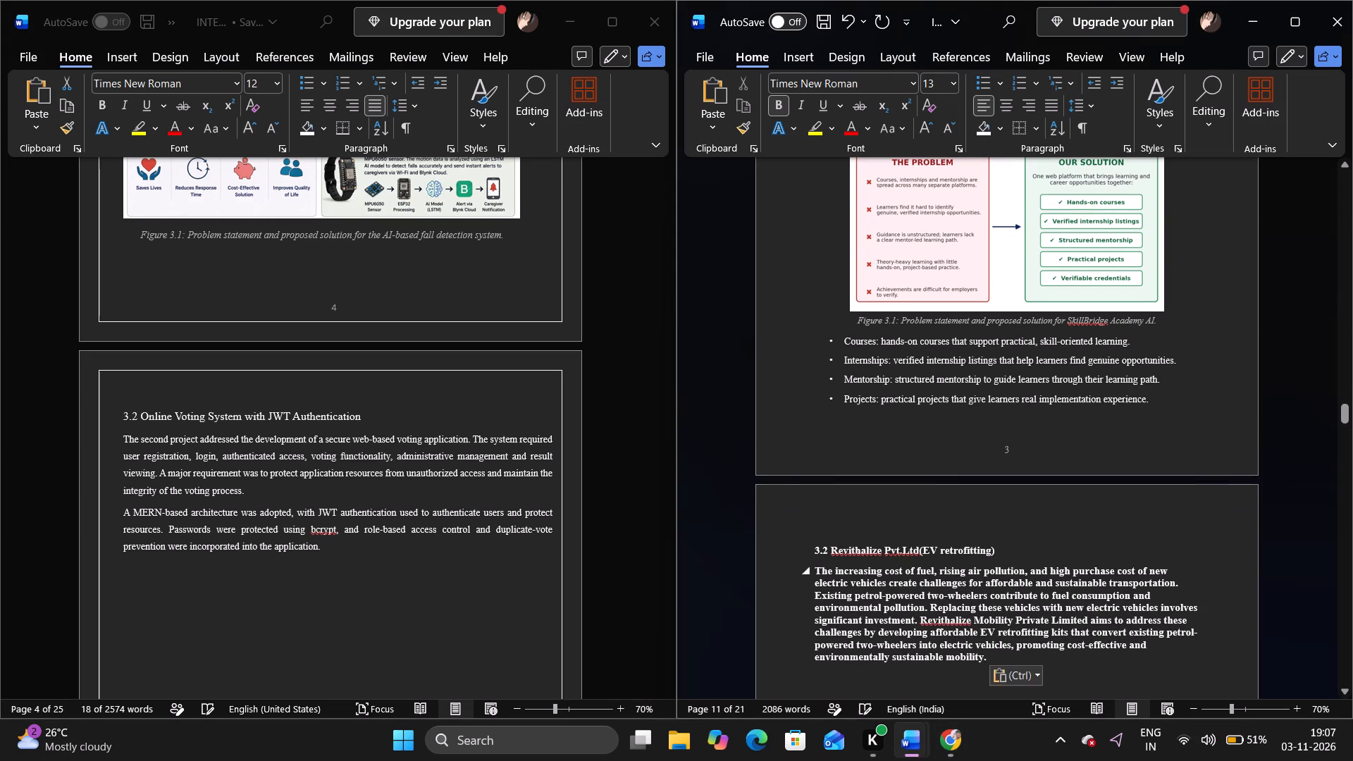
scroll(836, 649, down, 1)
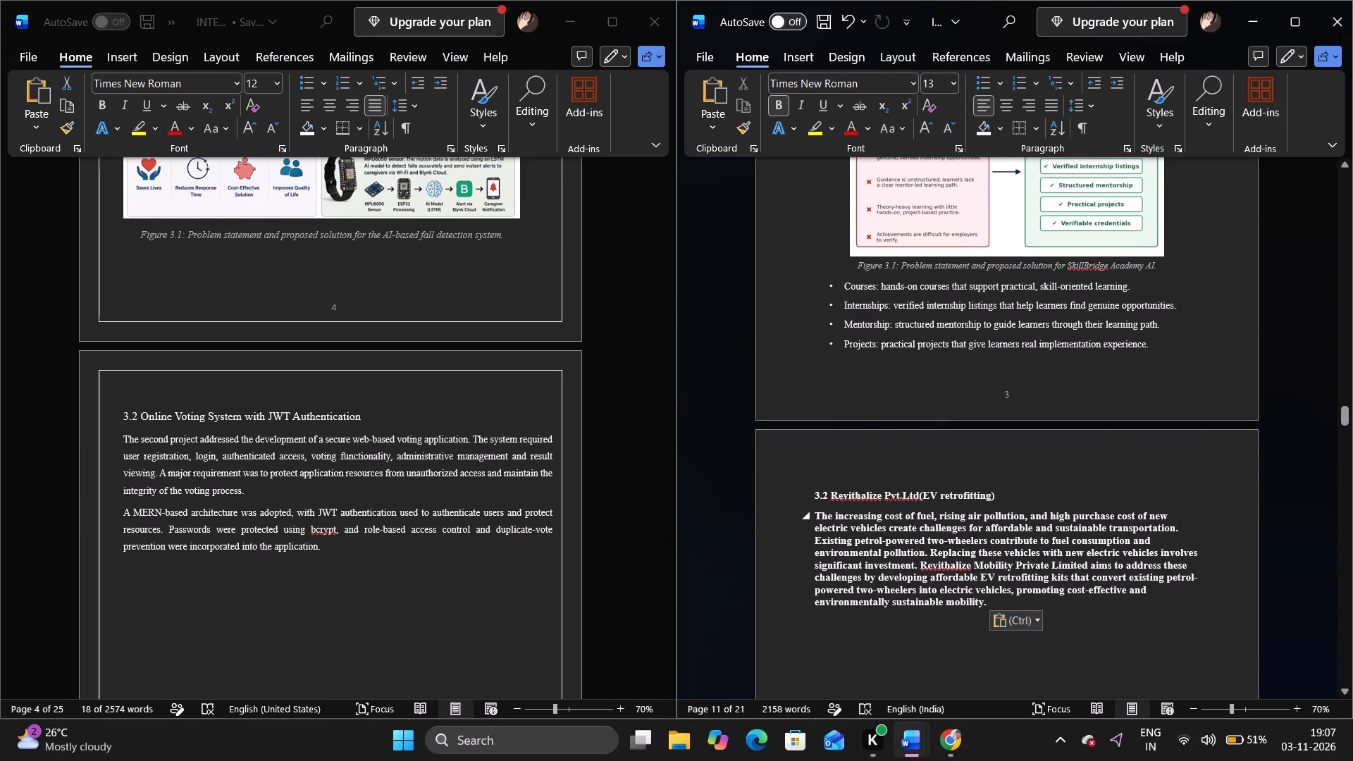
Format the pasted Revithalize paragraph as non-bold, justified text with 1.5 line spacing.
drag(1003, 604, 802, 519)
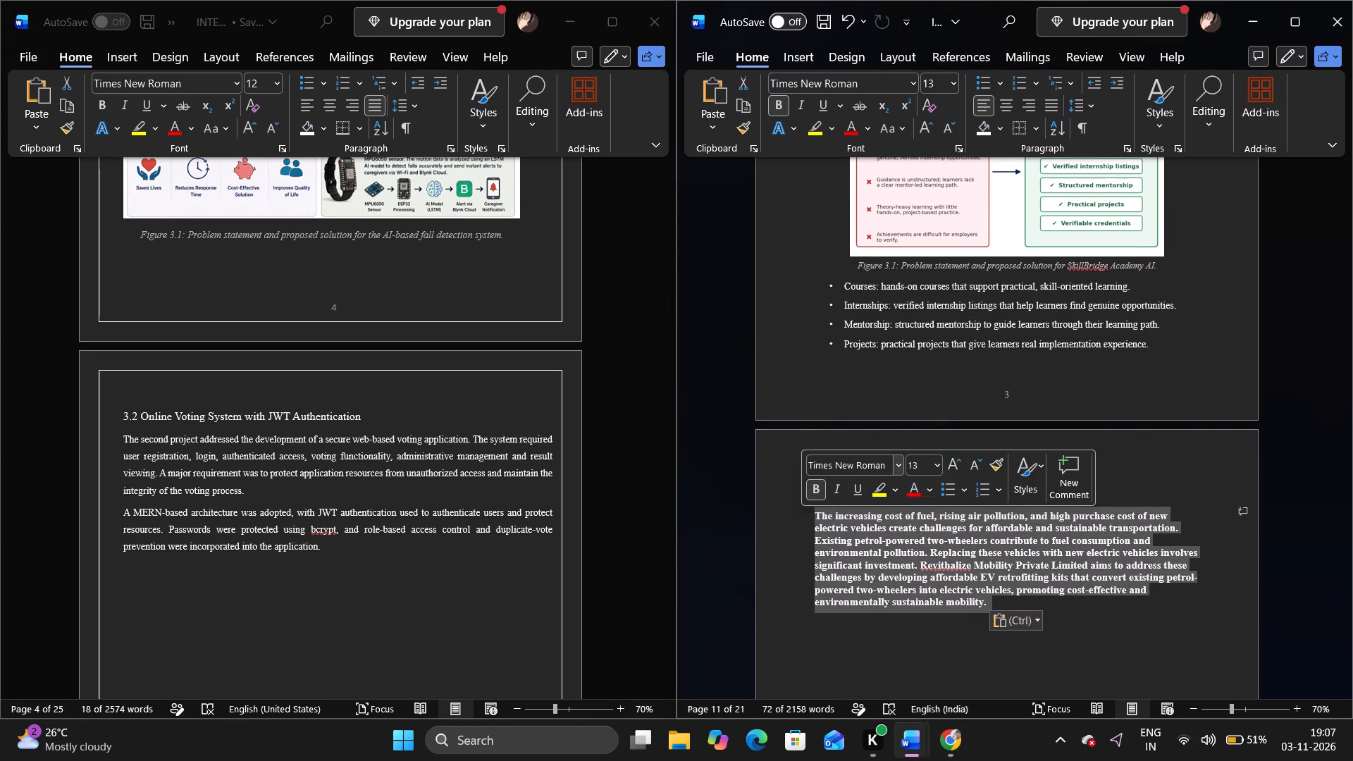
click(822, 488)
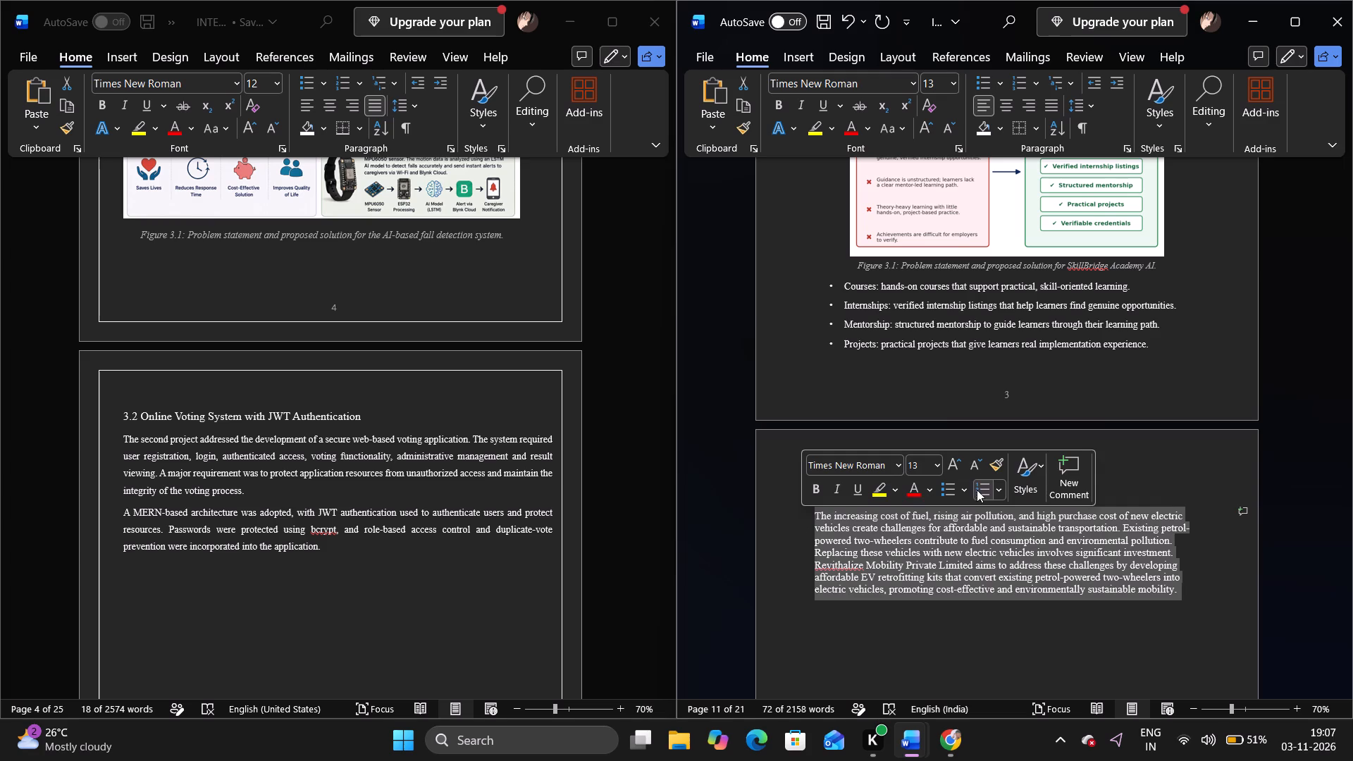
click(1054, 106)
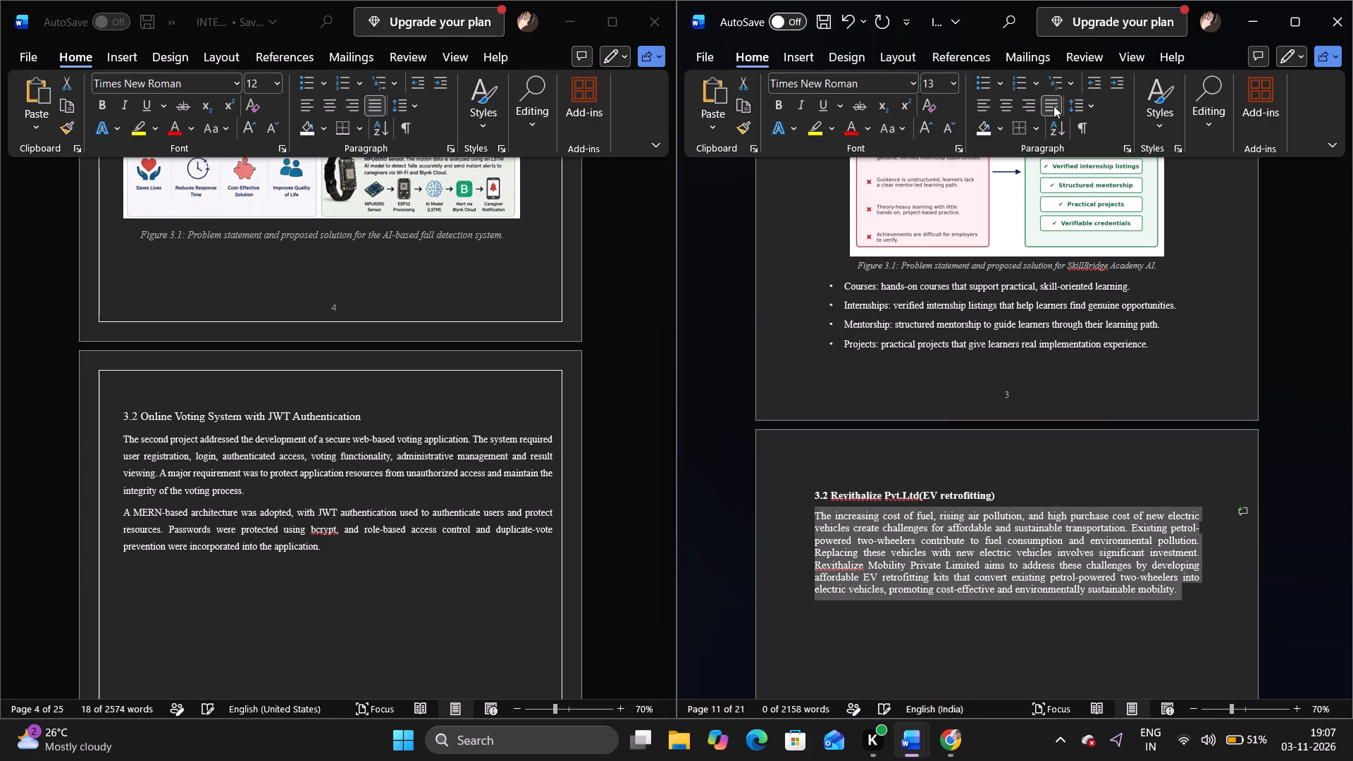
click(1080, 109)
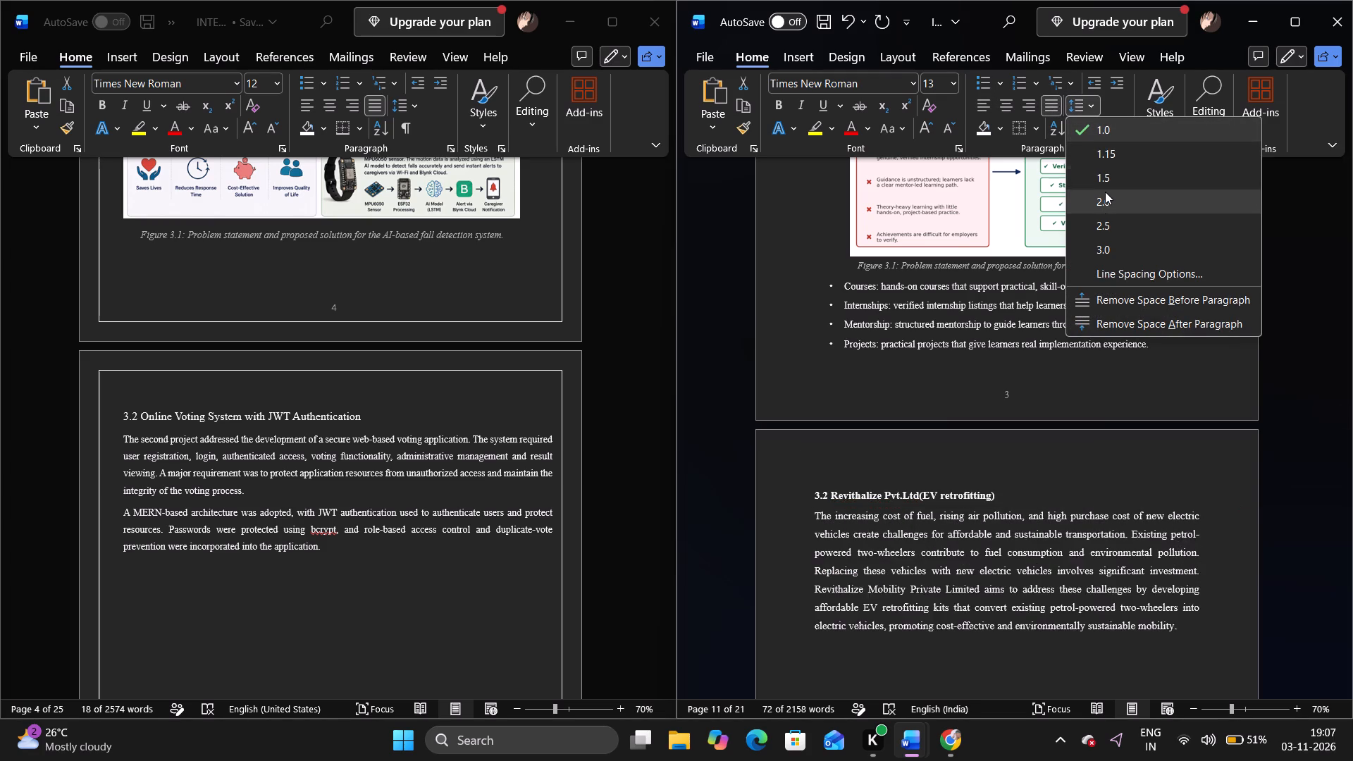
click(1106, 194)
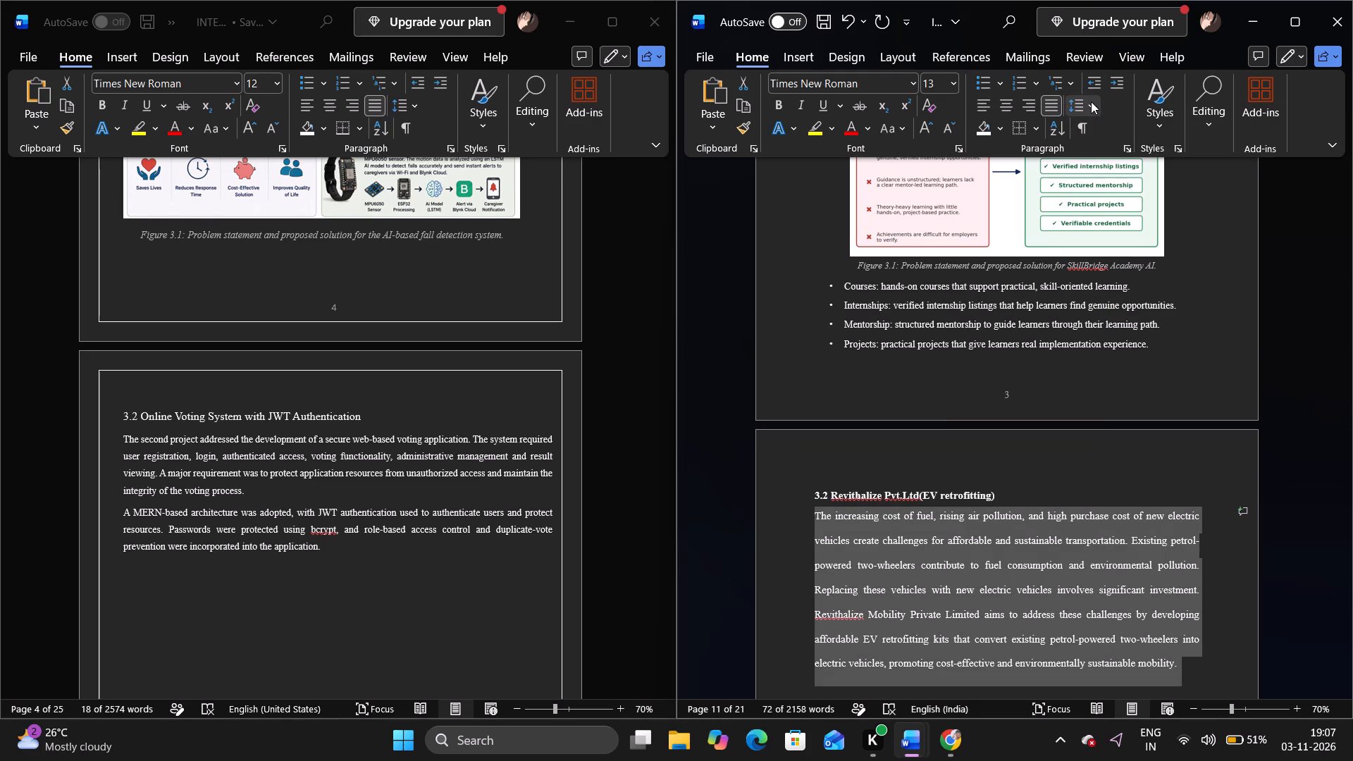
click(1091, 101)
click(1099, 179)
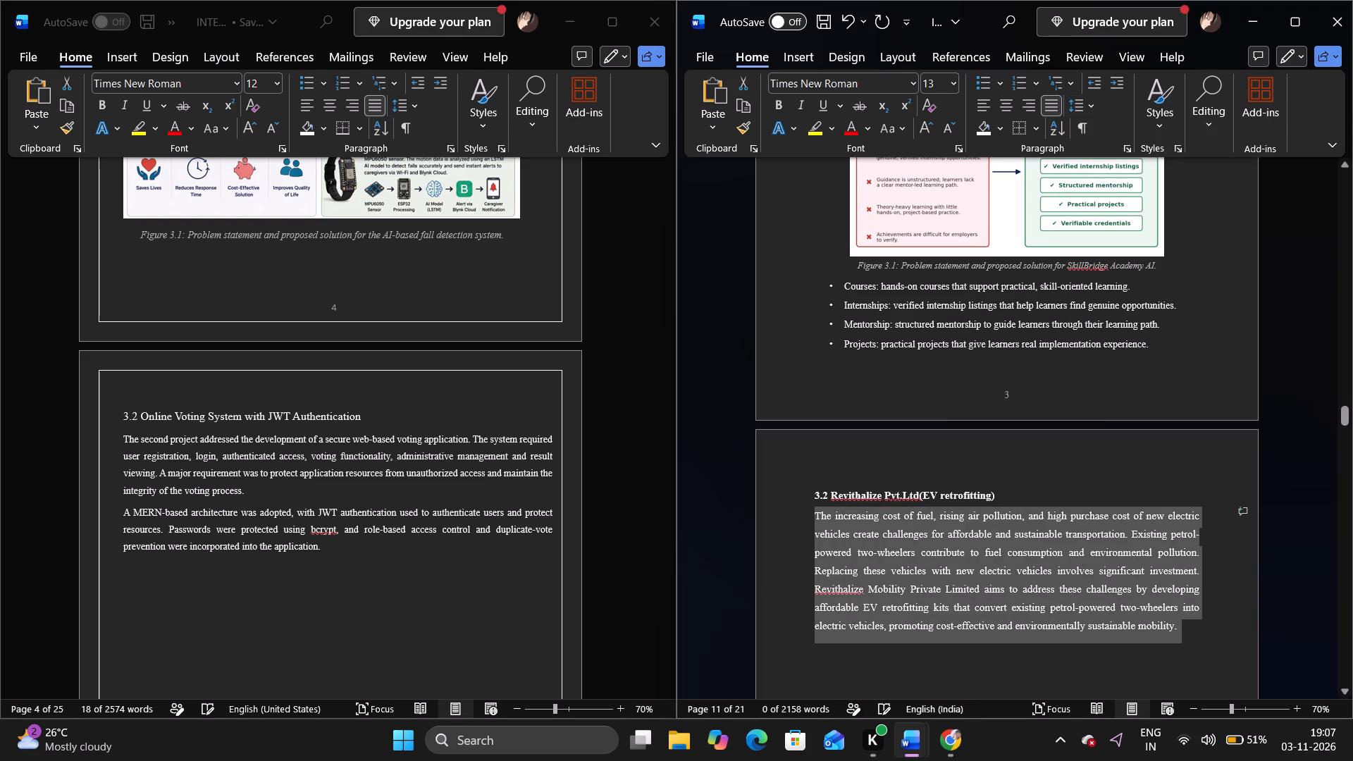
scroll(961, 350, down, 1)
click(951, 600)
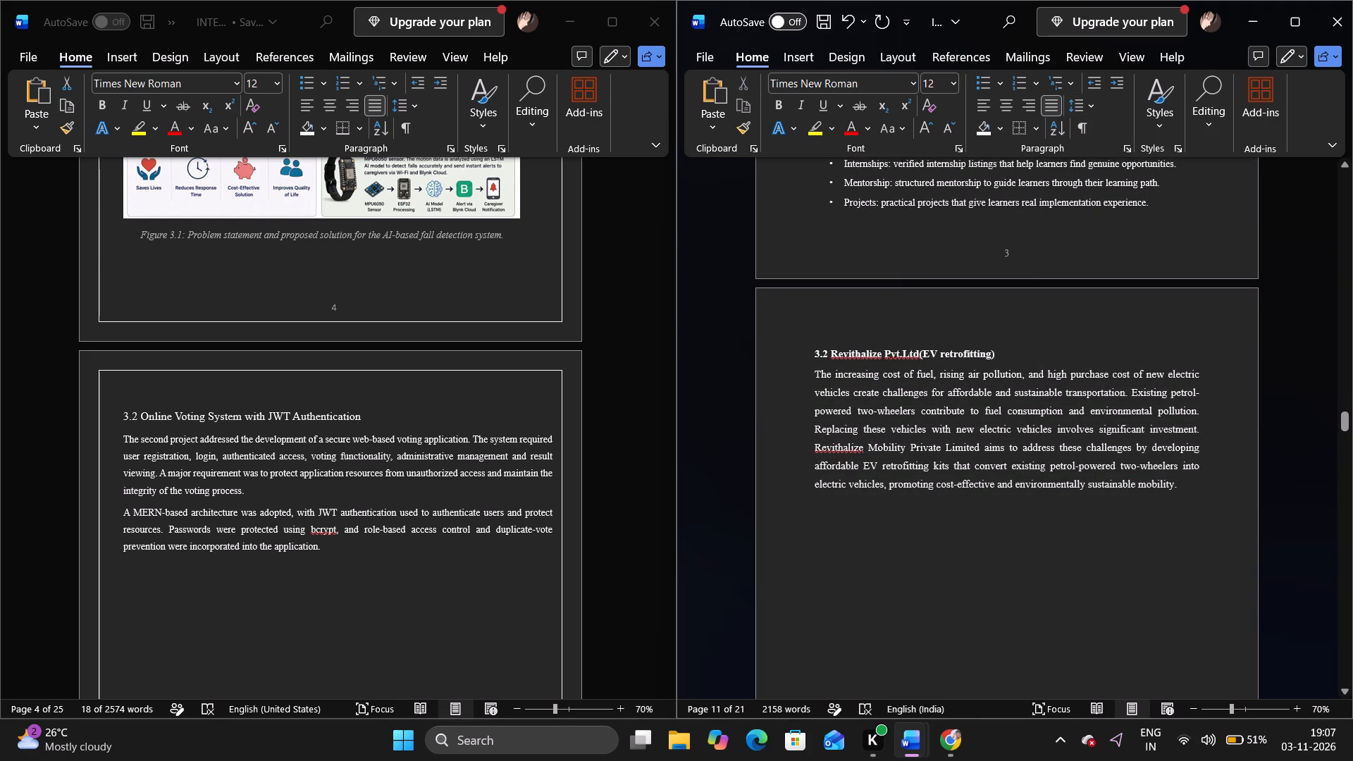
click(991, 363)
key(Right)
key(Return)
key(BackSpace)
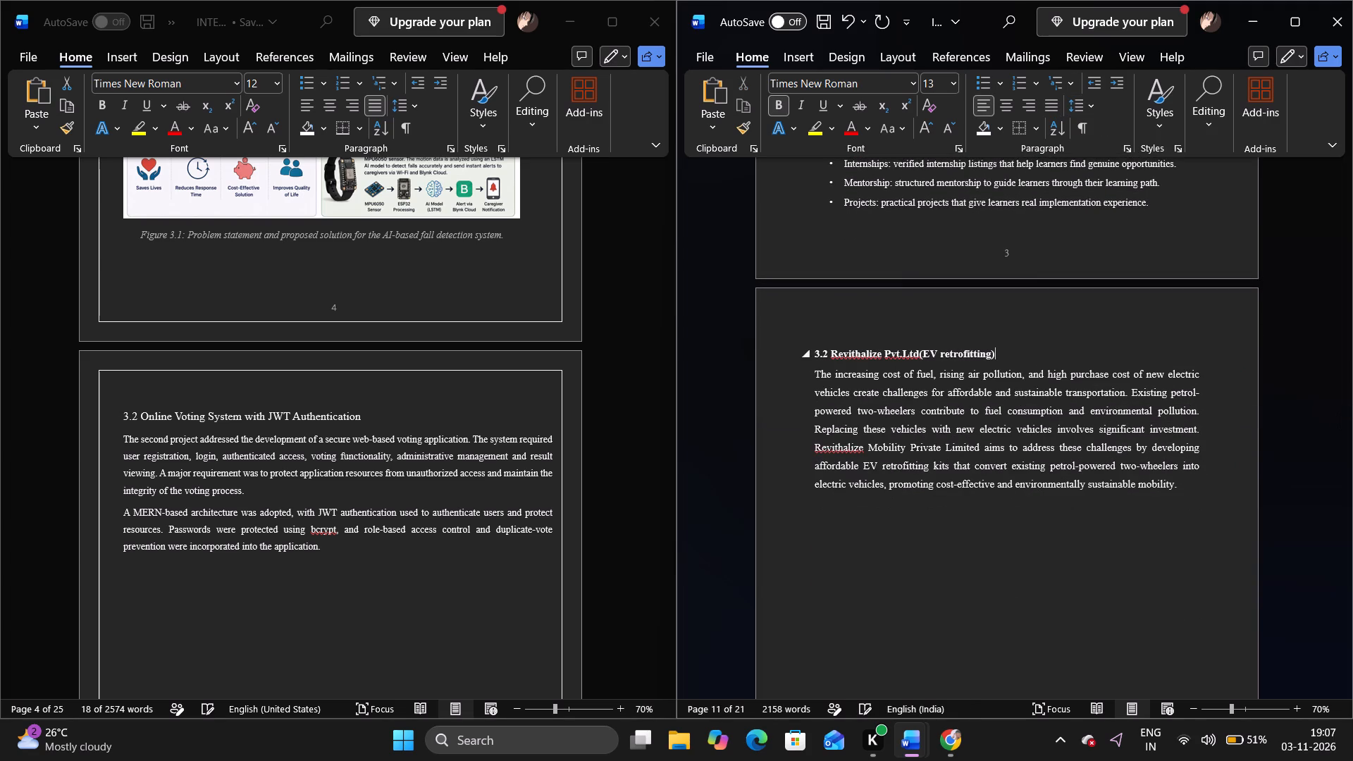
Compare the objectives and problem statement chapters of the reference report with the matching chapters of the report being edited.
scroll(474, 521, down, 5)
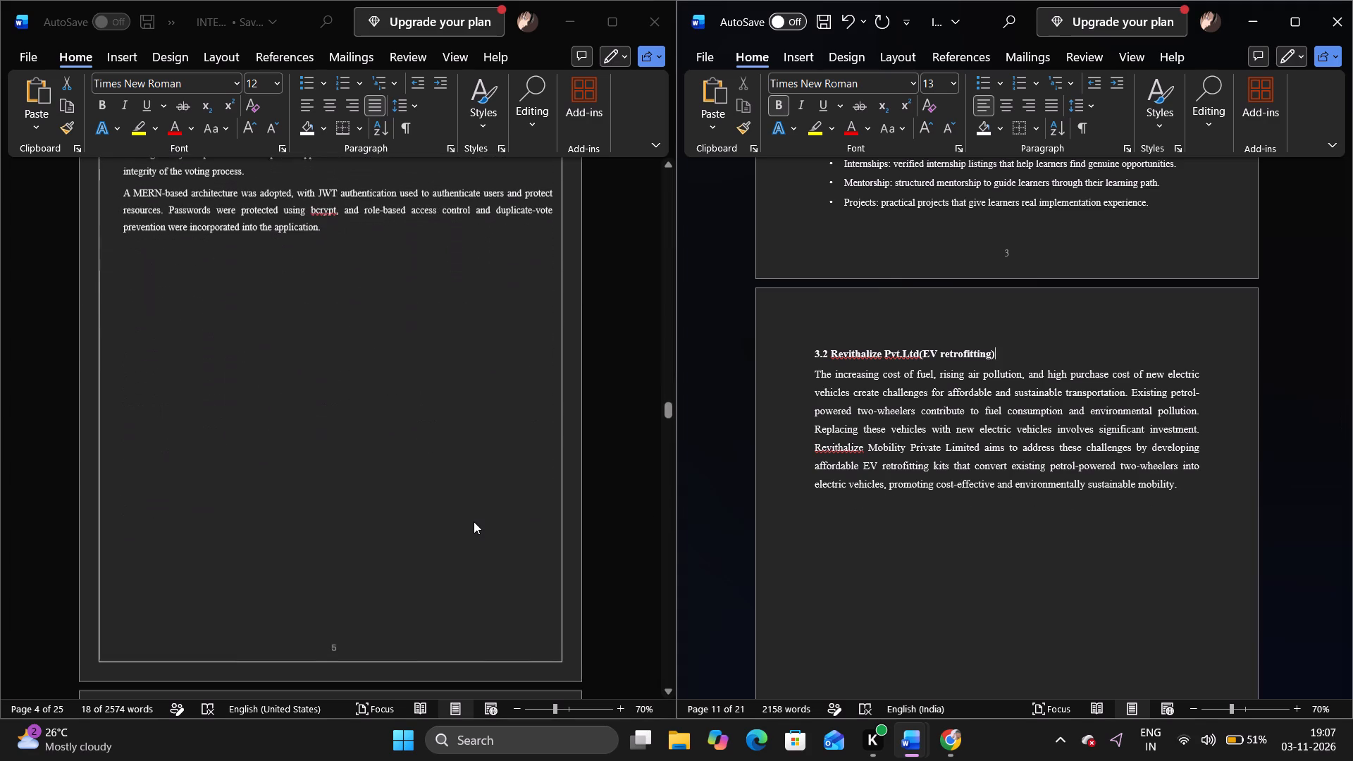
scroll(474, 521, down, 1)
scroll(888, 606, up, 1)
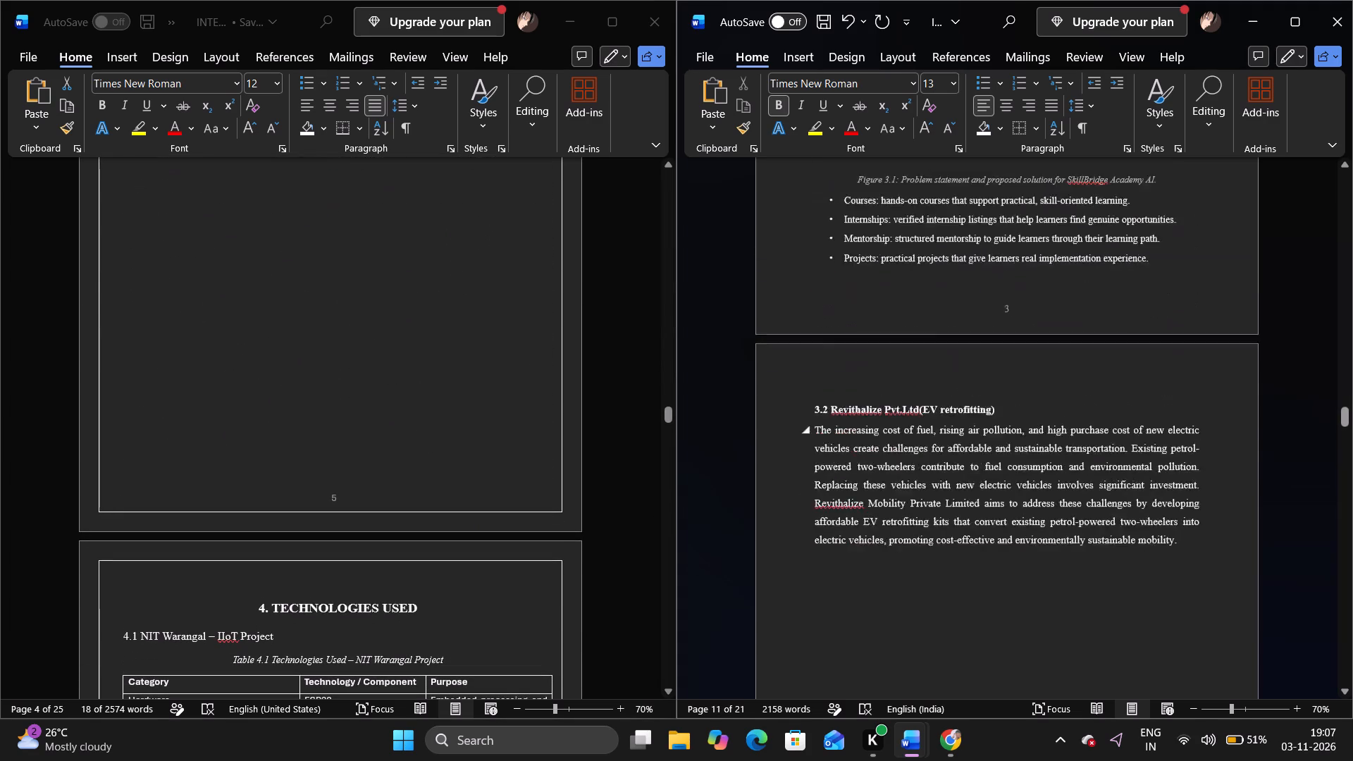
scroll(527, 493, up, 8)
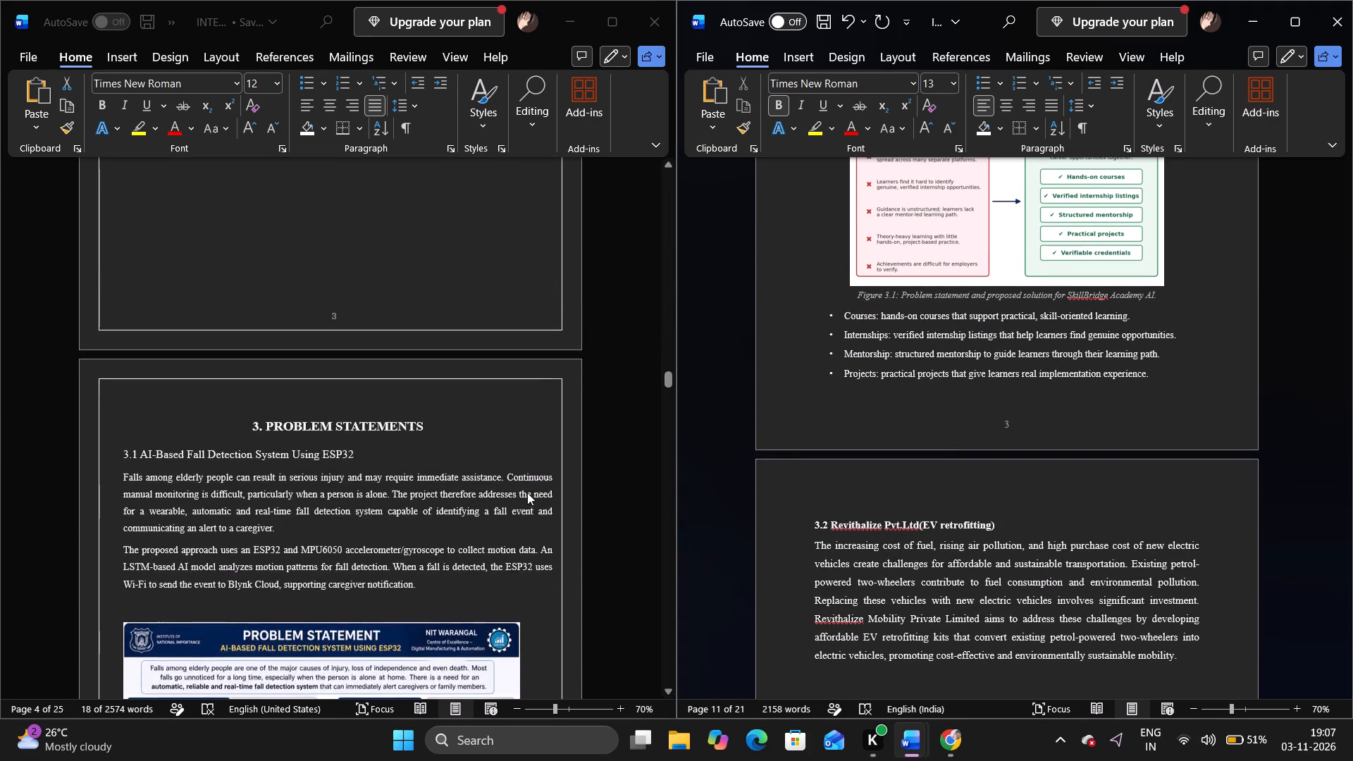
scroll(527, 493, up, 3)
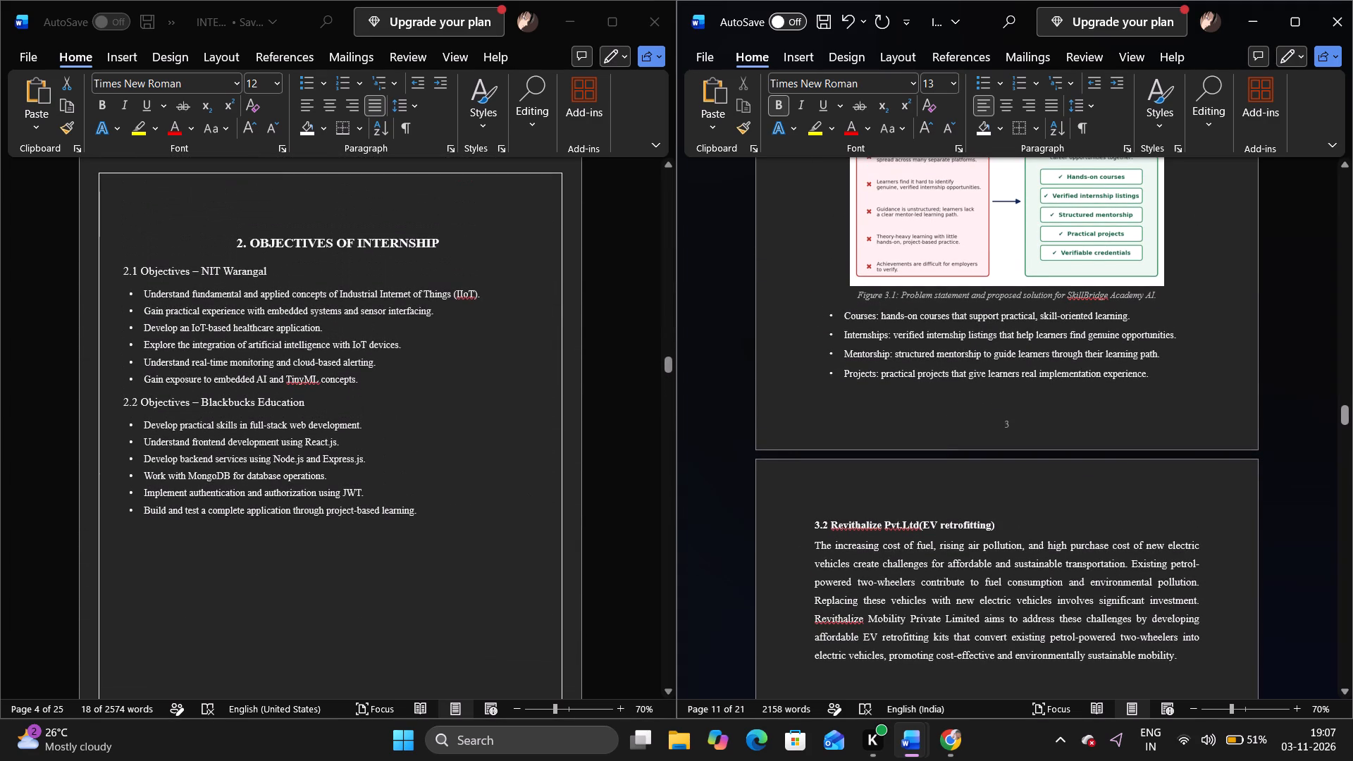
scroll(1021, 518, up, 8)
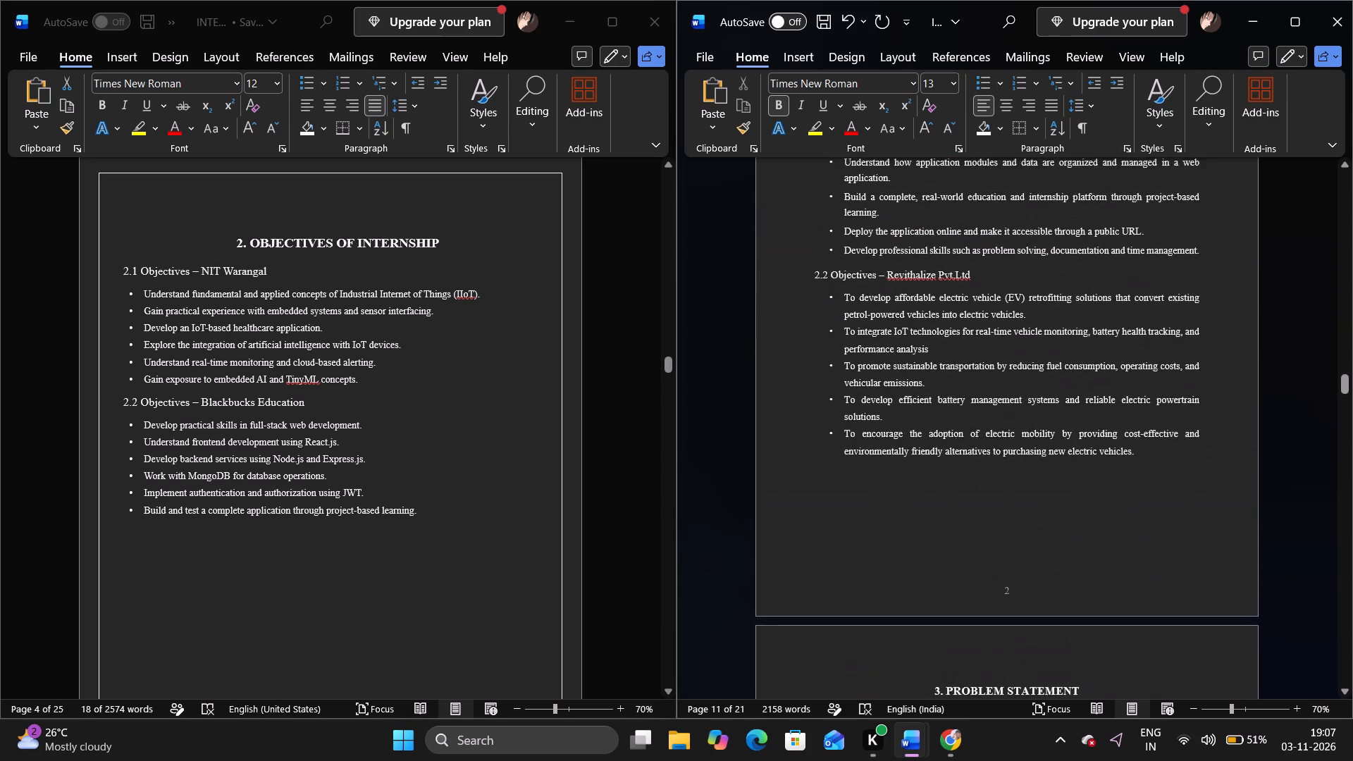
scroll(1021, 518, up, 1)
scroll(1021, 518, down, 3)
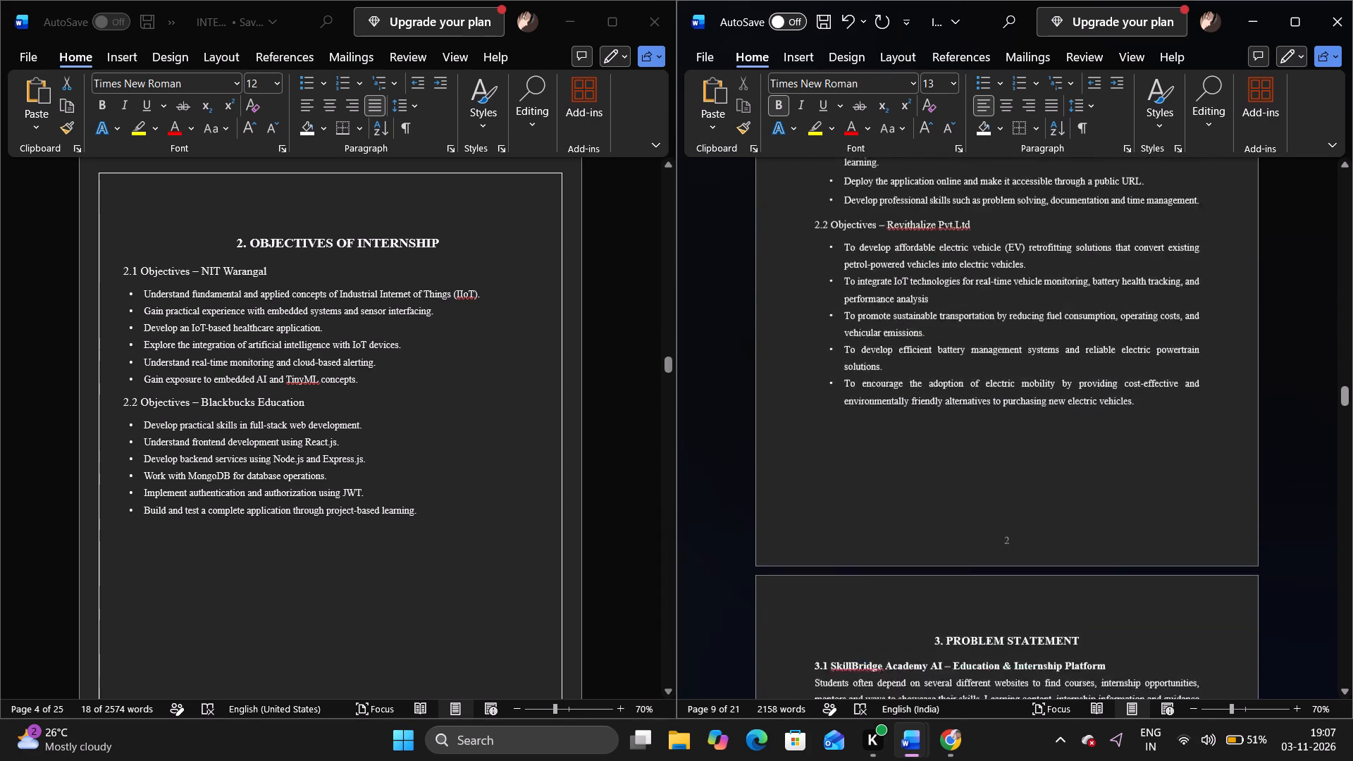
scroll(1021, 518, down, 8)
scroll(1021, 518, up, 3)
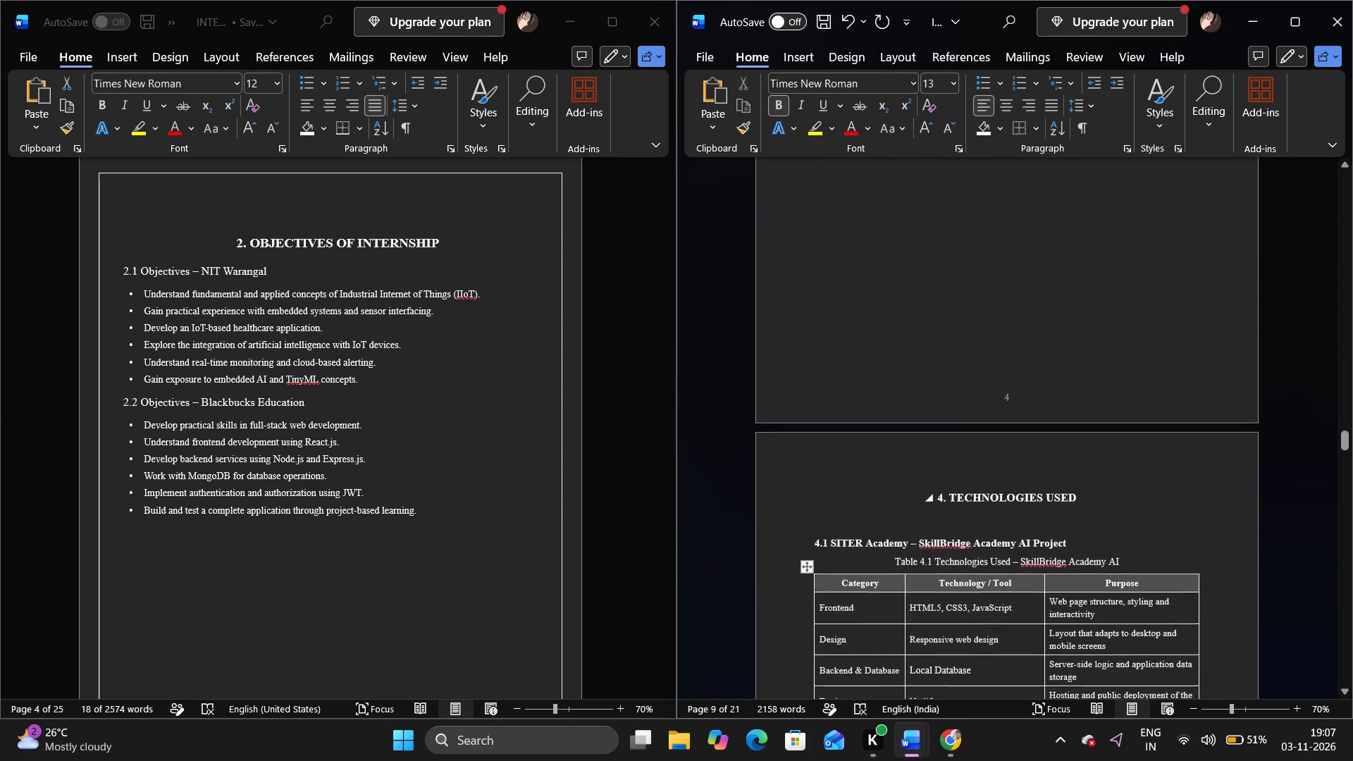
scroll(1021, 518, up, 5)
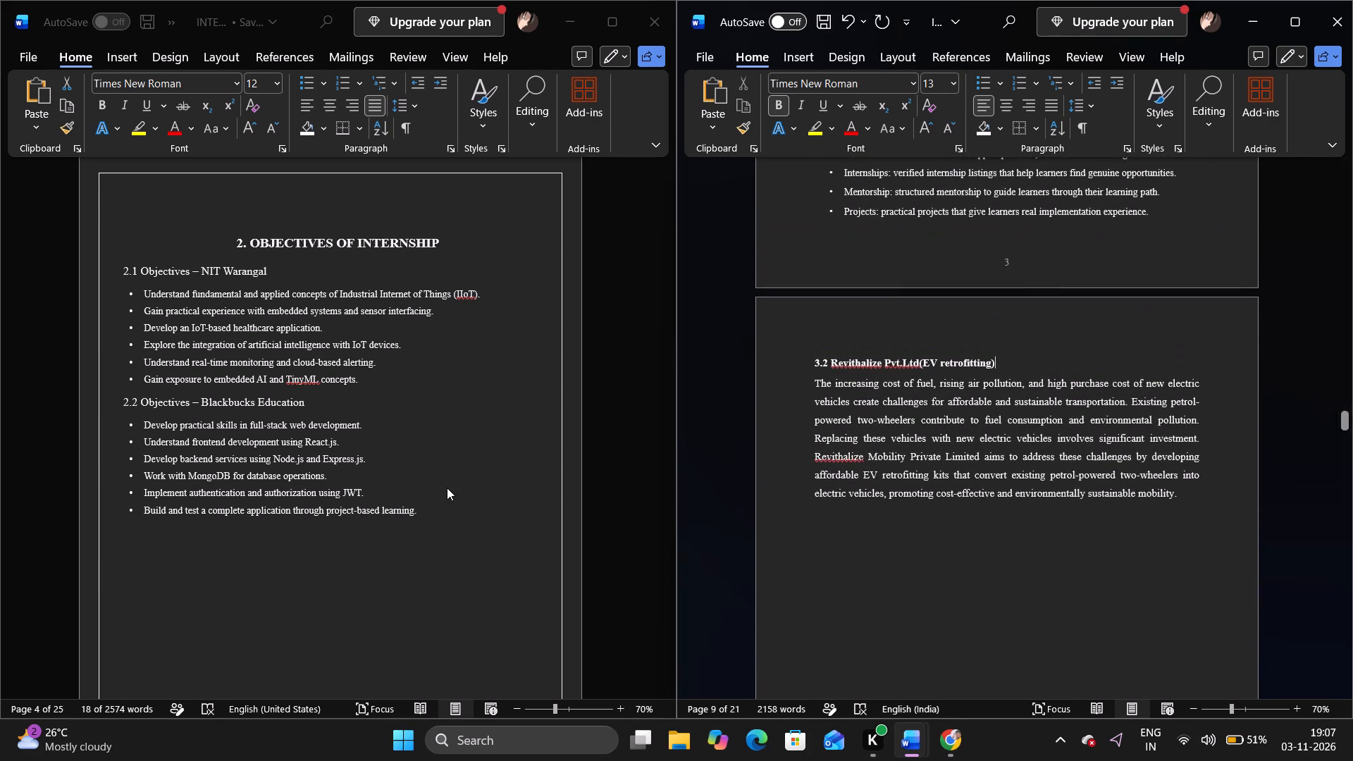
scroll(266, 501, down, 6)
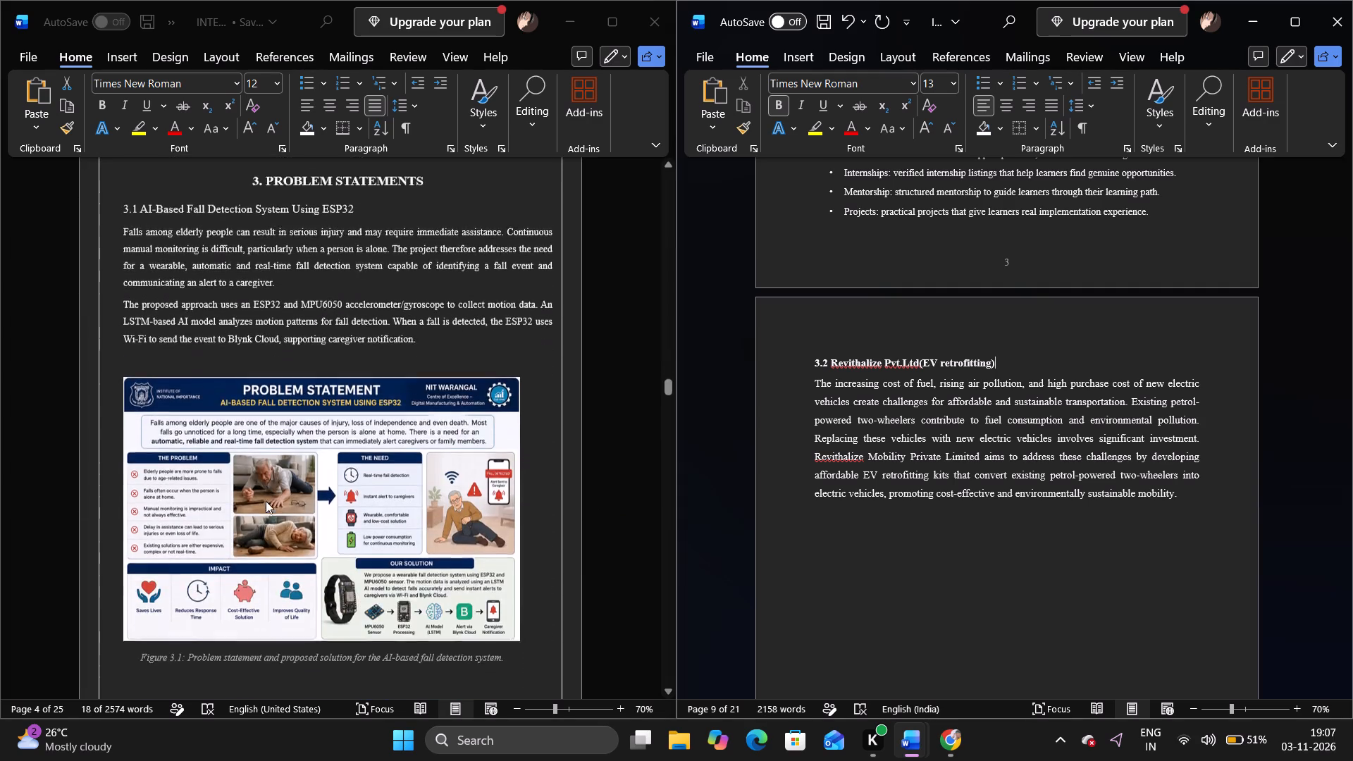
scroll(266, 501, down, 3)
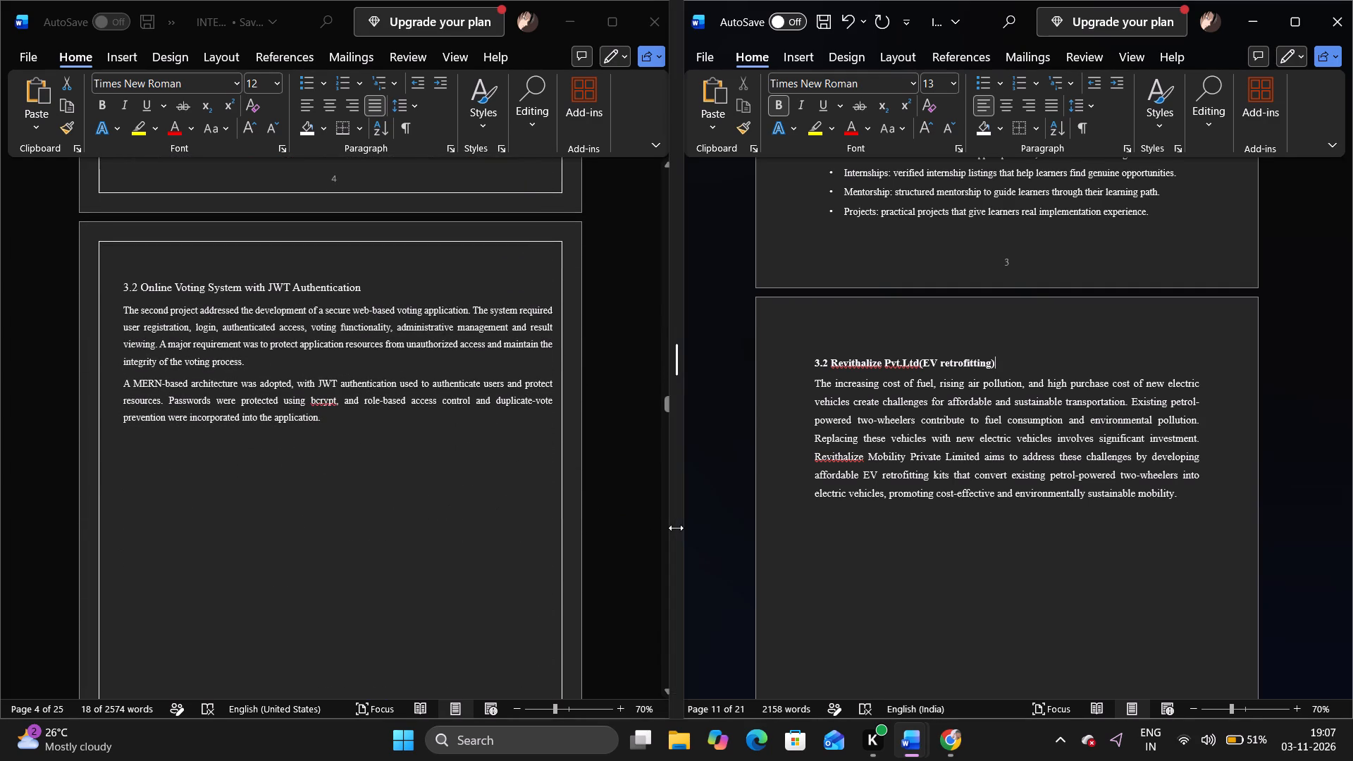
Remove the grey shading from the header row of Table 4.1 in the report's Technologies Used chapter.
scroll(889, 554, down, 5)
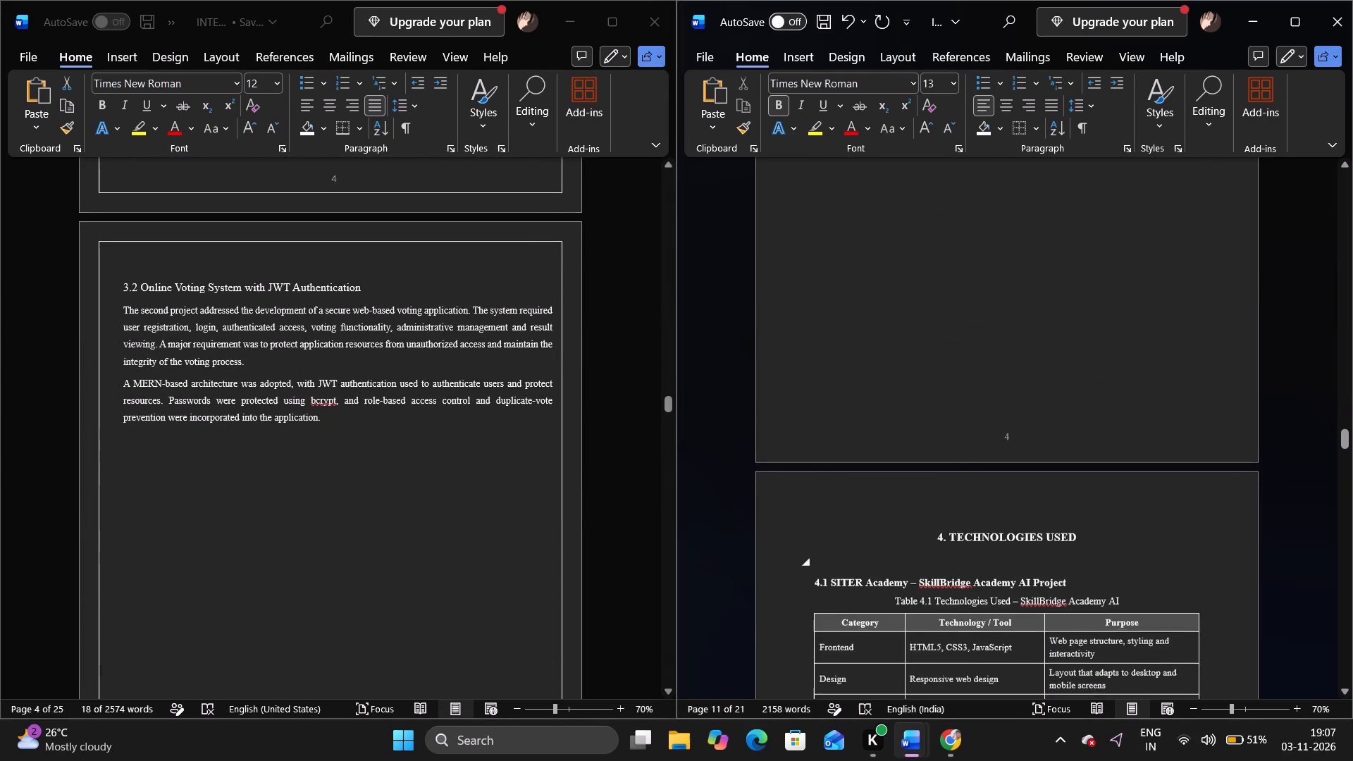
scroll(889, 554, down, 1)
scroll(198, 521, down, 1)
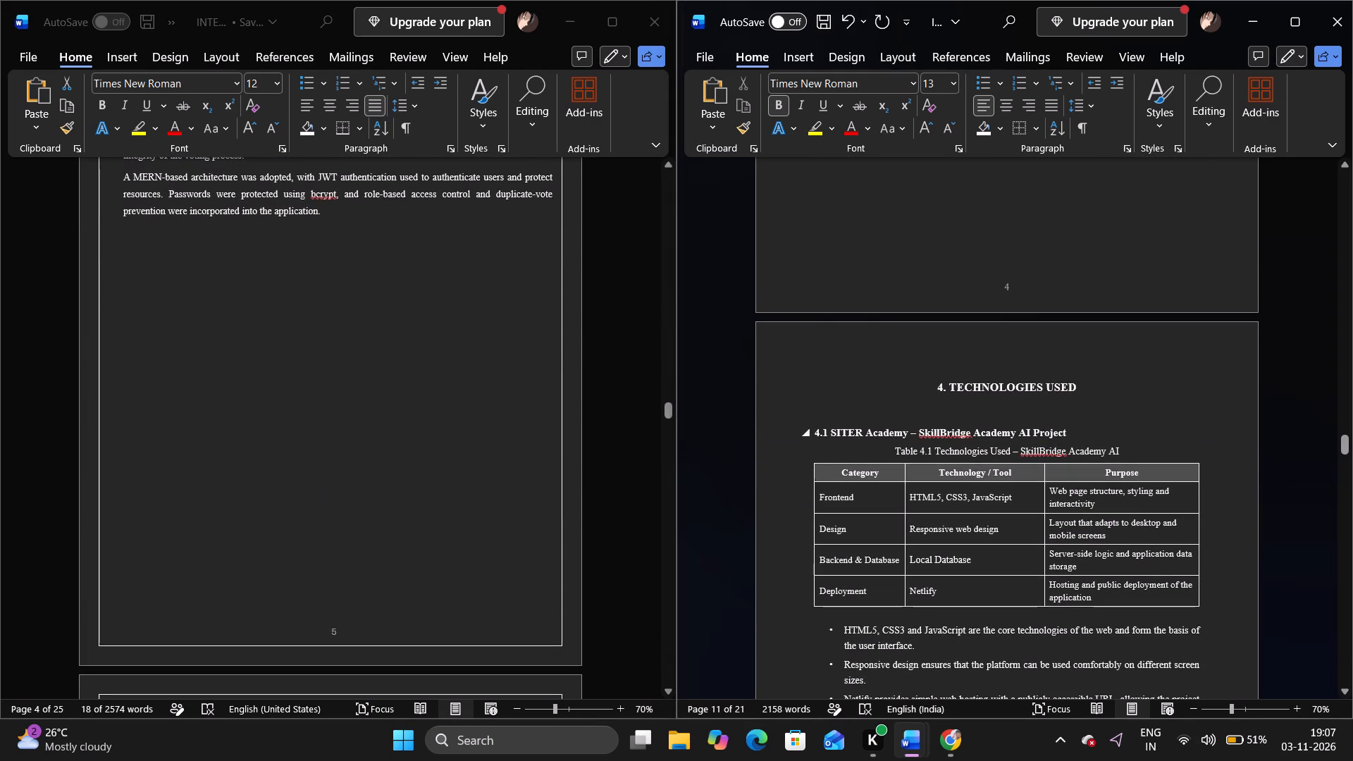
drag(1213, 473, 826, 478)
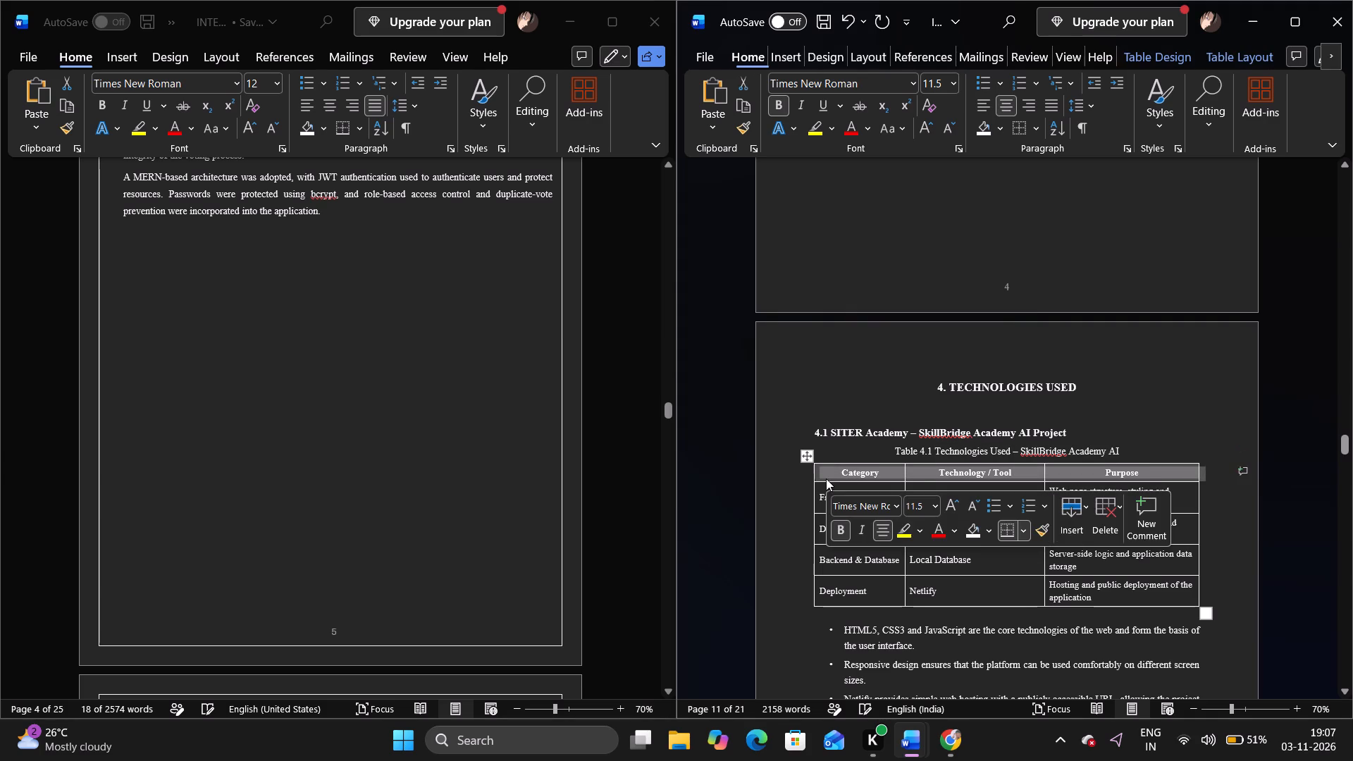
click(972, 525)
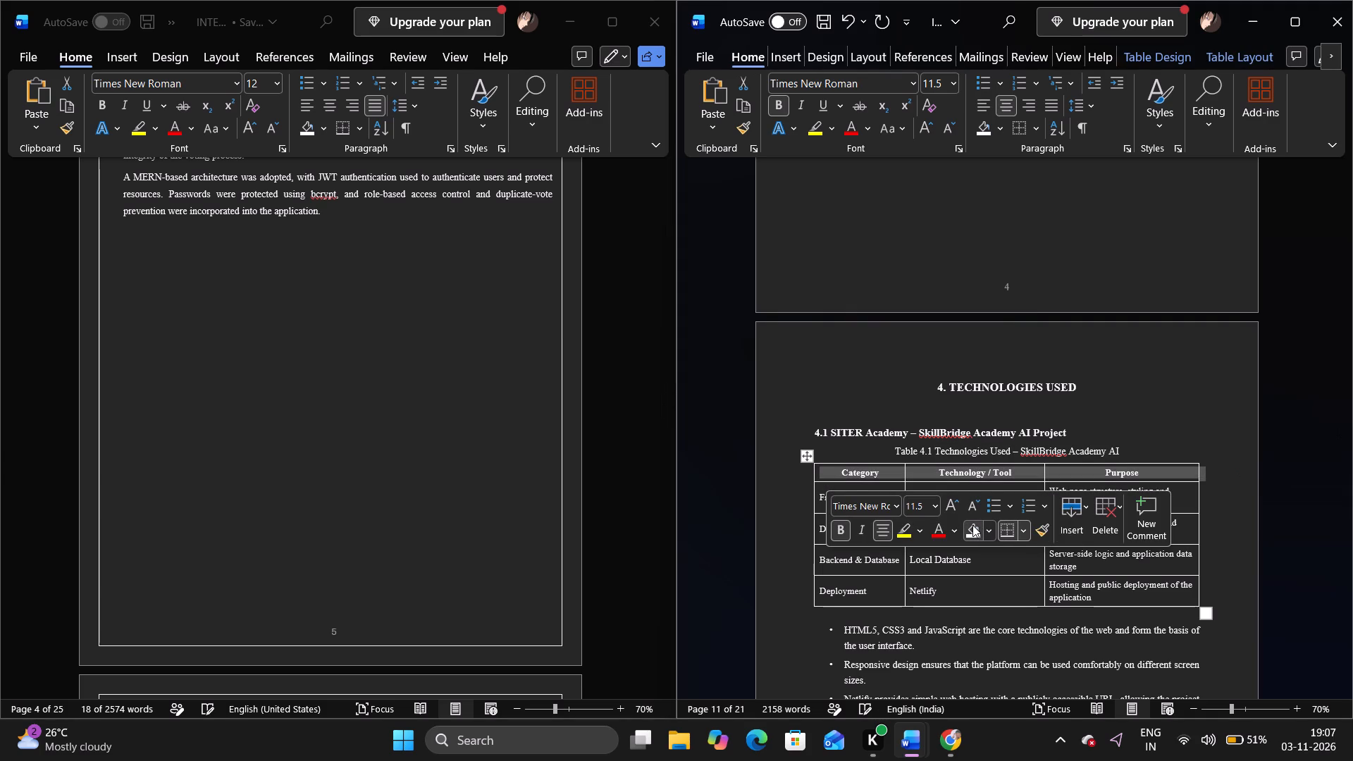
click(826, 342)
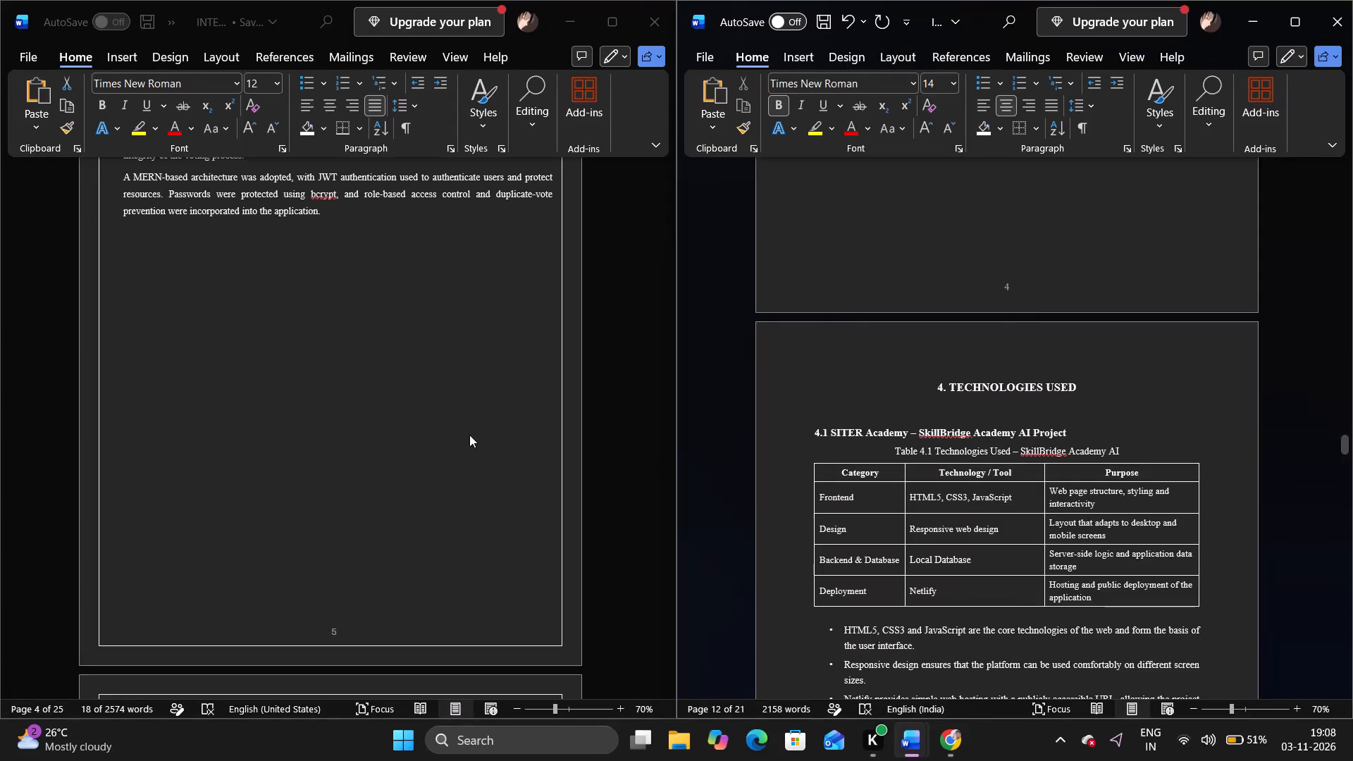
Examine the reference report's 4.1 and 4.2 technology tables and compare them with the Technologies Used chapter being edited.
scroll(469, 435, down, 7)
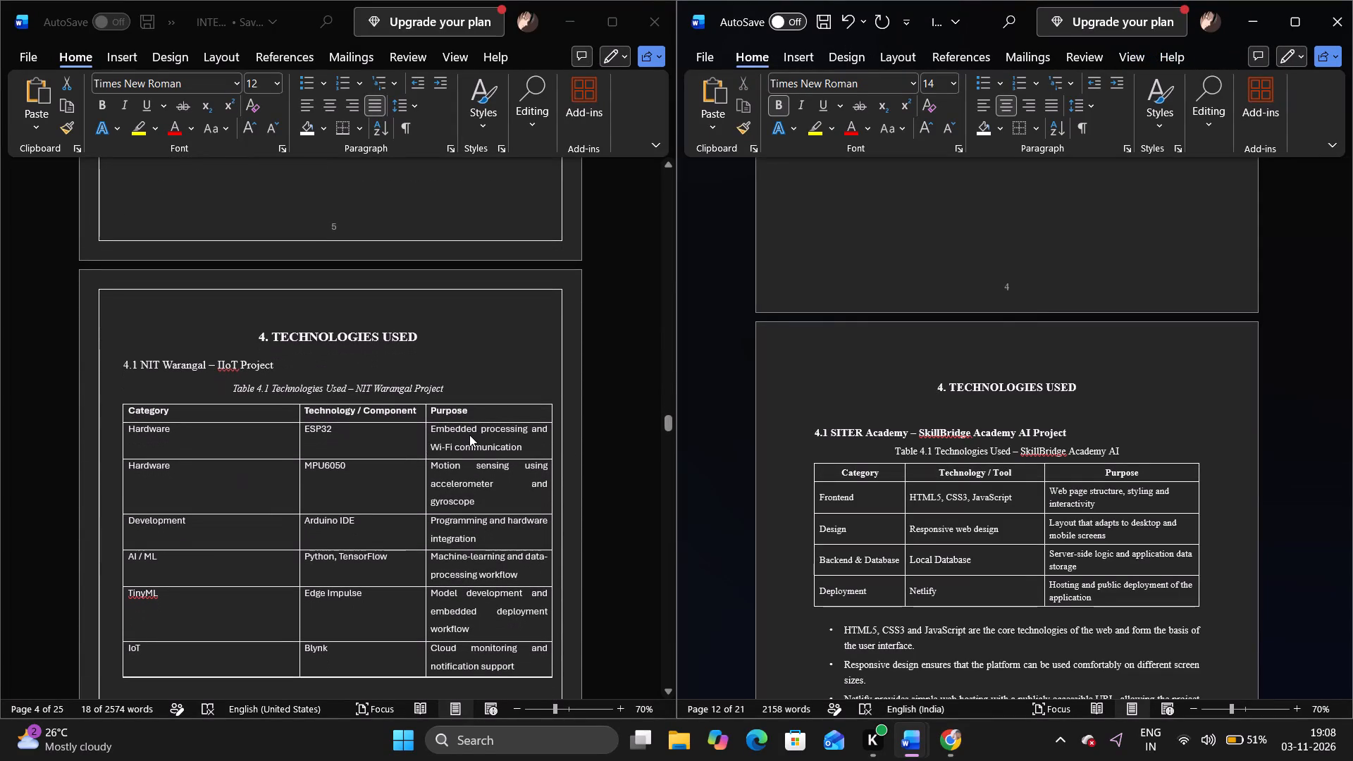
scroll(469, 435, down, 3)
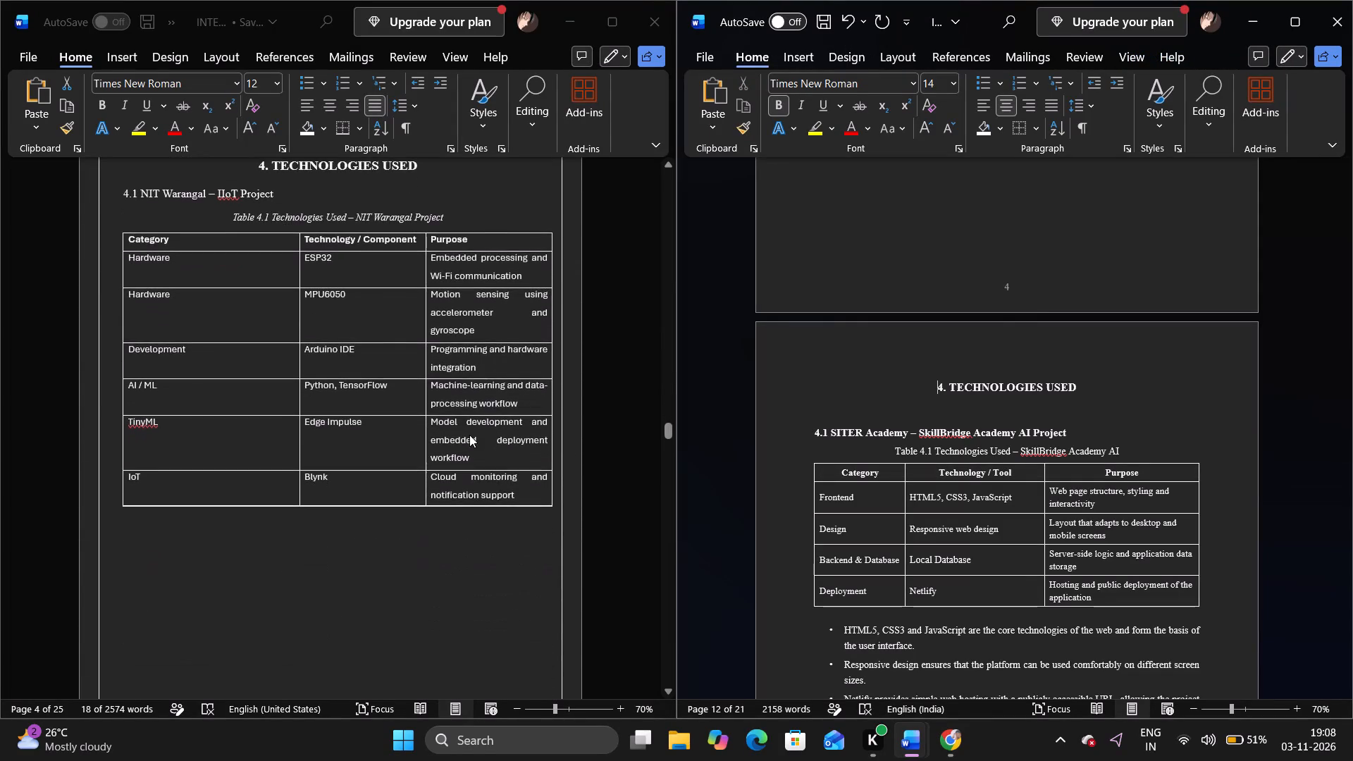
scroll(469, 435, down, 2)
scroll(350, 445, up, 3)
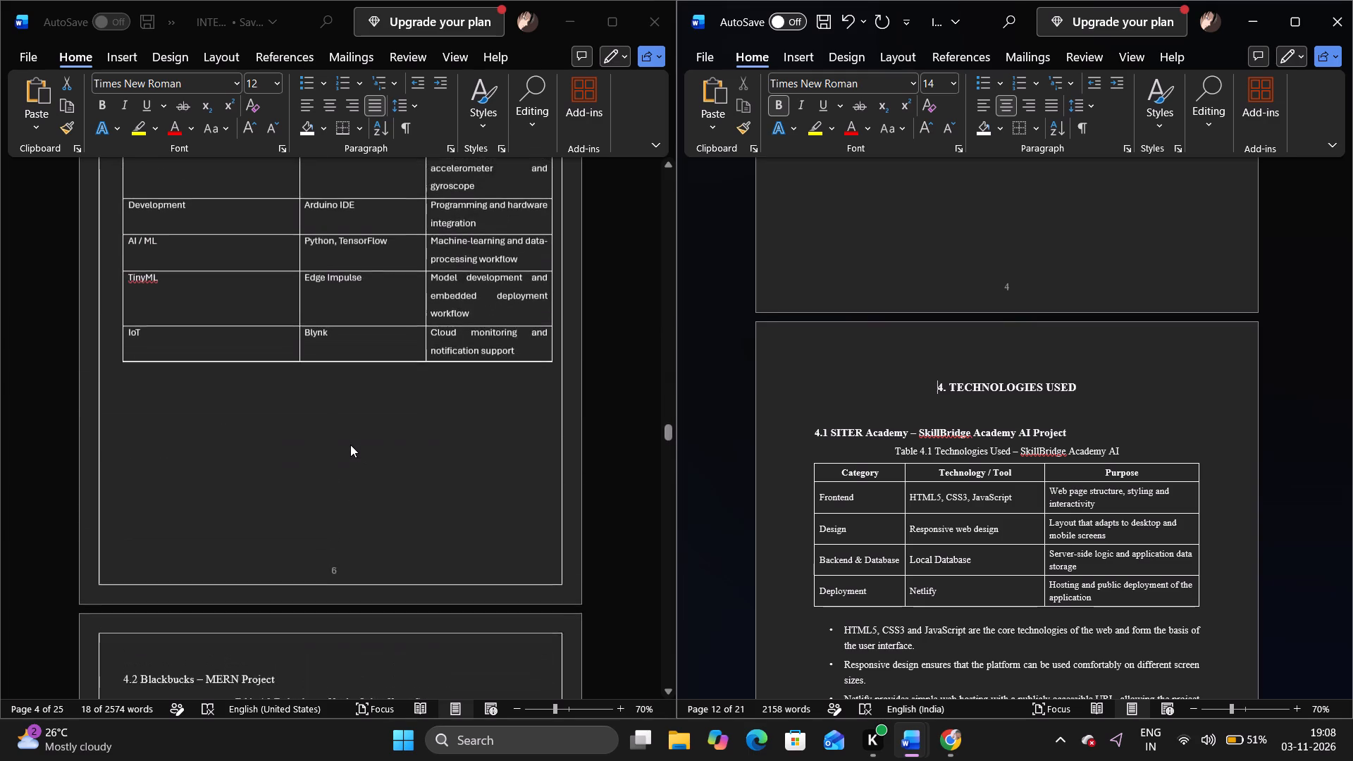
scroll(350, 445, down, 2)
scroll(947, 567, down, 5)
scroll(947, 567, up, 1)
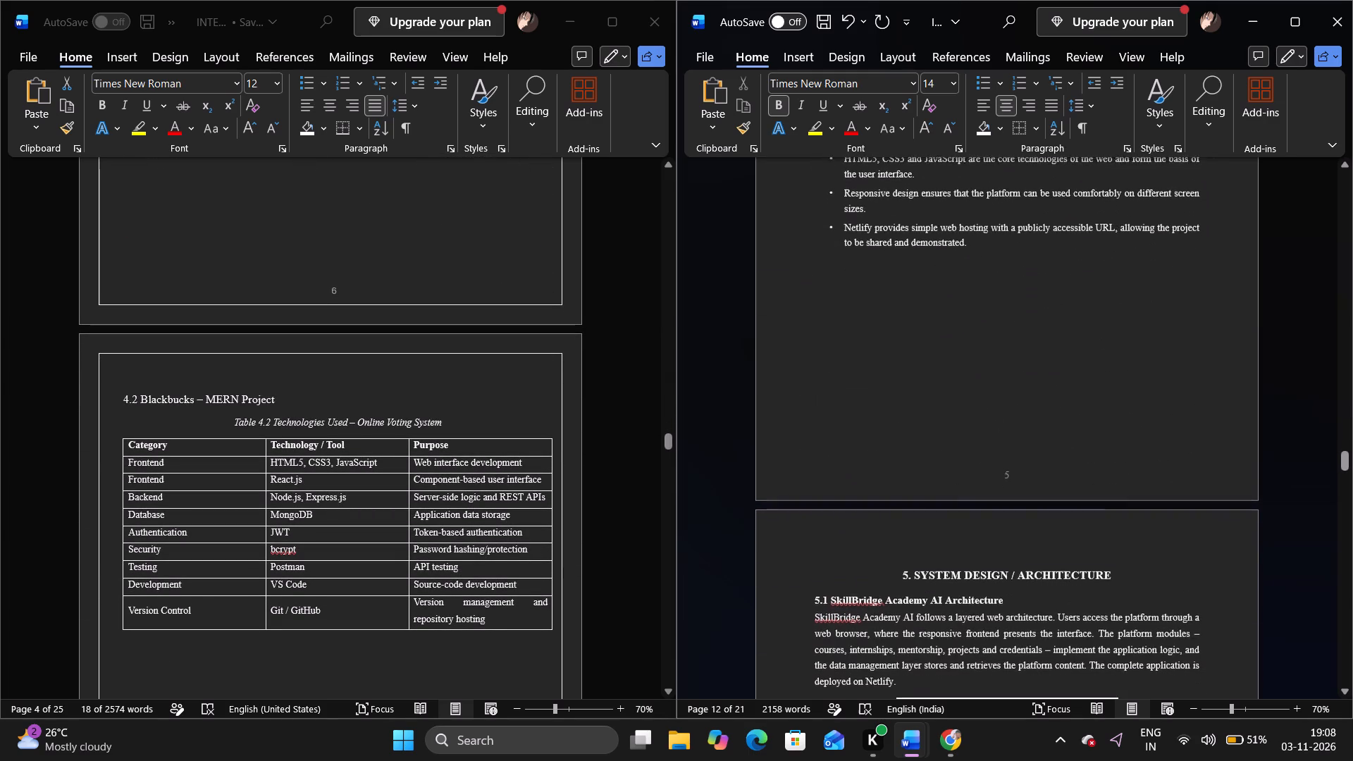
scroll(947, 567, up, 1)
scroll(947, 567, down, 3)
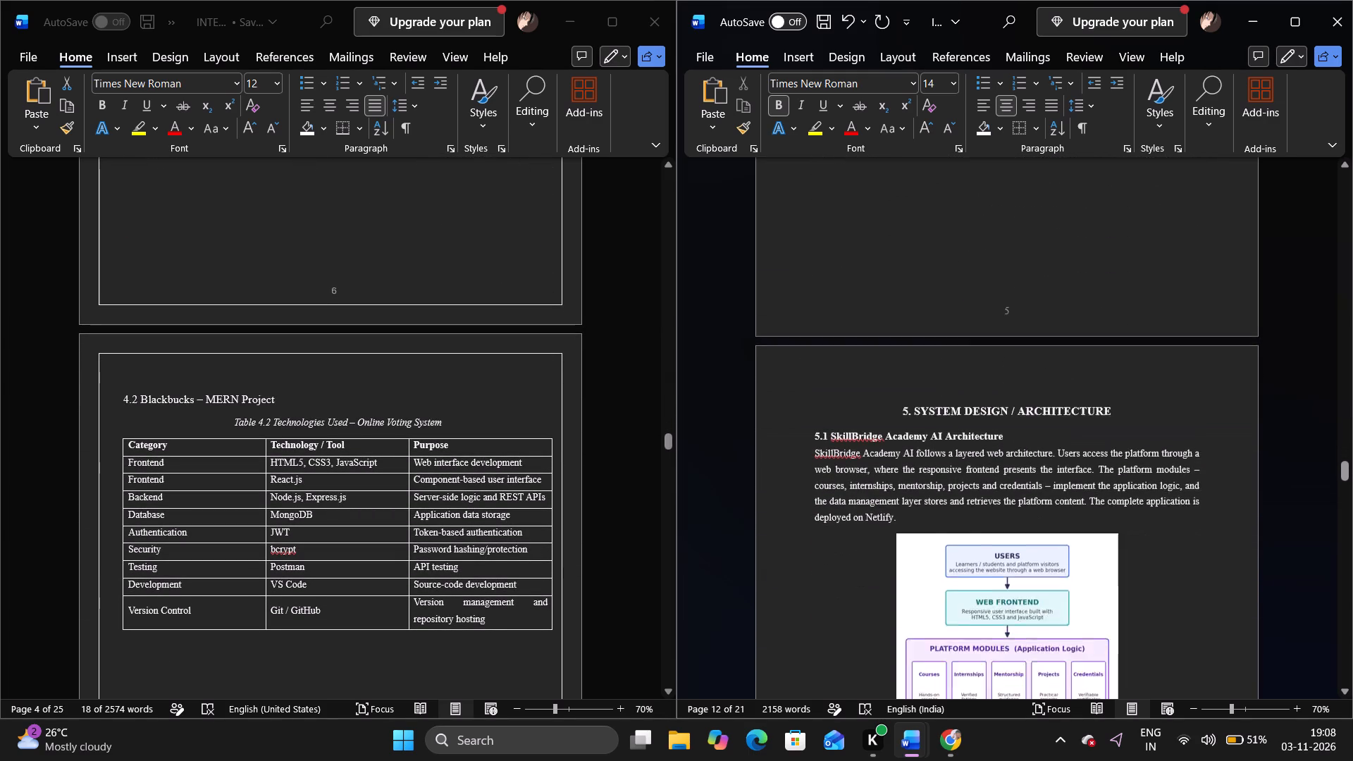
scroll(947, 567, down, 1)
scroll(662, 618, up, 1)
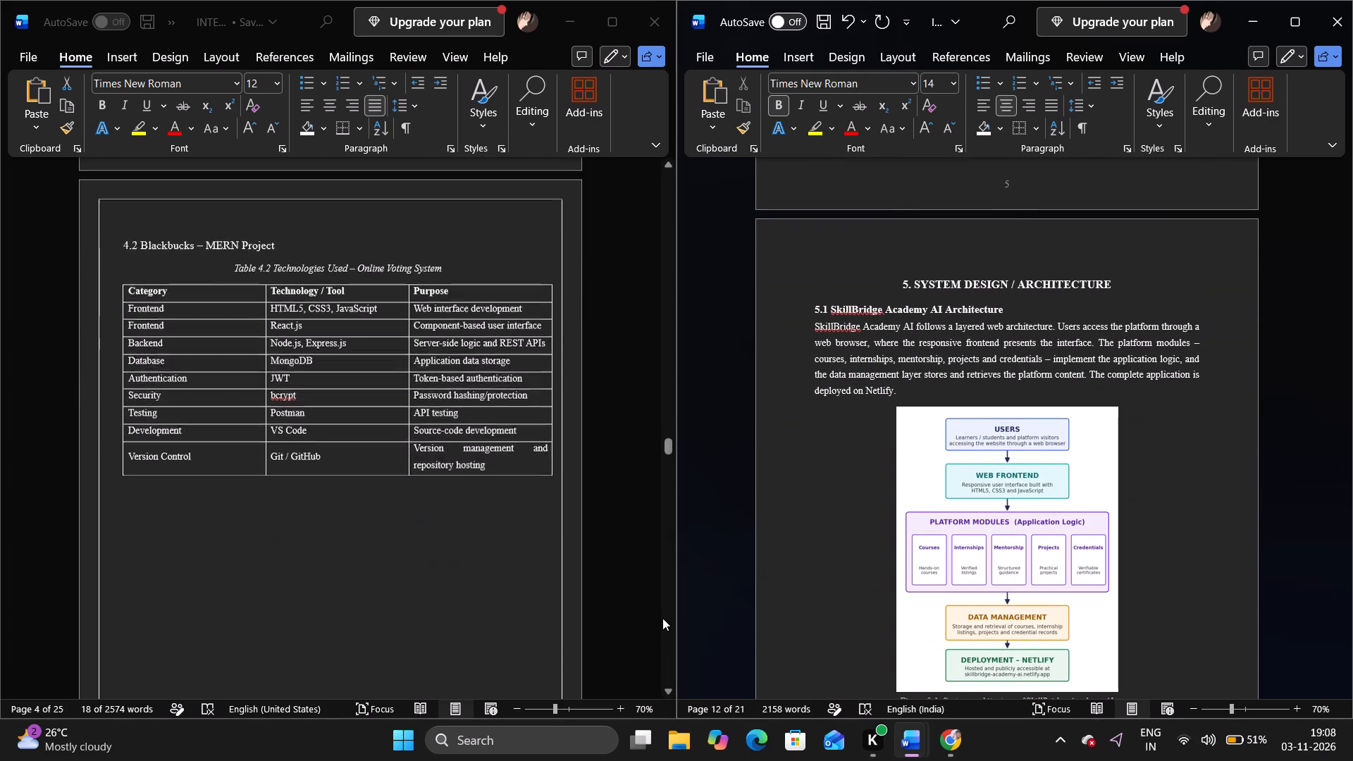
scroll(662, 618, up, 1)
scroll(1039, 445, up, 8)
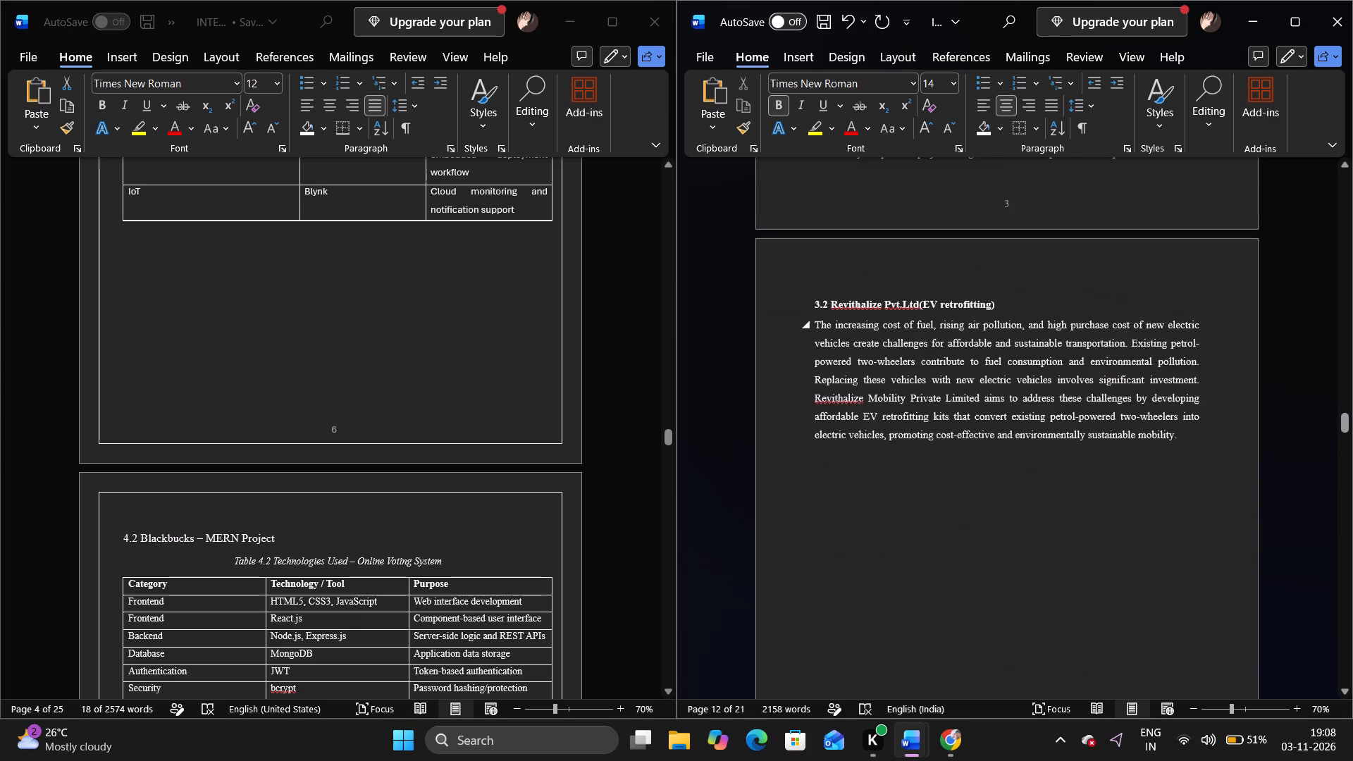
scroll(1039, 445, down, 7)
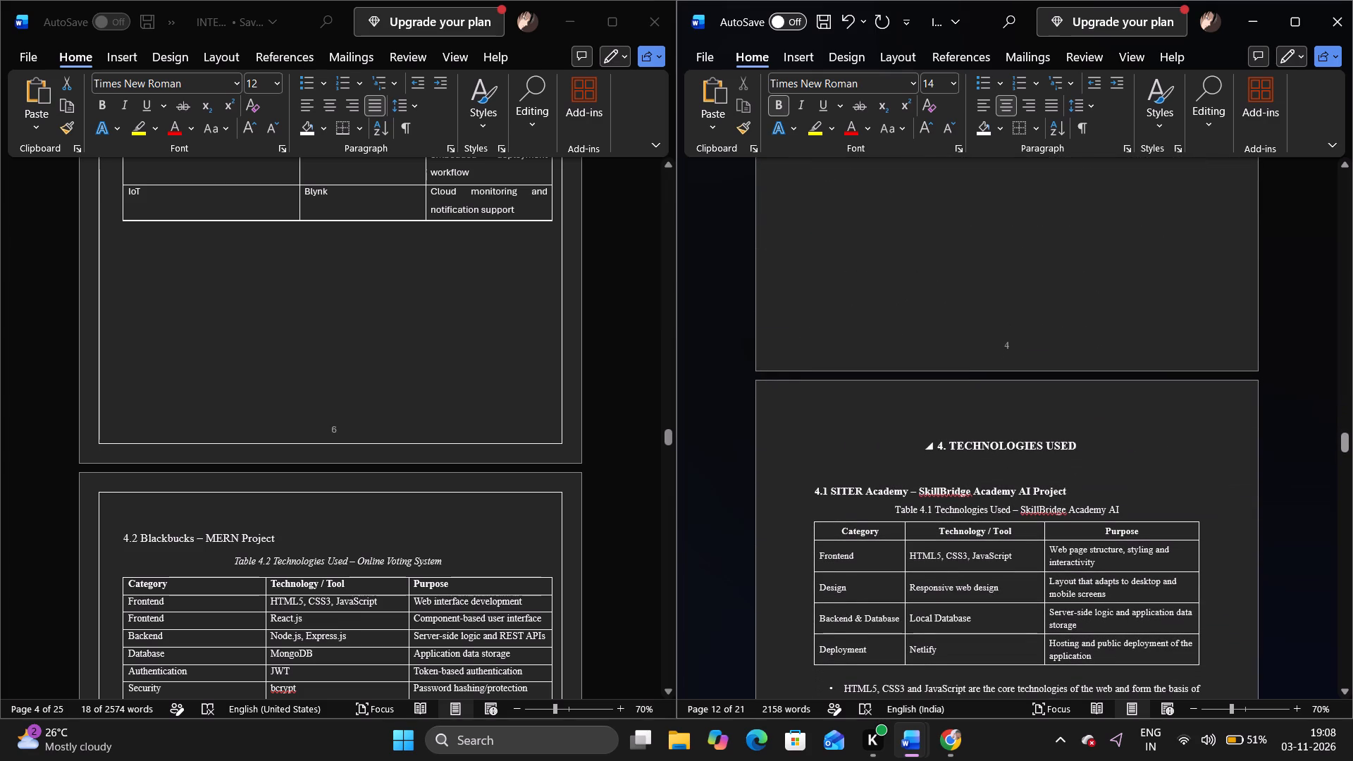
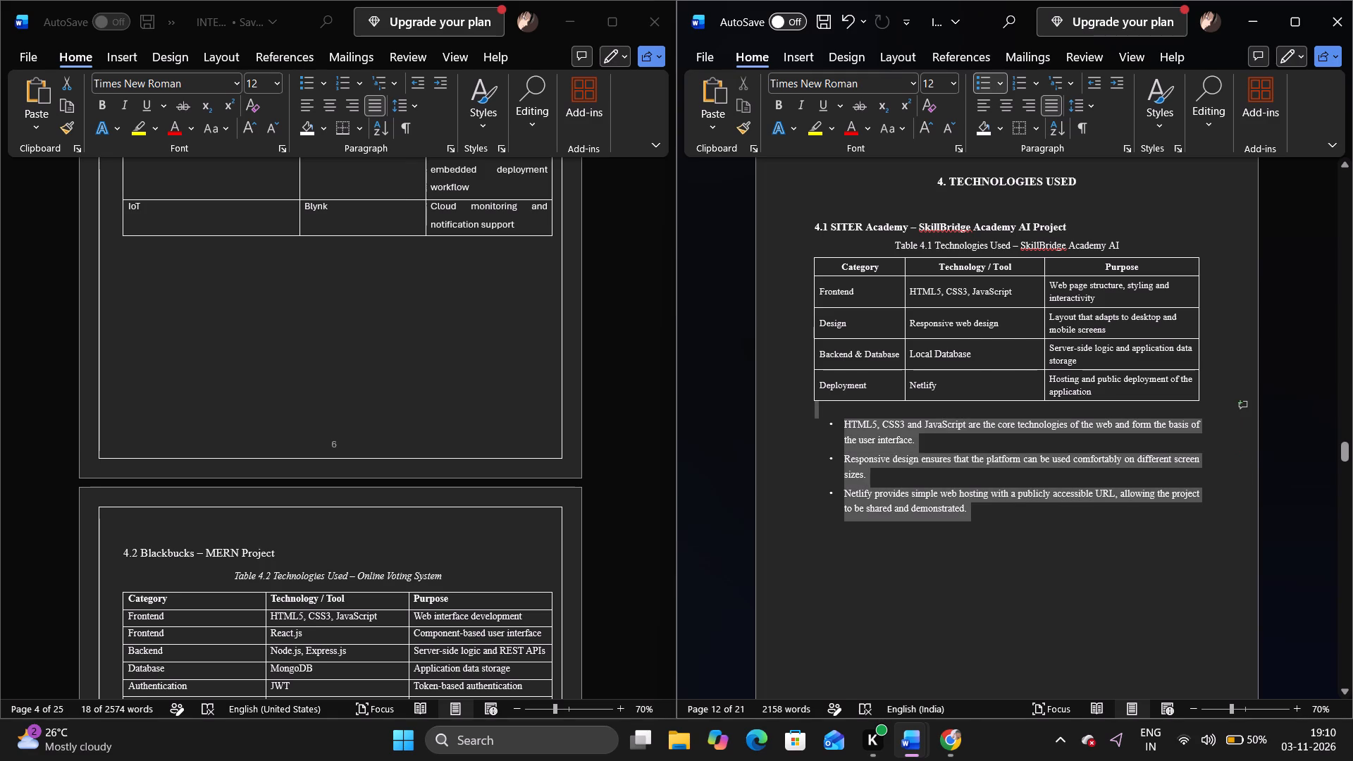
key(BackSpace)
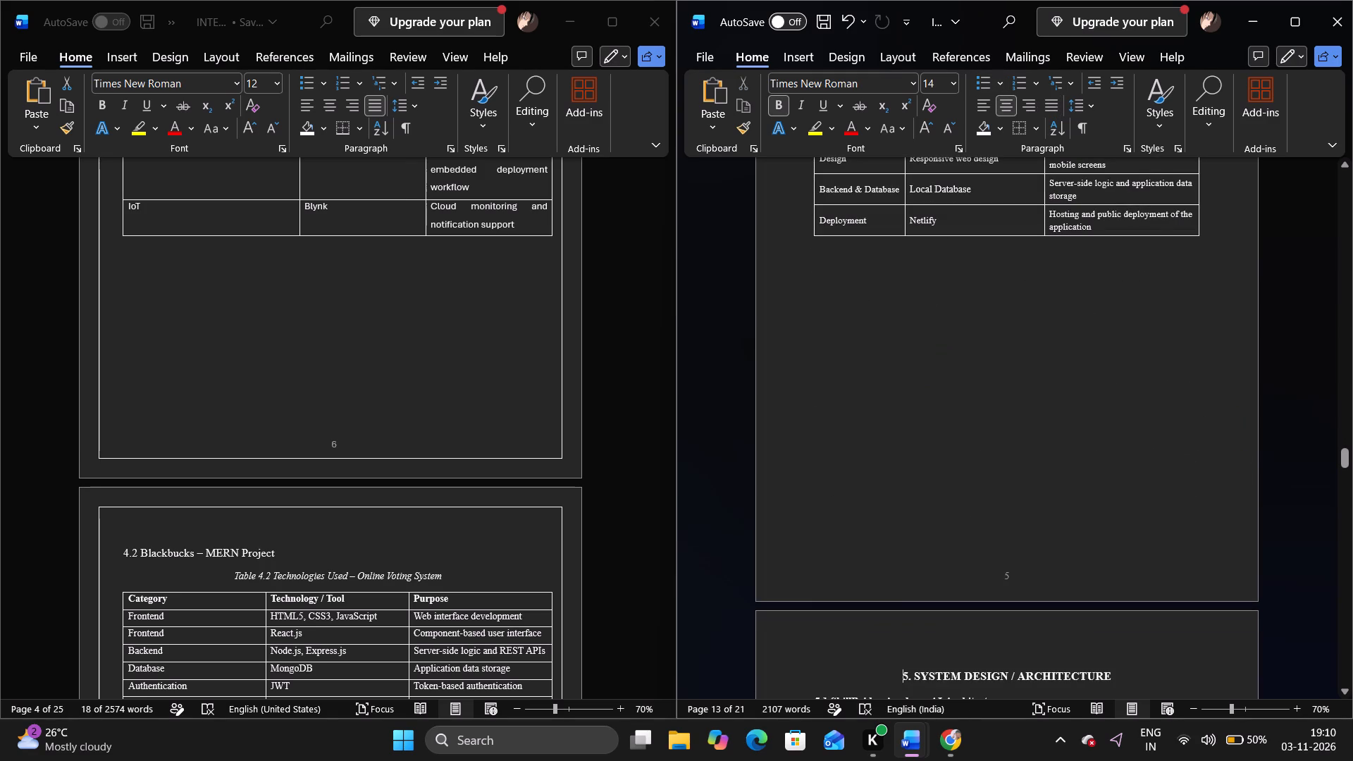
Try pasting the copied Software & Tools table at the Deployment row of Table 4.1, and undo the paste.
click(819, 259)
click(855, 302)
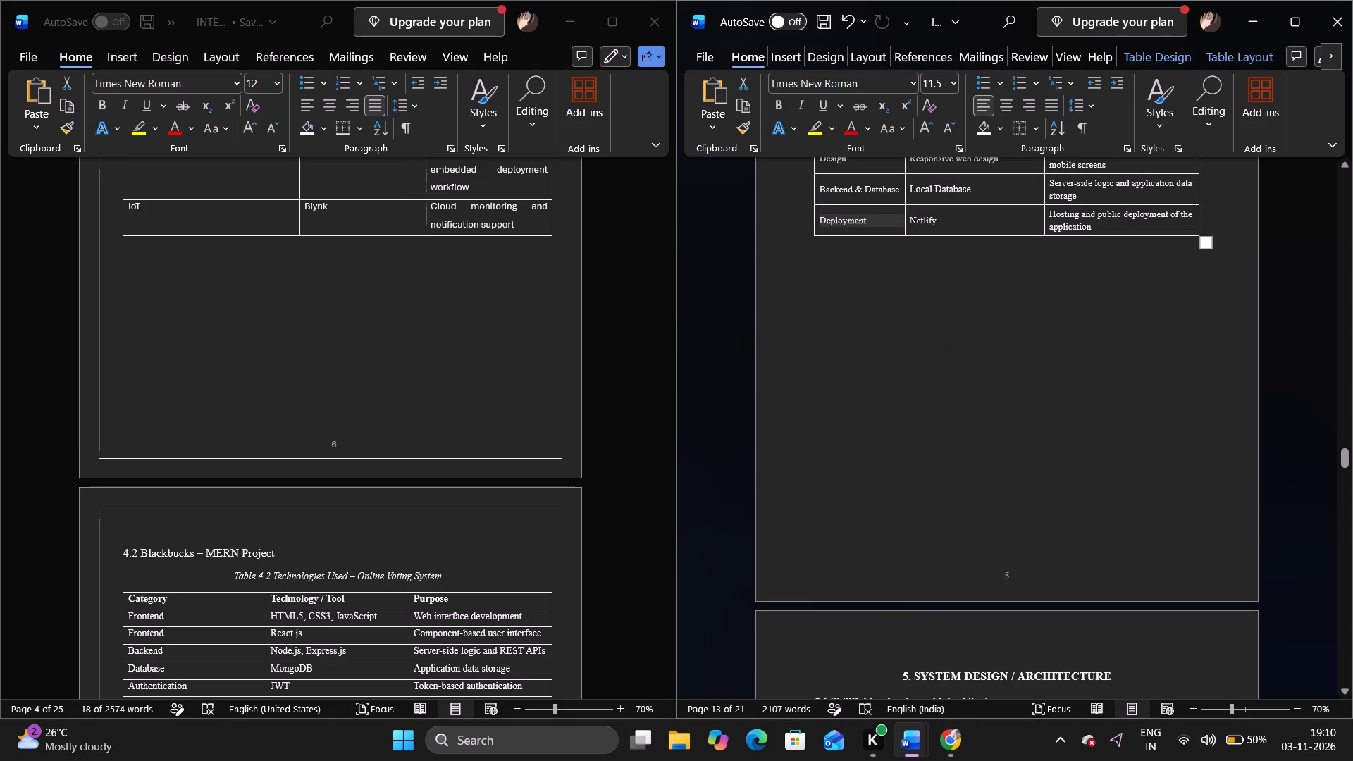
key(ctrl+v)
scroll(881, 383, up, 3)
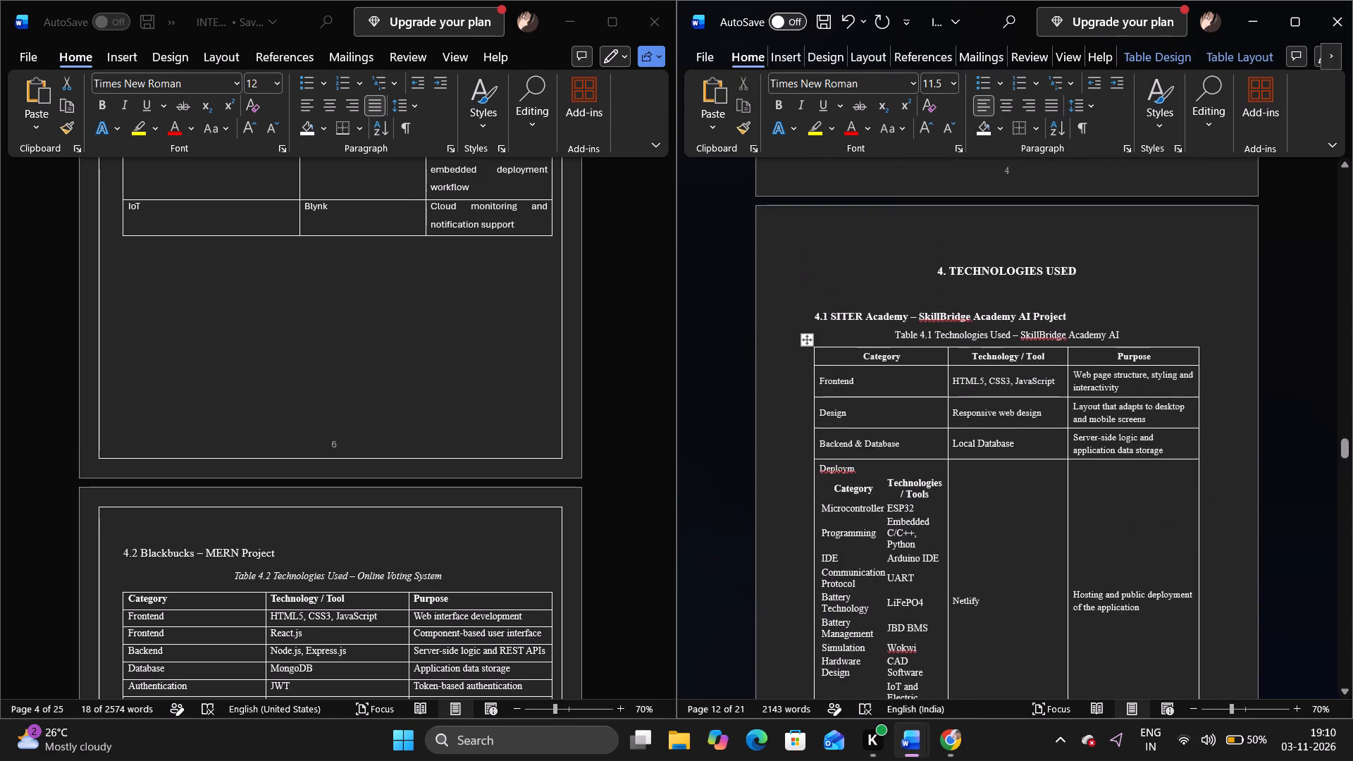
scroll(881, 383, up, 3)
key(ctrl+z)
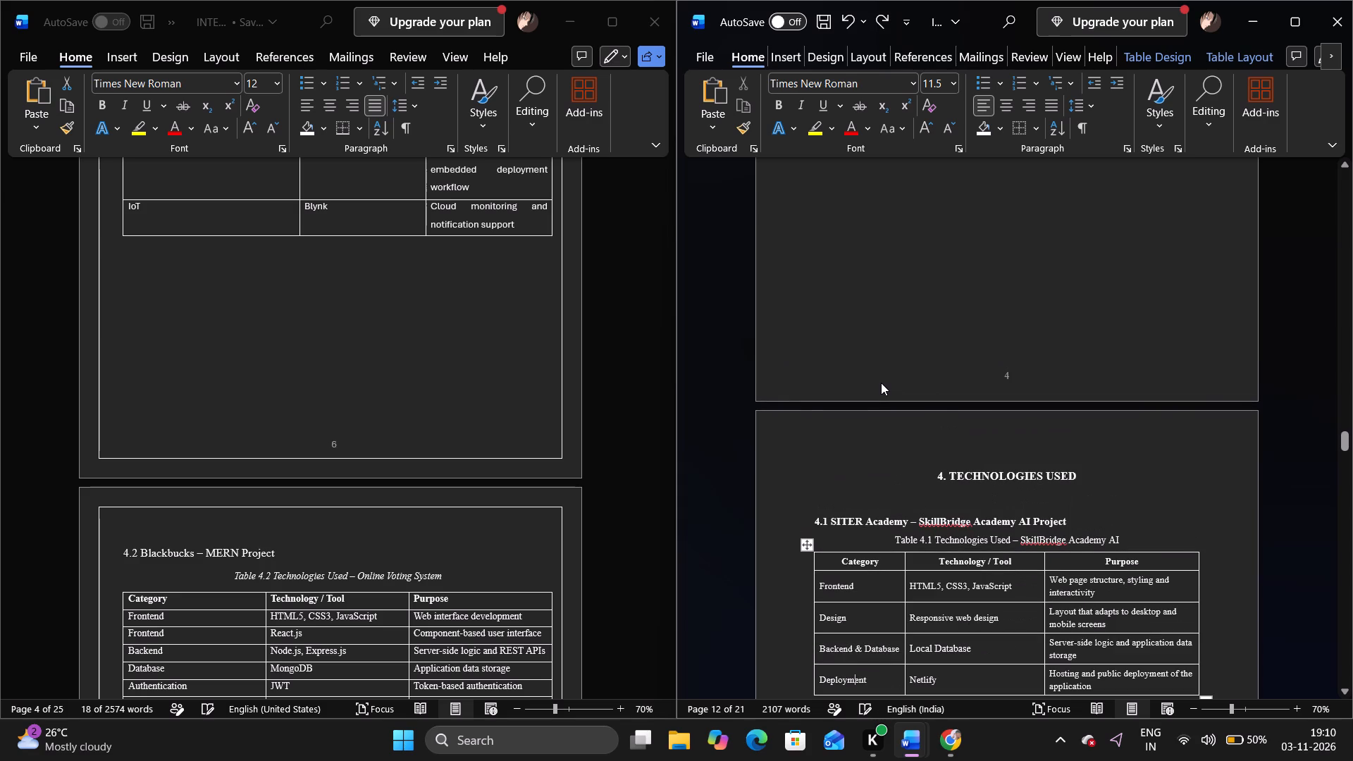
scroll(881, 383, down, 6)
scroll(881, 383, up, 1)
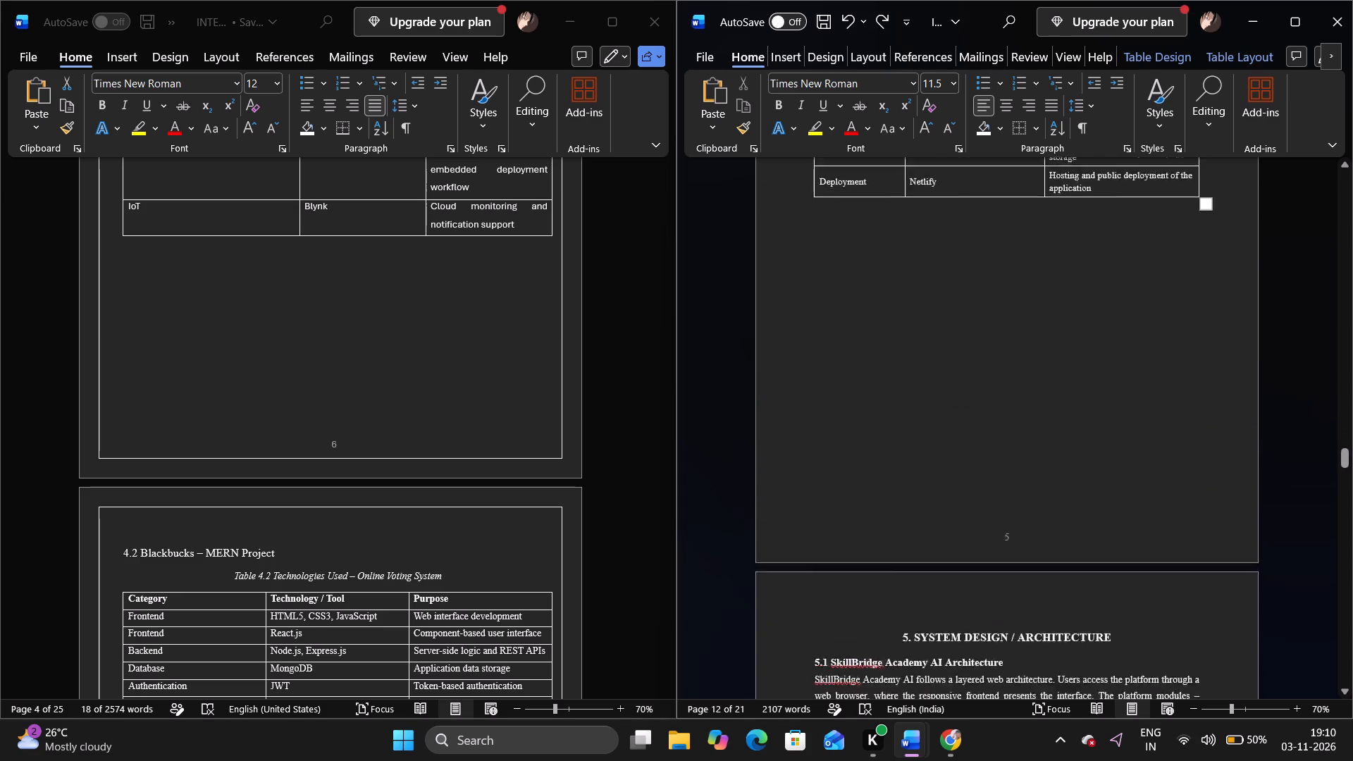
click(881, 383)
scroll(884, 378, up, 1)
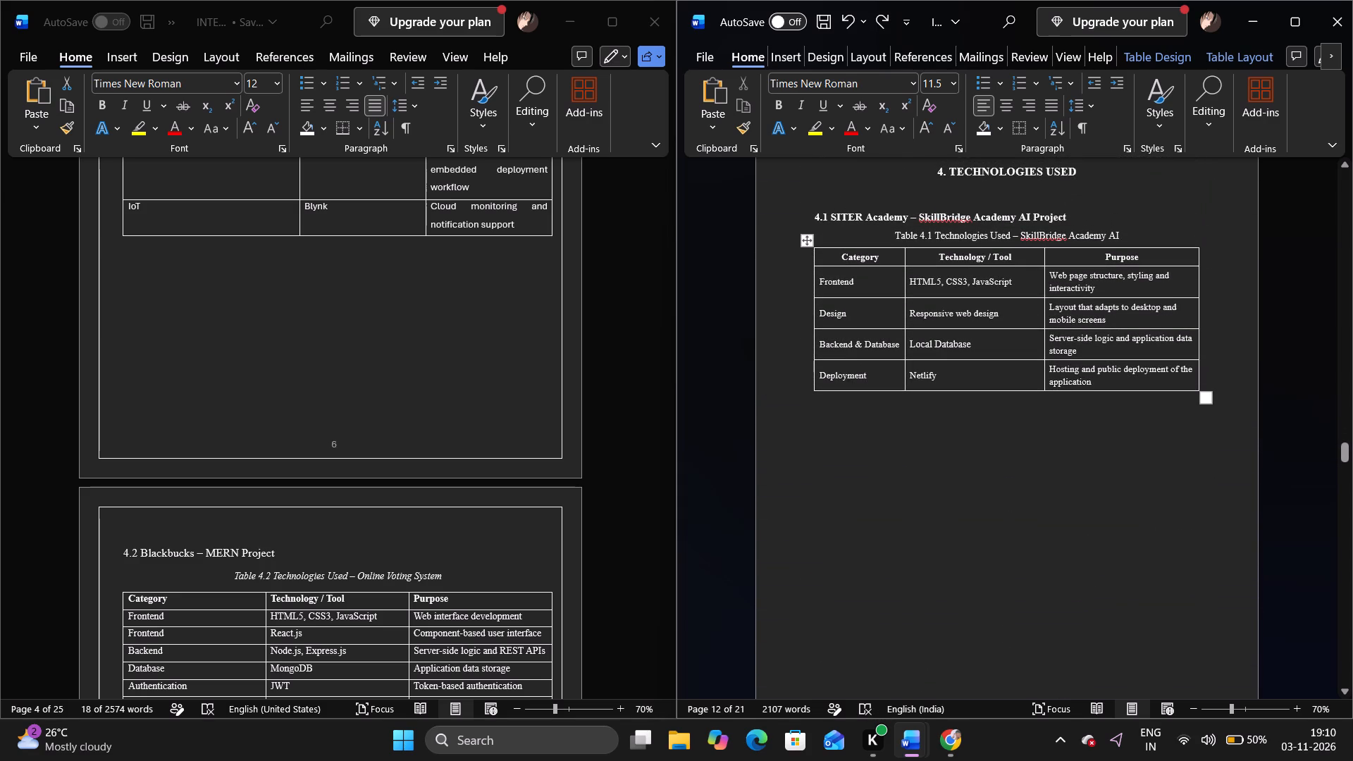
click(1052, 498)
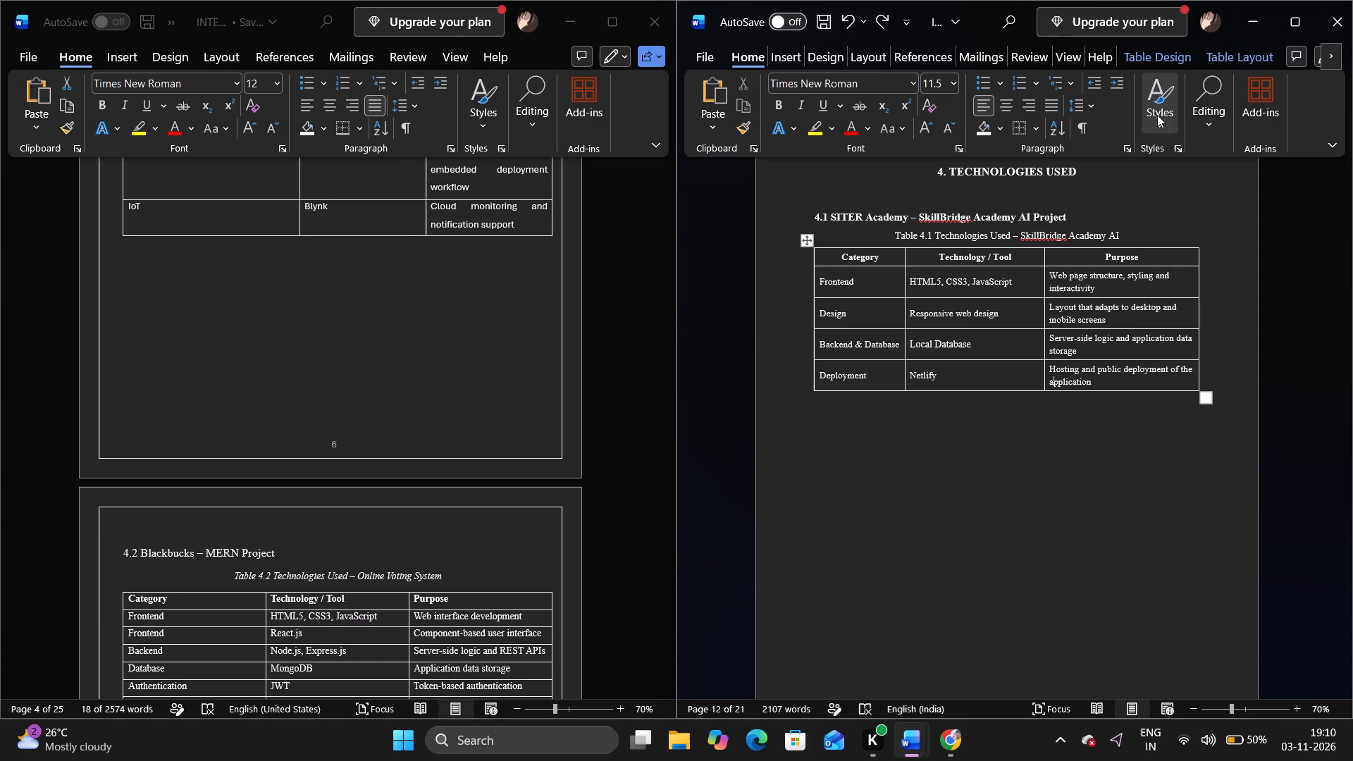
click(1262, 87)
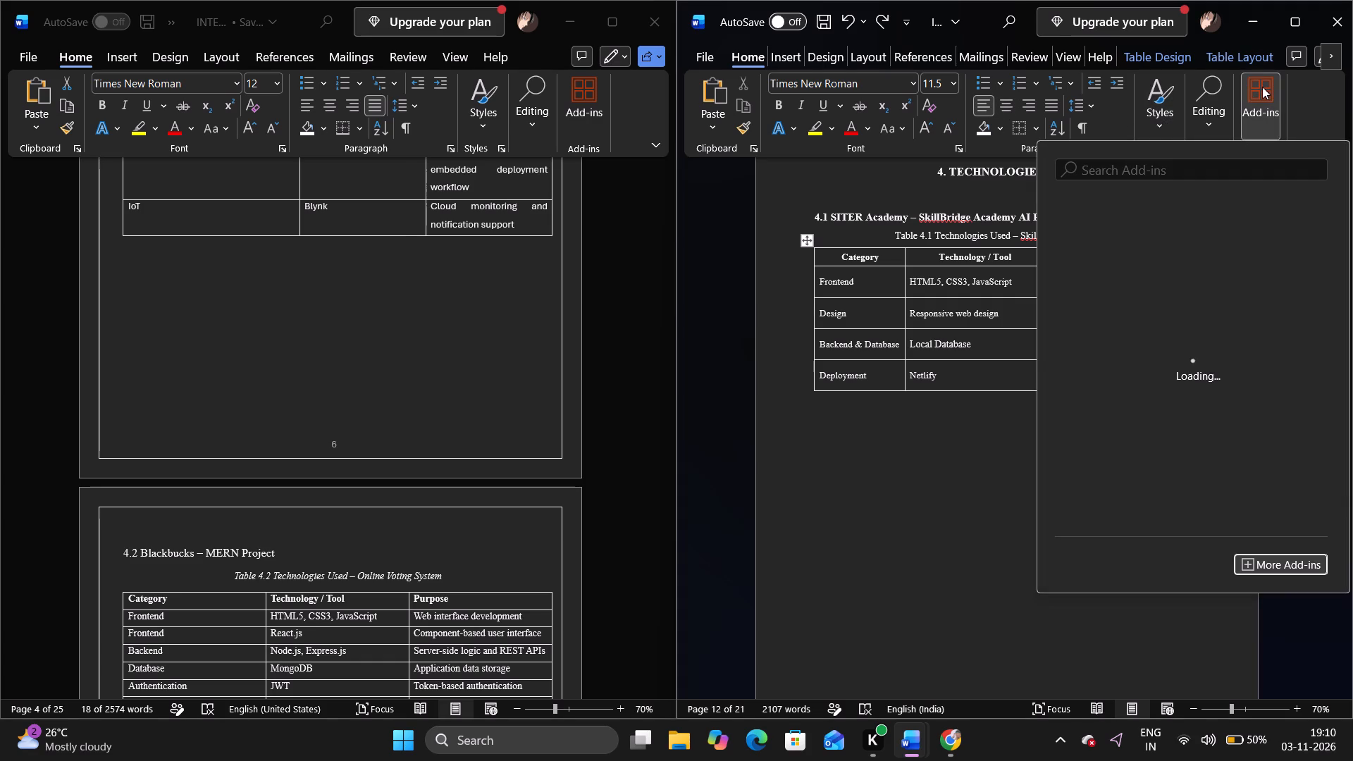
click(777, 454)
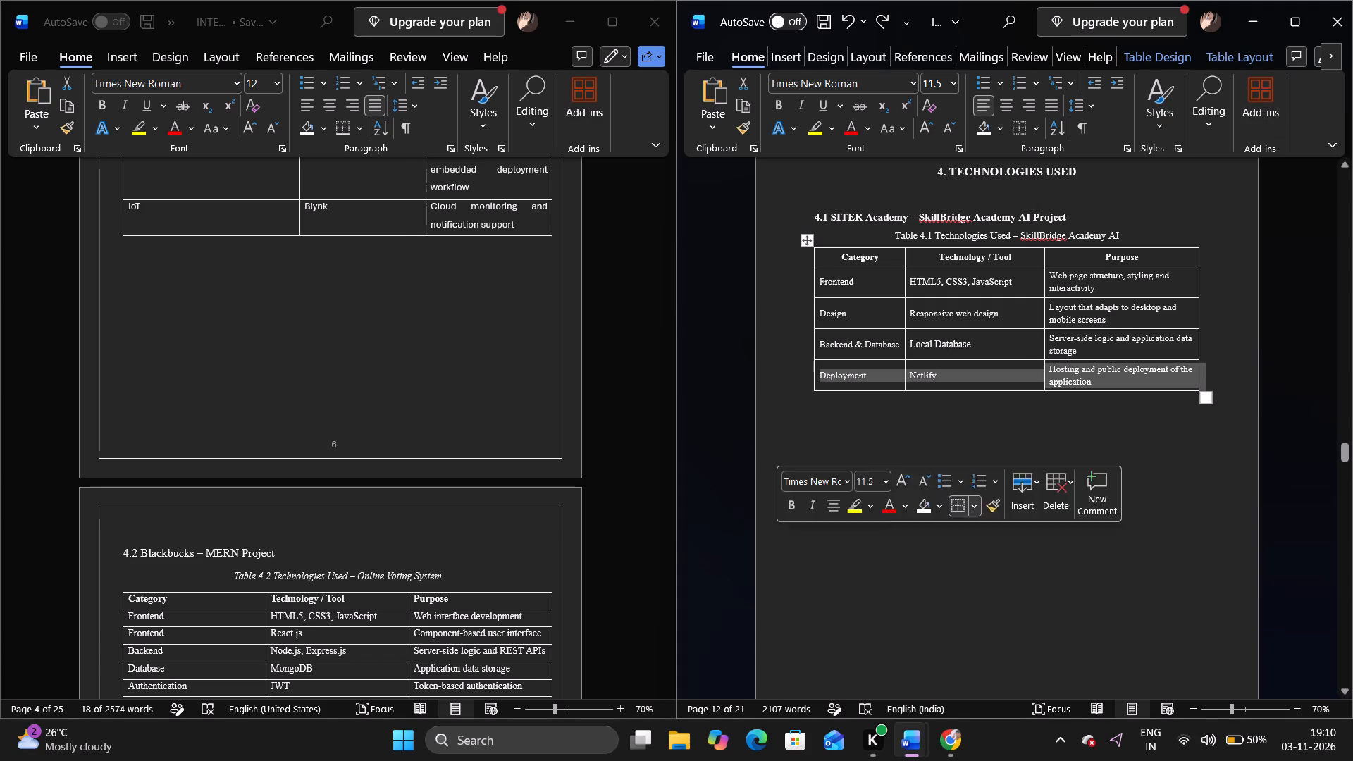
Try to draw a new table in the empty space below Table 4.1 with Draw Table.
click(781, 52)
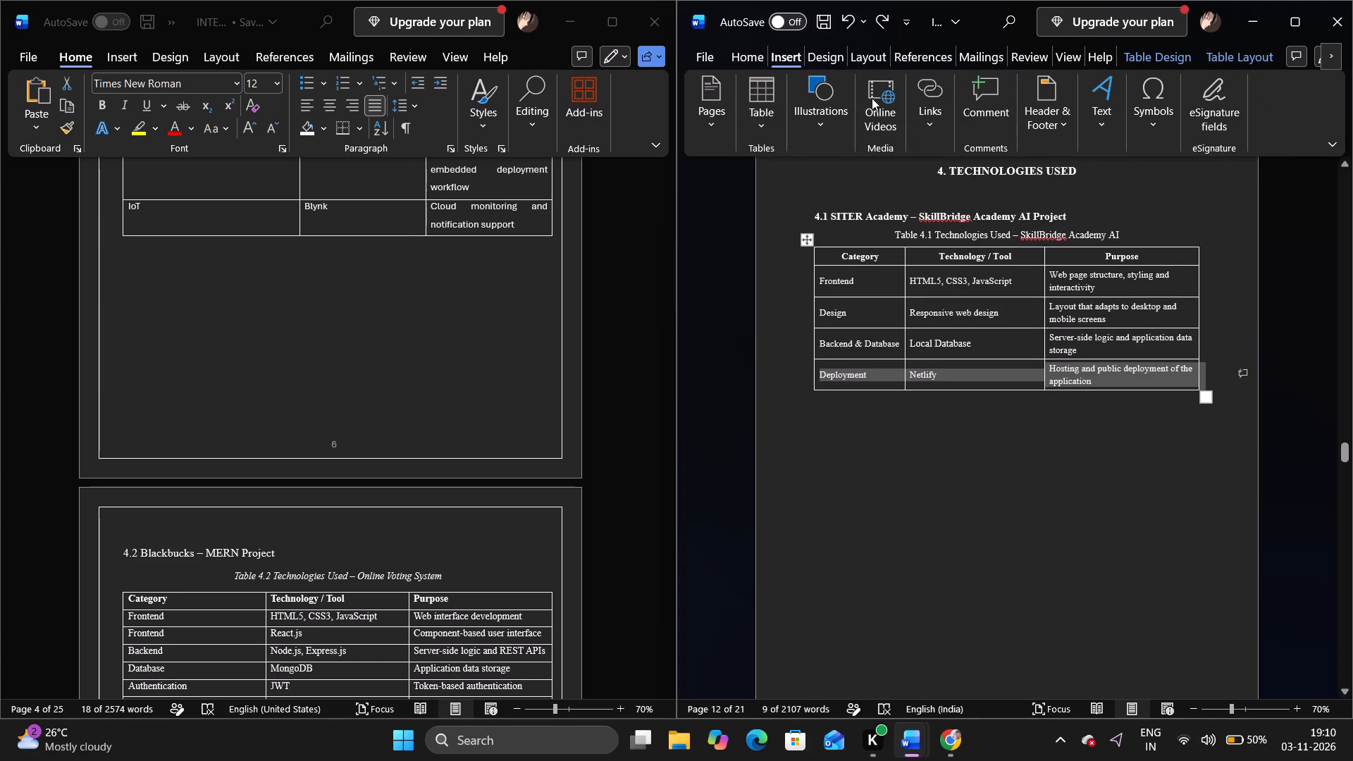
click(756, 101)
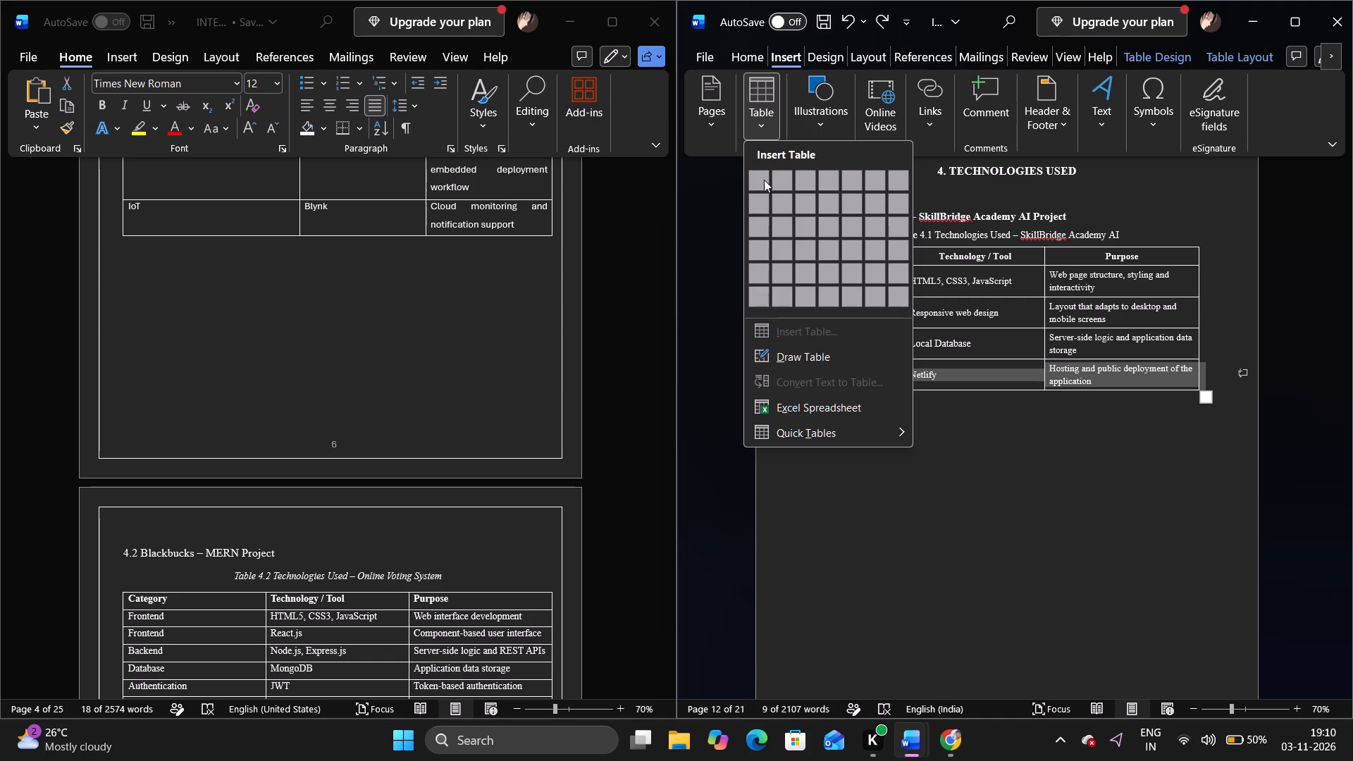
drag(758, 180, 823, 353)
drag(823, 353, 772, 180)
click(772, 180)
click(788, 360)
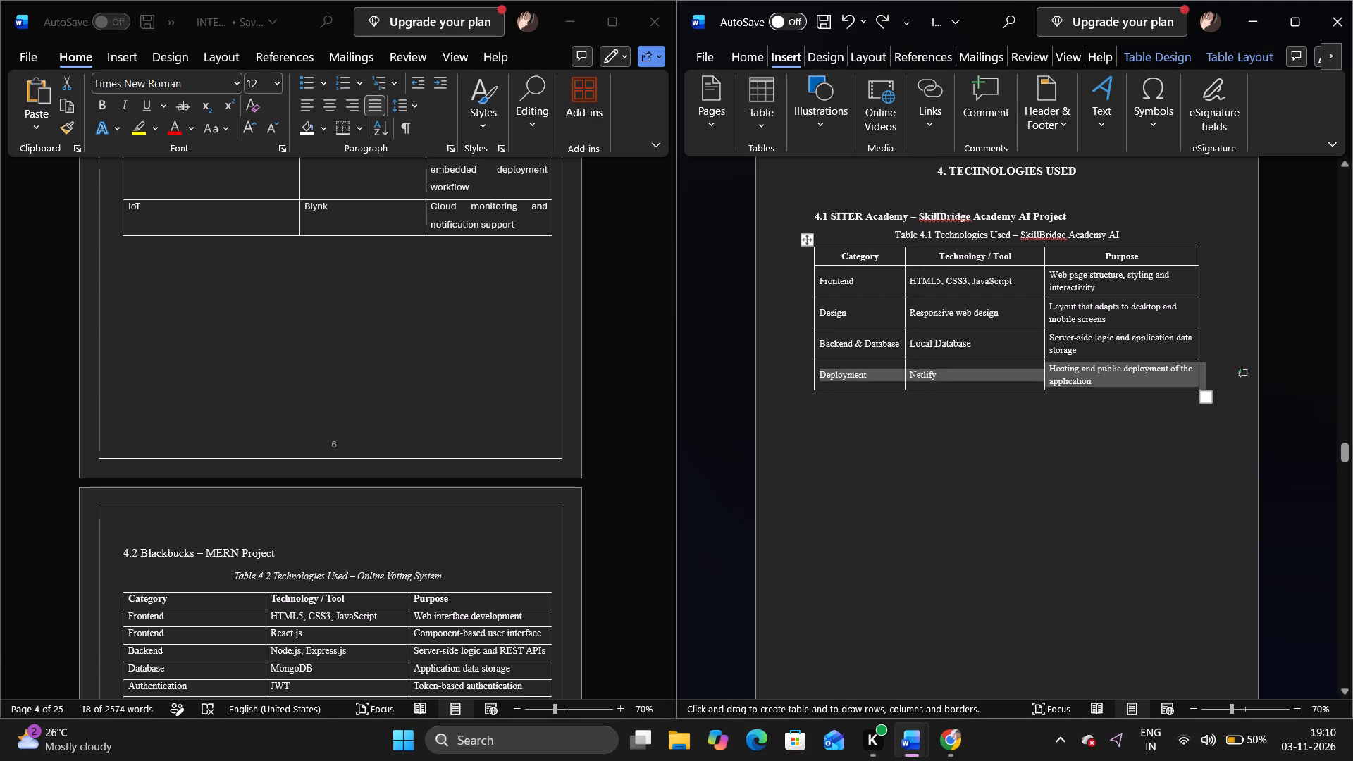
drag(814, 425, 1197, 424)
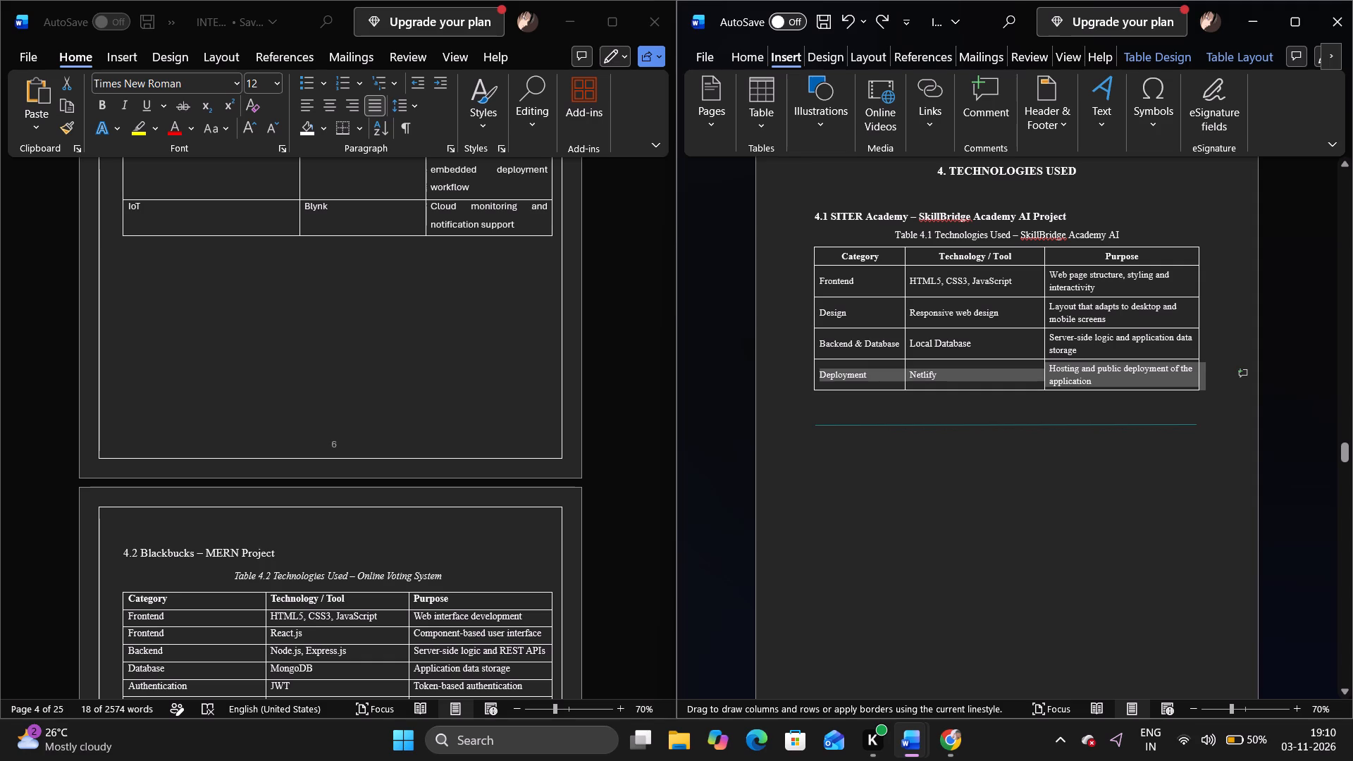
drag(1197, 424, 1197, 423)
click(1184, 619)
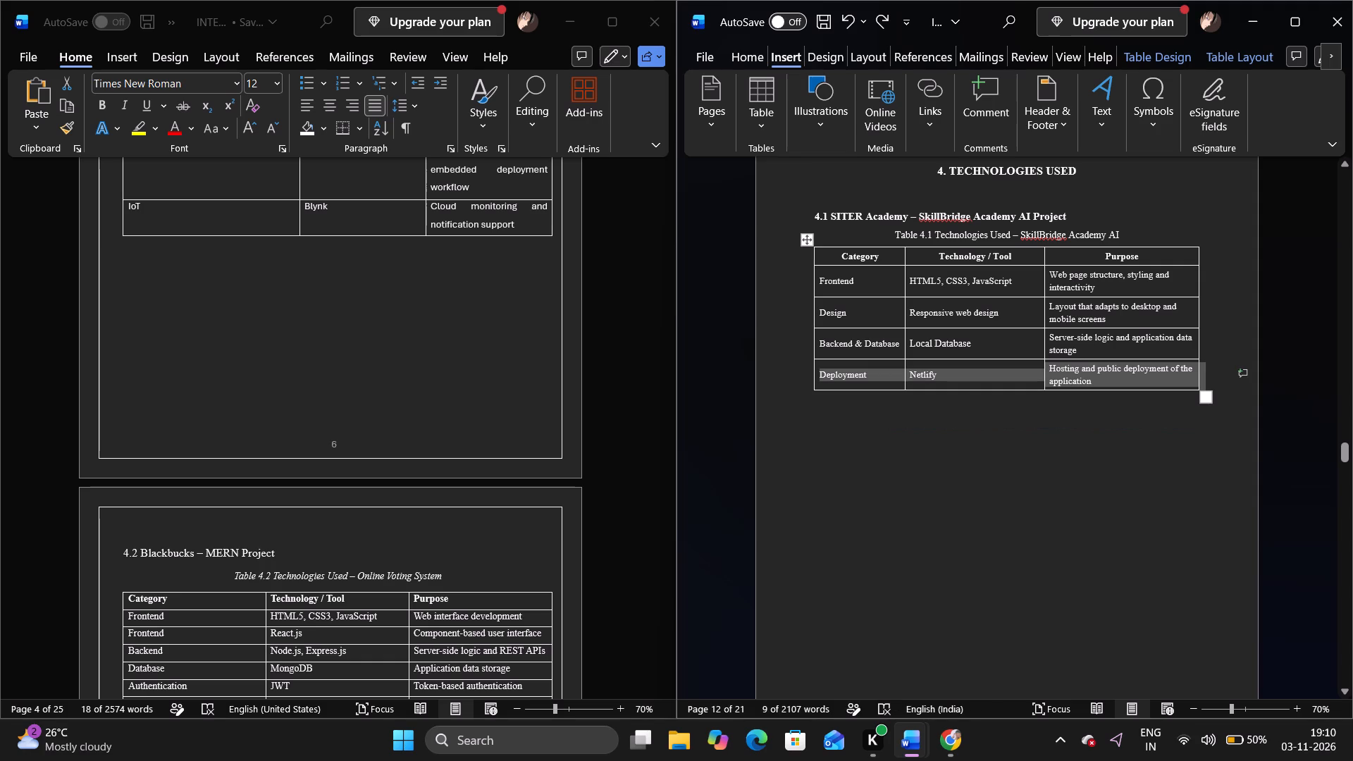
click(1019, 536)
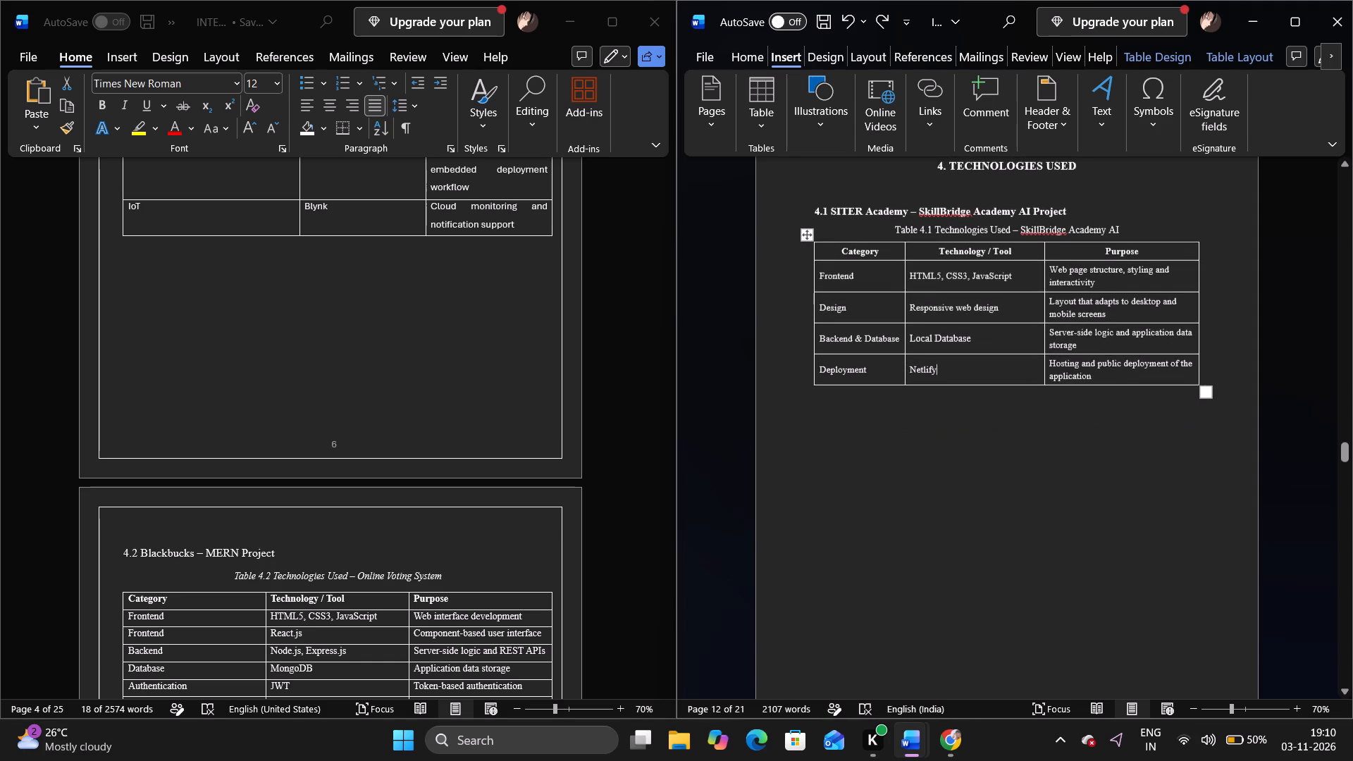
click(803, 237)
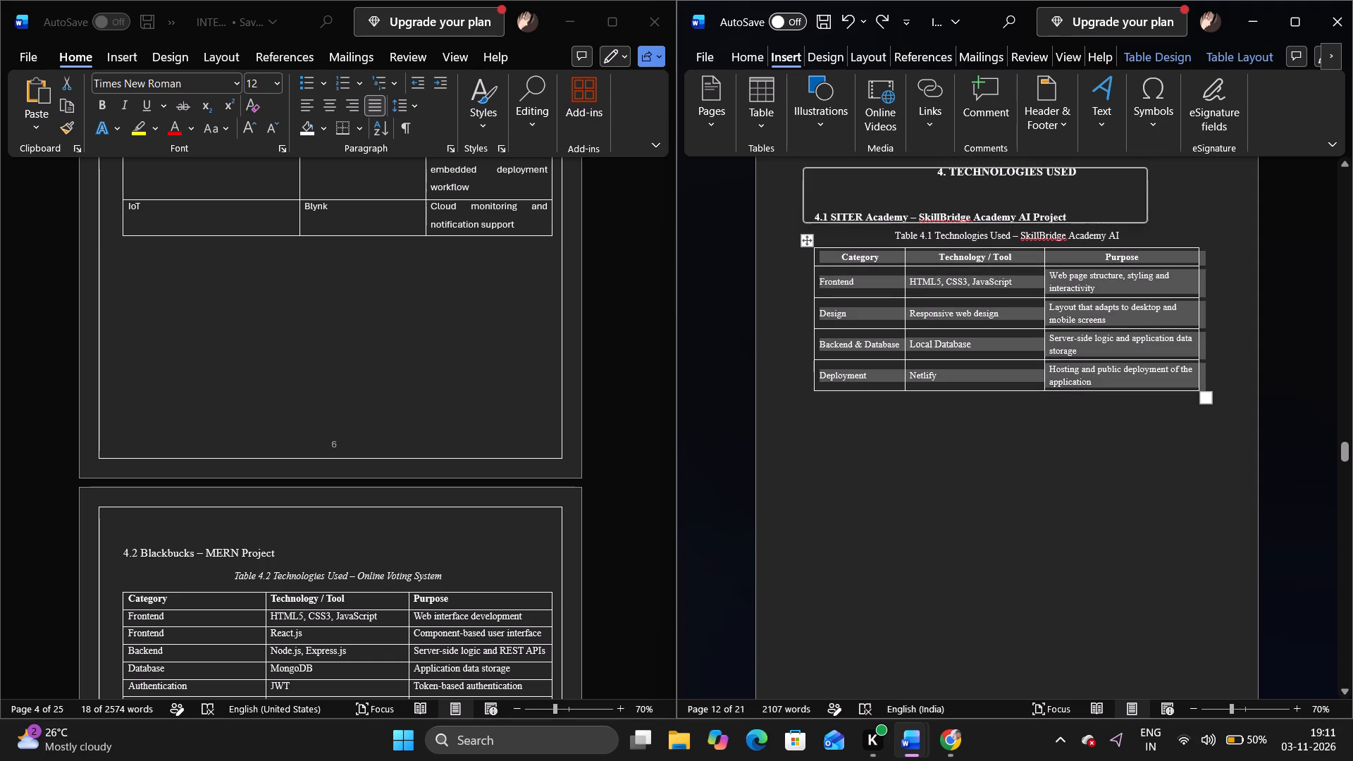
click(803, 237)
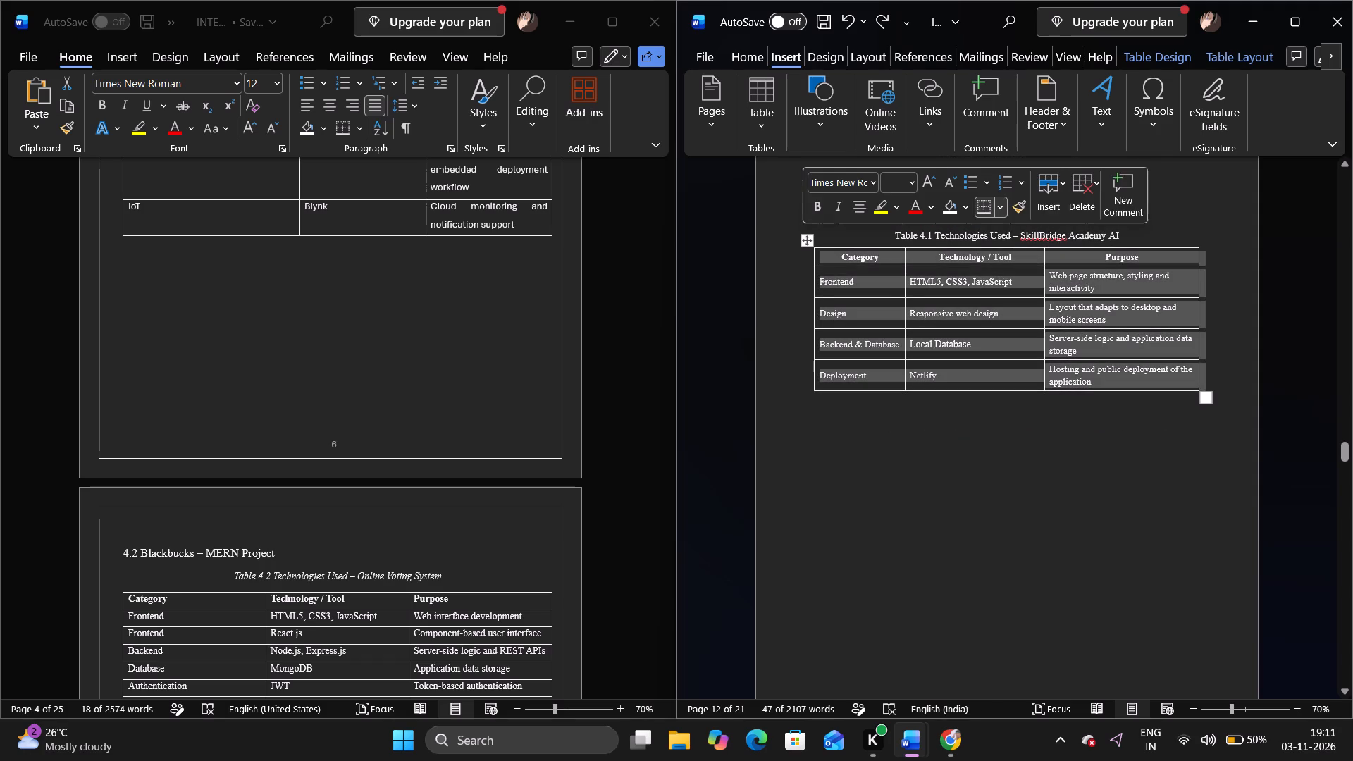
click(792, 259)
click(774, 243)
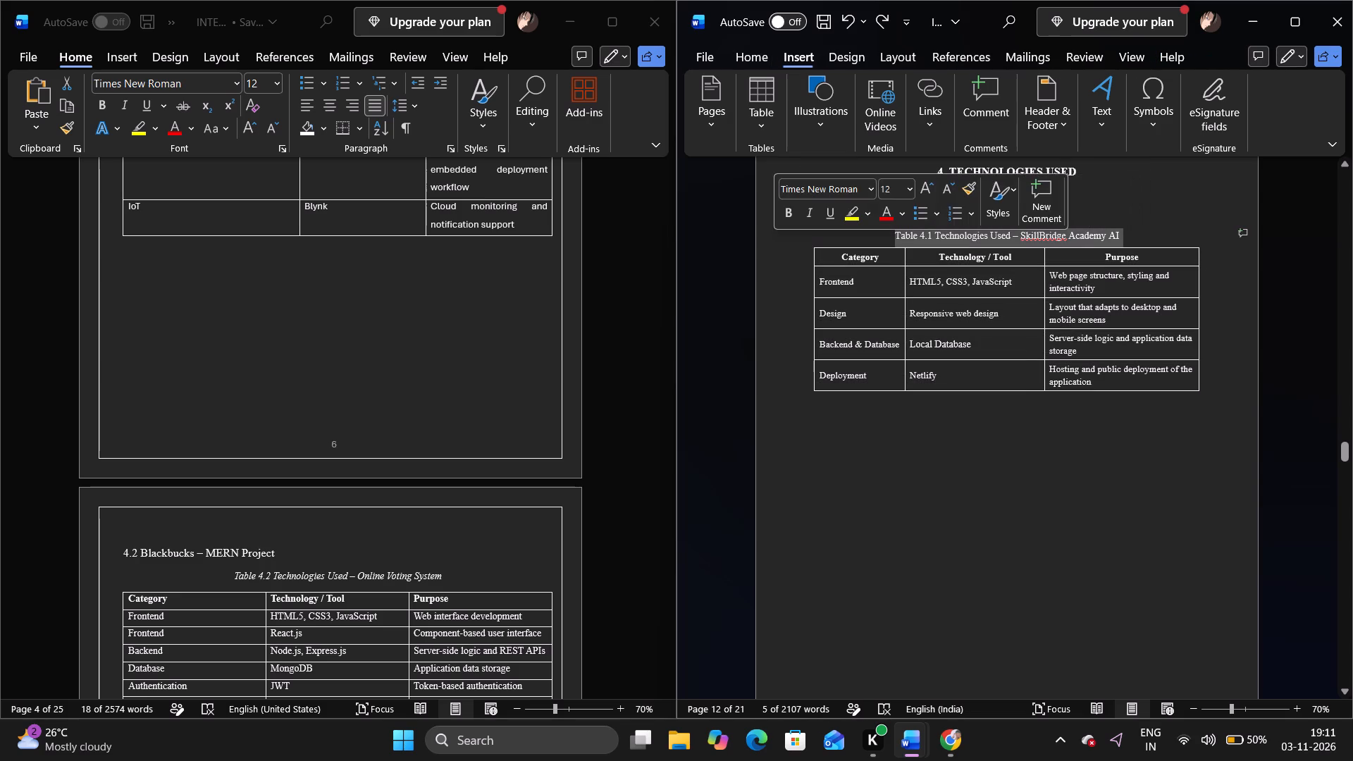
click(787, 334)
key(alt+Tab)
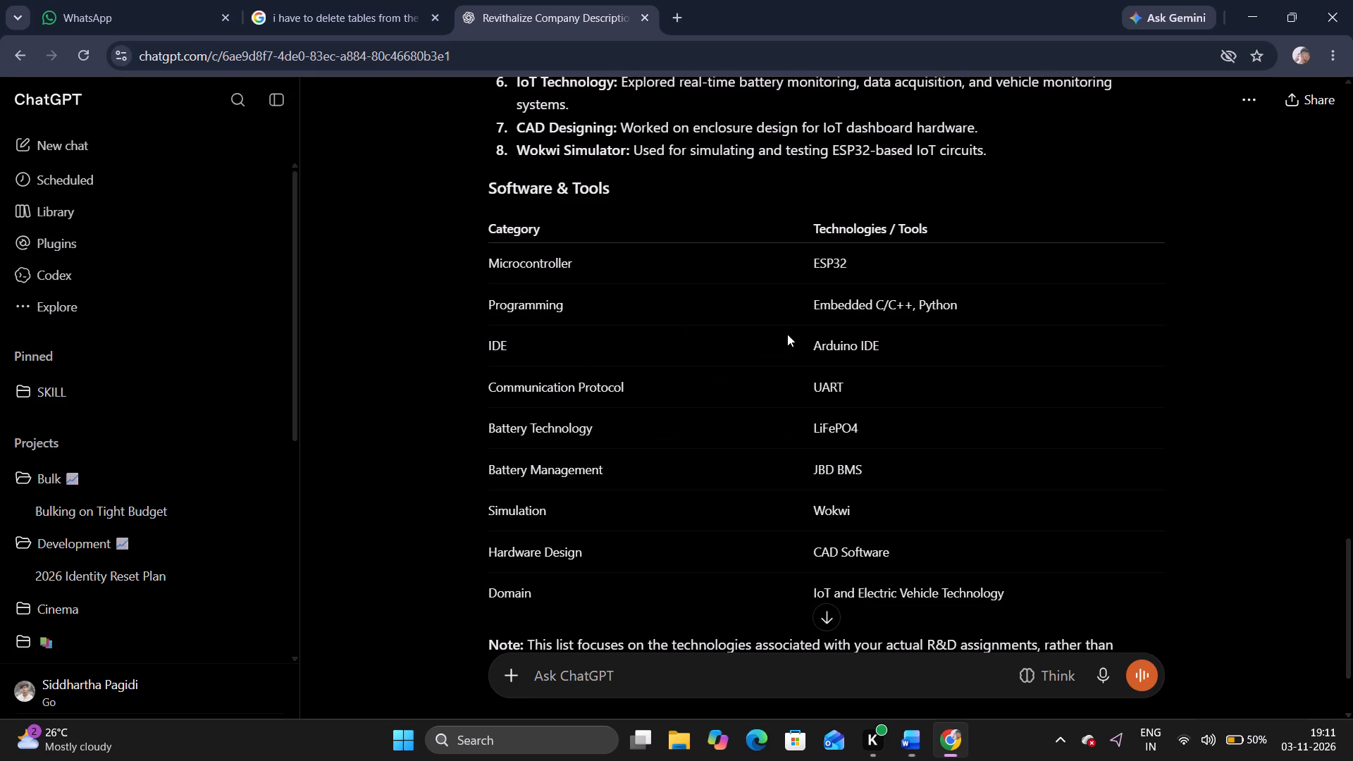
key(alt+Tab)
Italicize the caption "Table 4.1 Technologies Used – SkillBridge Academy AI" to match the reference report's table captions.
scroll(453, 342, up, 3)
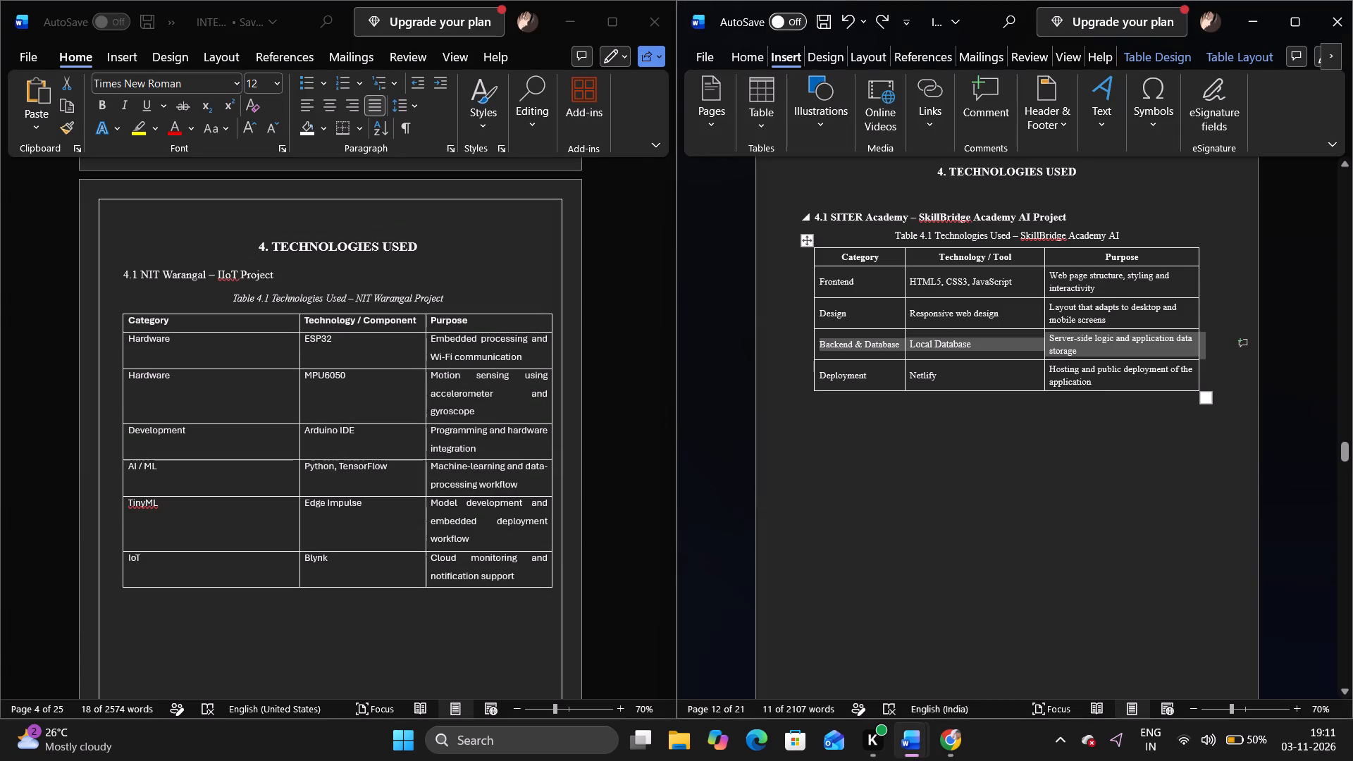
drag(1126, 236, 1073, 238)
drag(1073, 238, 879, 247)
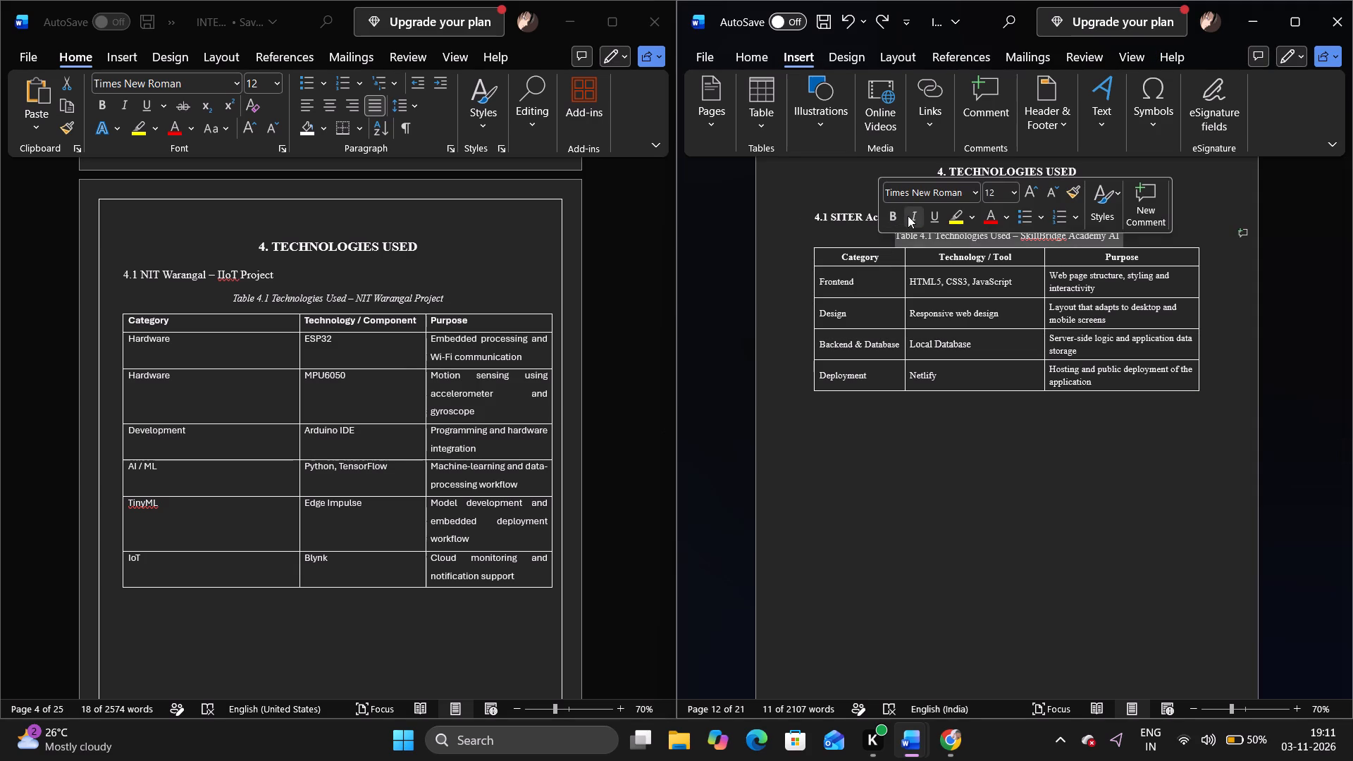
click(908, 216)
click(920, 445)
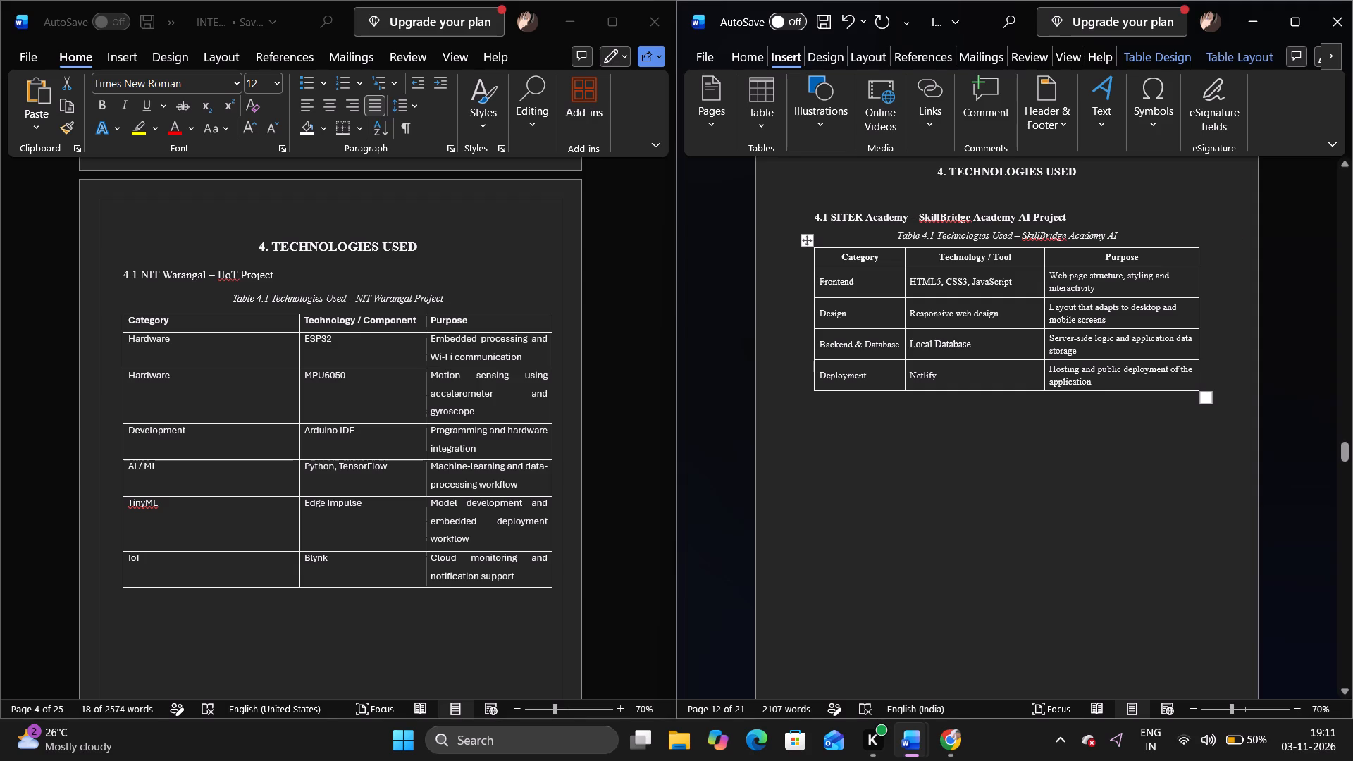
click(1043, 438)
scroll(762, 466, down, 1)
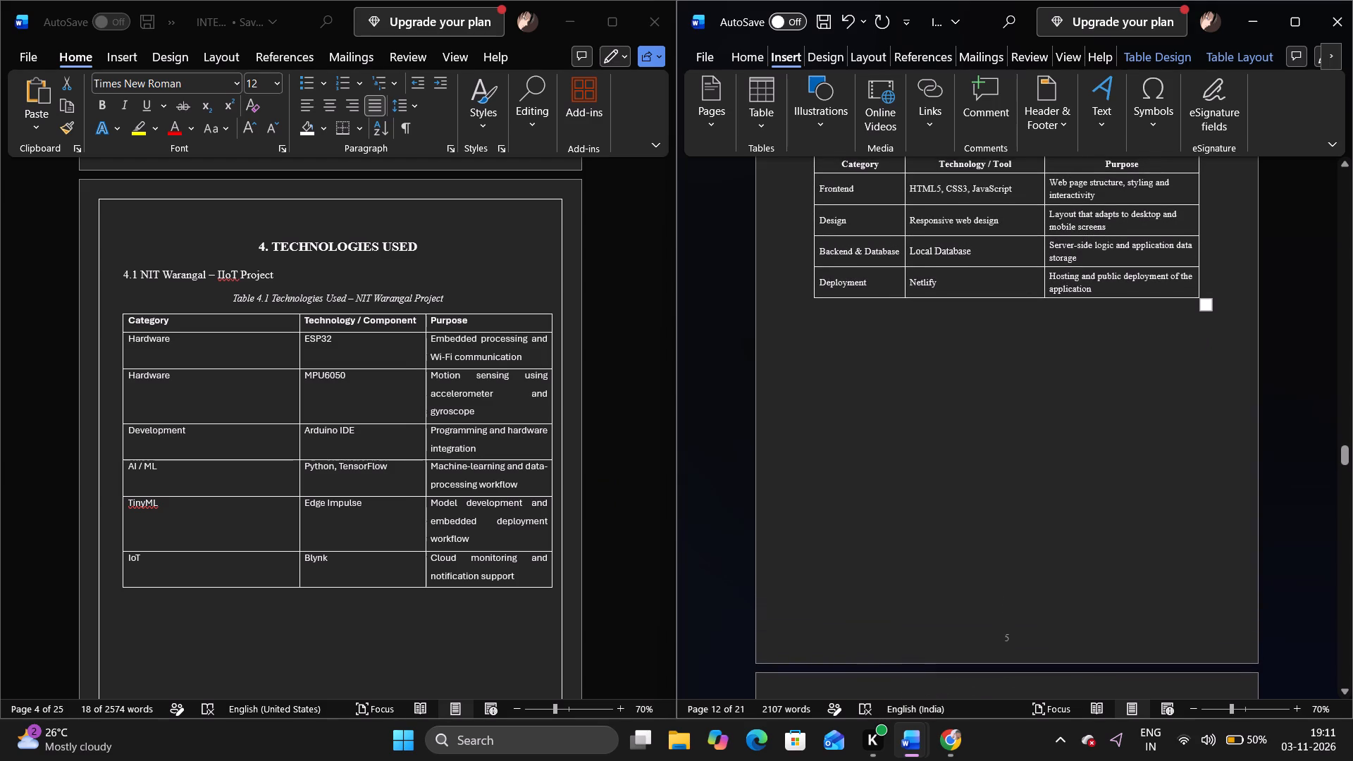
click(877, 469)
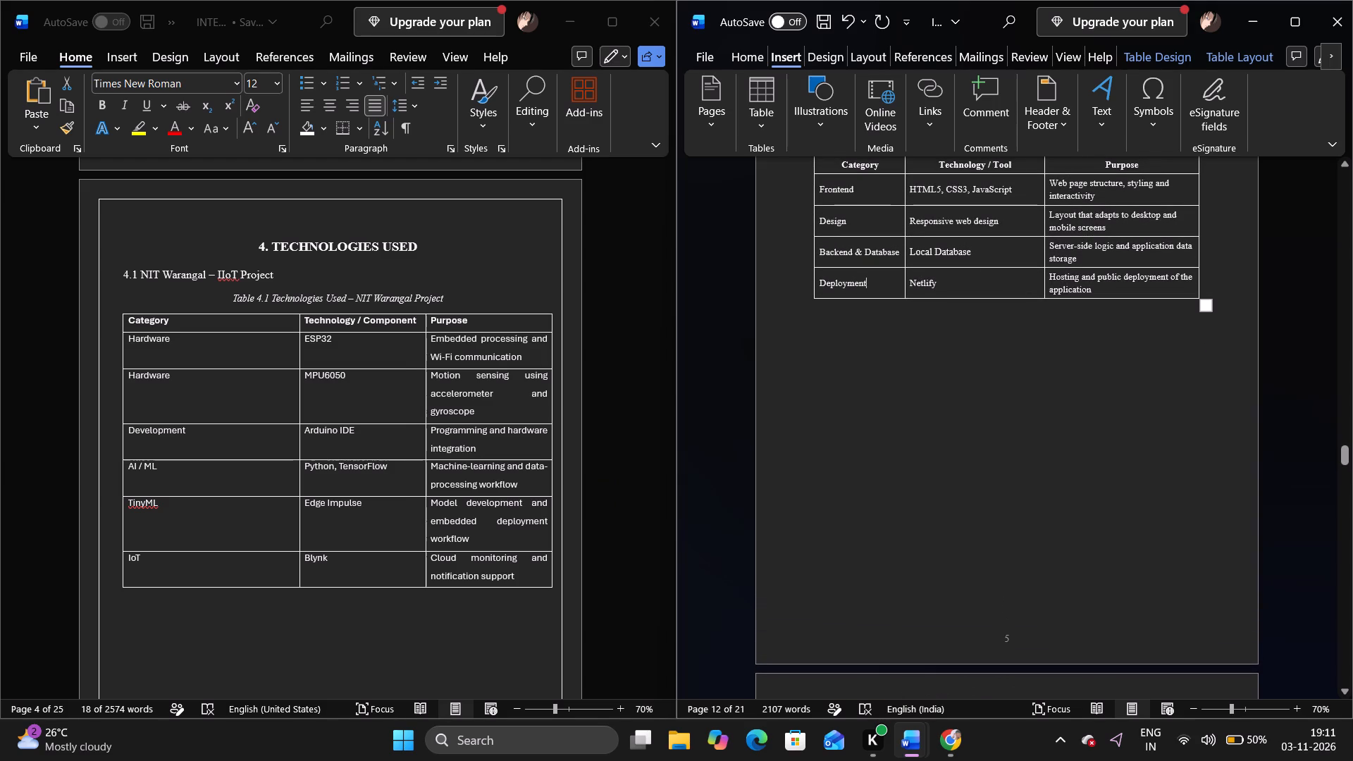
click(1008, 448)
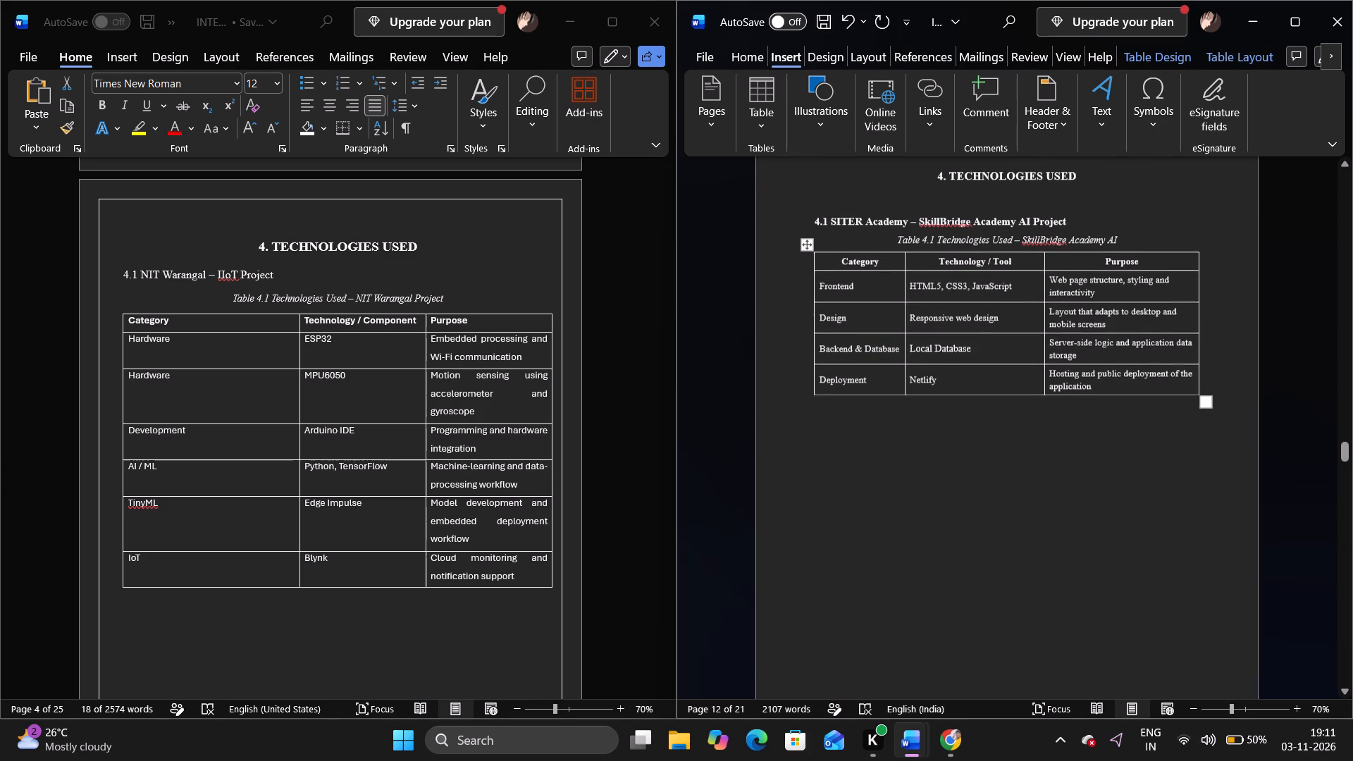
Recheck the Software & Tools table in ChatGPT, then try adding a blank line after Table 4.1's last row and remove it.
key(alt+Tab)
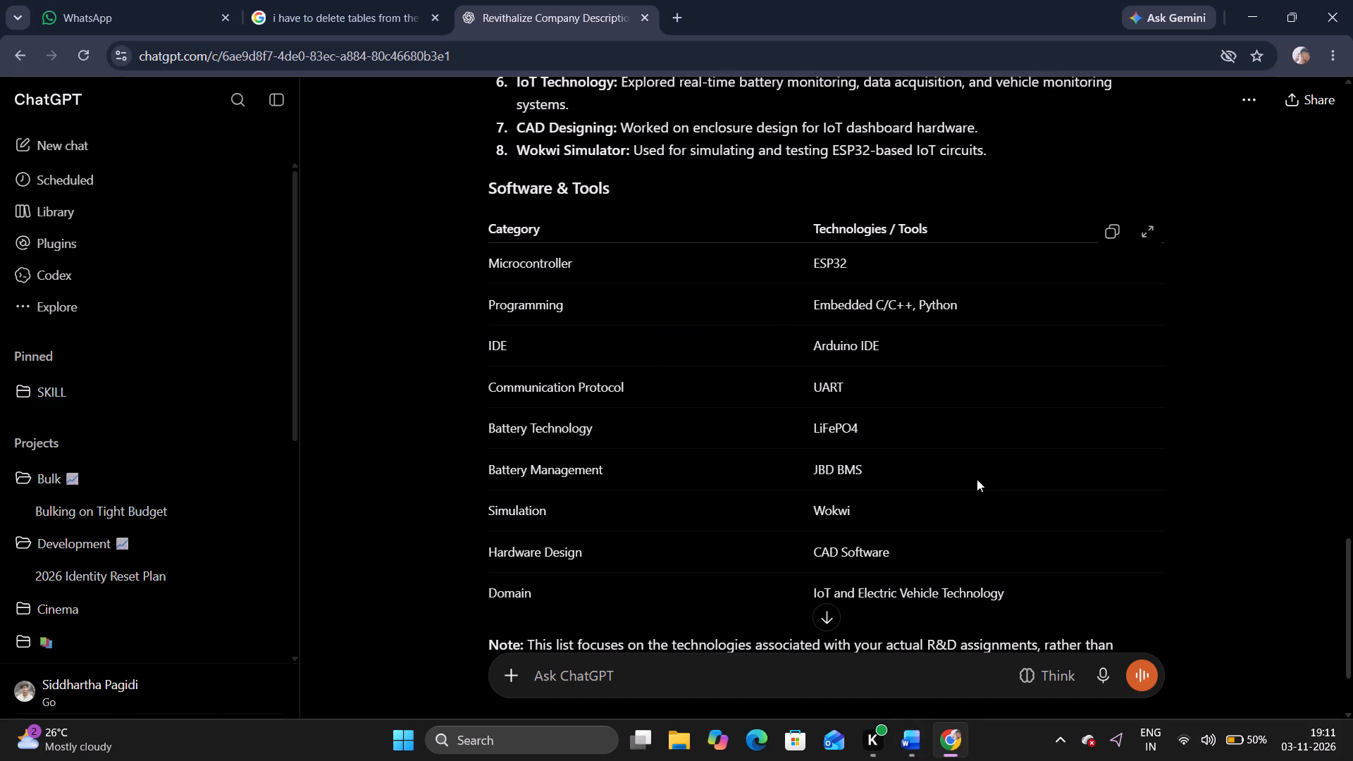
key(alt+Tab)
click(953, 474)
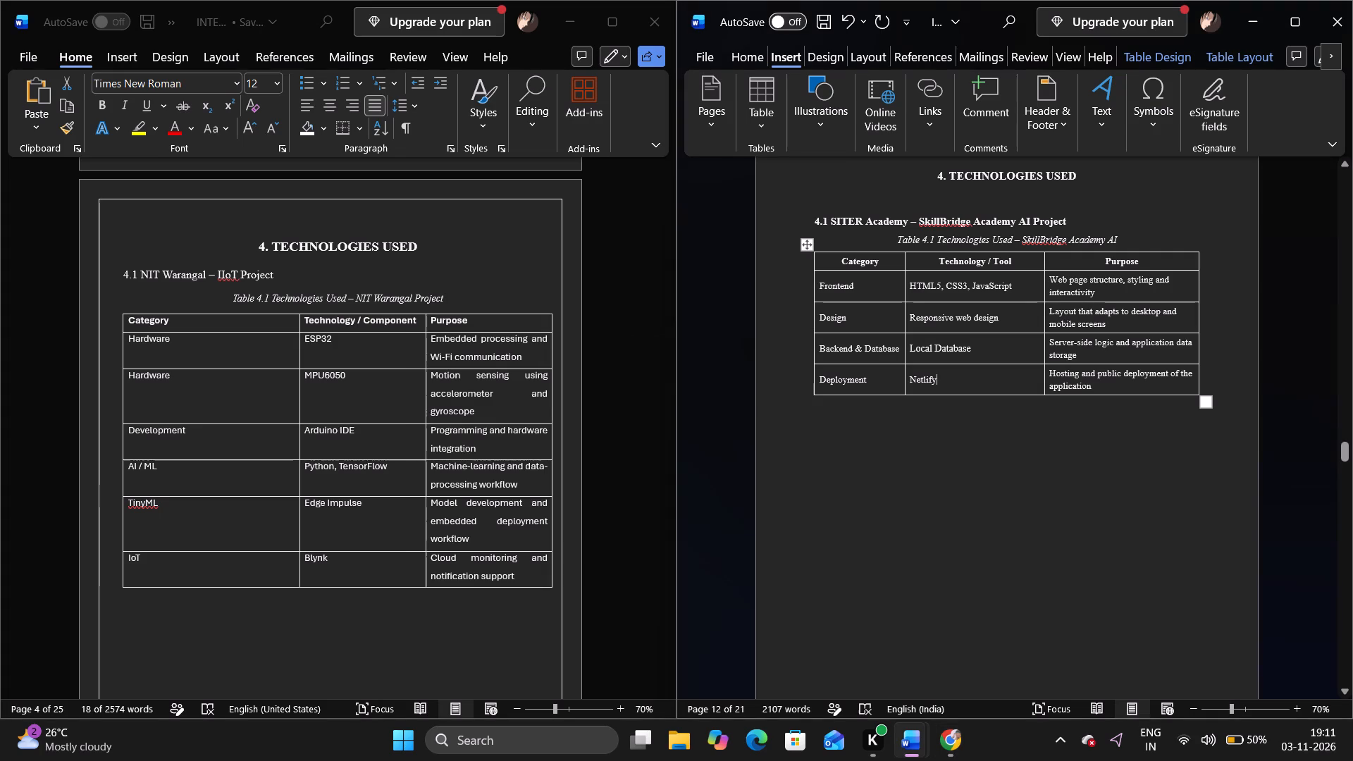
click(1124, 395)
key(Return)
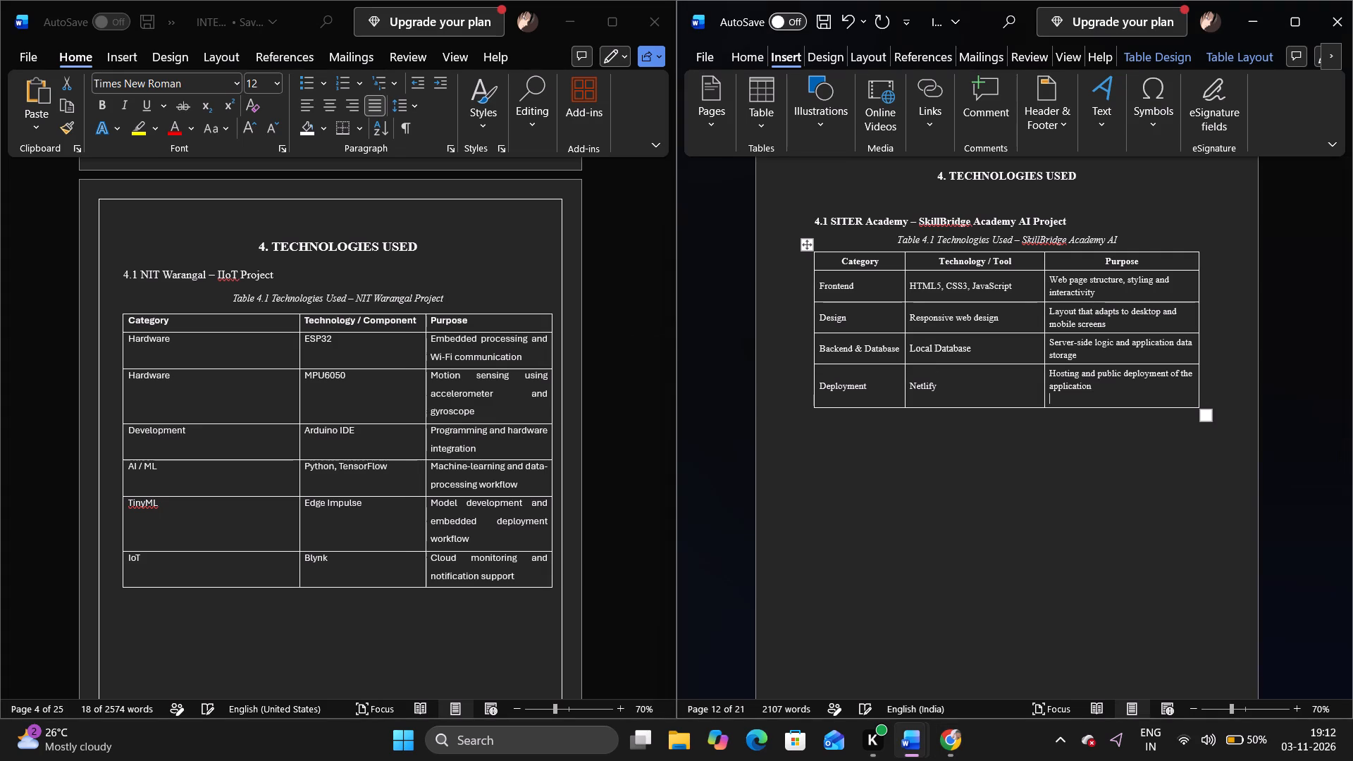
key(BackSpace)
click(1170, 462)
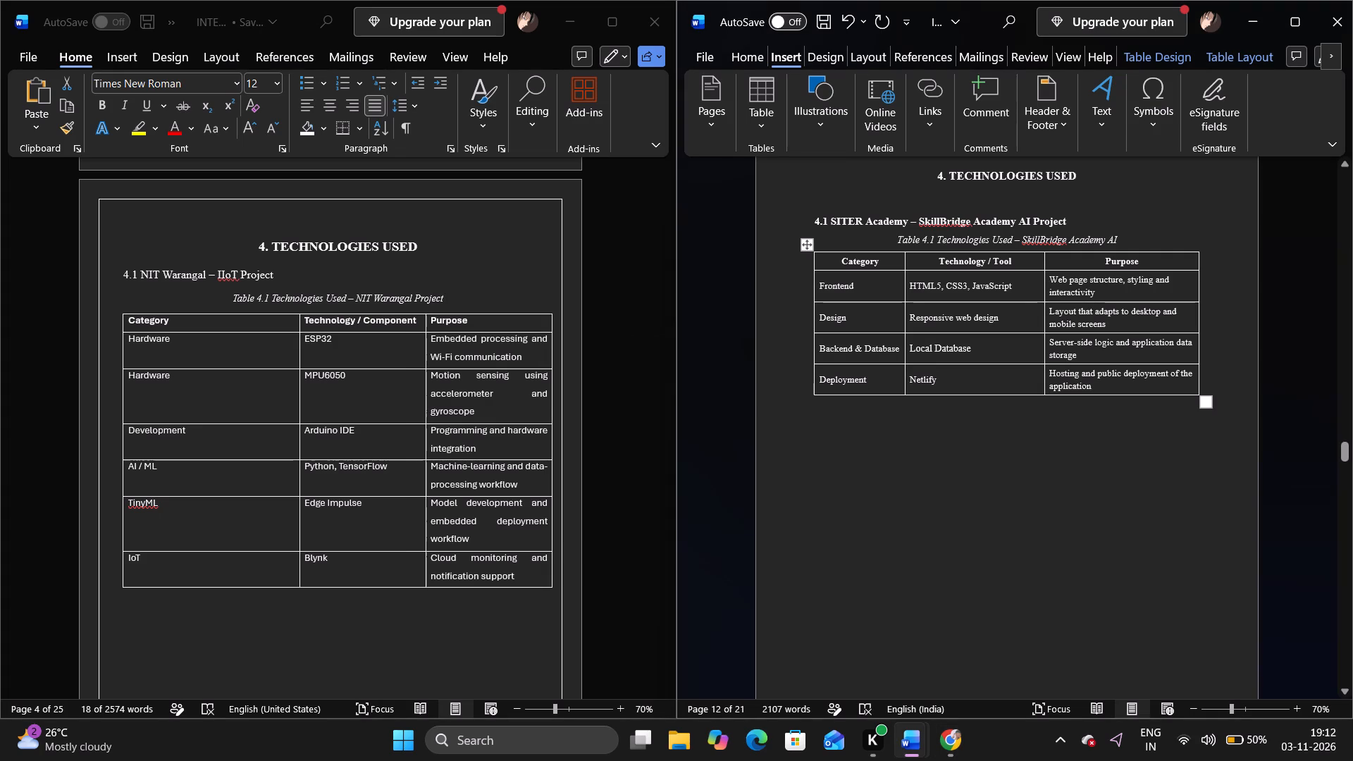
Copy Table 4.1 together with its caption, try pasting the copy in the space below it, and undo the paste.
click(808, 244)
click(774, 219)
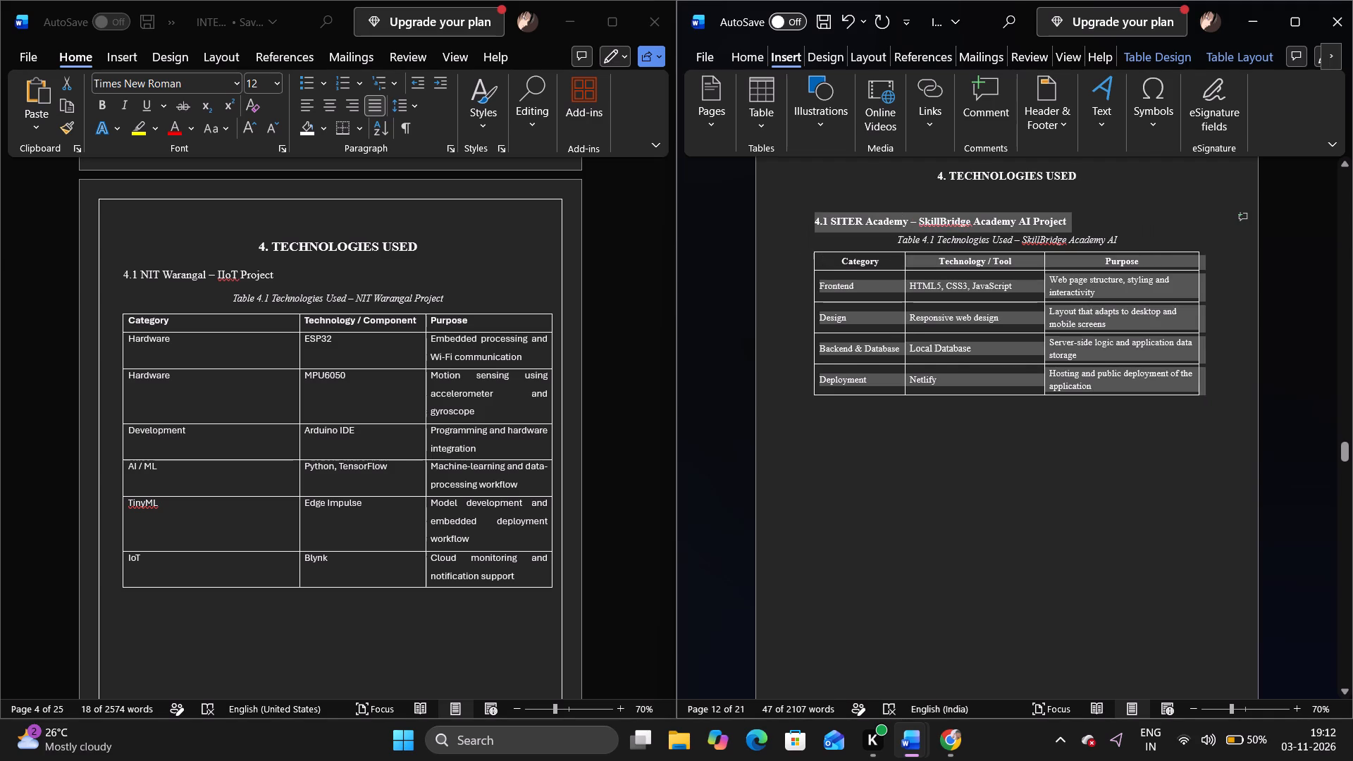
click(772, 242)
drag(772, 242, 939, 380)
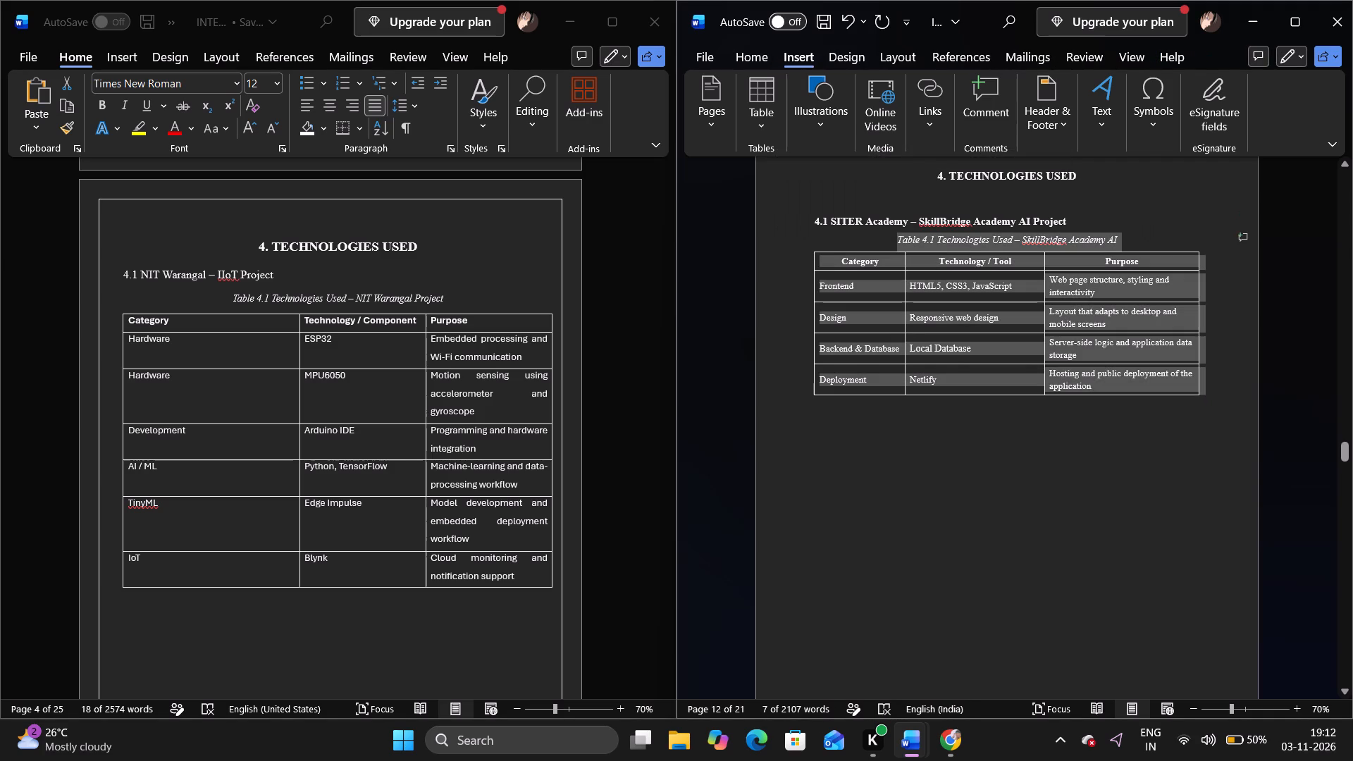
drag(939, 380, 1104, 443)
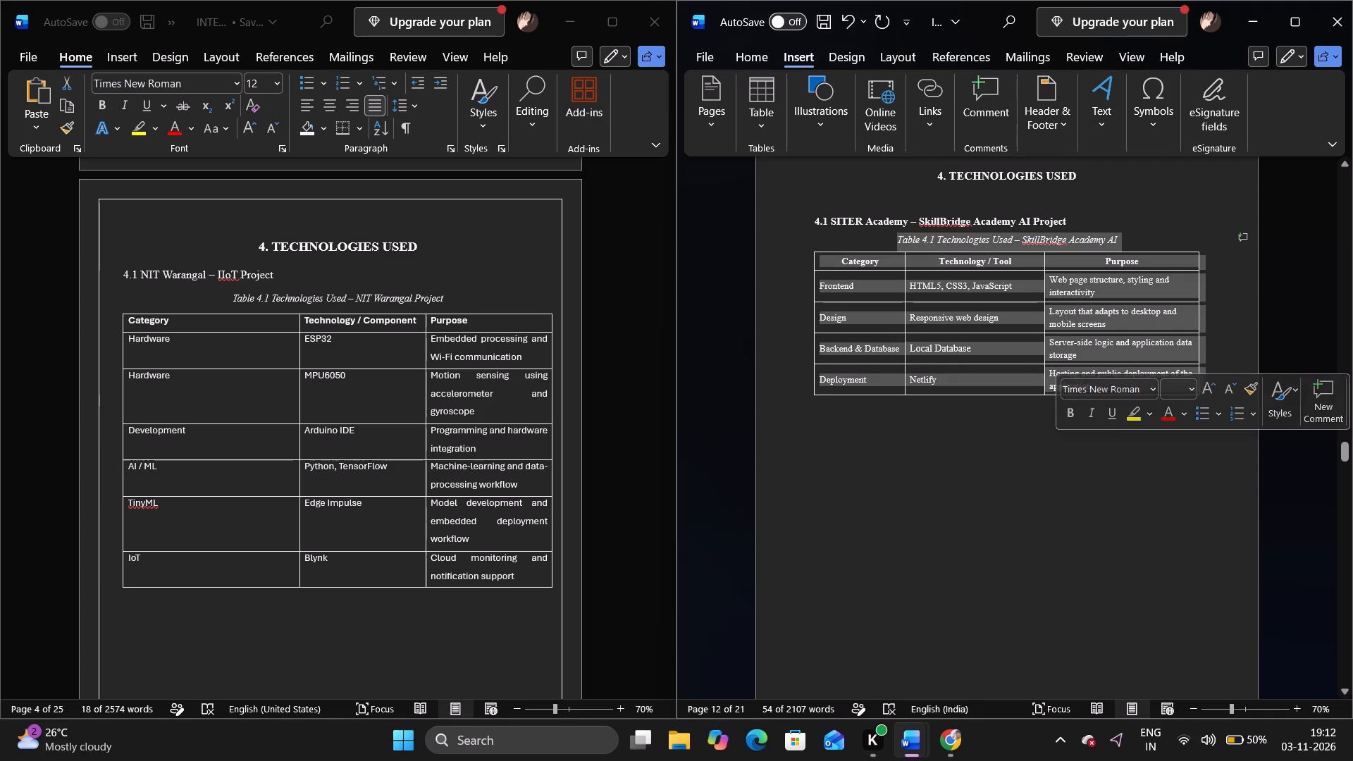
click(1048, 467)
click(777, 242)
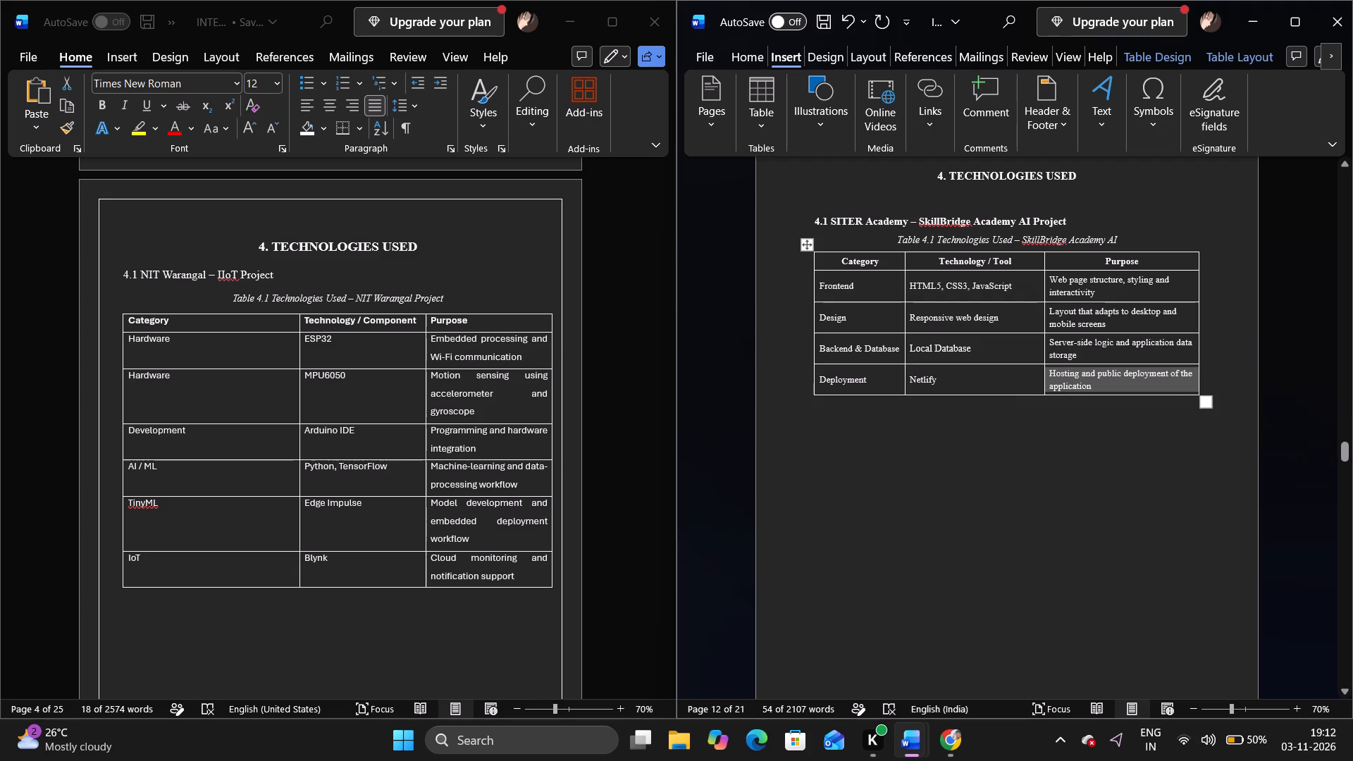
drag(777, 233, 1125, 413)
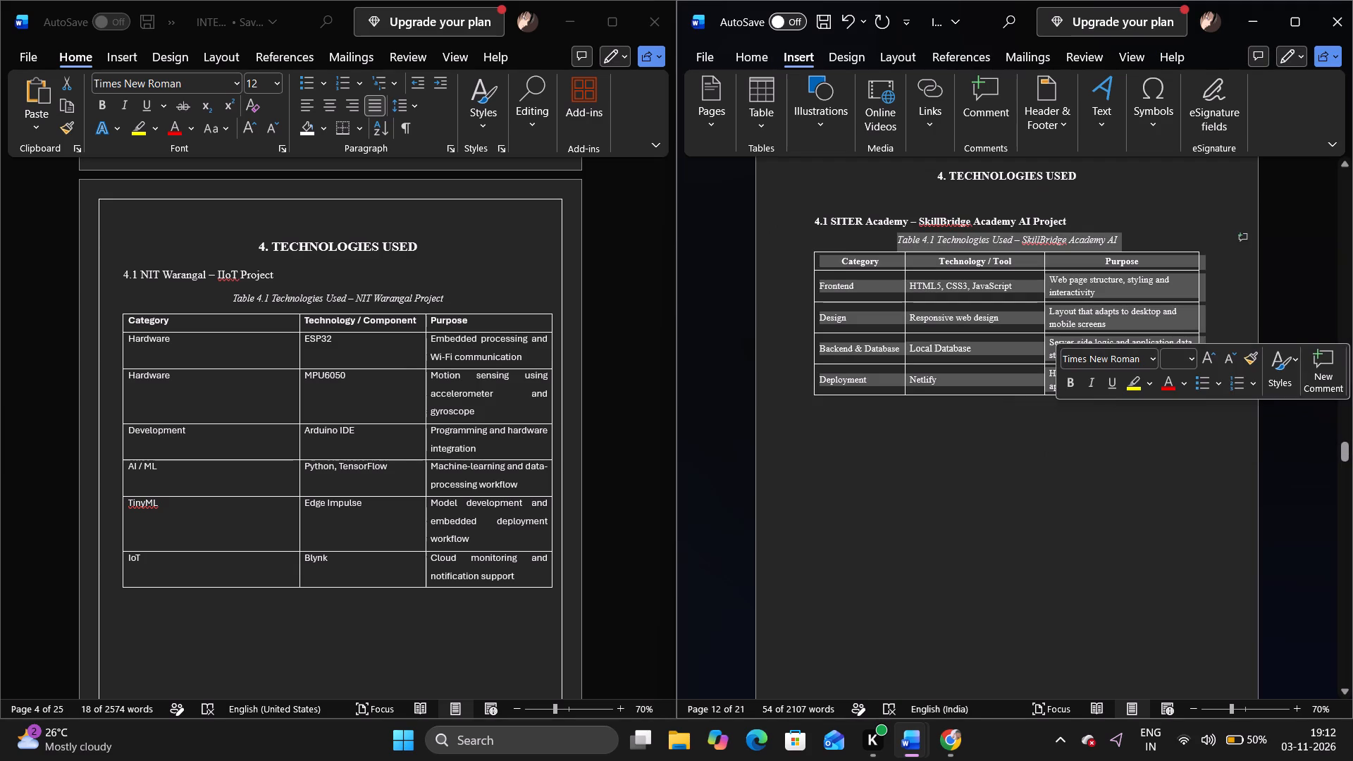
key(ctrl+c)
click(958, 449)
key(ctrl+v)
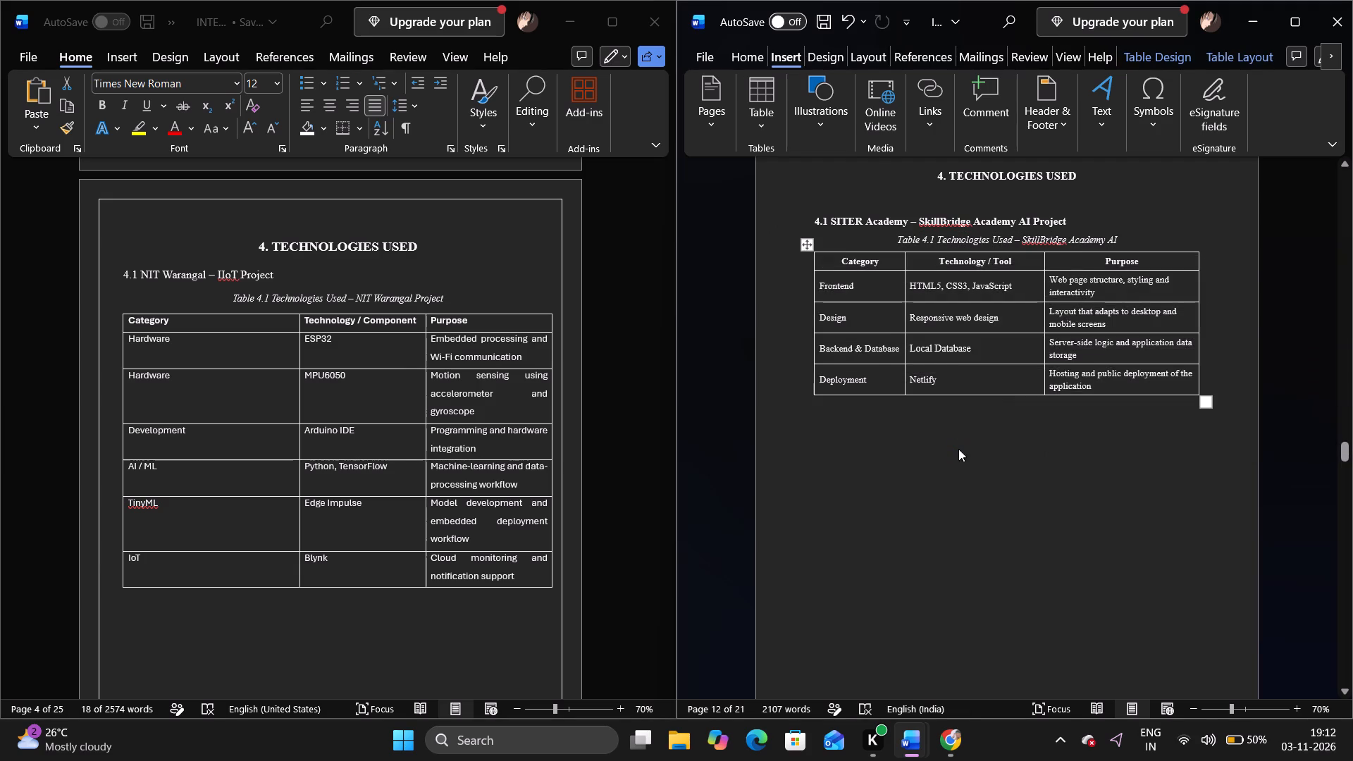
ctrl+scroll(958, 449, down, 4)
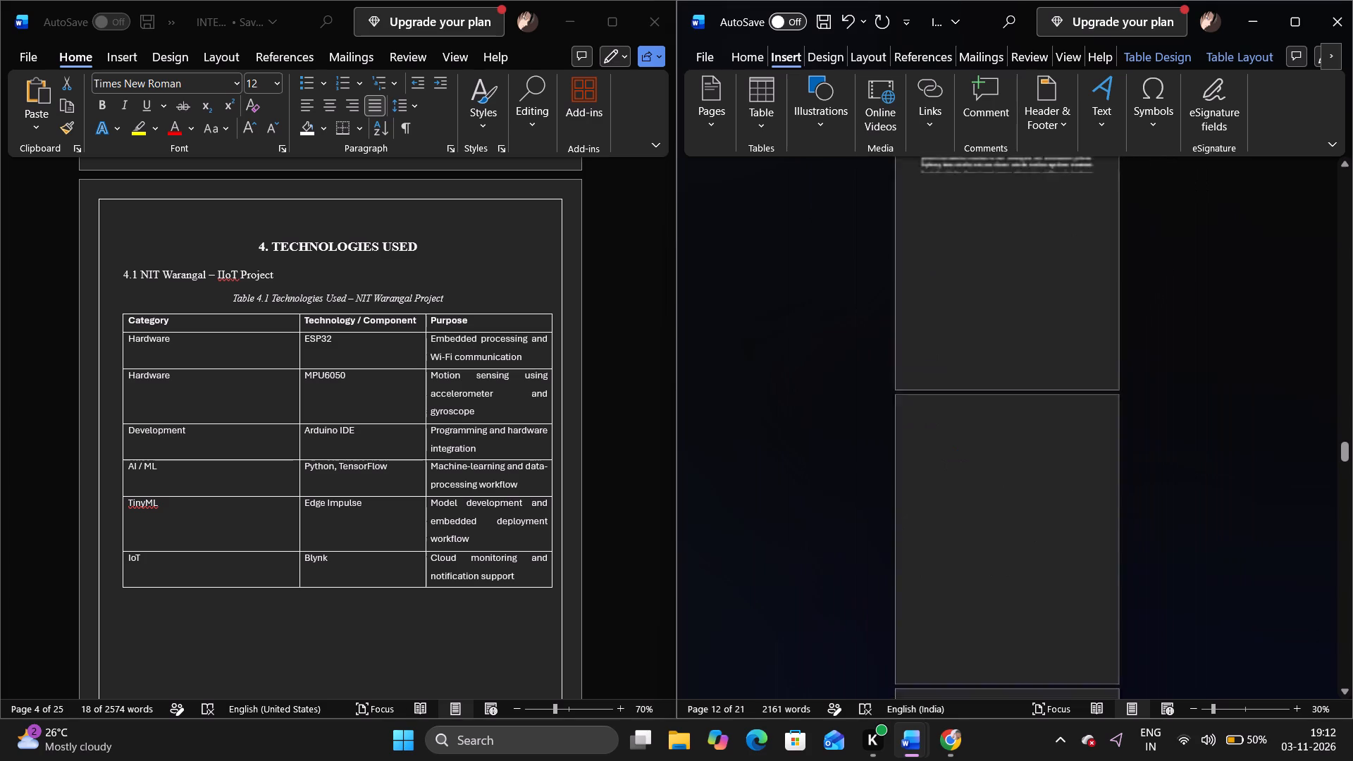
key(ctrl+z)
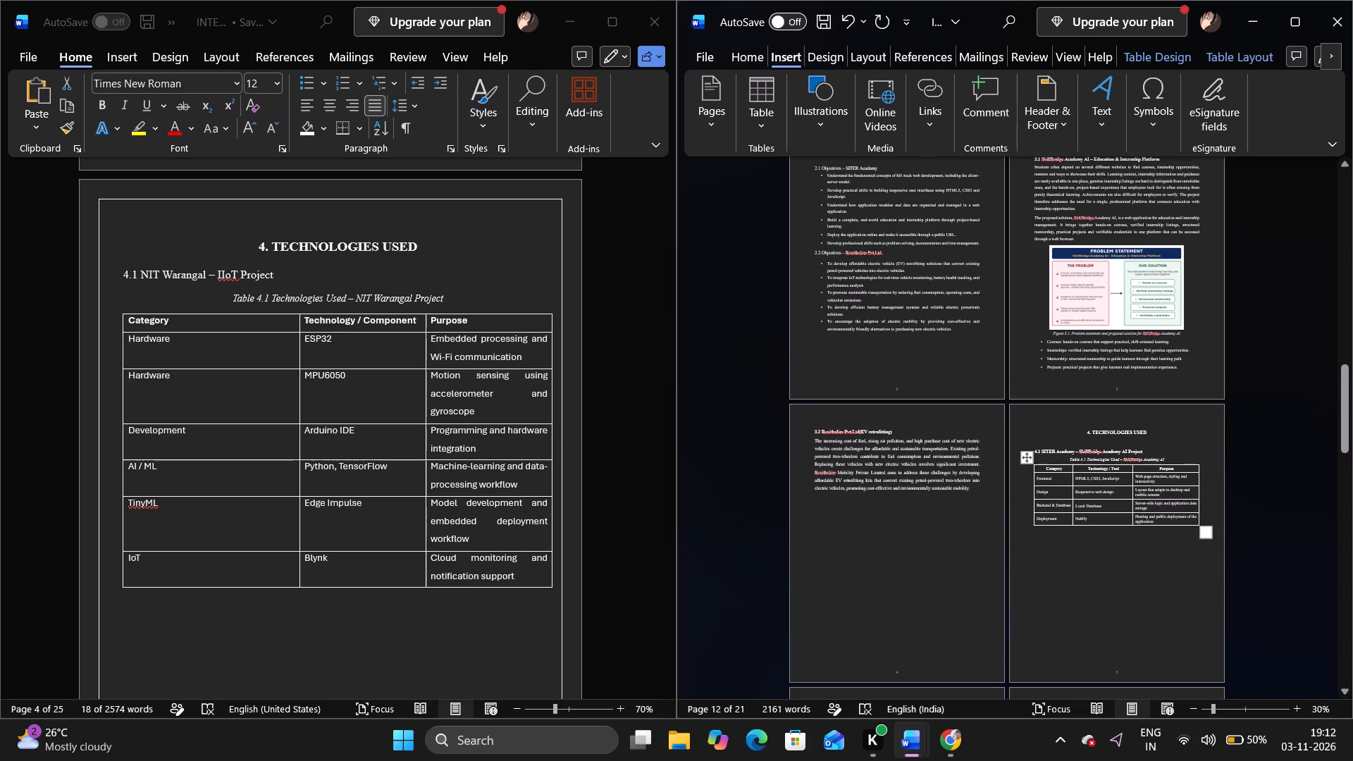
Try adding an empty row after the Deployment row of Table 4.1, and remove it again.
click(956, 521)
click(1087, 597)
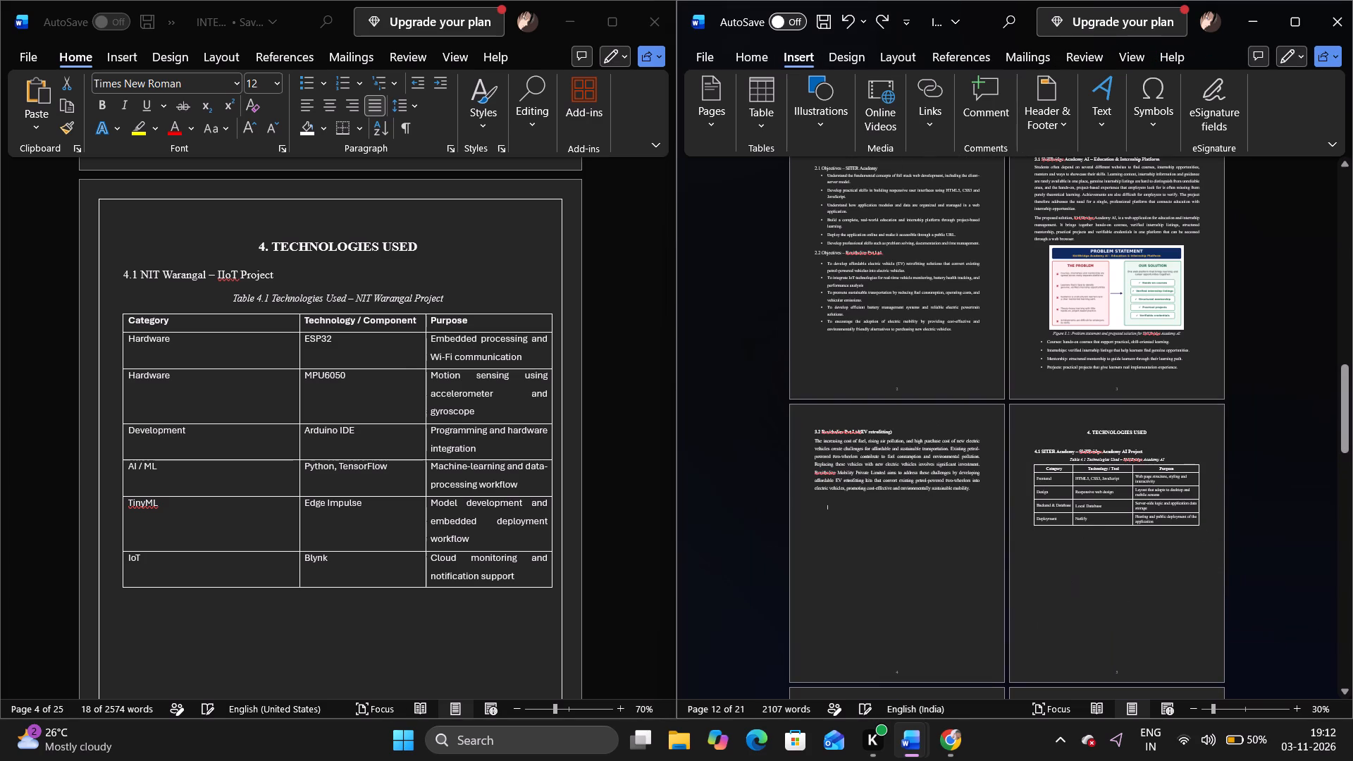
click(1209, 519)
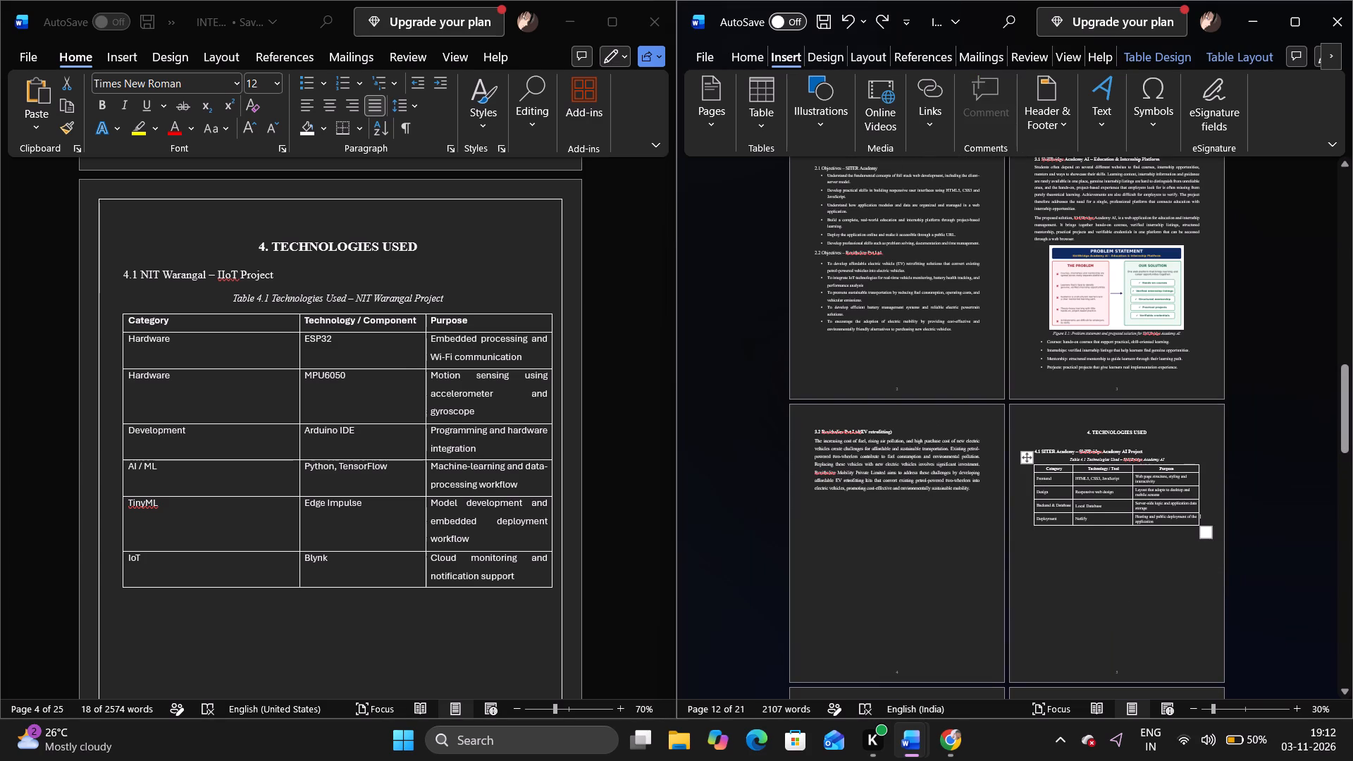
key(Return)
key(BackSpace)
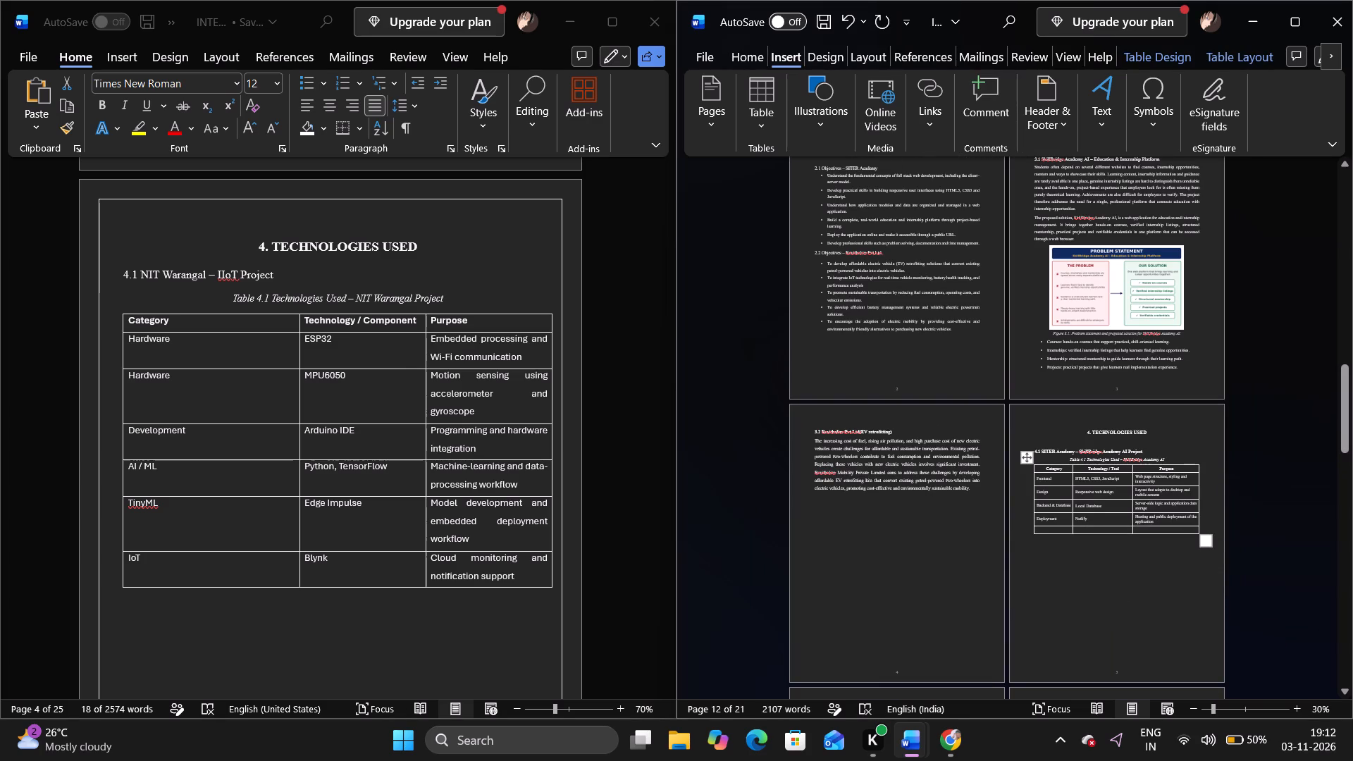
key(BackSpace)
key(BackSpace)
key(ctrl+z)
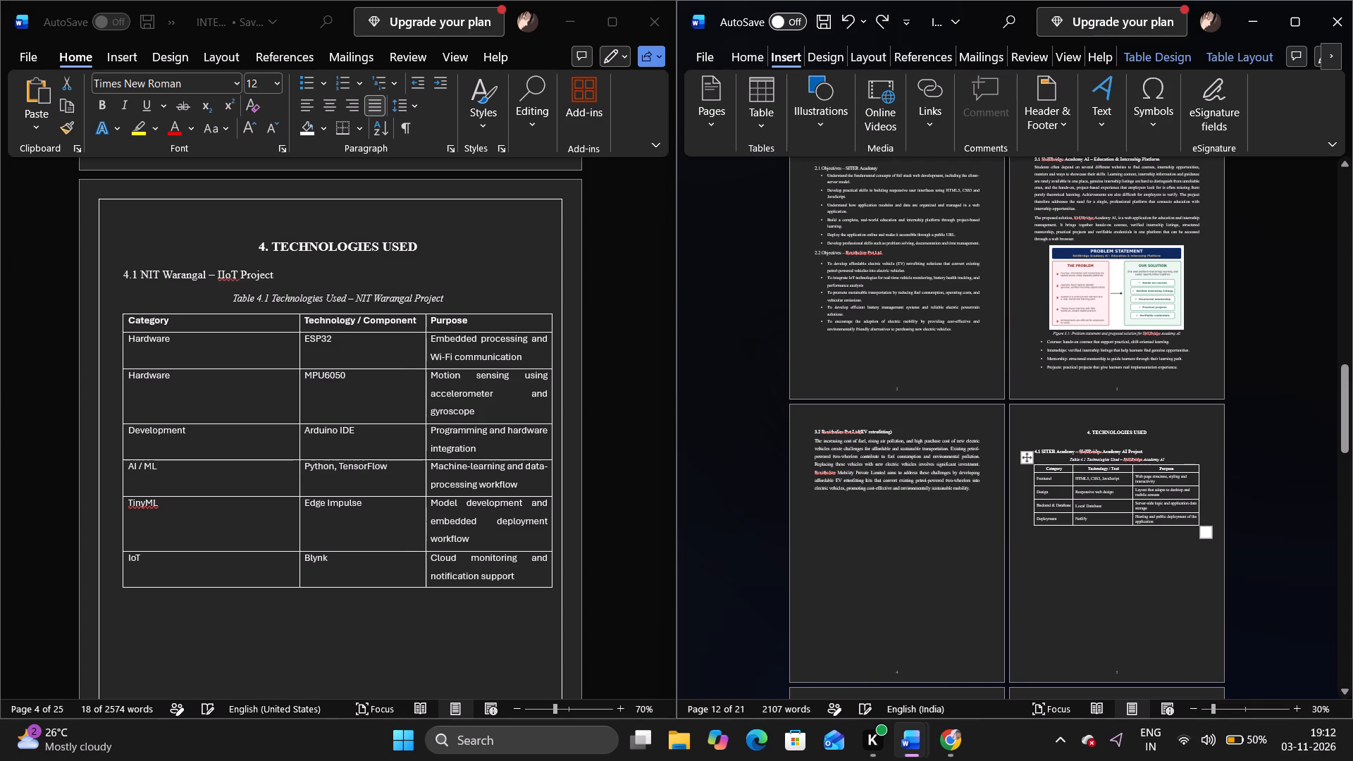
Review the report's Problem Statement chapter, covering section 3.1 with its figure and section 3.2 on Revithalize.
ctrl+scroll(1127, 560, up, 5)
ctrl+scroll(1127, 560, down, 1)
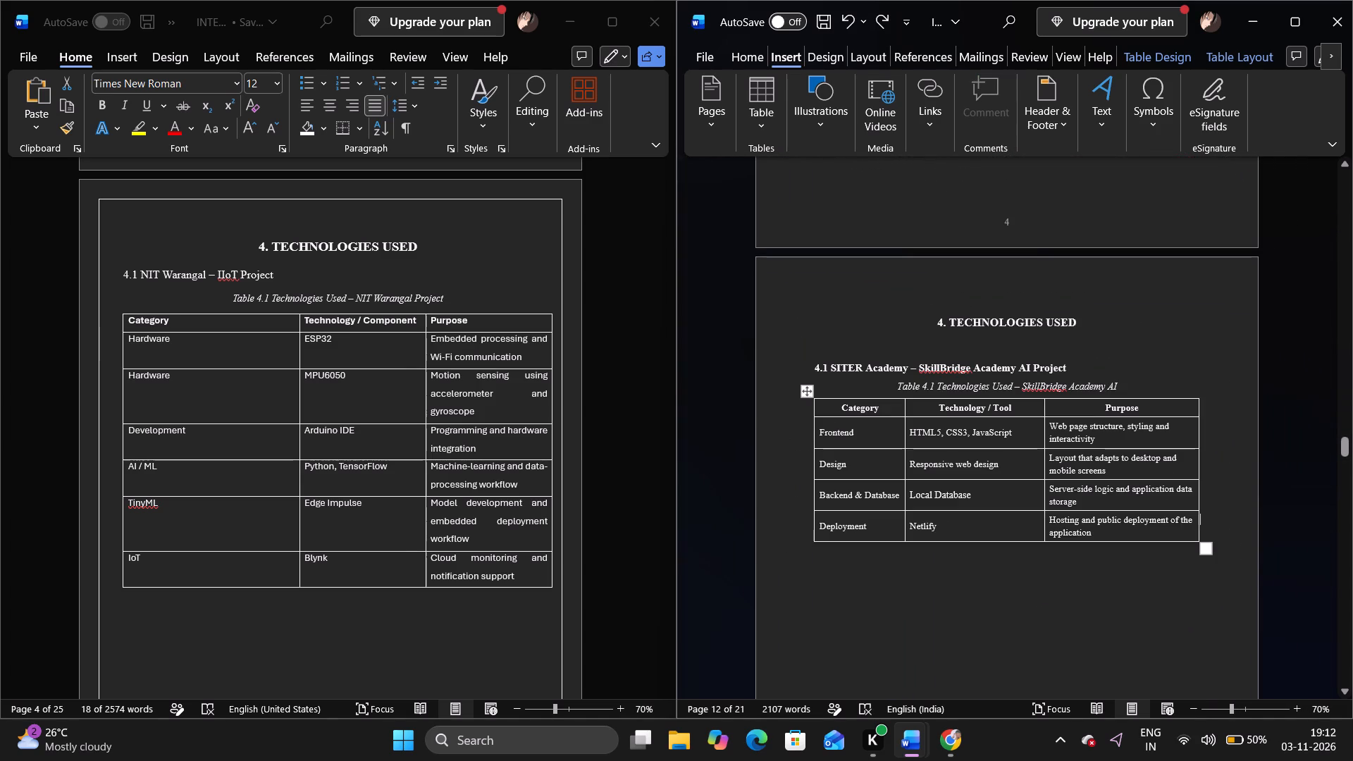
scroll(1127, 560, up, 7)
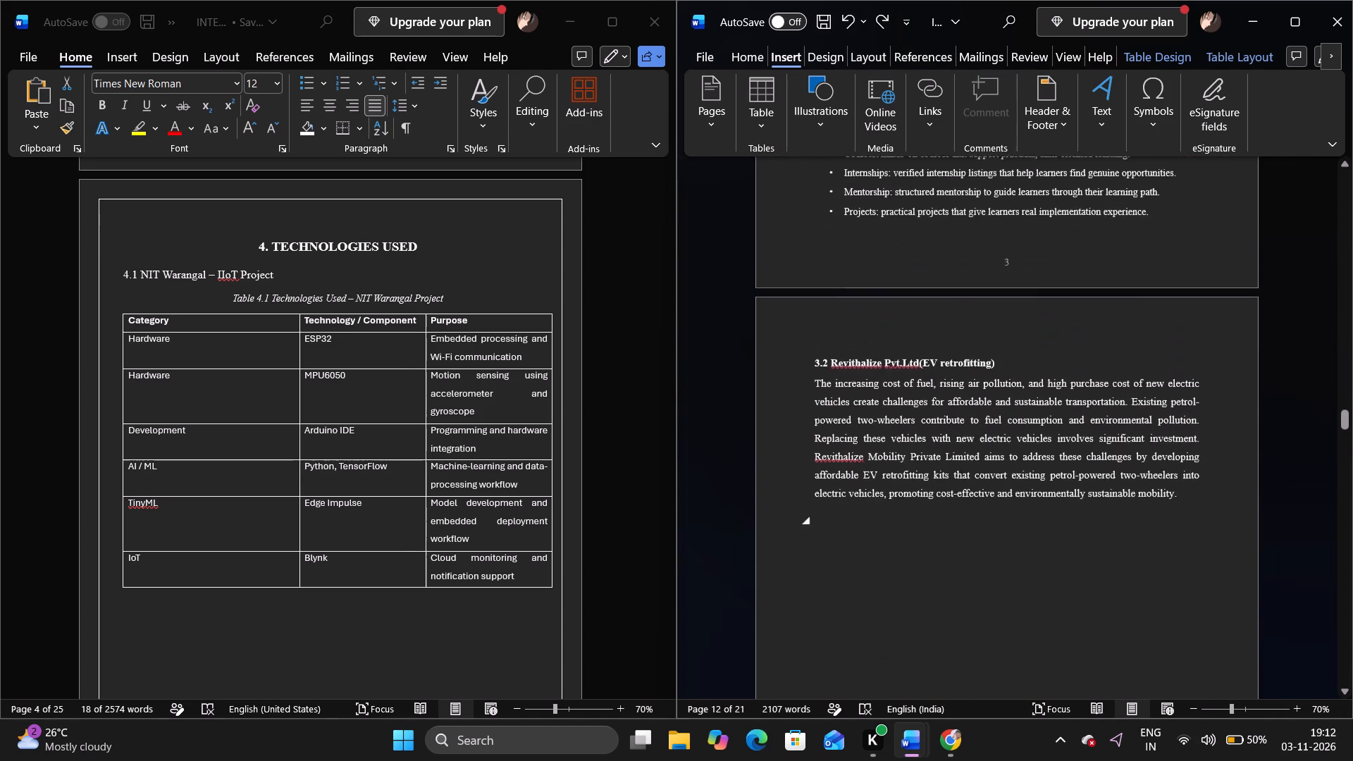
scroll(1127, 560, up, 3)
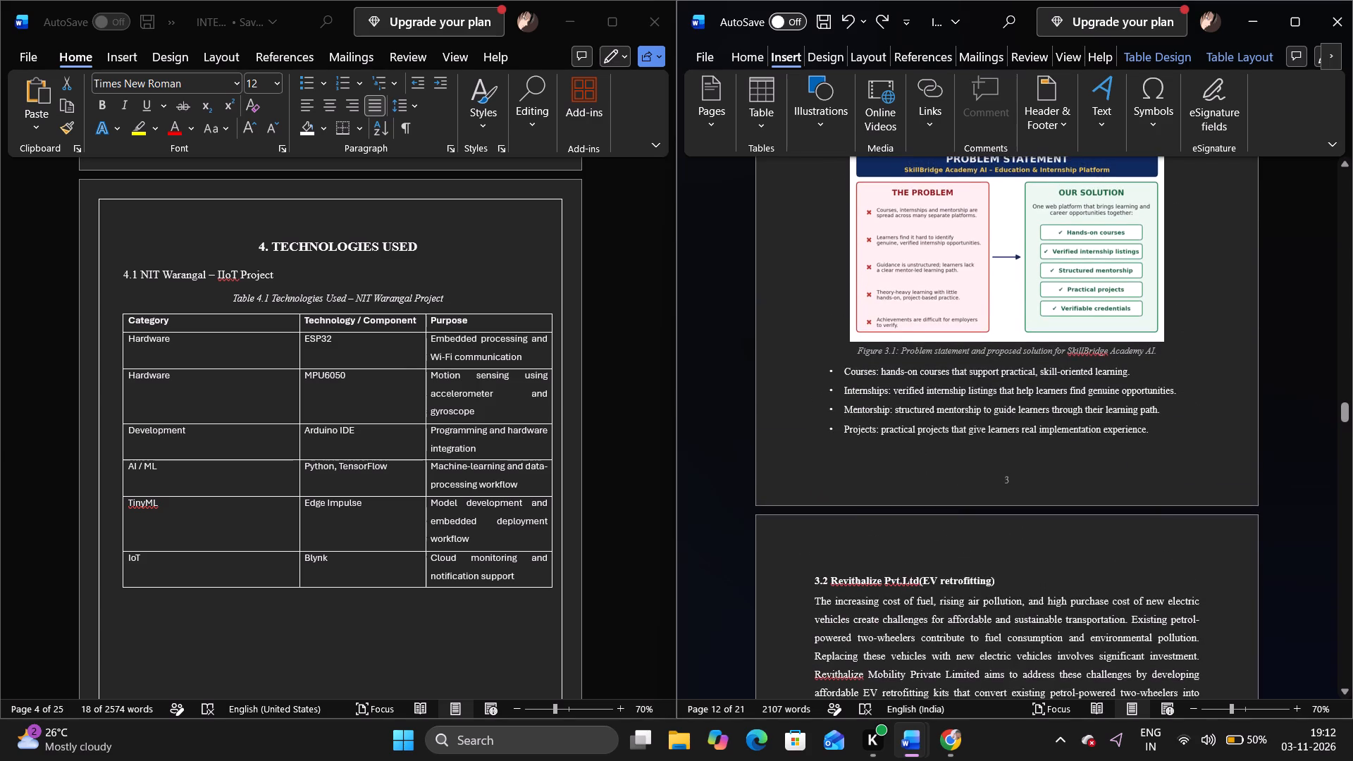
scroll(1127, 560, up, 1)
scroll(1120, 512, down, 1)
scroll(1120, 512, up, 1)
scroll(1120, 512, down, 1)
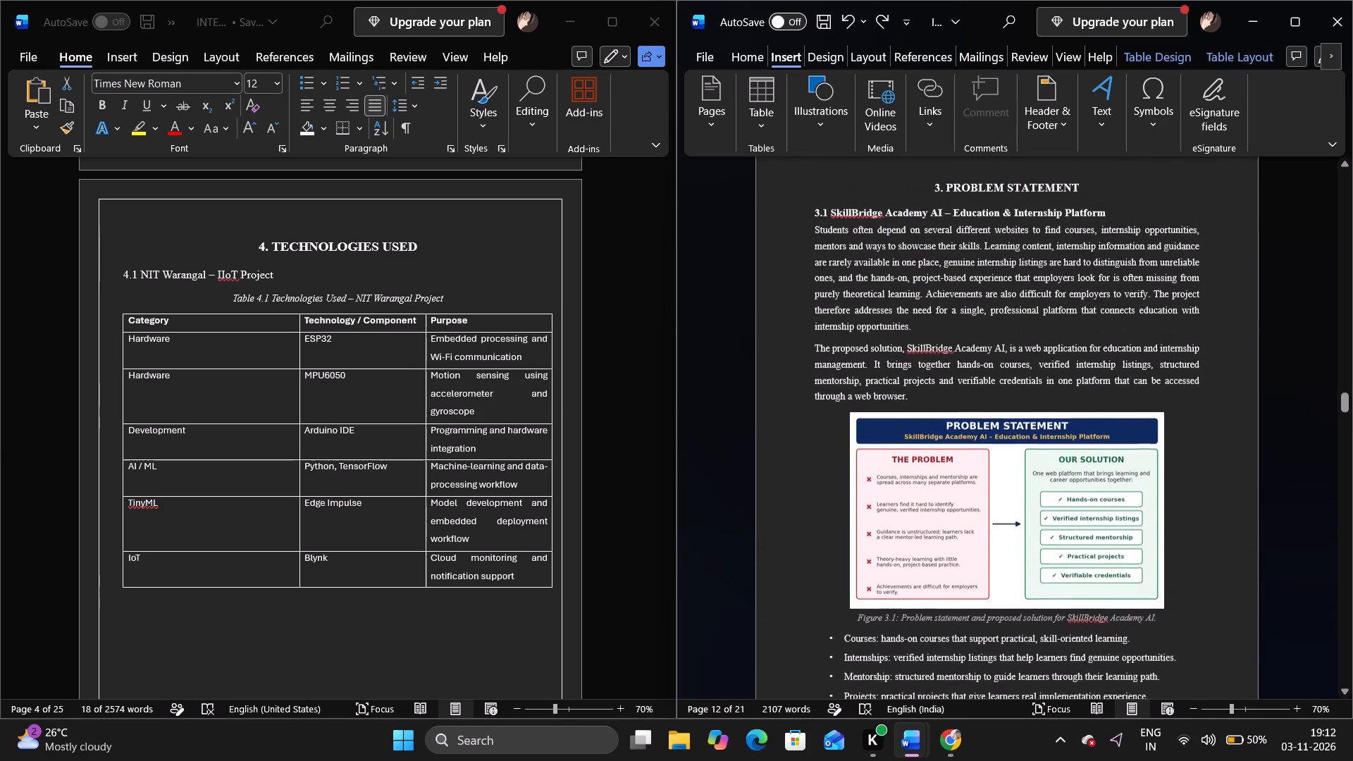
scroll(1120, 512, down, 1)
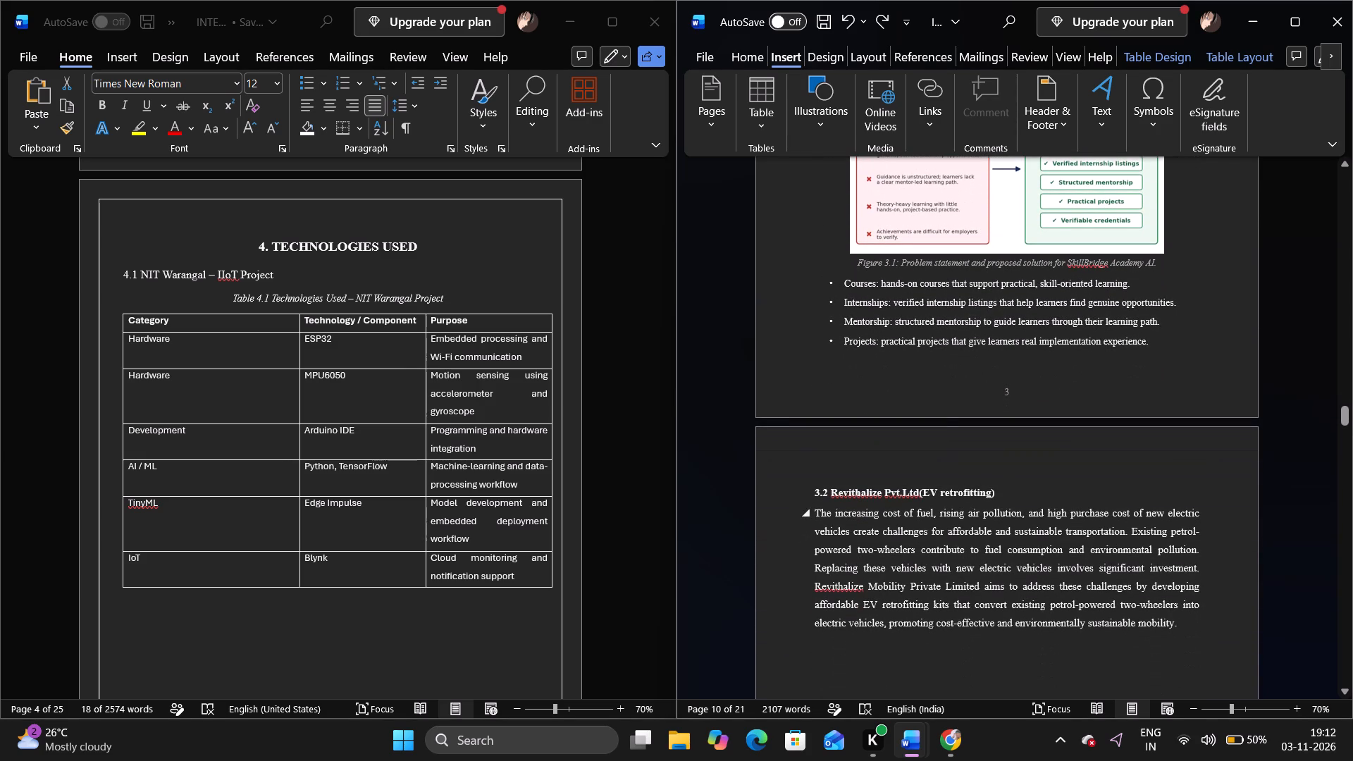
Check the border options and caption formatting of Table 4.1 in the reference report.
click(612, 63)
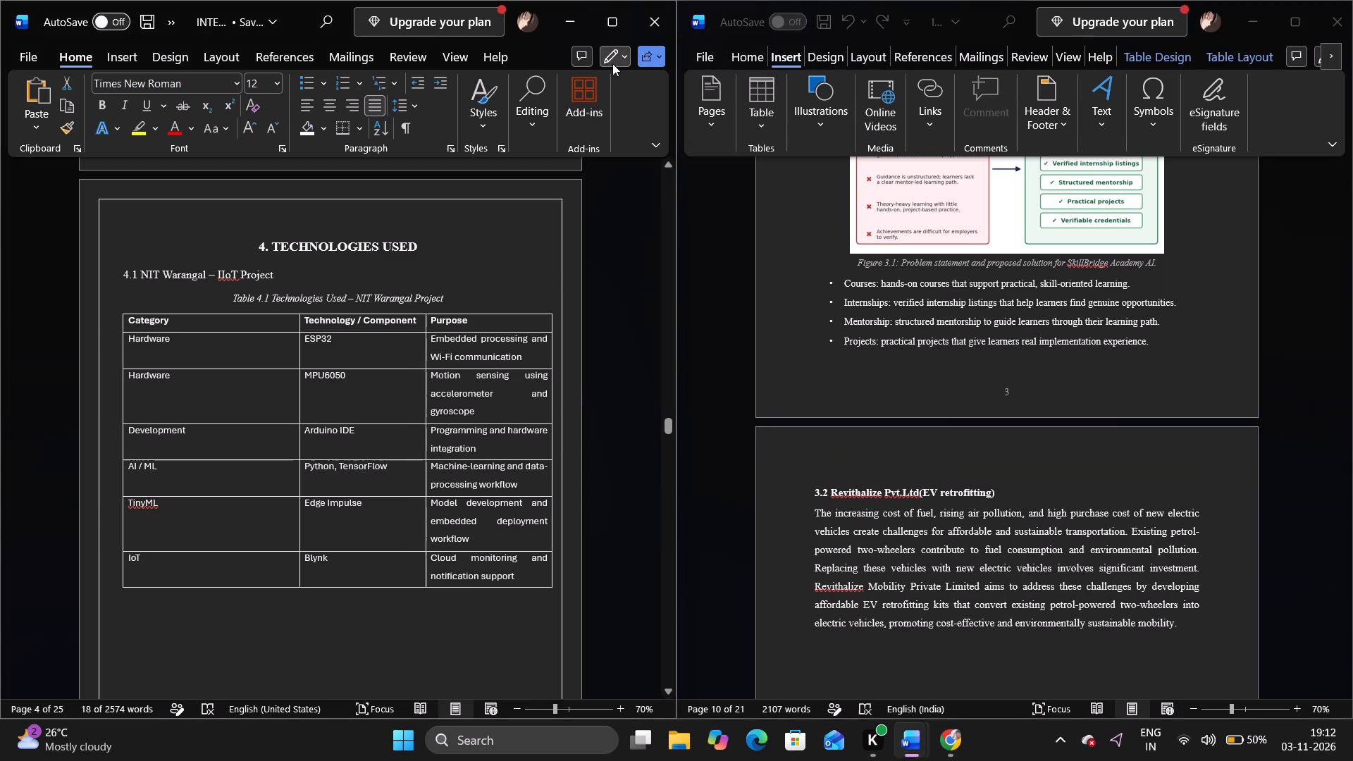
click(439, 342)
click(357, 130)
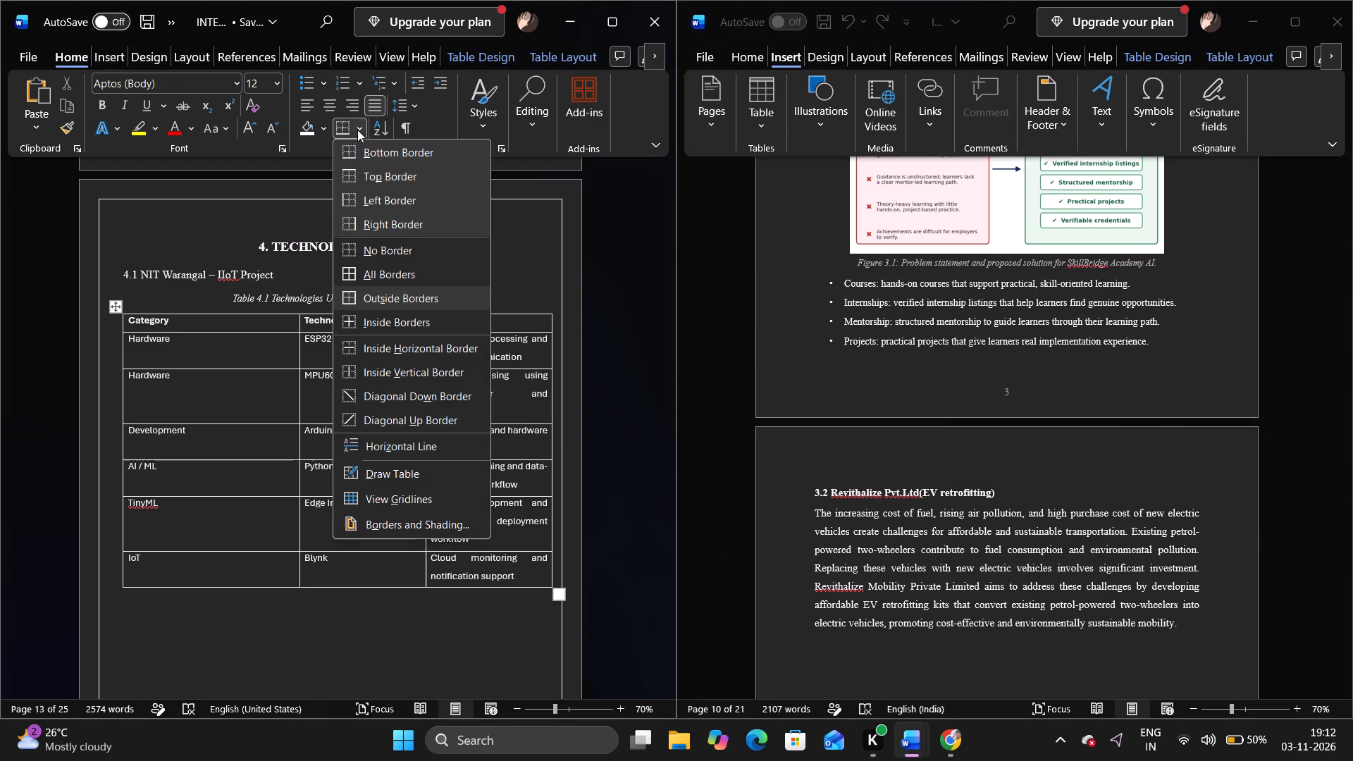
click(357, 130)
click(436, 317)
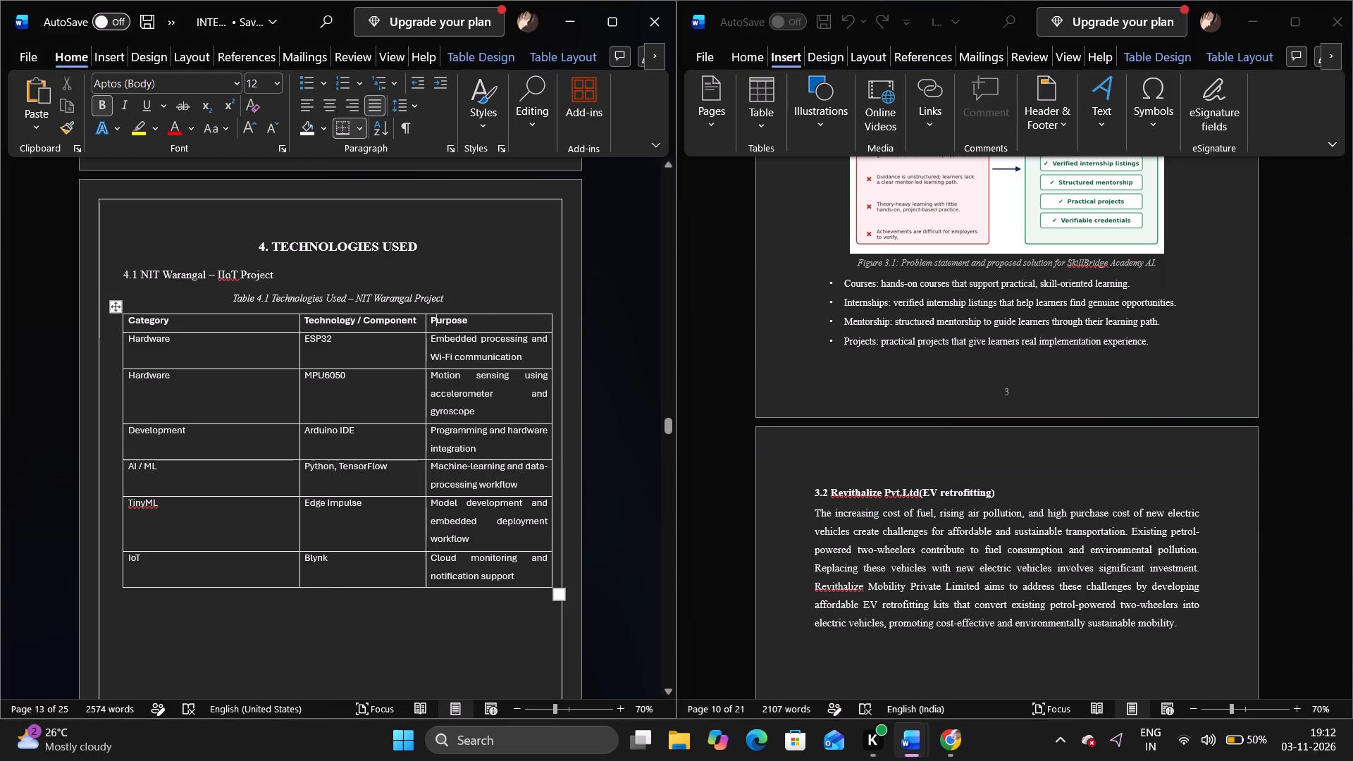
click(450, 309)
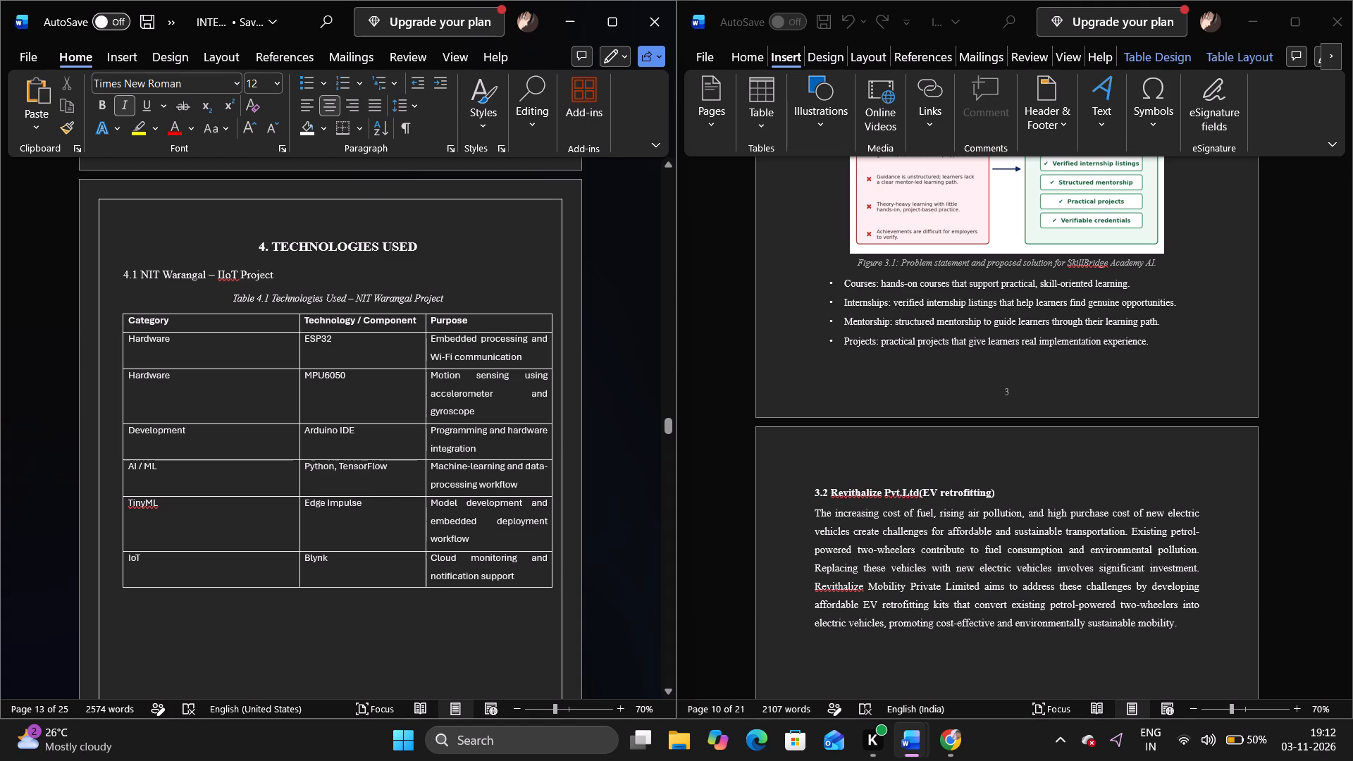
drag(443, 296, 242, 299)
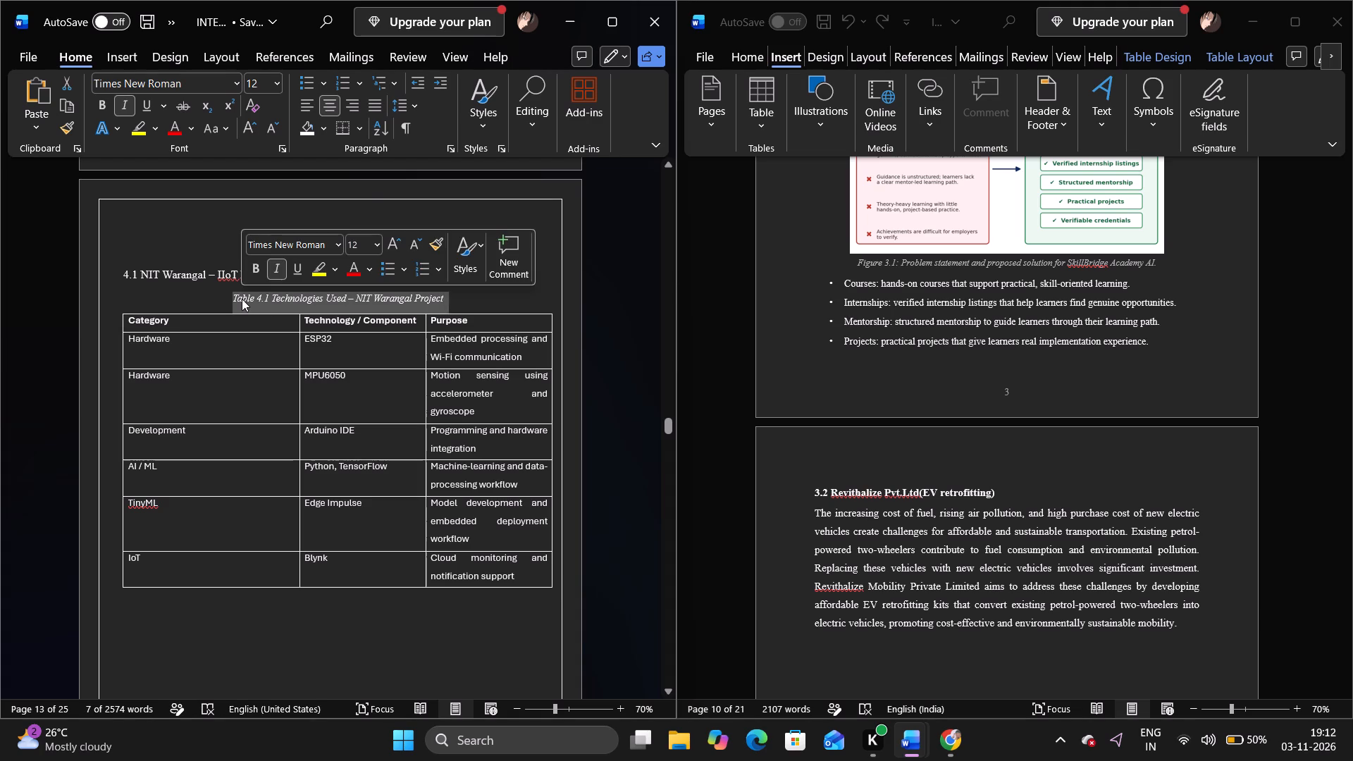
Compare the Problem Statement chapter's Figure 3.1 and its caption in the report with those in the reference report.
click(877, 457)
scroll(877, 457, up, 1)
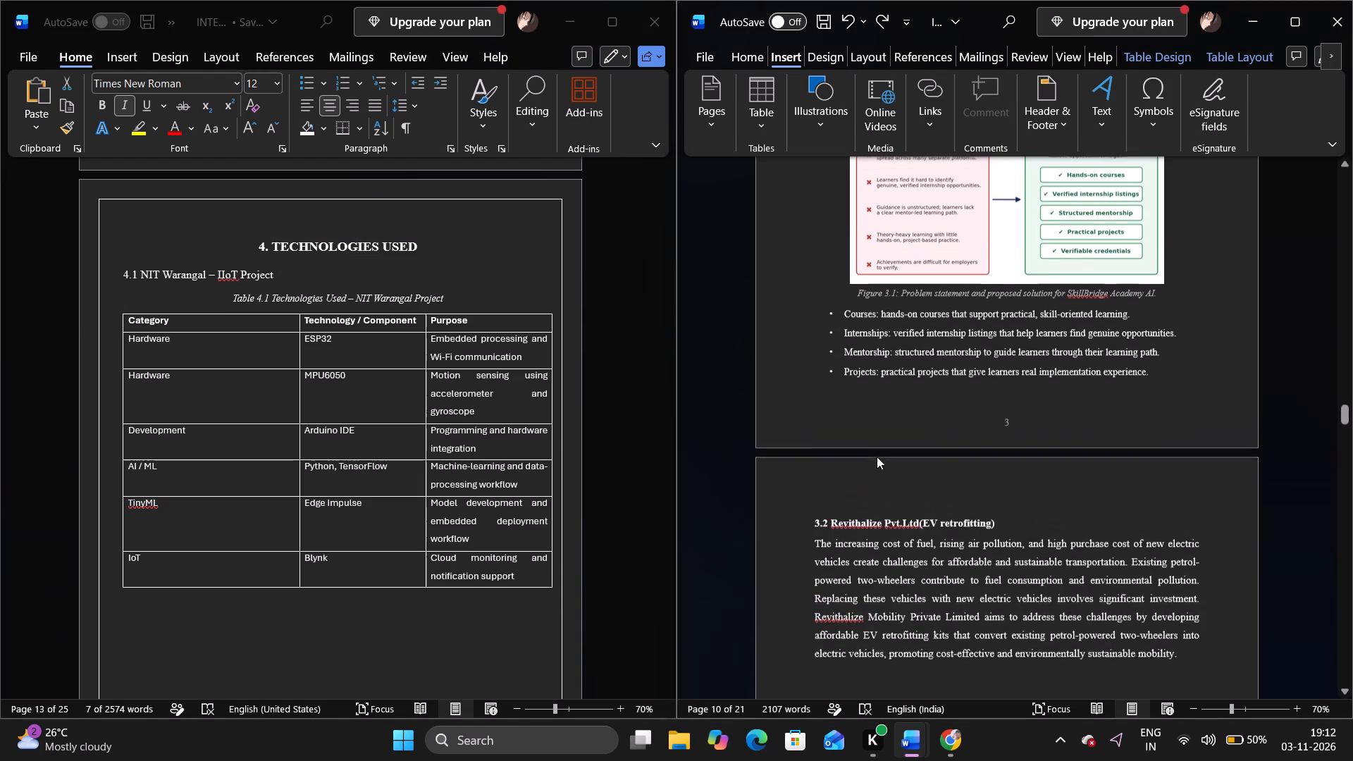
scroll(877, 457, up, 4)
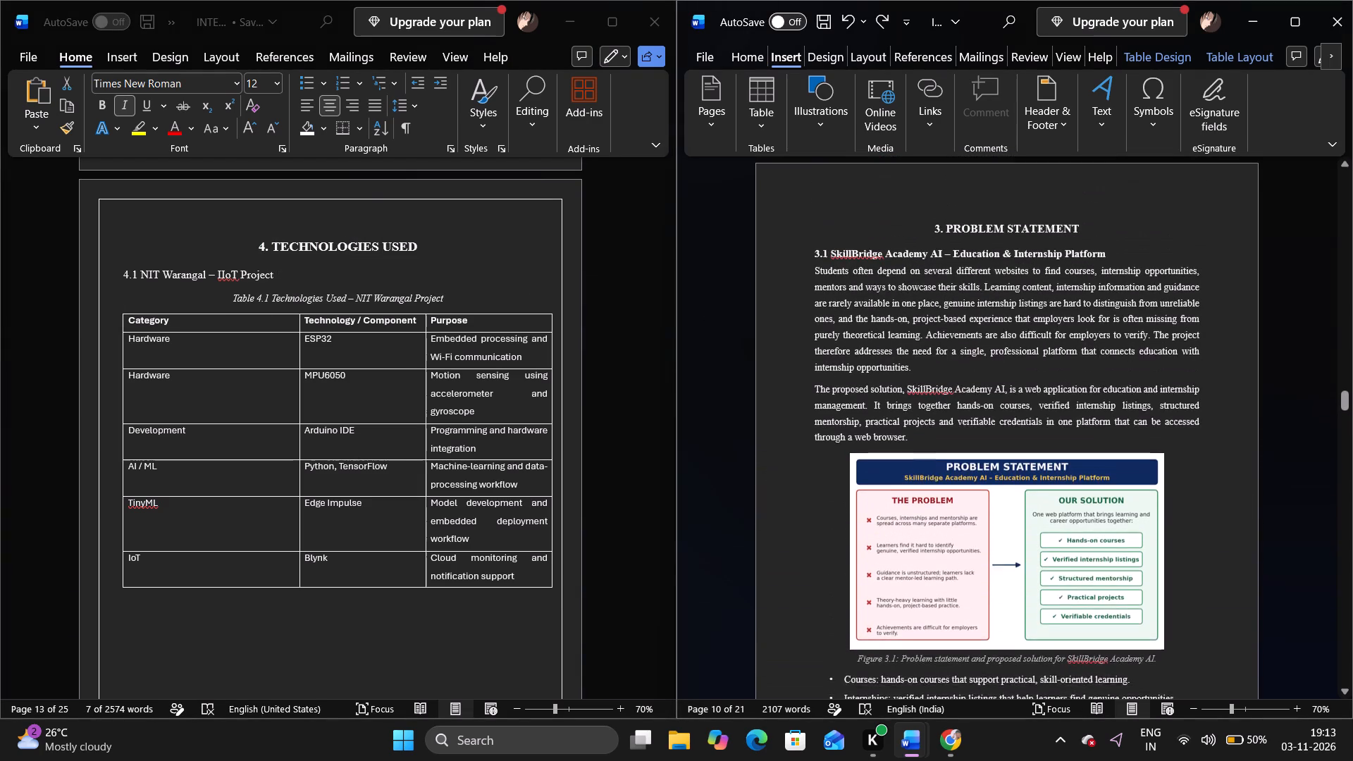
scroll(877, 457, up, 1)
scroll(496, 392, up, 8)
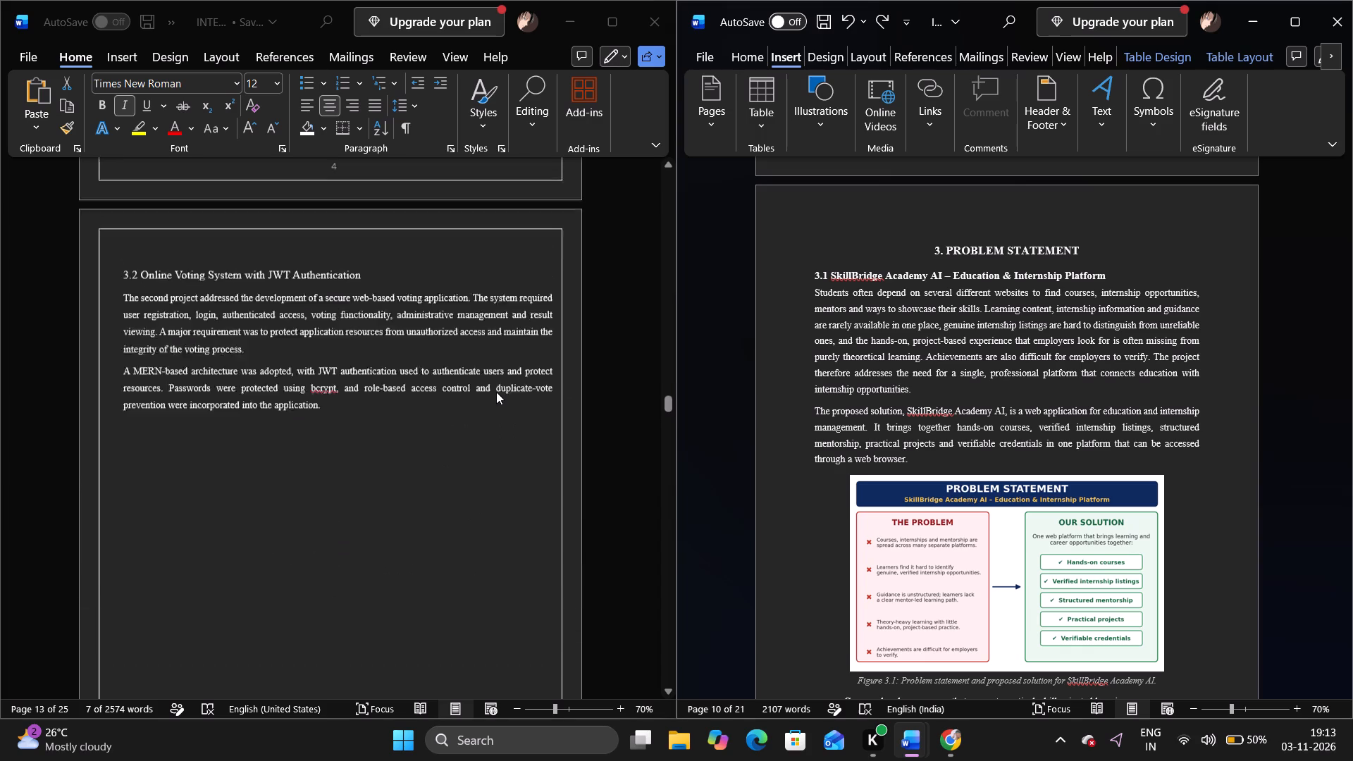
scroll(496, 392, up, 1)
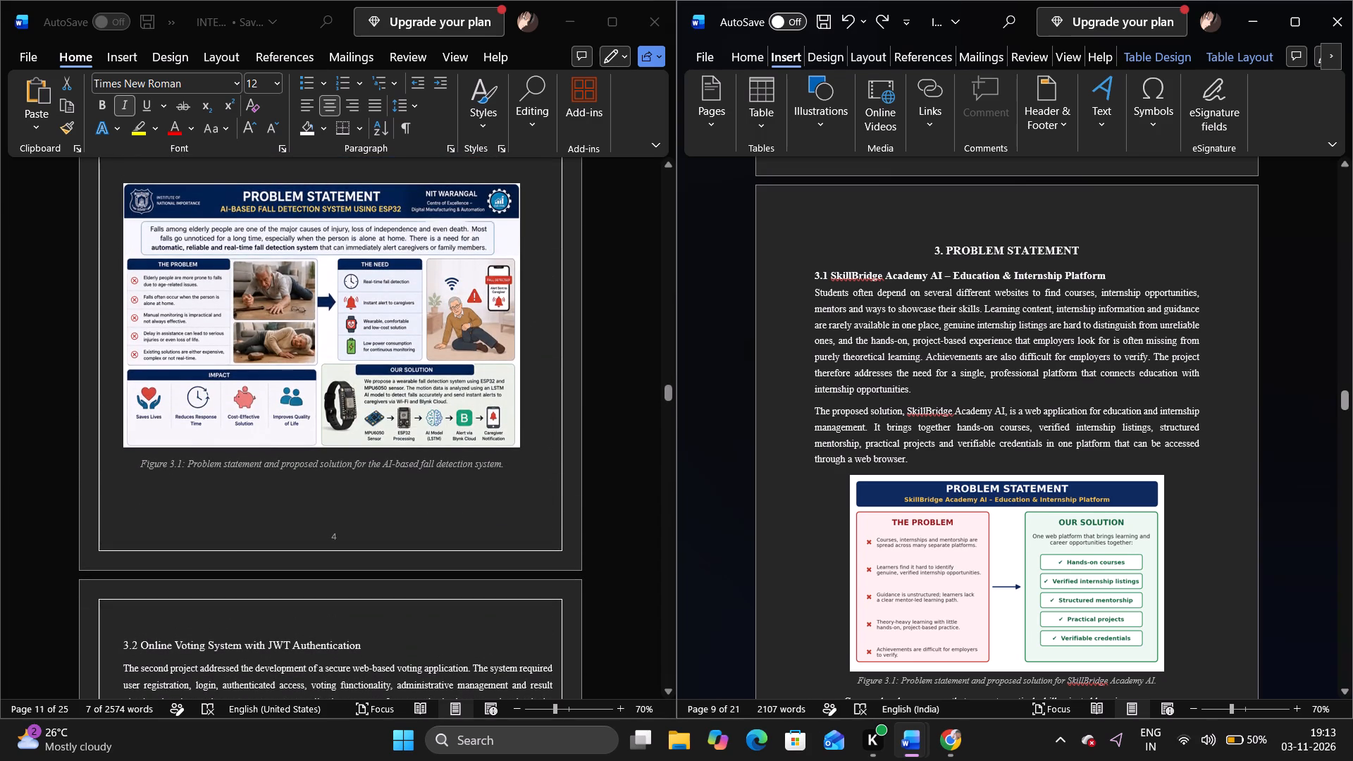
scroll(891, 518, down, 1)
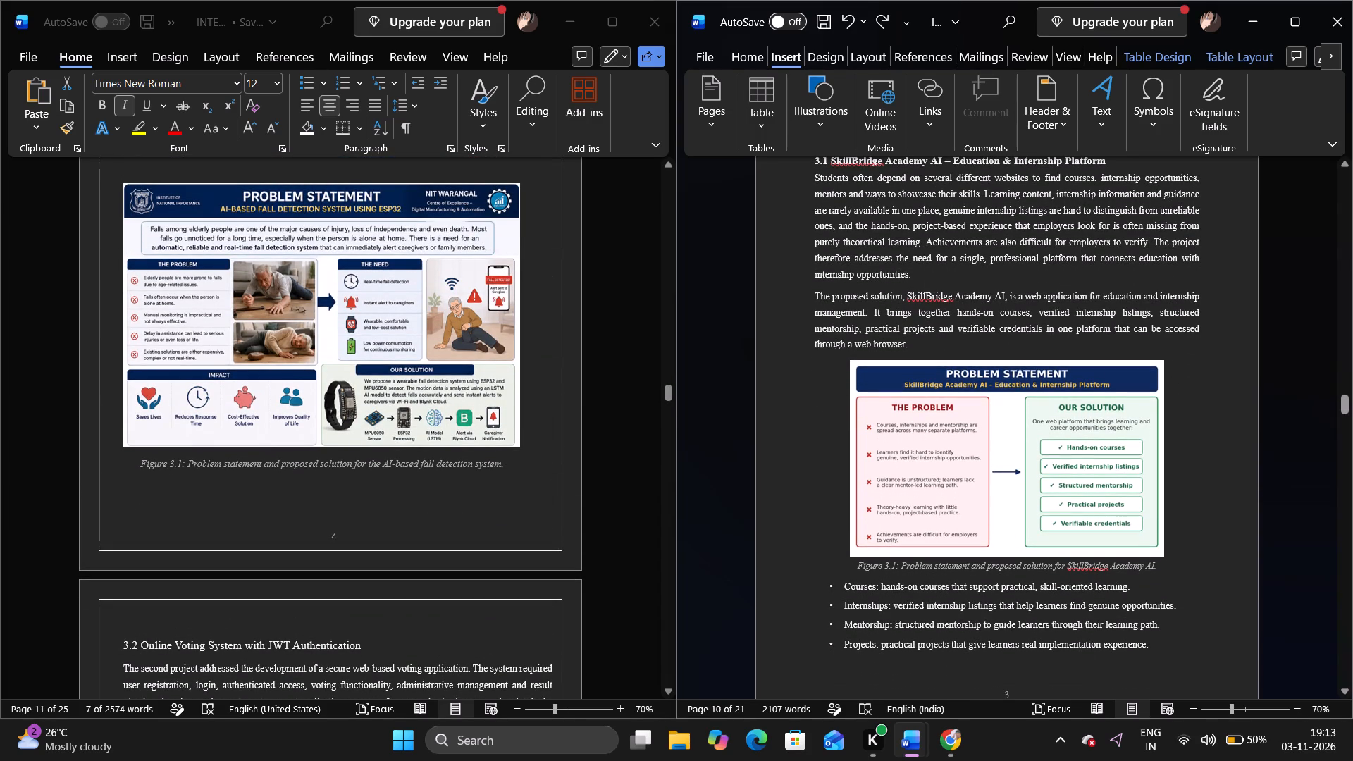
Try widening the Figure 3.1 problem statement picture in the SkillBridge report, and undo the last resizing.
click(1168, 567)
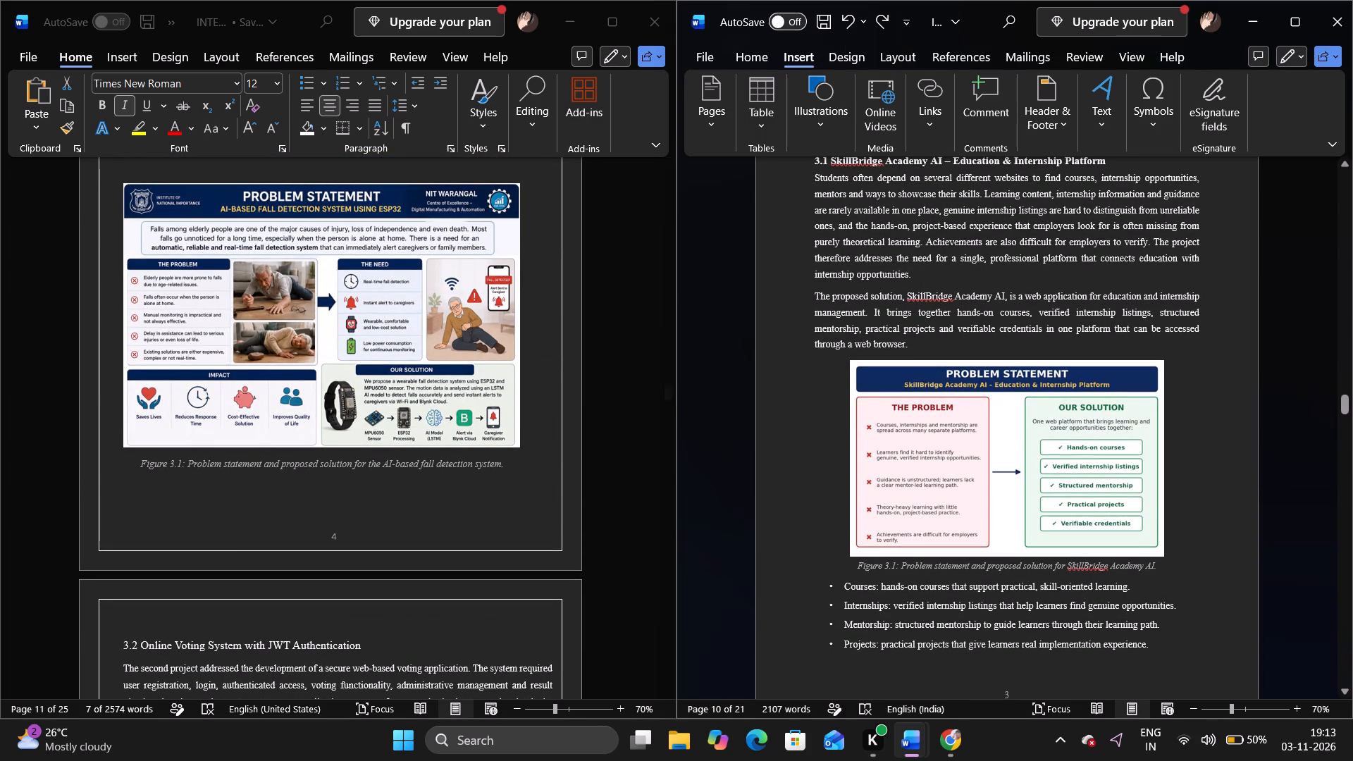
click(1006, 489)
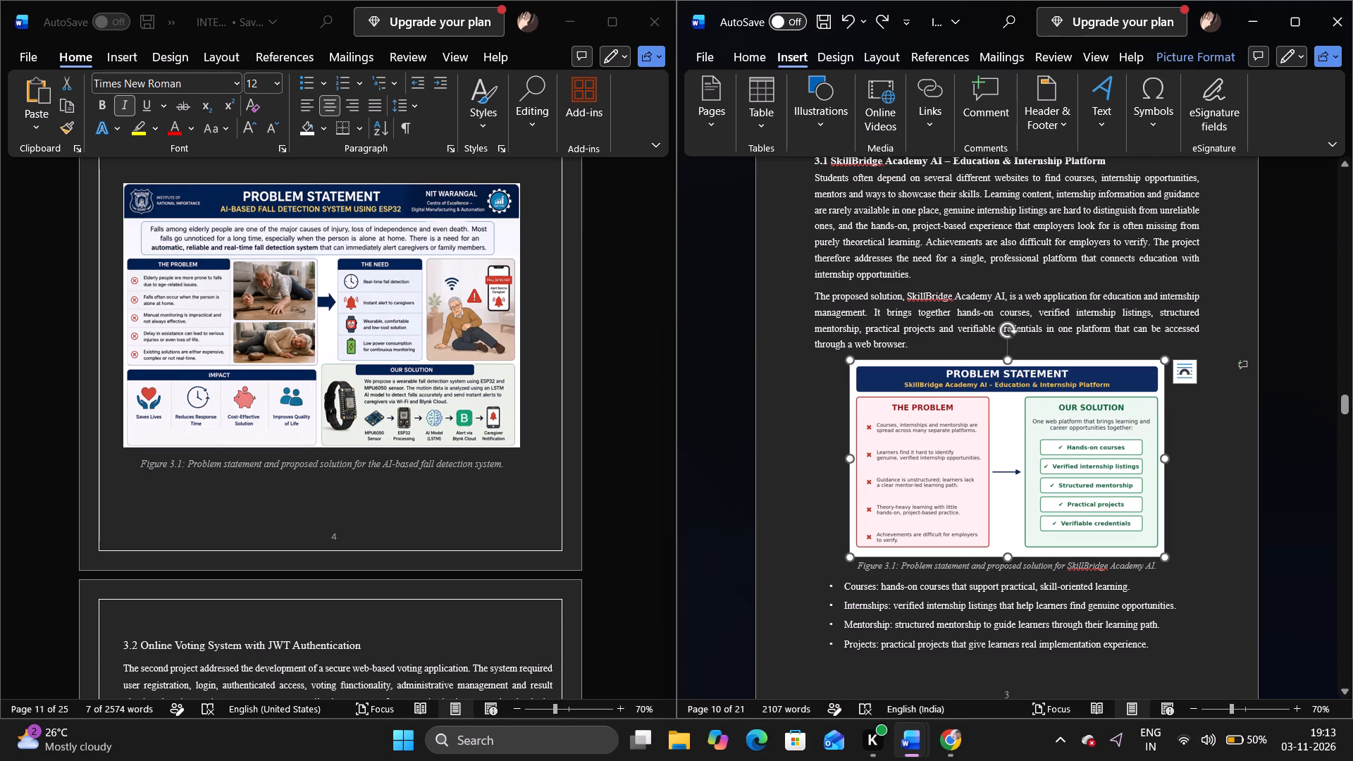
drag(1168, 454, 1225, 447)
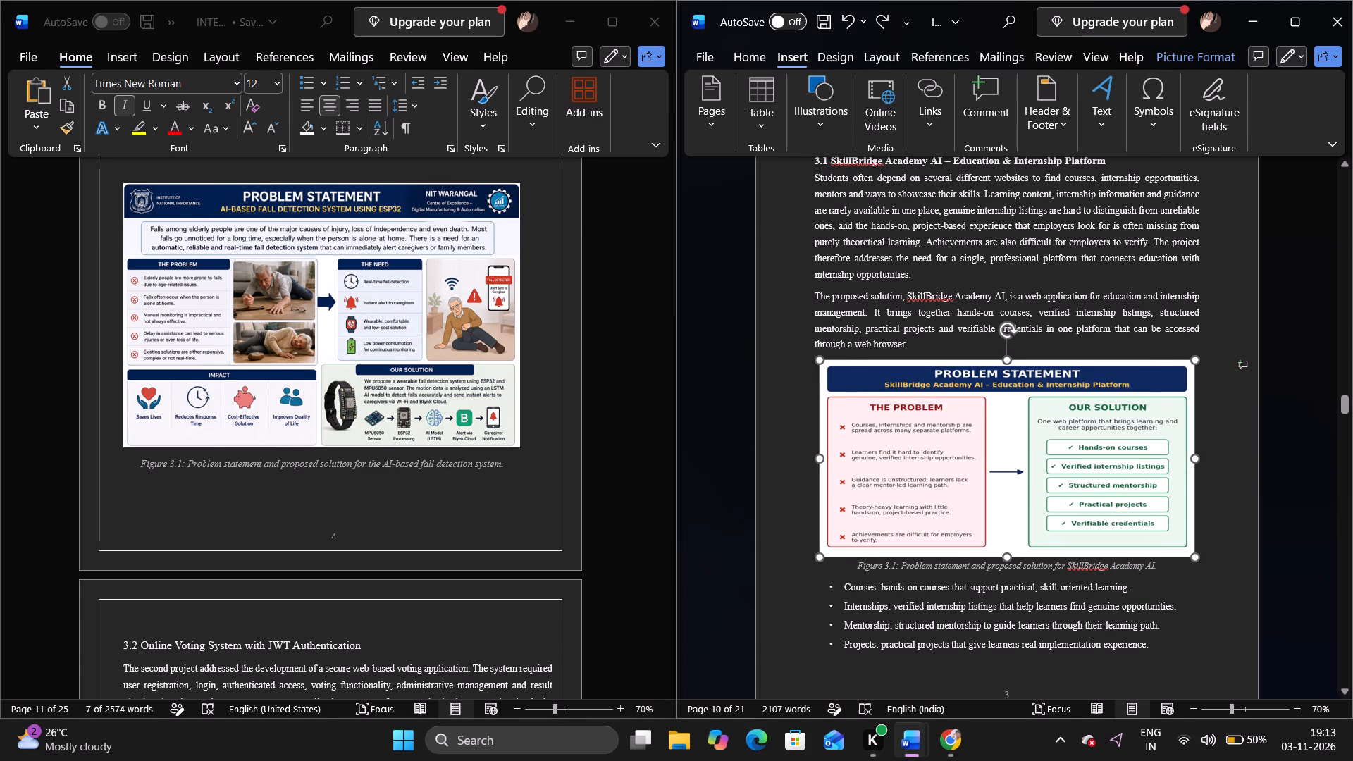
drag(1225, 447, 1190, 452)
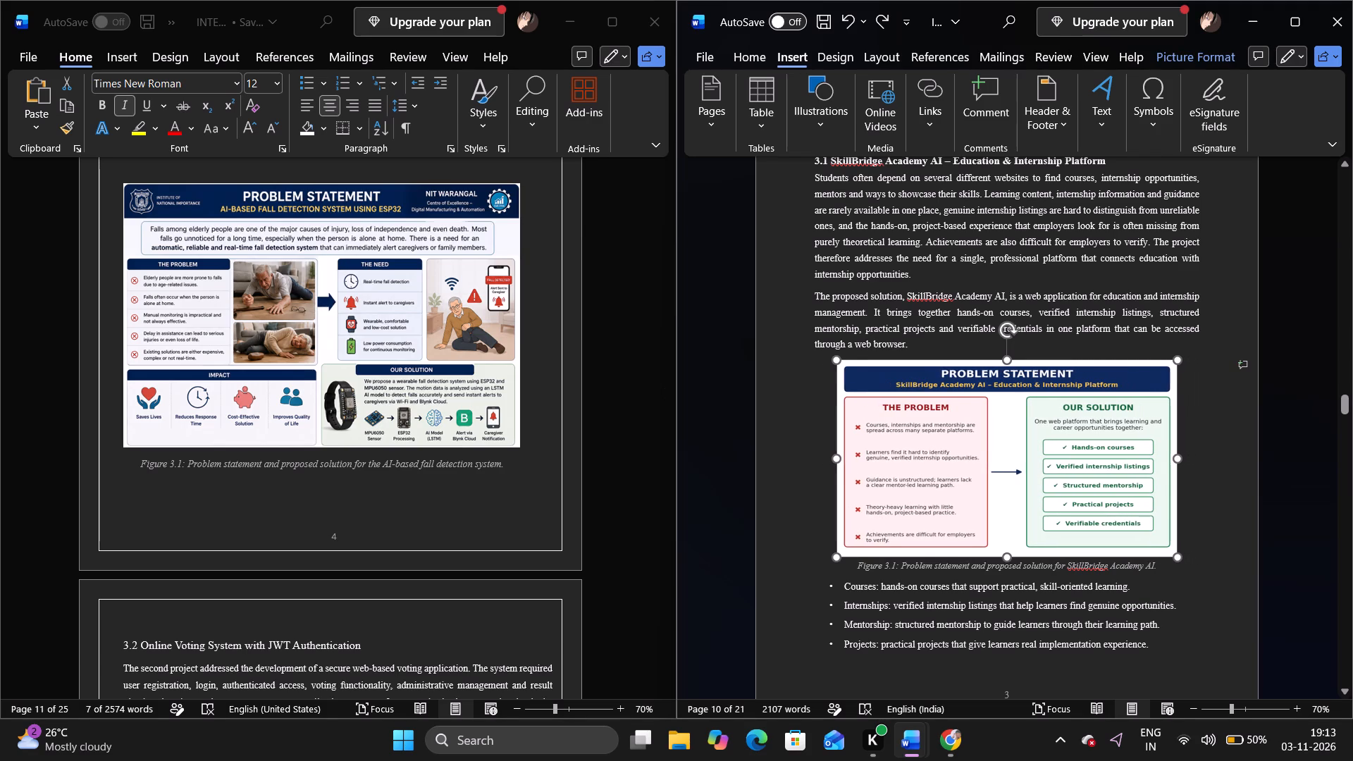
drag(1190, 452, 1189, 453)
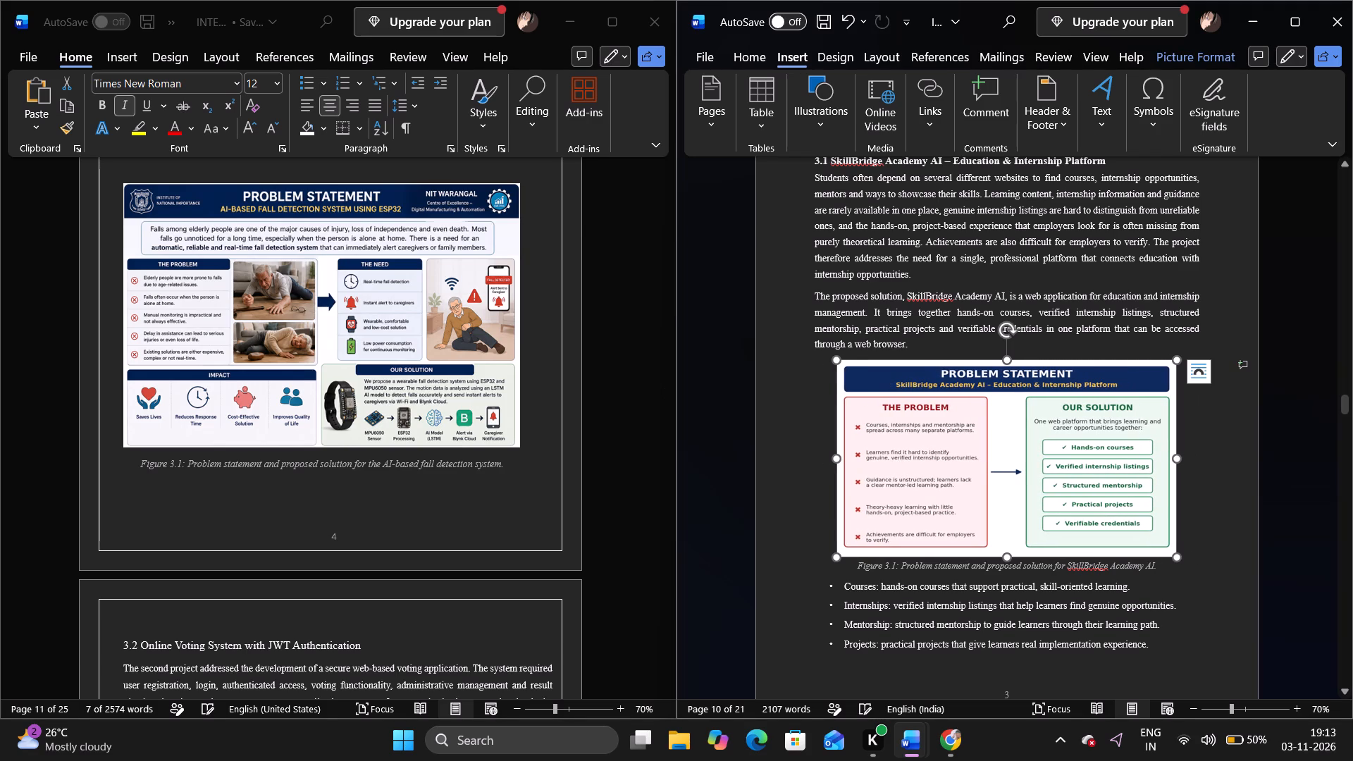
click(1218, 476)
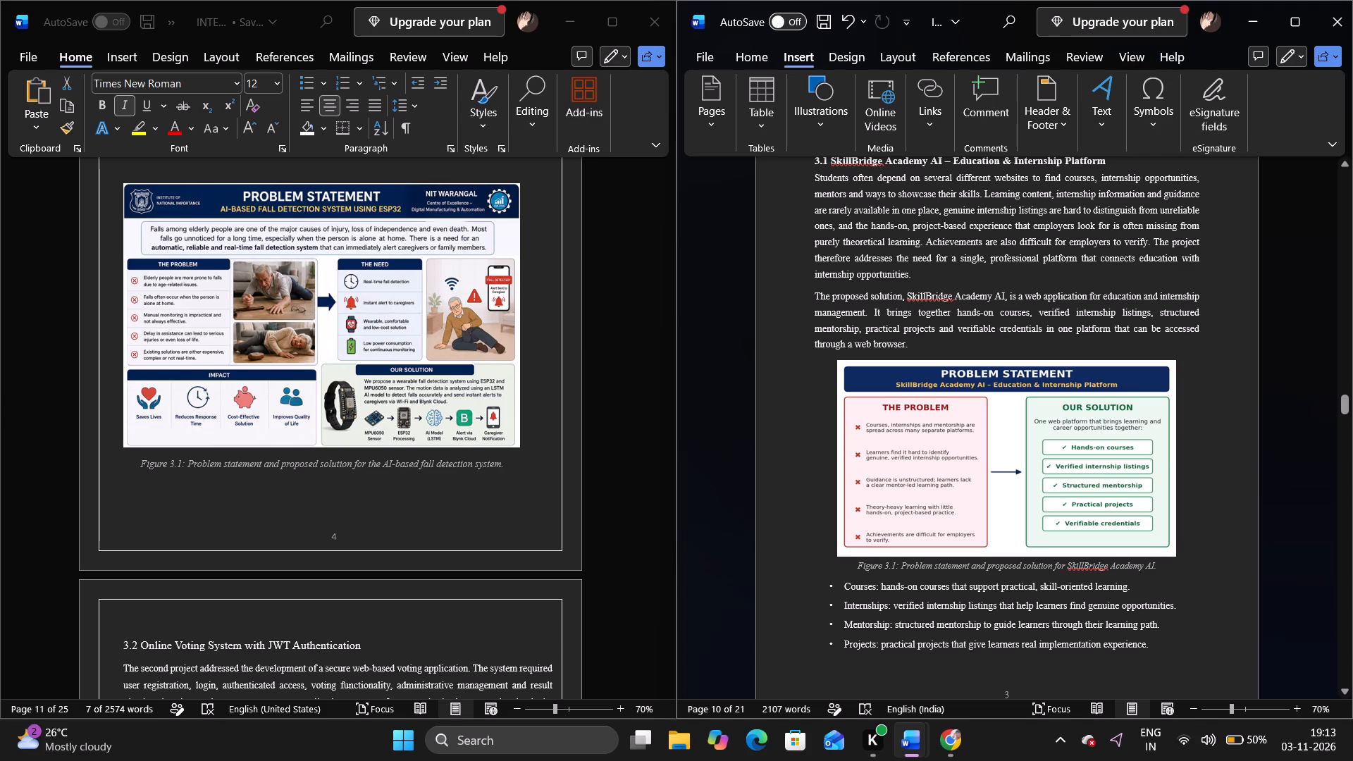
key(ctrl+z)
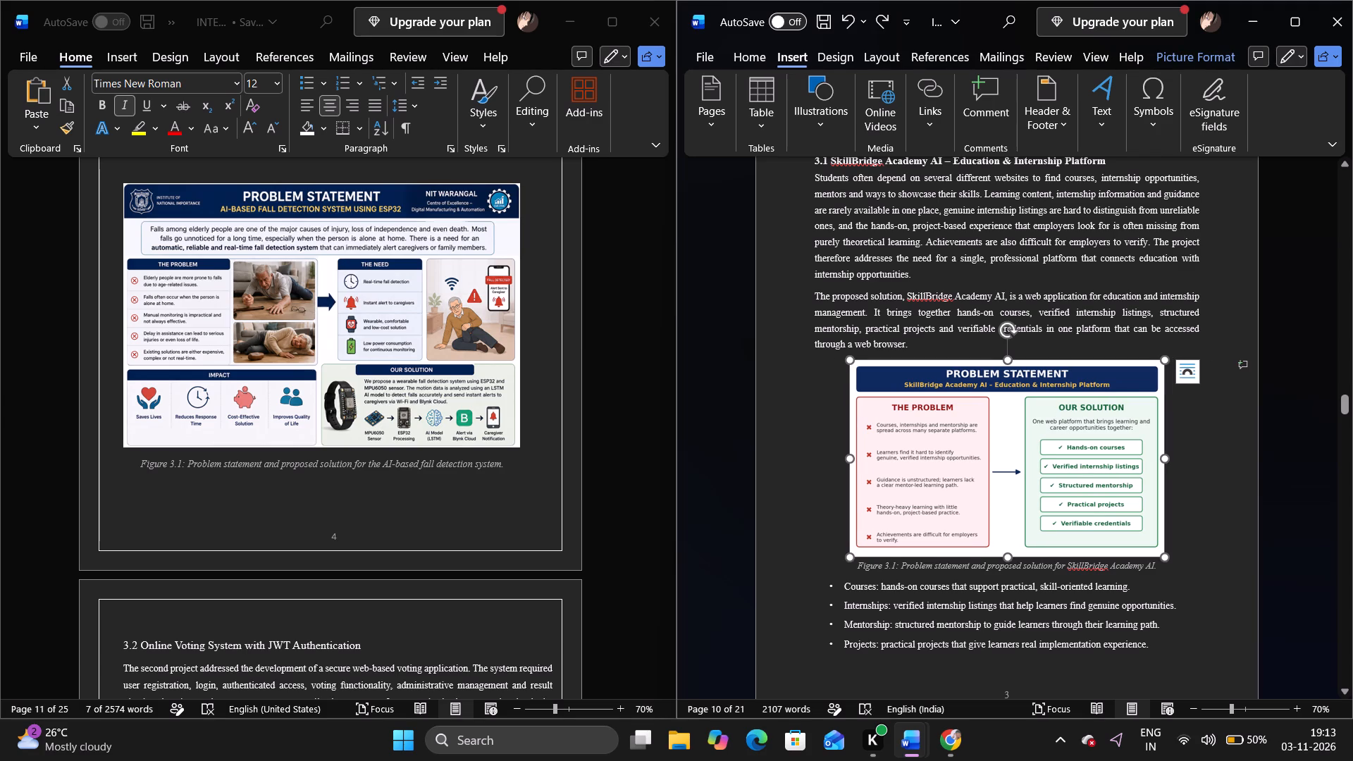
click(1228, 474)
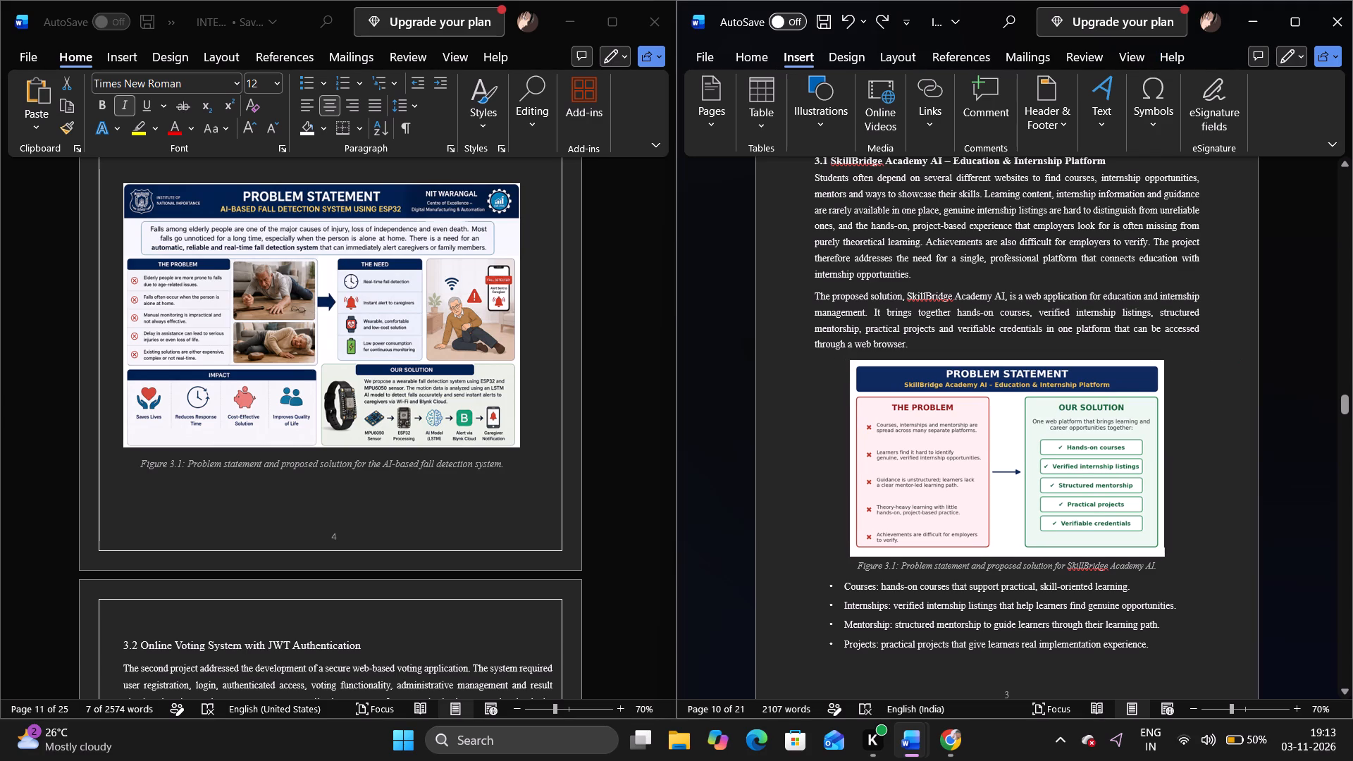
Narrow the Figure 3.1 fall detection picture in the reference report slightly from its outer edge.
scroll(1228, 474, down, 1)
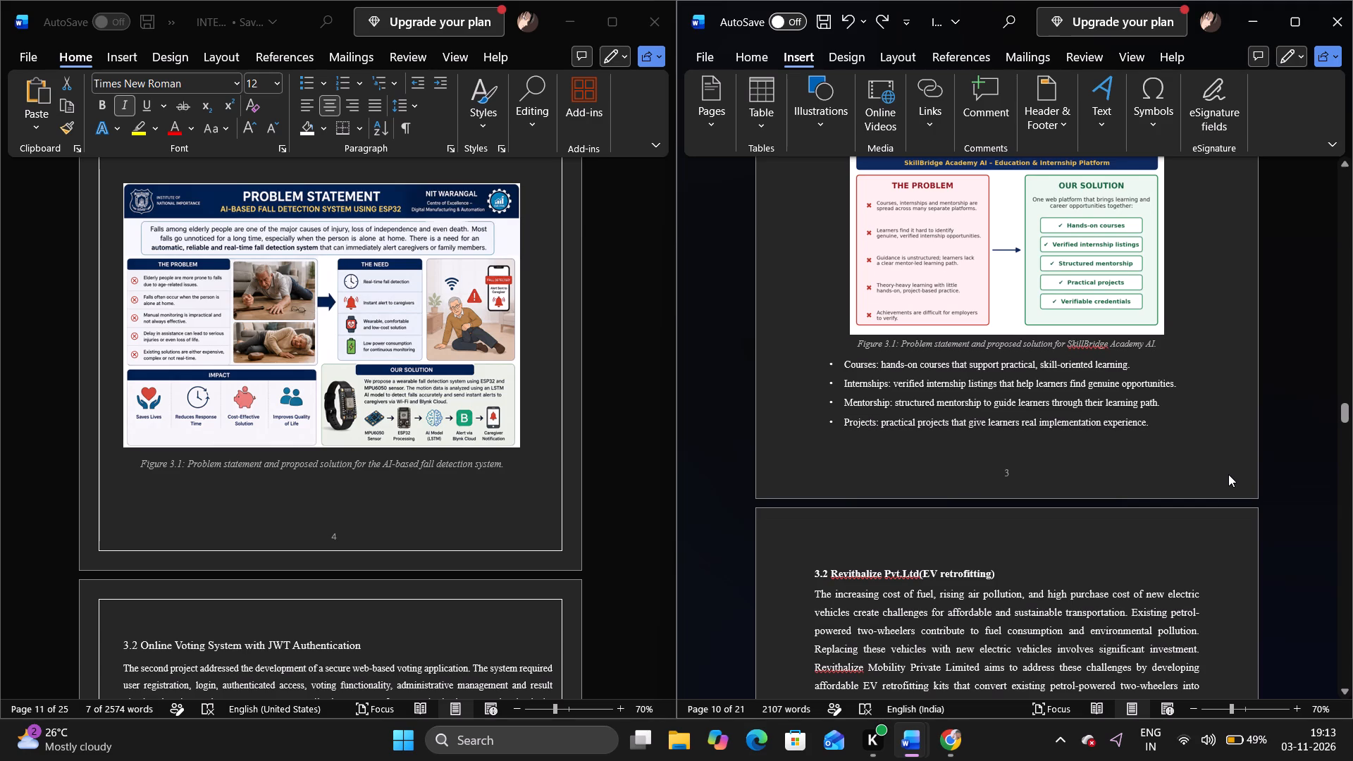
scroll(1228, 474, down, 1)
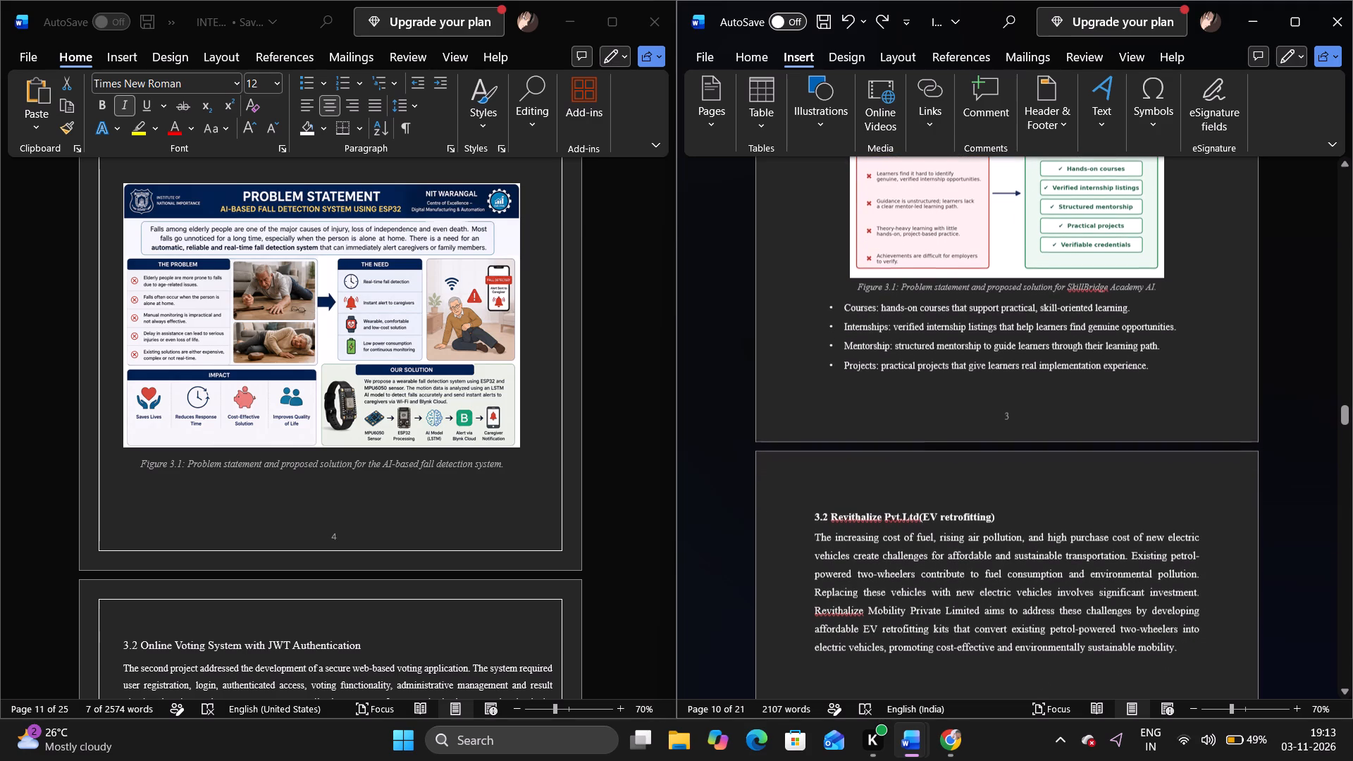
scroll(1228, 474, down, 1)
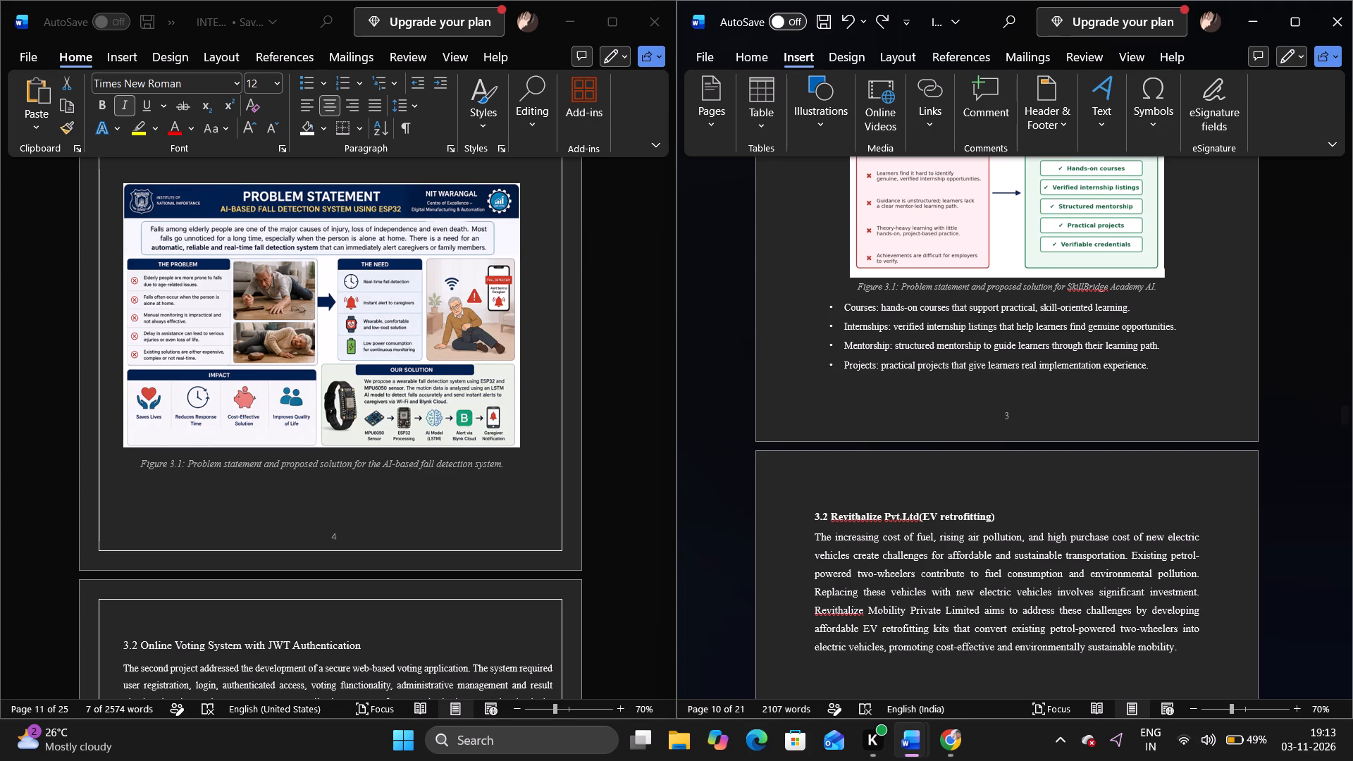
click(485, 308)
click(500, 312)
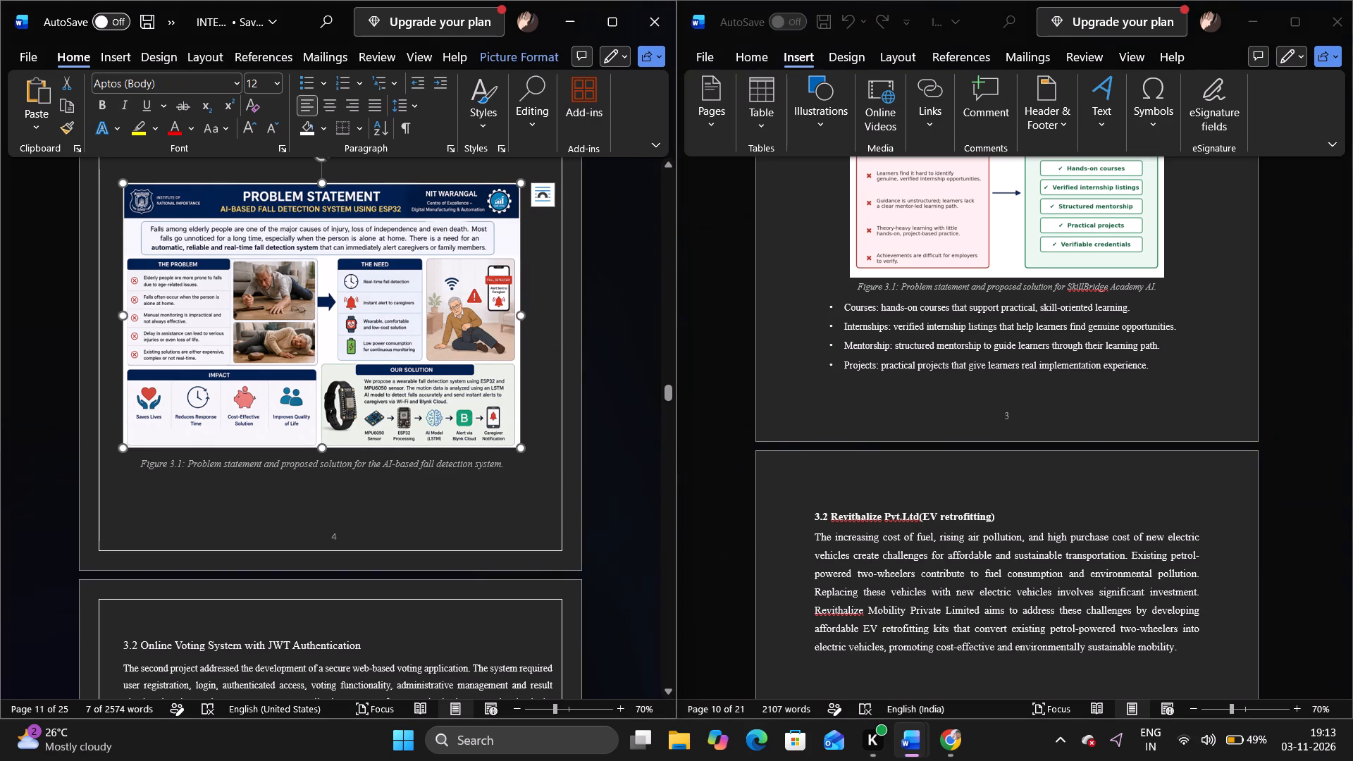
click(520, 312)
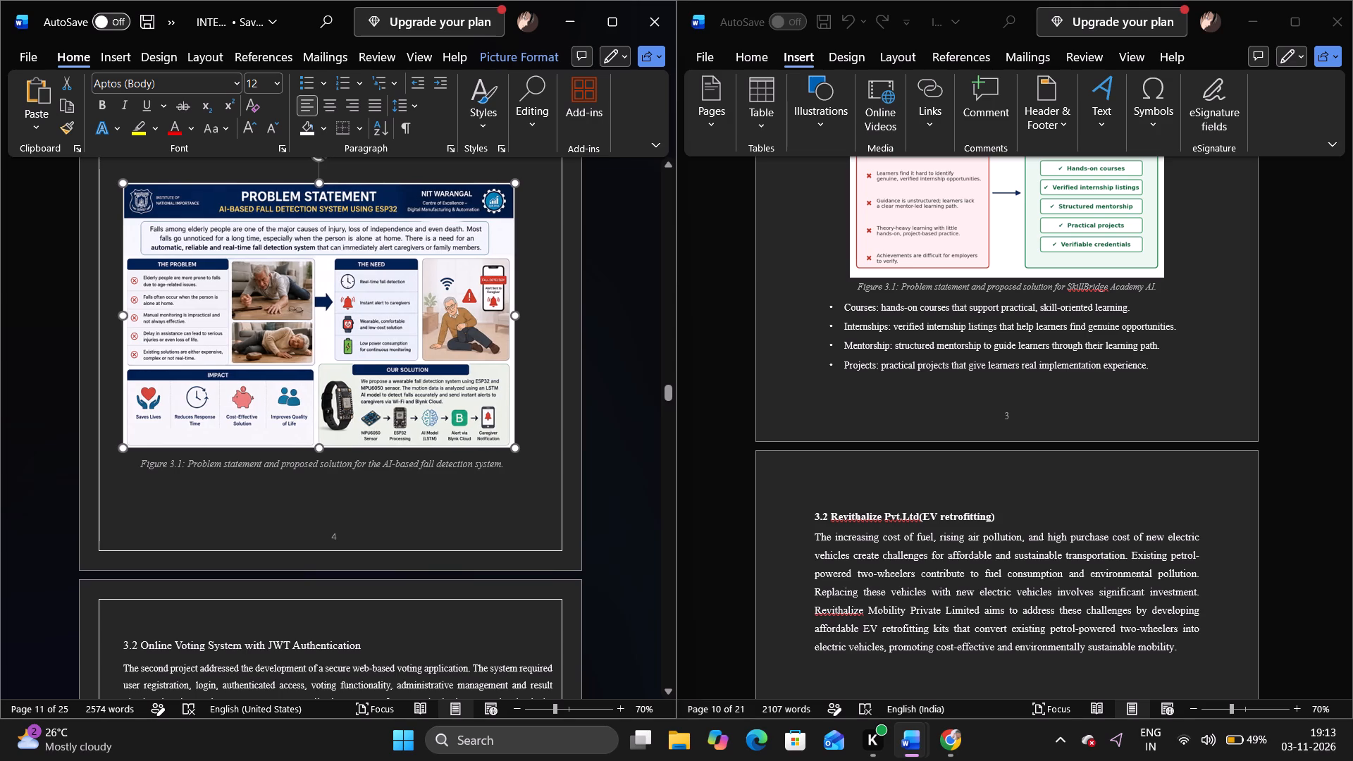
click(535, 317)
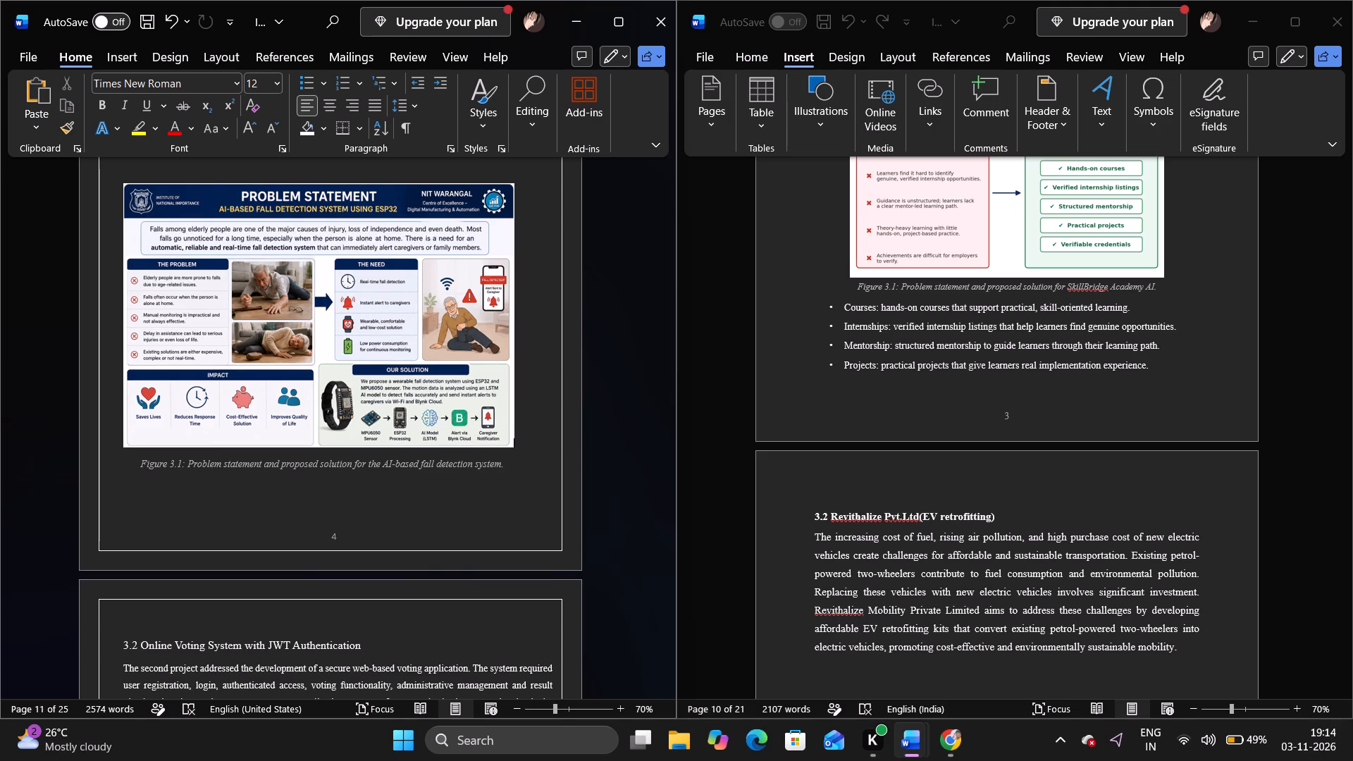
Review Figure 3.1, its caption and bullet points, and section 3.2 on Revithalize in the report's Problem Statement chapter.
click(918, 372)
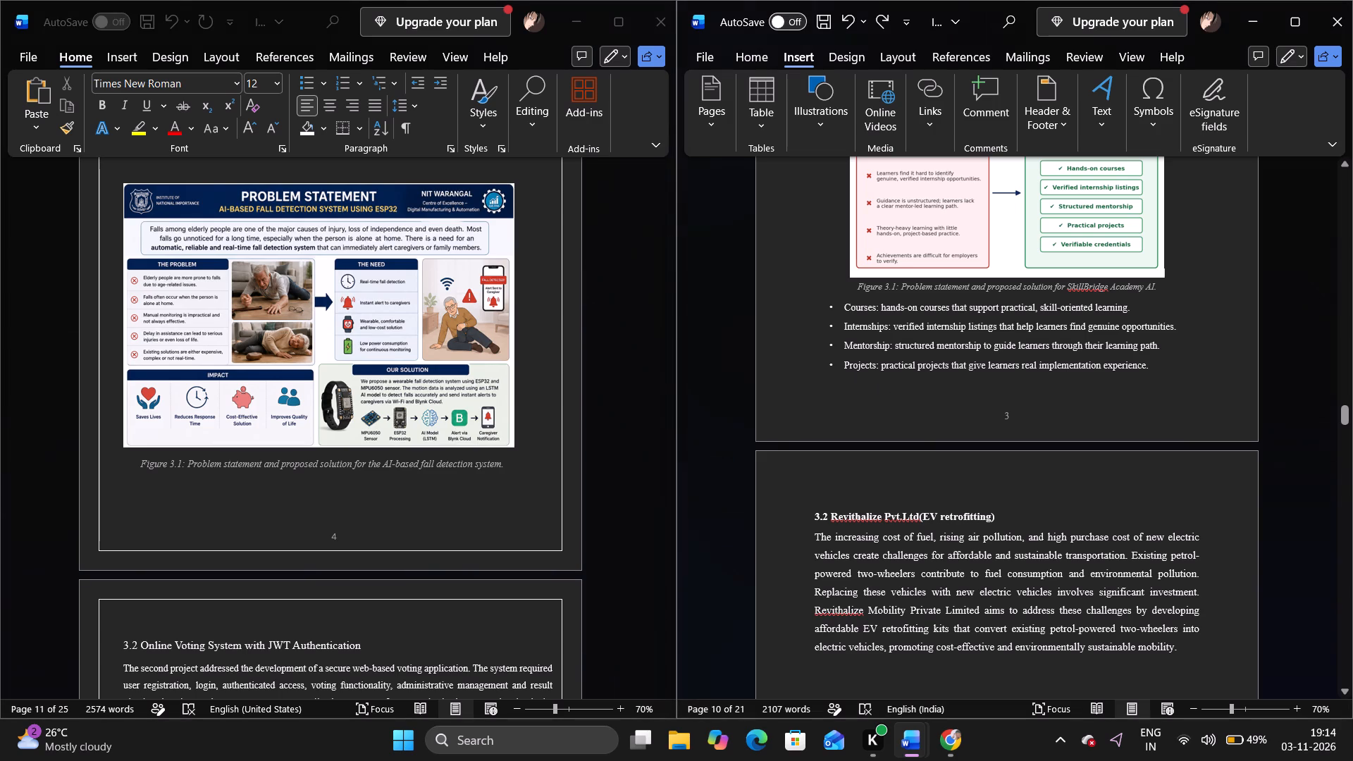
click(1155, 369)
scroll(1085, 374, up, 3)
click(1085, 374)
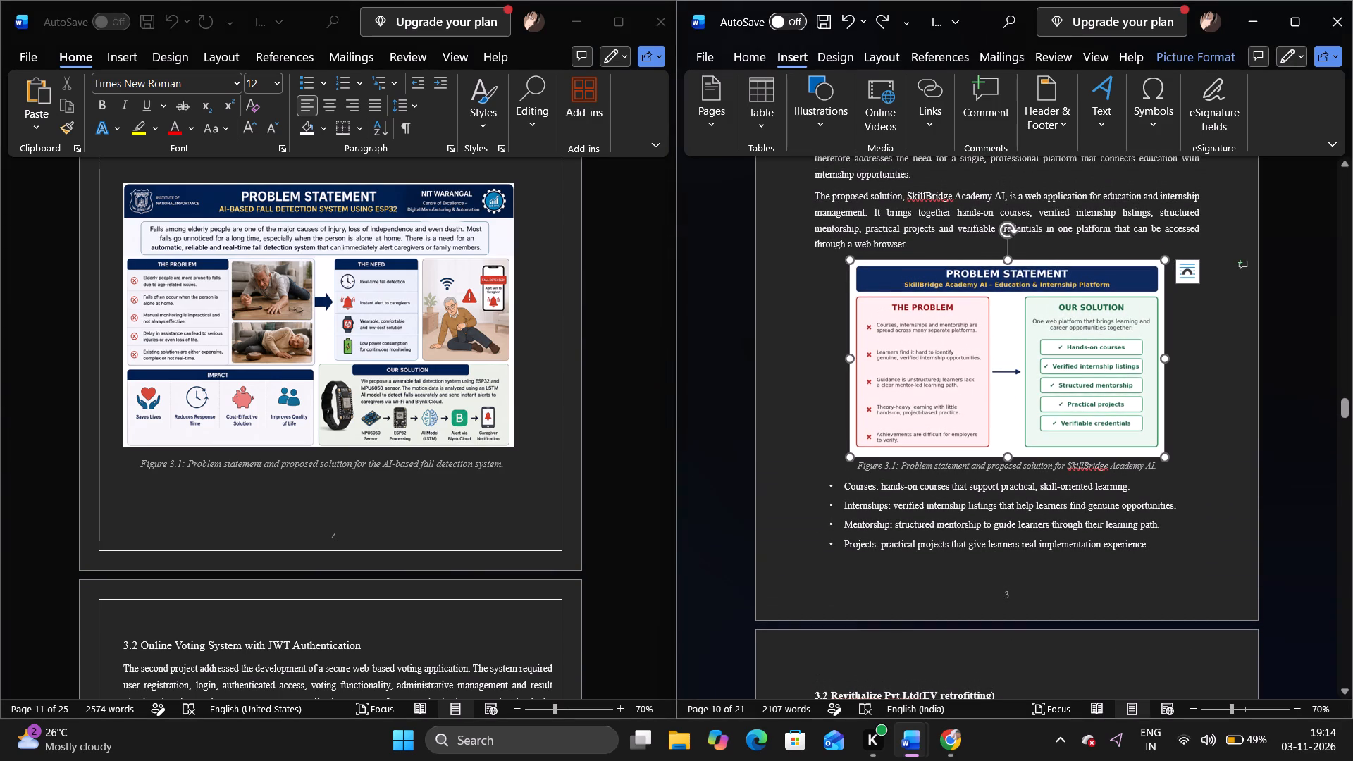
click(1085, 374)
click(1204, 469)
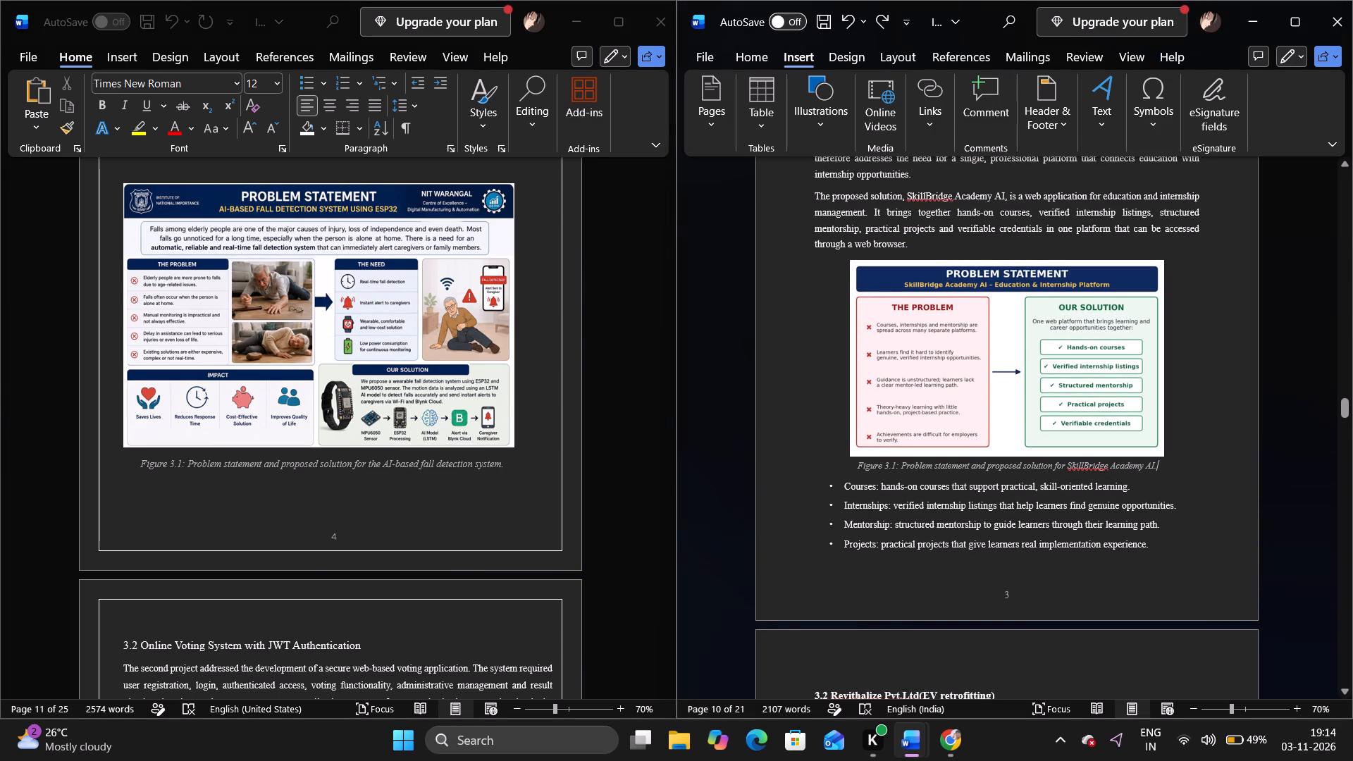
click(1168, 555)
scroll(1168, 555, down, 3)
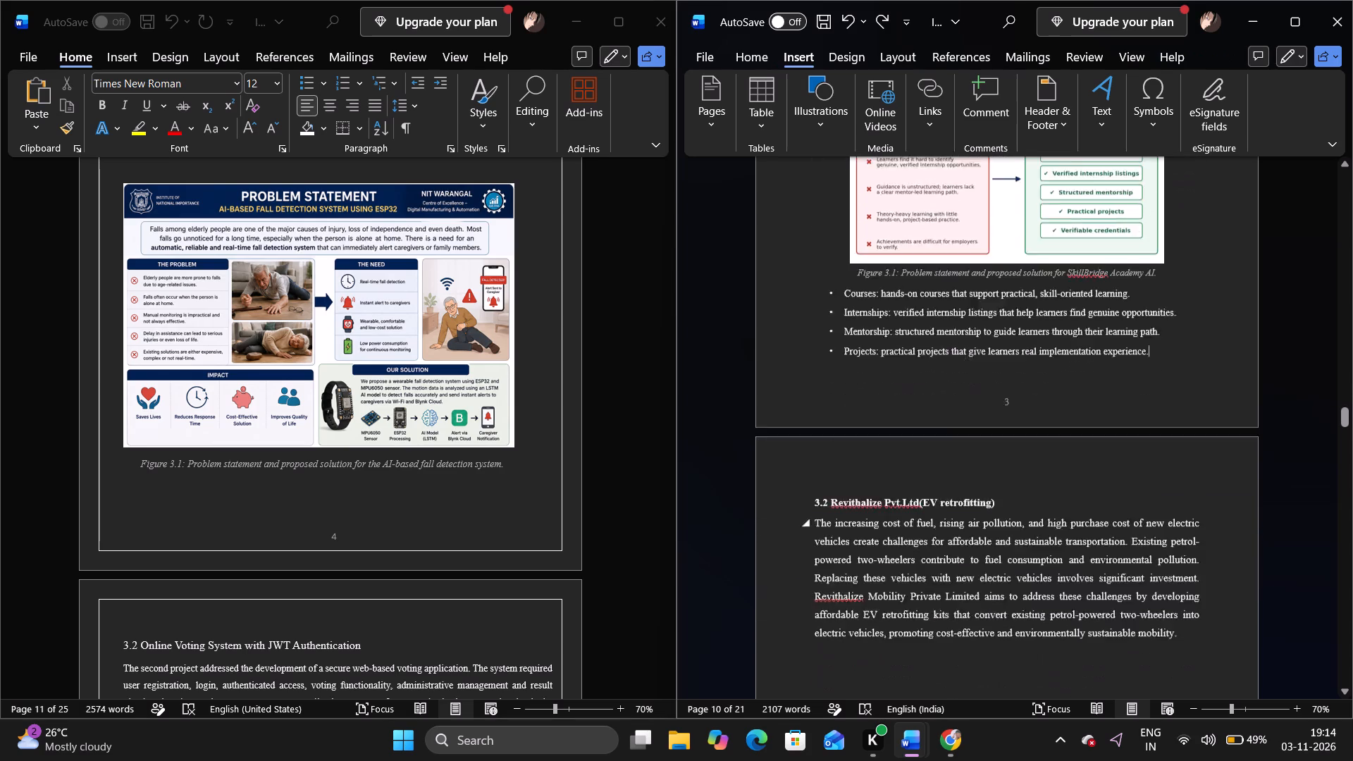
scroll(1168, 555, down, 1)
scroll(1168, 555, up, 1)
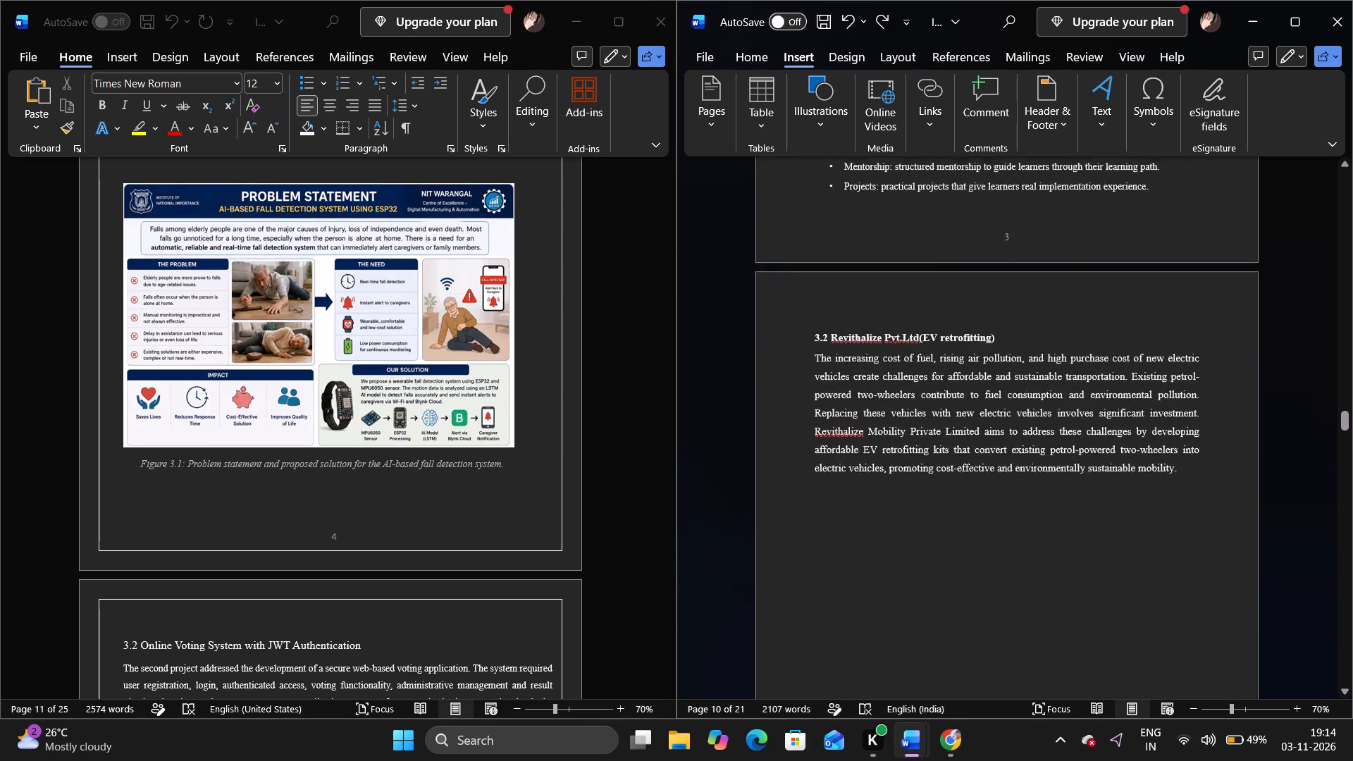
scroll(1168, 555, up, 1)
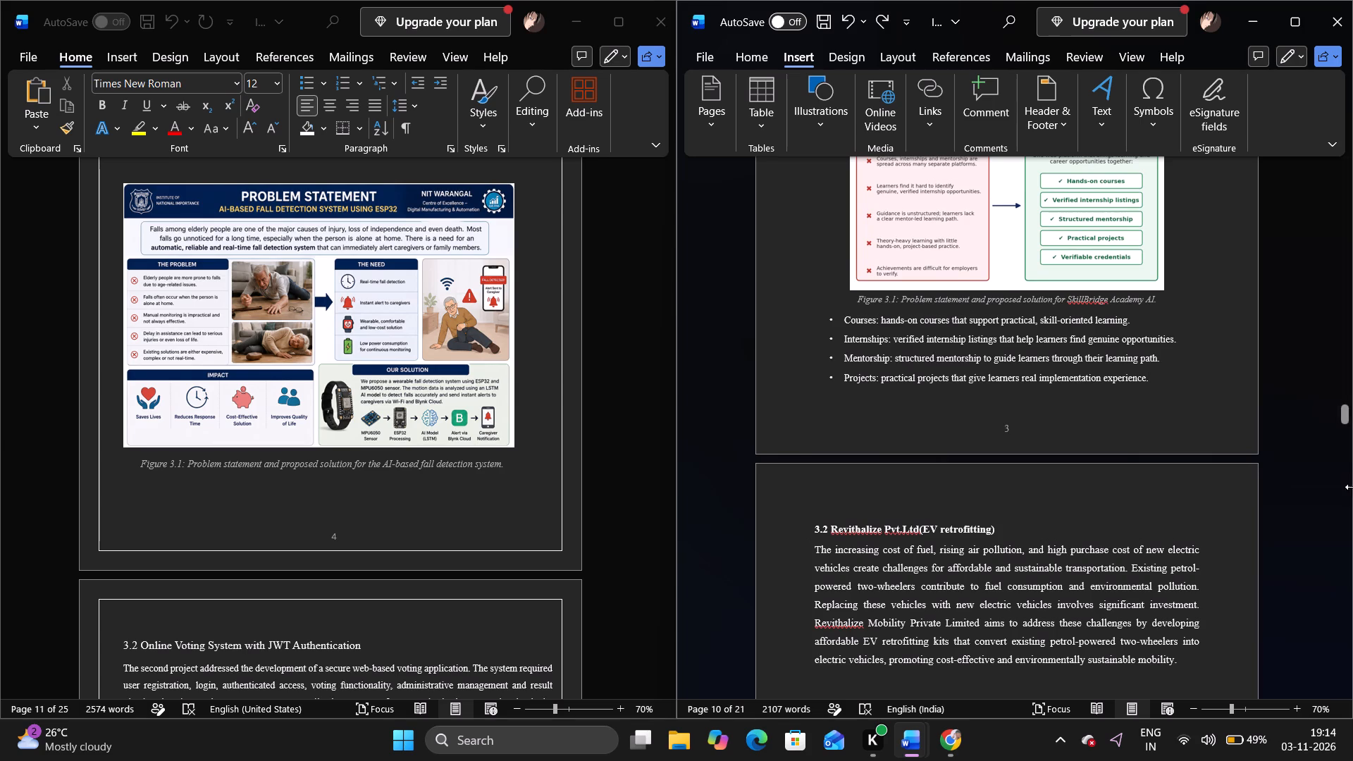
scroll(1139, 340, down, 3)
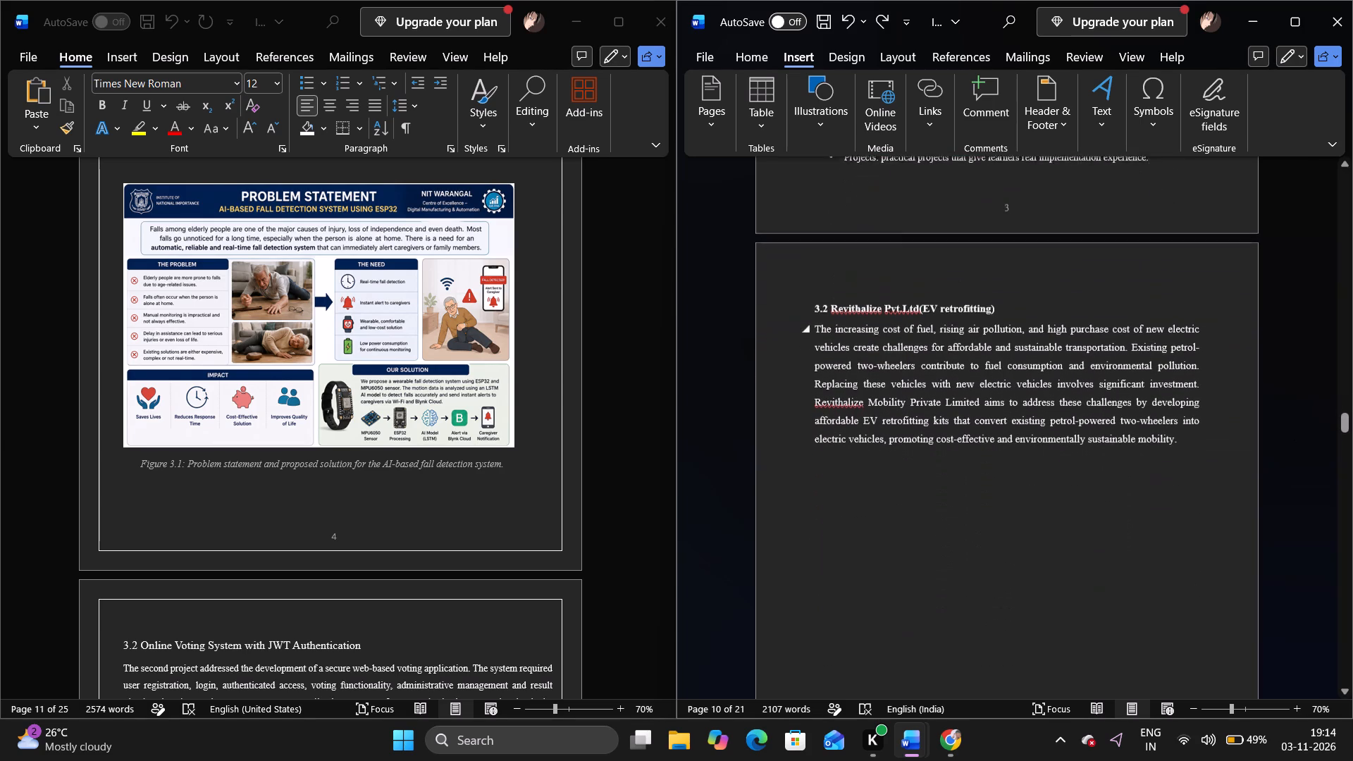
scroll(1139, 340, down, 2)
scroll(1139, 340, up, 5)
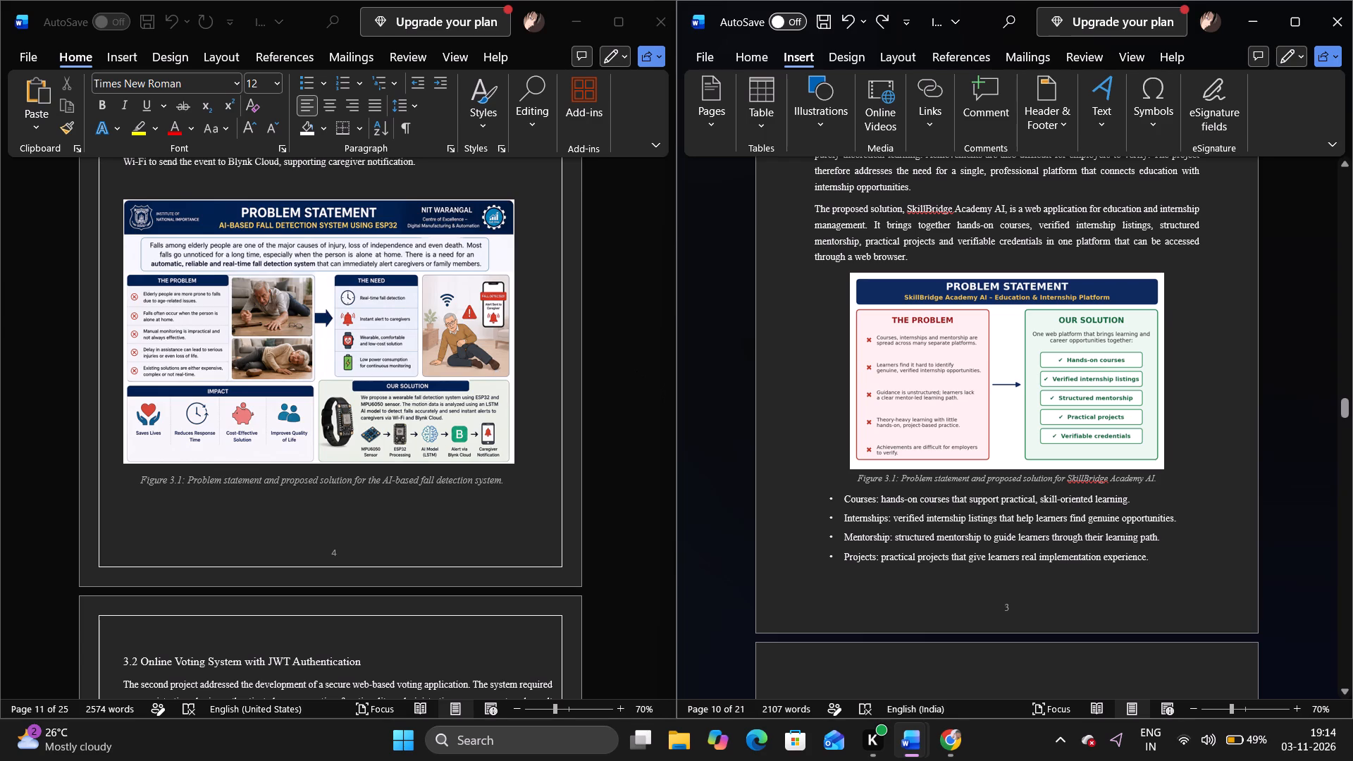
scroll(693, 495, down, 1)
scroll(930, 531, down, 5)
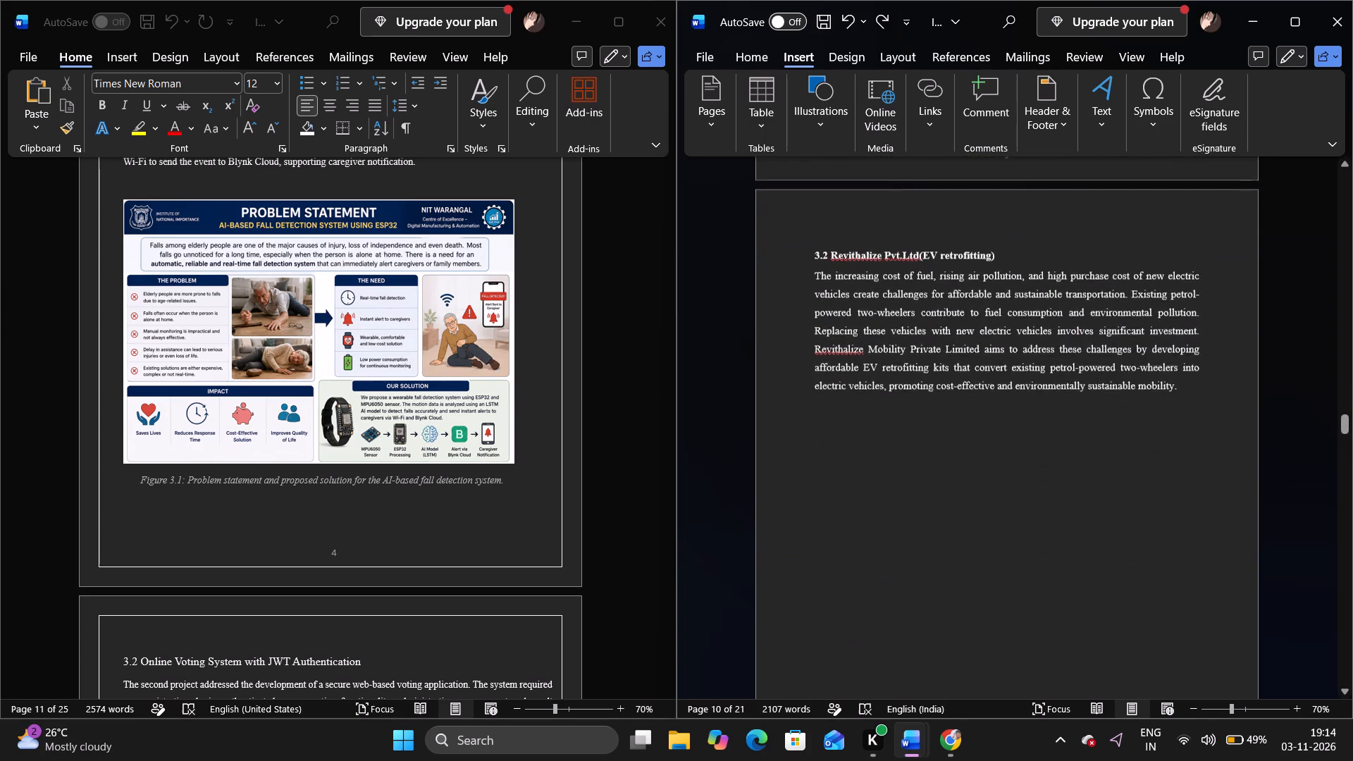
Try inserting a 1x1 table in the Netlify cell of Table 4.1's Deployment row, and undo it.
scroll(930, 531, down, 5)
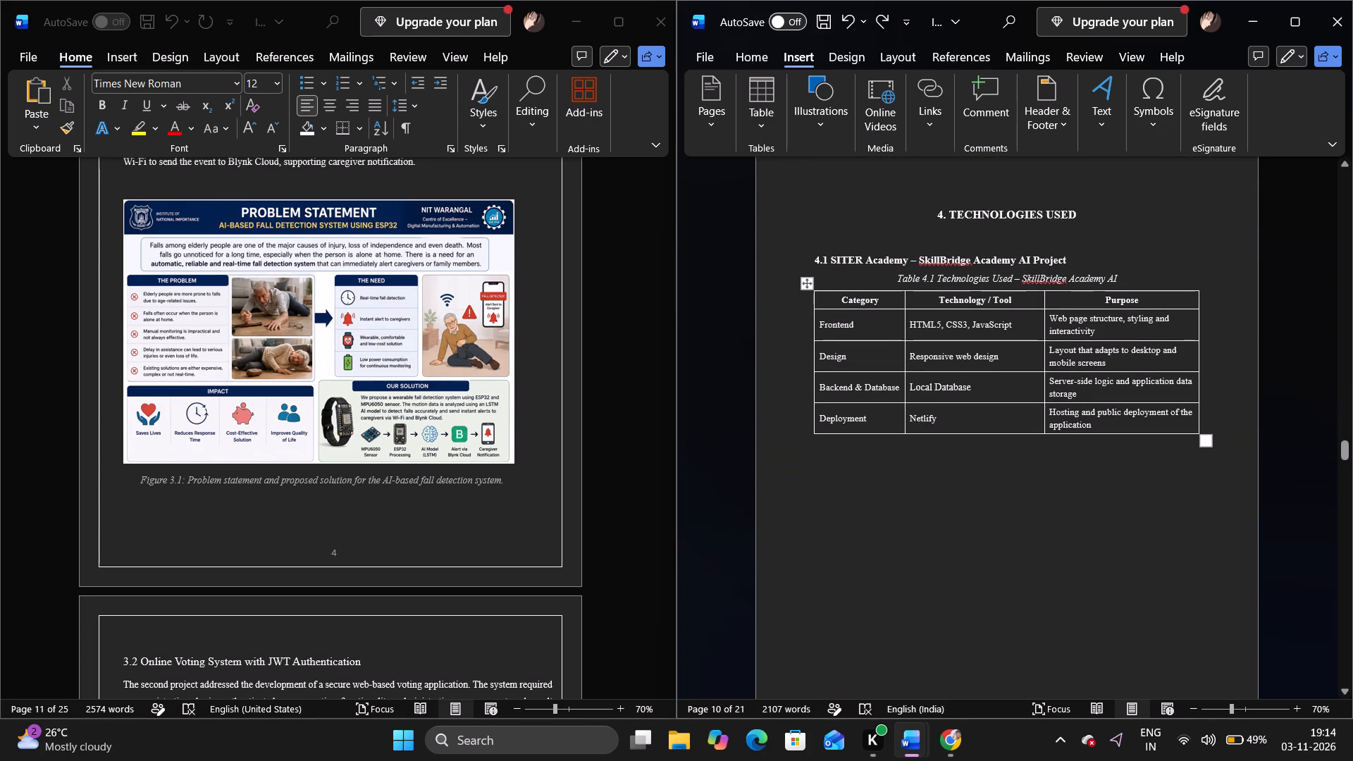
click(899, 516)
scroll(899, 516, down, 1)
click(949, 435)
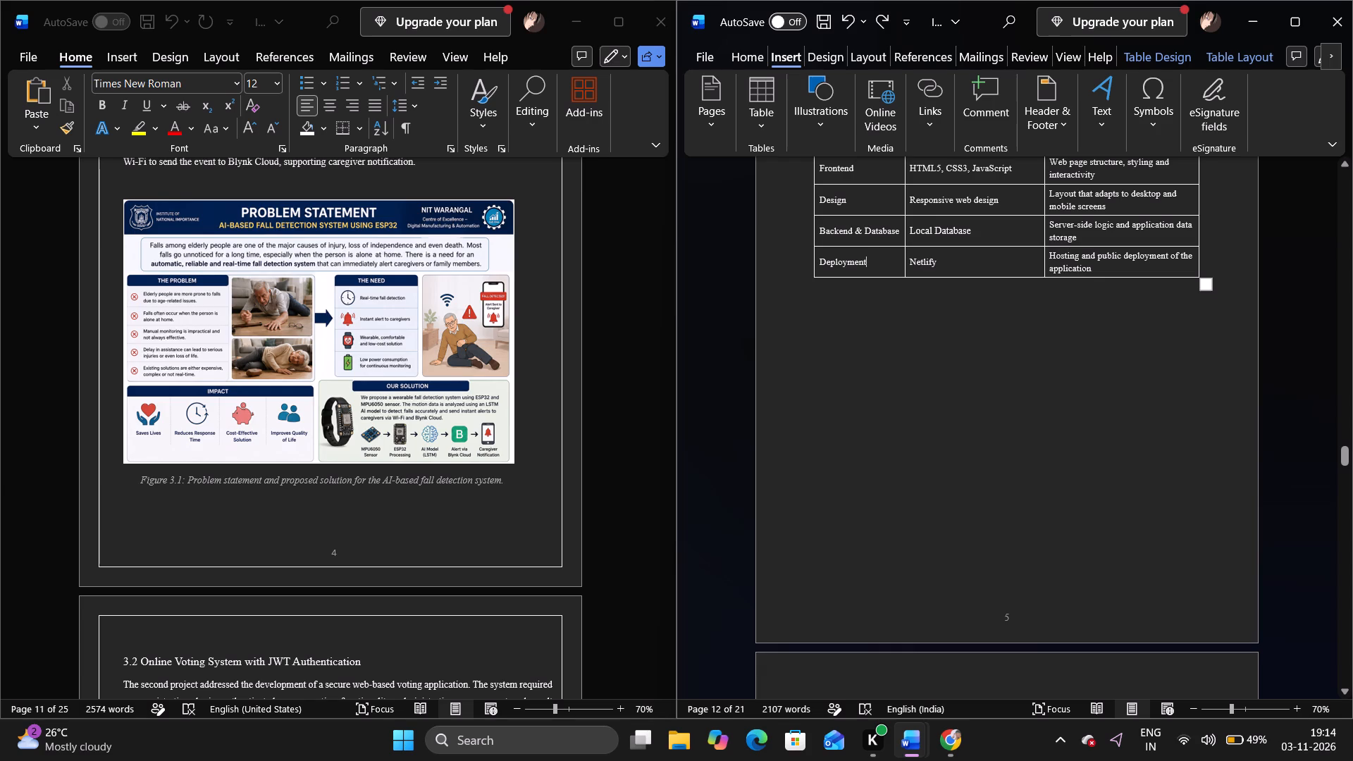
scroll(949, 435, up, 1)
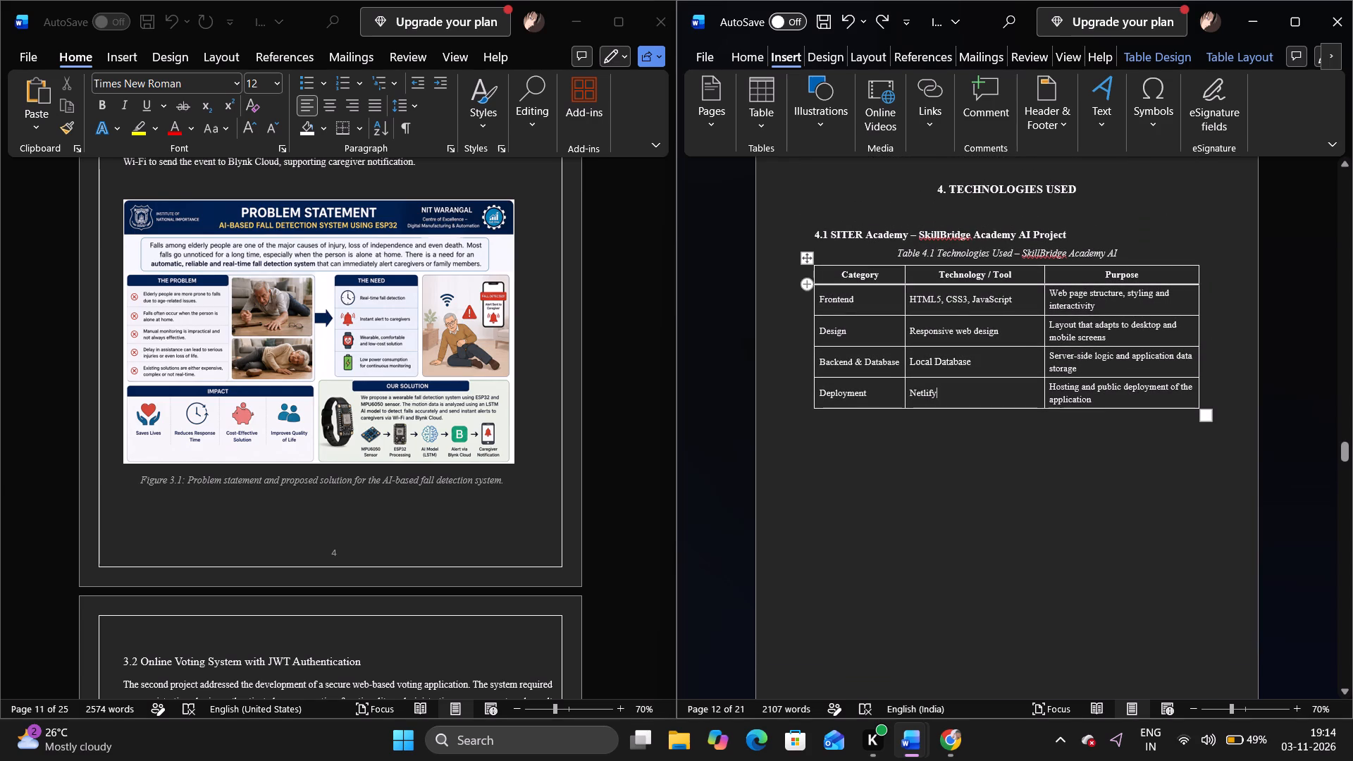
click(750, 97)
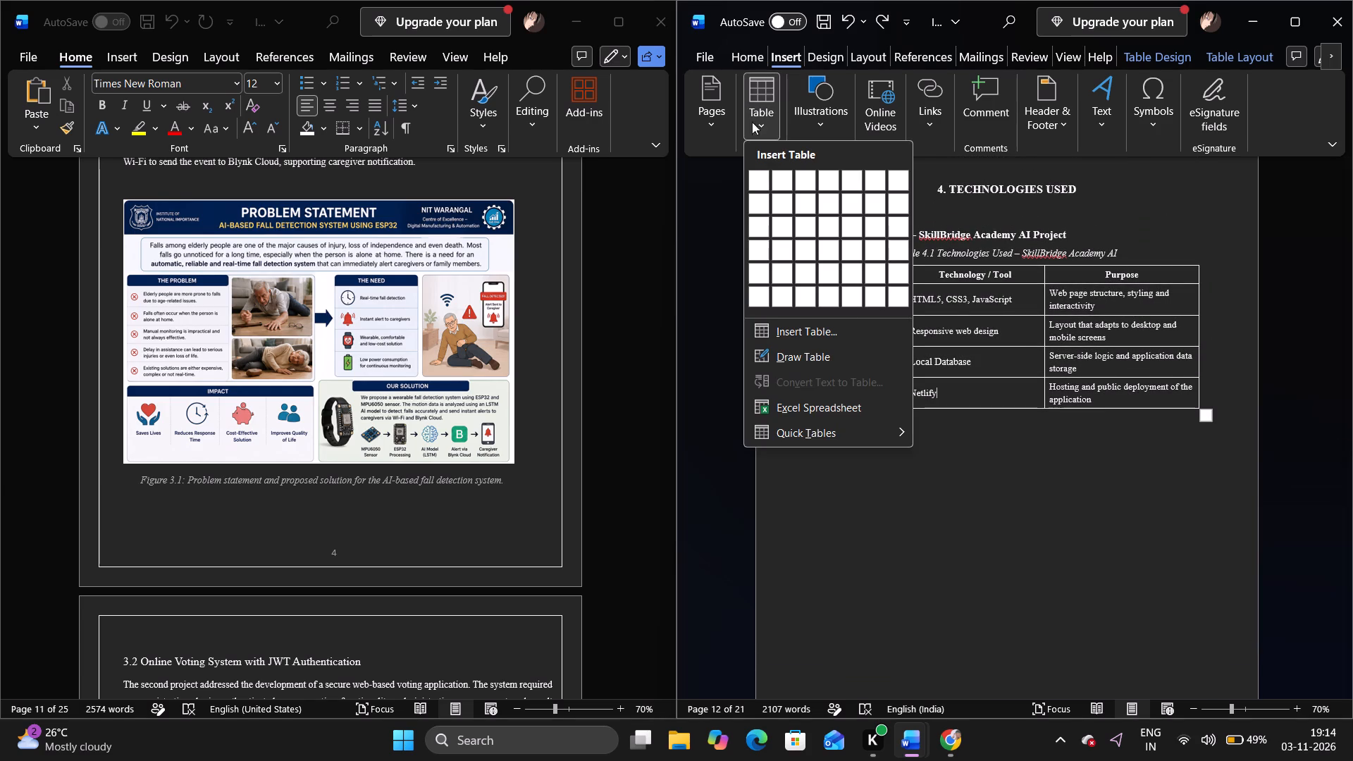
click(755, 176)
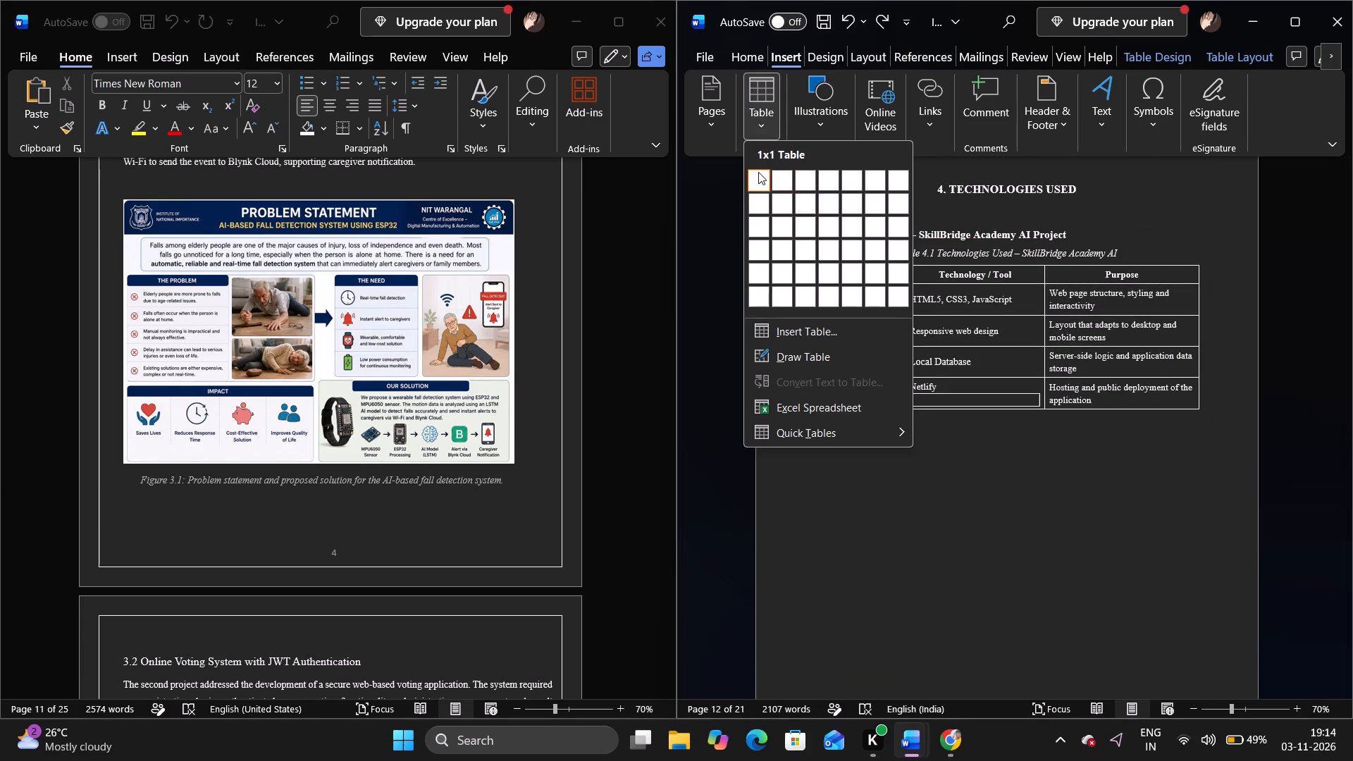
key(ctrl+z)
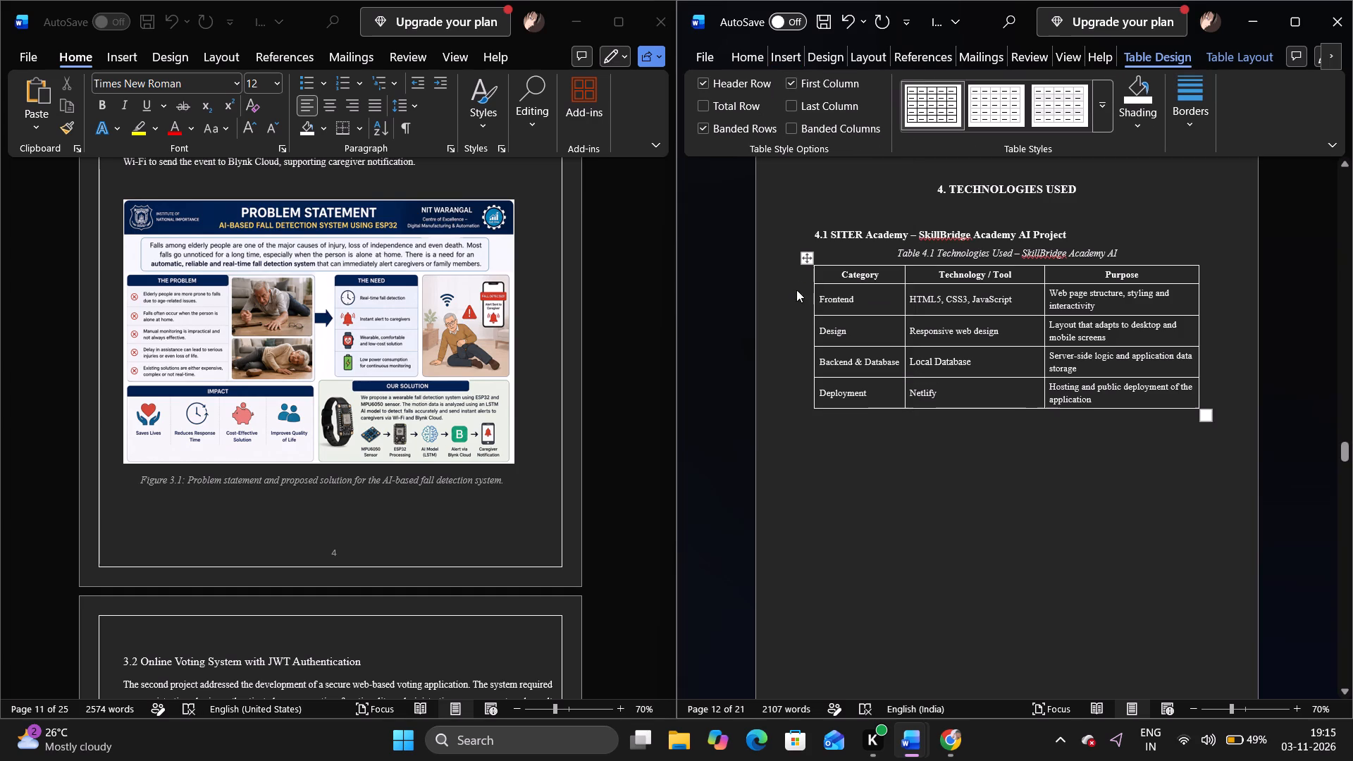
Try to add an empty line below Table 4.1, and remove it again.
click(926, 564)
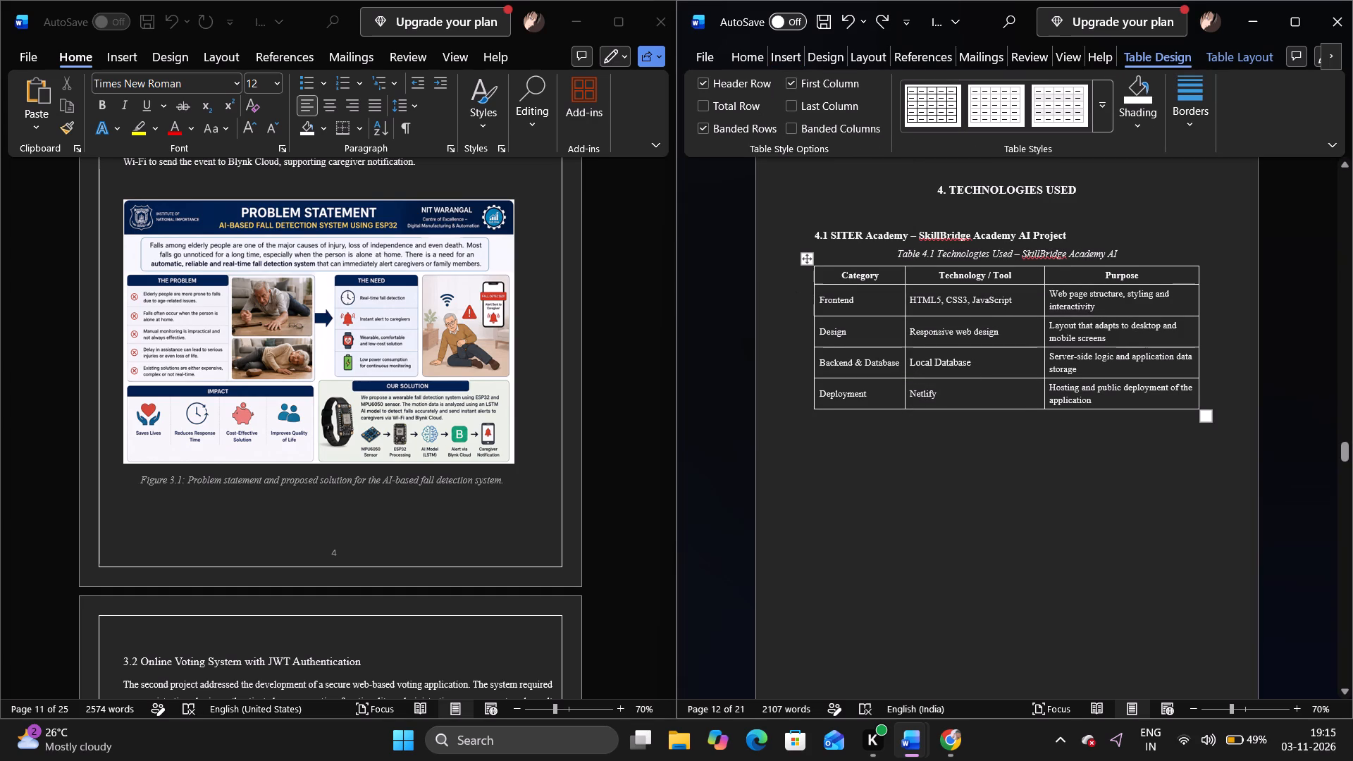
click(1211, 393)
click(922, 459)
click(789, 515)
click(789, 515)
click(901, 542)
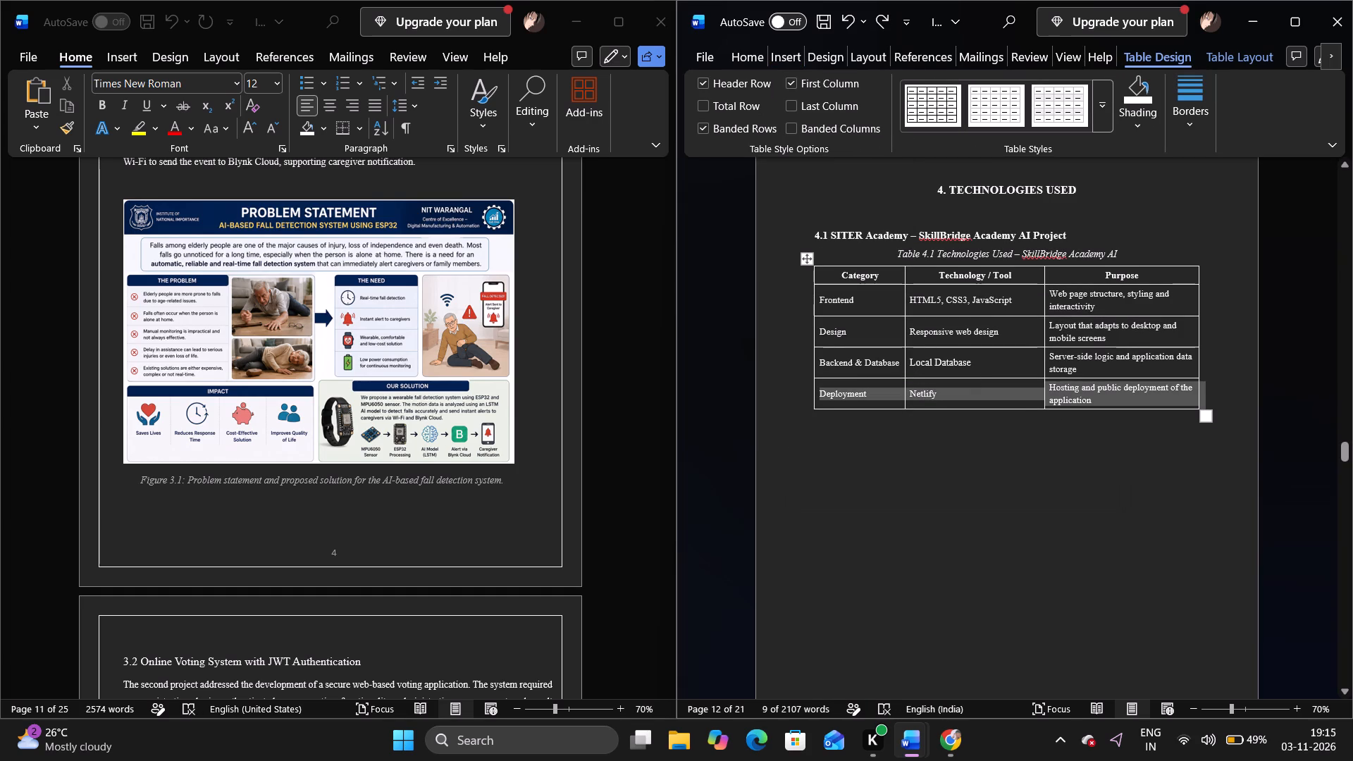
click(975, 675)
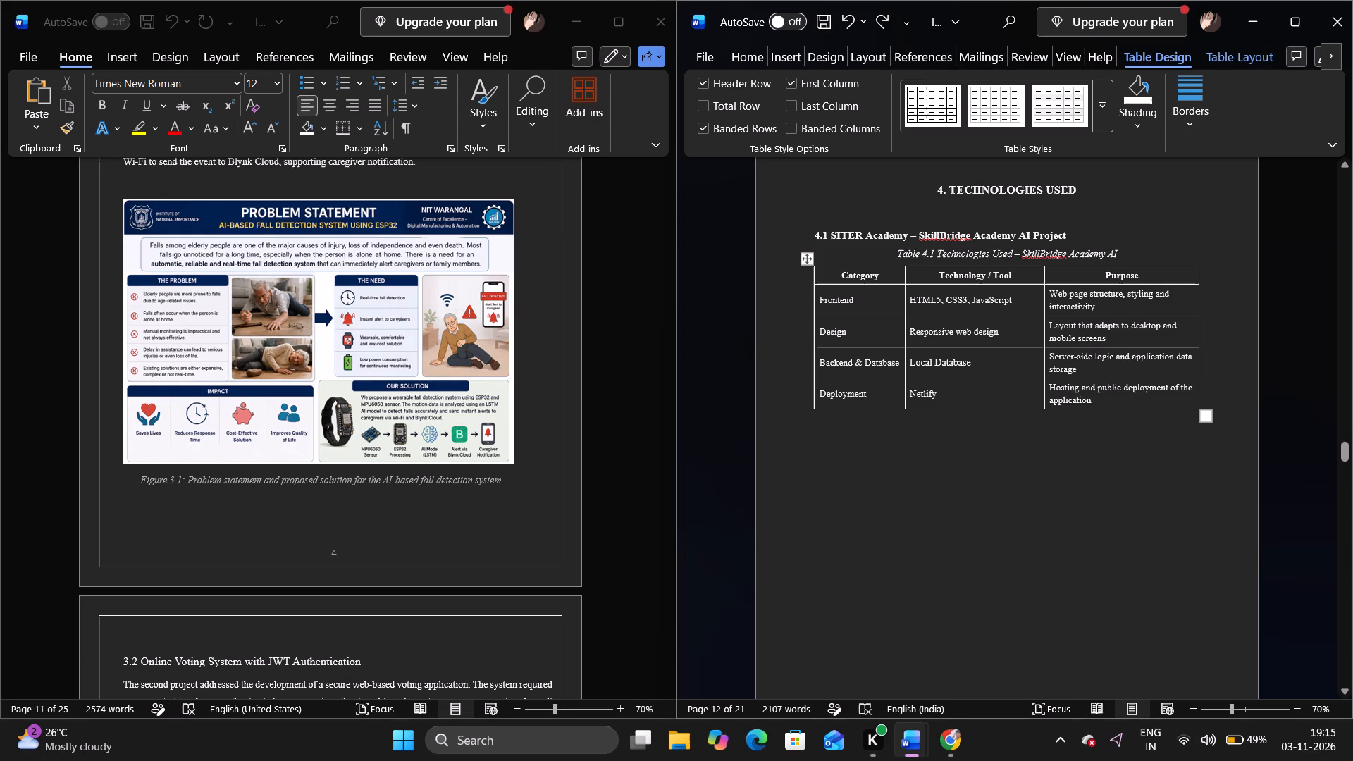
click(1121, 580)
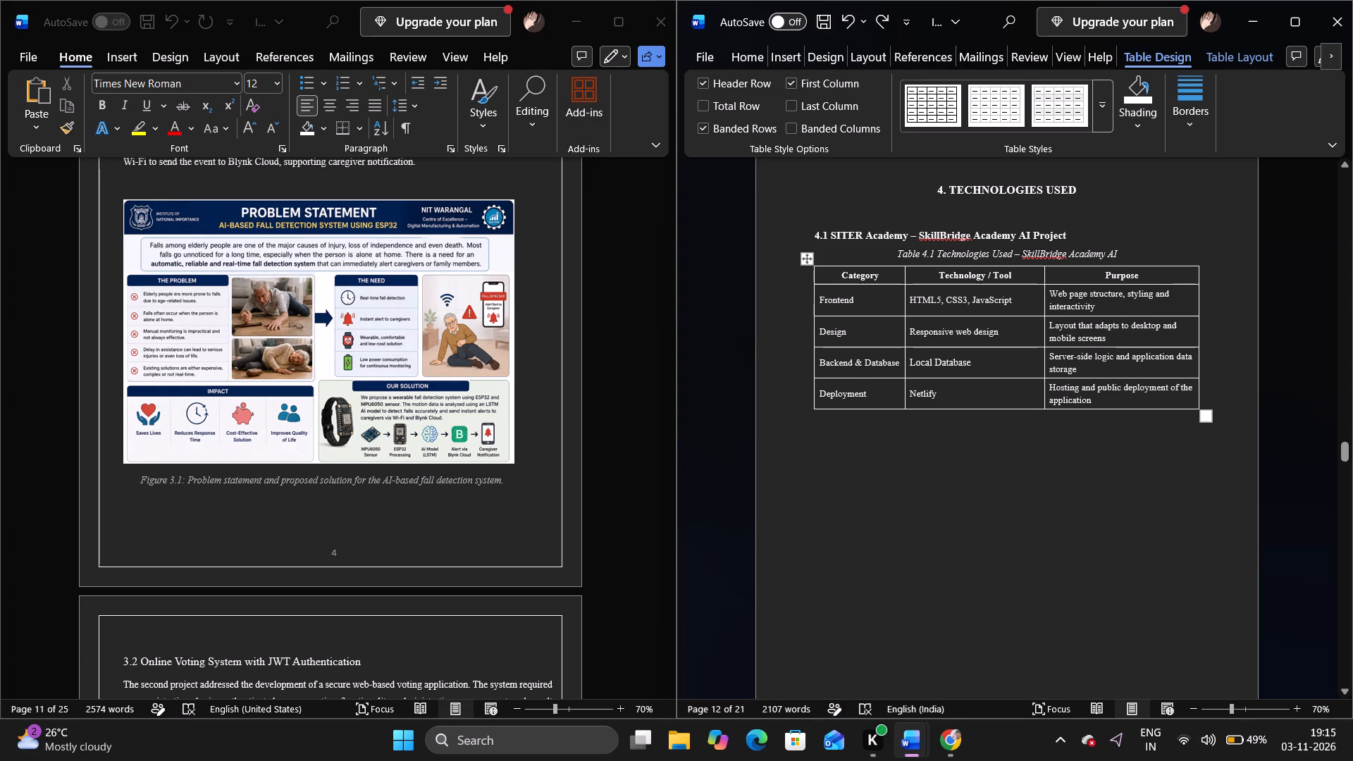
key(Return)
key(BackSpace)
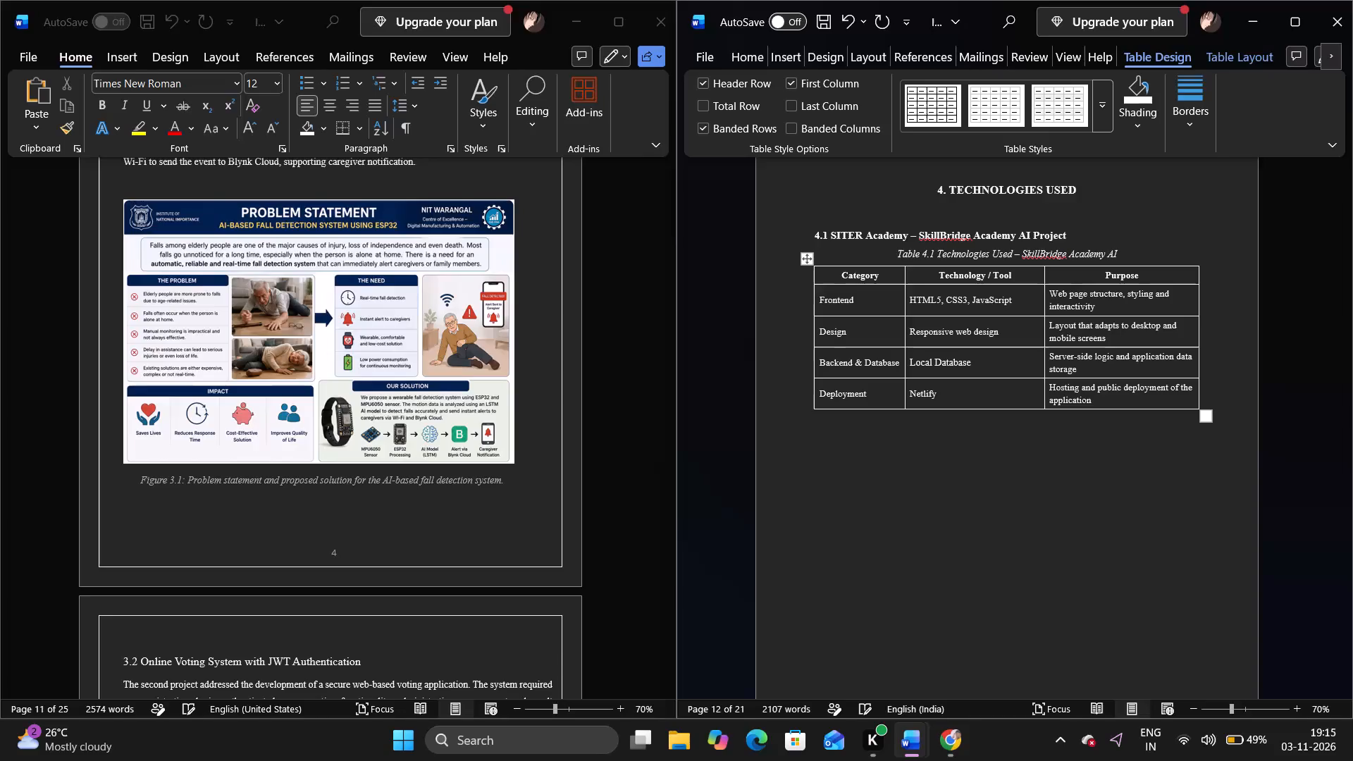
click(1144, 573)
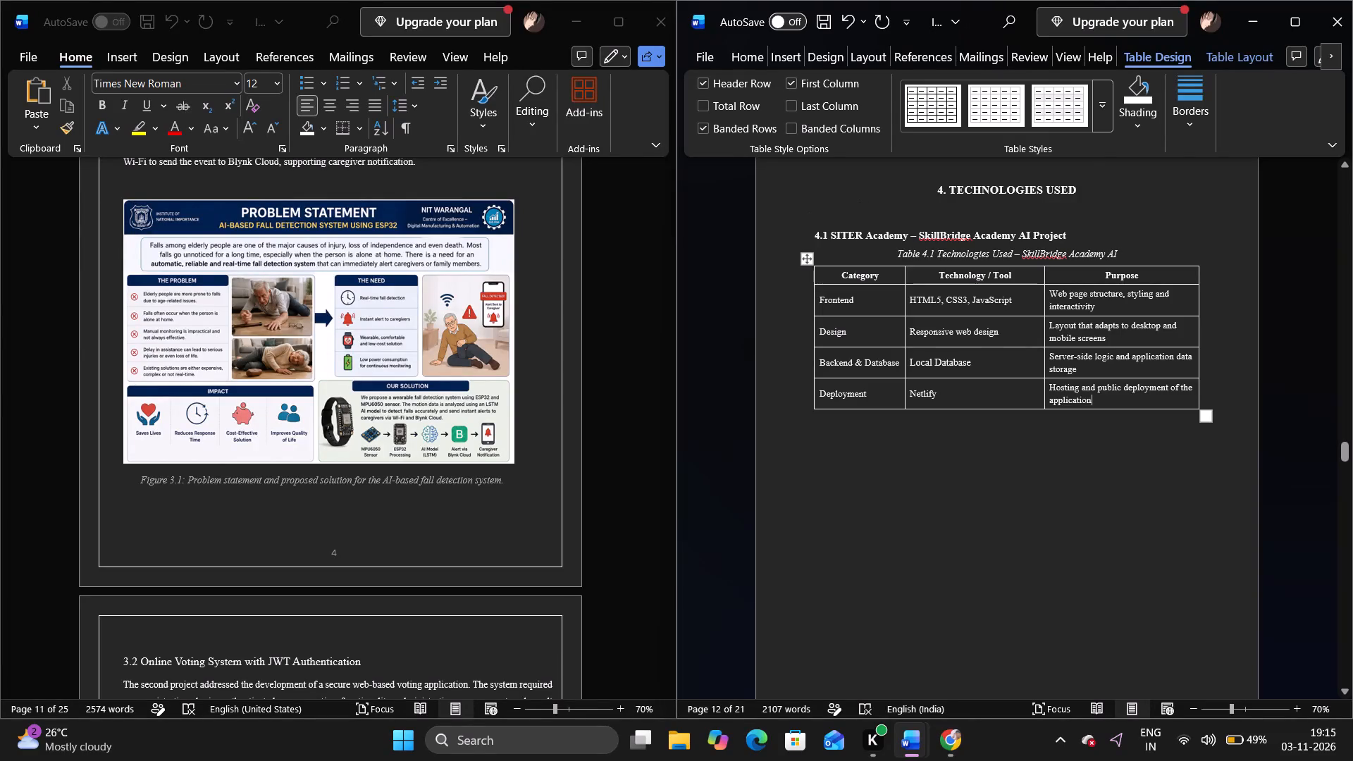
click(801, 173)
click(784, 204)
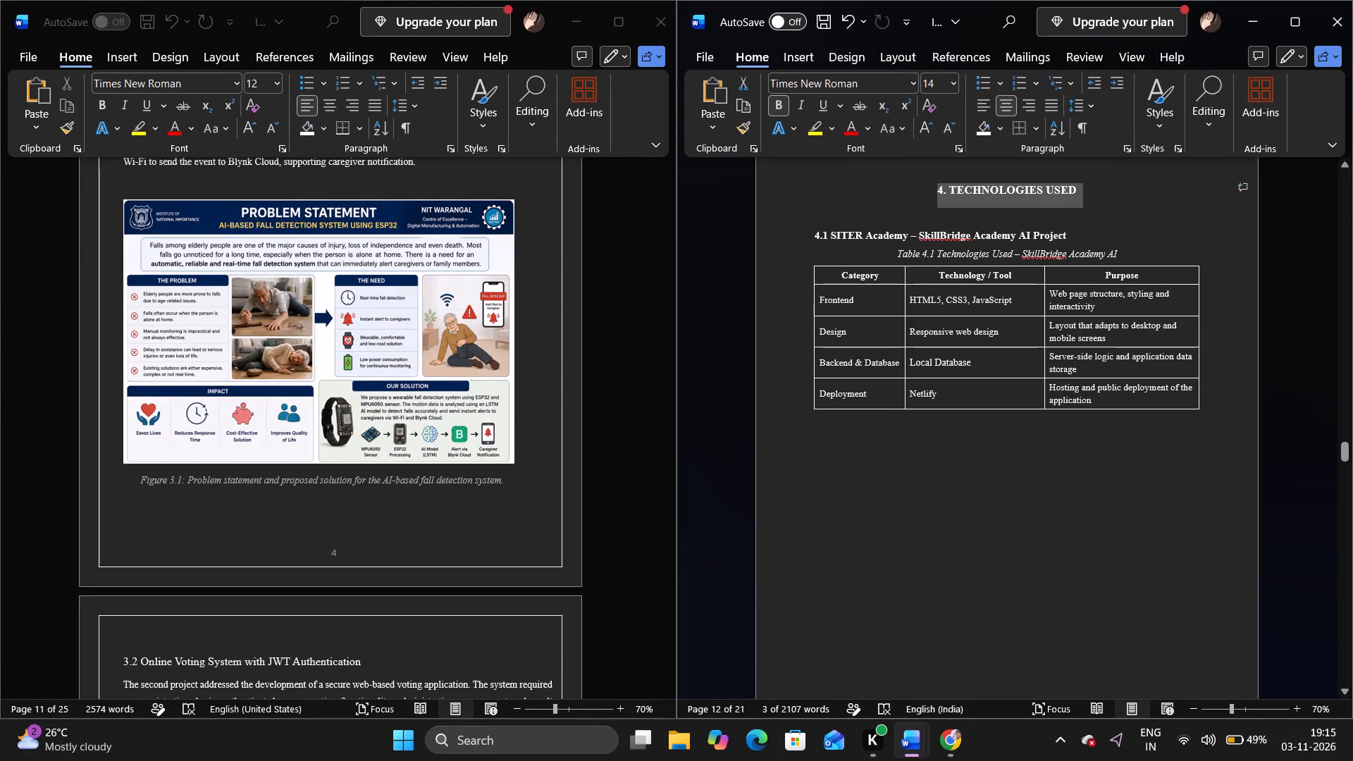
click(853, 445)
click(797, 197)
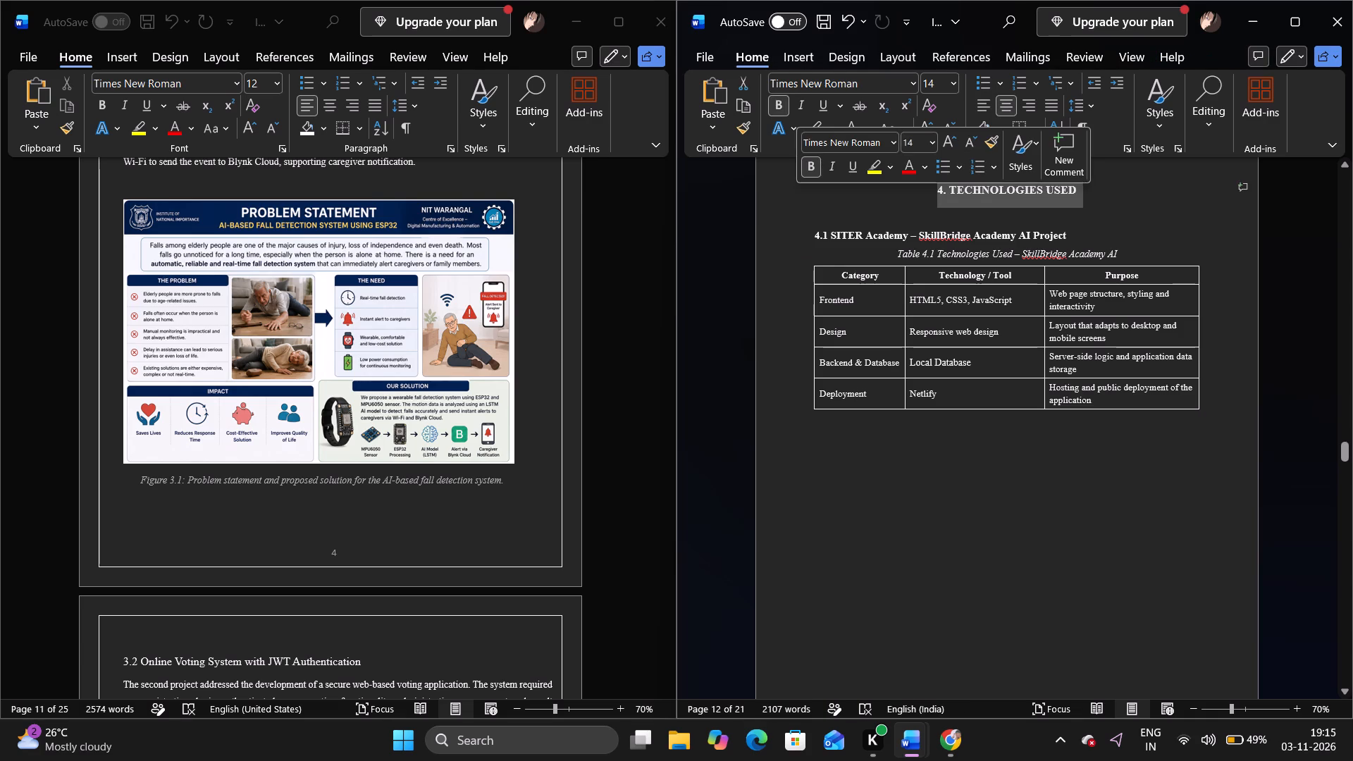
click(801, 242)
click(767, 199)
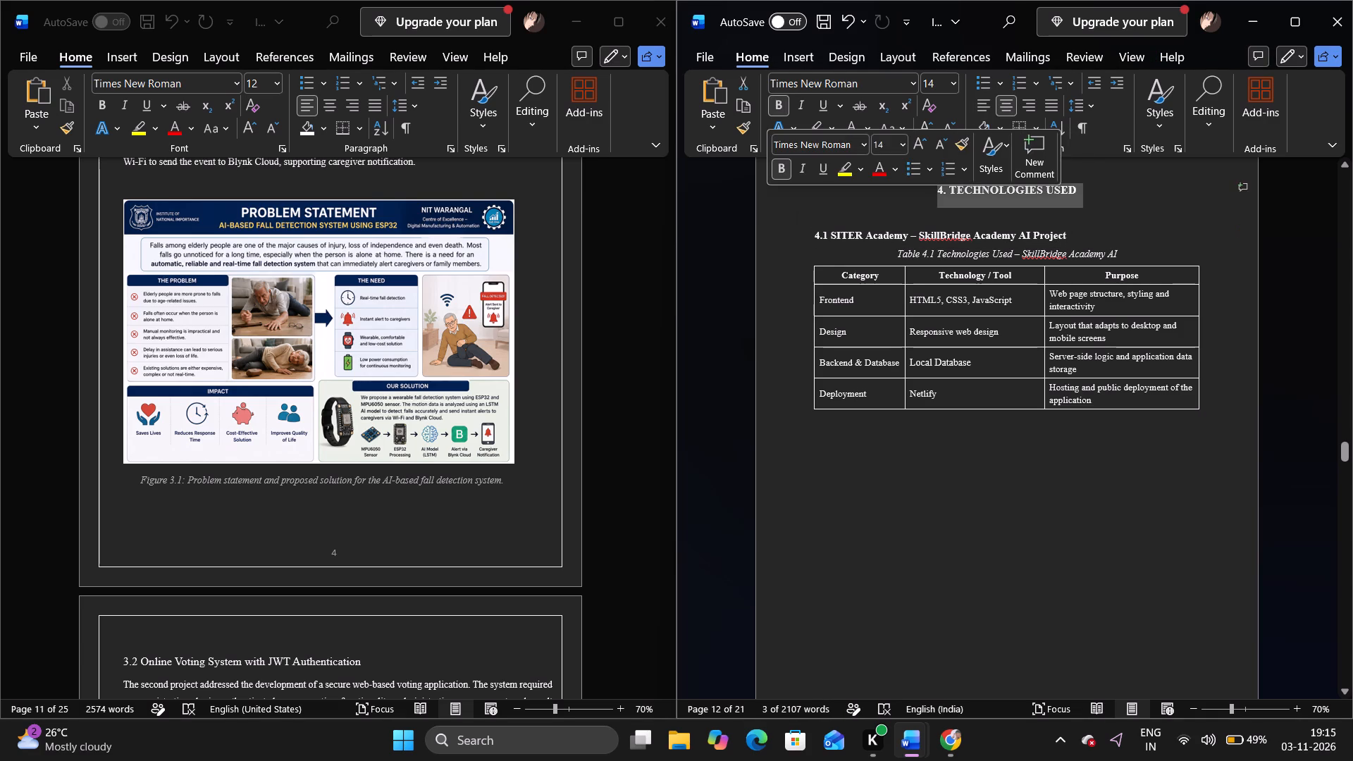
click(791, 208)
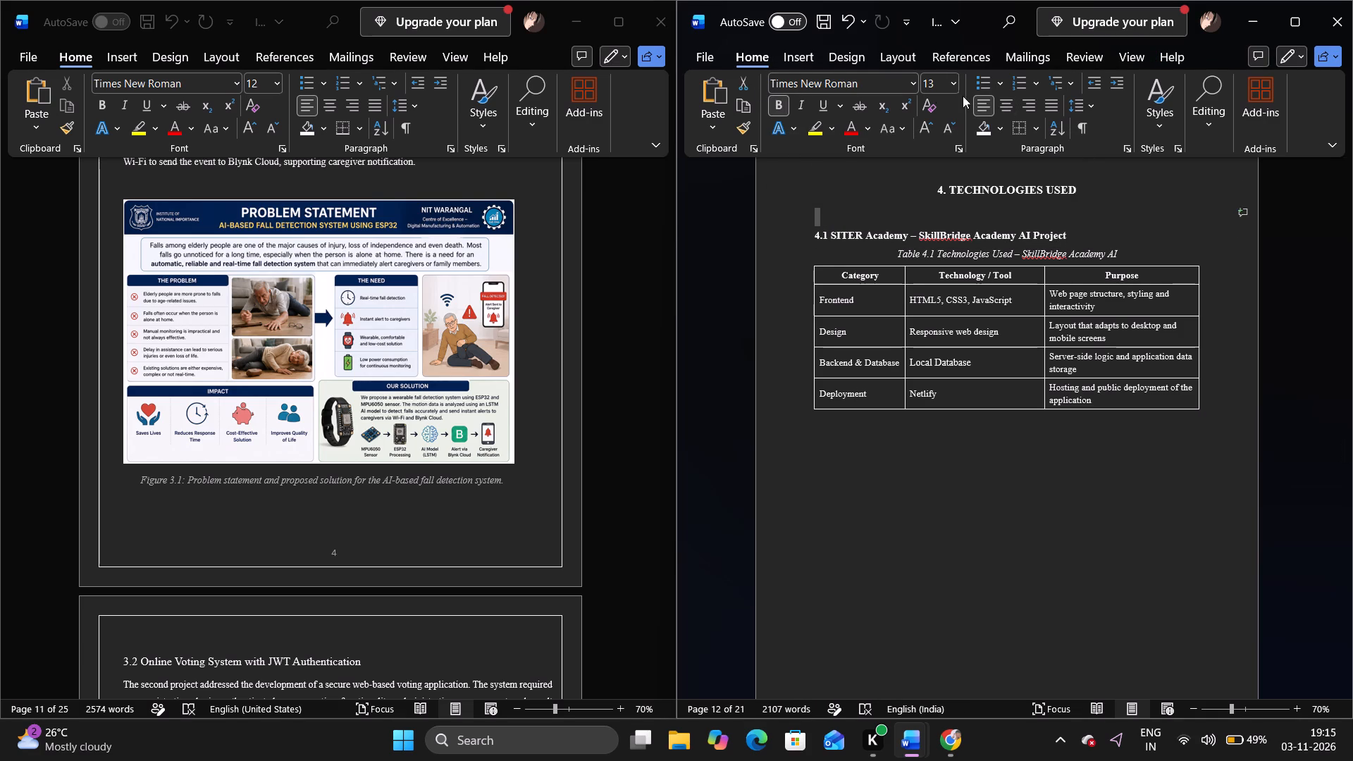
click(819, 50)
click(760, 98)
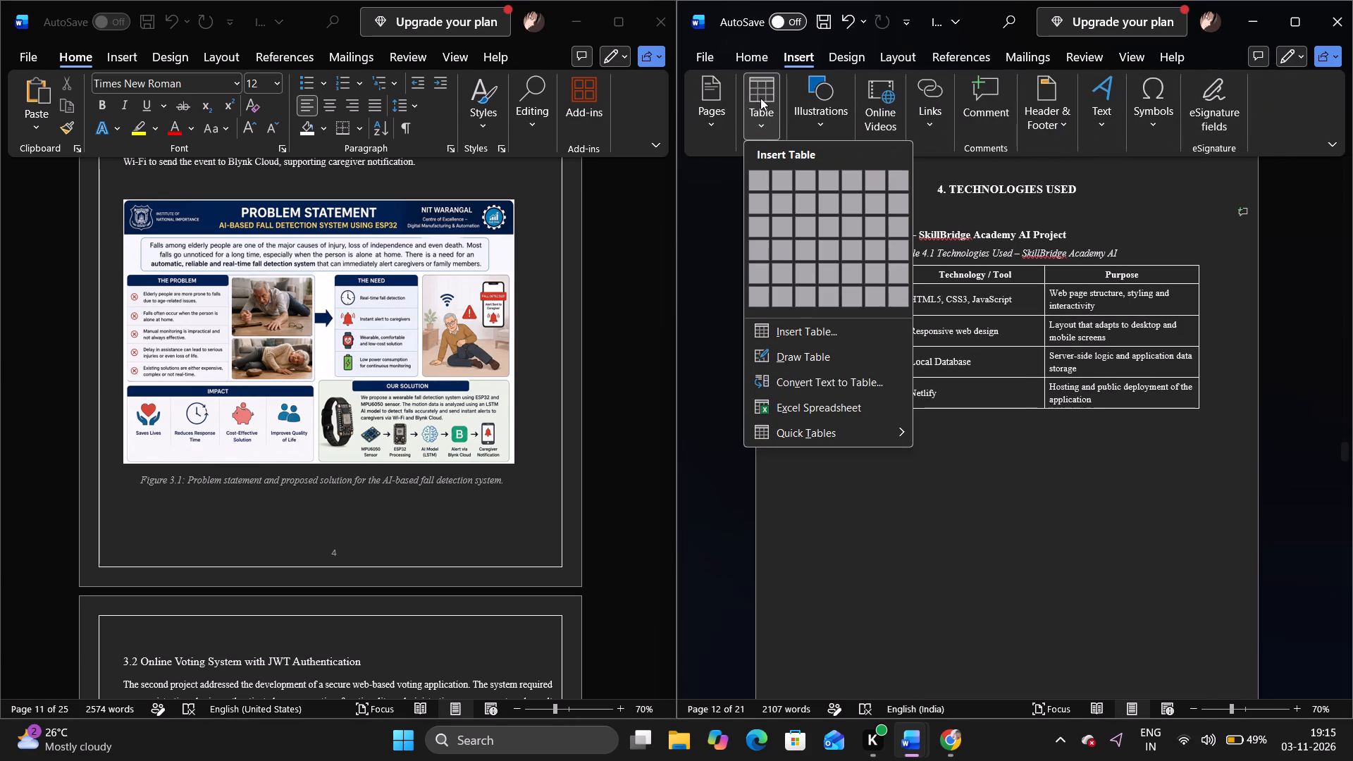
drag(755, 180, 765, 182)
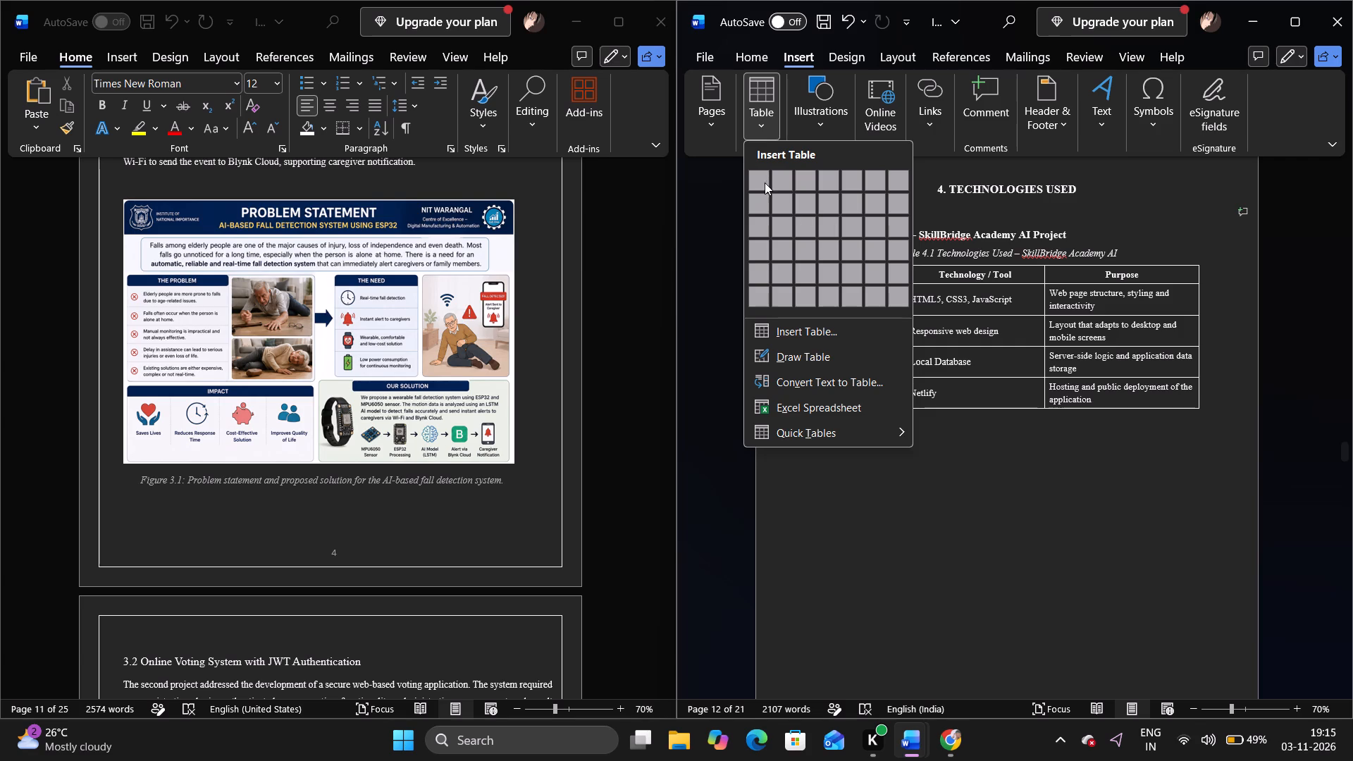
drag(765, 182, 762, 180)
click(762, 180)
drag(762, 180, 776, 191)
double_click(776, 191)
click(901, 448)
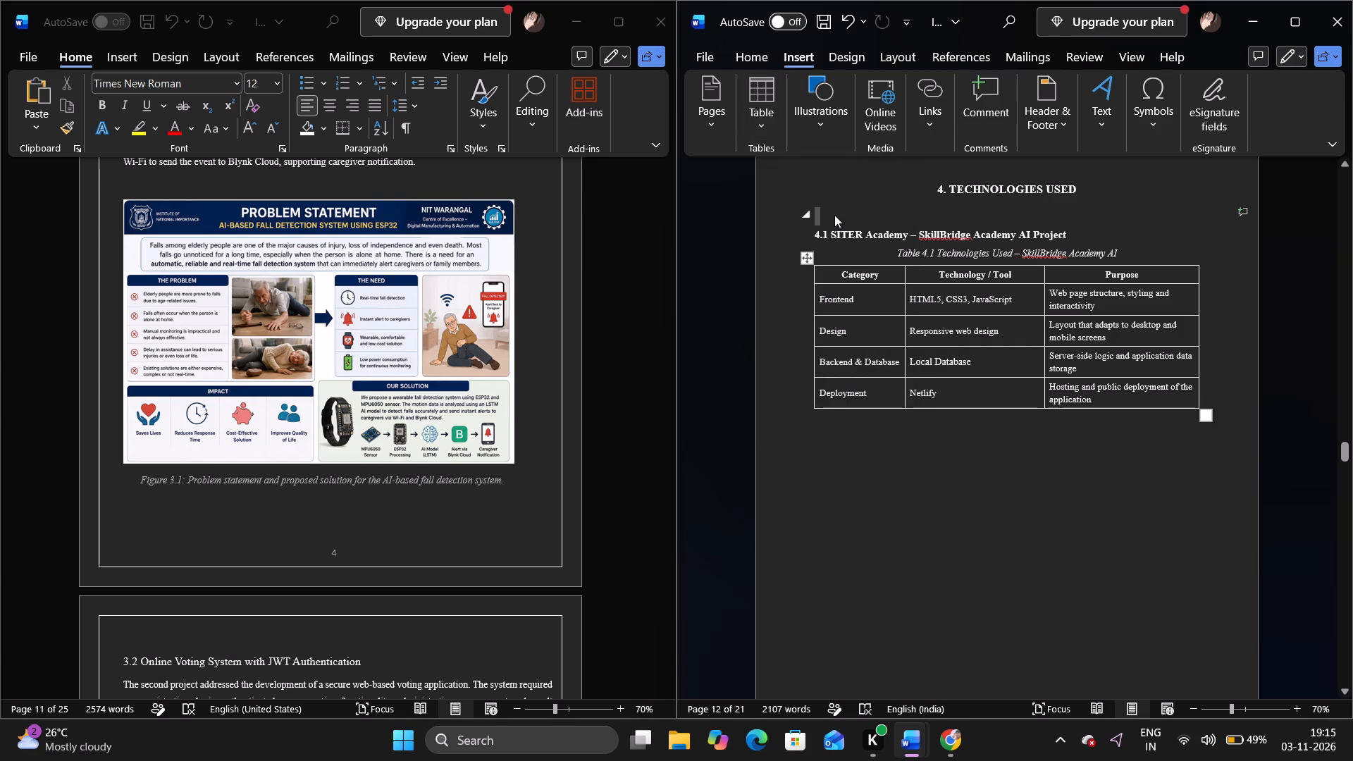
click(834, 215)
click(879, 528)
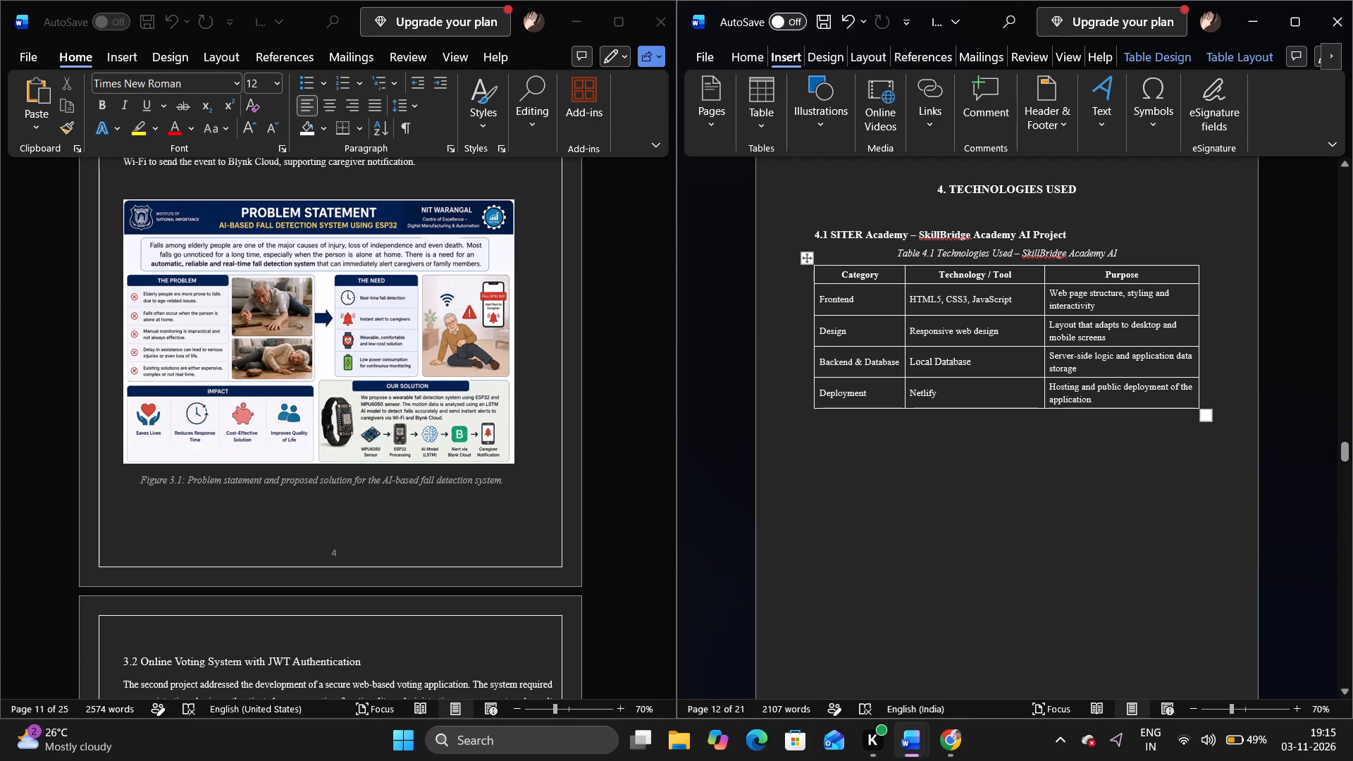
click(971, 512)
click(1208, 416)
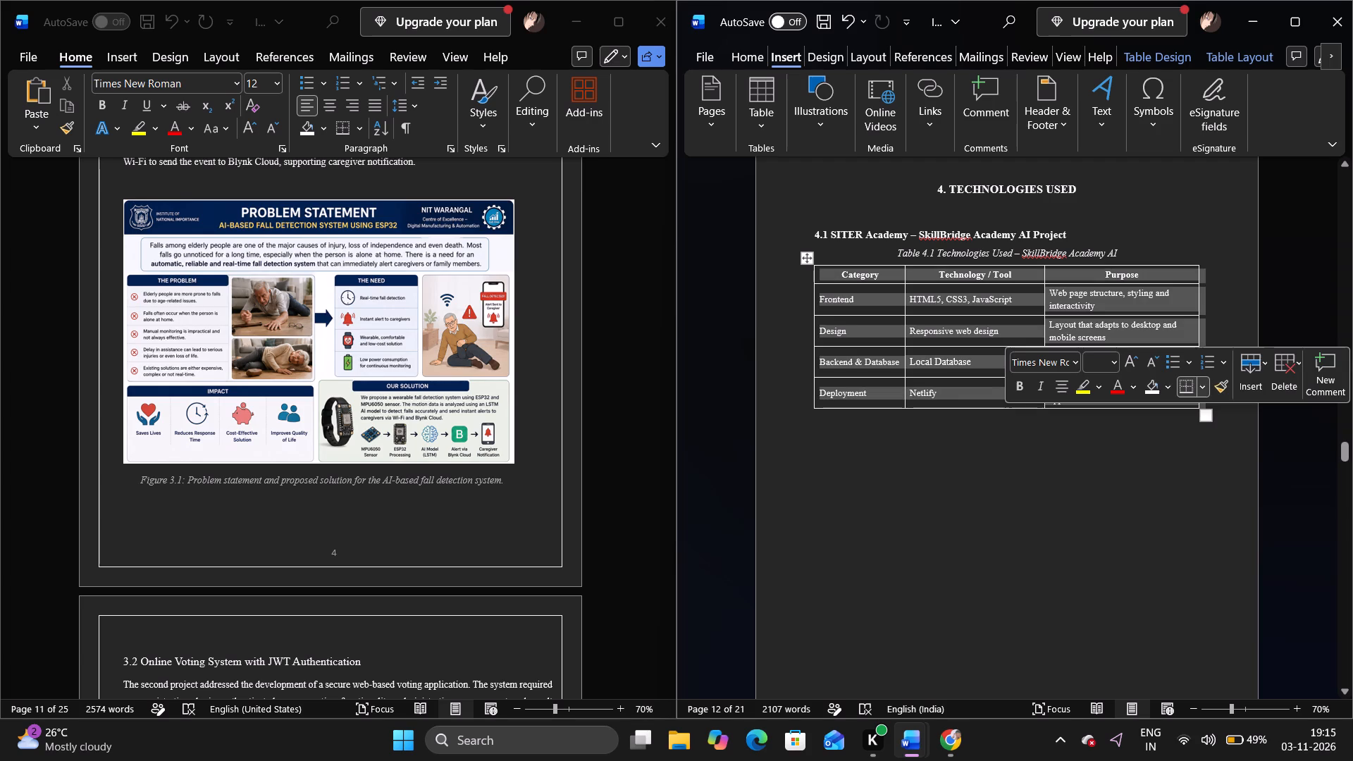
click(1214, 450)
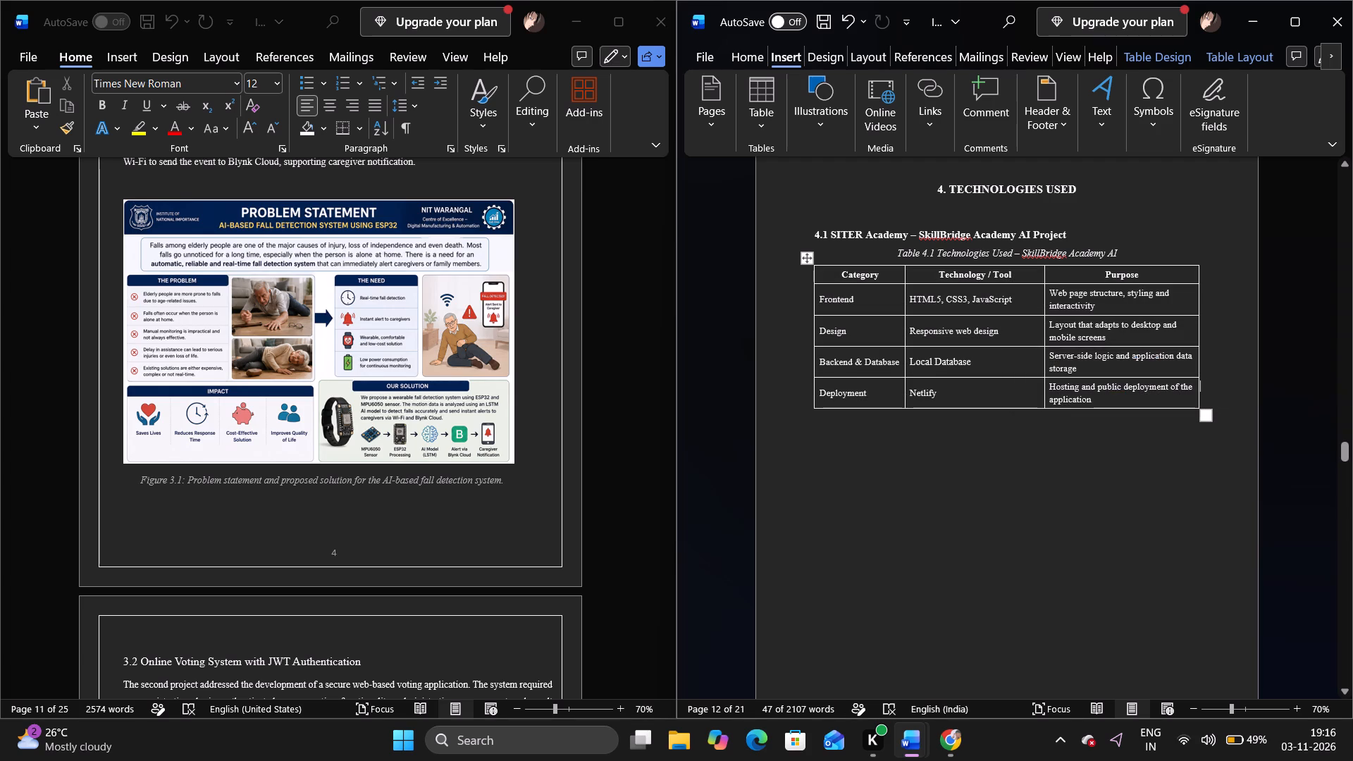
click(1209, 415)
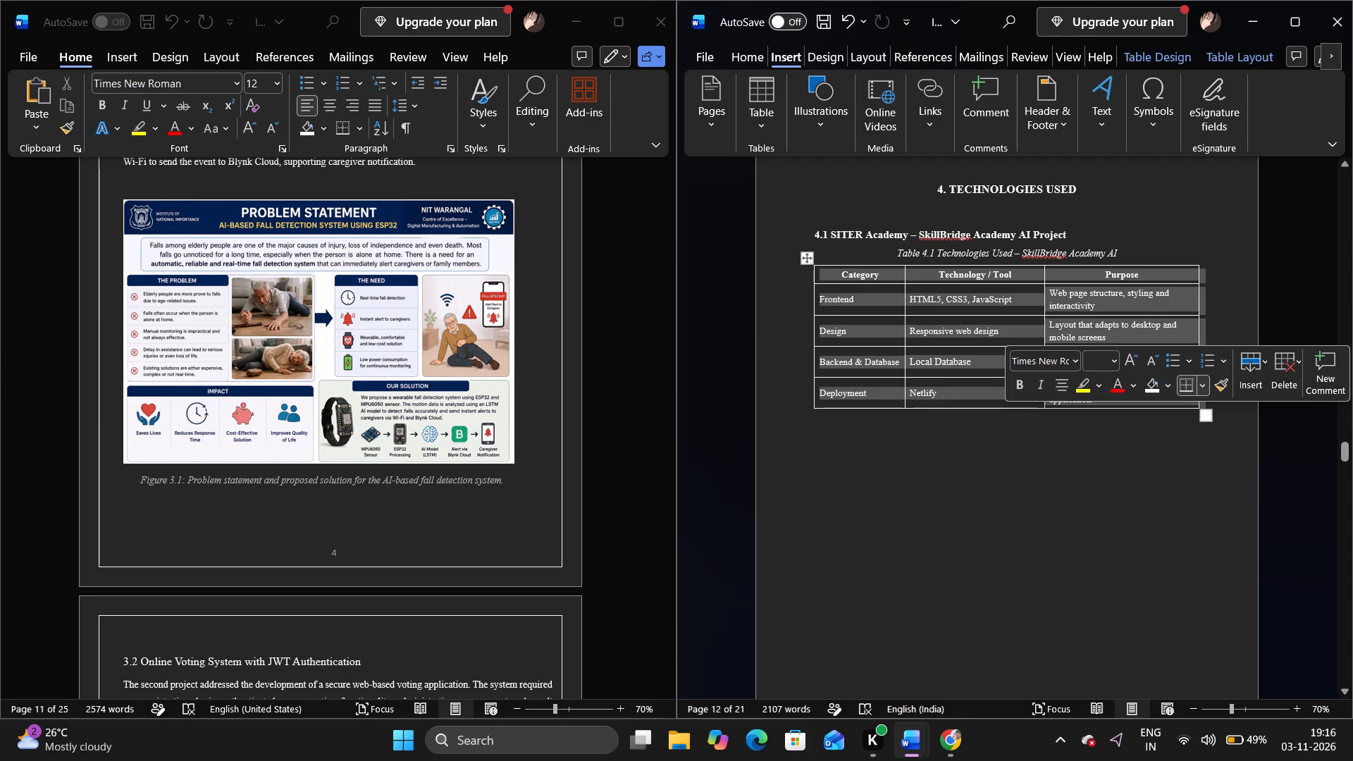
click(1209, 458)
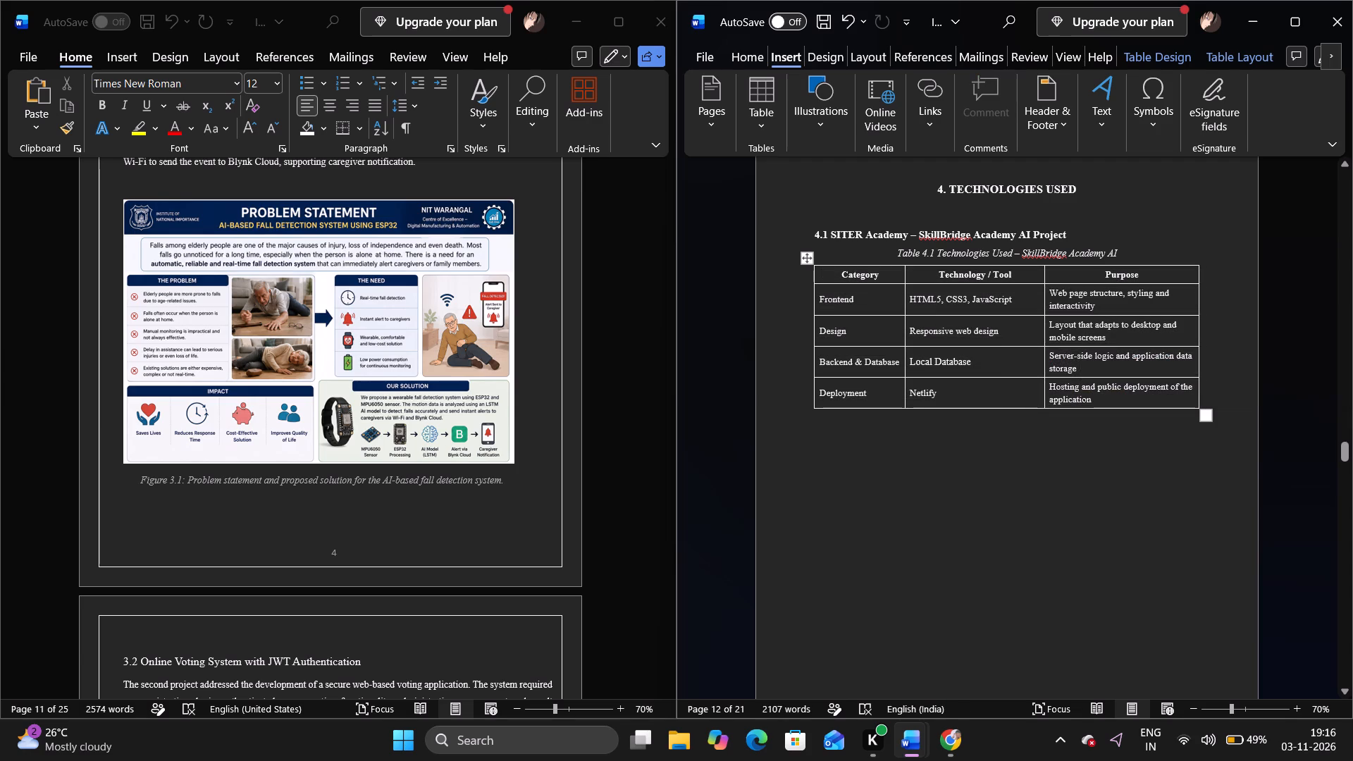
Narrow the Category column of Table 4.1 slightly at its border with the Technology / Tool column.
click(808, 254)
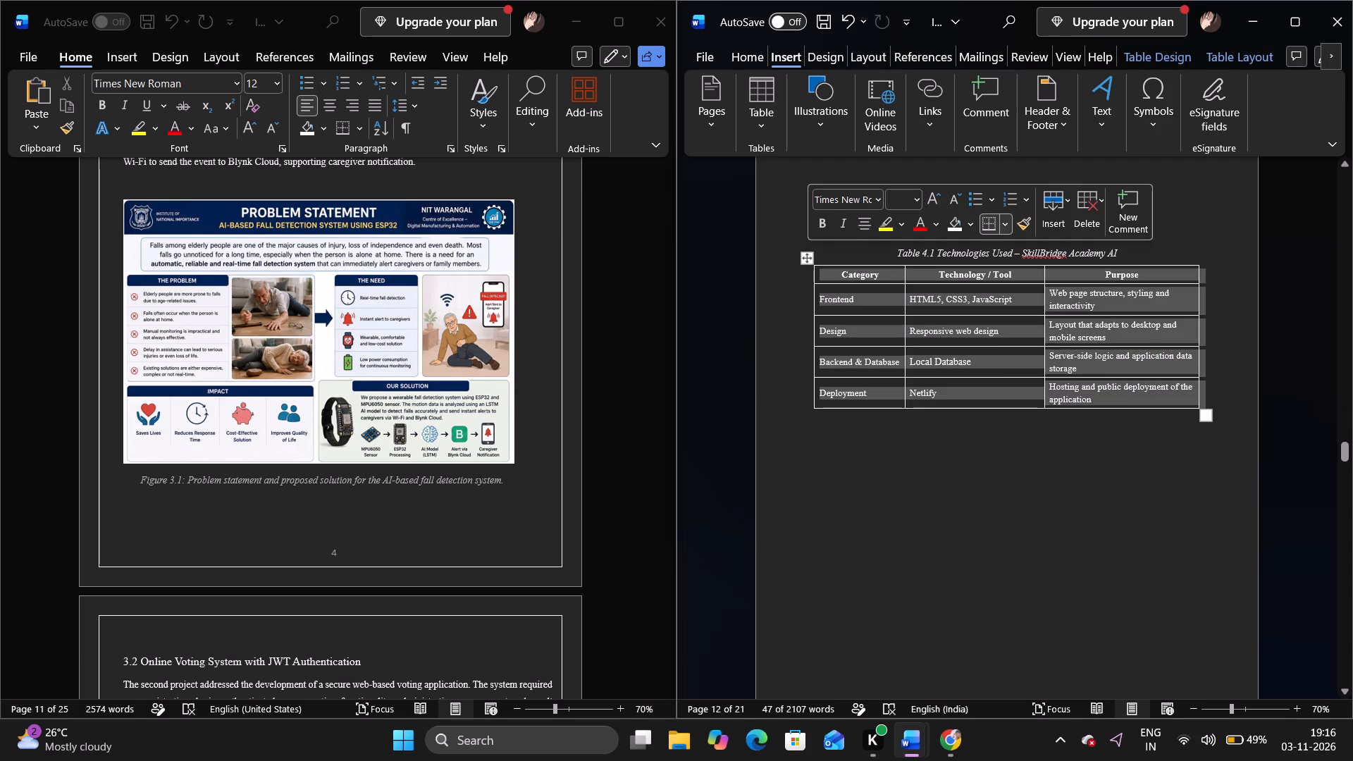
click(903, 278)
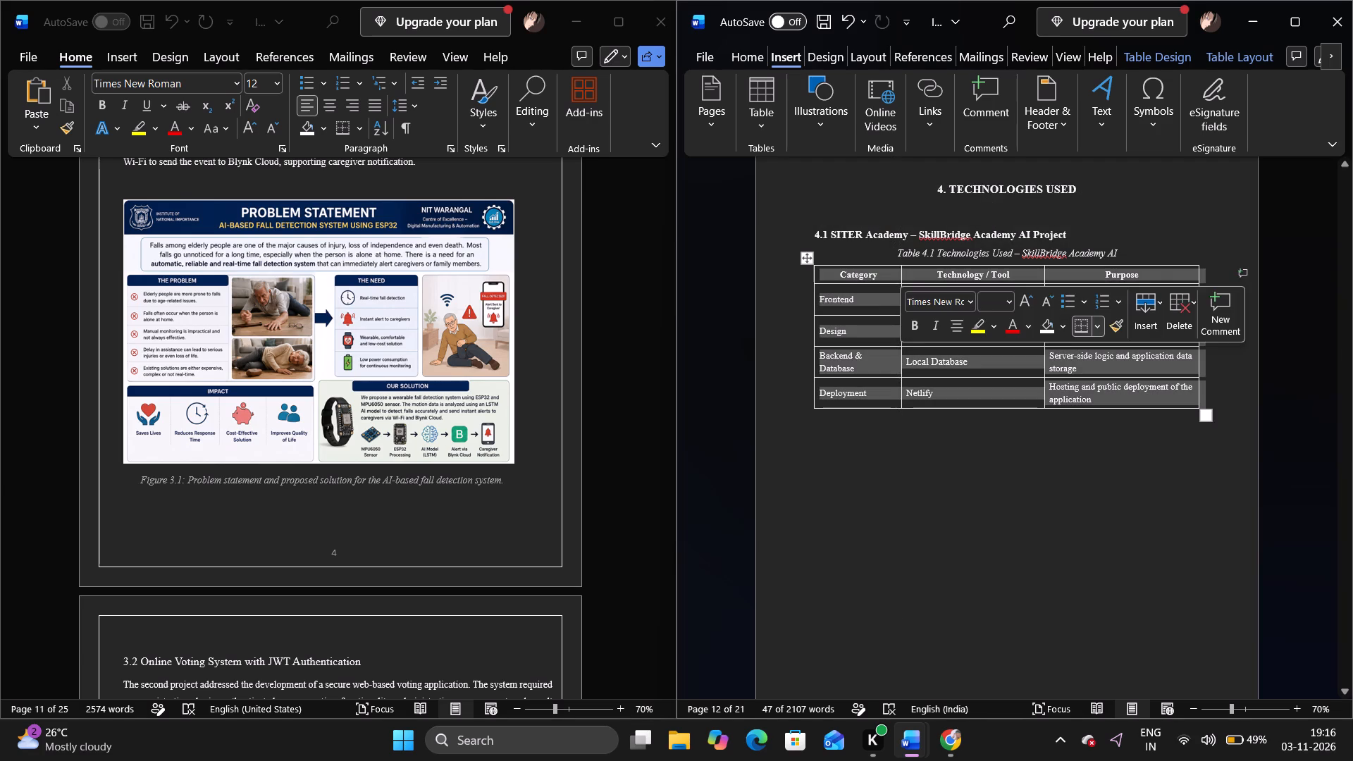
click(930, 428)
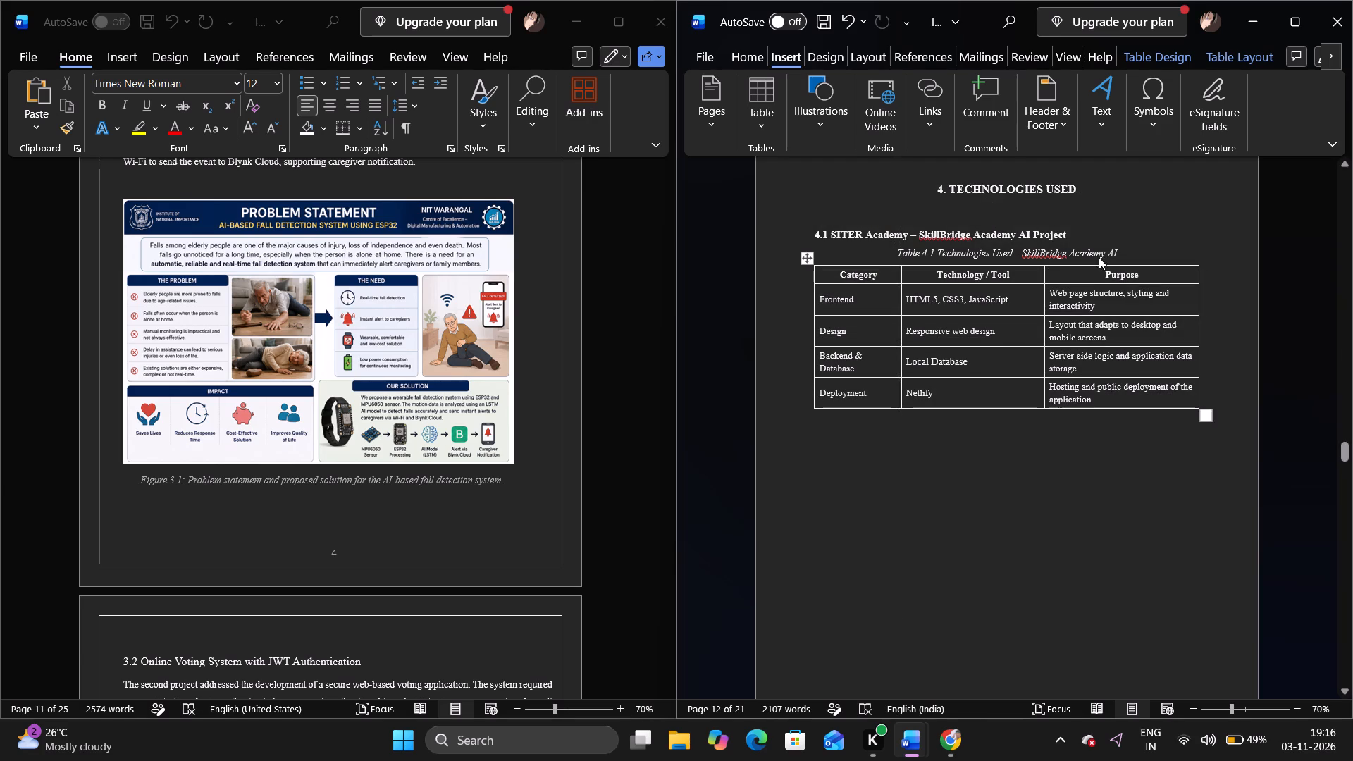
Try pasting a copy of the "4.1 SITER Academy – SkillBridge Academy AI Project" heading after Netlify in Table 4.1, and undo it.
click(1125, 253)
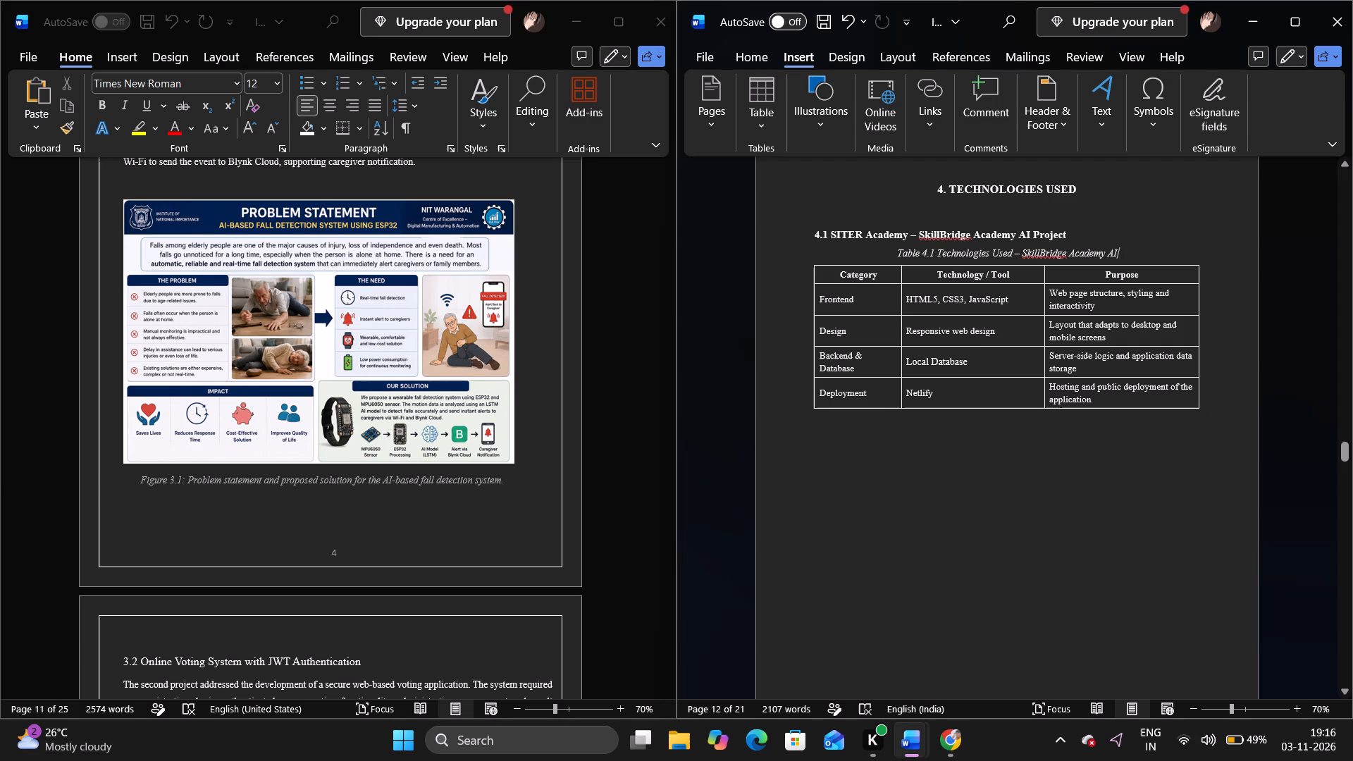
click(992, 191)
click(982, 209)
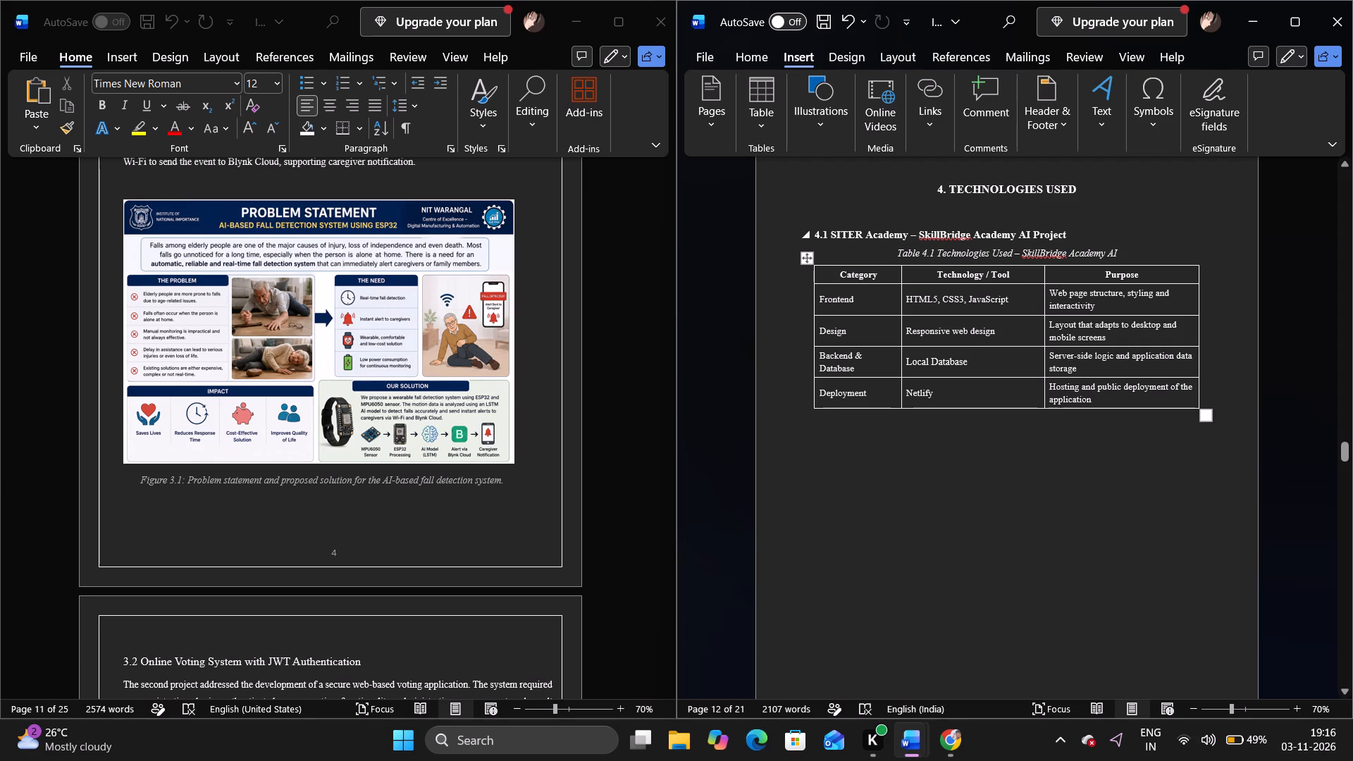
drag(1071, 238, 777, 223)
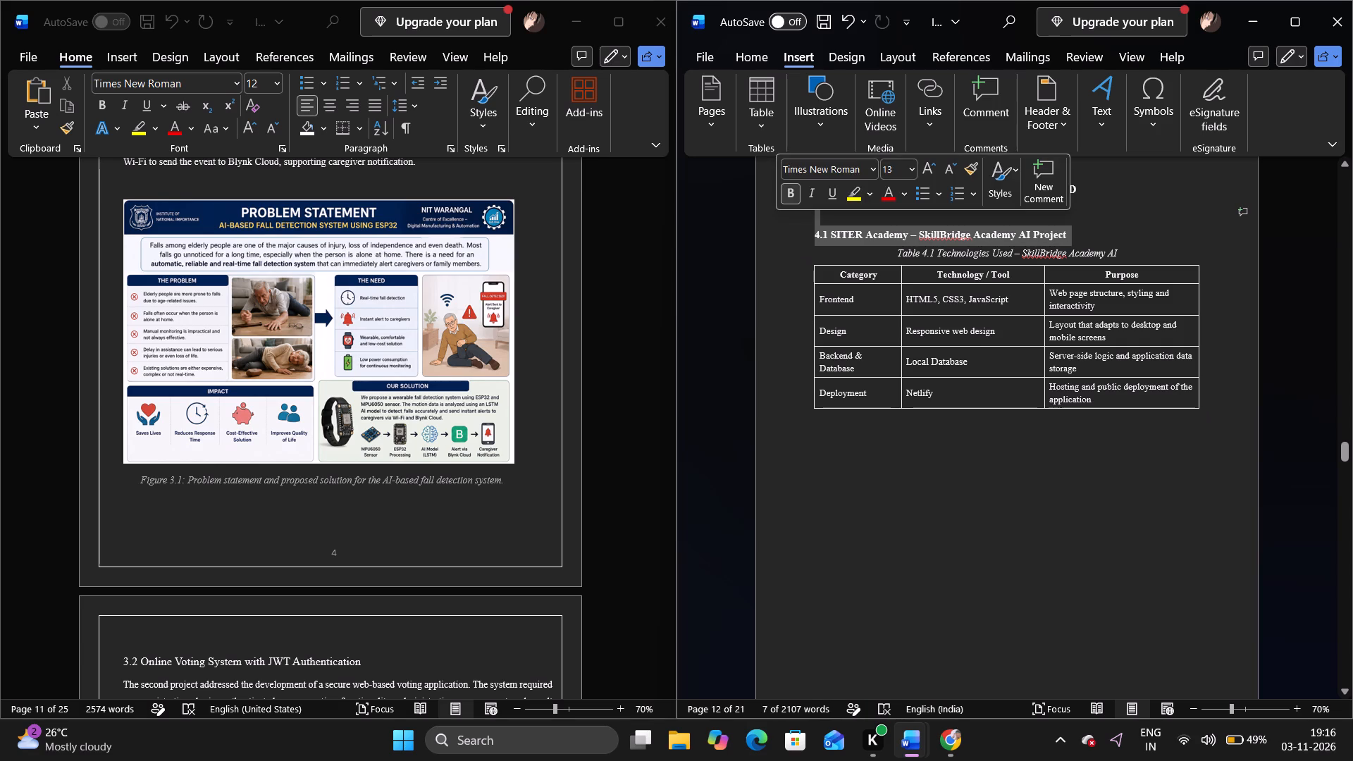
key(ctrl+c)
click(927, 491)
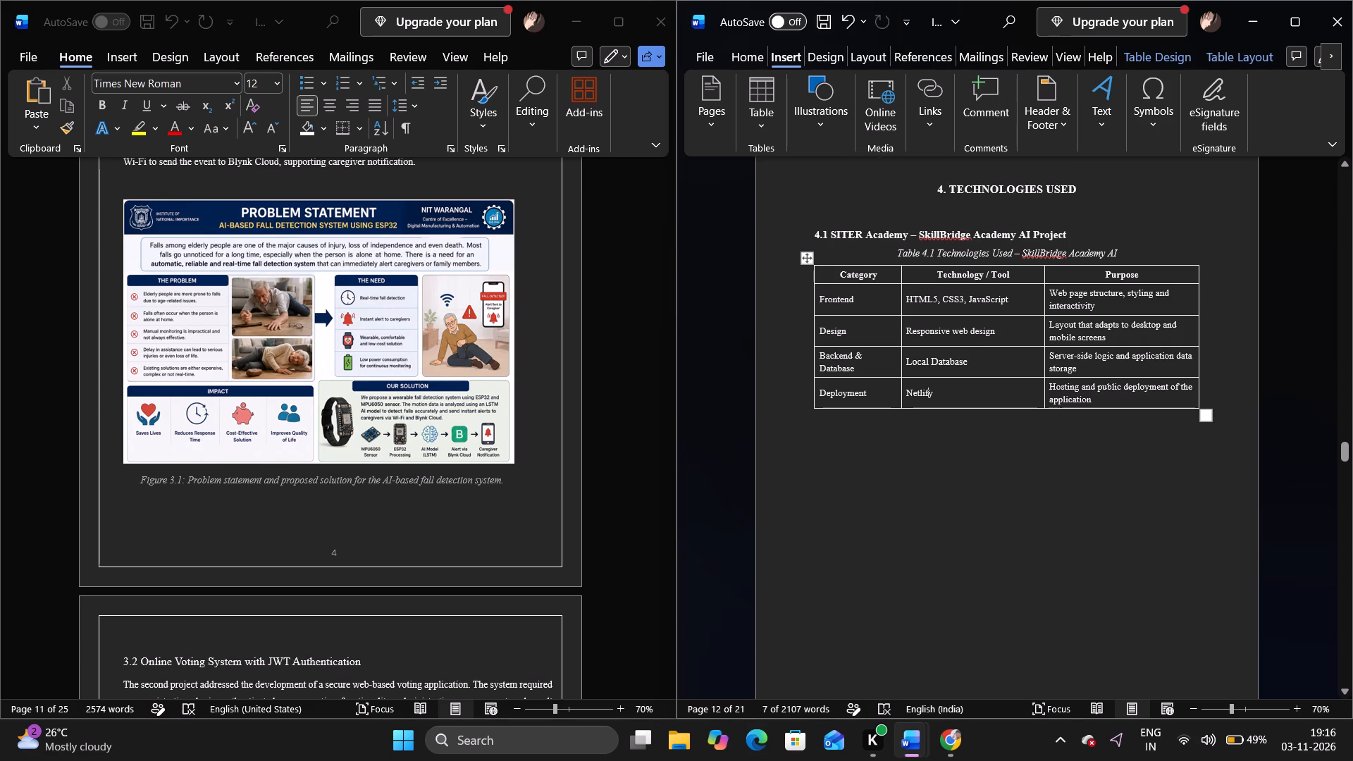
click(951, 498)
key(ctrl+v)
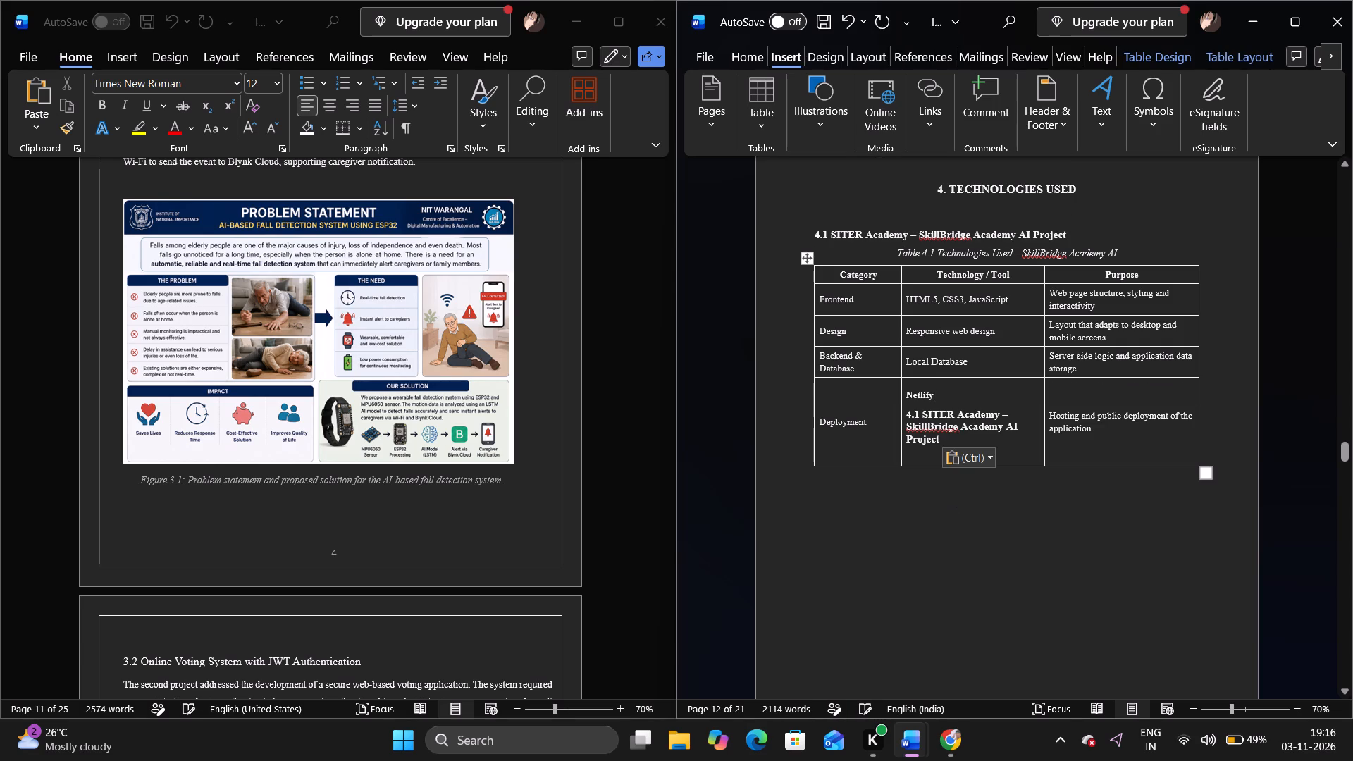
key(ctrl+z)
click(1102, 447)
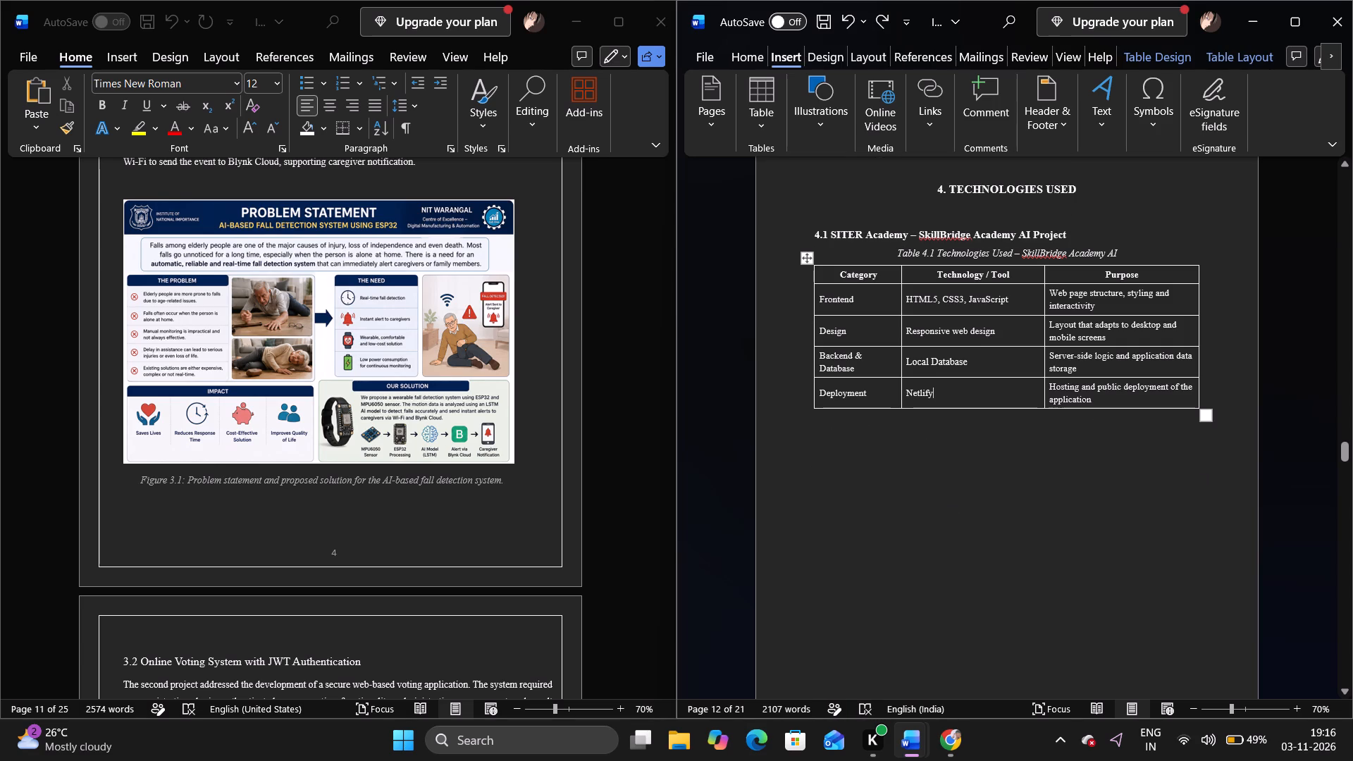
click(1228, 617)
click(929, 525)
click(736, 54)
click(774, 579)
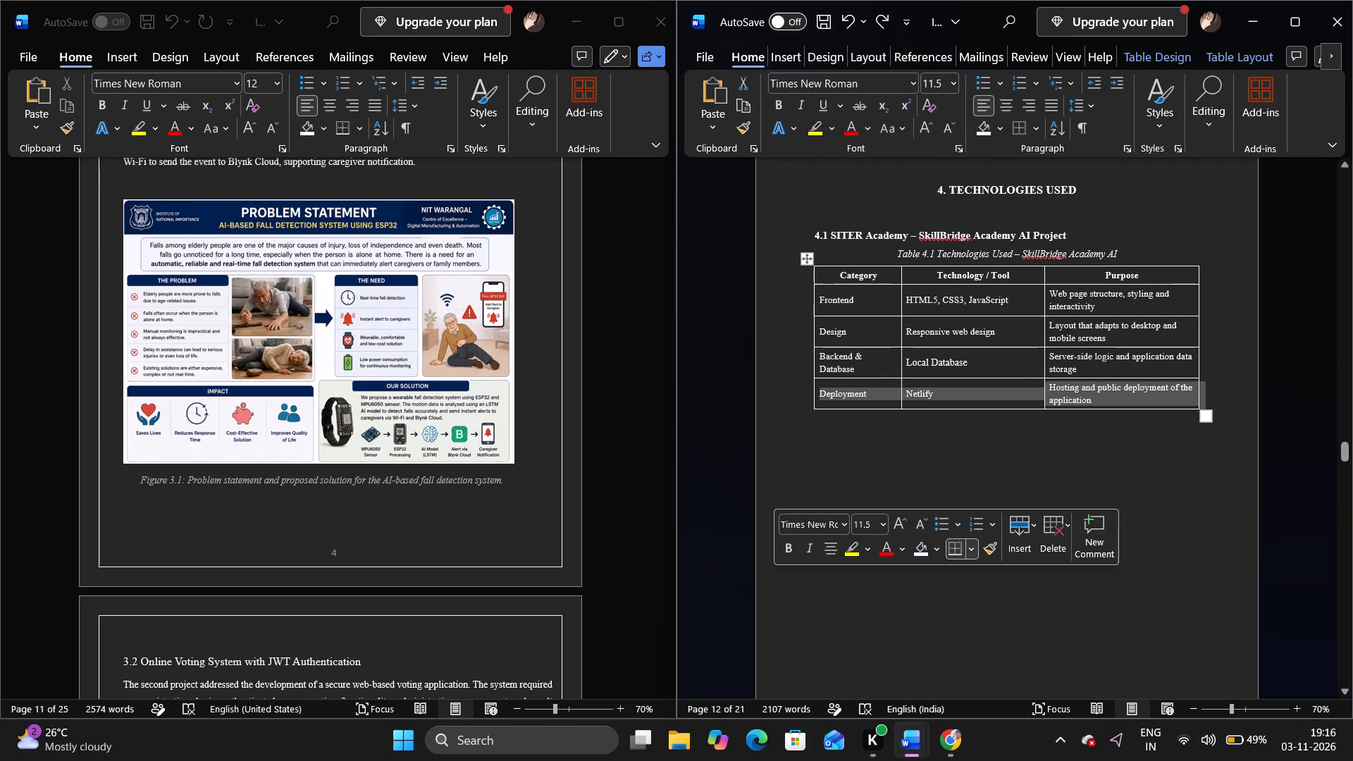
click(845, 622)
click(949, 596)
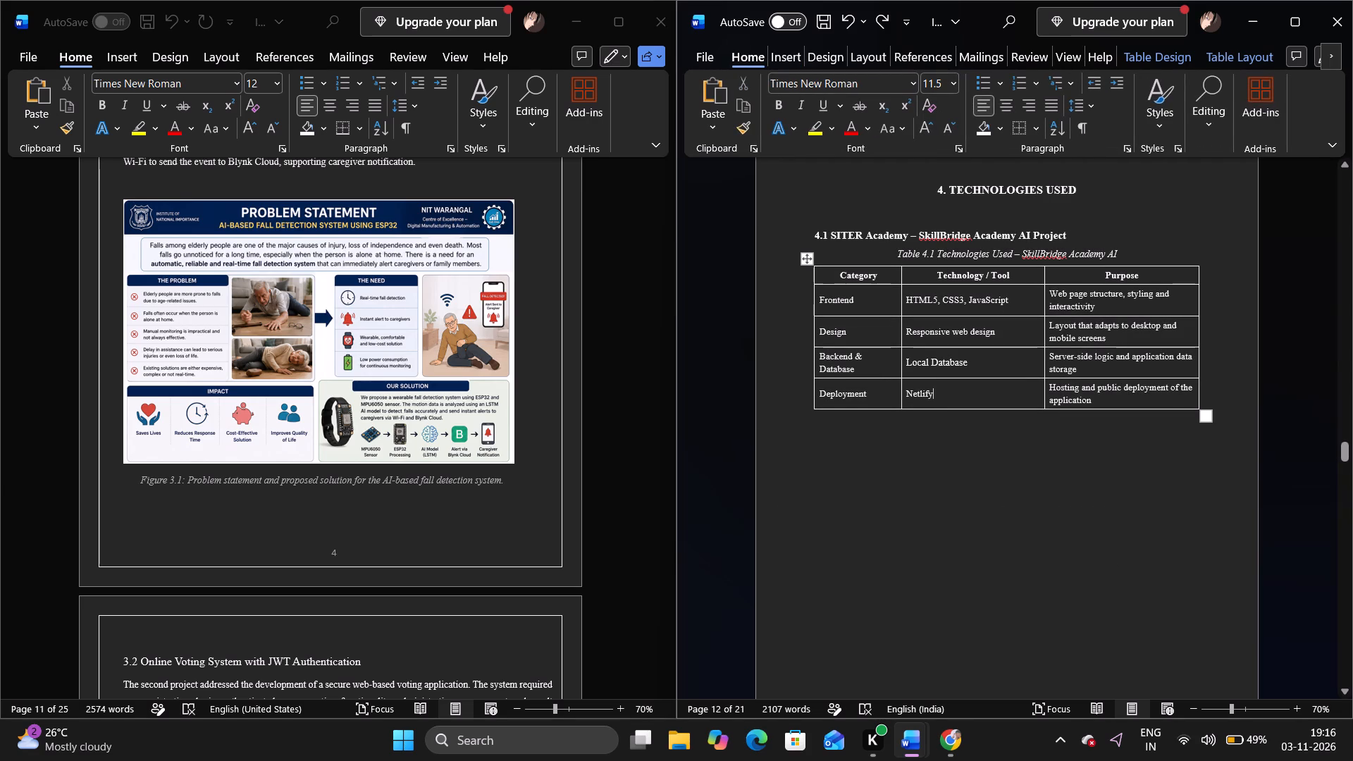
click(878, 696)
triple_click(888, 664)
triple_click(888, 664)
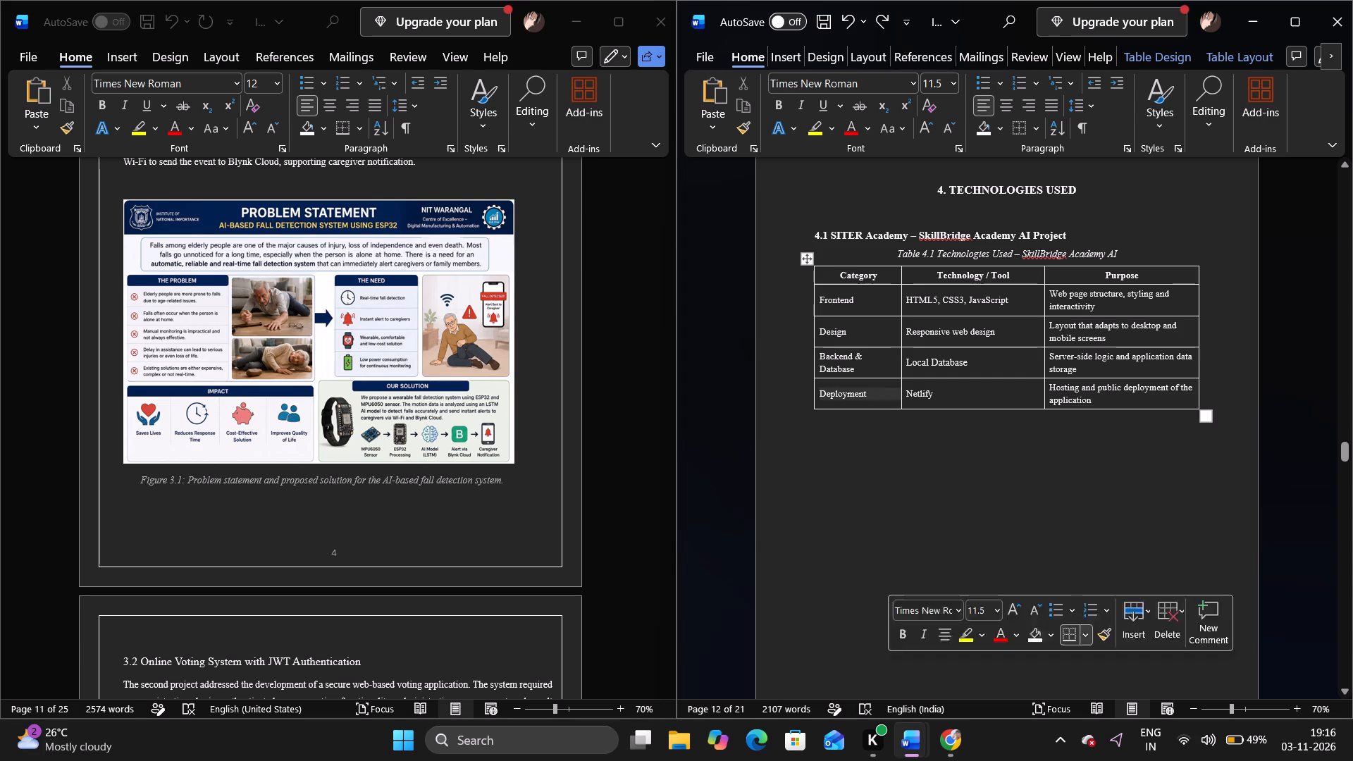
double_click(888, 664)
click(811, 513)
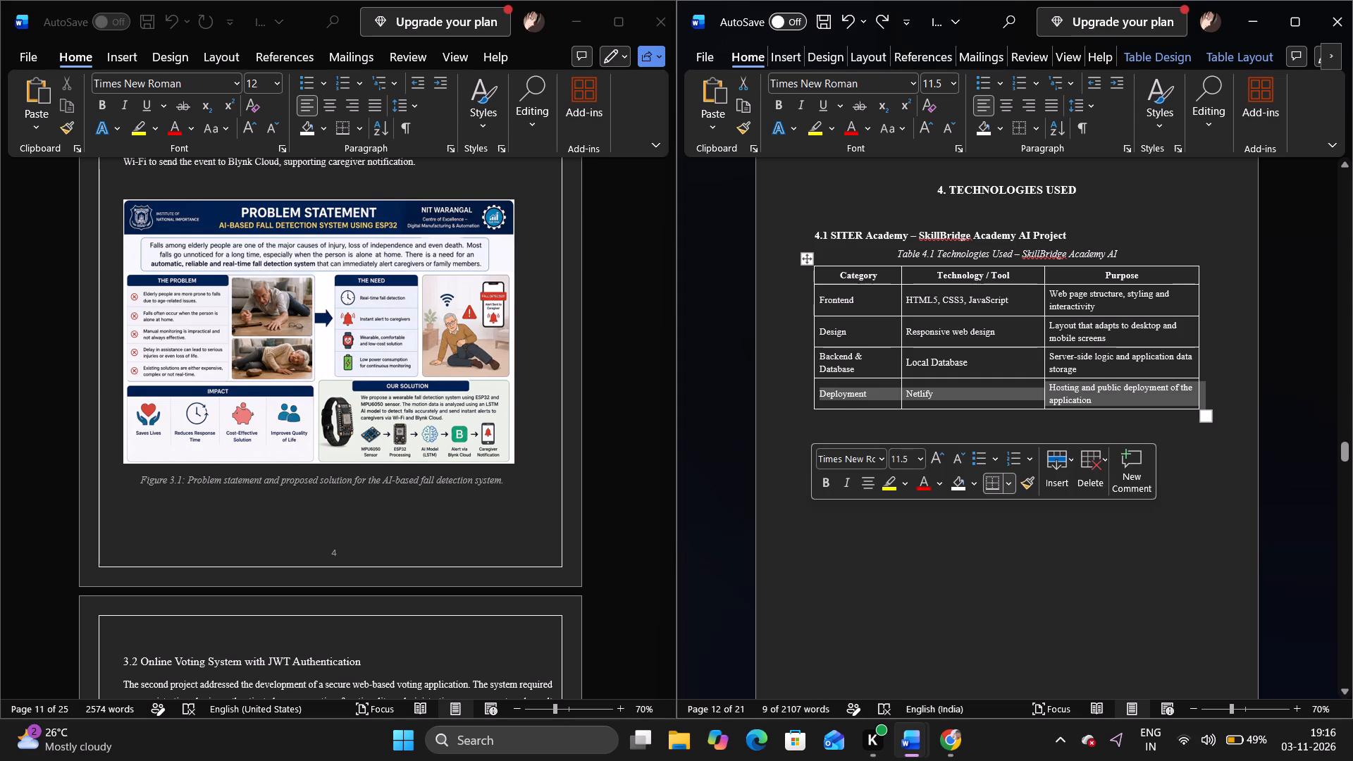
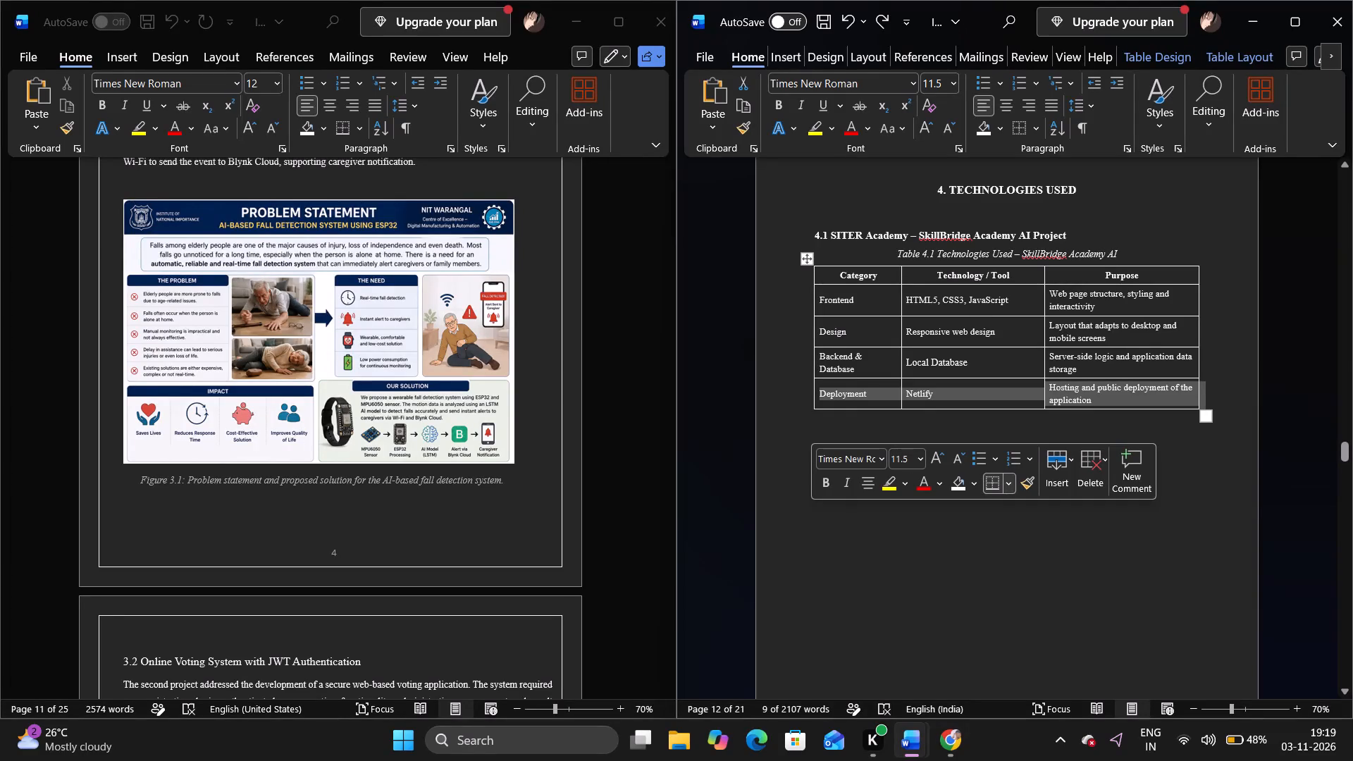
Compare the cover, certificate and acknowledgement pages of the reference internship report with those of the Full Stack Development report.
scroll(927, 560, up, 2)
scroll(927, 560, down, 1)
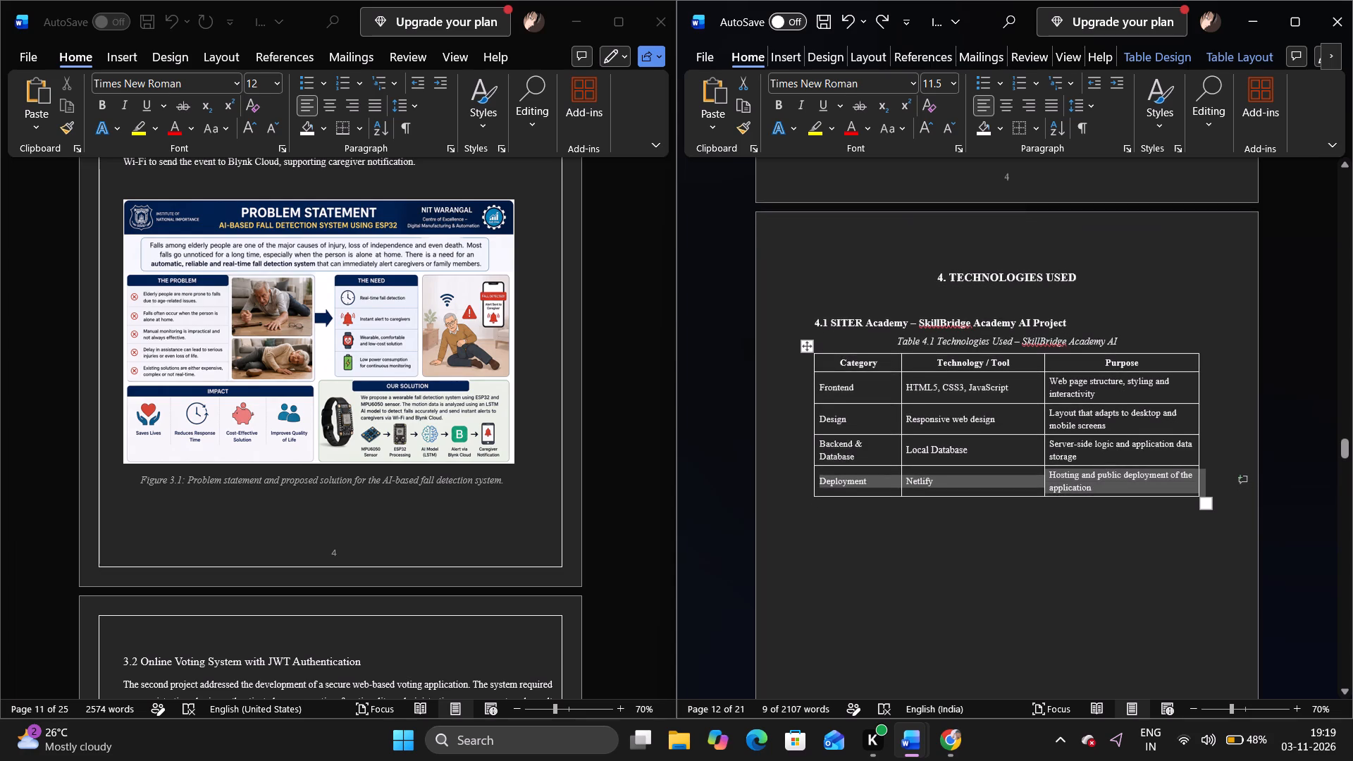
scroll(927, 560, down, 1)
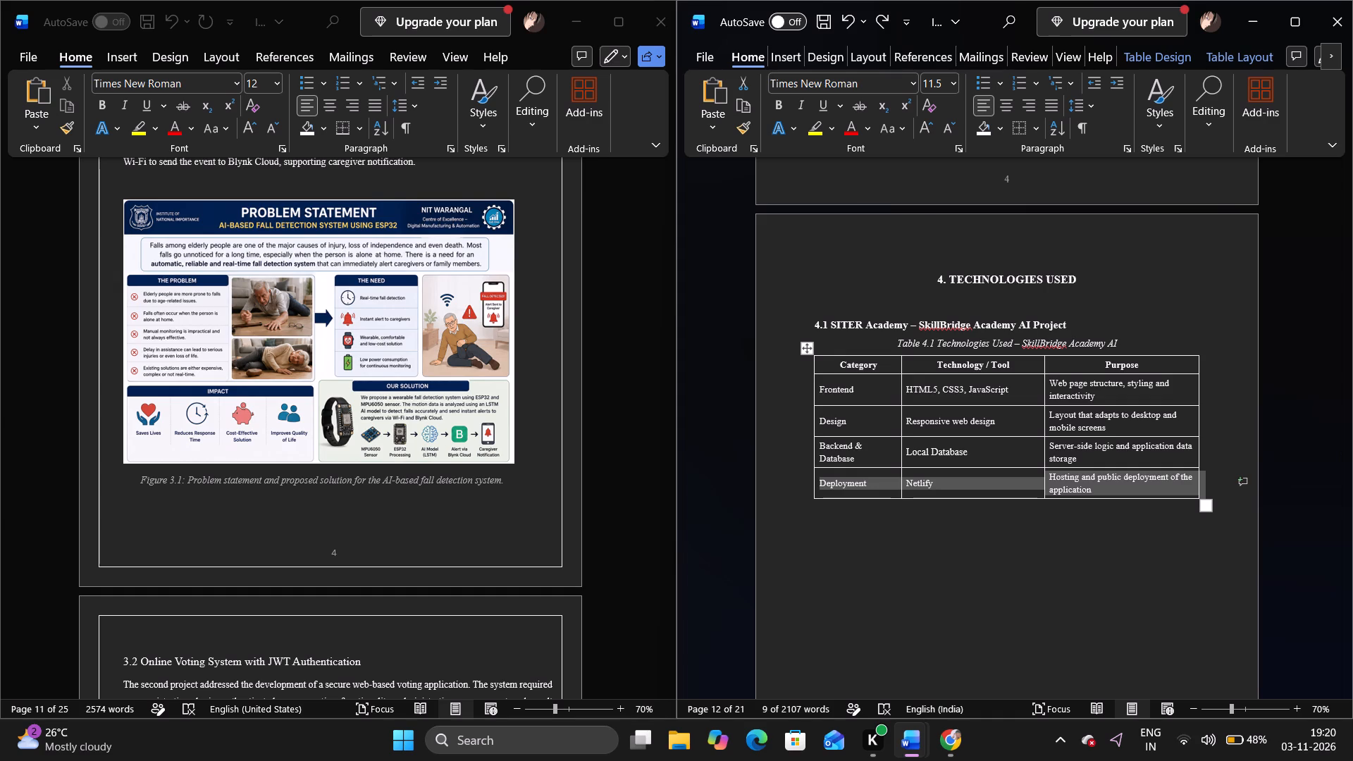
scroll(465, 553, up, 4)
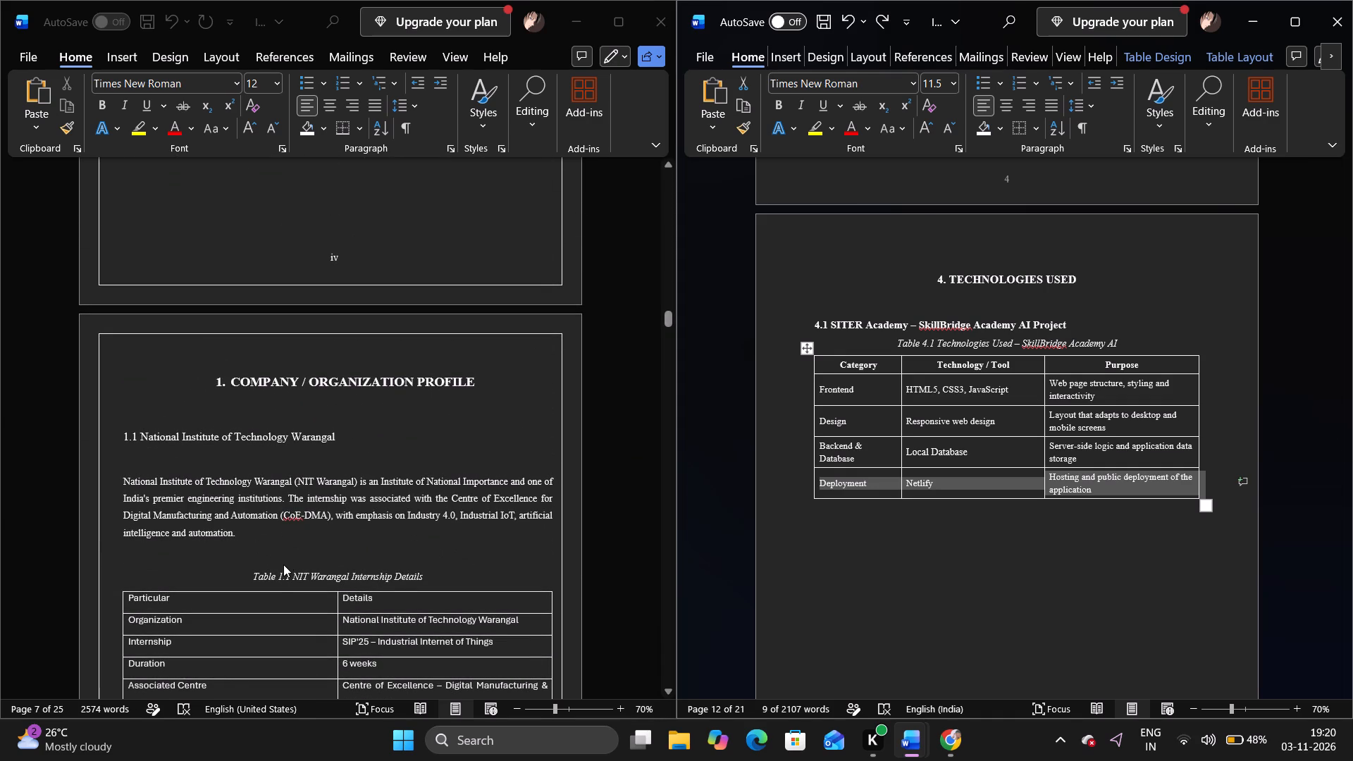
scroll(283, 564, up, 18)
scroll(283, 564, up, 8)
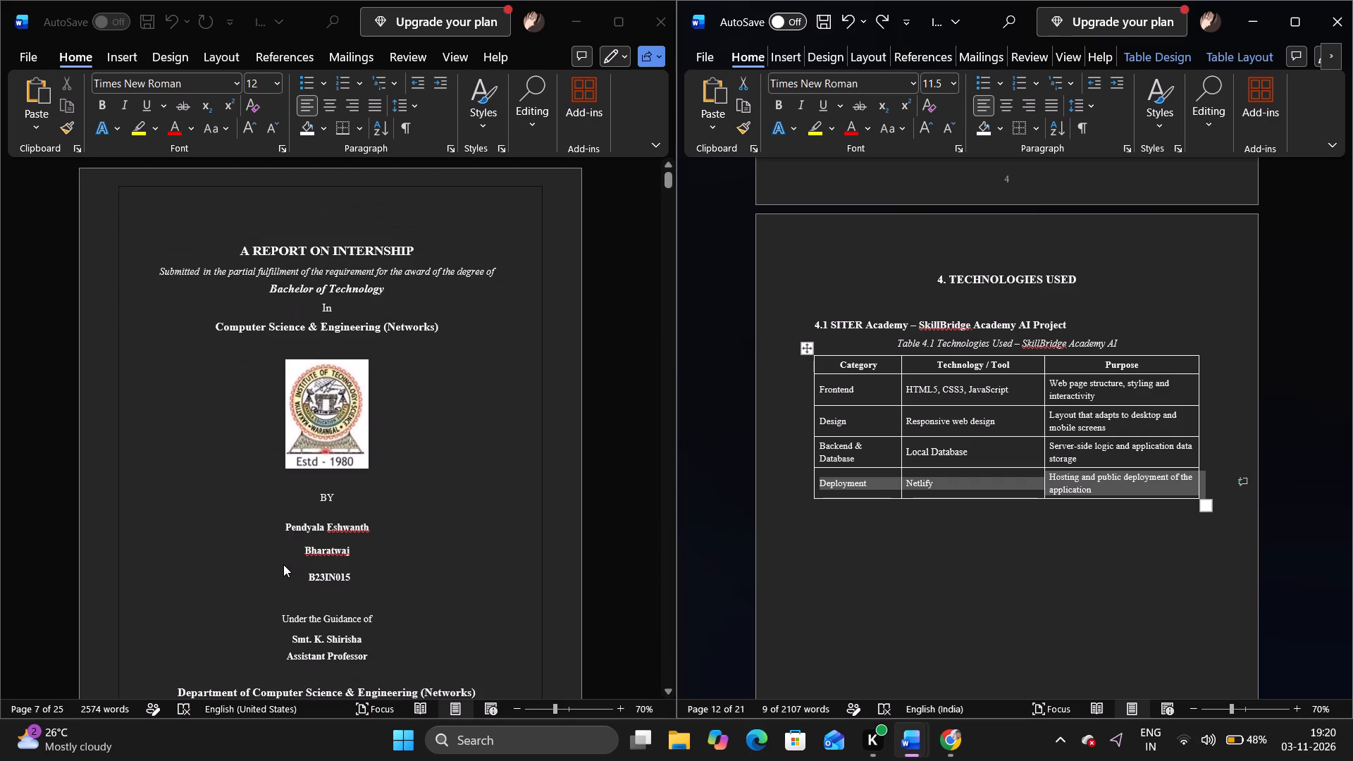
scroll(283, 564, down, 4)
scroll(761, 610, down, 6)
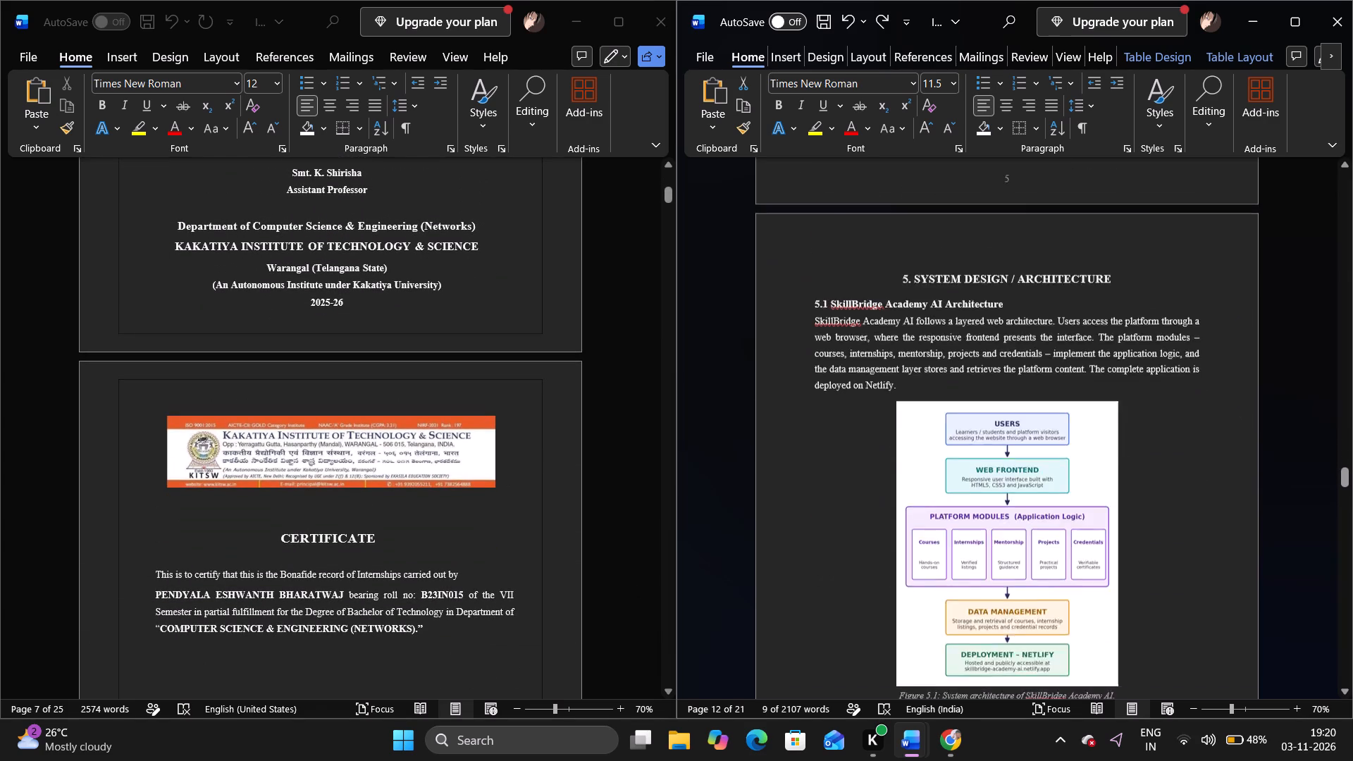
scroll(761, 610, up, 16)
scroll(761, 610, up, 8)
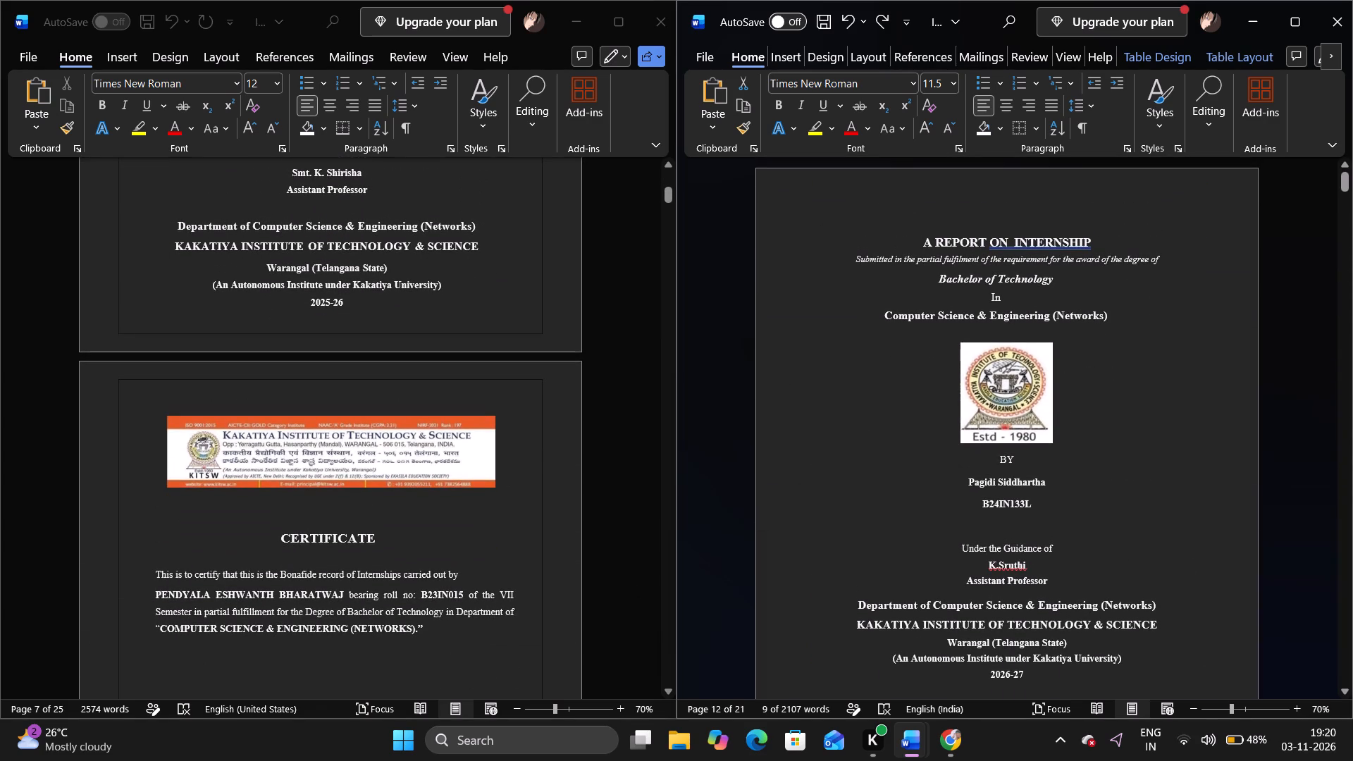
scroll(761, 610, up, 5)
scroll(414, 611, down, 1)
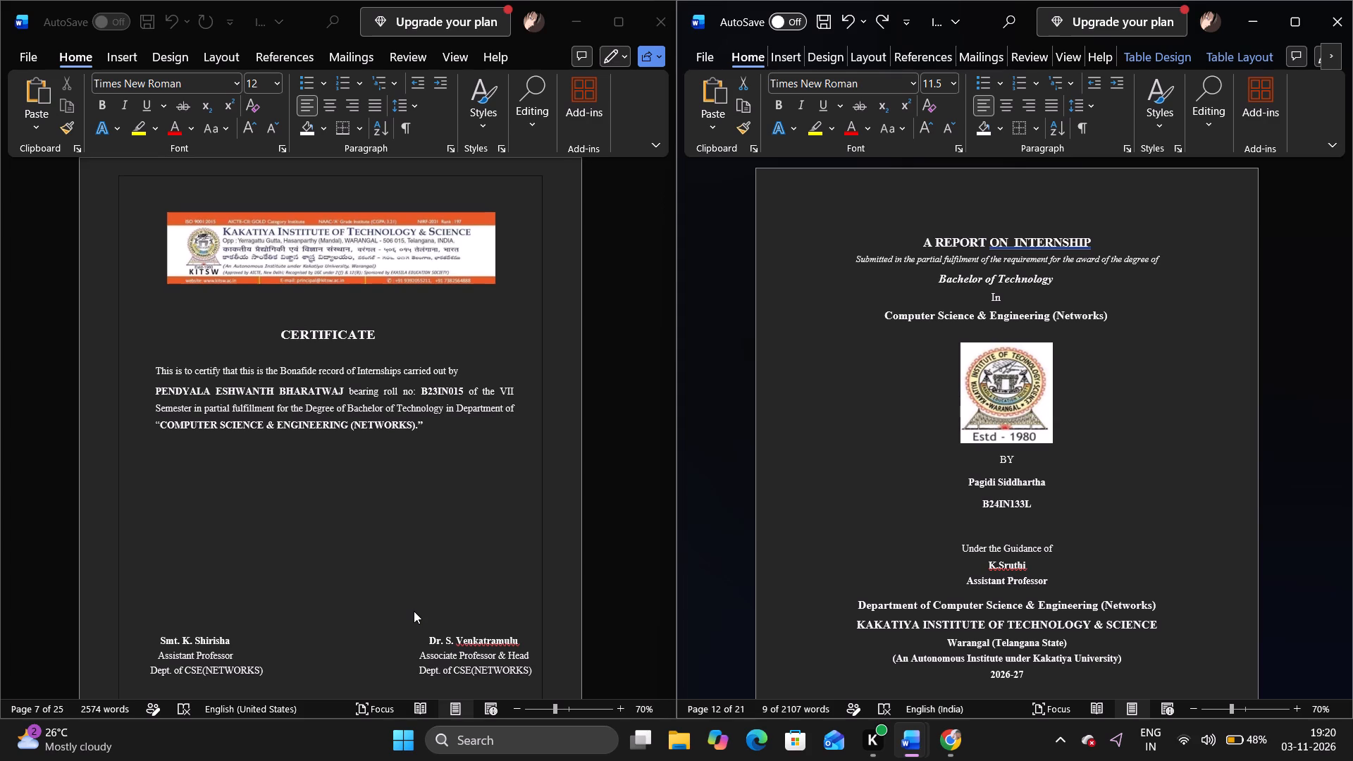
scroll(330, 471, down, 1)
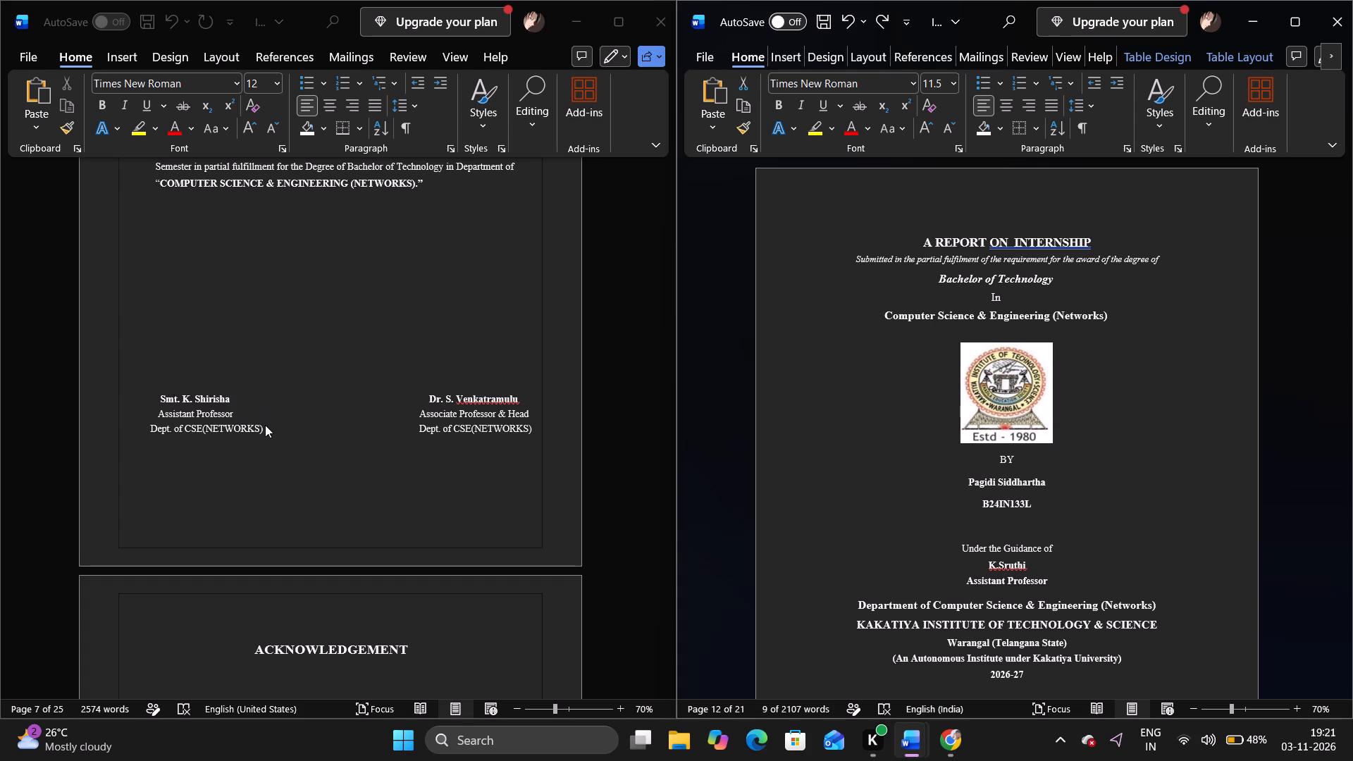
click(202, 431)
click(431, 419)
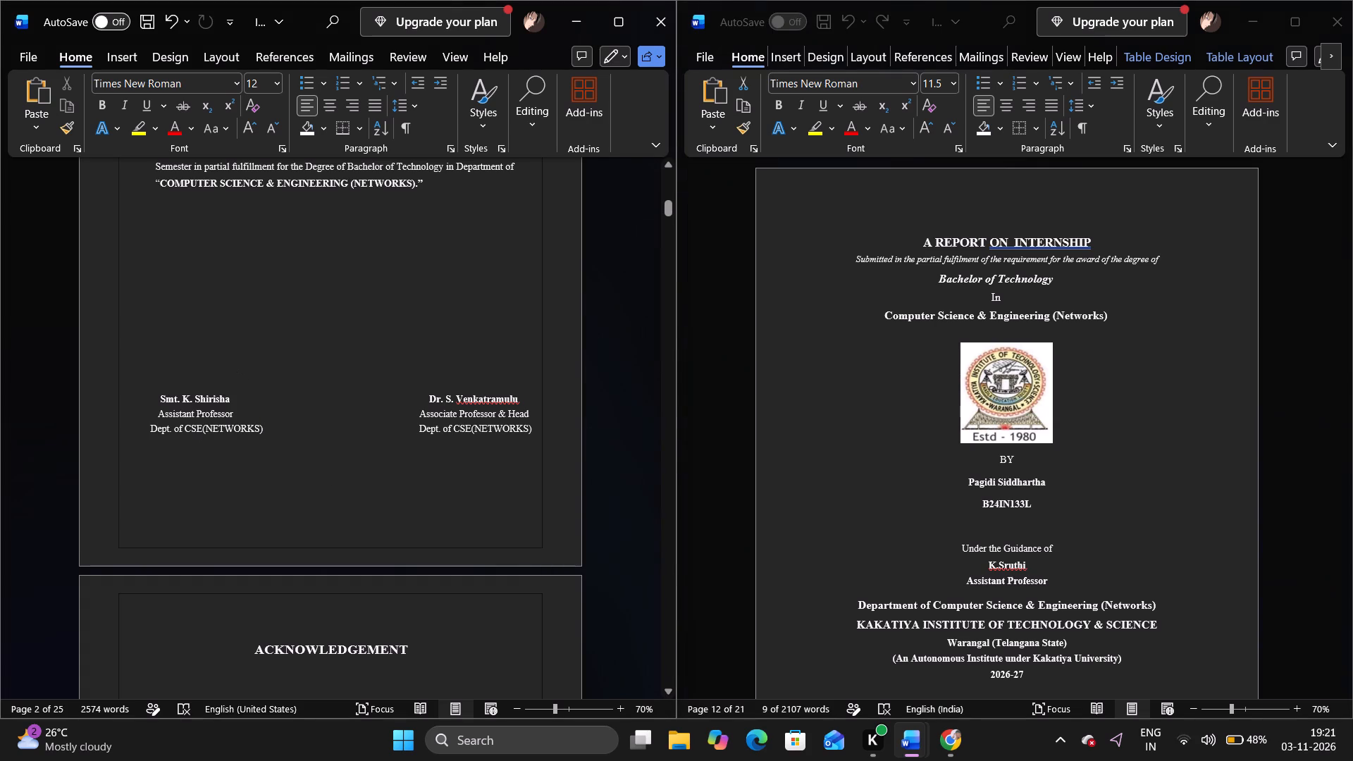
ctrl+scroll(357, 351, down, 2)
scroll(357, 351, up, 2)
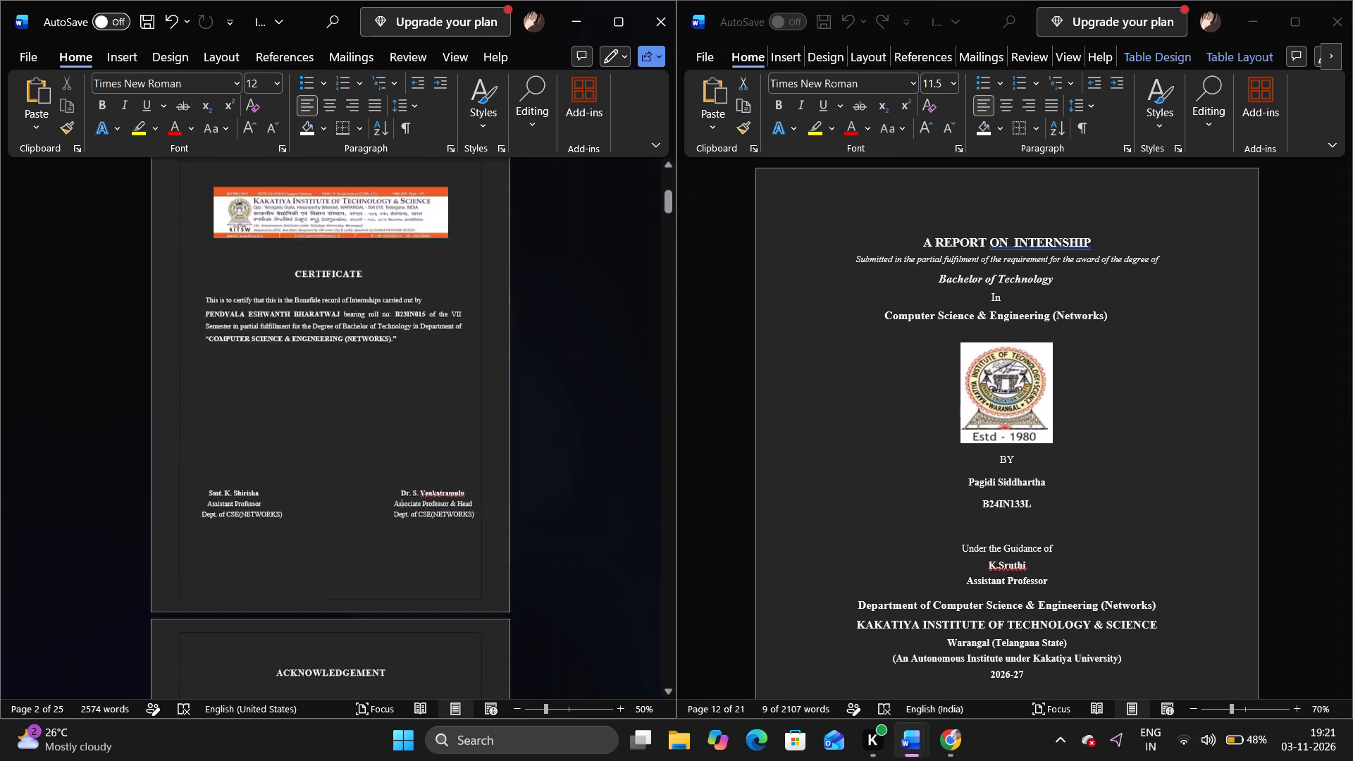
scroll(357, 351, up, 6)
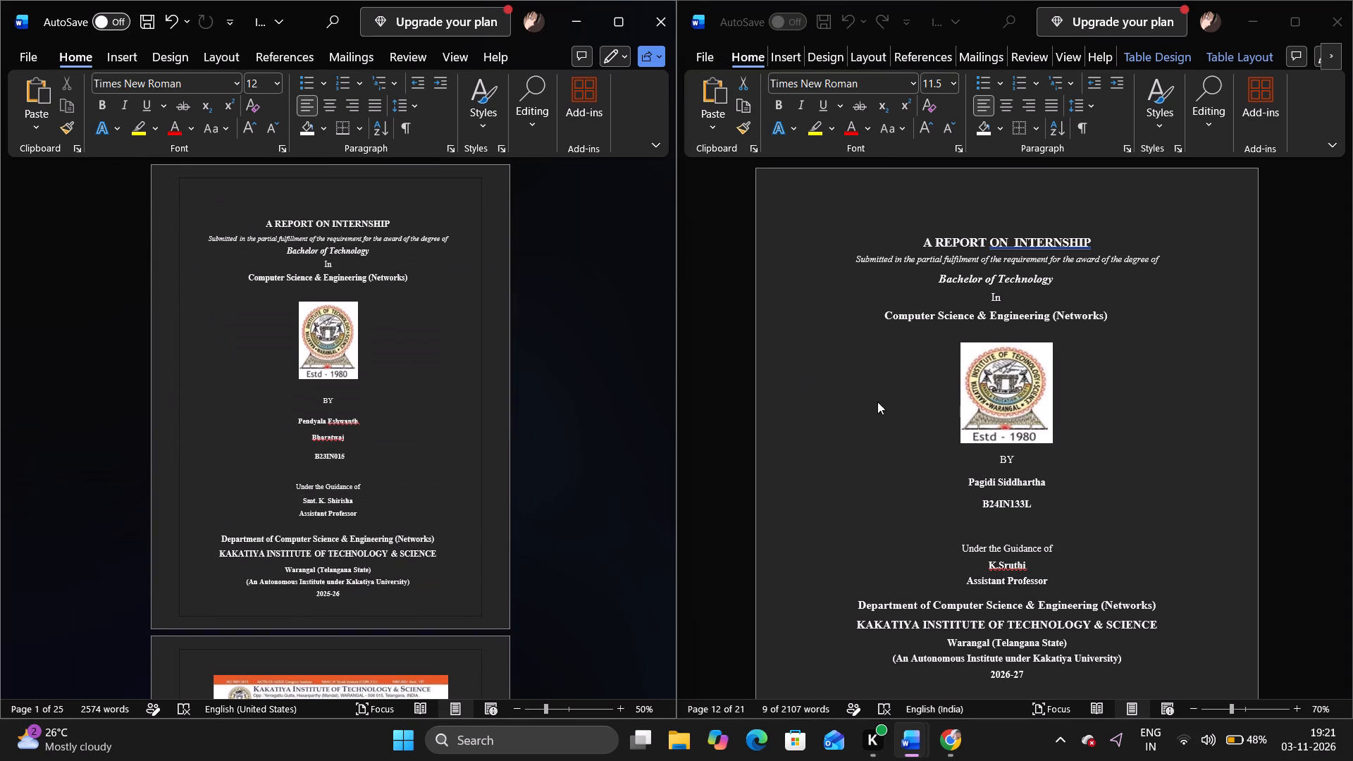
scroll(1031, 408, down, 3)
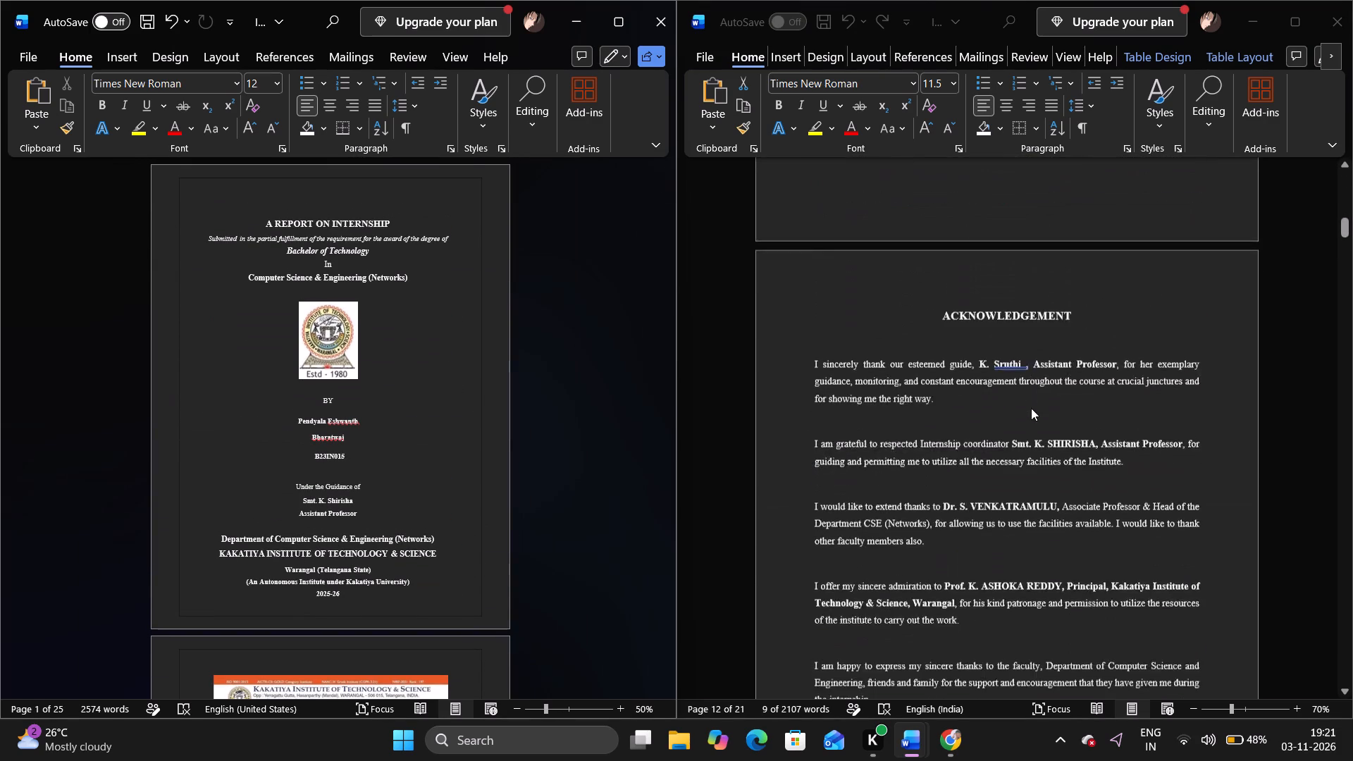
scroll(1031, 408, down, 3)
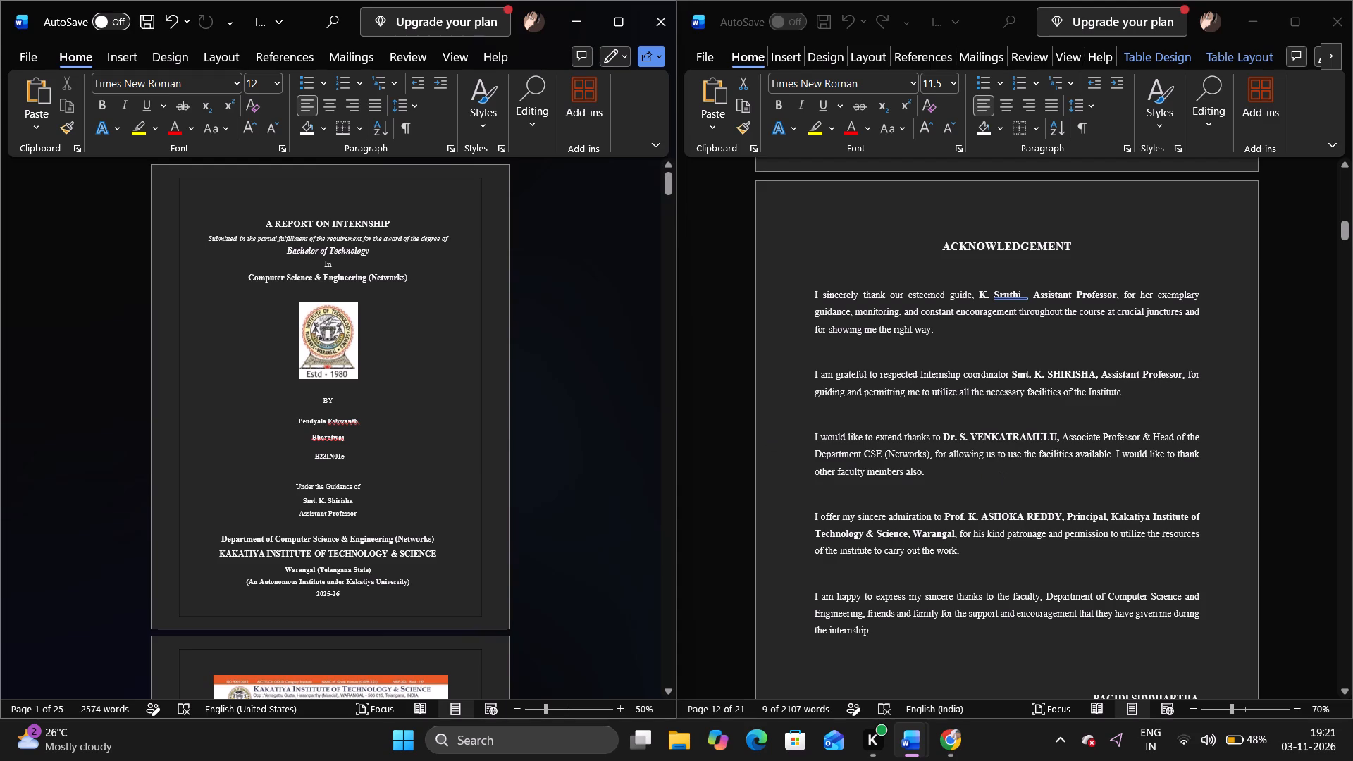
ctrl+scroll(393, 392, up, 2)
scroll(393, 392, down, 1)
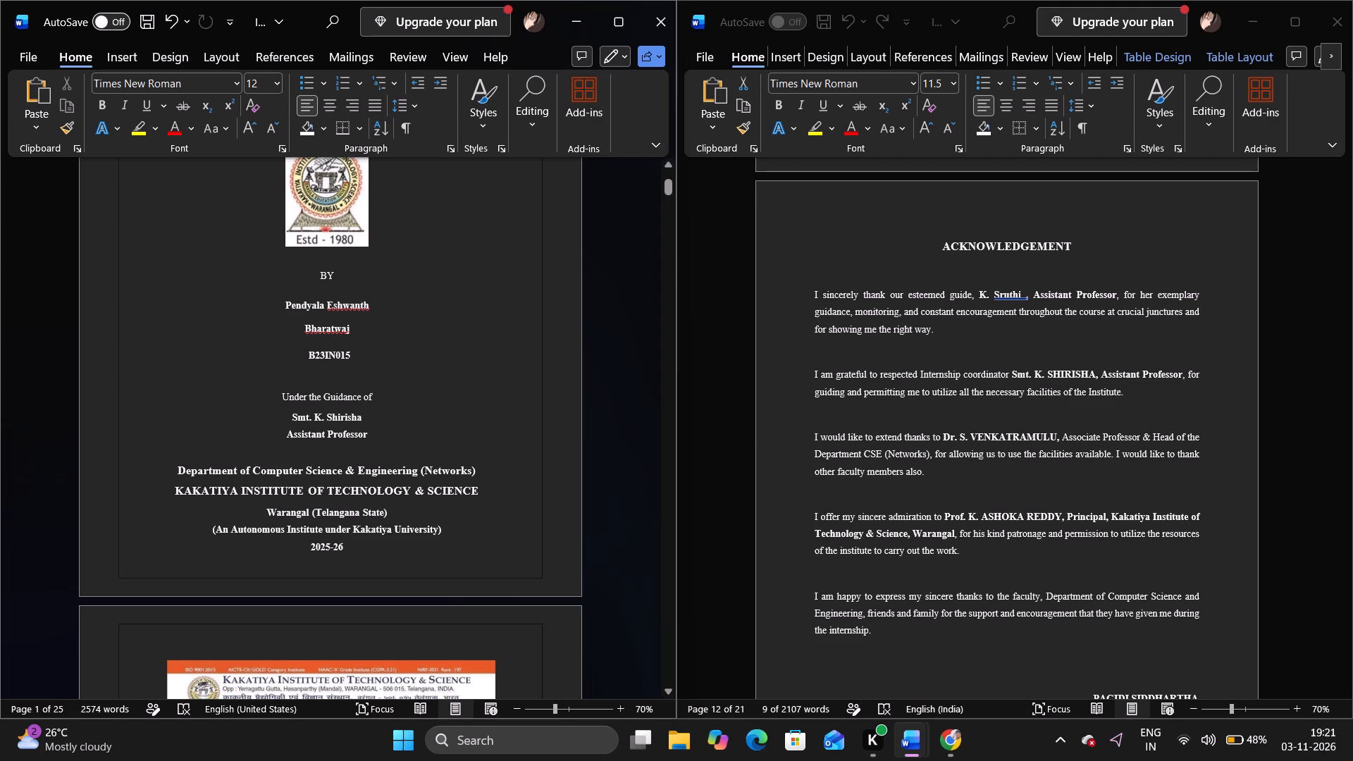
scroll(373, 394, up, 4)
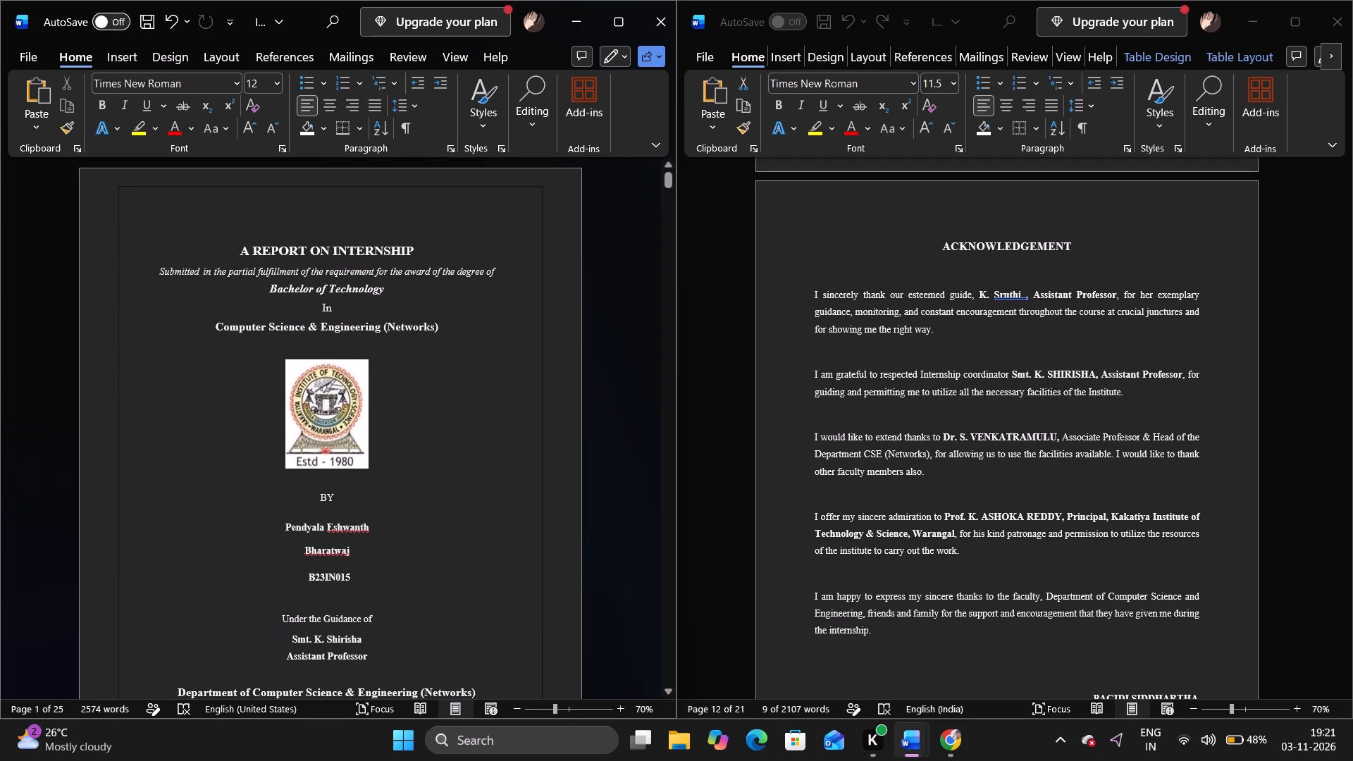
scroll(706, 422, up, 15)
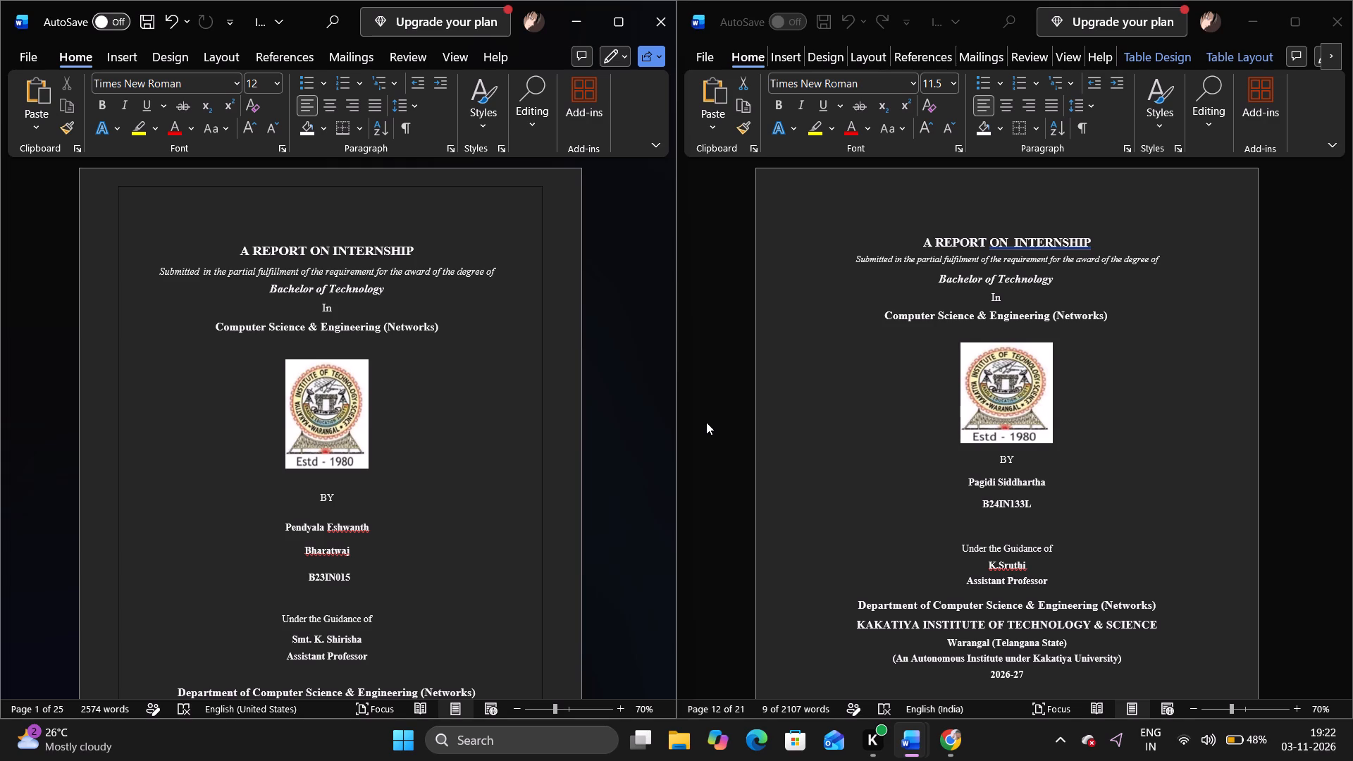
Replace the Organization entry in Table 1.2, Revithalize internship details, with "Revithalize Pvt.Ltd".
scroll(706, 422, down, 10)
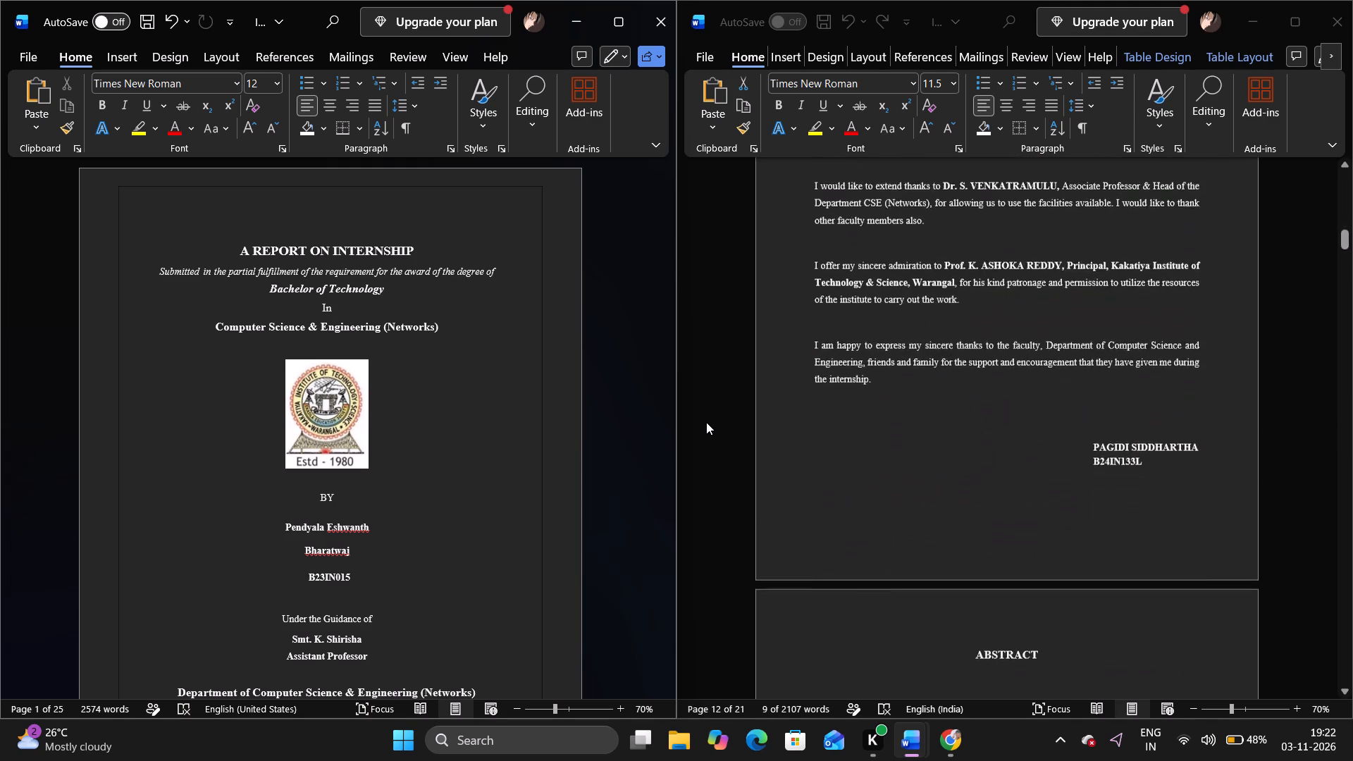
scroll(706, 422, down, 9)
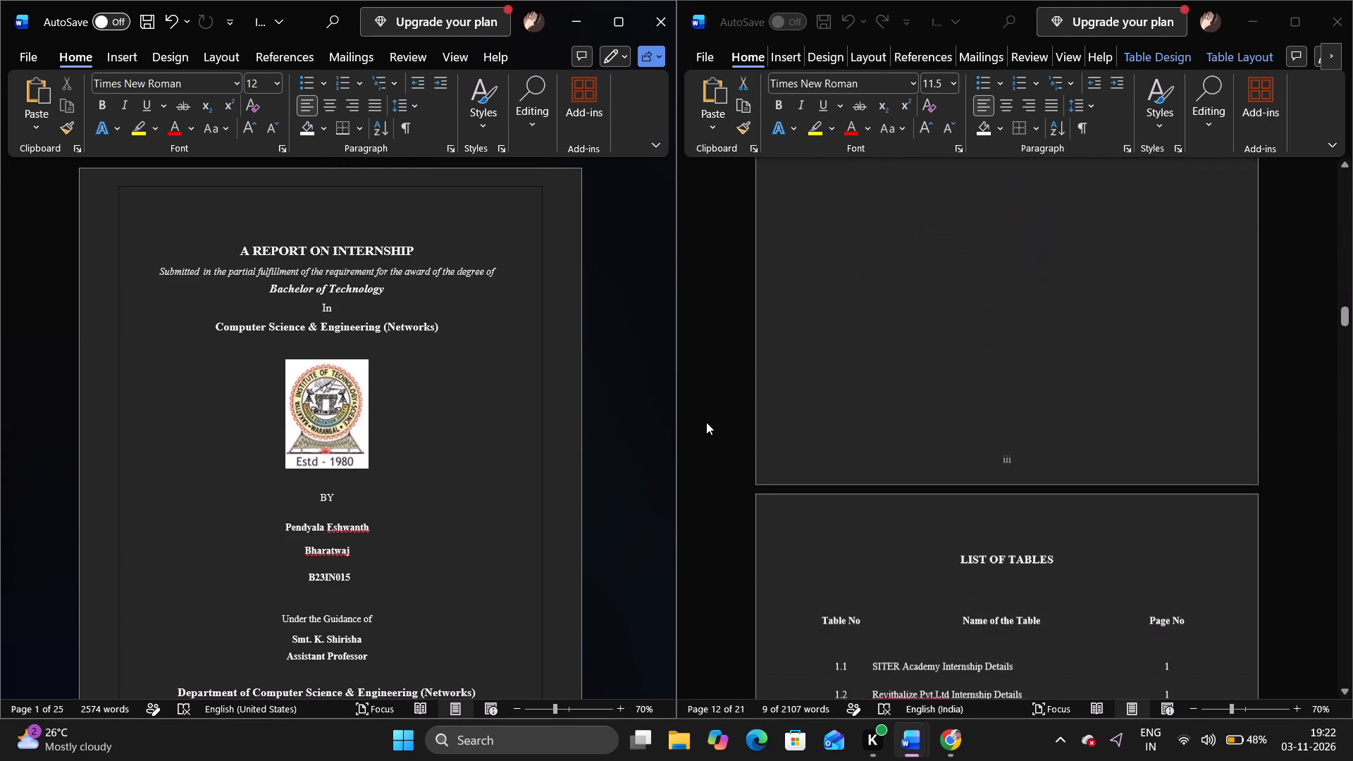
scroll(706, 422, down, 8)
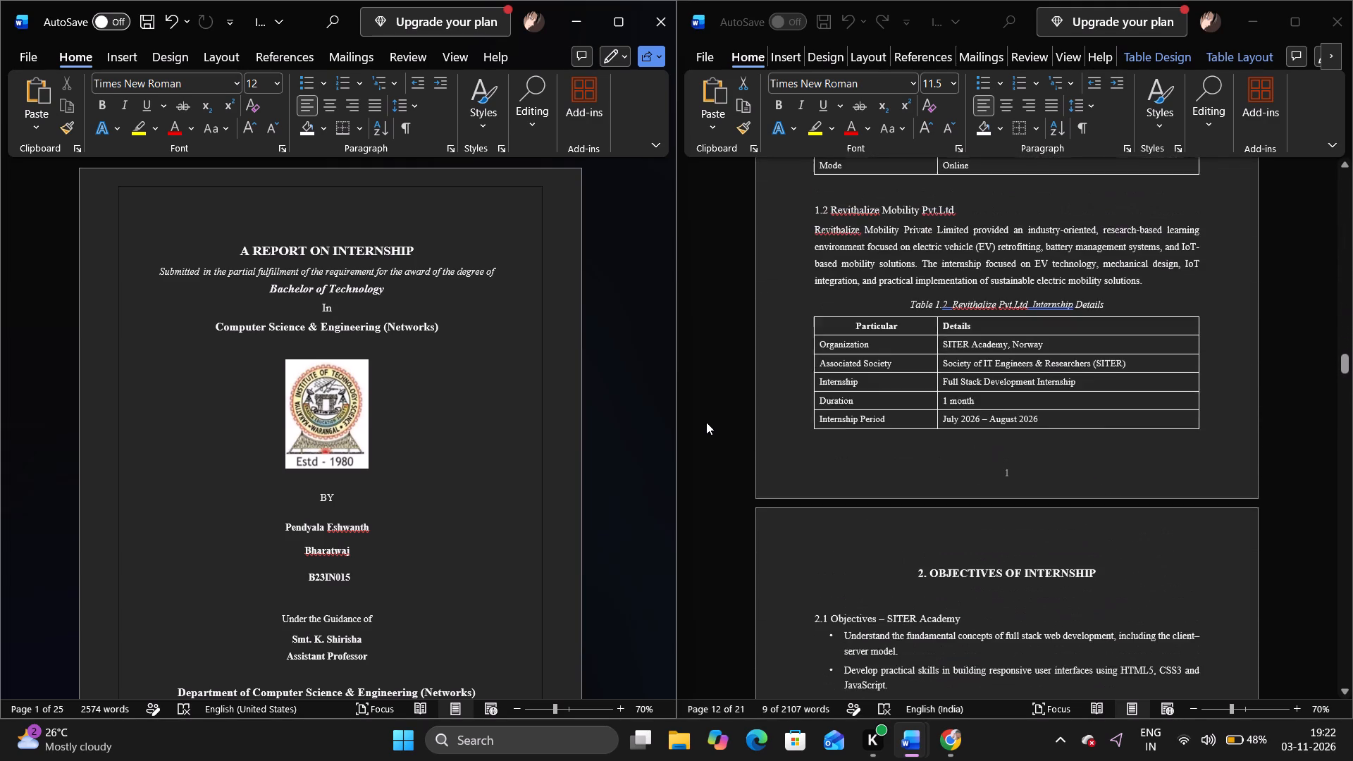
scroll(706, 422, up, 1)
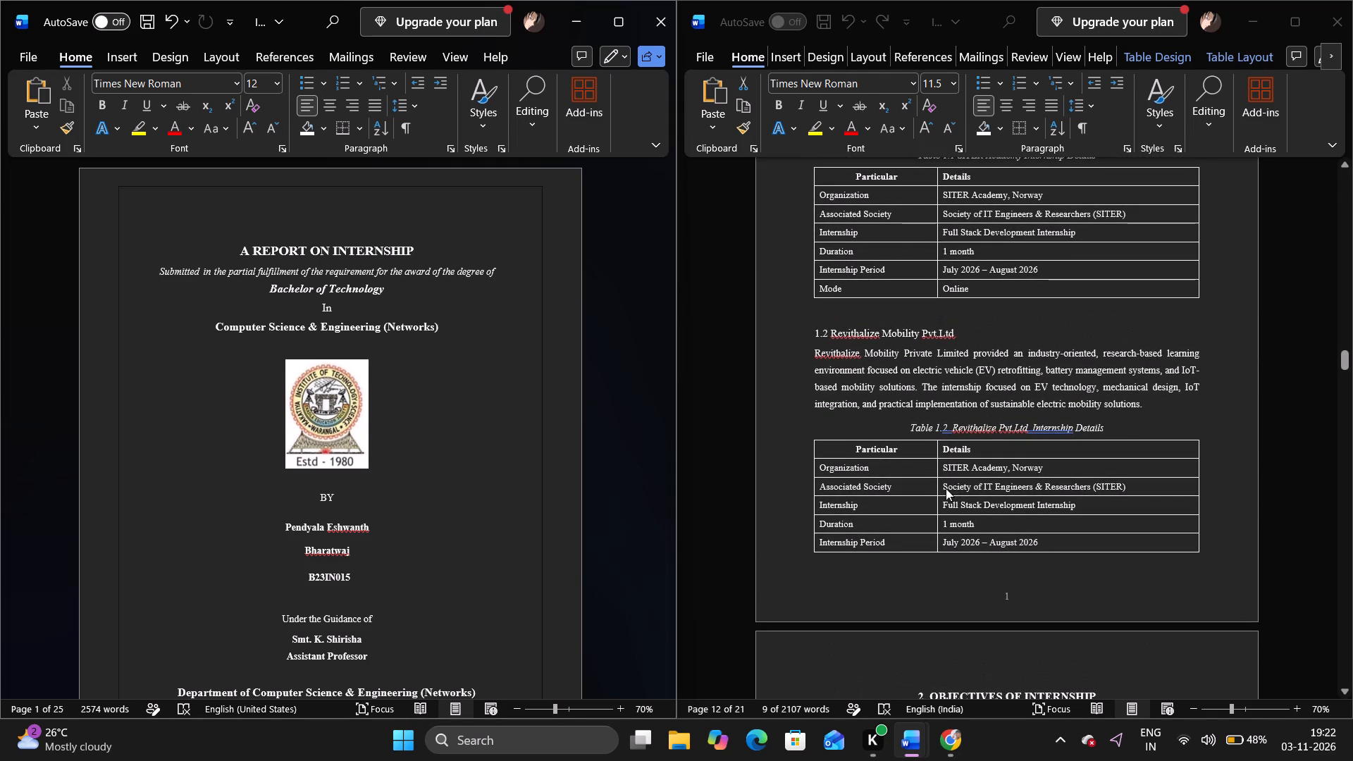
click(1055, 466)
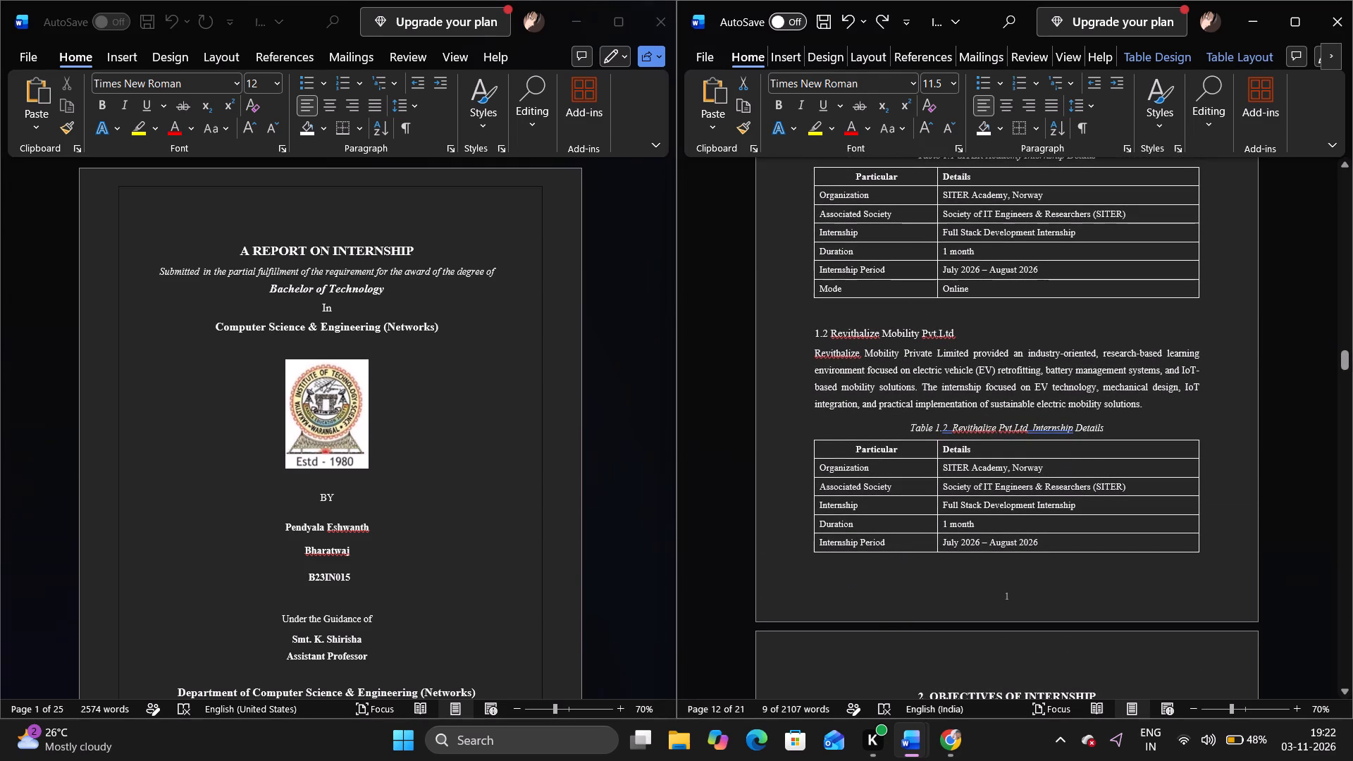
click(1052, 466)
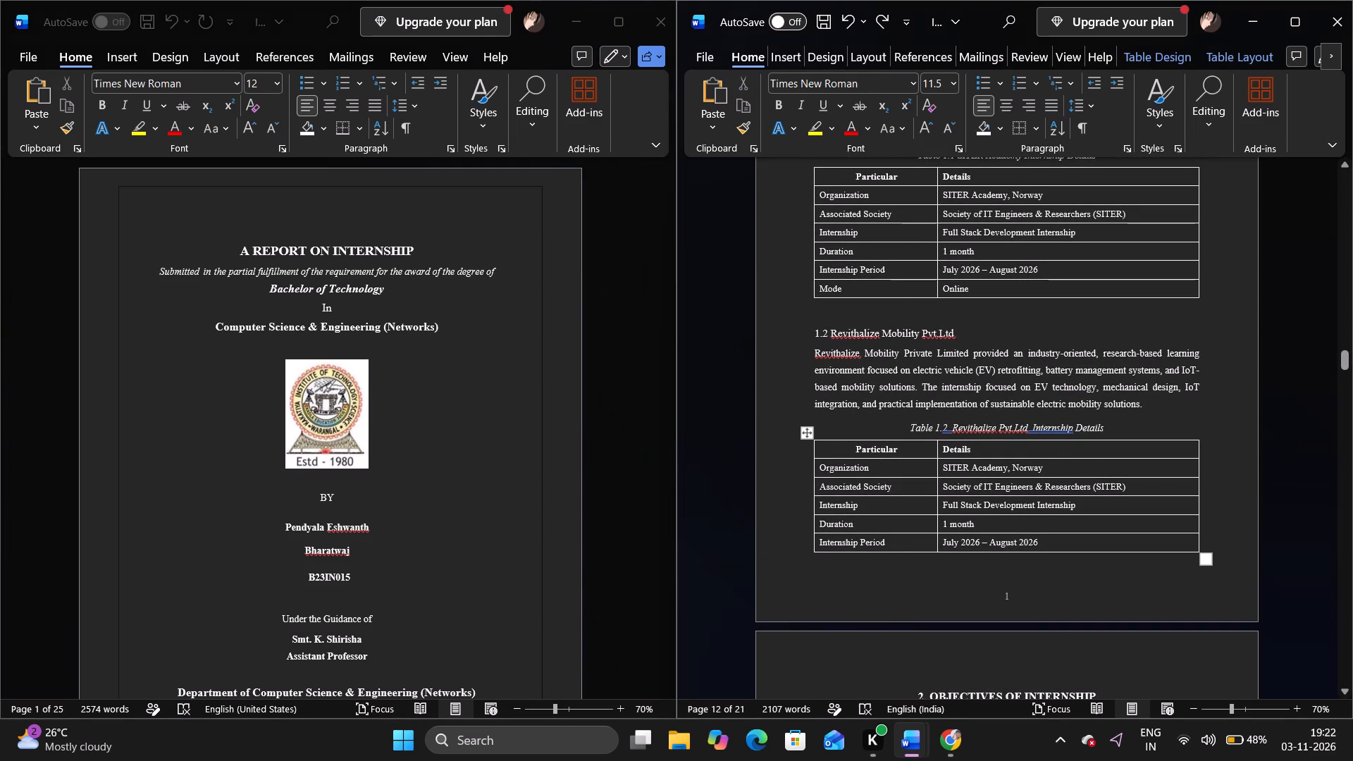
key(BackSpace)
key(BackSpace)
key(BackSpace)
key(BackSpace)
key(BackSpace)
key(BackSpace)
key(BackSpace)
key(BackSpace)
key(BackSpace)
key(BackSpace)
key(BackSpace)
key(BackSpace)
key(BackSpace)
key(BackSpace)
key(BackSpace)
key(BackSpace)
key(BackSpace)
key(BackSpace)
key(BackSpace)
key(BackSpace)
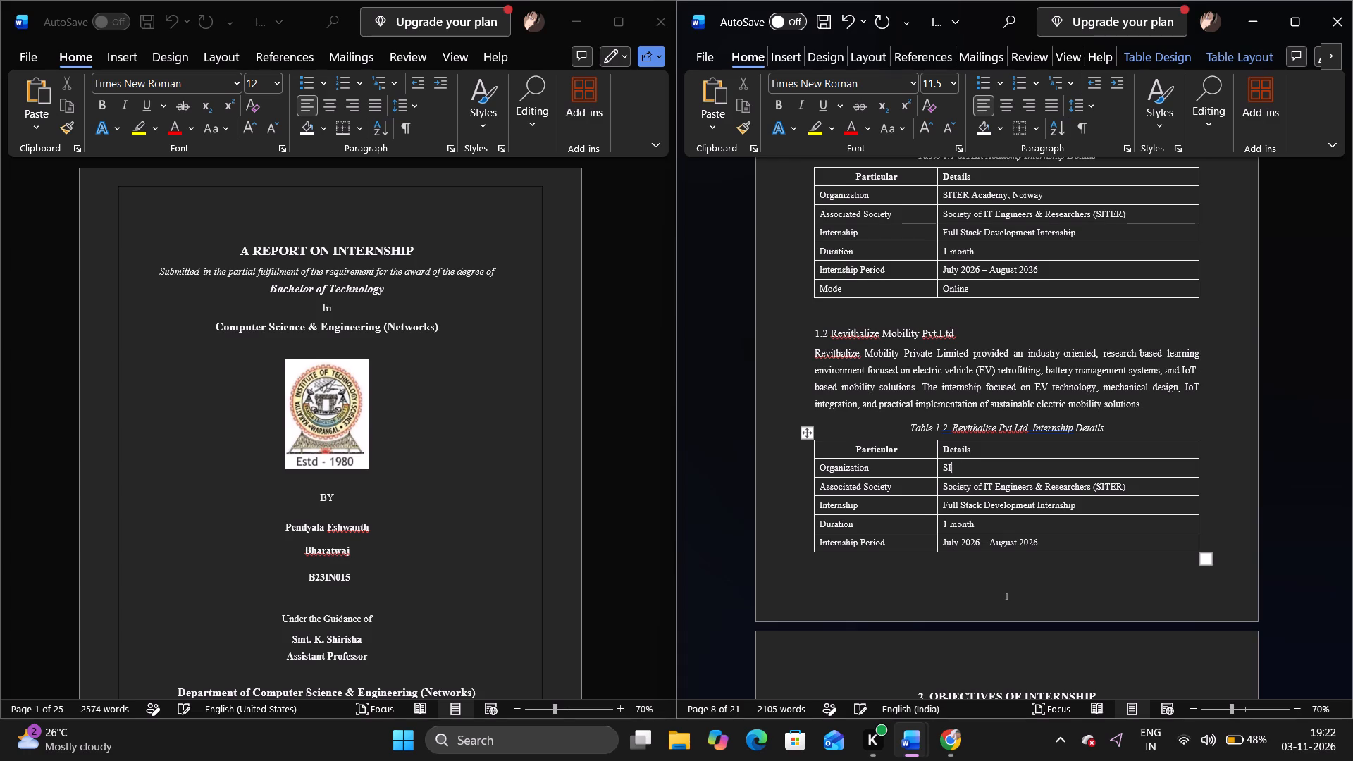
key(shift+r)
key(BackSpace)
key(BackSpace)
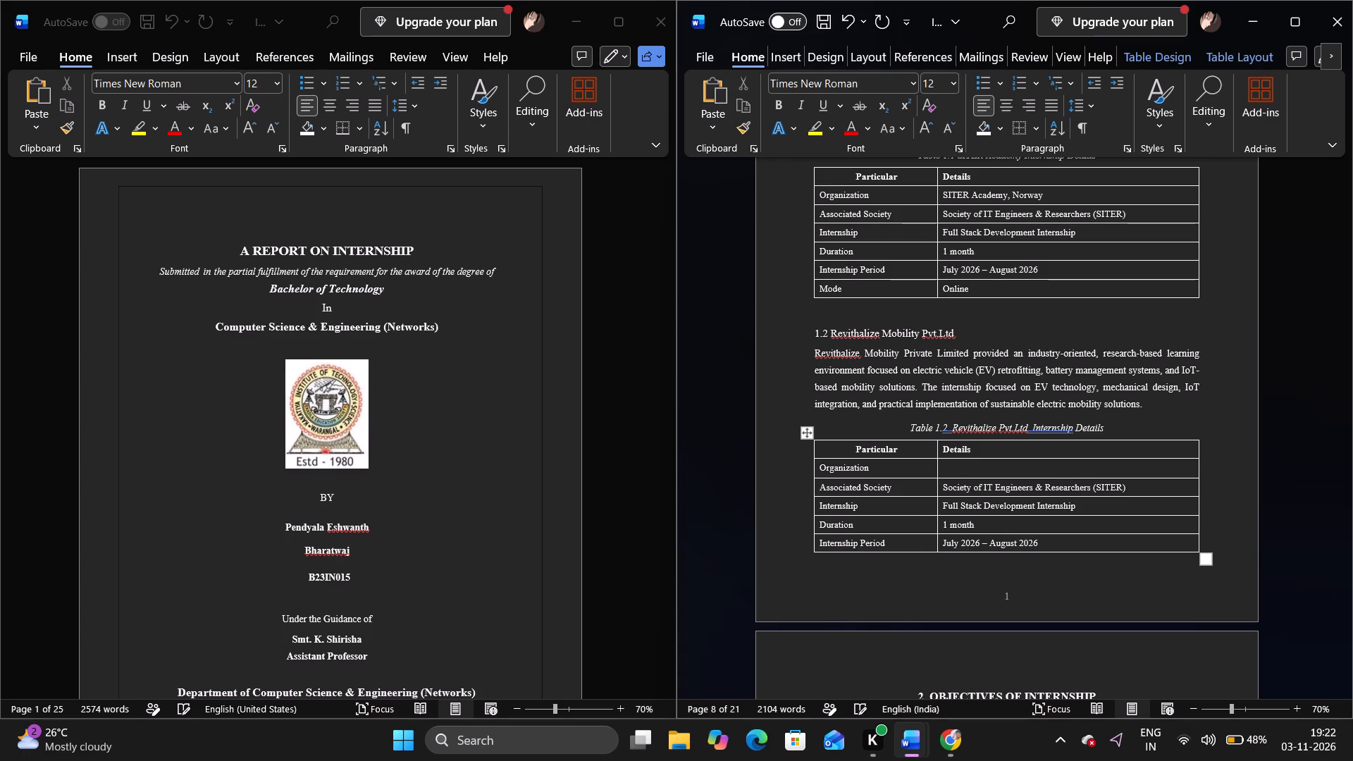
text(Revitho)
key(BackSpace)
text(alize)
key(space)
text(Pvt)
text(.Ltd)
click(1159, 486)
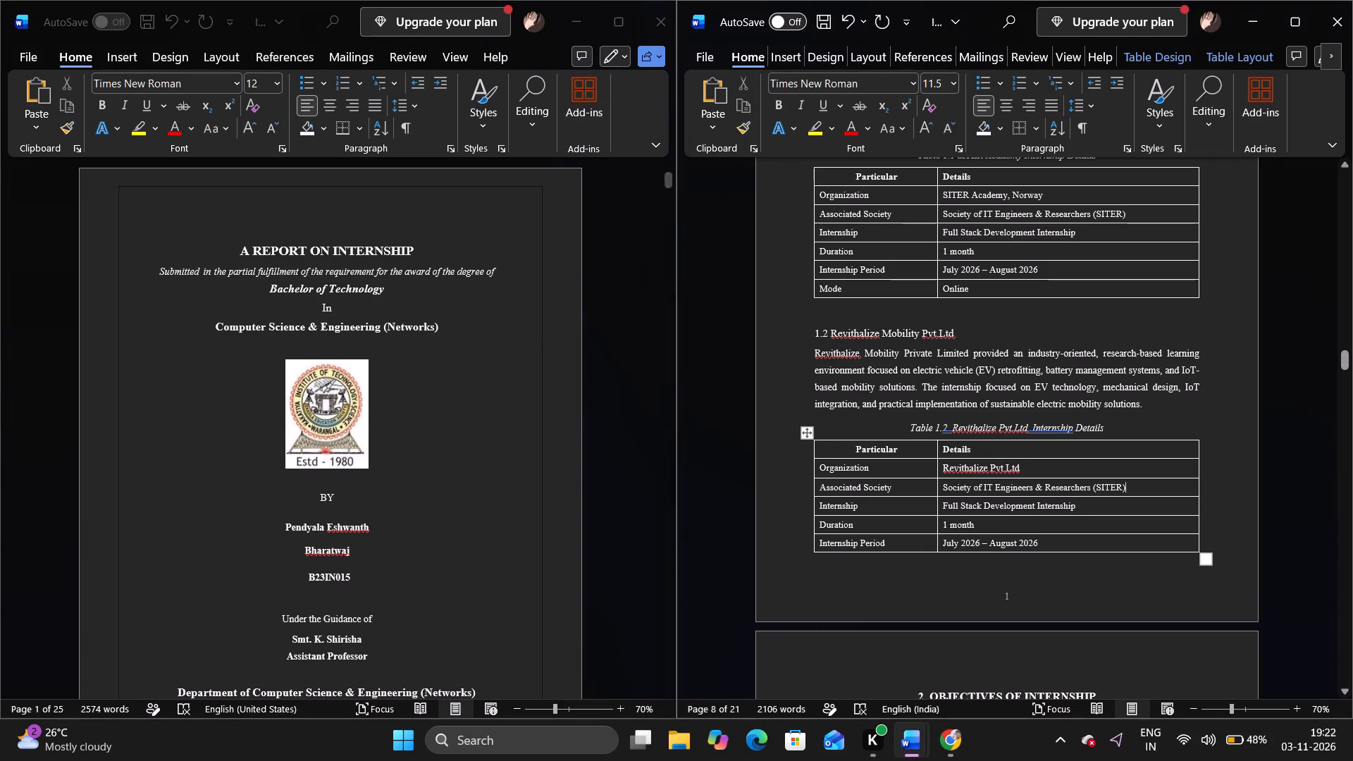
click(1080, 505)
key(BackSpace)
key(BackSpace)
key(BackSpace)
key(BackSpace)
key(BackSpace)
key(BackSpace)
key(BackSpace)
key(BackSpace)
key(BackSpace)
key(BackSpace)
key(BackSpace)
key(BackSpace)
key(BackSpace)
key(BackSpace)
key(BackSpace)
key(BackSpace)
key(BackSpace)
key(BackSpace)
key(BackSpace)
key(BackSpace)
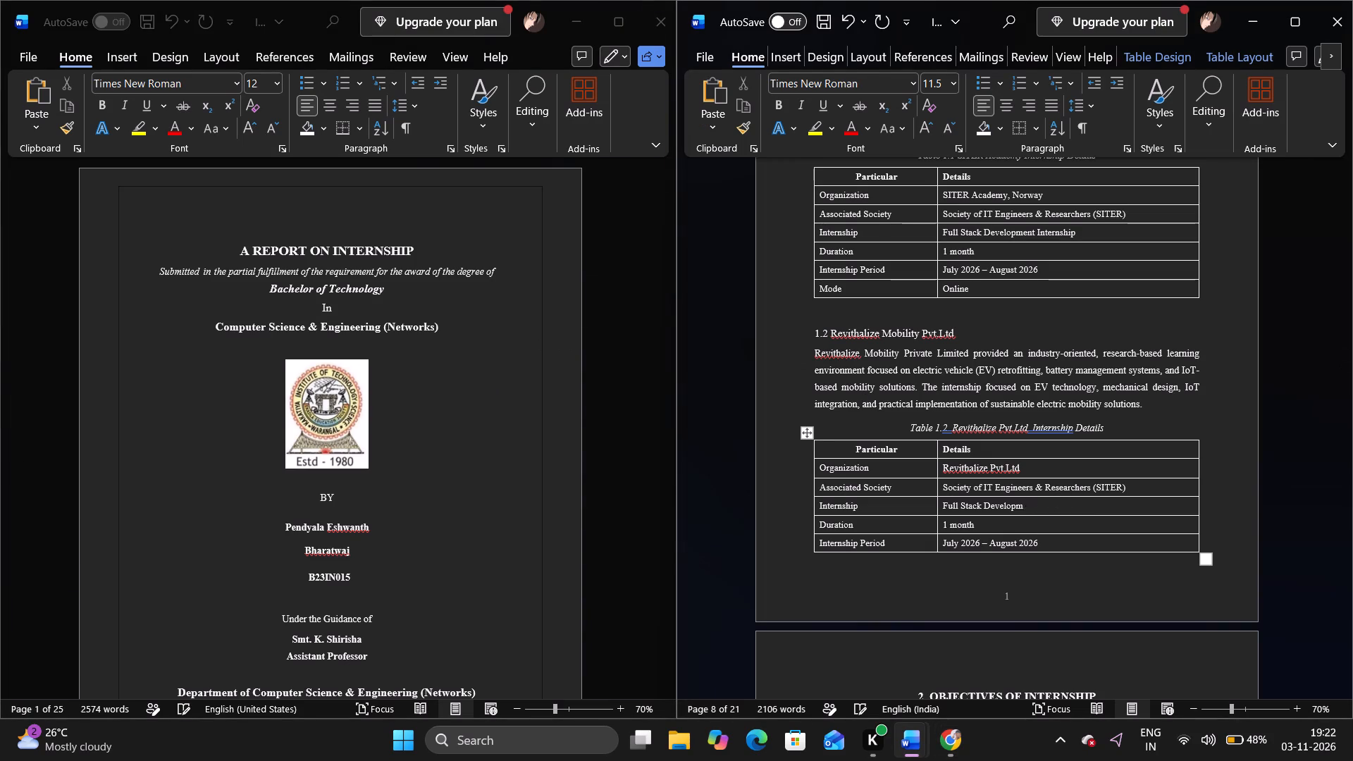
key(BackSpace)
key(BackSpace)
key(BackSpace)
key(BackSpace)
text(iot)
key(BackSpace)
key(BackSpace)
key(BackSpace)
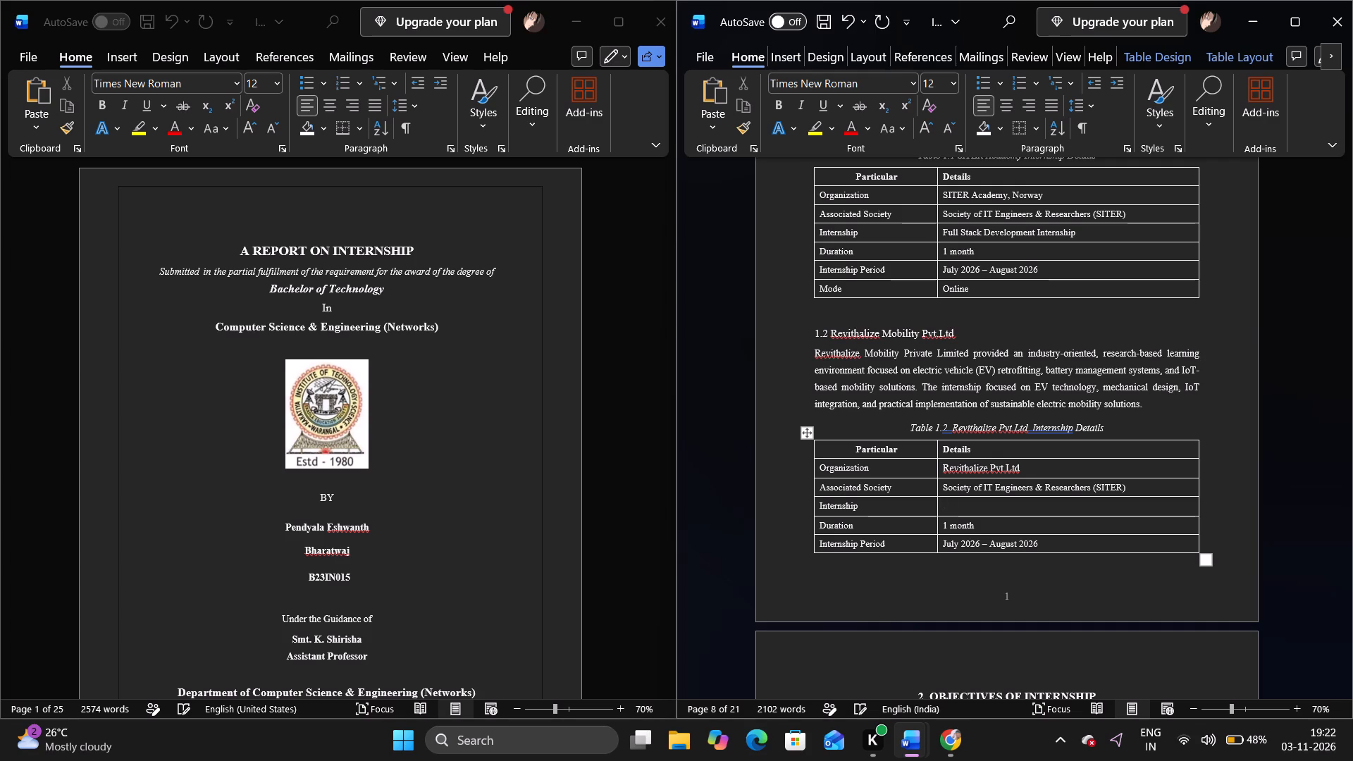
text(IOT)
key(space)
text(and)
key(space)
text(em)
key(BackSpace)
key(BackSpace)
text(Embedded)
key(space)
text(Intern)
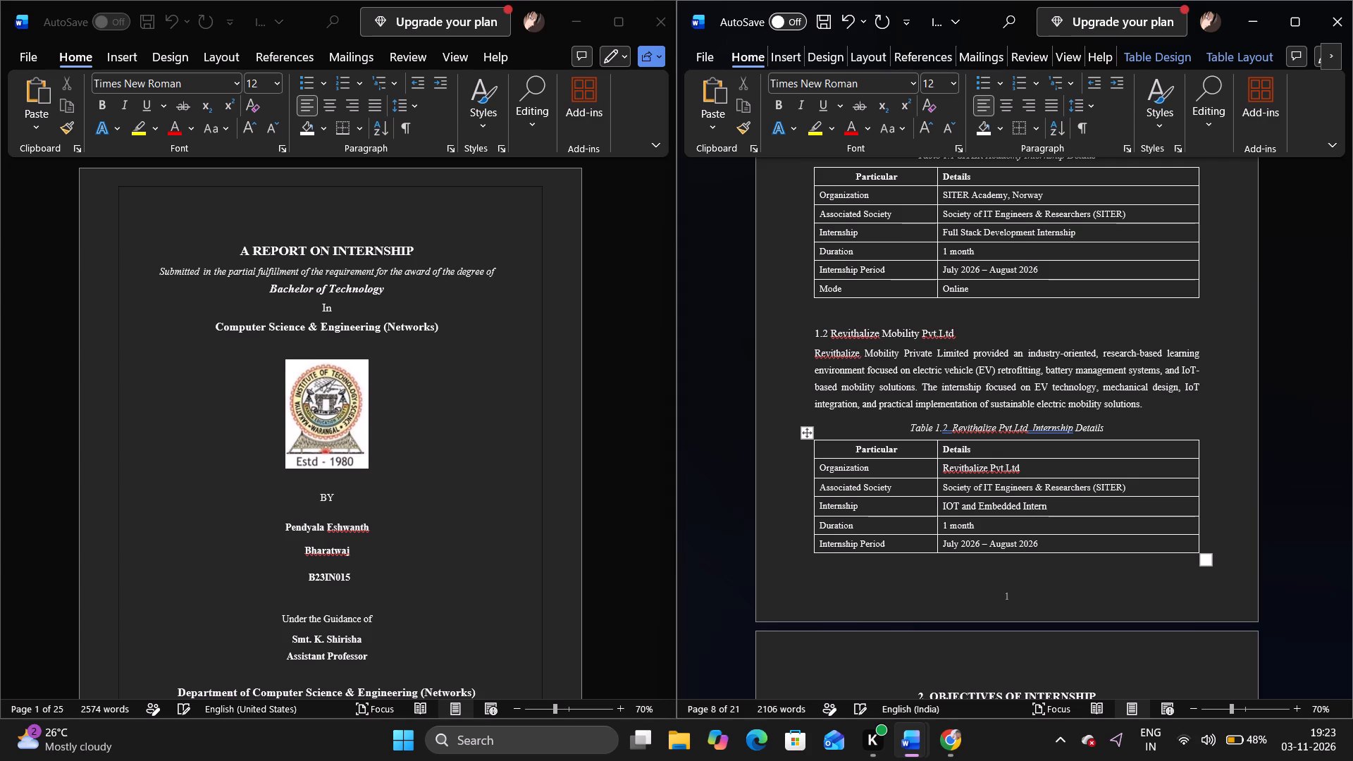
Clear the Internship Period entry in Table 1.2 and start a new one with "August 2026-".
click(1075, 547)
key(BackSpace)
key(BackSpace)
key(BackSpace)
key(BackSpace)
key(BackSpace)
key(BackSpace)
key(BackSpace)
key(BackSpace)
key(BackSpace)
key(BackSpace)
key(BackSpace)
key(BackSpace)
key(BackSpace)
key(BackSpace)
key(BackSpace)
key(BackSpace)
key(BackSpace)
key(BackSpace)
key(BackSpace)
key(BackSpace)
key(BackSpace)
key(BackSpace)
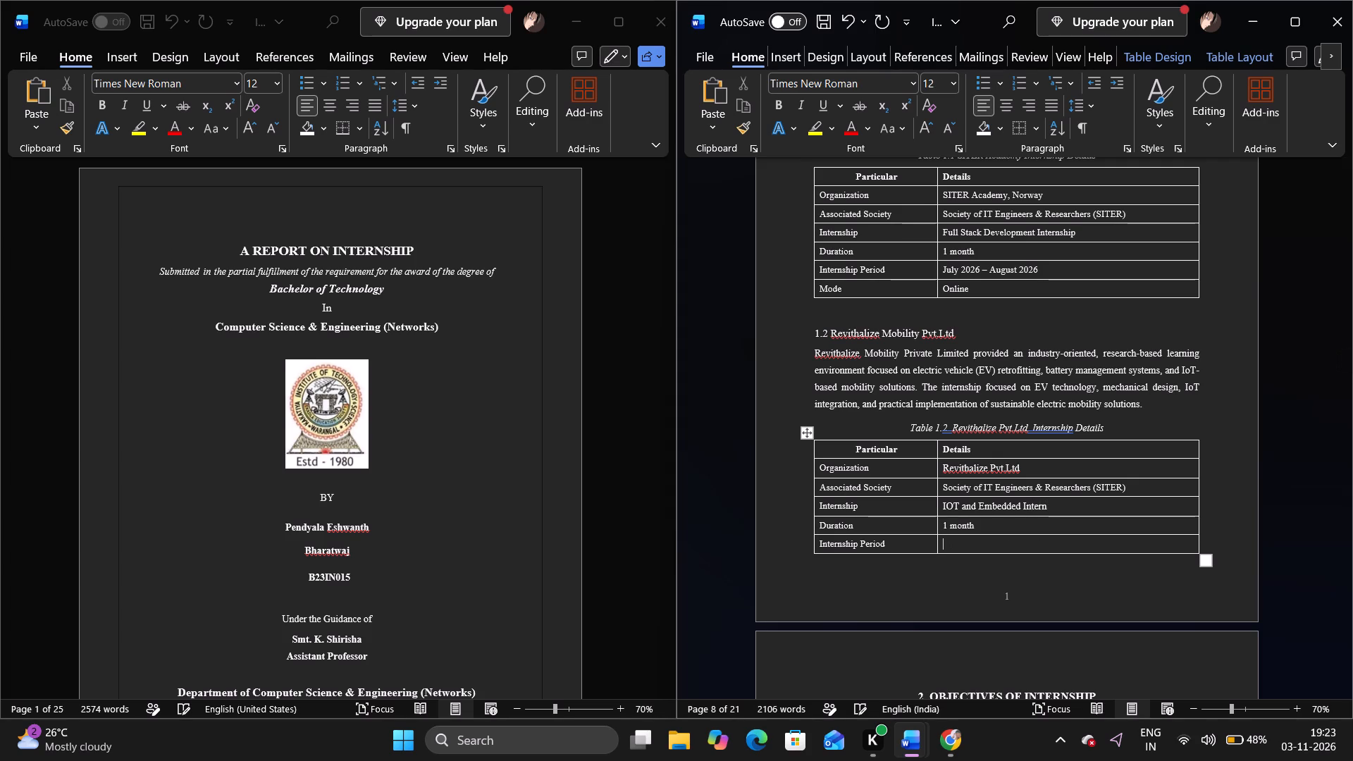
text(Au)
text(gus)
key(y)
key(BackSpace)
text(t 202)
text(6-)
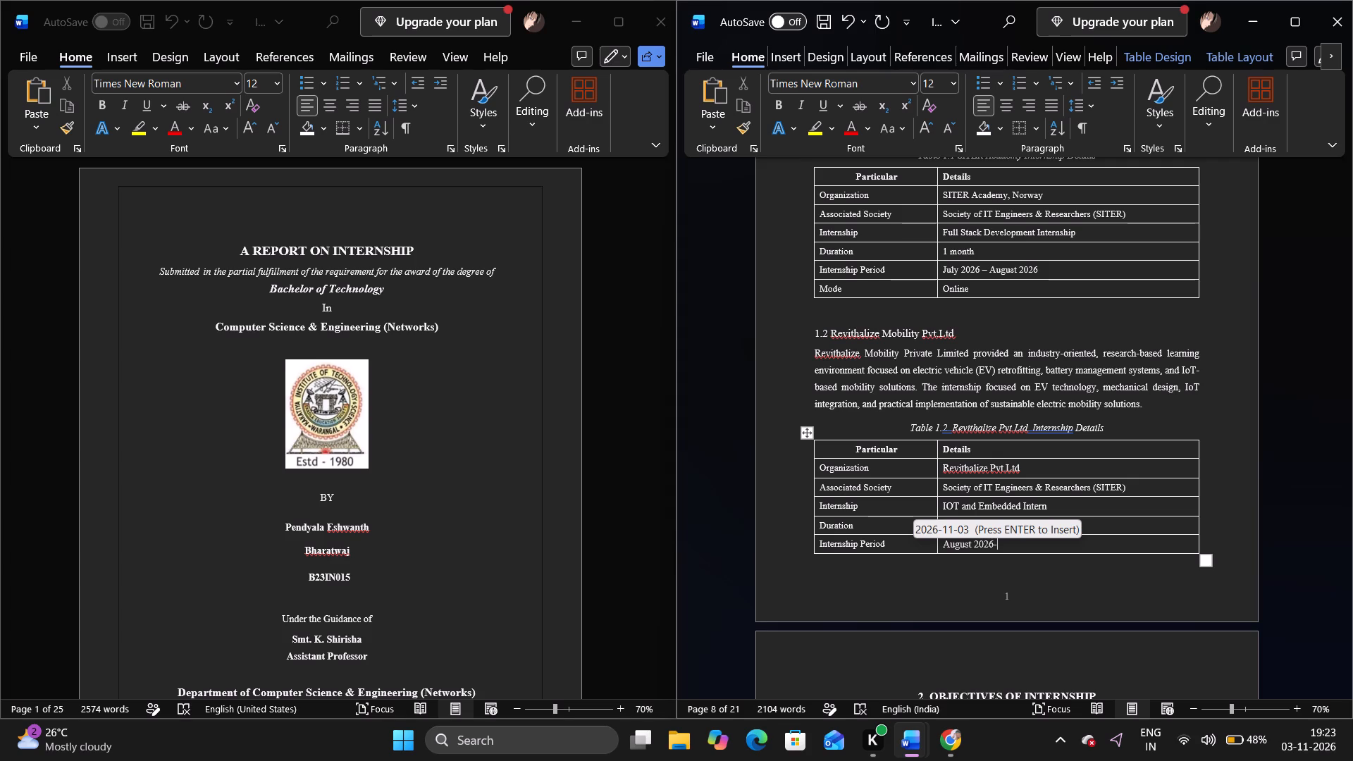
Delete the whole Internship Period row from Table 1.2.
click(798, 550)
click(796, 528)
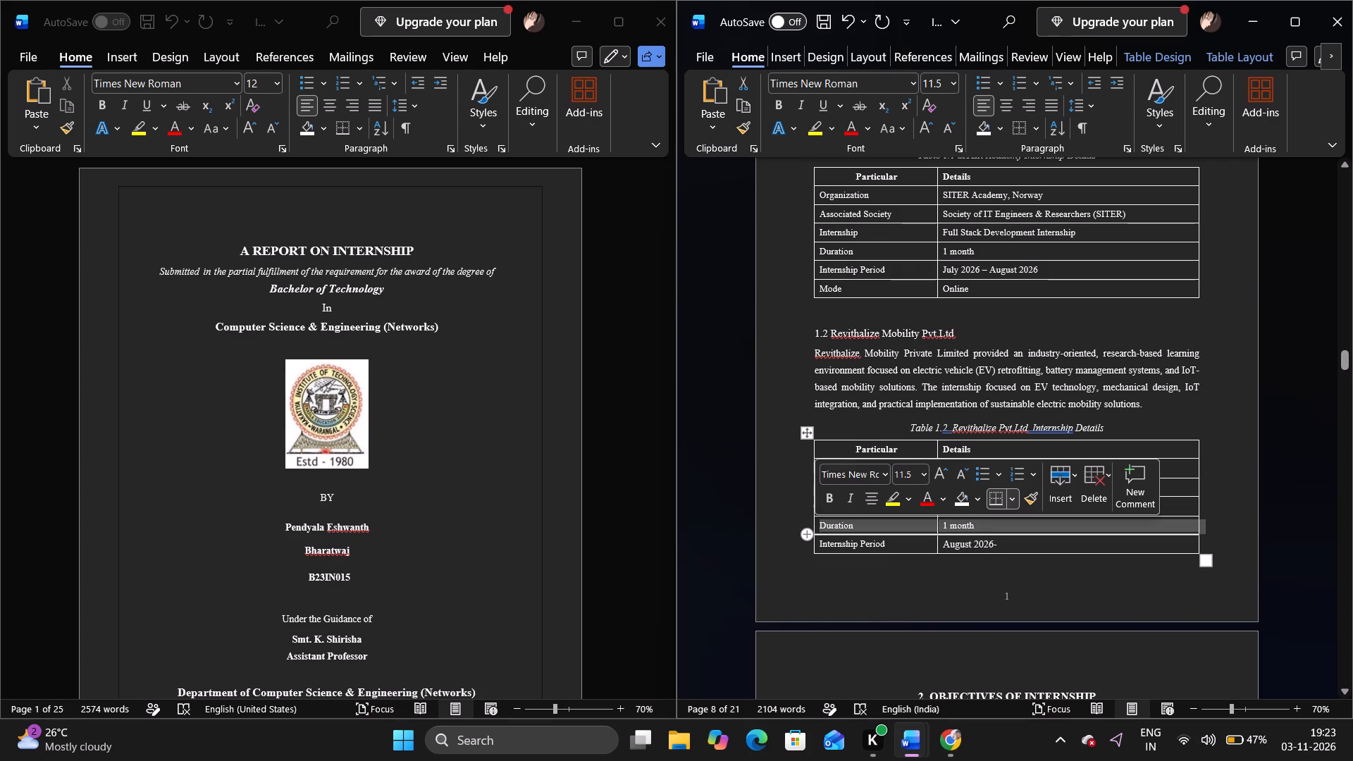
click(800, 539)
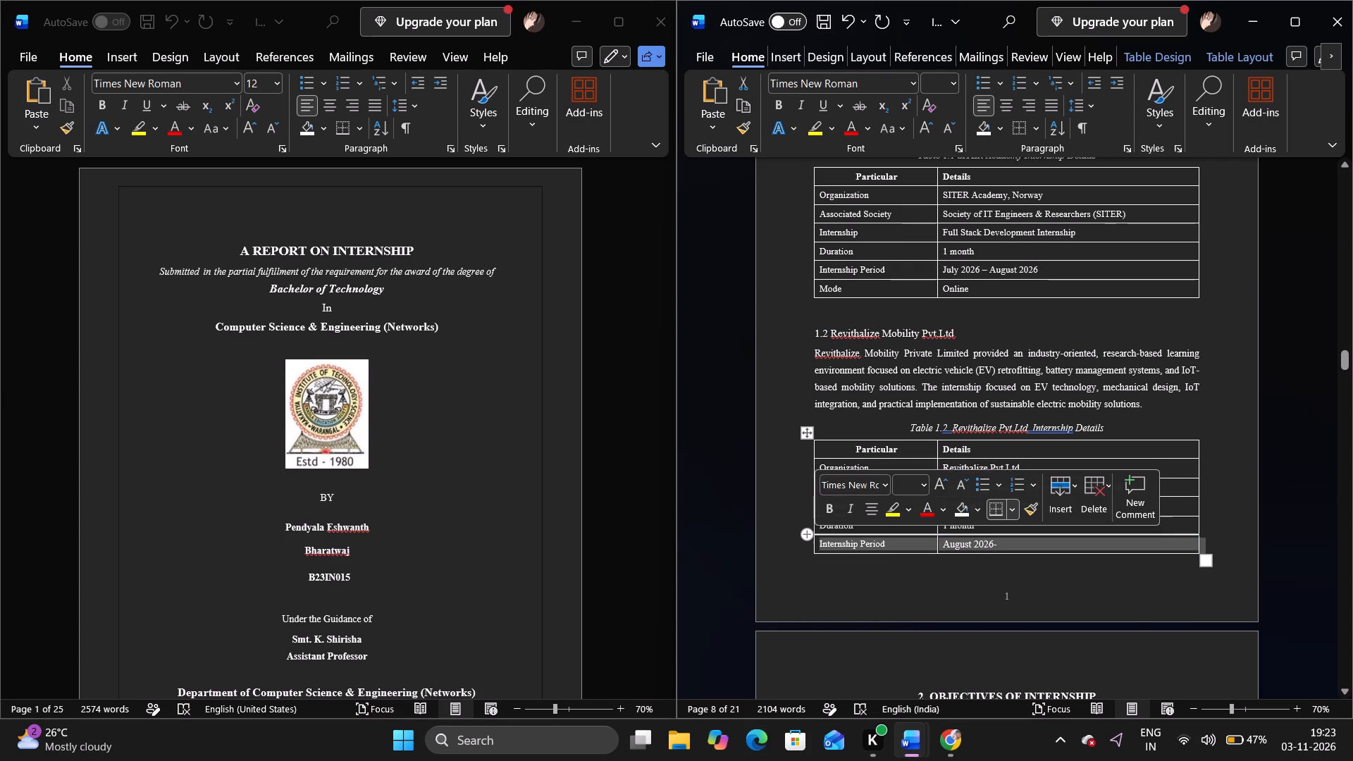
drag(796, 540, 1216, 550)
click(1216, 550)
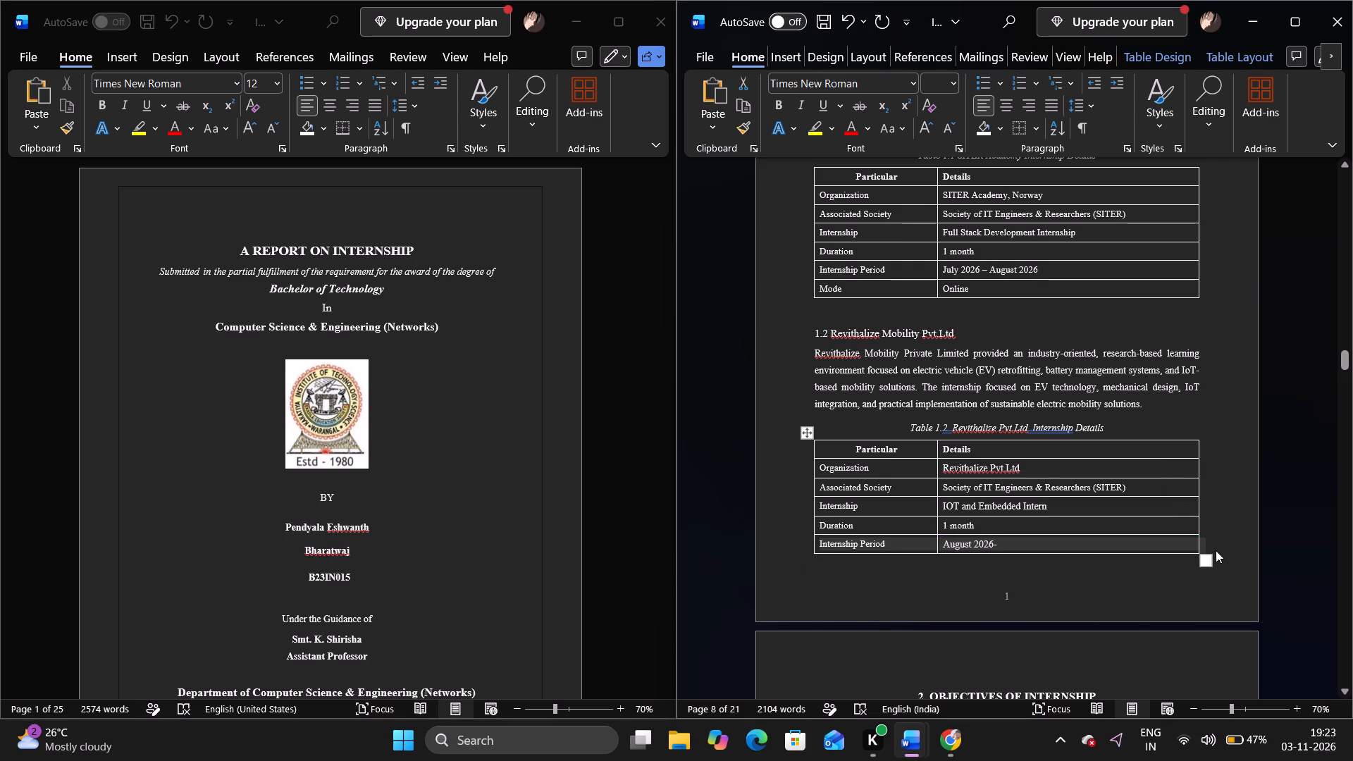
drag(1216, 550, 808, 550)
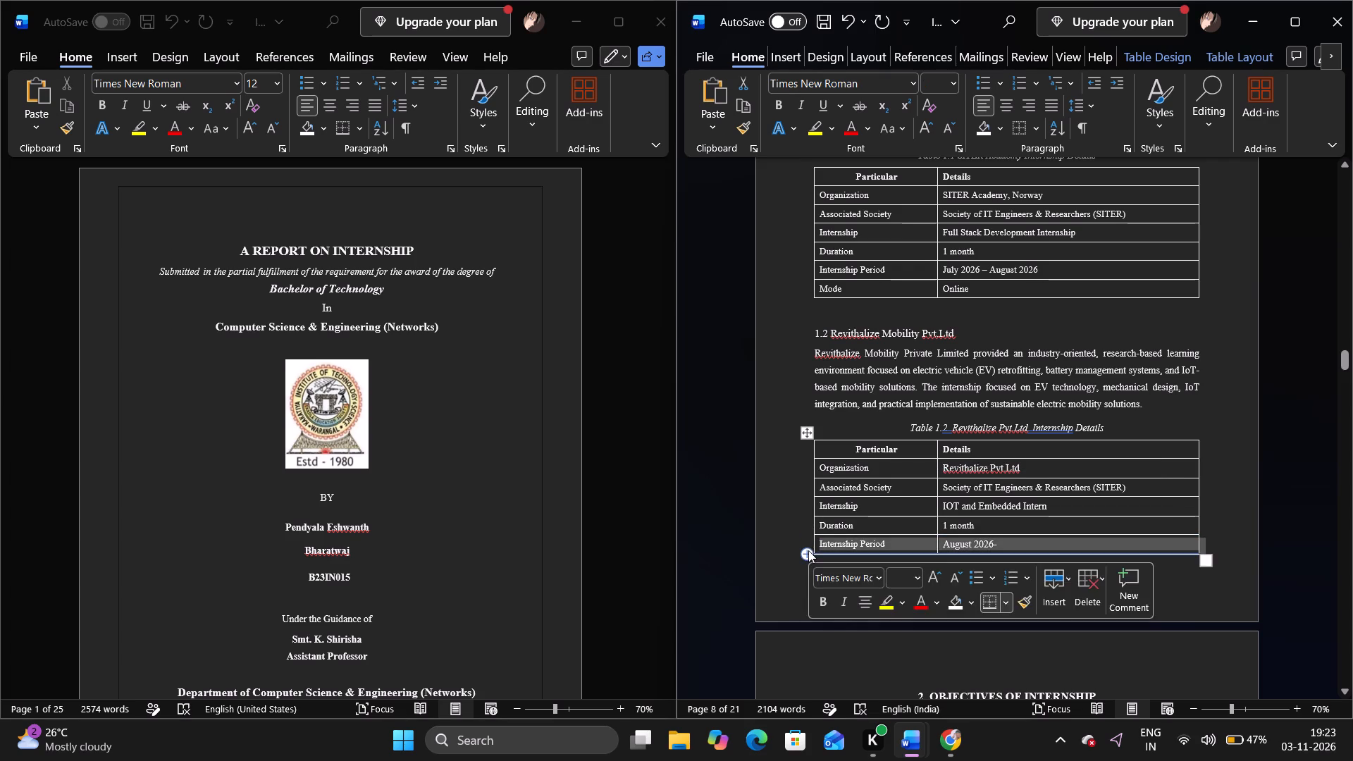
key(BackSpace)
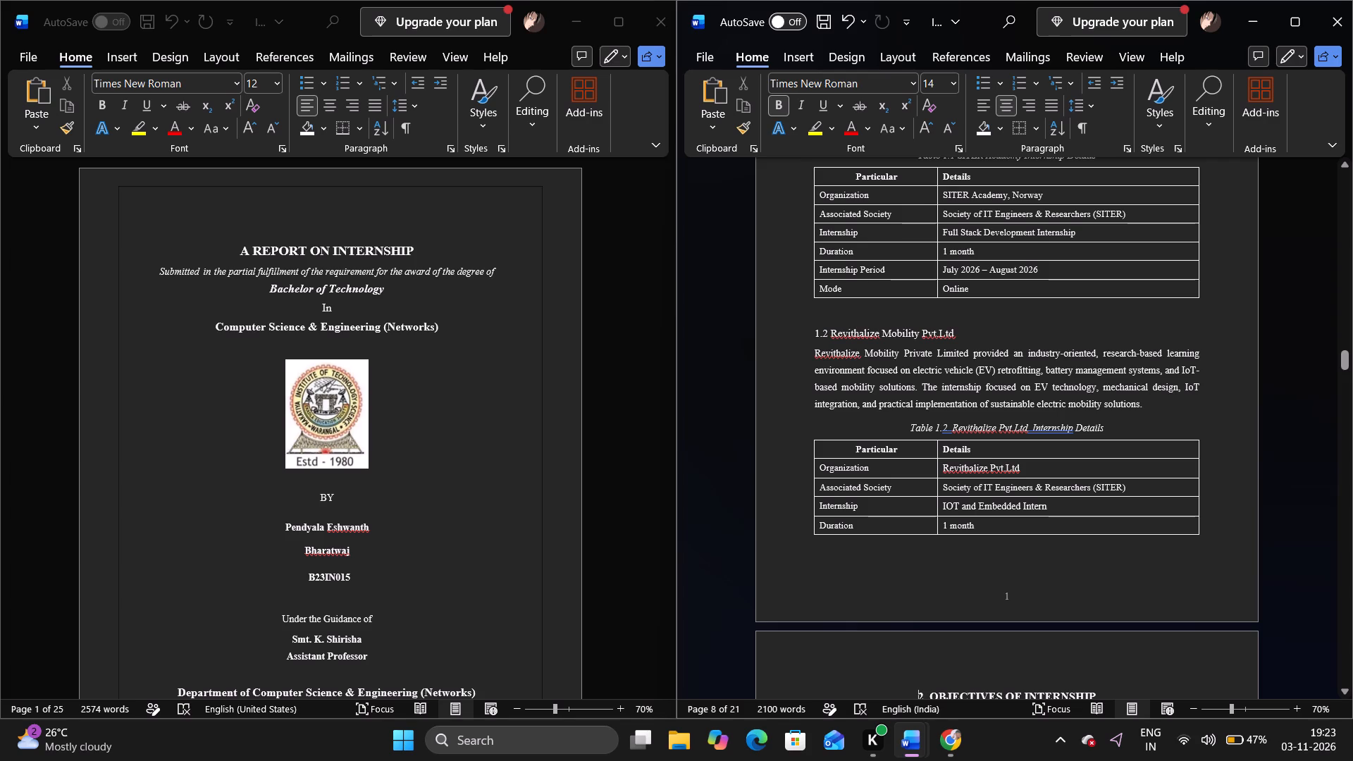
Delete the whole Associated Society row from Table 1.2.
click(1217, 488)
drag(1209, 488, 829, 482)
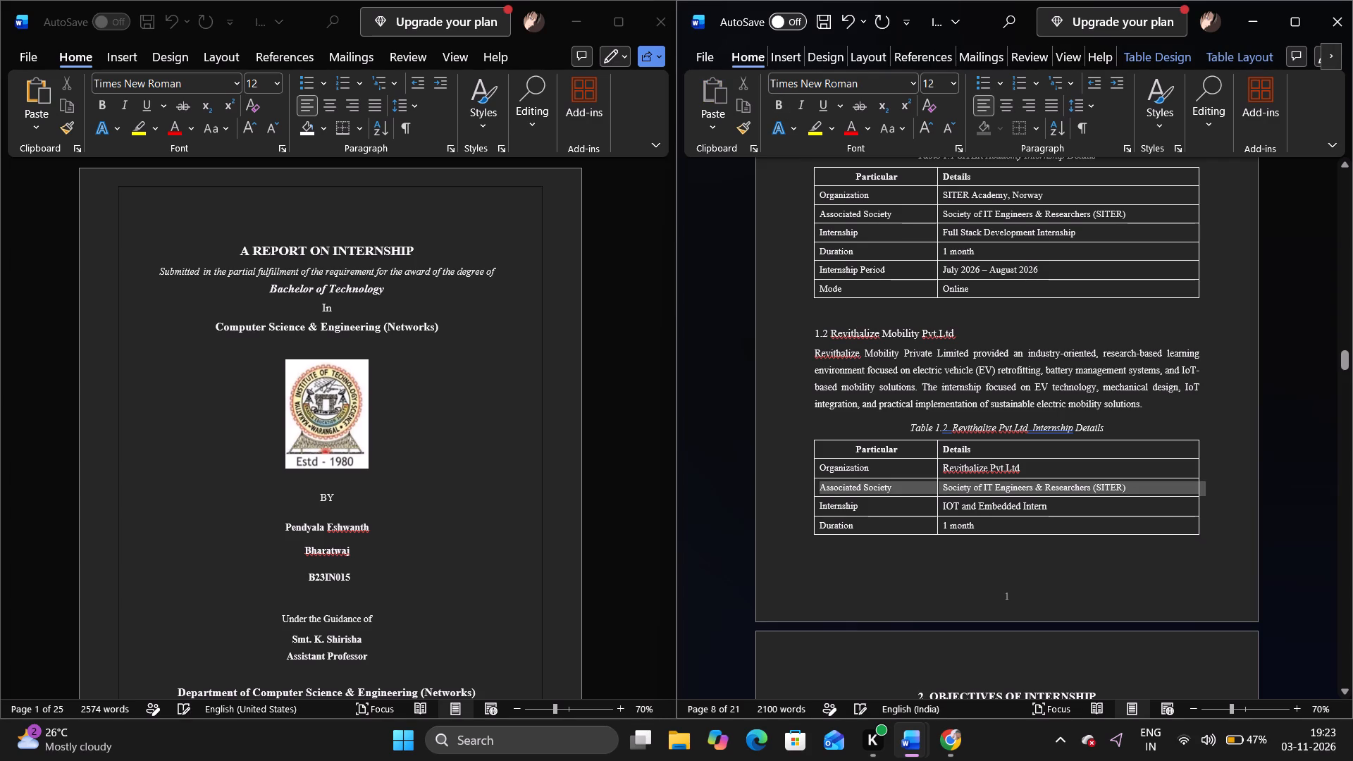
drag(829, 482, 815, 482)
key(BackSpace)
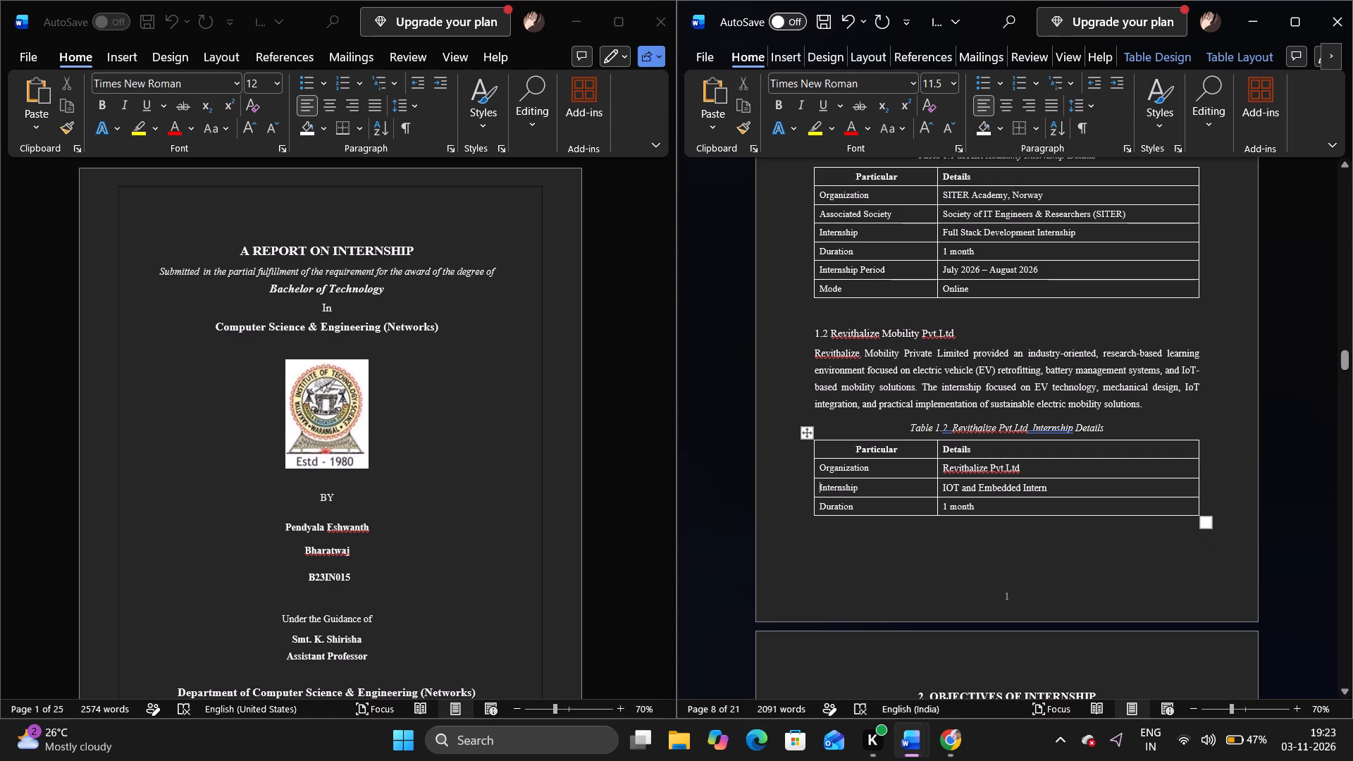
Add a row at the end of Table 1.2 with "Mode" as the particular and "Offline" as its detail.
click(805, 518)
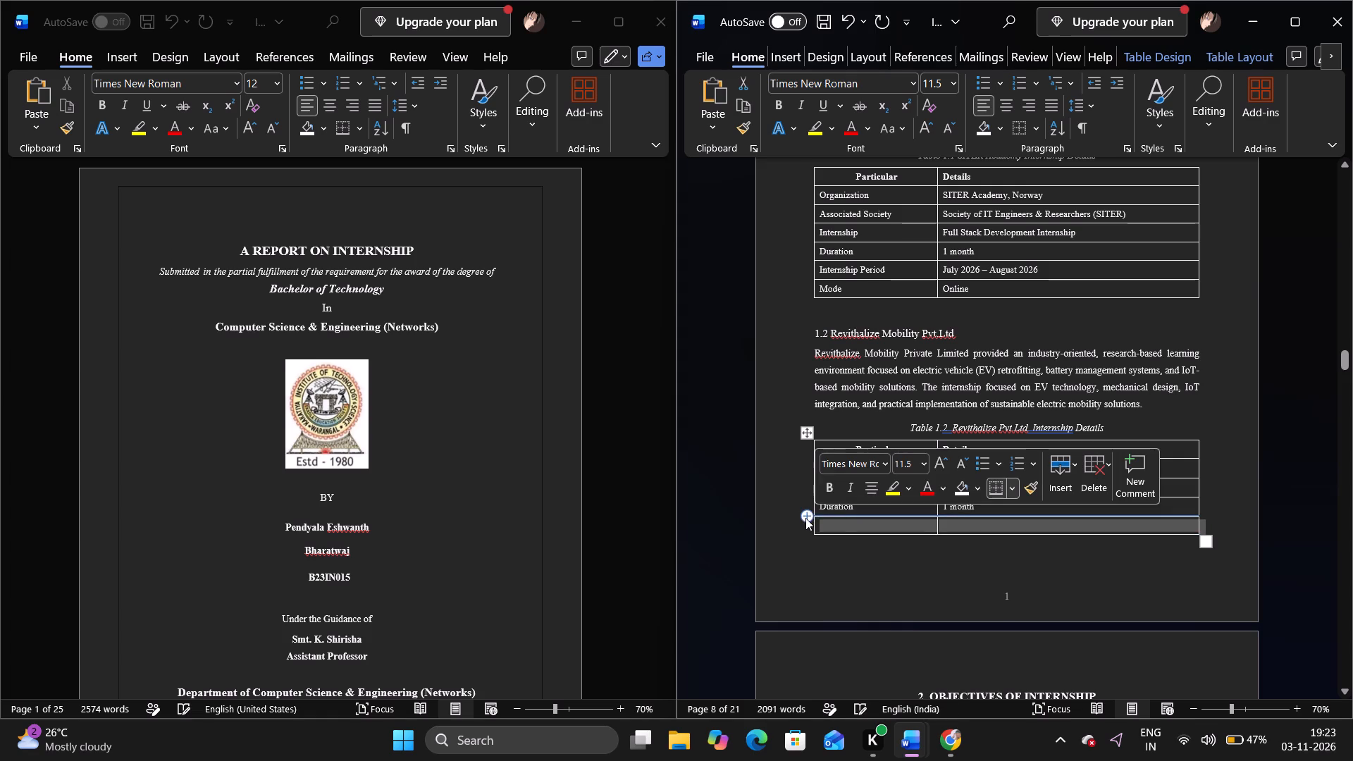
click(848, 526)
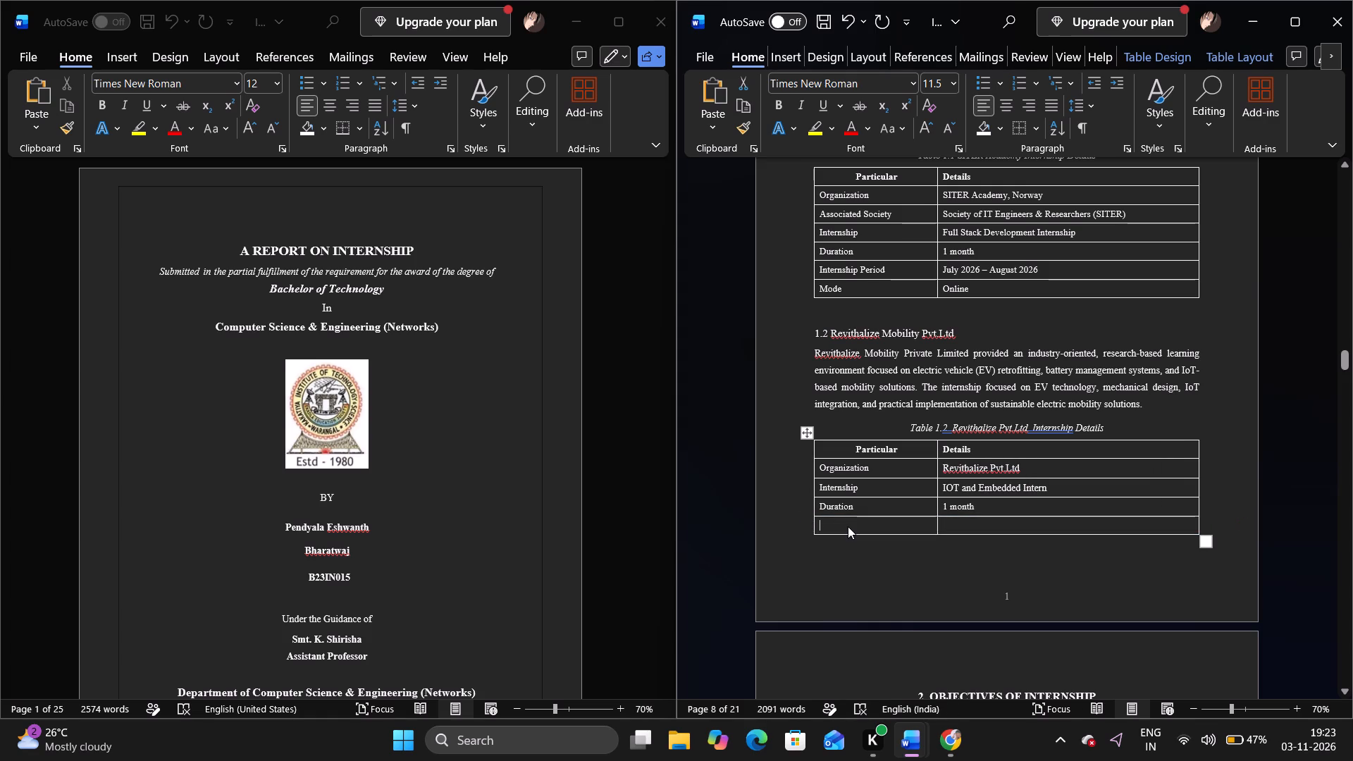
text(m-)
key(BackSpace)
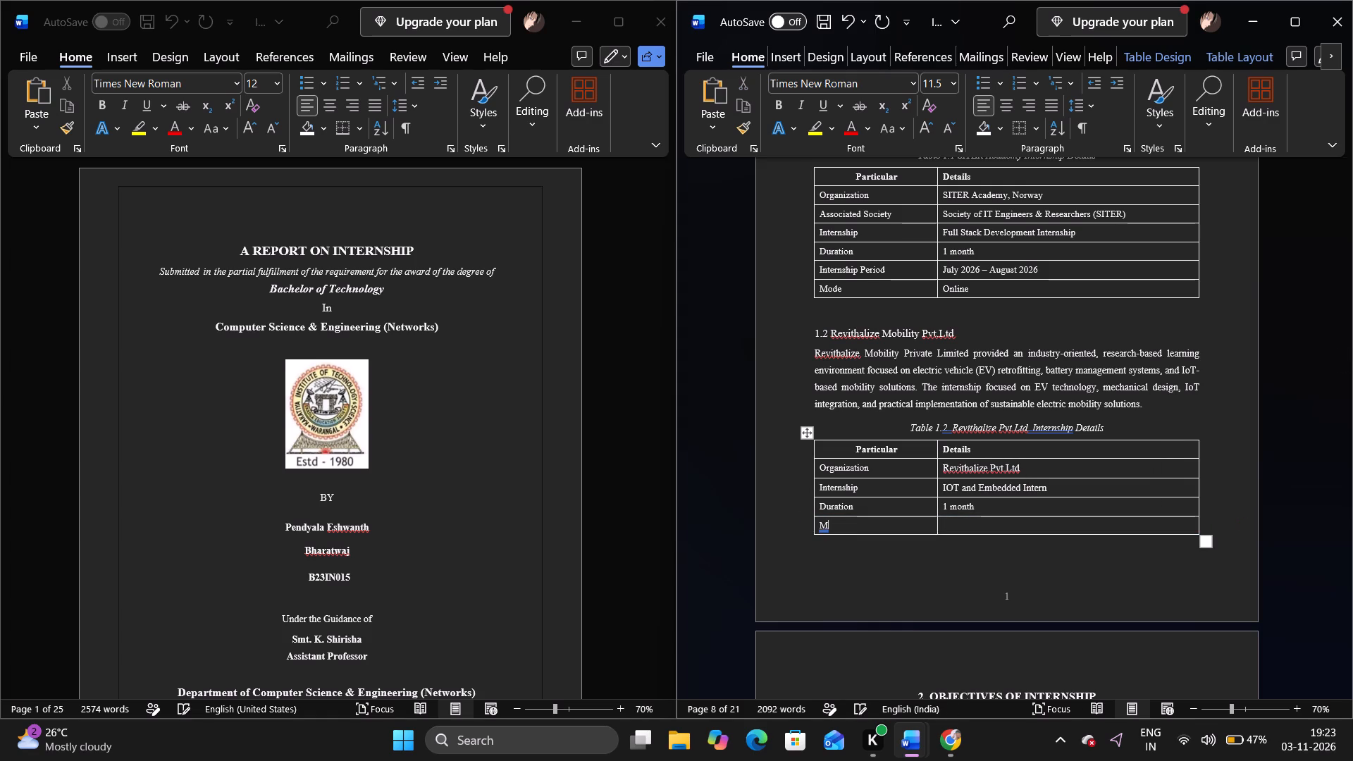
text(ode)
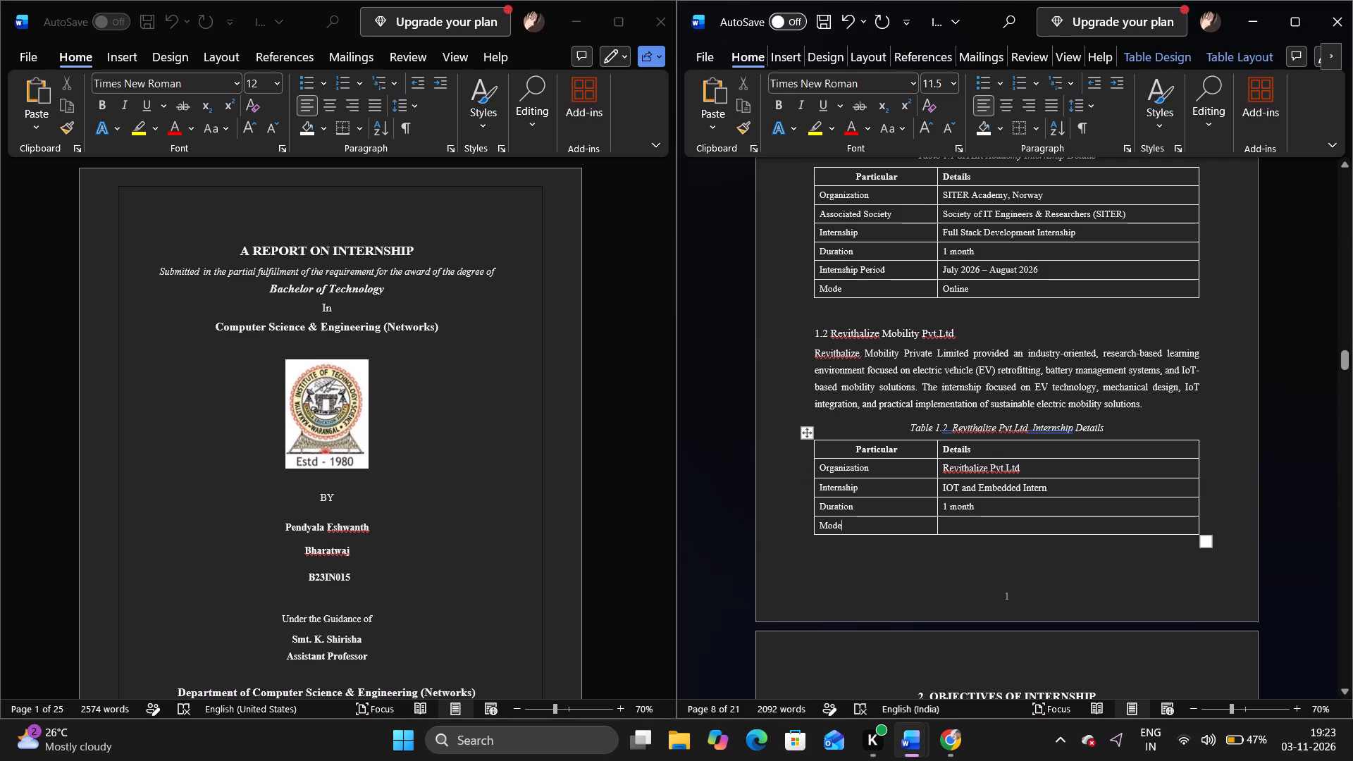
click(965, 524)
text(Offline)
key(Return)
key(BackSpace)
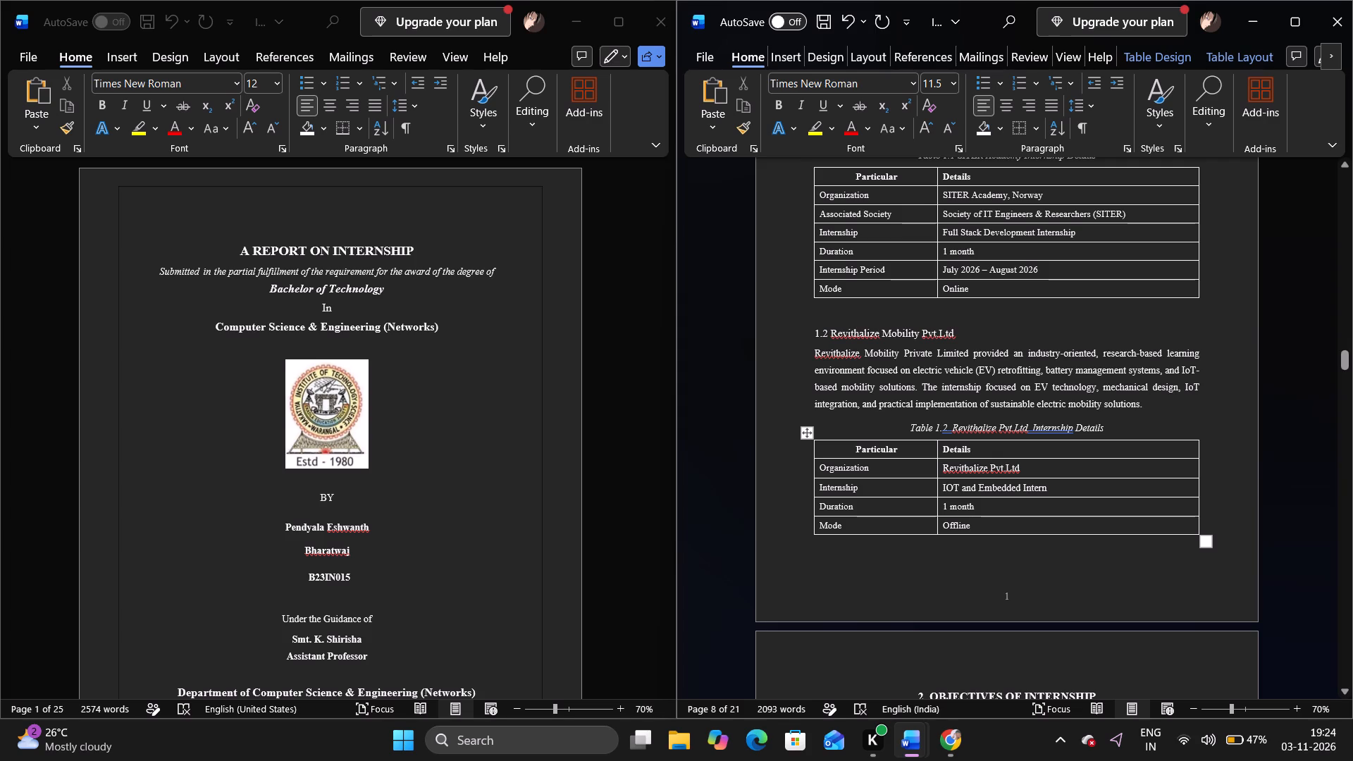
key(shift+parenleft)
key(BackSpace)
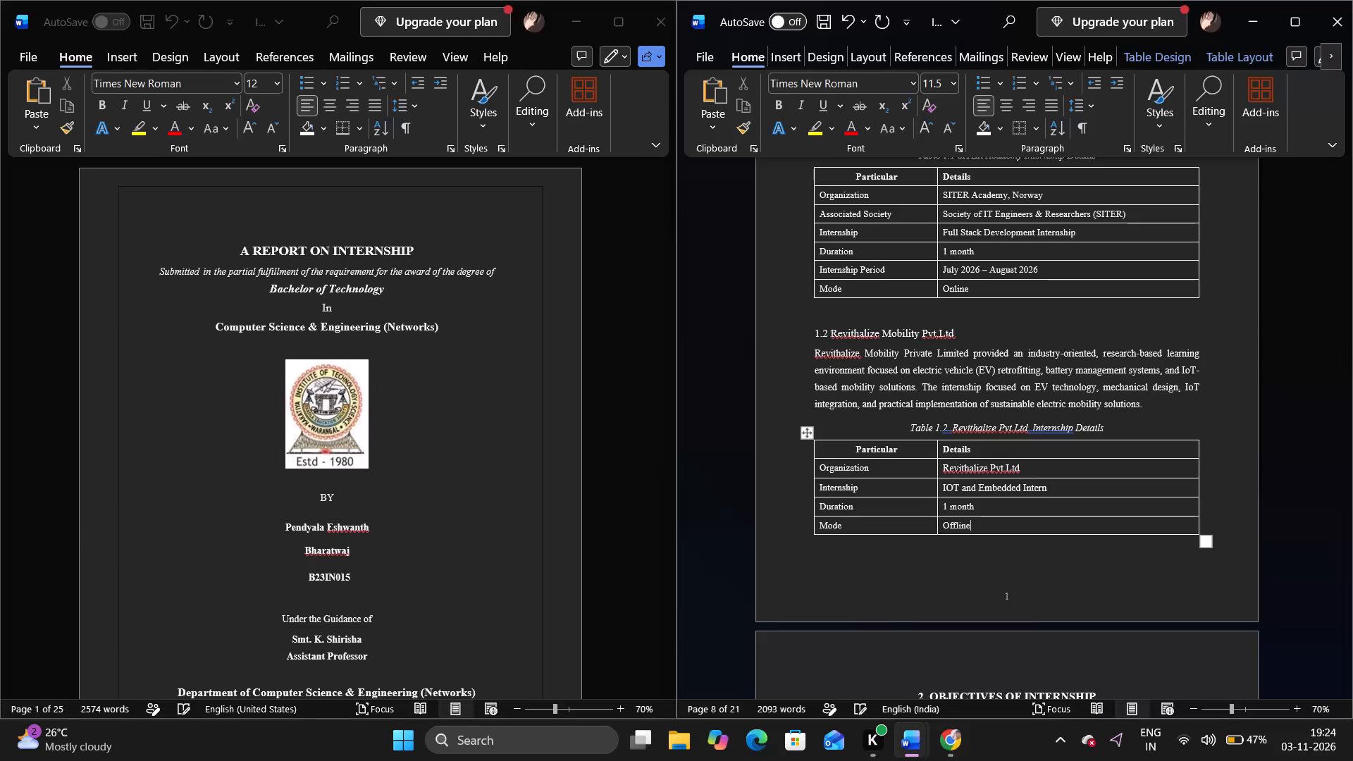
Review the report from section 2, Objectives of Internship, through section 4, Technologies Used, for Revithalize coverage.
click(902, 647)
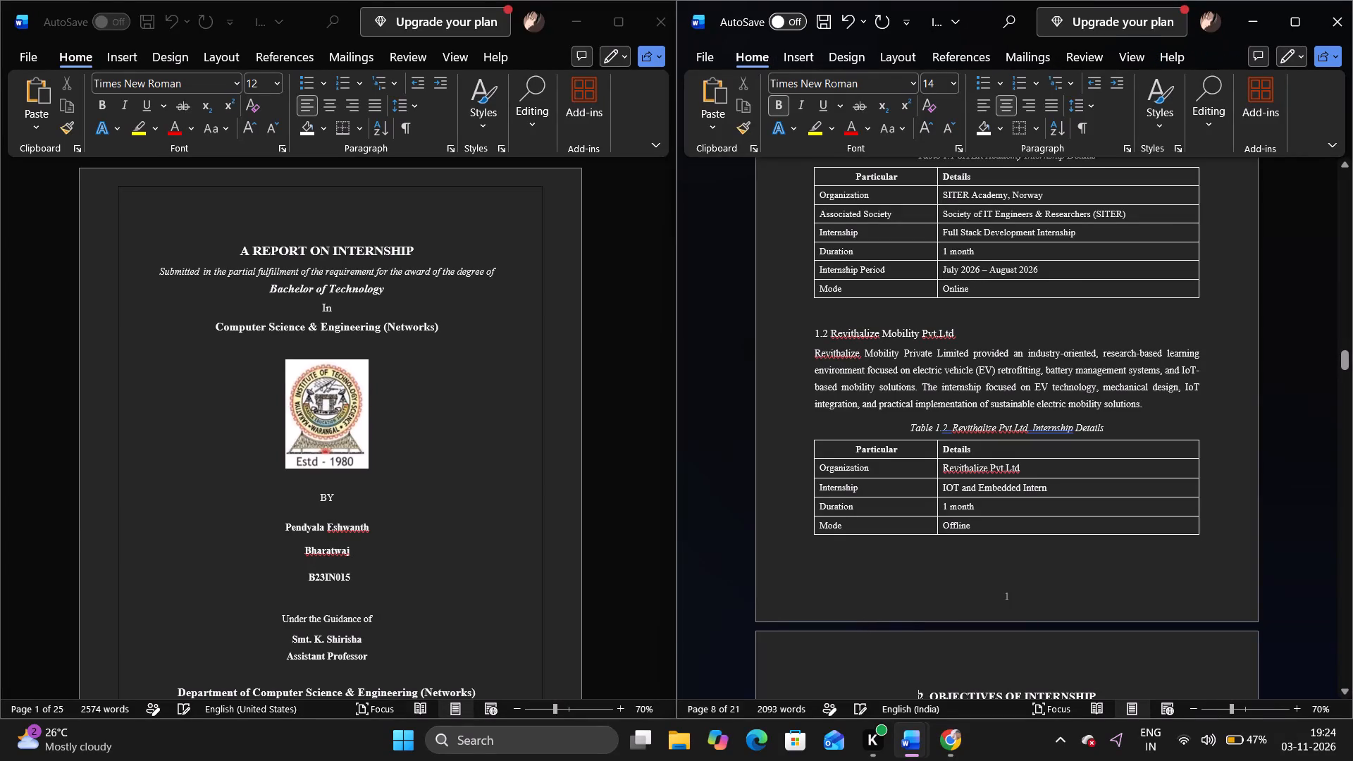
scroll(893, 559, down, 8)
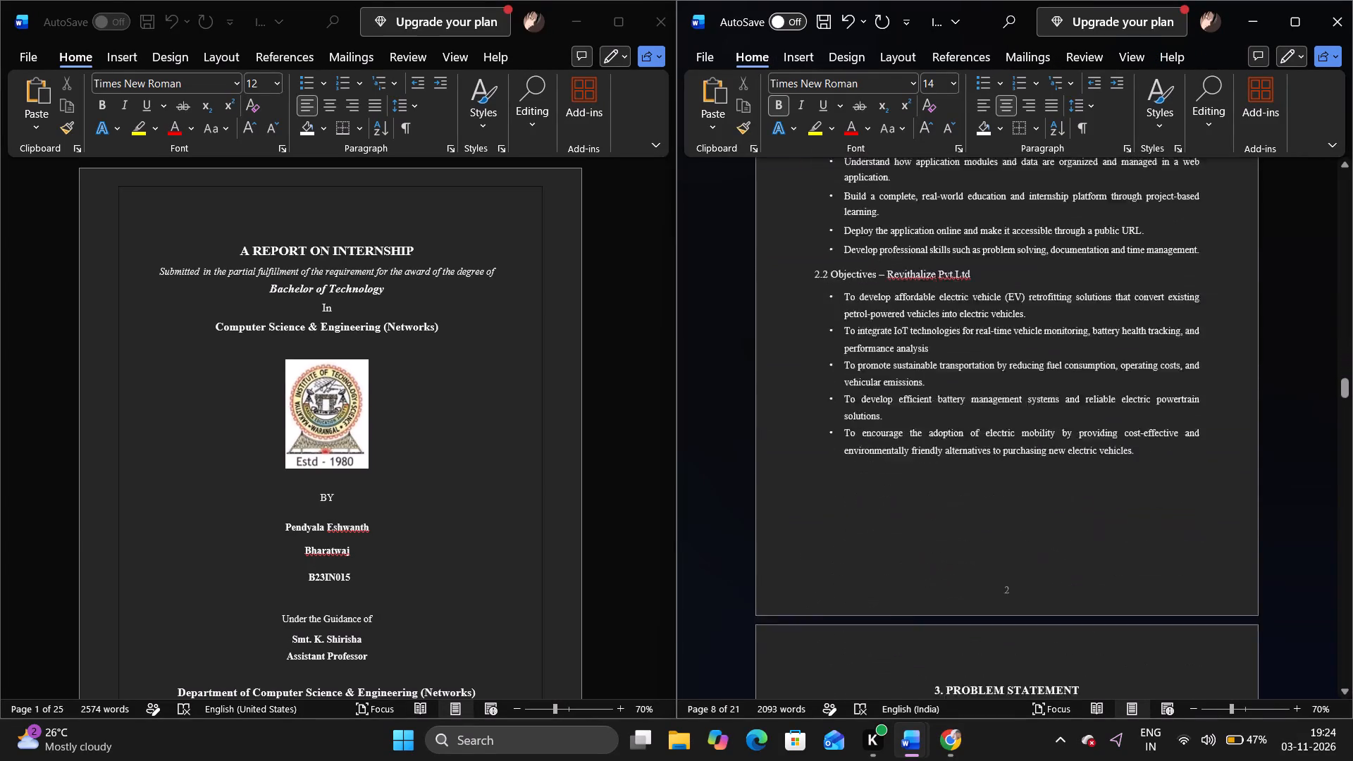
scroll(893, 559, down, 9)
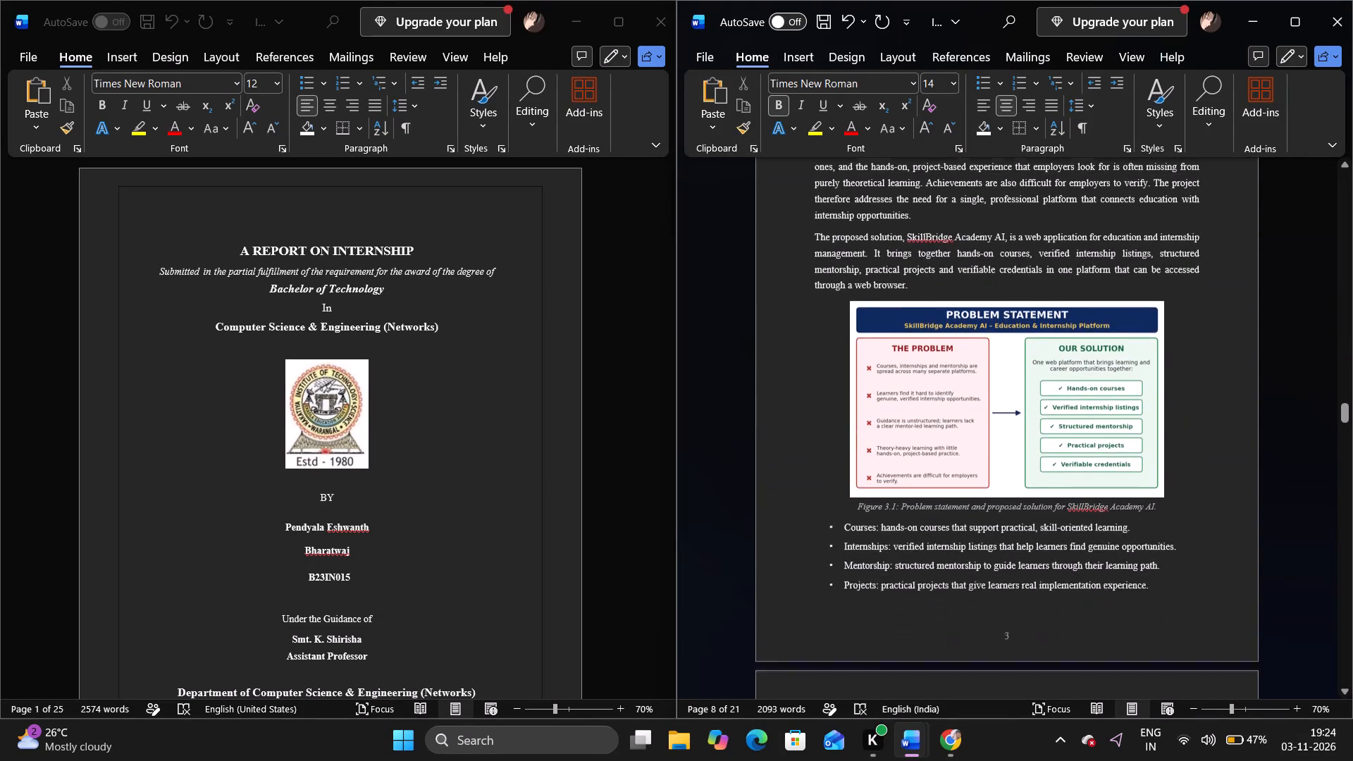
scroll(893, 559, down, 8)
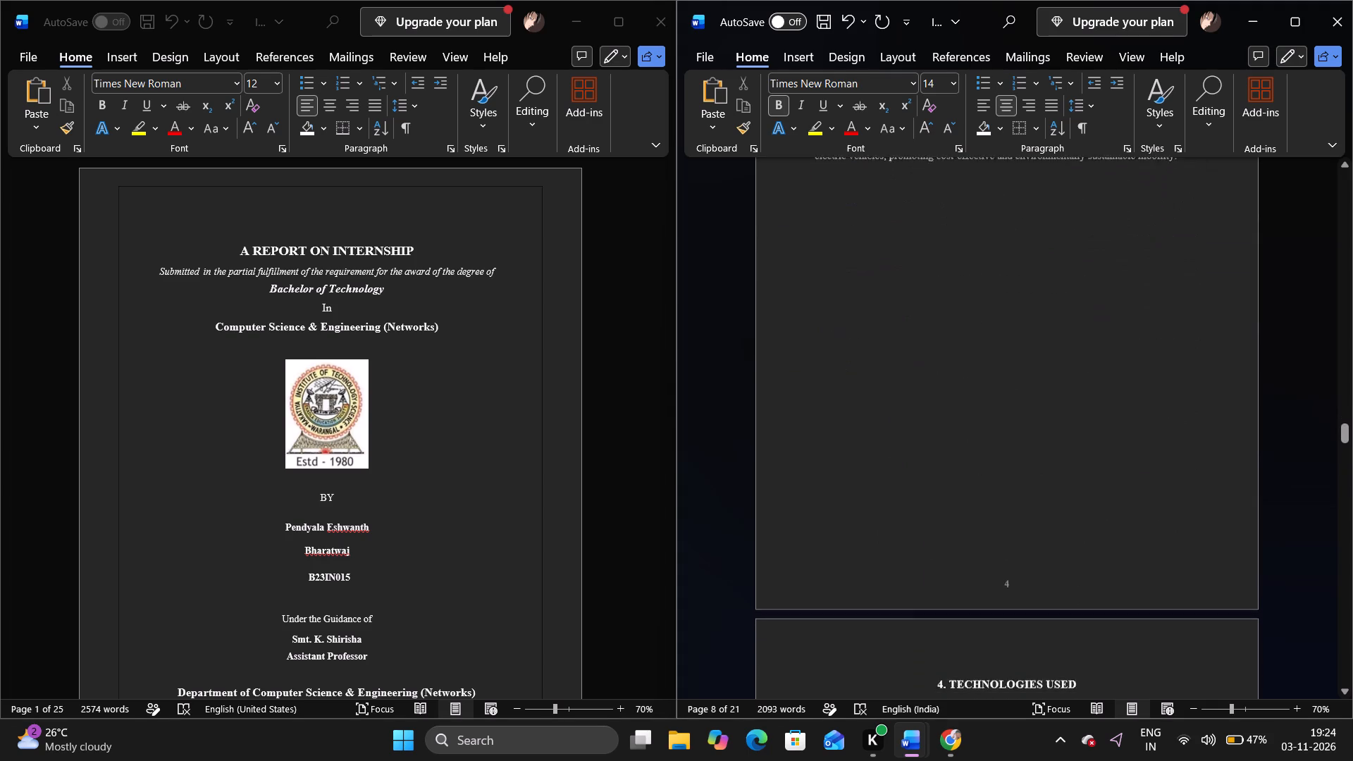
scroll(893, 559, down, 6)
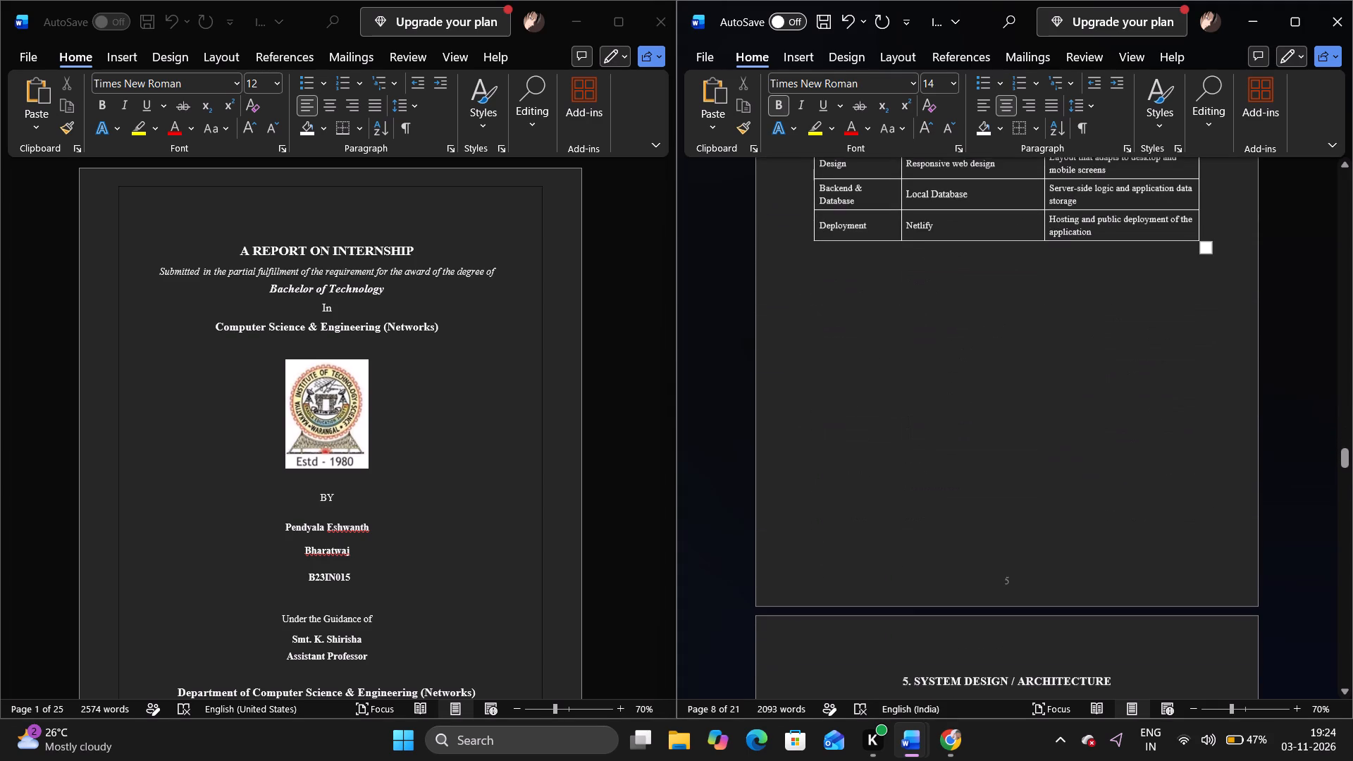
scroll(893, 559, up, 1)
click(884, 471)
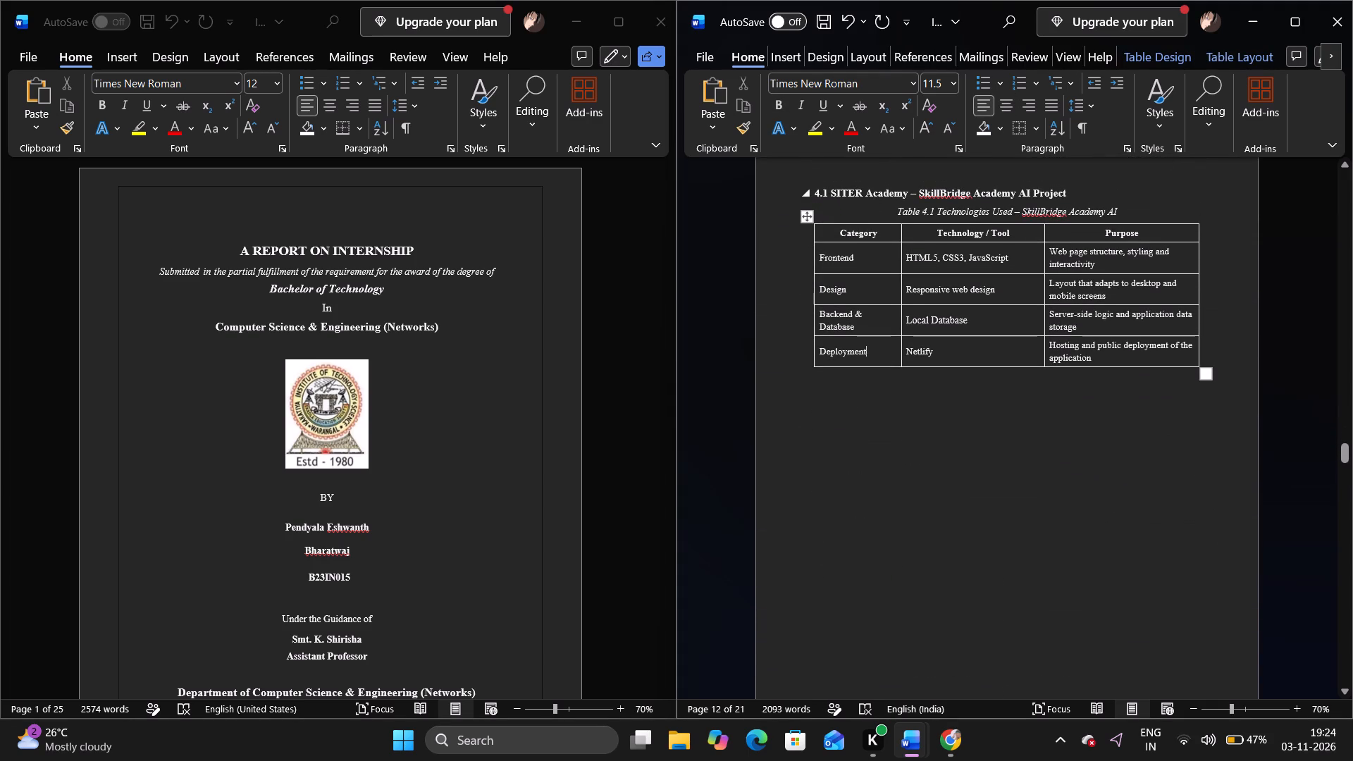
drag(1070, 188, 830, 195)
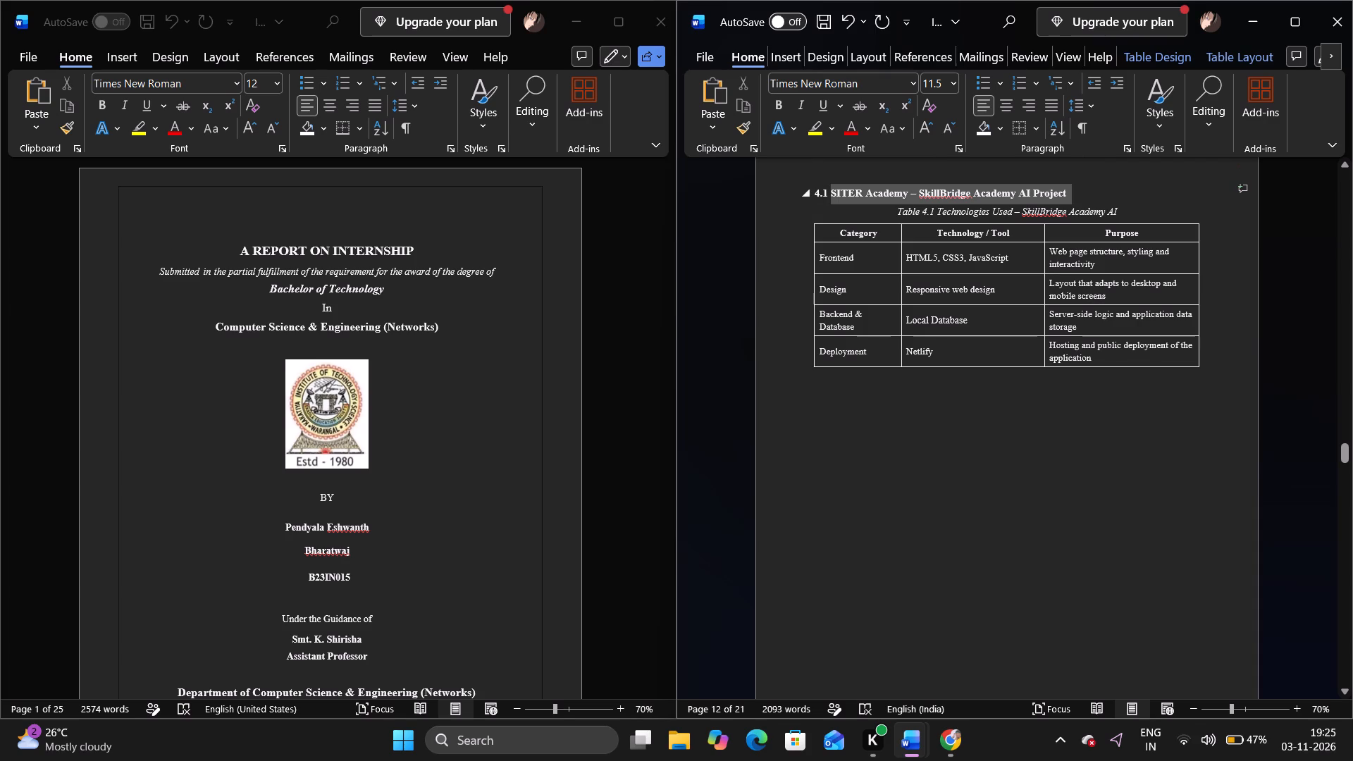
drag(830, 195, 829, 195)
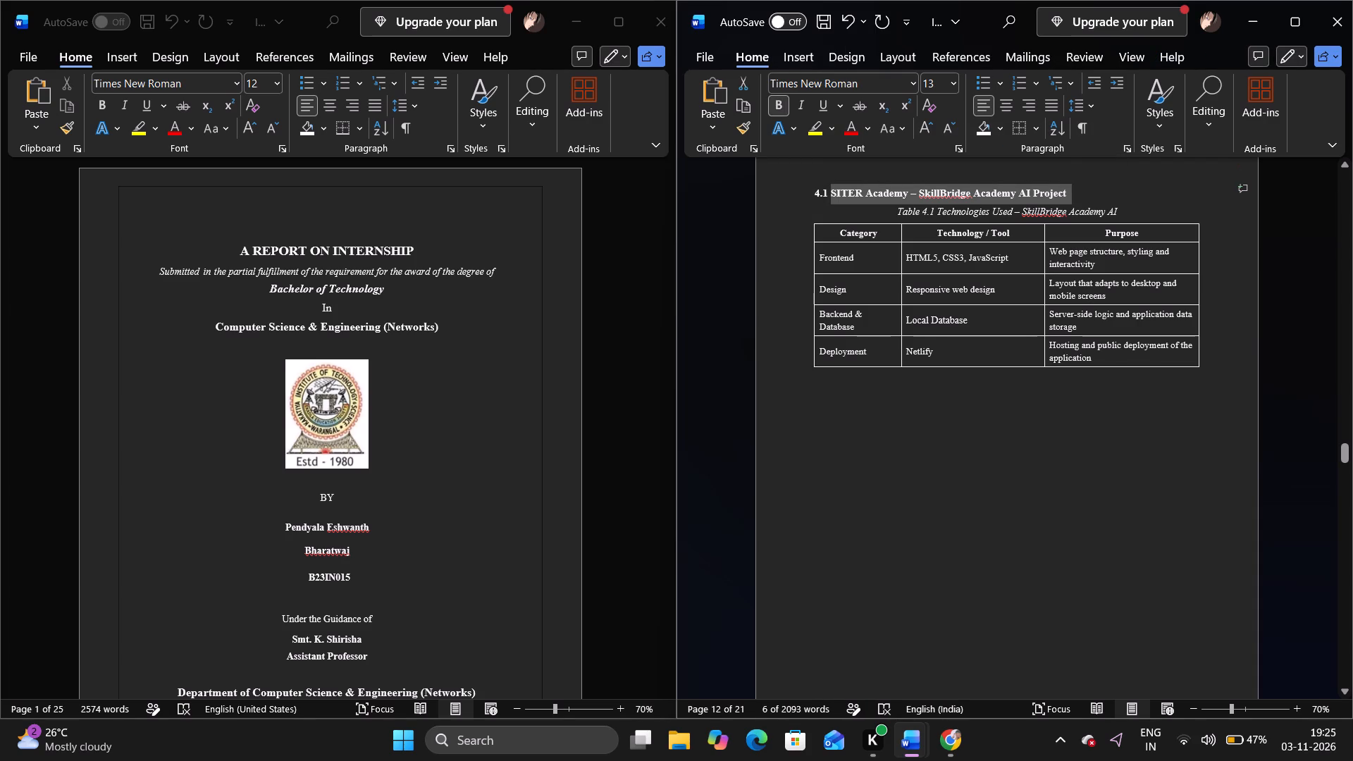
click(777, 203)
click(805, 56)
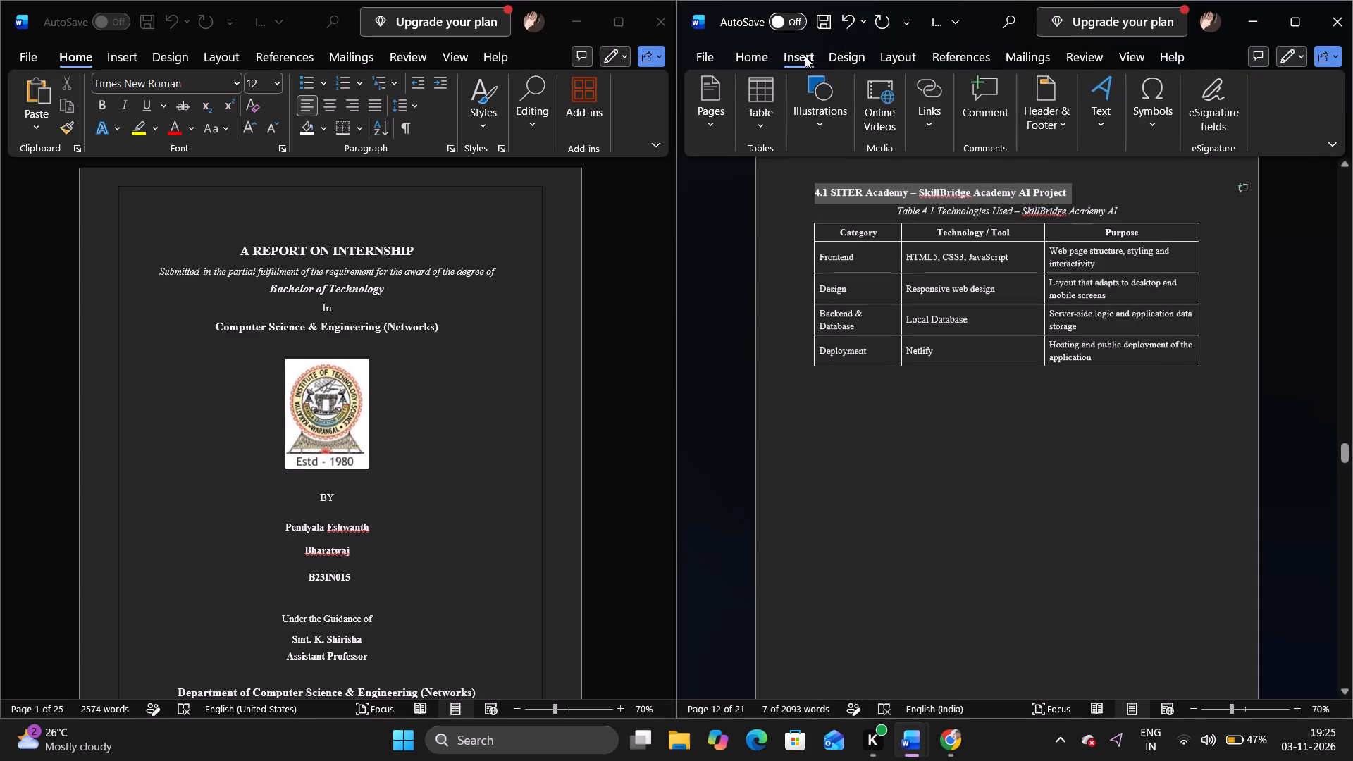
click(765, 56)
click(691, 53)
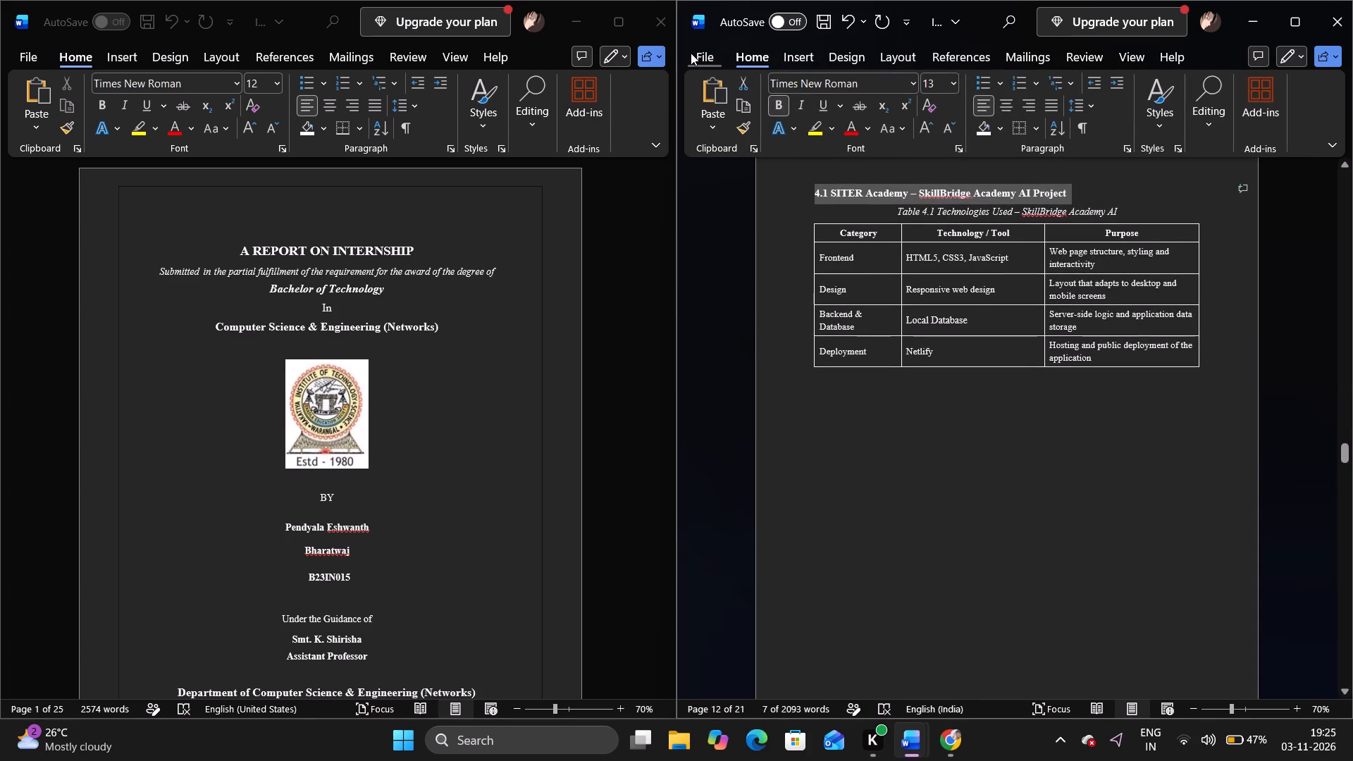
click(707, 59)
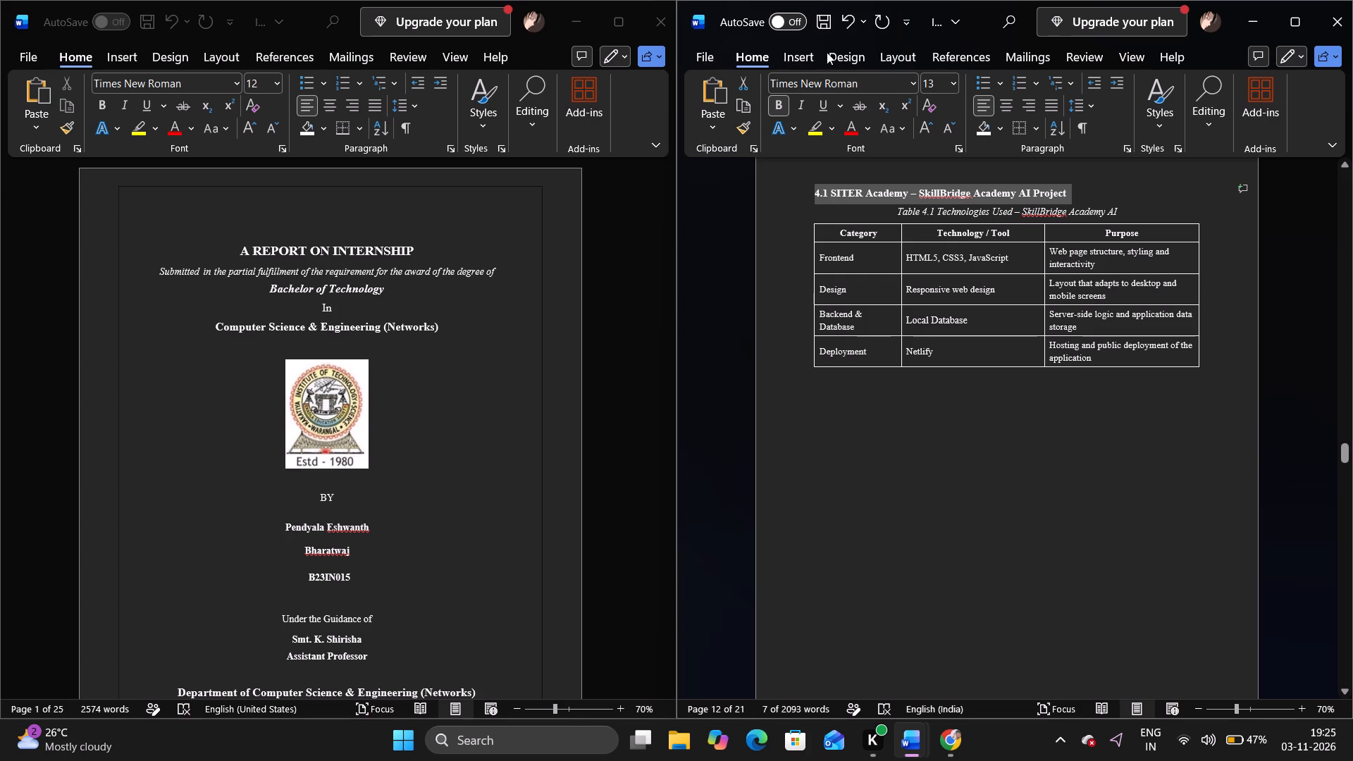
Re-examine section 3, Problem Statement, including its 3.2 Revithalize subsection, against the start of section 4.
scroll(970, 347, up, 7)
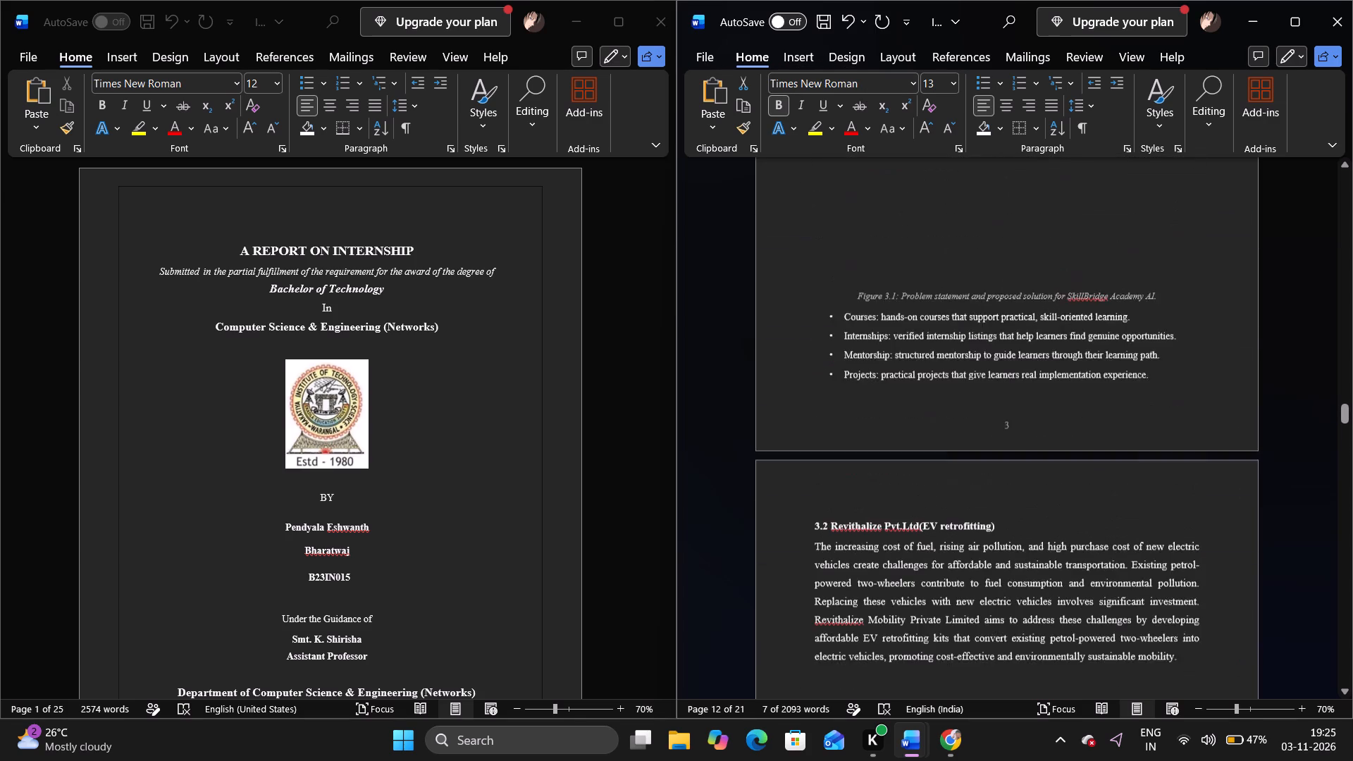
scroll(970, 347, down, 6)
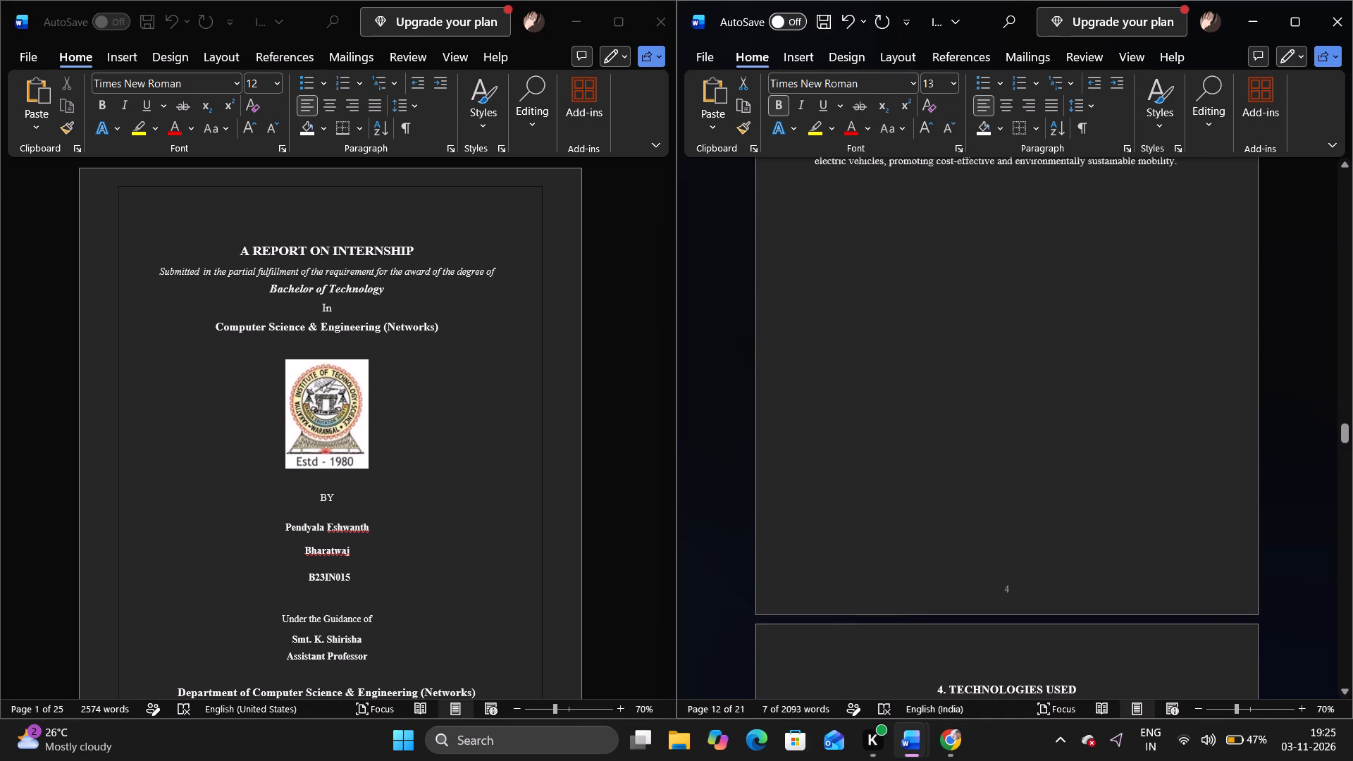
scroll(970, 347, up, 7)
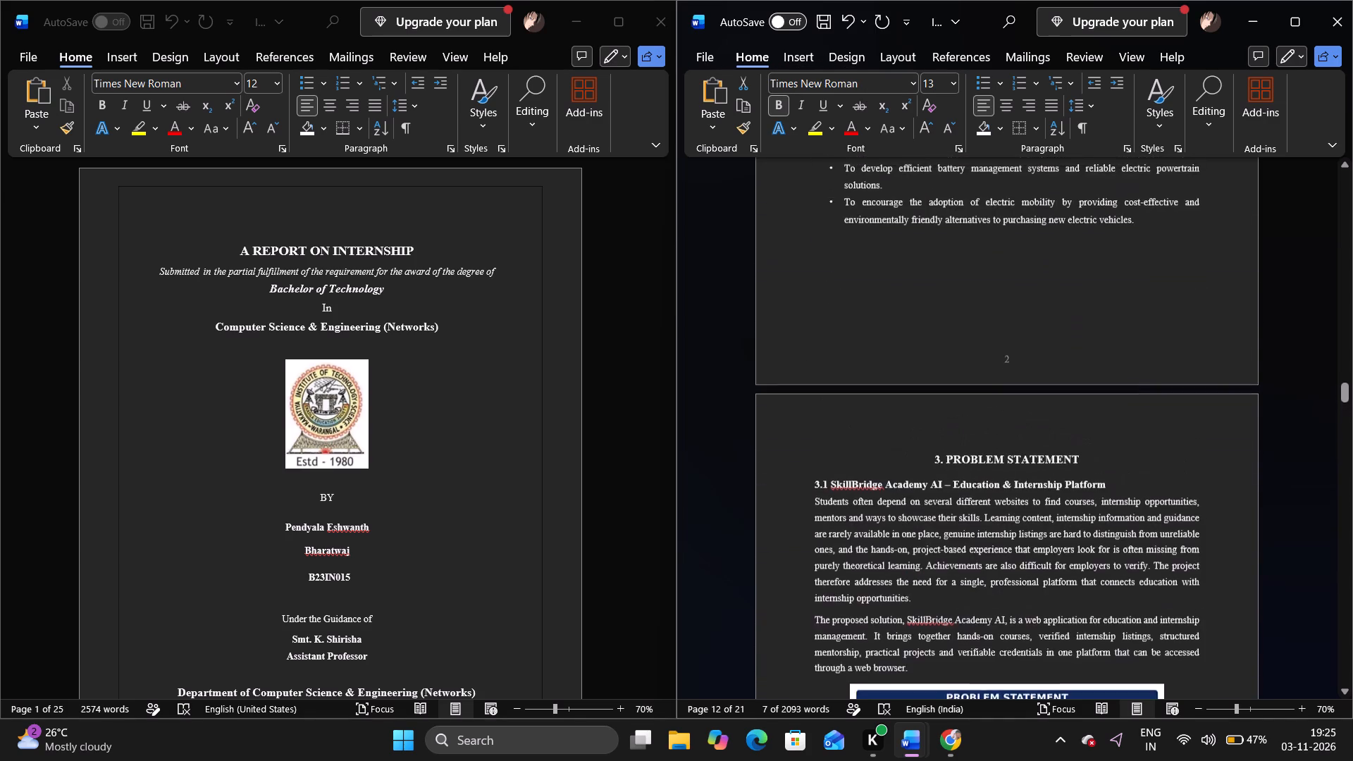
scroll(970, 347, up, 3)
scroll(970, 347, down, 5)
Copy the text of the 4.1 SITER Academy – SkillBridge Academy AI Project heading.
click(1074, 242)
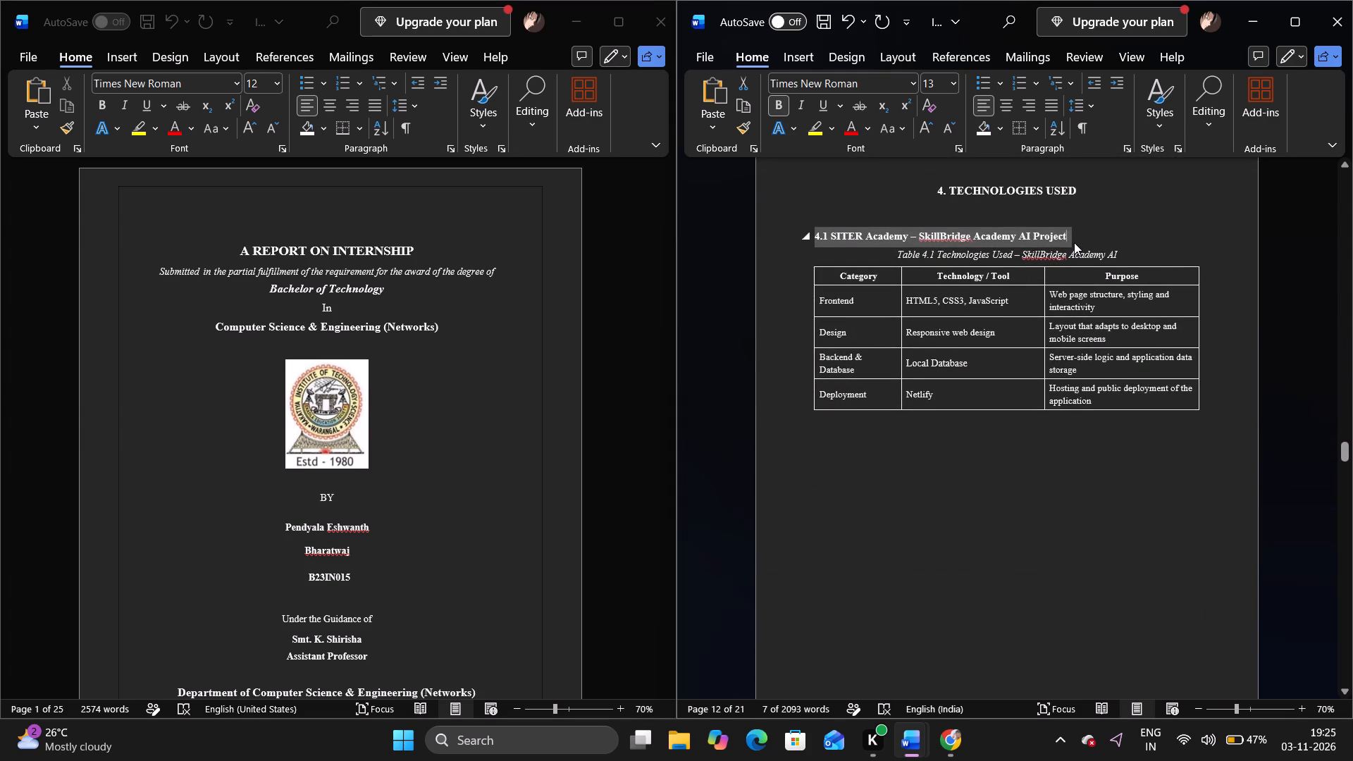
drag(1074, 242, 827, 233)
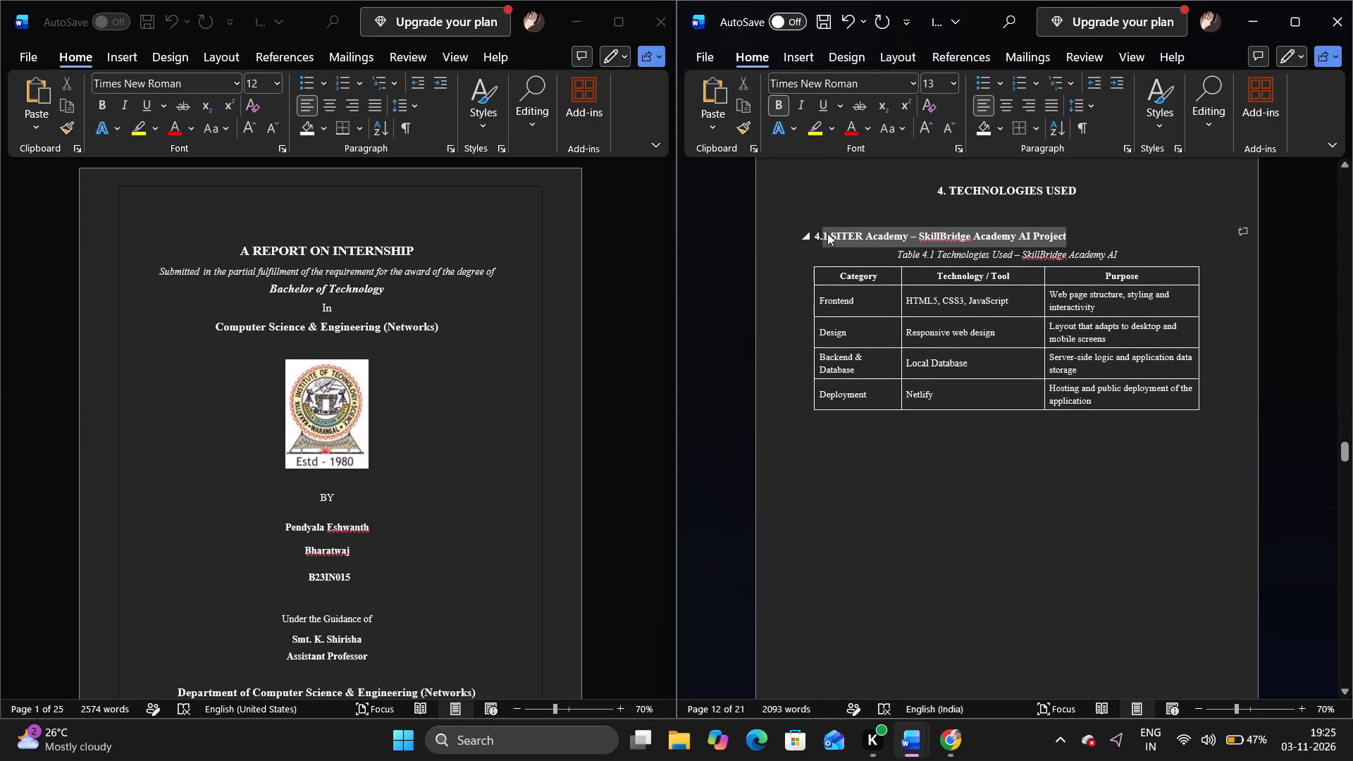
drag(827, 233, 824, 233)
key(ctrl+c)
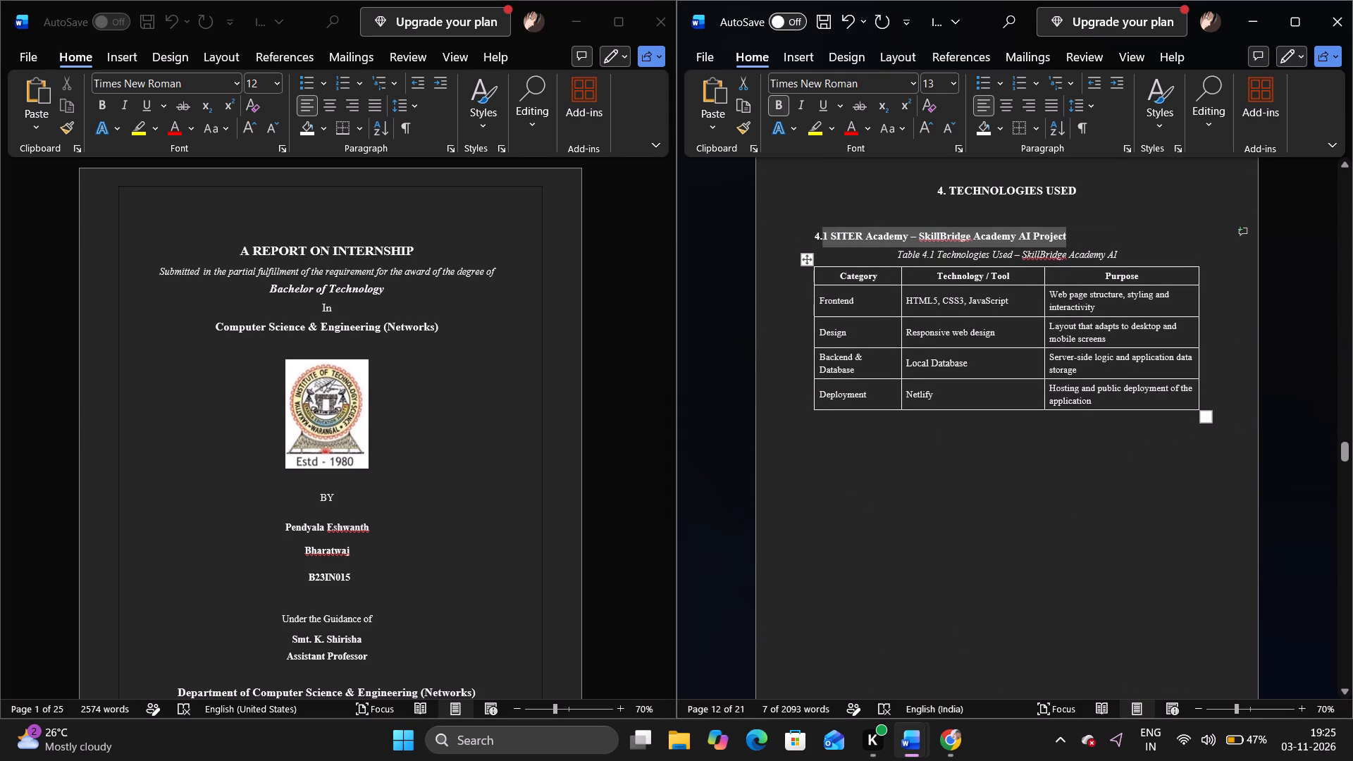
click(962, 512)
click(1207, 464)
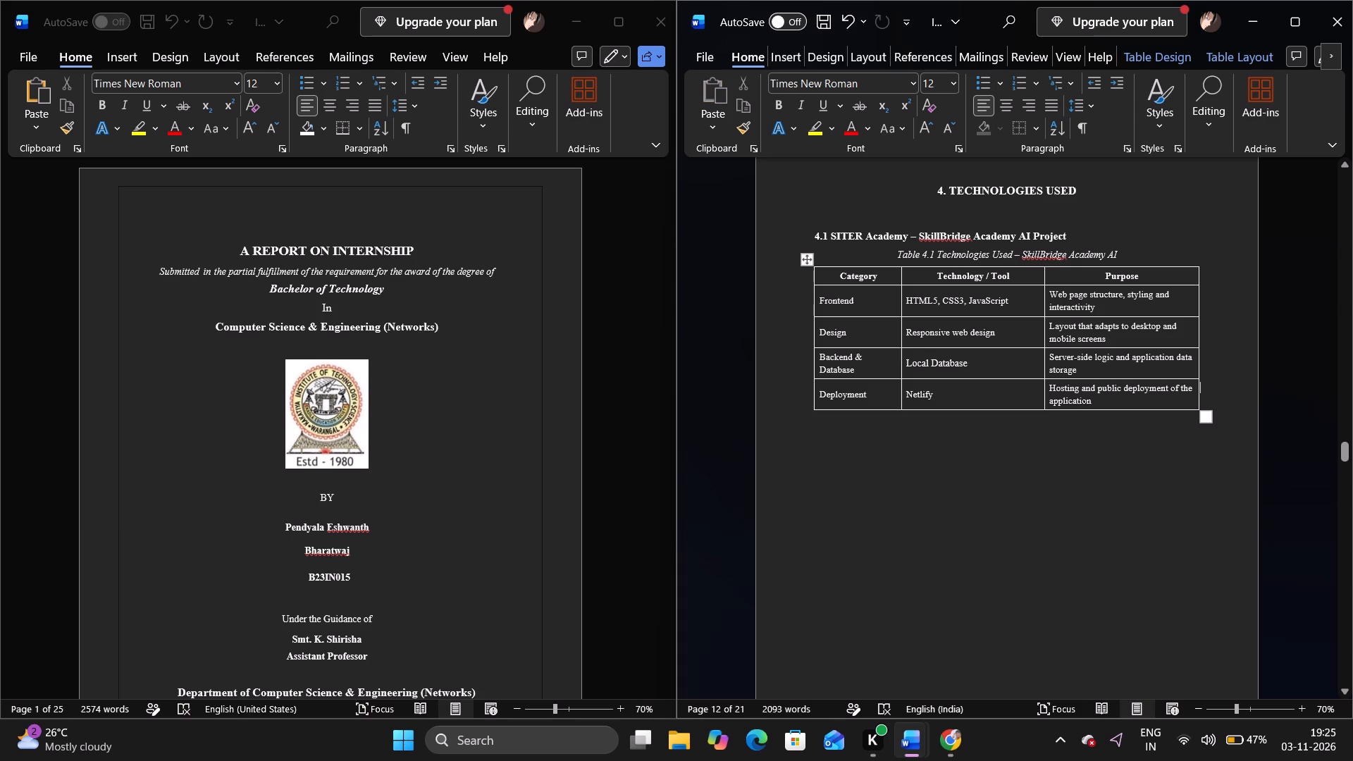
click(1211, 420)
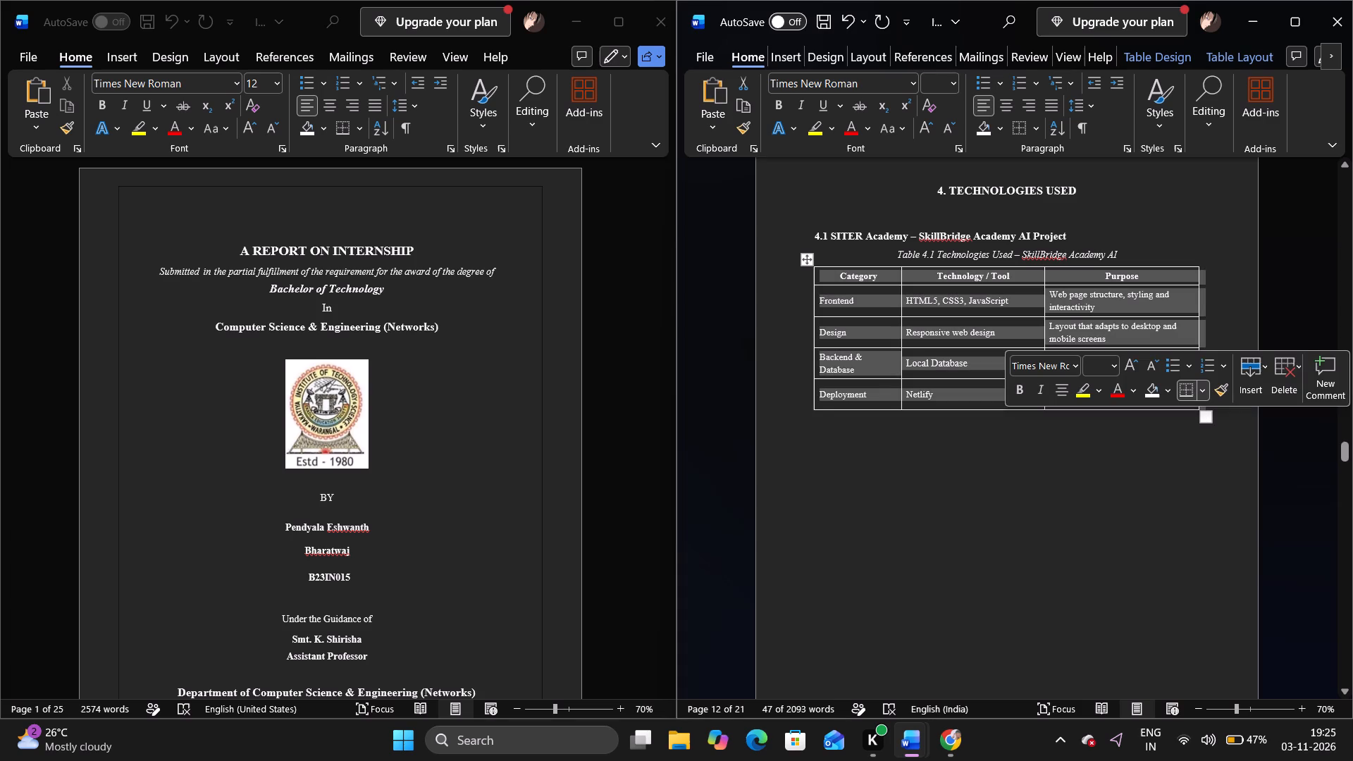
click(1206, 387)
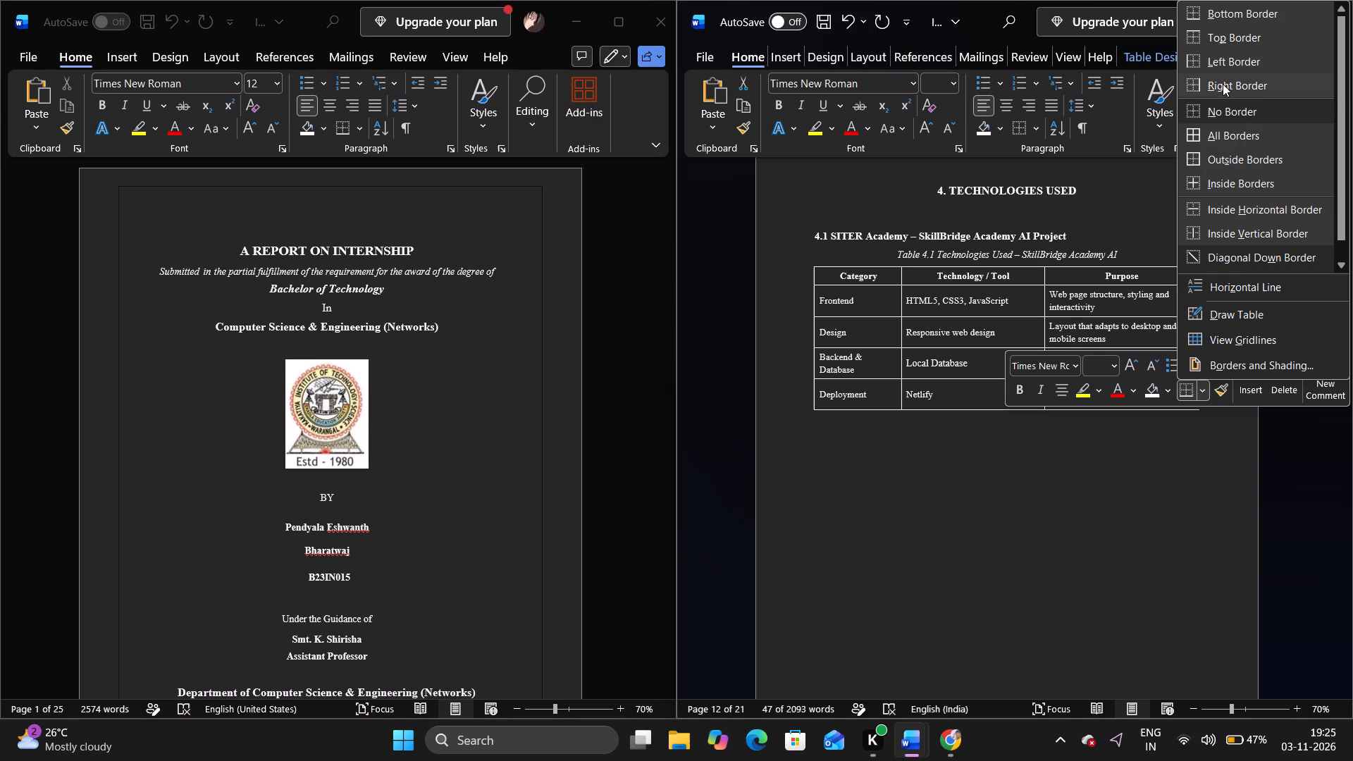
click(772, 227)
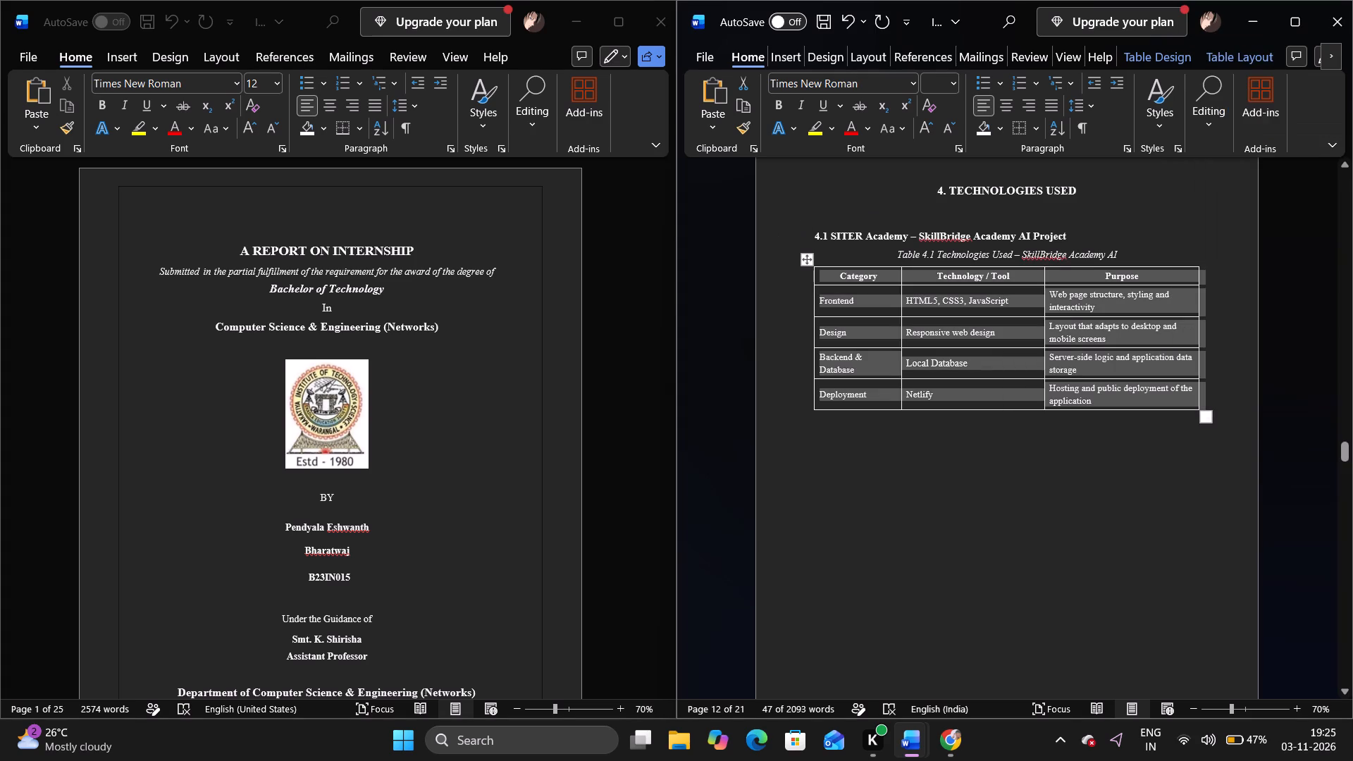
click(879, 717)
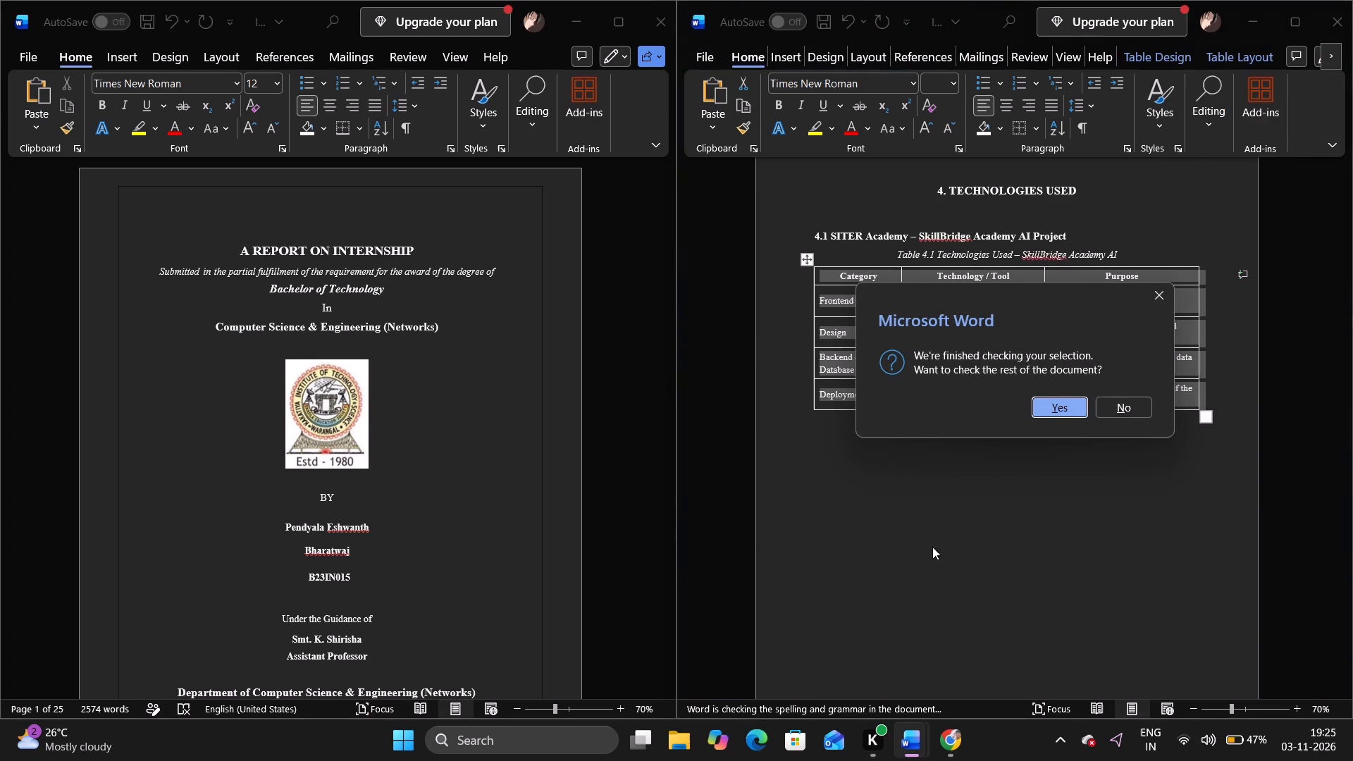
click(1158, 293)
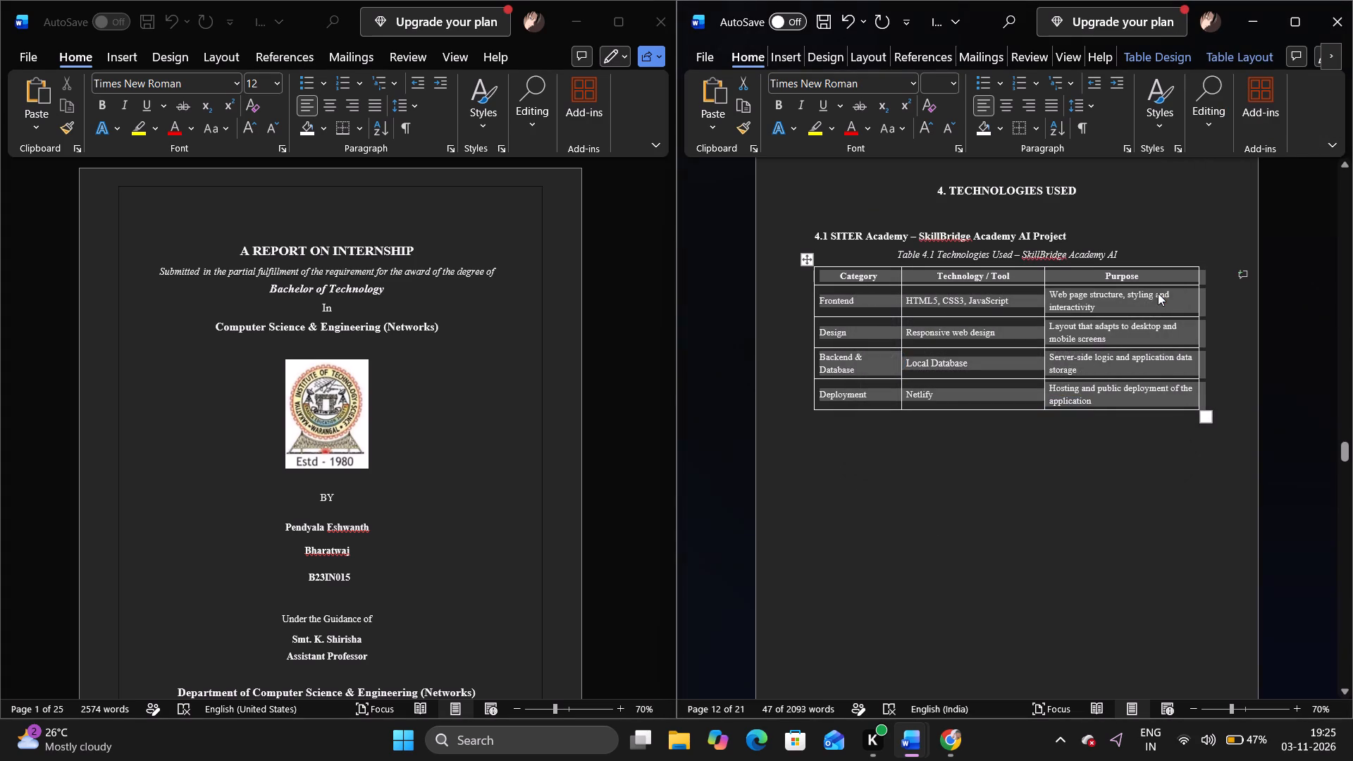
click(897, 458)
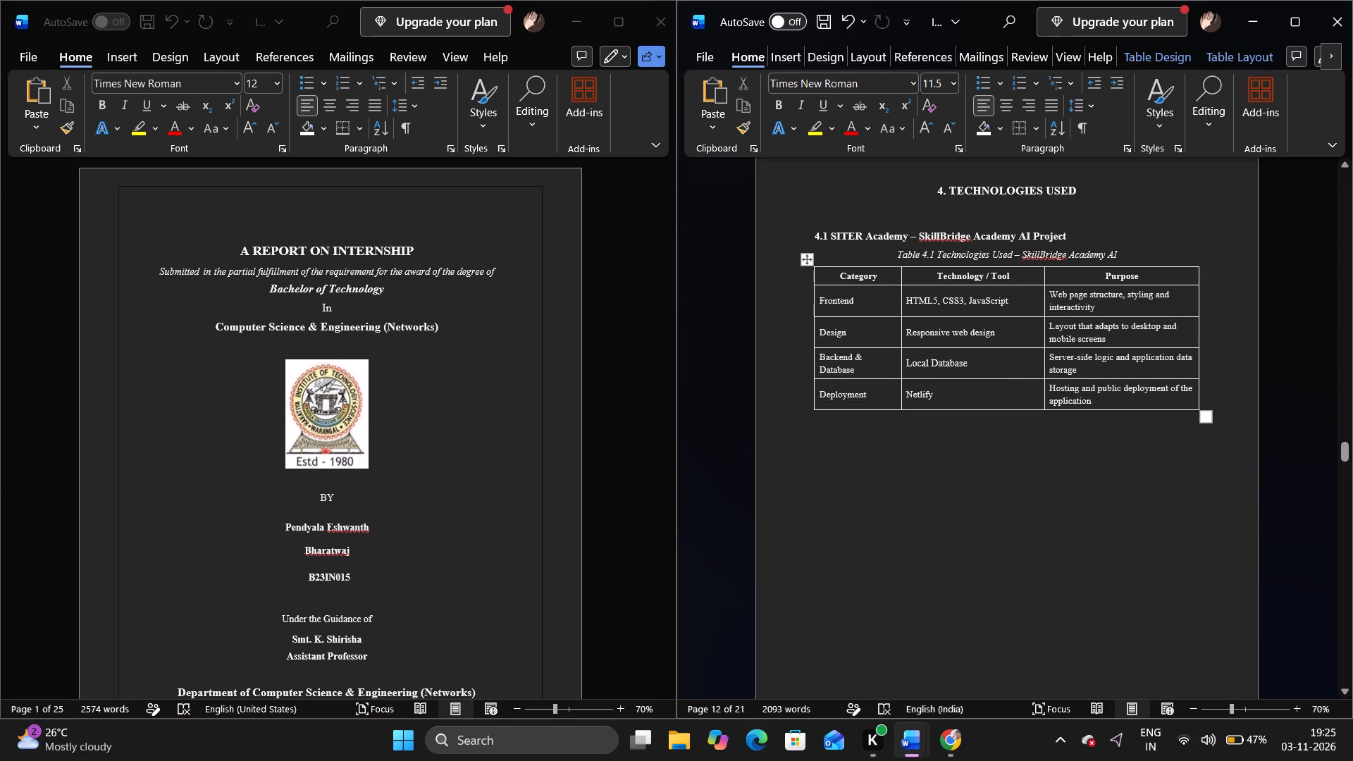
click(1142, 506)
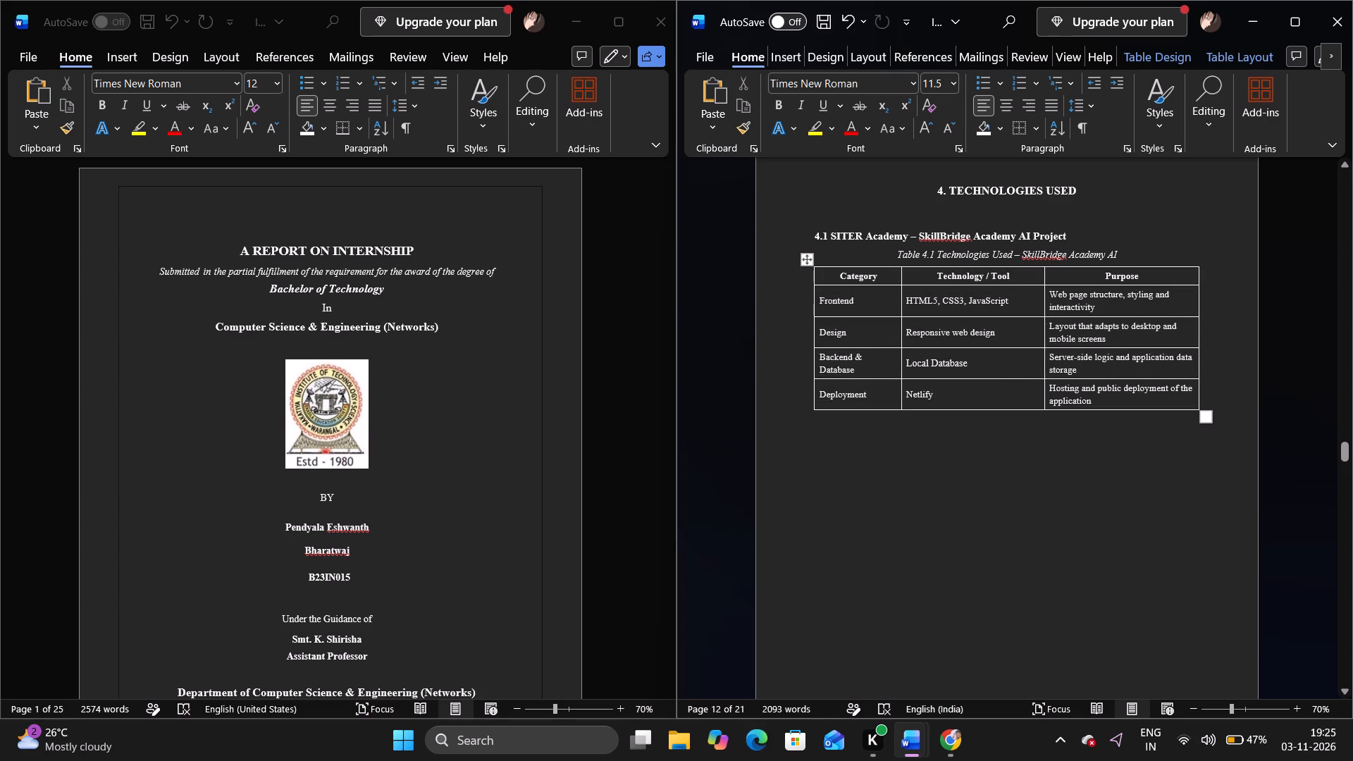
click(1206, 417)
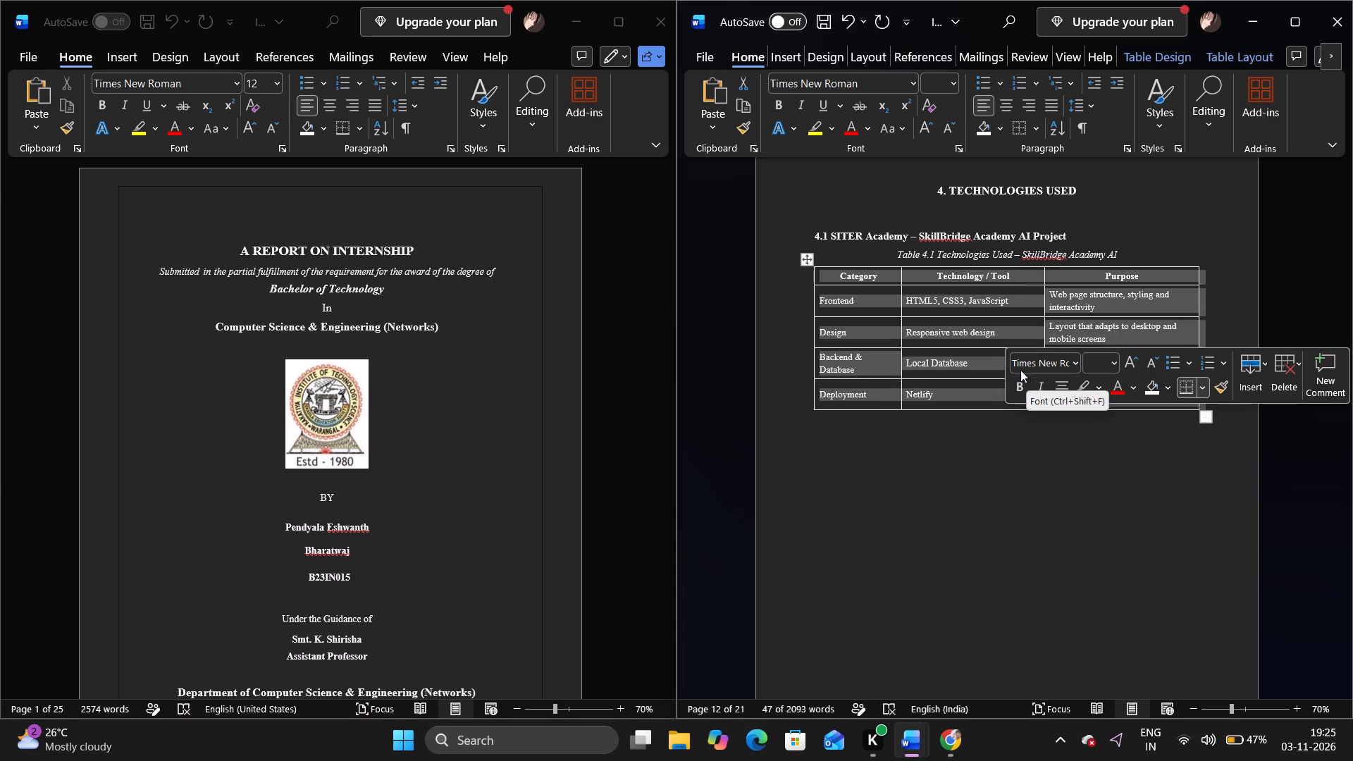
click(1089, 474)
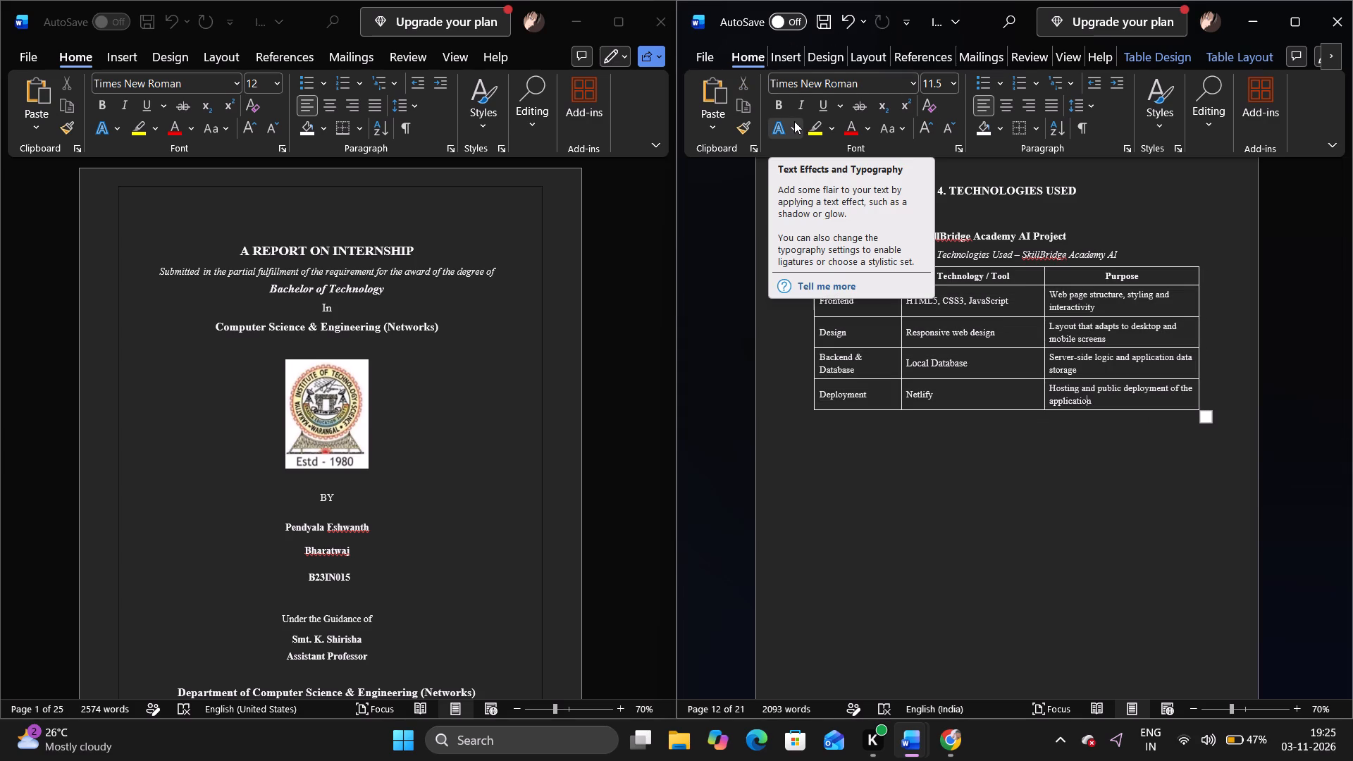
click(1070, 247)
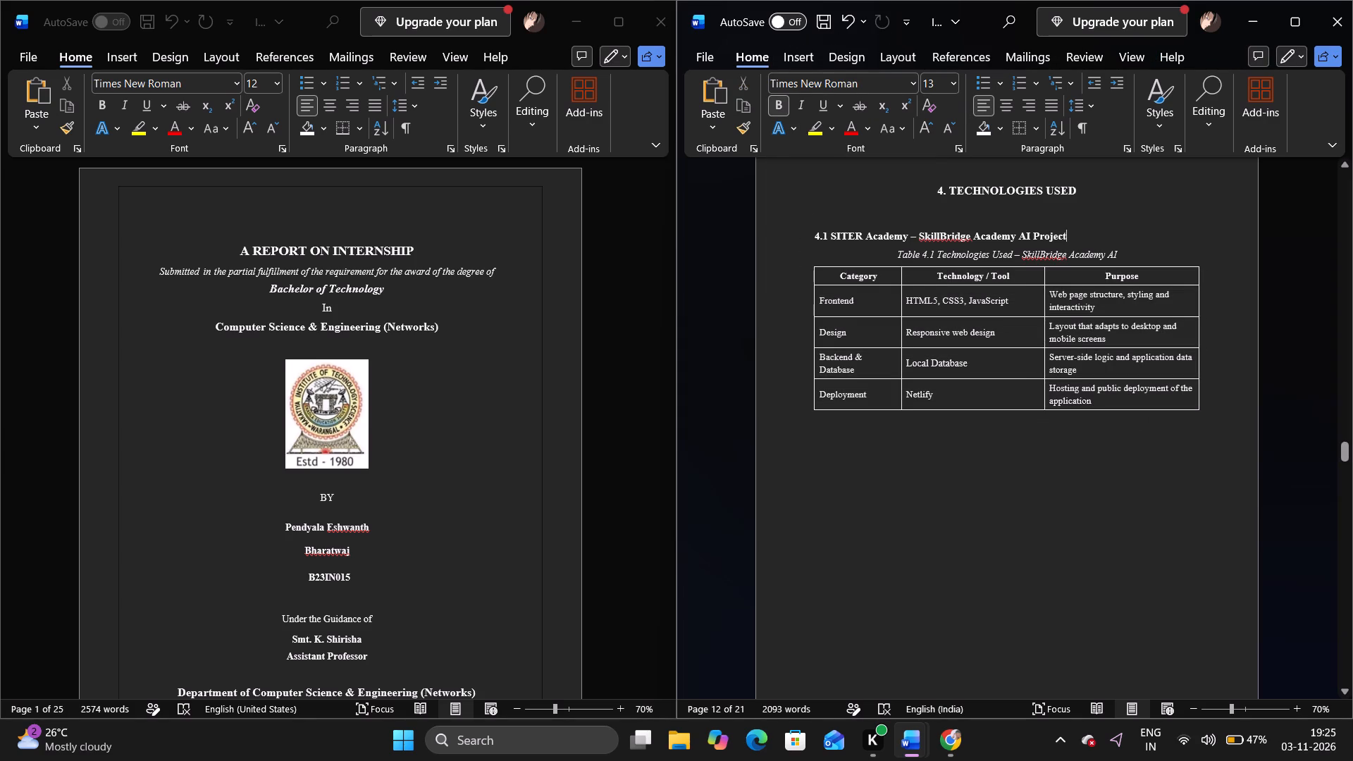
drag(1223, 424, 820, 251)
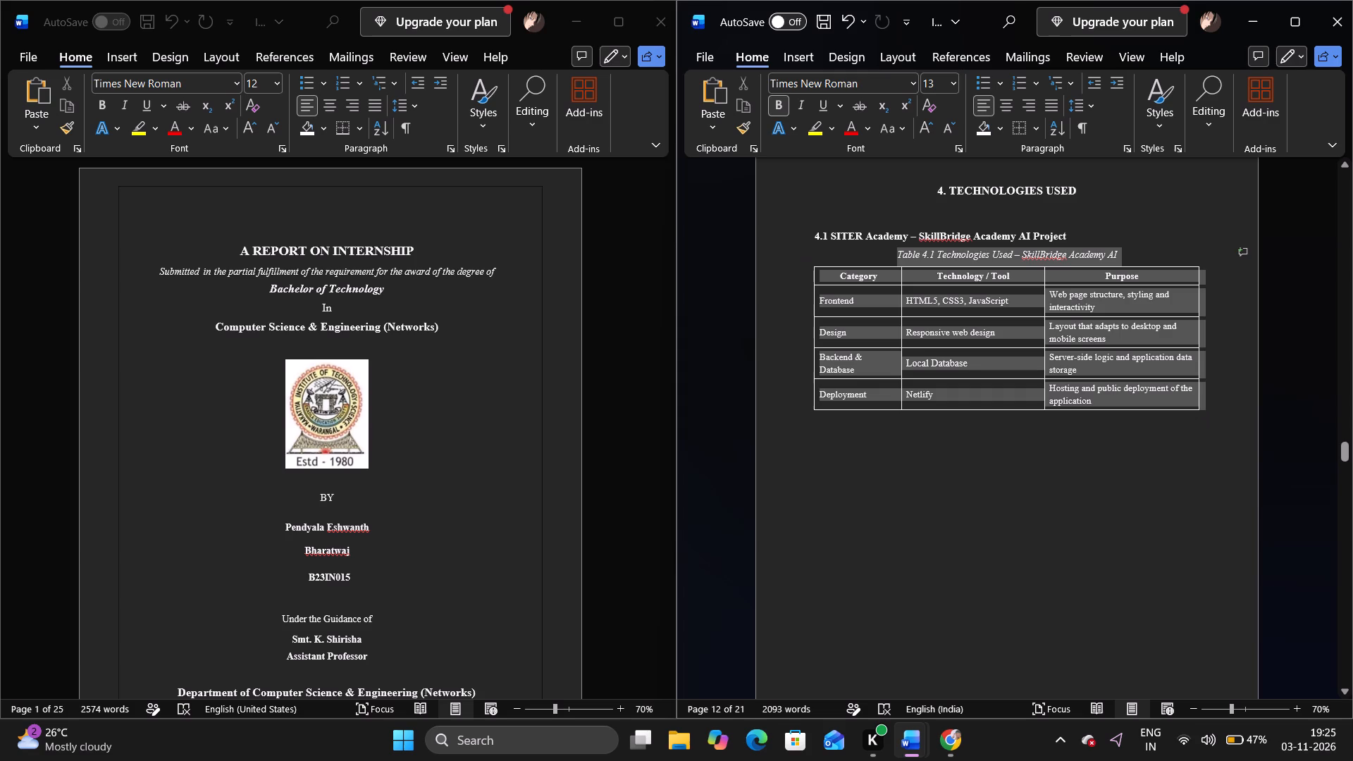
drag(820, 251, 803, 234)
key(ctrl+c)
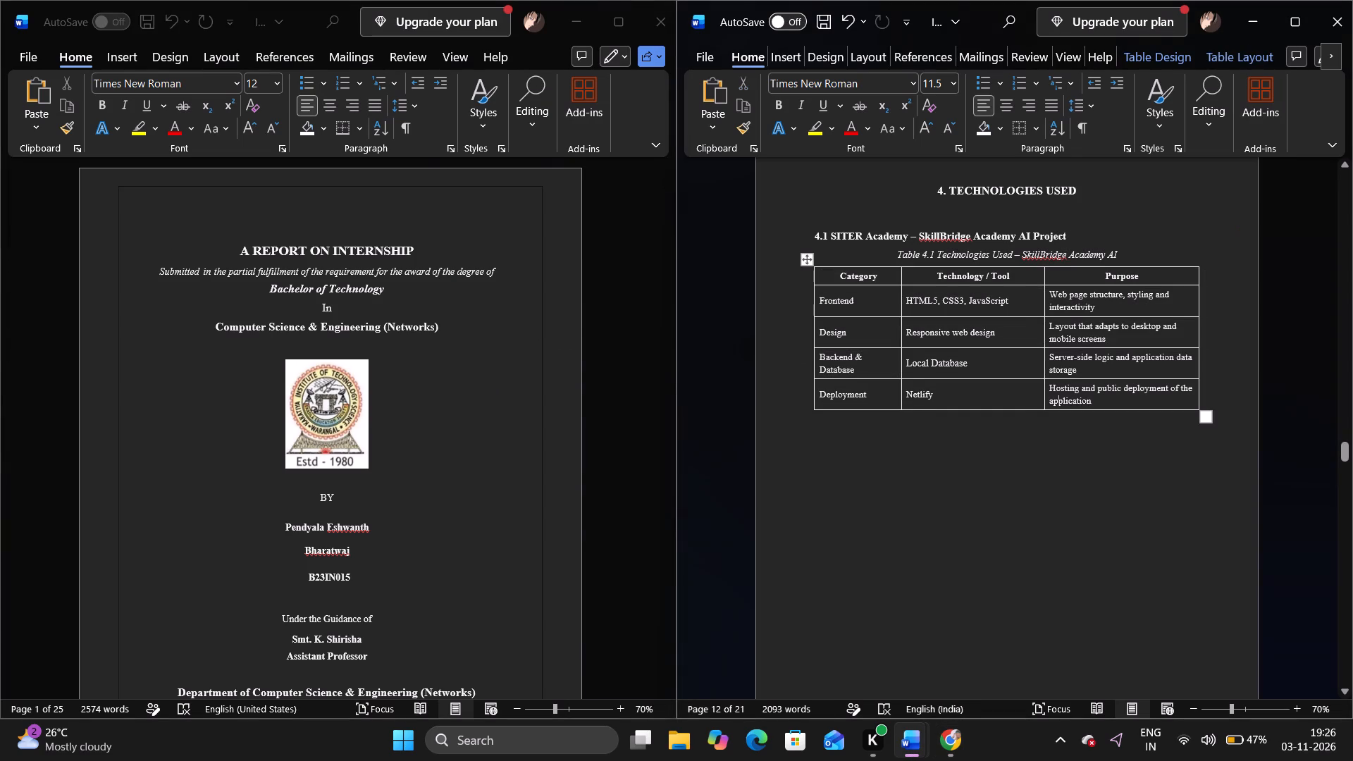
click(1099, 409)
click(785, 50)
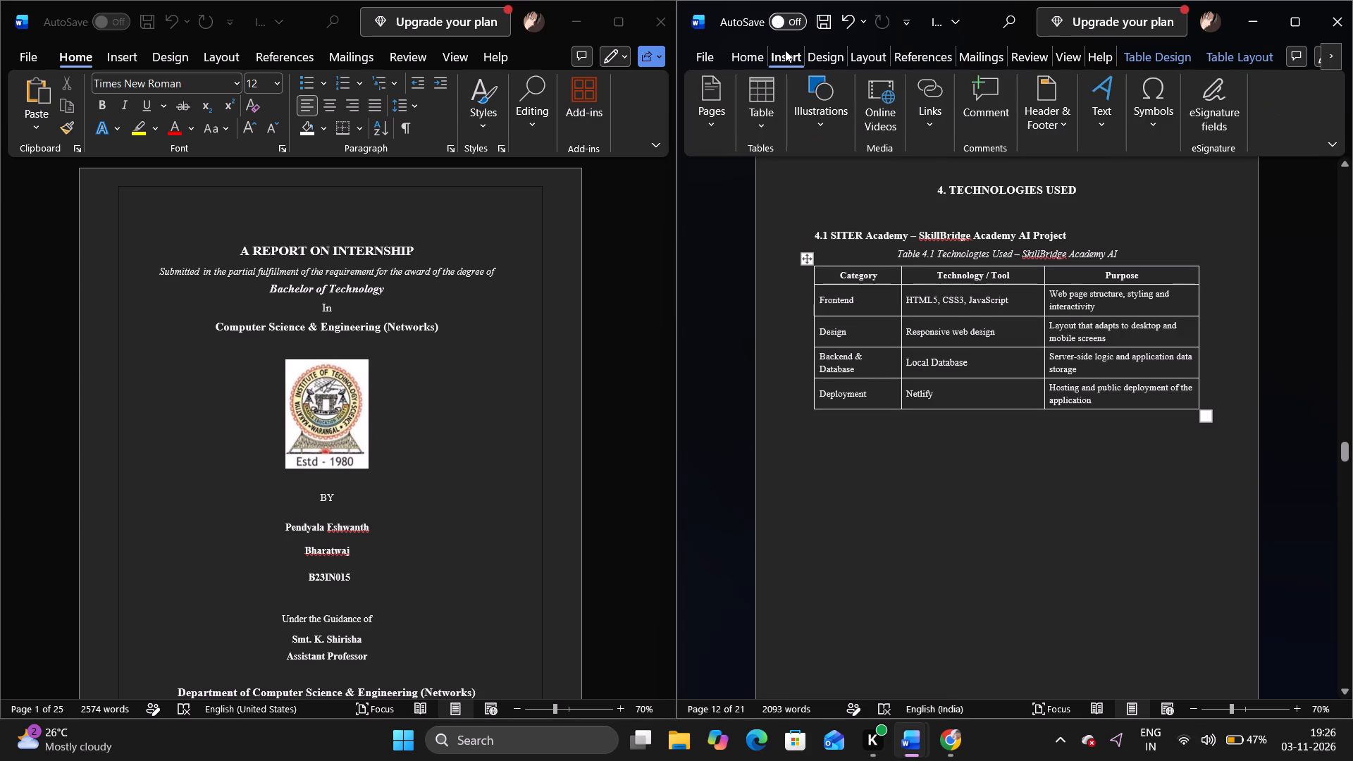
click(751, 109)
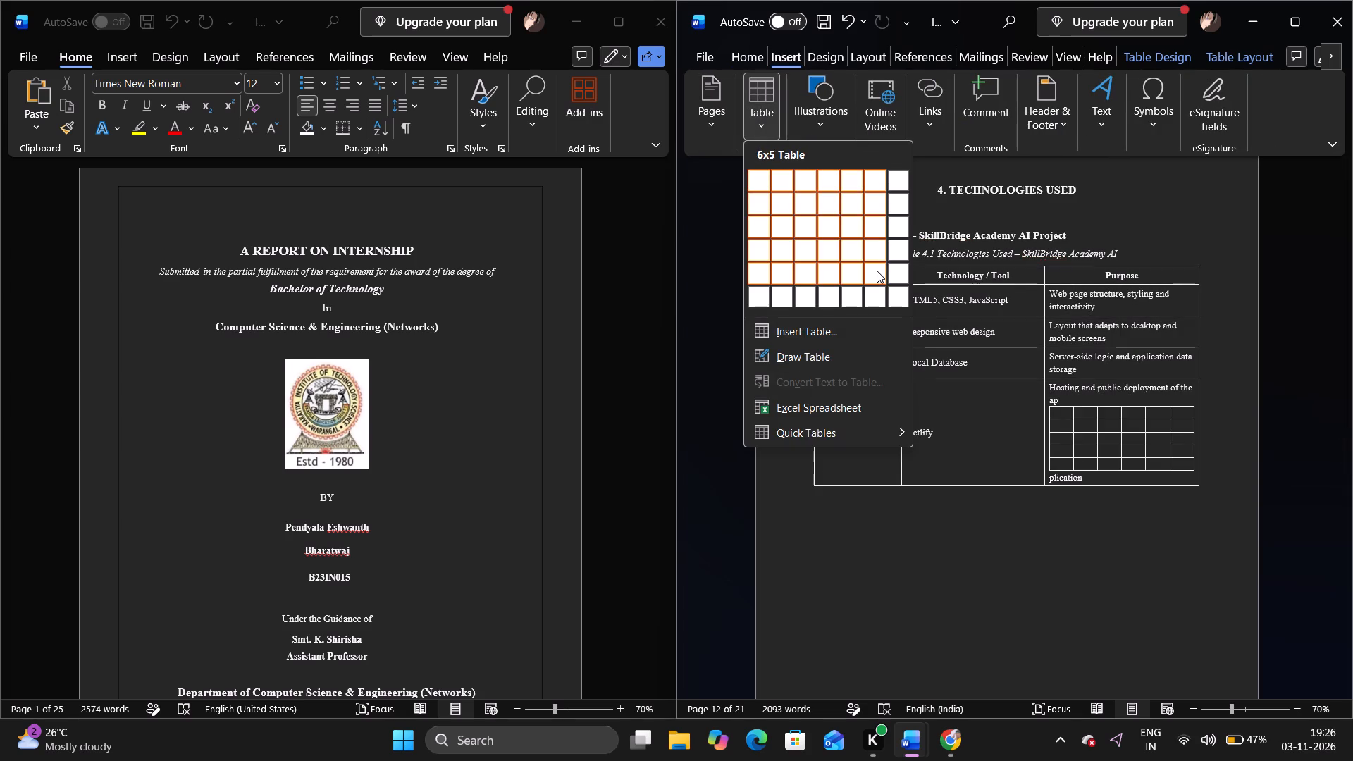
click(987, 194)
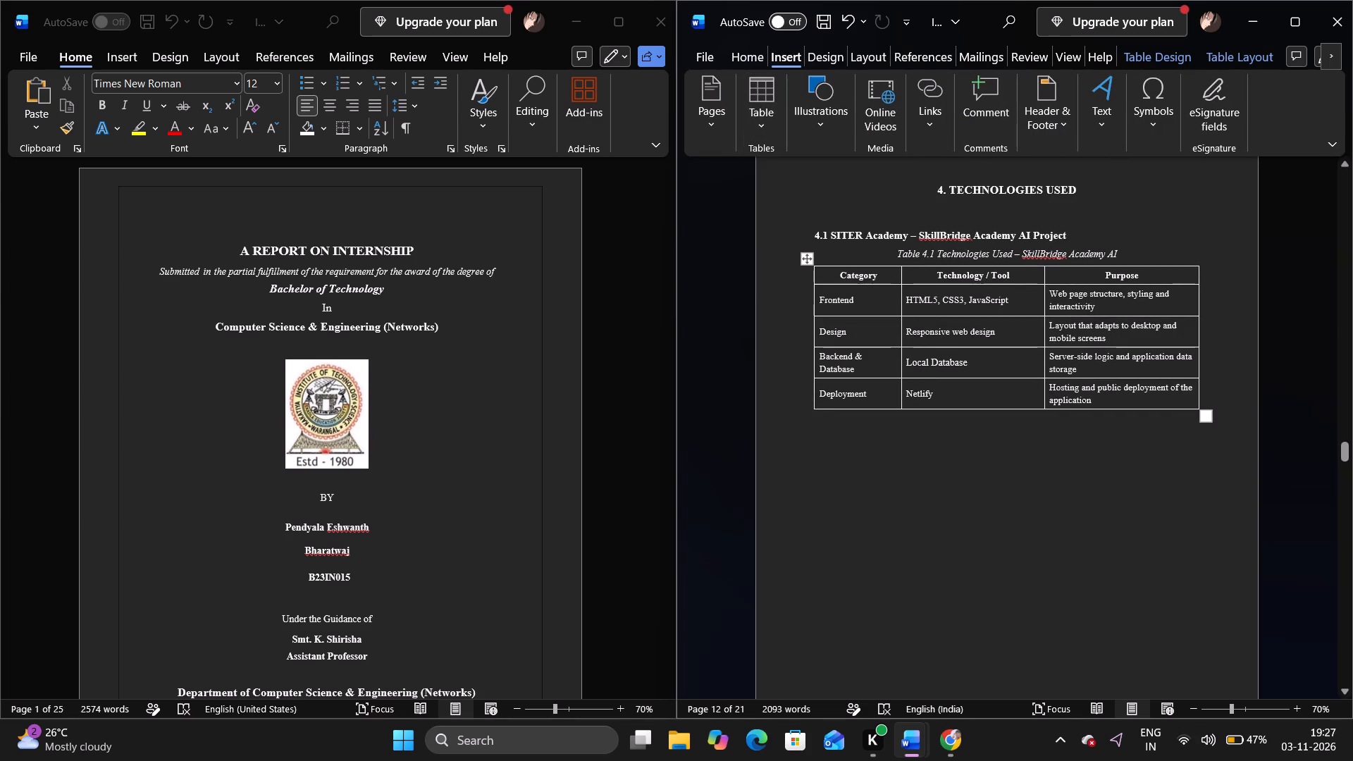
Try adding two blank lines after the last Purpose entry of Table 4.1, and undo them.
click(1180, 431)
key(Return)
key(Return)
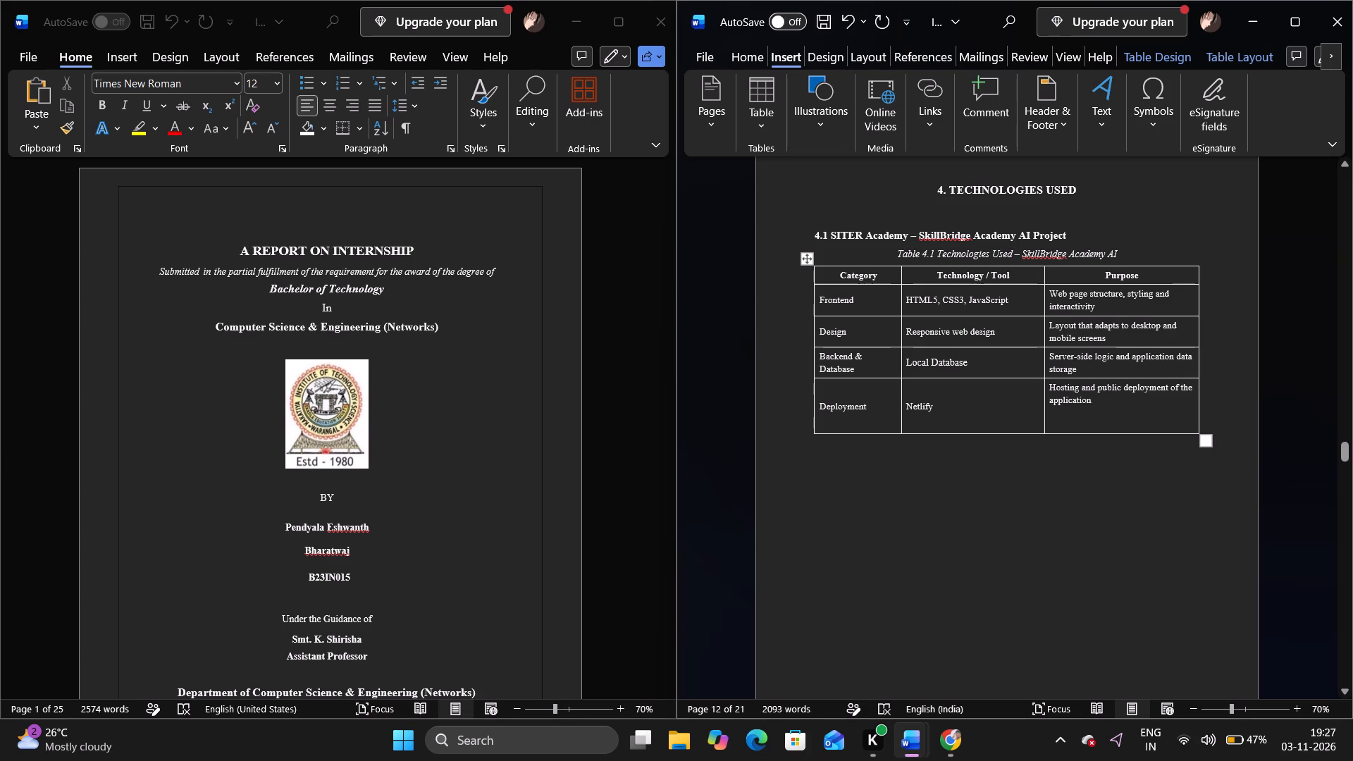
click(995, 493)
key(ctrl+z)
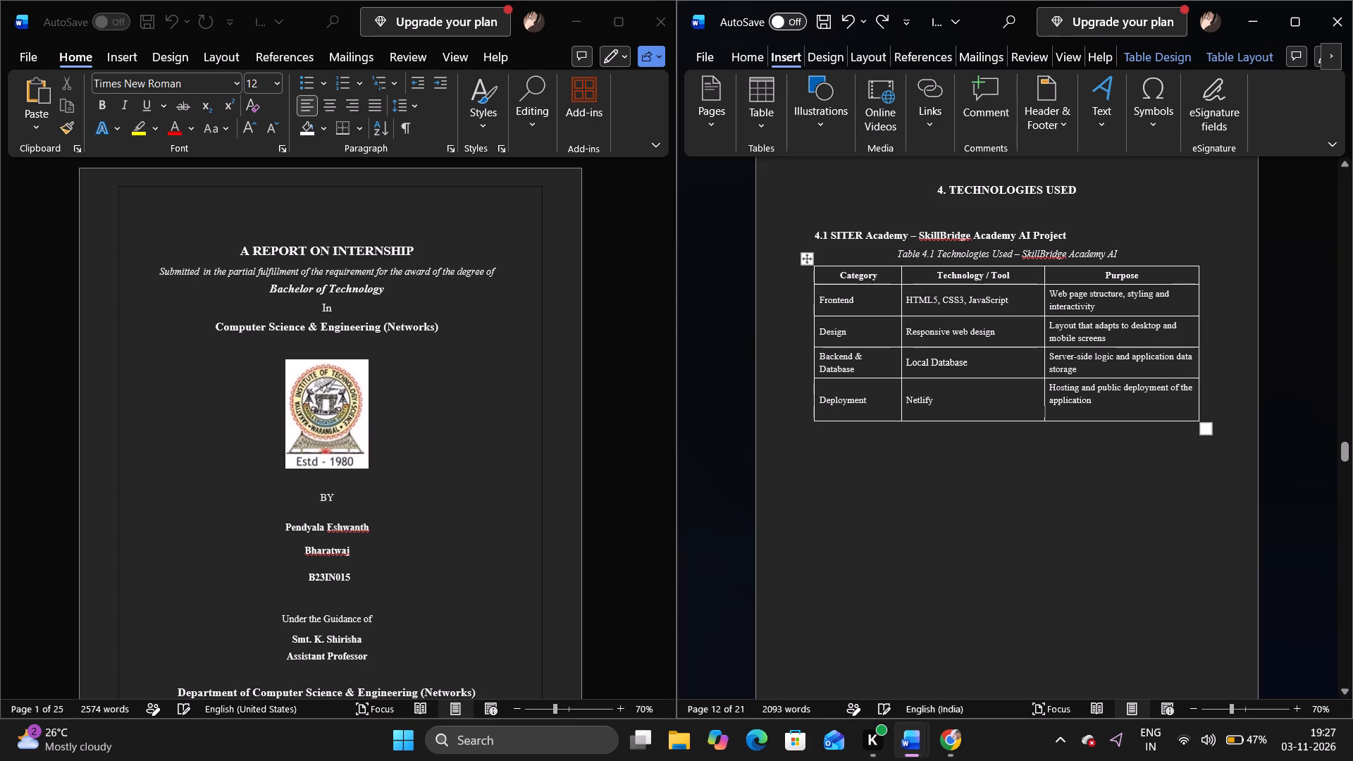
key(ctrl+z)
Move Table 4.1 down the page to open a gap beneath its caption.
click(929, 507)
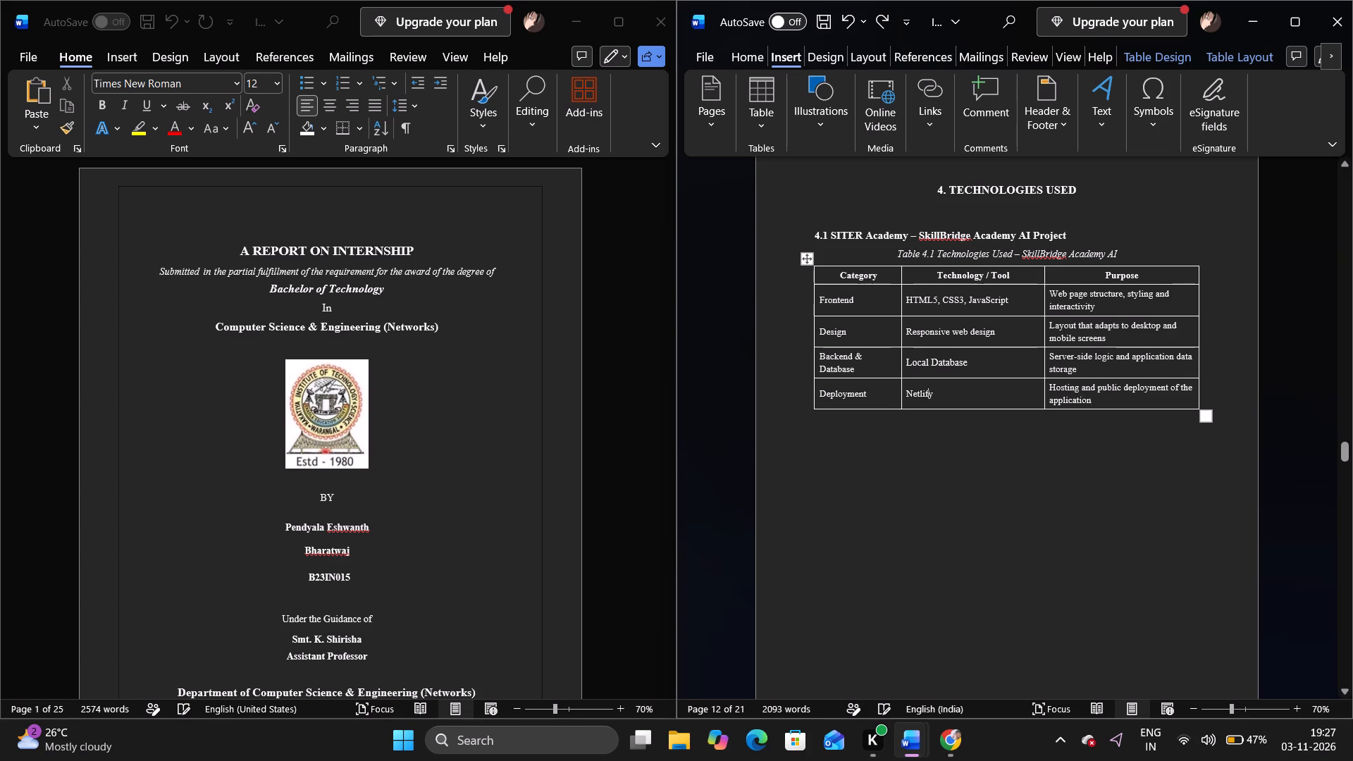
drag(809, 259, 805, 329)
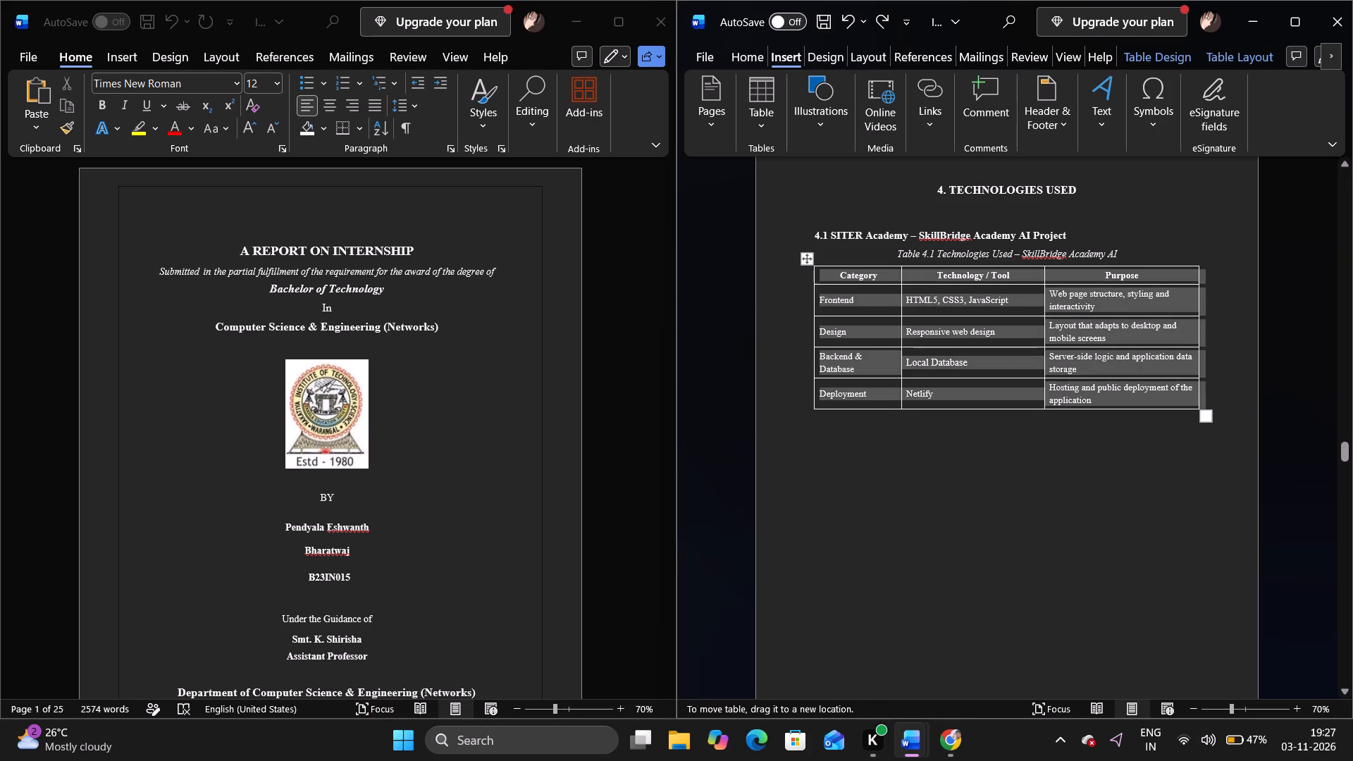
drag(805, 329, 805, 421)
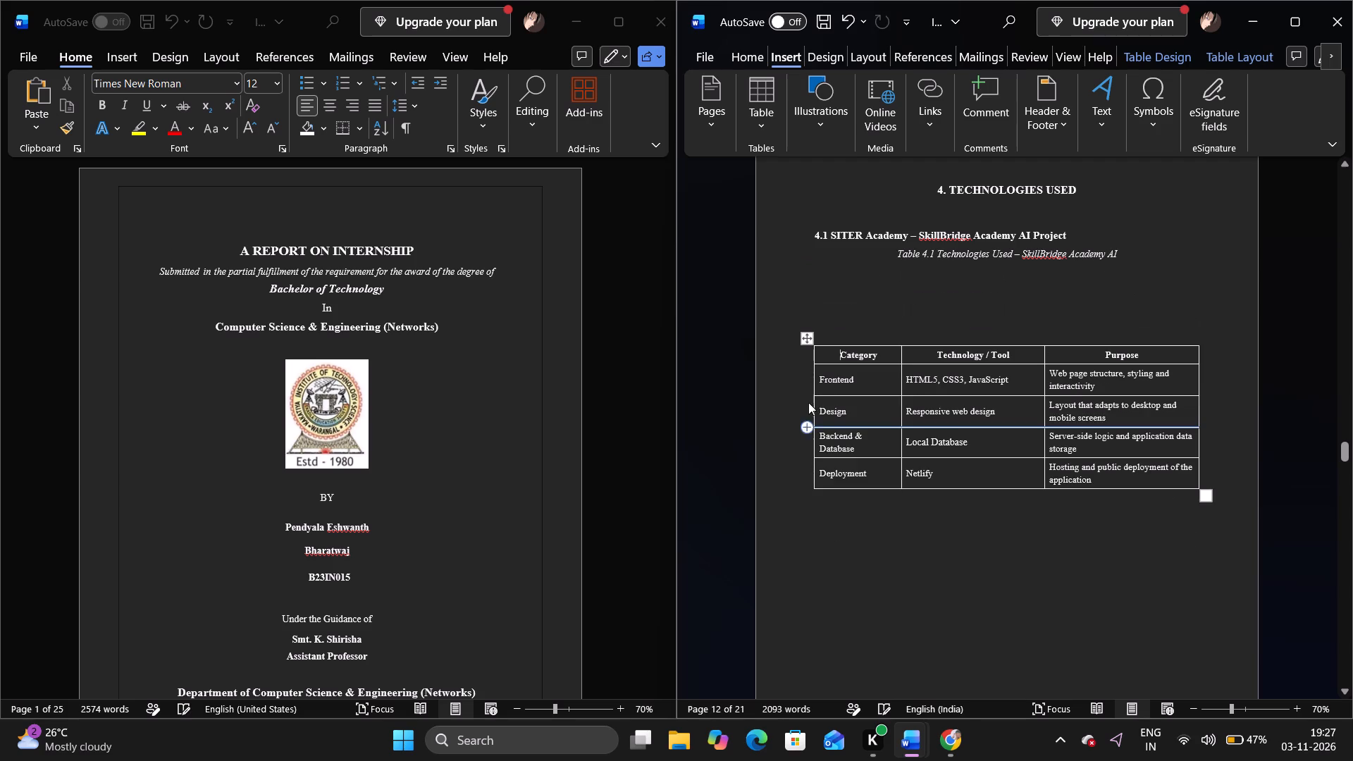
Insert an empty table of three columns and four rows at the Table 4.1 caption line.
click(865, 273)
click(885, 304)
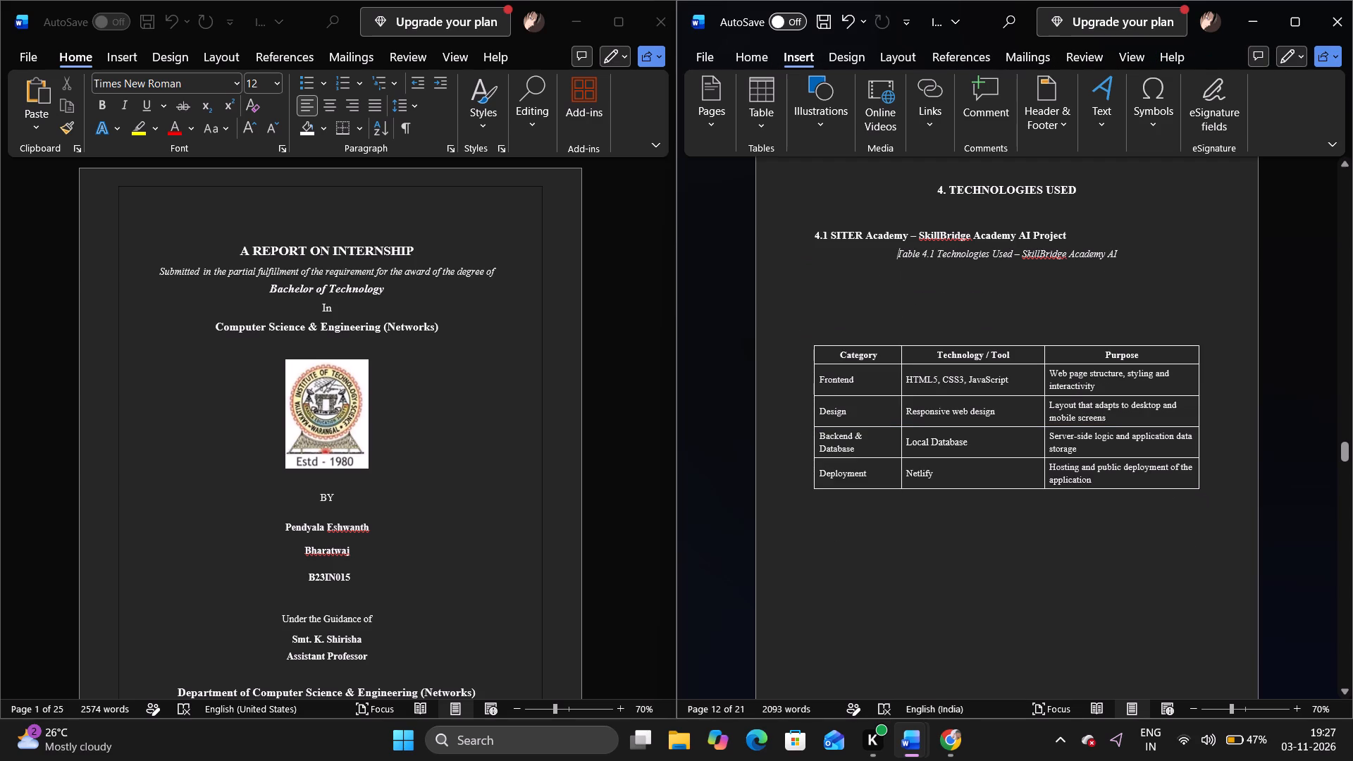
click(755, 87)
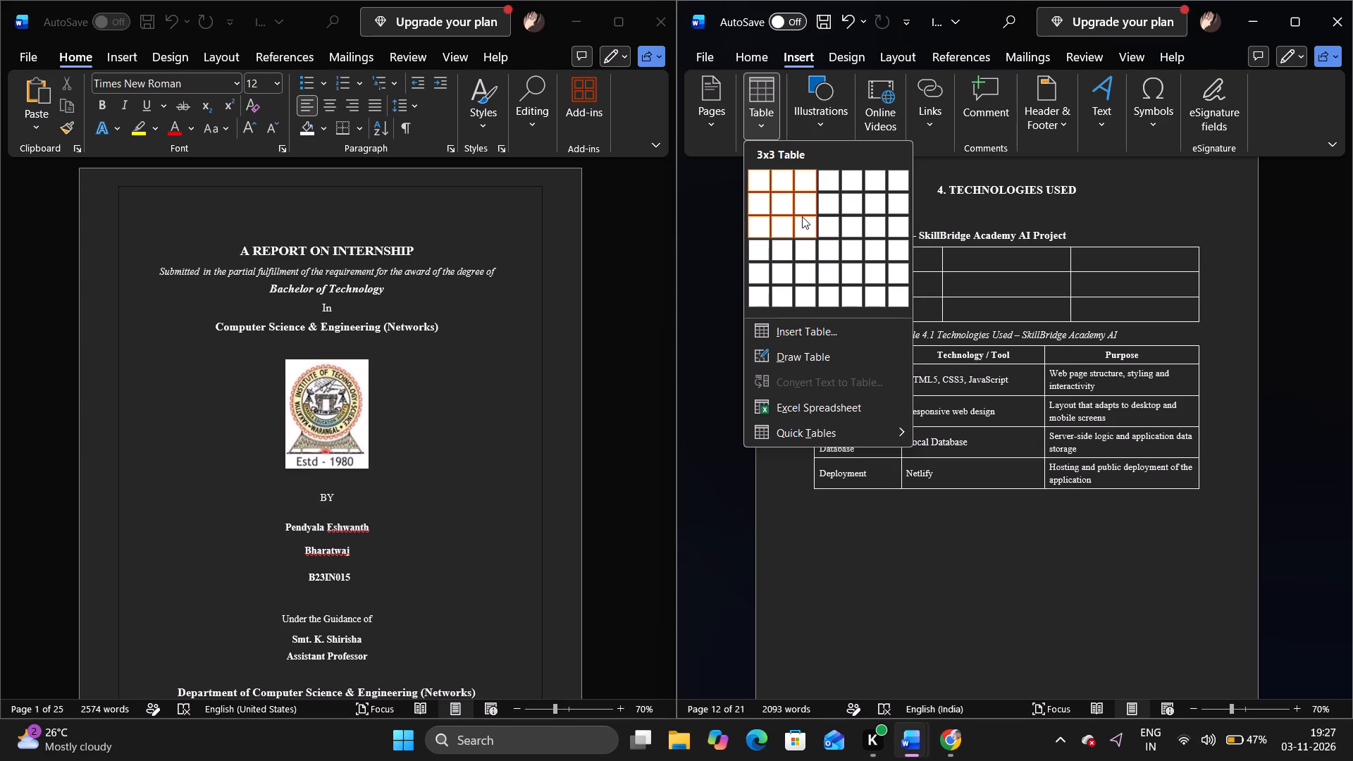
click(801, 249)
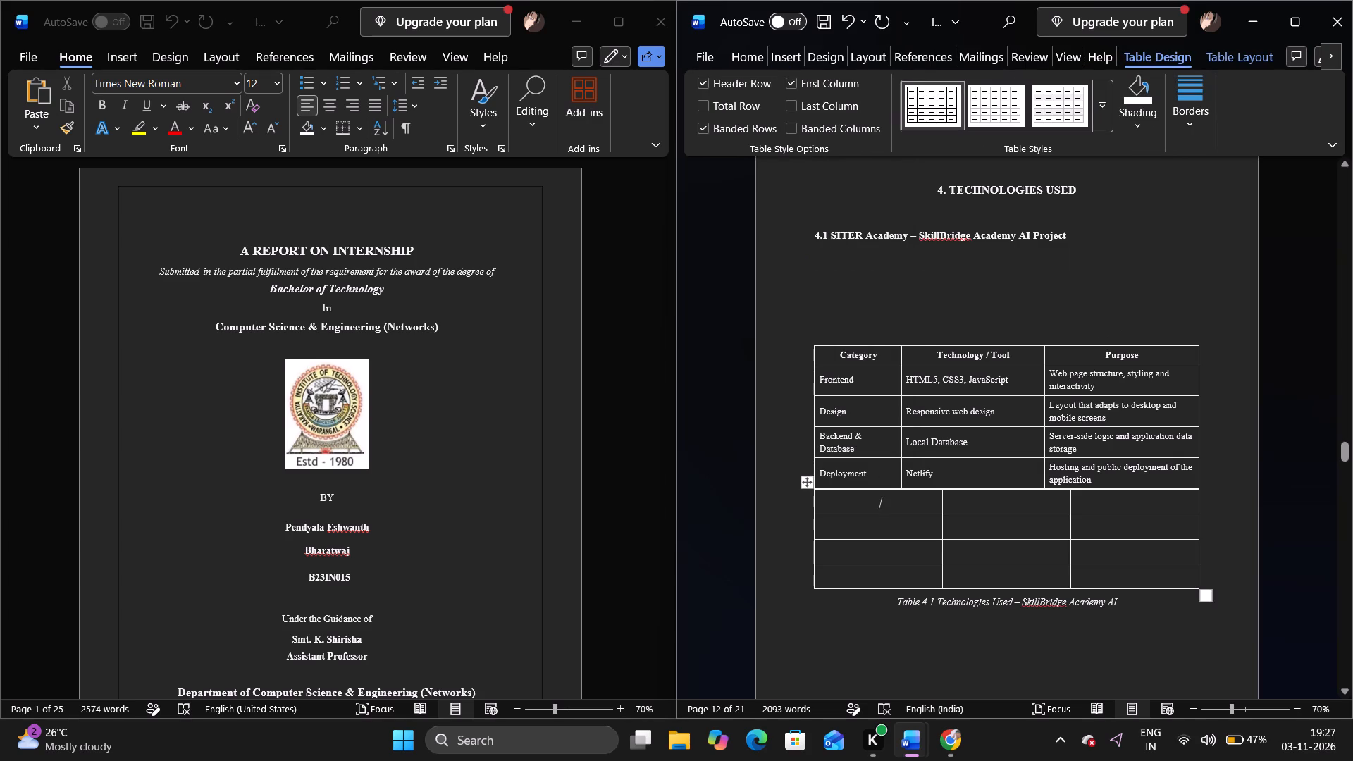
click(798, 348)
click(795, 366)
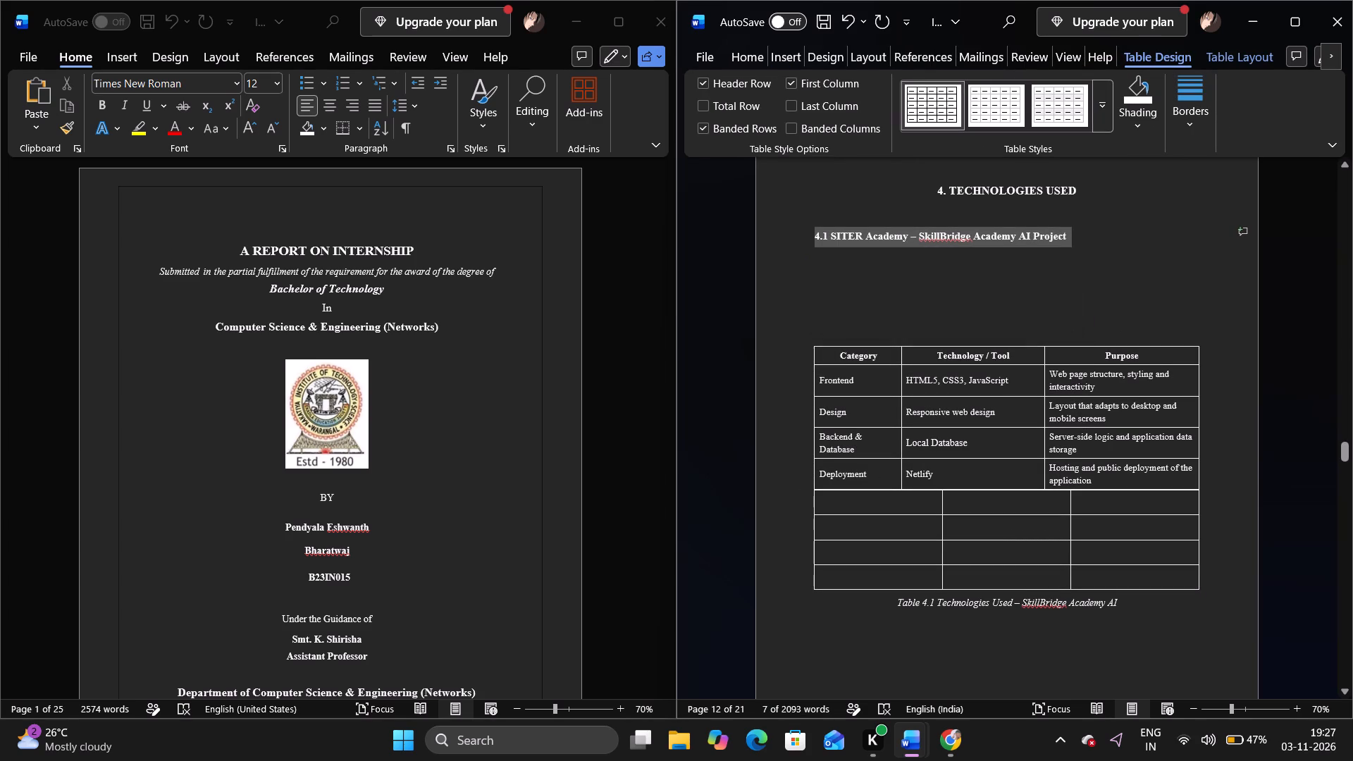
Copy the caption "Table 4.1 Technologies Used – SkillBridge Academy AI" onto a new line directly beneath the 4.1 heading.
drag(1121, 605, 865, 600)
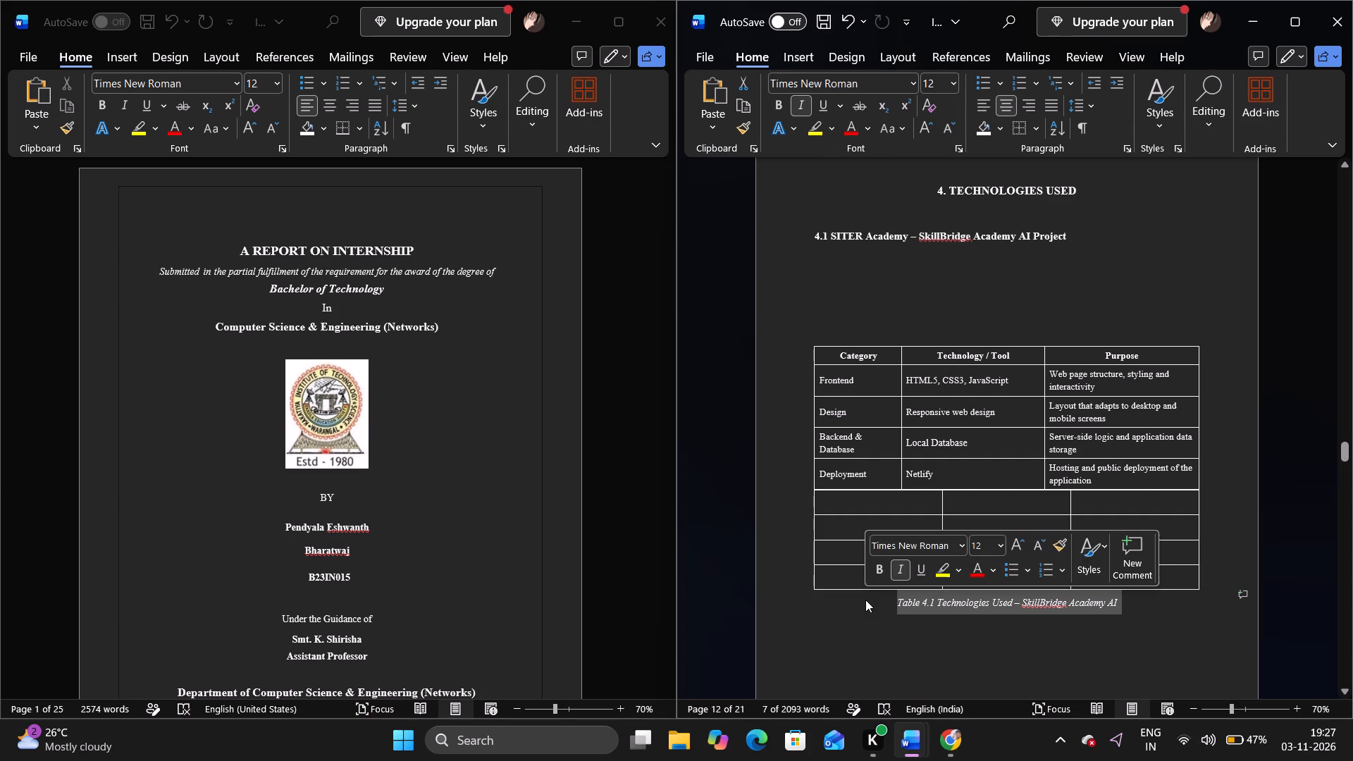
key(ctrl+c)
click(922, 261)
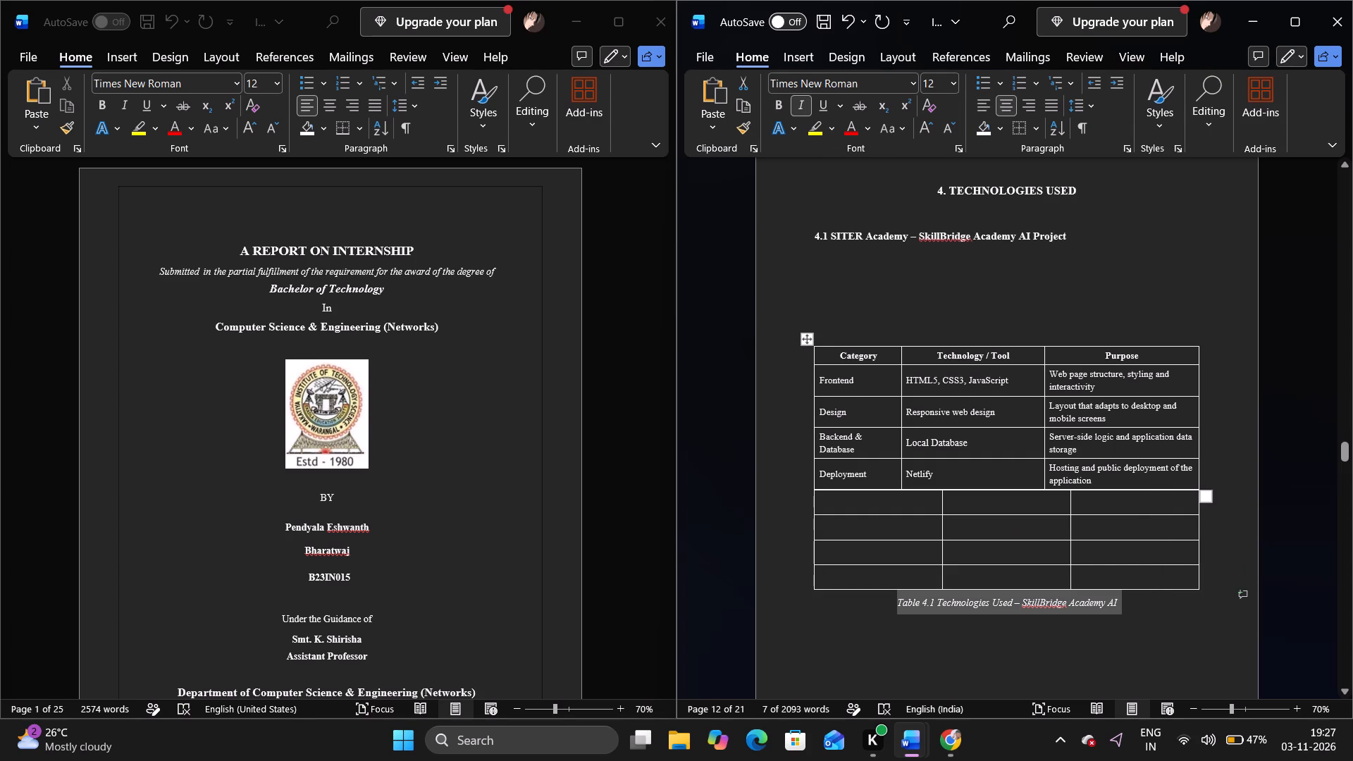
click(1069, 230)
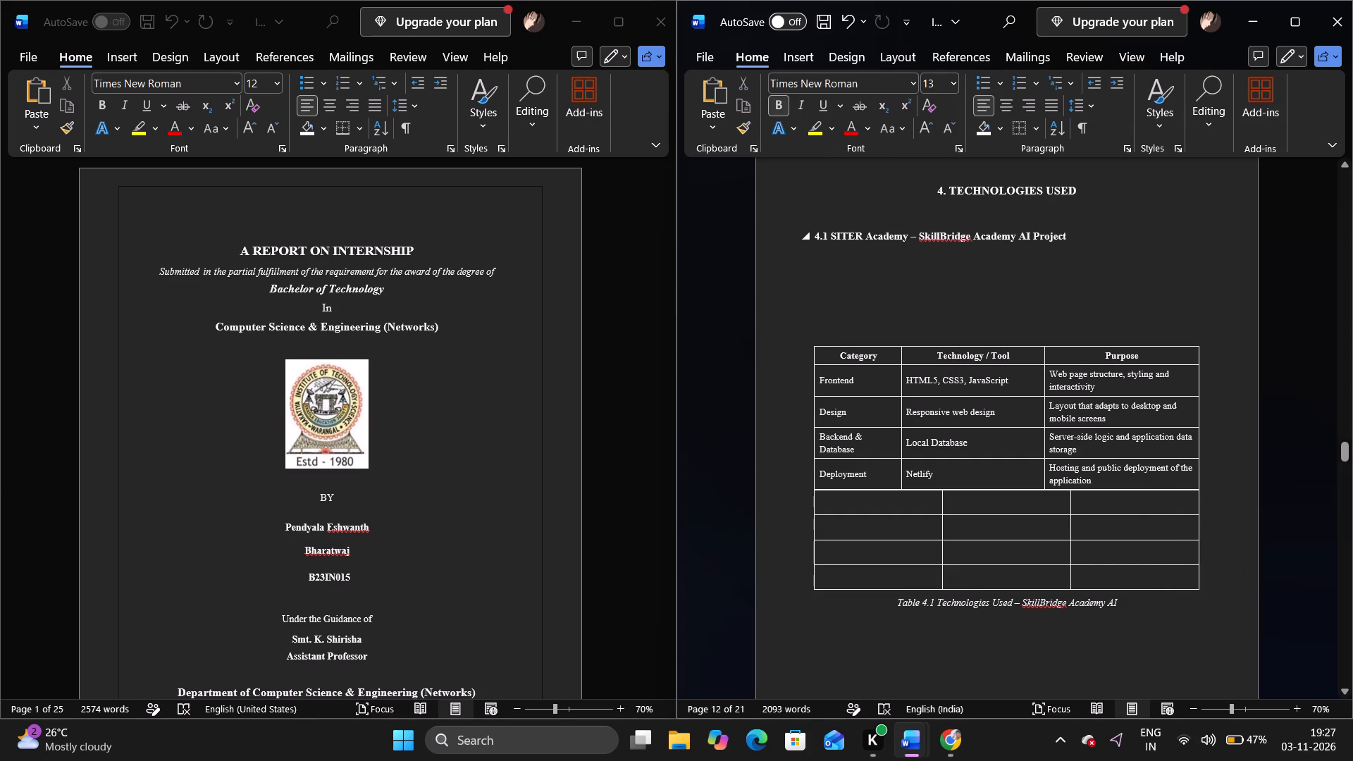
key(Return)
key(ctrl+v)
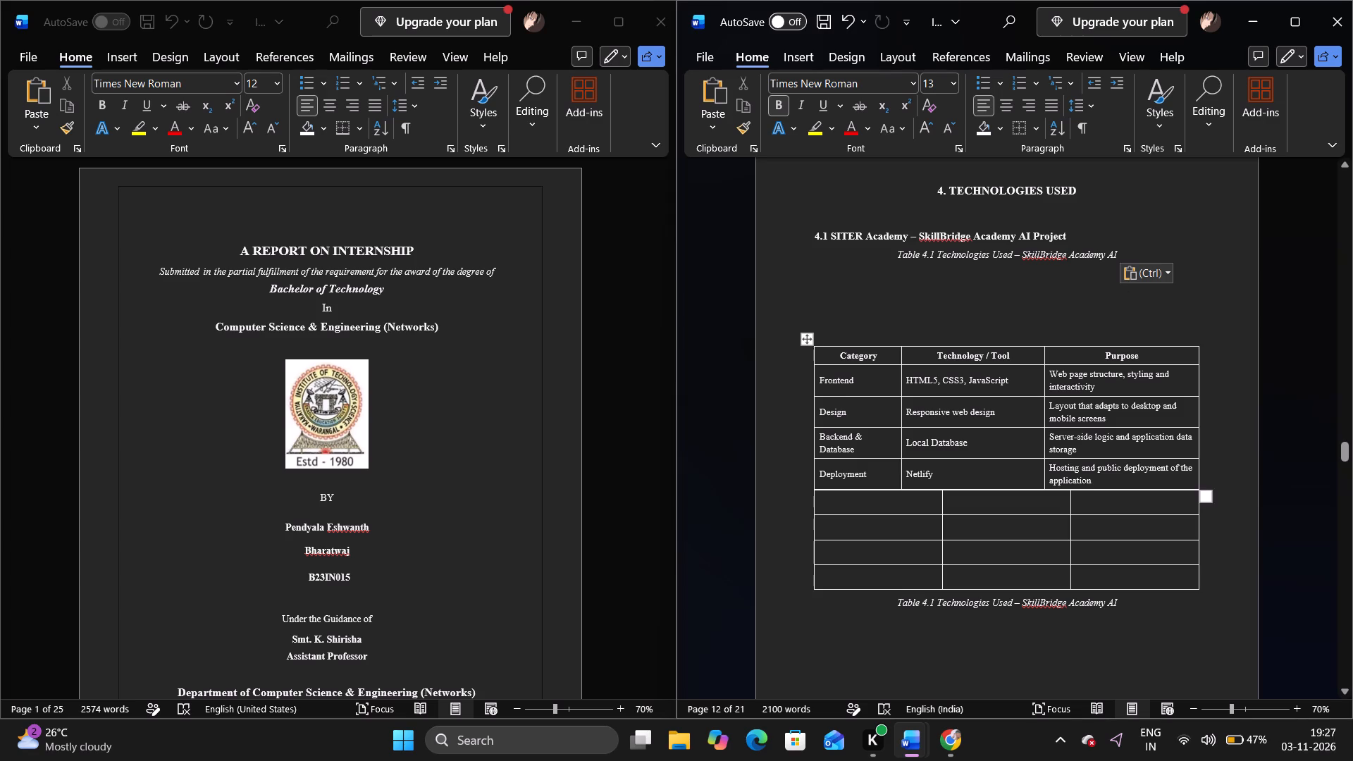
Delete the duplicate Table 4.1 caption below the empty table.
click(1144, 604)
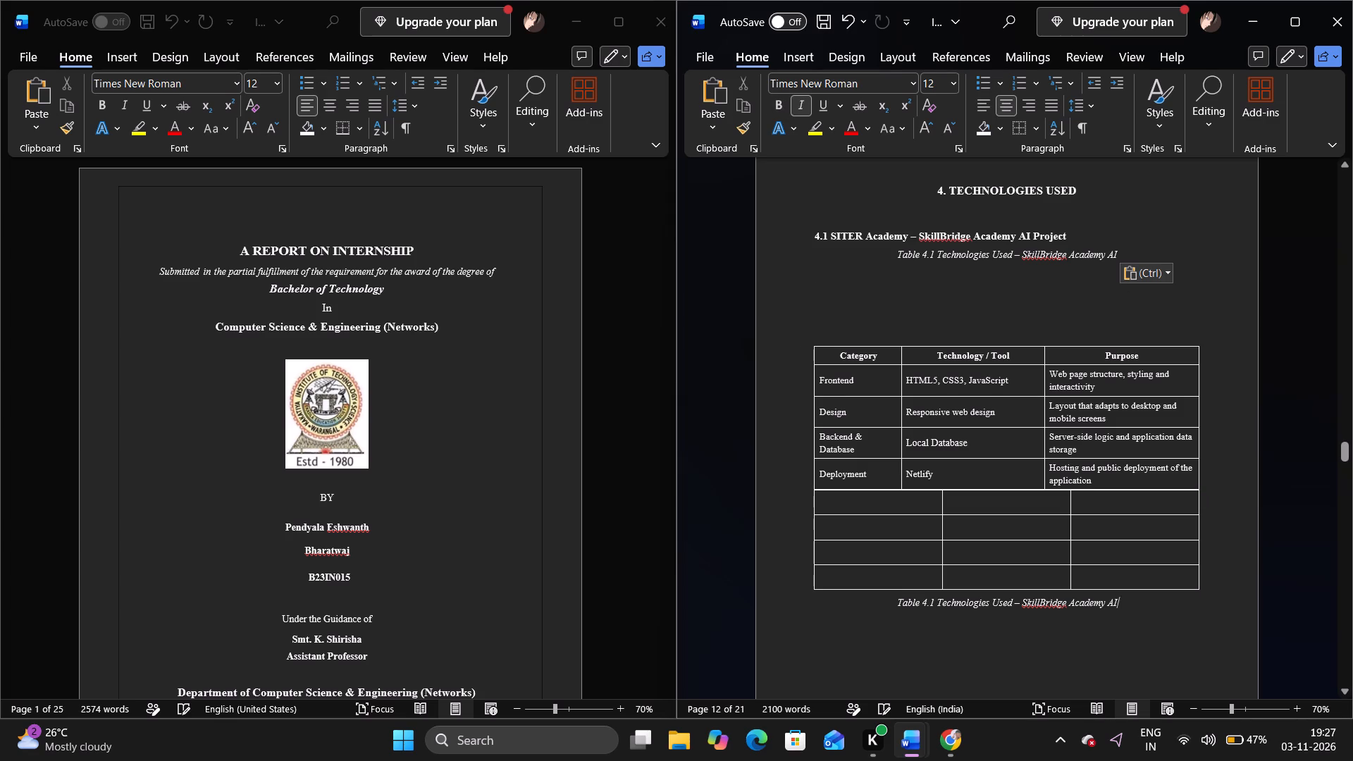
key(BackSpace)
key(BackSpace)
key(BackSpace)
key(BackSpace)
key(BackSpace)
key(BackSpace)
key(BackSpace)
key(BackSpace)
key(BackSpace)
key(BackSpace)
key(BackSpace)
key(BackSpace)
key(BackSpace)
key(BackSpace)
key(BackSpace)
key(BackSpace)
key(BackSpace)
key(BackSpace)
key(BackSpace)
key(BackSpace)
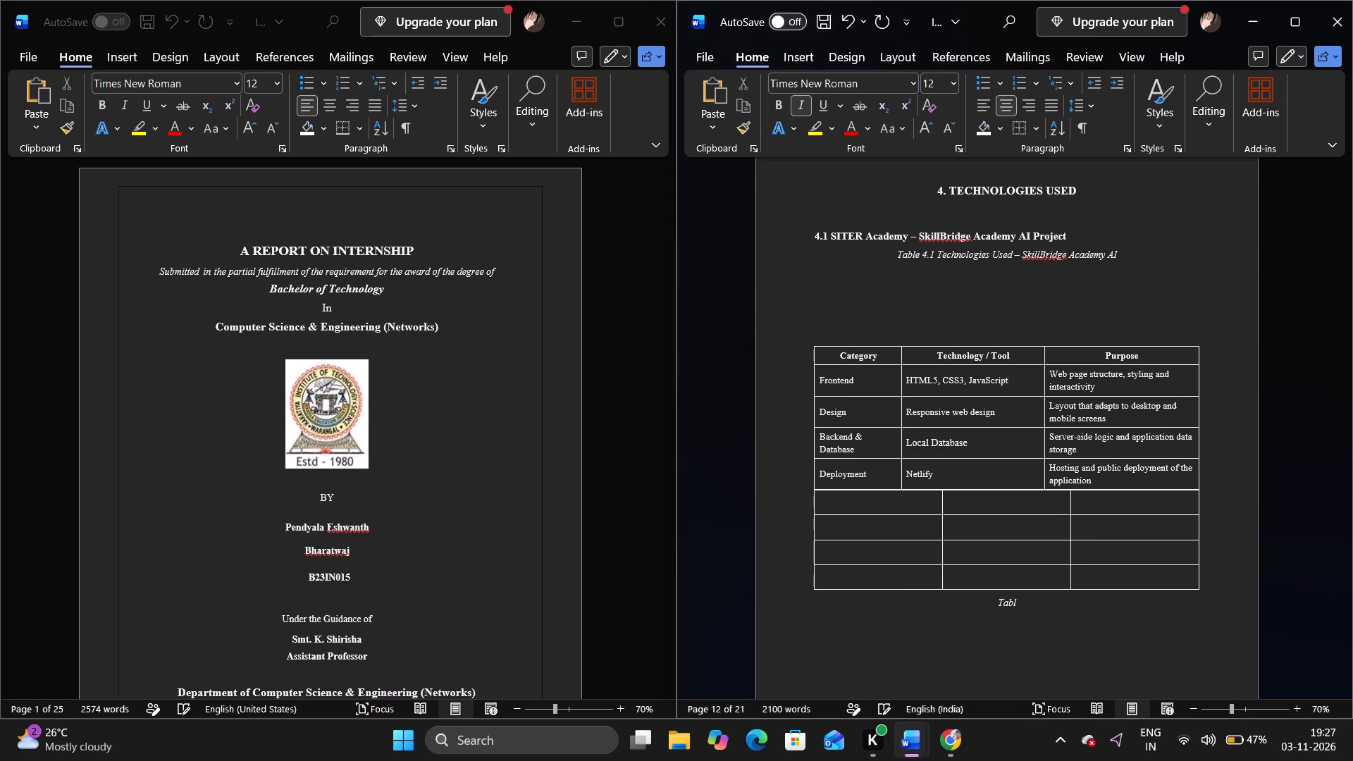
key(BackSpace)
key(BackSpace)
key(BackSpace)
key(BackSpace)
click(1037, 605)
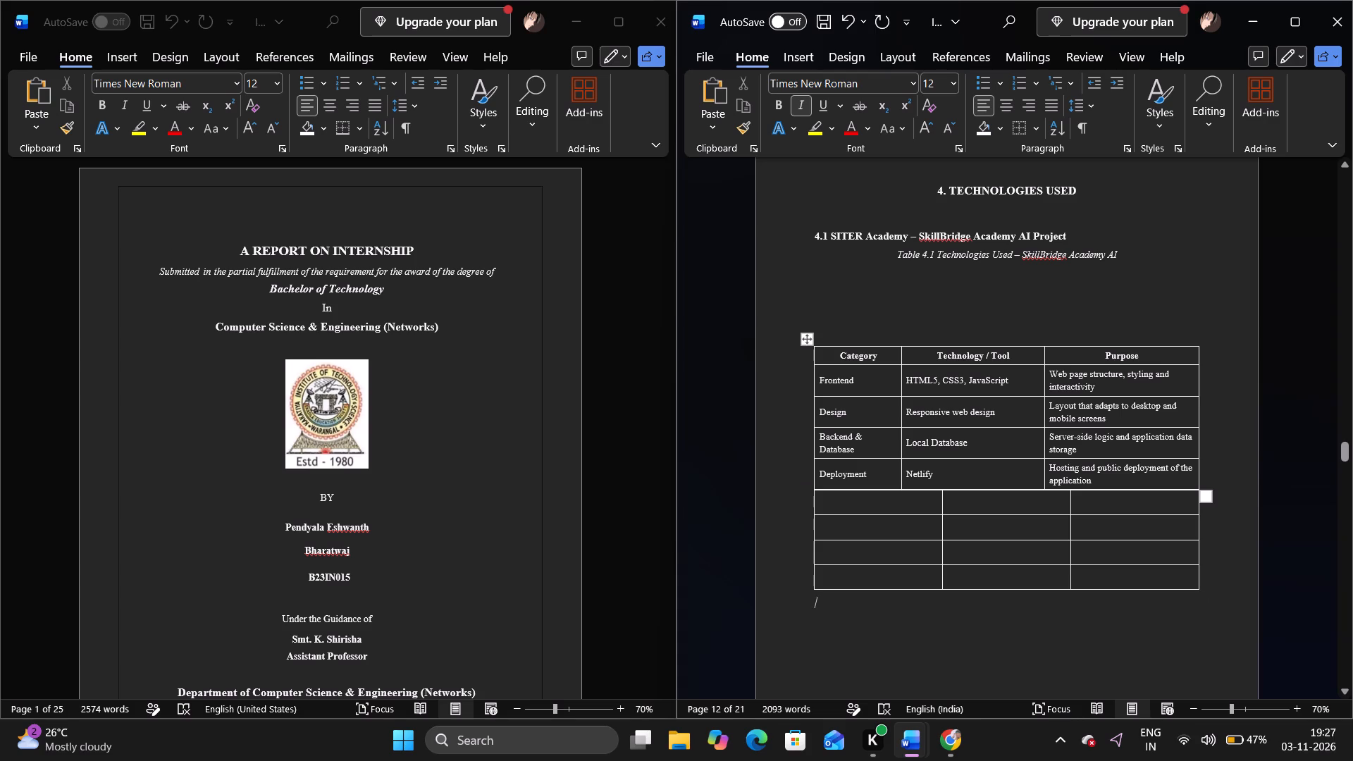
key(ctrl+c)
Move Table 4.1 back up beneath its caption, leaving a blank line between it and the empty table.
click(956, 299)
click(829, 364)
drag(809, 341, 801, 298)
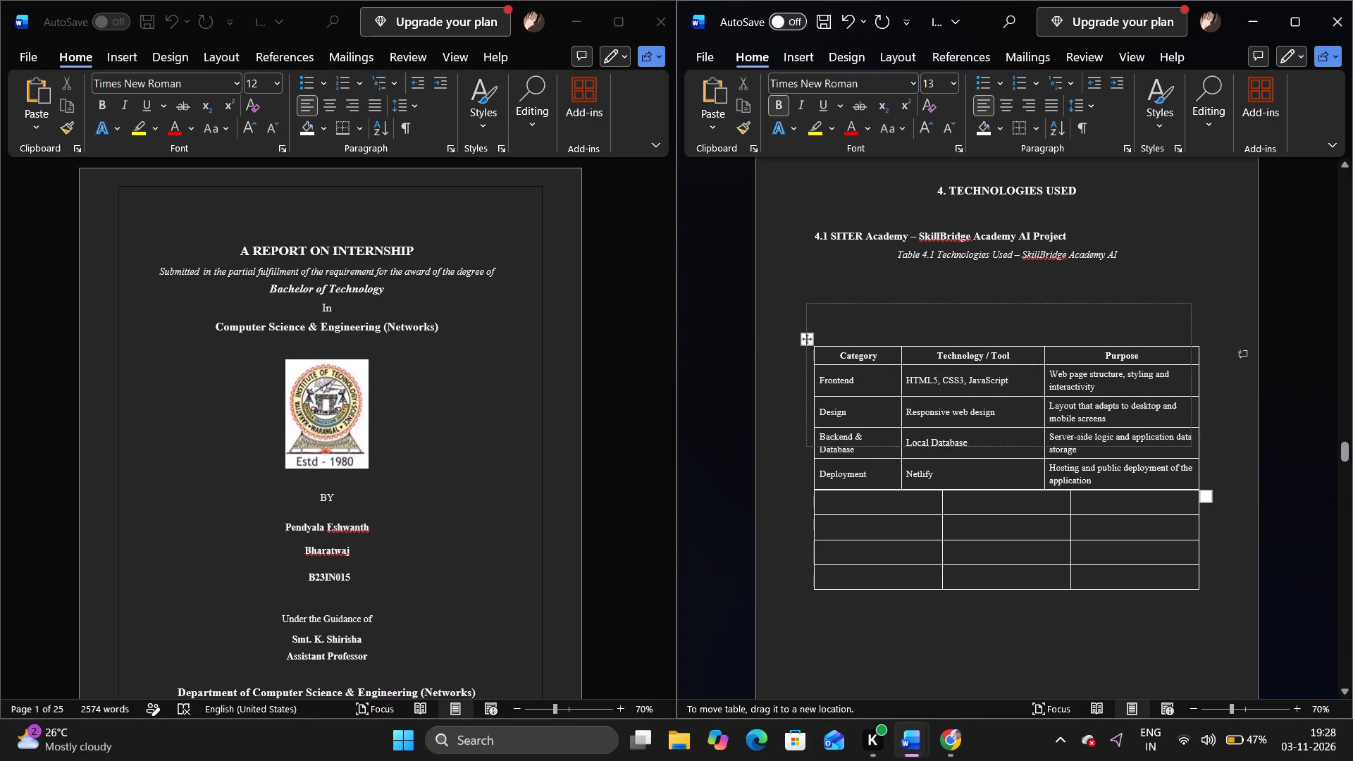
drag(801, 298, 803, 275)
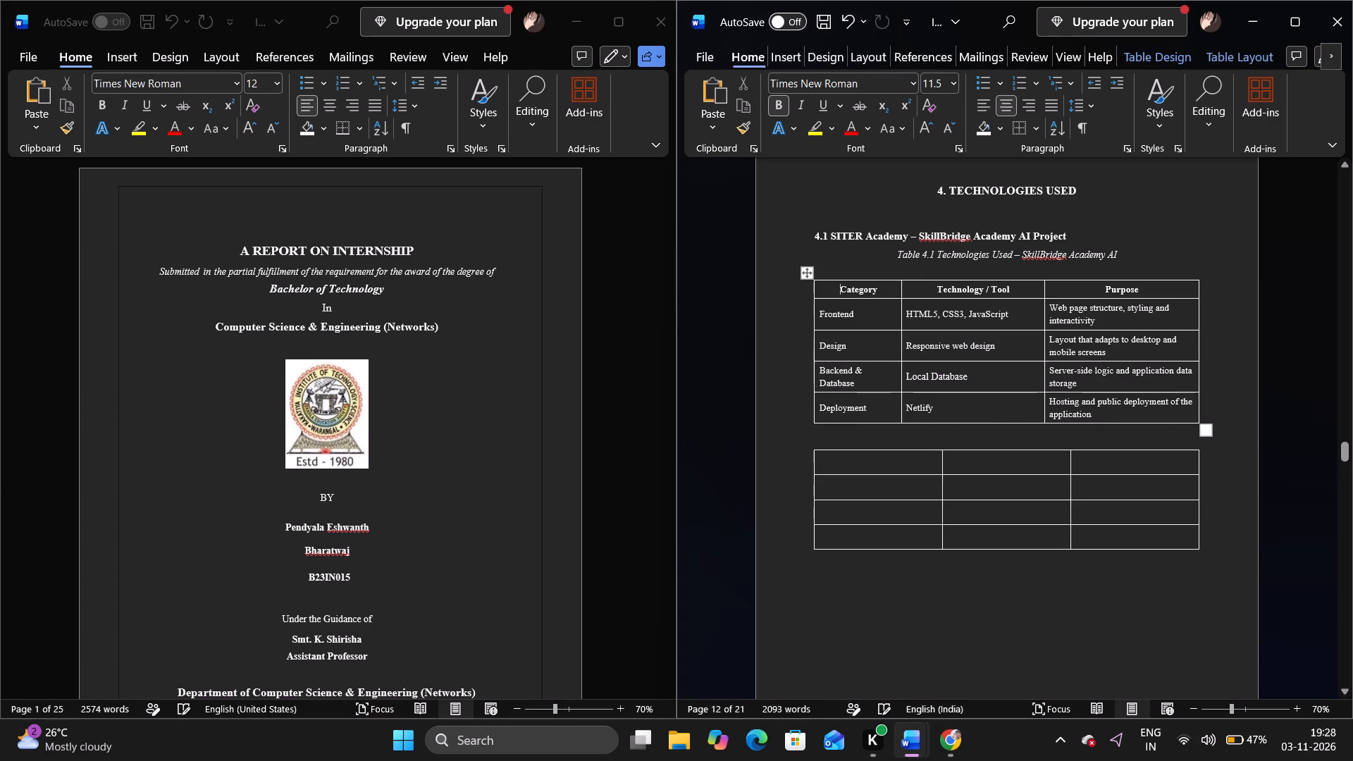
Copy "4.1 SITER Academy" from the 4.1 heading onto the blank line between Table 4.1 and the empty table.
click(846, 435)
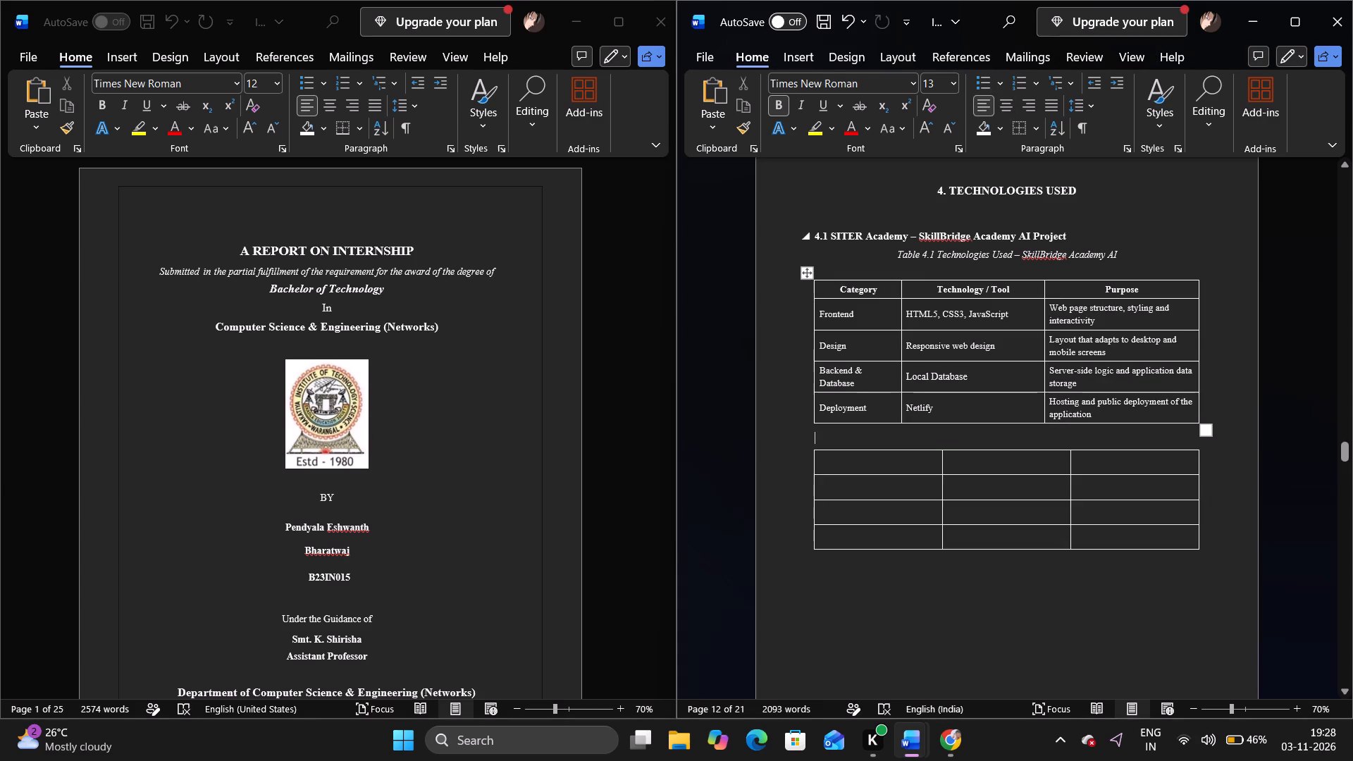
drag(1068, 236, 1014, 236)
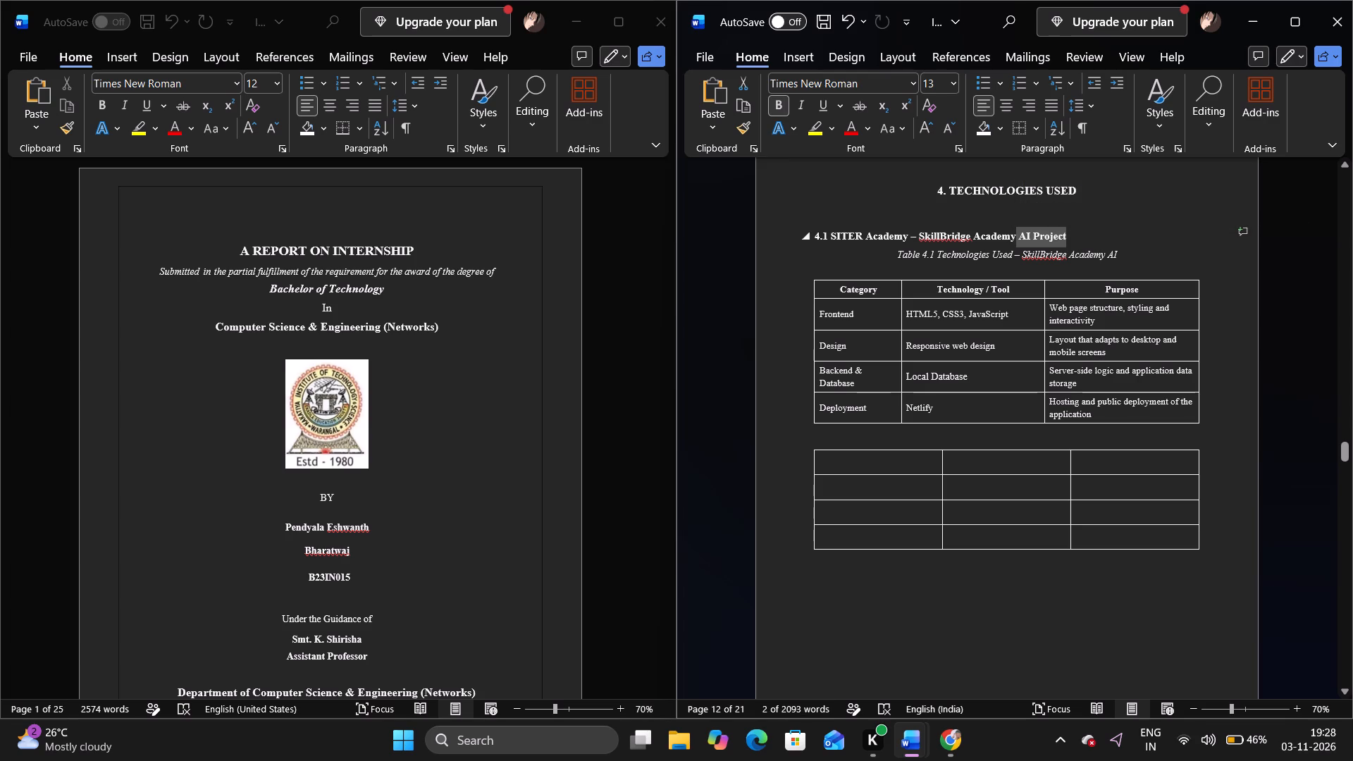
drag(908, 235, 817, 231)
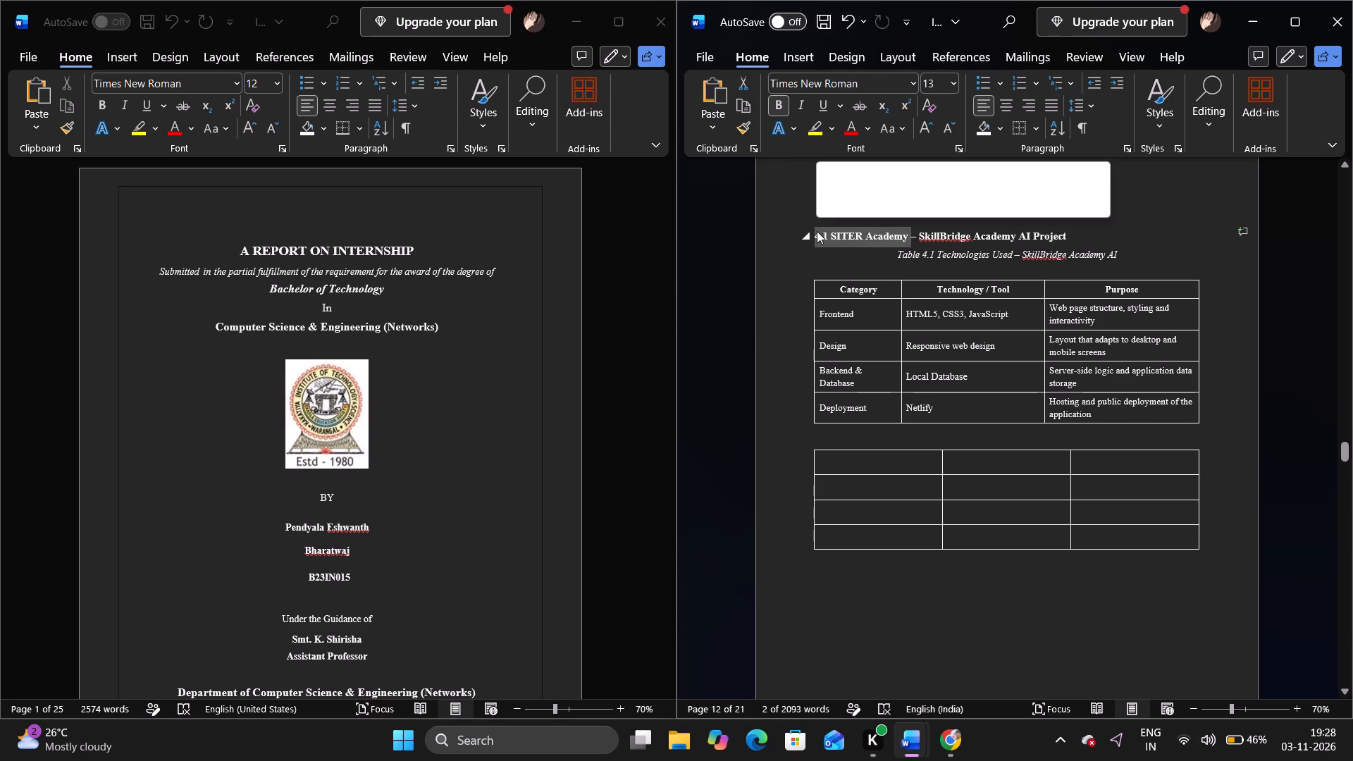
key(ctrl+c)
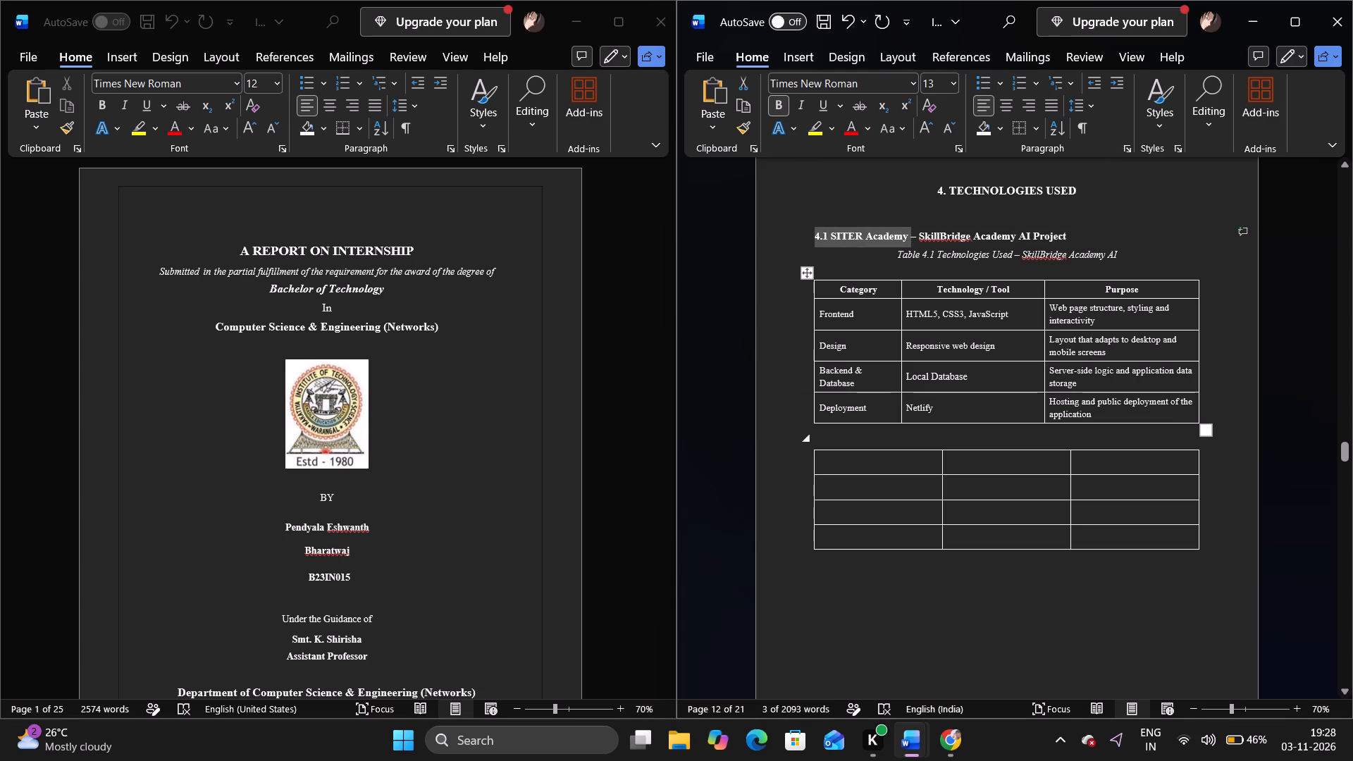
click(834, 431)
key(ctrl+v)
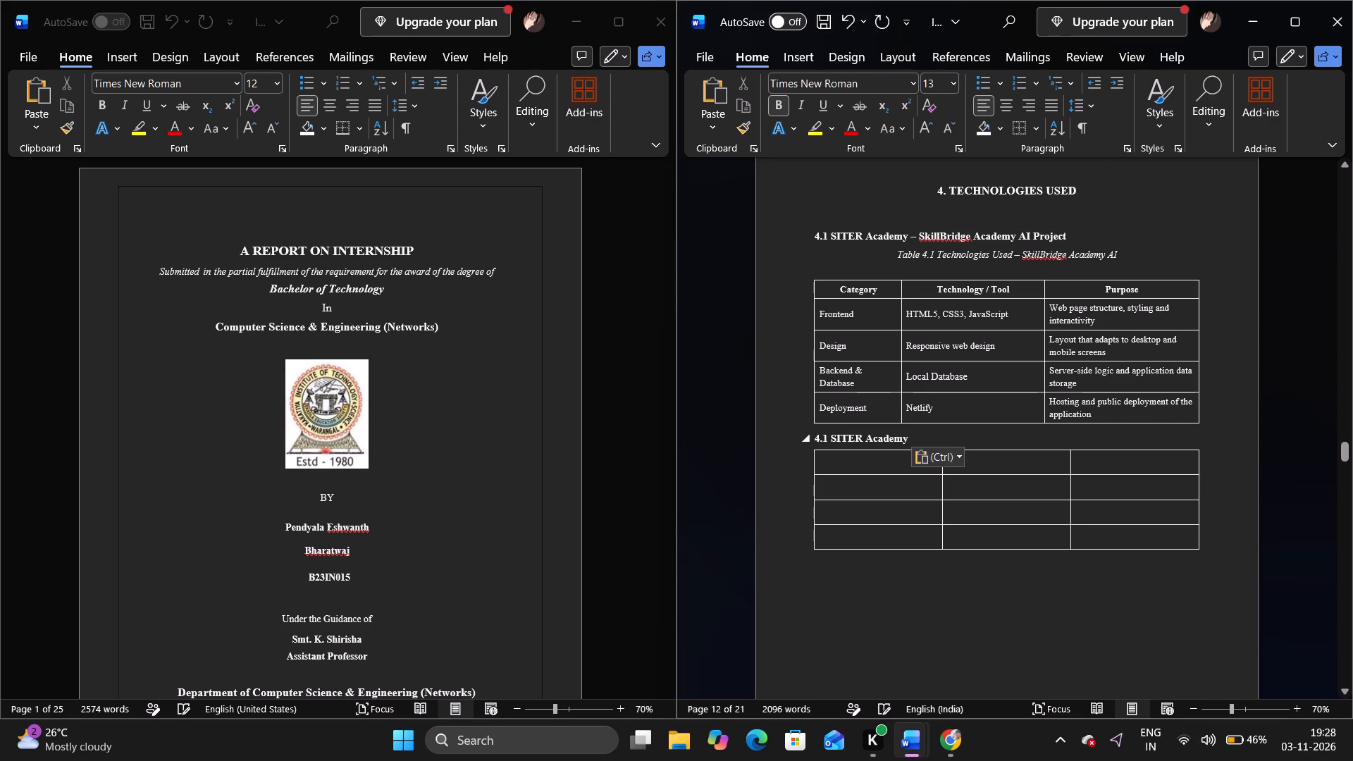
Rewrite the copied heading above the empty table as "4.2 Revithalize Pvt.Ltd".
key(BackSpace)
key(BackSpace)
key(BackSpace)
key(BackSpace)
key(BackSpace)
key(BackSpace)
key(BackSpace)
key(BackSpace)
key(BackSpace)
key(BackSpace)
key(BackSpace)
key(BackSpace)
key(BackSpace)
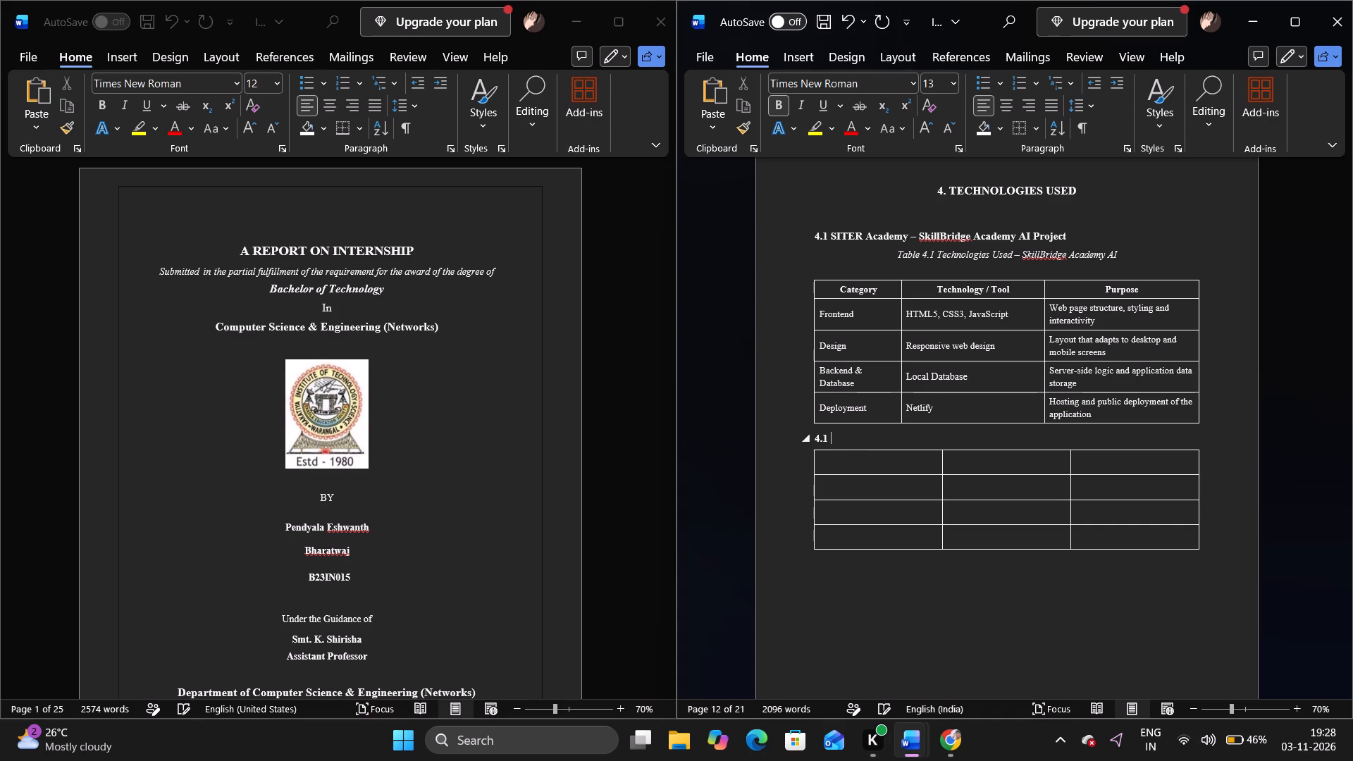
key(BackSpace)
key(BackSpace)
text(w)
key(space)
key(BackSpace)
key(BackSpace)
text(2)
key(space)
text(Revithalize)
key(space)
text(Pb)
key(BackSpace)
text(vt.Ltd)
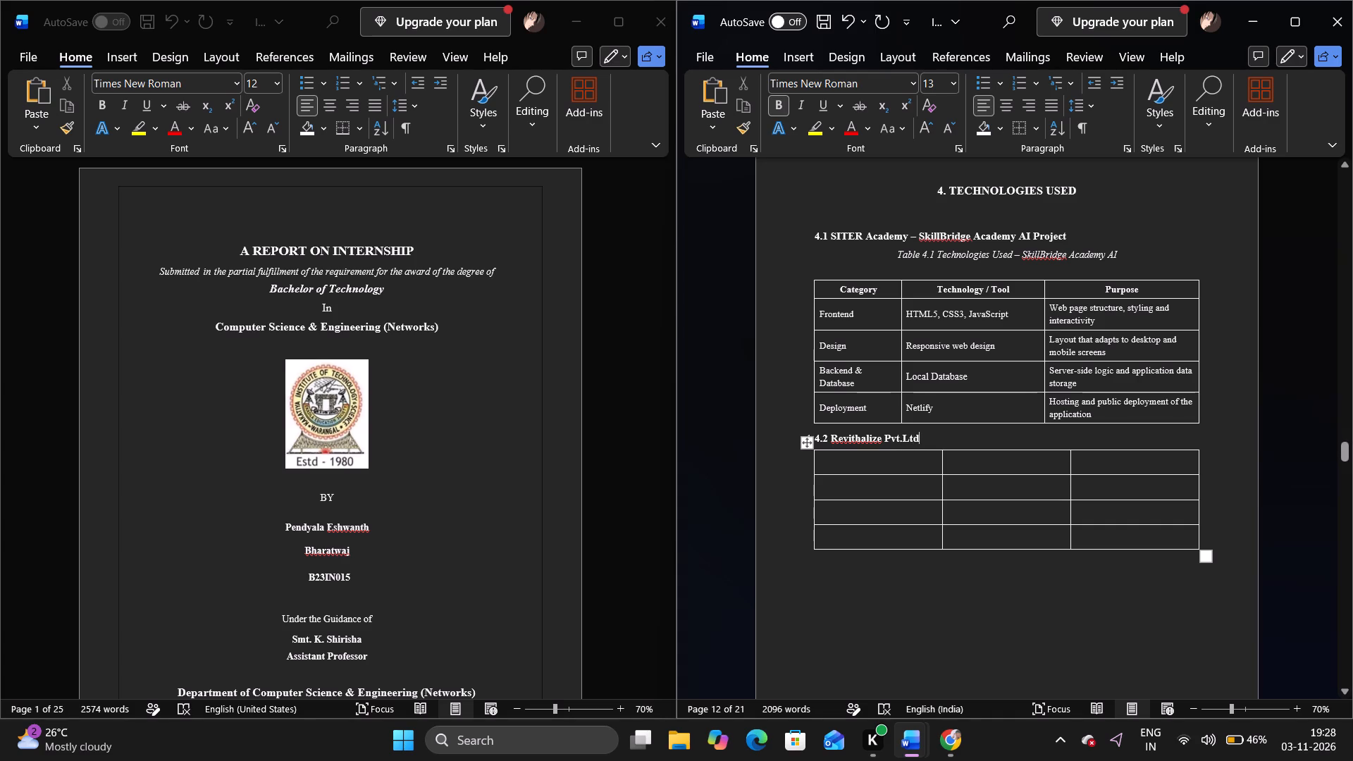
Copy the Table 4.1 caption onto a new line between the 4.2 heading and the empty table.
key(Return)
drag(898, 254, 1124, 254)
click(1124, 254)
drag(1124, 254, 905, 236)
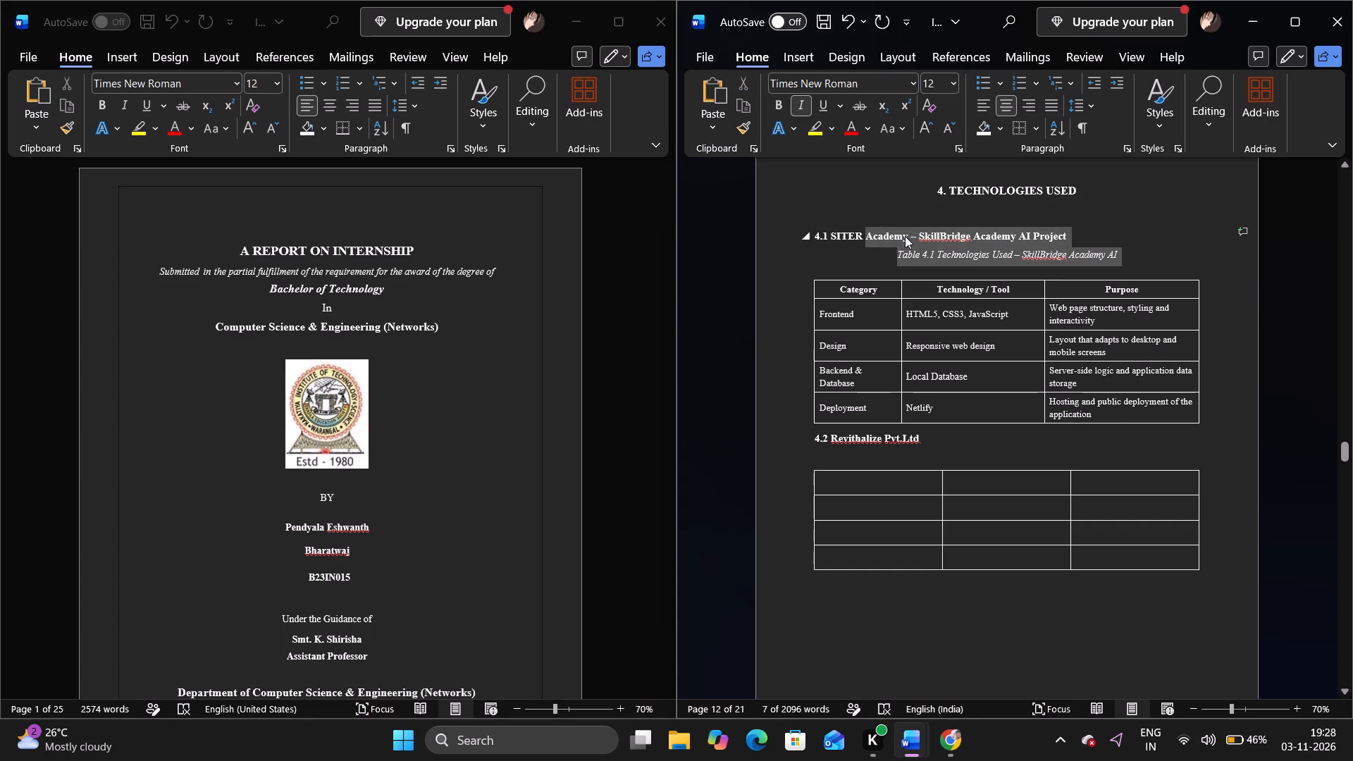
drag(905, 236, 894, 257)
key(ctrl+c)
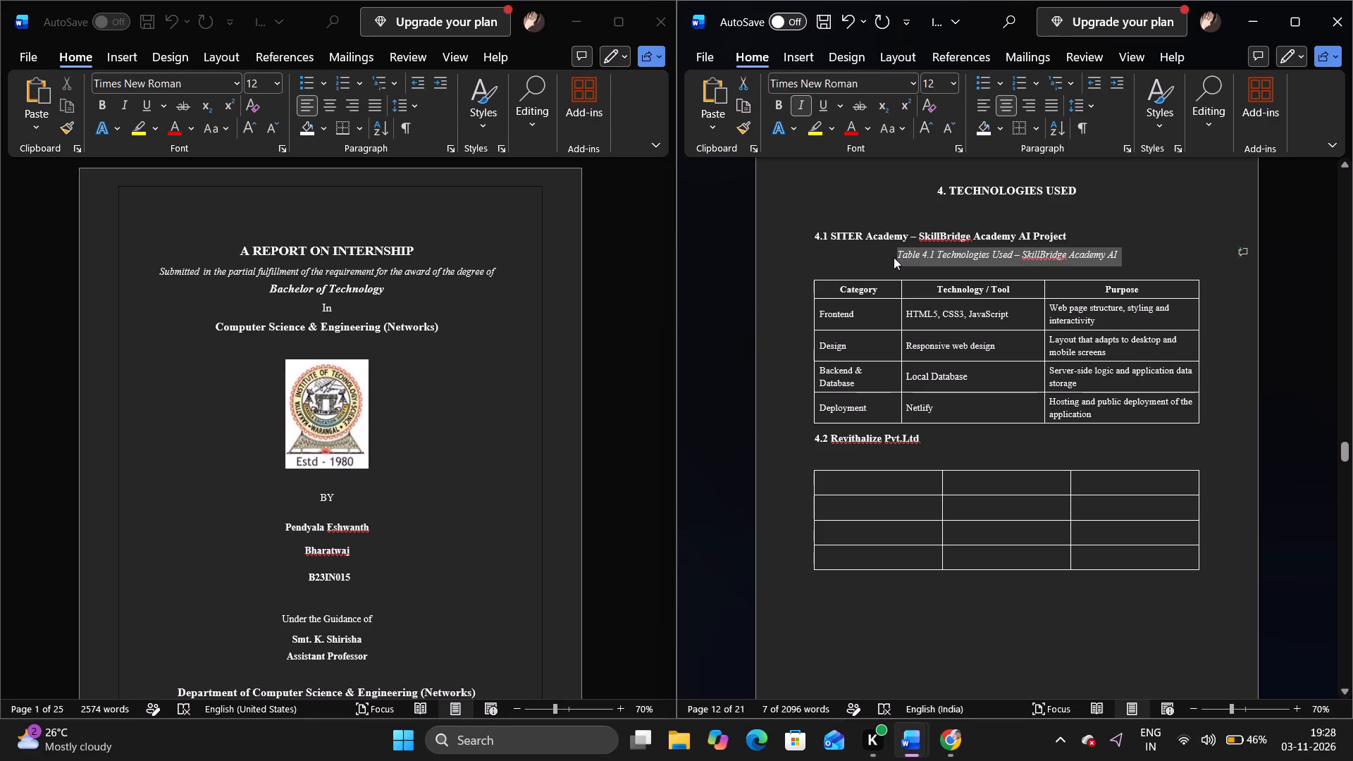
click(933, 452)
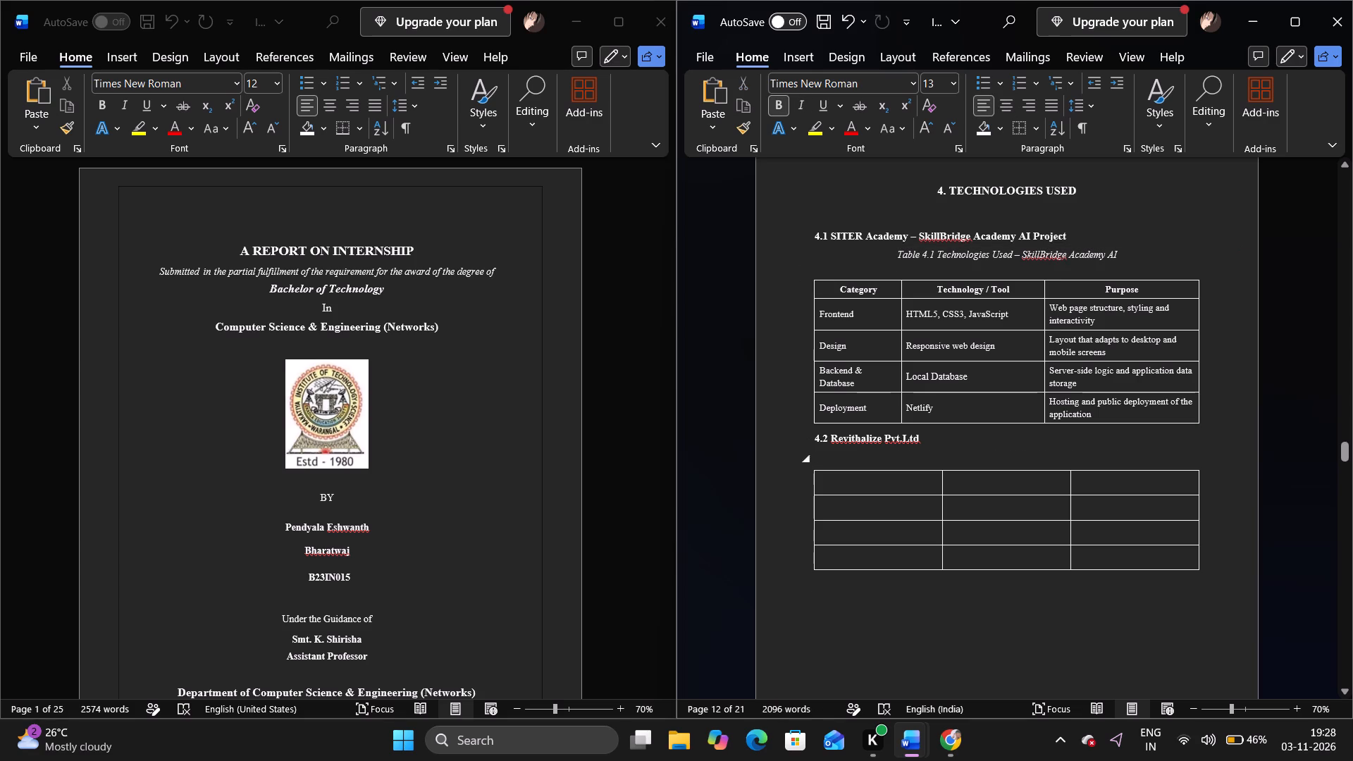
key(ctrl+v)
key(BackSpace)
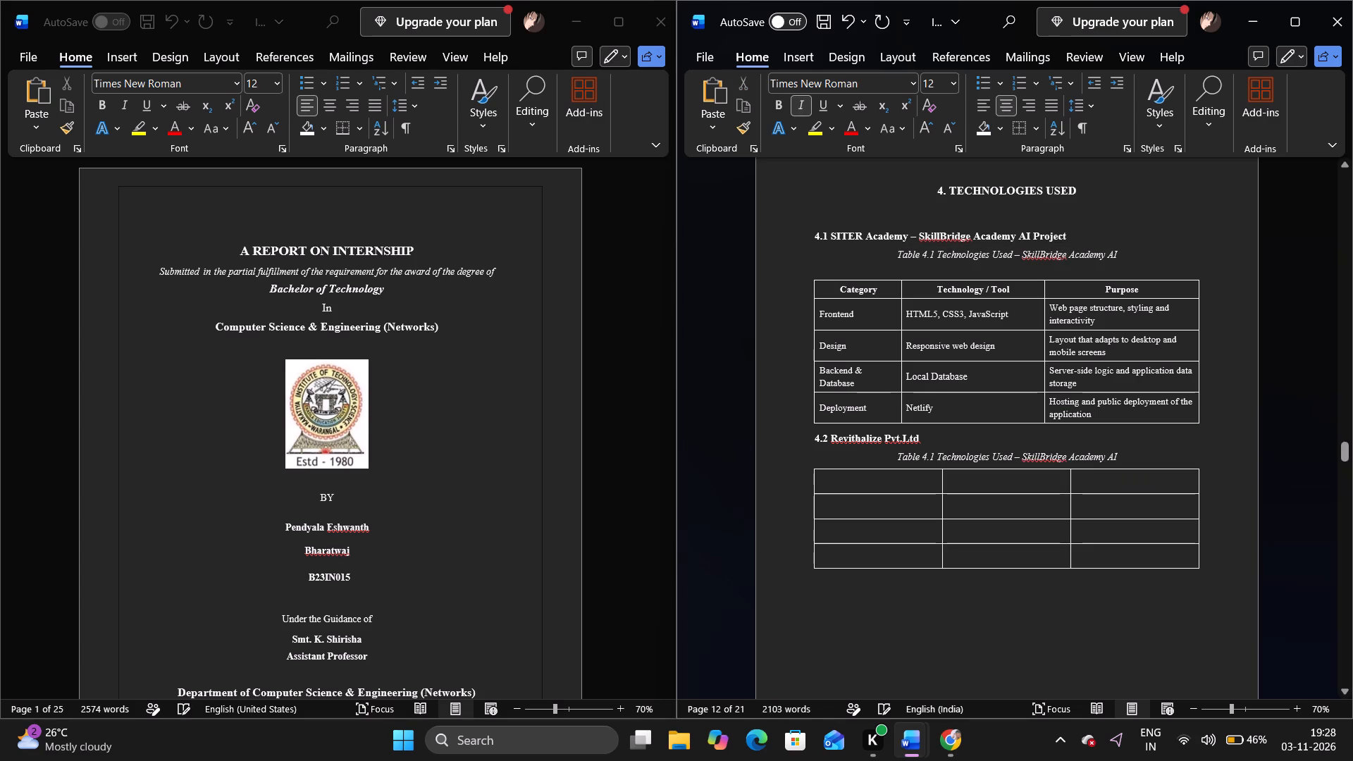
Renumber the copied caption under the 4.2 heading as Table 4.2.
click(934, 454)
key(BackSpace)
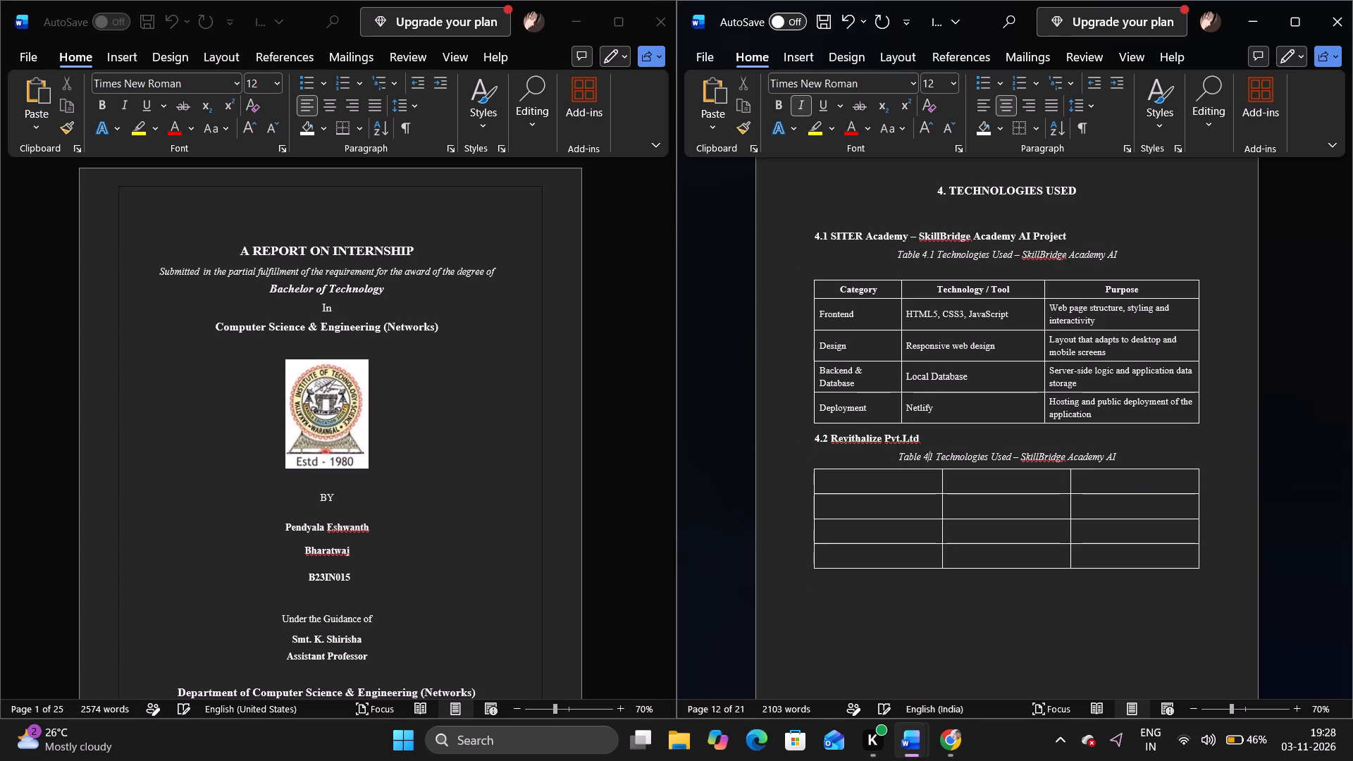
key(period)
key(Right)
key(BackSpace)
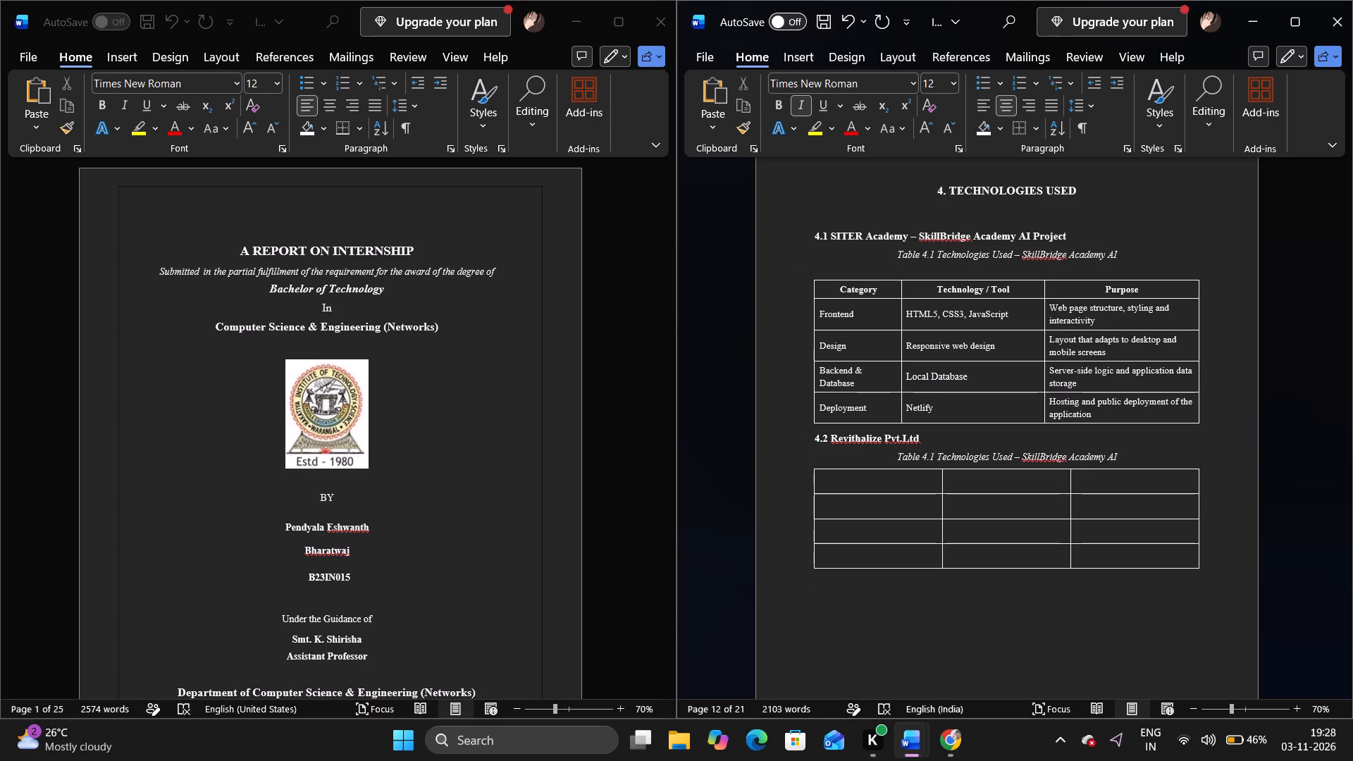
text(2)
key(space)
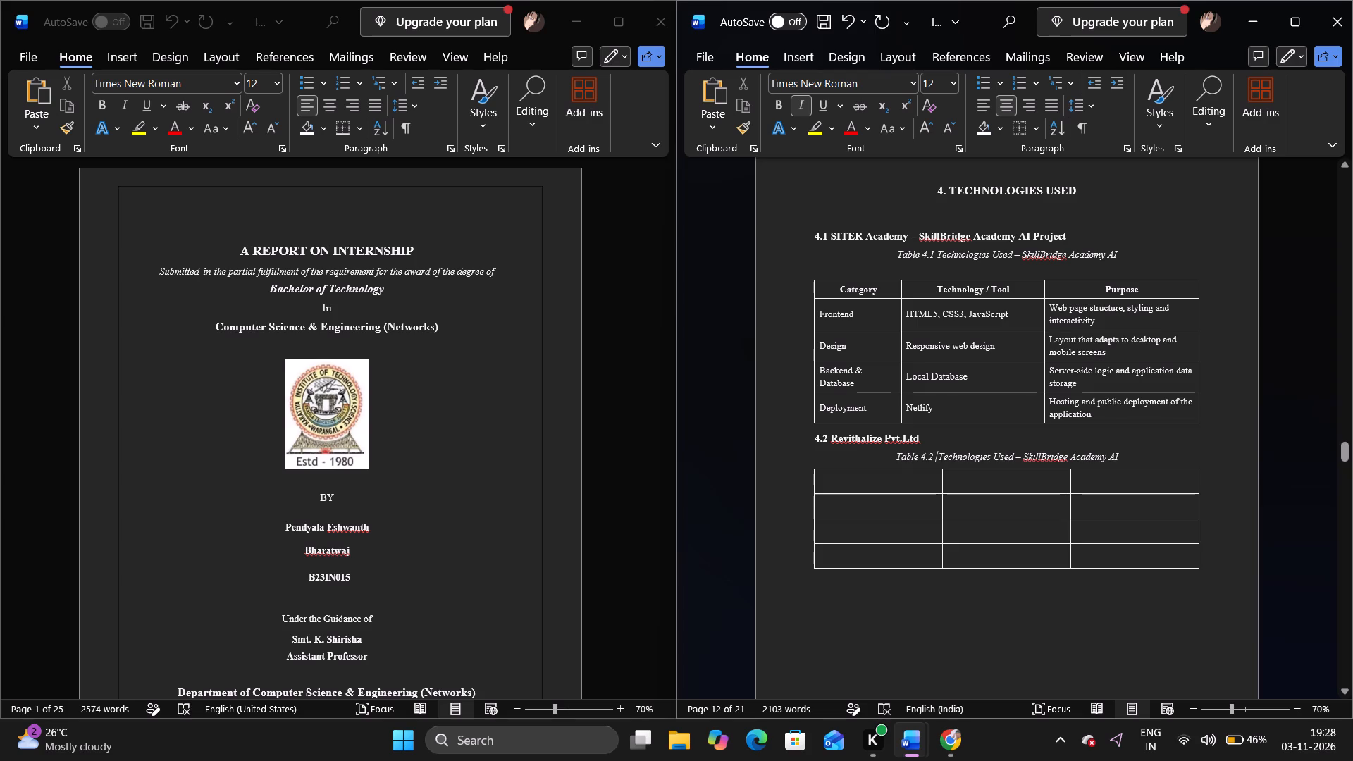
Replace the project name "SkillBridge Academy AI" in the Table 4.2 caption with "Ev Retrofitting".
click(1124, 456)
key(BackSpace)
key(BackSpace)
key(BackSpace)
key(BackSpace)
key(BackSpace)
key(BackSpace)
key(BackSpace)
key(BackSpace)
key(BackSpace)
key(BackSpace)
key(BackSpace)
key(BackSpace)
key(BackSpace)
key(BackSpace)
key(BackSpace)
key(BackSpace)
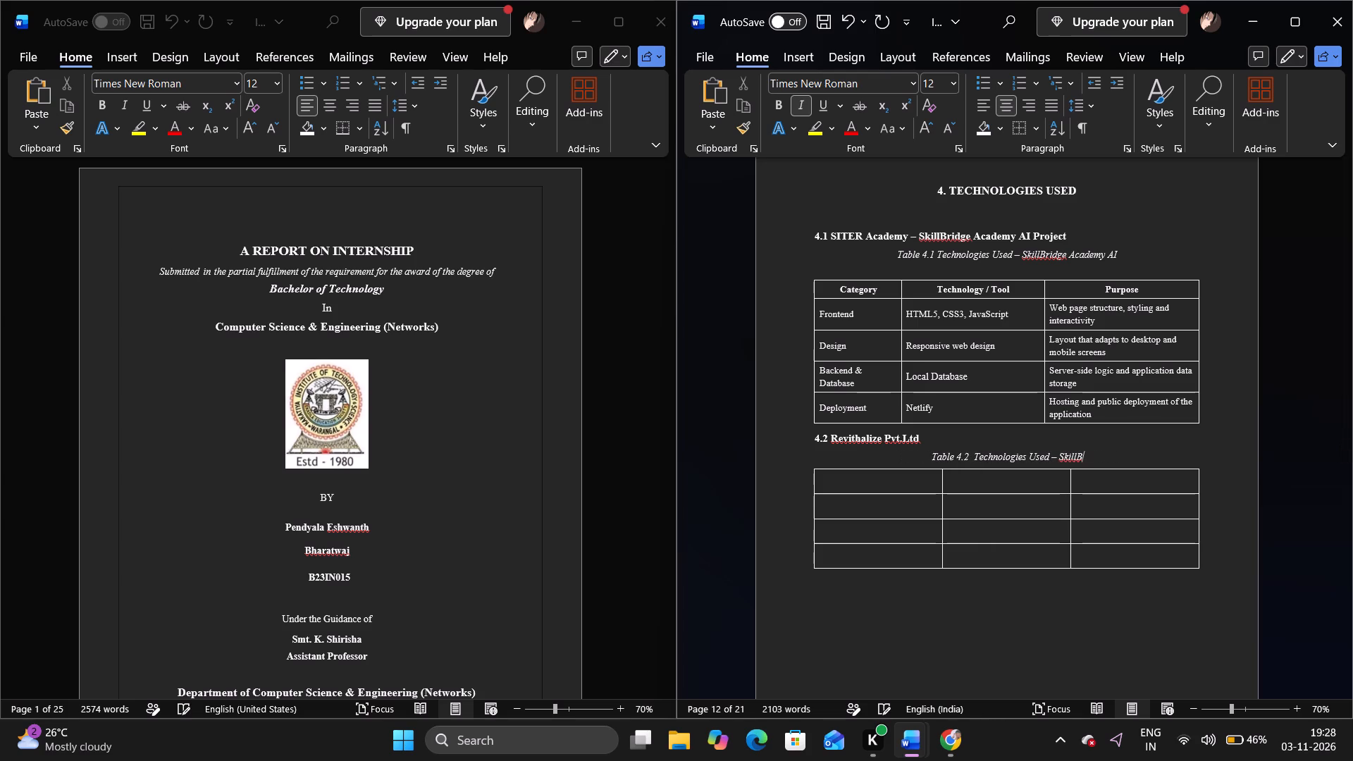
key(BackSpace)
key(BackSpace)
key(BackSpace)
key(BackSpace)
key(BackSpace)
key(BackSpace)
key(BackSpace)
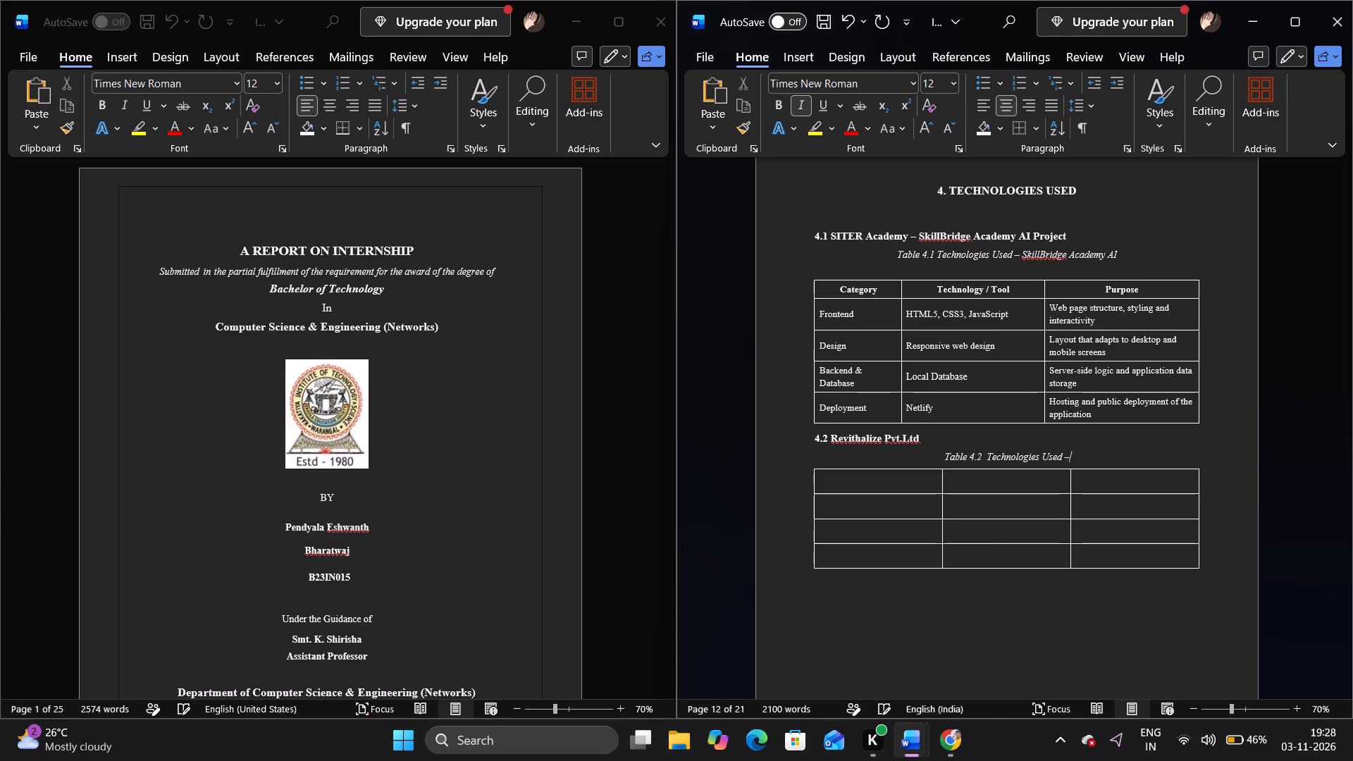
key(space)
text(E)
text(v)
key(space)
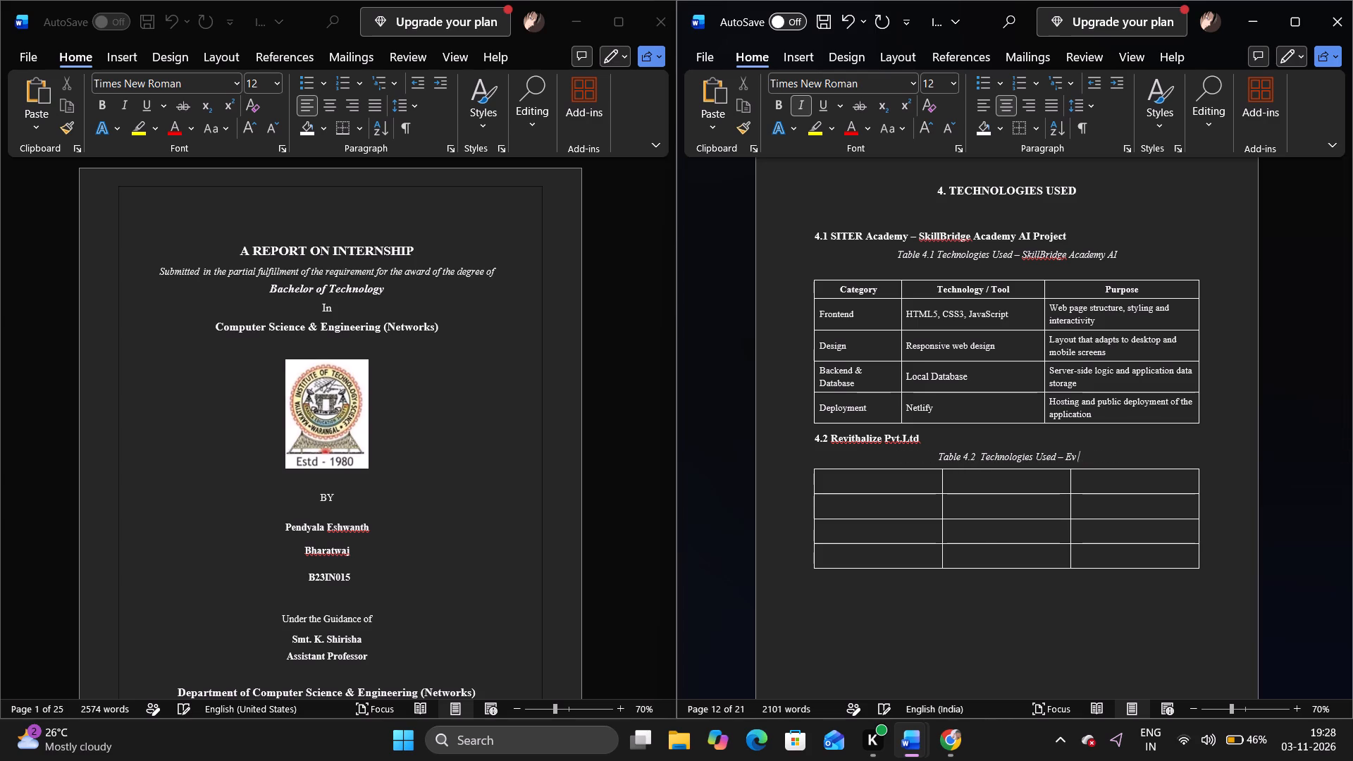
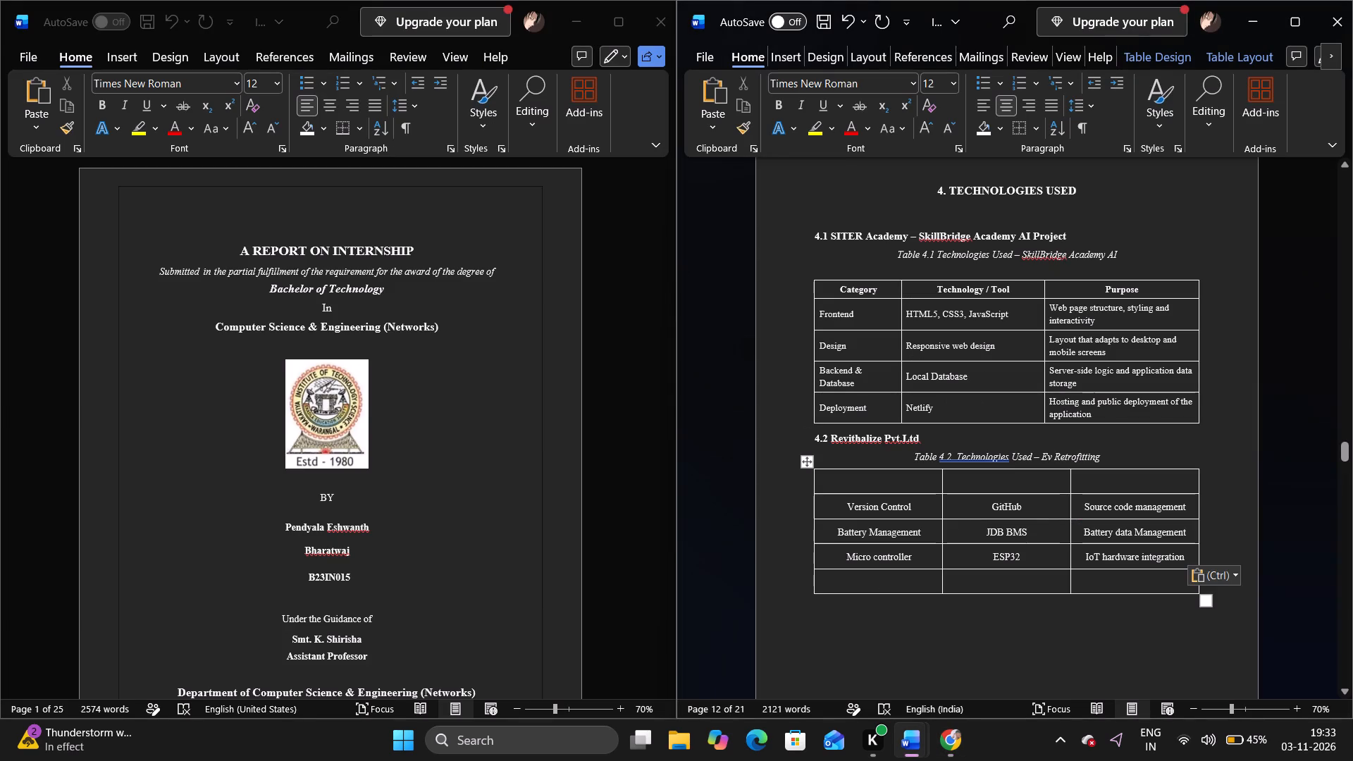
click(808, 455)
click(808, 455)
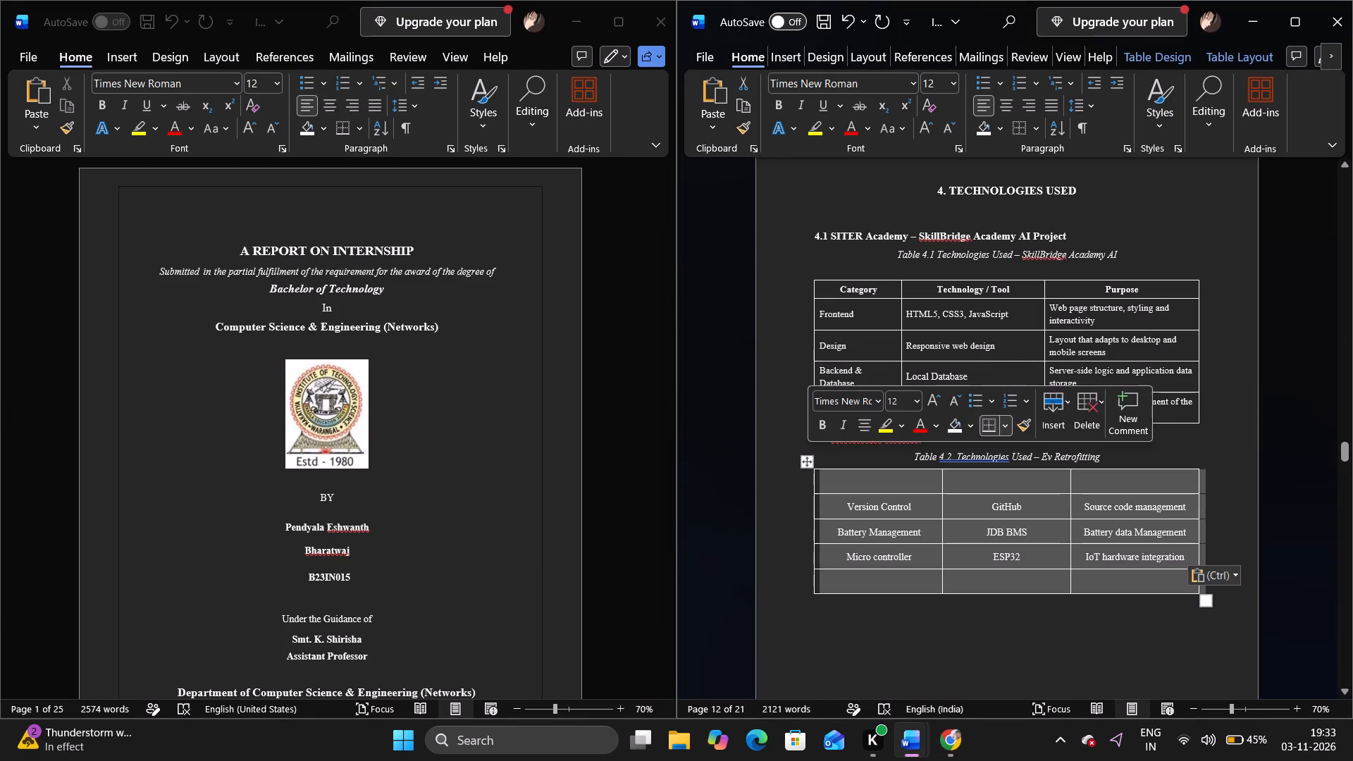
click(879, 480)
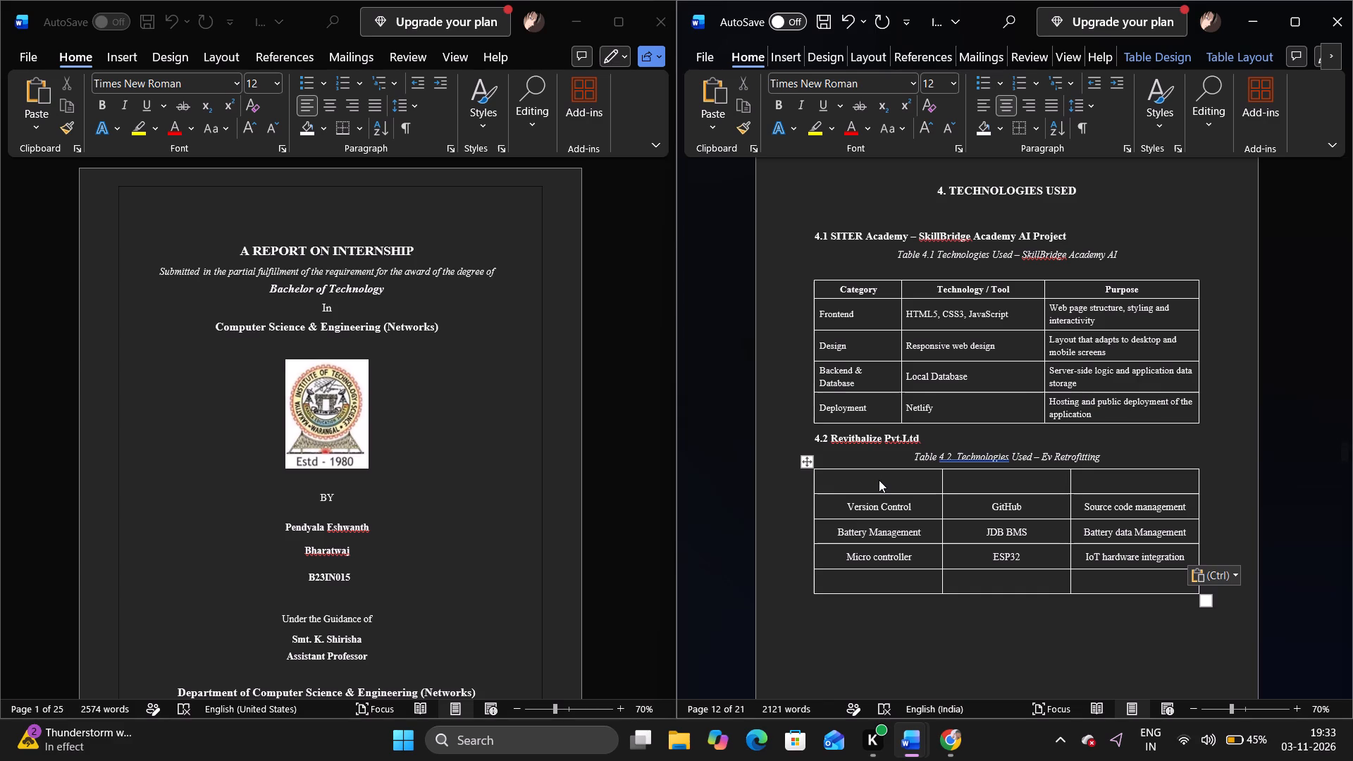
text(Categoty)
key(BackSpace)
key(BackSpace)
text(ry)
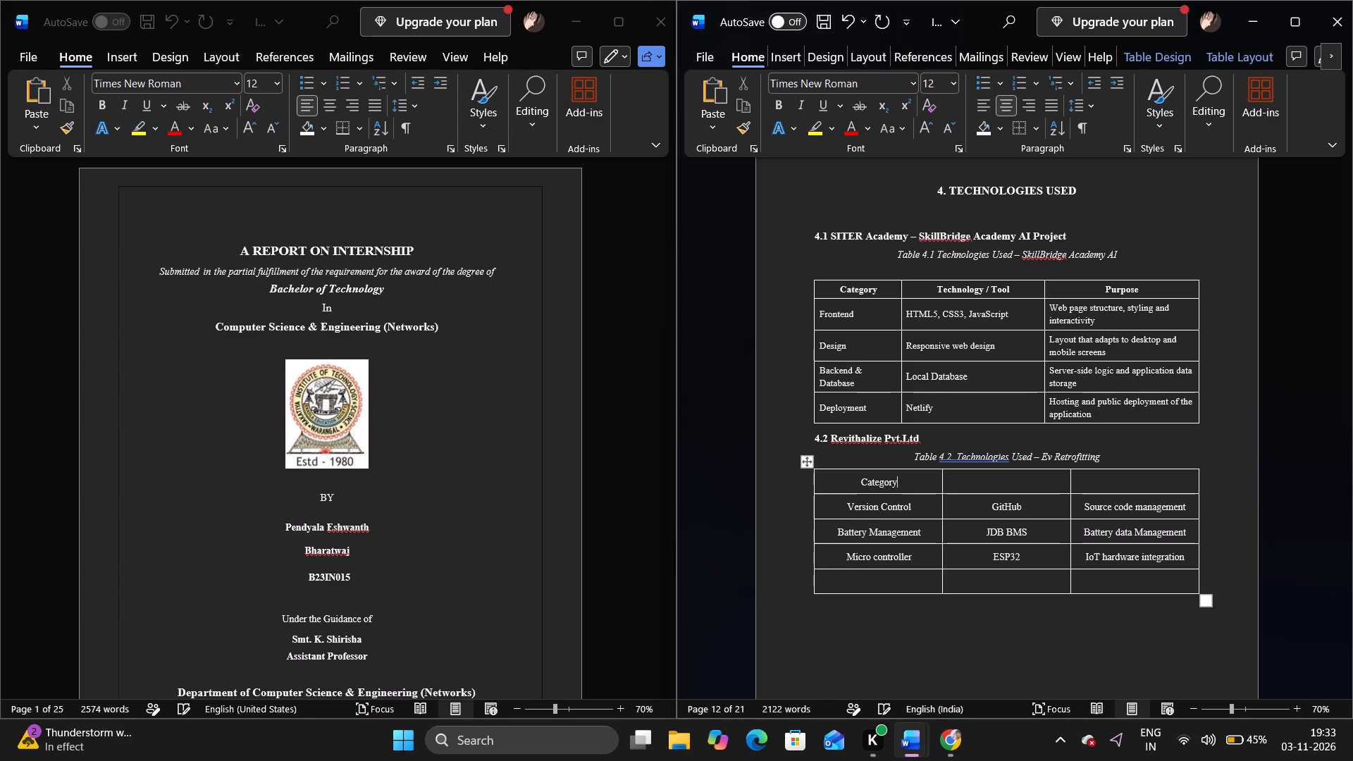
Enter Technology/Tool and Purpose as the second and third column headers of Table 4.2.
click(988, 483)
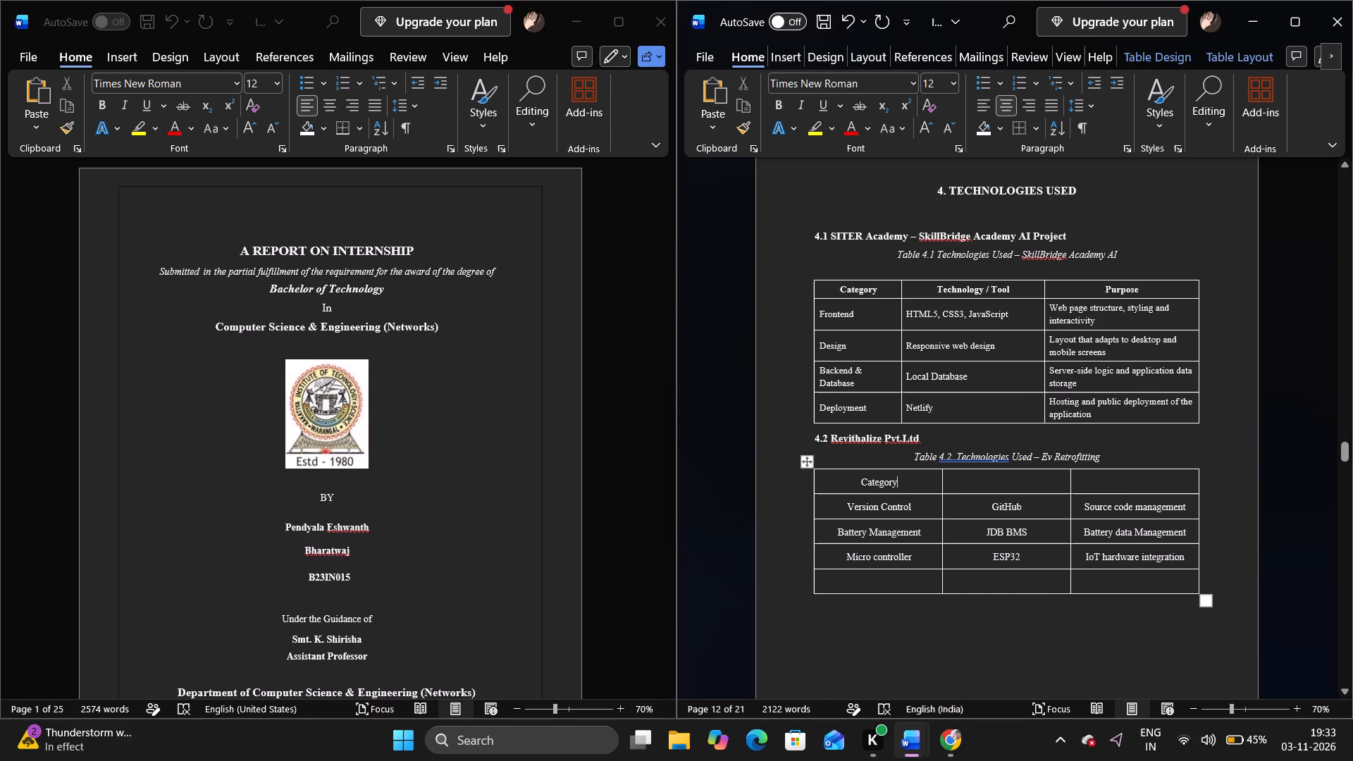
key(shift+r)
key(BackSpace)
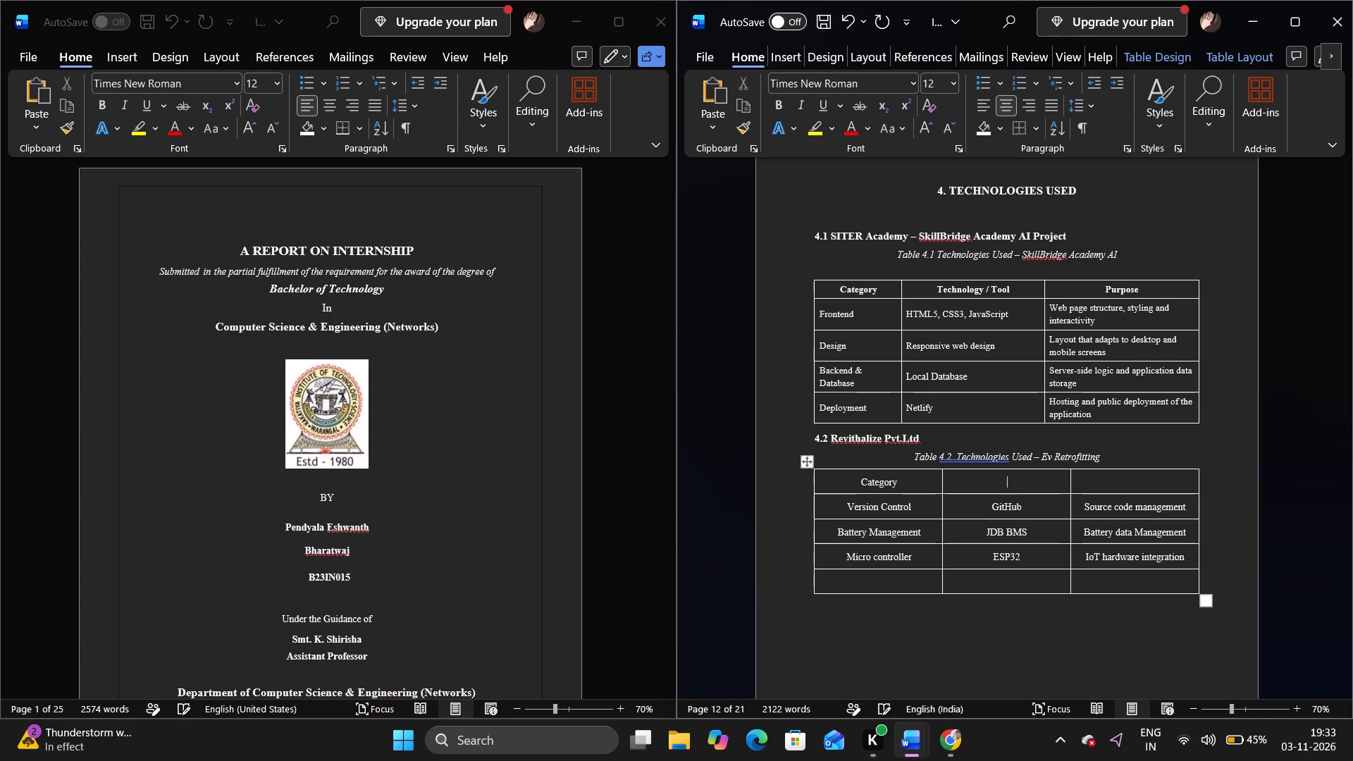
key(shift+t)
text(echnolo)
text(gy)
key(period)
key(BackSpace)
key(slash)
text(Tool)
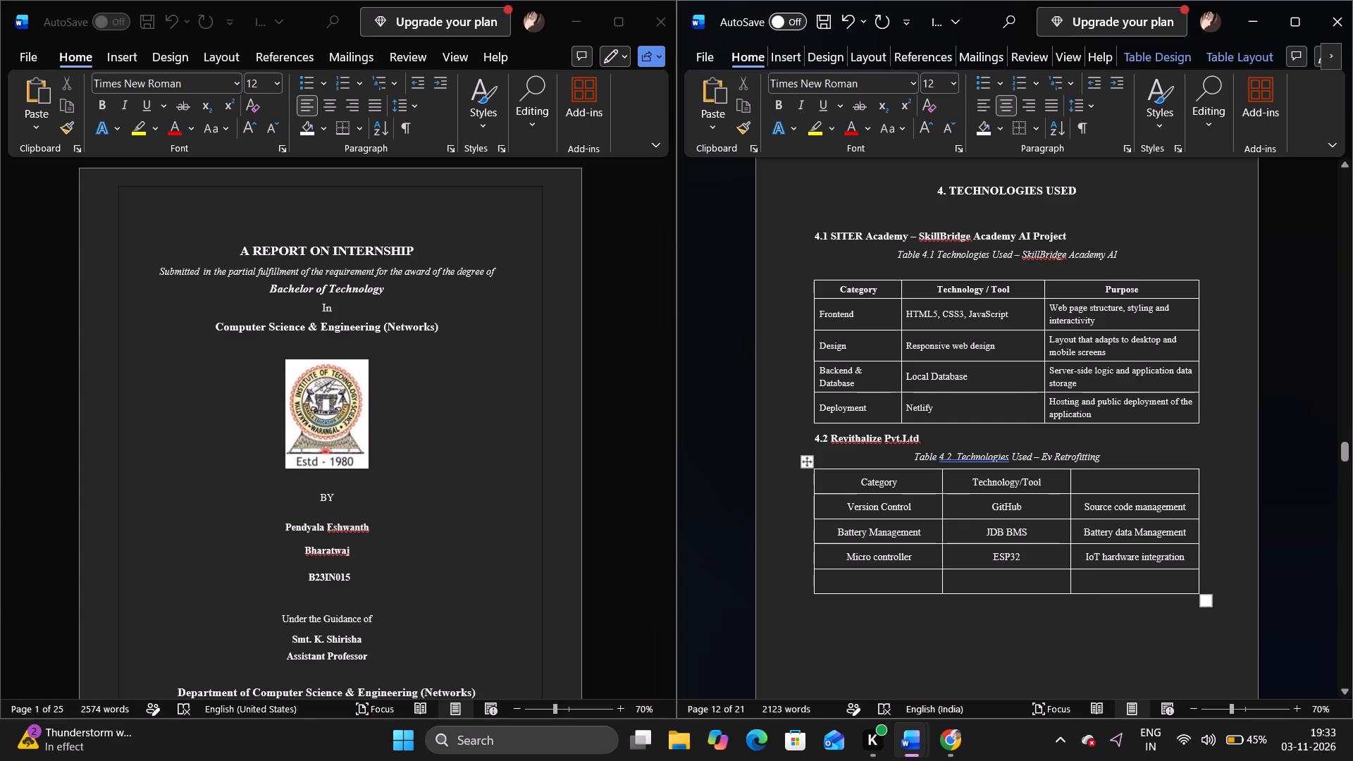
click(1118, 488)
text(Purpose)
Make the three column headers of Table 4.2 bold.
drag(1167, 481, 1118, 478)
key(ctrl+b)
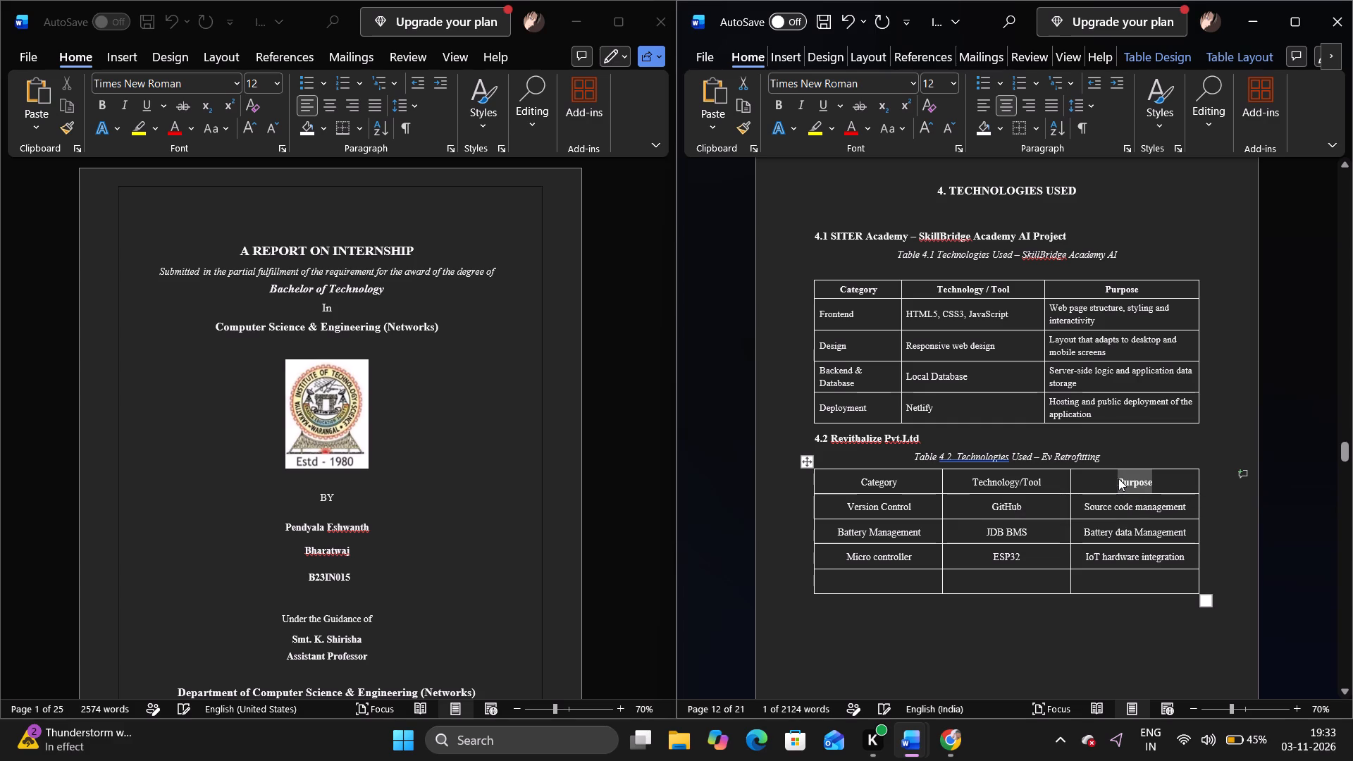
drag(1048, 482, 807, 480)
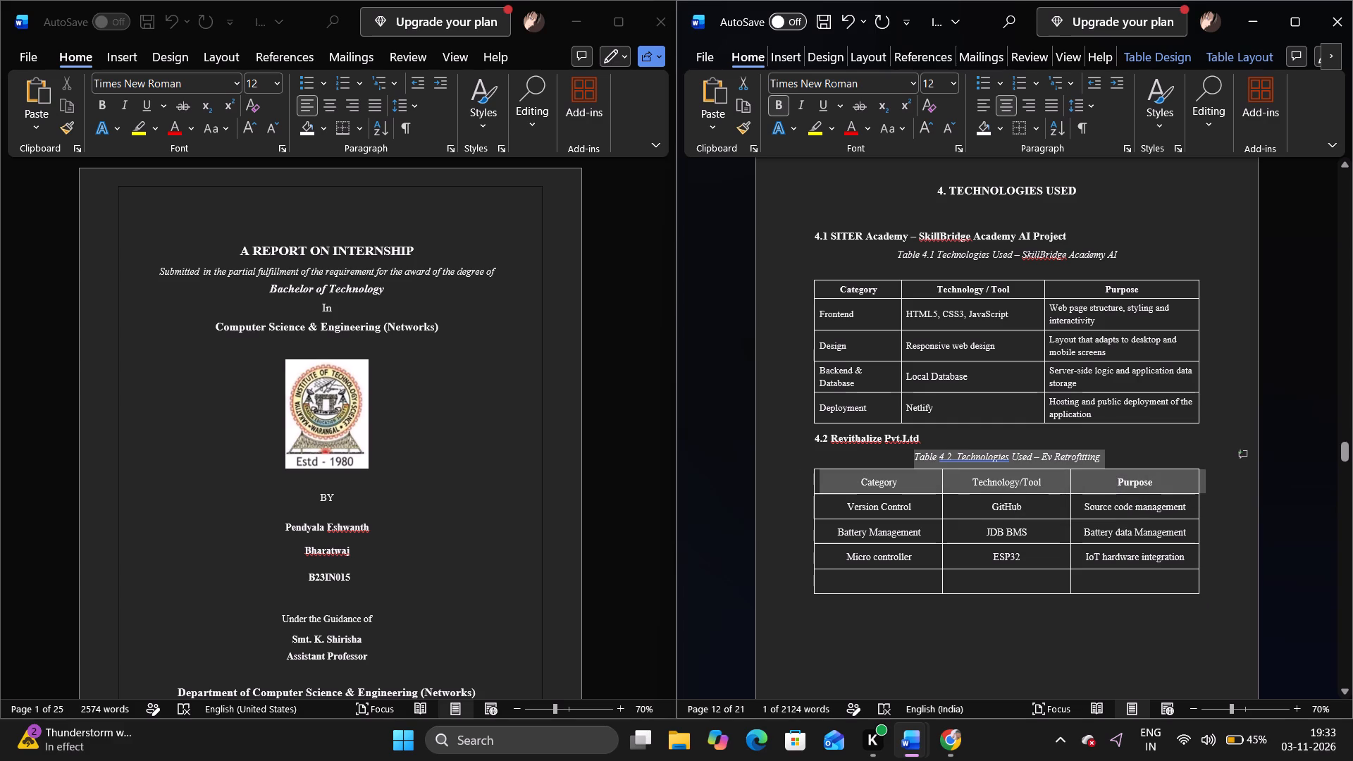
drag(807, 480, 805, 482)
key(ctrl+b)
click(744, 531)
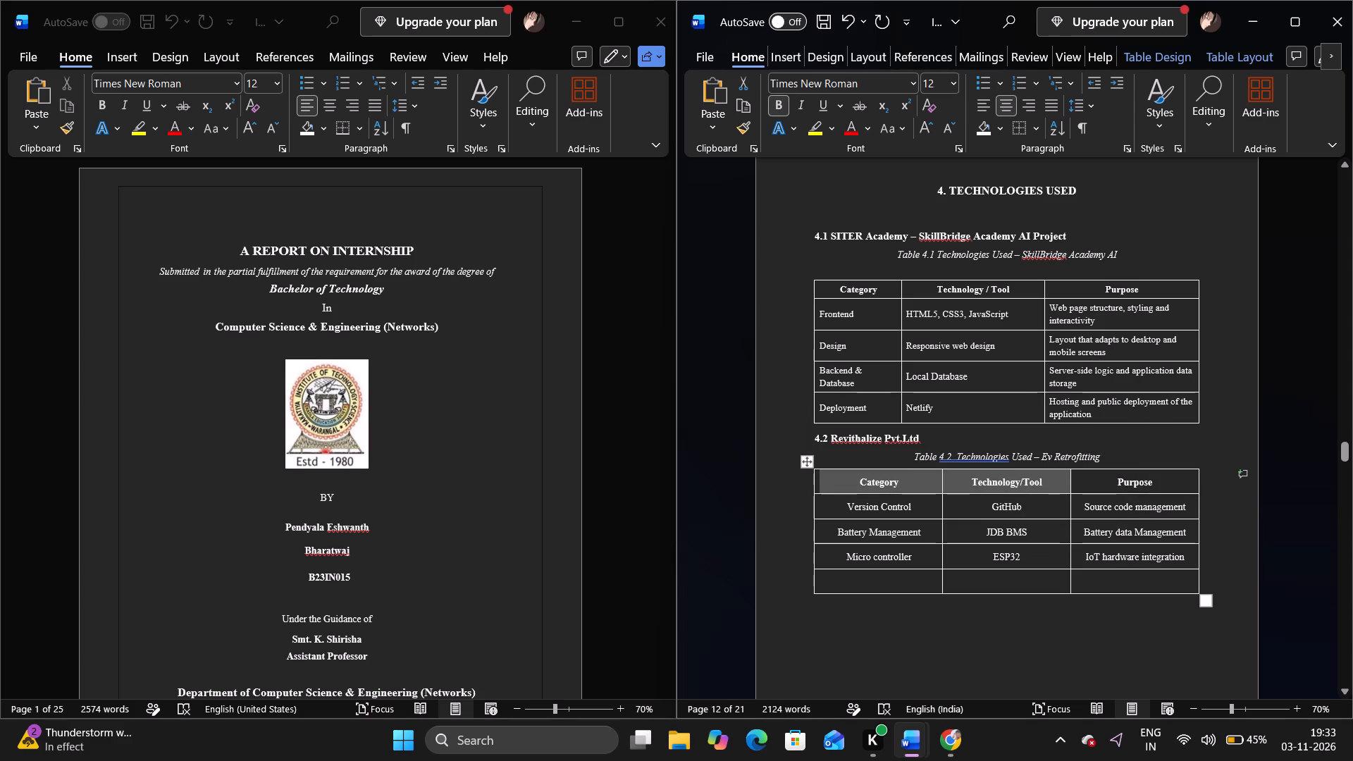
Using the ChatGPT table as reference, enter IDE as category and Arduino as tool in Table 4.2's empty last row.
click(776, 573)
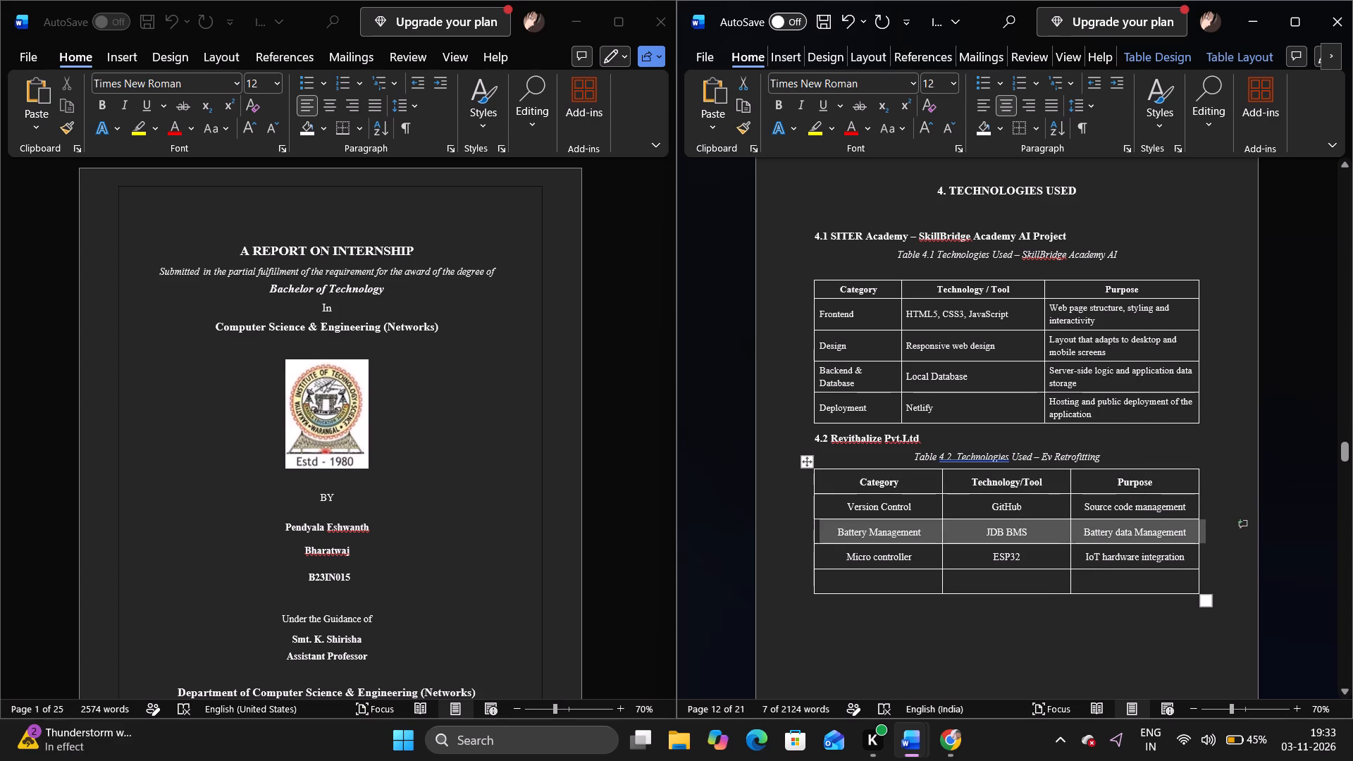
key(alt+Tab)
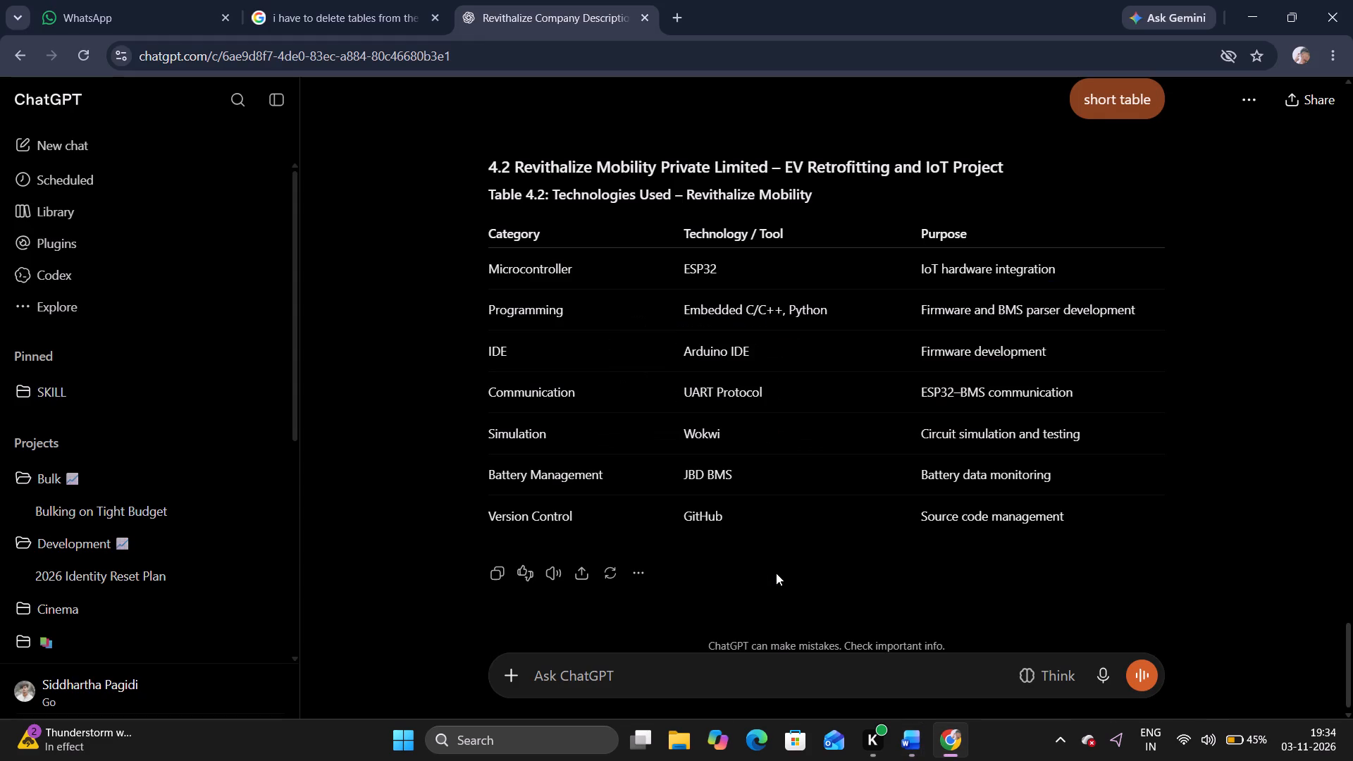
key(alt+Tab)
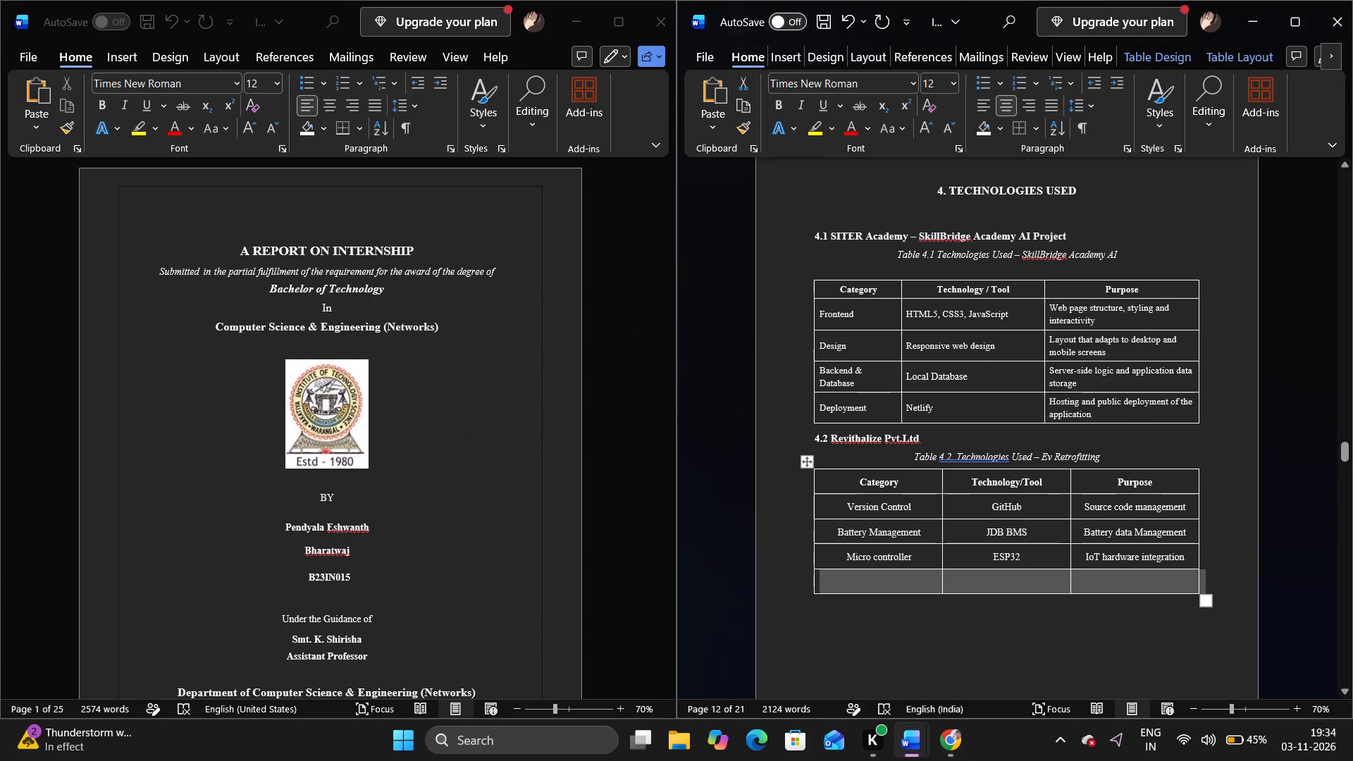
click(854, 574)
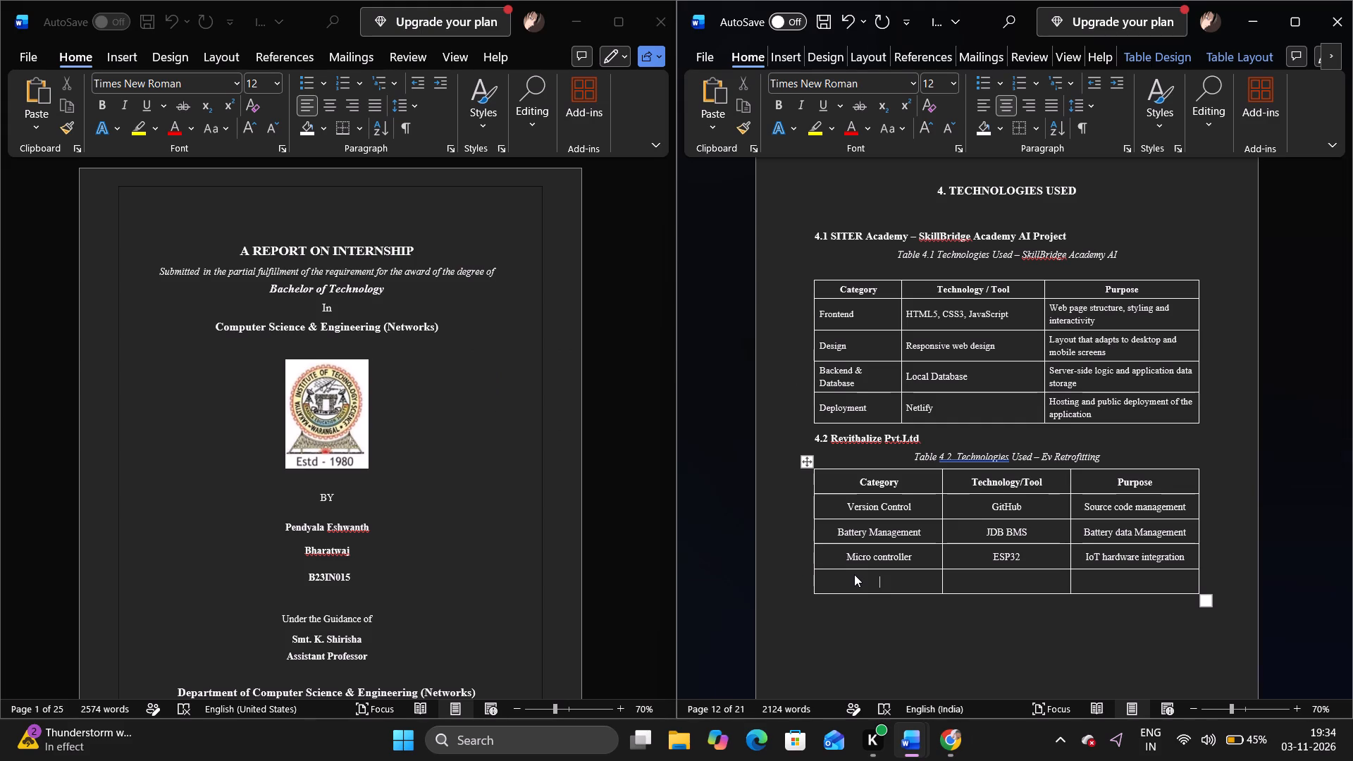
text(Gp)
key(BackSpace)
key(BackSpace)
key(shift+i)
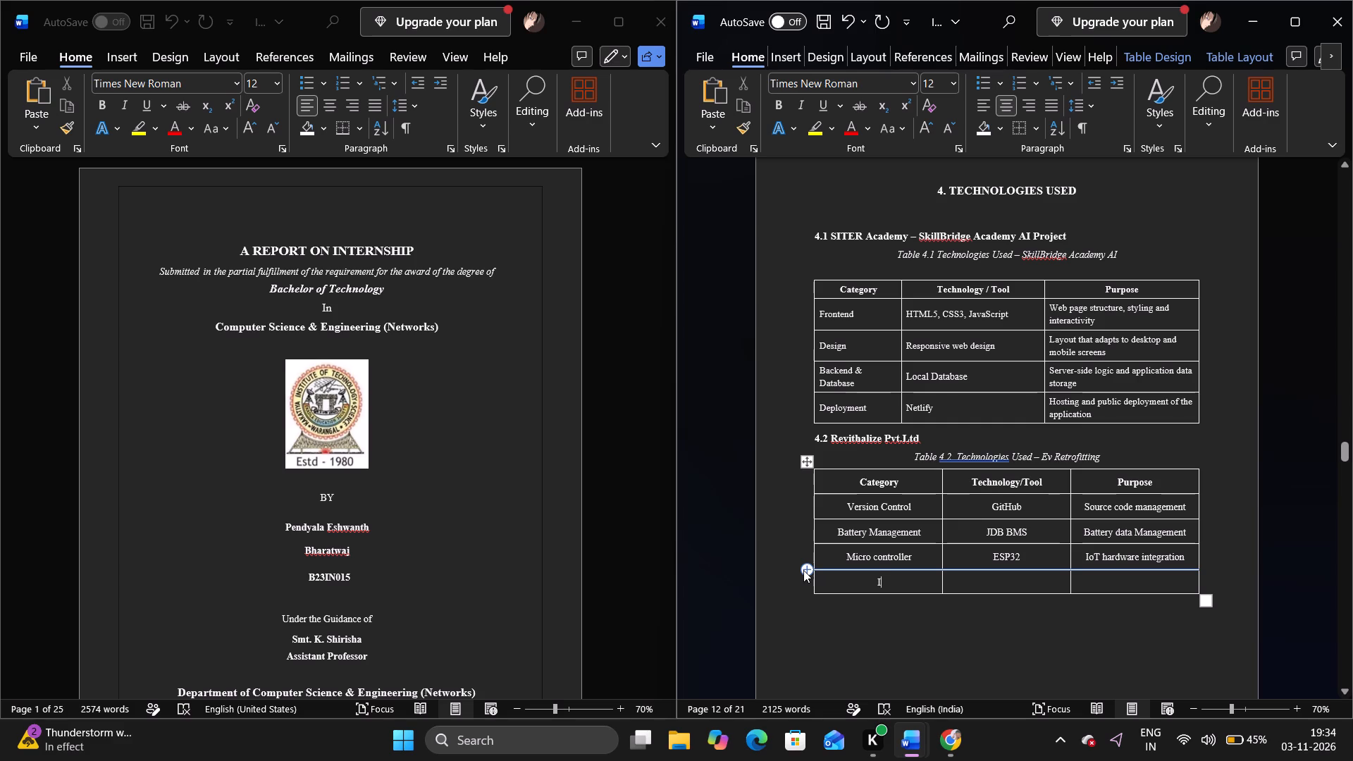
text(DW)
key(BackSpace)
key(e)
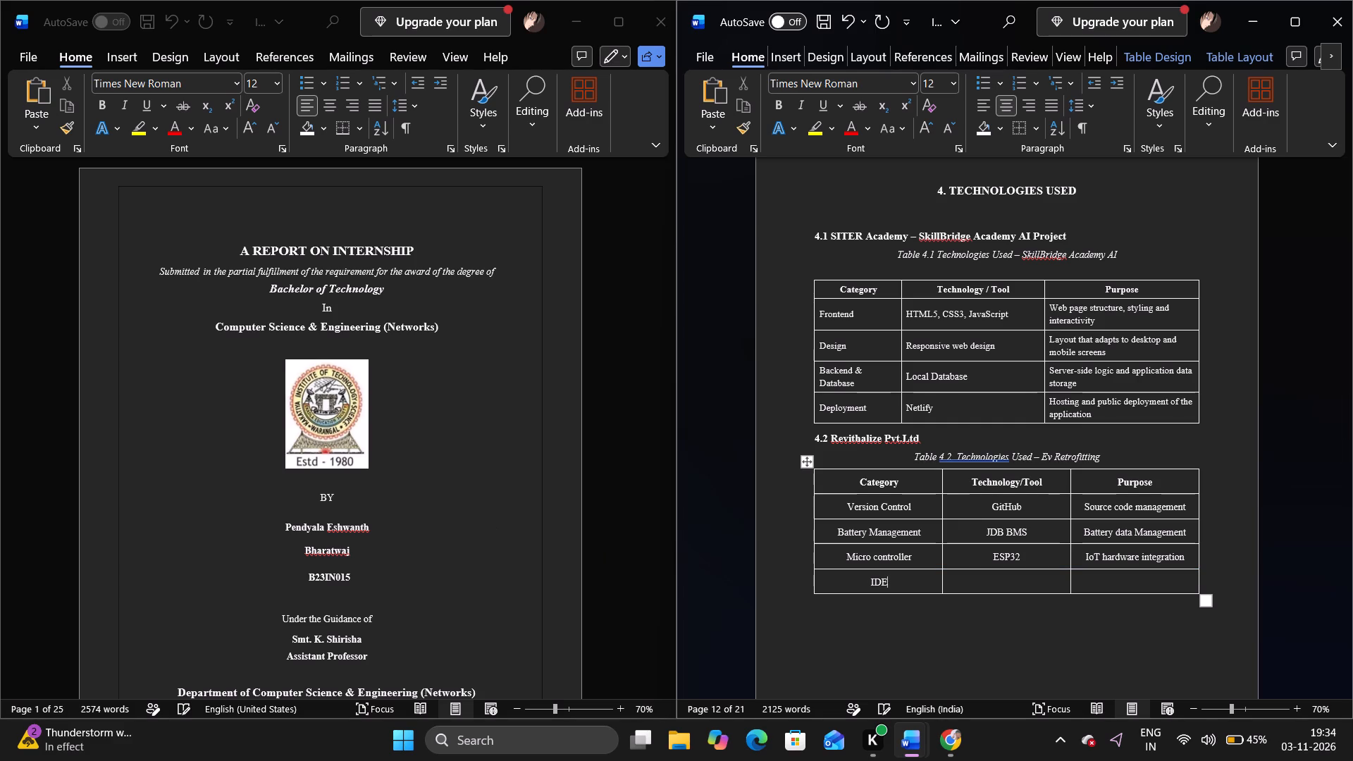
click(972, 590)
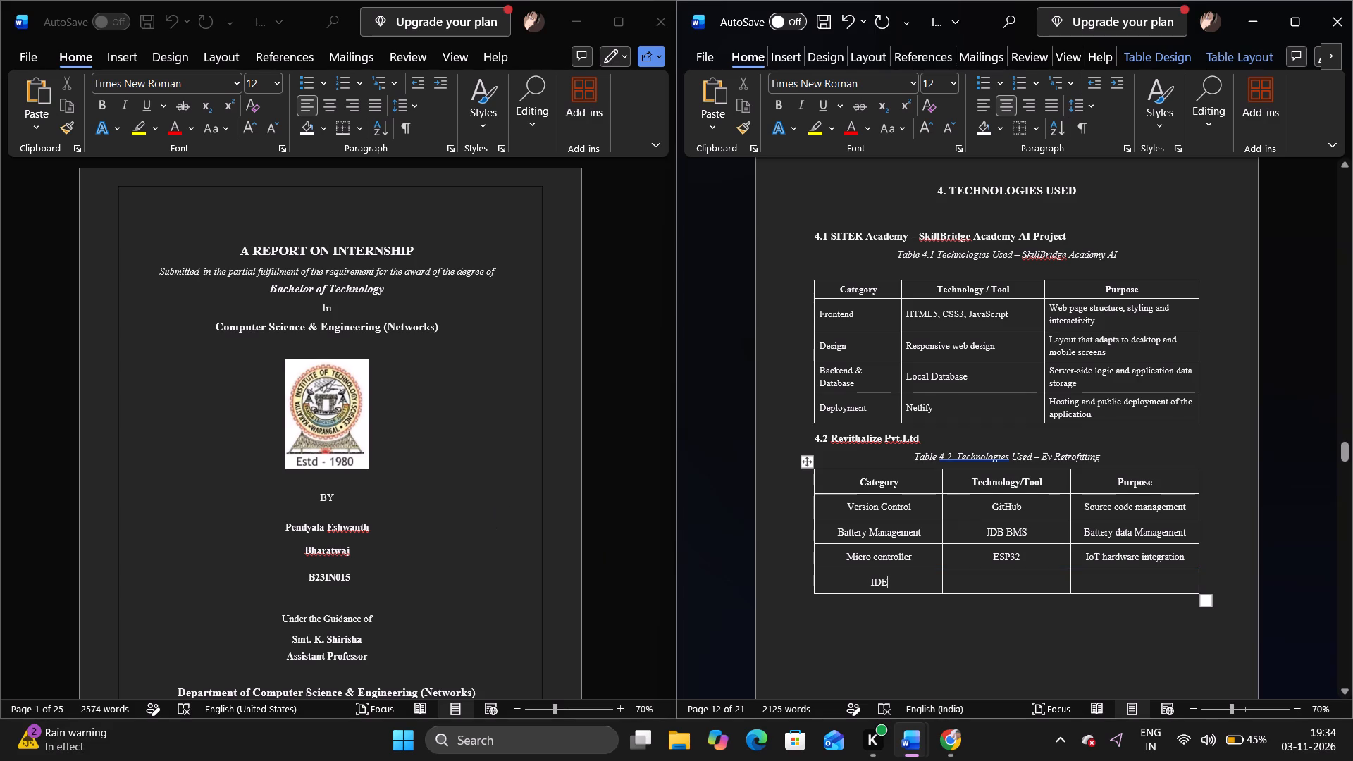
text(Arduino)
Check the ChatGPT table and enter Firmware Development as the purpose in the IDE row of Table 4.2.
key(alt+Tab)
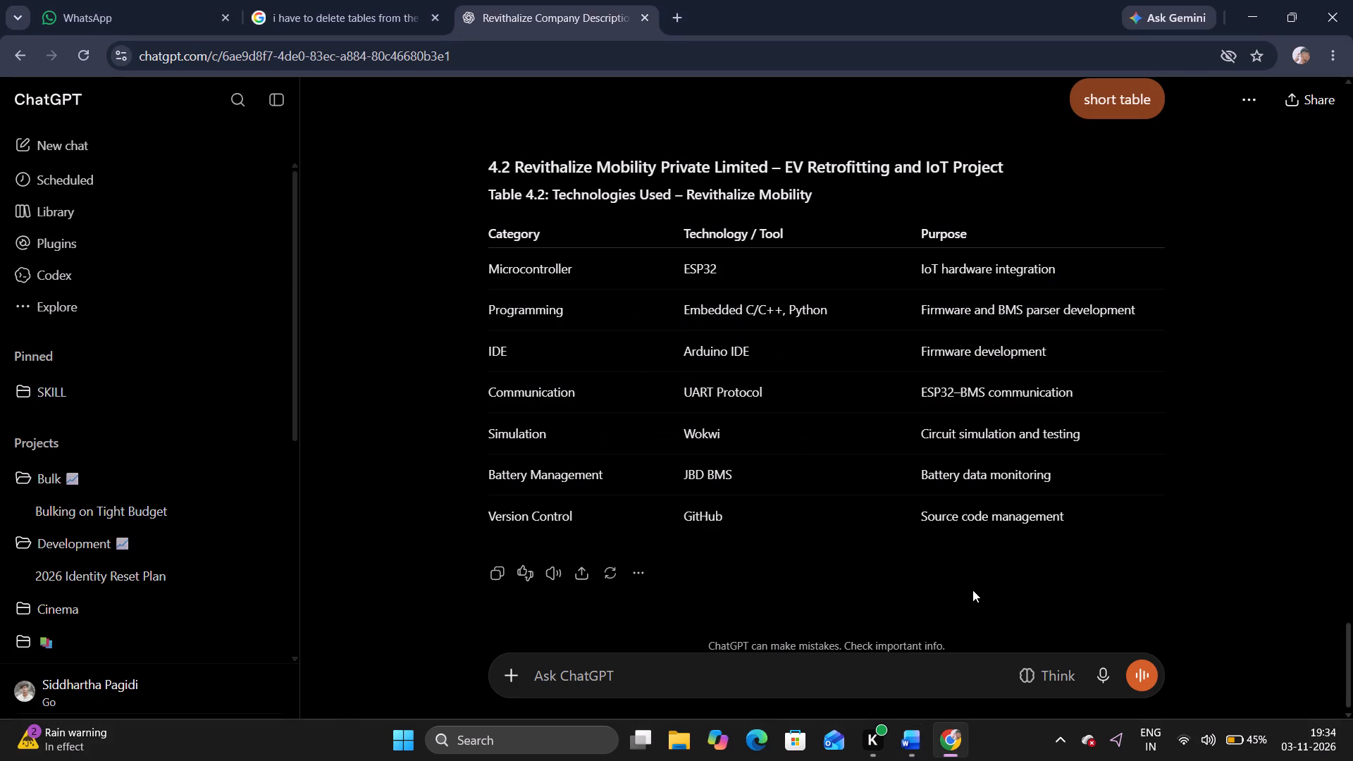
key(alt+Tab)
click(1112, 575)
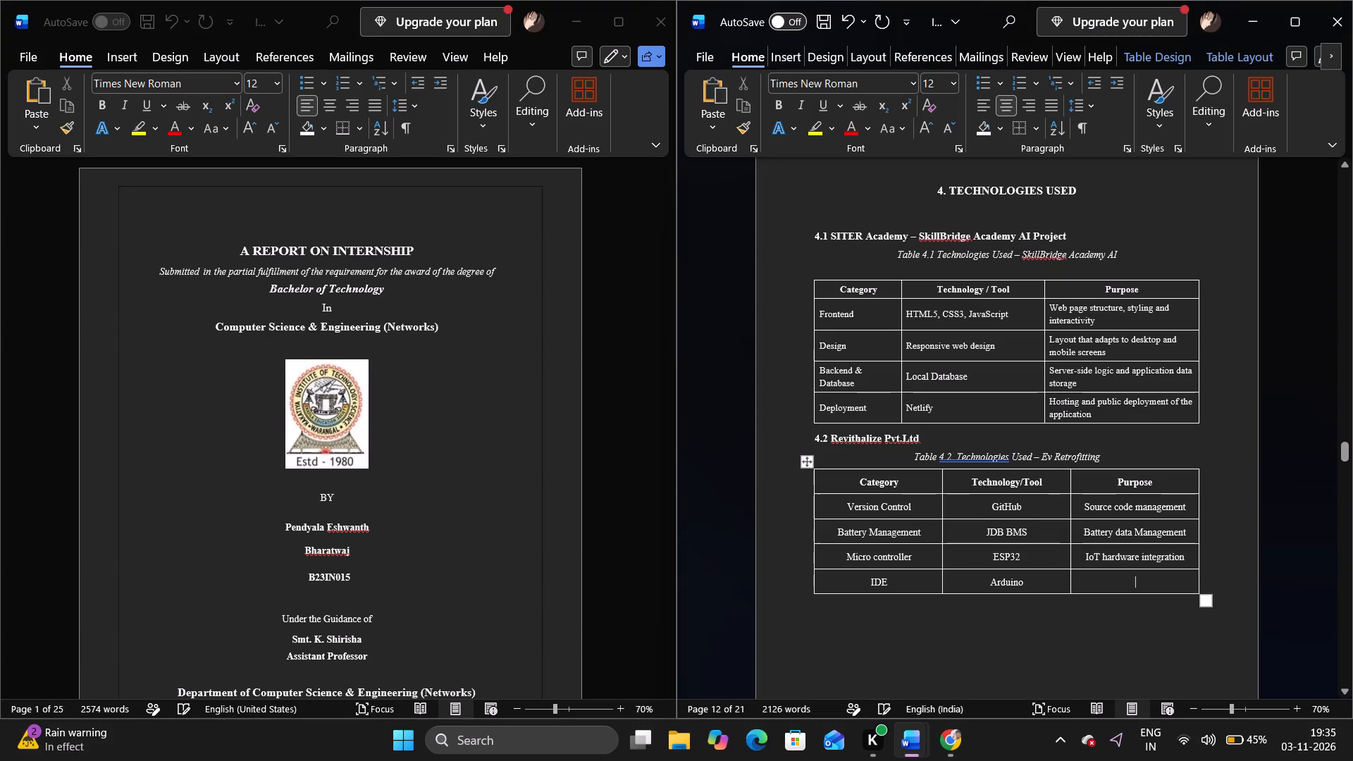
key(i)
key(BackSpace)
text(Firmware)
key(space)
text(DE)
key(BackSpace)
text(evelopkent)
key(BackSpace)
key(BackSpace)
key(BackSpace)
key(BackSpace)
key(BackSpace)
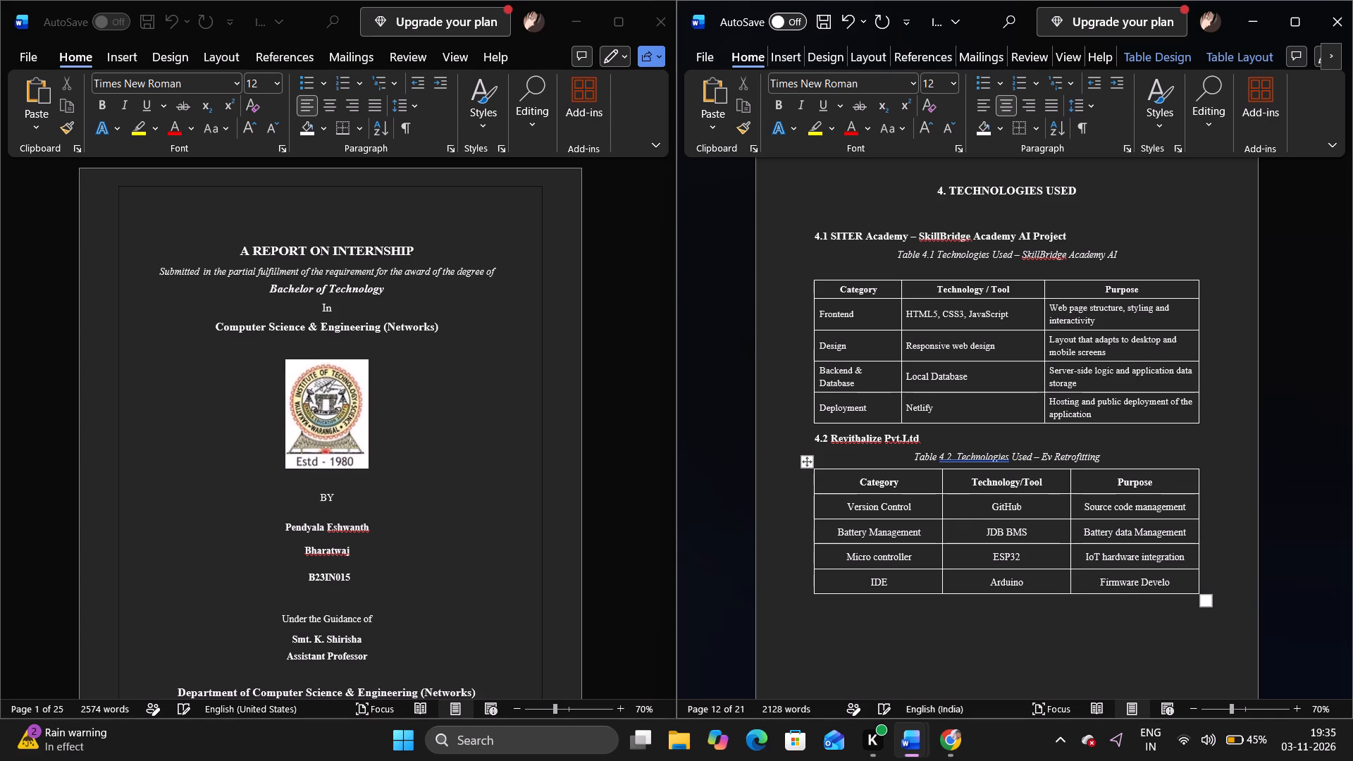
text(o-)
key(BackSpace)
key(BackSpace)
text(pment)
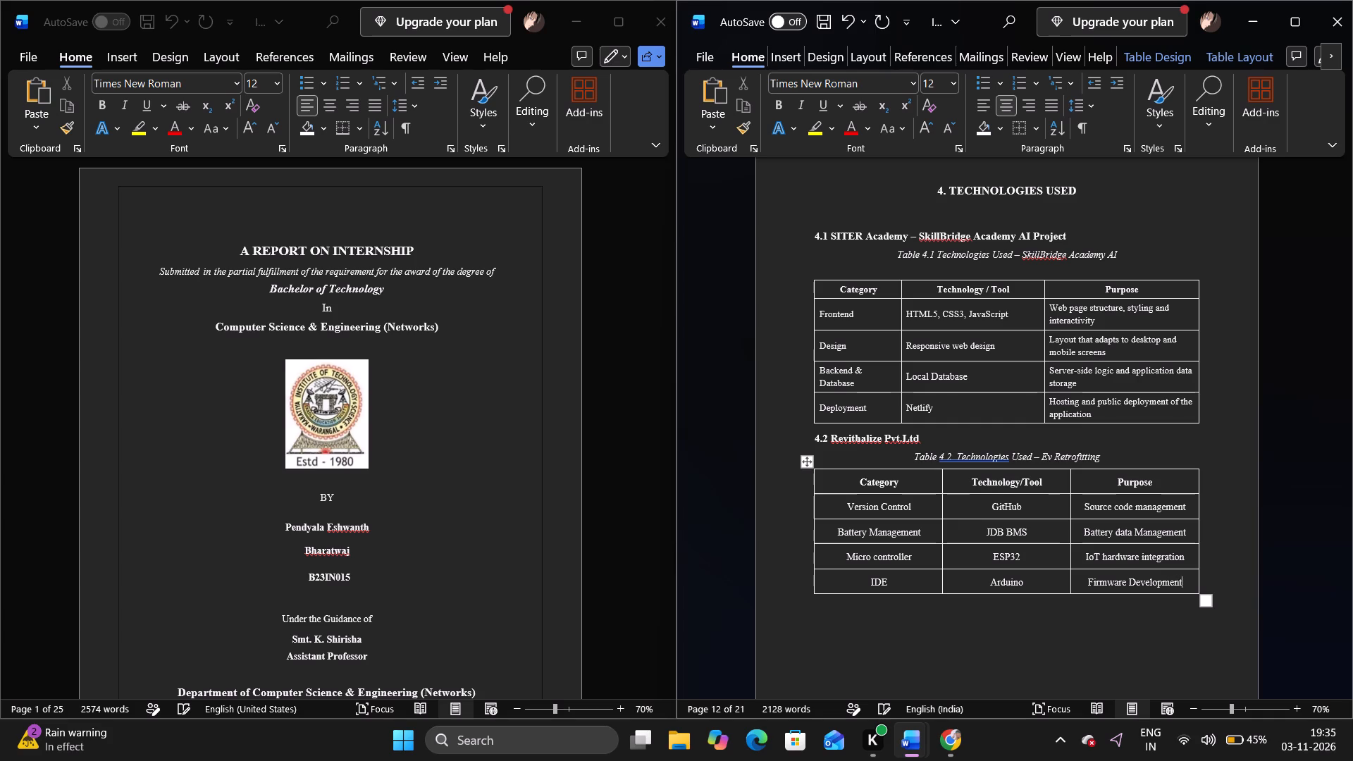
click(965, 622)
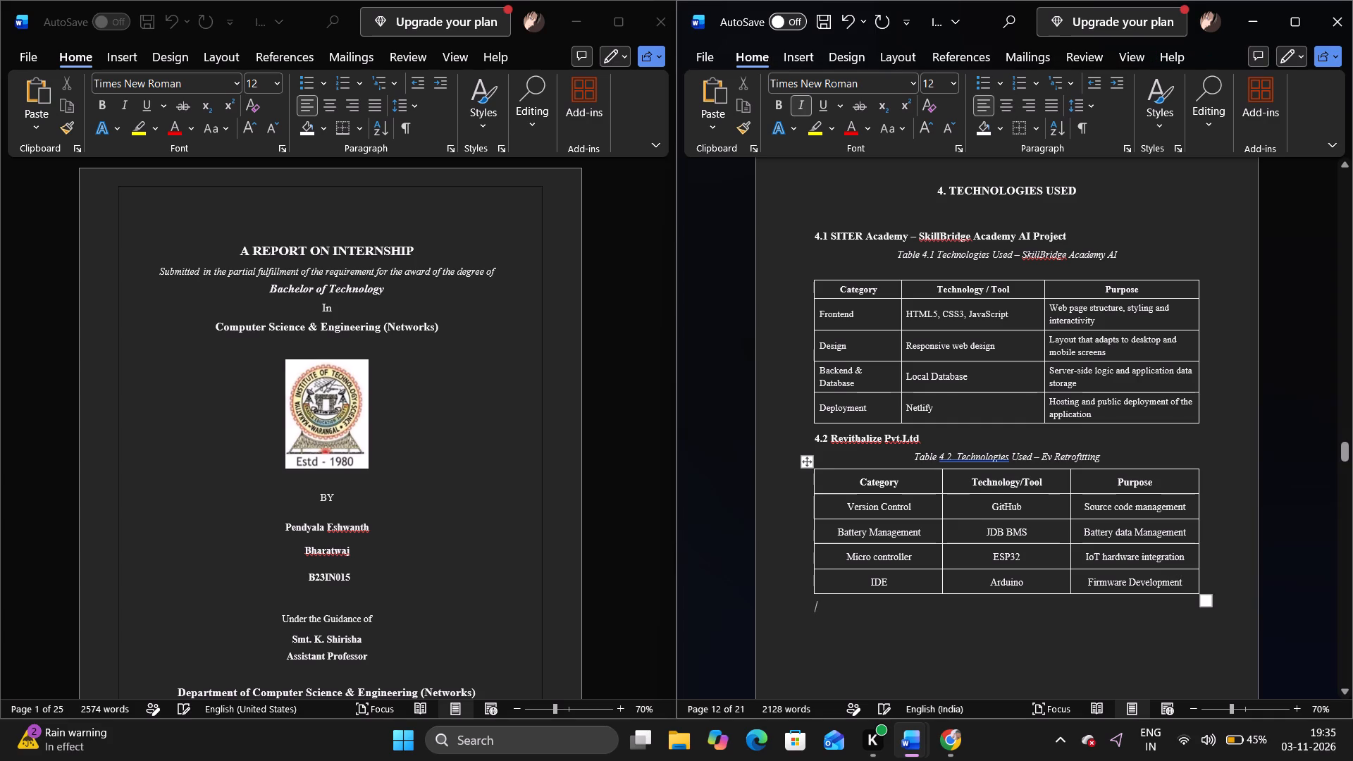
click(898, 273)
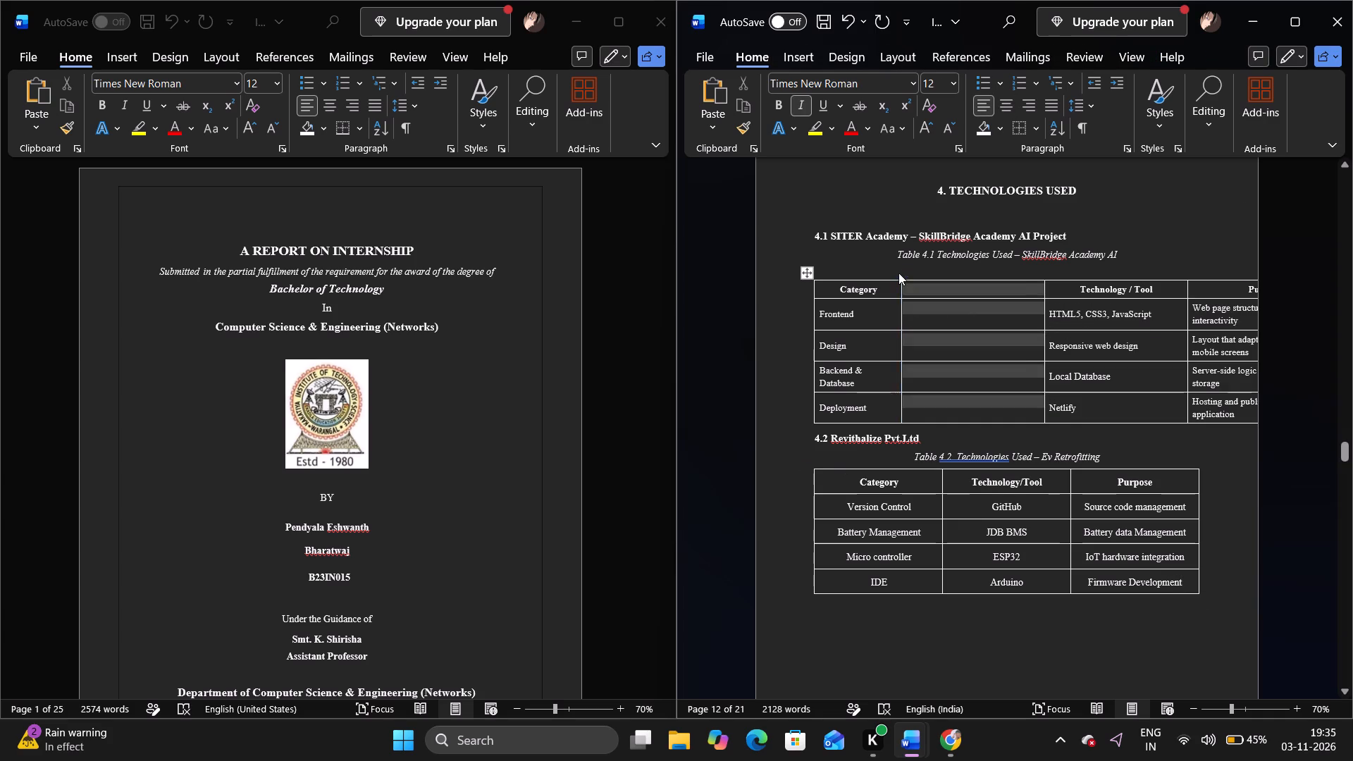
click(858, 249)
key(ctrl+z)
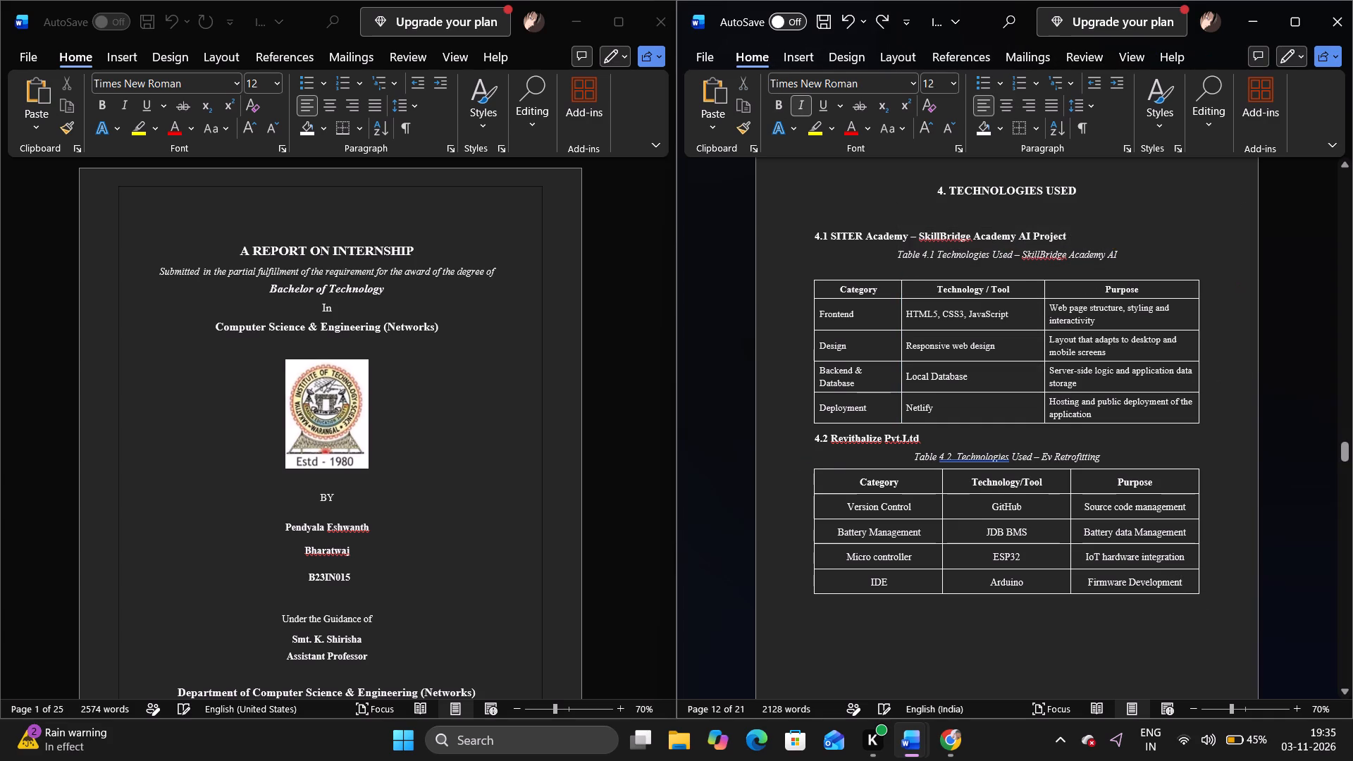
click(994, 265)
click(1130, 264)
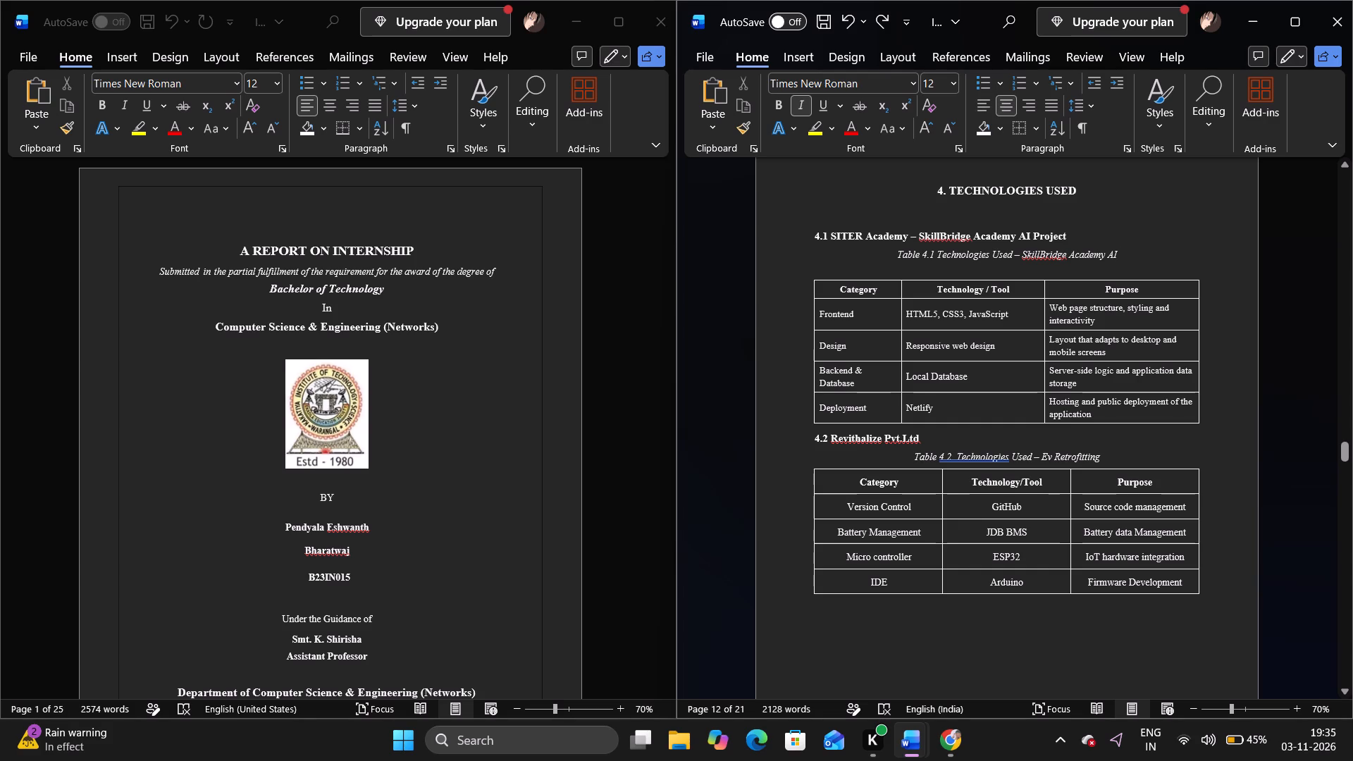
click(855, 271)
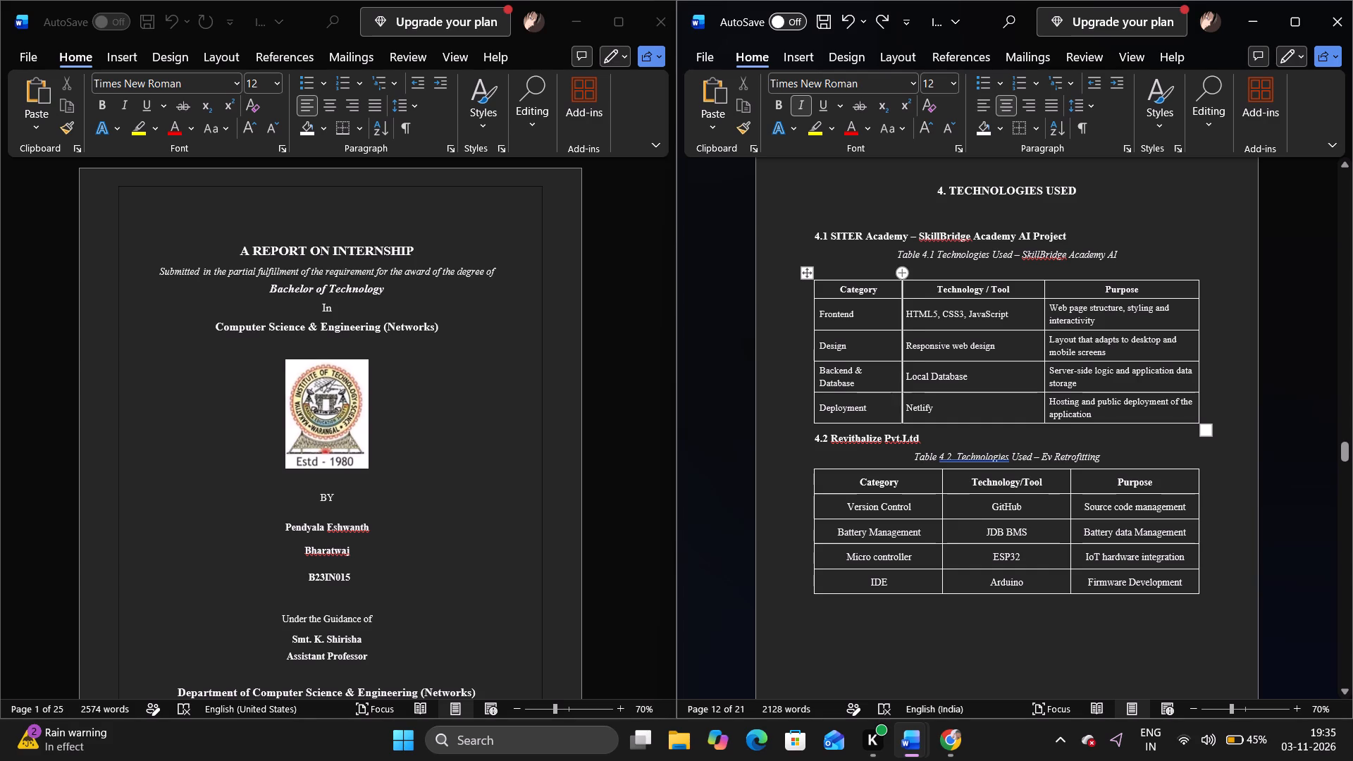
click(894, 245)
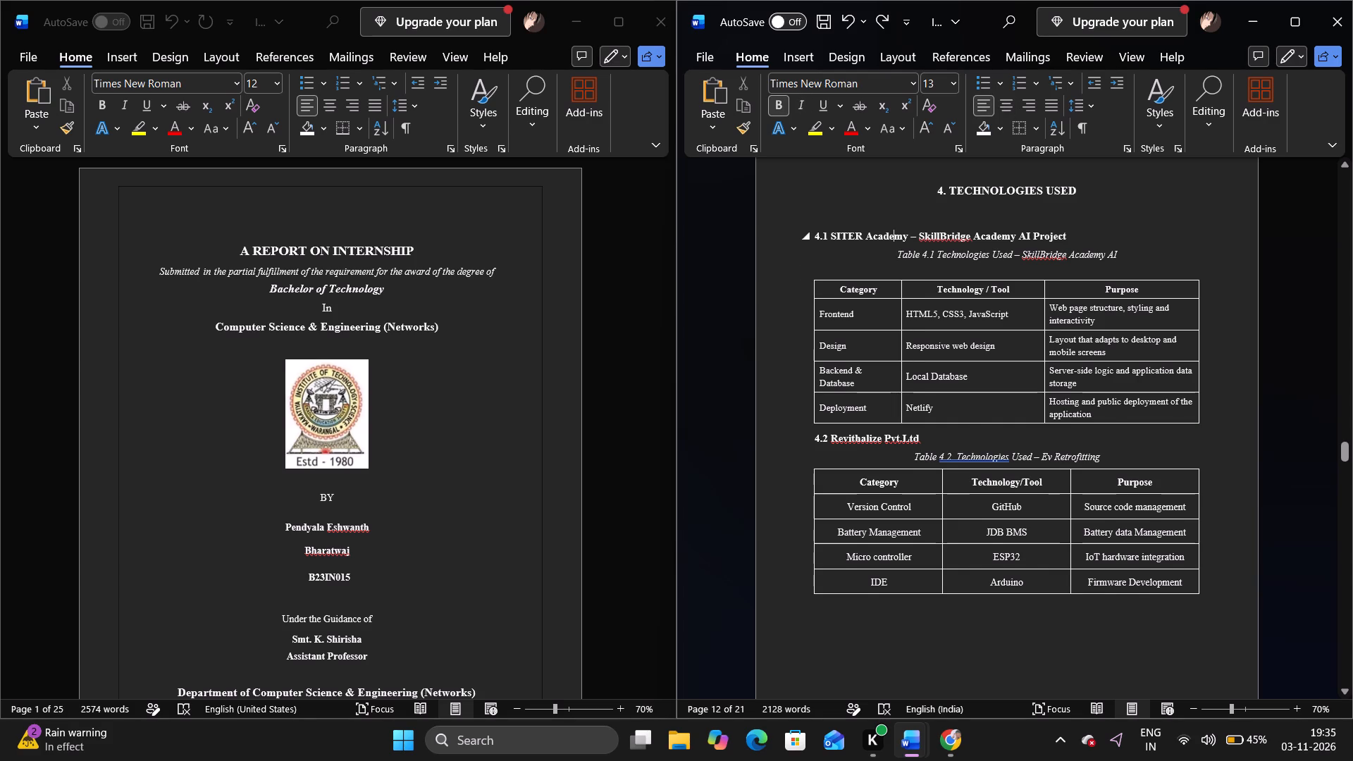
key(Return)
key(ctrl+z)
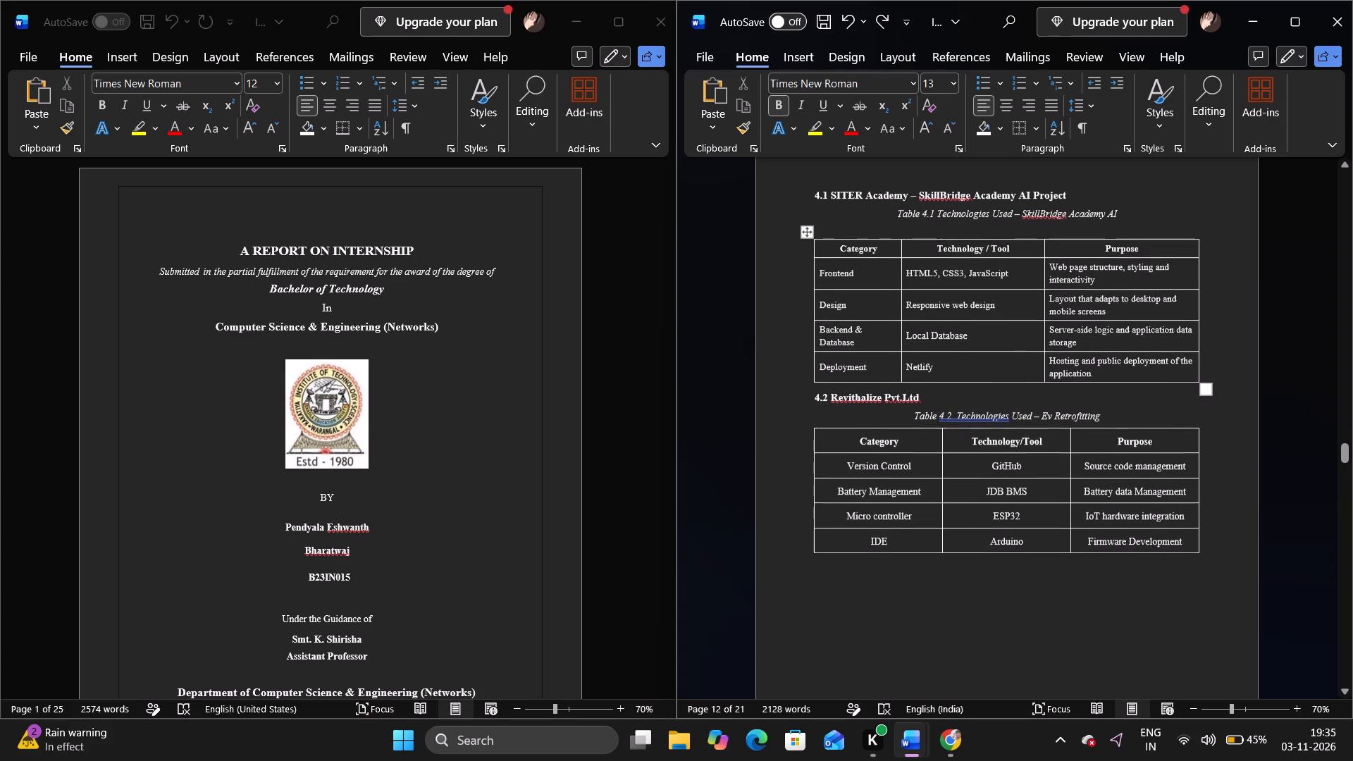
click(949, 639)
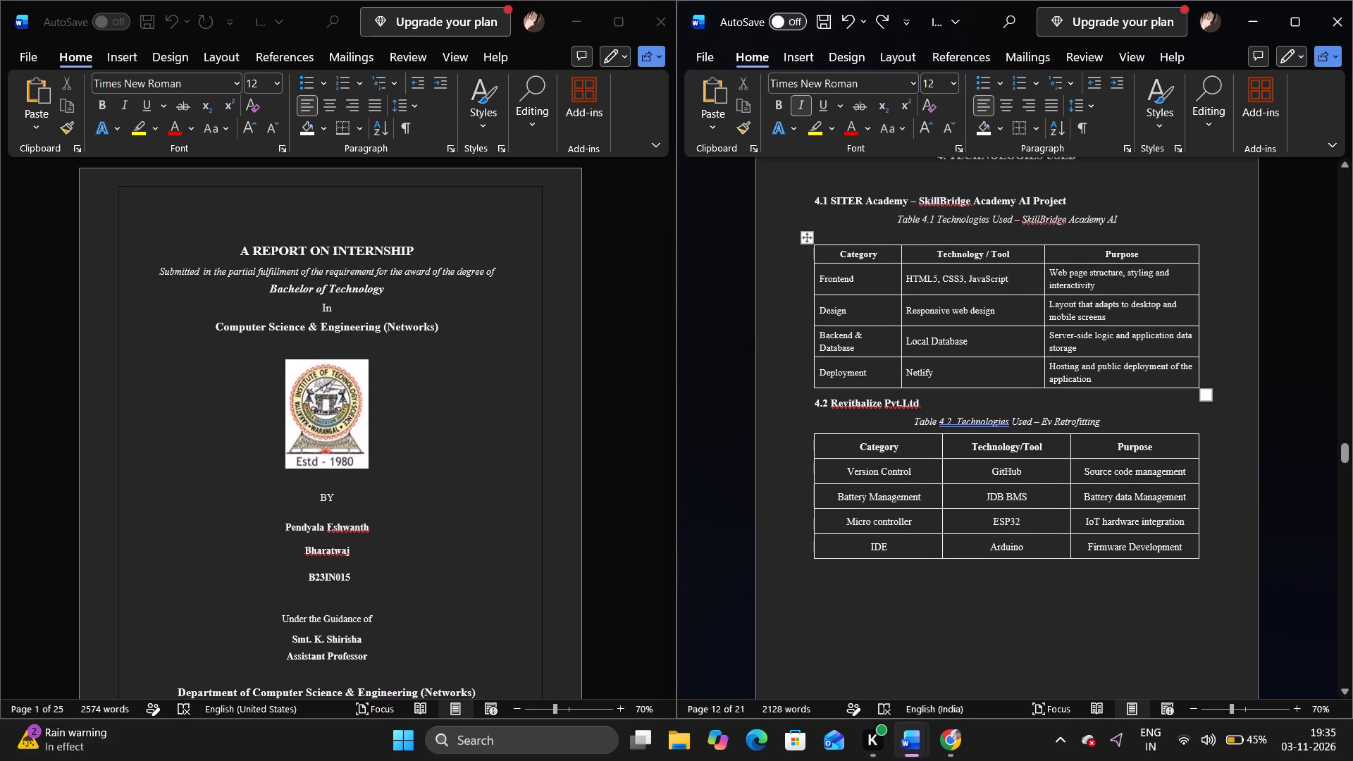
Adjust the vertical position of Table 4.1 beneath its caption, undoing the empty row added below its header.
drag(808, 243, 803, 215)
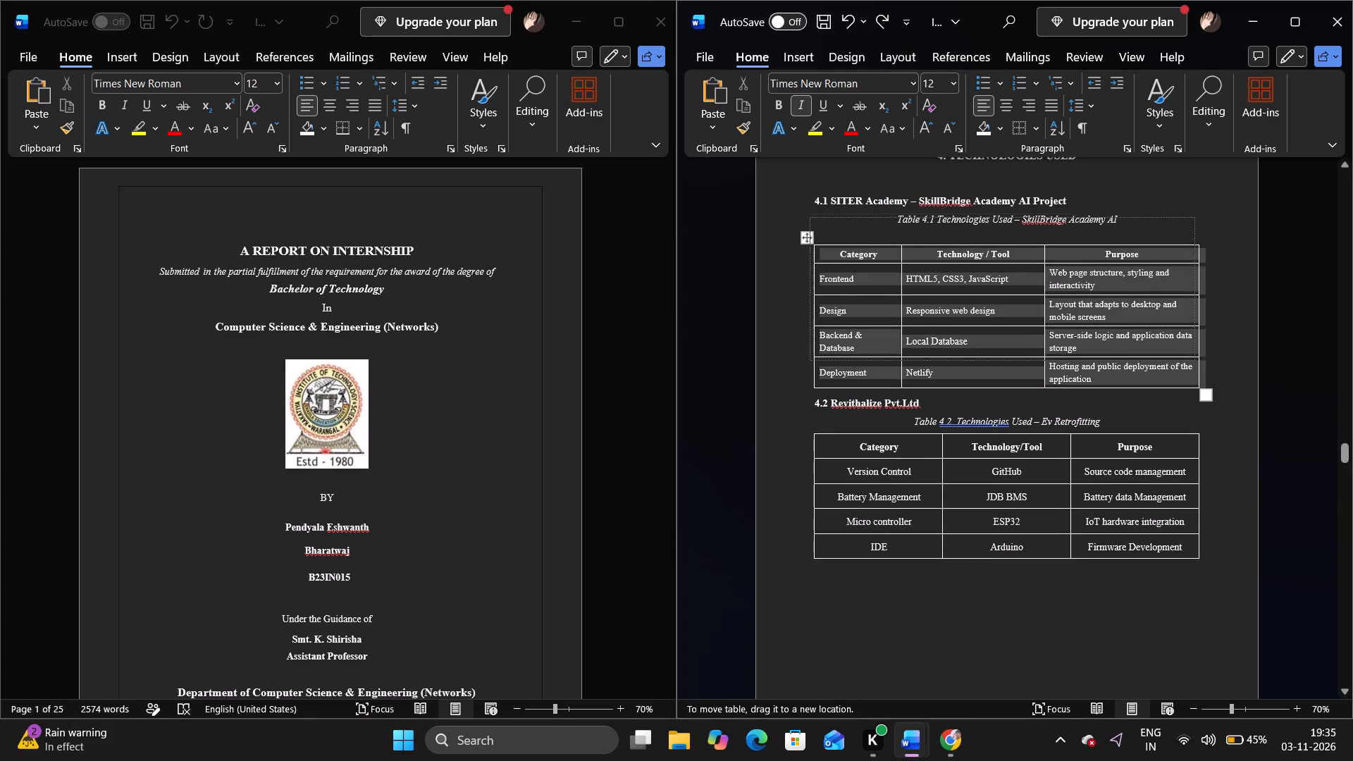
drag(803, 215, 805, 230)
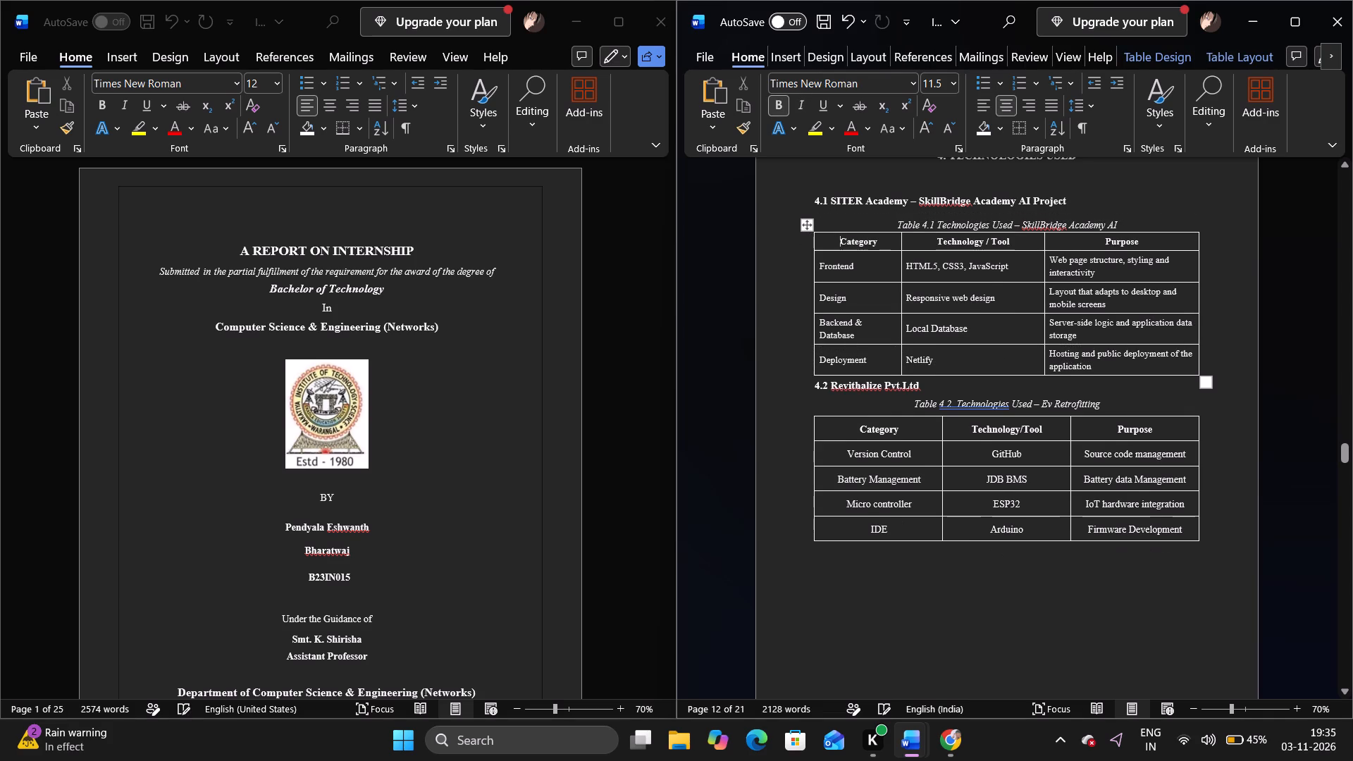
drag(805, 230, 806, 247)
drag(804, 225, 806, 237)
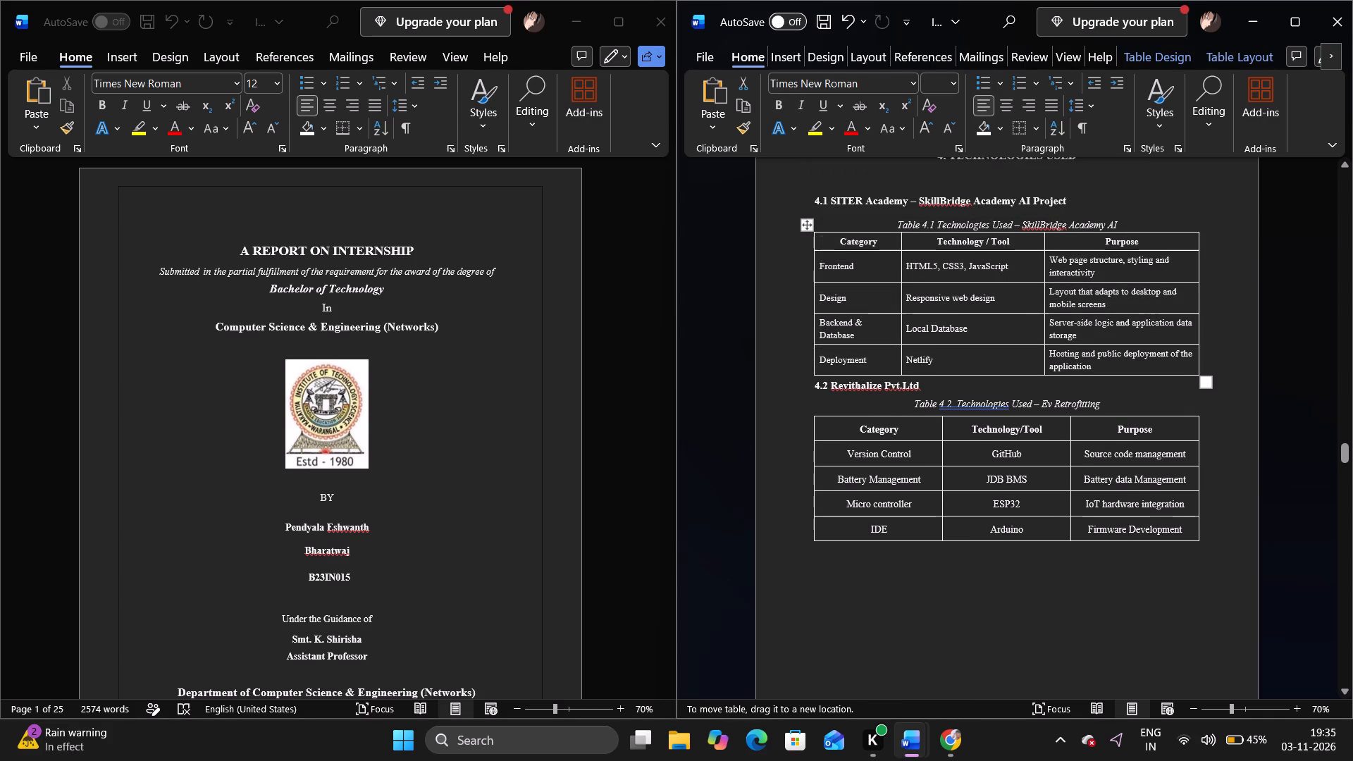
drag(806, 237, 807, 242)
click(805, 274)
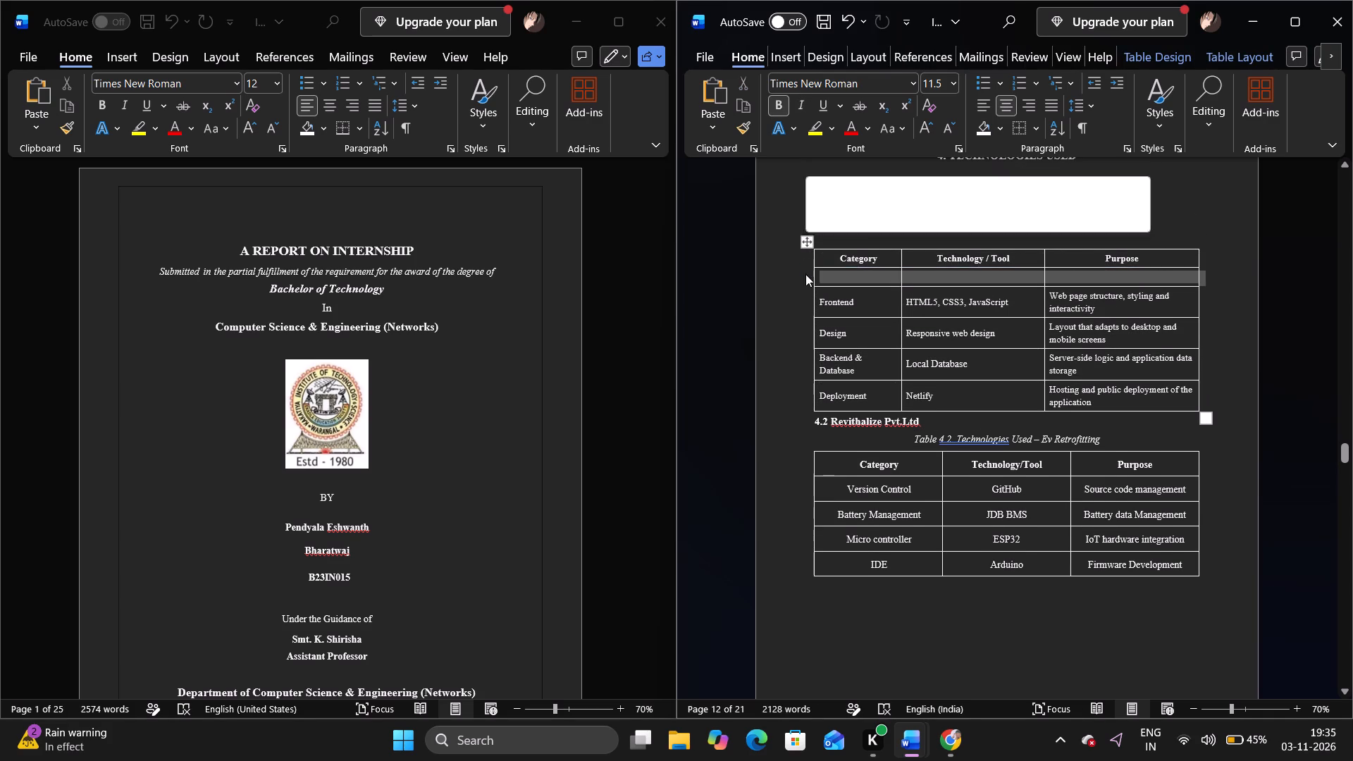
click(808, 433)
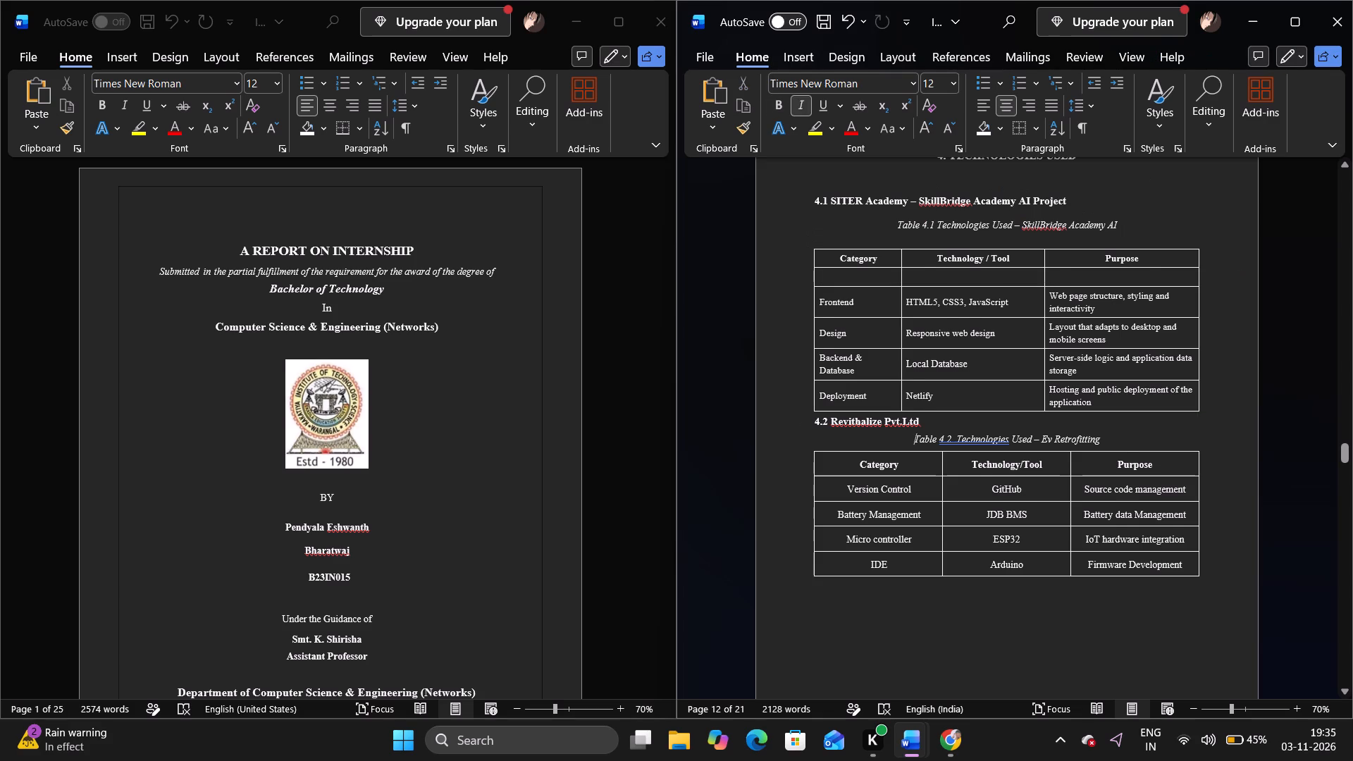
key(ctrl+z)
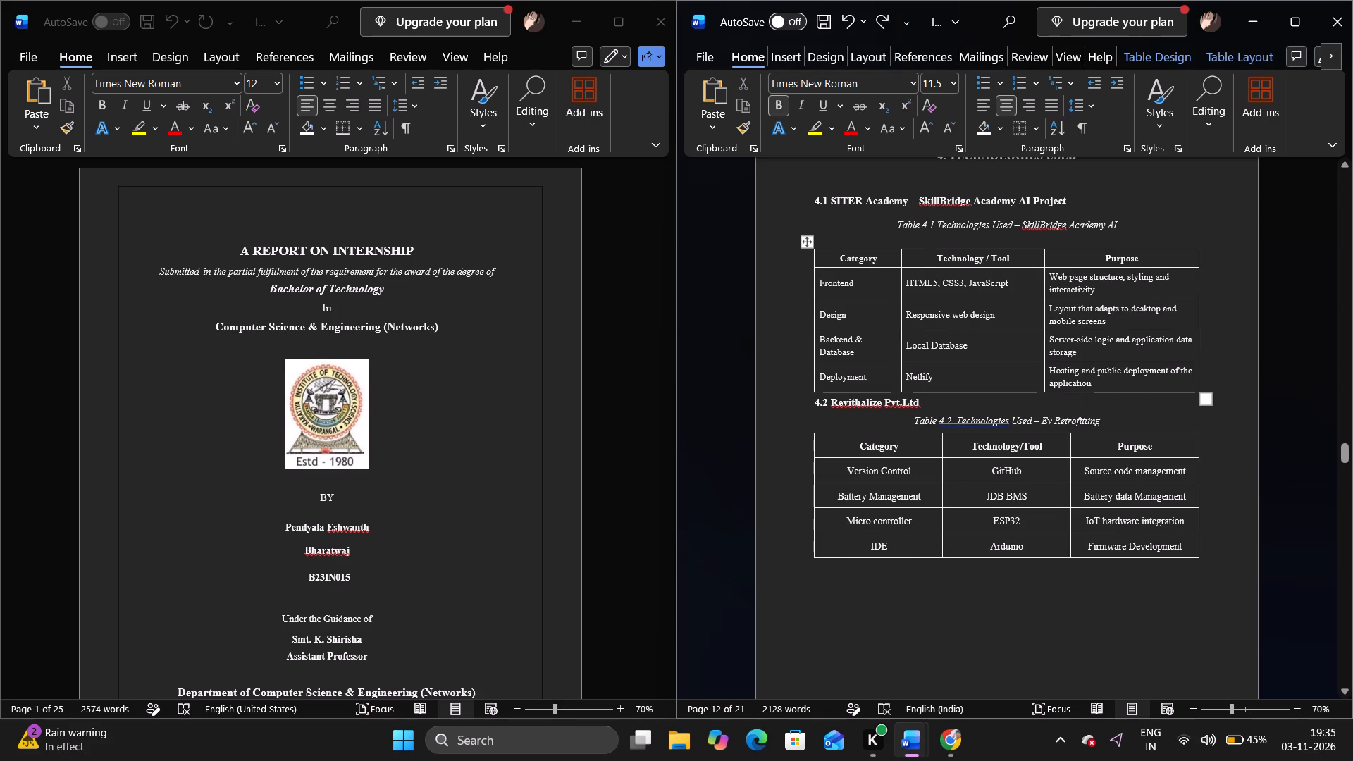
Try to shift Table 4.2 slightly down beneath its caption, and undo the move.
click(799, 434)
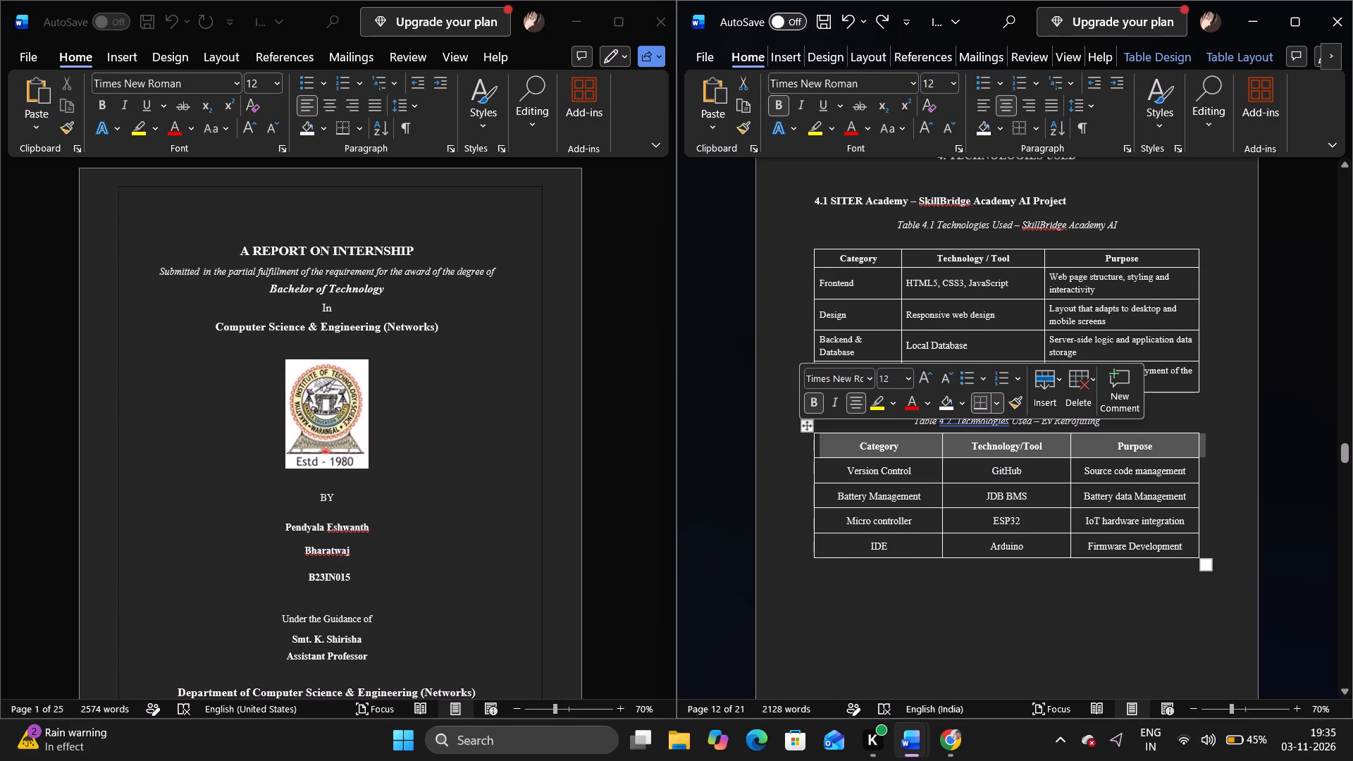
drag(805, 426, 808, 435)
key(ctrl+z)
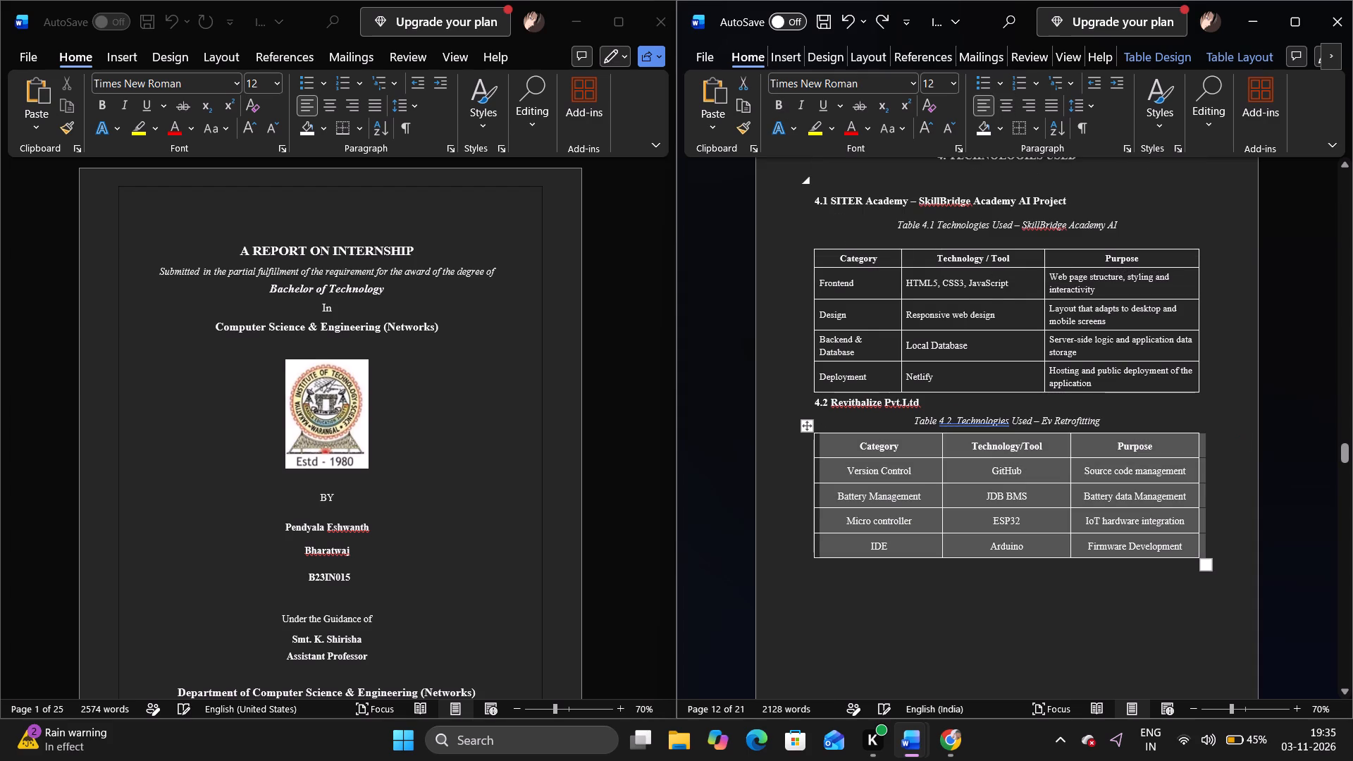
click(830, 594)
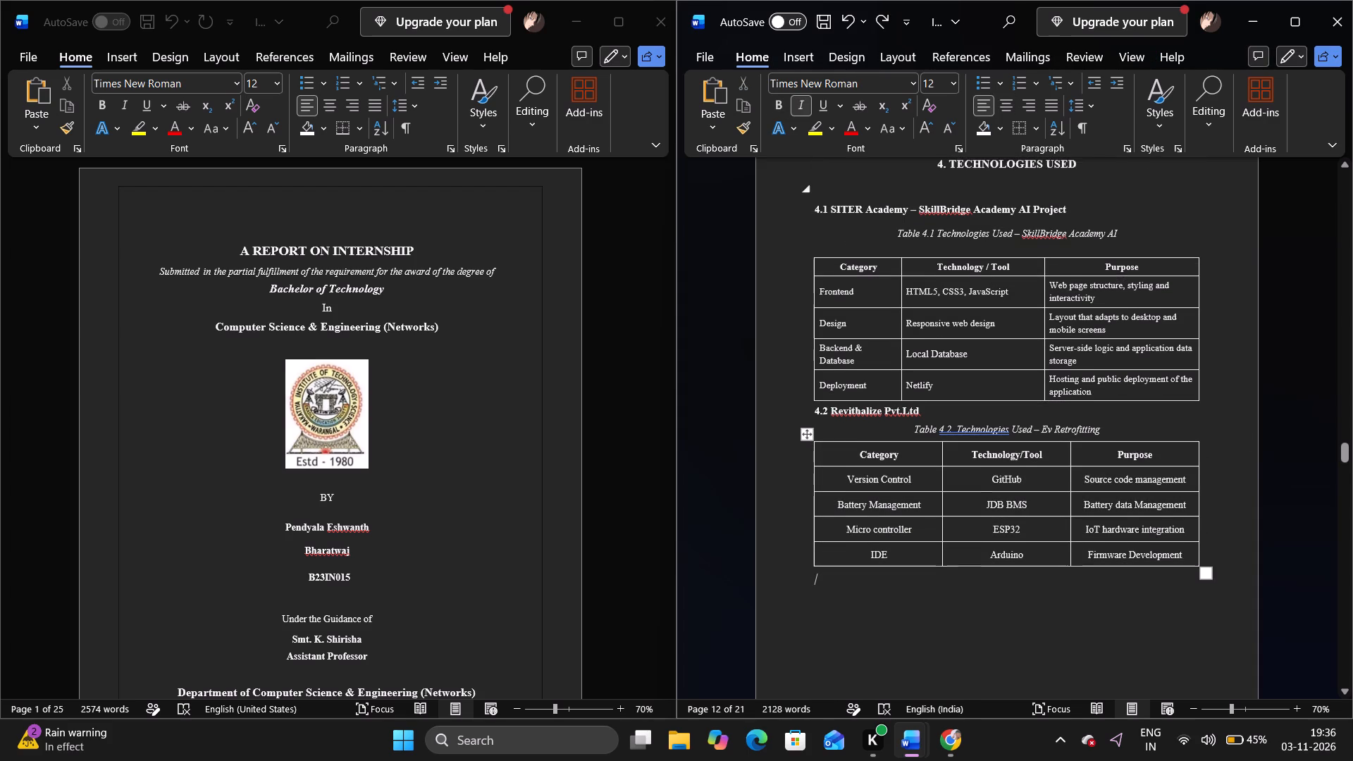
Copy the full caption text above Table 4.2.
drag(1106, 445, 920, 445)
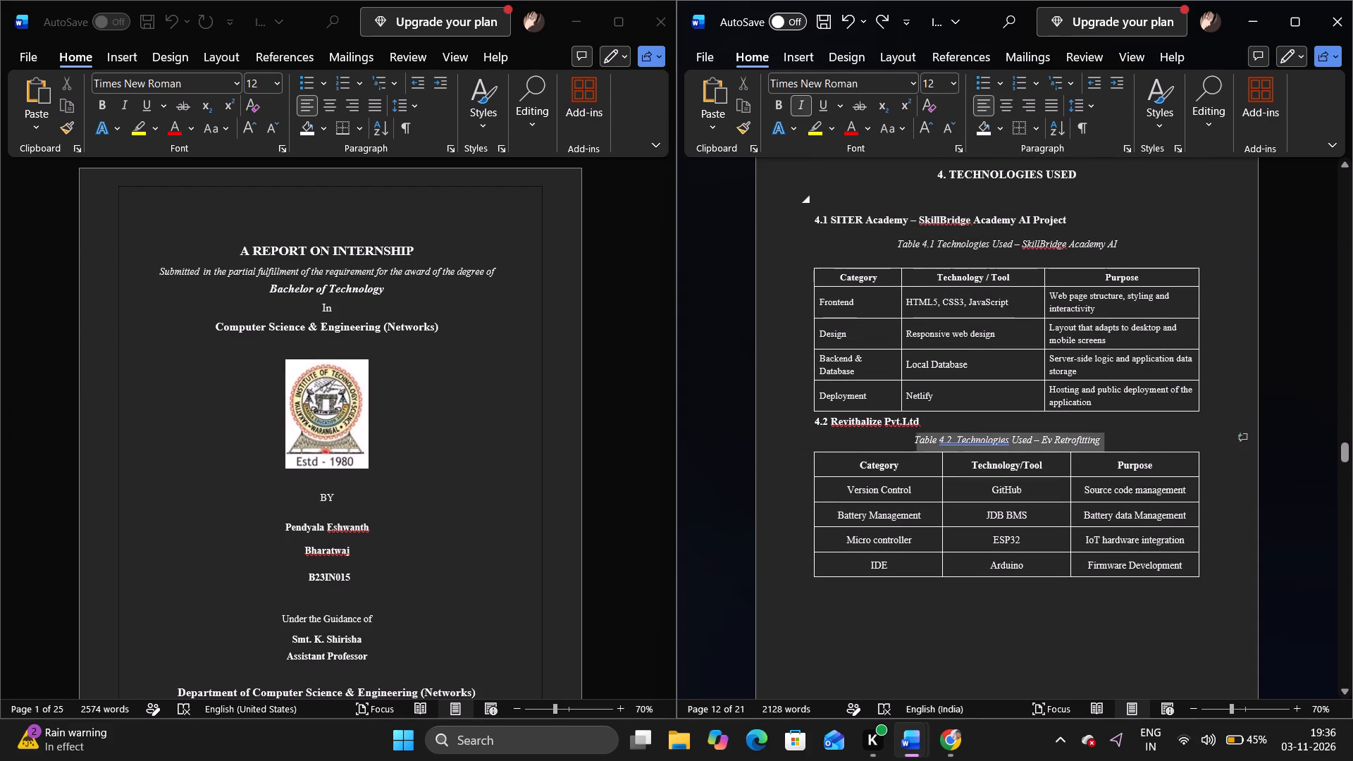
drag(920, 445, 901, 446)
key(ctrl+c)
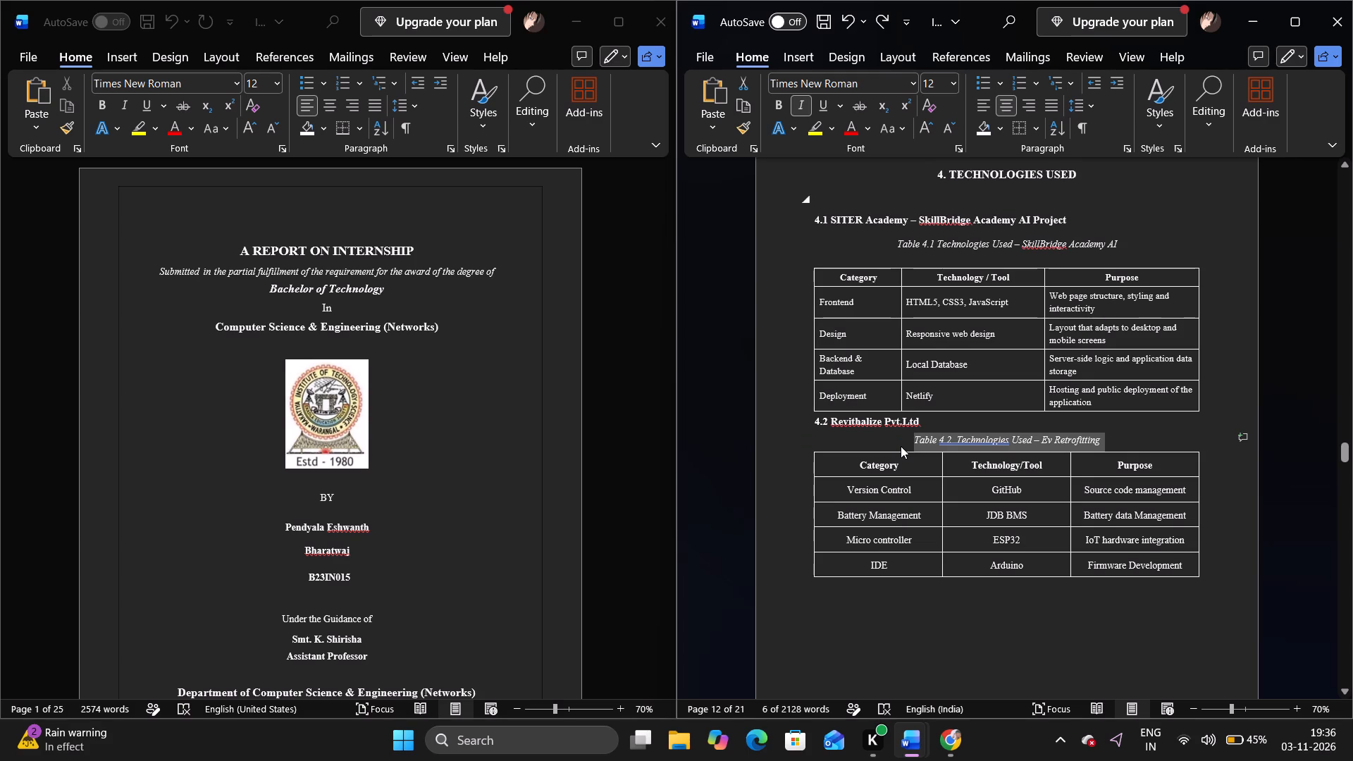
In the List of Tables, insert a row below the 4.1 entry and enter 4.2 as its table number.
scroll(953, 477, up, 5)
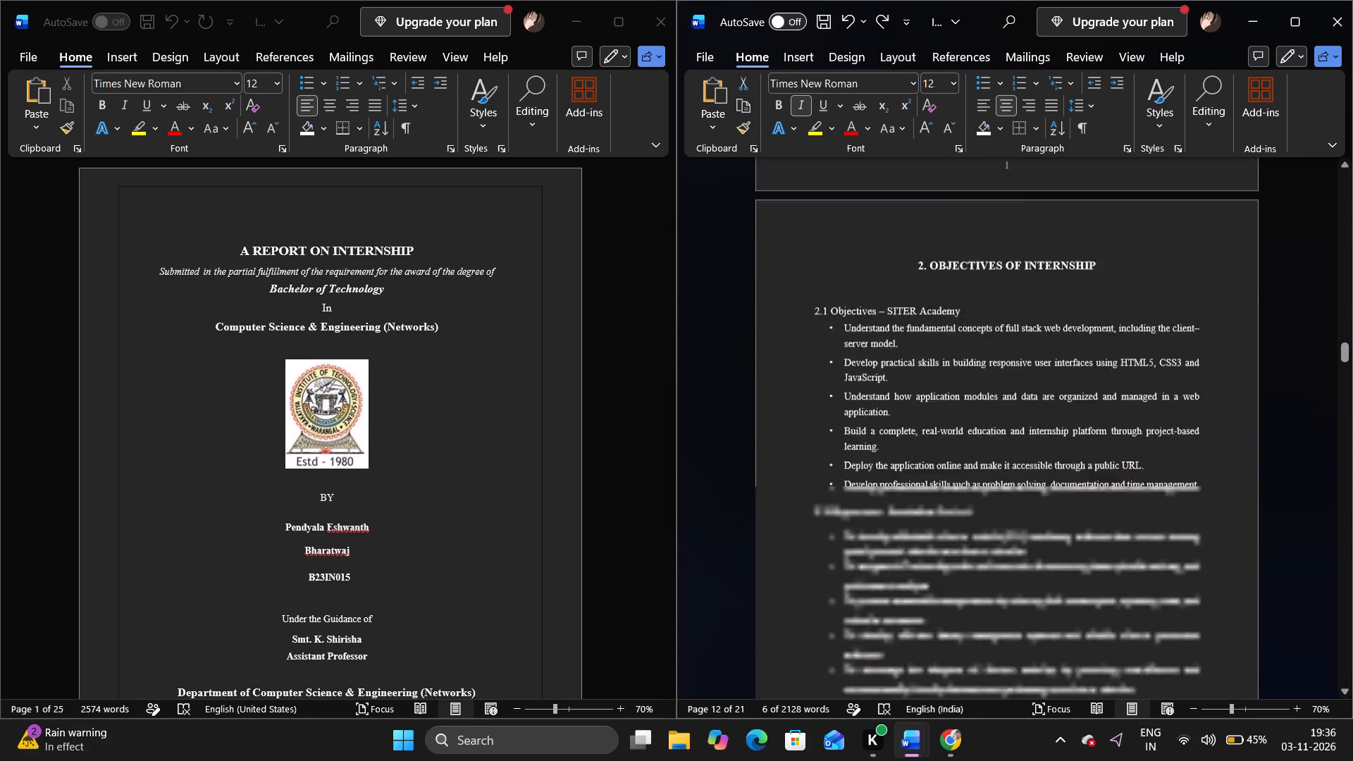
scroll(953, 477, down, 2)
scroll(953, 477, up, 2)
scroll(953, 477, down, 1)
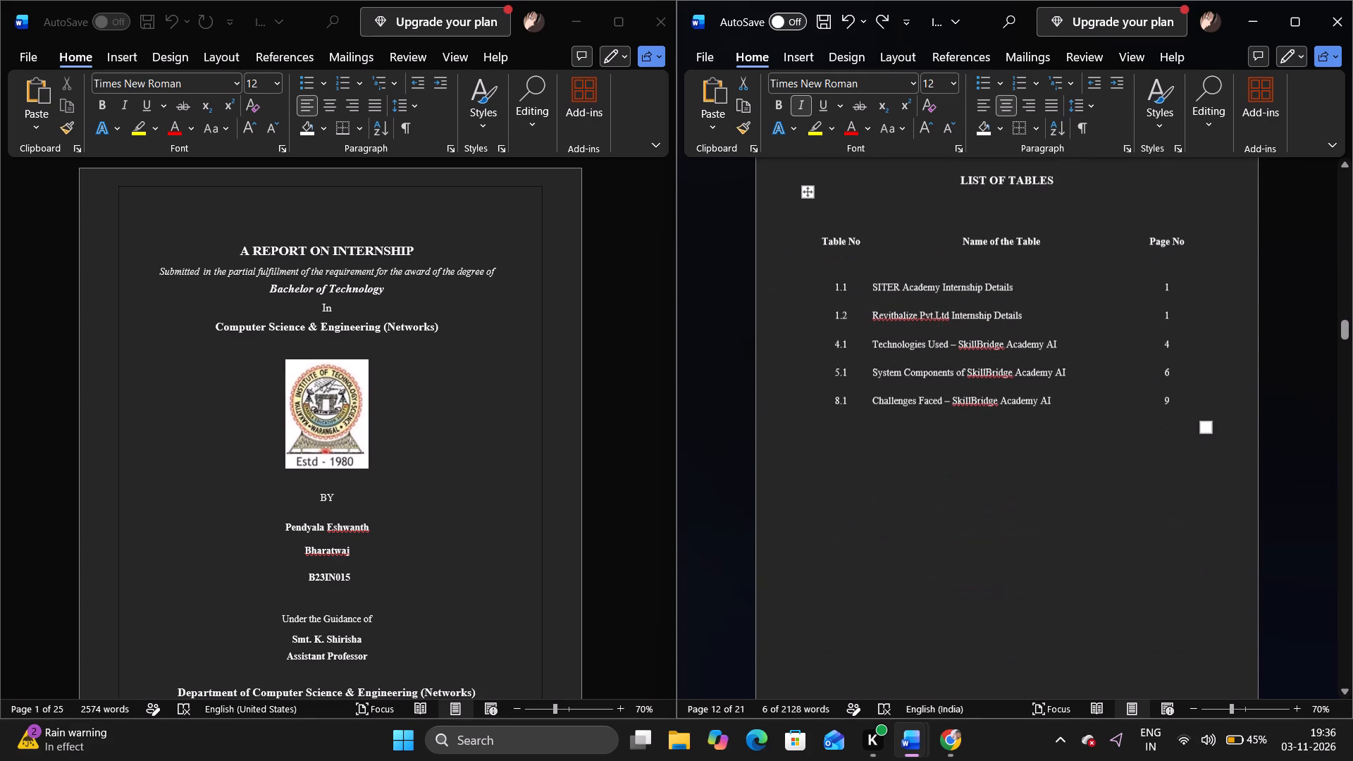
click(1066, 340)
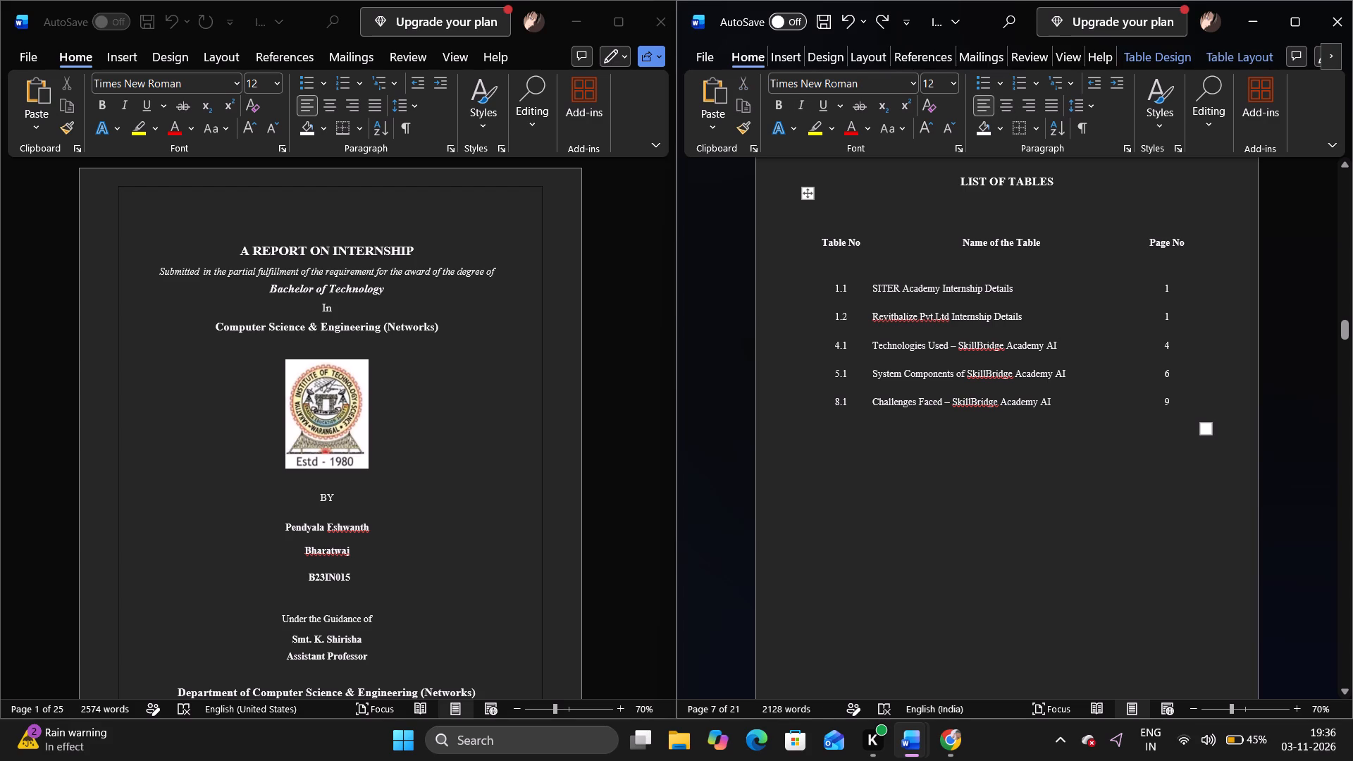
click(834, 362)
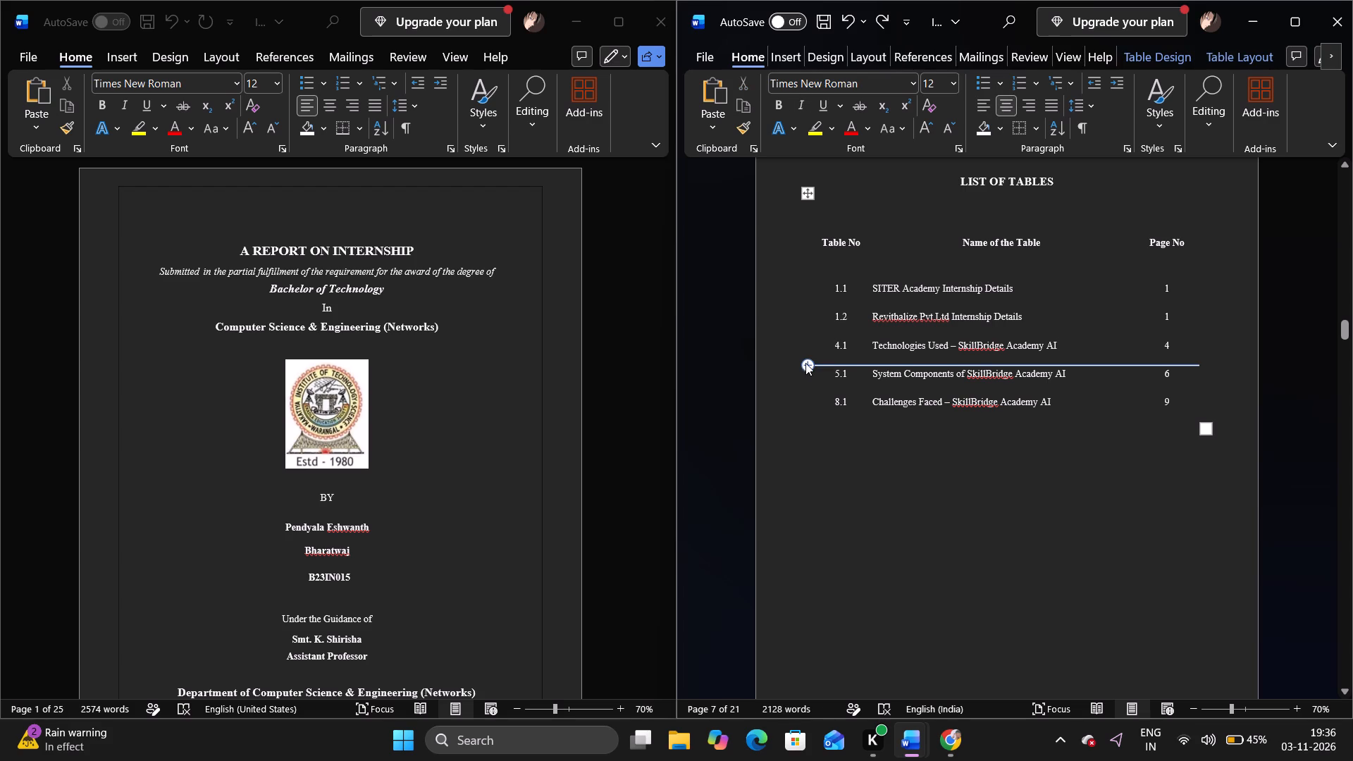
click(805, 363)
click(838, 376)
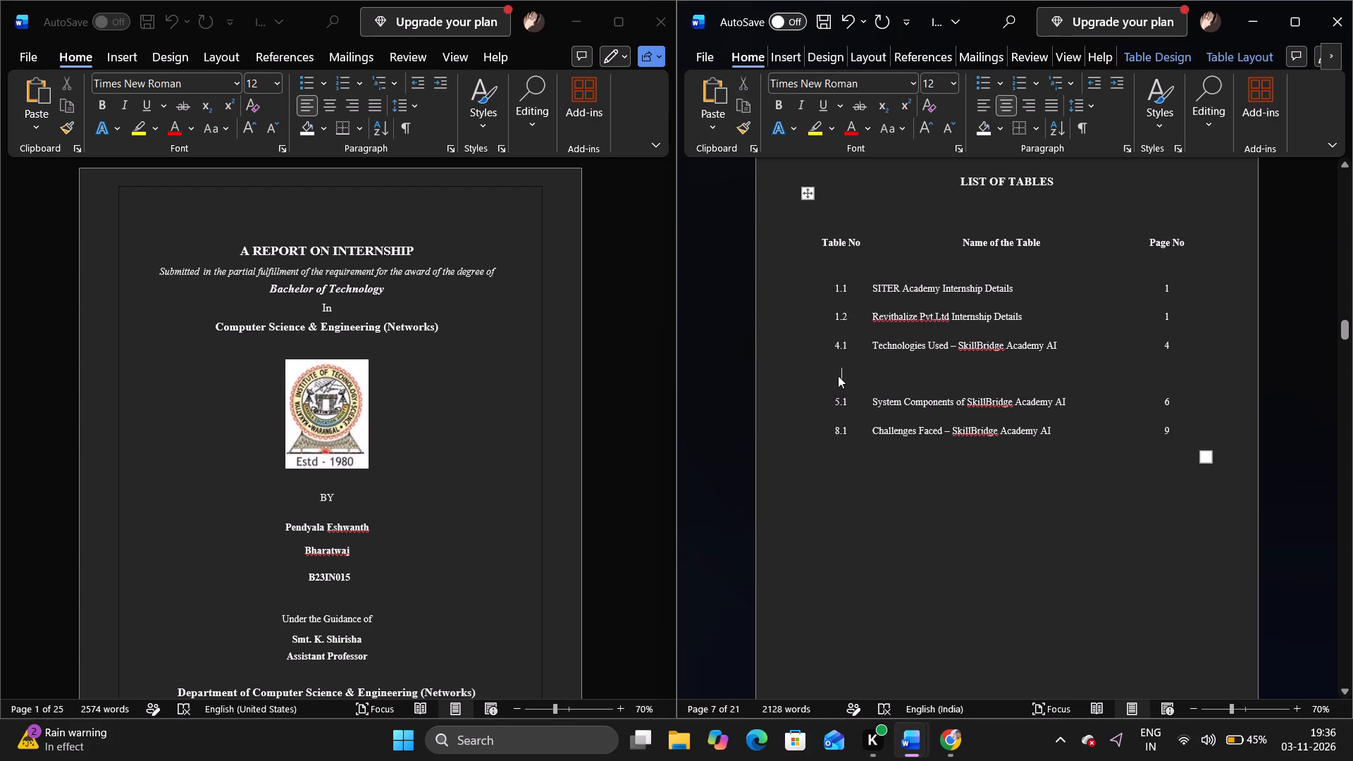
text(4.3)
key(BackSpace)
key(3)
key(BackSpace)
key(2)
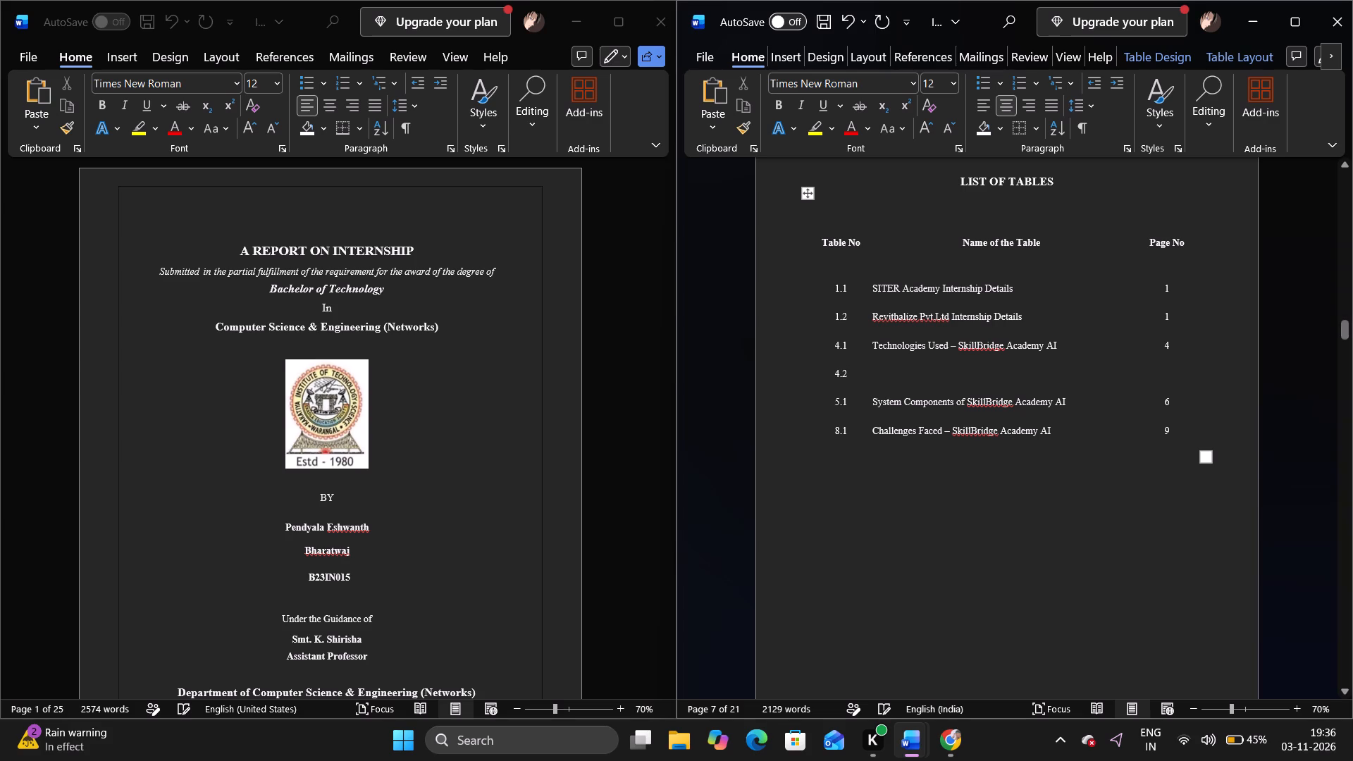
In the 4.2 row of the List of Tables, enter the name "Technologies Used – Ev retrofitting" and page number 4.
click(894, 380)
click(894, 380)
text(Tech)
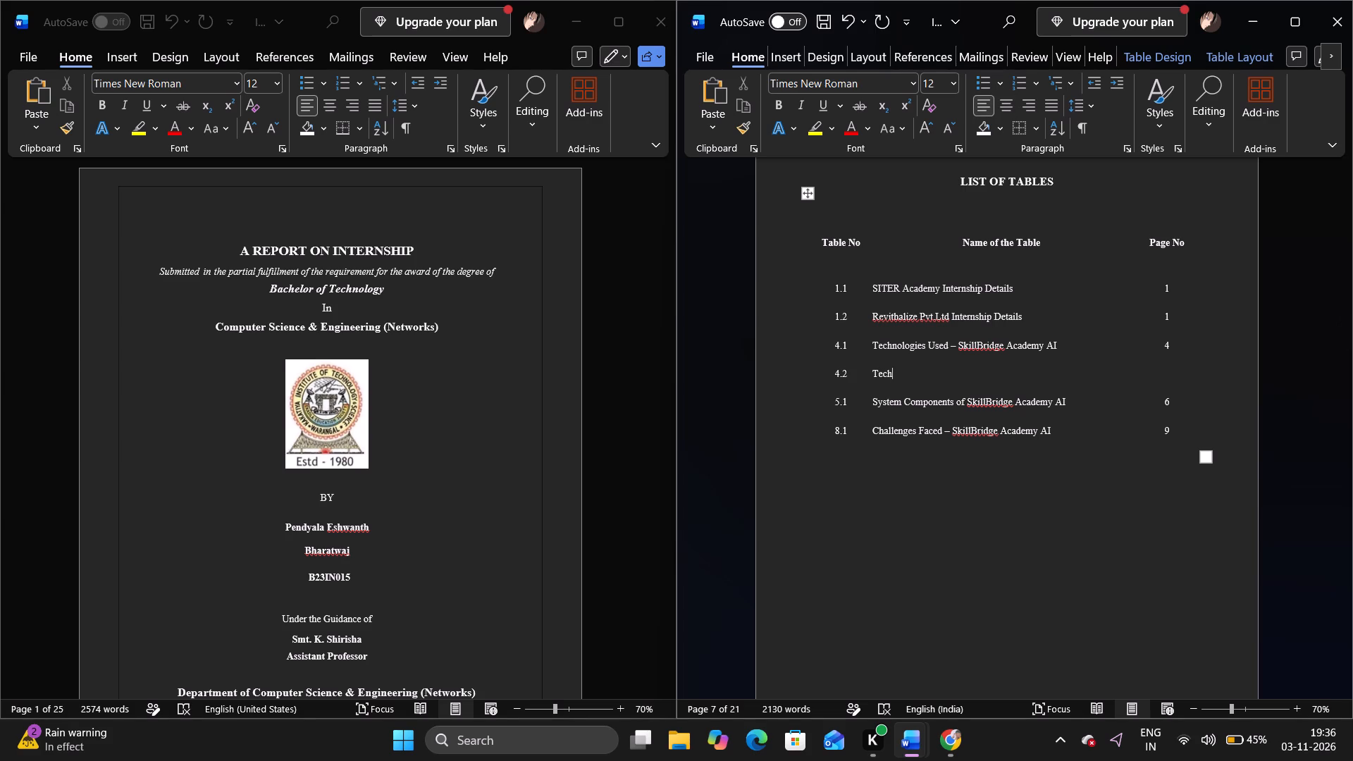
text(no)
text(logies)
key(space)
text(Used)
key(space)
key(shift+underscore)
key(BackSpace)
text(-)
key(space)
text(Ev retrofitting)
click(1172, 373)
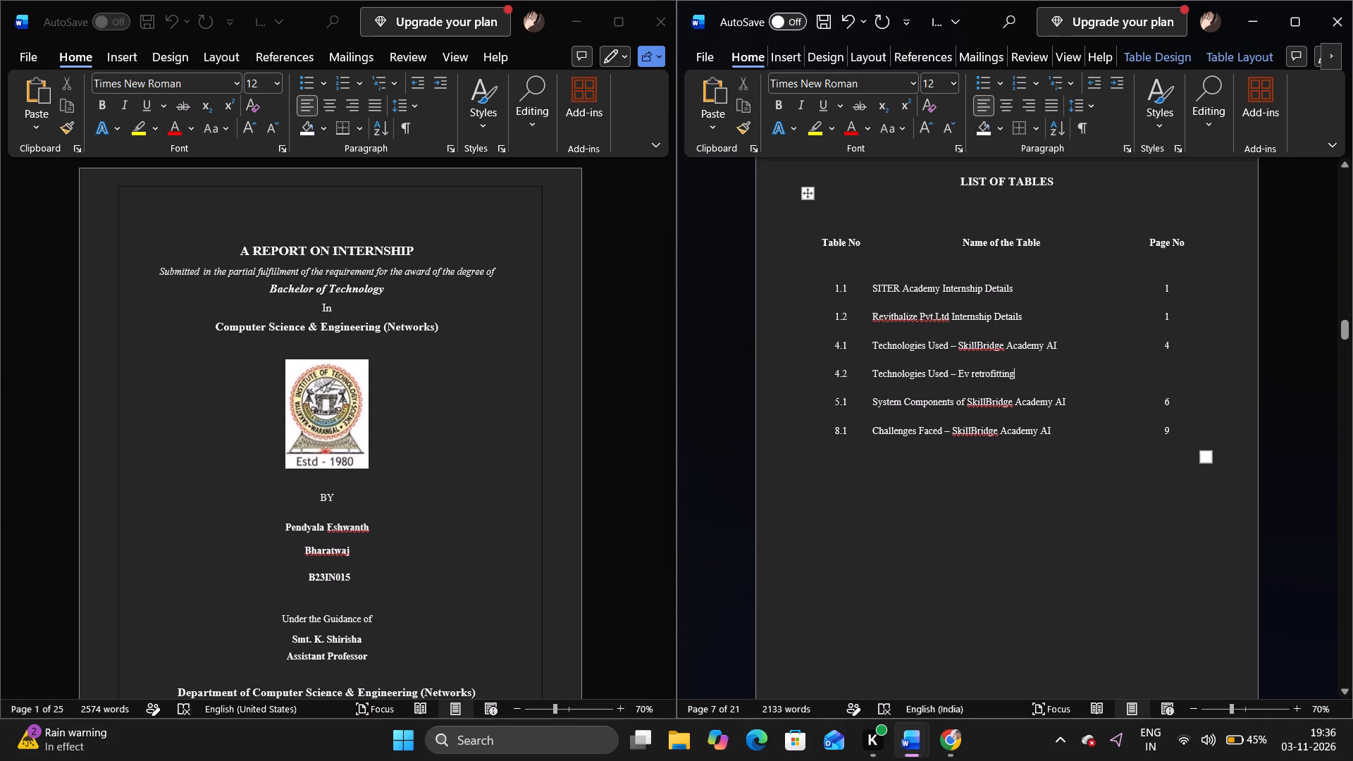
key(4)
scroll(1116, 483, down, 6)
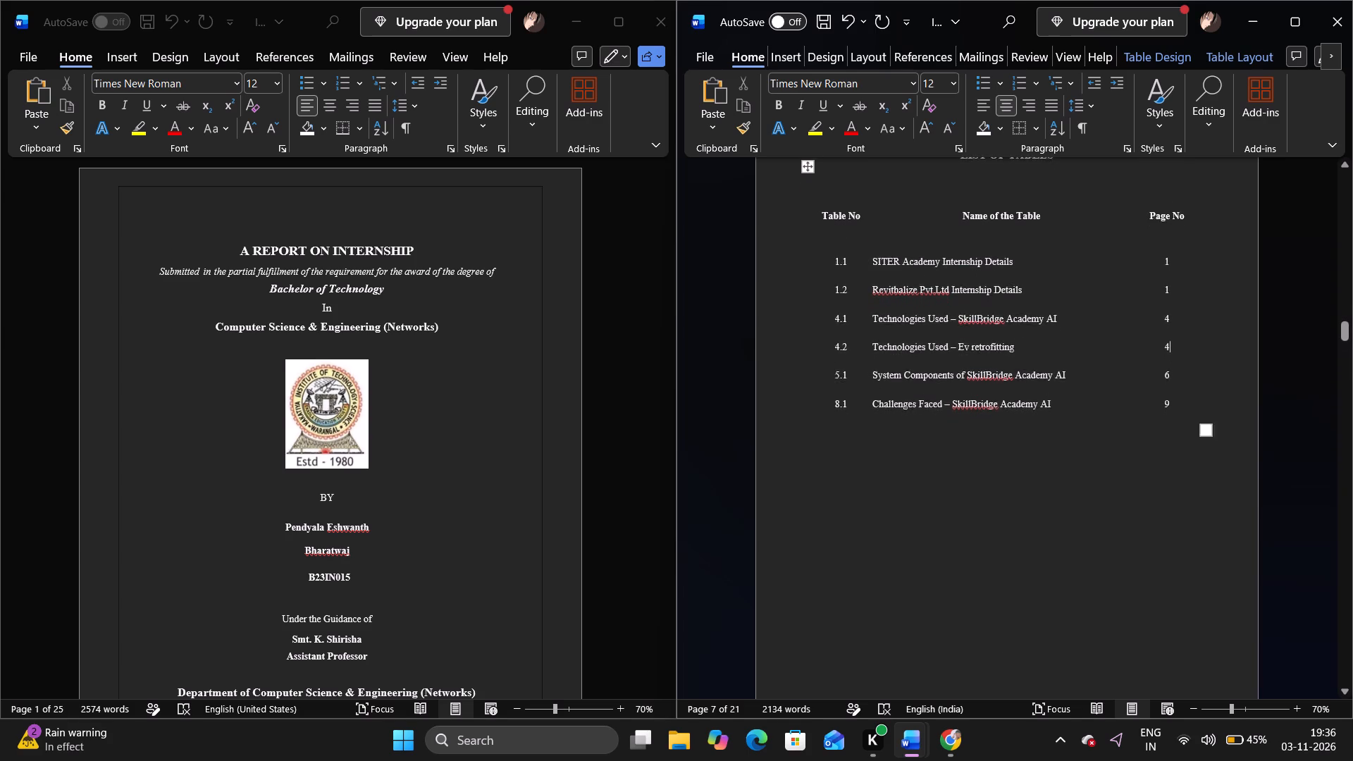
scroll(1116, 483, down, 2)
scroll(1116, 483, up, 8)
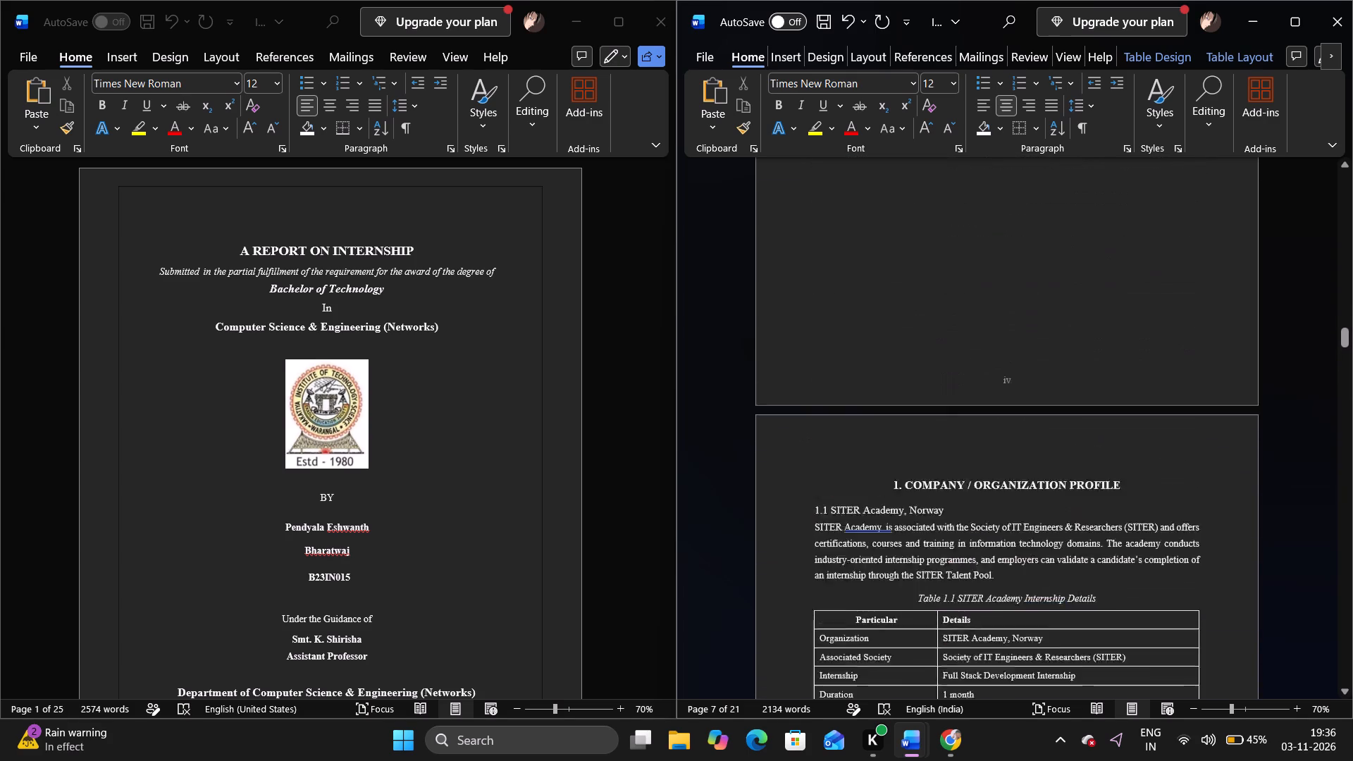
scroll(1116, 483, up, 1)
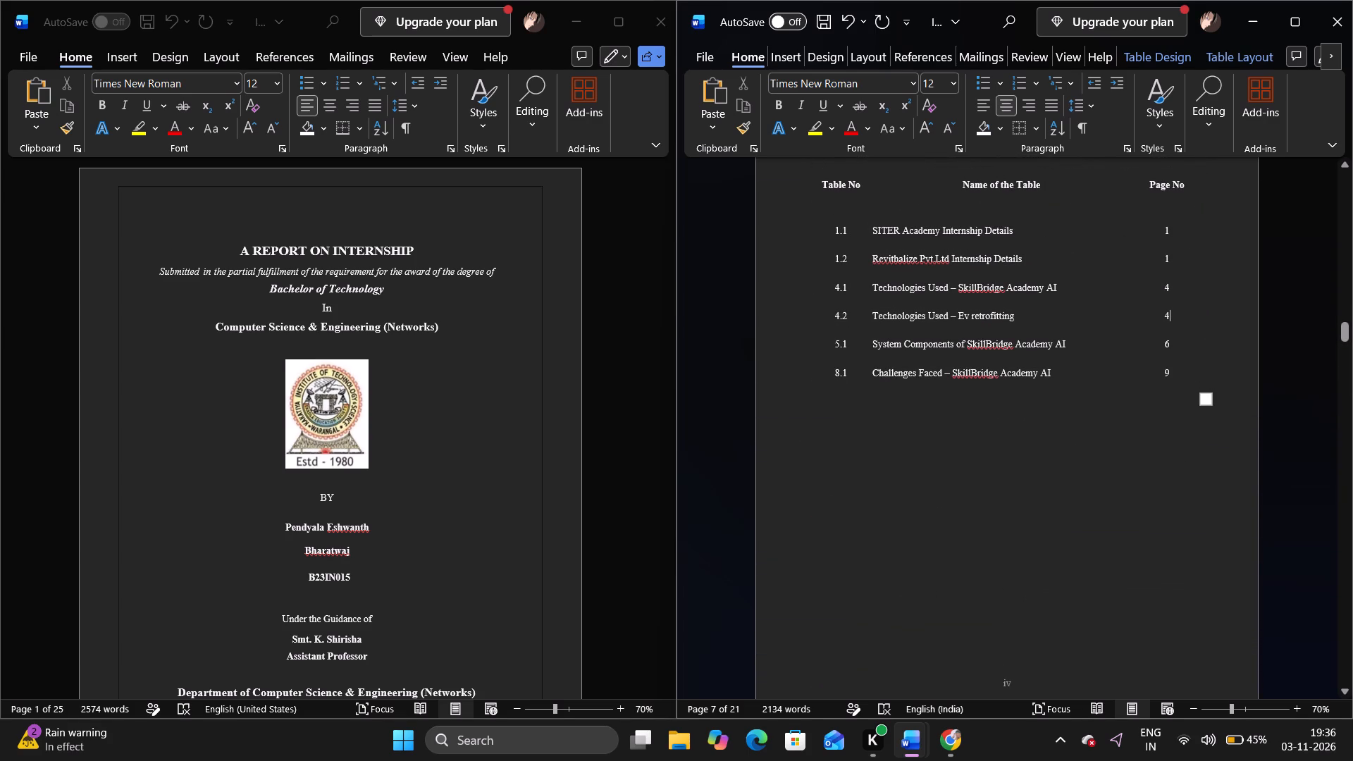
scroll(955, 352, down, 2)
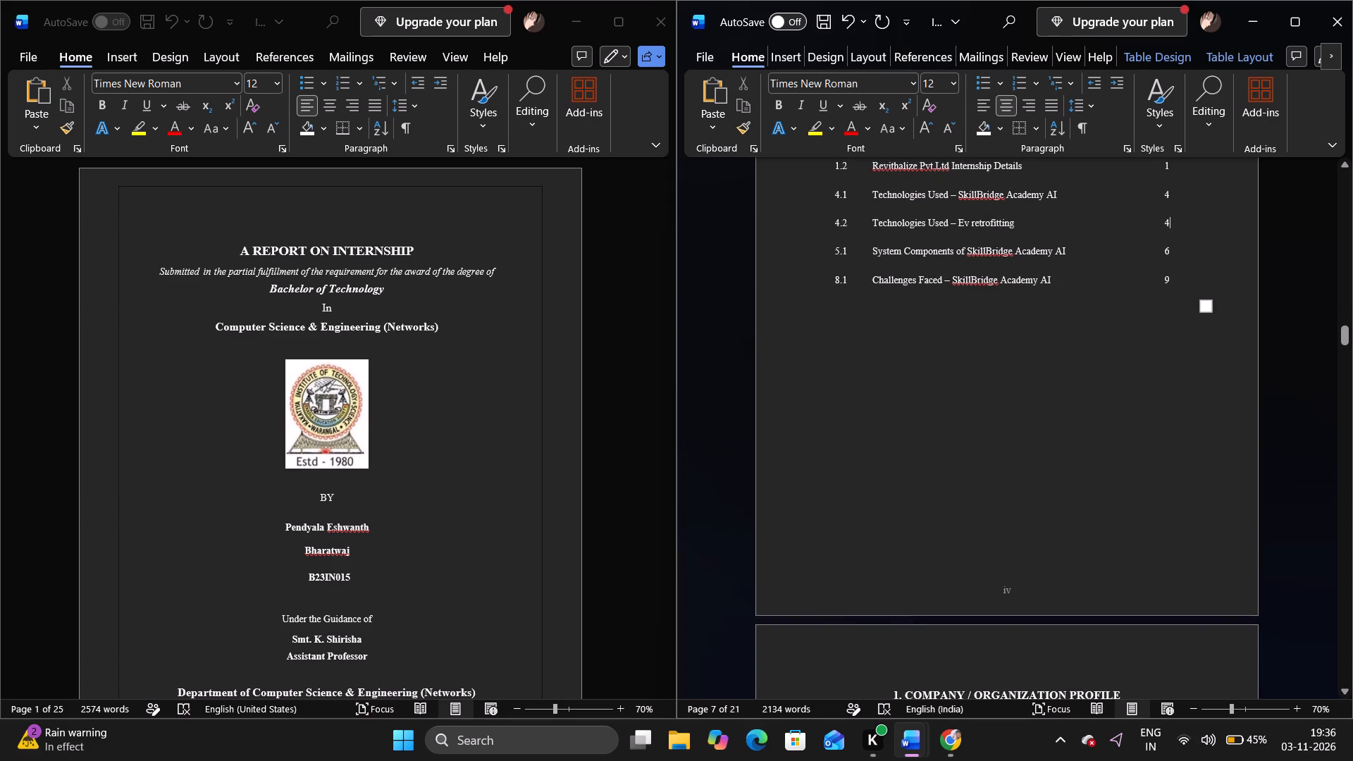
Review the report from the List of Tables through the Technologies Used and System Design chapters.
scroll(955, 352, down, 11)
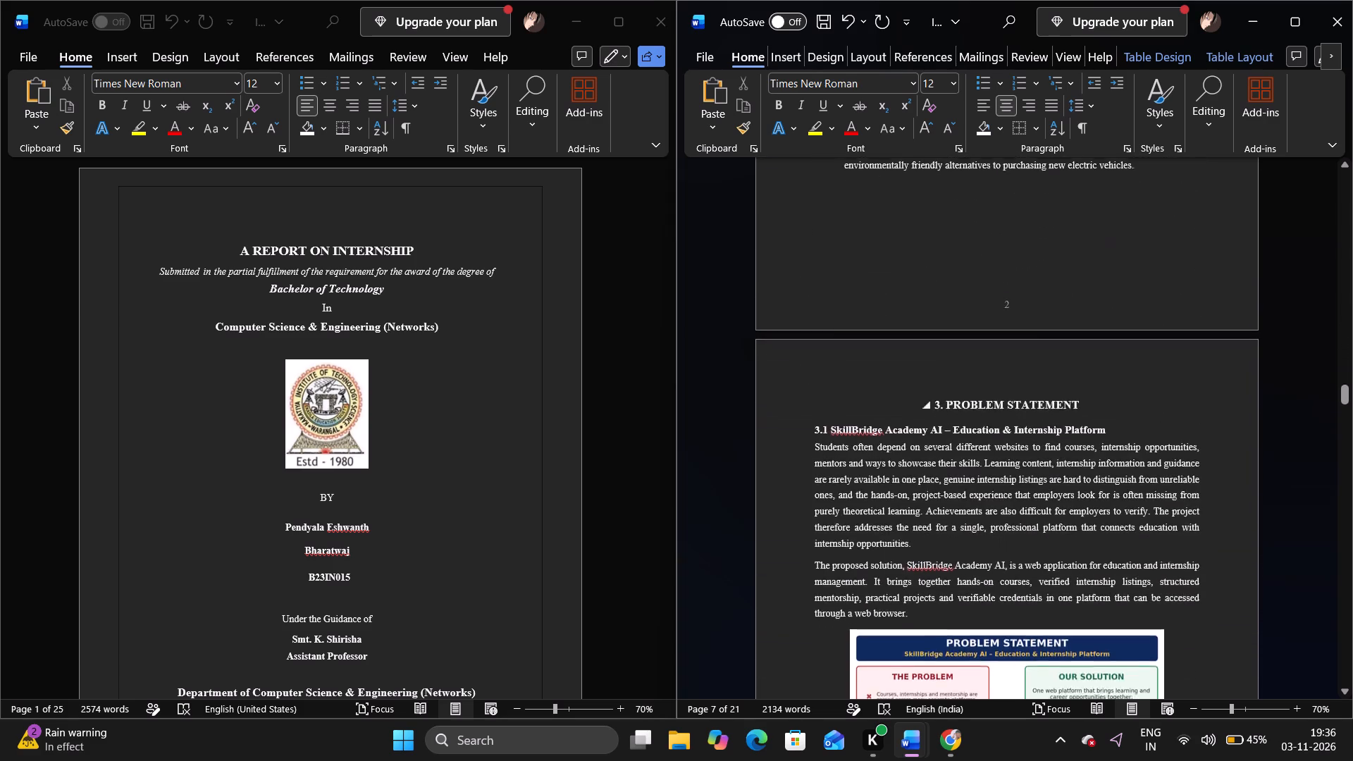
scroll(955, 352, down, 7)
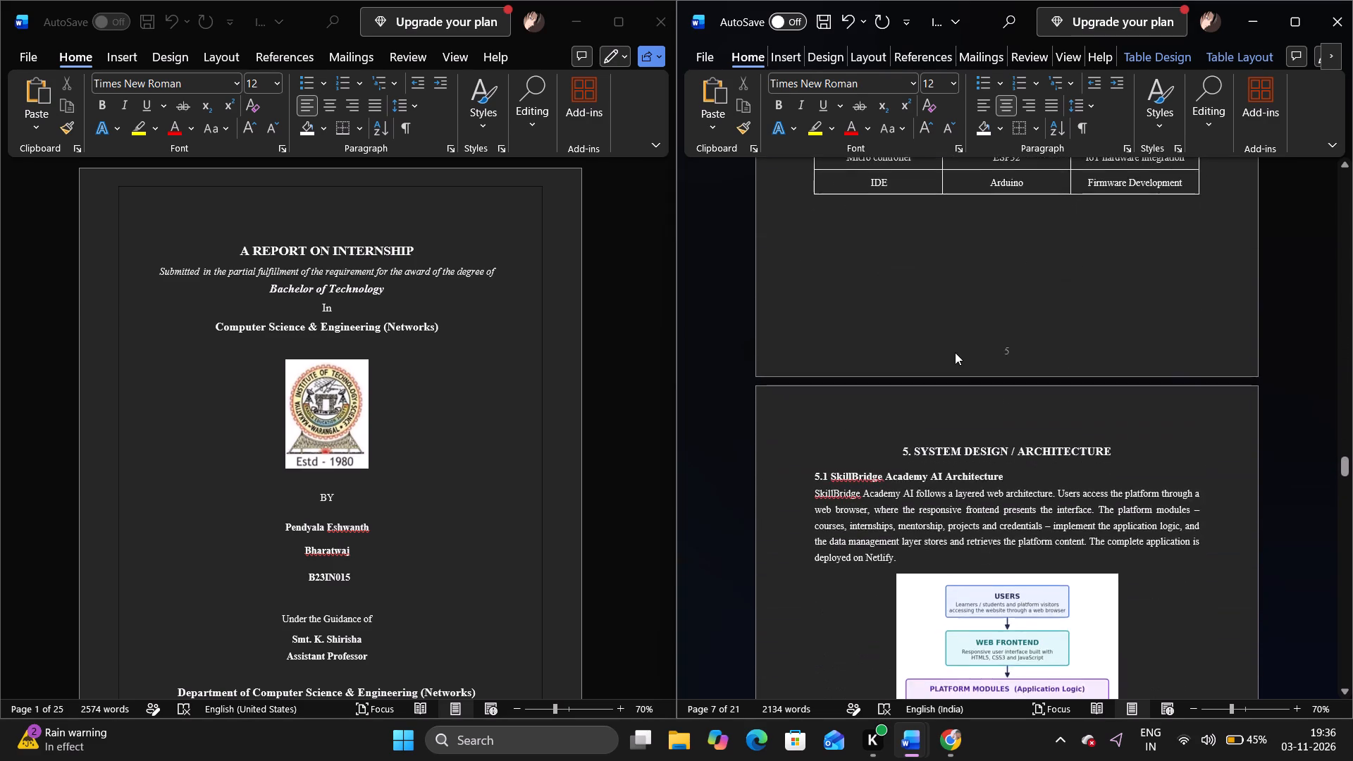
scroll(955, 352, down, 4)
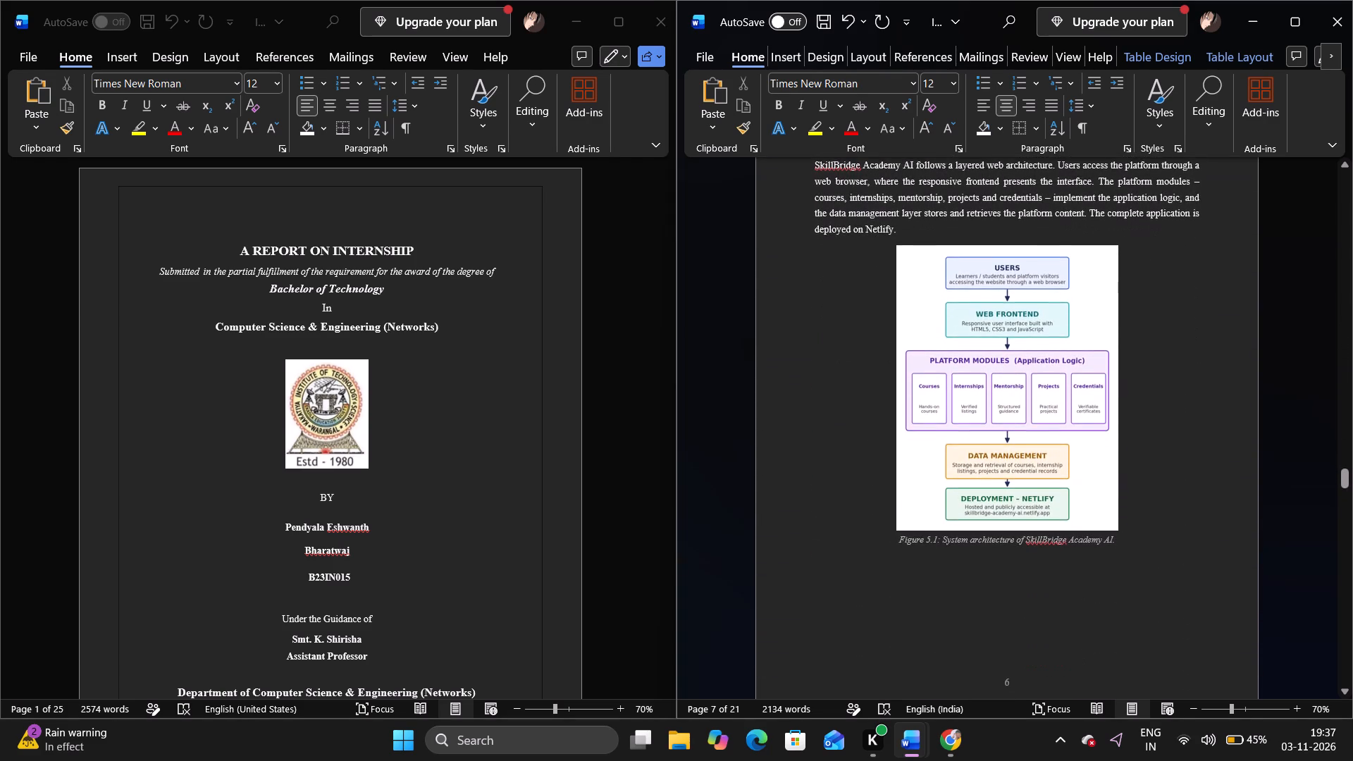
scroll(955, 352, up, 6)
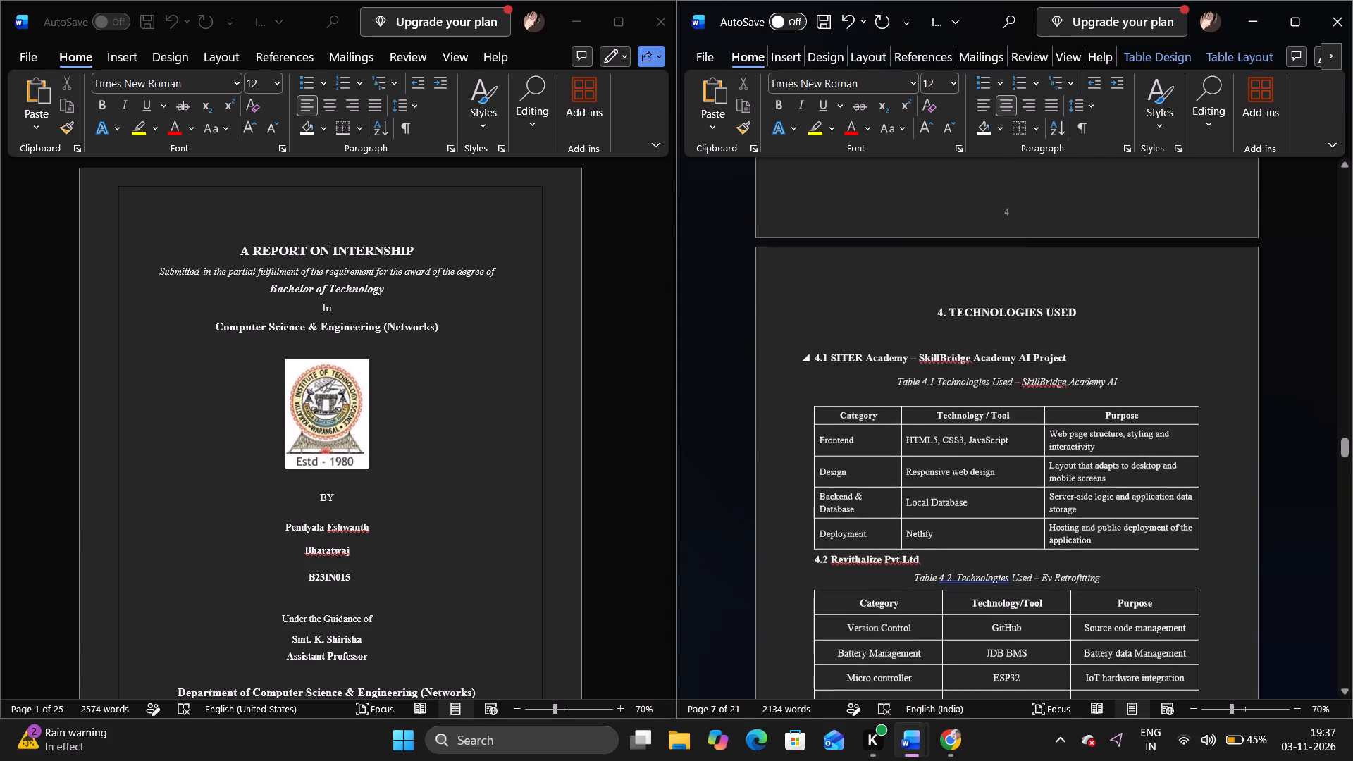
In Table 1.2, the Revithalize internship details, set the Duration to "3 Weeks".
scroll(955, 352, up, 13)
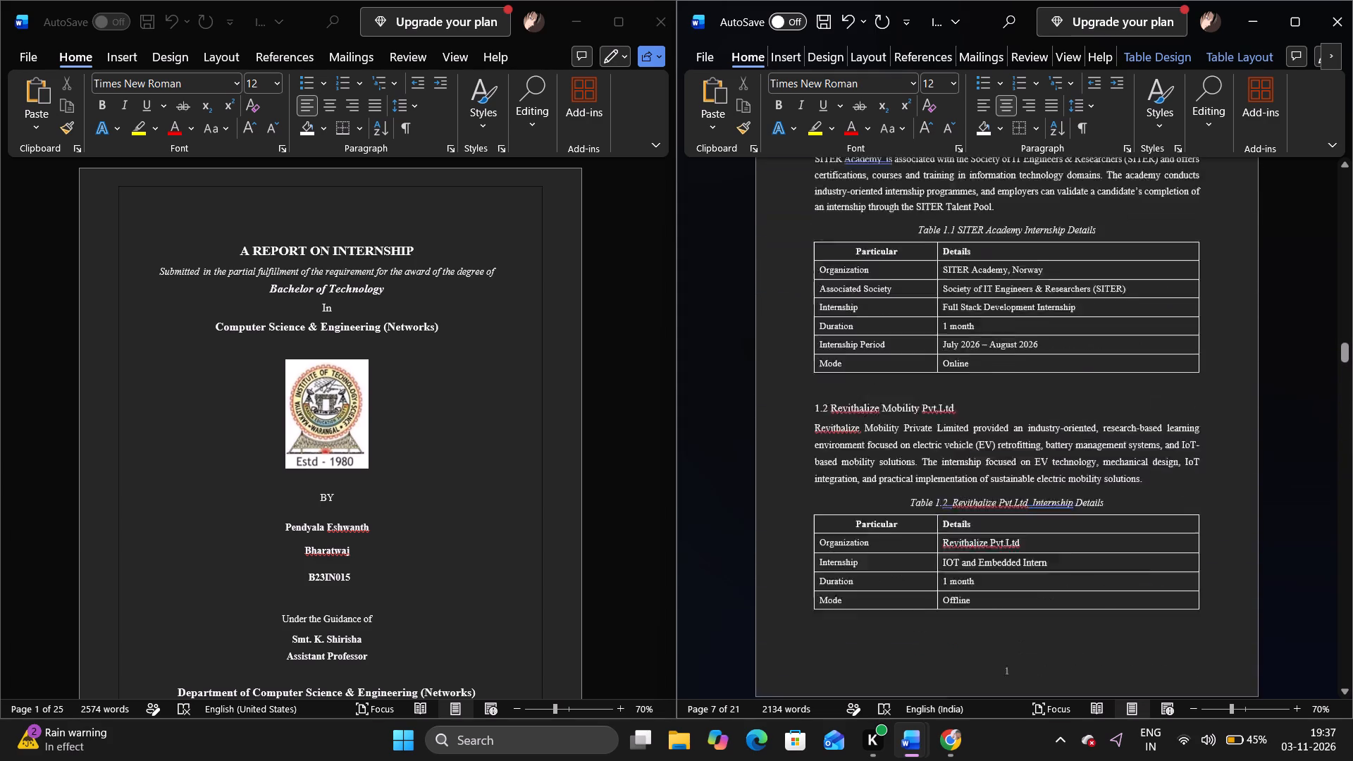
scroll(955, 352, down, 2)
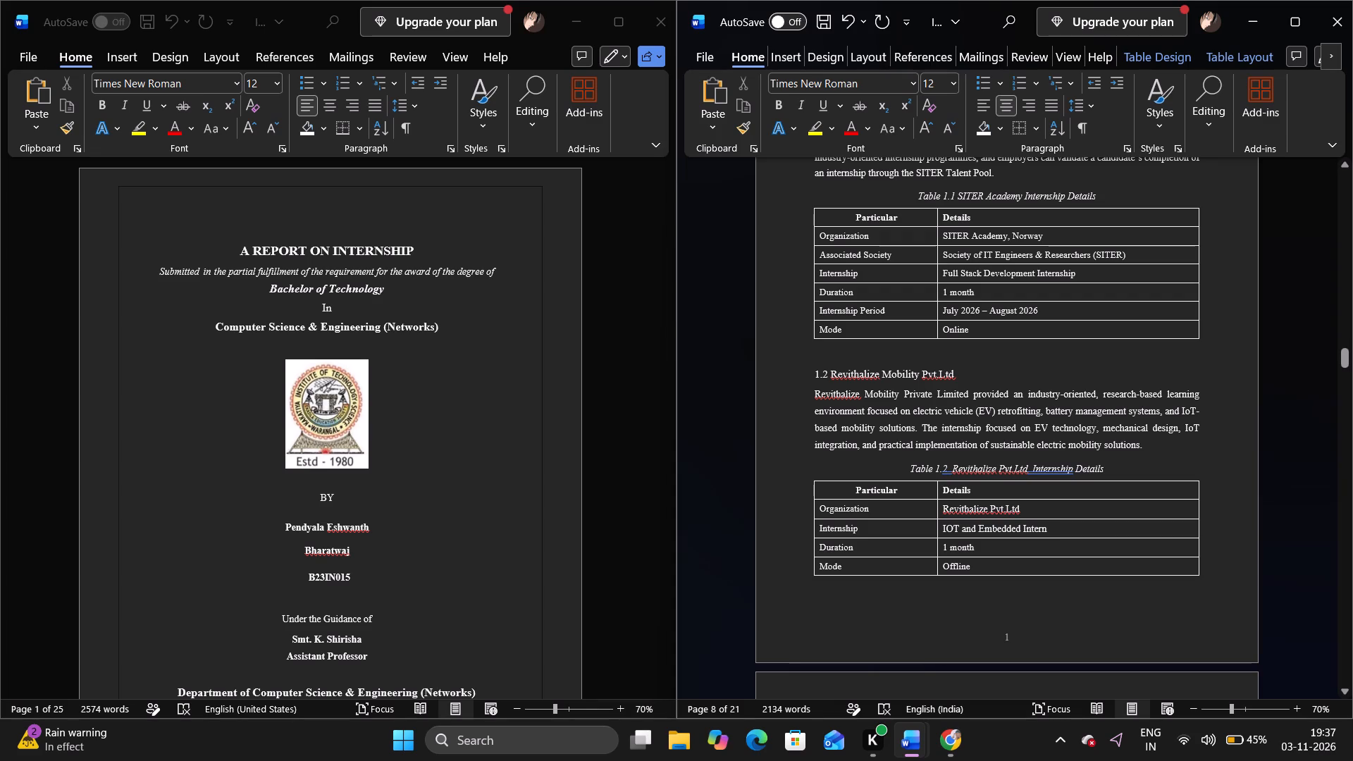
click(949, 545)
click(984, 545)
key(BackSpace)
key(BackSpace)
key(BackSpace)
key(BackSpace)
key(BackSpace)
key(BackSpace)
key(BackSpace)
key(BackSpace)
key(BackSpace)
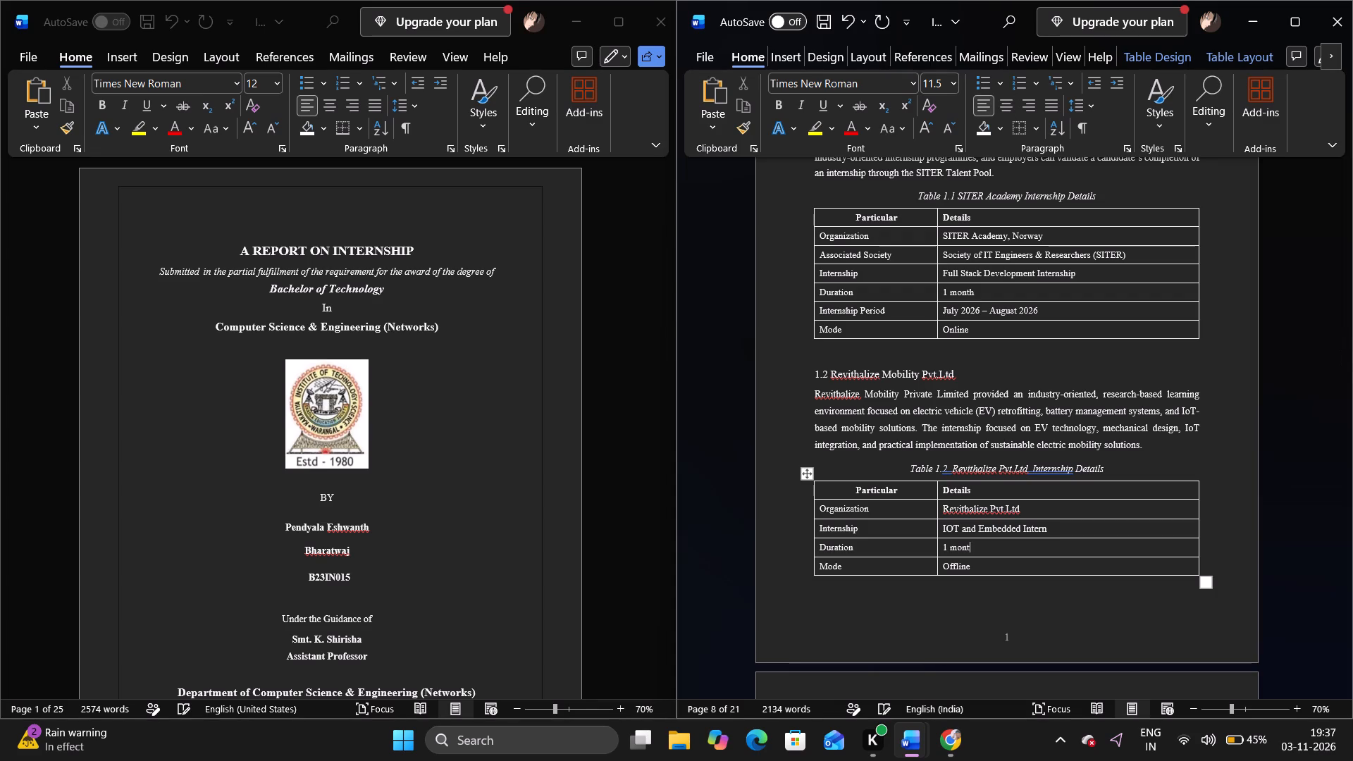
text(3 Weeks)
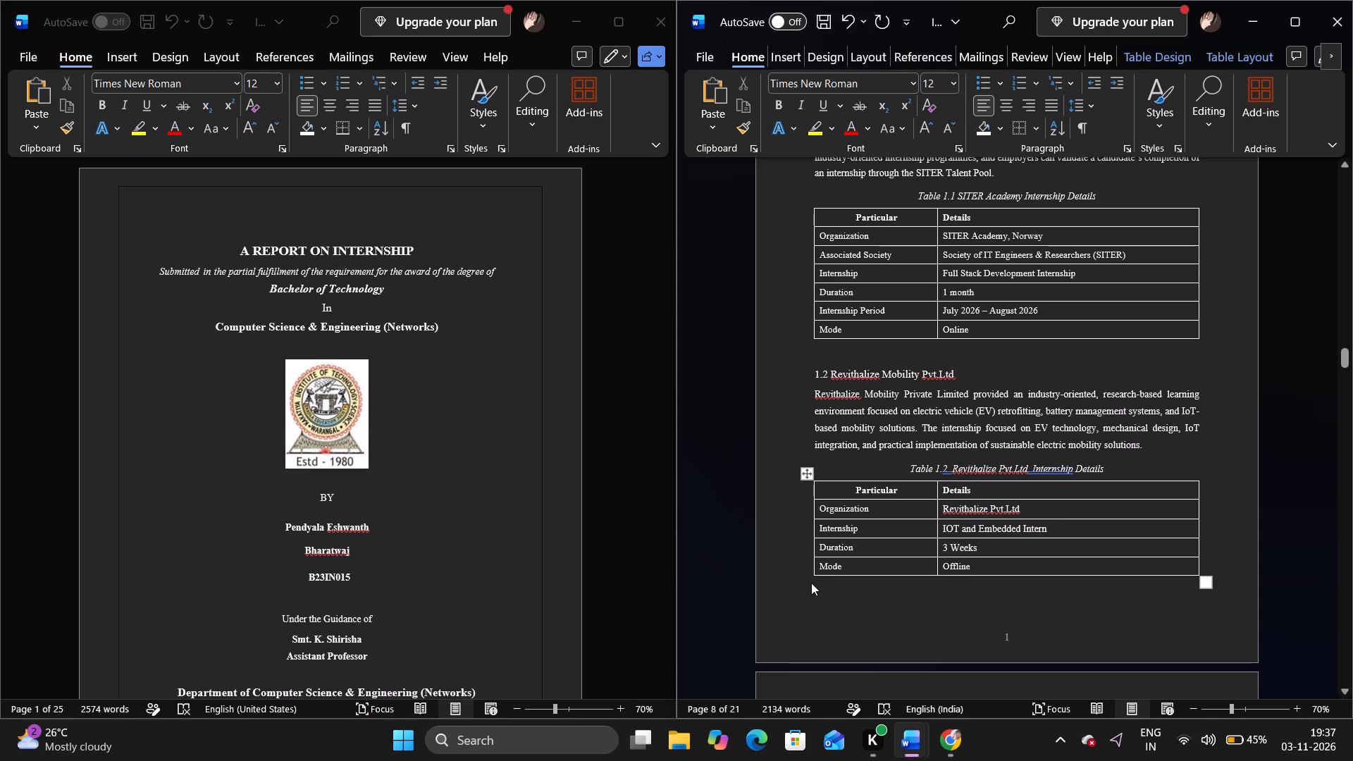
Insert a row below Duration in Table 1.2 and label it "Internship Period".
click(810, 550)
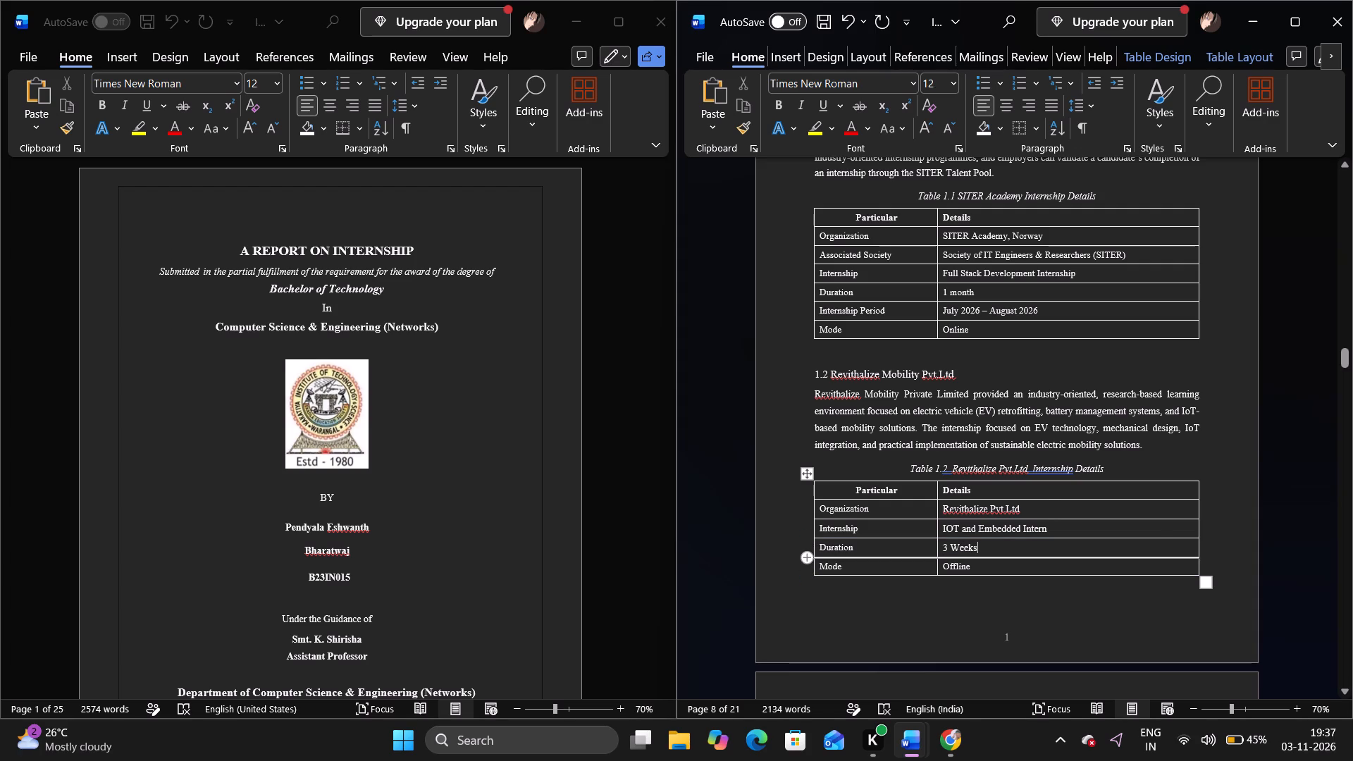
click(805, 554)
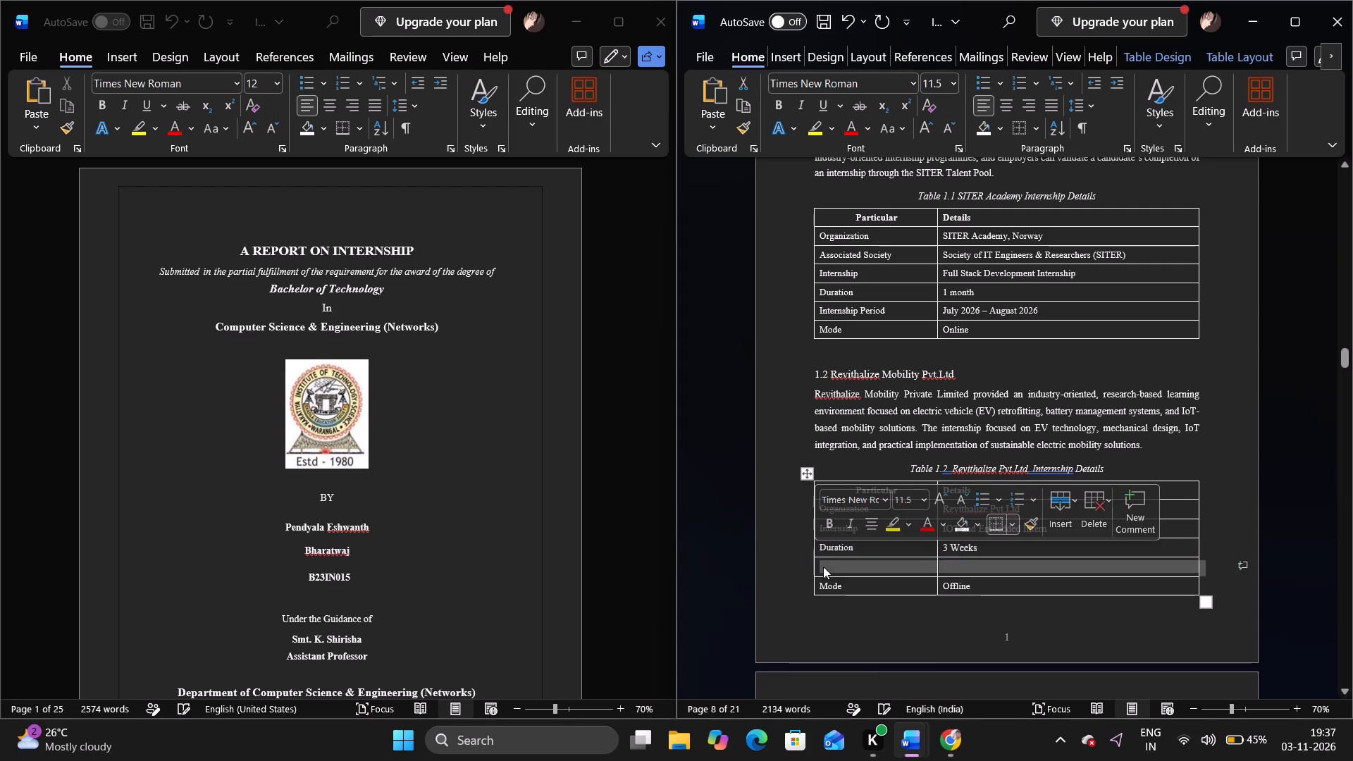
click(846, 578)
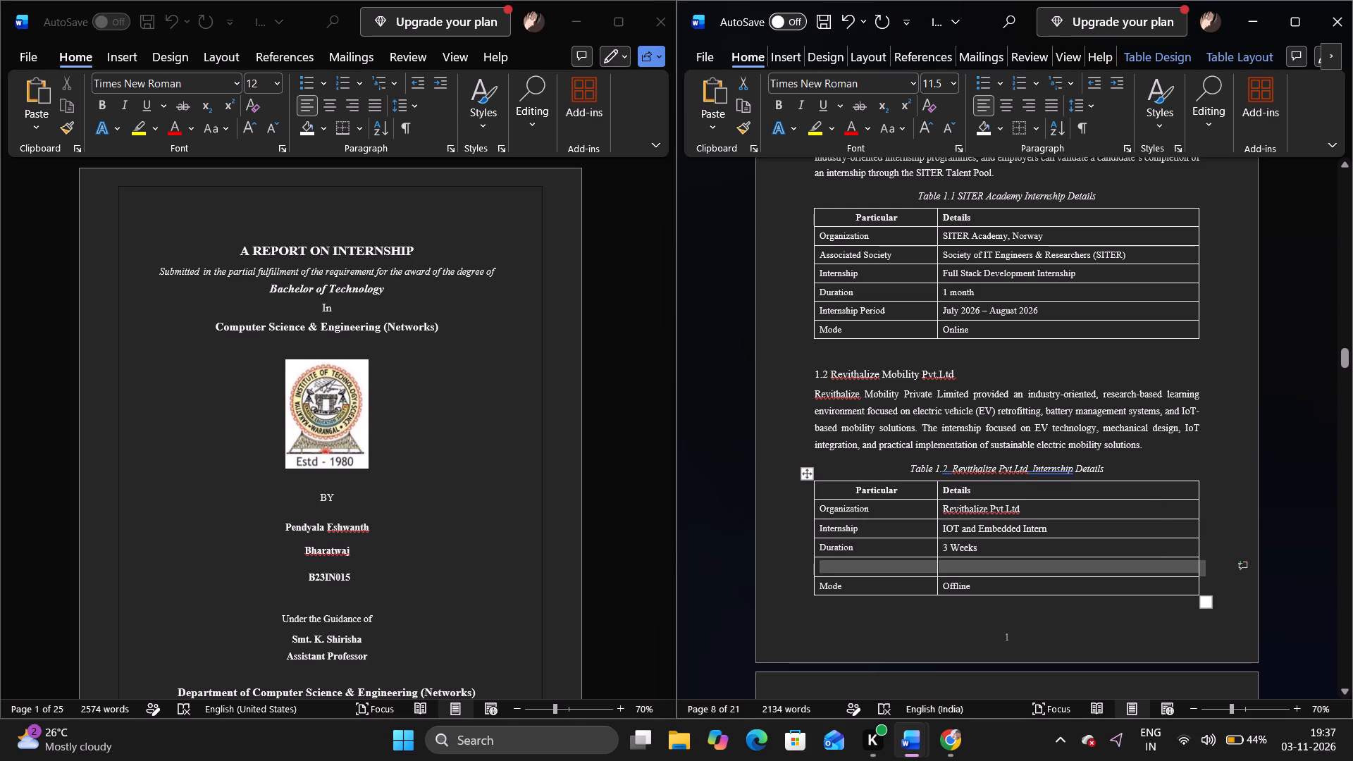
click(835, 556)
click(838, 561)
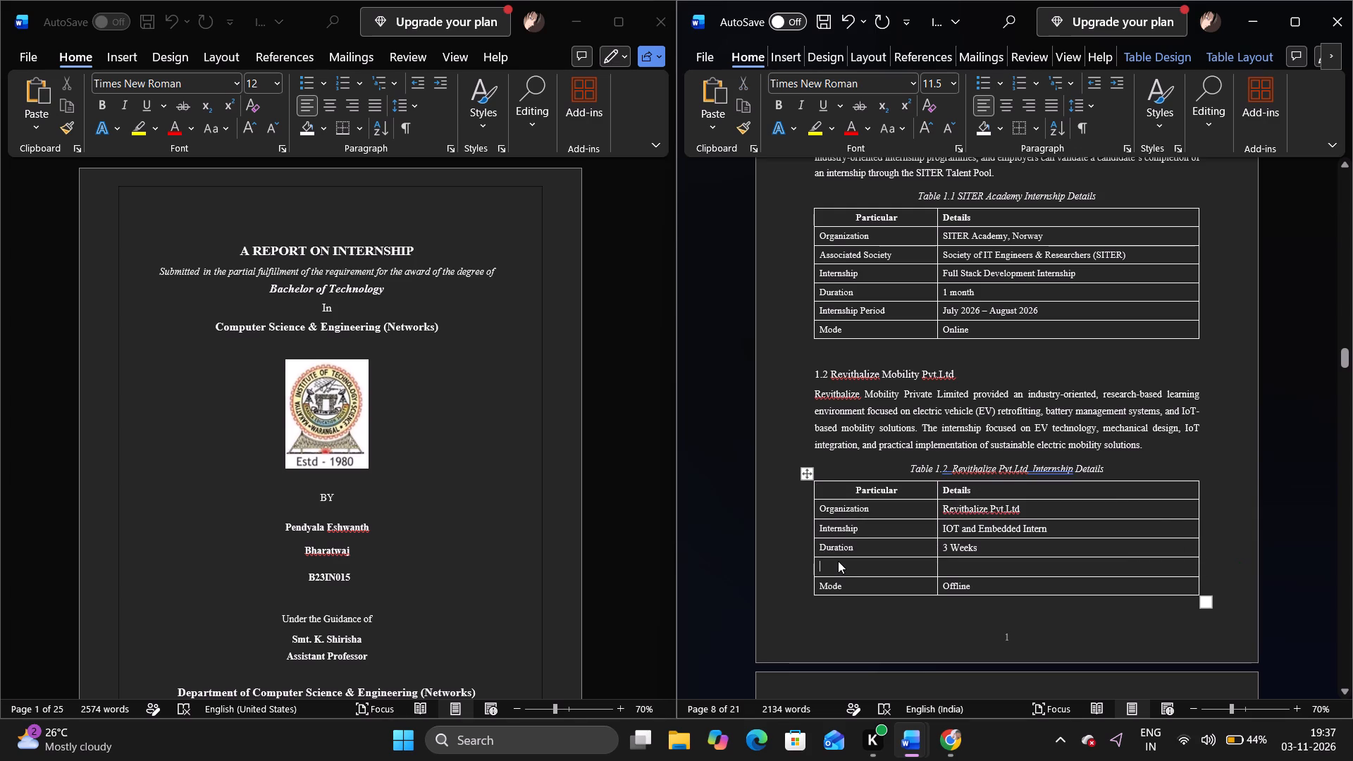
click(838, 561)
text(IN)
key(BackSpace)
key(n)
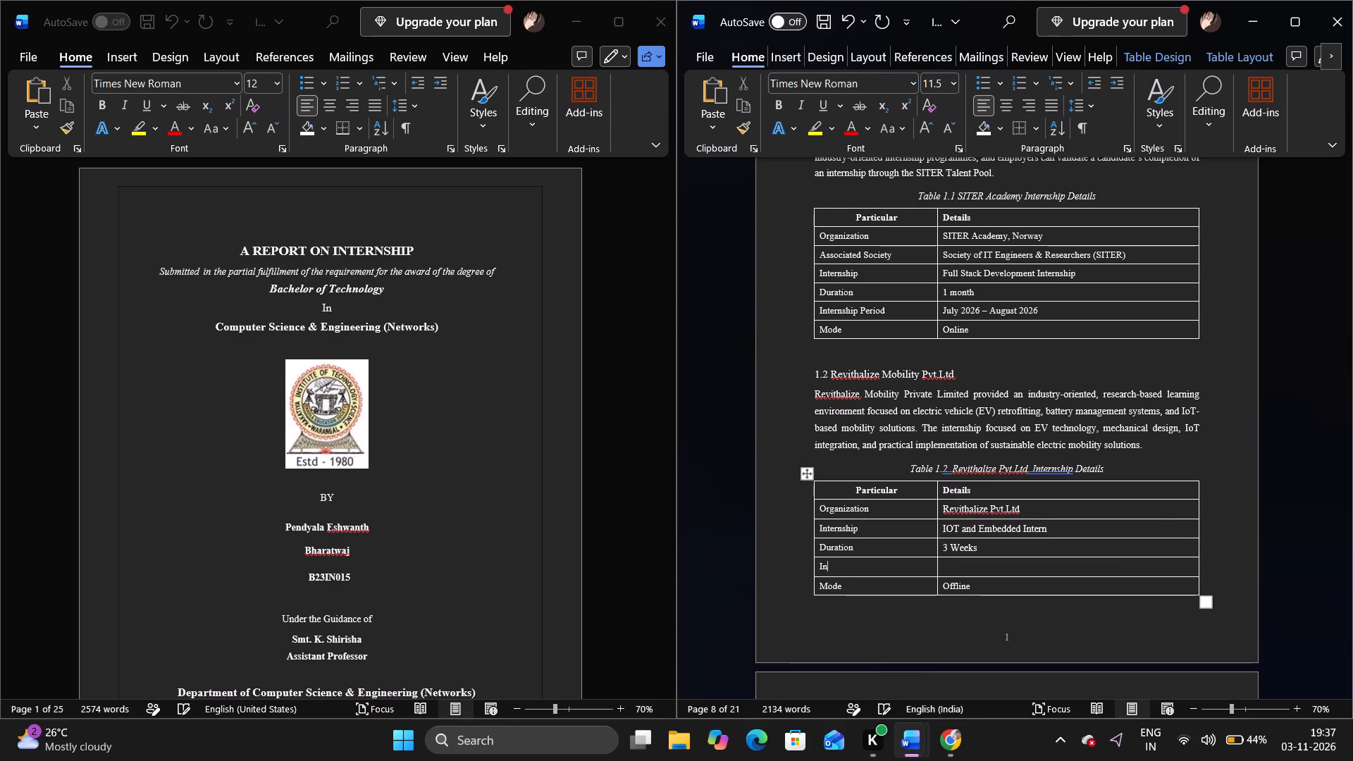
text(tern)
text(ship Period)
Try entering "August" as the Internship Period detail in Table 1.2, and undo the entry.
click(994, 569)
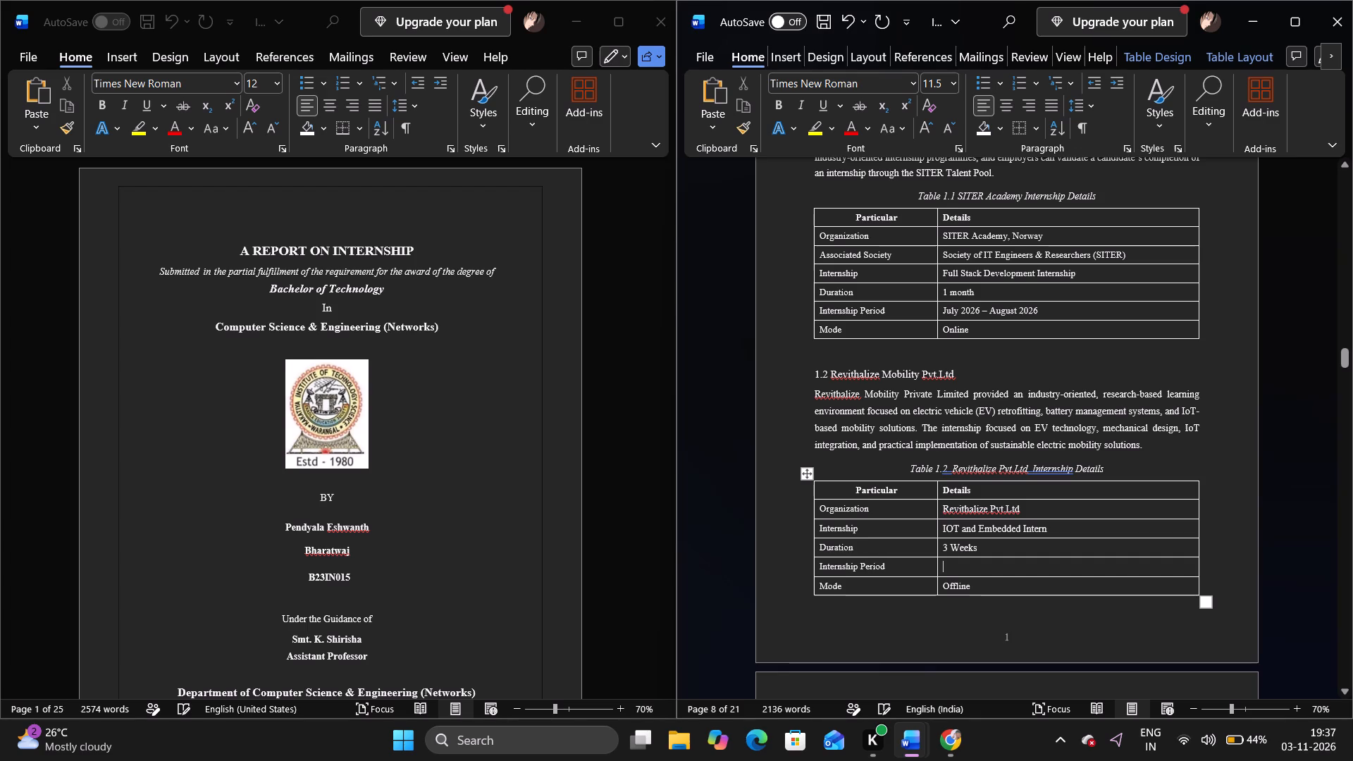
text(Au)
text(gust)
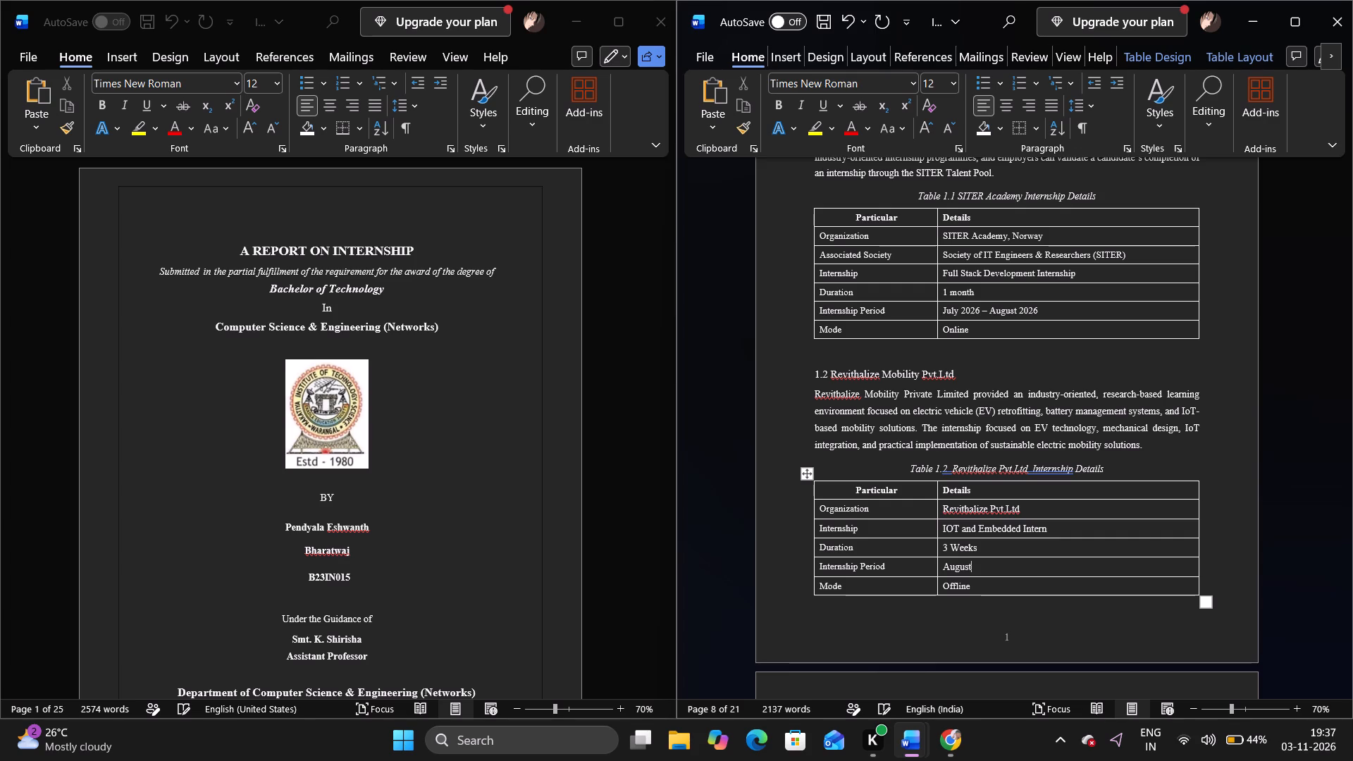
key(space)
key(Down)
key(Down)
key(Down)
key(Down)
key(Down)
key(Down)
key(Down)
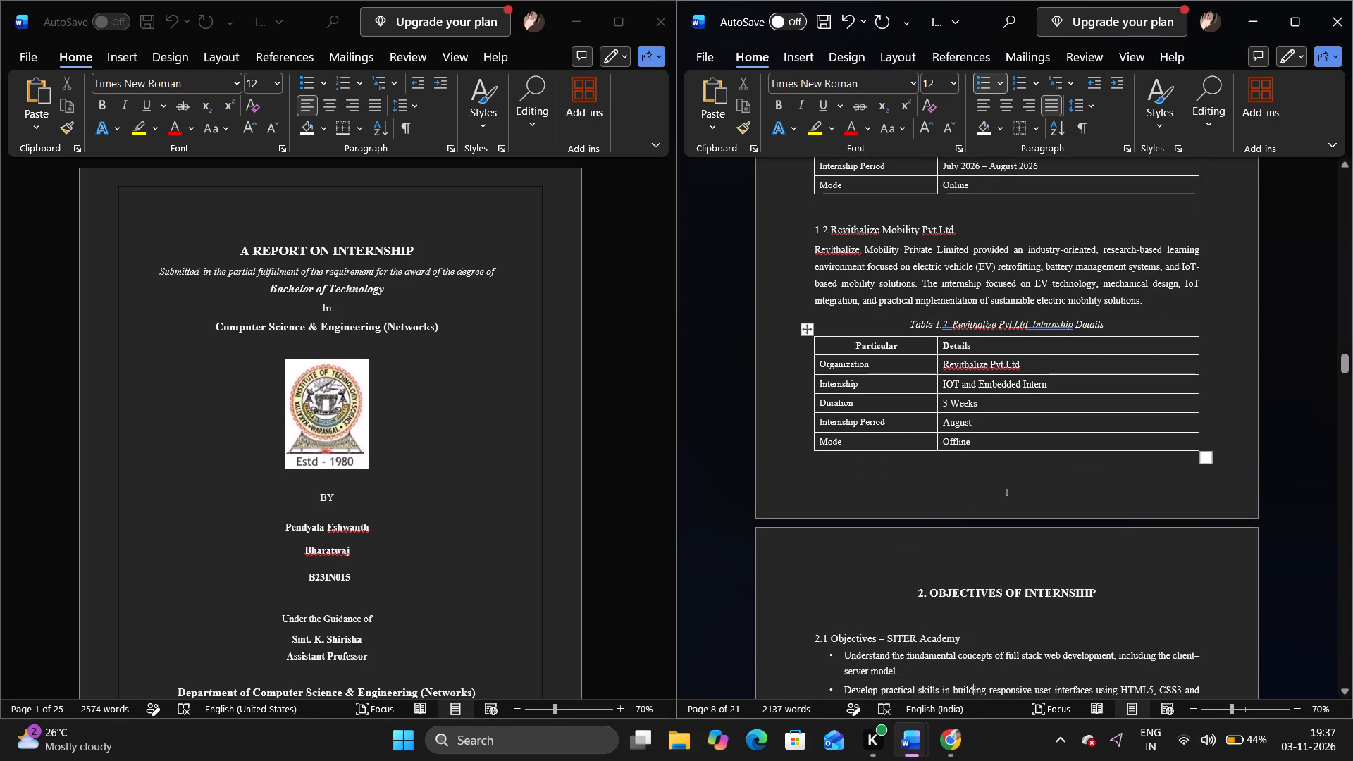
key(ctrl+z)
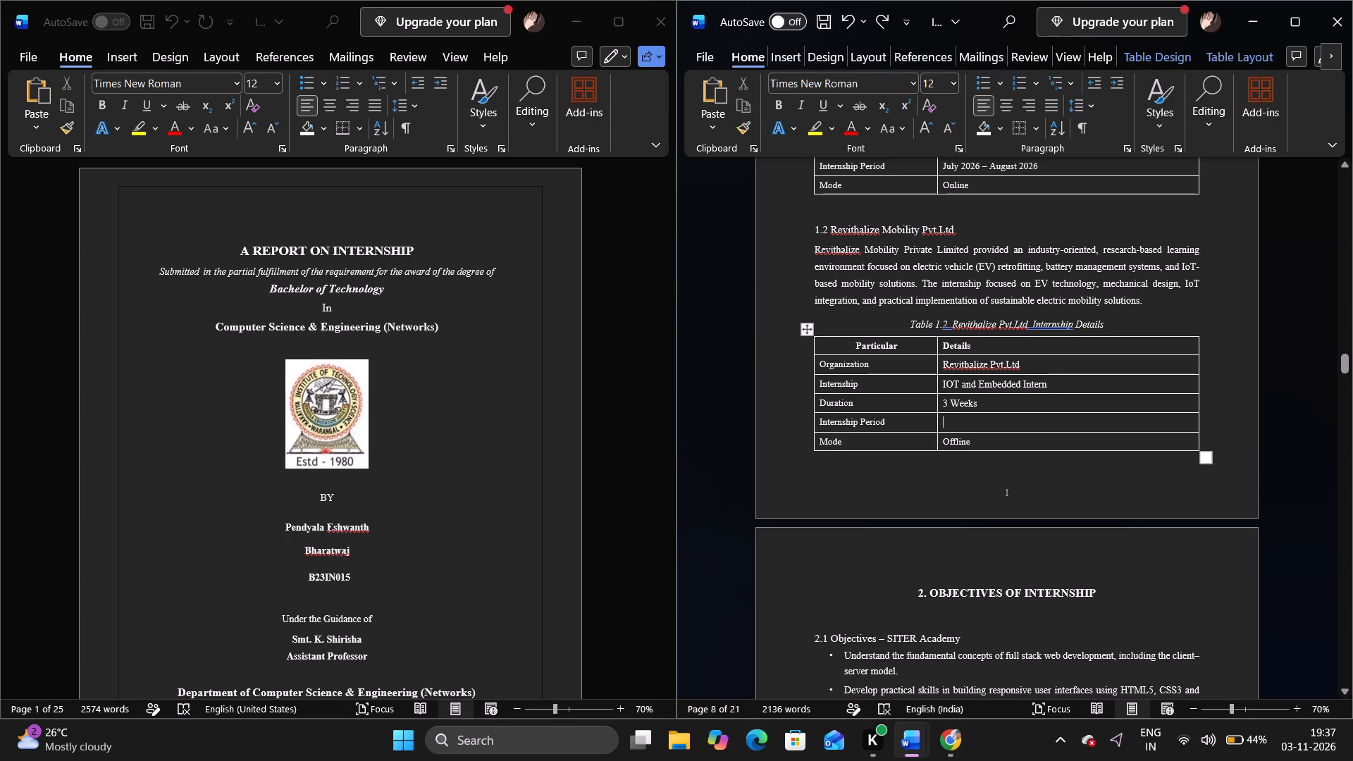
Enter "1 August 2026 – 25 August 2026" as the Internship Period detail in Table 1.2.
text(1 Agu)
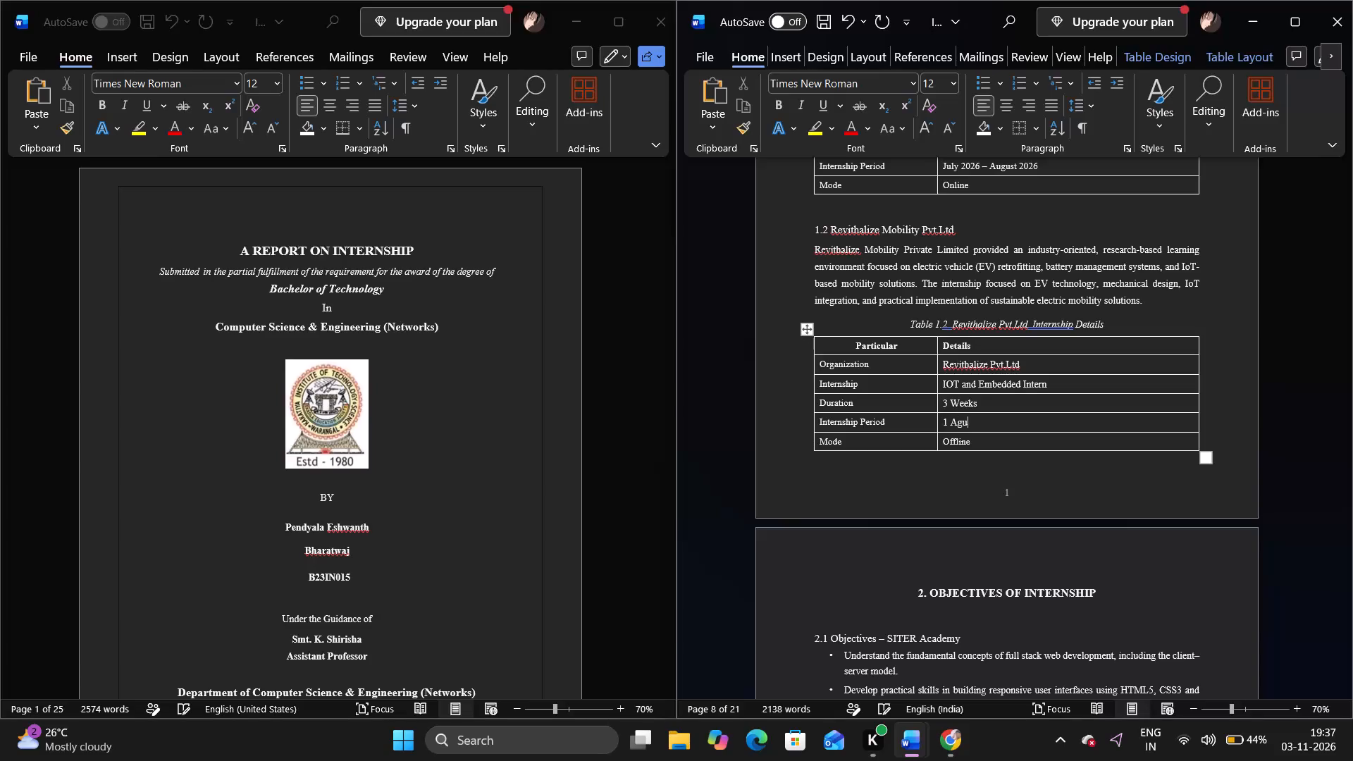
key(BackSpace)
key(BackSpace)
text(uug)
key(BackSpace)
key(BackSpace)
text(gust)
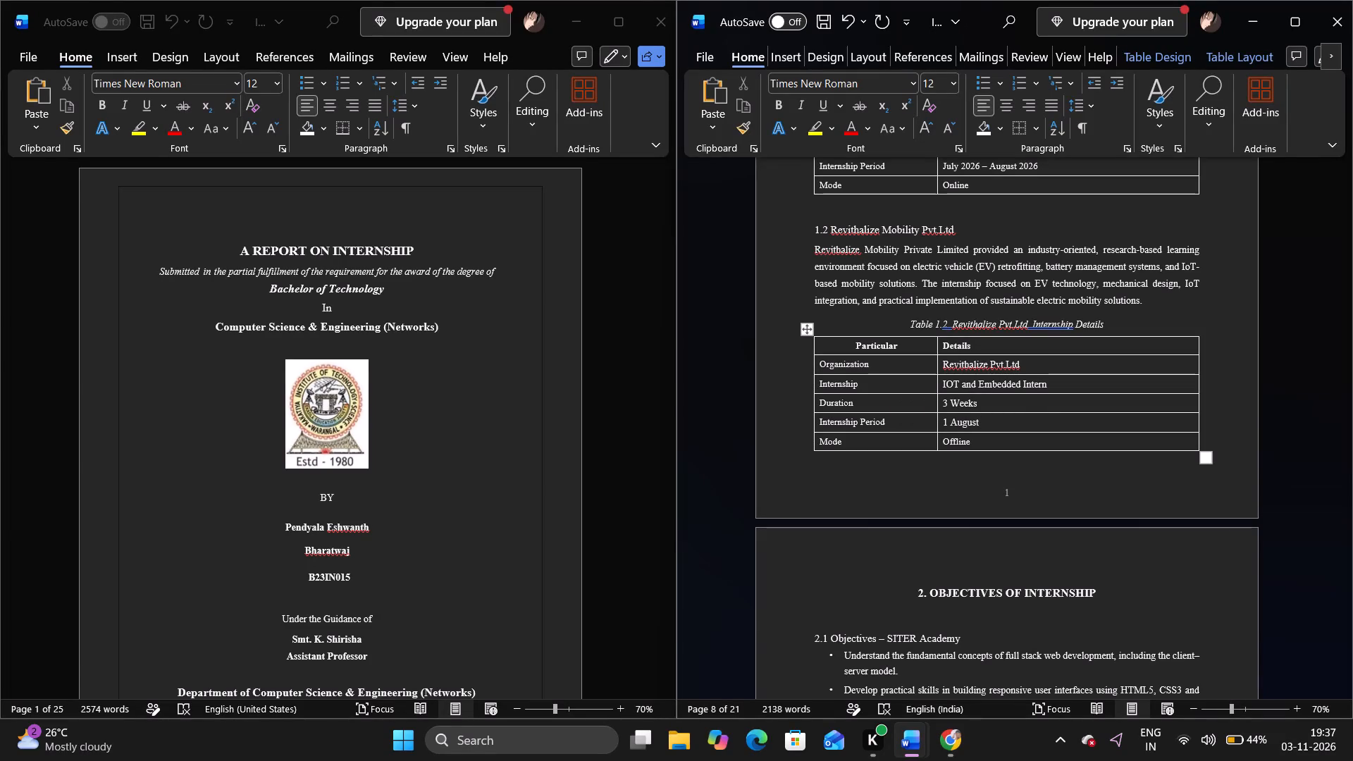
key(space)
text(2026 -)
key(space)
key(2)
text(5)
key(space)
text(Augu)
text(st 2026)
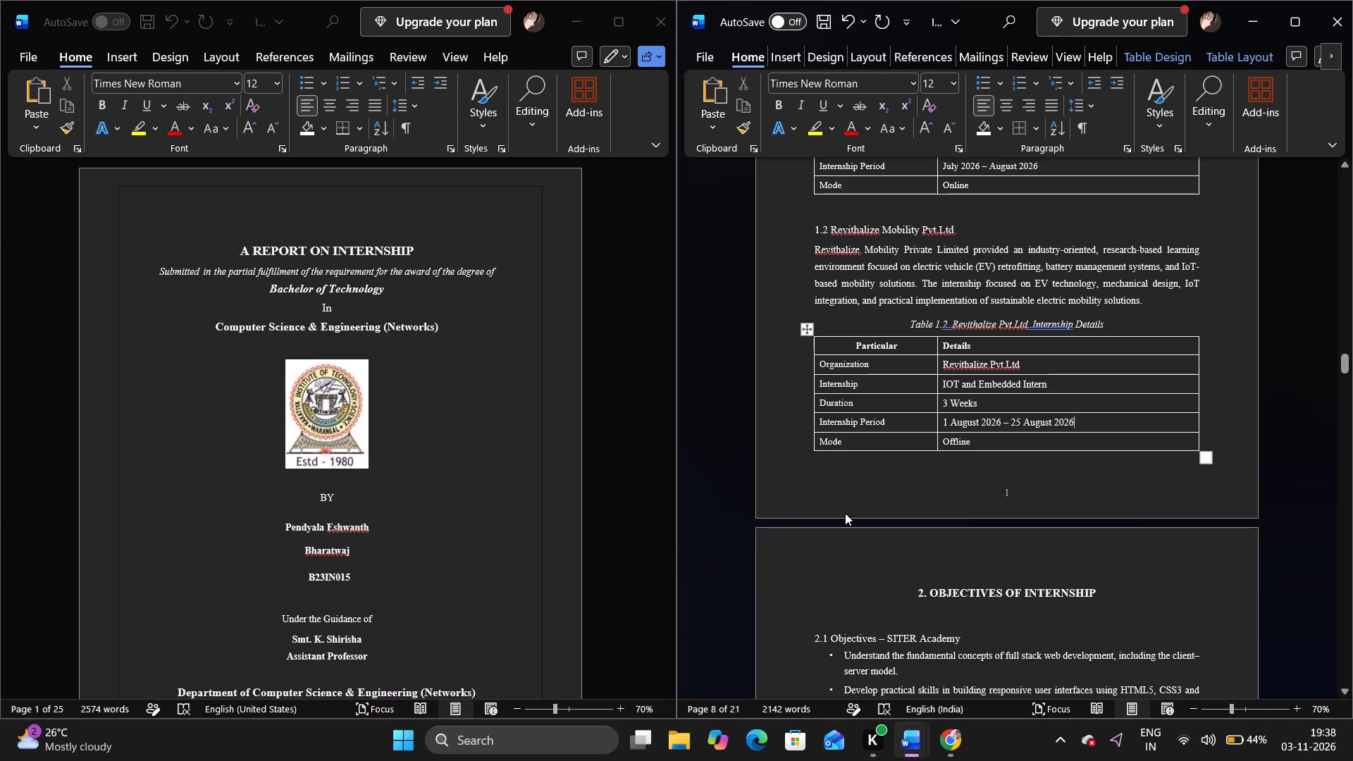
Examine the rest of the report, including the Conclusion, Future Scope and Internship Certificate sections.
scroll(836, 503, up, 2)
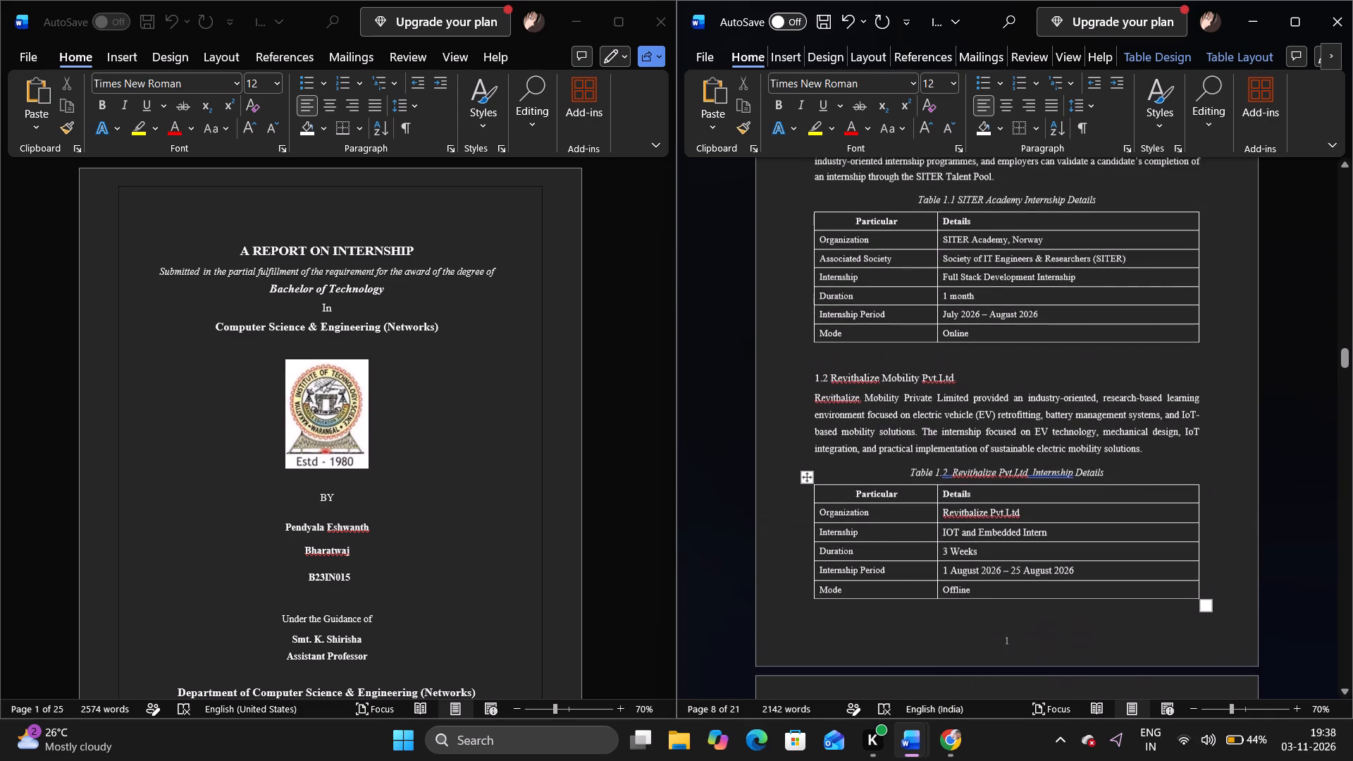
scroll(836, 503, up, 1)
scroll(836, 503, down, 5)
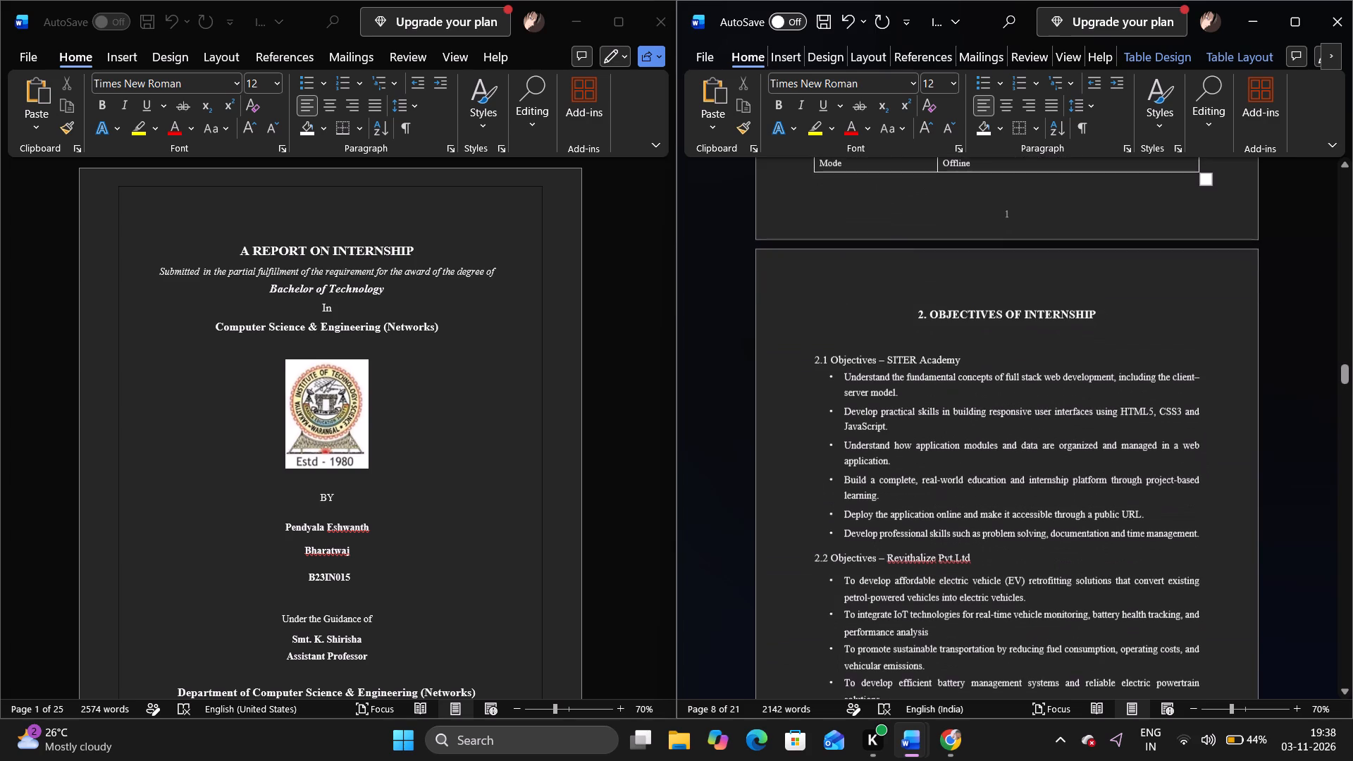
scroll(836, 503, down, 4)
scroll(836, 503, down, 20)
scroll(836, 503, down, 7)
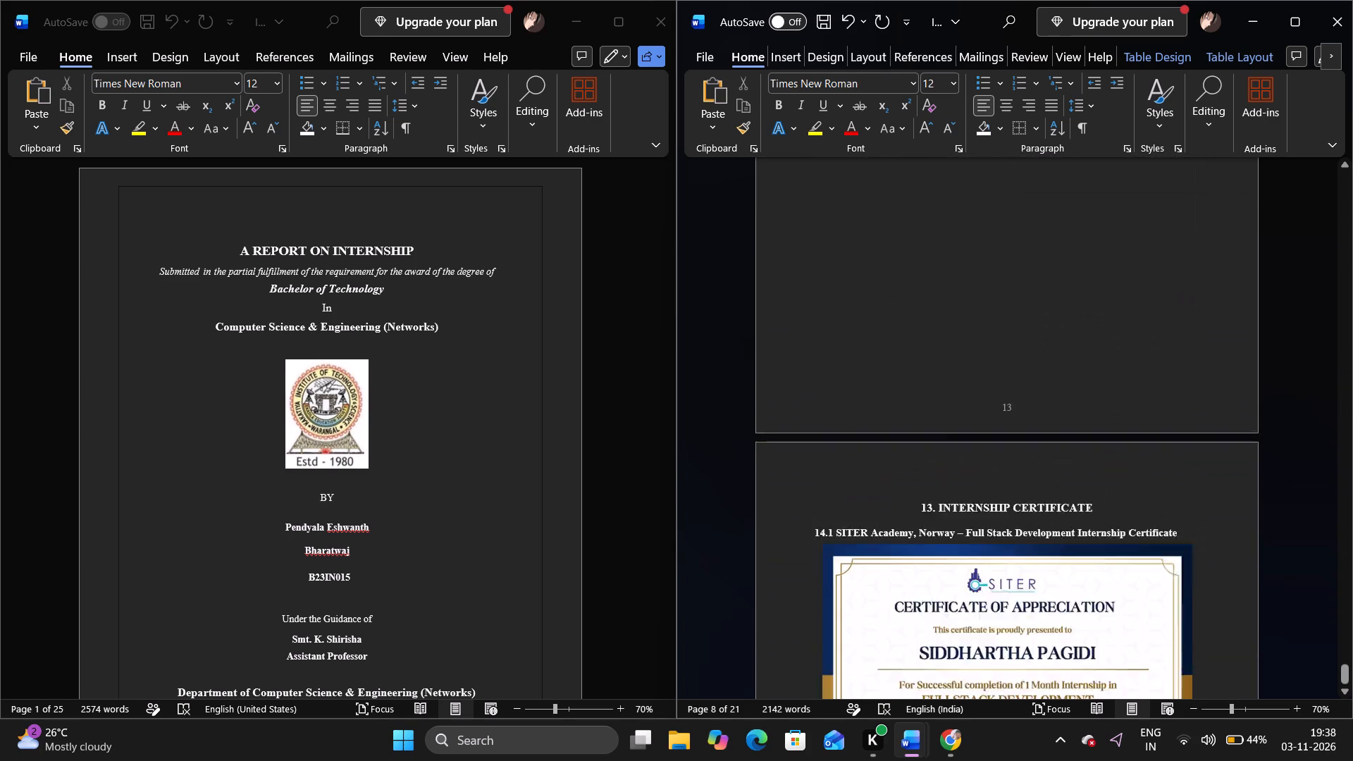
scroll(836, 503, down, 2)
scroll(836, 503, up, 1)
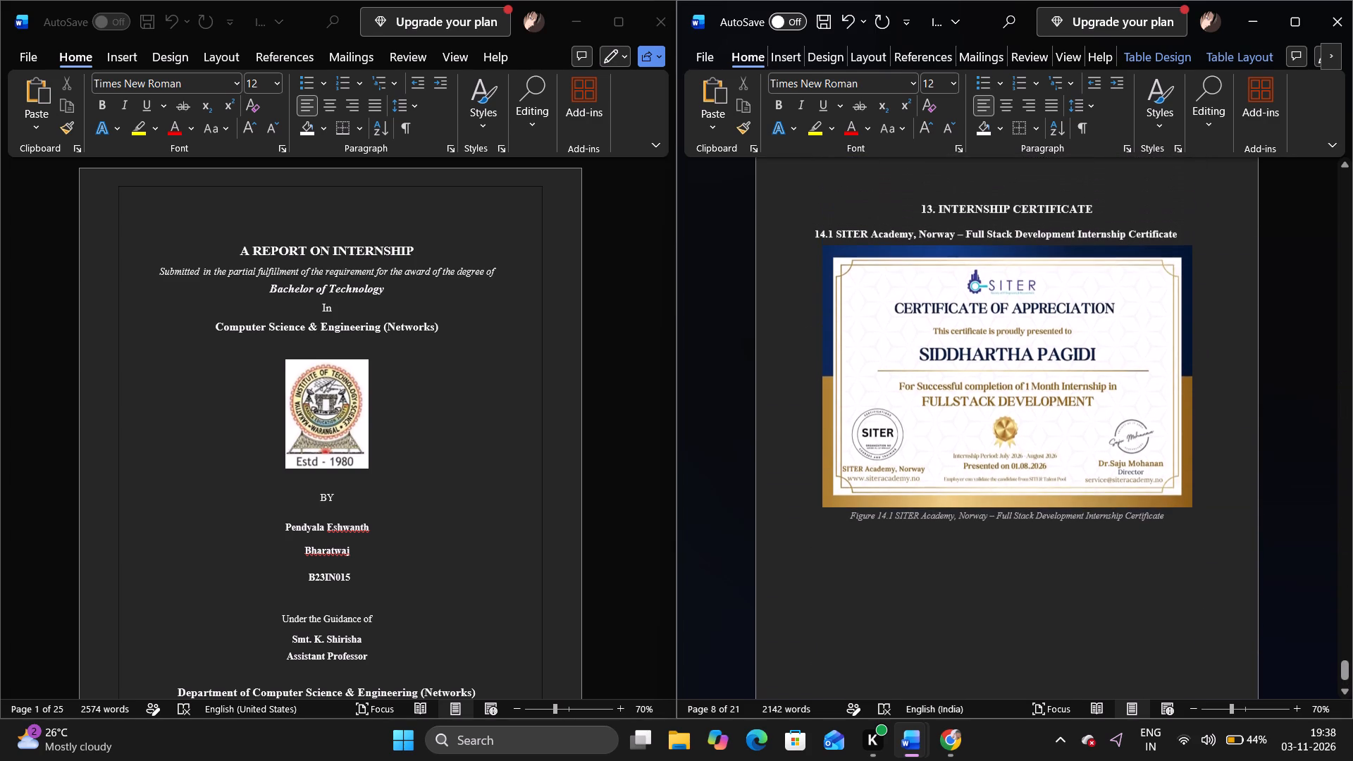
click(928, 433)
click(958, 590)
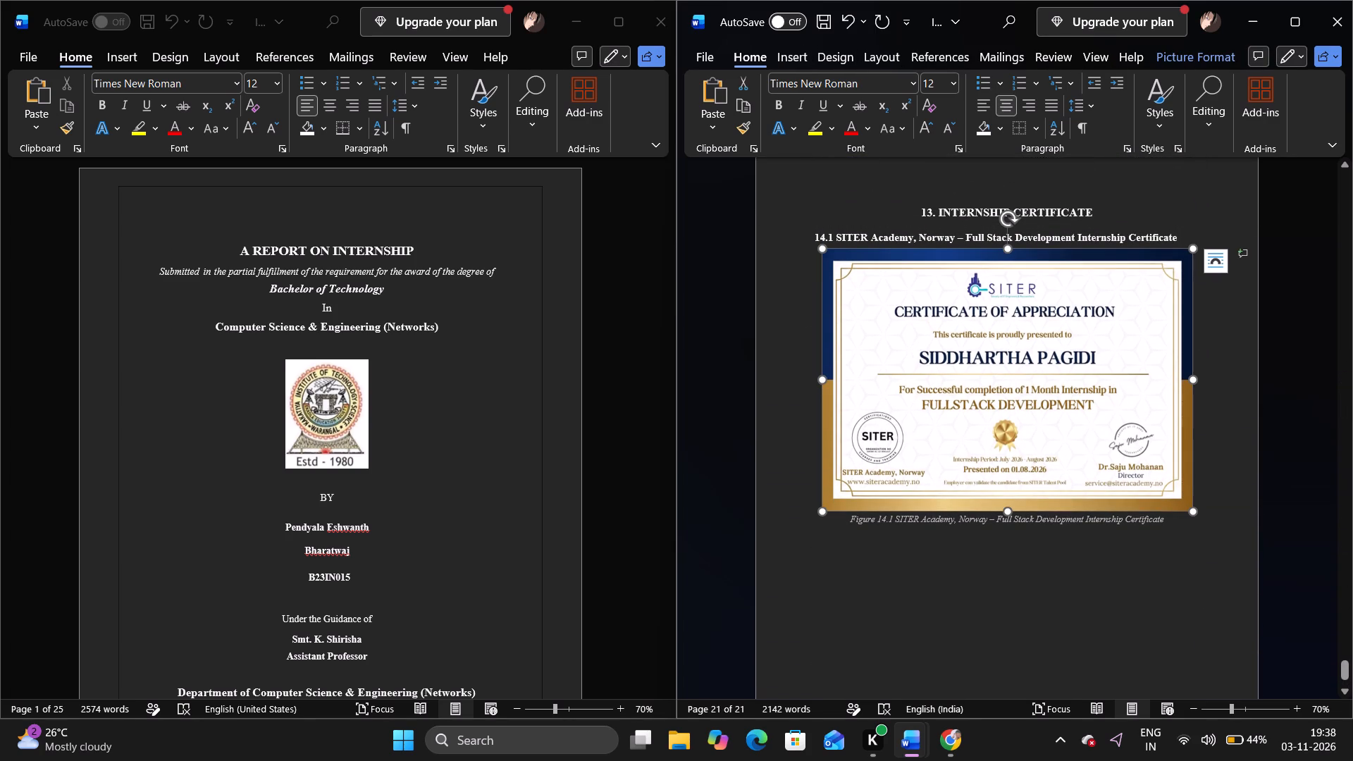
scroll(958, 590, up, 11)
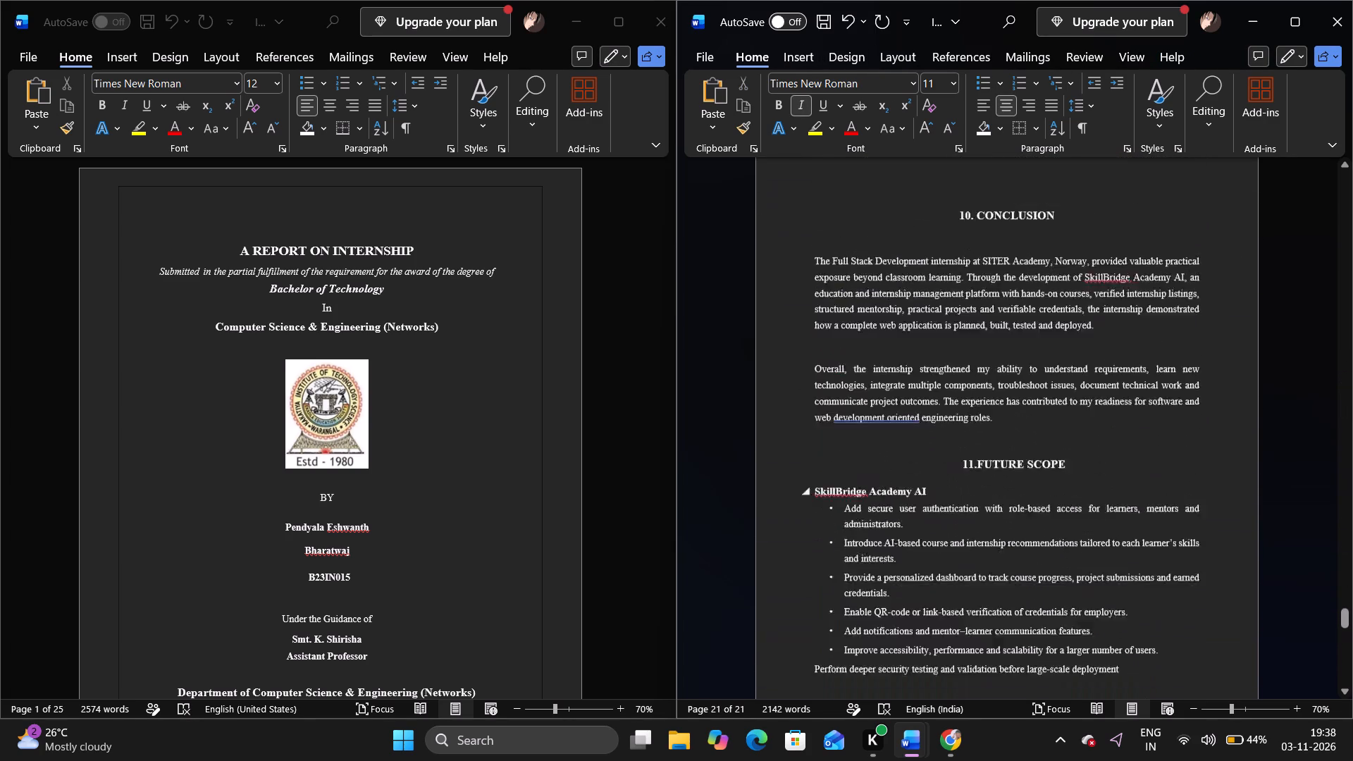
scroll(958, 590, up, 1)
scroll(958, 590, down, 2)
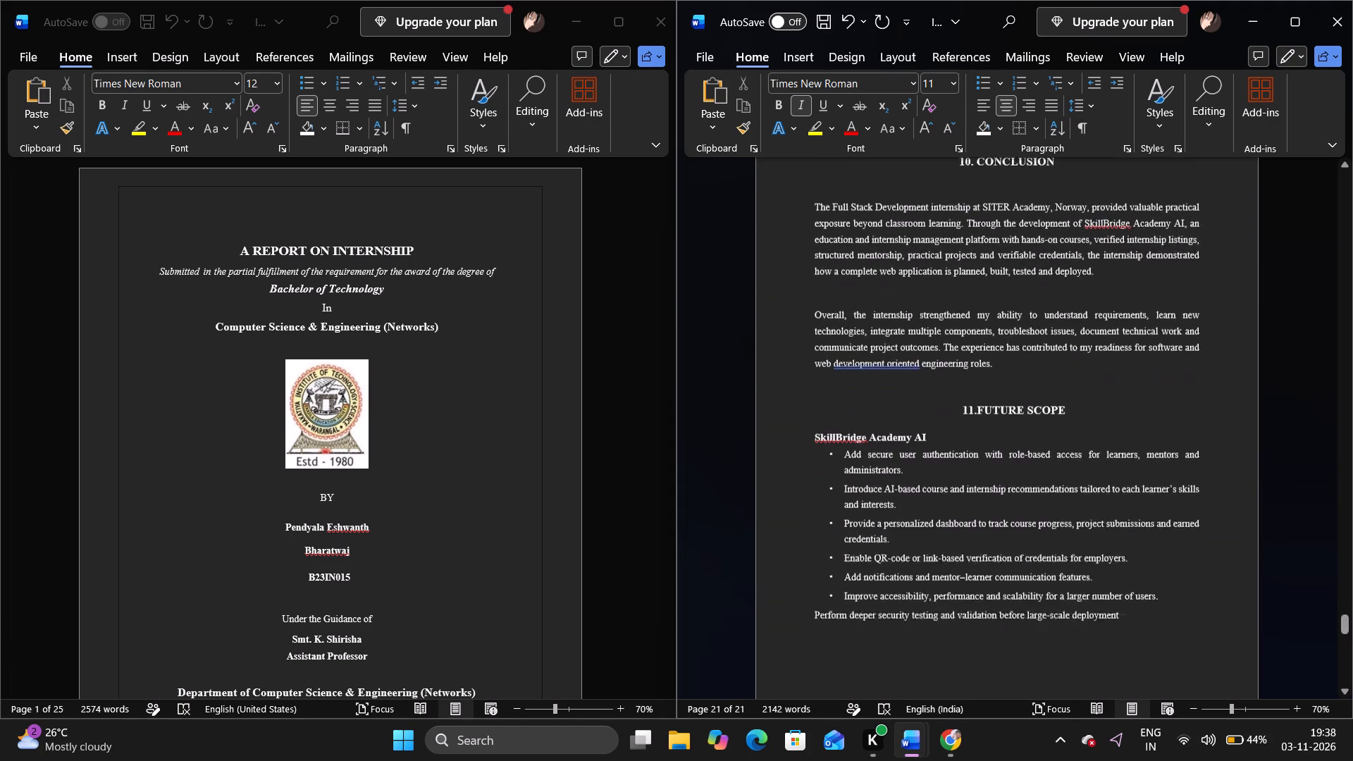
scroll(958, 590, down, 14)
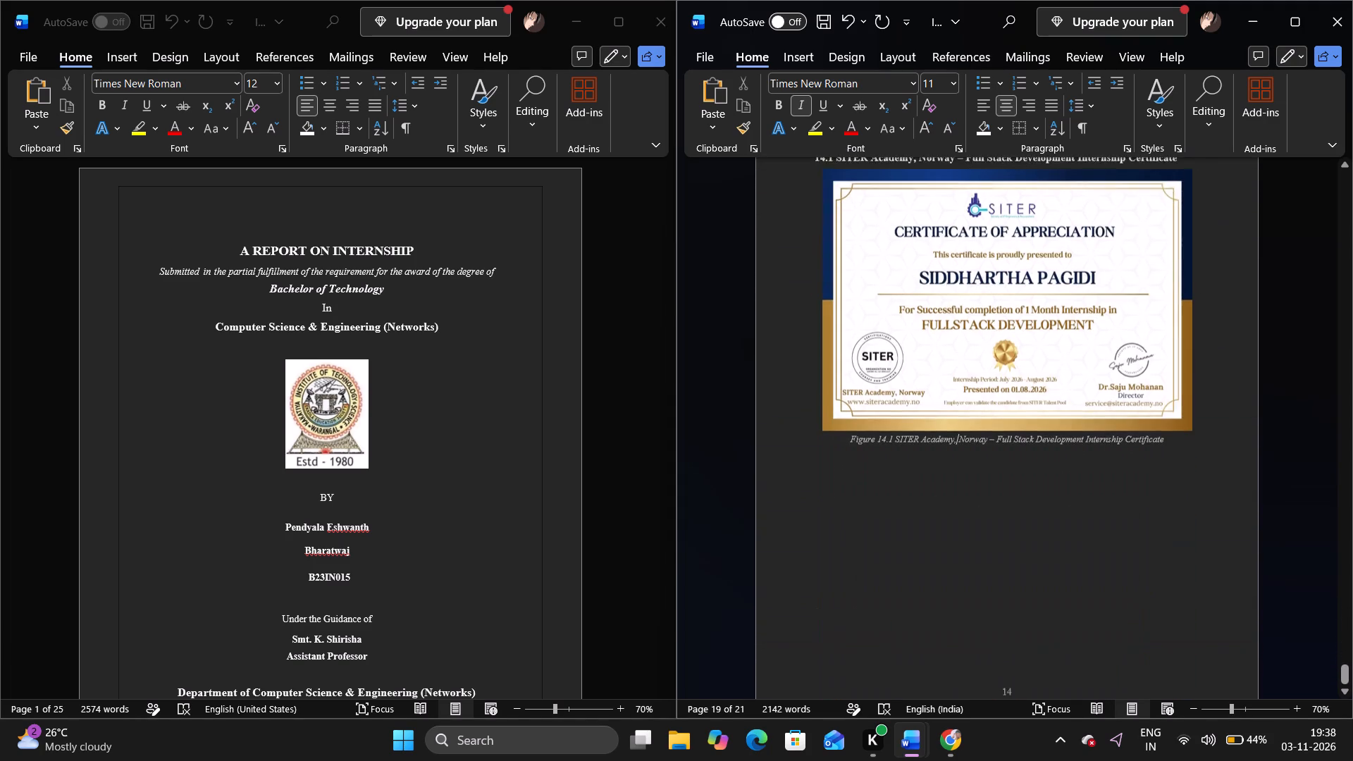
Examine the Internship Certificates sections of both open reports, comparing their headings, certificate pictures and captions.
scroll(429, 554, down, 20)
scroll(429, 554, down, 17)
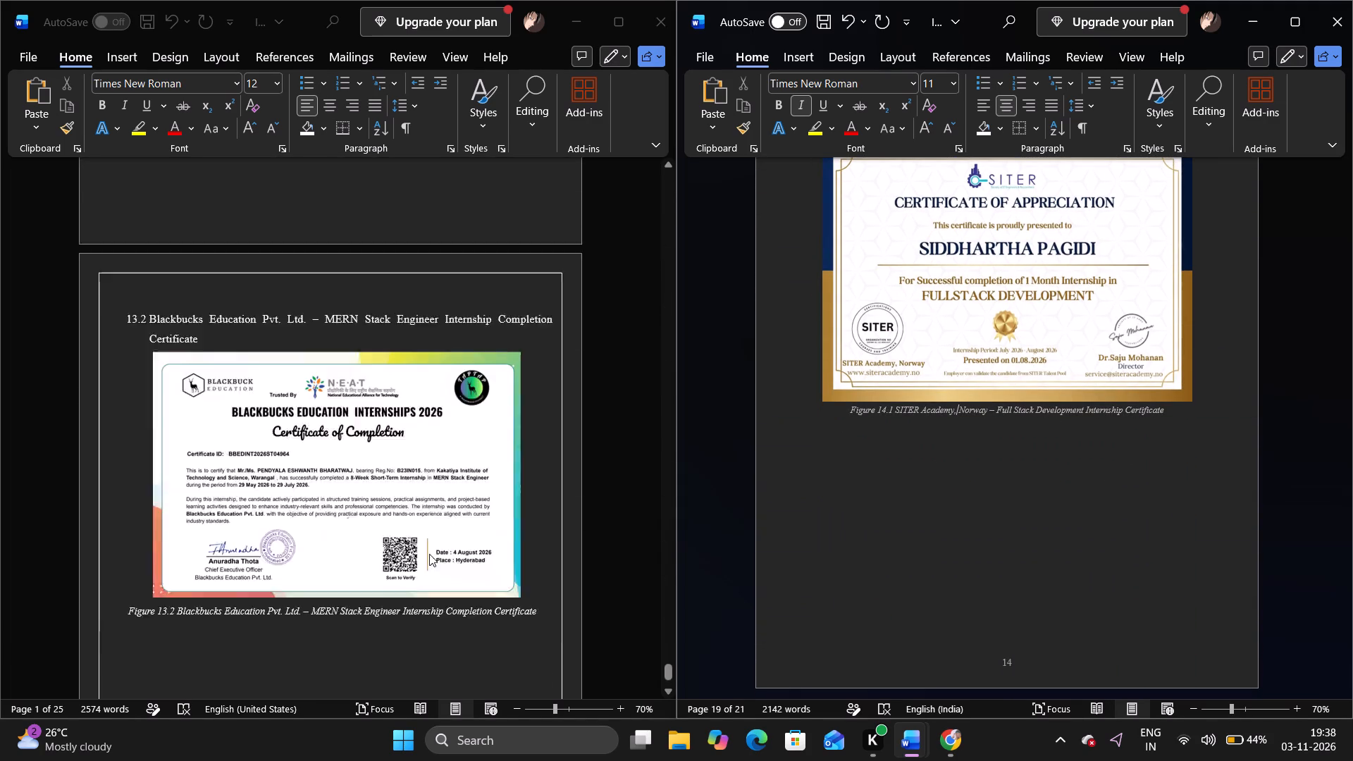
scroll(429, 554, down, 9)
scroll(429, 554, up, 17)
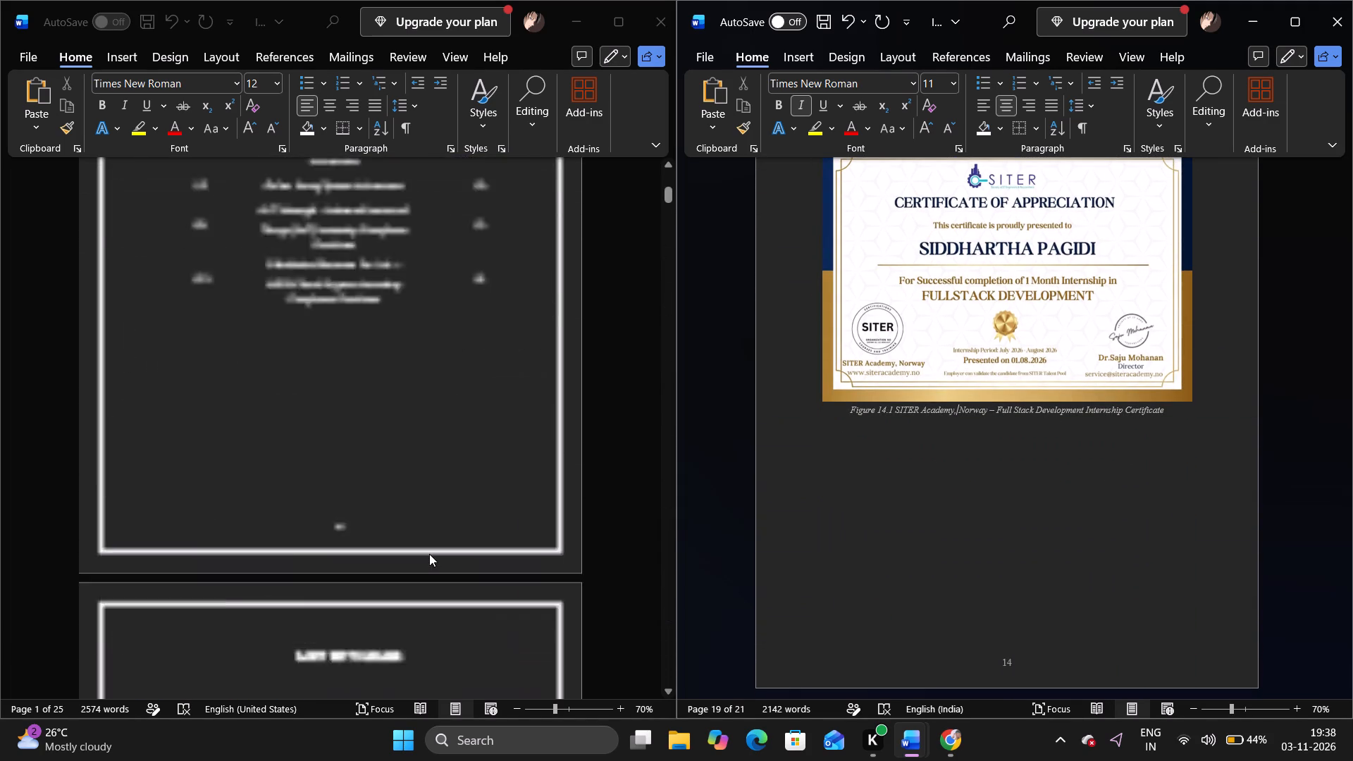
scroll(429, 554, down, 5)
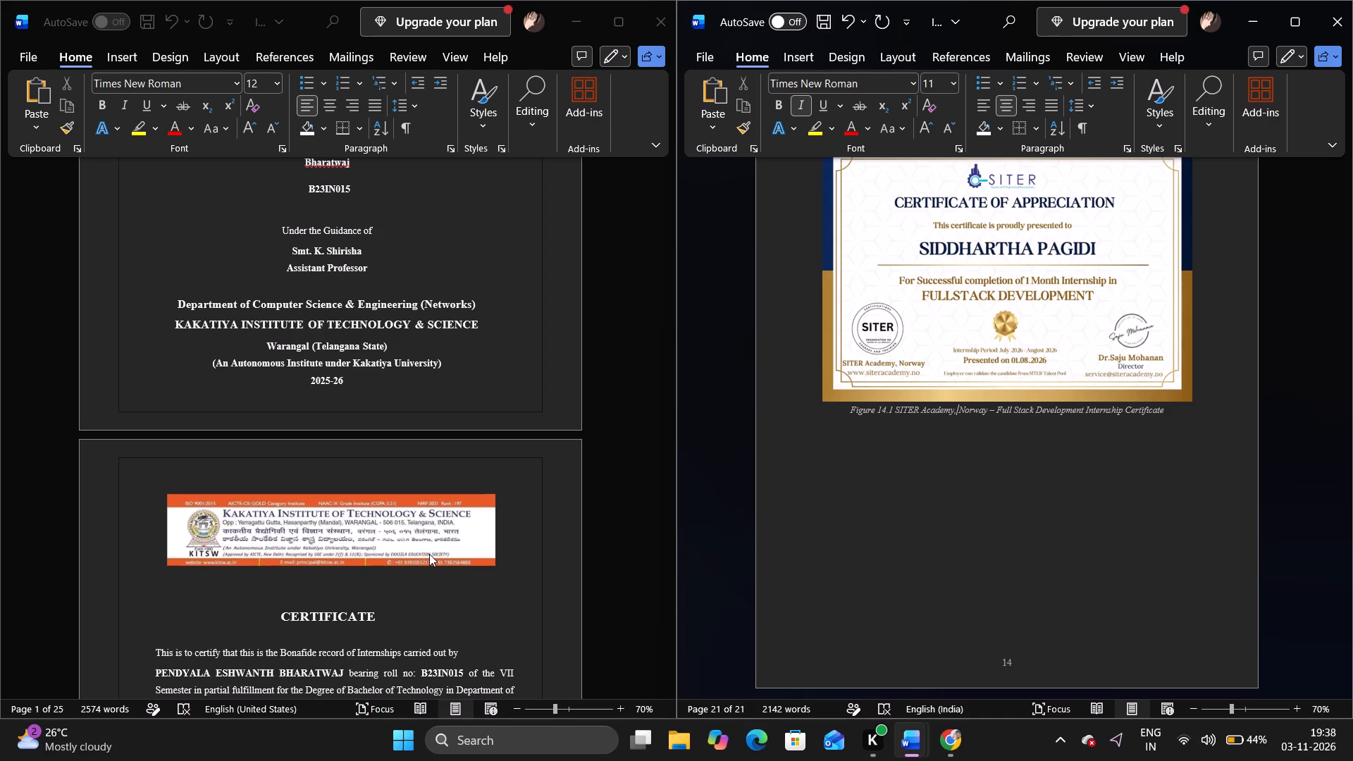
scroll(429, 554, up, 1)
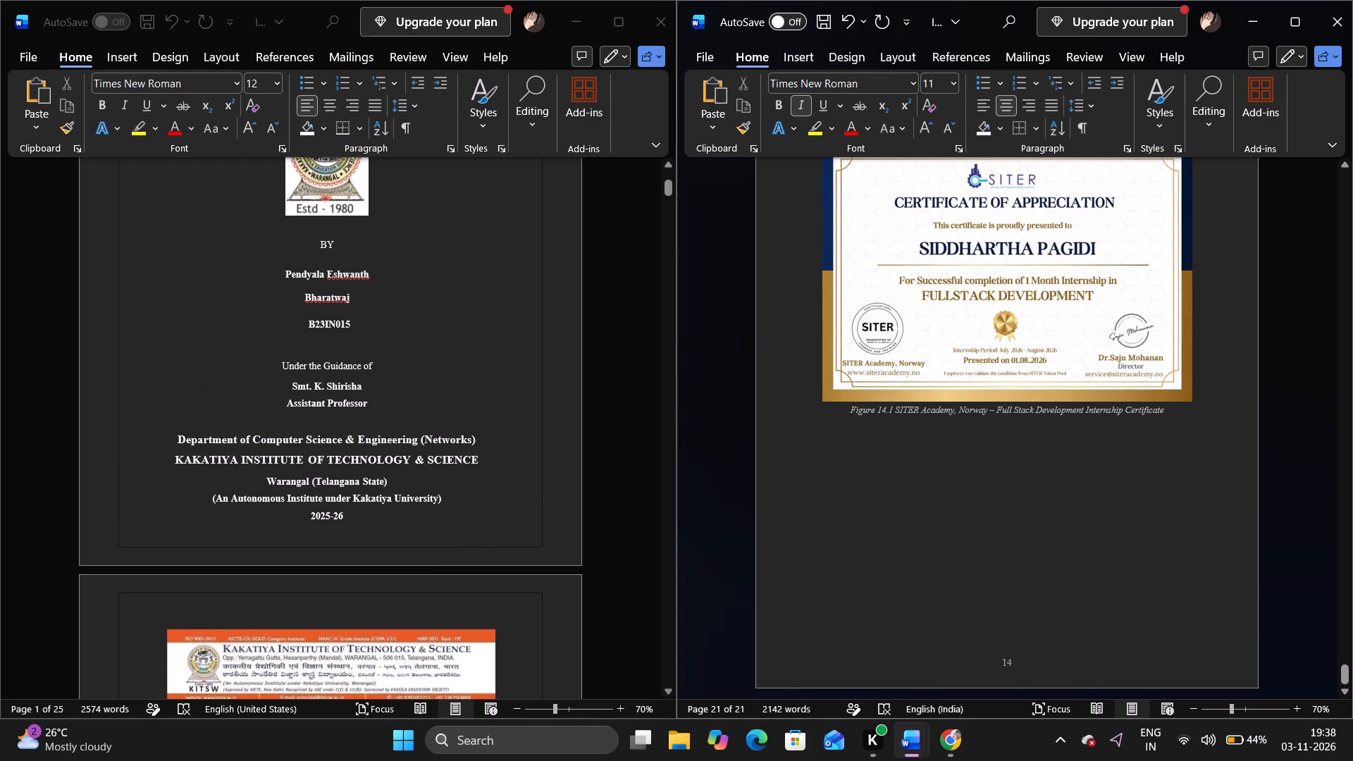
scroll(832, 514, up, 2)
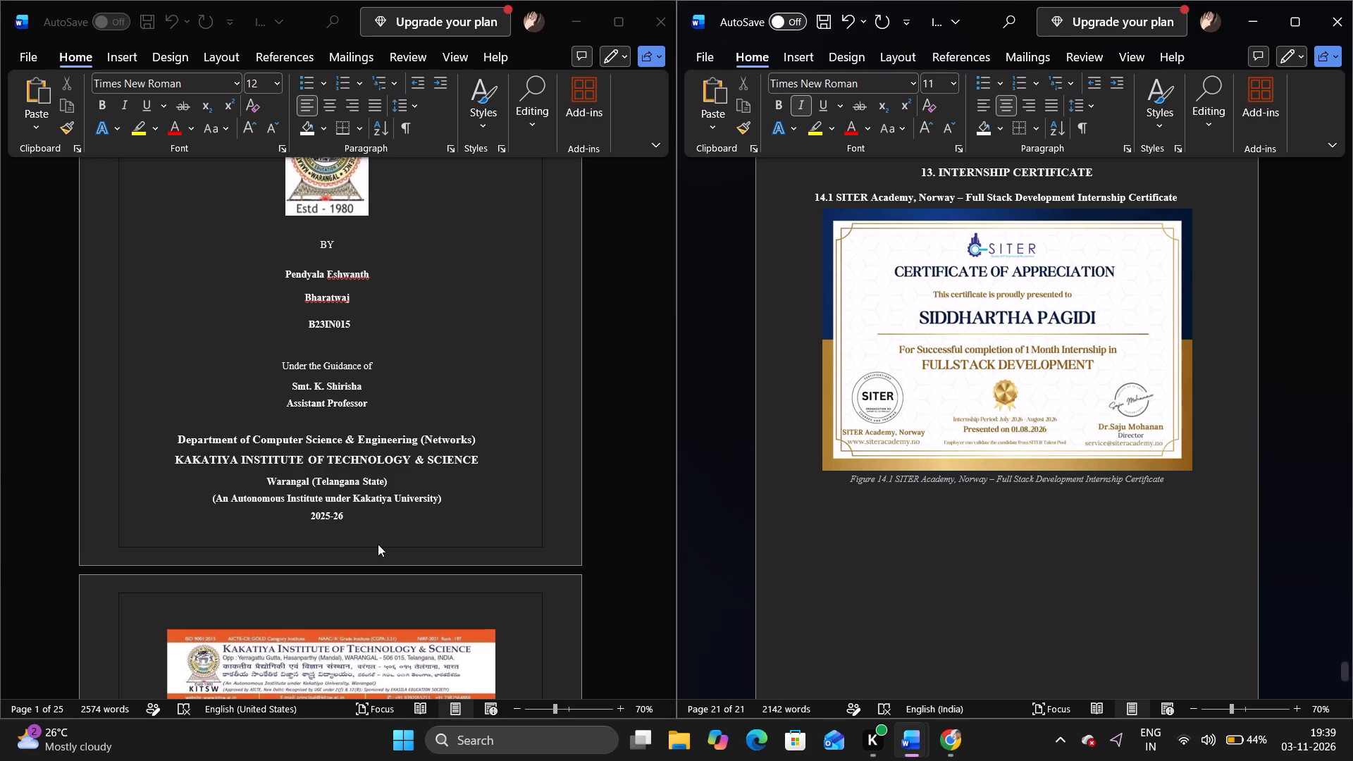
scroll(355, 557, down, 20)
scroll(355, 557, down, 10)
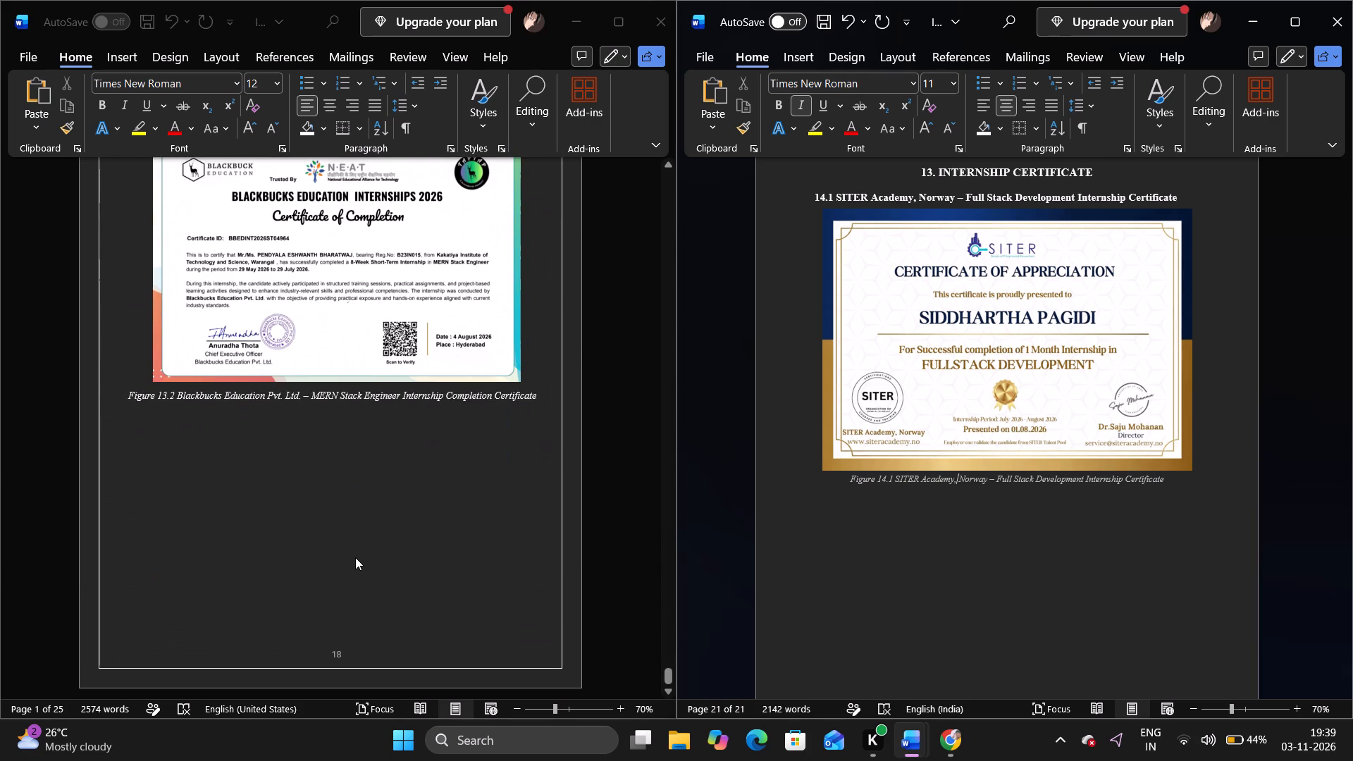
scroll(355, 557, up, 7)
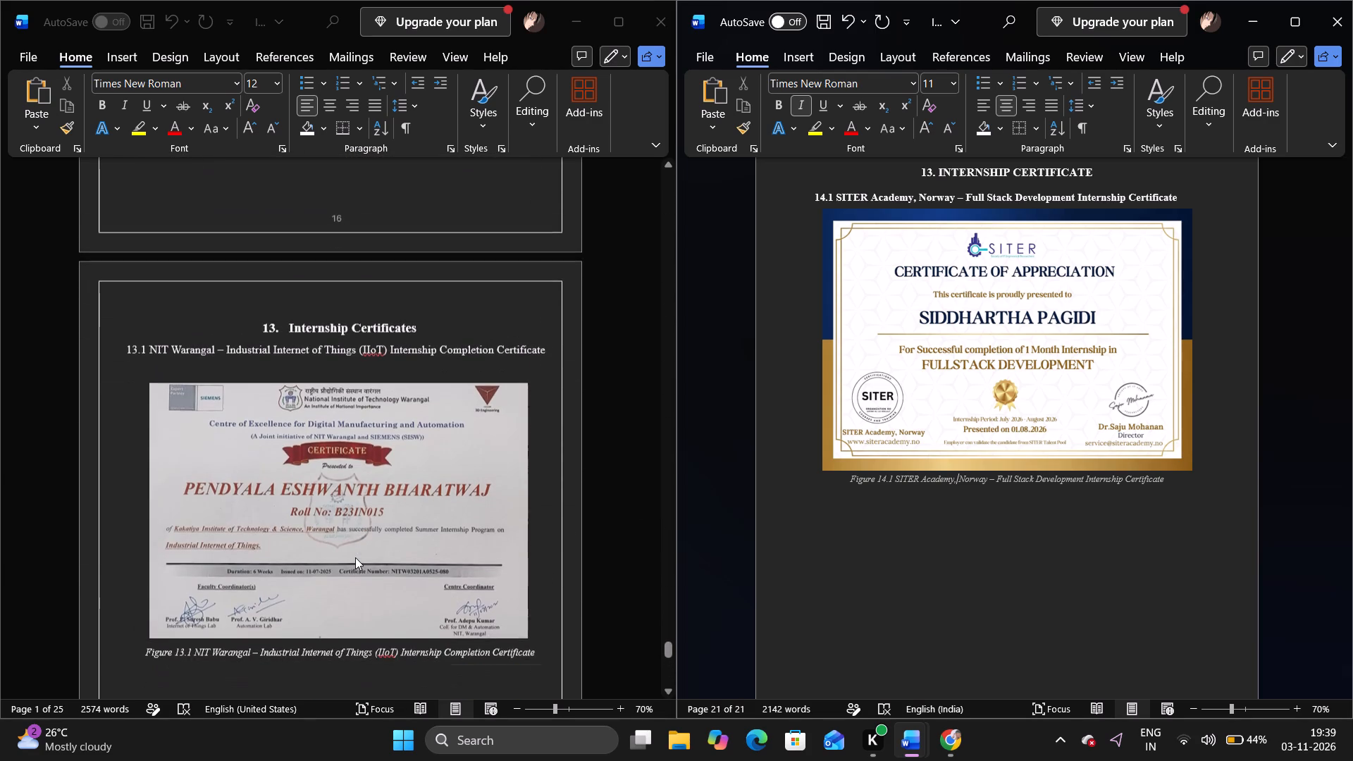
scroll(355, 557, up, 1)
Make the NIT Warangal IIoT certificate picture in Figure 13.1 slightly shorter, keeping its width.
click(355, 557)
click(347, 508)
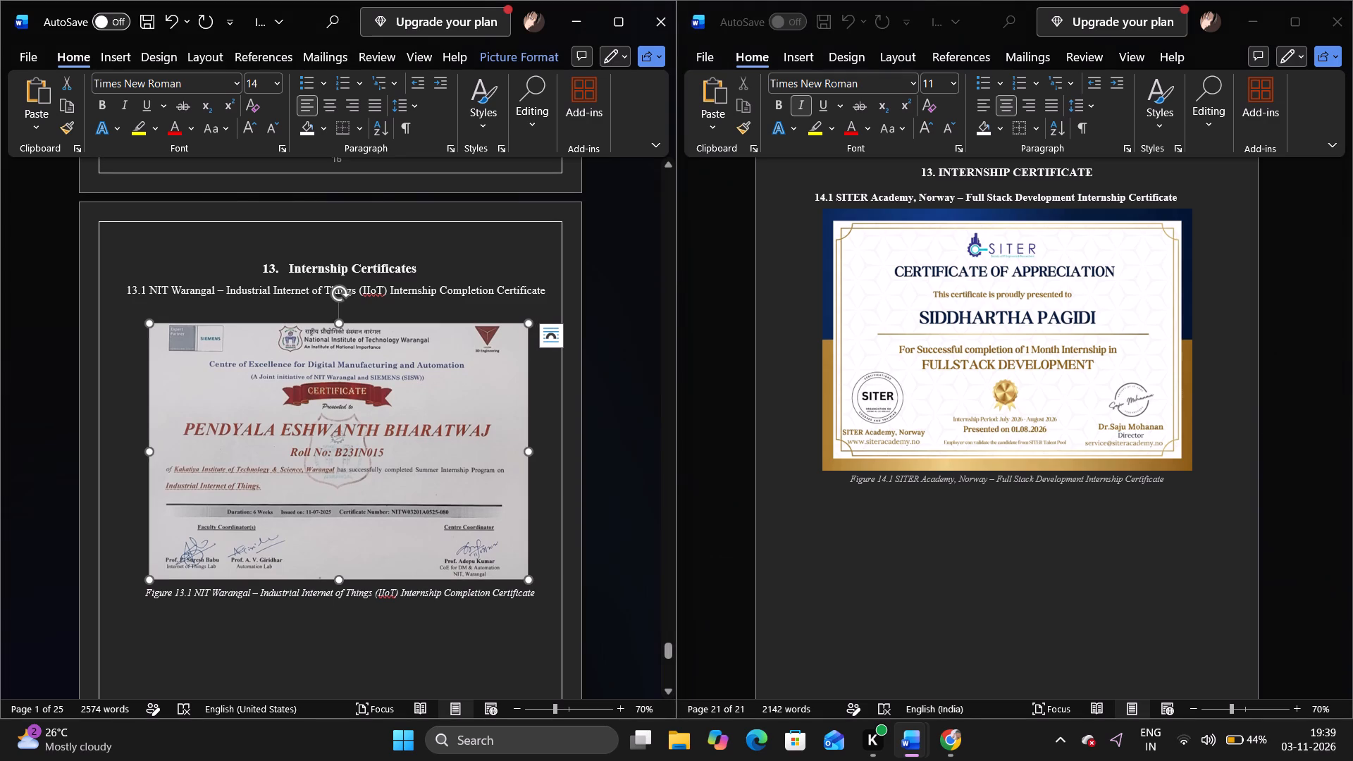
scroll(347, 508, down, 1)
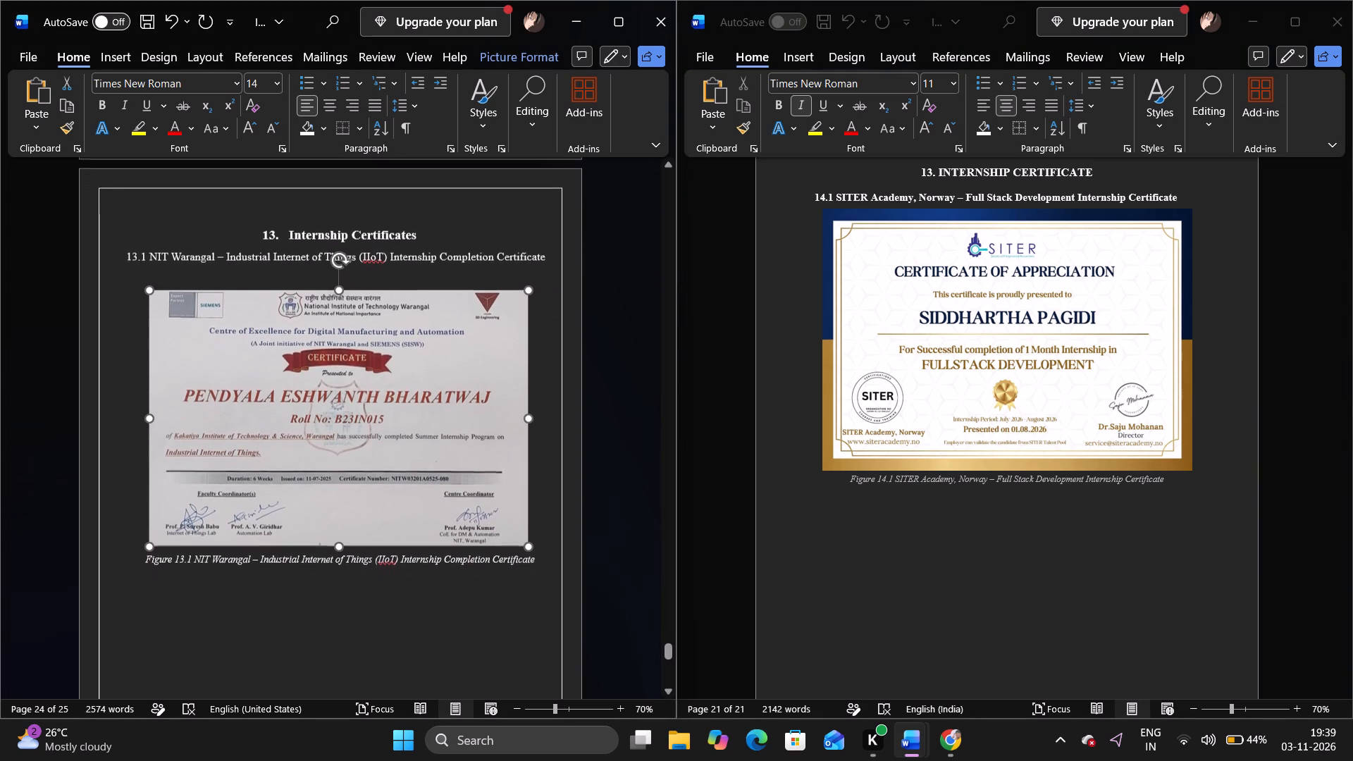
scroll(347, 508, down, 1)
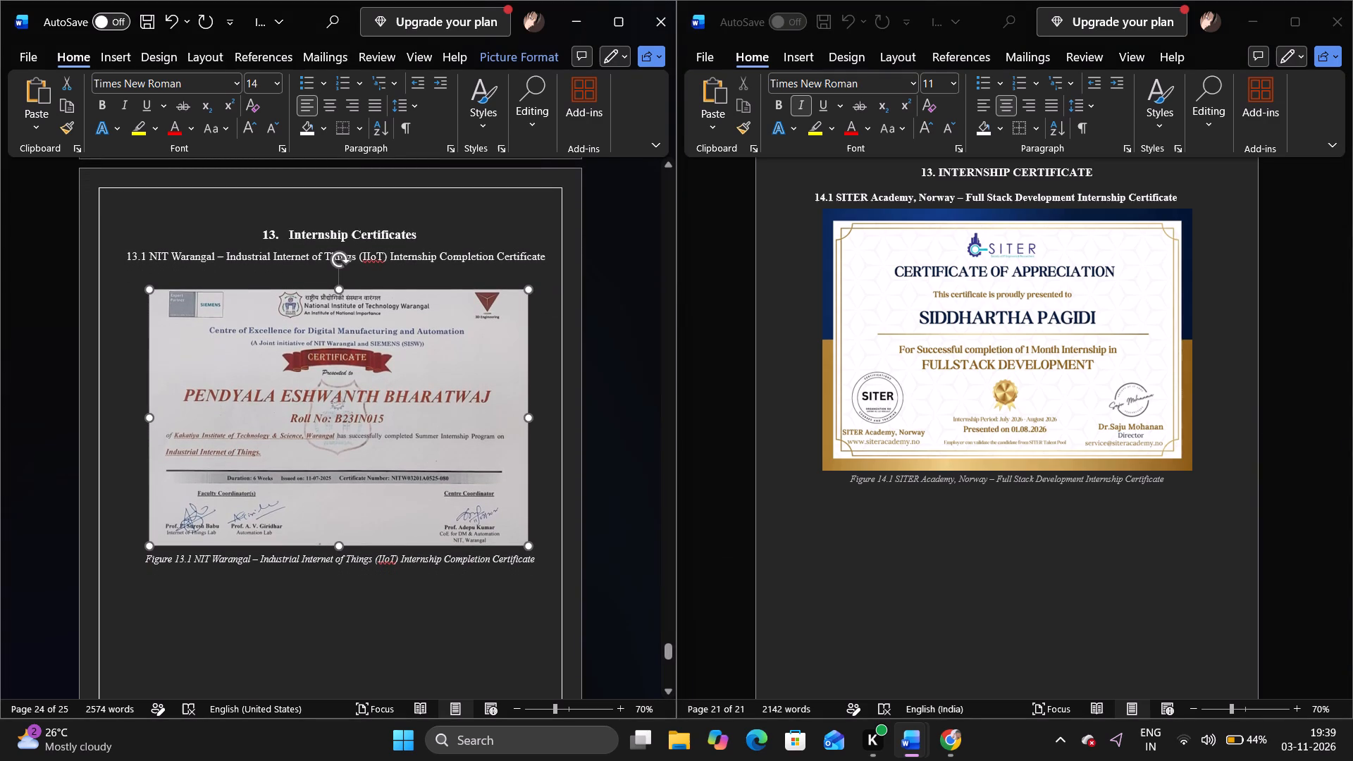
ctrl+scroll(331, 536, up, 2)
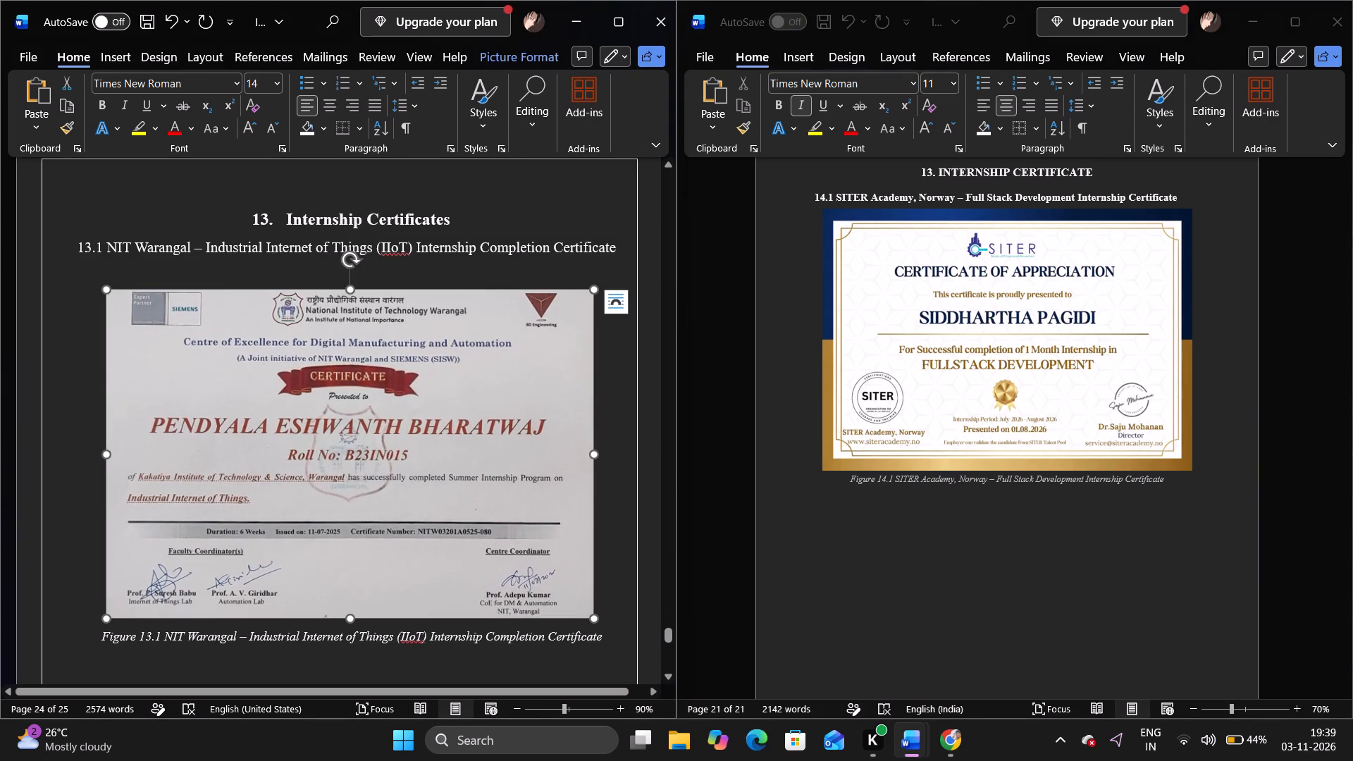
ctrl+scroll(331, 536, down, 2)
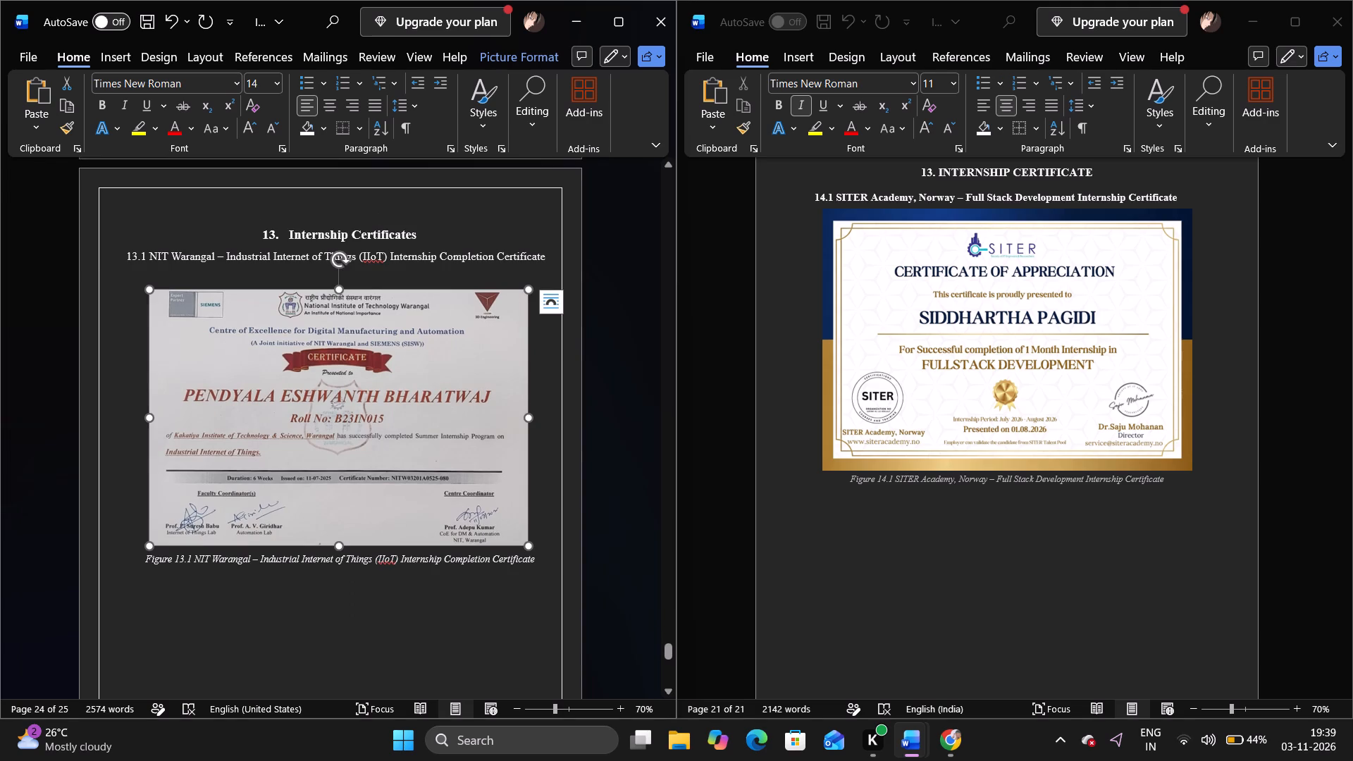
drag(315, 414, 271, 401)
drag(340, 545, 304, 321)
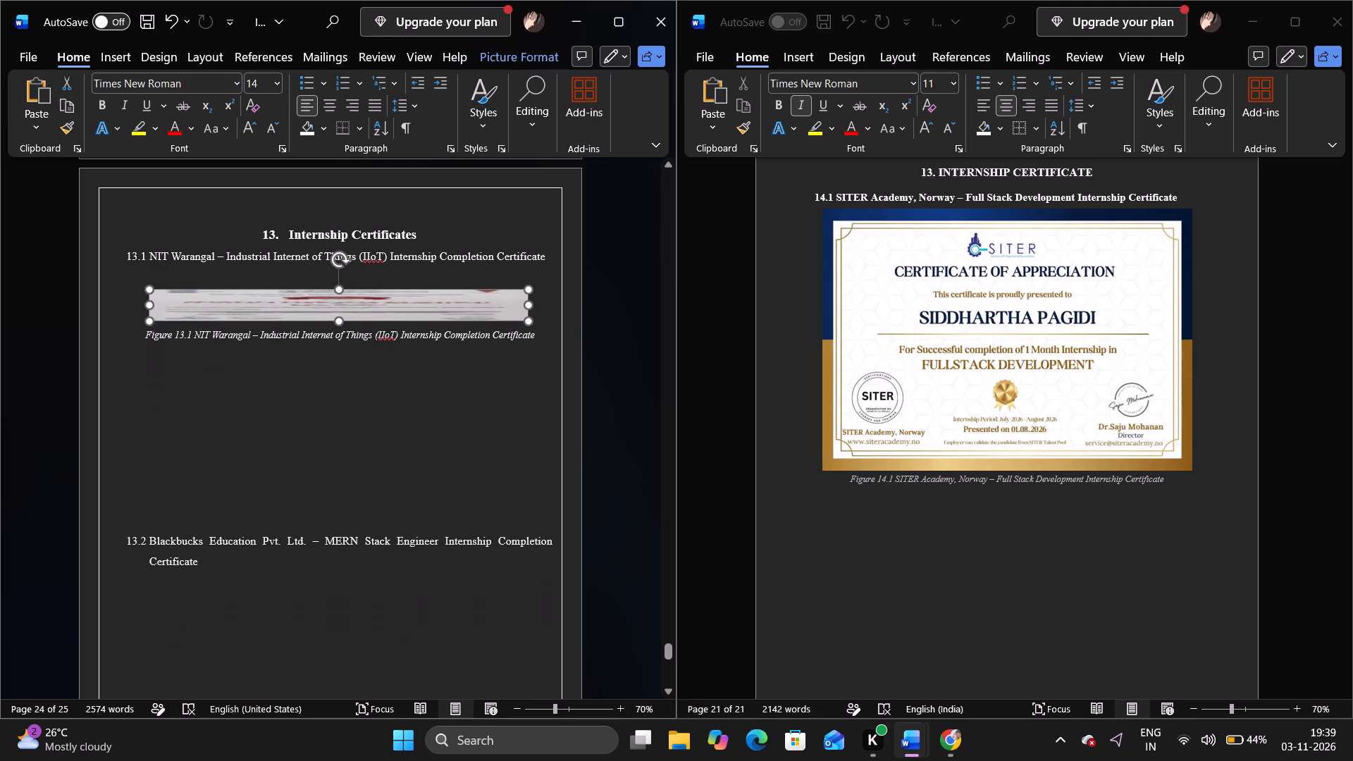
drag(304, 321, 350, 525)
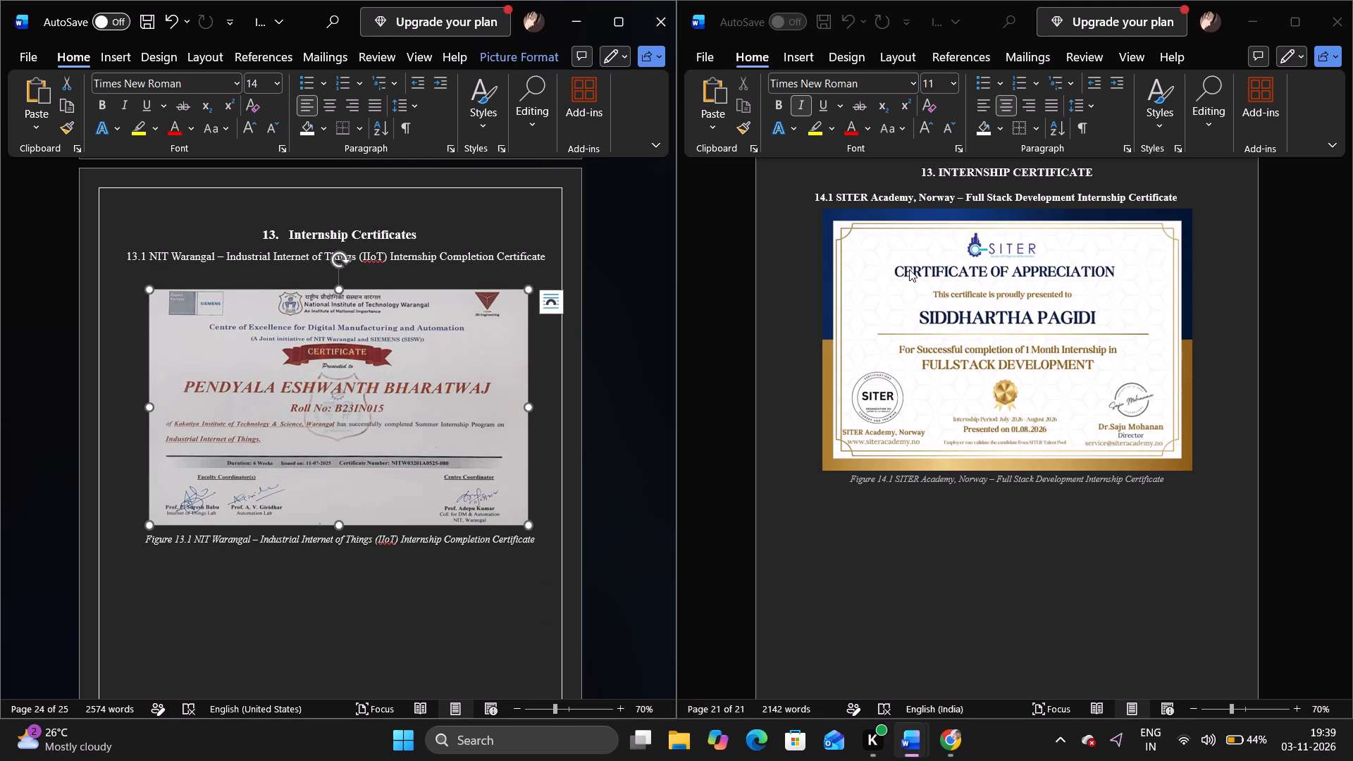
scroll(942, 387, up, 12)
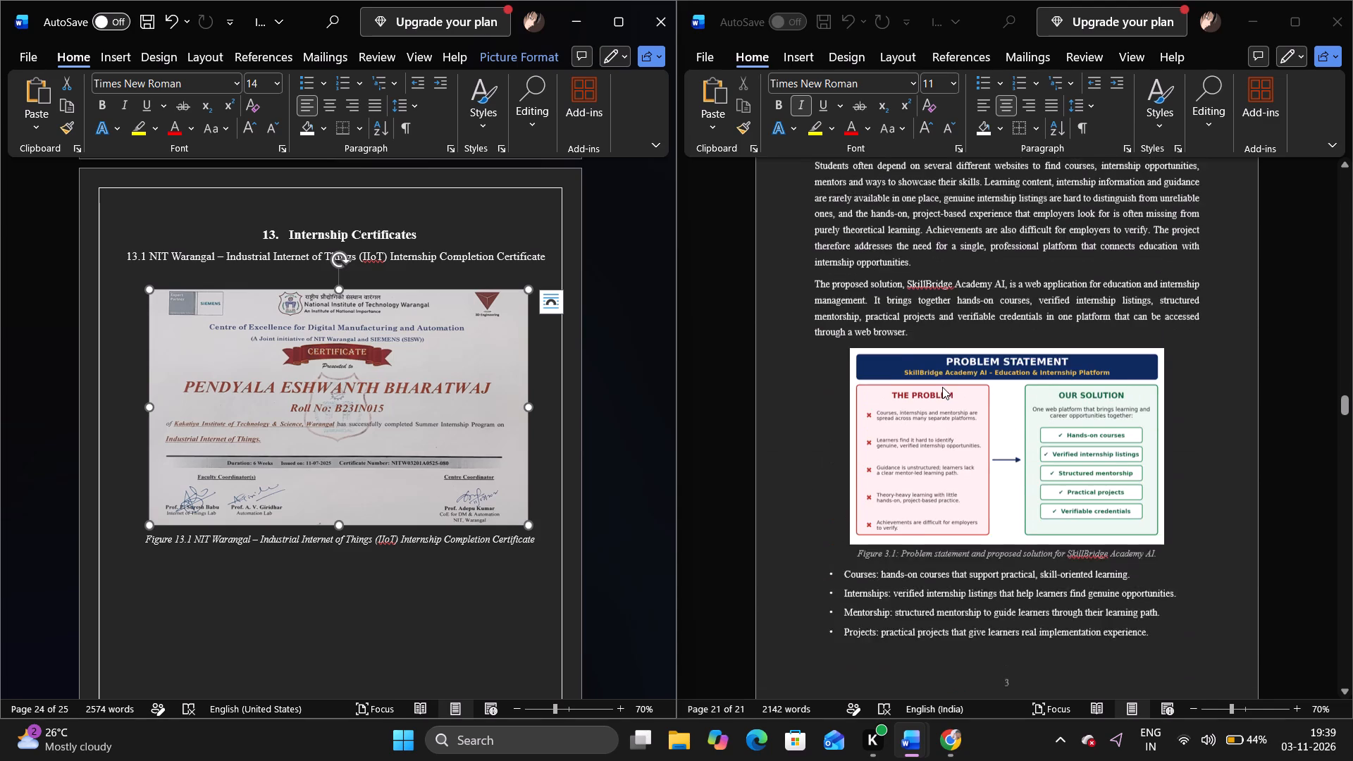
scroll(942, 387, up, 3)
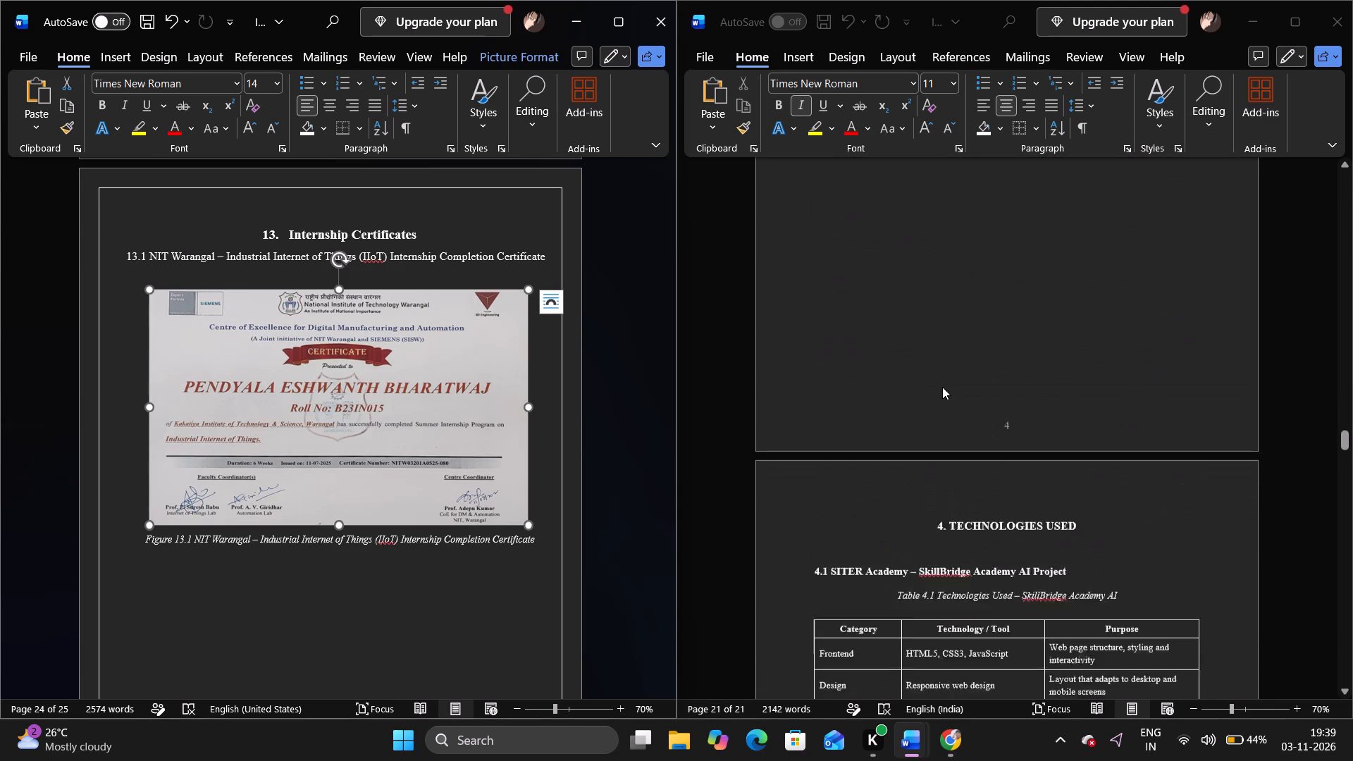
scroll(942, 387, up, 3)
scroll(942, 387, down, 4)
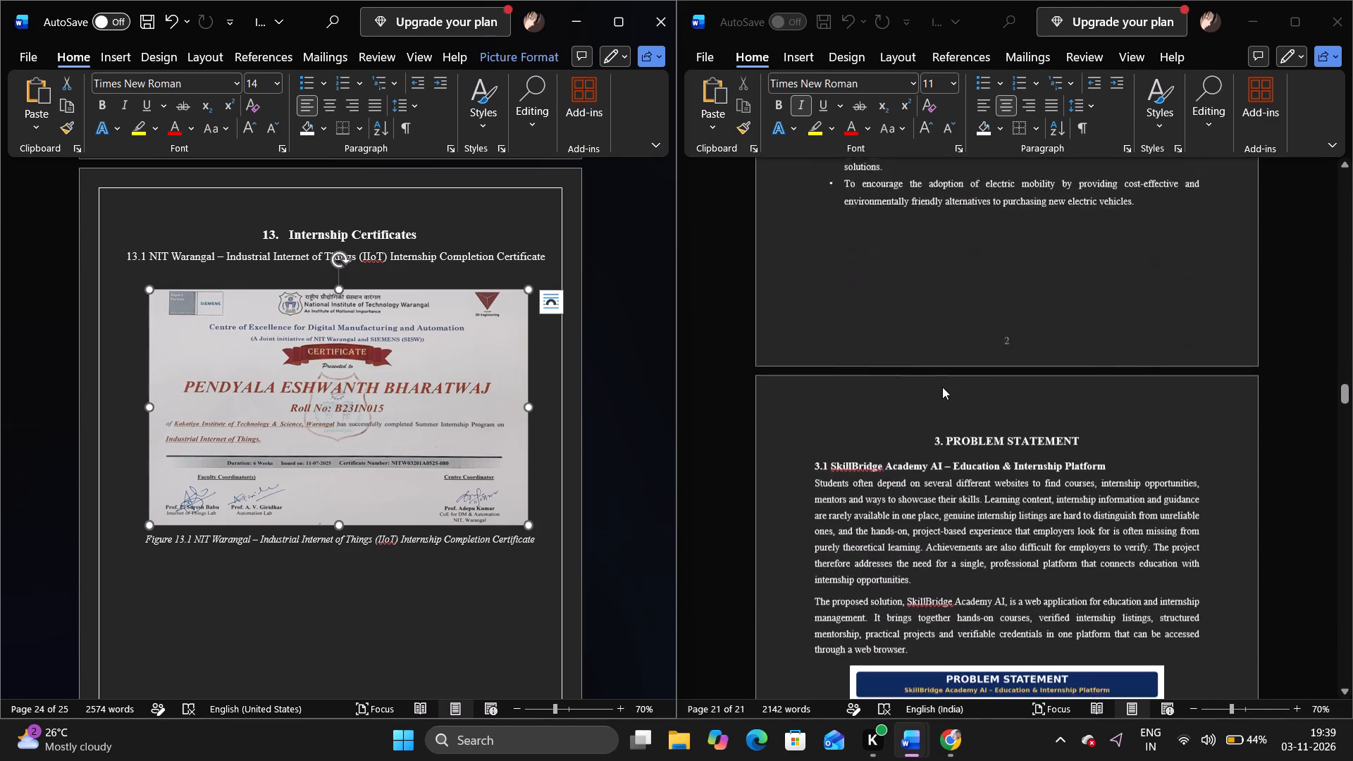
scroll(942, 387, down, 6)
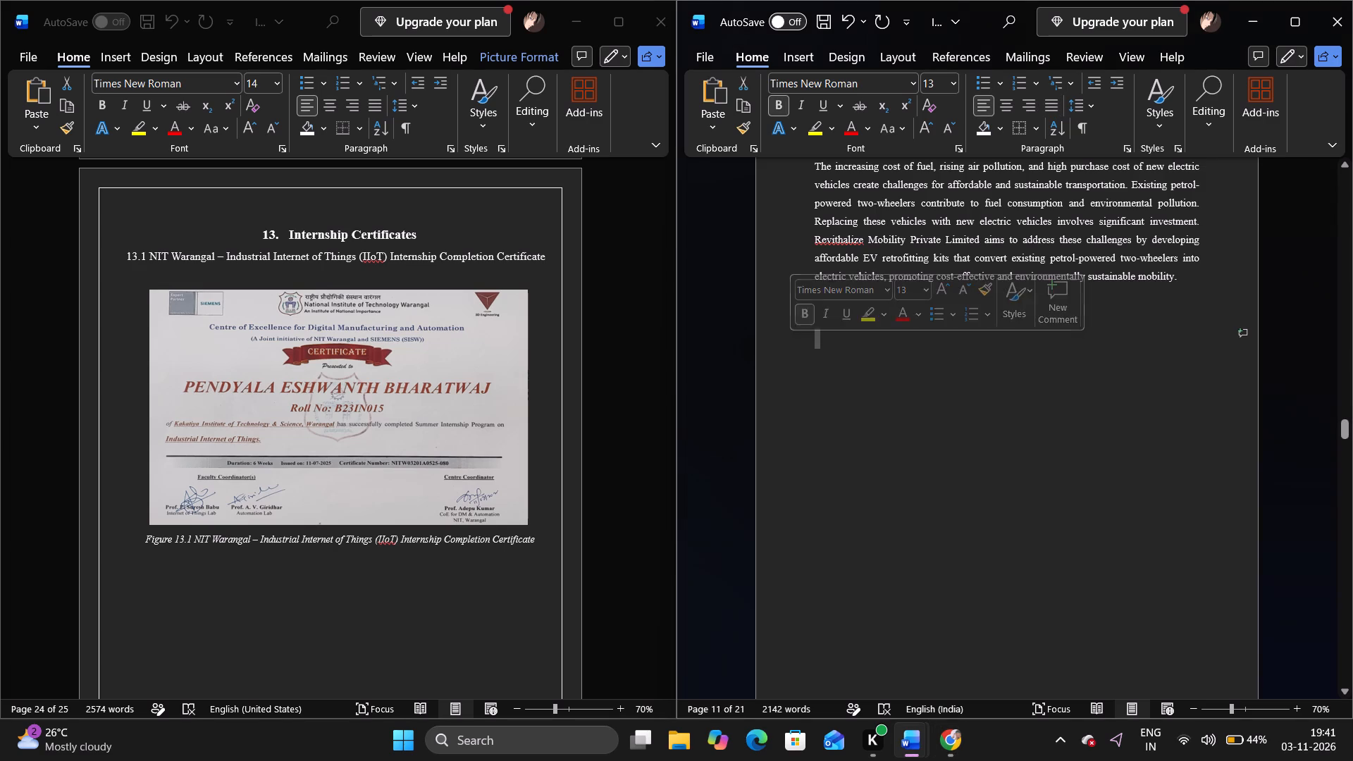
click(827, 376)
key(ctrl+v)
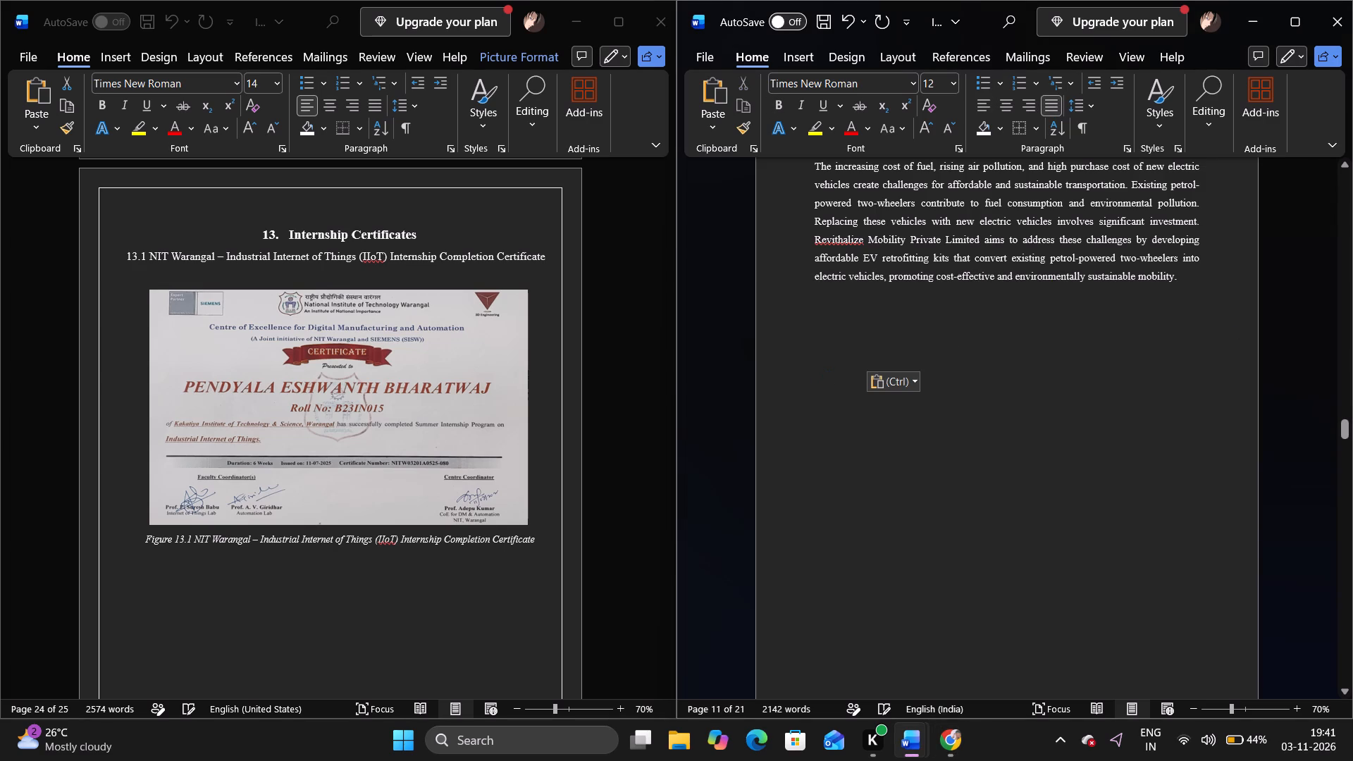
right_click(906, 407)
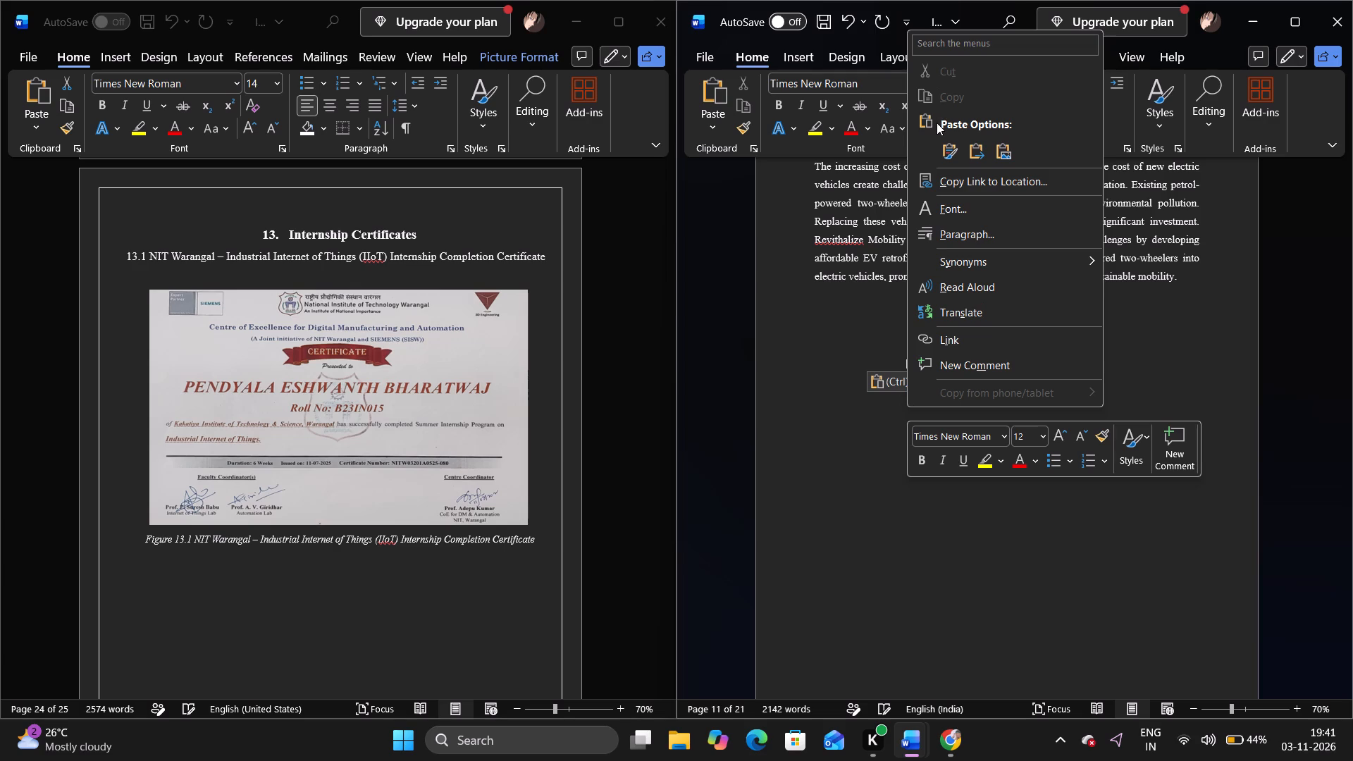
click(1008, 156)
click(950, 377)
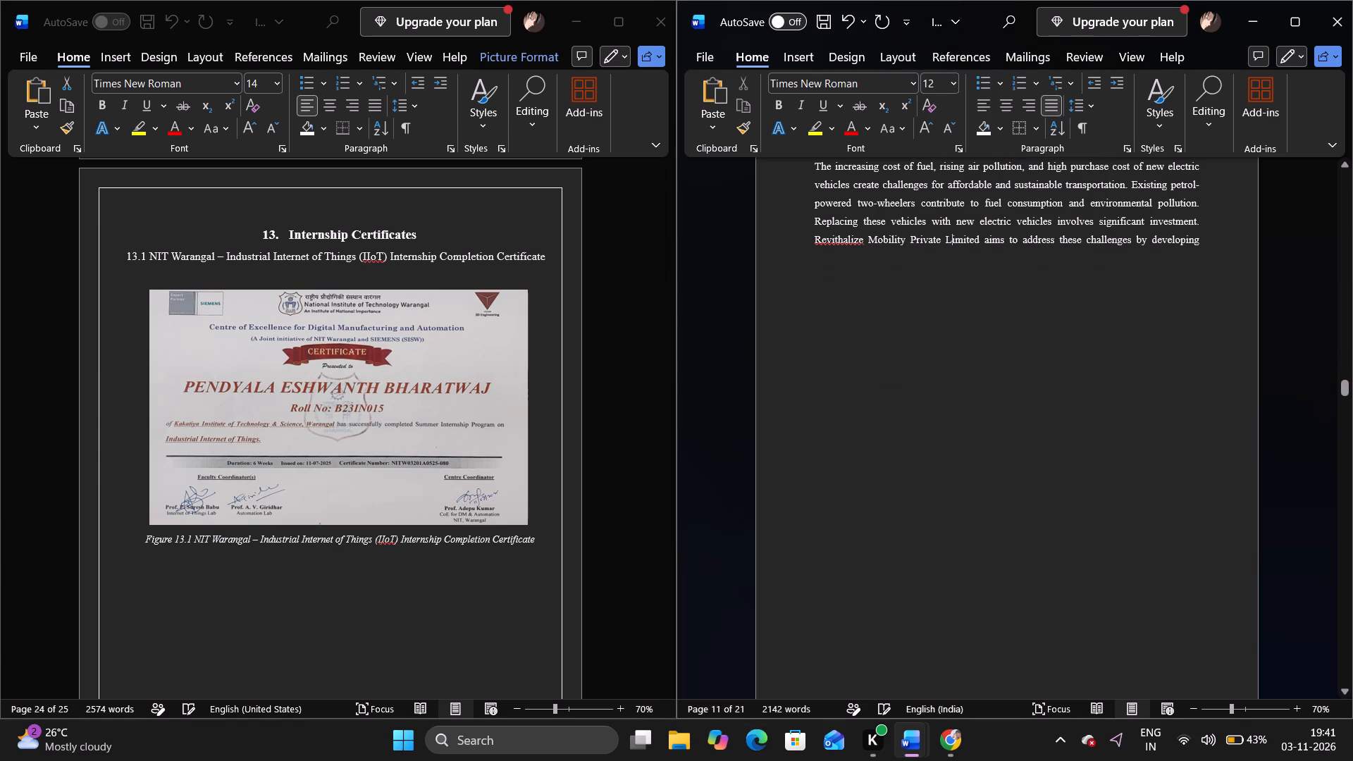
Locate the oversized infographic pasted after section 3.2 and shrink it proportionally until it fits within the page width.
scroll(950, 377, up, 1)
scroll(961, 468, up, 1)
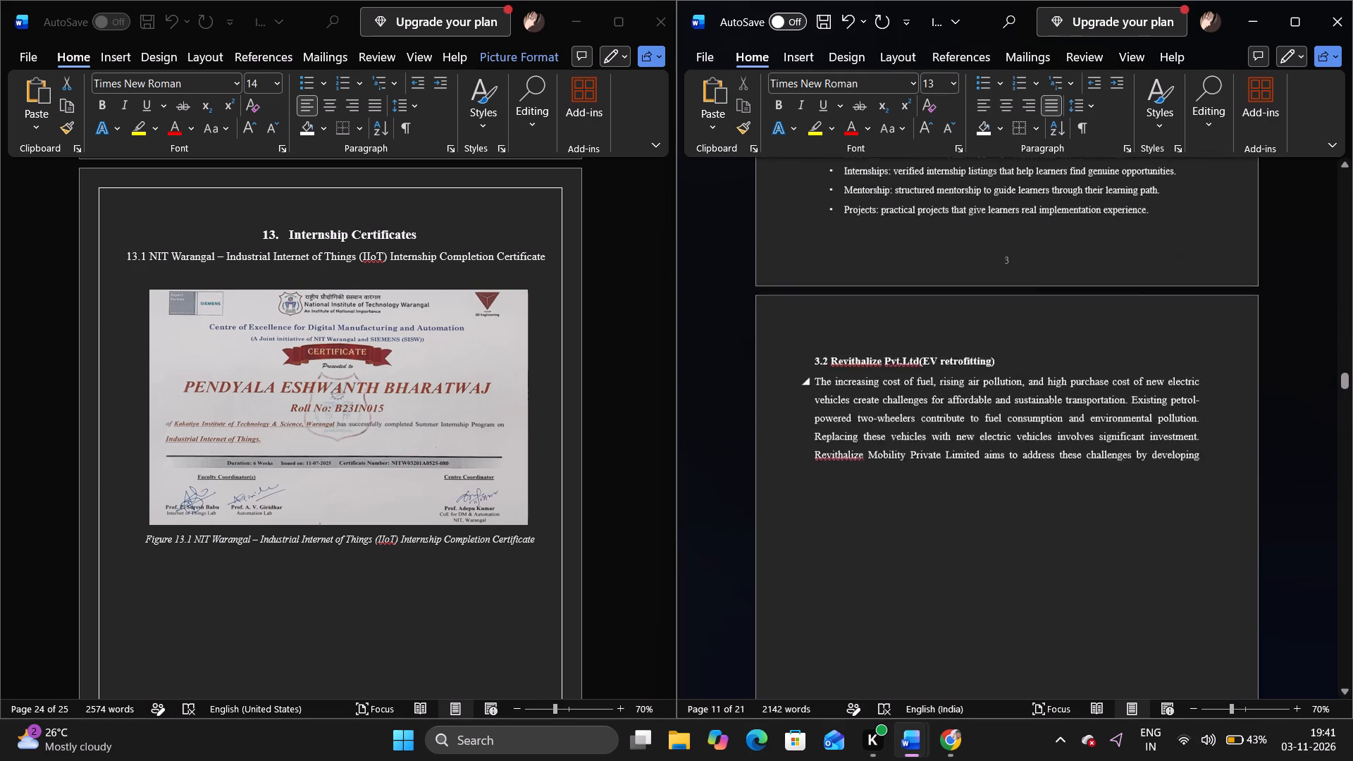
scroll(961, 468, down, 3)
scroll(961, 468, up, 8)
scroll(961, 468, down, 12)
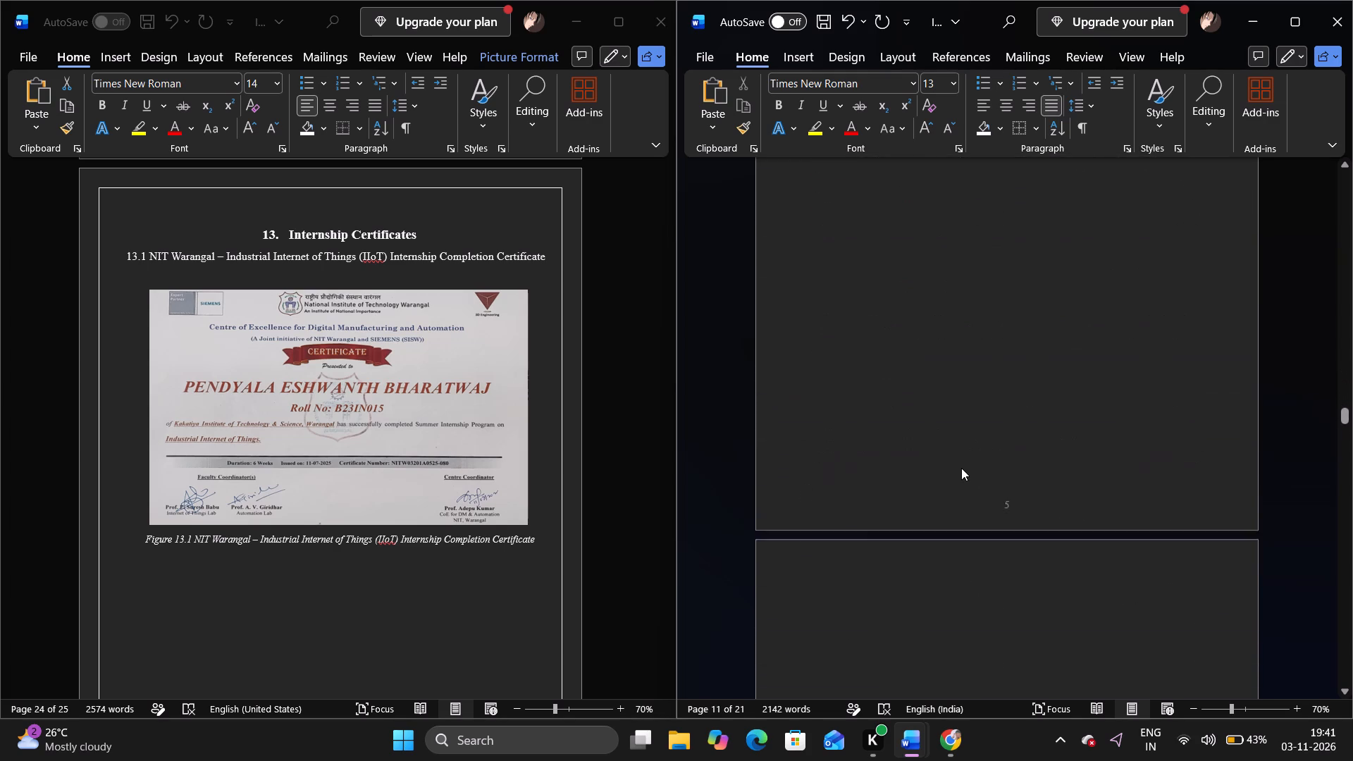
scroll(961, 468, down, 9)
scroll(961, 468, up, 1)
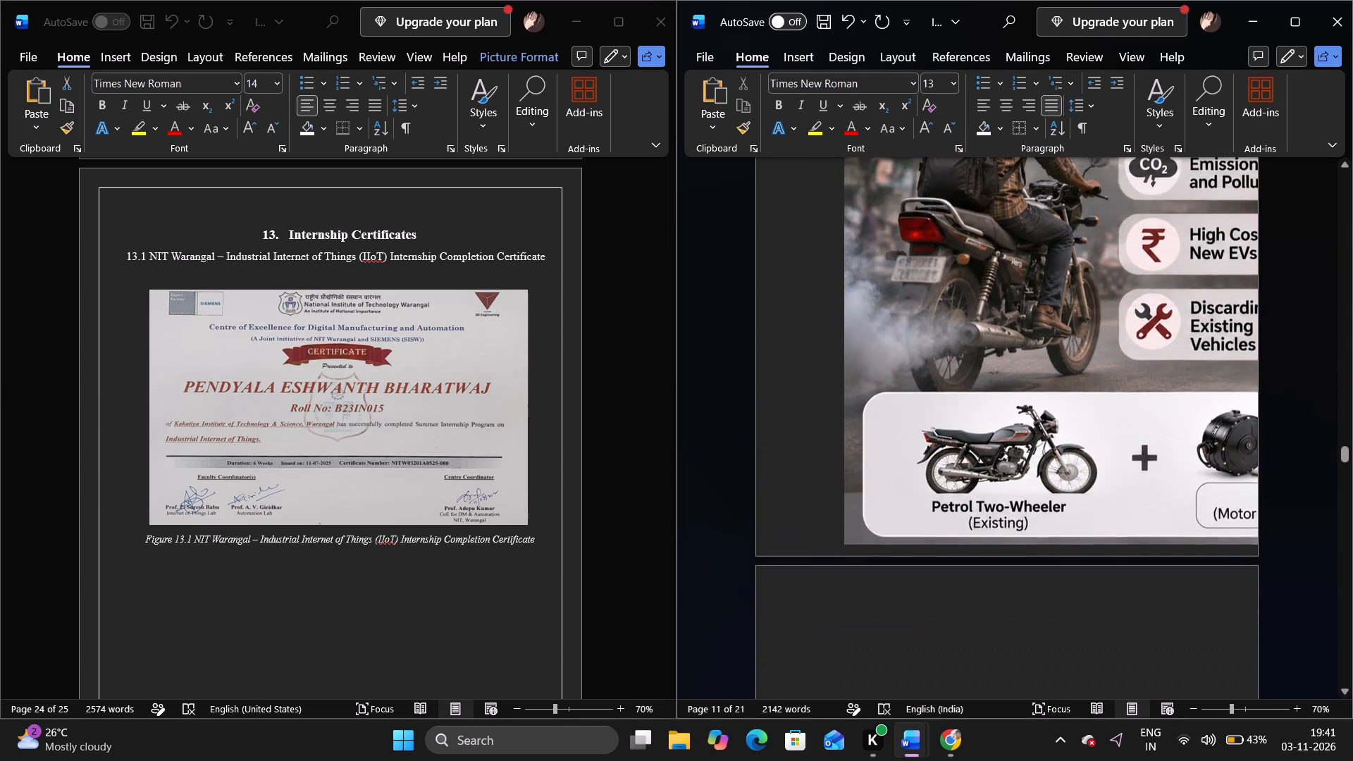
ctrl+scroll(961, 468, down, 6)
scroll(961, 468, down, 2)
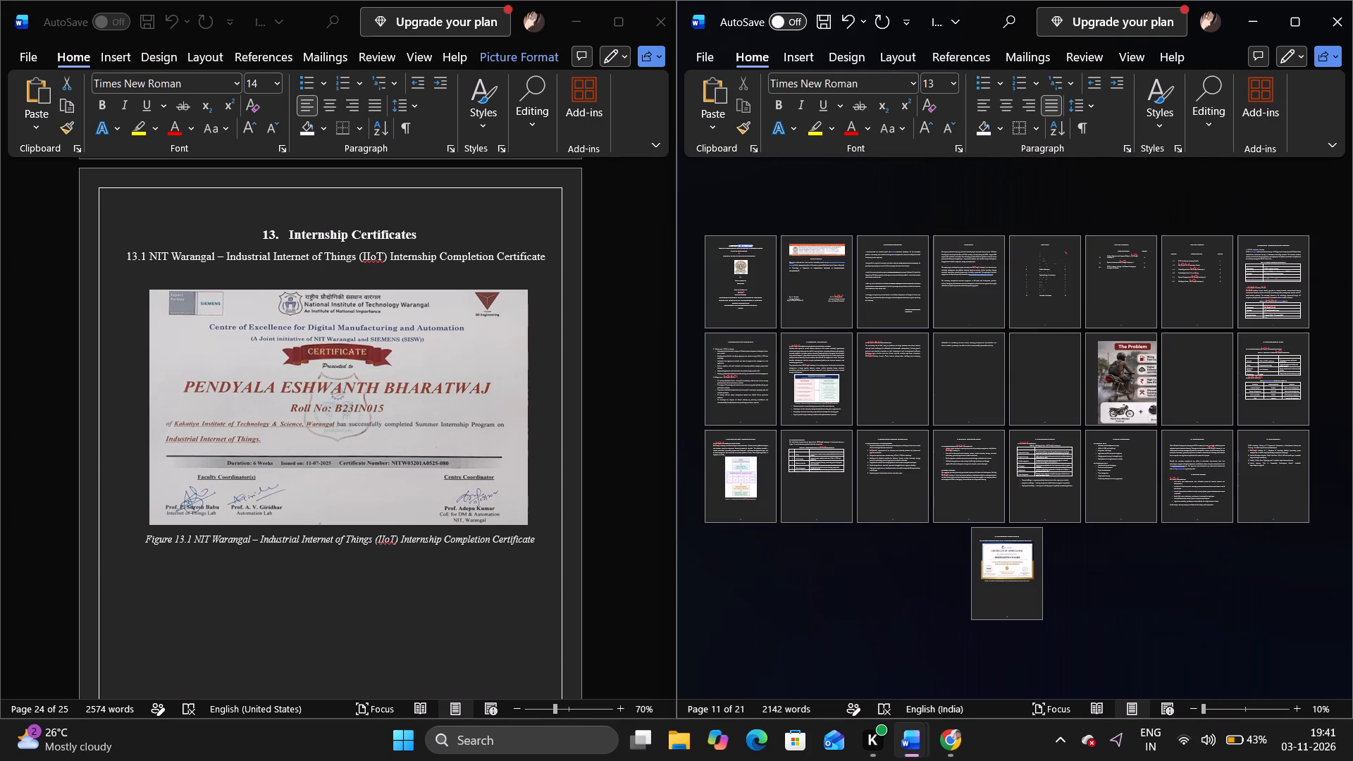
click(1147, 370)
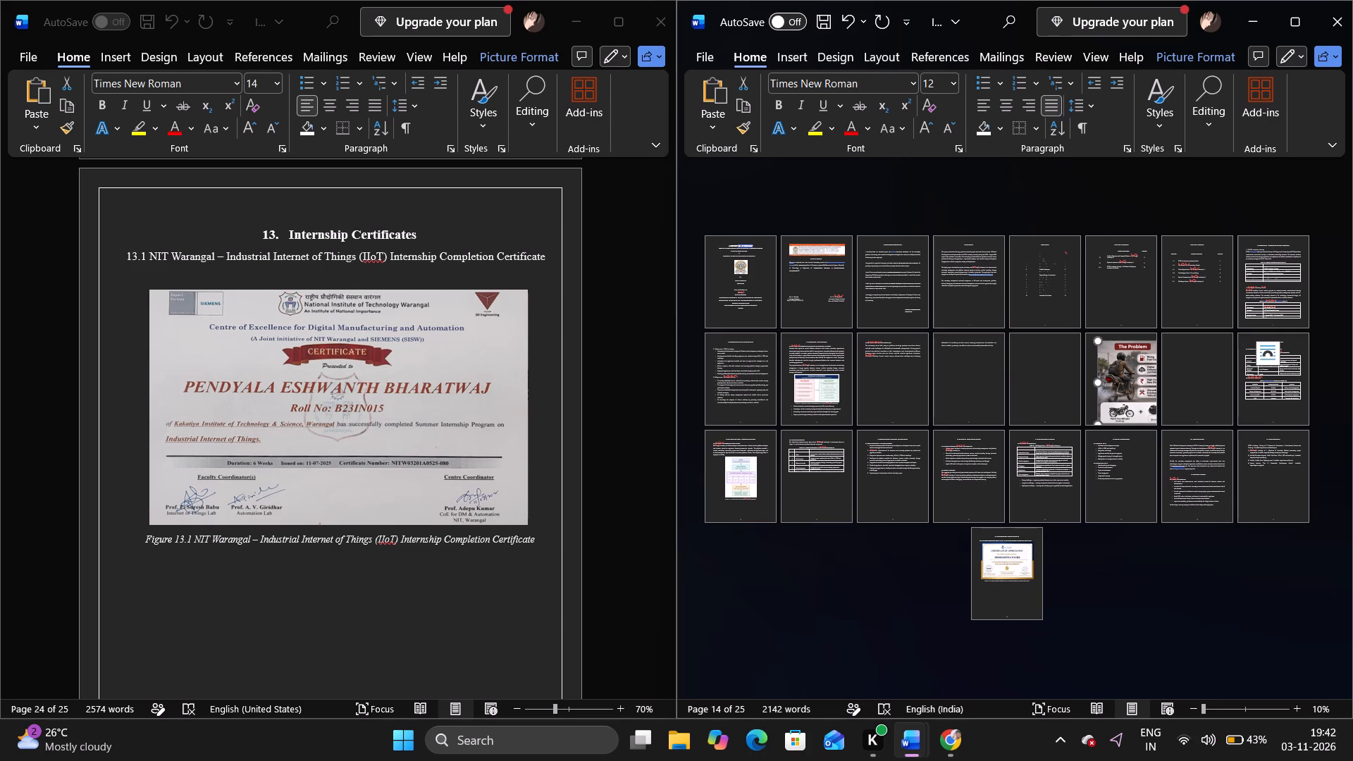
ctrl+scroll(1147, 370, up, 3)
click(1139, 394)
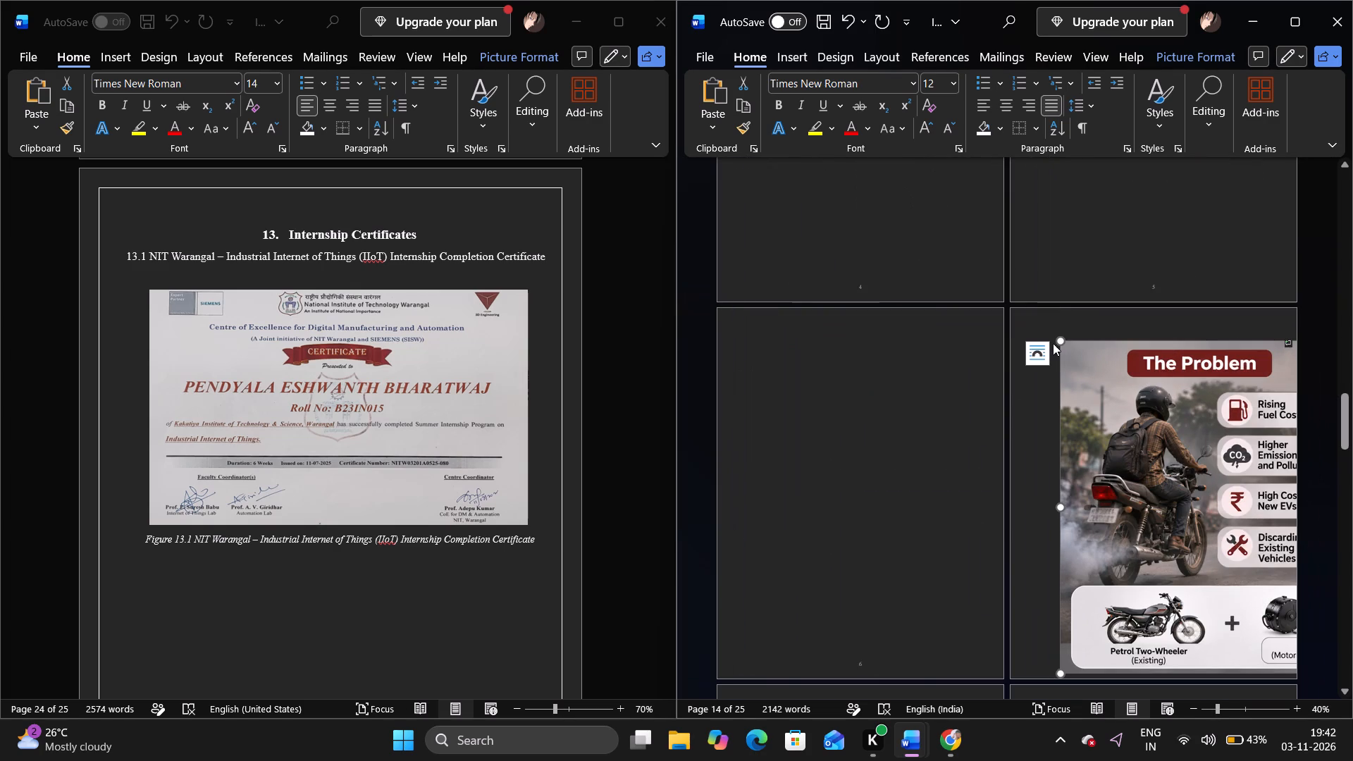
drag(1057, 341, 1198, 502)
scroll(956, 425, up, 1)
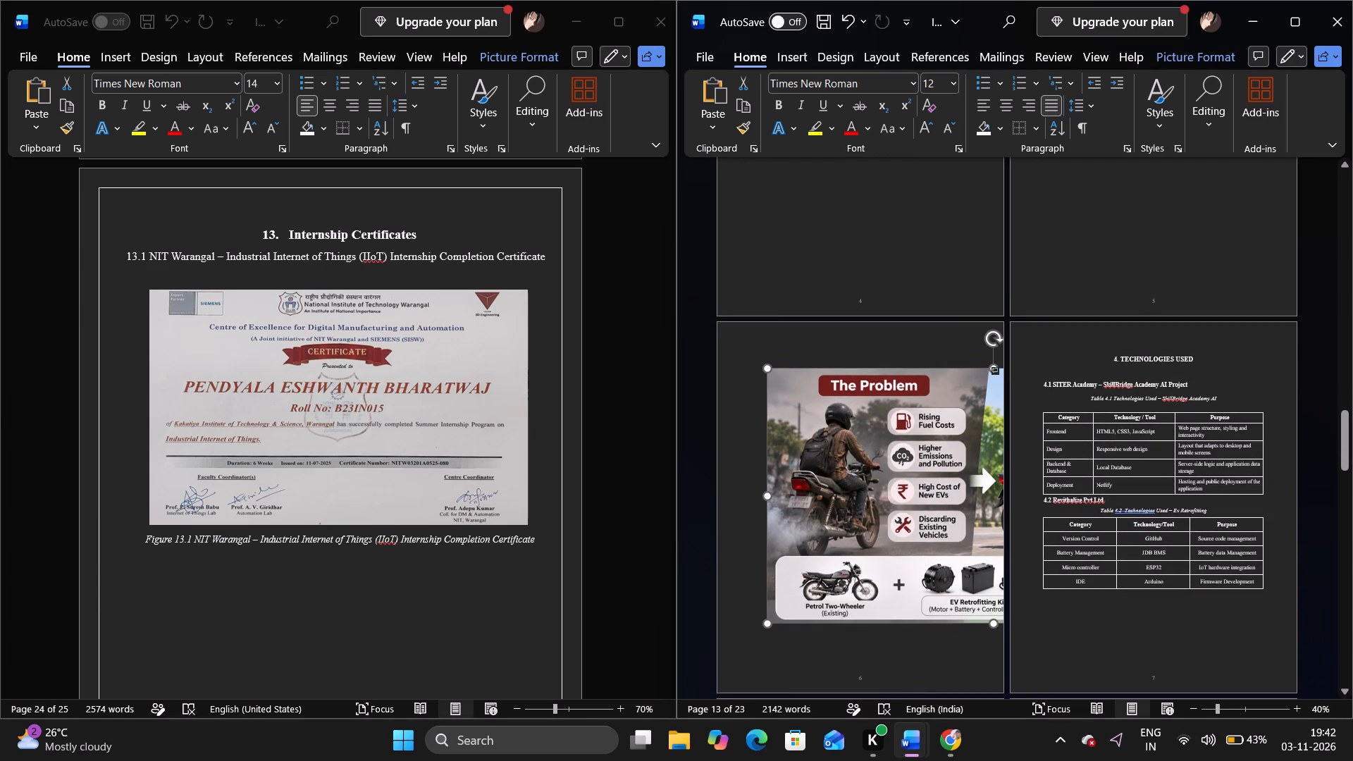
drag(773, 369, 824, 434)
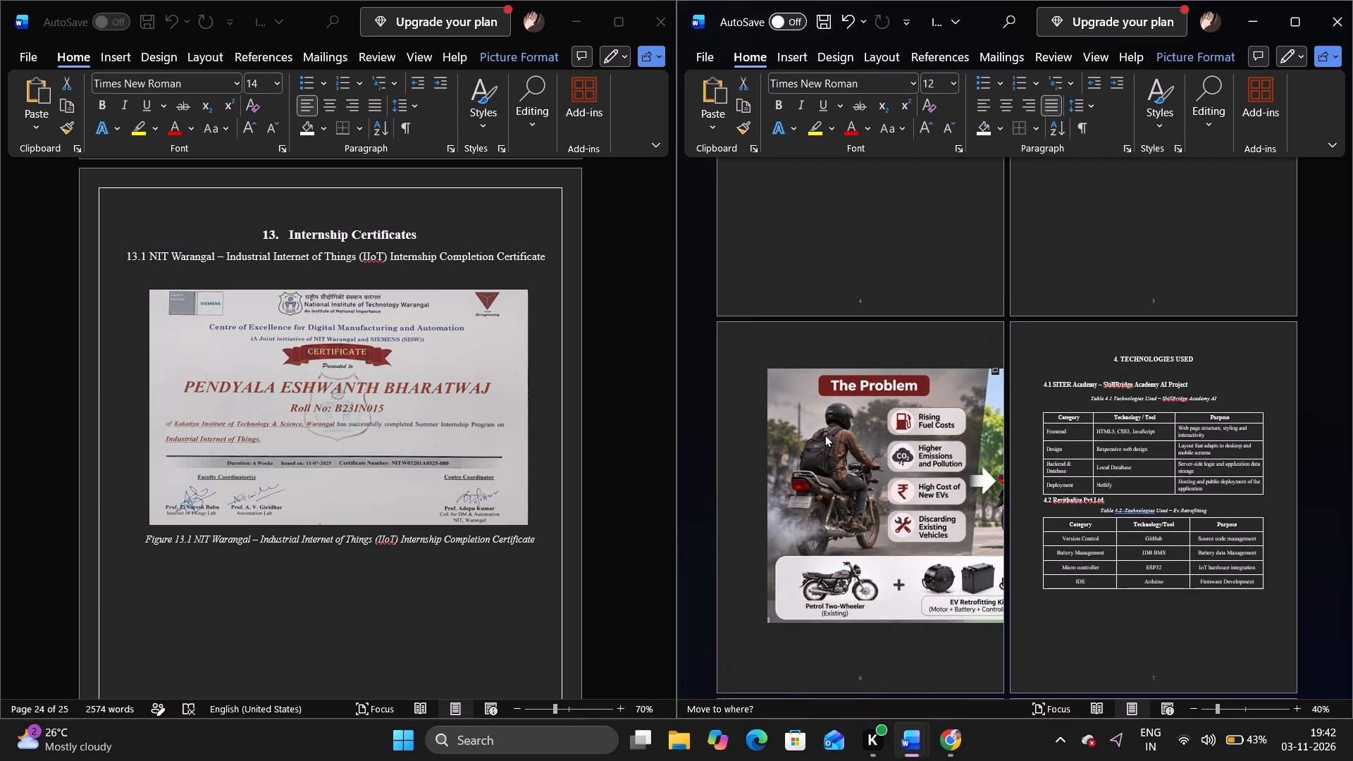
drag(824, 434, 841, 448)
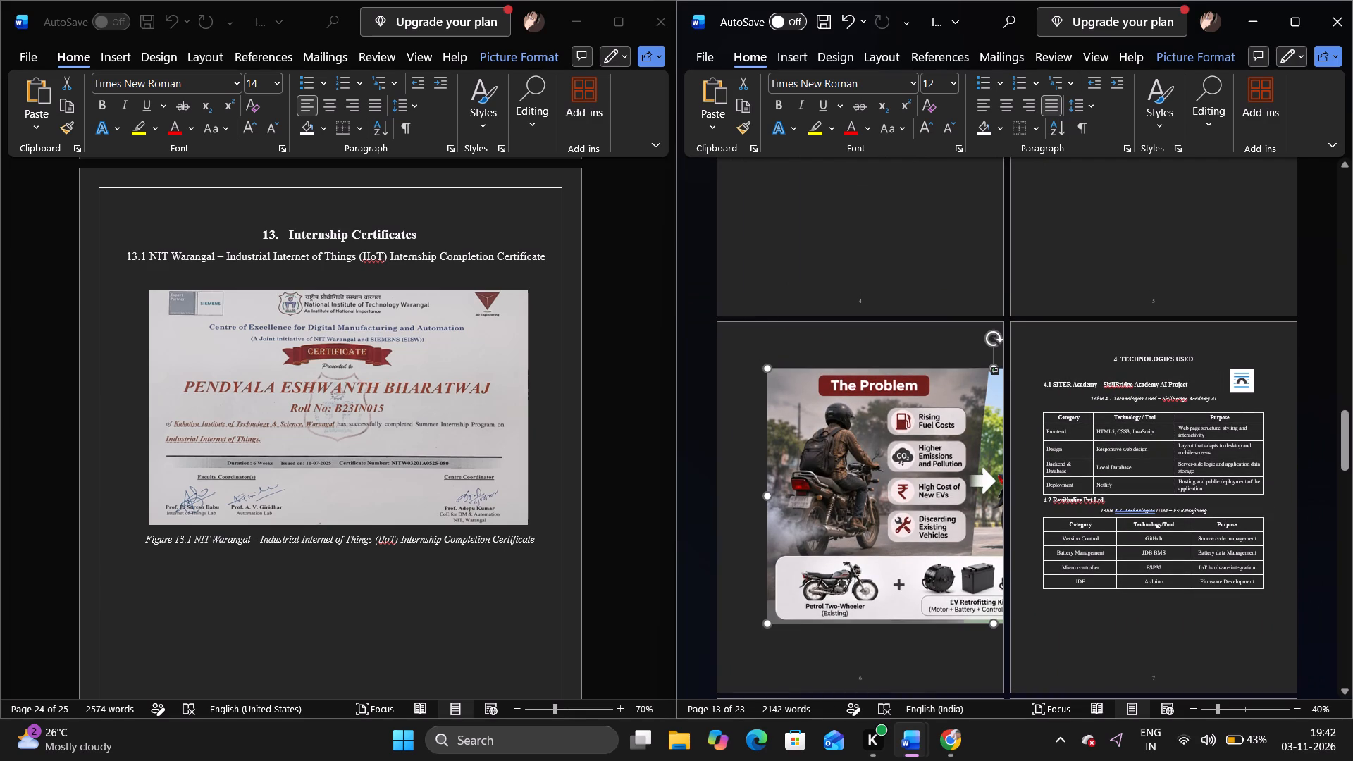
drag(765, 366, 995, 558)
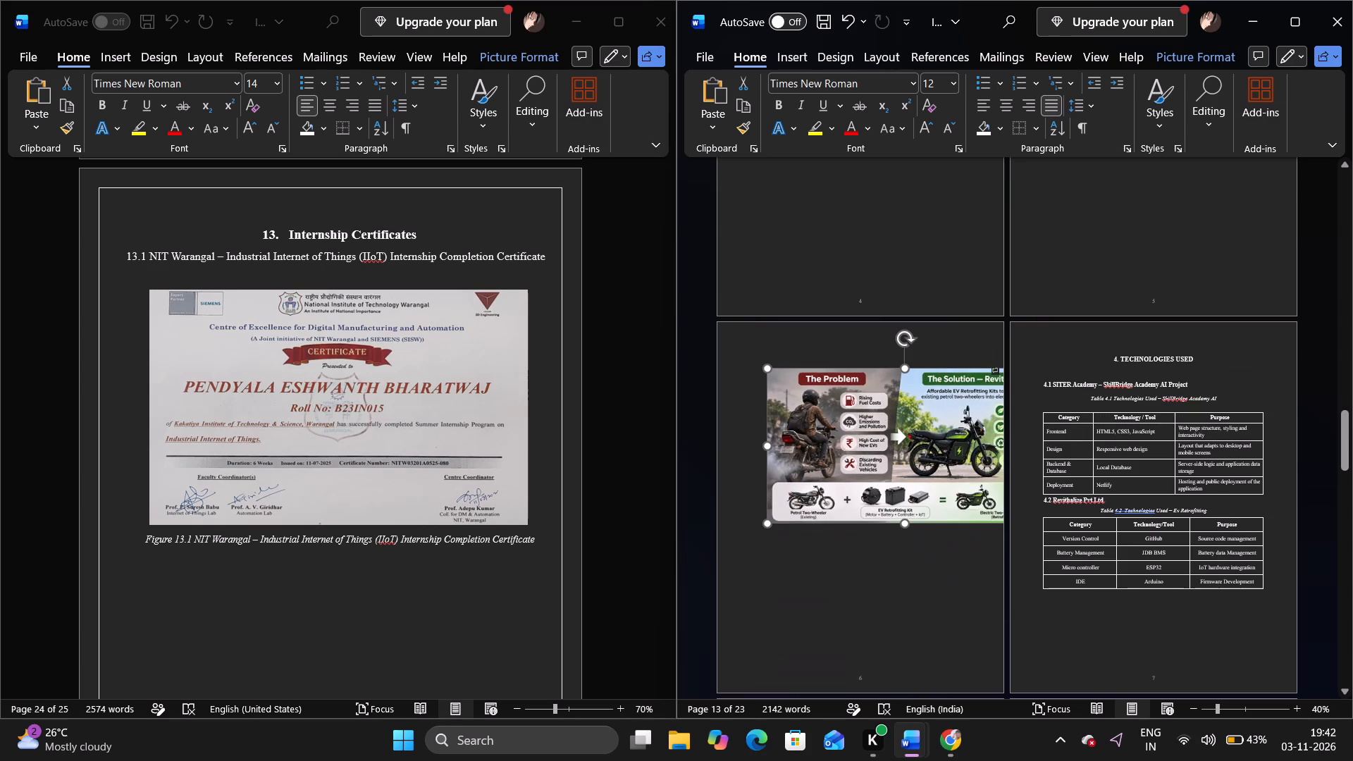
drag(995, 558, 1006, 563)
Reduce the infographic a little more and move it up directly beneath the section 3.2 paragraph.
scroll(911, 376, up, 1)
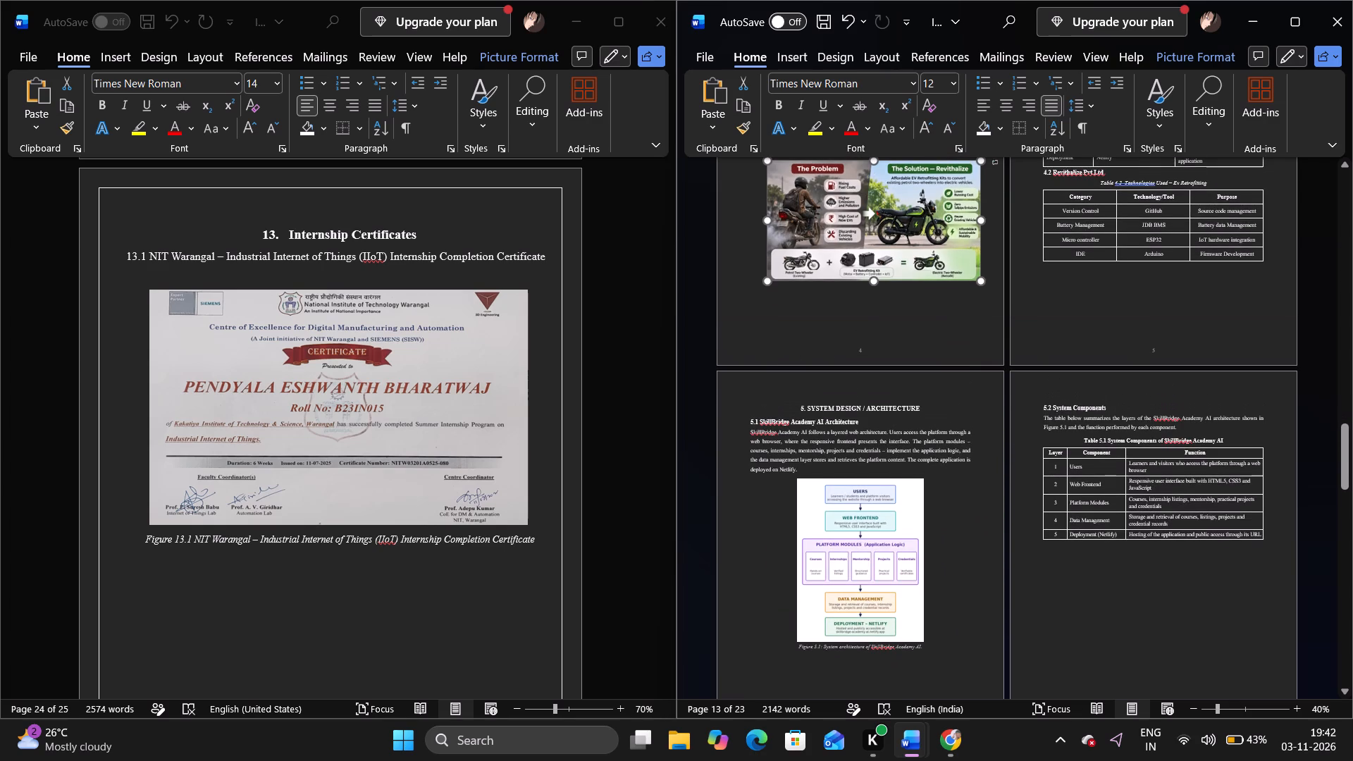
scroll(911, 376, up, 4)
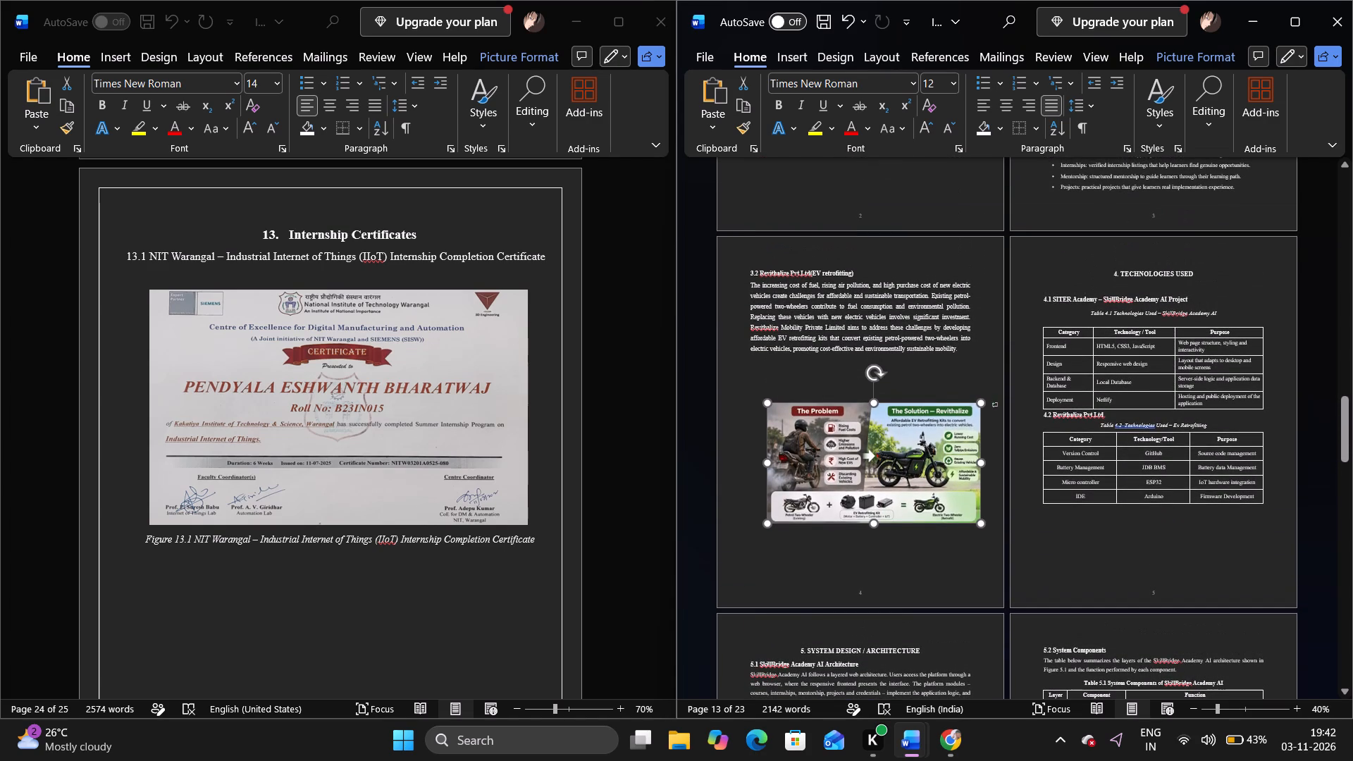
drag(869, 454, 841, 418)
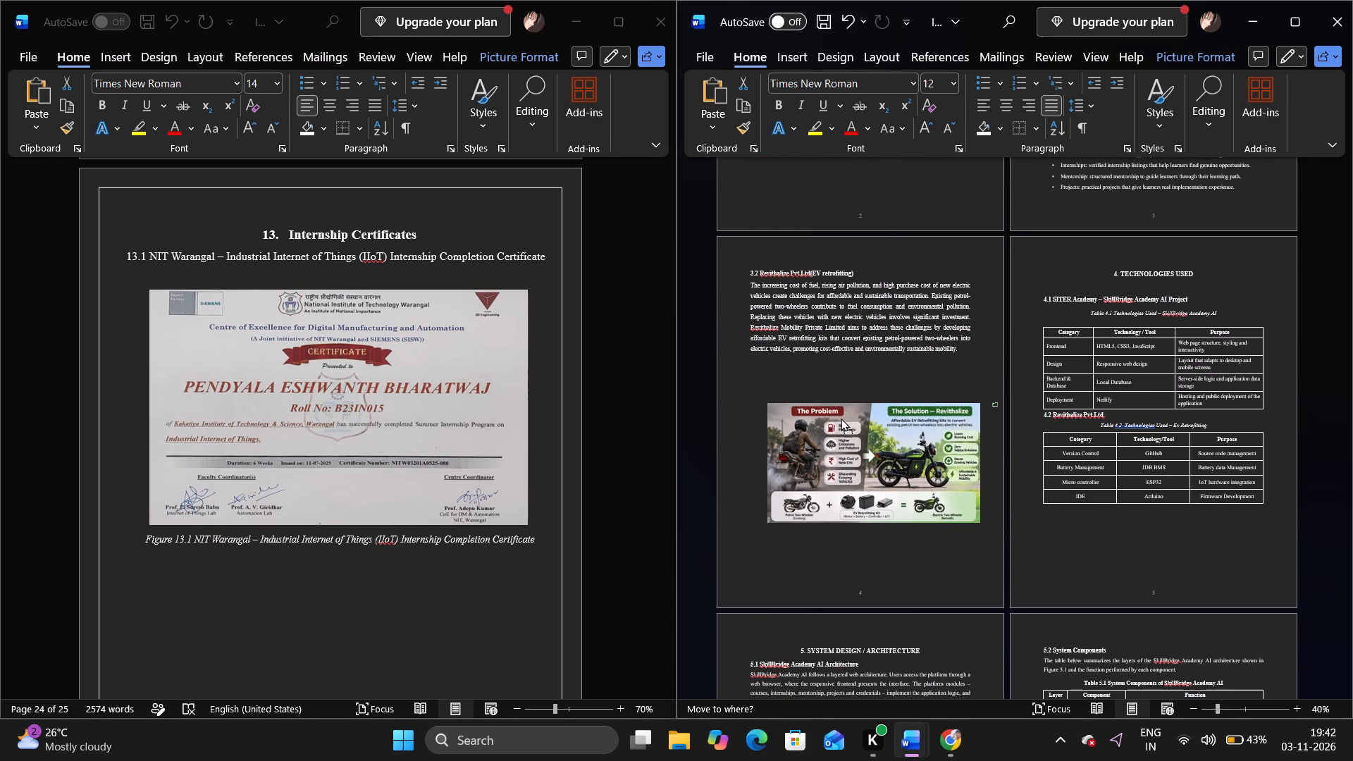
drag(841, 418, 841, 414)
drag(867, 435, 846, 422)
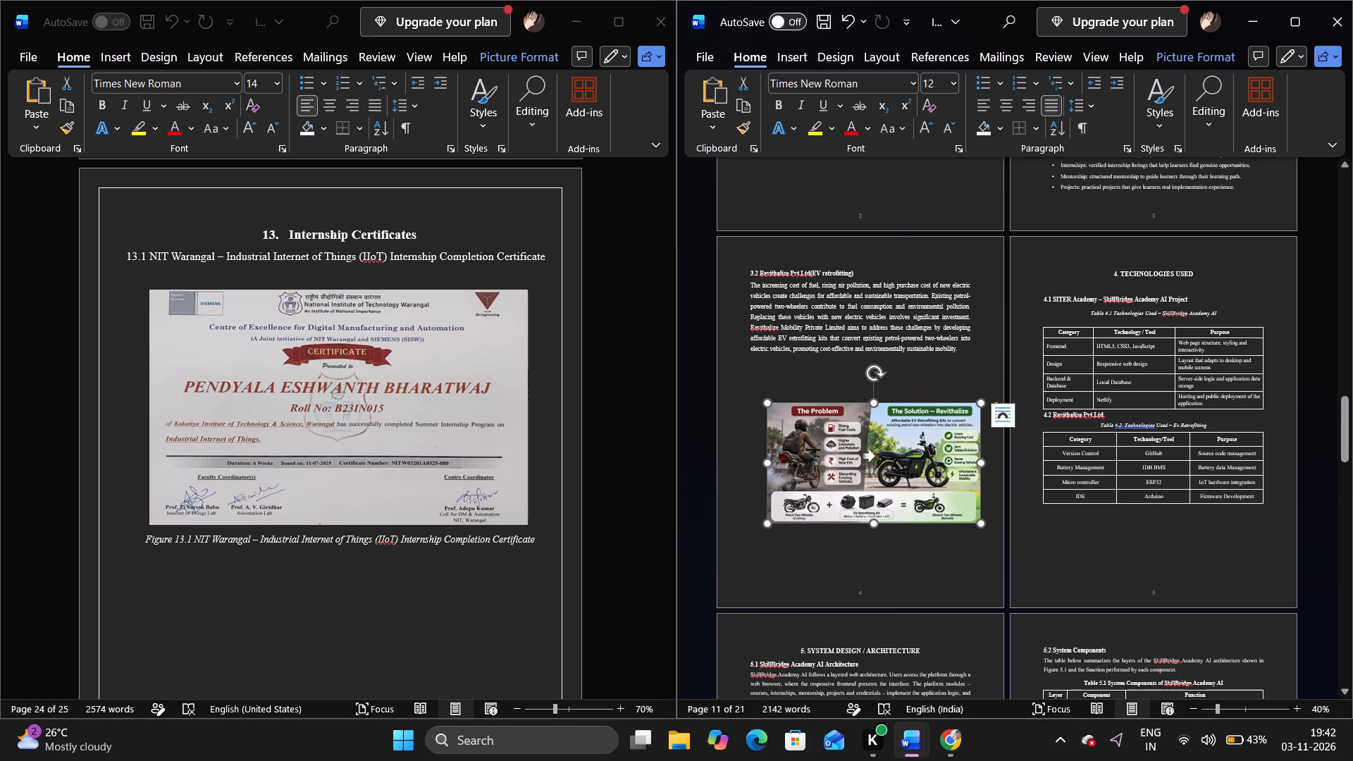
drag(770, 403, 792, 415)
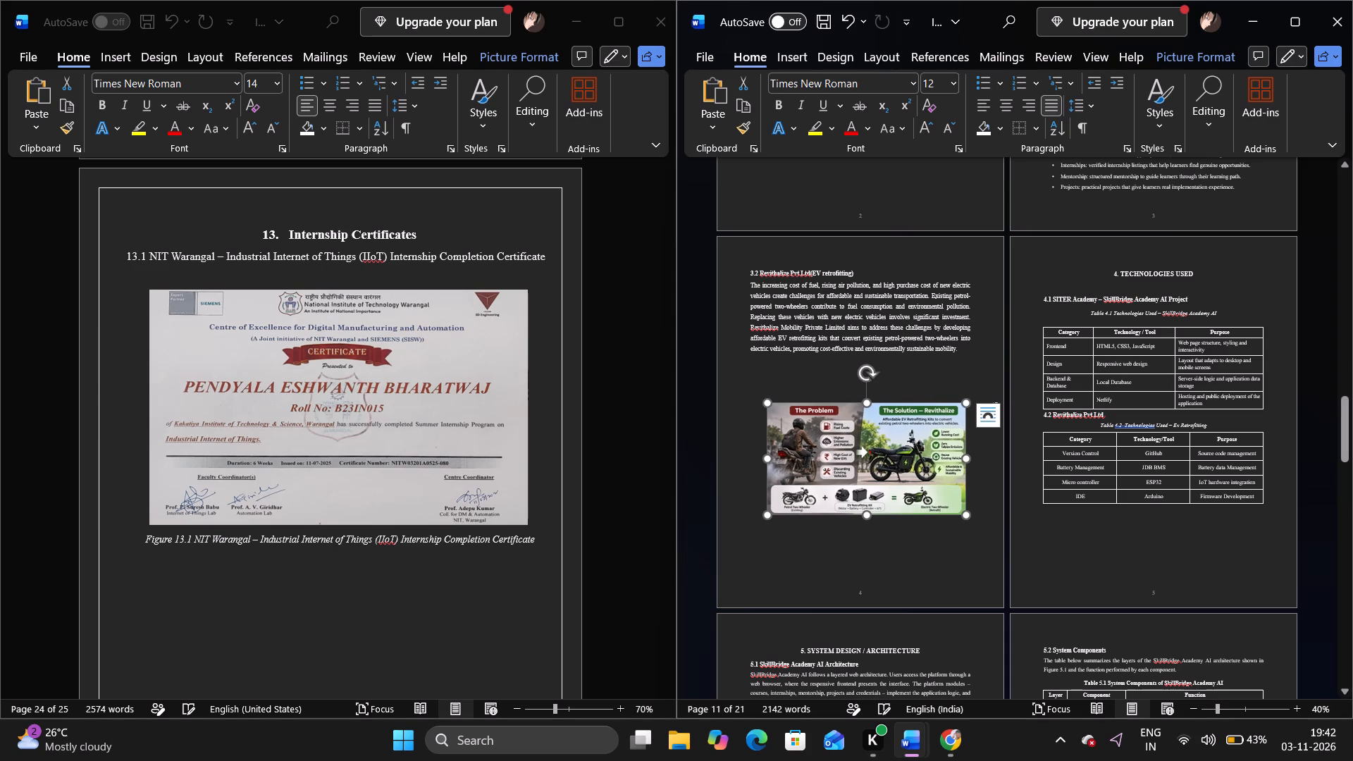
drag(964, 511, 947, 497)
drag(862, 426, 860, 383)
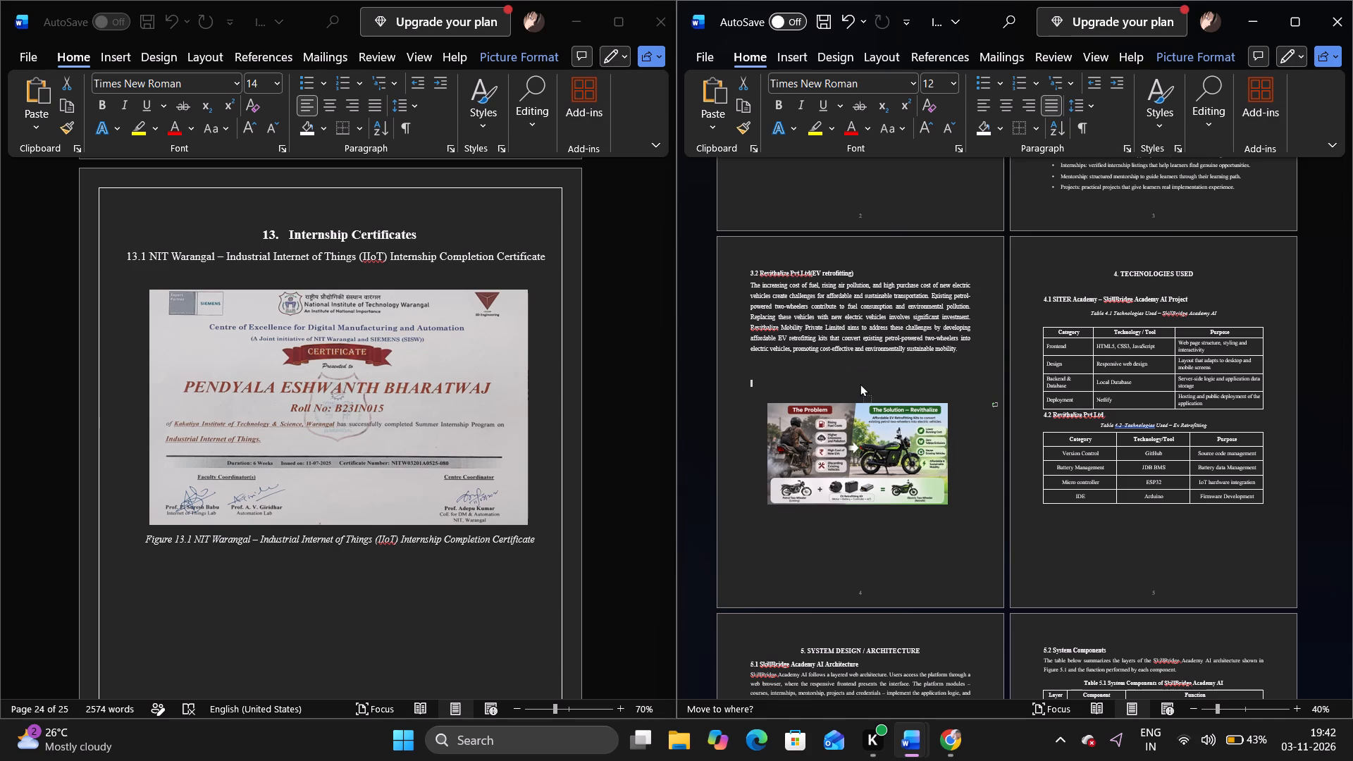
drag(860, 383, 860, 371)
click(871, 533)
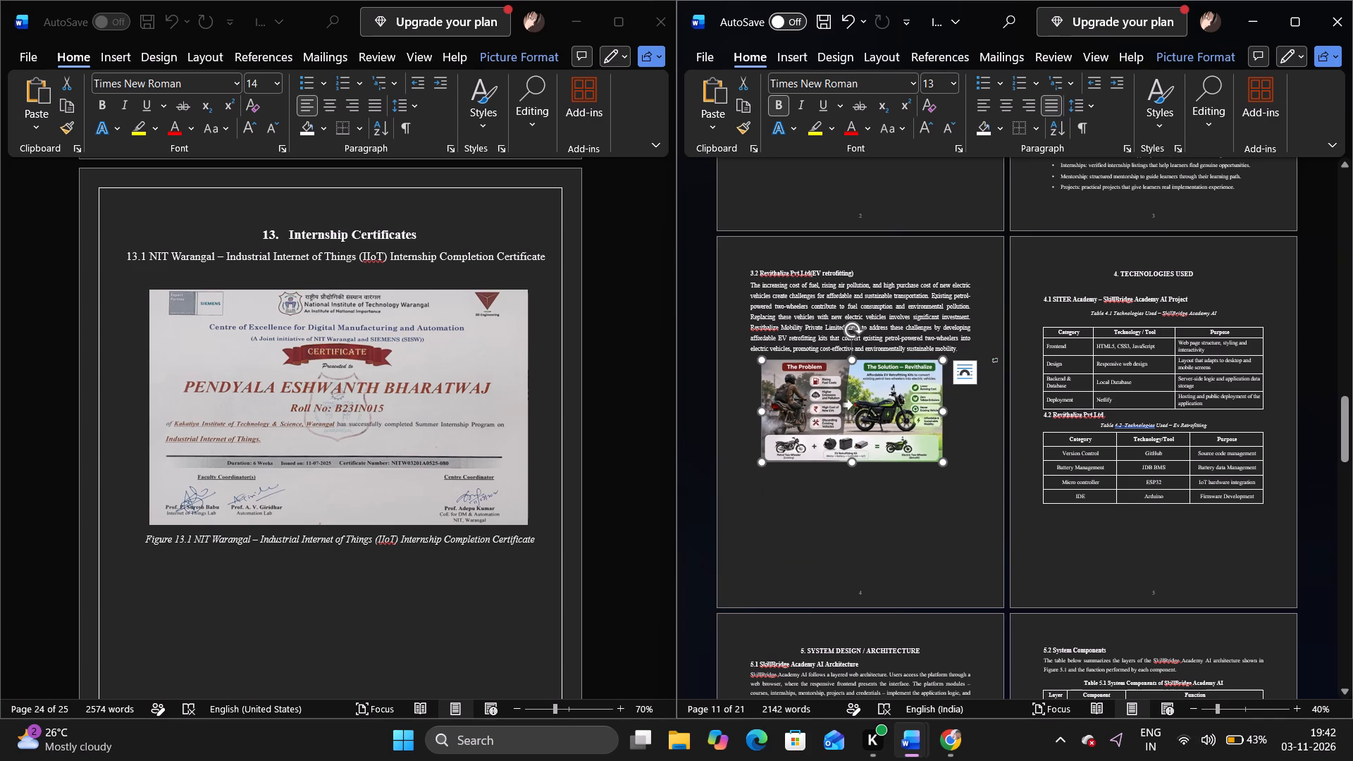
Enlarge the infographic slightly and reposition it below the section 3.2 paragraph, flush with the text's left margin.
scroll(871, 533, up, 1)
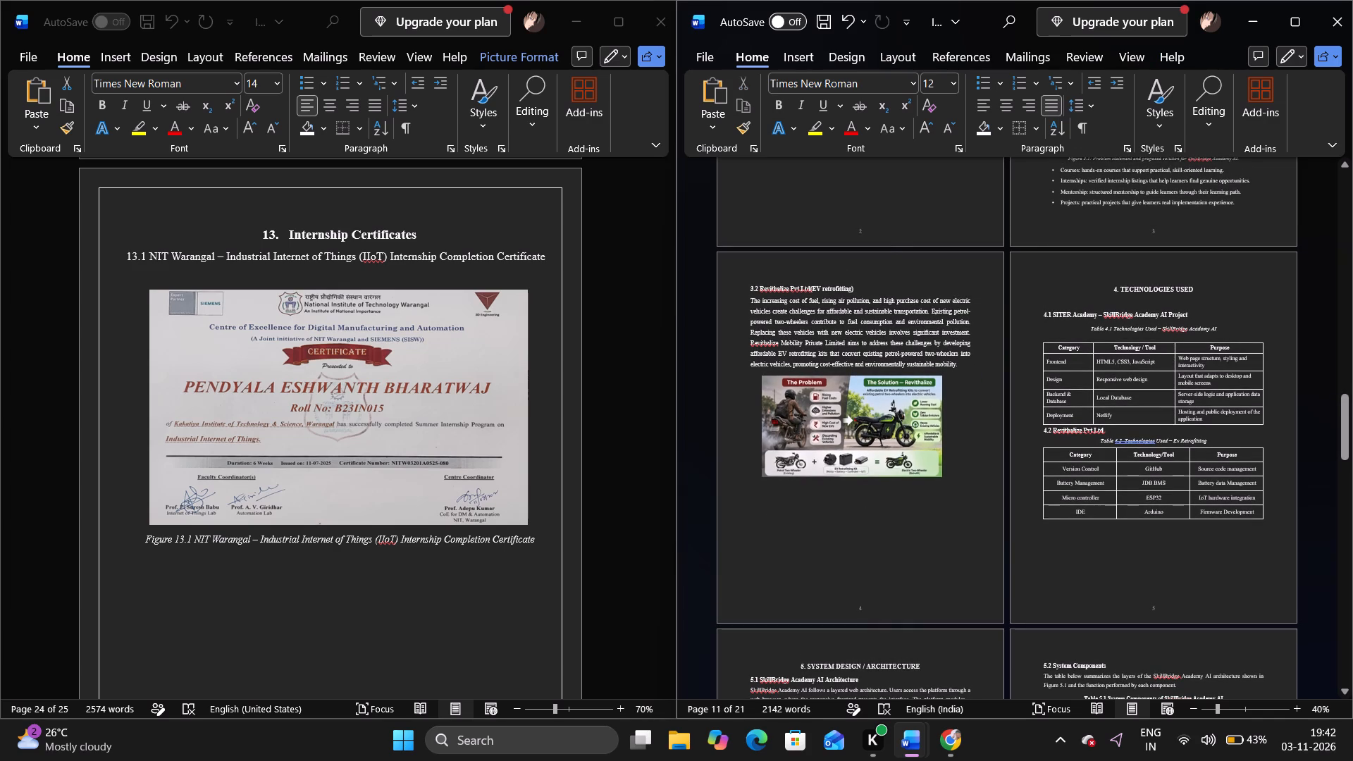
click(923, 466)
drag(941, 477, 950, 481)
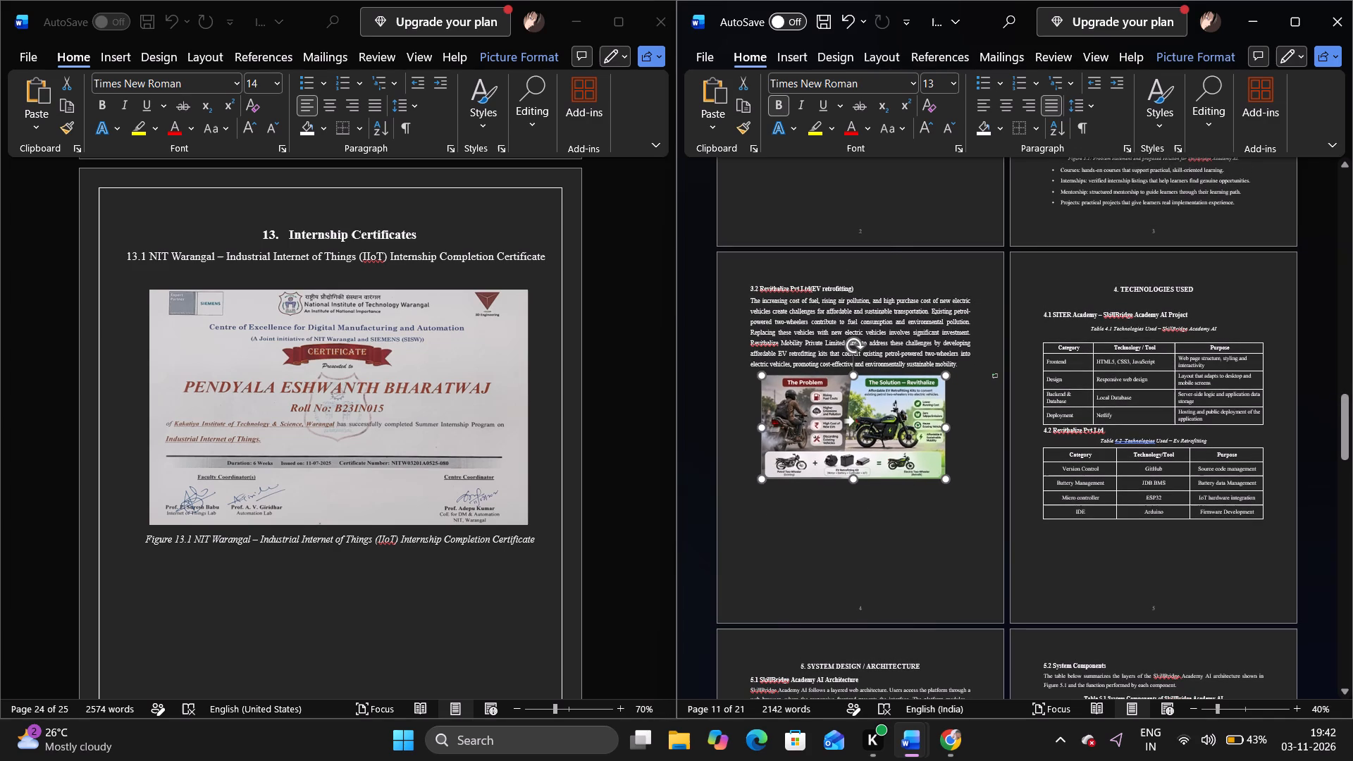
drag(950, 481, 956, 485)
drag(898, 428, 905, 470)
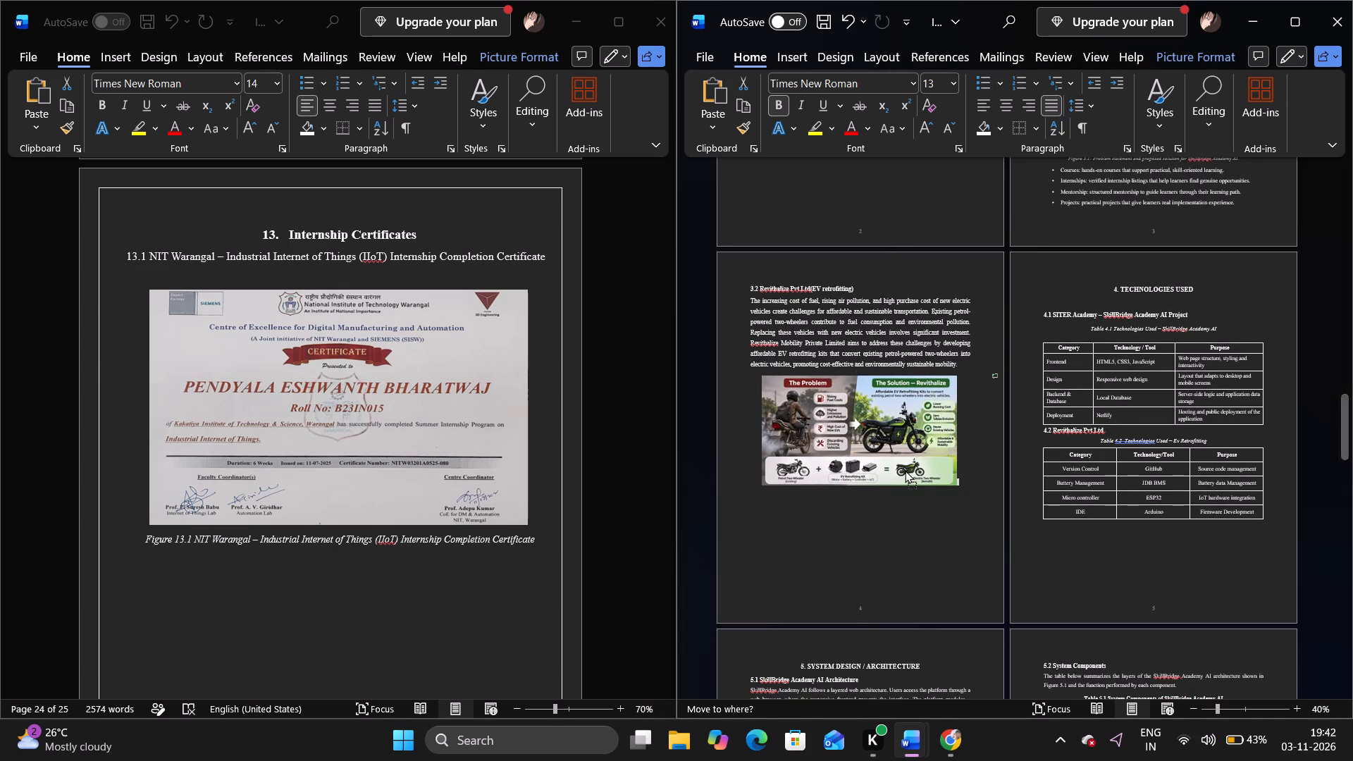
drag(905, 470, 863, 468)
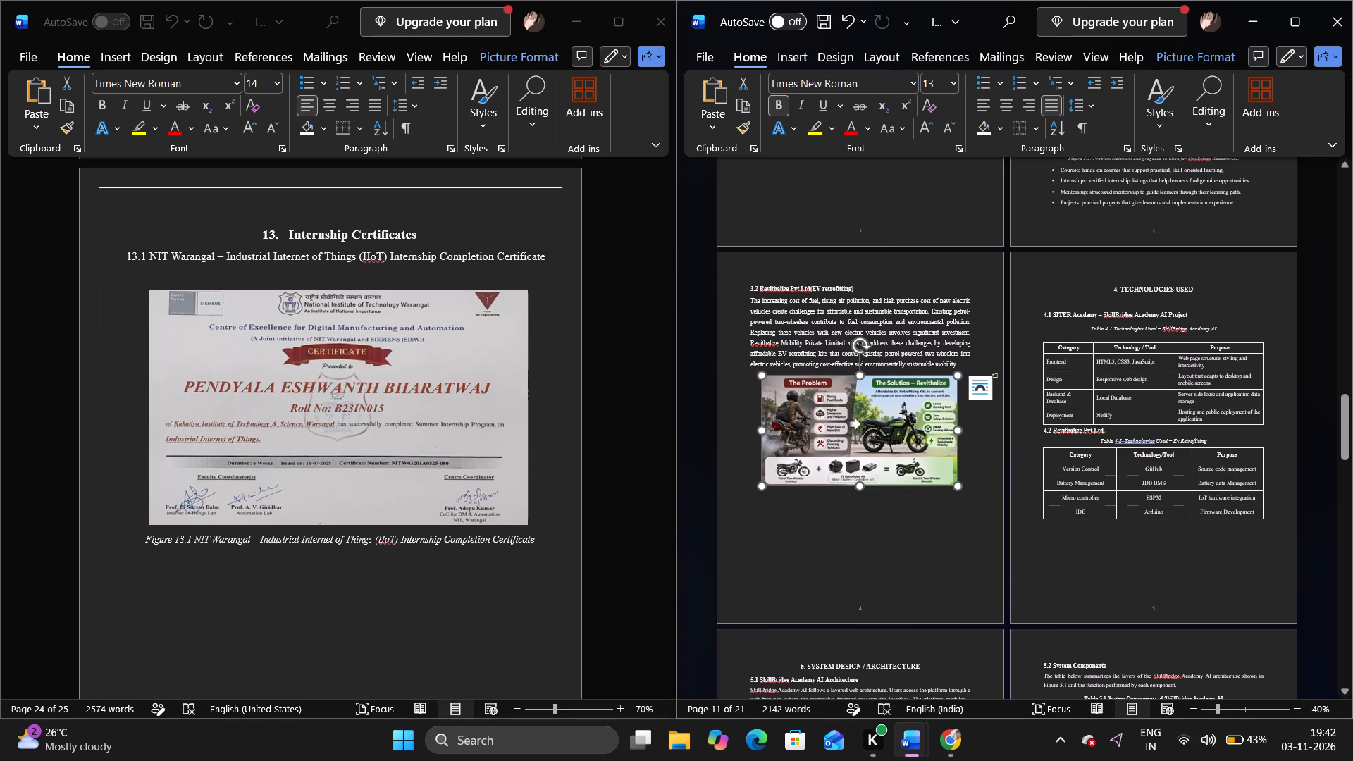
drag(859, 434, 858, 490)
drag(859, 439, 860, 541)
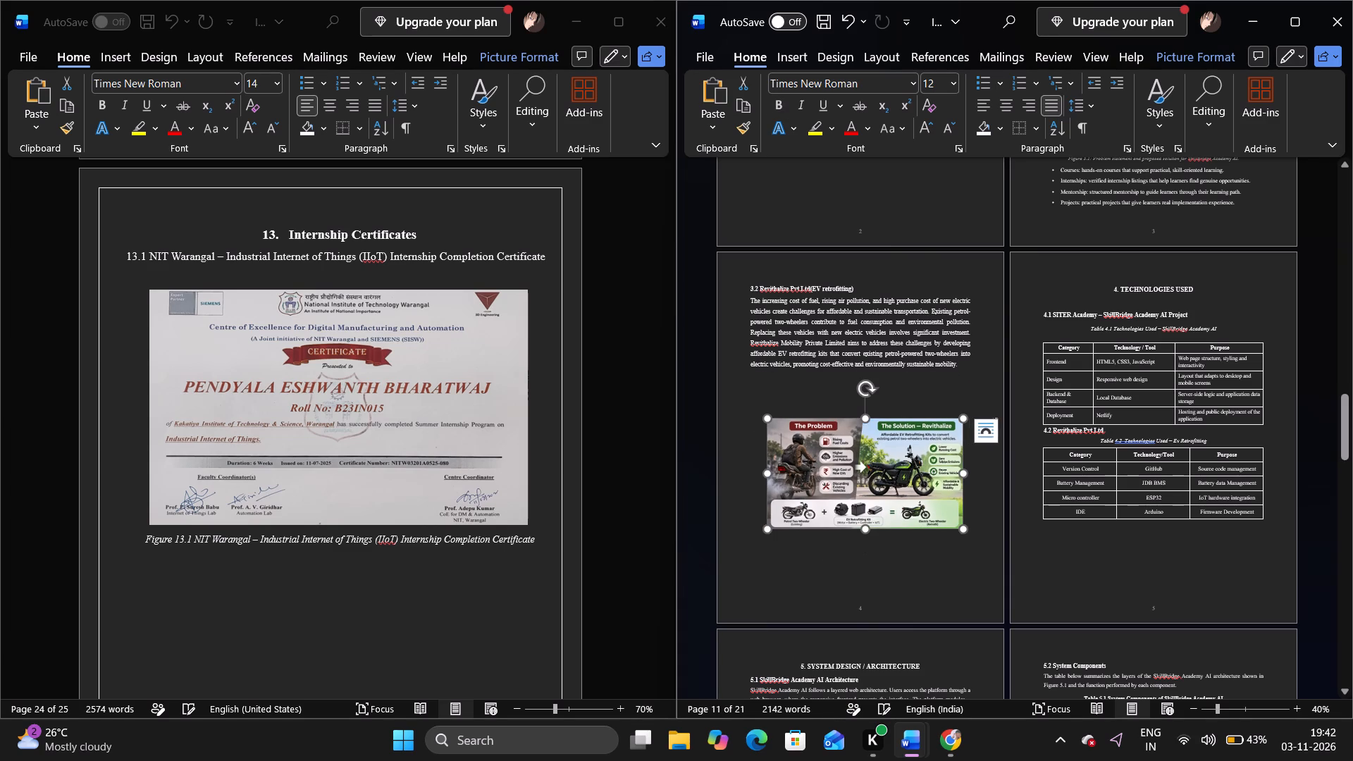
drag(844, 485, 827, 404)
Increase the infographic's height slightly and stretch its width to match the section 3.2 paragraph's text width.
scroll(827, 404, up, 3)
scroll(827, 404, down, 1)
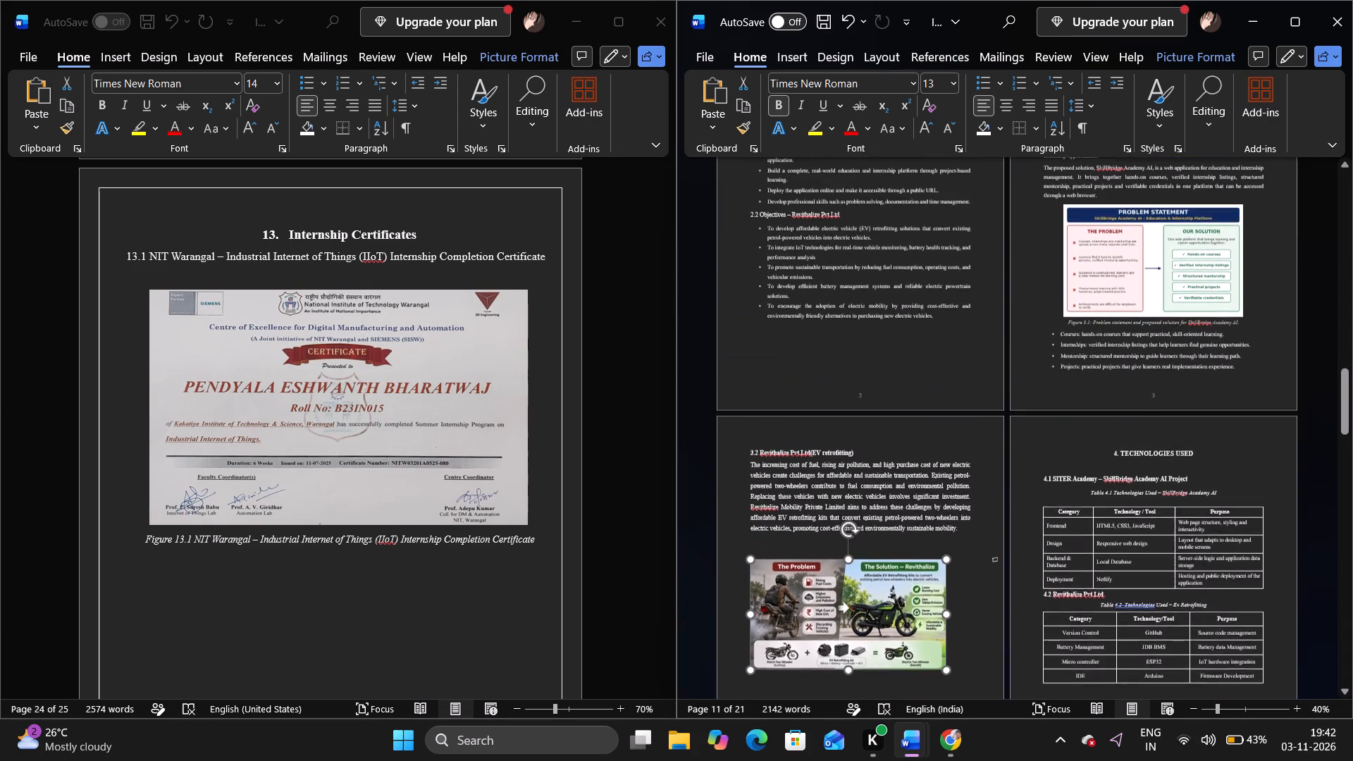
scroll(827, 404, down, 2)
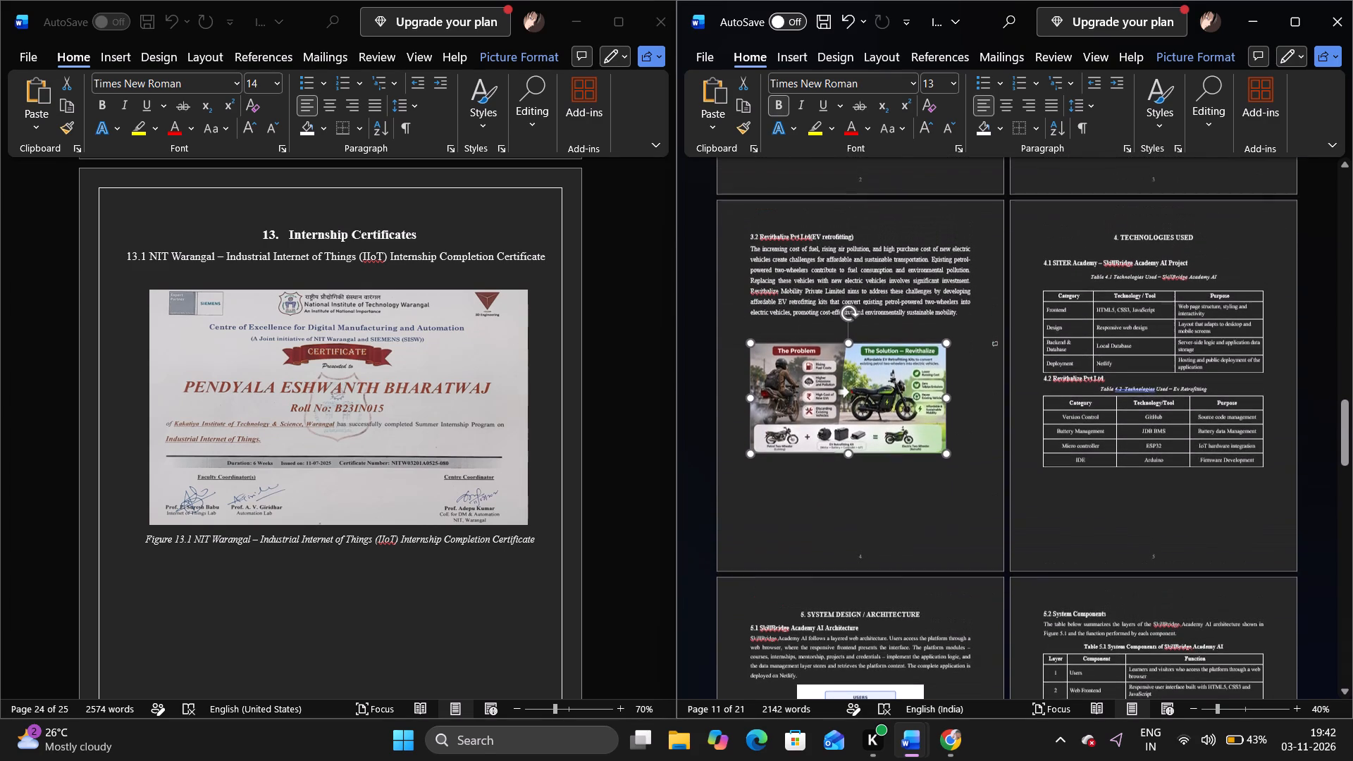
drag(851, 352, 869, 342)
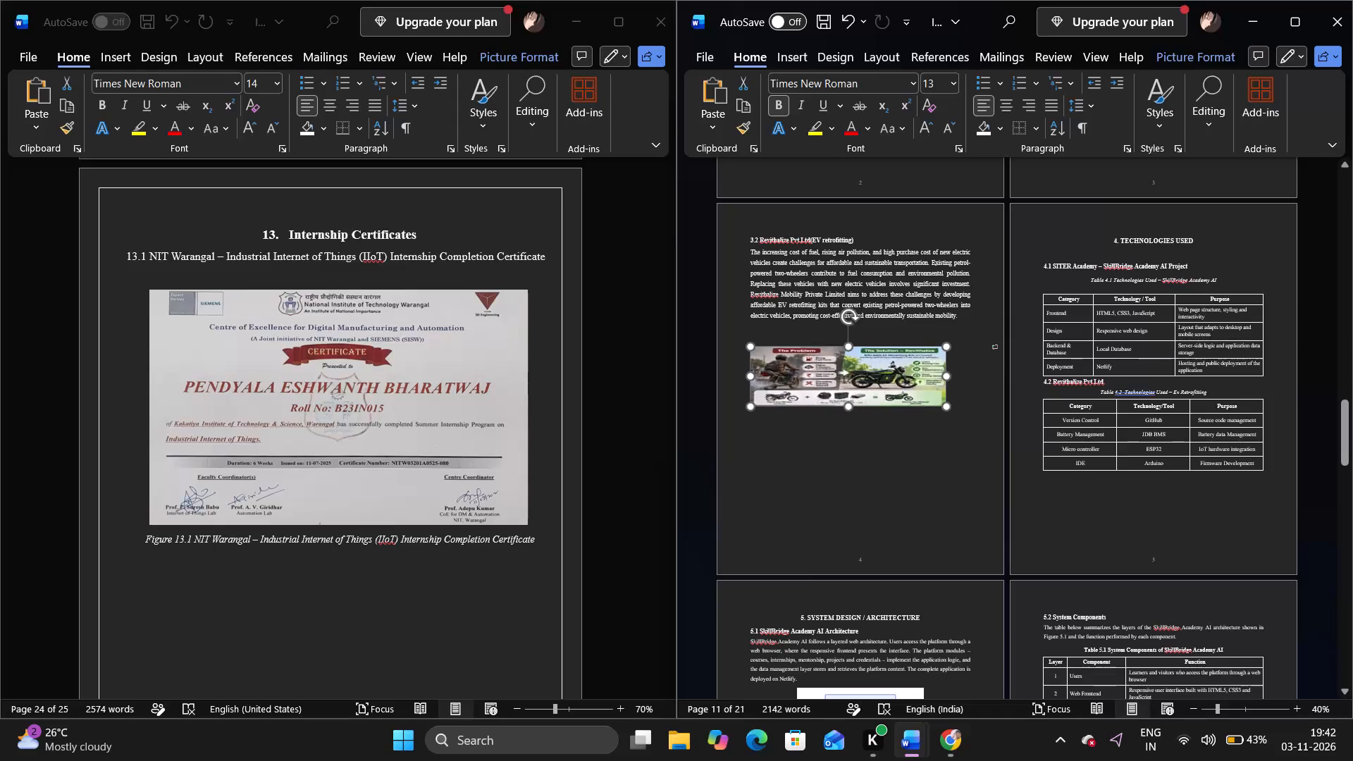
drag(869, 342, 870, 334)
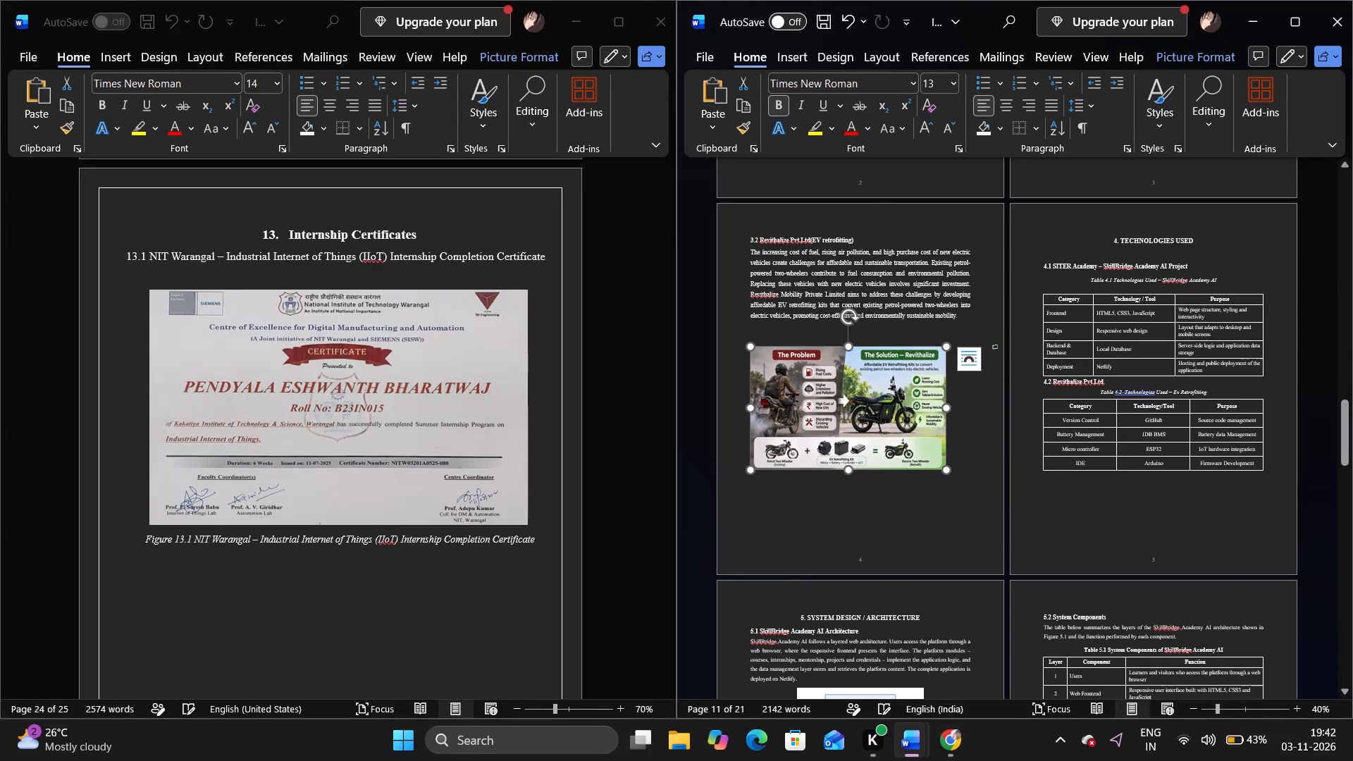
drag(947, 402, 972, 401)
Delete the tiny stray object and the empty line between the section 3.2 paragraph and the infographic.
click(916, 344)
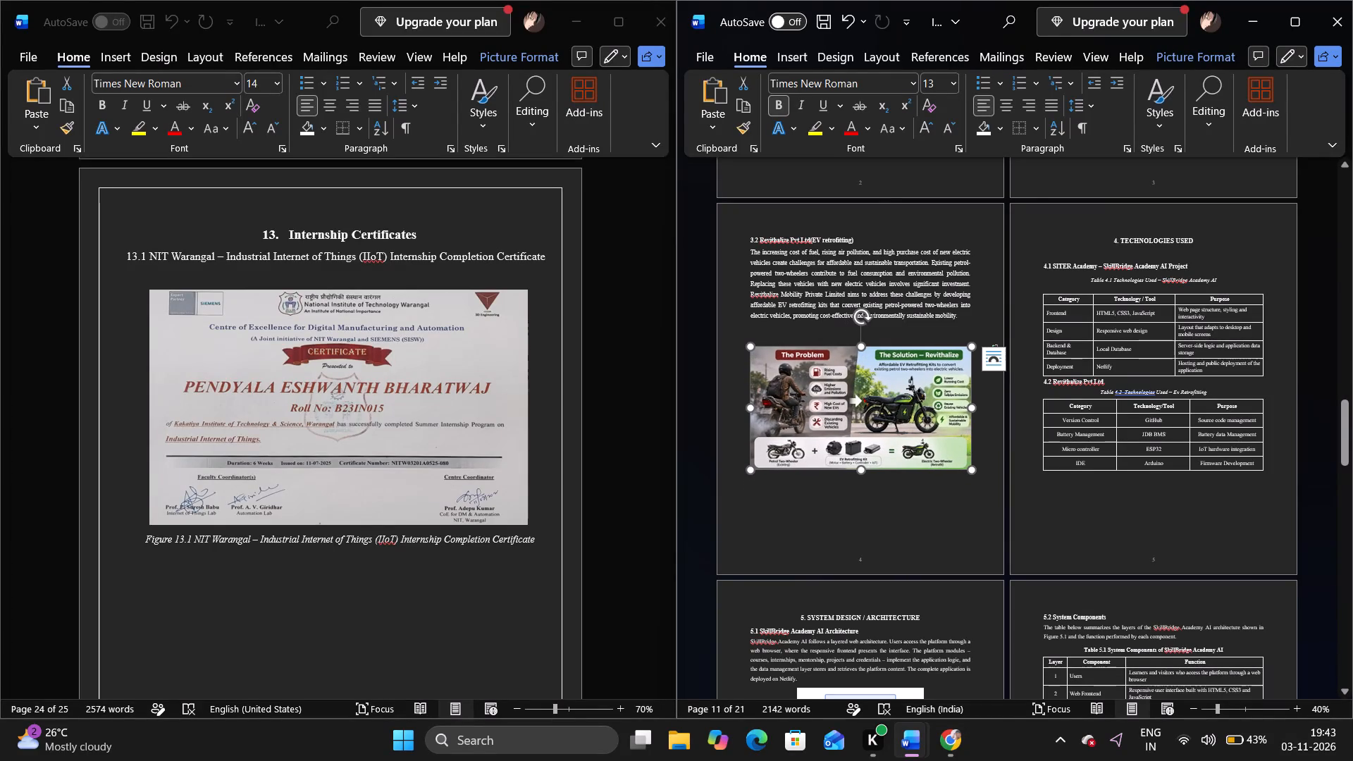
click(913, 334)
key(BackSpace)
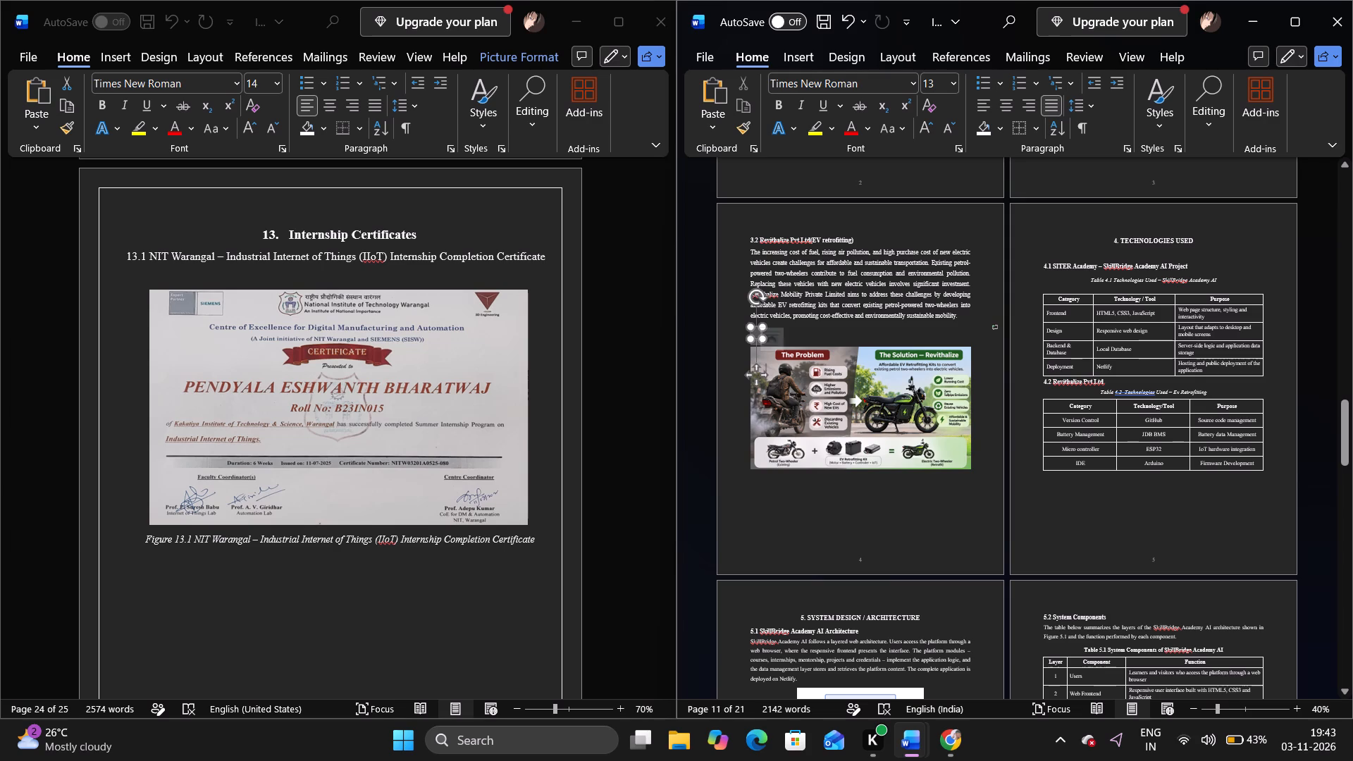
key(BackSpace)
key(BackSpace)
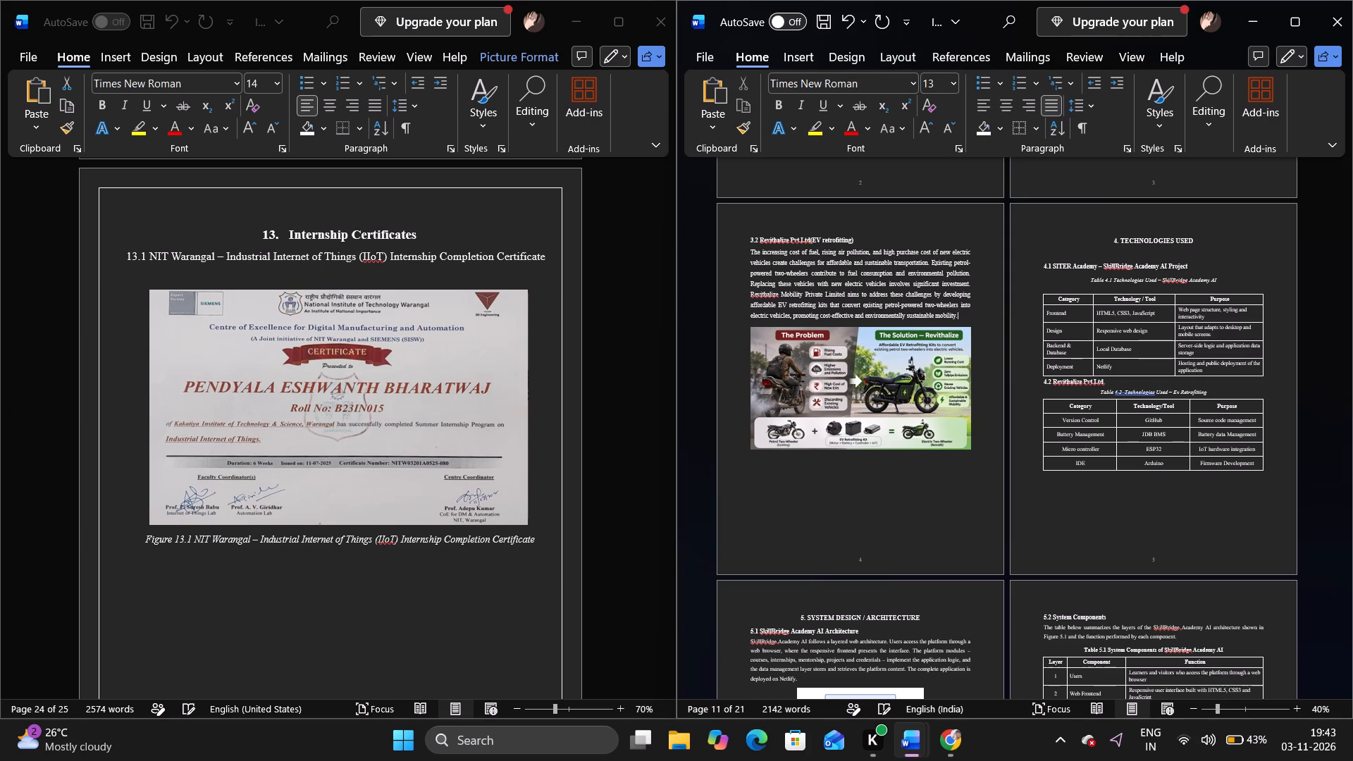
Check the infographic's fit in section 3.2 and look through the report's remaining pages up to the internship certificate.
ctrl+scroll(819, 417, up, 6)
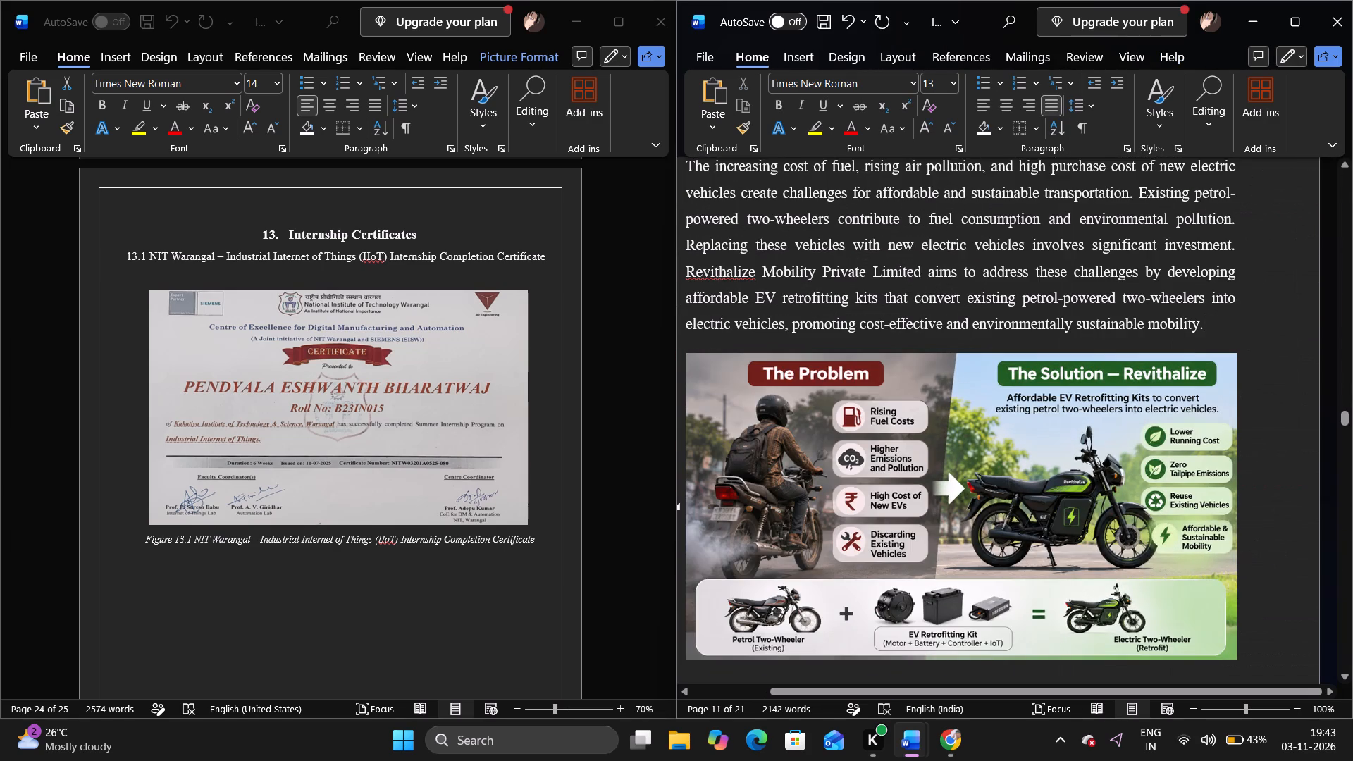
ctrl+scroll(946, 429, down, 4)
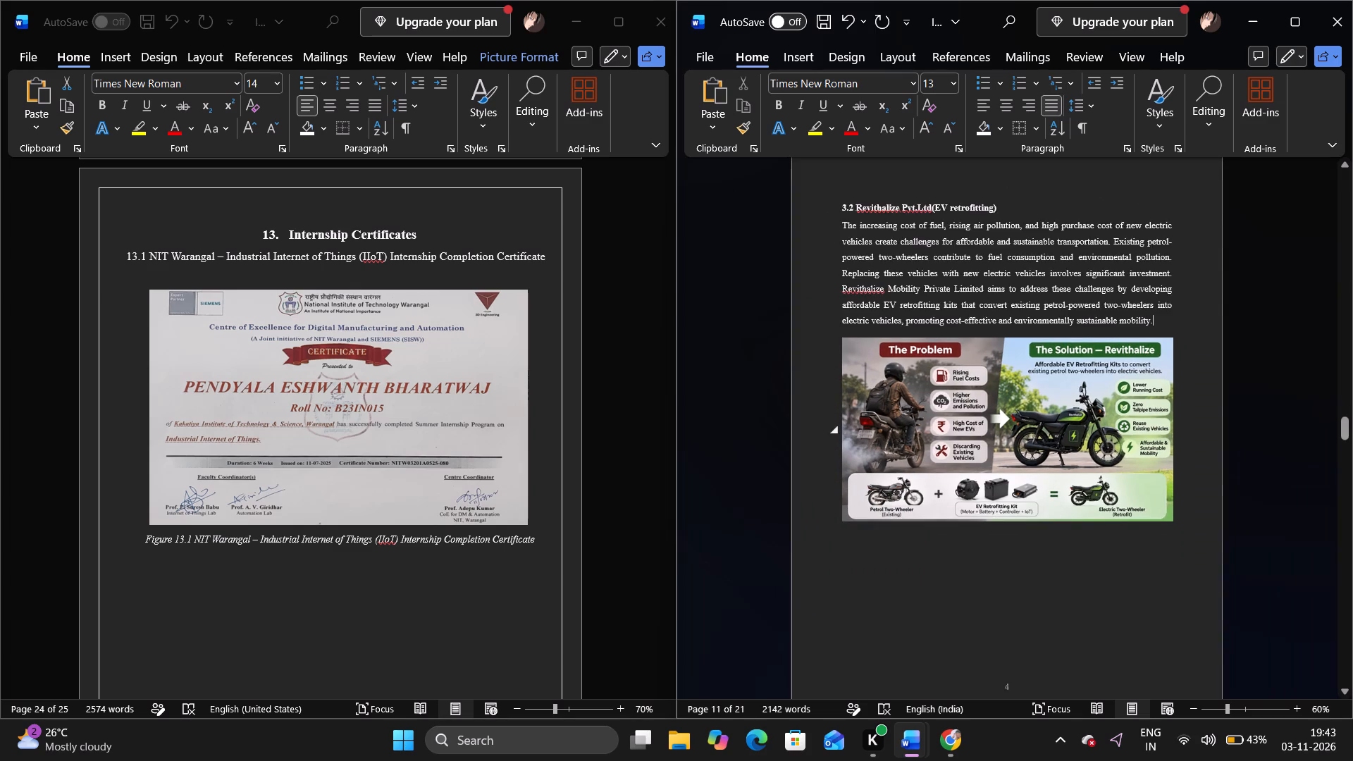
scroll(946, 429, down, 3)
ctrl+scroll(946, 429, down, 2)
scroll(946, 429, down, 19)
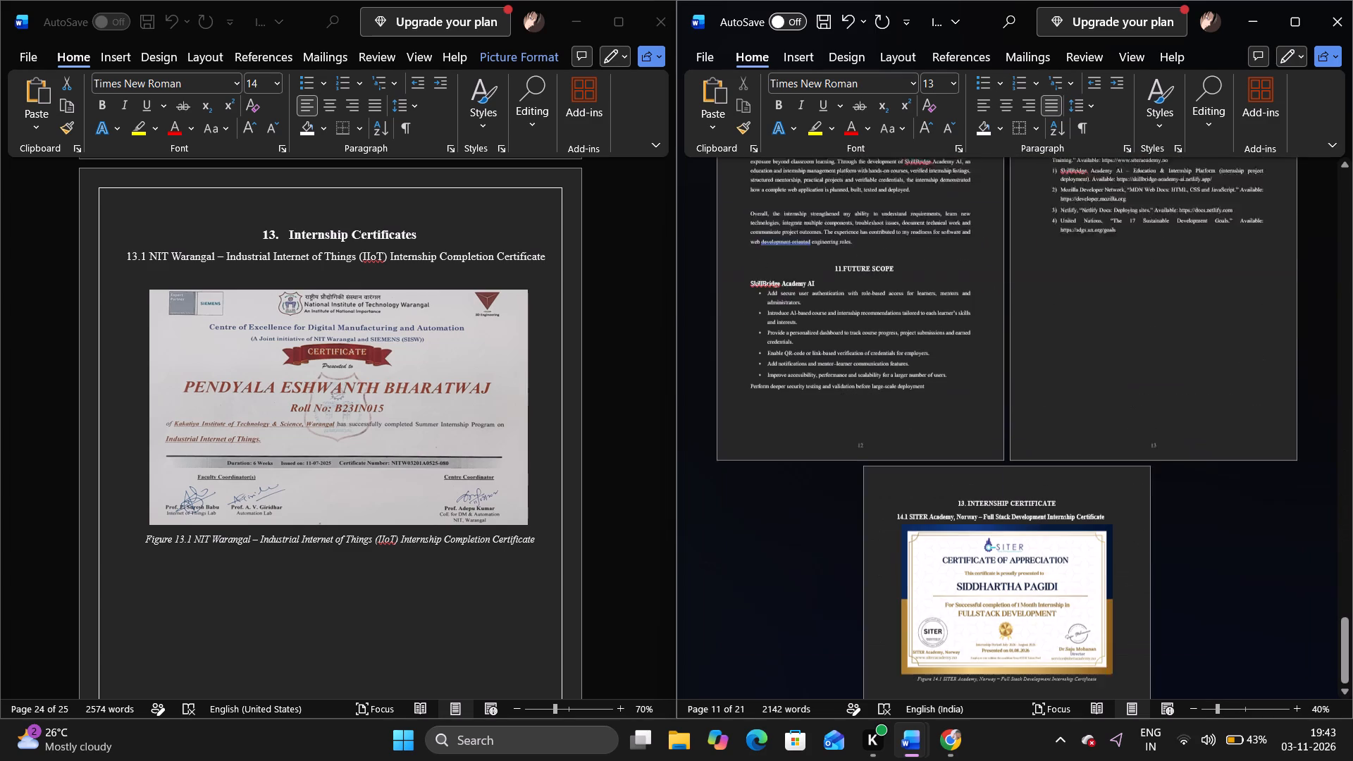
scroll(946, 429, down, 8)
scroll(946, 429, up, 8)
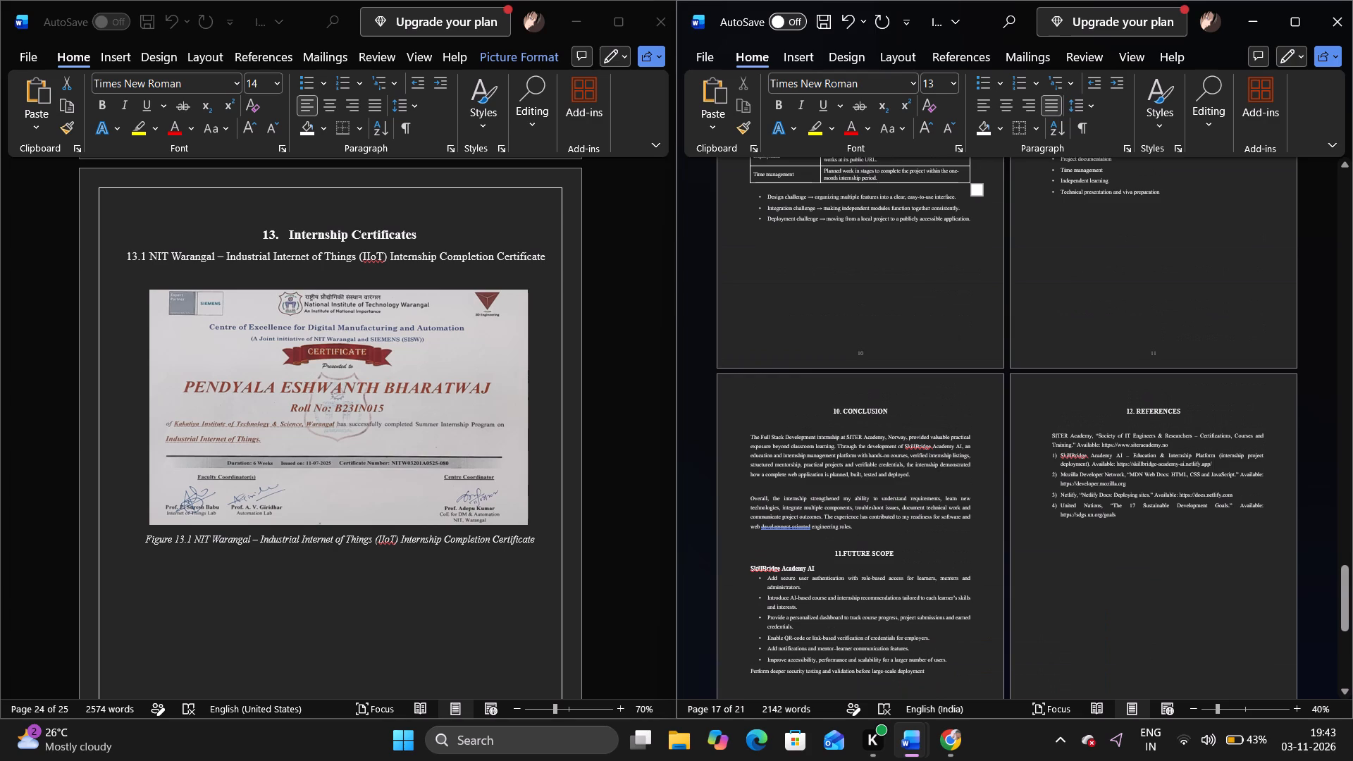
Compare the Conclusion, Future Scope and References sections of the internship report with those of the reference report.
scroll(398, 447, up, 6)
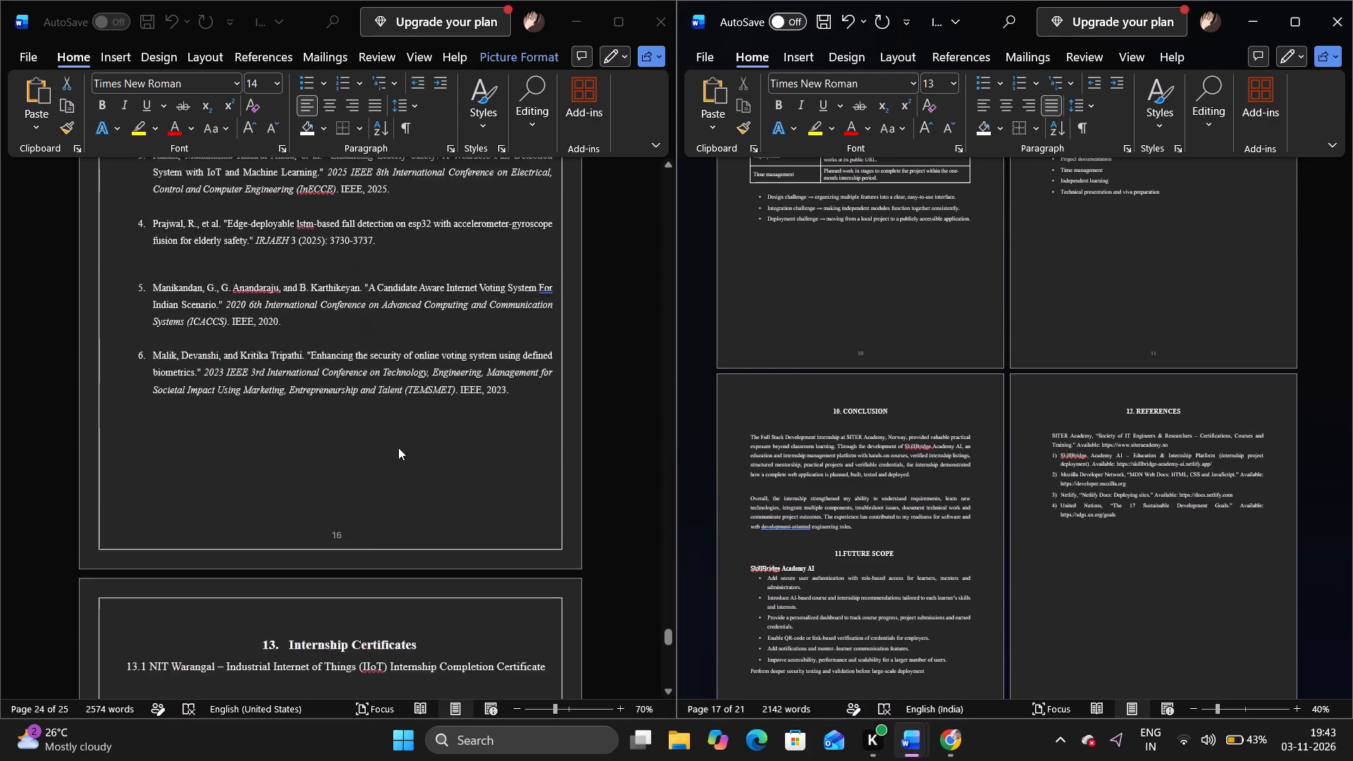
scroll(398, 447, up, 4)
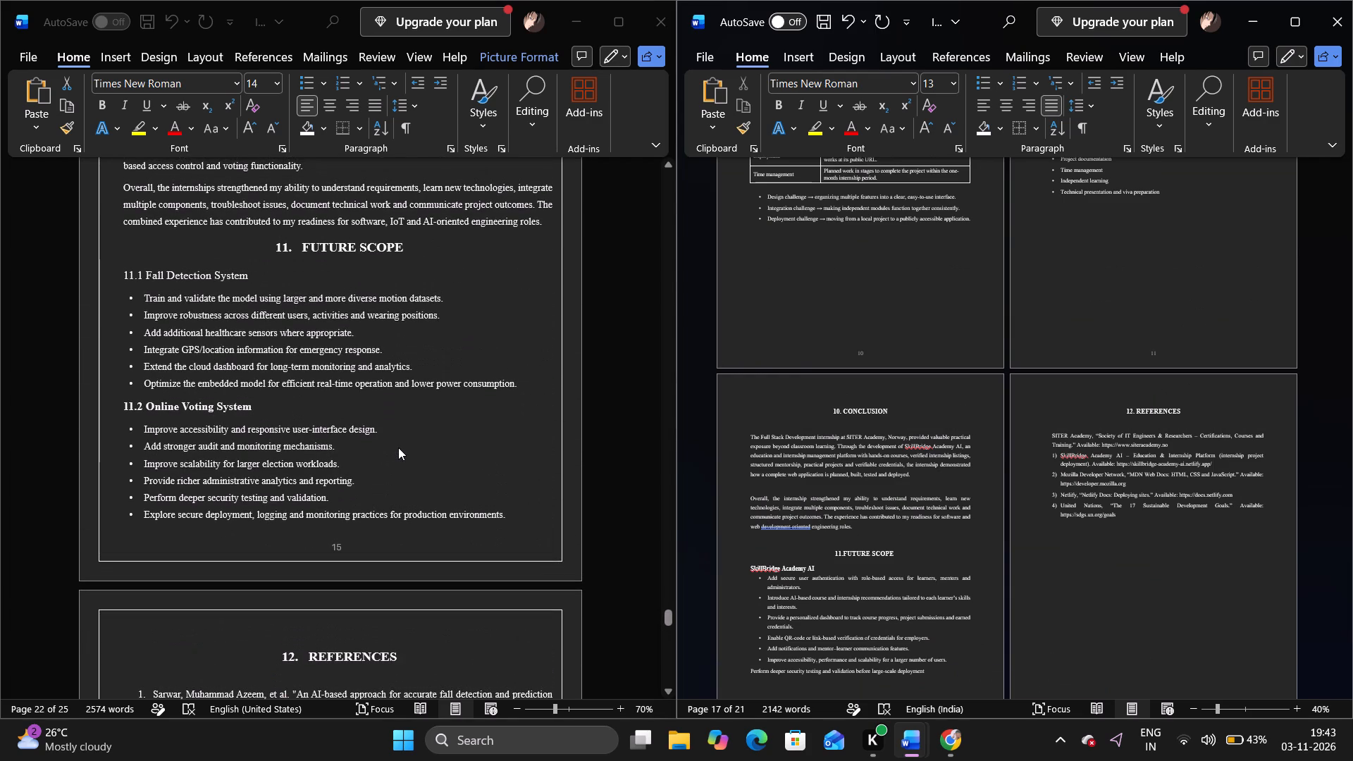
scroll(833, 580, down, 3)
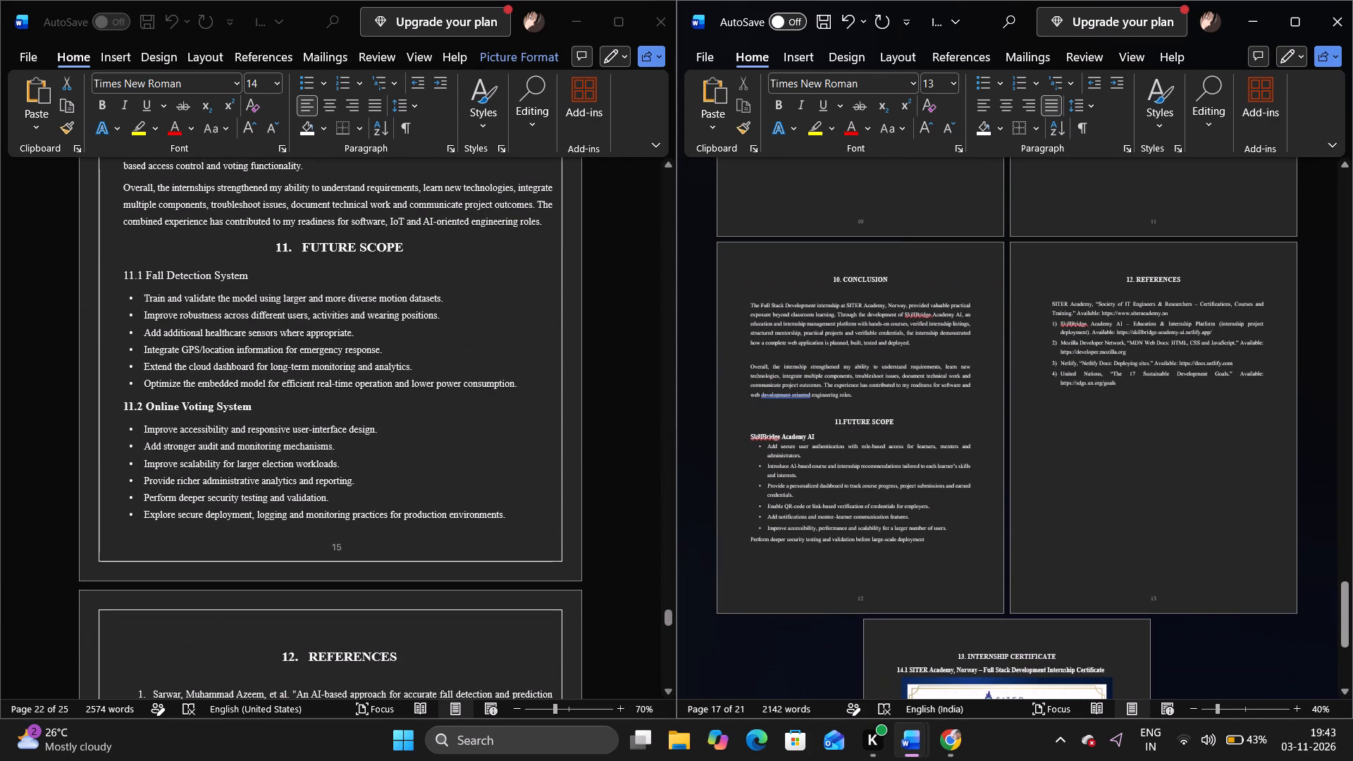
scroll(559, 426, up, 1)
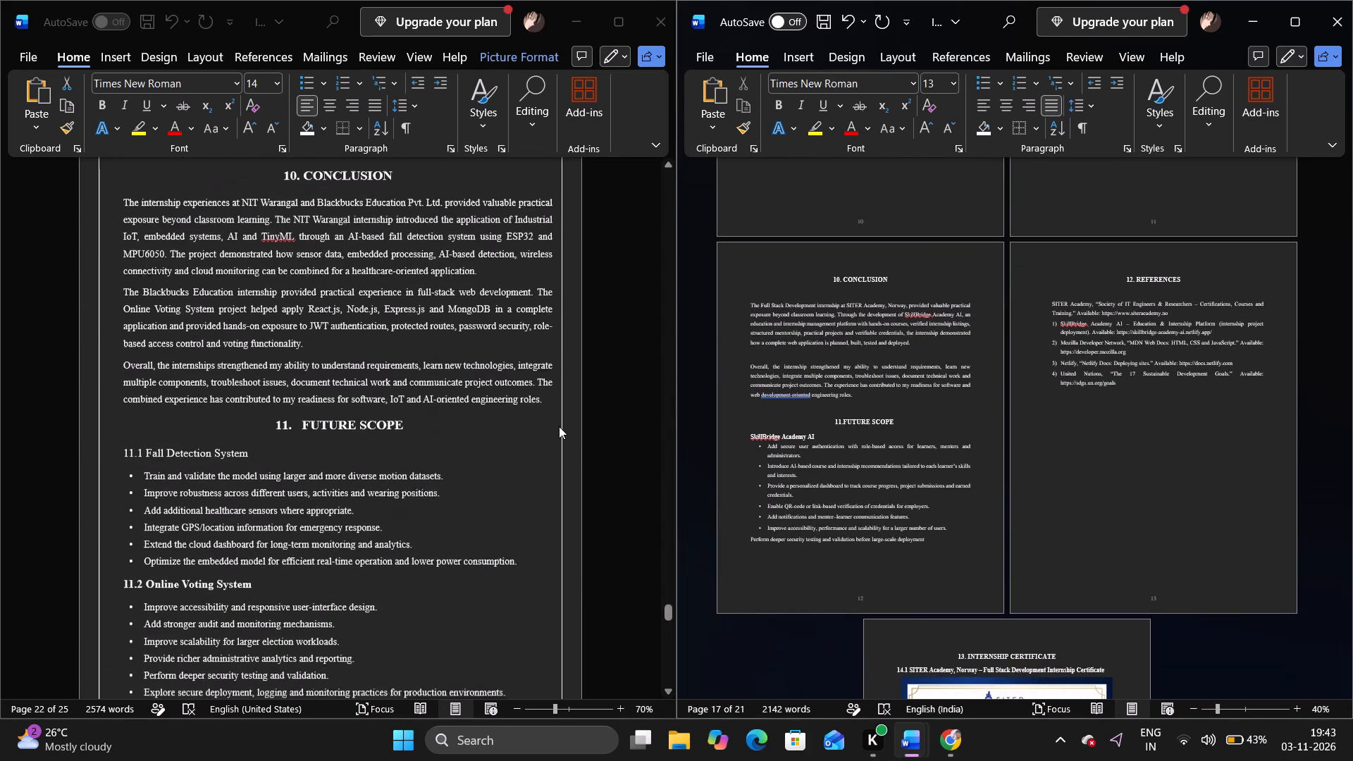
scroll(559, 426, up, 1)
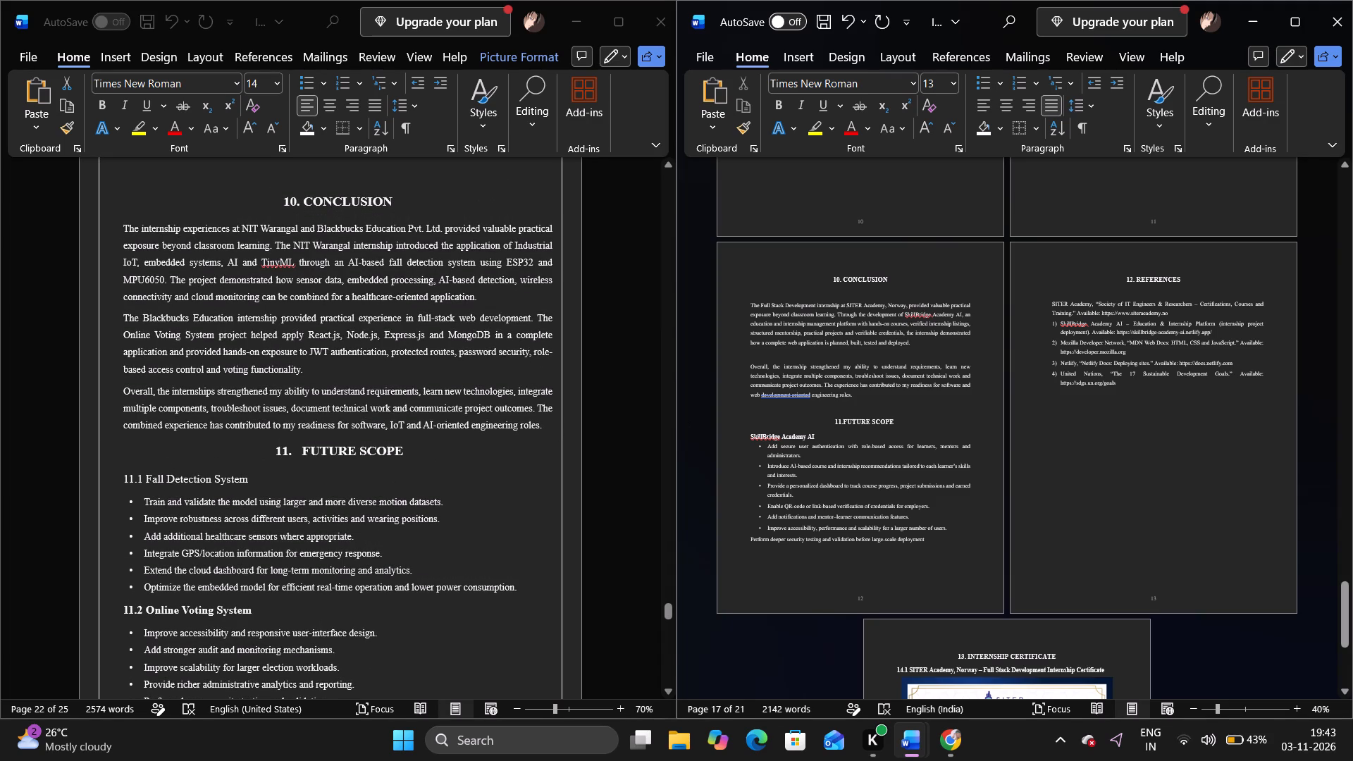
ctrl+scroll(1101, 389, up, 3)
scroll(466, 364, down, 6)
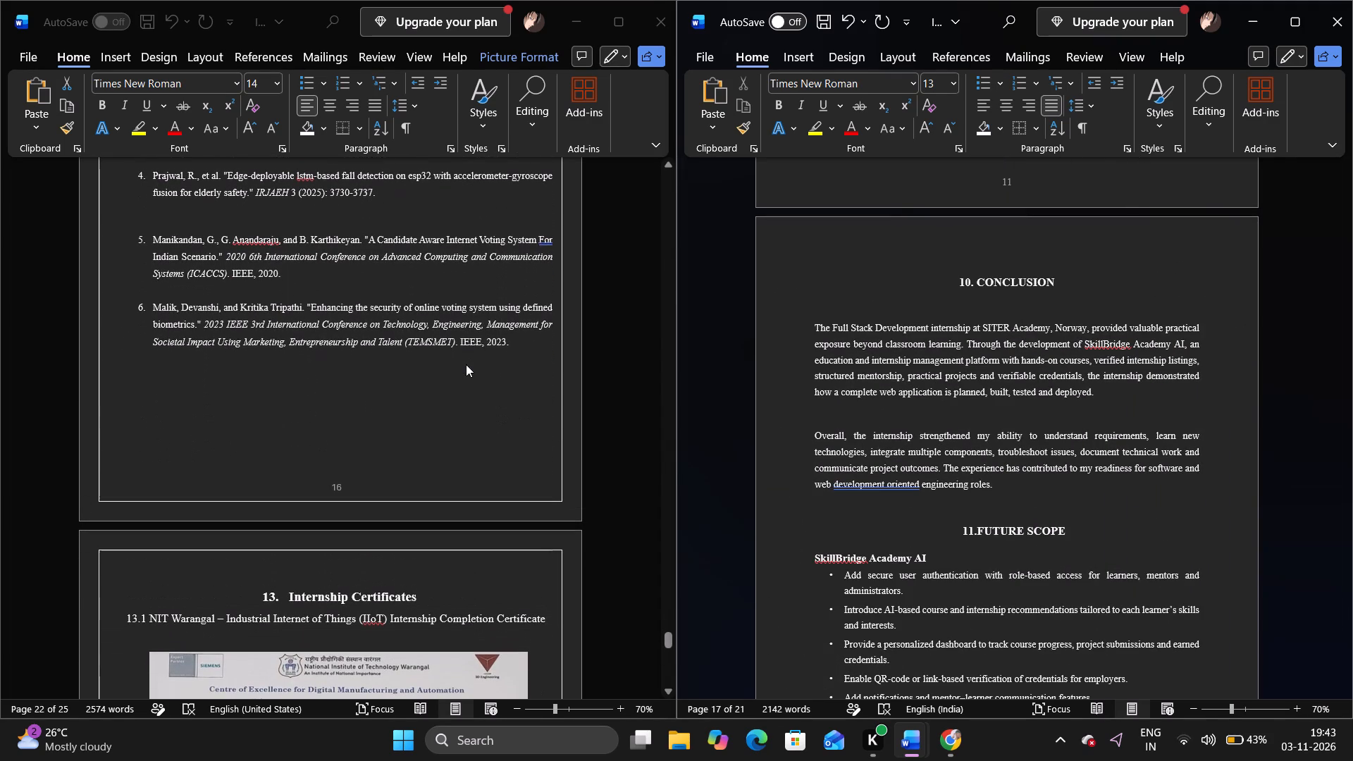
ctrl+scroll(952, 600, down, 2)
scroll(952, 600, down, 3)
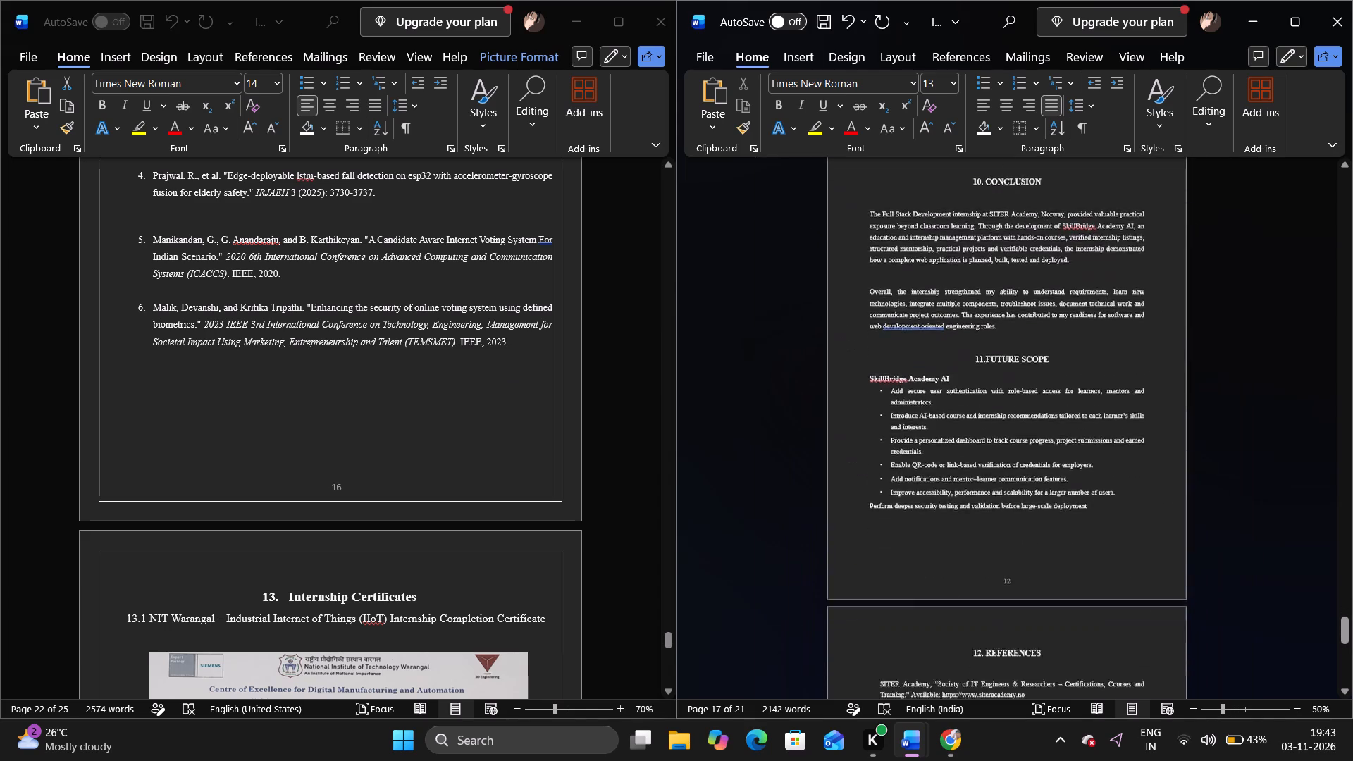
scroll(952, 600, down, 1)
scroll(952, 600, up, 6)
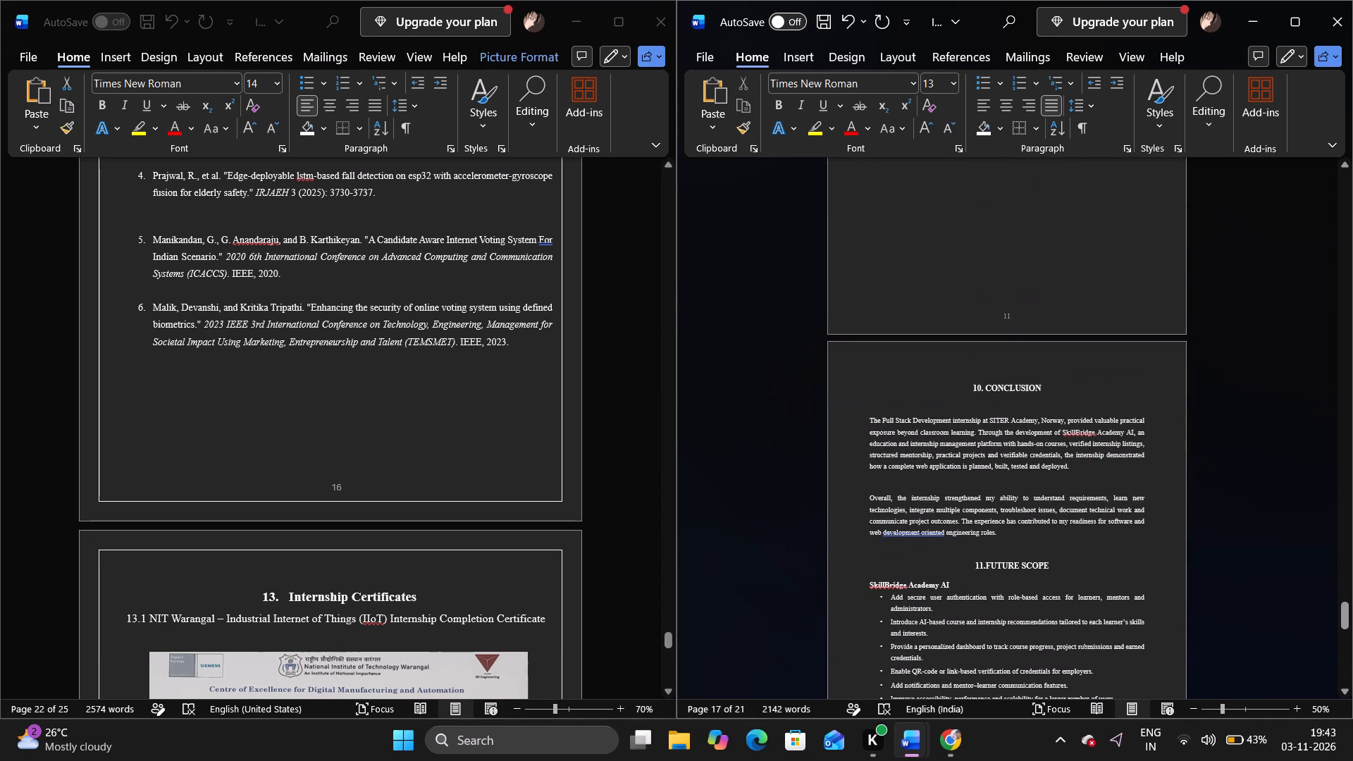
scroll(946, 528, down, 1)
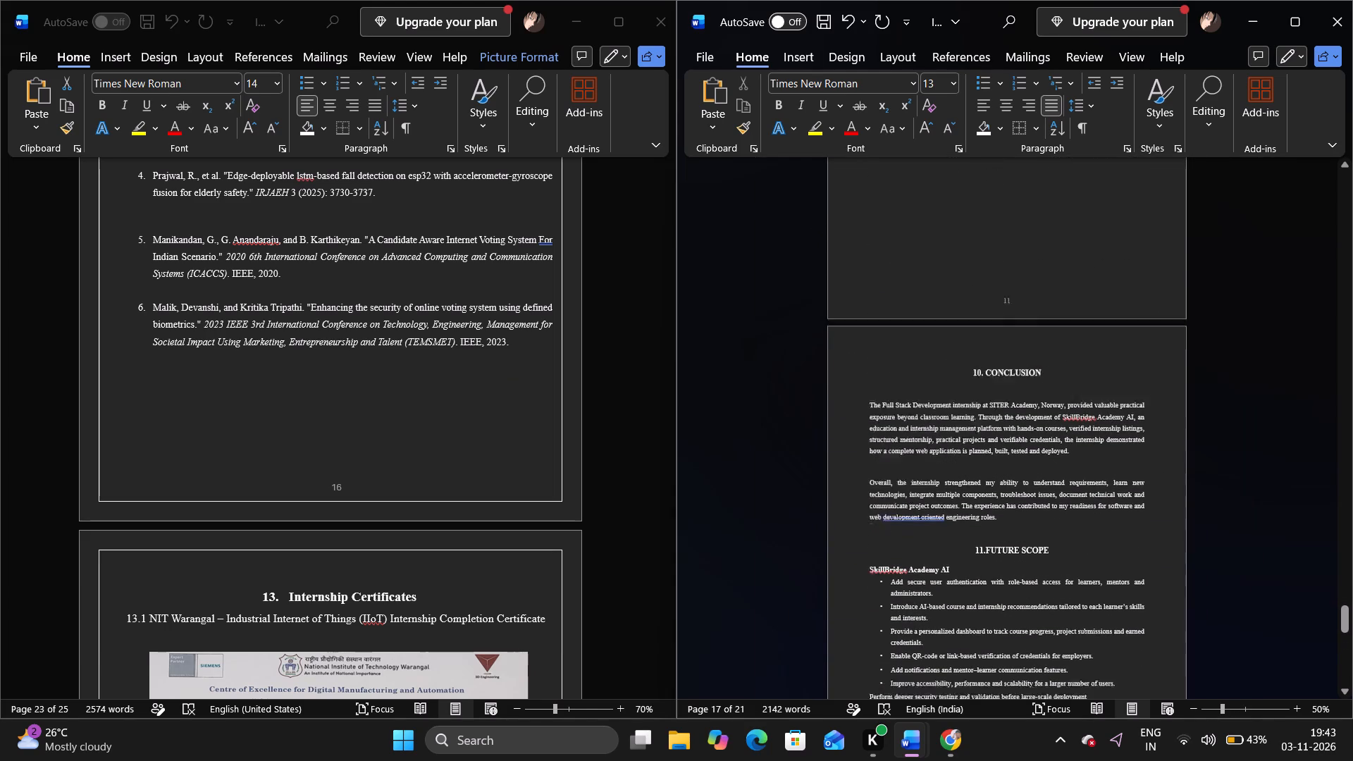
scroll(946, 528, down, 11)
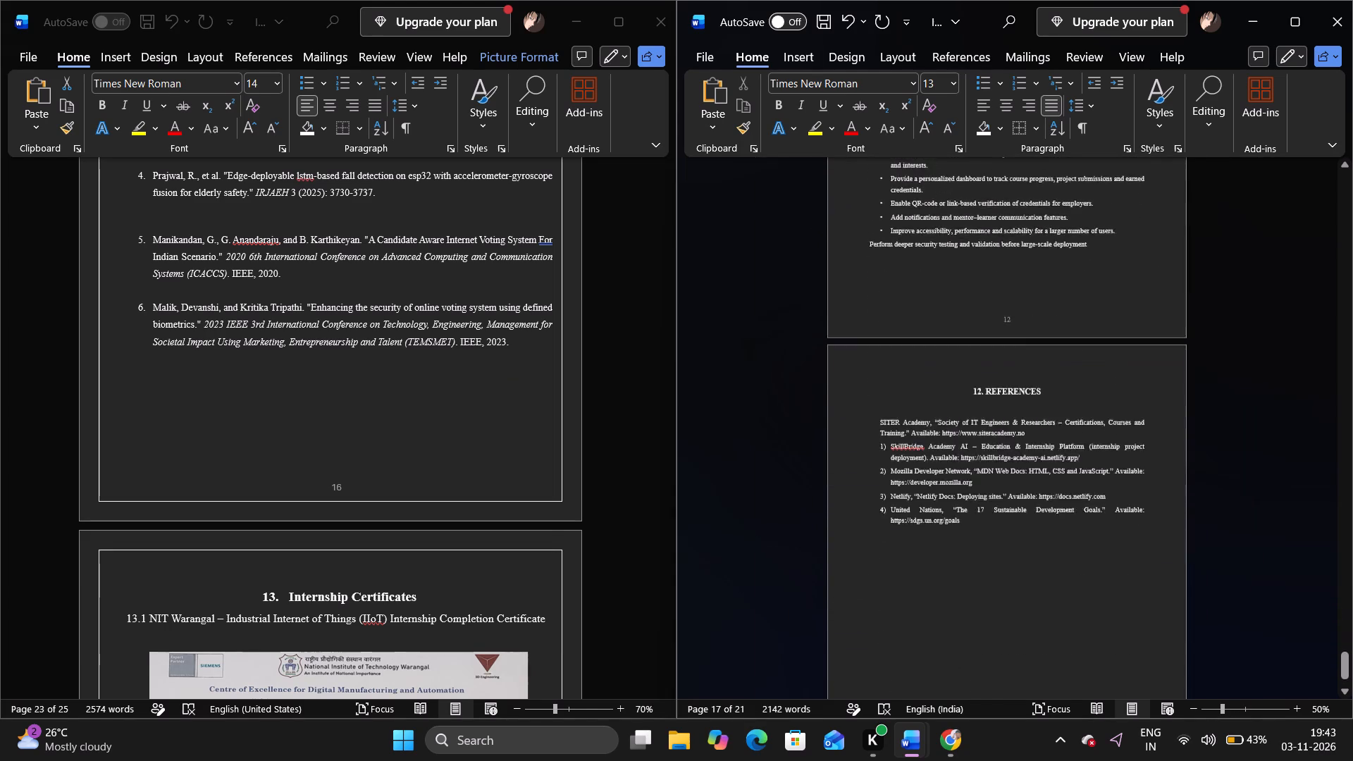
Examine sections 4 Technologies Used and 5 System Design / Architecture in the internship report for Revithalize content.
scroll(946, 528, up, 11)
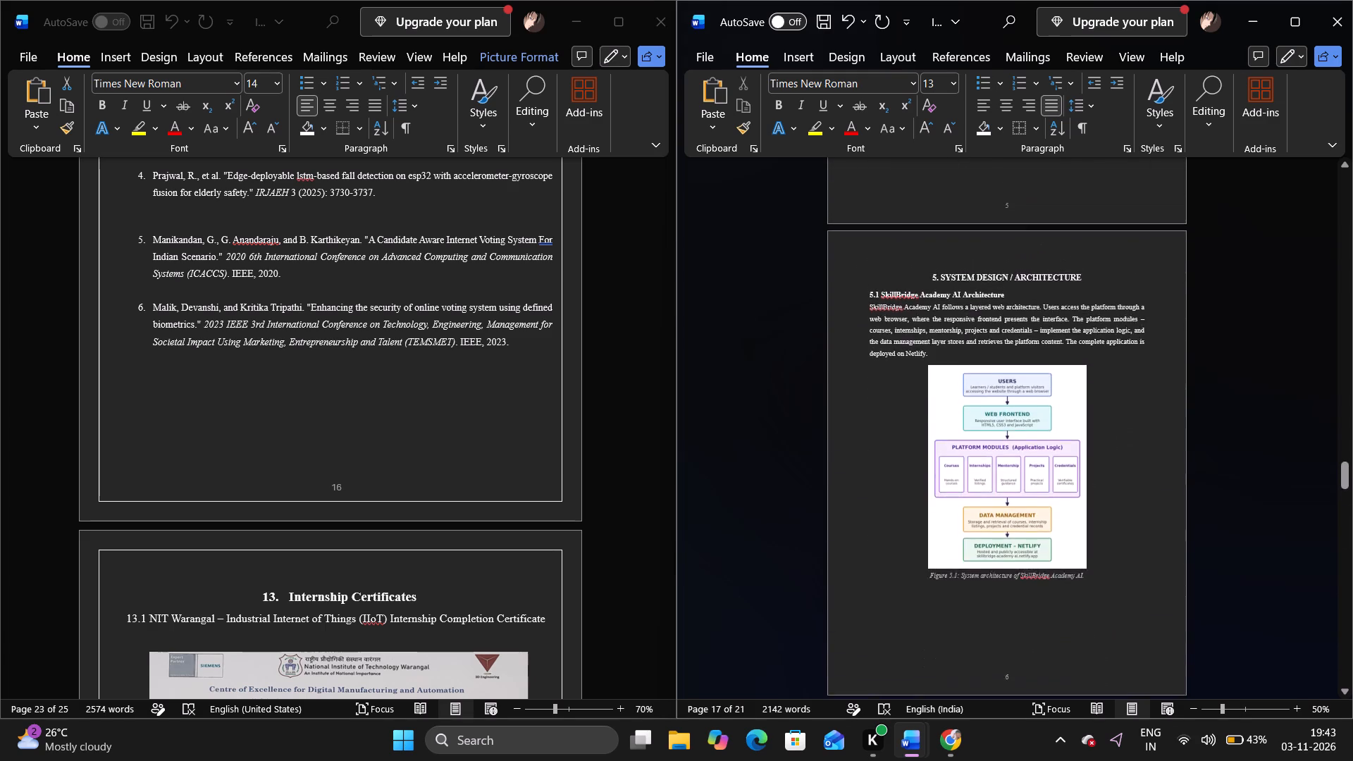
scroll(946, 528, up, 3)
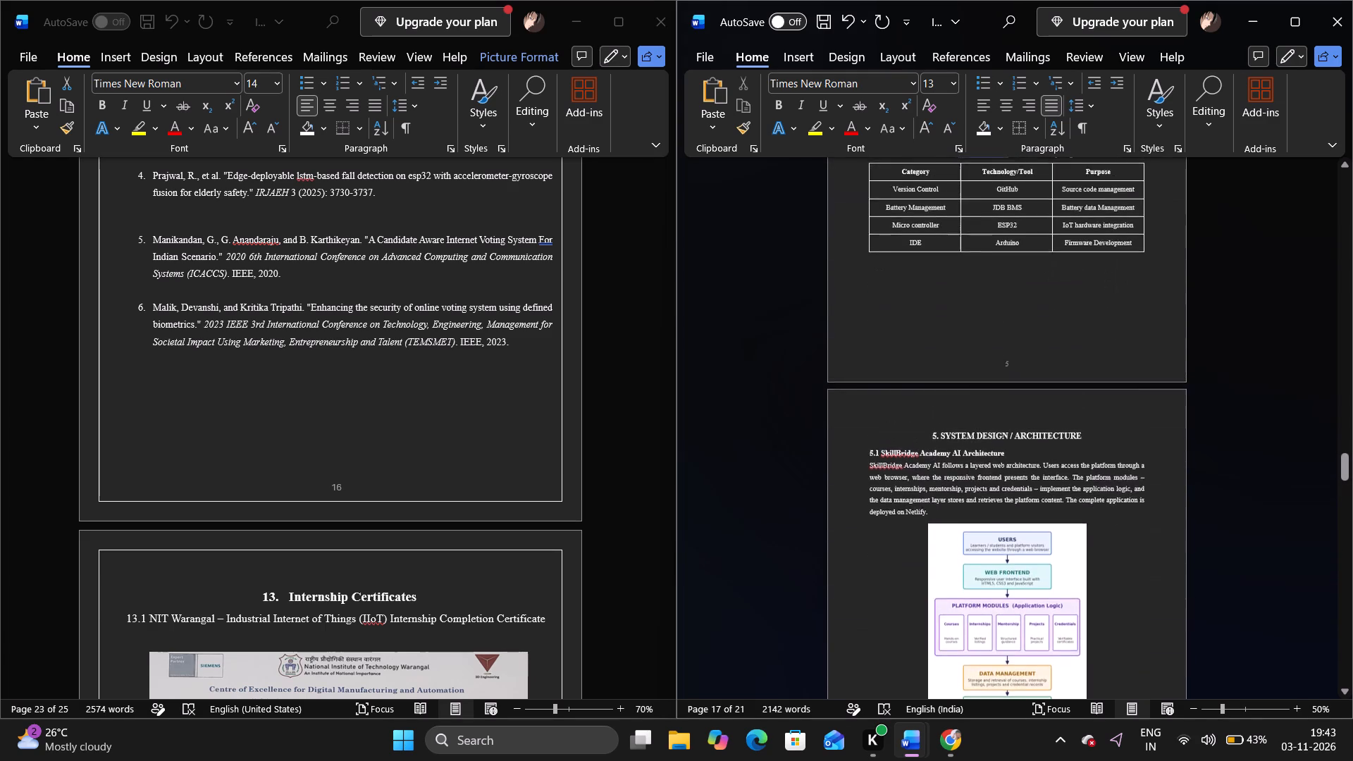
scroll(946, 528, up, 8)
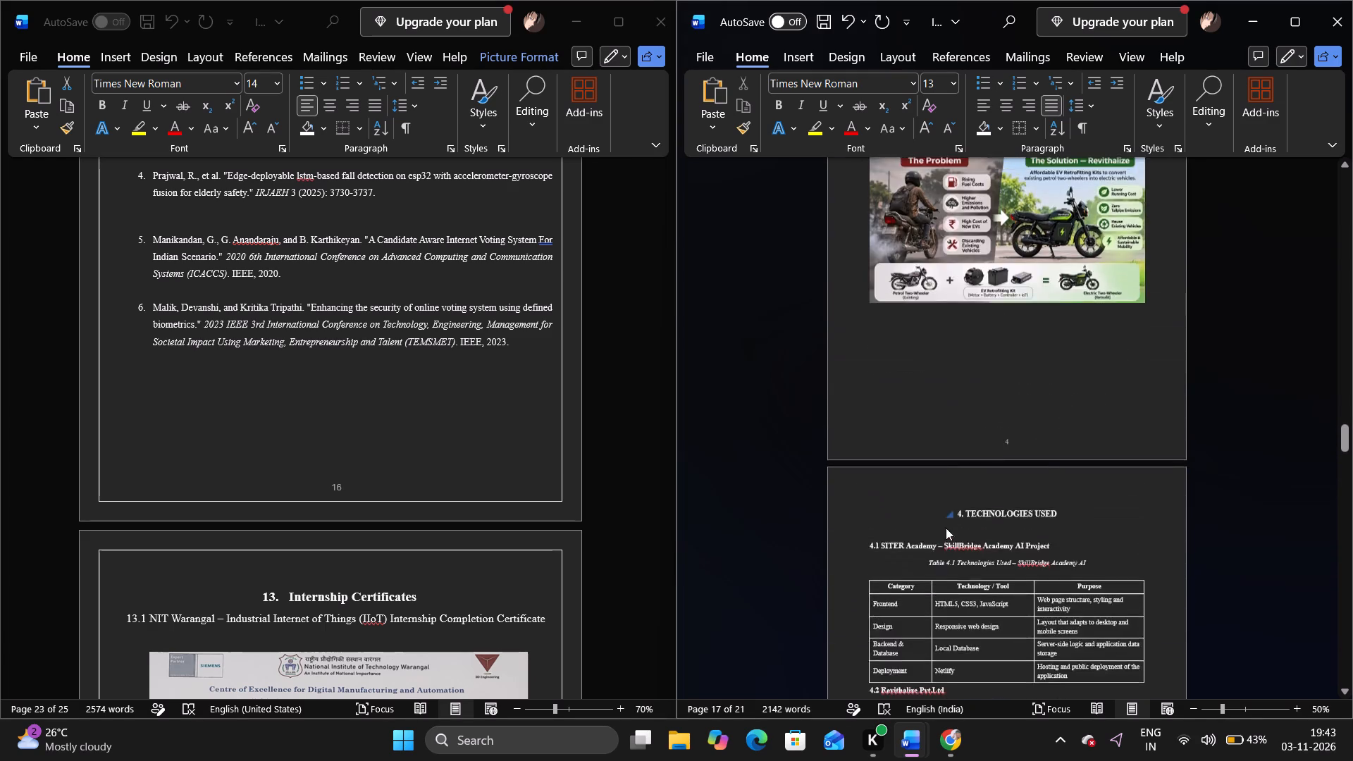
scroll(946, 528, down, 6)
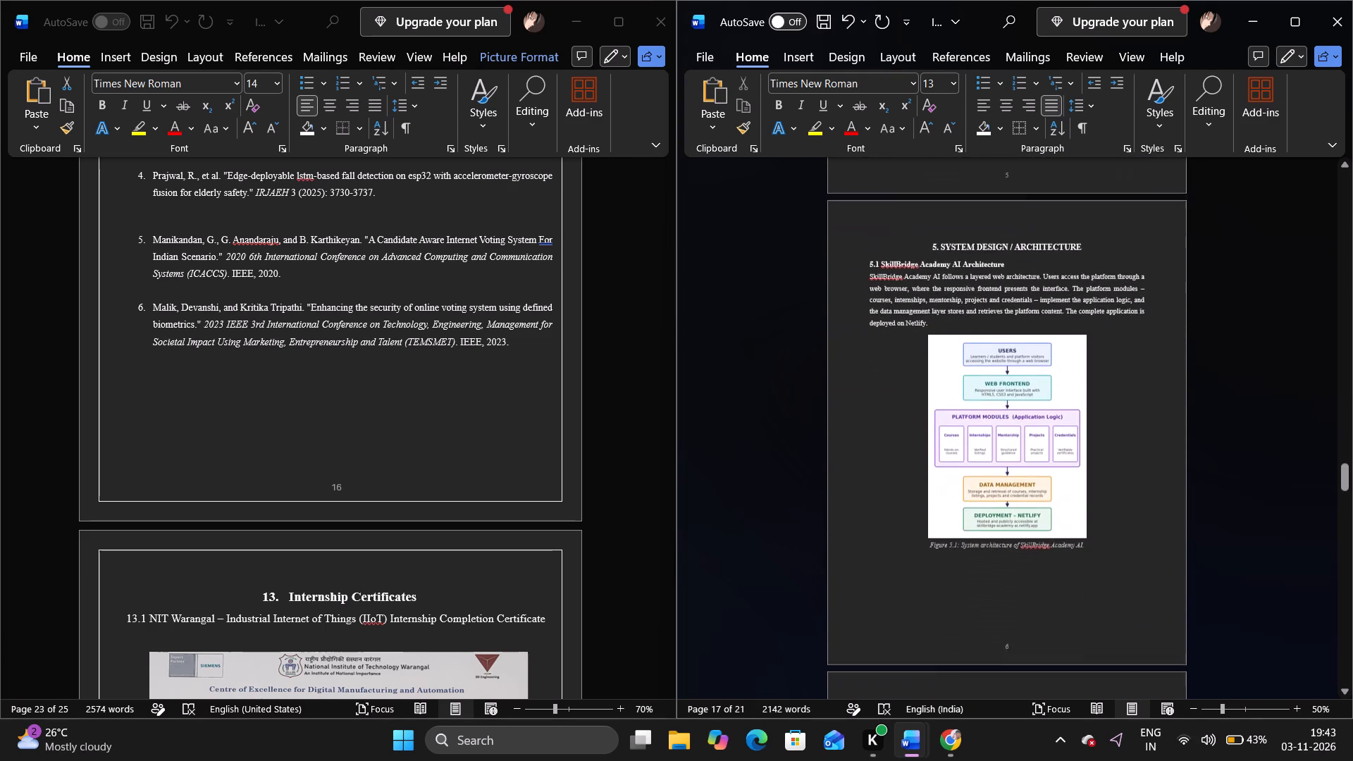
scroll(946, 528, down, 4)
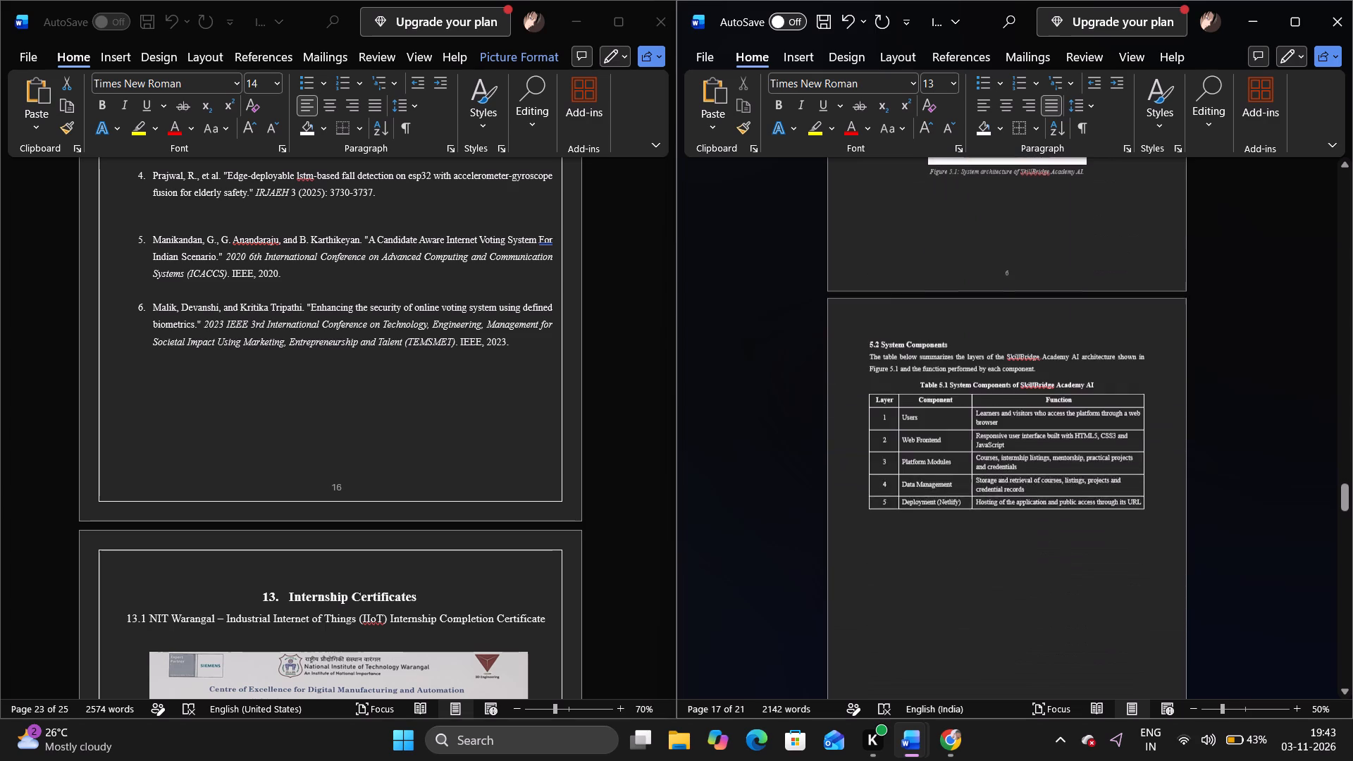
scroll(946, 528, down, 1)
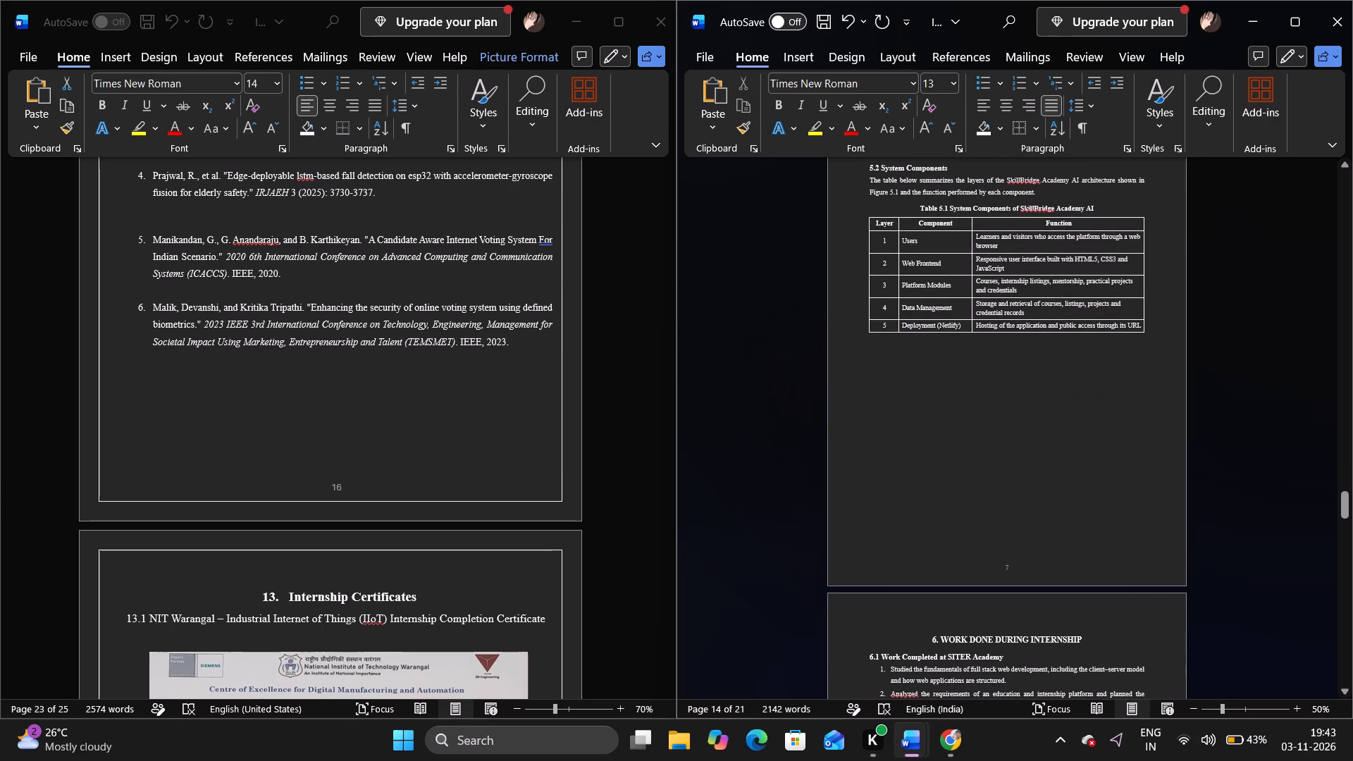
scroll(524, 485, up, 11)
Examine the reference report's section 5 architecture figures and components table against the internship report's section 5.2 System Components.
scroll(524, 485, down, 2)
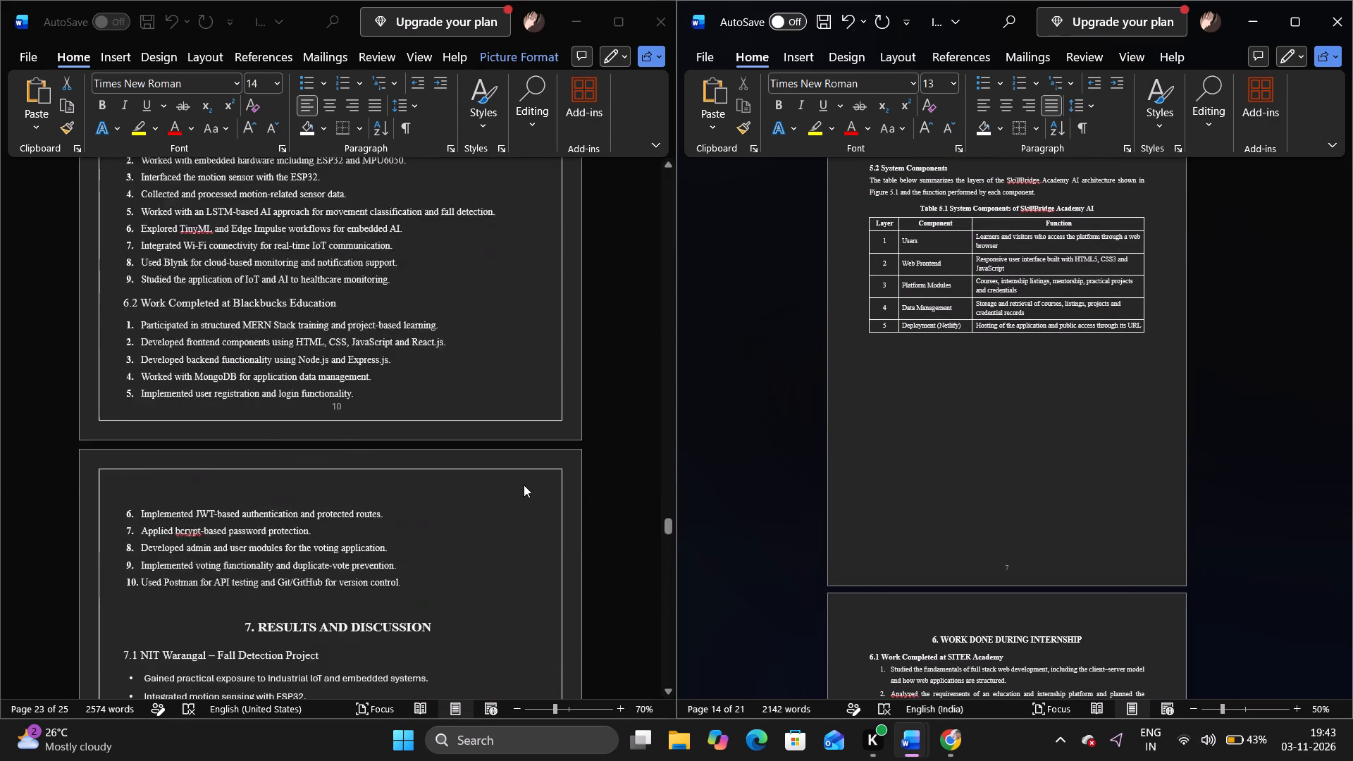
scroll(524, 485, down, 5)
scroll(524, 485, up, 9)
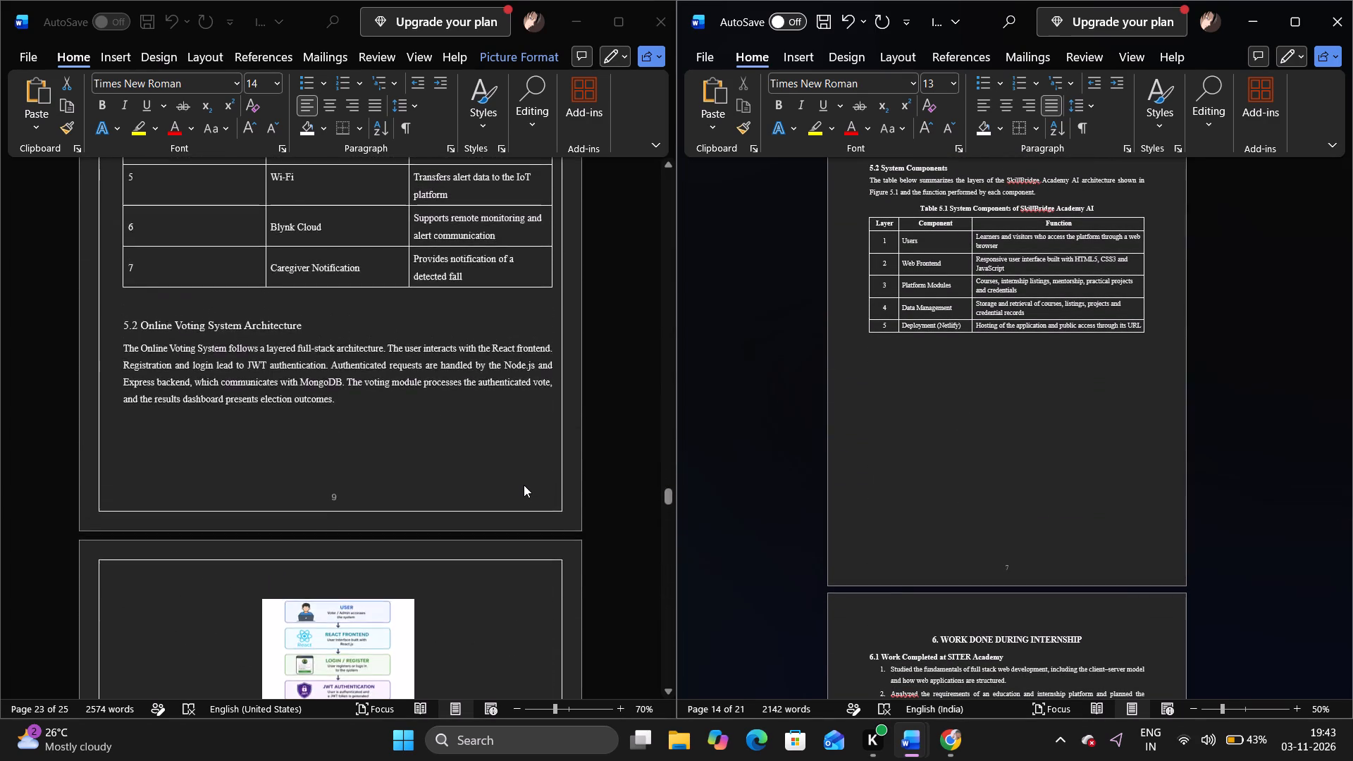
scroll(524, 485, up, 5)
scroll(427, 425, down, 7)
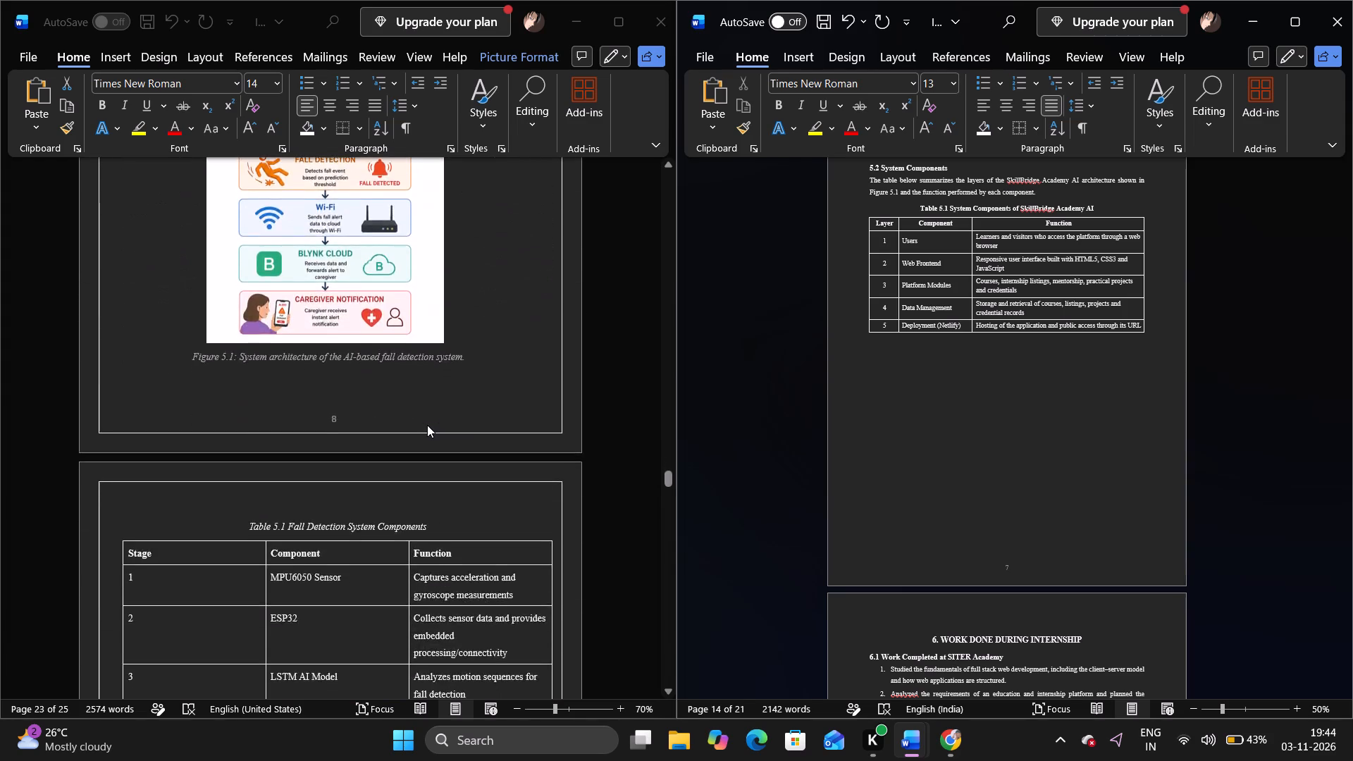
scroll(427, 425, down, 1)
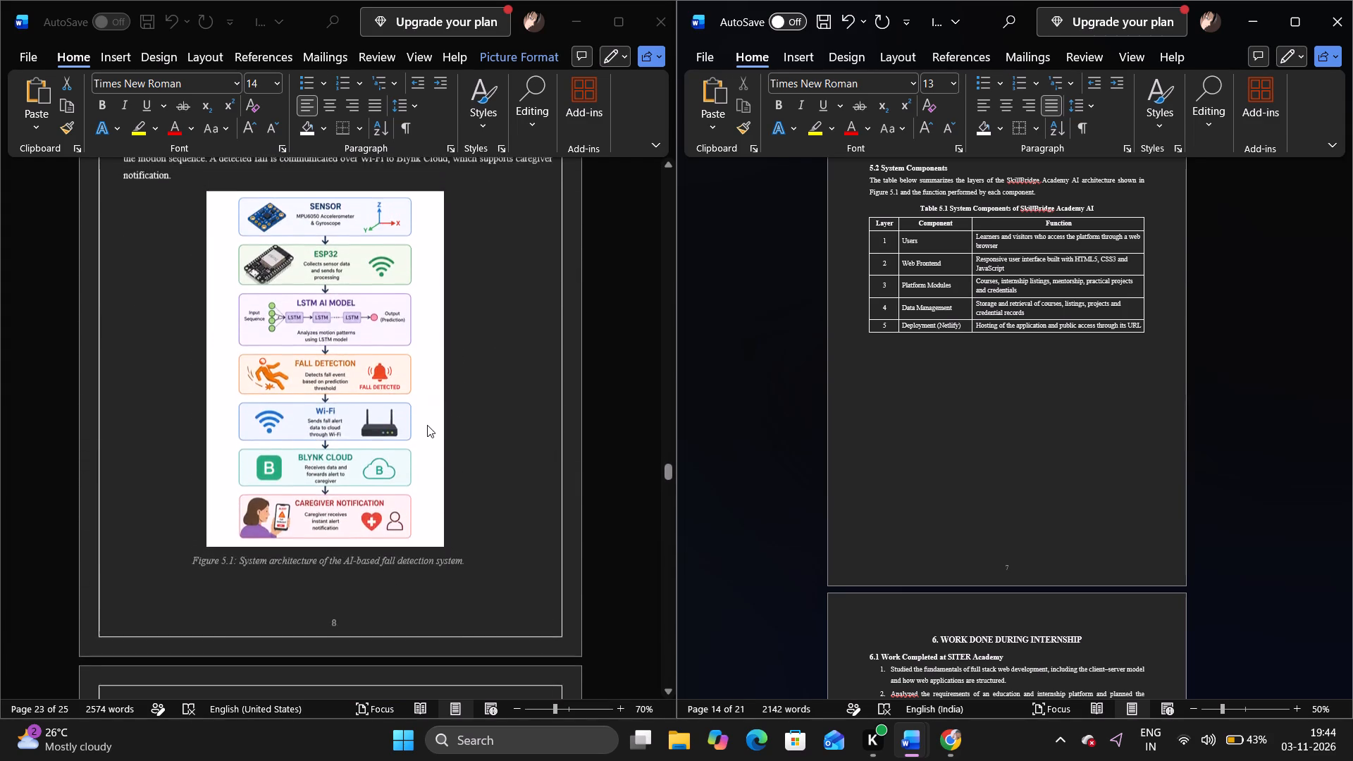
scroll(427, 425, down, 1)
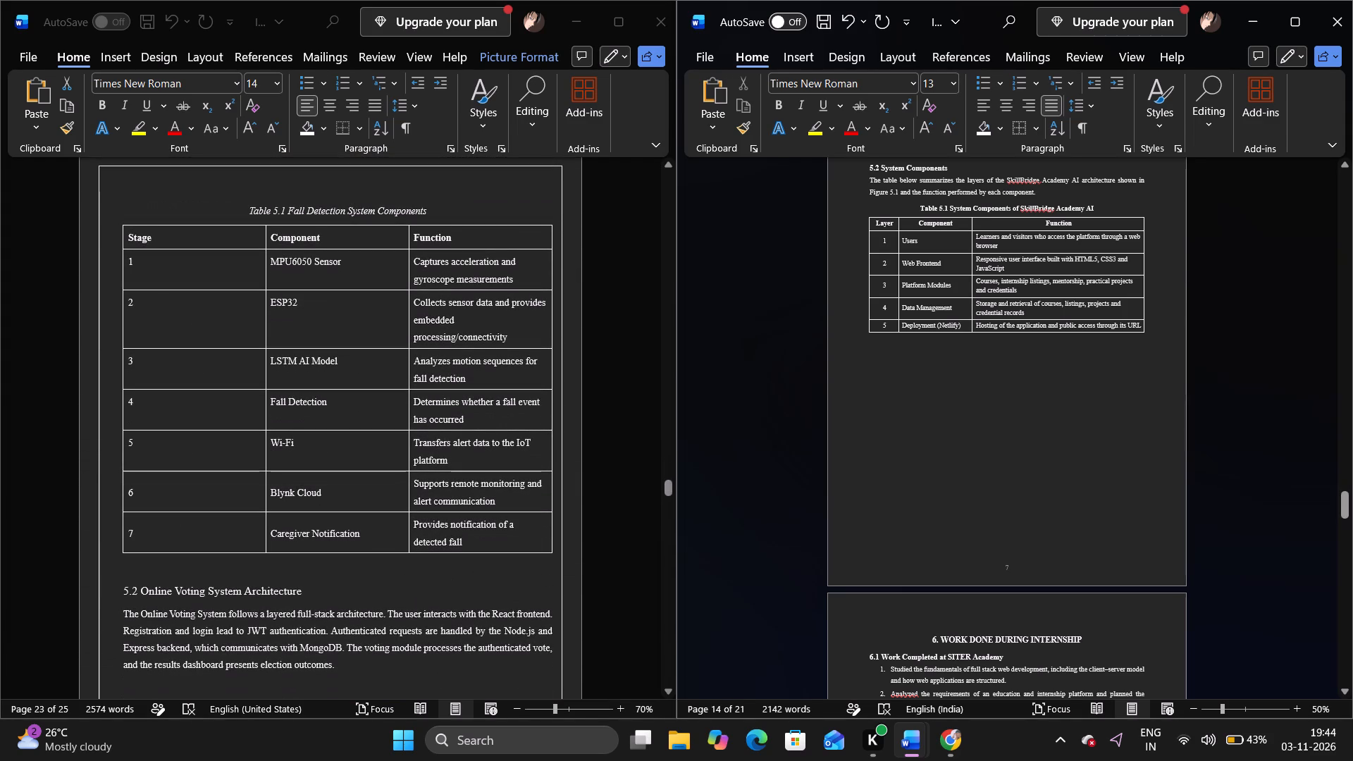
scroll(772, 410, up, 1)
scroll(969, 485, up, 2)
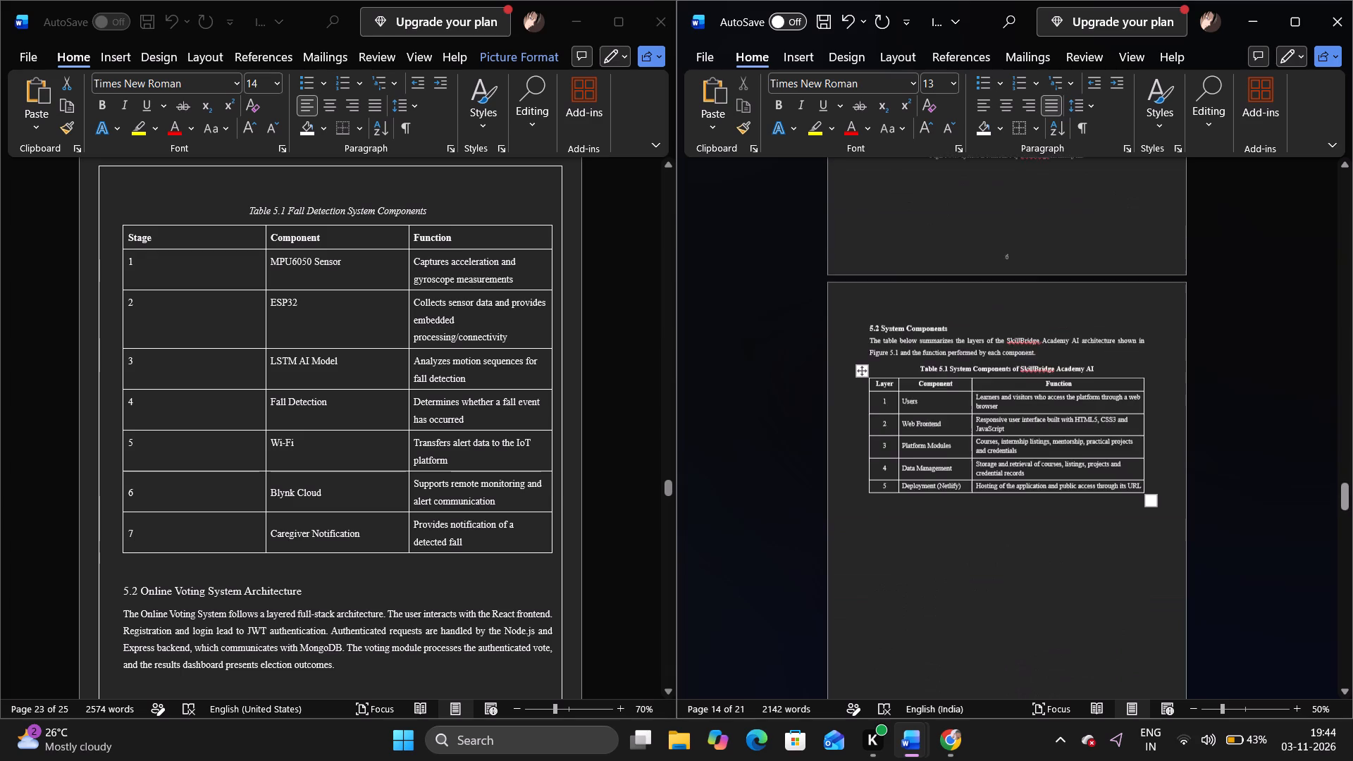
Compare section 6 Work Done During Internship in the internship report with the reference report's 6.1 and 6.2 lists.
scroll(969, 485, down, 5)
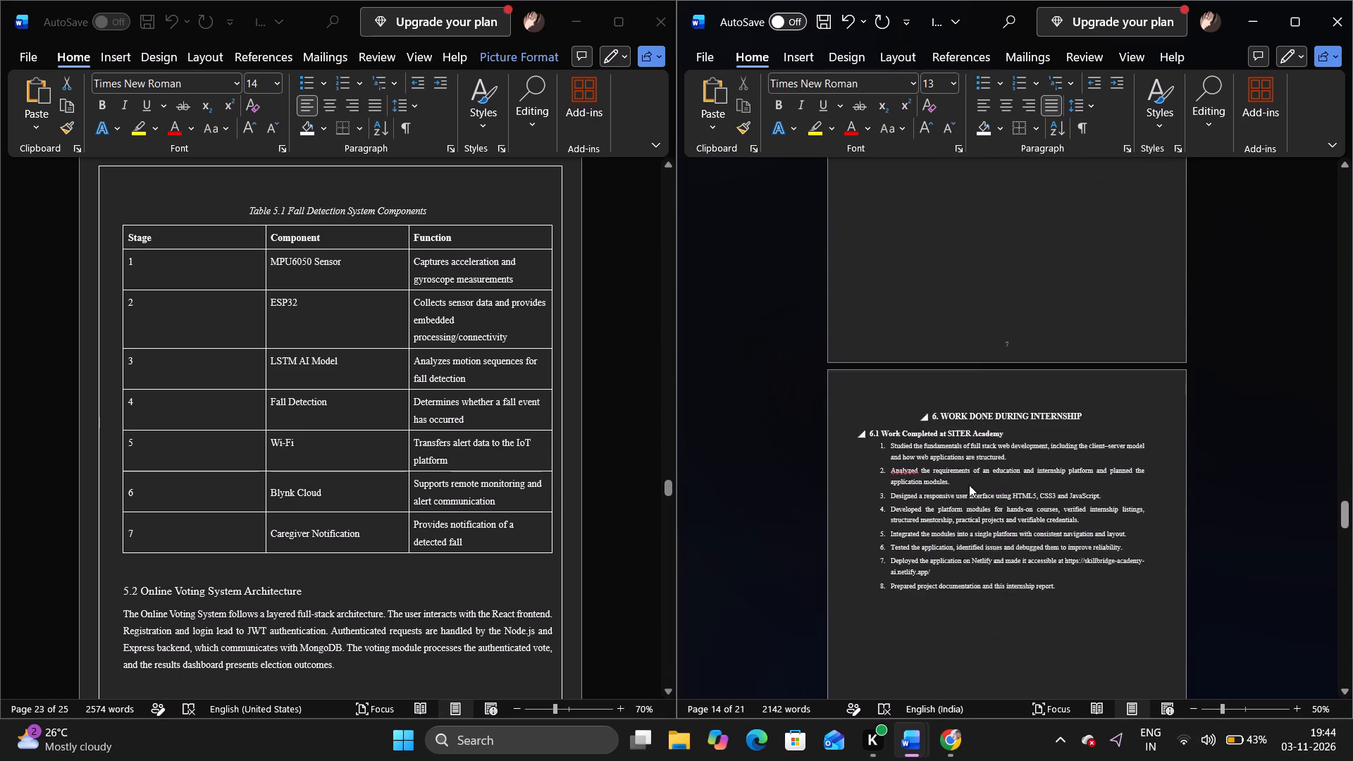
scroll(969, 485, down, 4)
scroll(969, 485, up, 1)
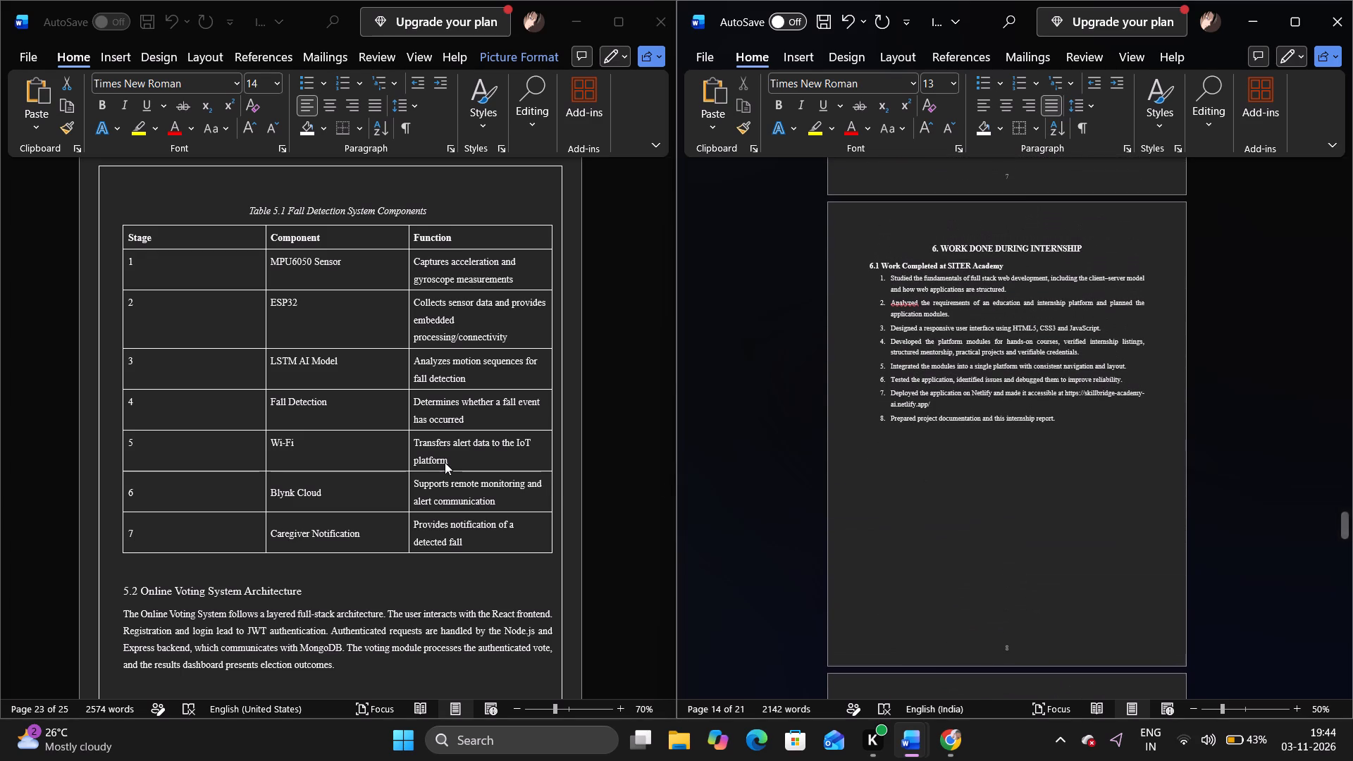
scroll(445, 462, down, 8)
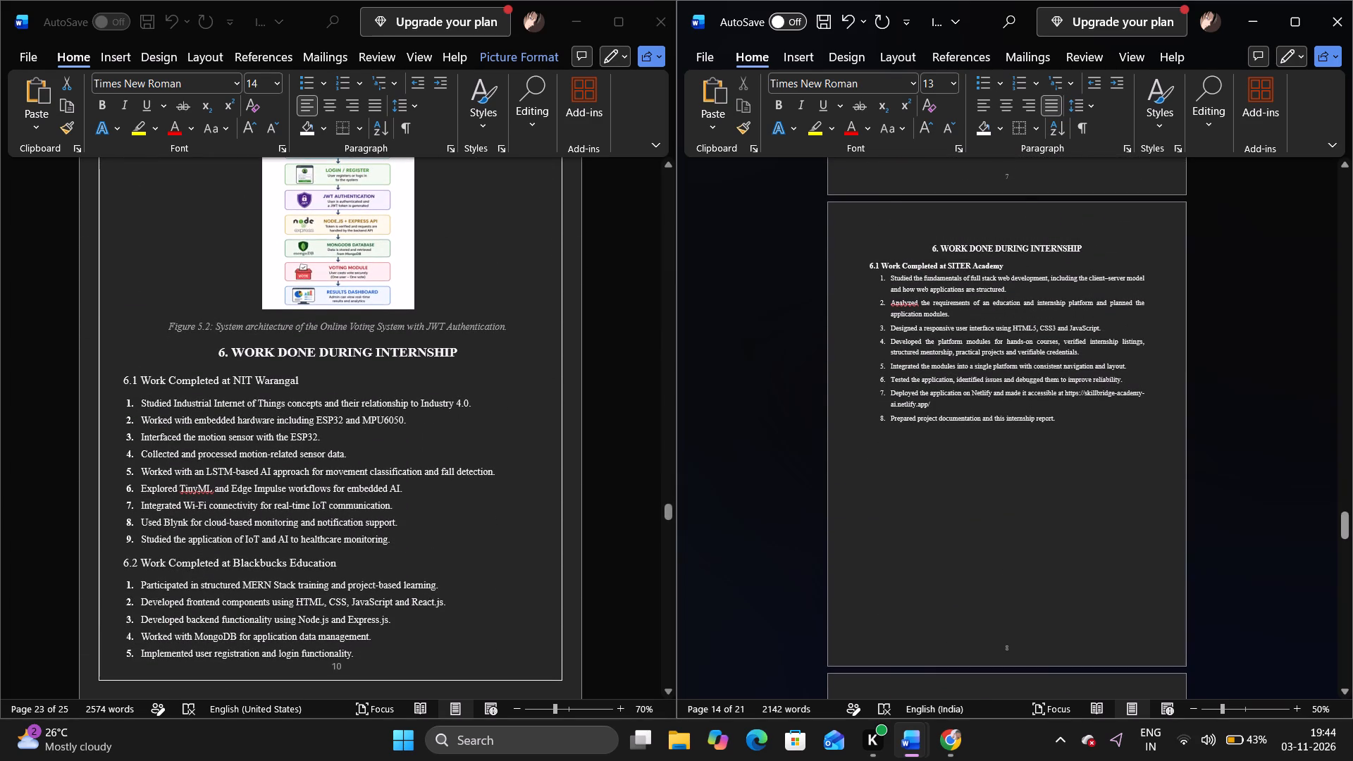
ctrl+scroll(876, 432, up, 2)
scroll(473, 476, down, 1)
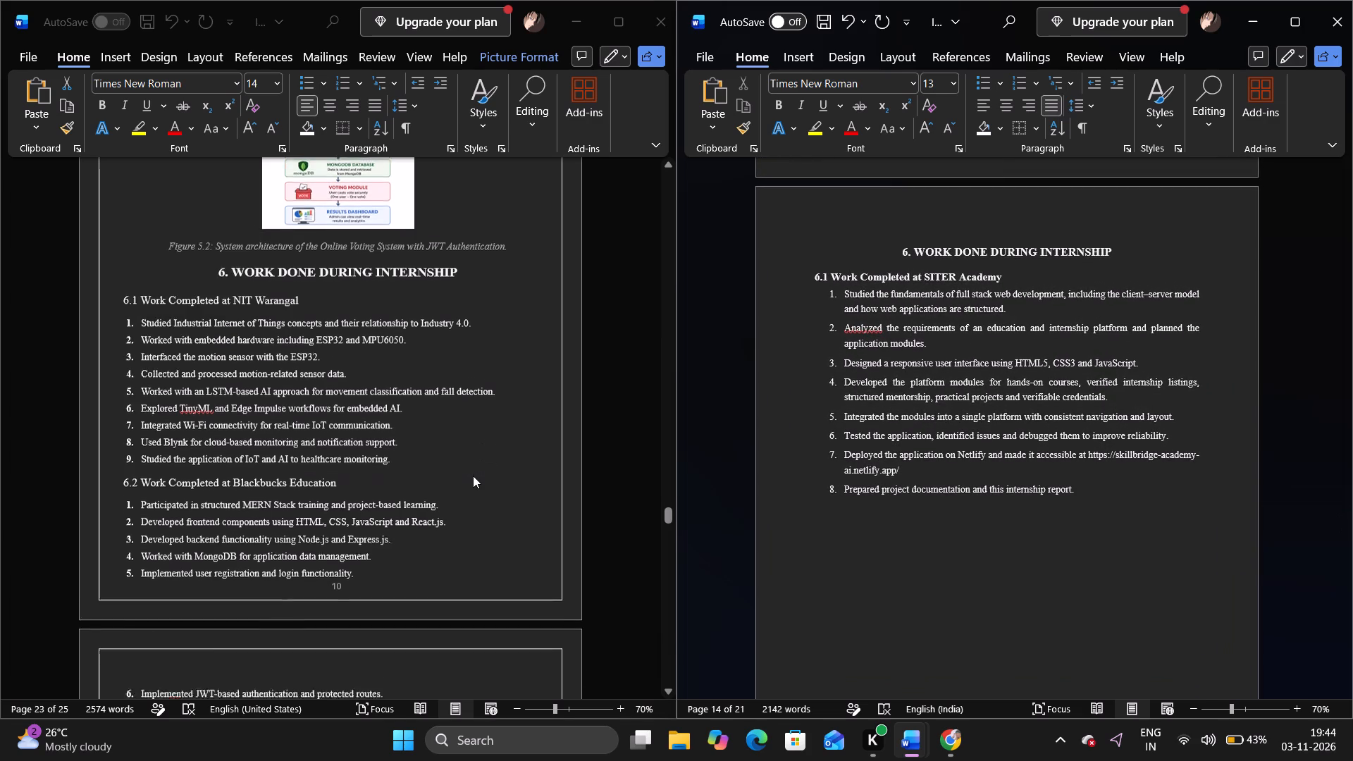
scroll(473, 476, down, 1)
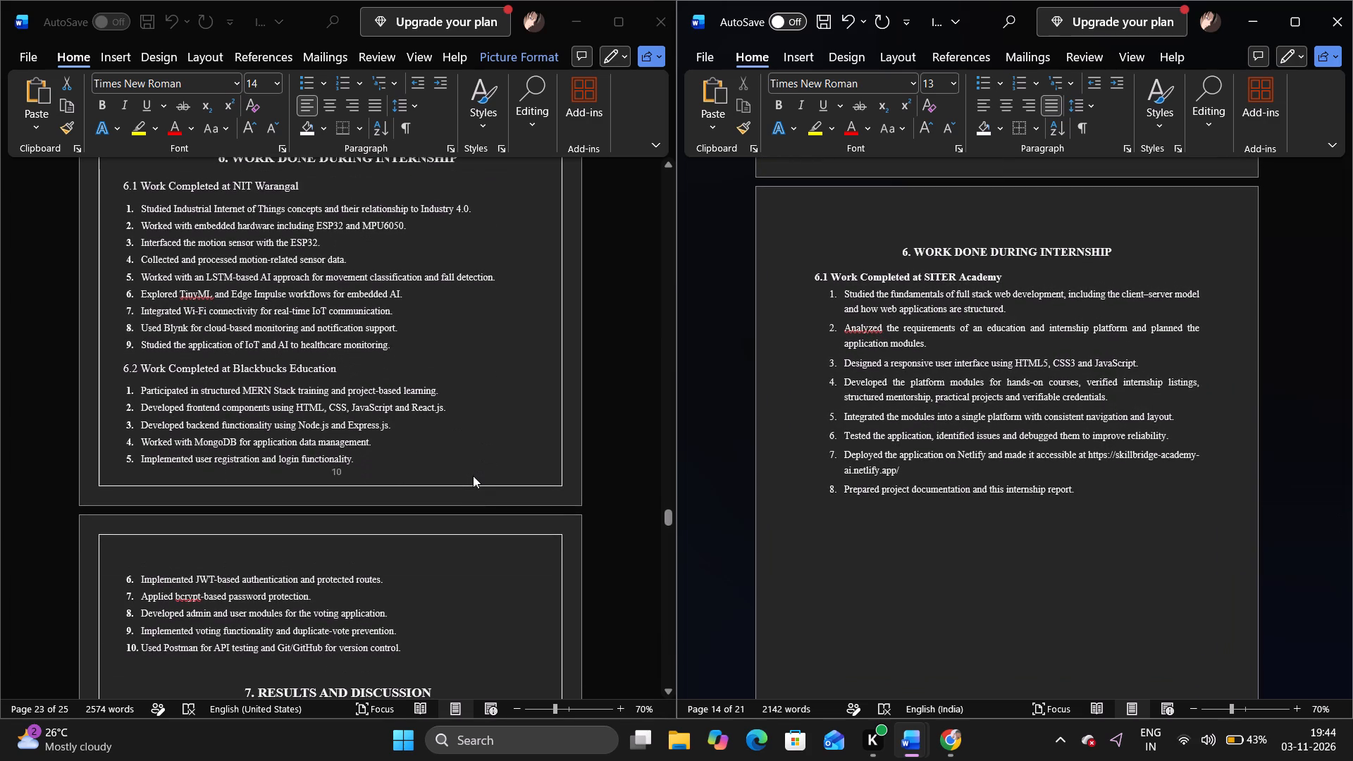
click(953, 743)
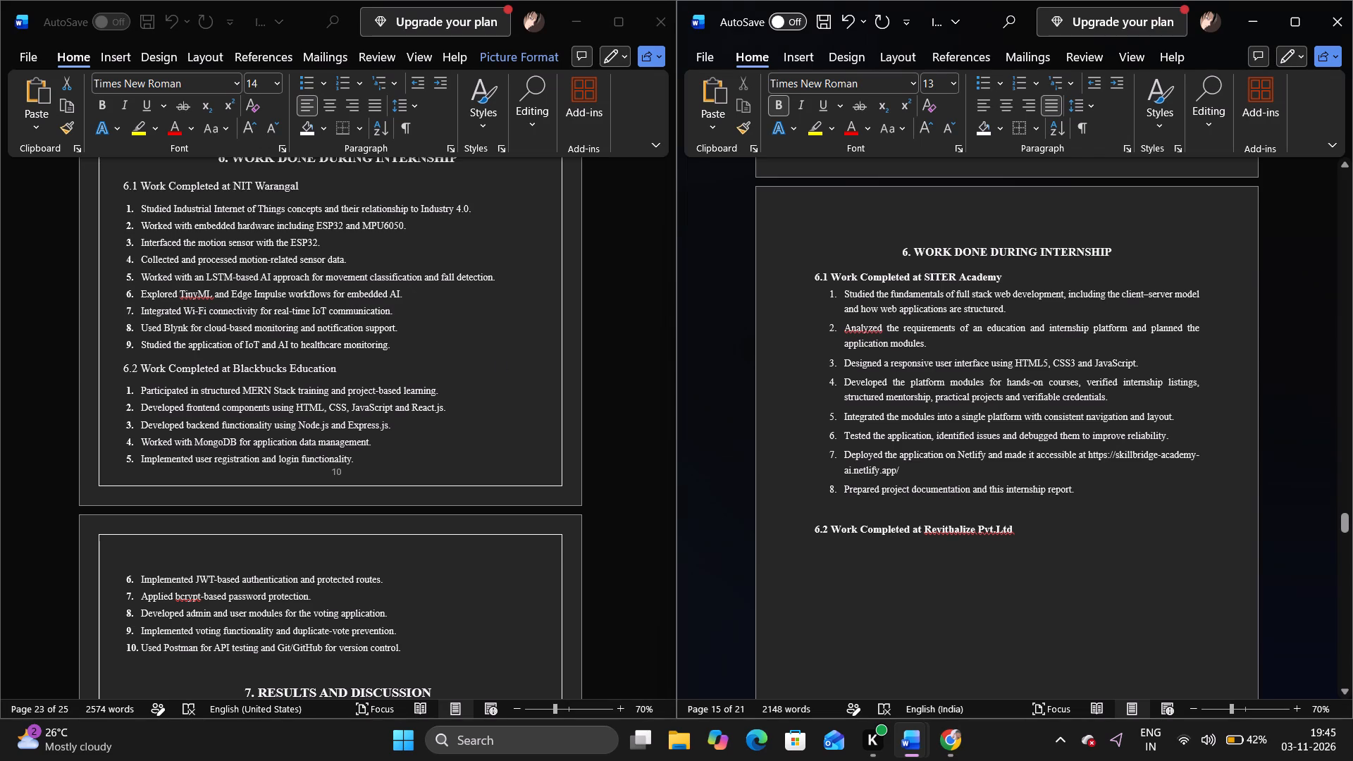
click(1020, 84)
key(ctrl+v)
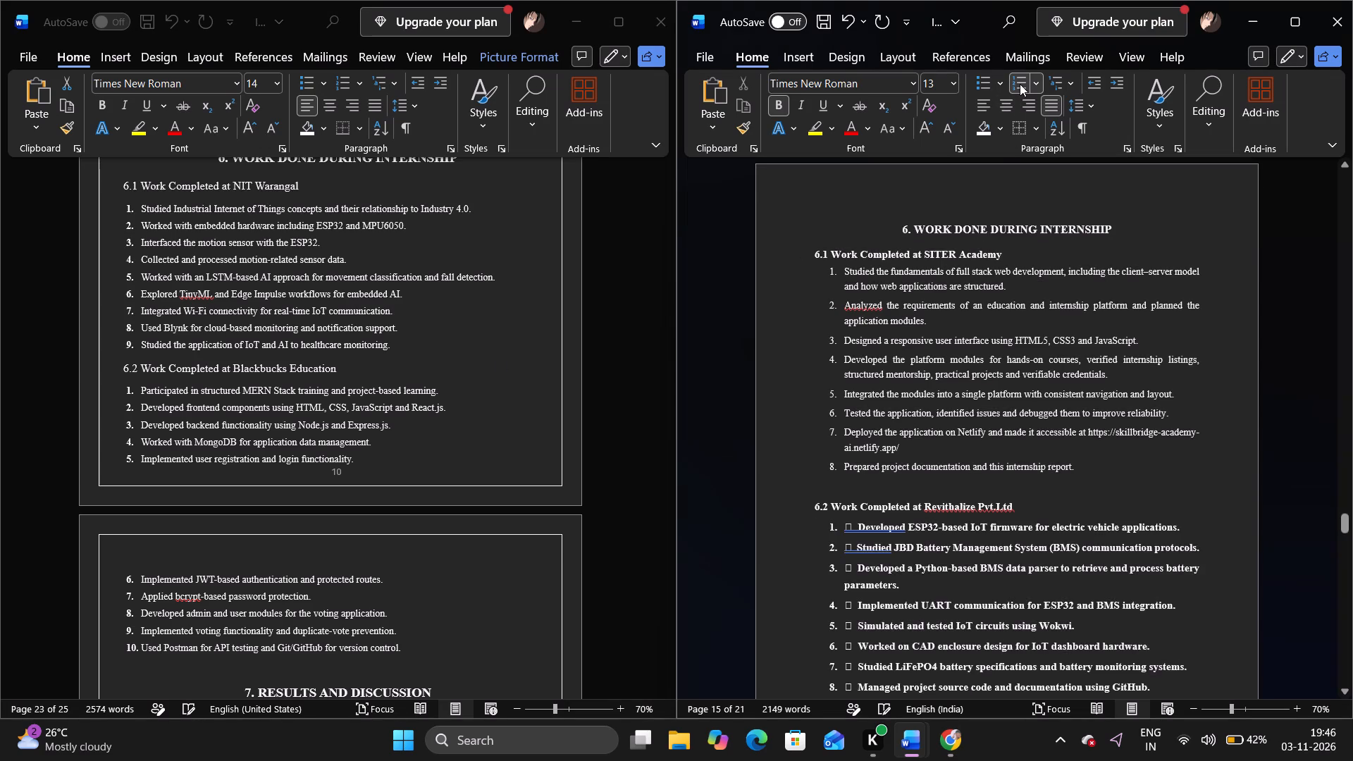
scroll(1020, 84, down, 3)
scroll(995, 460, down, 1)
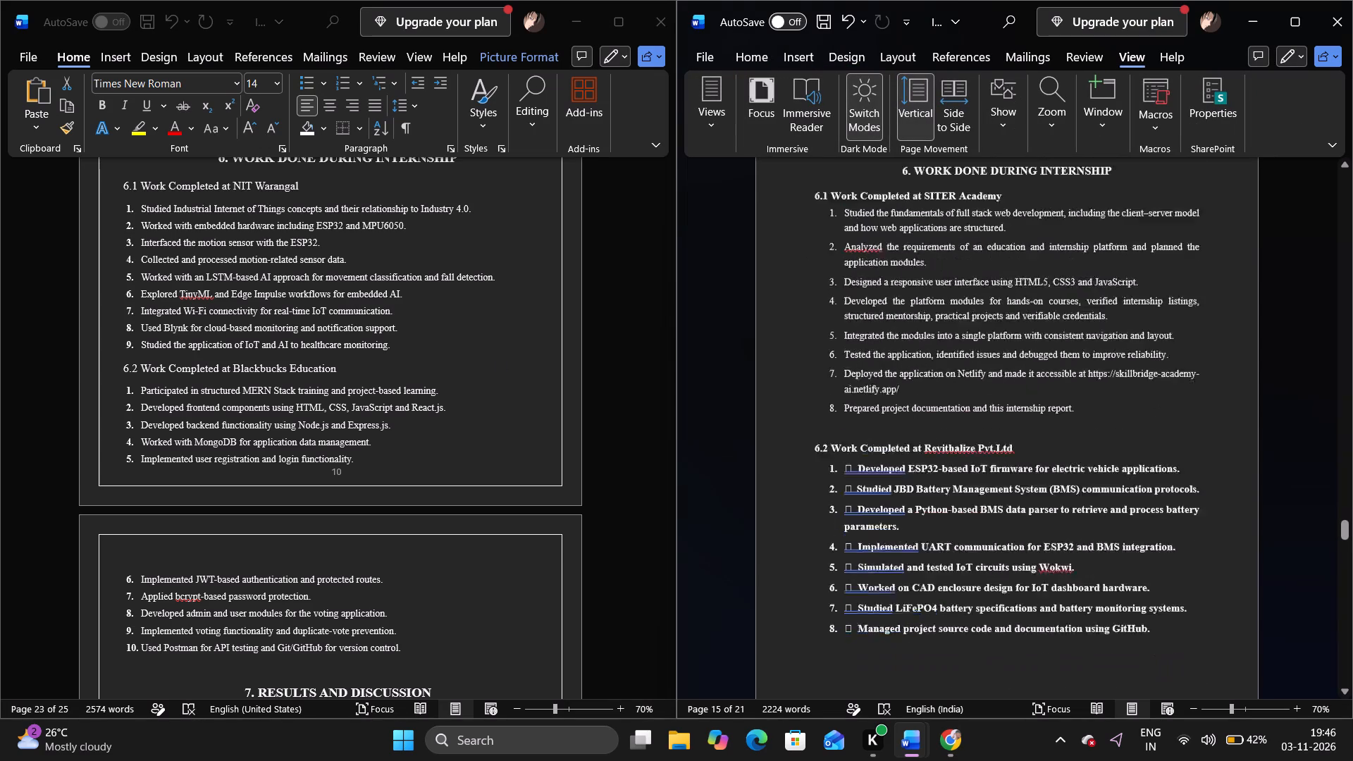
Delete the stray symbols in front of items 7 and 8 of the 6.2 list, keeping both items numbered.
scroll(995, 460, down, 1)
click(864, 410)
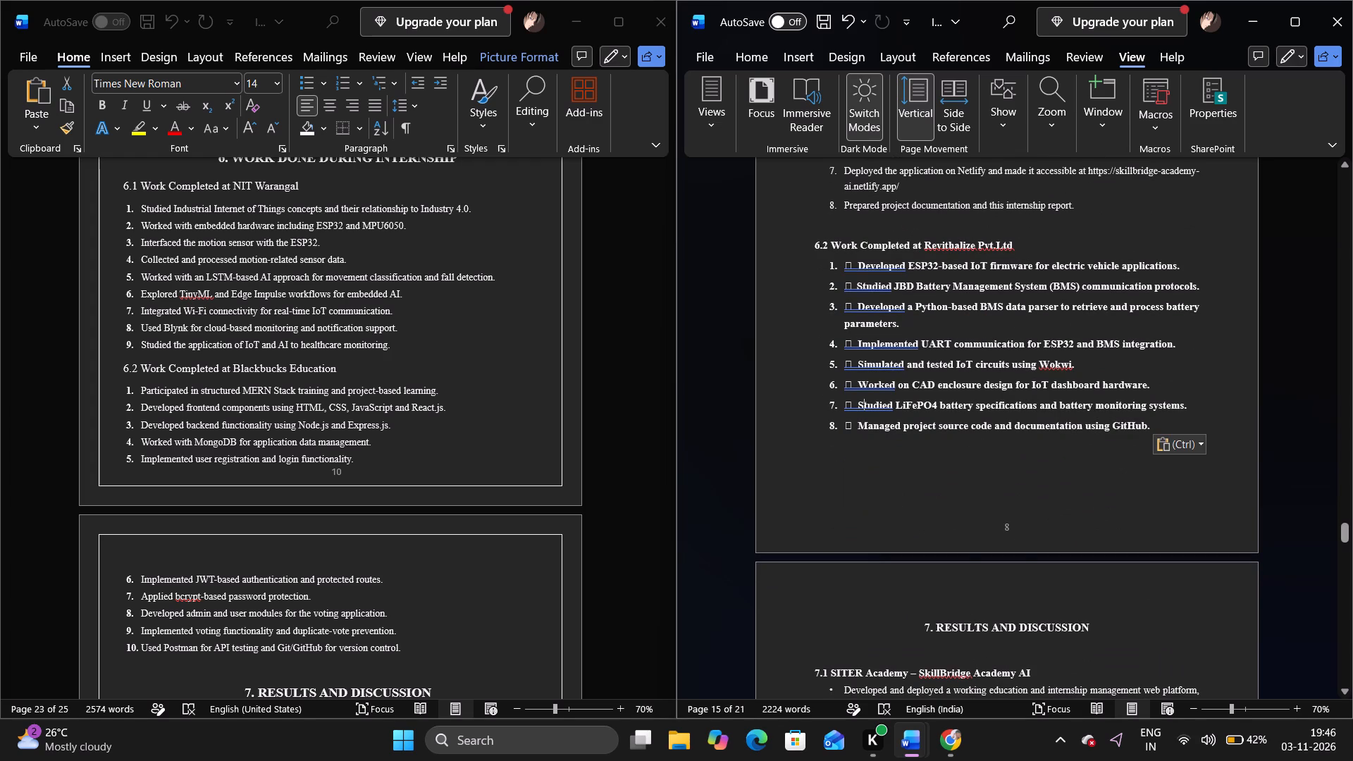
key(Left)
key(BackSpace)
key(BackSpace)
key(BackSpace)
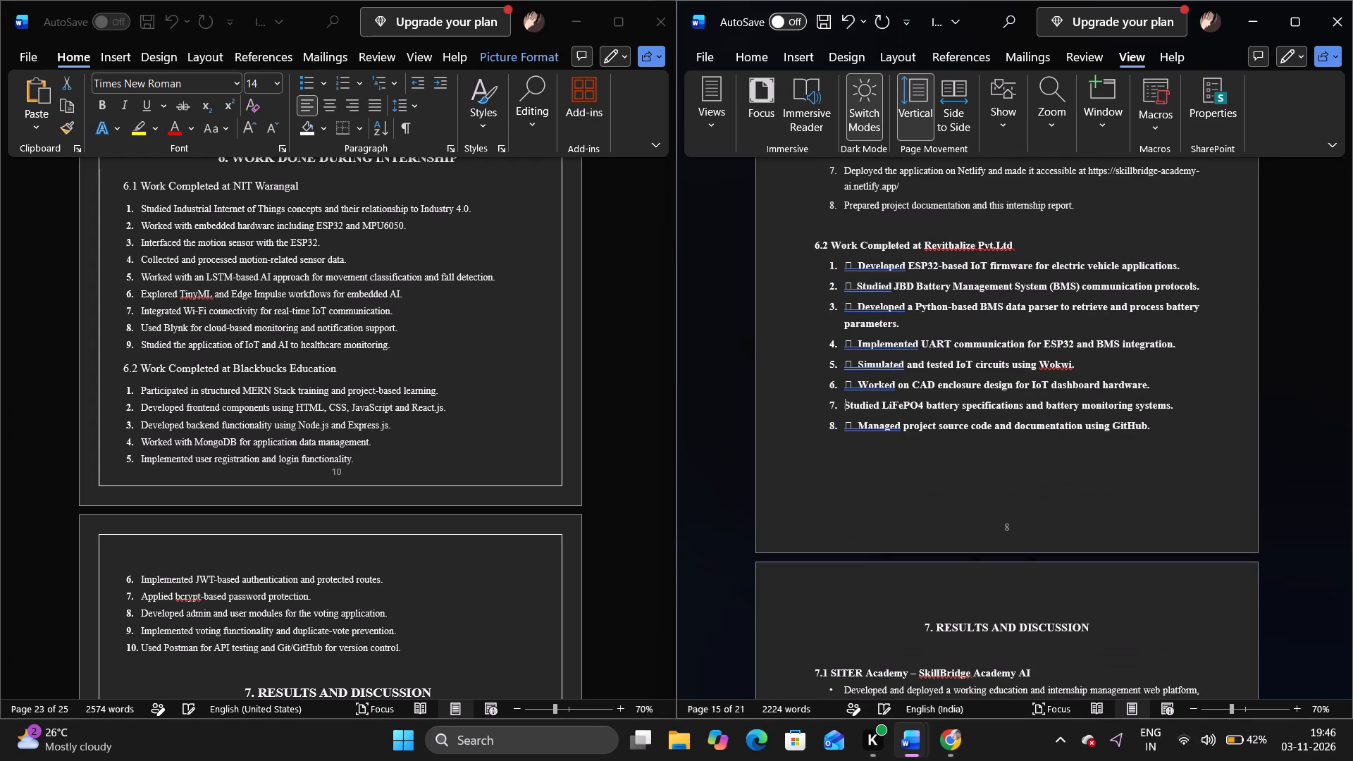
key(Down)
key(Right)
key(Right)
key(BackSpace)
key(BackSpace)
key(BackSpace)
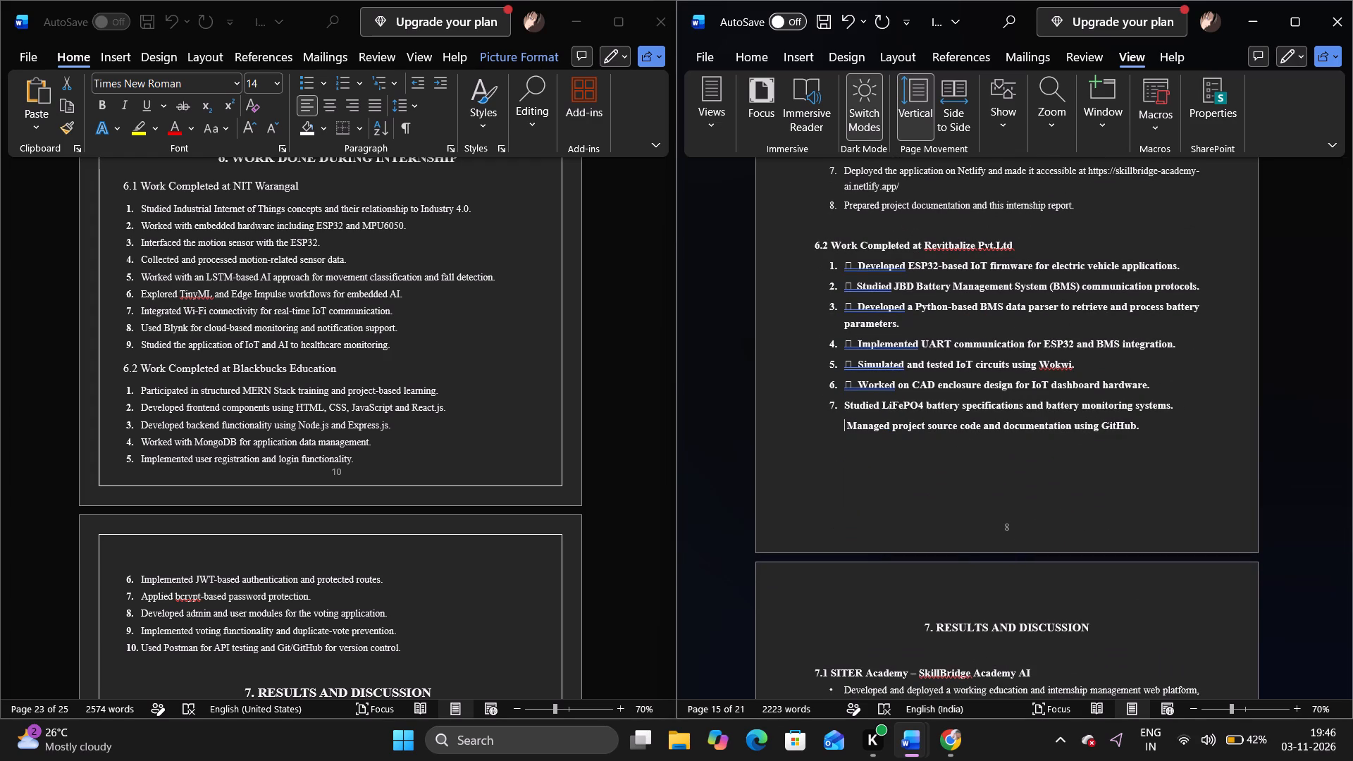
key(ctrl+z)
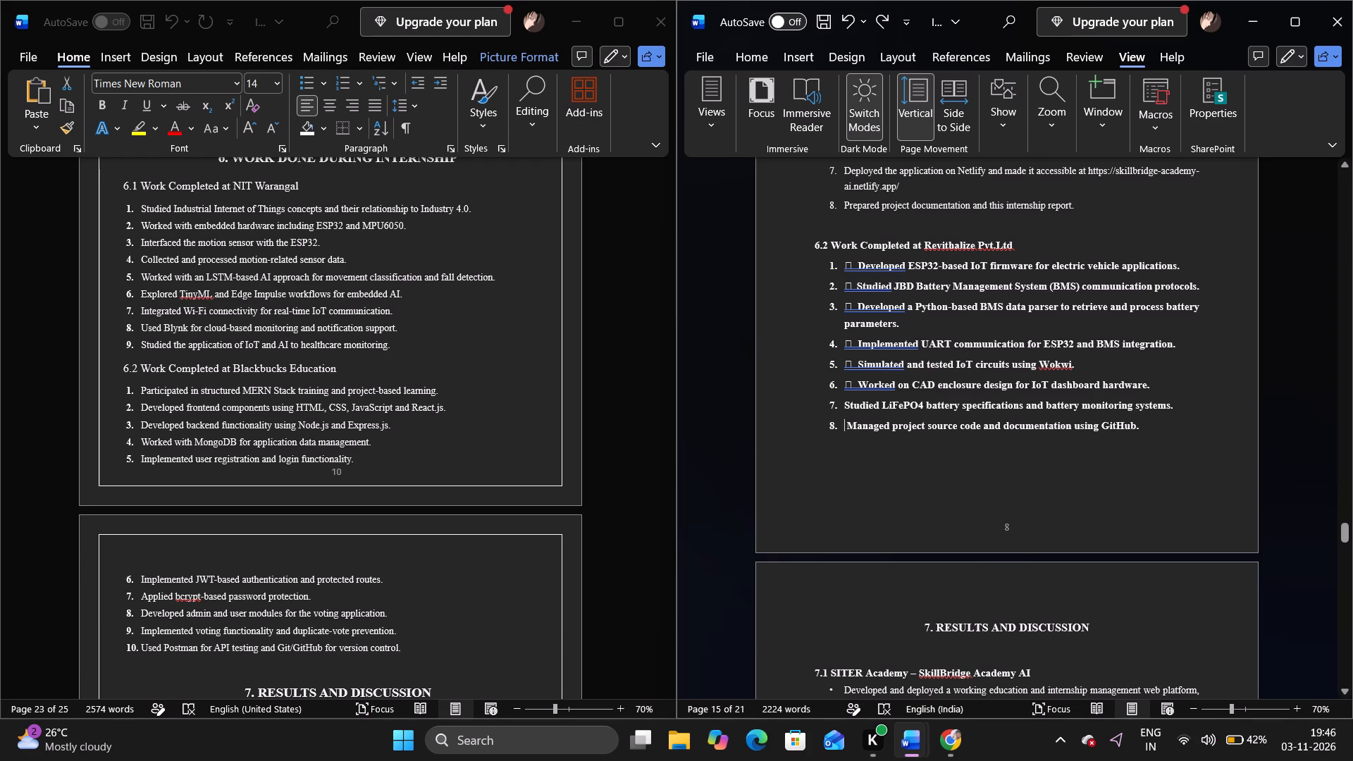
Delete the stray symbols in front of items 6, 5 and 4 of the 6.2 list.
click(855, 380)
key(BackSpace)
key(BackSpace)
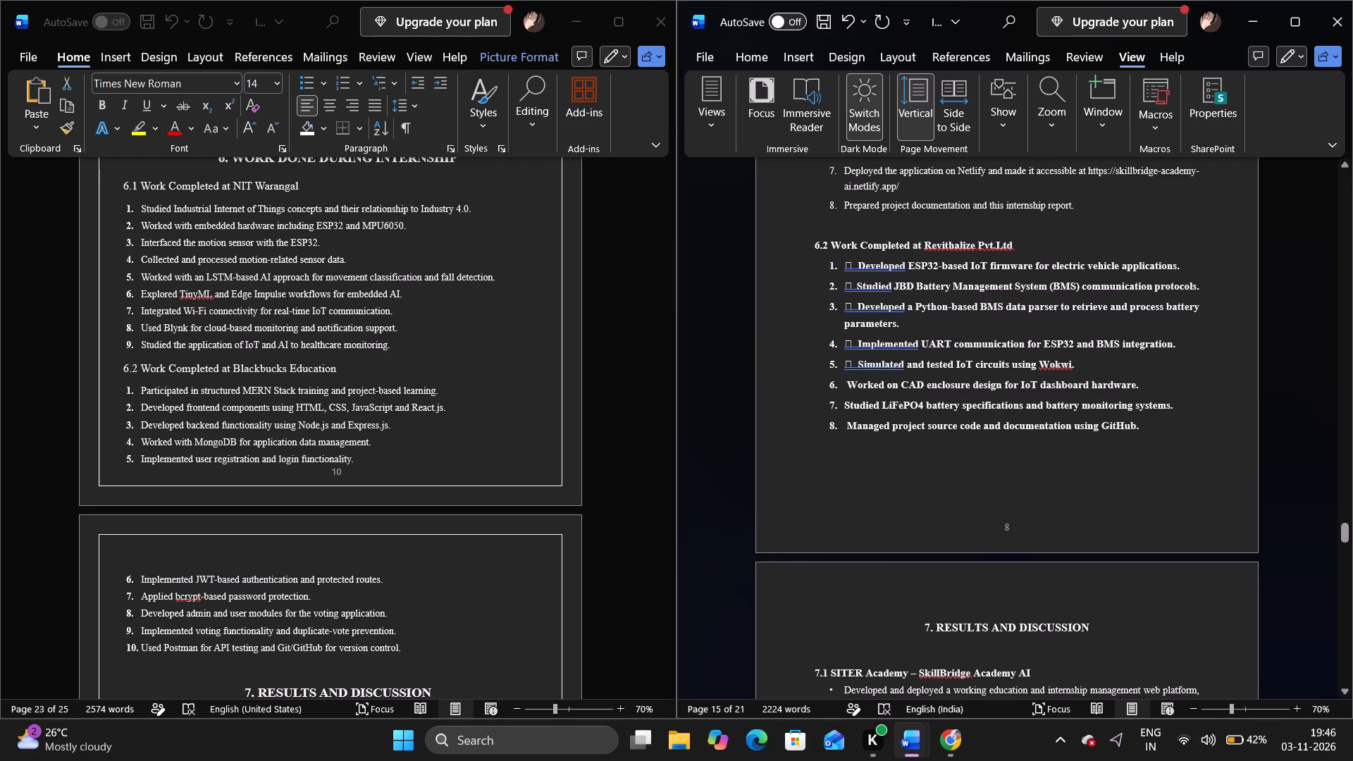
click(865, 369)
key(Left)
key(BackSpace)
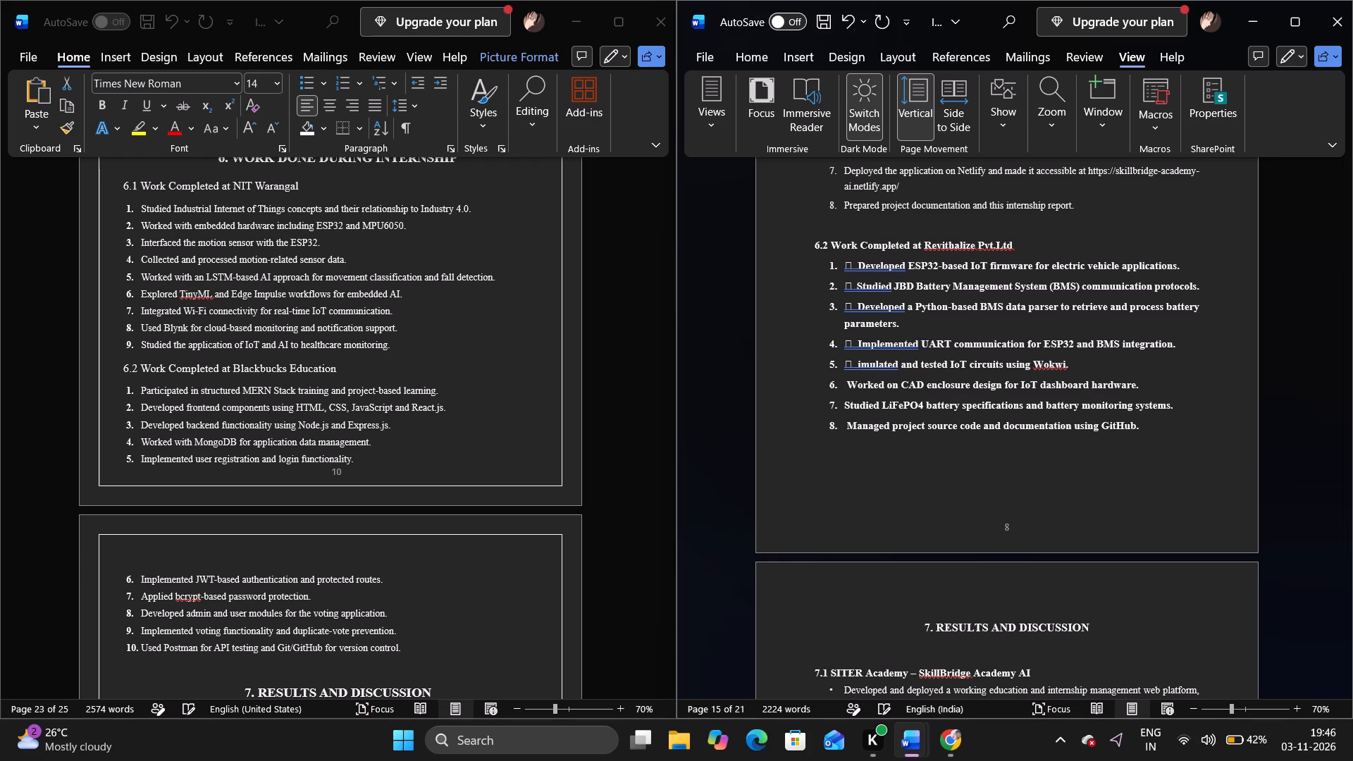
key(ctrl+z)
key(Left)
key(BackSpace)
key(BackSpace)
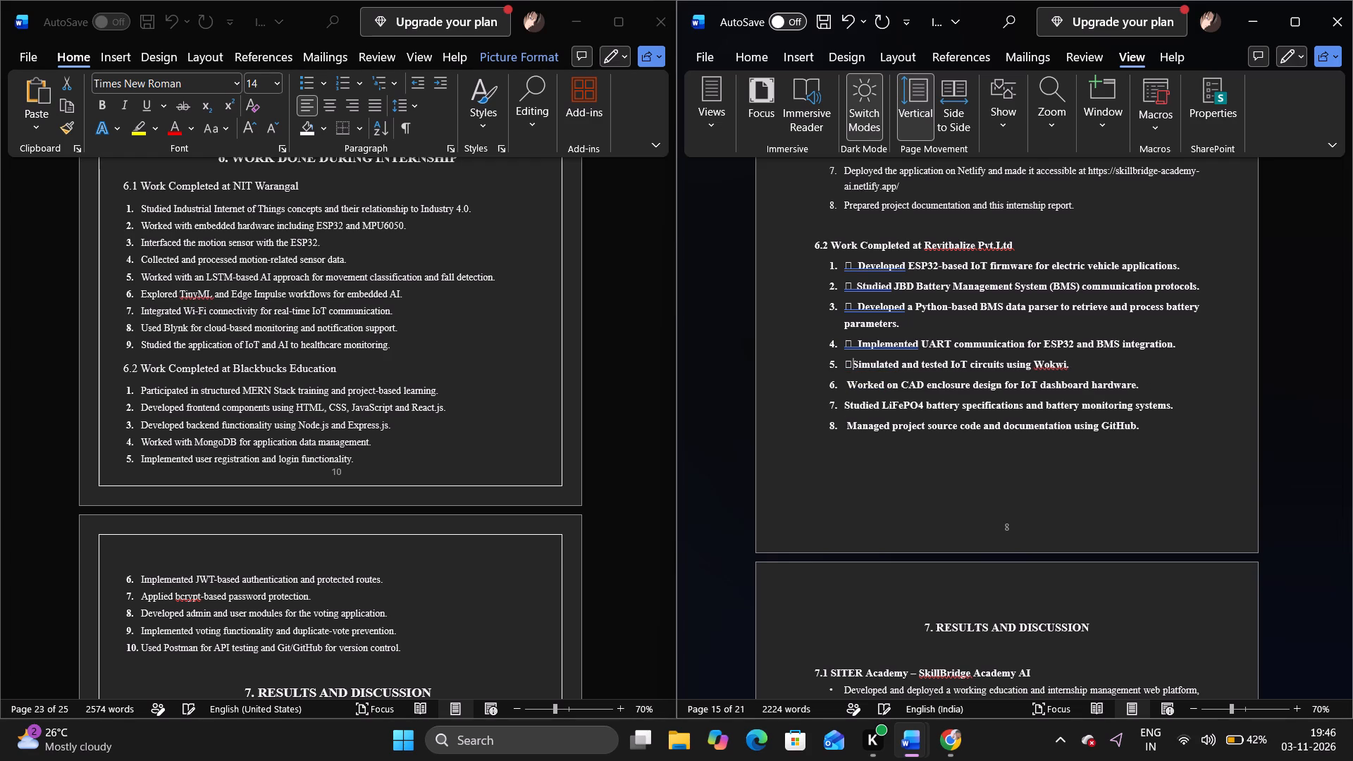
key(BackSpace)
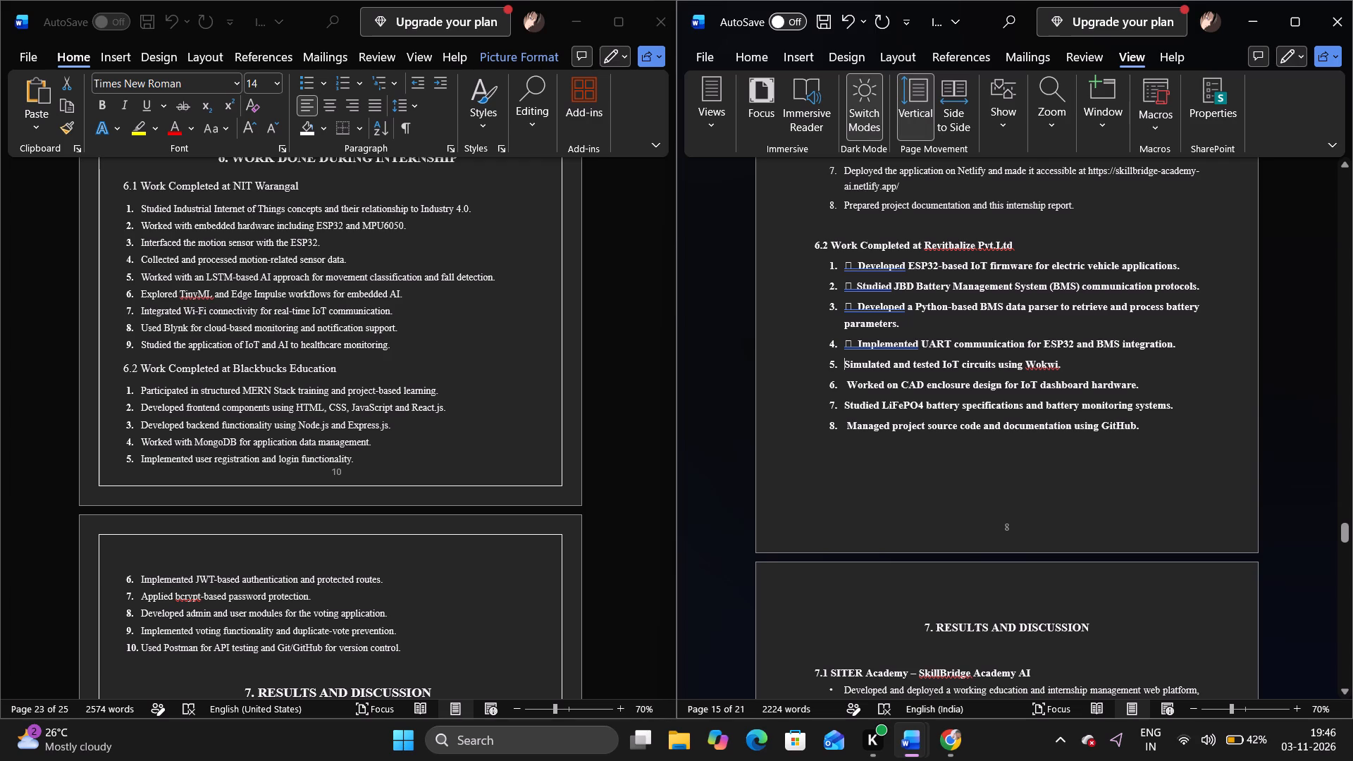
click(854, 342)
key(Right)
key(BackSpace)
key(BackSpace)
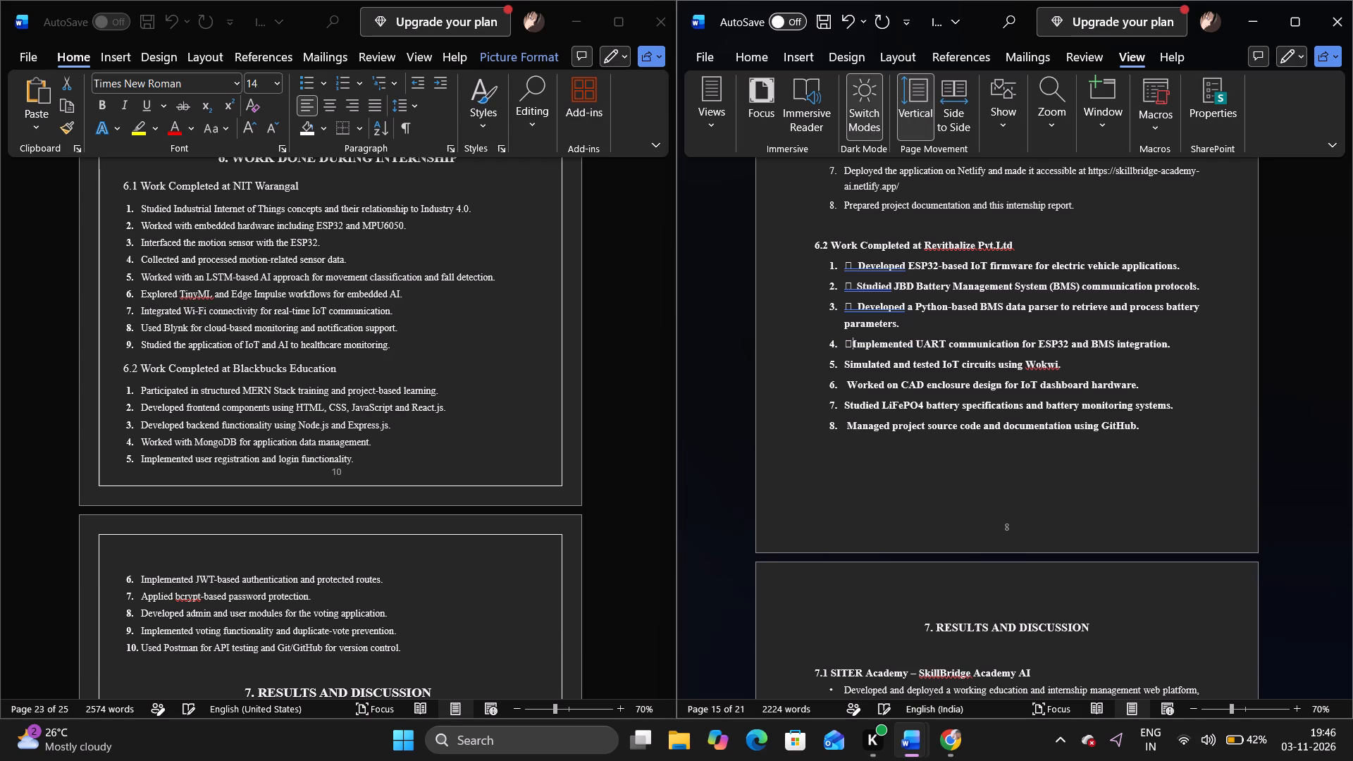
key(BackSpace)
Delete the stray symbols in front of items 3, 2 and 1 of the 6.2 list.
click(859, 307)
key(BackSpace)
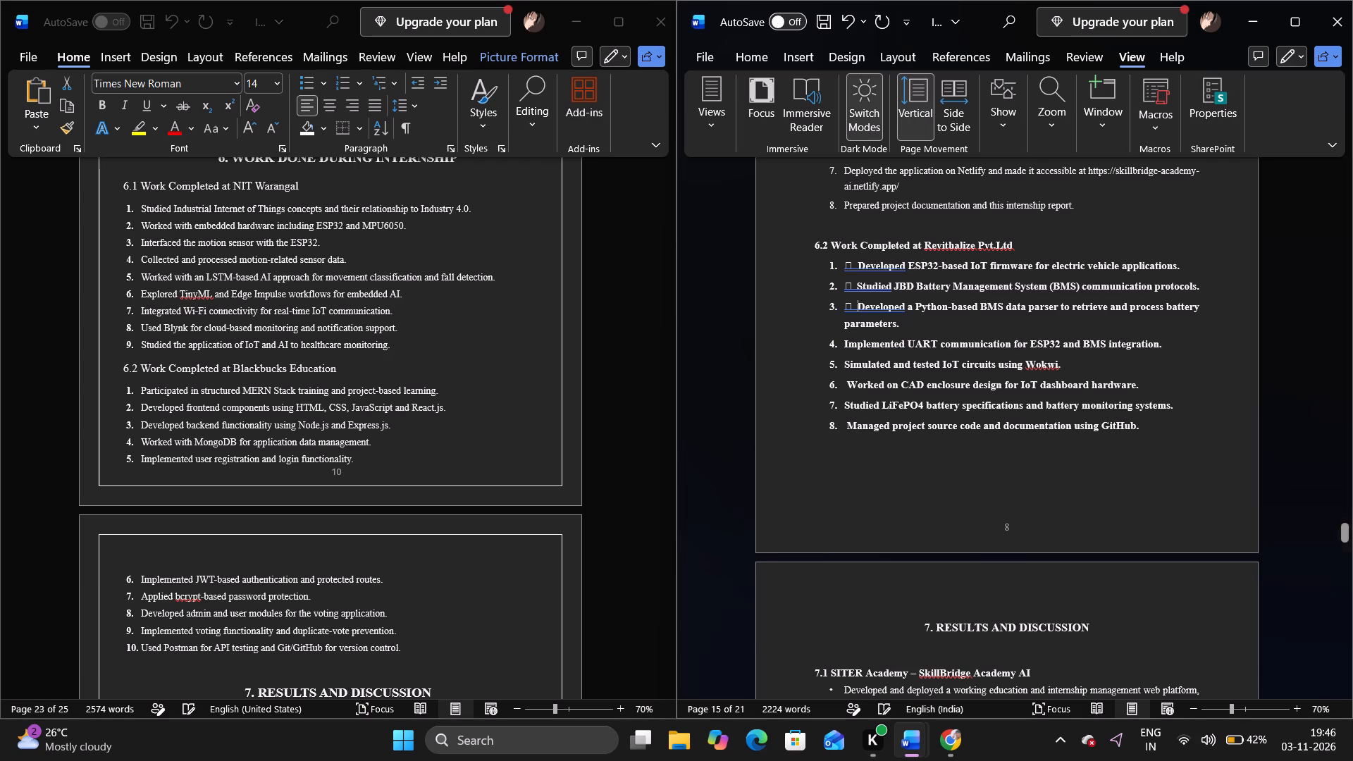
key(BackSpace)
key(BackSpace)
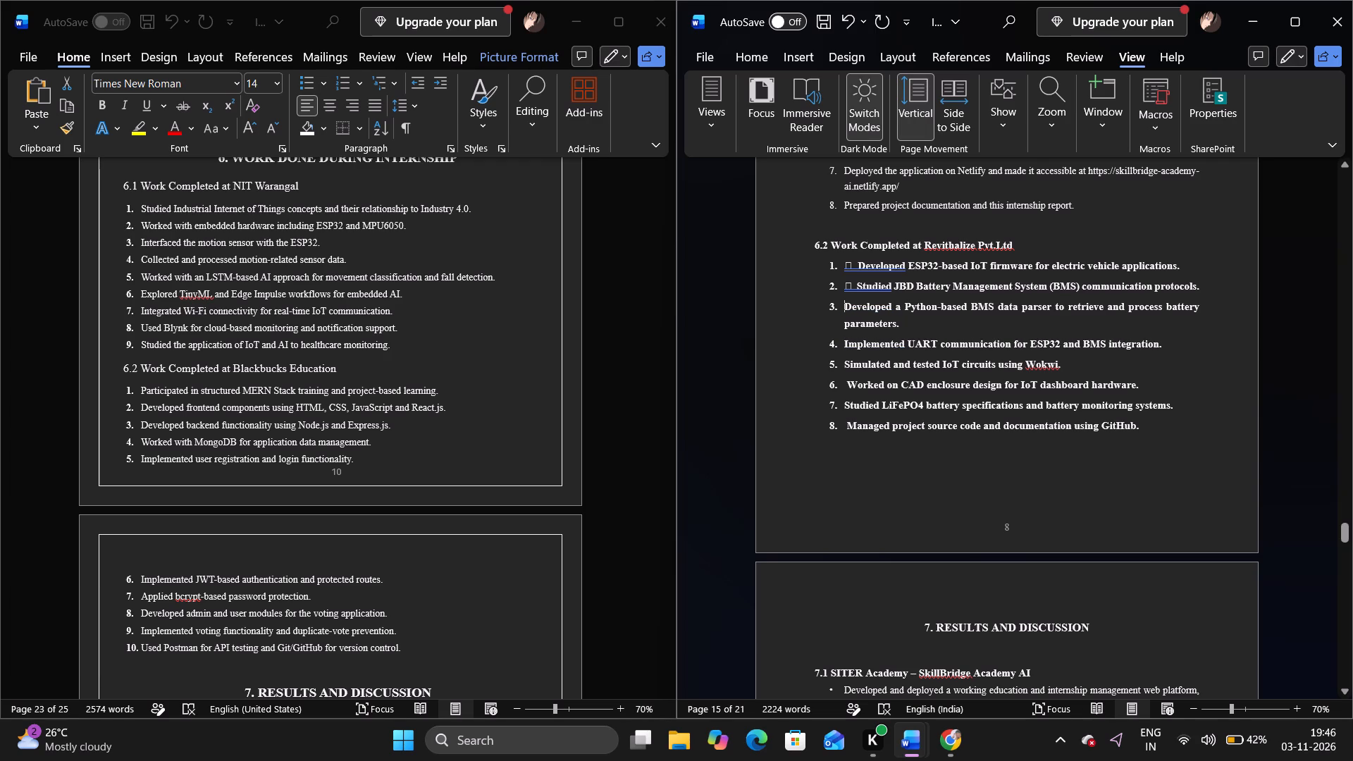
click(853, 287)
key(Right)
key(BackSpace)
key(BackSpace)
click(855, 266)
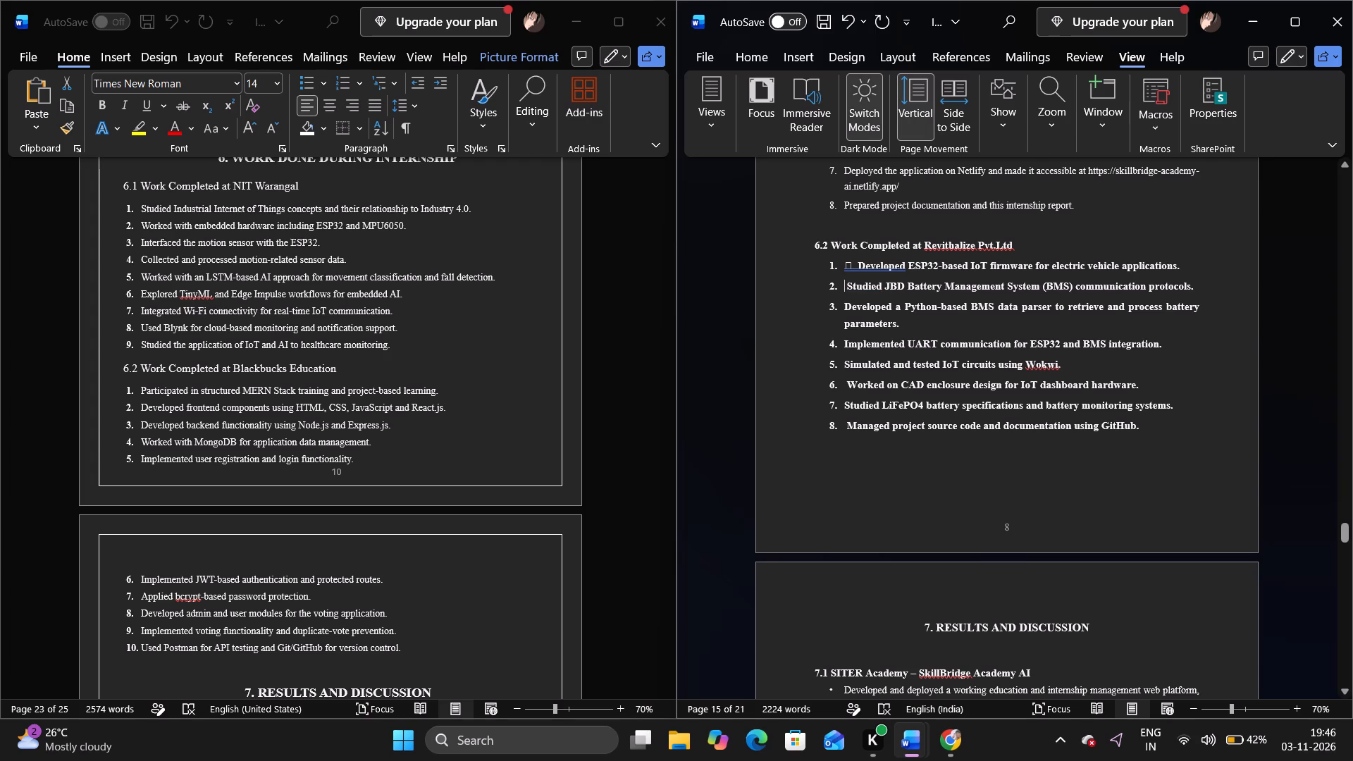
key(BackSpace)
key(BackSpace)
key(BackSpace)
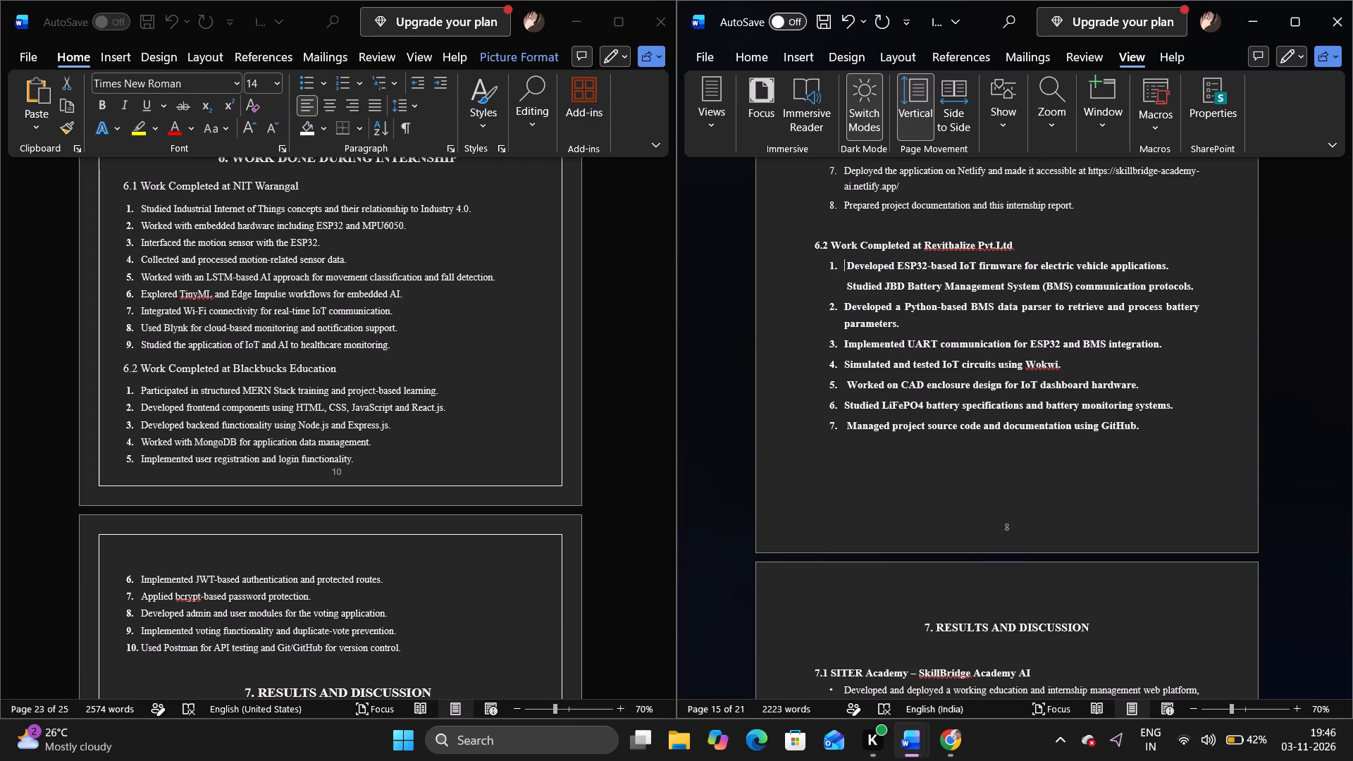
Set all the list items under the 6.2 heading to font size 12 and remove their bold formatting.
drag(1159, 429, 840, 283)
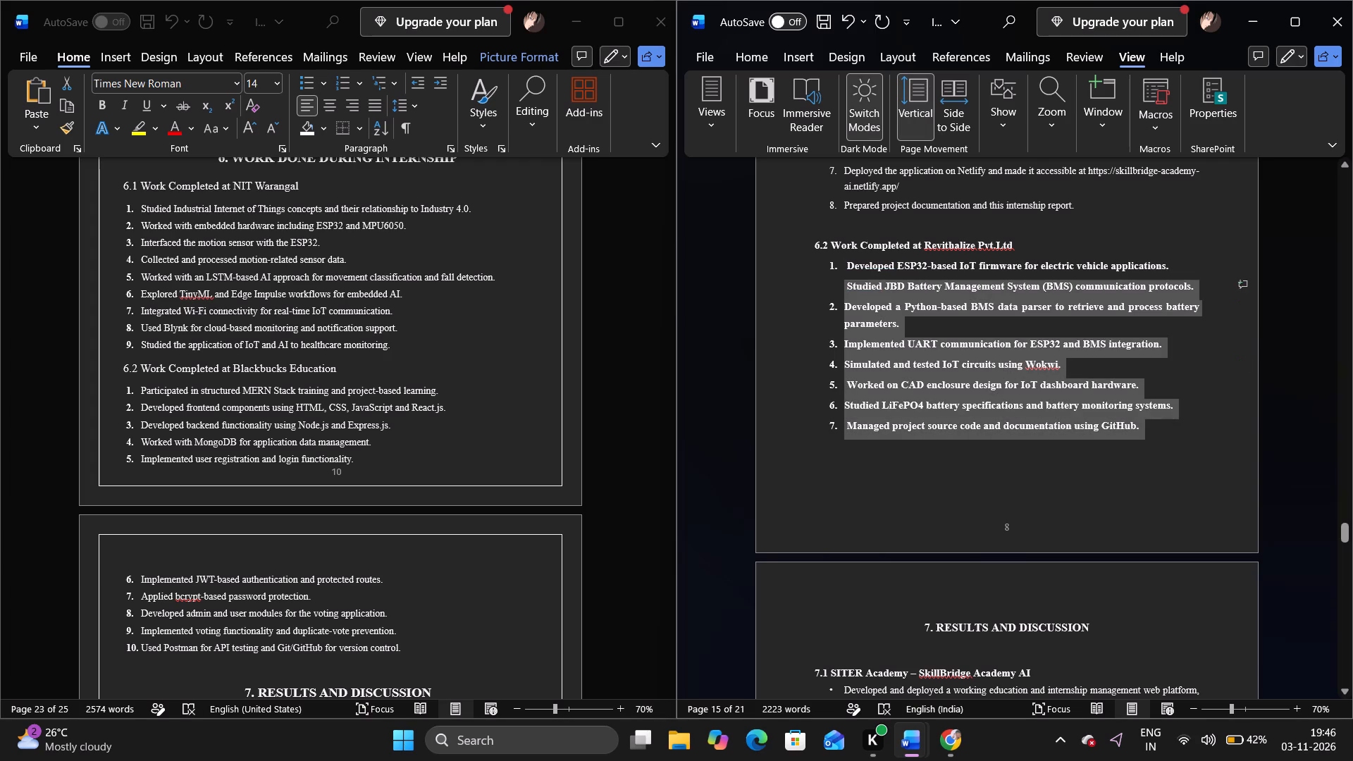
drag(840, 283, 834, 270)
click(967, 221)
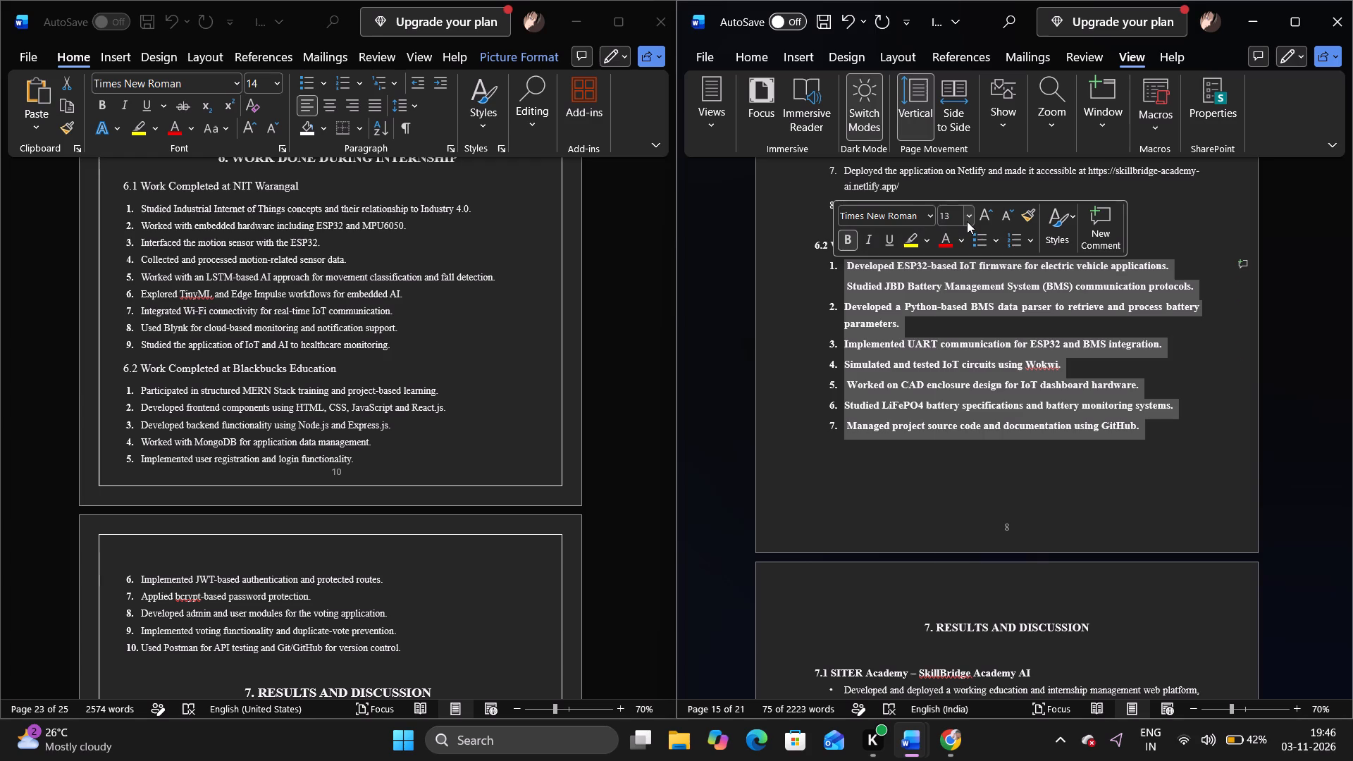
click(956, 321)
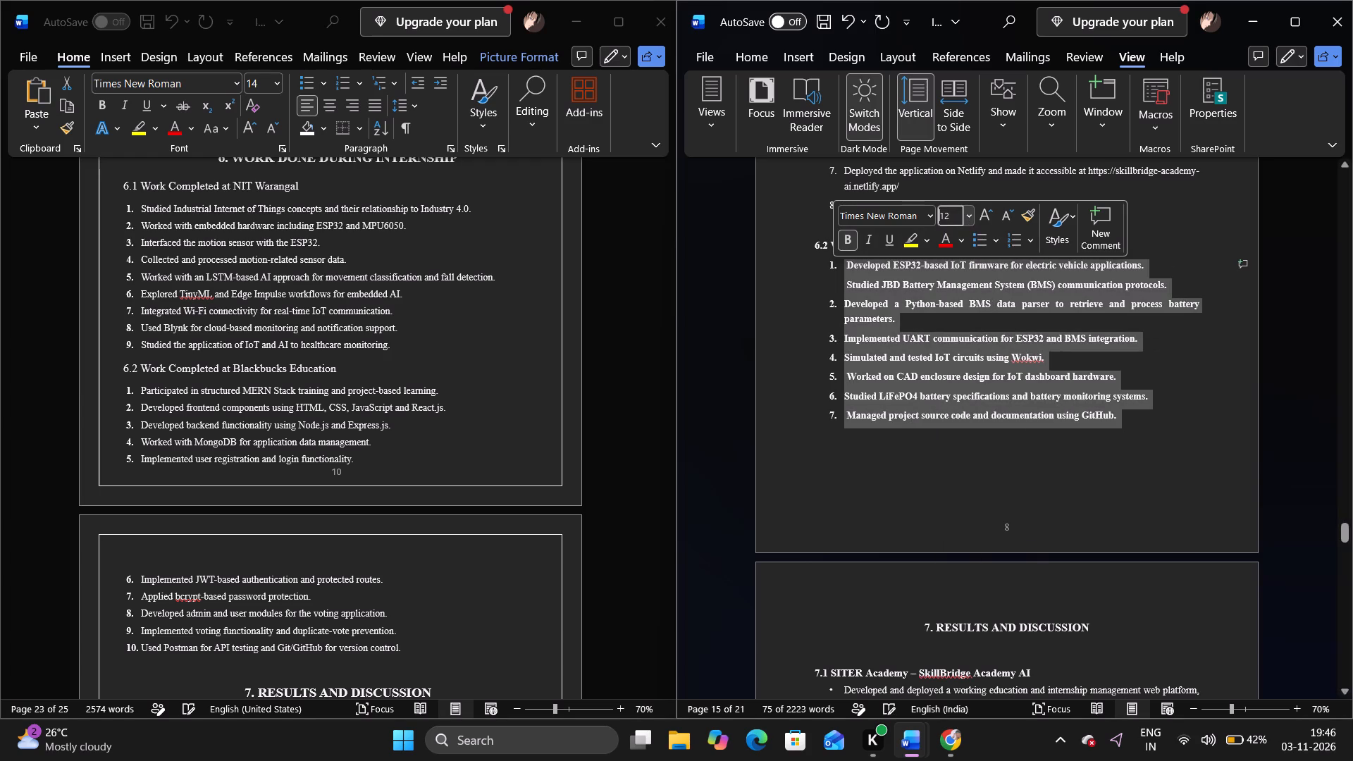
click(839, 239)
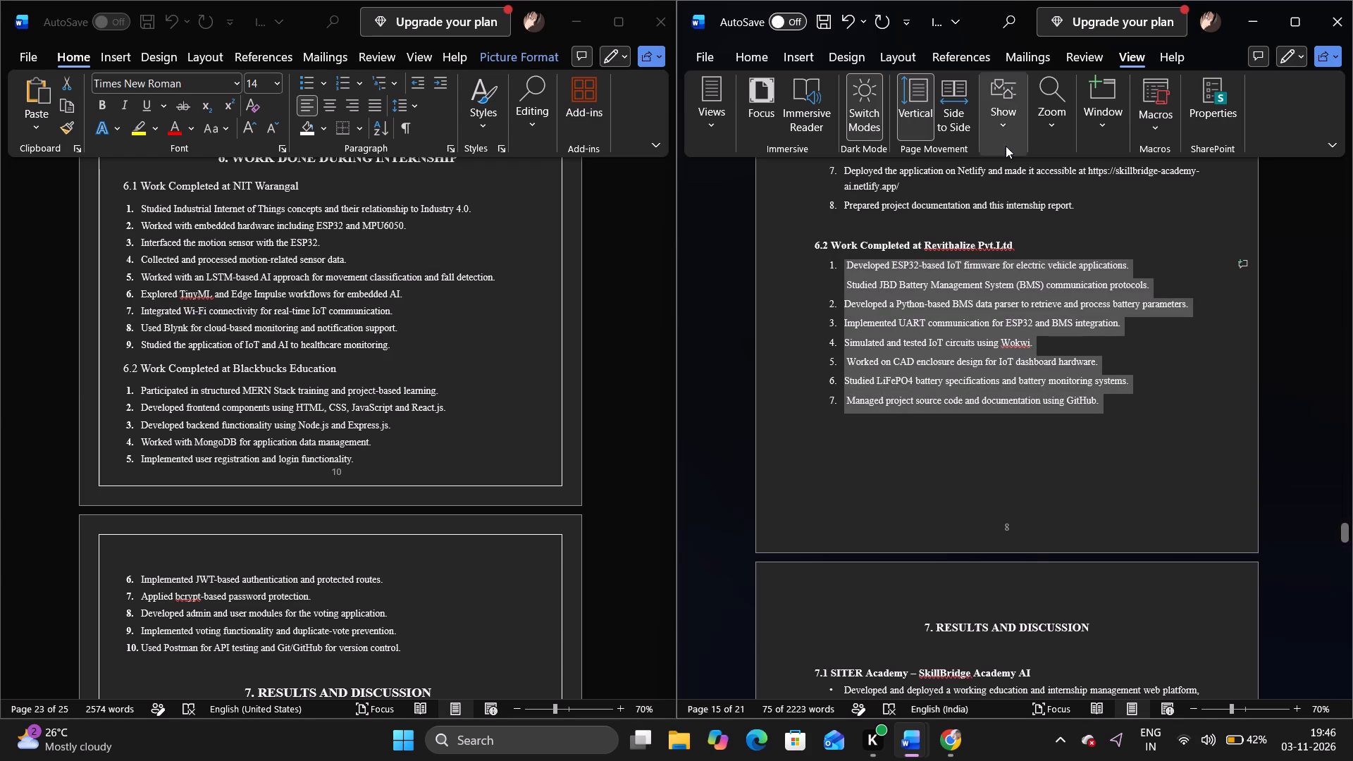
click(792, 56)
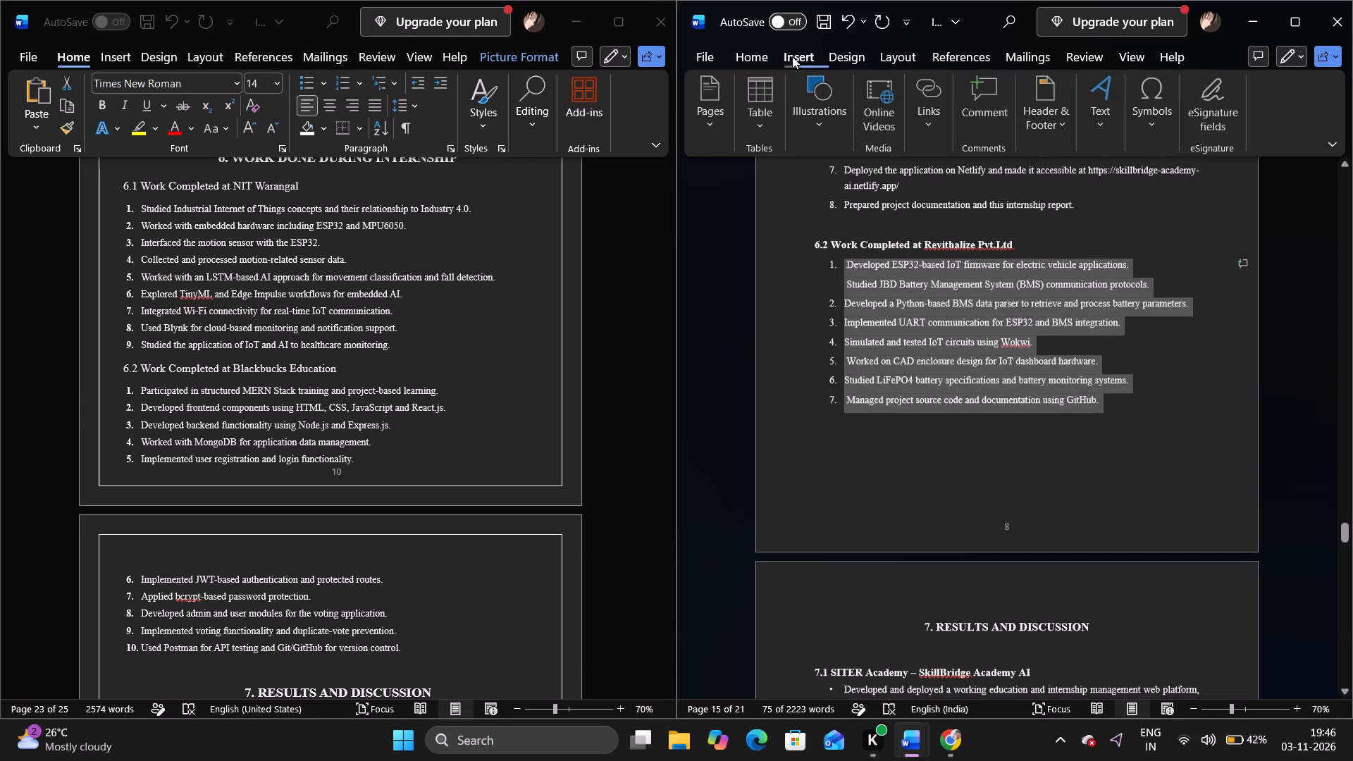
click(763, 56)
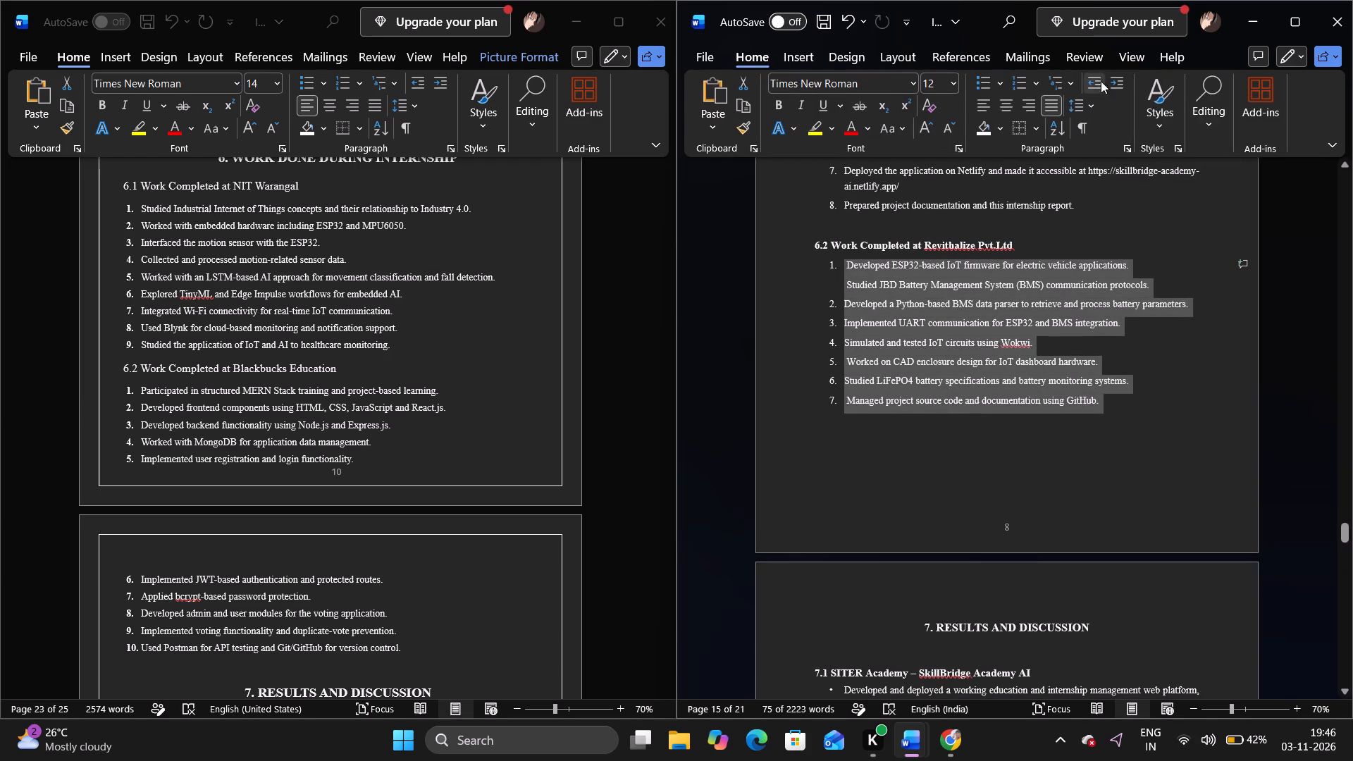
click(1053, 109)
click(1053, 109)
click(1154, 365)
Compare the 6.2 list with the 6.1 list above it and with ChatGPT's original list of work items.
scroll(1154, 365, up, 1)
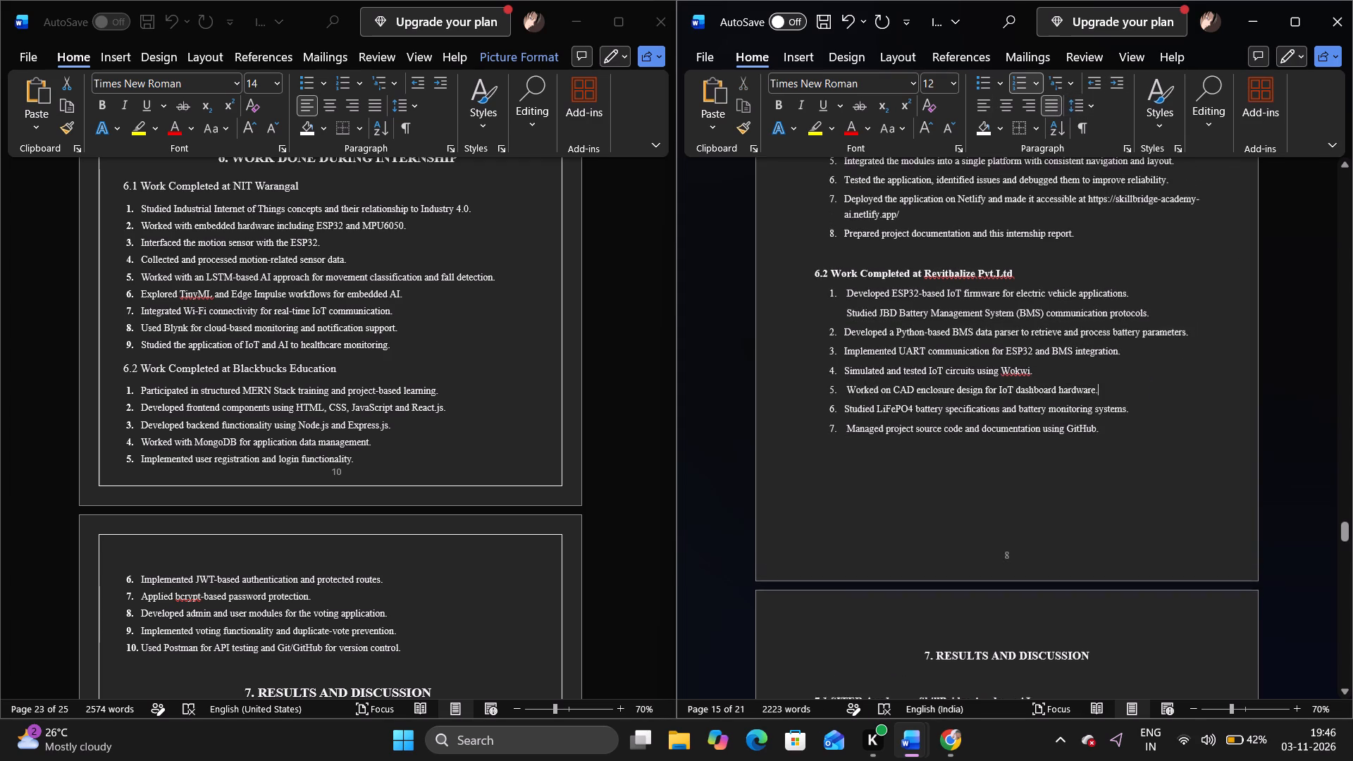
scroll(1154, 365, up, 1)
scroll(987, 402, up, 1)
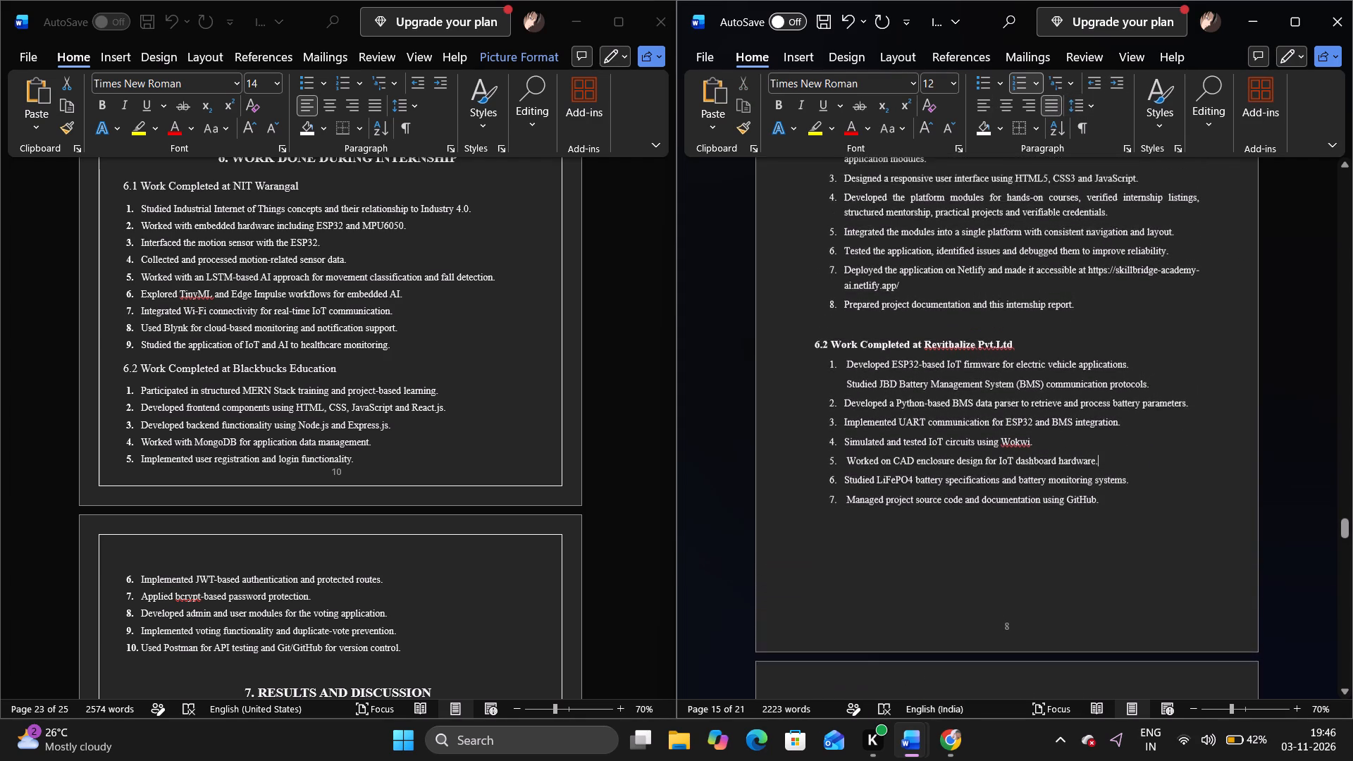
scroll(987, 402, up, 1)
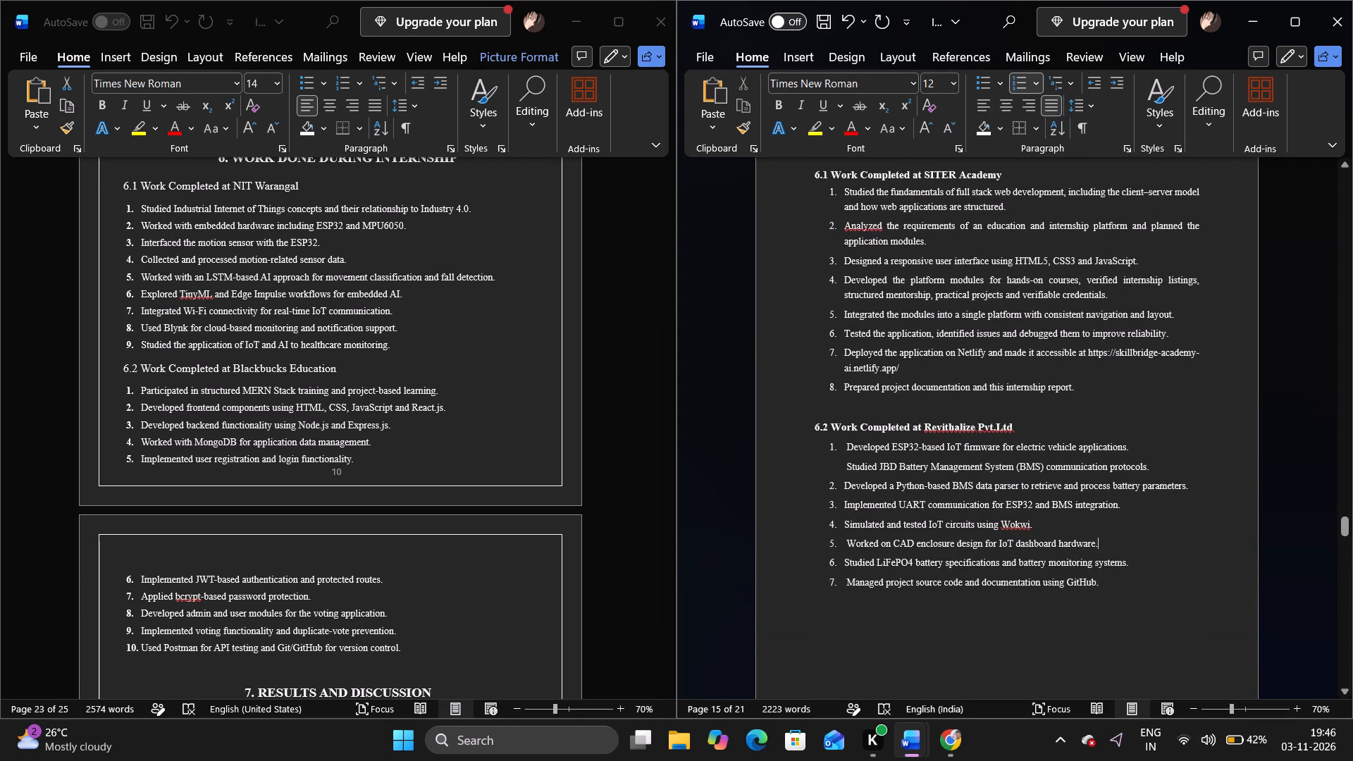
drag(1107, 600, 864, 473)
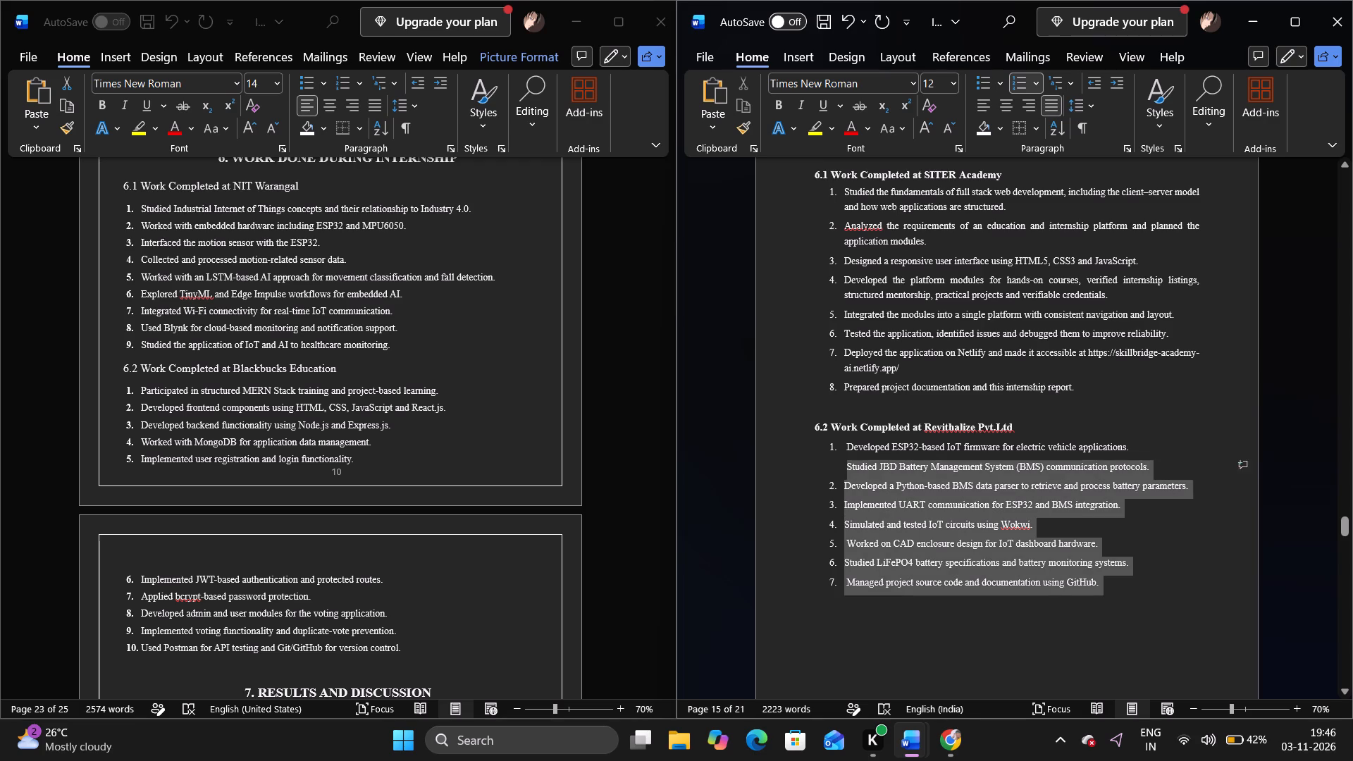
drag(864, 473, 842, 450)
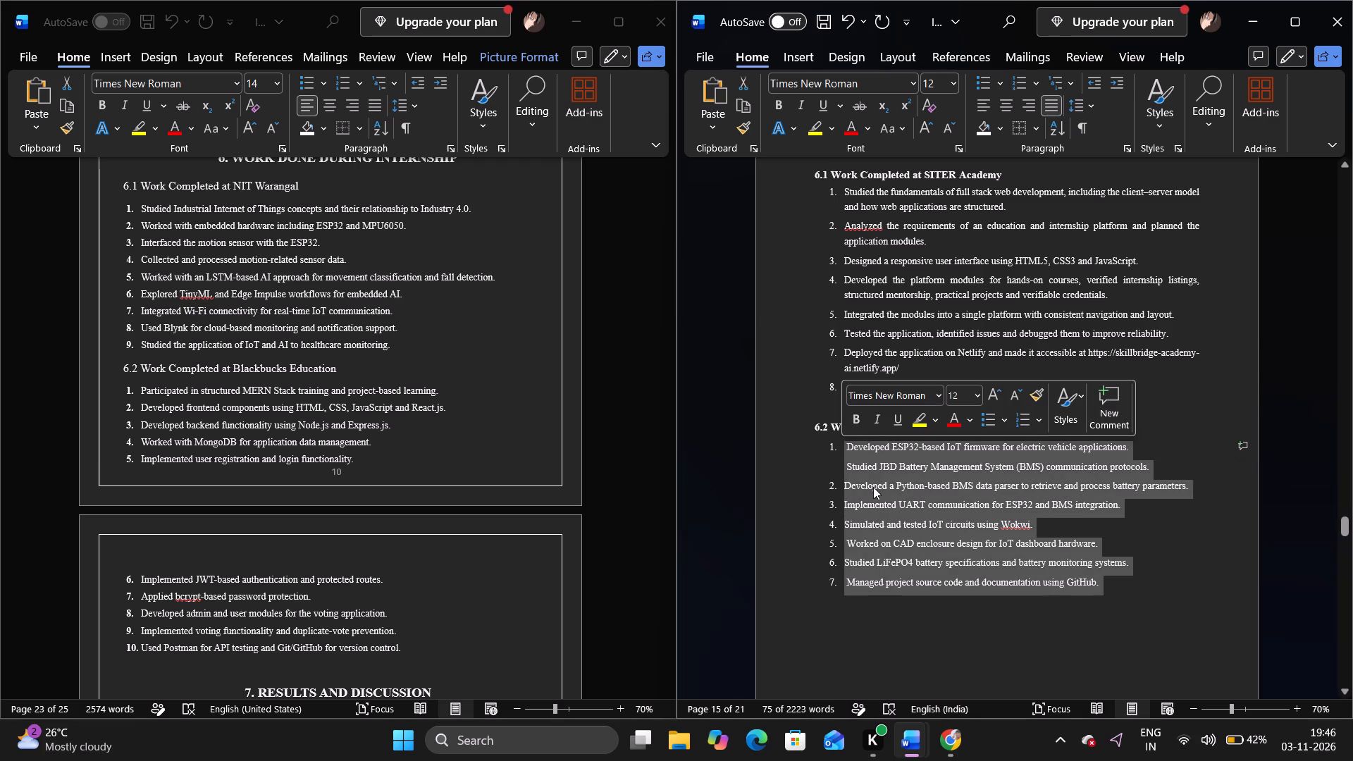
key(alt+Tab)
key(alt+Tab)
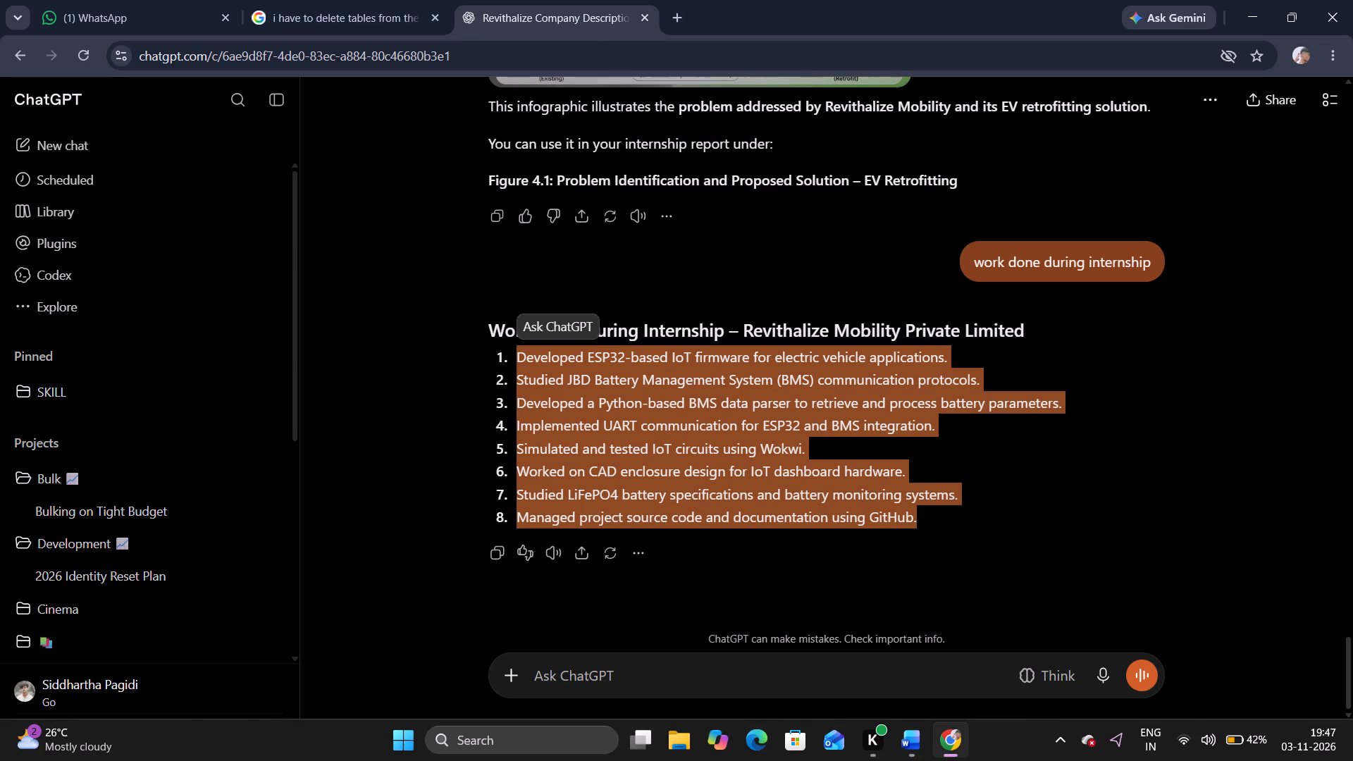
Delete the unnumbered line "Studied JBD Battery Management System (BMS) communication protocols." from the 6.2 list.
click(835, 467)
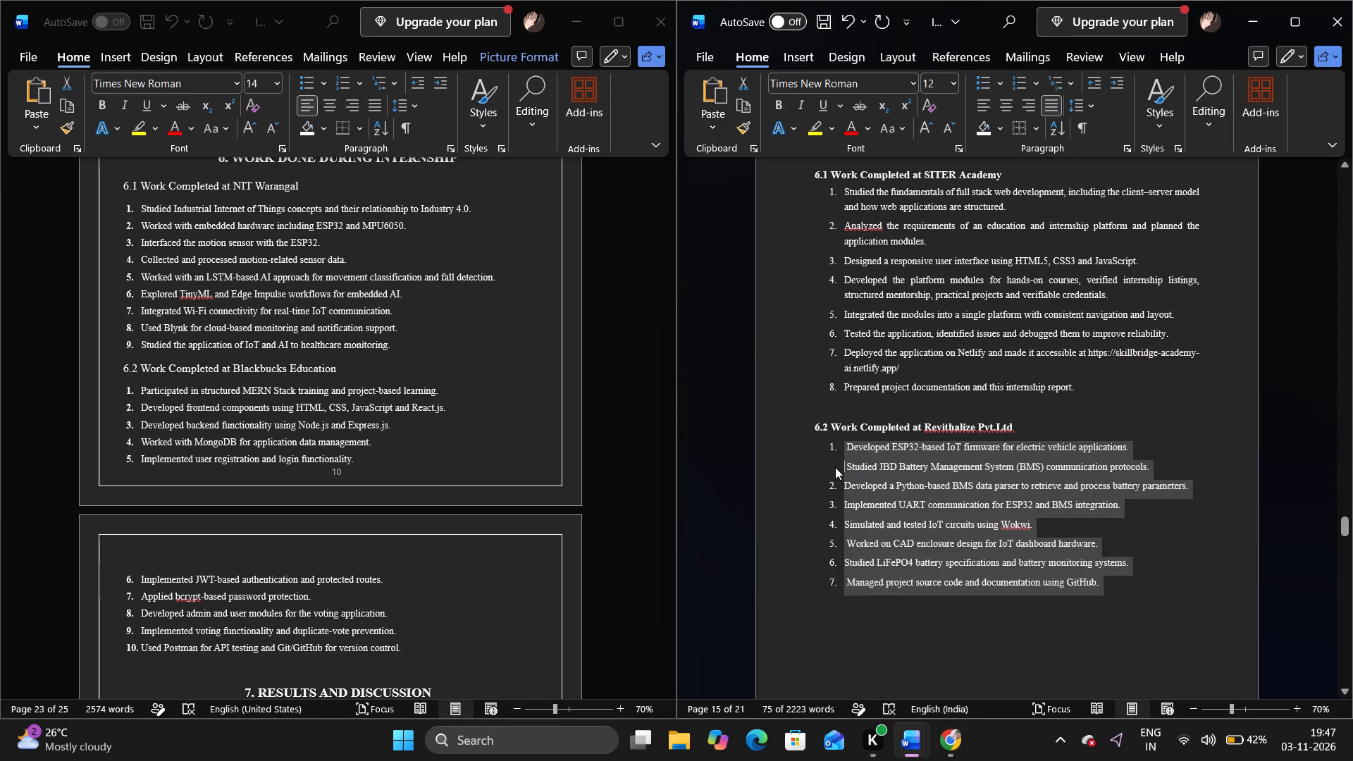
key(2)
key(BackSpace)
key(BackSpace)
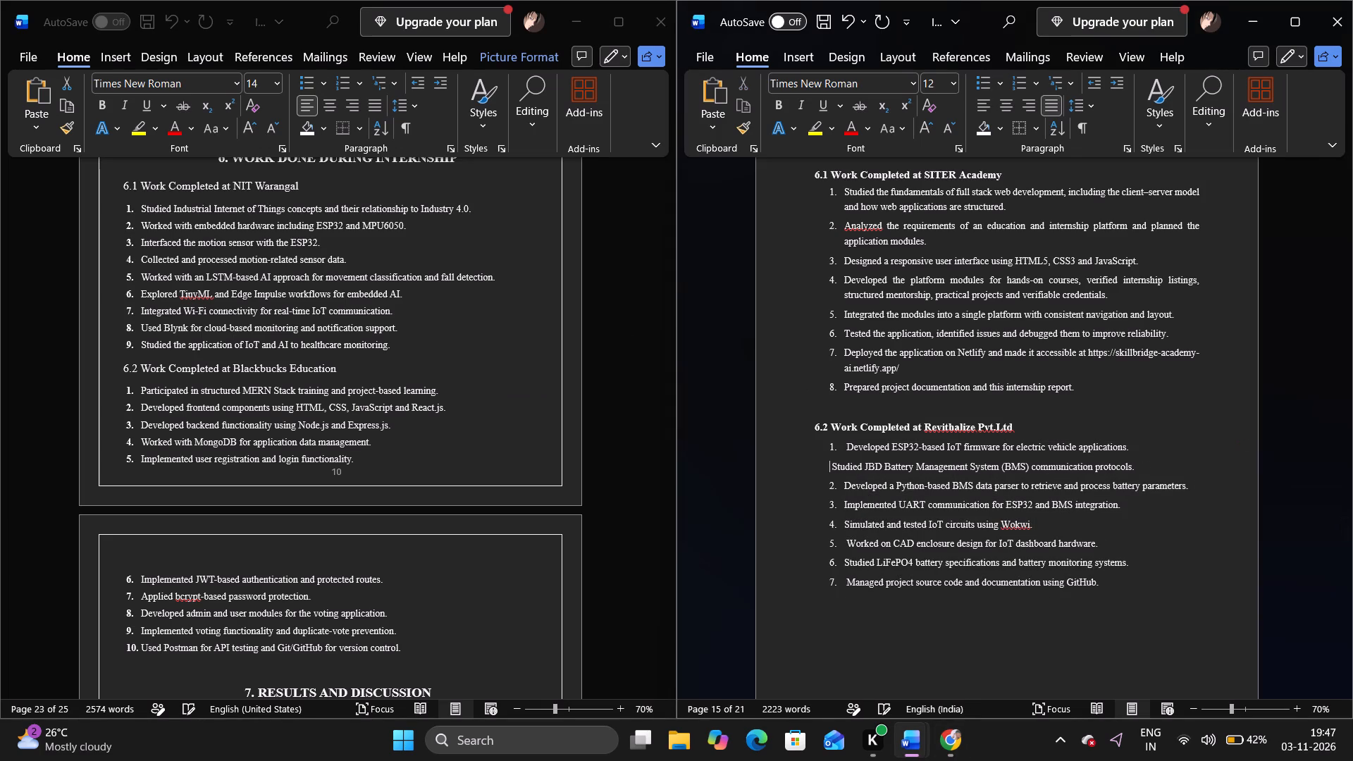
key(BackSpace)
key(BackSpace)
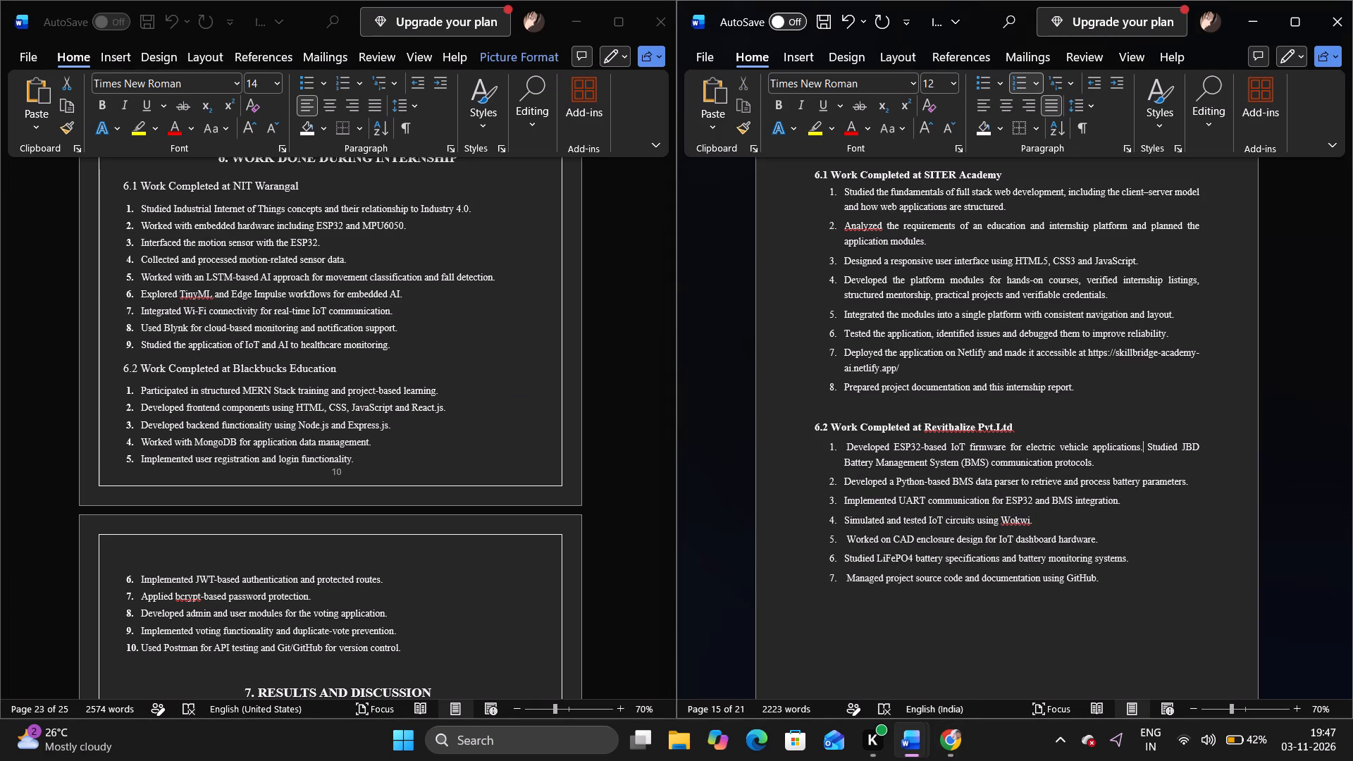
key(ctrl+z)
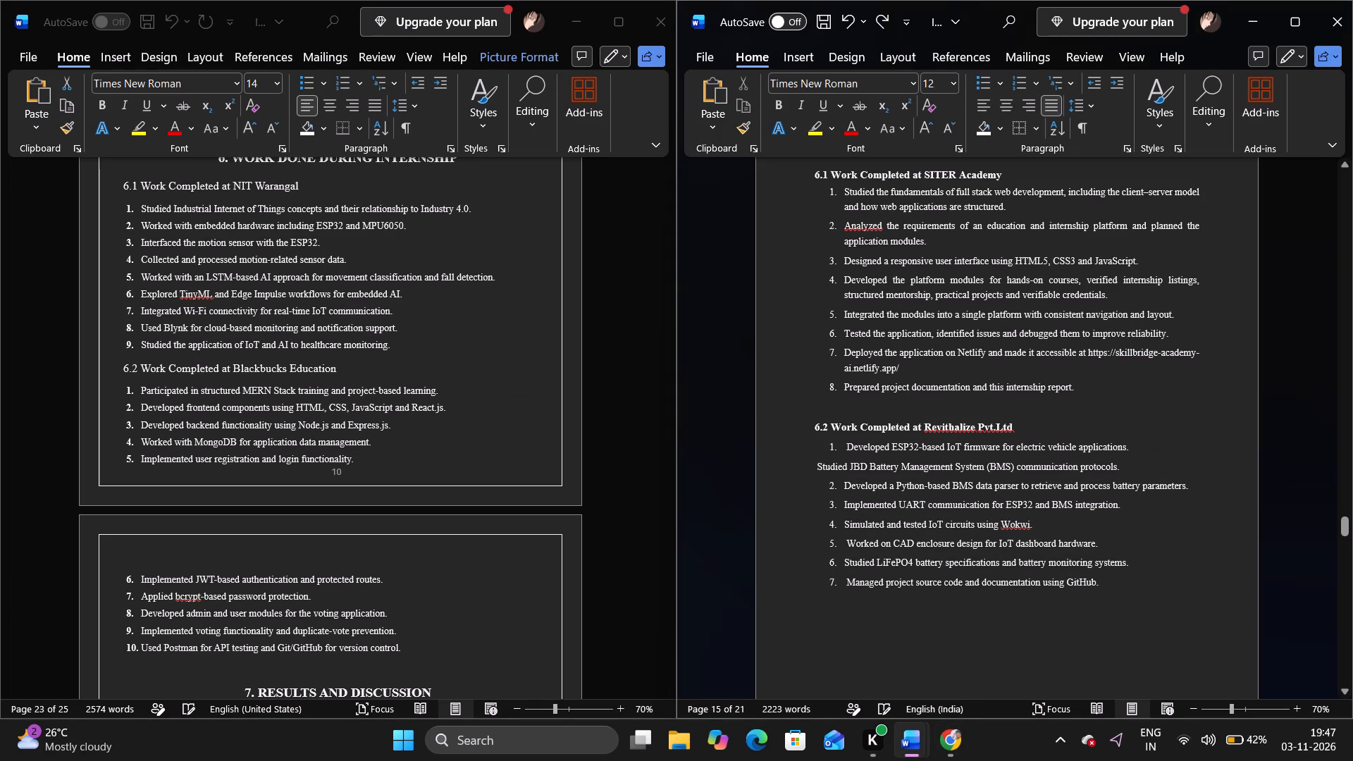
drag(1125, 469, 807, 462)
key(BackSpace)
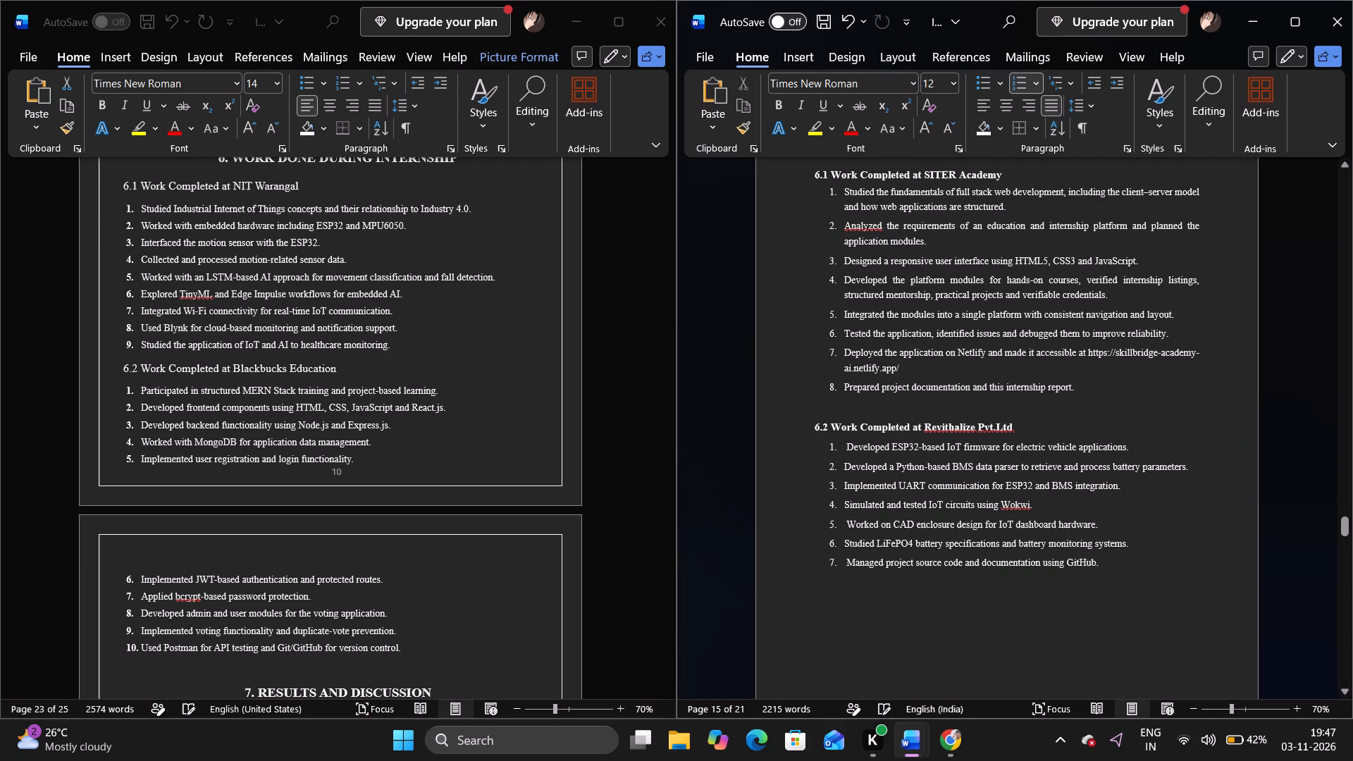
Add an empty, unnumbered line below the last item of the 6.2 list, about managing source code using GitHub.
click(1115, 566)
key(Return)
key(BackSpace)
key(BackSpace)
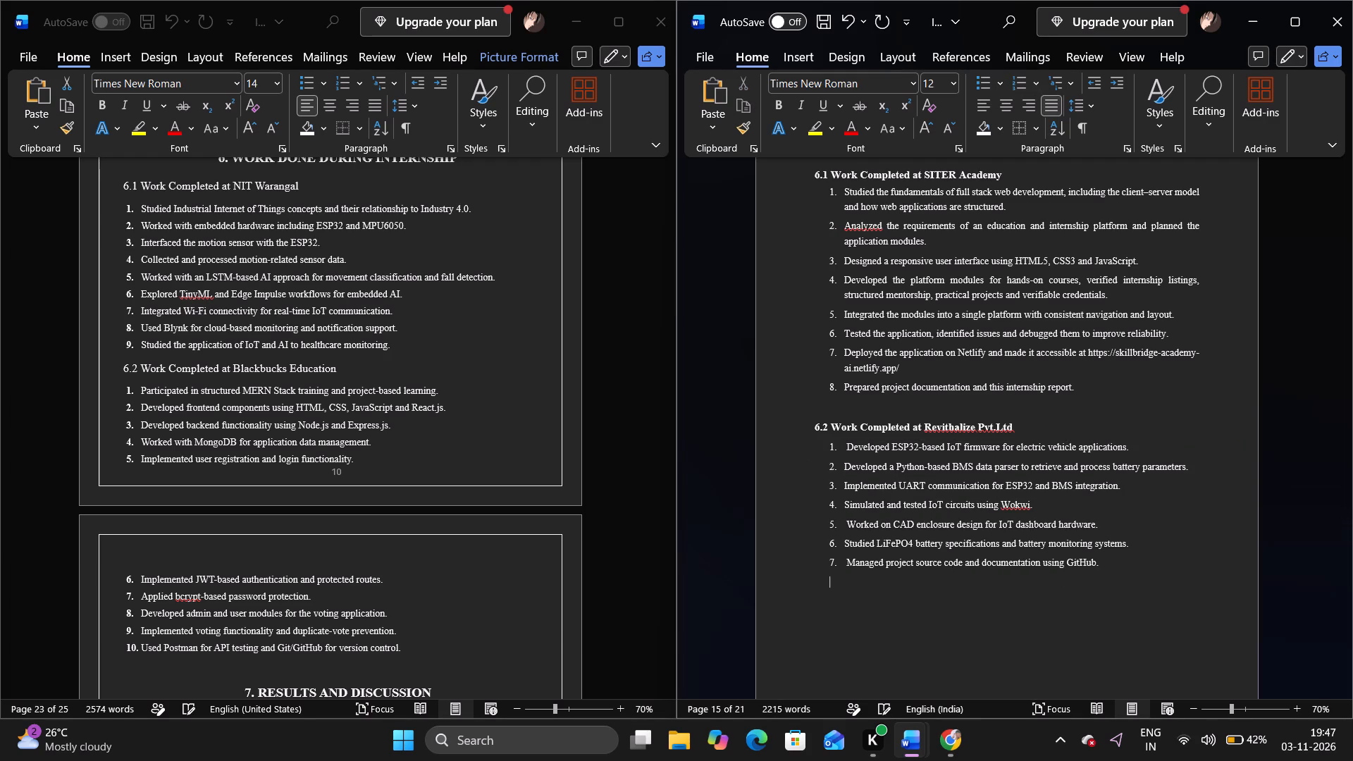
Justify all the text of sections 6.1 and 6.2, from the SITER Academy heading through the last Revithalize list item.
scroll(1115, 566, down, 1)
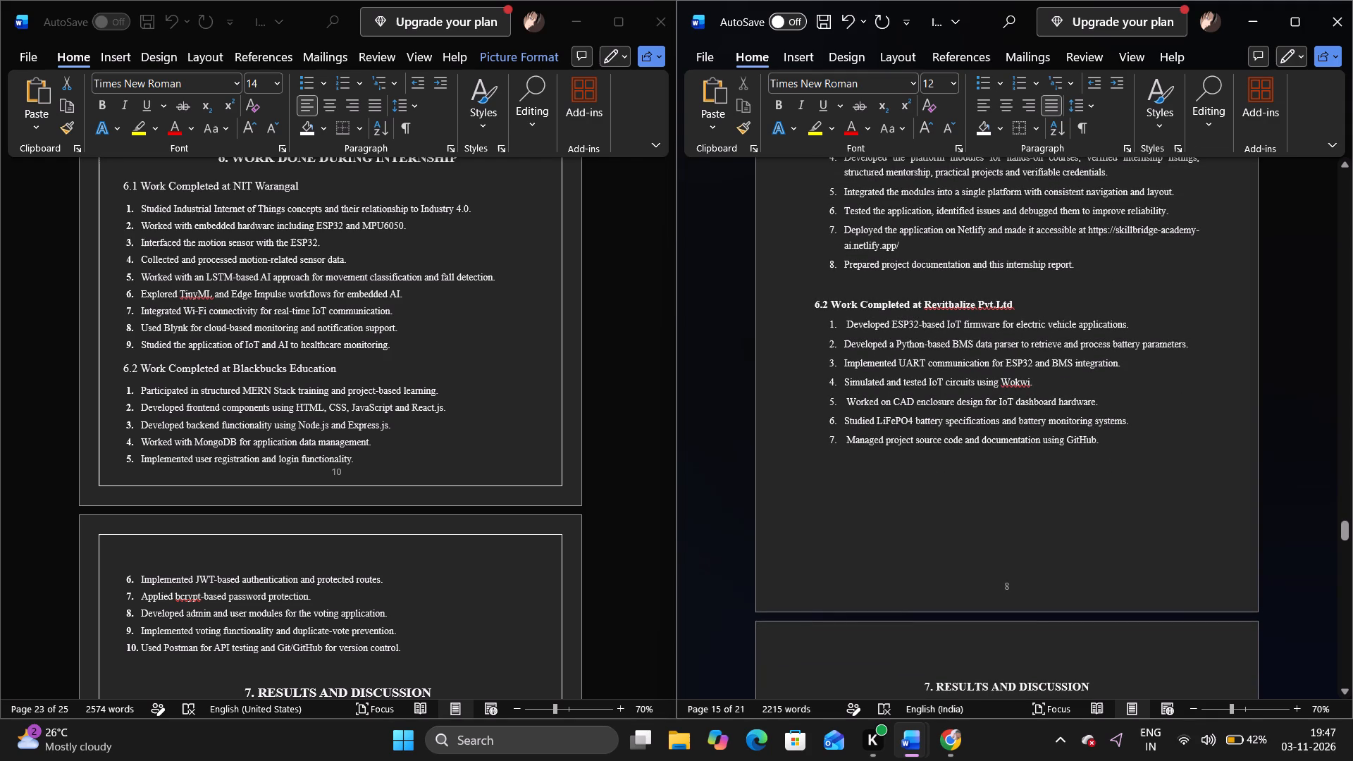
scroll(1115, 566, up, 2)
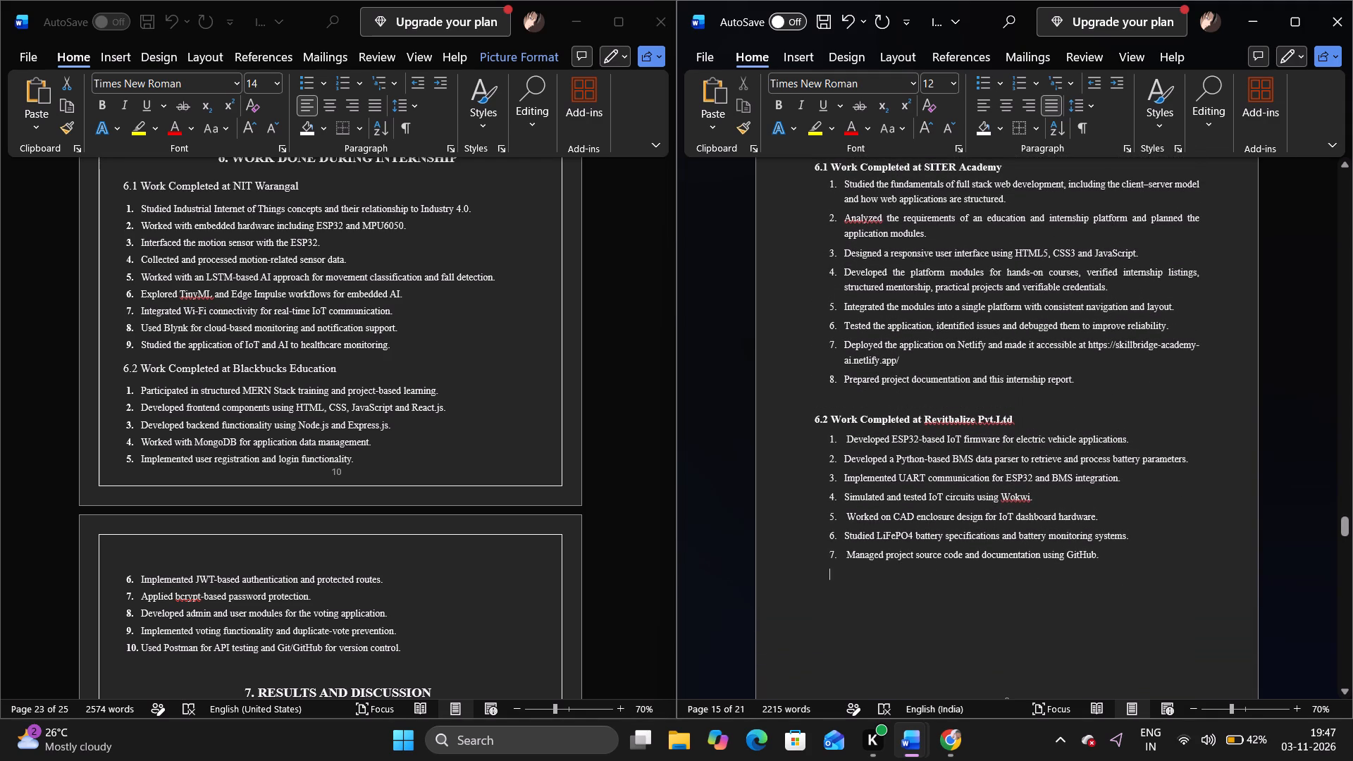
scroll(1125, 531, up, 1)
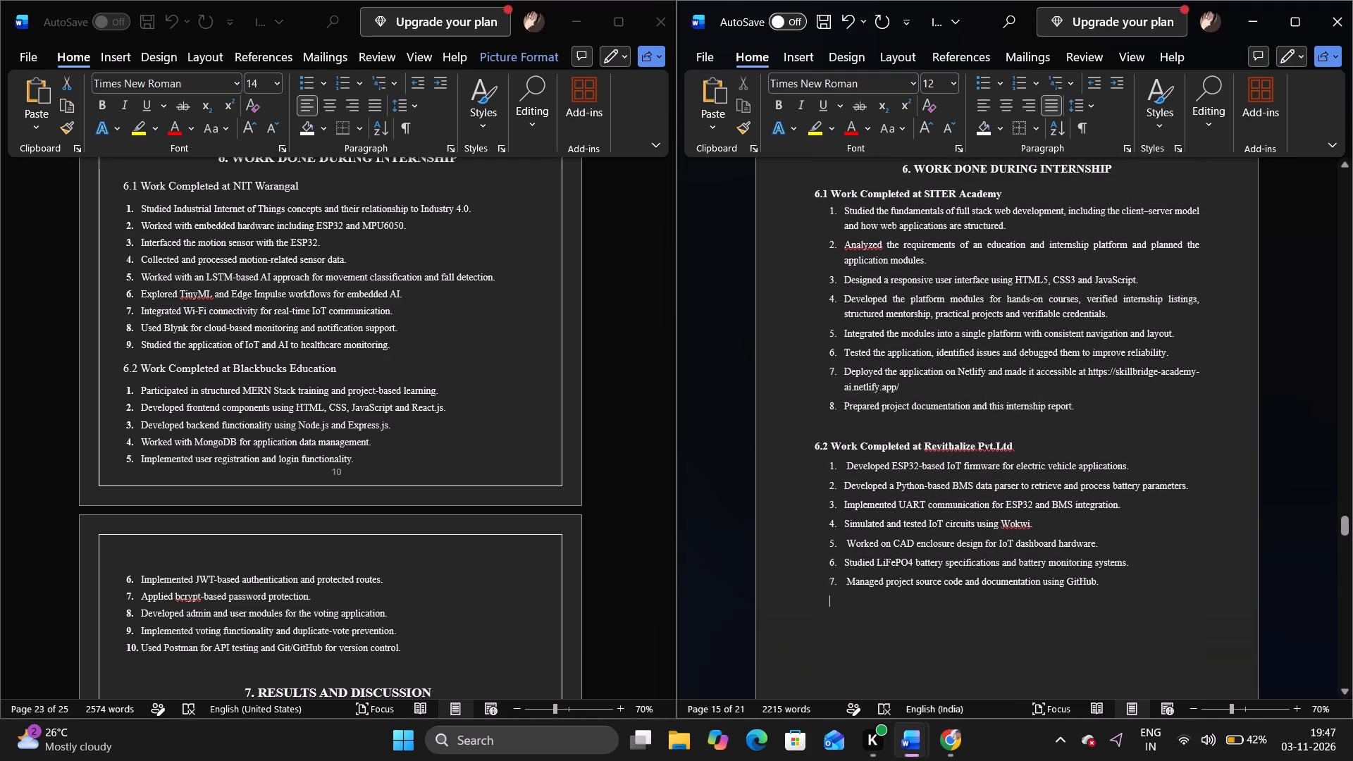
drag(1123, 584, 820, 203)
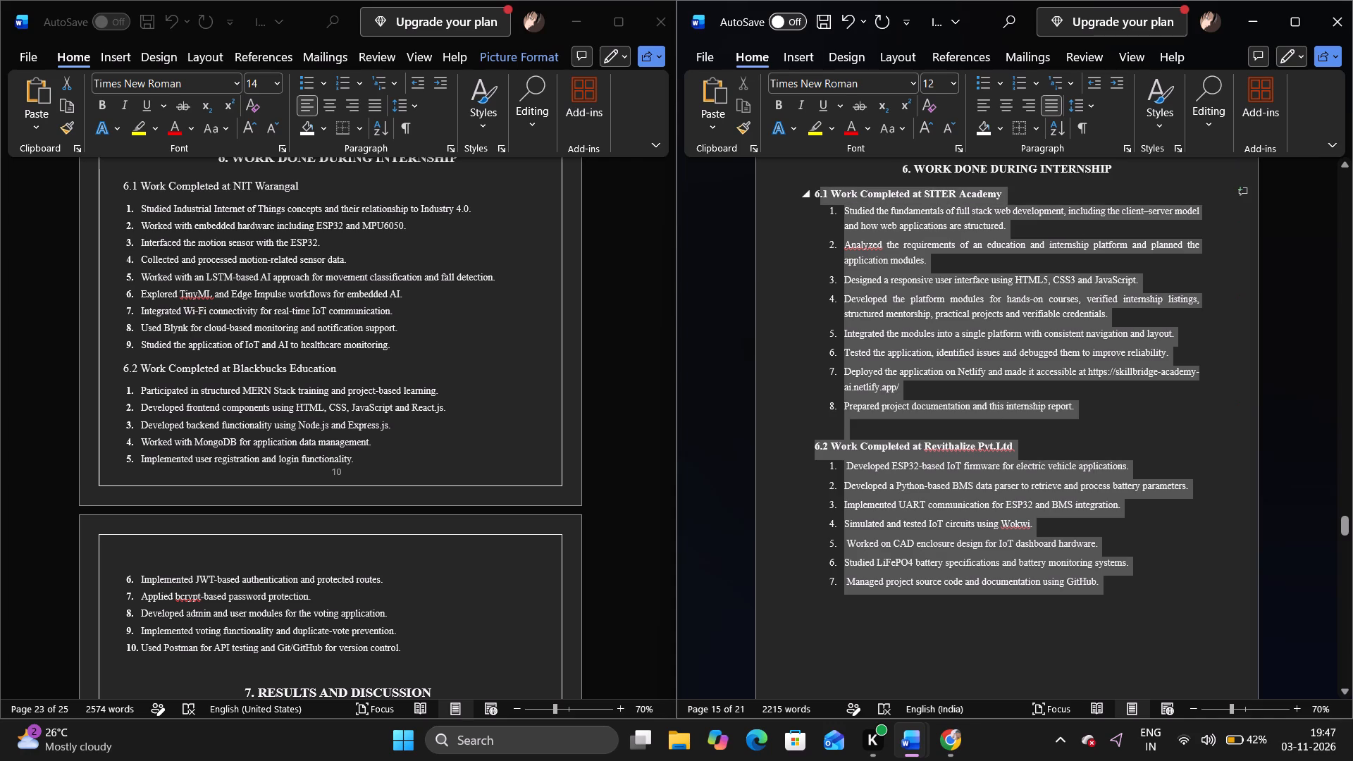
drag(820, 203, 815, 199)
click(1046, 101)
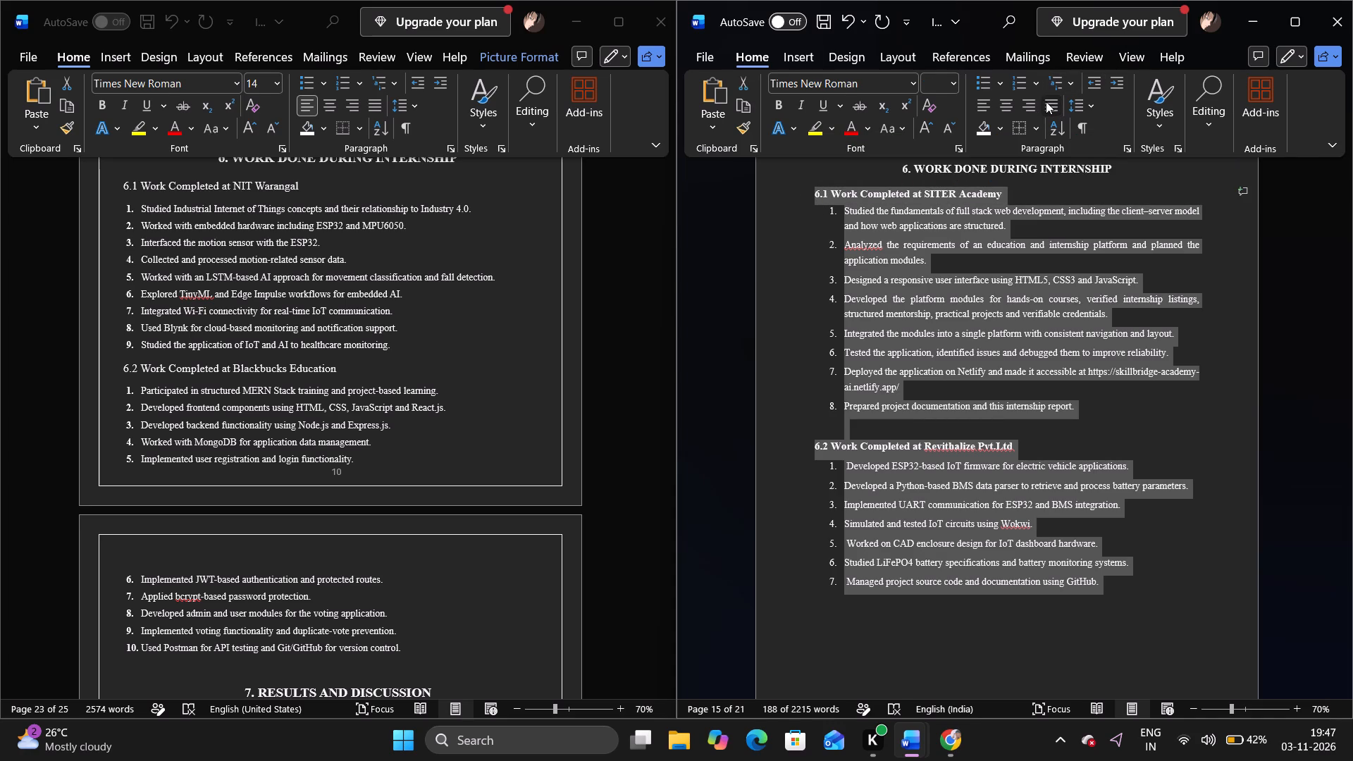
click(1046, 101)
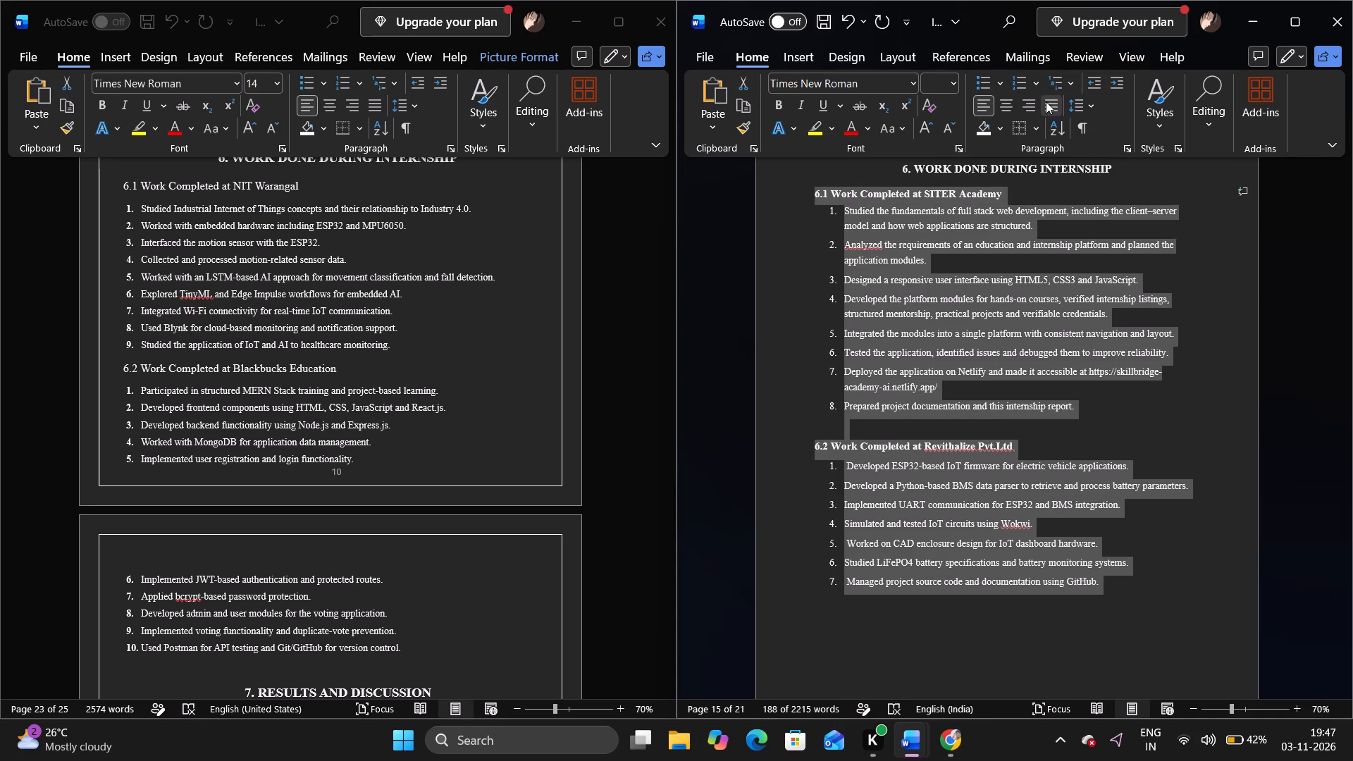
click(1046, 101)
click(1096, 412)
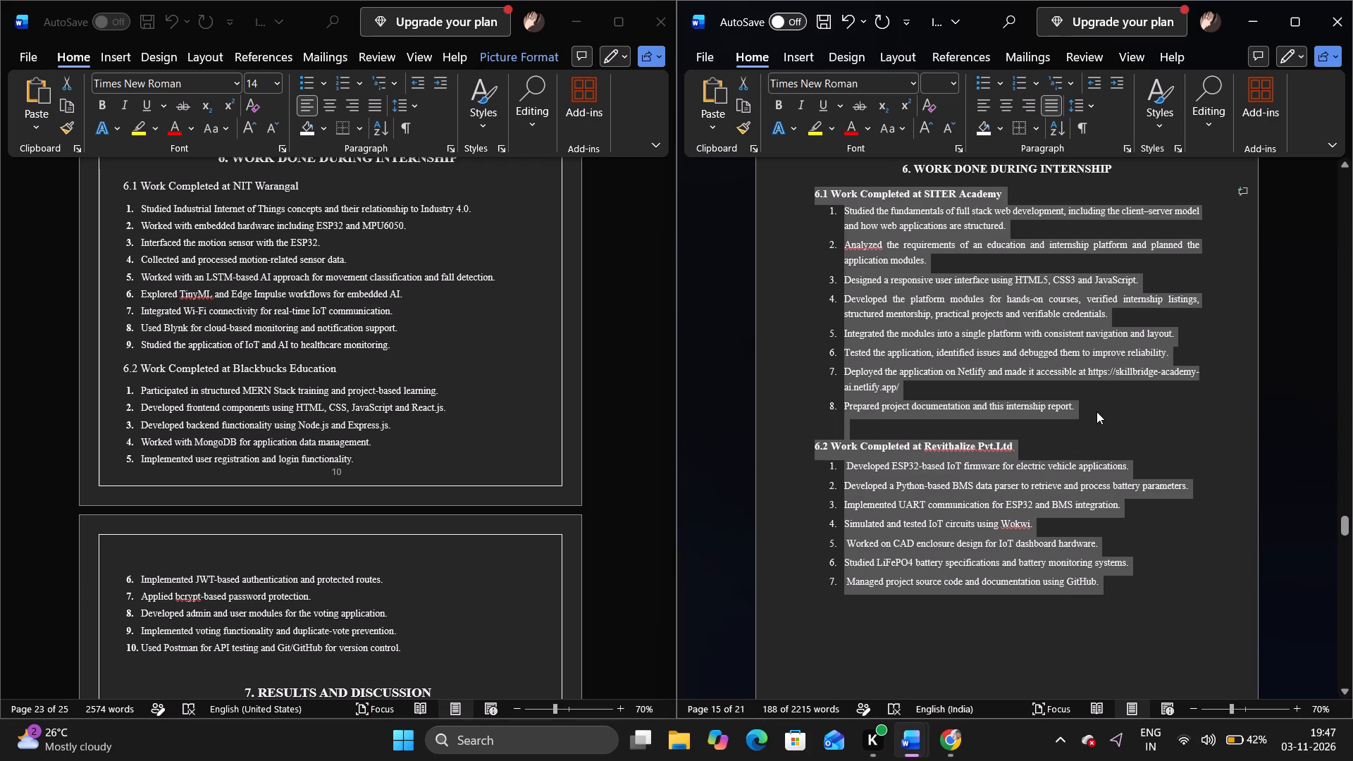
Review the report's following sections 7 to 9, then go back through section 6 to the section 5 system architecture figure and components.
scroll(1096, 412, down, 2)
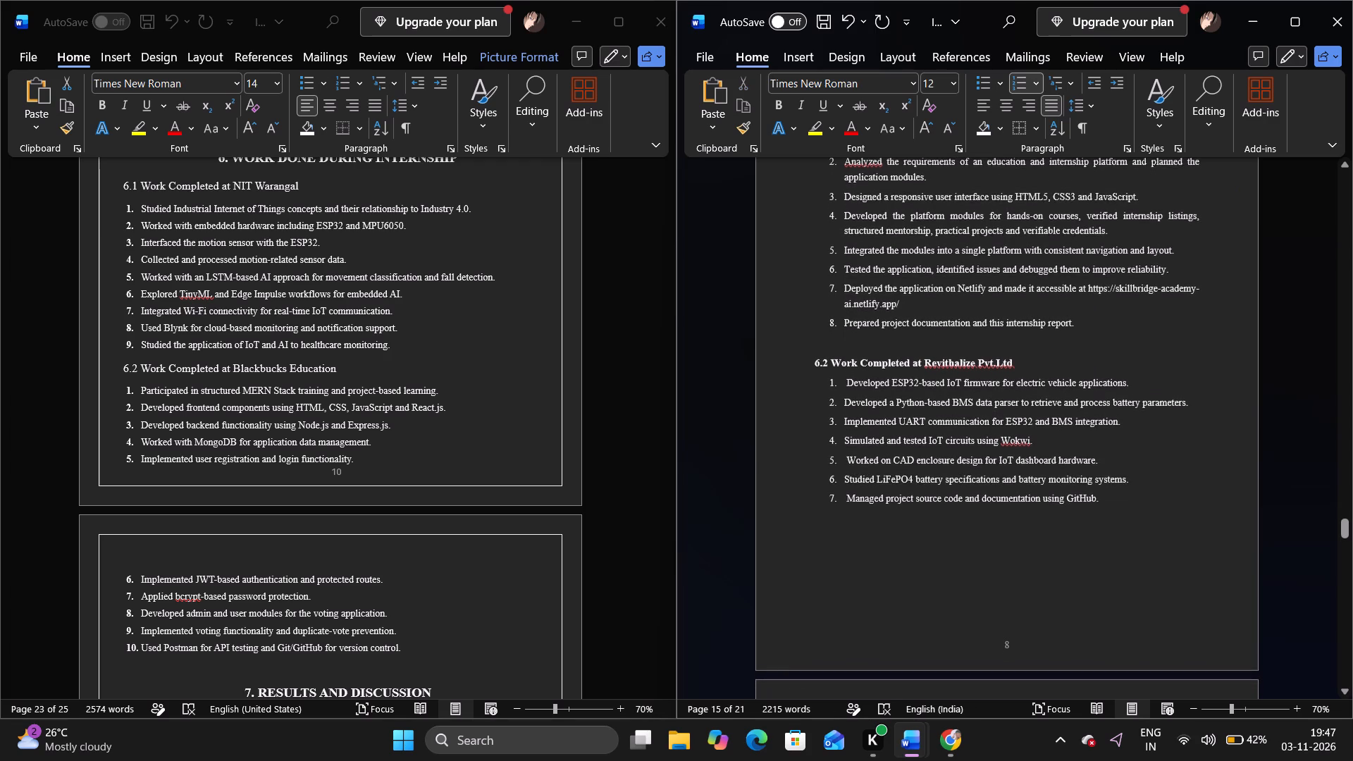
scroll(1096, 412, down, 4)
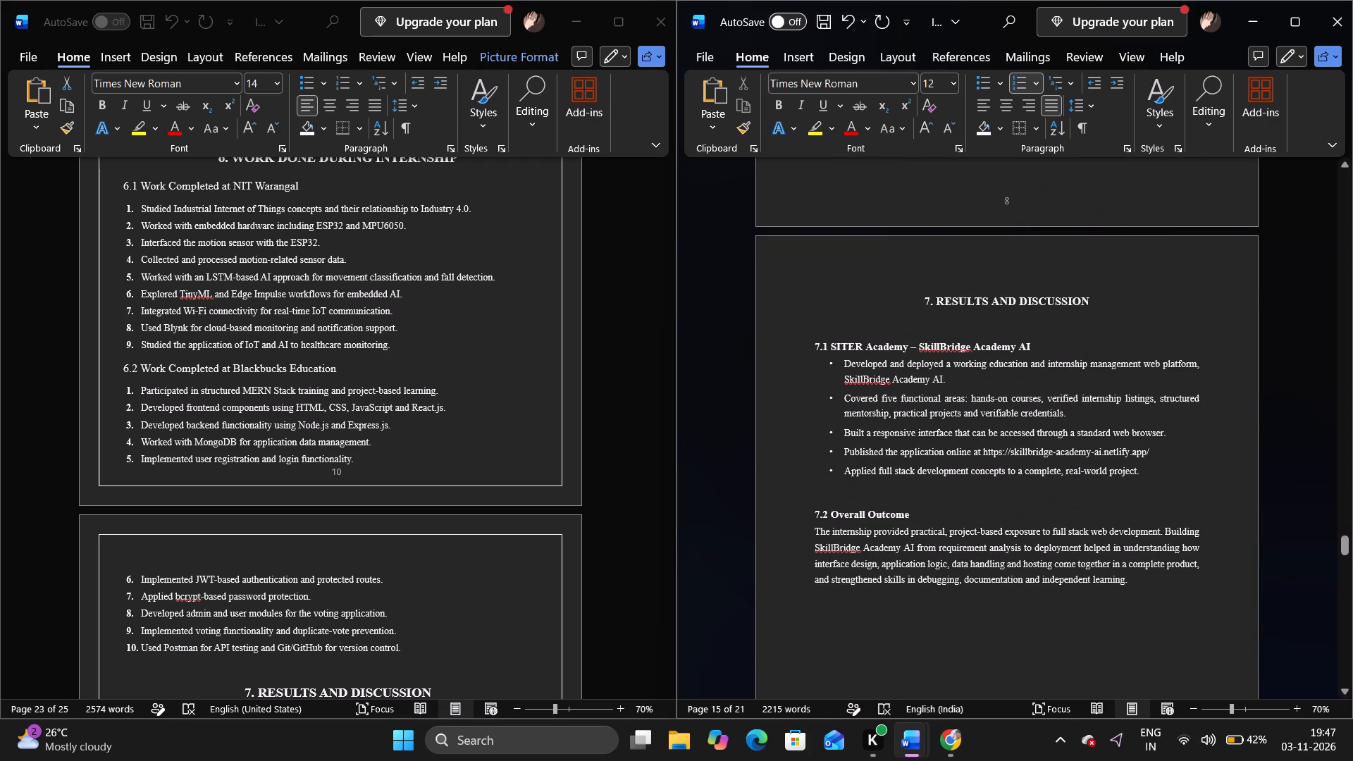
scroll(1096, 412, down, 3)
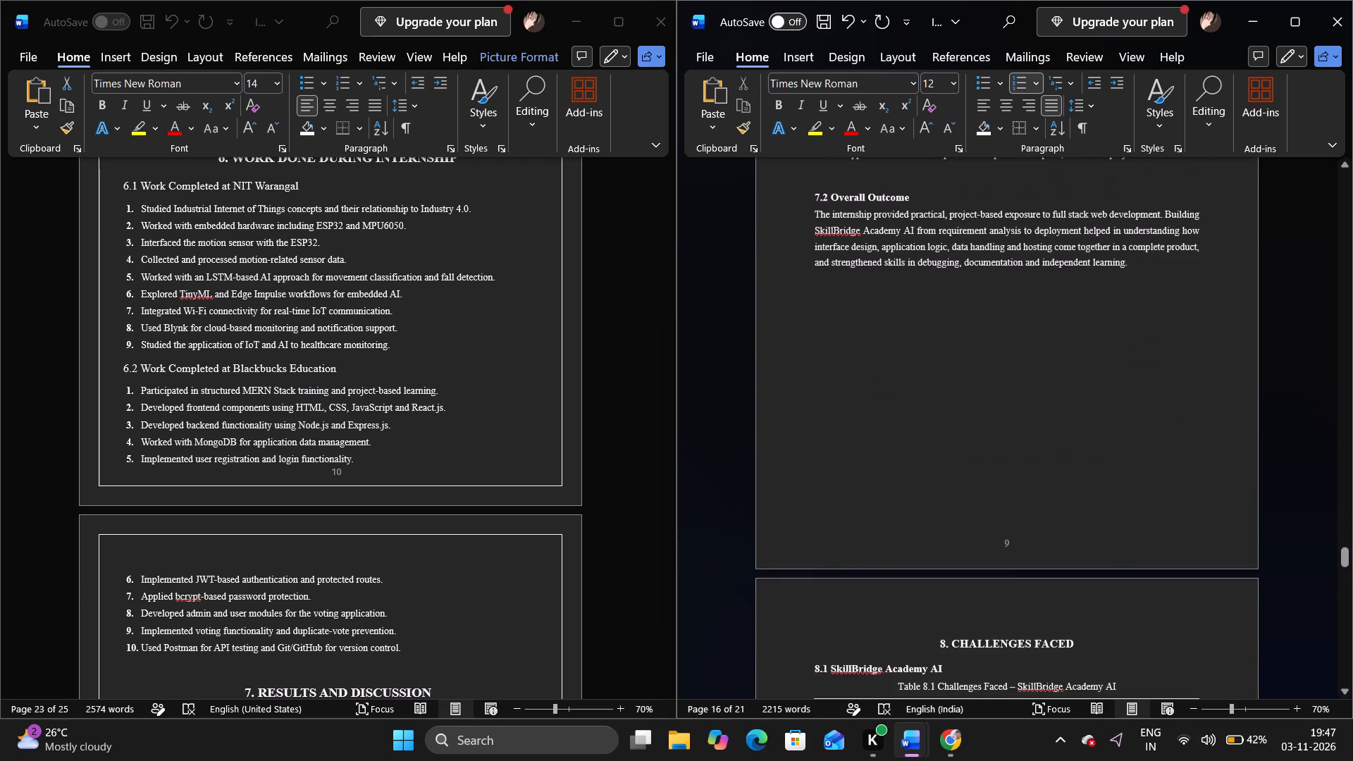
scroll(1096, 412, down, 2)
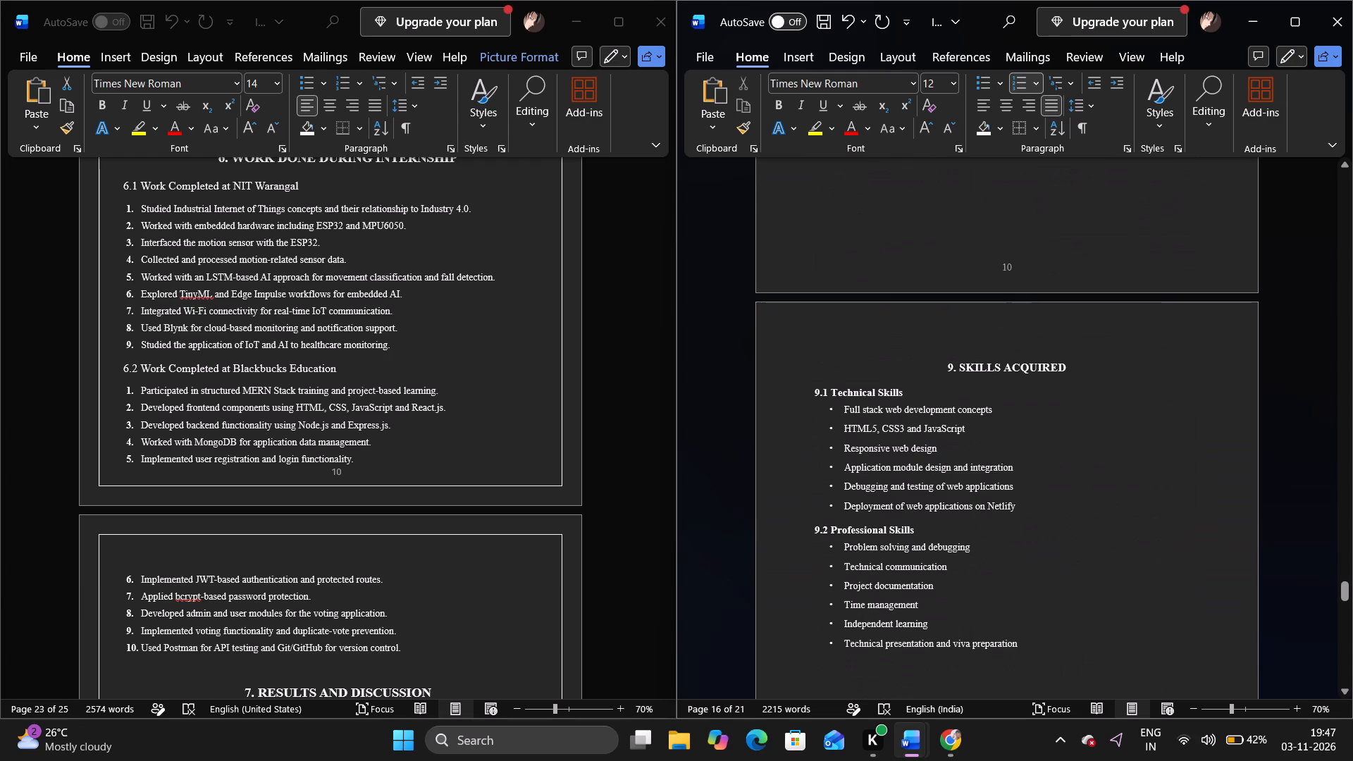
scroll(1096, 412, up, 9)
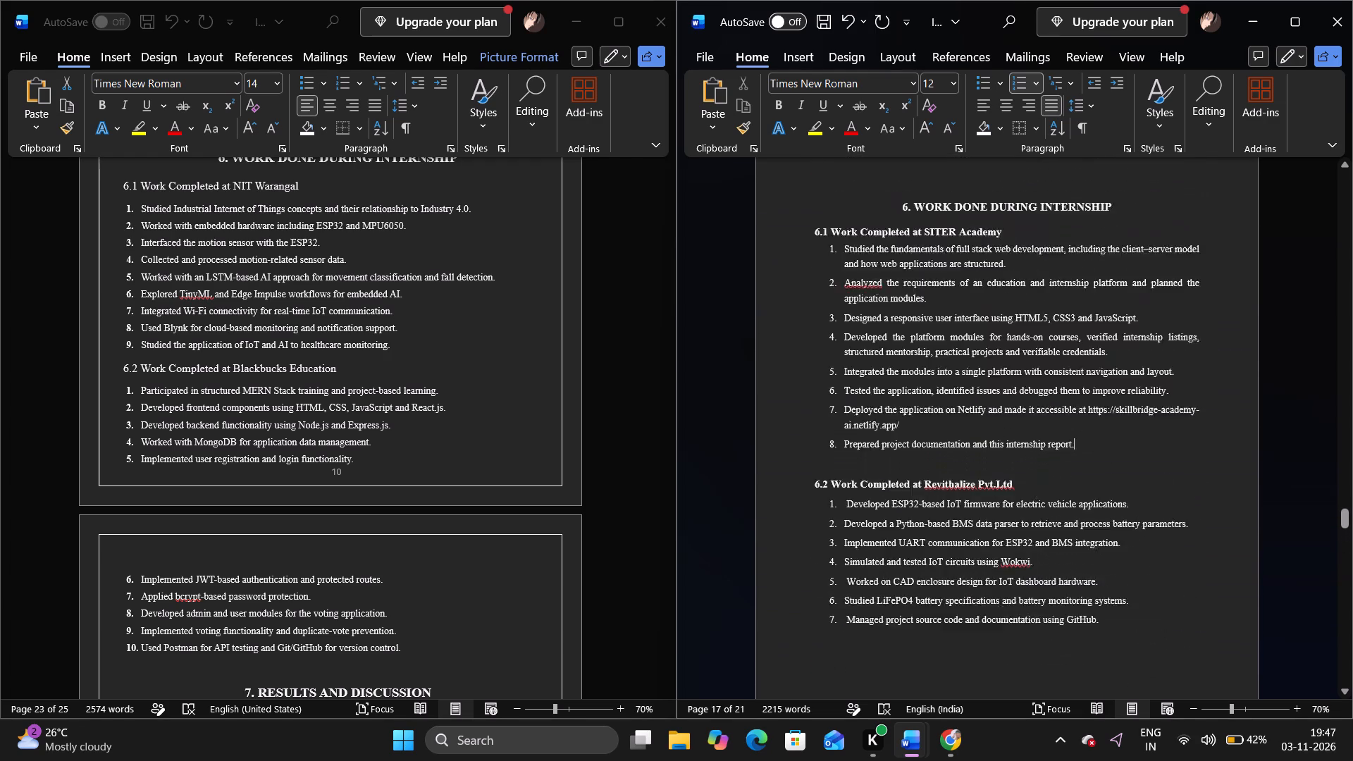
scroll(1096, 412, up, 2)
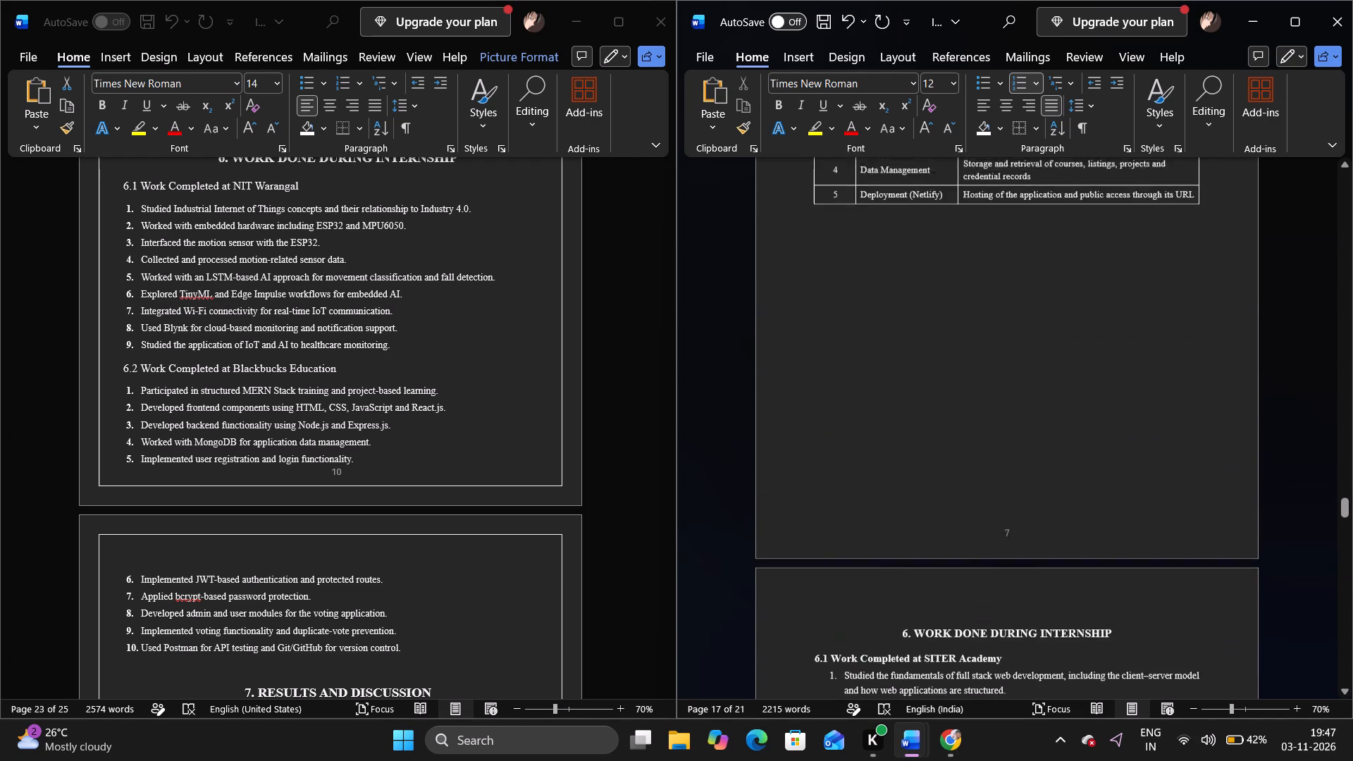
scroll(1096, 412, up, 5)
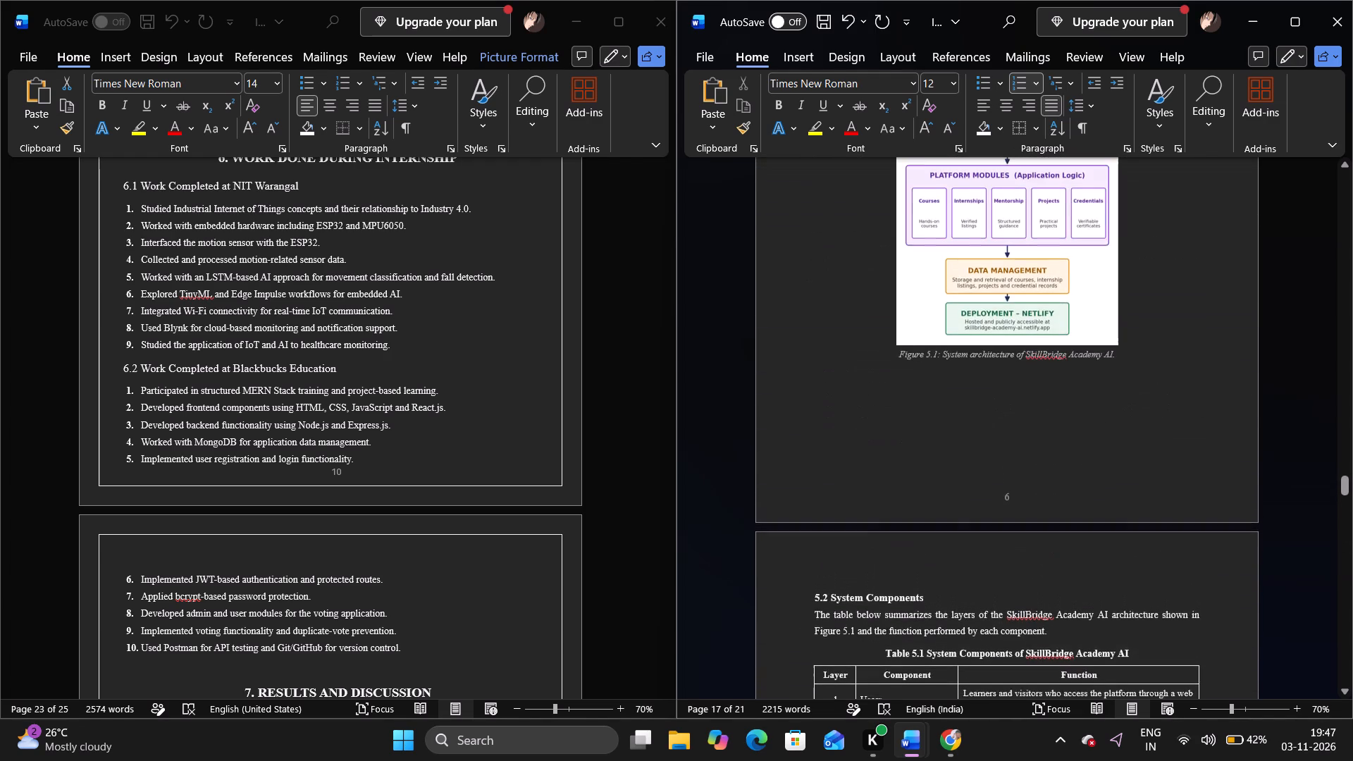
scroll(1096, 412, up, 1)
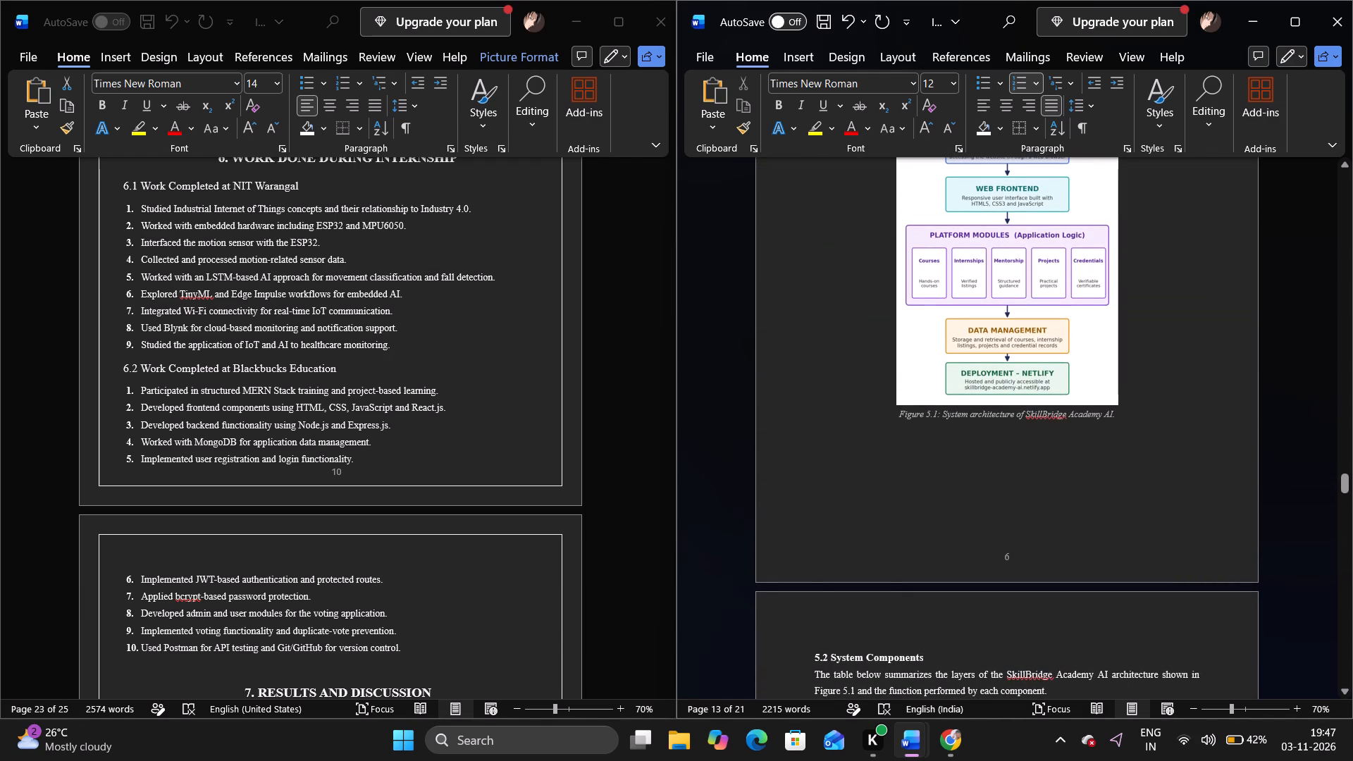
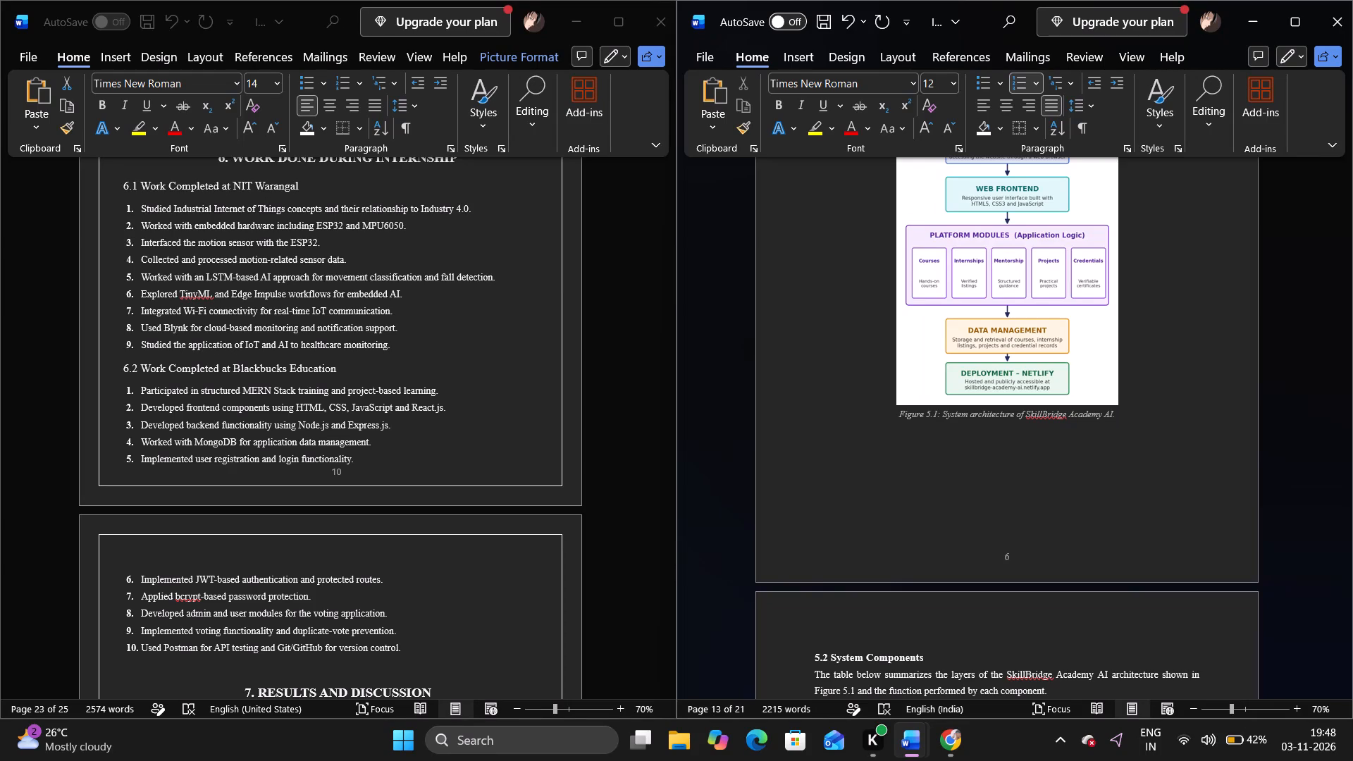
Compare section 5, System Design / Architecture, in both reports, examining the architecture figures, their descriptions and the system components table.
scroll(1096, 412, up, 1)
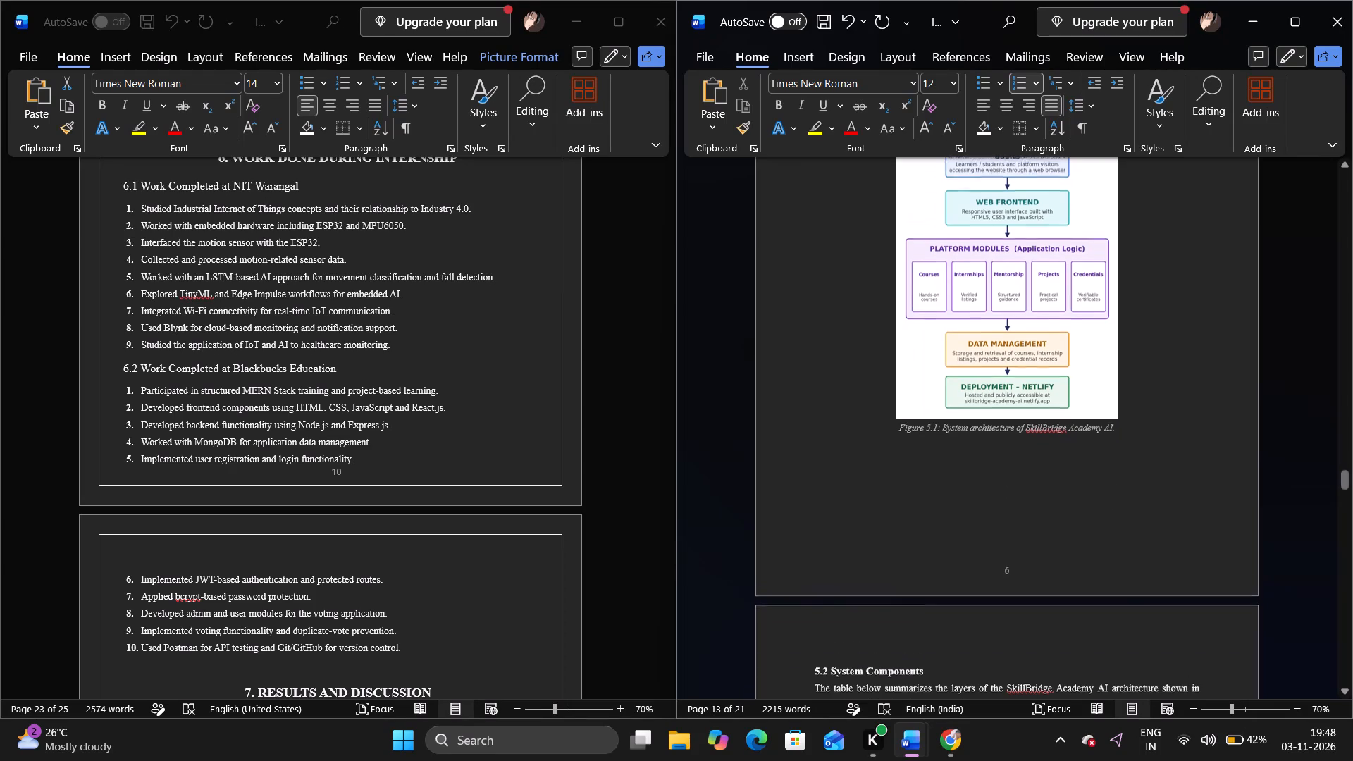
scroll(1096, 412, up, 2)
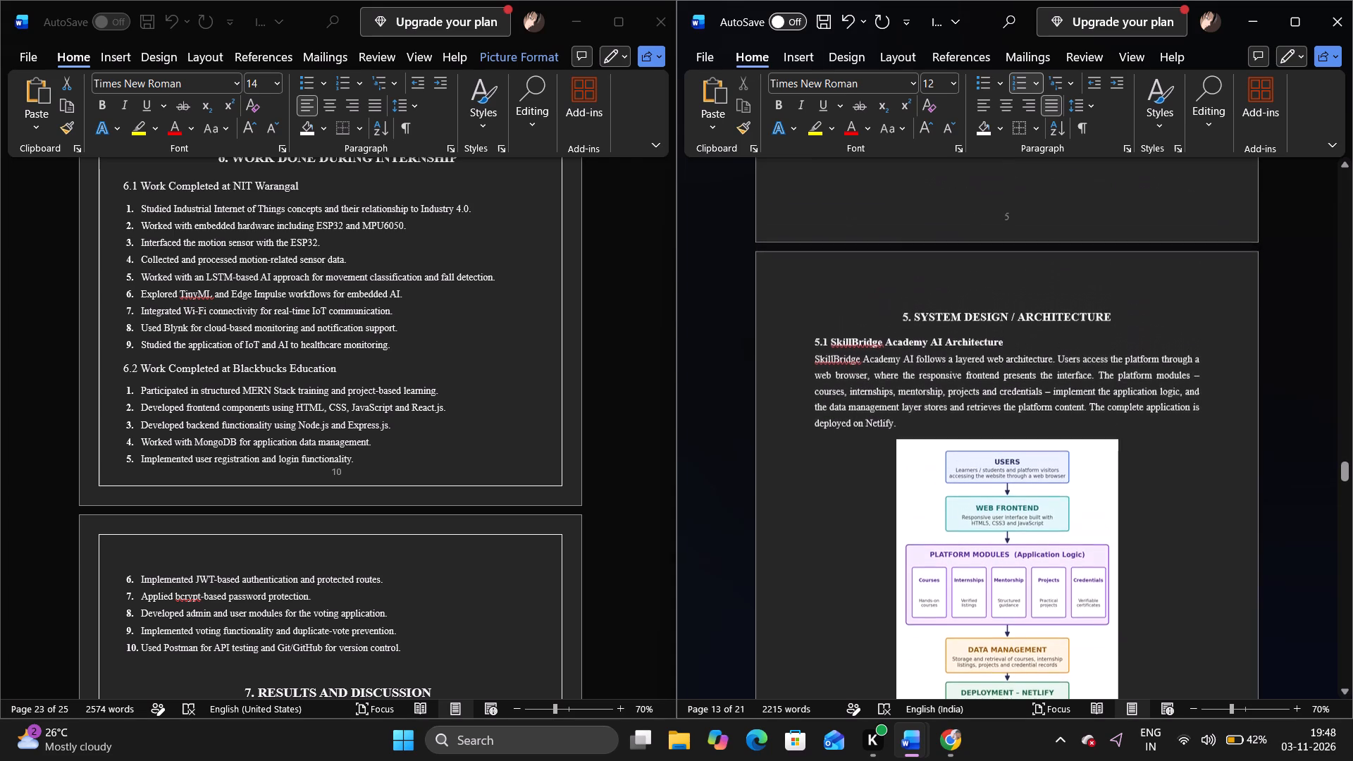
scroll(1096, 412, down, 2)
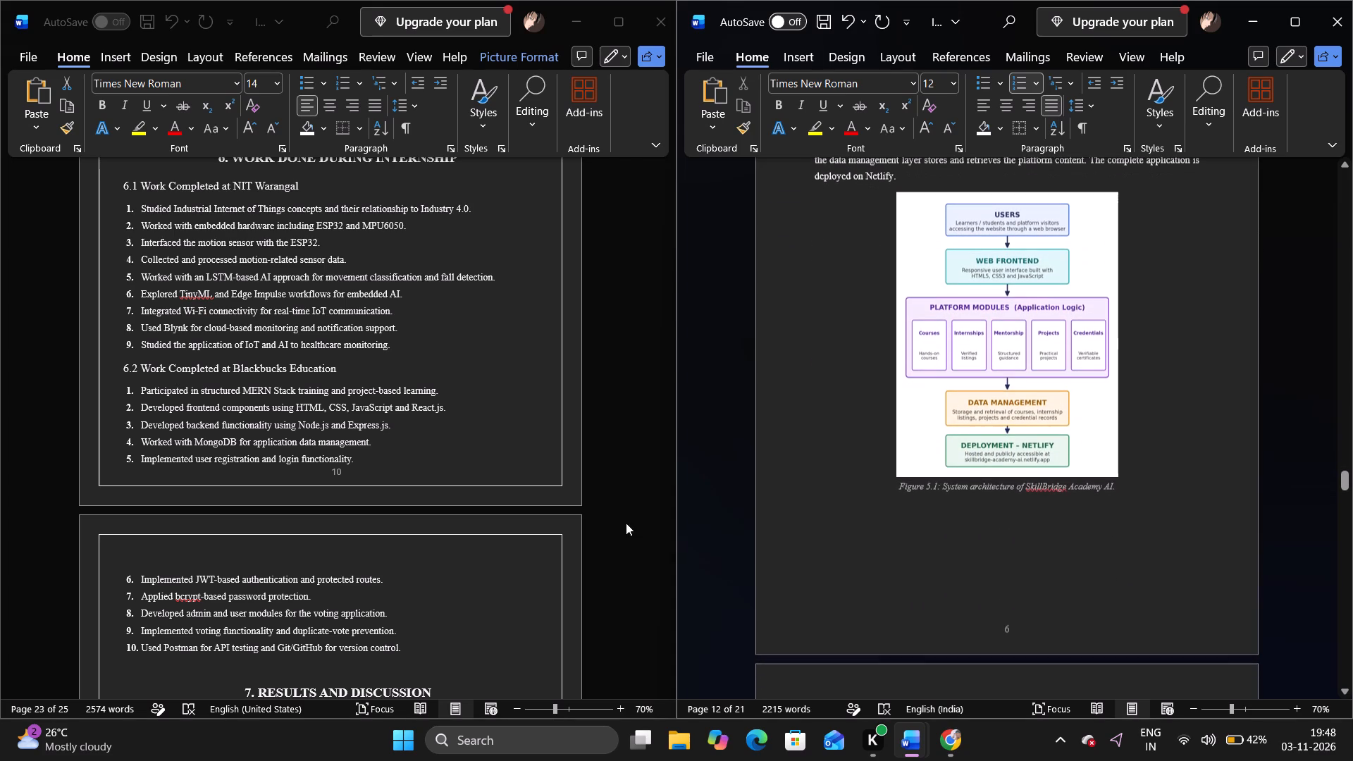
scroll(592, 532, up, 2)
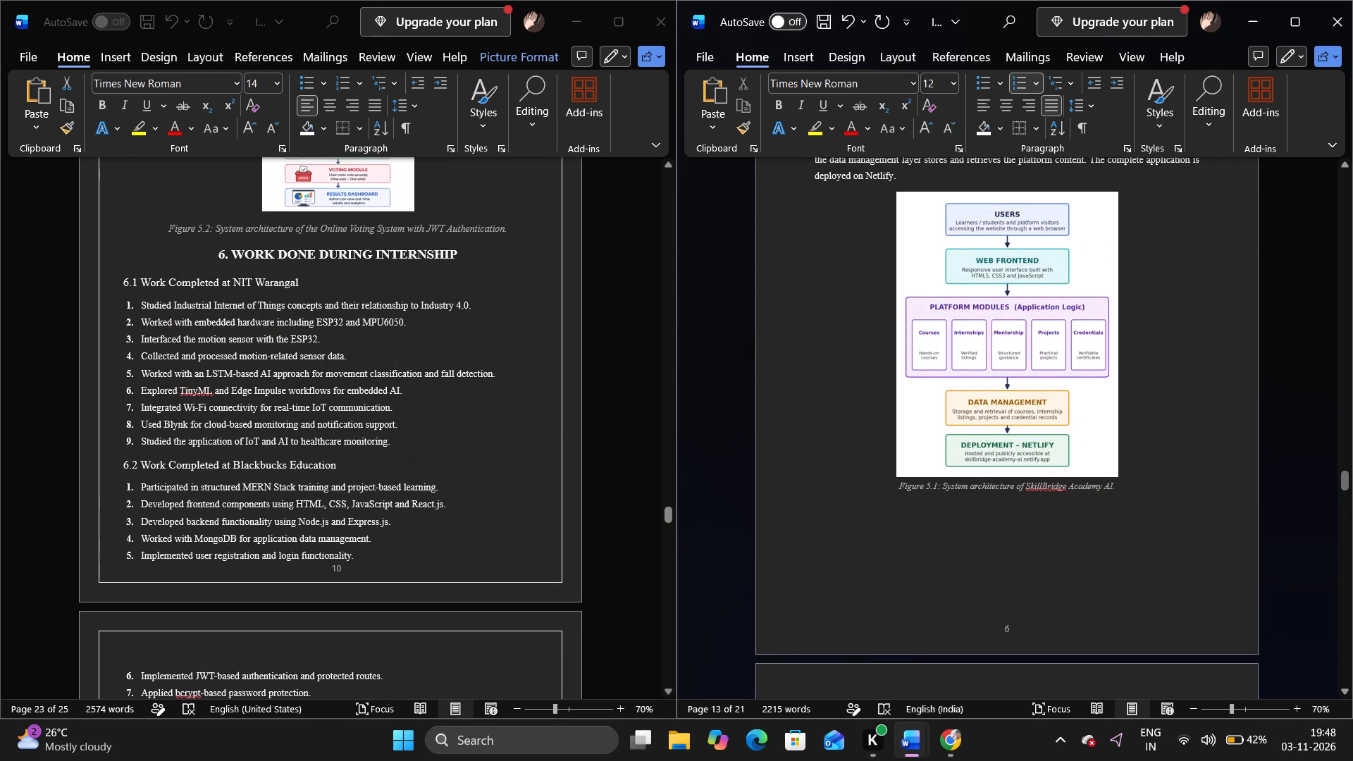
scroll(811, 516, up, 2)
scroll(479, 495, up, 6)
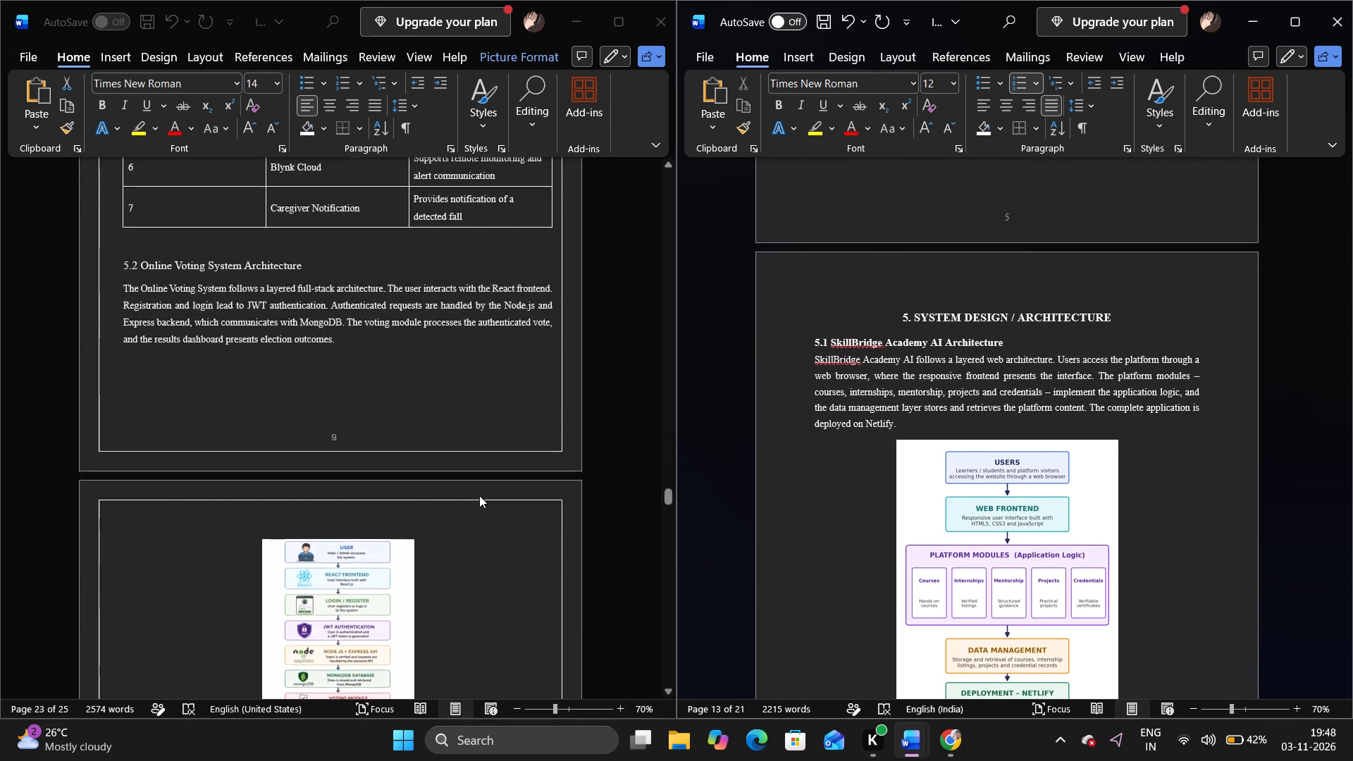
scroll(479, 495, up, 5)
scroll(479, 495, down, 3)
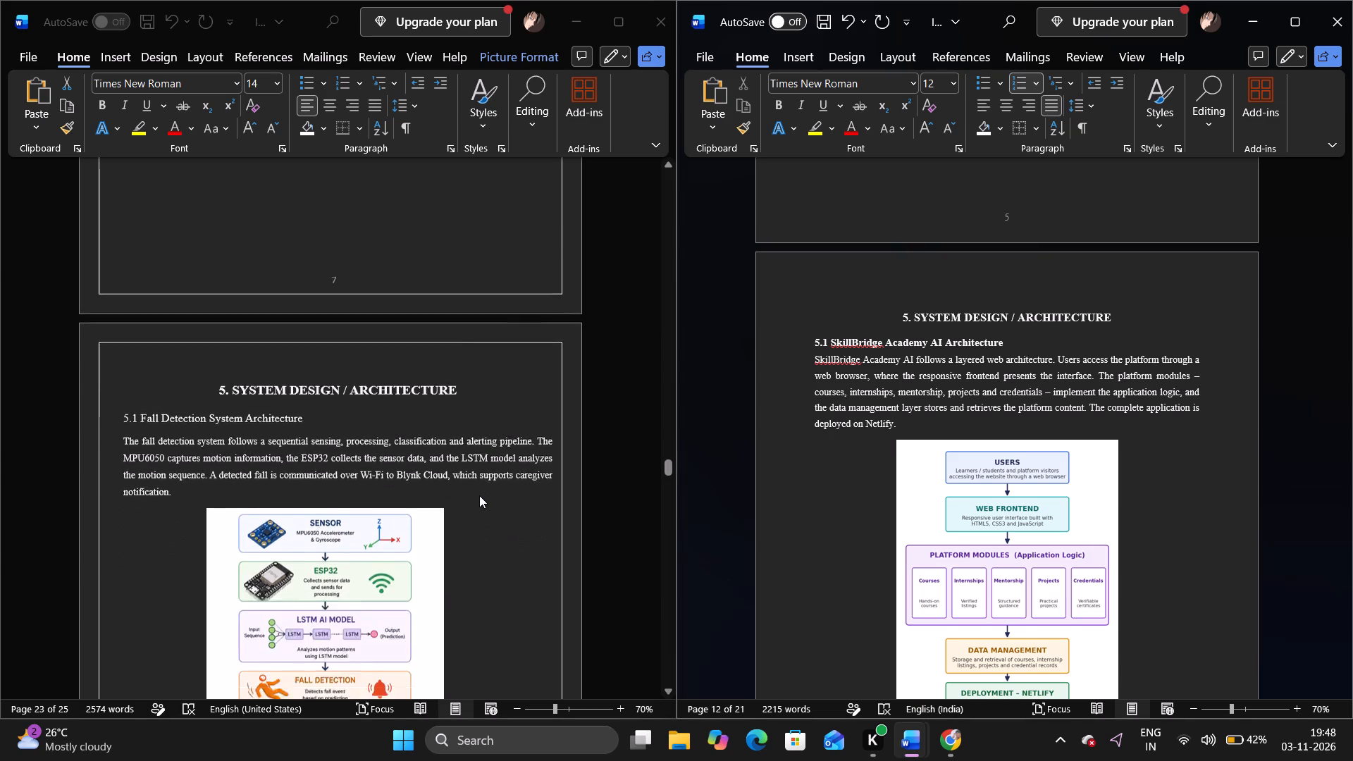
scroll(479, 495, down, 6)
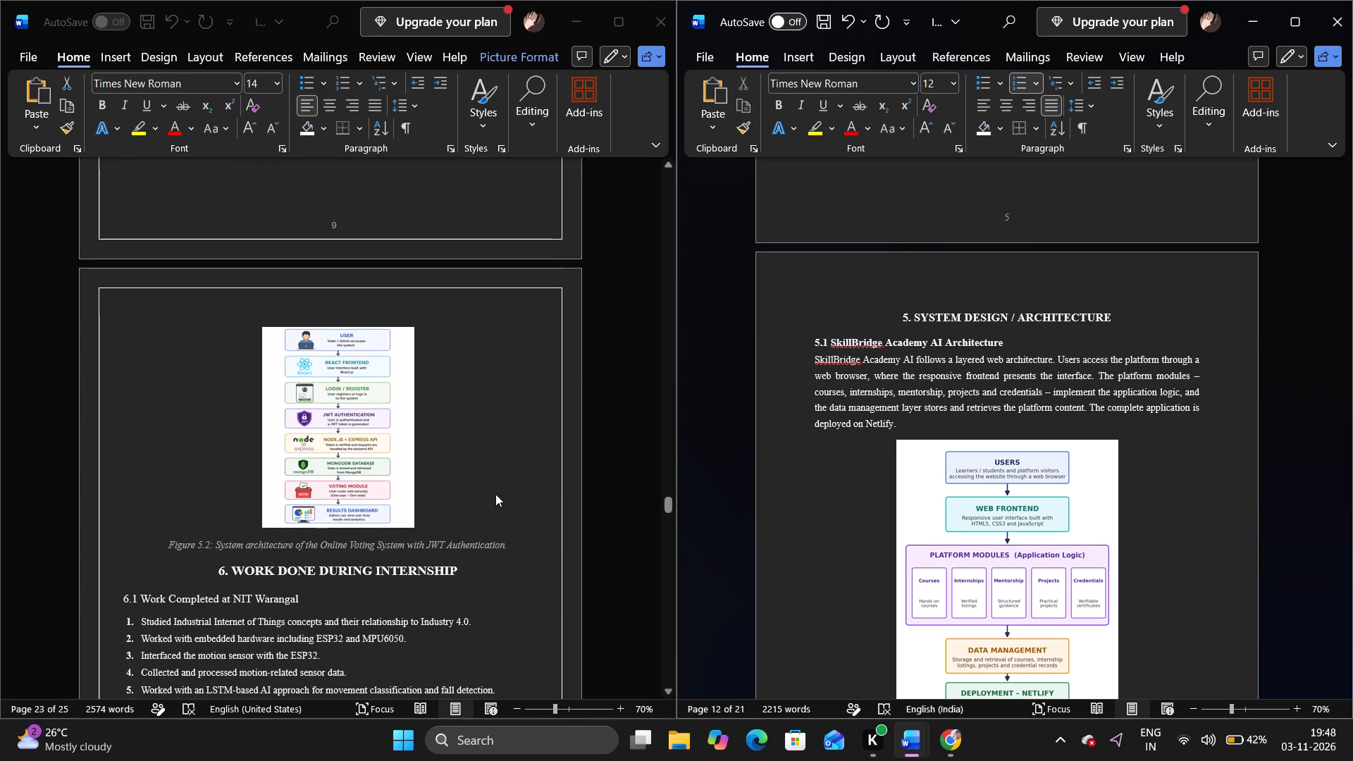
scroll(832, 543, down, 7)
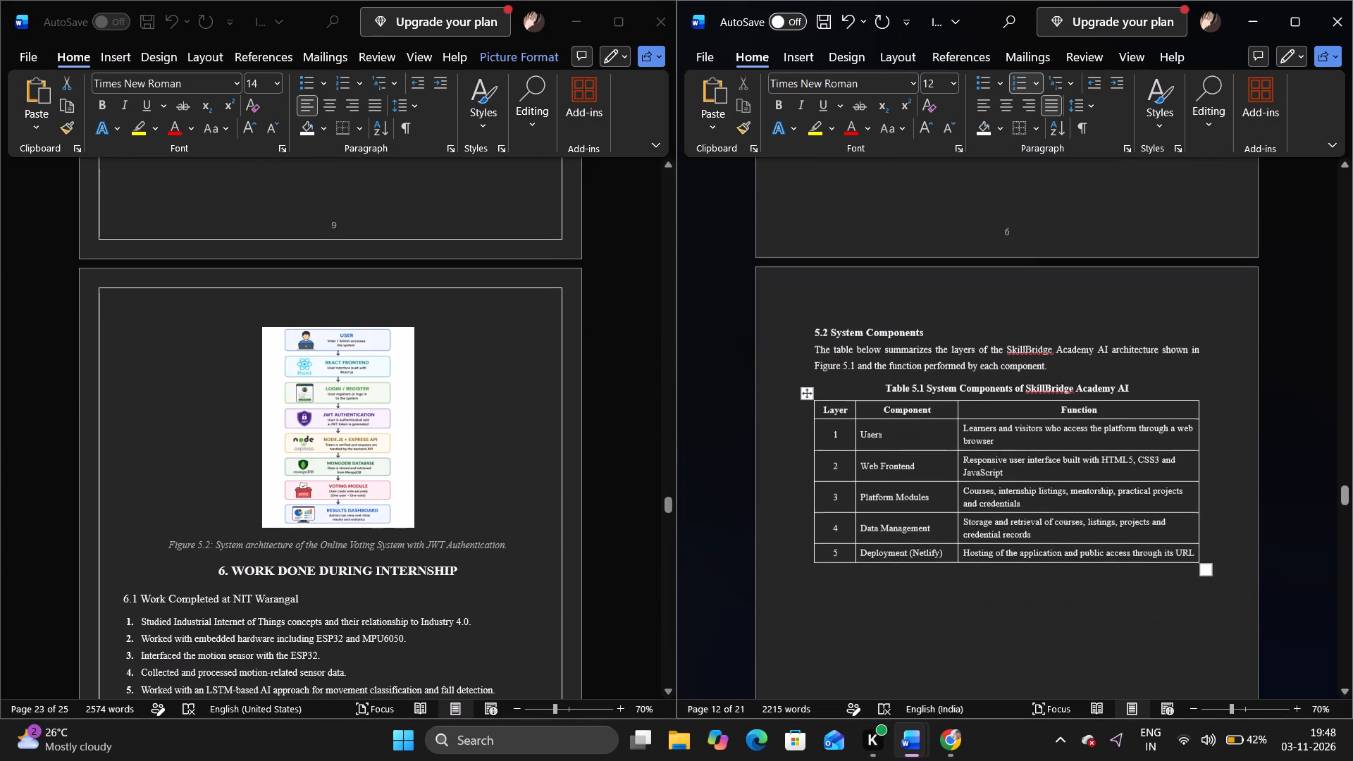
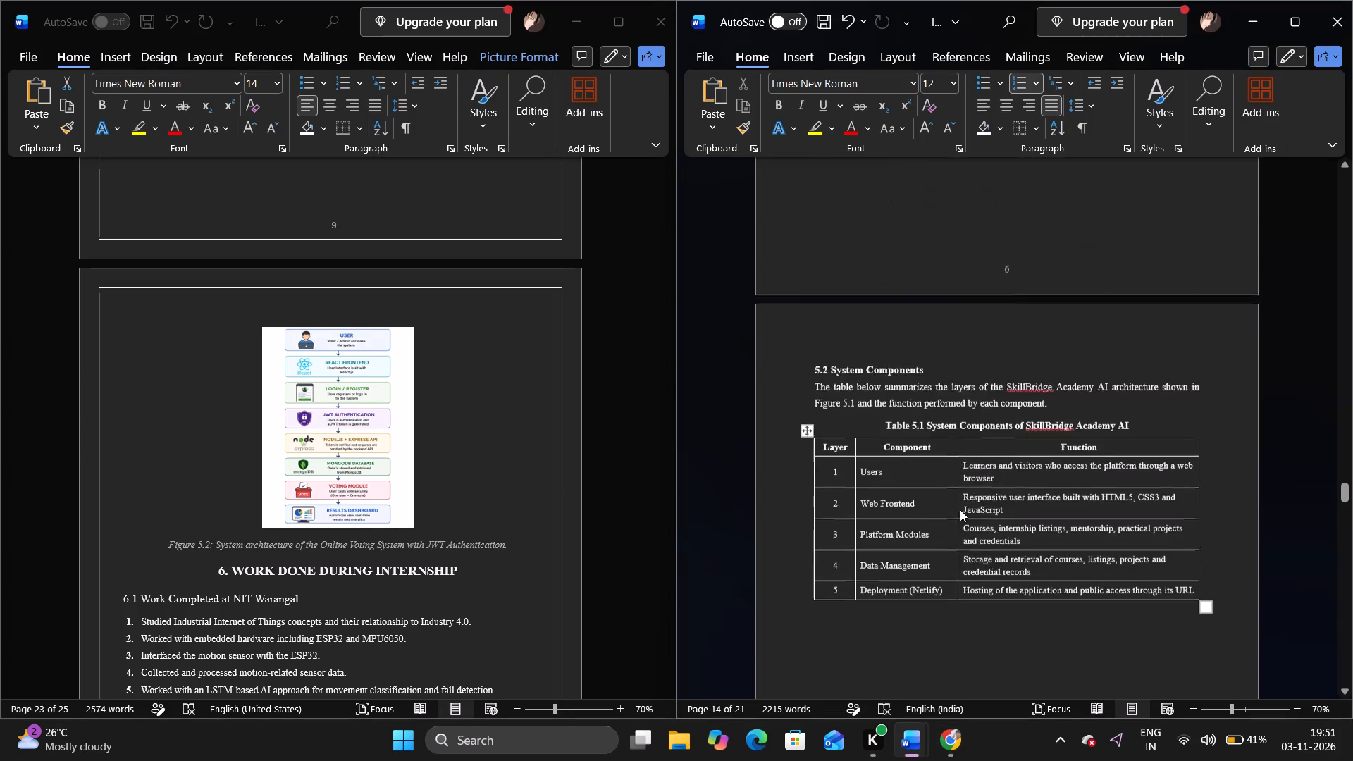
scroll(960, 509, up, 4)
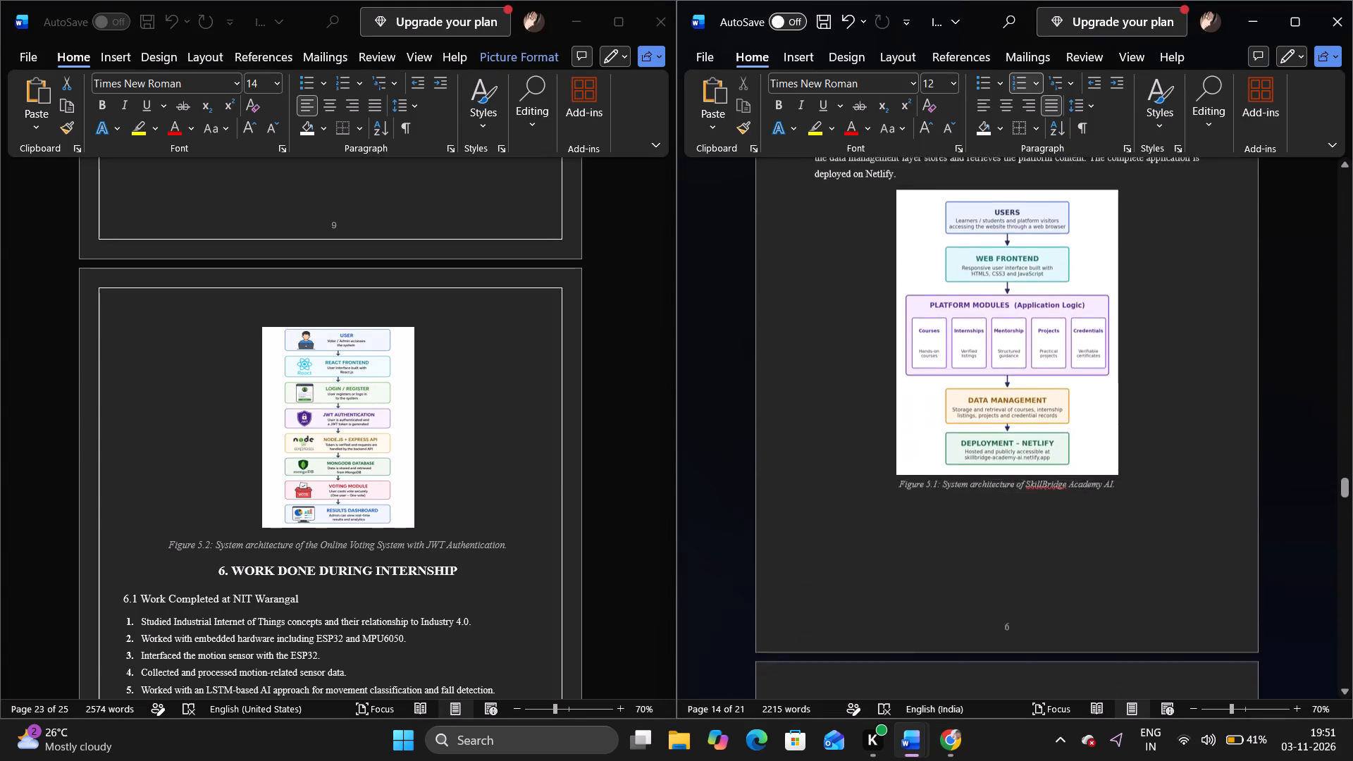
scroll(960, 509, up, 2)
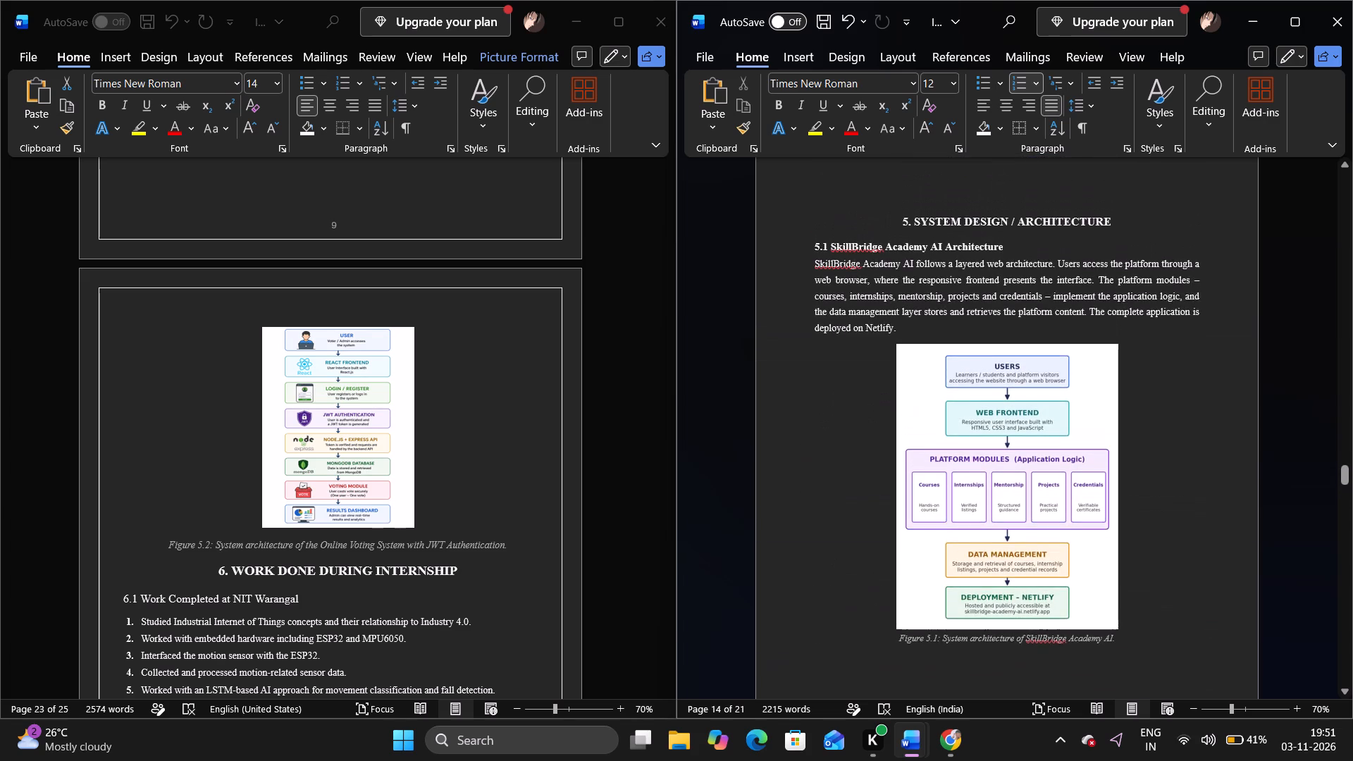
scroll(960, 509, down, 3)
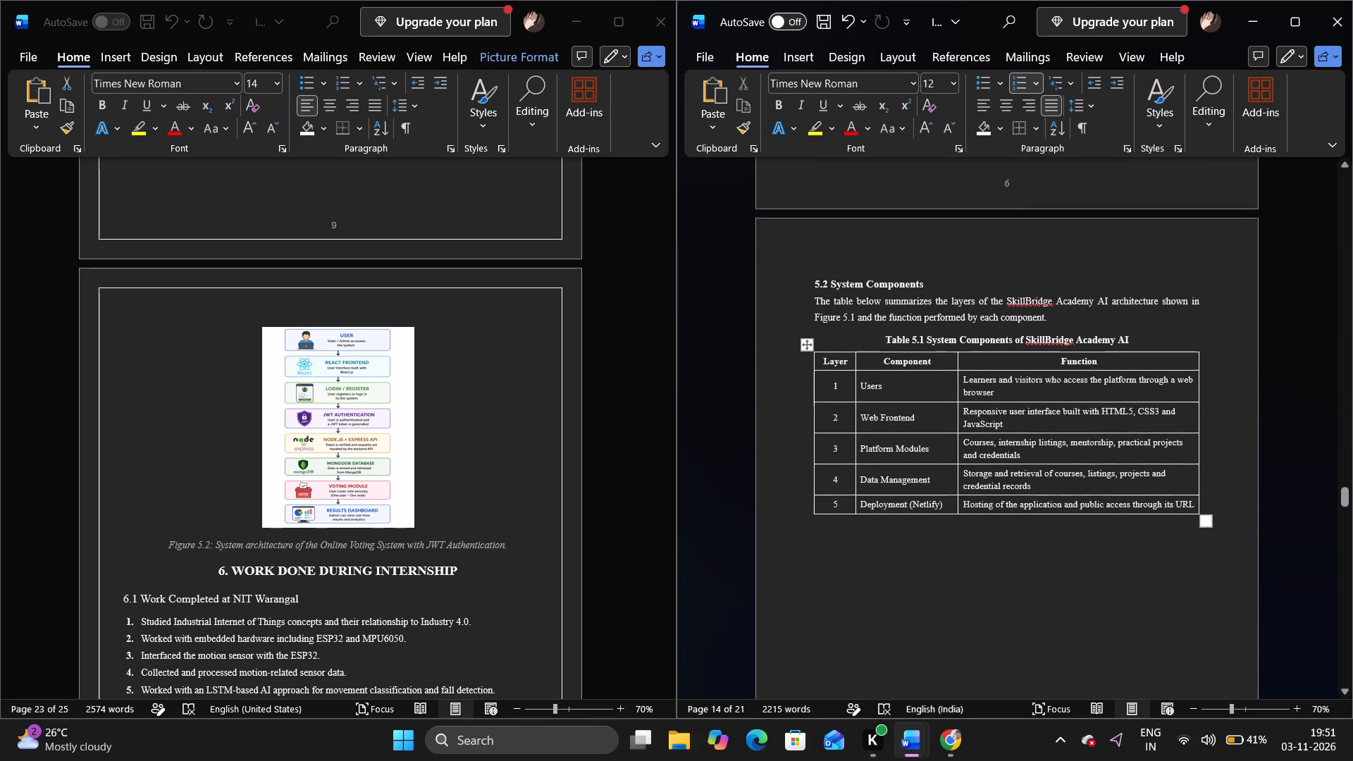
scroll(960, 509, down, 2)
scroll(960, 509, up, 1)
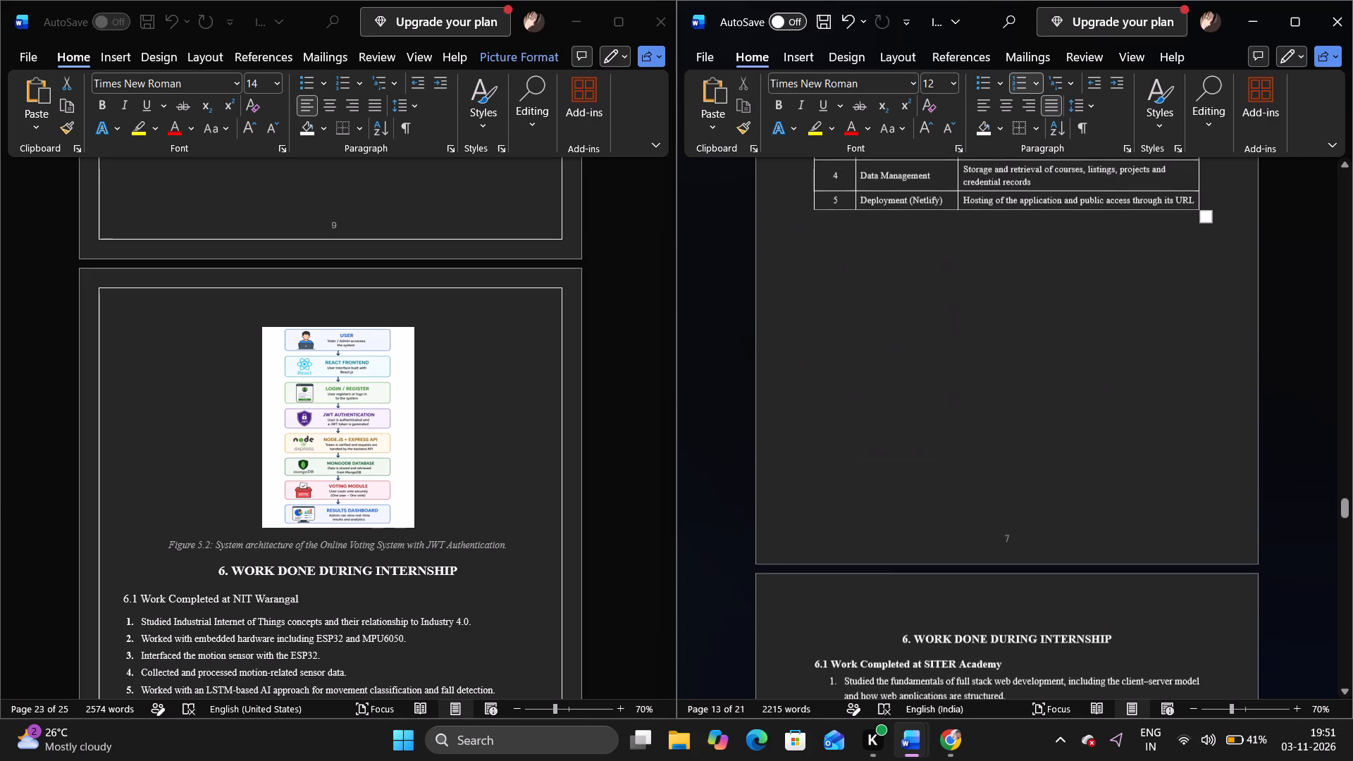
scroll(960, 509, up, 1)
scroll(404, 671, up, 5)
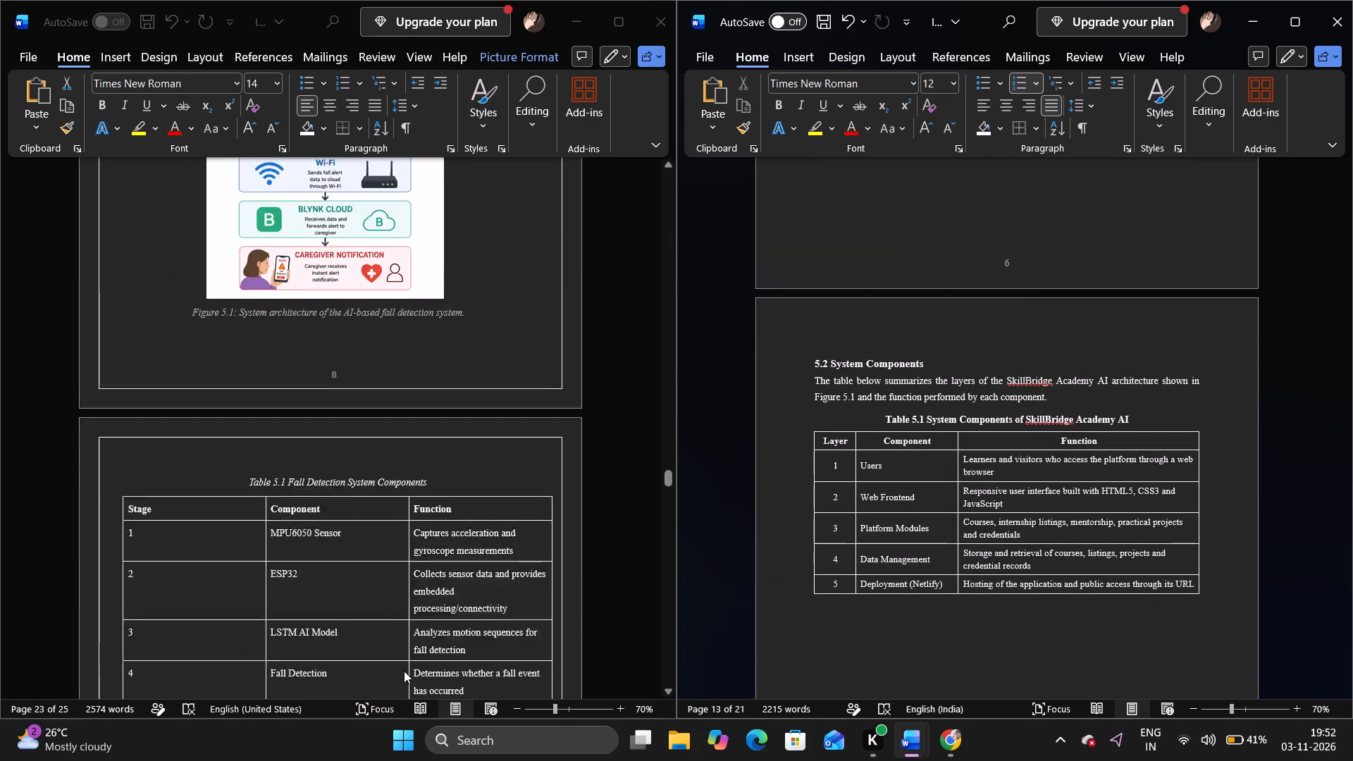
scroll(404, 671, up, 2)
scroll(404, 671, down, 1)
scroll(404, 671, up, 1)
scroll(404, 671, down, 4)
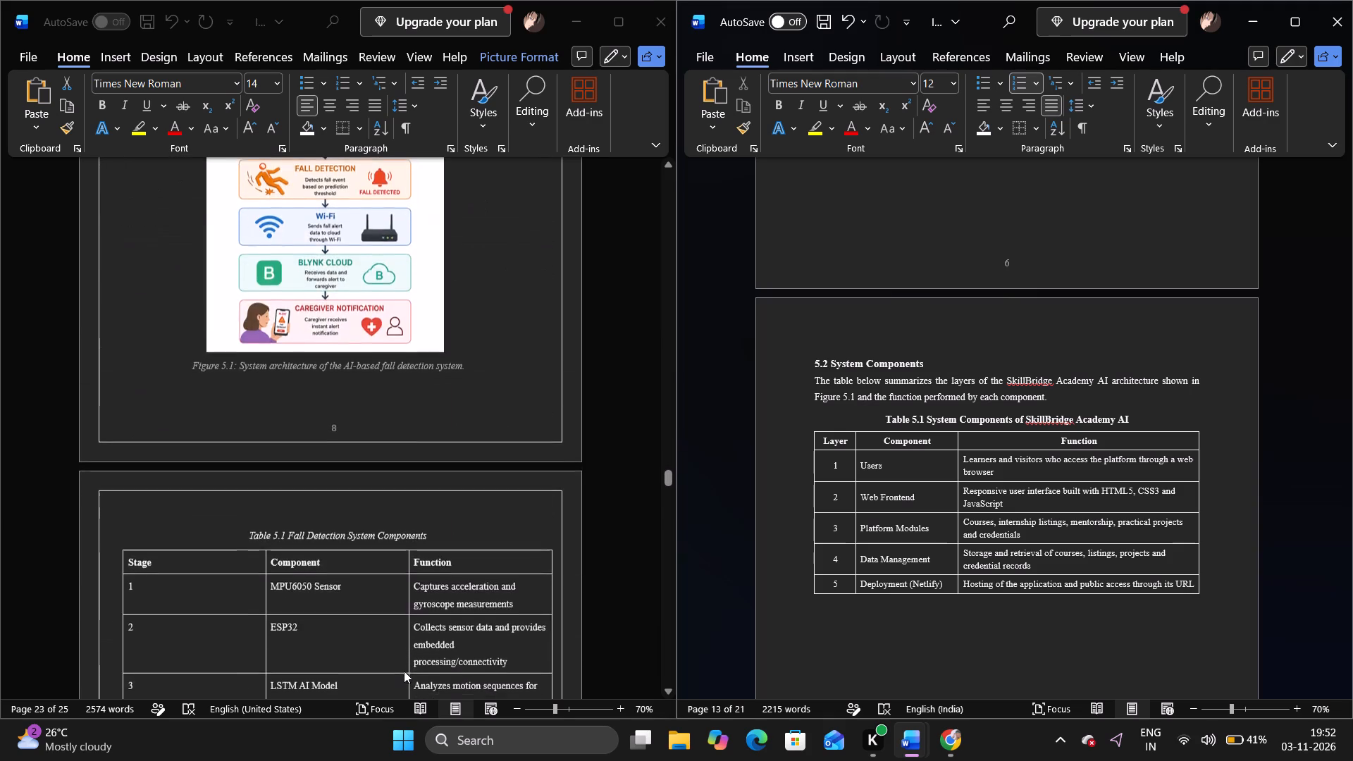
scroll(404, 671, down, 4)
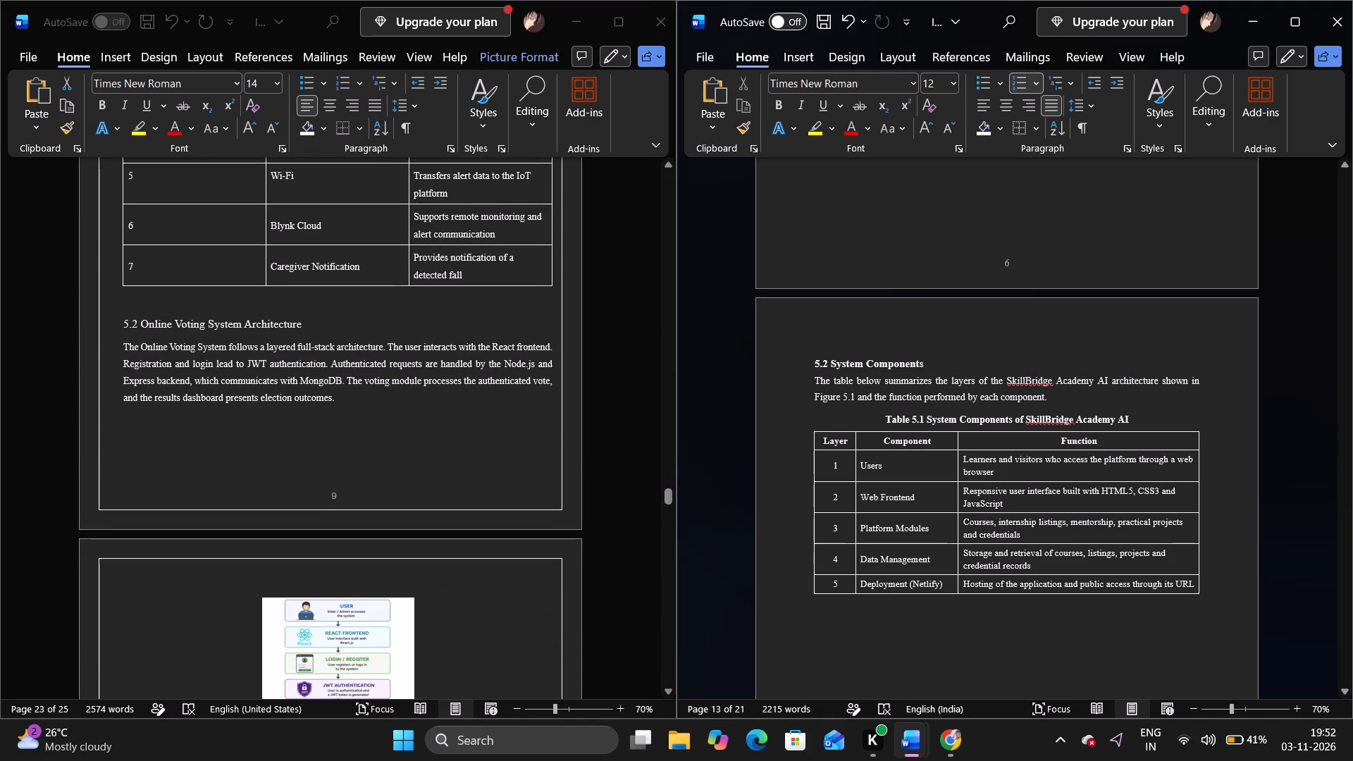
scroll(957, 567, down, 1)
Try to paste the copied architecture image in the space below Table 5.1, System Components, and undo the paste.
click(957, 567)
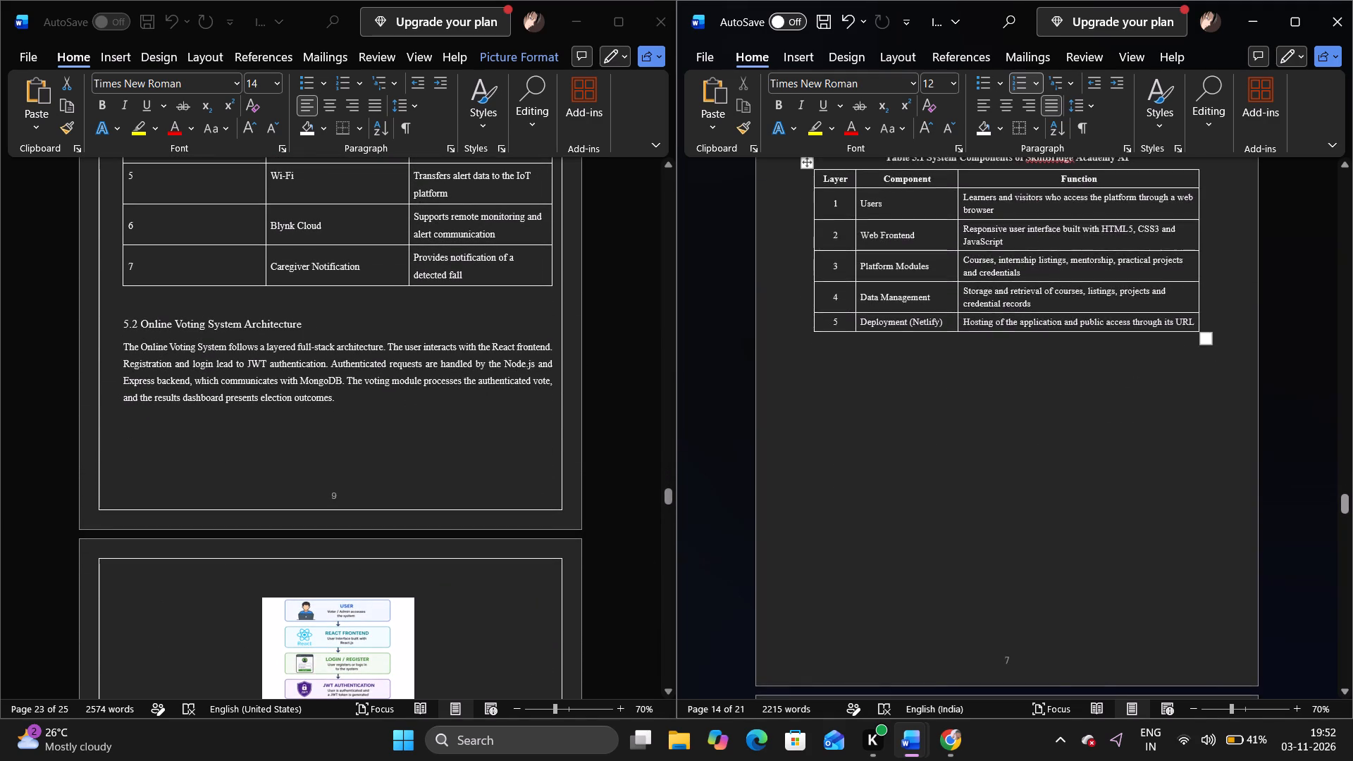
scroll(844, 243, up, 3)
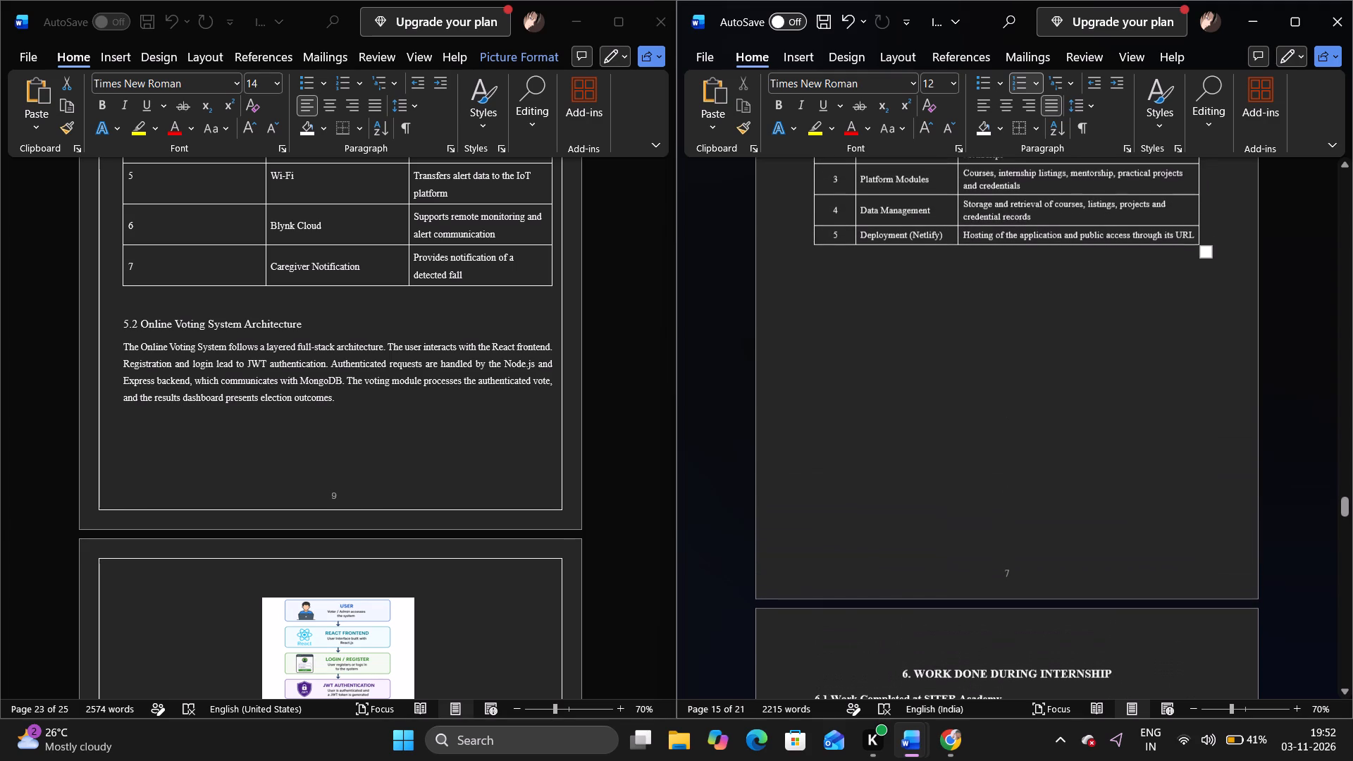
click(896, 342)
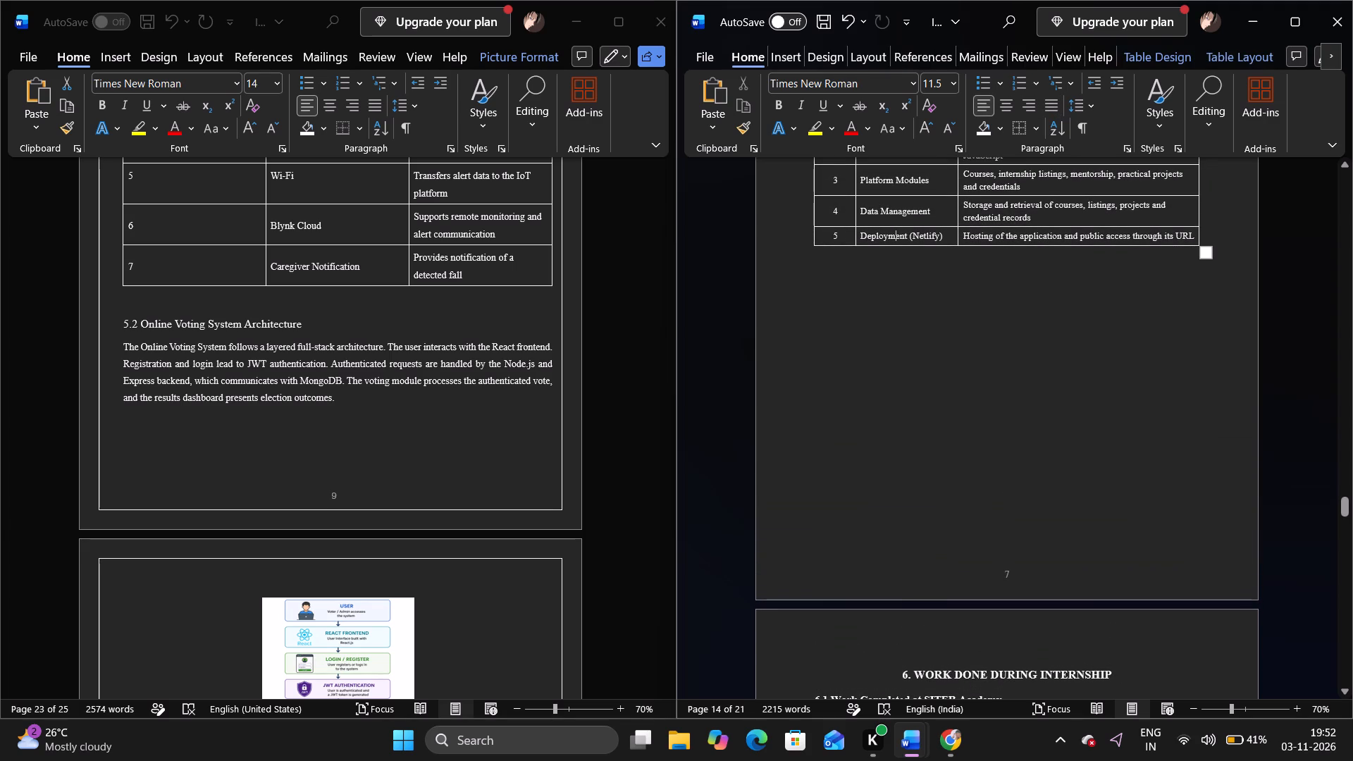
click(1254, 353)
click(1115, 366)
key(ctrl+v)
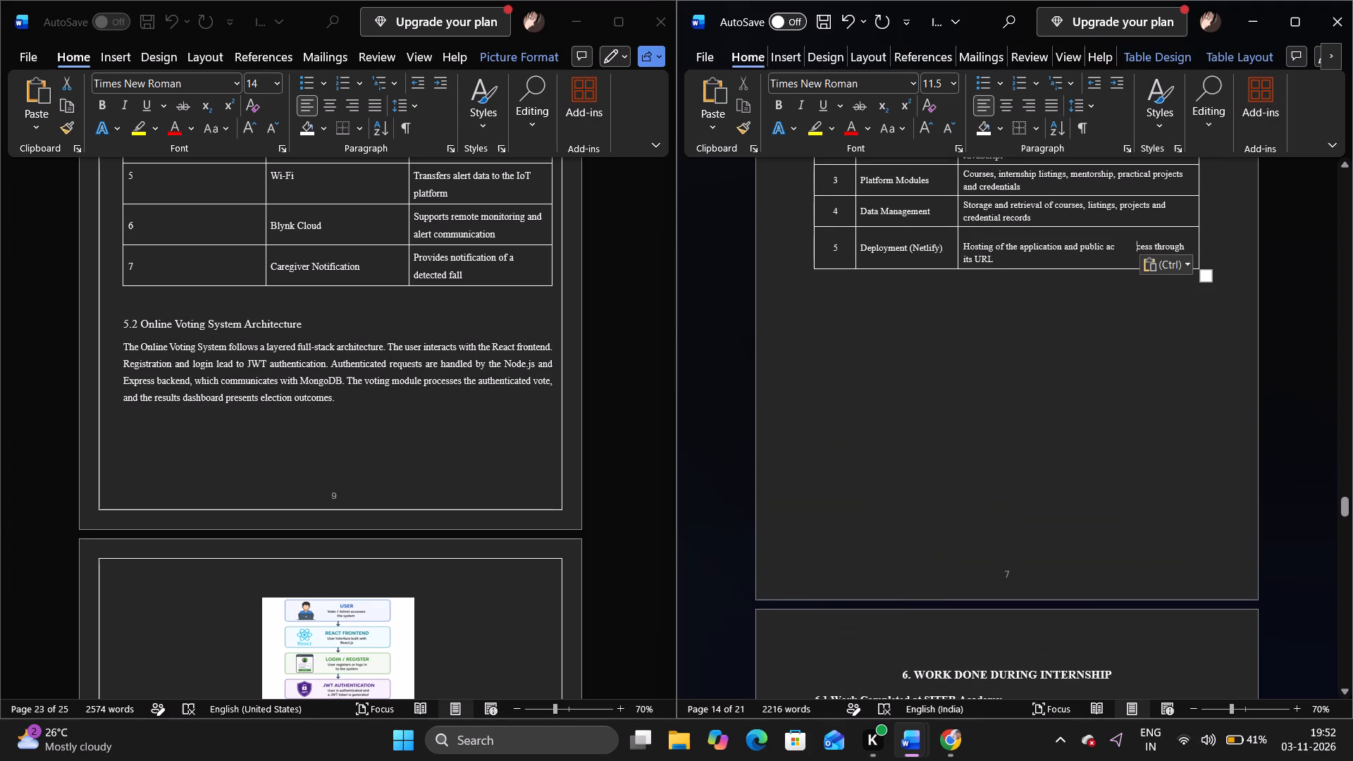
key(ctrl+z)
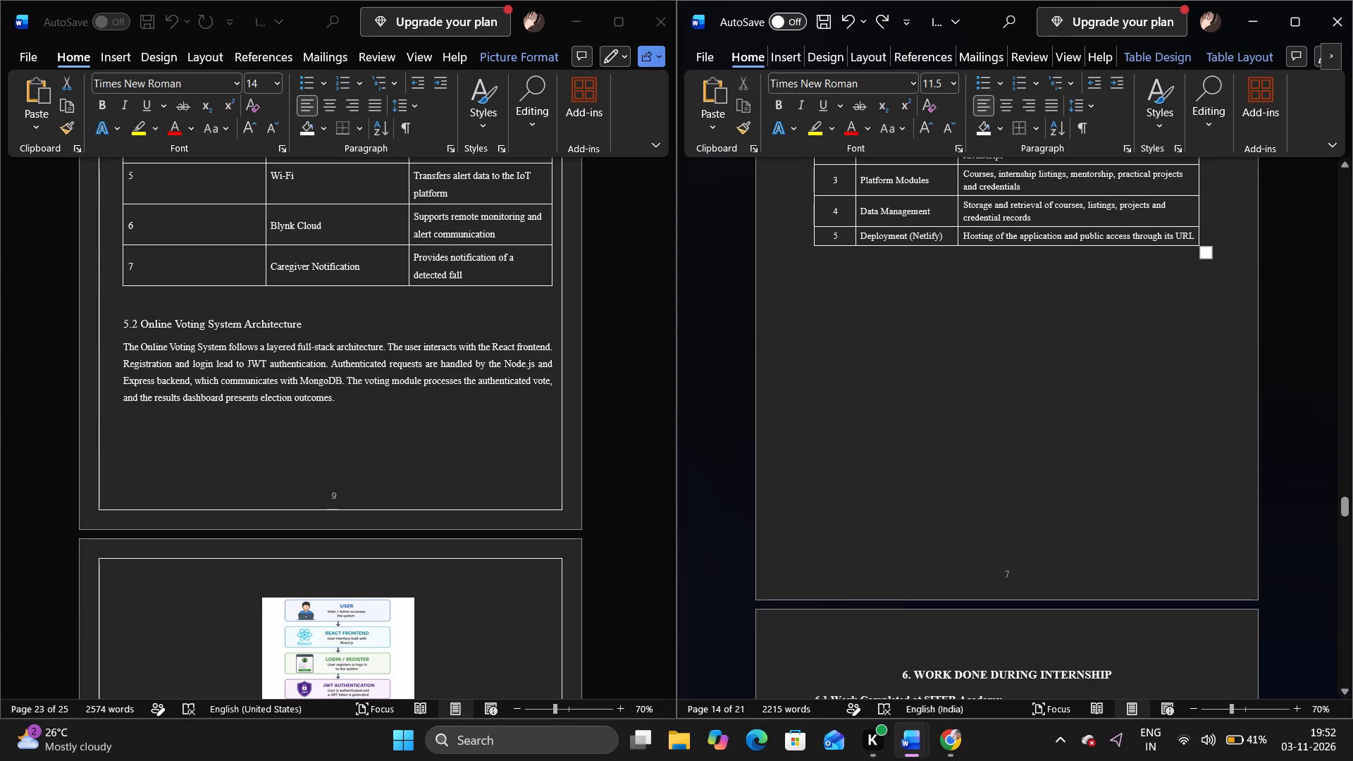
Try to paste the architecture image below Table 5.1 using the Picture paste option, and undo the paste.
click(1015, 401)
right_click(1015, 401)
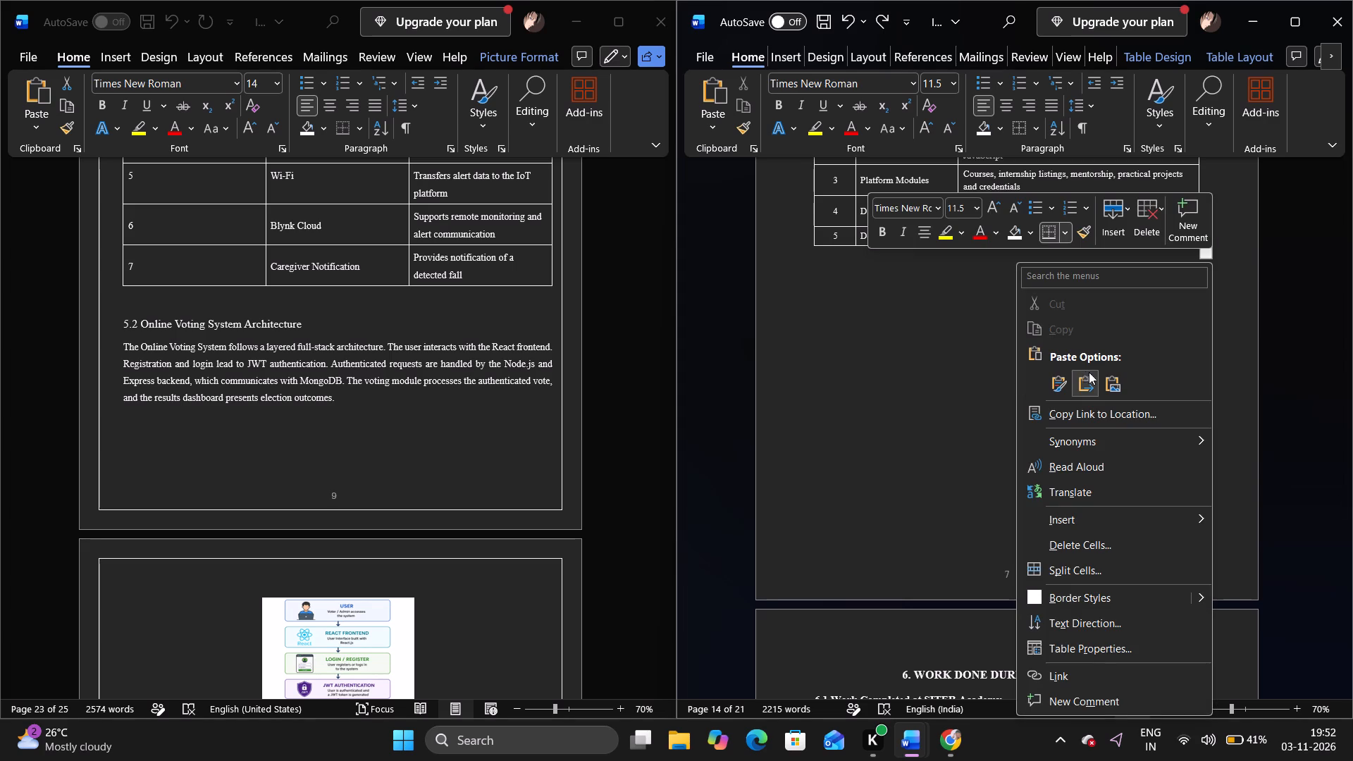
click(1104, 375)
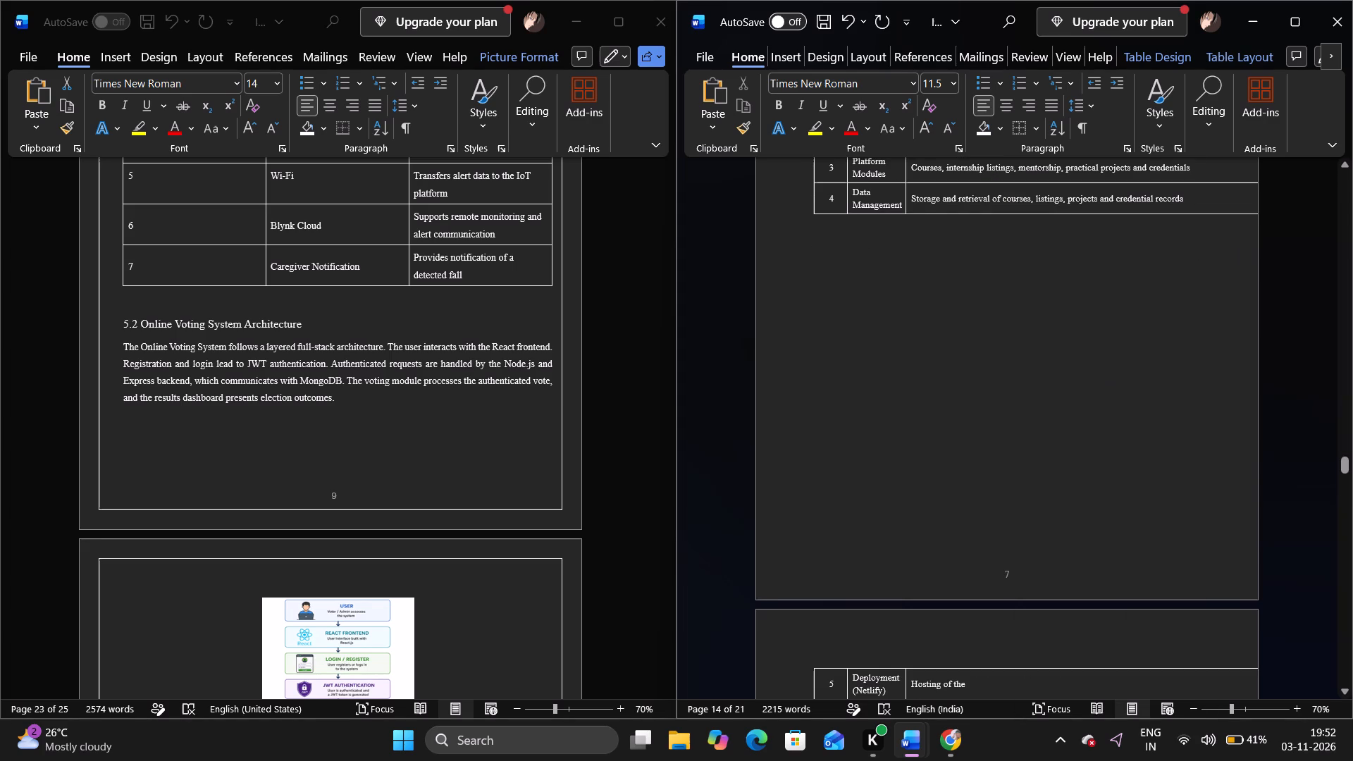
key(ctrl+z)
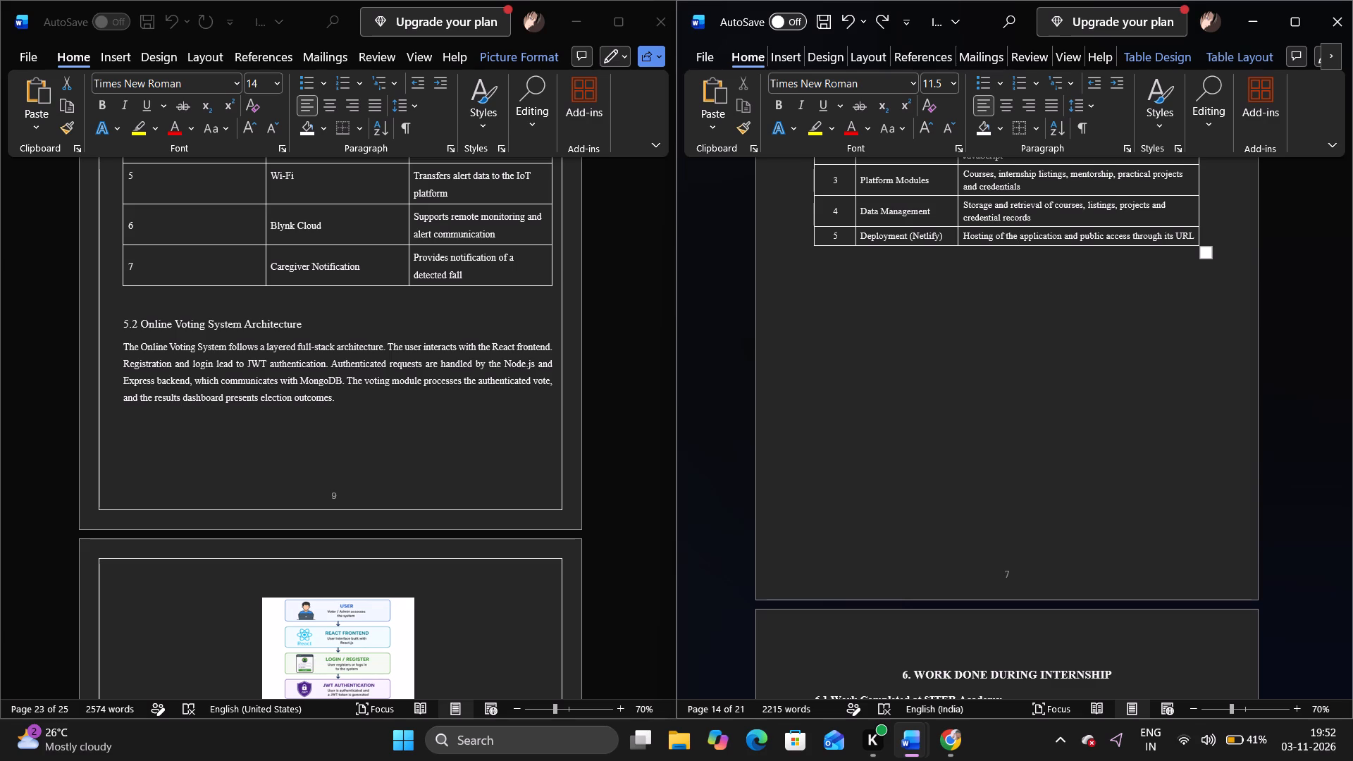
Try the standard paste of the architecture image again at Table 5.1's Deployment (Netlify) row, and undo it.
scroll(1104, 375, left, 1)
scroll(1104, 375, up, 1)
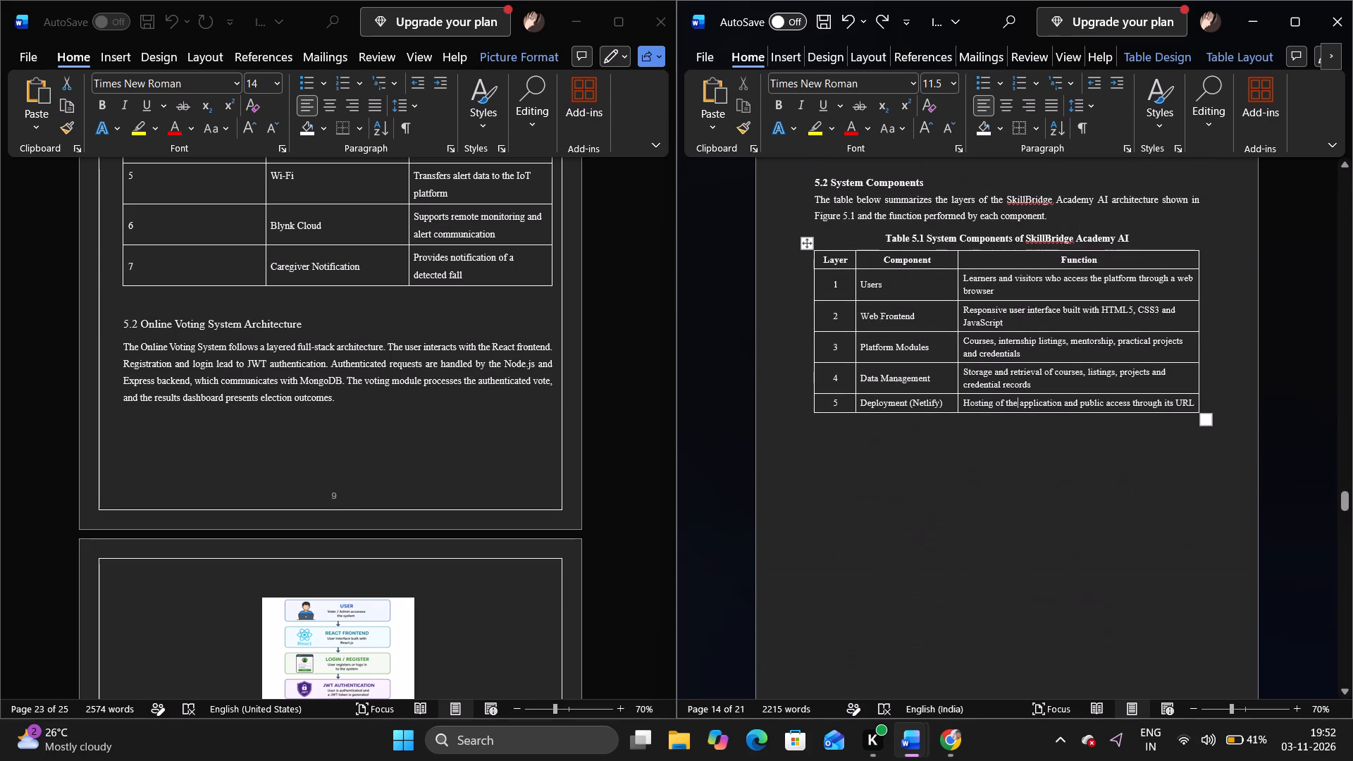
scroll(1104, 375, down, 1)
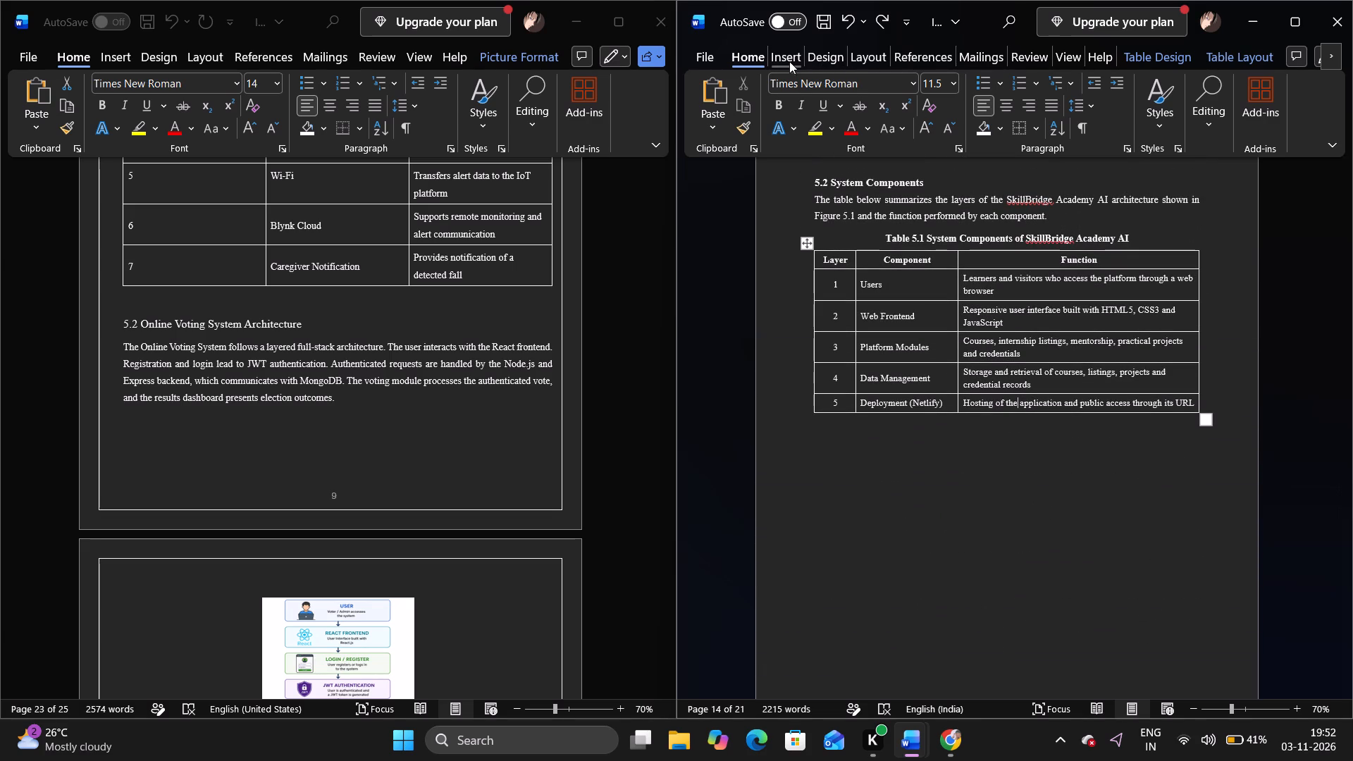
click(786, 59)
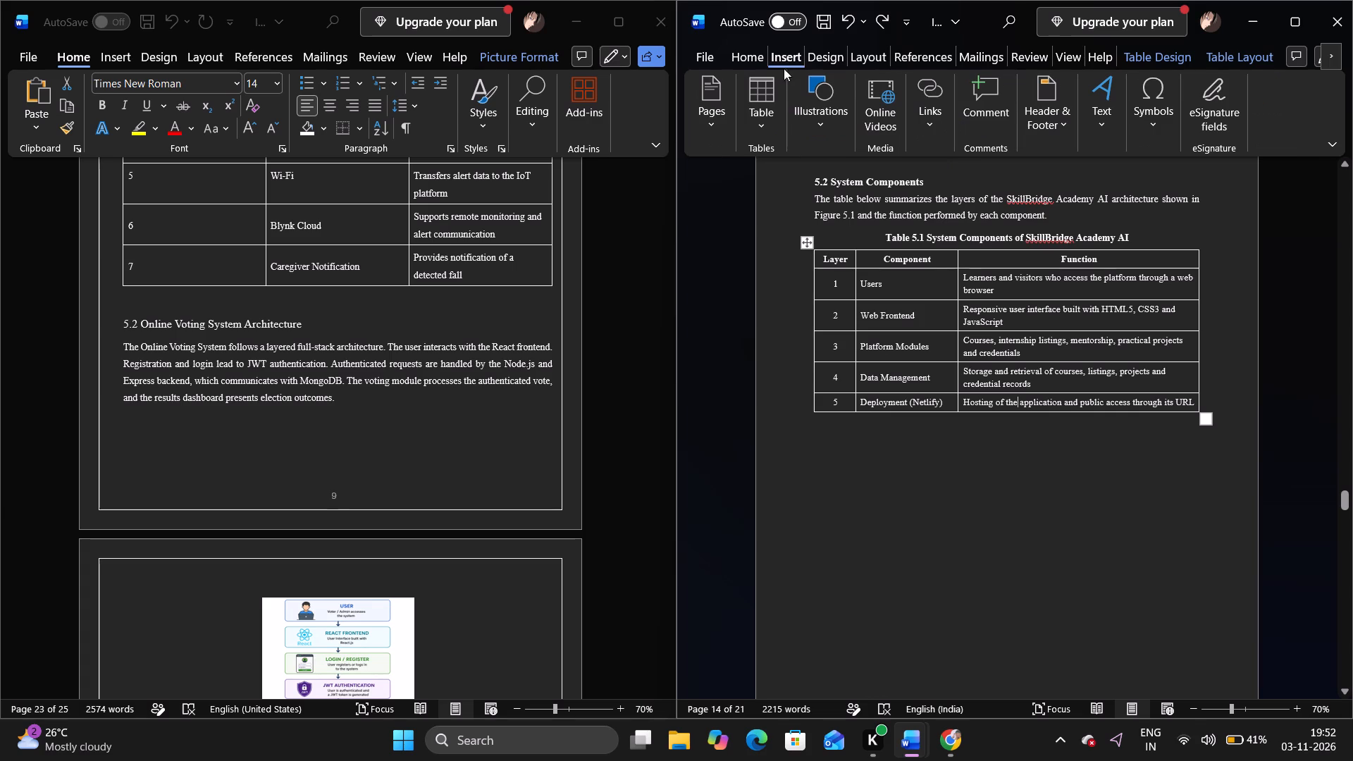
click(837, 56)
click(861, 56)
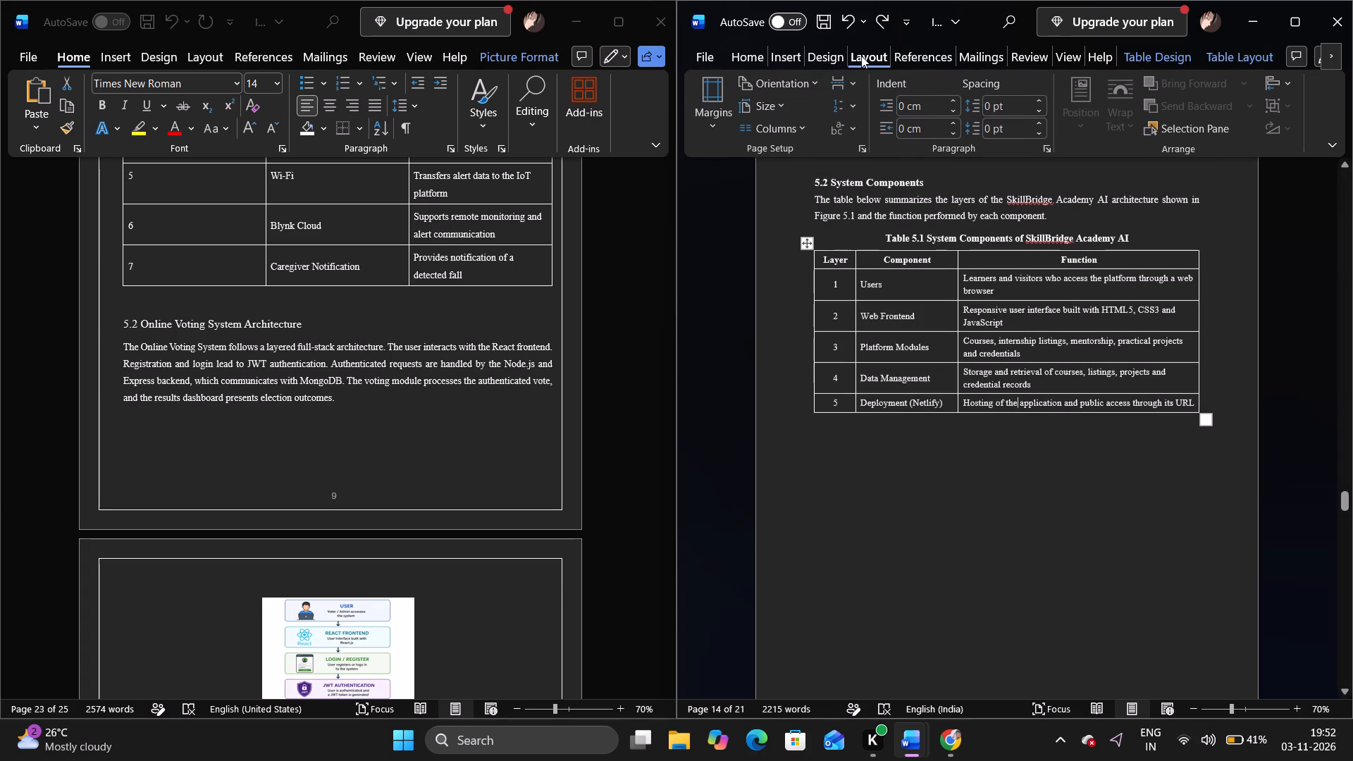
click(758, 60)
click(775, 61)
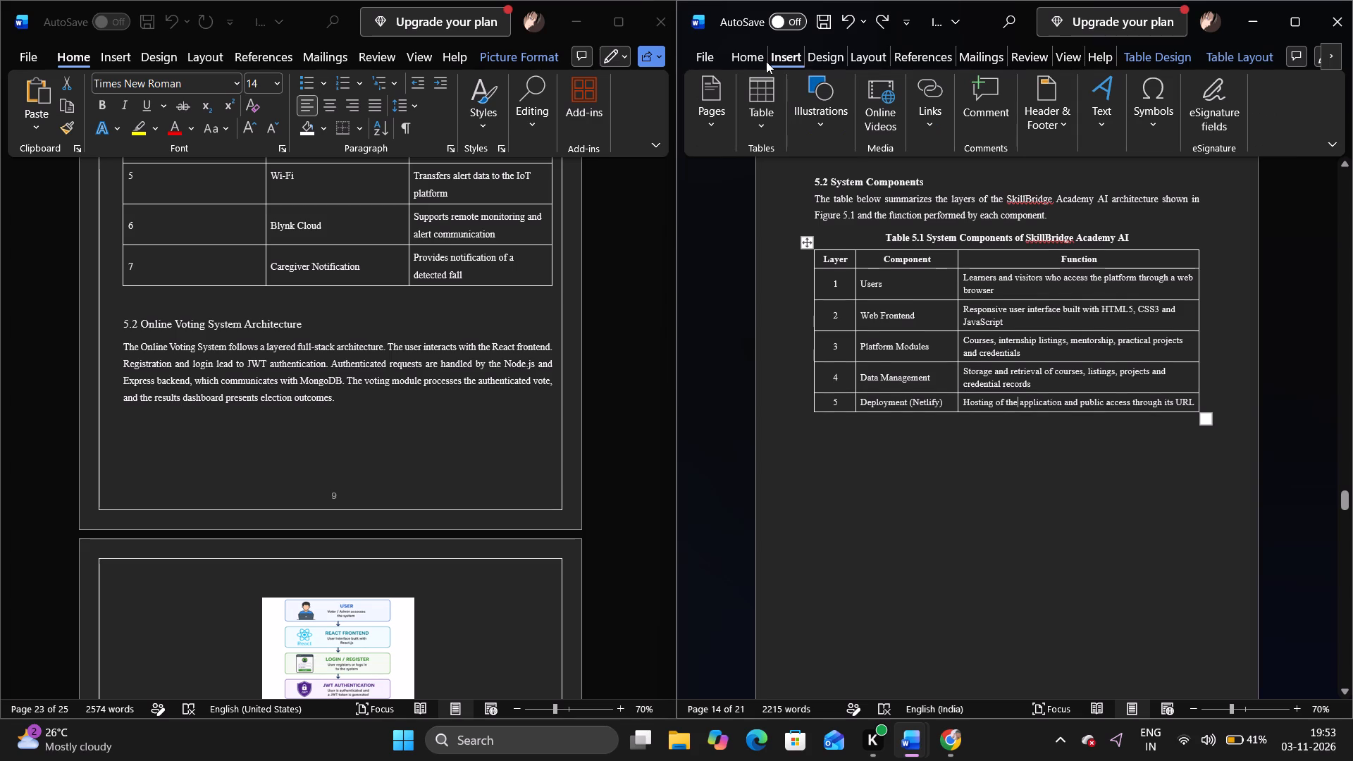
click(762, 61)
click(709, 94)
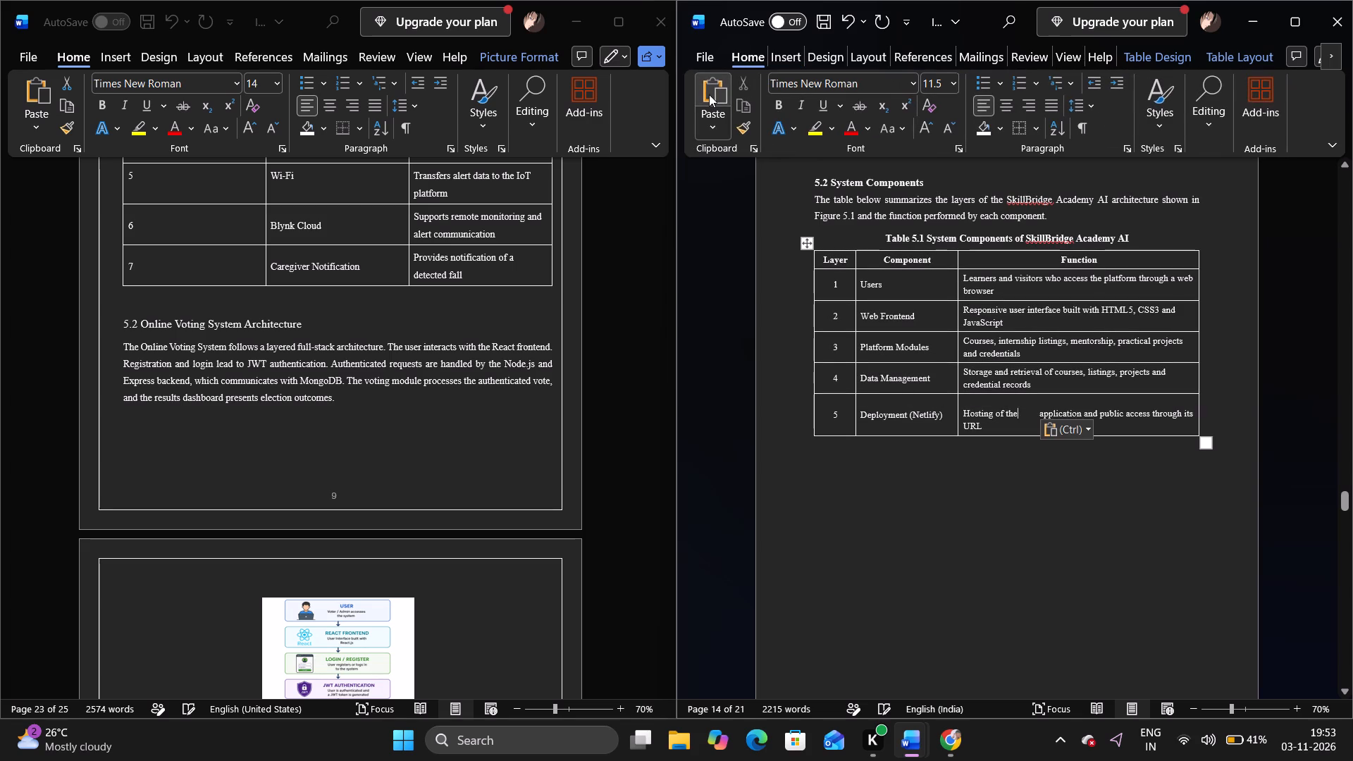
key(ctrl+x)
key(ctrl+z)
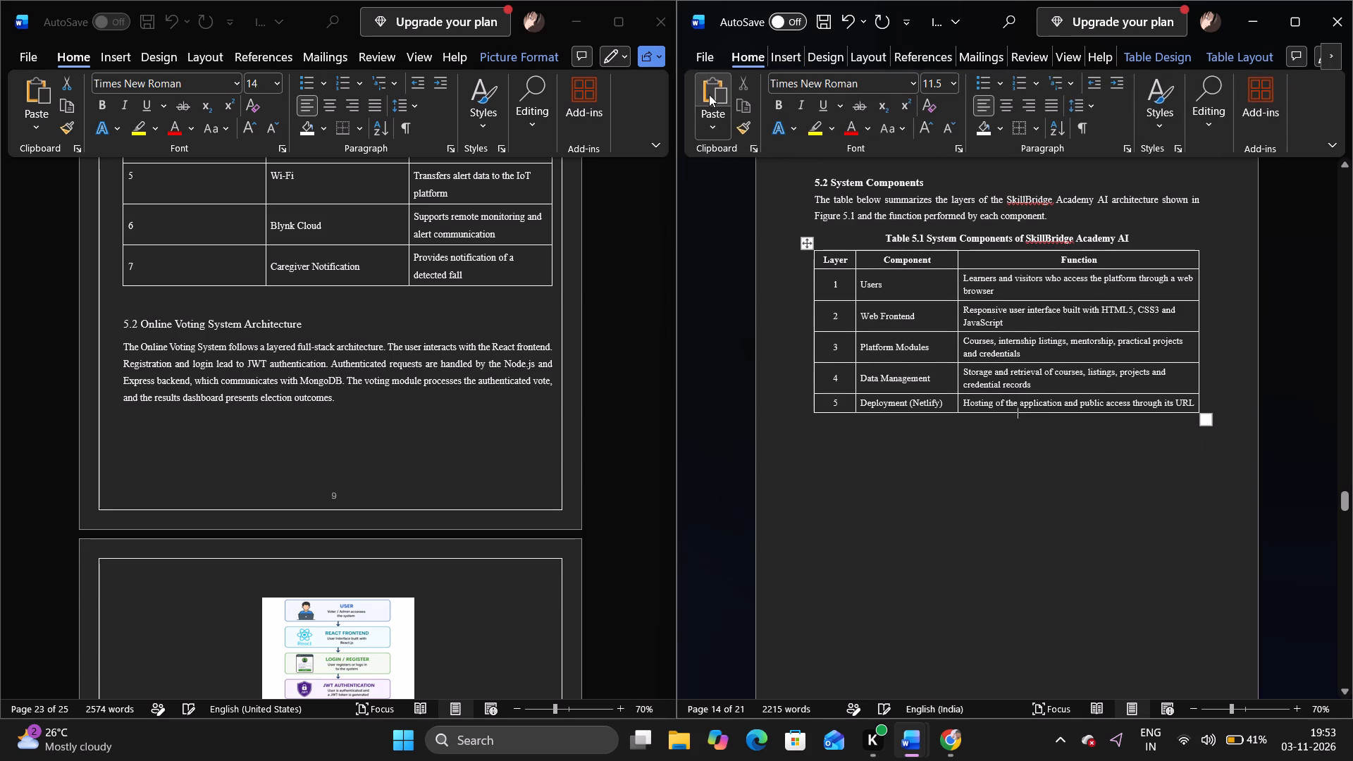
Paste the Revithalize architecture image at the end of Table 5.1 using the Picture paste option.
click(989, 517)
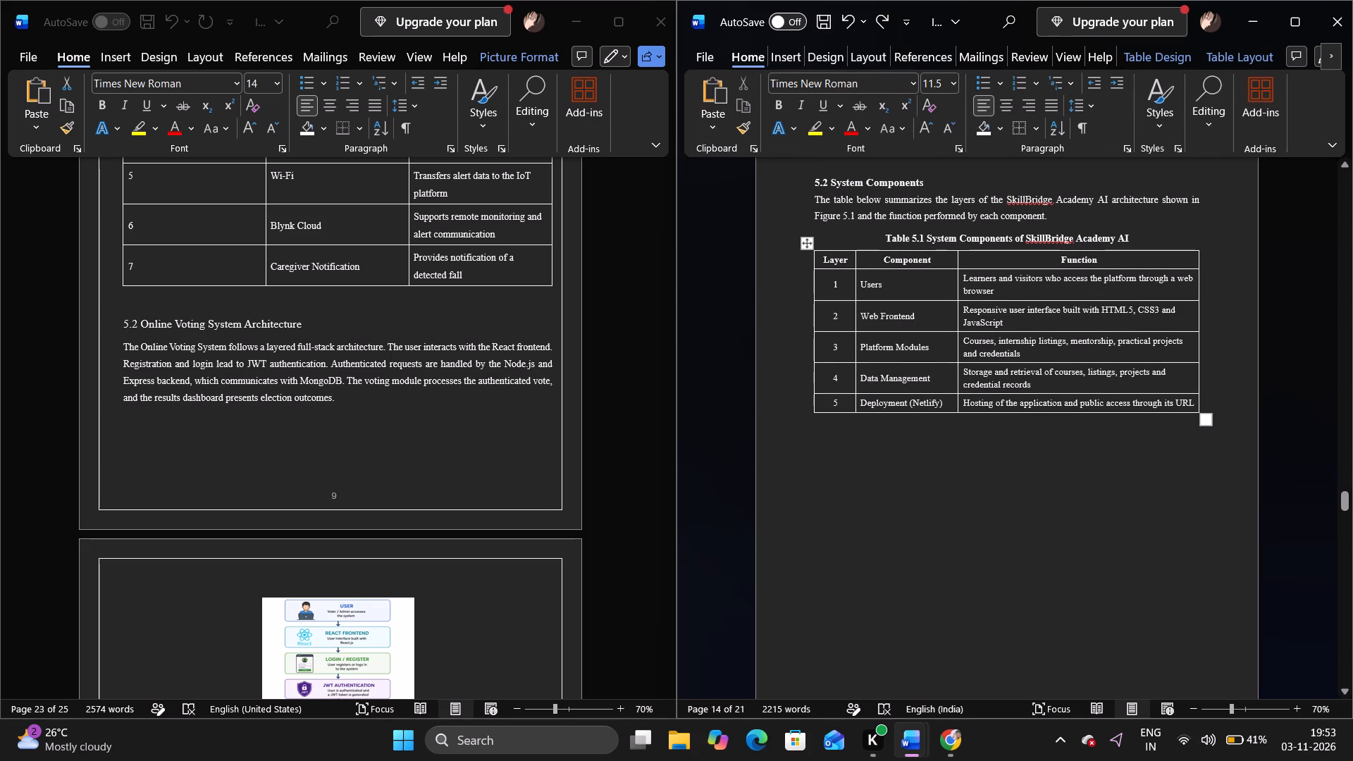
click(1159, 540)
right_click(1159, 540)
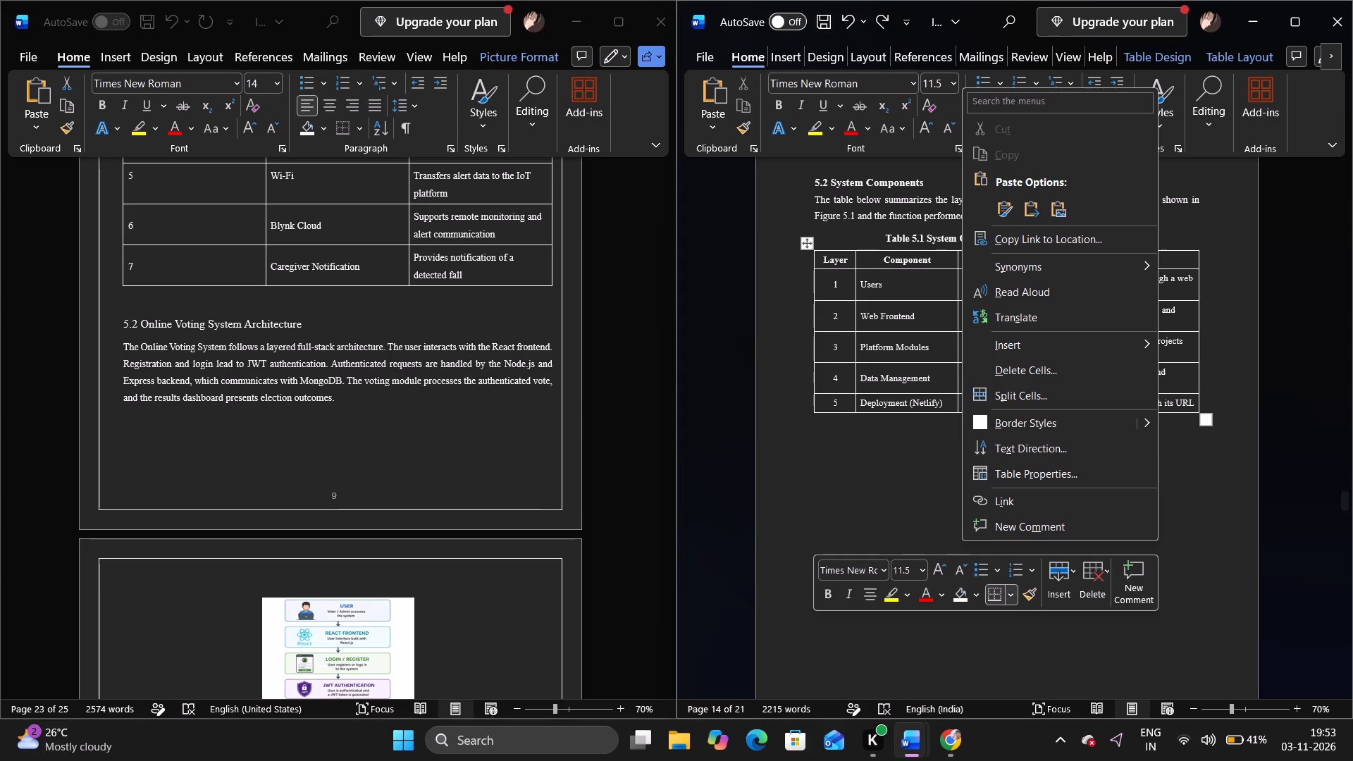
click(1063, 208)
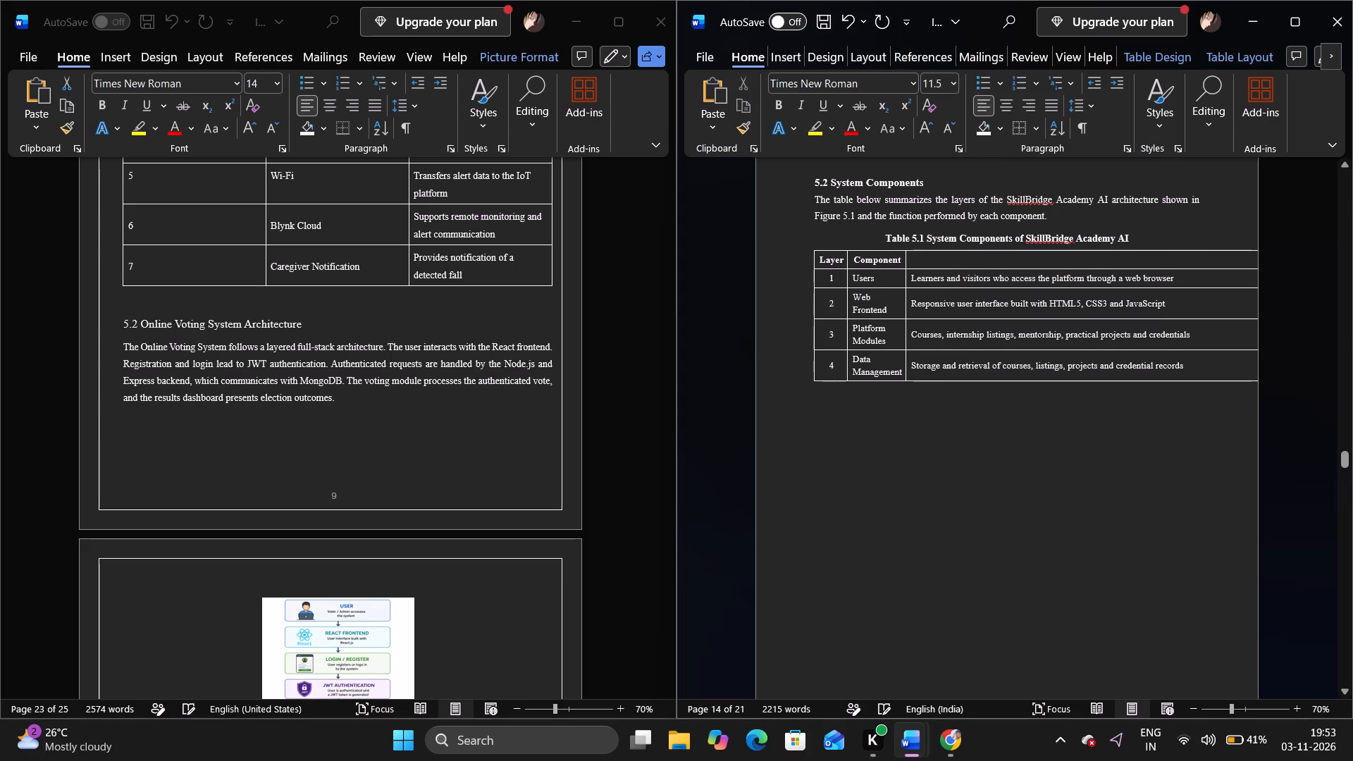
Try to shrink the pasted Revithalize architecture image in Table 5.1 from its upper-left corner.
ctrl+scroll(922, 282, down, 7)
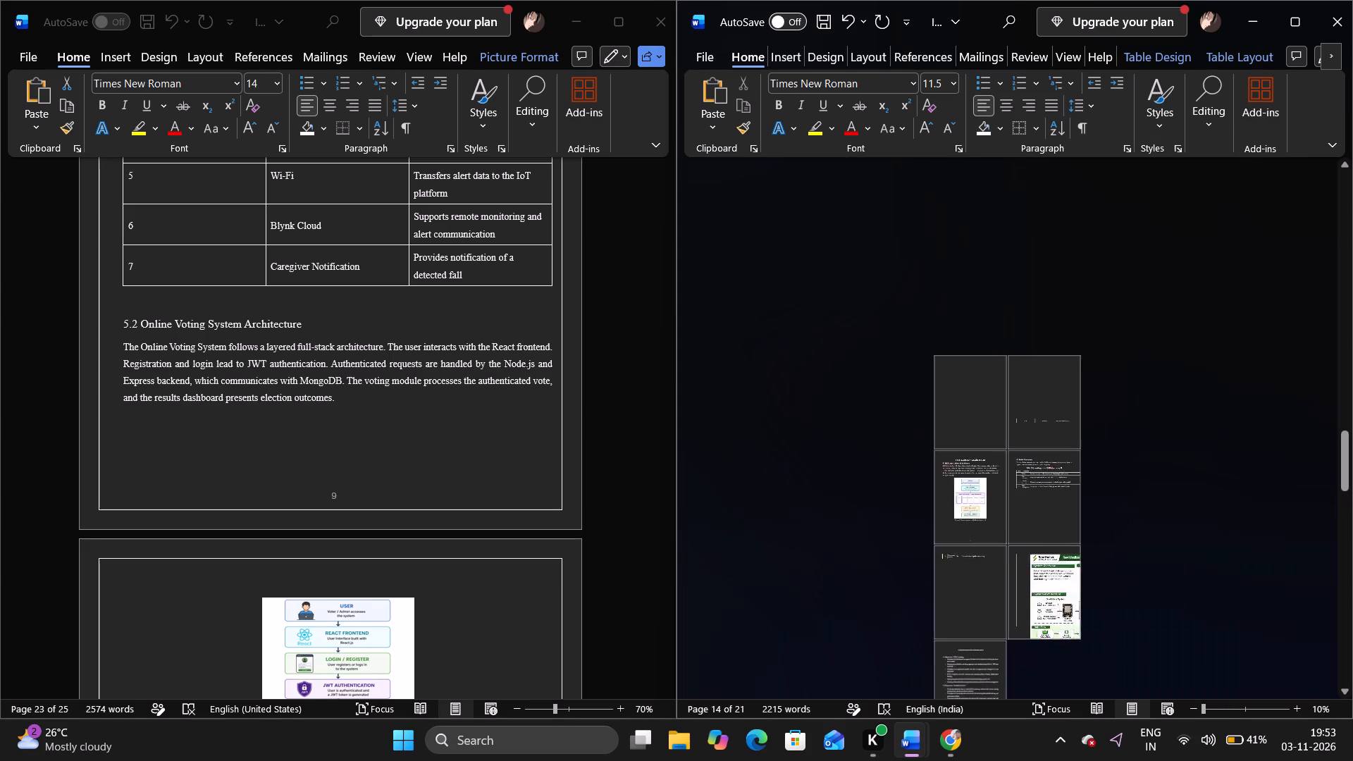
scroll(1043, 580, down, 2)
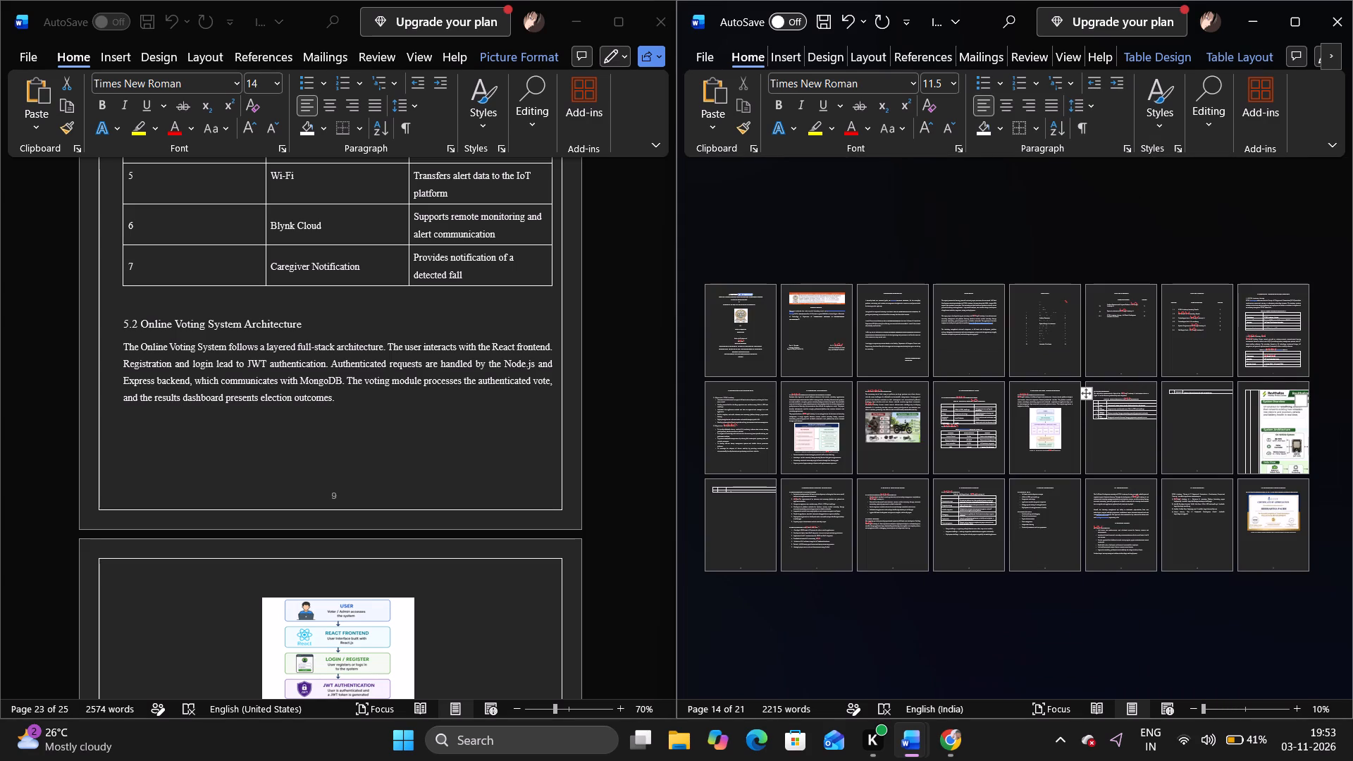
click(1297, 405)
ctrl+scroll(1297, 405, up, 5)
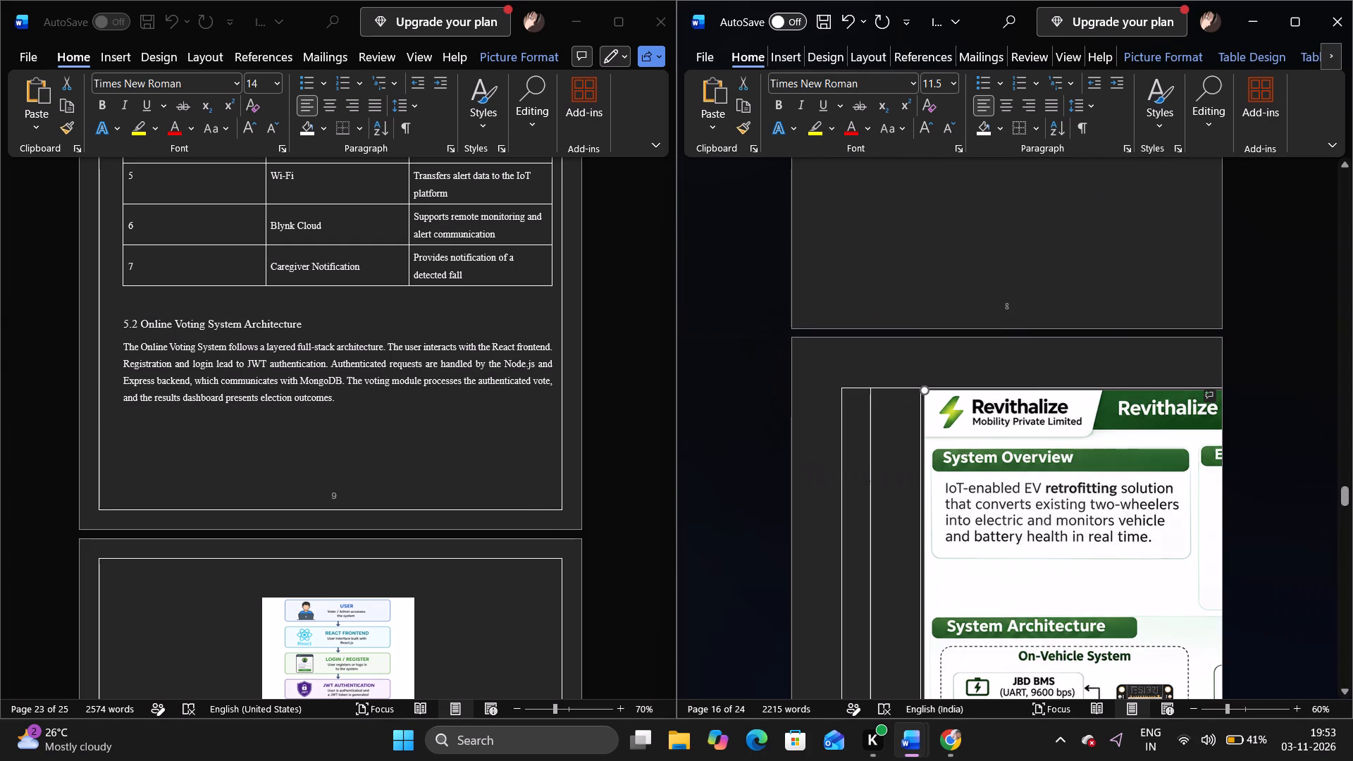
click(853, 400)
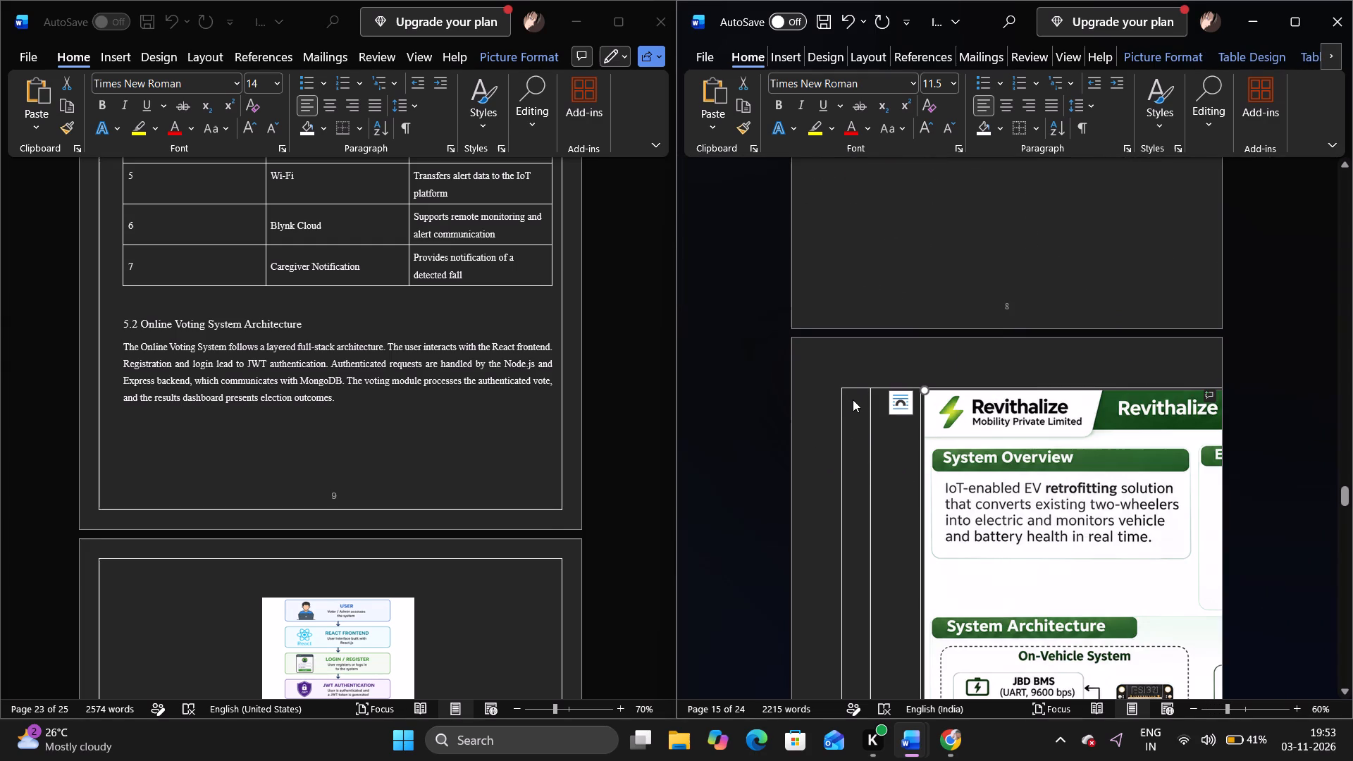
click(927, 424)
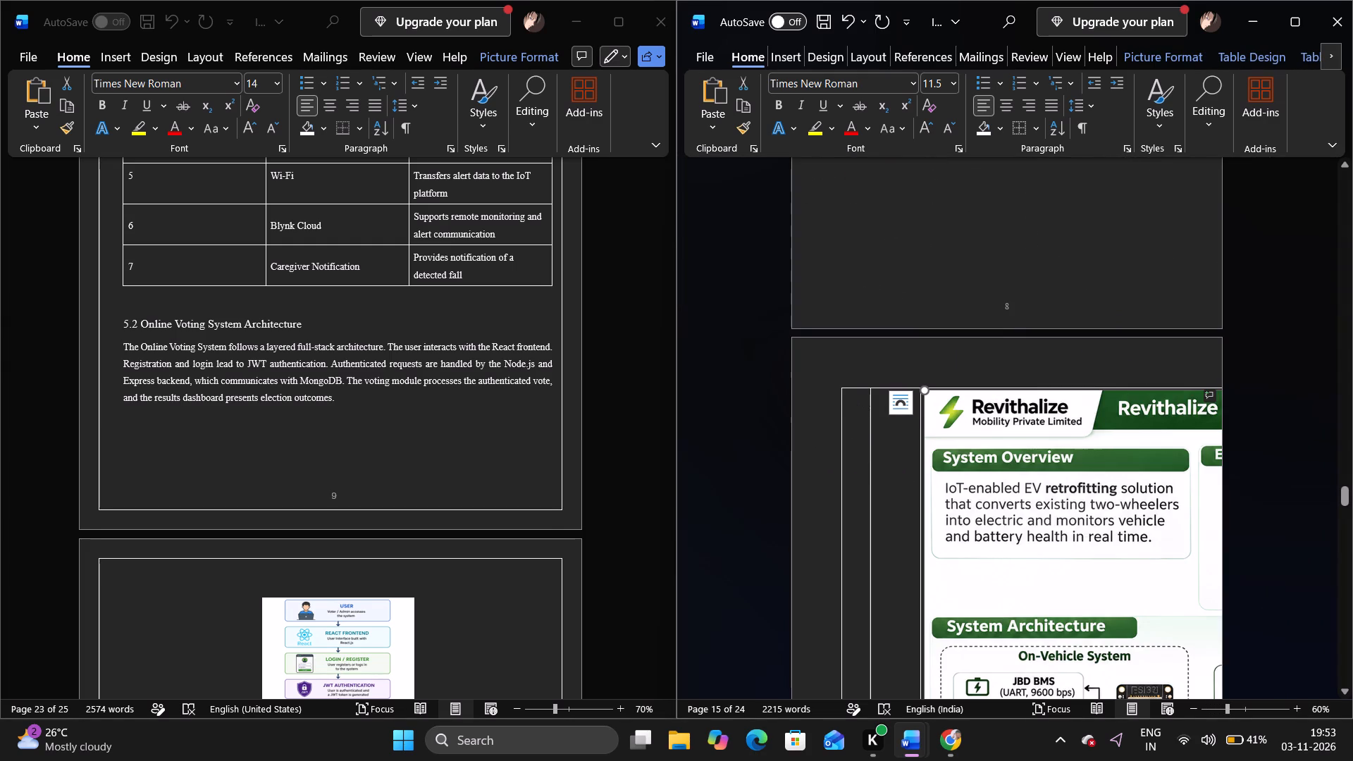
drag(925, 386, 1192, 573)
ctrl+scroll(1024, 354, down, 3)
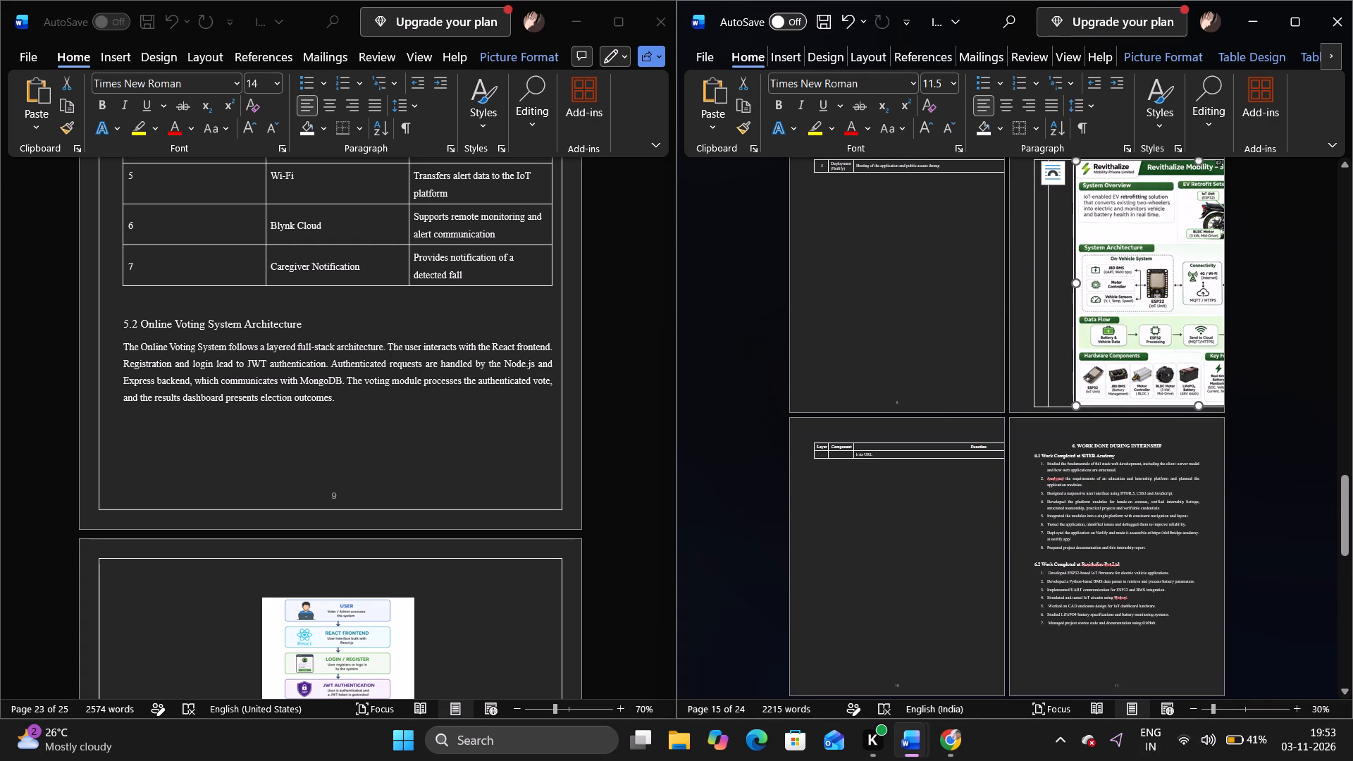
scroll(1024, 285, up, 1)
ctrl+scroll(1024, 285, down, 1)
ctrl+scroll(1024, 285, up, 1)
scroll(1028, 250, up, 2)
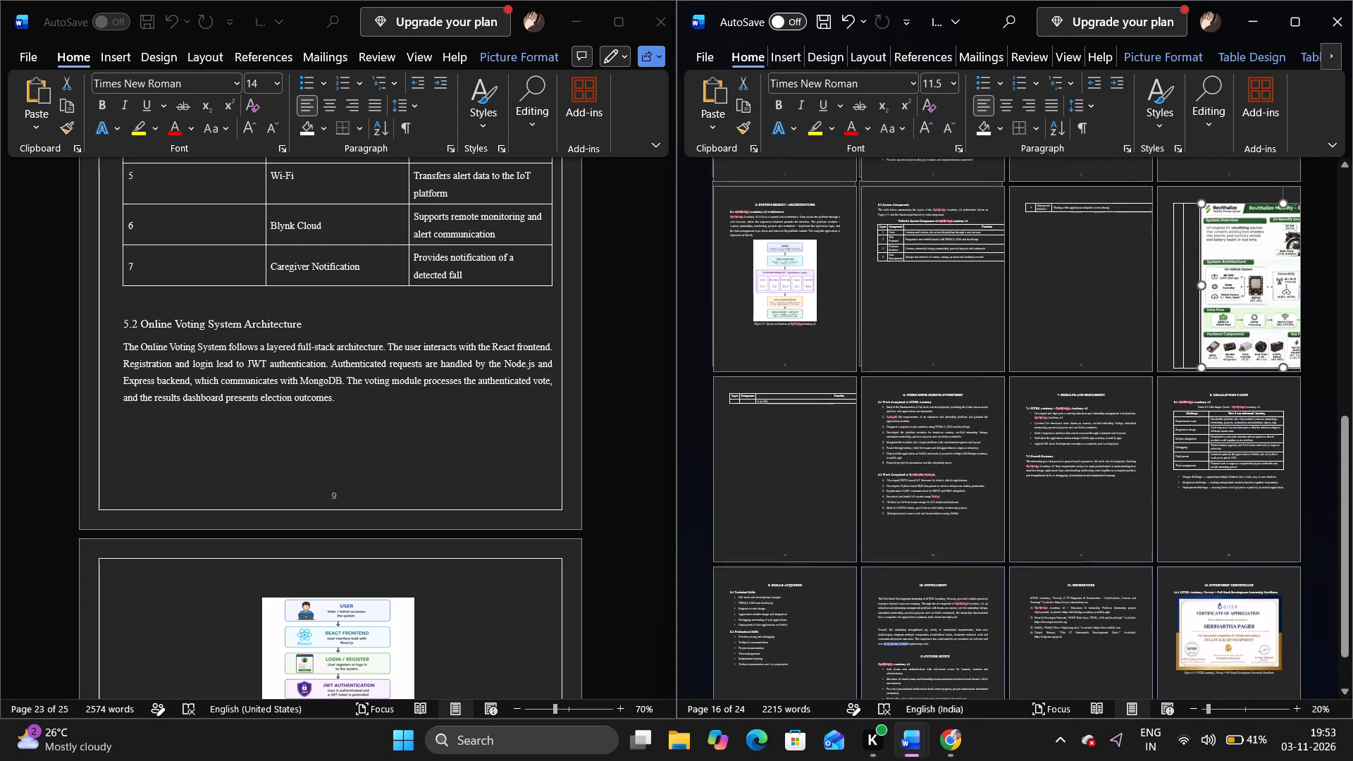
Undo the image resize and the paste of the architecture image at the end of Table 5.1.
key(ctrl+z)
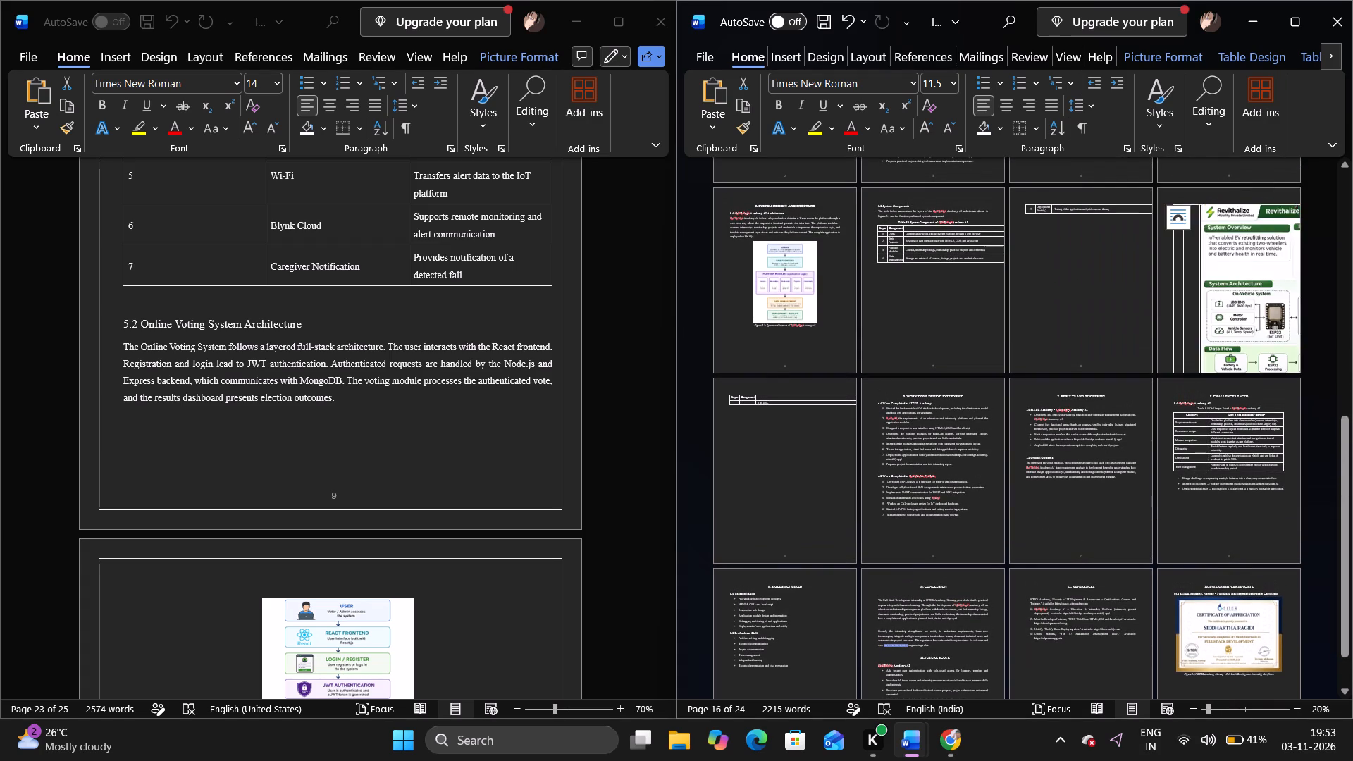
key(ctrl+z)
key(ctrl+z)
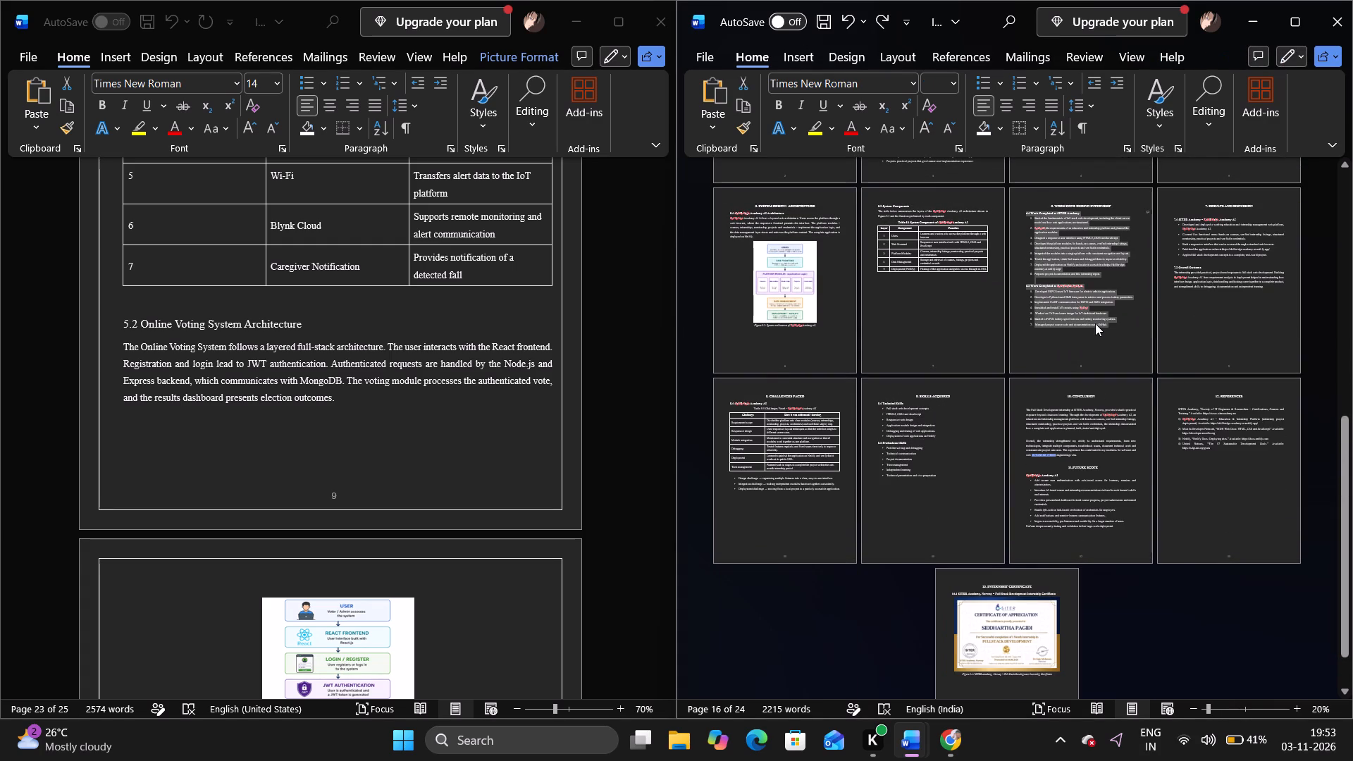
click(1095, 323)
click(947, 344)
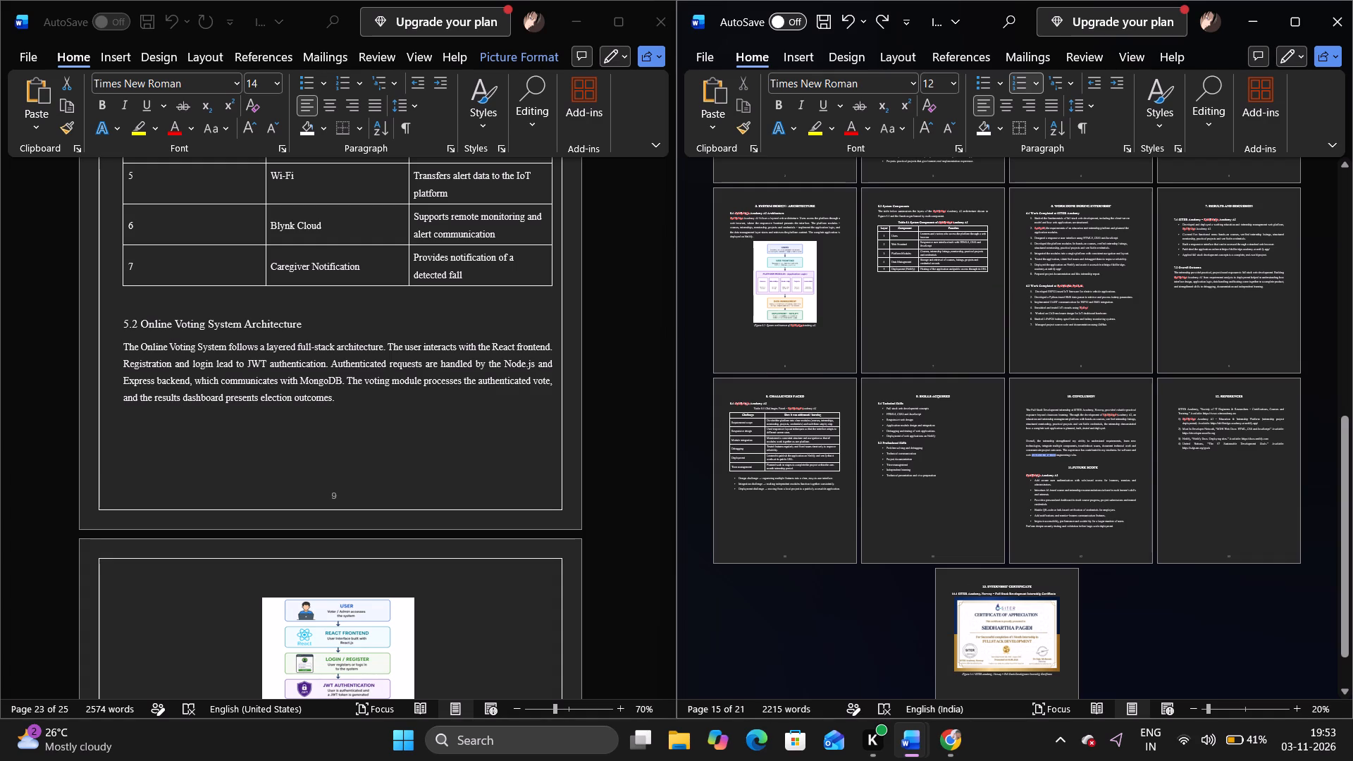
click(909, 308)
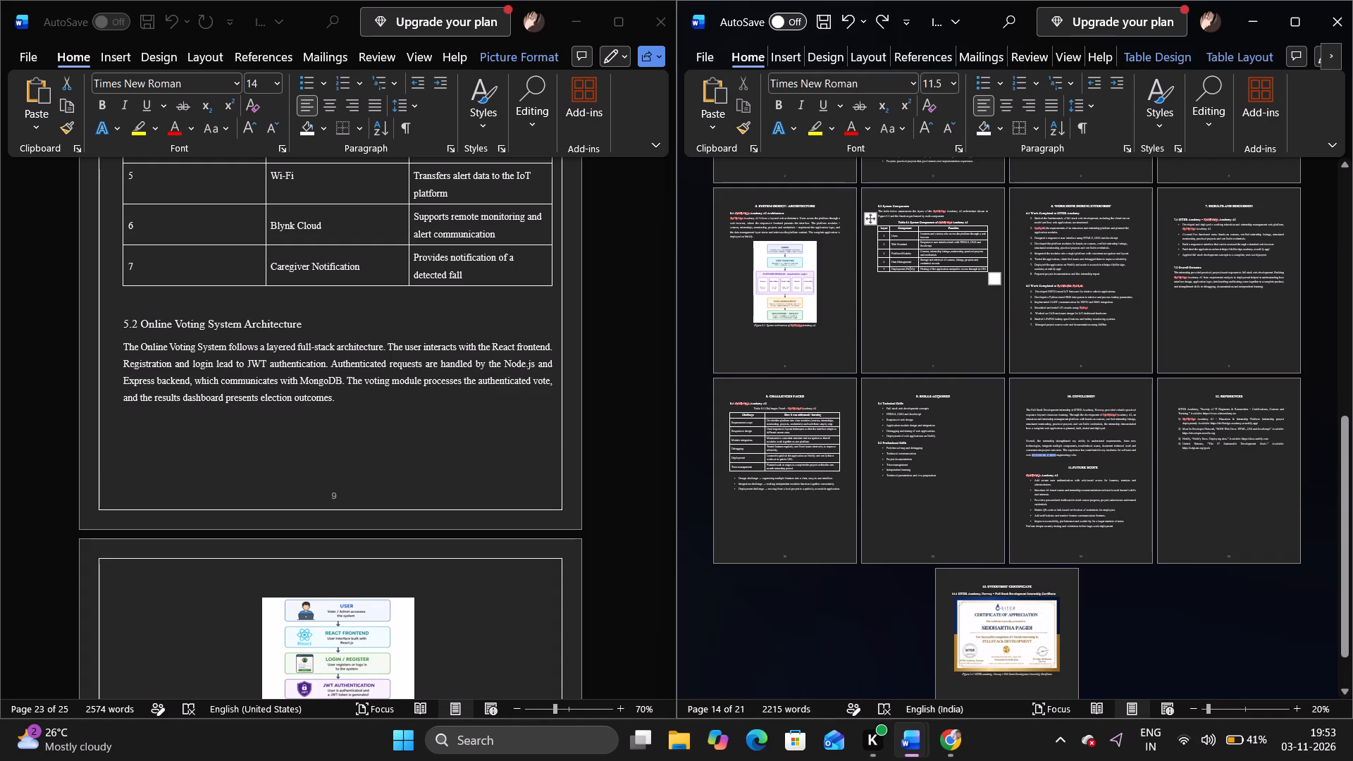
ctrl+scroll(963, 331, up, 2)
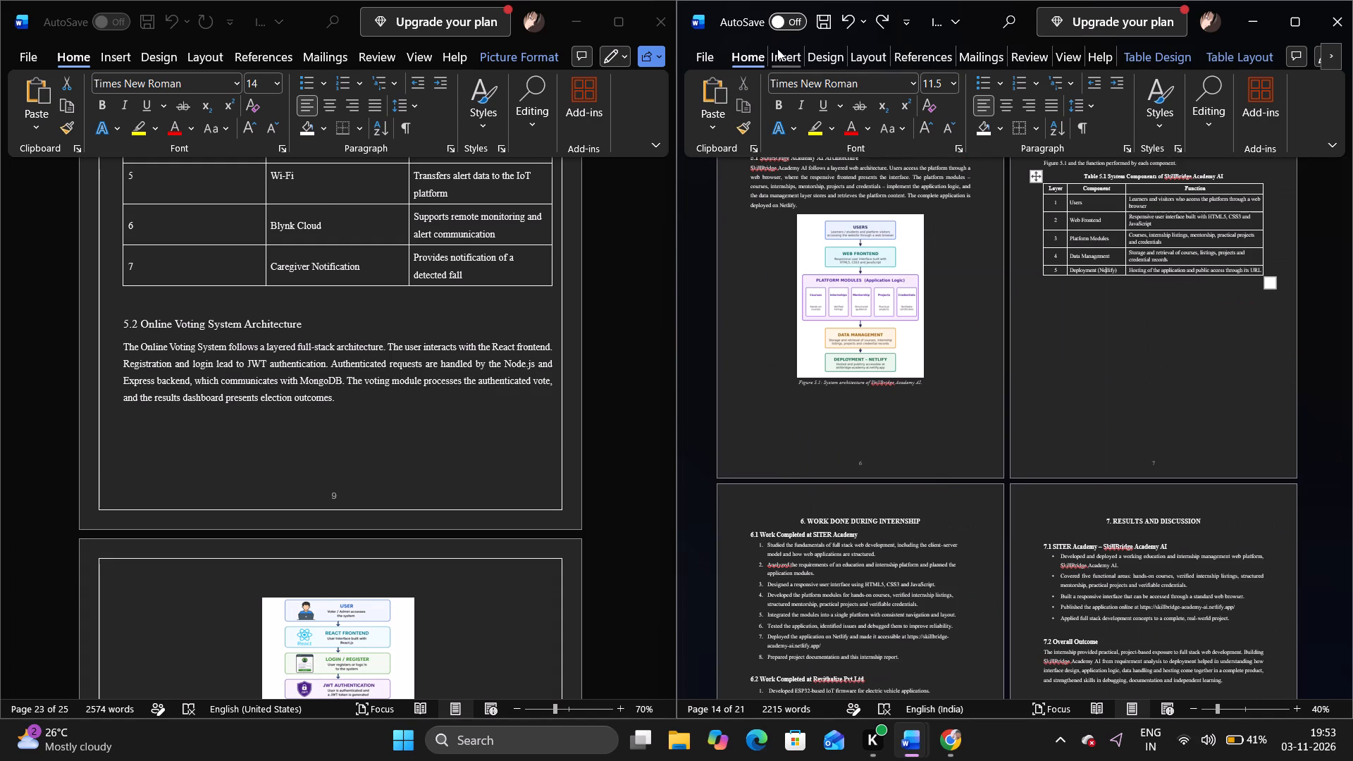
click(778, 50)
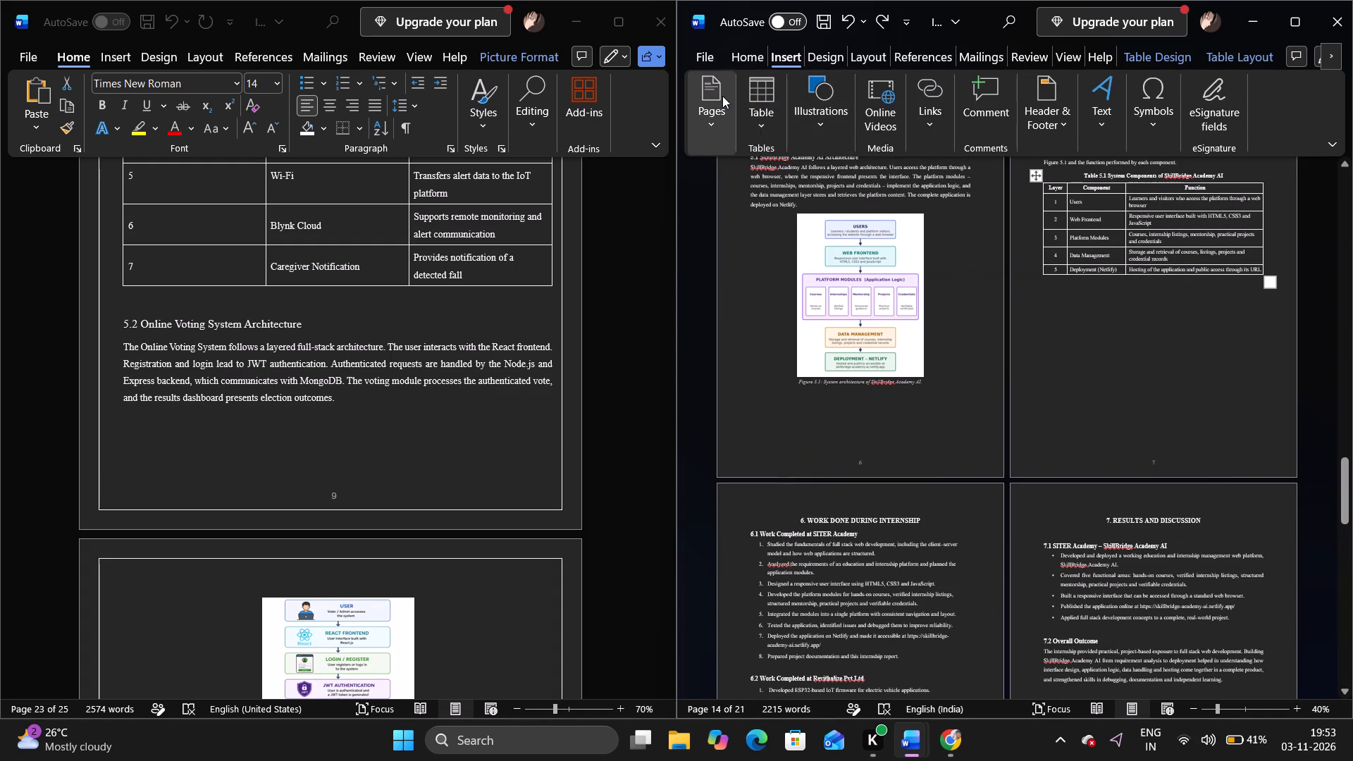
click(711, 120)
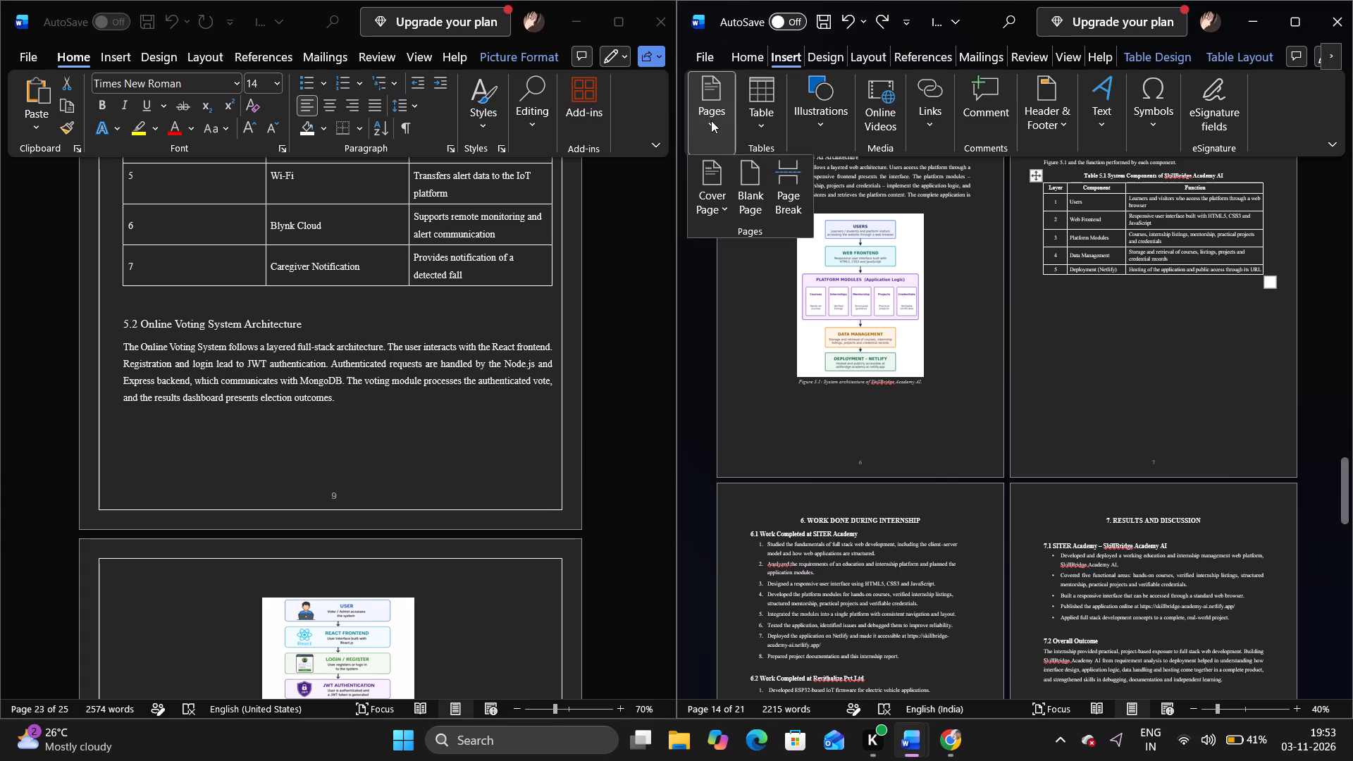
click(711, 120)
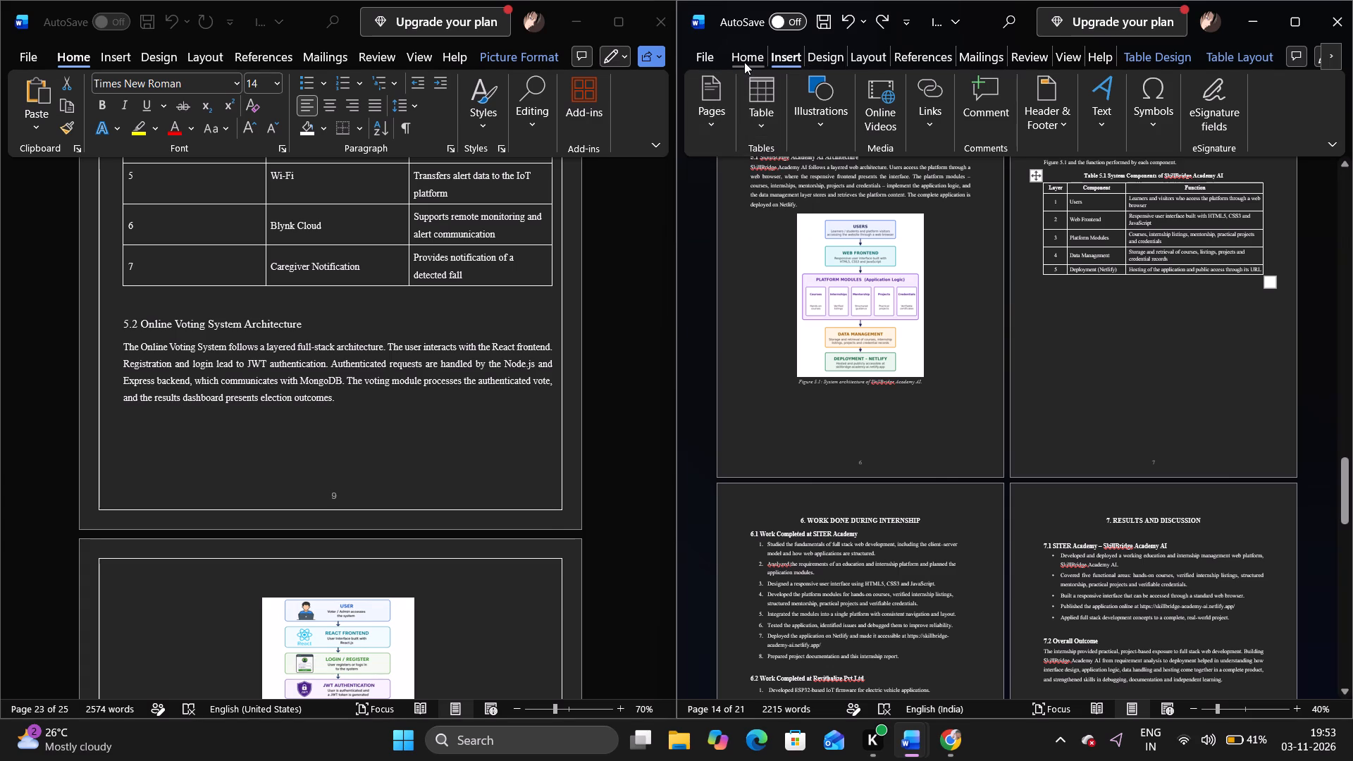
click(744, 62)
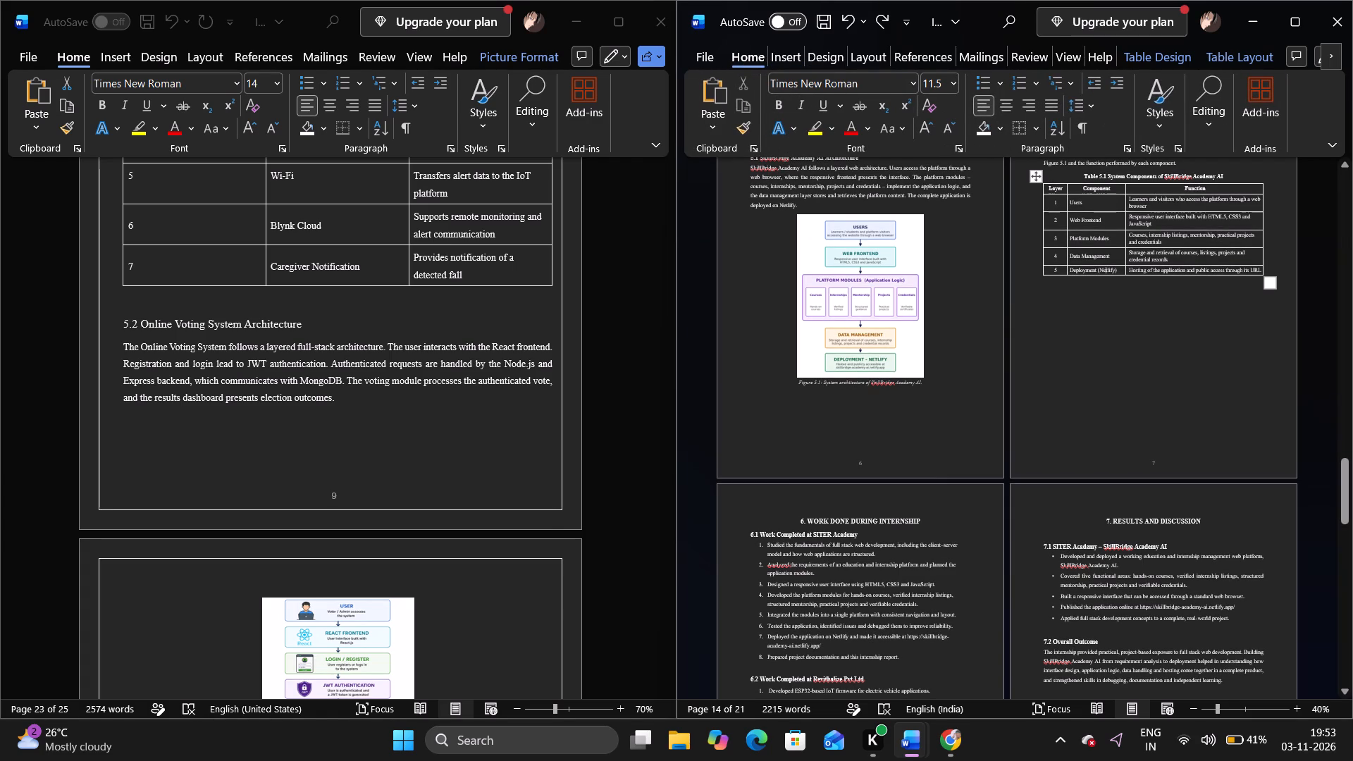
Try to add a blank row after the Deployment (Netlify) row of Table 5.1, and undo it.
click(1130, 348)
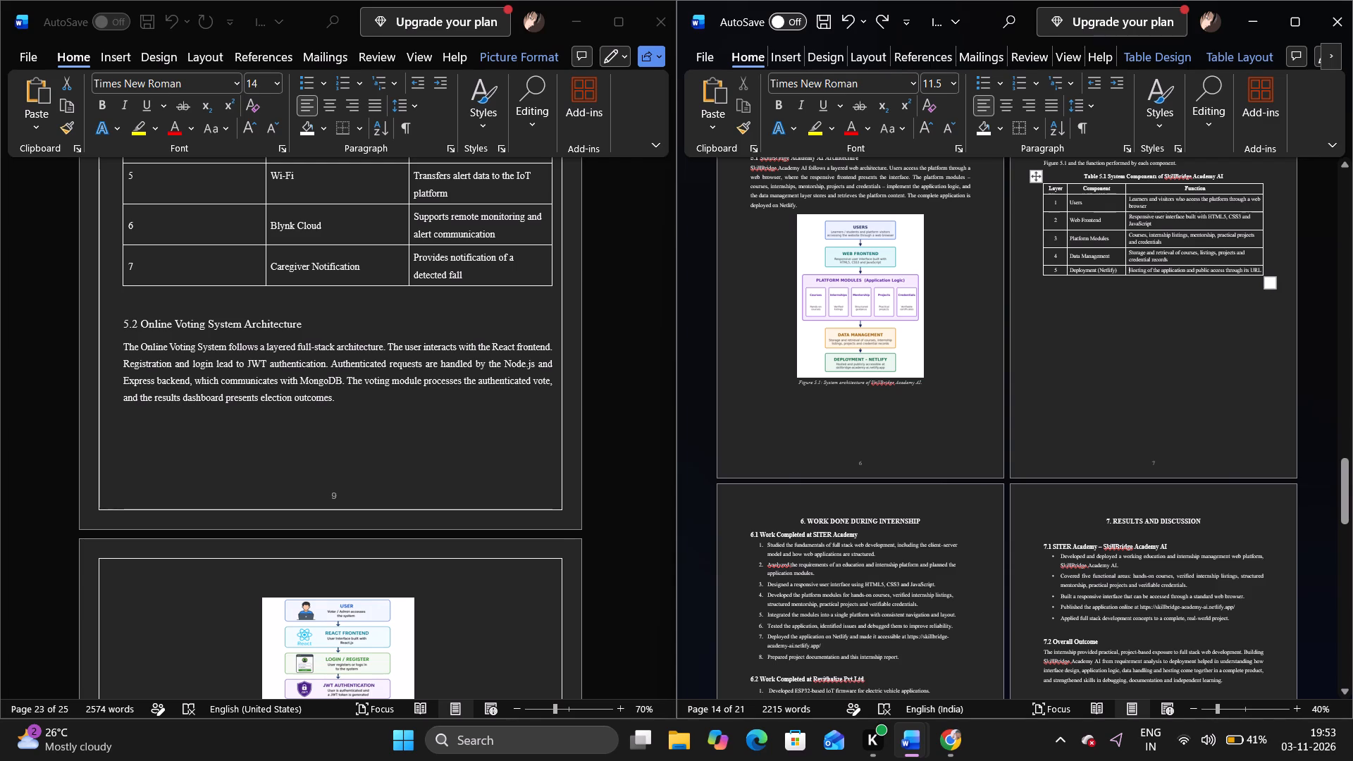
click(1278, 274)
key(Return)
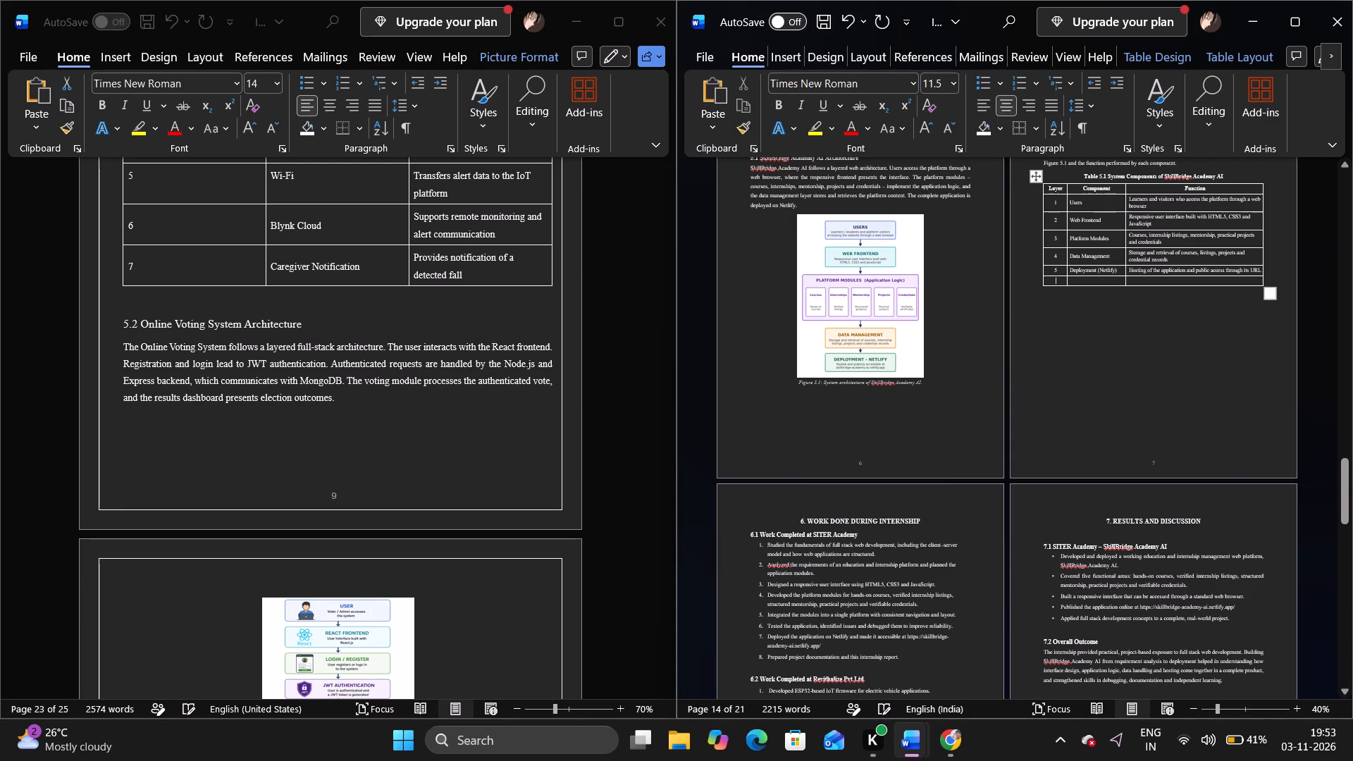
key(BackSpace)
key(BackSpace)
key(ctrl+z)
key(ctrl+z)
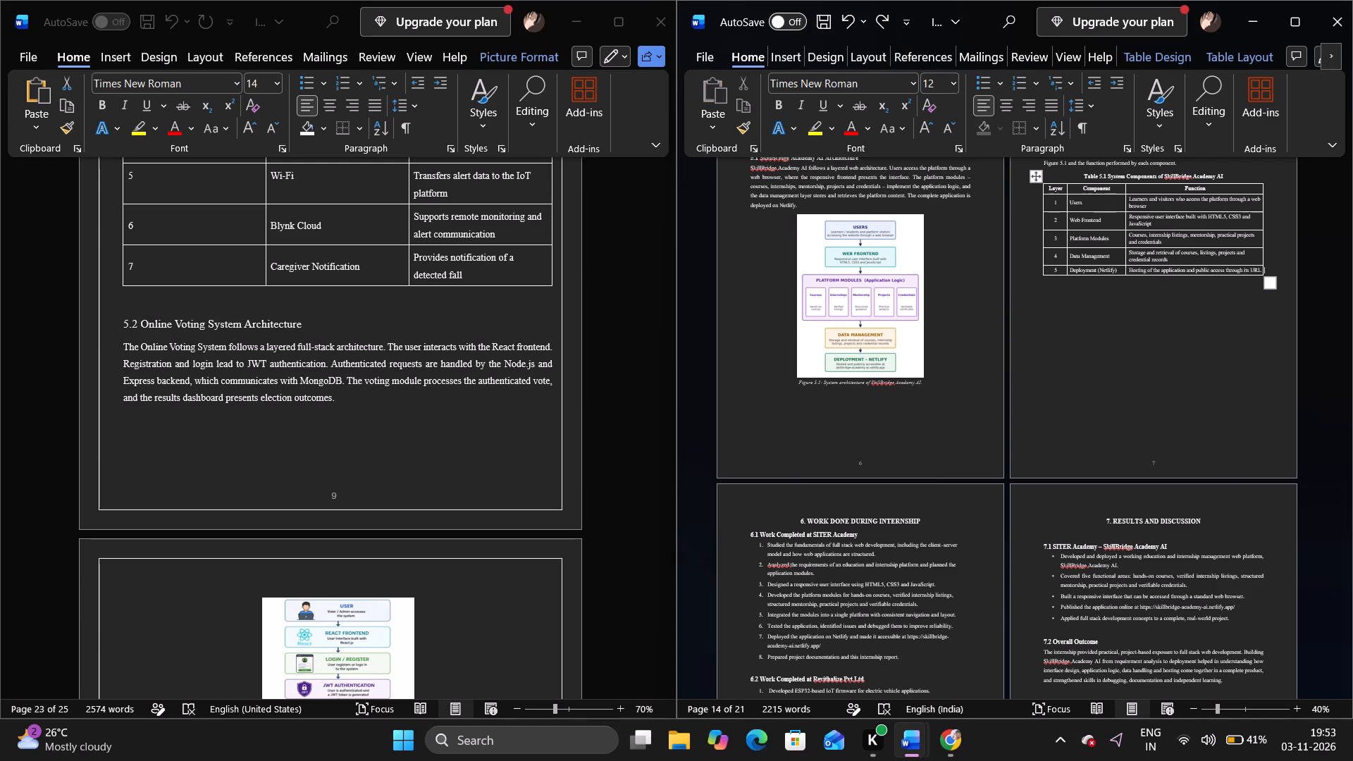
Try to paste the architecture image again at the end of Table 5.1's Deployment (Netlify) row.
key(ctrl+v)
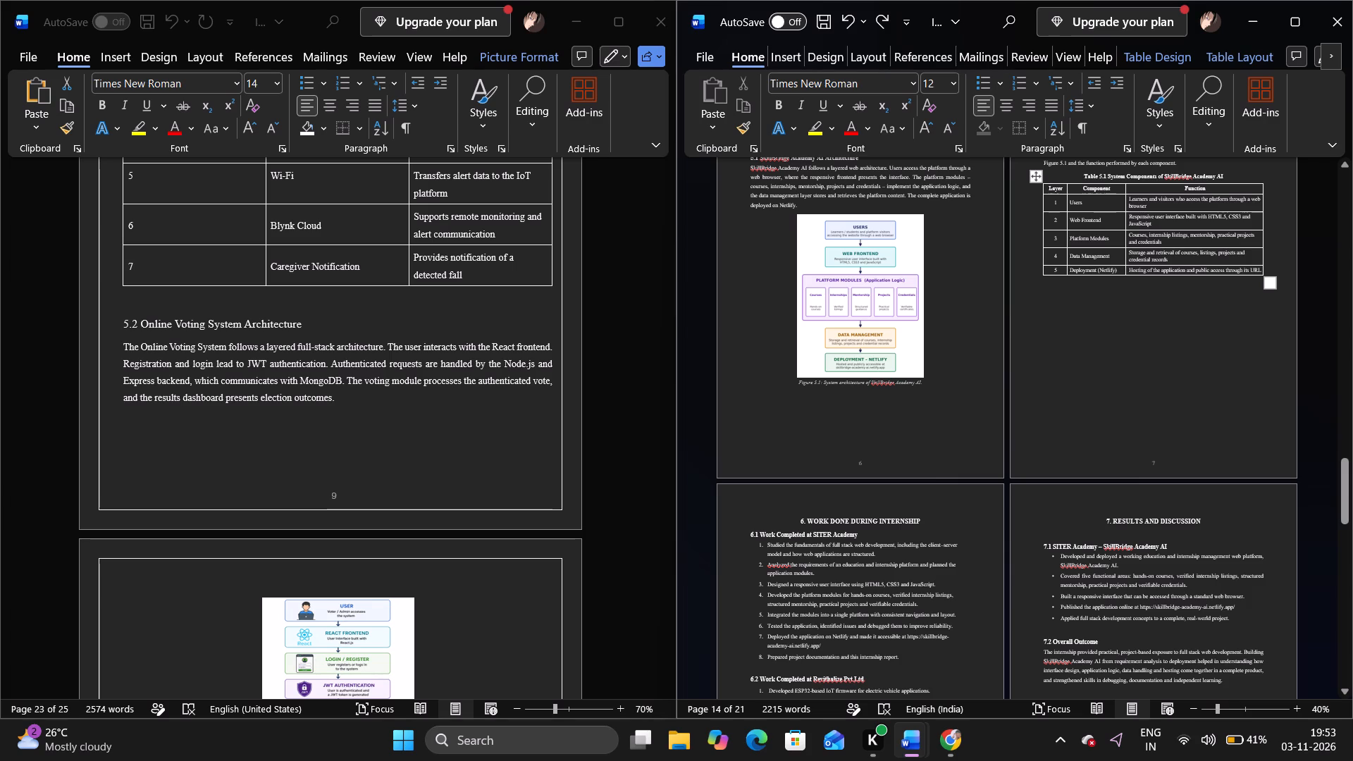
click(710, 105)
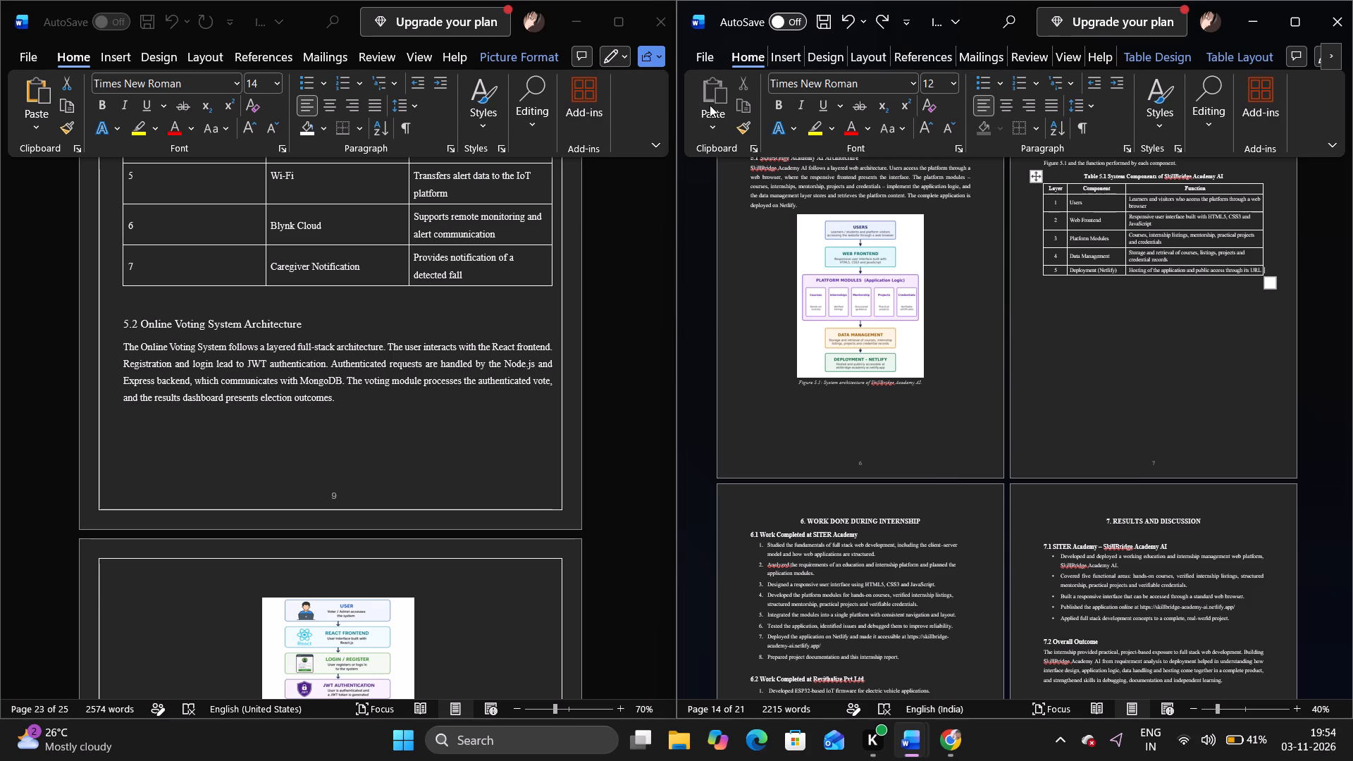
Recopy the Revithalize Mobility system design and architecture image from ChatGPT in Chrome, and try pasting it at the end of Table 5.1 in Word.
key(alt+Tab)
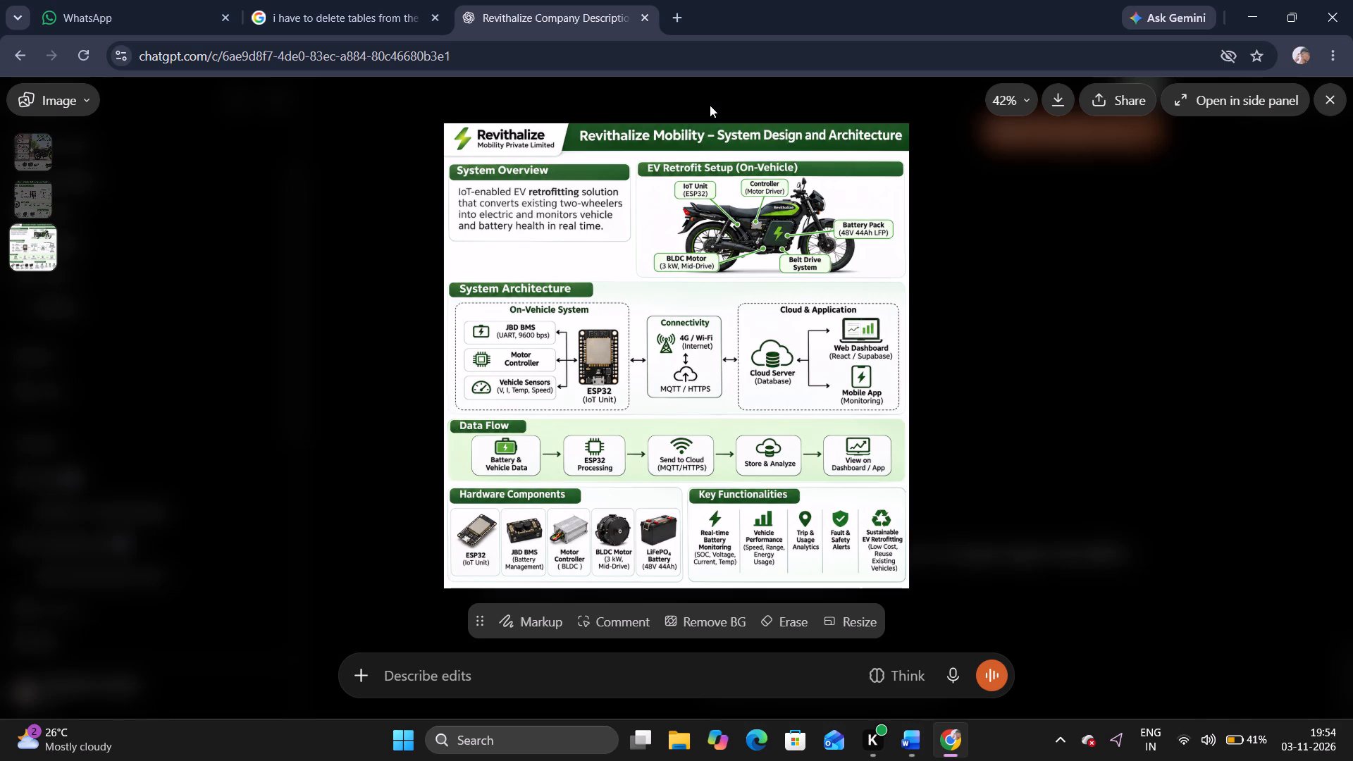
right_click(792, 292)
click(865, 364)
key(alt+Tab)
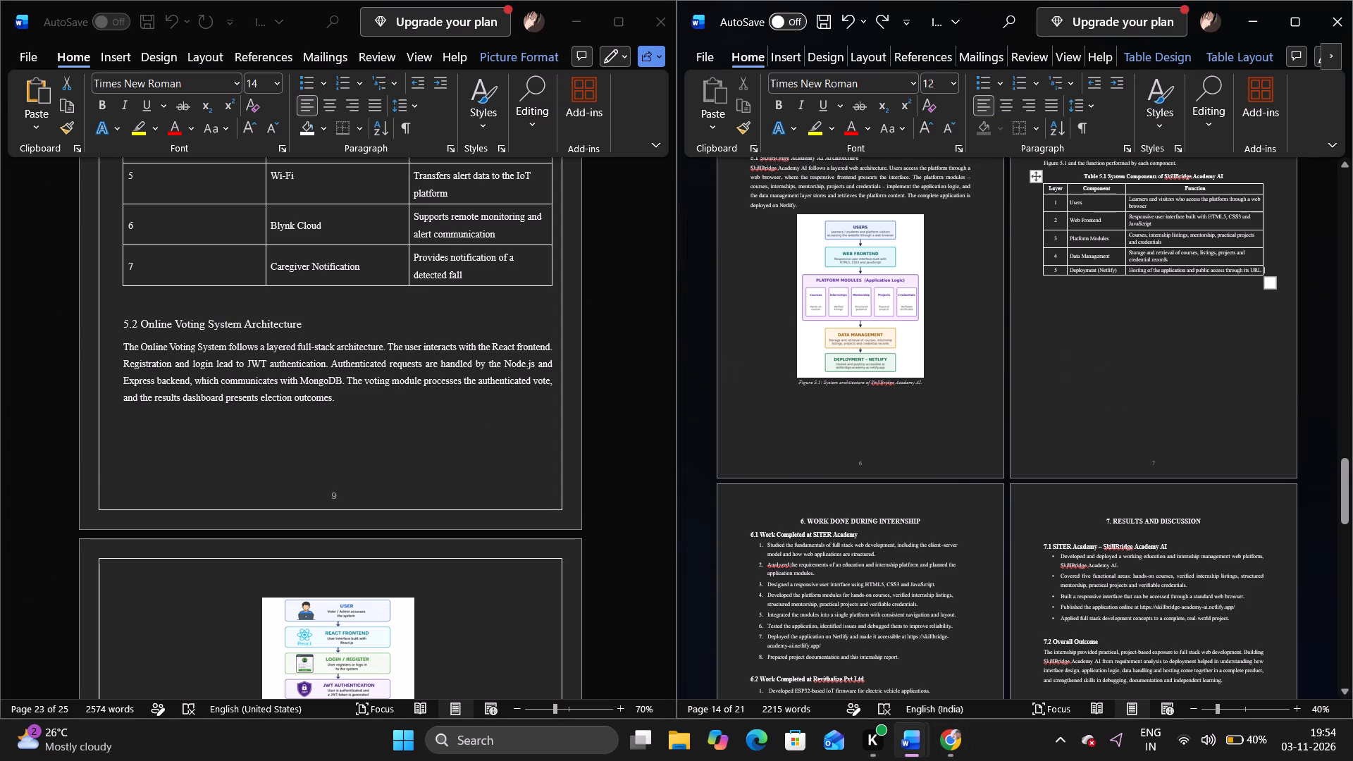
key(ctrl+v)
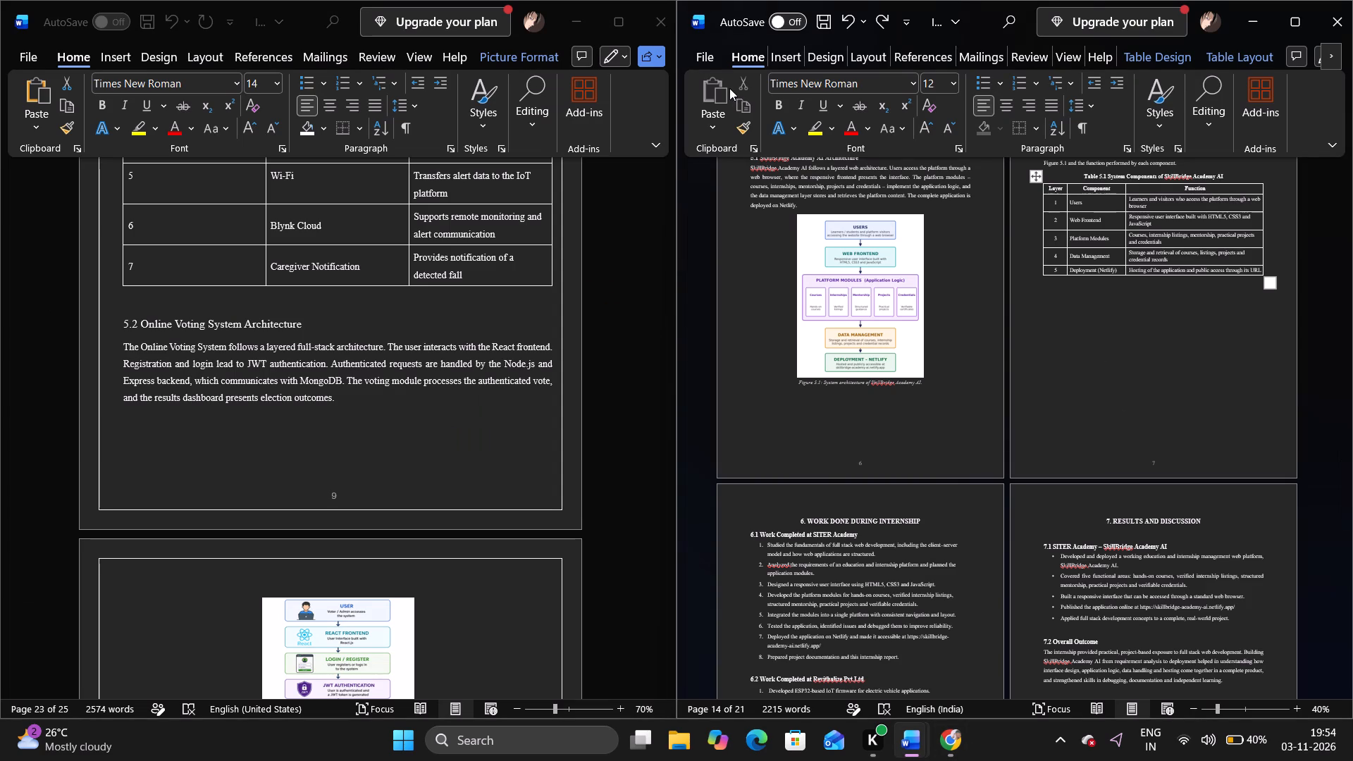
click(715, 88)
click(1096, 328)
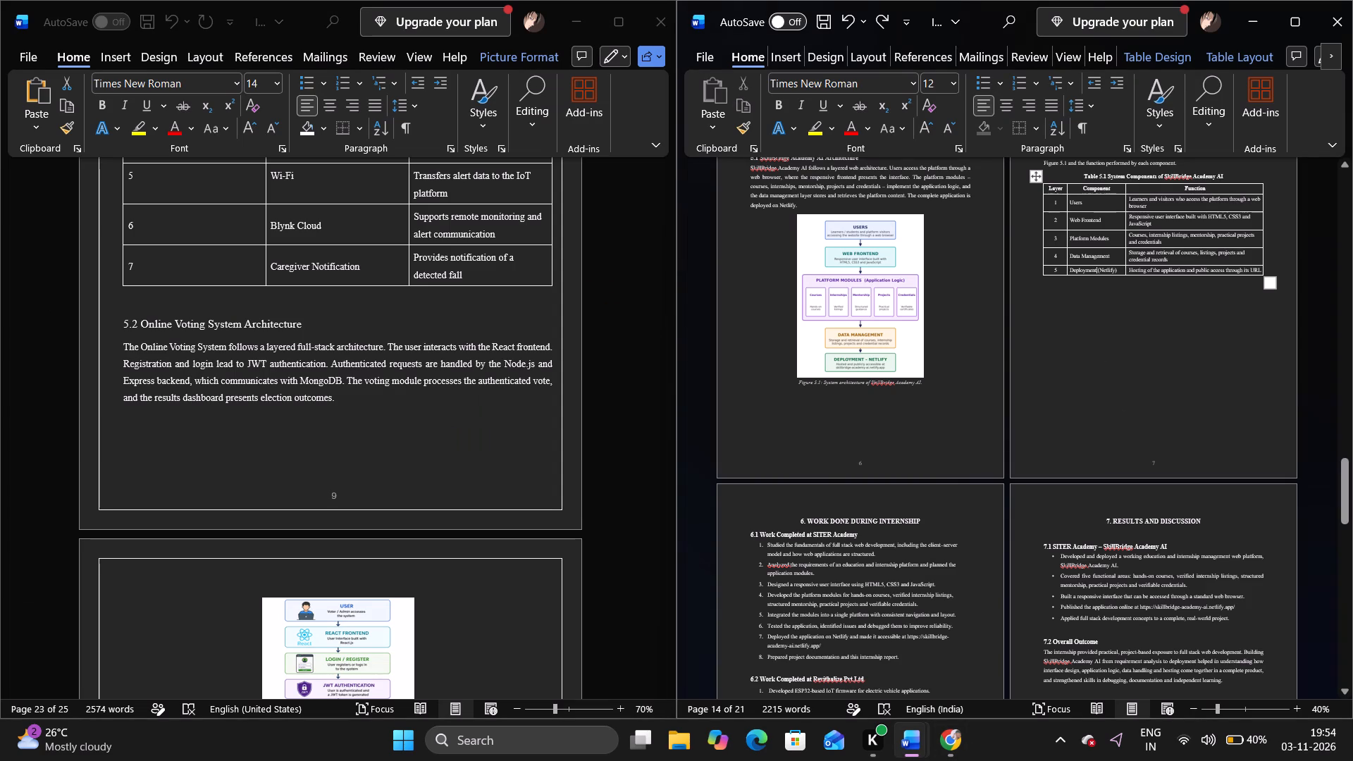
Select the "The Problem / The Solution – Revithalize" picture in section 3.2.
ctrl+scroll(996, 227, down, 3)
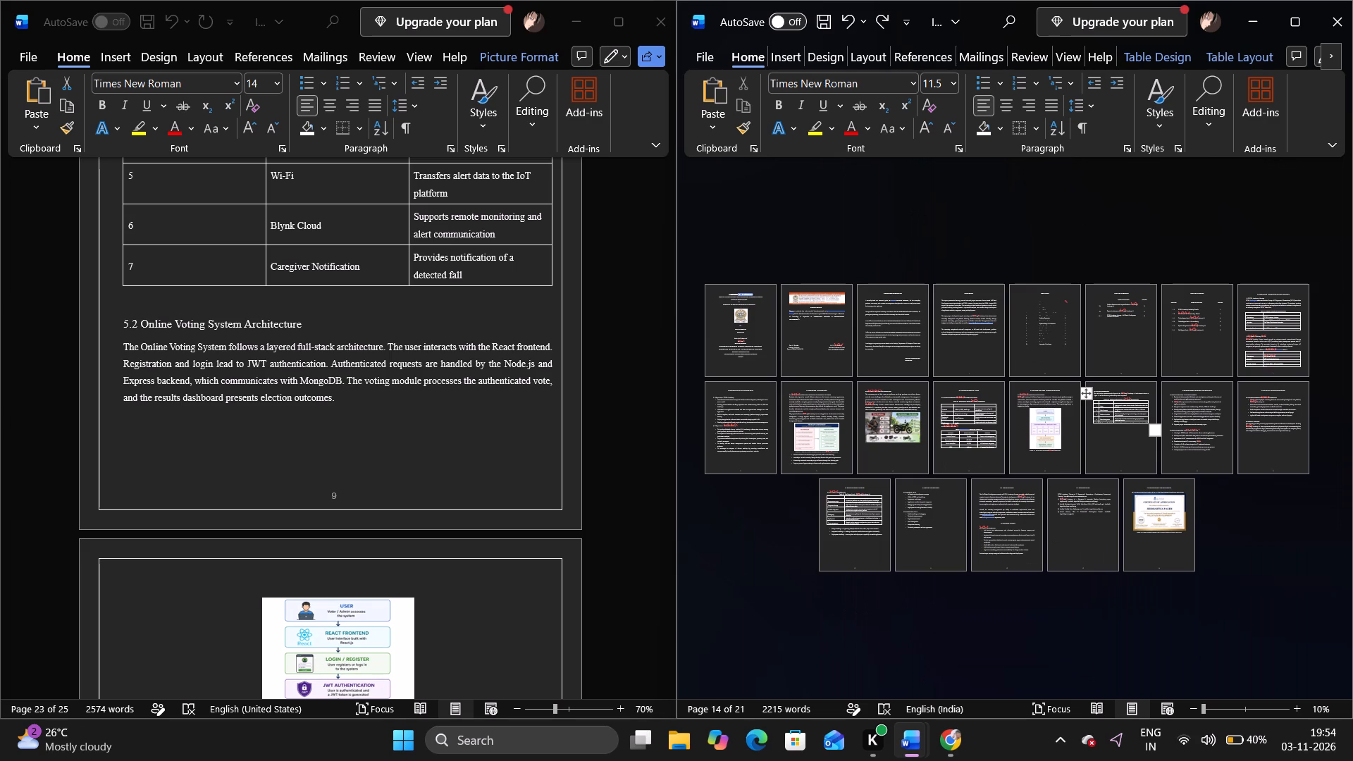
ctrl+scroll(1092, 487, up, 2)
scroll(1092, 487, down, 1)
scroll(1092, 487, up, 1)
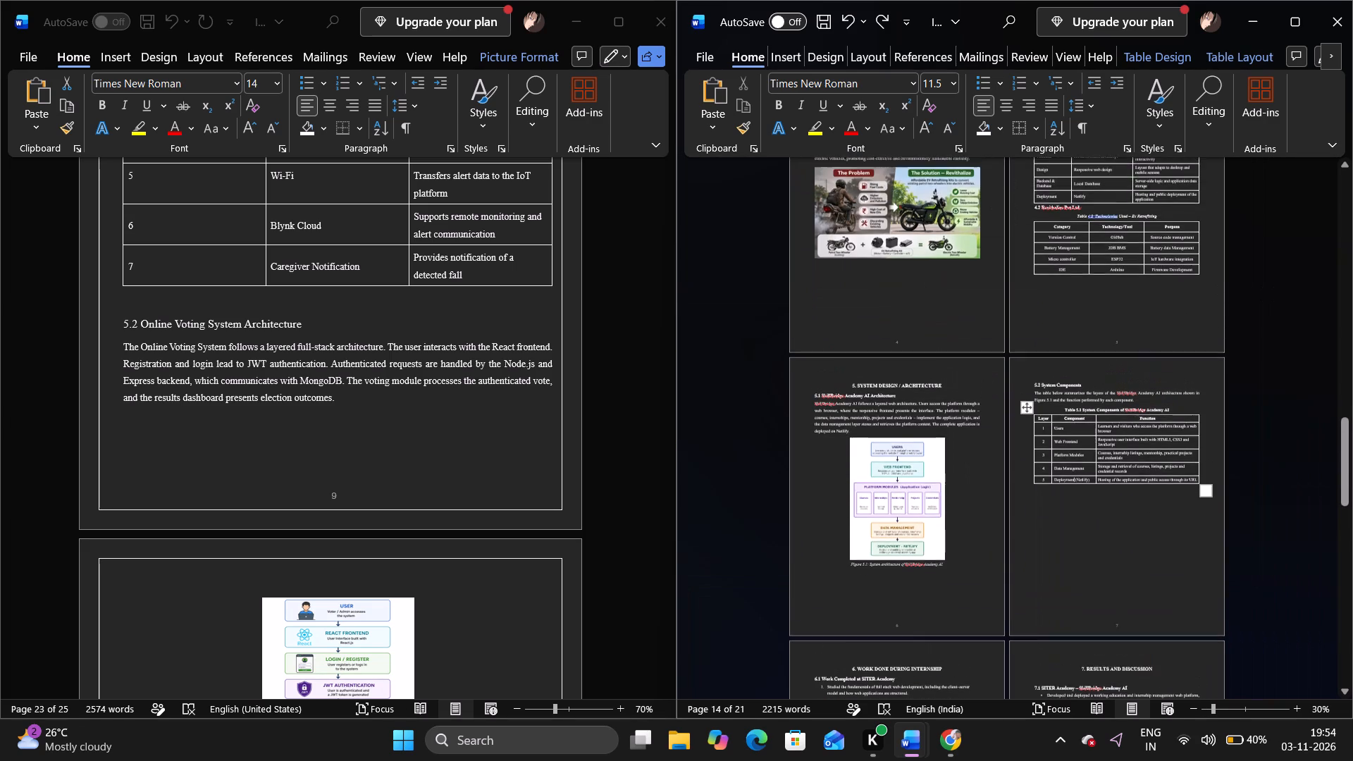
scroll(1092, 487, up, 2)
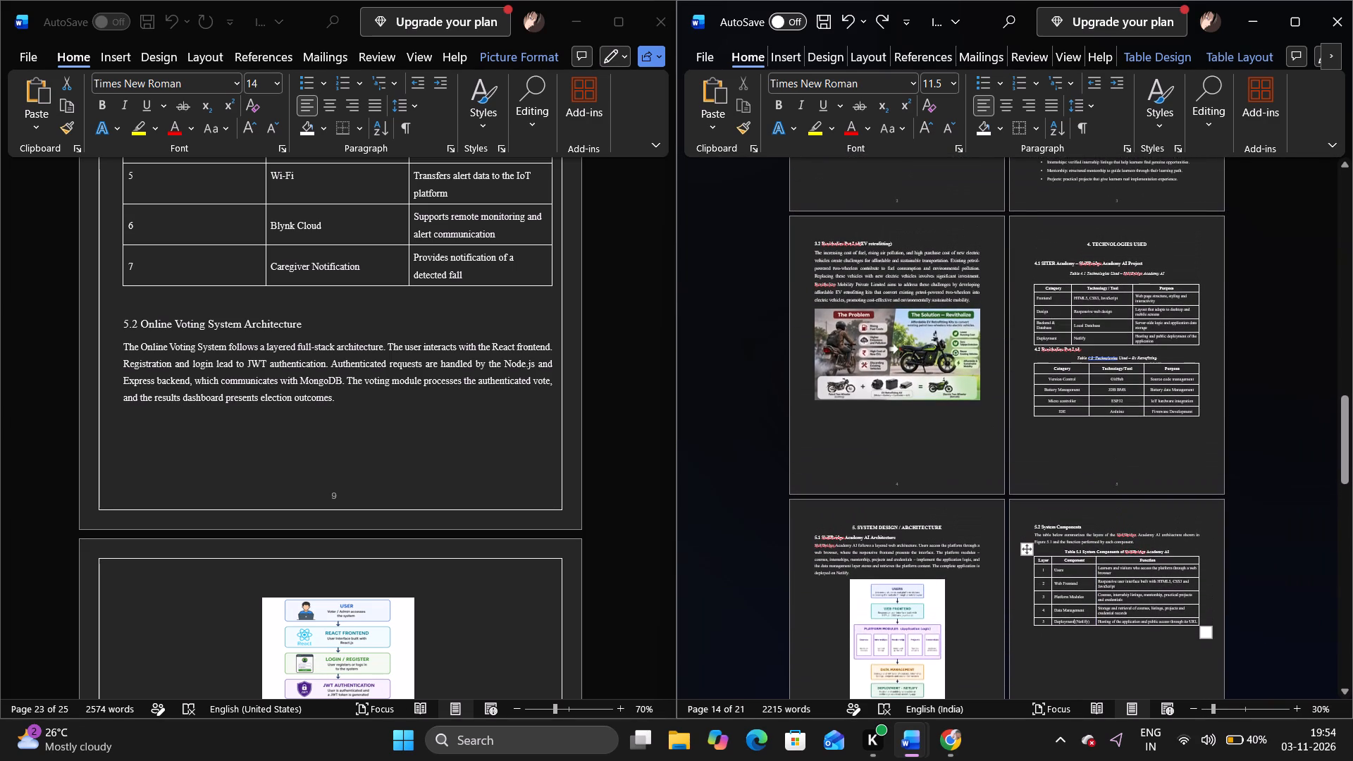
click(909, 376)
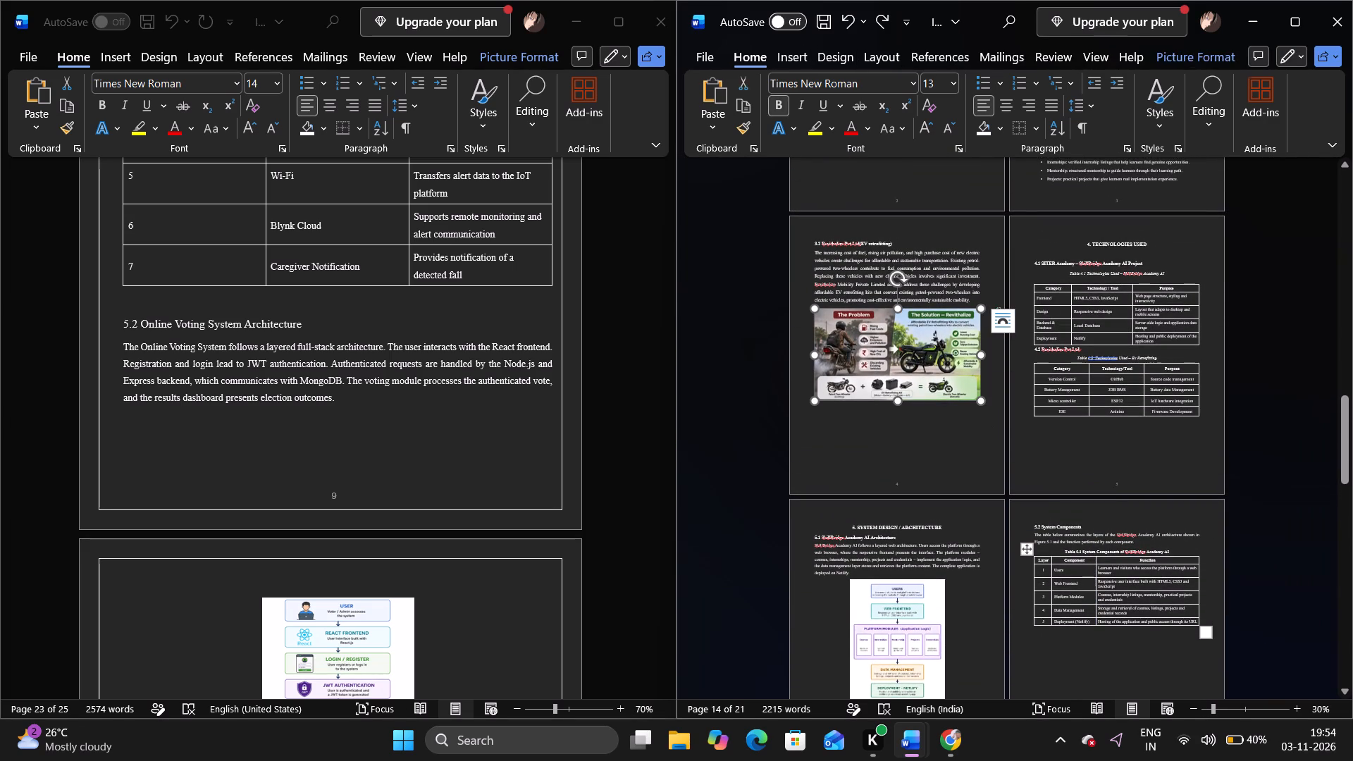
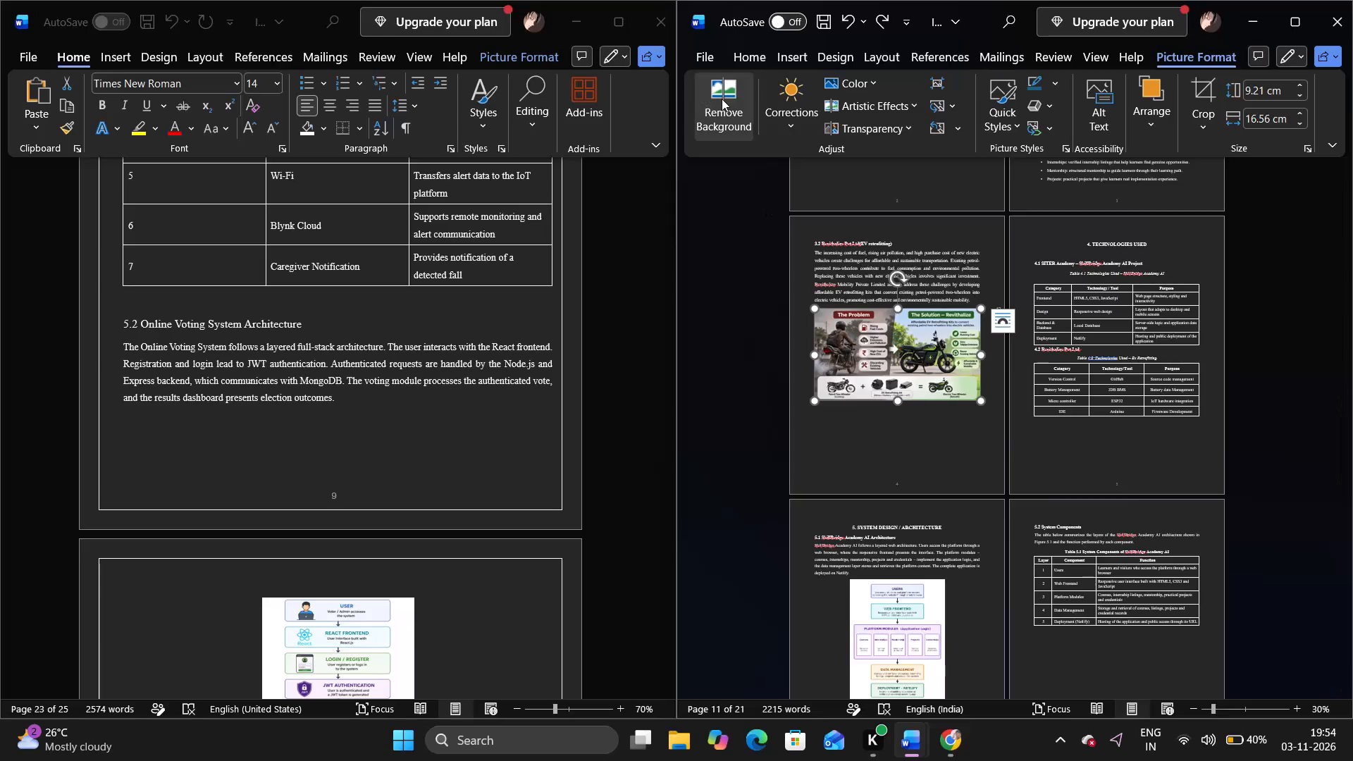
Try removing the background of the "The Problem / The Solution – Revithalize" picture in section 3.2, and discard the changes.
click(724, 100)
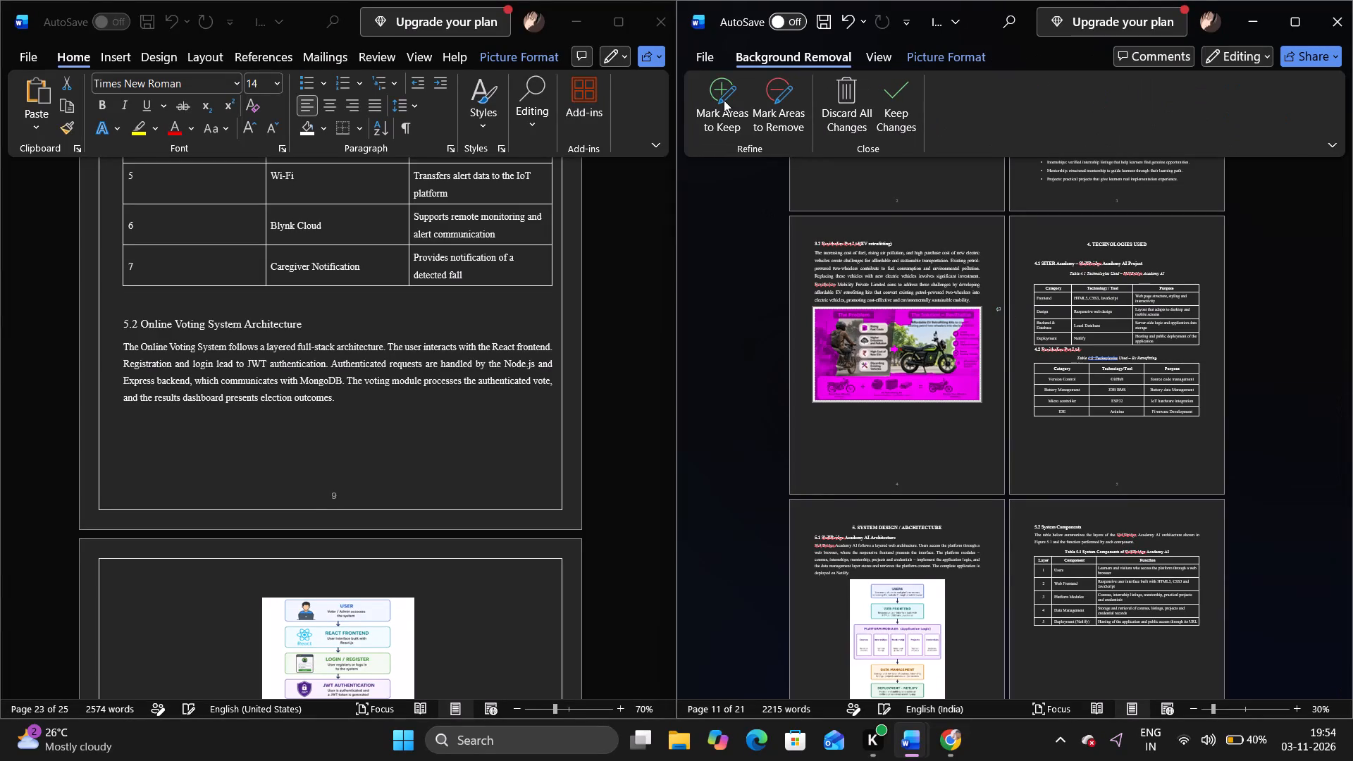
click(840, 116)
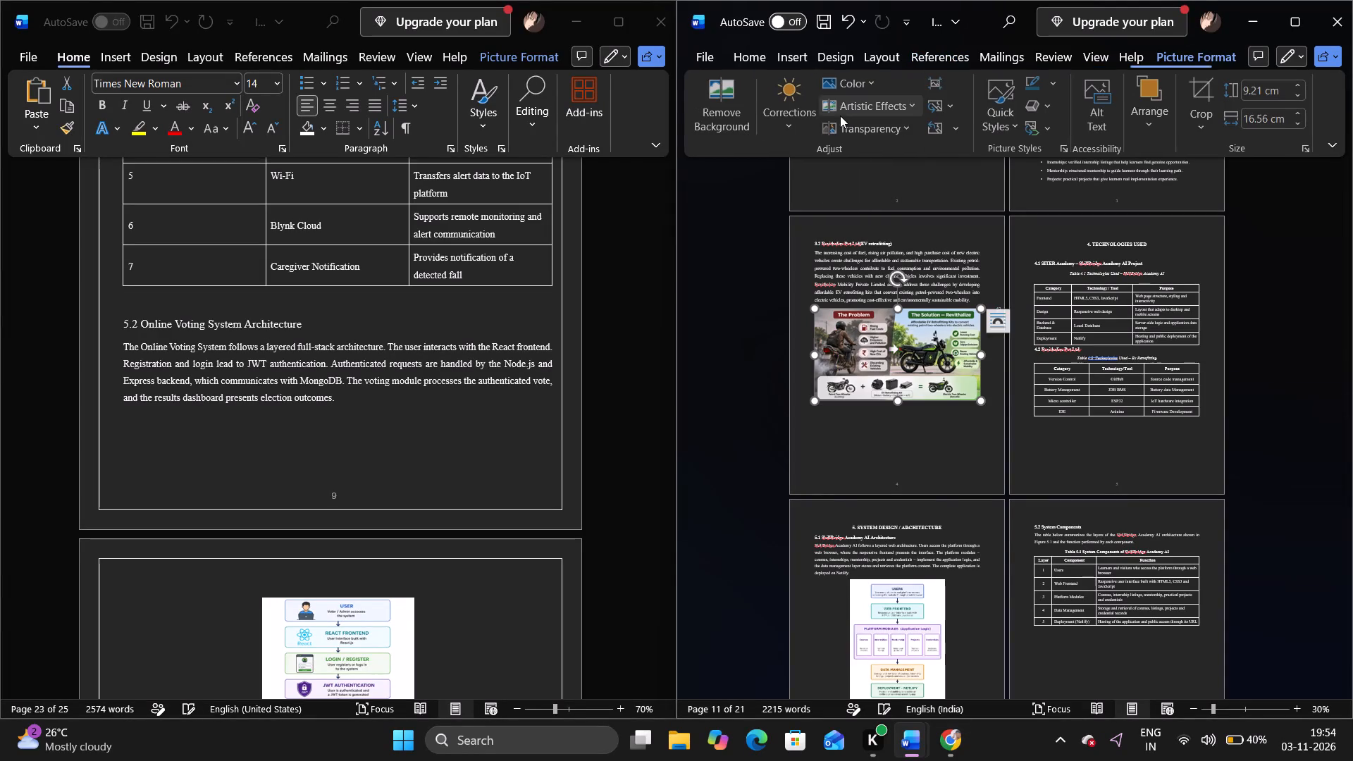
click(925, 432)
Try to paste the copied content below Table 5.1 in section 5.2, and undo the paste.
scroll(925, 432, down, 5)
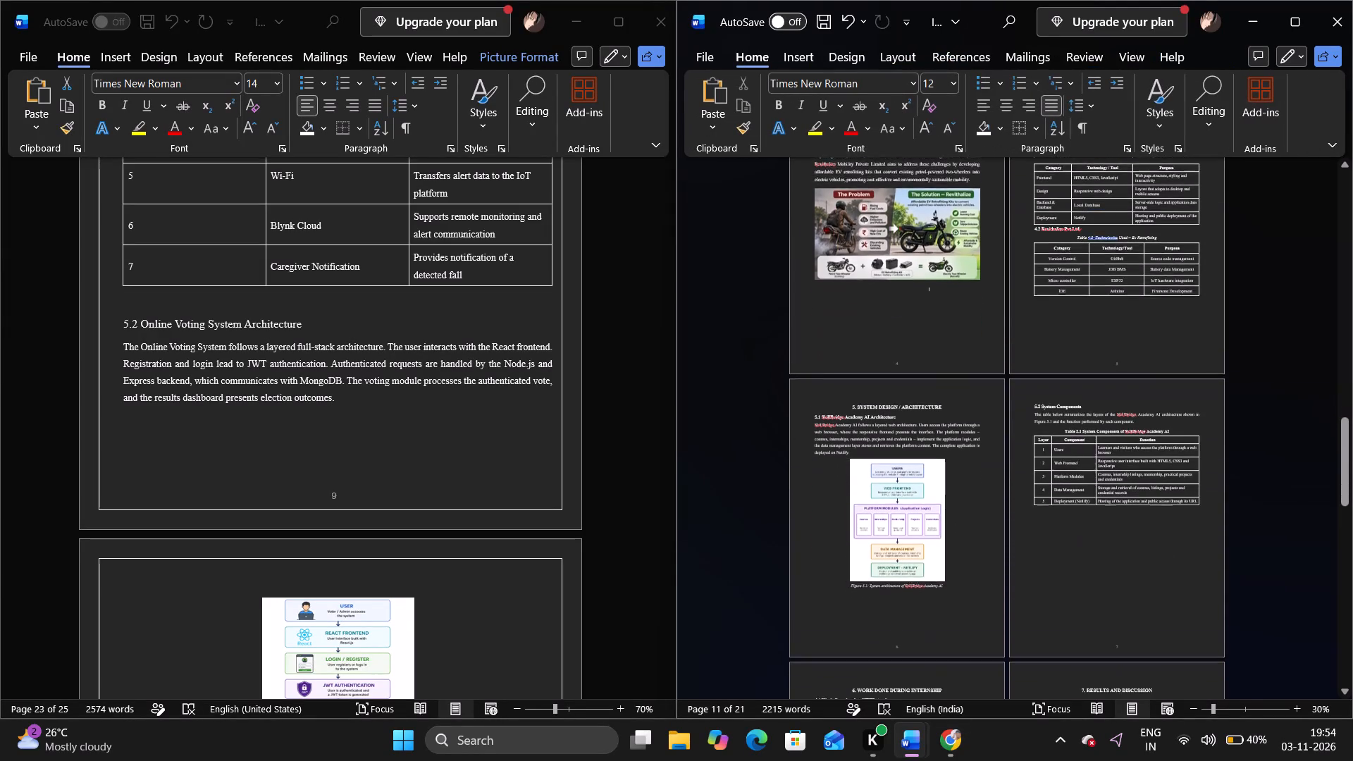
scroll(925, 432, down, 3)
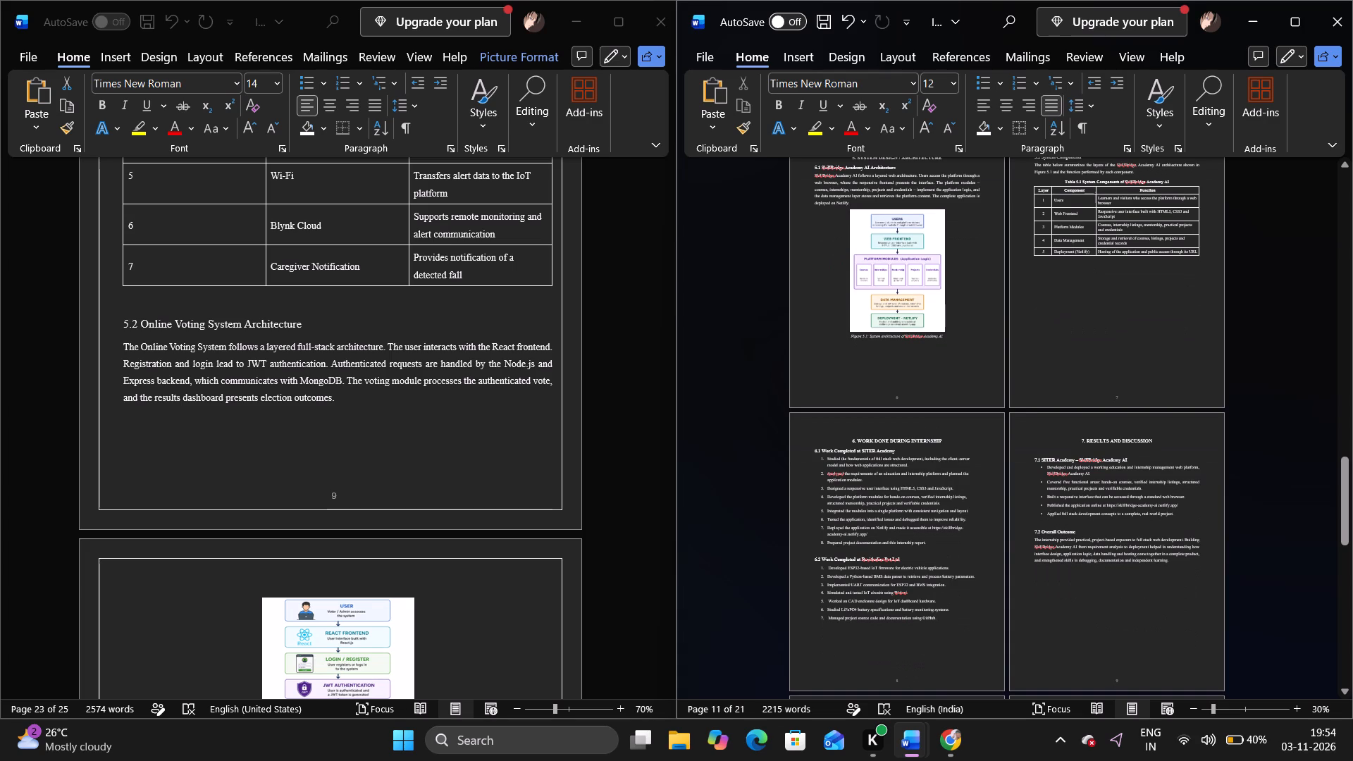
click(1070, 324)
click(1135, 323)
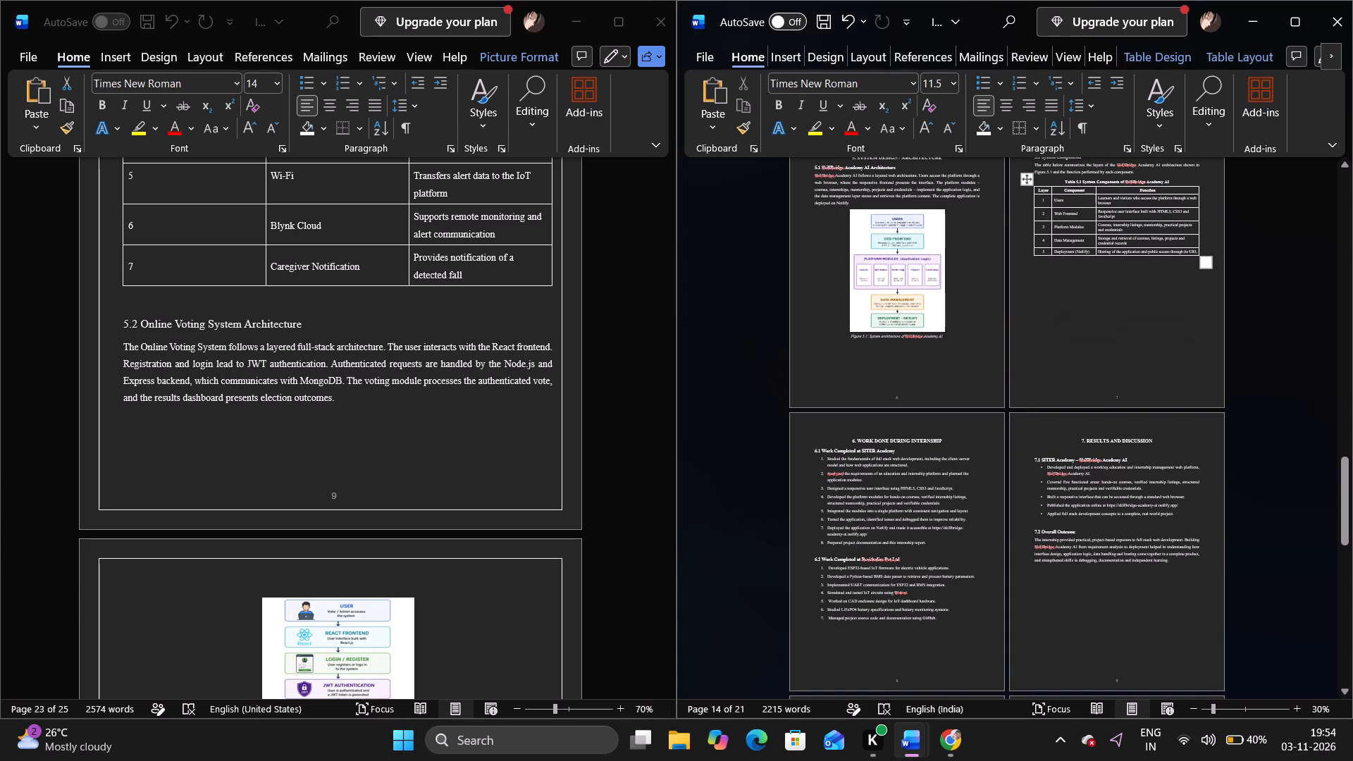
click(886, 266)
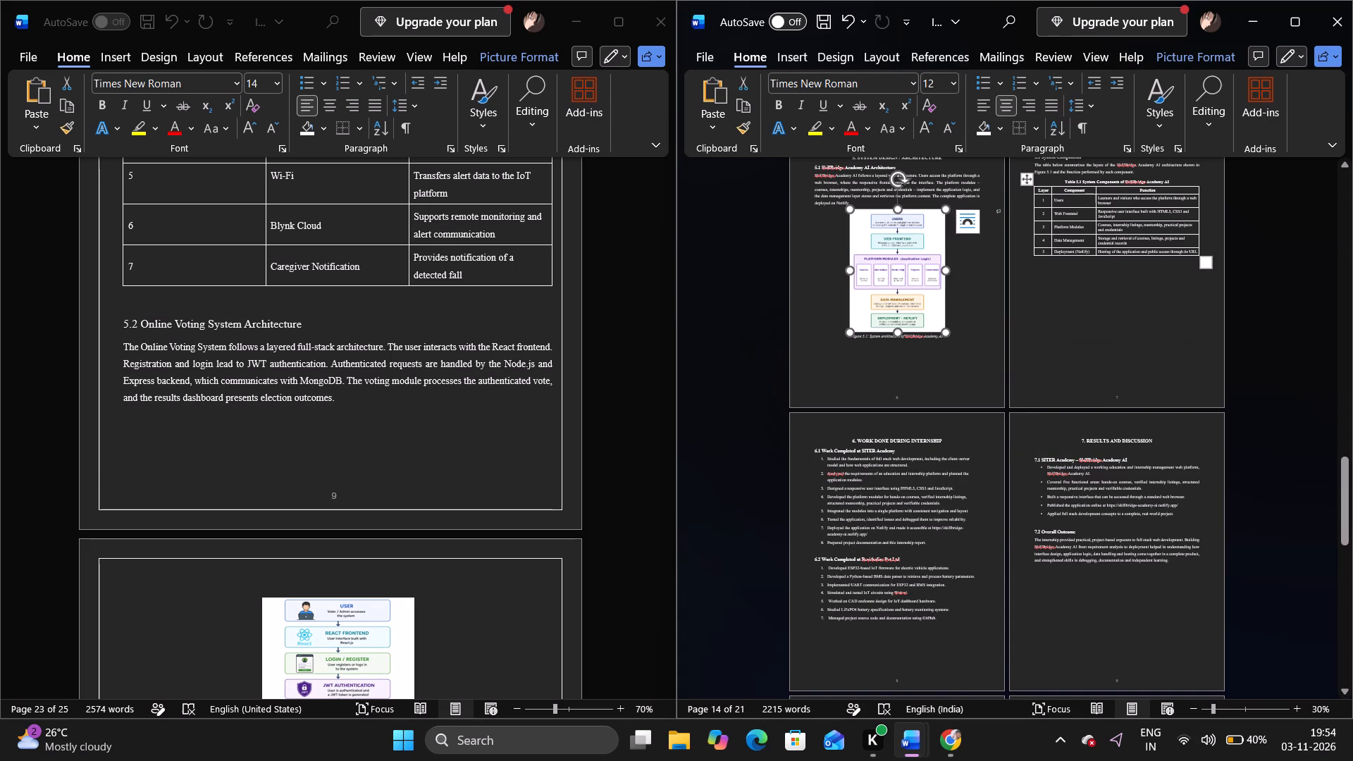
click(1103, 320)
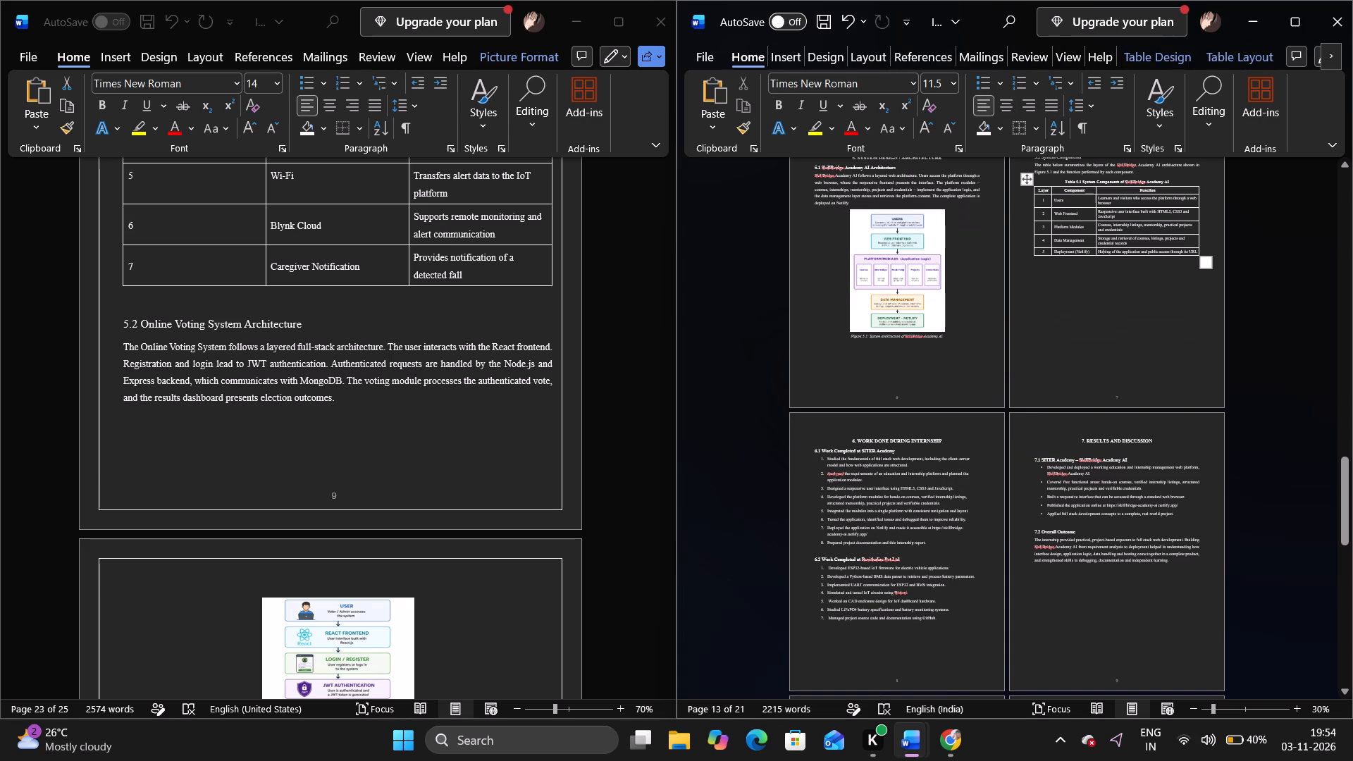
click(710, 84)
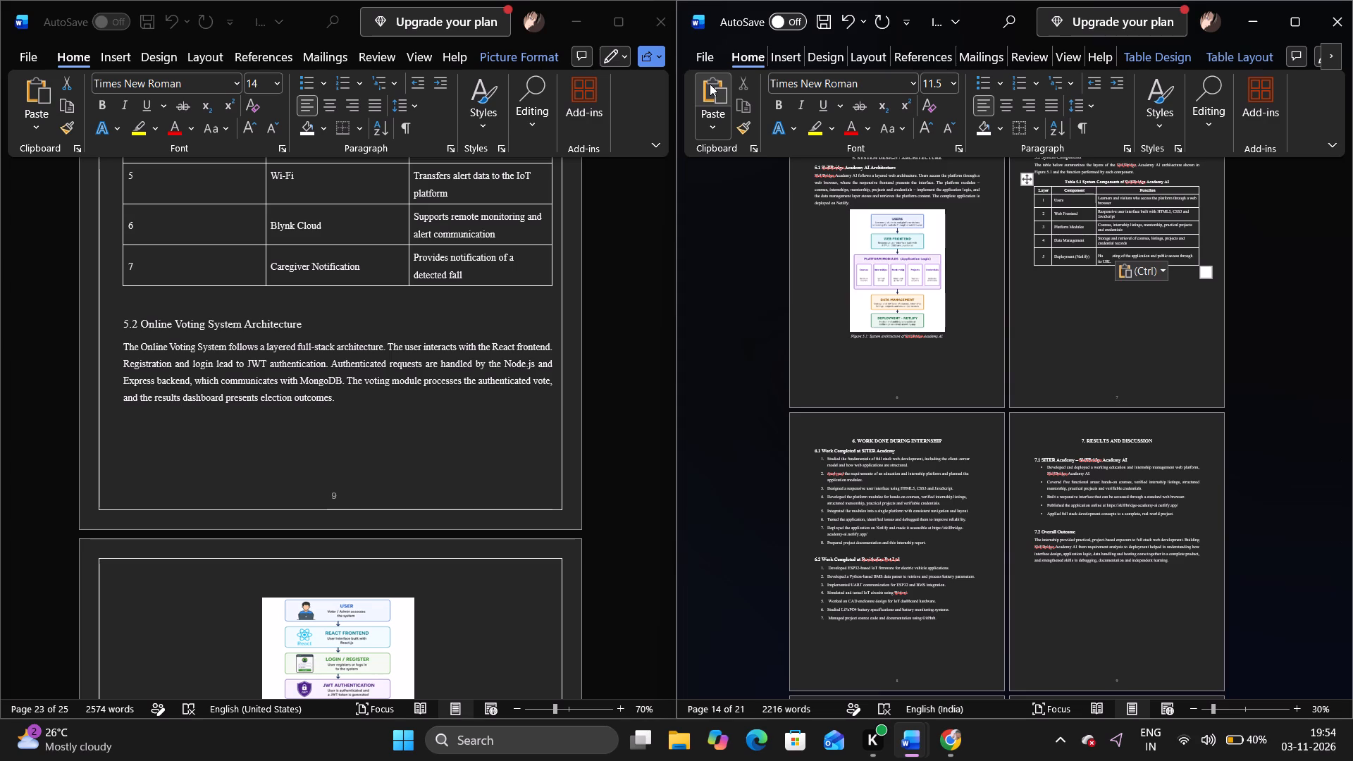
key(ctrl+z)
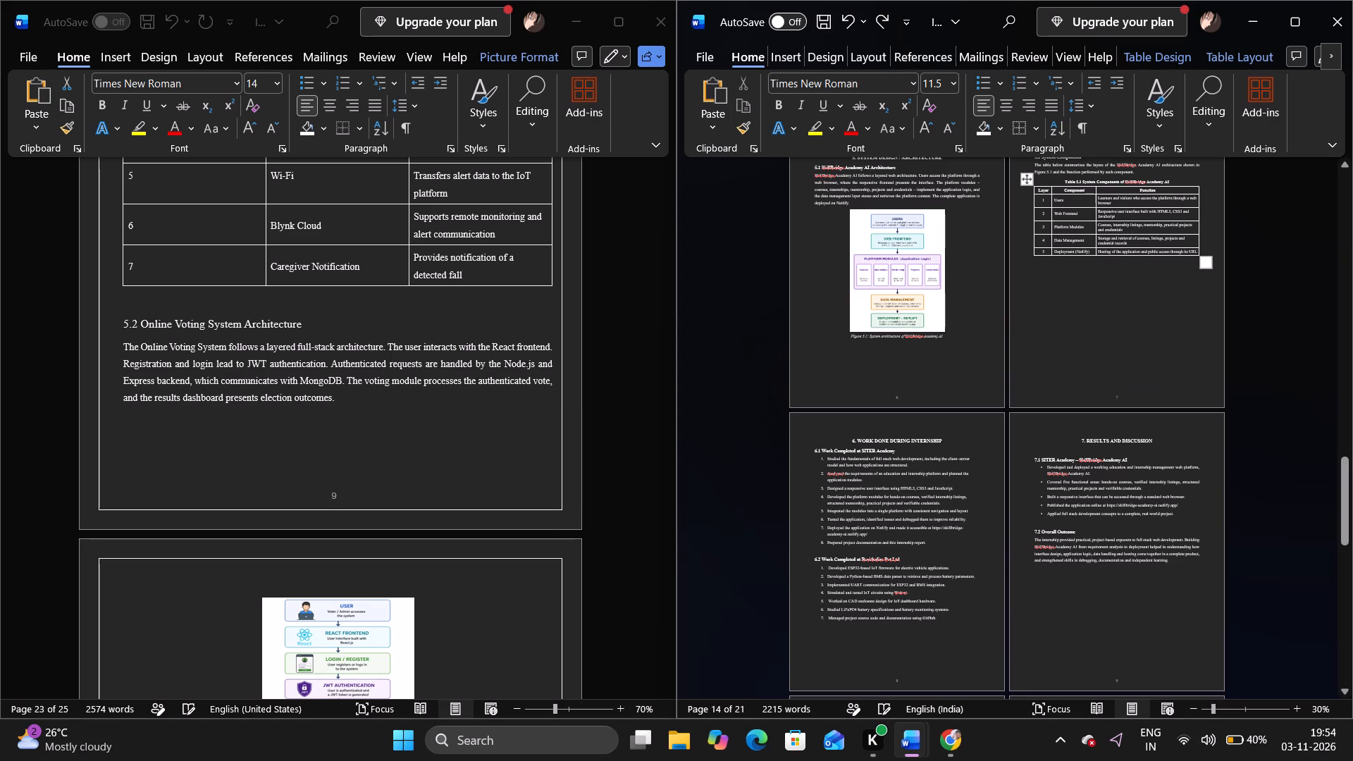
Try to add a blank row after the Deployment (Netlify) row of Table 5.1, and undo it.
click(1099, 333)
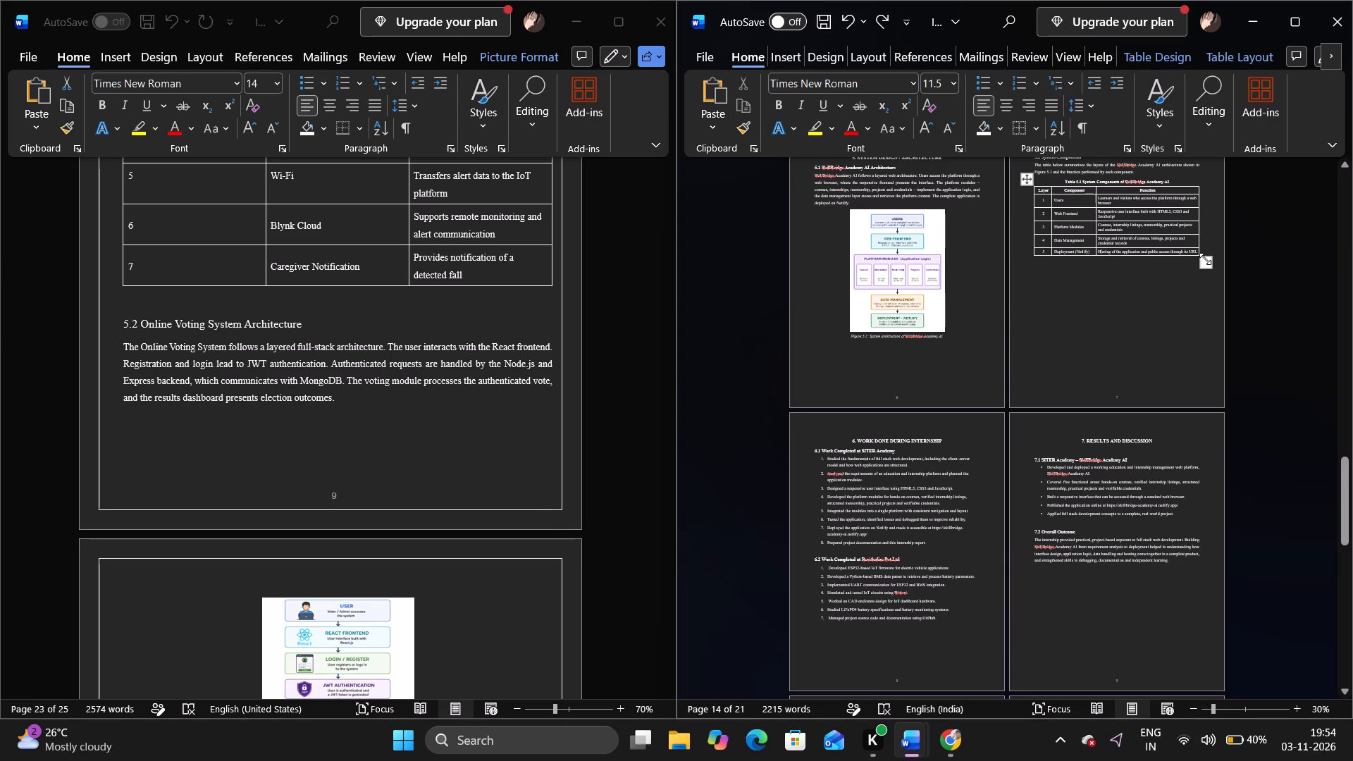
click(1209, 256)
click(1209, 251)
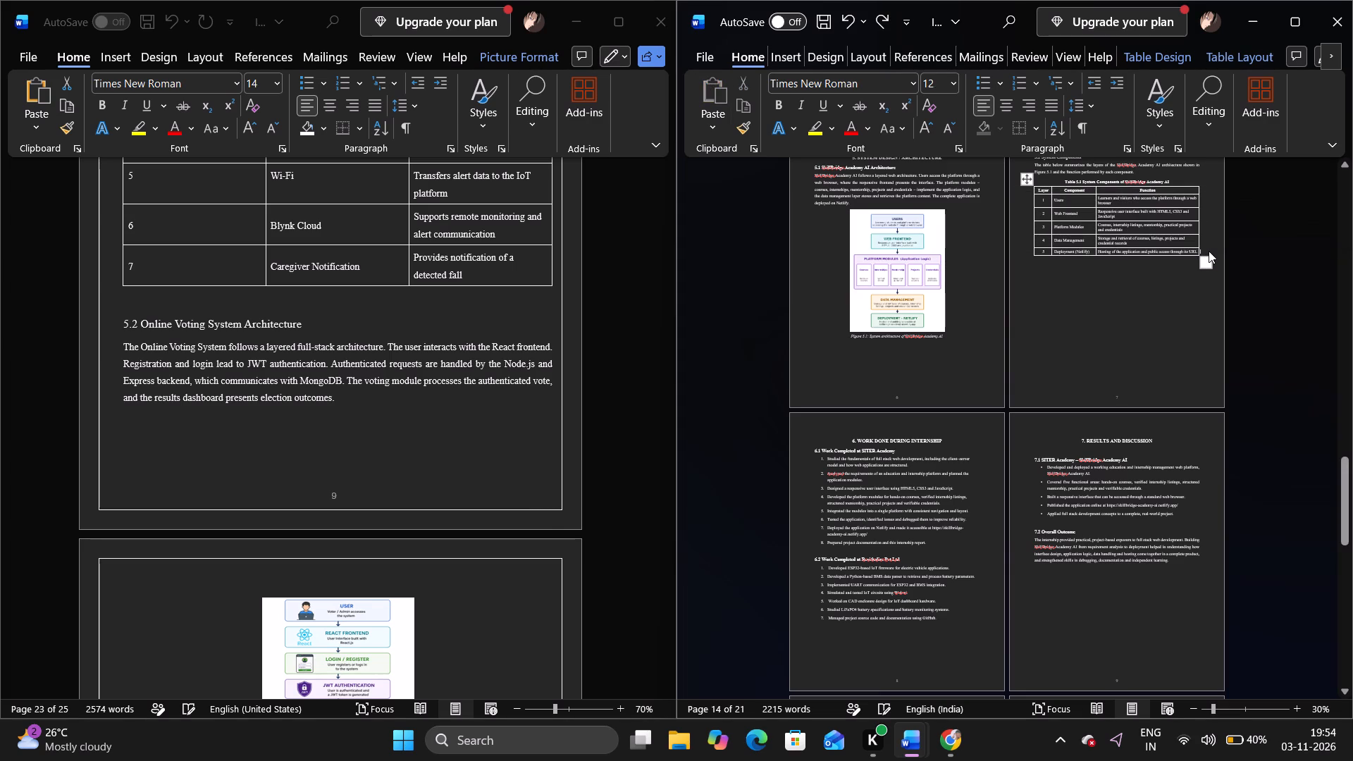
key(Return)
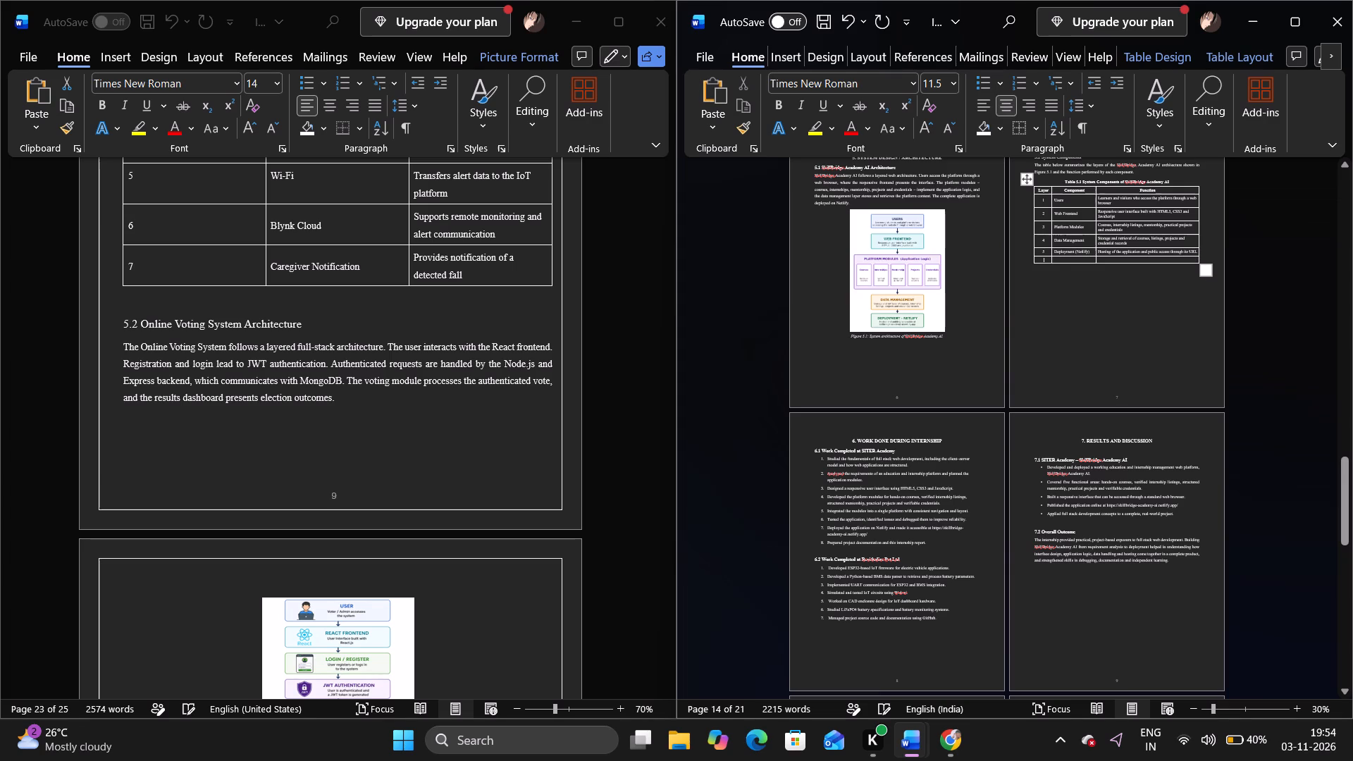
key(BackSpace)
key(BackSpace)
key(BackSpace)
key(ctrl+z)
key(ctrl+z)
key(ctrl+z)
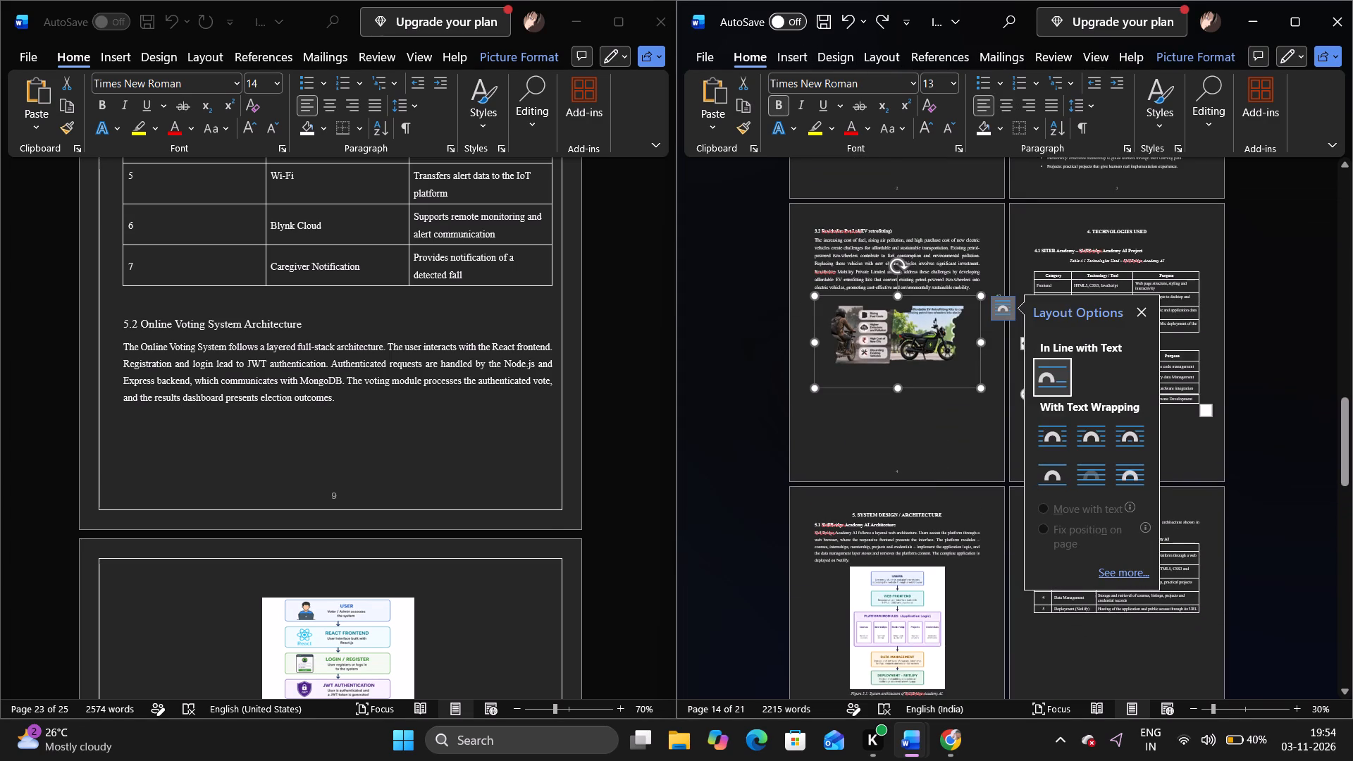
Redo the undone background change to restore the full "The Problem / The Solution – Revithalize" picture in section 3.2.
click(898, 351)
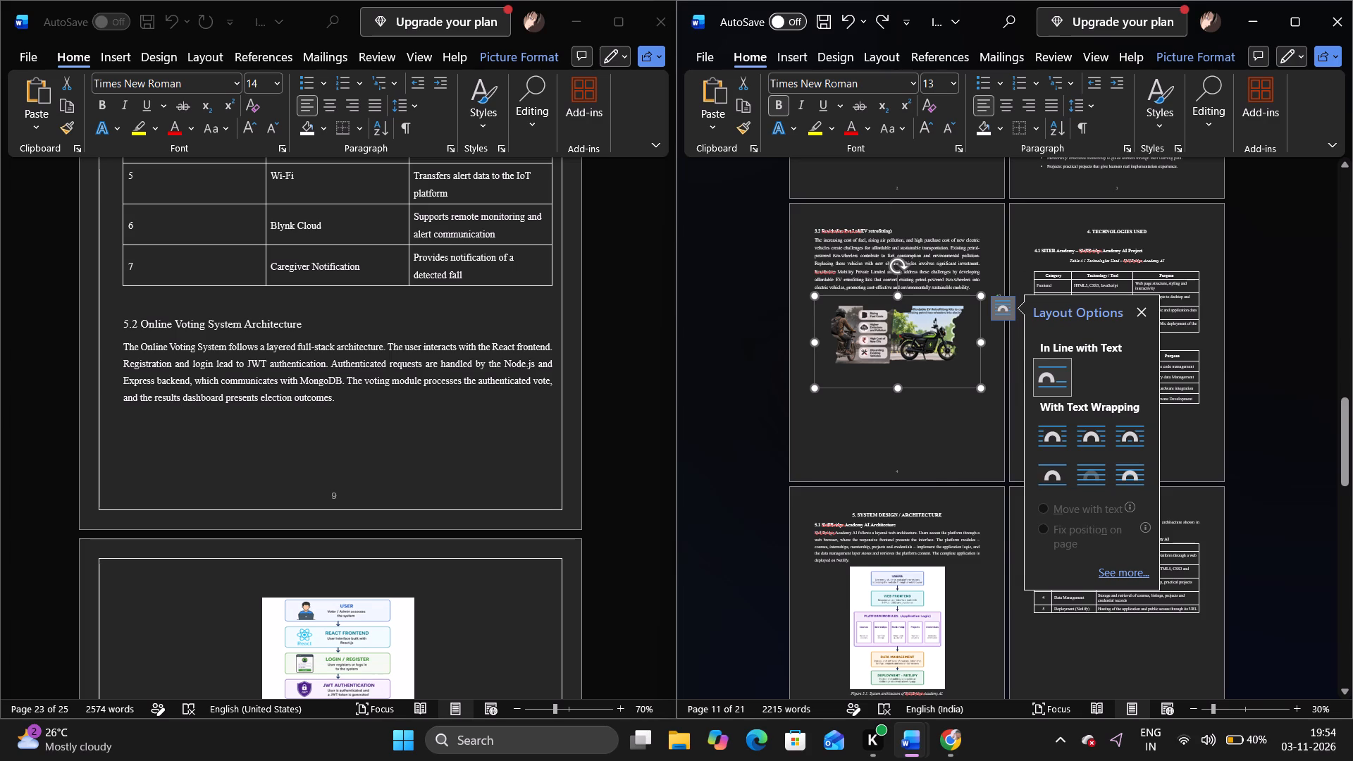
click(875, 297)
right_click(872, 323)
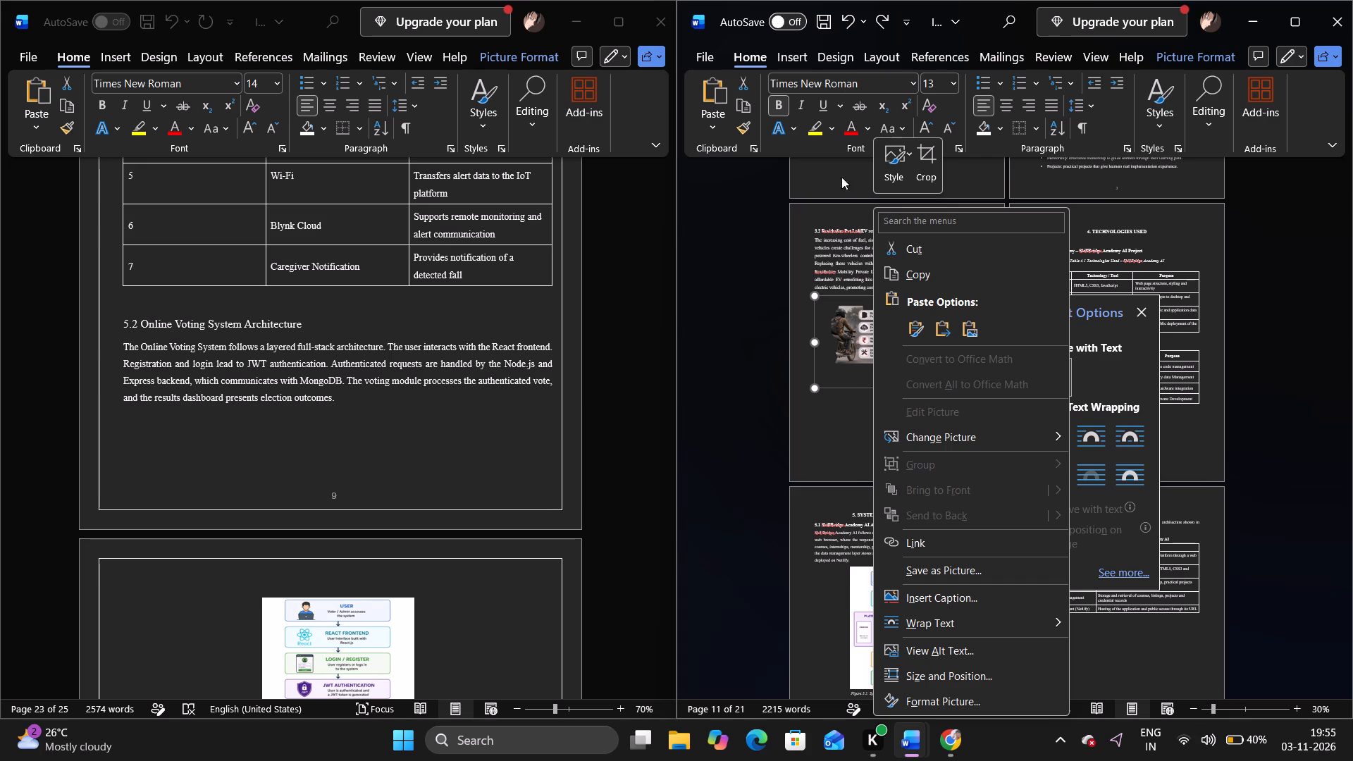
click(843, 235)
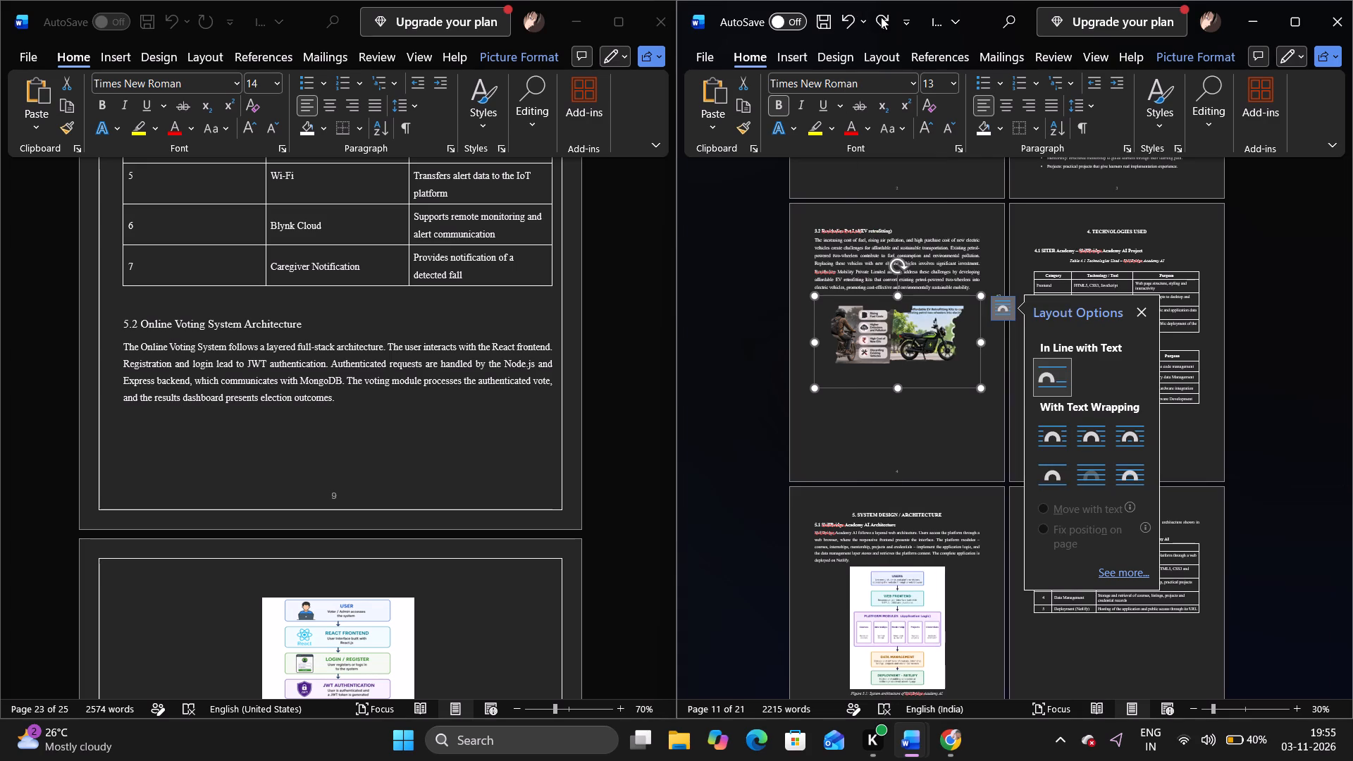
click(881, 17)
click(925, 407)
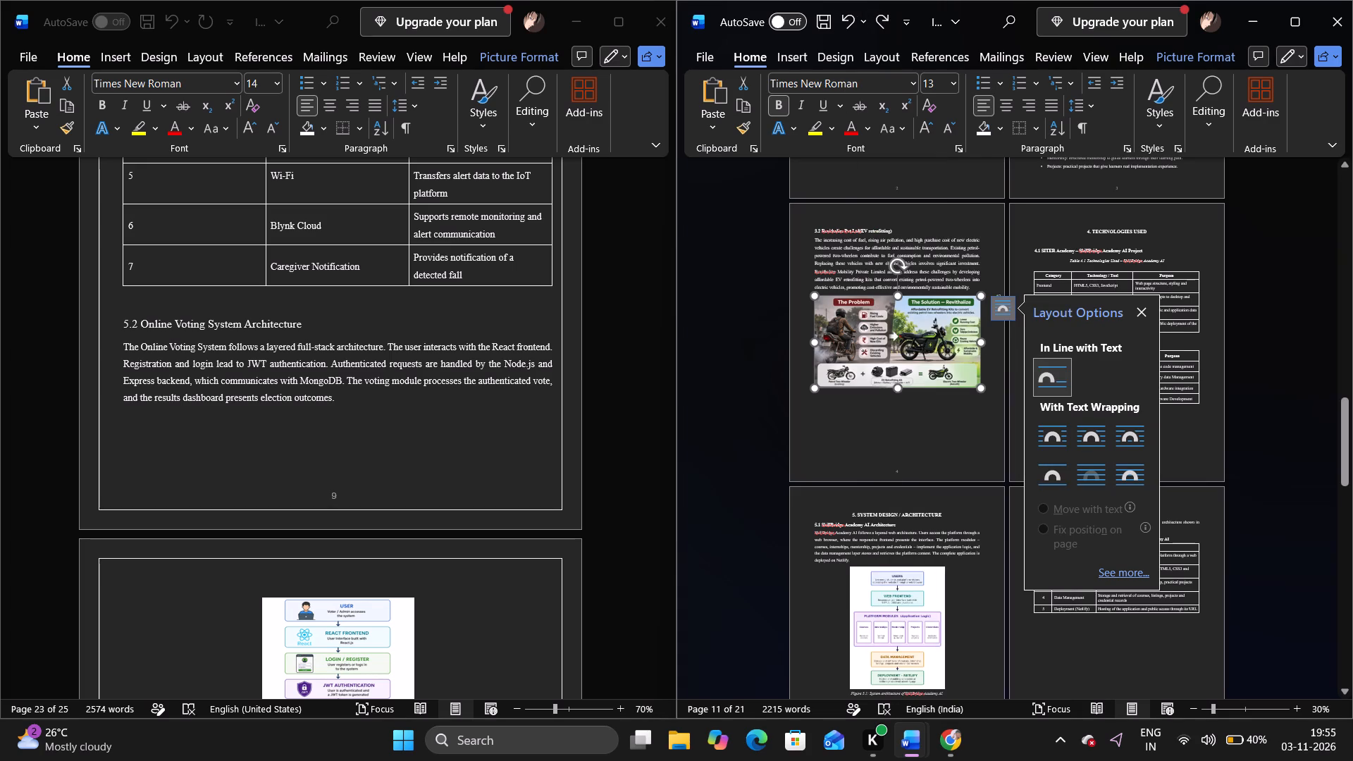
Review sections 4 to 7 of the report against the reference report, comparing their Work Done and Results and Discussion sections.
scroll(925, 407, down, 2)
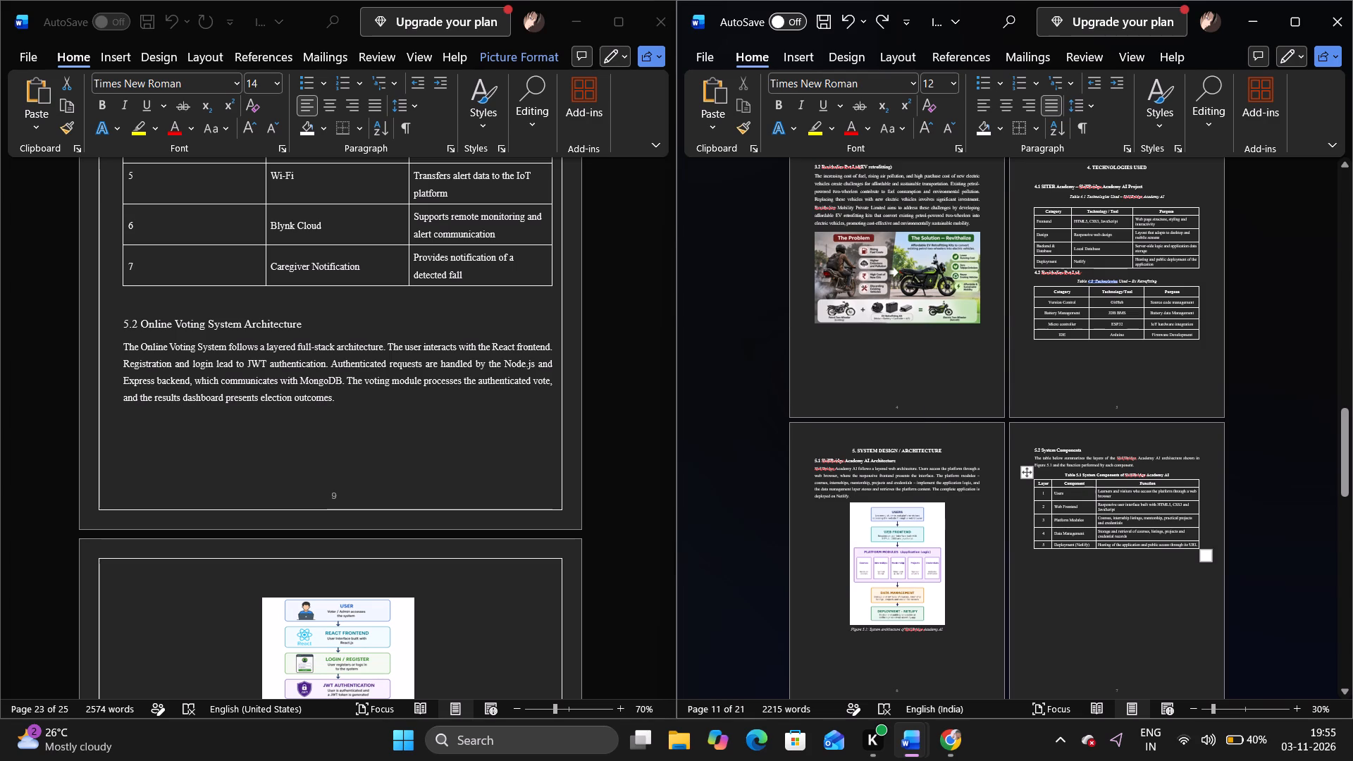
ctrl+scroll(1145, 388, up, 3)
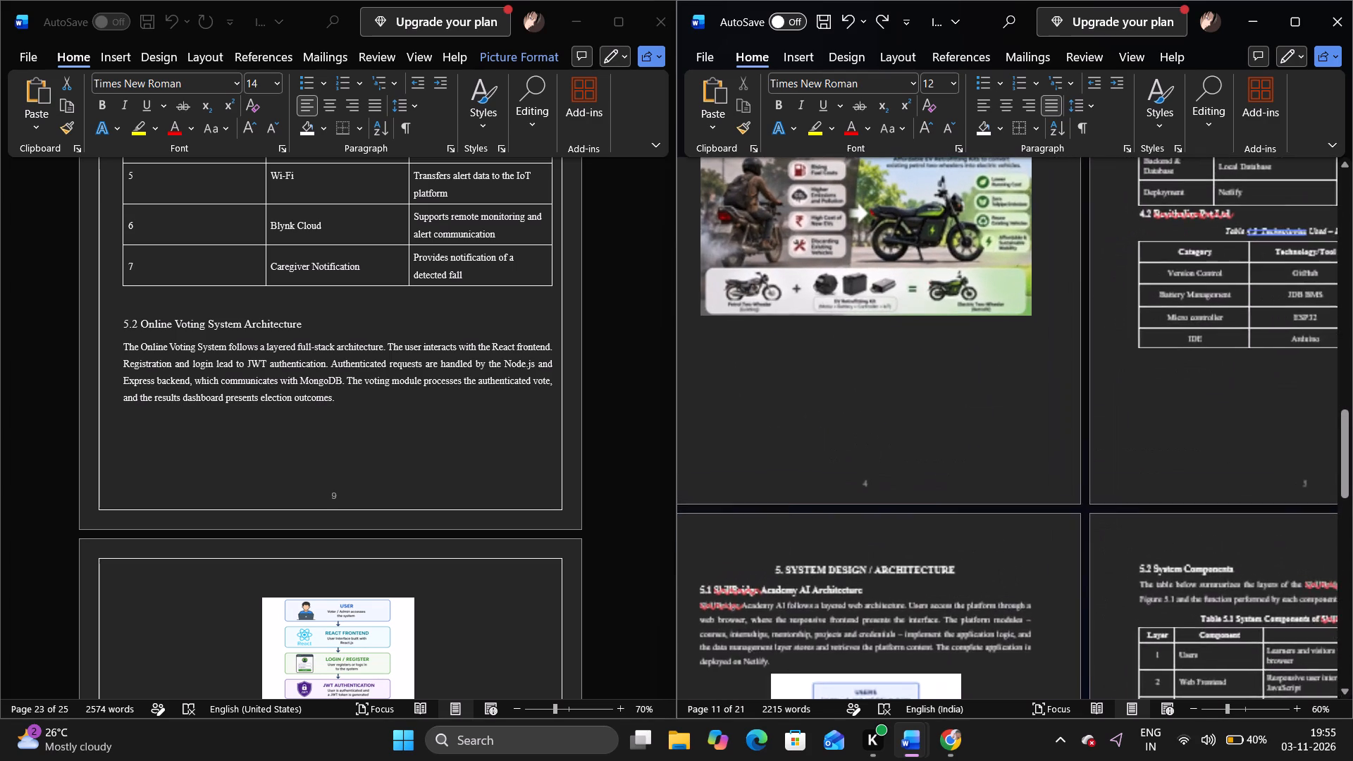
ctrl+scroll(1145, 388, down, 1)
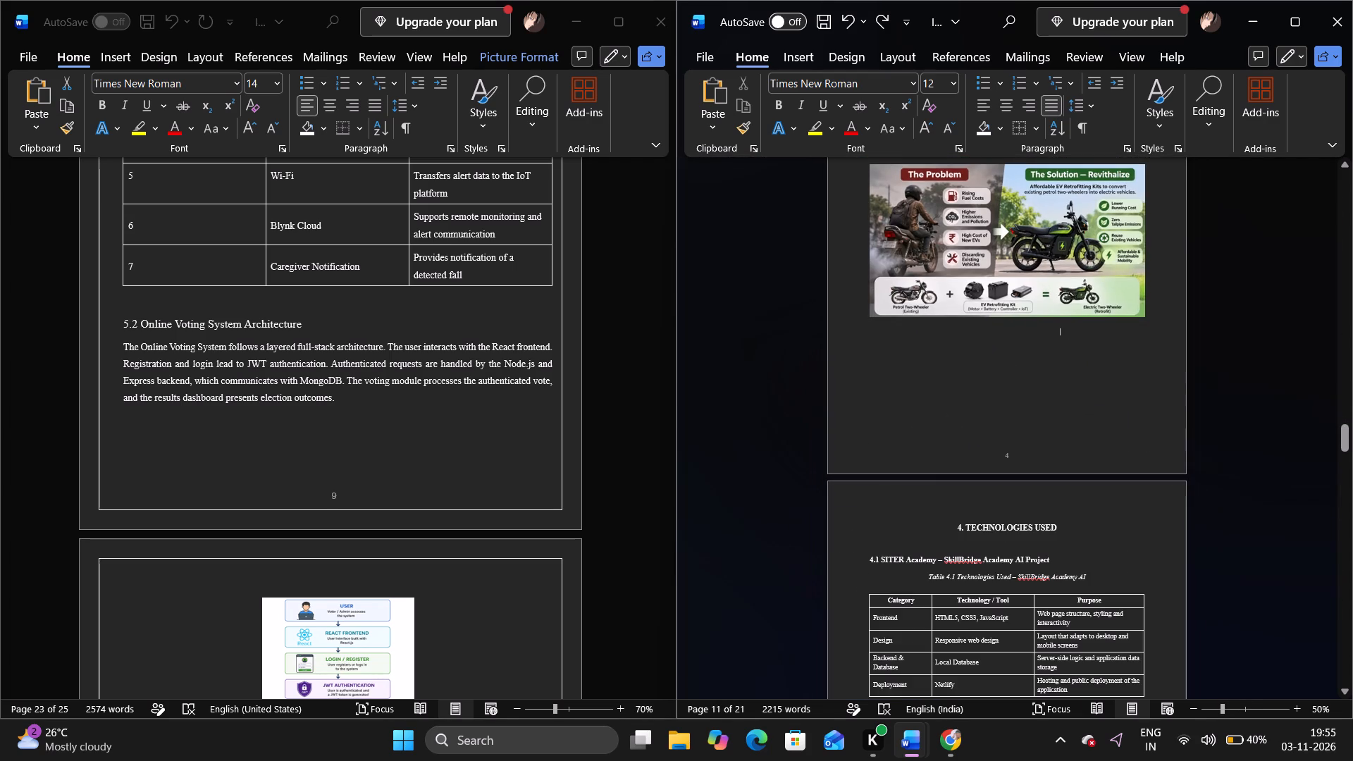
scroll(1063, 459, down, 7)
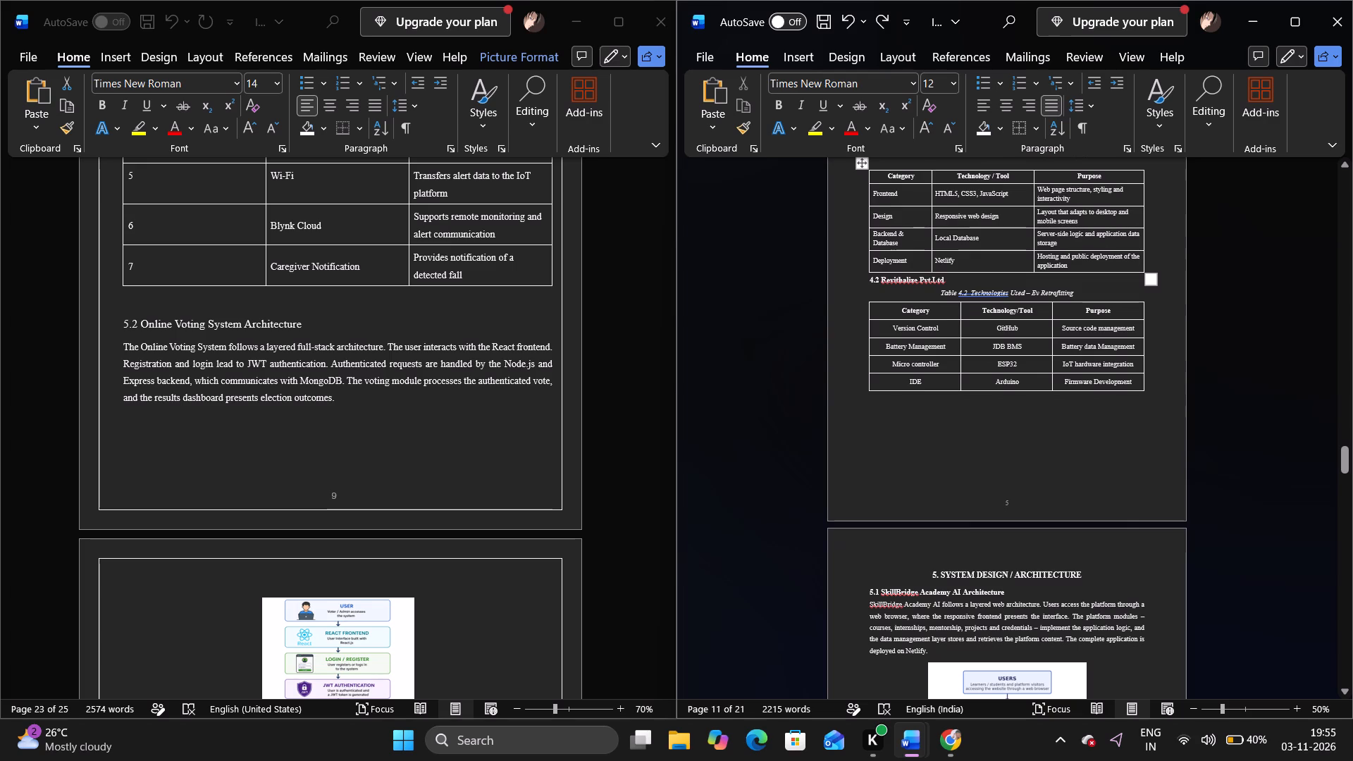
ctrl+scroll(898, 340, up, 7)
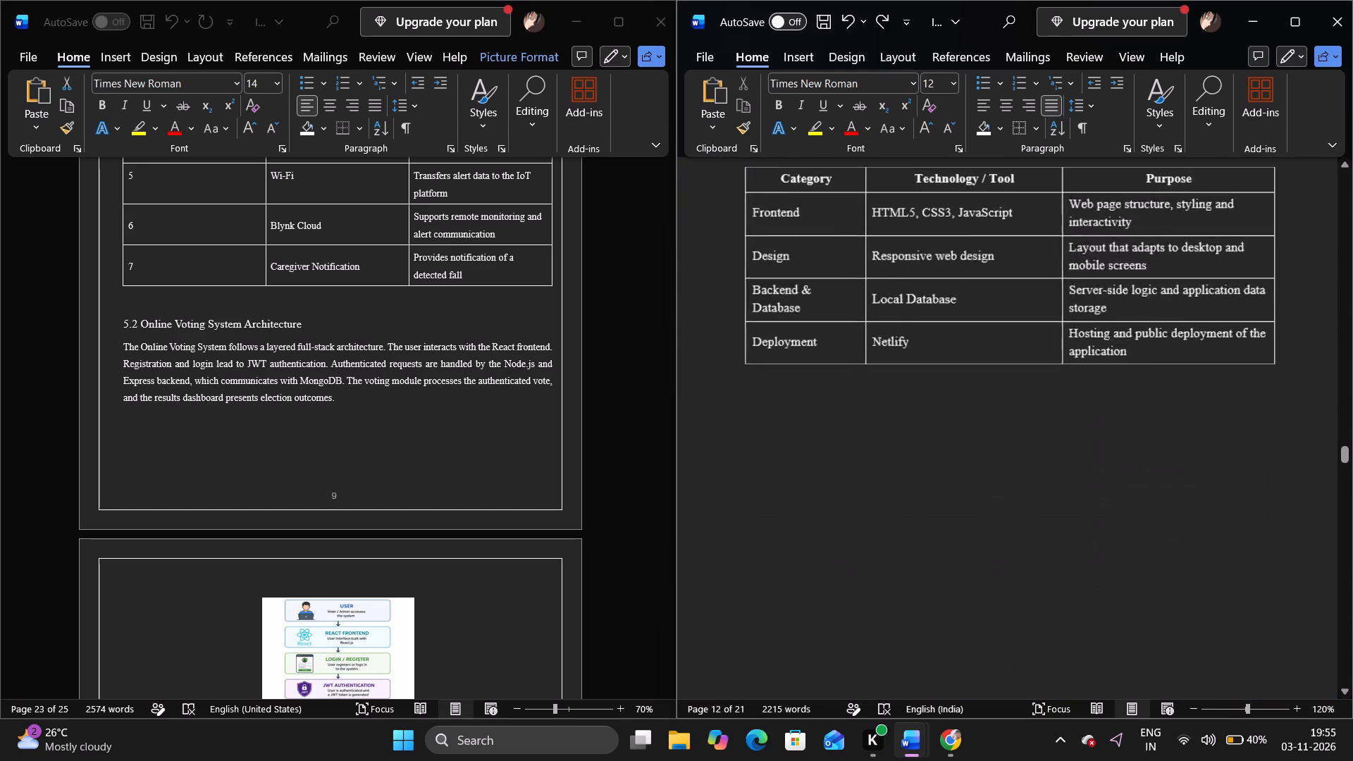
ctrl+scroll(898, 340, down, 3)
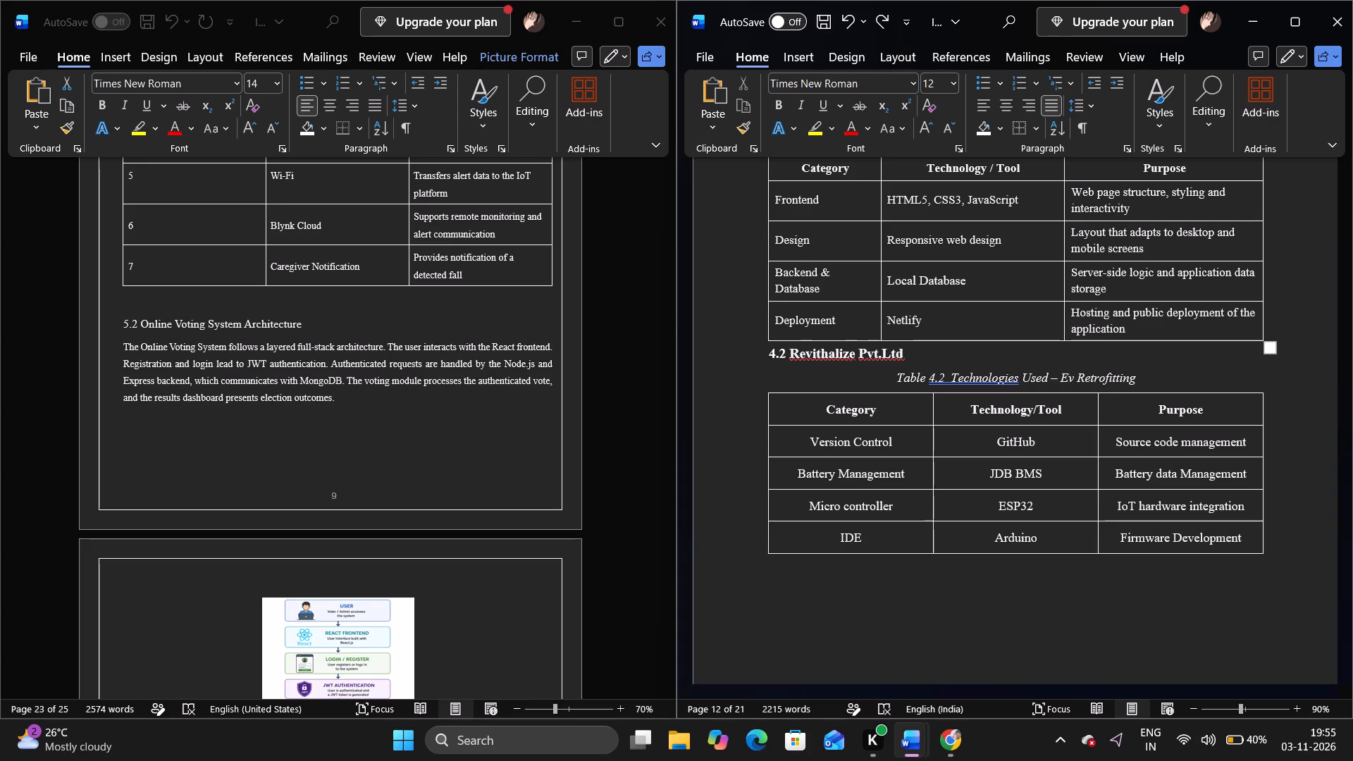
scroll(199, 365, down, 7)
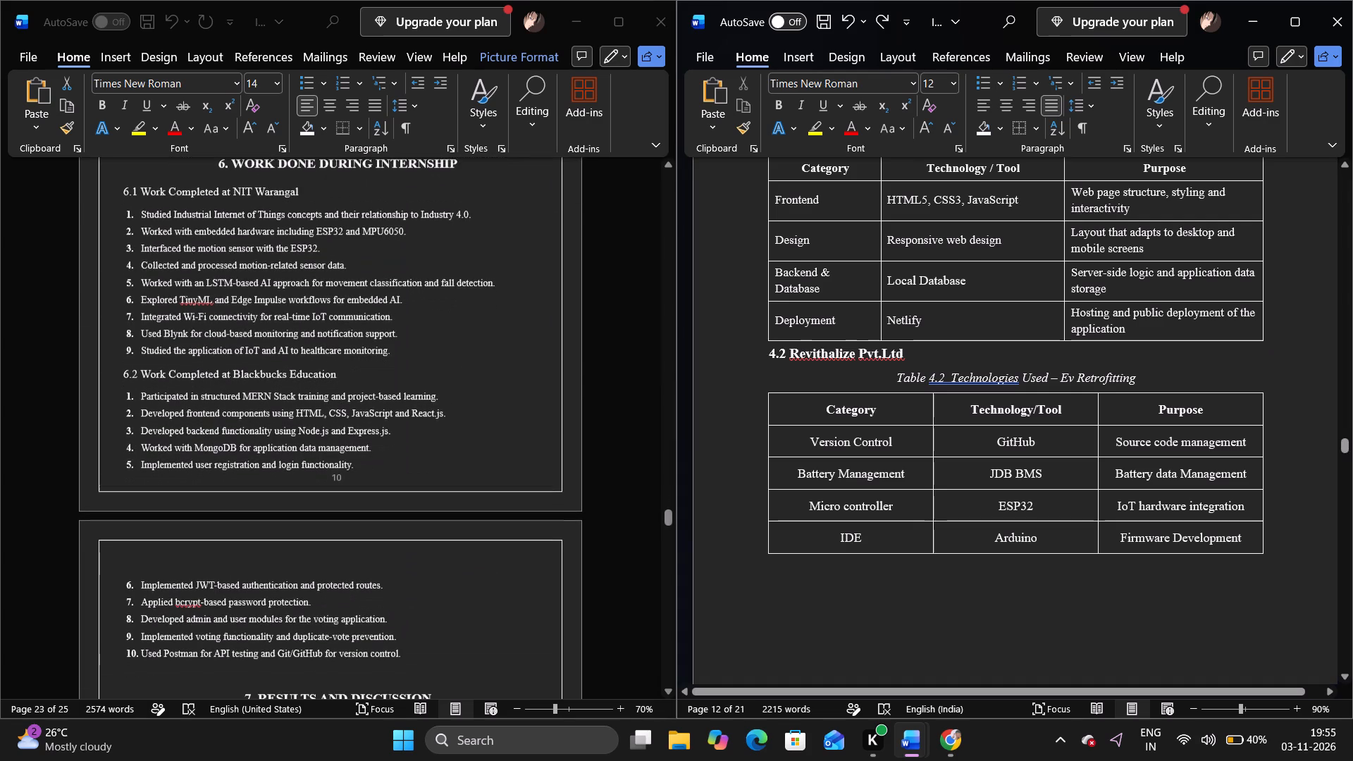
scroll(838, 489, down, 14)
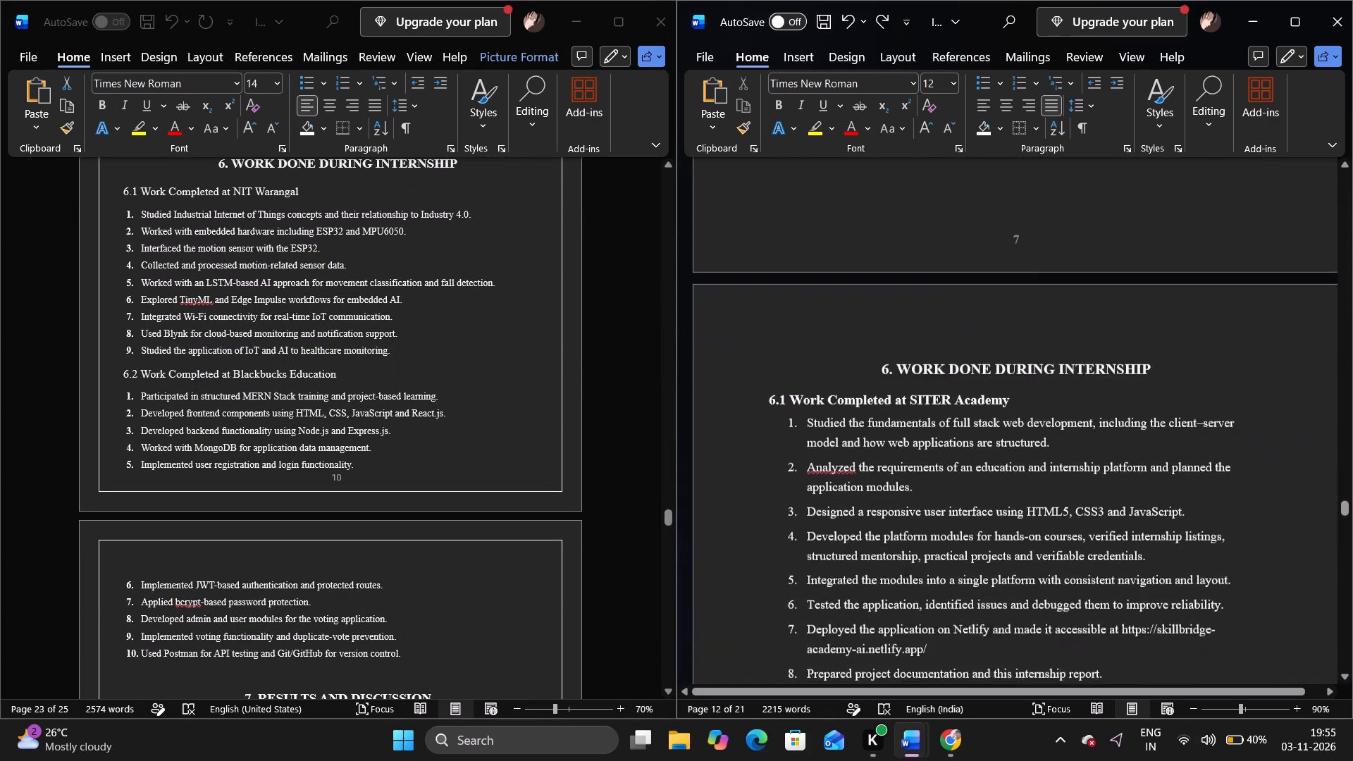
scroll(838, 489, down, 7)
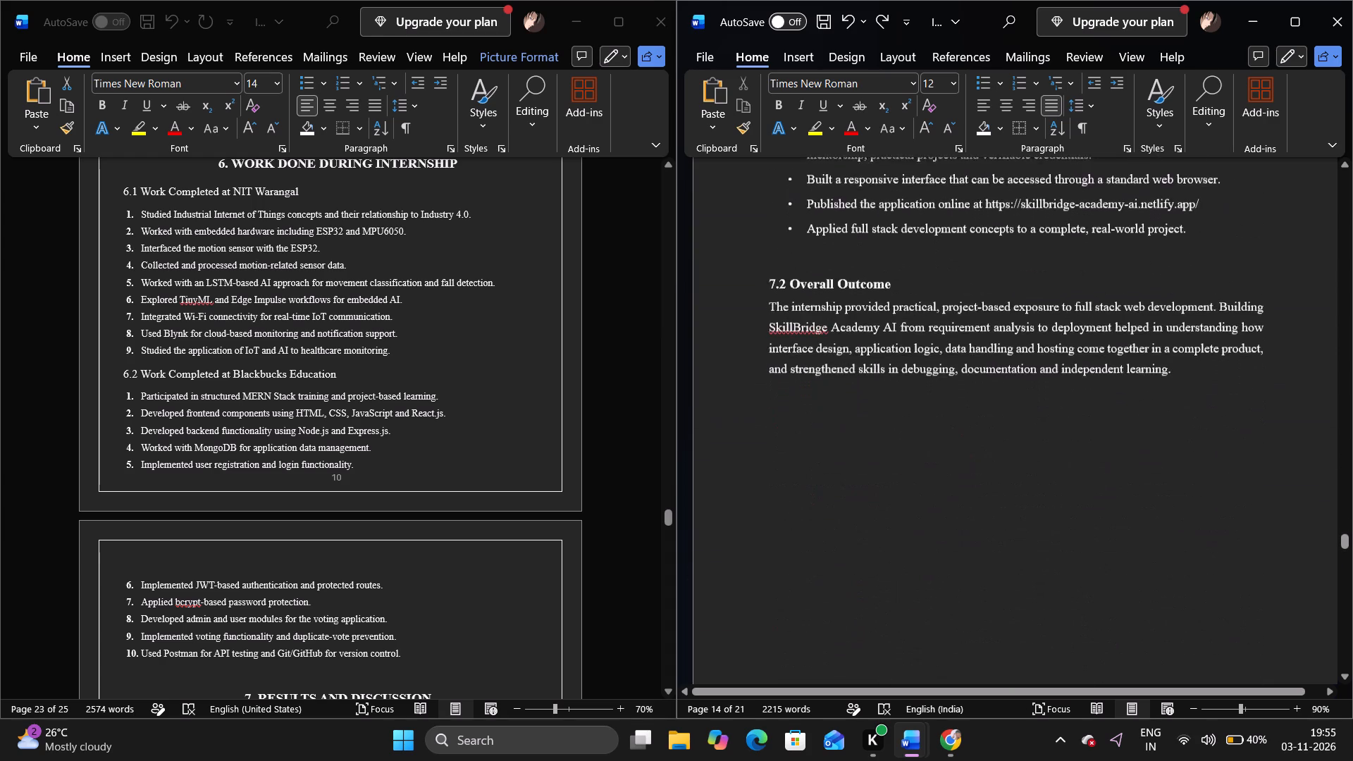
scroll(291, 425, down, 5)
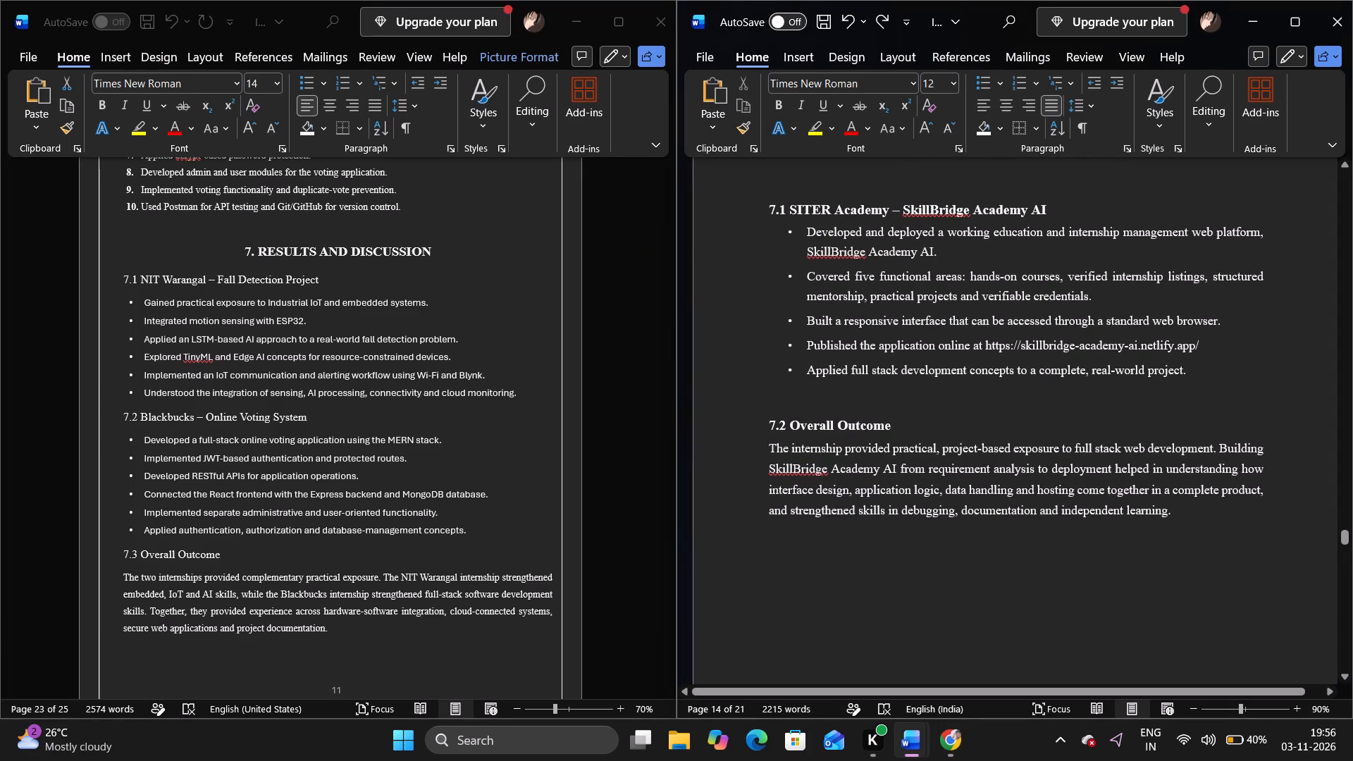
click(913, 401)
drag(896, 424, 854, 421)
key(BackSpace)
key(BackSpace)
key(BackSpace)
key(BackSpace)
key(BackSpace)
key(BackSpace)
key(BackSpace)
key(BackSpace)
key(BackSpace)
key(BackSpace)
key(BackSpace)
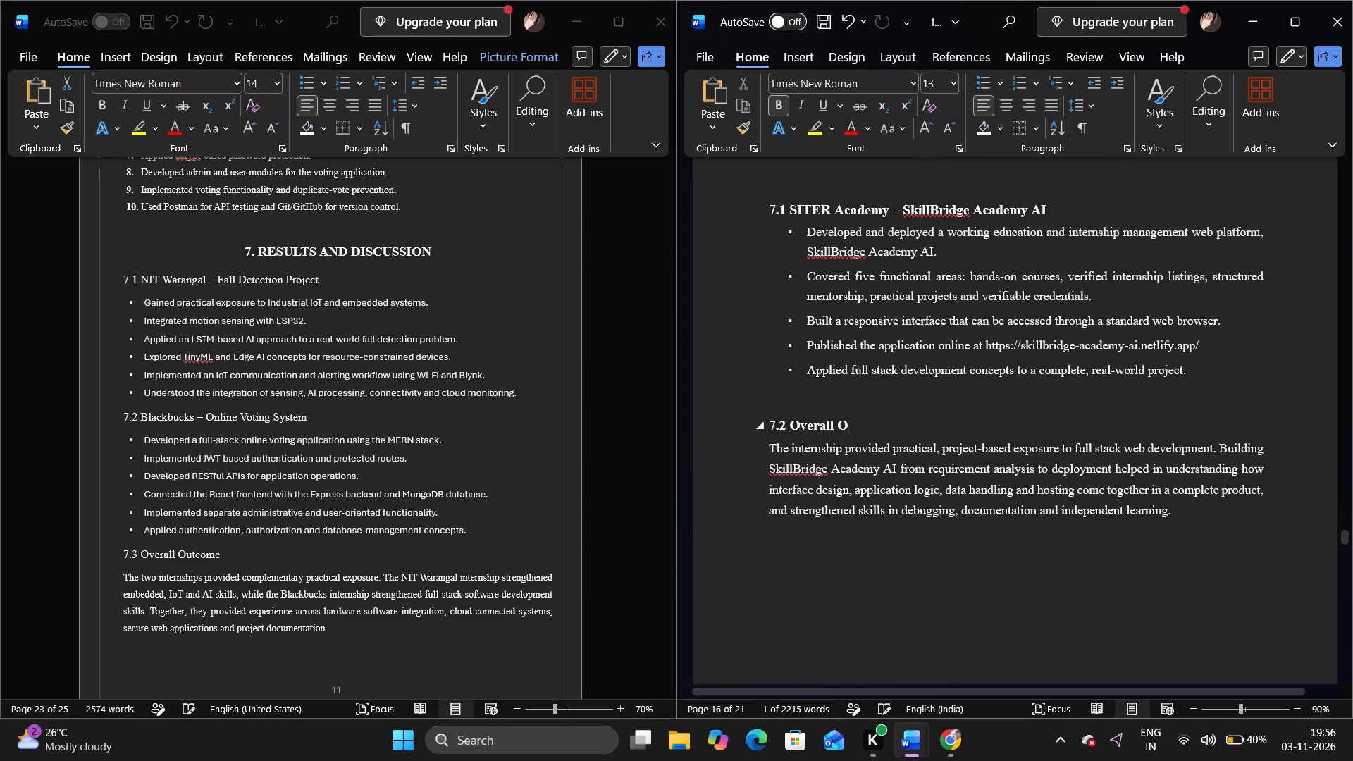
key(space)
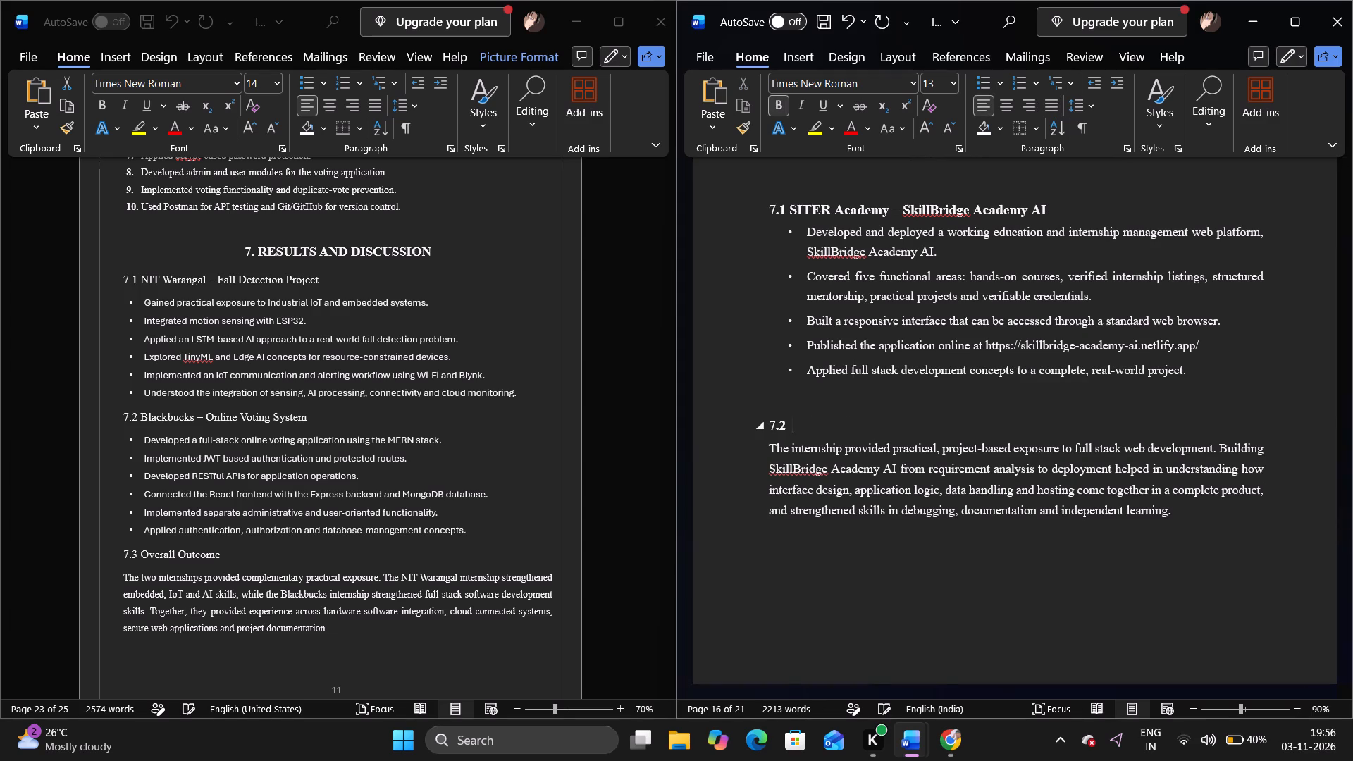
text(REVITHALIZ)
text(W)
key(space)
key(BackSpace)
text(E)
key(space)
key(BackSpace)
key(BackSpace)
key(BackSpace)
text(E)
key(space)
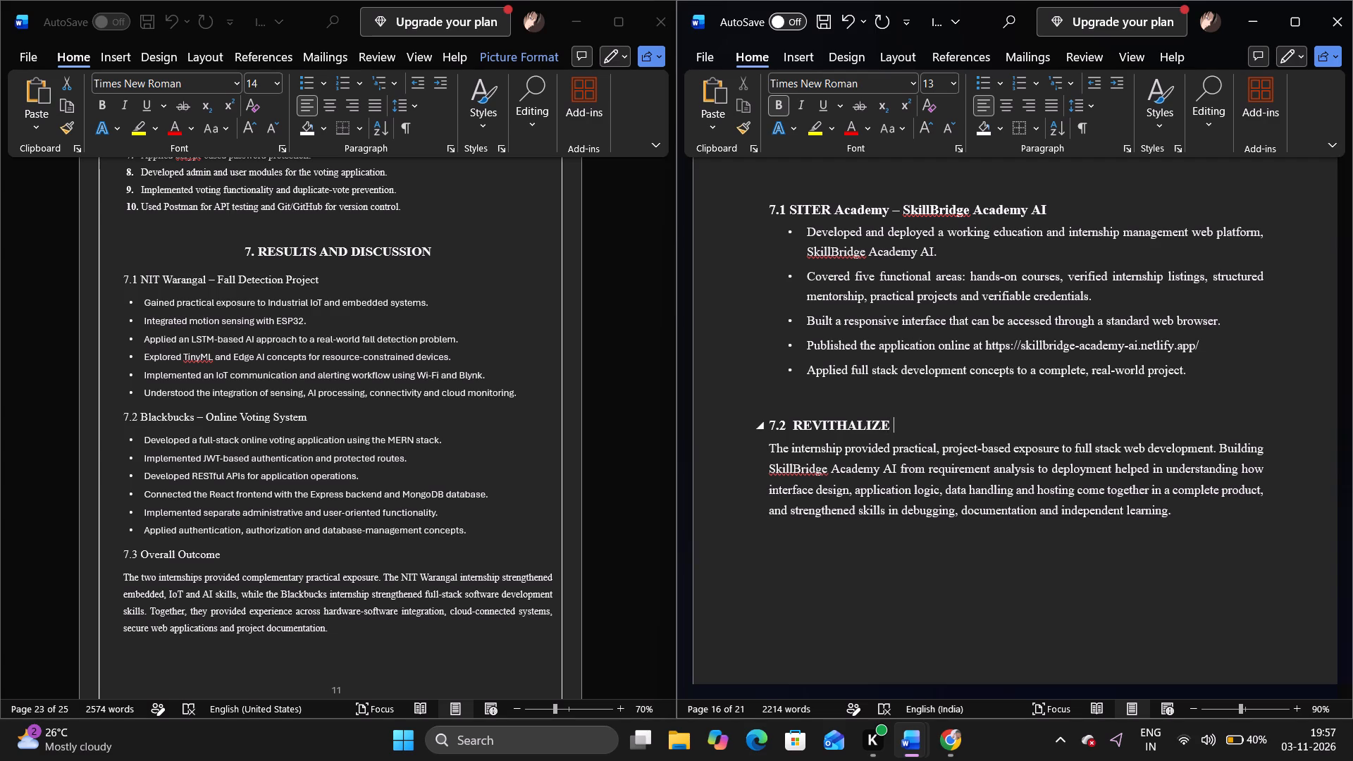
key(shift+p)
key(BackSpace)
text(PVT.LTC)
key(BackSpace)
key(d)
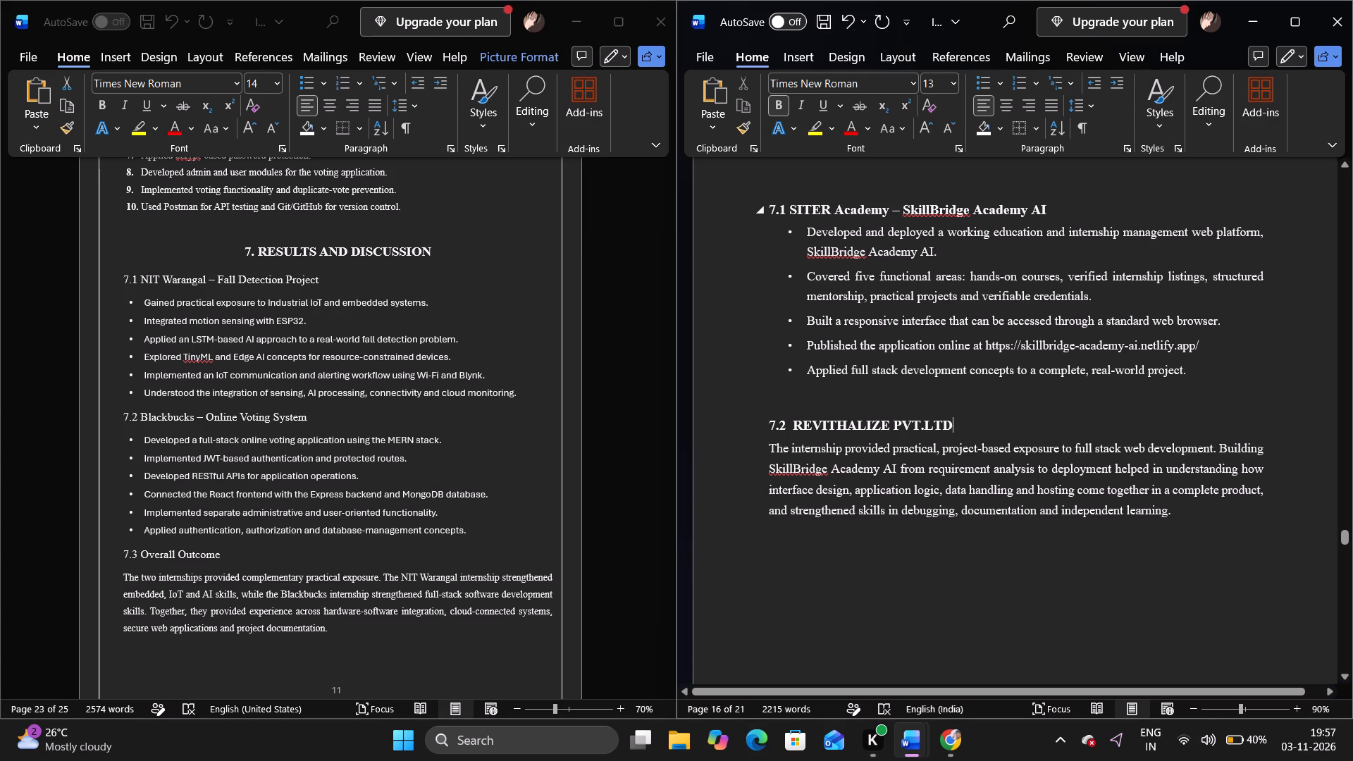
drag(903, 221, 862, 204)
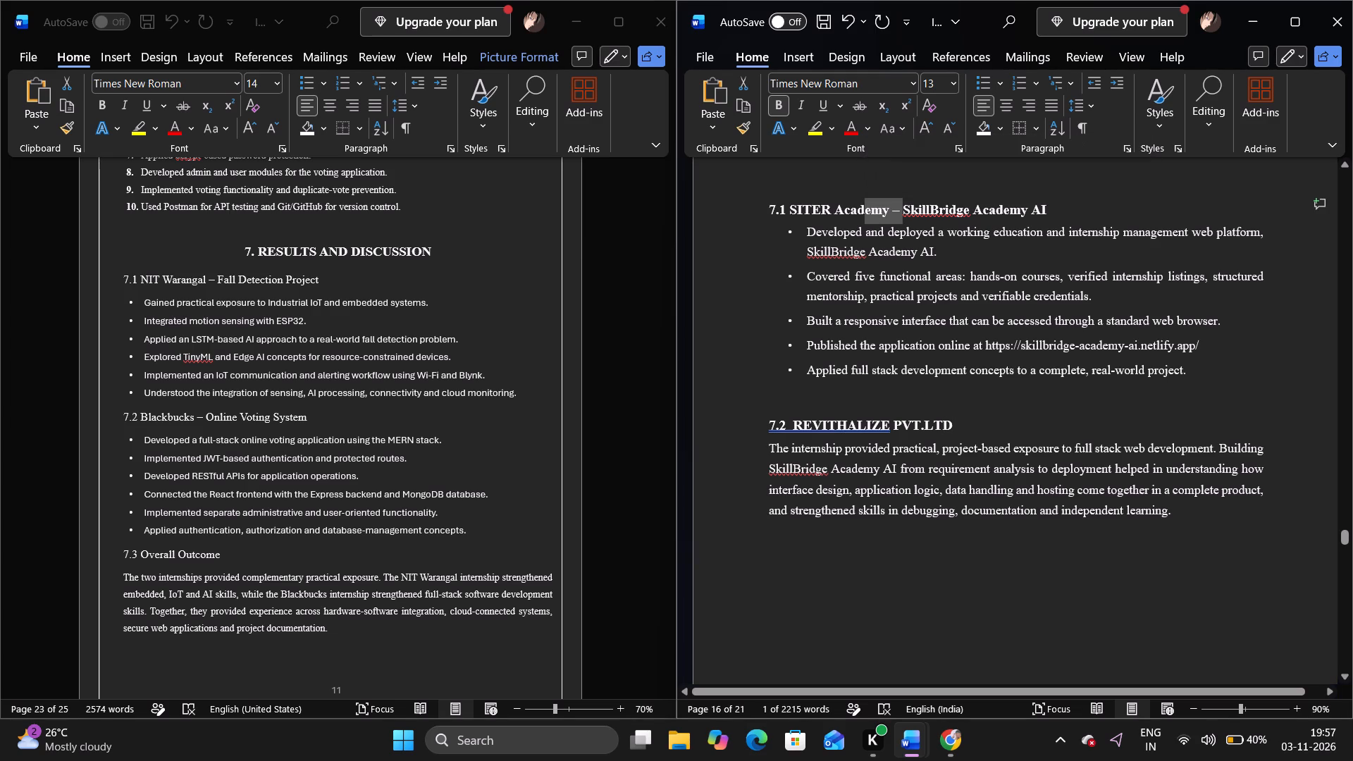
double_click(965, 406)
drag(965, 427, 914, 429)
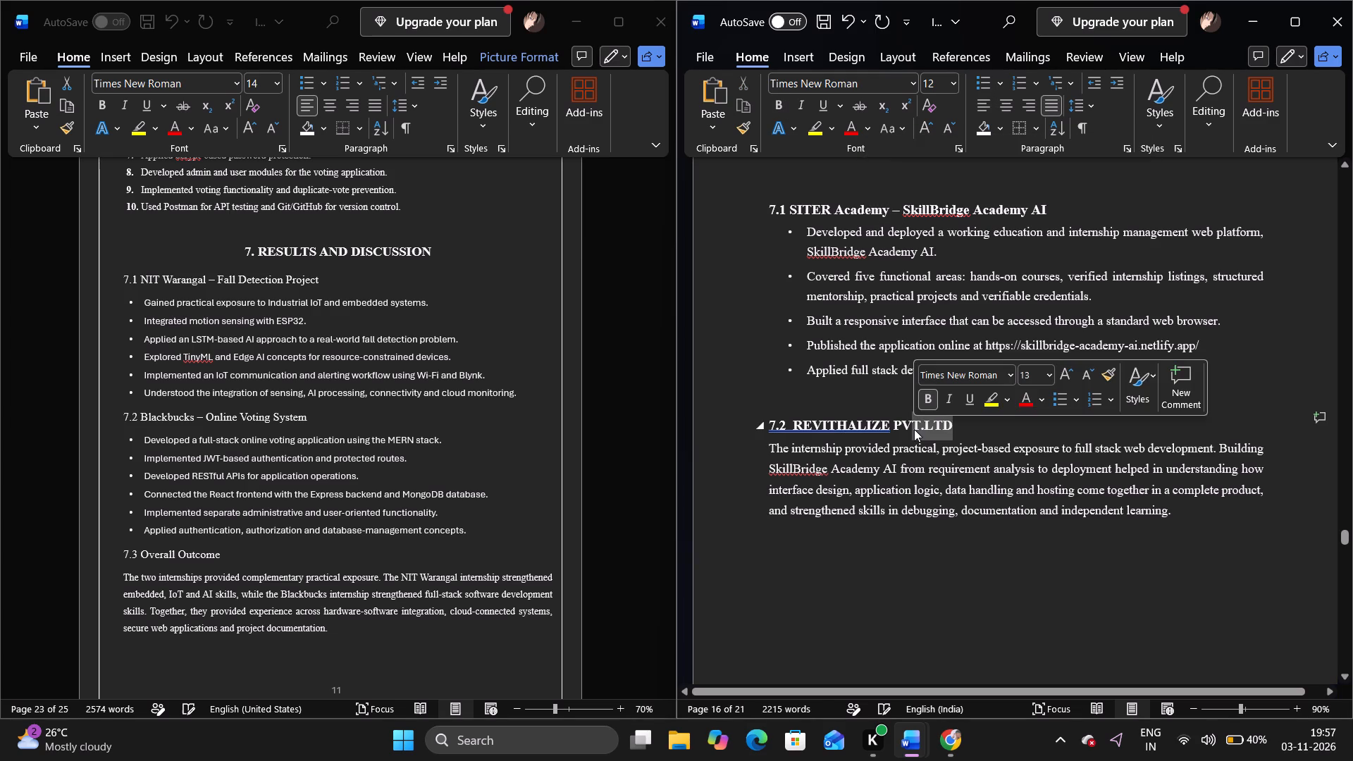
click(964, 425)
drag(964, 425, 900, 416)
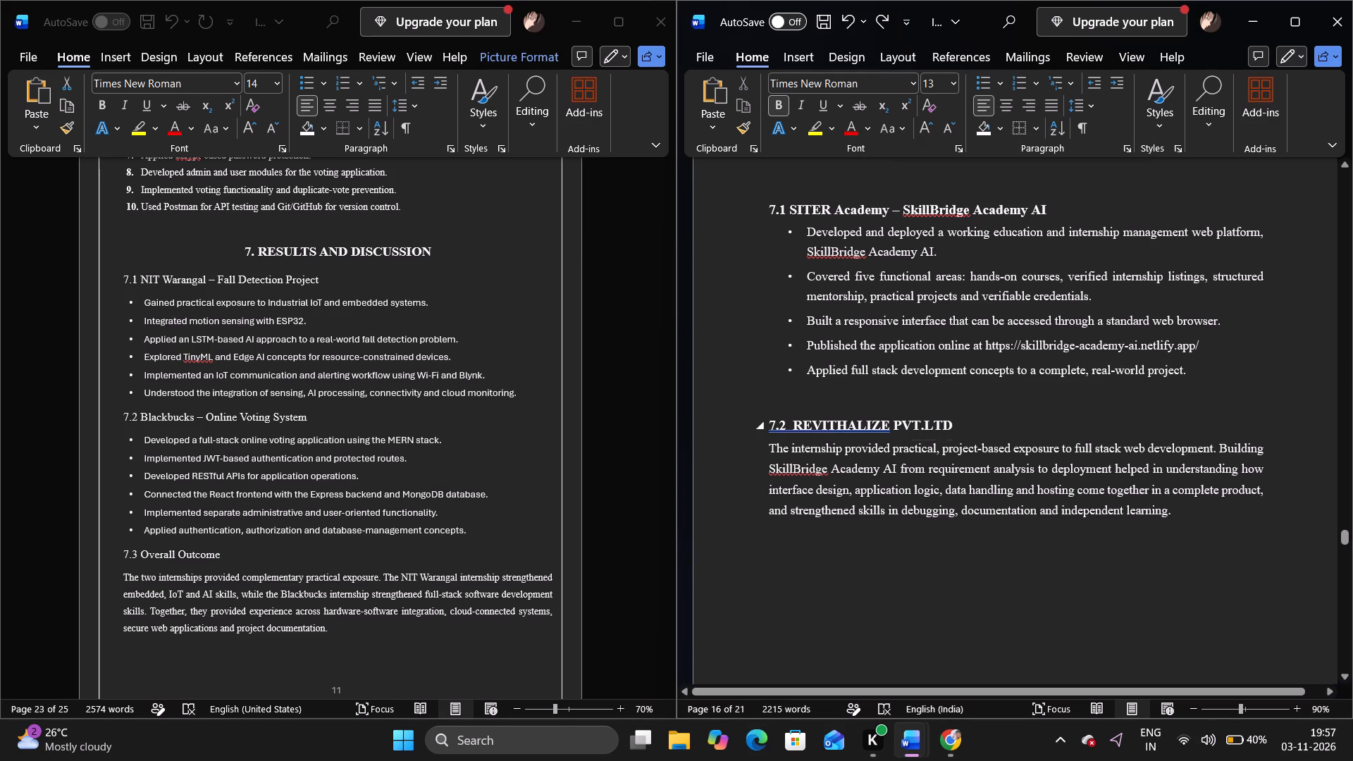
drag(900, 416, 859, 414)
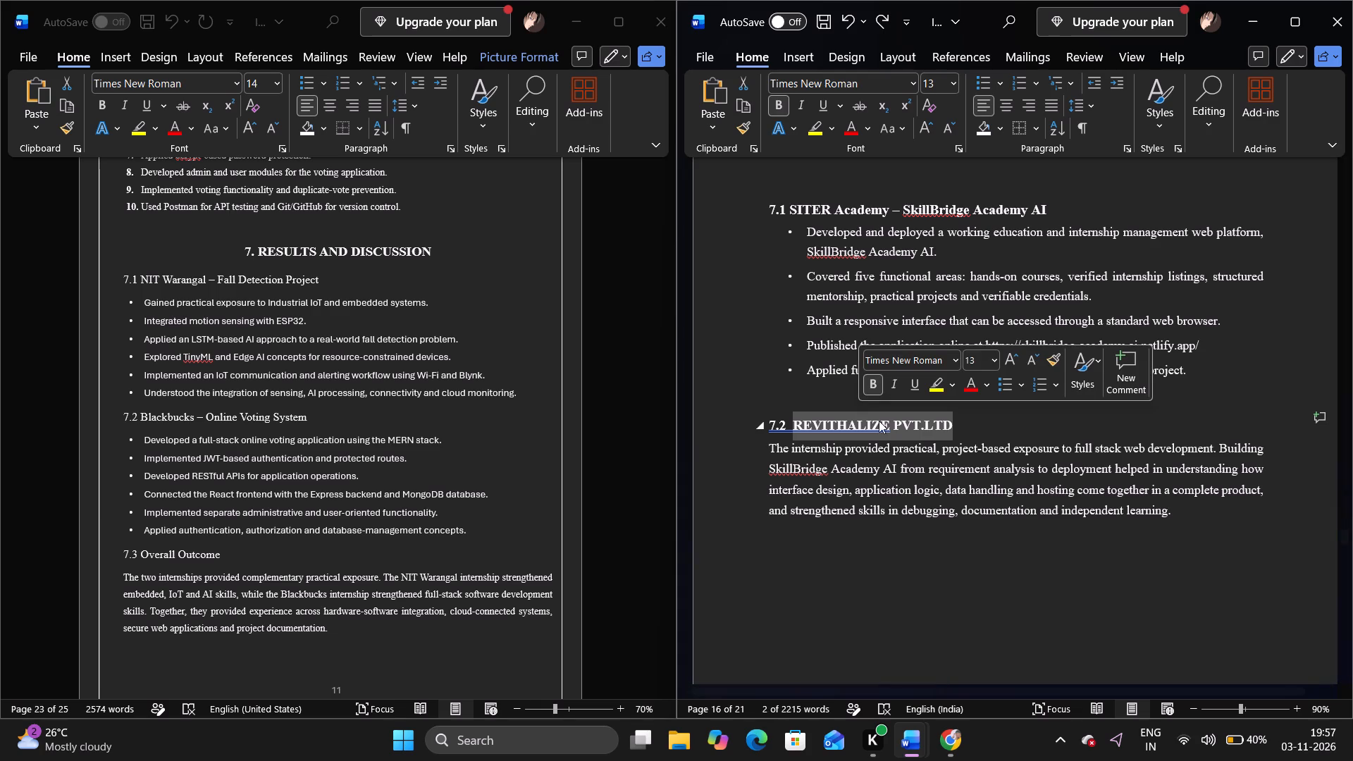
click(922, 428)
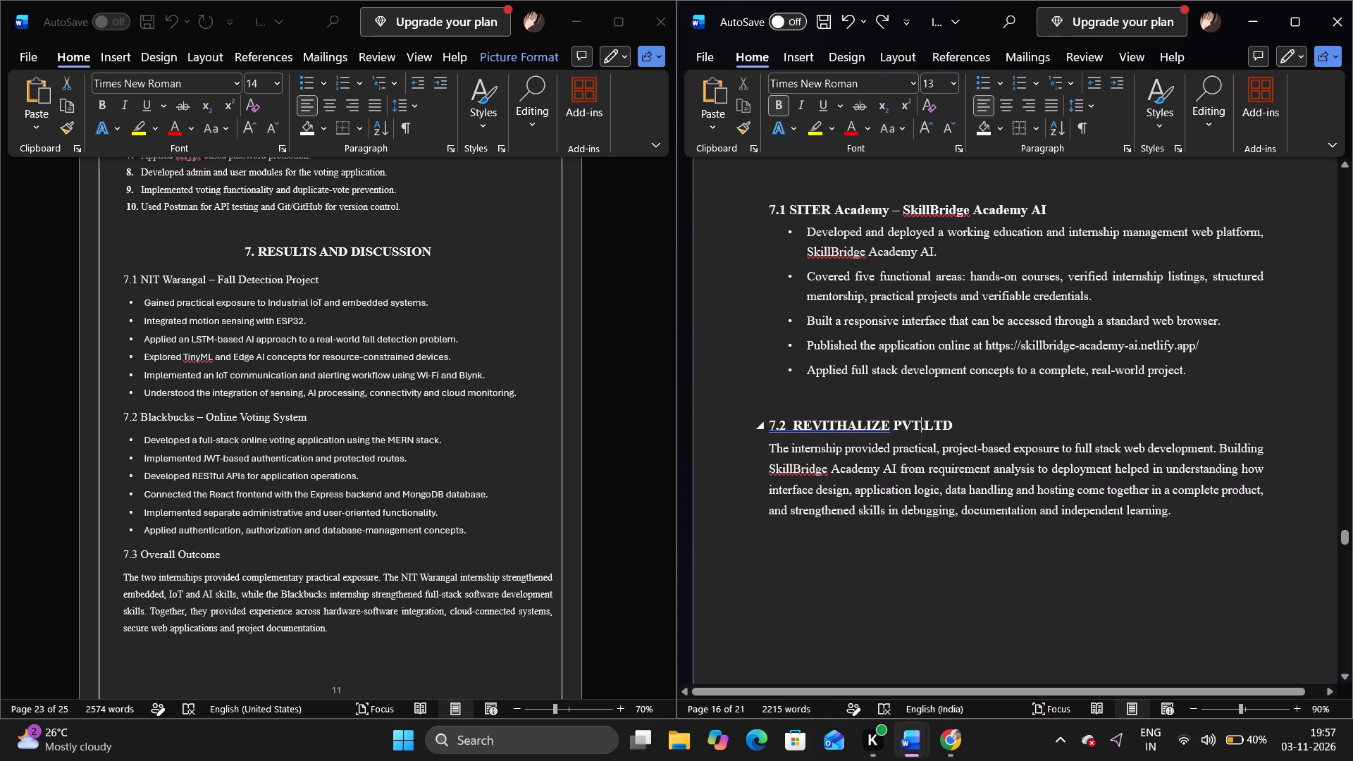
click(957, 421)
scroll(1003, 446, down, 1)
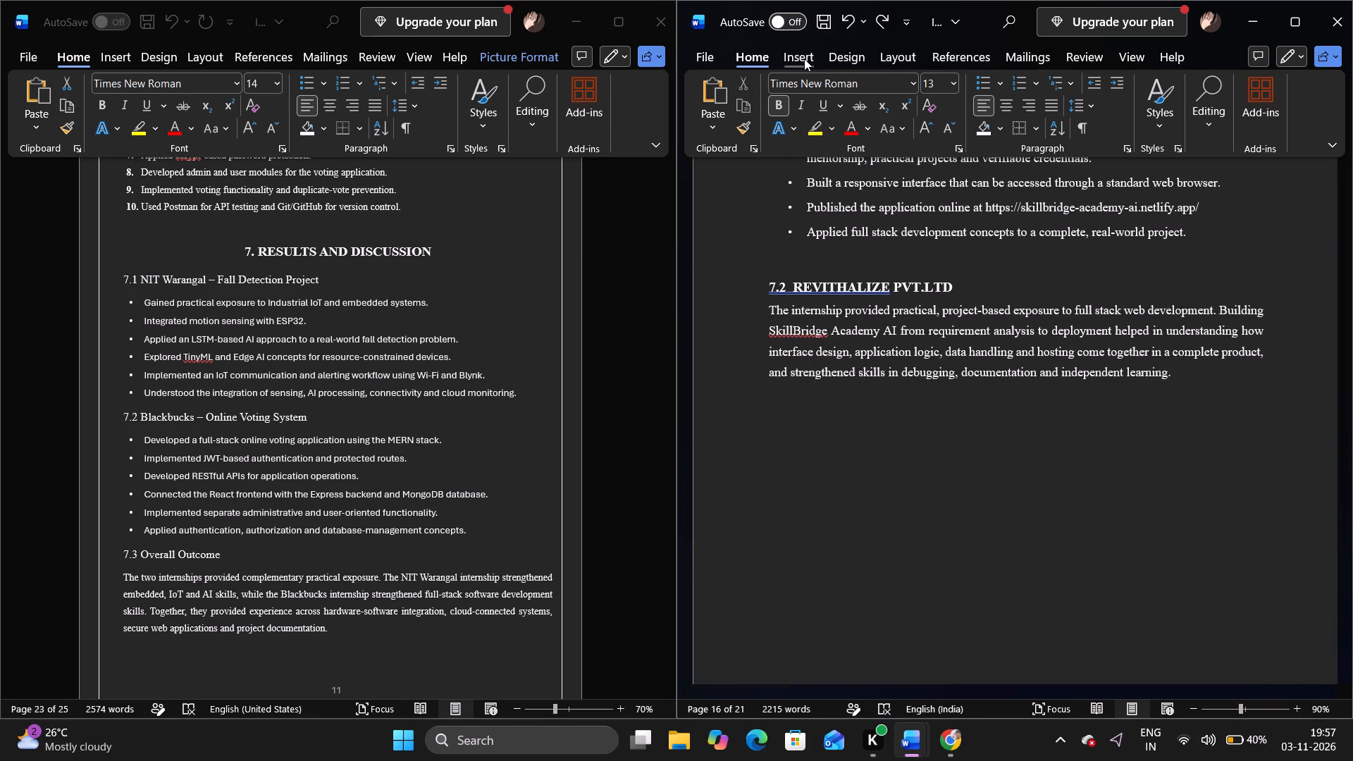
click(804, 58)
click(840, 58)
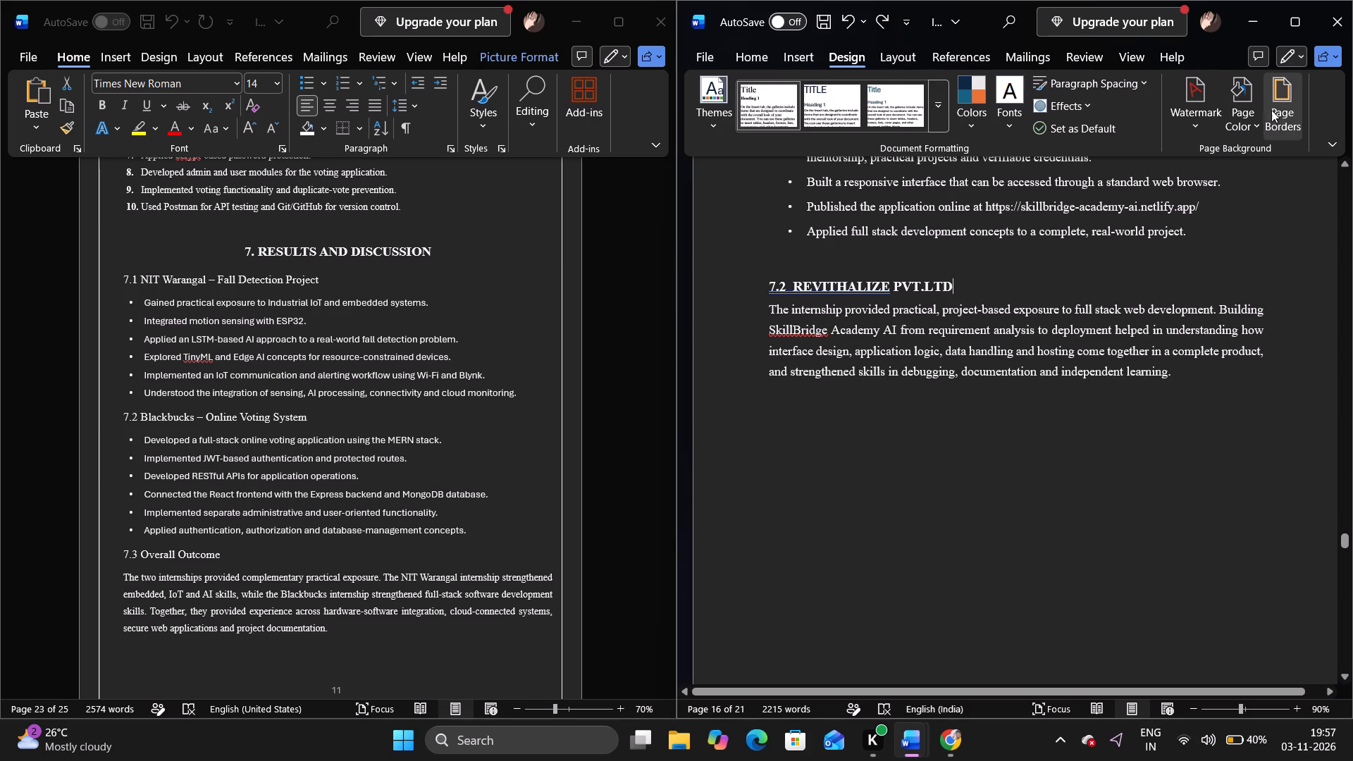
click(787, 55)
Rewrite the company name in the 7.2 heading as "Revithalize pvt.Ltd".
key(BackSpace)
key(BackSpace)
key(BackSpace)
key(BackSpace)
key(BackSpace)
key(BackSpace)
key(BackSpace)
key(BackSpace)
key(BackSpace)
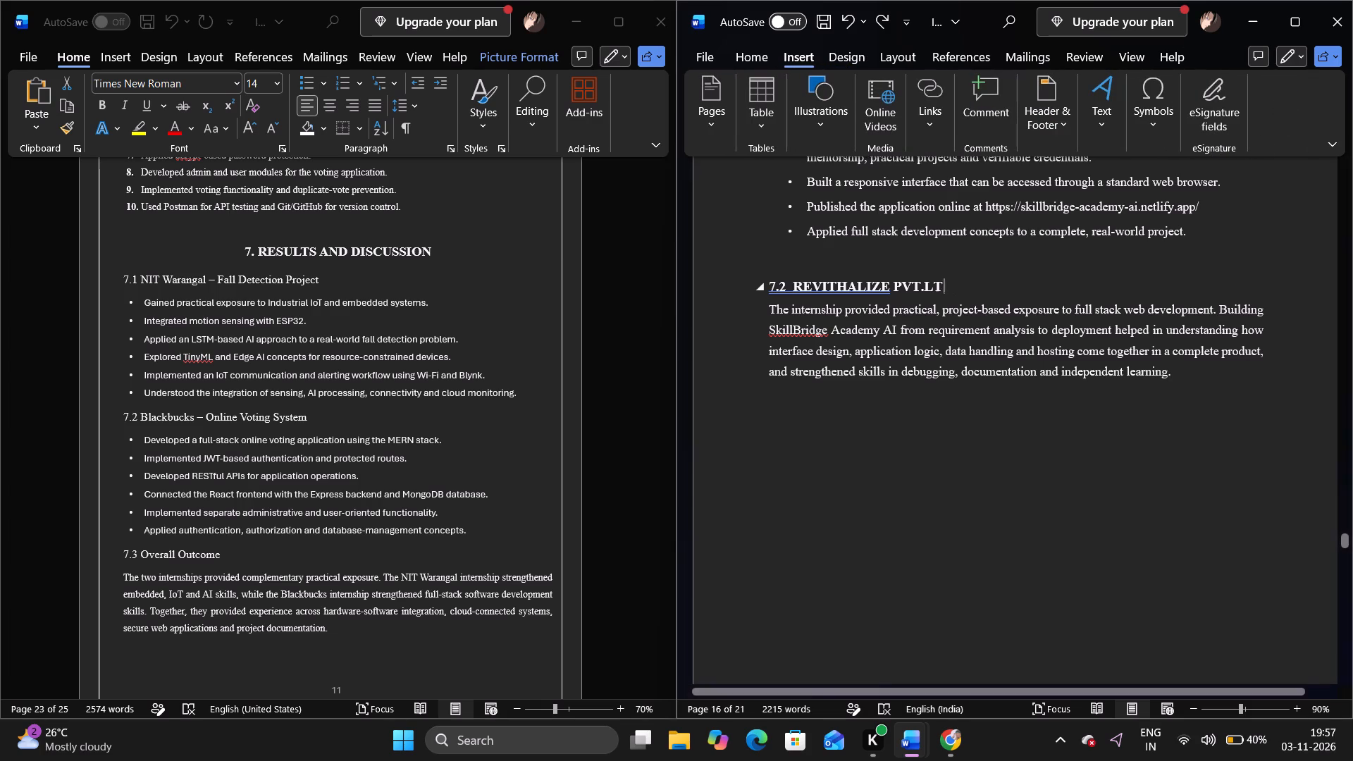
key(BackSpace)
key(BackSpace)
key(BackSpace)
key(BackSpace)
key(BackSpace)
key(BackSpace)
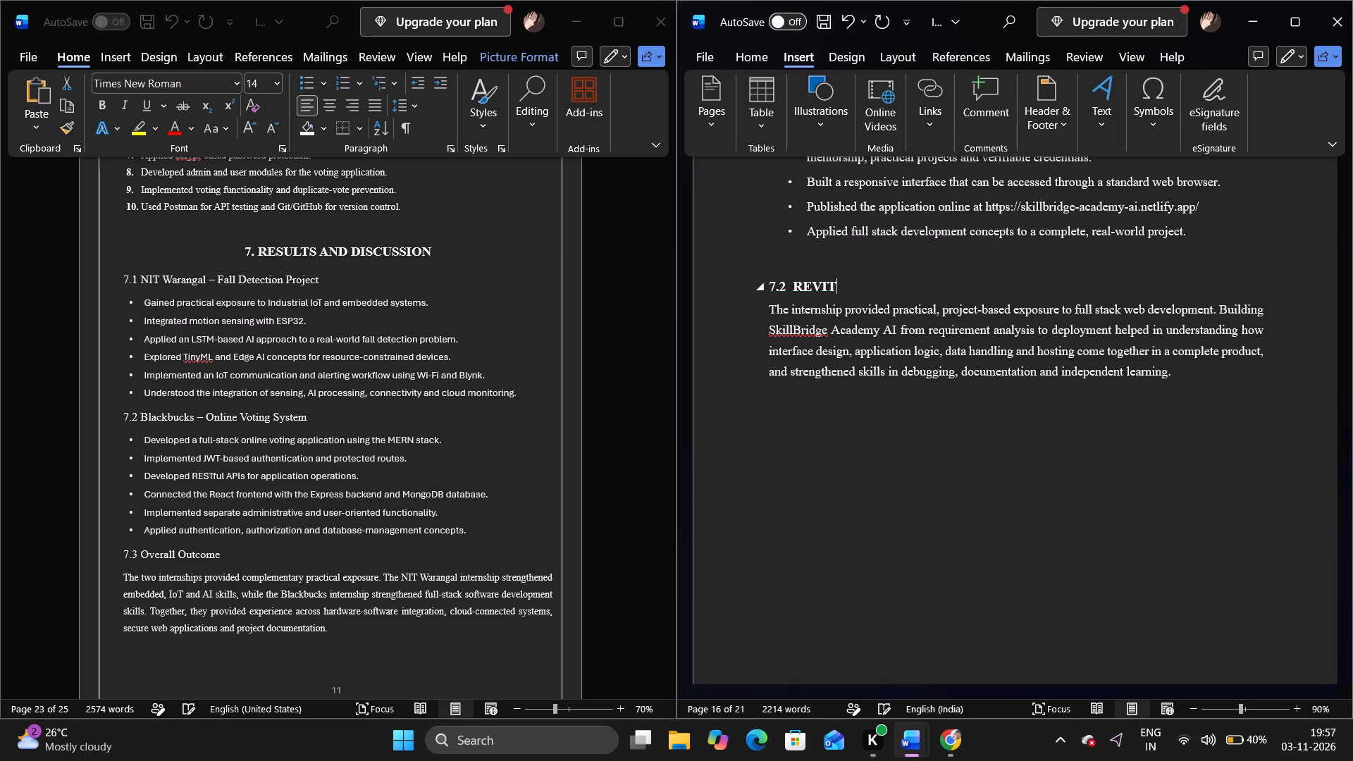
key(BackSpace)
key(BackSpace)
key(BackSpace)
text(ec)
key(BackSpace)
text(vithalizz)
key(BackSpace)
key(BackSpace)
text(ze)
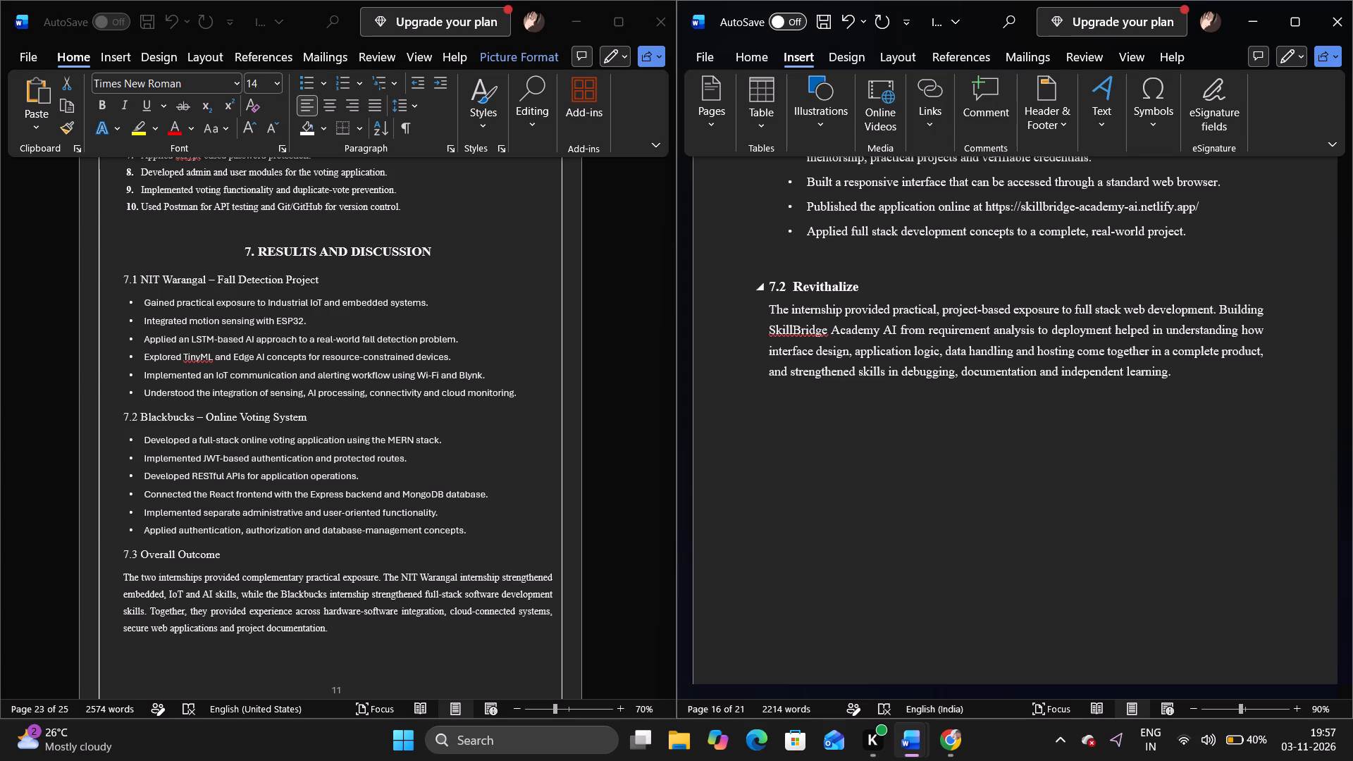
key(period)
key(p)
key(BackSpace)
key(BackSpace)
key(space)
text(pvt.)
text(Ltd)
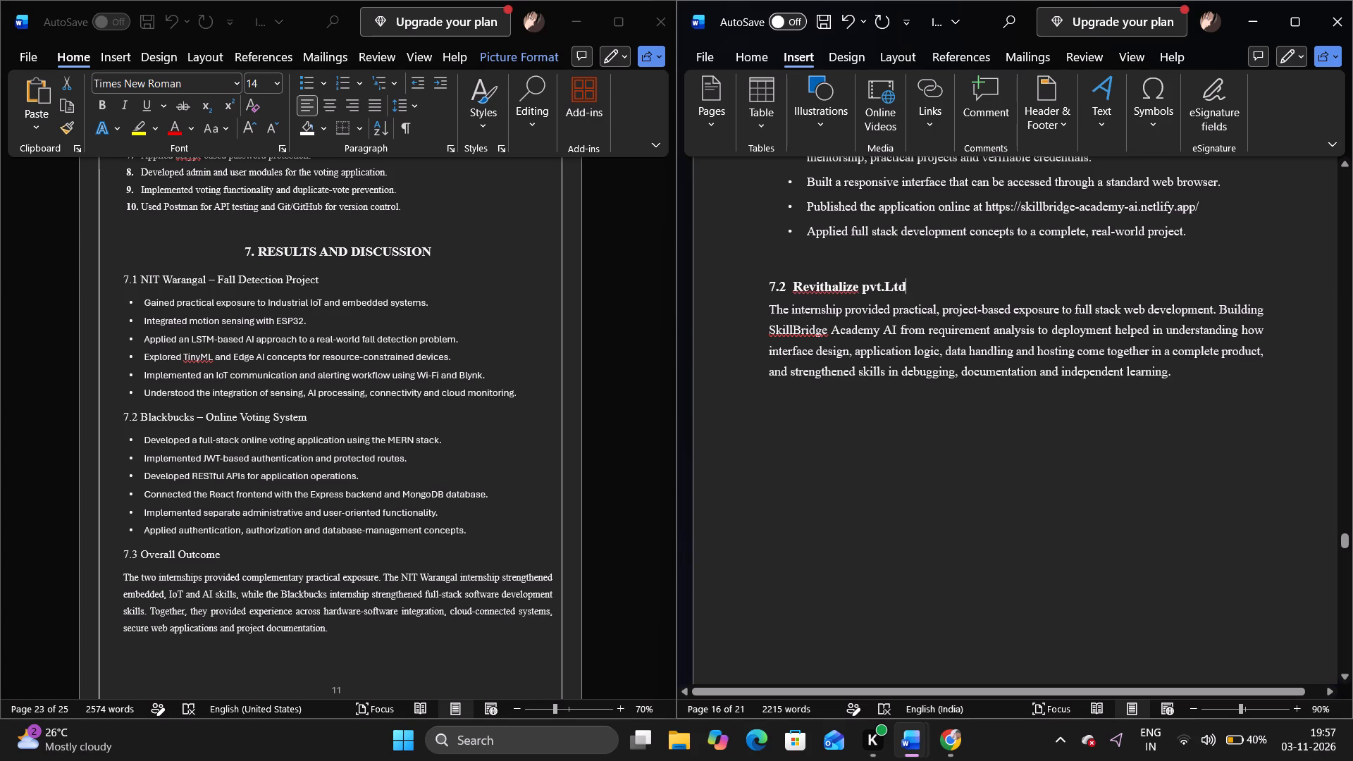
Delete the old full stack web development outcome paragraph below the 7.2 Revithalize heading.
drag(1187, 380, 790, 311)
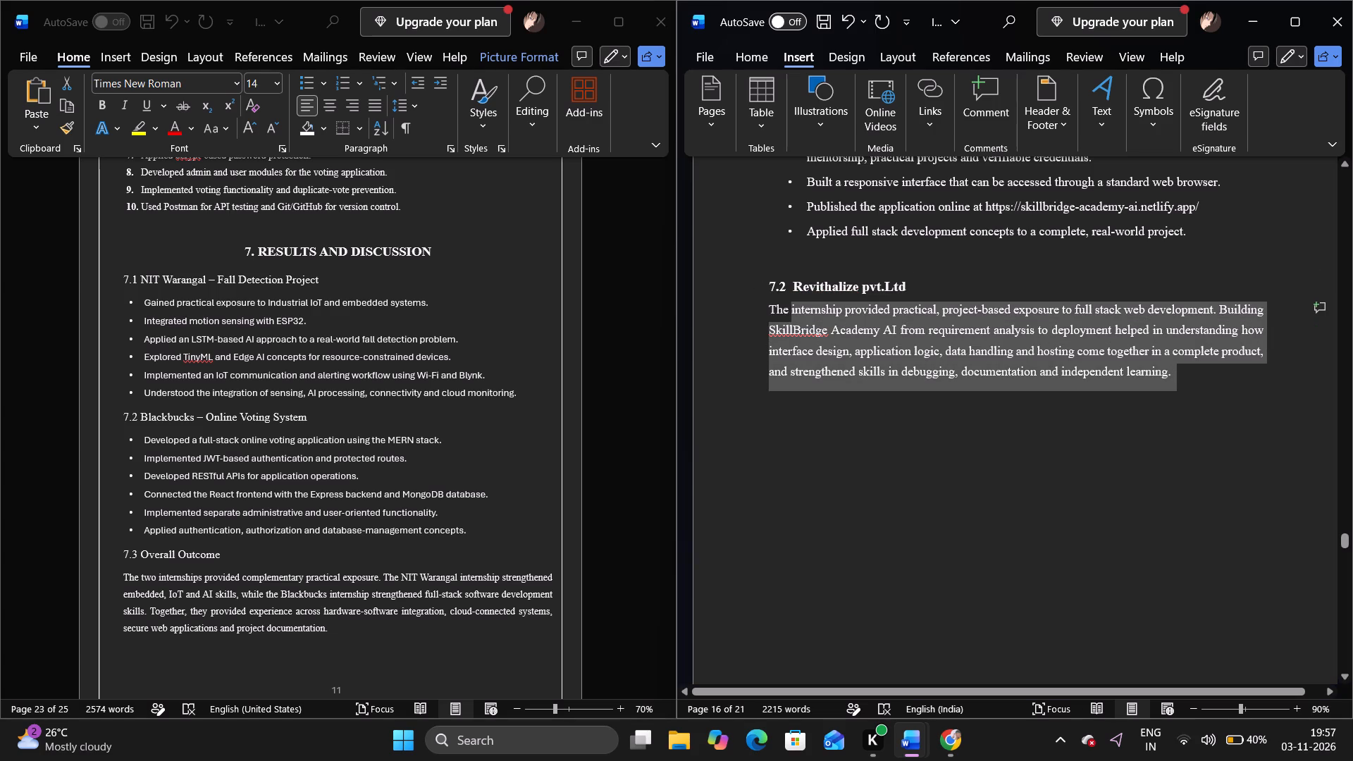
drag(790, 311, 775, 310)
key(BackSpace)
scroll(775, 310, up, 1)
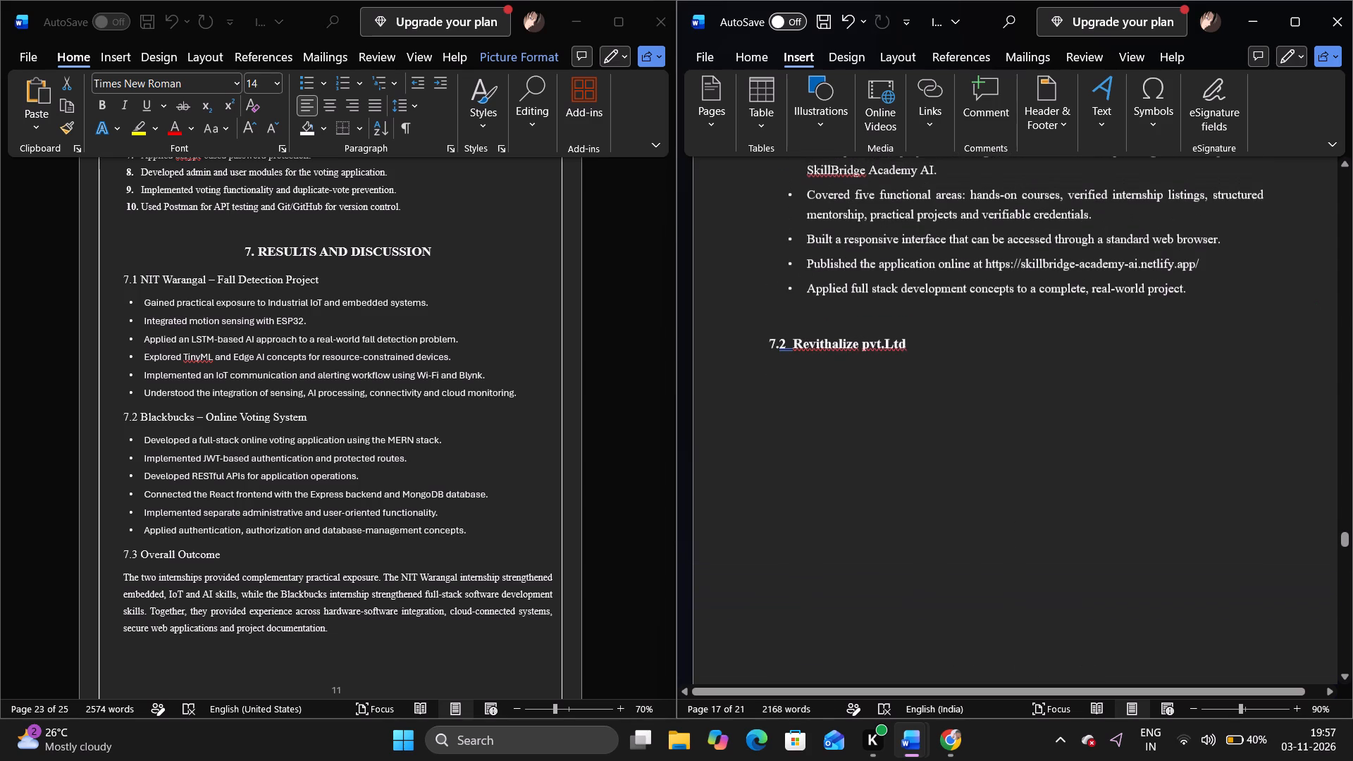
scroll(775, 310, up, 1)
click(940, 361)
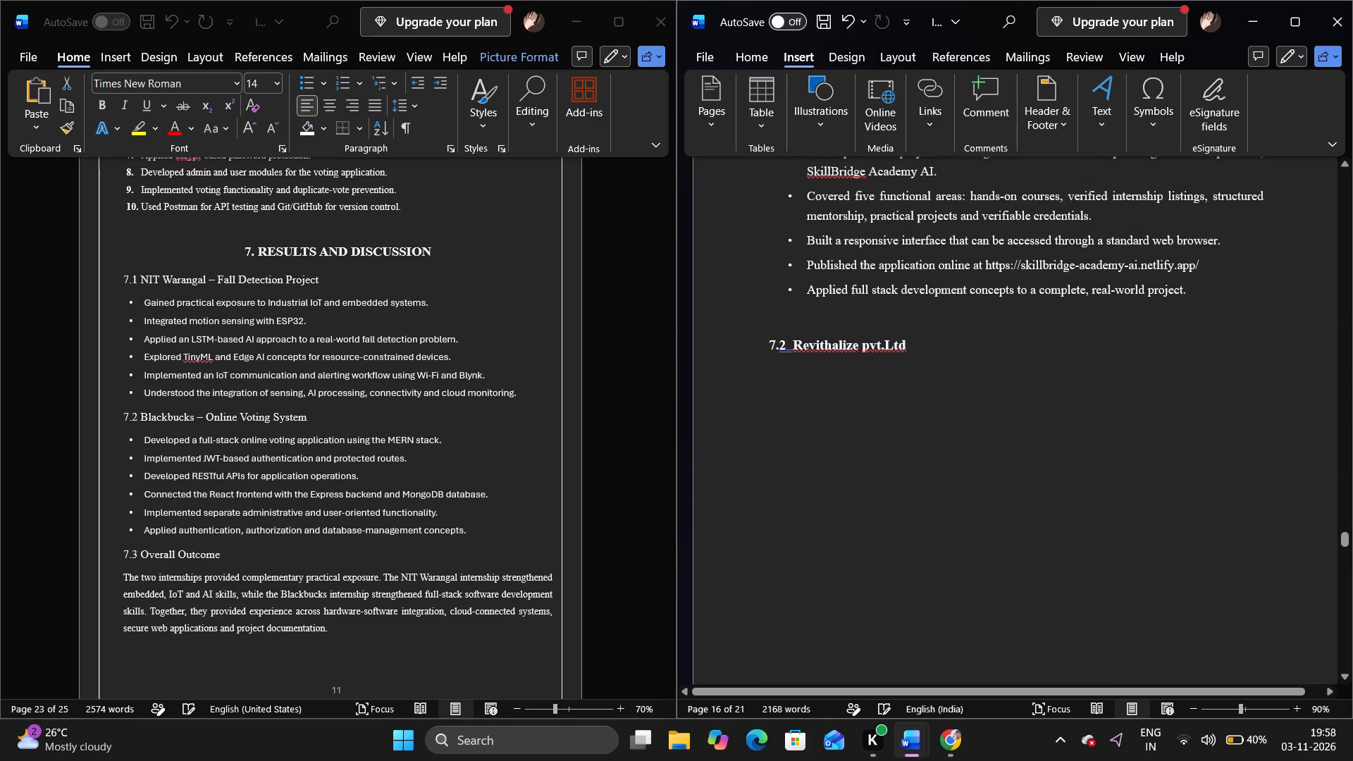
key(Return)
key(BackSpace)
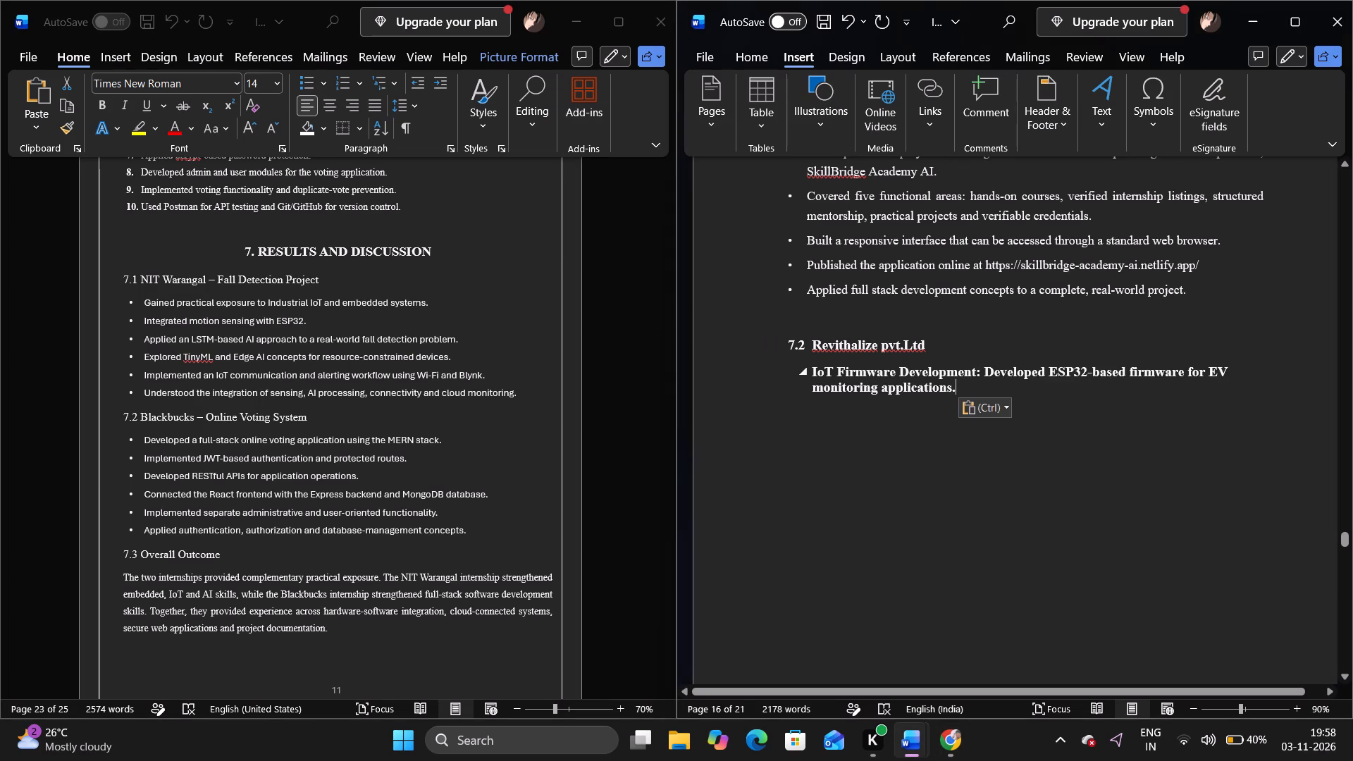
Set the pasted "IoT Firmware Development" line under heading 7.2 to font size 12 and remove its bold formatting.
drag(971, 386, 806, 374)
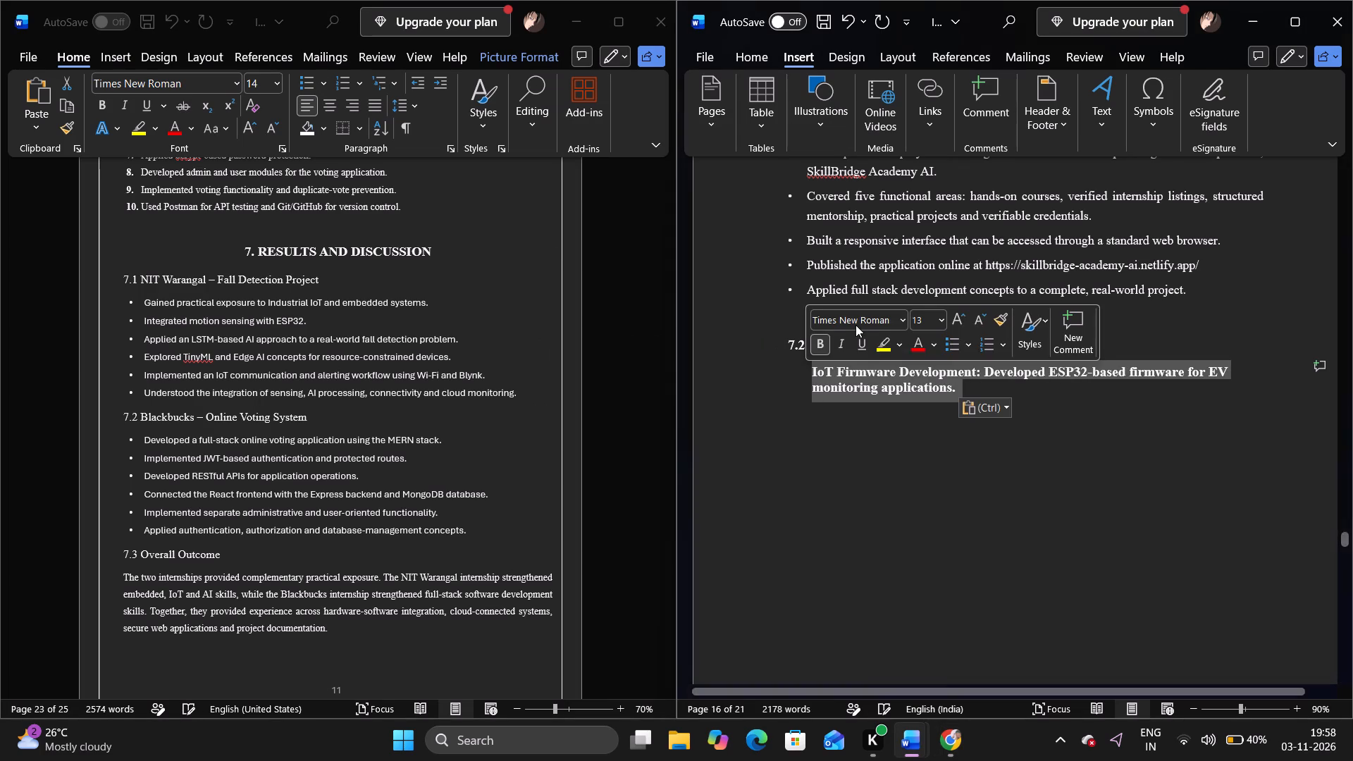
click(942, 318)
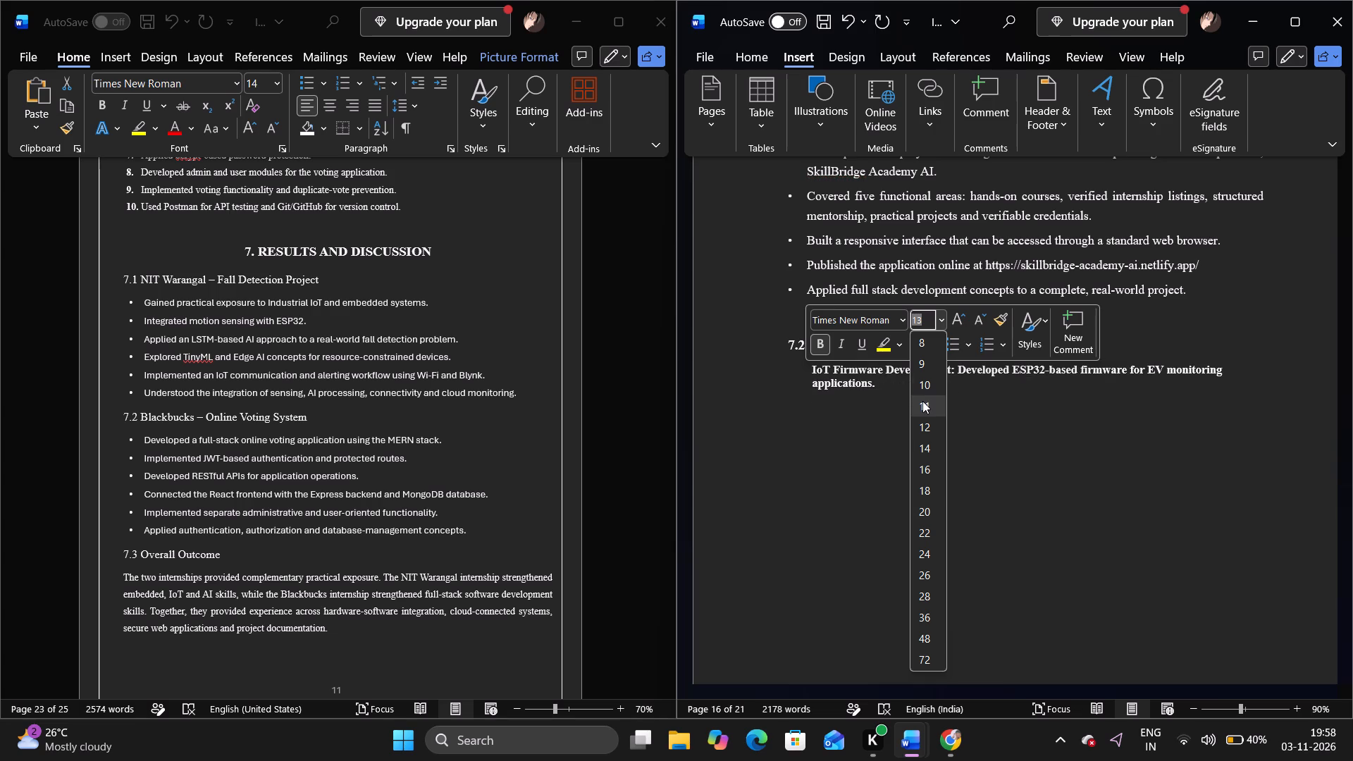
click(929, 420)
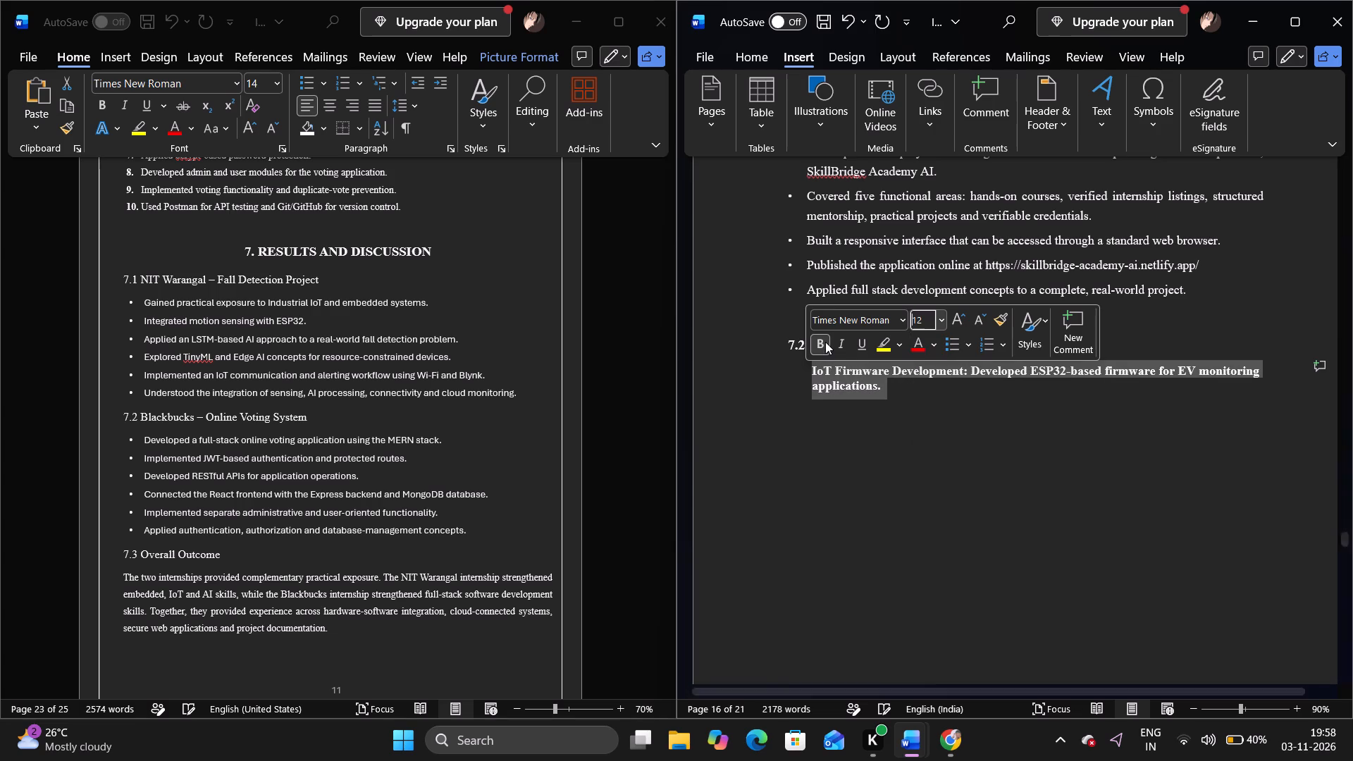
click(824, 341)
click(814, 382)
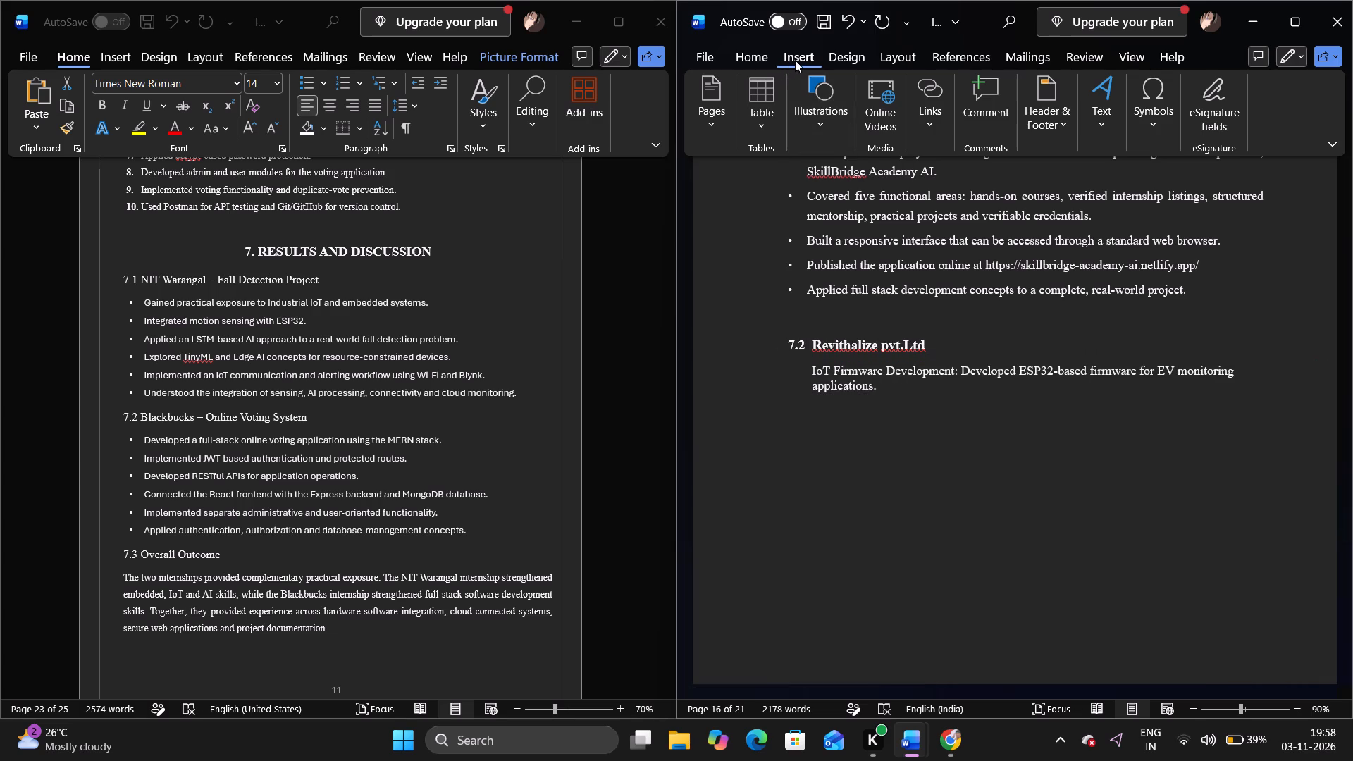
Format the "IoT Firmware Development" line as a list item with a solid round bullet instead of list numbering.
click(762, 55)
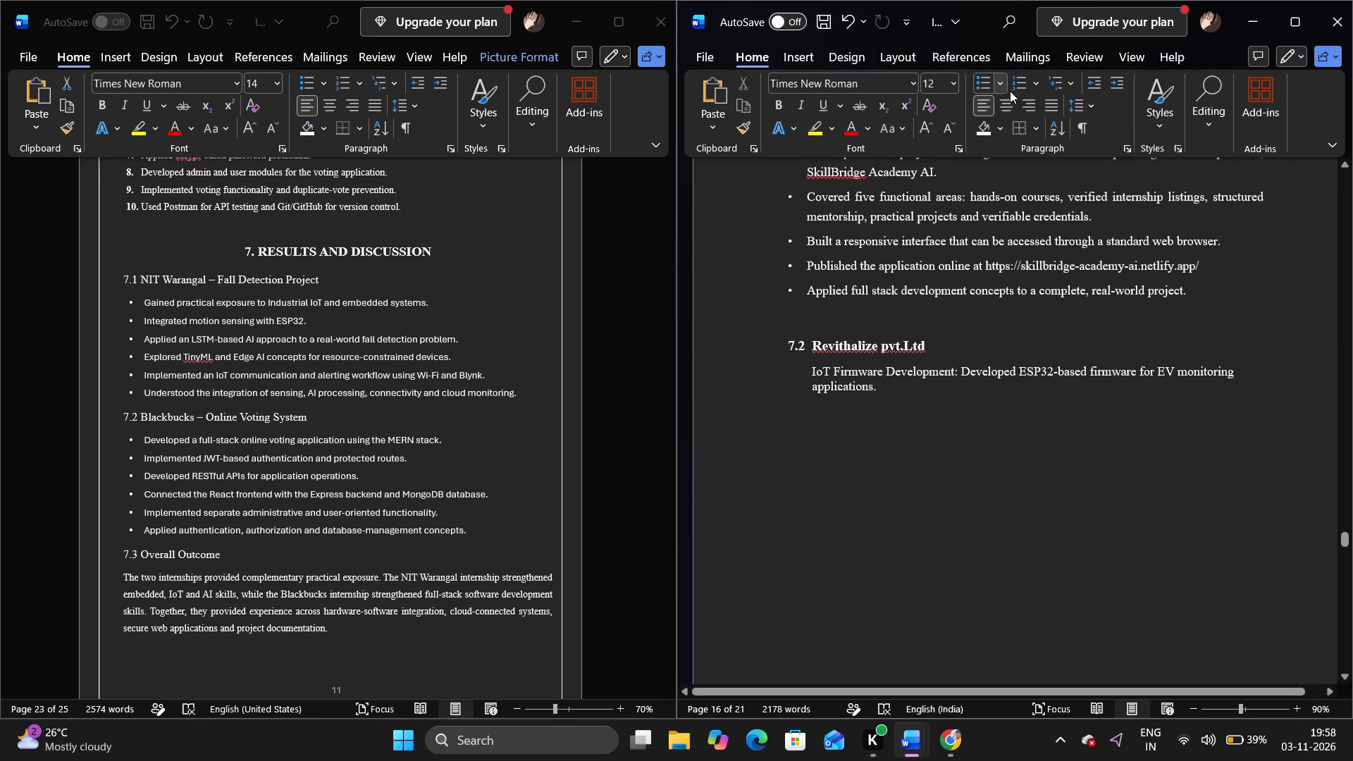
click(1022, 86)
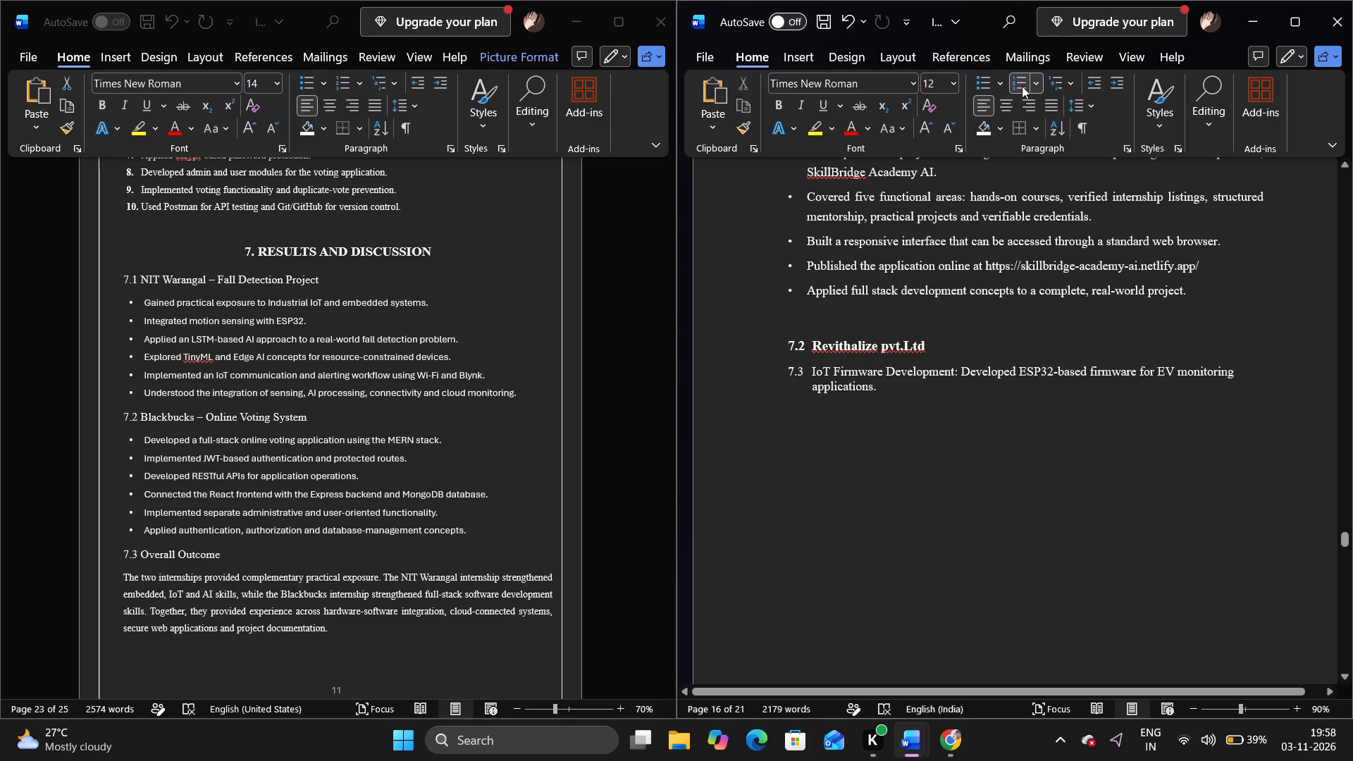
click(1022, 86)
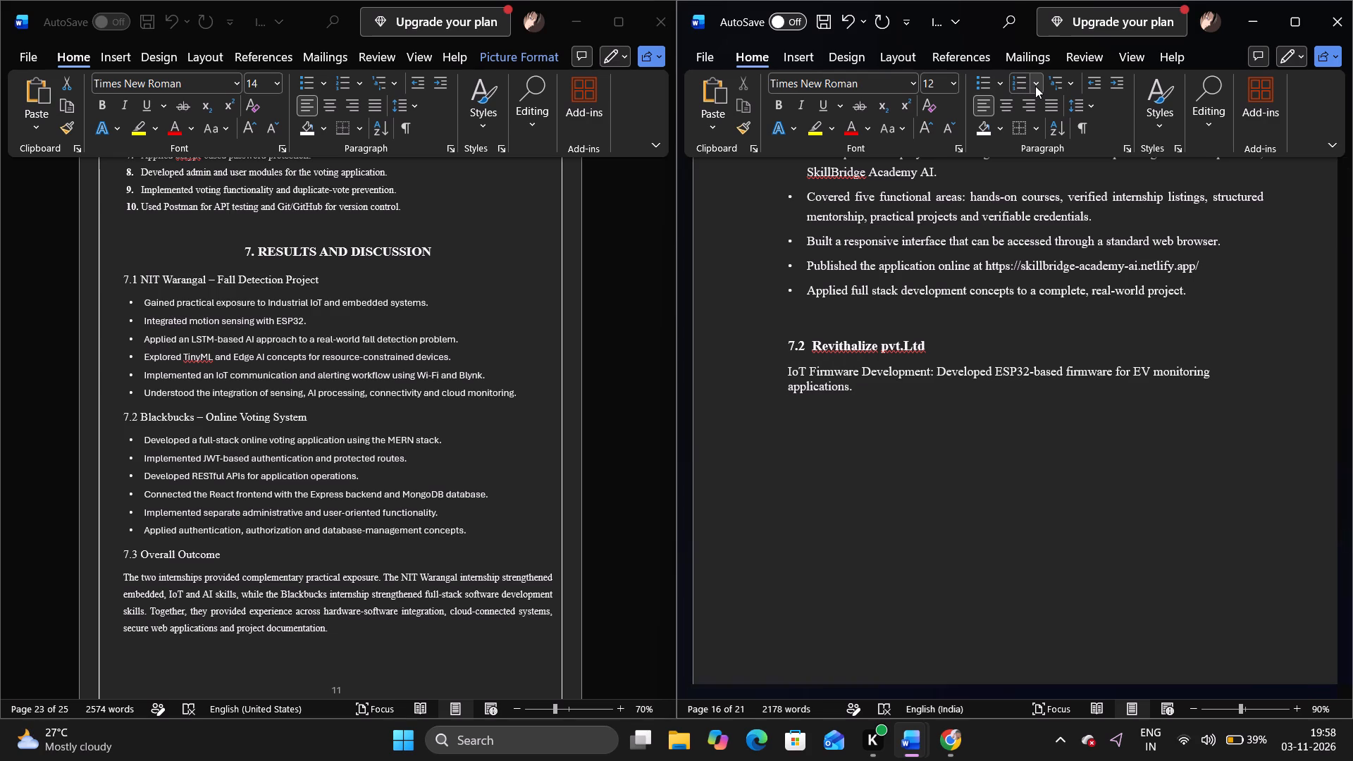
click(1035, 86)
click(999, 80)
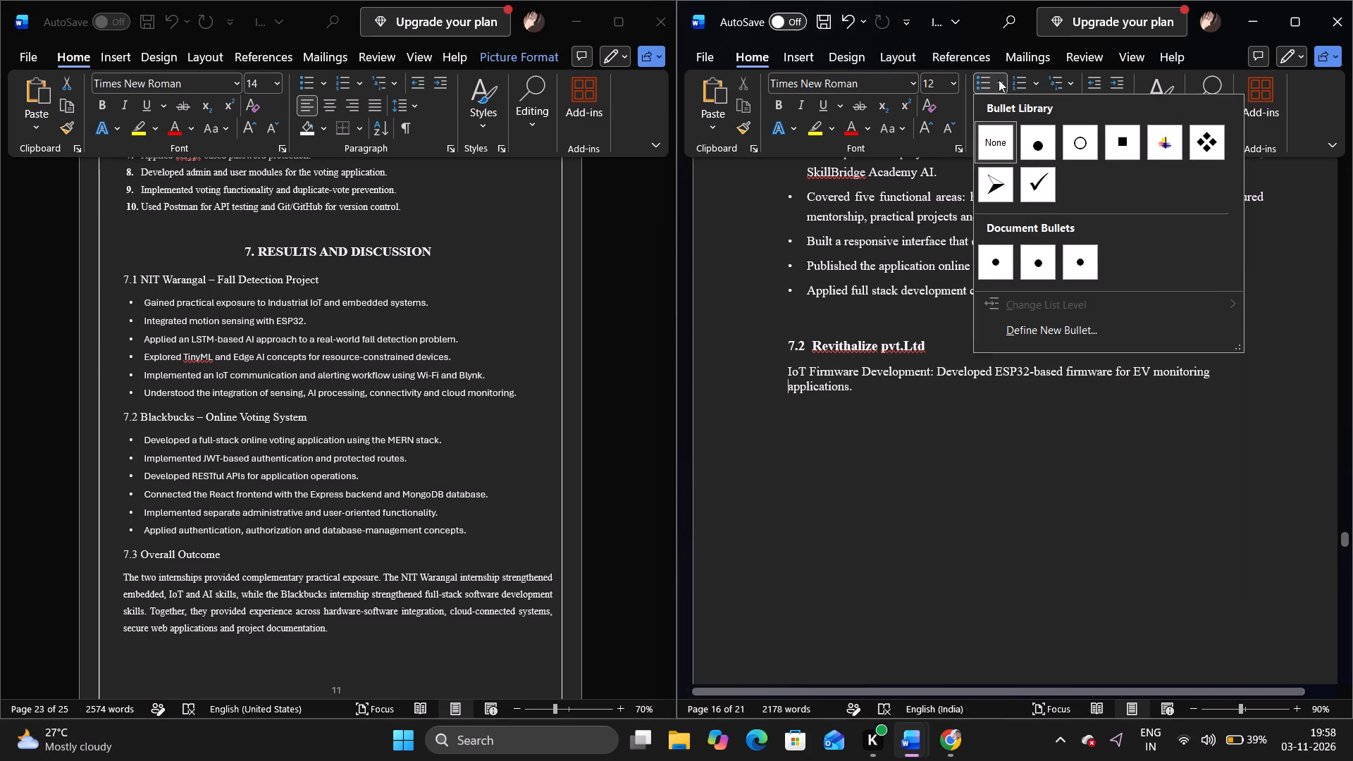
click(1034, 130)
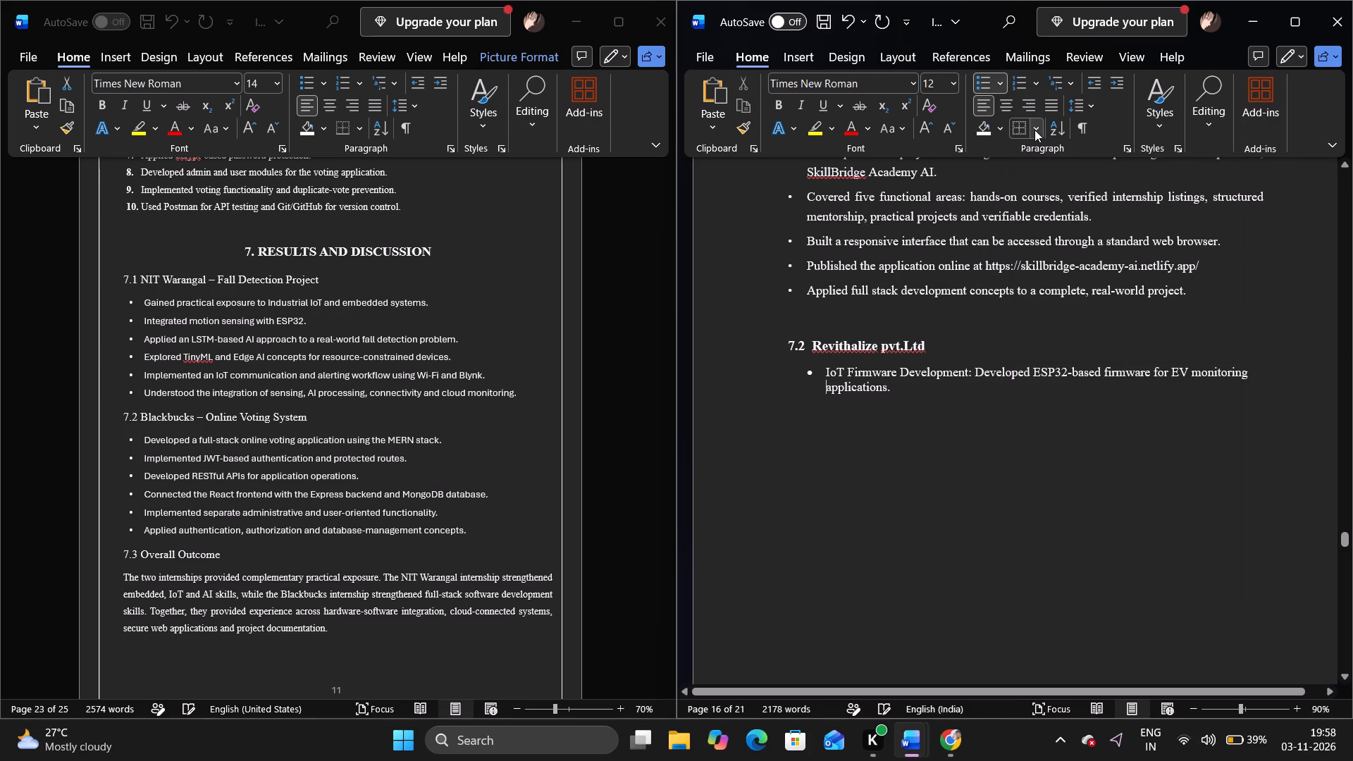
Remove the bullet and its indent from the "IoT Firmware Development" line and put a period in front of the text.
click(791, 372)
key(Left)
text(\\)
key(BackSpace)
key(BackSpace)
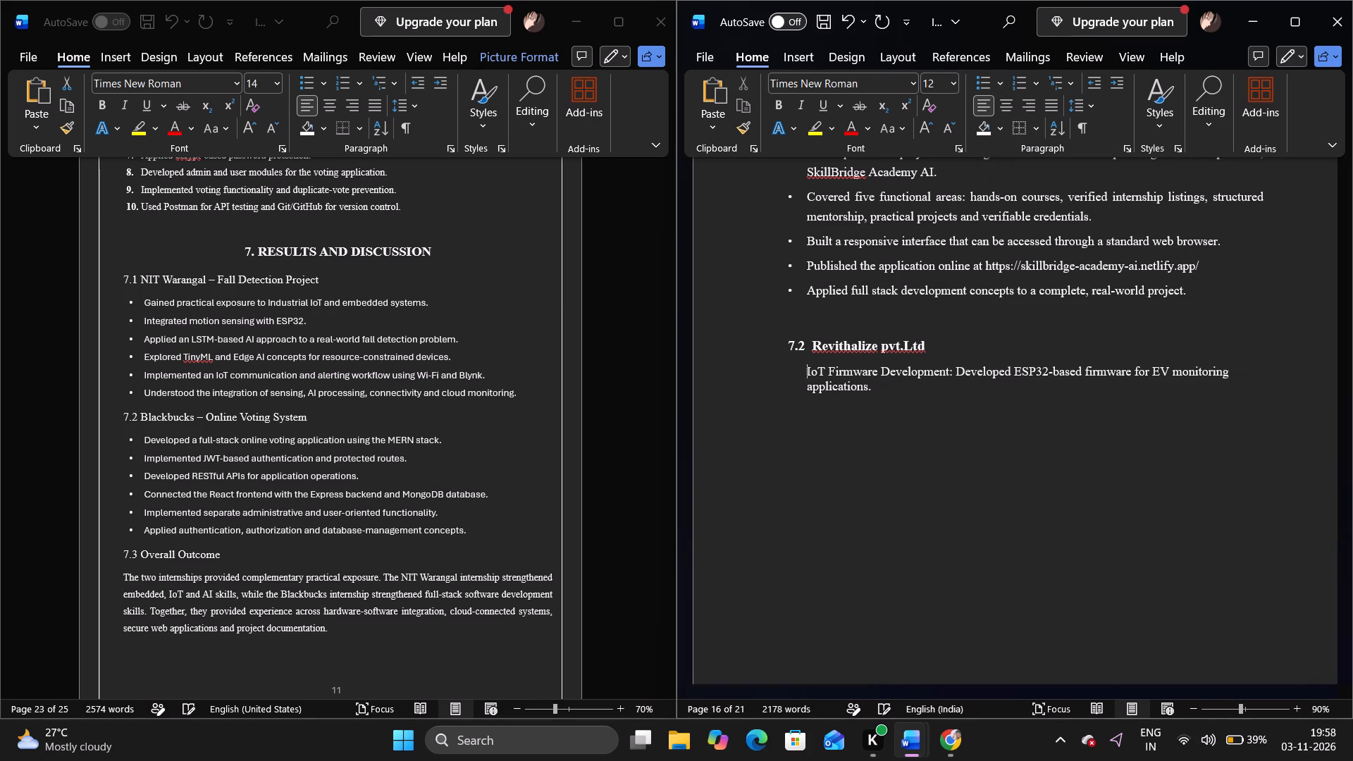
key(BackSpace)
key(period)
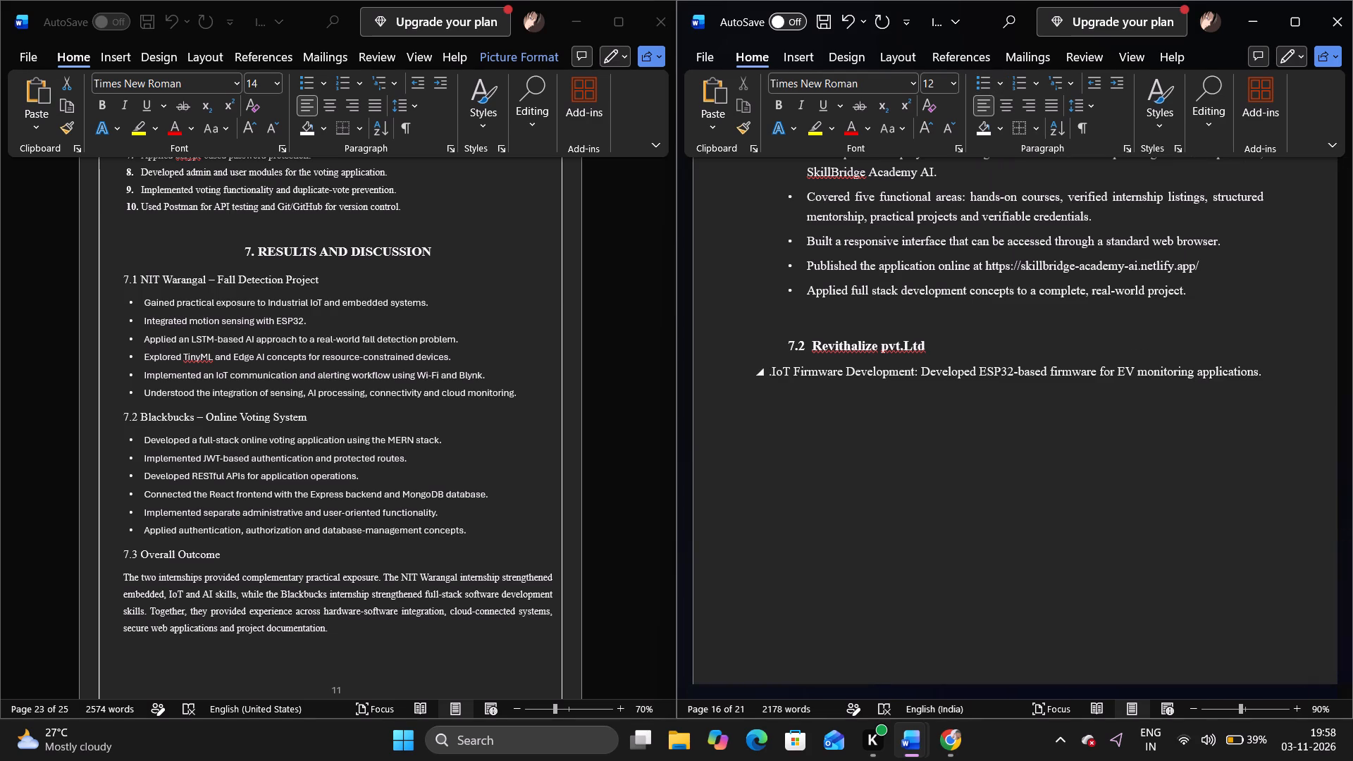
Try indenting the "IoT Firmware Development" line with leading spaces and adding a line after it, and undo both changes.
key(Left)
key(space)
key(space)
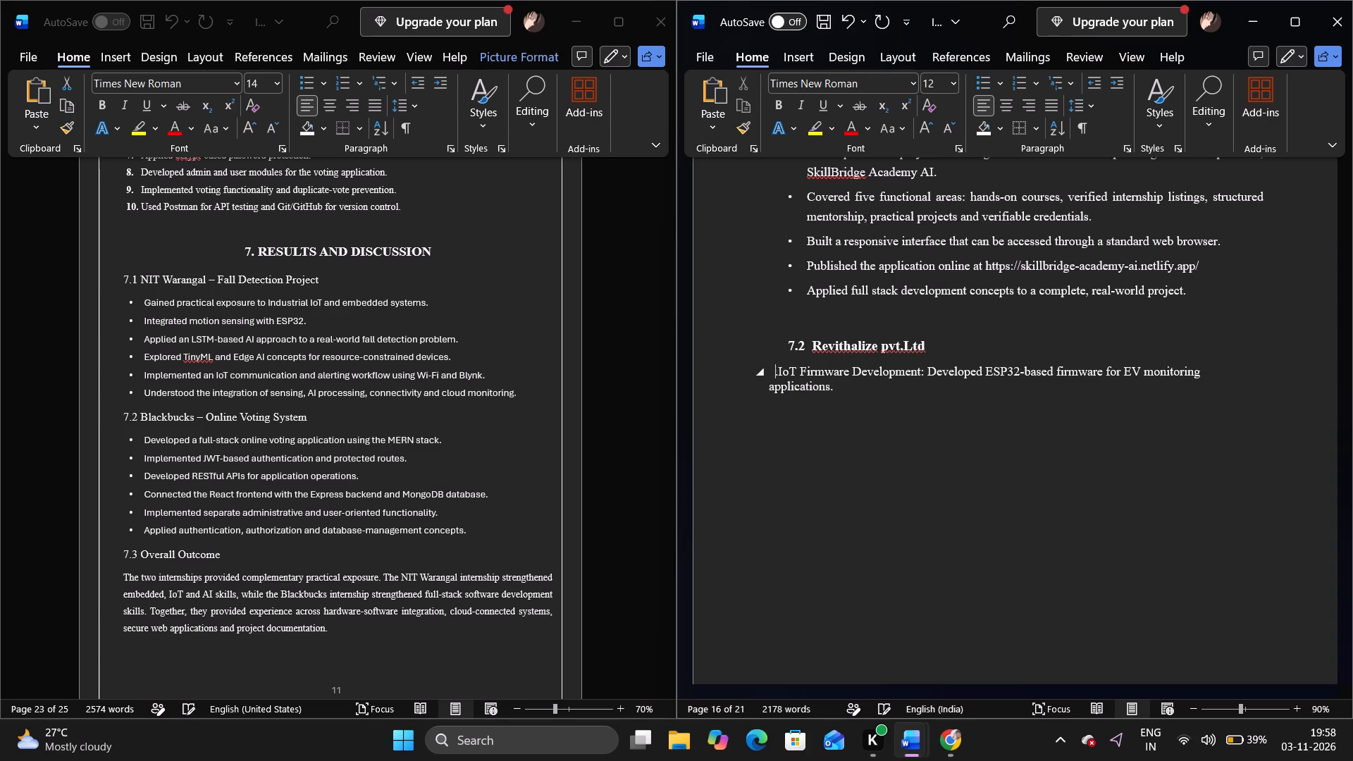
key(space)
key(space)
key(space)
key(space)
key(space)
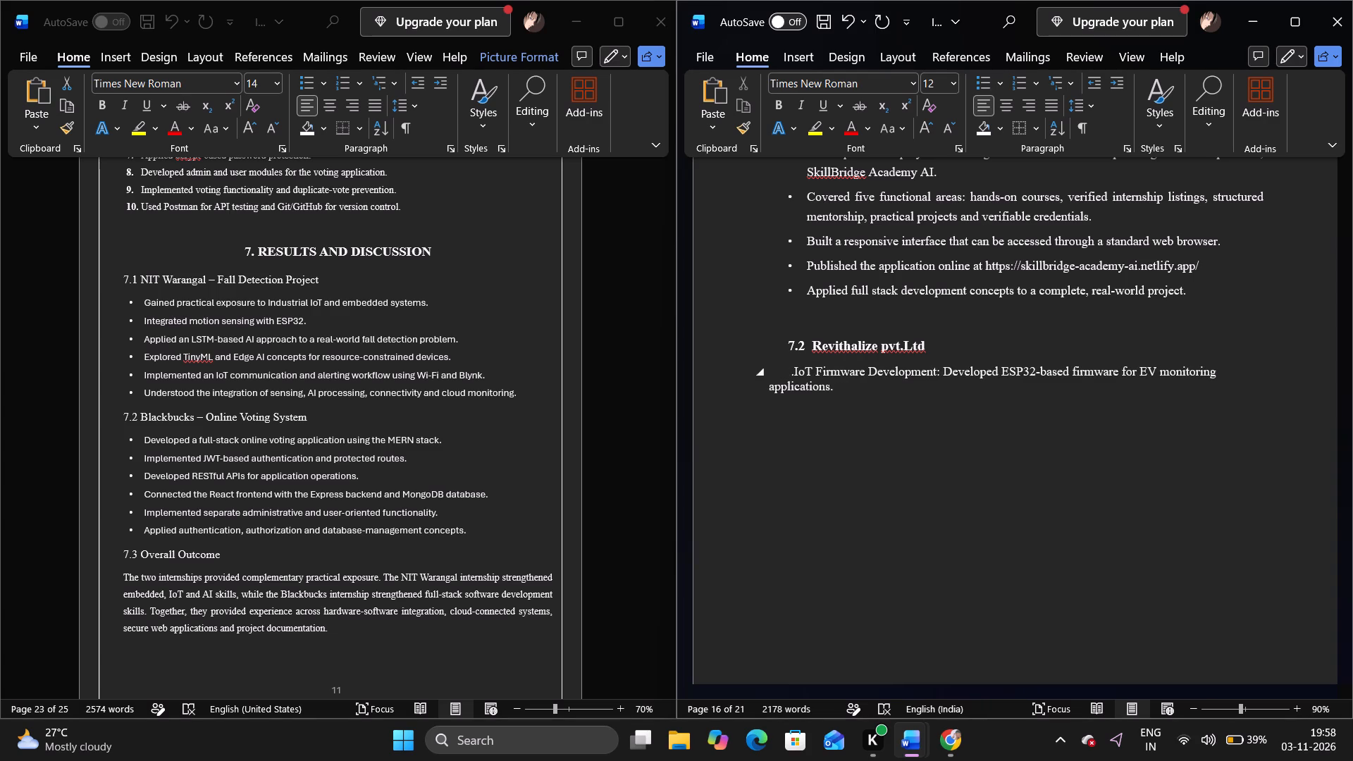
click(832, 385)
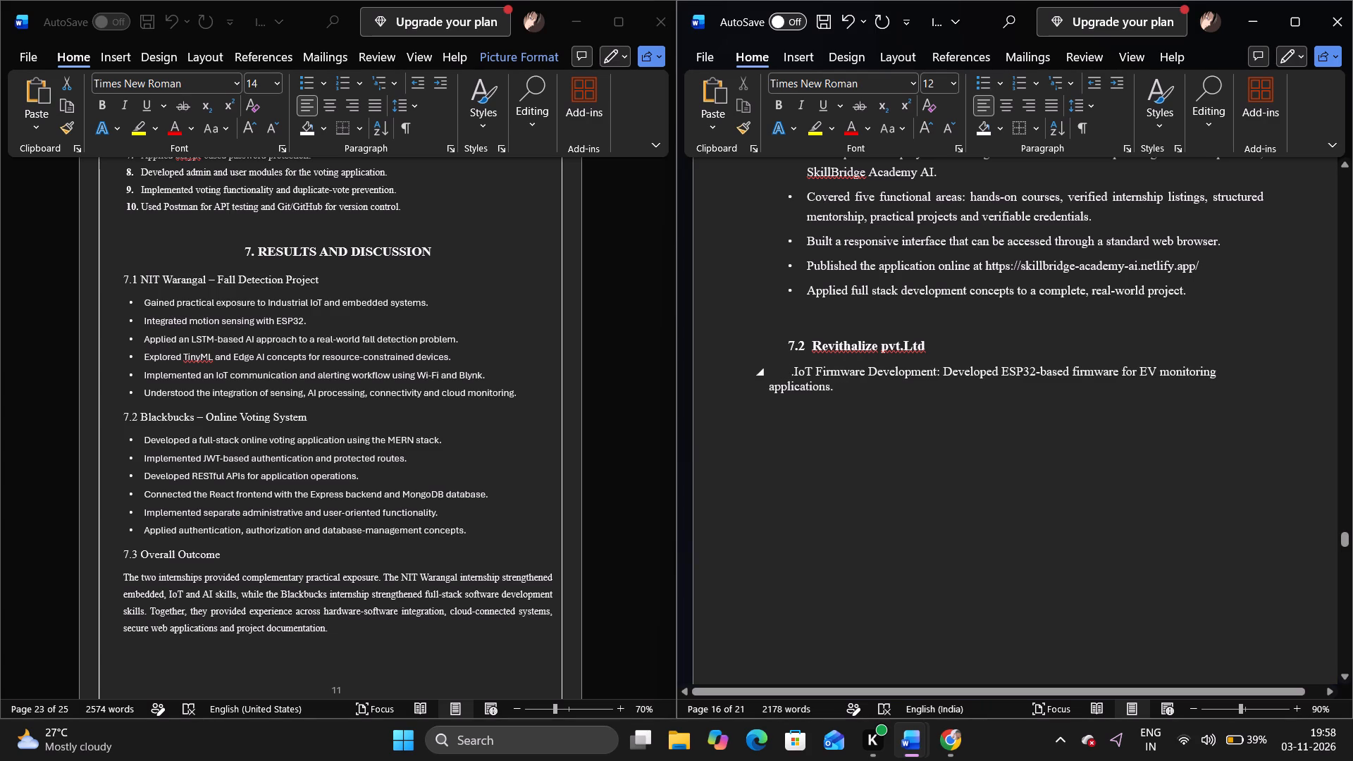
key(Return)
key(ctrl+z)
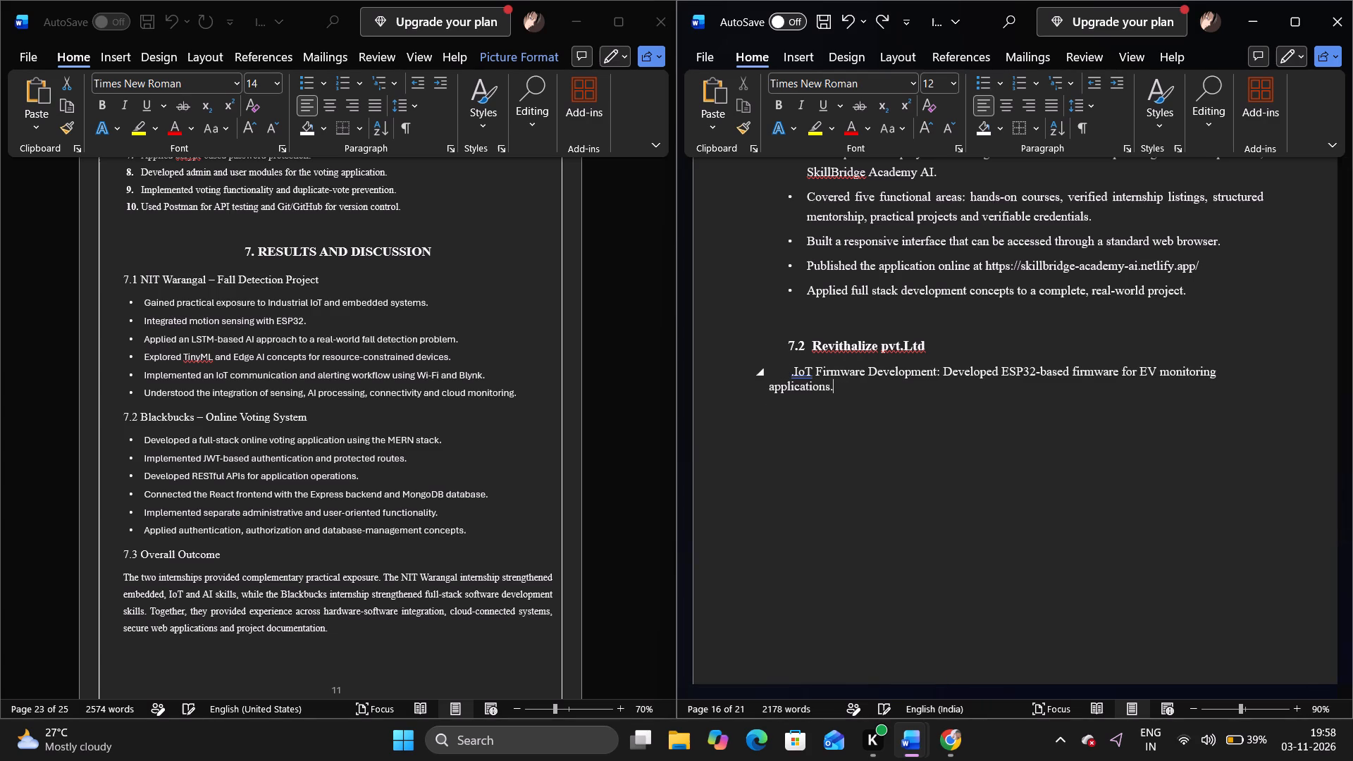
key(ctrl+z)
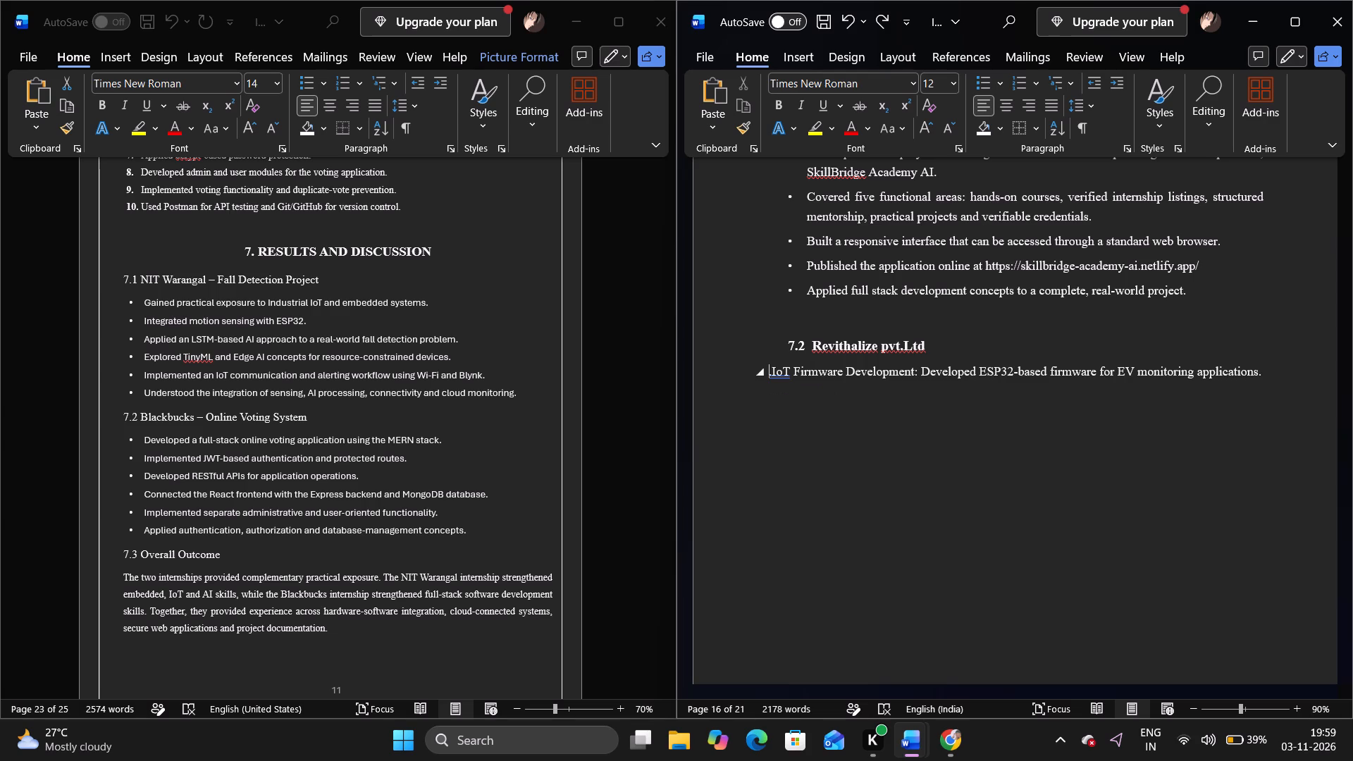
Look through the reference report from its cover, certificate and acknowledgement pages to its references and internship certificates.
scroll(409, 374, up, 4)
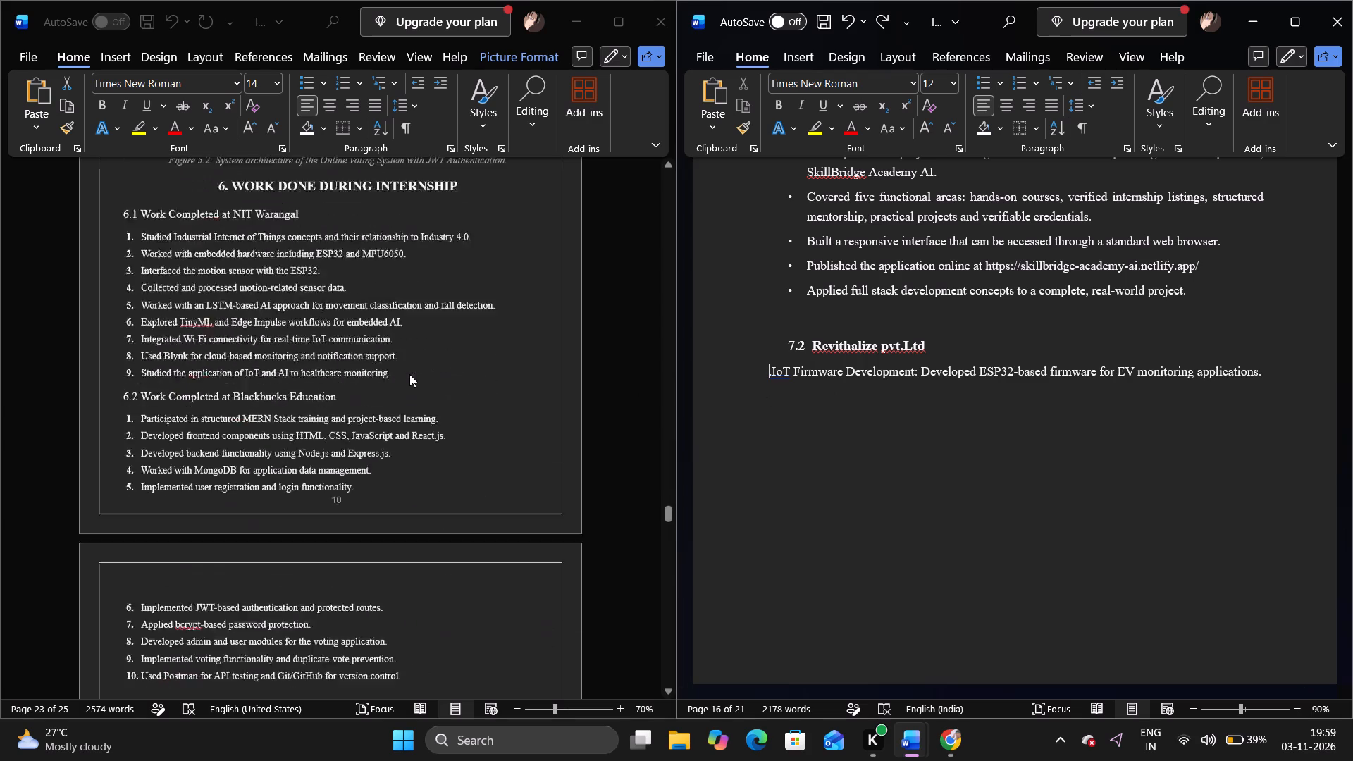
scroll(409, 374, up, 17)
scroll(409, 374, up, 12)
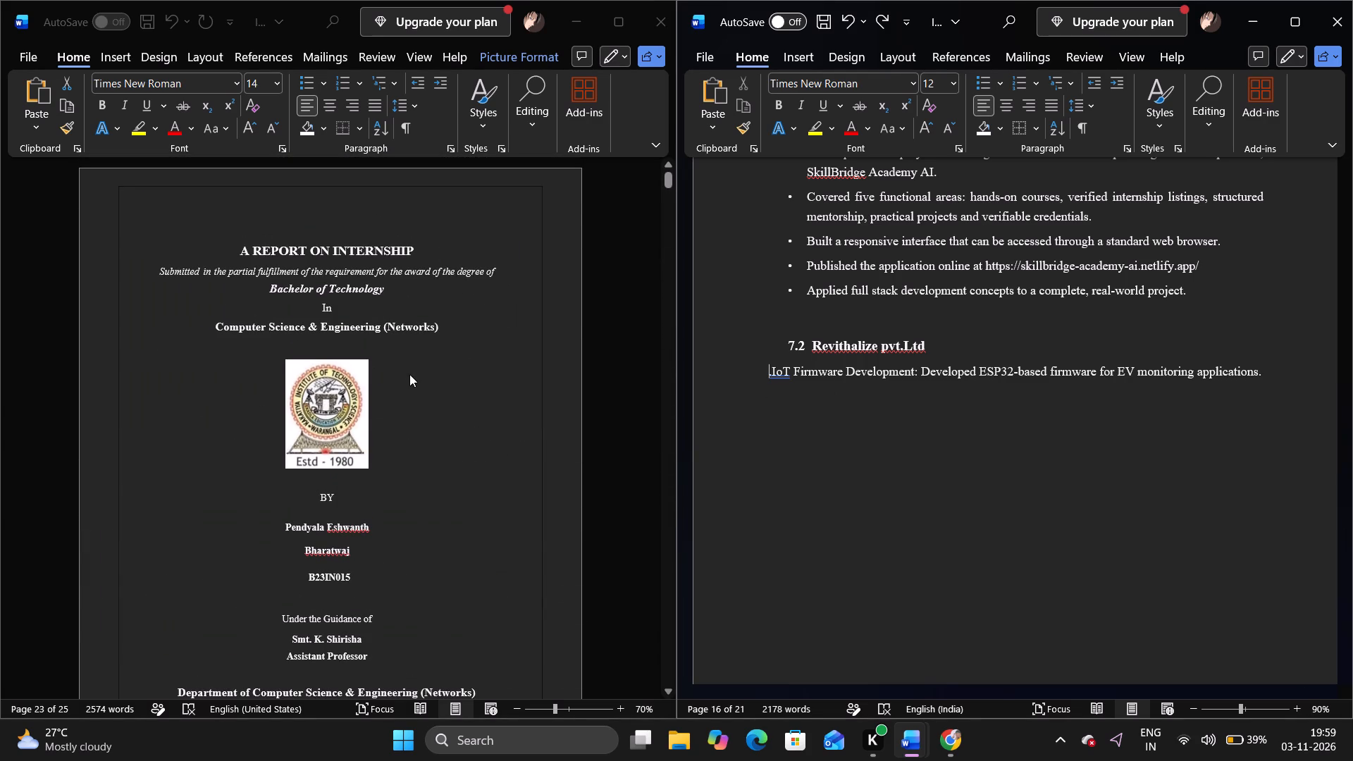
scroll(409, 374, up, 1)
scroll(409, 374, down, 3)
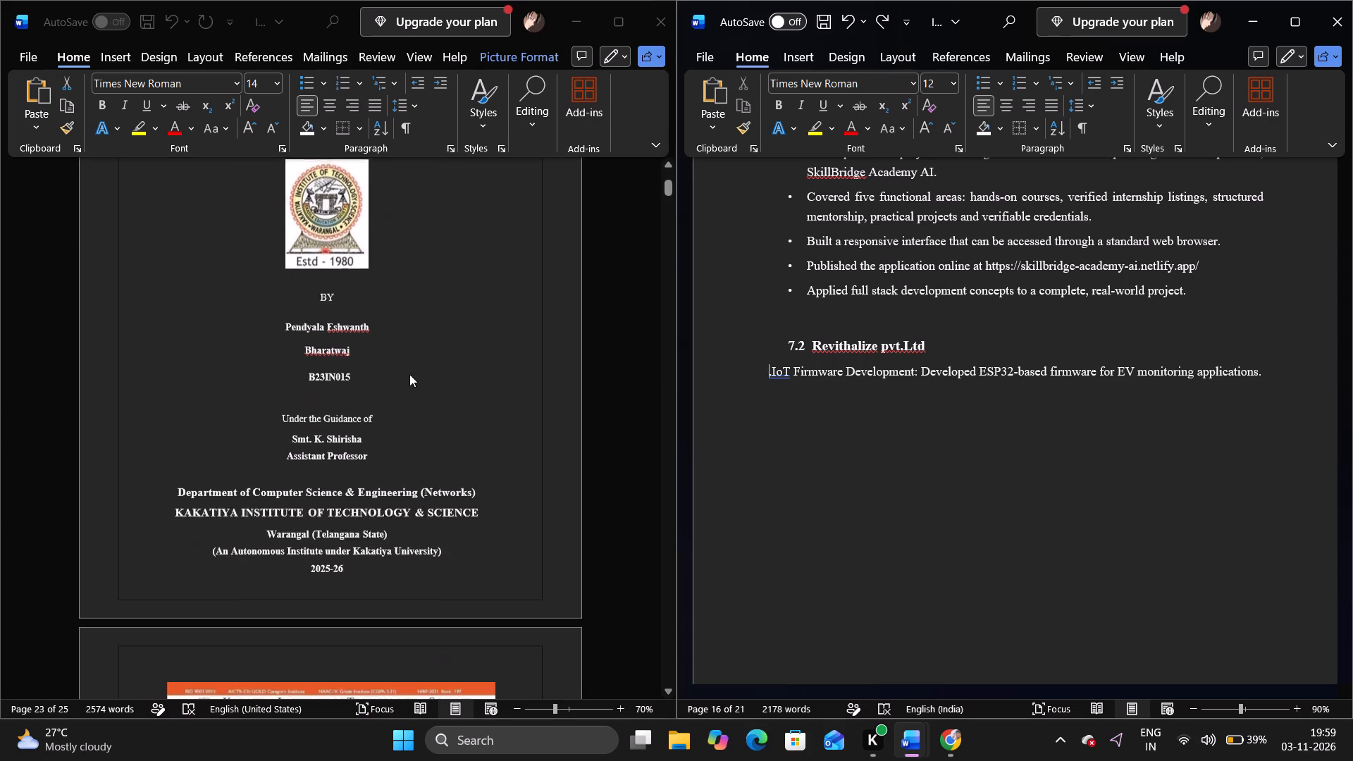
scroll(409, 374, down, 4)
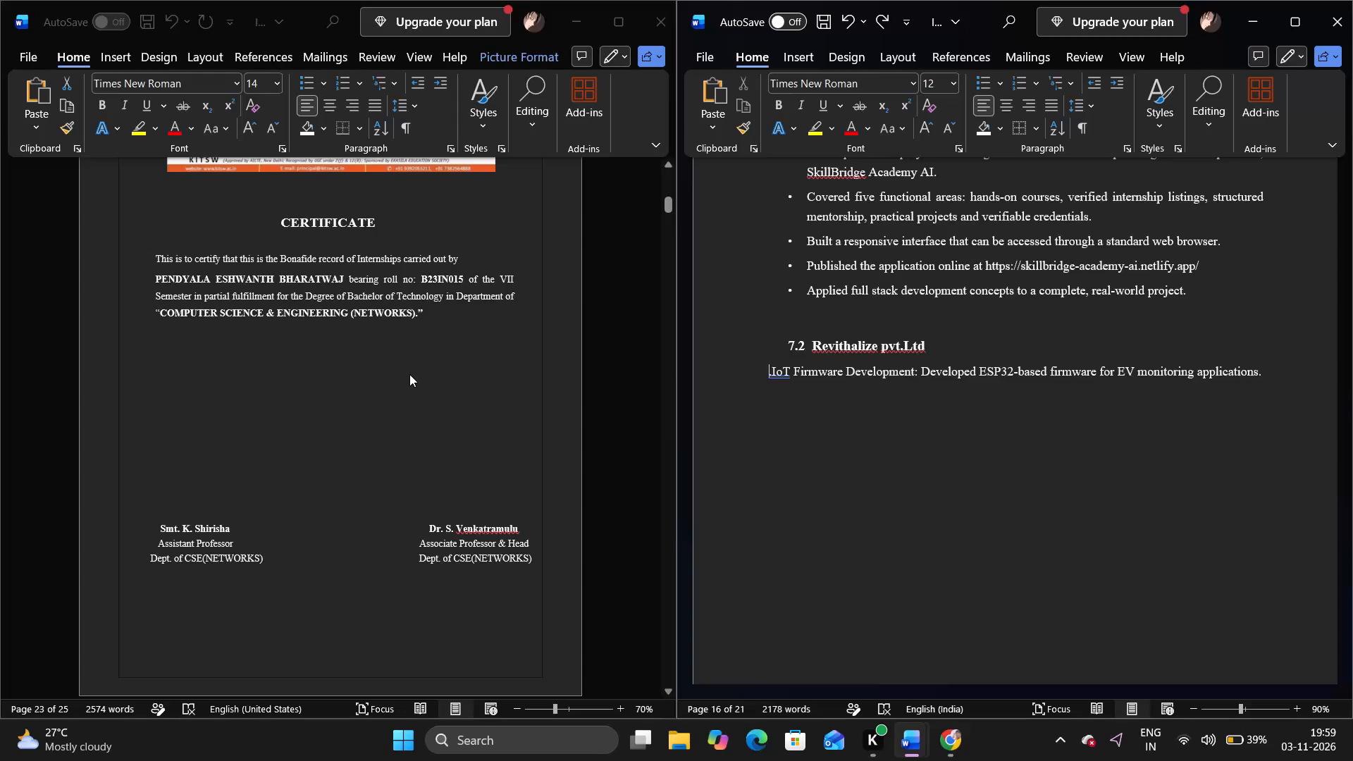
click(365, 369)
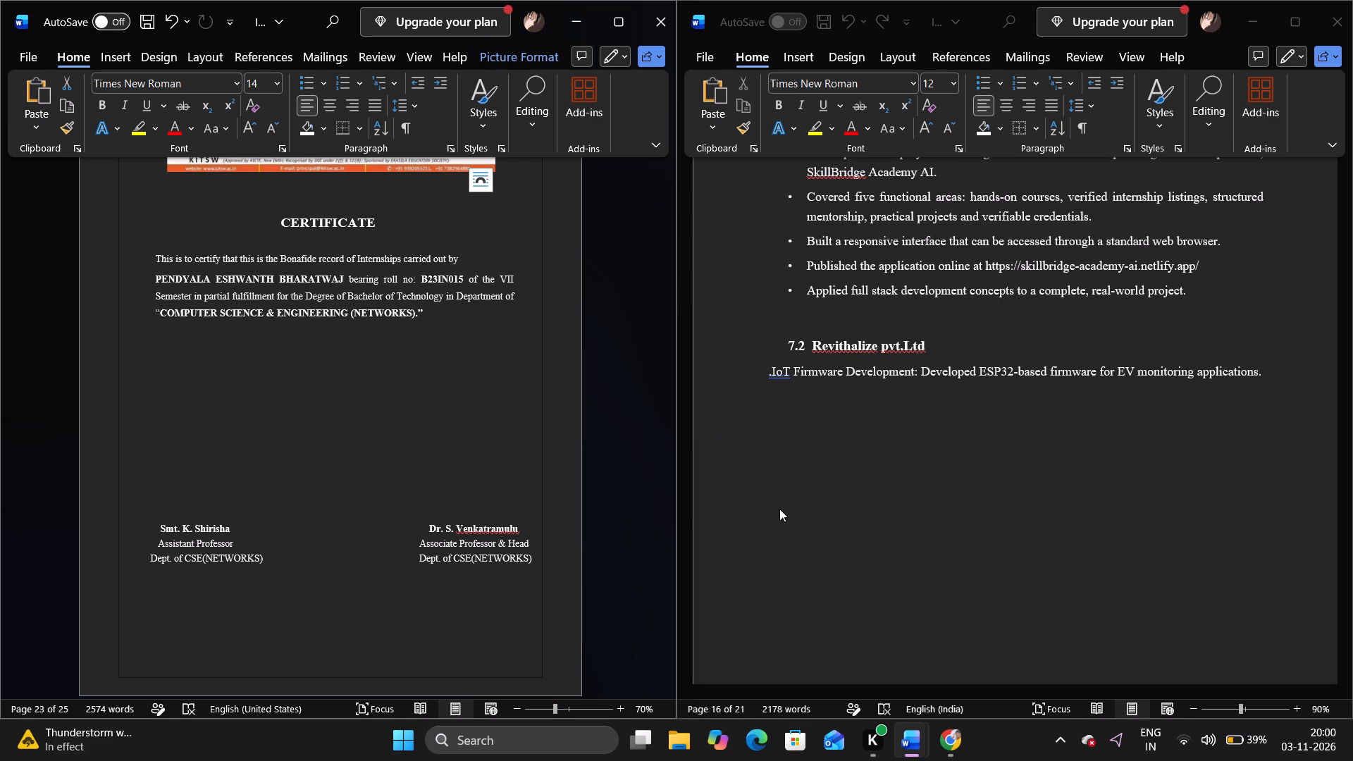
scroll(414, 482, down, 7)
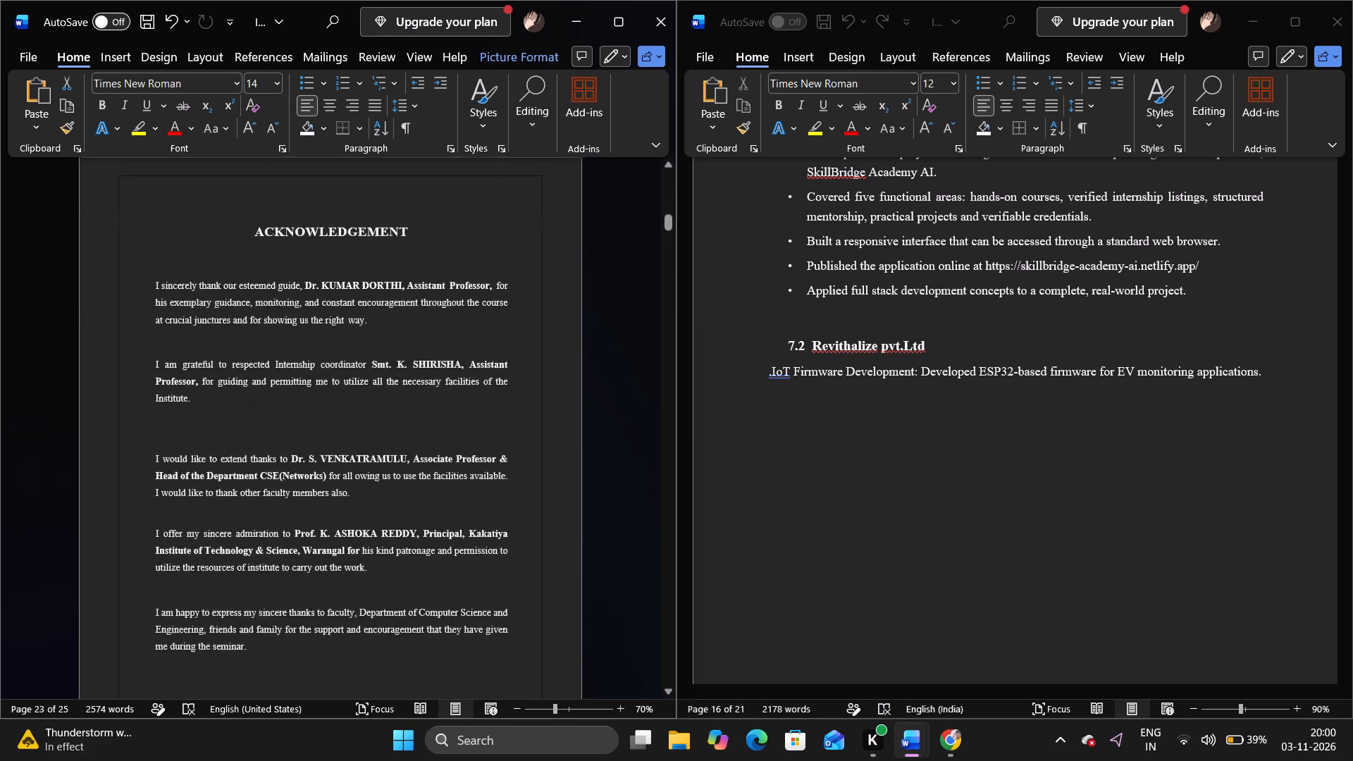
scroll(414, 482, down, 15)
scroll(414, 482, down, 7)
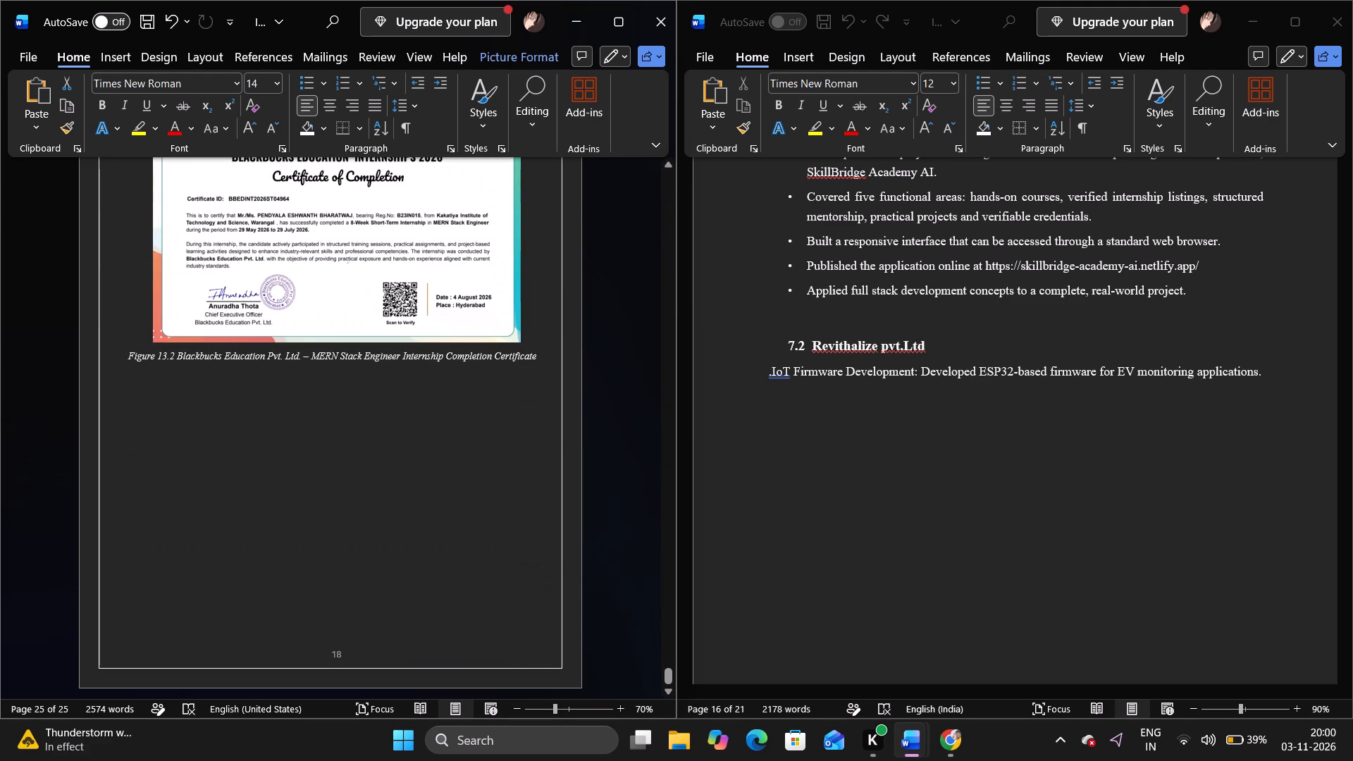
scroll(414, 482, up, 5)
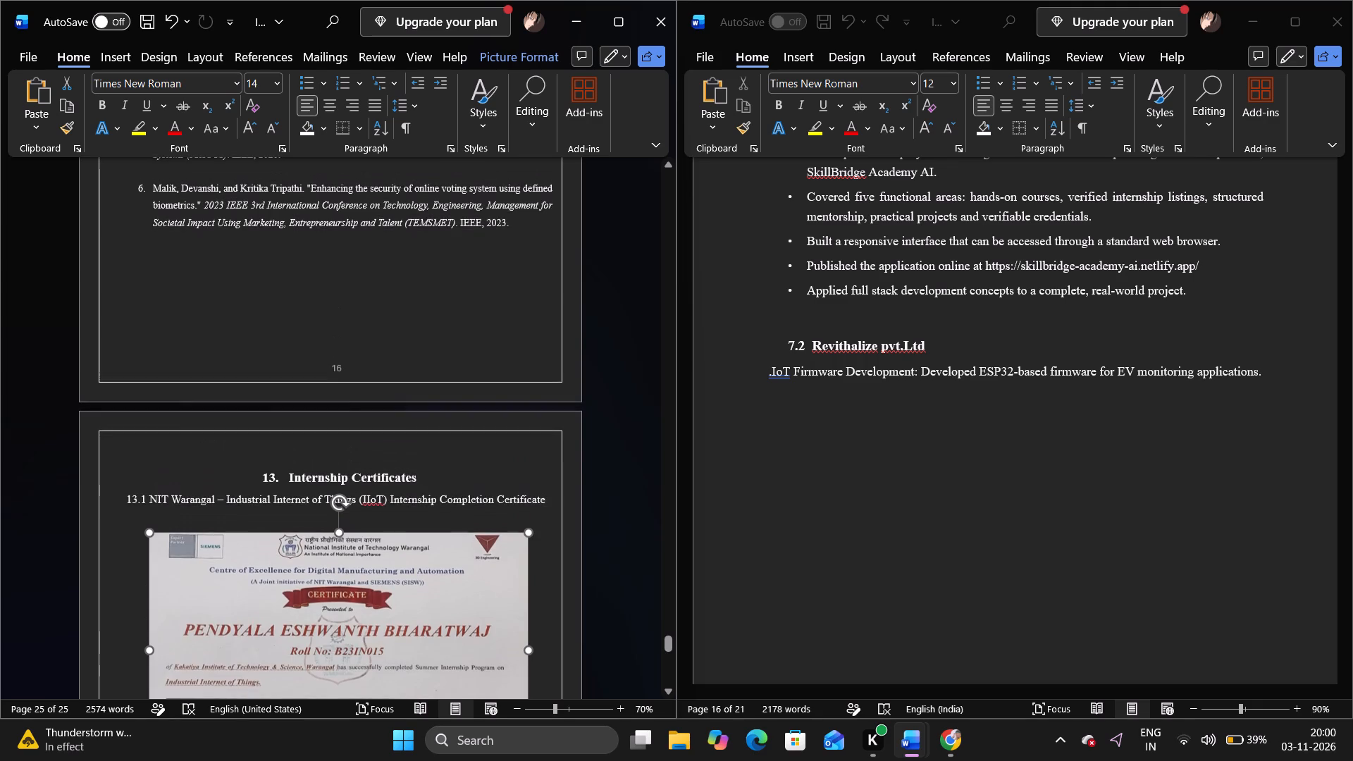
scroll(414, 482, up, 4)
Delete the "IoT Firmware Development" line below the 7.2 Revithalize heading in section 7.
scroll(945, 443, up, 1)
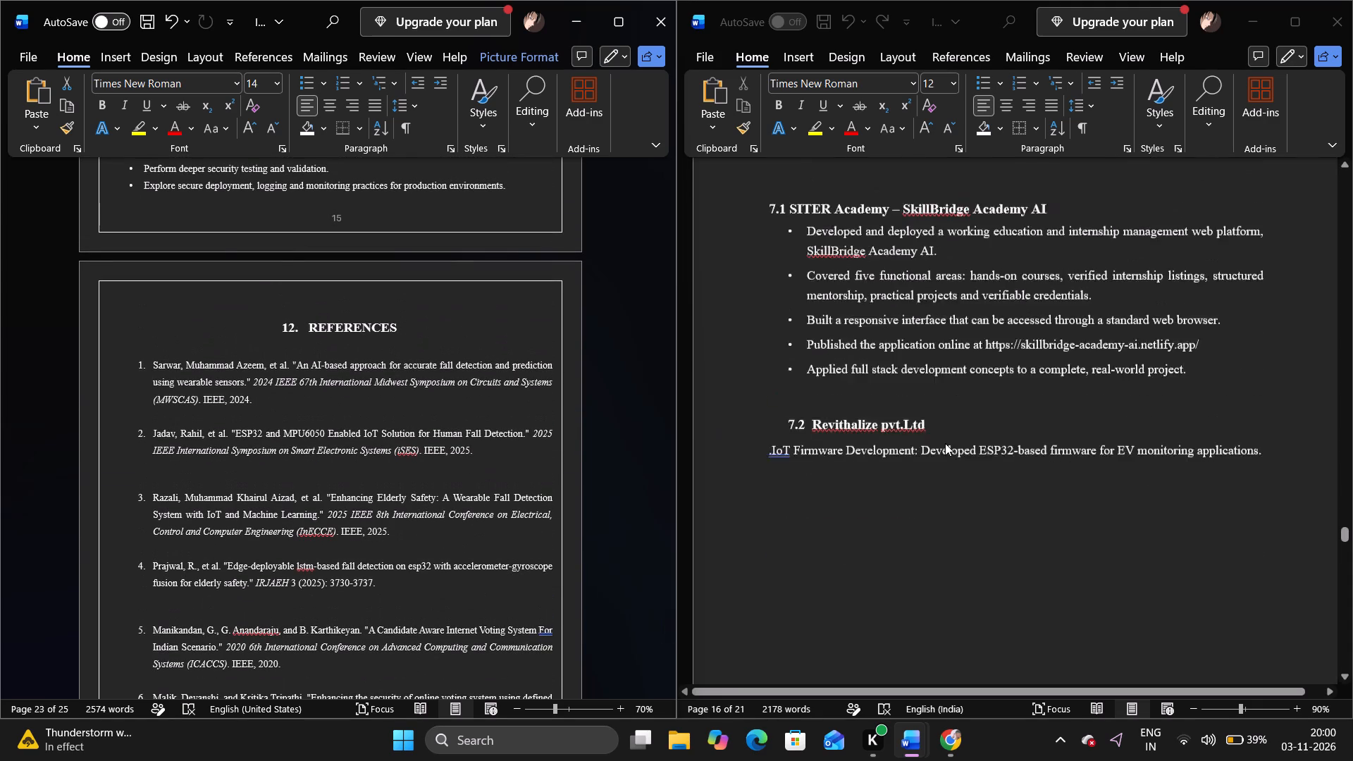
scroll(945, 443, up, 1)
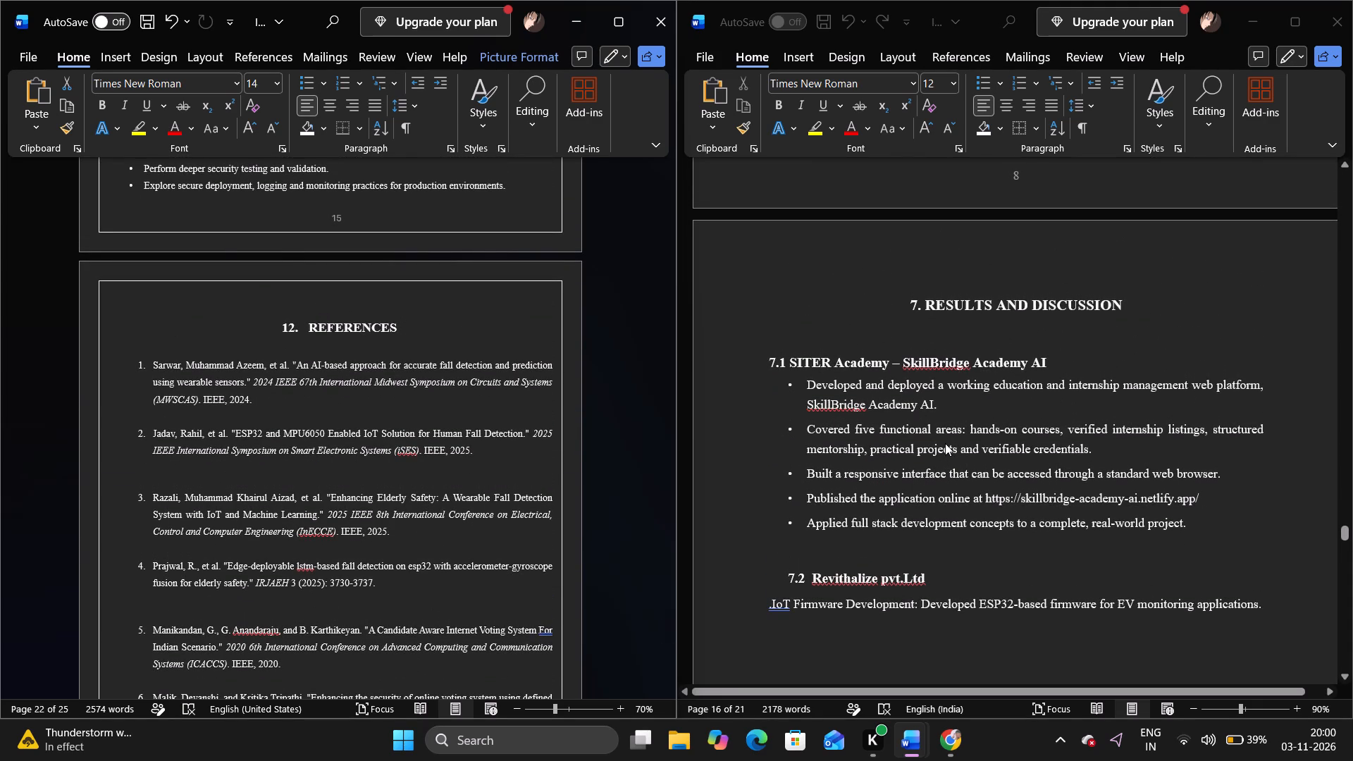
scroll(945, 443, up, 2)
scroll(945, 443, down, 1)
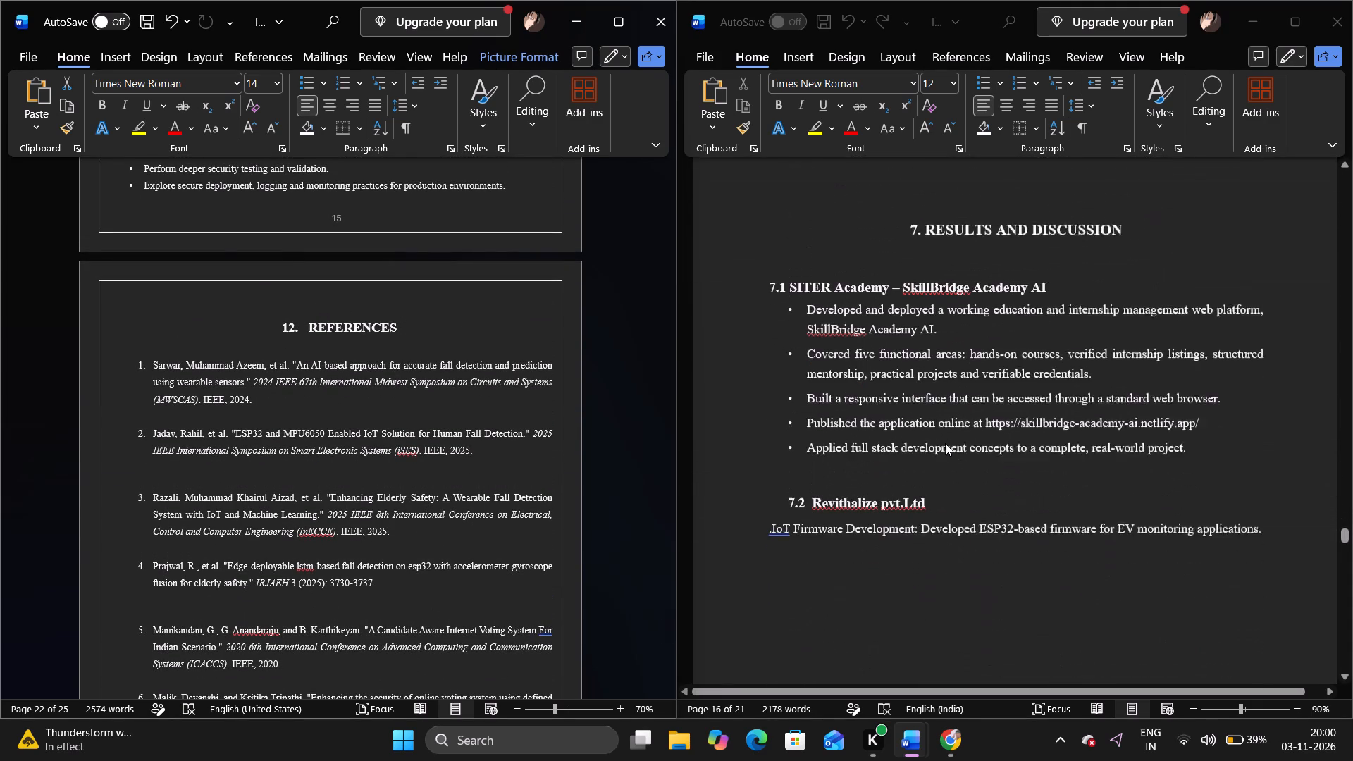
scroll(945, 443, down, 1)
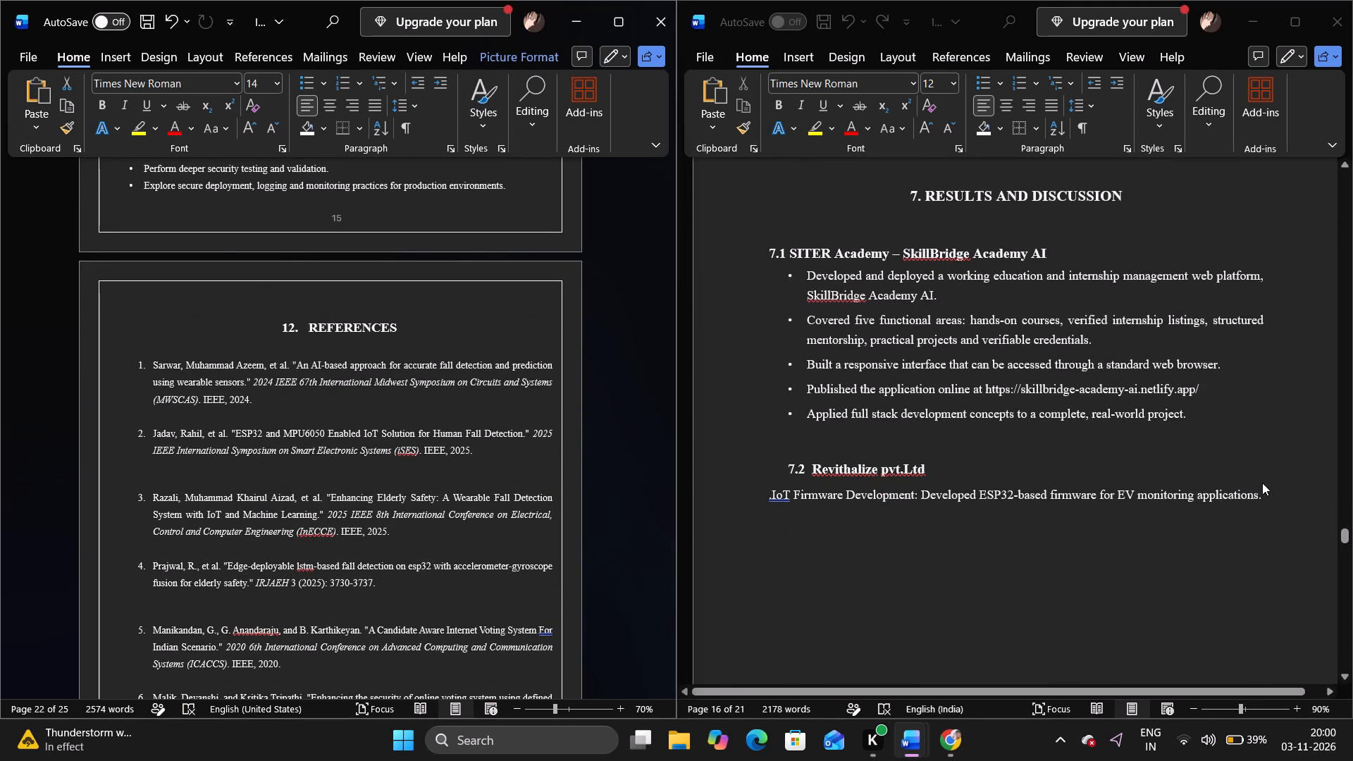
click(1264, 495)
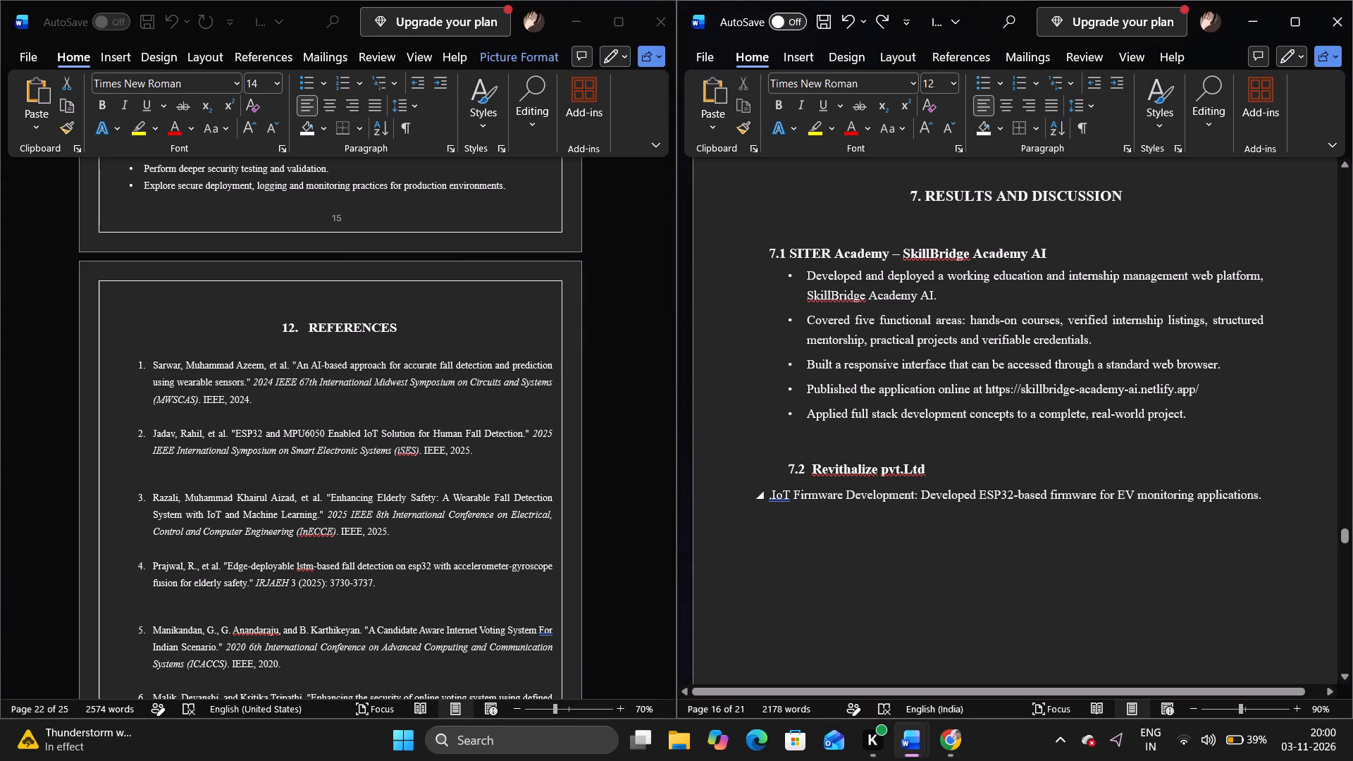
click(1265, 499)
drag(1265, 499, 696, 505)
key(BackSpace)
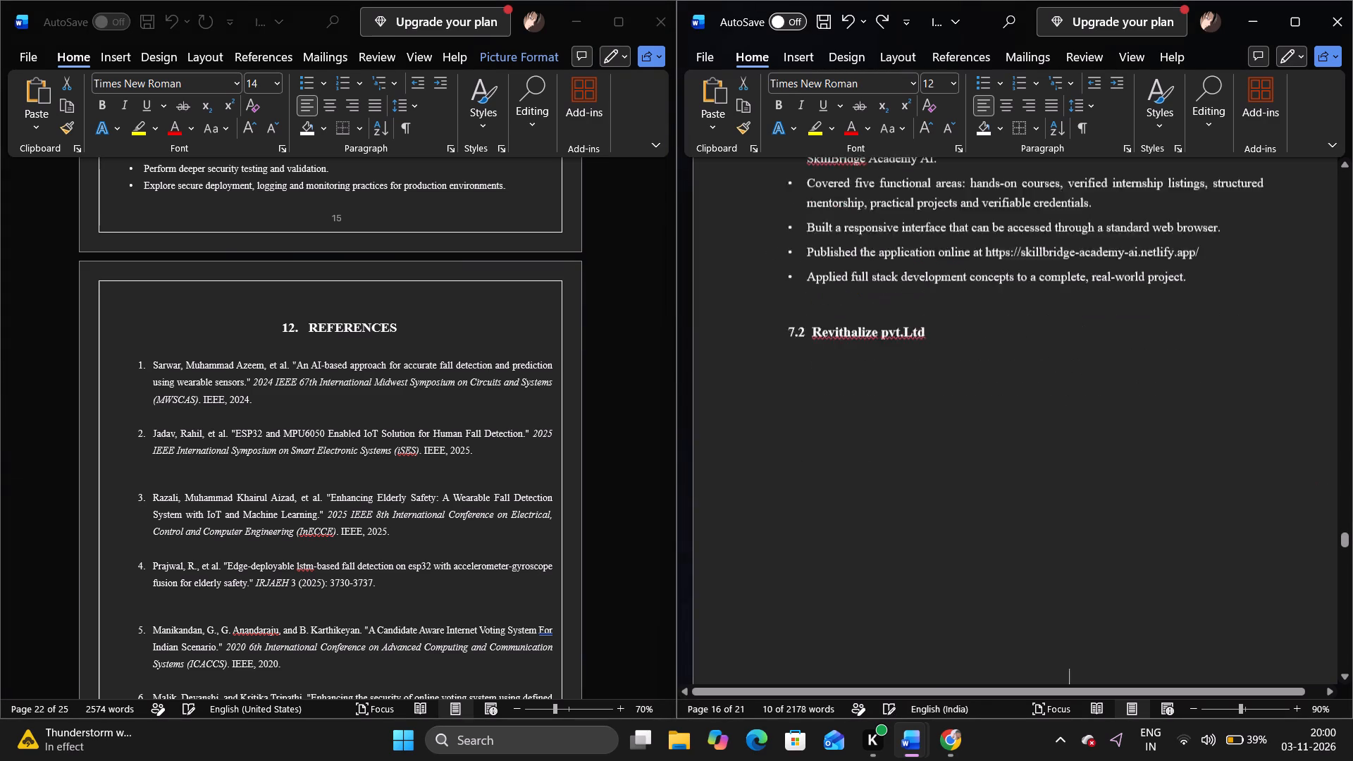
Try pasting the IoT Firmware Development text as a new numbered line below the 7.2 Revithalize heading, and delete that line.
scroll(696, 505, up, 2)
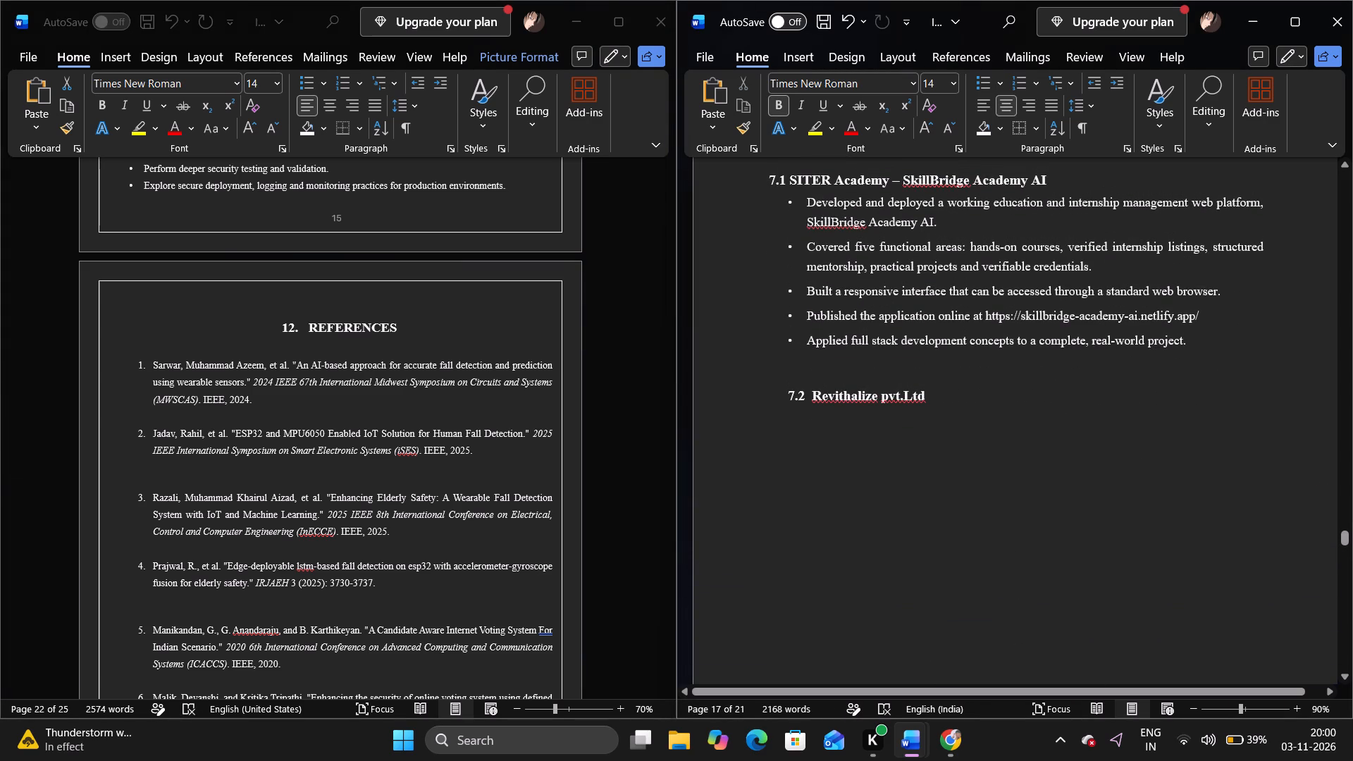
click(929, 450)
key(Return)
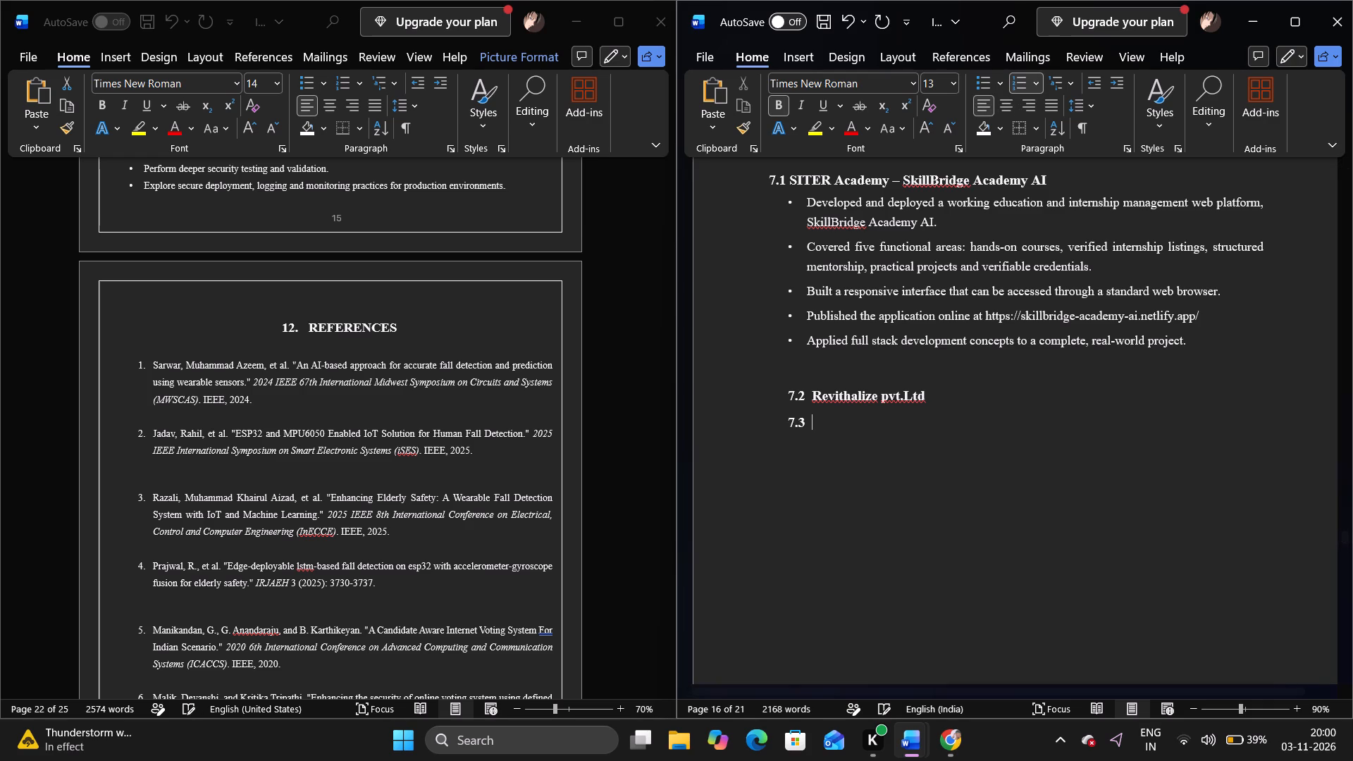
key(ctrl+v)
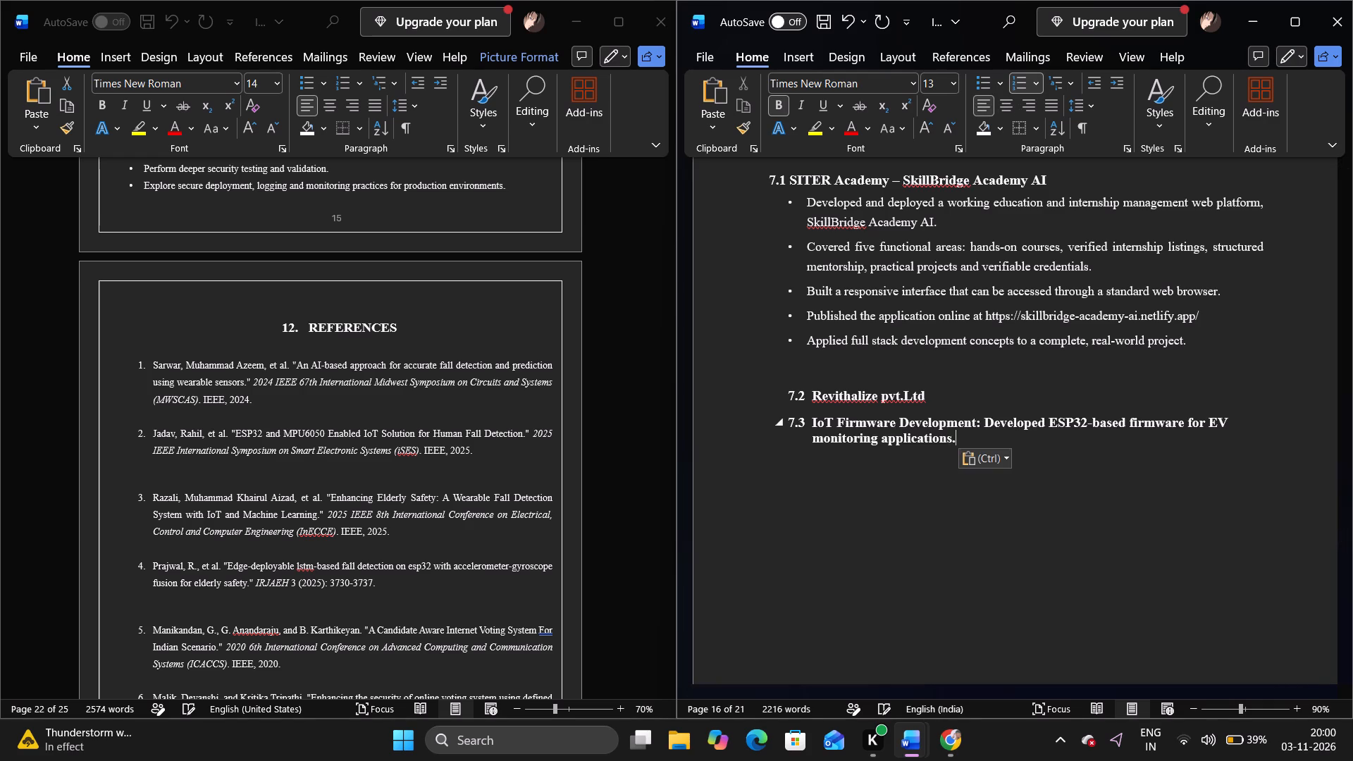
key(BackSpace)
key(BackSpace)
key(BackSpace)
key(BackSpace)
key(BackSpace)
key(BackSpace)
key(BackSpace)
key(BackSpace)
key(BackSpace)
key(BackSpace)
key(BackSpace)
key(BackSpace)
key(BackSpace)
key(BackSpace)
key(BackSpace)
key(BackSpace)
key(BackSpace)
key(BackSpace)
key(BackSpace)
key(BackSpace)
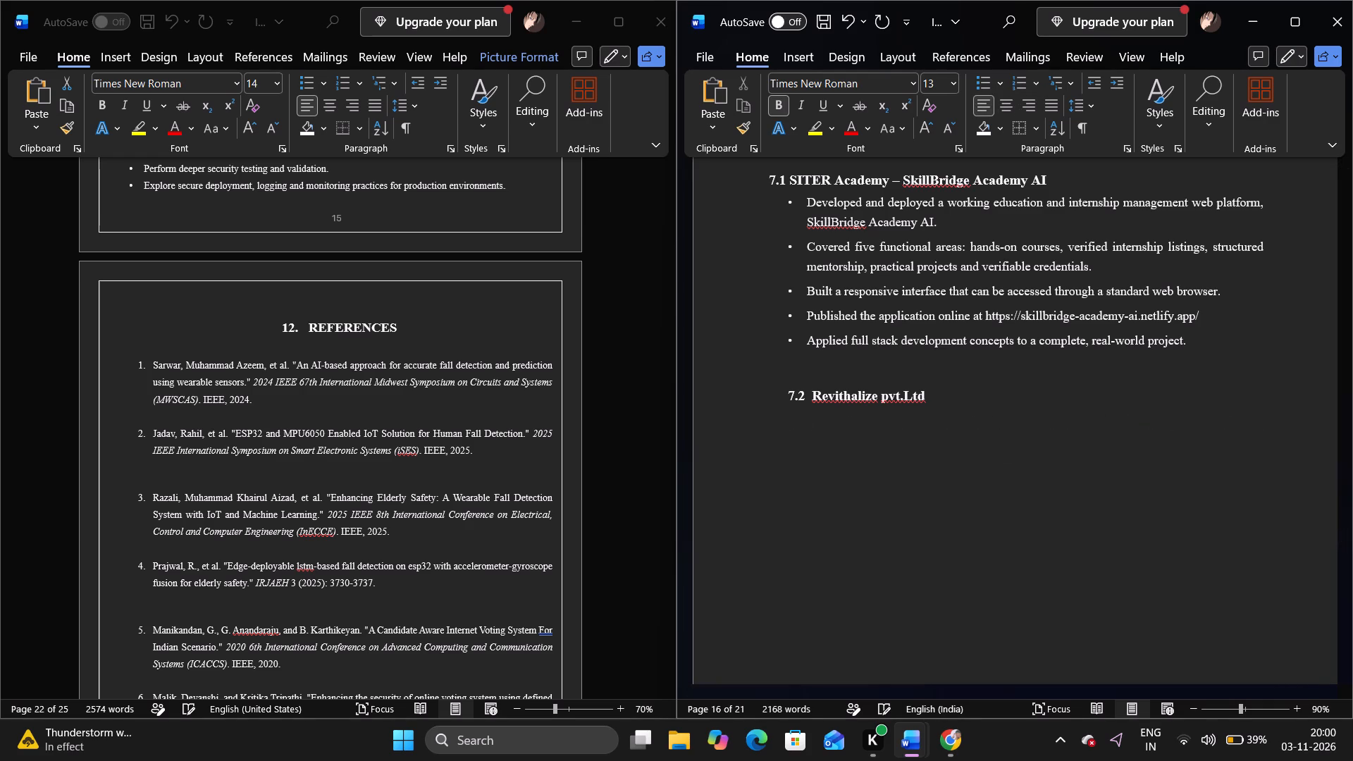
Copy the last bullet of section 7.1, "Applied full stack development concepts…", and paste it six times below the 7.2 Revithalize heading as placeholder lines.
drag(1196, 342, 1197, 341)
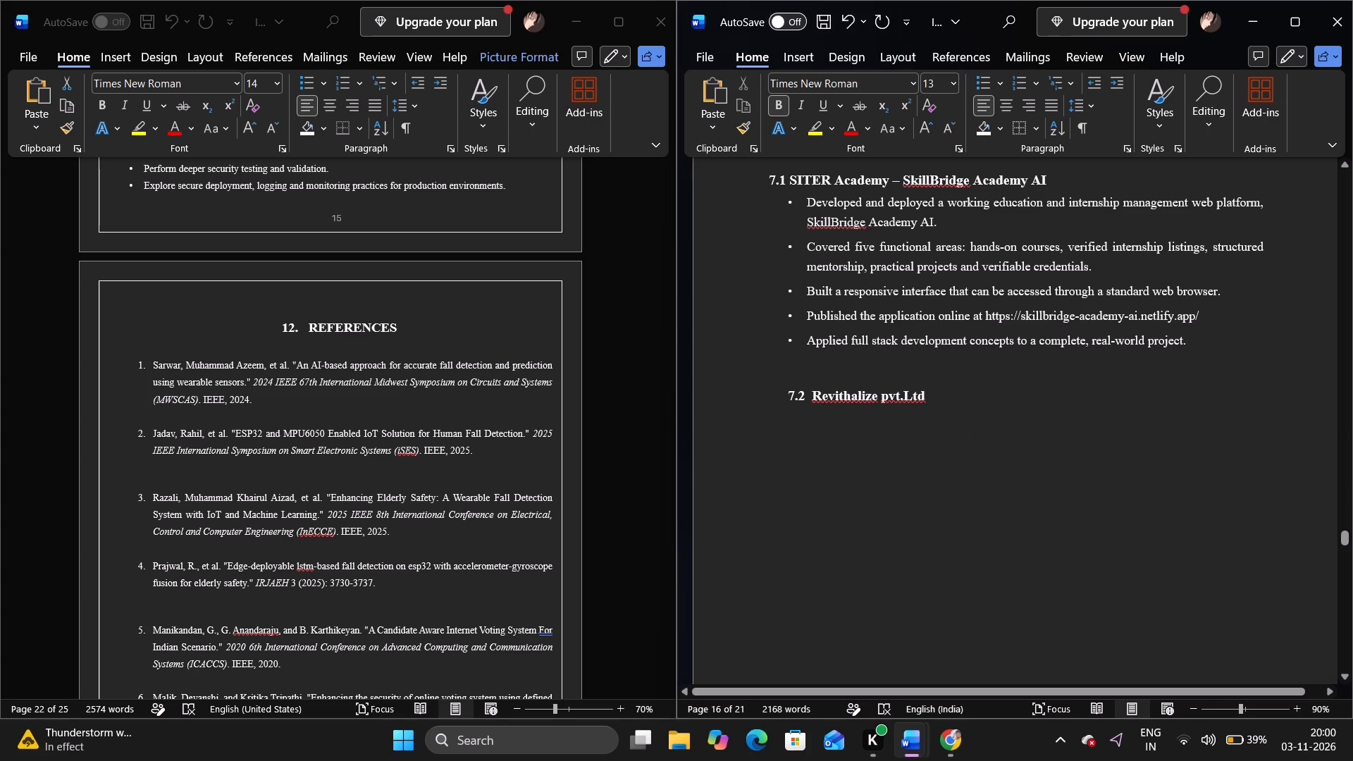
drag(1197, 341, 784, 338)
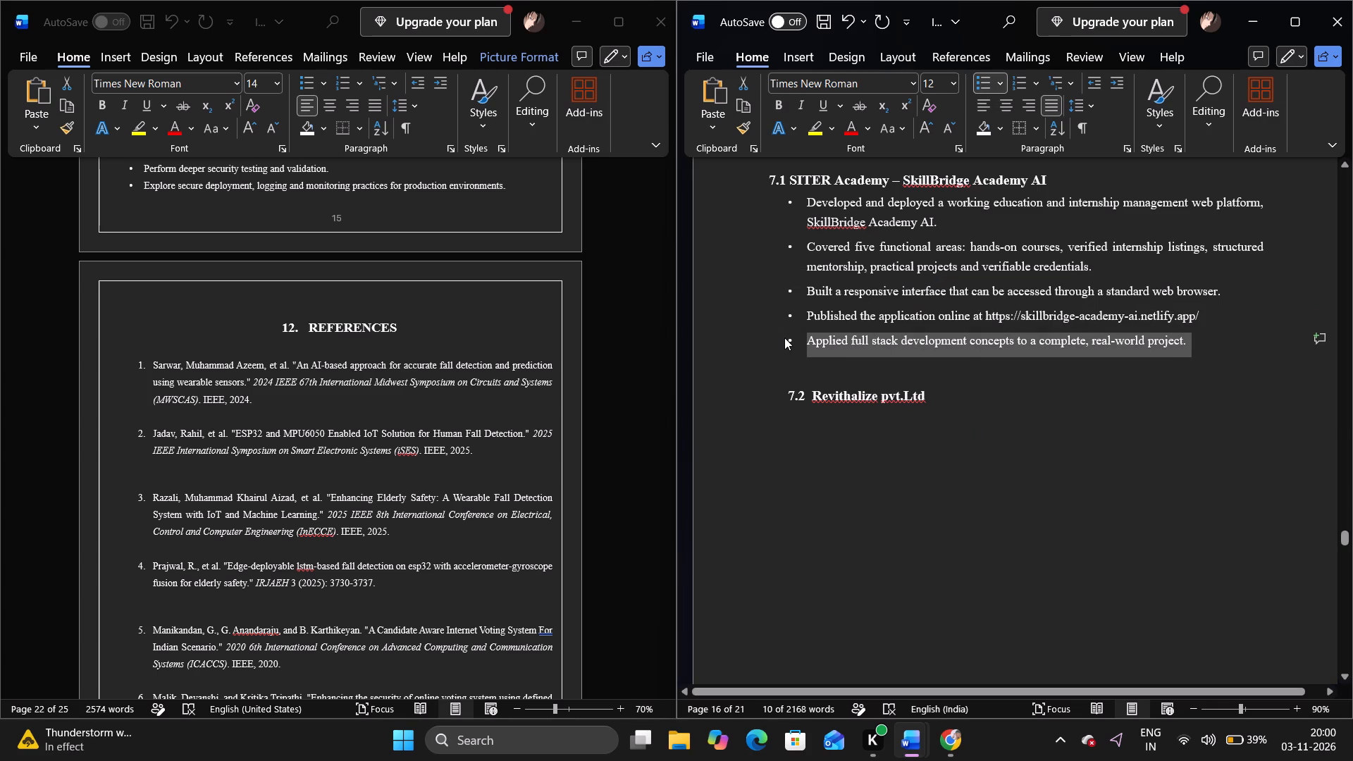
key(ctrl+c)
click(834, 476)
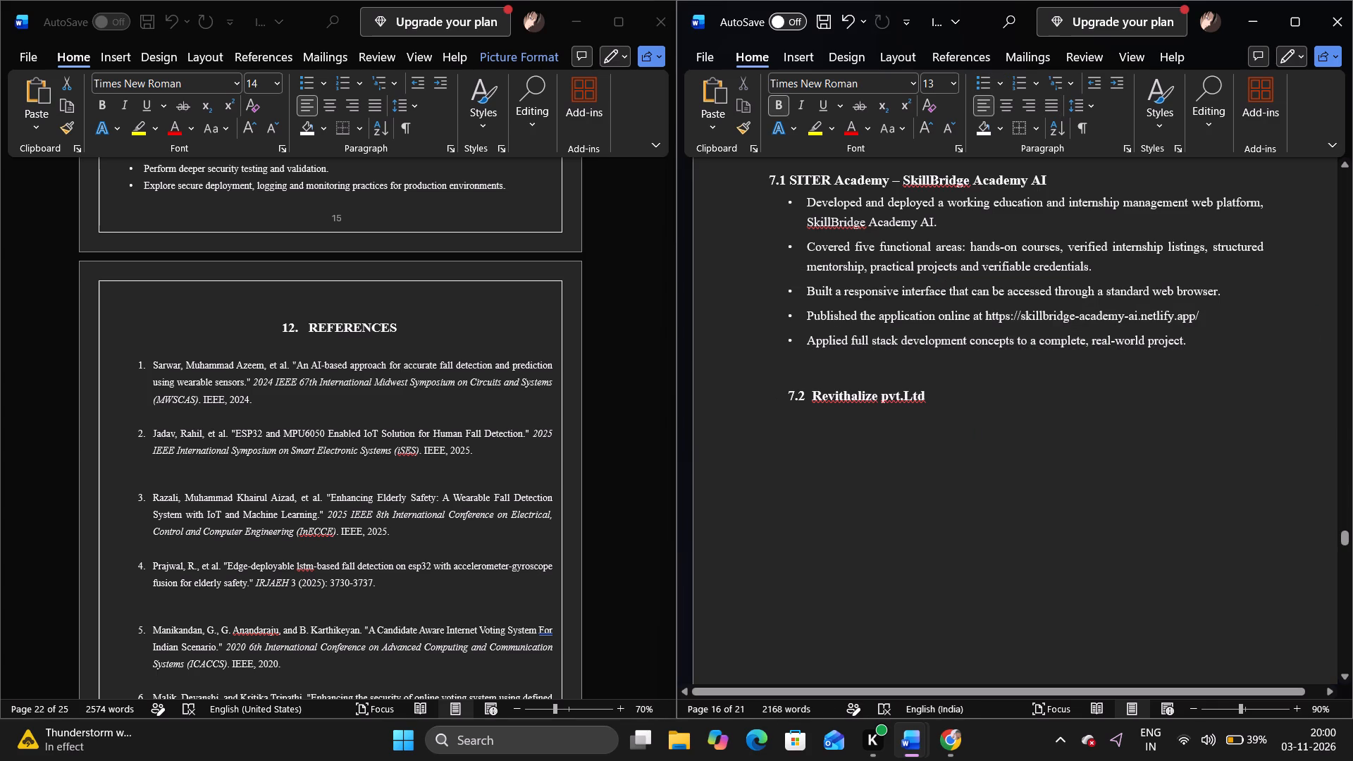
key(ctrl+v)
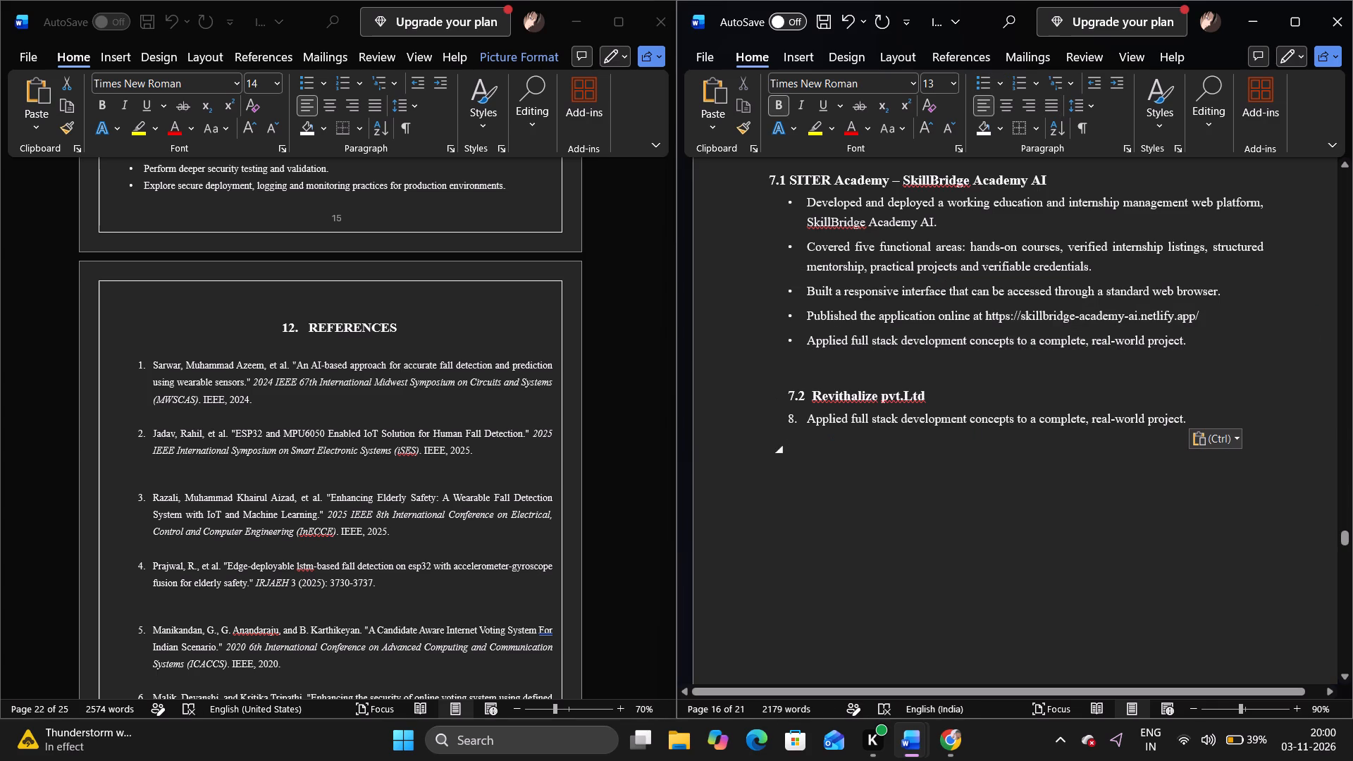
click(832, 440)
key(ctrl+v)
key(ctrl+v)
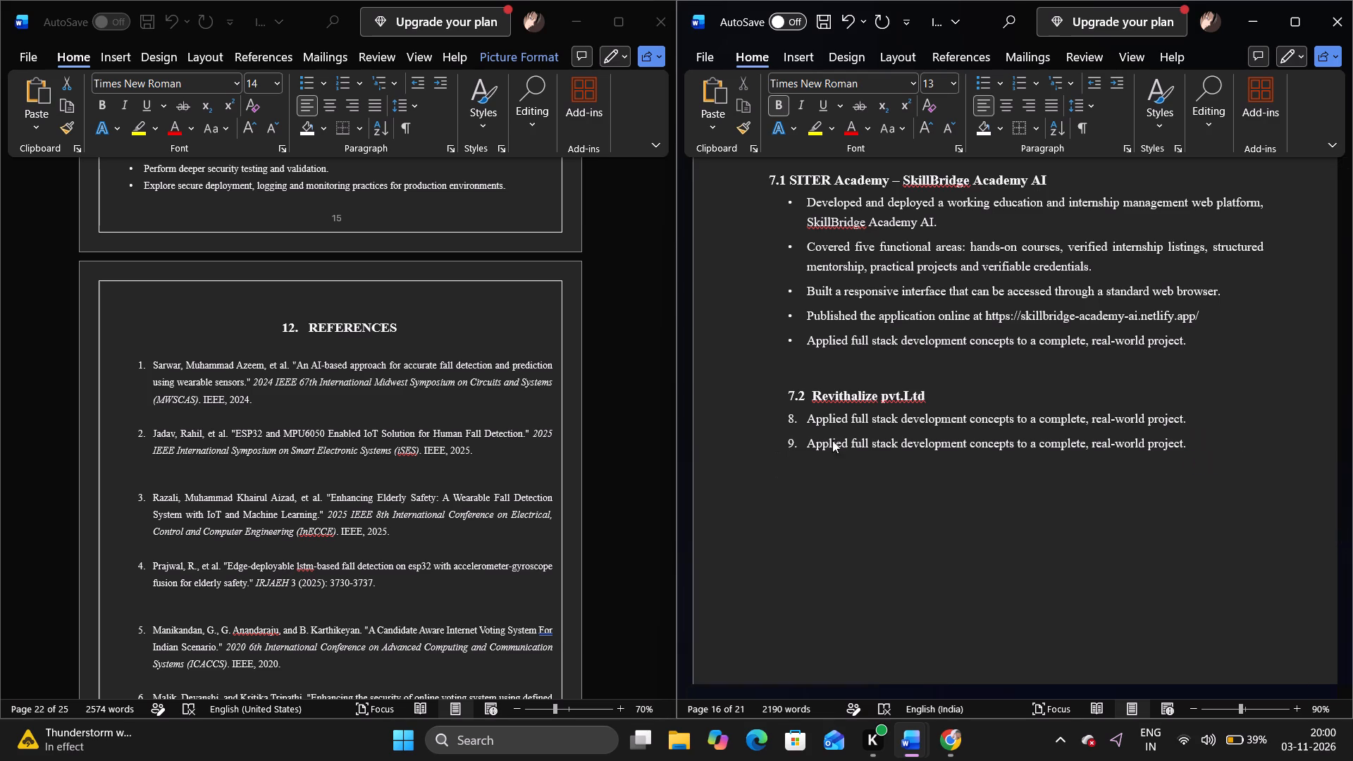
key(ctrl+v)
key(ctrl+v)
key(ctrl+v)
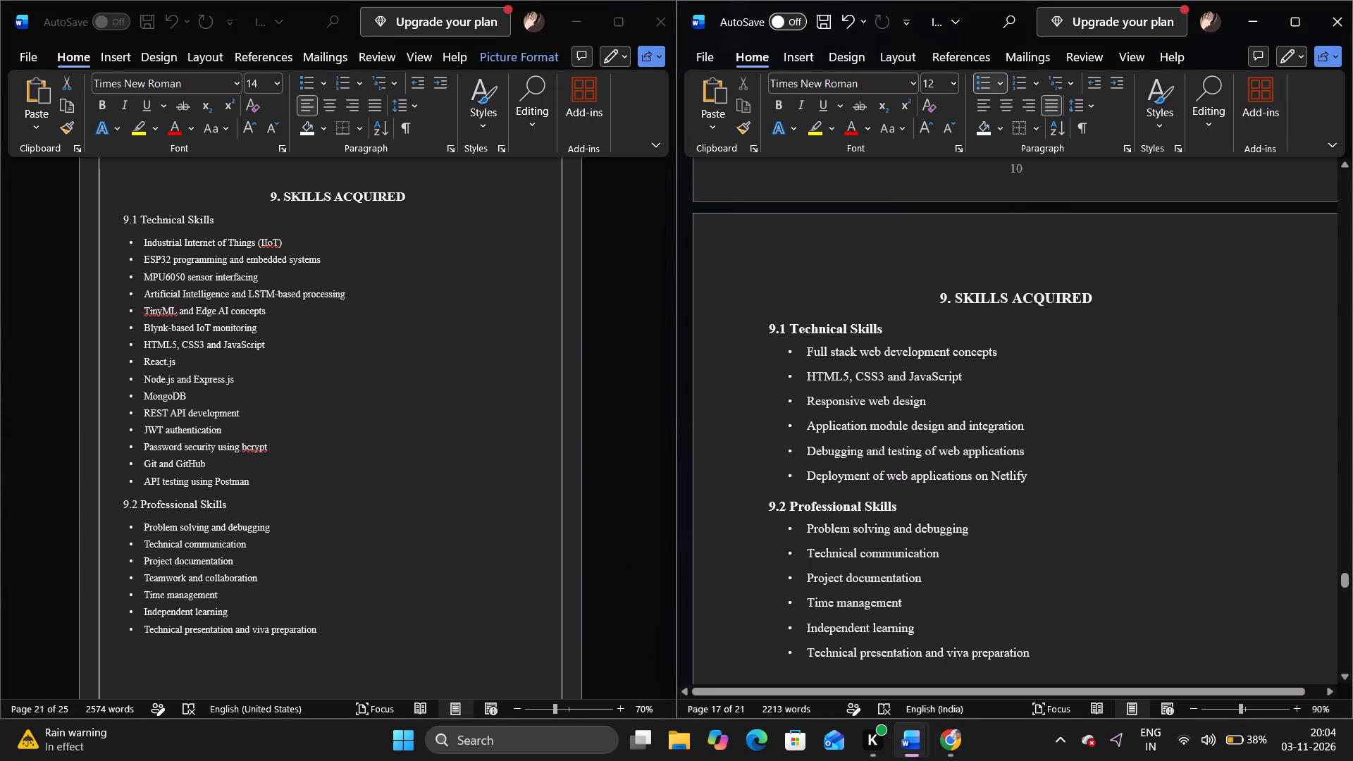
click(1037, 481)
key(Return)
key(ctrl+v)
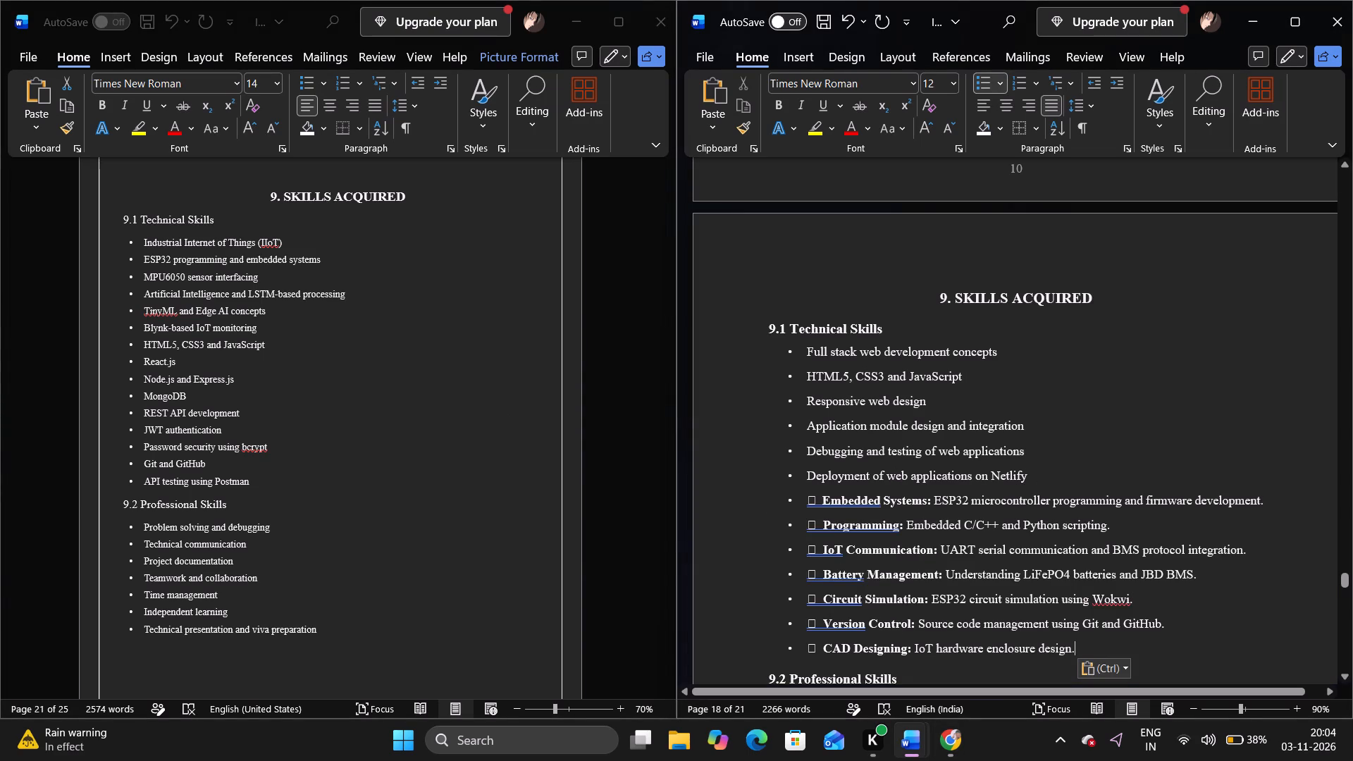
Delete the stray box symbols and spaces before "Embedded Systems" and "Programming" in the 9.1 bullets.
drag(820, 500, 798, 501)
key(BackSpace)
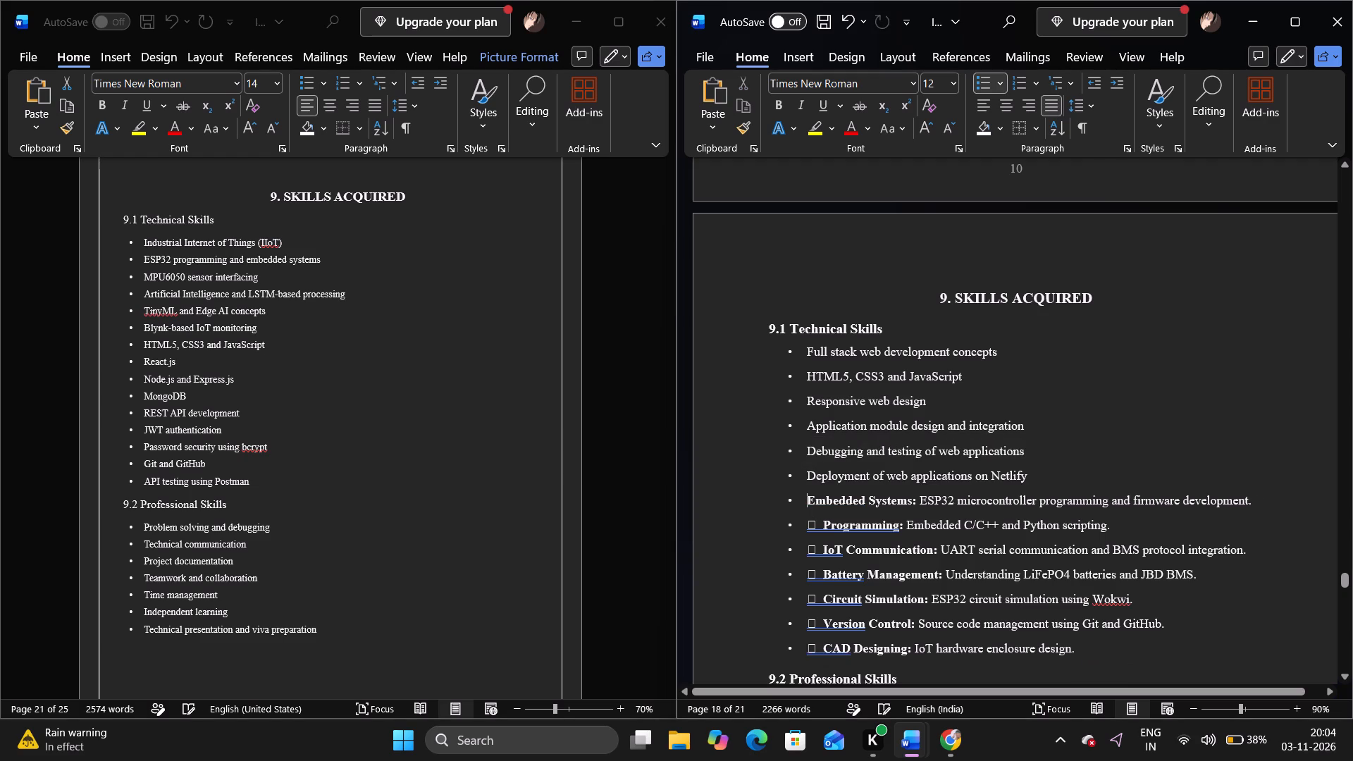
click(827, 533)
key(Left)
key(BackSpace)
key(BackSpace)
key(BackSpace)
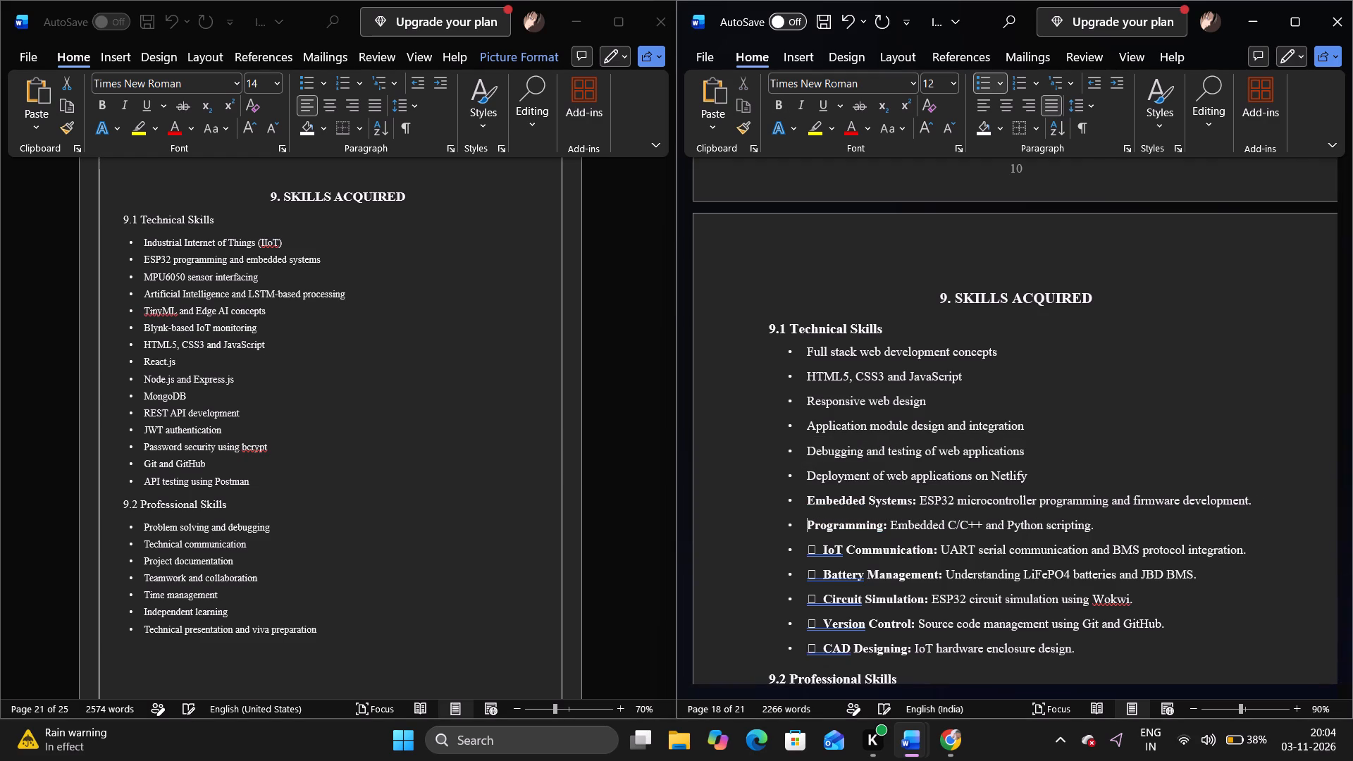
Delete the stray box symbols and spaces before "IoT Communication" and "Battery Management" in the 9.1 bullets.
key(Down)
key(Right)
key(Right)
key(Right)
key(BackSpace)
key(BackSpace)
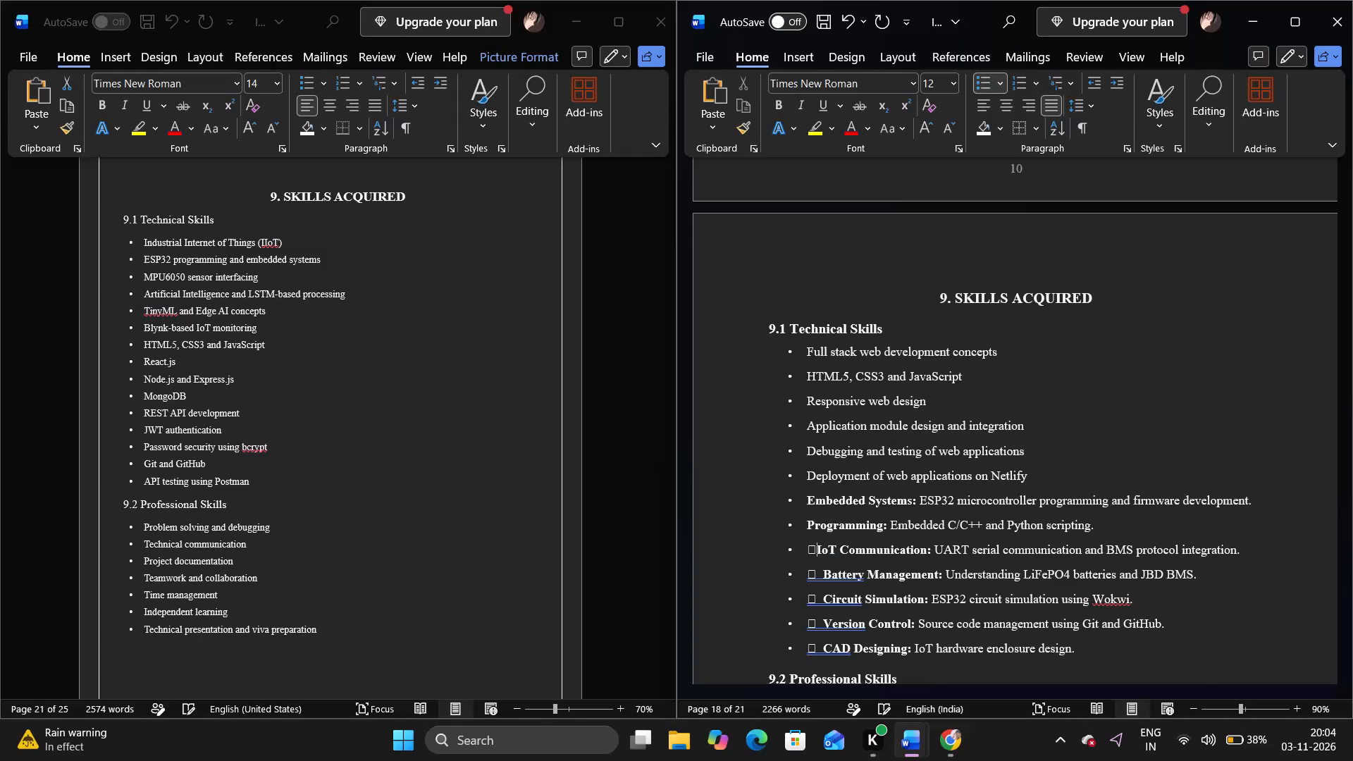
key(BackSpace)
key(Down)
key(Right)
key(Right)
key(Right)
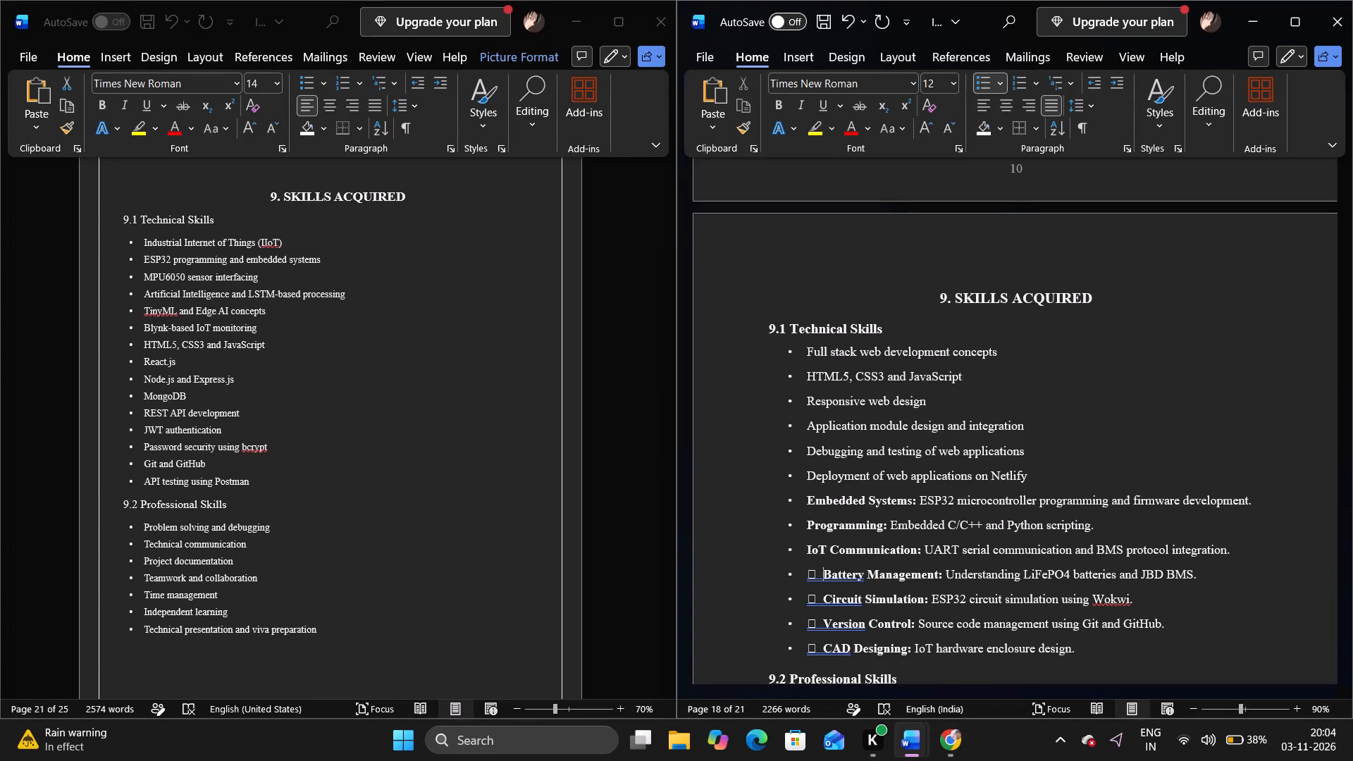
key(BackSpace)
key(BackSpace)
key(BackSpace)
Delete the stray box symbol and spaces before "Circuit Simulation" in 9.1, keeping the word "Circuit" intact.
key(Down)
key(Right)
key(Right)
key(Right)
key(Right)
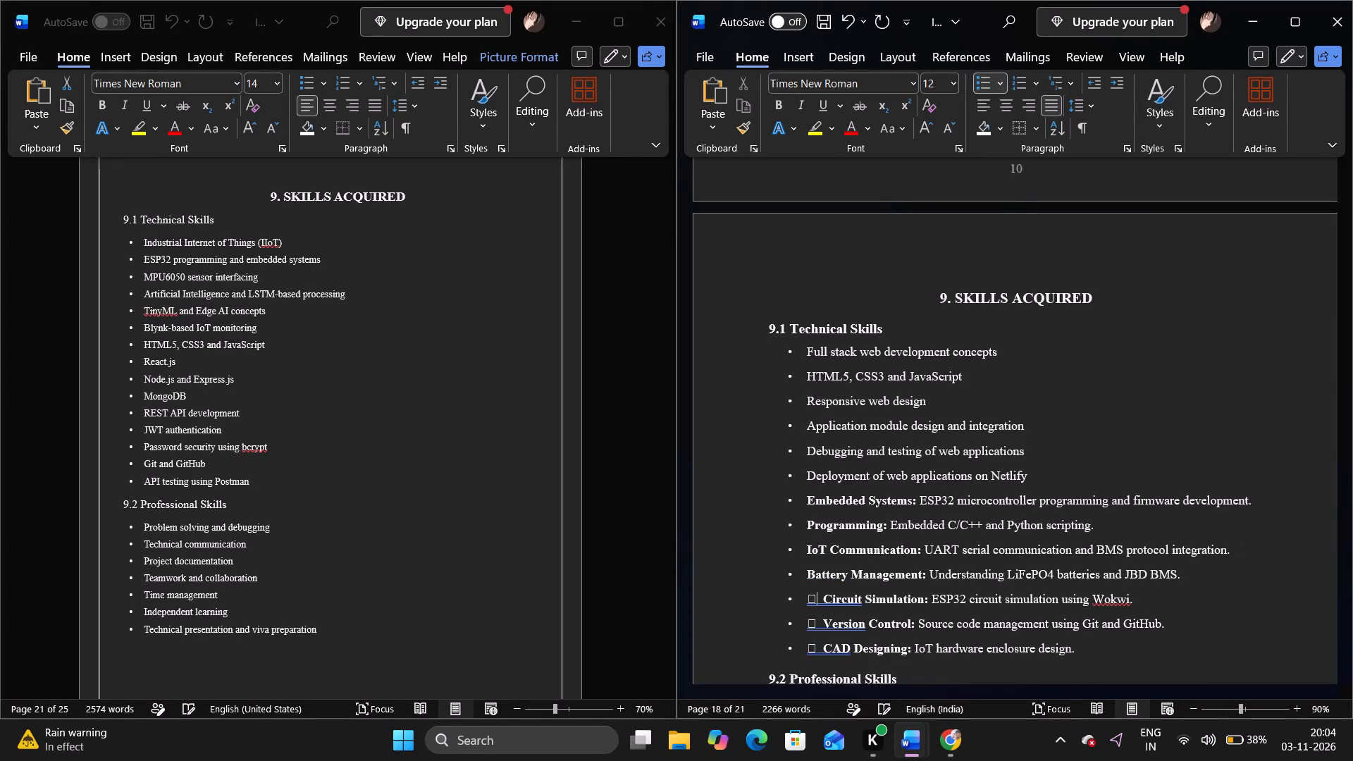
key(BackSpace)
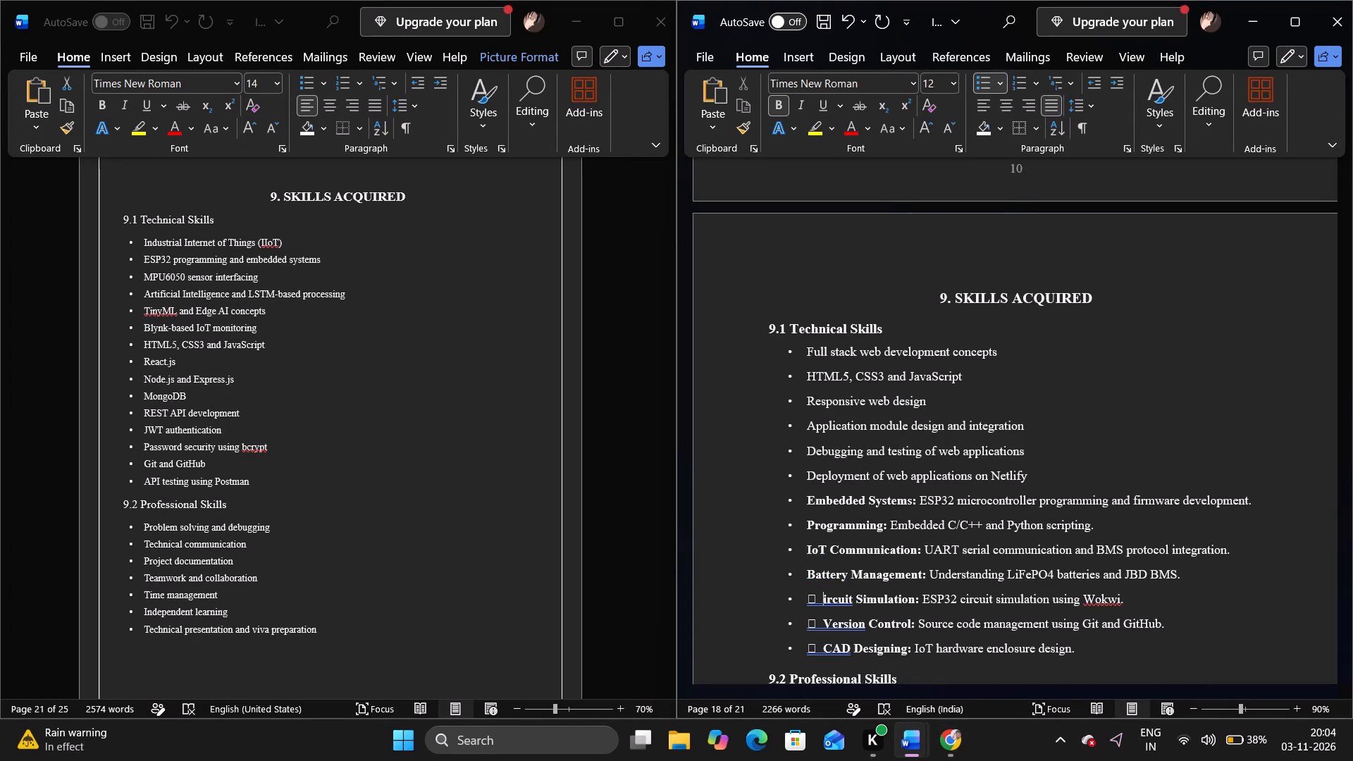
key(ctrl+z)
key(Left)
key(BackSpace)
key(BackSpace)
key(BackSpace)
Delete the stray box symbols before "Version Control" and "CAD Designing" in the 9.1 bullets.
key(Down)
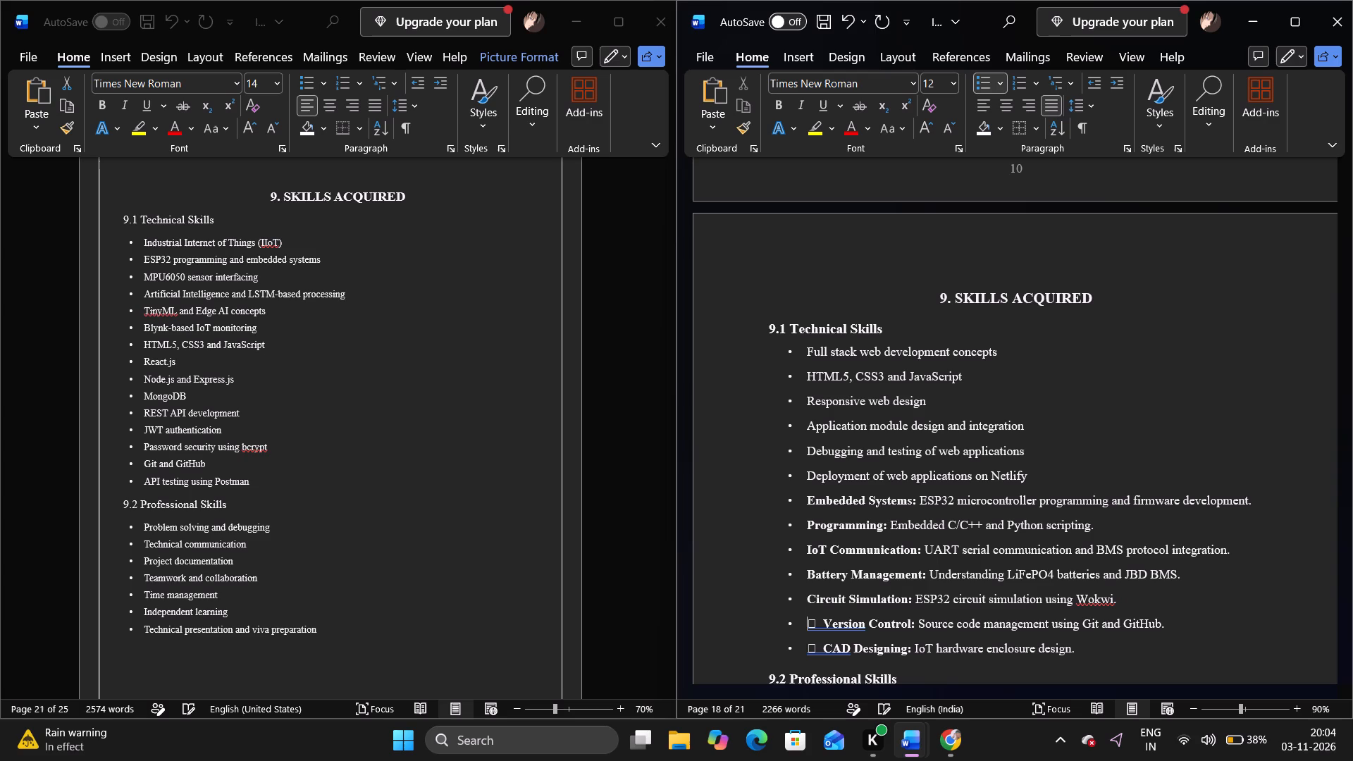
key(Right)
key(Right)
key(Right)
key(BackSpace)
key(BackSpace)
key(BackSpace)
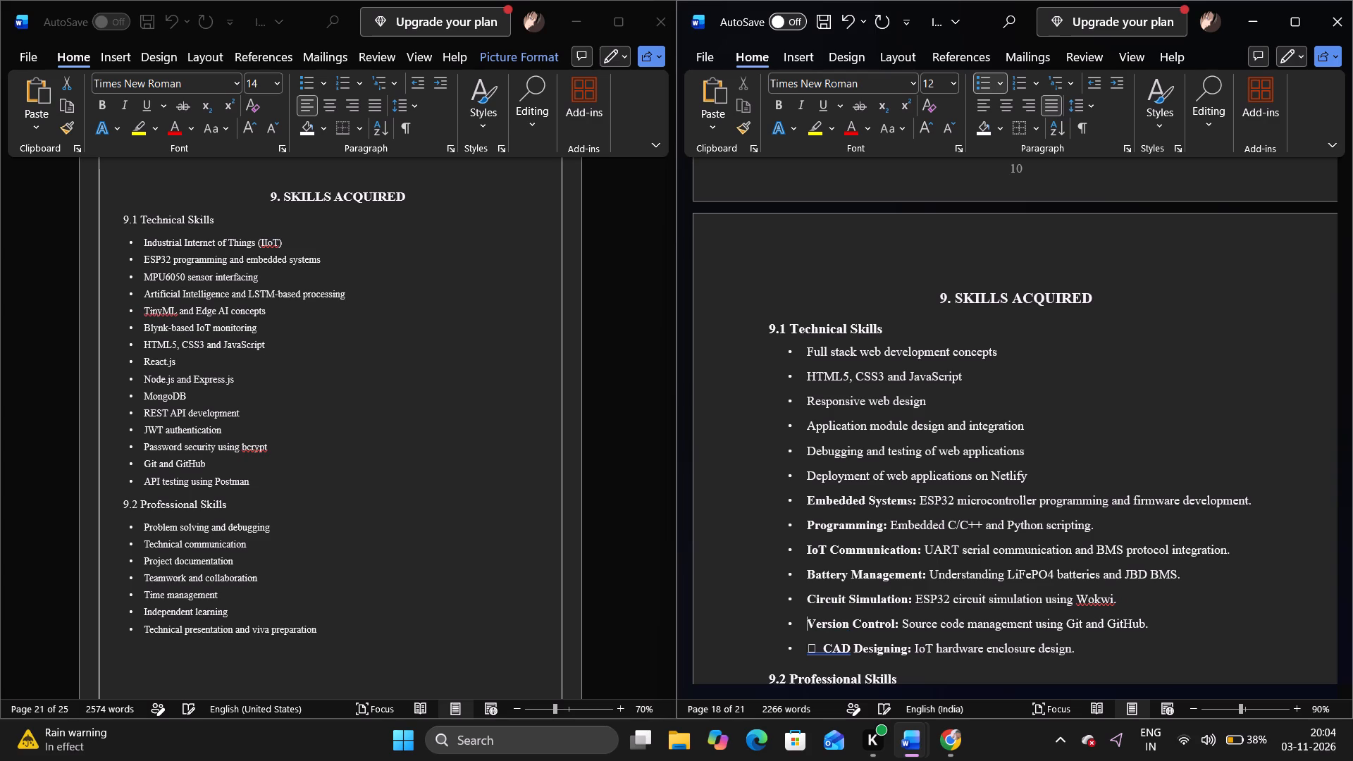
key(Down)
key(Right)
key(Right)
key(BackSpace)
key(BackSpace)
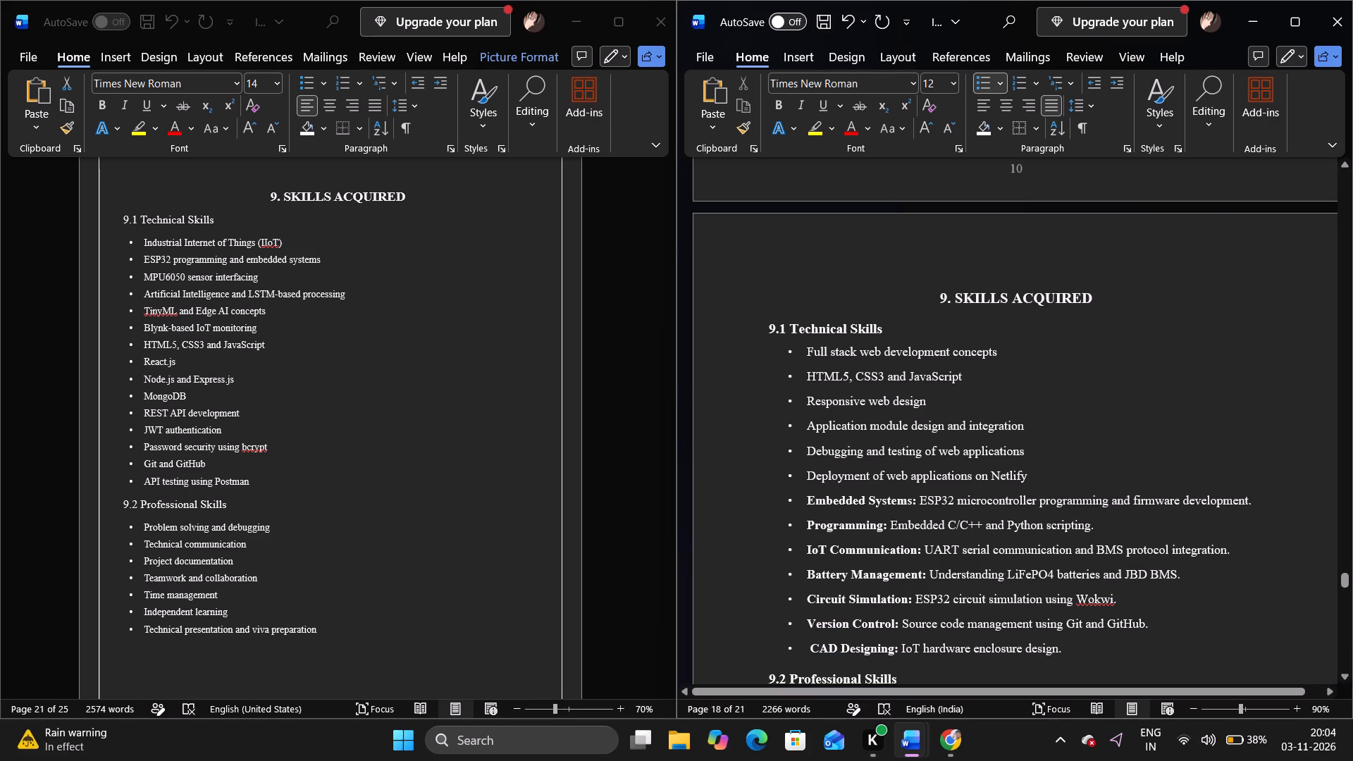
Remove the bold formatting from the pasted 9.1 bullets, from Embedded Systems to CAD Designing.
drag(1064, 645, 774, 505)
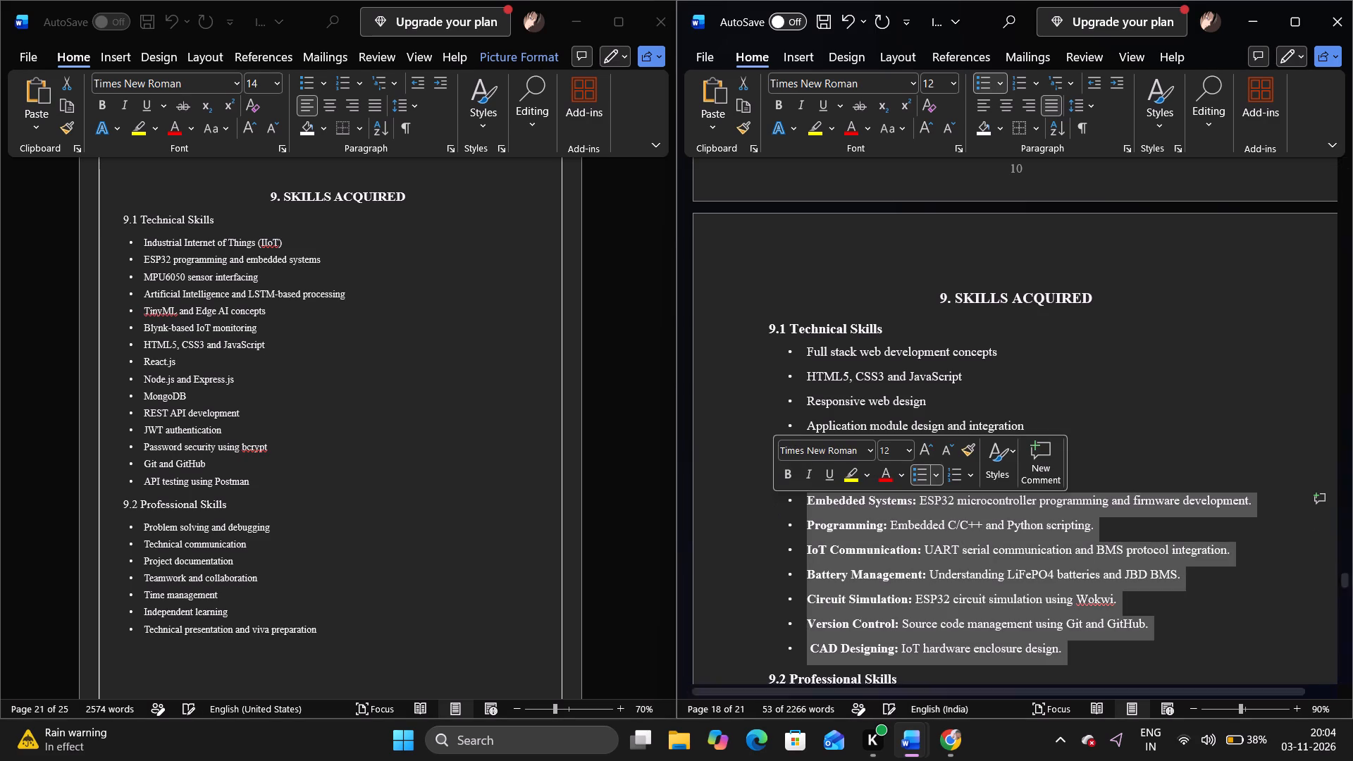
click(791, 469)
click(791, 469)
click(791, 469)
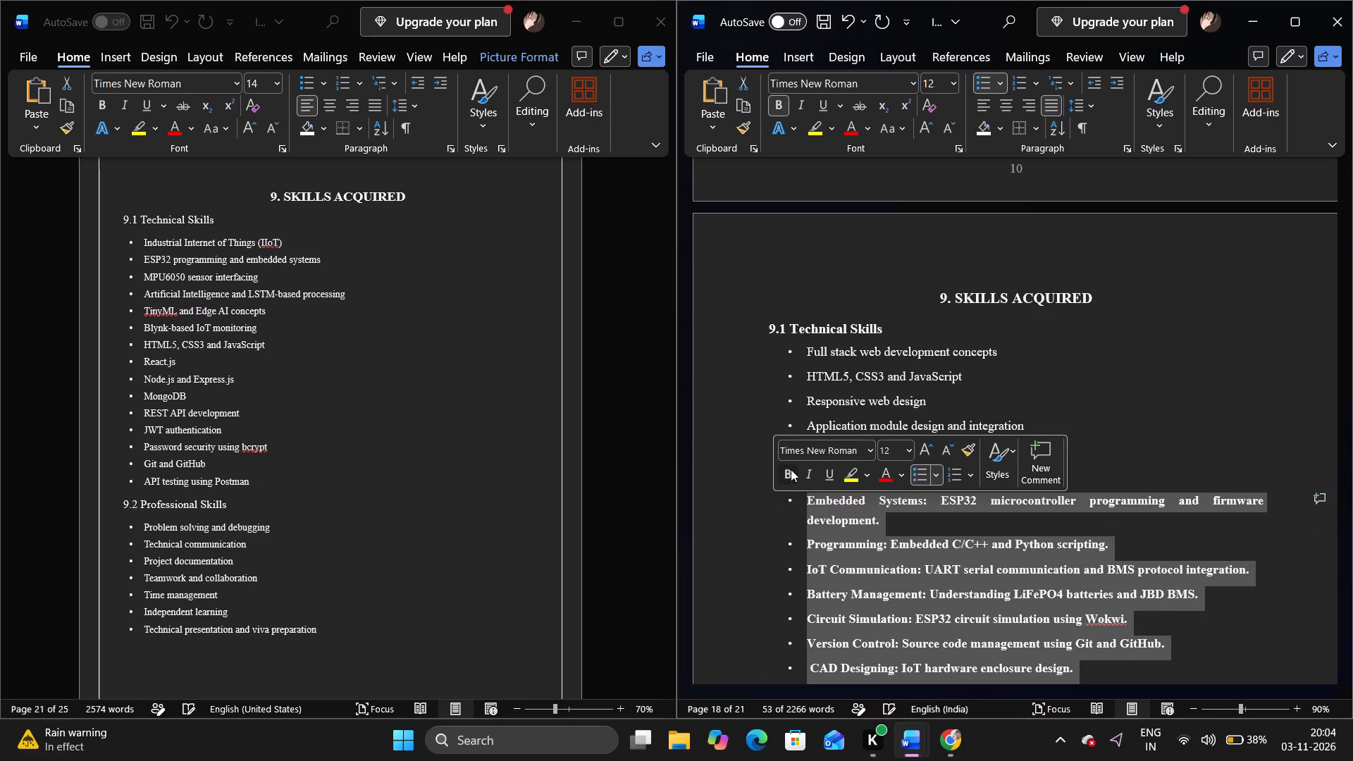
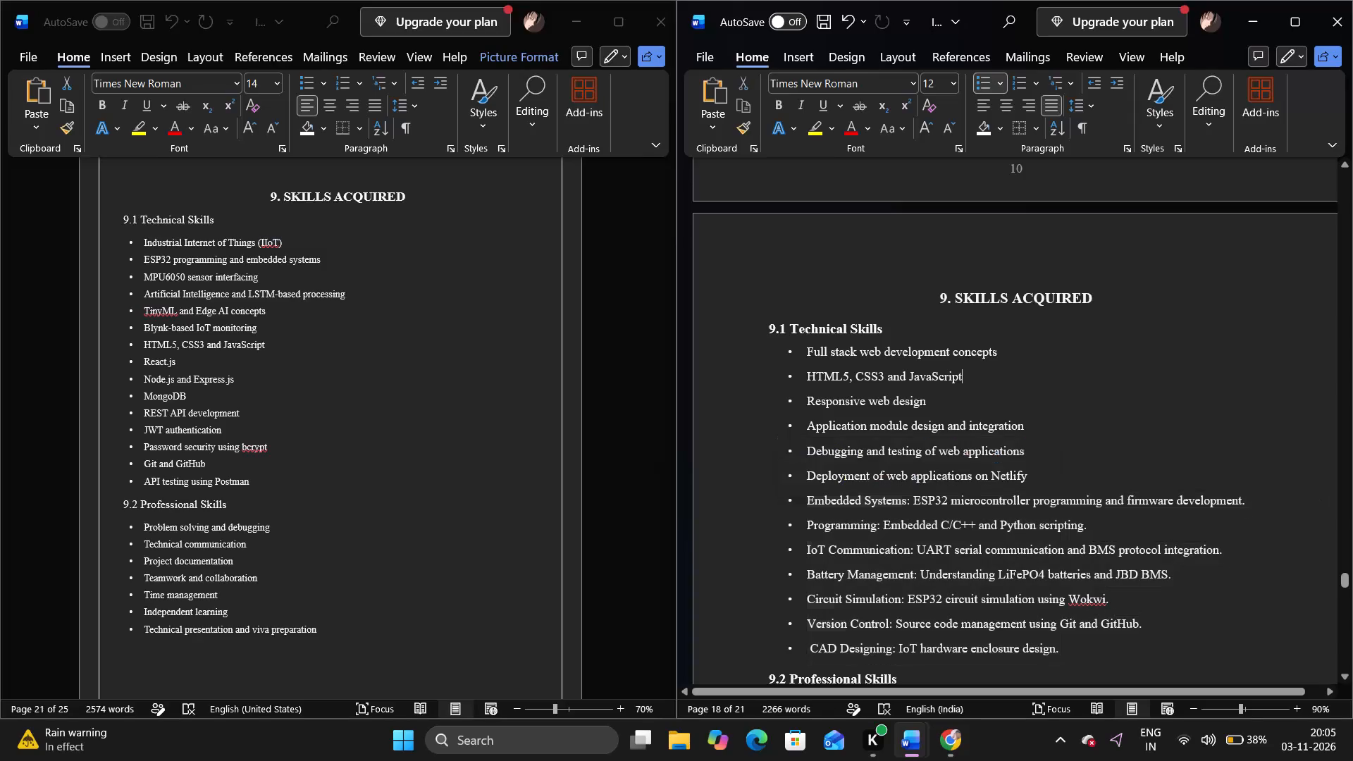
Delete the "Embedded Systems: " label from the 9.1 bullet, keeping "ESP32 microcontroller programming and firmware development.".
click(913, 495)
key(BackSpace)
key(BackSpace)
key(BackSpace)
key(BackSpace)
key(BackSpace)
key(BackSpace)
key(BackSpace)
key(BackSpace)
key(BackSpace)
key(BackSpace)
key(BackSpace)
key(BackSpace)
key(BackSpace)
key(BackSpace)
key(BackSpace)
key(BackSpace)
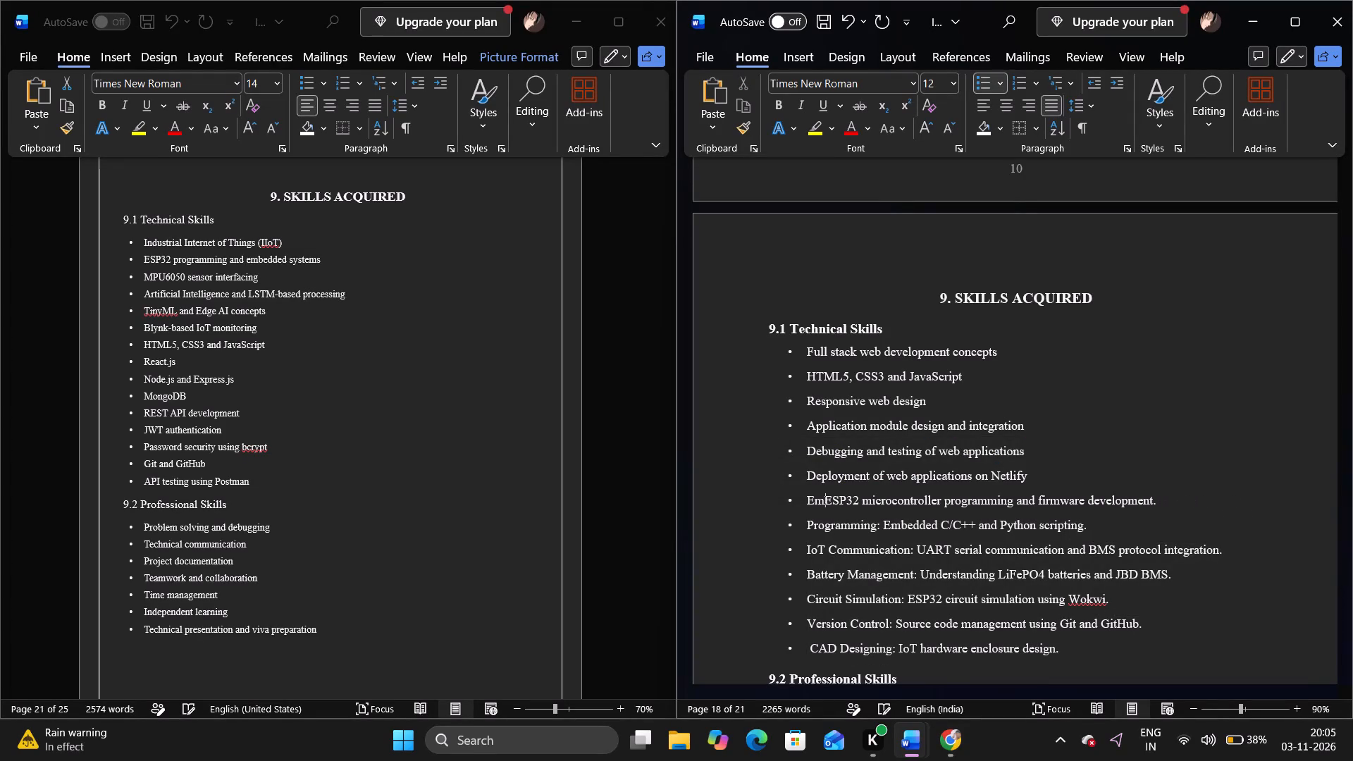
key(BackSpace)
key(BackSpace)
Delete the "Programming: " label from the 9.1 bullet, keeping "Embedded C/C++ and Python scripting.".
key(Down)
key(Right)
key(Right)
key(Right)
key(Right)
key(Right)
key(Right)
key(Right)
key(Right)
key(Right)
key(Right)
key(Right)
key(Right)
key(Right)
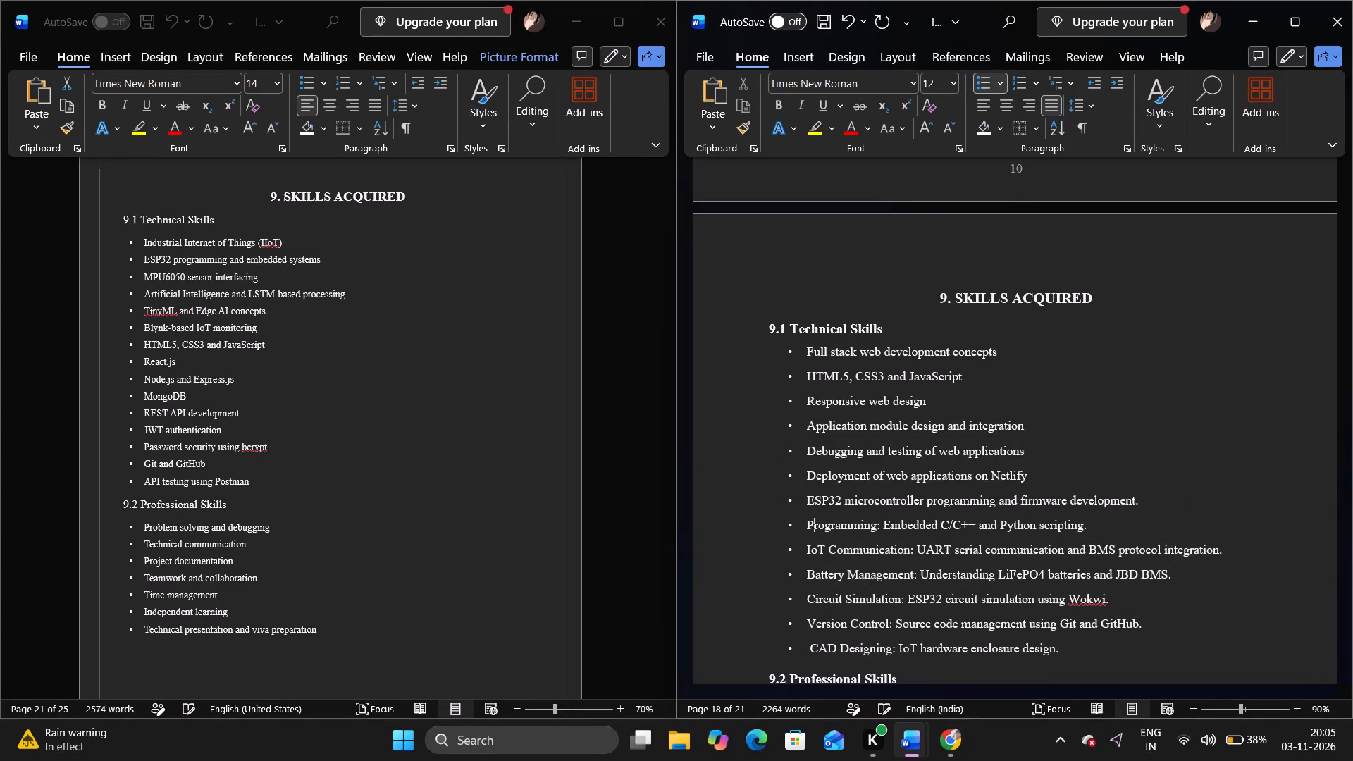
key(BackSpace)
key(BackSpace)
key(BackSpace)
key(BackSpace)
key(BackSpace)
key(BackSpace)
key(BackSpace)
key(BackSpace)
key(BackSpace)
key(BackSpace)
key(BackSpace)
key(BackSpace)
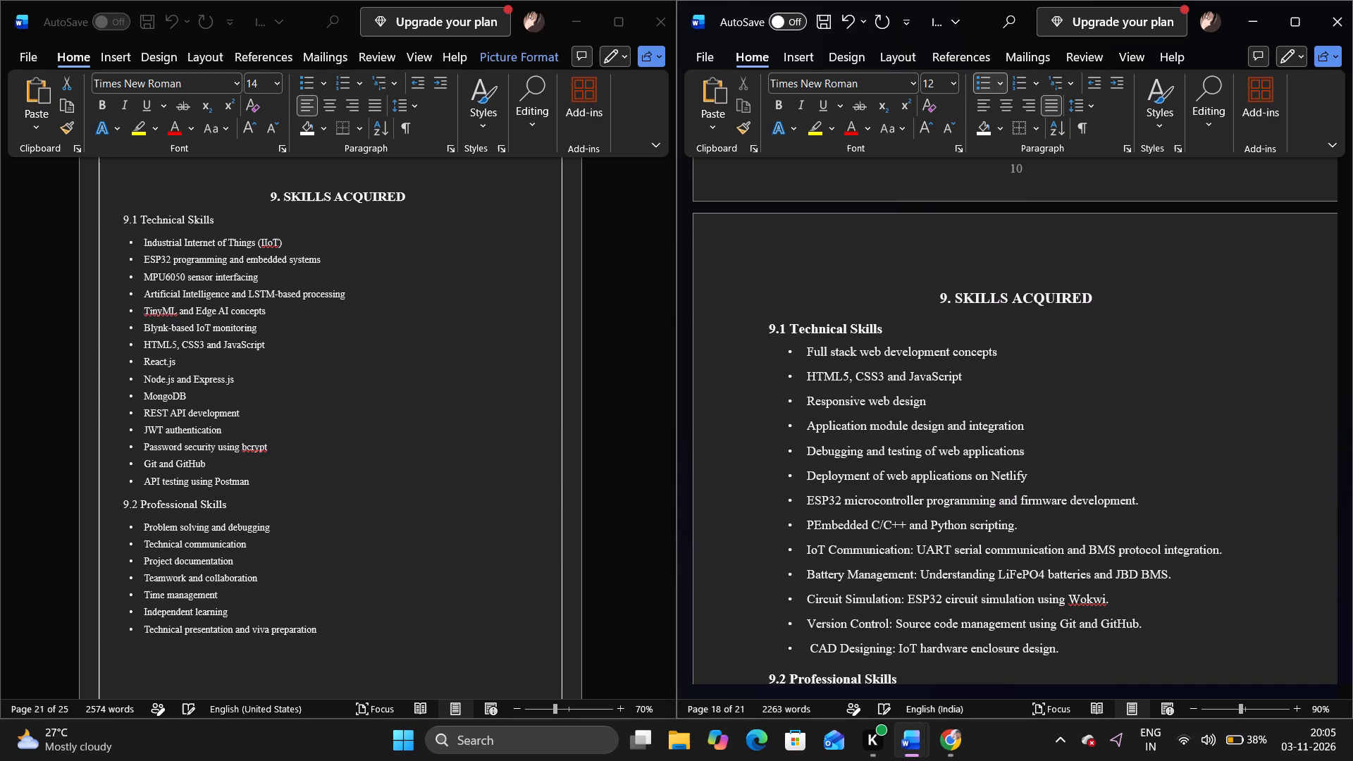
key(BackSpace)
Delete the "Embedded C/C++ and Python scripting" and "IoT Communication" bullets from 9.1.
click(1013, 536)
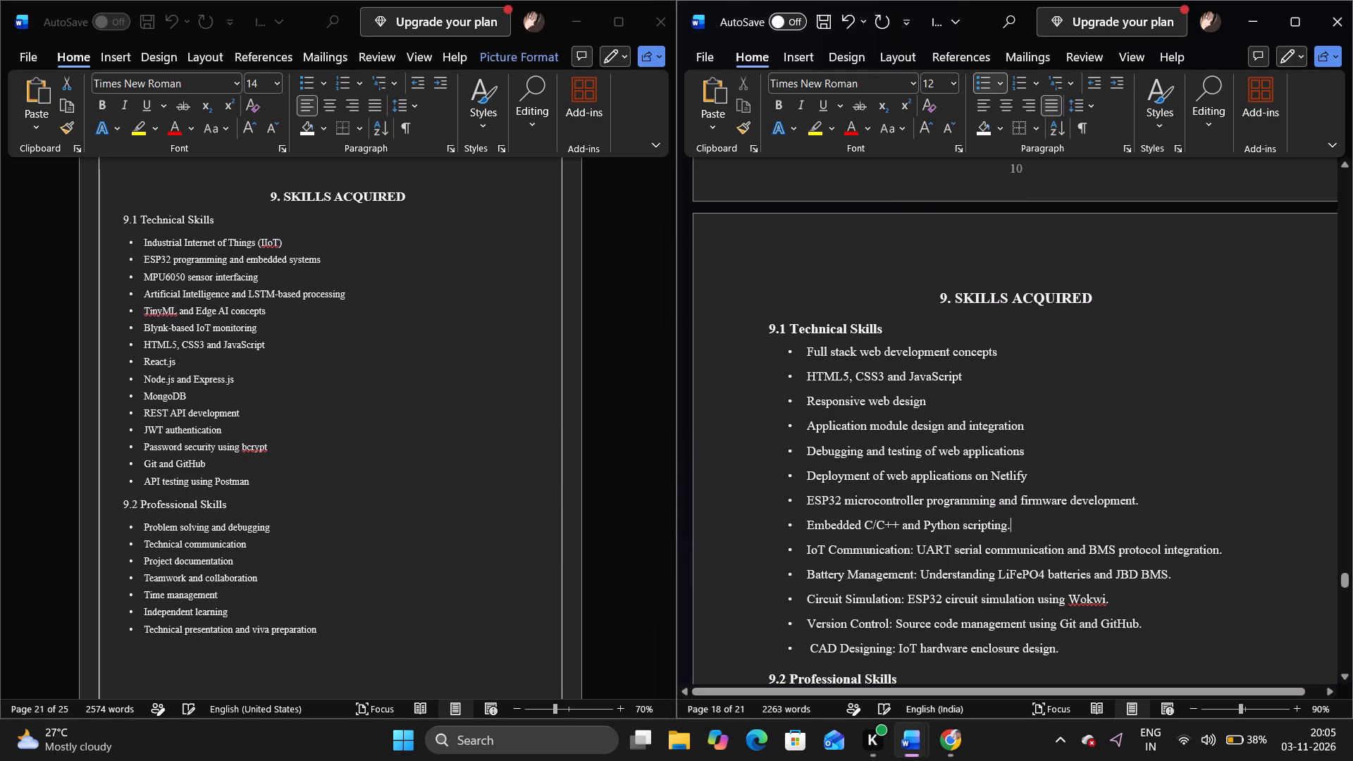
drag(1236, 553, 924, 519)
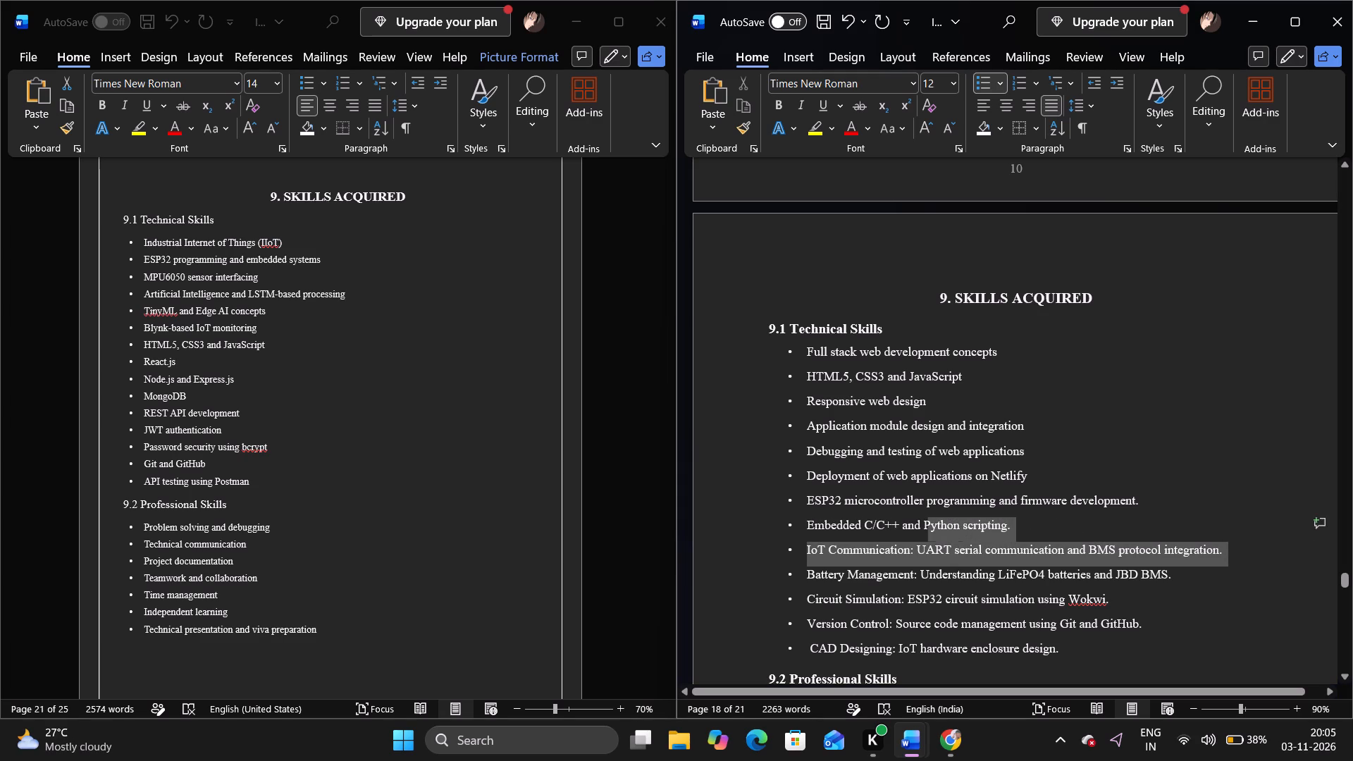
drag(924, 519, 810, 528)
key(BackSpace)
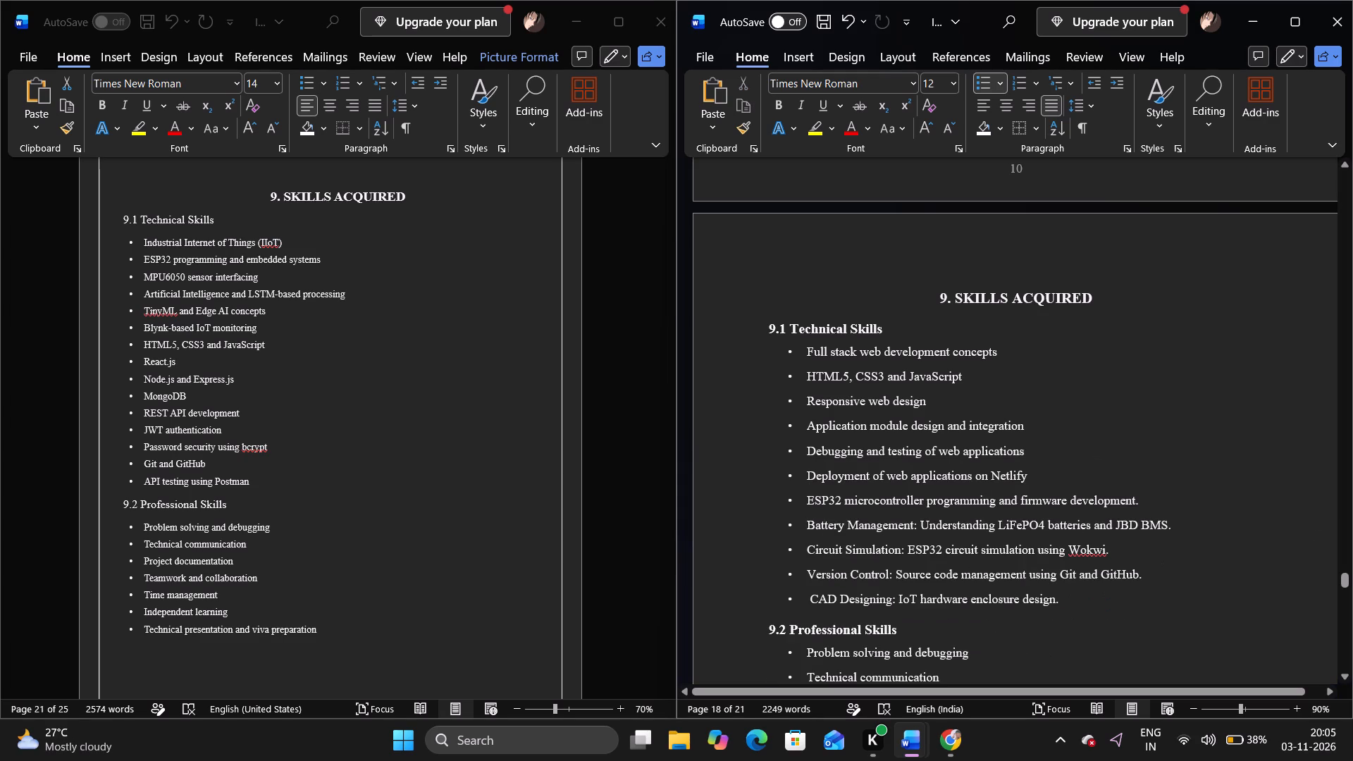
scroll(914, 598, down, 1)
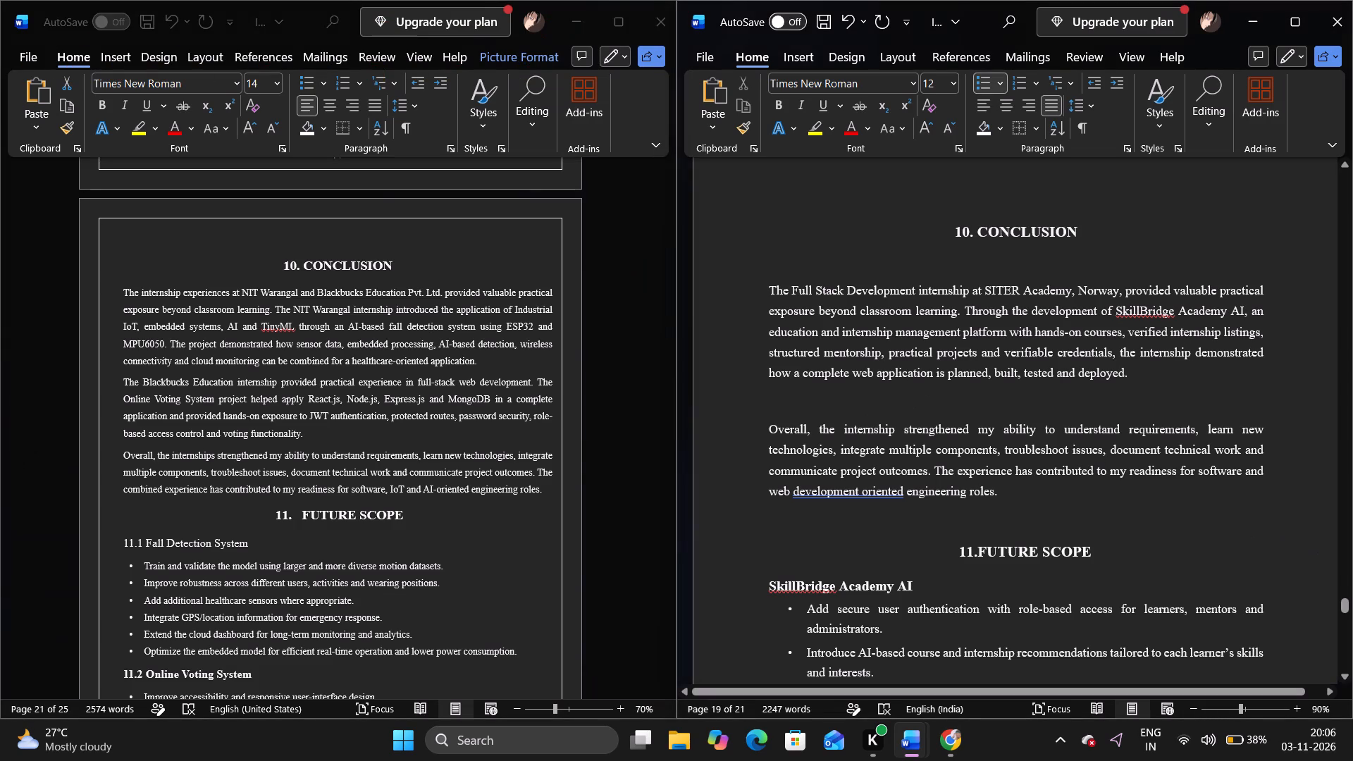
drag(1005, 503, 779, 426)
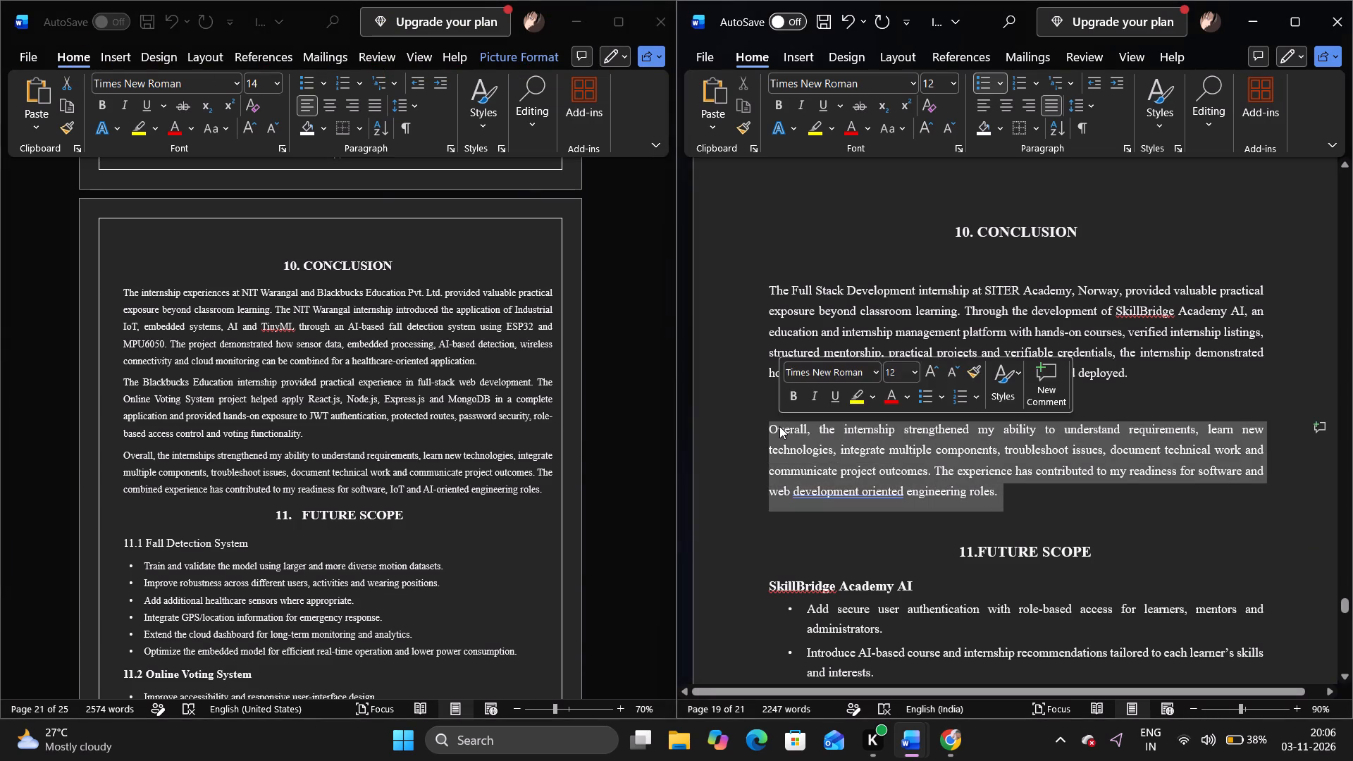
key(ctrl+v)
Delete the pasted "Conclusion" heading in section 10, leaving one blank line above the Revithalize paragraph.
click(830, 432)
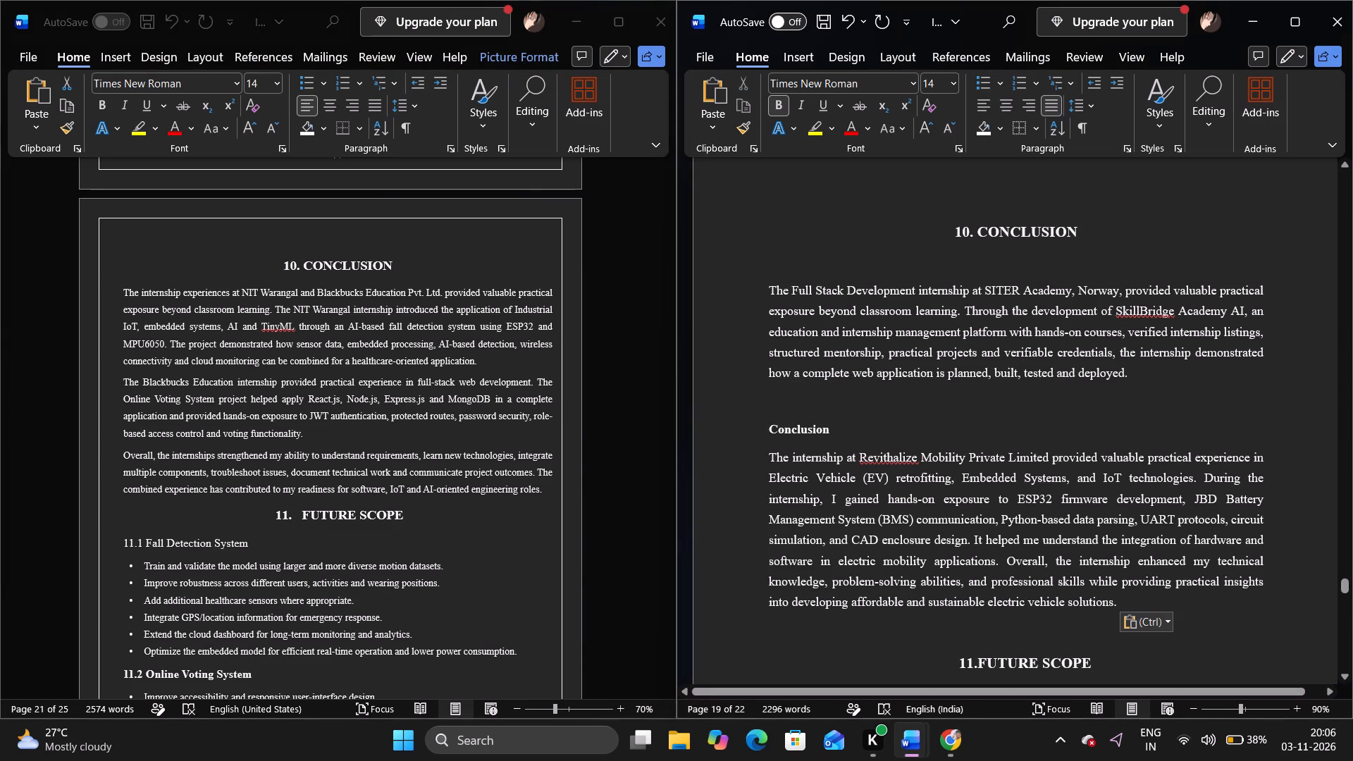
key(BackSpace)
key(BackSpace)
key(BackSpace)
key(BackSpace)
key(BackSpace)
key(BackSpace)
key(BackSpace)
key(BackSpace)
key(BackSpace)
key(BackSpace)
key(BackSpace)
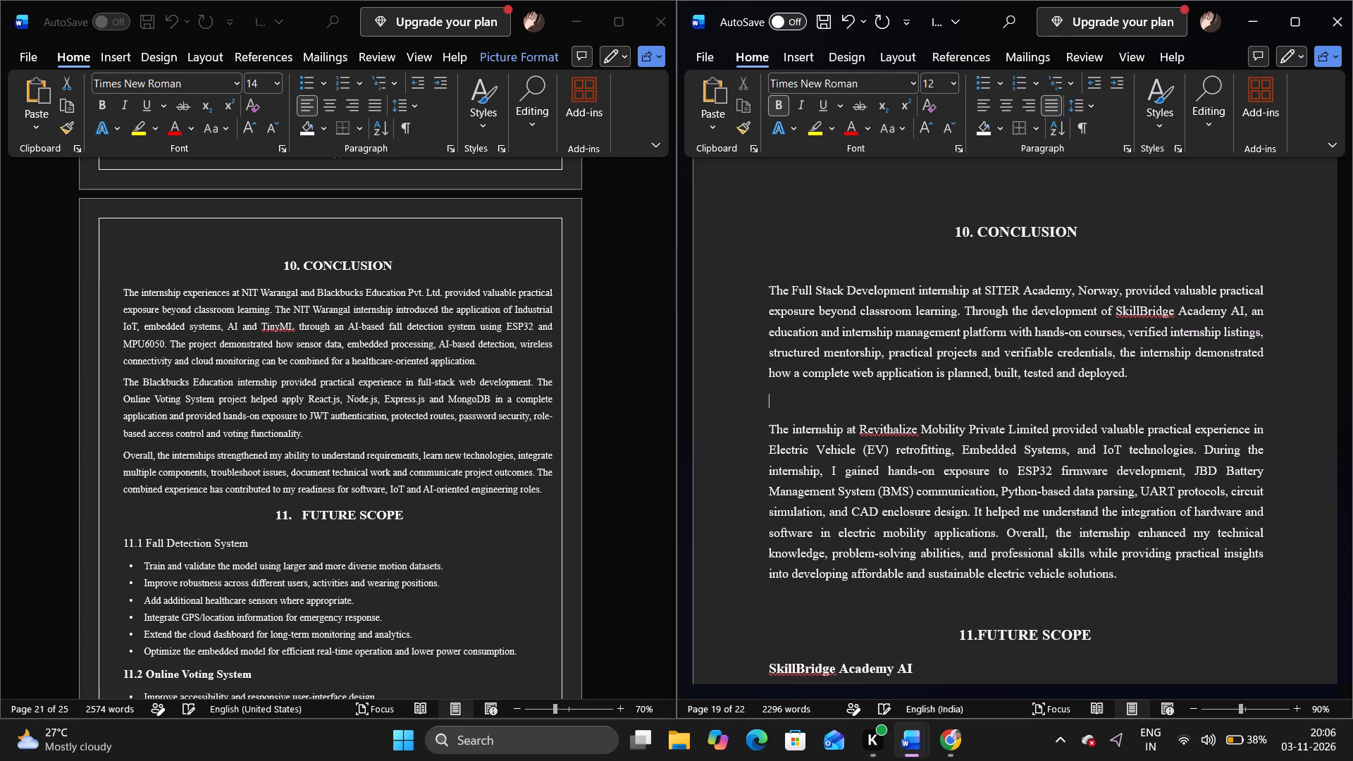
key(BackSpace)
key(Return)
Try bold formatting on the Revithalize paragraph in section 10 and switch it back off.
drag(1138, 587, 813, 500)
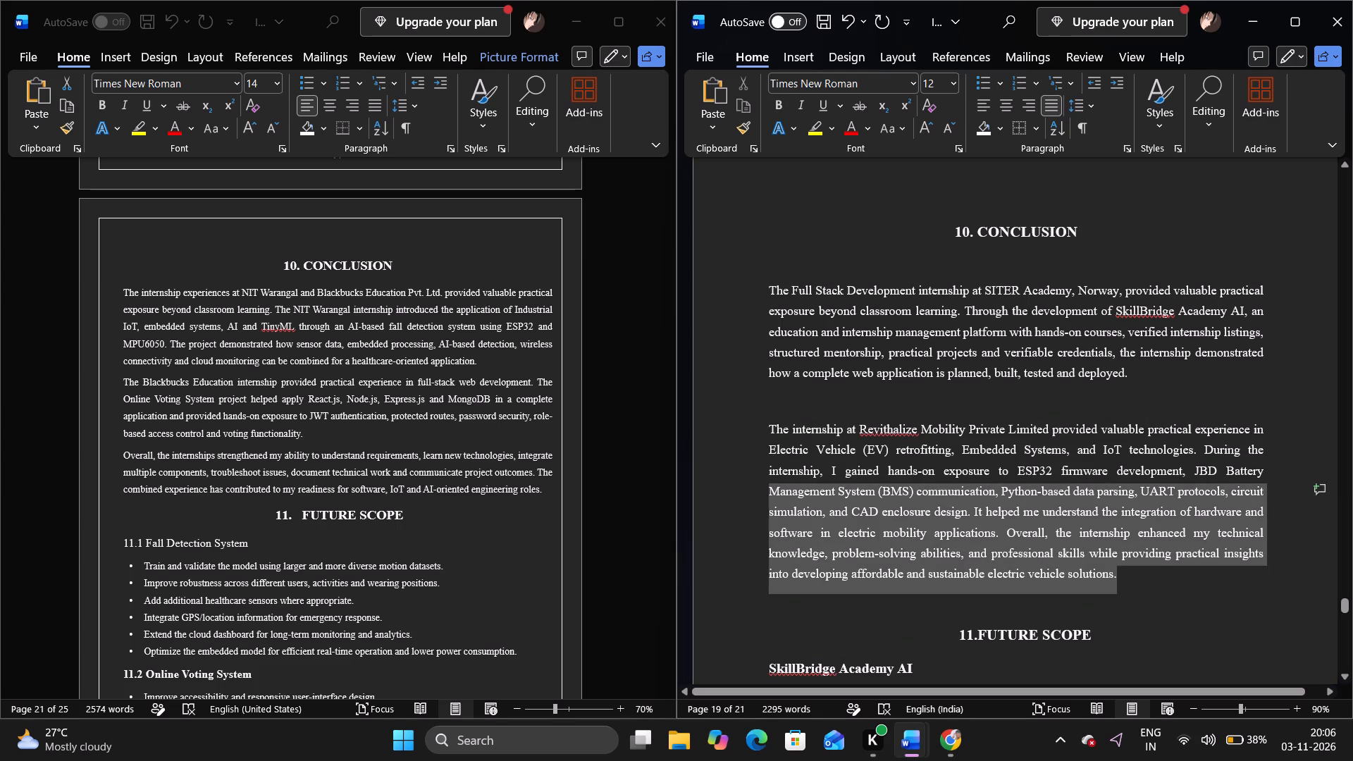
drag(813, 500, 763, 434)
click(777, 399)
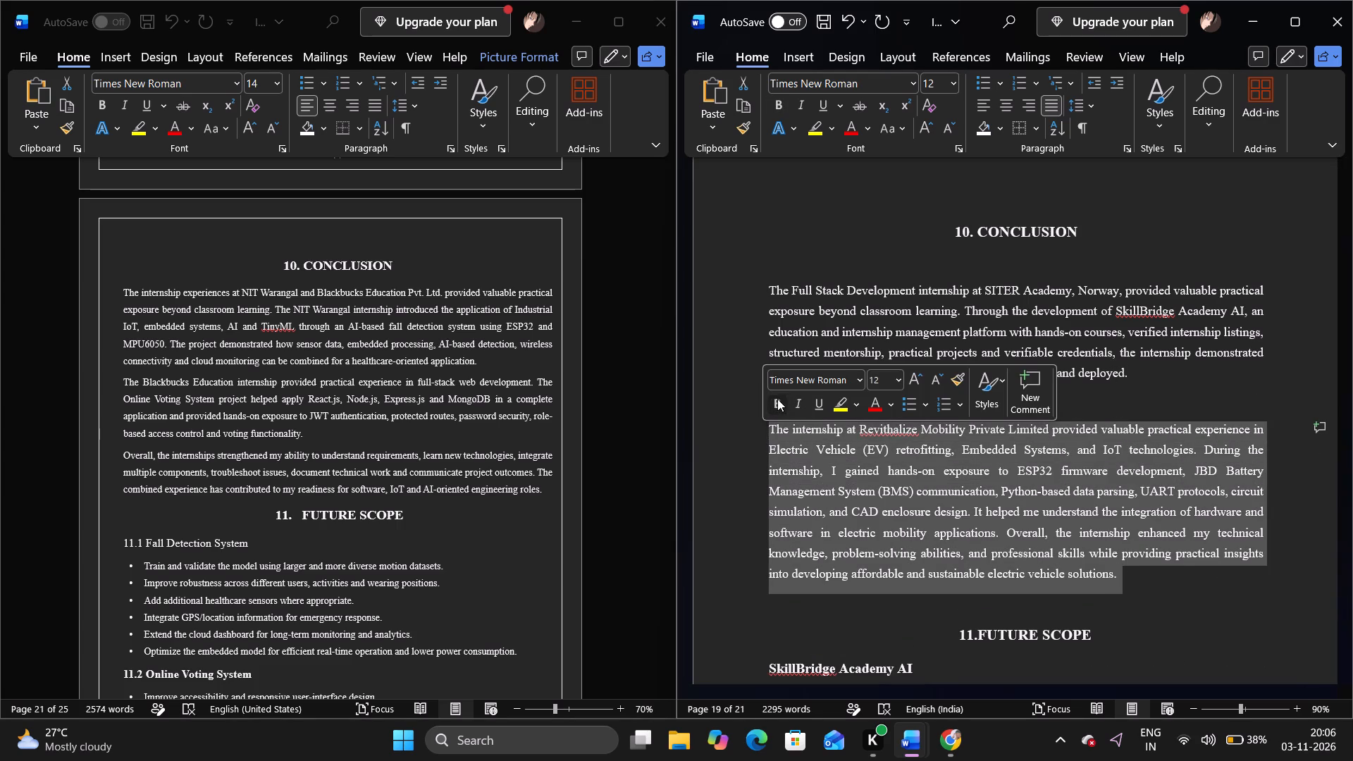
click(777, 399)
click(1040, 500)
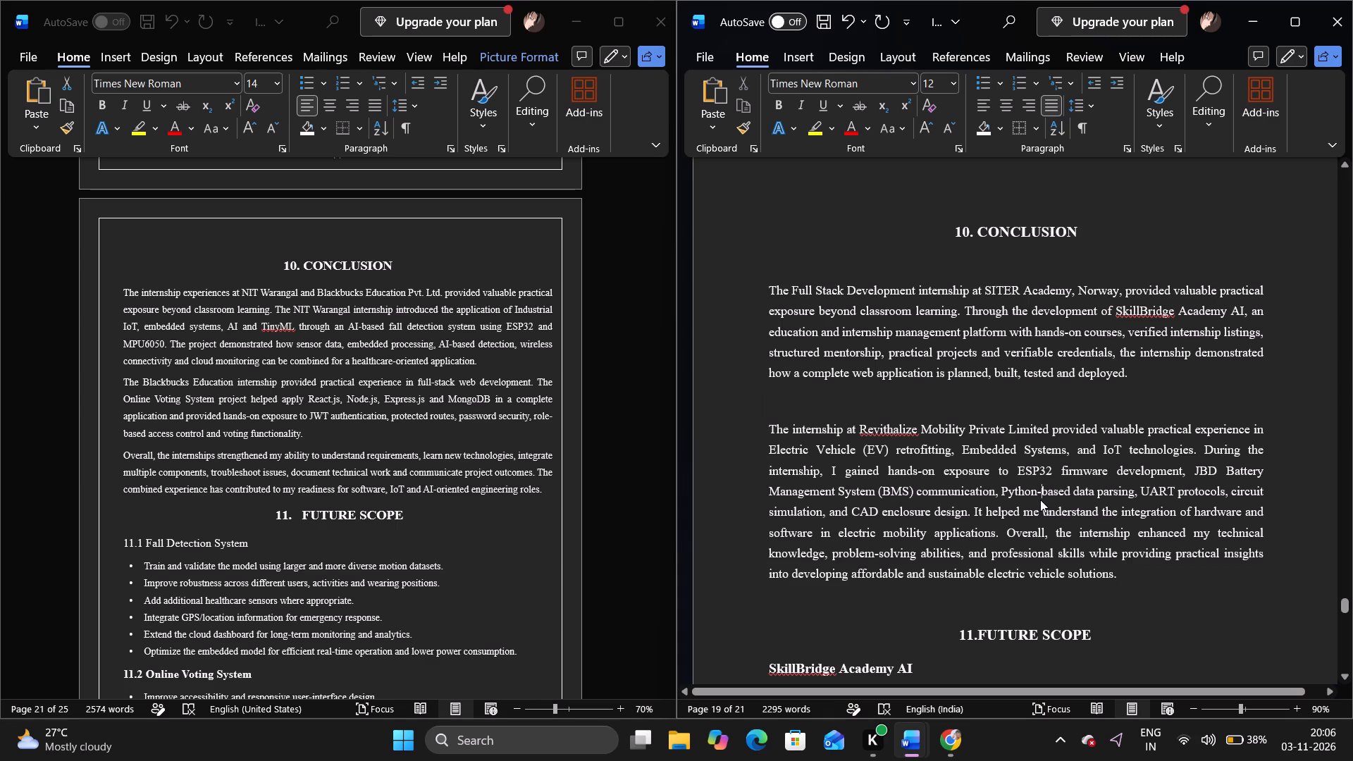
Compare the Future Scope section's structure and bullets in the internship report with the reference report.
scroll(371, 448, down, 1)
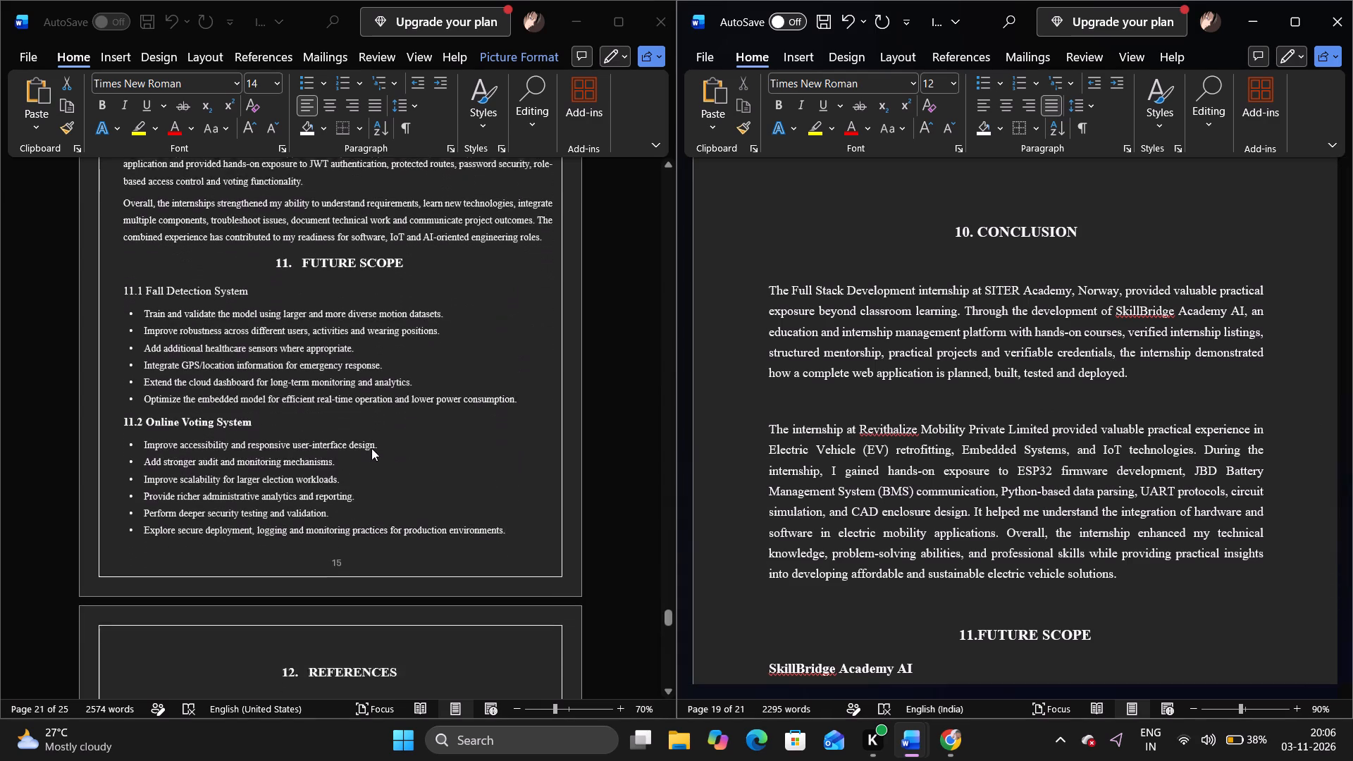
scroll(371, 448, down, 1)
scroll(748, 498, down, 4)
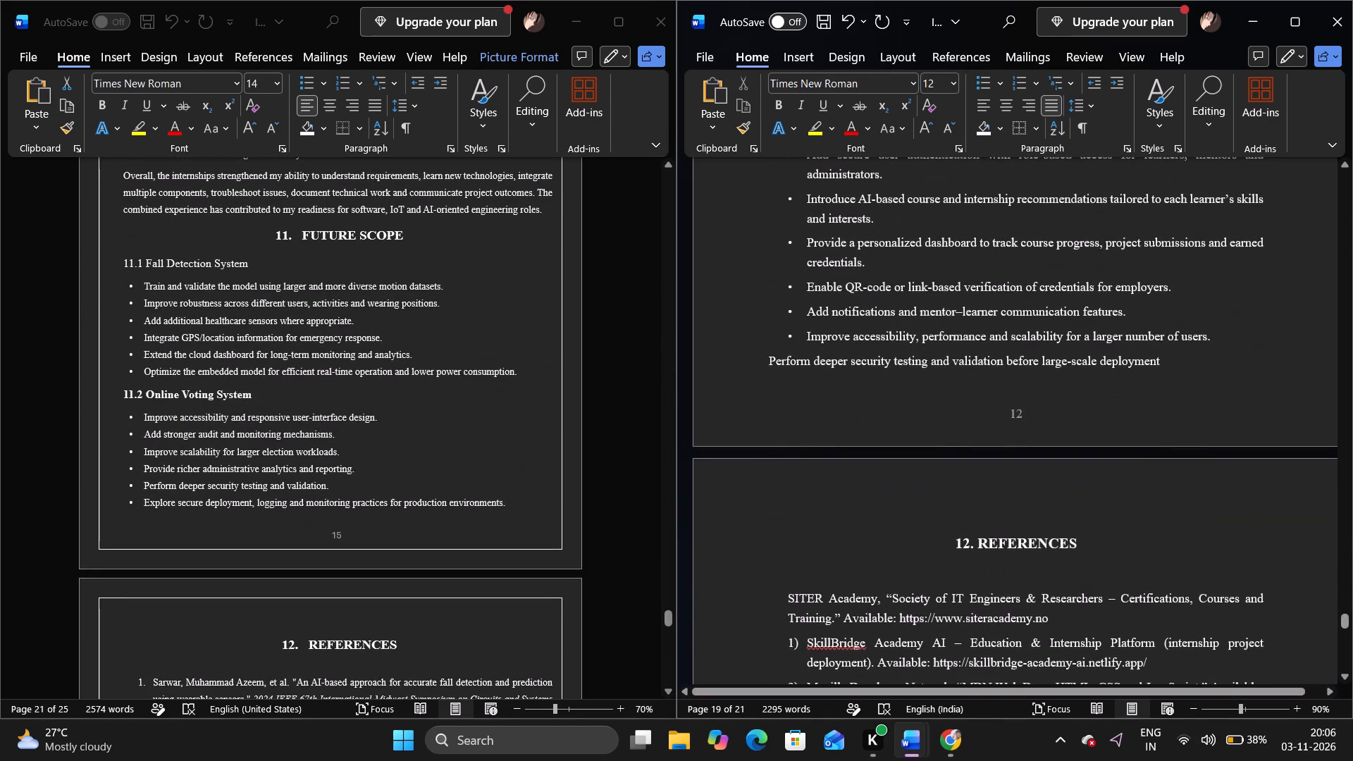
scroll(748, 496, up, 1)
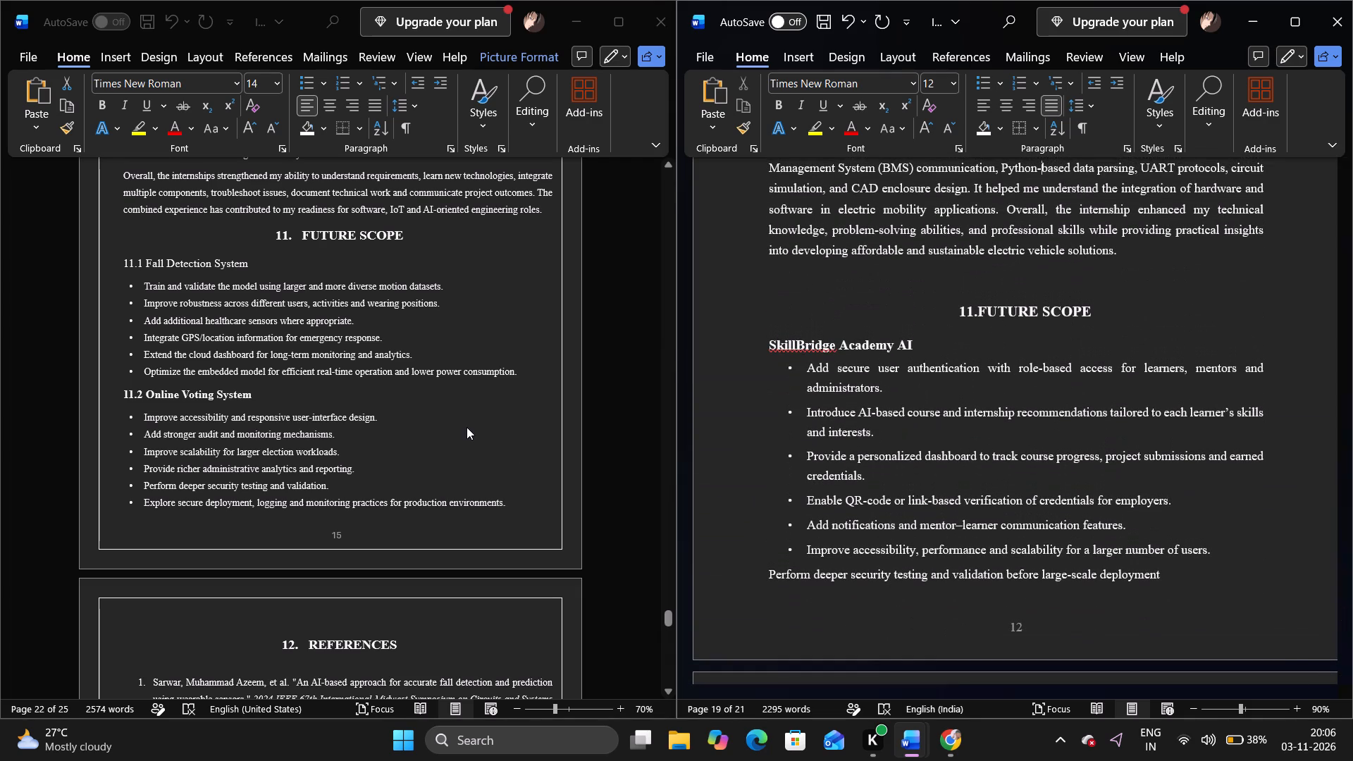
scroll(467, 427, up, 3)
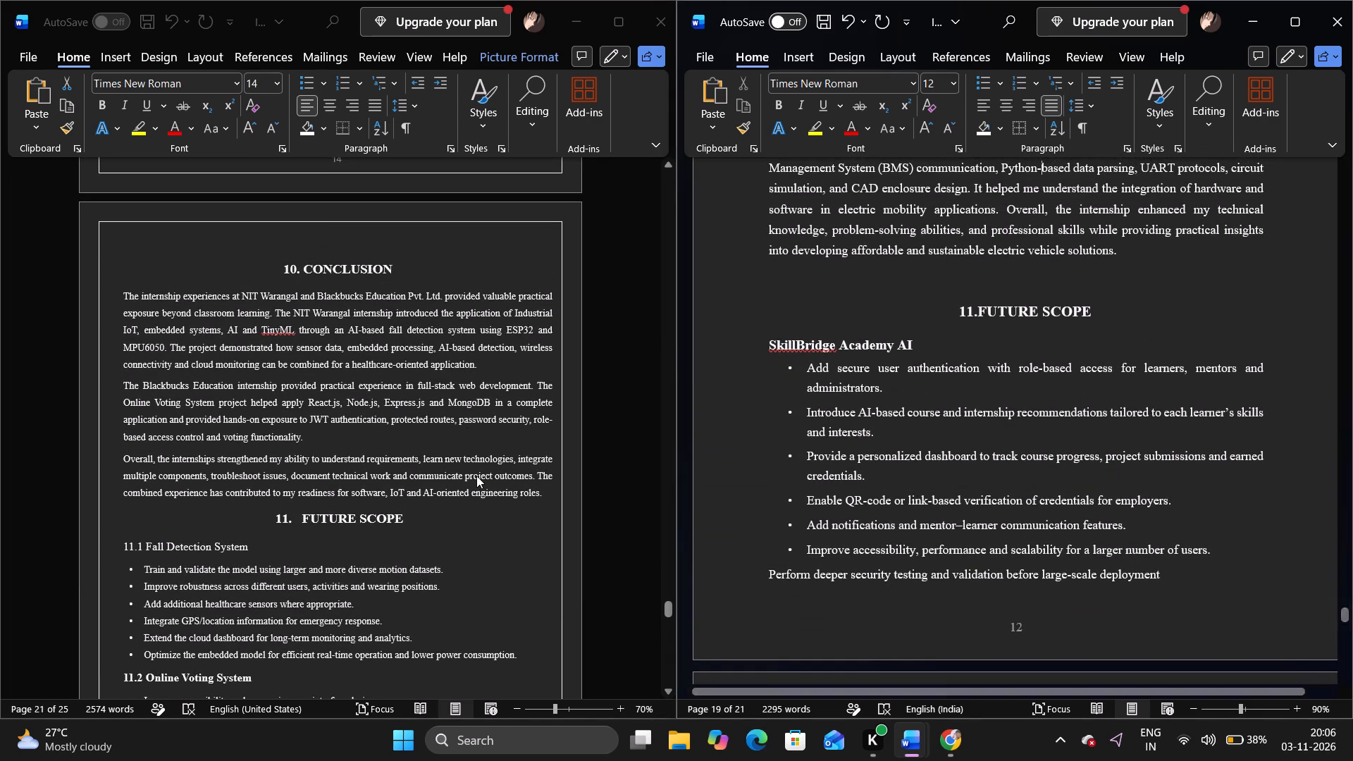
scroll(476, 476, down, 2)
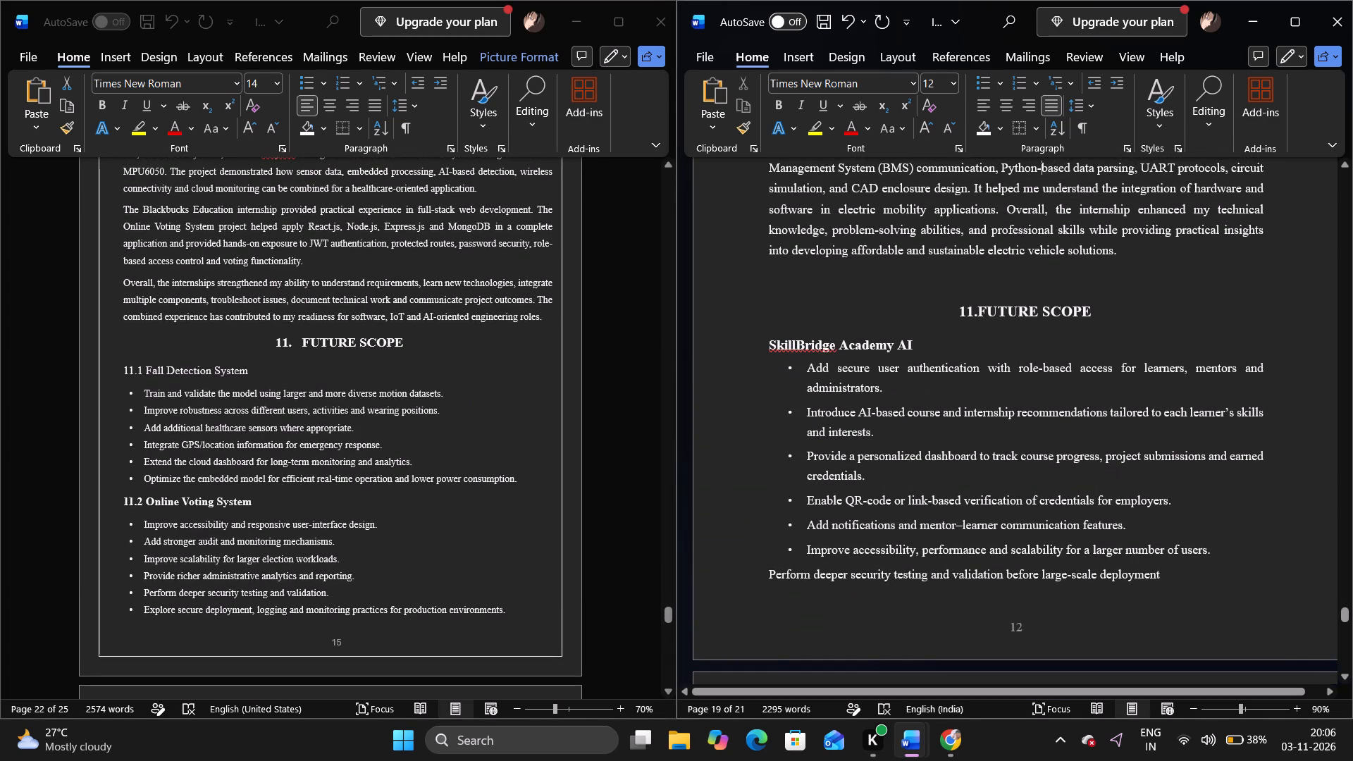
Compare the Future Scope and Conclusion sections of the internship report with the same sections in the reference report.
drag(1161, 574, 848, 400)
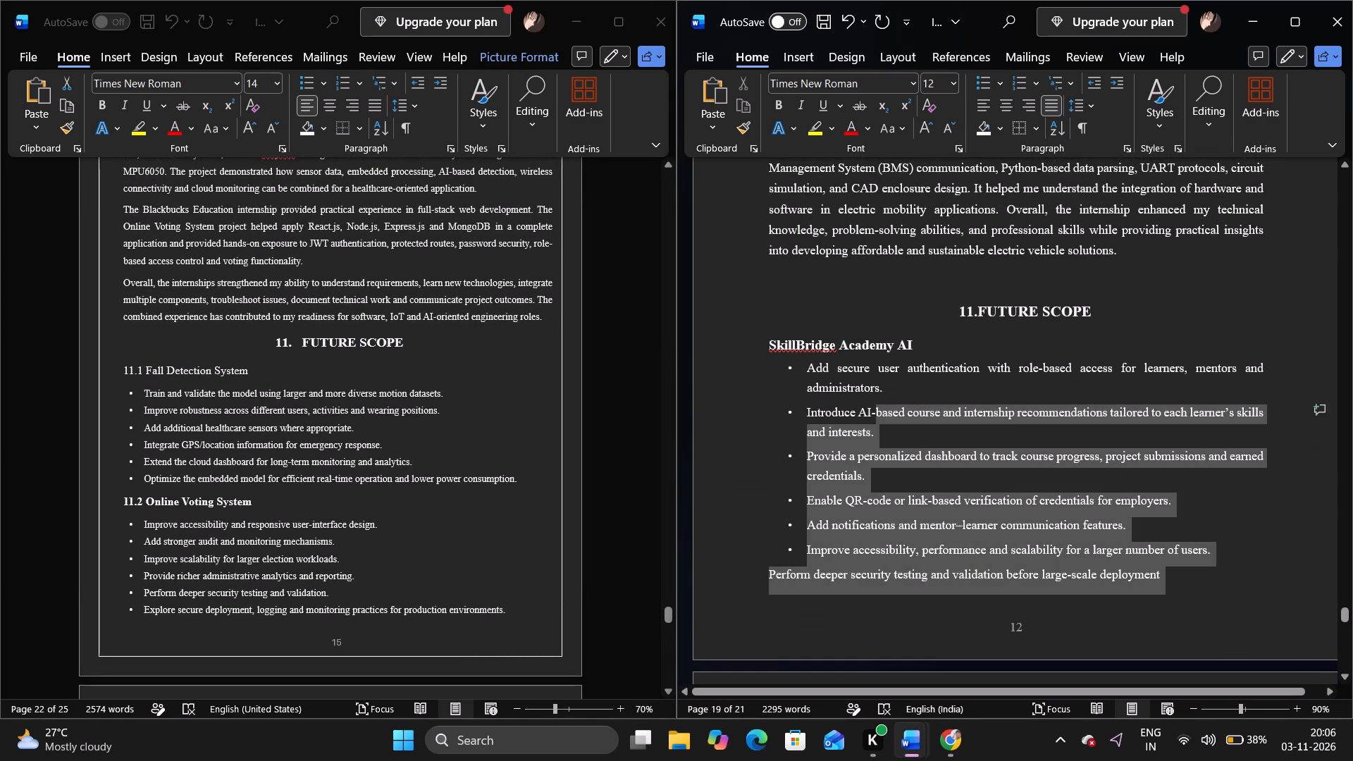
drag(848, 400, 759, 333)
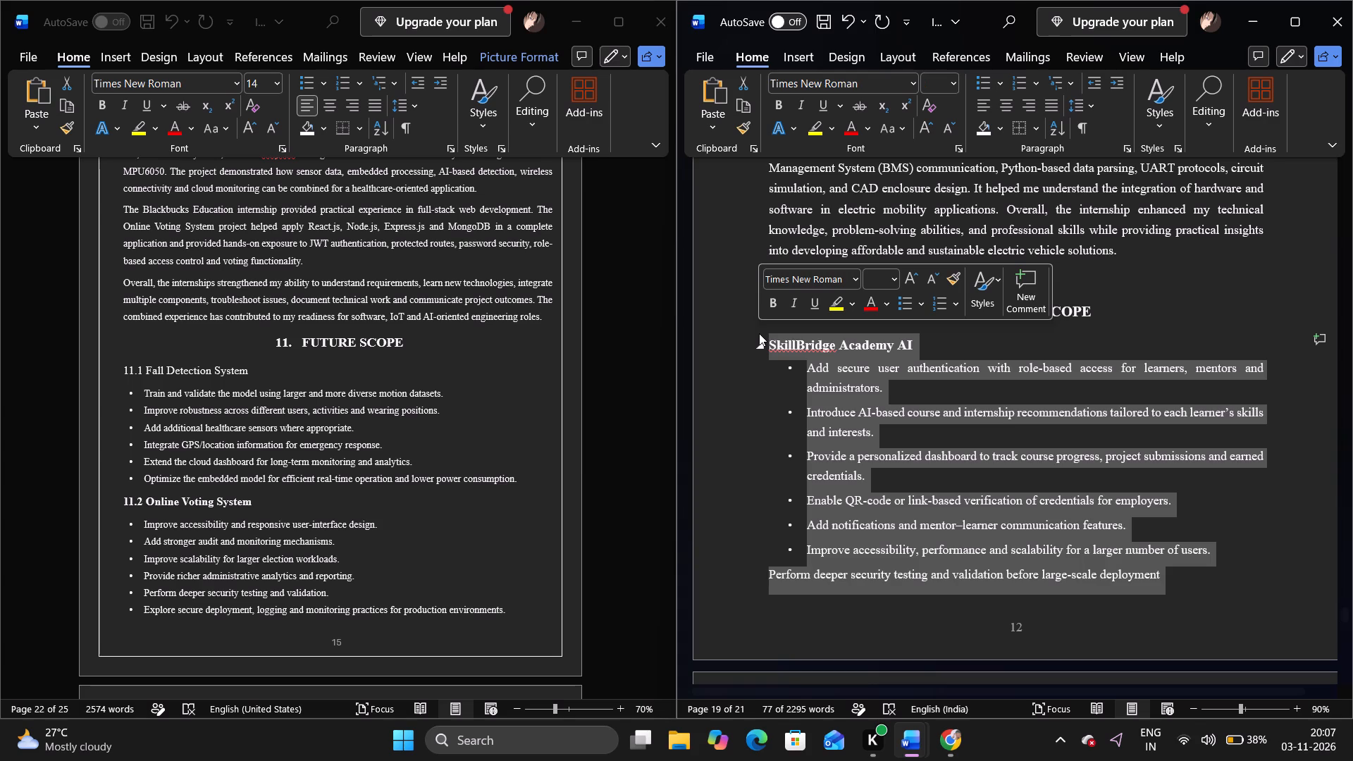
click(765, 451)
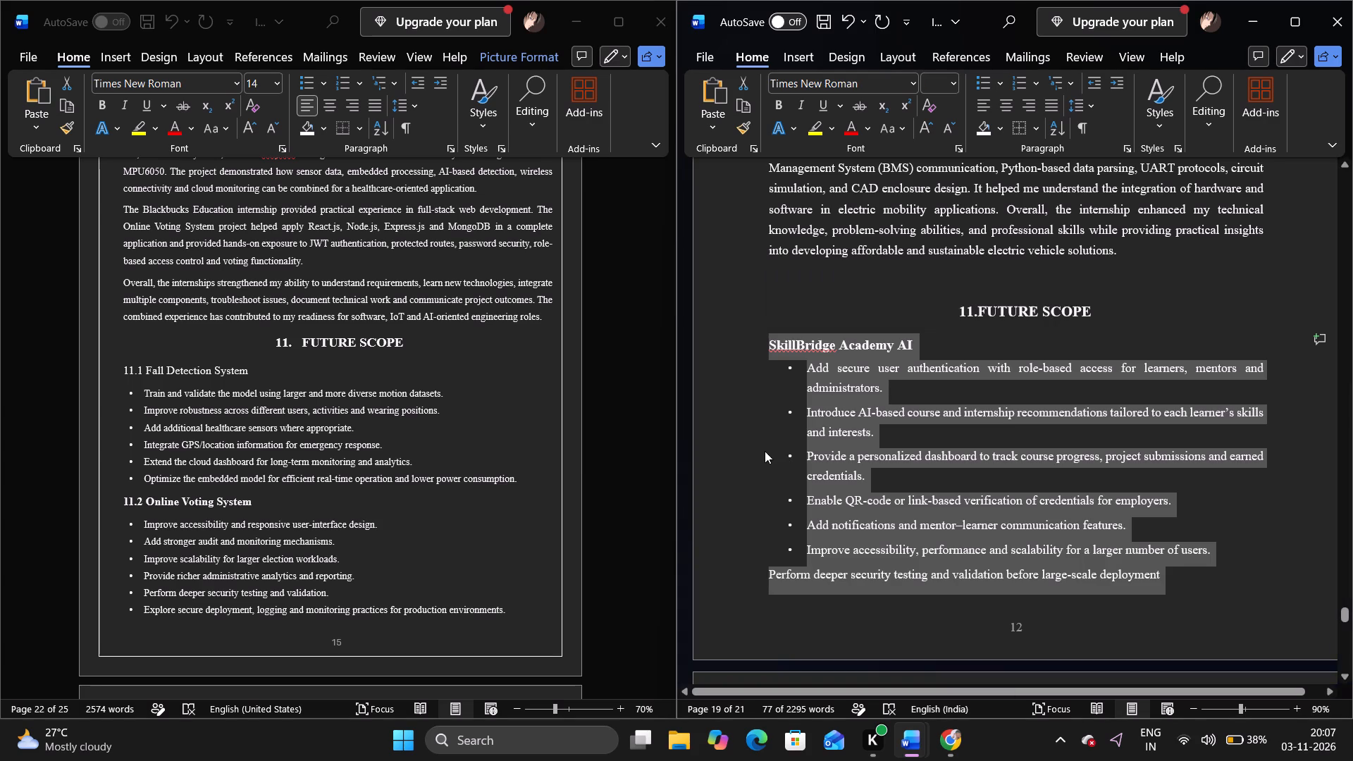
scroll(765, 451, up, 1)
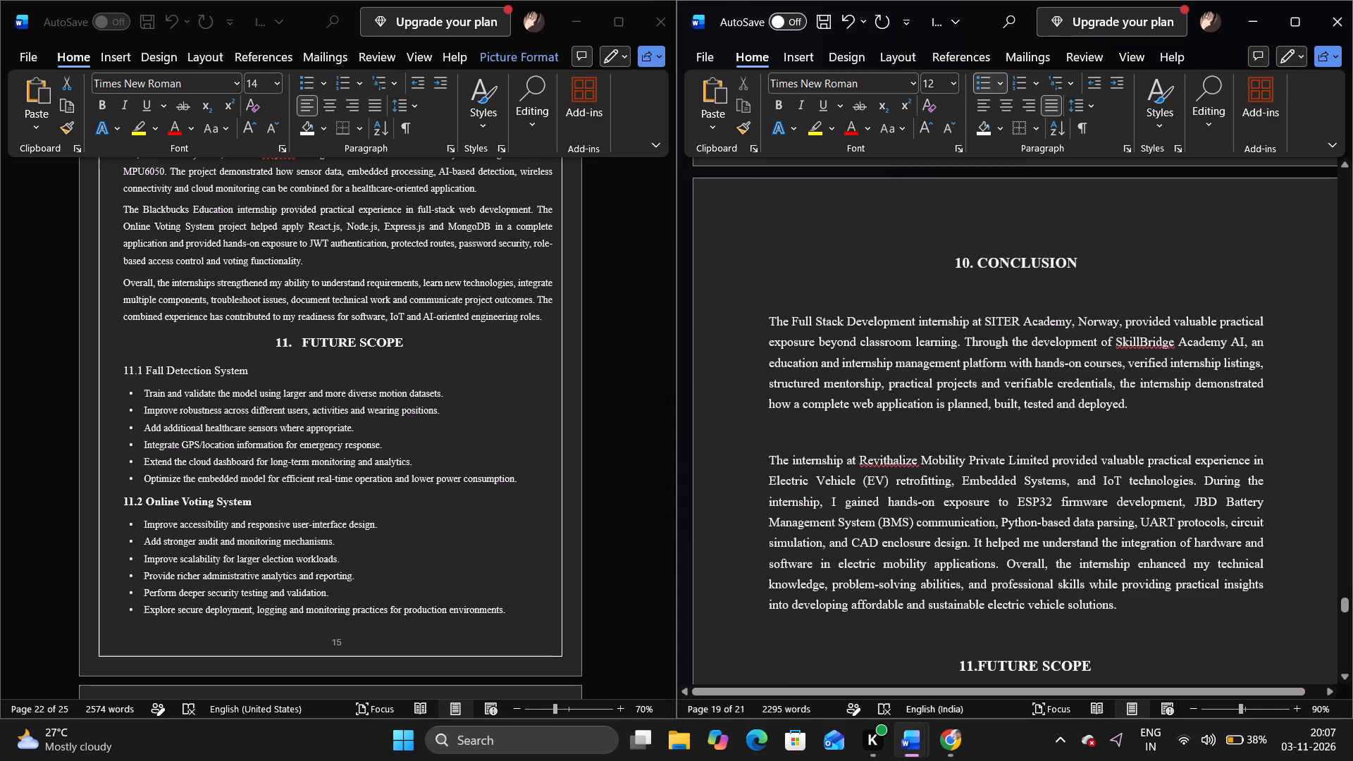
scroll(765, 451, up, 2)
scroll(323, 388, up, 1)
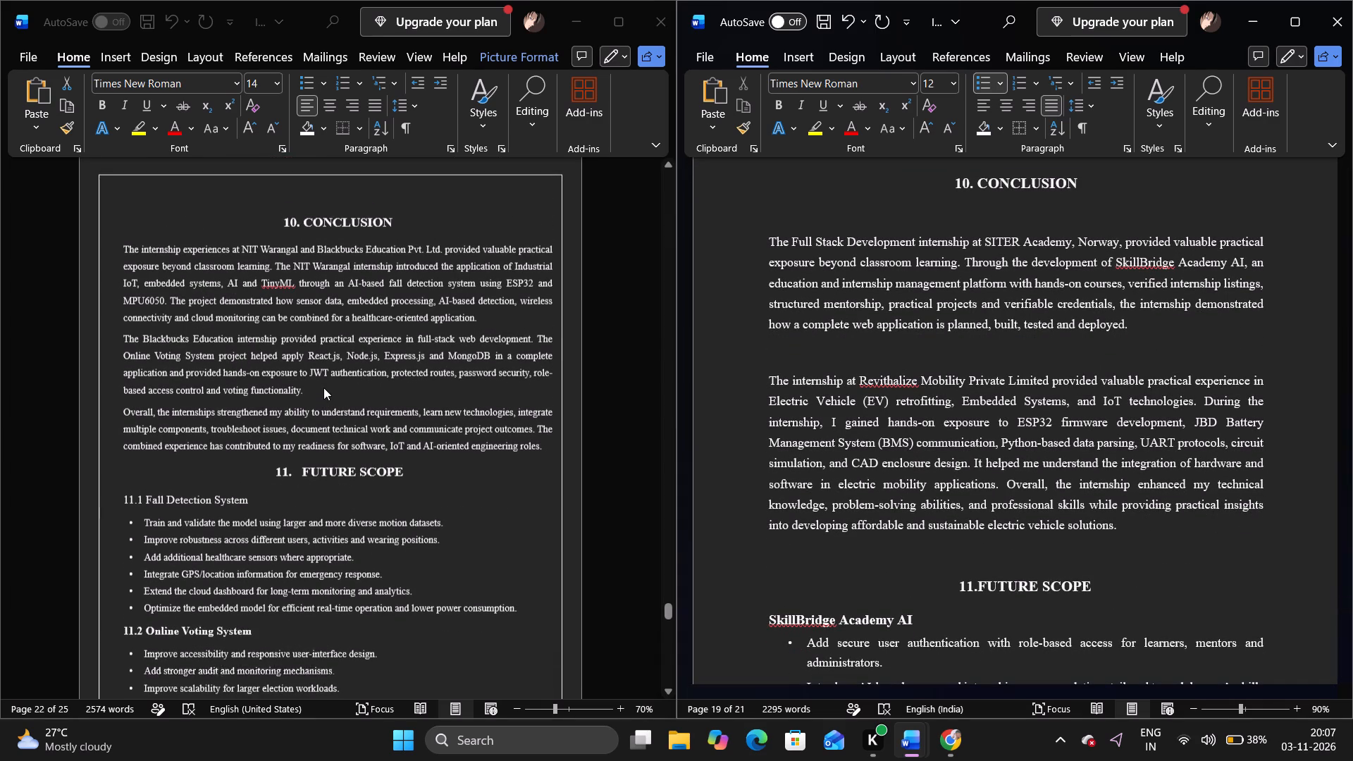
scroll(323, 388, up, 1)
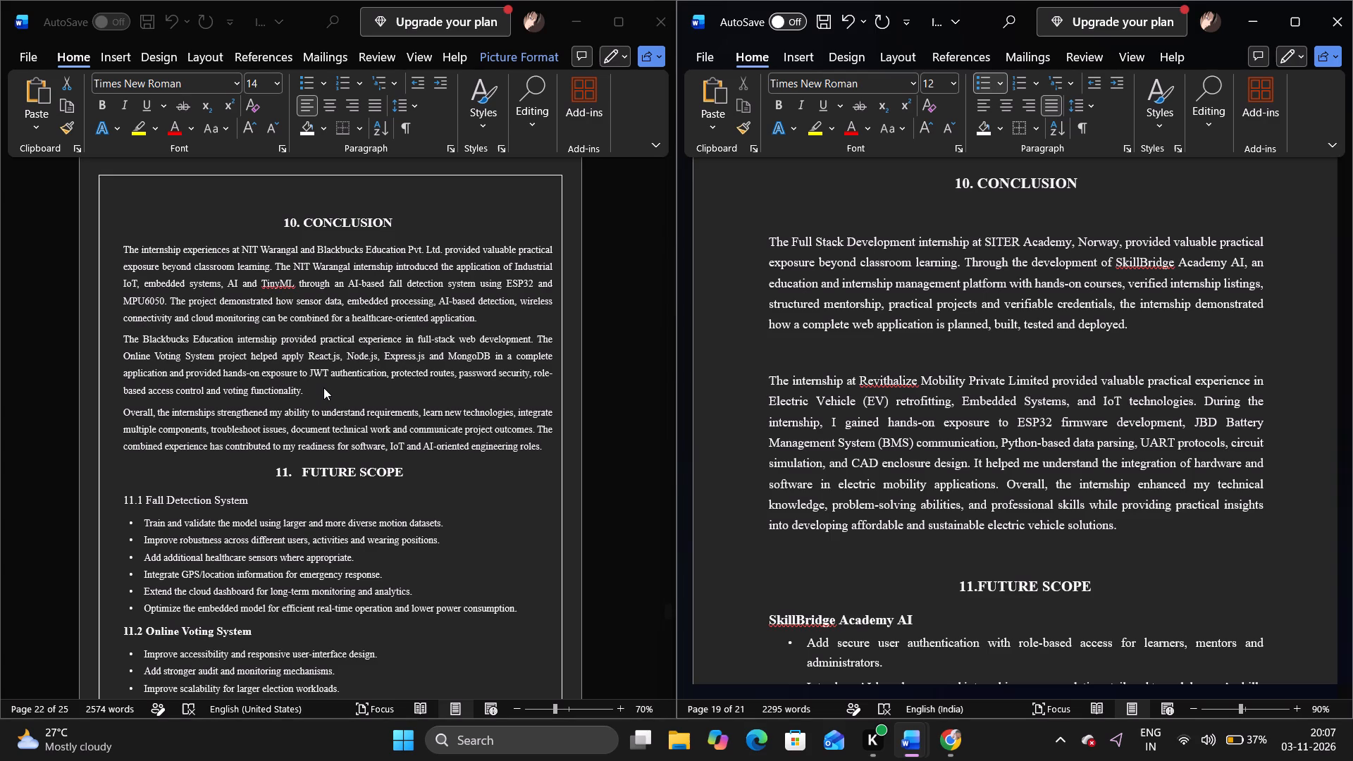
scroll(779, 486, down, 2)
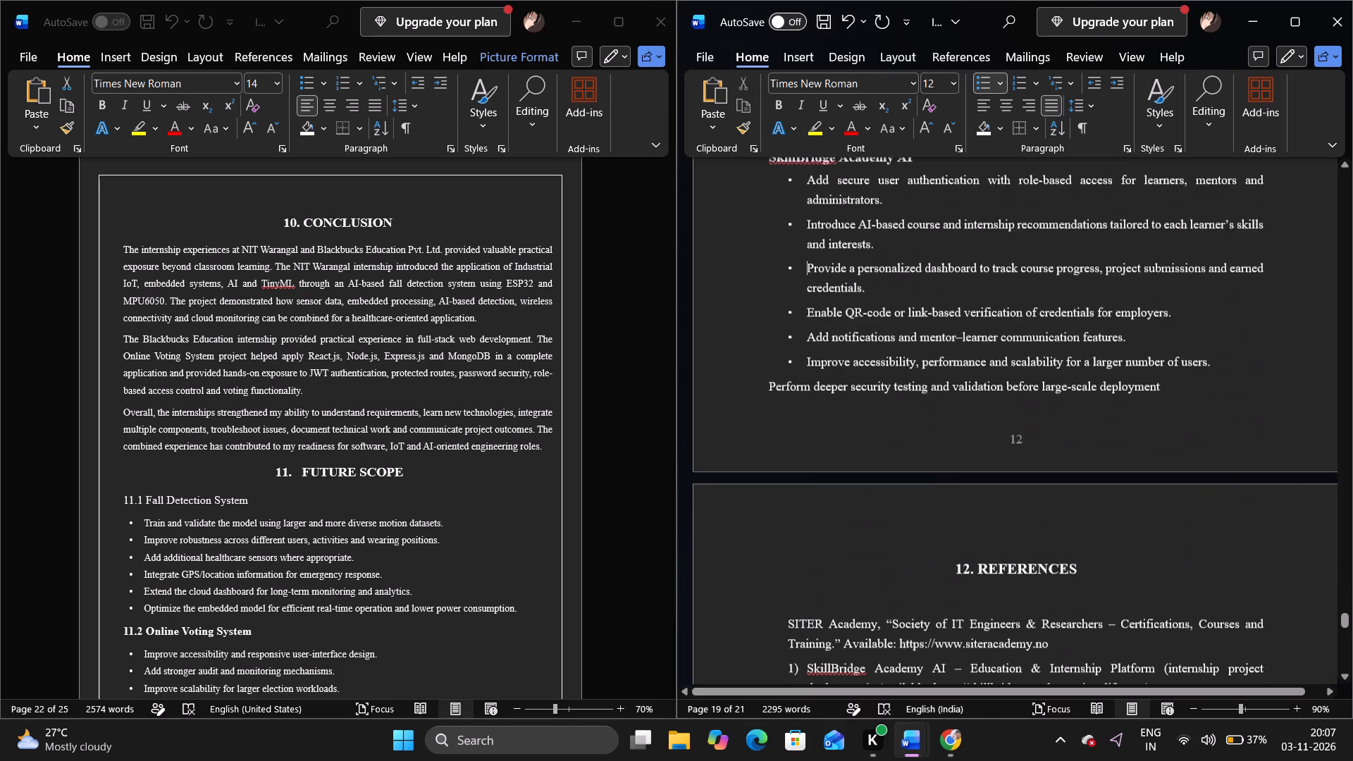
scroll(779, 486, down, 4)
key(alt+Tab)
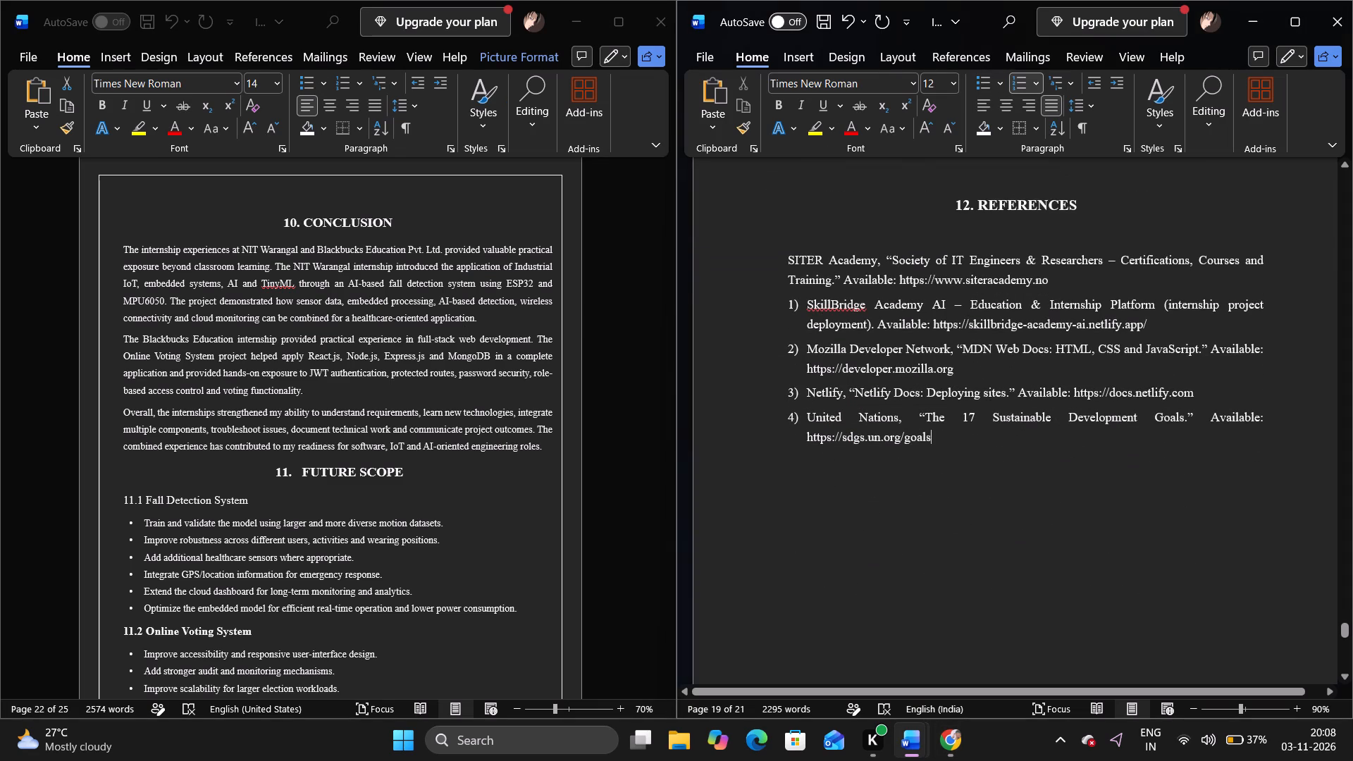
key(Return)
key(ctrl+v)
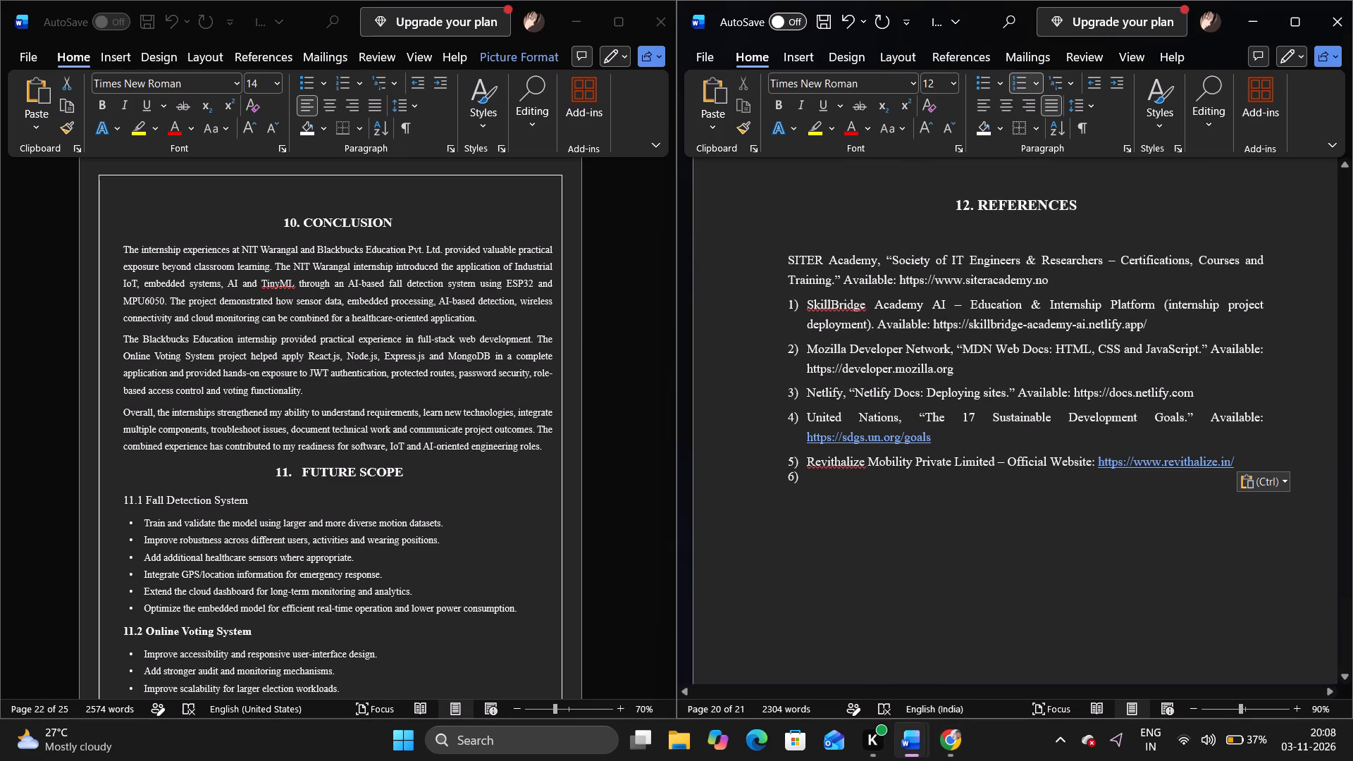
click(908, 509)
key(BackSpace)
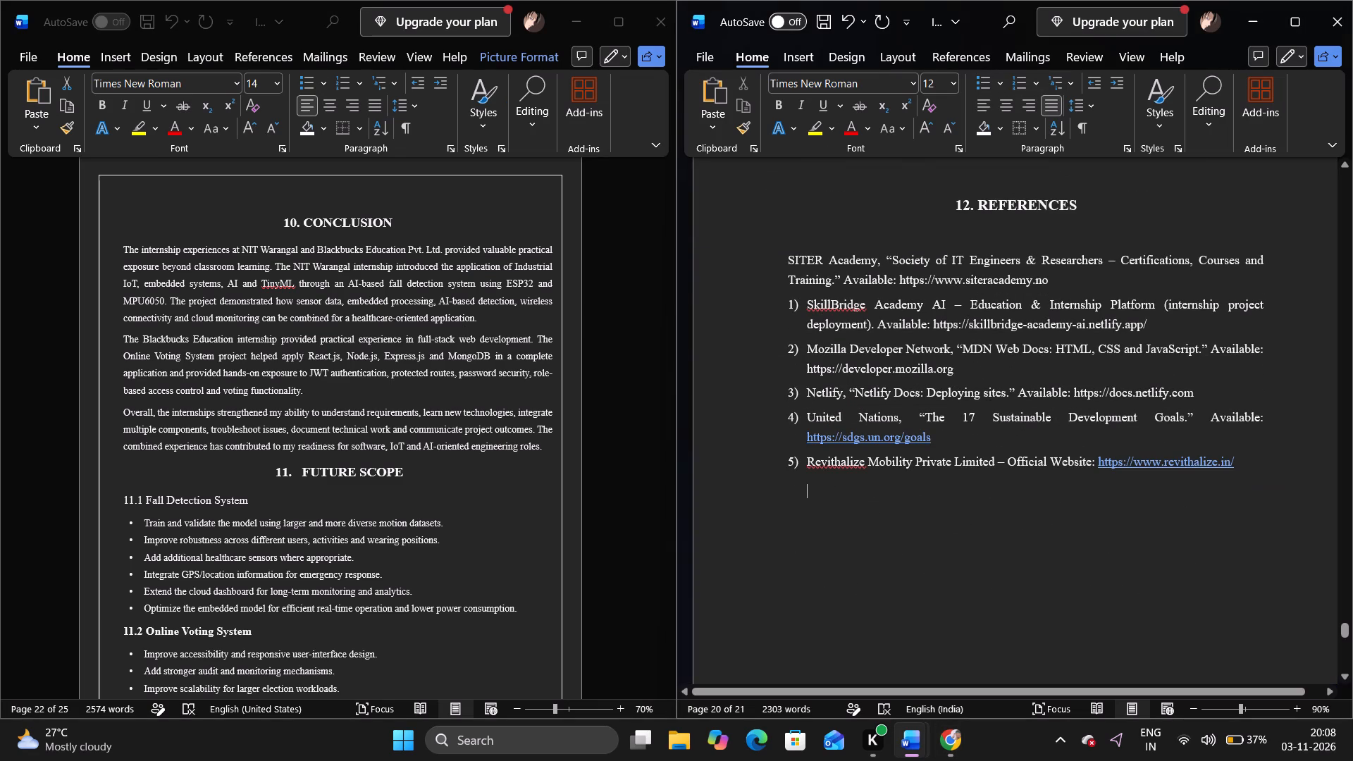
Turn the SkillBridge Academy AI web address in section 12's first numbered reference into a hyperlink.
key(alt+Tab)
key(alt+Tab)
key(alt+Tab)
key(alt+Tab)
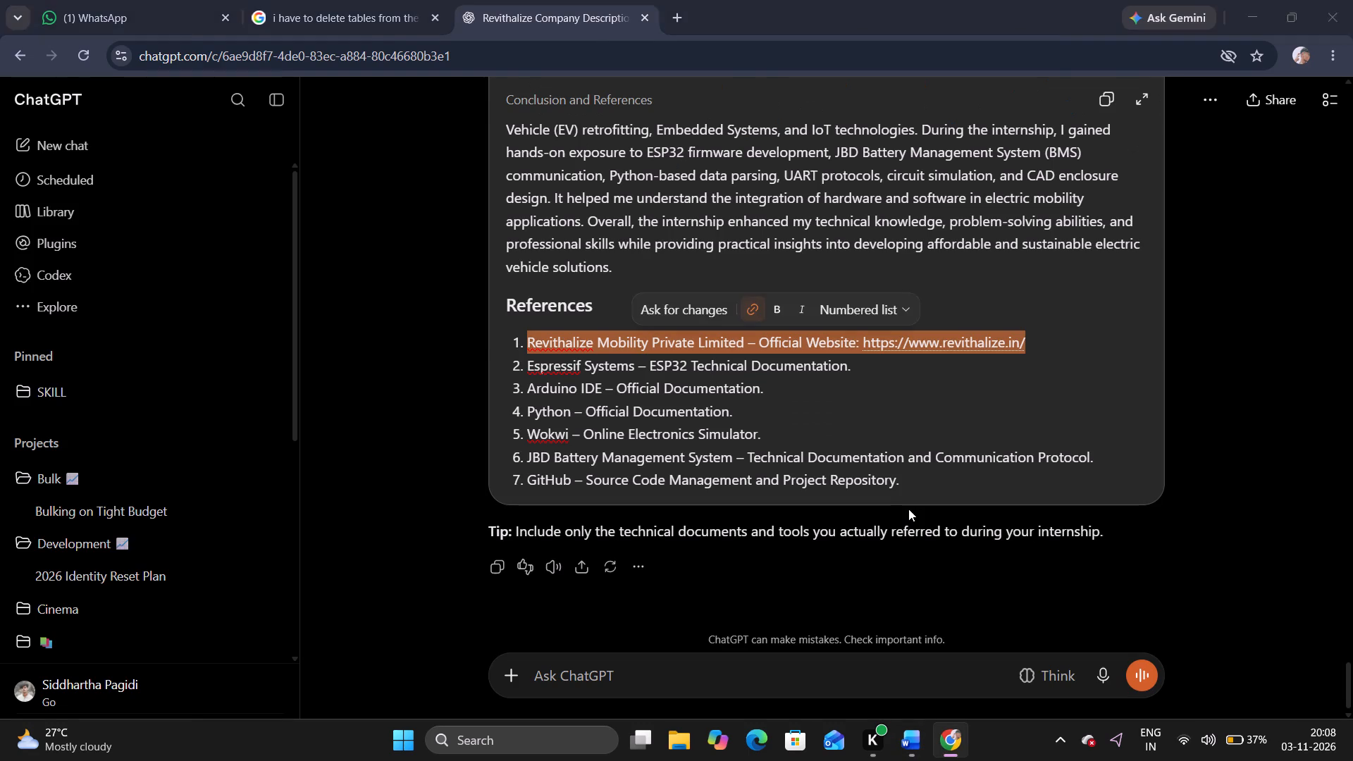
click(1161, 329)
key(space)
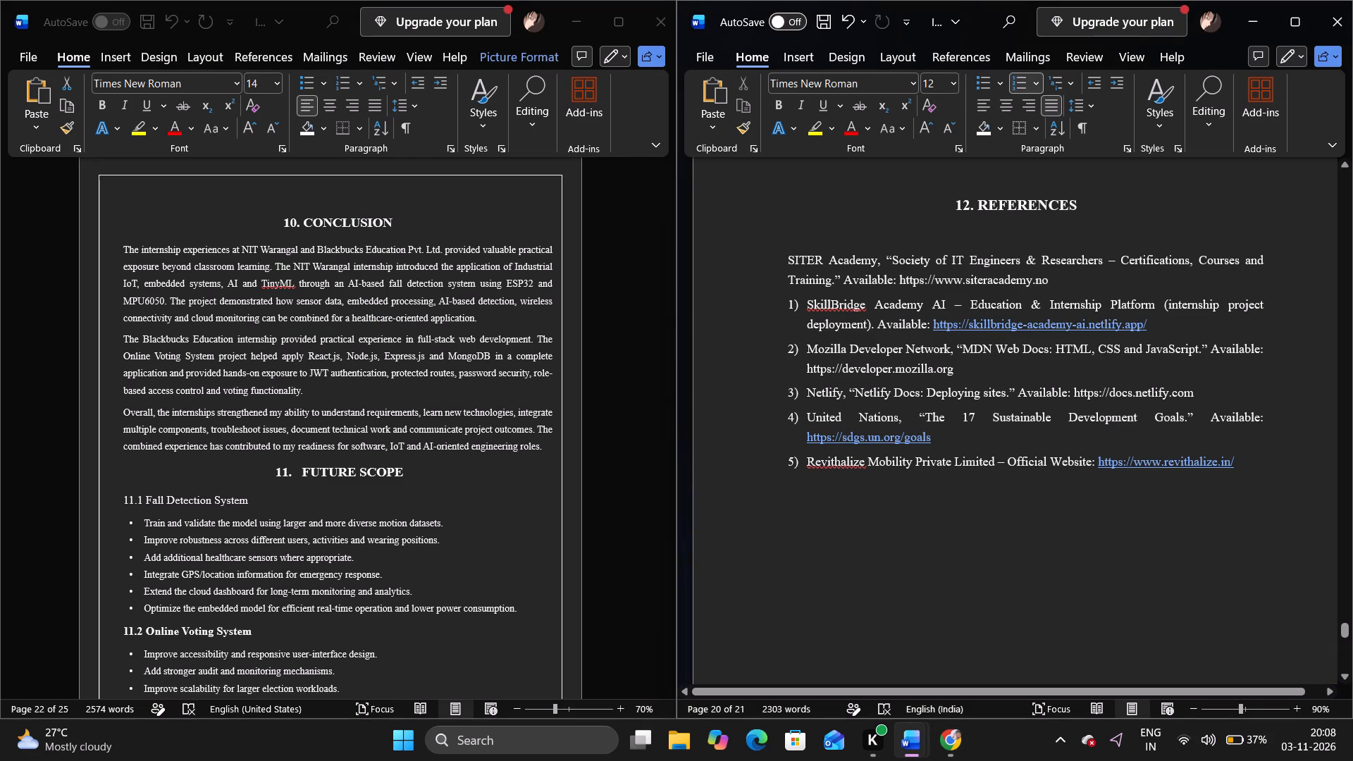
Check ChatGPT's reference list and compare section 12 of the internship report with the reference report's References section.
key(alt+Tab)
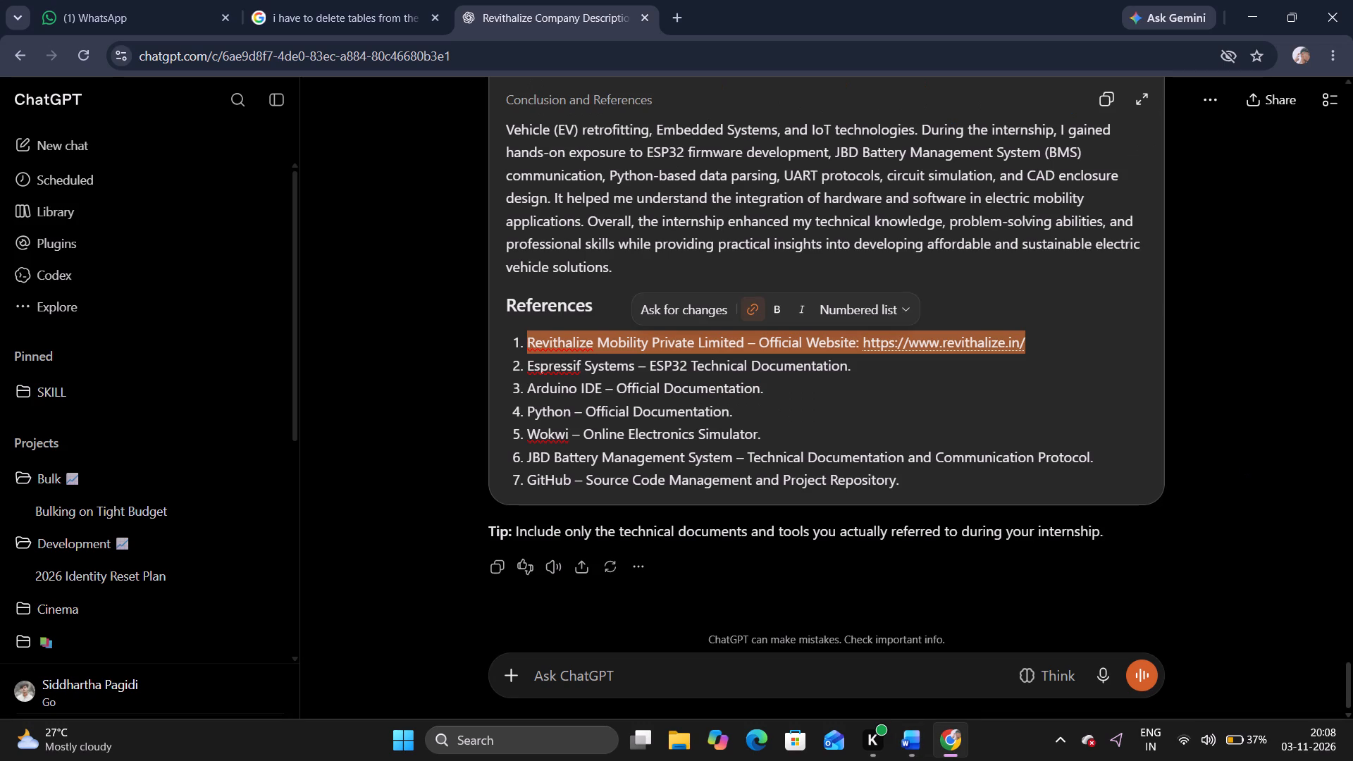
click(883, 402)
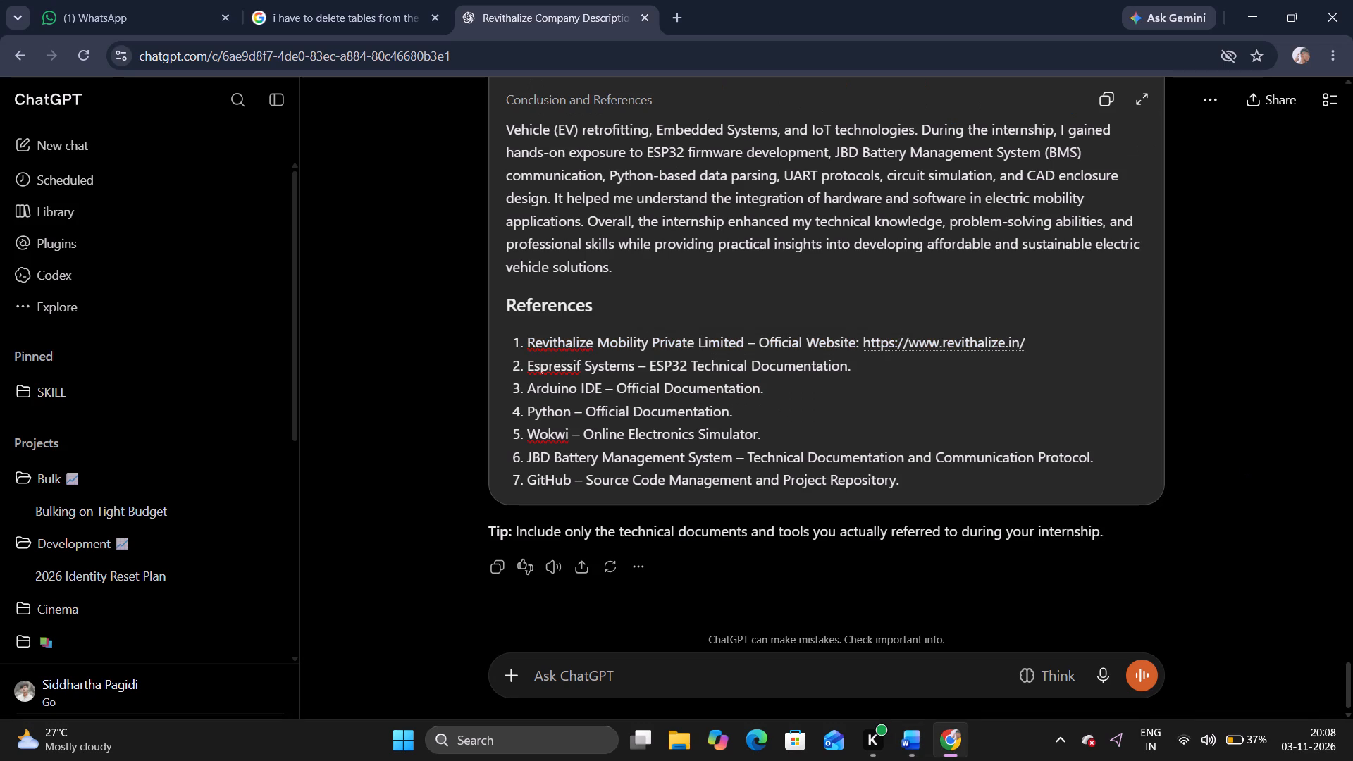
key(alt+Tab)
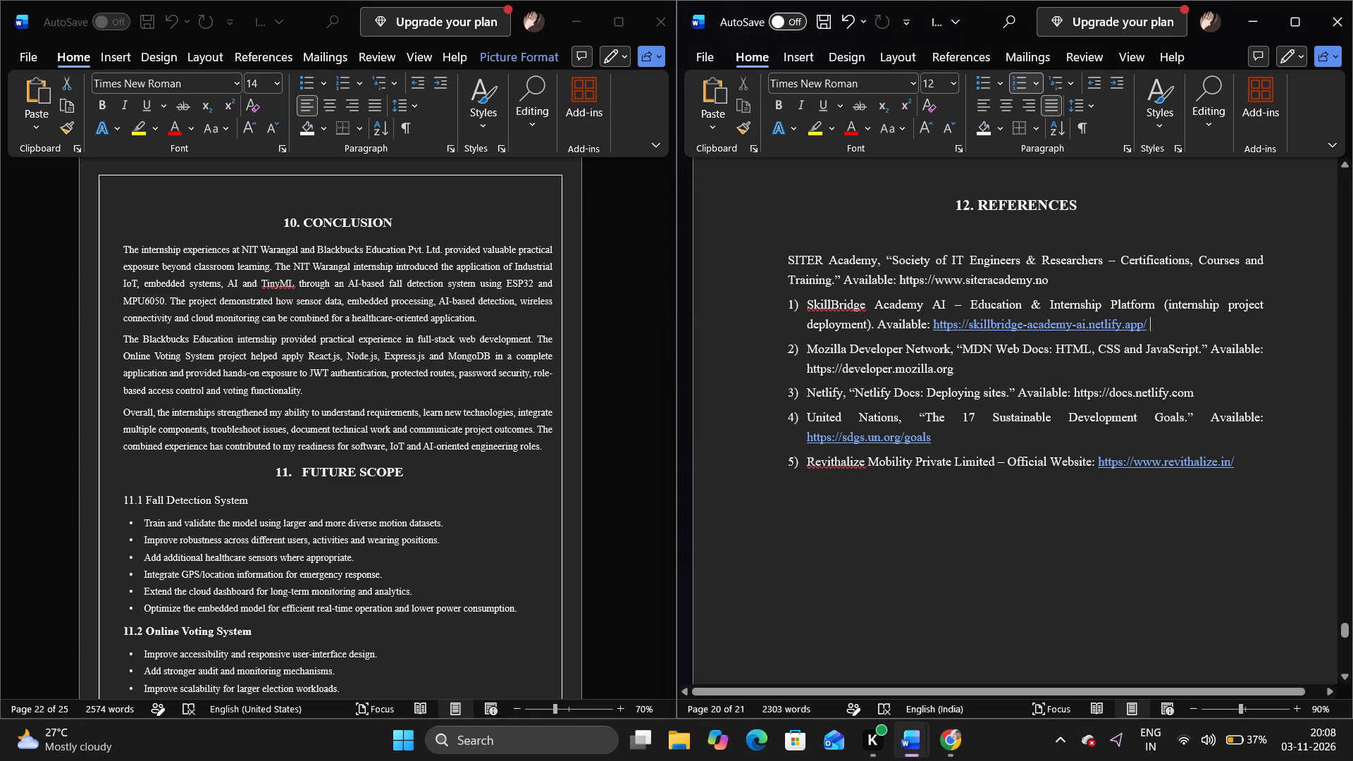
scroll(385, 388, down, 15)
scroll(385, 388, up, 7)
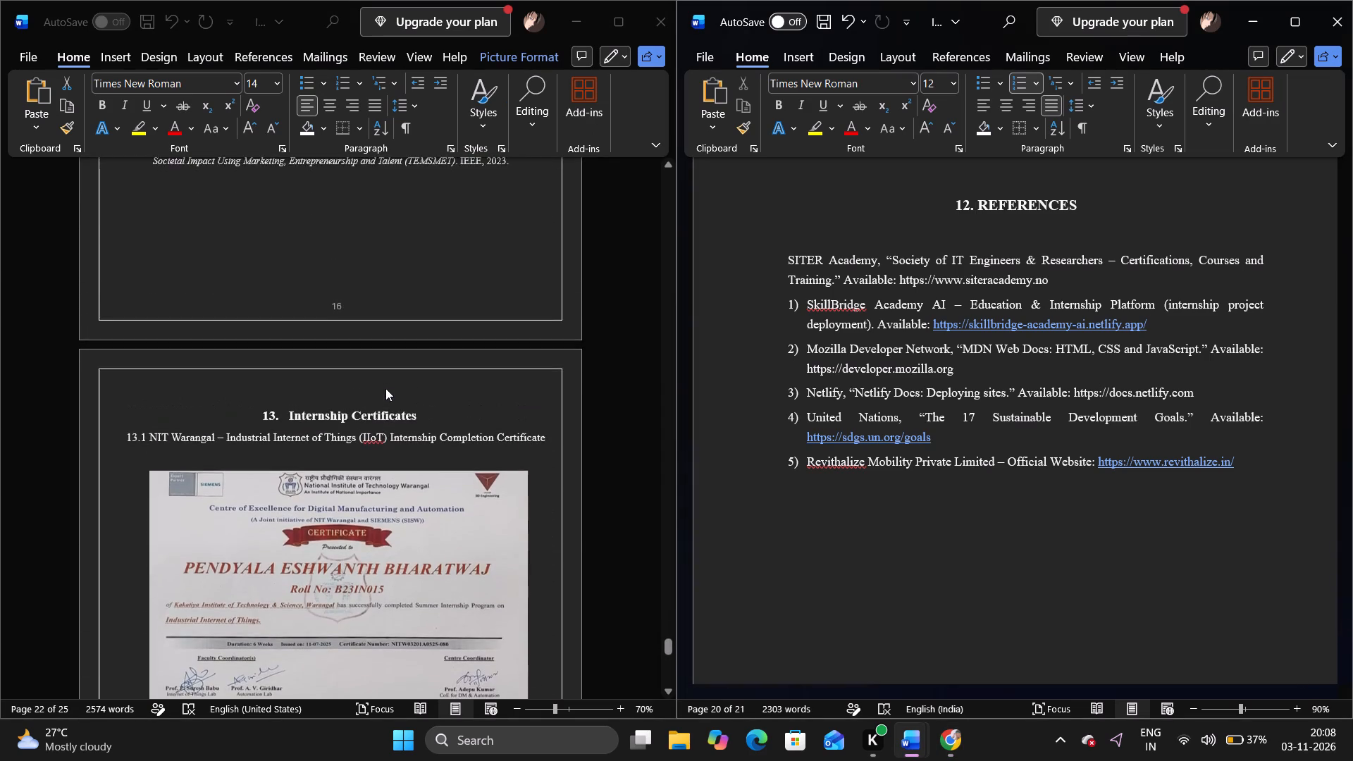
scroll(385, 388, up, 7)
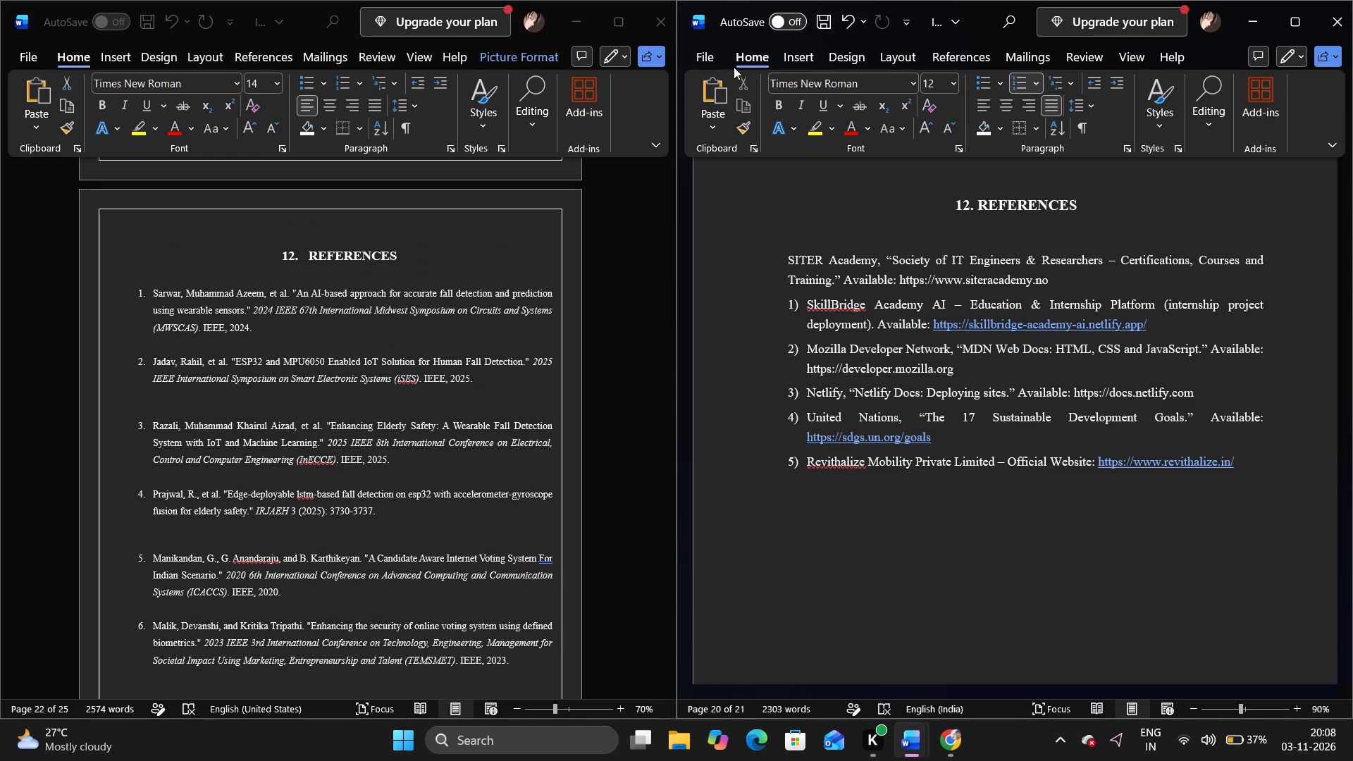
Apply a ½ pt solid Box page border to the whole internship report.
click(798, 53)
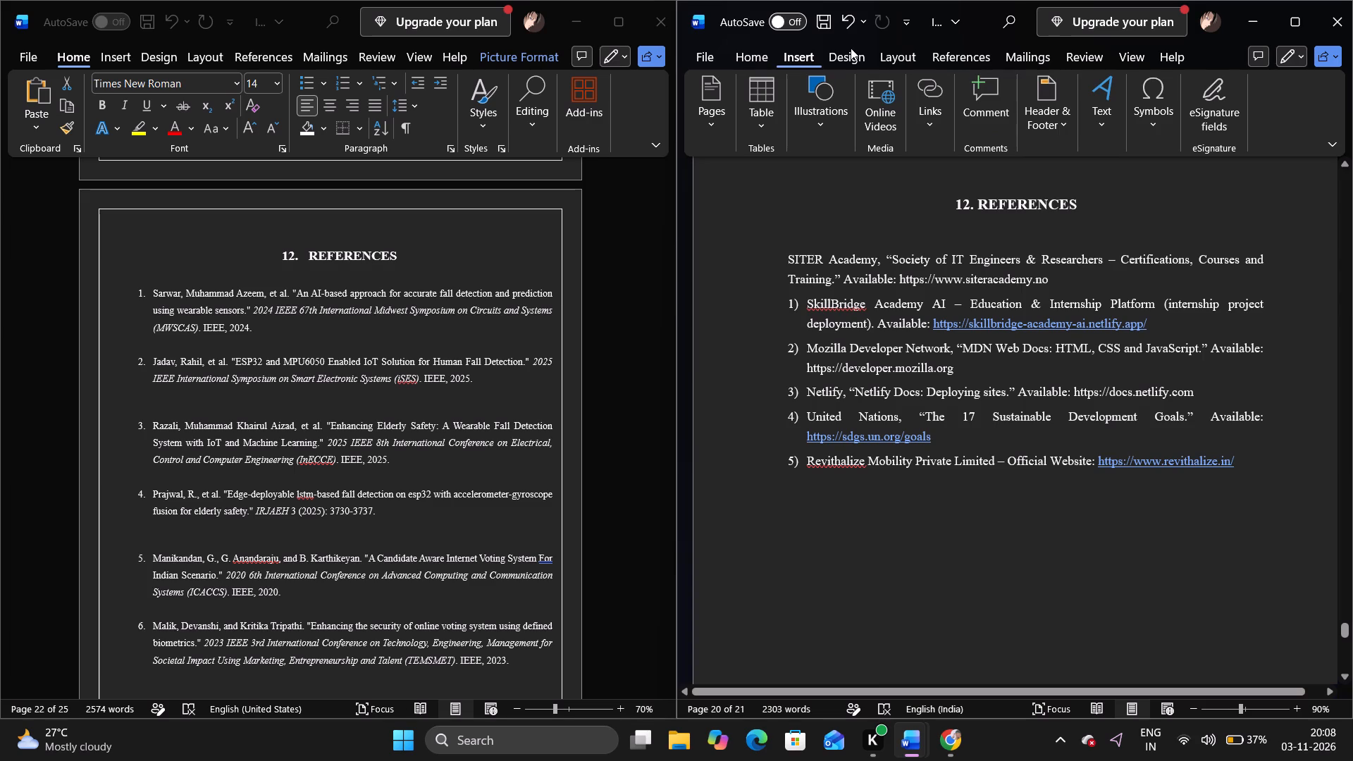
click(853, 48)
click(1289, 100)
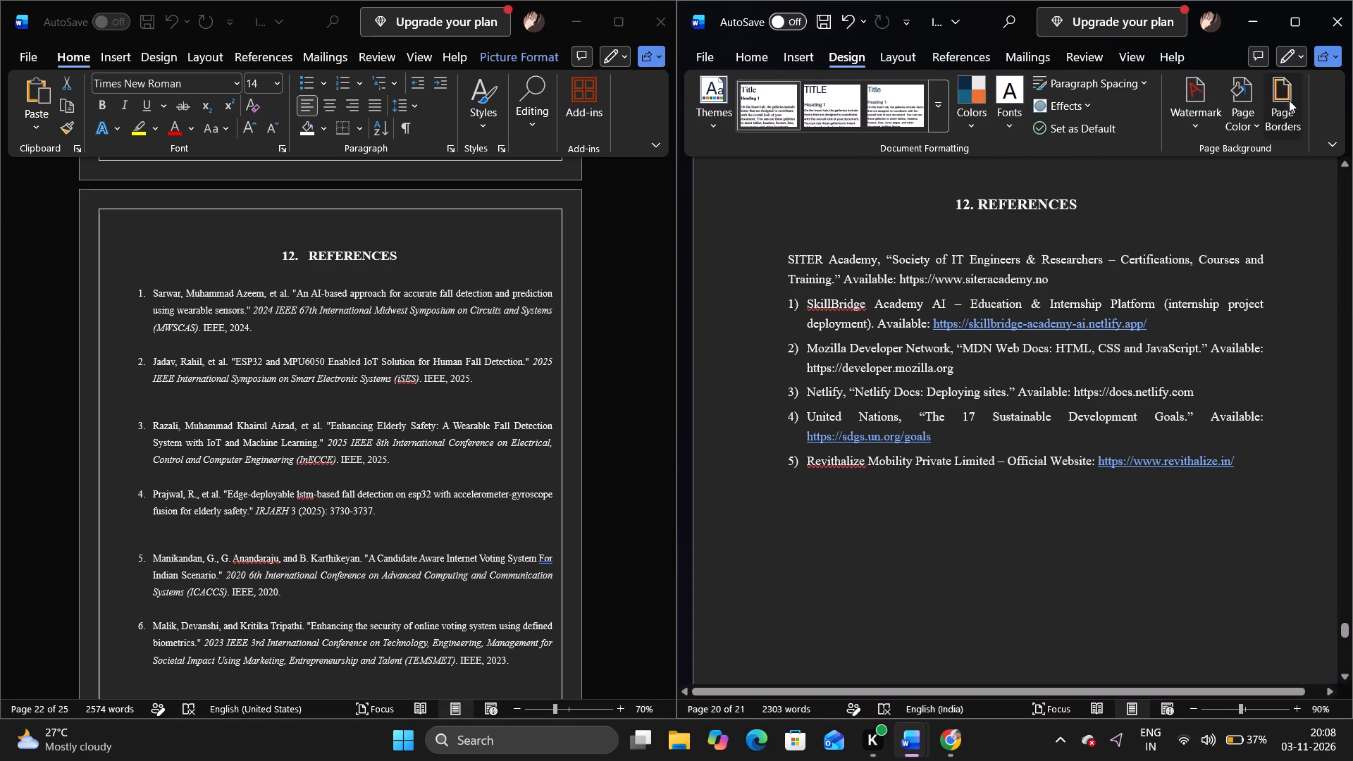
click(770, 296)
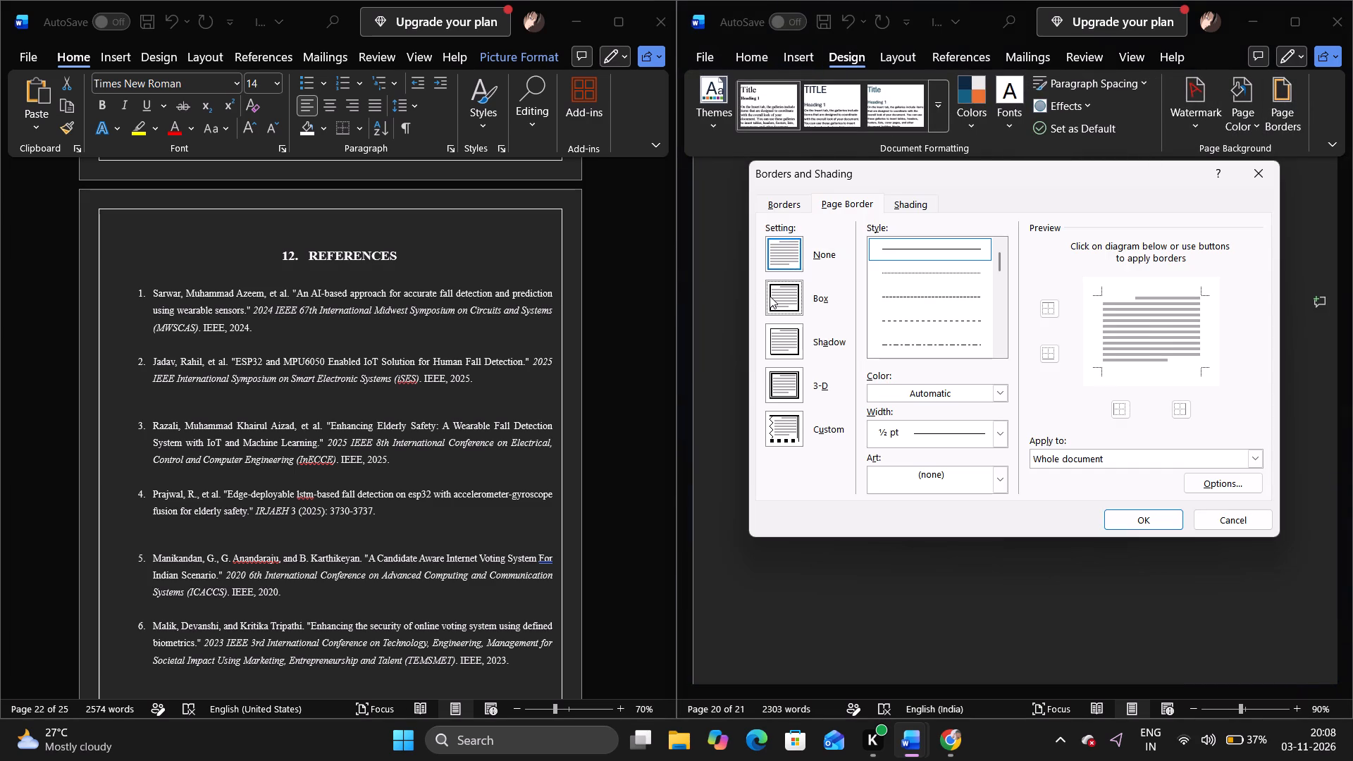
click(1147, 512)
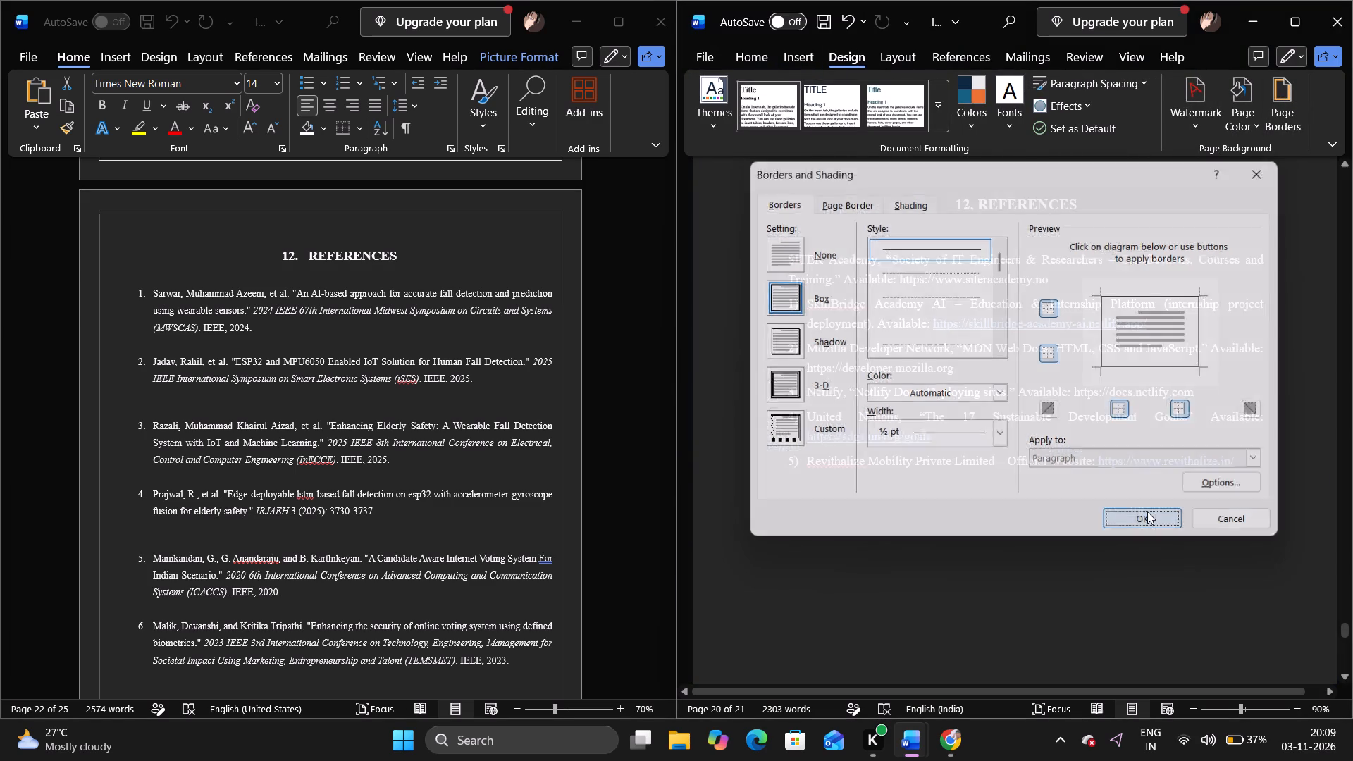
Check the page borders on the internship report's cover, Certificate and Acknowledgement pages, comparing them with the reference report's front pages.
scroll(1019, 314, up, 7)
scroll(1019, 314, up, 20)
scroll(1019, 314, up, 14)
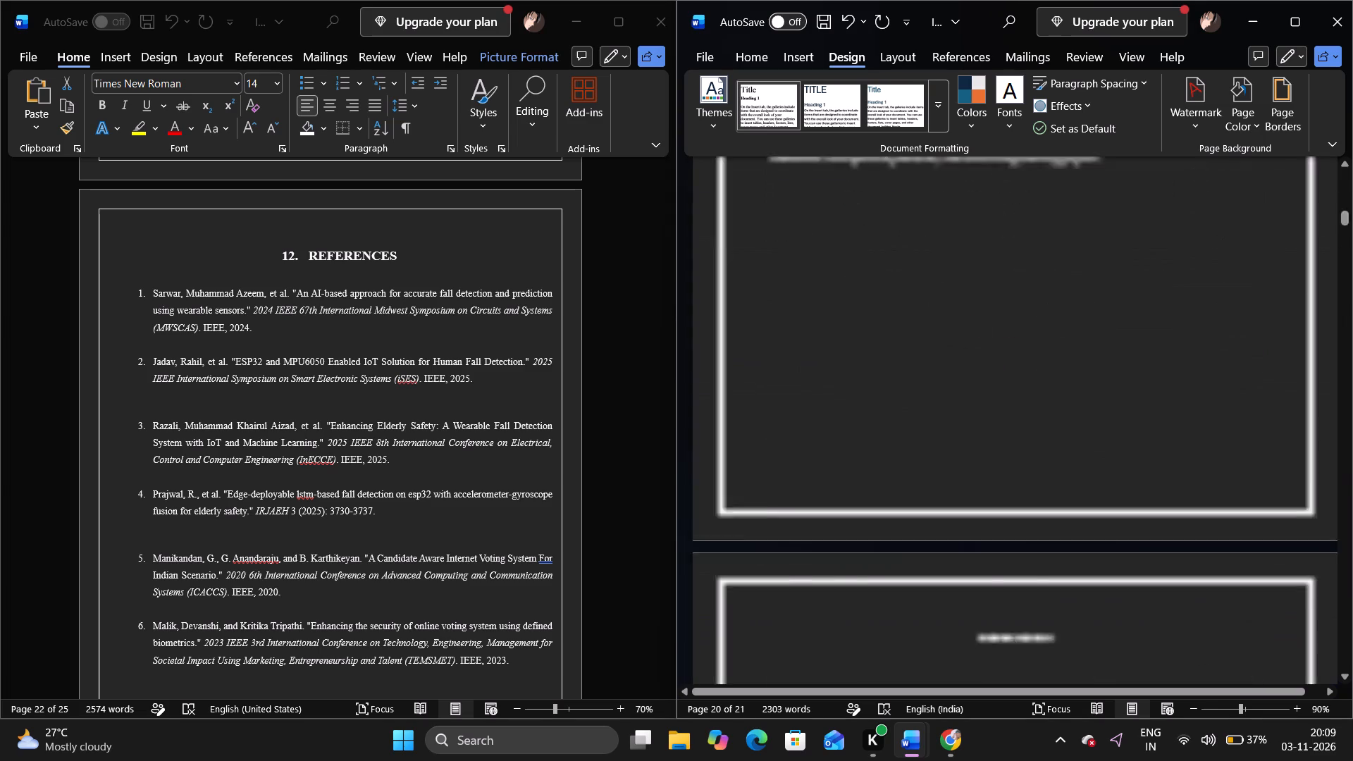
scroll(1019, 314, down, 3)
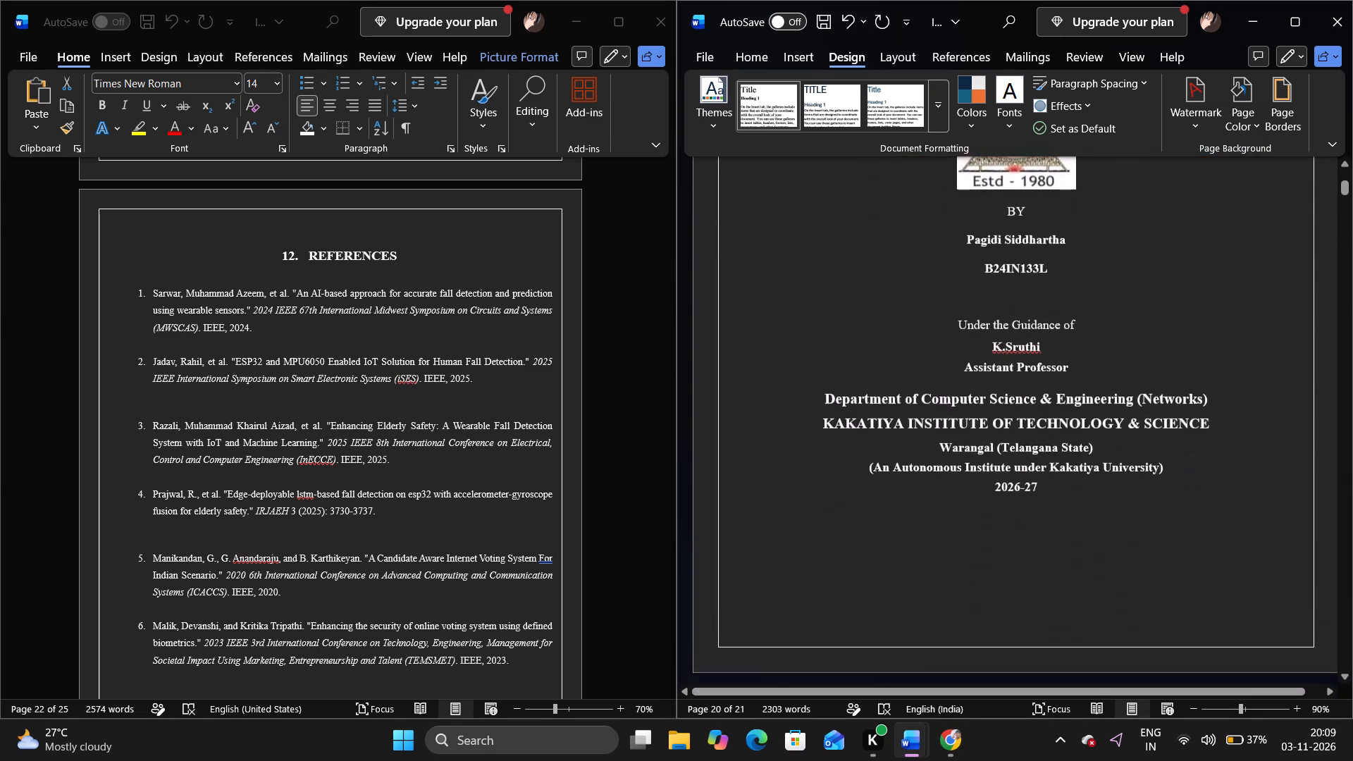
scroll(1019, 314, down, 2)
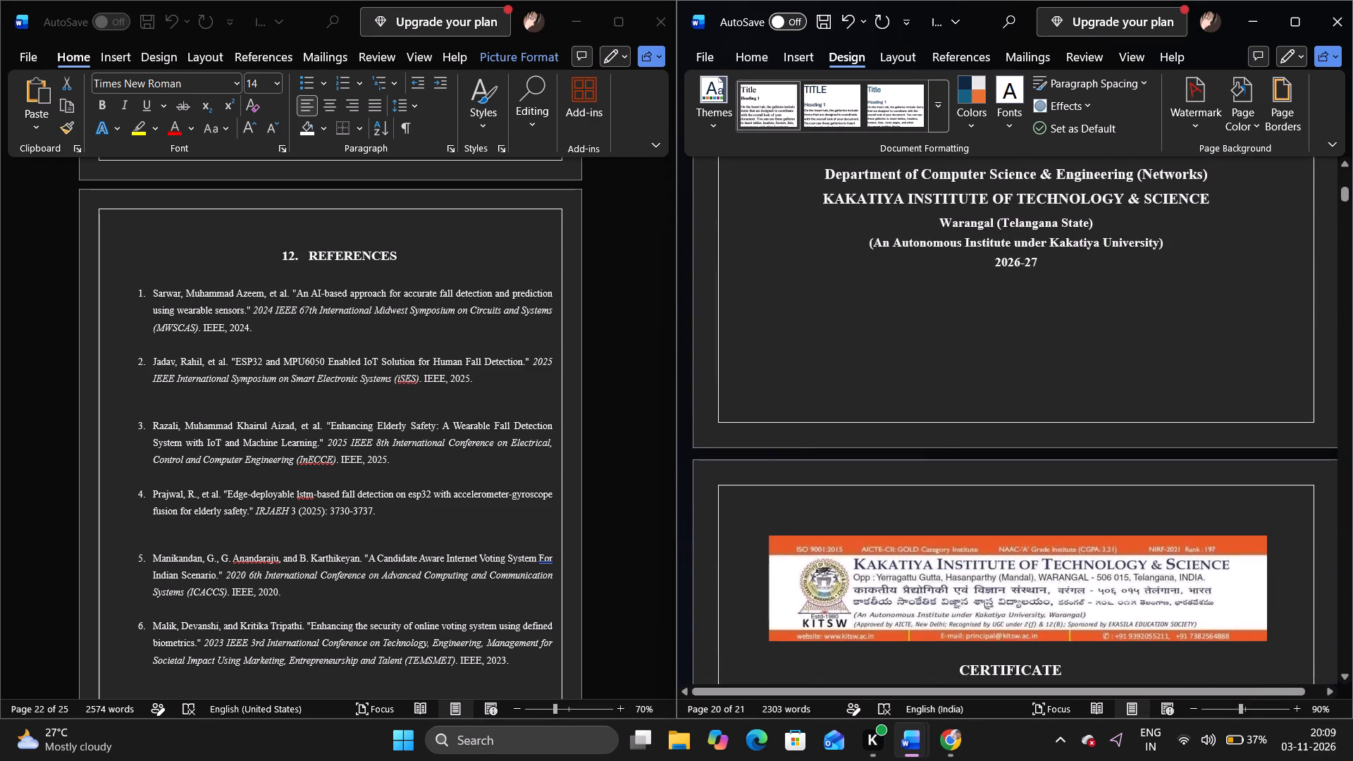
scroll(547, 361, up, 5)
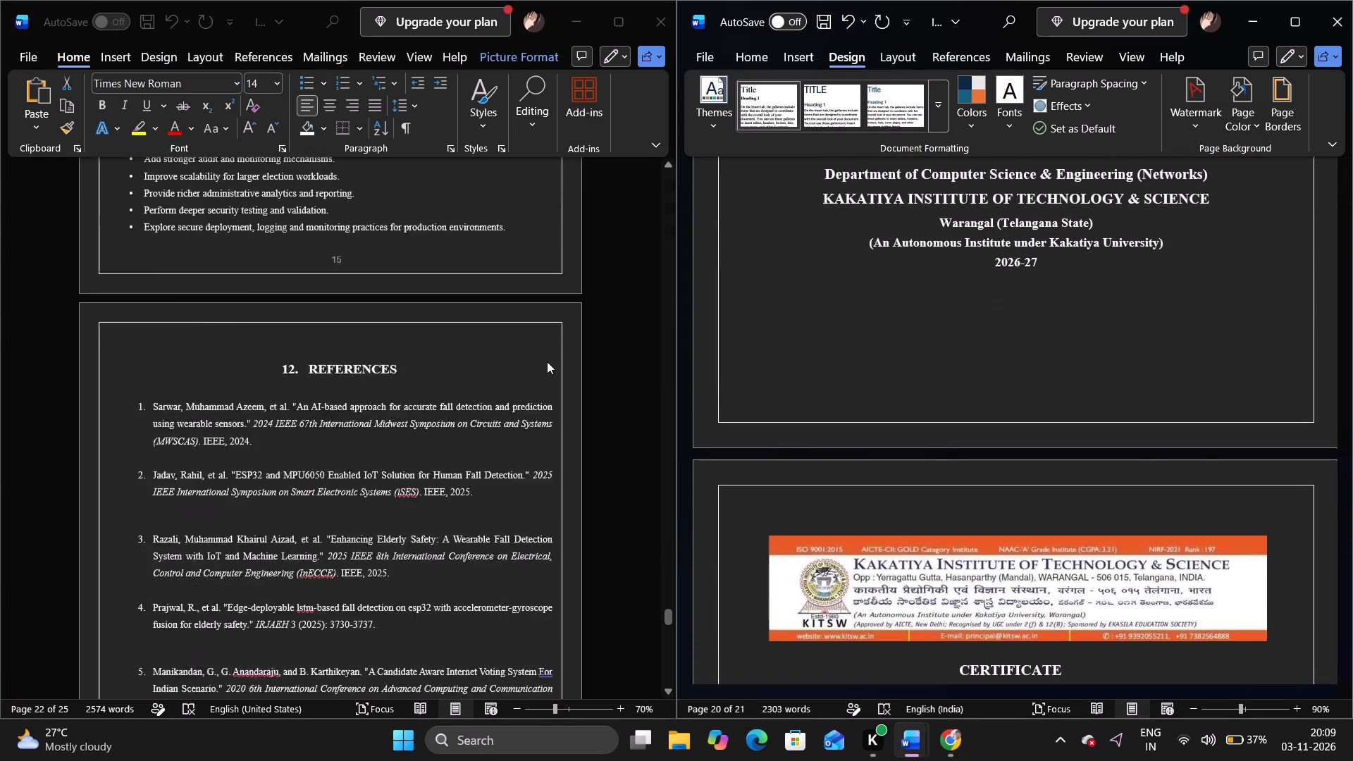
scroll(547, 361, up, 12)
scroll(547, 361, down, 1)
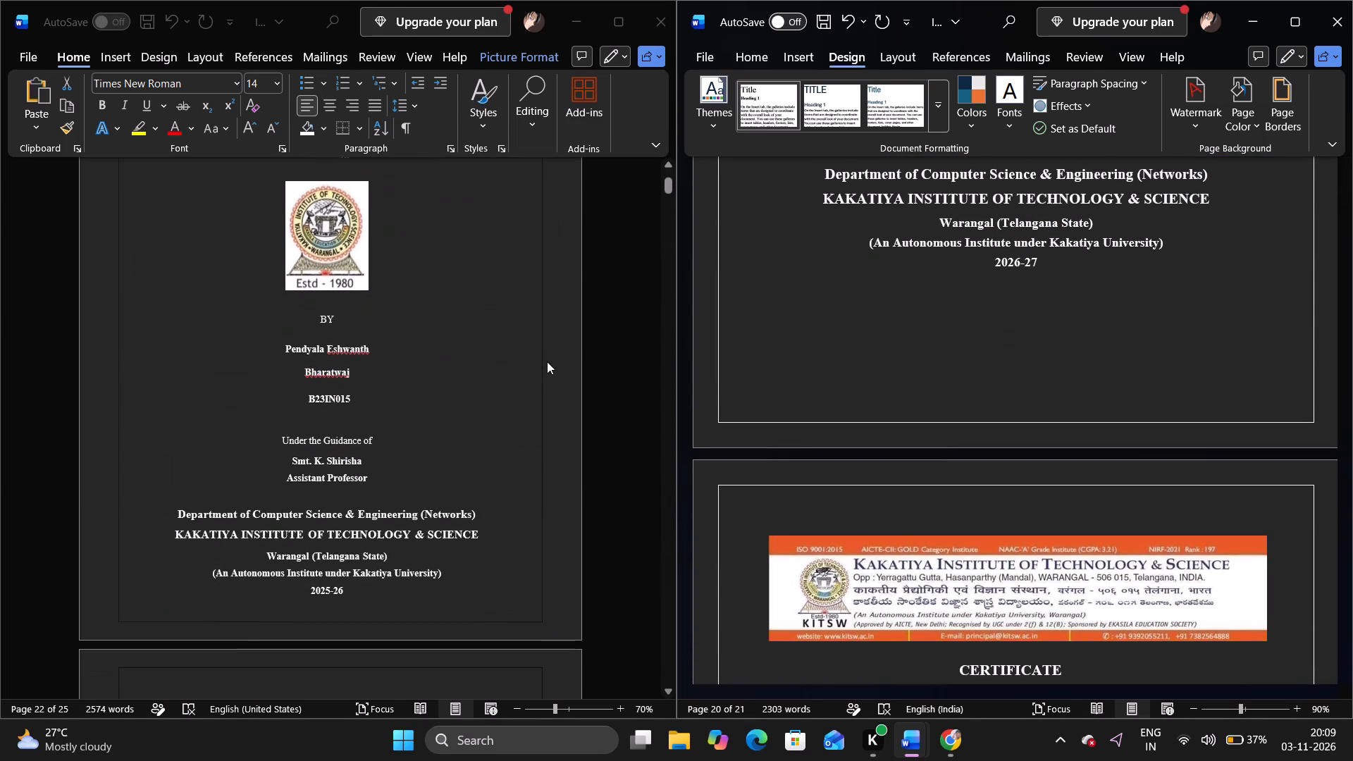
scroll(547, 361, down, 1)
scroll(756, 420, down, 1)
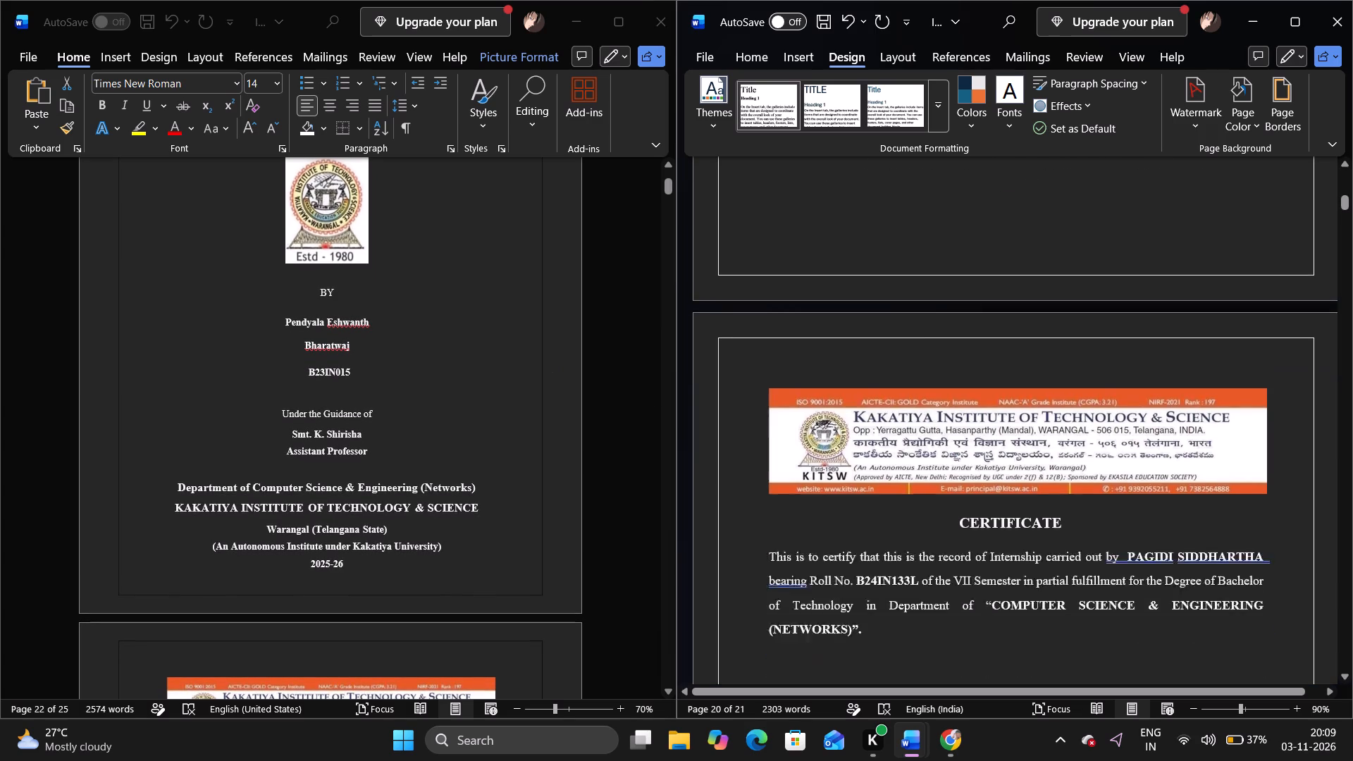
scroll(756, 420, down, 2)
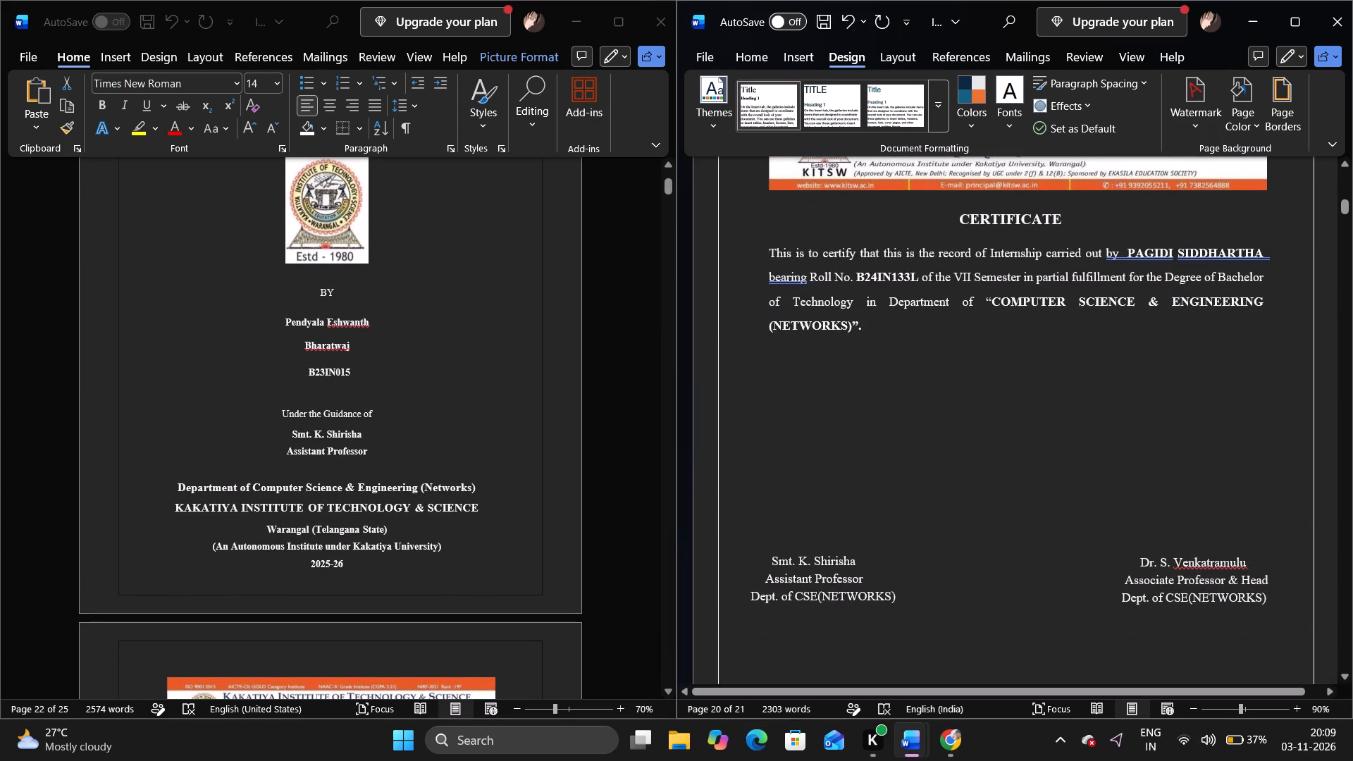
scroll(756, 420, down, 1)
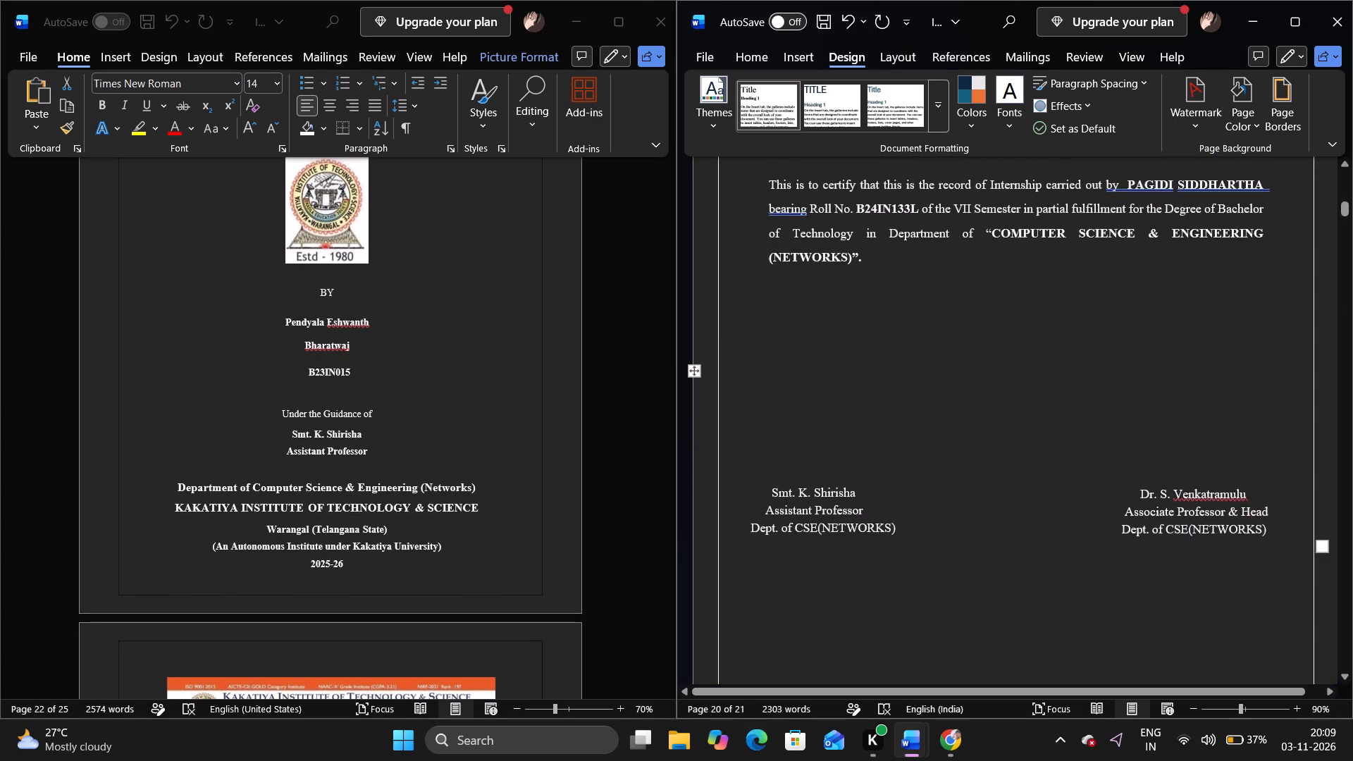
scroll(756, 420, down, 1)
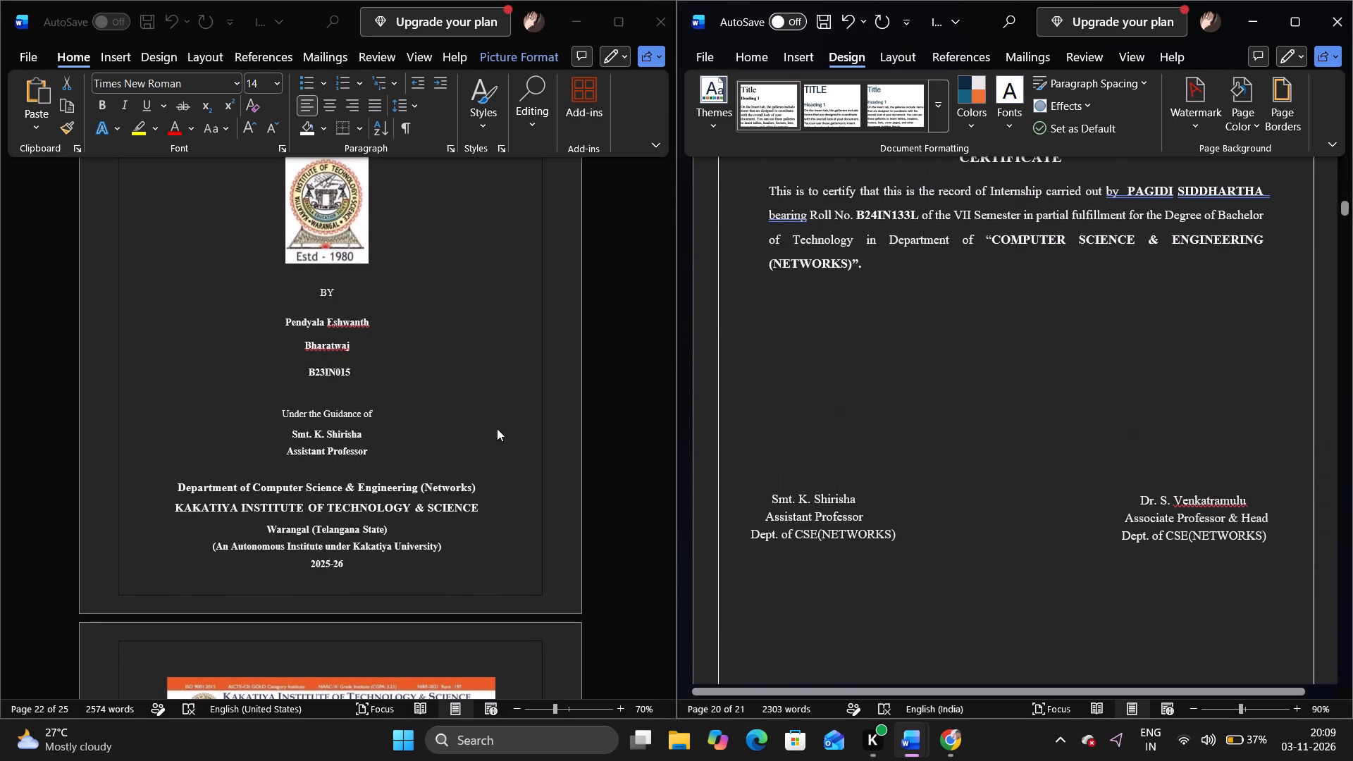
scroll(394, 457, down, 9)
scroll(762, 540, down, 7)
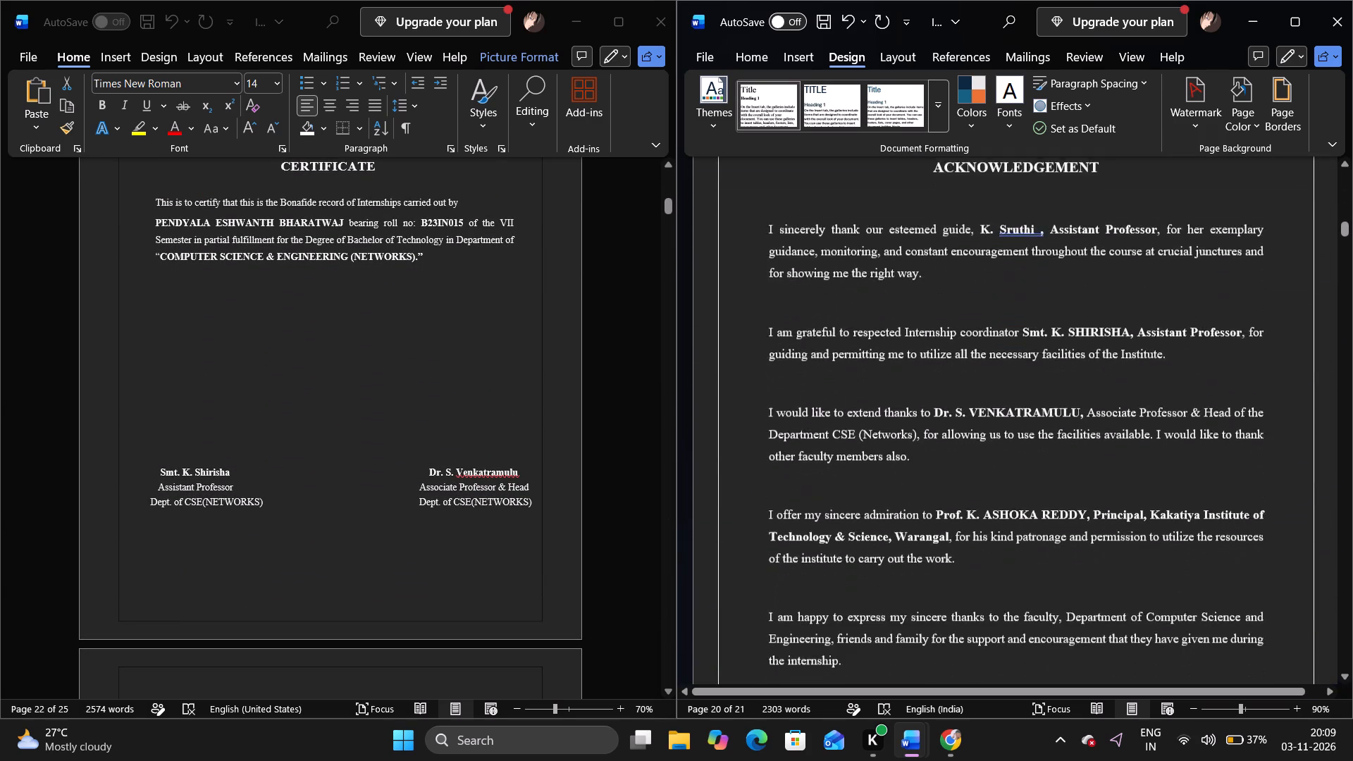
scroll(762, 540, down, 7)
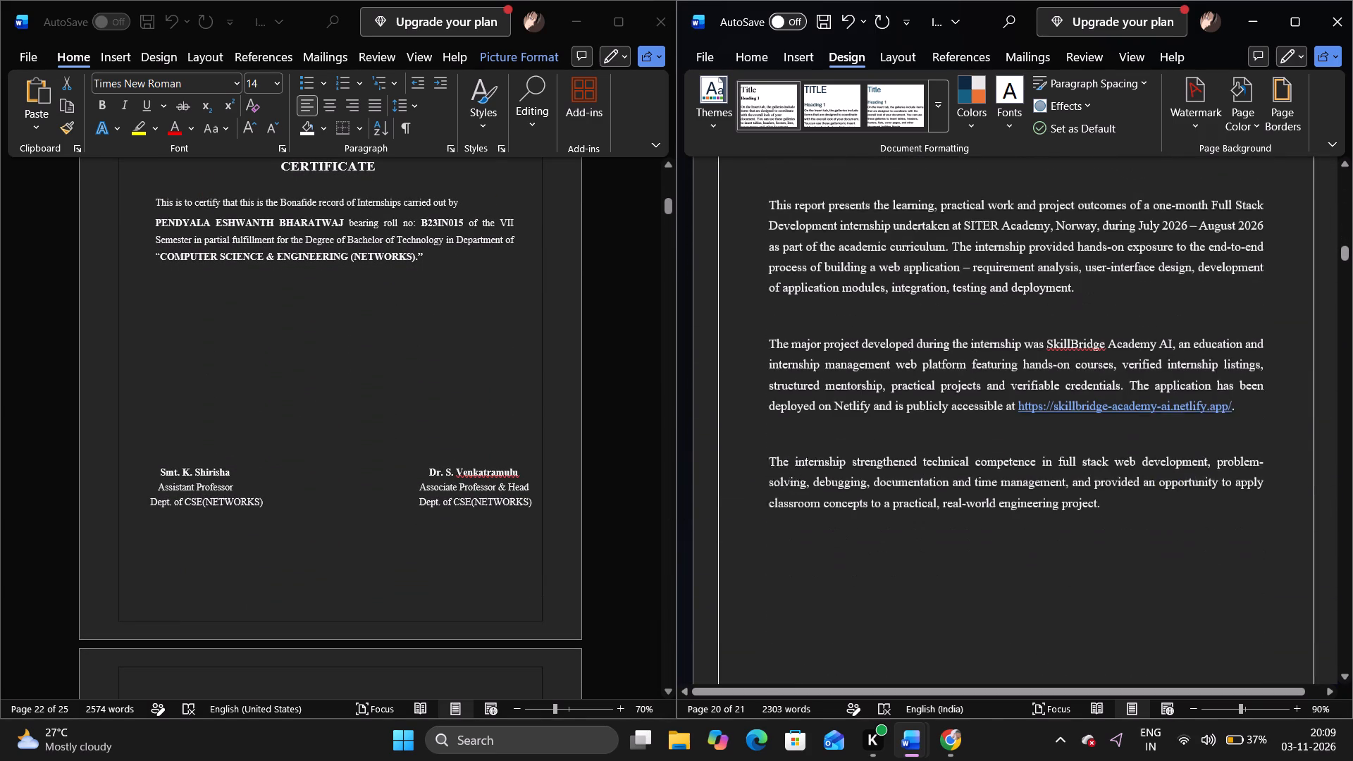
Place the cursor in the blank lines above the Assistant Professor's signature block in the Certificate page's signature table.
scroll(762, 540, up, 6)
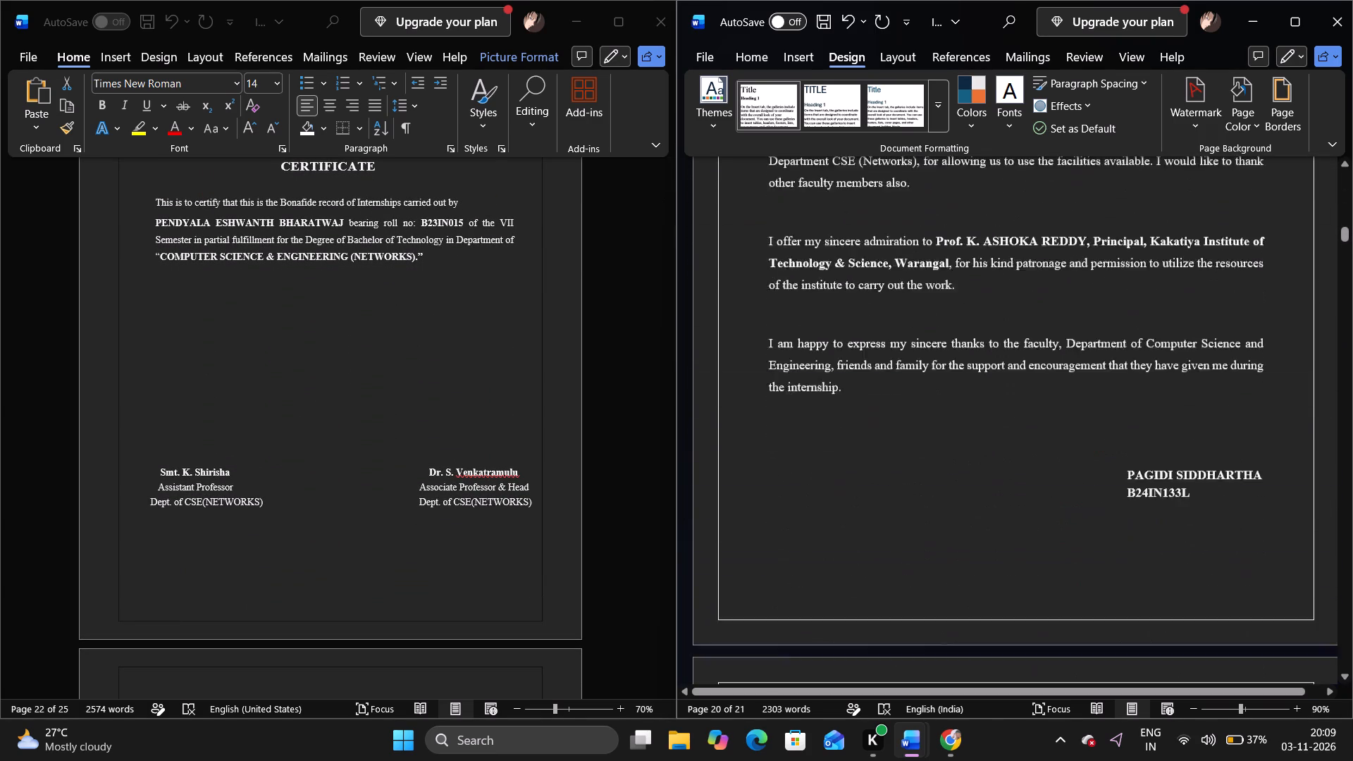
scroll(762, 540, up, 7)
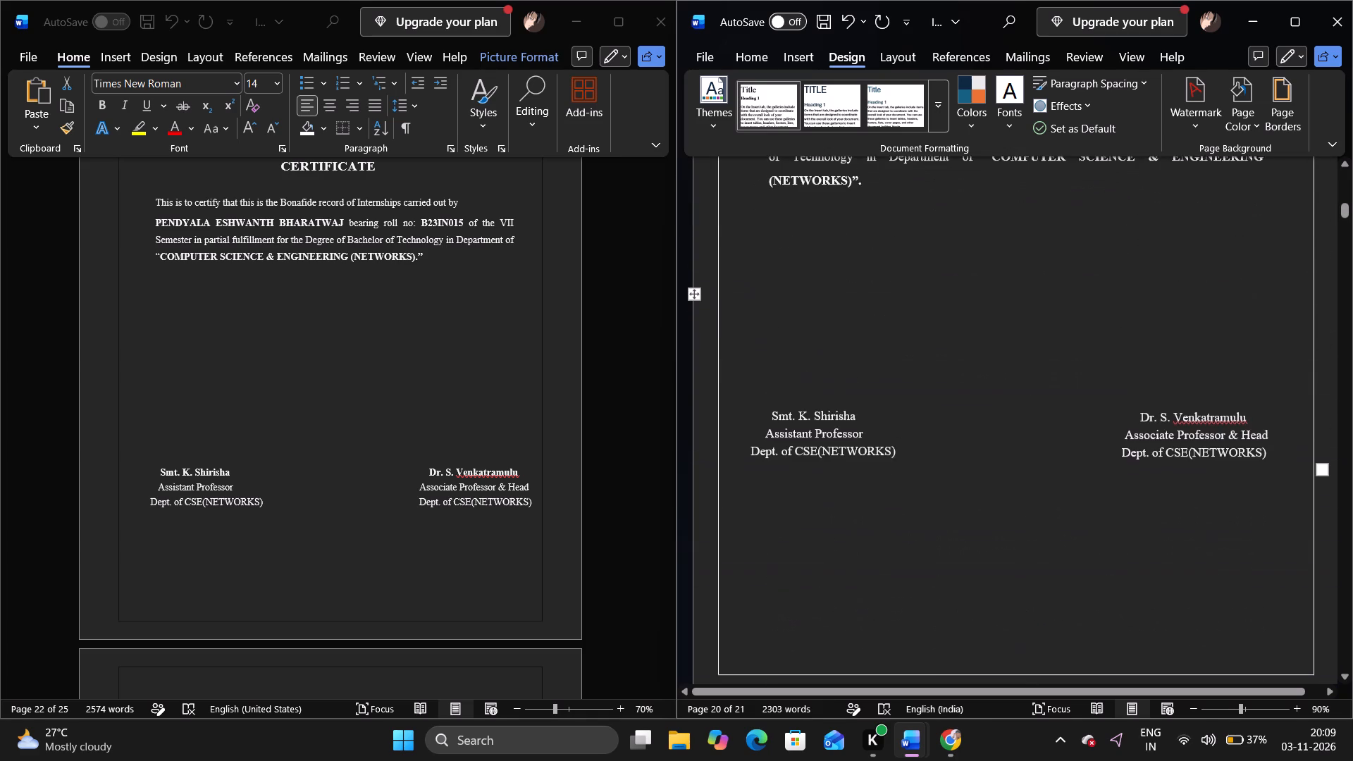
scroll(762, 540, up, 1)
click(777, 439)
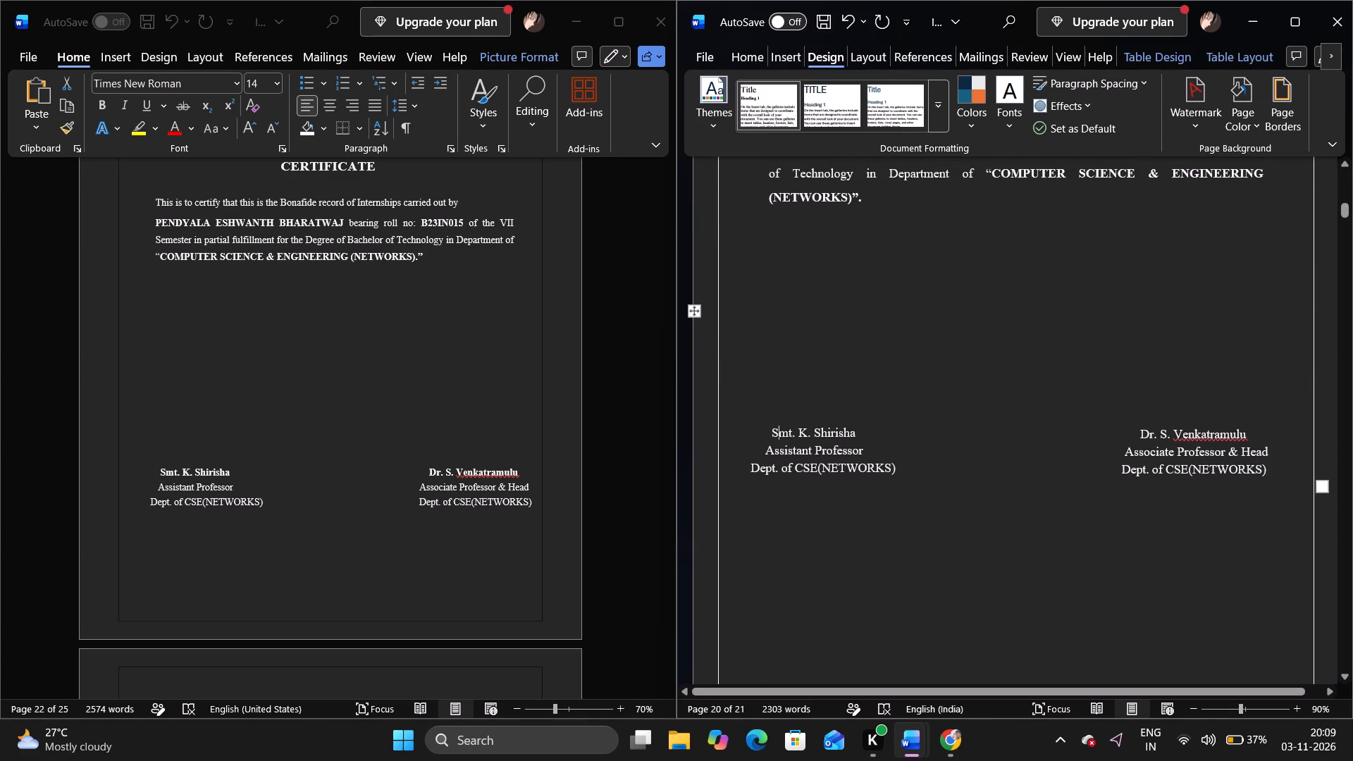
drag(768, 416, 885, 482)
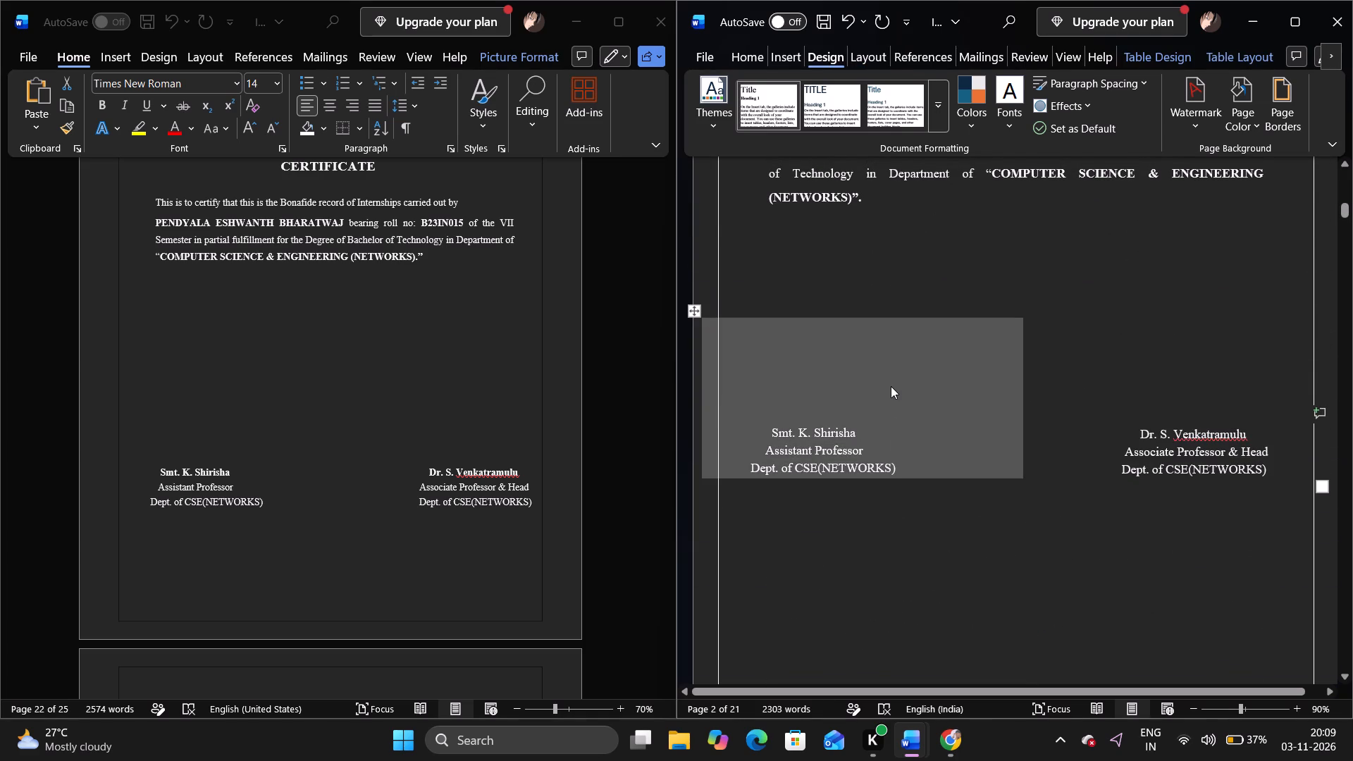
click(891, 361)
click(989, 328)
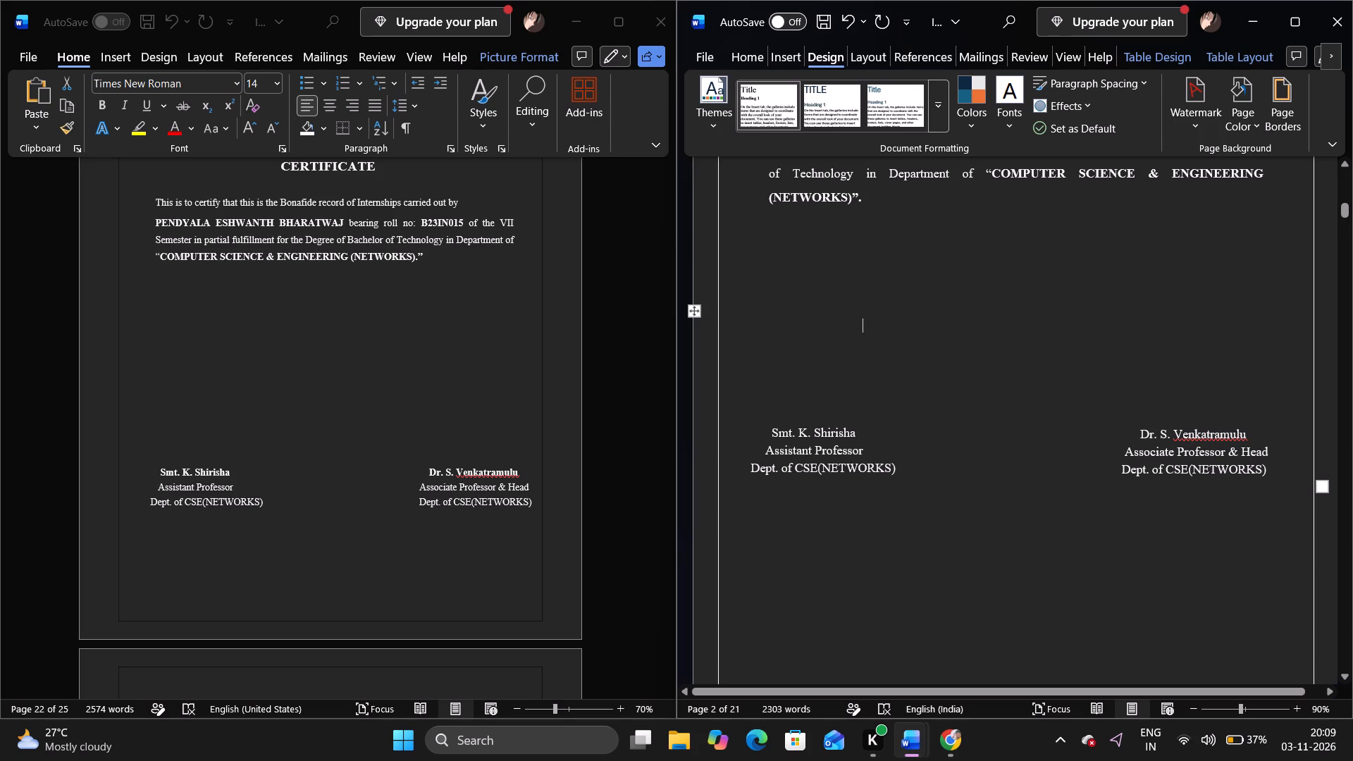
click(962, 342)
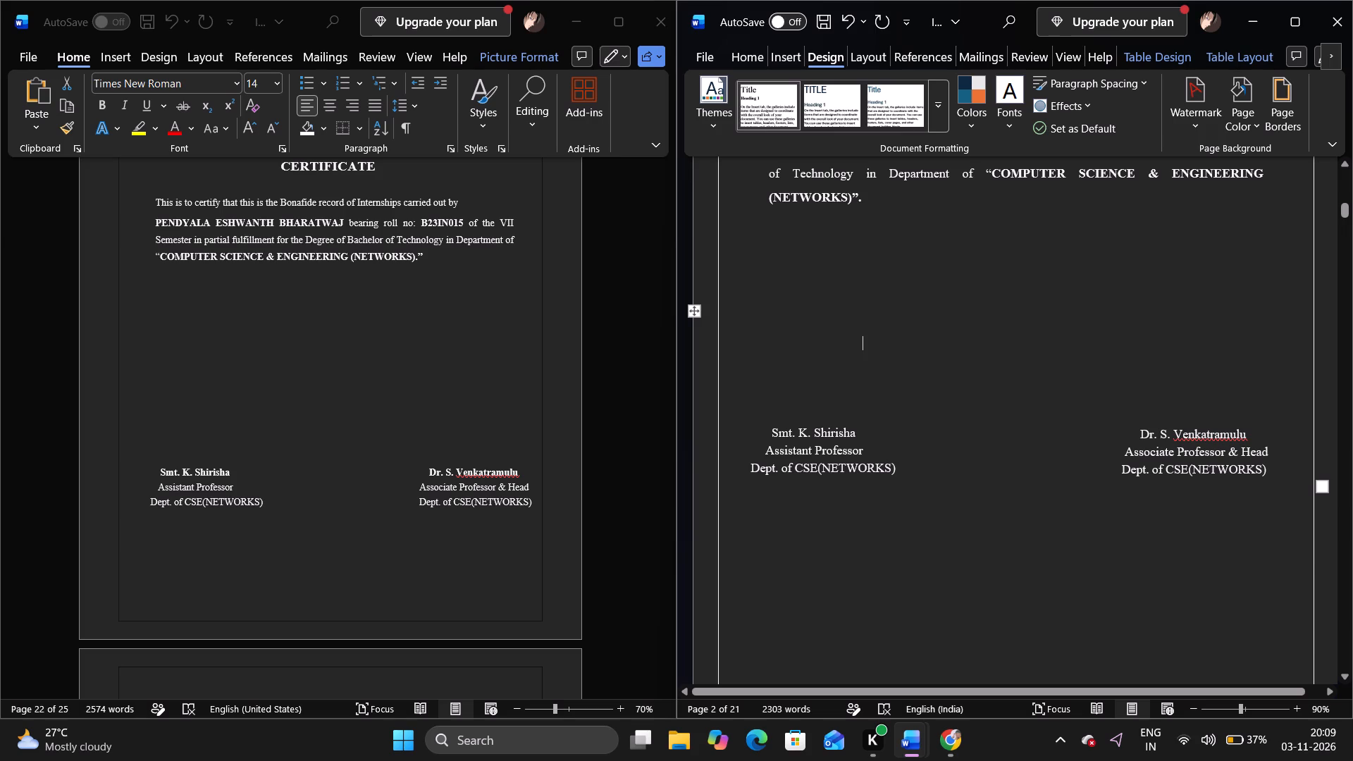
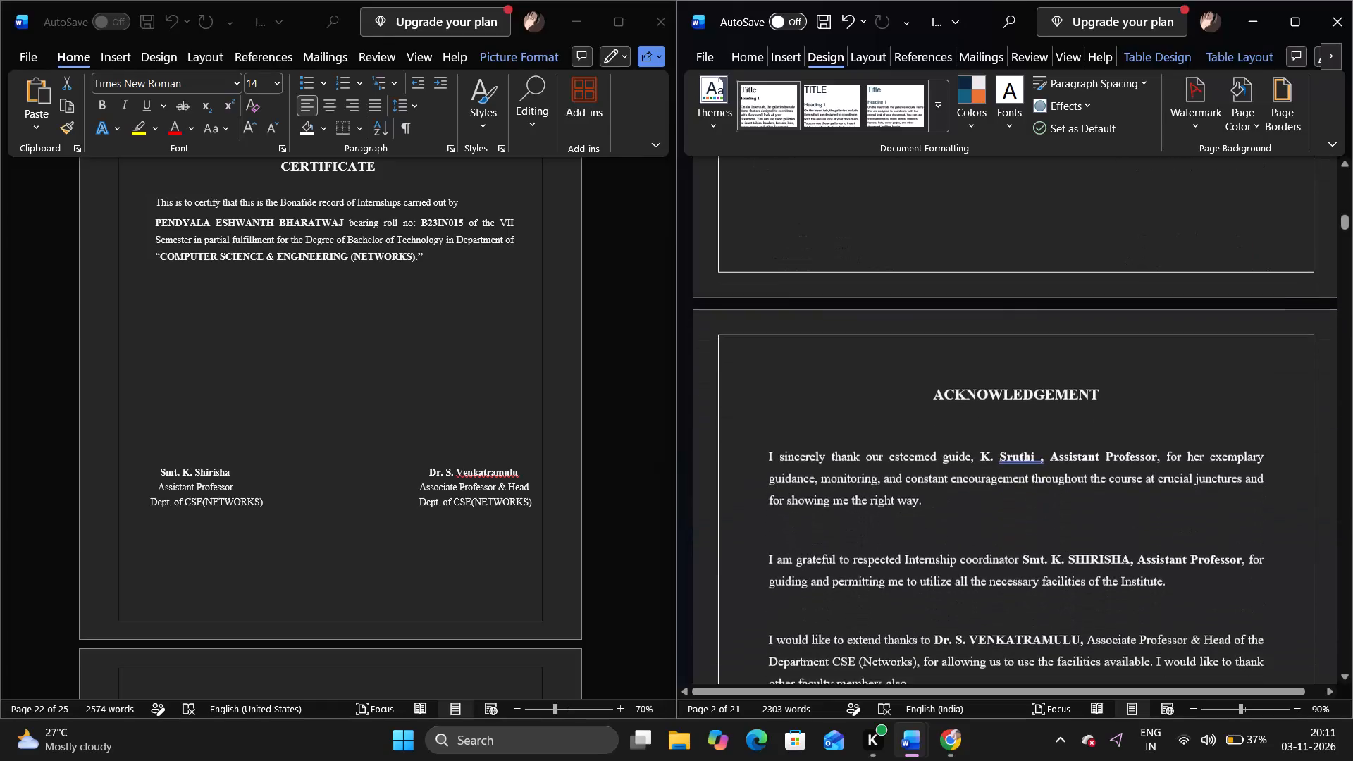
Compare the Acknowledgement and Abstract pages of the internship report with those of the reference report.
scroll(962, 342, down, 5)
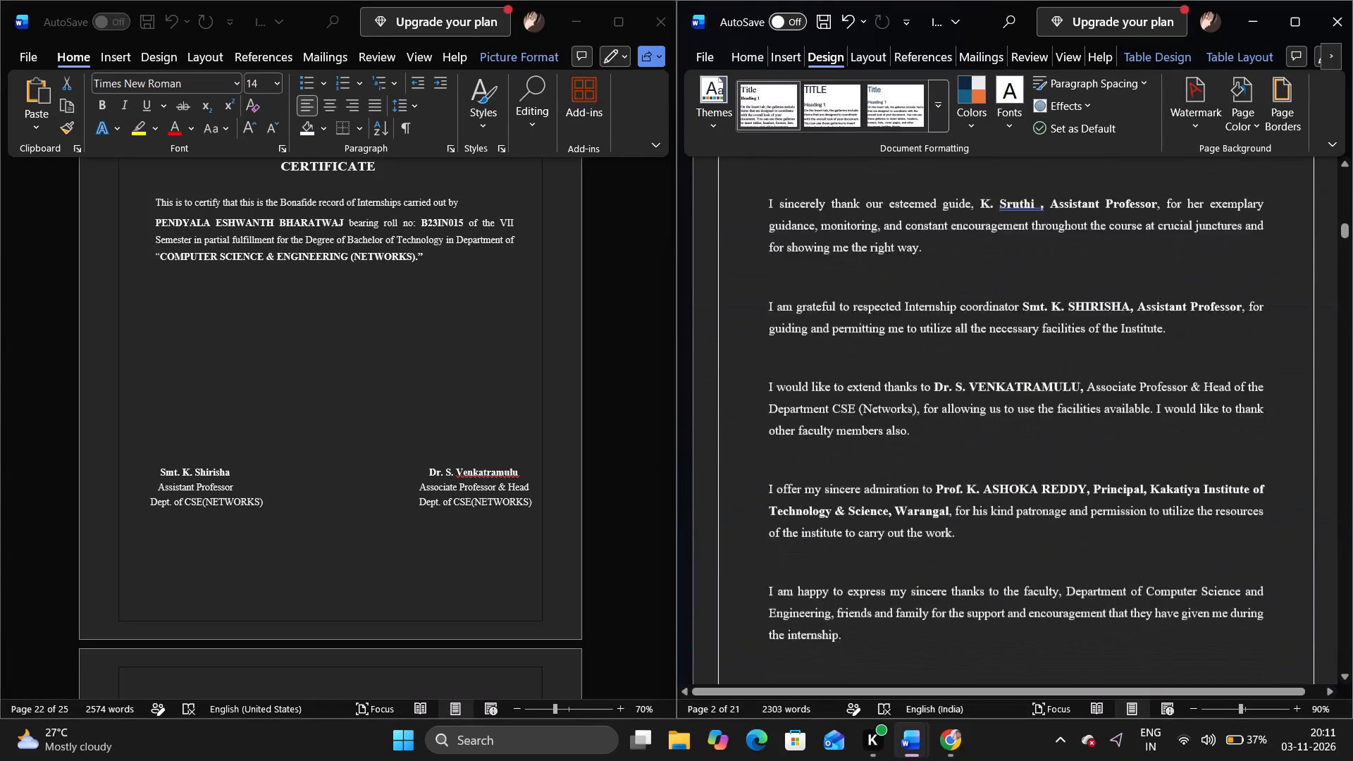
scroll(962, 342, down, 3)
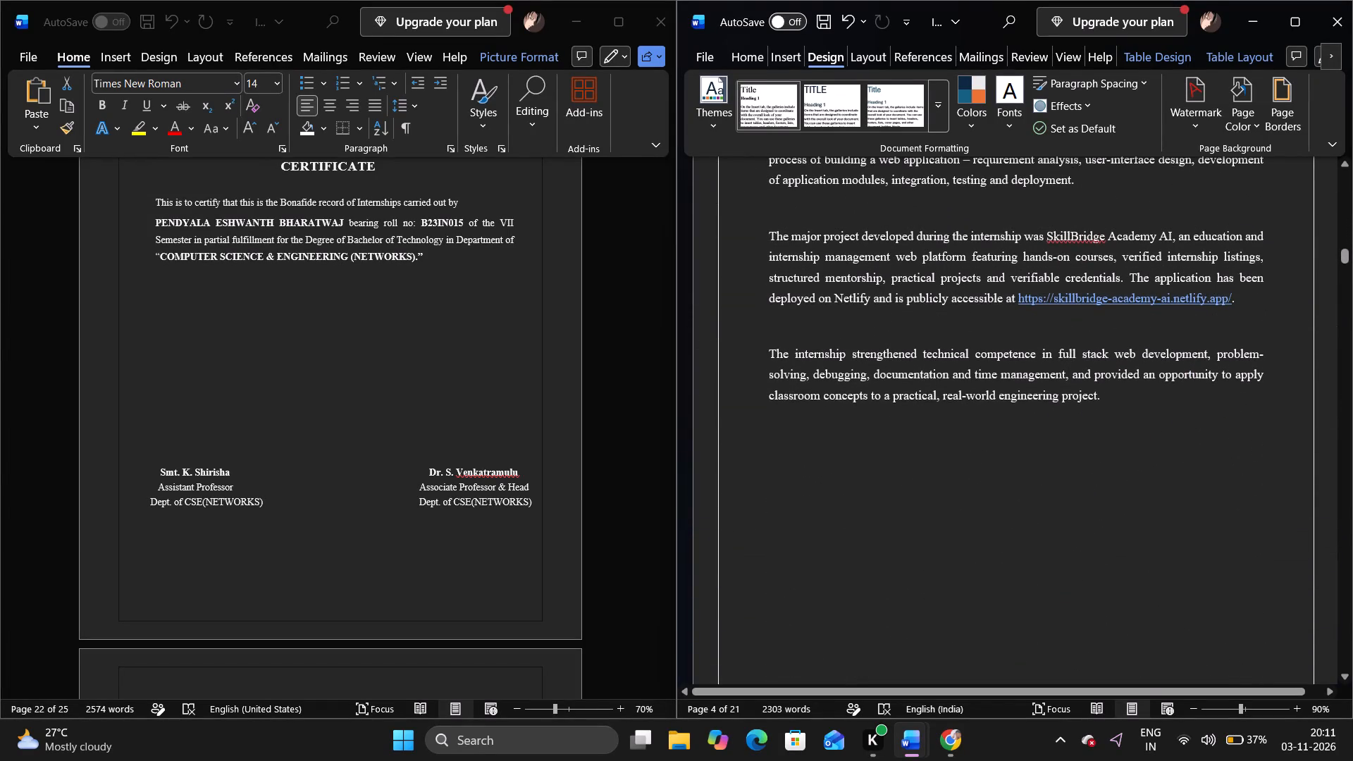
scroll(962, 342, down, 2)
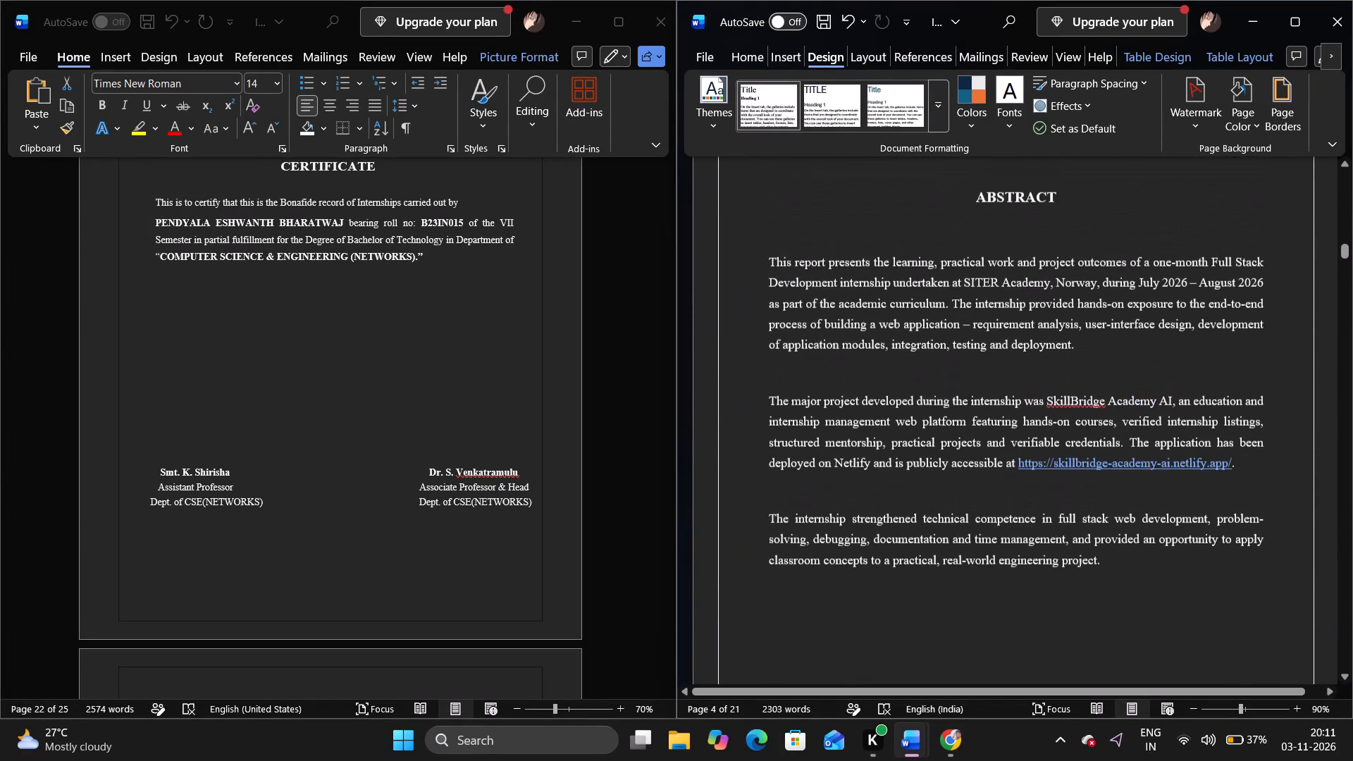
scroll(962, 342, down, 1)
scroll(493, 407, down, 5)
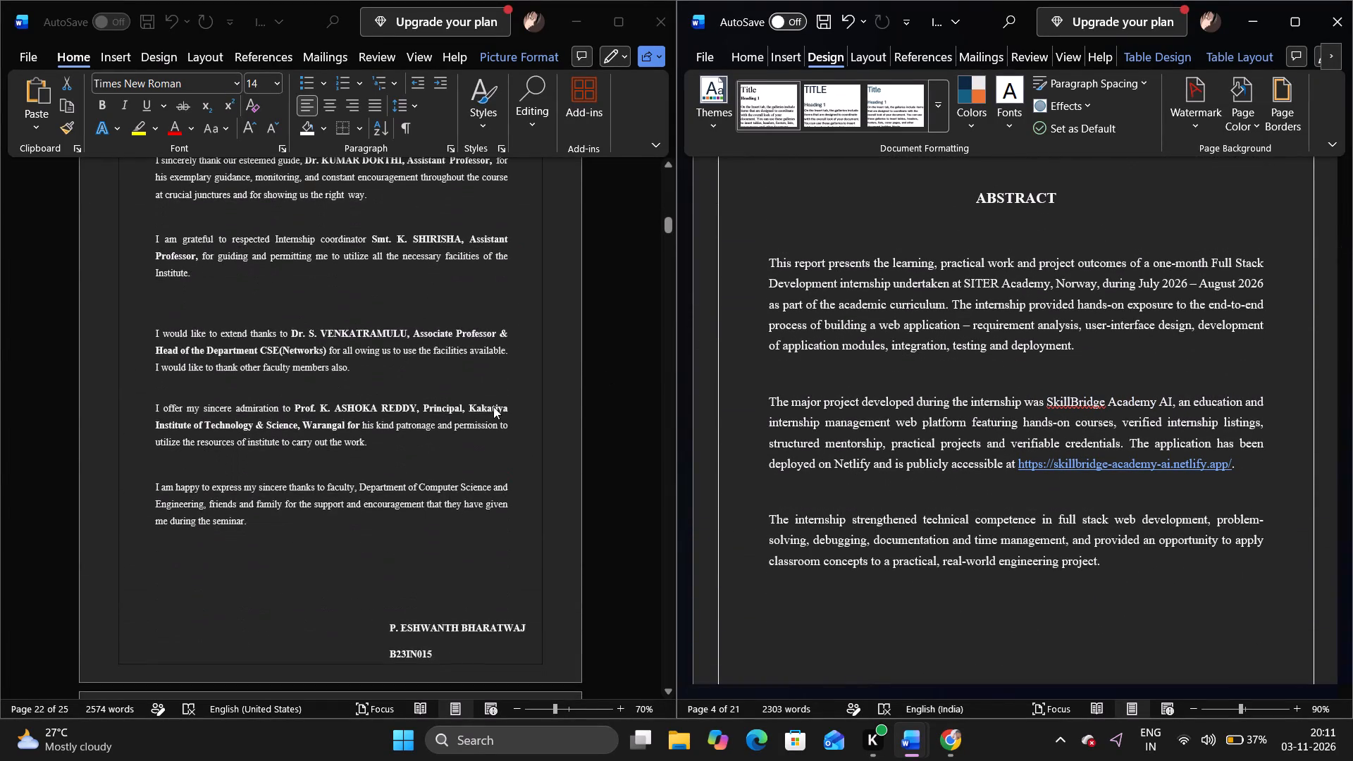
scroll(493, 407, down, 3)
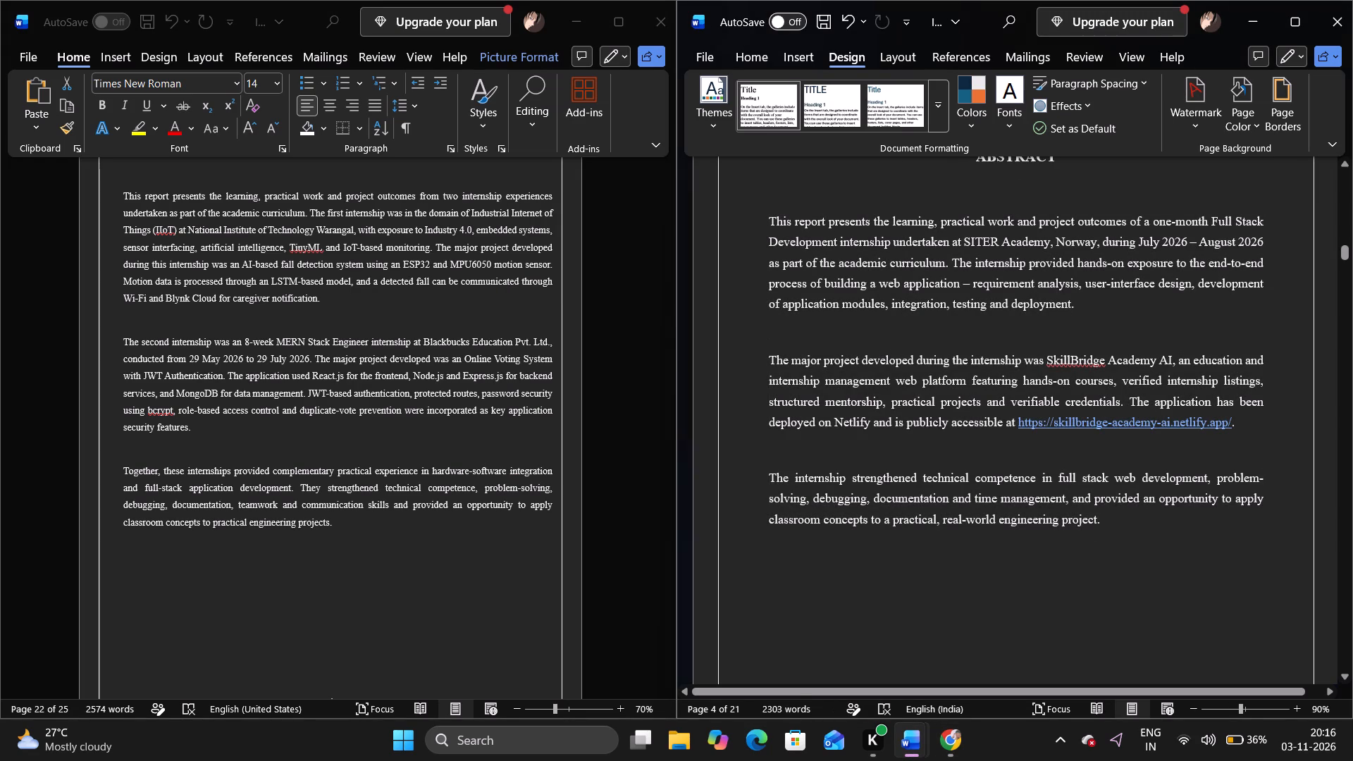
key(ctrl+v)
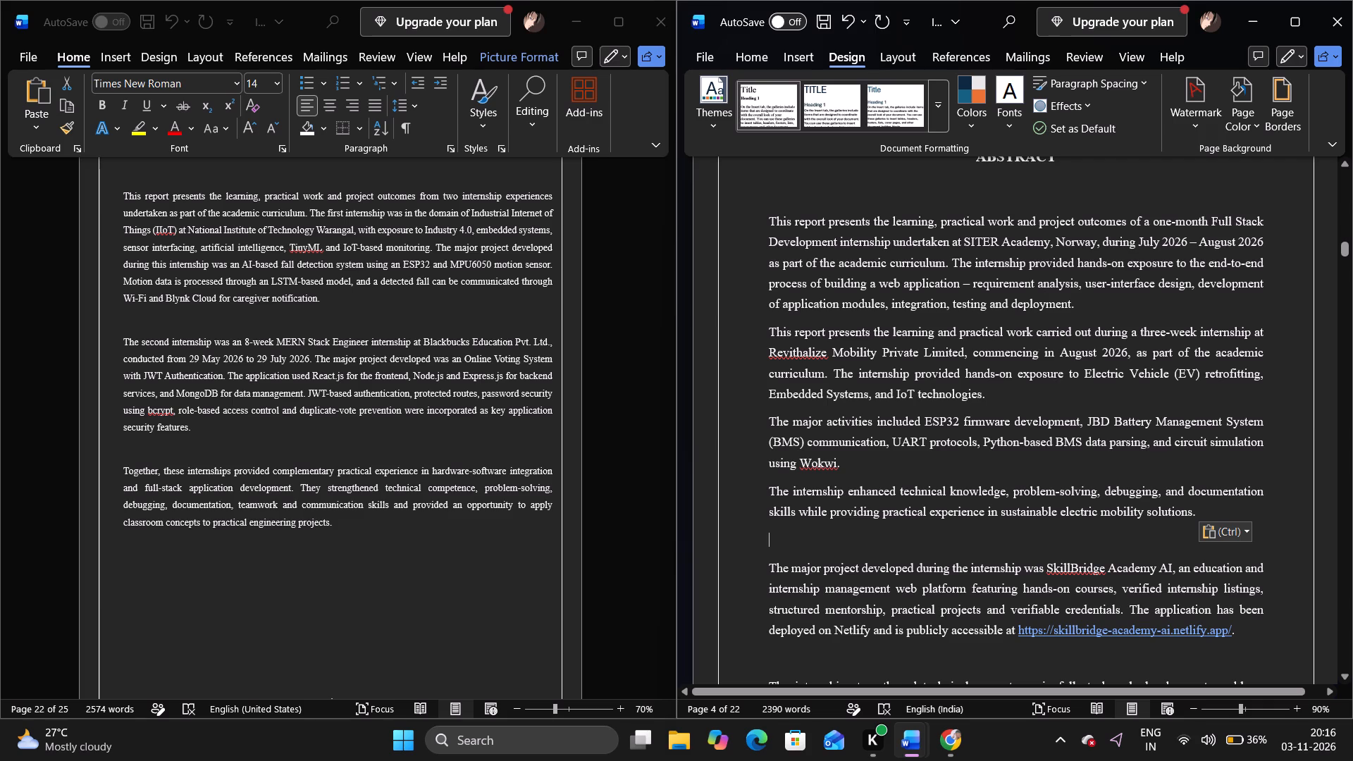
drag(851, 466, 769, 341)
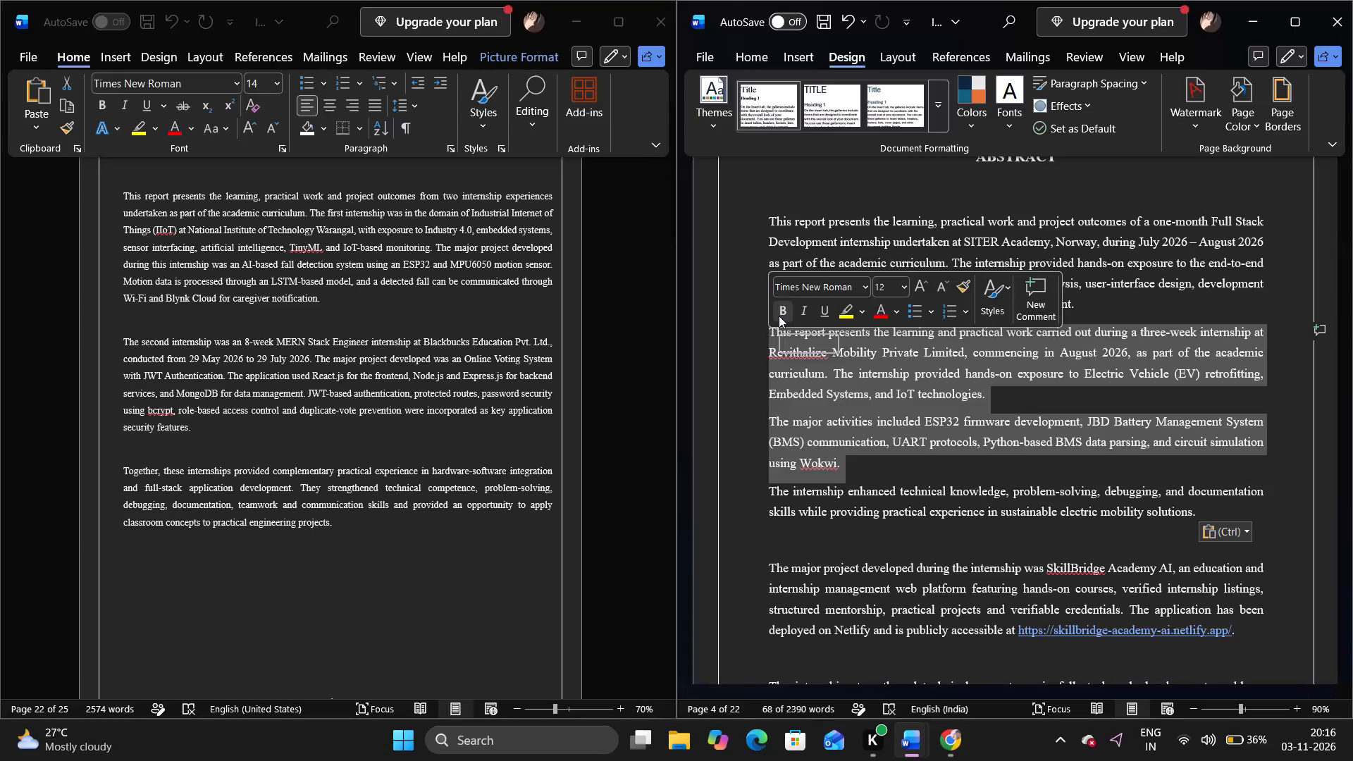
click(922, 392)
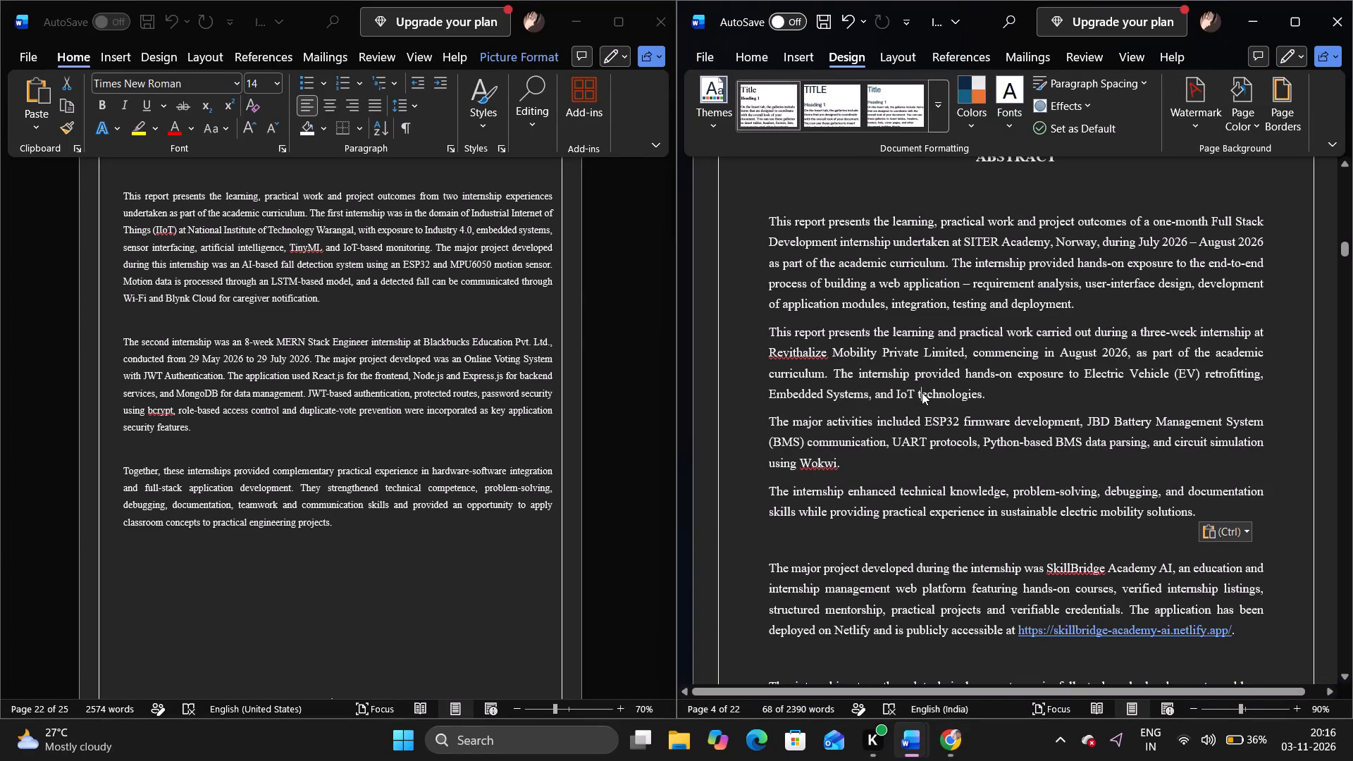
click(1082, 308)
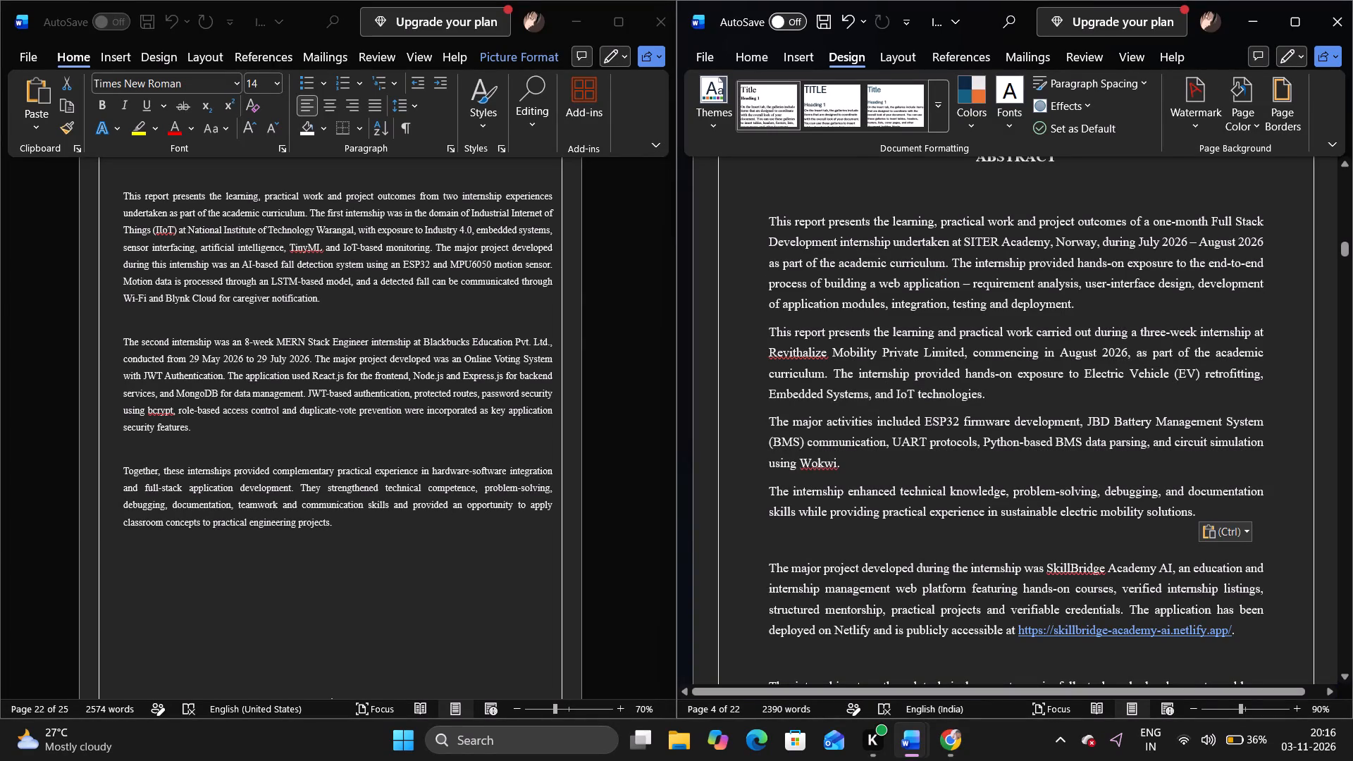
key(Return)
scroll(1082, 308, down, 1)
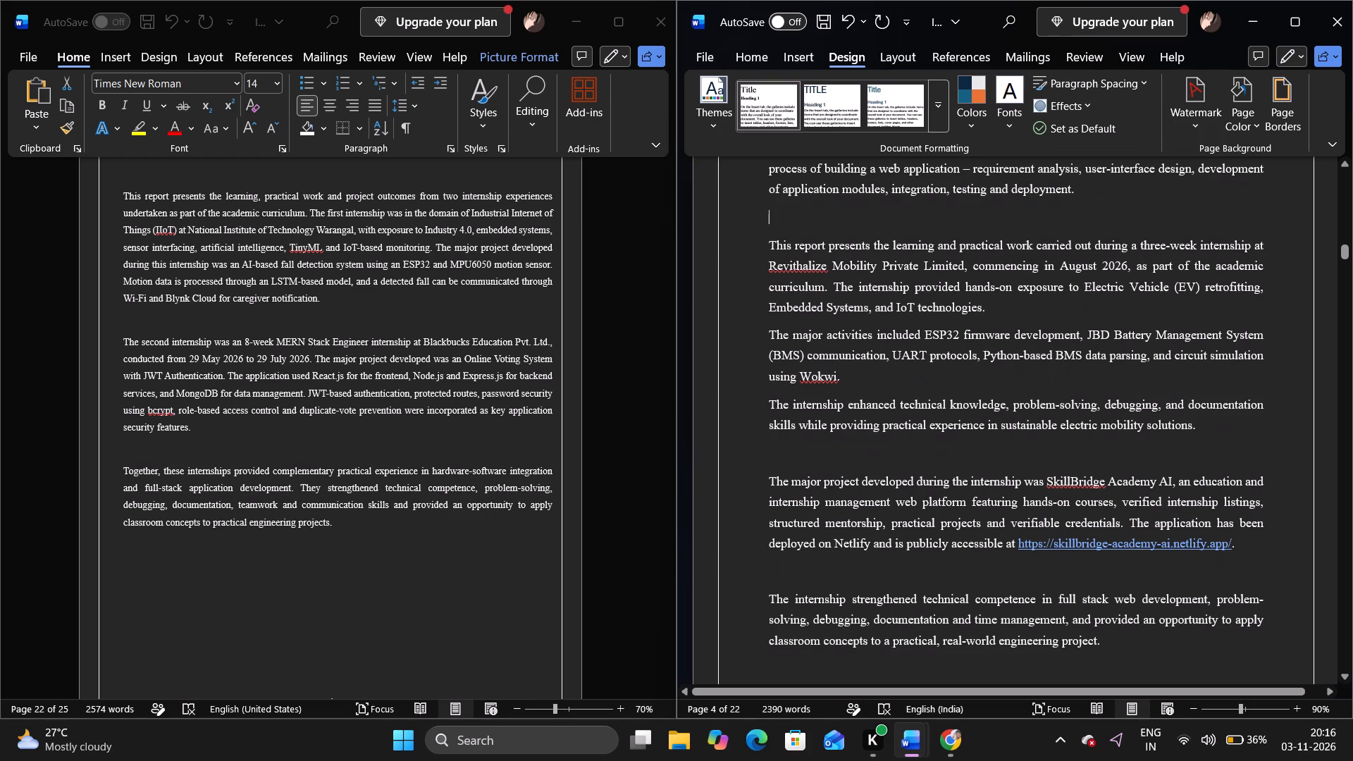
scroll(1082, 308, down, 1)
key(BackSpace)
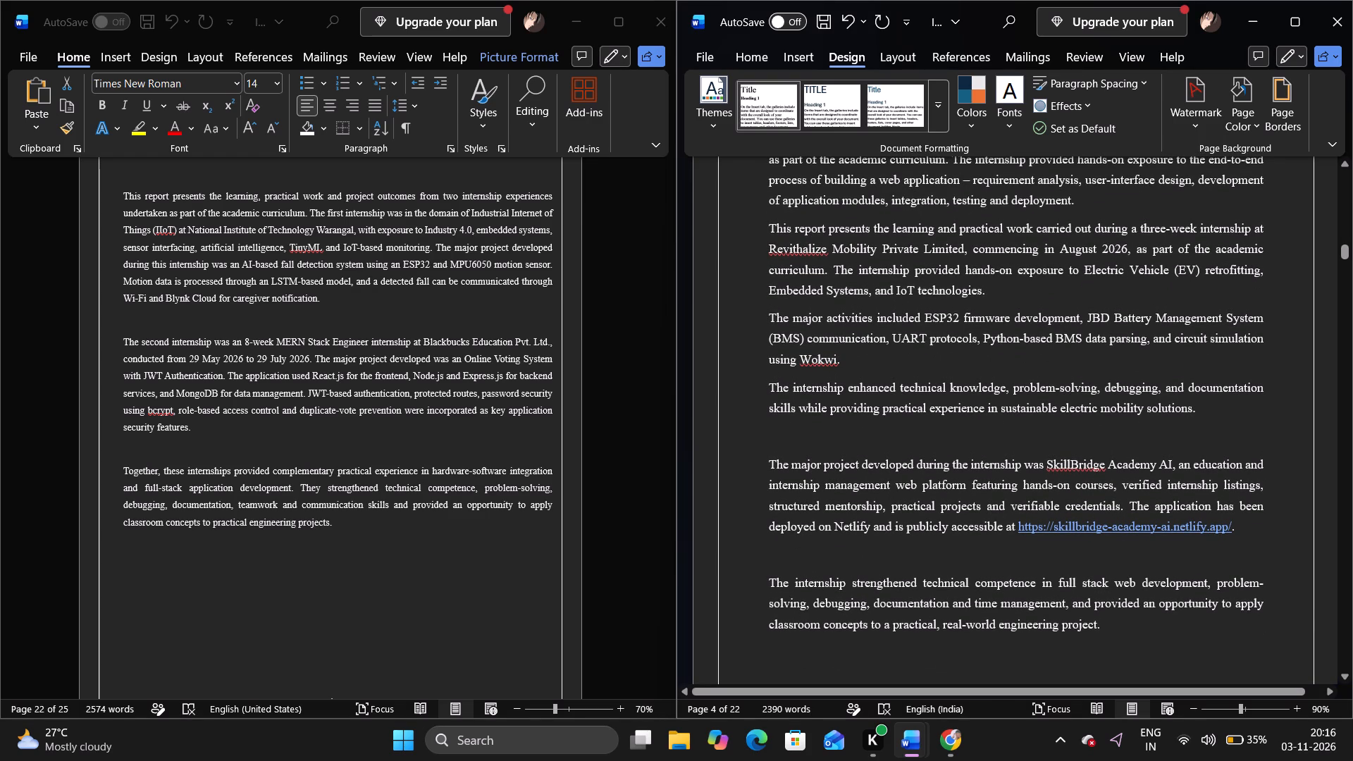
Delete the pasted paragraph beginning "The internship enhanced technical knowledge" along with the empty line it leaves.
drag(1205, 410, 884, 356)
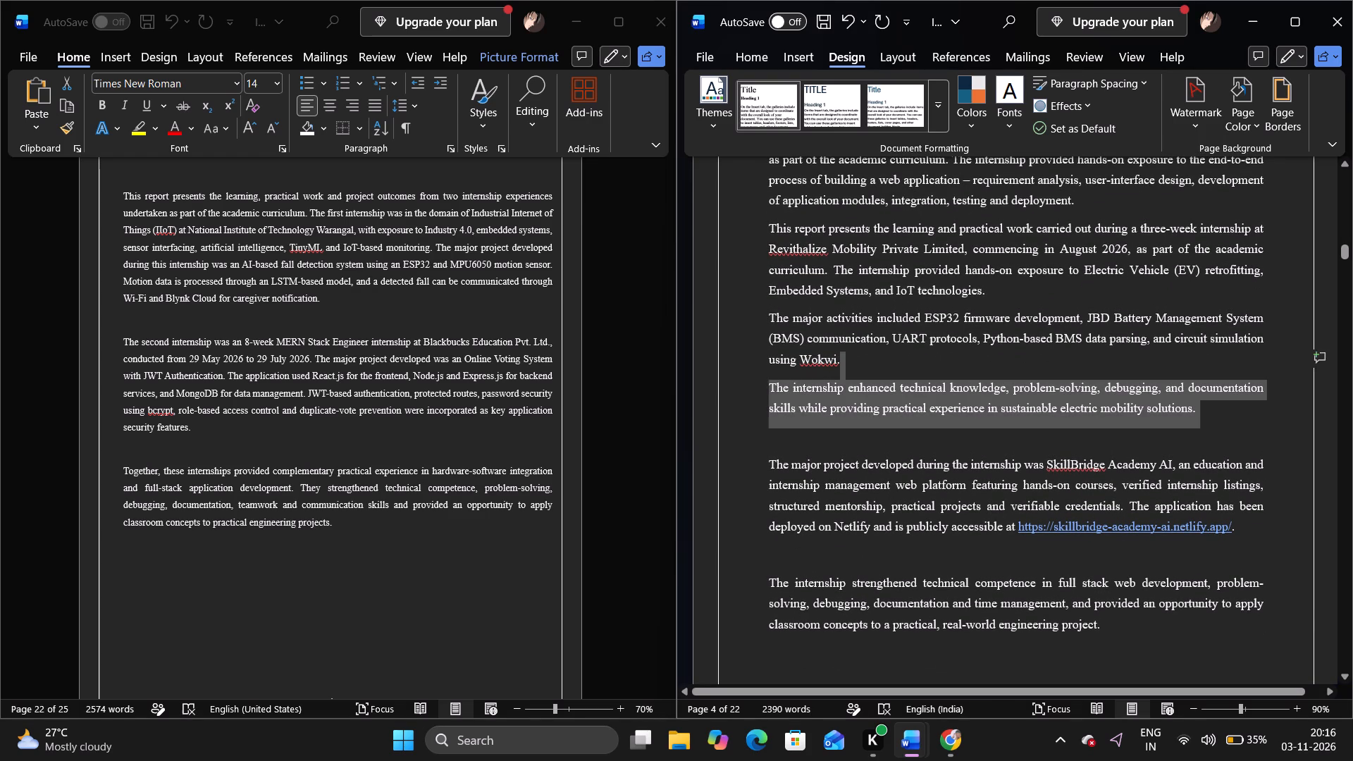
drag(884, 356, 767, 390)
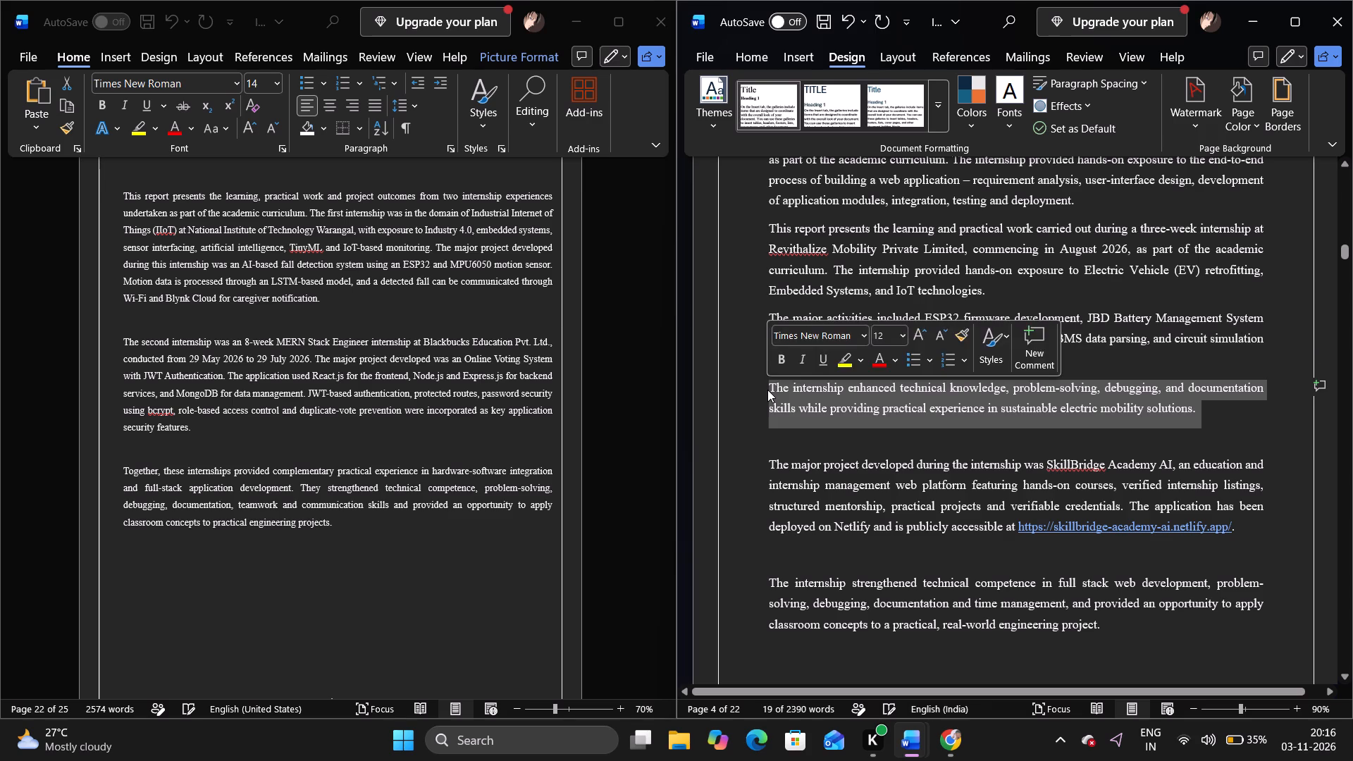
key(BackSpace)
key(BackSpace)
Remove "using Wokwi" from the major activities paragraph so it ends with "circuit simulation.".
key(BackSpace)
key(BackSpace)
key(BackSpace)
key(BackSpace)
key(BackSpace)
key(BackSpace)
key(BackSpace)
key(BackSpace)
key(BackSpace)
key(BackSpace)
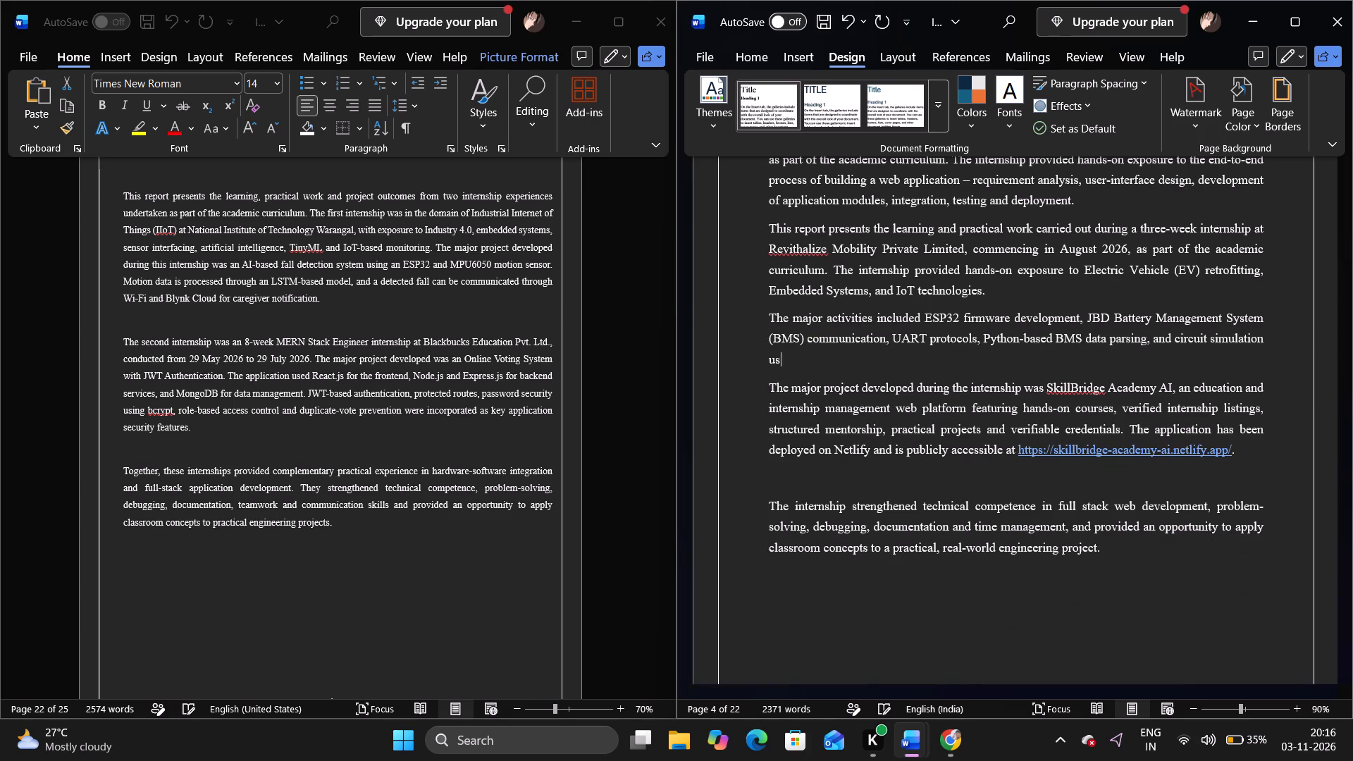
key(BackSpace)
key(BackSpace)
key(BackSpace)
key(period)
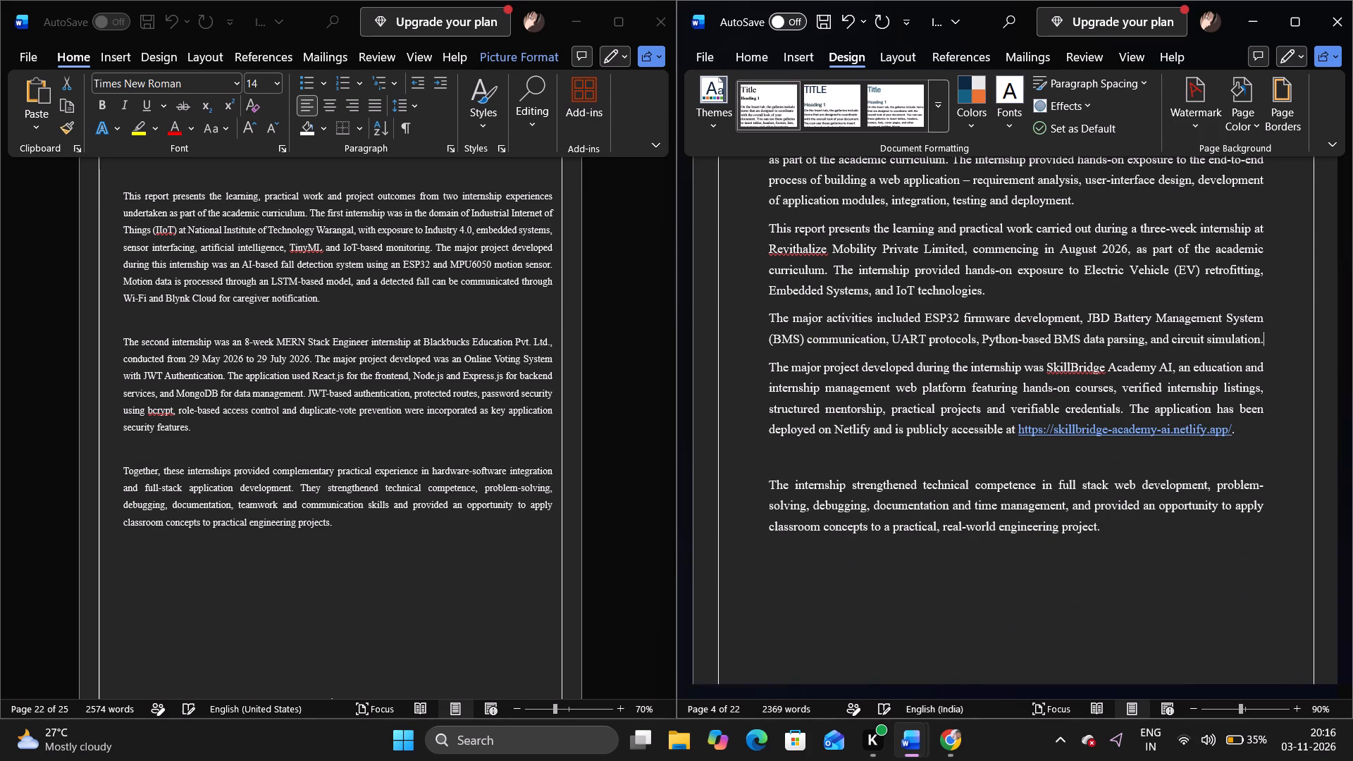
Replace "This report presents the learning and practical work carried out" in the abstract's Revithalize paragraph with "The second internship", keeping "during a three-week internship".
scroll(867, 421, up, 1)
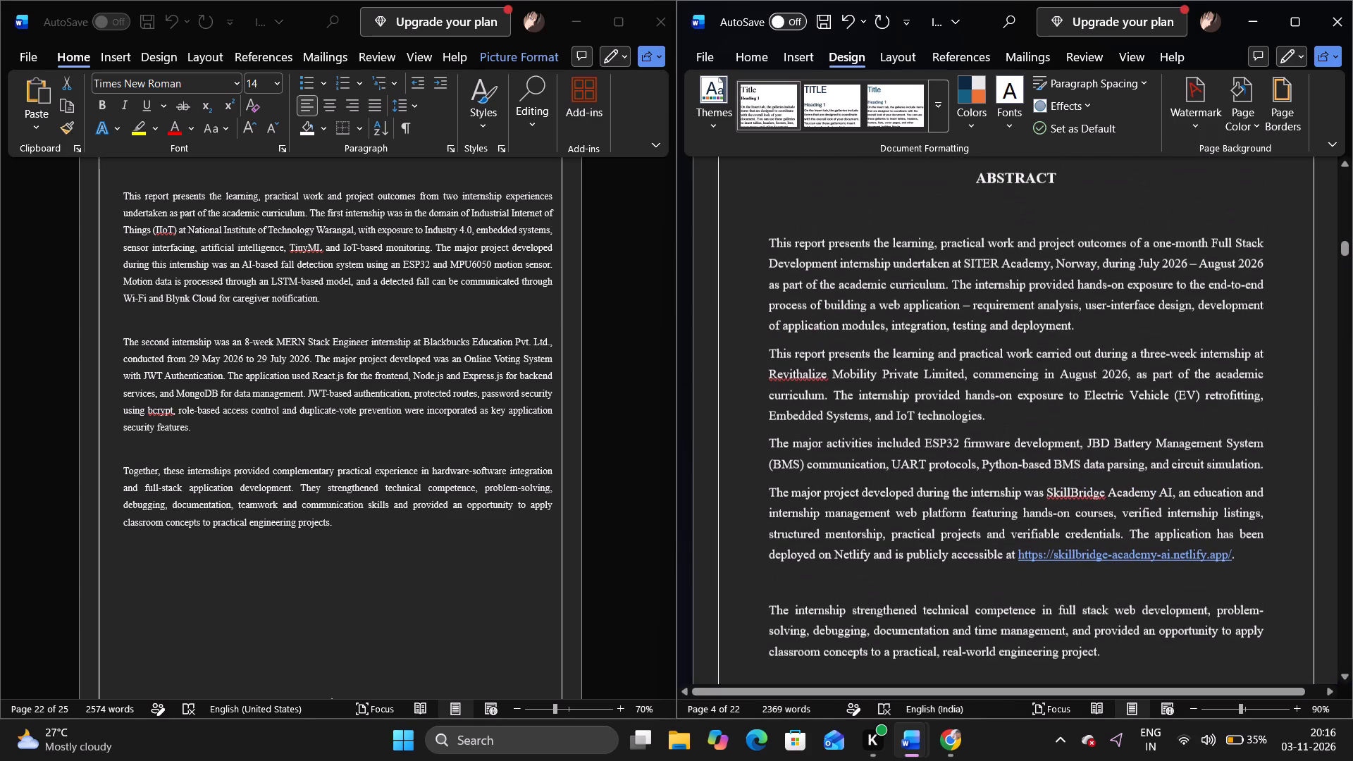
scroll(867, 421, up, 1)
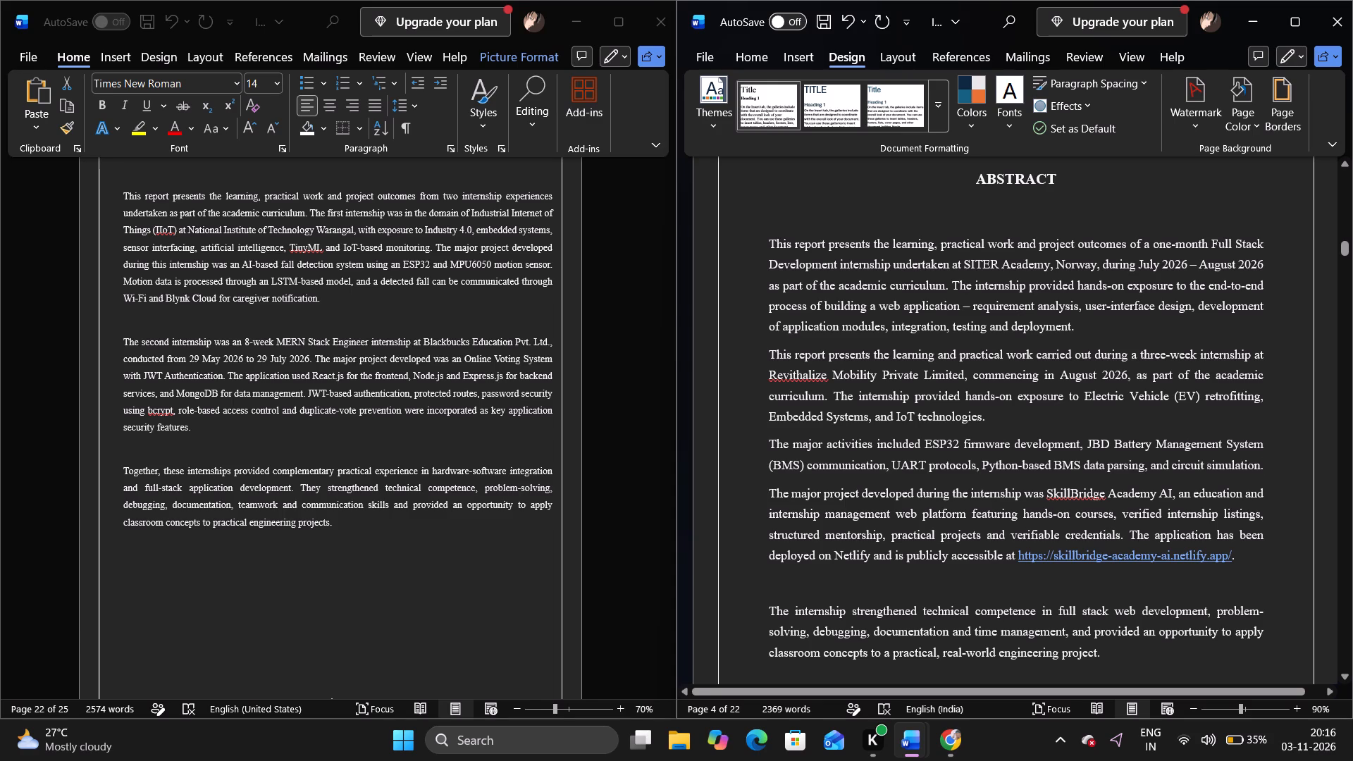
drag(1095, 354, 731, 370)
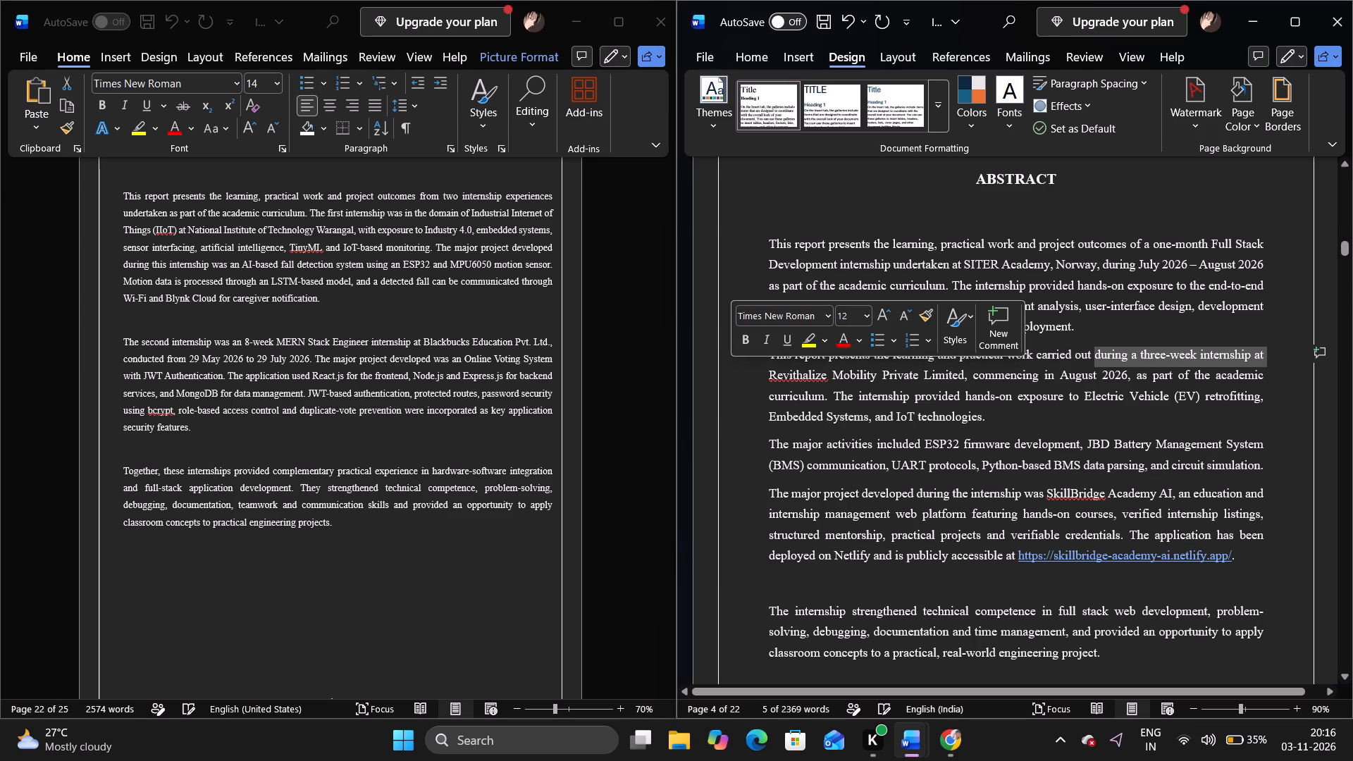
click(1087, 356)
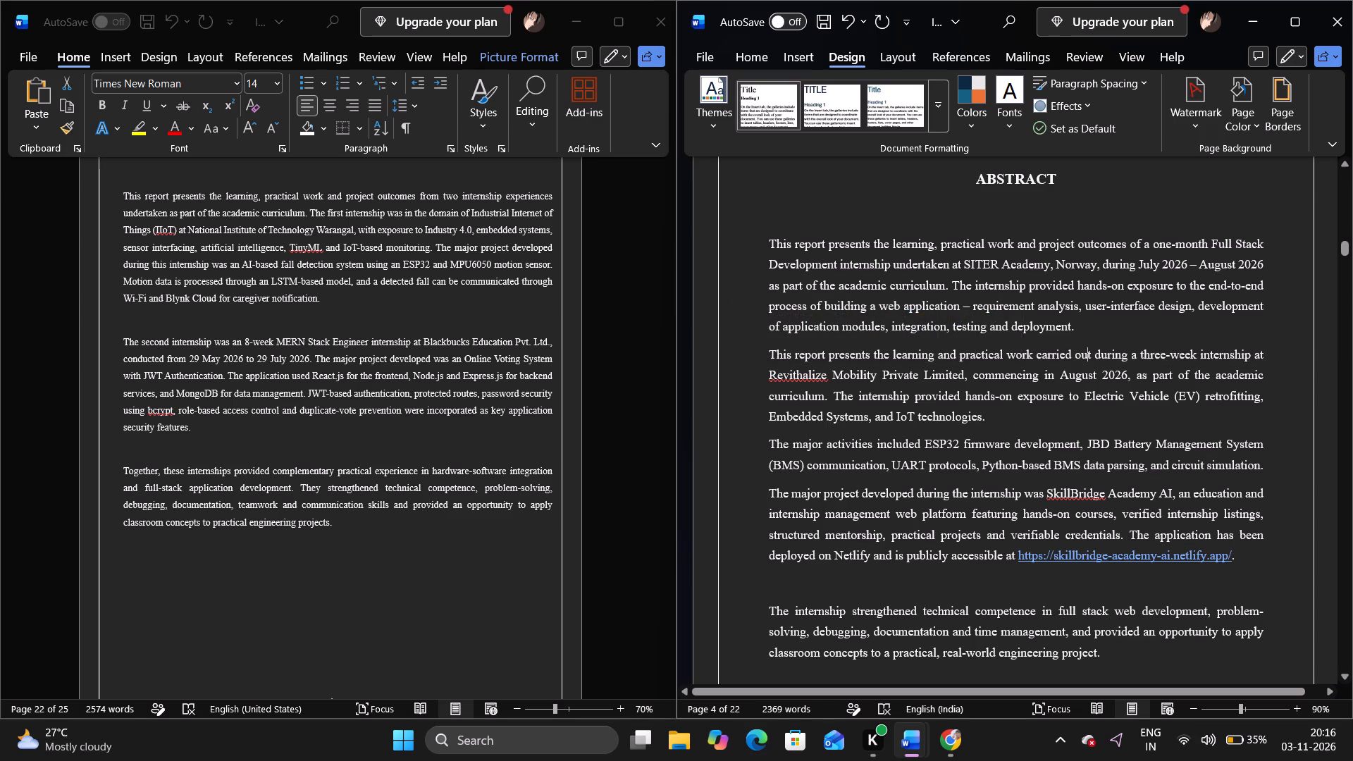
click(1099, 353)
key(BackSpace)
key(BackSpace)
key(BackSpace)
key(BackSpace)
key(BackSpace)
key(BackSpace)
key(BackSpace)
key(BackSpace)
key(BackSpace)
key(BackSpace)
key(BackSpace)
key(BackSpace)
key(BackSpace)
key(BackSpace)
key(BackSpace)
key(BackSpace)
key(BackSpace)
key(BackSpace)
key(BackSpace)
key(BackSpace)
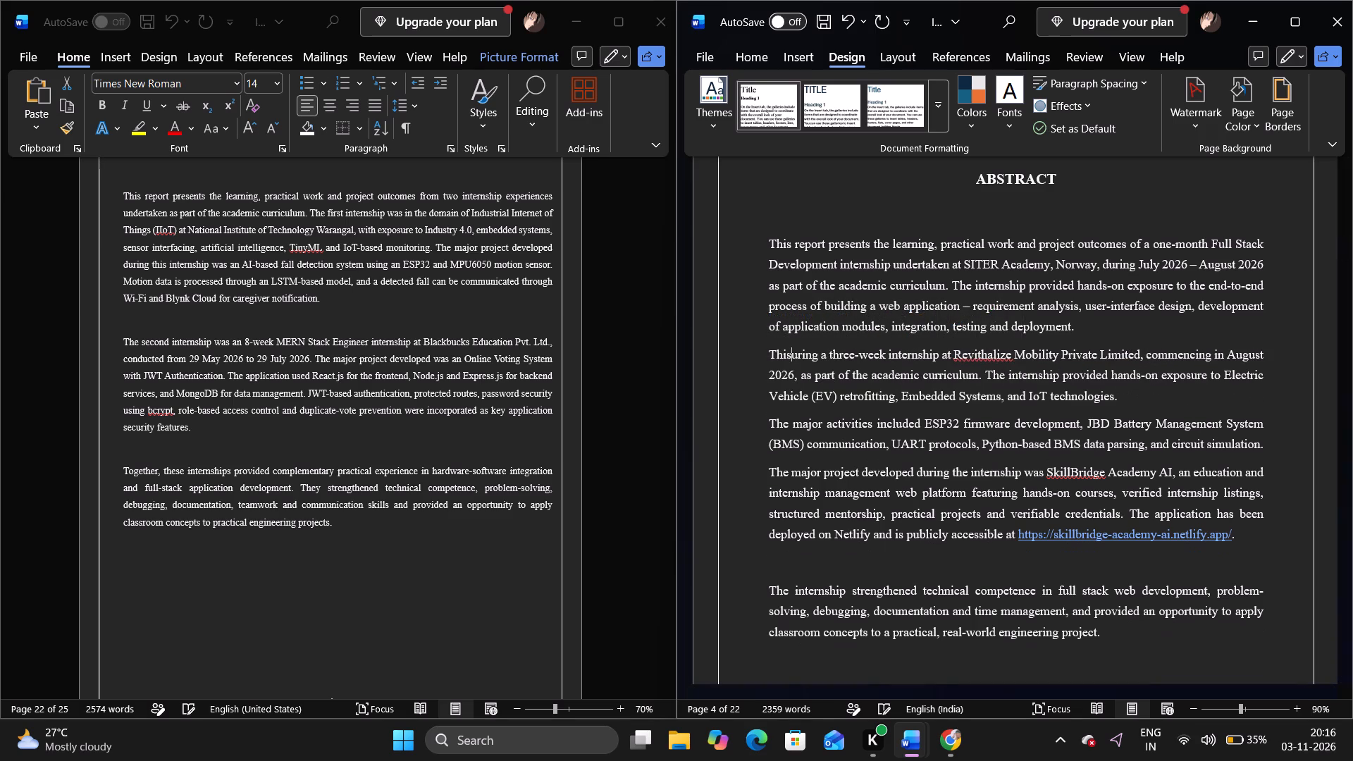
key(BackSpace)
key(BackSpace)
key(BackSpace)
key(BackSpace)
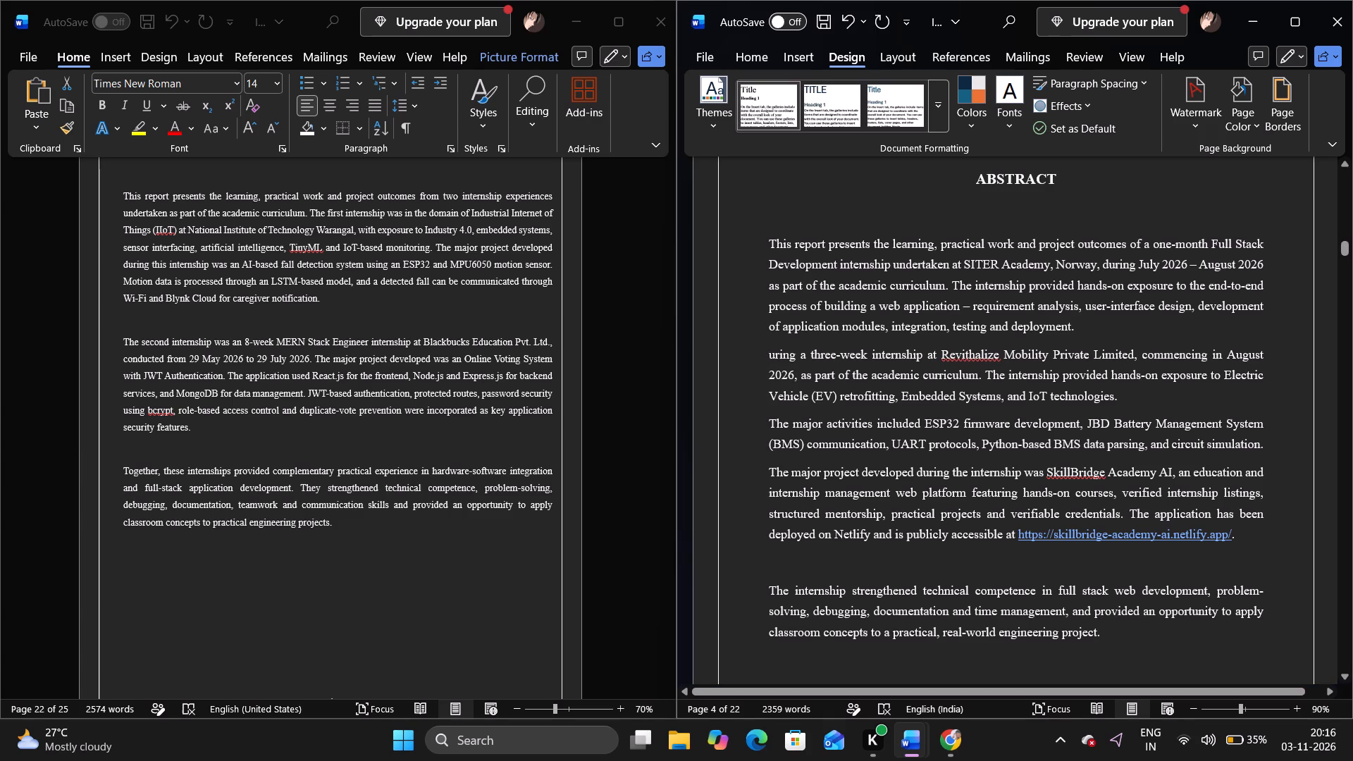
text(The secondd)
key(space)
key(b)
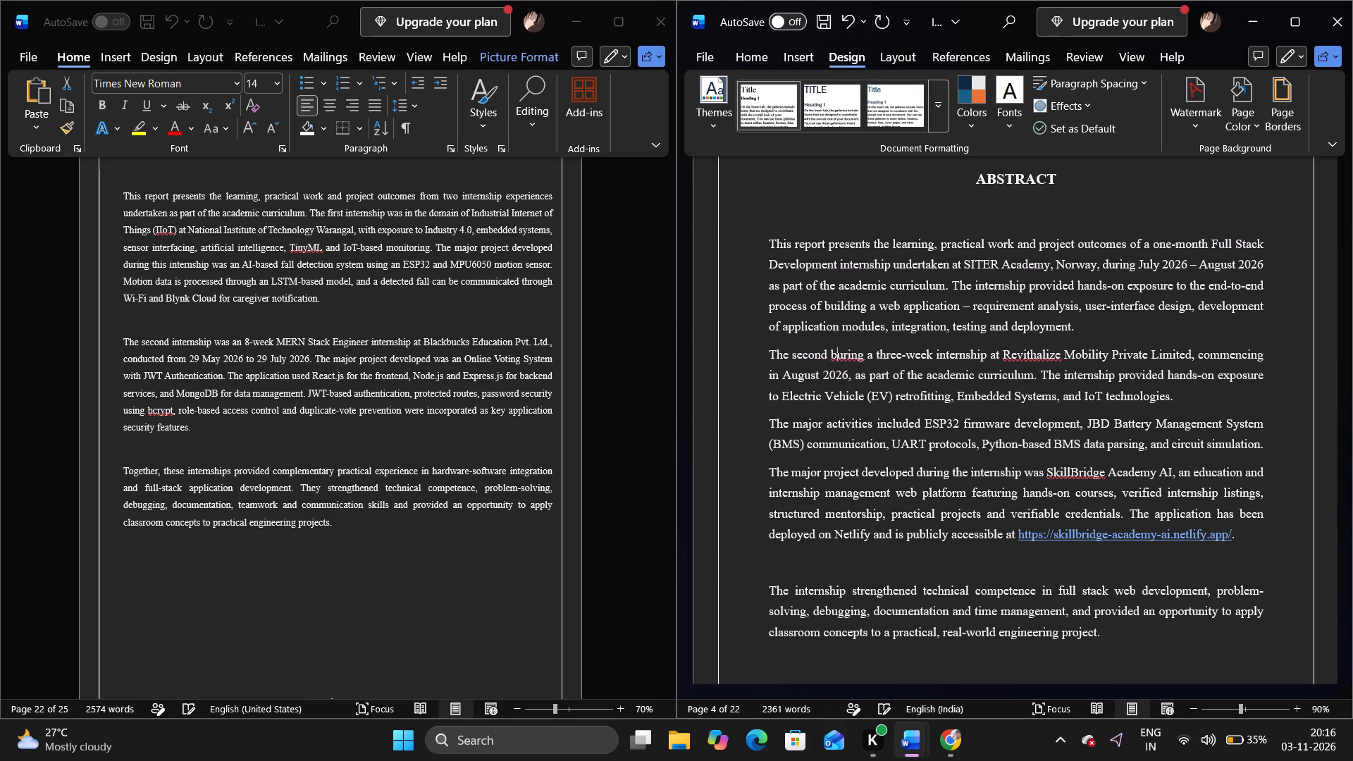
key(BackSpace)
key(BackSpace)
key(space)
text(intre)
key(BackSpace)
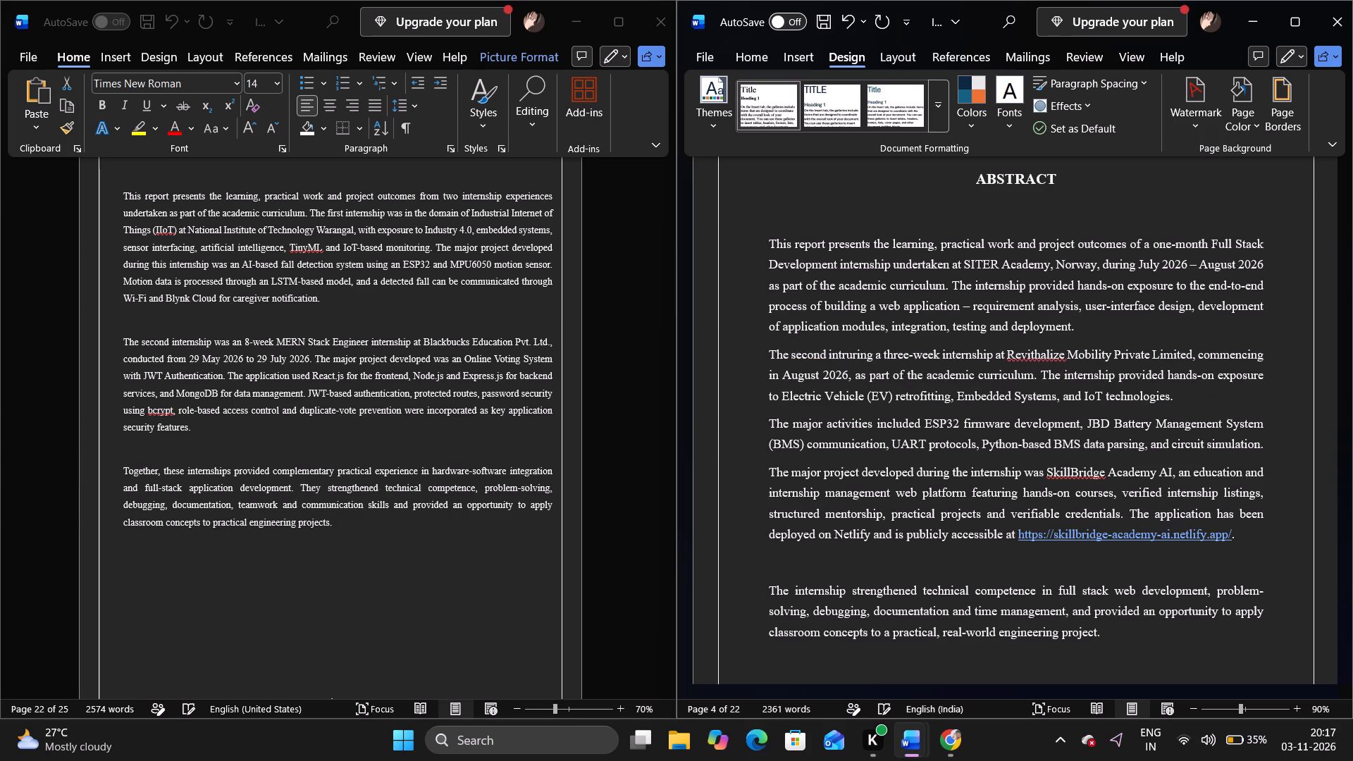
key(BackSpace)
text(ernshio)
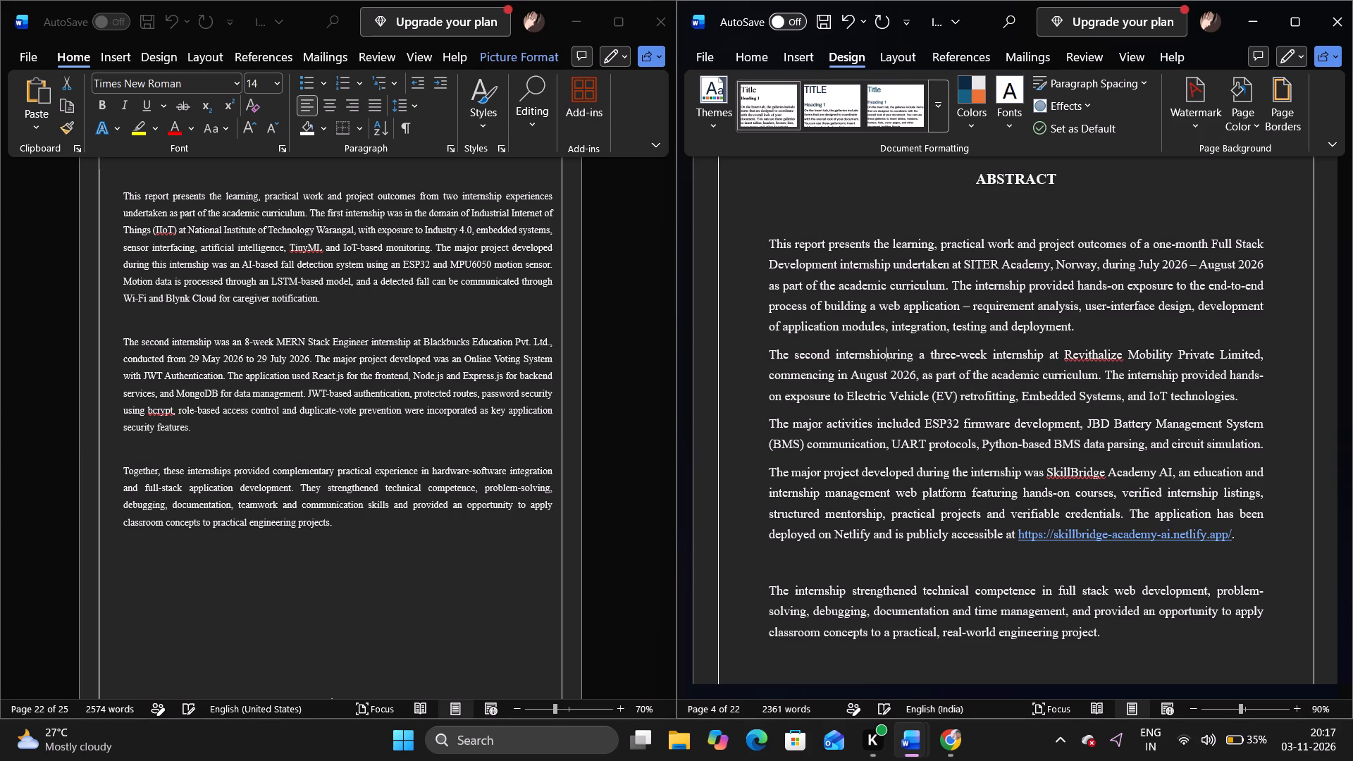
key(BackSpace)
text(o)
key(space)
key(BackSpace)
key(BackSpace)
text(p d)
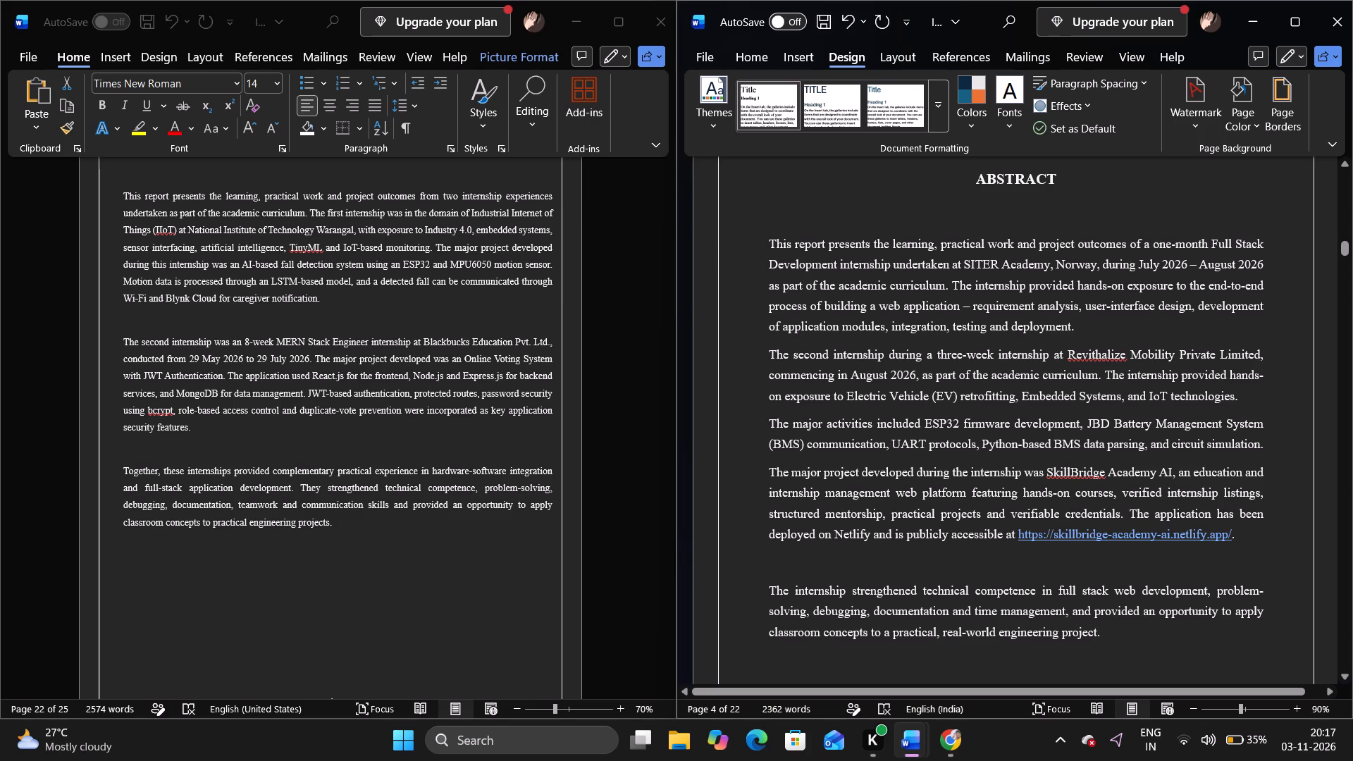
Delete the abstract's paragraph about the SkillBridge Academy AI project along with the empty line it leaves.
drag(1239, 536, 750, 421)
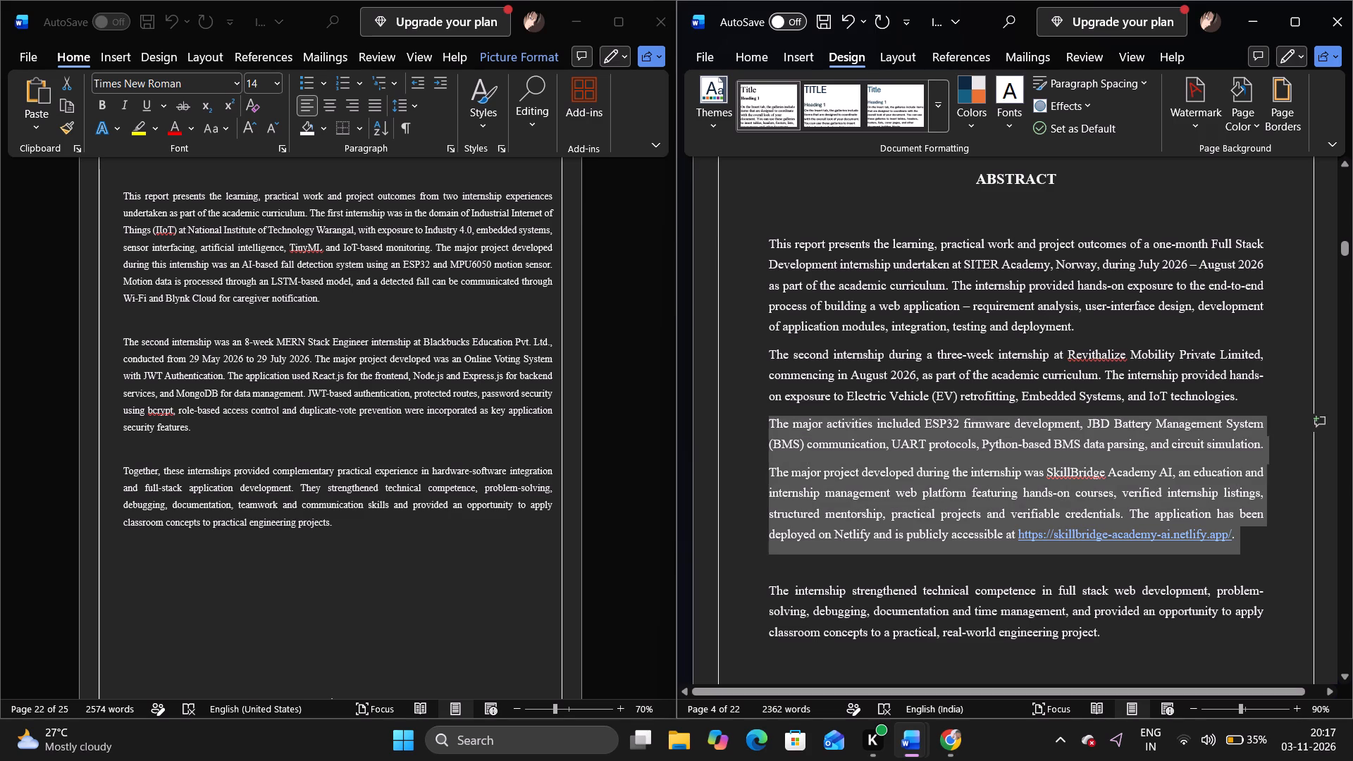
drag(750, 421, 732, 480)
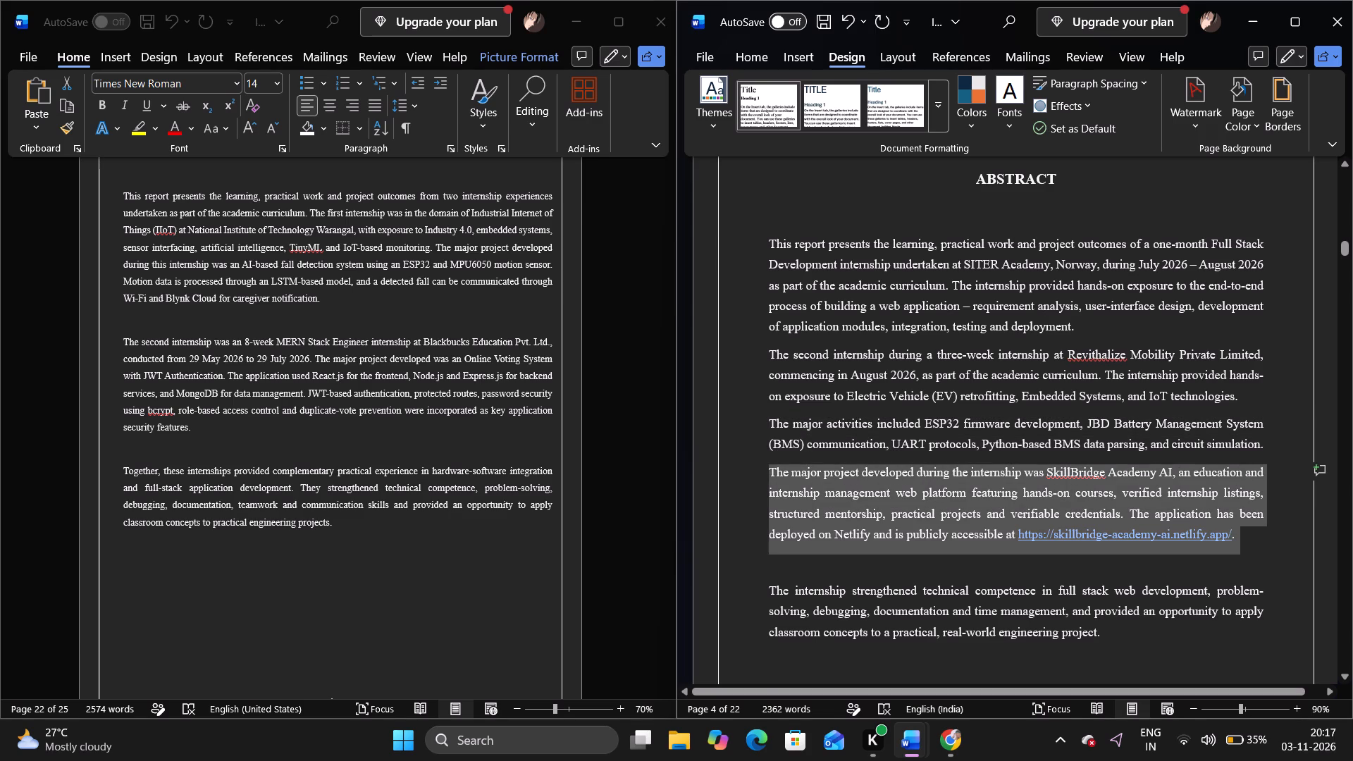
drag(732, 480, 732, 478)
key(BackSpace)
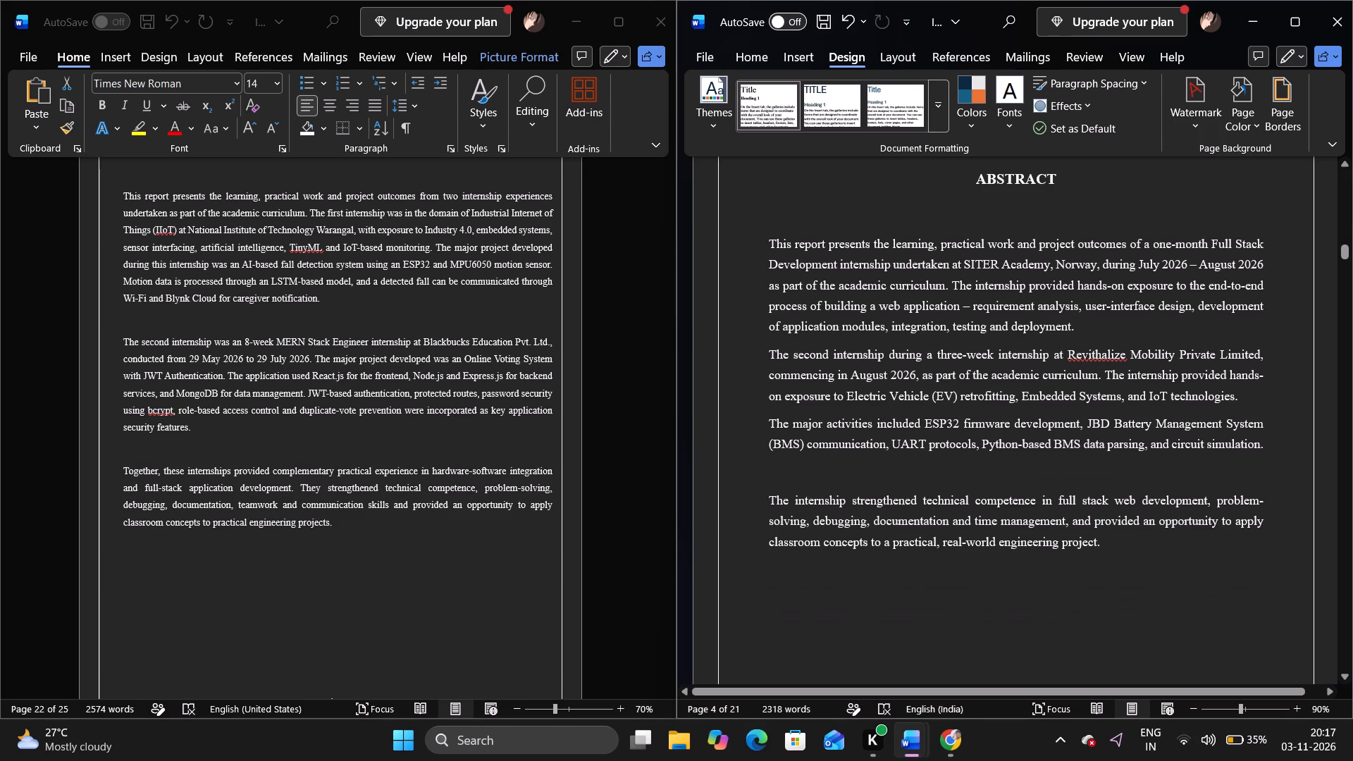
key(BackSpace)
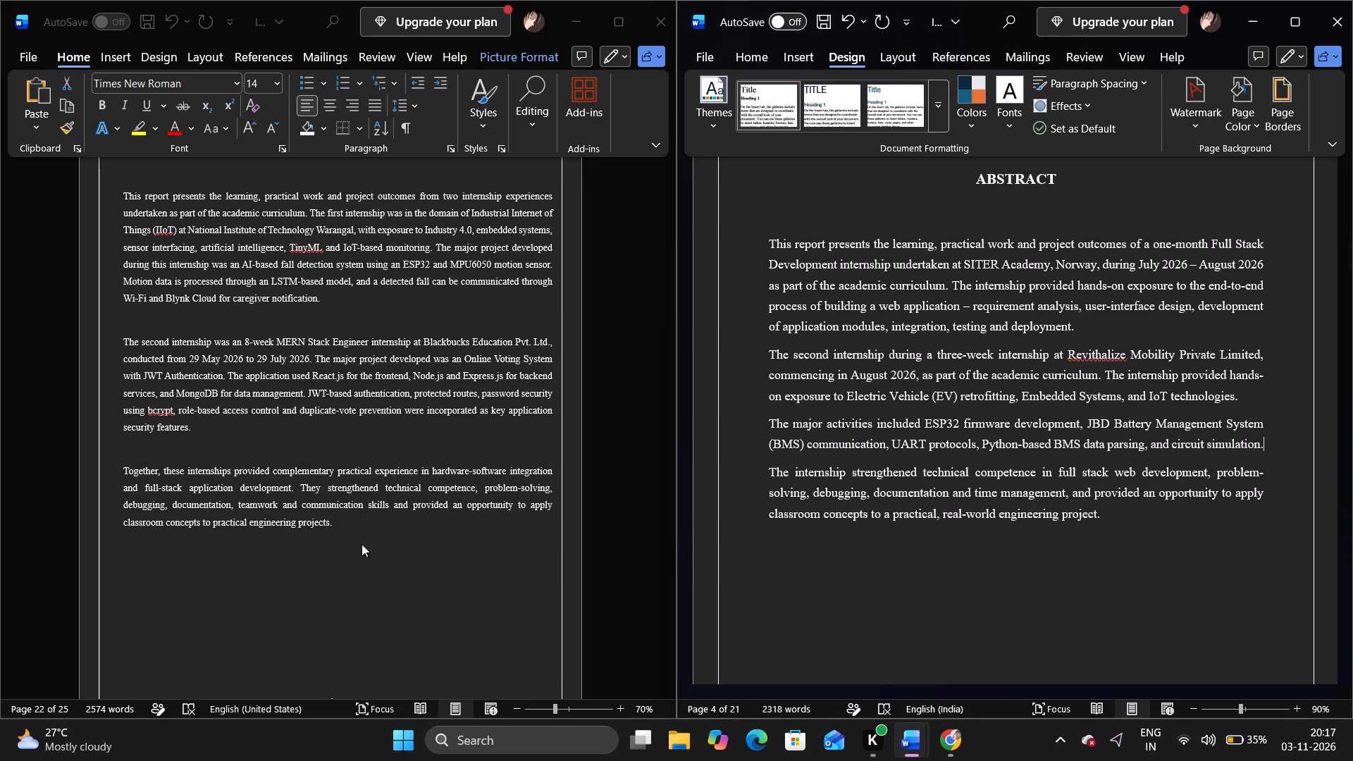
Copy the closing abstract paragraph beginning "Together, these internships provided" from the reference report.
drag(335, 521, 130, 468)
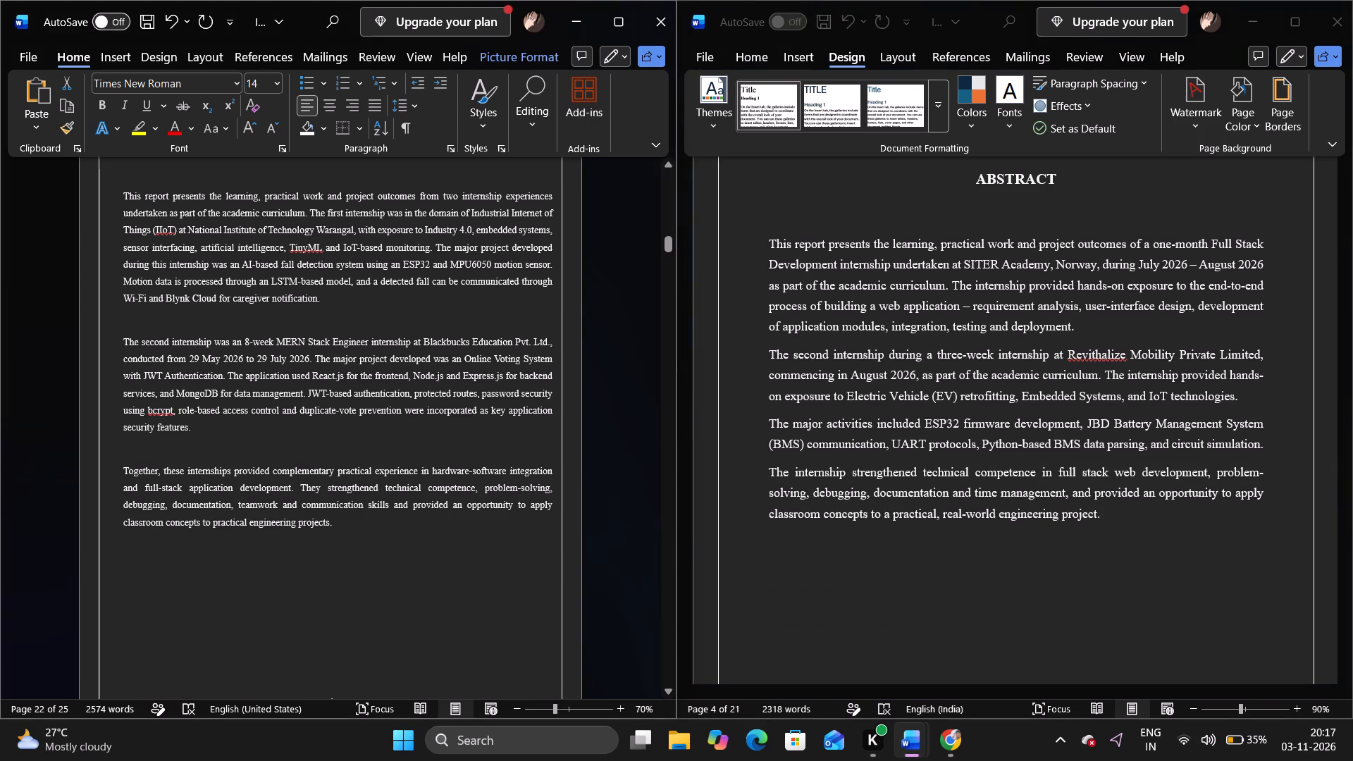
drag(130, 468, 119, 471)
drag(119, 471, 338, 524)
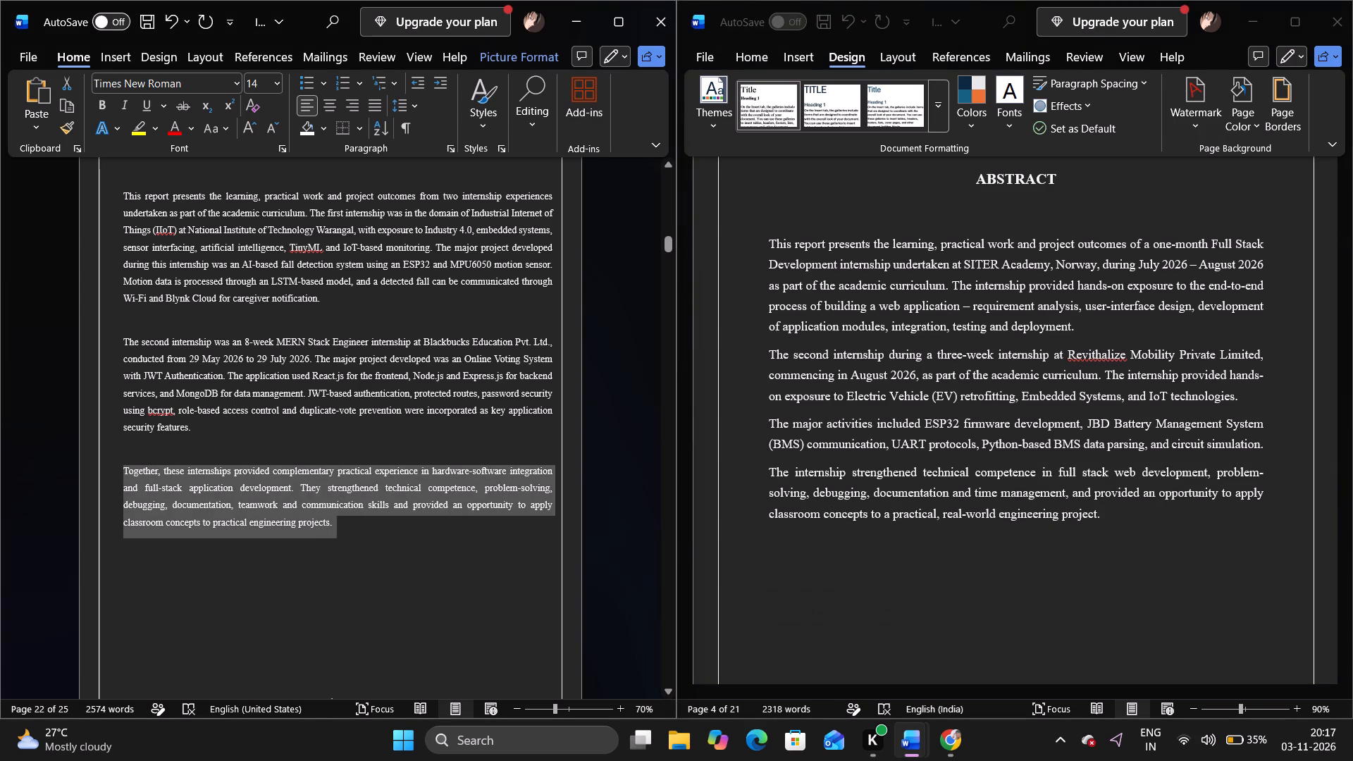
drag(338, 524, 339, 524)
key(ctrl+c)
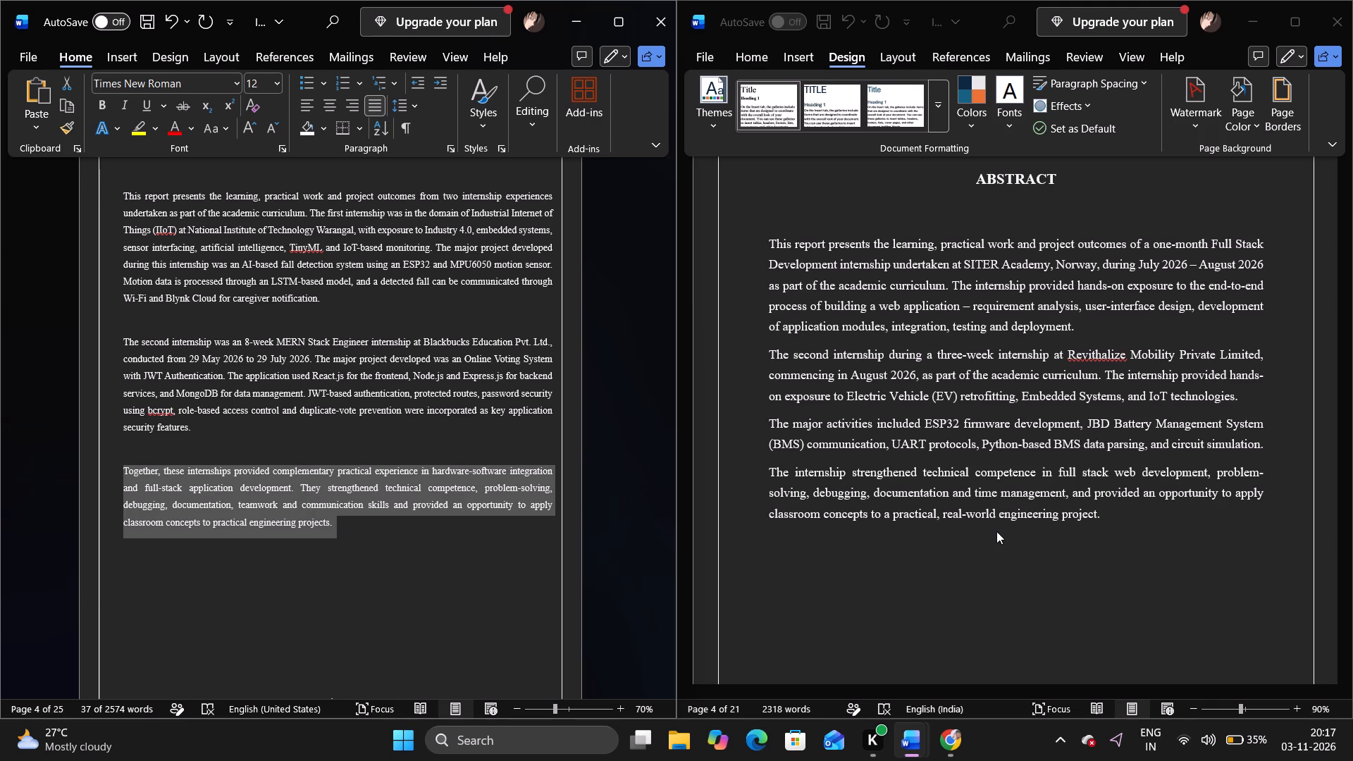
Insert an empty line after the major activities paragraph and another after the abstract's first paragraph in the internship report.
click(996, 531)
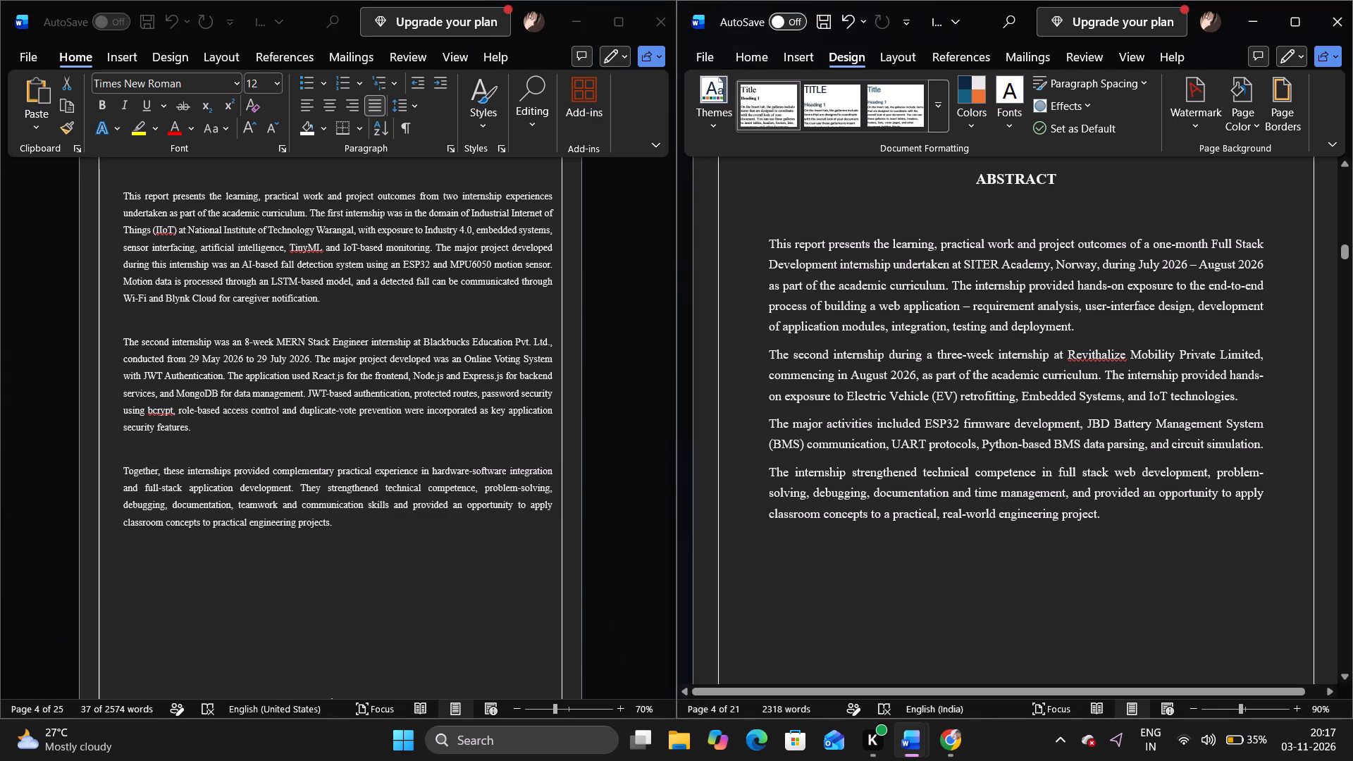
key(Return)
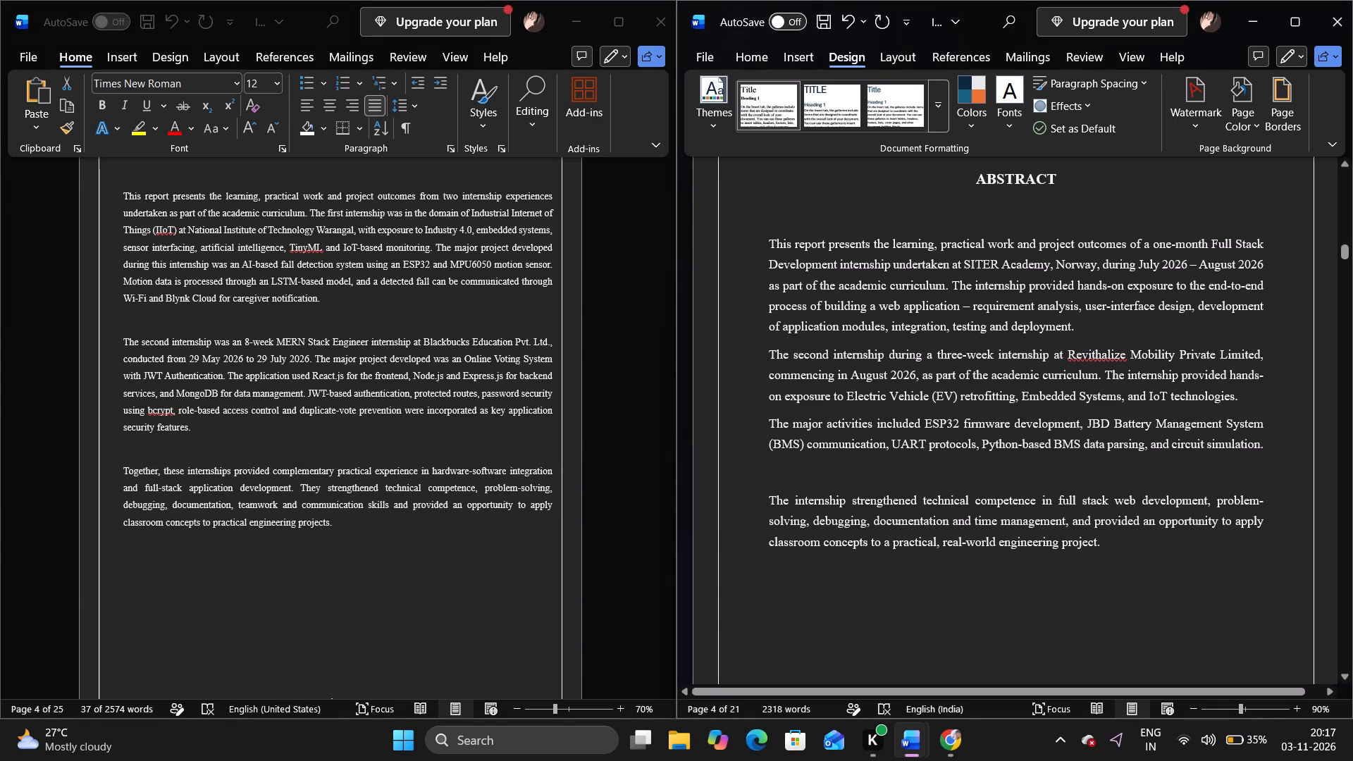
click(1144, 334)
key(Return)
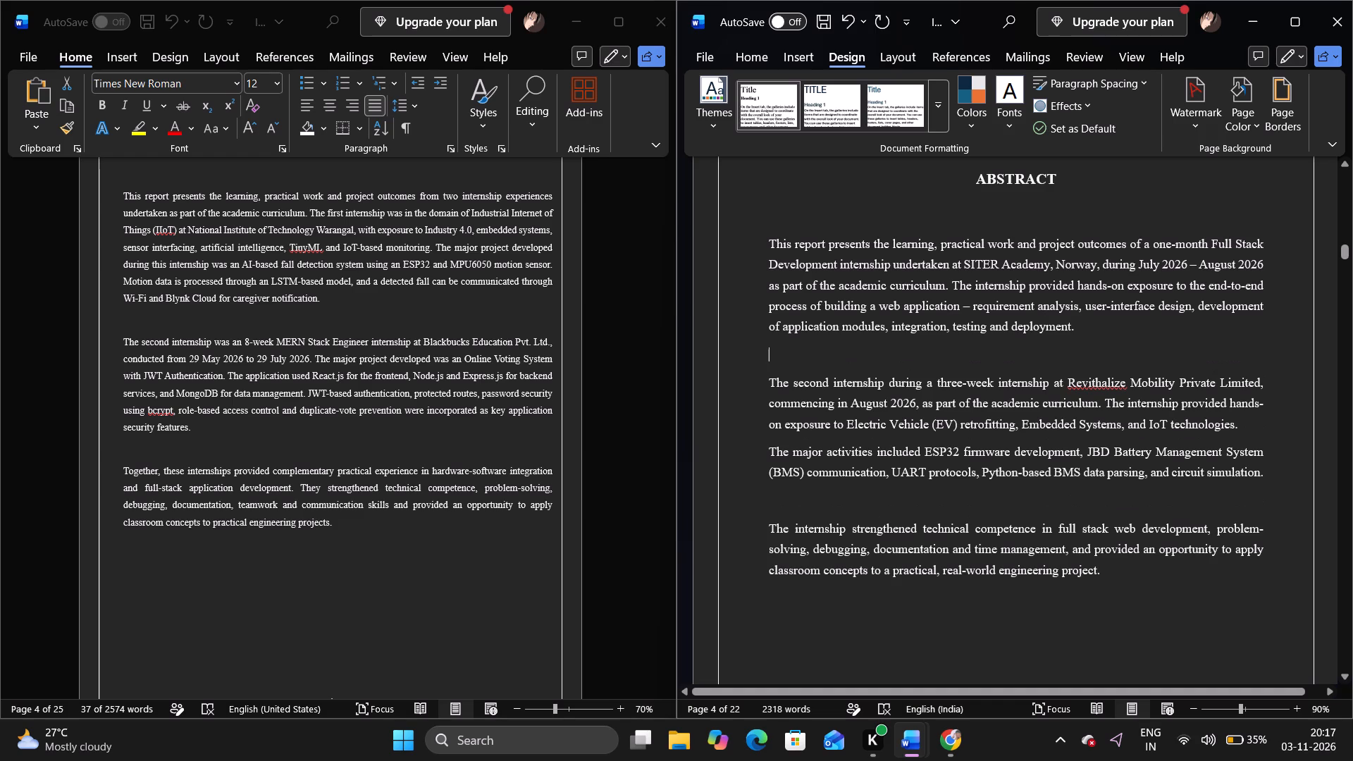
Paste the copied "Together, these internships" paragraph at the end of the abstract, separated from the preceding paragraph by an empty line.
click(1118, 578)
key(Return)
key(ctrl+v)
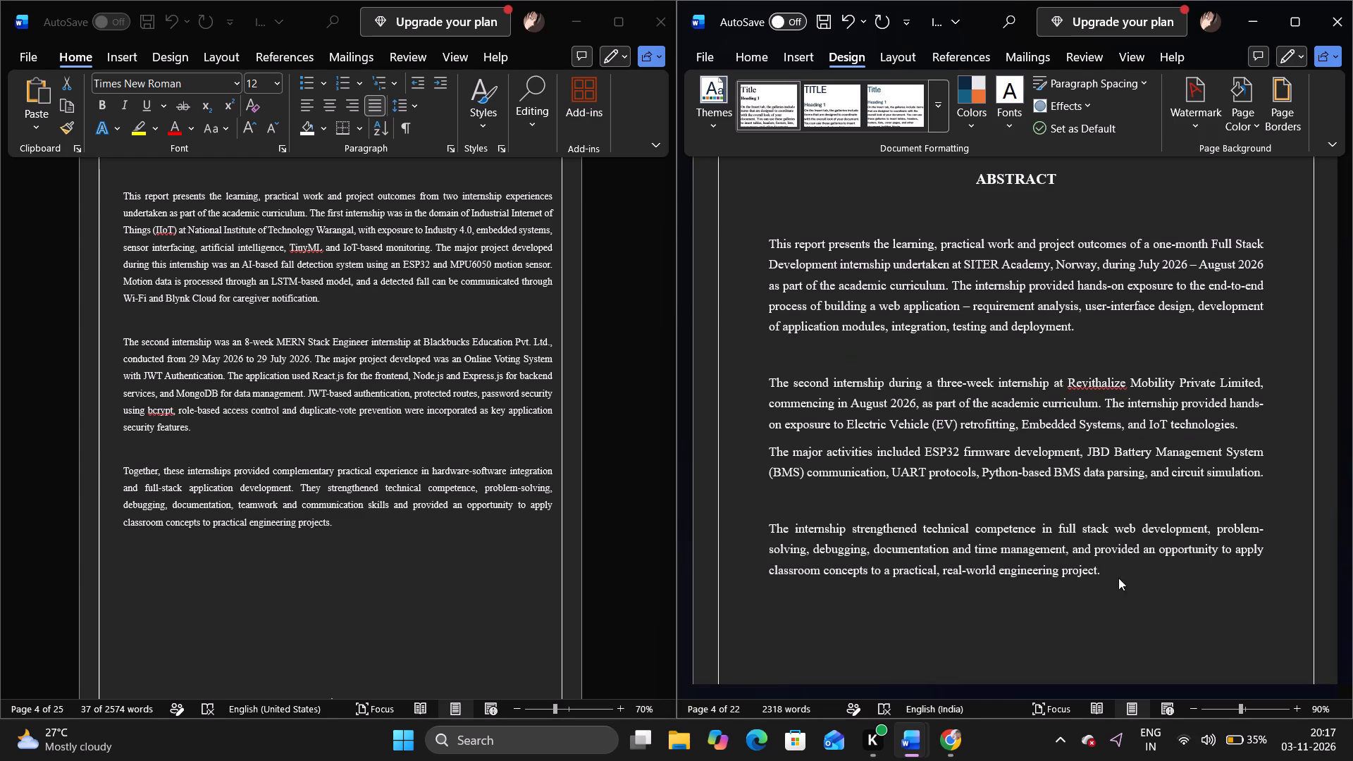
click(1127, 529)
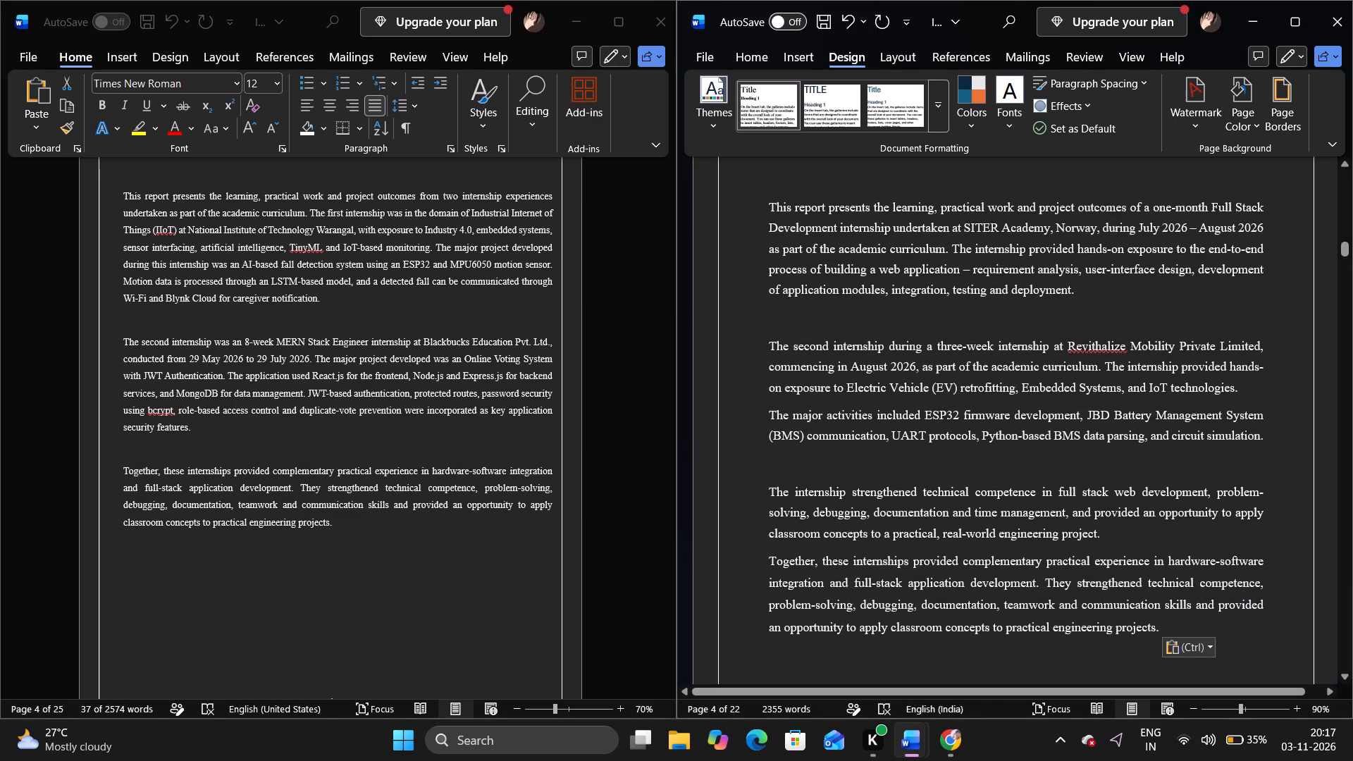
key(Return)
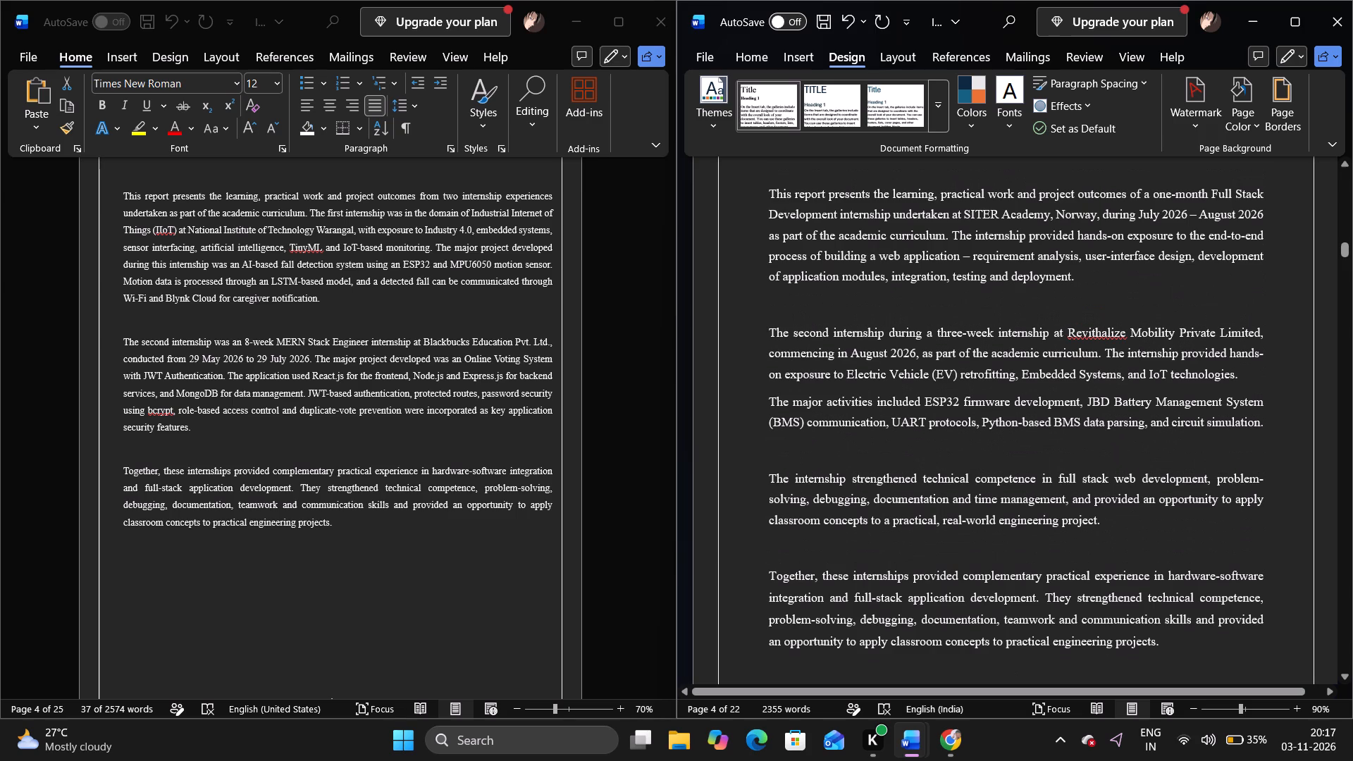
Delete the abstract paragraph beginning "The internship strengthened technical competence" along with its extra empty line.
drag(1099, 528, 1086, 526)
drag(1086, 526, 756, 485)
key(BackSpace)
key(BackSpace)
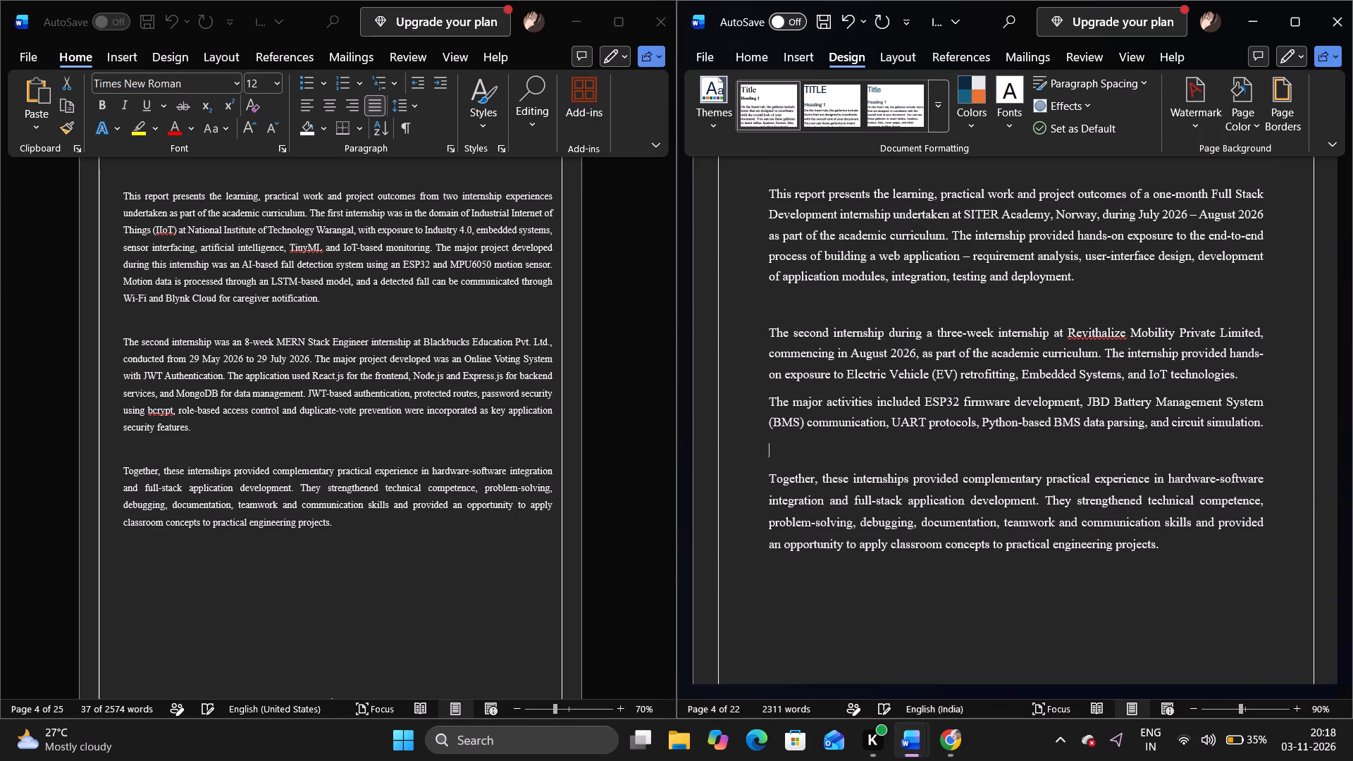
Remove the blank page between the abstract and the CONTENT page in the internship report.
scroll(756, 485, up, 1)
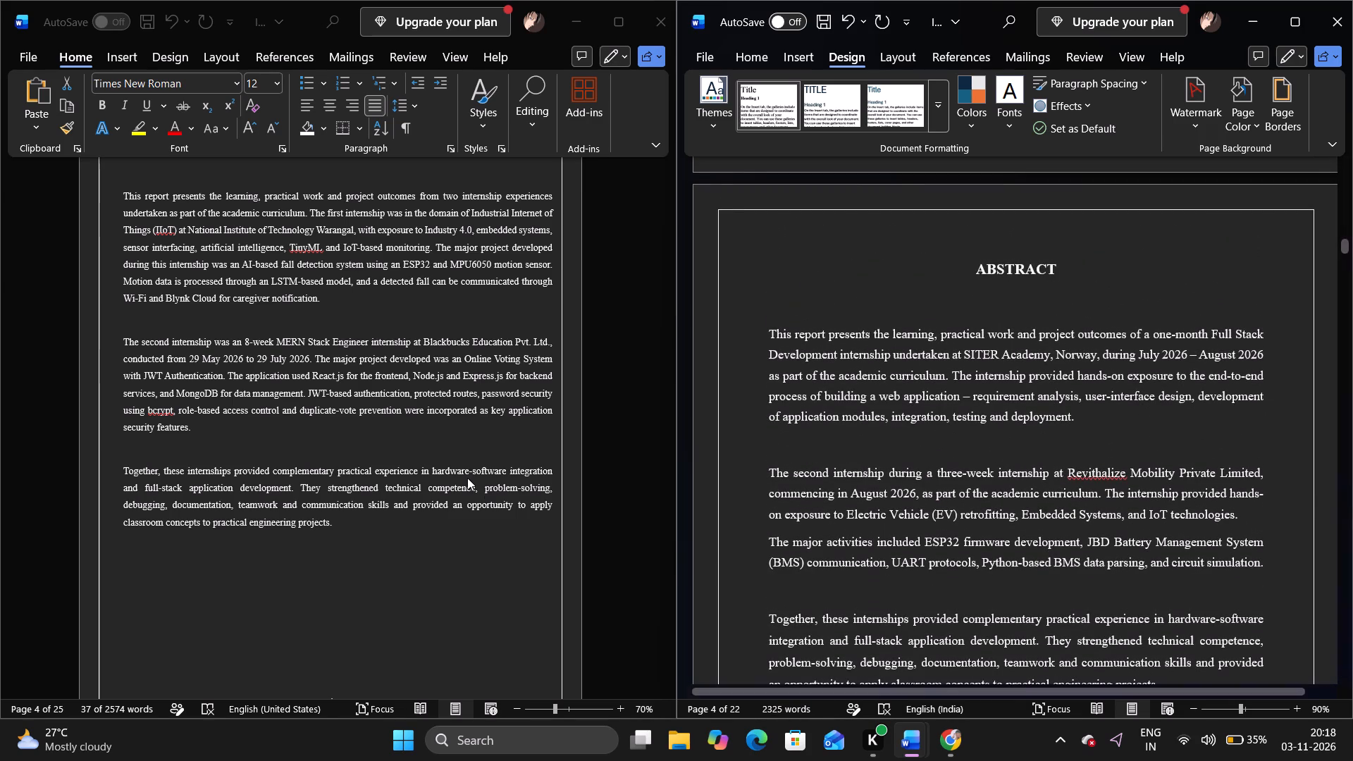
scroll(467, 478, down, 1)
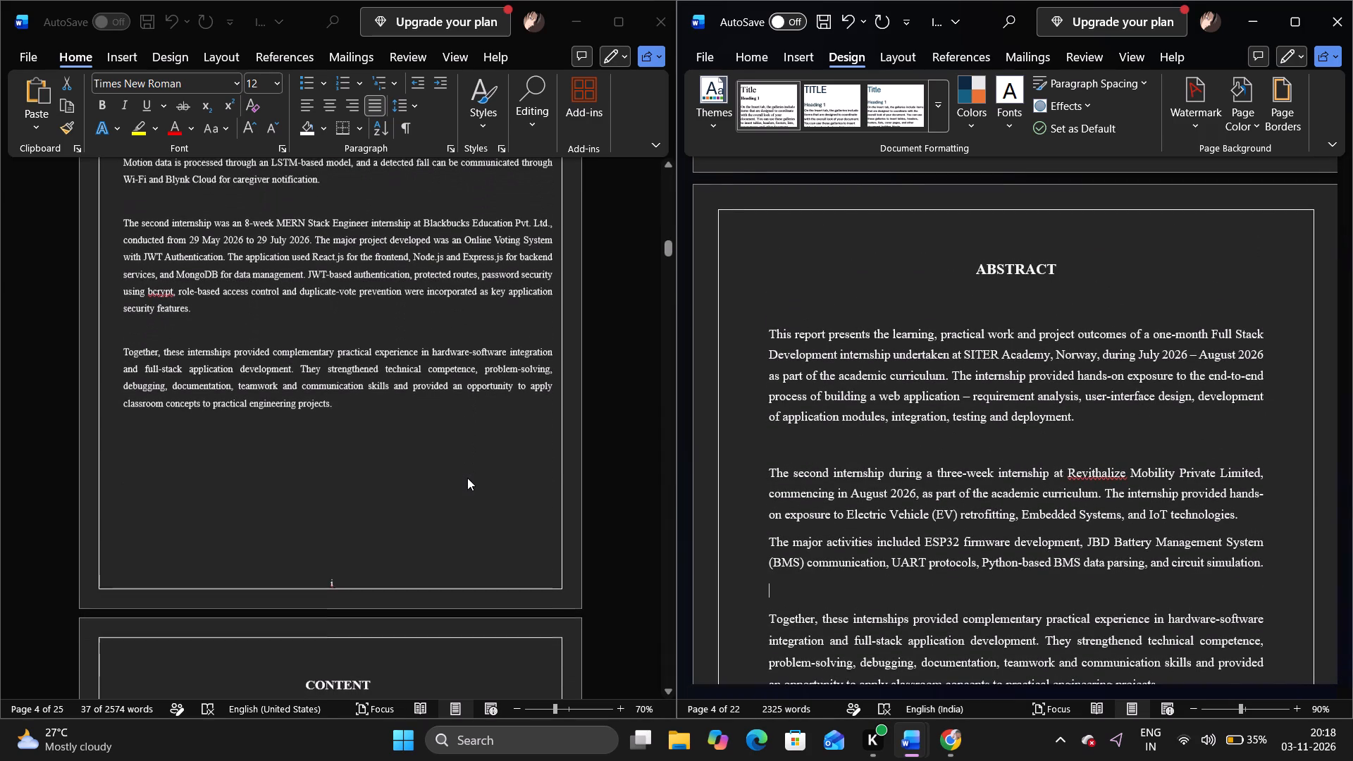
scroll(467, 478, down, 1)
scroll(910, 495, down, 2)
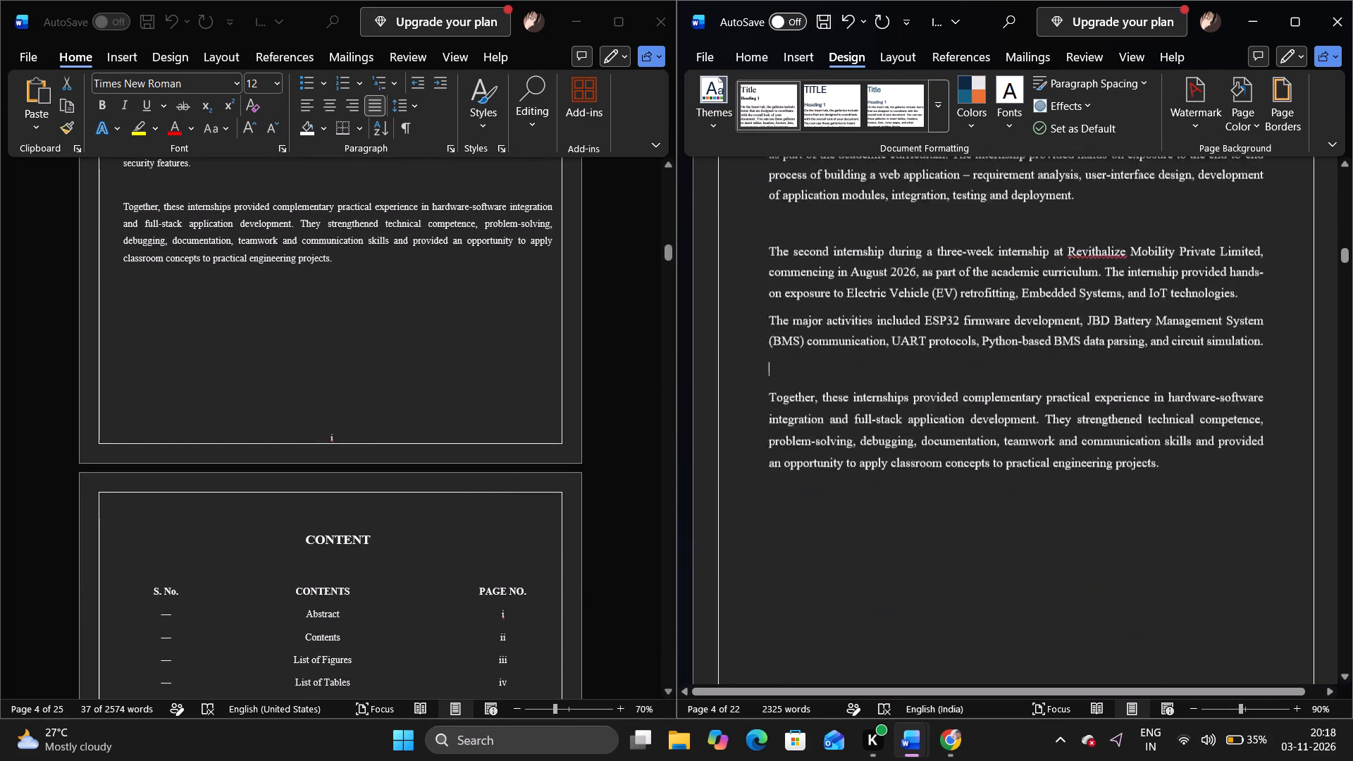
scroll(910, 495, down, 6)
scroll(910, 495, up, 1)
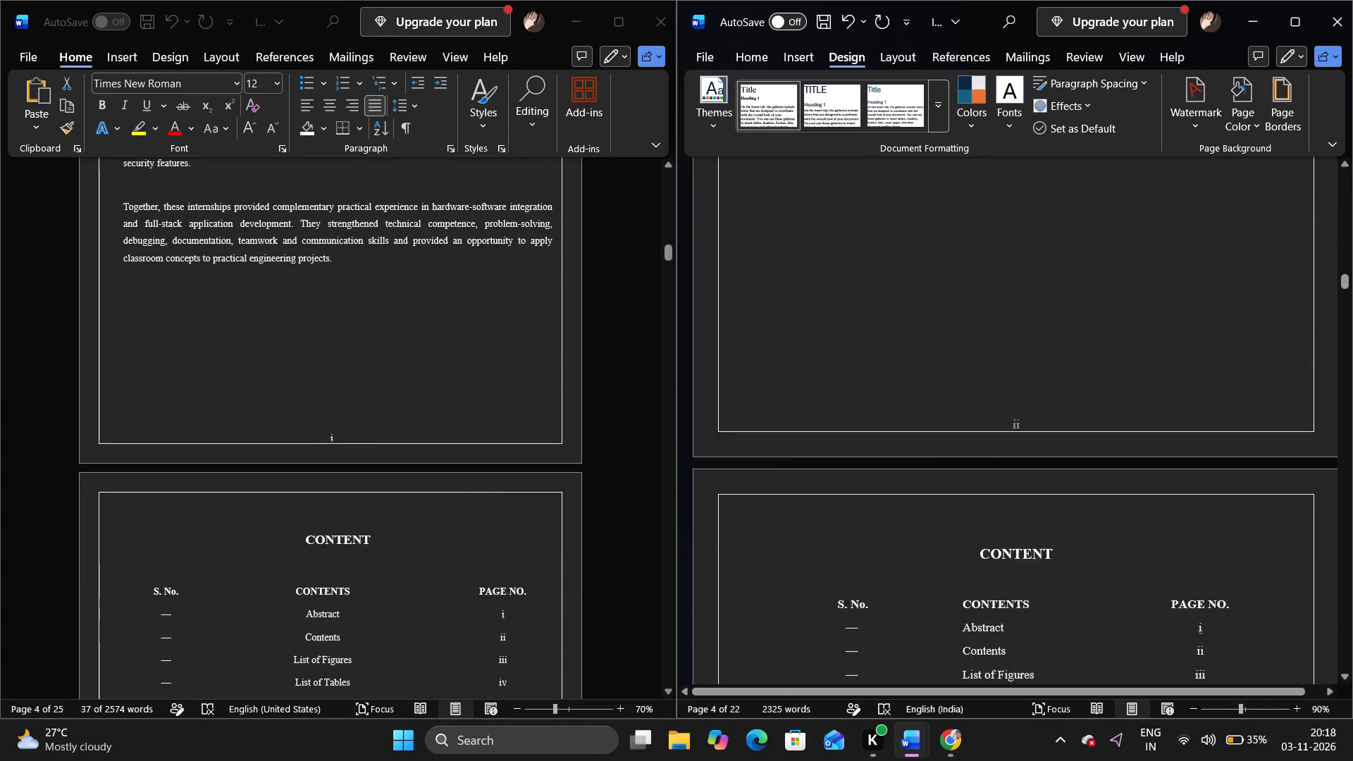
scroll(910, 495, up, 6)
click(910, 495)
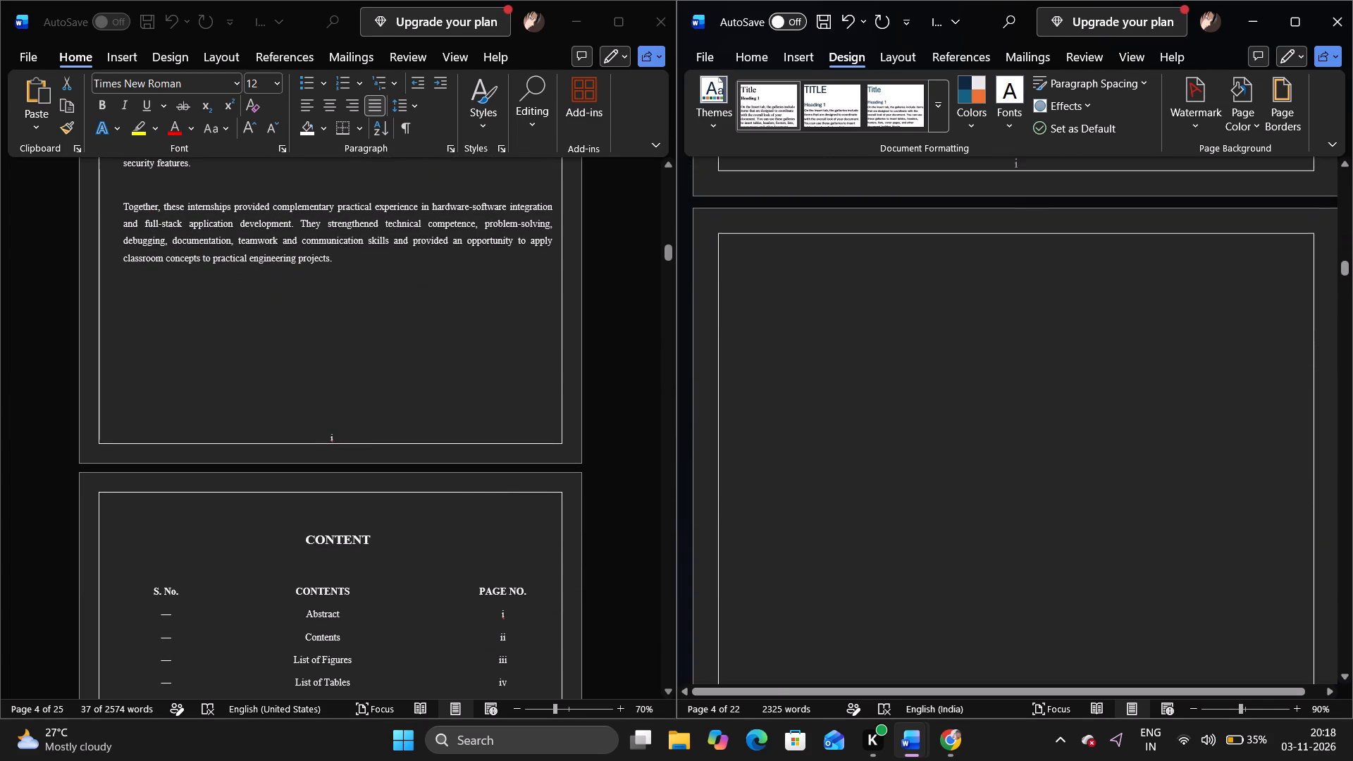
key(BackSpace)
key(BackSpace)
key(BackSpace)
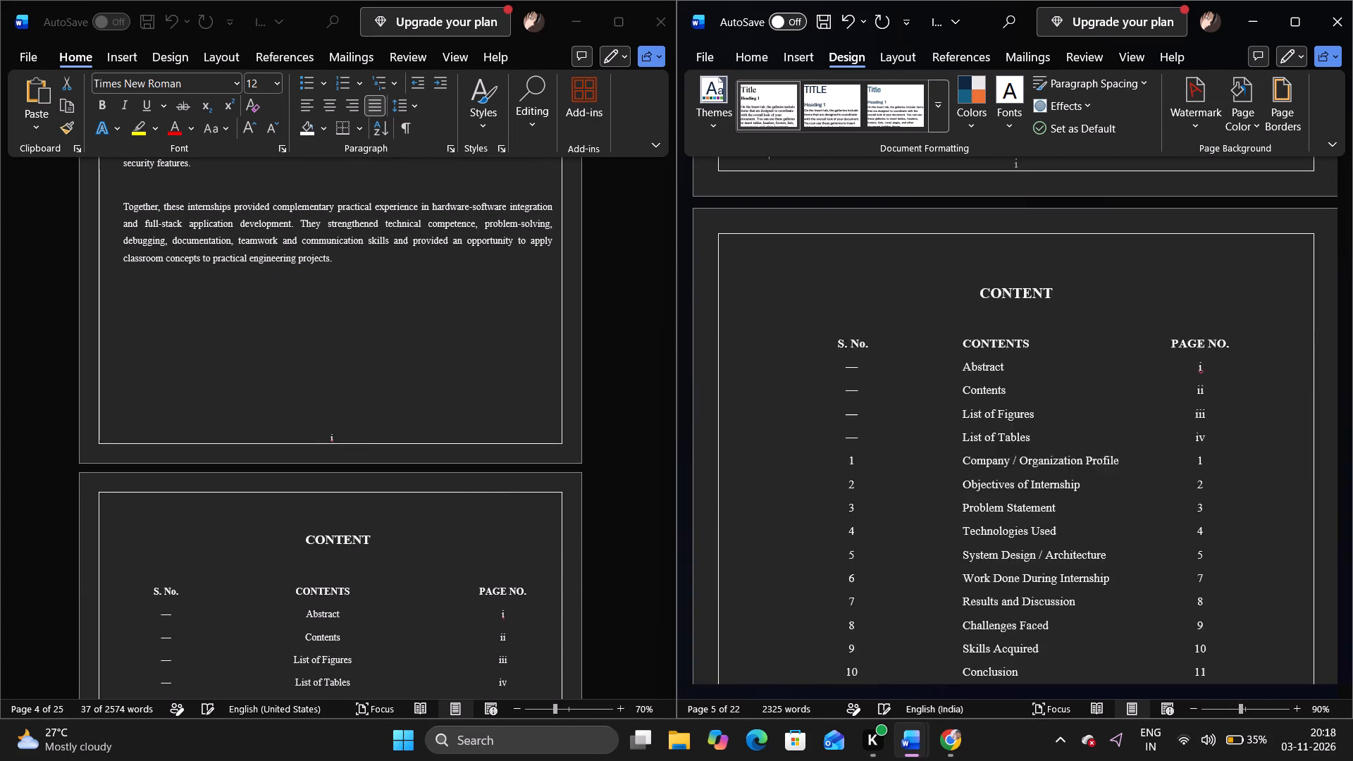
Look through the report's remaining pages, including the list of tables, internship certificate and references.
scroll(915, 445, down, 12)
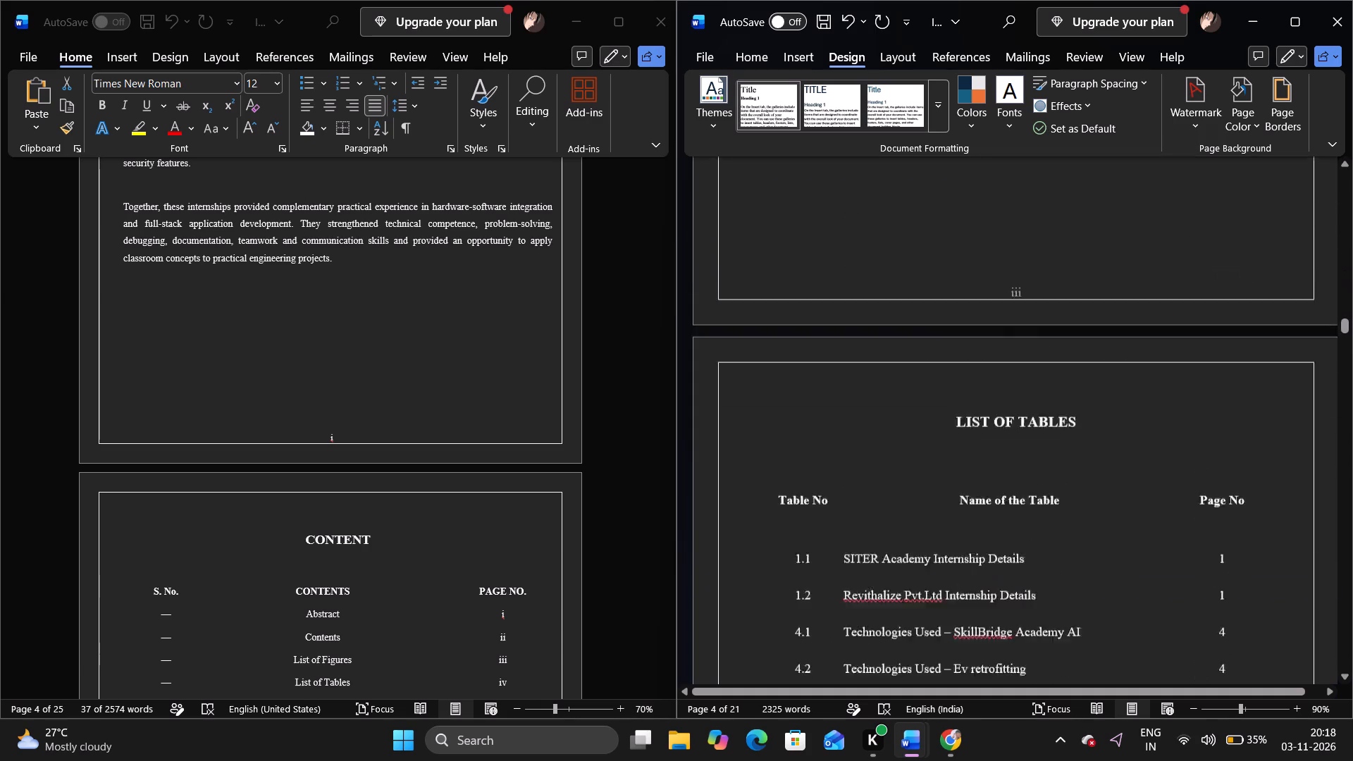
scroll(915, 445, down, 8)
scroll(915, 445, up, 4)
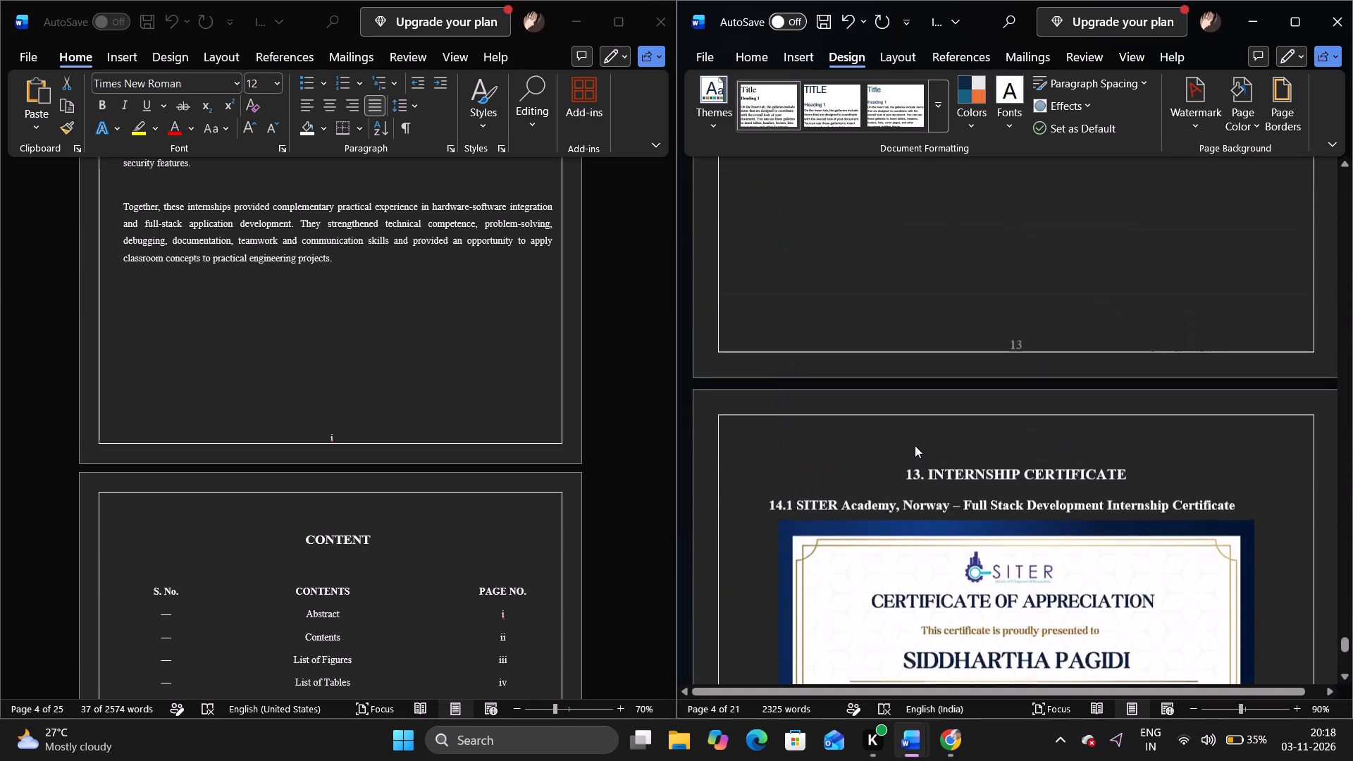
scroll(915, 445, up, 6)
scroll(915, 445, down, 3)
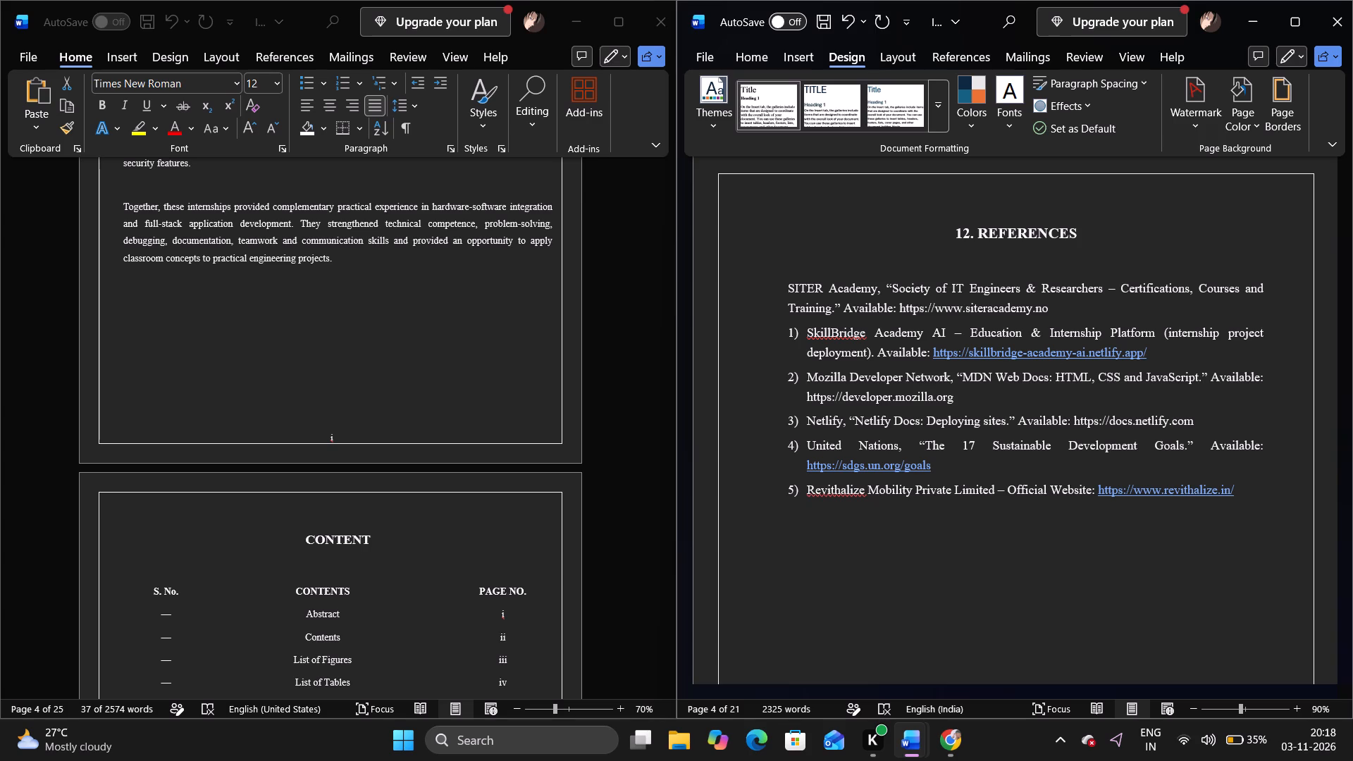
Compare the references, future scope, conclusion and skills acquired sections of the internship report with those in the reference report.
scroll(903, 469, up, 2)
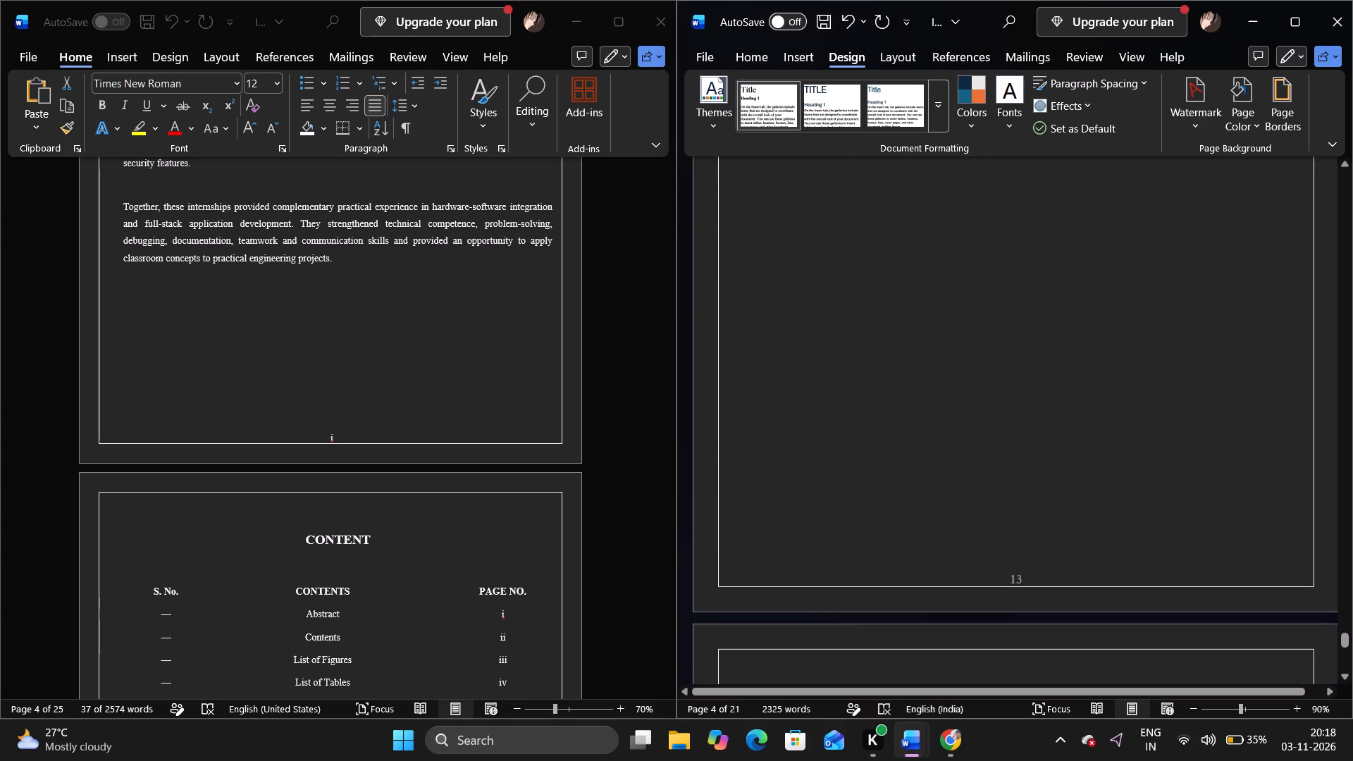
scroll(903, 469, up, 1)
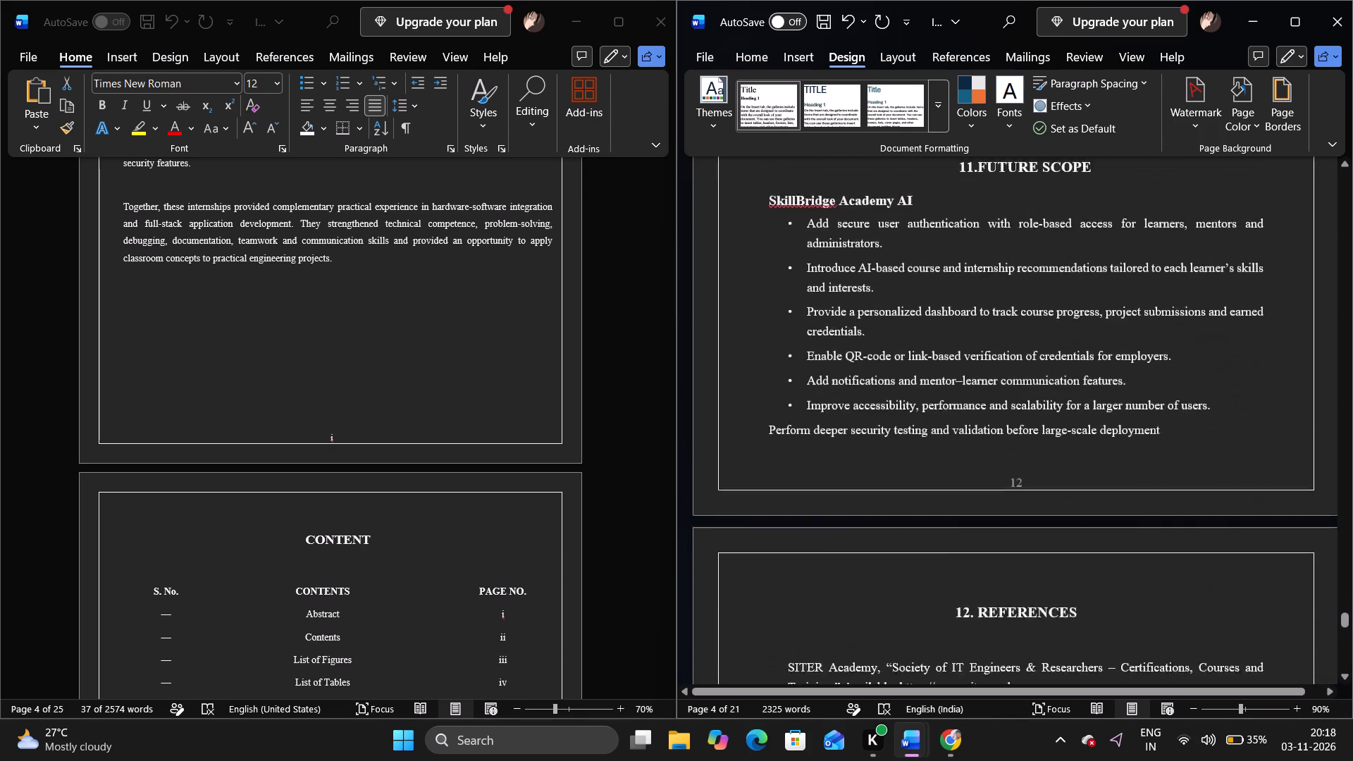
scroll(514, 496, down, 3)
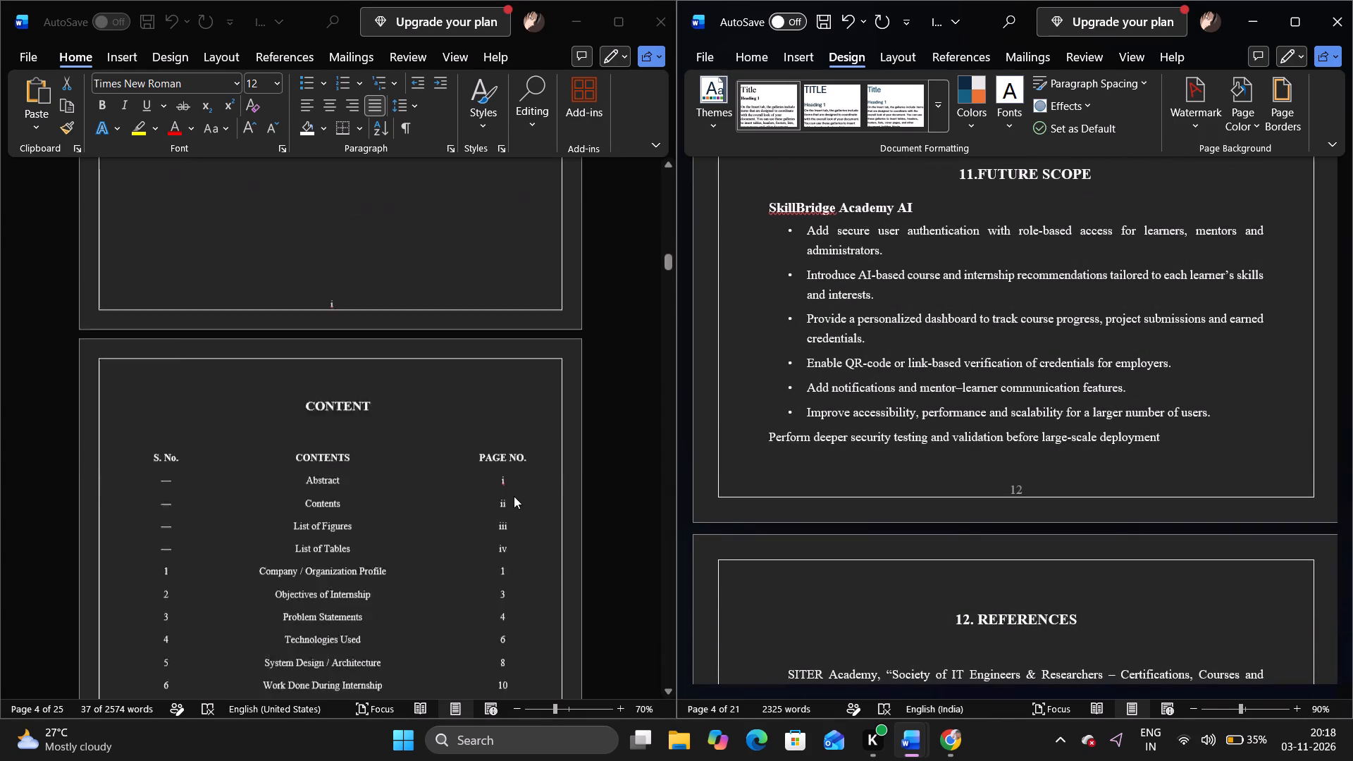
scroll(514, 496, down, 17)
scroll(514, 496, down, 9)
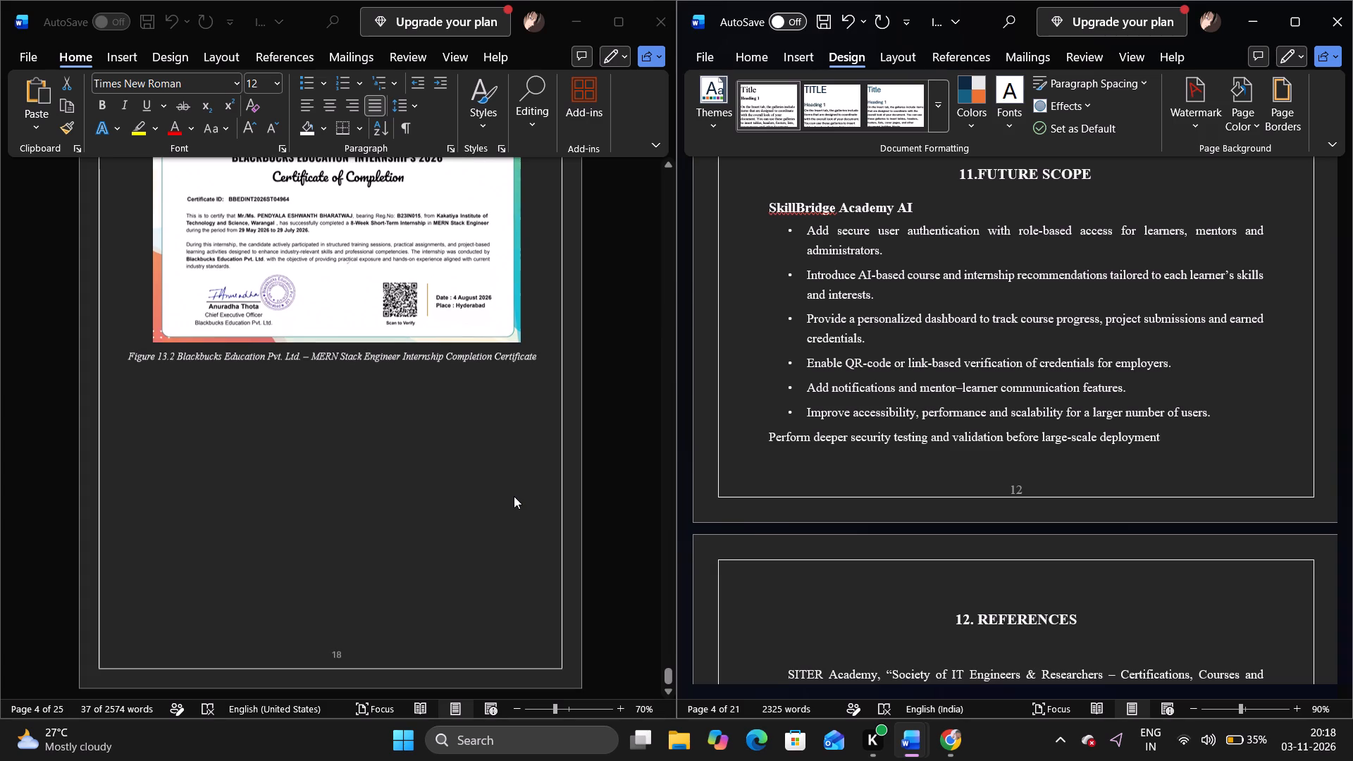
scroll(514, 496, up, 15)
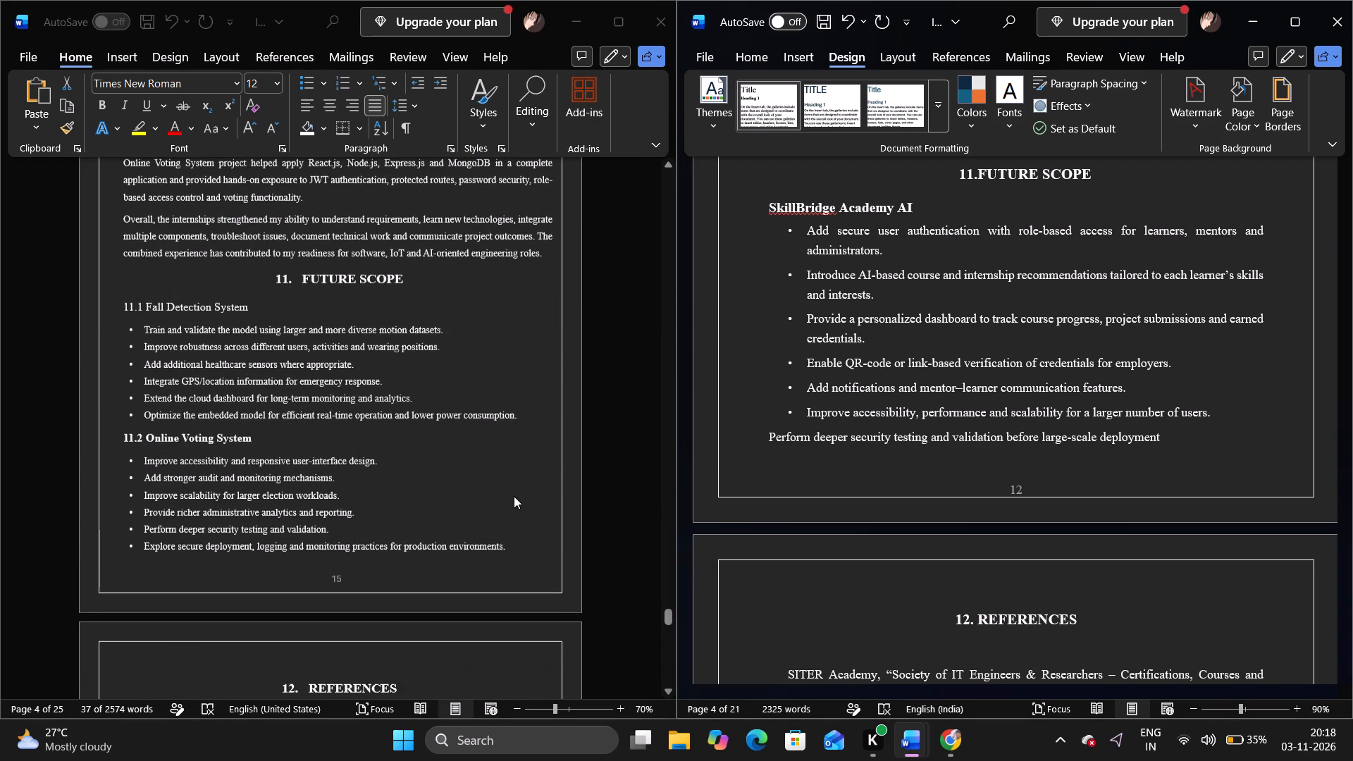
scroll(884, 342, up, 1)
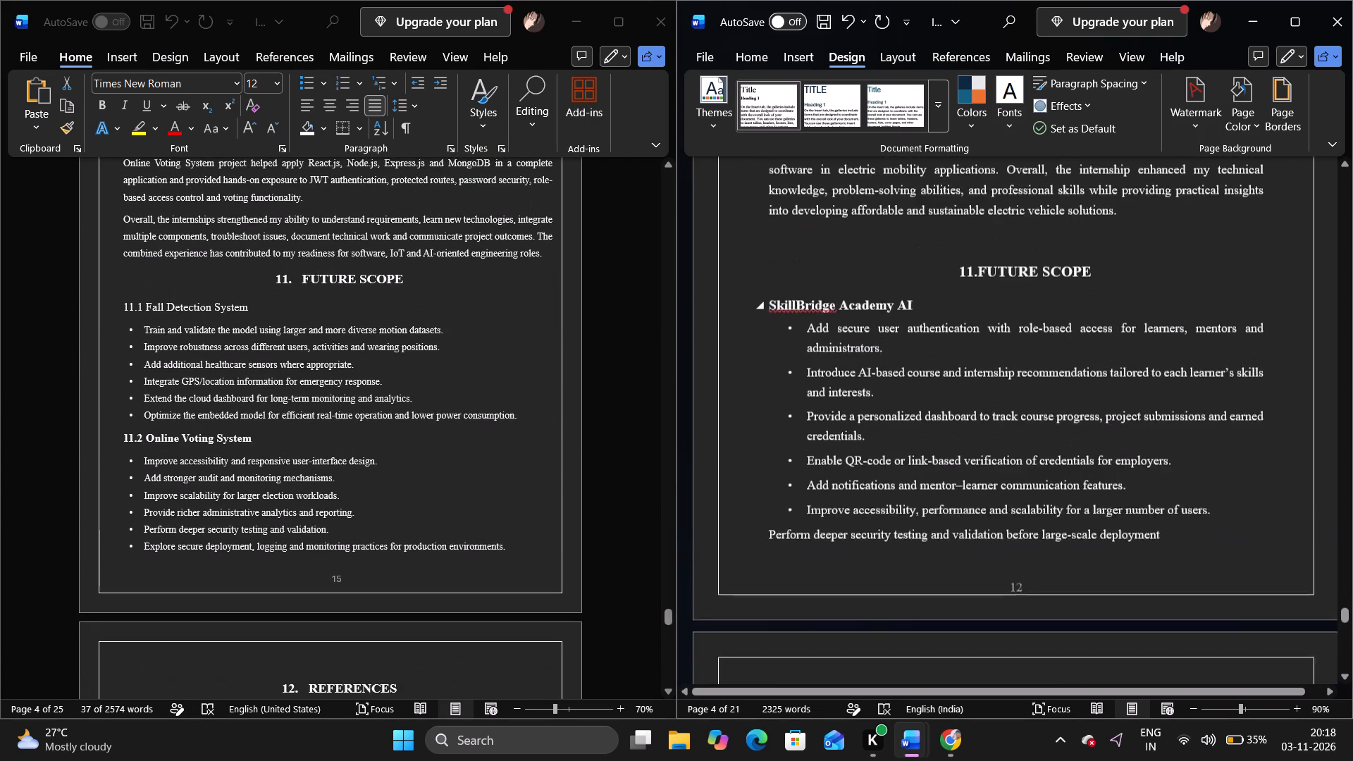
scroll(884, 342, up, 3)
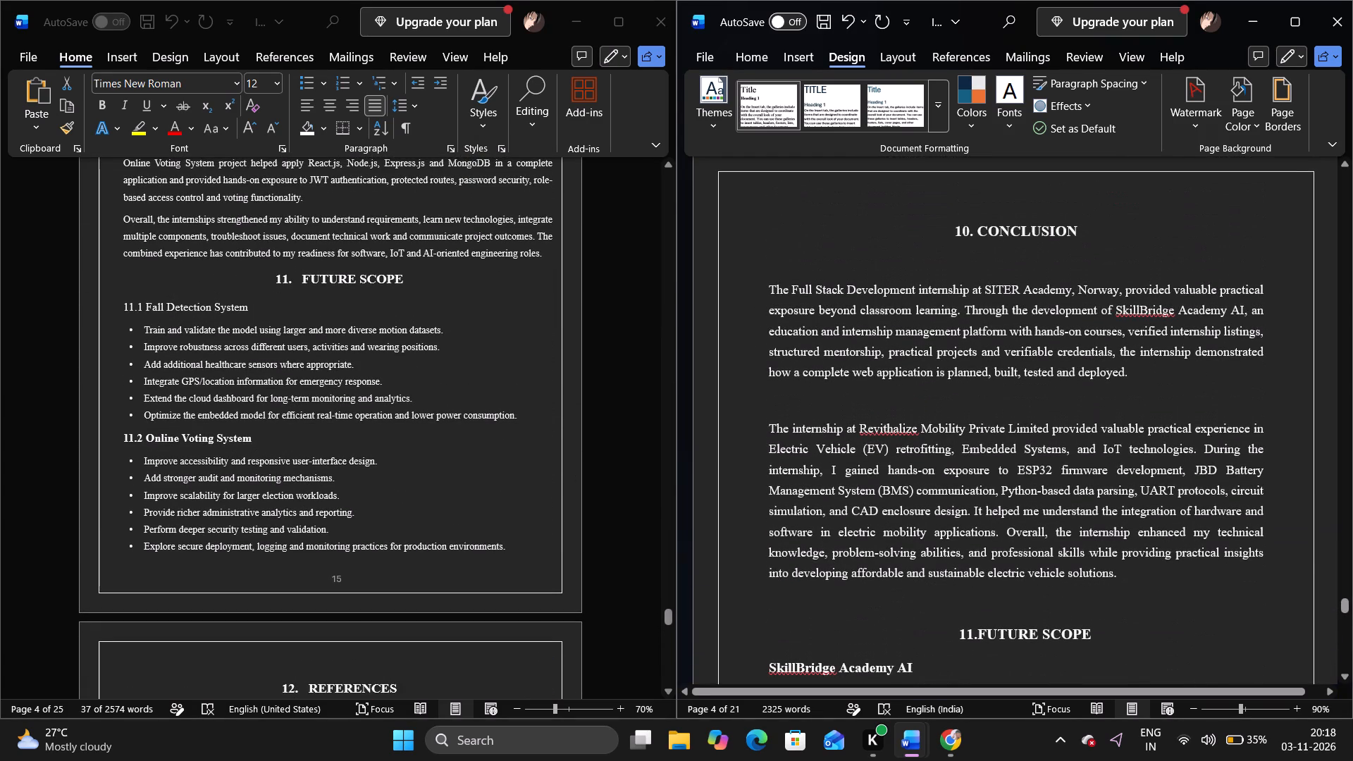
scroll(884, 342, up, 1)
scroll(875, 421, up, 1)
scroll(517, 417, up, 1)
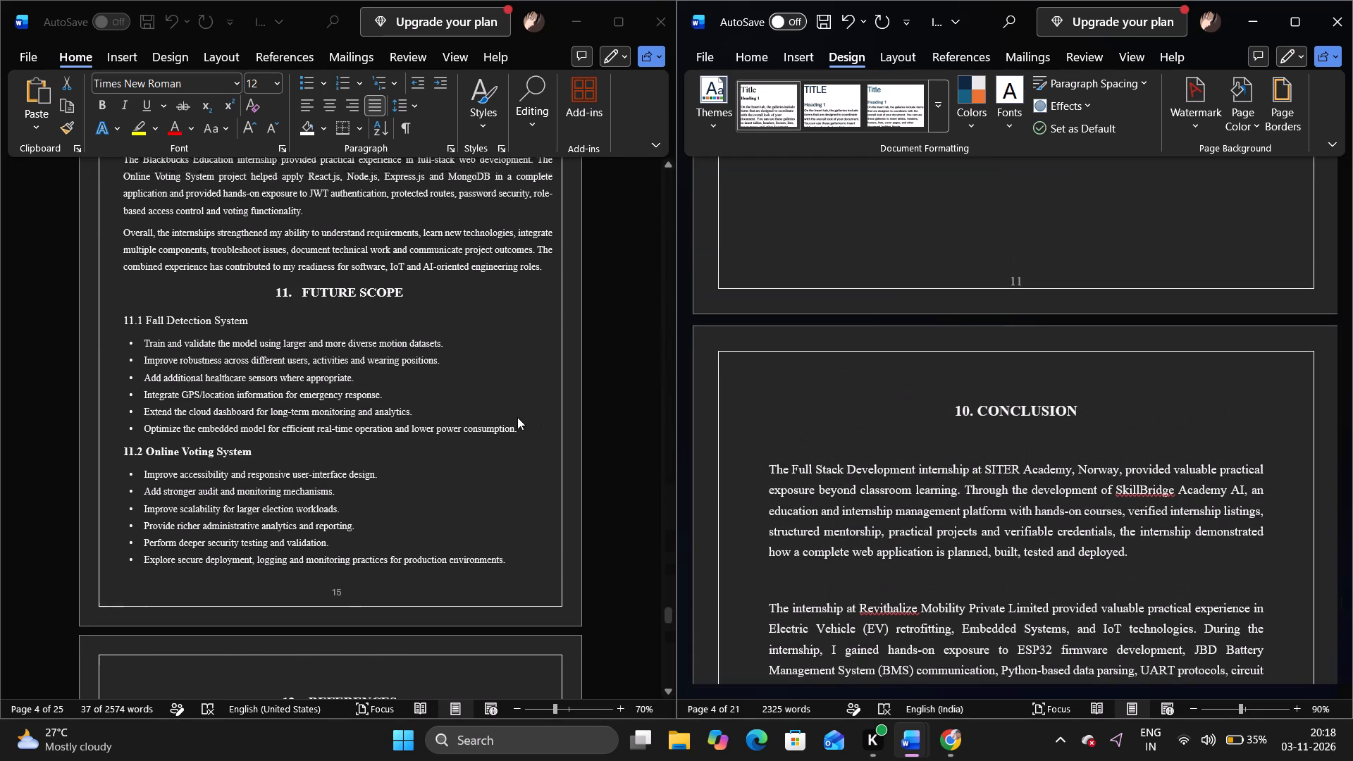
scroll(517, 417, up, 5)
scroll(817, 345, up, 2)
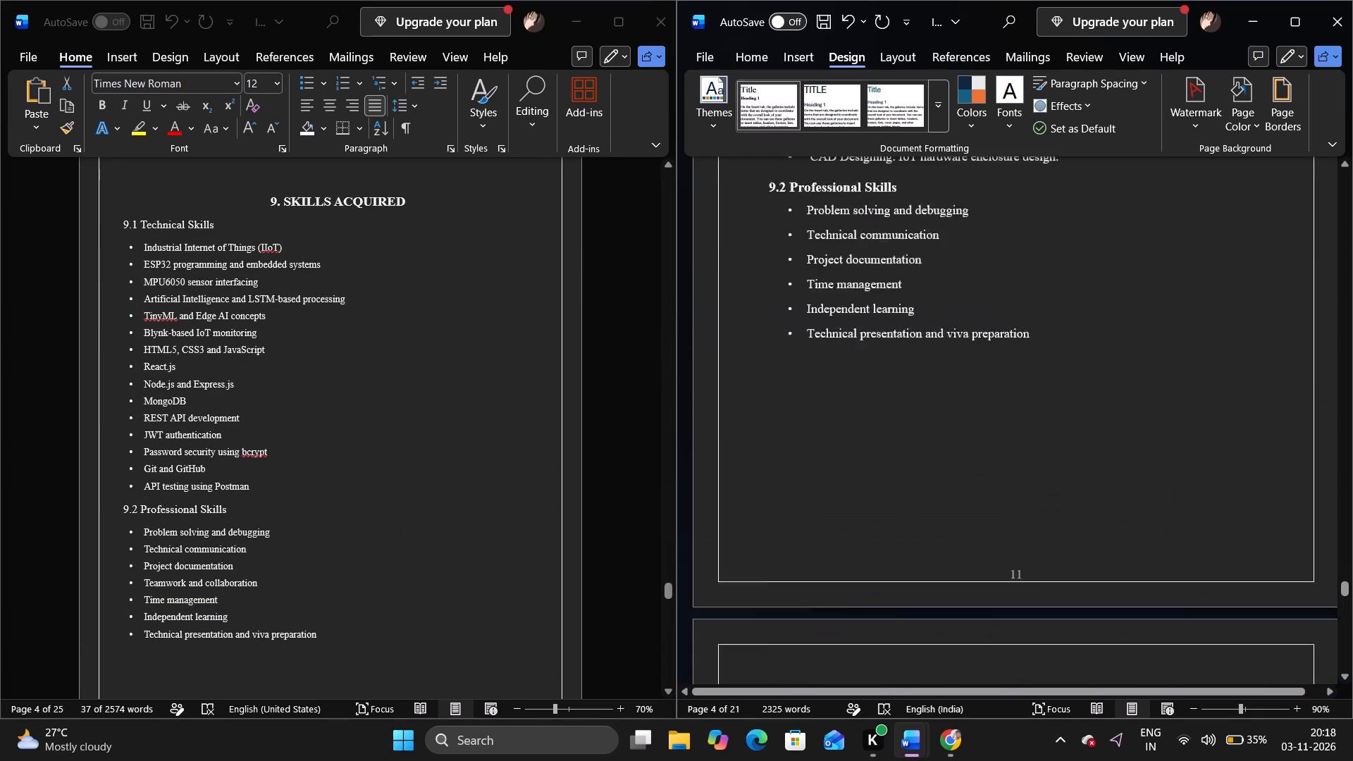
Look back through the internship report's challenges, certificate, technologies used and problem statement pages.
scroll(817, 345, up, 8)
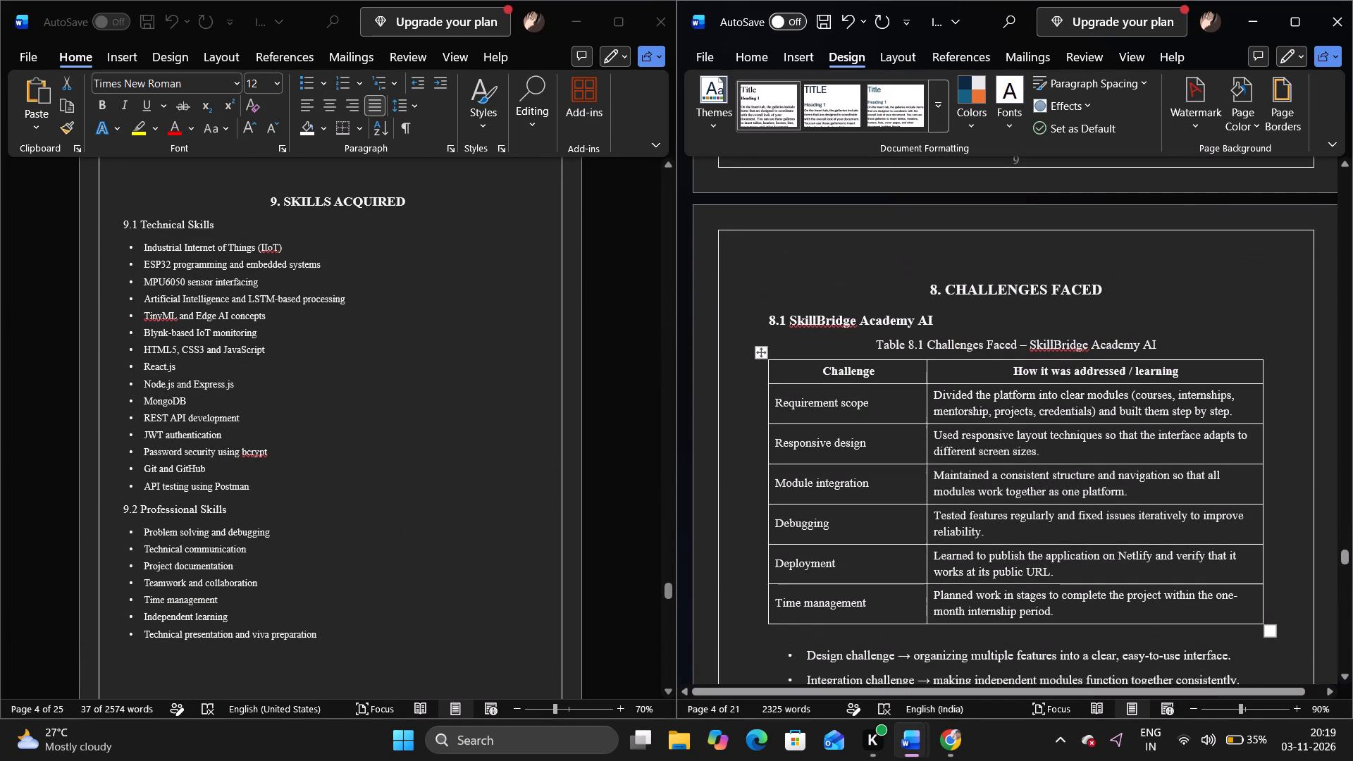
scroll(817, 345, up, 1)
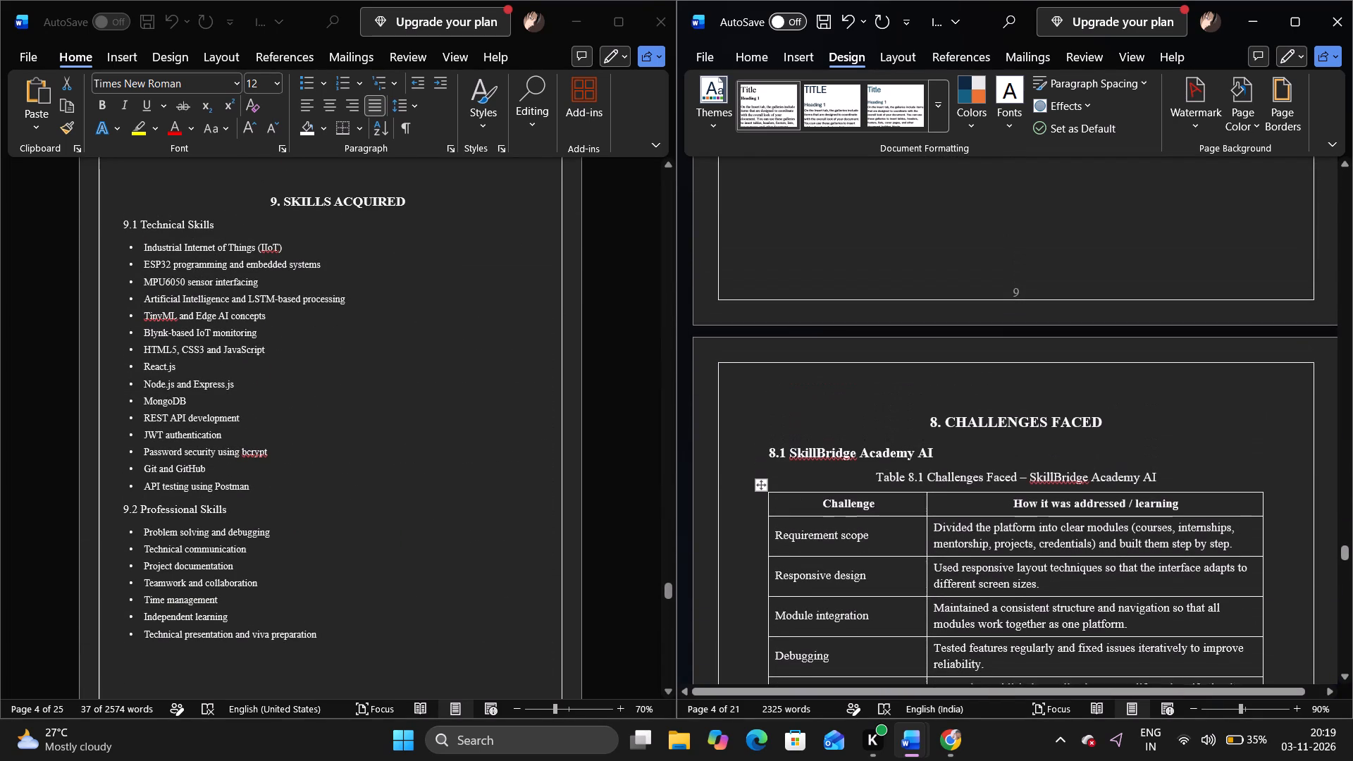
scroll(817, 345, down, 2)
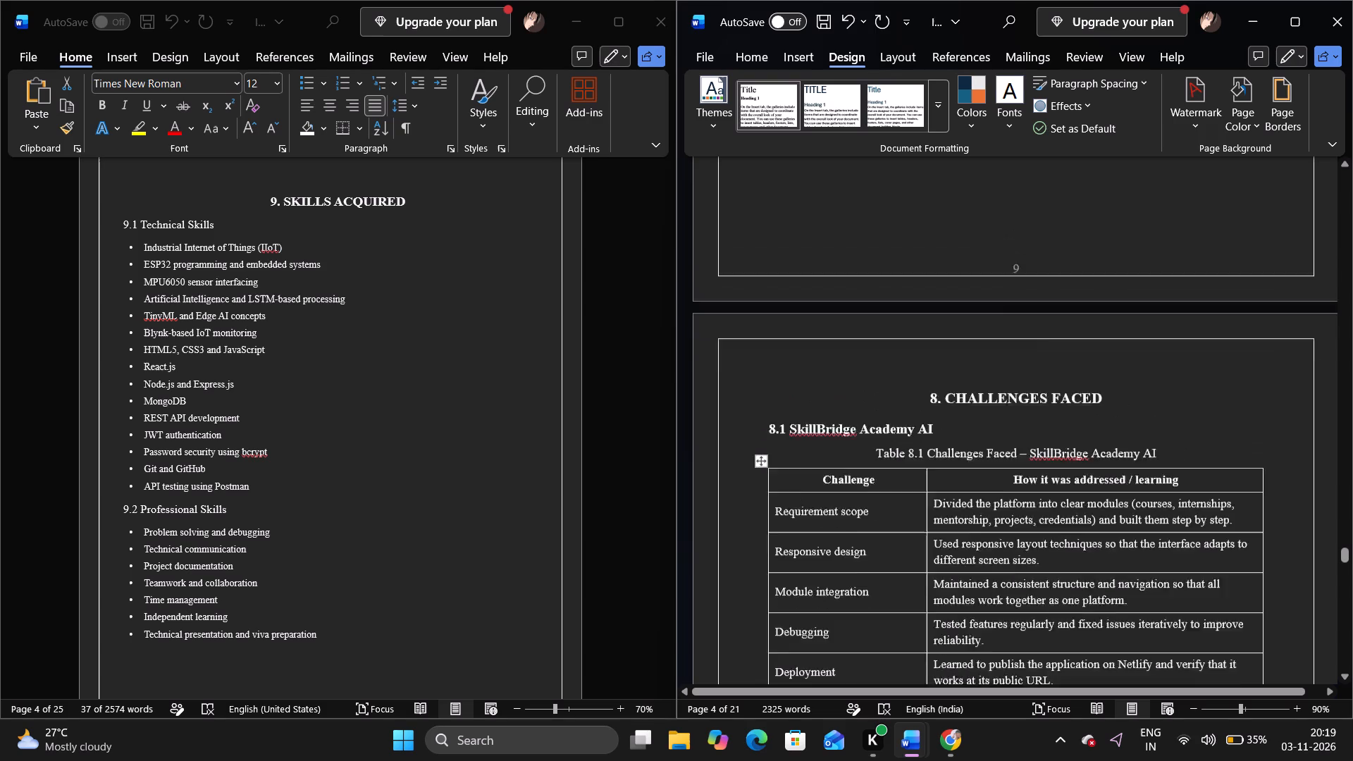
scroll(817, 345, down, 14)
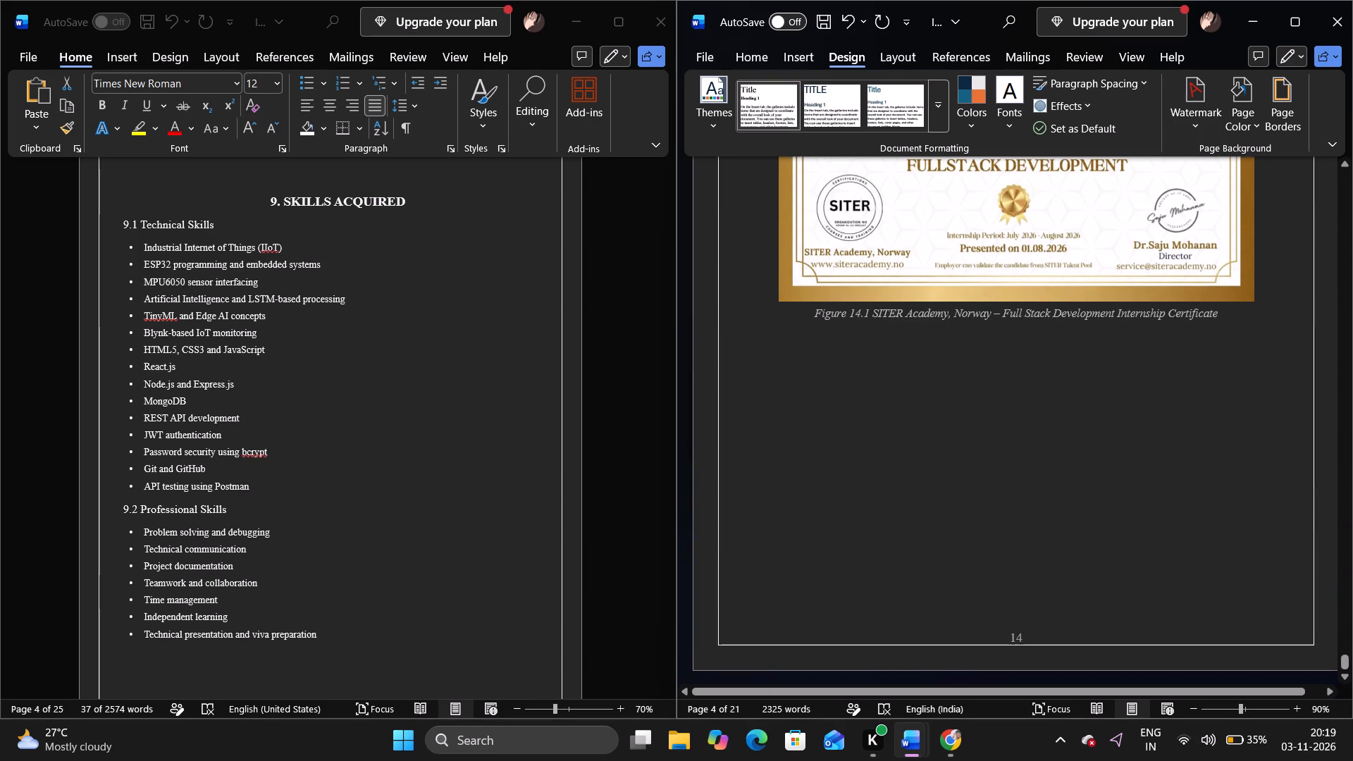
scroll(817, 345, up, 11)
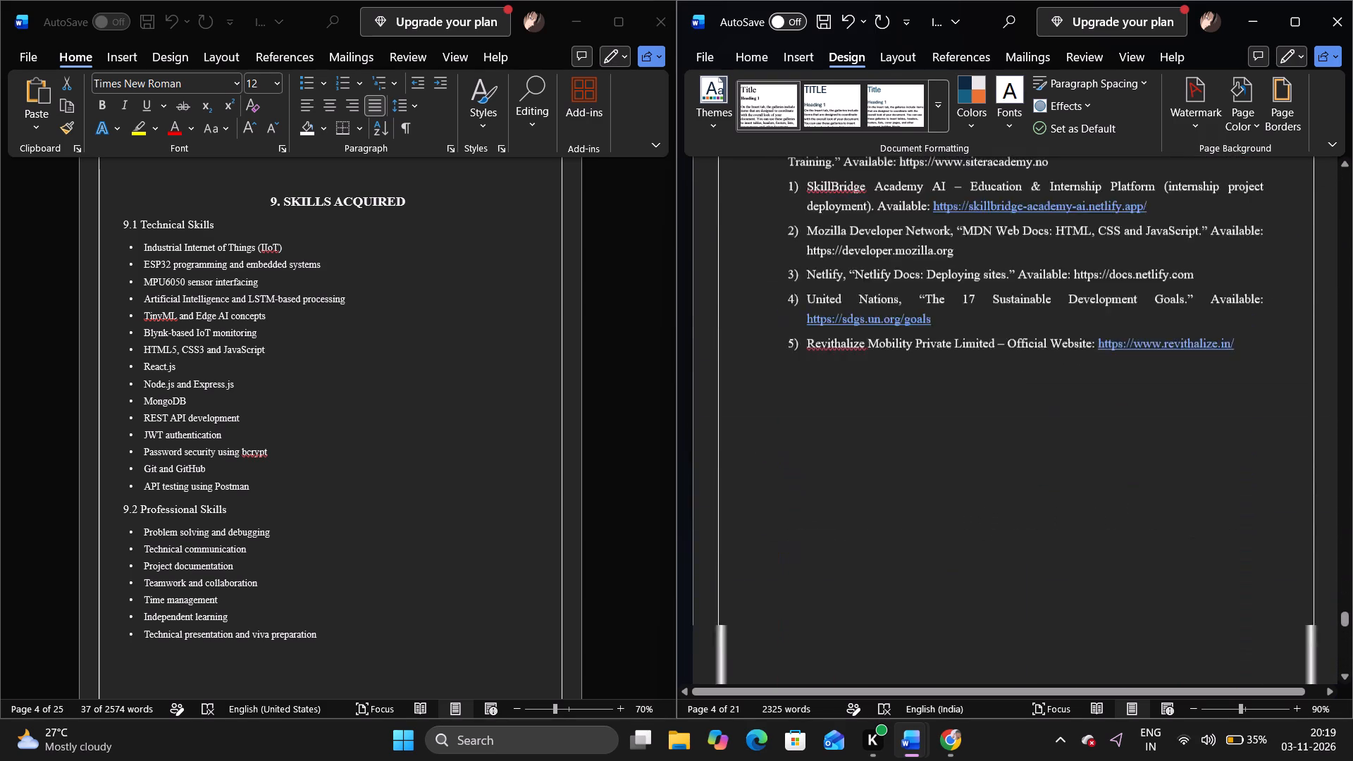
scroll(817, 345, up, 10)
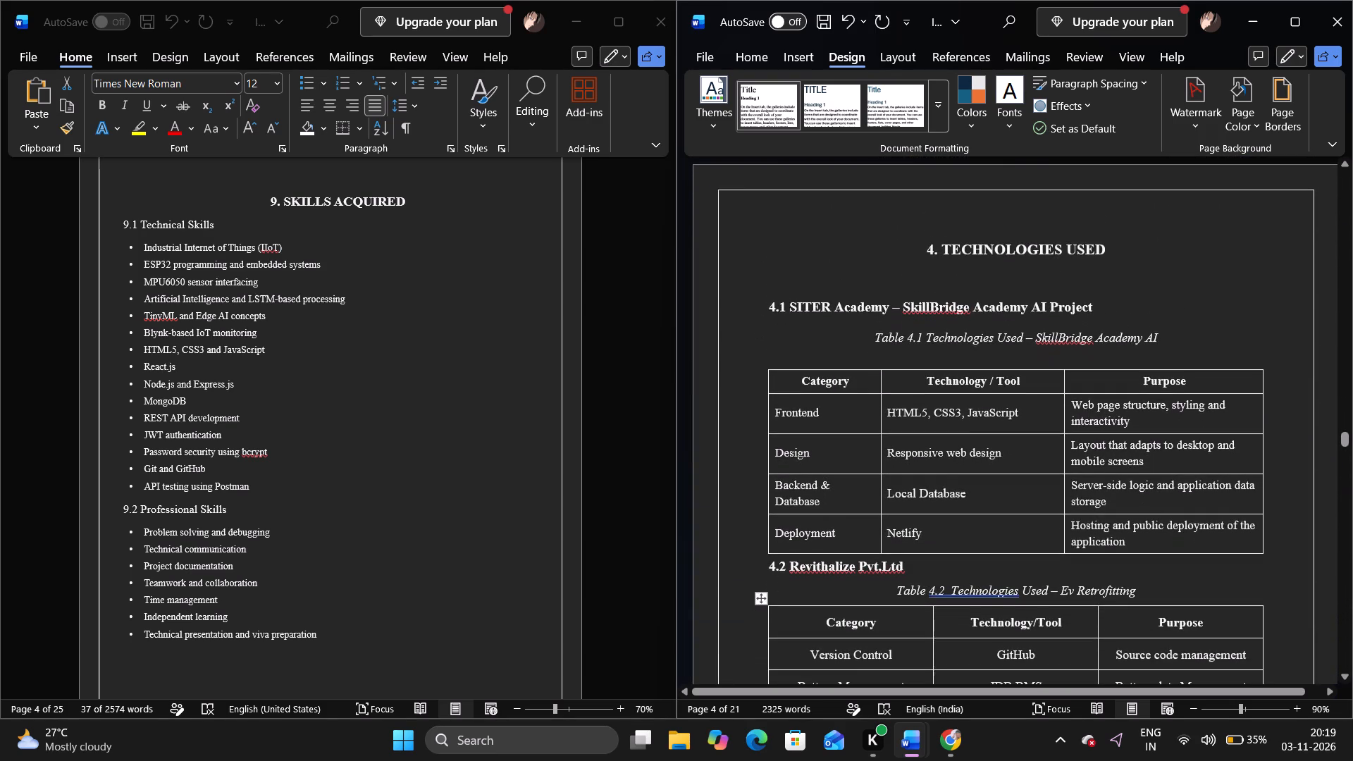
scroll(817, 345, up, 3)
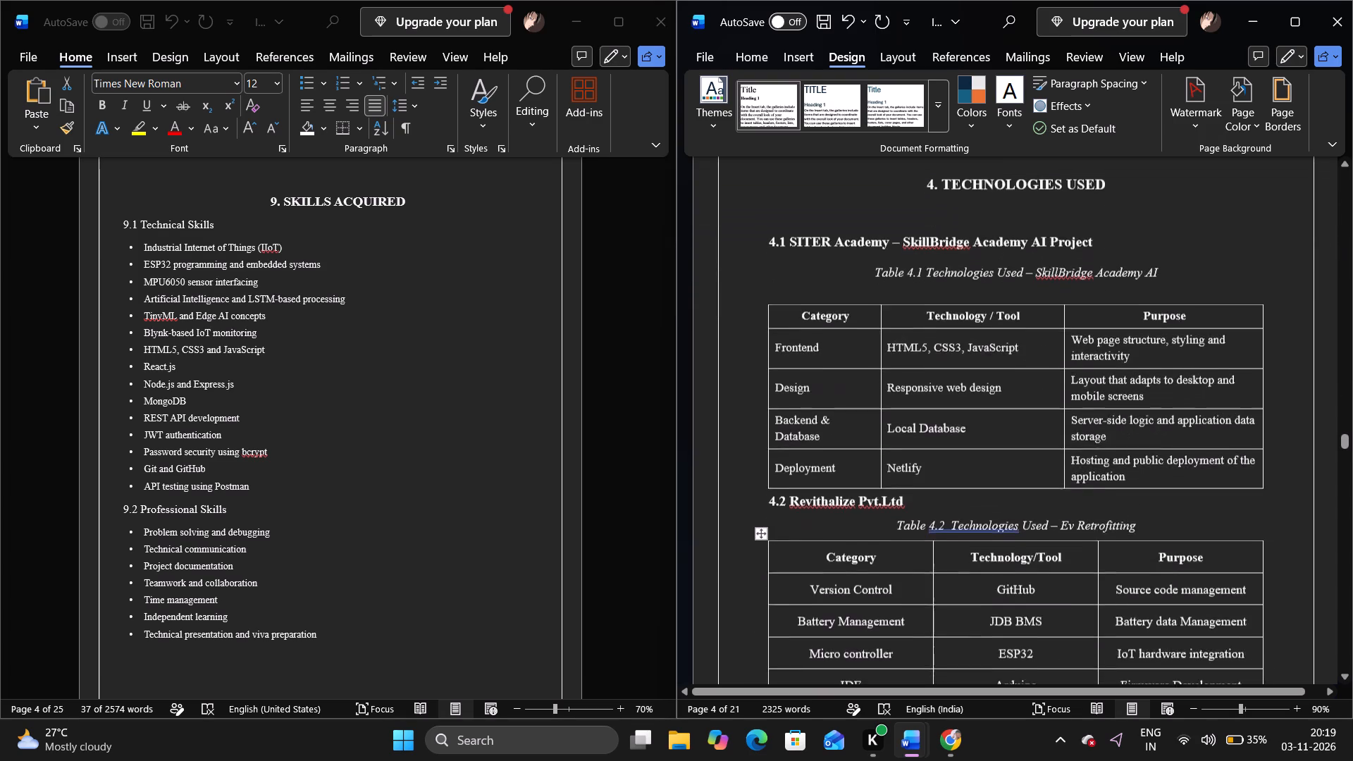
scroll(817, 345, up, 7)
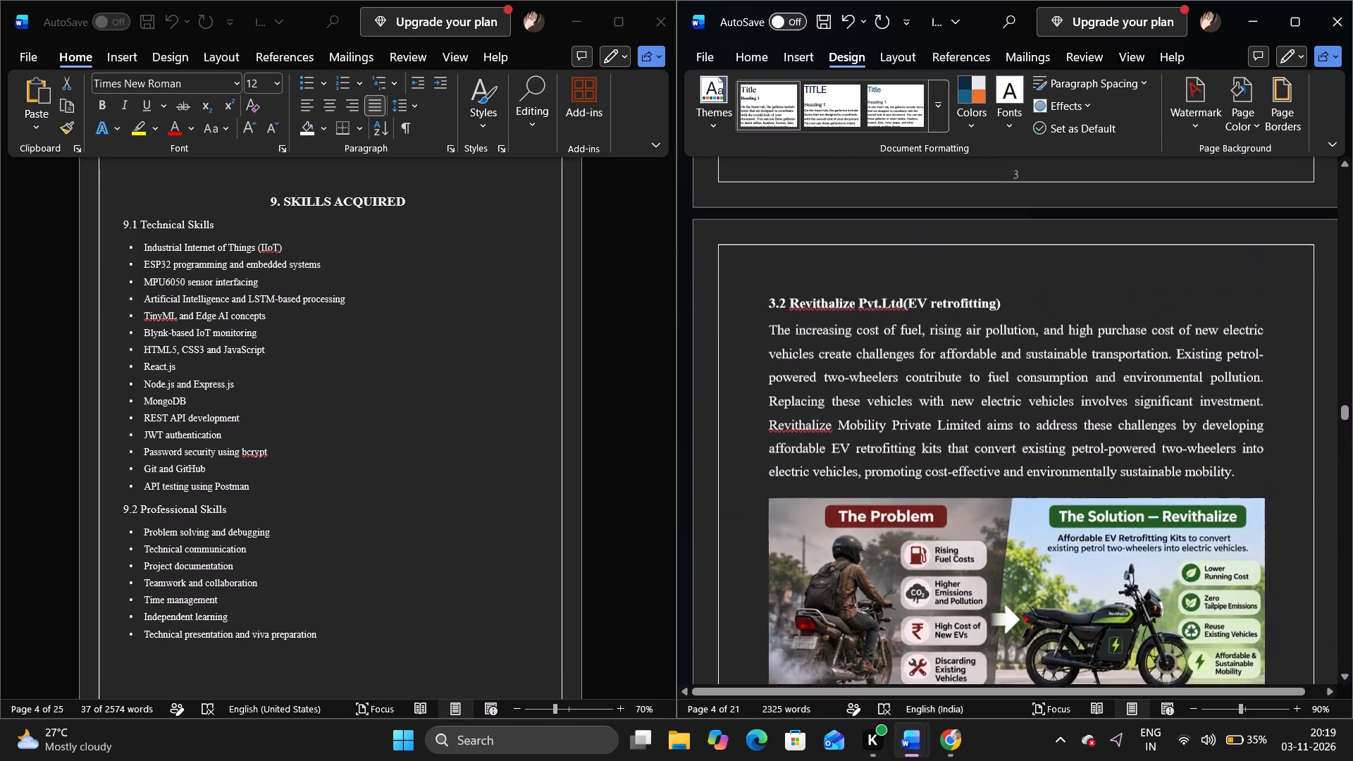
scroll(817, 345, down, 11)
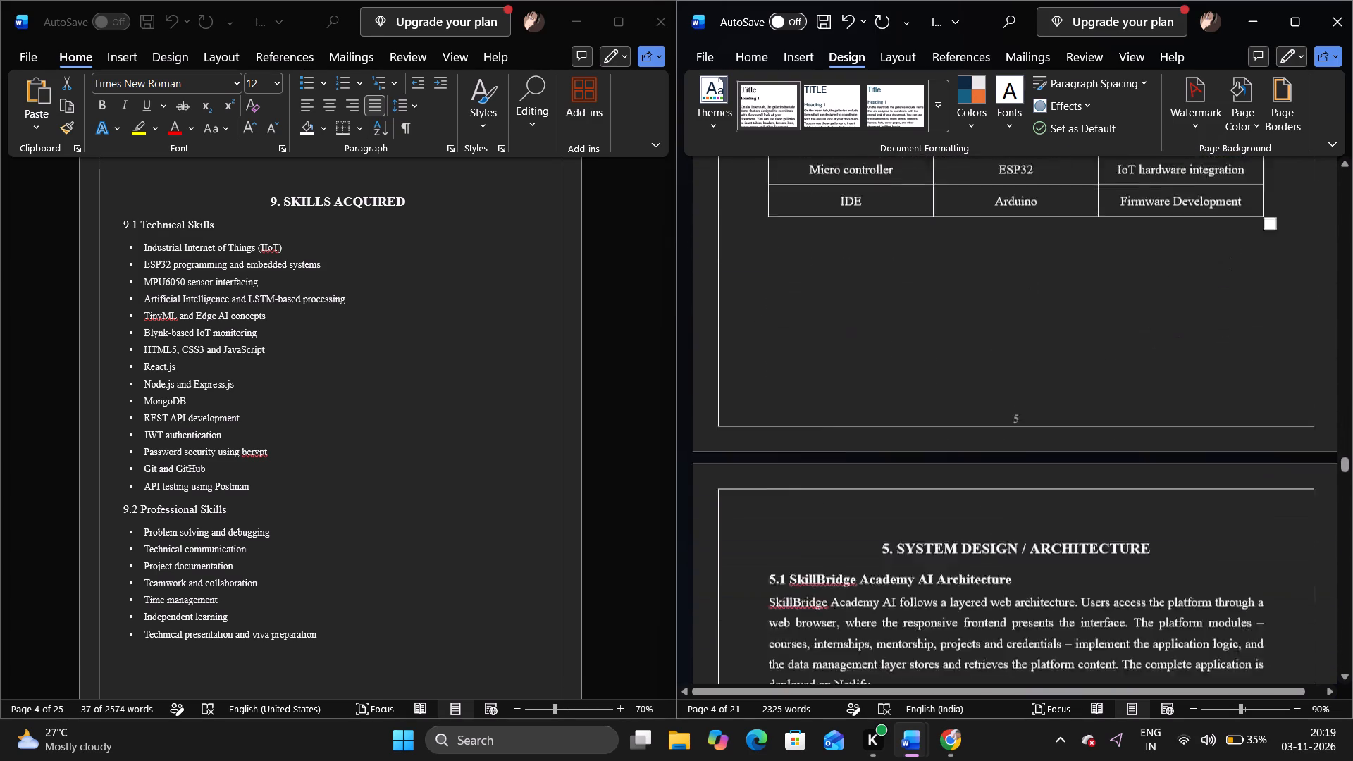
Compare the system architecture figure and Table 5.1 system components pages between the internship report and the reference report.
scroll(817, 345, down, 1)
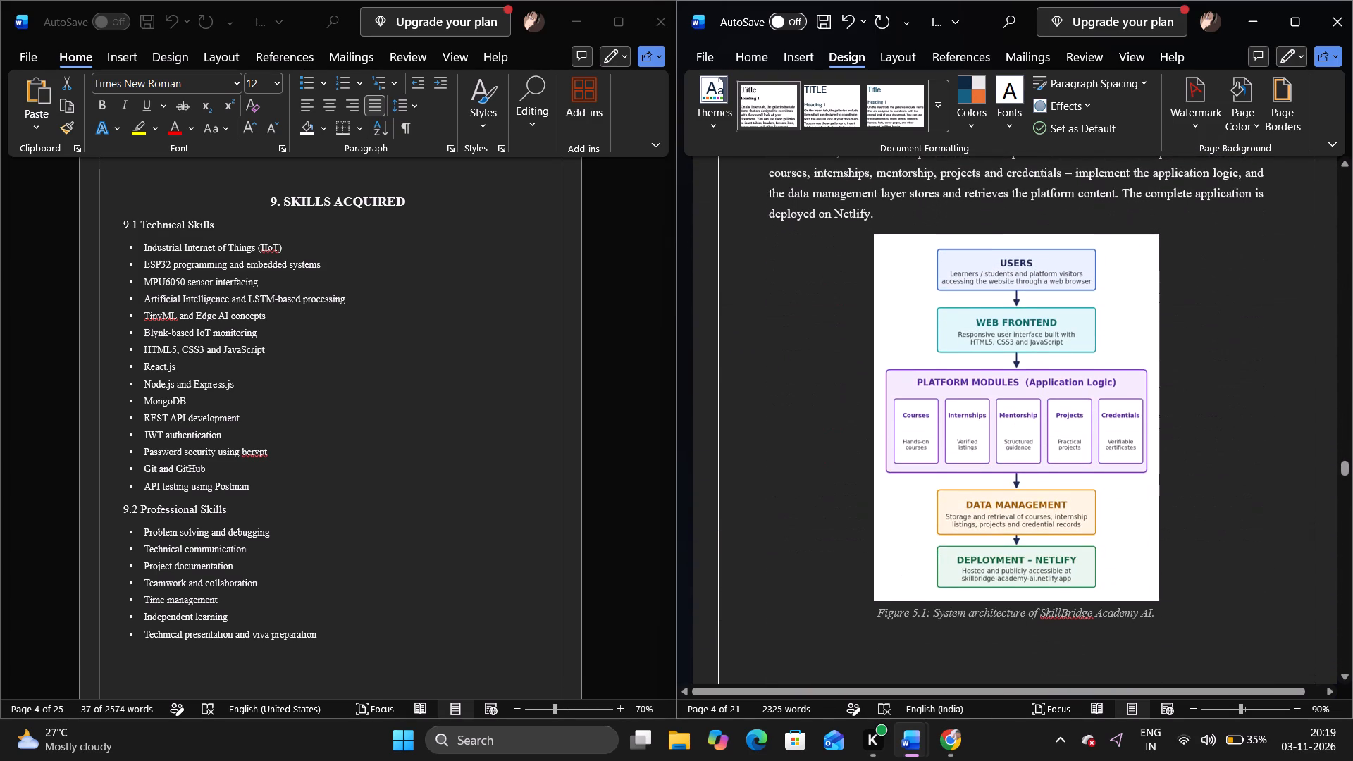
scroll(870, 394, down, 1)
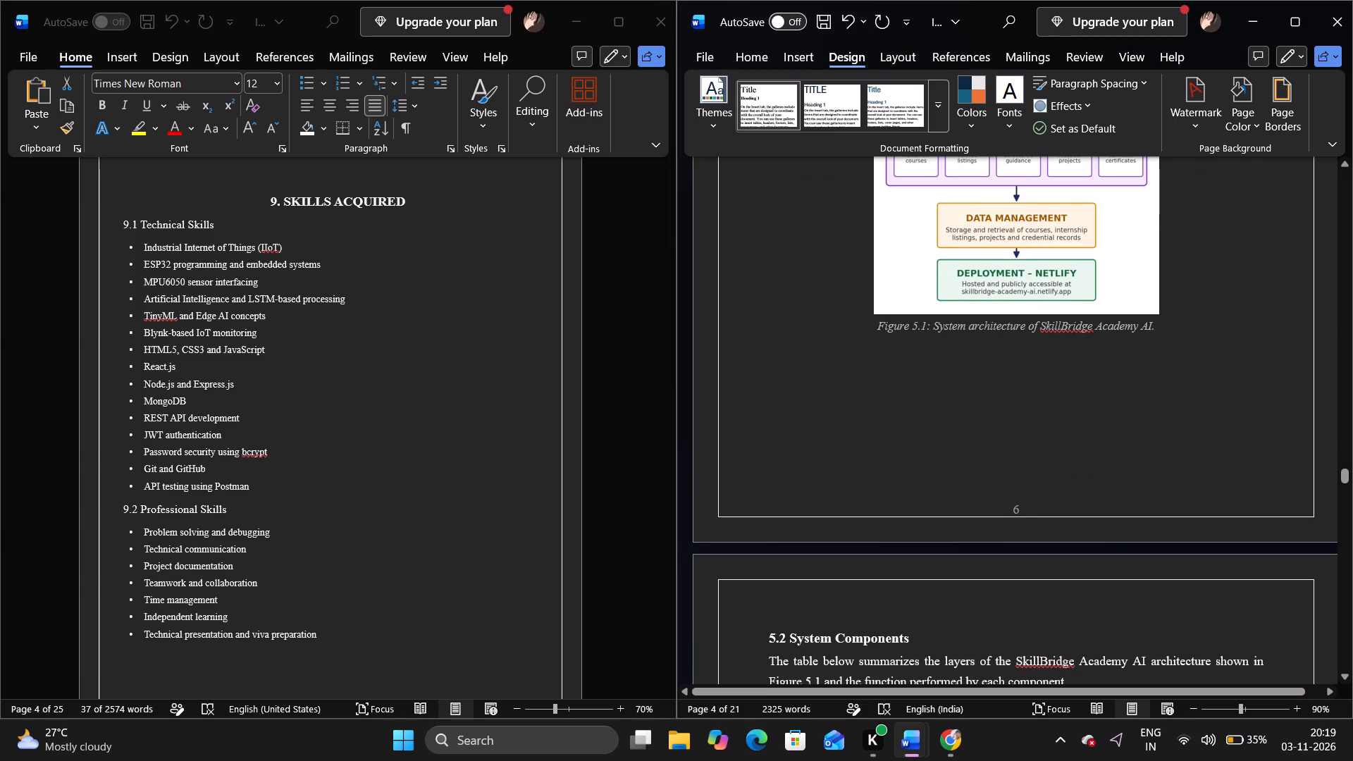
click(967, 430)
click(1175, 333)
scroll(1175, 333, down, 2)
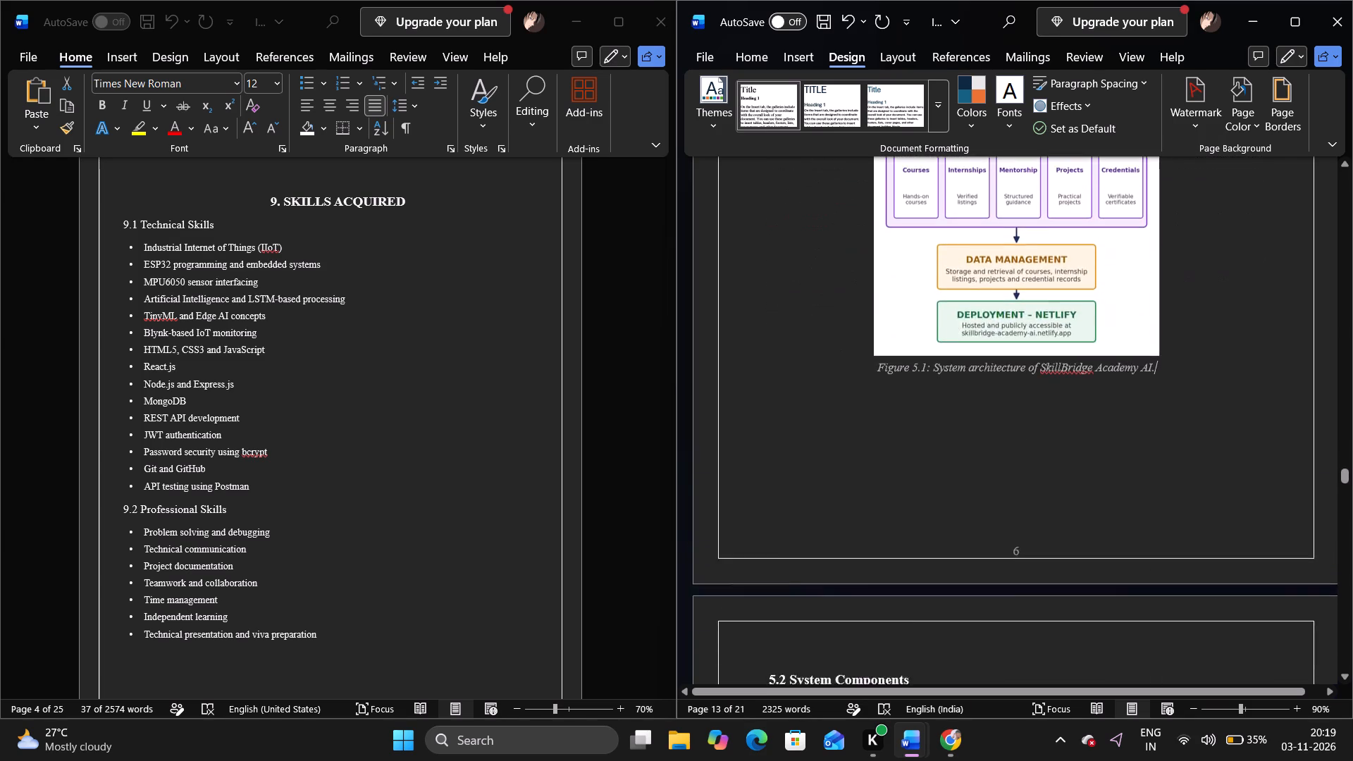
scroll(1175, 333, down, 1)
scroll(1175, 333, up, 2)
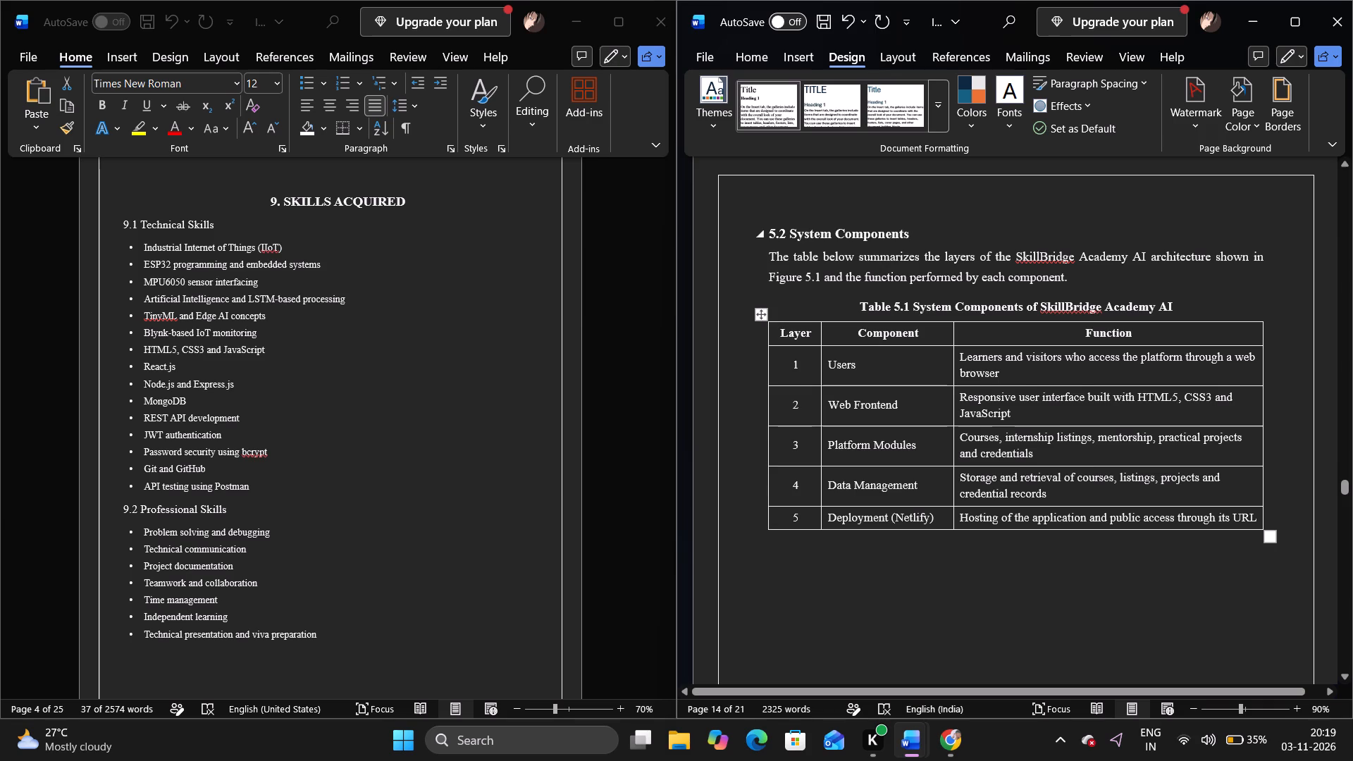
scroll(351, 361, up, 6)
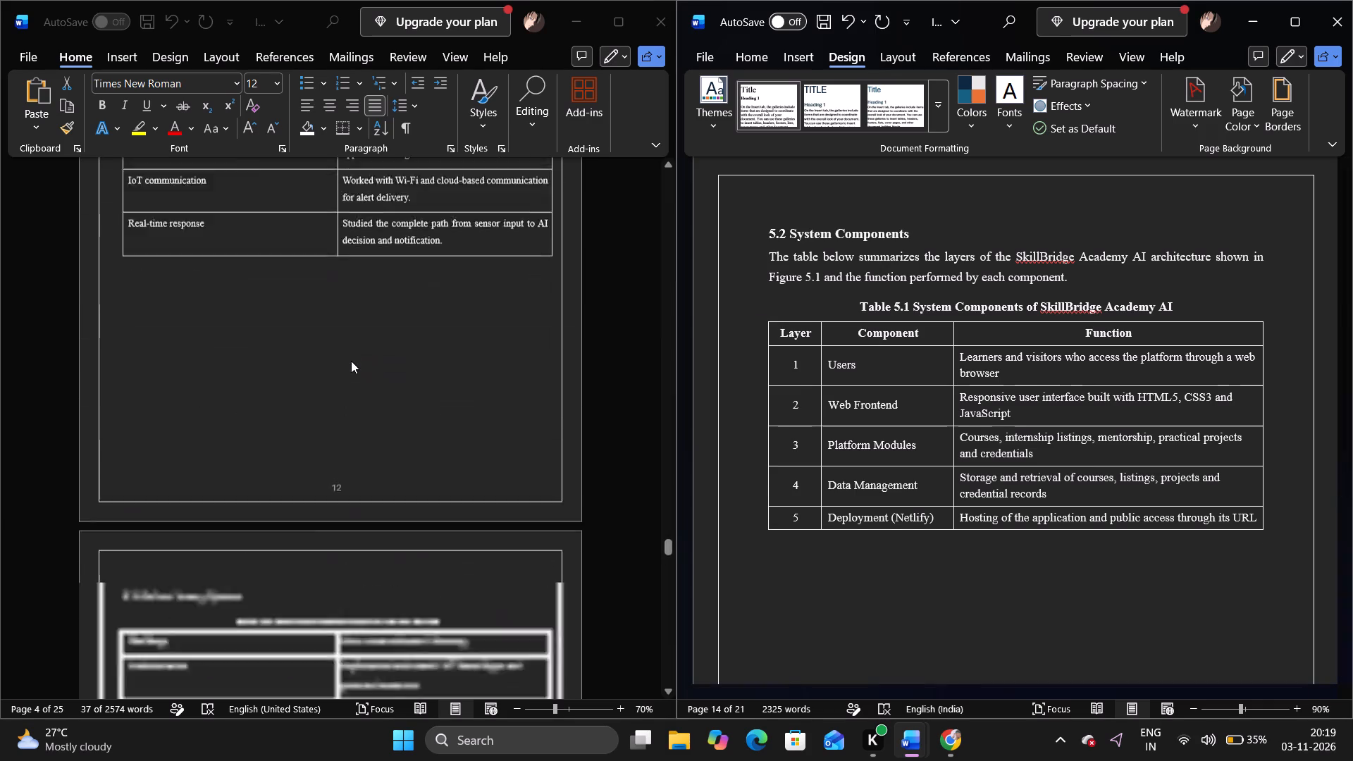
scroll(351, 361, up, 7)
scroll(351, 361, down, 1)
scroll(351, 361, up, 1)
scroll(351, 361, down, 1)
scroll(351, 361, up, 5)
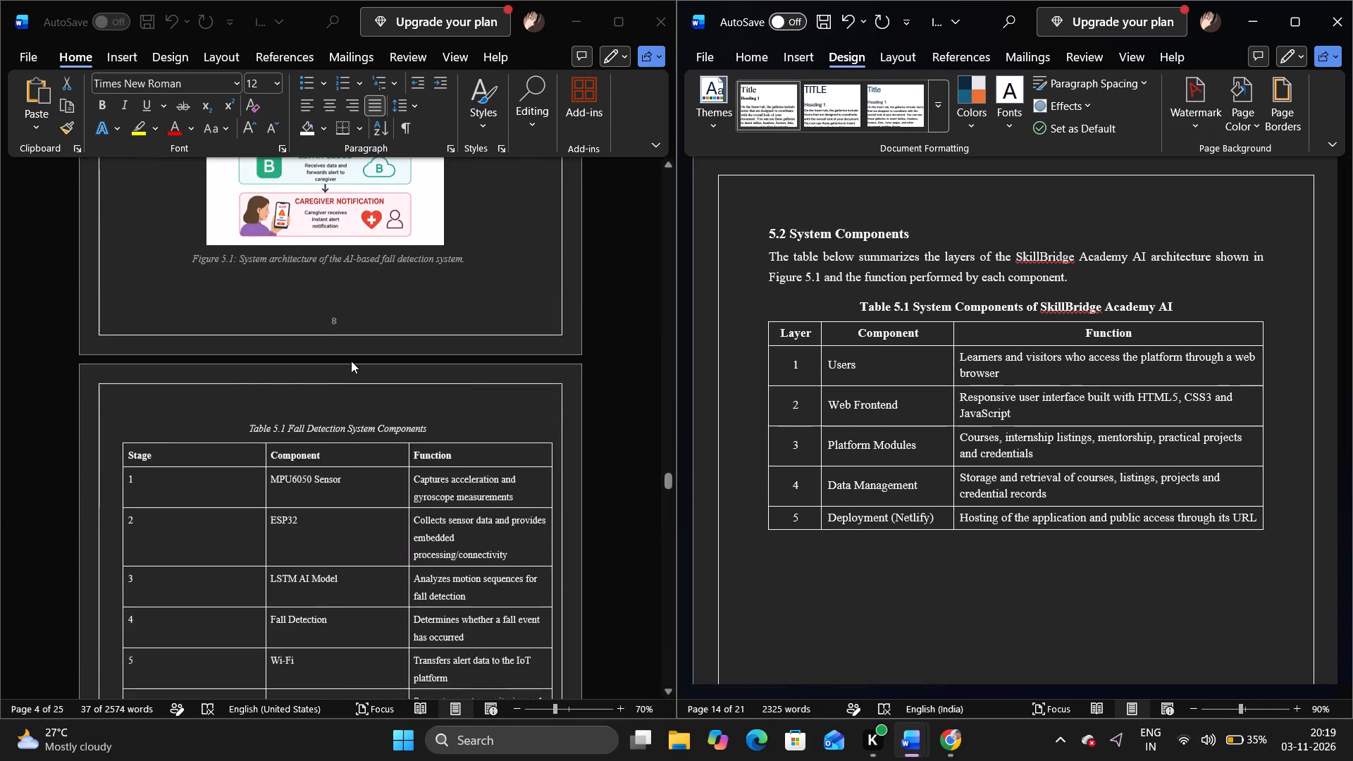
scroll(351, 361, up, 2)
scroll(351, 361, down, 2)
scroll(874, 533, down, 1)
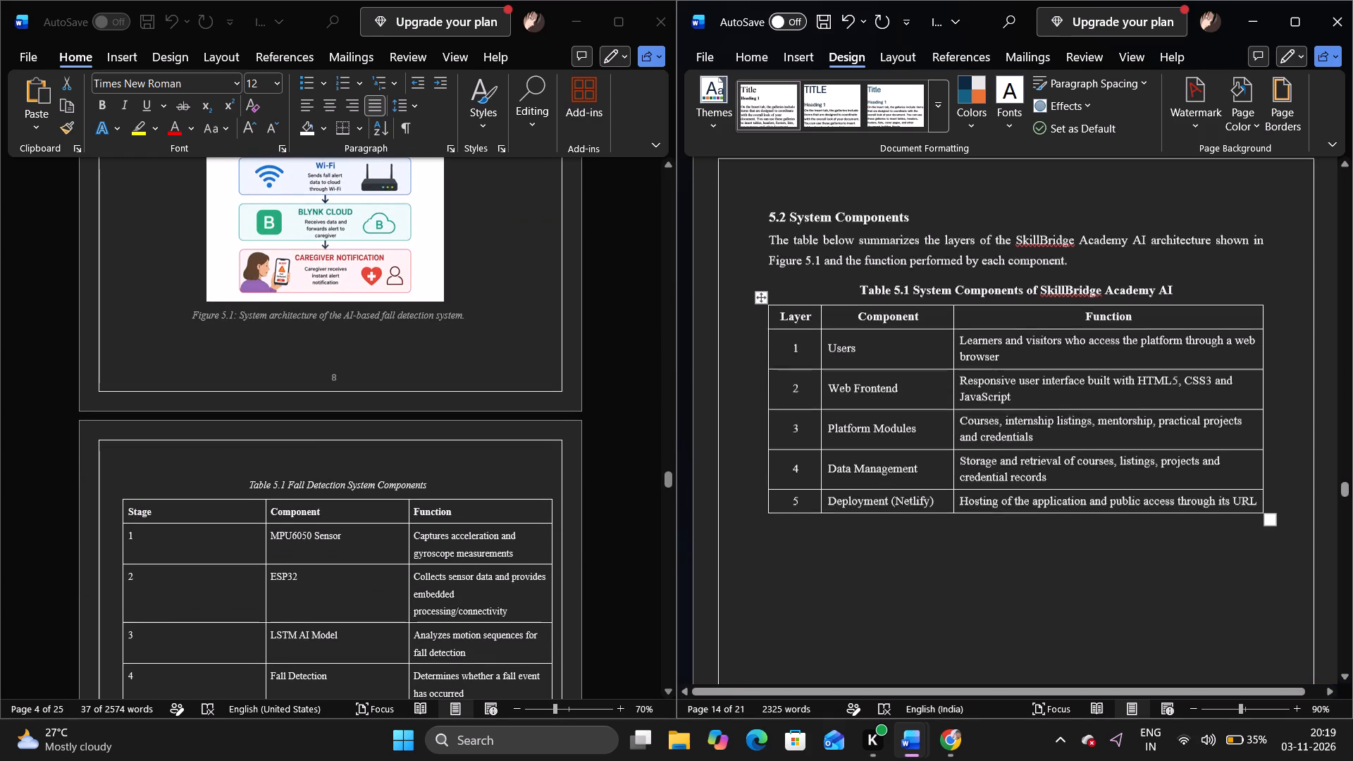
scroll(874, 533, down, 1)
scroll(874, 533, up, 1)
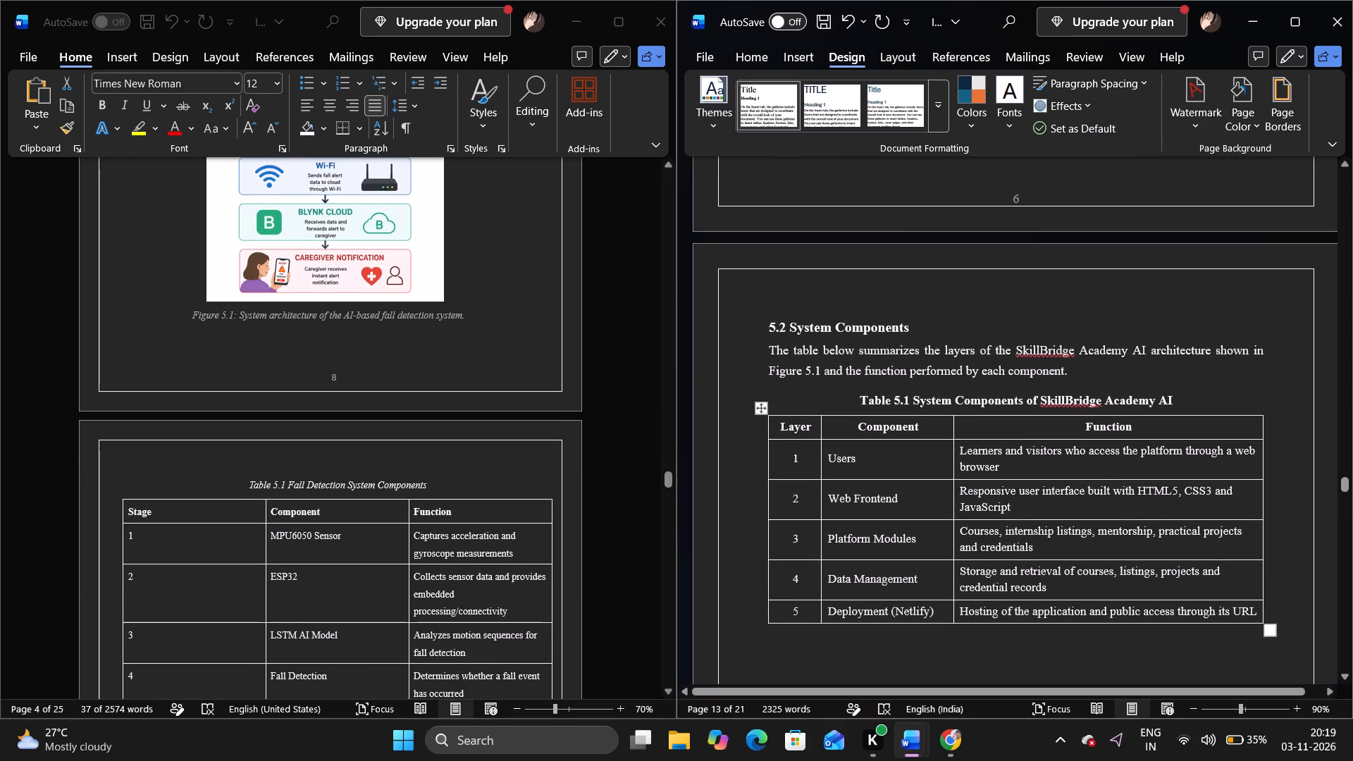
Copy the "5.2 System Components" heading above Table 5.1 in the SkillBridge internship report.
drag(918, 331, 896, 329)
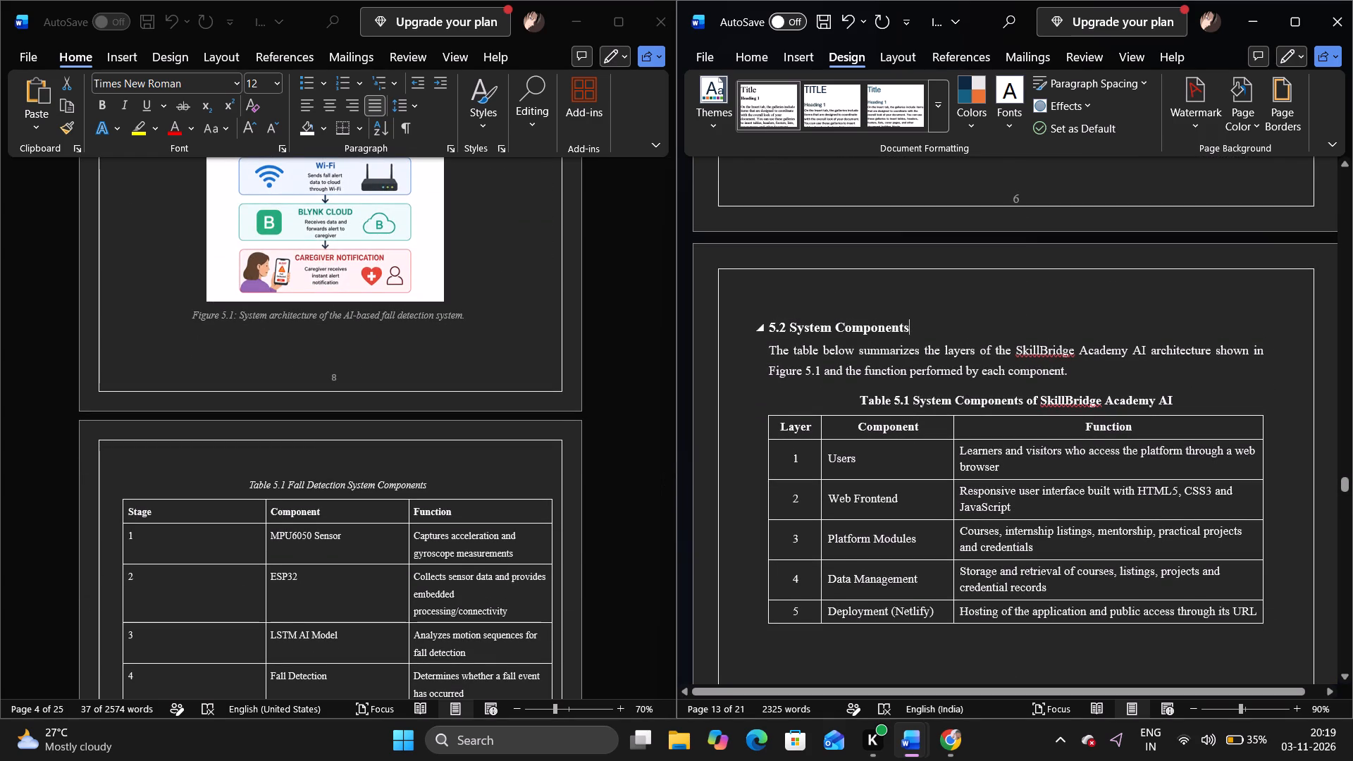
drag(896, 329, 769, 326)
key(ctrl+c)
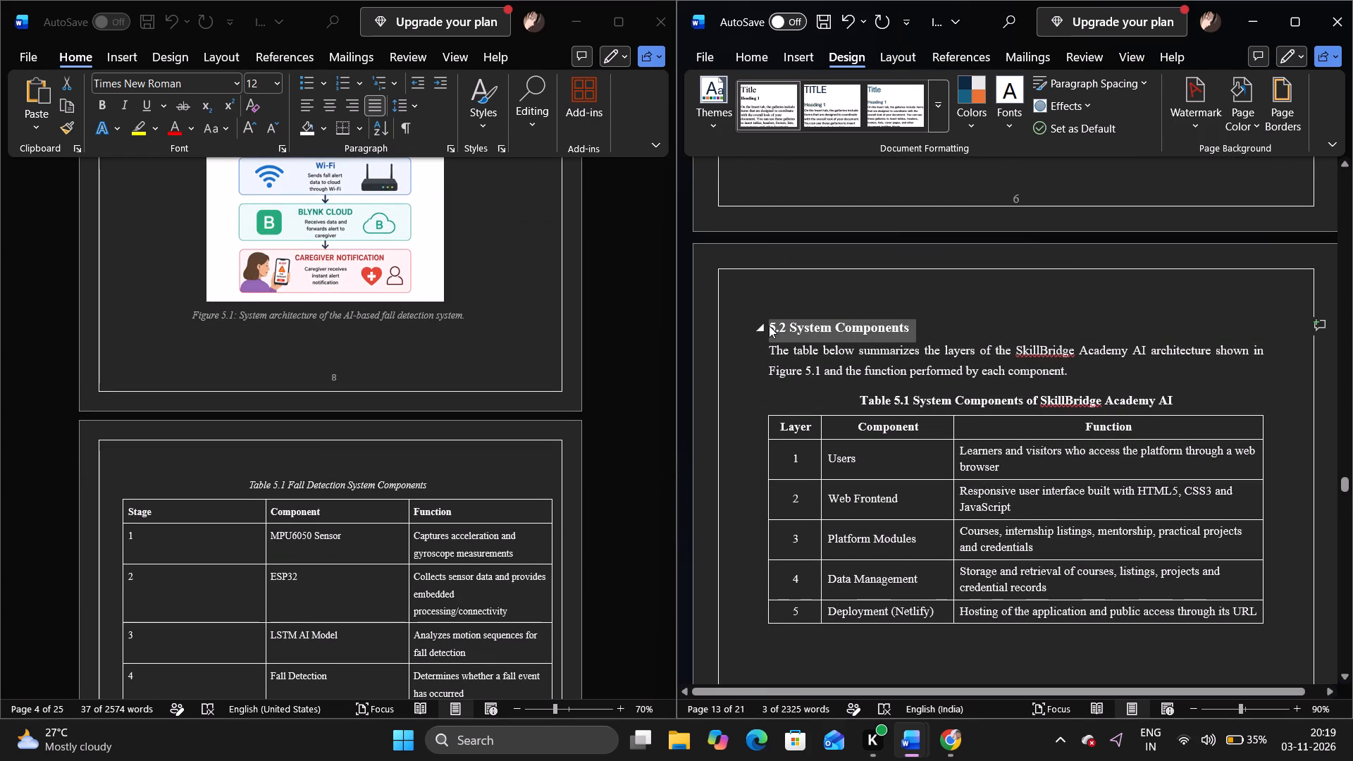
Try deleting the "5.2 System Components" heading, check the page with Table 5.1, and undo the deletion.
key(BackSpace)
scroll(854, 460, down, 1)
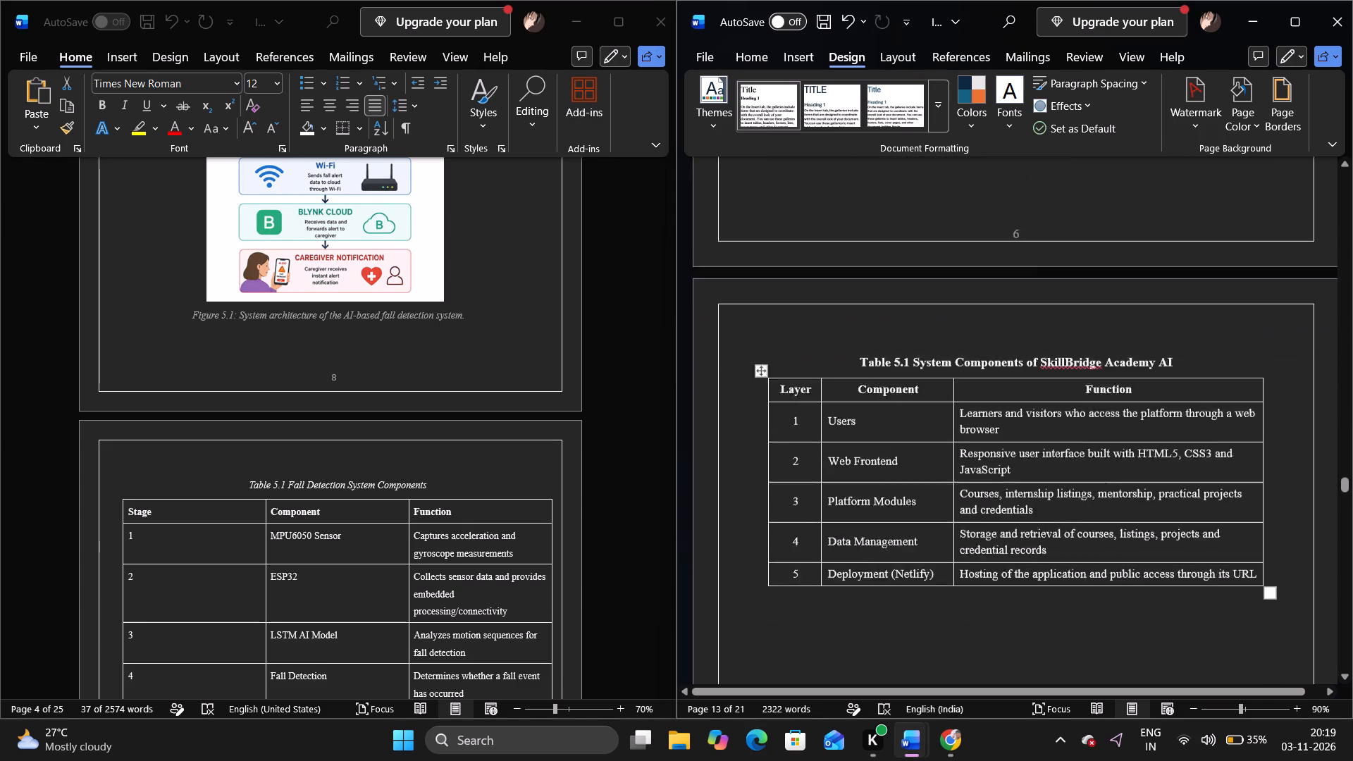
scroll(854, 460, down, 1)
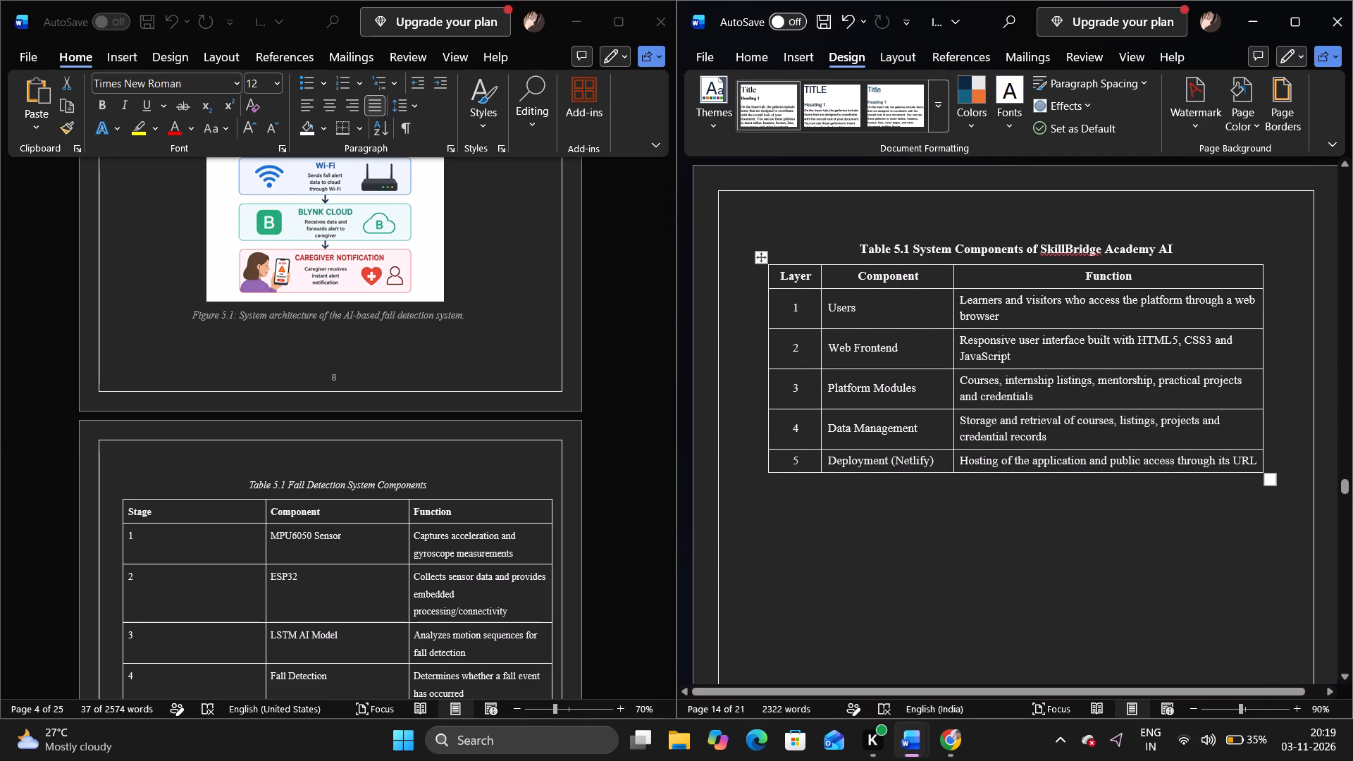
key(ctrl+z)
Check the page below Table 5.1, and return to the cover pages of both reports to compare their layout.
double_click(1108, 586)
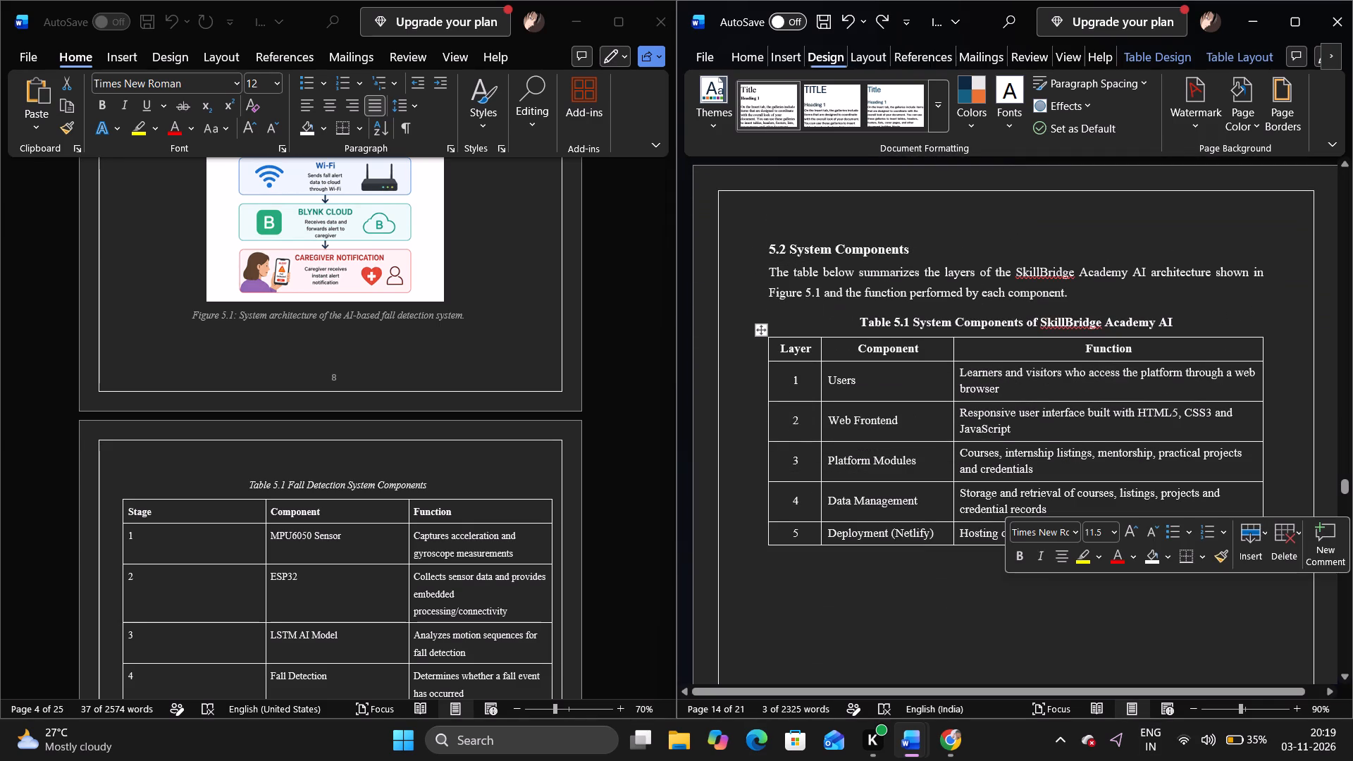
click(1022, 603)
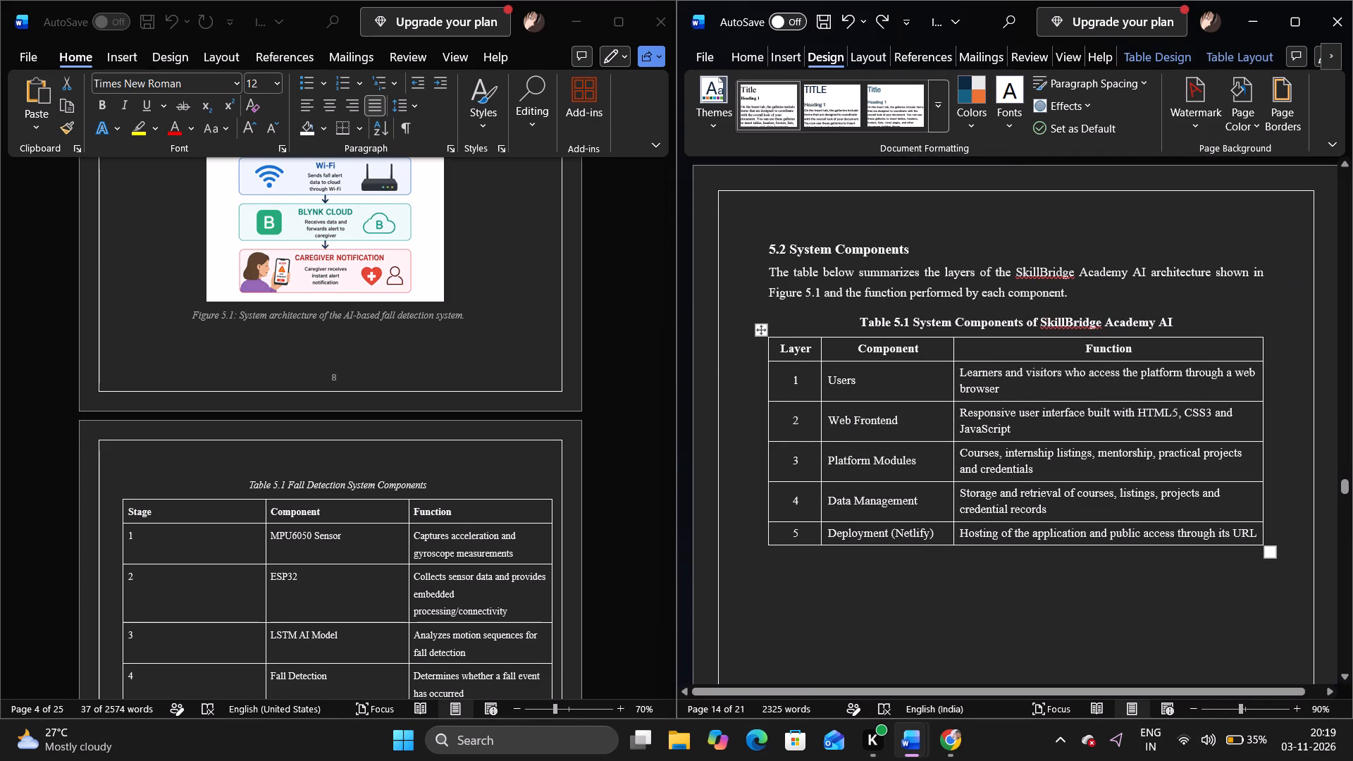
scroll(1119, 560, down, 1)
click(1119, 560)
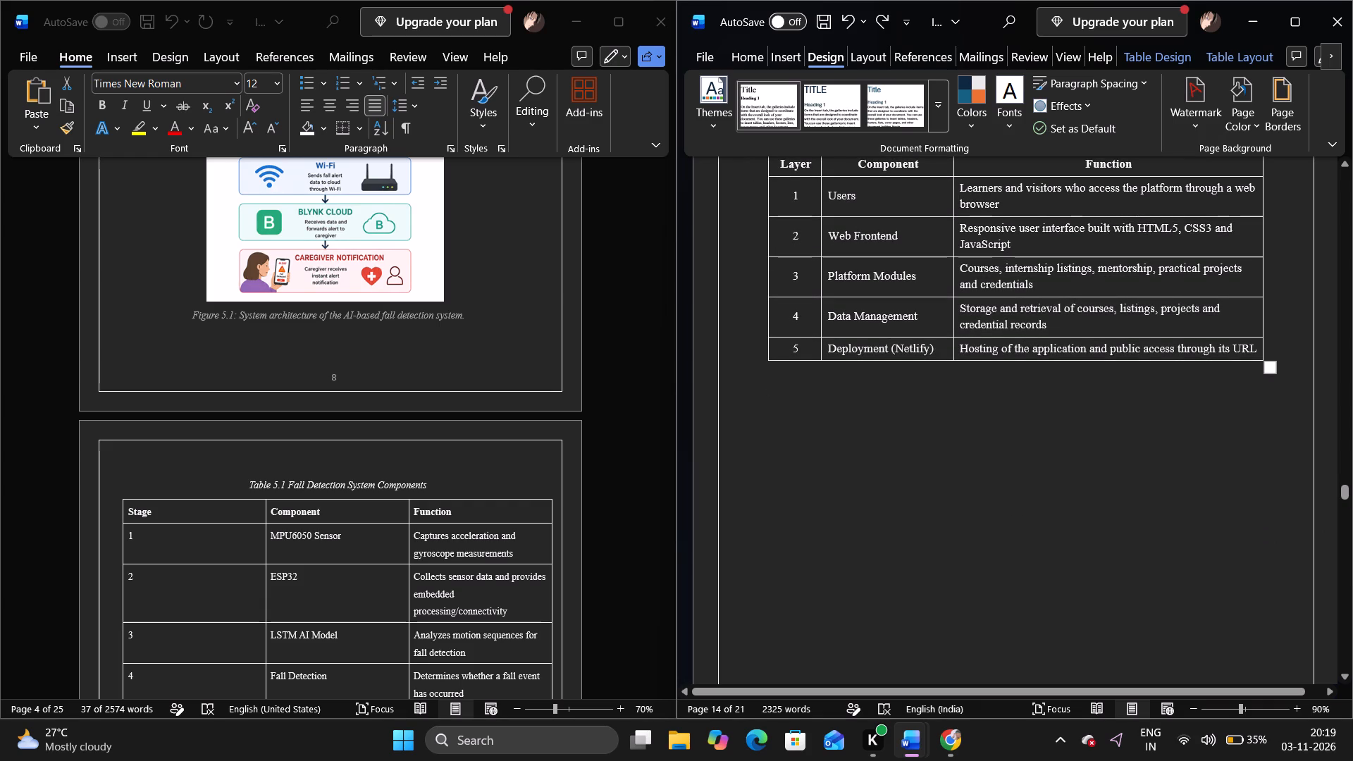
ctrl+scroll(995, 484, down, 1)
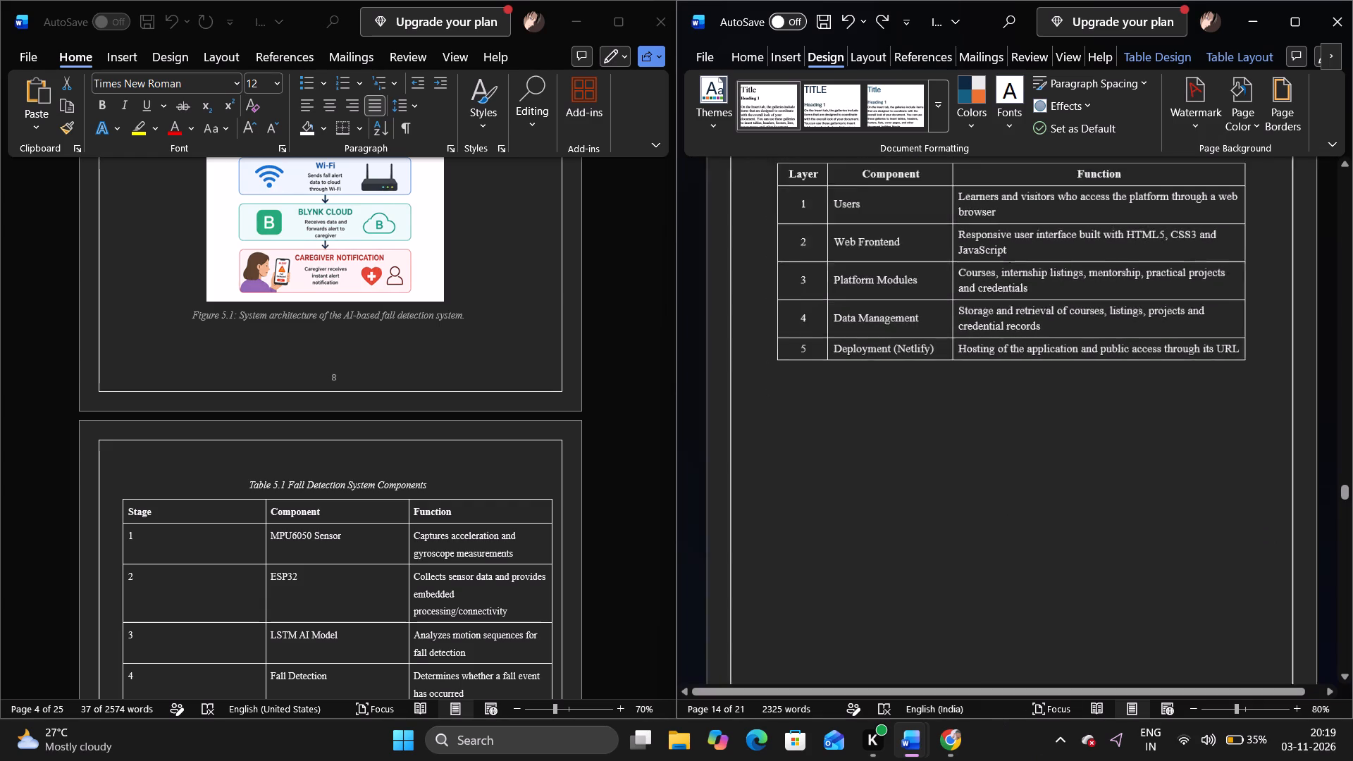
ctrl+scroll(995, 484, down, 1)
scroll(995, 484, up, 19)
scroll(995, 484, up, 10)
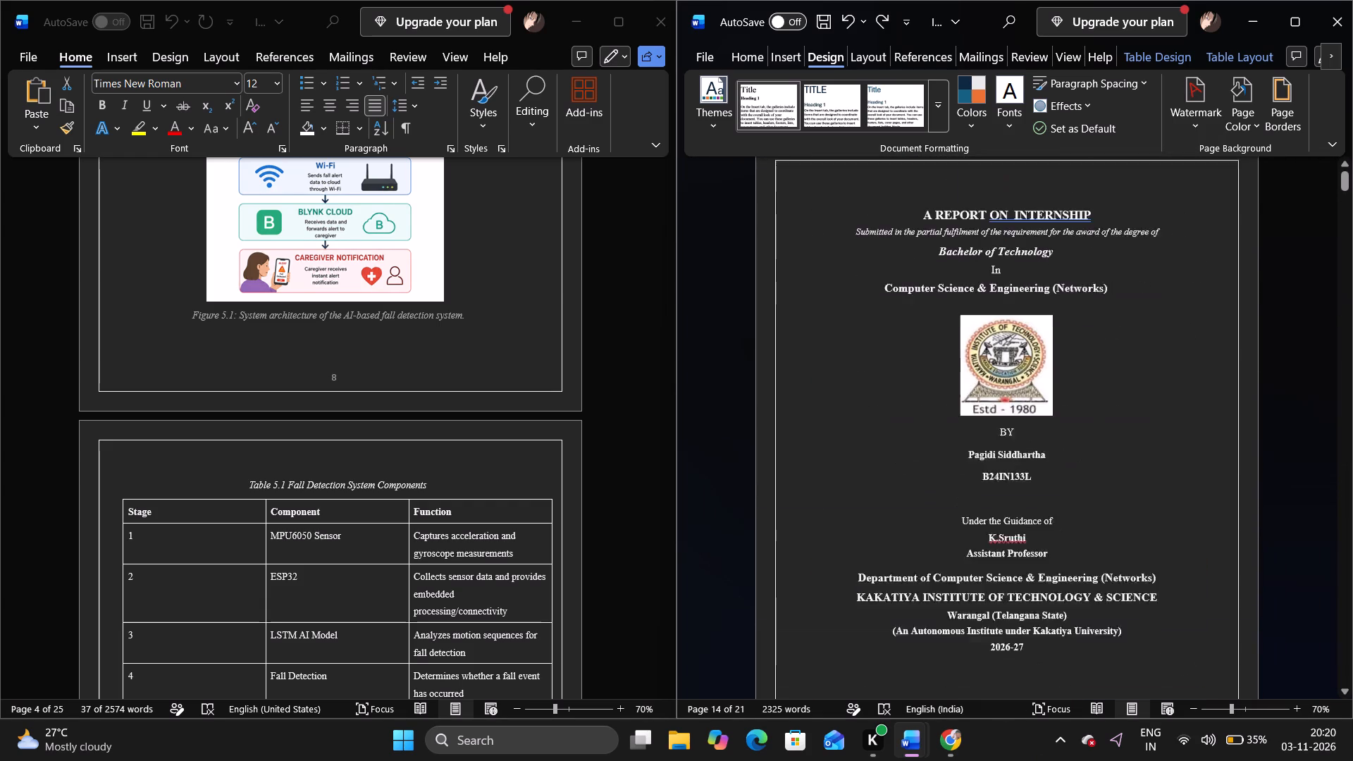
scroll(995, 484, down, 1)
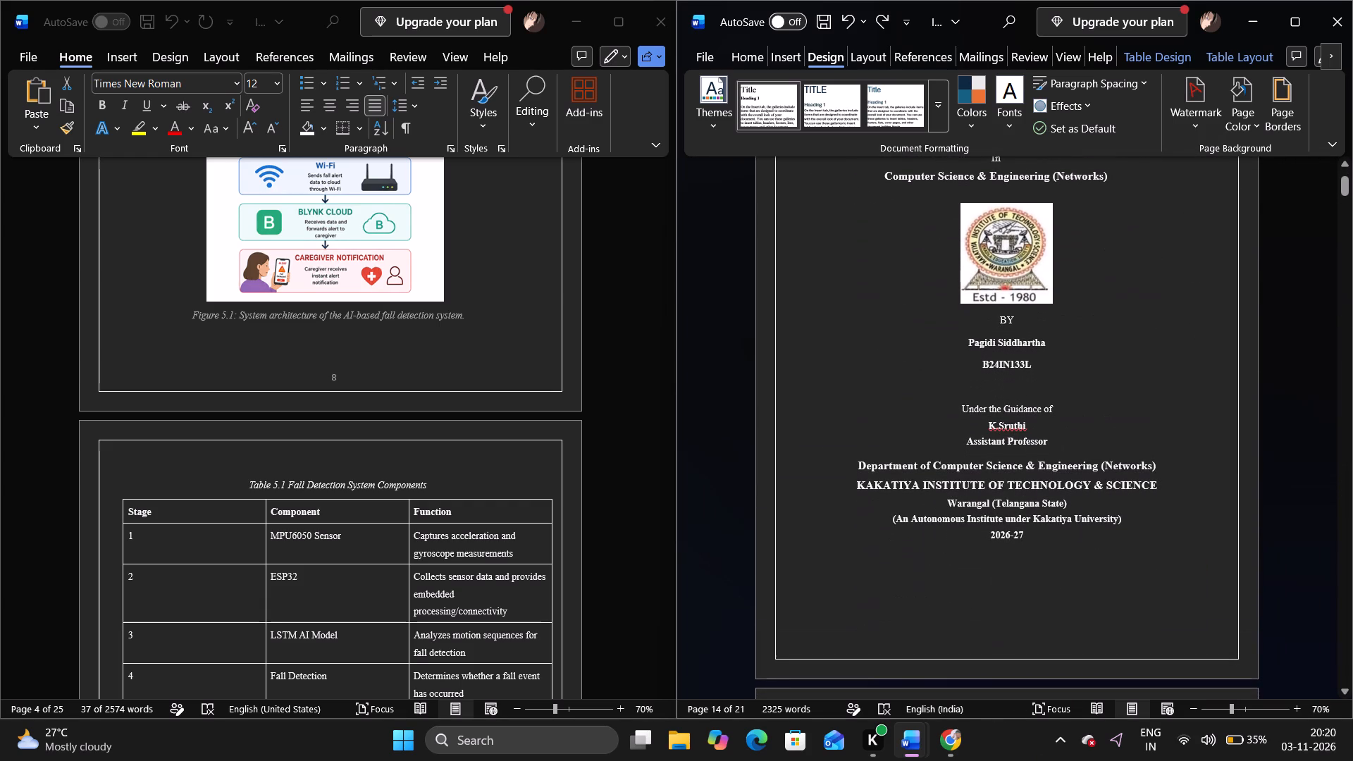
scroll(482, 443, up, 19)
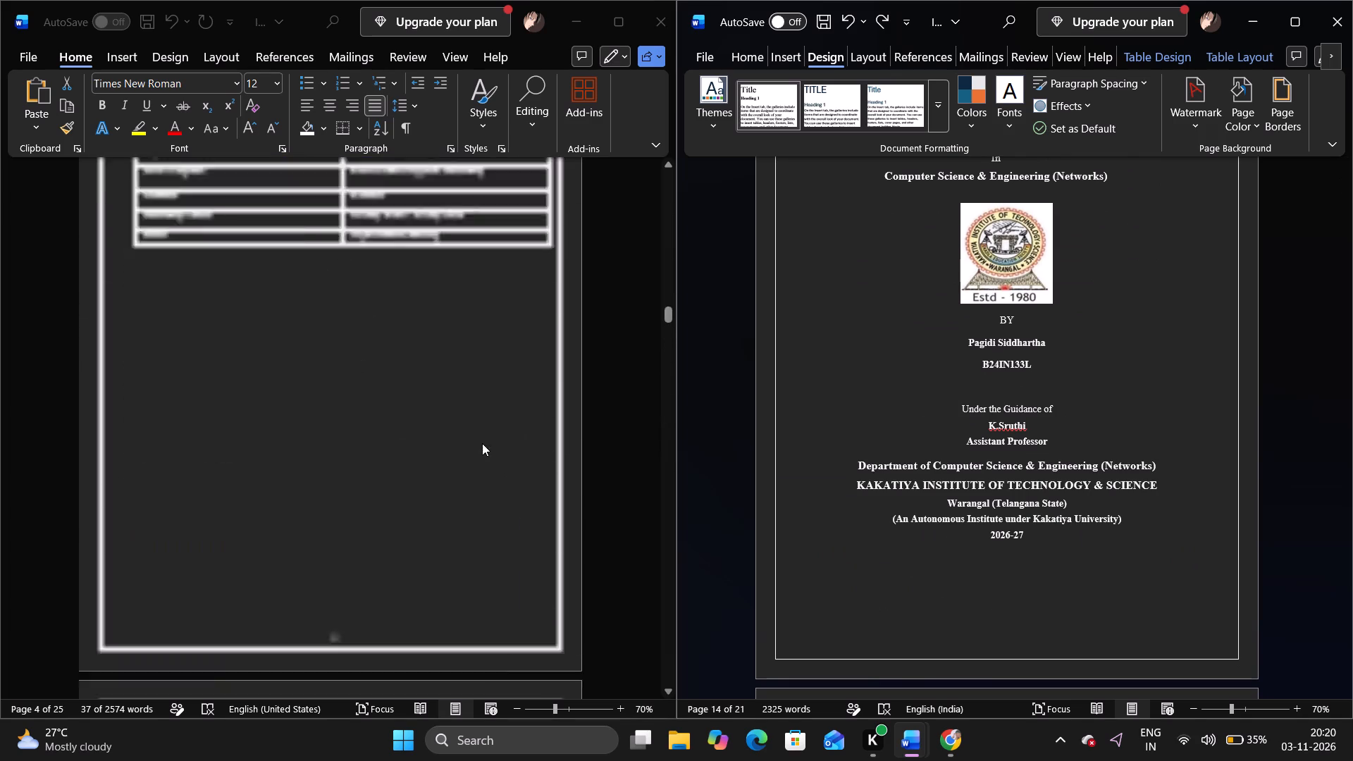
scroll(482, 443, up, 20)
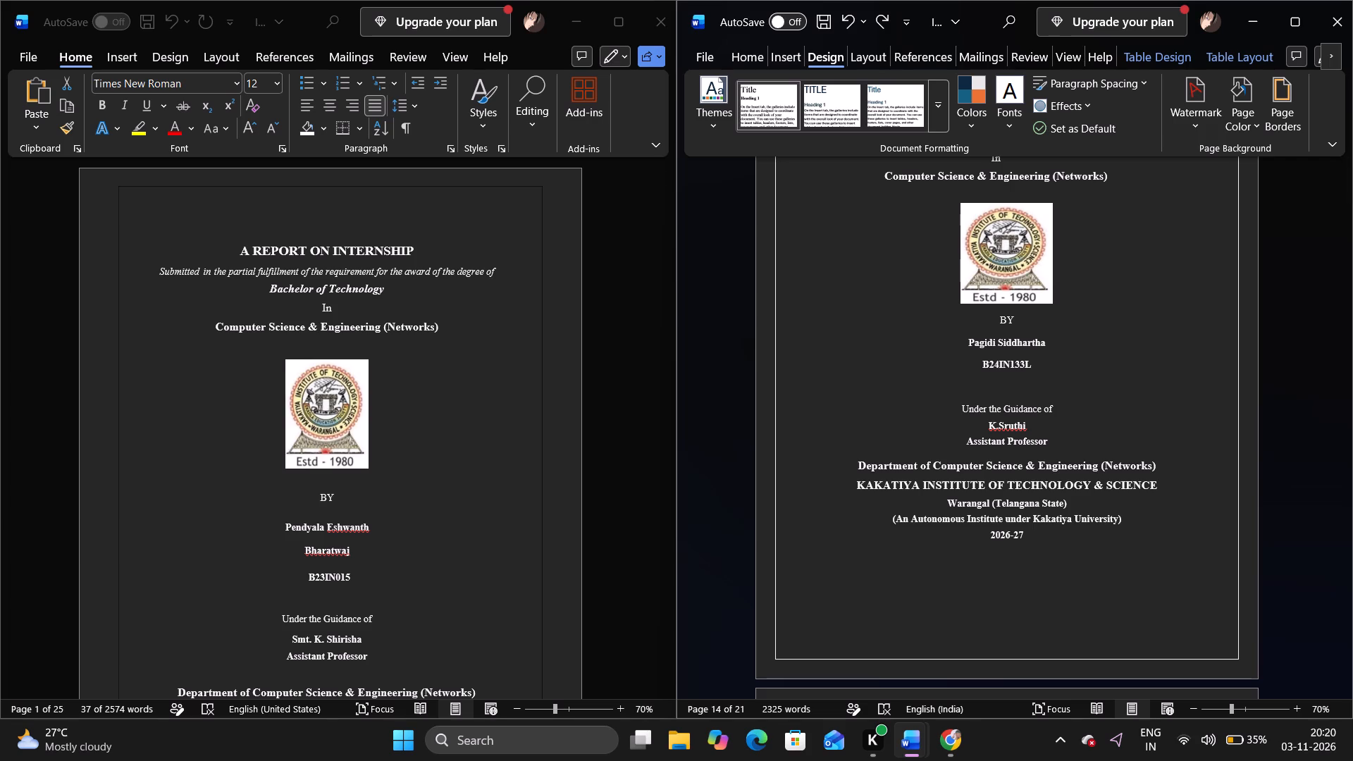
scroll(650, 454, left, 1)
scroll(777, 447, up, 14)
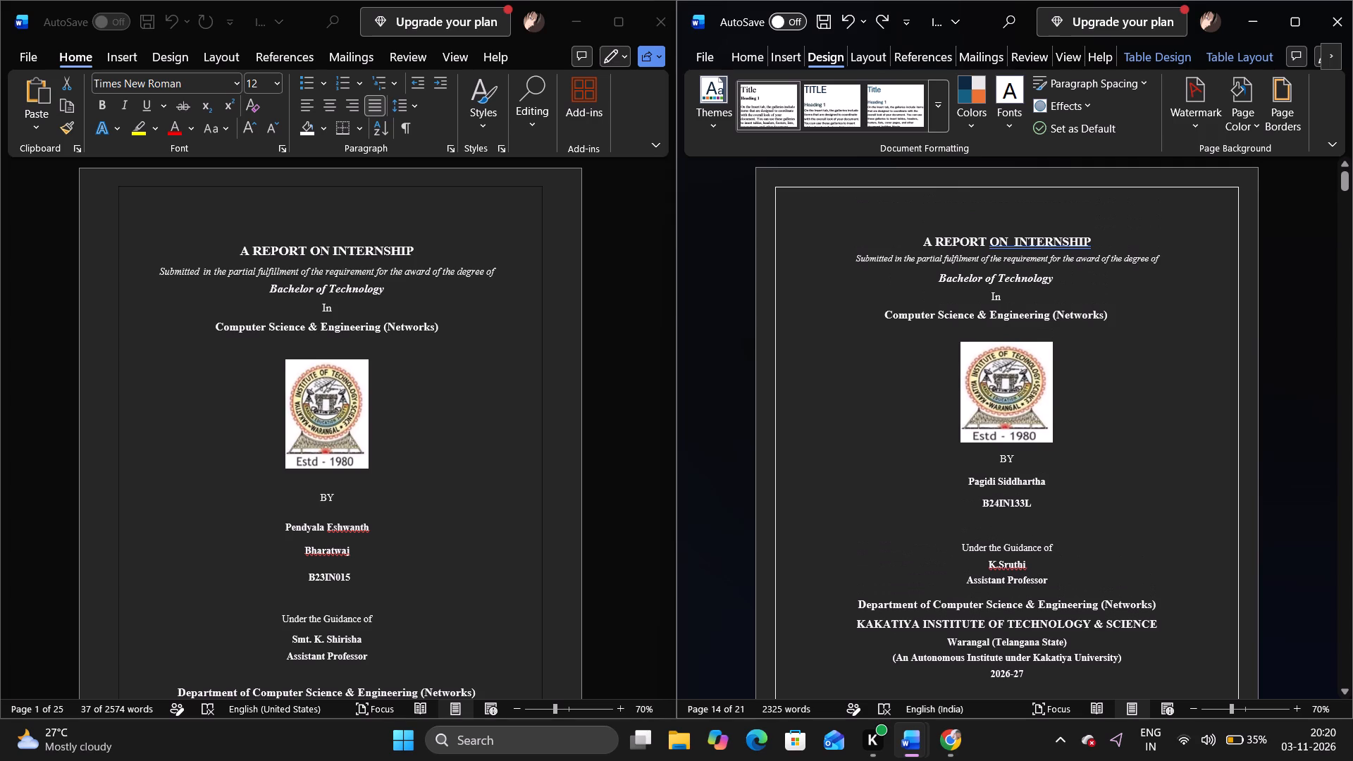
Stretch the college logo on the internship report's cover page taller to resemble the reference report's logo proportions.
click(1042, 392)
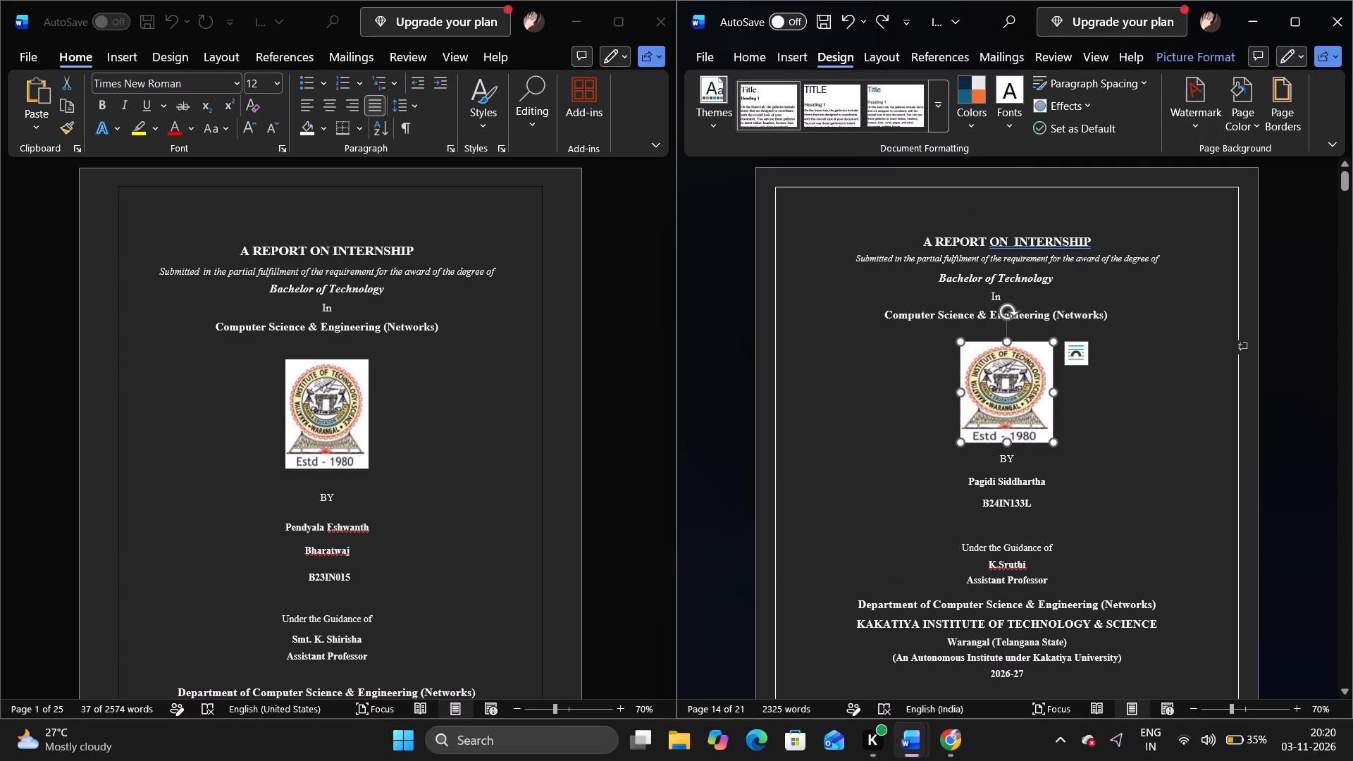
drag(1006, 442, 1006, 459)
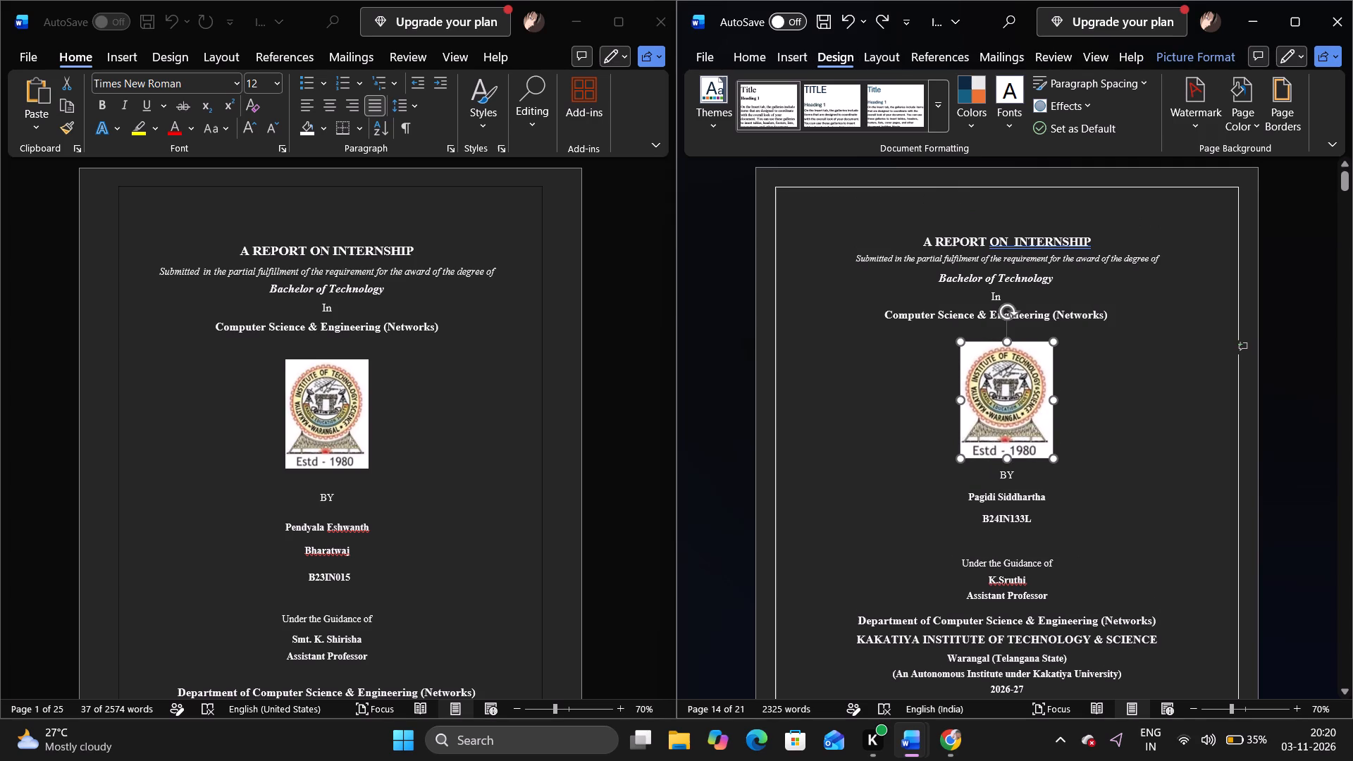
drag(1006, 459, 1006, 462)
scroll(1006, 462, up, 1)
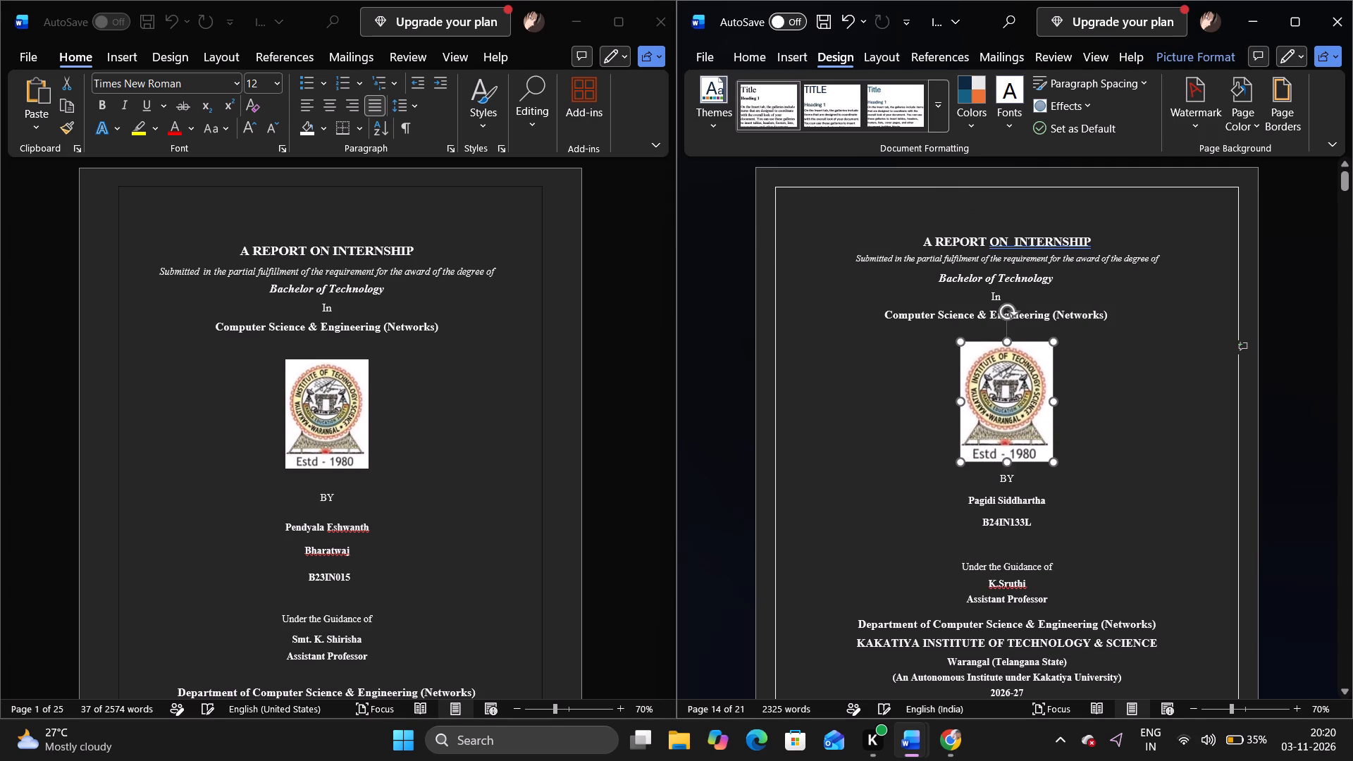
scroll(1006, 462, up, 1)
click(858, 447)
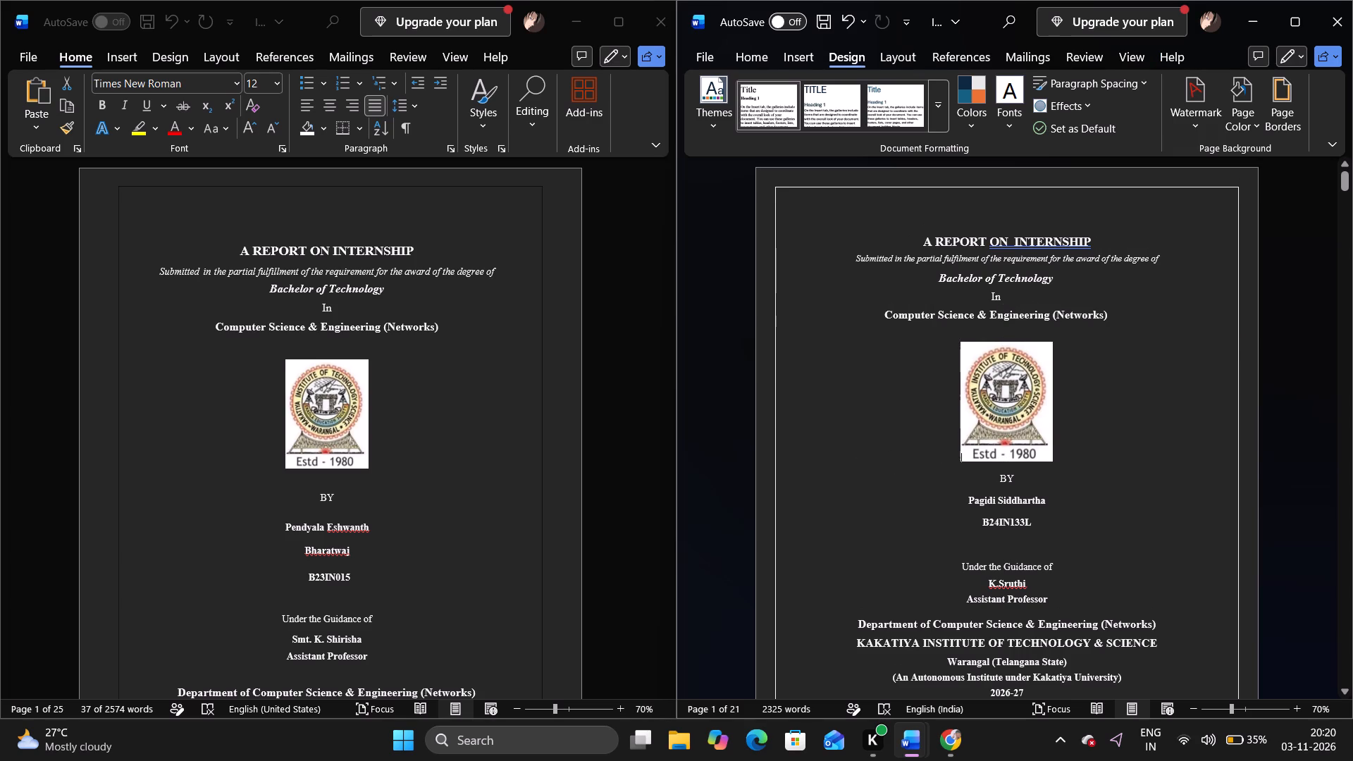
click(1000, 438)
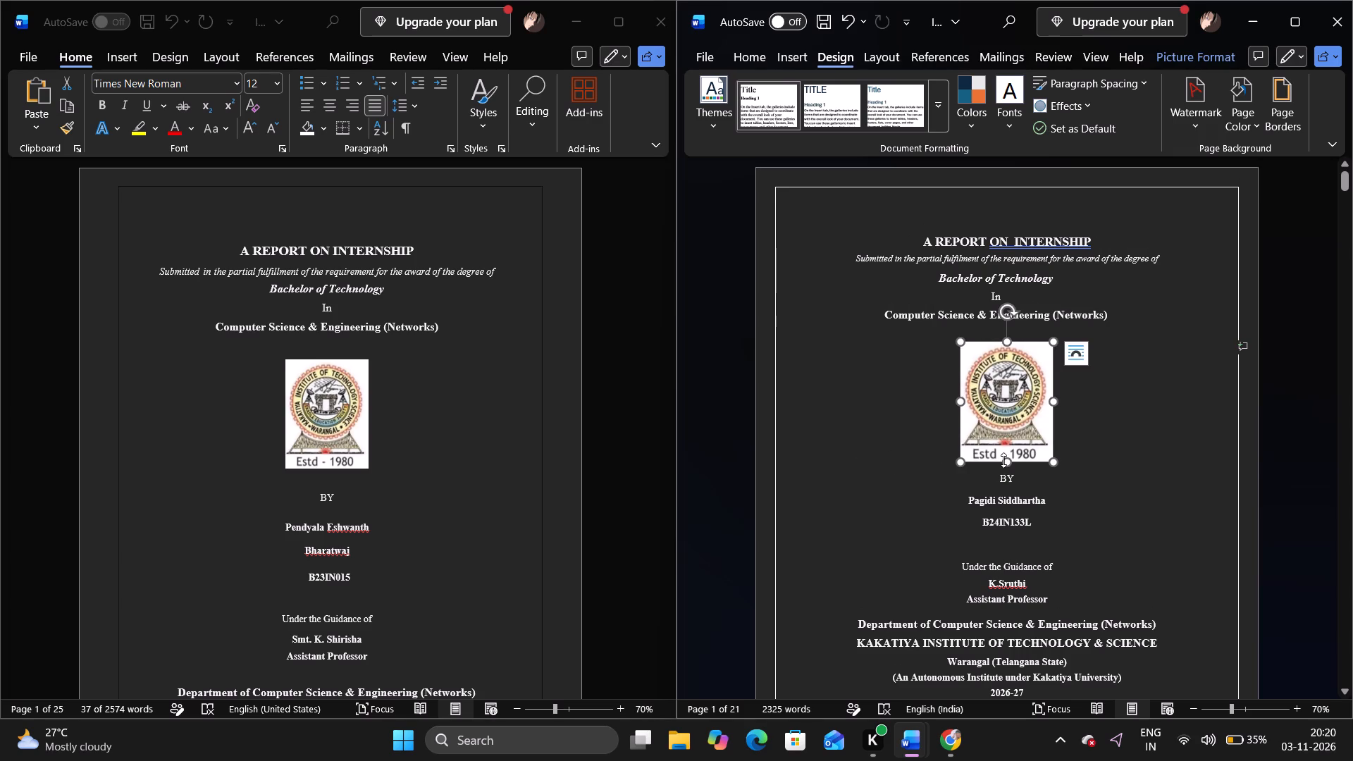
click(1003, 461)
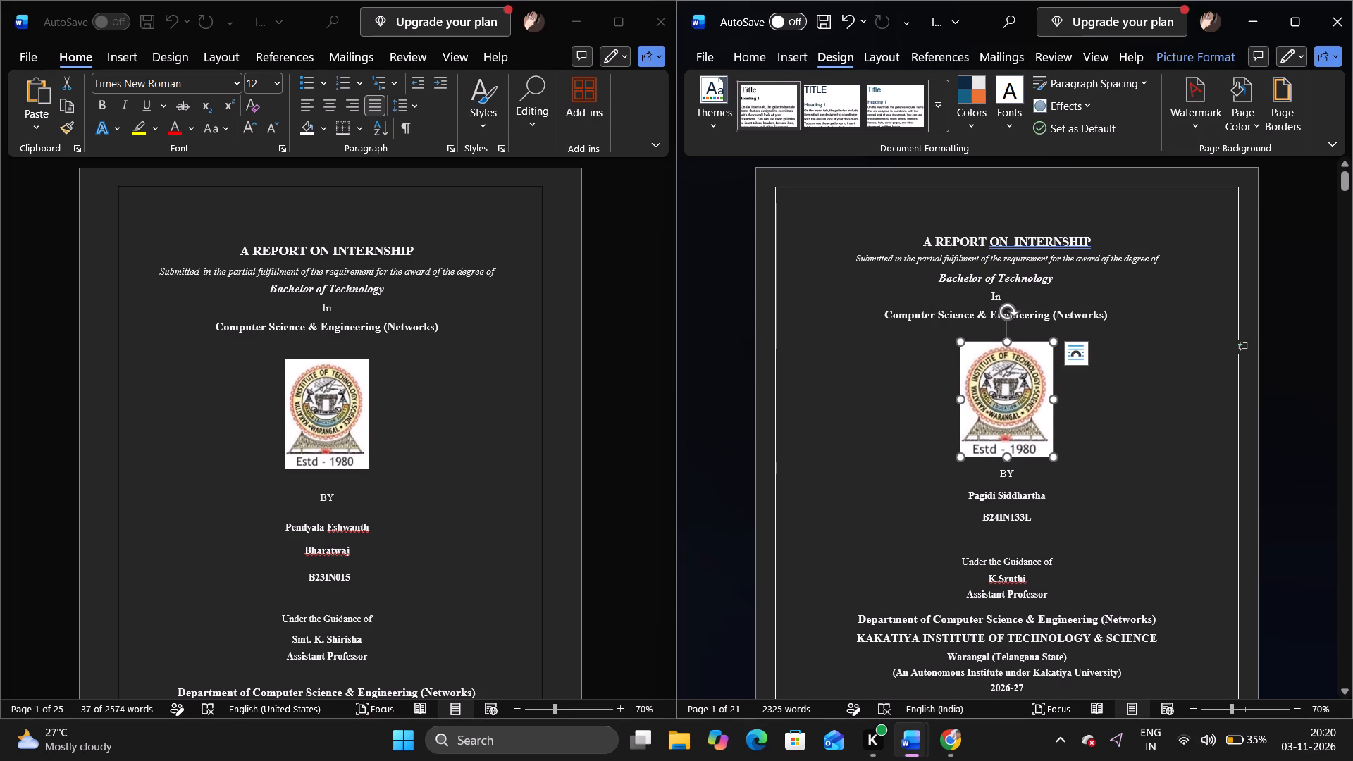
Compare the lower part of the internship report's cover page with the reference report's cover page.
scroll(979, 577, down, 1)
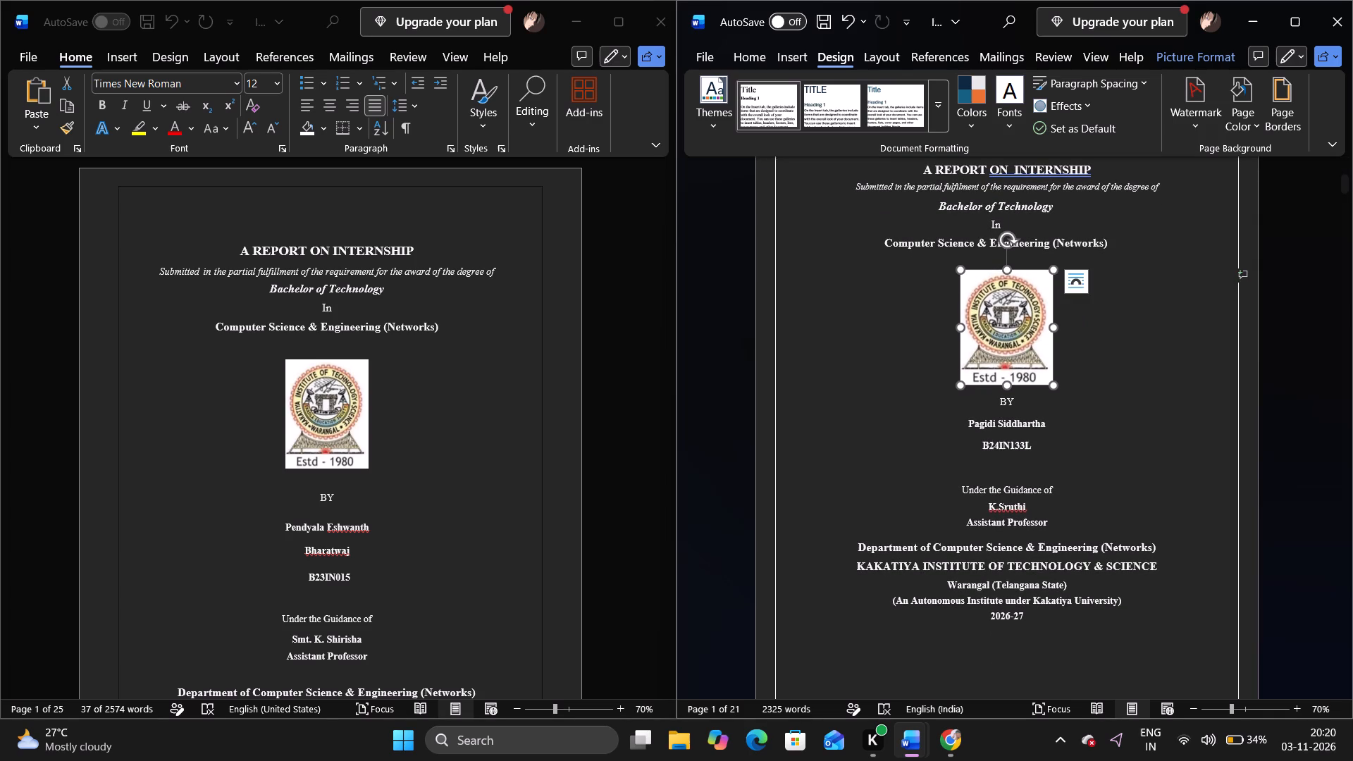
scroll(1003, 576, up, 5)
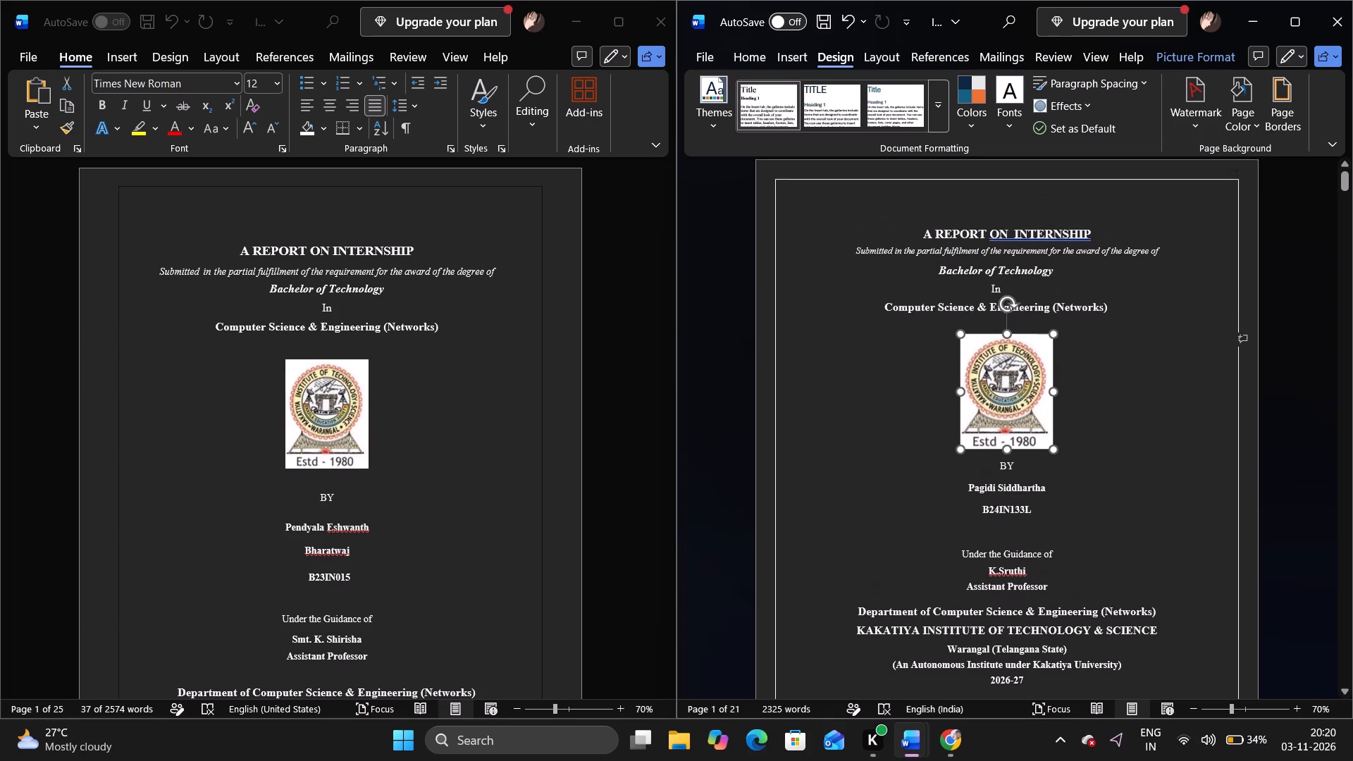
scroll(480, 486, down, 1)
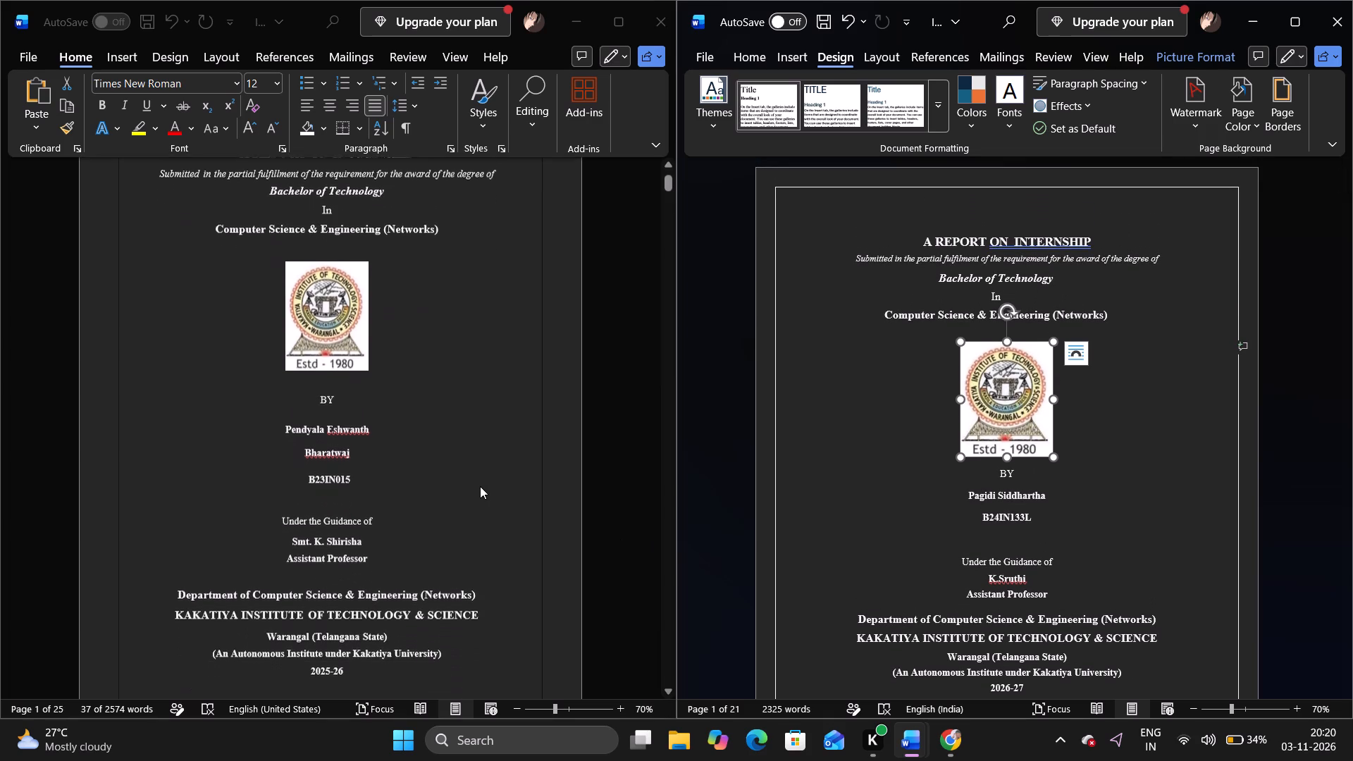
scroll(480, 486, down, 1)
scroll(753, 516, down, 1)
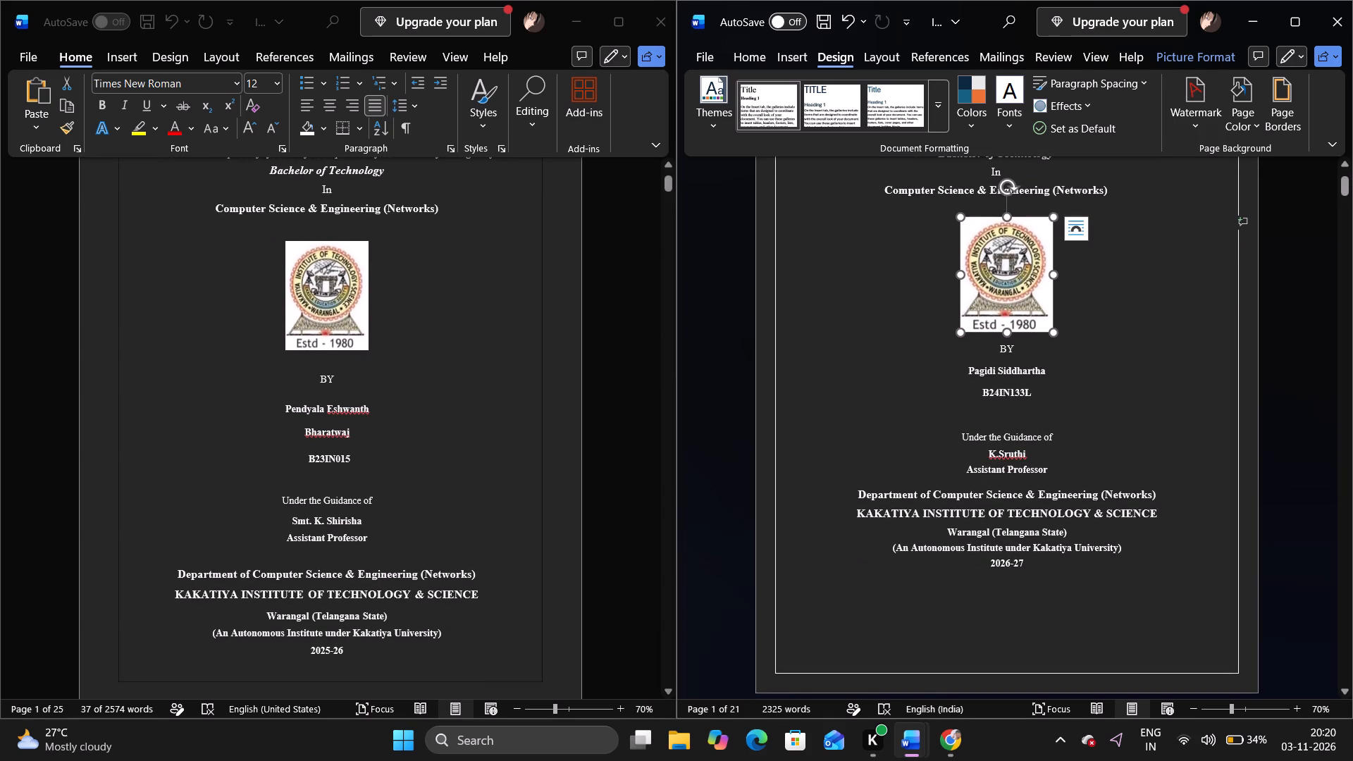
click(934, 414)
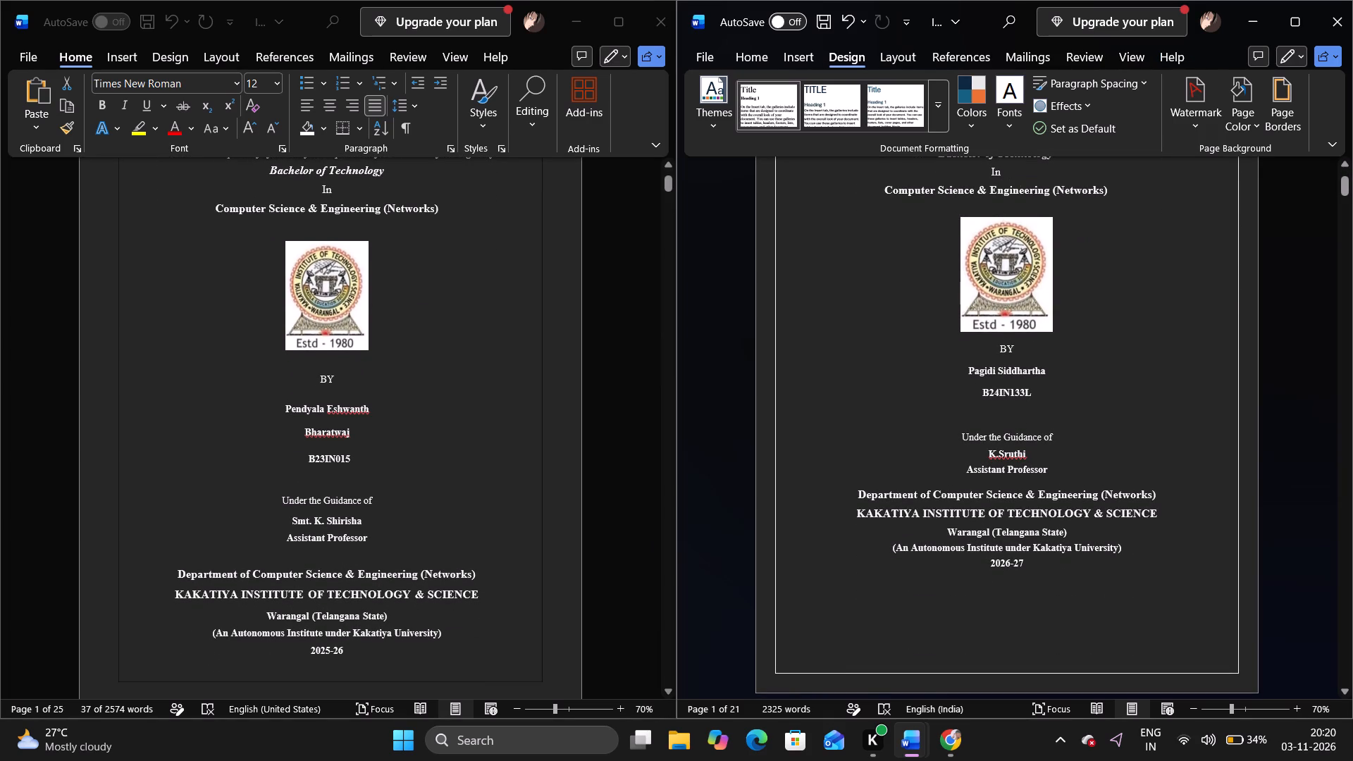
scroll(934, 414, down, 2)
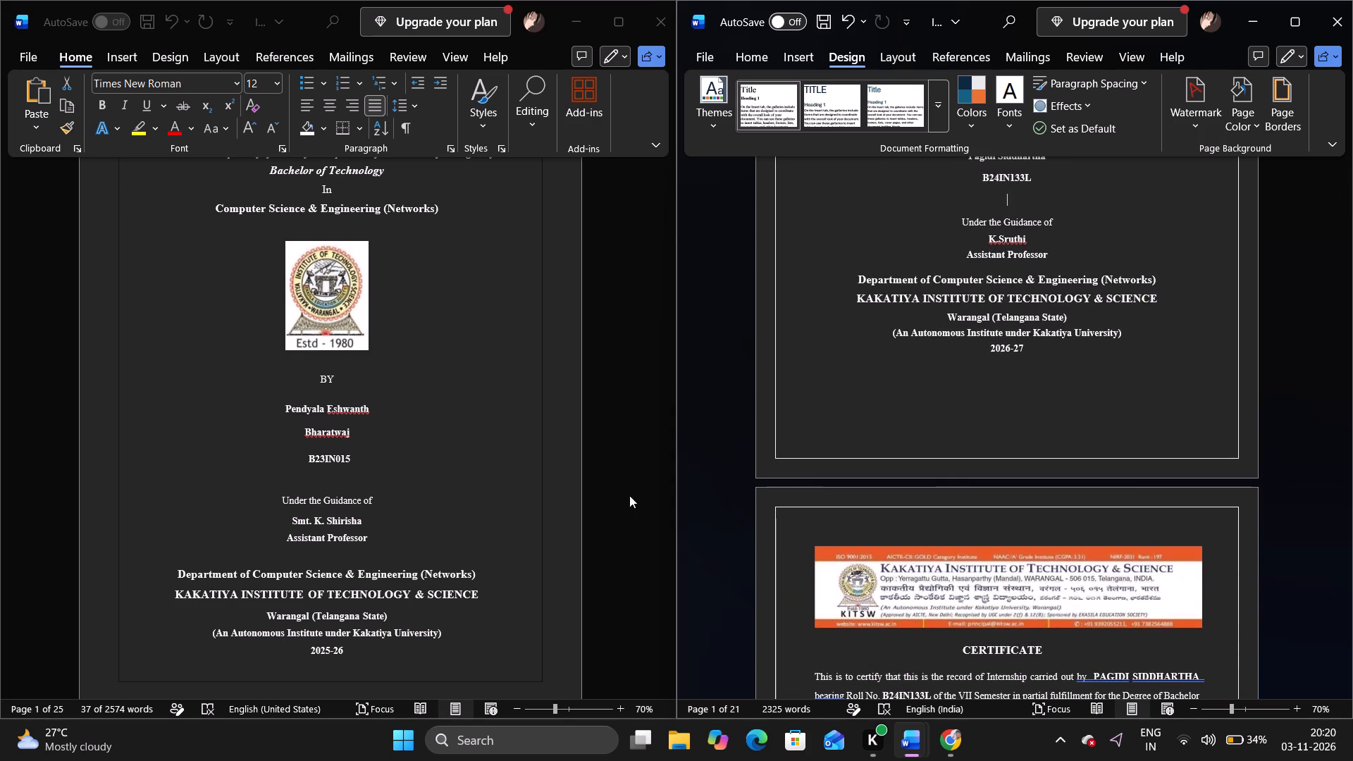
Insert a blank line above the "CERTIFICATE" heading on the internship report's certificate page.
scroll(508, 466, down, 3)
scroll(757, 512, down, 1)
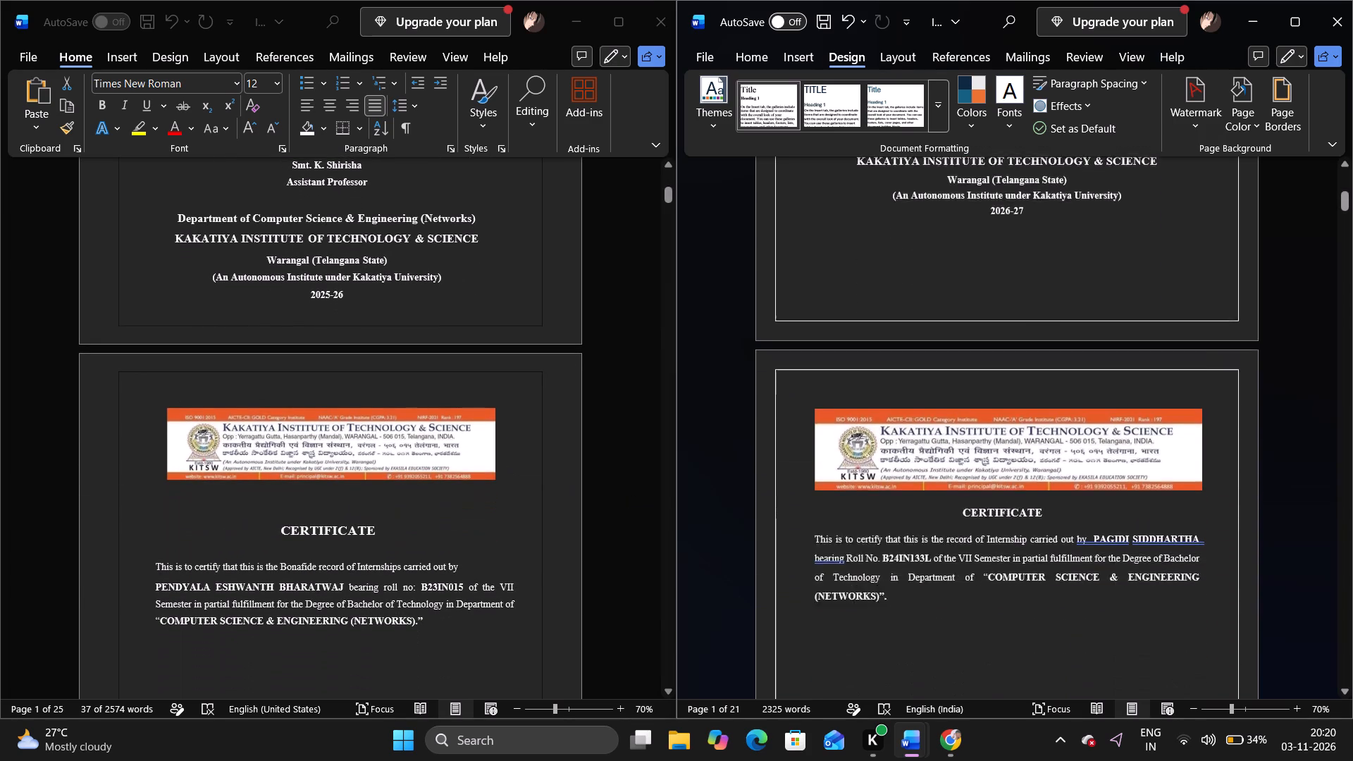
scroll(757, 512, down, 1)
scroll(533, 556, down, 2)
drag(533, 556, 942, 388)
click(942, 388)
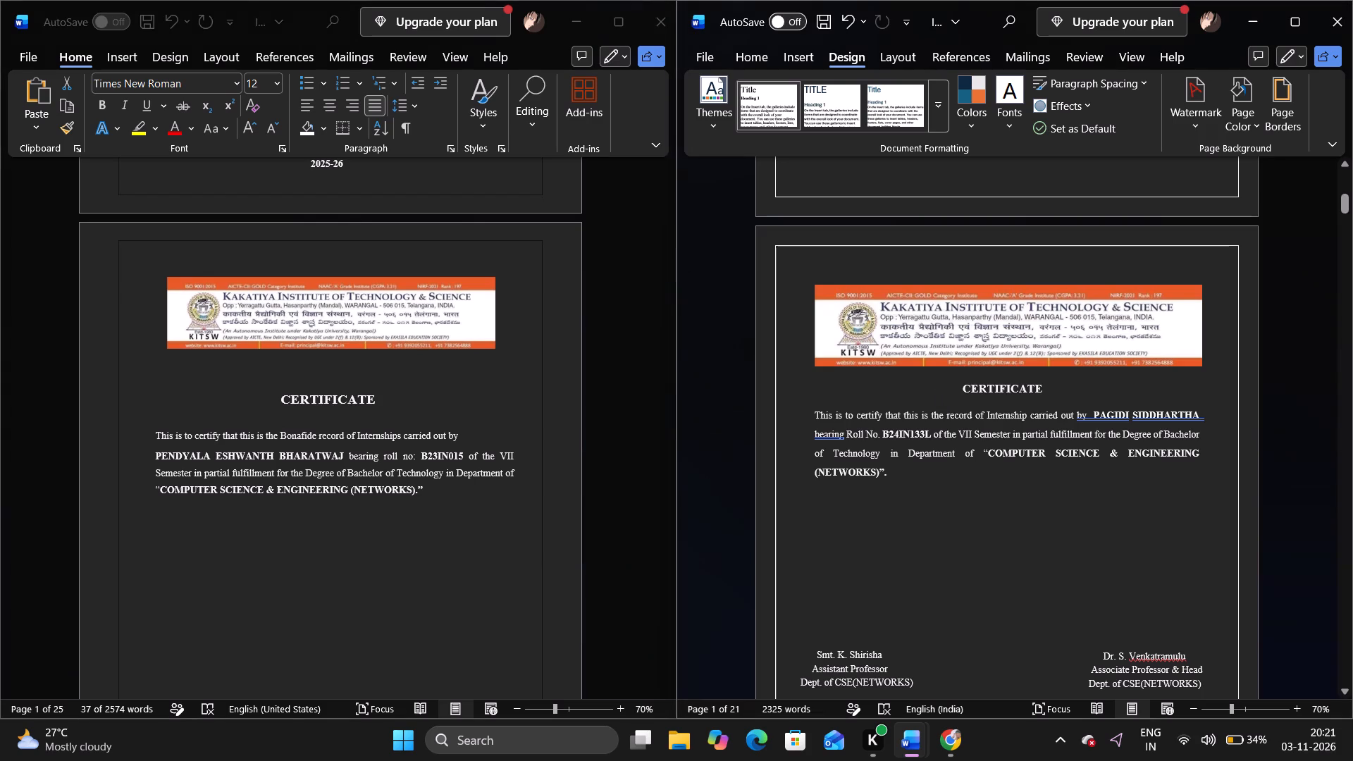
click(1018, 397)
click(960, 386)
key(Return)
Change the paragraph under the "CERTIFICATE" heading from justified to left alignment.
scroll(960, 386, down, 1)
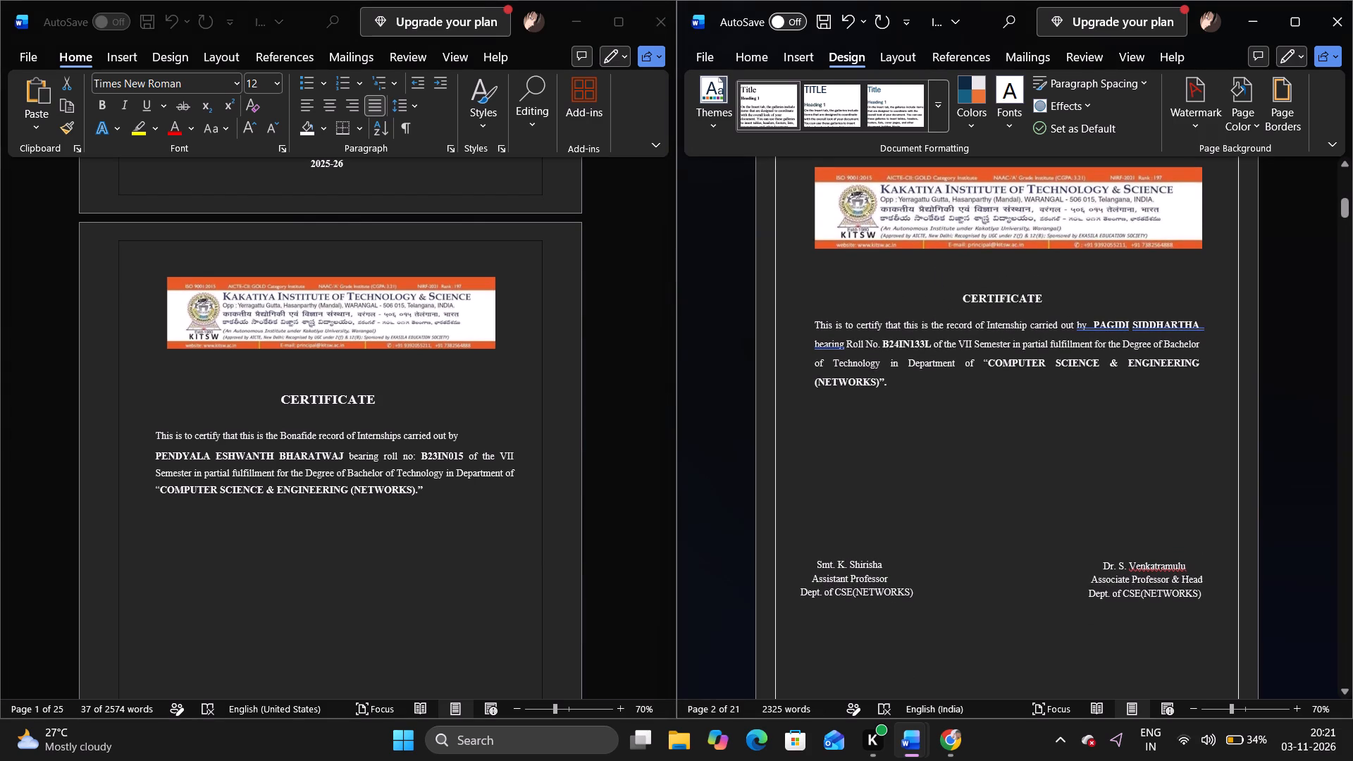
scroll(960, 386, down, 1)
drag(813, 317, 865, 360)
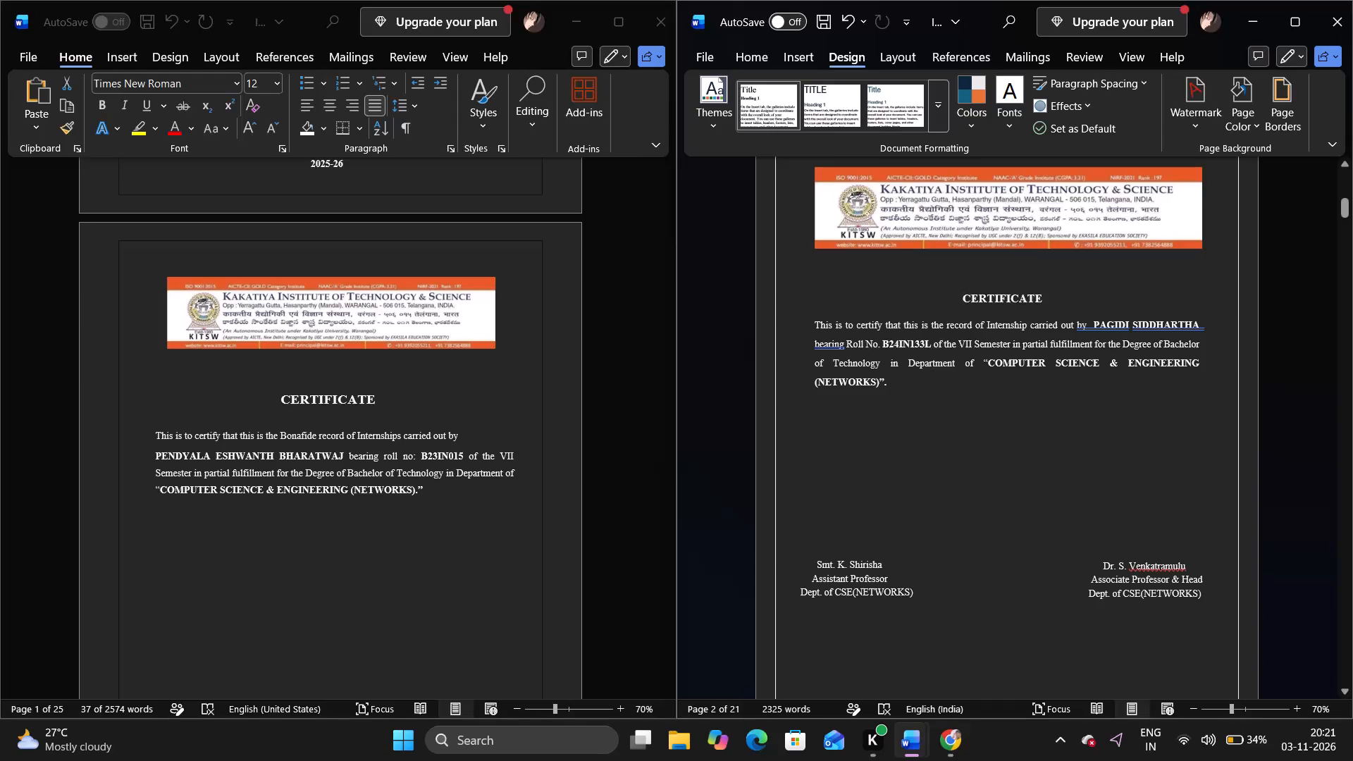
drag(865, 360, 899, 382)
click(899, 382)
drag(899, 382, 832, 342)
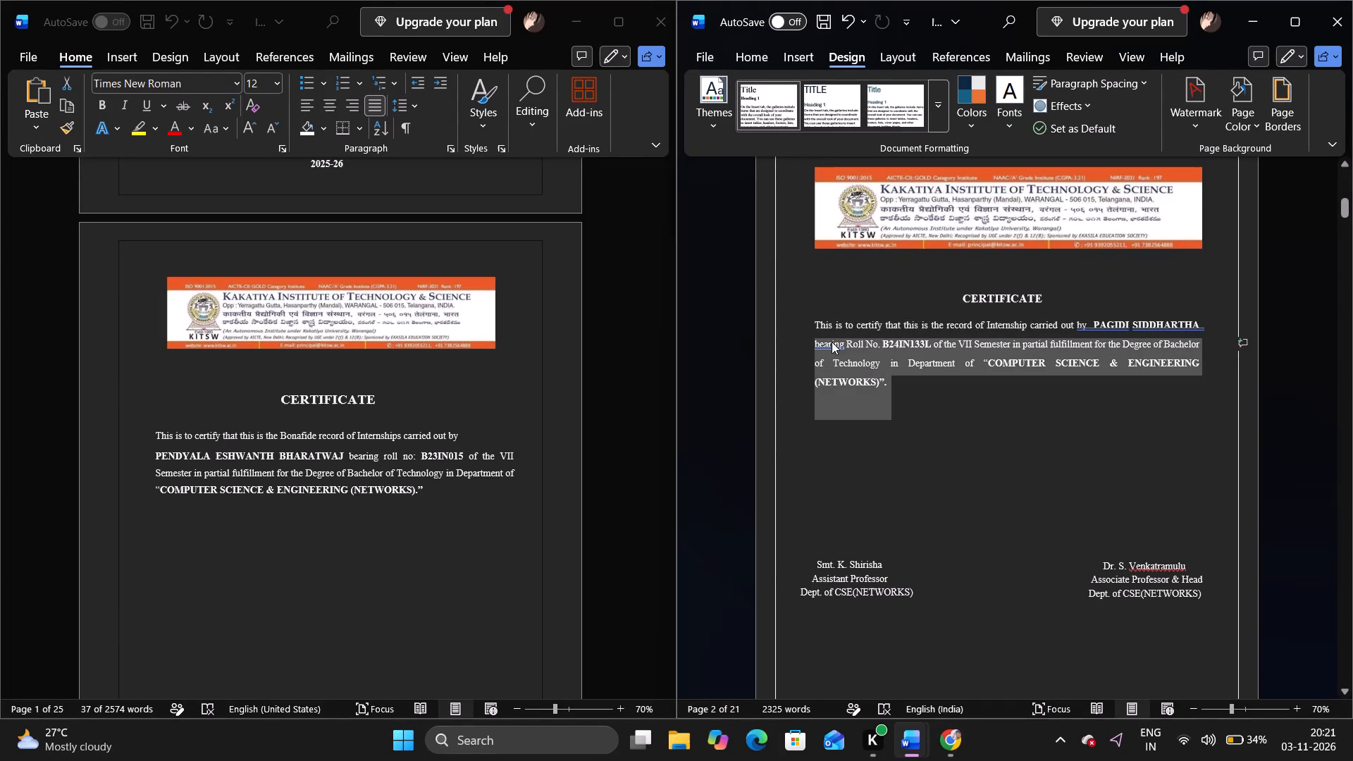
drag(832, 342, 824, 327)
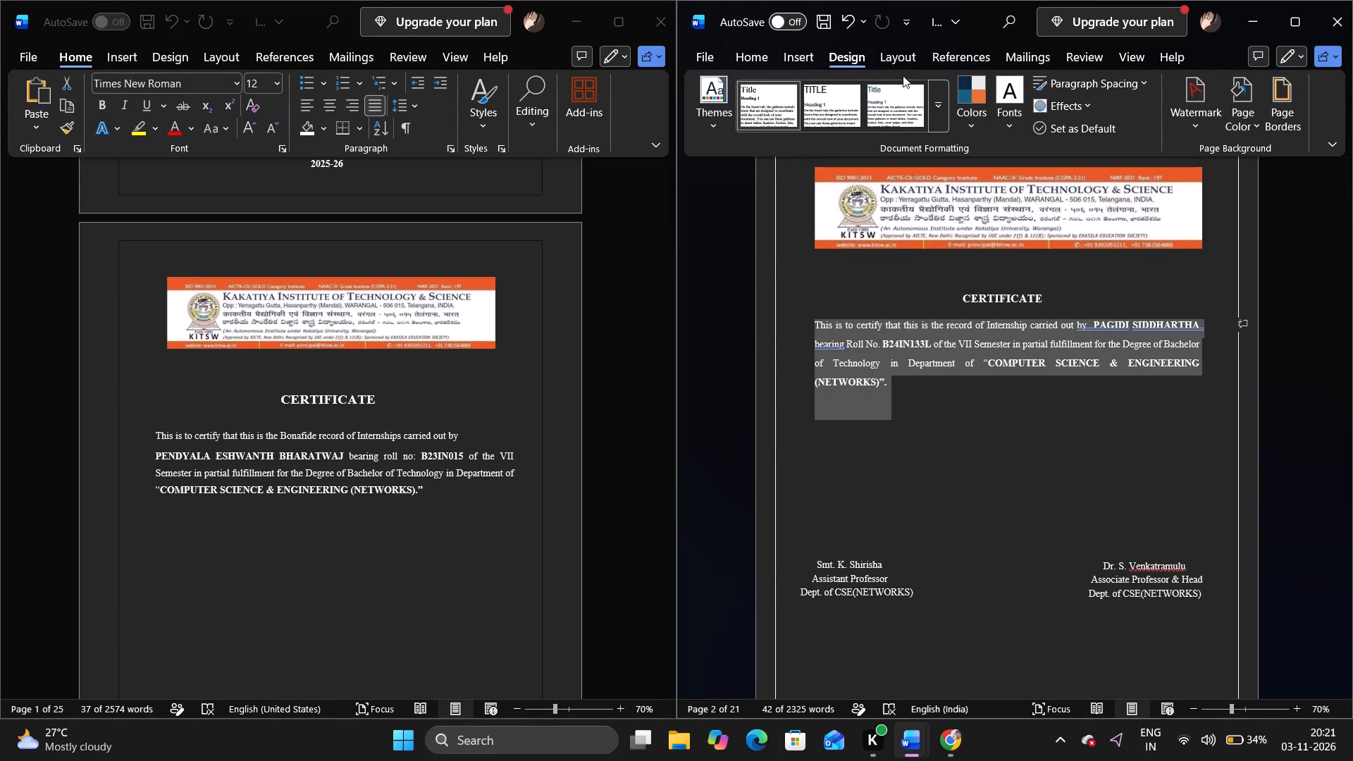
click(798, 53)
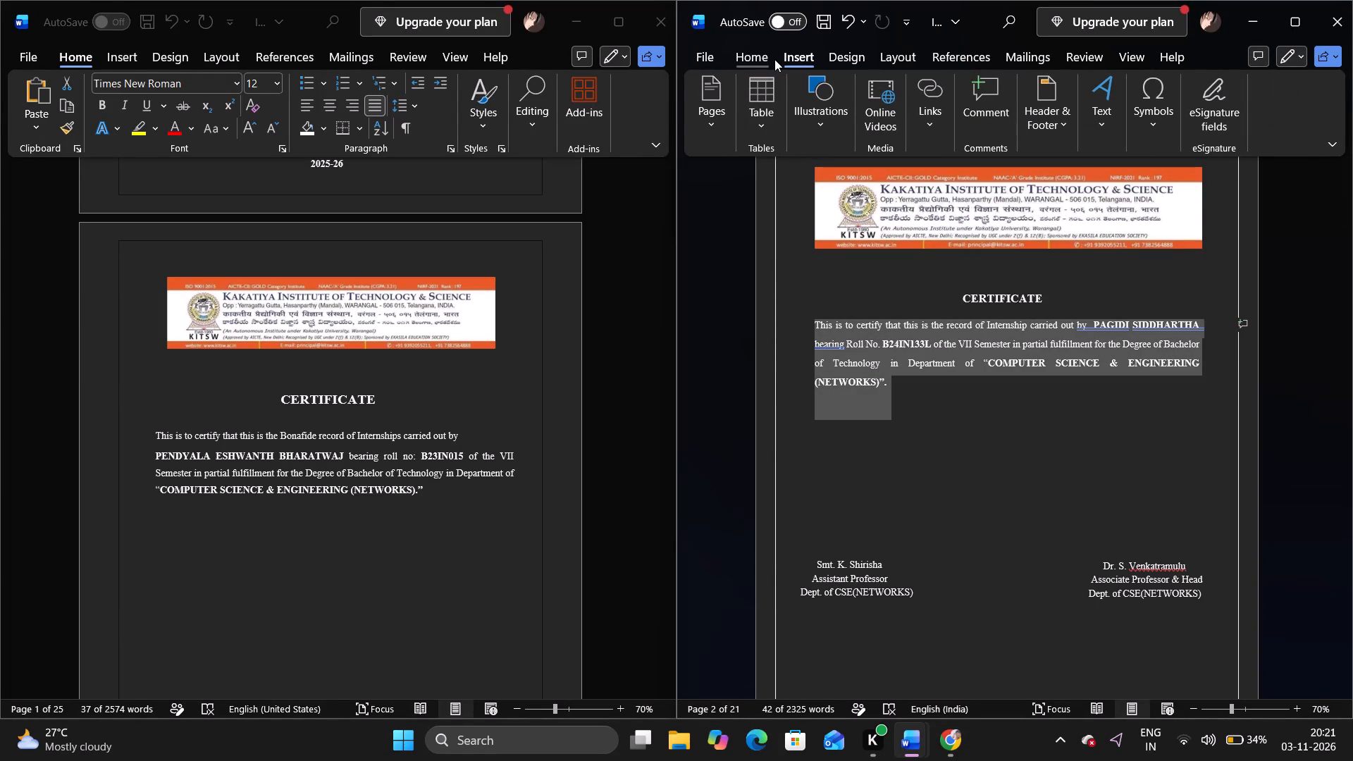
click(774, 59)
click(1056, 104)
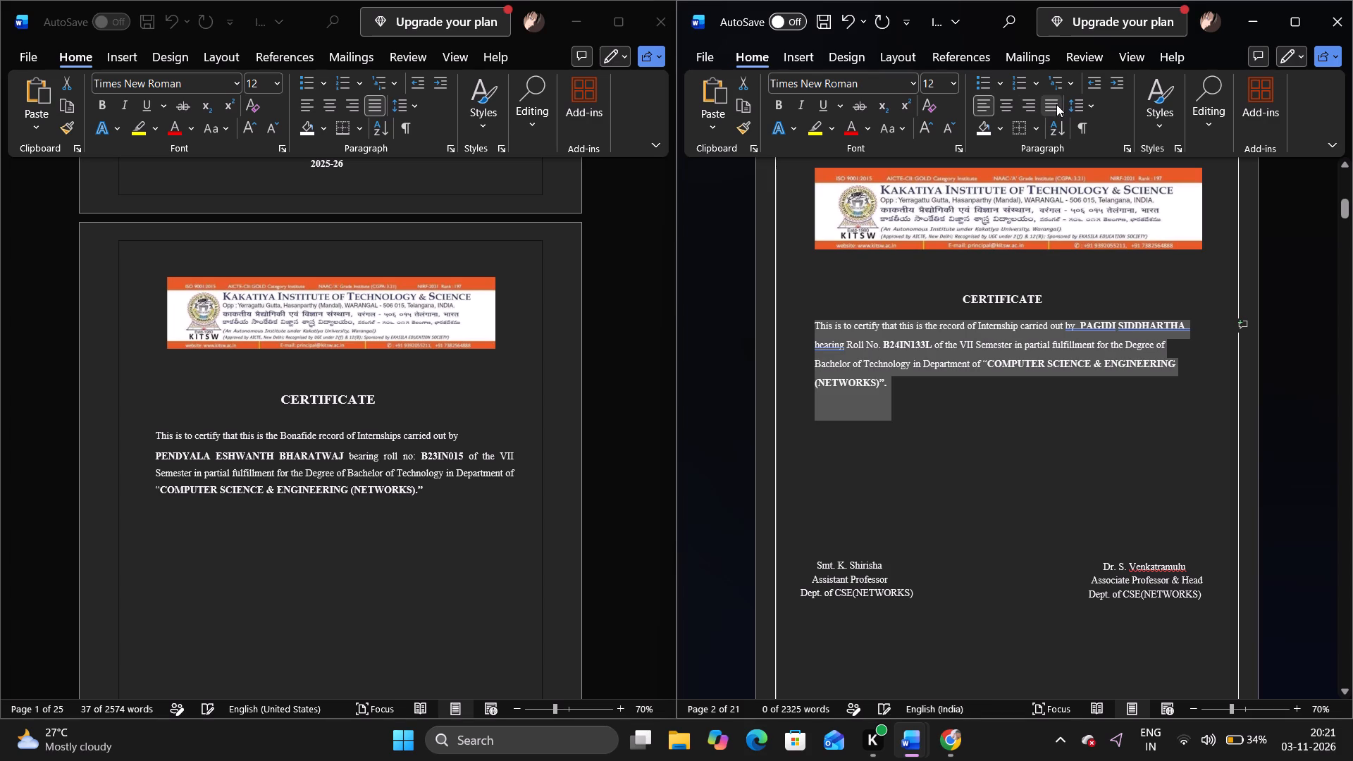
click(1056, 104)
click(1056, 104)
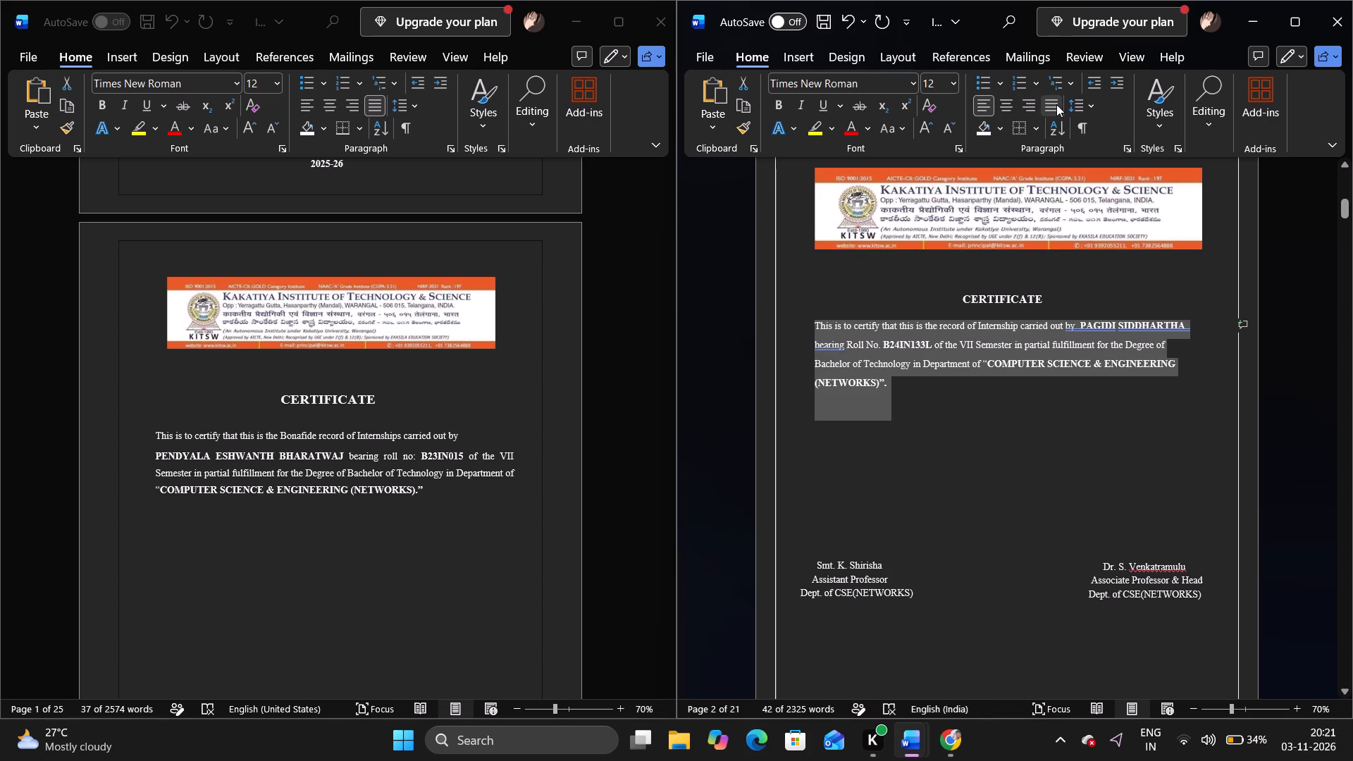
Justify the paragraph under the "CERTIFICATE" heading on the internship report's certificate page.
click(1056, 104)
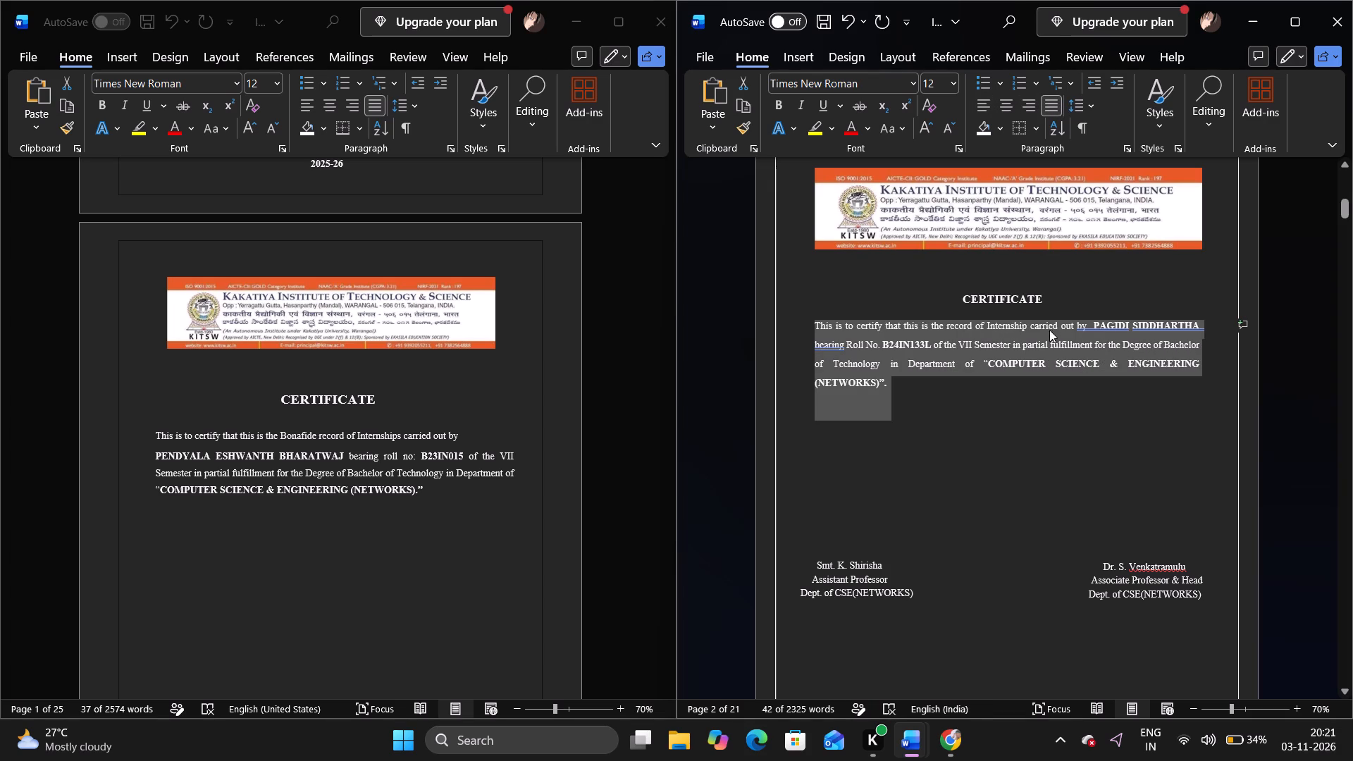
click(1020, 419)
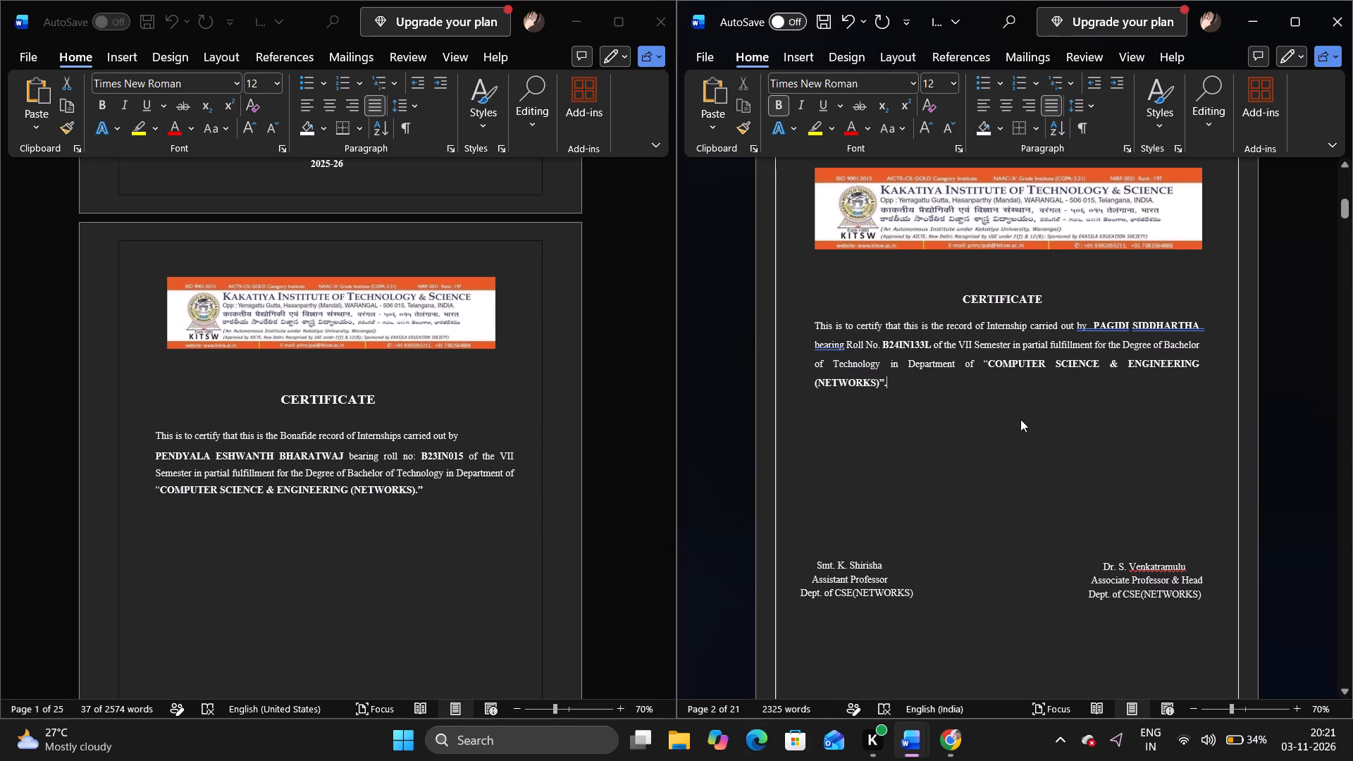
Compare the signature area, acknowledgement and abstract pages of the internship report with those of the reference report.
scroll(1020, 419, down, 1)
click(1020, 419)
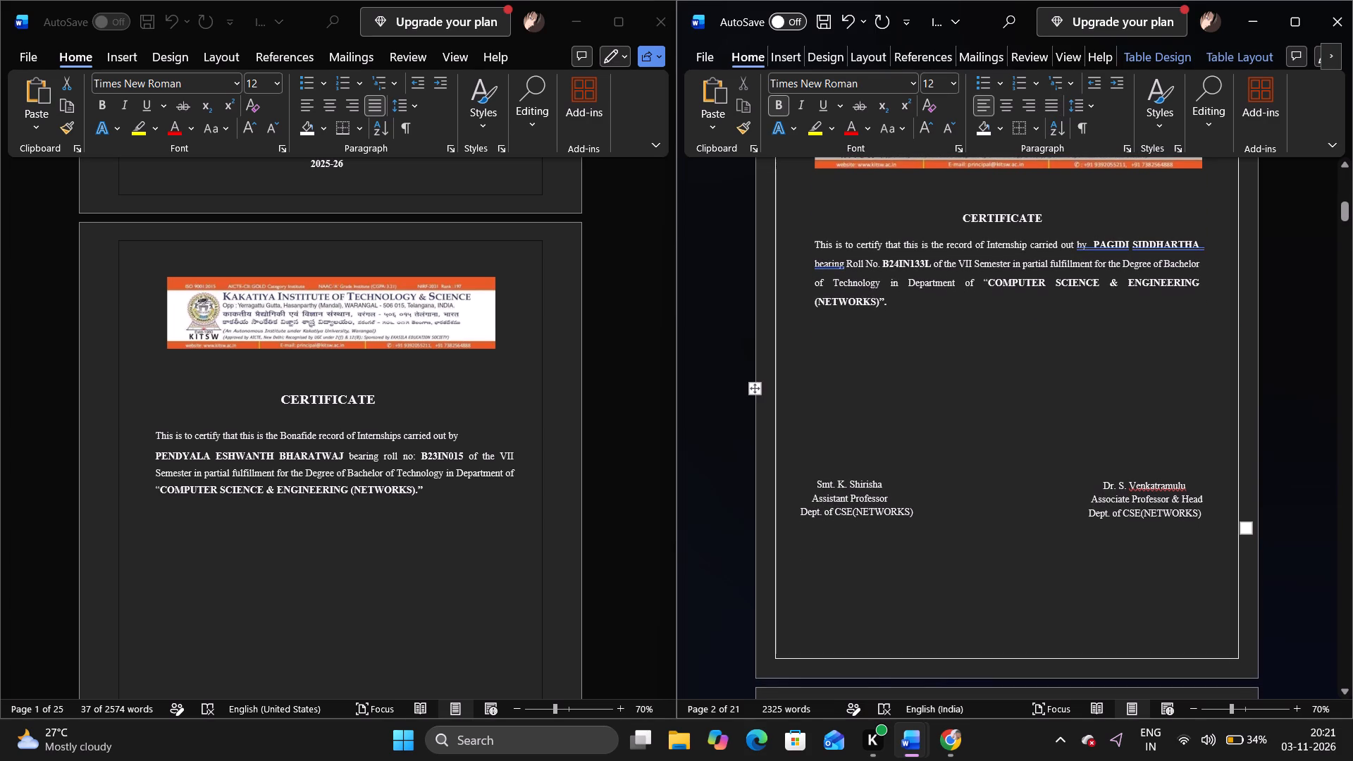
click(994, 406)
click(1008, 411)
scroll(708, 417, down, 1)
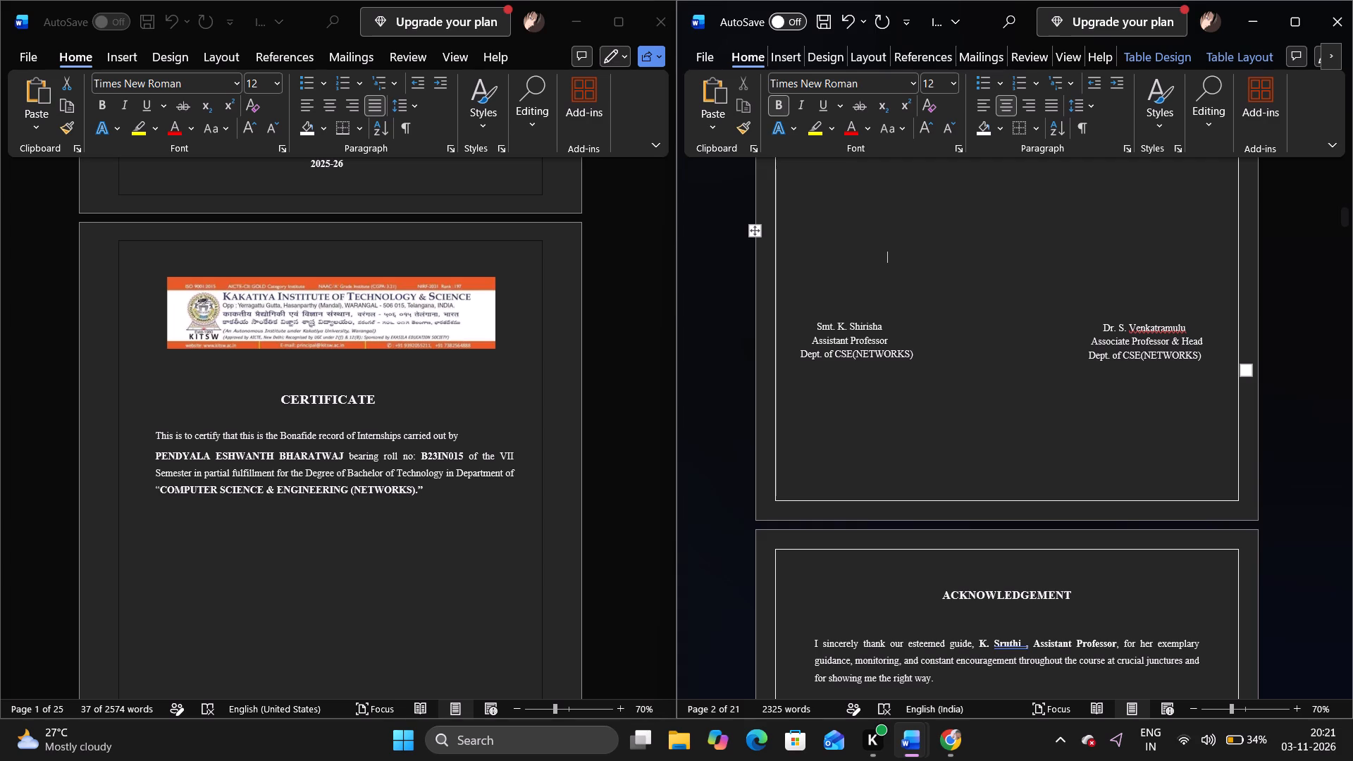
scroll(364, 566, down, 2)
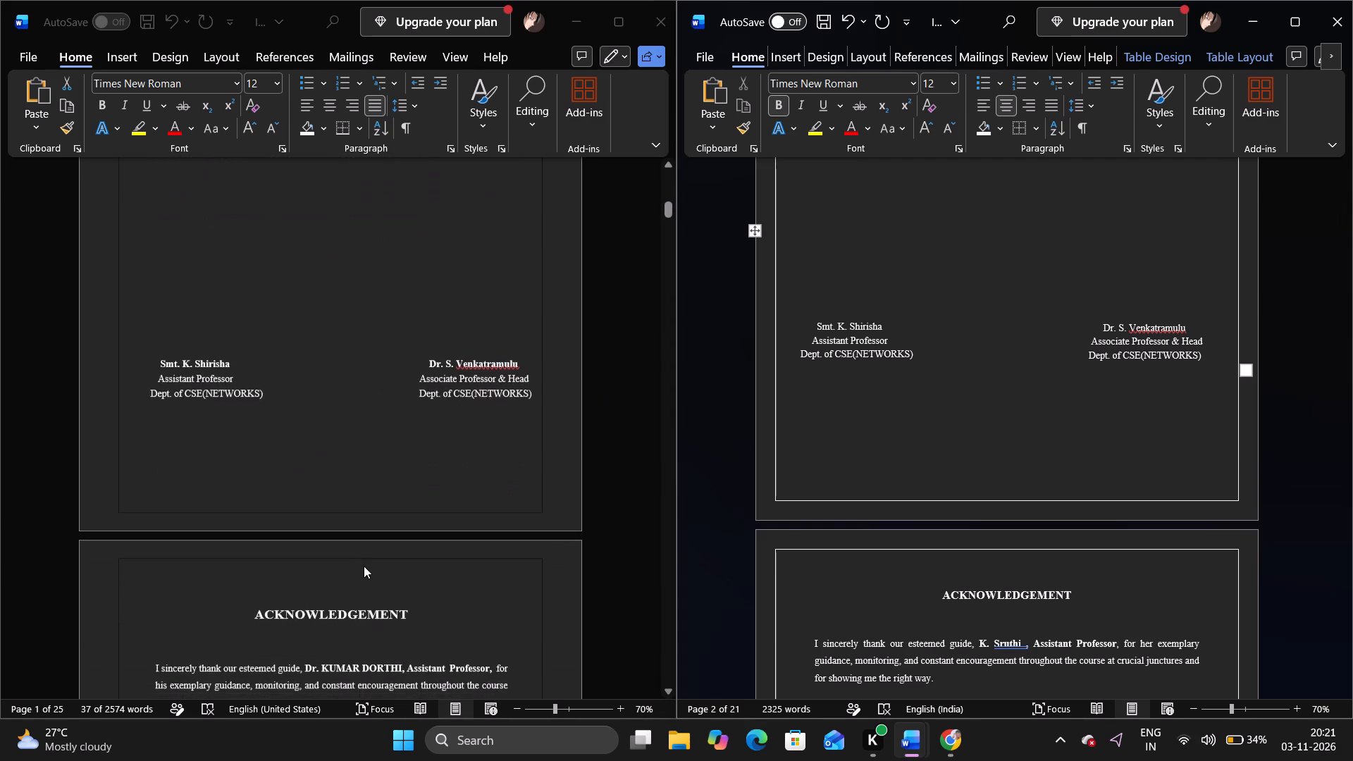
scroll(364, 566, down, 3)
scroll(364, 566, up, 3)
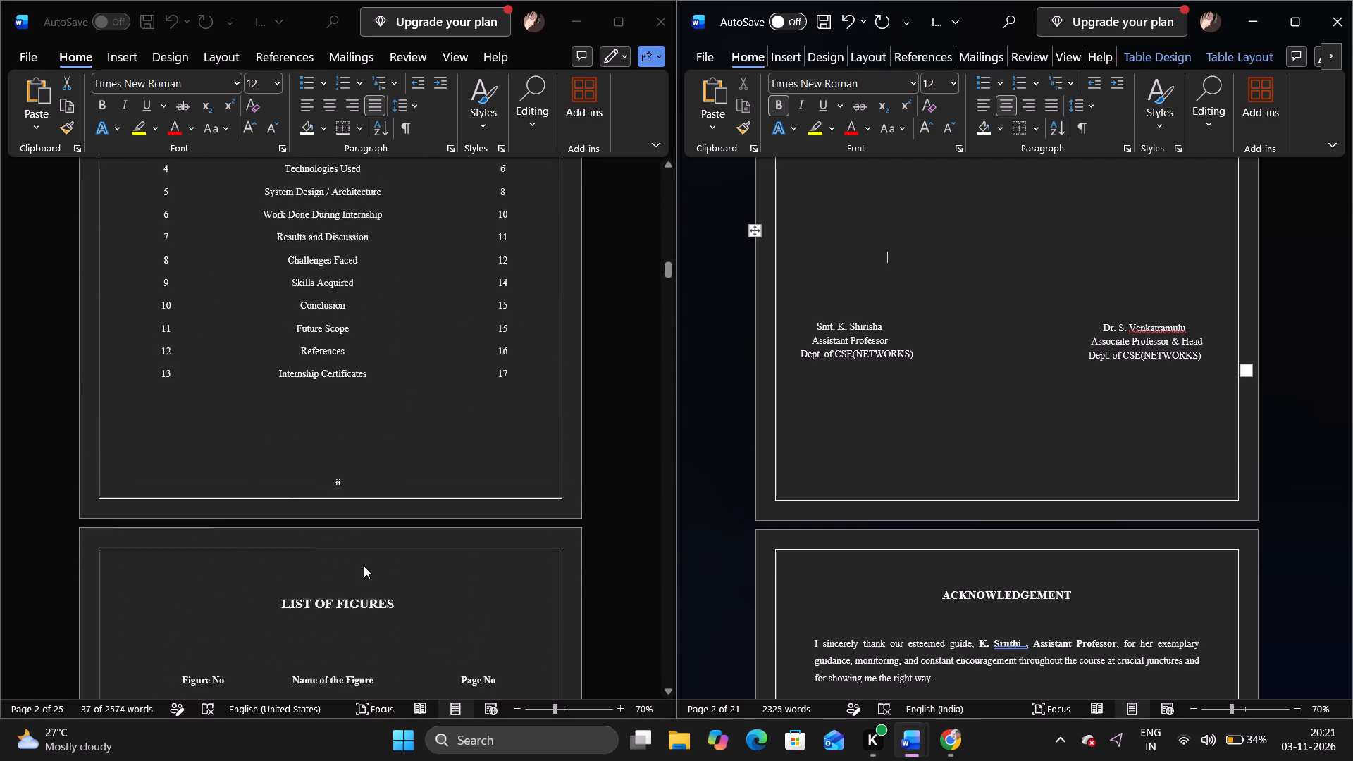
scroll(364, 566, up, 7)
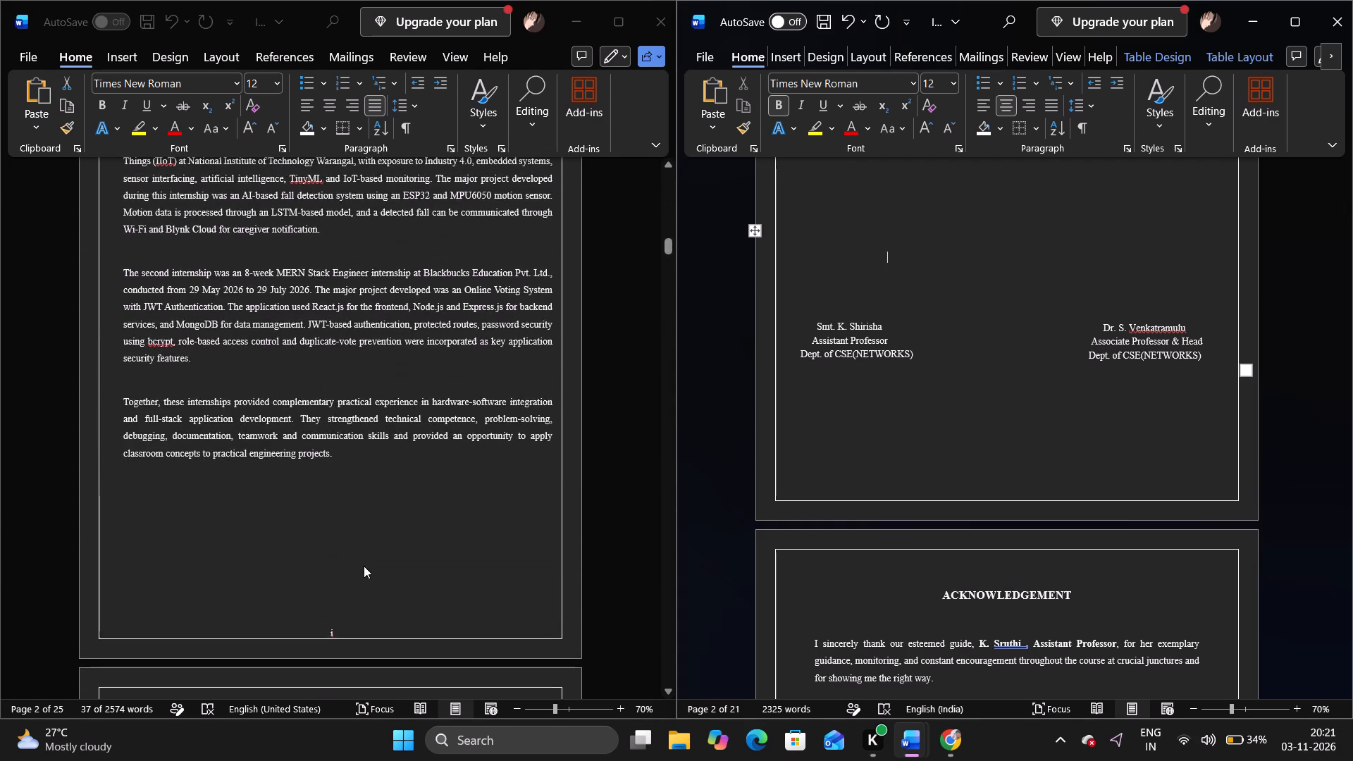
scroll(364, 566, up, 4)
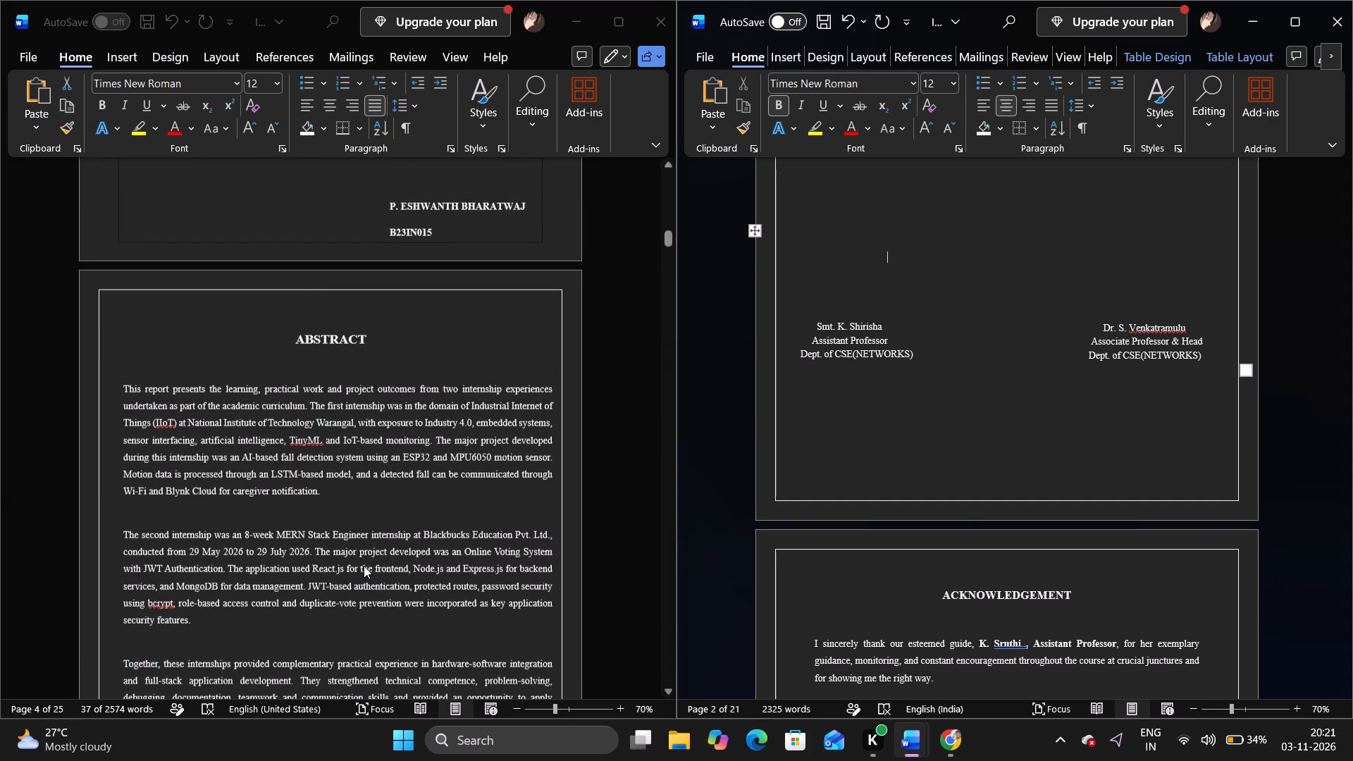
scroll(364, 566, down, 2)
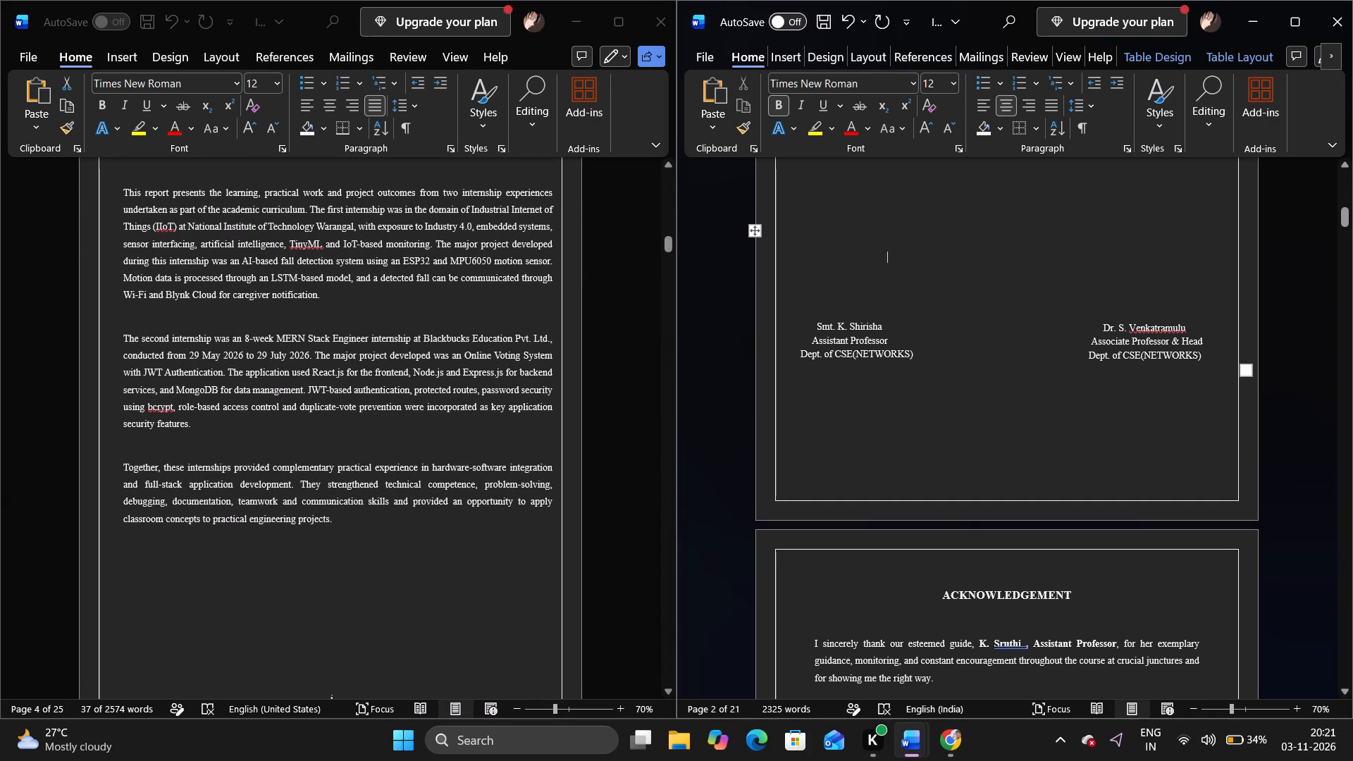
scroll(879, 590, down, 10)
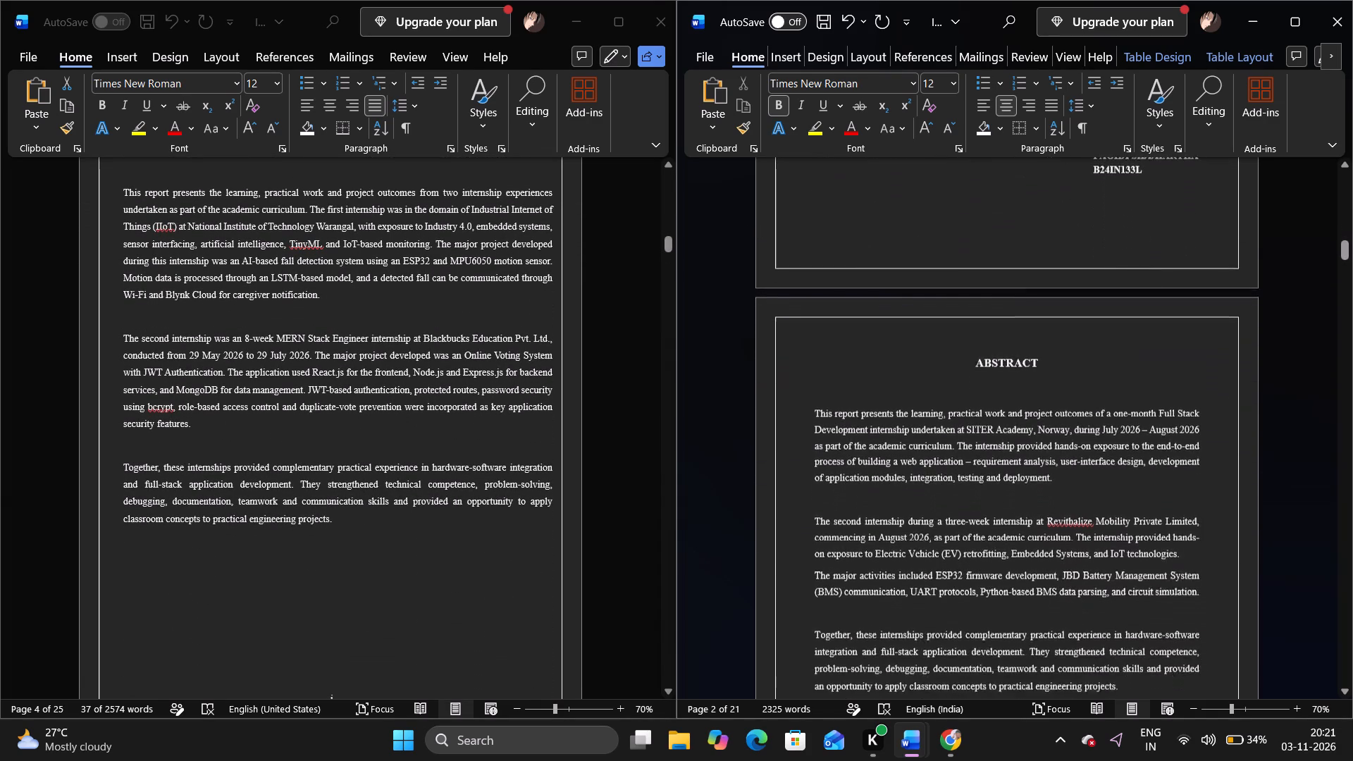
scroll(879, 590, down, 3)
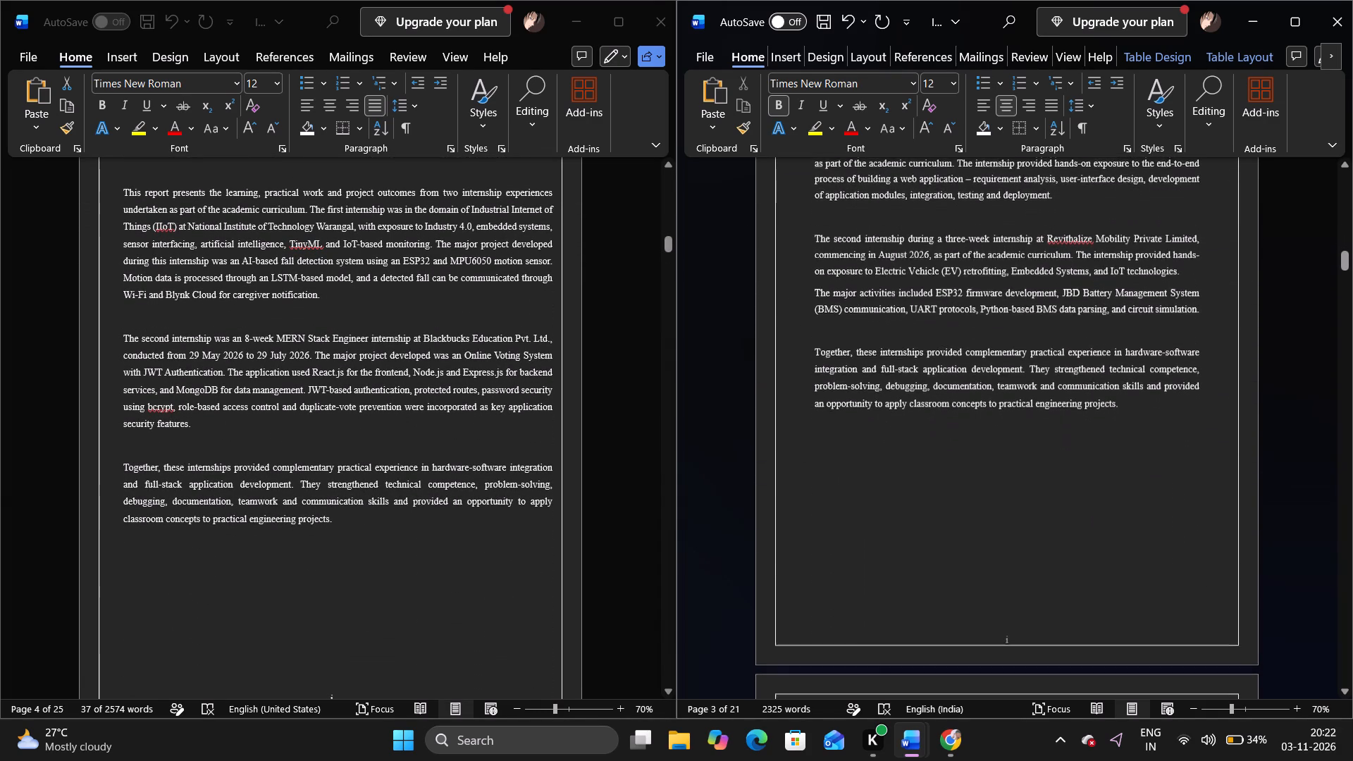
scroll(879, 590, down, 1)
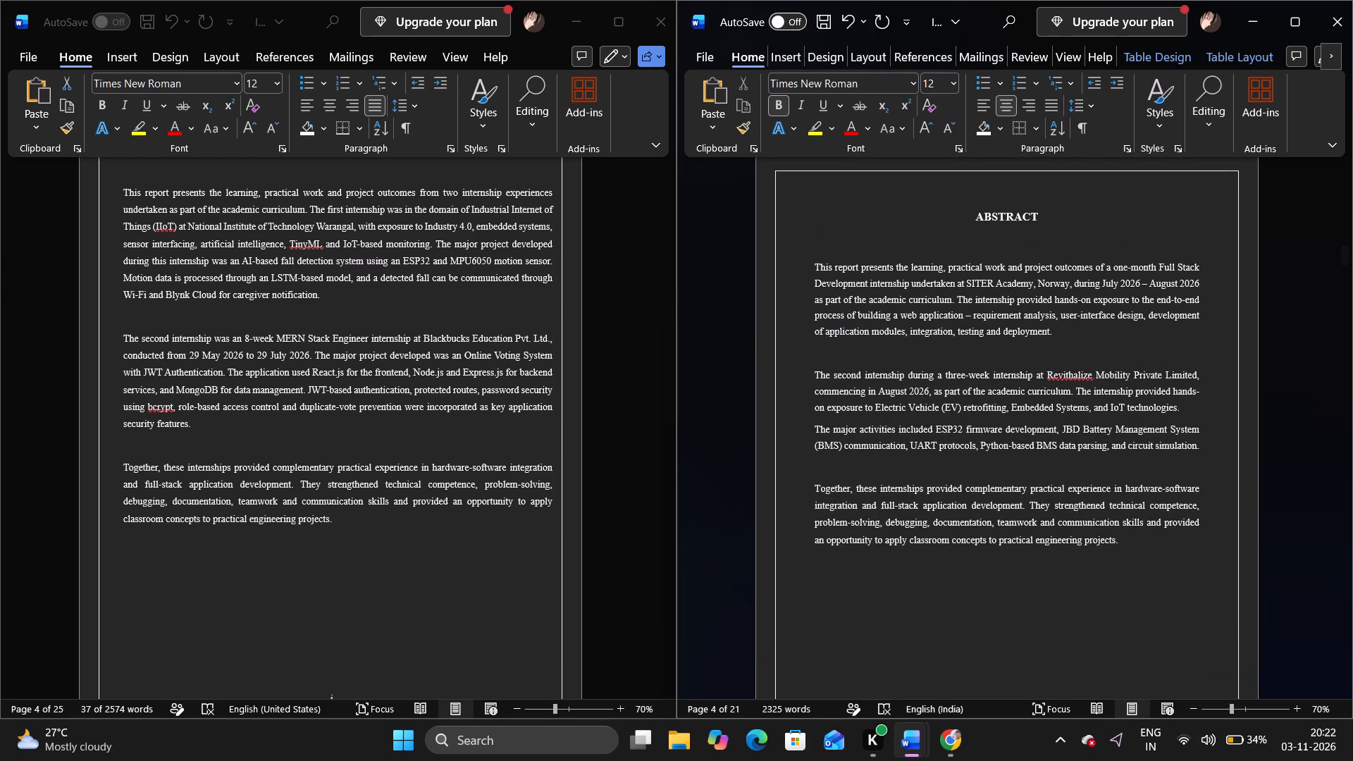
Add a new line below the Figure 14.1 SITER Academy certificate caption and insert a blank page after it.
scroll(879, 590, down, 6)
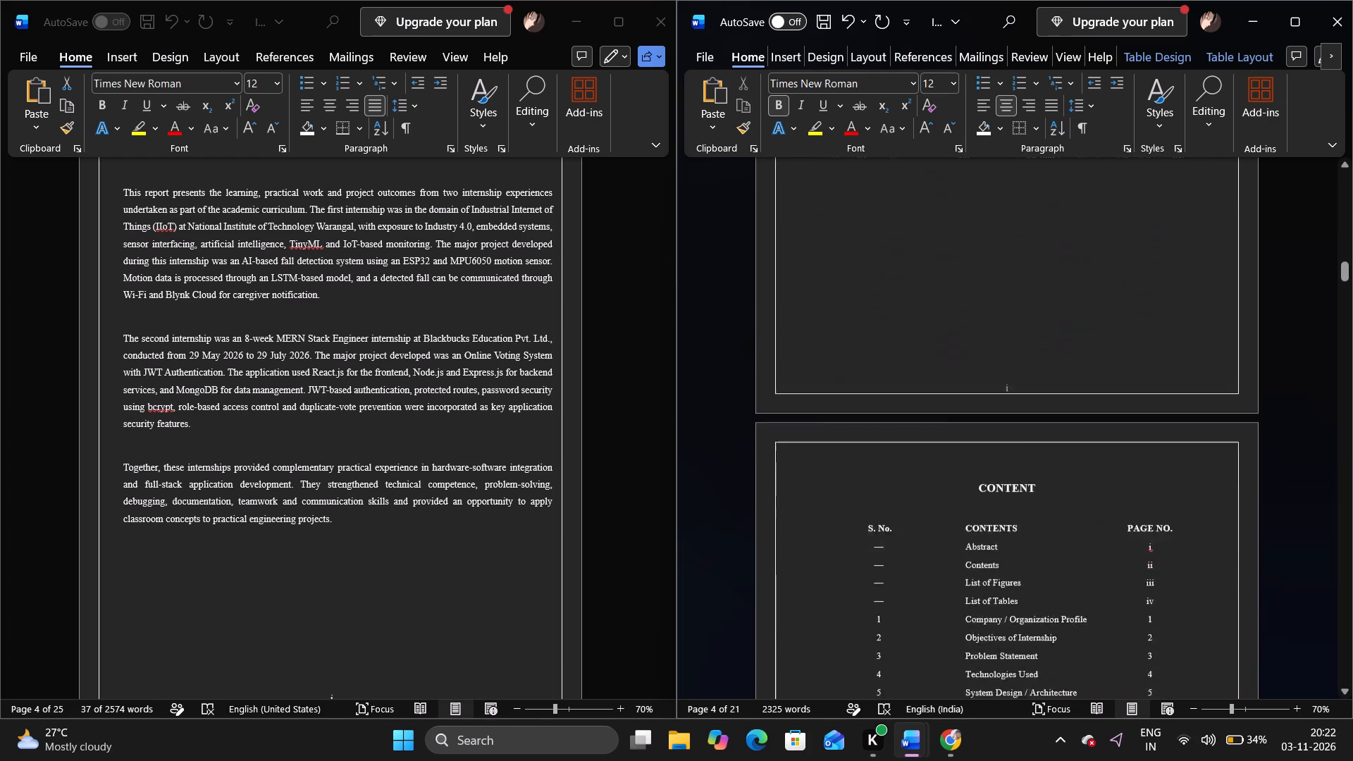
scroll(879, 590, down, 12)
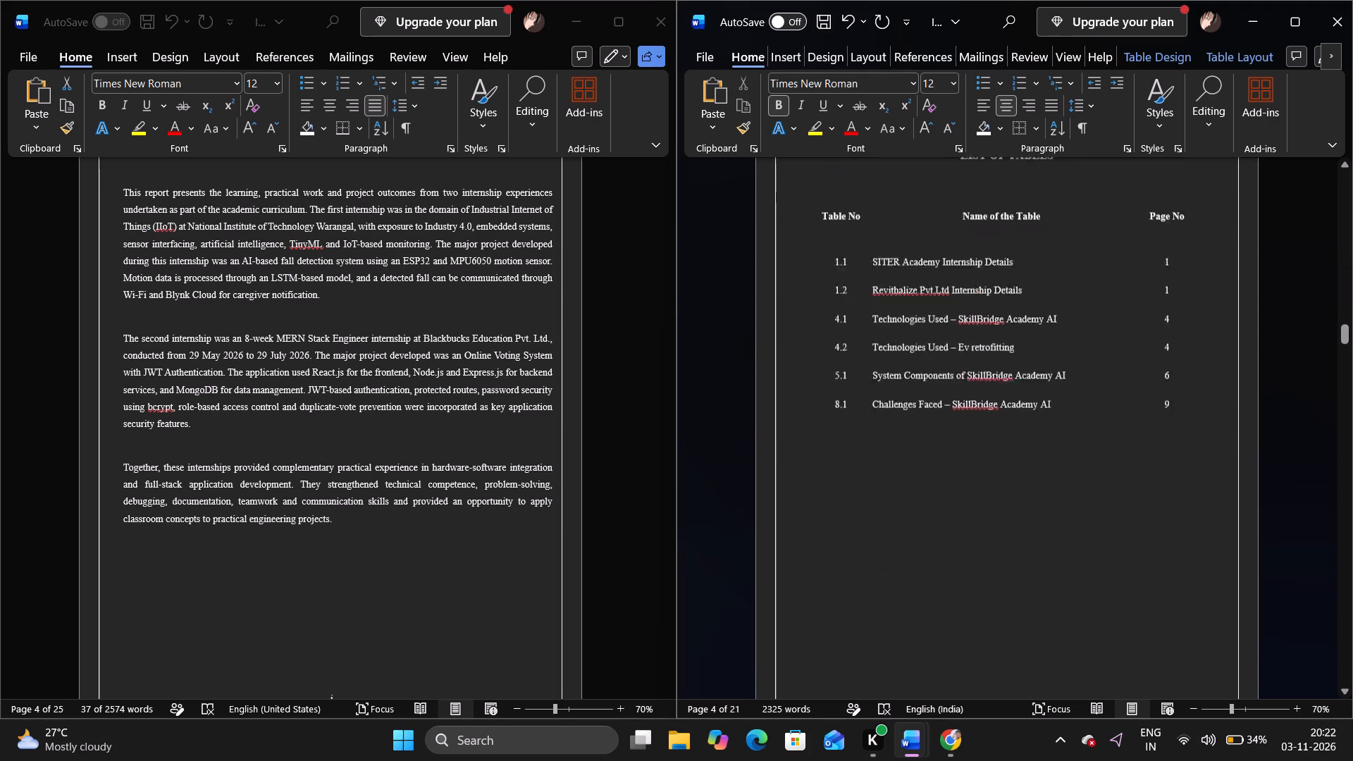
scroll(879, 590, down, 13)
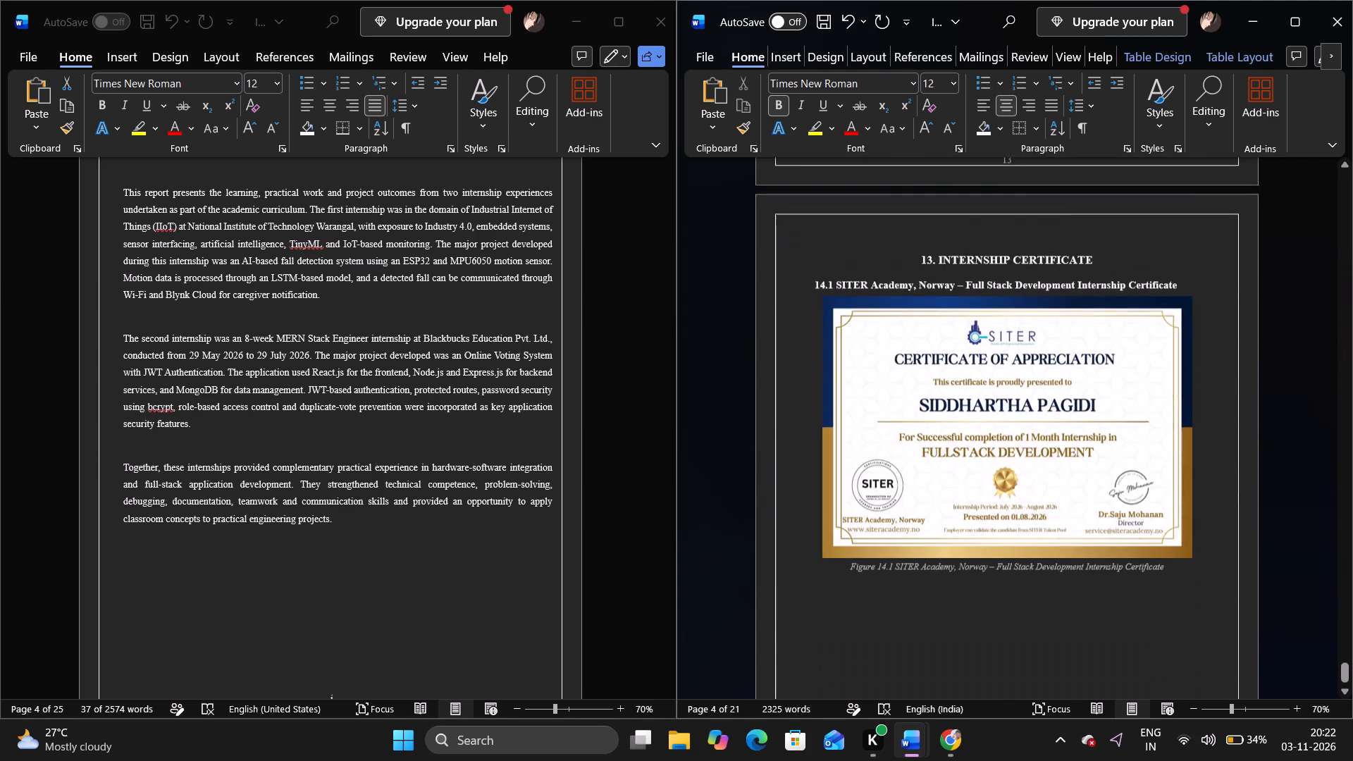
click(879, 590)
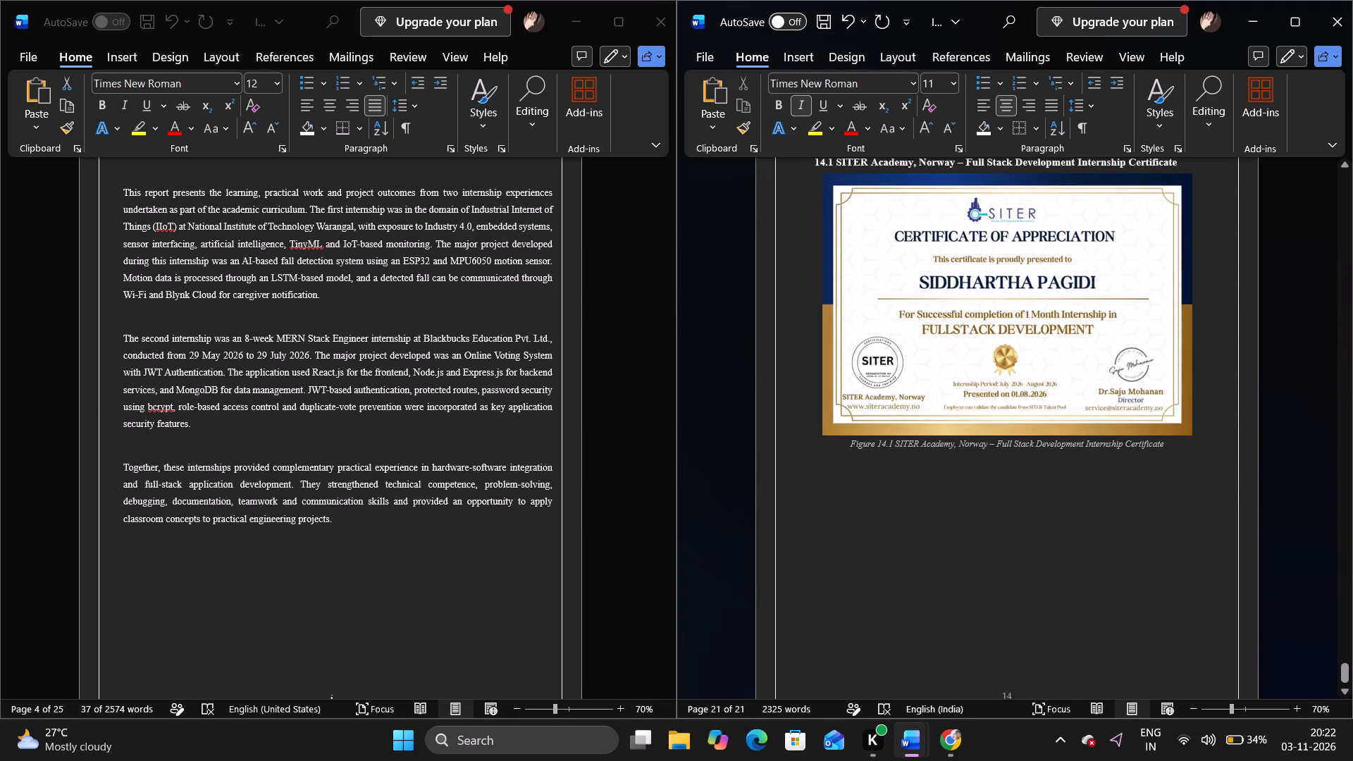
click(1166, 453)
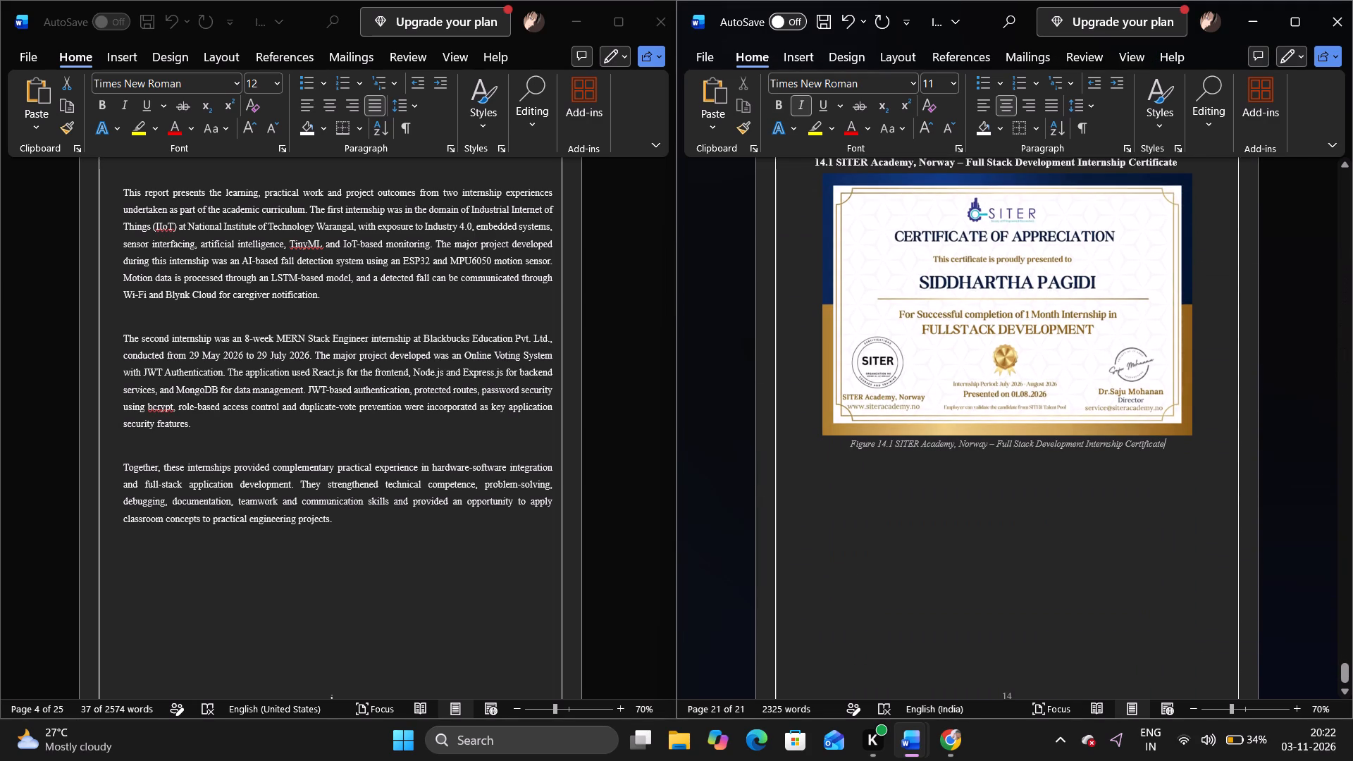
key(Return)
scroll(1166, 453, up, 1)
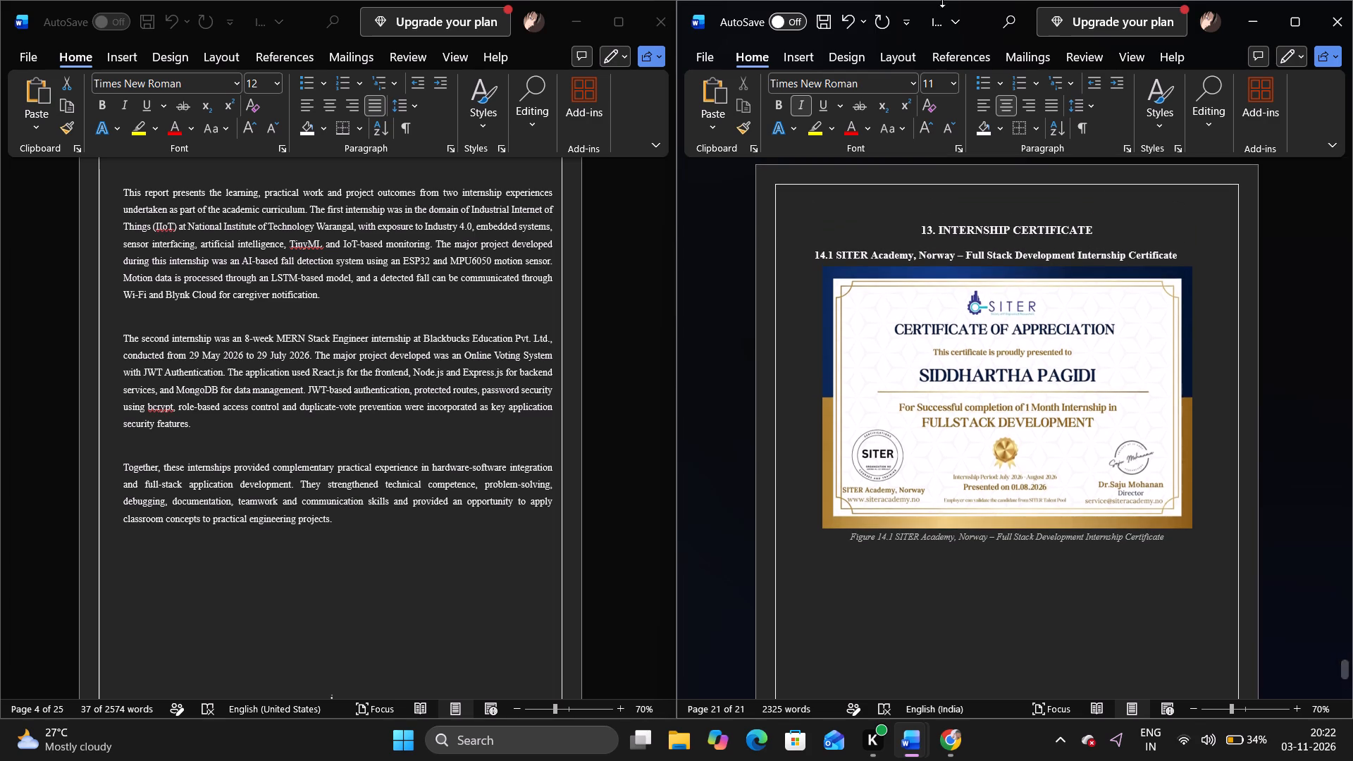
click(798, 61)
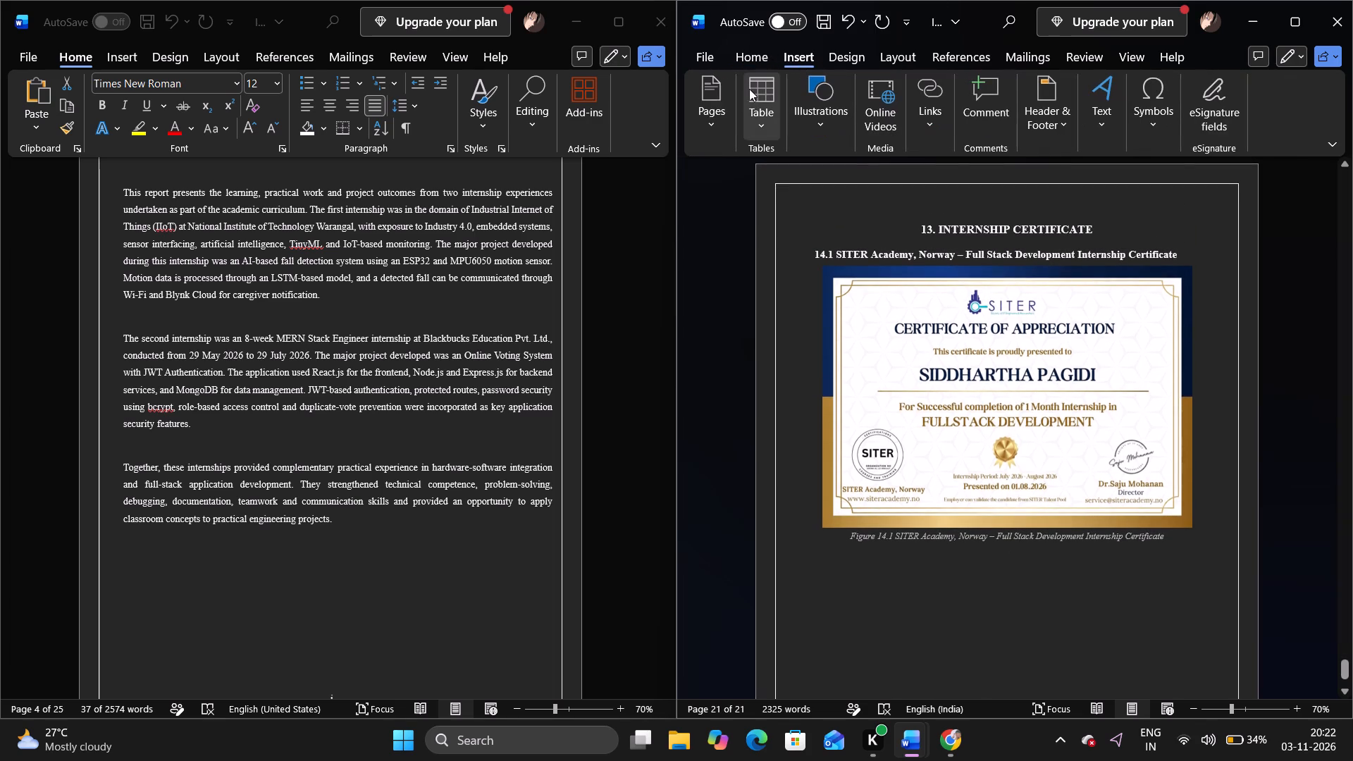
click(710, 92)
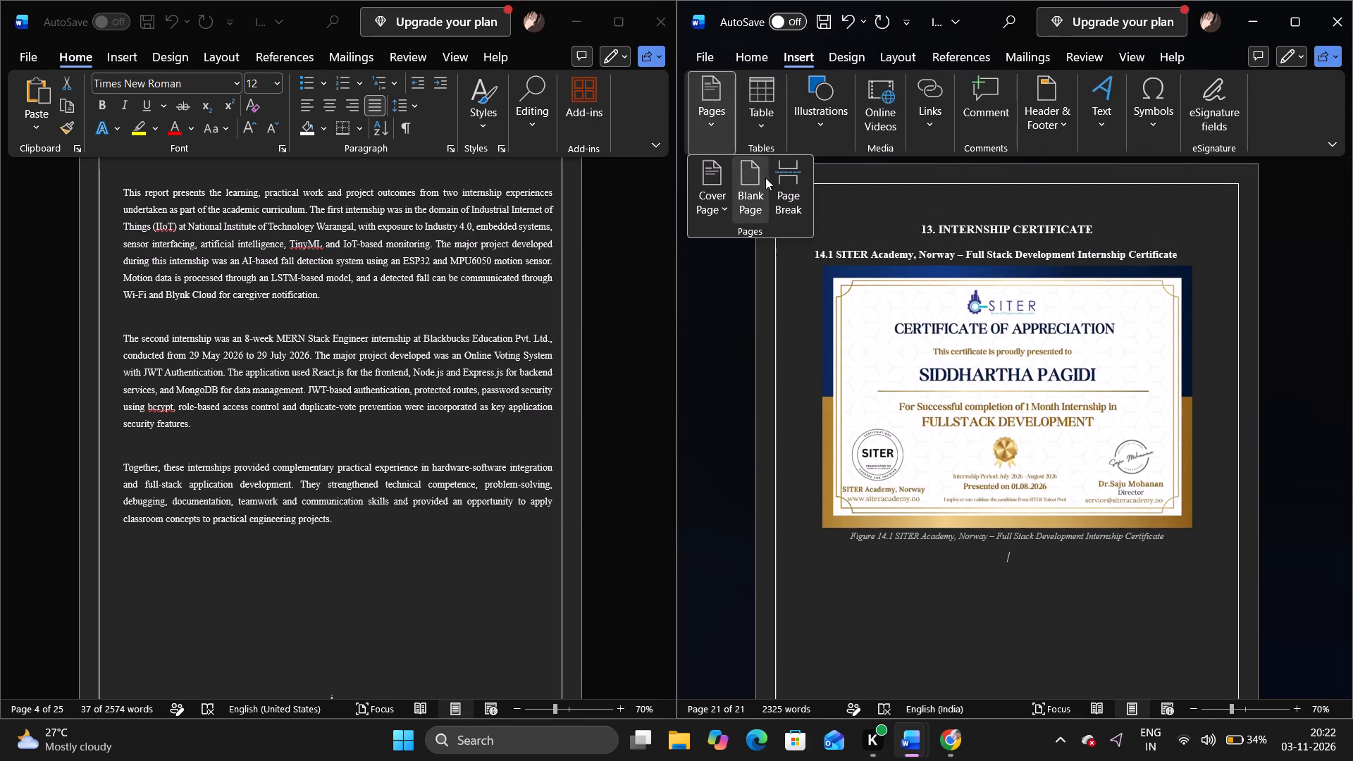
click(765, 178)
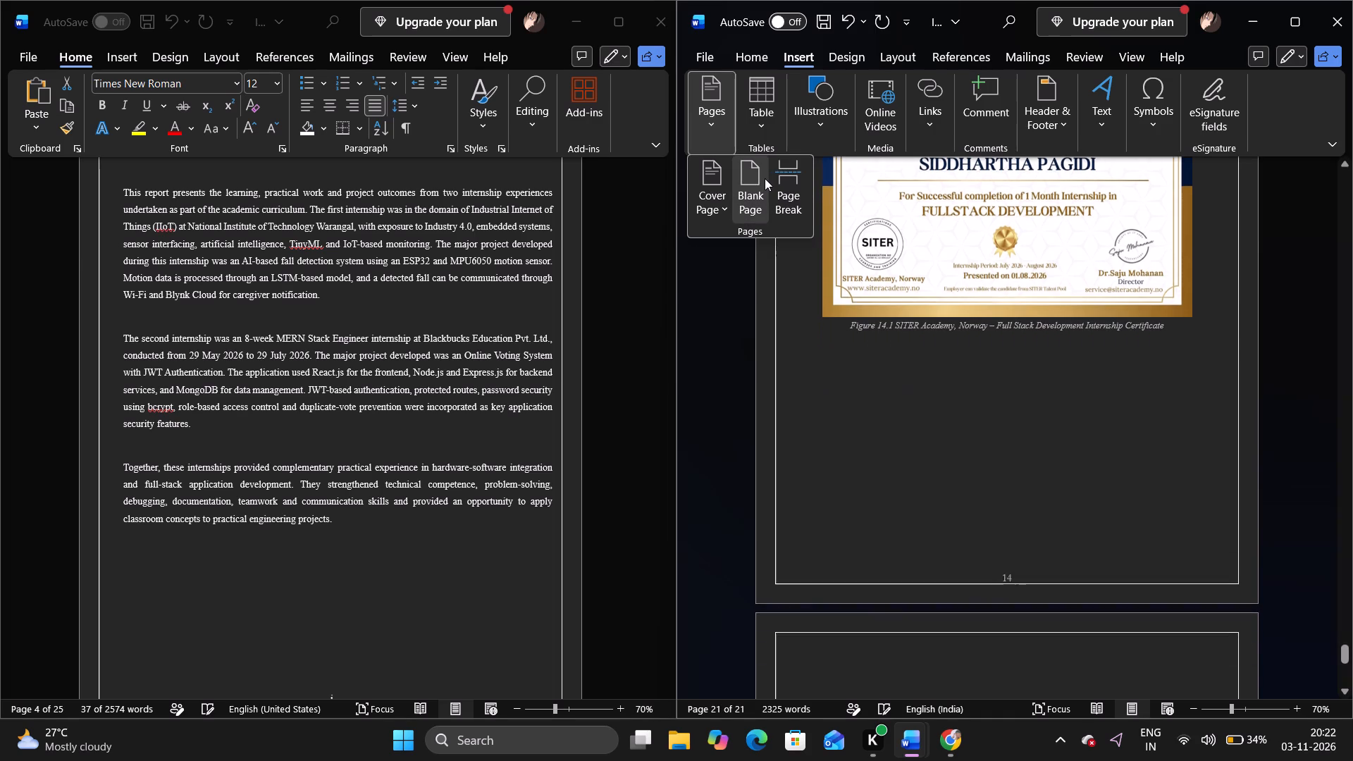
Check the new blank page and the "13. INTERNSHIP CERTIFICATE" page before it in the internship report.
scroll(958, 421, down, 10)
click(958, 421)
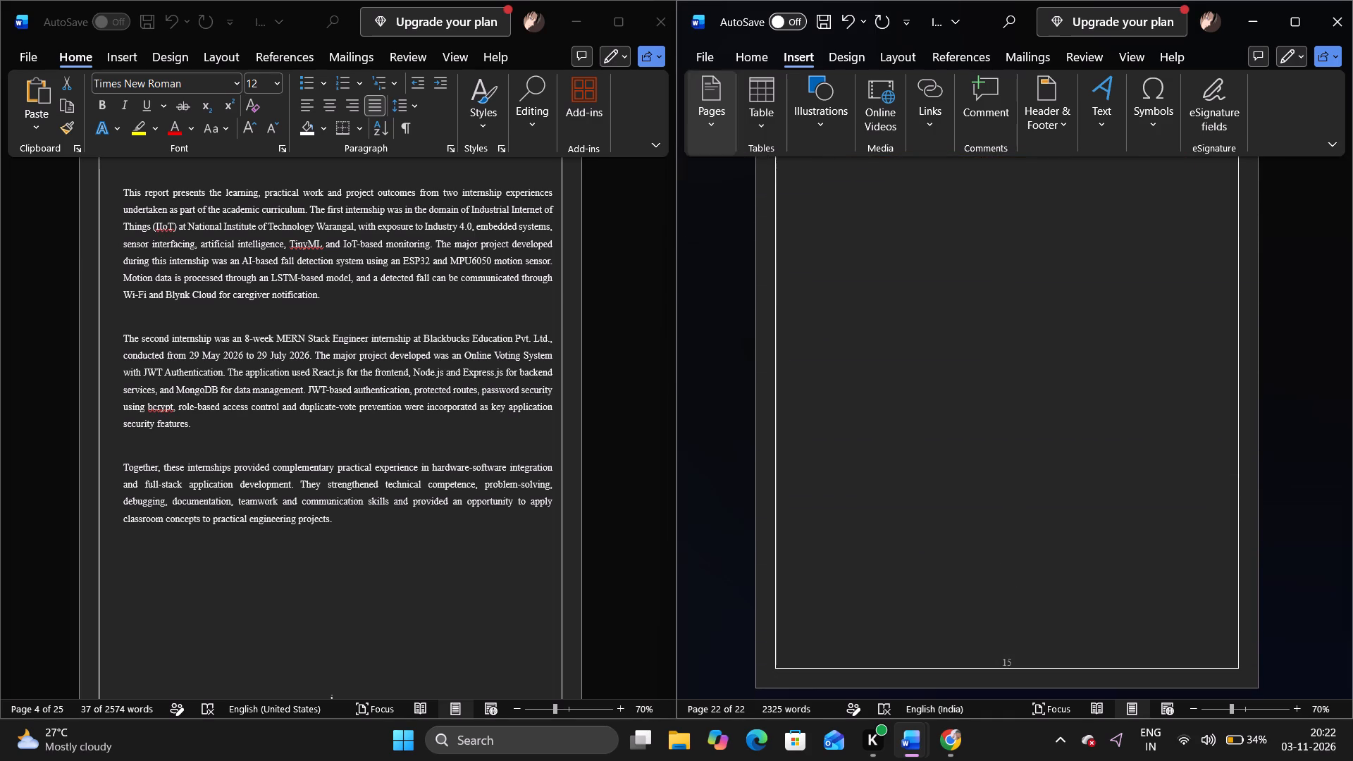
scroll(958, 421, up, 7)
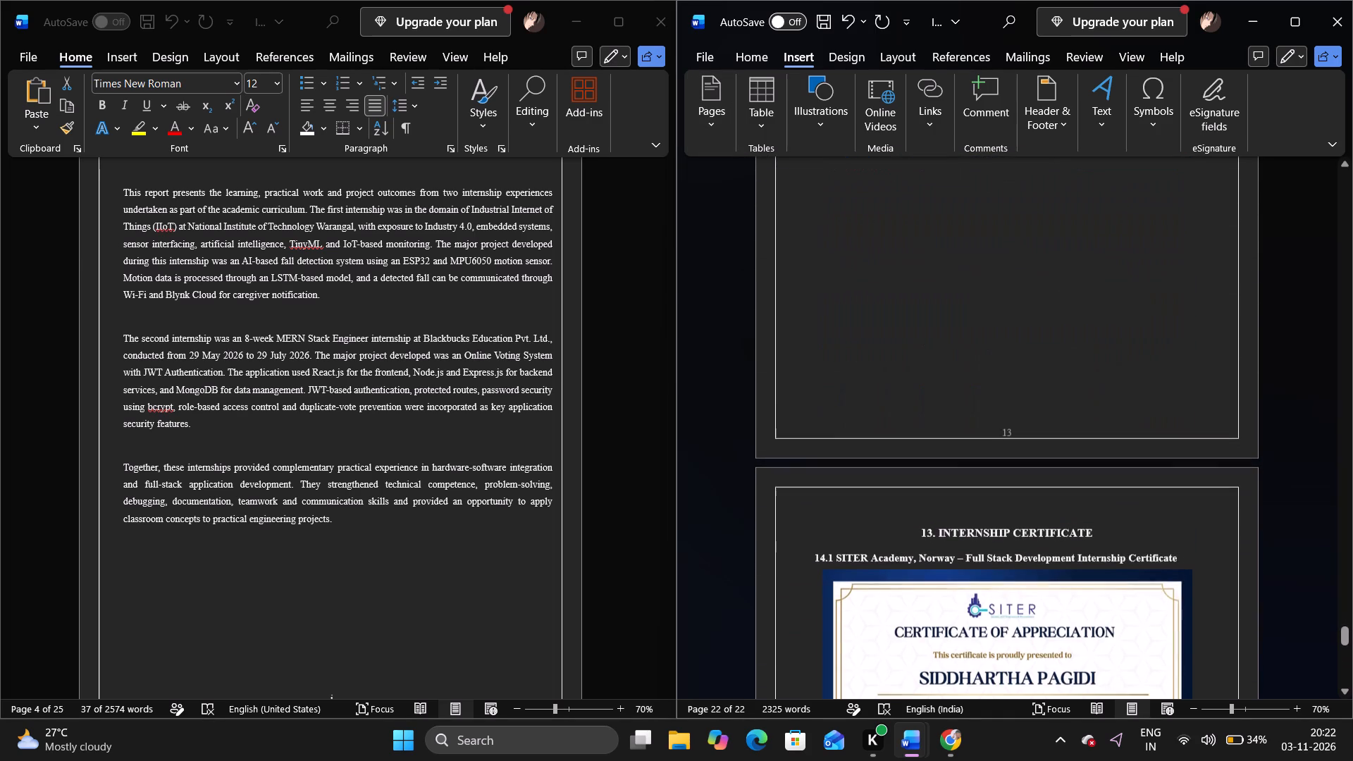
scroll(958, 421, up, 1)
click(1101, 523)
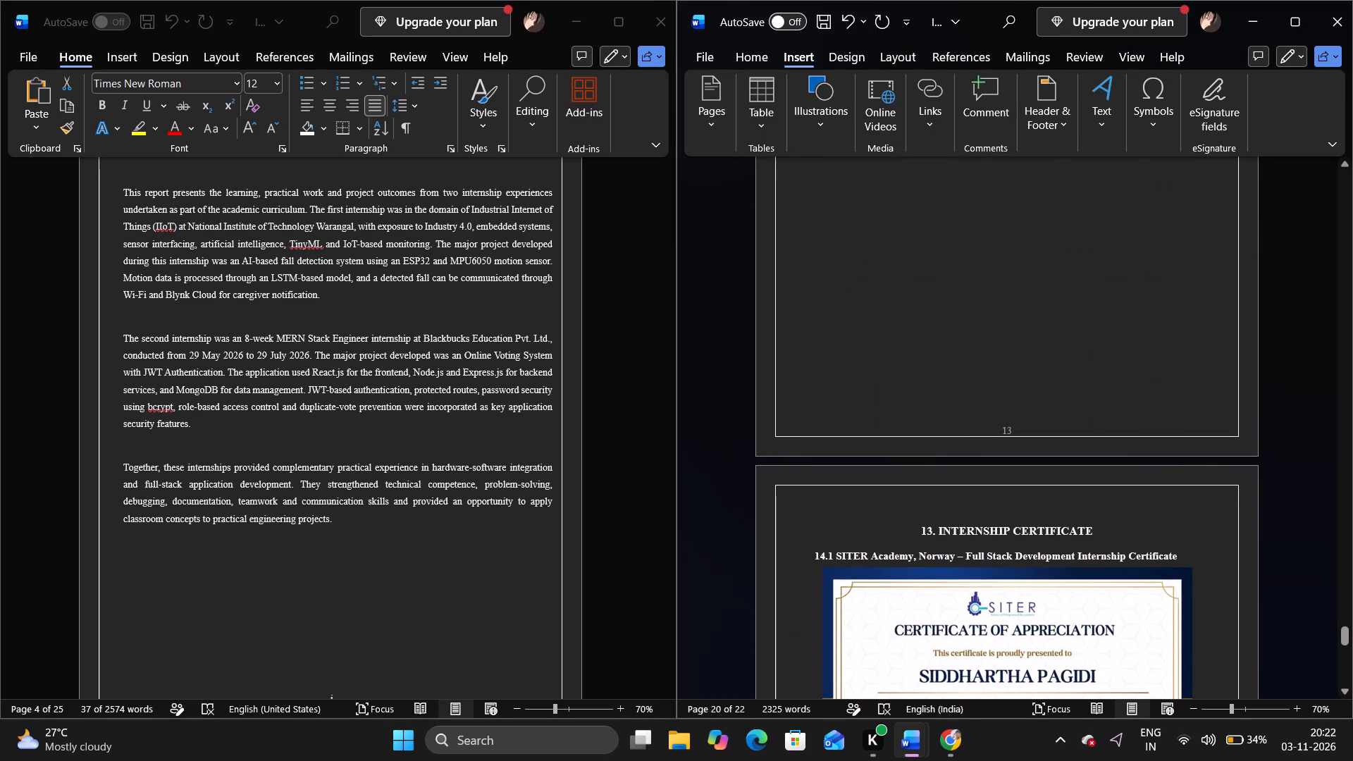
scroll(1101, 523, down, 4)
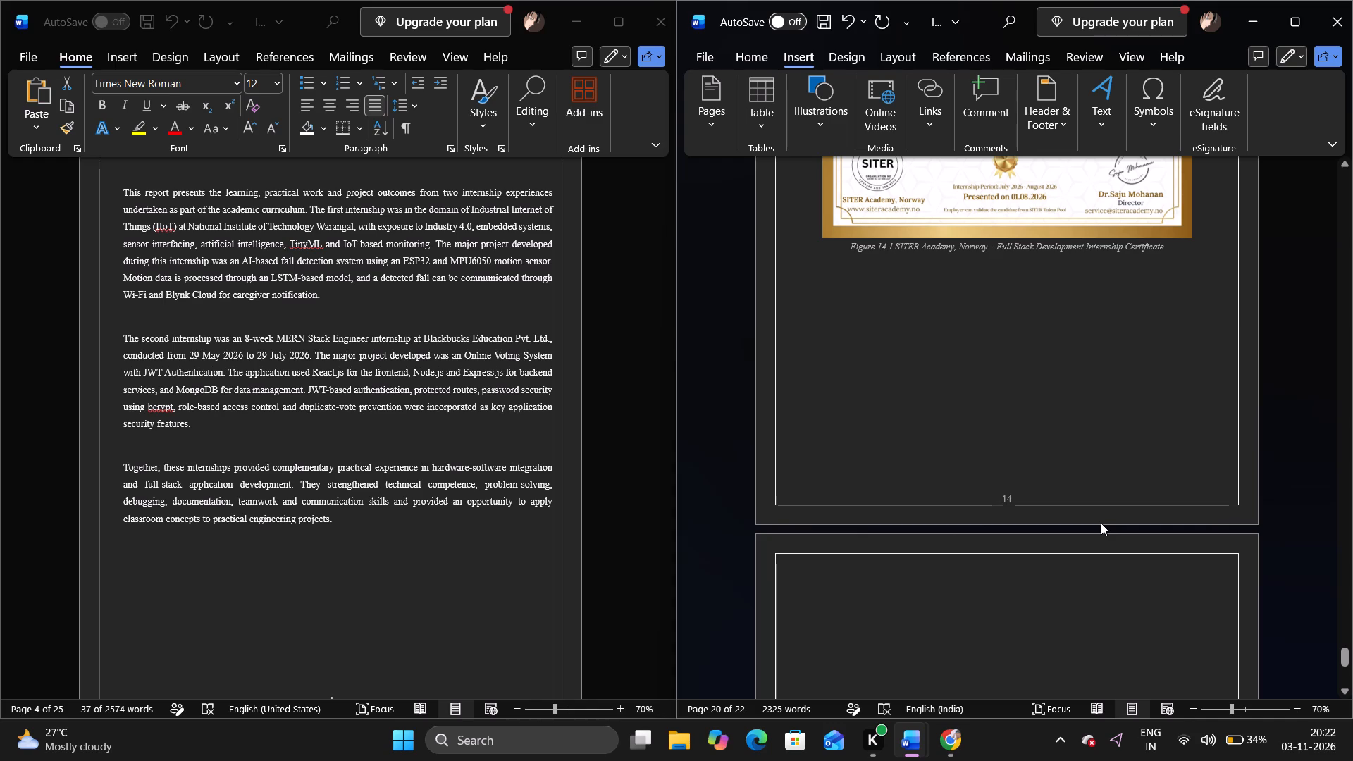